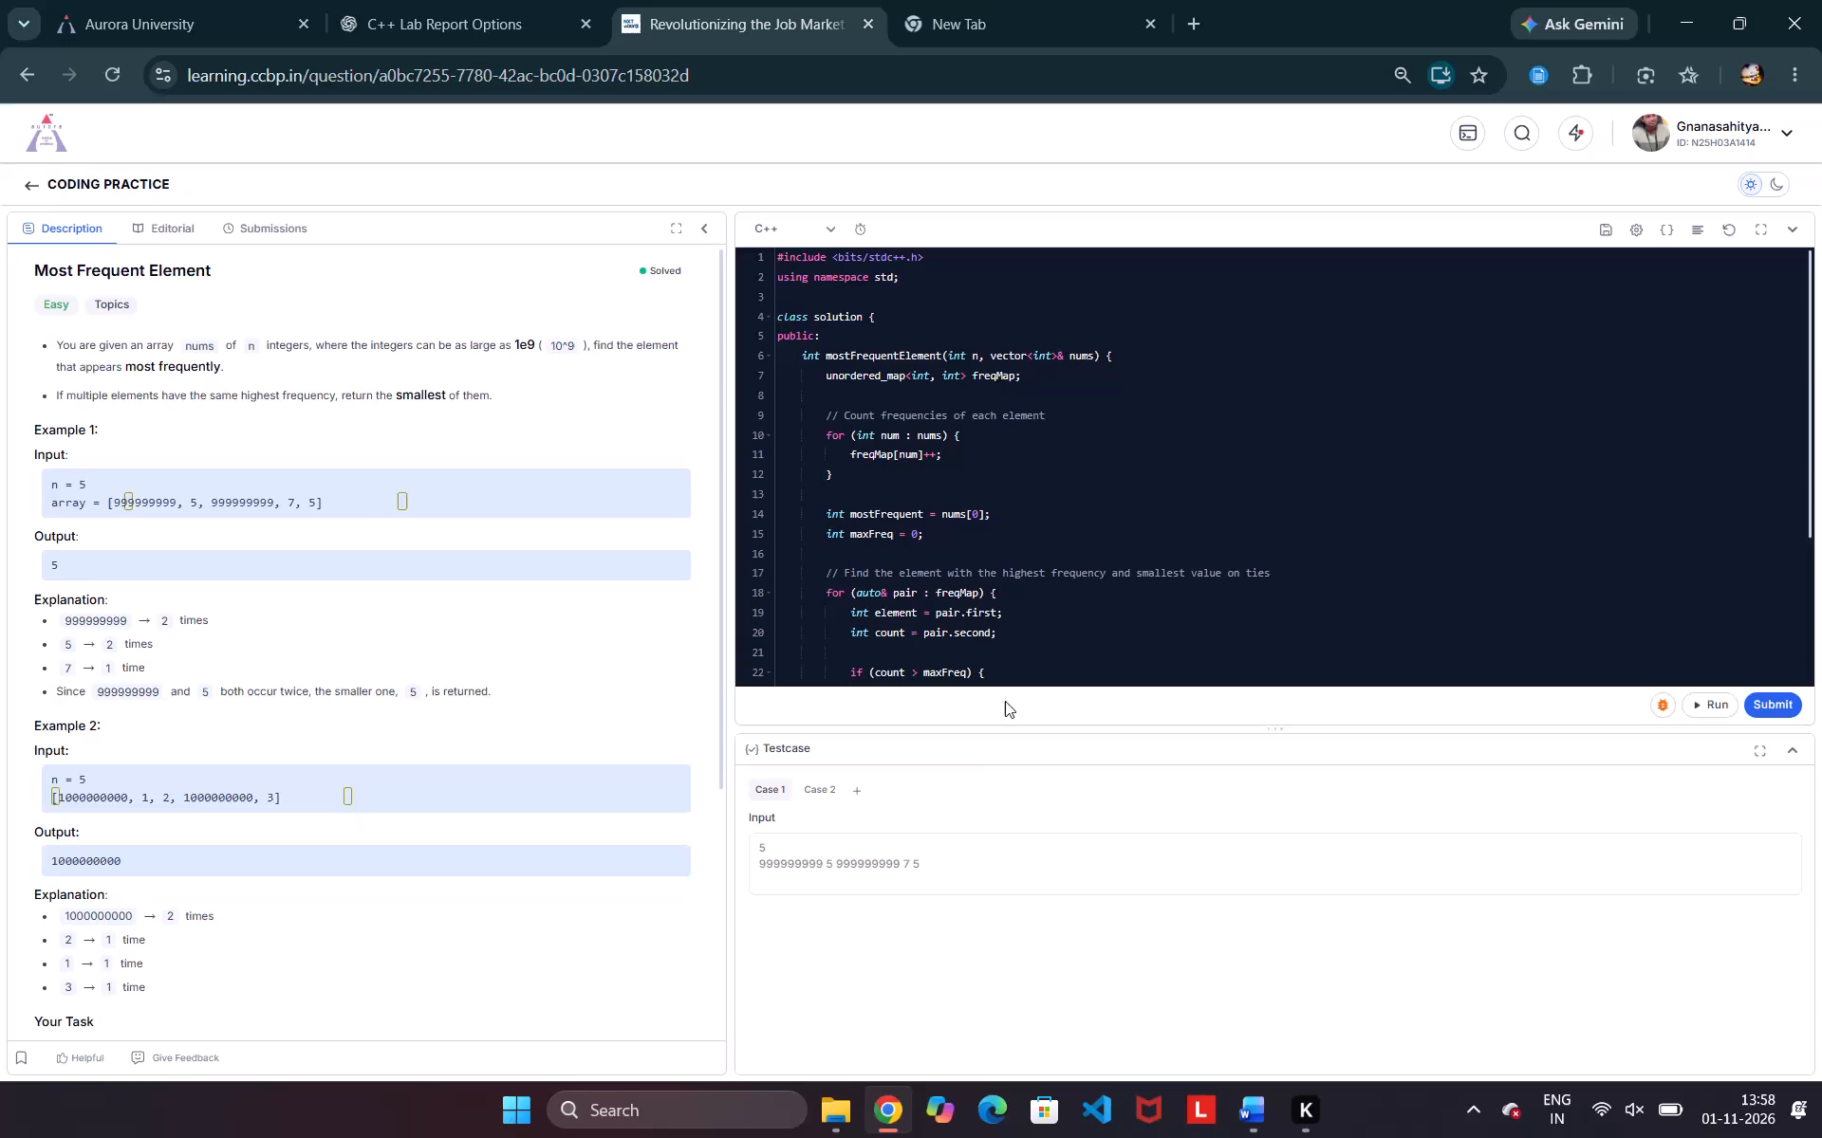
Examine the C++ solution code for the Most Frequent Element problem through to its closing lines.
scroll(945, 613, "down", 7)
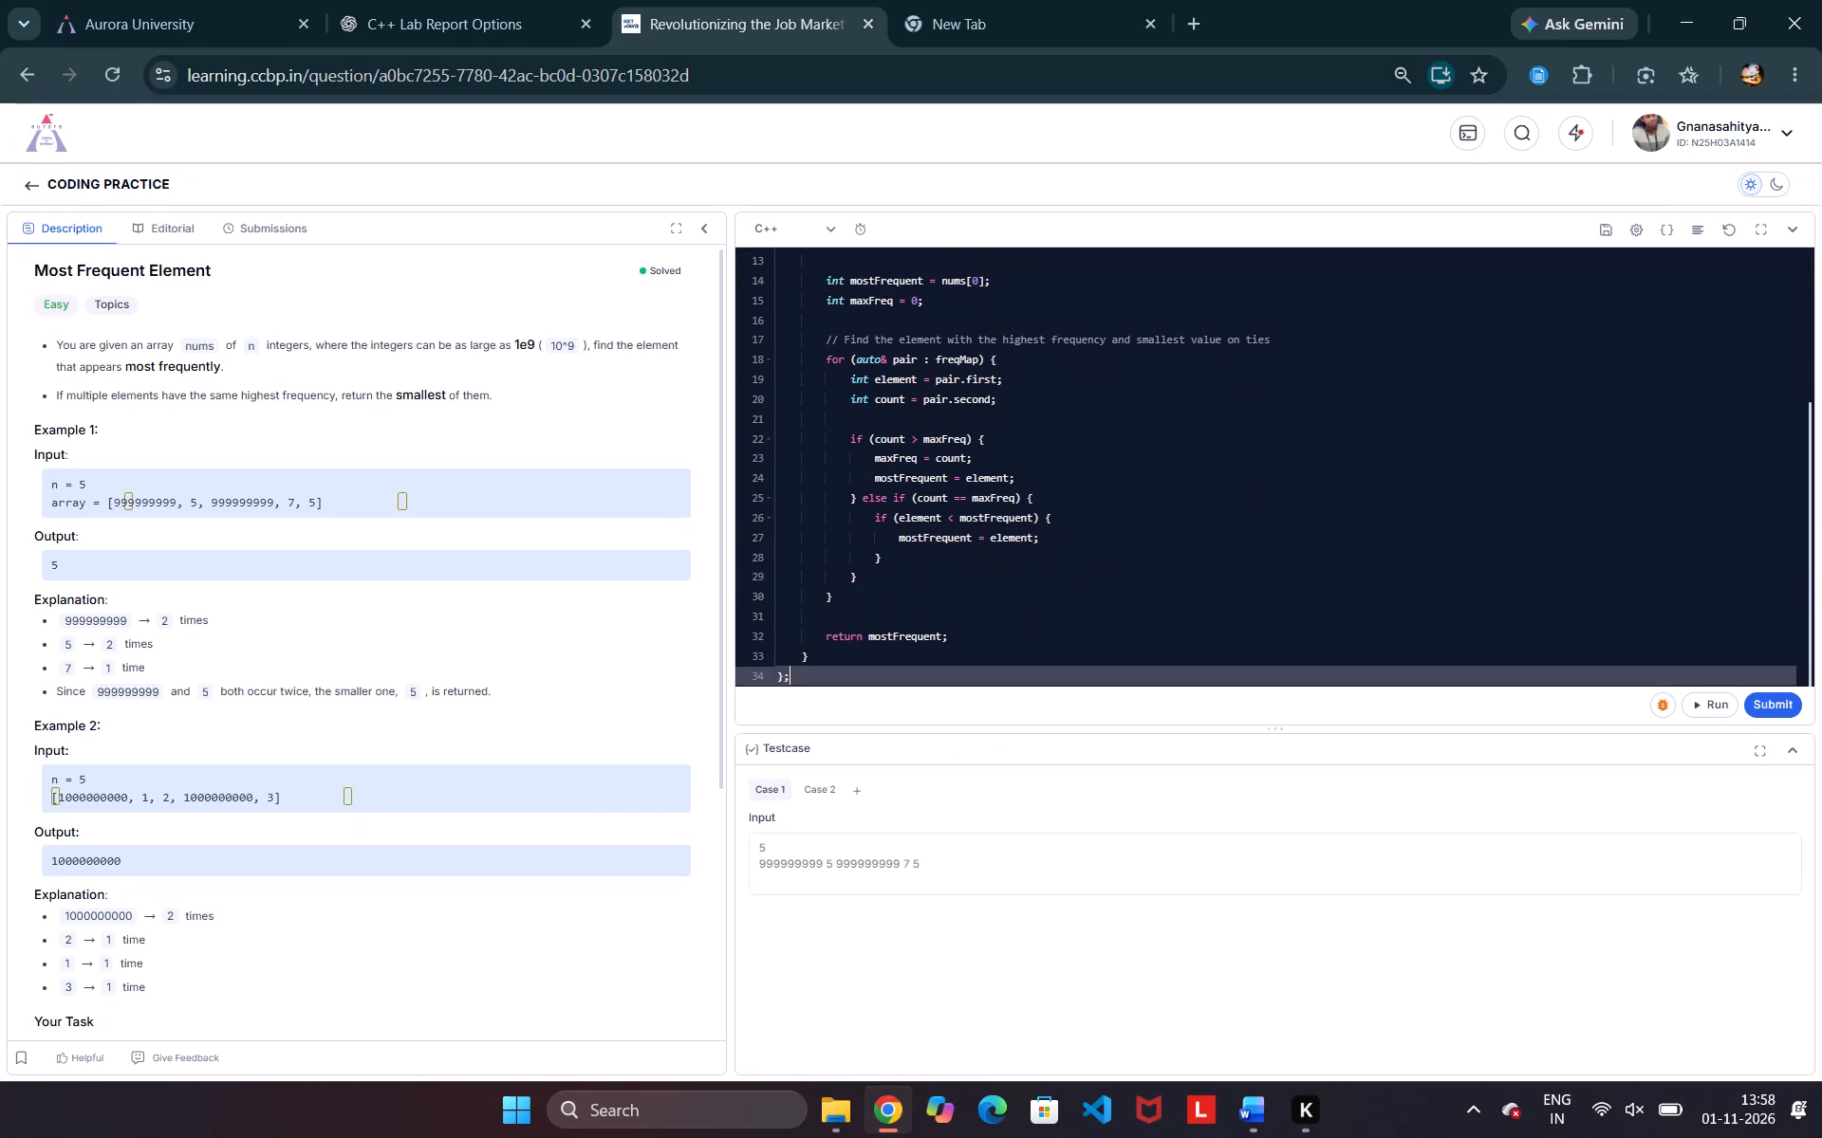
scroll(464, 607, "down", 6)
scroll(464, 607, "up", 5)
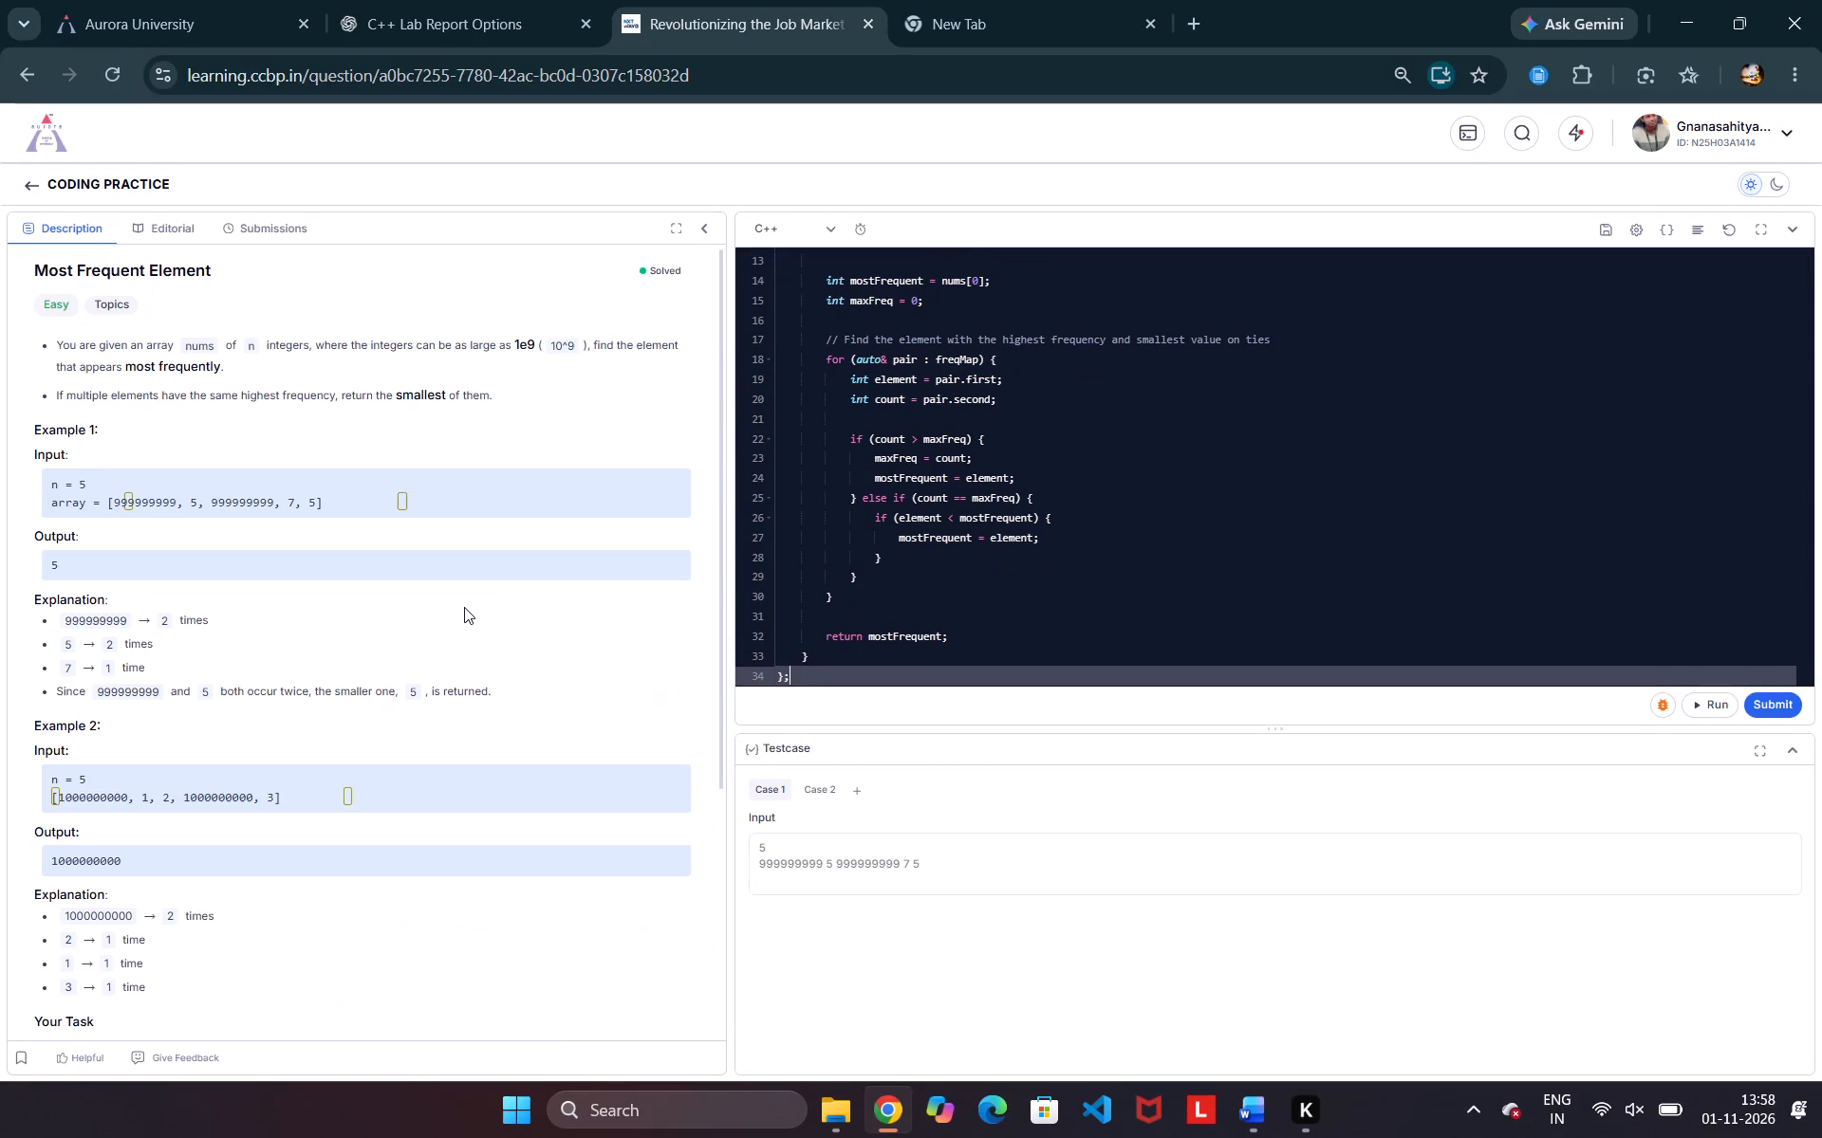
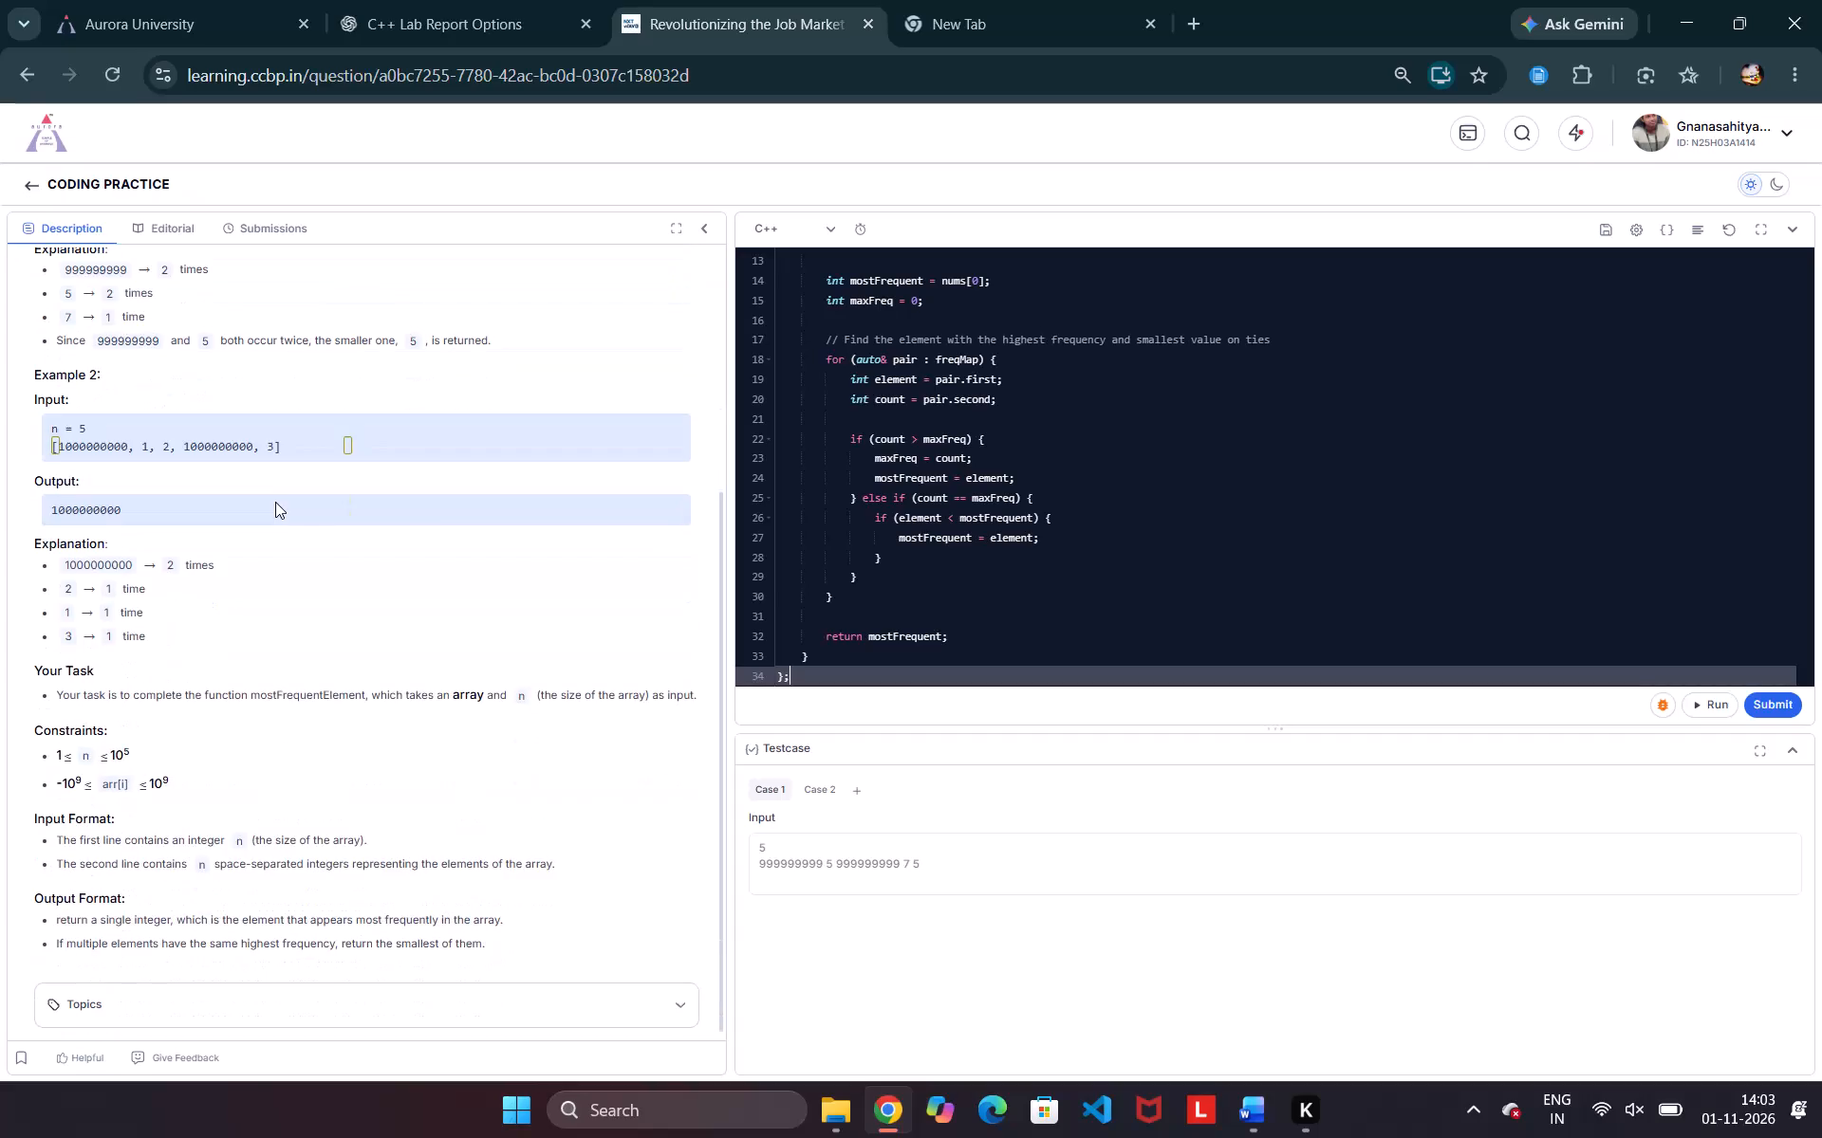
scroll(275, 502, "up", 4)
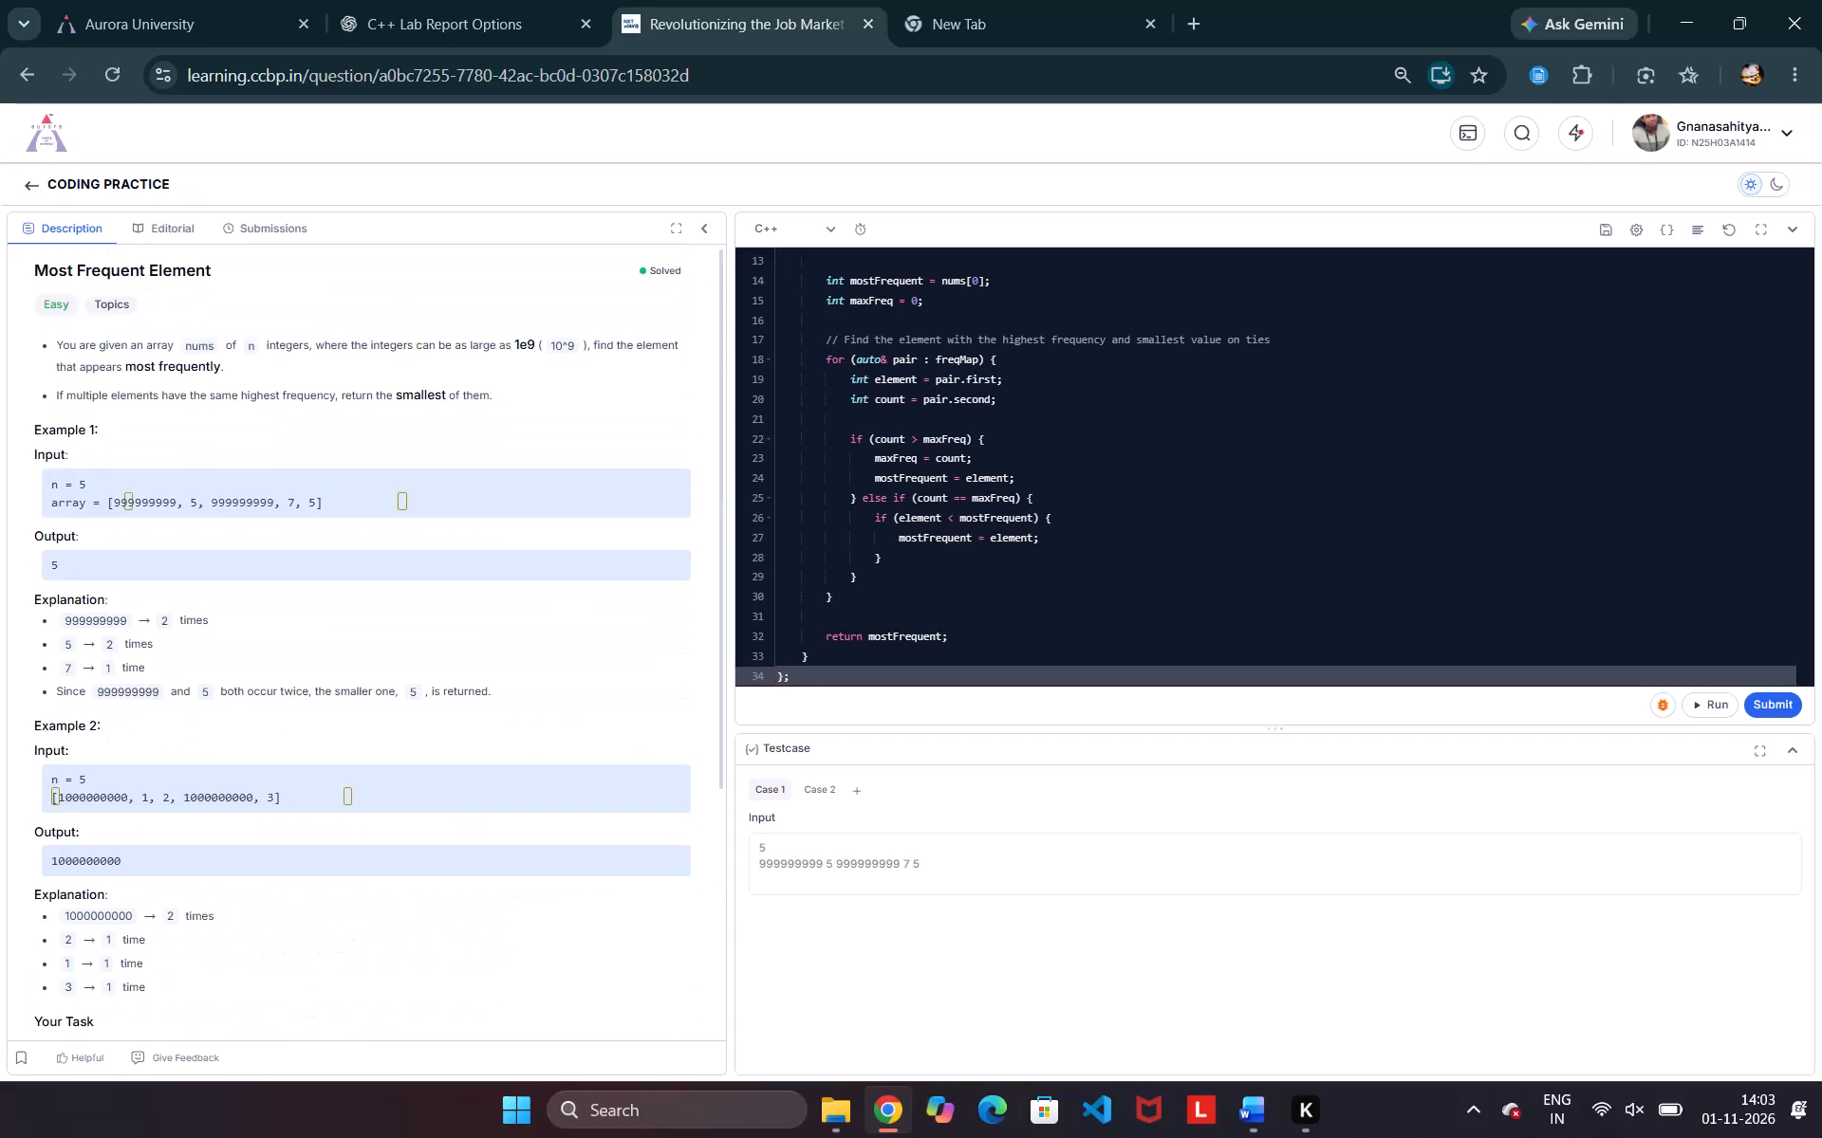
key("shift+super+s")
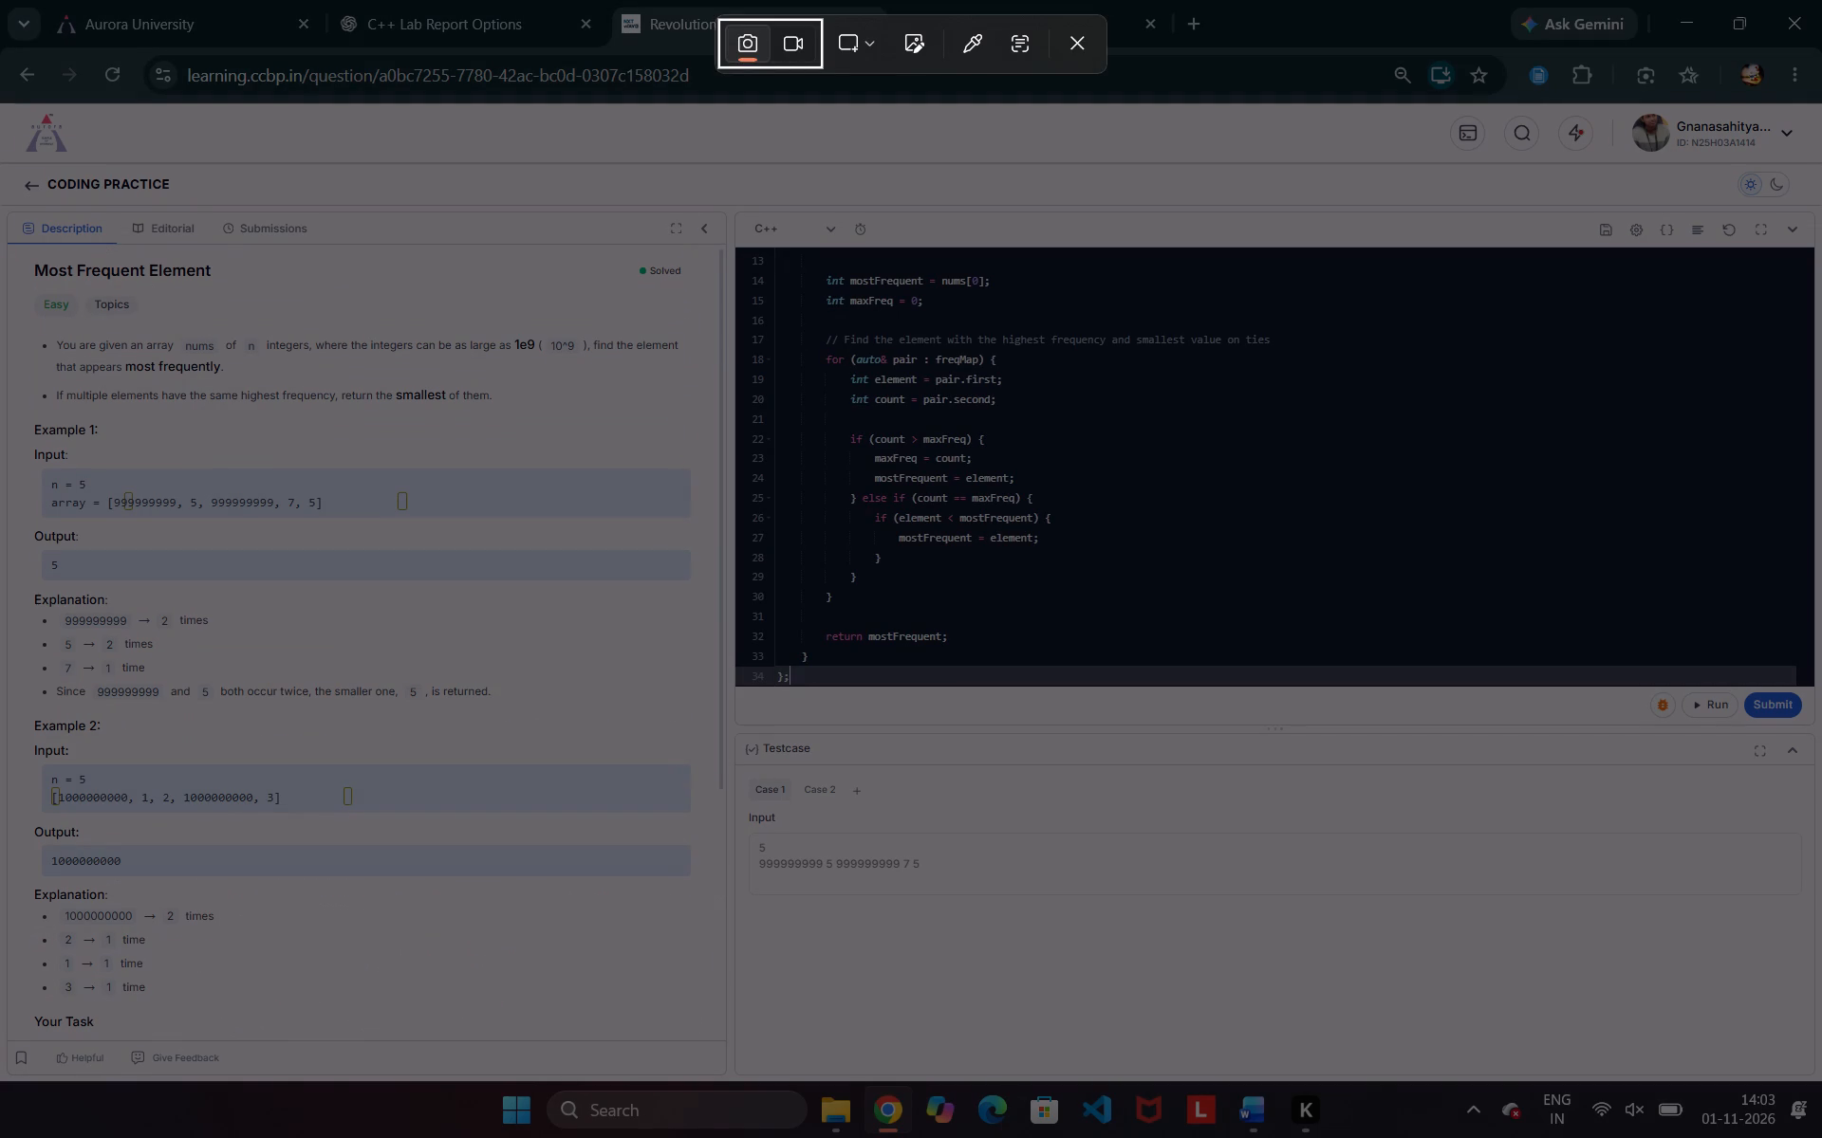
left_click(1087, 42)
Close the C++ Lab Report Options chat page in the browser.
left_click(598, 24)
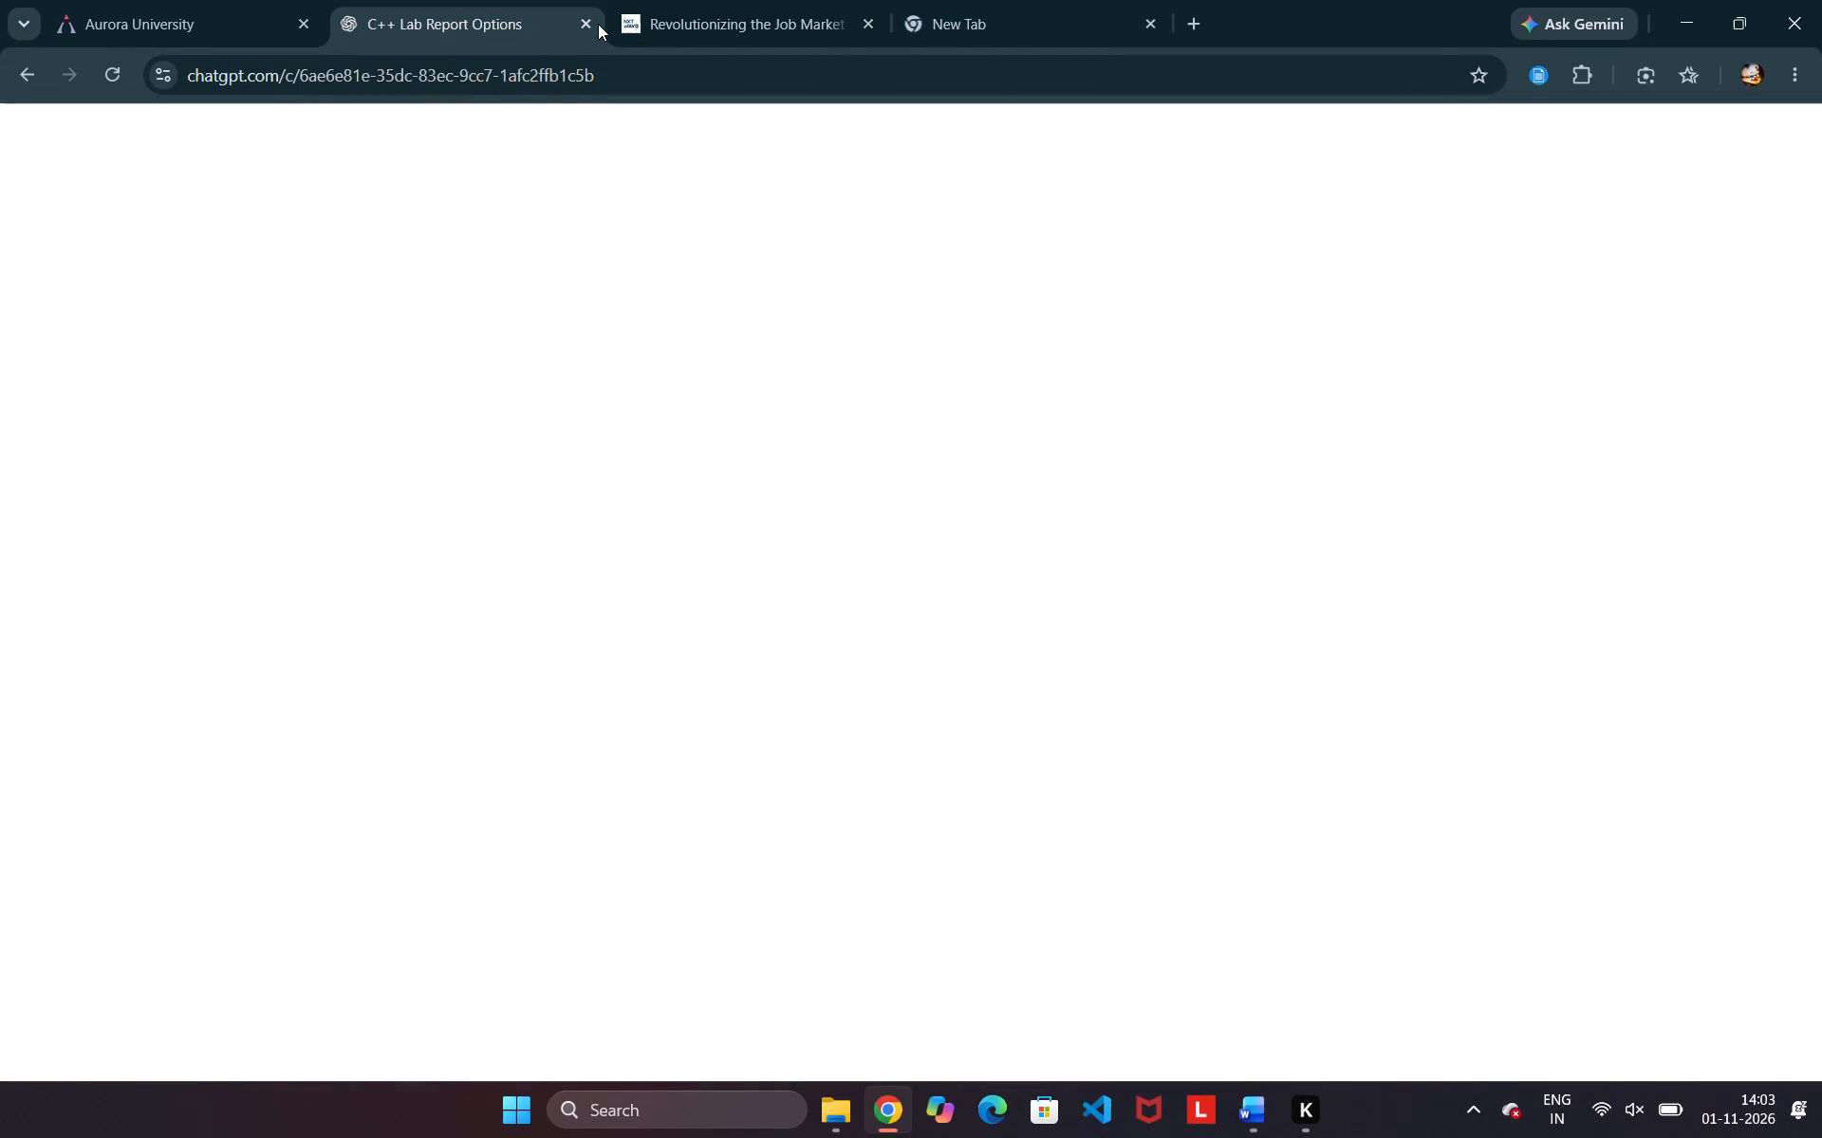
left_click(591, 22)
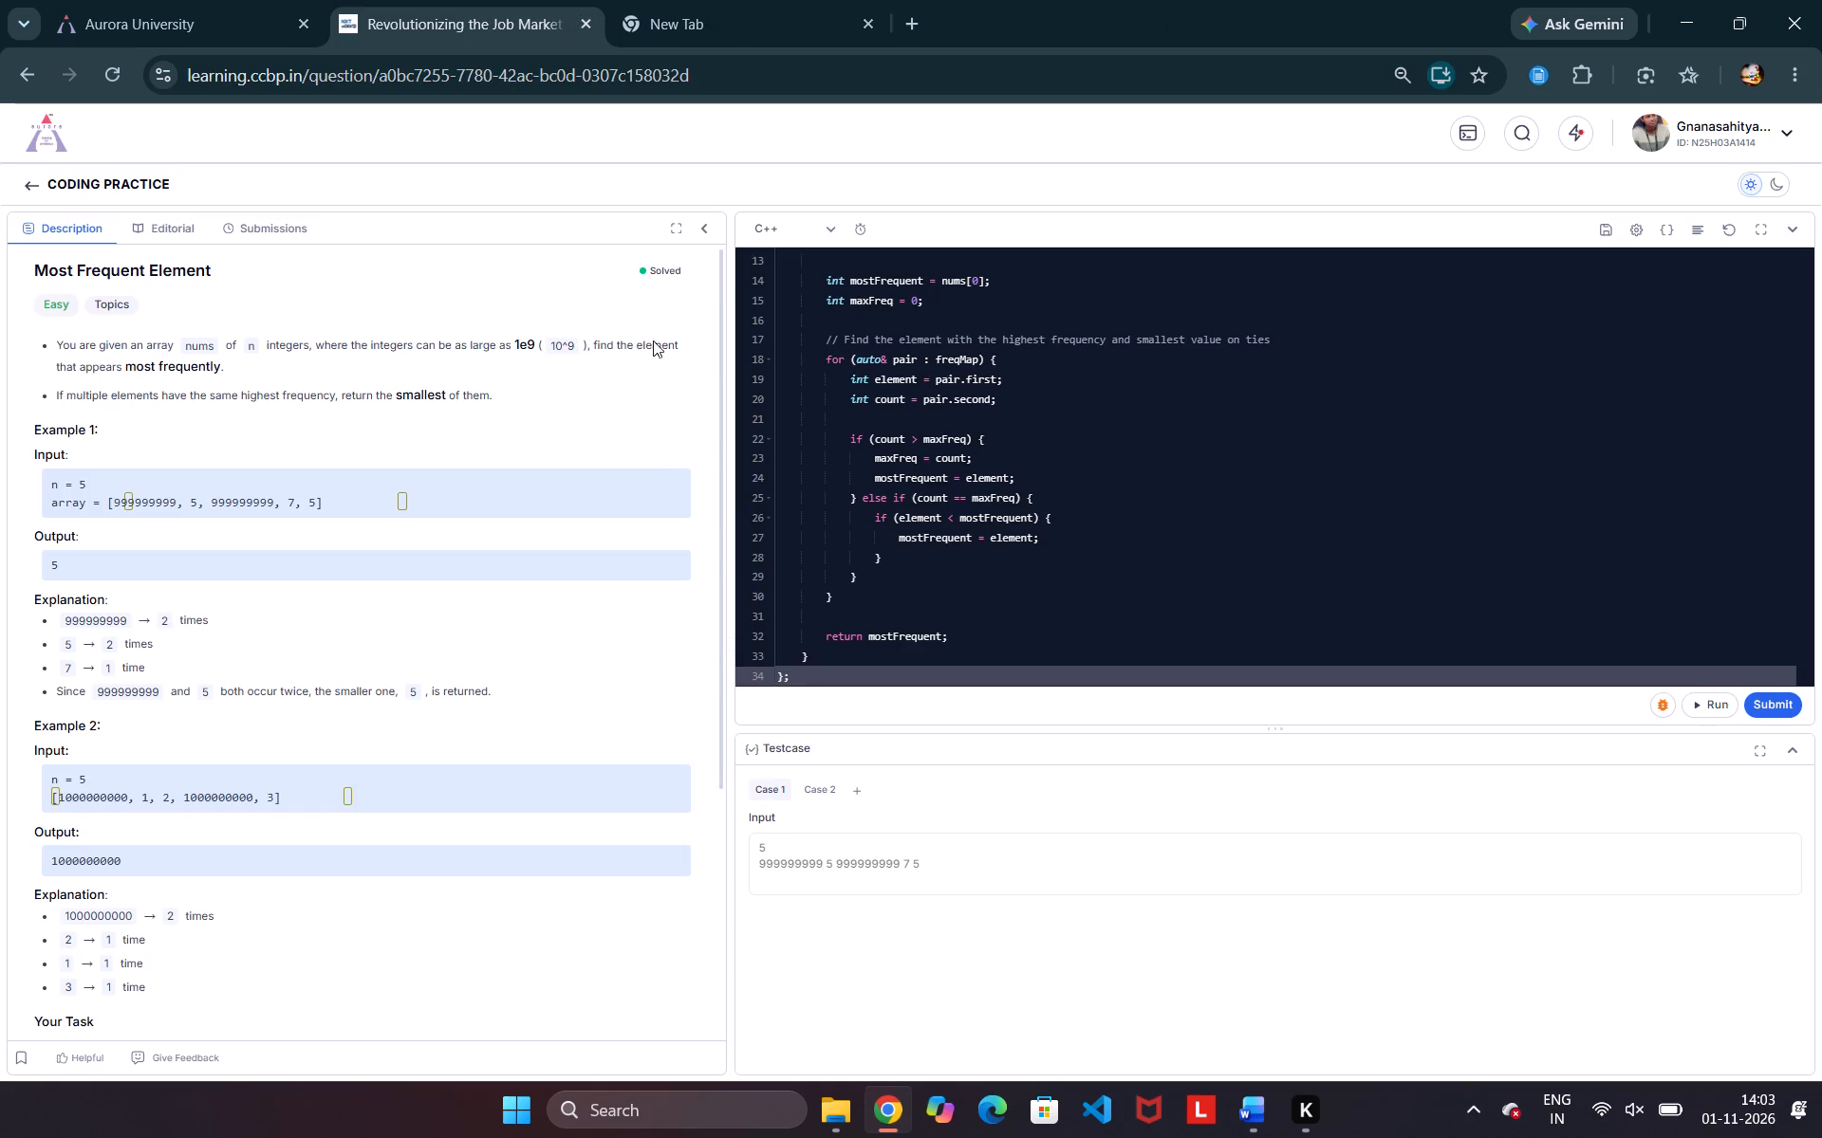
Run the Most Frequent Element C++ solution against the sample test cases.
scroll(1178, 524, "up", 3)
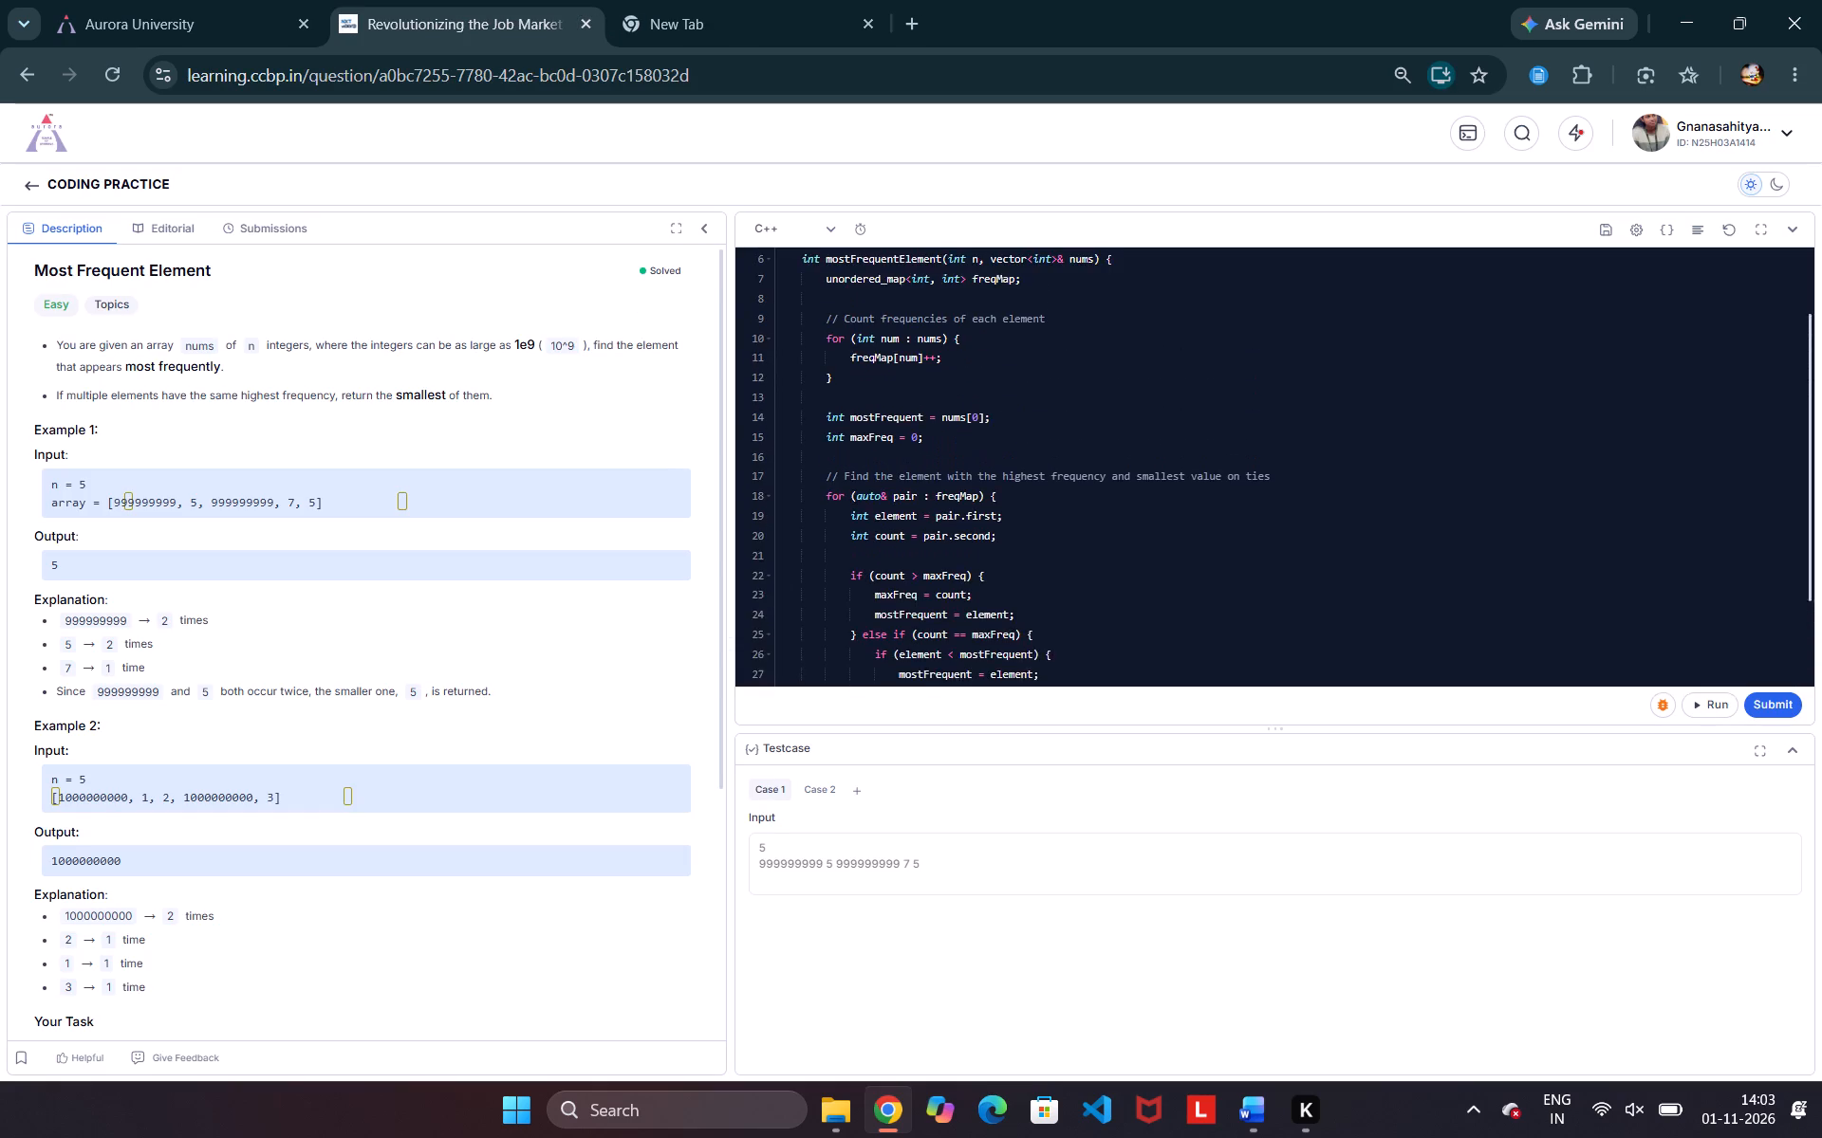
scroll(1178, 524, "up", 5)
left_click(1721, 713)
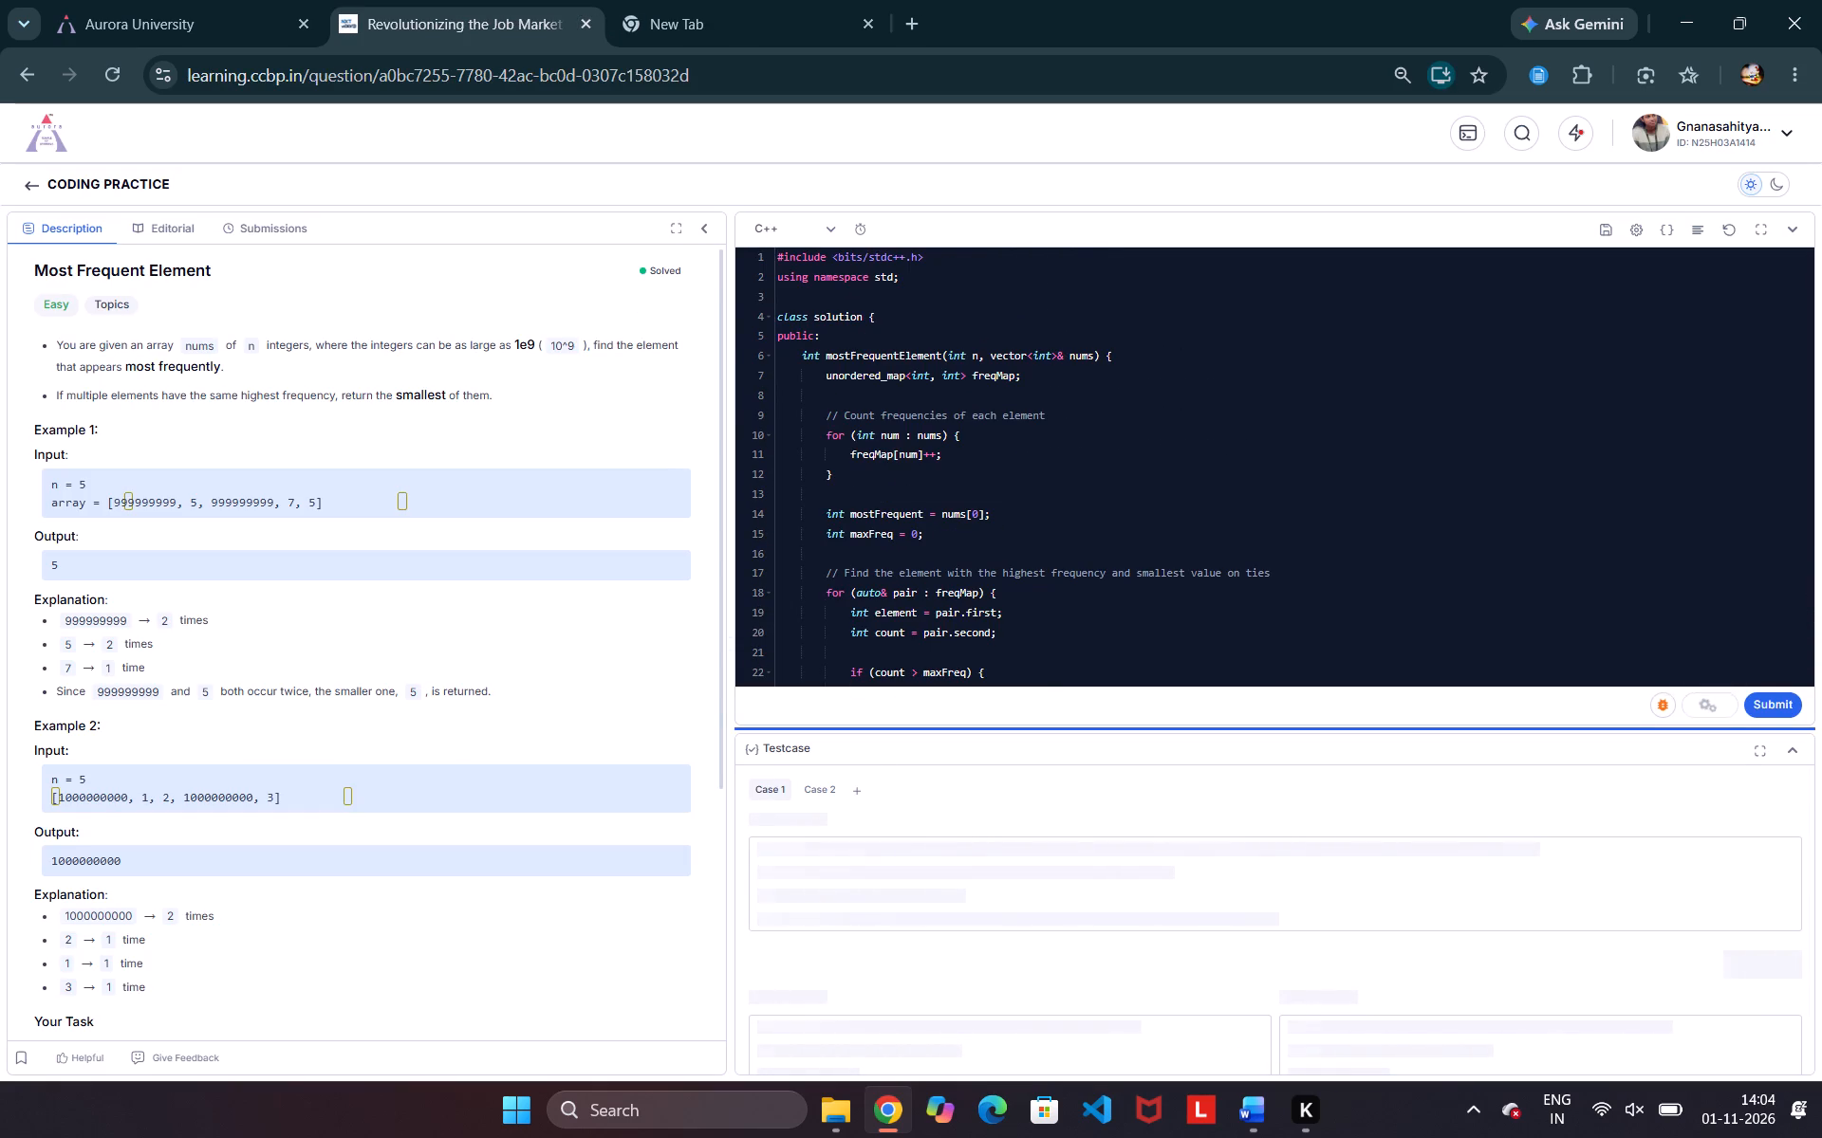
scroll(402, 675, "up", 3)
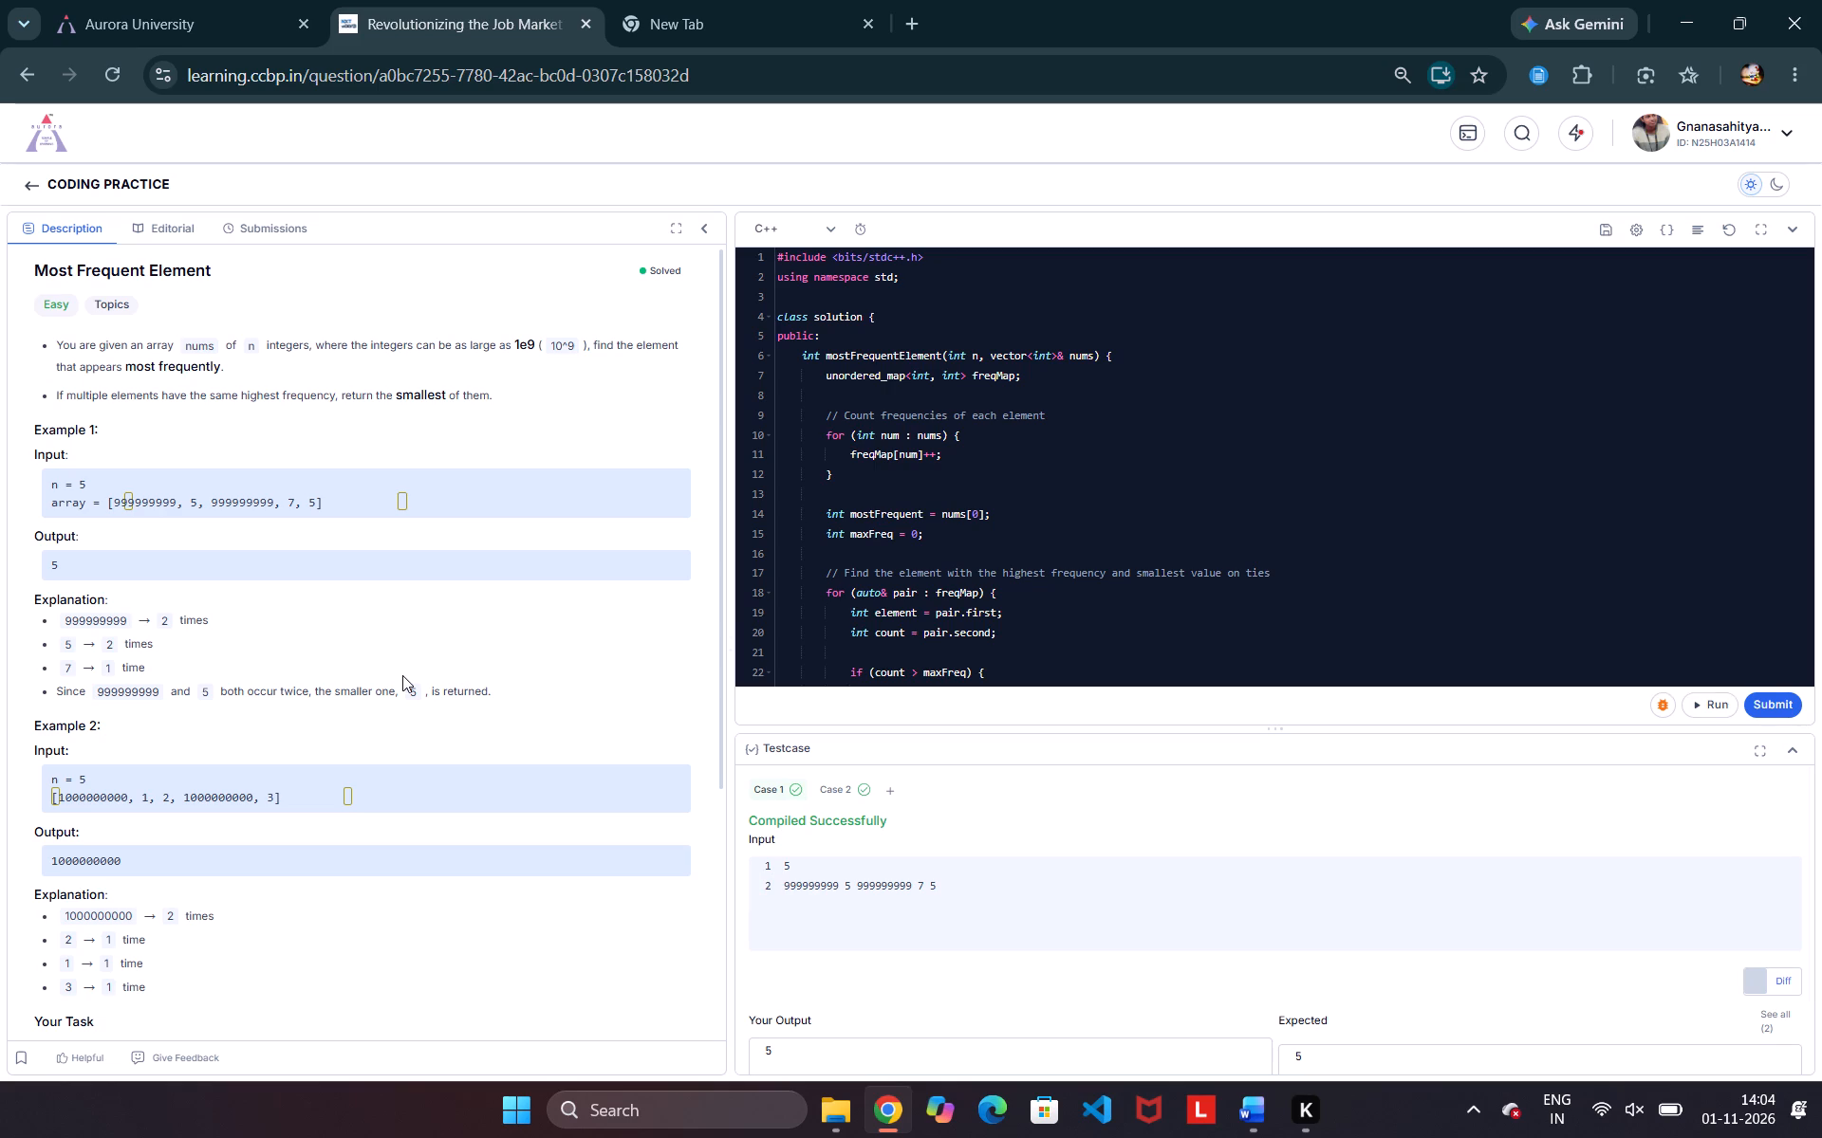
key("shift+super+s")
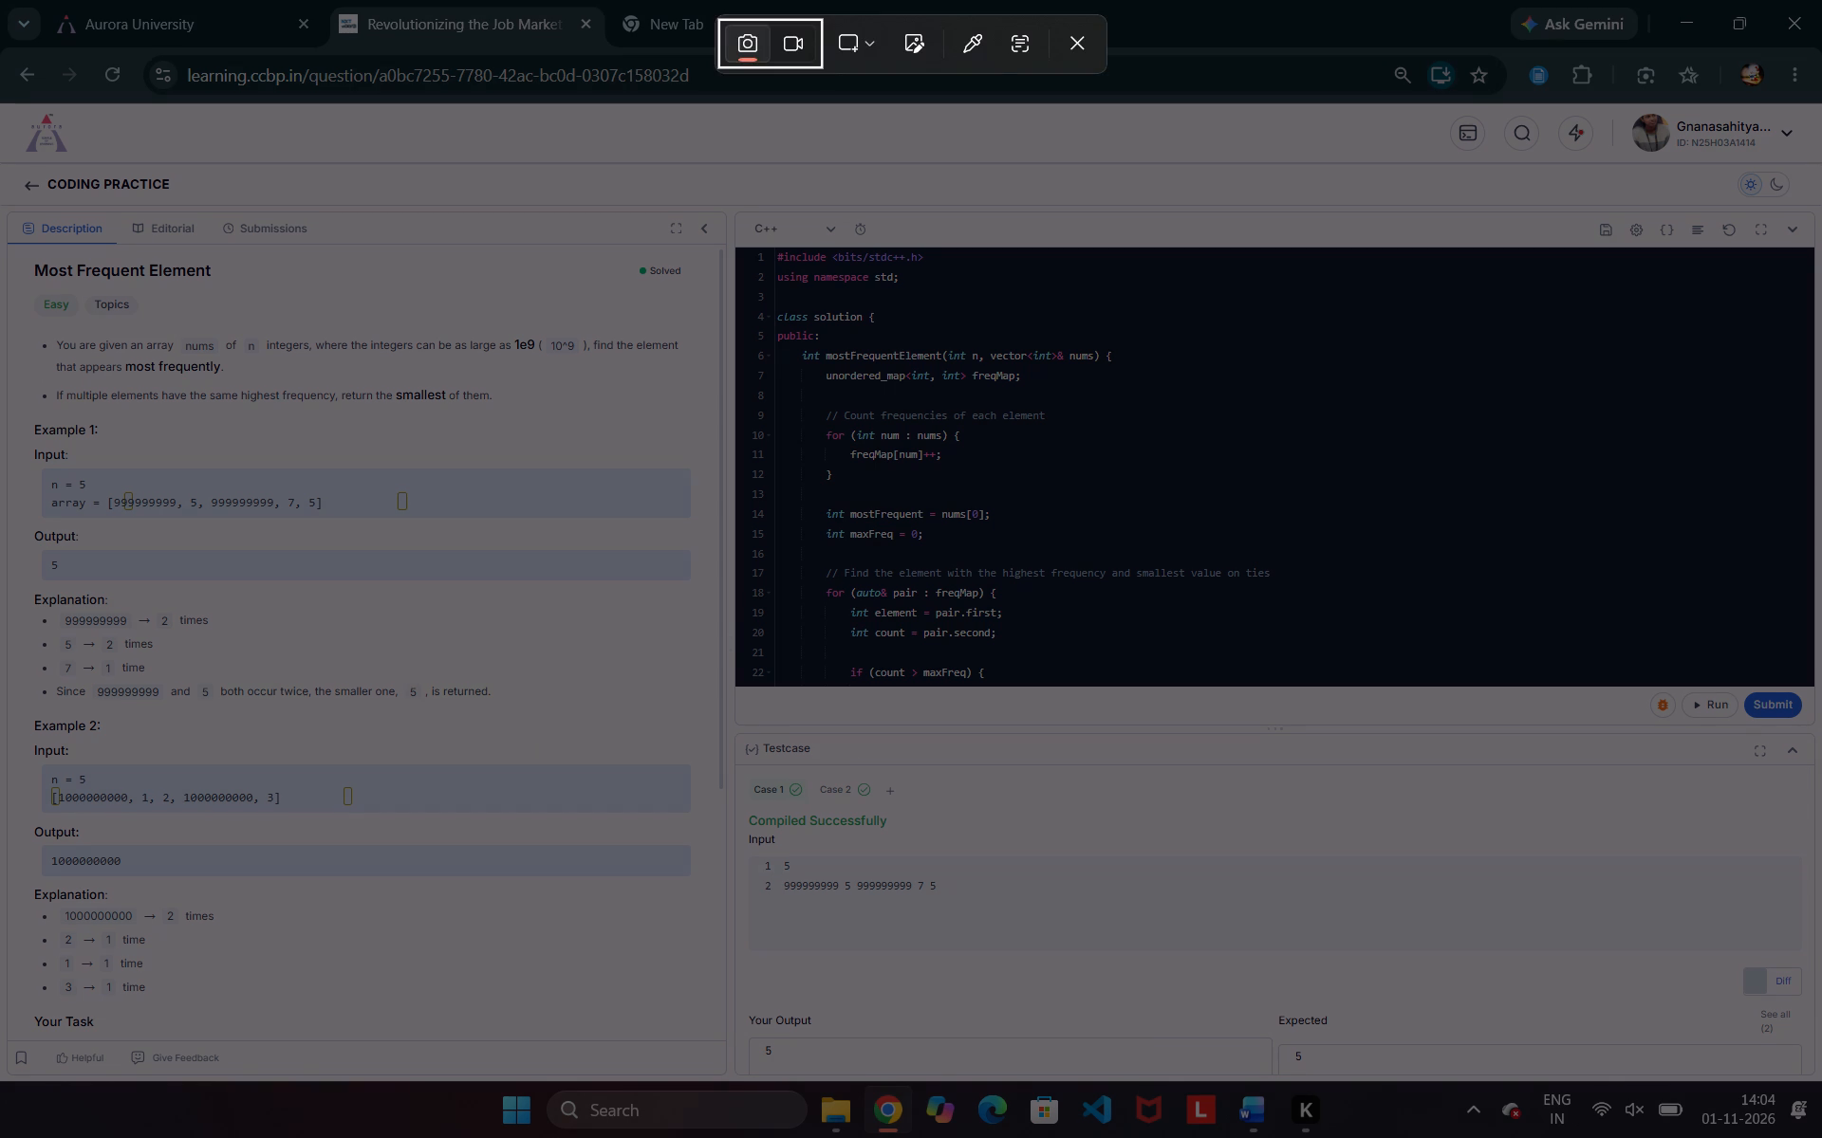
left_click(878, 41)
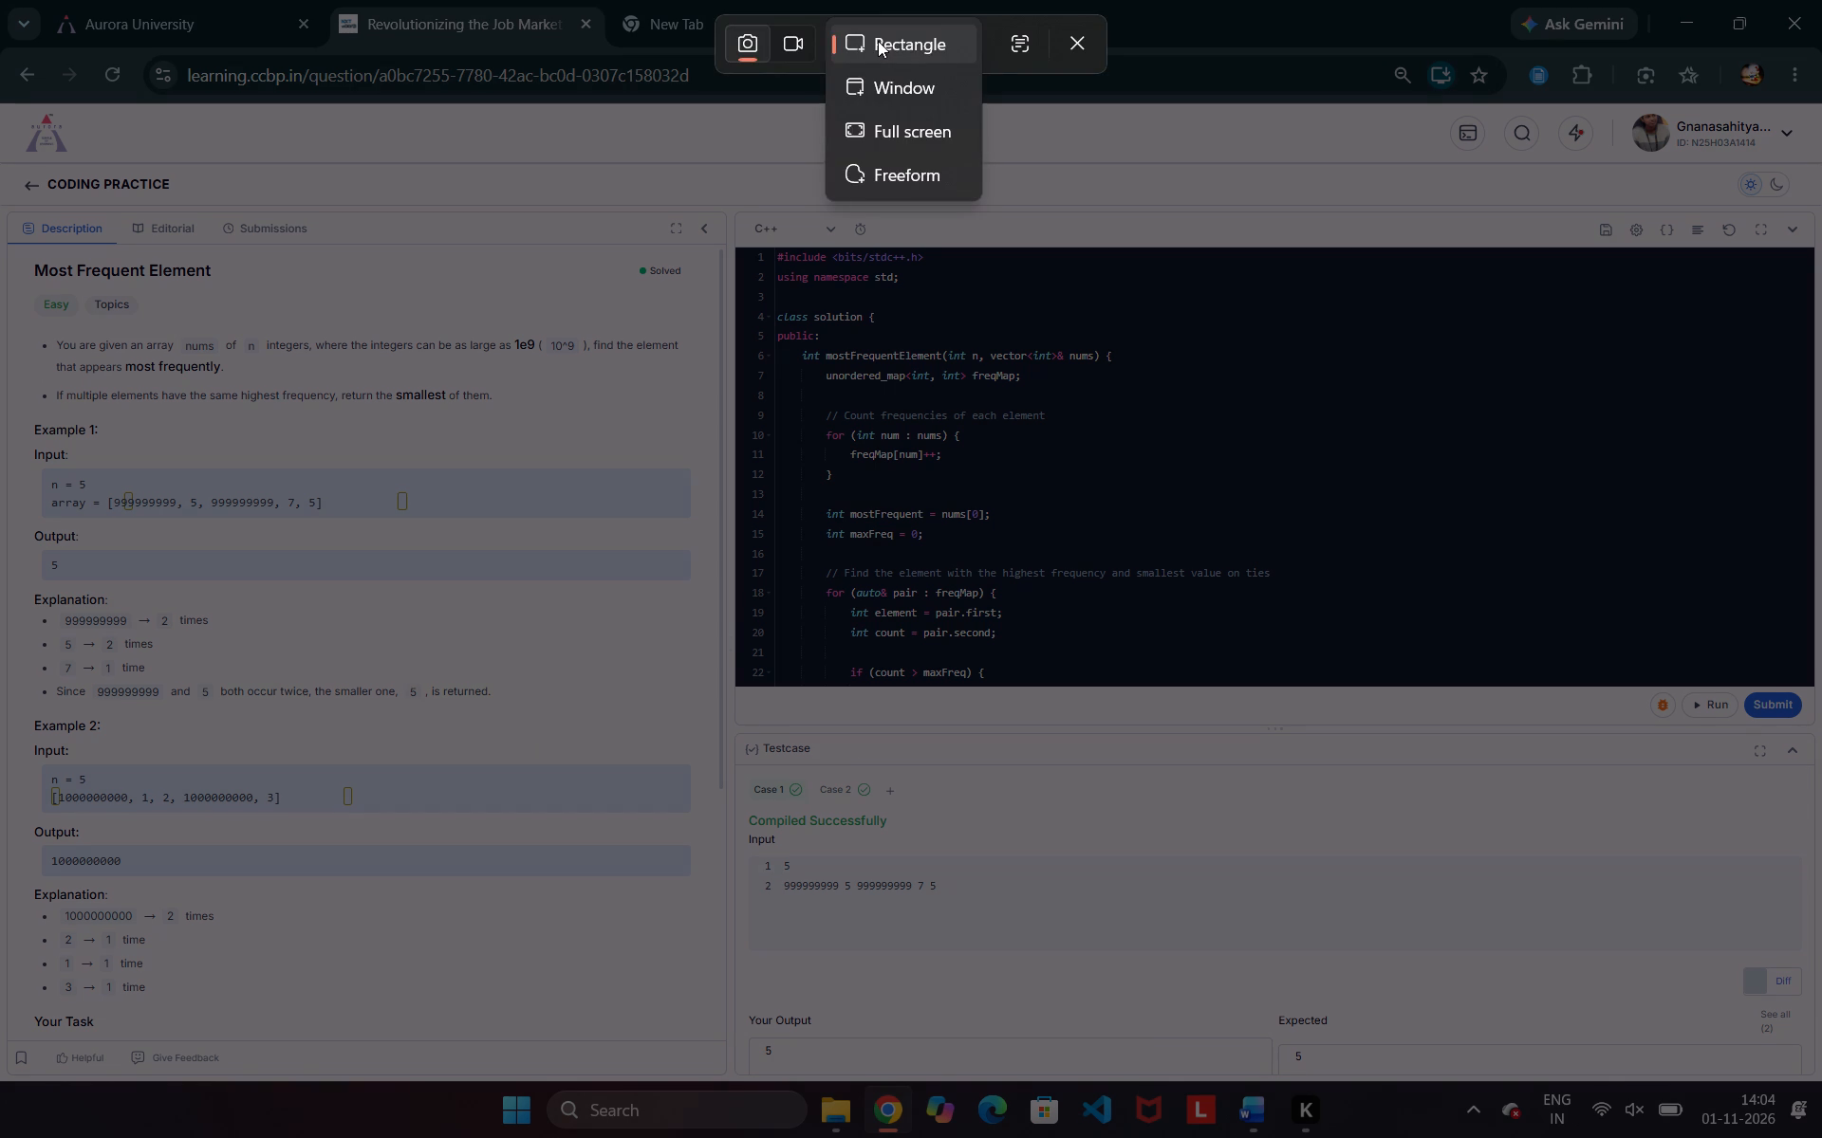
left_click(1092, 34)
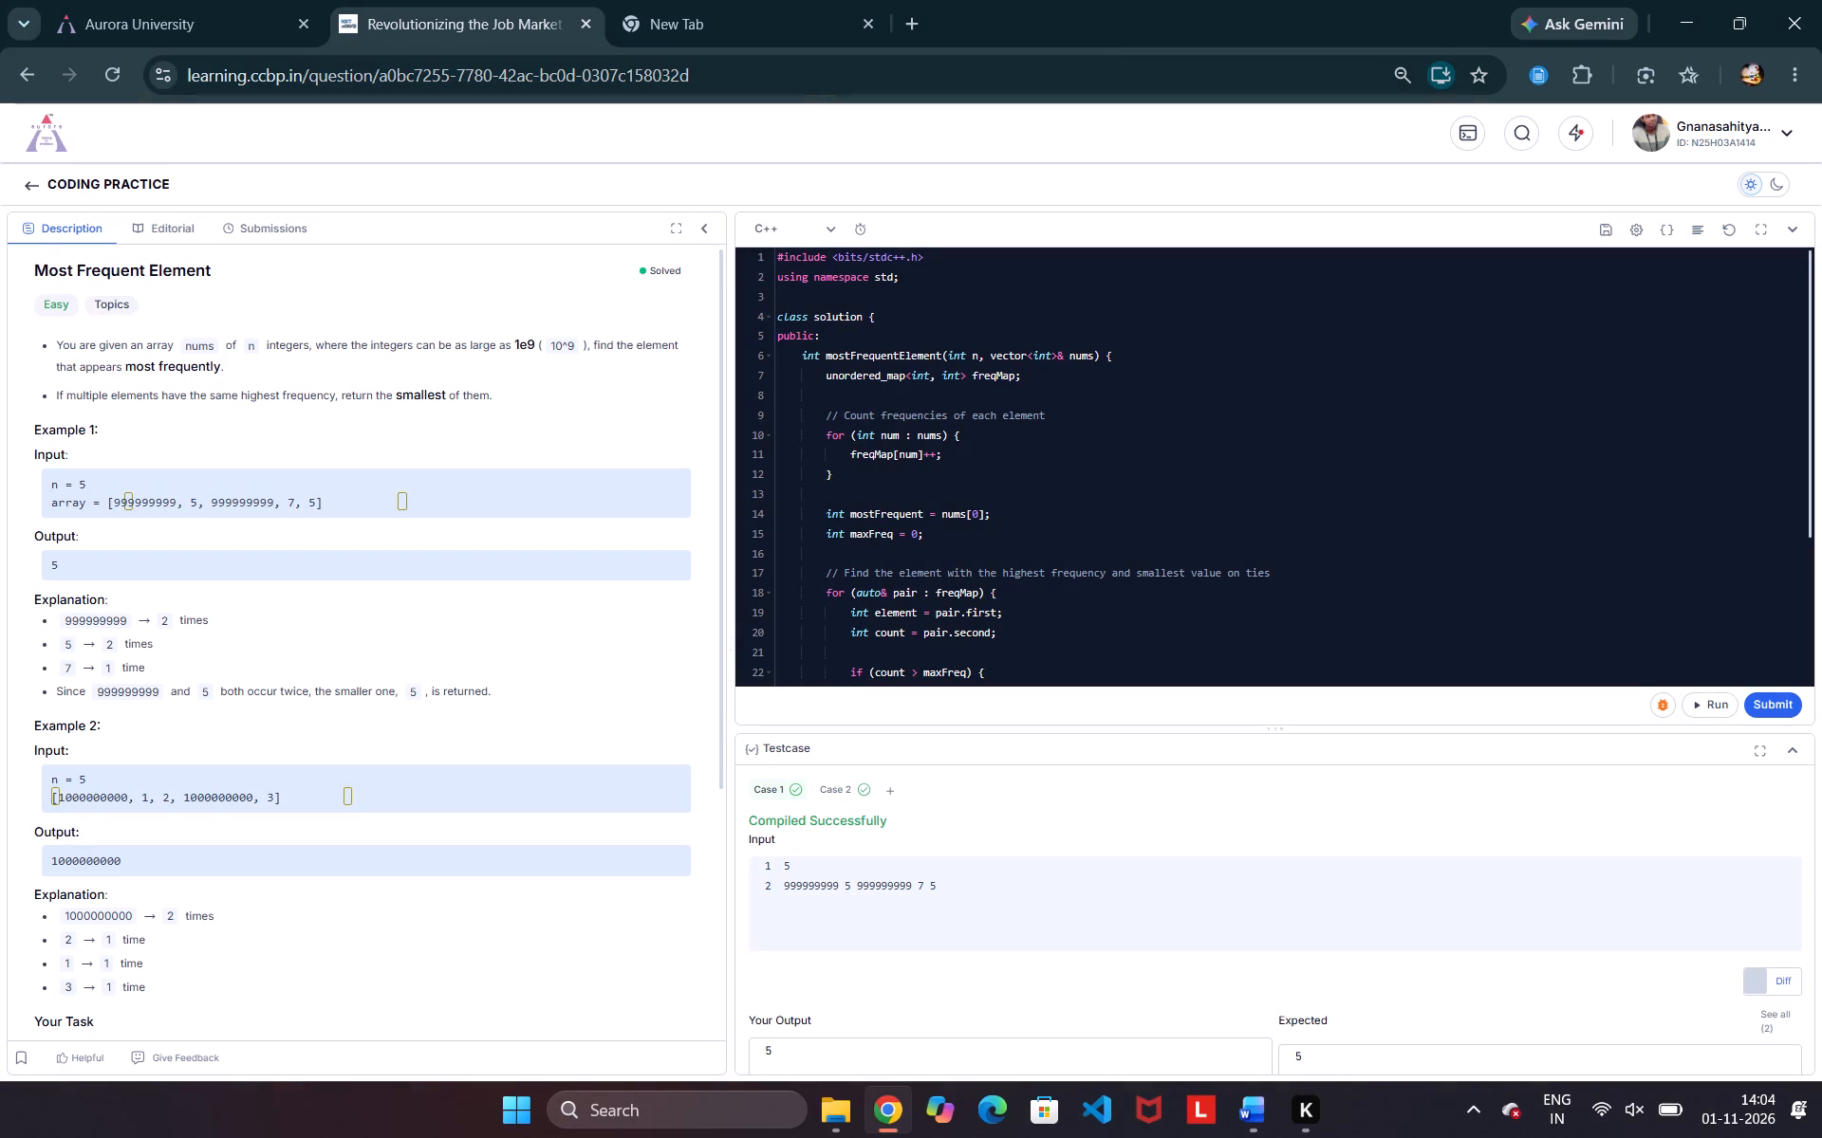
Capture a rectangular screenshot of the full browser window and paste it into the lab_report_format ADS C++ document in Word.
key("shift+super+s")
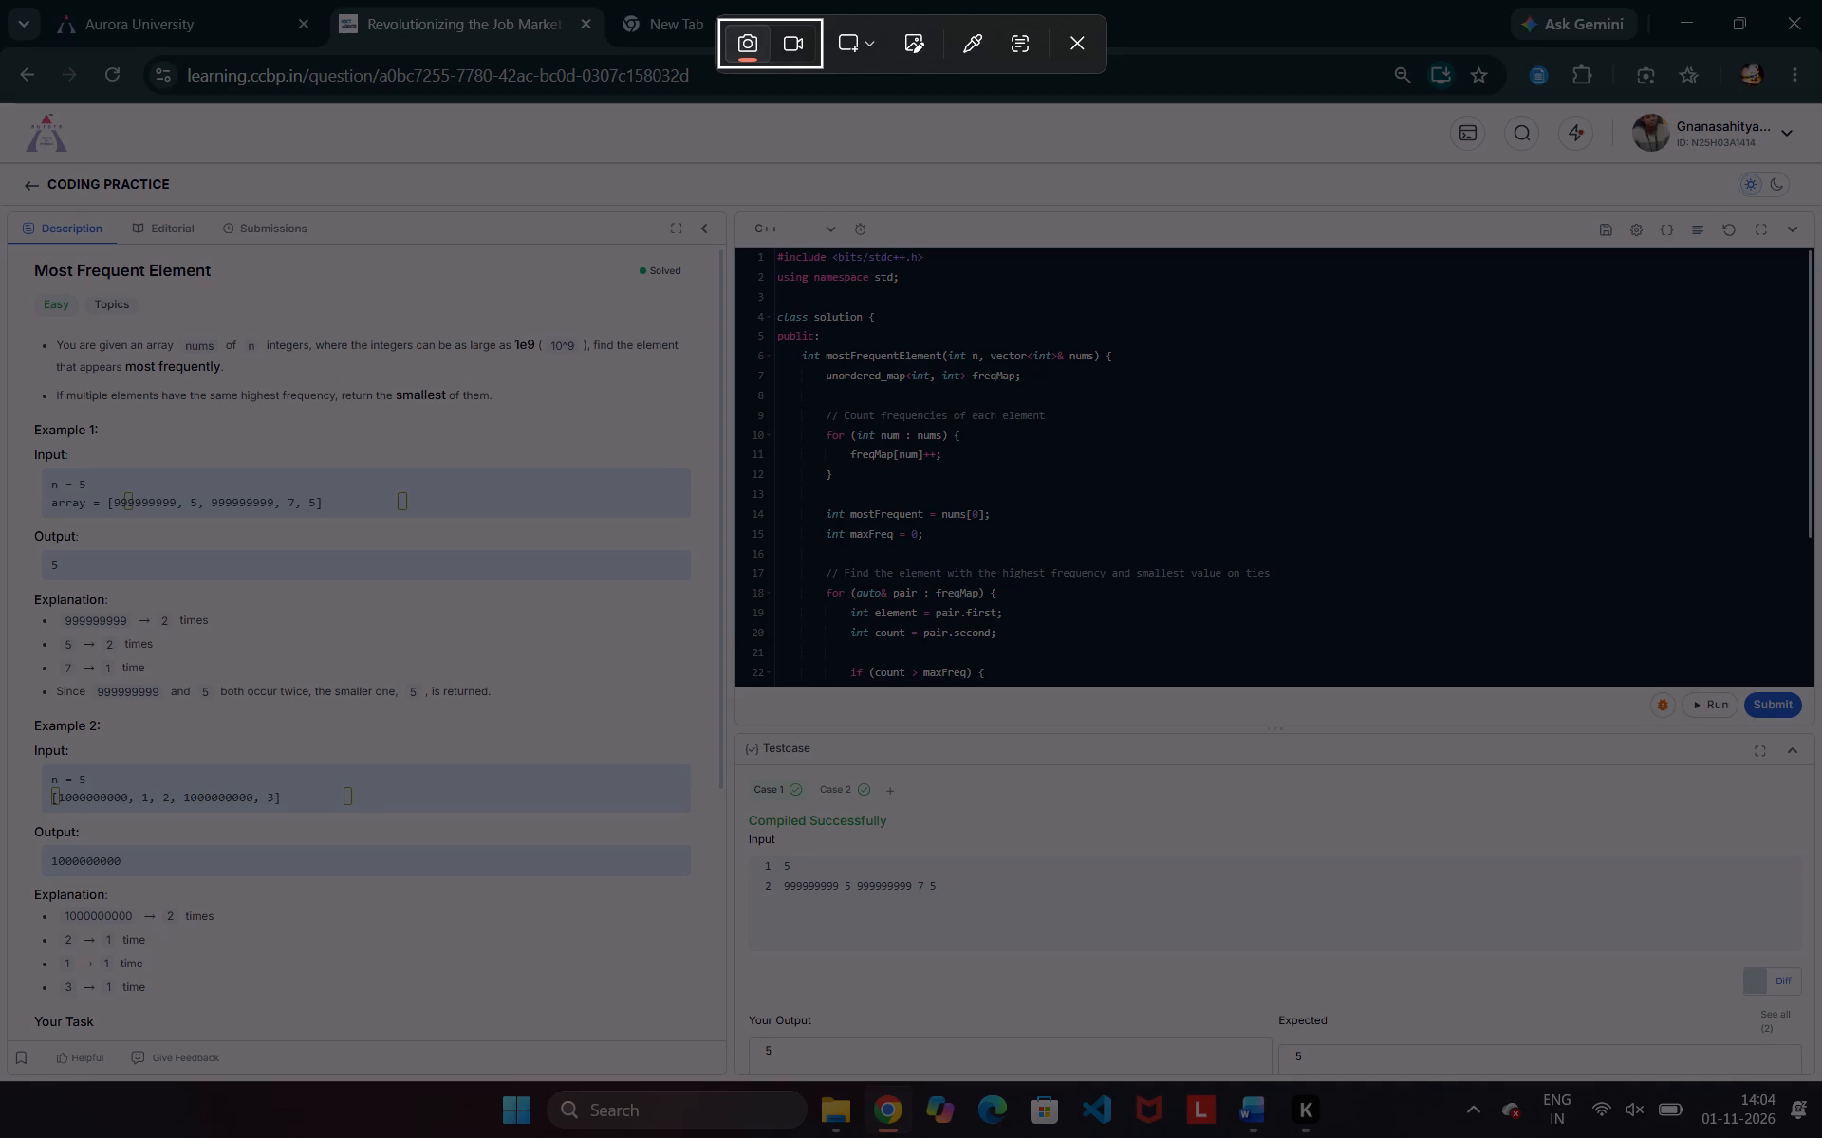
left_click_drag(0, 0, 1821, 985)
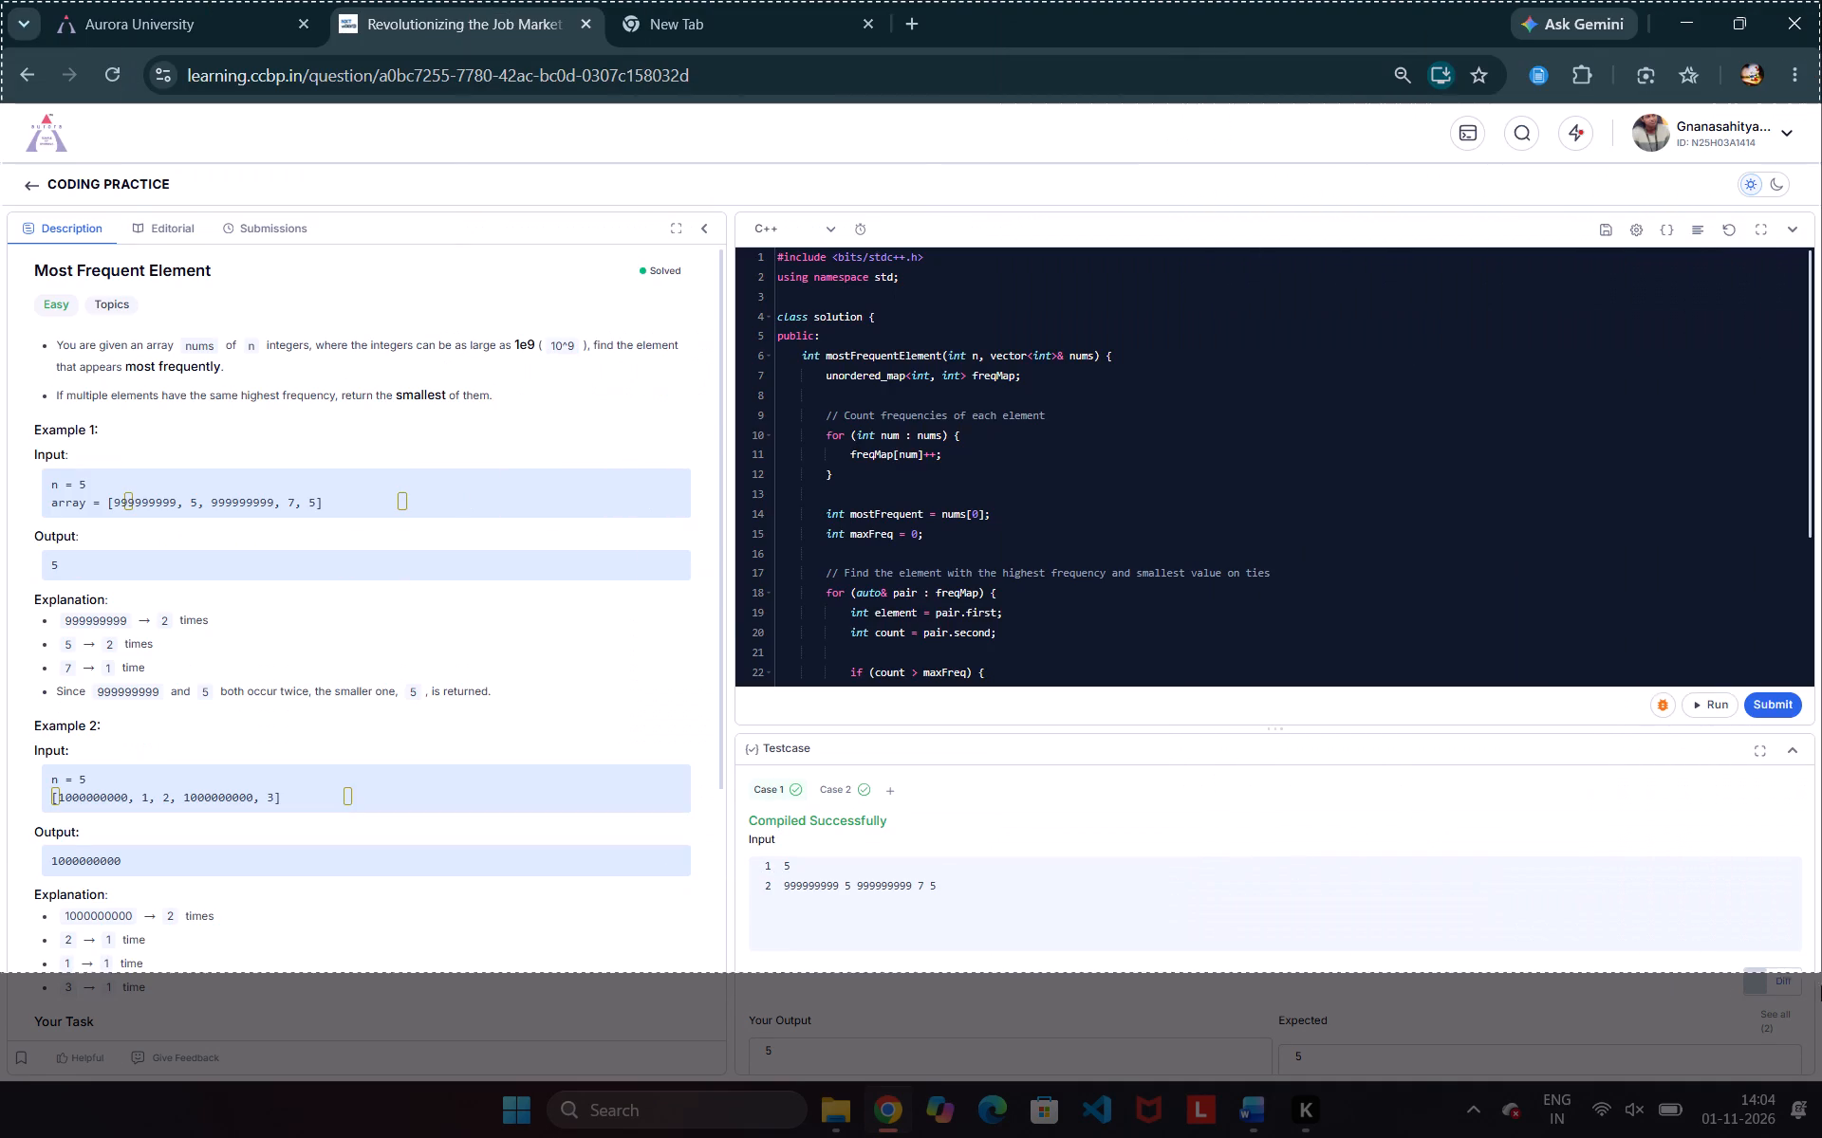
left_click_drag(1821, 985, 1821, 1082)
left_click(1252, 1114)
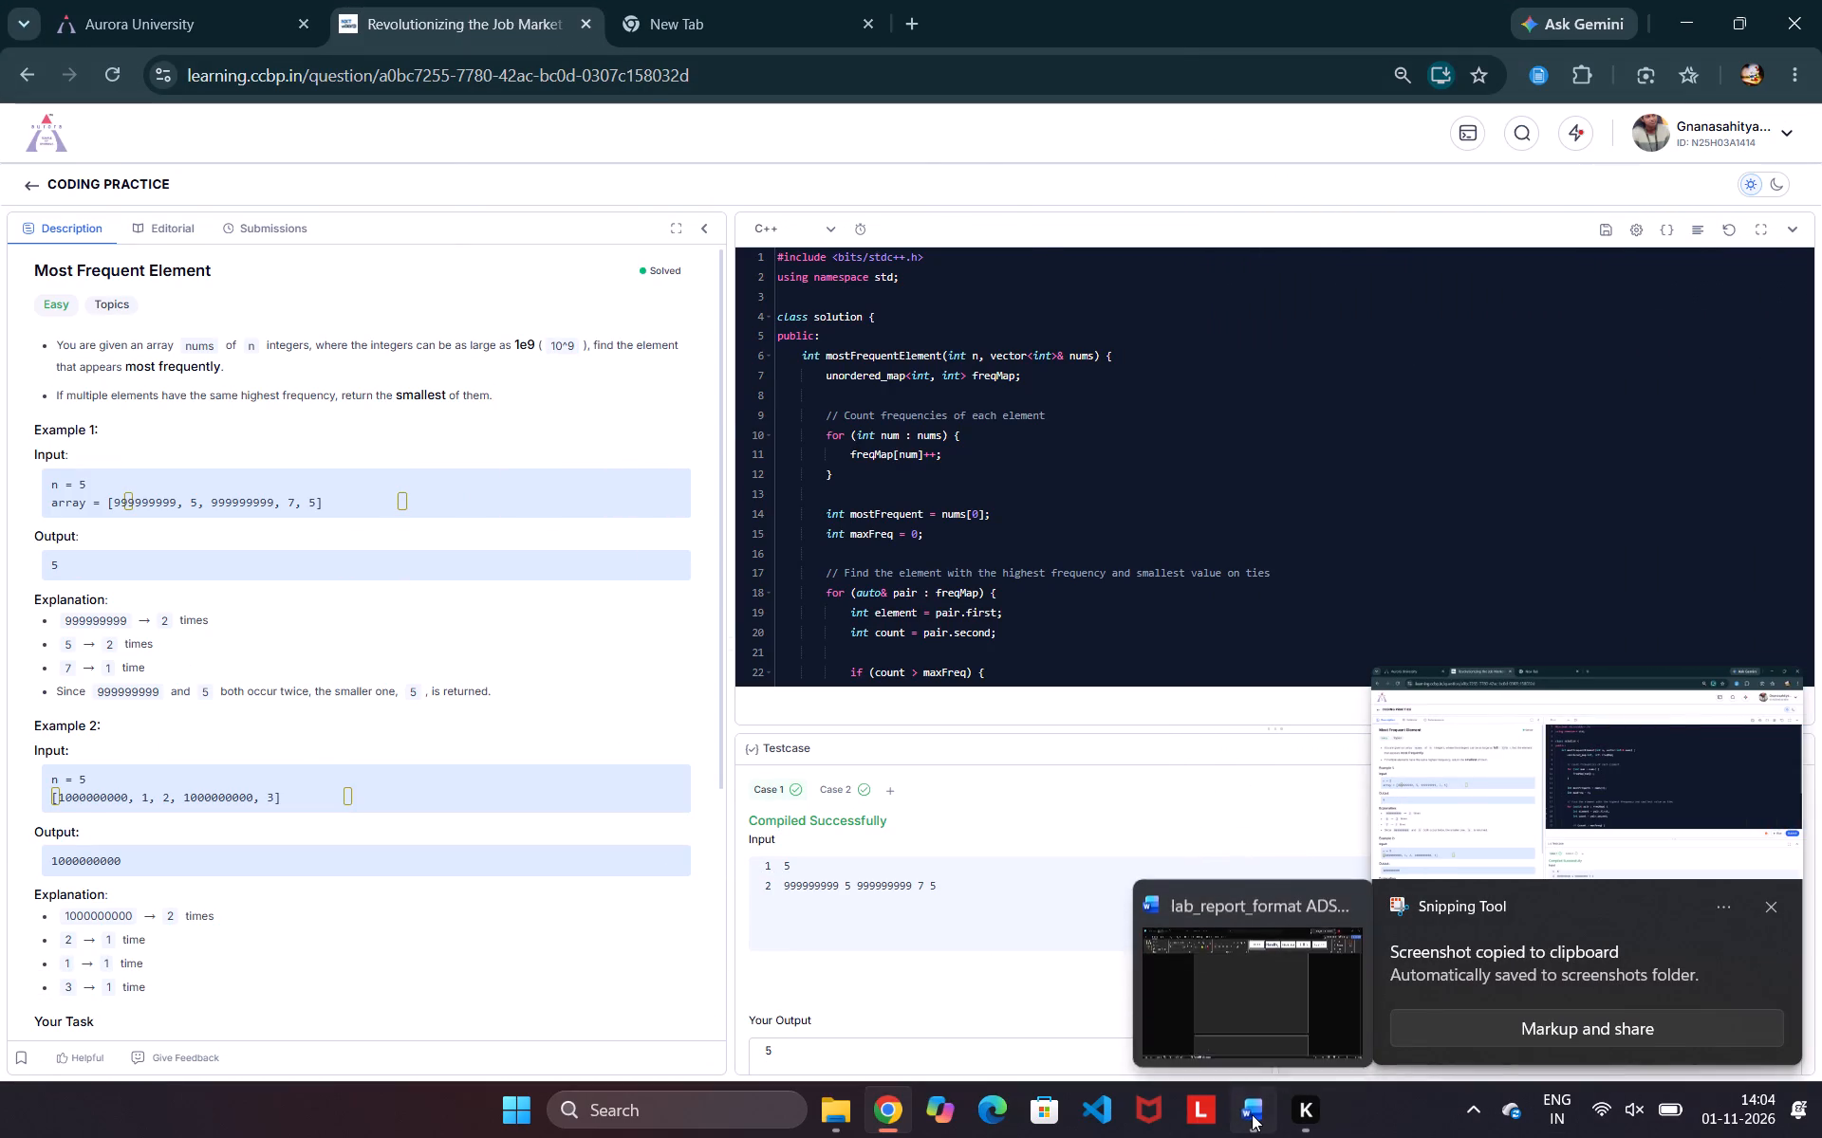
key("ctrl+v")
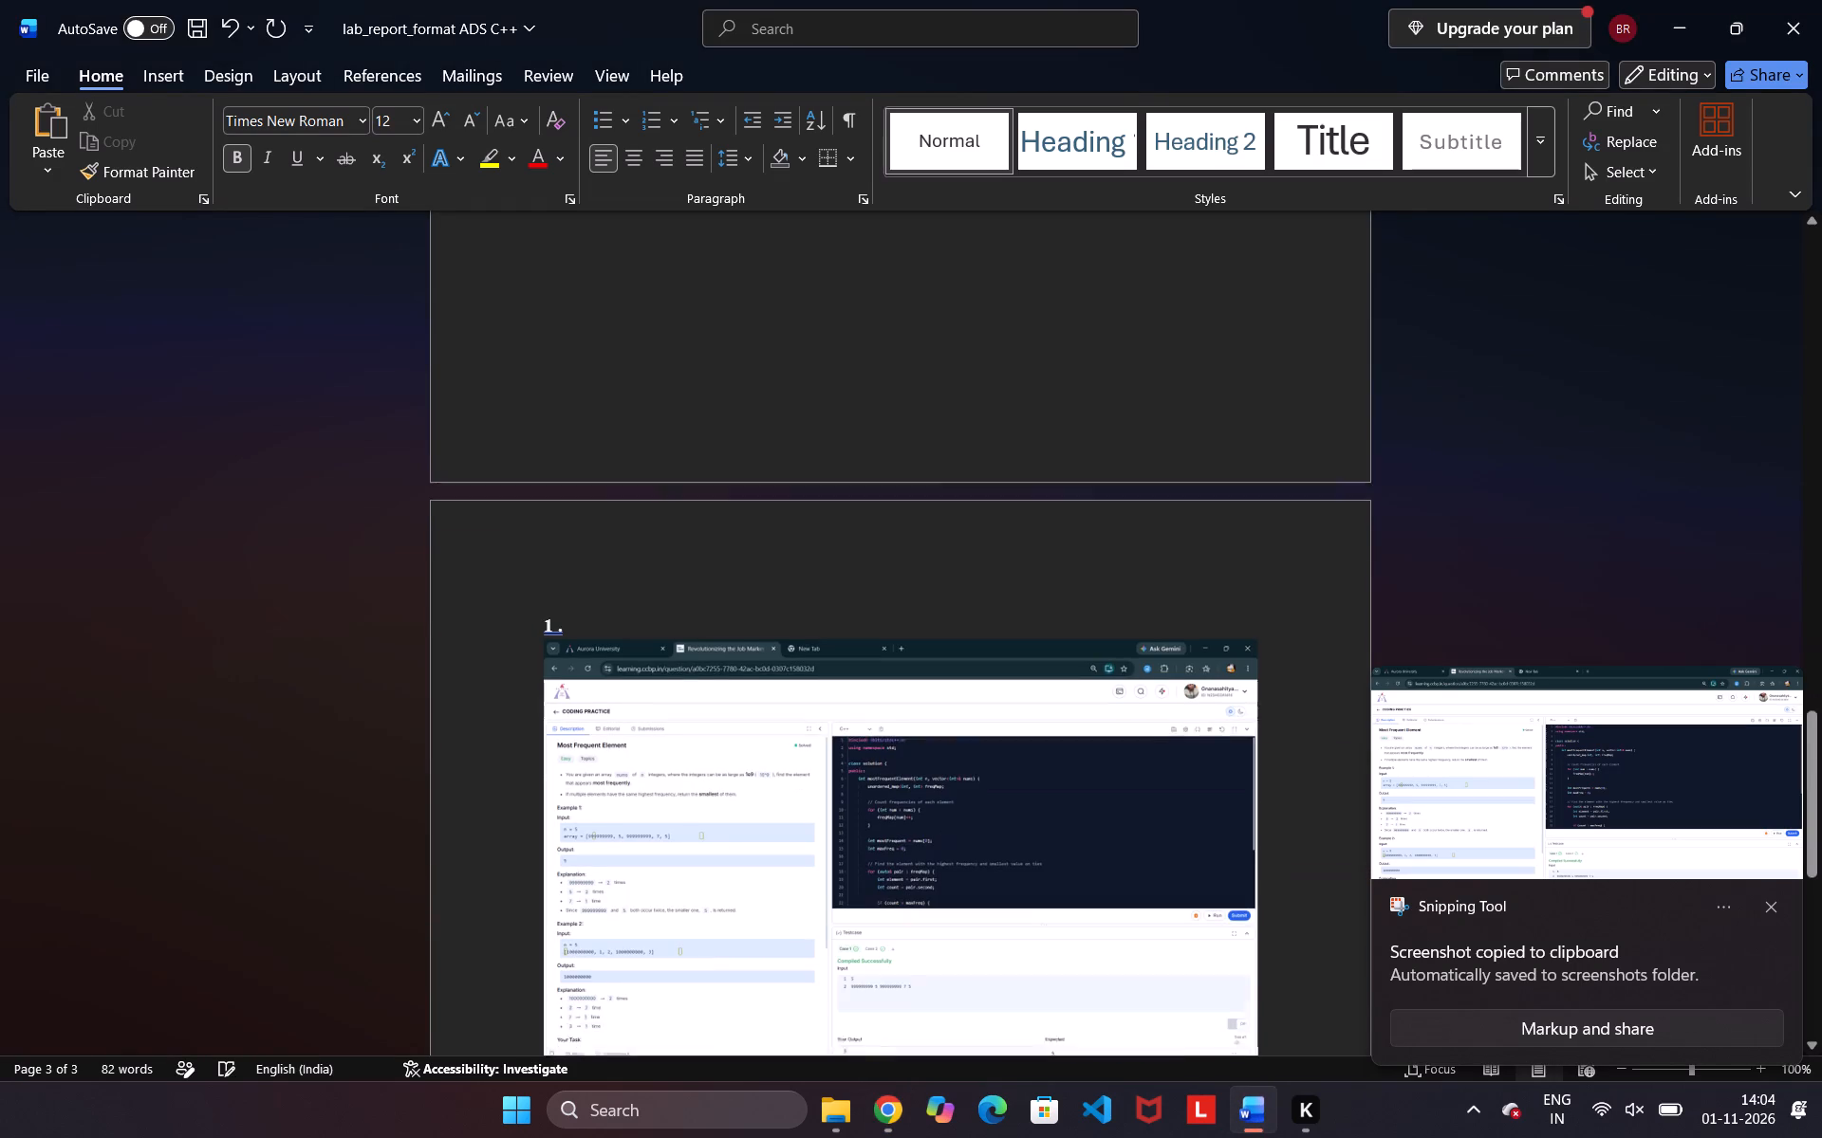
Add the heading text "Question :" after the number 1 and put the screenshot on its own line below.
left_click(585, 584)
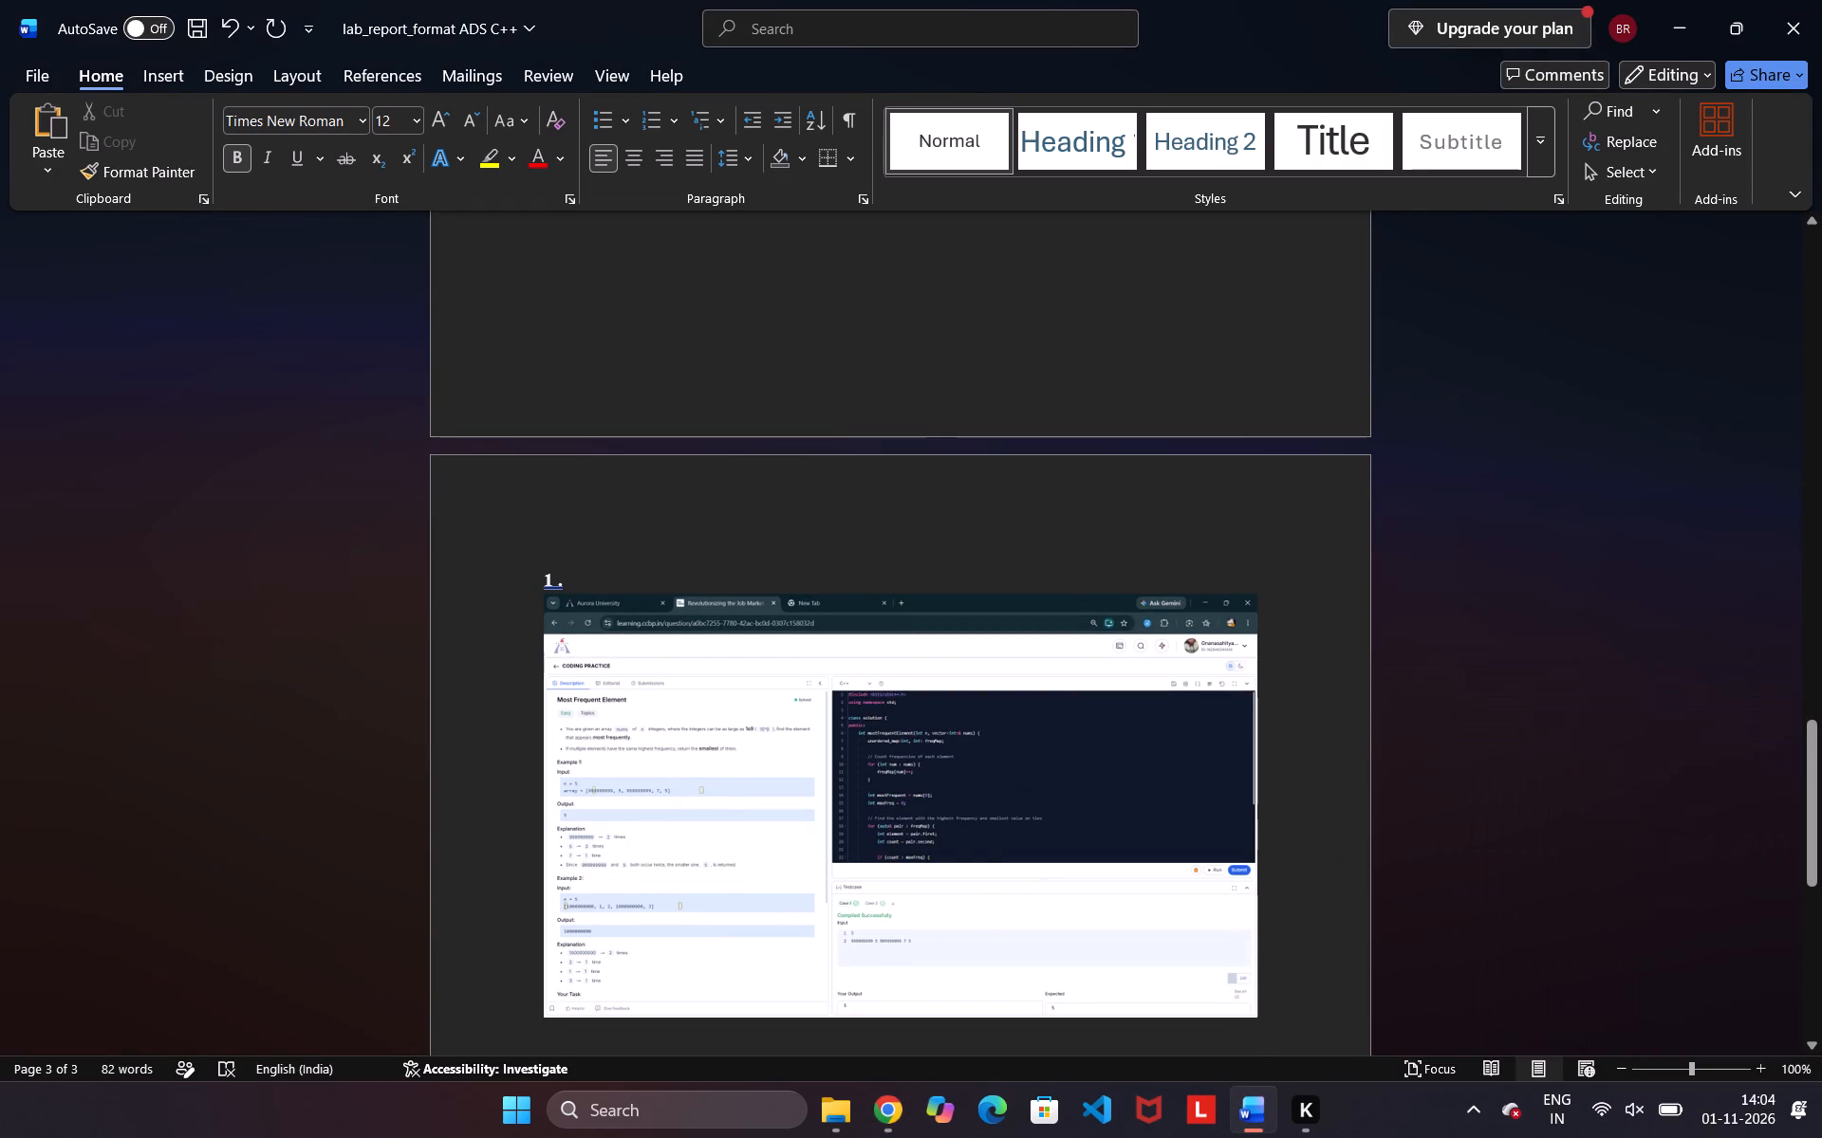
key("q")
type("uestion")
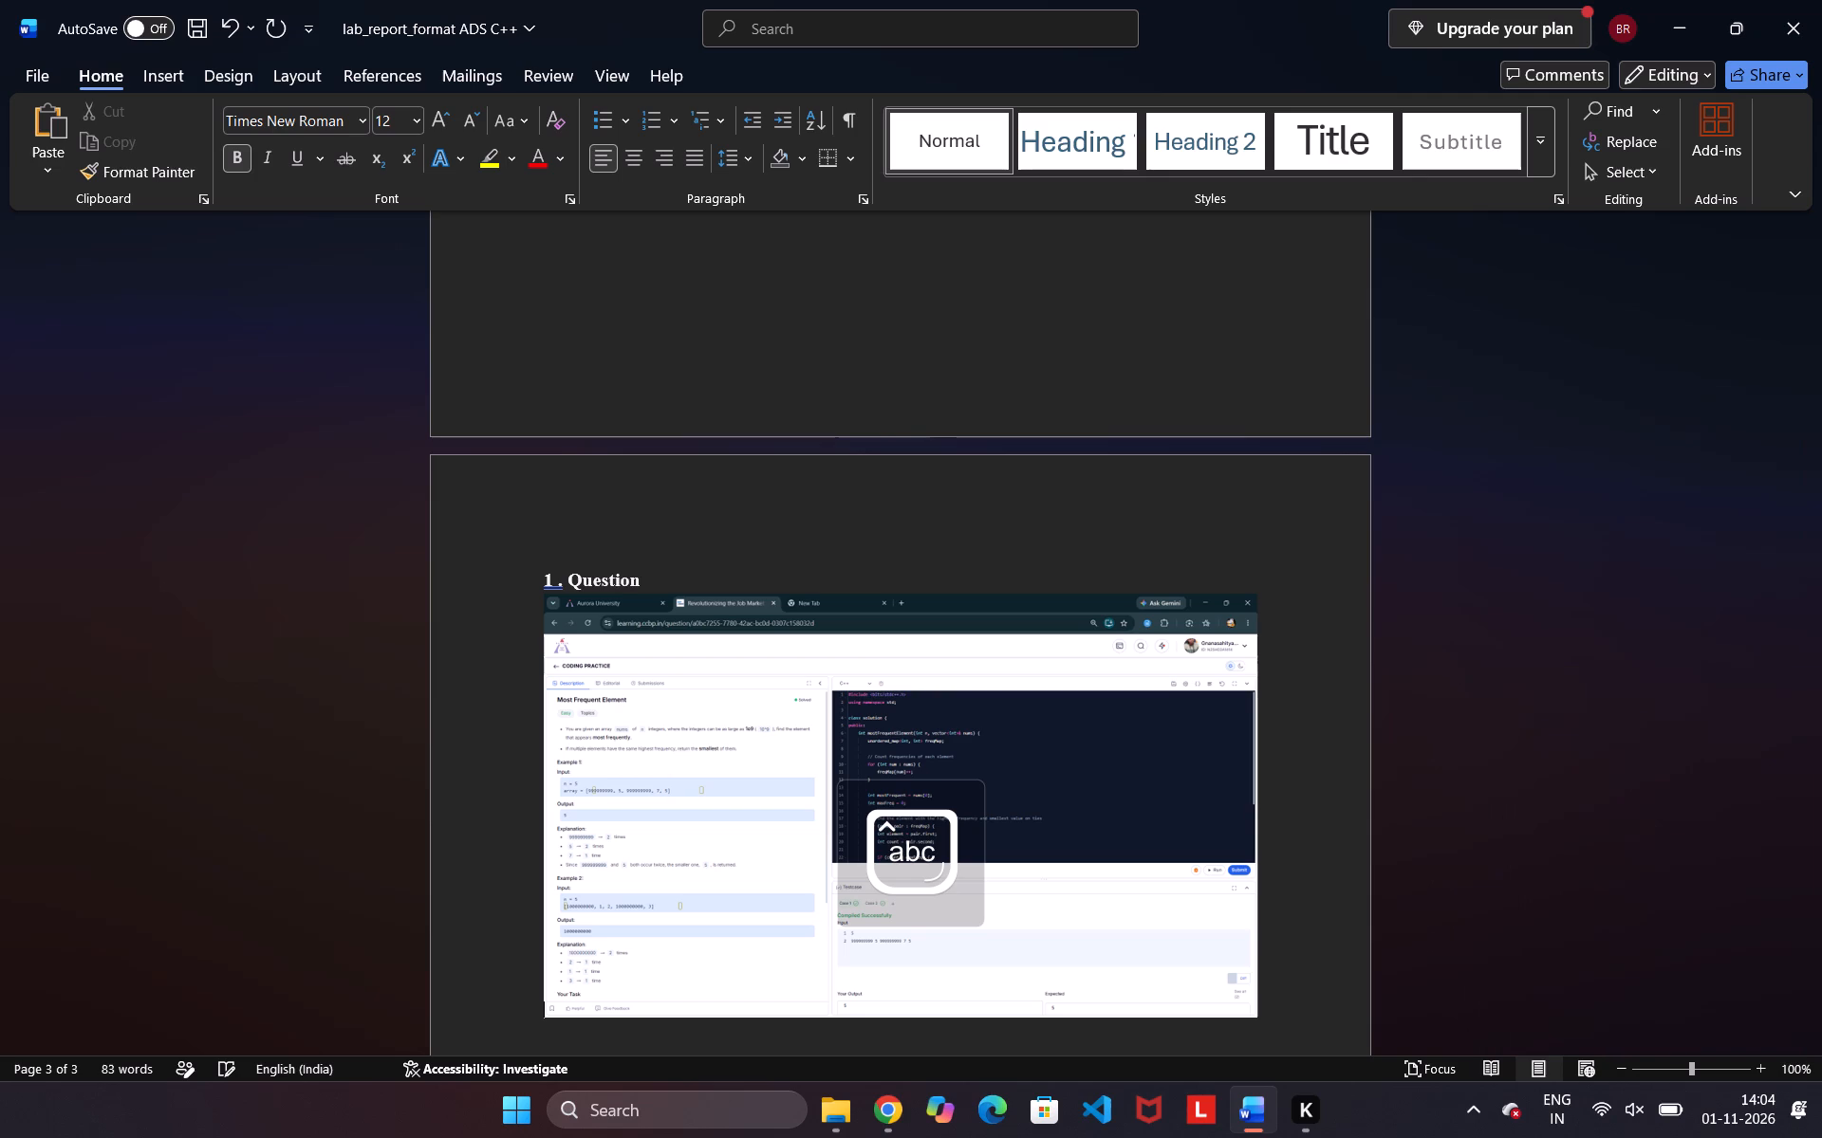
key("space")
type(":")
key("space")
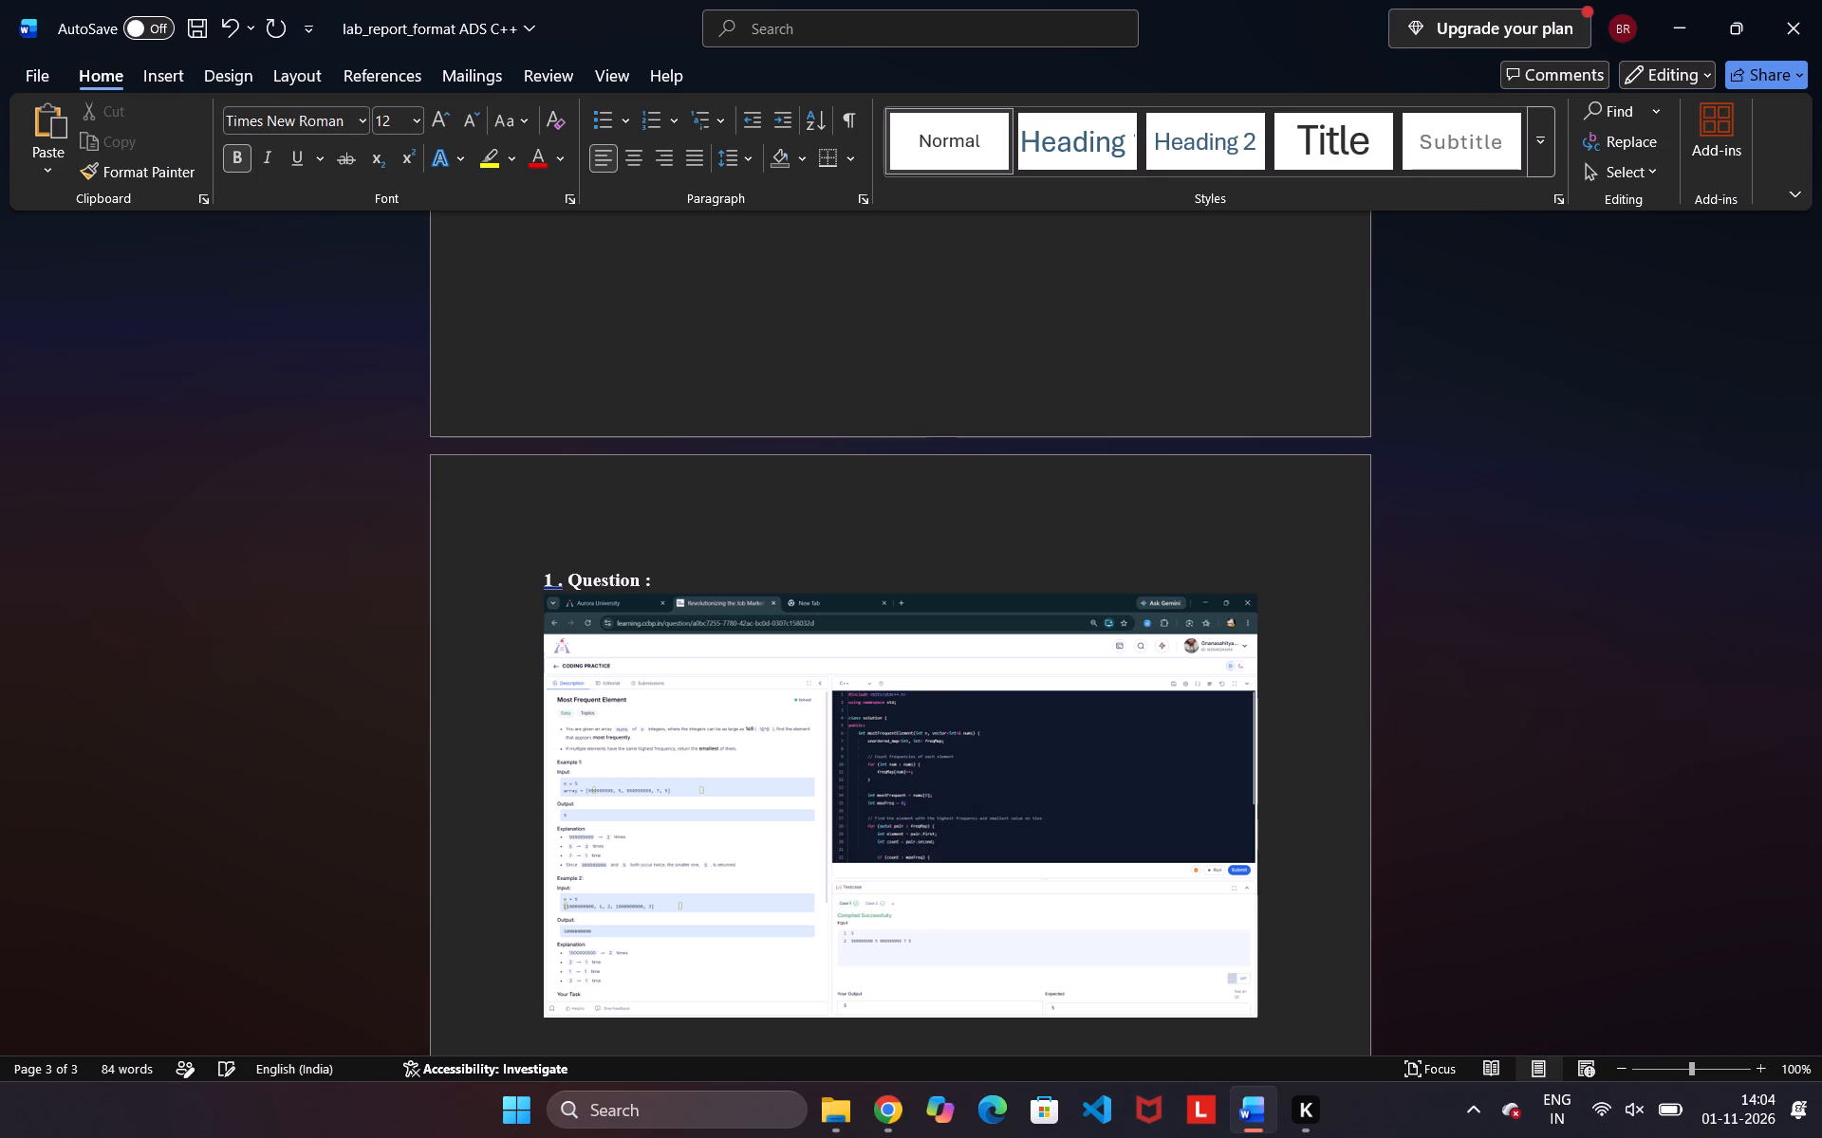
left_click(667, 583)
key("Return")
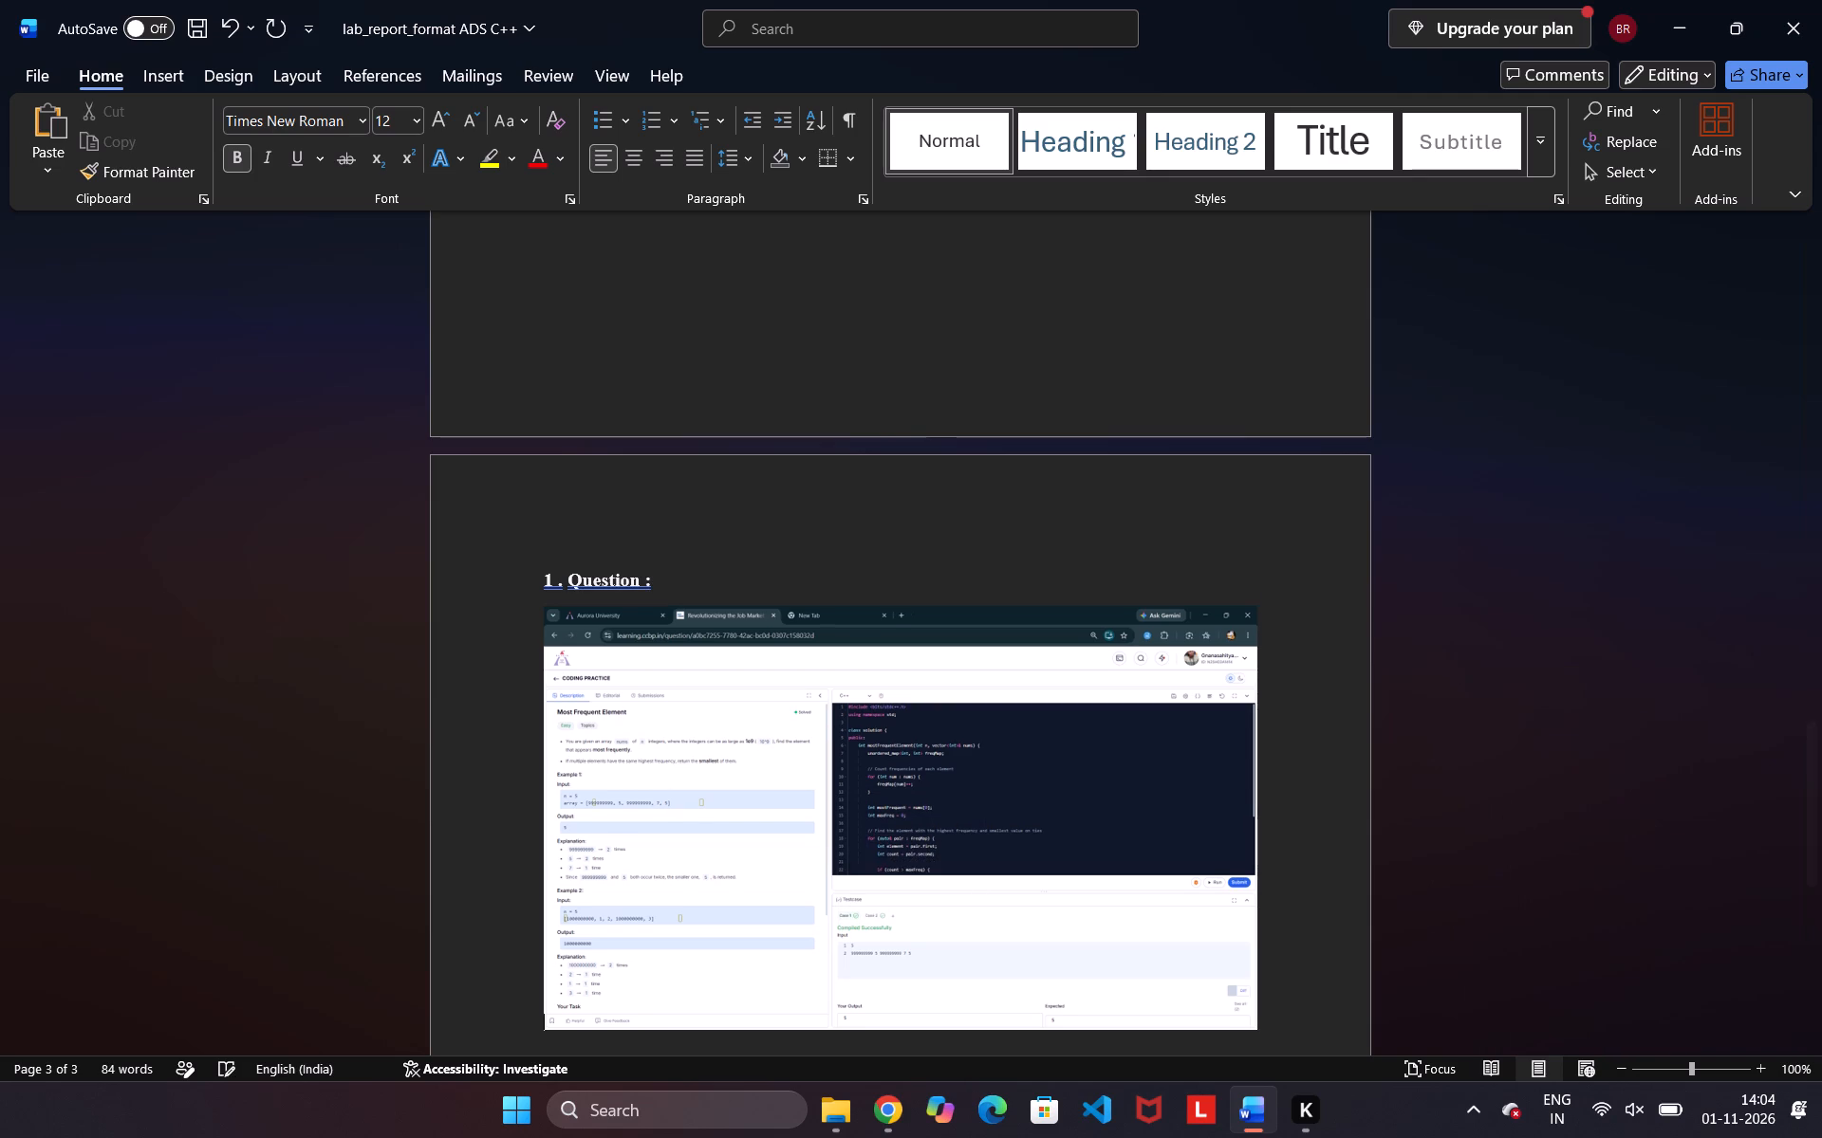
Remove the space between the number and the period so the heading reads "1. Question :".
scroll(707, 584, "down", 1)
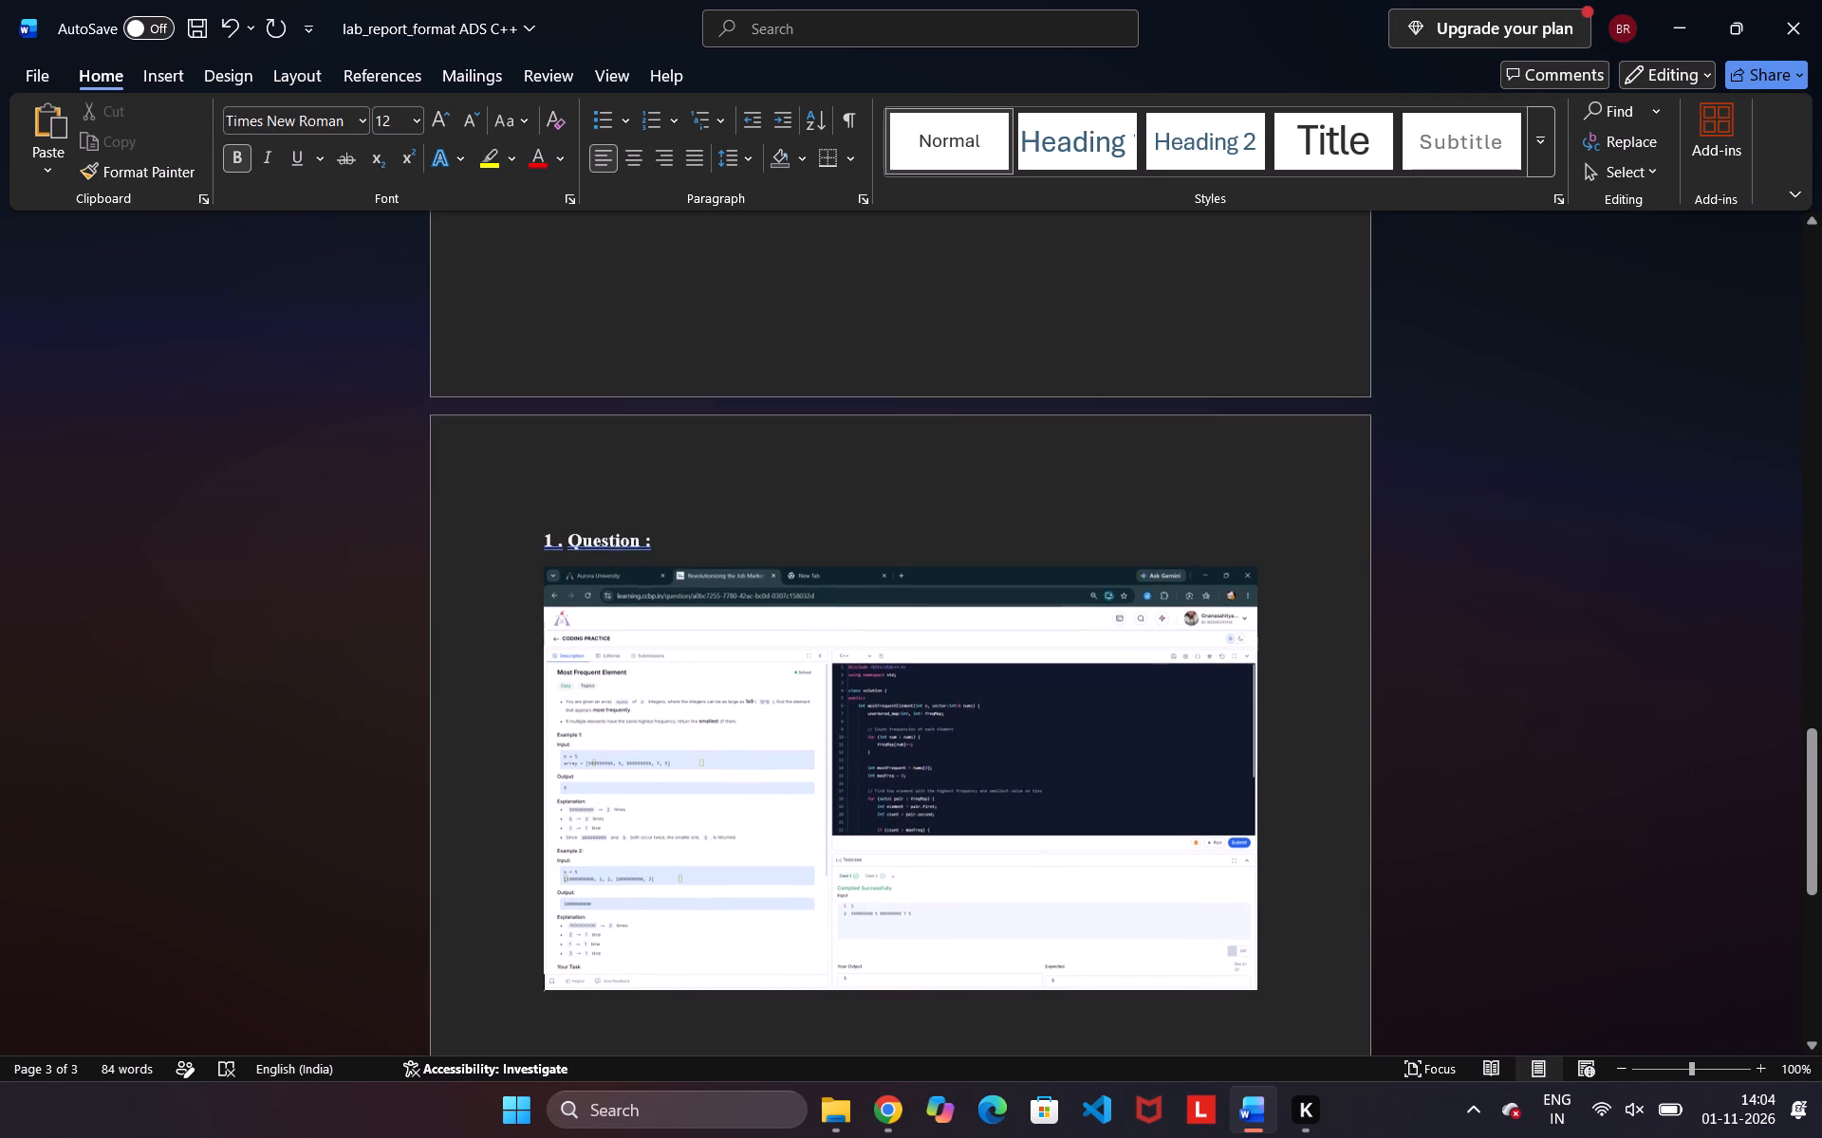
scroll(753, 552, "down", 1)
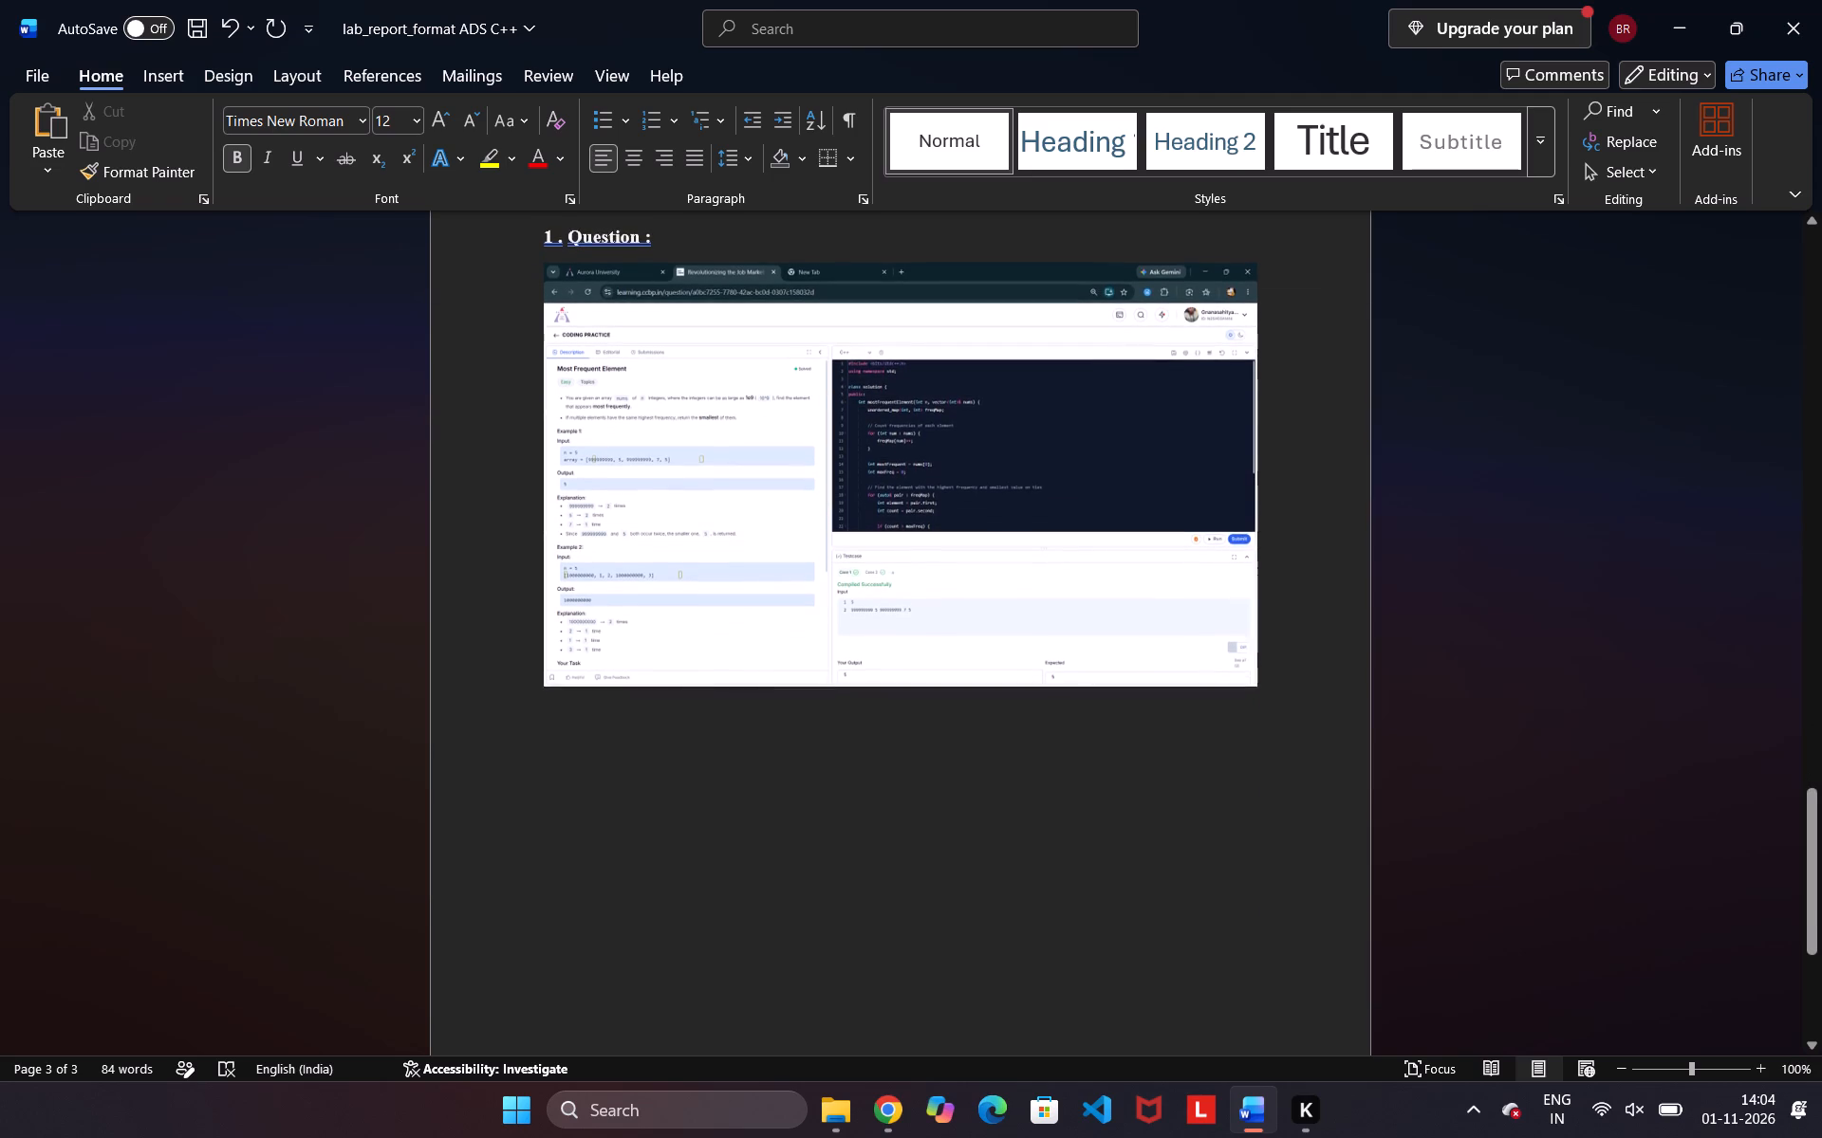
scroll(702, 396, "up", 1)
left_click(682, 342)
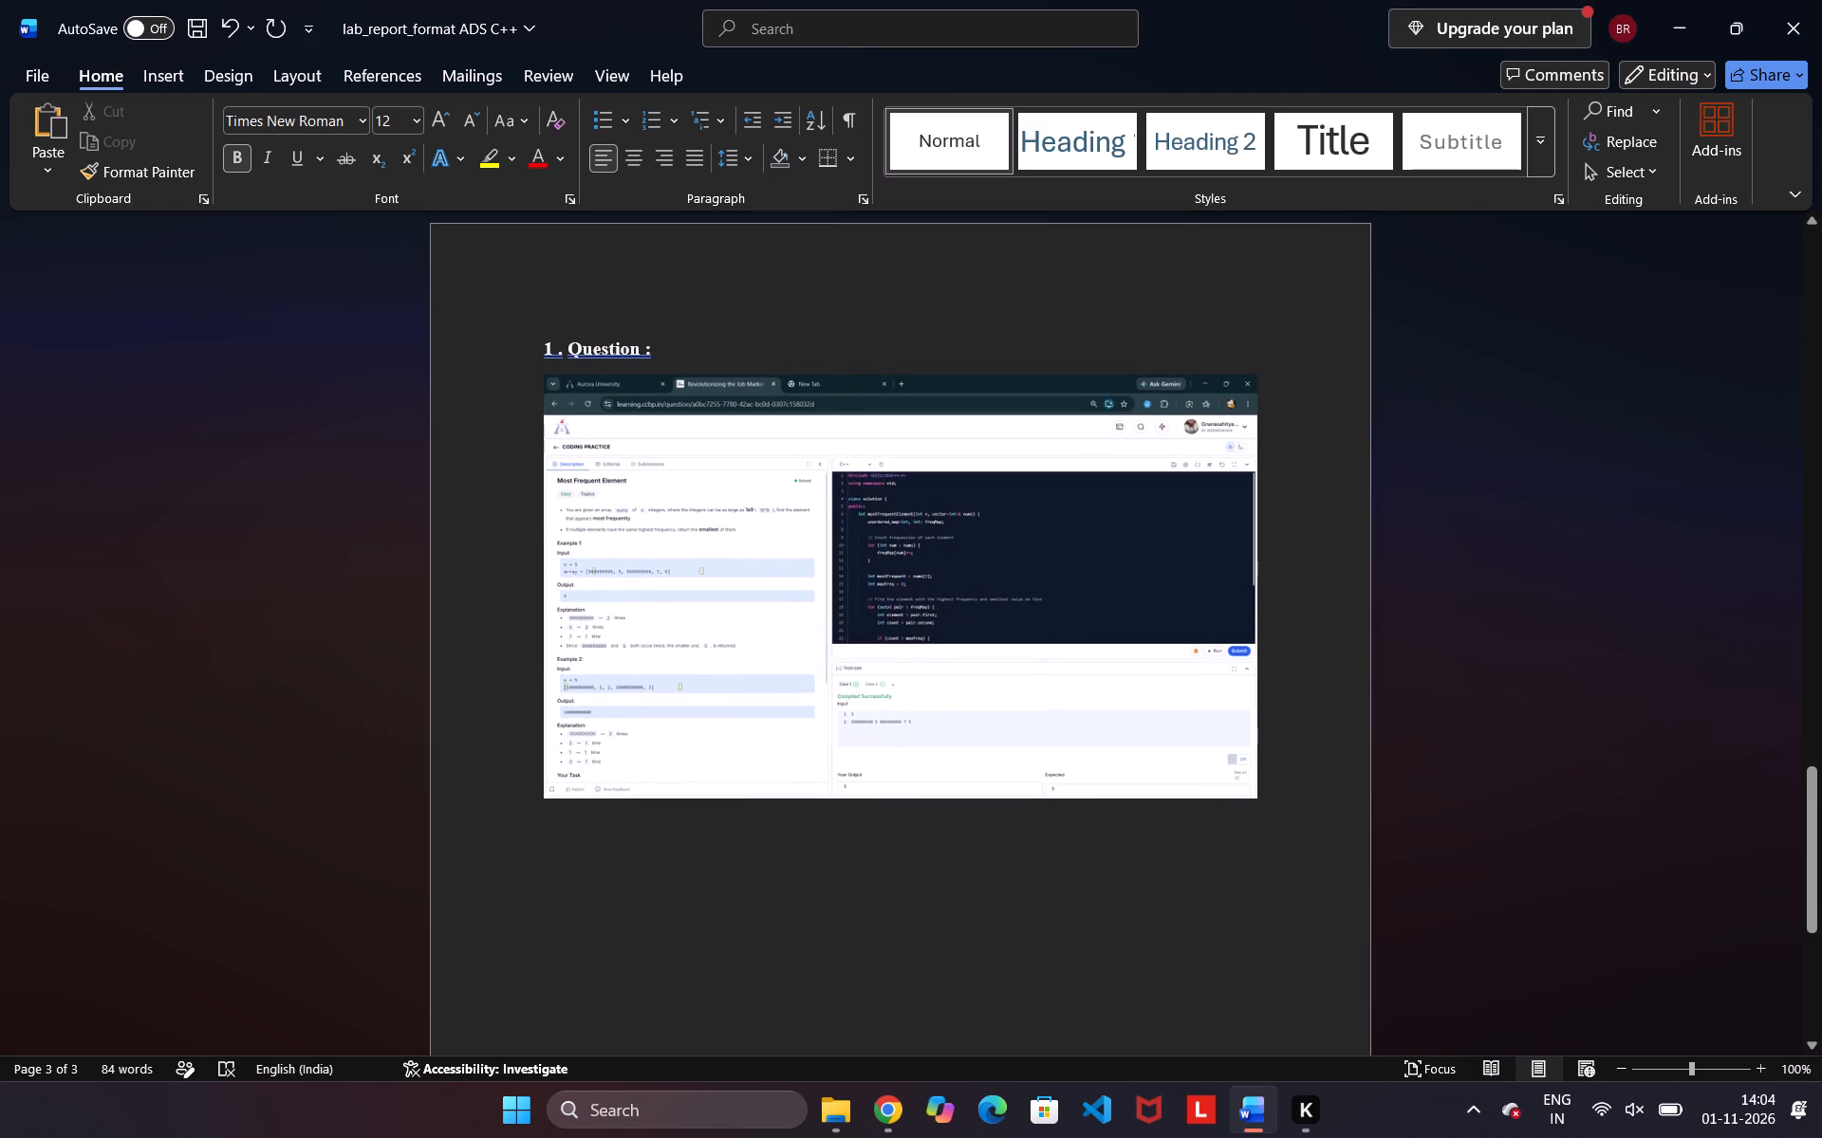
left_click(551, 350)
key("Right")
key("BackSpace")
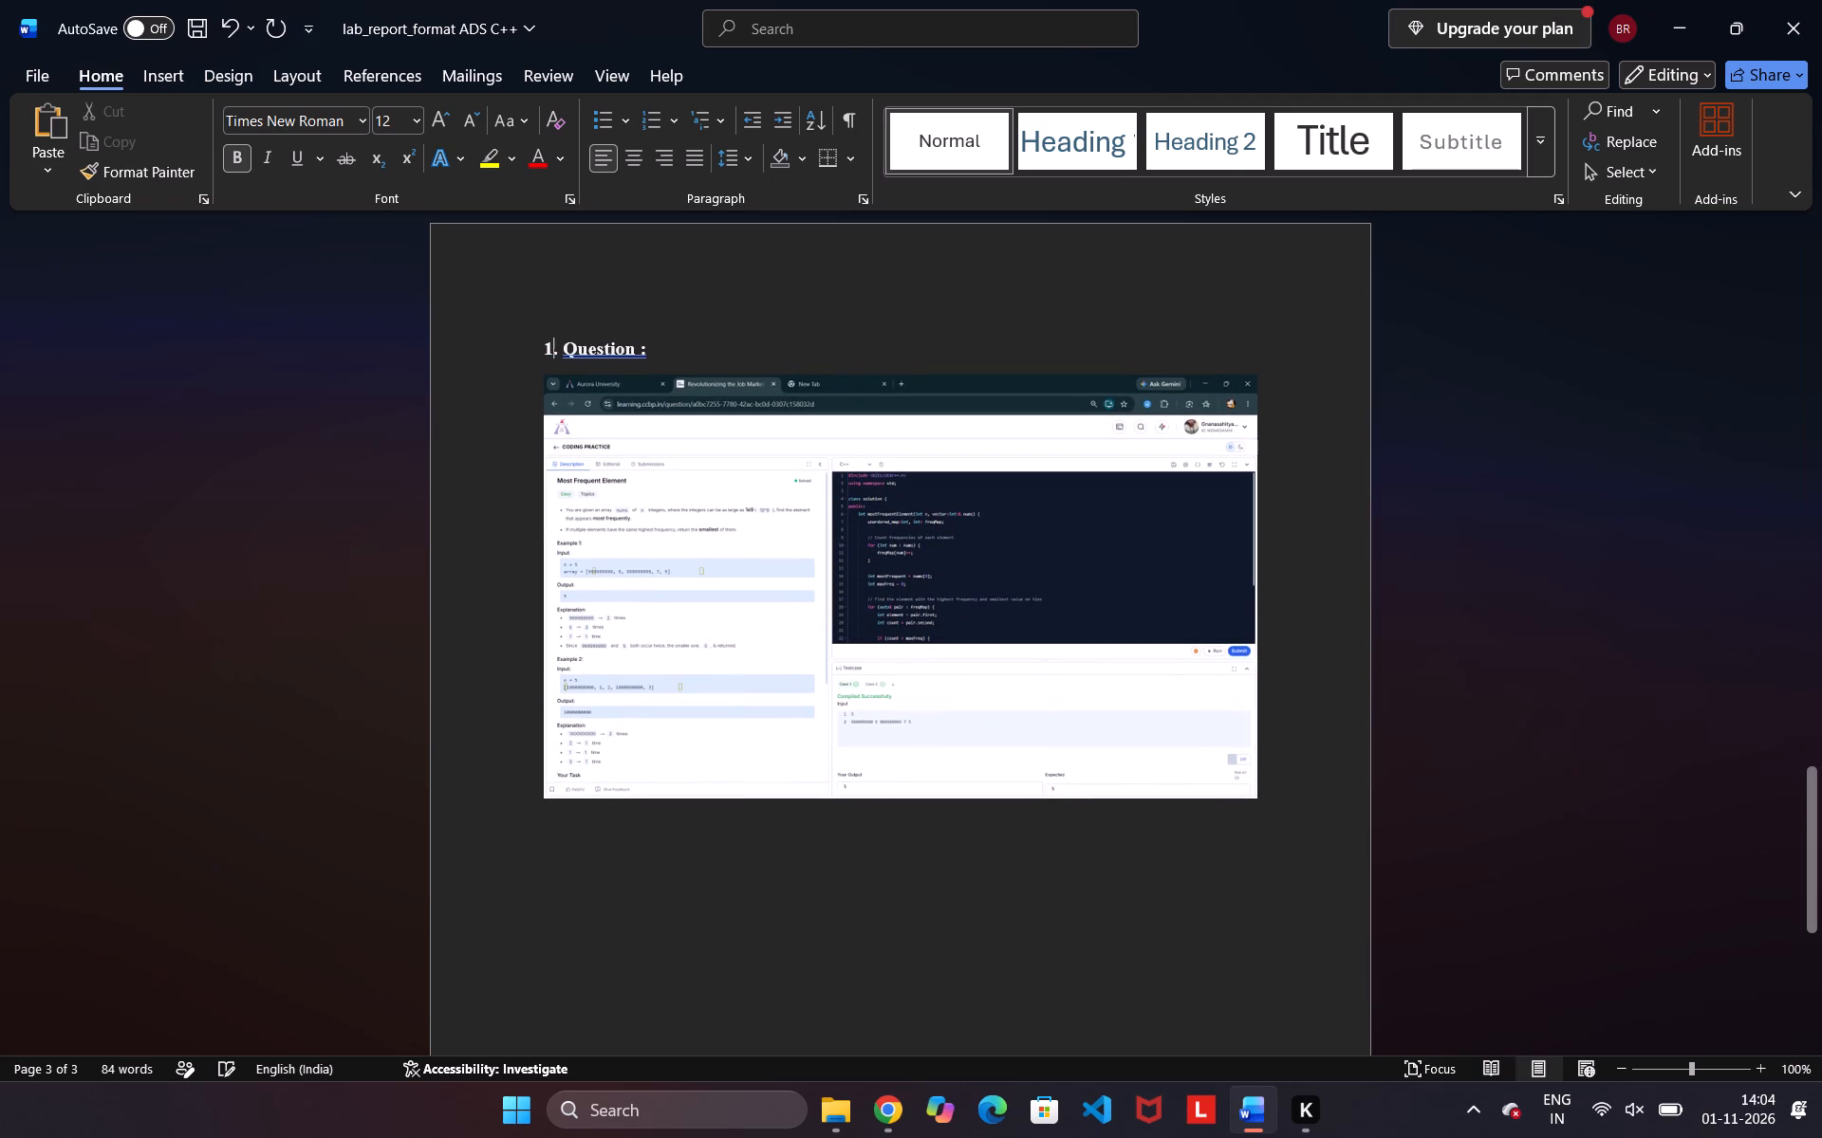
key("Return")
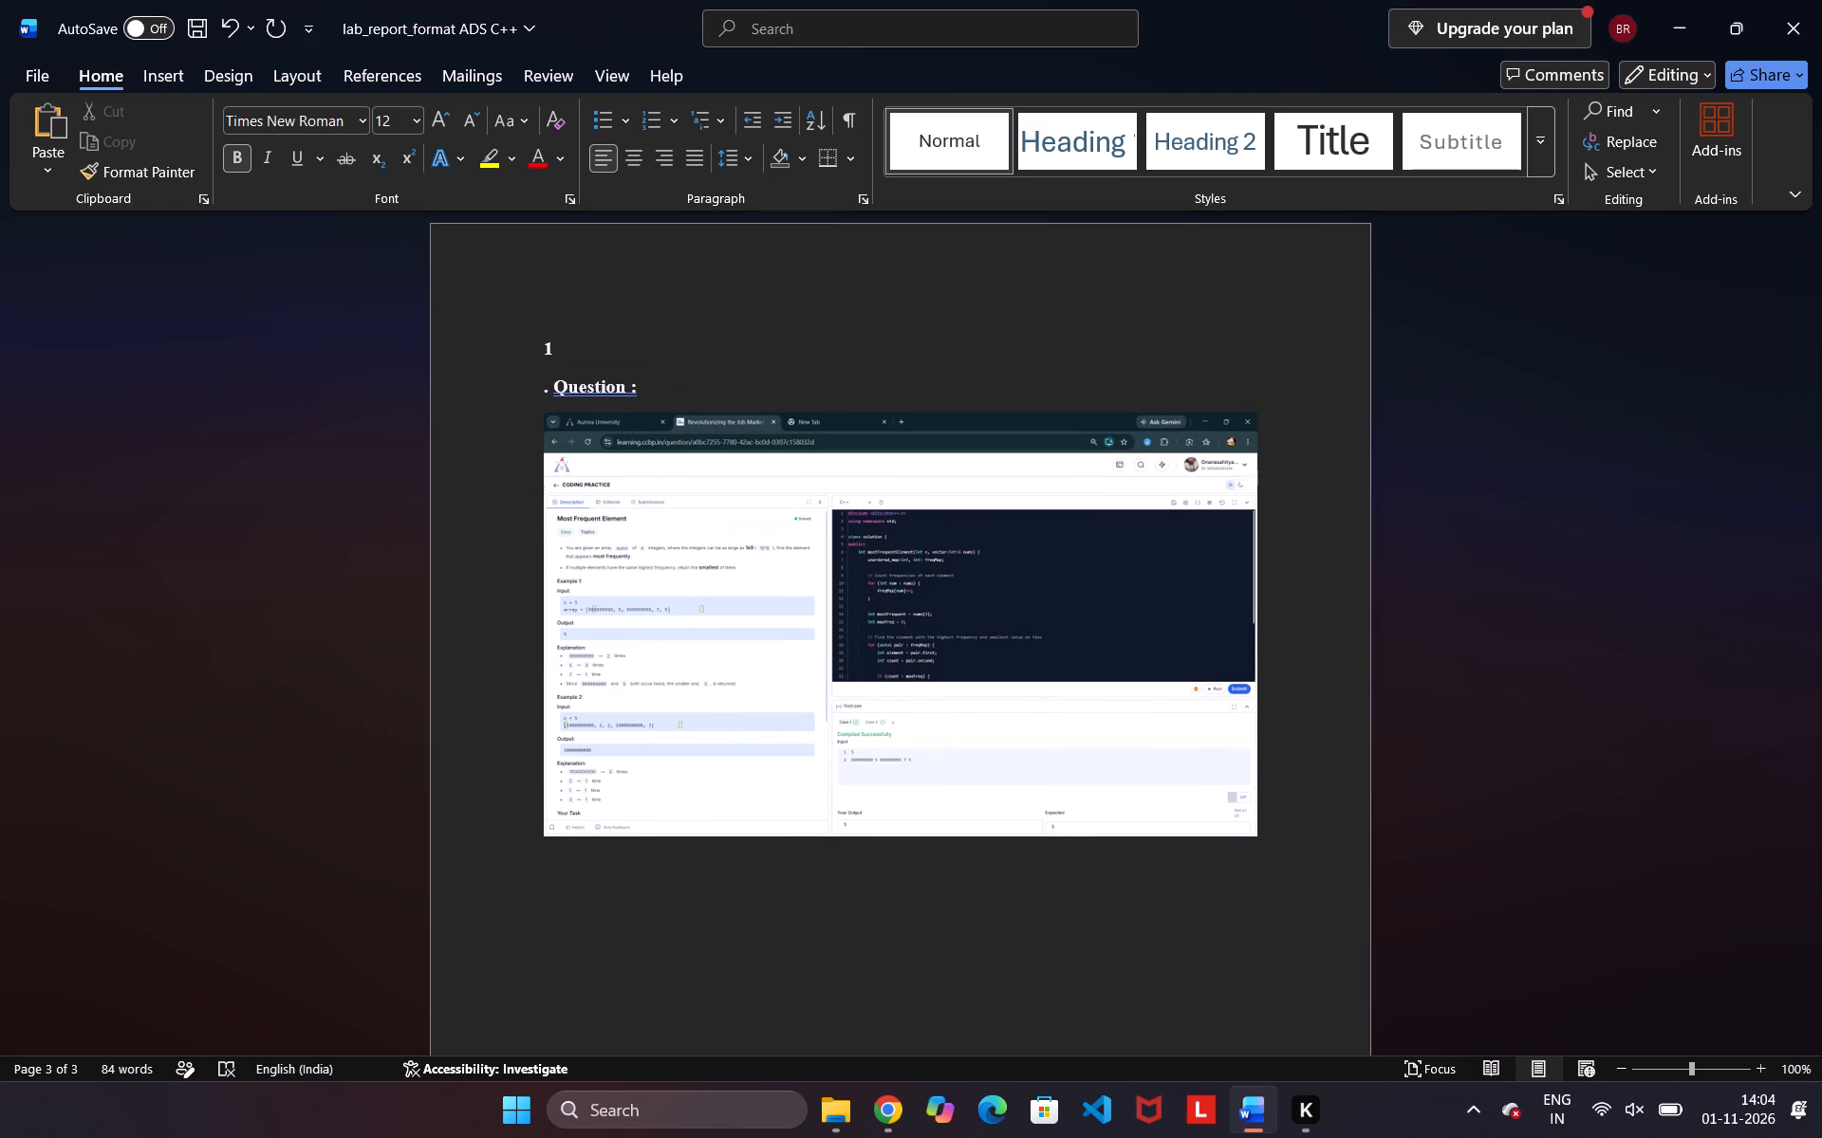
key("BackSpace")
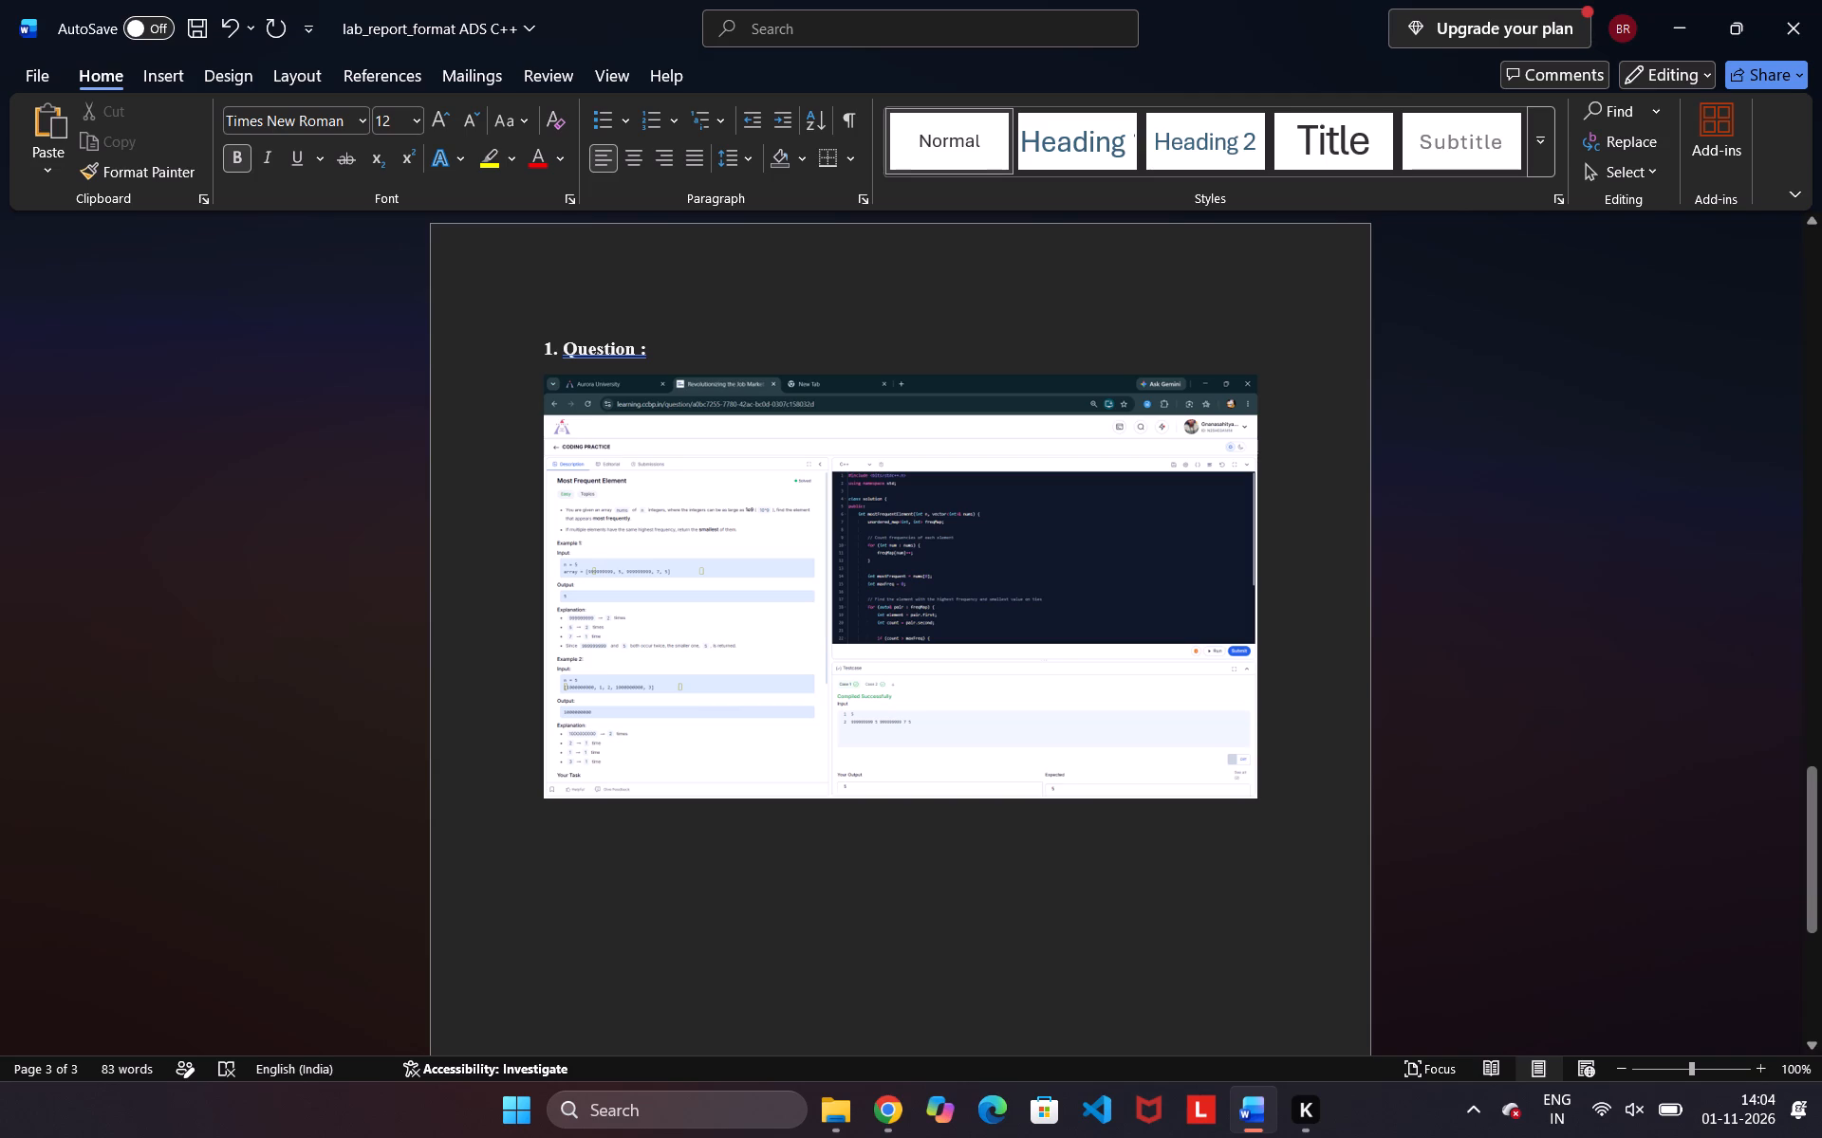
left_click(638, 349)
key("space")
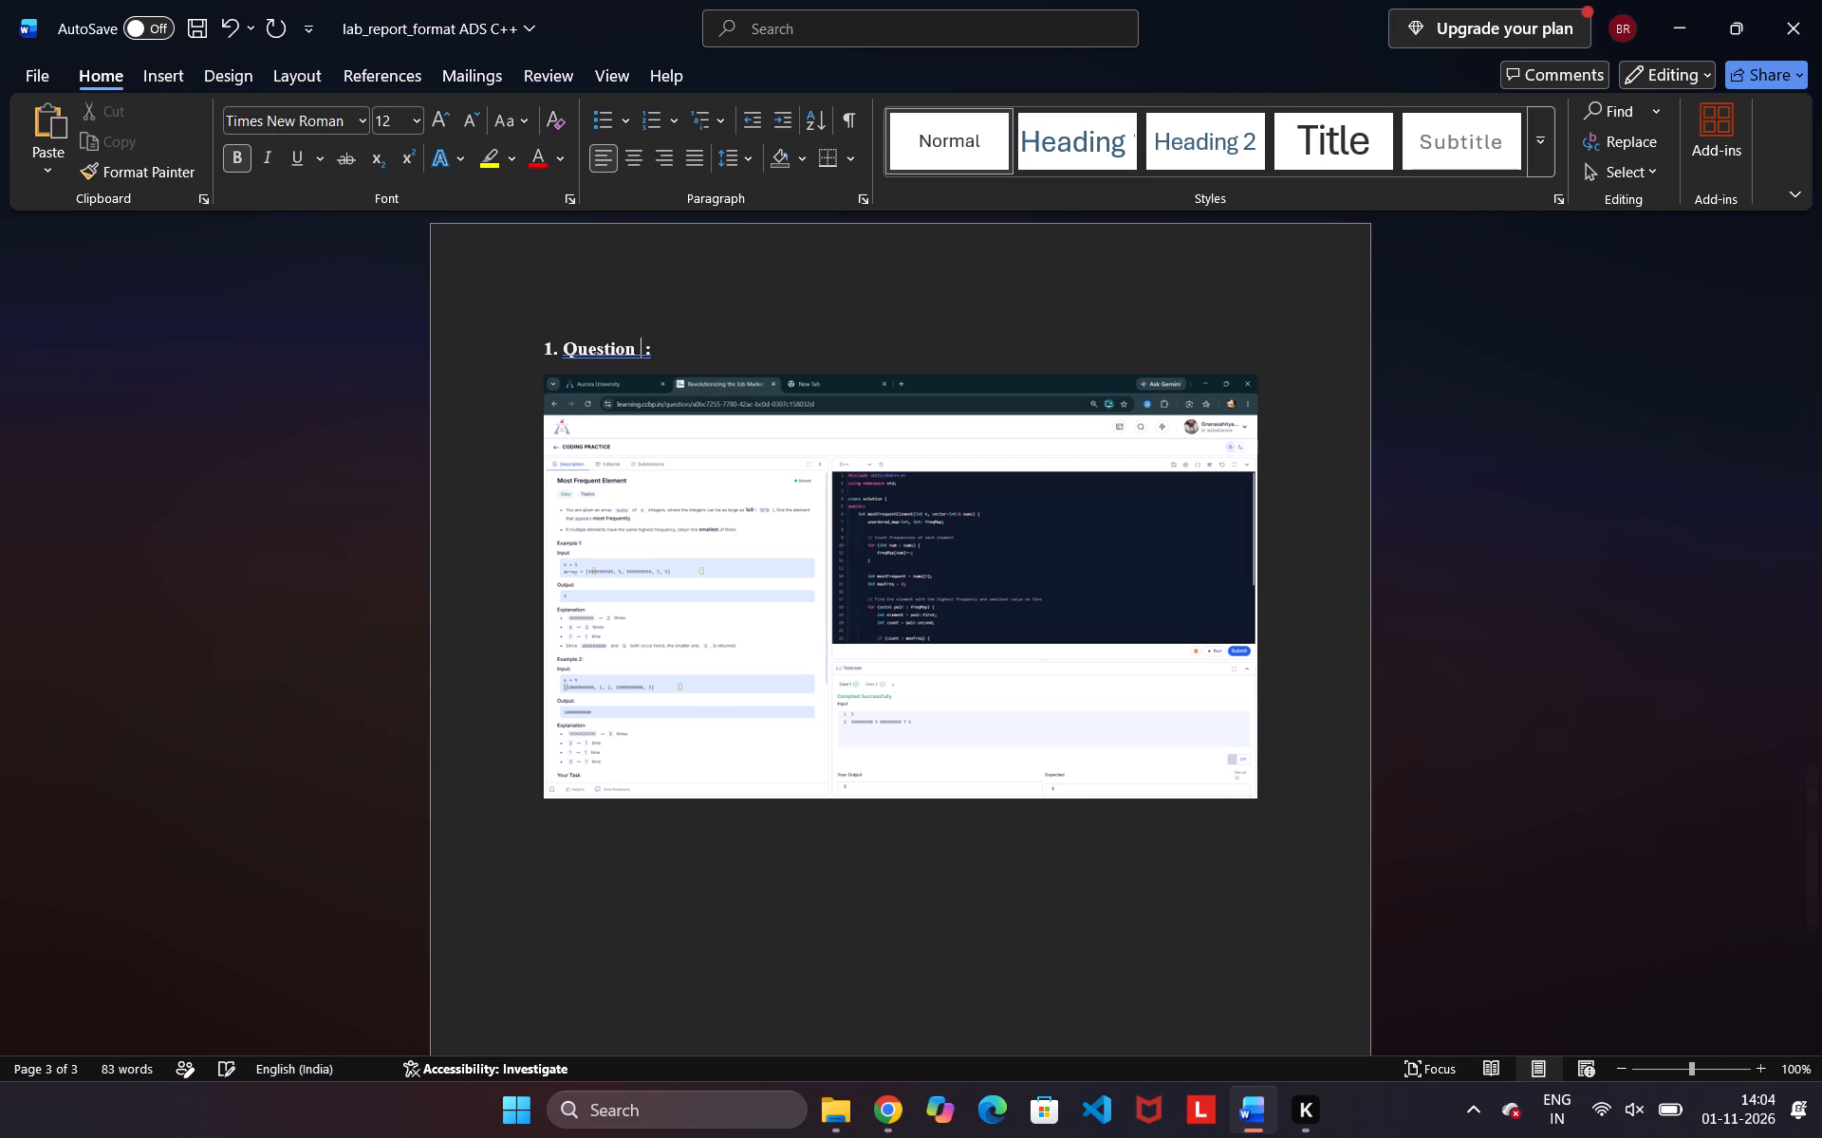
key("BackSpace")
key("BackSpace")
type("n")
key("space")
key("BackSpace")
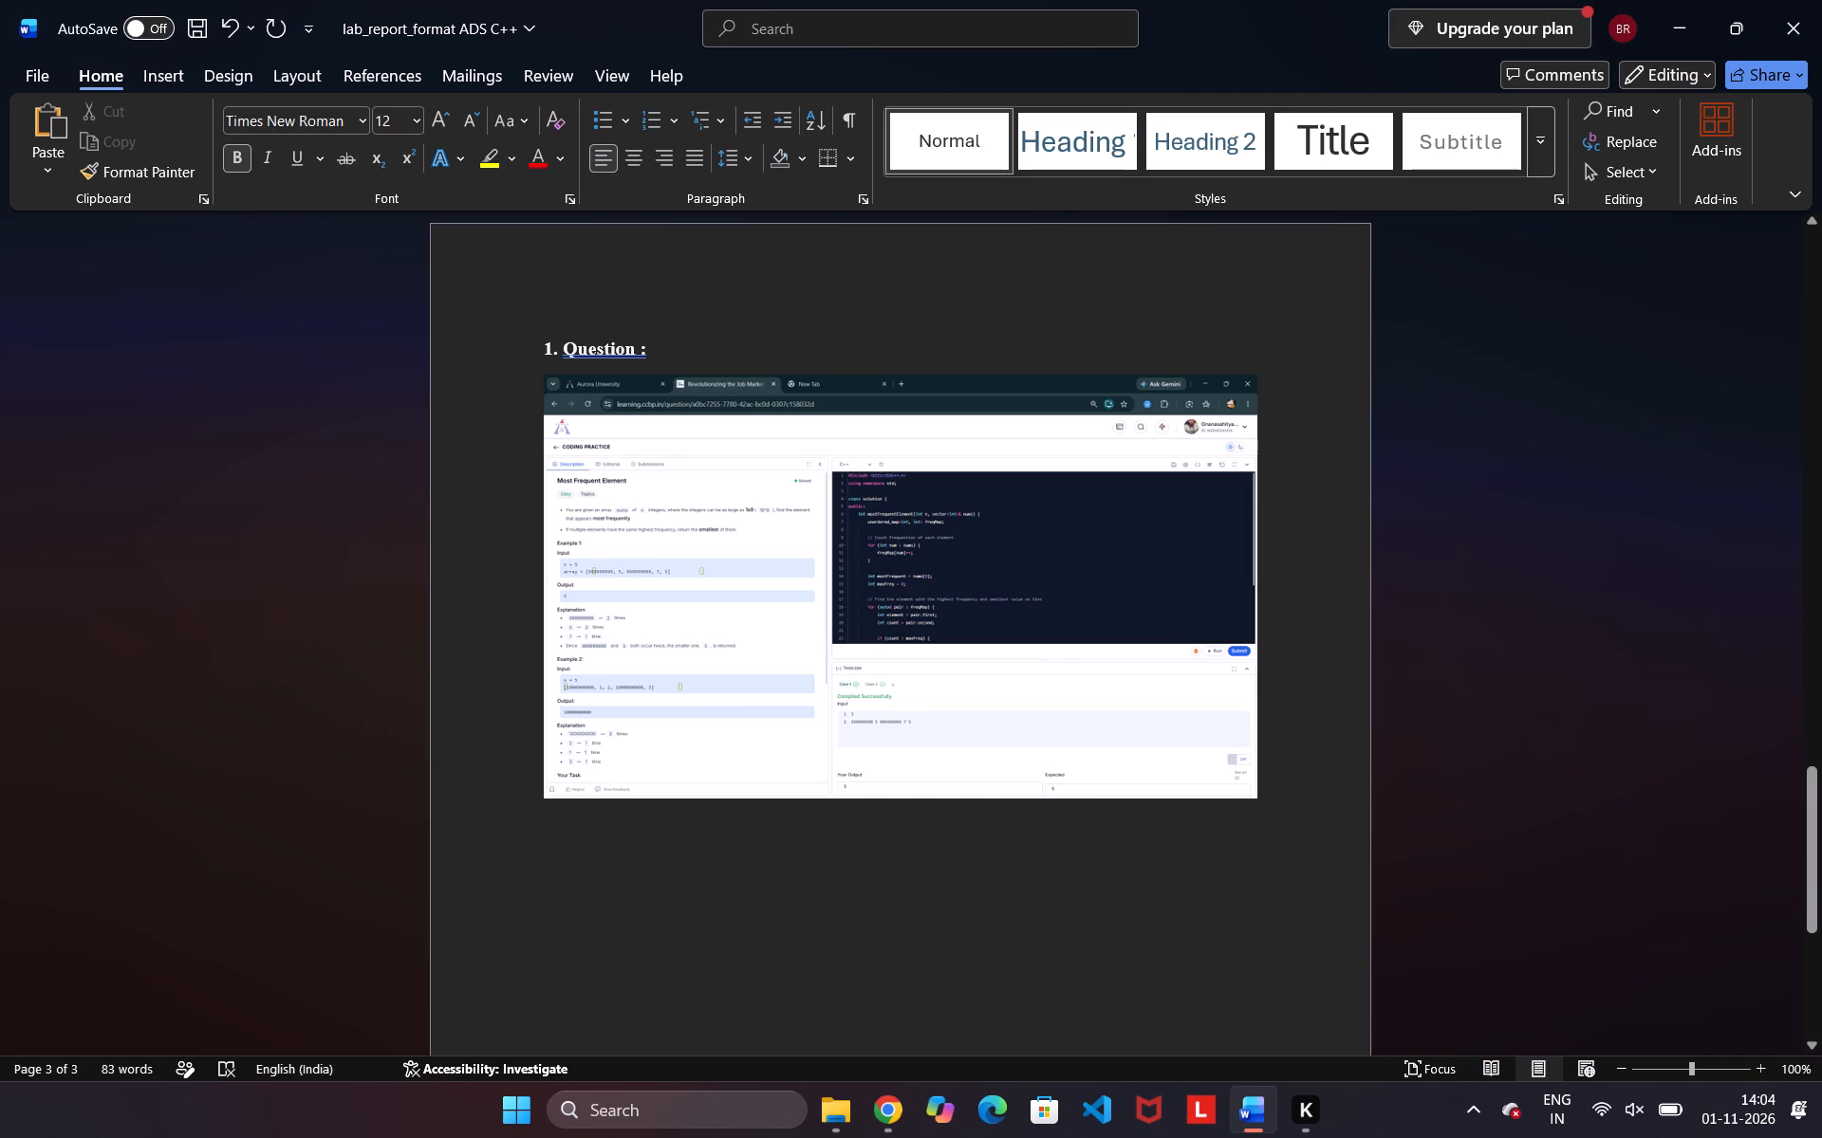
Add a "Code :" heading below the screenshot, followed by a blank line.
scroll(772, 469, "down", 1)
left_click(992, 654)
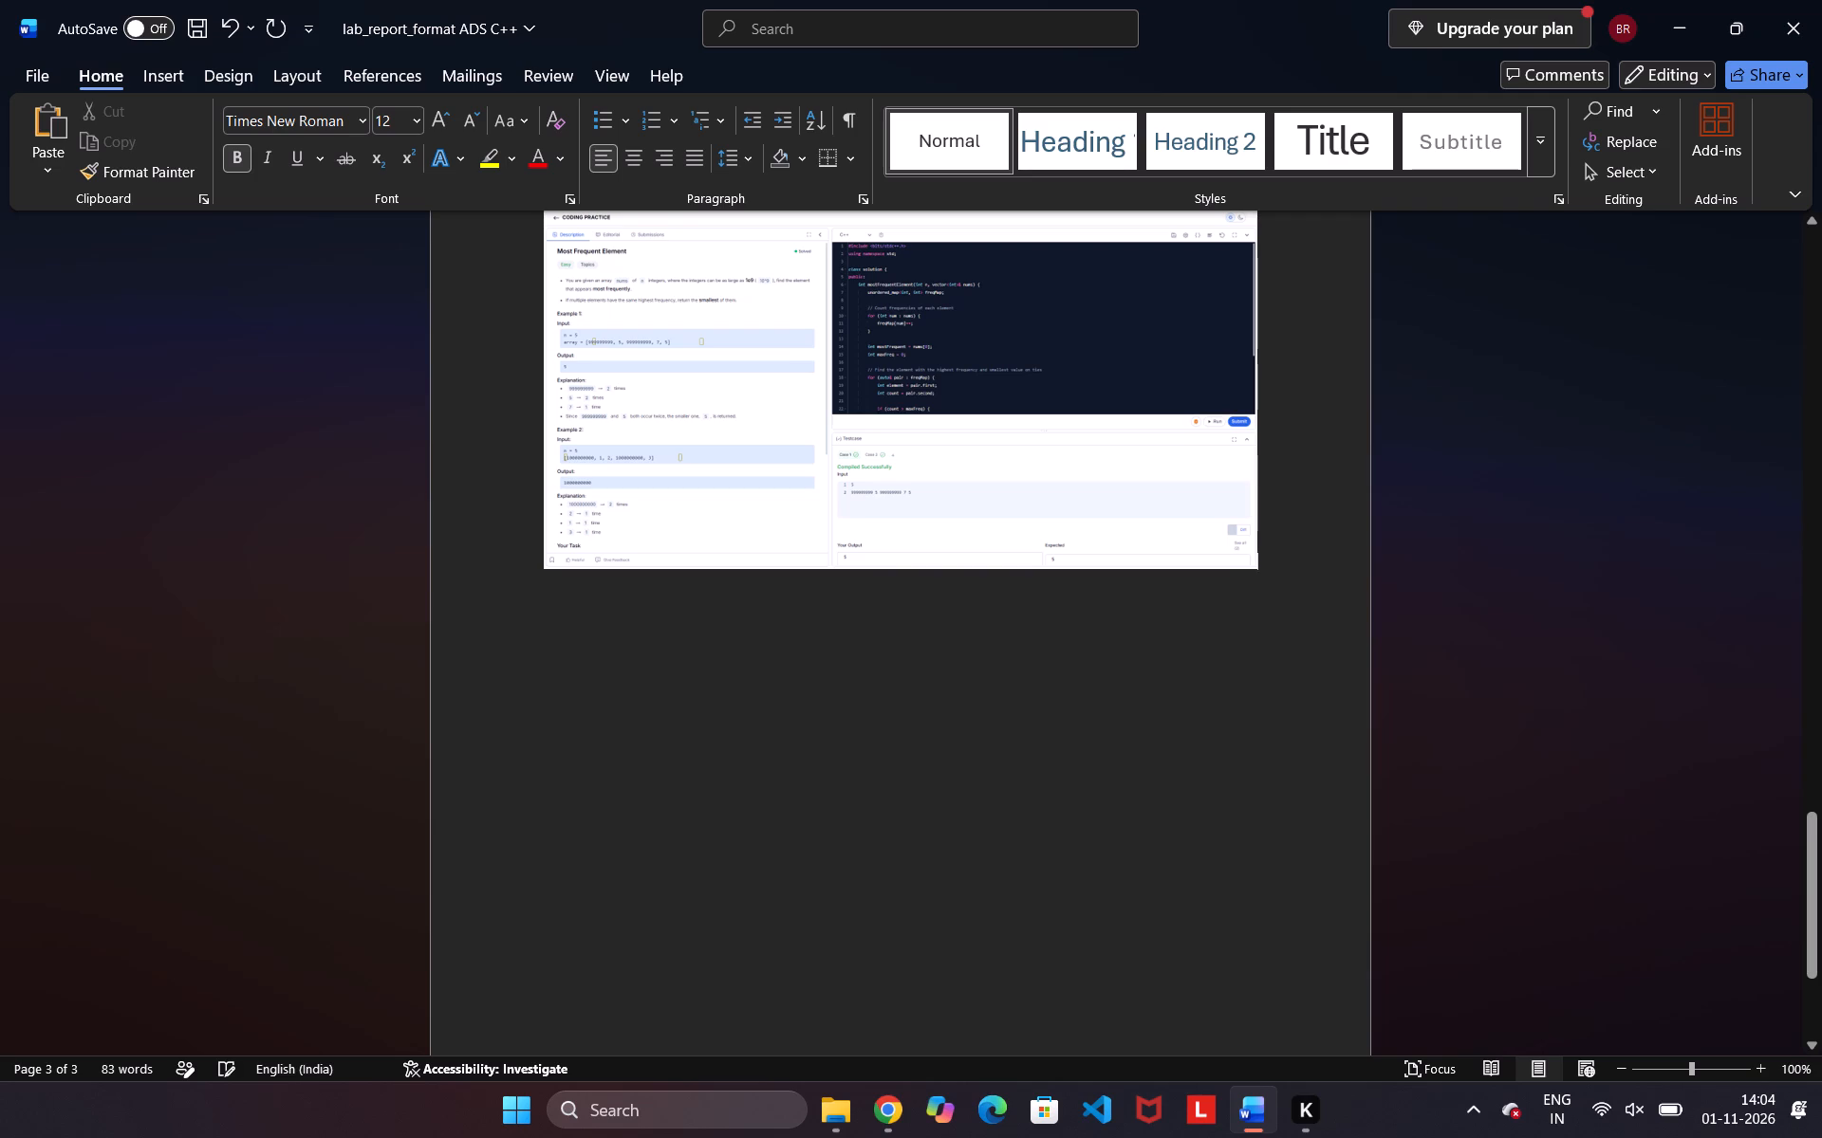
key("Return")
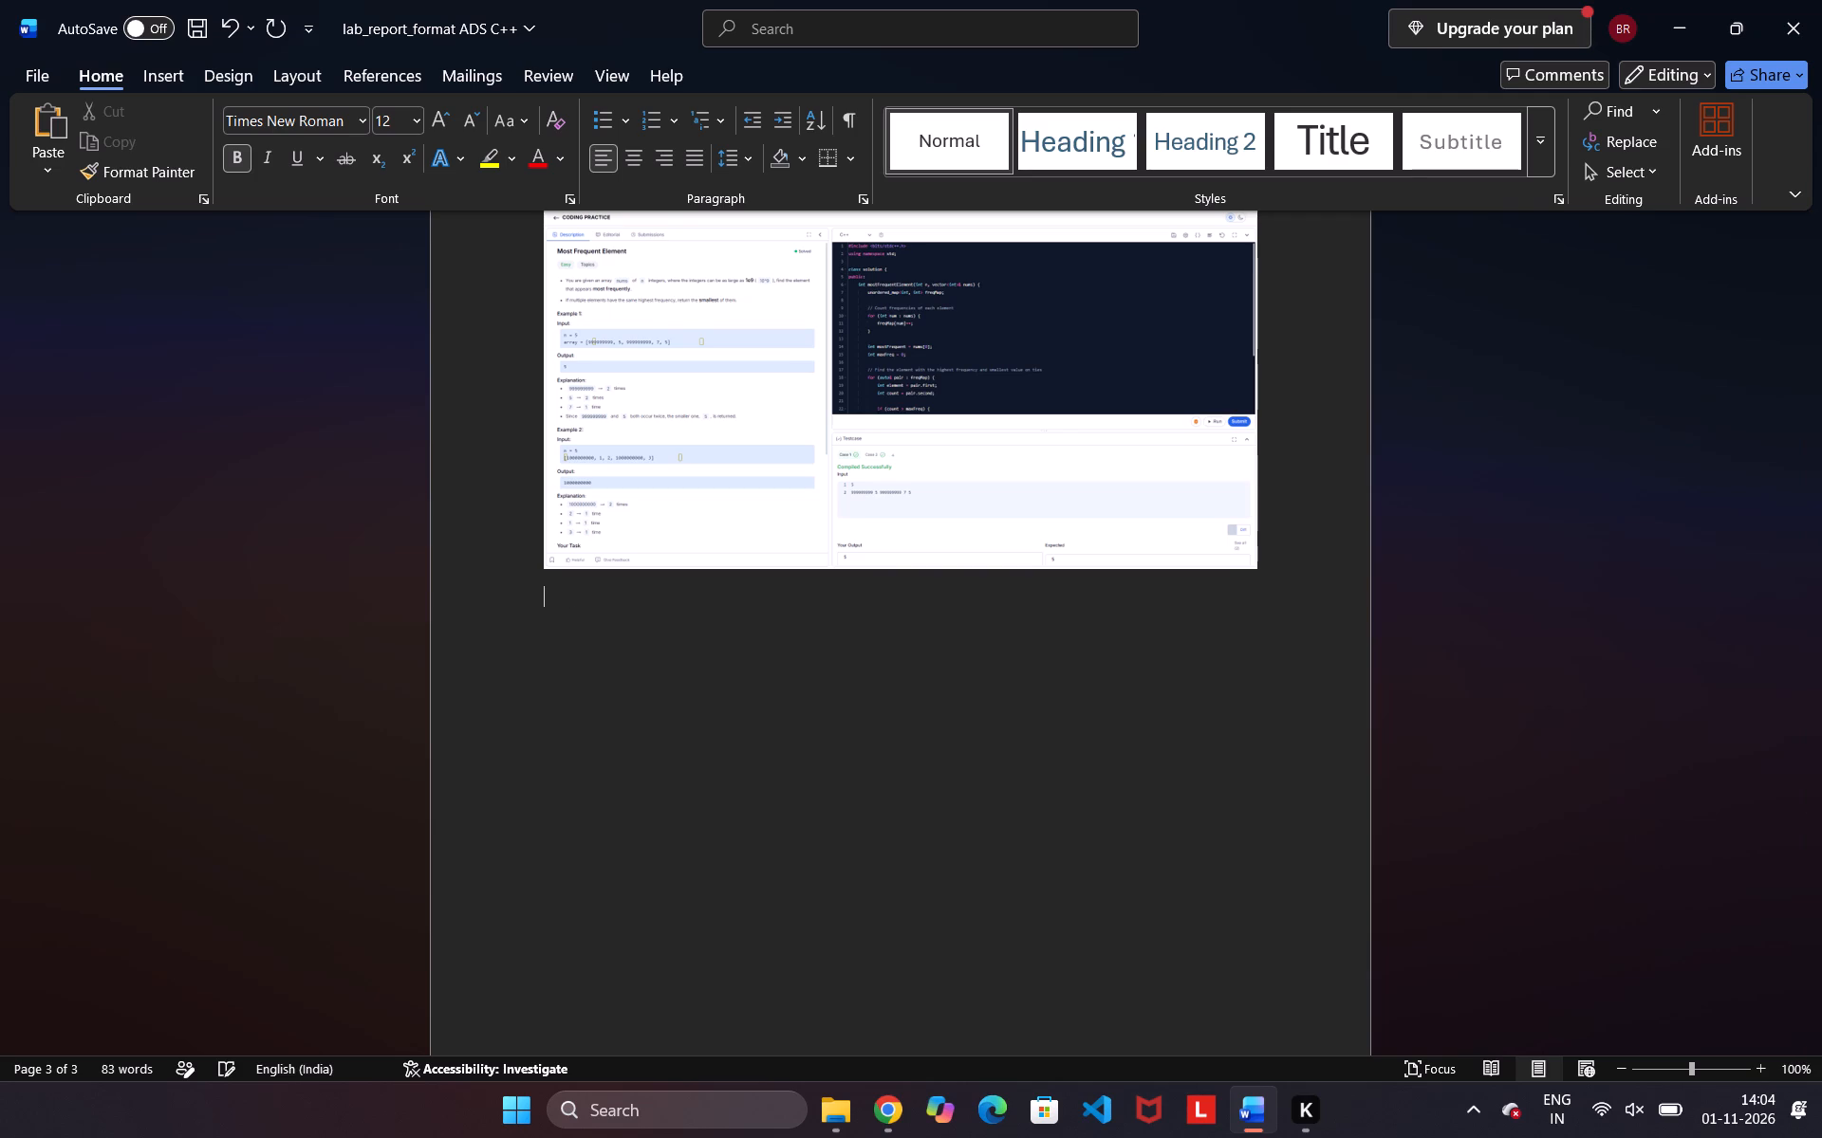
type("ode")
key("space")
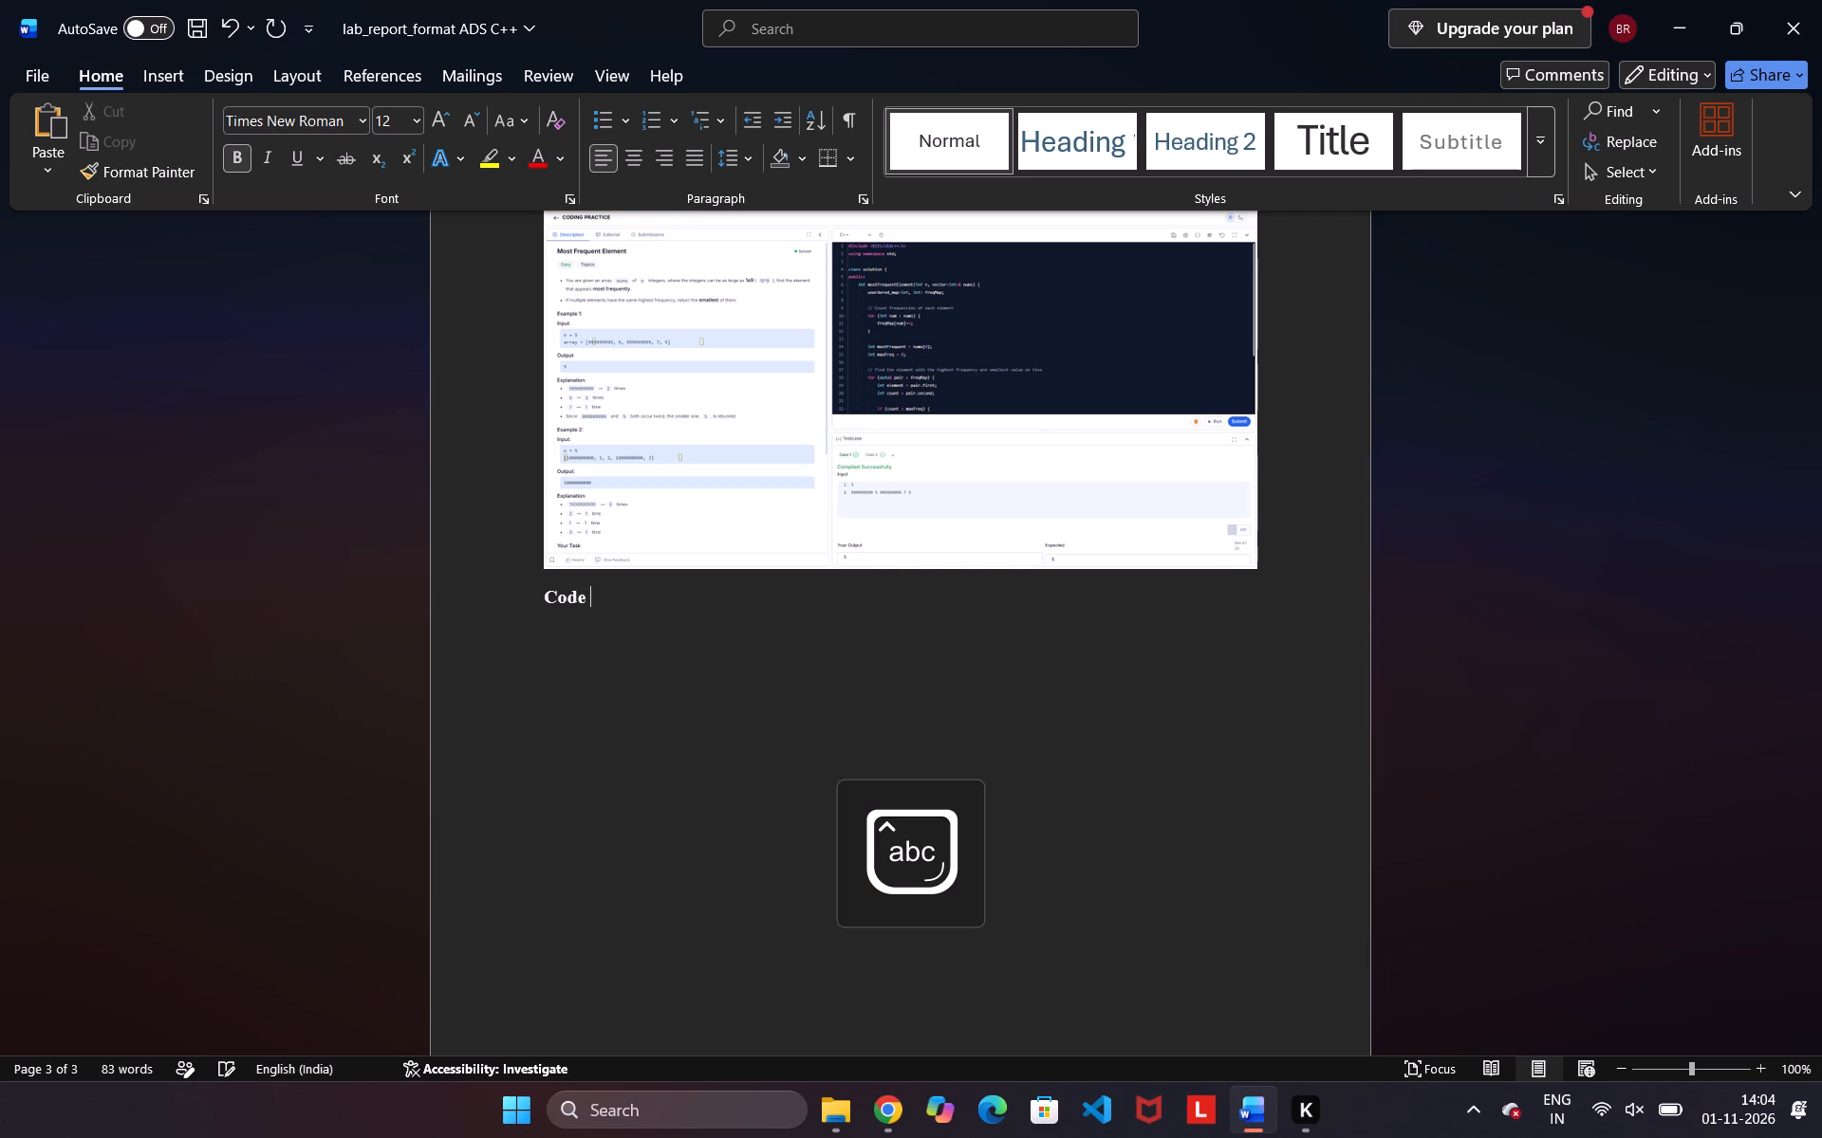
type(":")
key("space")
key("Return")
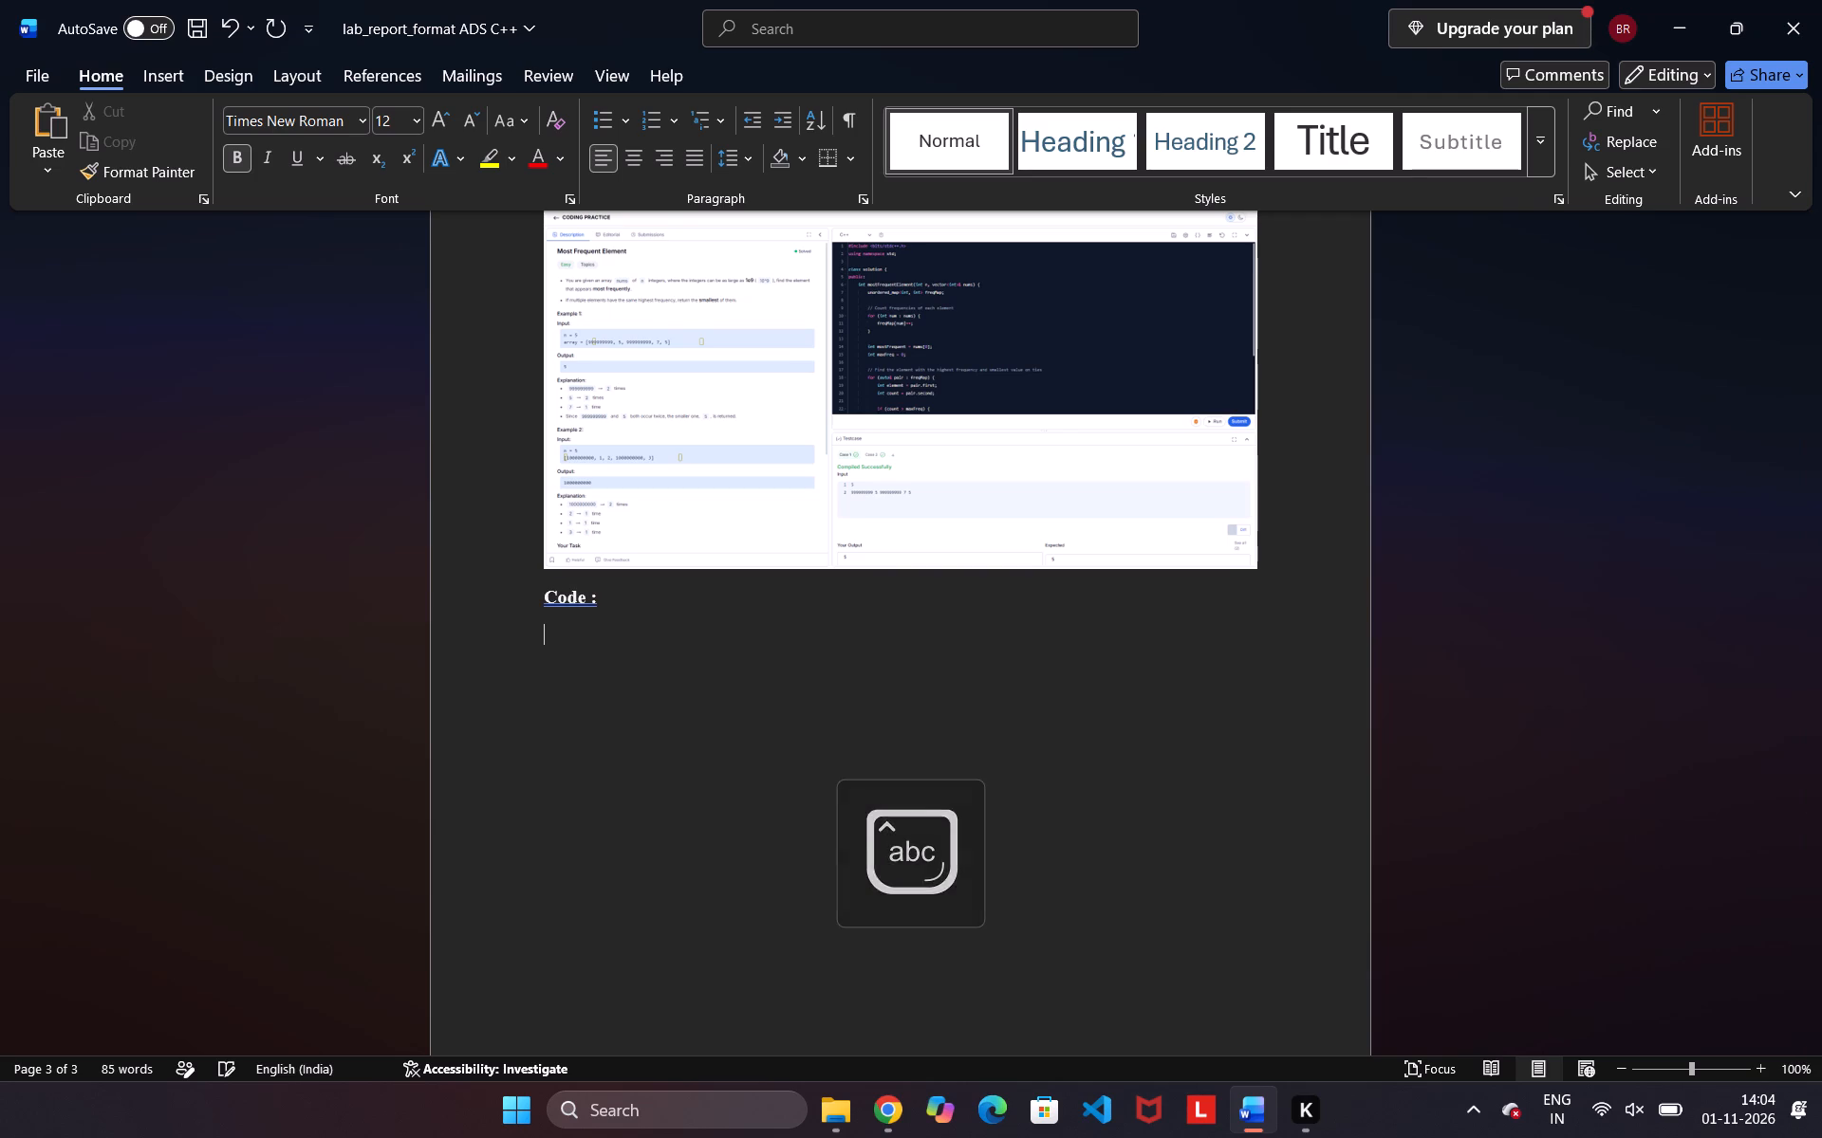
key("Return")
key("BackSpace")
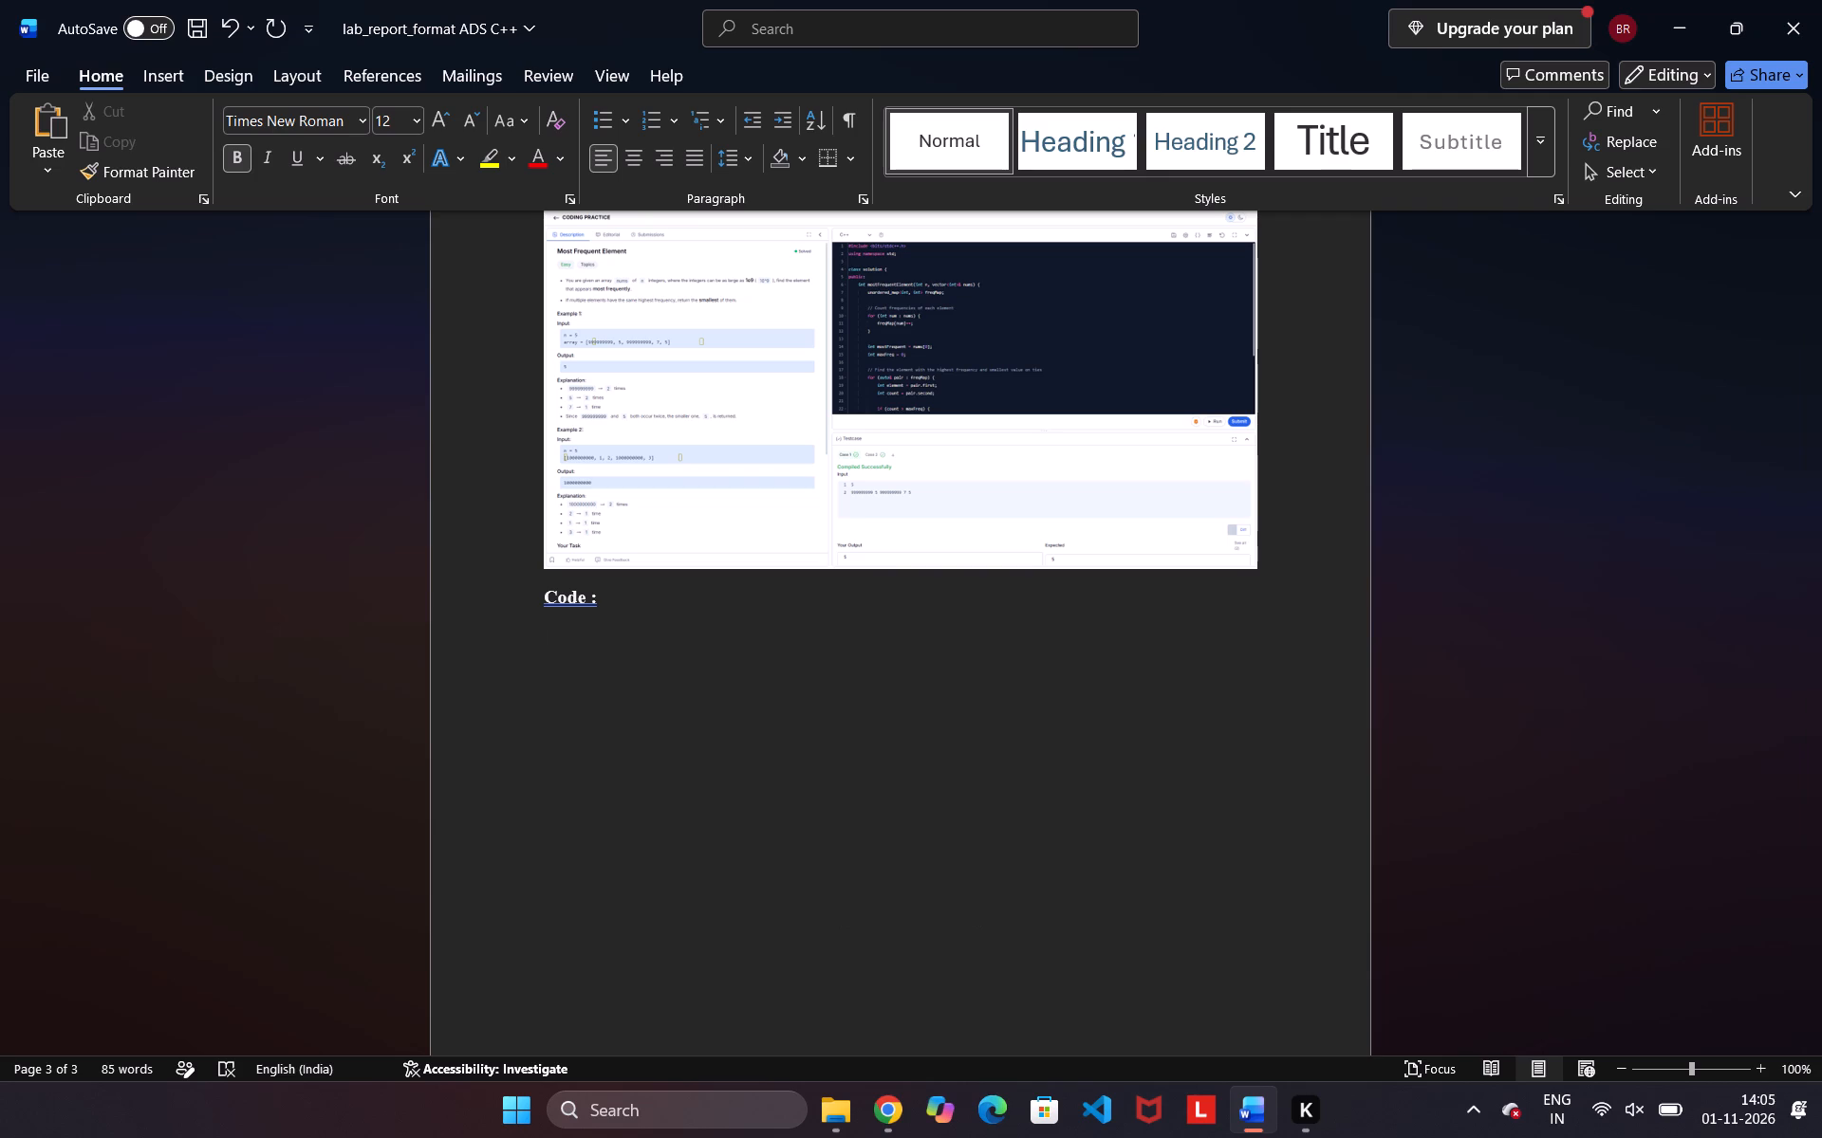
Copy the full C++ solution of Most Frequent Element from the browser and paste it under the 'Code :' heading in Word.
left_click(892, 1105)
scroll(1106, 611, "up", 5)
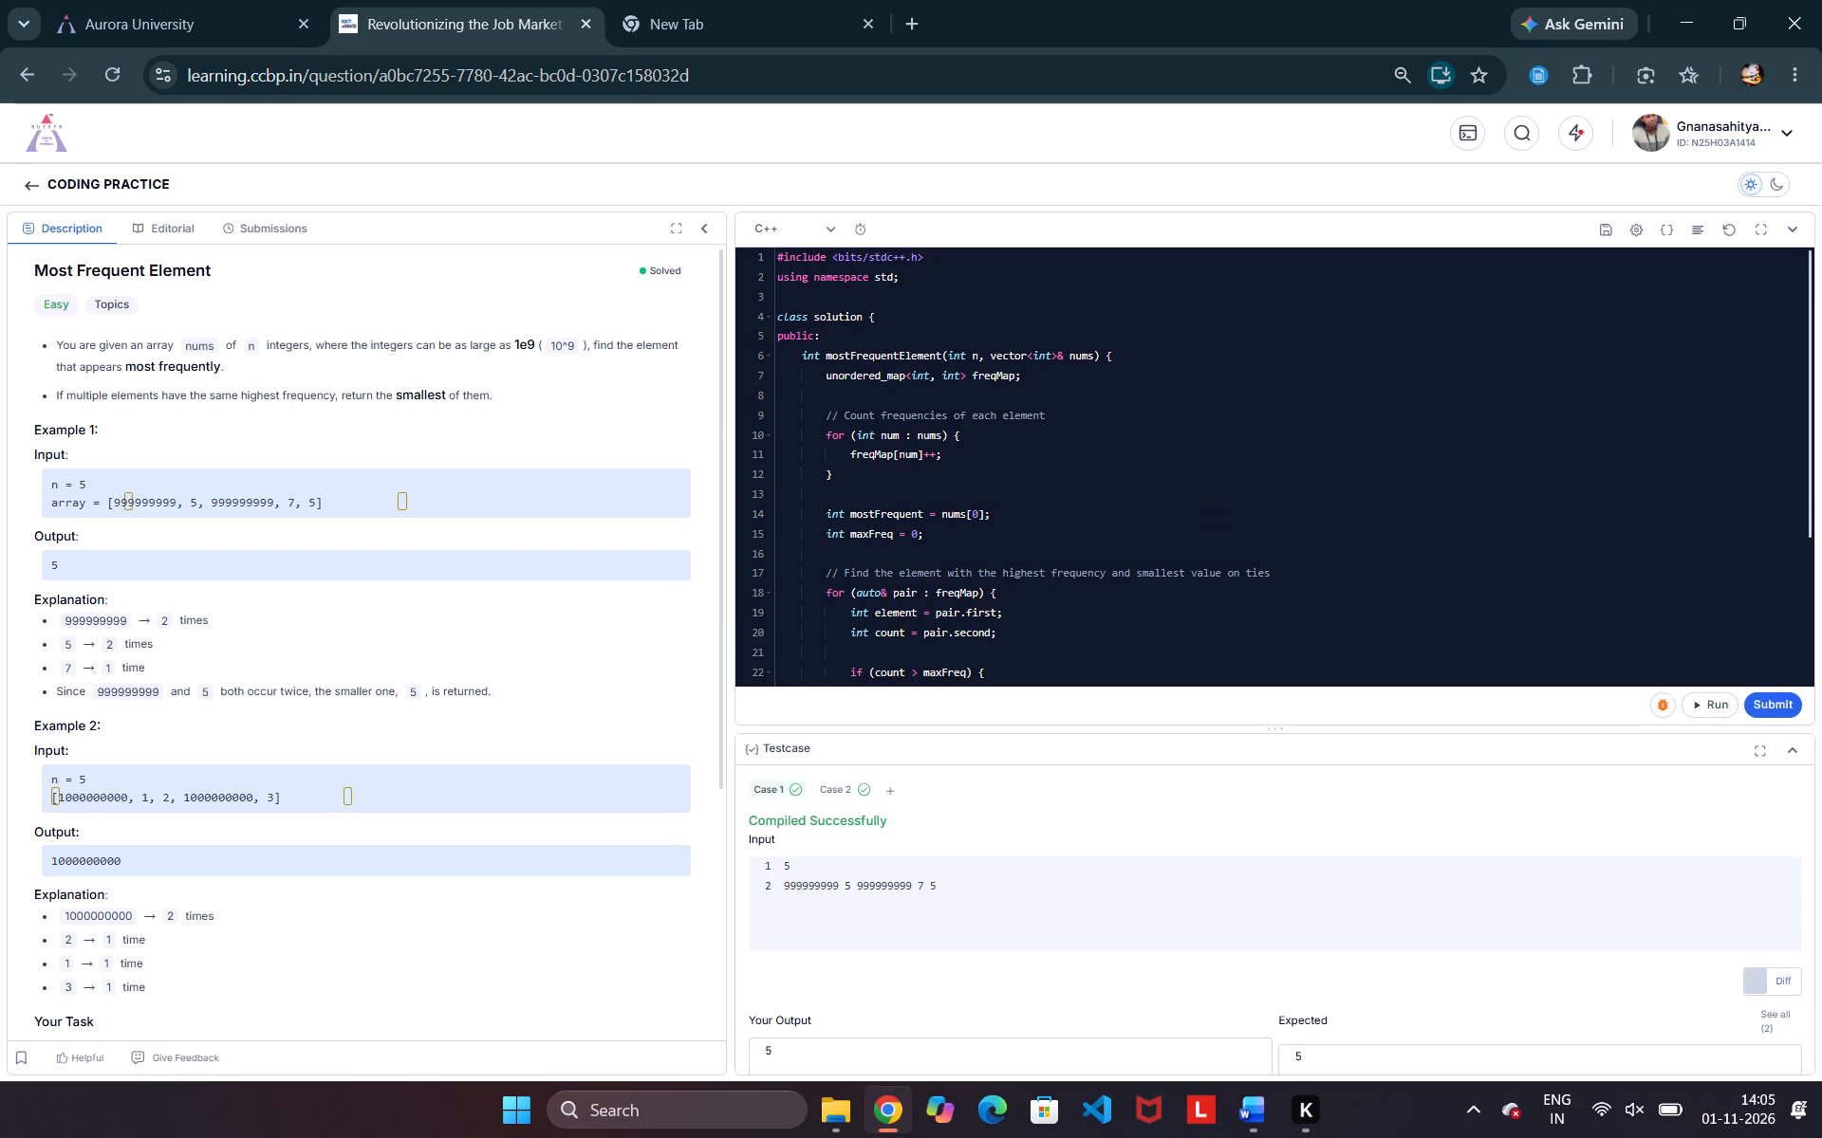
left_click_drag(778, 258, 1037, 762)
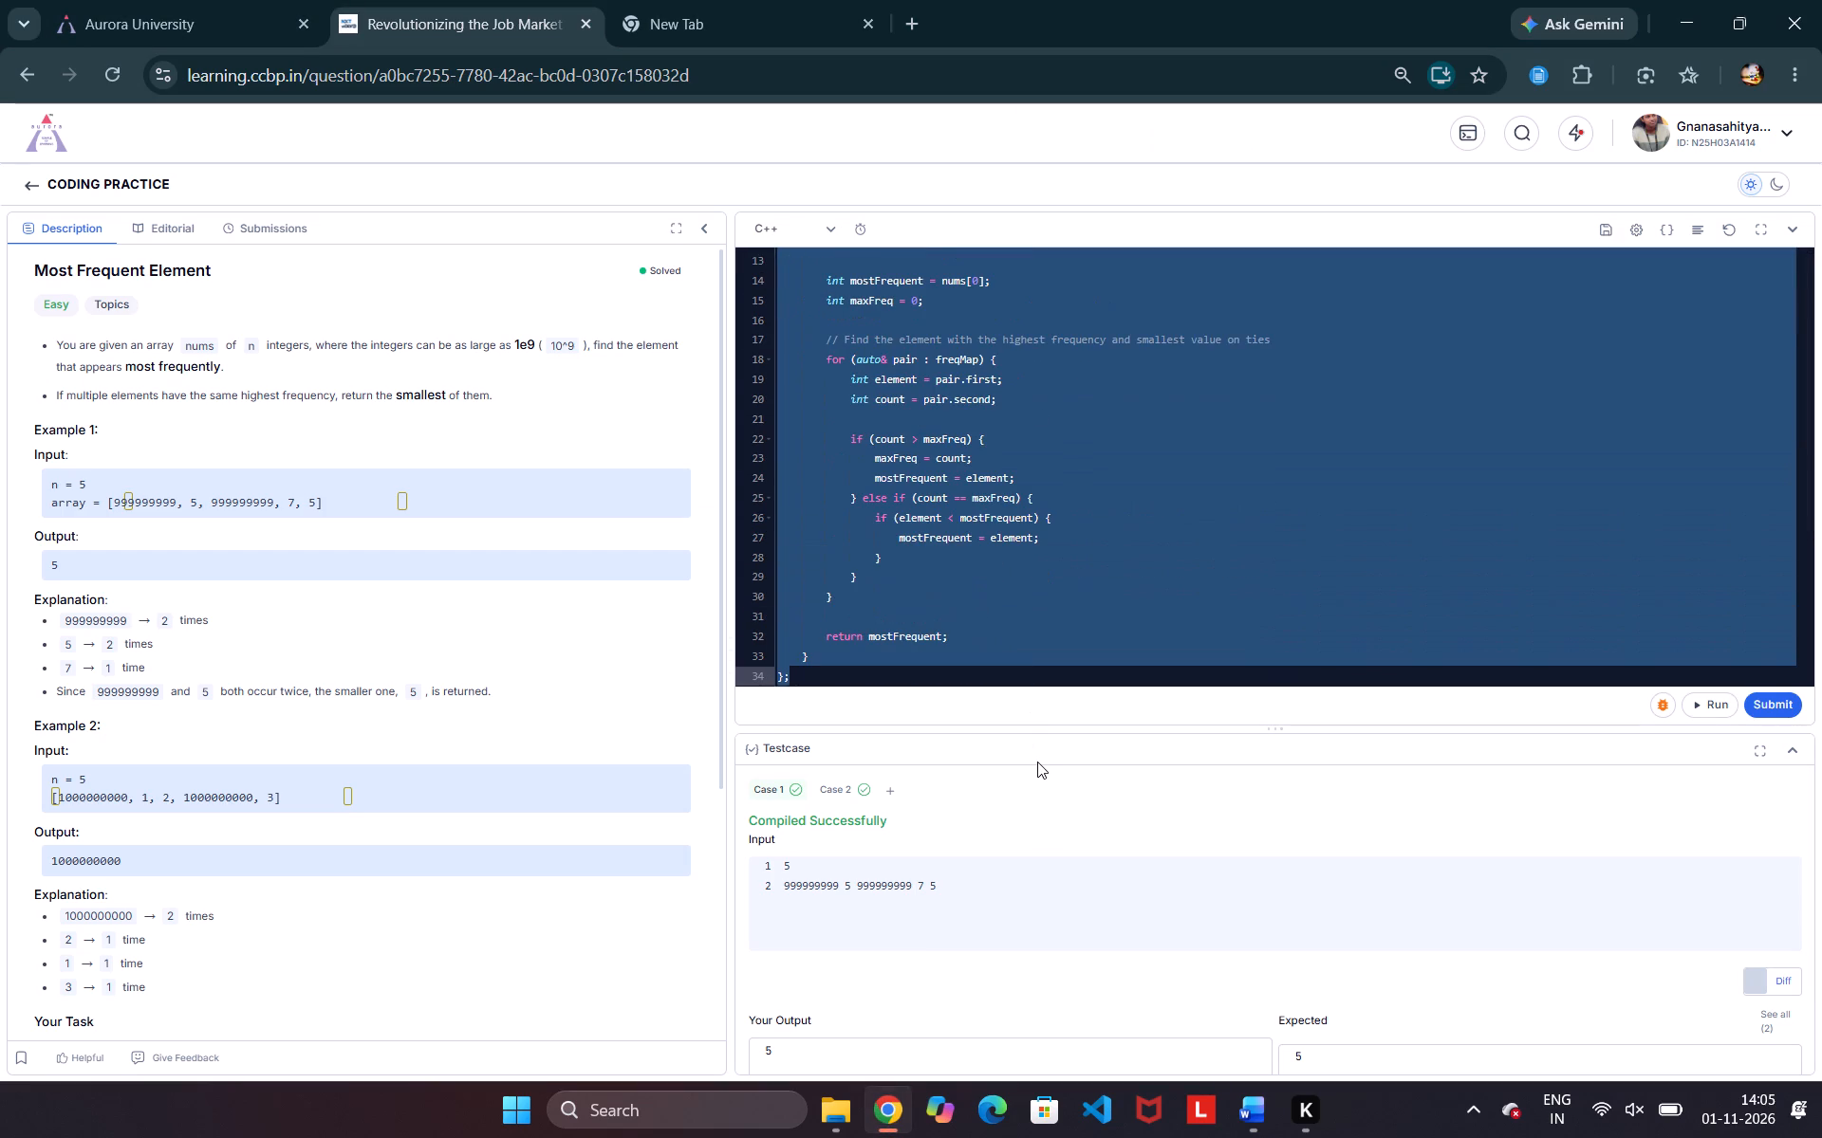
key("ctrl+c")
left_click(1236, 1112)
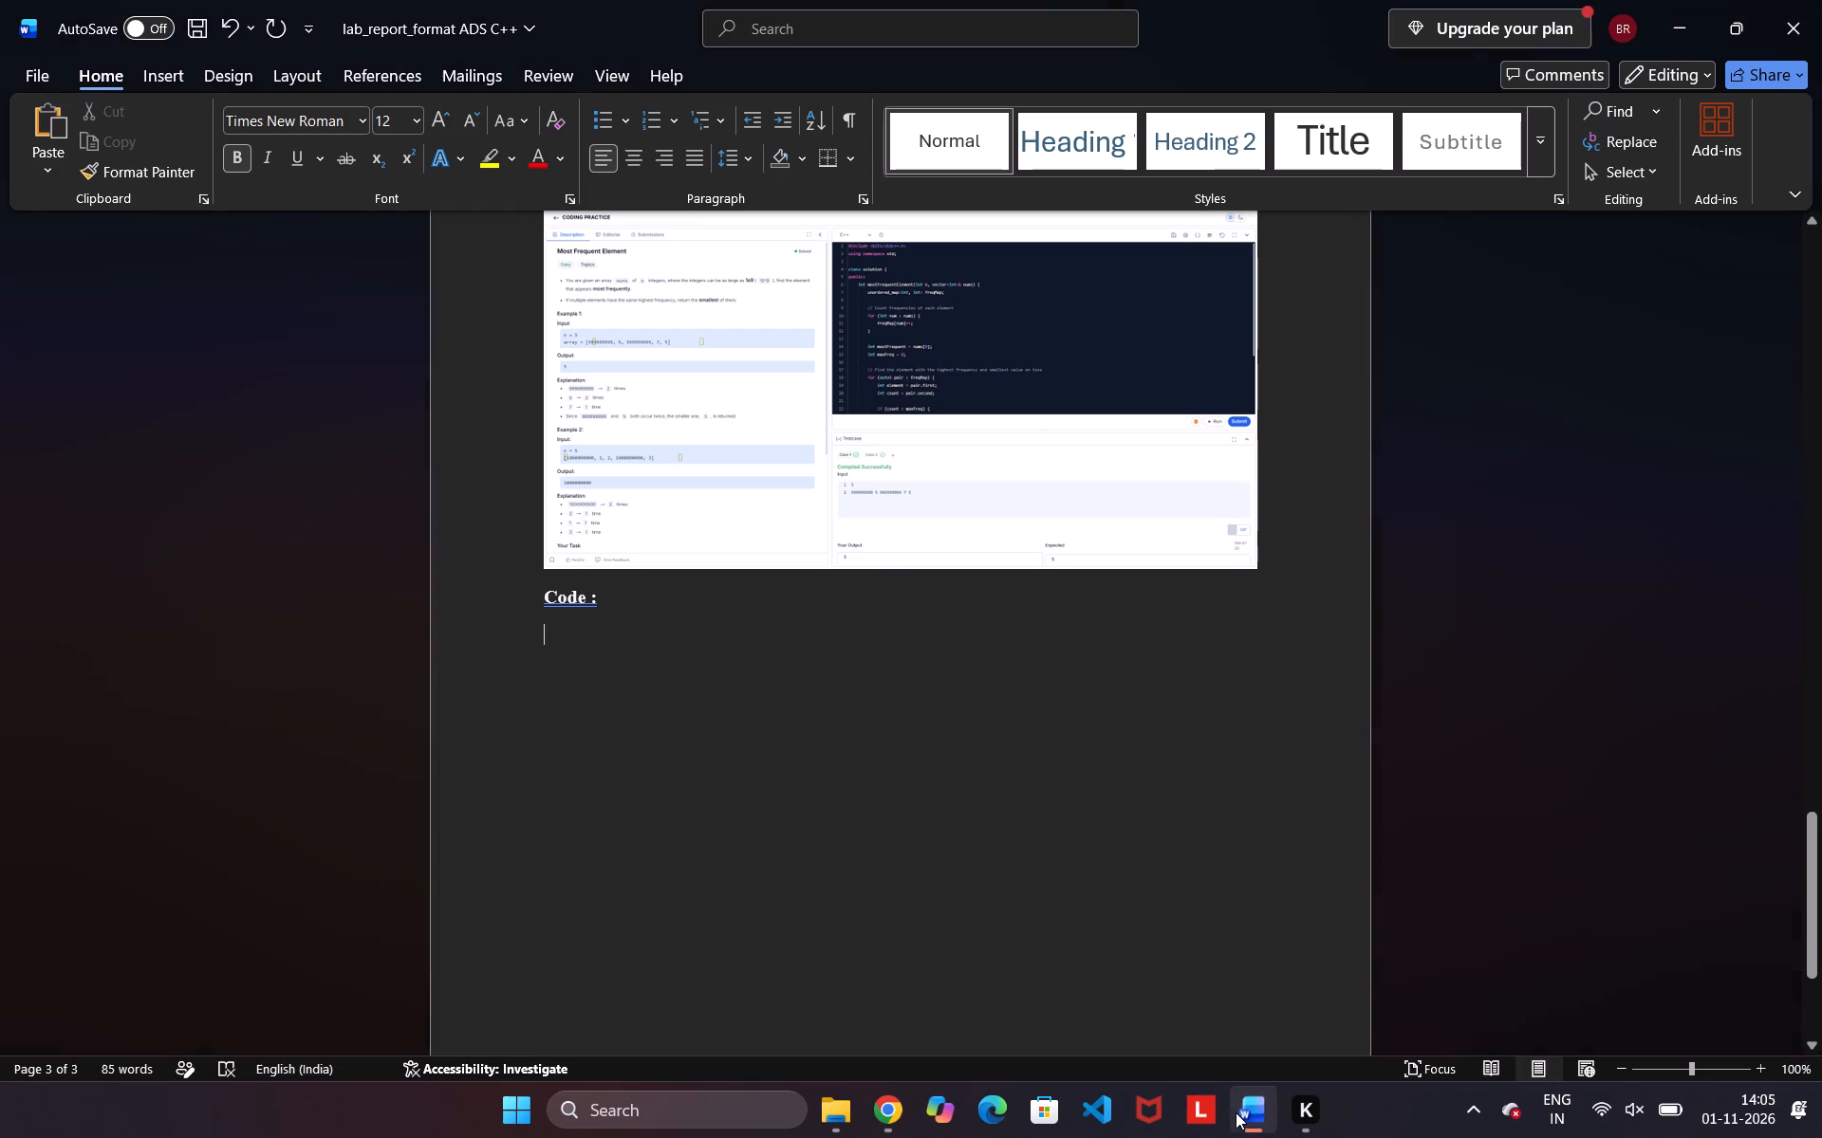
key("ctrl+v")
Remove the bold formatting from the entire pasted code, from the #include line to the closing brace line.
scroll(850, 848, "up", 4)
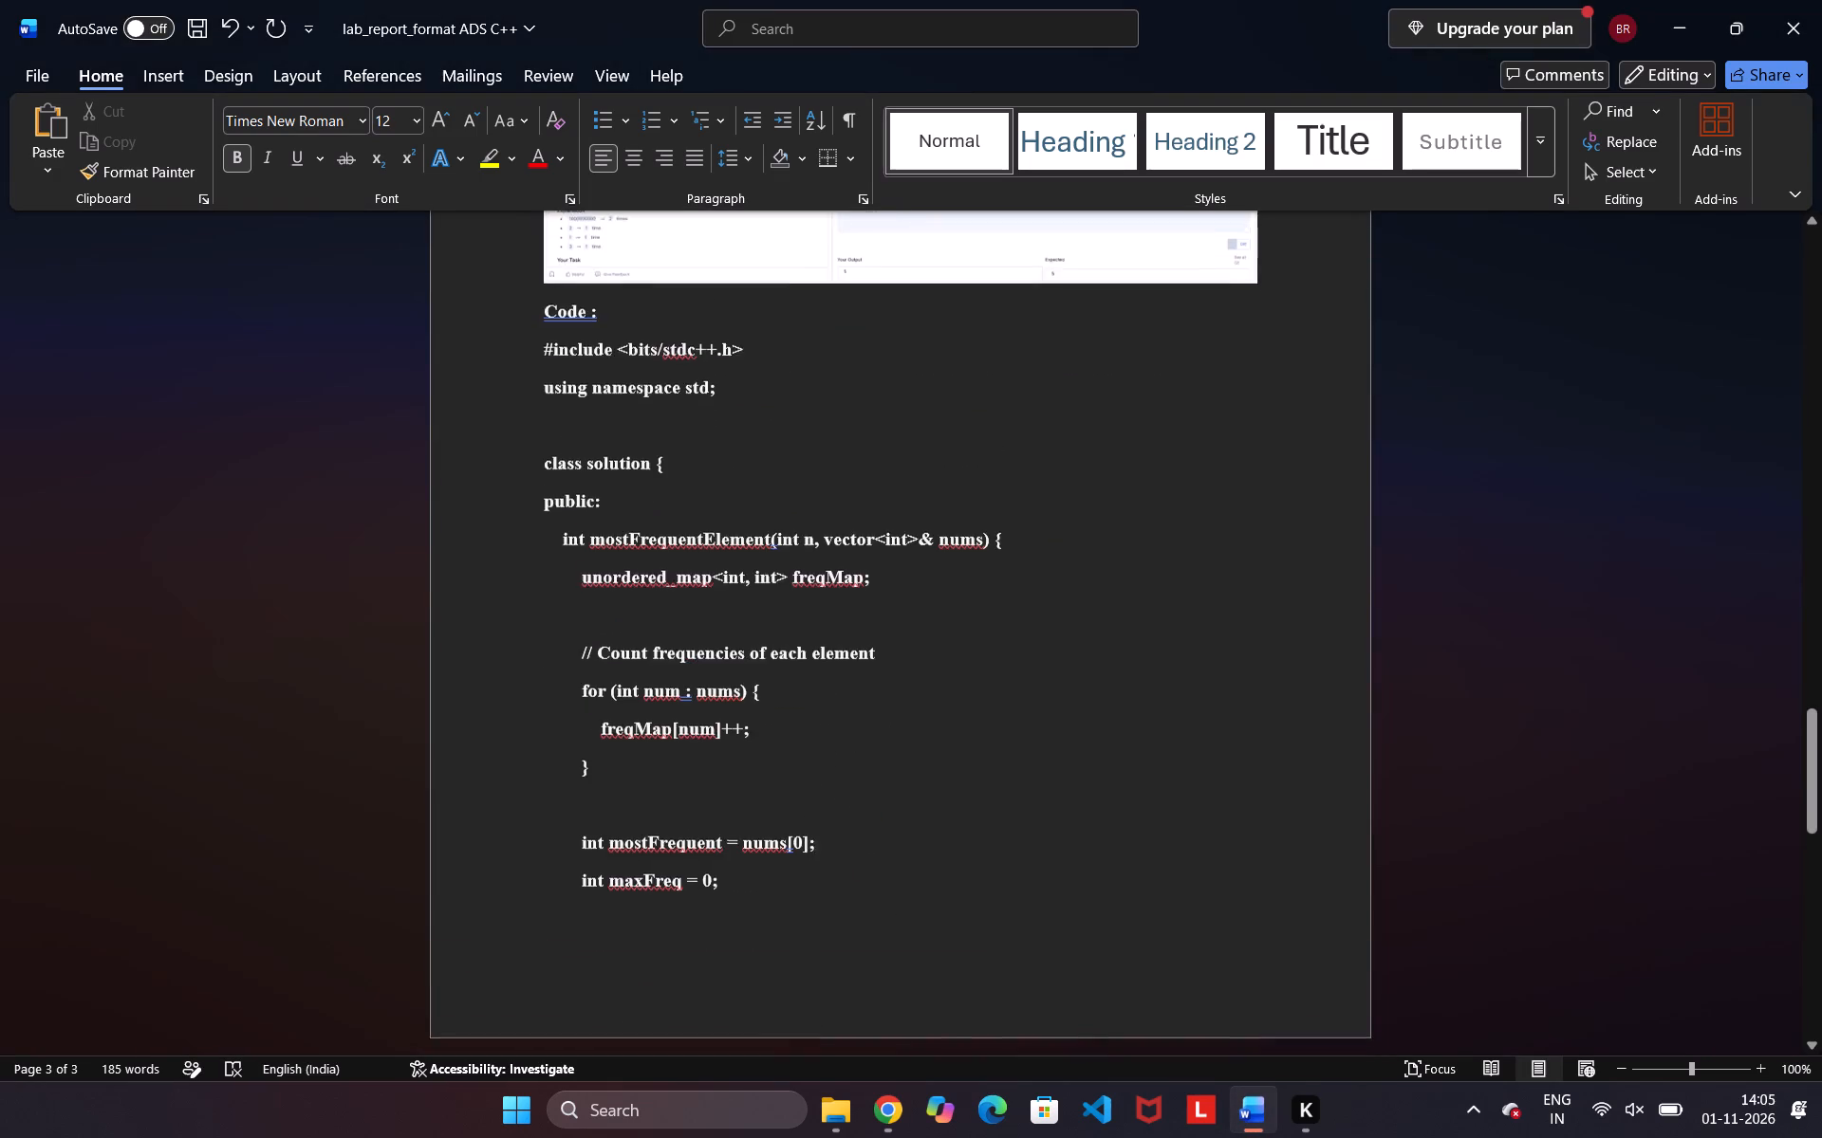
scroll(850, 848, "up", 1)
scroll(850, 848, "down", 4)
scroll(850, 848, "up", 5)
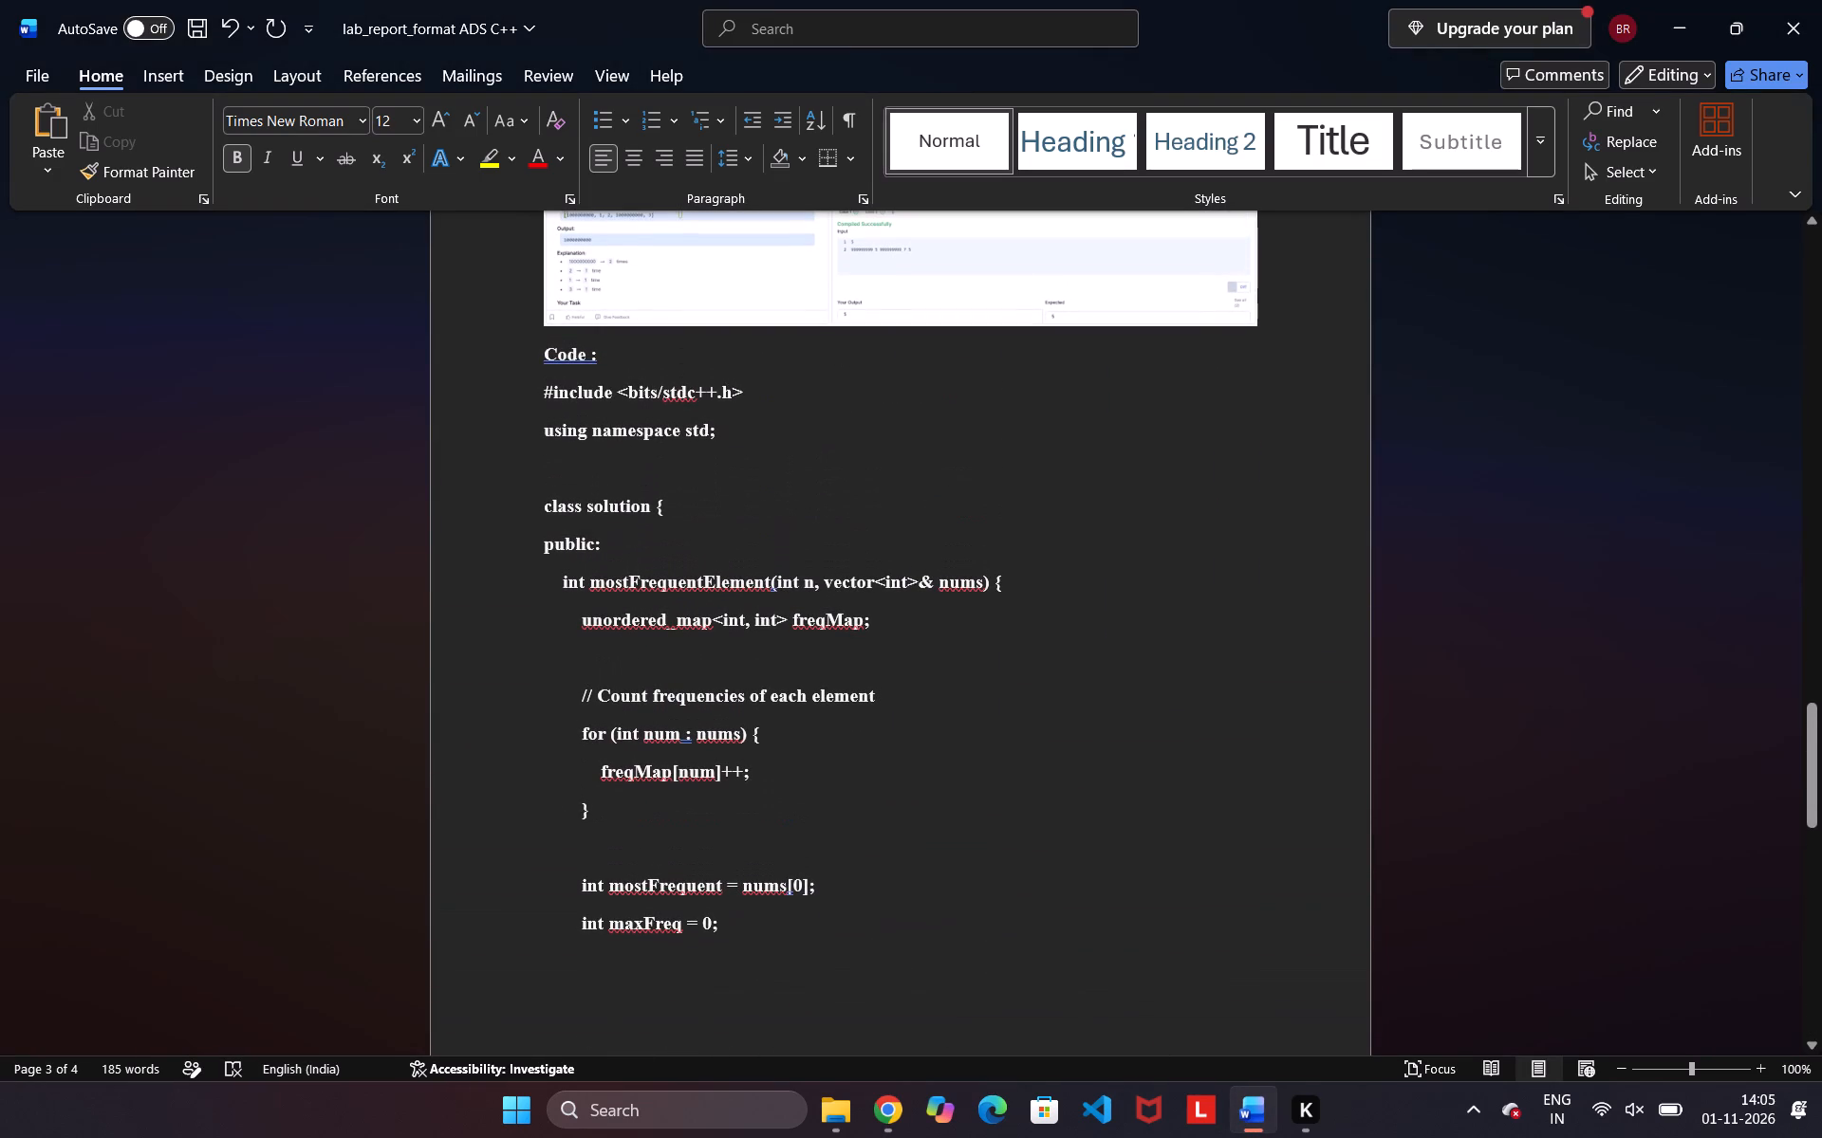
left_click_drag(544, 387, 738, 1042)
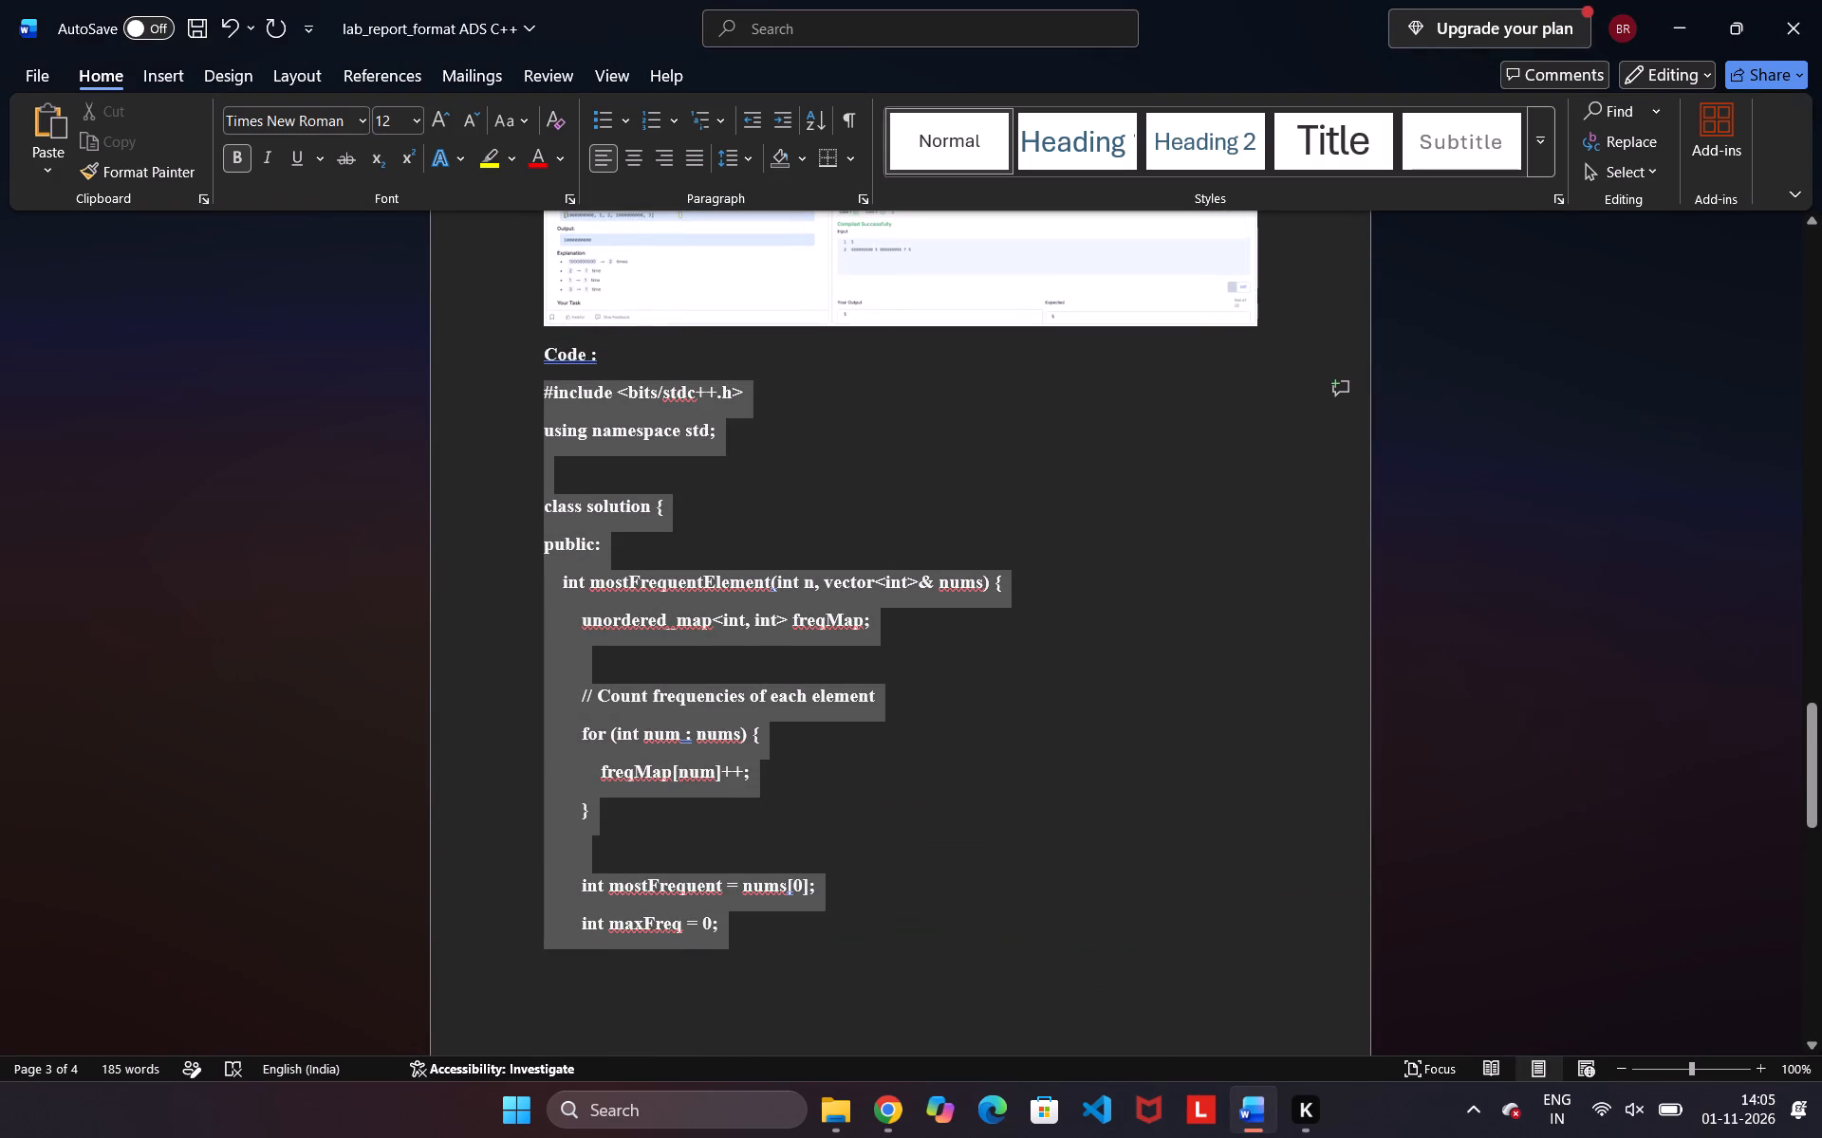
left_click_drag(738, 1042, 722, 798)
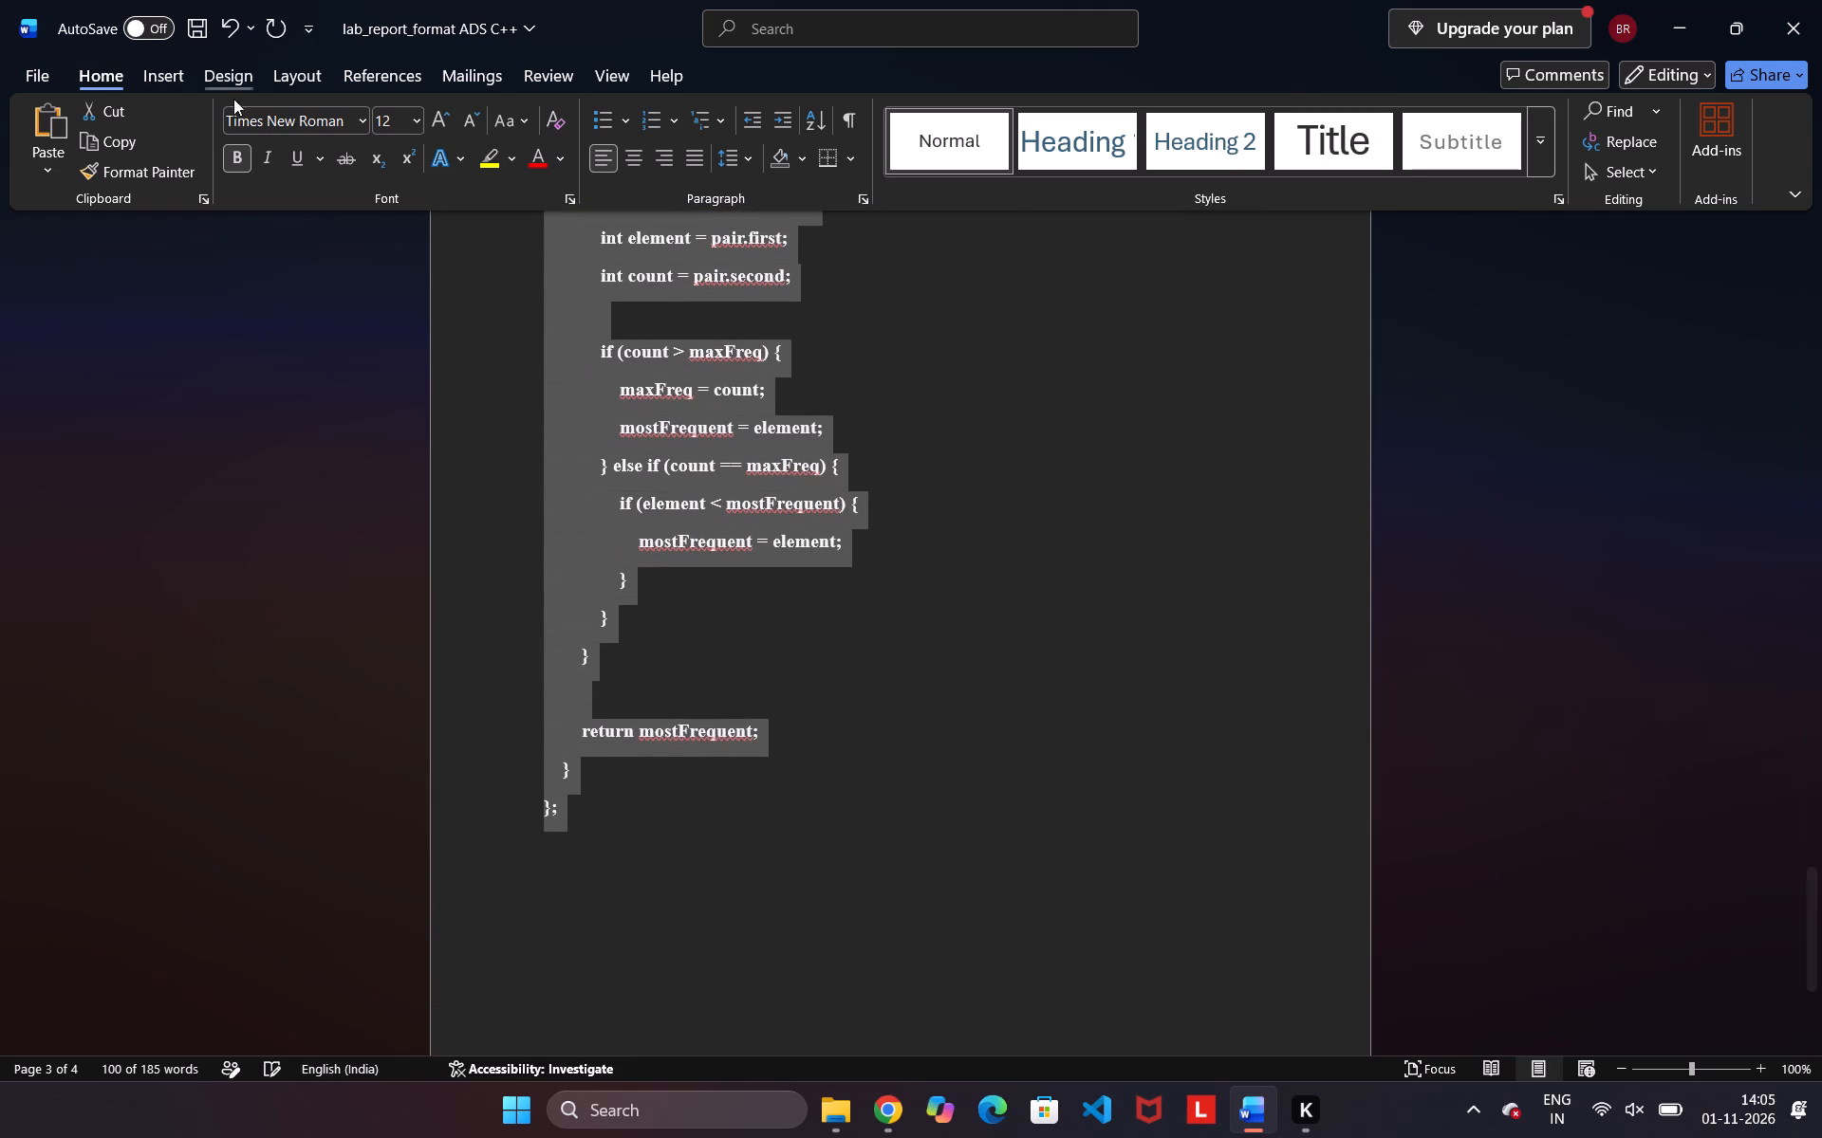
left_click(236, 164)
left_click(815, 376)
Increase the 'Code :' heading's font size to 14.
scroll(815, 376, "up", 2)
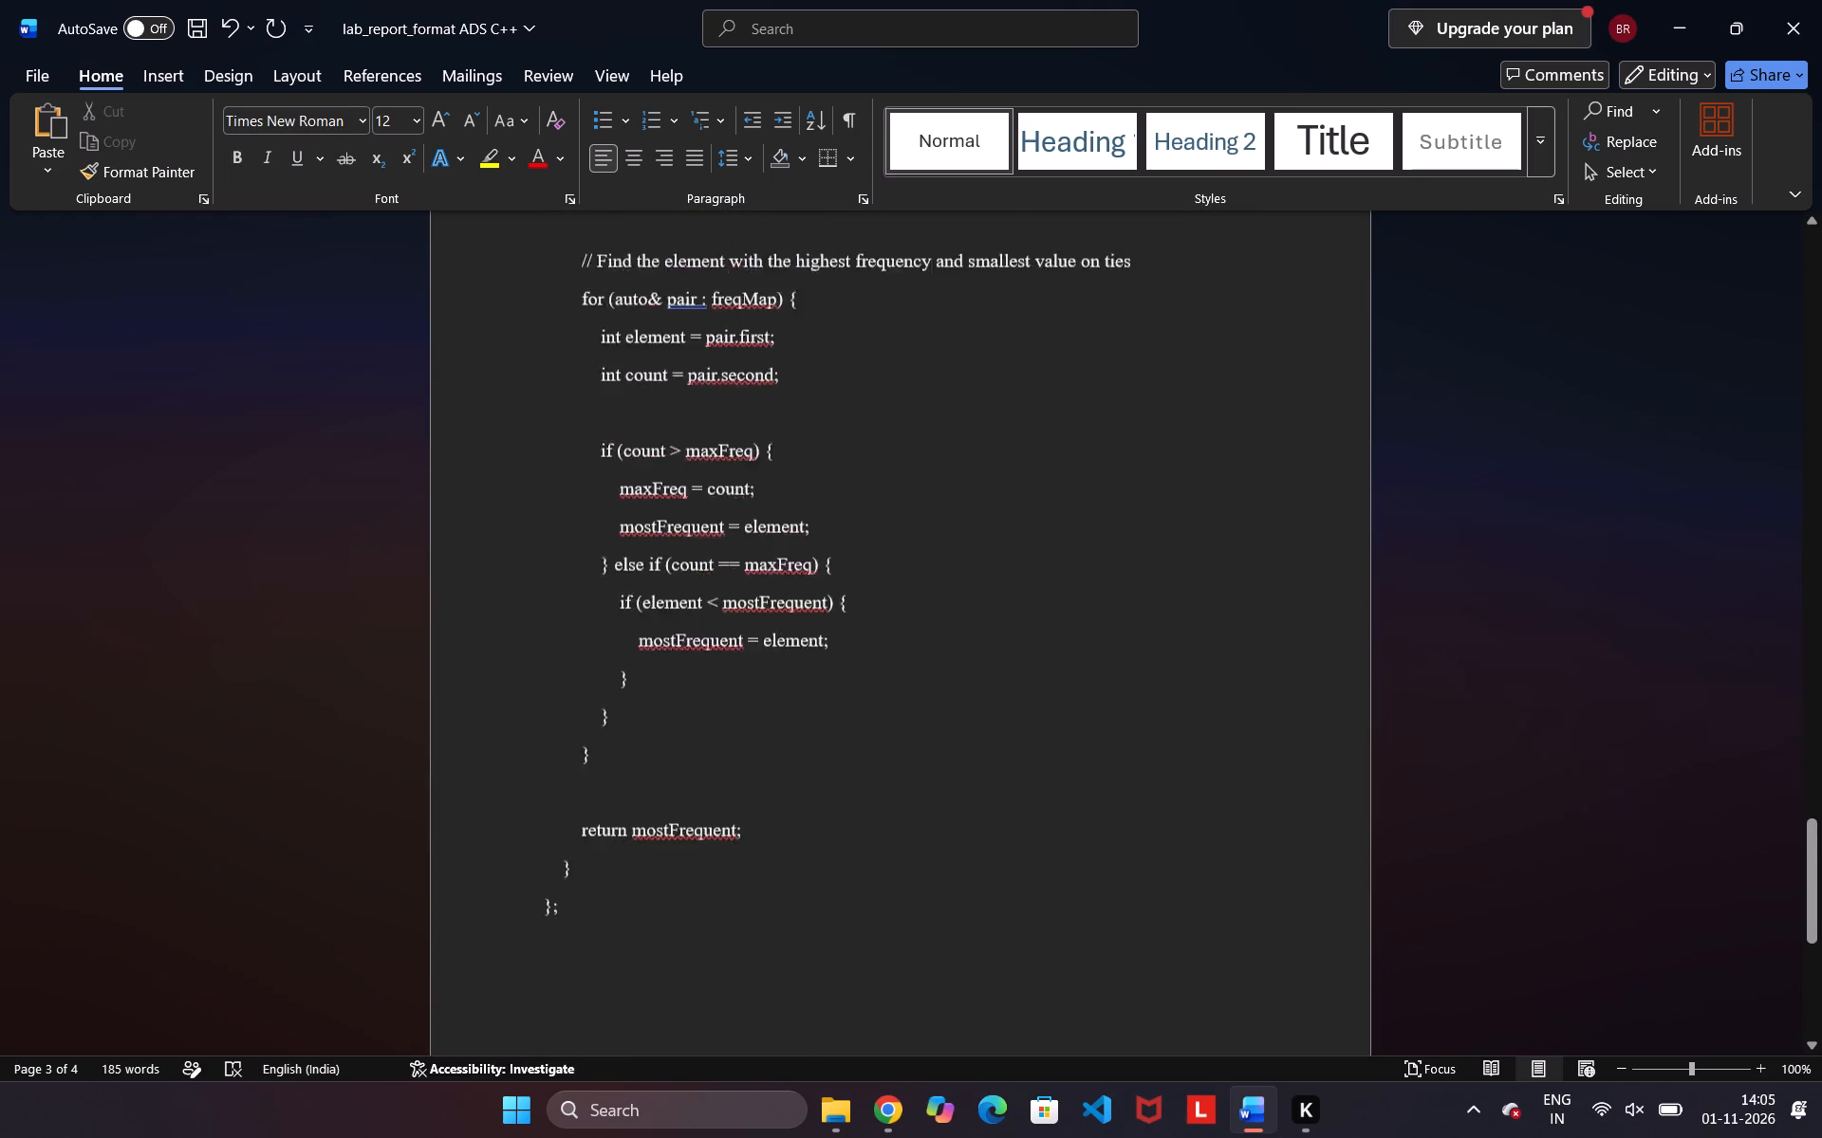
scroll(815, 376, "up", 3)
left_click_drag(544, 747, 605, 748)
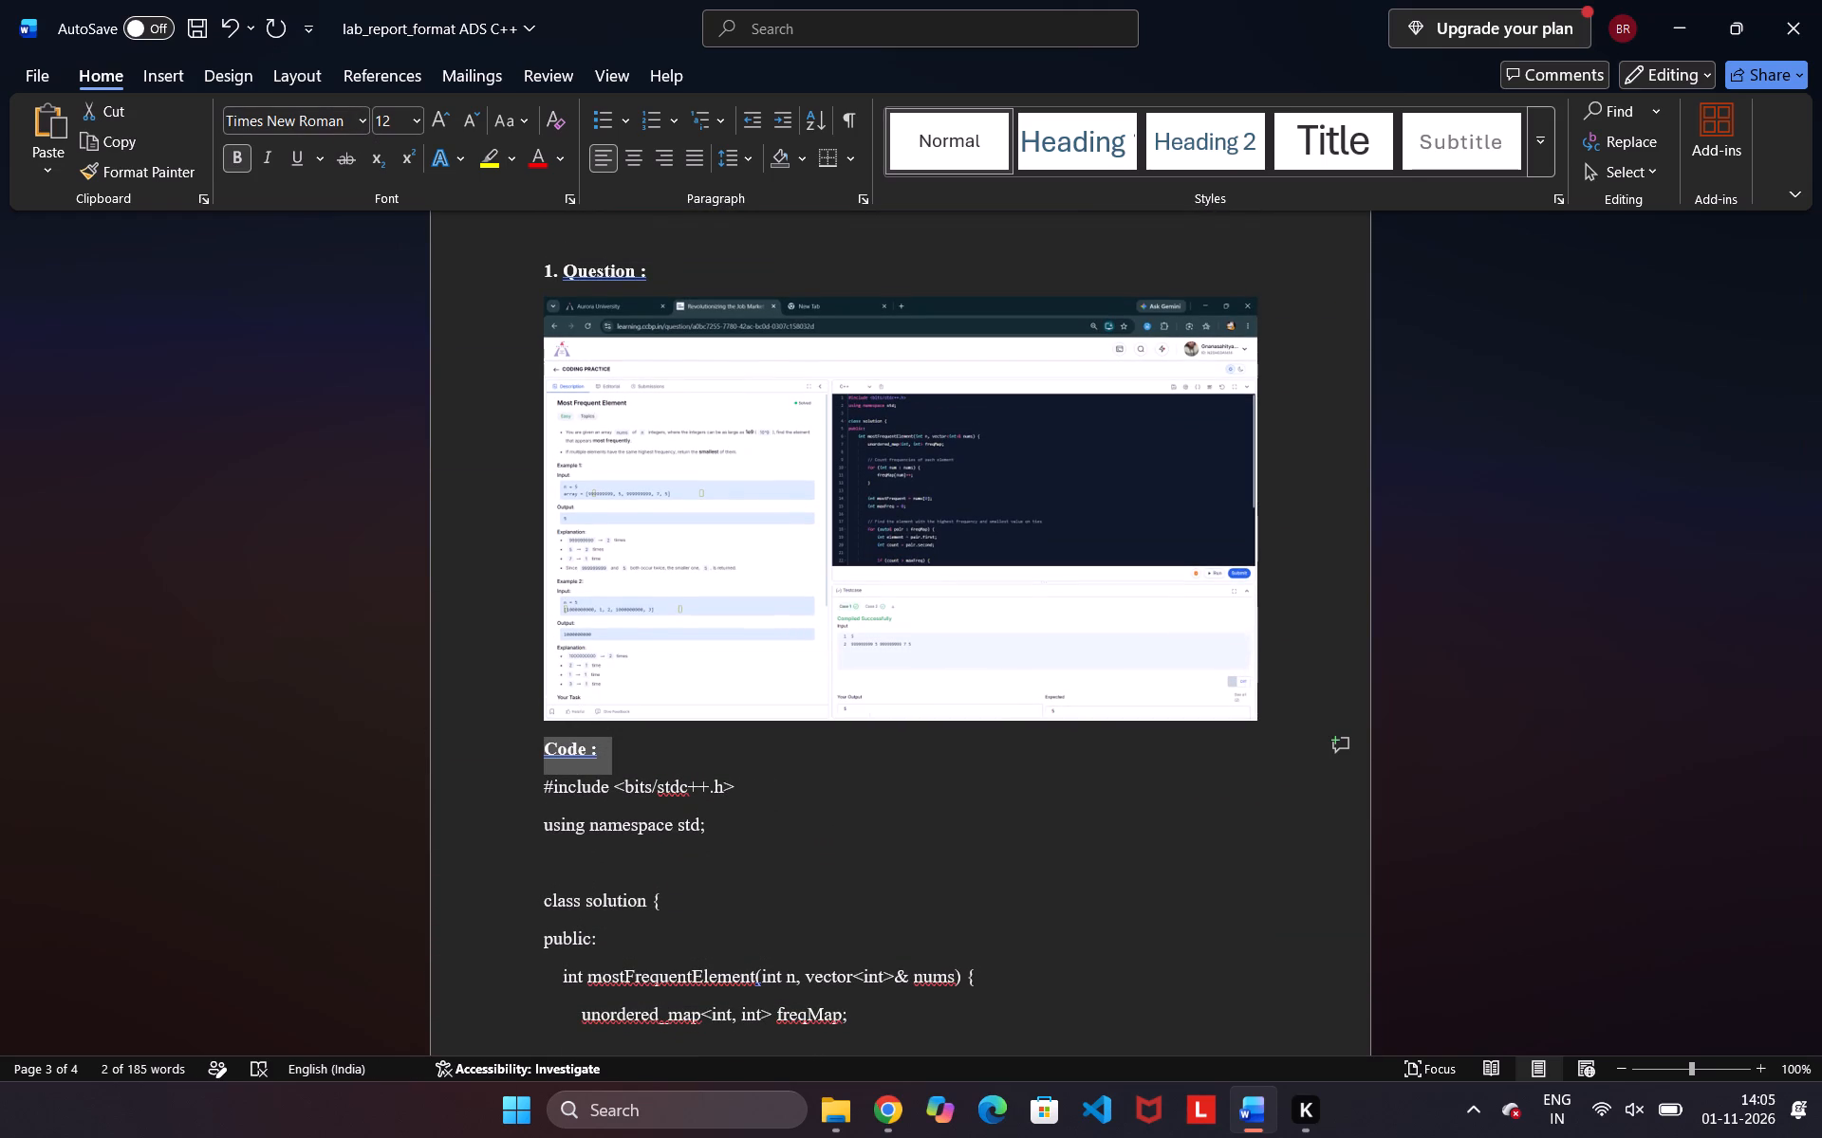
left_click(444, 121)
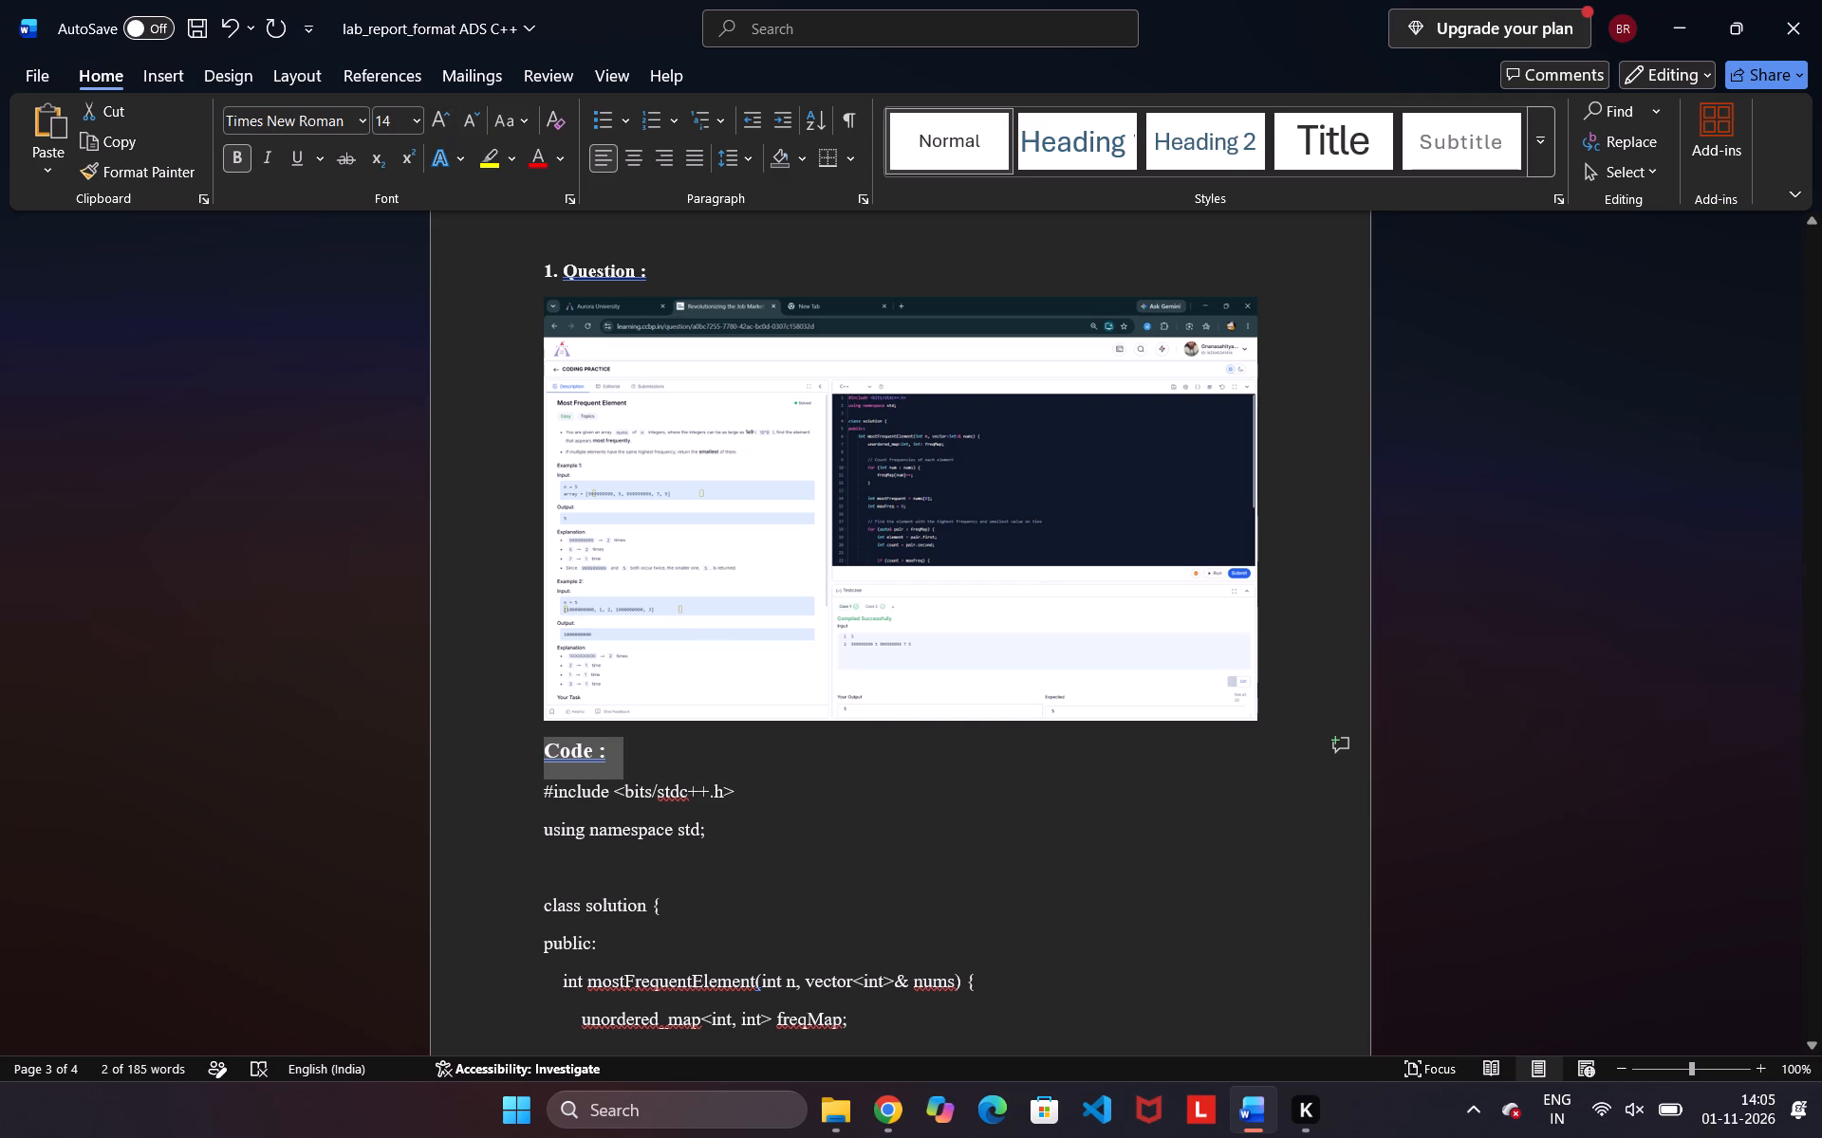
Increase the '1. Question :' heading's font size to 14.
scroll(655, 424, "up", 1)
left_click(641, 508)
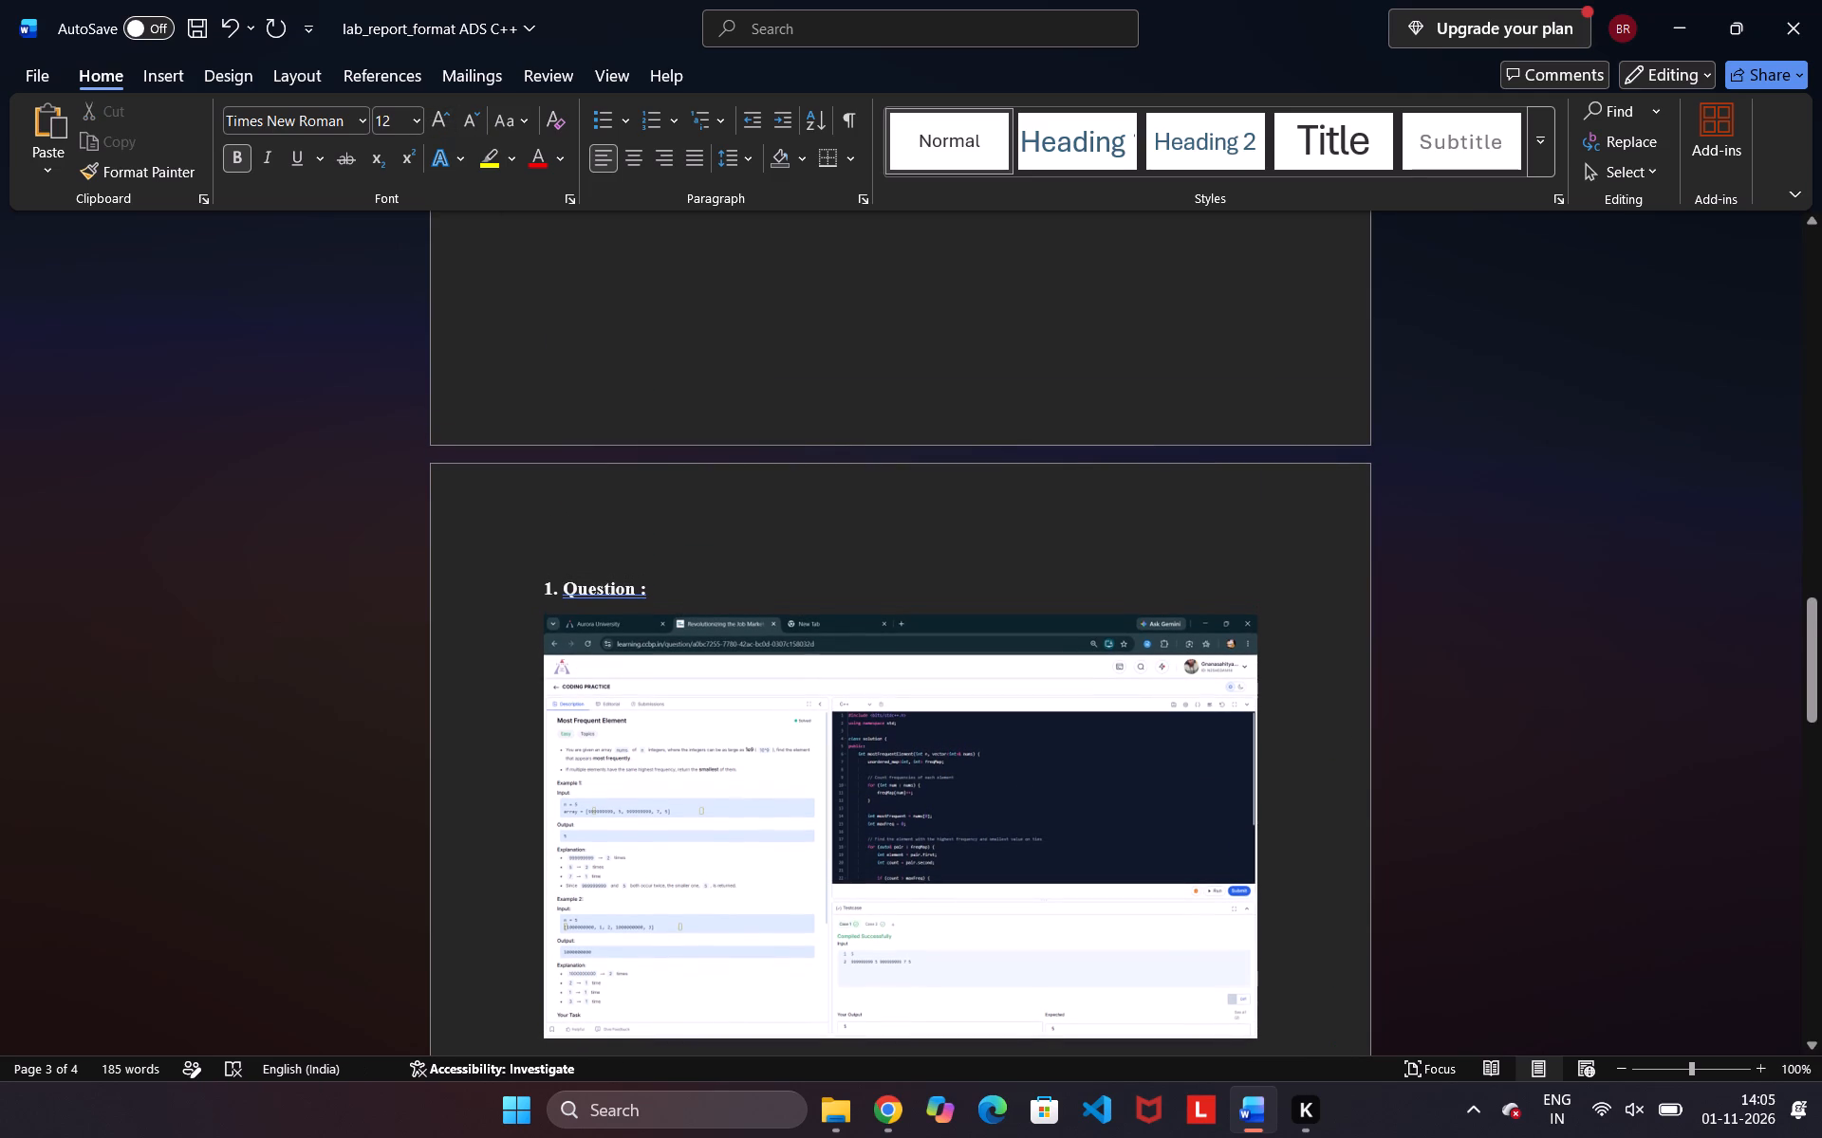
left_click_drag(542, 589, 658, 577)
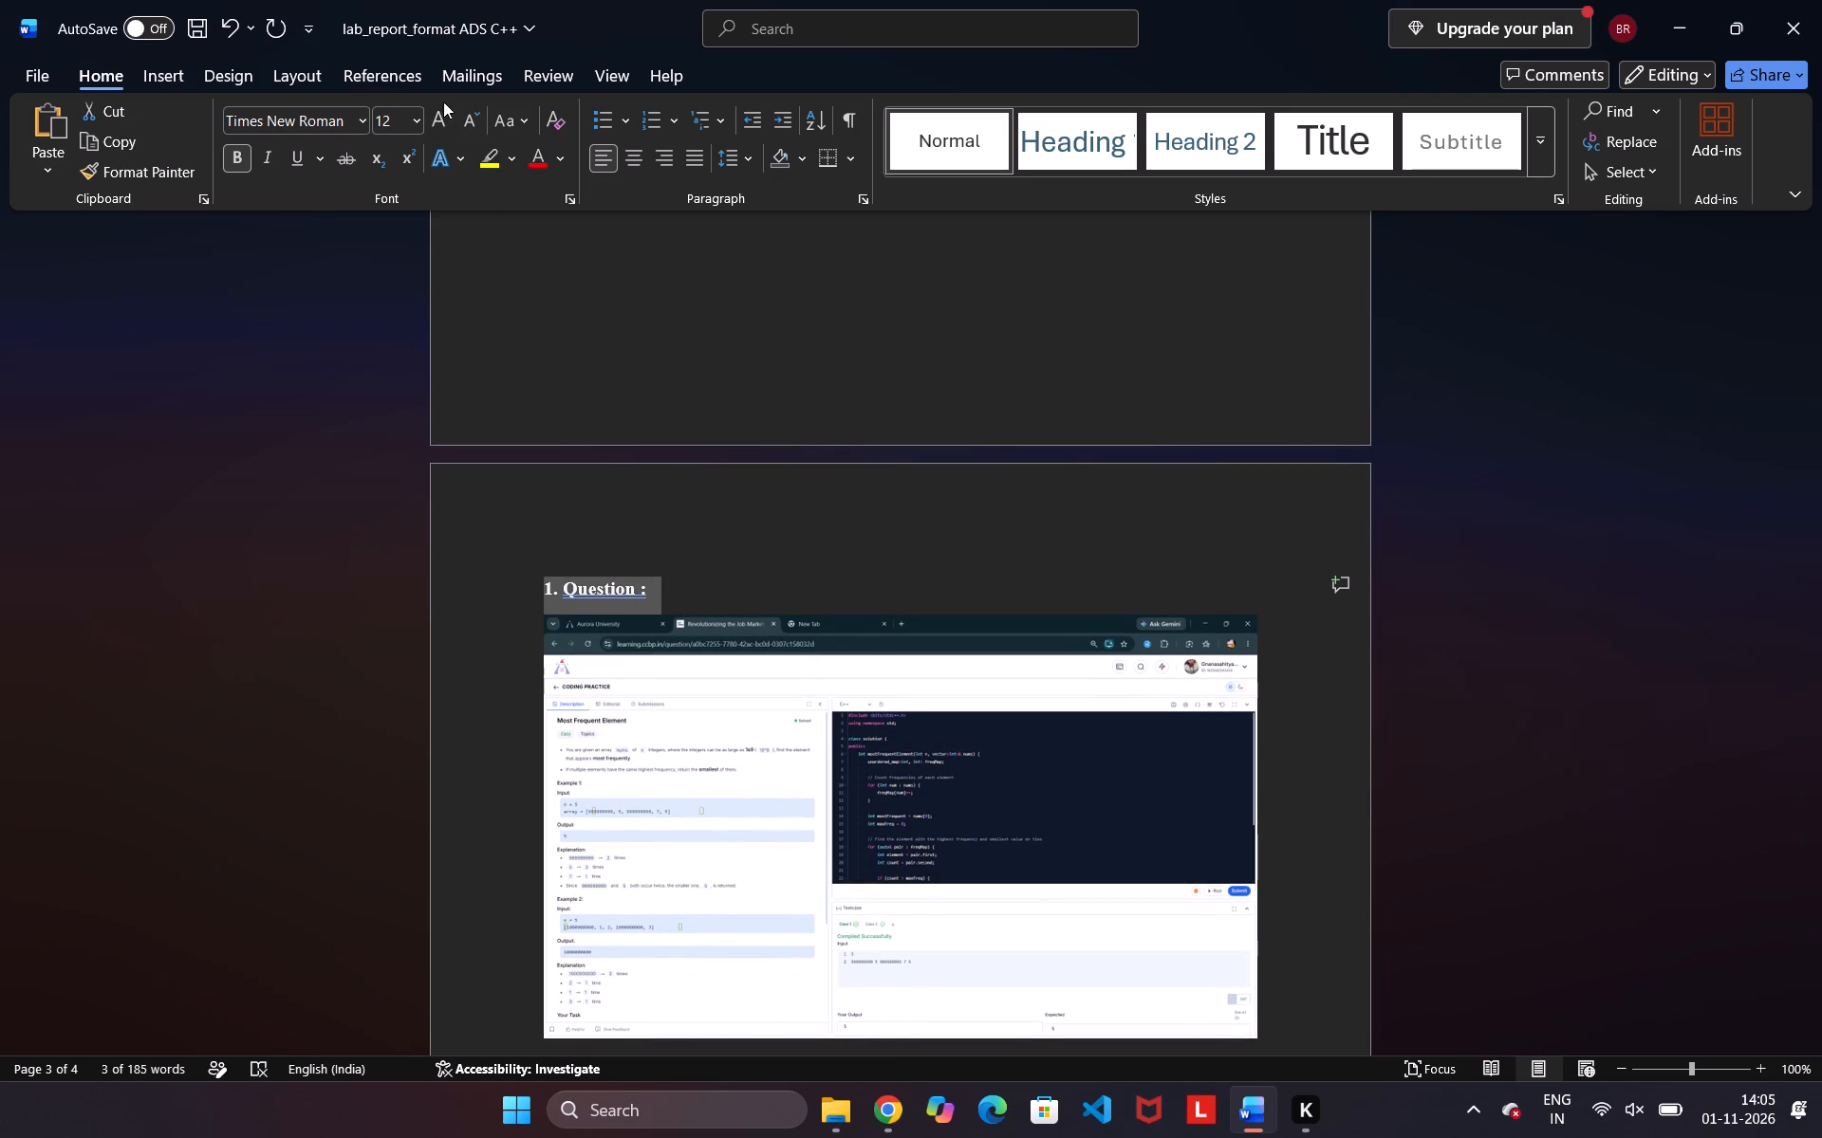
left_click(437, 113)
left_click(739, 521)
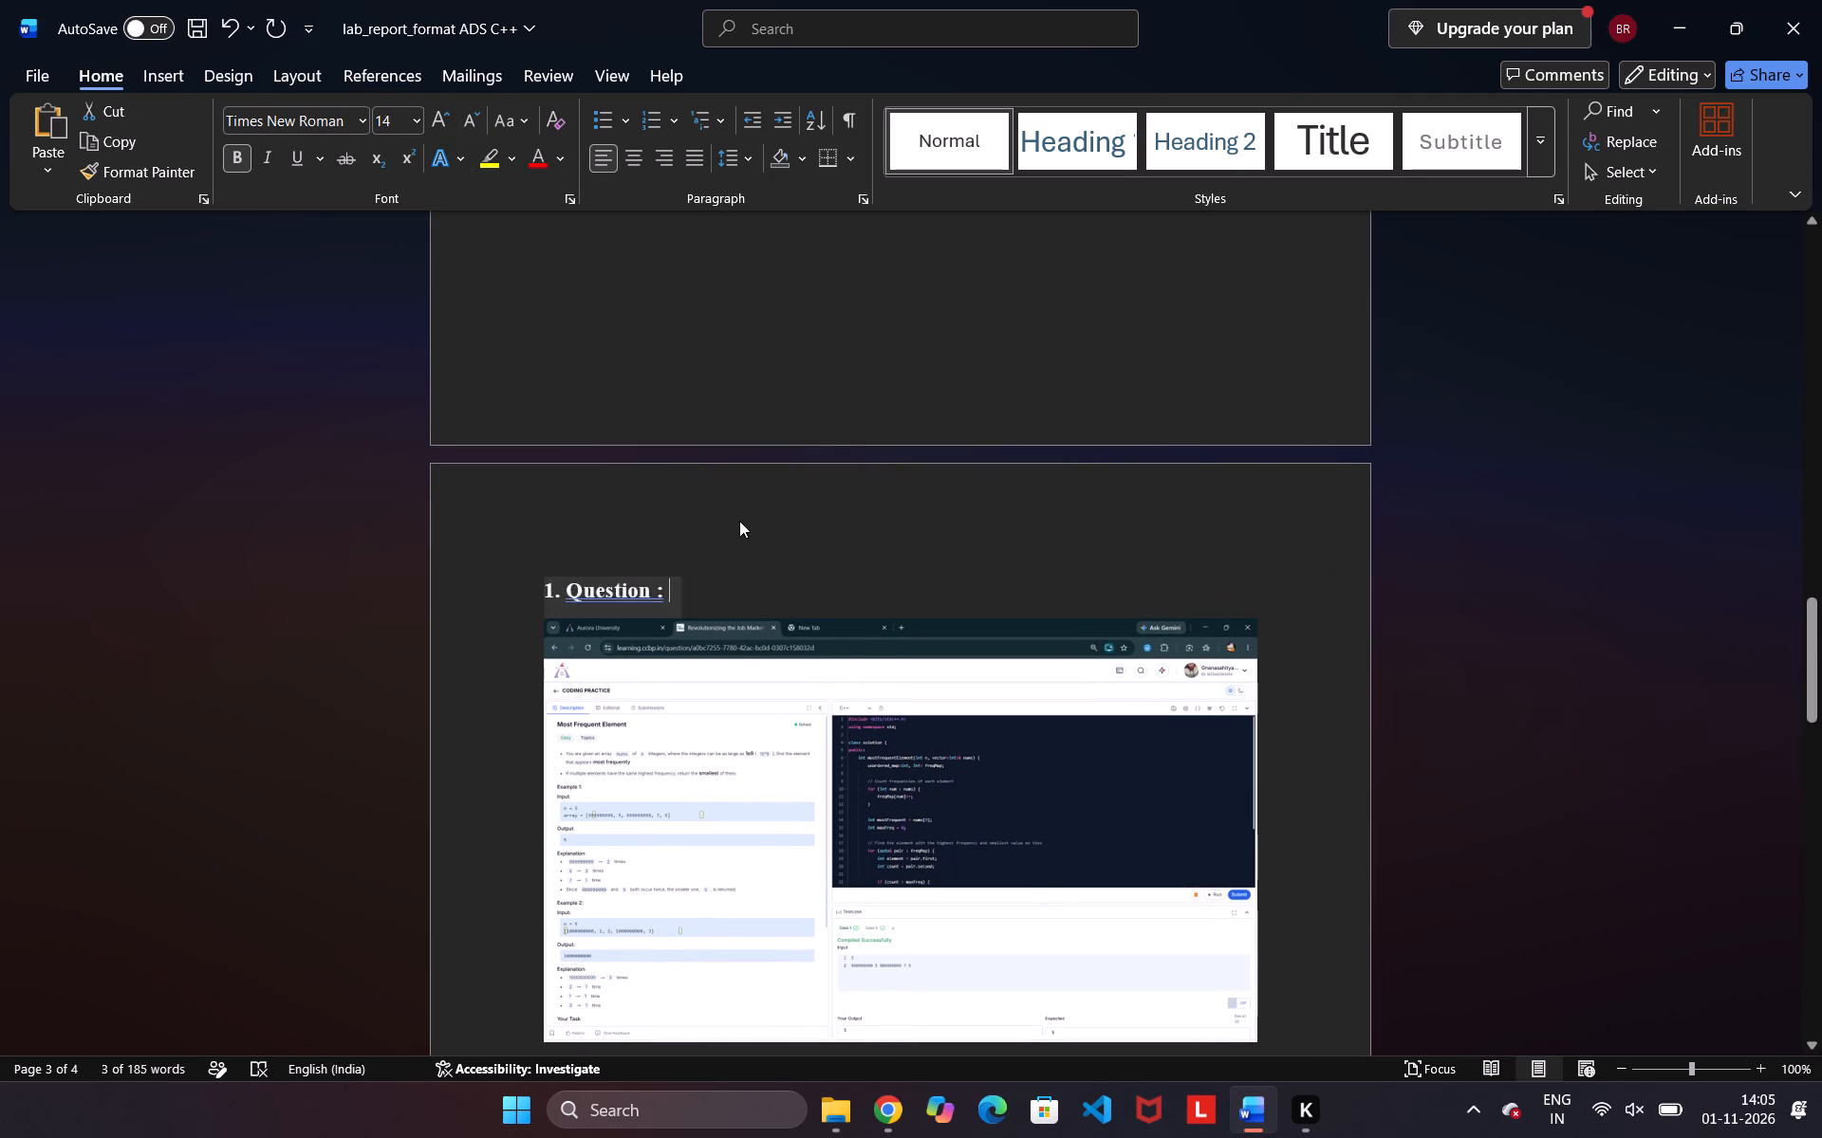
Add the line 'Output :' directly below the closing brace line of the code.
scroll(739, 521, "up", 2)
scroll(739, 521, "down", 4)
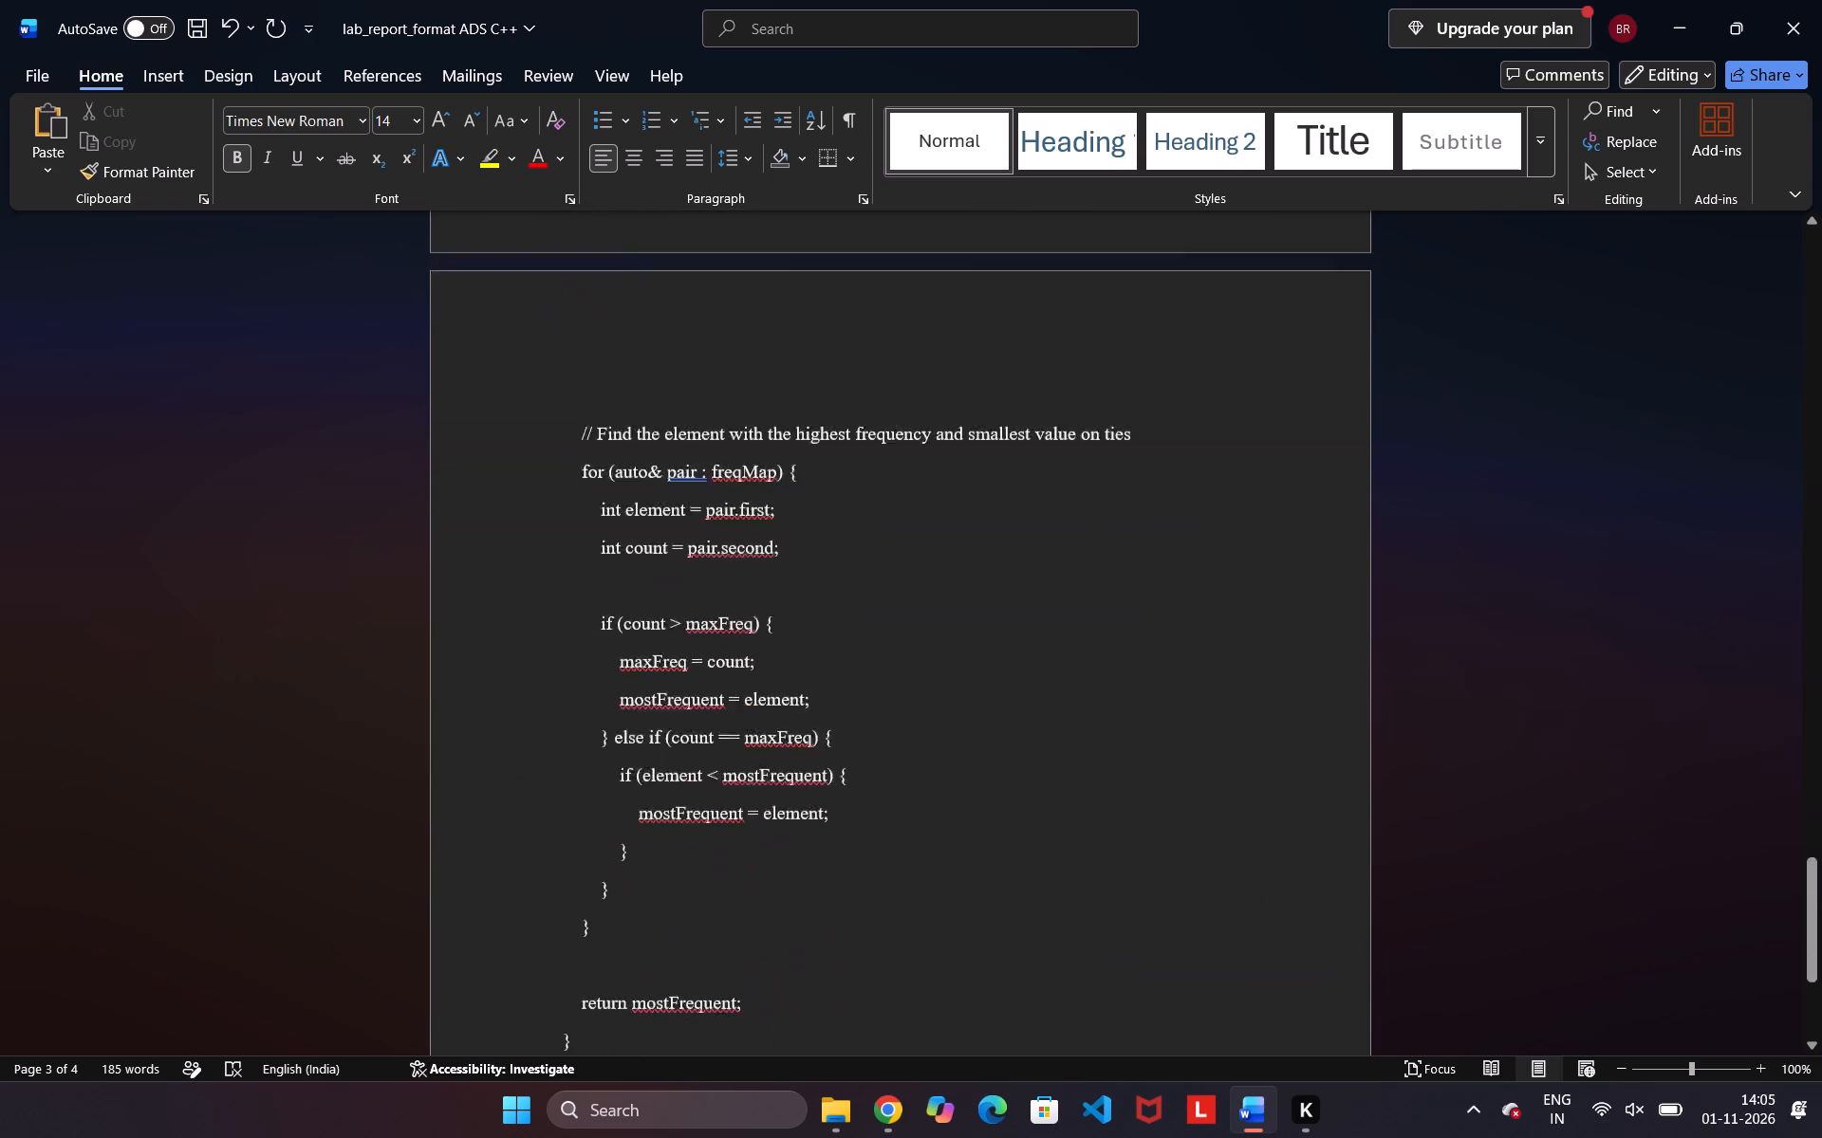
scroll(739, 521, "down", 2)
left_click(657, 528)
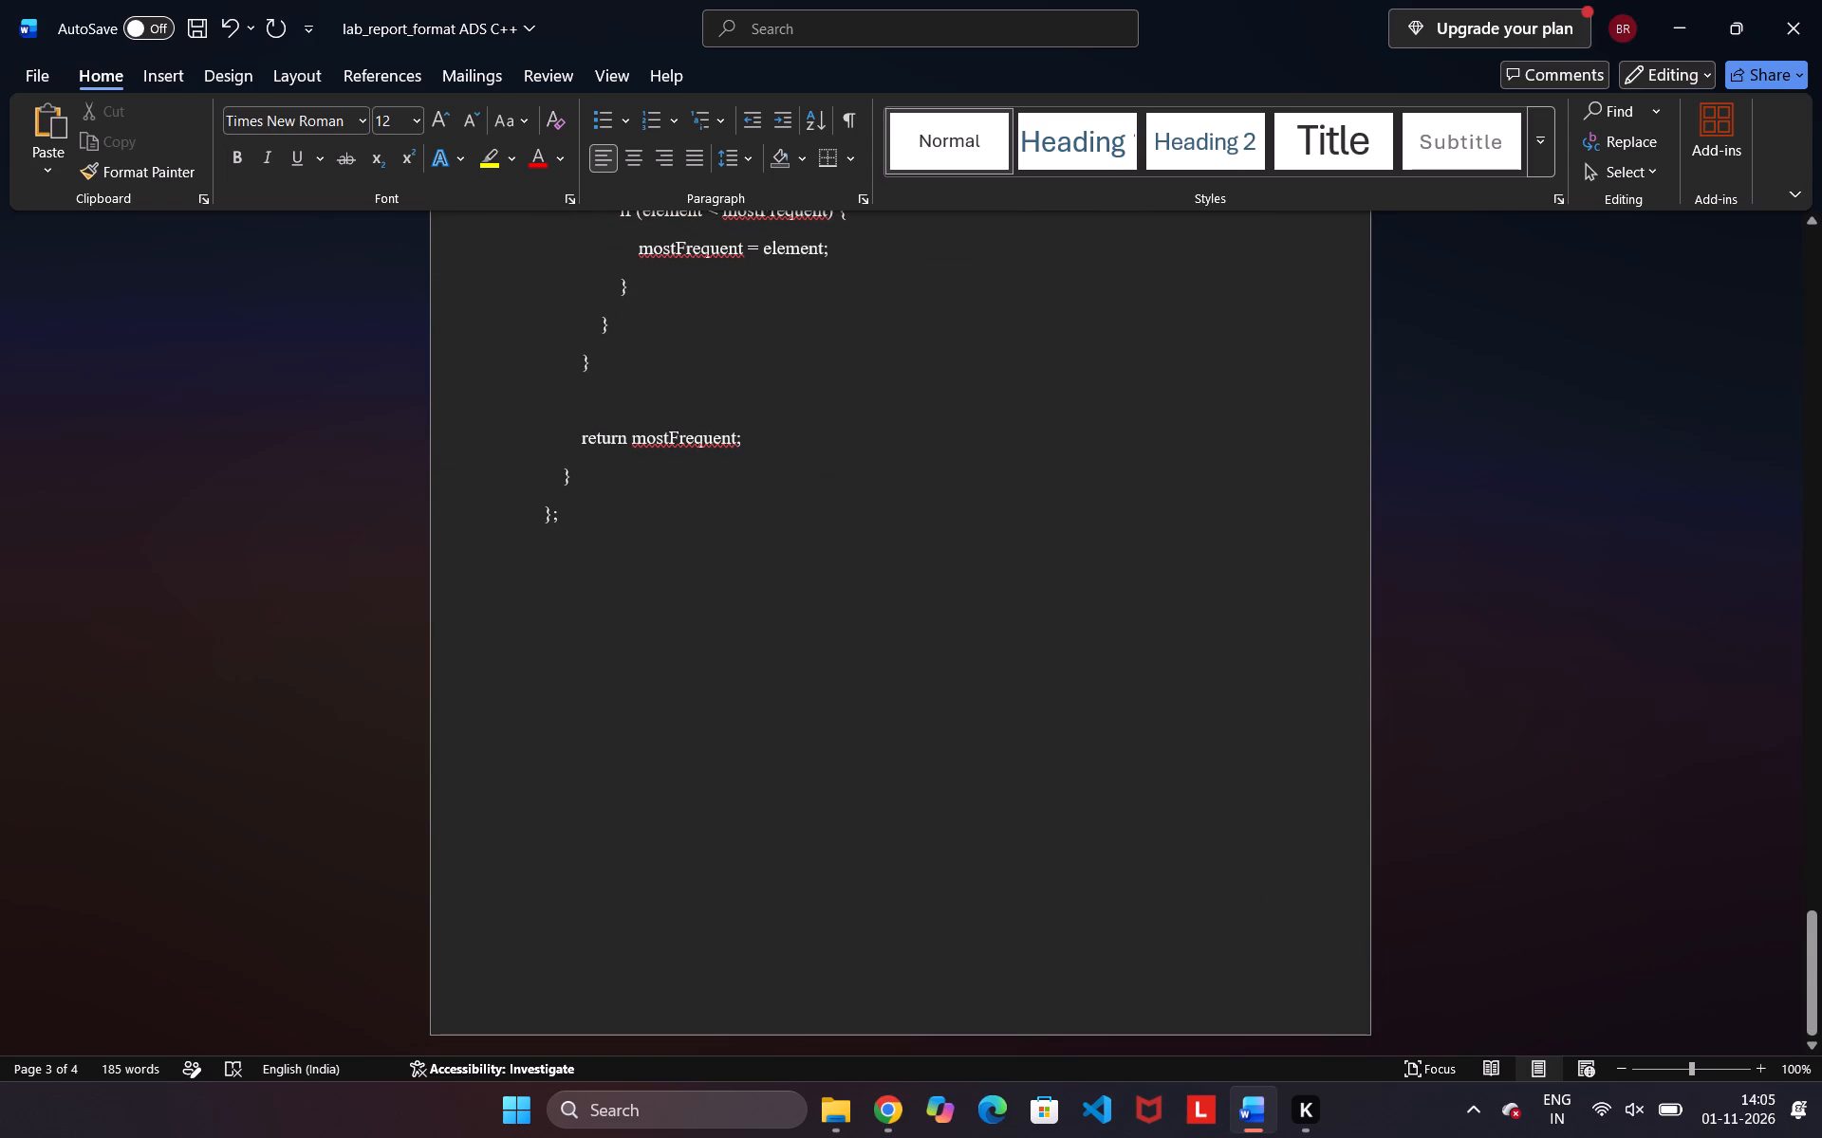
key("Return")
key("o")
type("ut")
type("put")
key("space")
key("shift+colon")
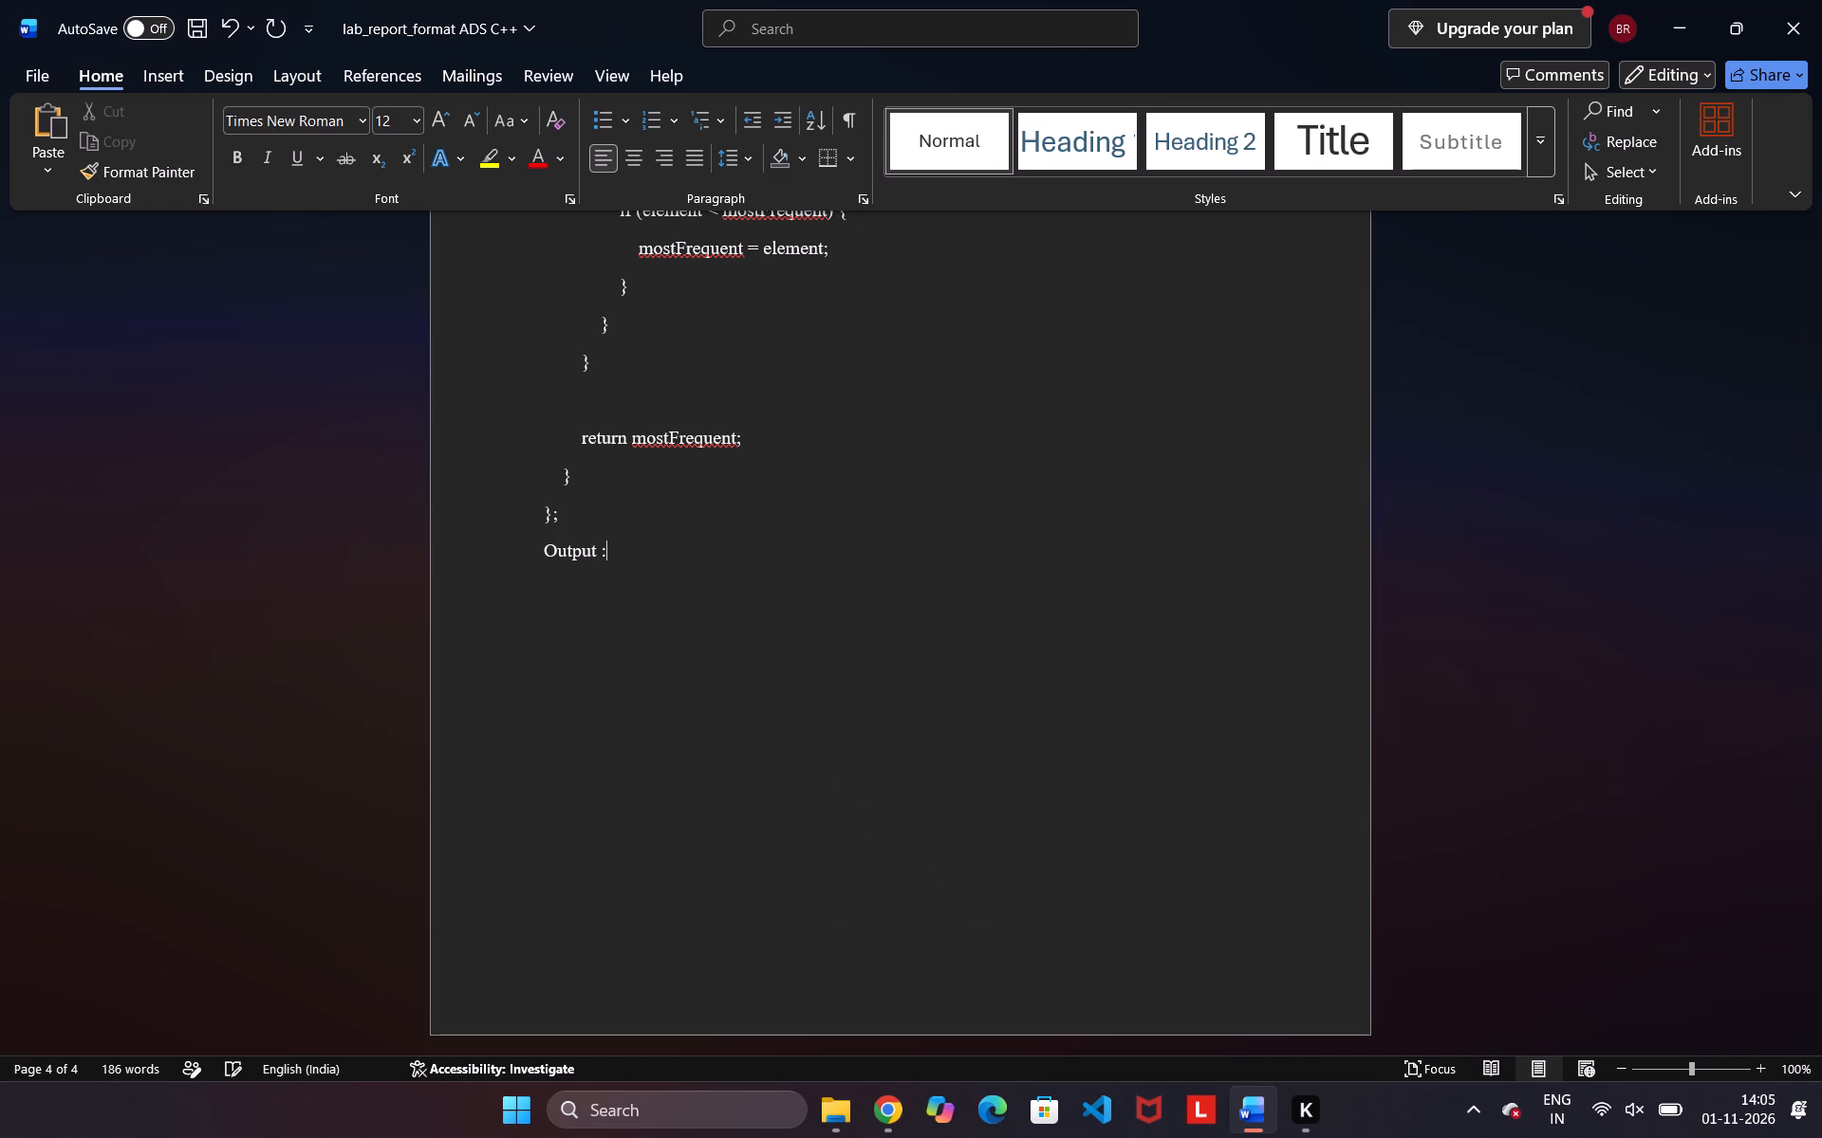
Make the 'Output :' heading bold and increase its font size to 14.
left_click_drag(540, 553, 635, 564)
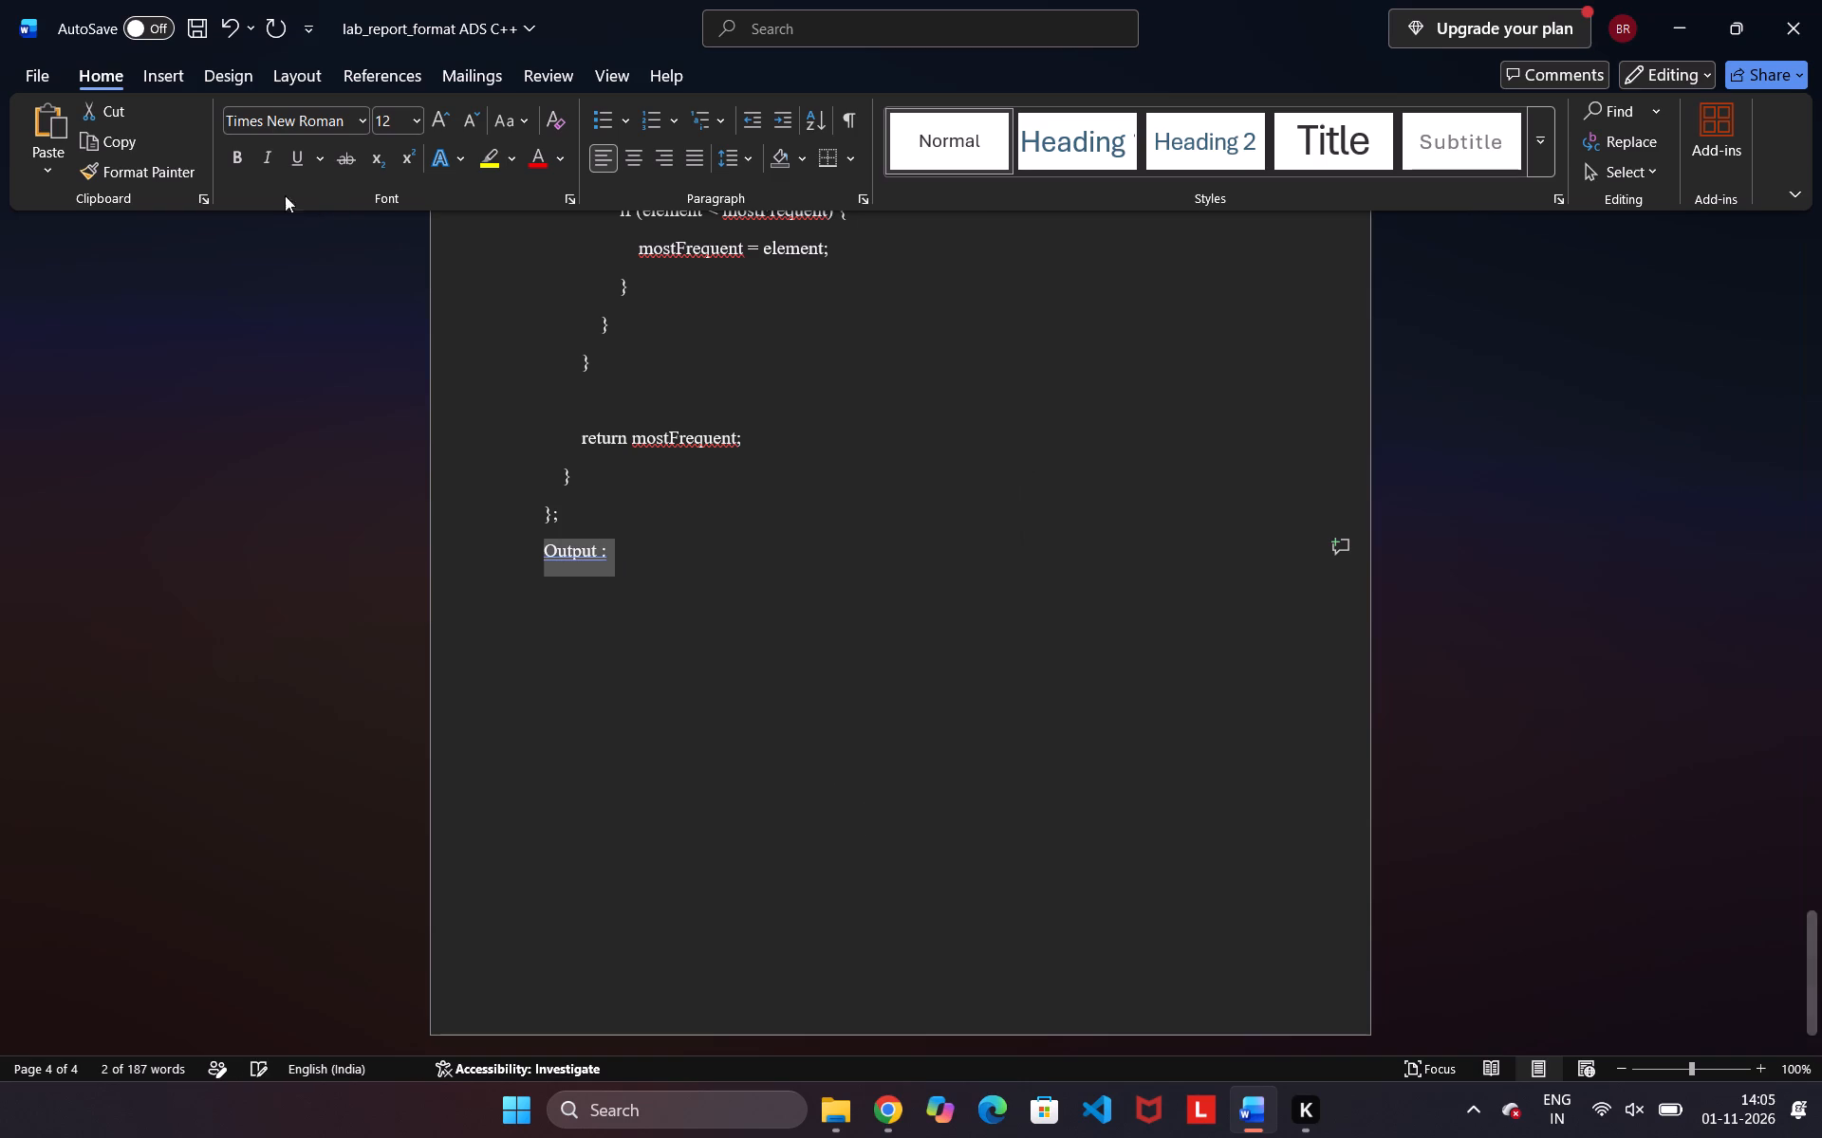
left_click(235, 157)
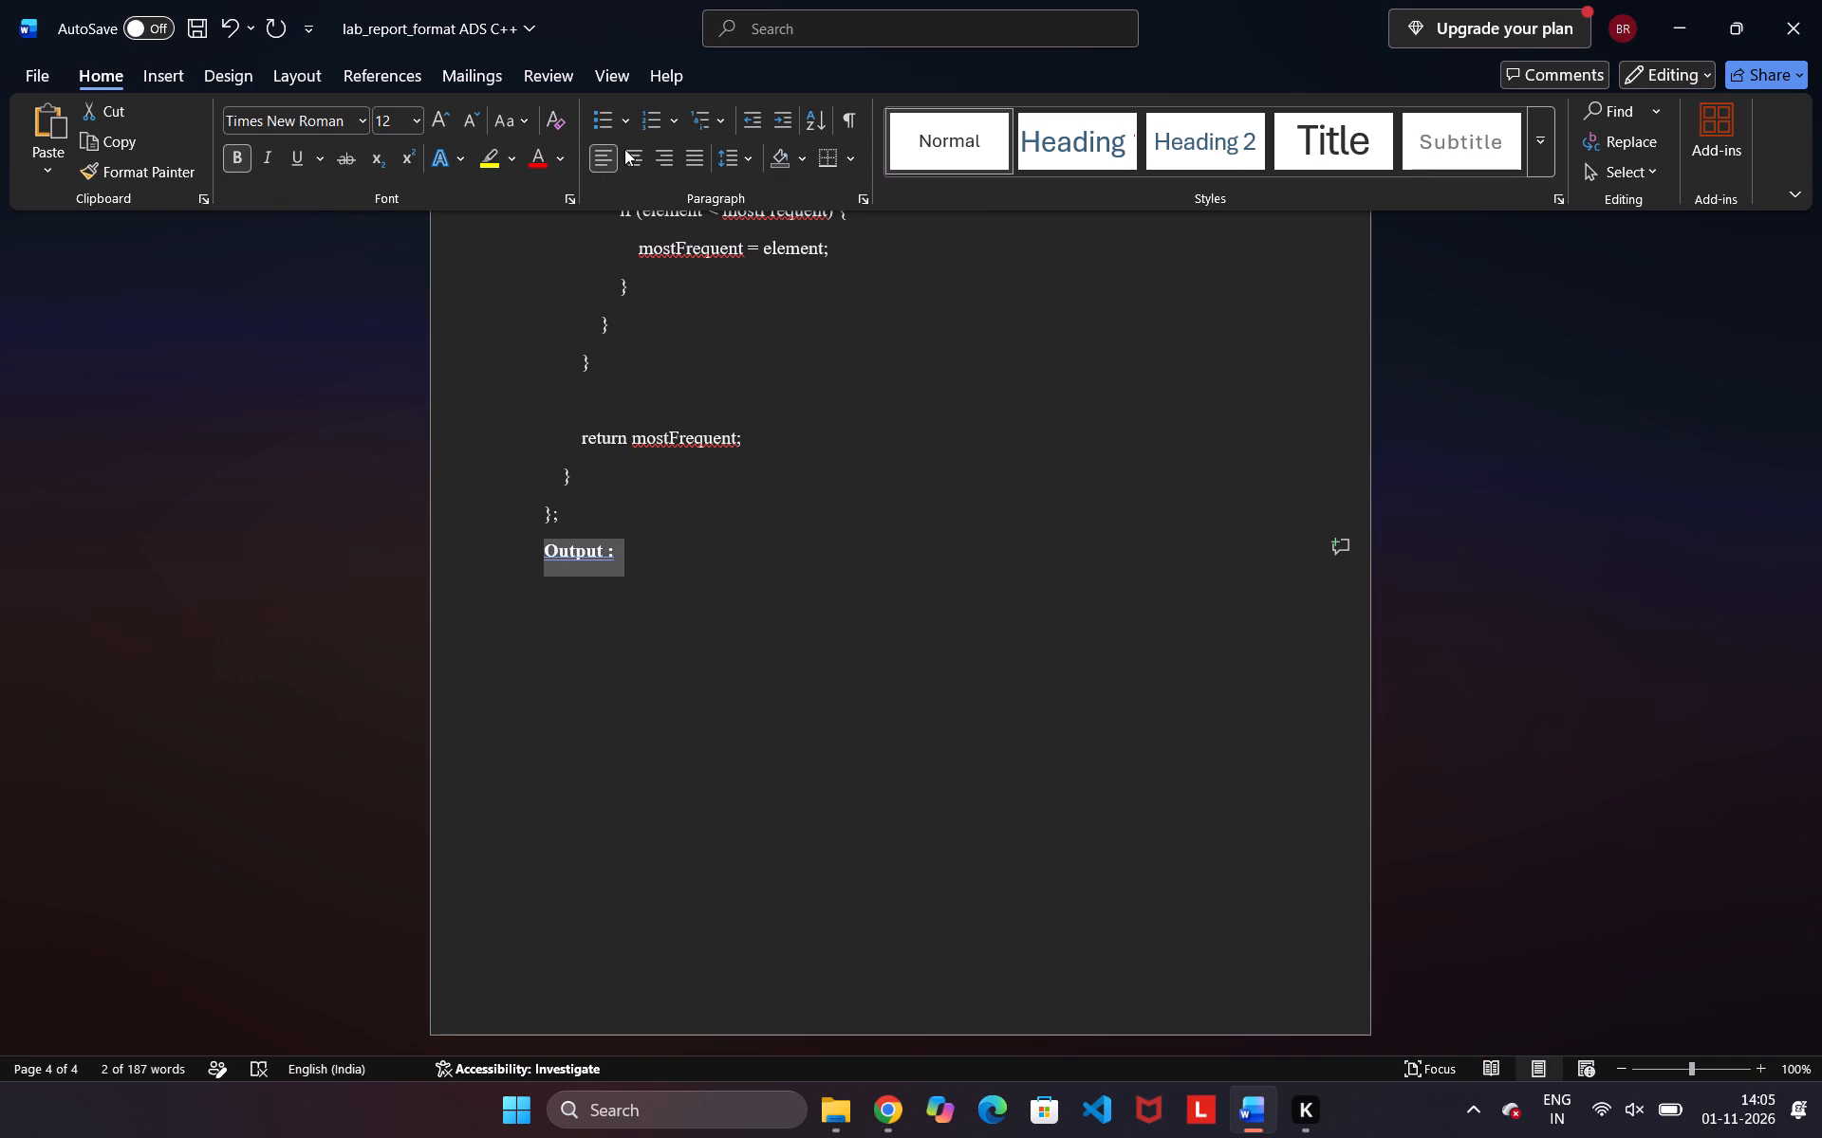
left_click(441, 113)
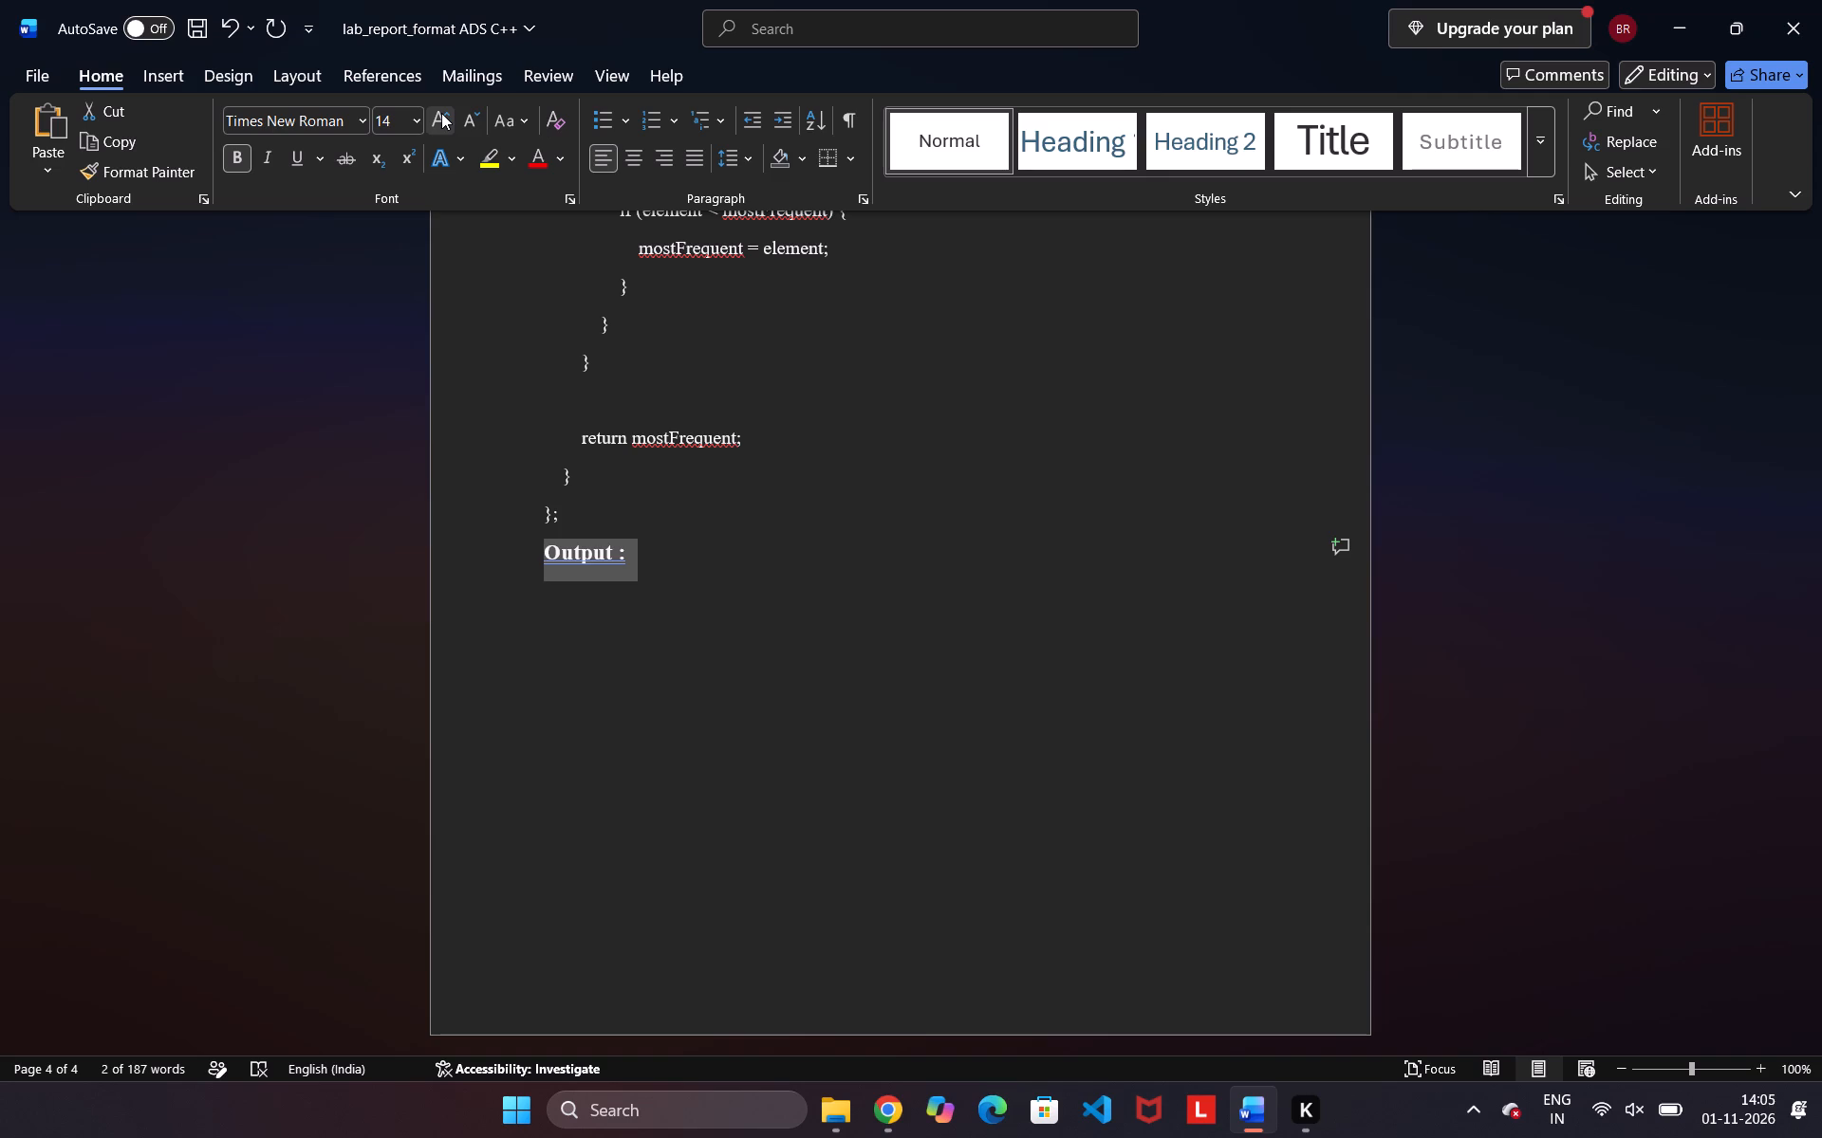
left_click(628, 513)
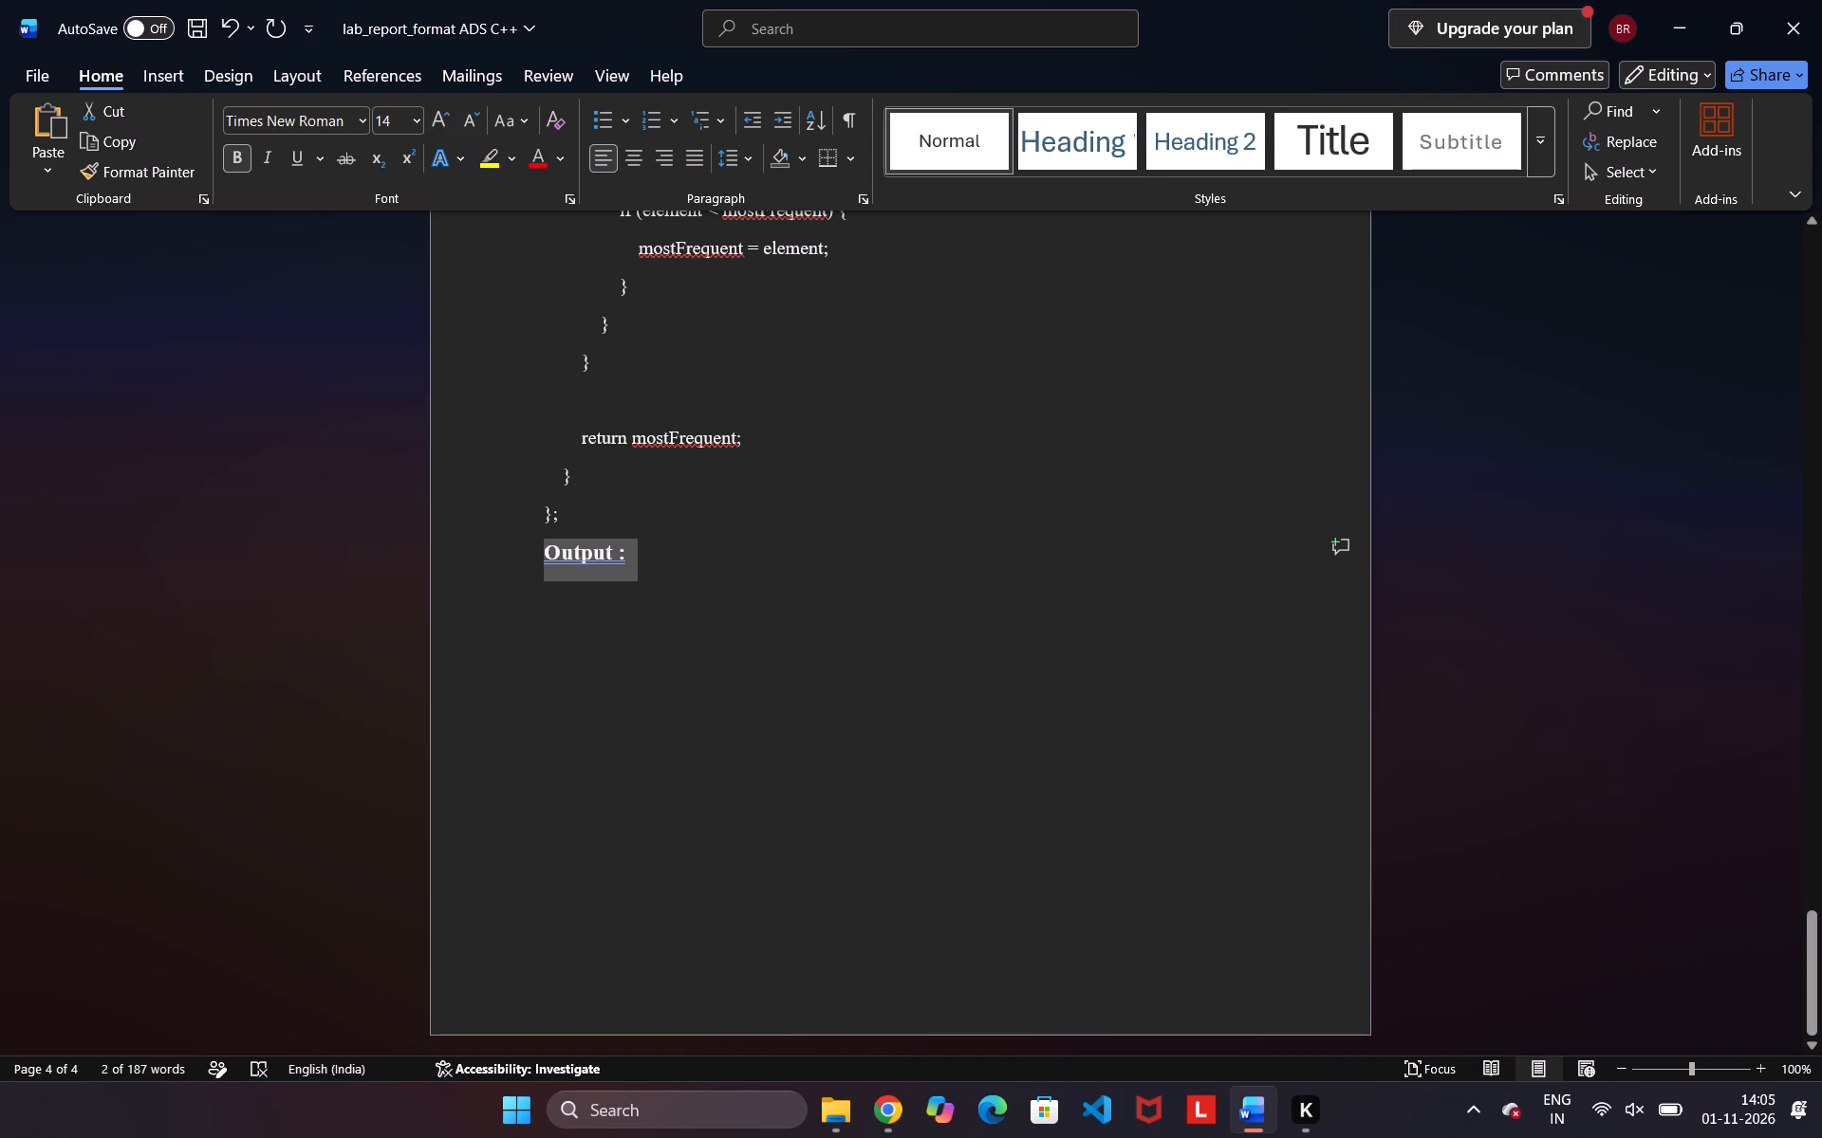
Set 1.5 line spacing on the closing brace line and the 'Output :' heading.
left_click_drag(544, 518, 658, 568)
left_click(753, 162)
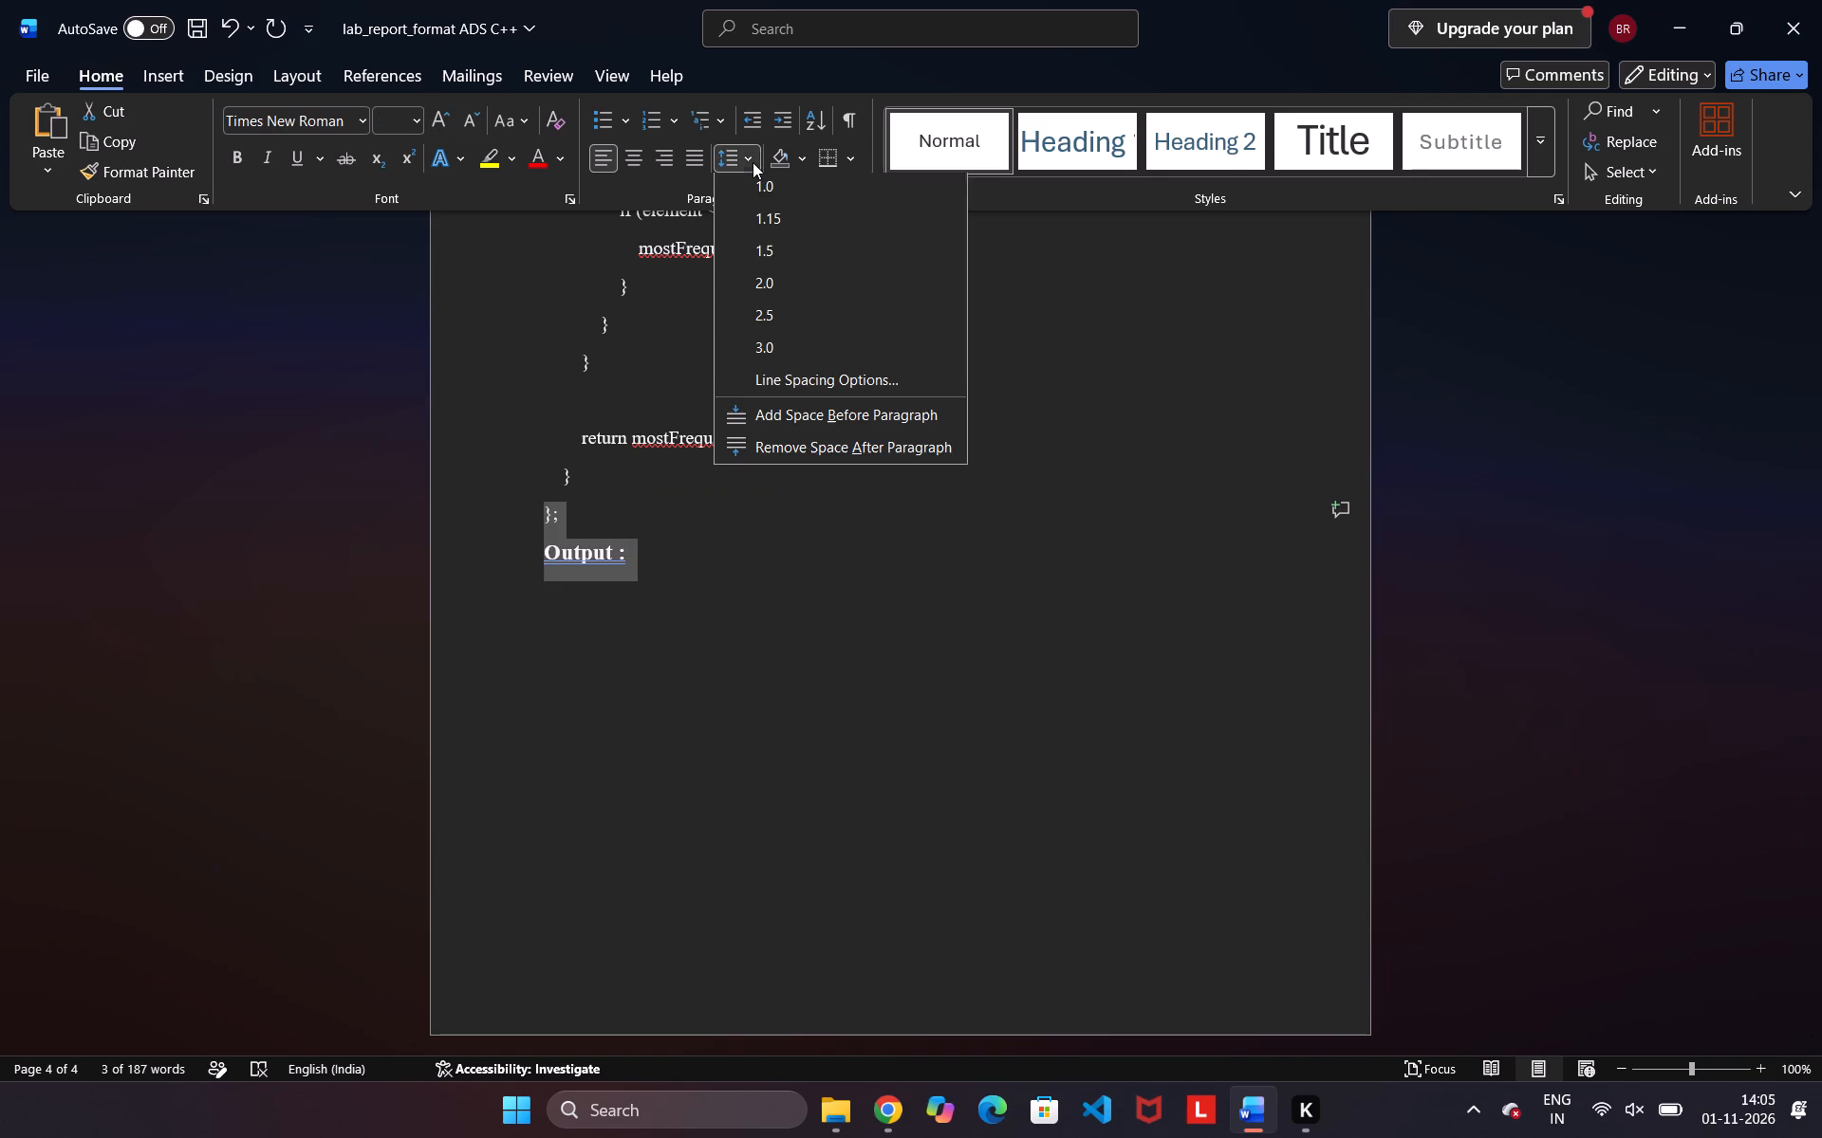
left_click(753, 252)
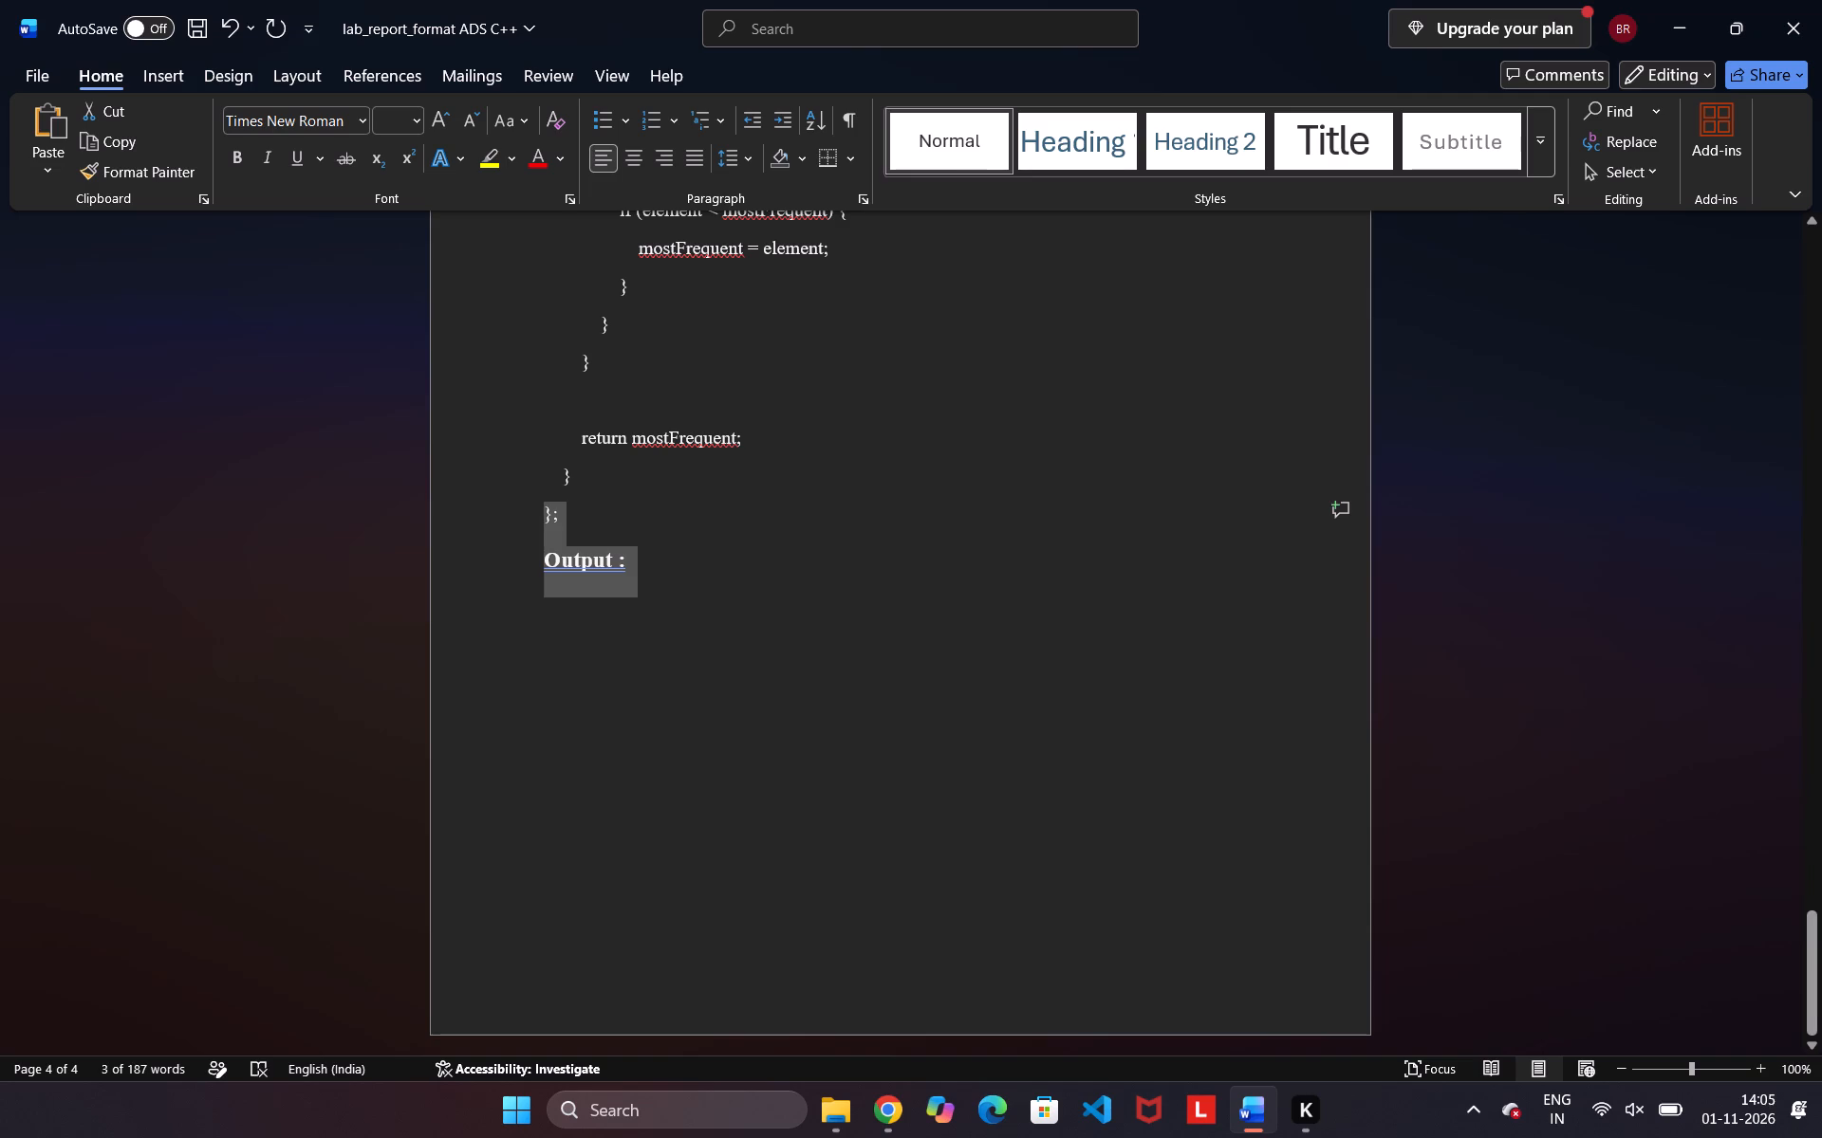
Capture the Testcase area with its input and output in the browser and paste it on a new line below 'Output :' in Word.
left_click(700, 546)
key("Return")
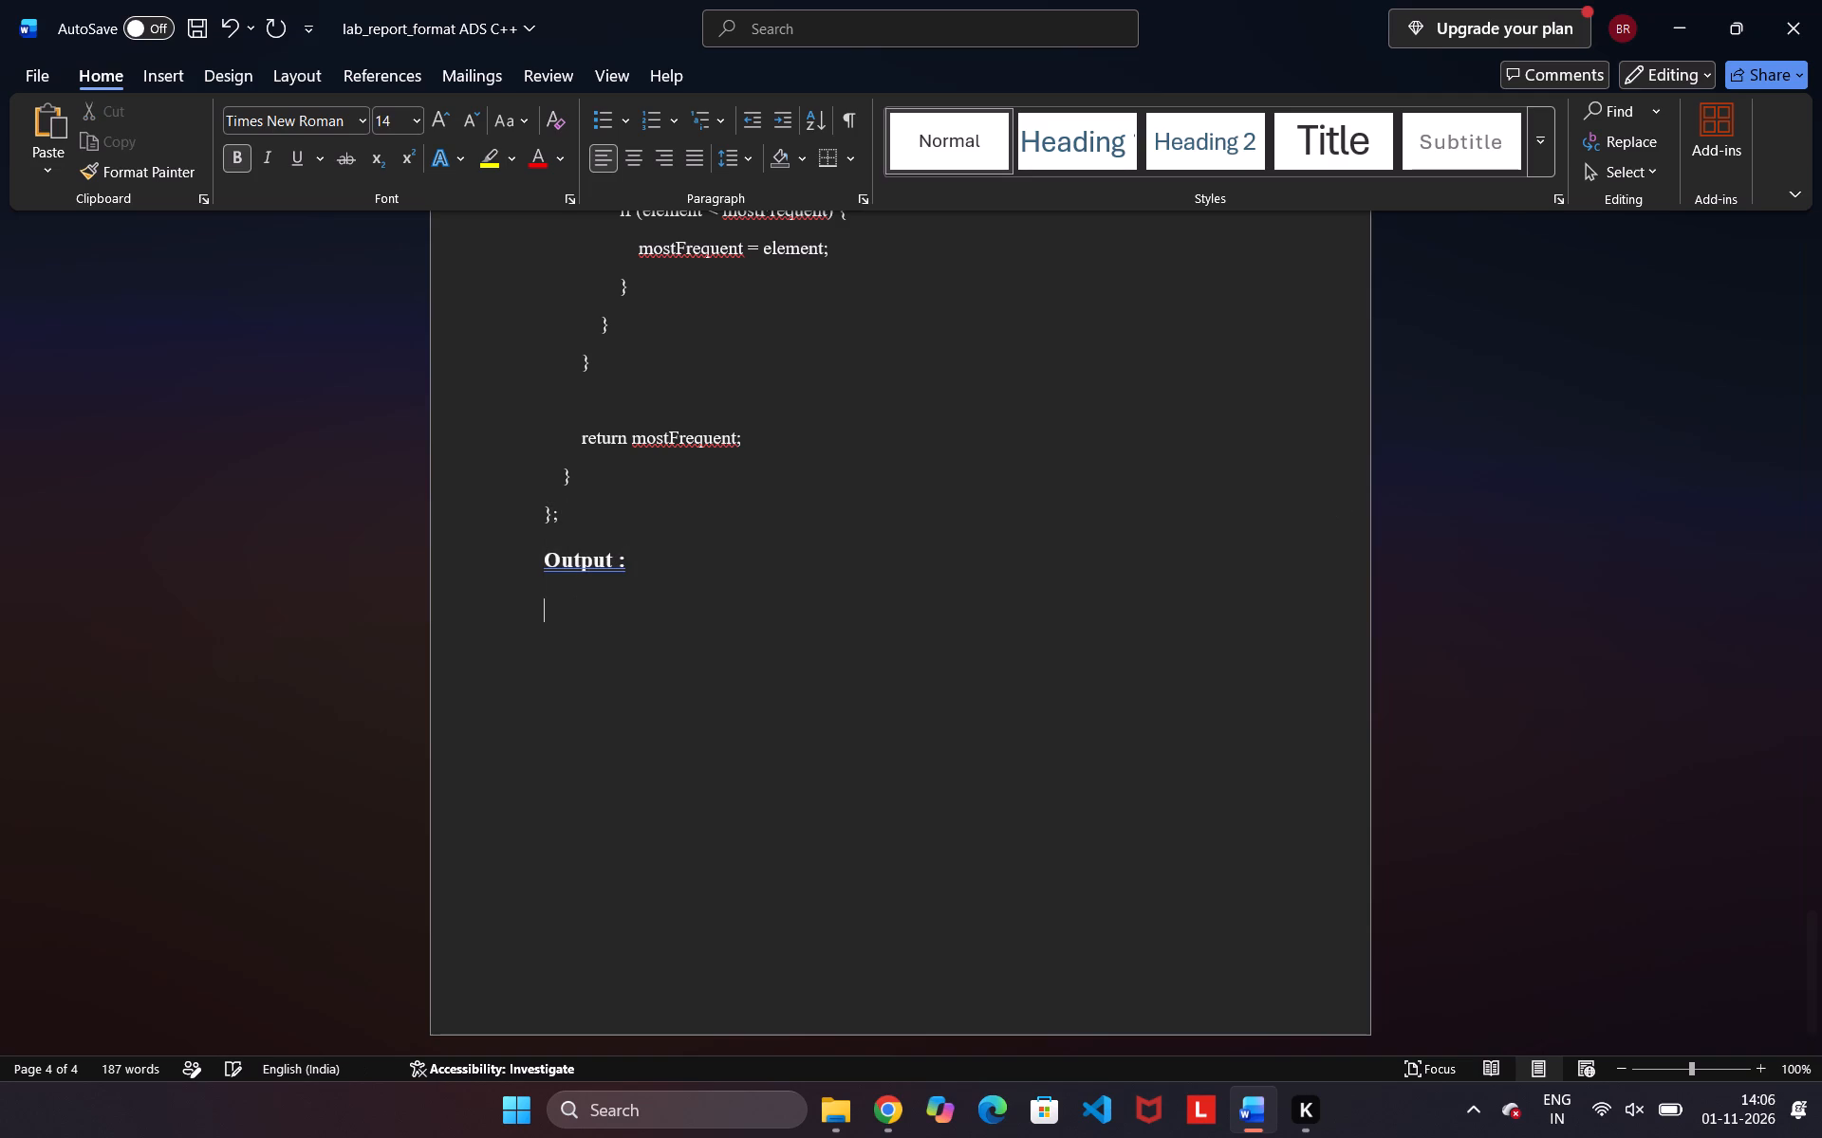
left_click(879, 1090)
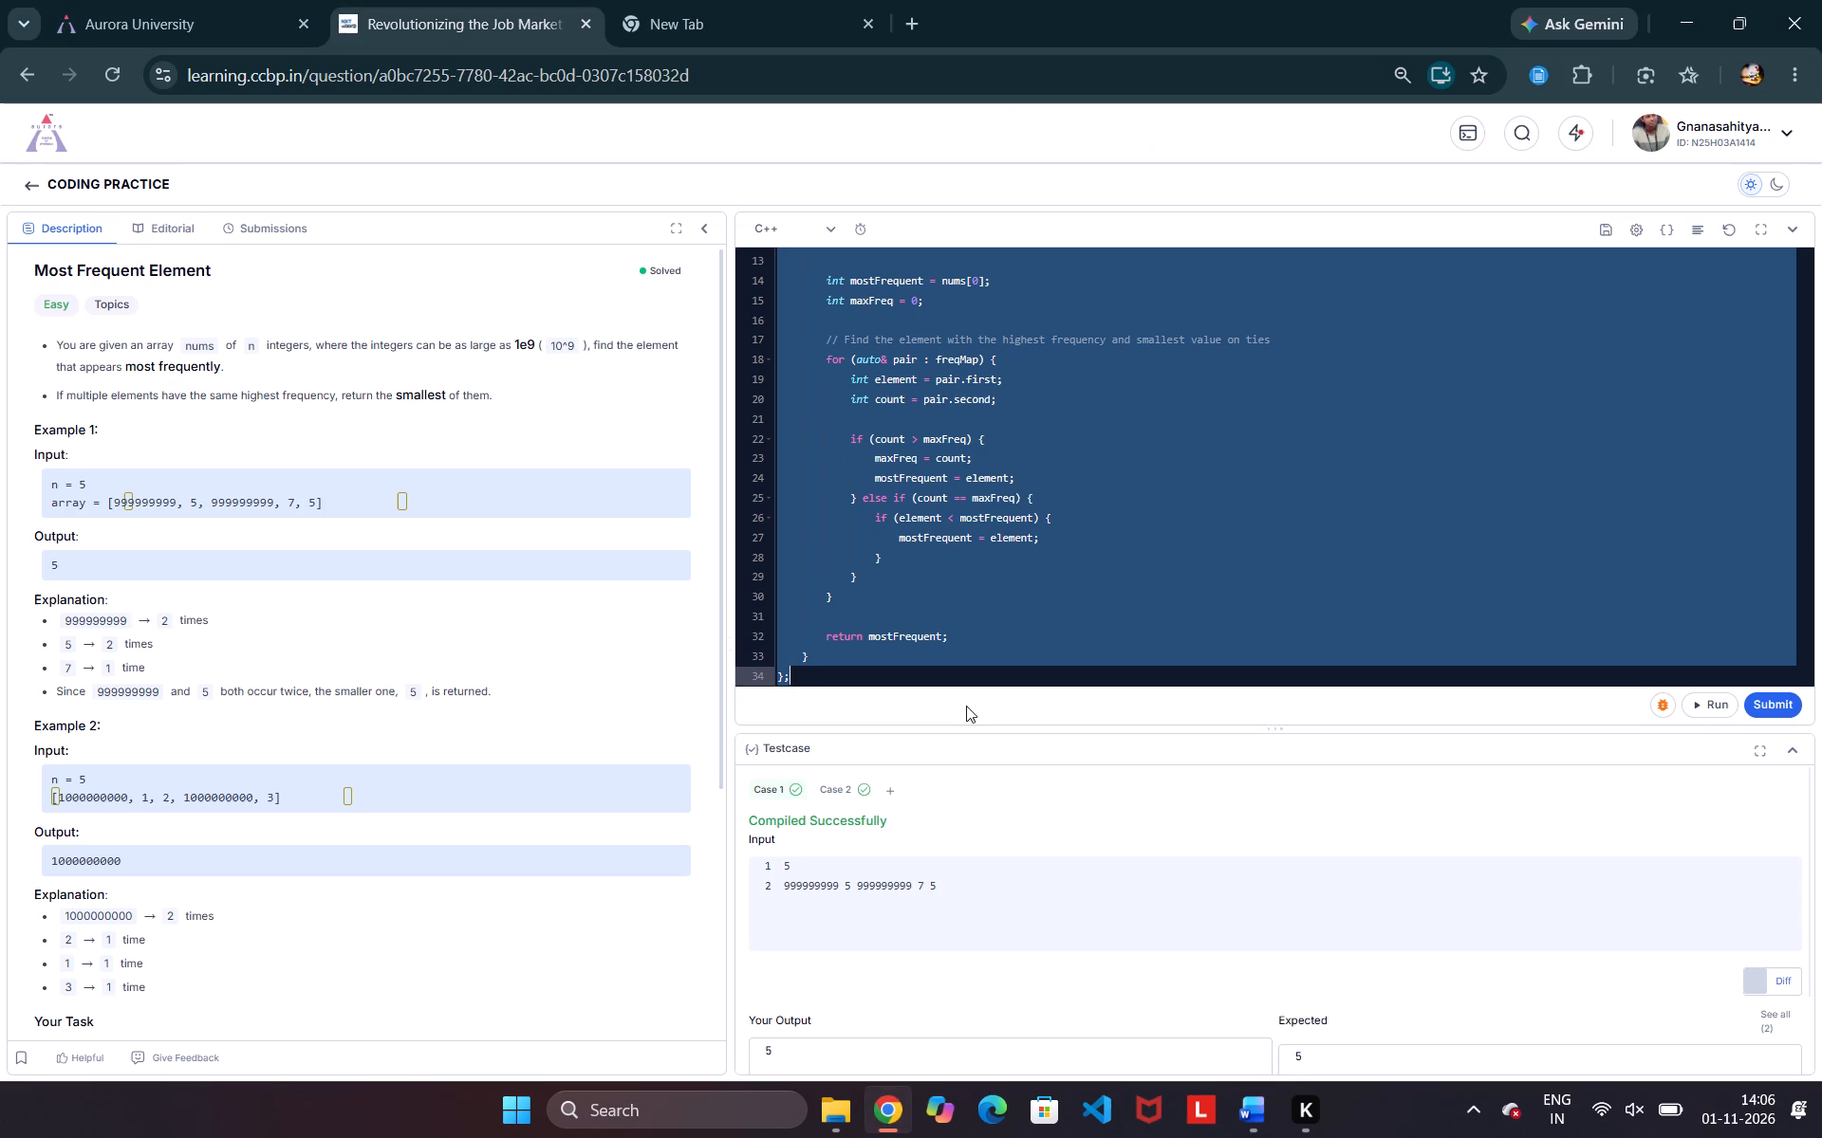
left_click(1098, 535)
scroll(1098, 535, "down", 1)
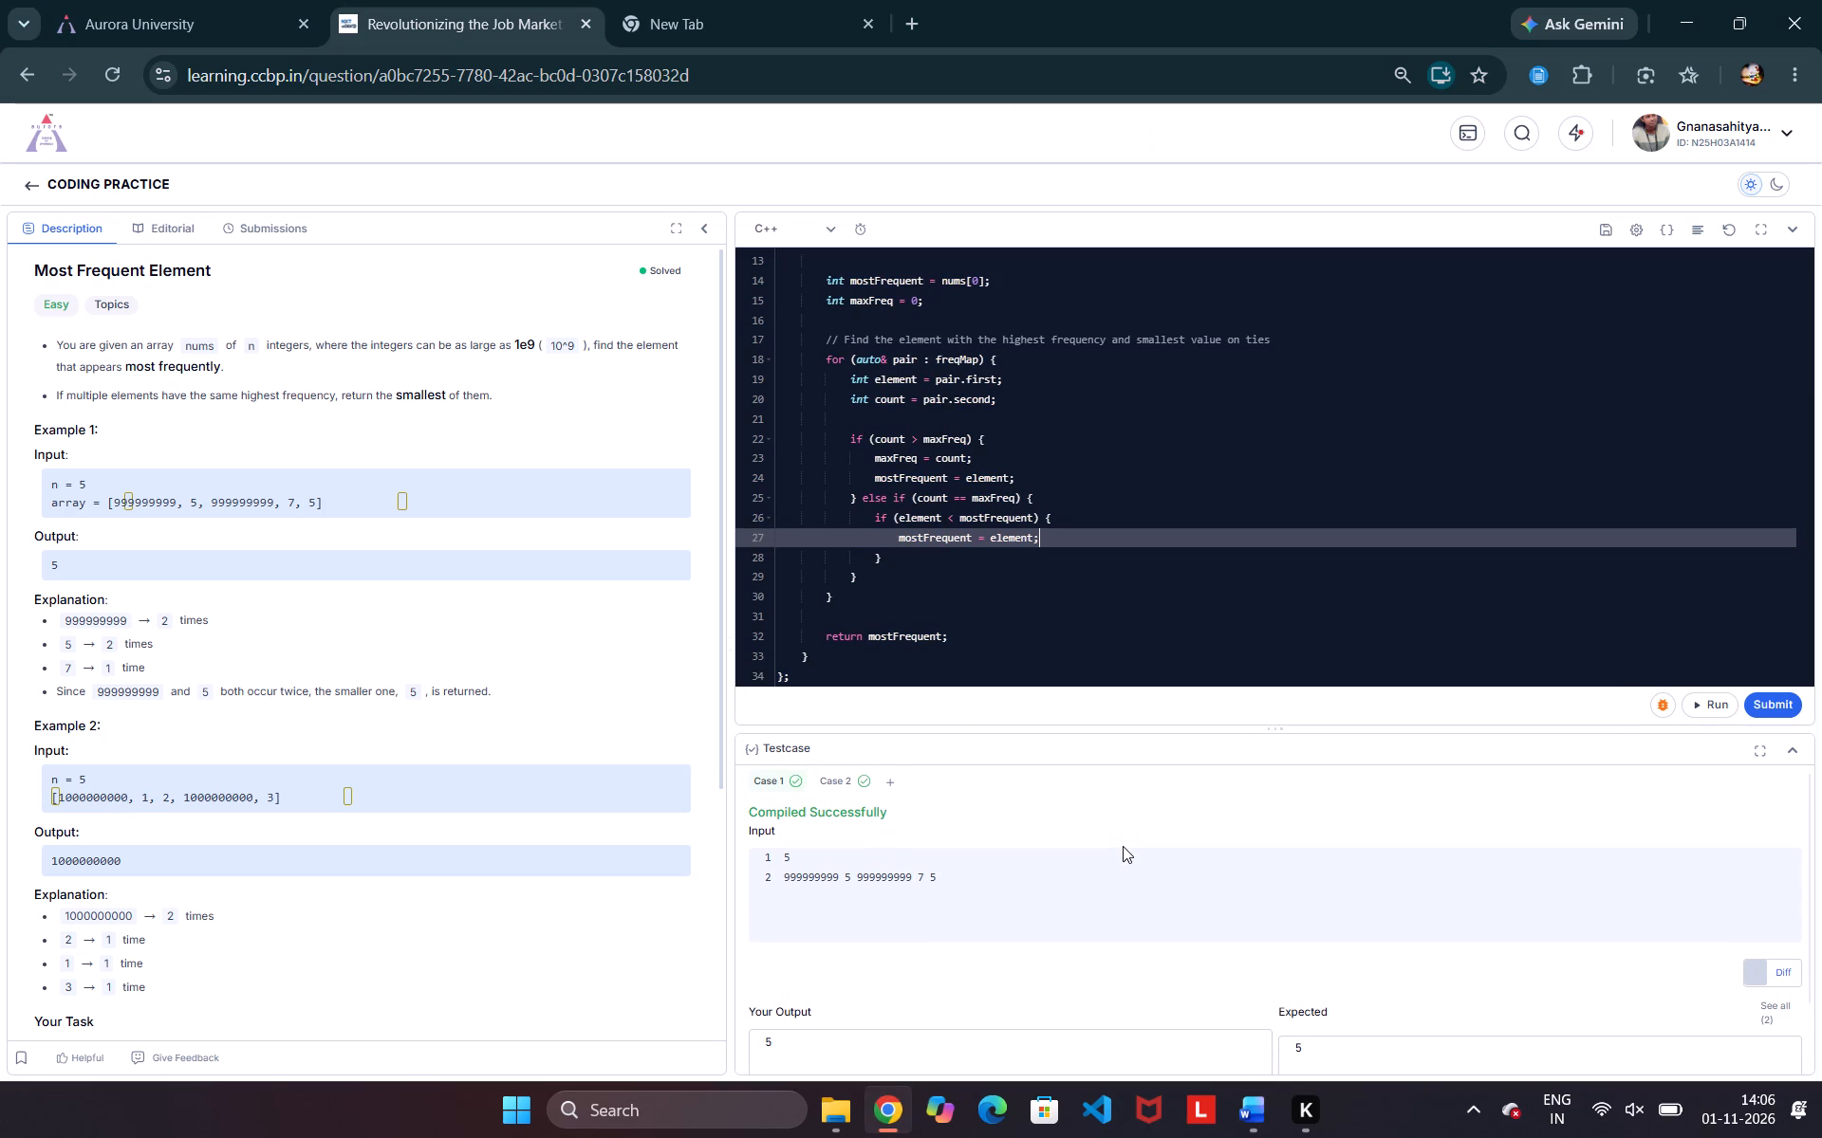
key("shift+super+s")
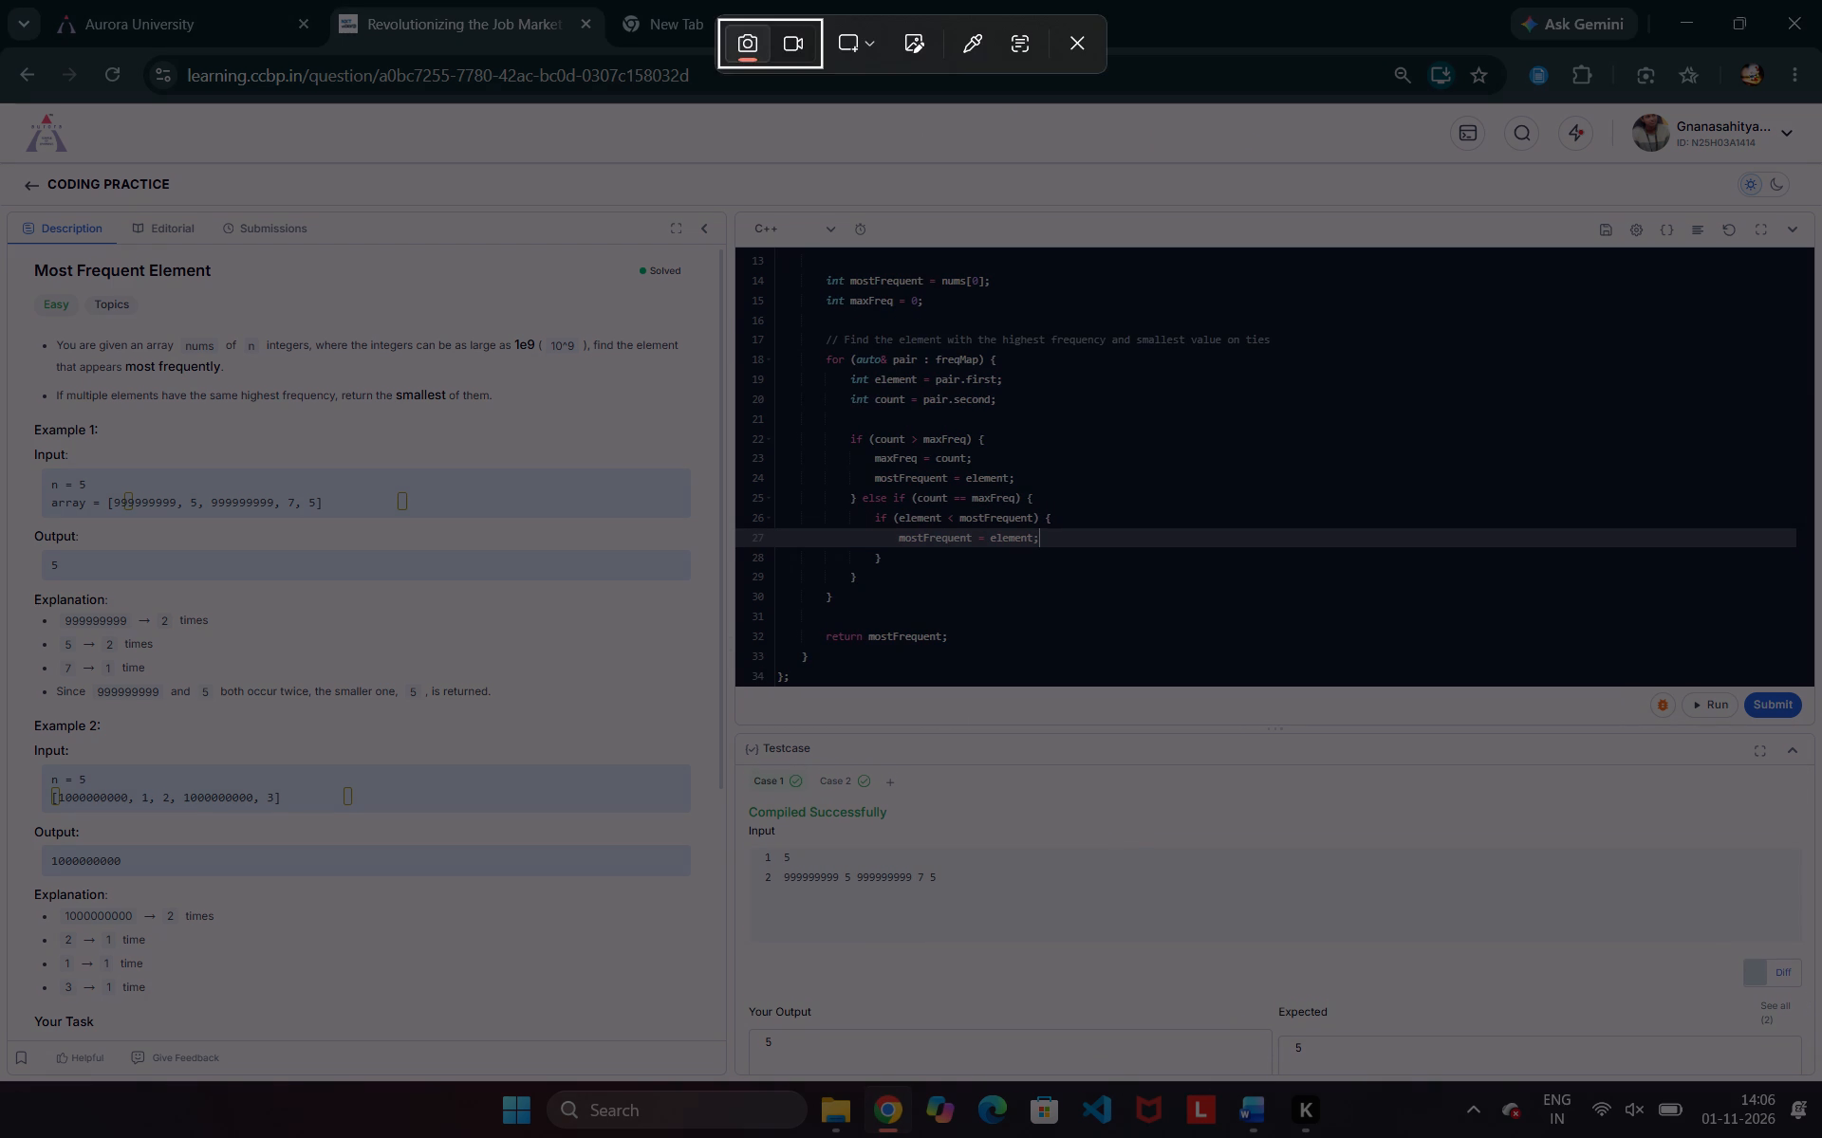
left_click_drag(739, 710, 1821, 1071)
left_click(1243, 1110)
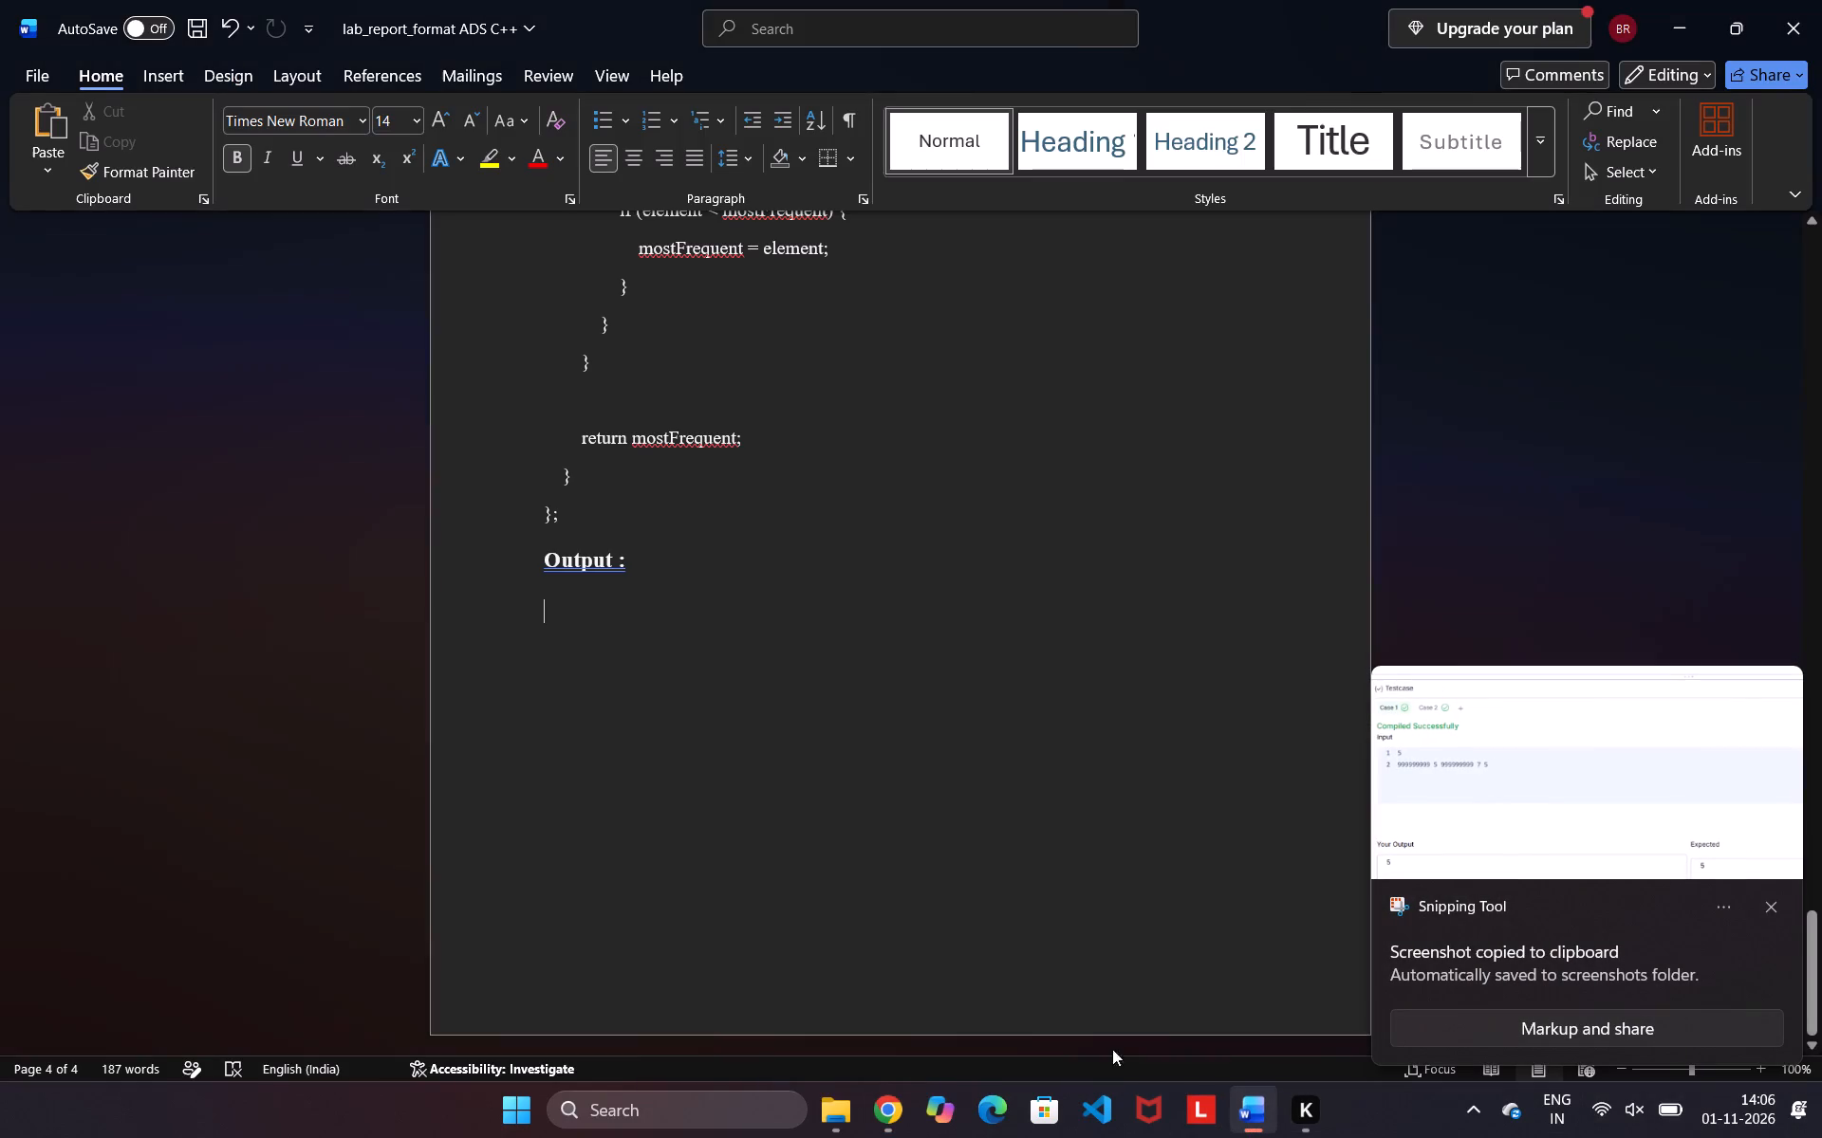
key("ctrl+v")
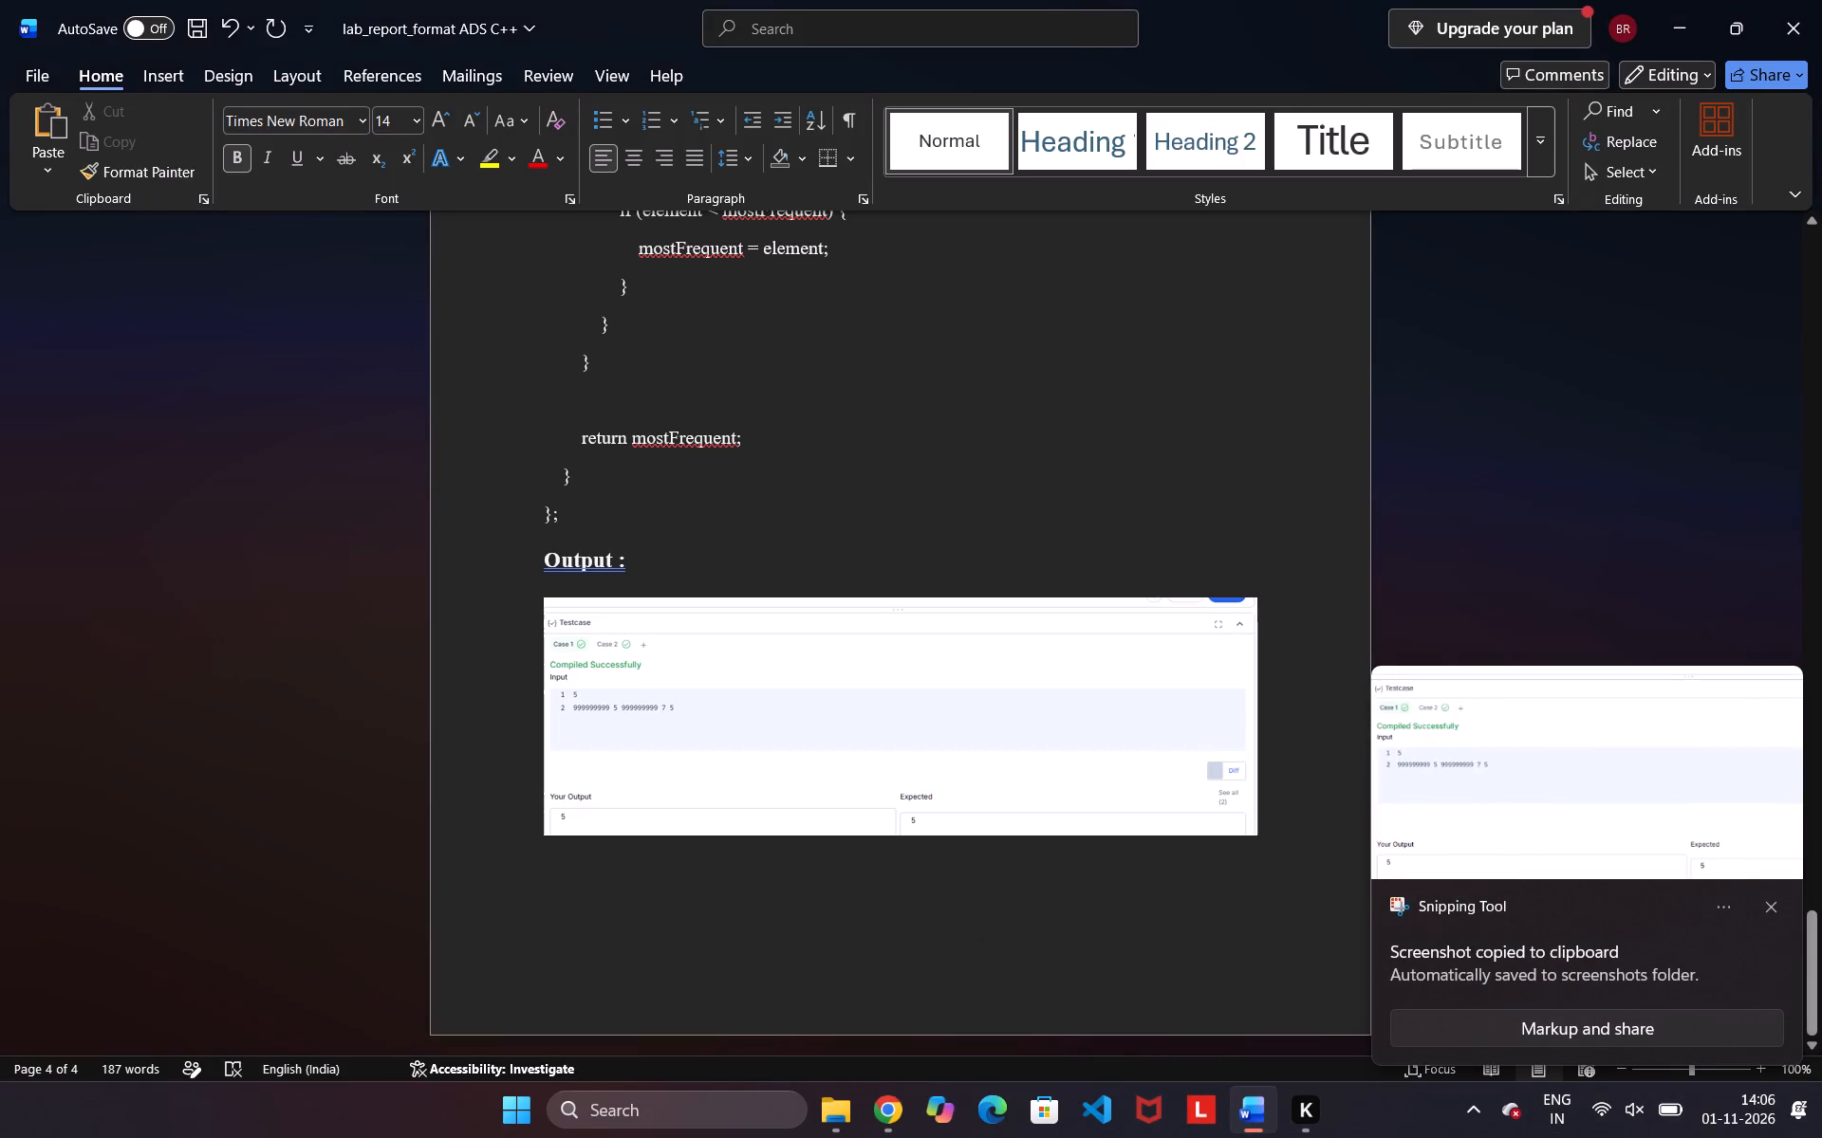
Add two blank lines below the output screenshot.
scroll(1156, 802, "down", 1)
left_click(1278, 844)
key("Return")
key("Return")
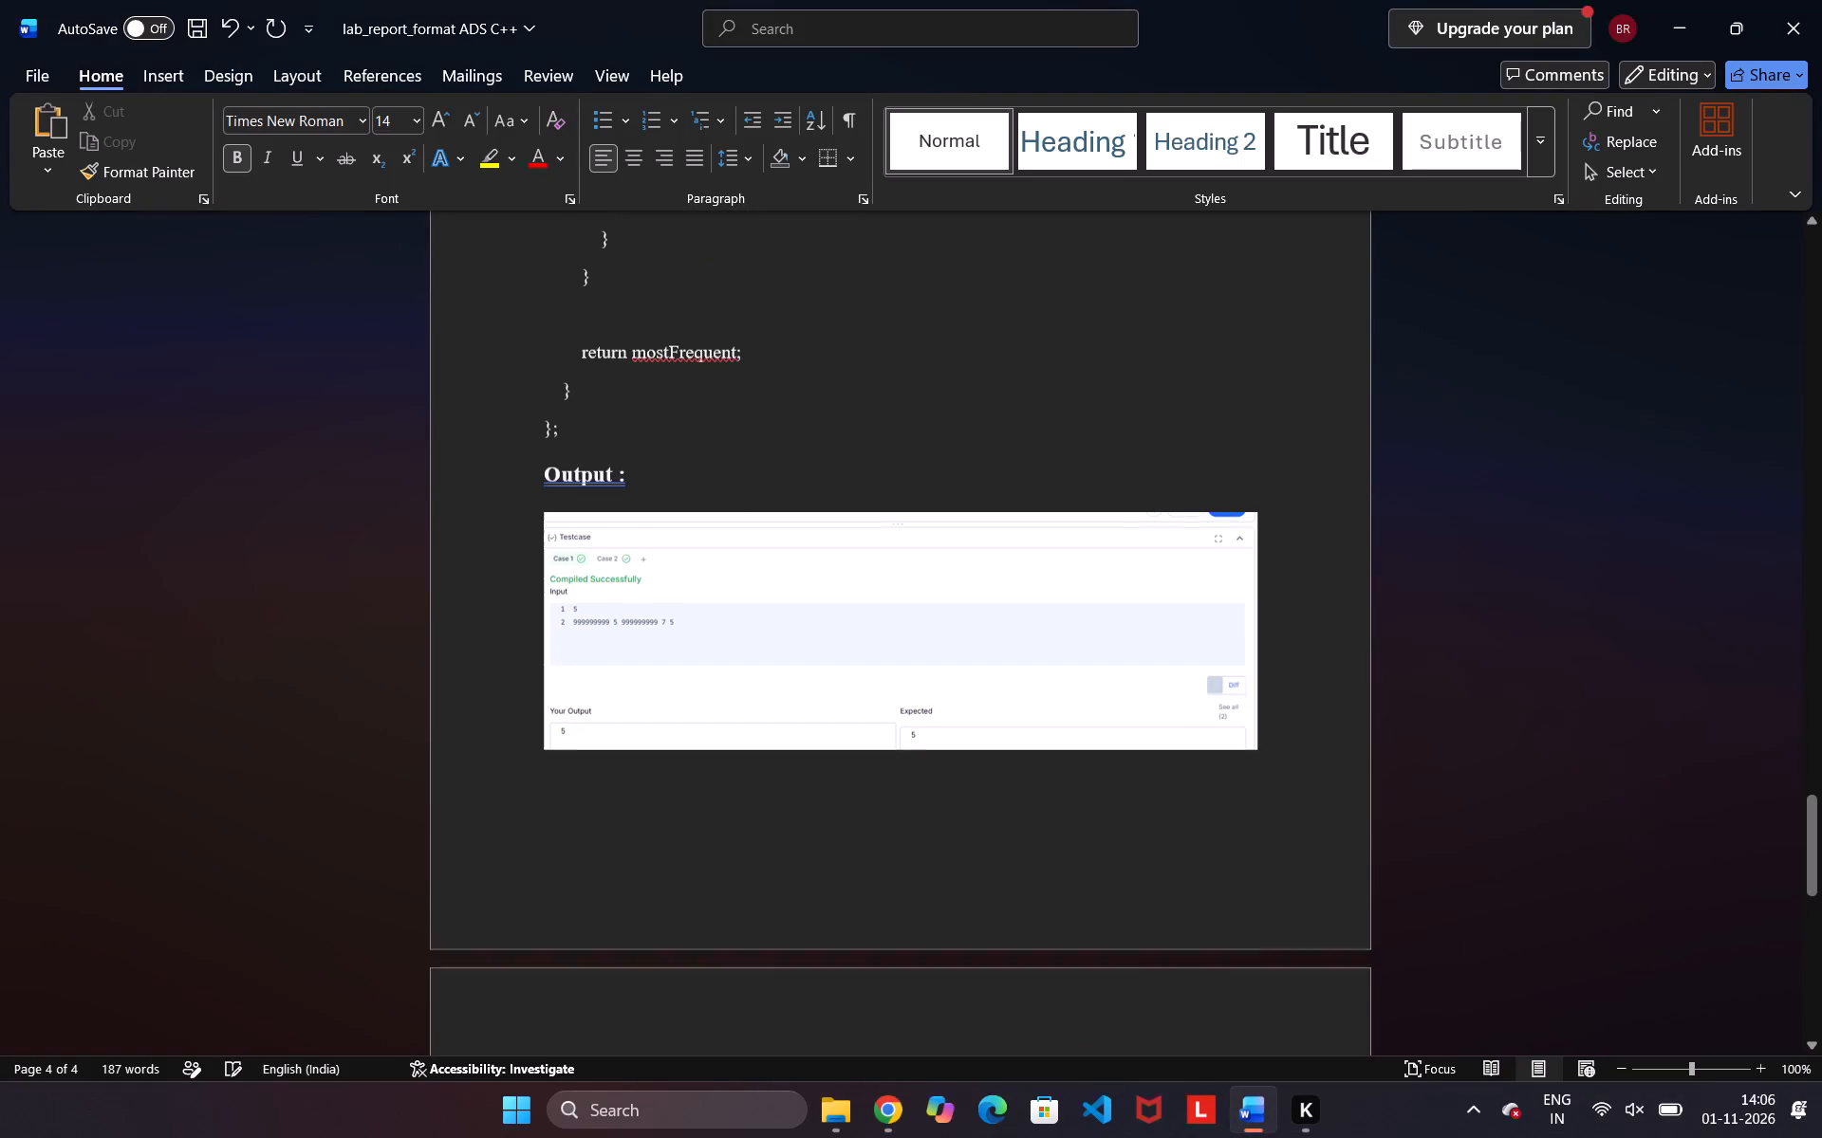
Switch to Chrome, return to the Coding Practice question list and open the Half Pair Check problem.
left_click(902, 1099)
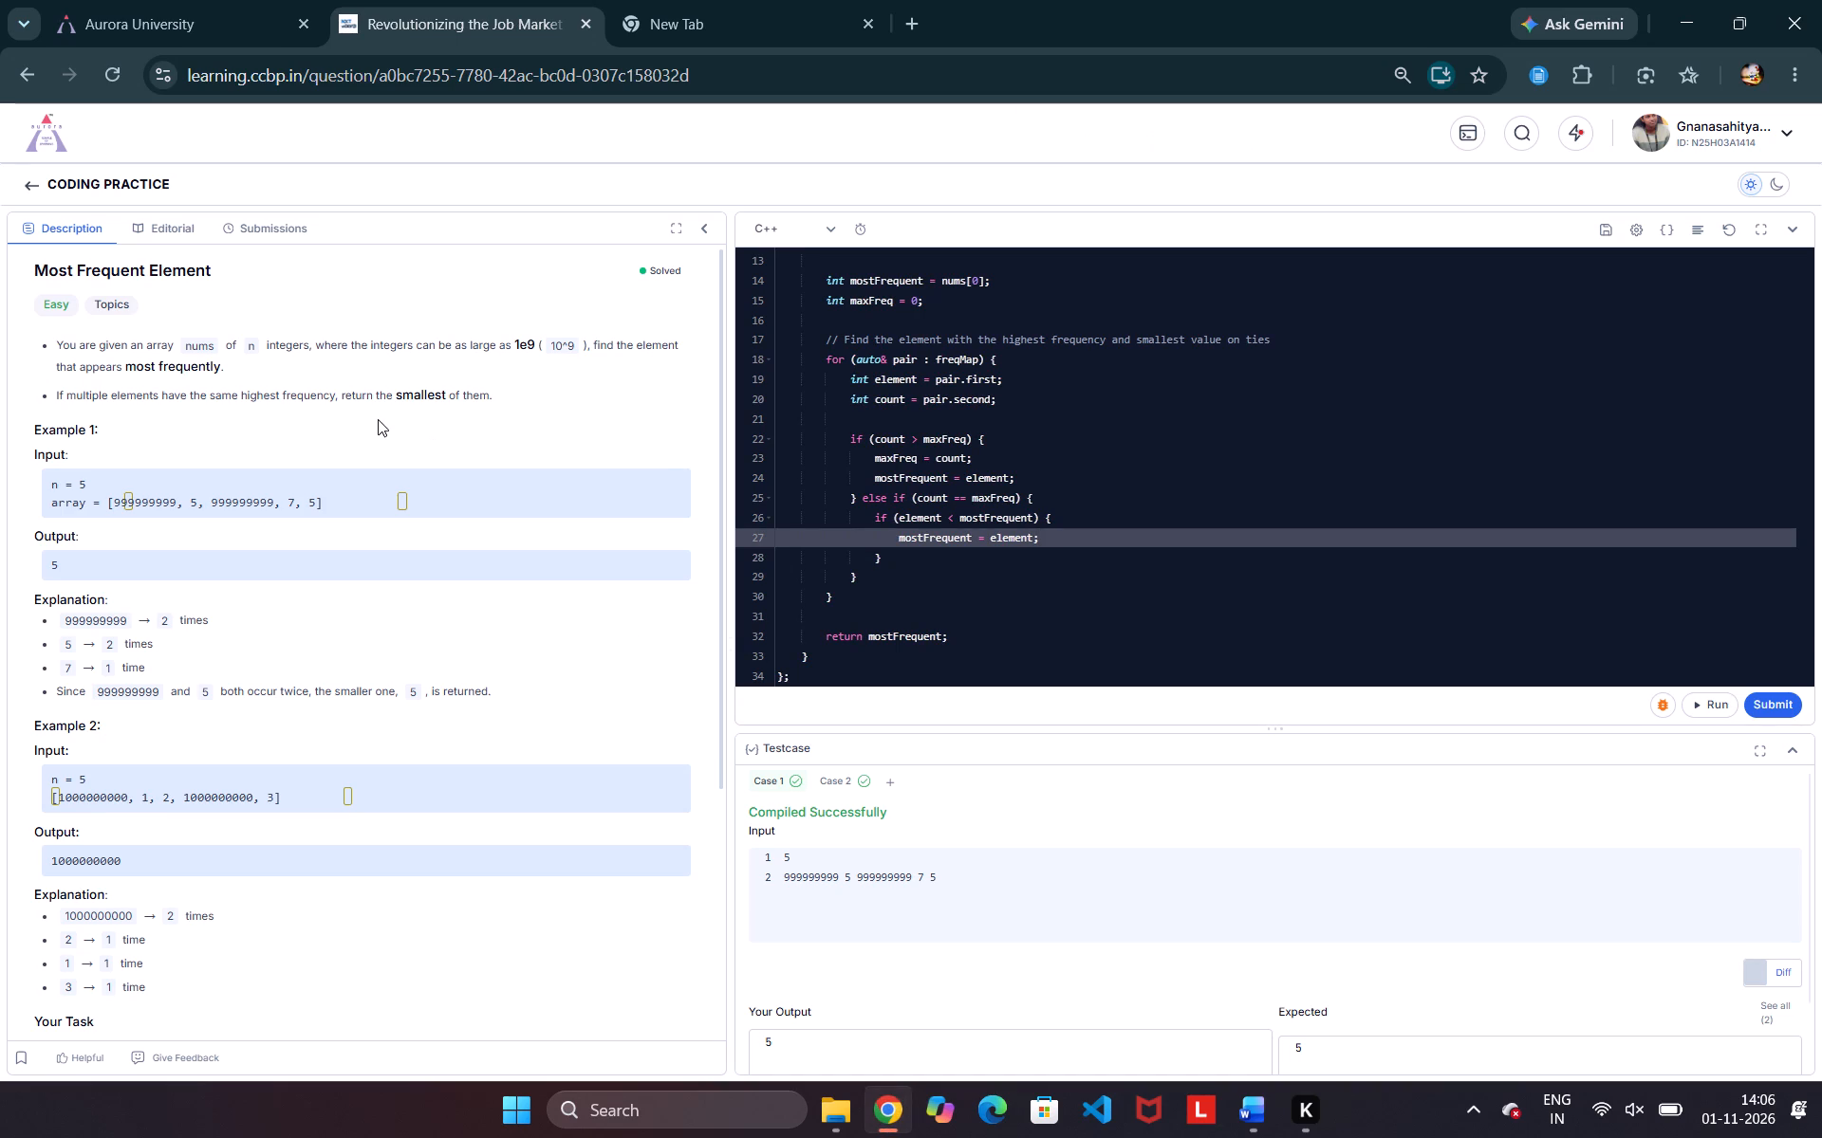
left_click(28, 187)
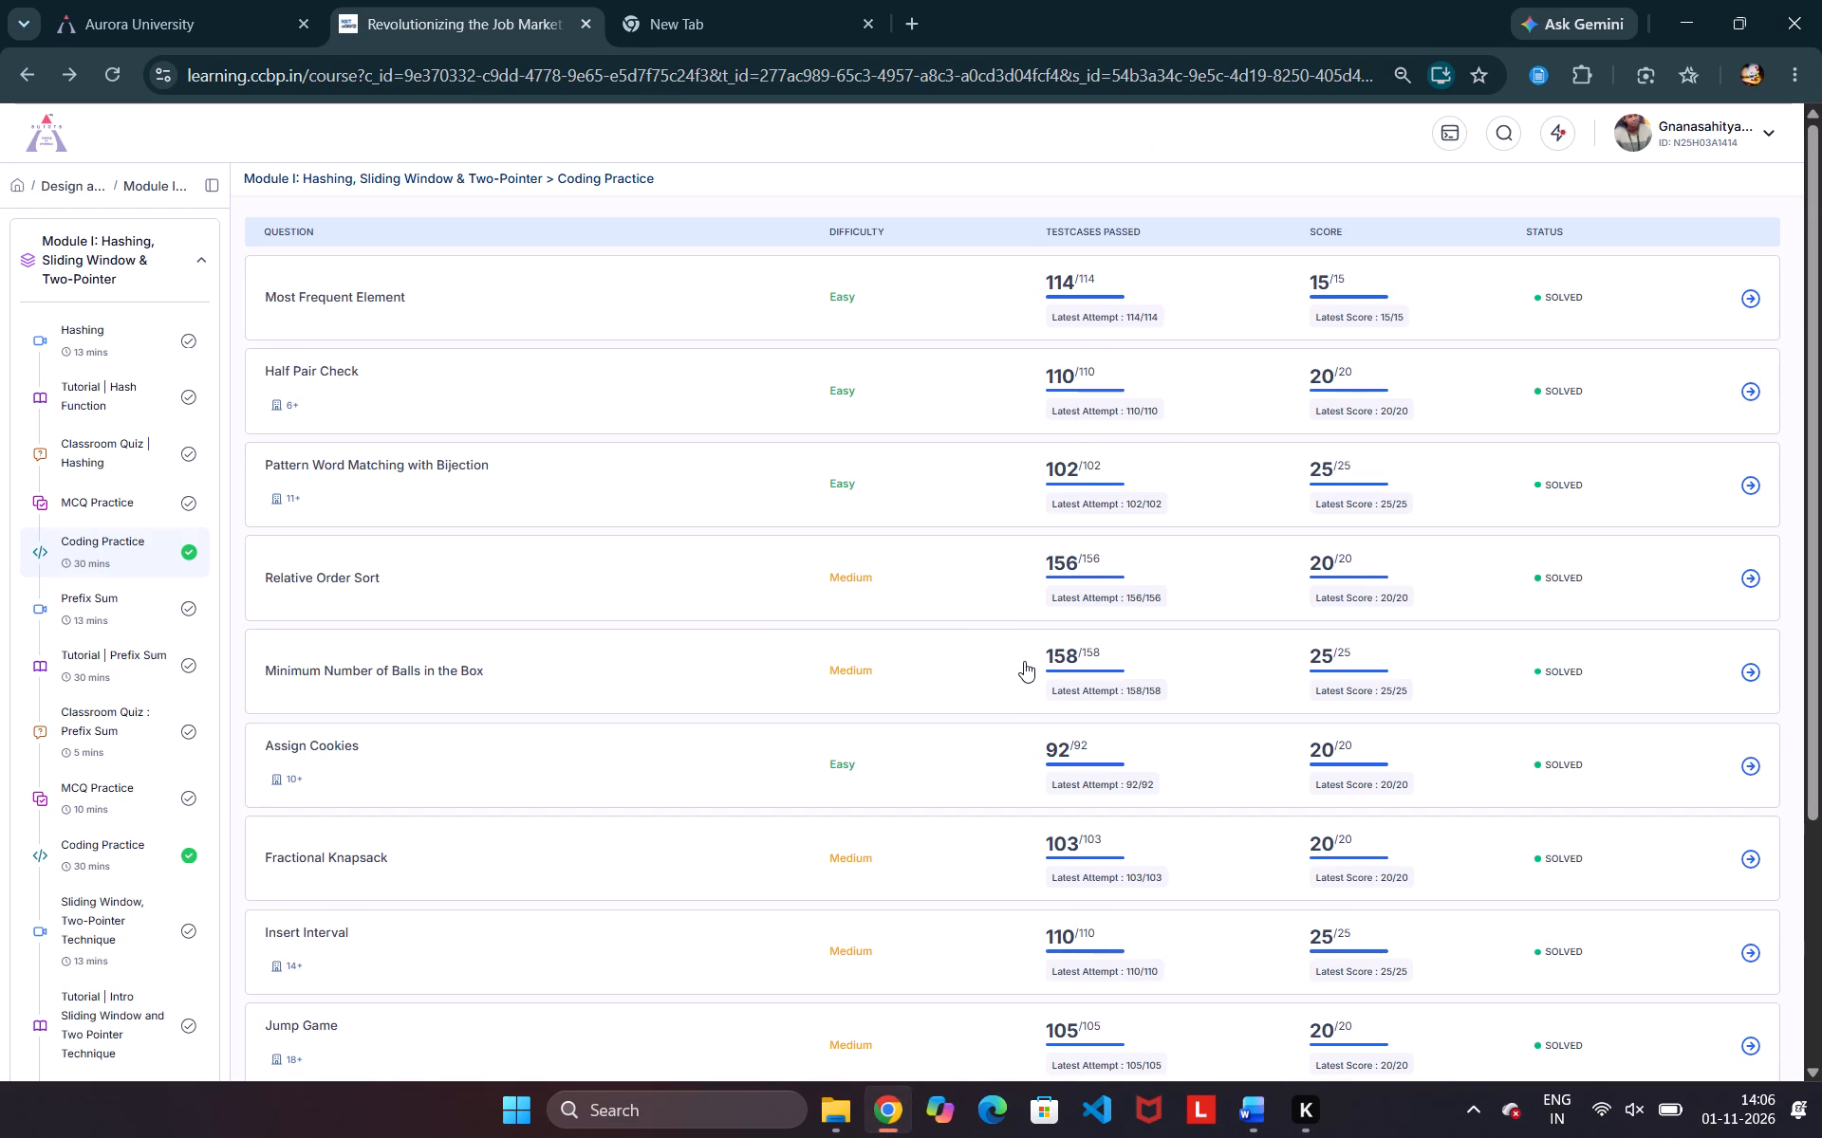
left_click(957, 369)
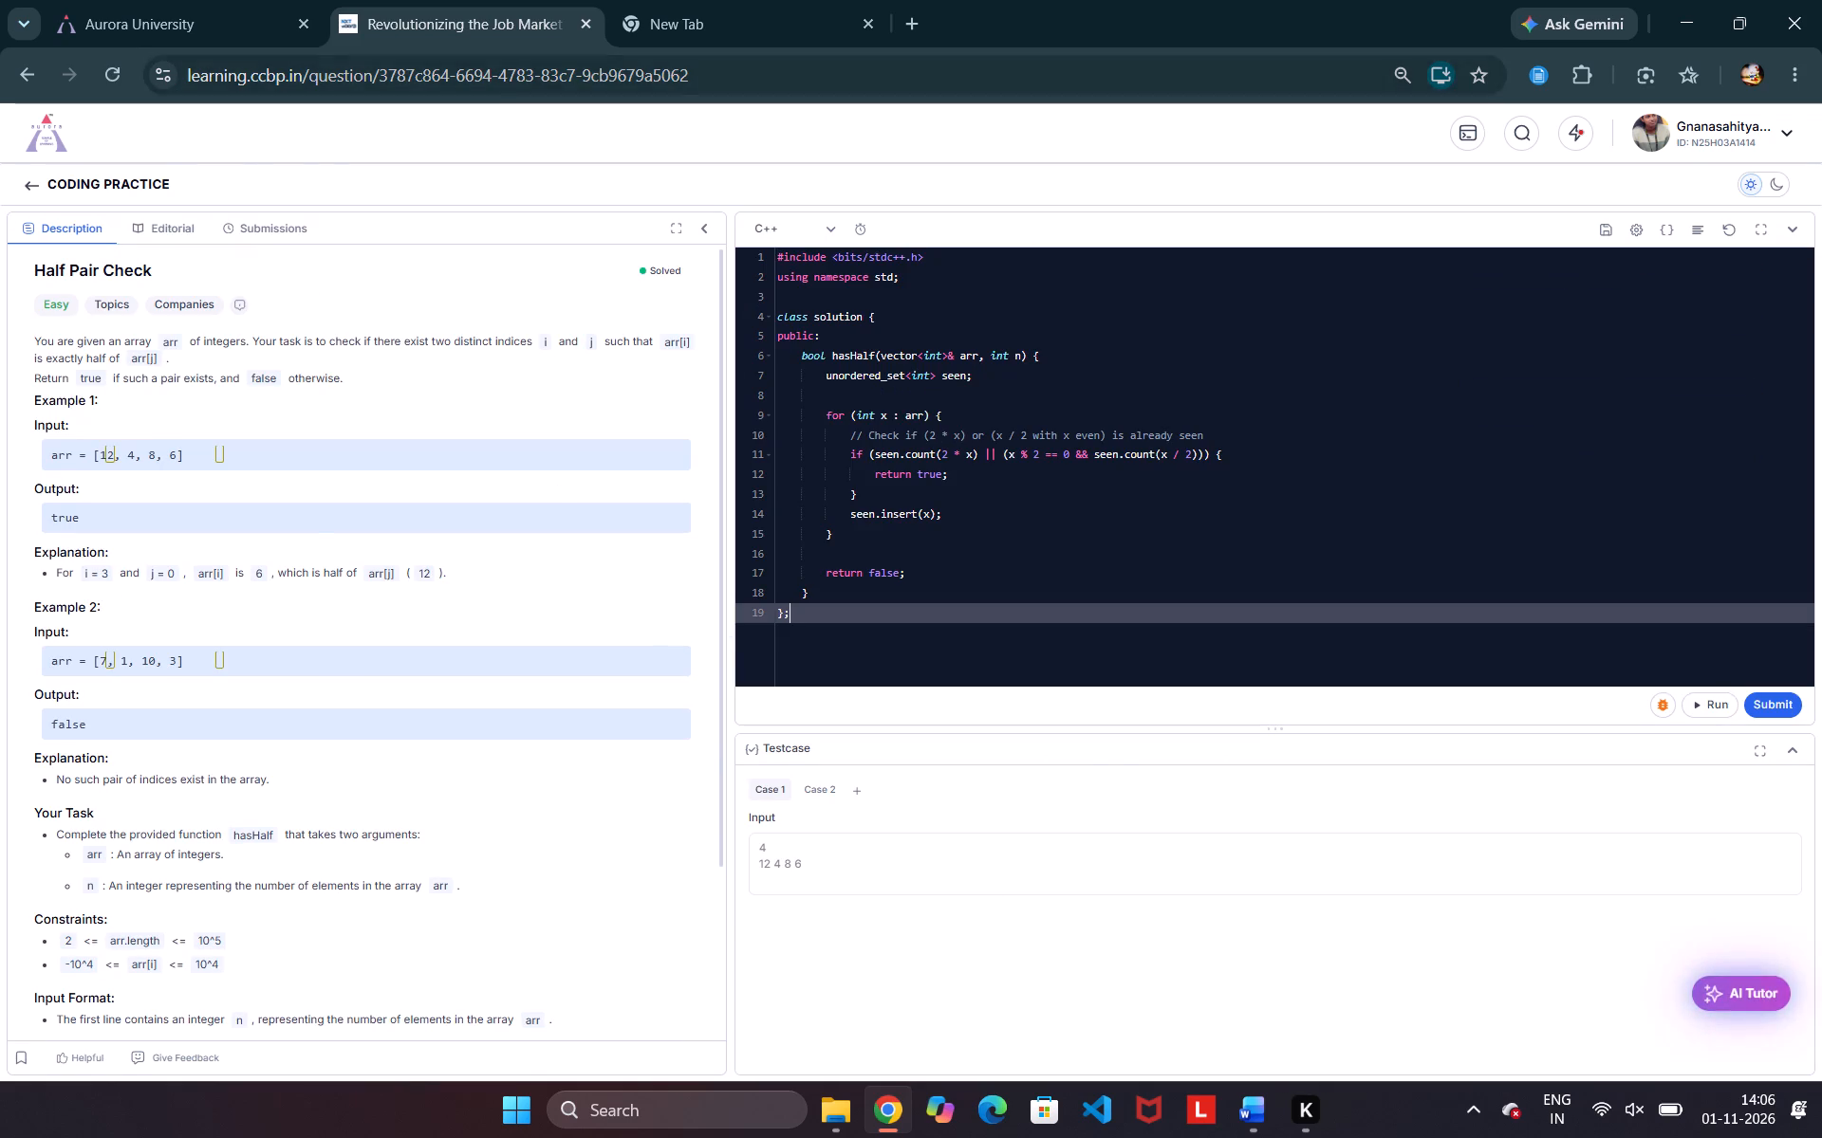
Switch to the Aurora University page and review the assessment lists and statuses for Advanced Data Structures, followed by Backend Development Fundamentals.
left_click(73, 9)
scroll(527, 708, "down", 6)
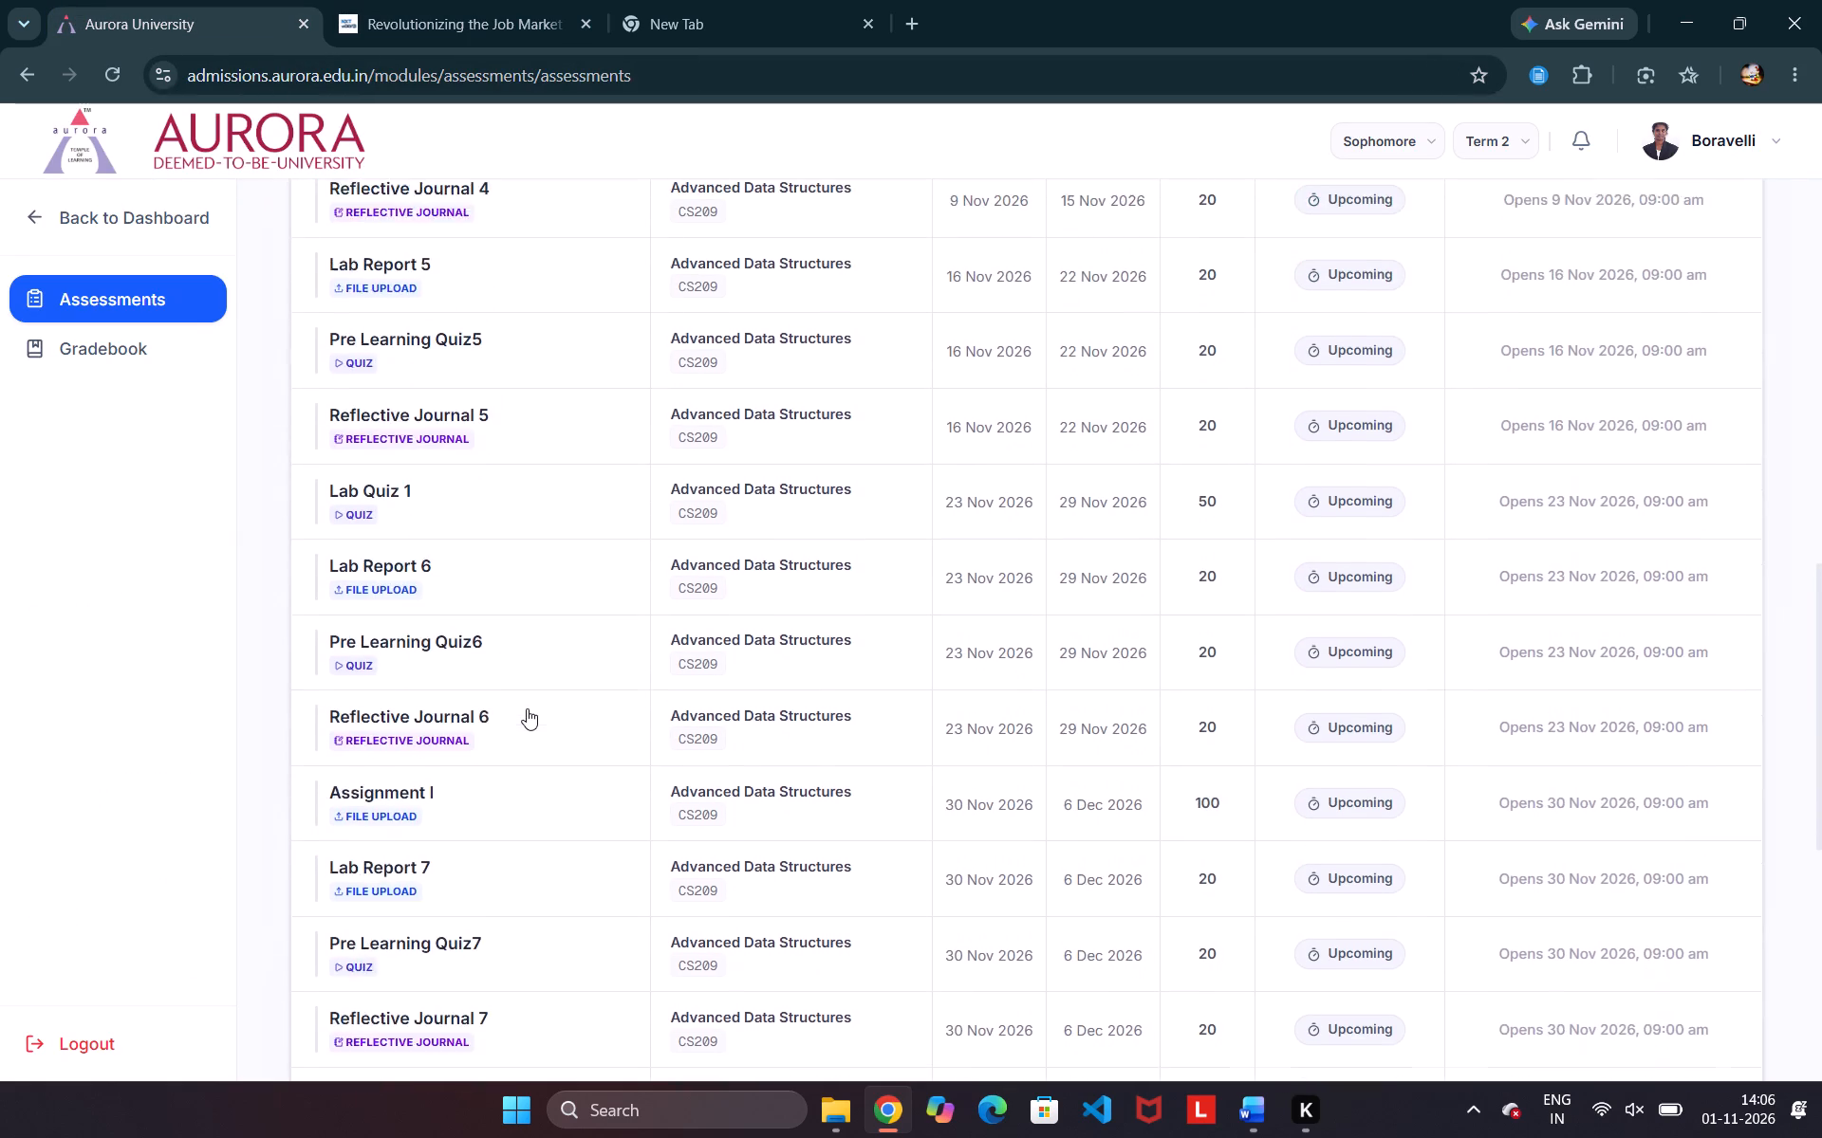
scroll(527, 708, "up", 7)
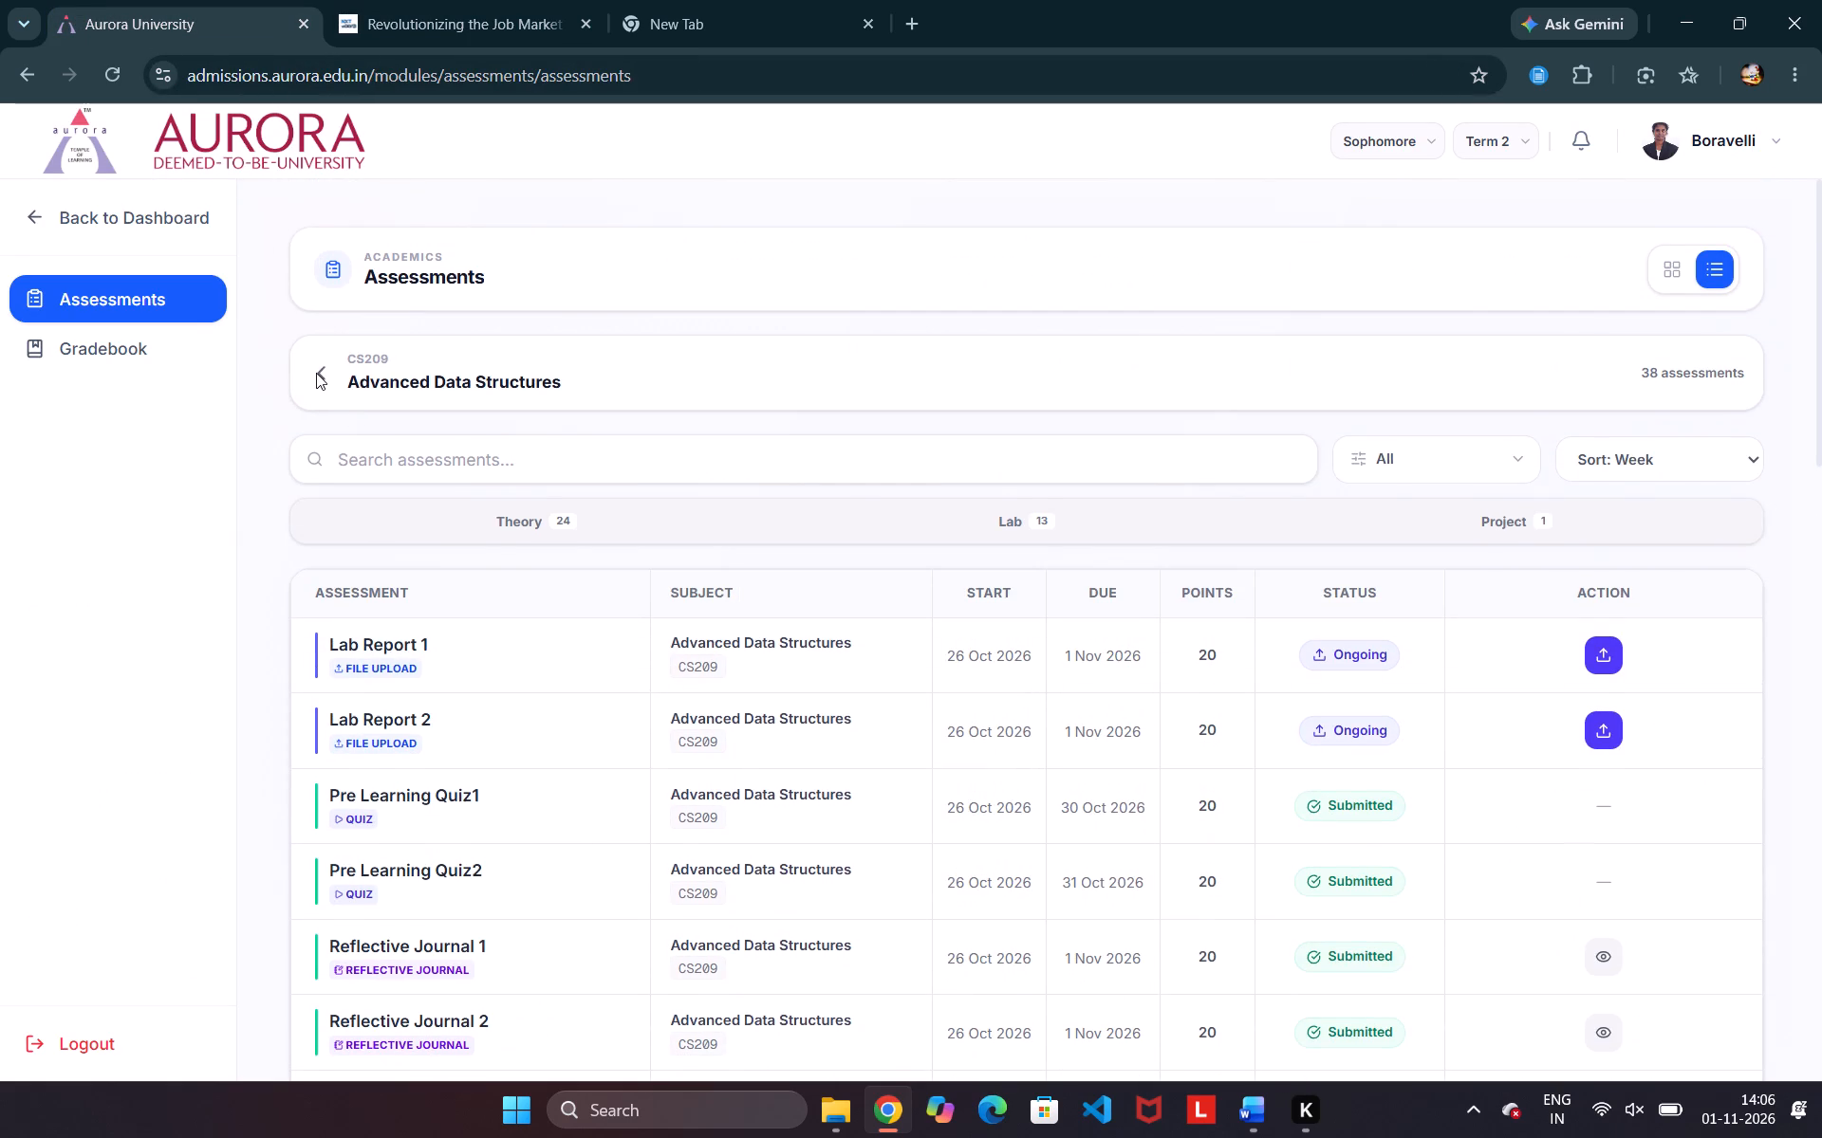
left_click(317, 369)
scroll(949, 652, "down", 1)
left_click(1003, 522)
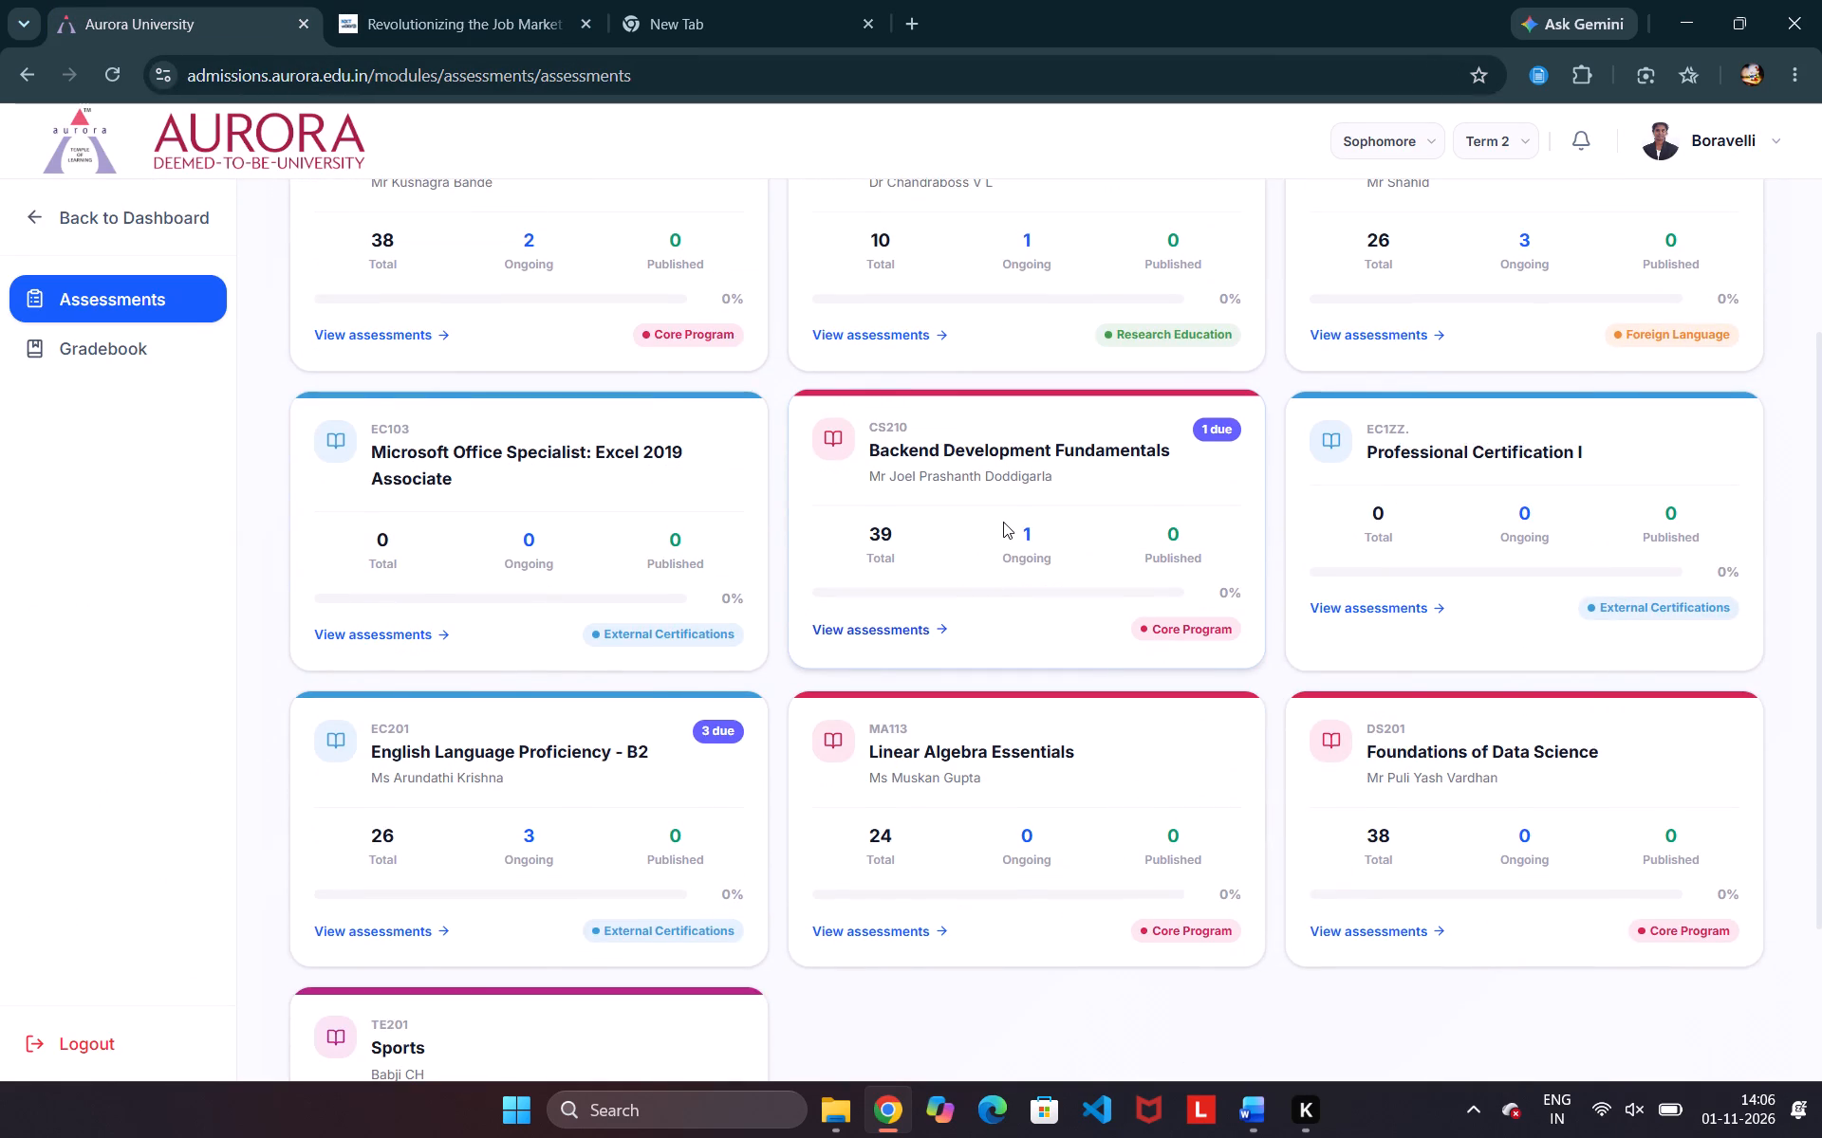
scroll(1003, 522, "down", 1)
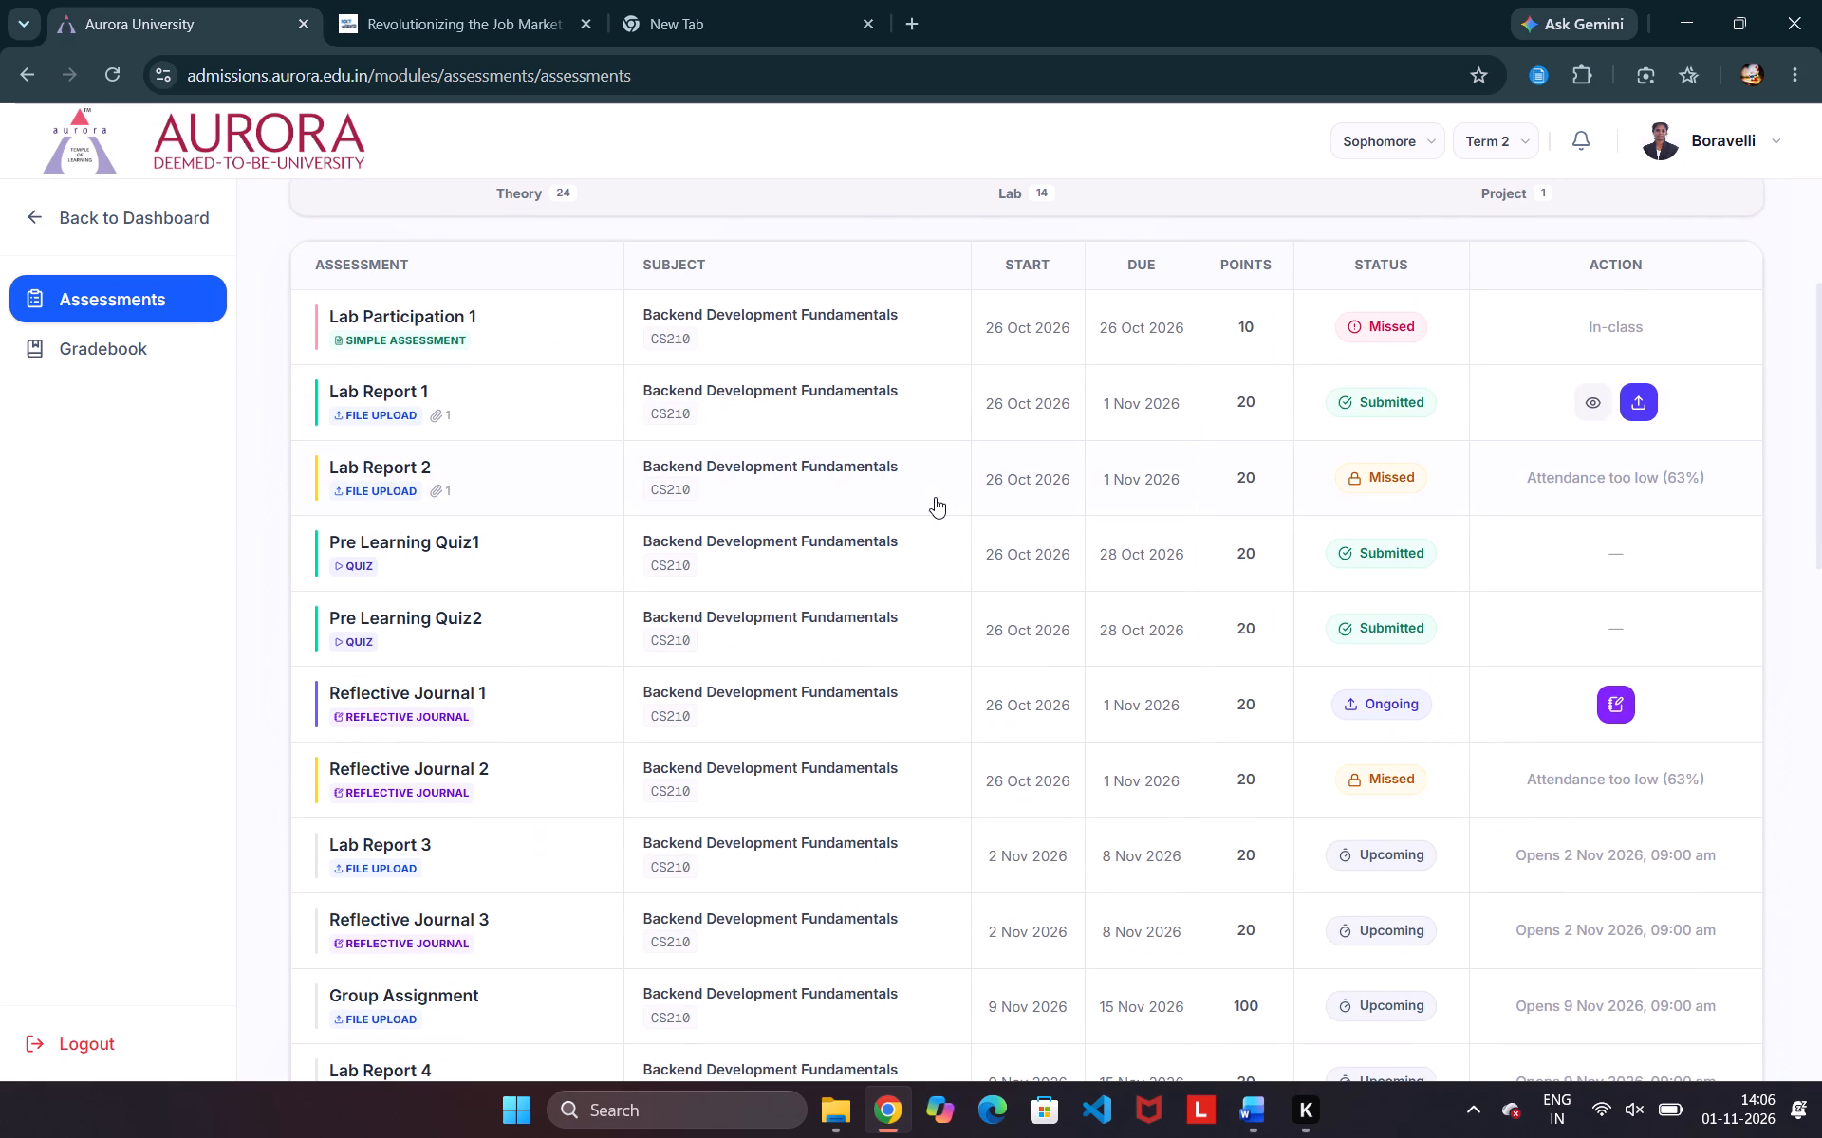
left_click_drag(321, 463, 1431, 773)
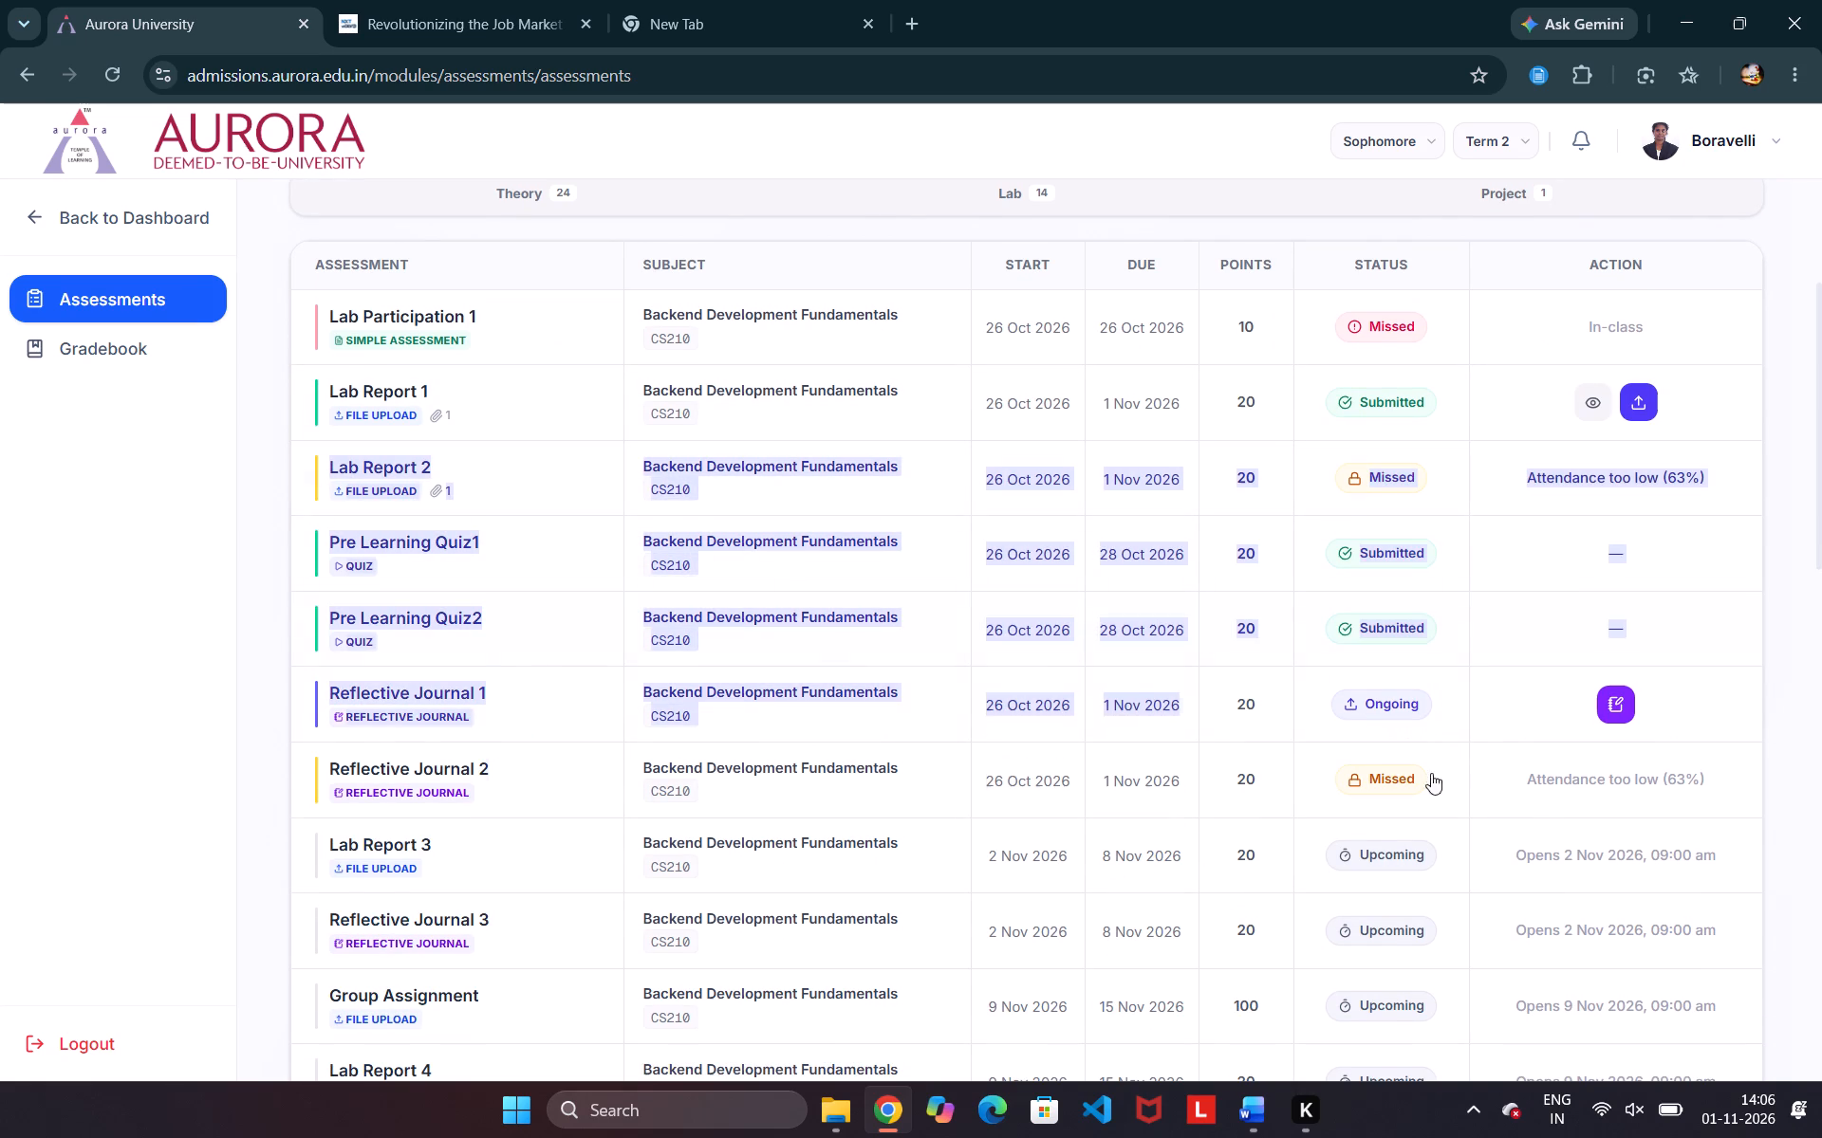
left_click_drag(1431, 773, 1484, 786)
left_click(1484, 786)
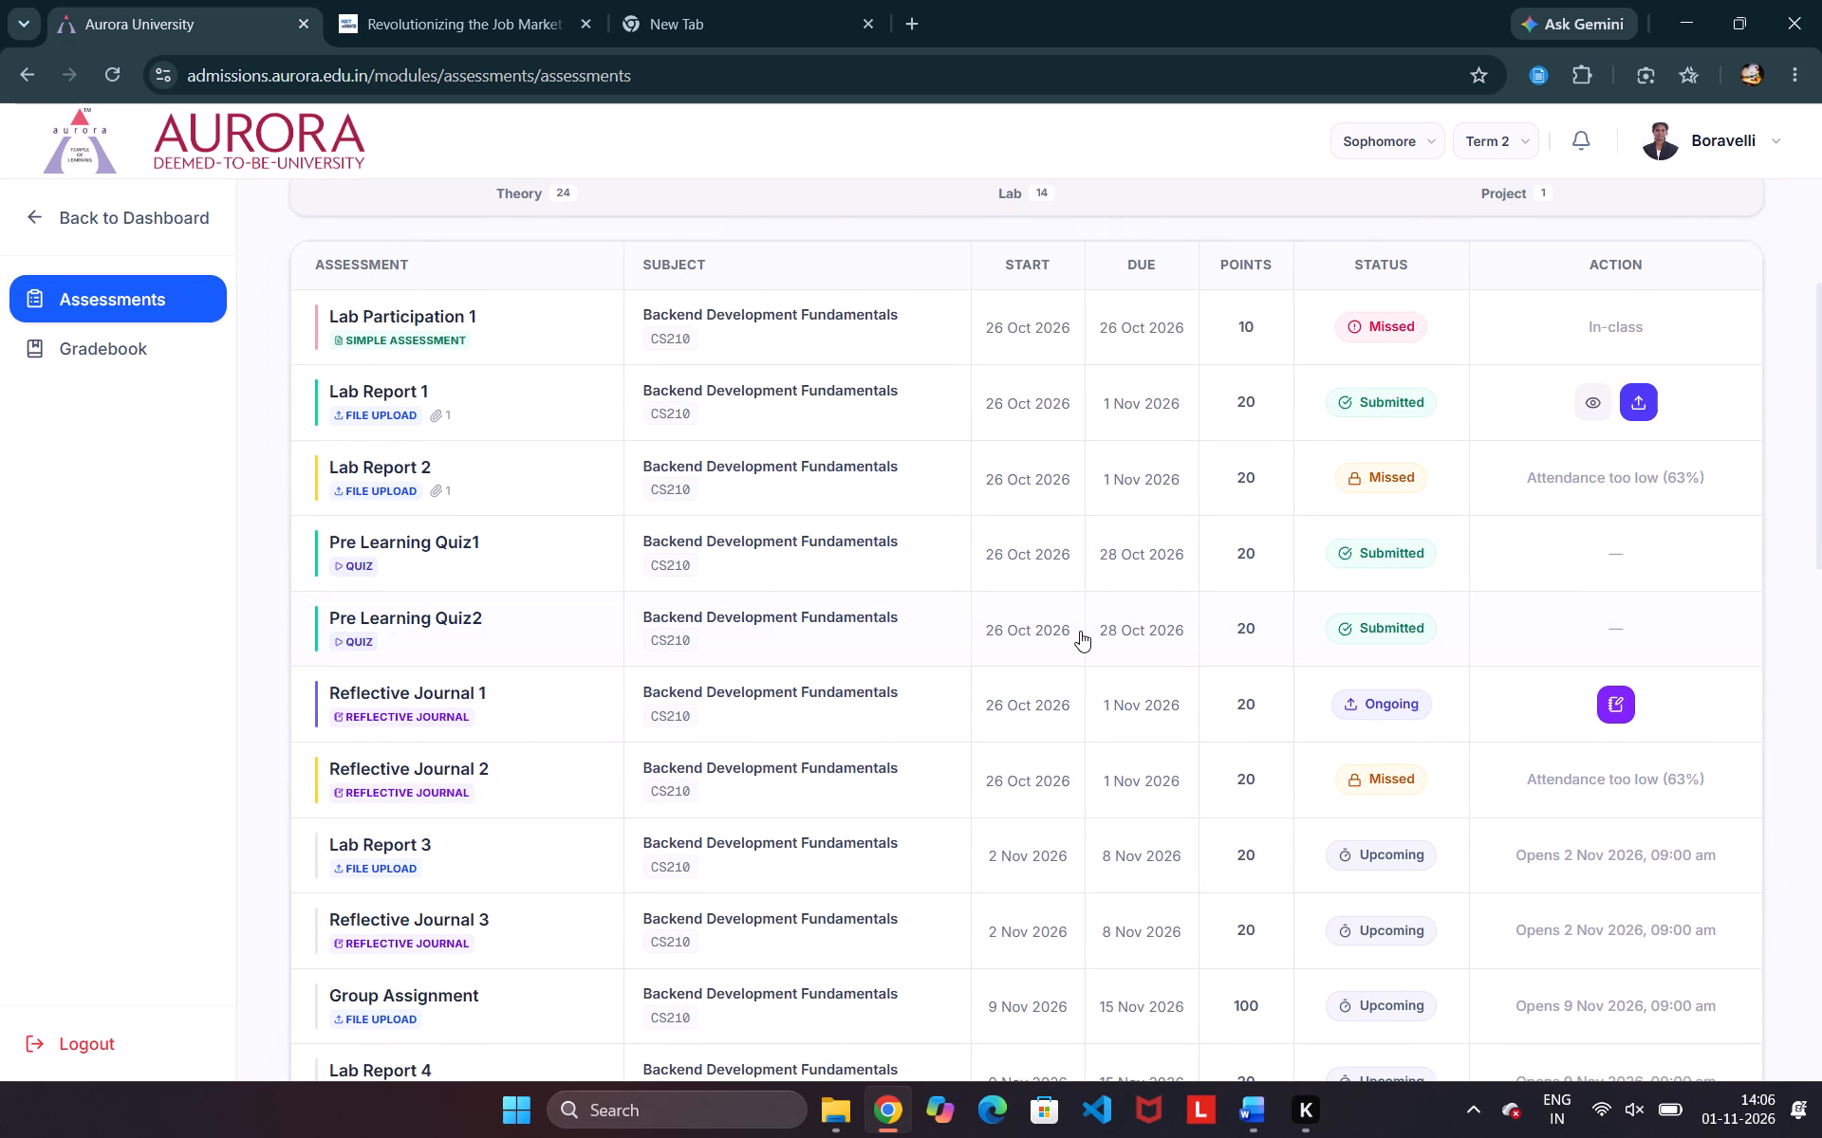
scroll(1080, 631, "down", 3)
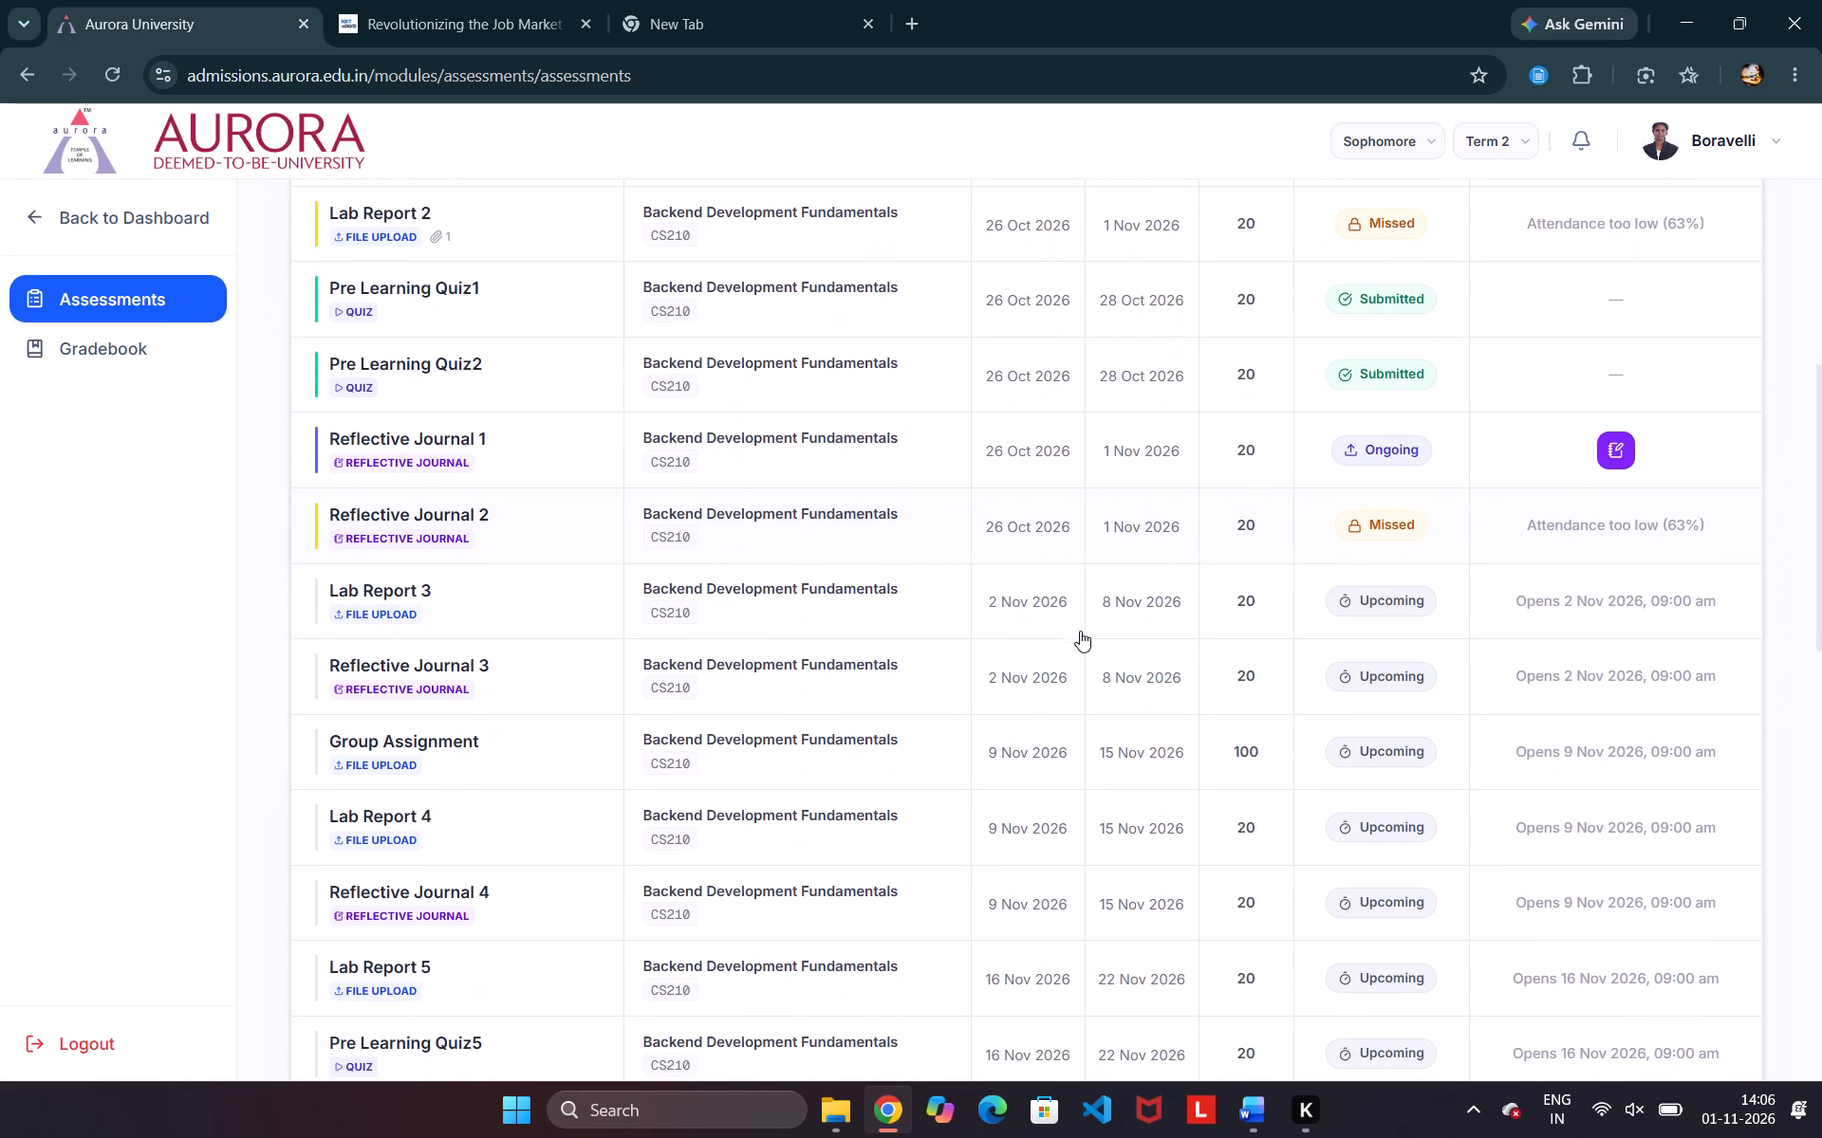
scroll(1080, 631, "down", 1)
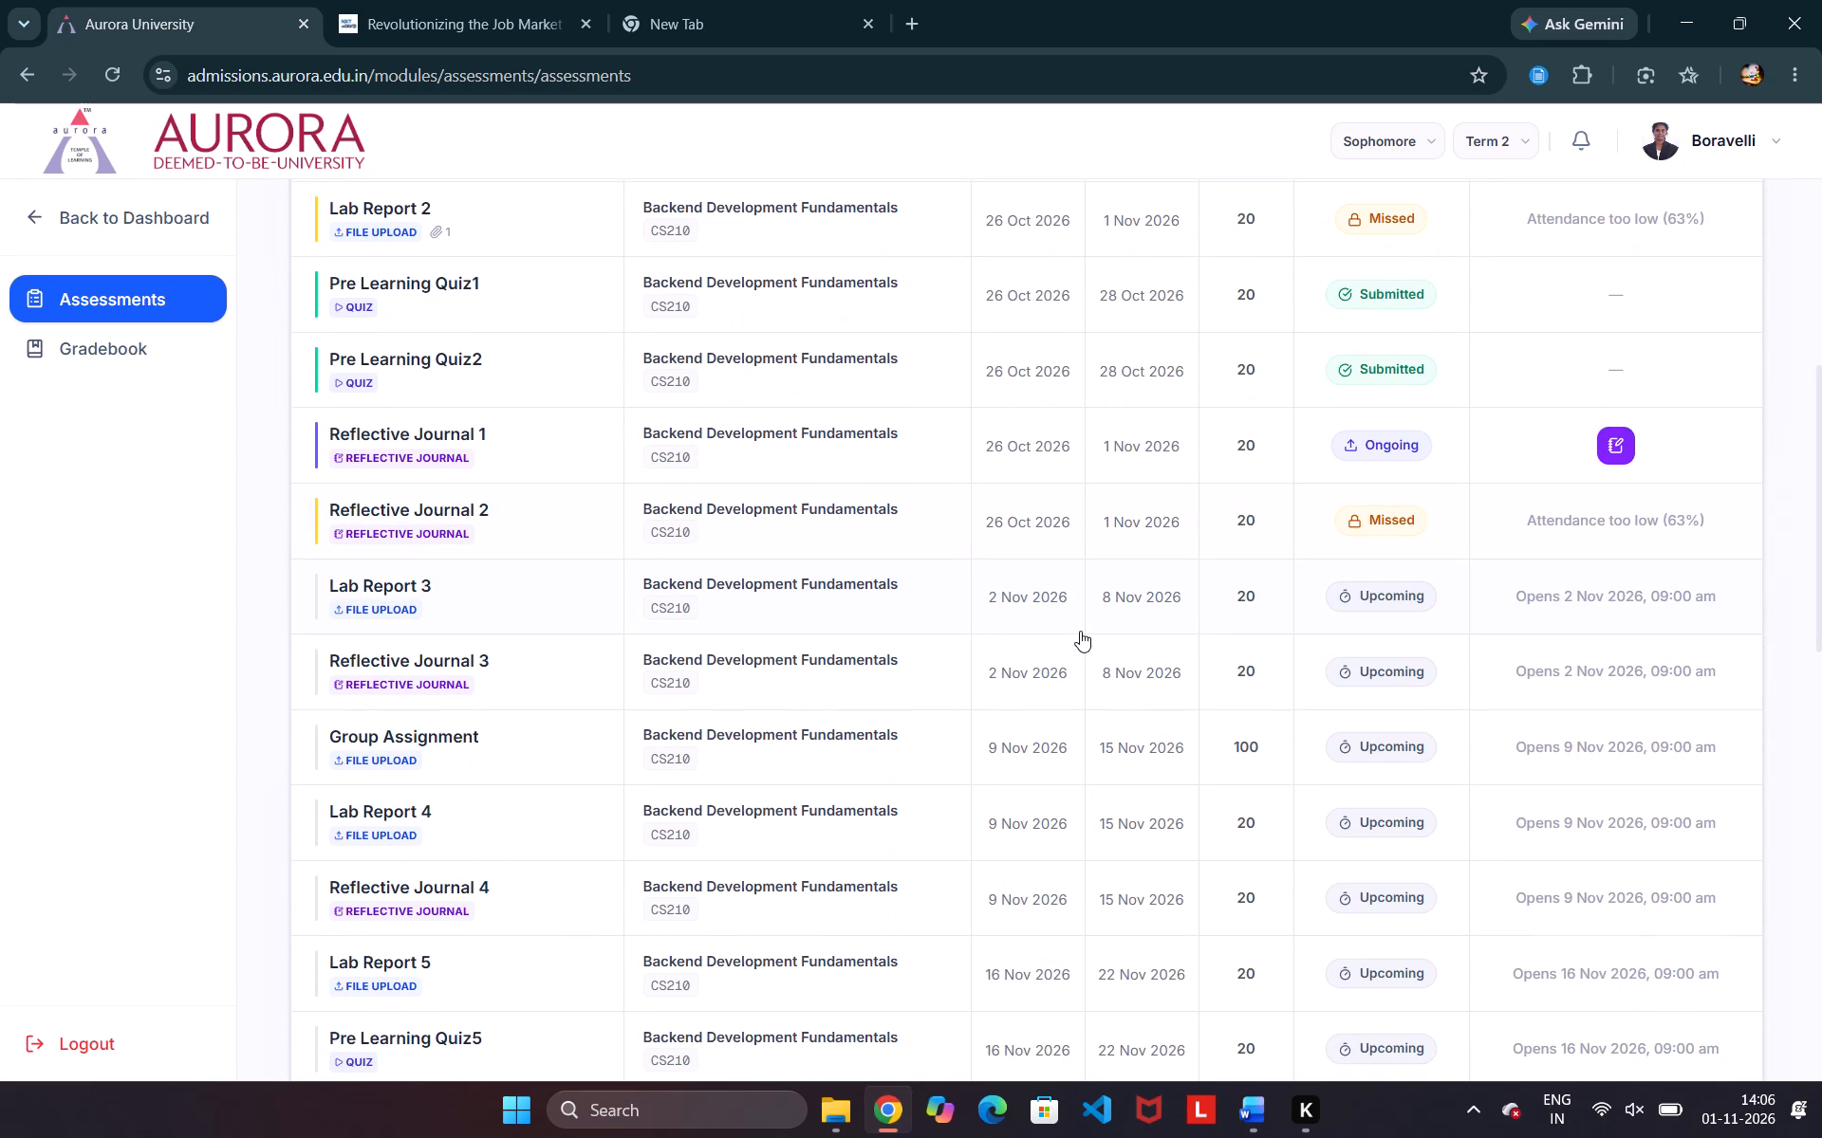
scroll(1080, 631, "up", 1)
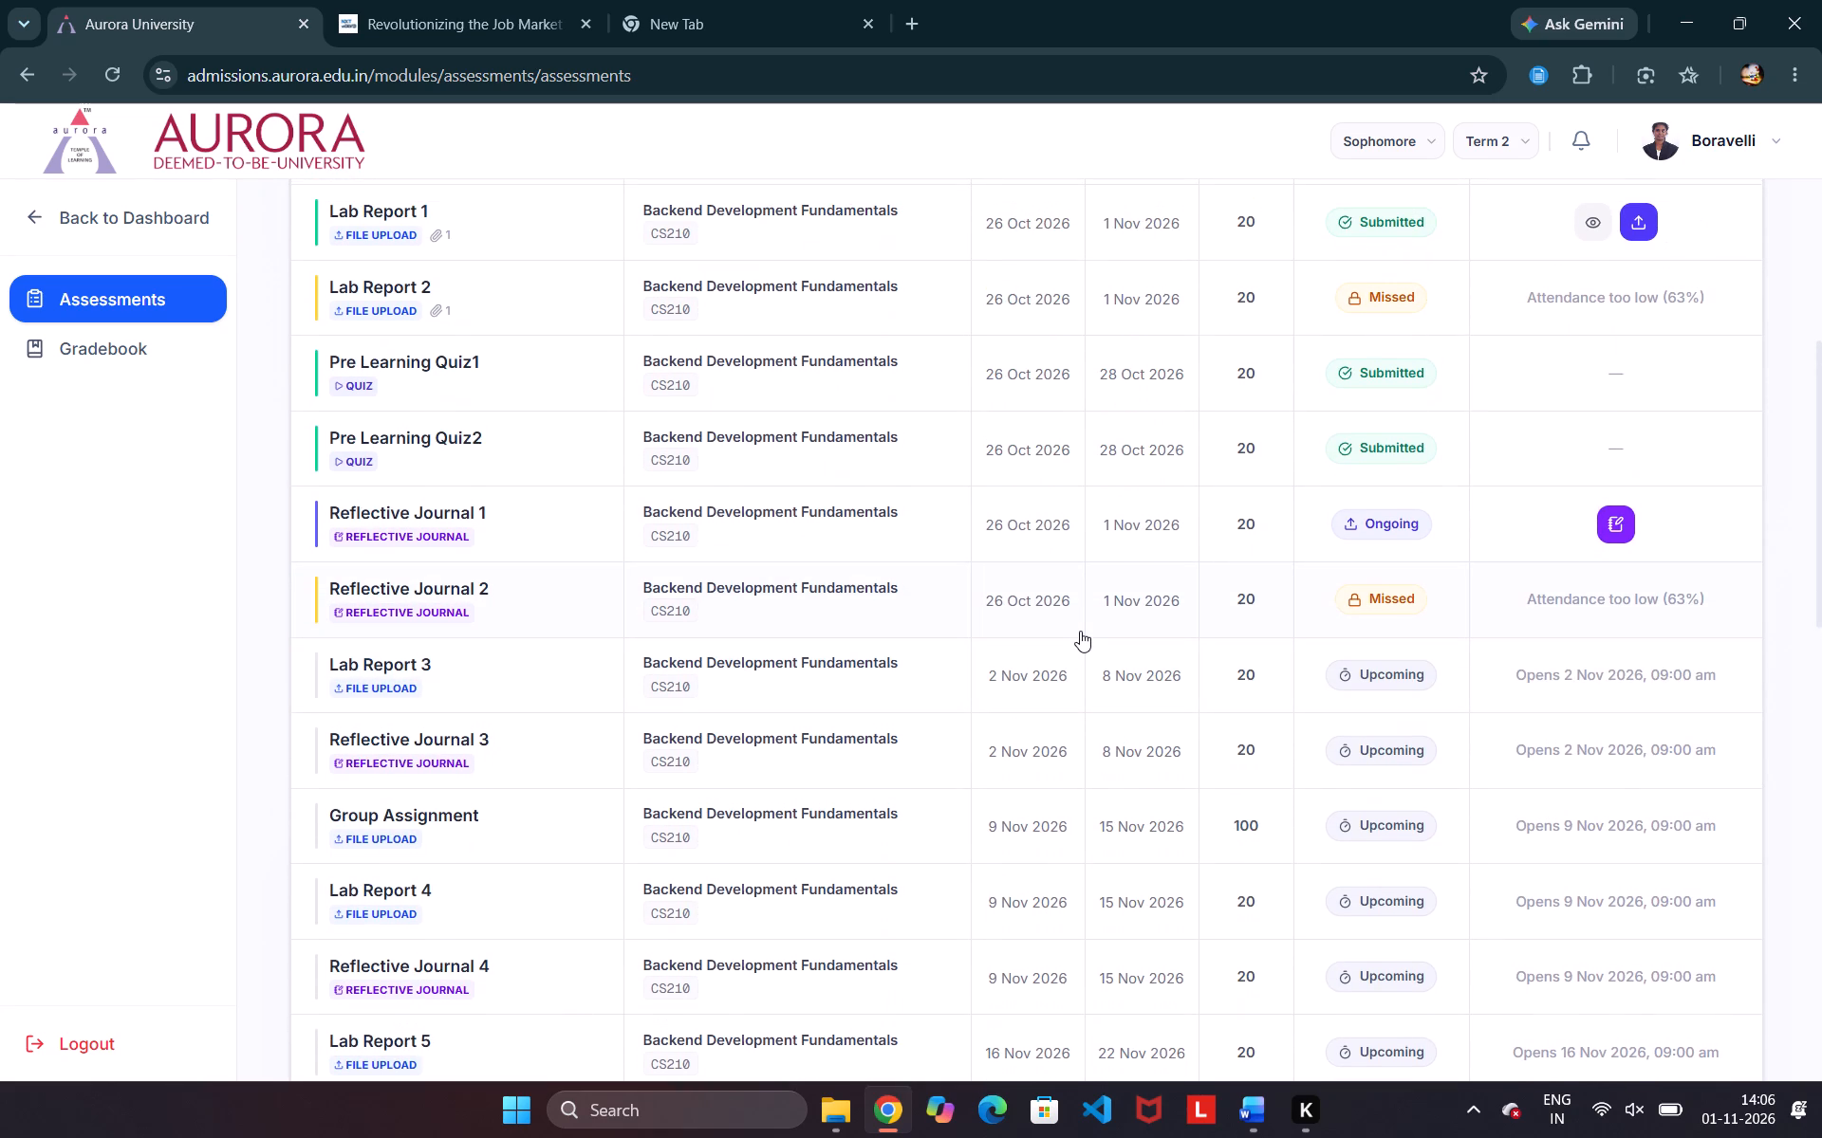
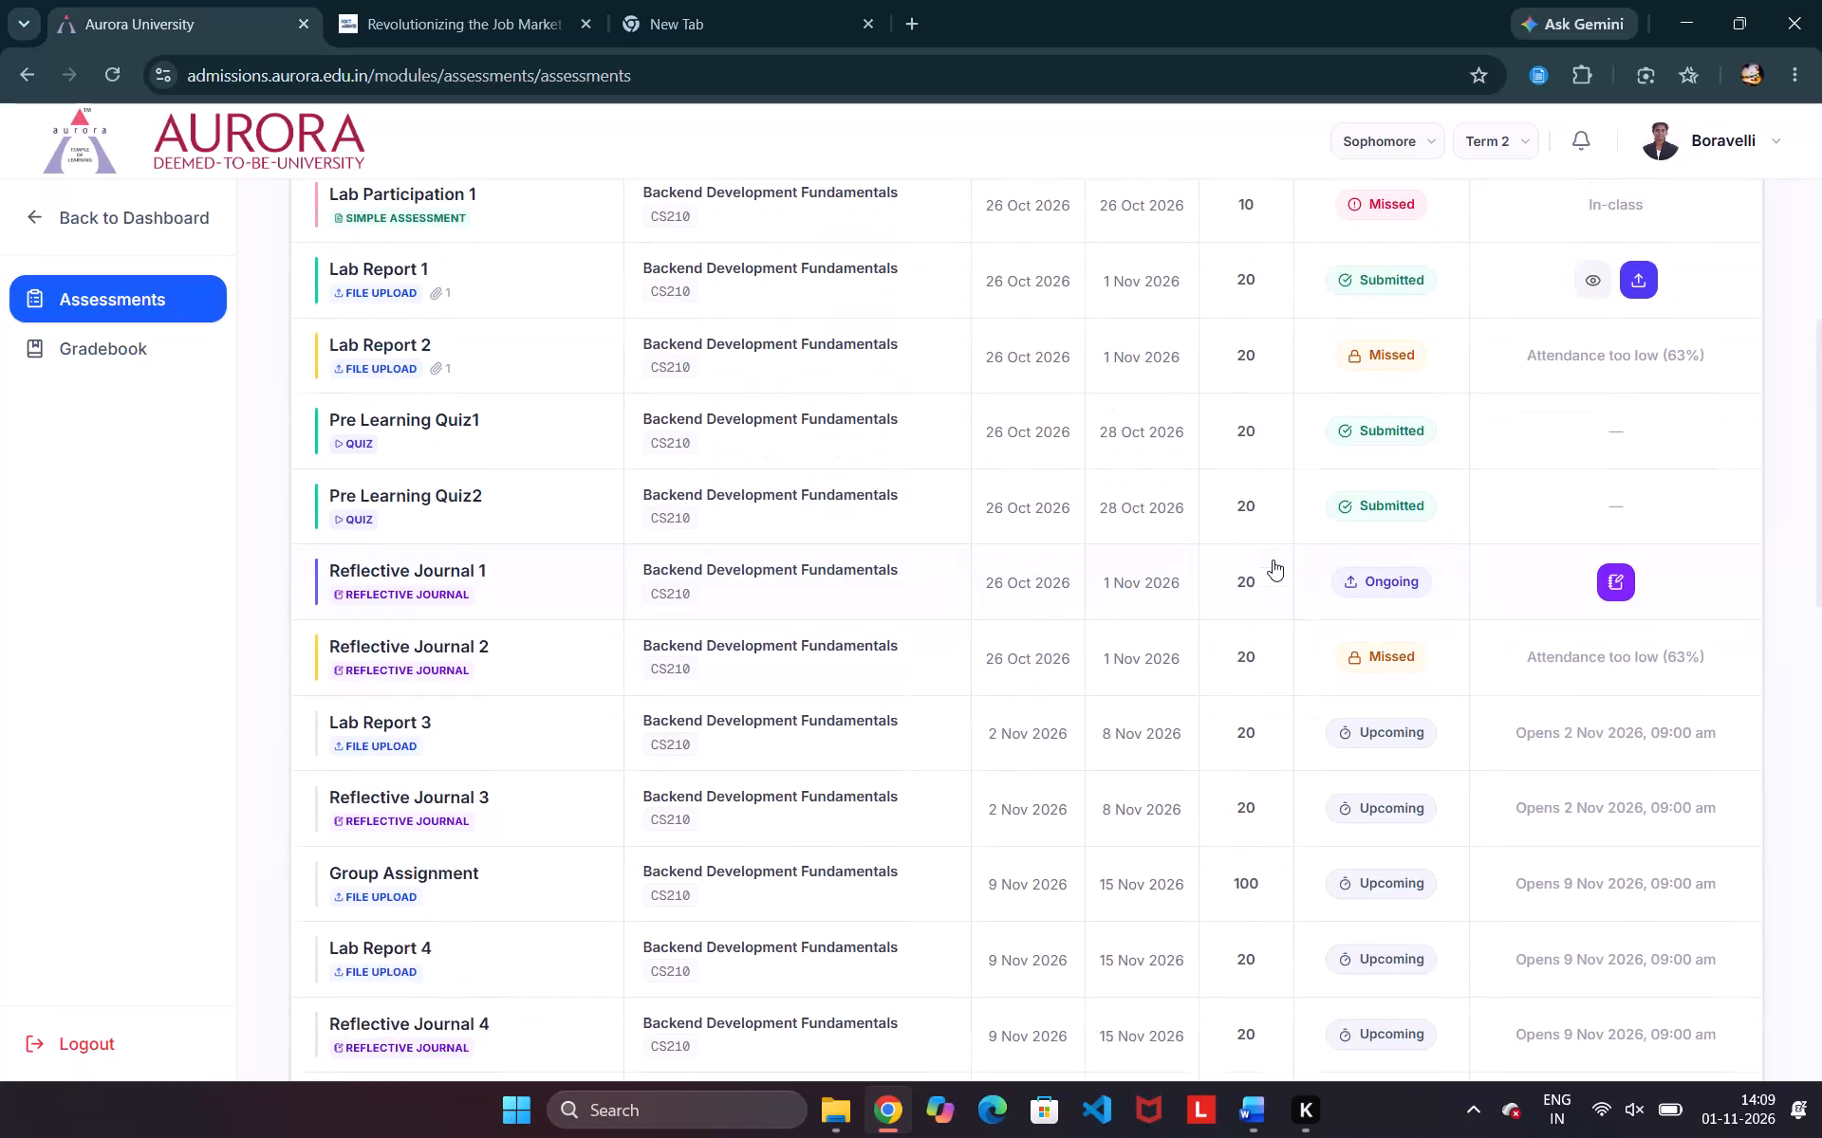
Return to the course list and review the Advanced Data Structures assessments and their statuses.
scroll(1273, 560, "up", 3)
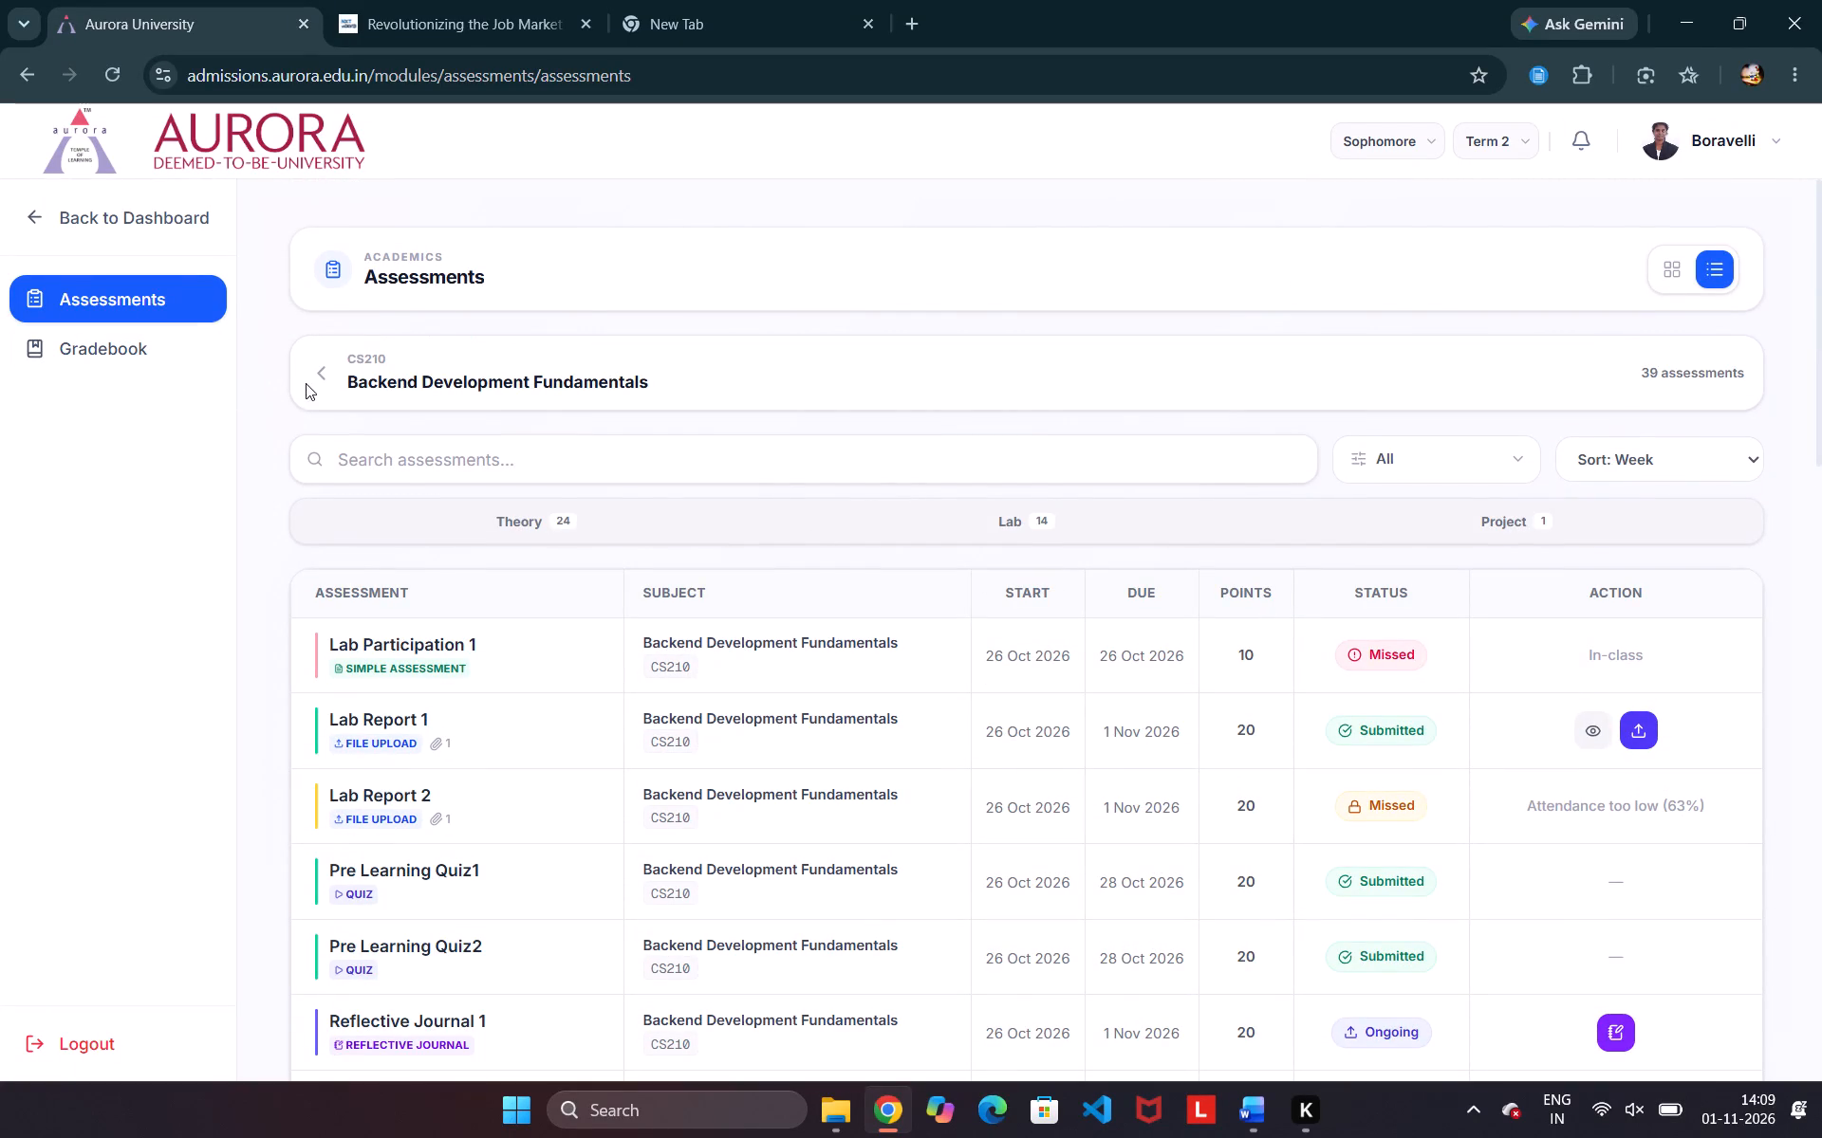
left_click(325, 378)
left_click(479, 470)
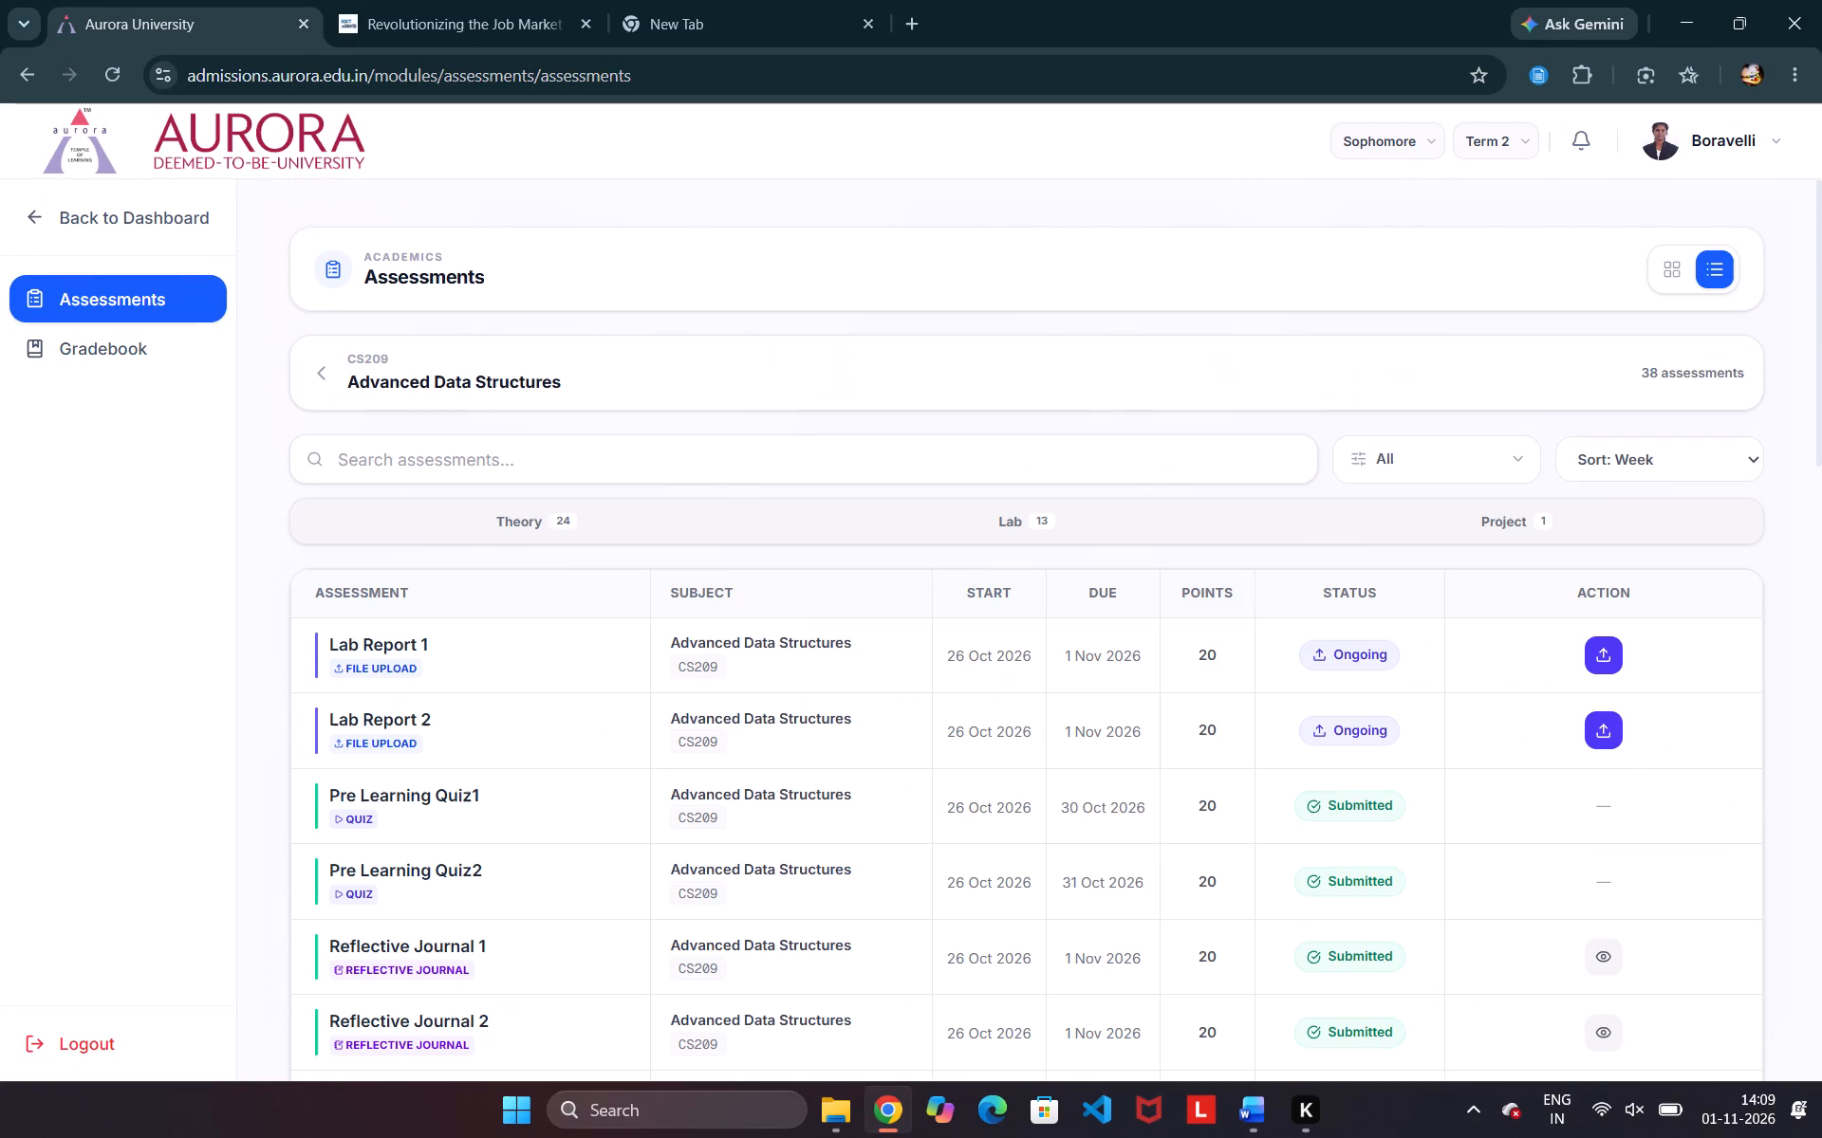
scroll(554, 571, "down", 2)
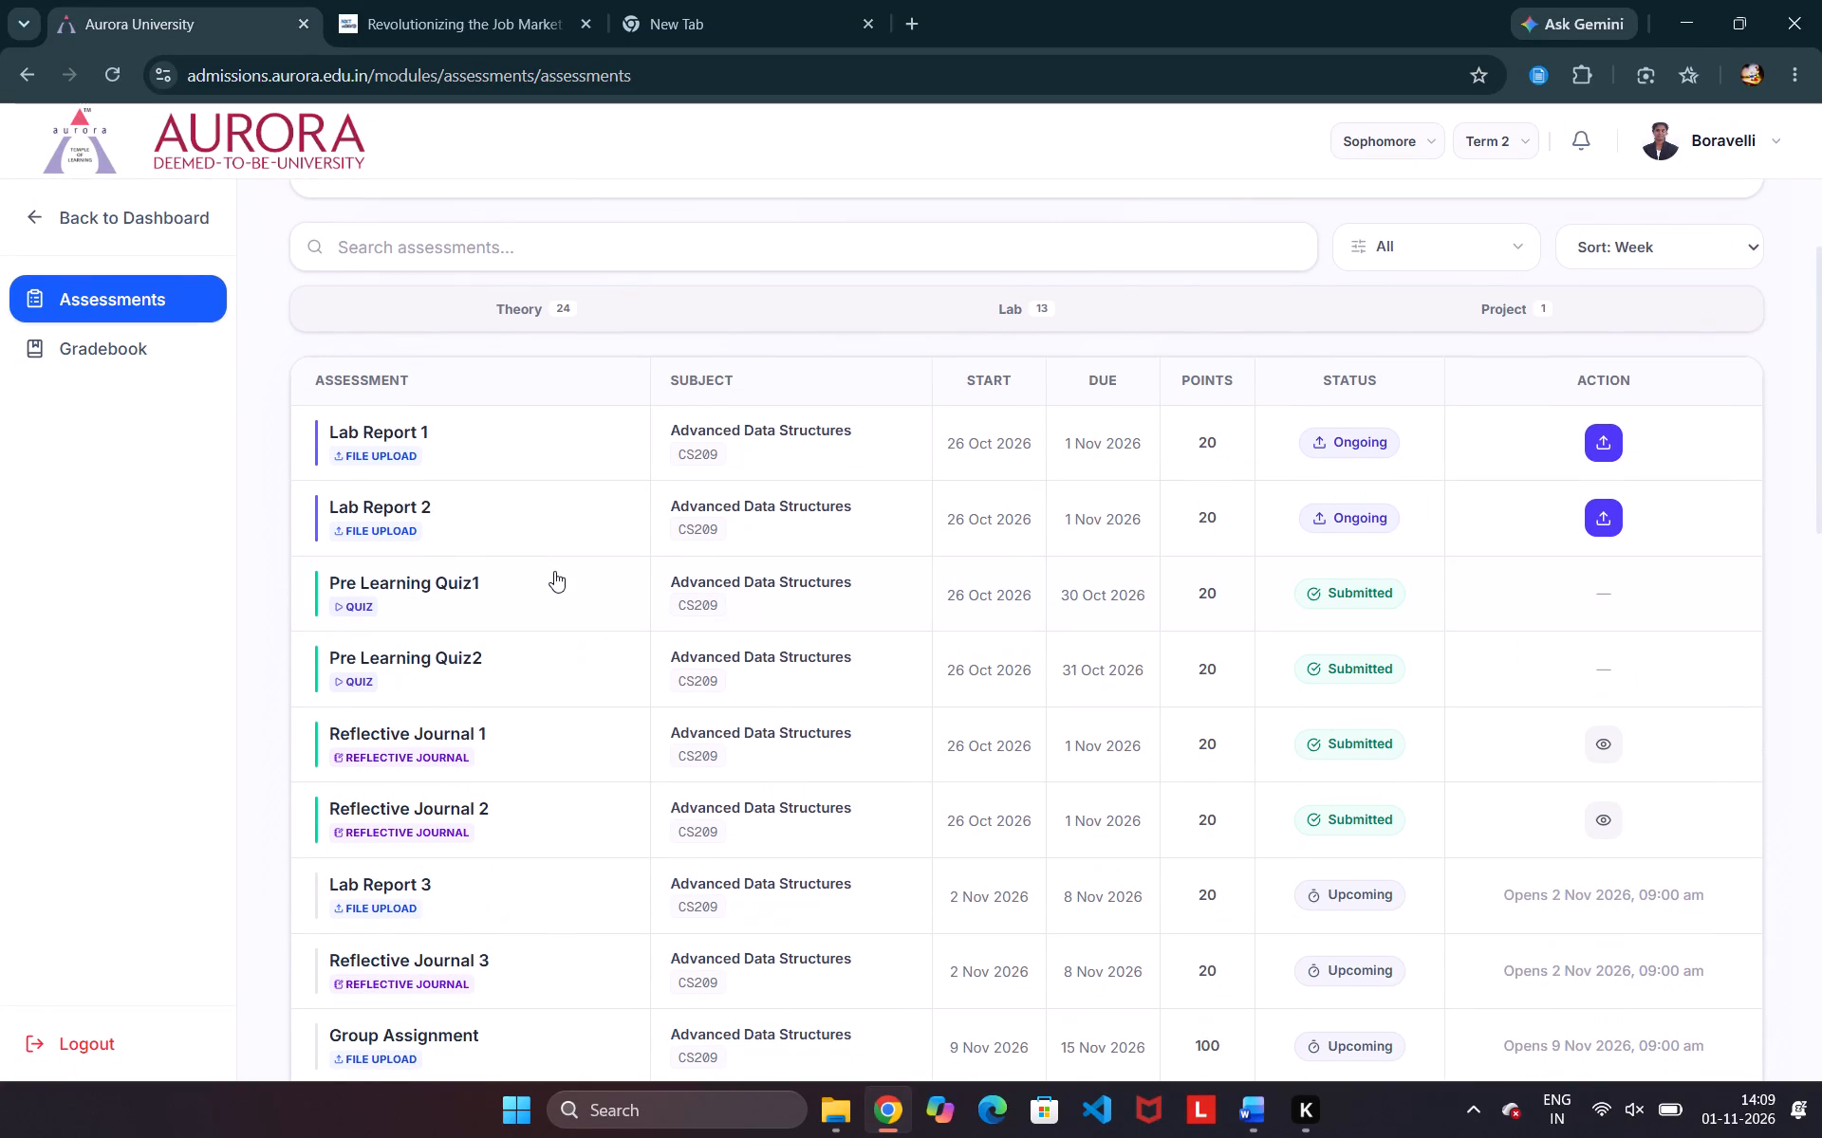
scroll(554, 571, "up", 3)
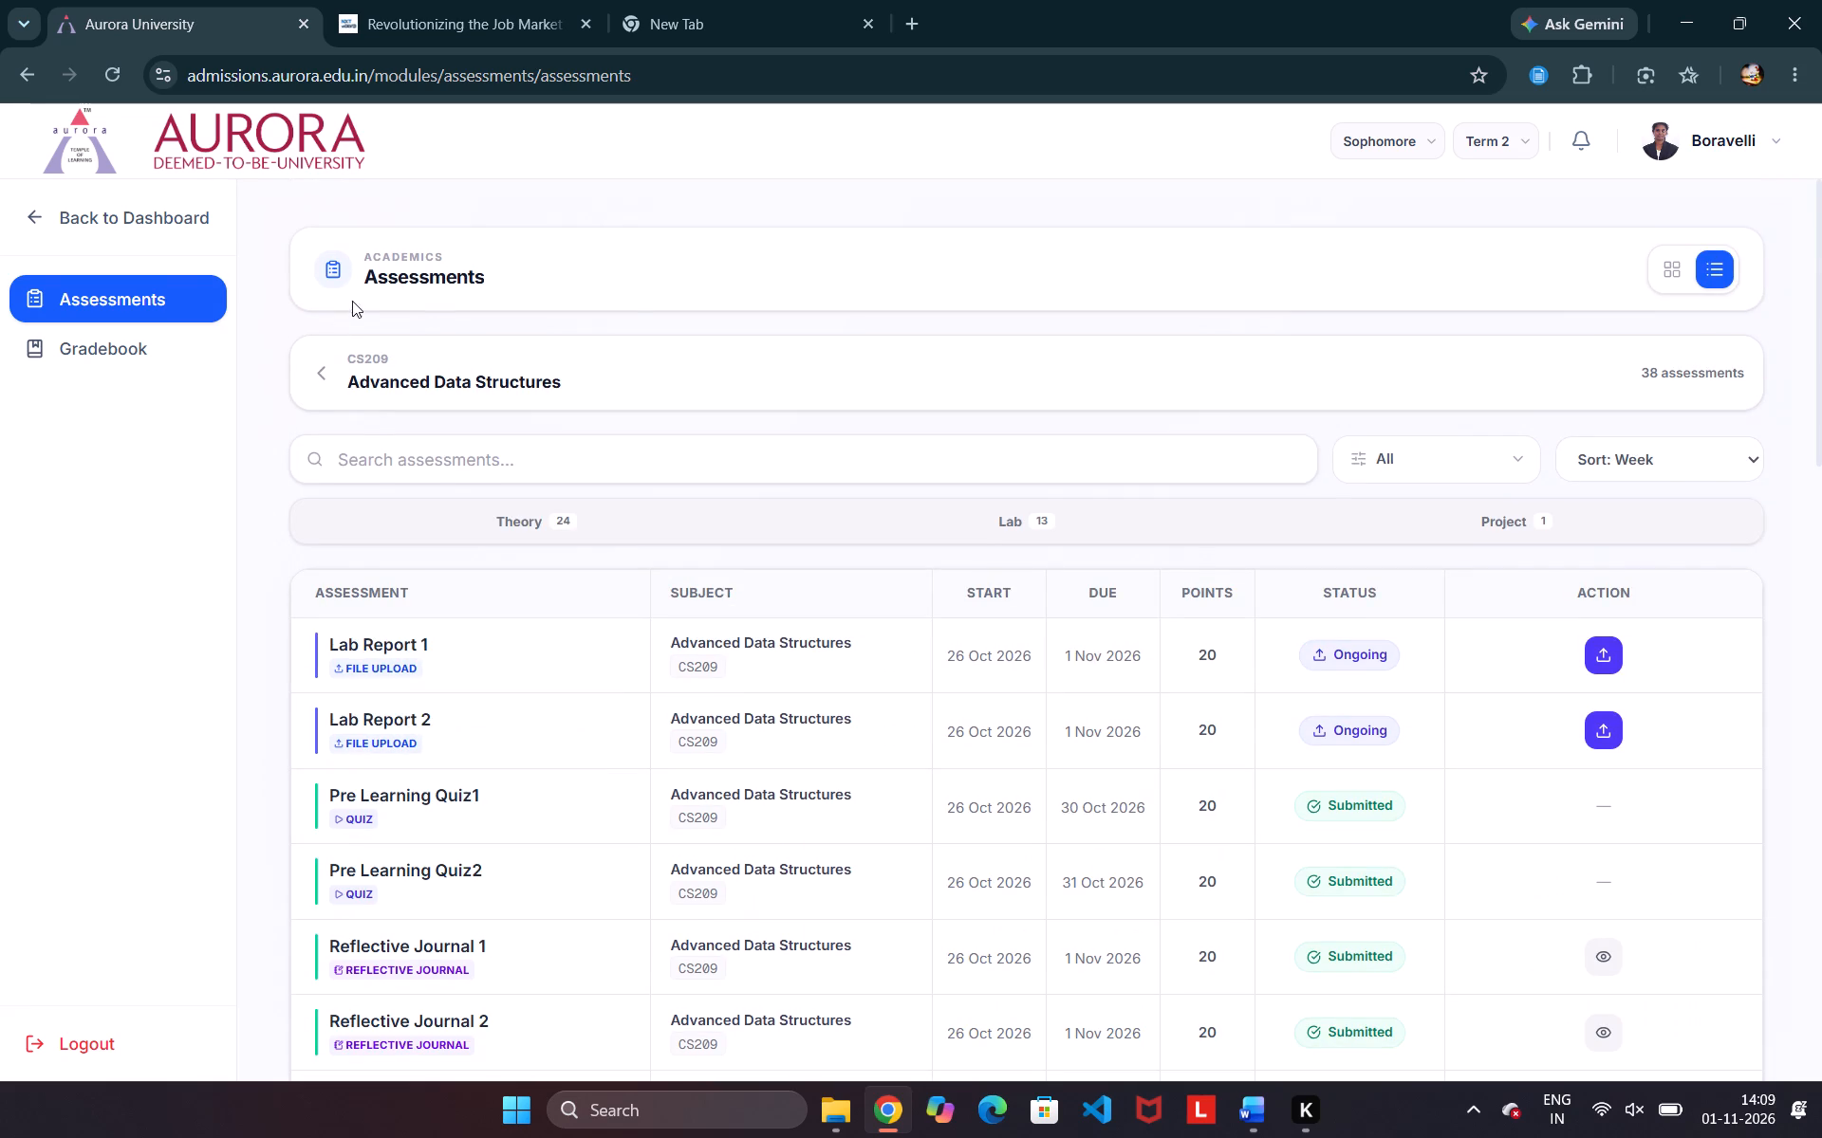
Open the Academics attendance page and examine the session and day-wise attendance for Advanced Data Structures.
left_click(86, 228)
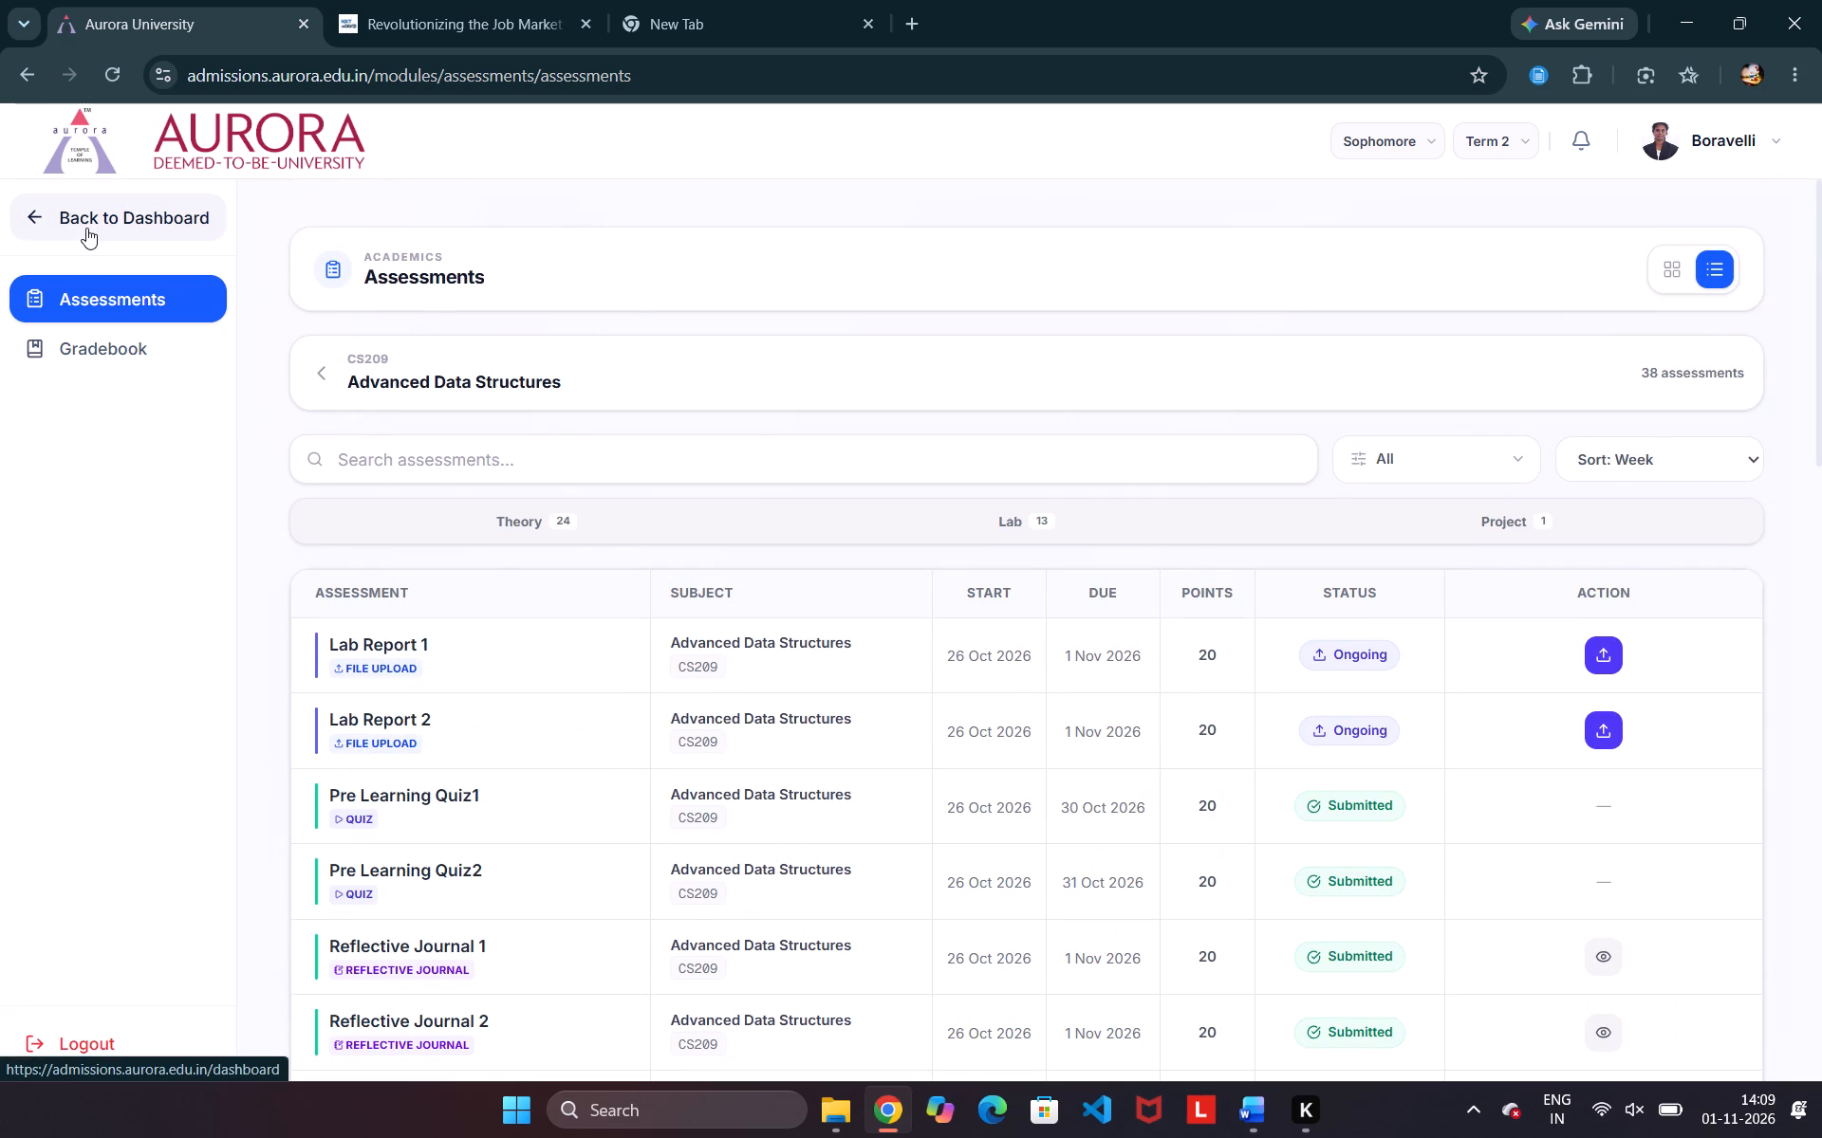
left_click(1388, 527)
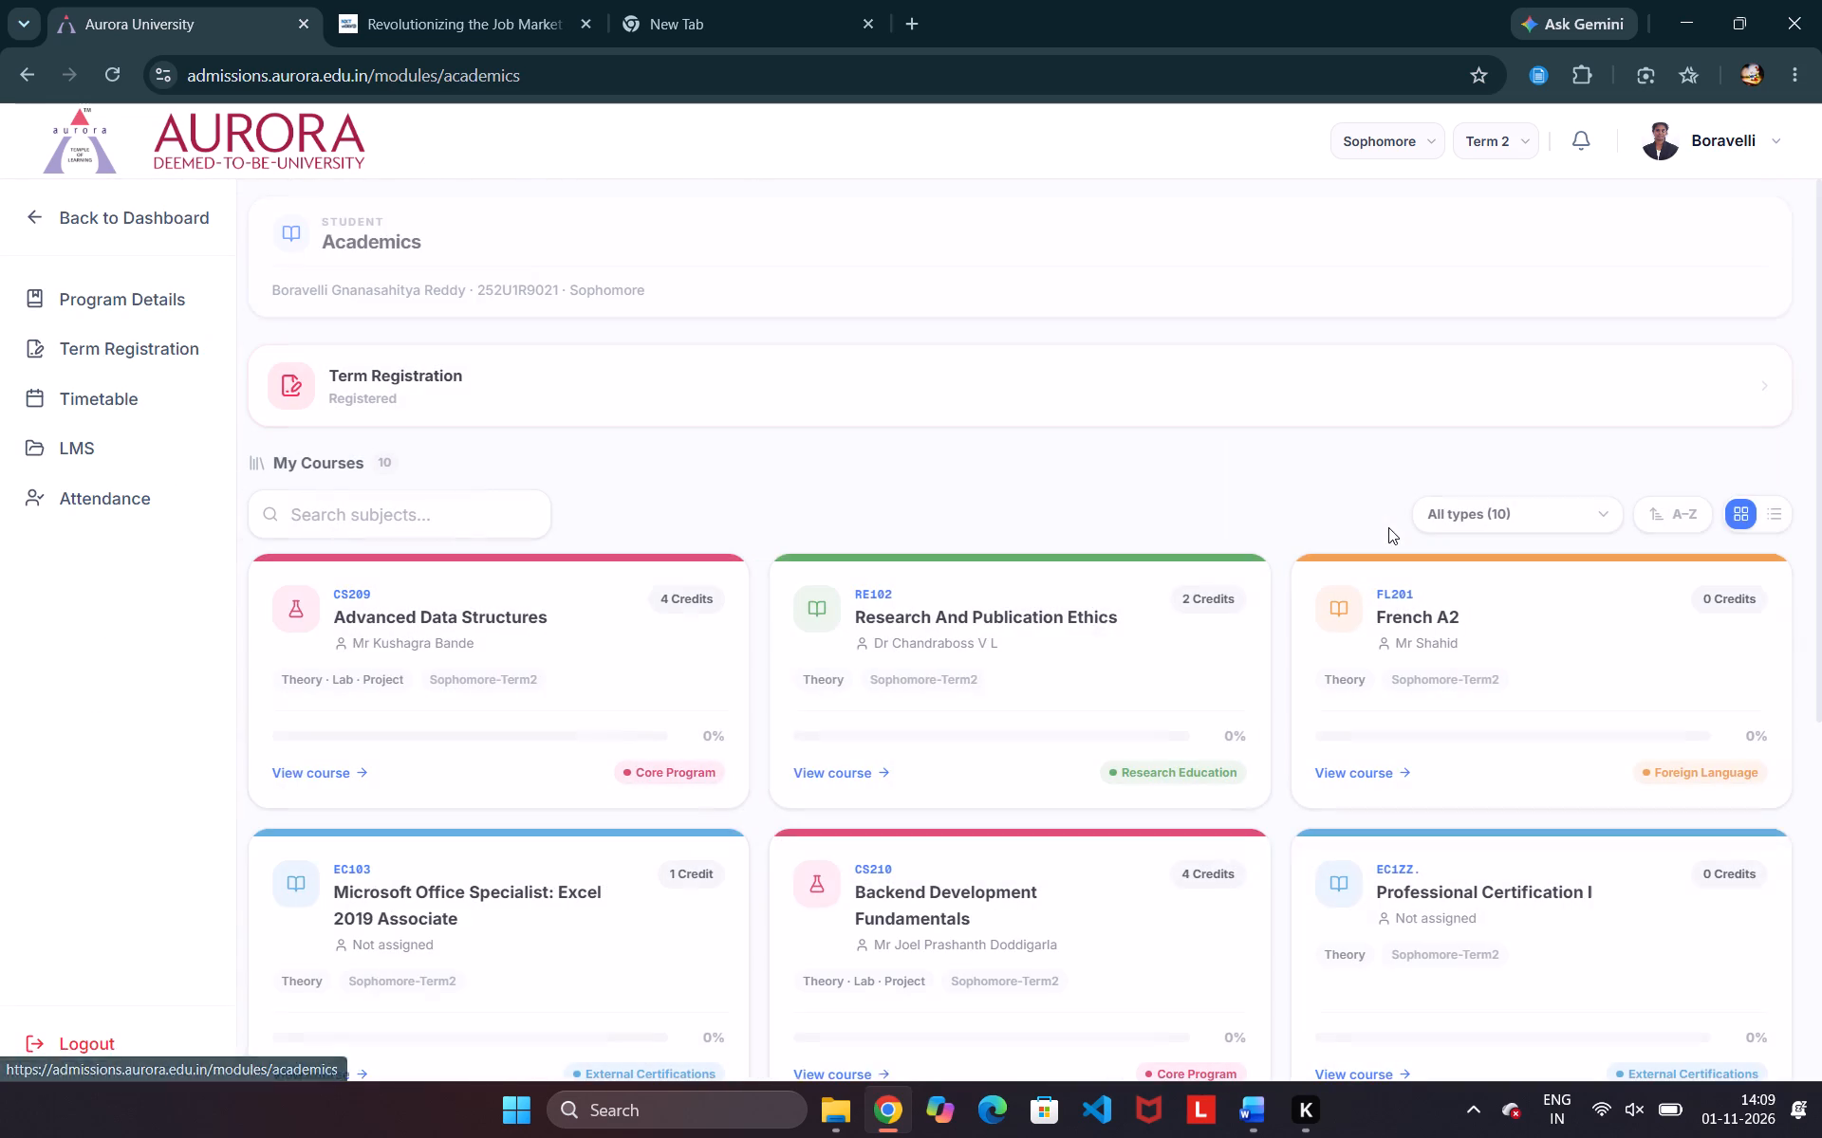
left_click(193, 491)
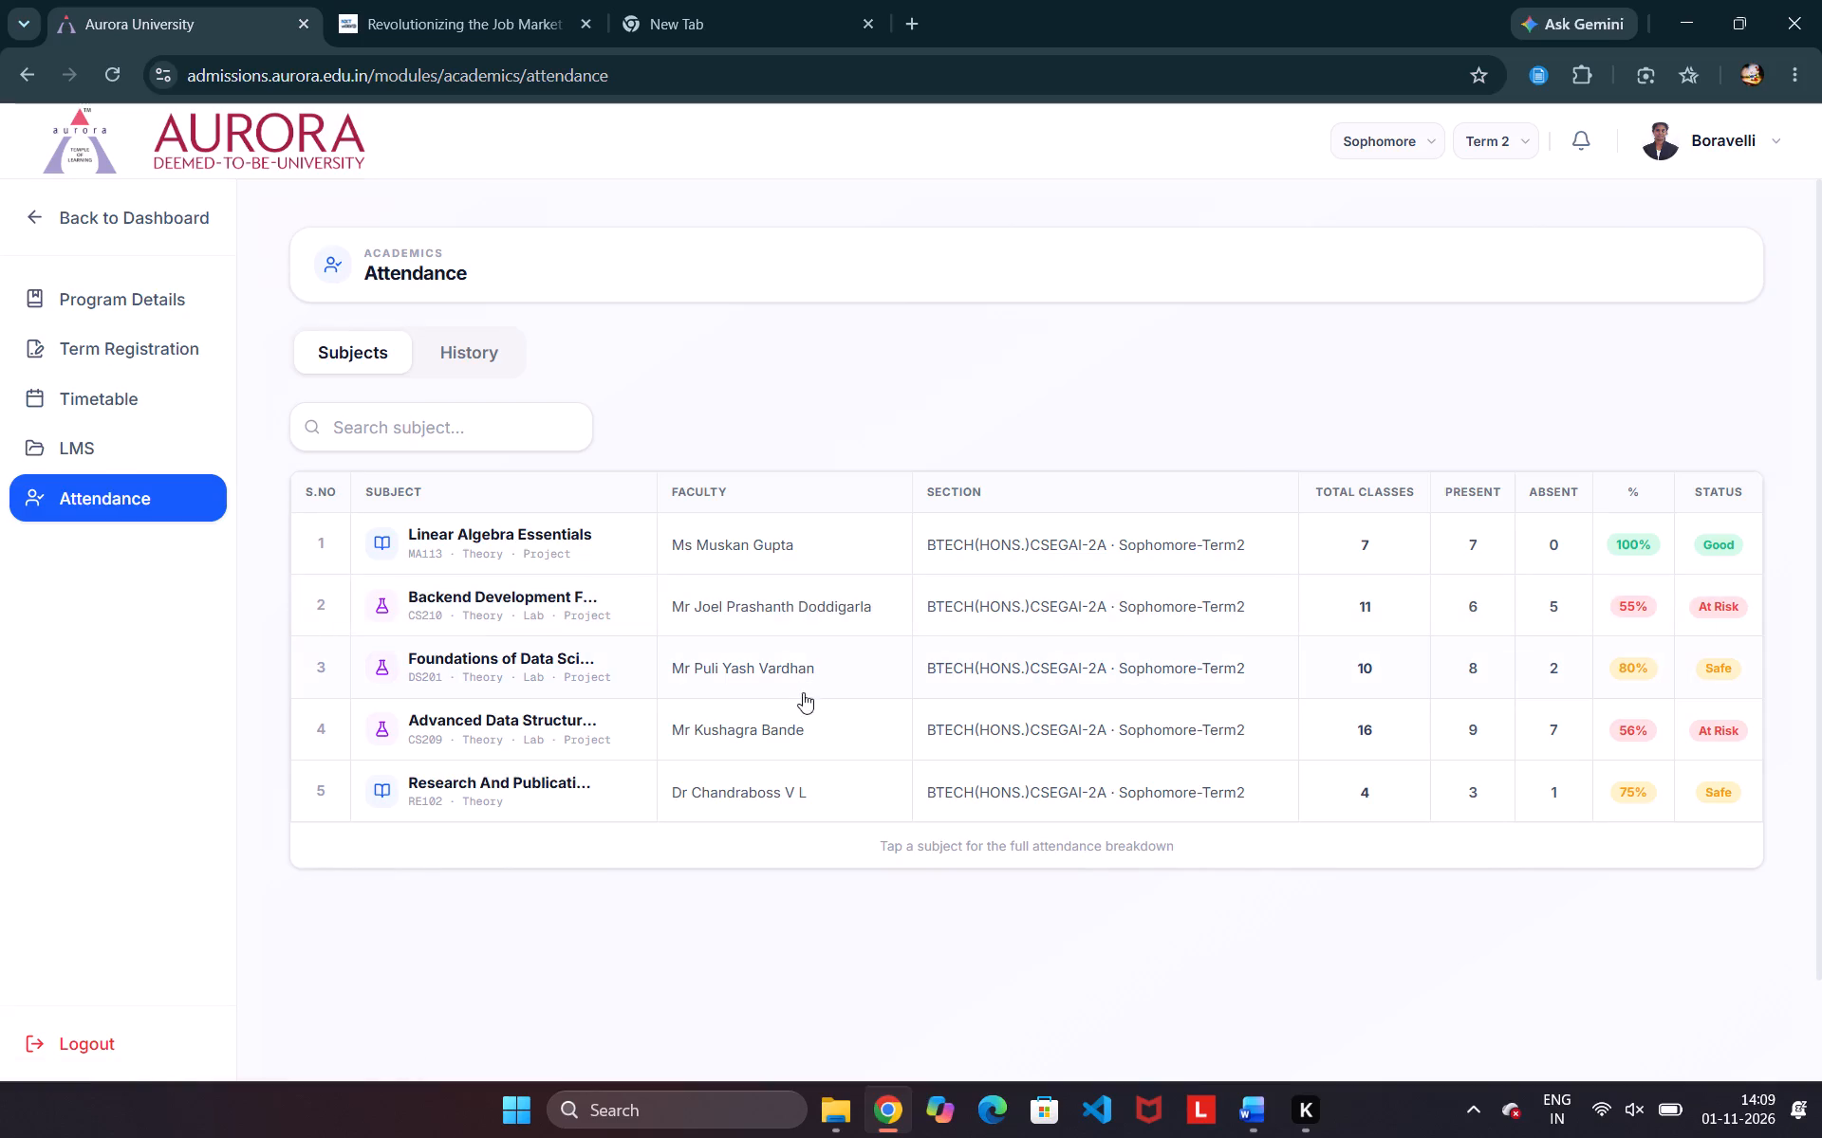
left_click(787, 716)
scroll(787, 716, "down", 4)
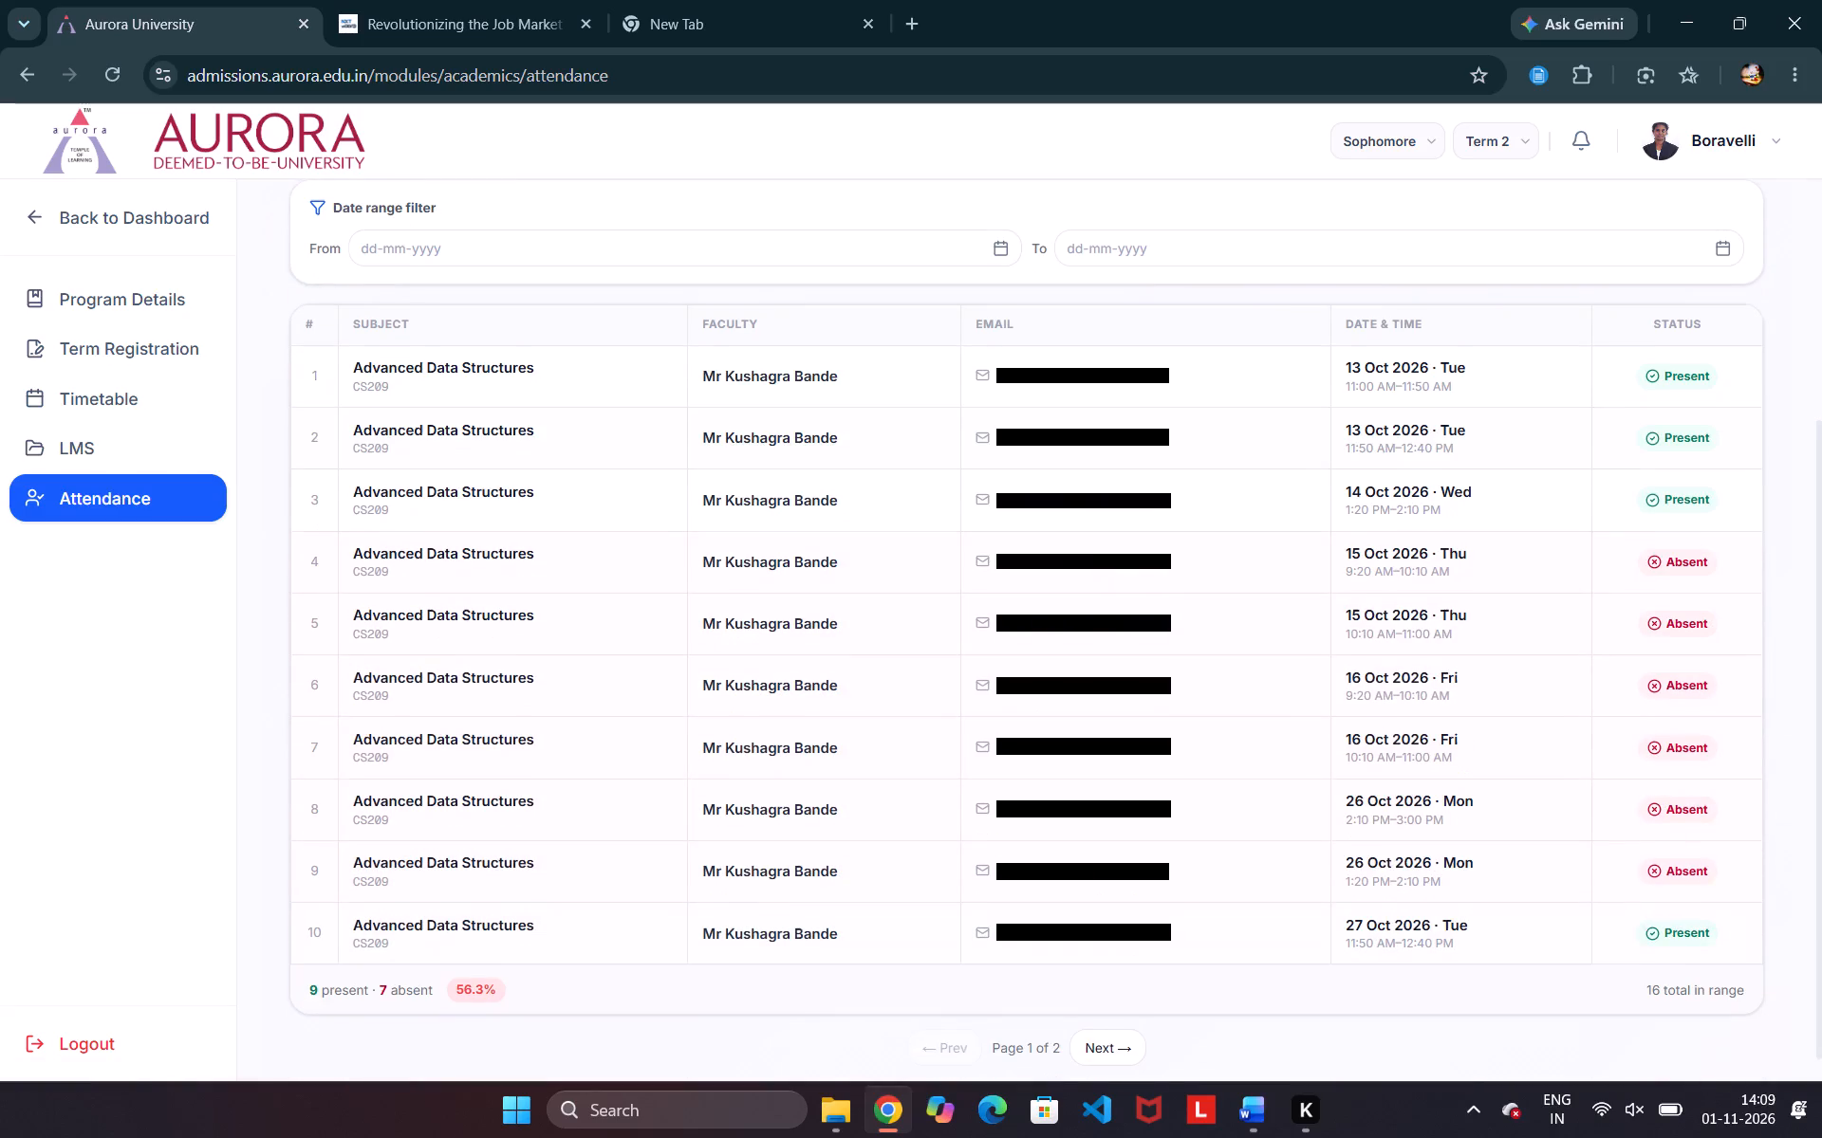
scroll(787, 716, "up", 7)
left_click(493, 478)
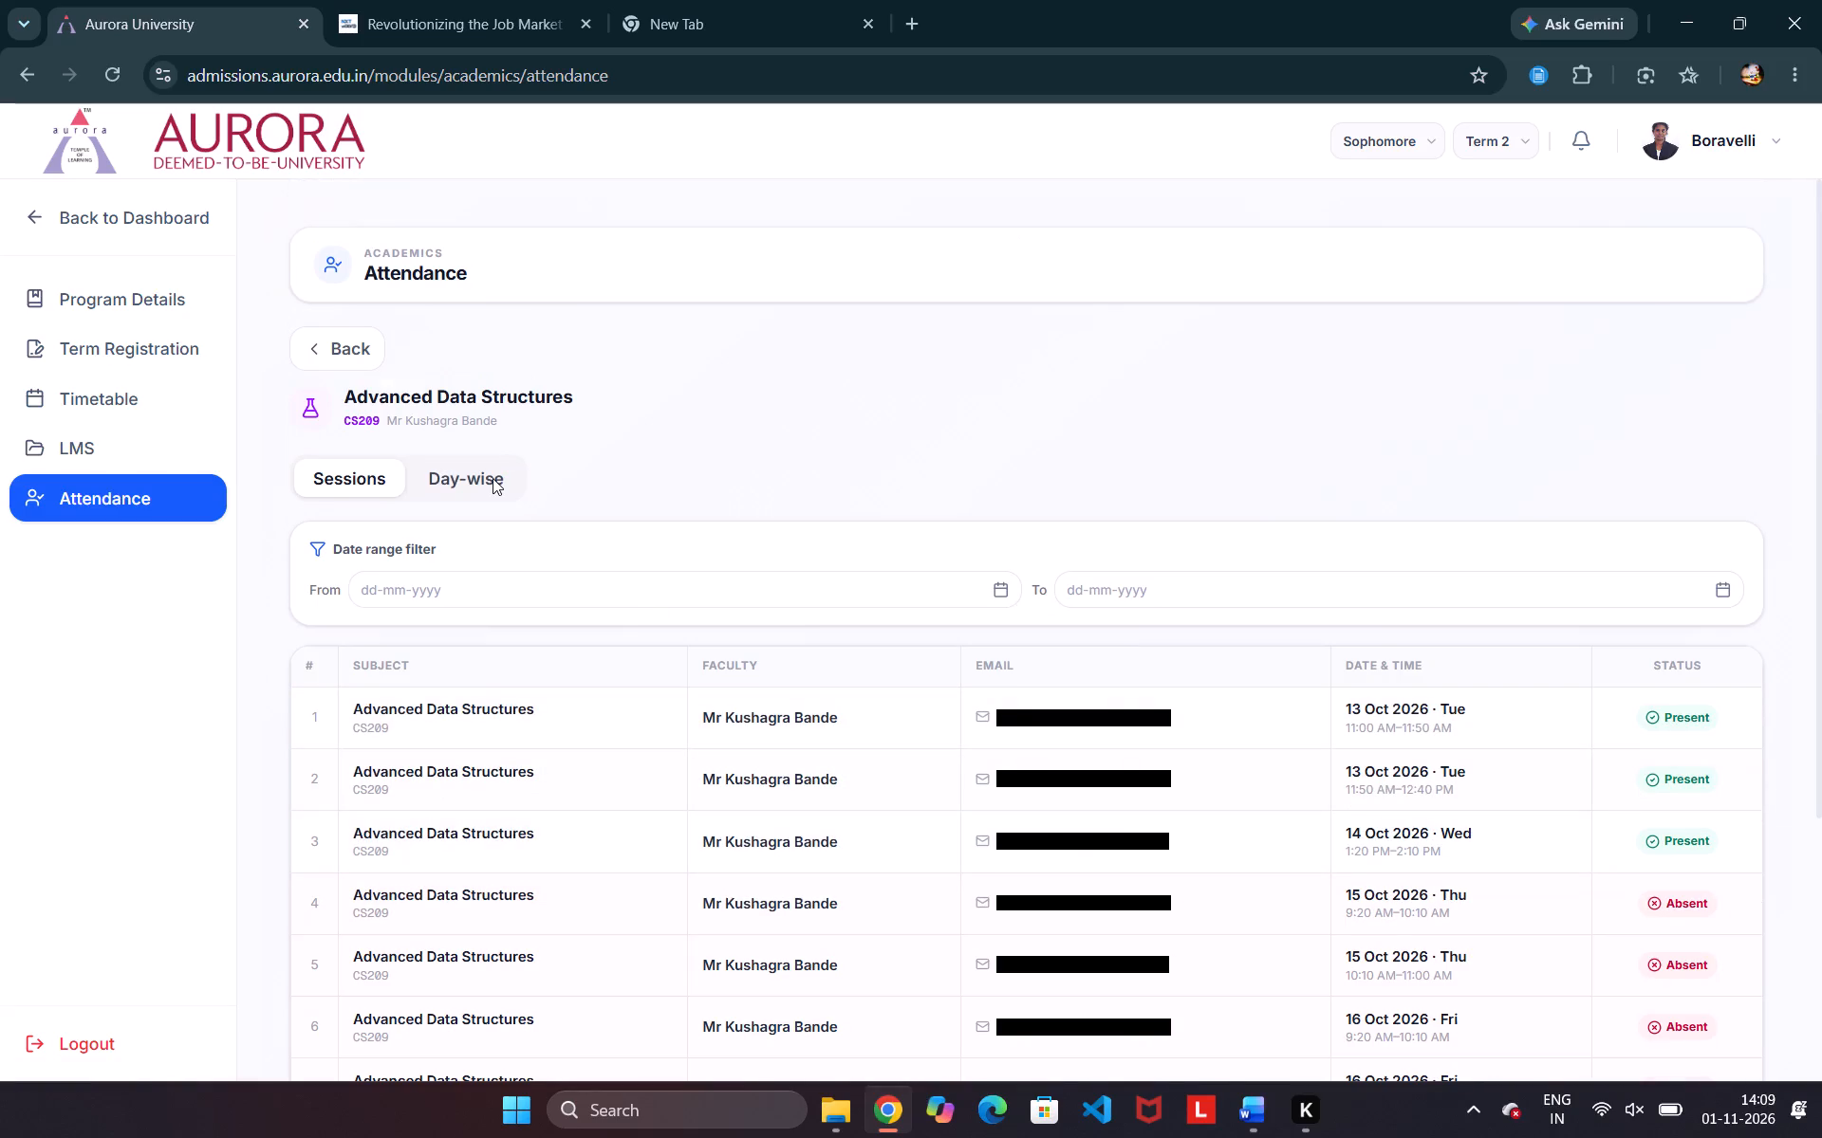
scroll(1022, 675, "left", 6)
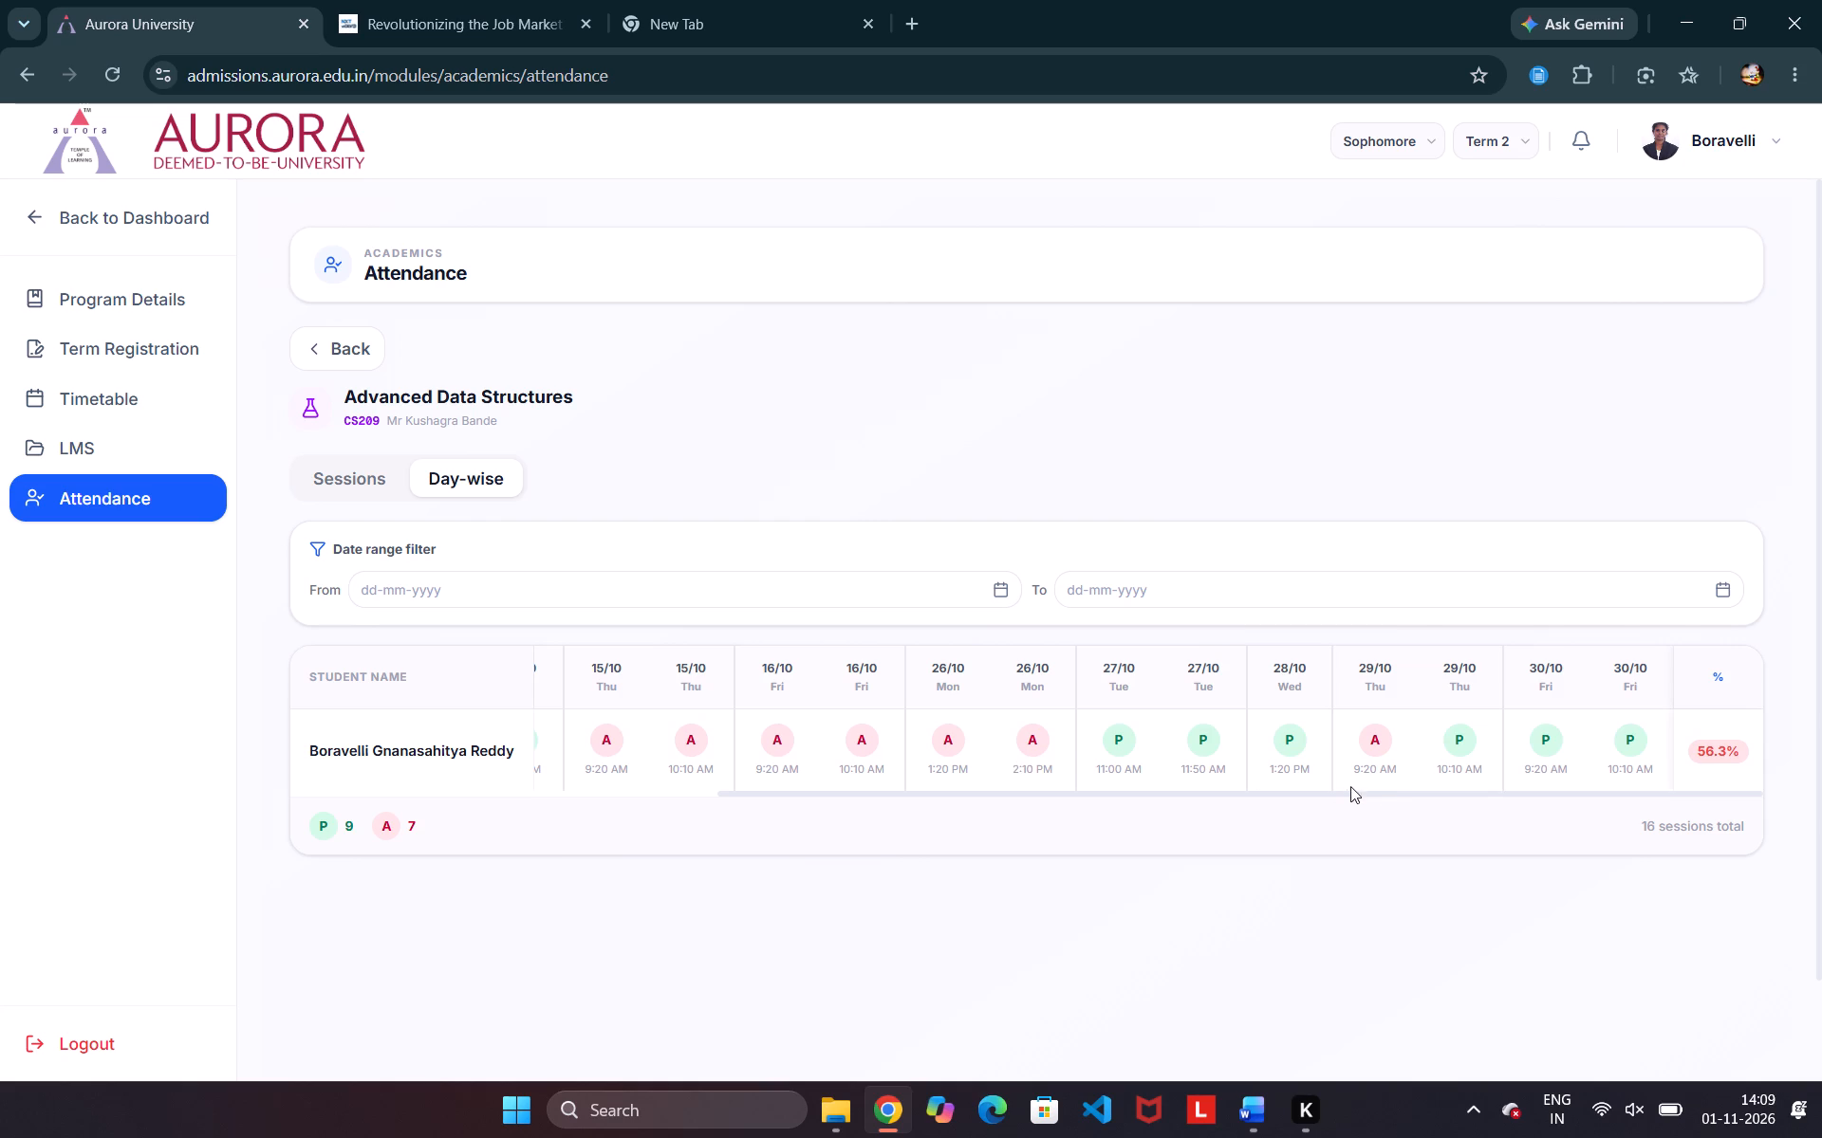
scroll(1390, 777, "left", 2)
left_click(327, 489)
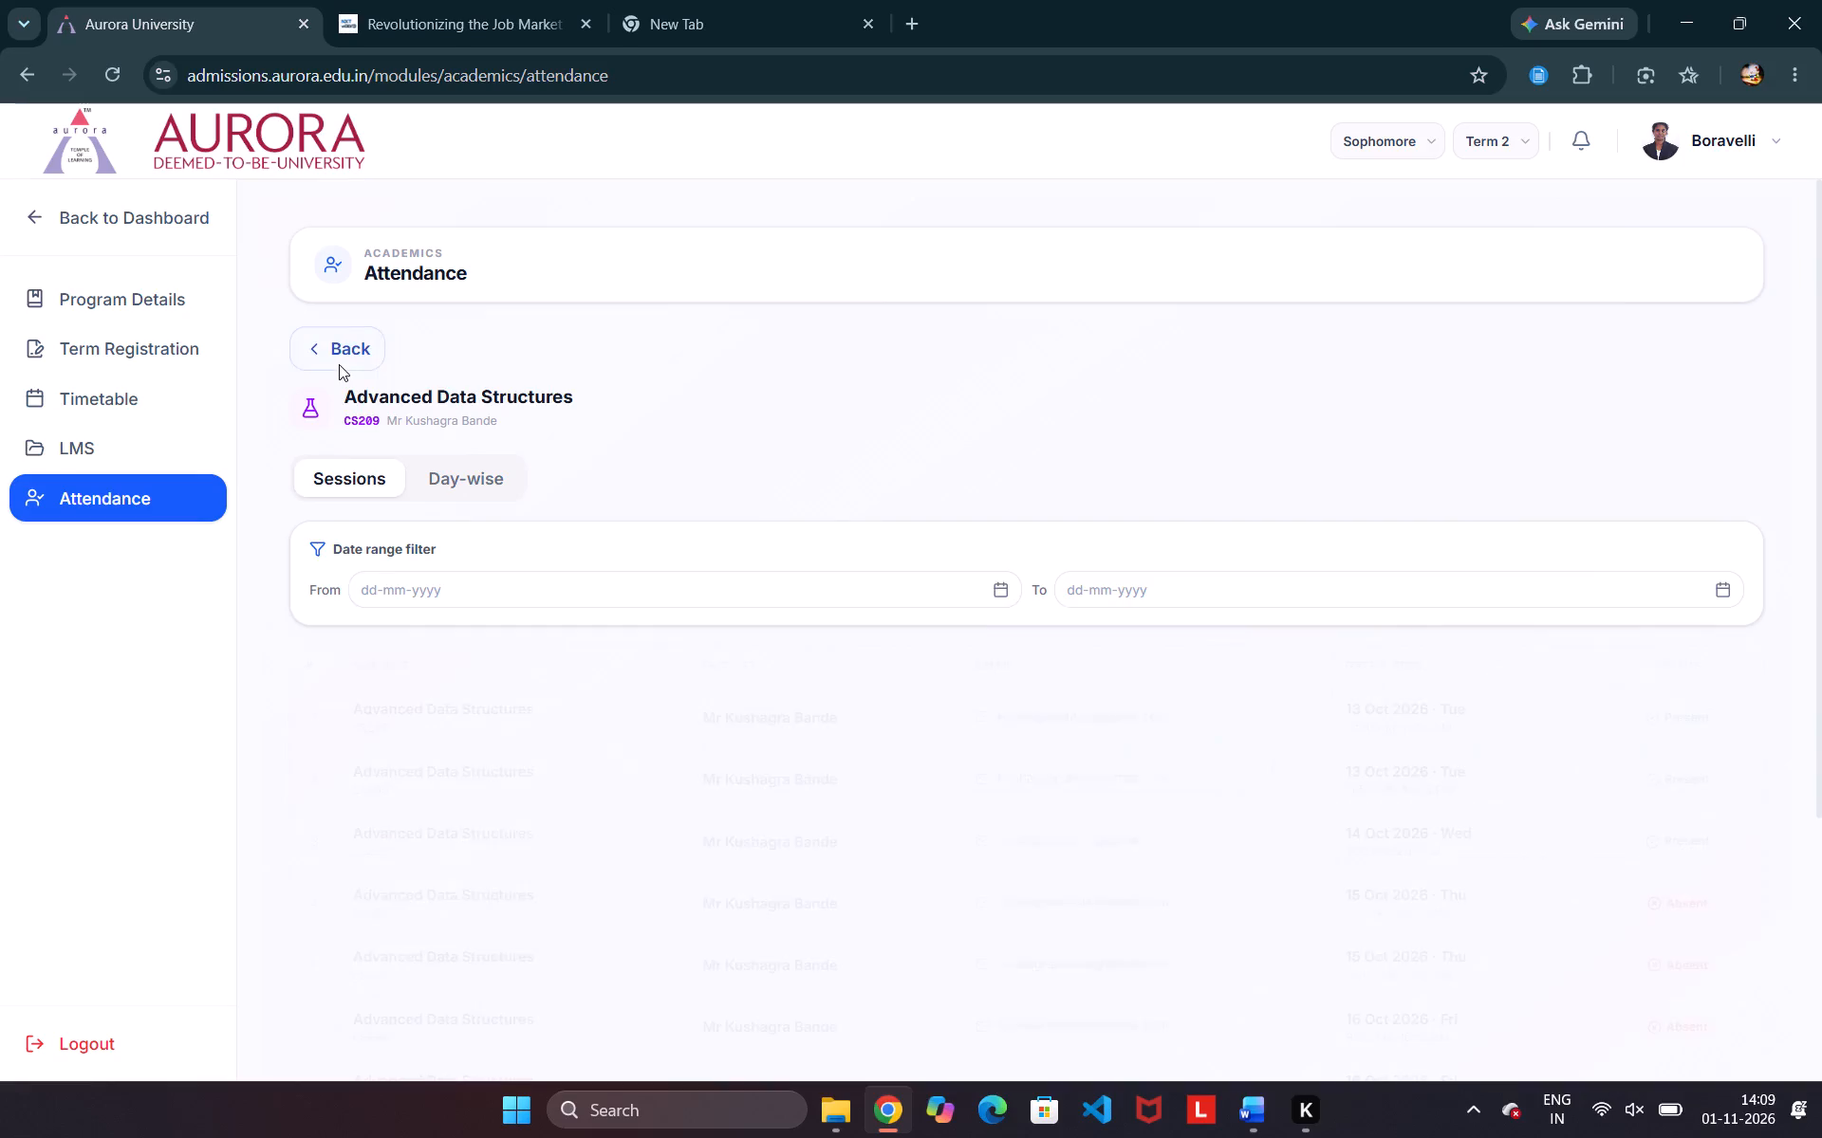
left_click(337, 362)
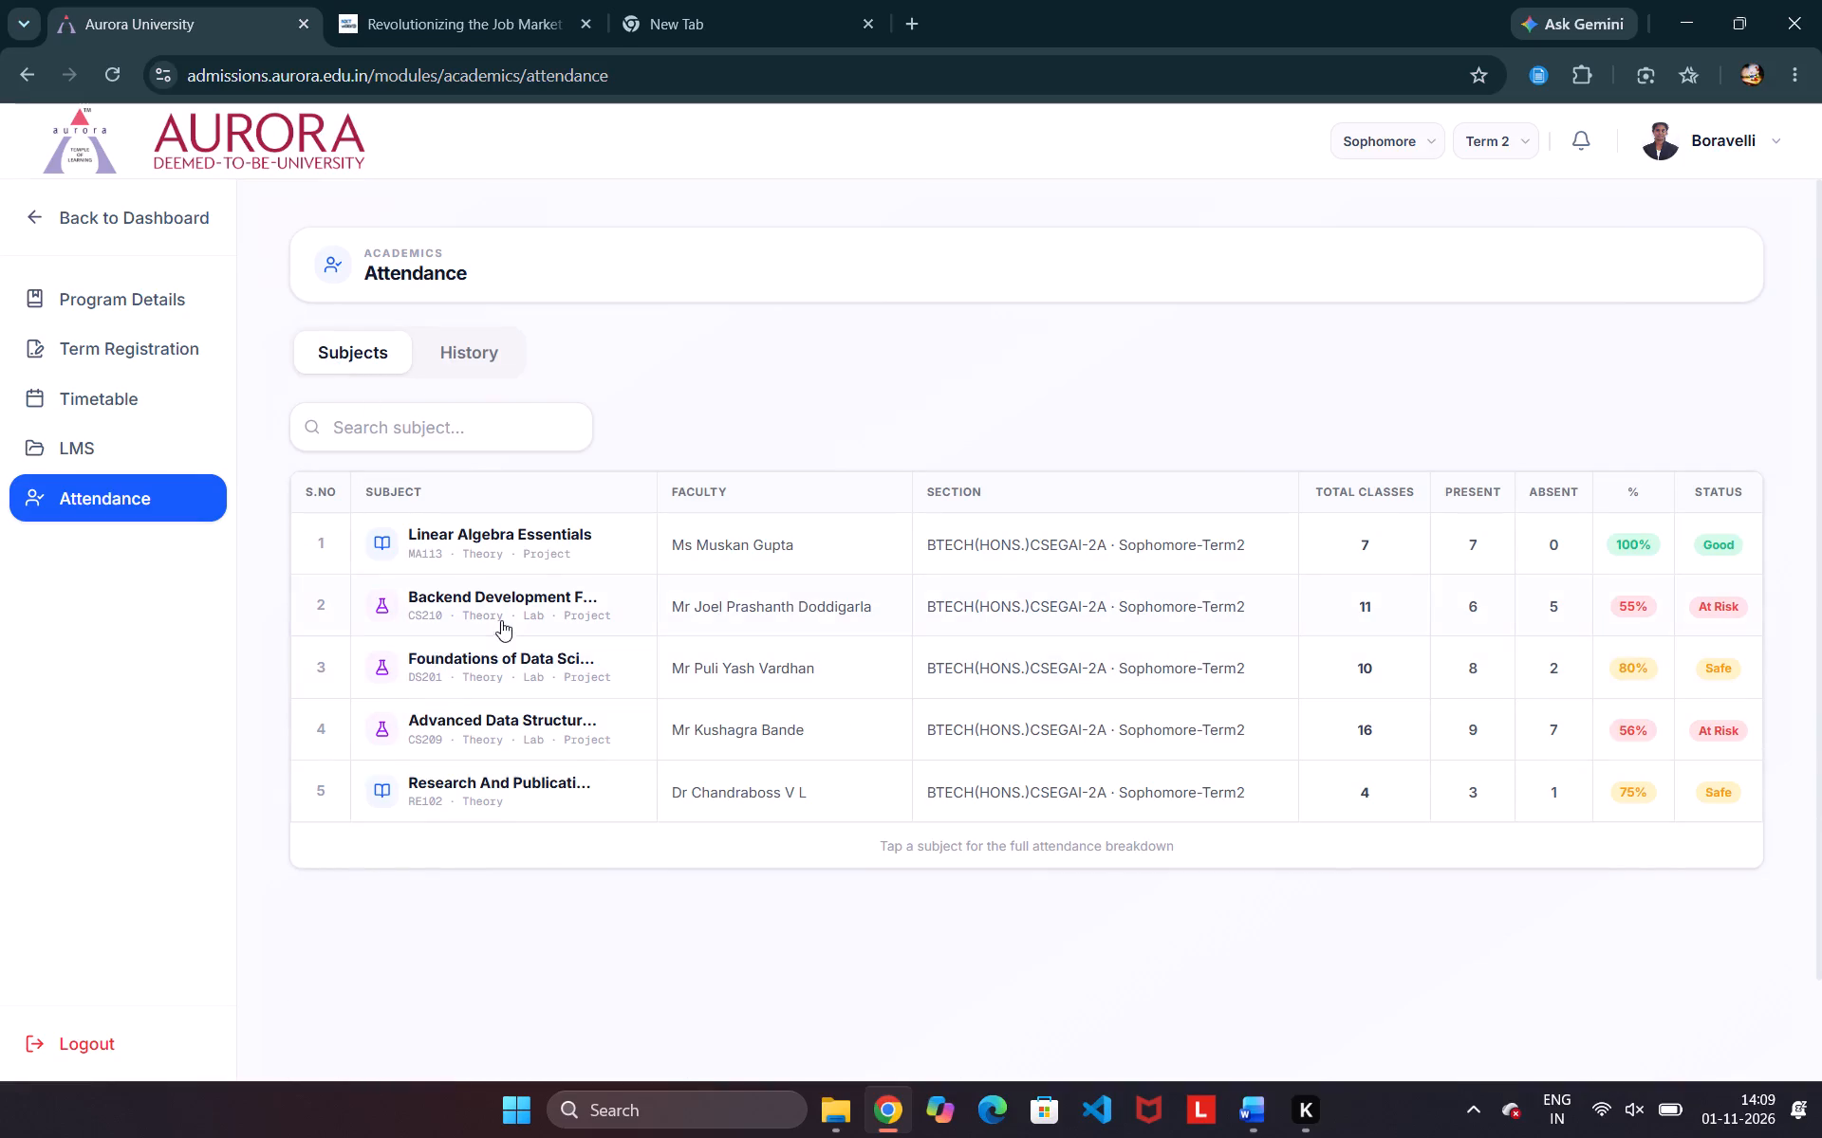
Examine the day-wise attendance for Backend Development Fundamentals and return to the subject list.
left_click(503, 615)
left_click(467, 465)
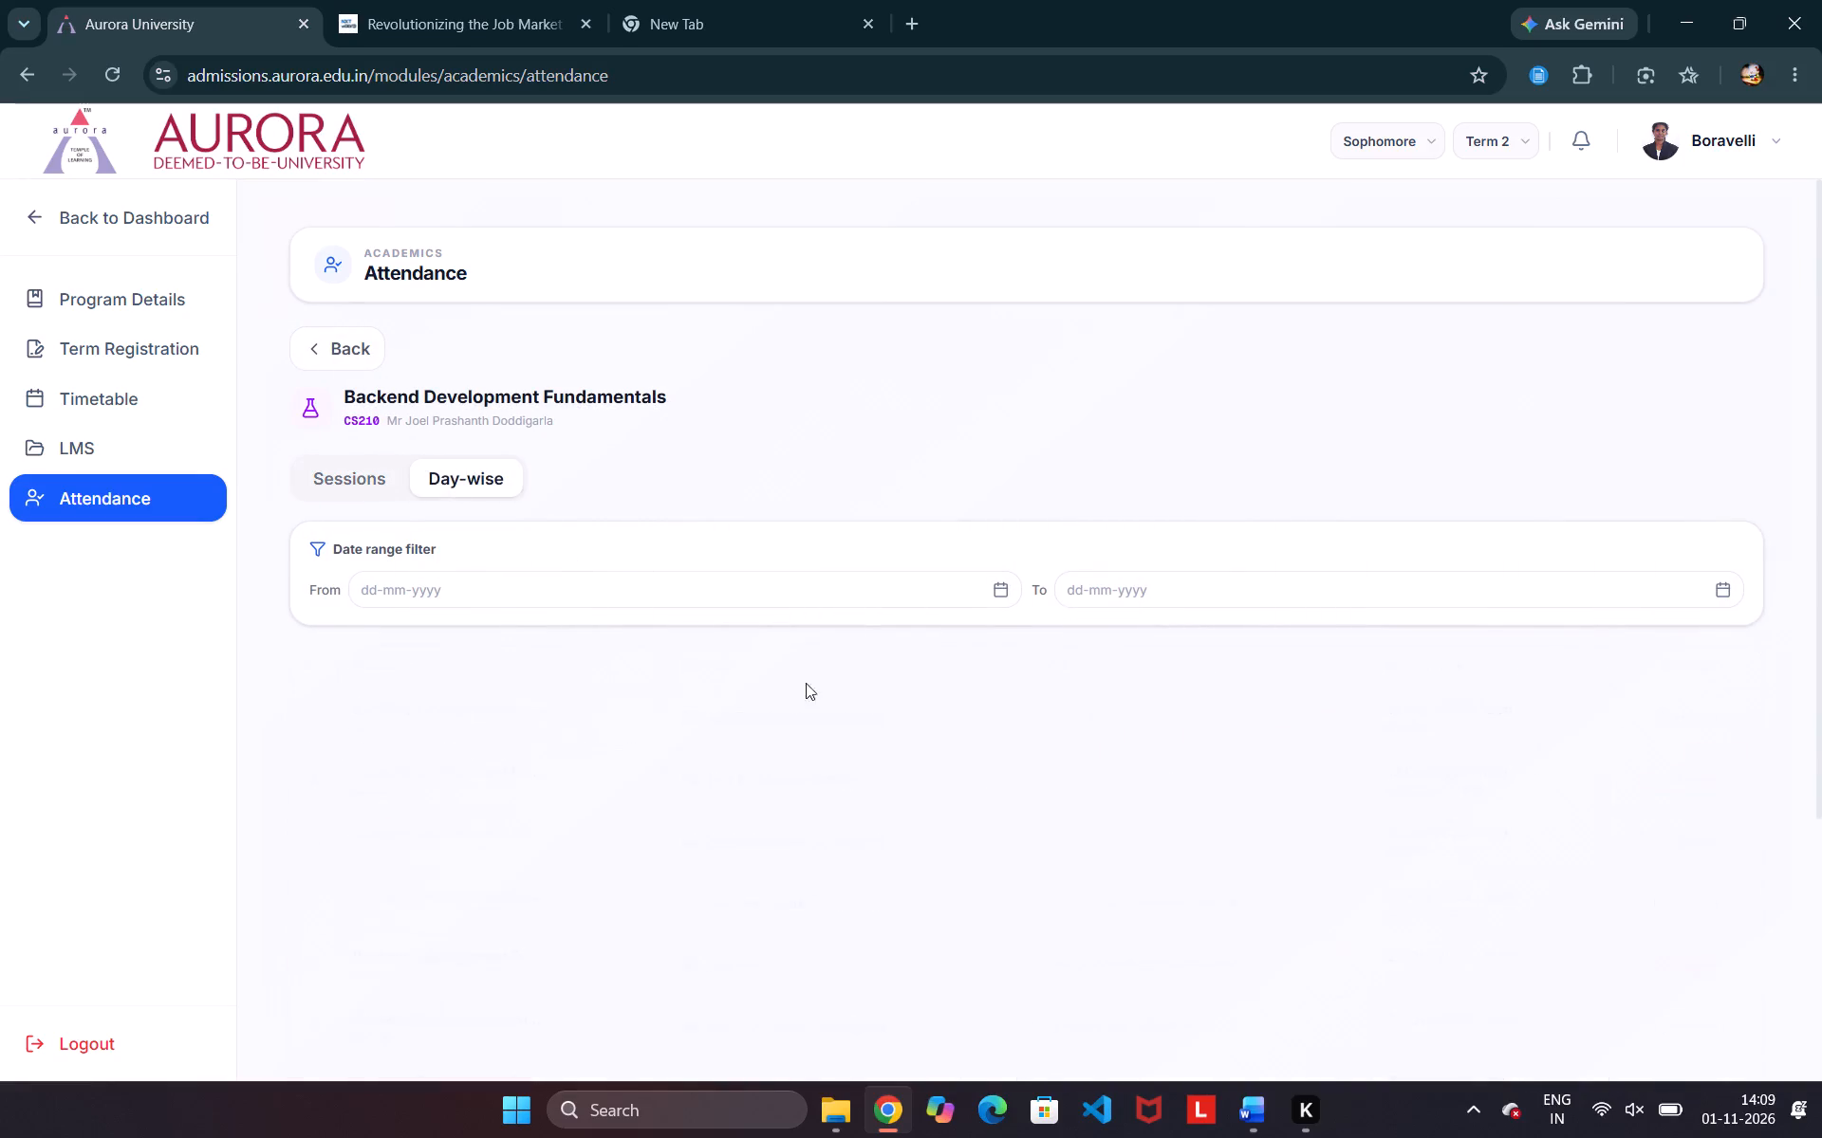
scroll(1234, 733, "left", 8)
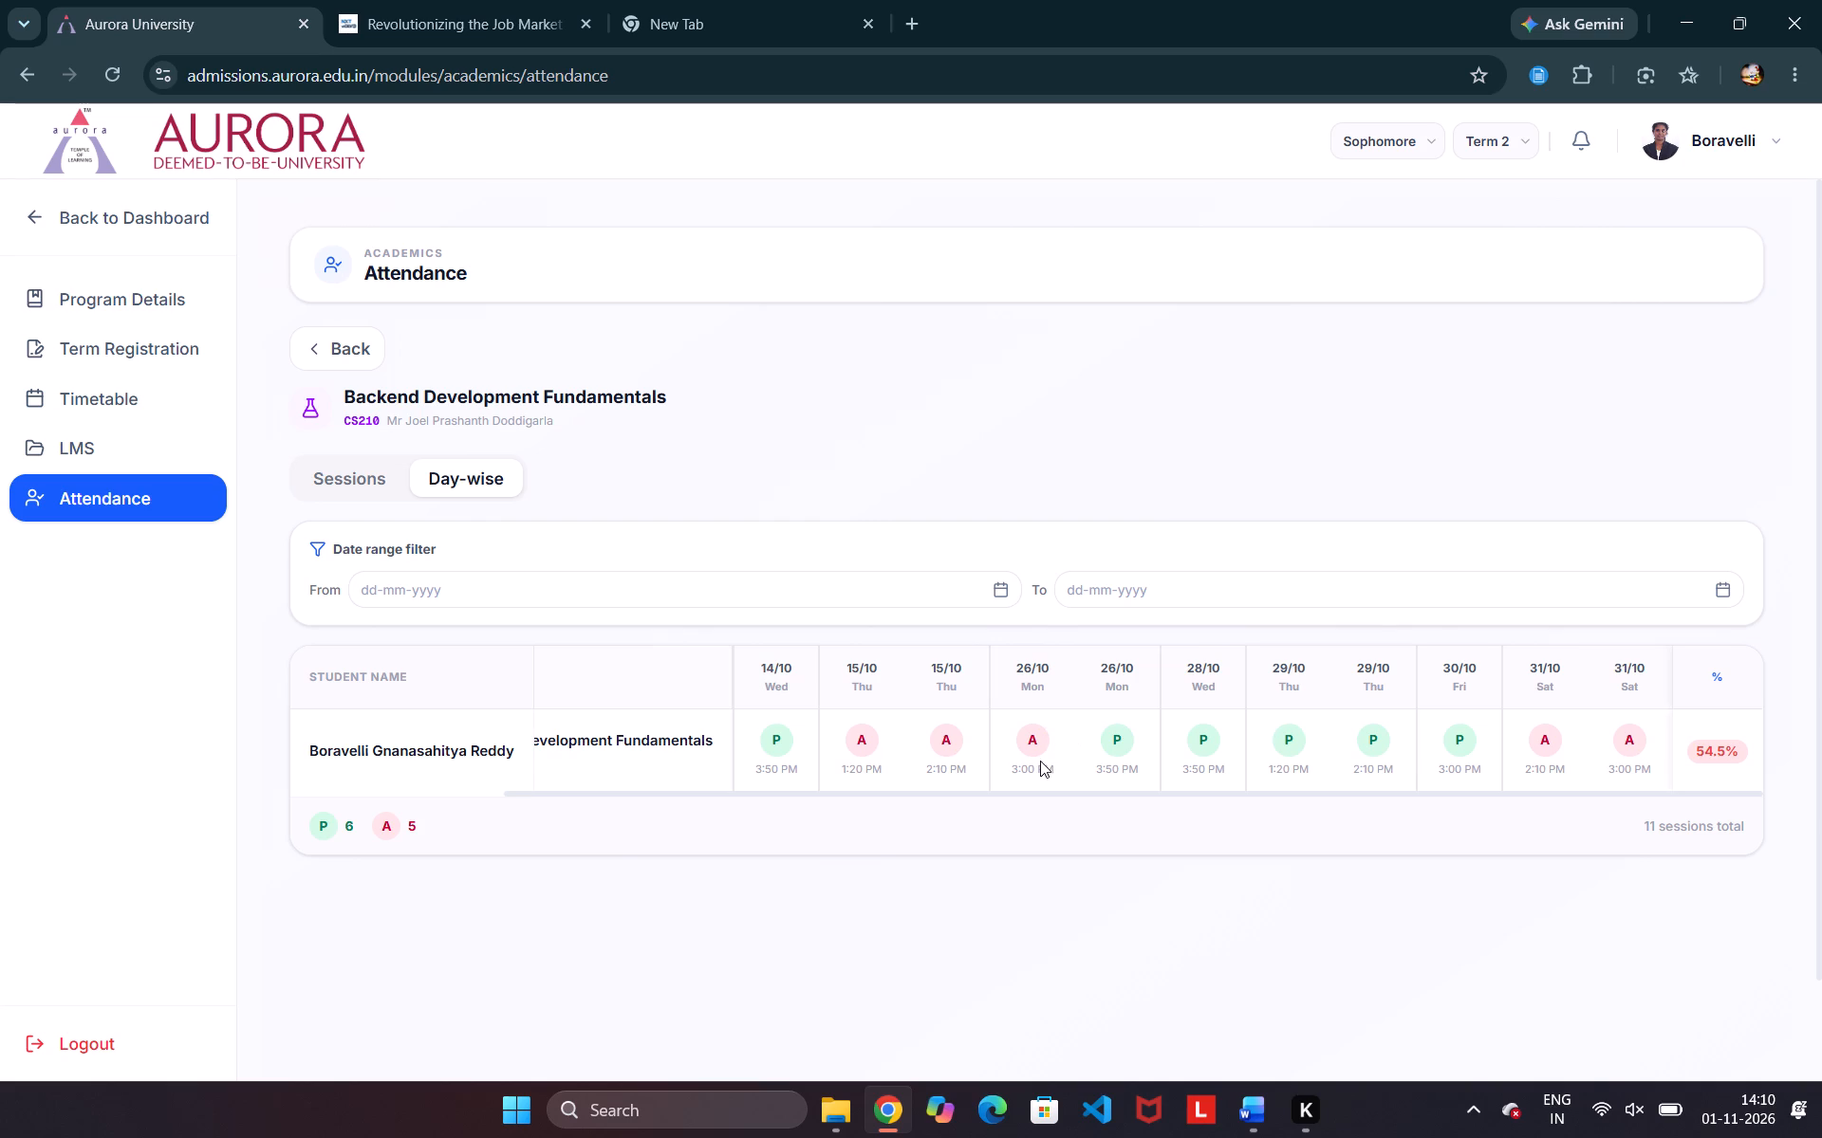
scroll(1608, 744, "left", 2)
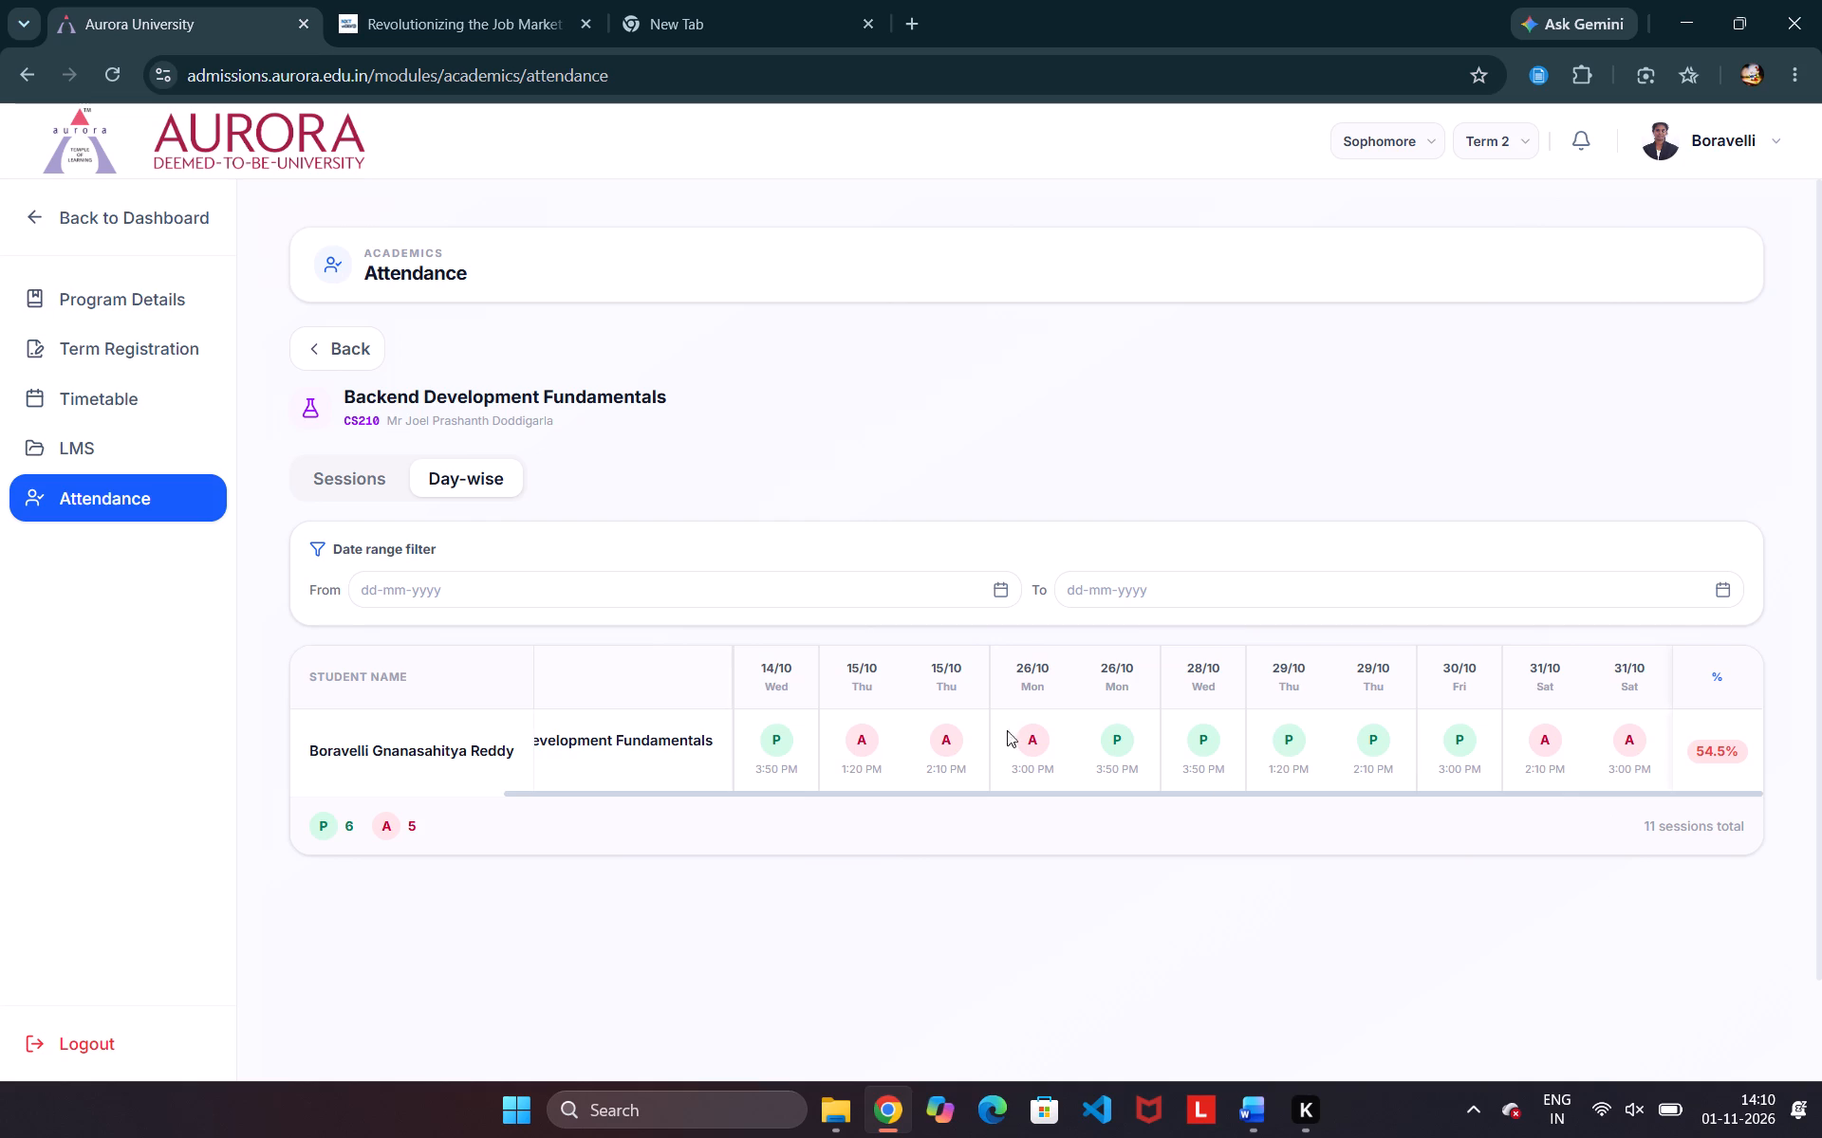
left_click(354, 345)
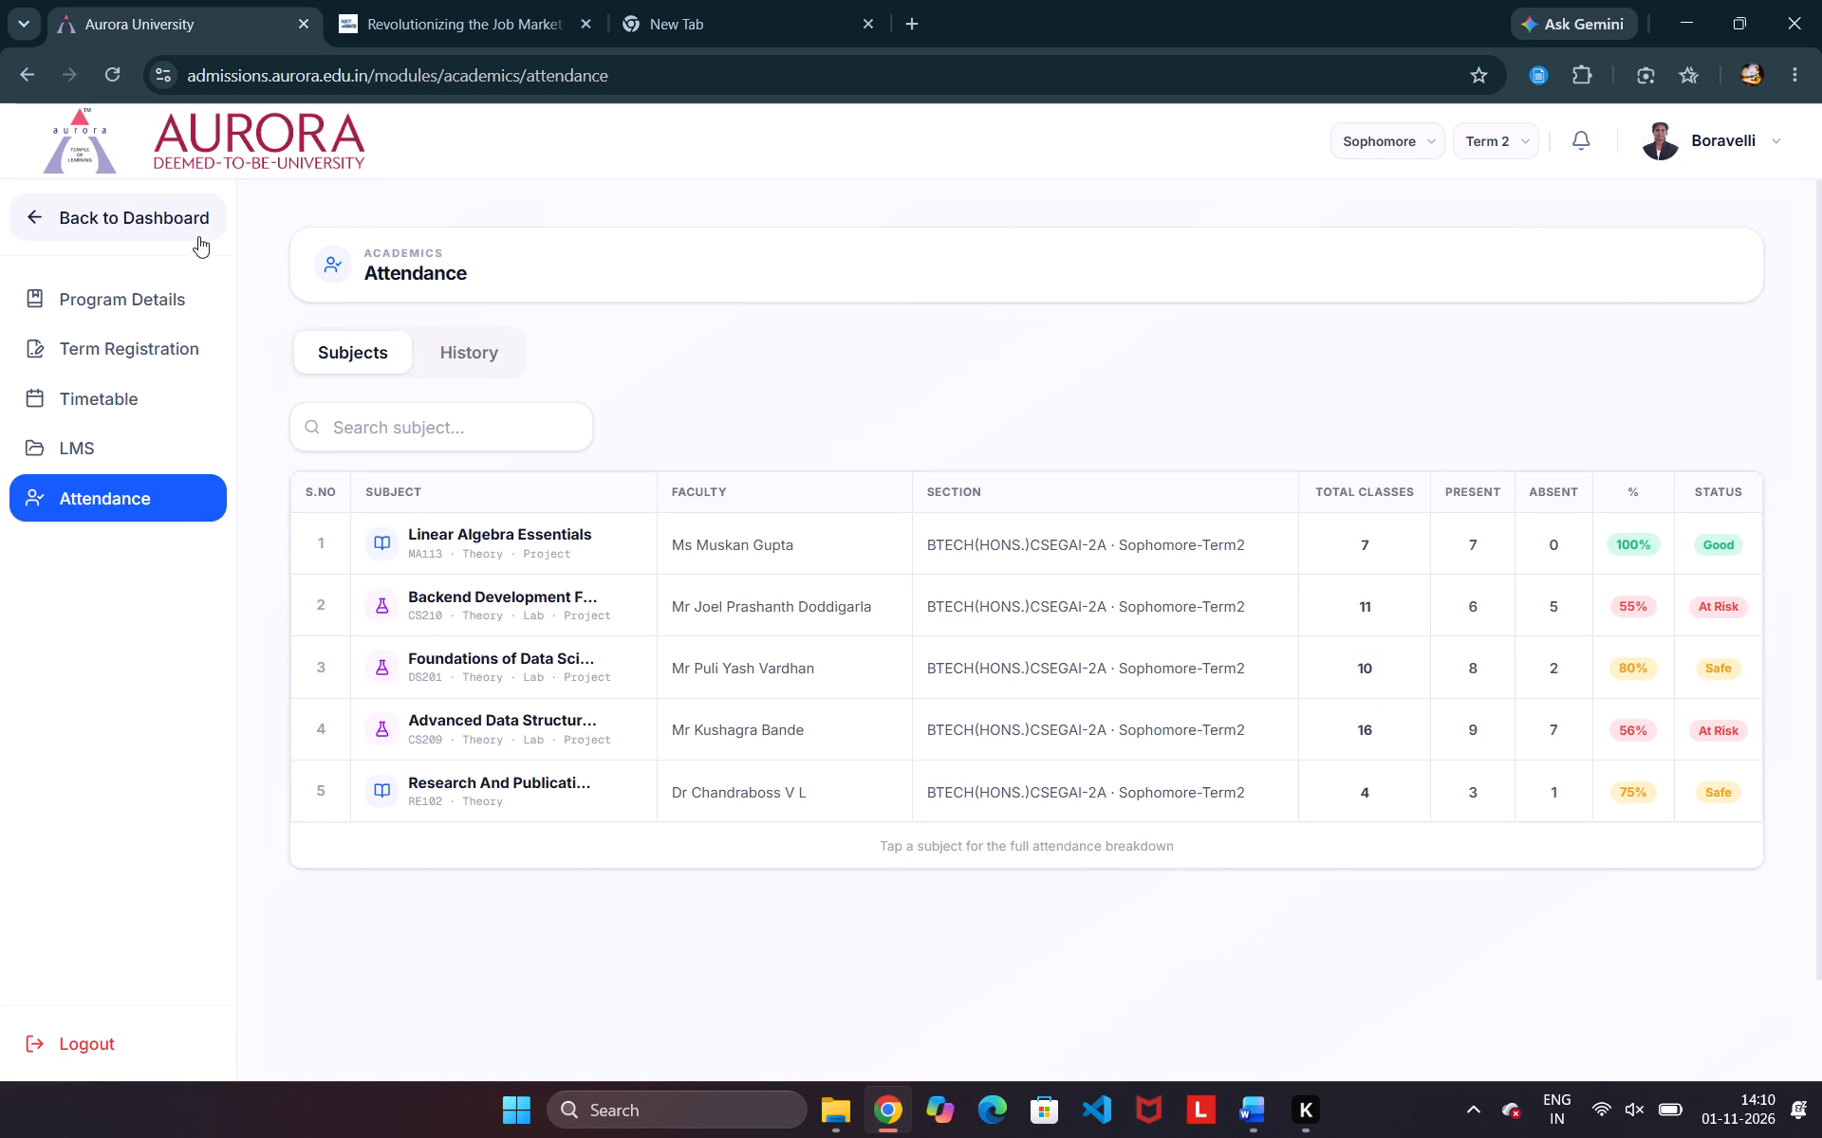
Go back to the dashboard and review the Advanced Data Structures assessment list again.
left_click(210, 201)
left_click(443, 623)
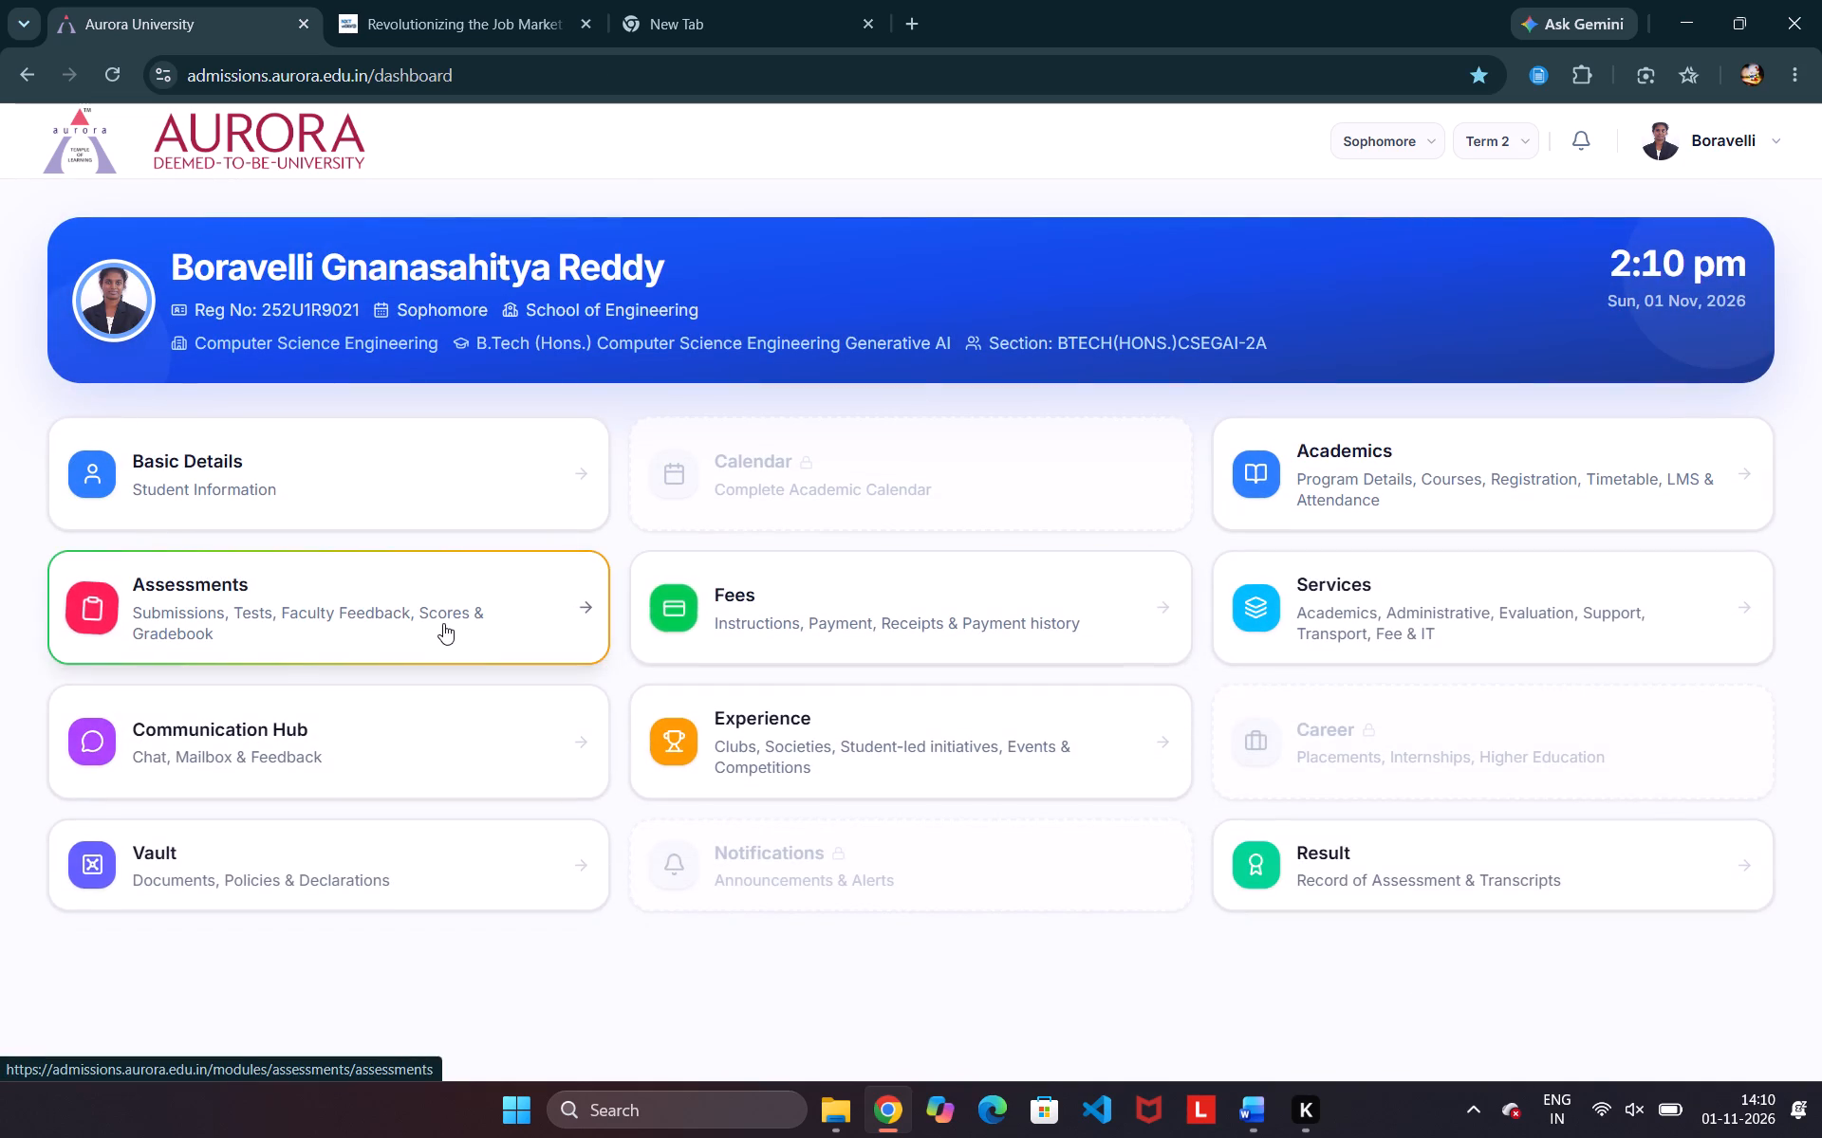
scroll(732, 648, "down", 2)
scroll(732, 648, "up", 6)
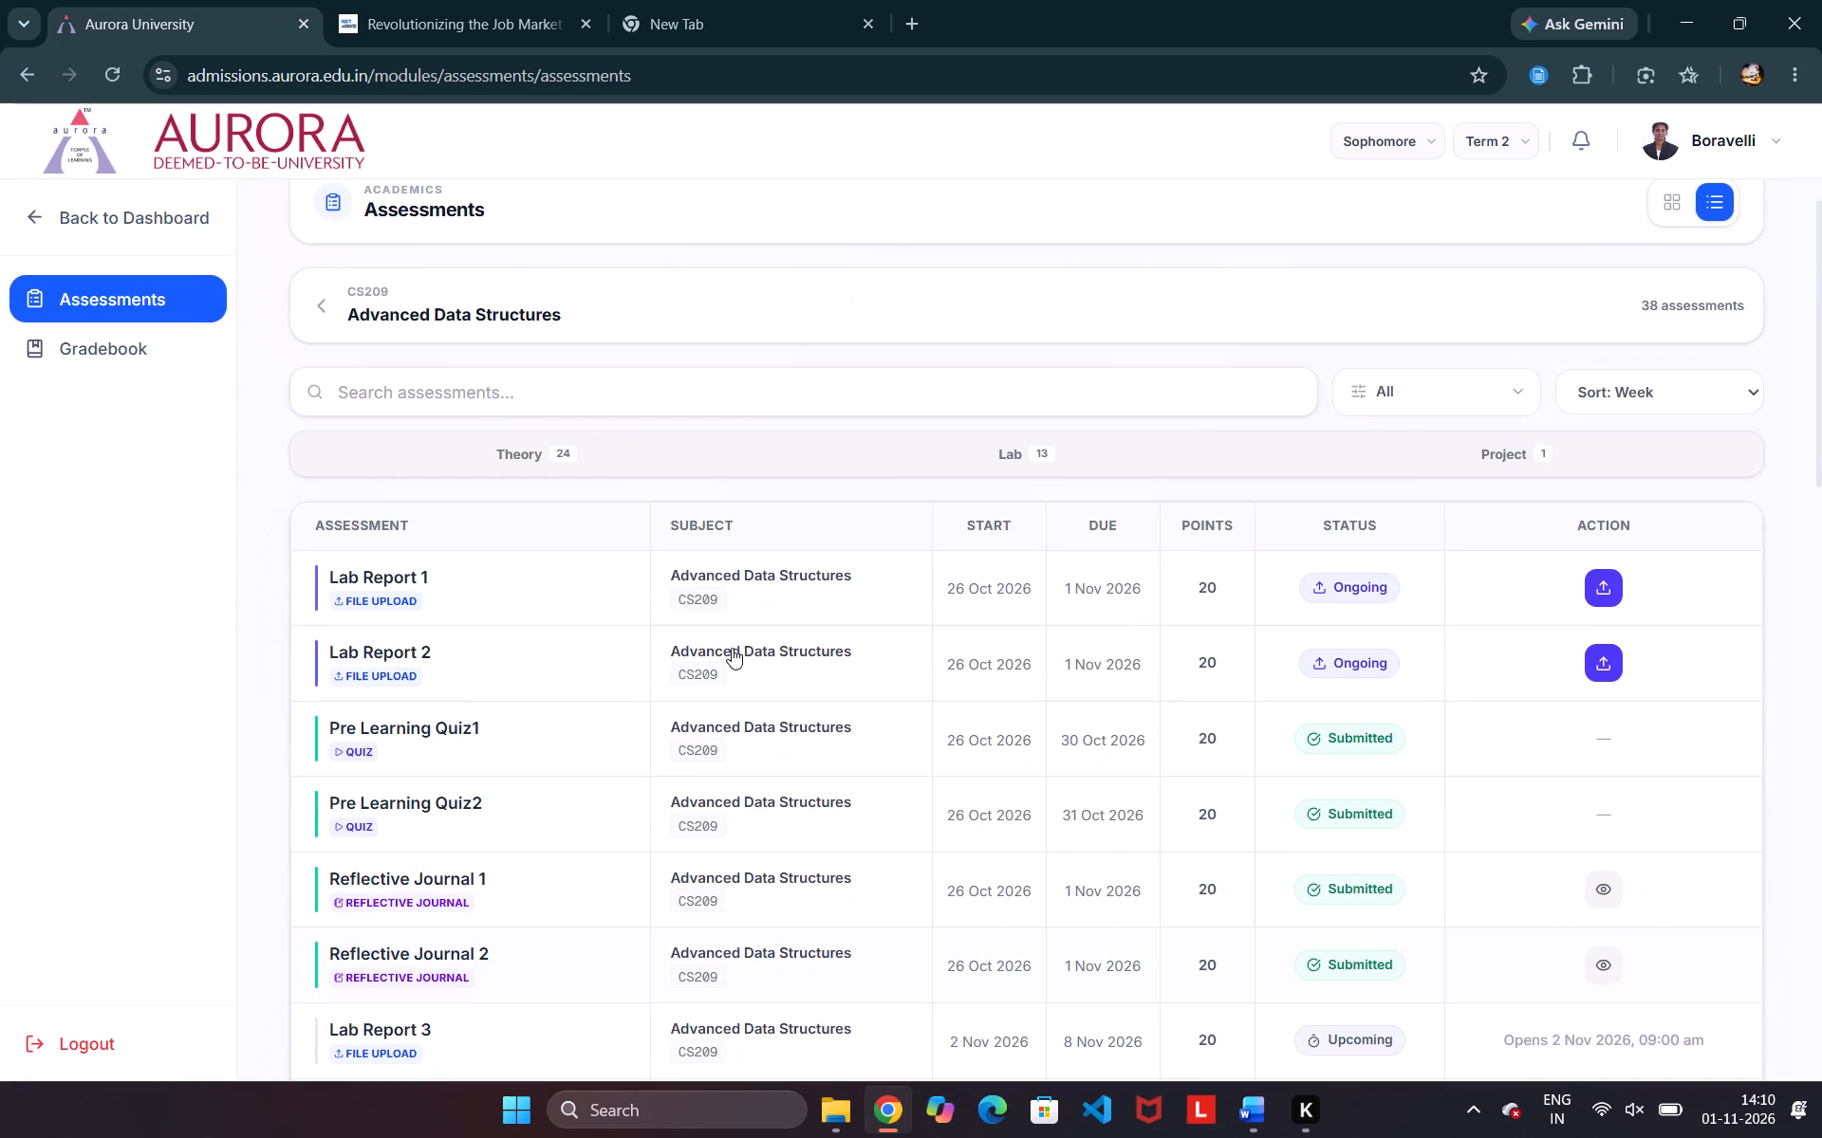
Switch to the lab report in Word and add the heading '2.Question :' on the new page, followed by a new line.
left_click(1246, 1107)
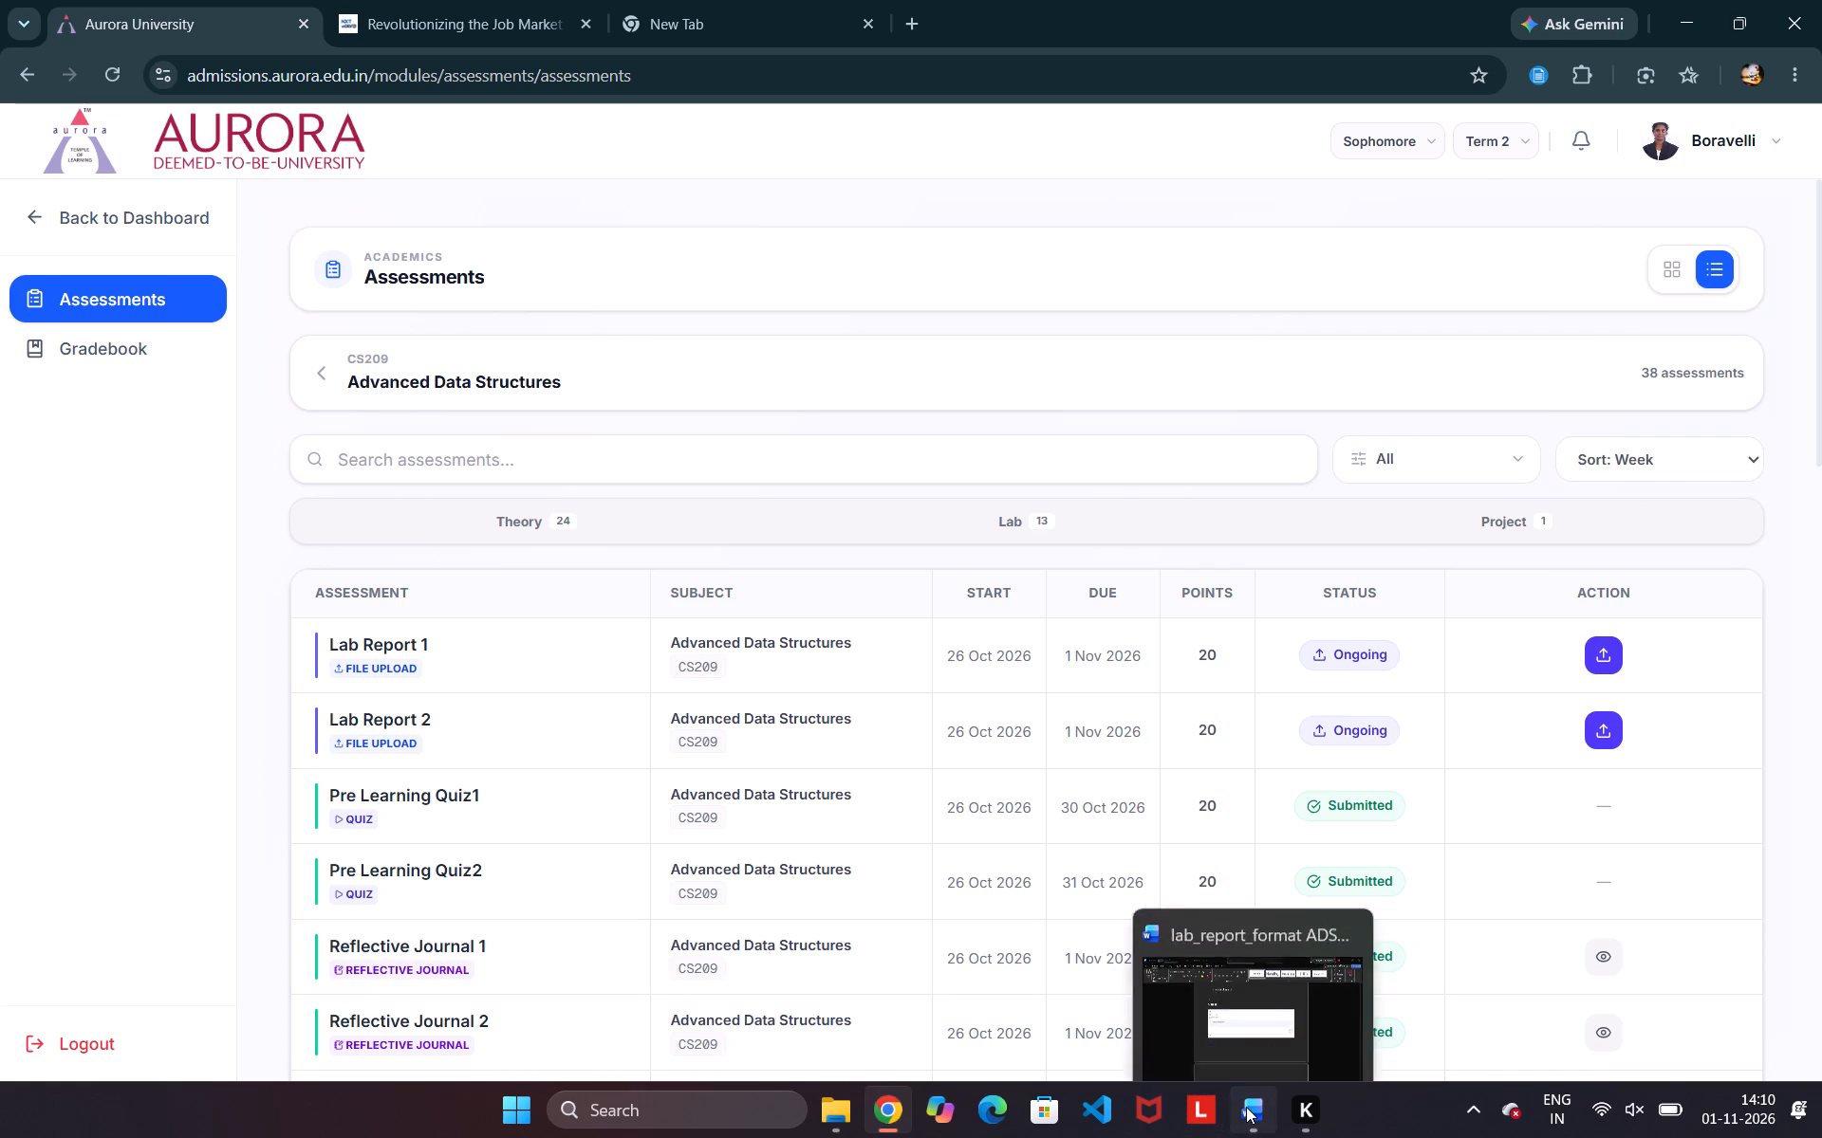
scroll(1125, 743, "down", 1)
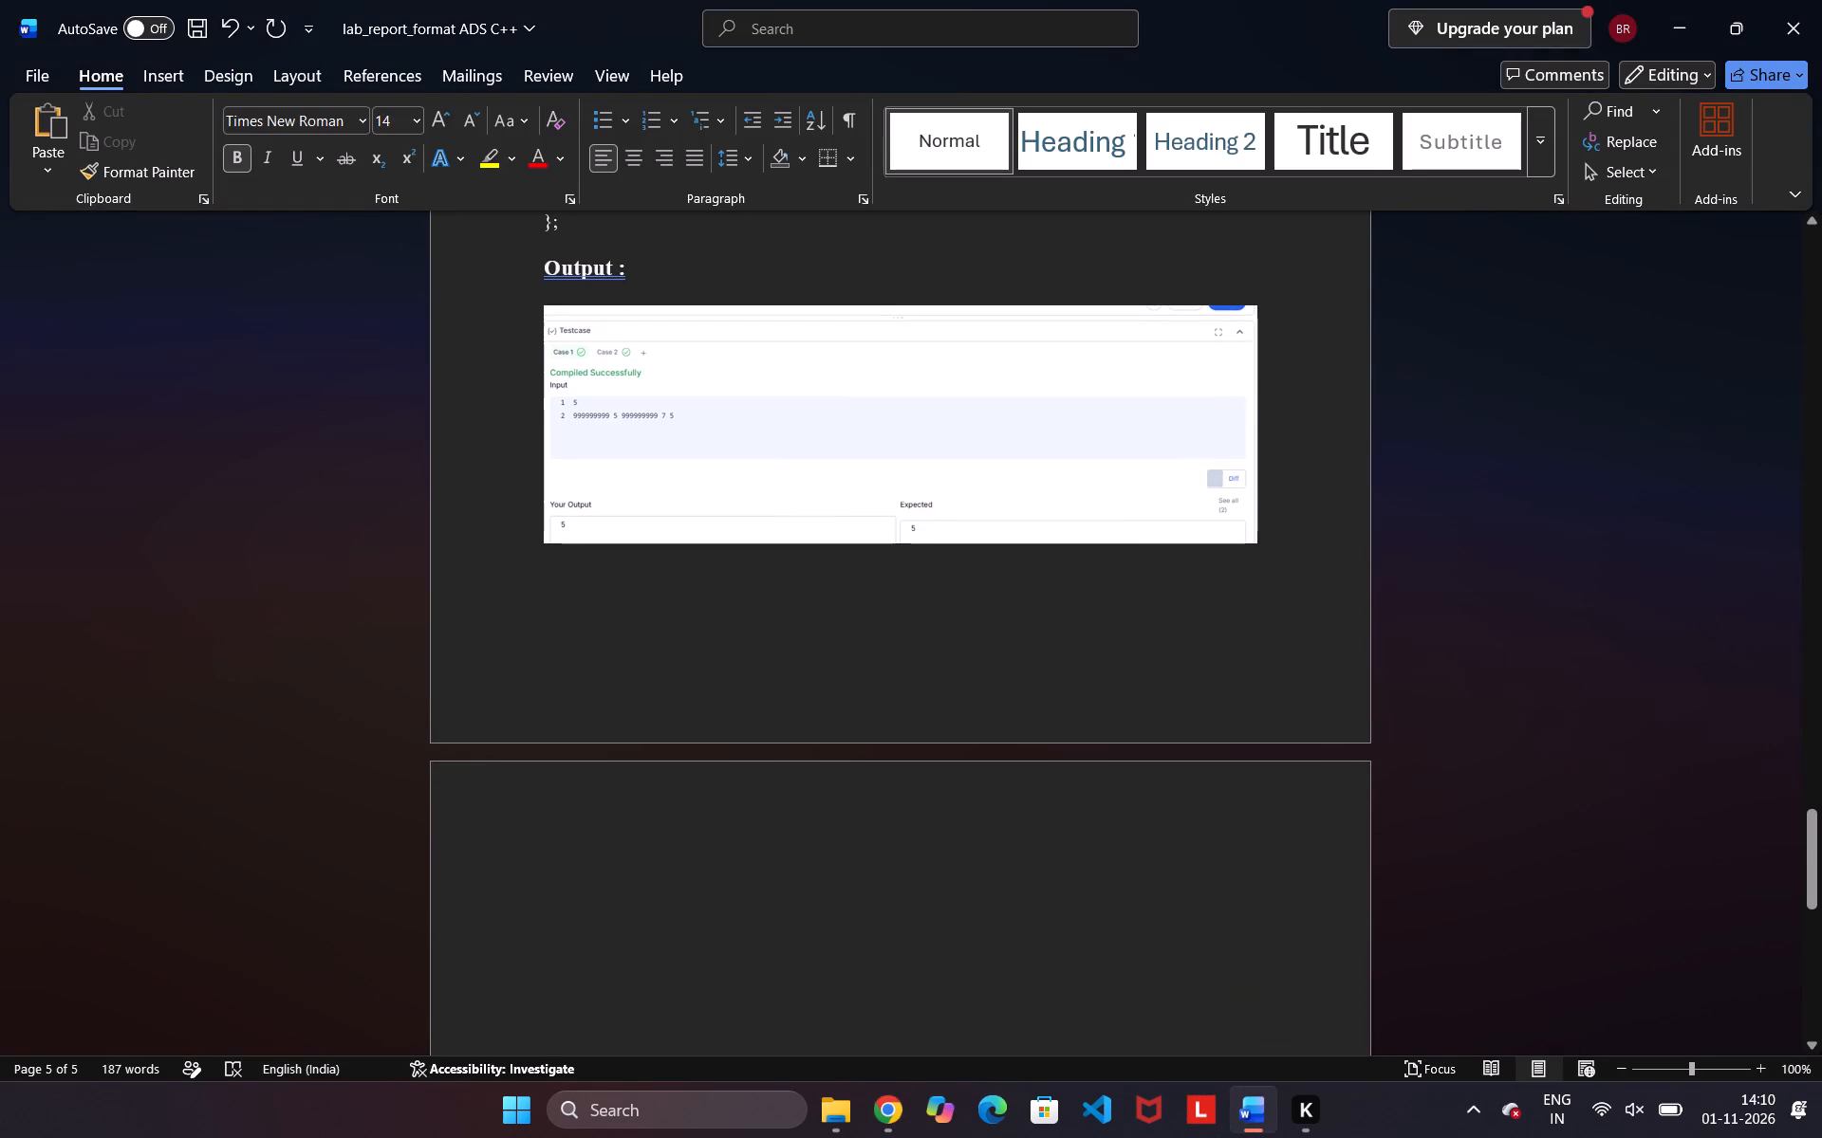
type("2.")
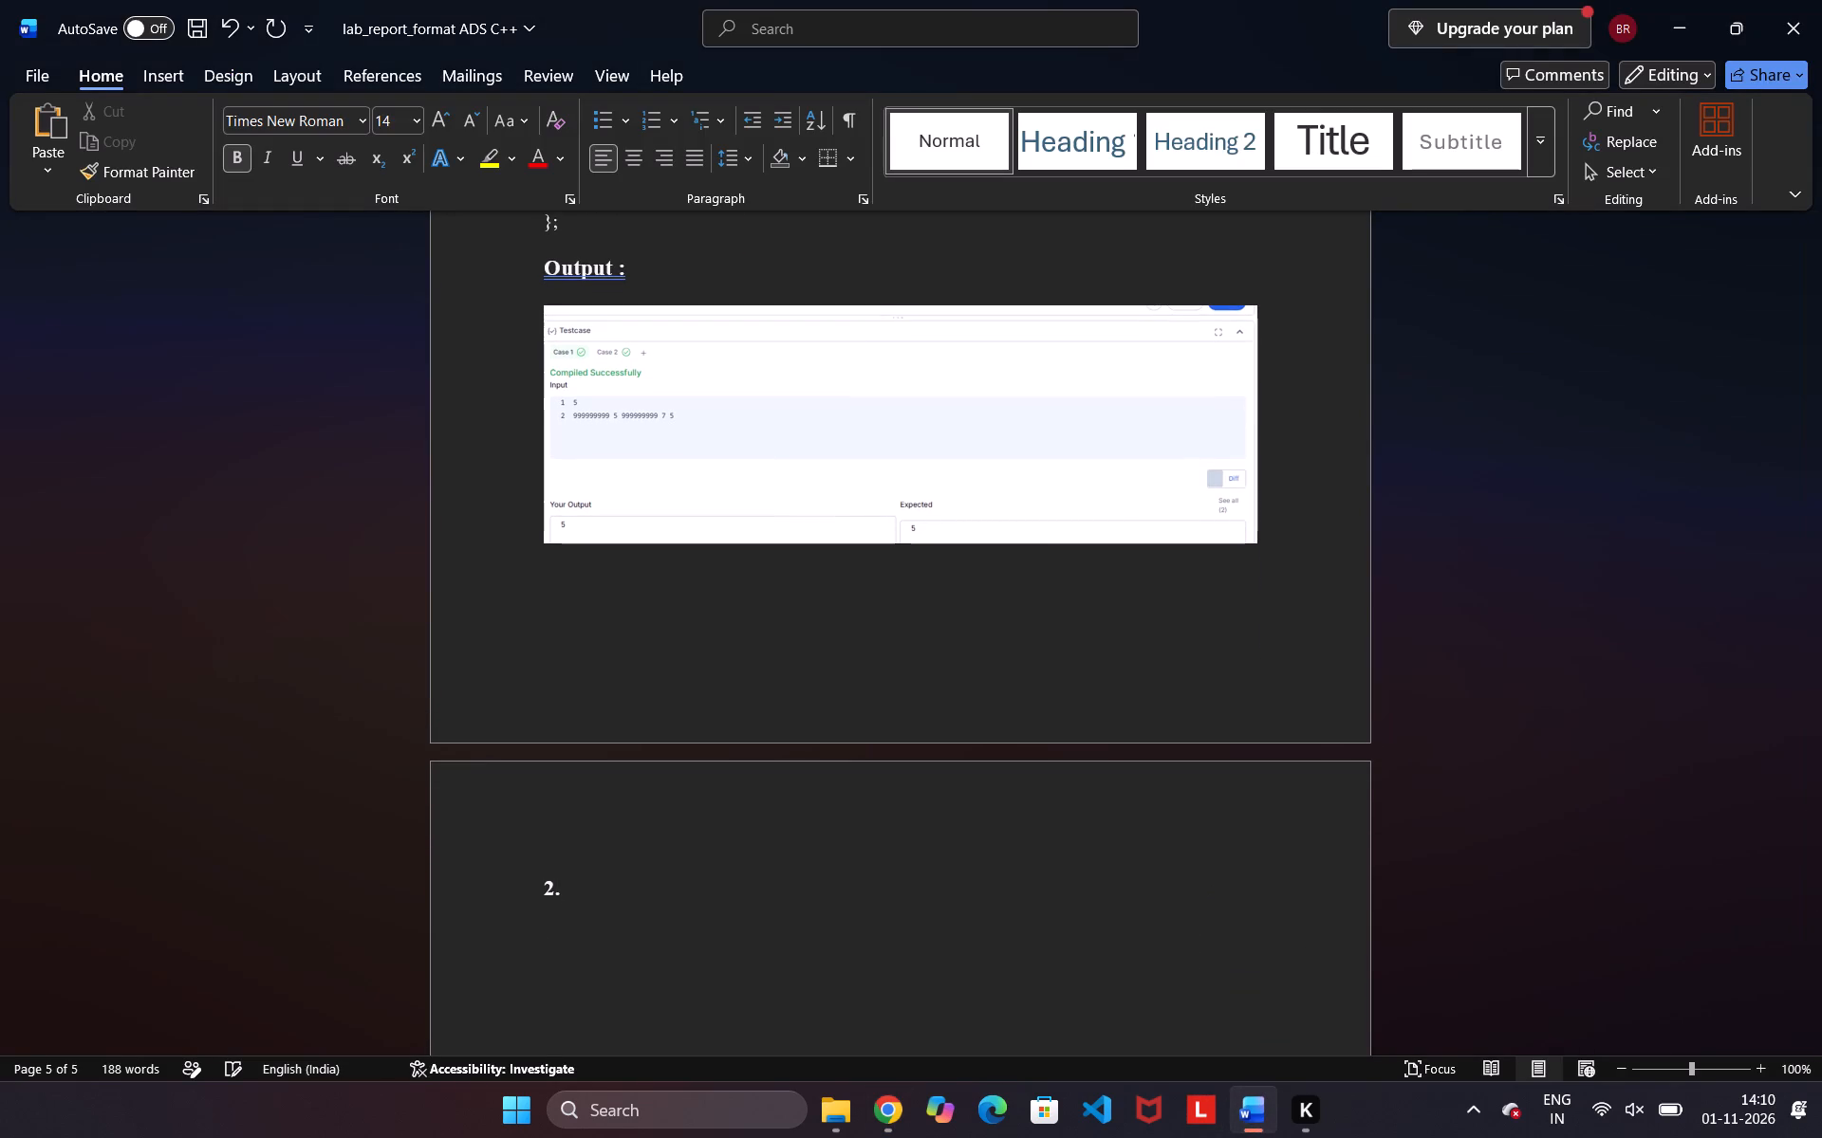
key("BackSpace")
key("space")
type(".")
key("q")
type("uestion")
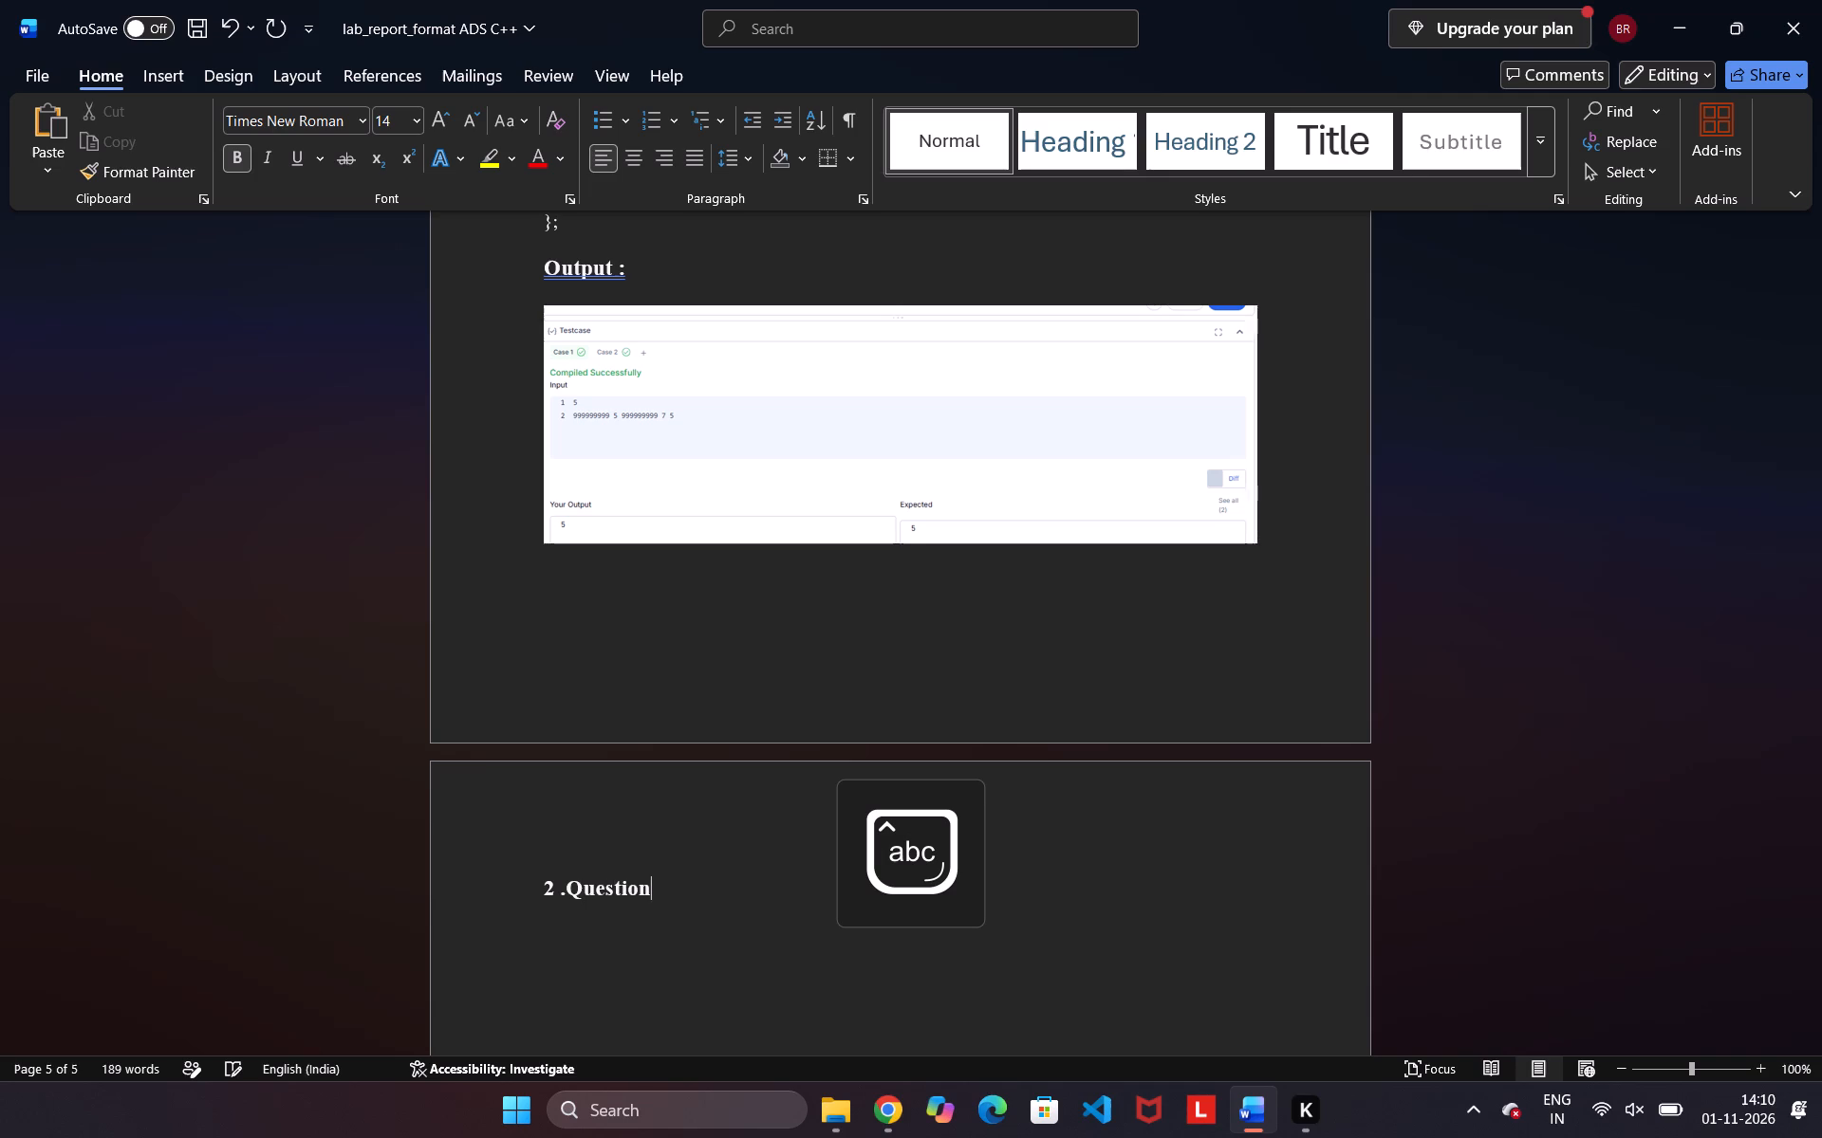
key("space")
key("shift+colon")
key("Left")
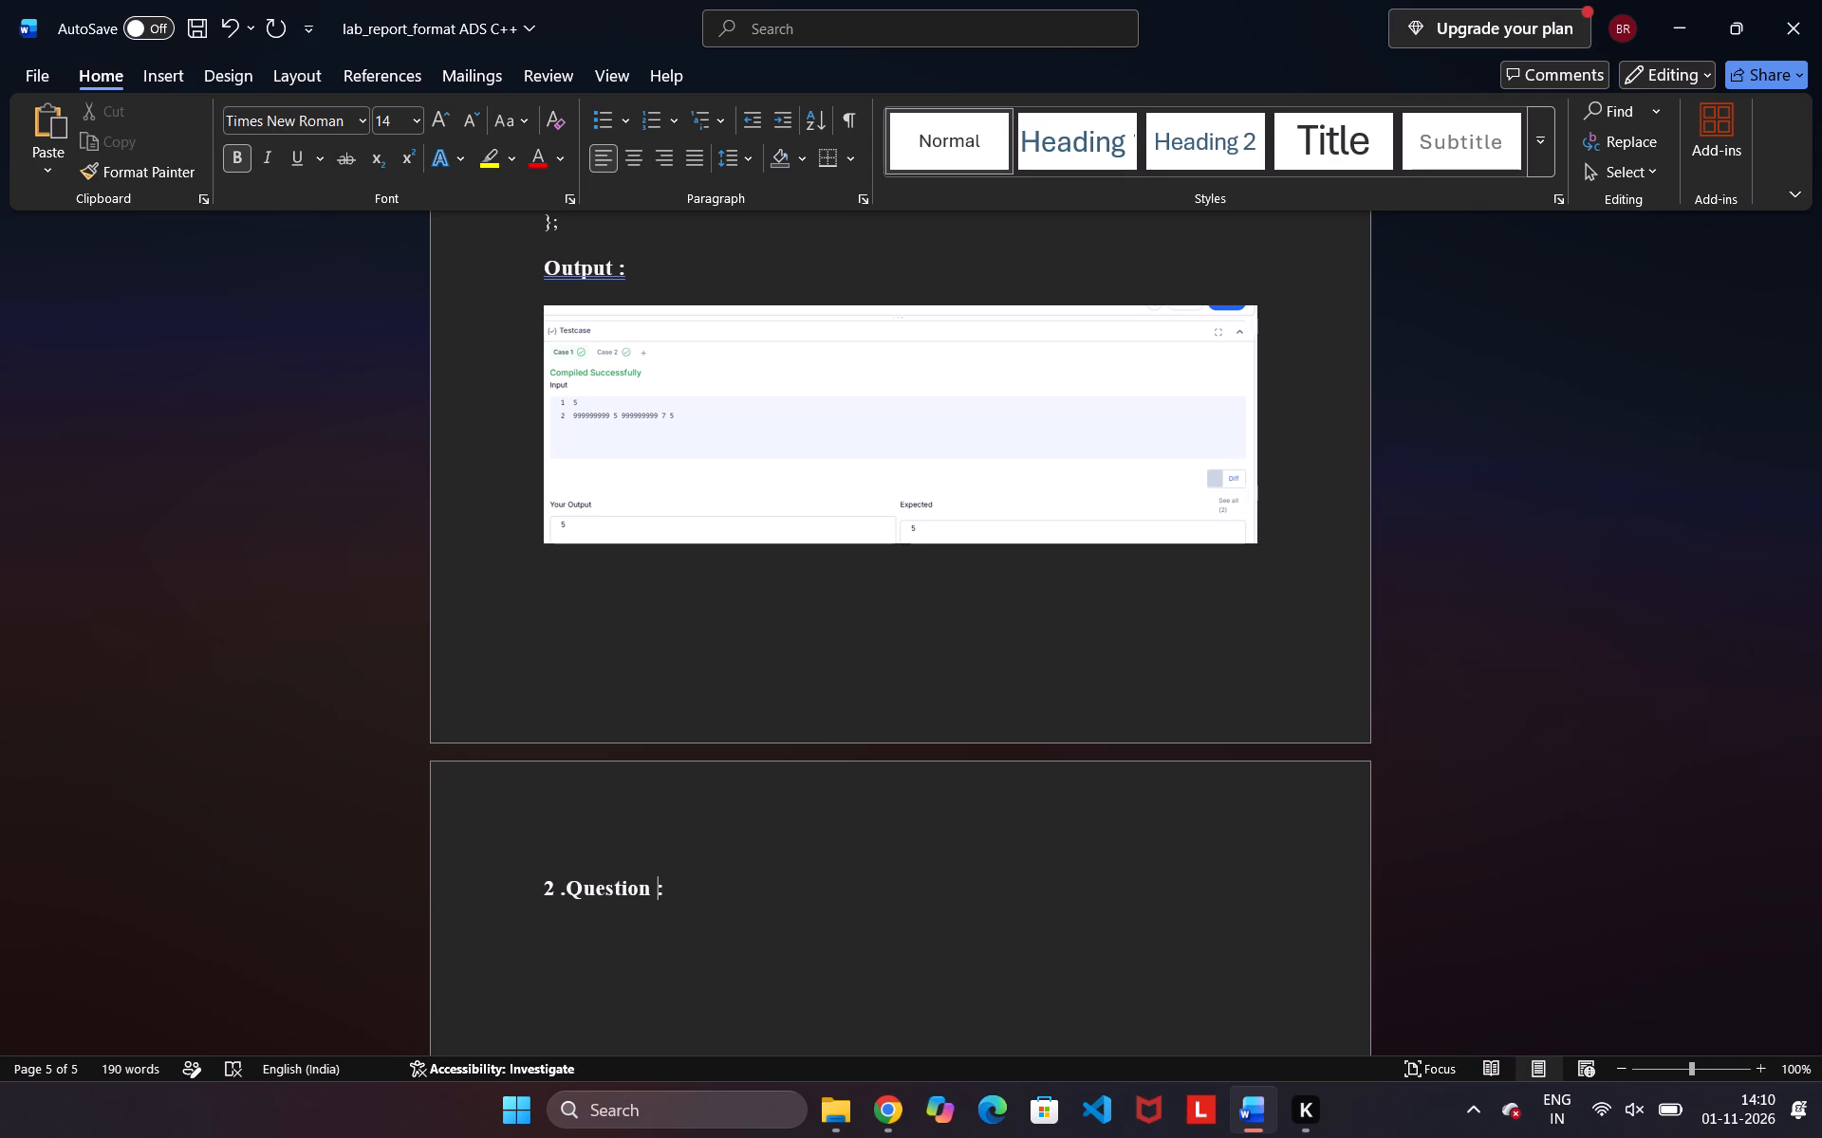
key("Left")
key("Left")
key("Left")
key("Left")
key("Left")
key("Left")
key("Left")
key("Left")
key("Left")
key("Left")
key("BackSpace")
left_click(937, 863)
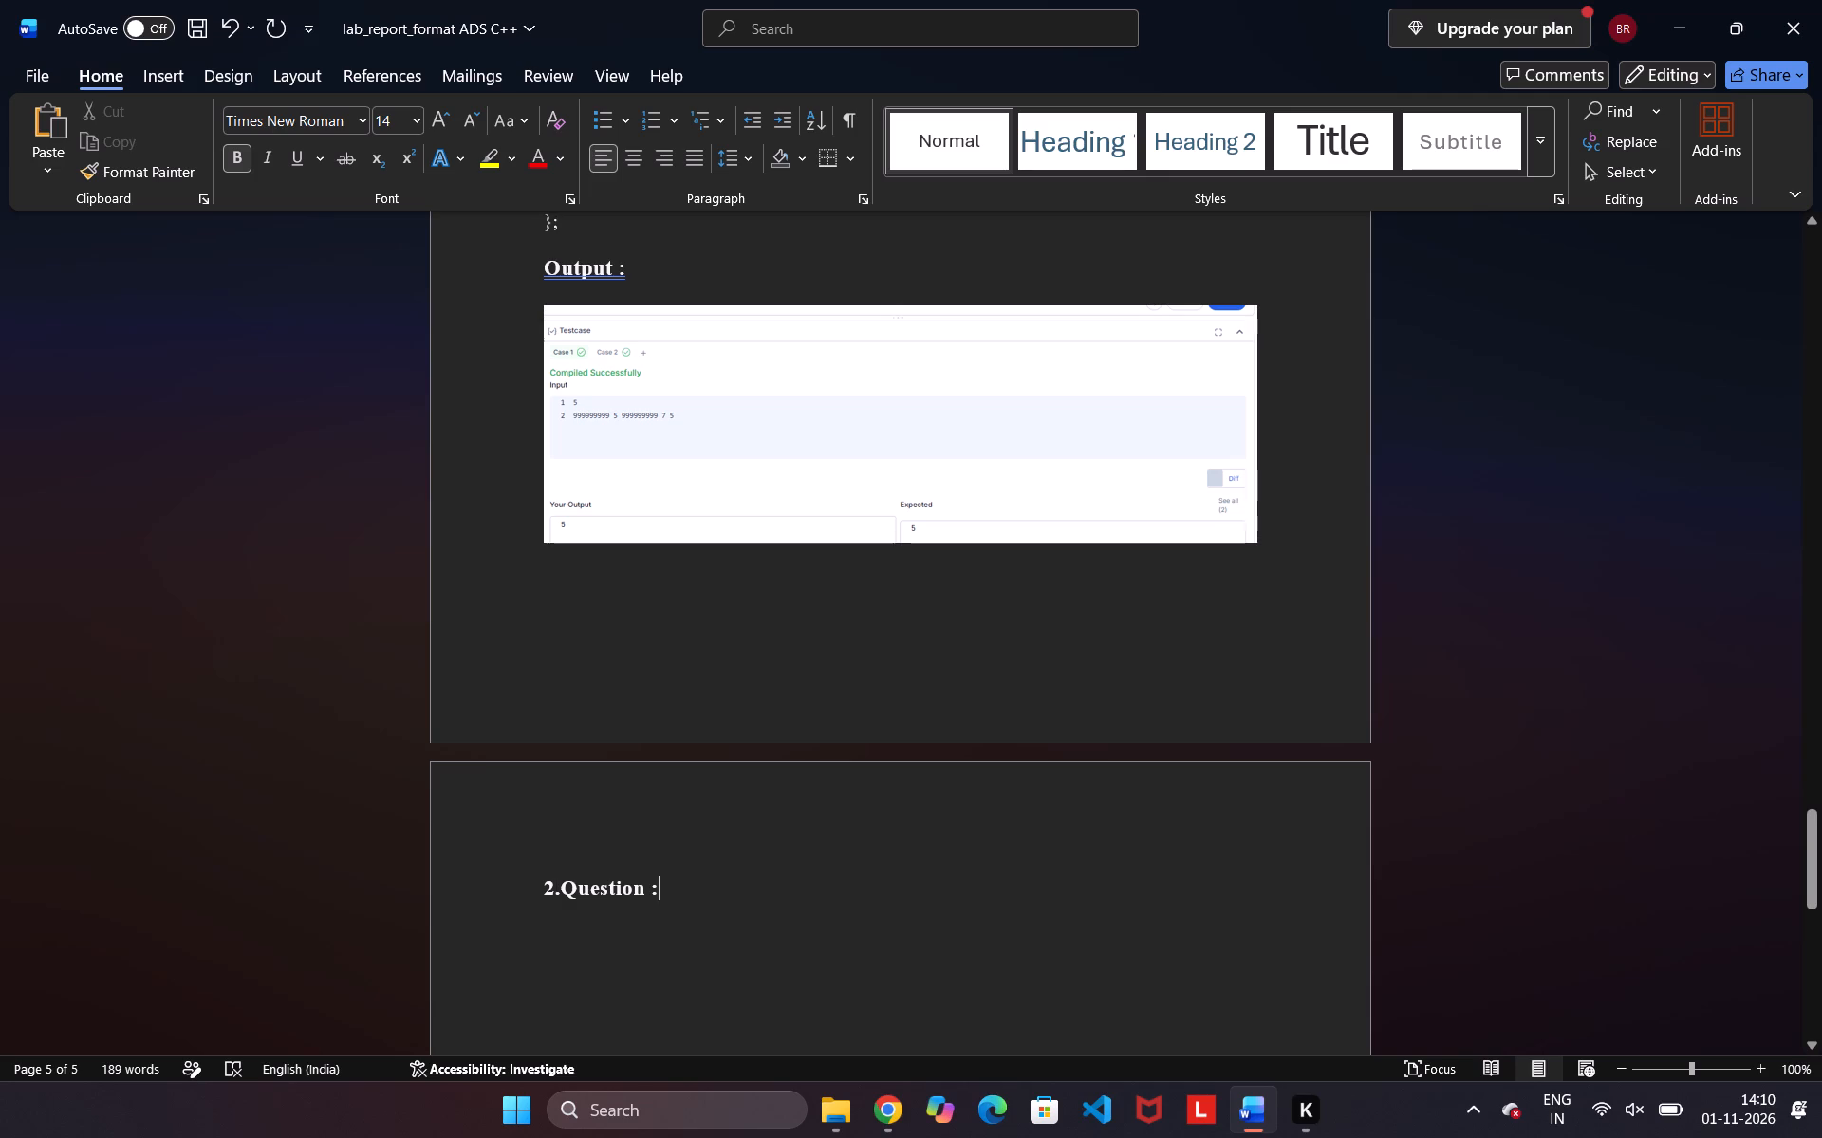
key("Return")
Switch to the Half Pair Check problem in Chrome and run its C++ code against the test cases.
left_click(887, 1093)
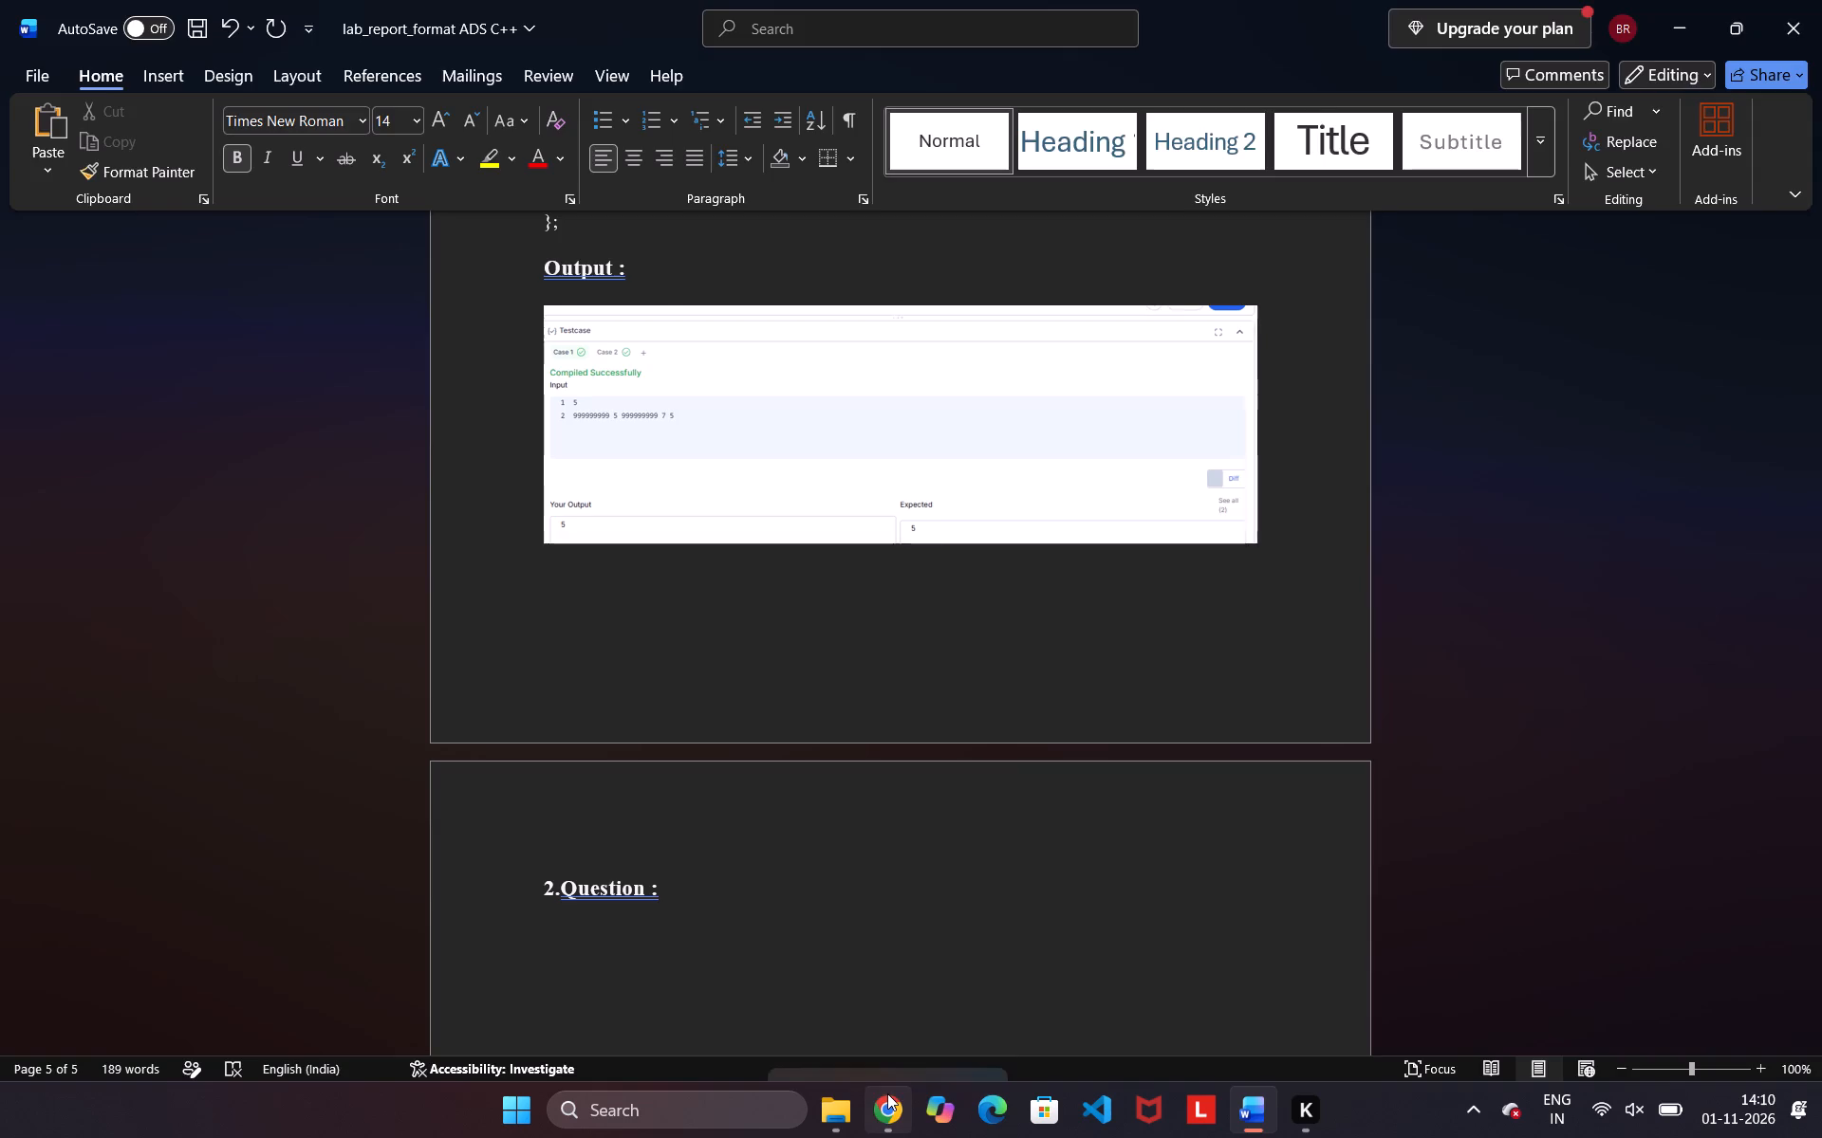
left_click(559, 0)
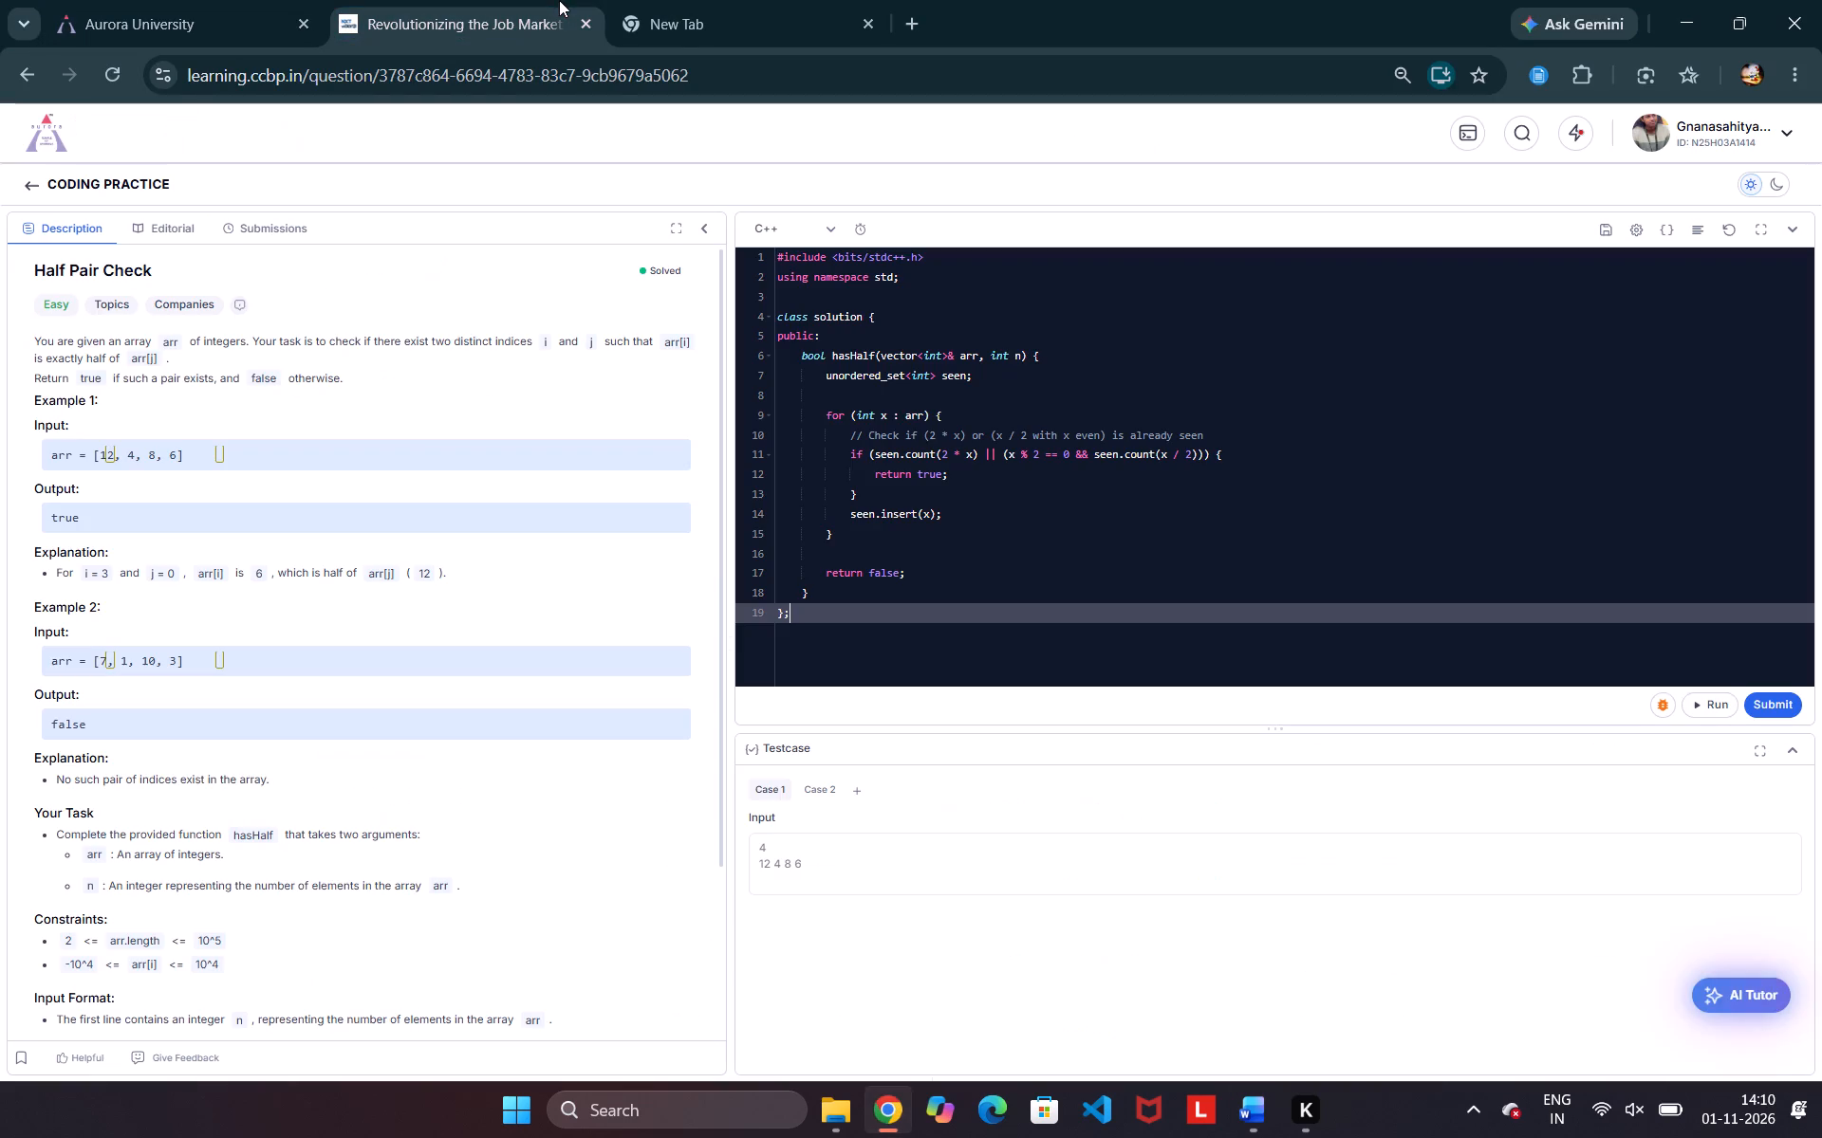
scroll(422, 512, "up", 1)
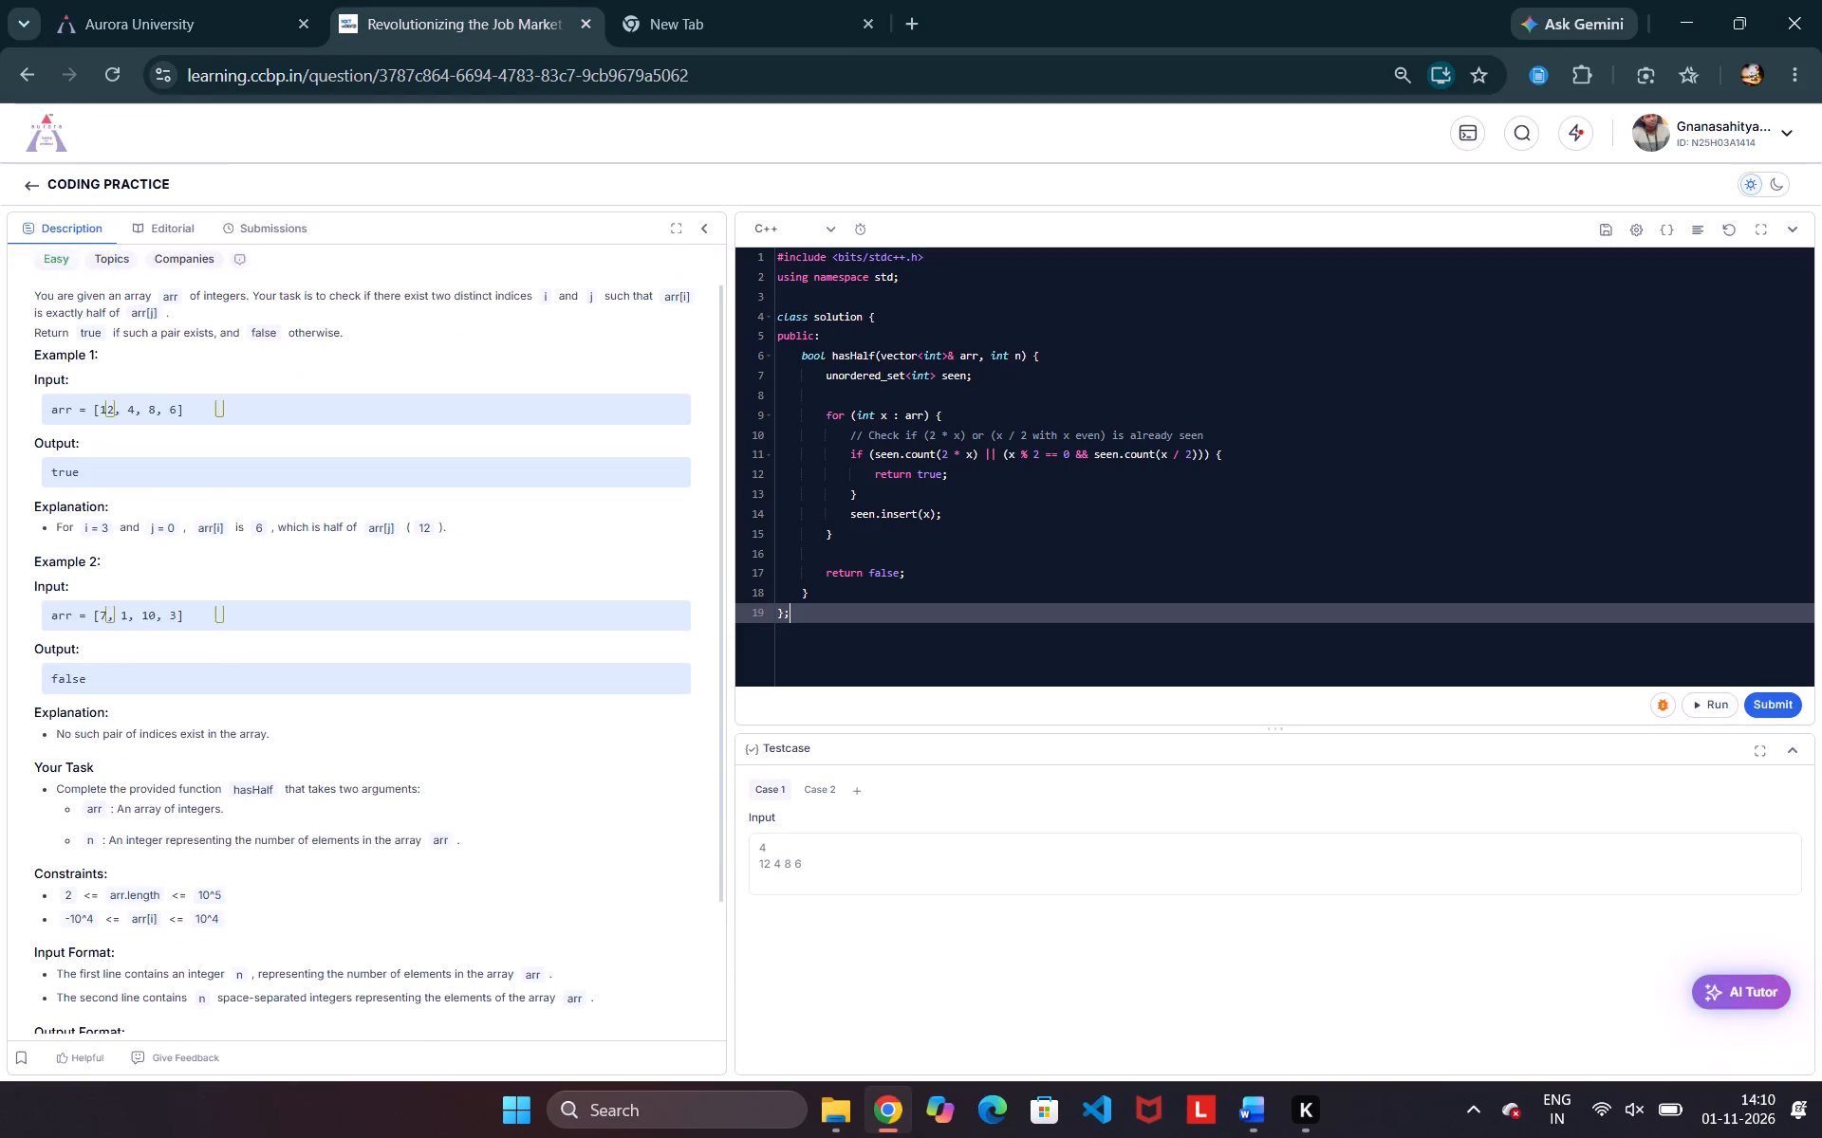
scroll(422, 512, "up", 1)
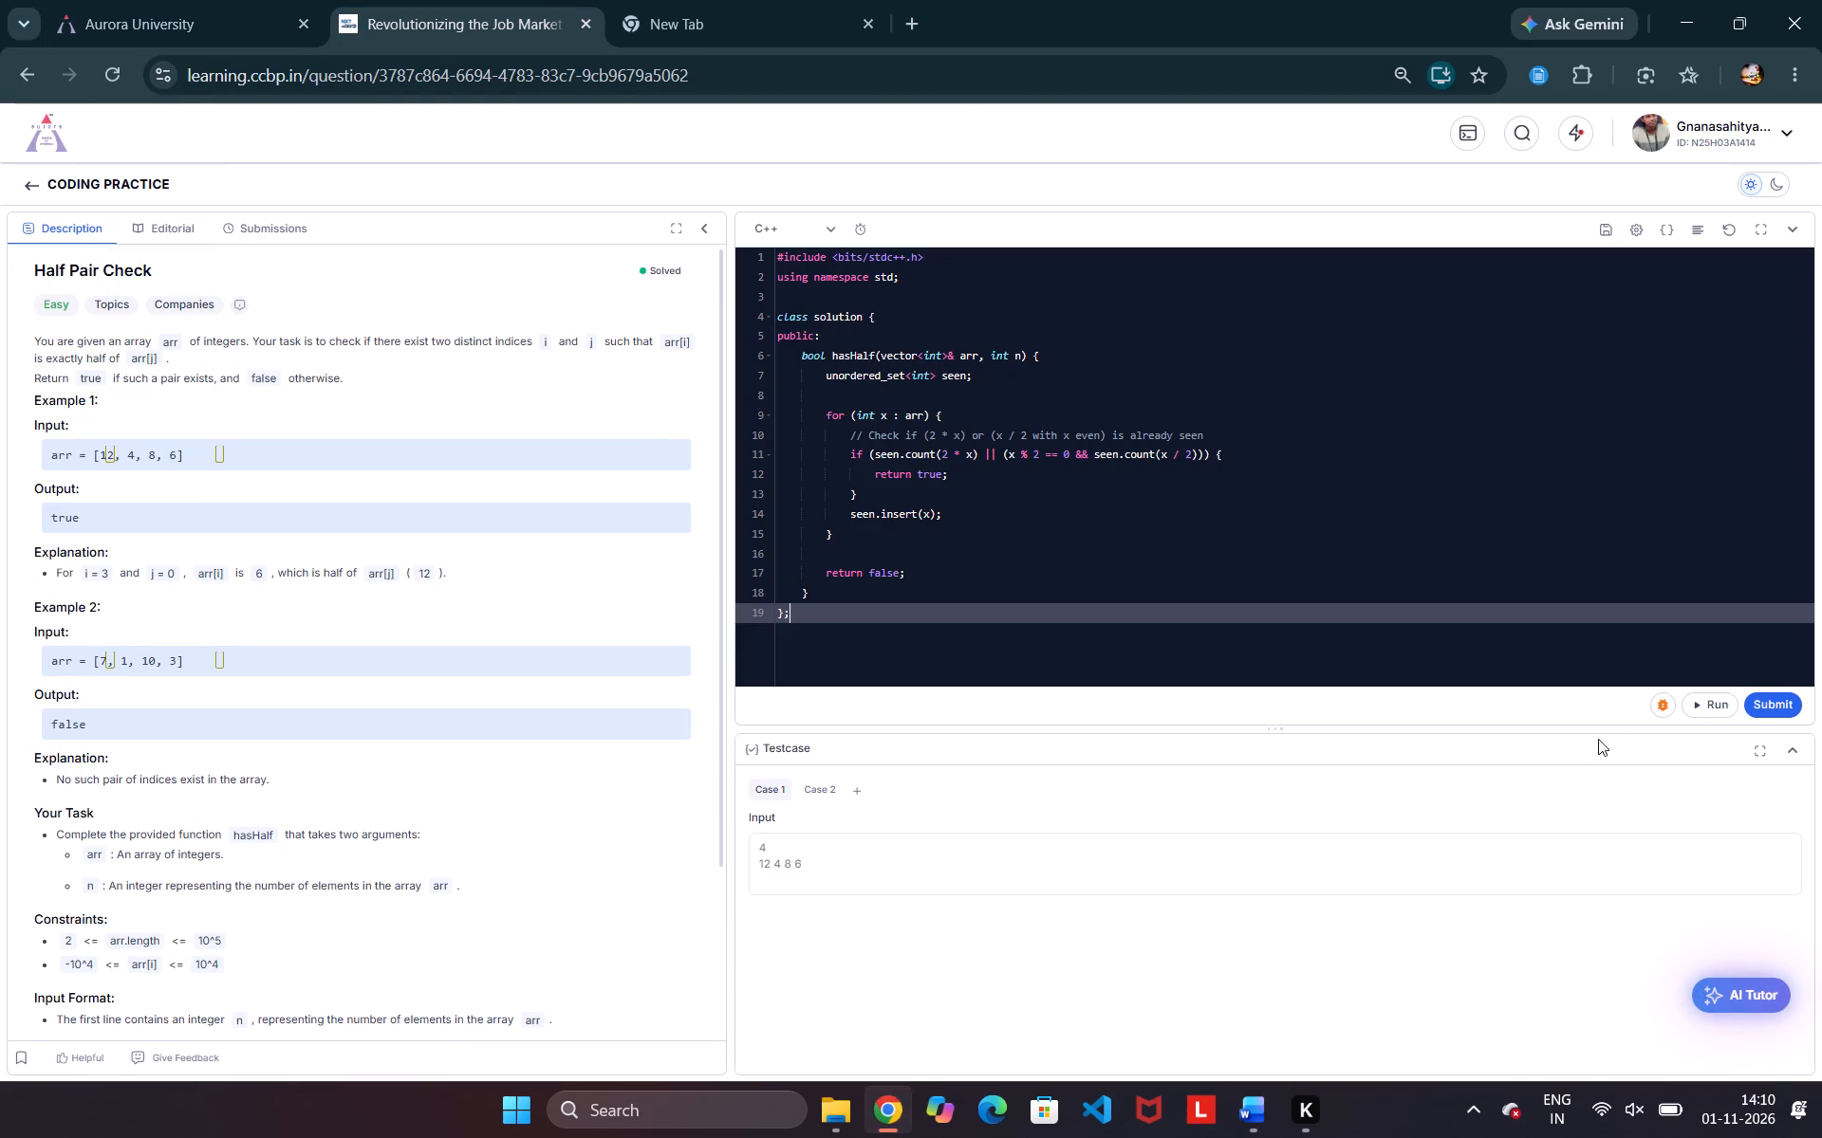
left_click(1709, 702)
scroll(1465, 548, "up", 6)
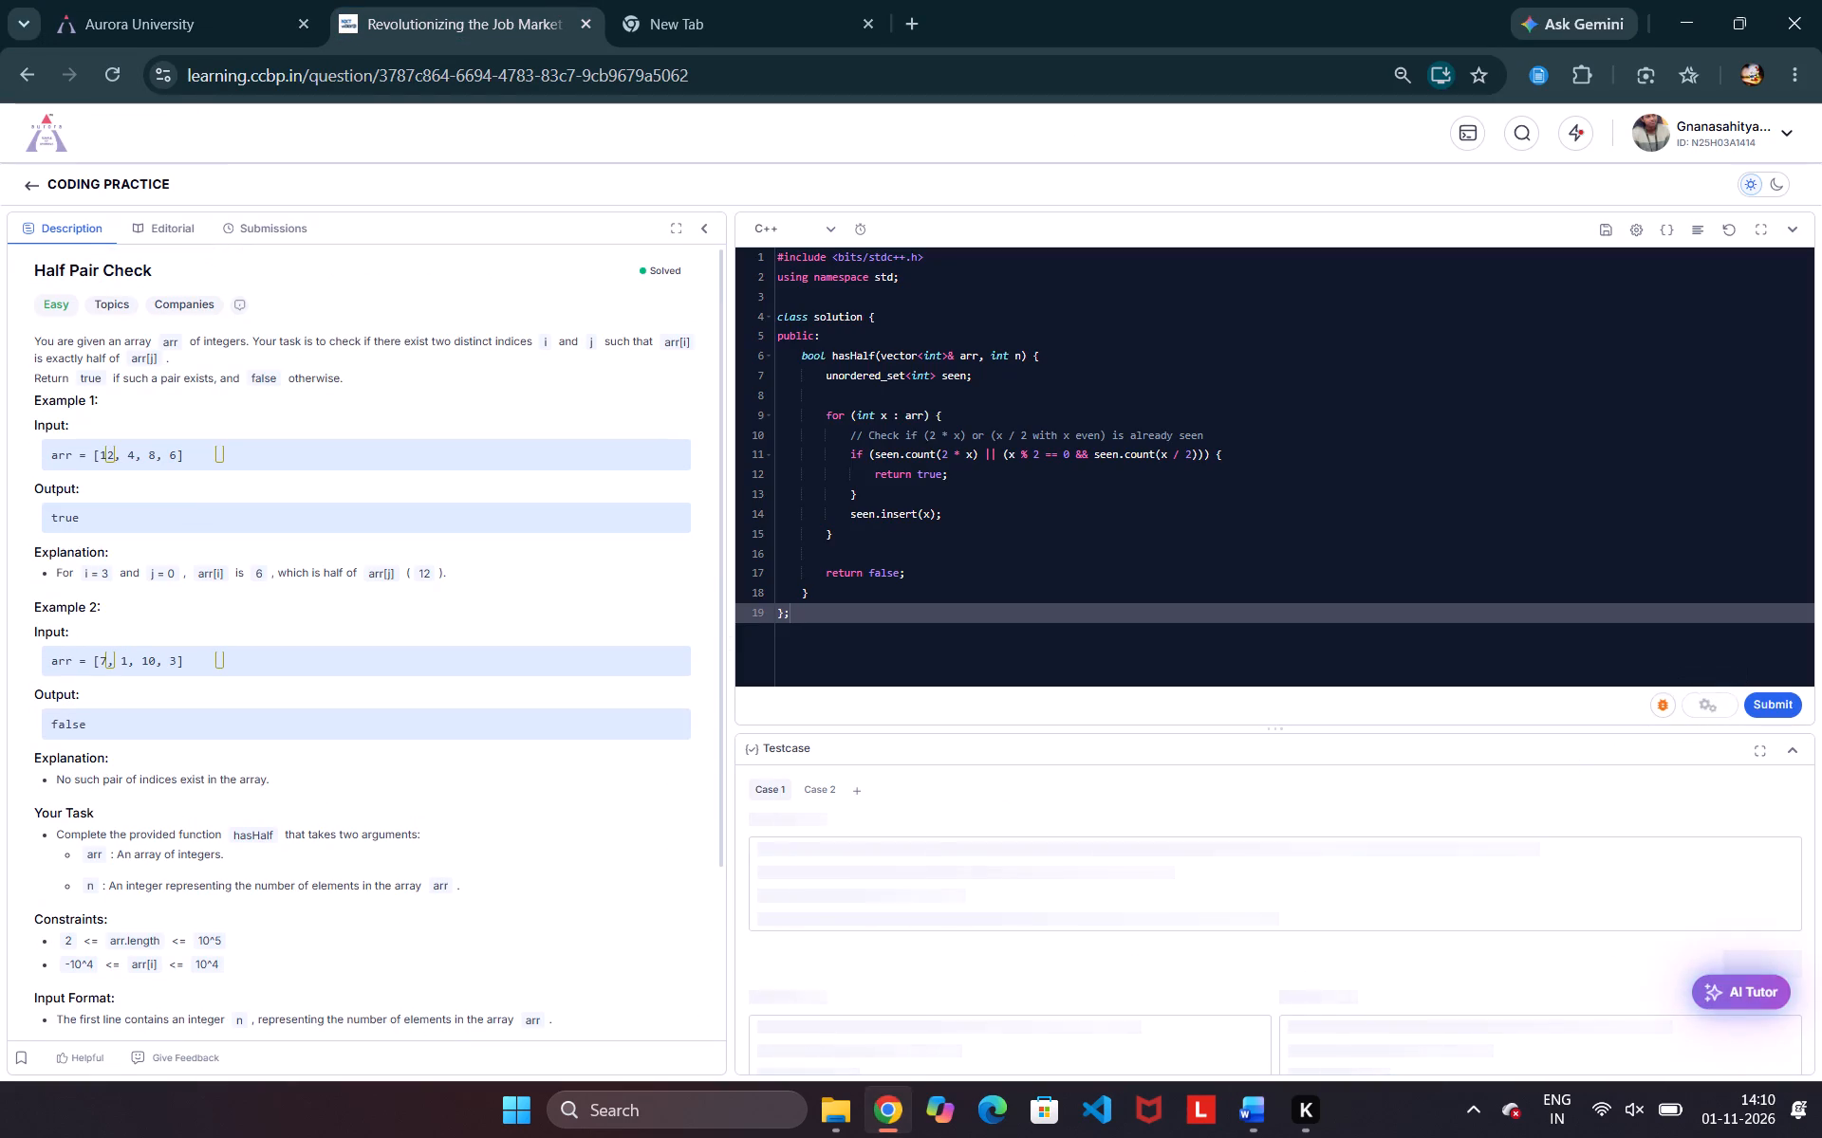
scroll(1465, 548, "up", 6)
scroll(1367, 490, "up", 2)
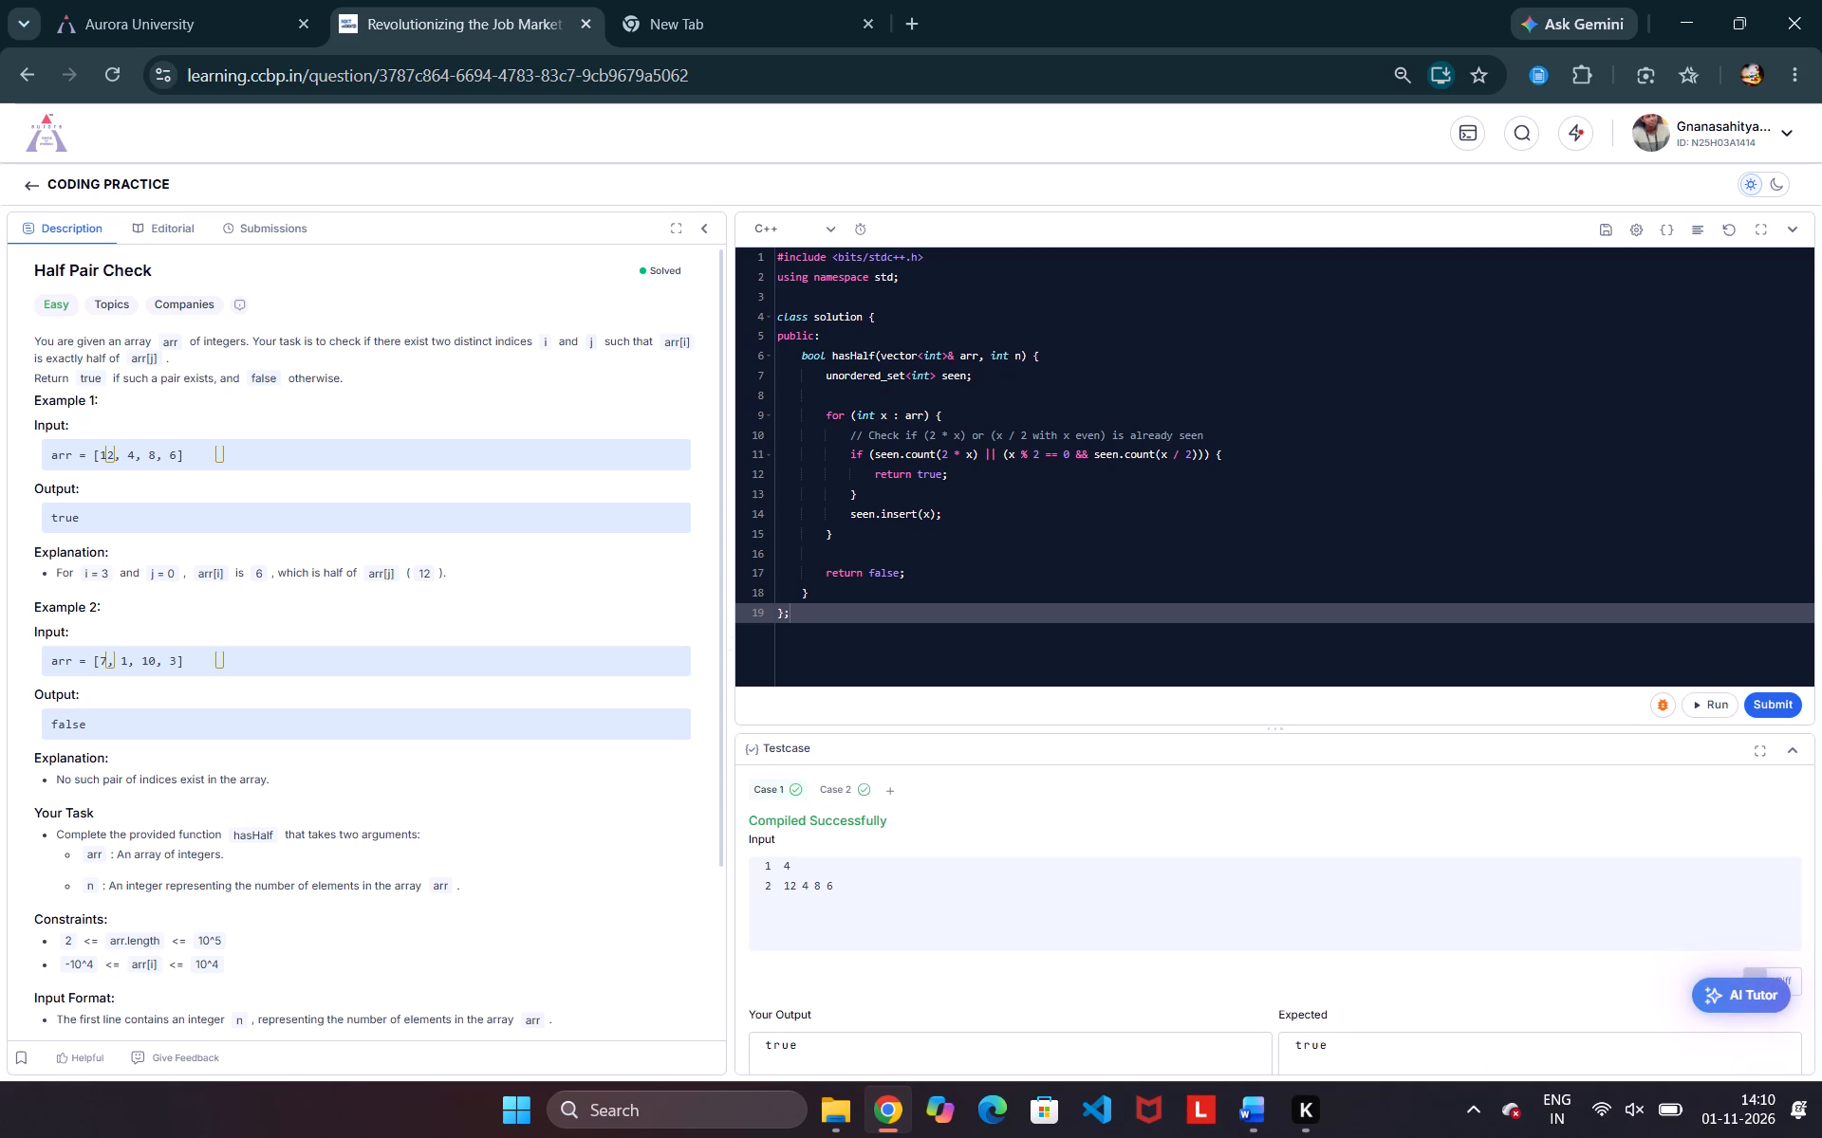
Capture a screenshot of the whole Half Pair Check page above the taskbar and paste it under '2.Question :' in the Word report.
key("shift+super+s")
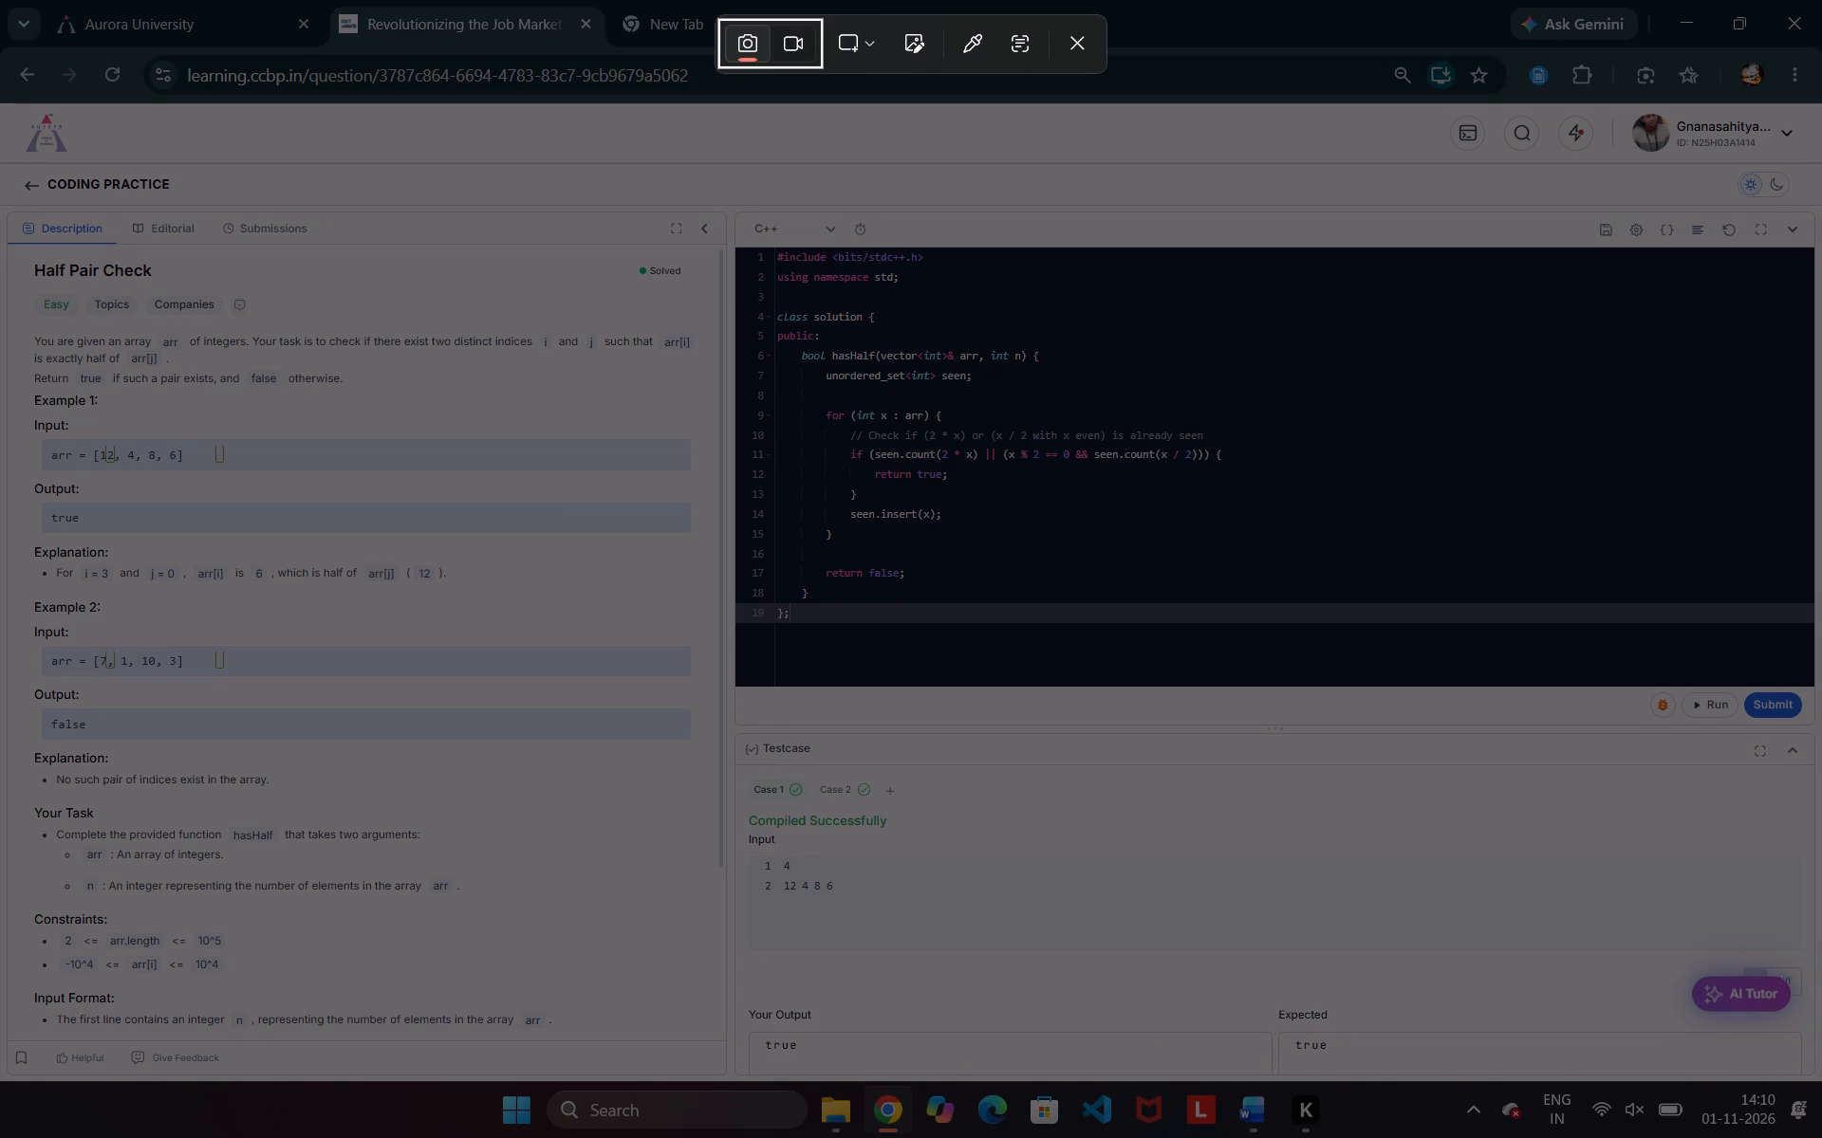
left_click_drag(0, 0, 1474, 1061)
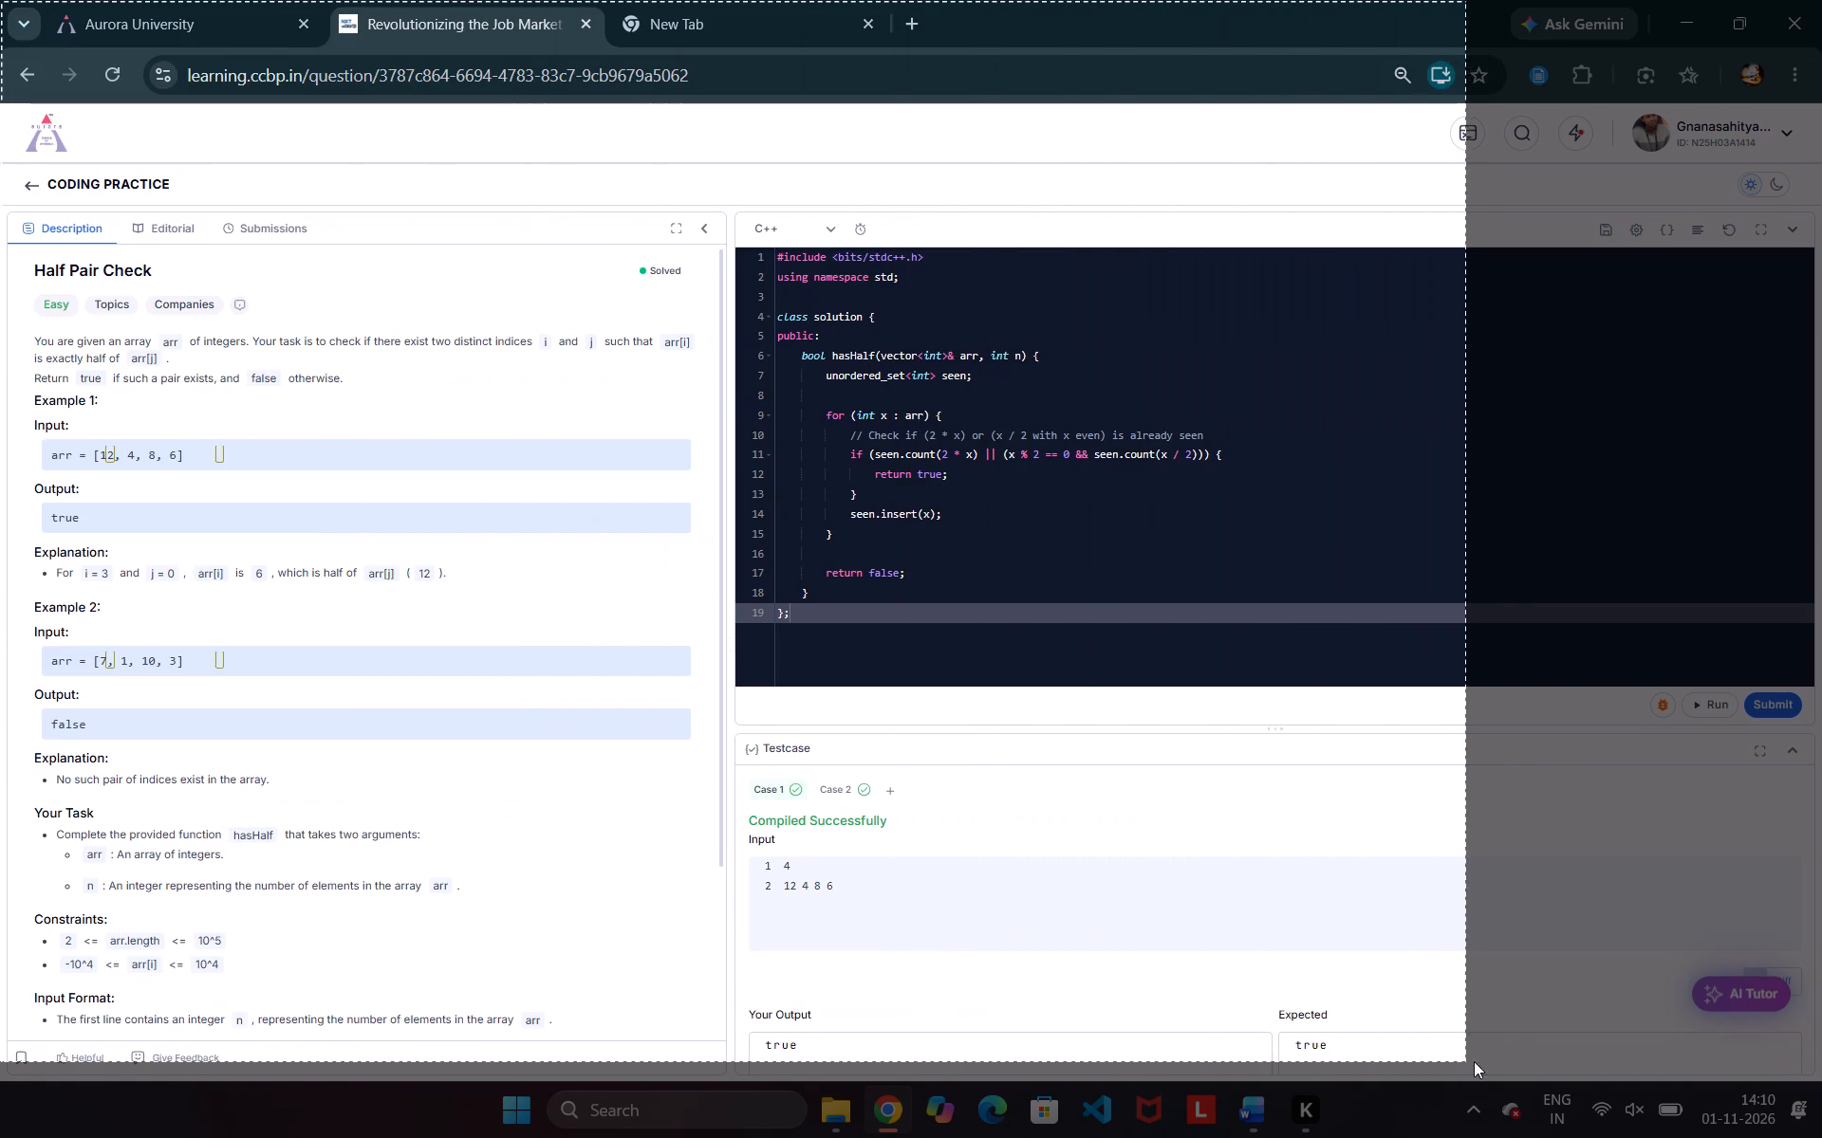
left_click_drag(1474, 1061, 1805, 1078)
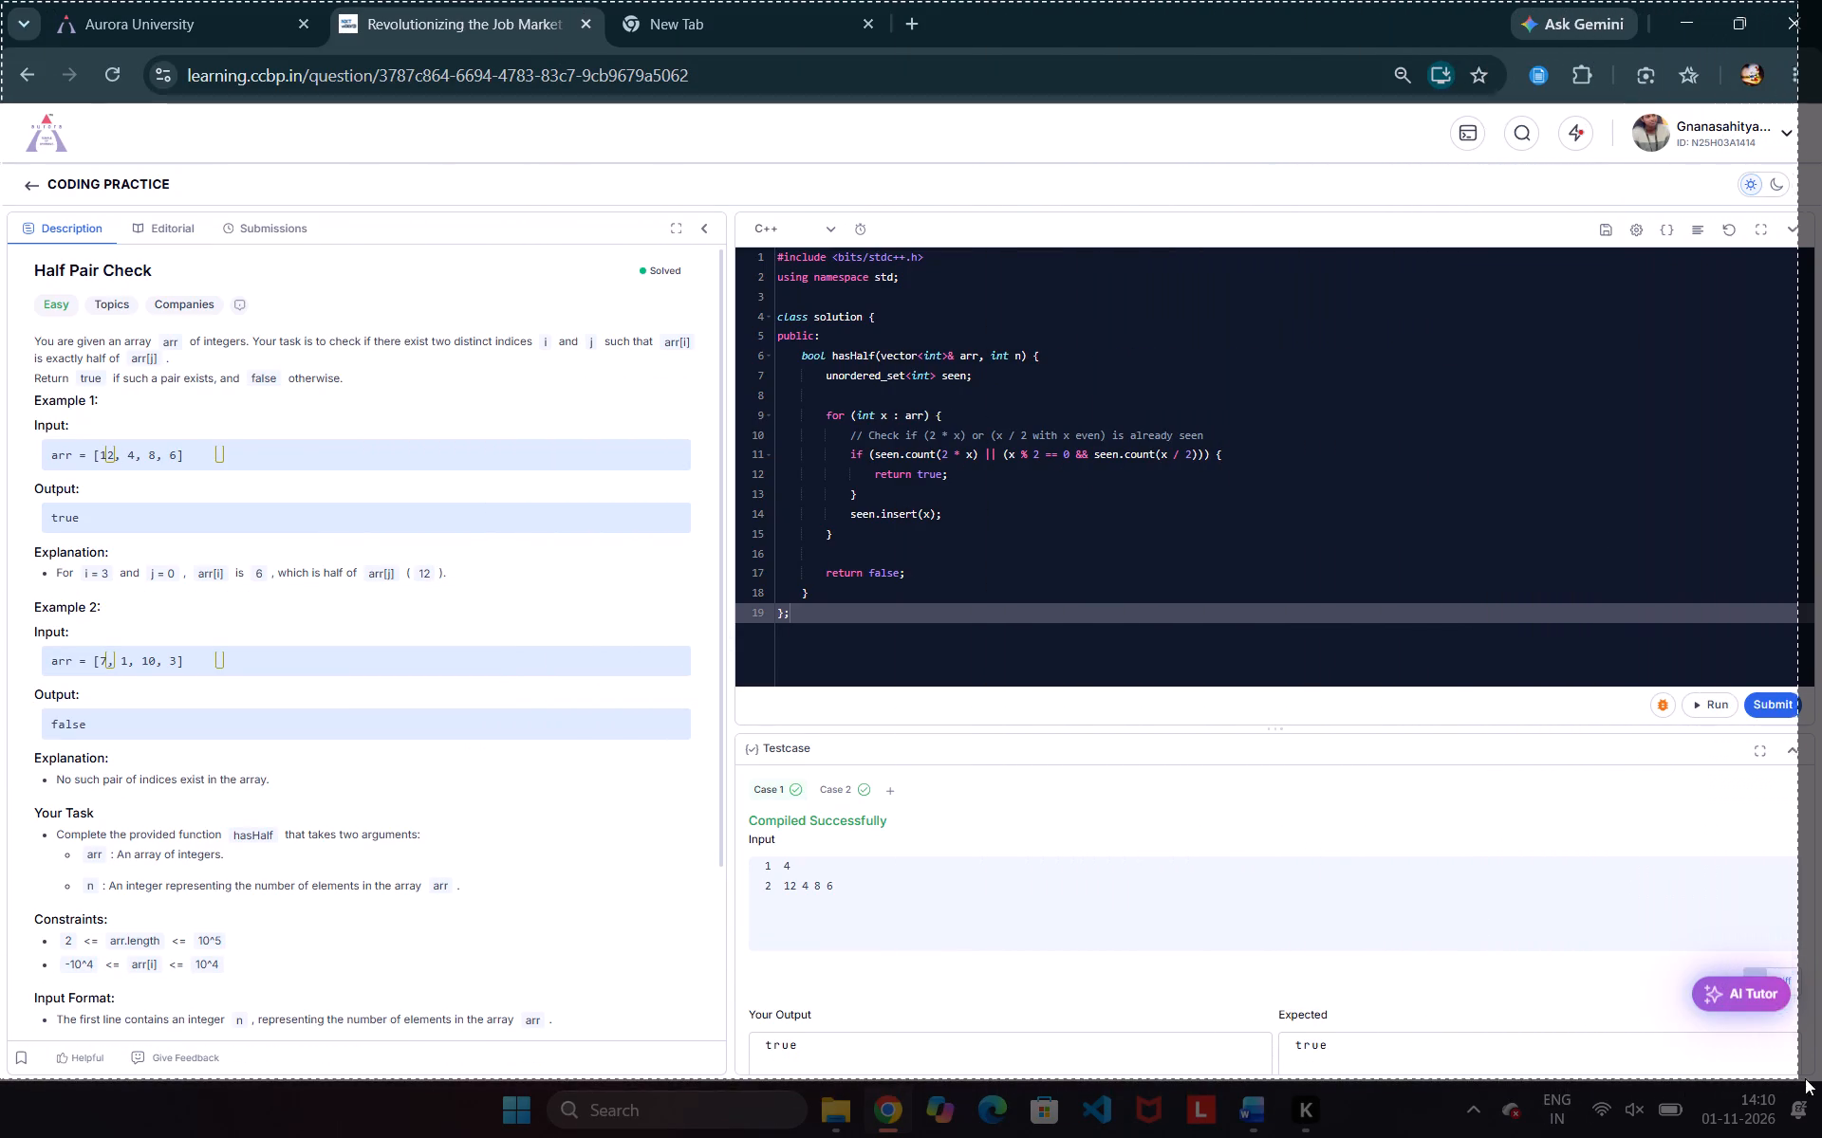
left_click_drag(1805, 1078, 1821, 1076)
left_click(1236, 1116)
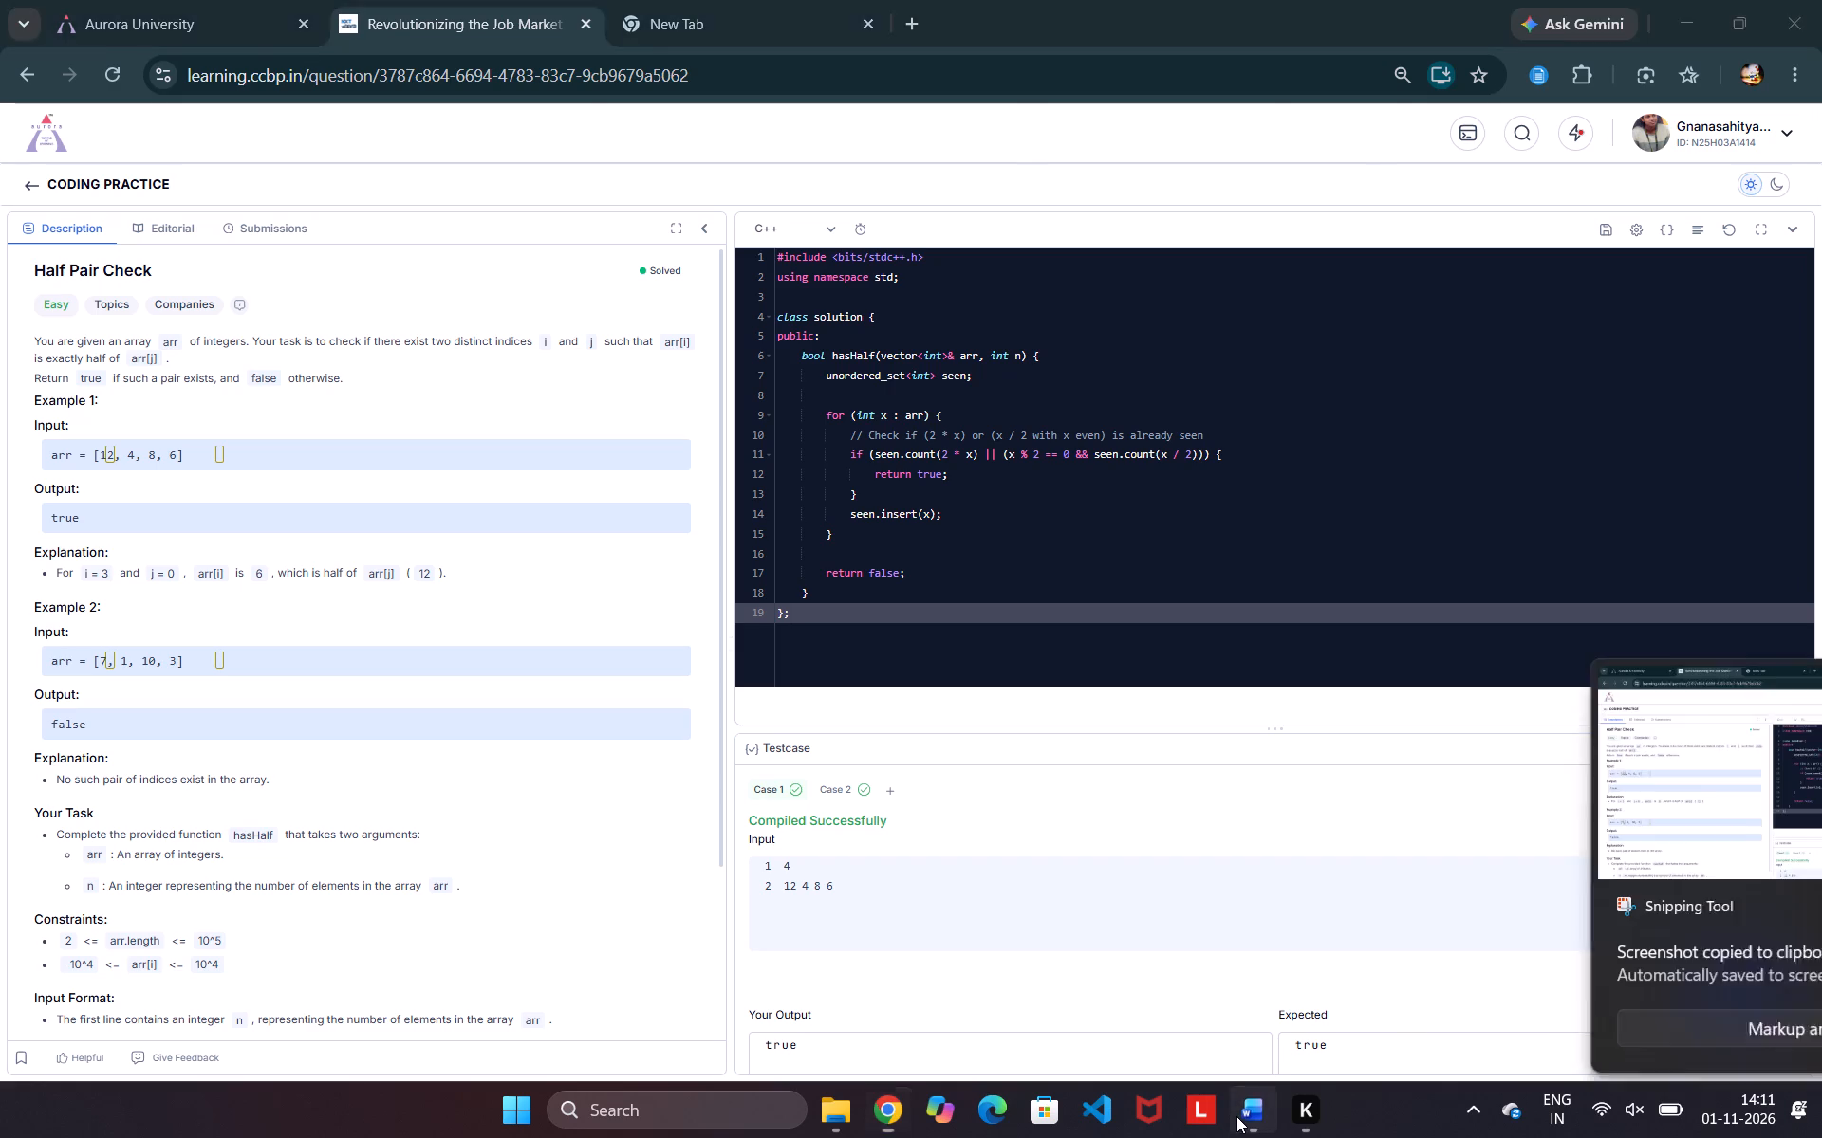
key("ctrl+v")
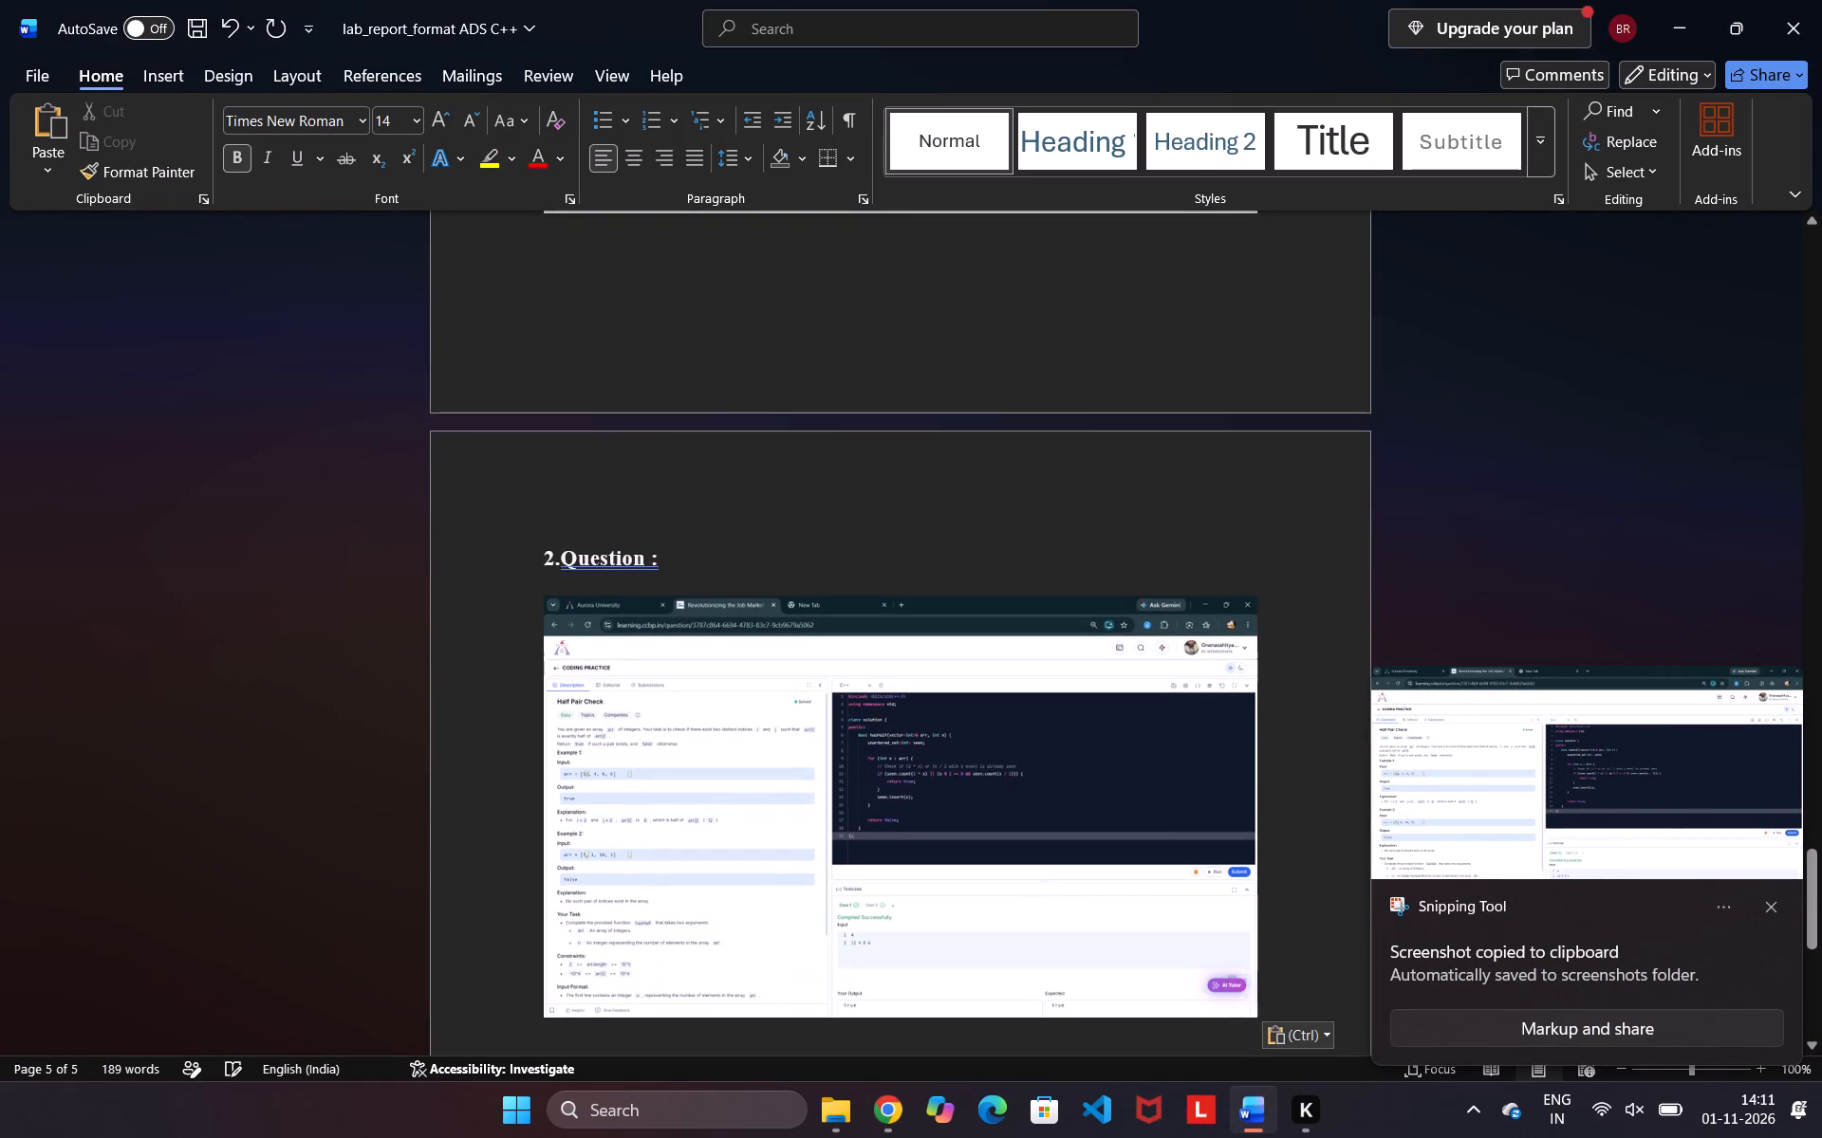
Add the heading 'Code :' below the question screenshot, followed by a new line.
scroll(999, 974, "down", 1)
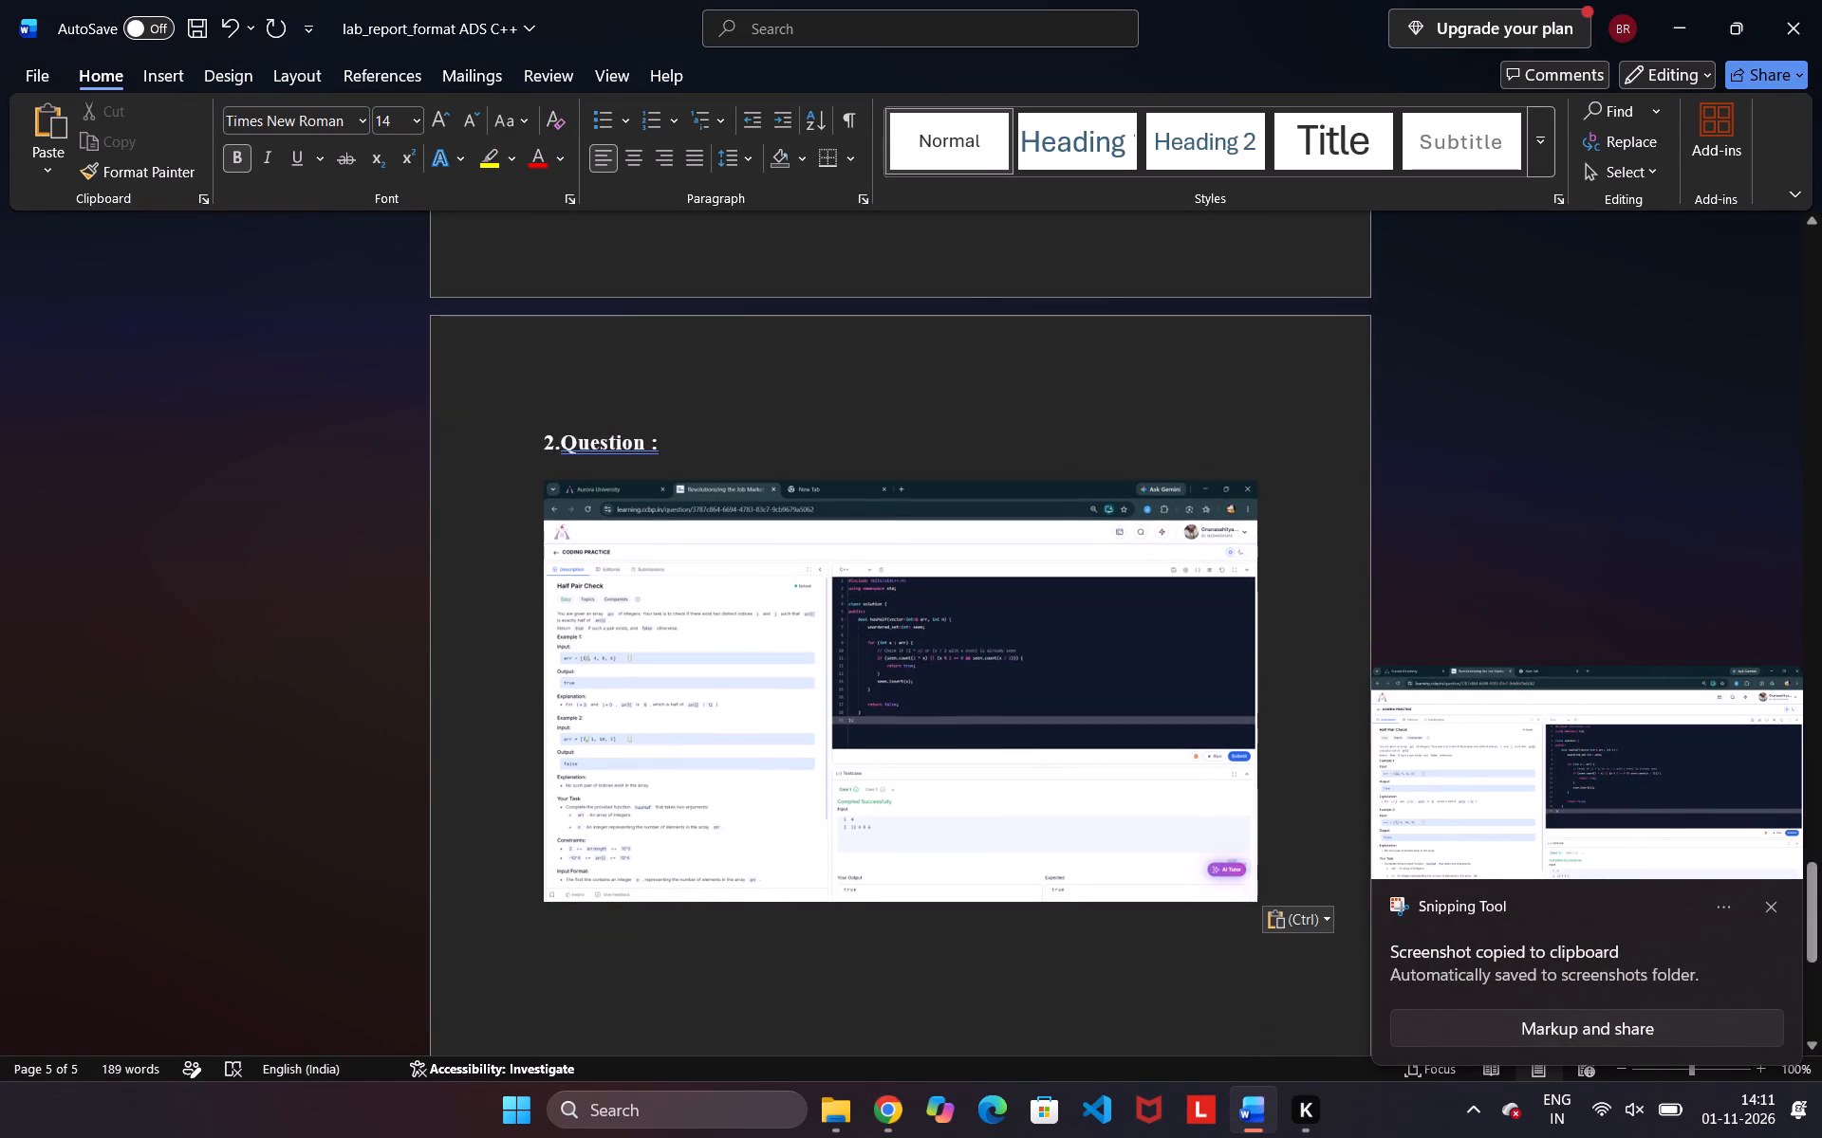
key("Return")
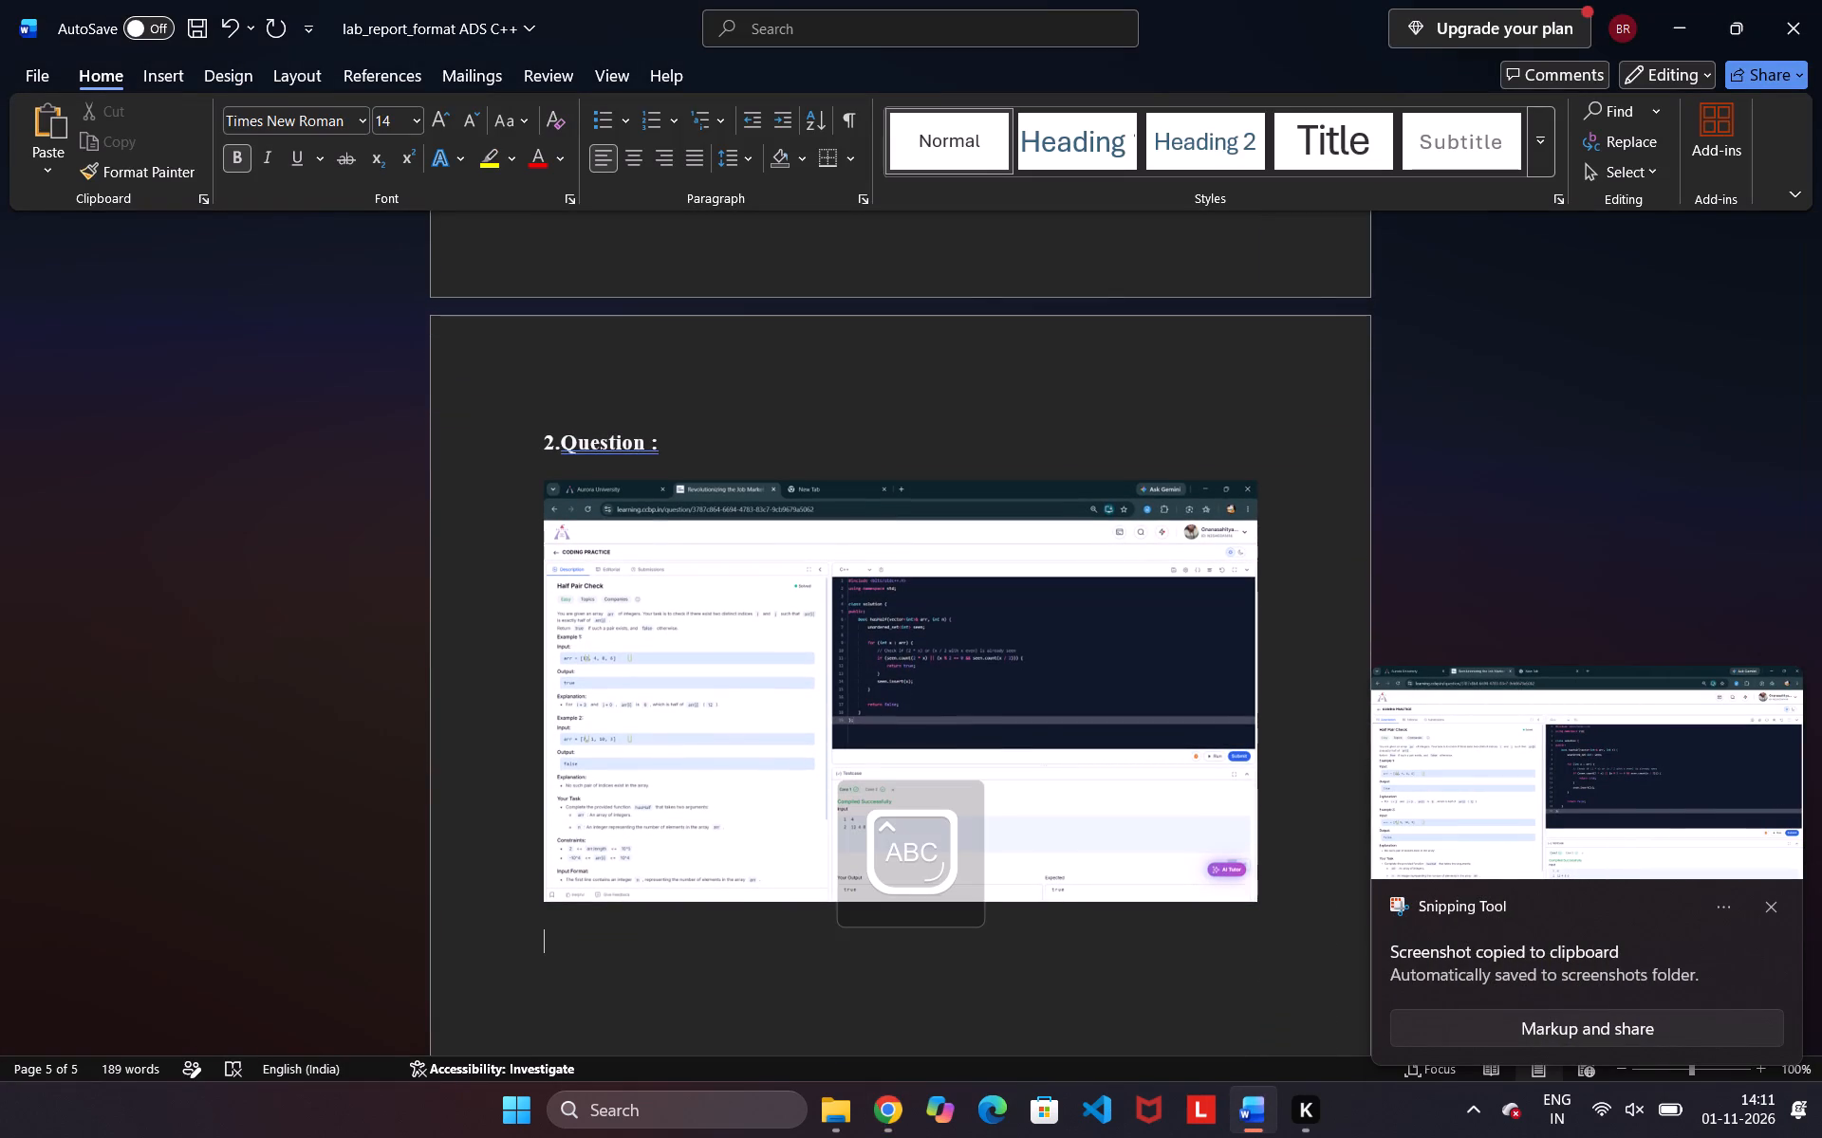
key("c")
type("ode")
key("space")
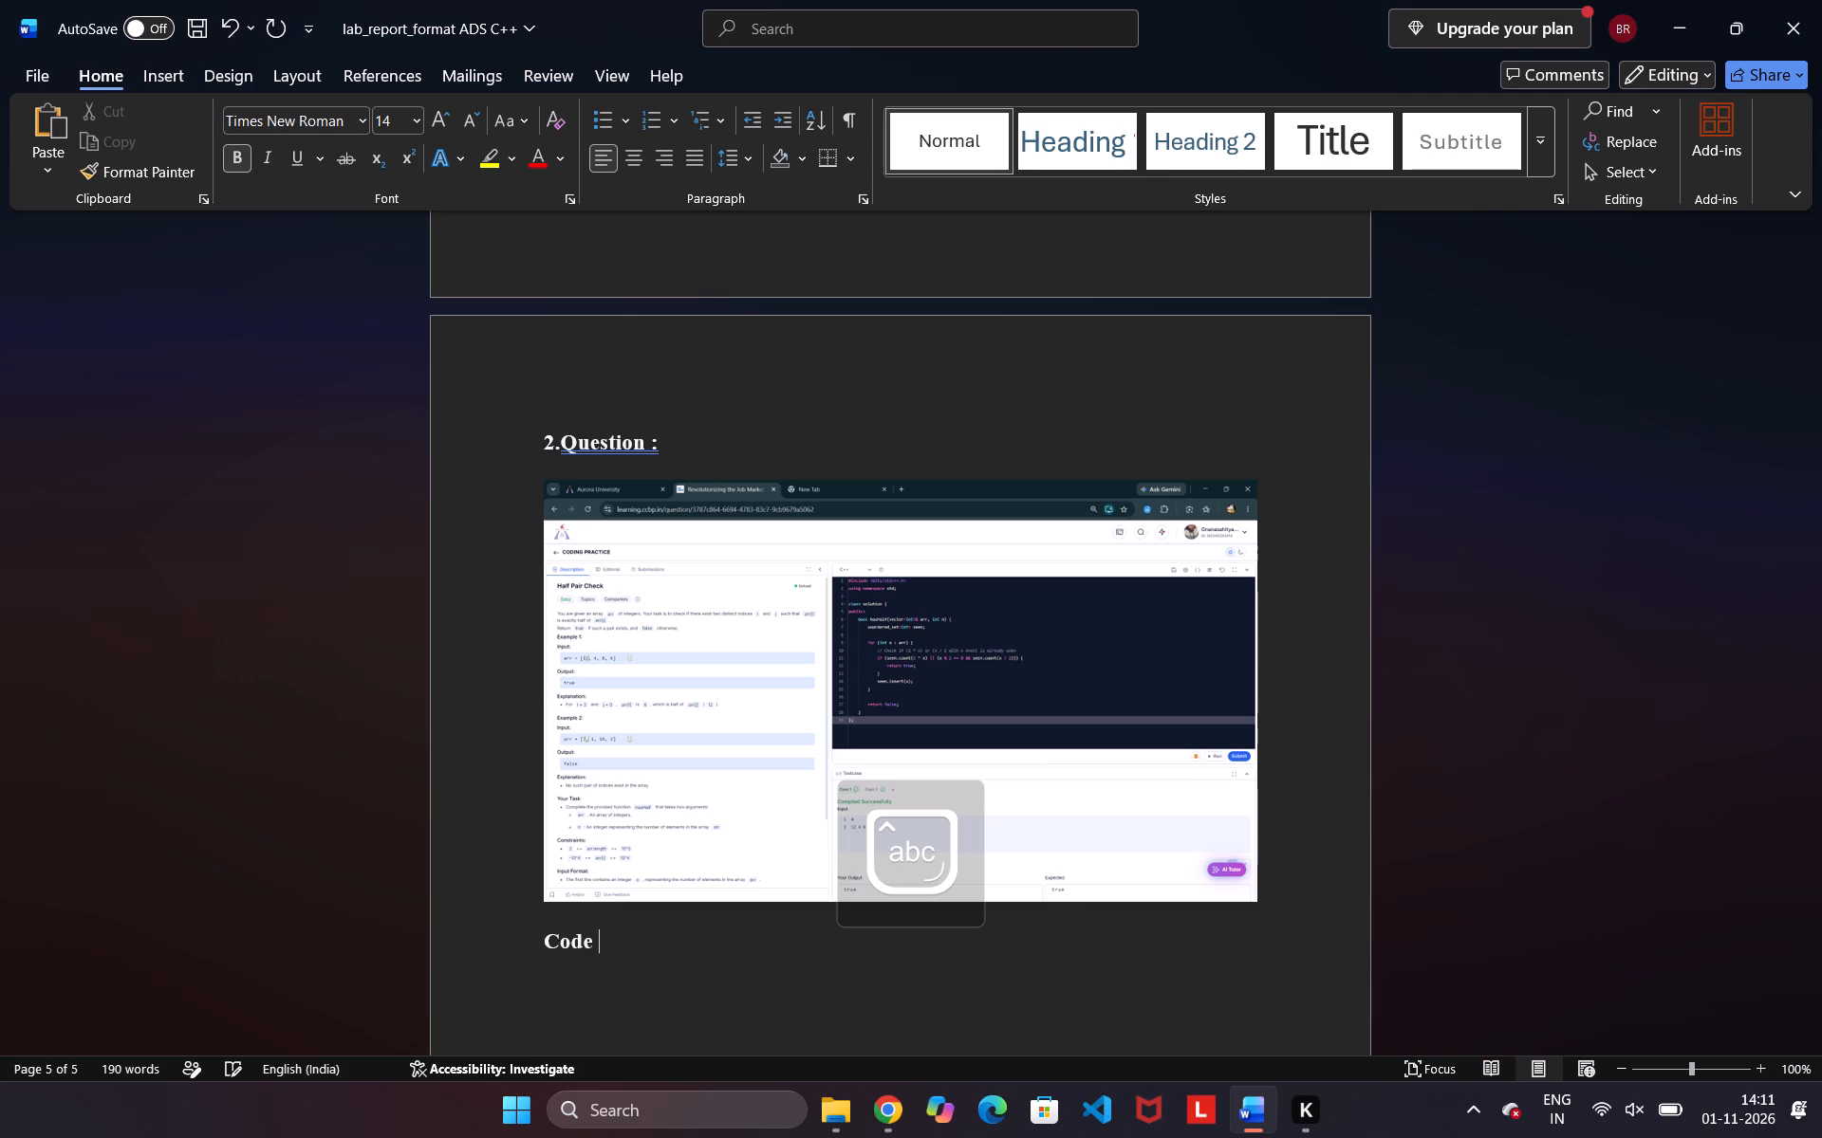
key("shift+colon")
key("Return")
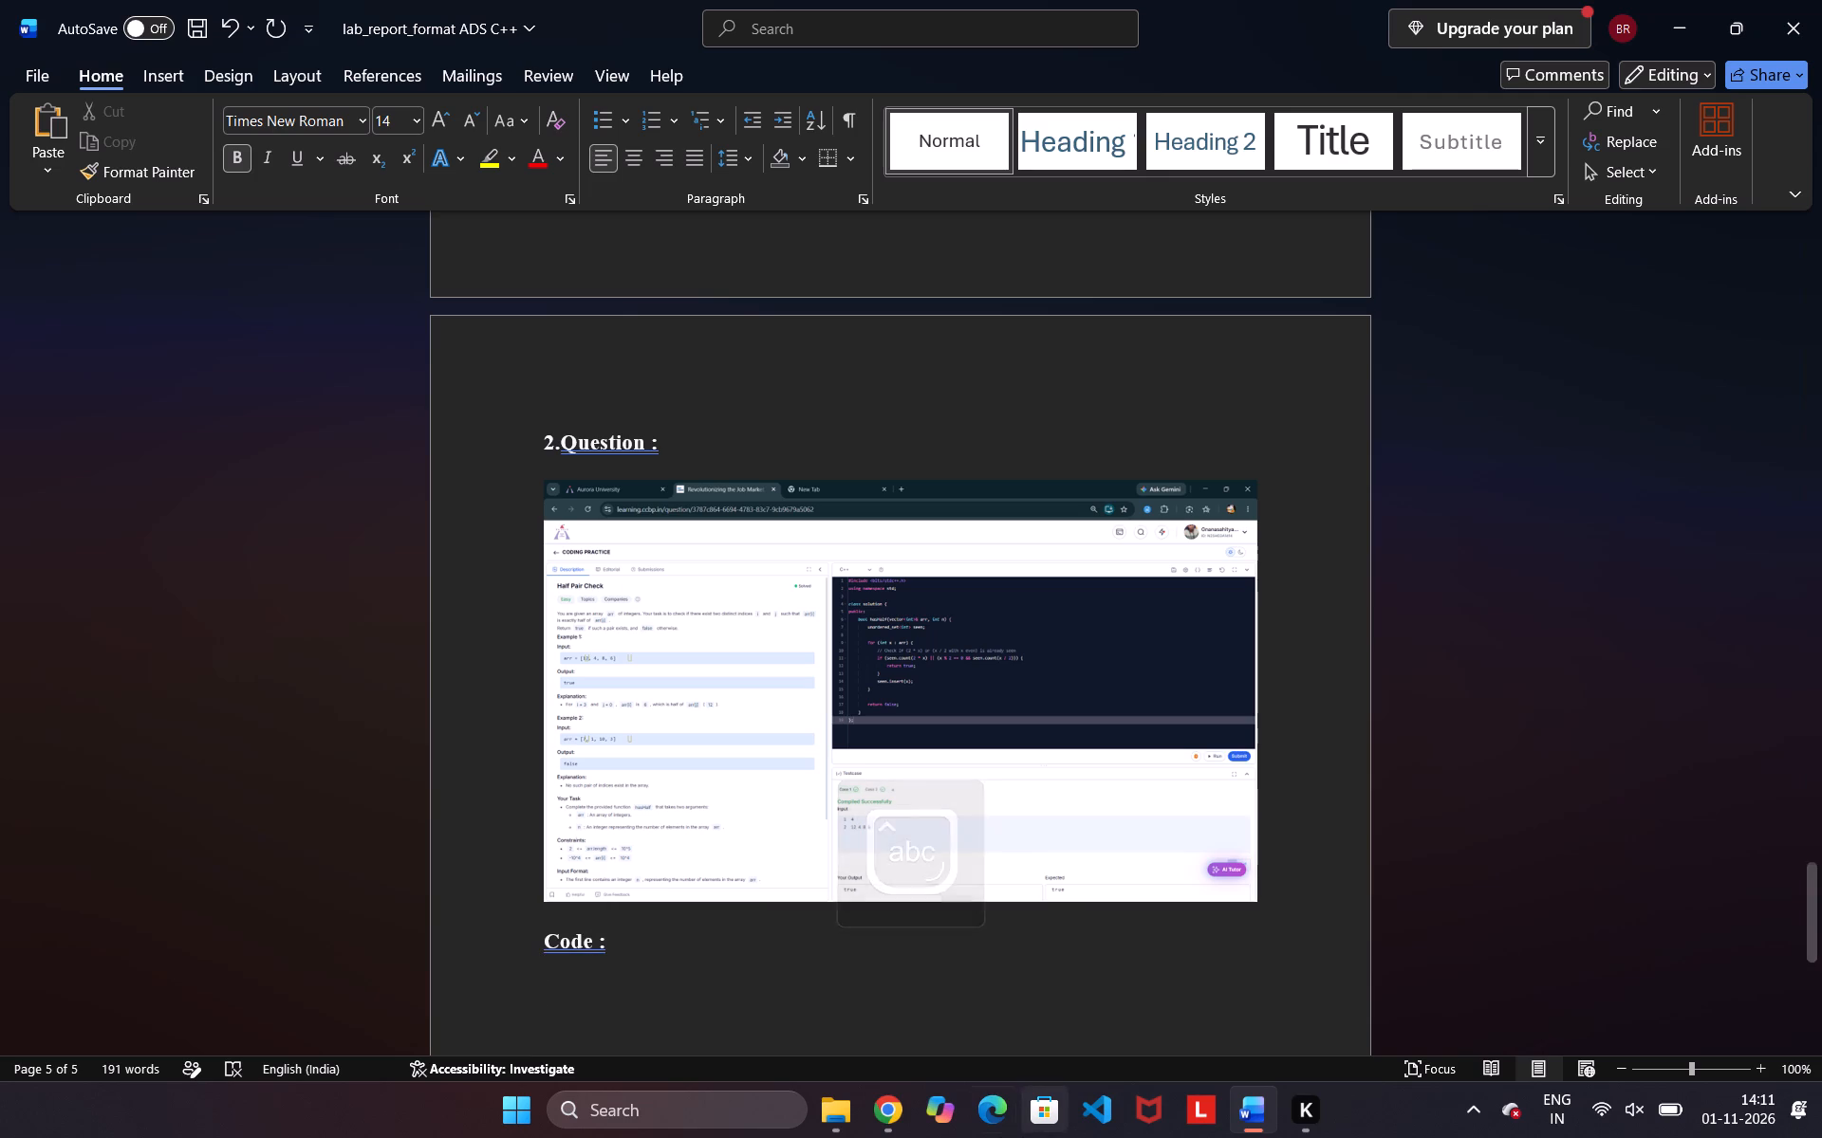
Copy the complete Half Pair Check C++ code from Chrome and paste it under 'Code :' in the Word report.
left_click(891, 1120)
scroll(882, 646, "up", 1)
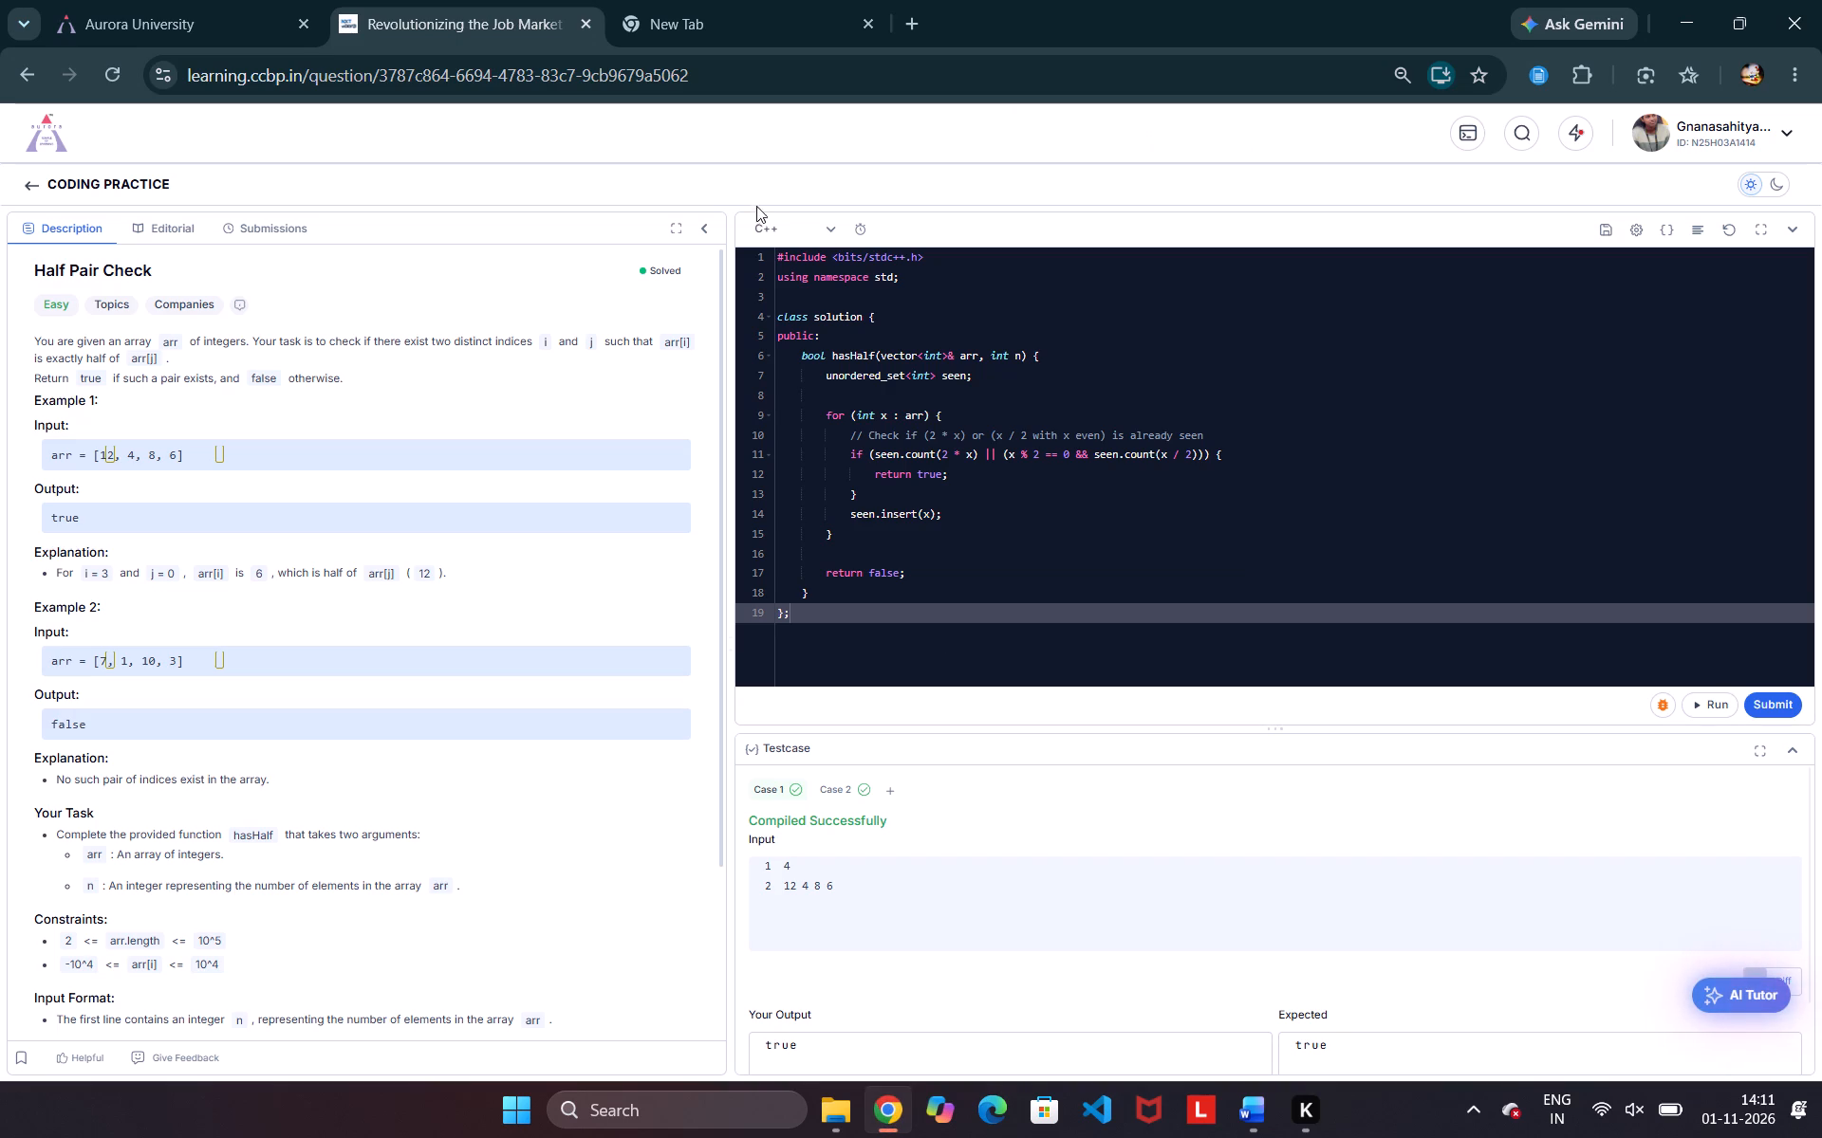
left_click_drag(778, 259, 855, 615)
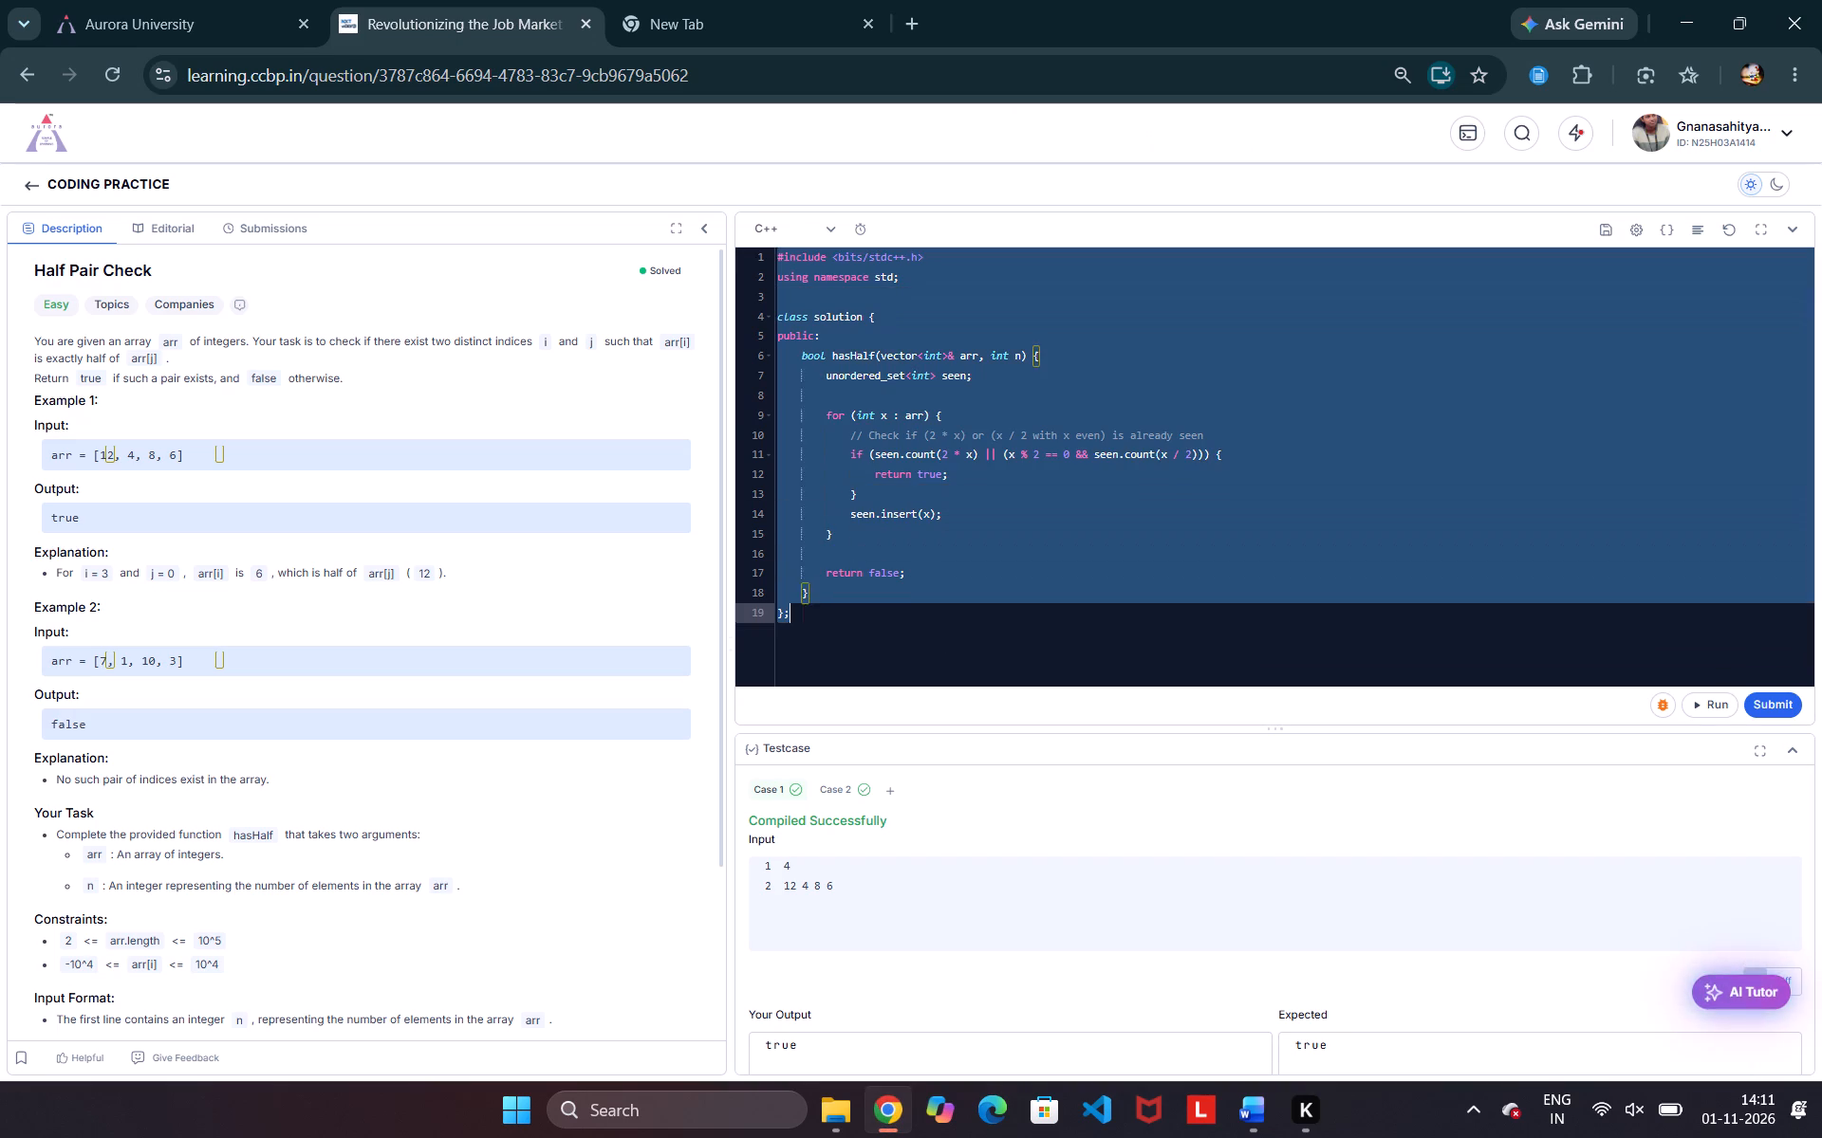
left_click_drag(855, 615, 853, 625)
key("ctrl+c")
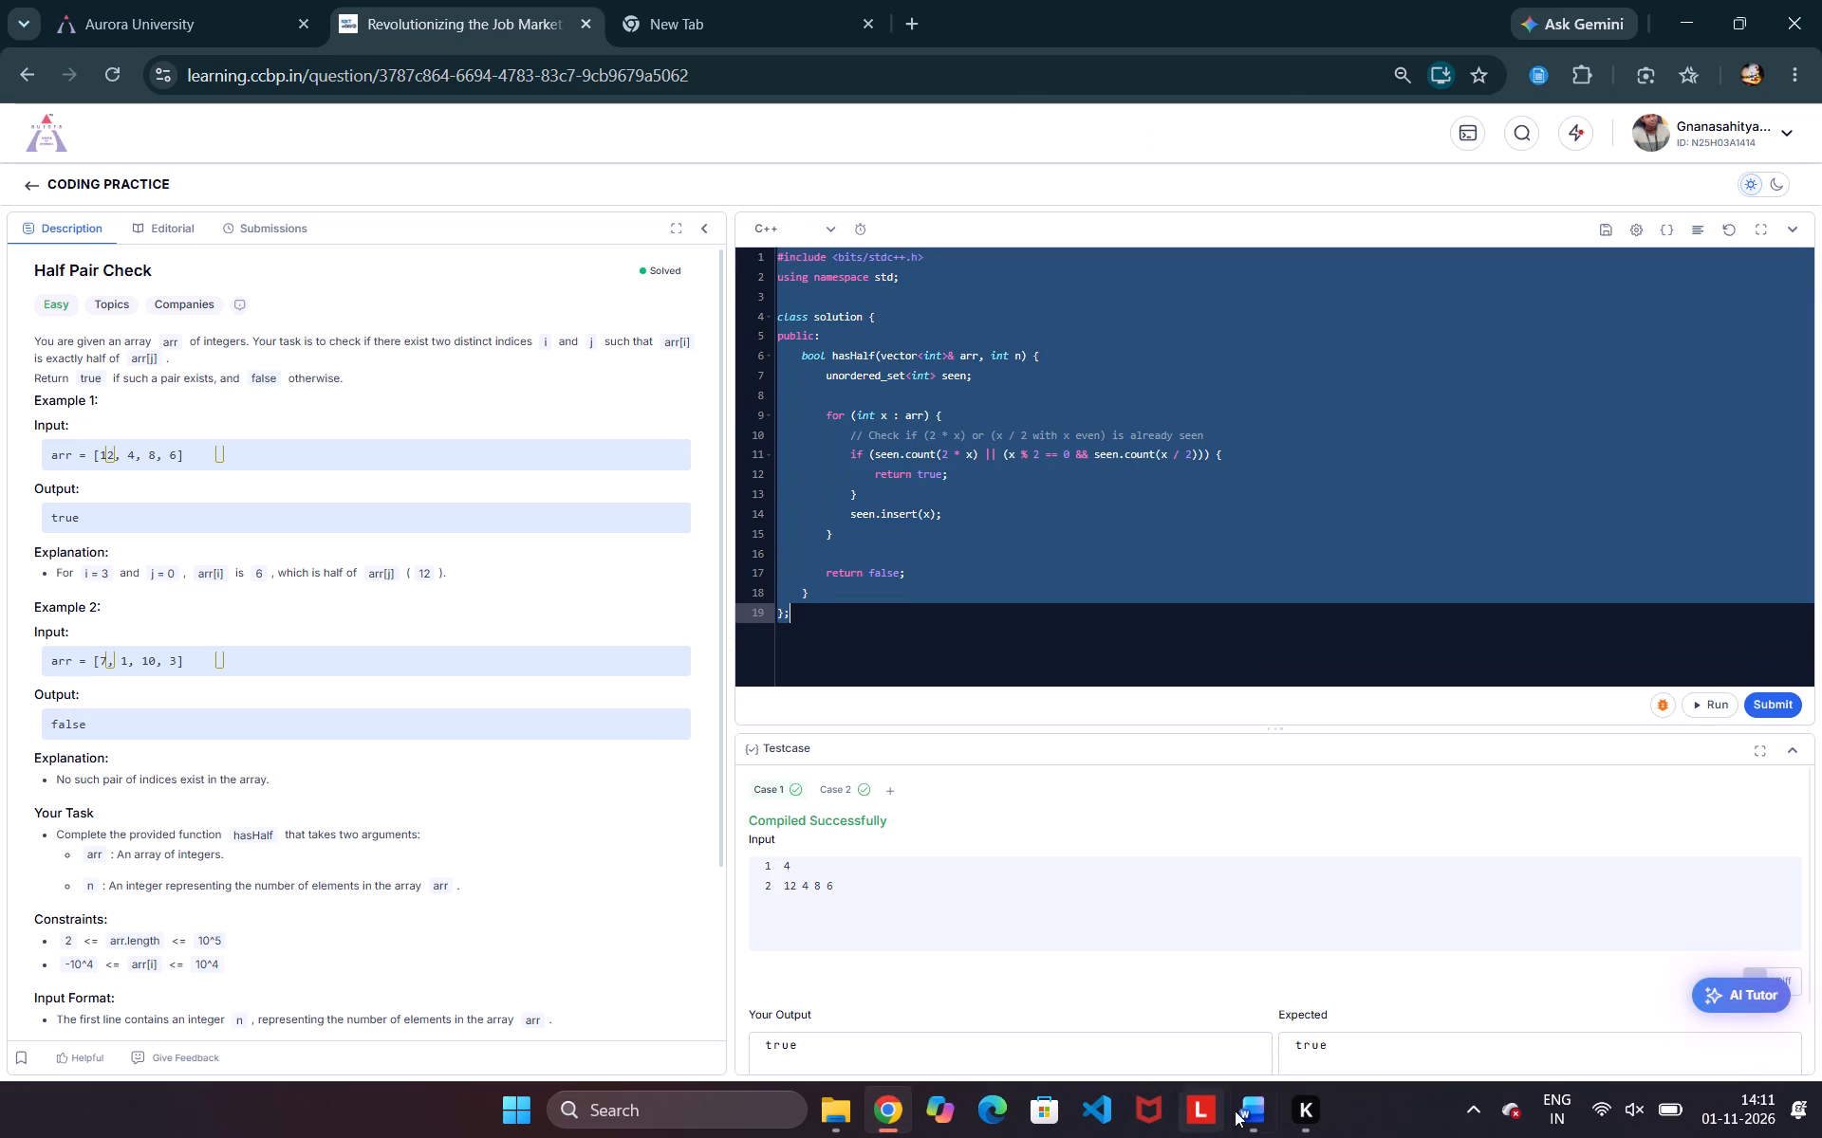
left_click(1257, 1110)
key("ctrl+v")
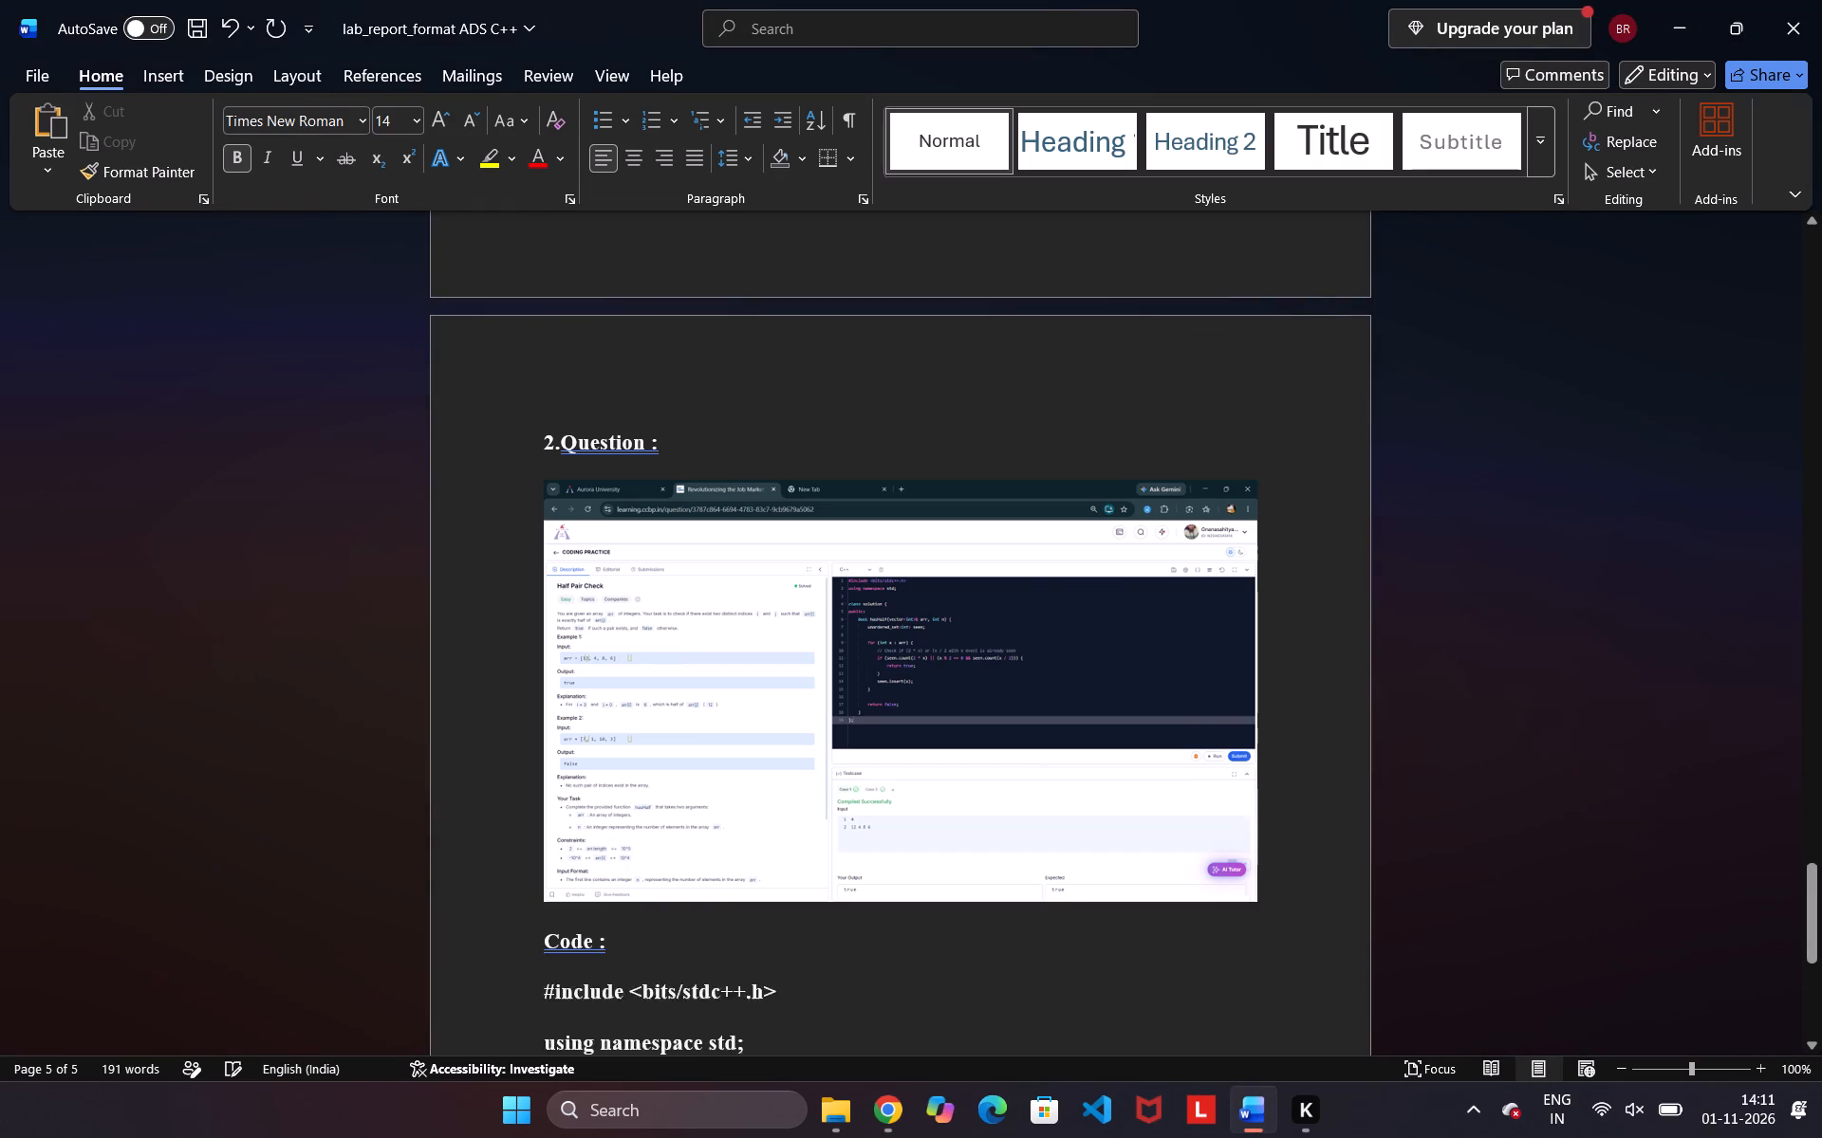
Remove bold from the whole pasted Half Pair Check code and reduce its font size to 12.
scroll(1035, 1039, "up", 3)
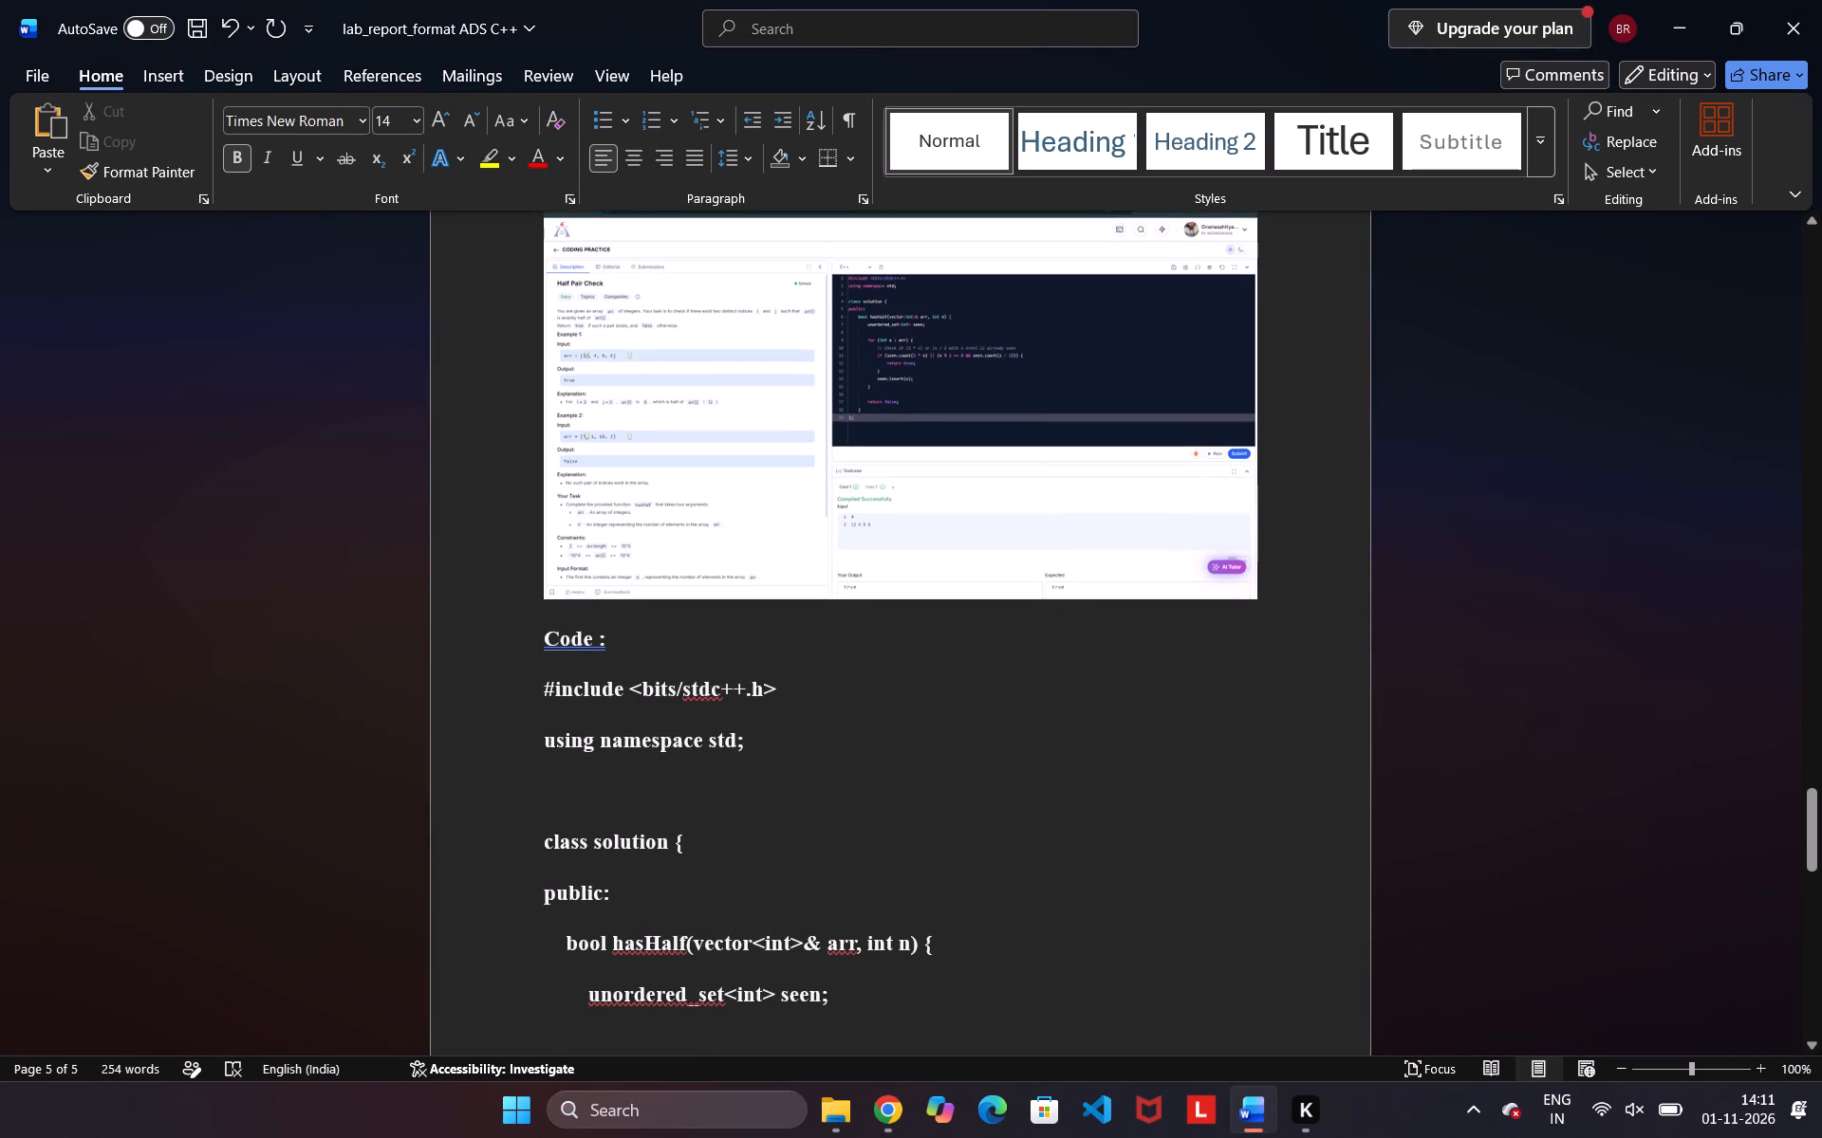
left_click_drag(546, 690, 680, 1137)
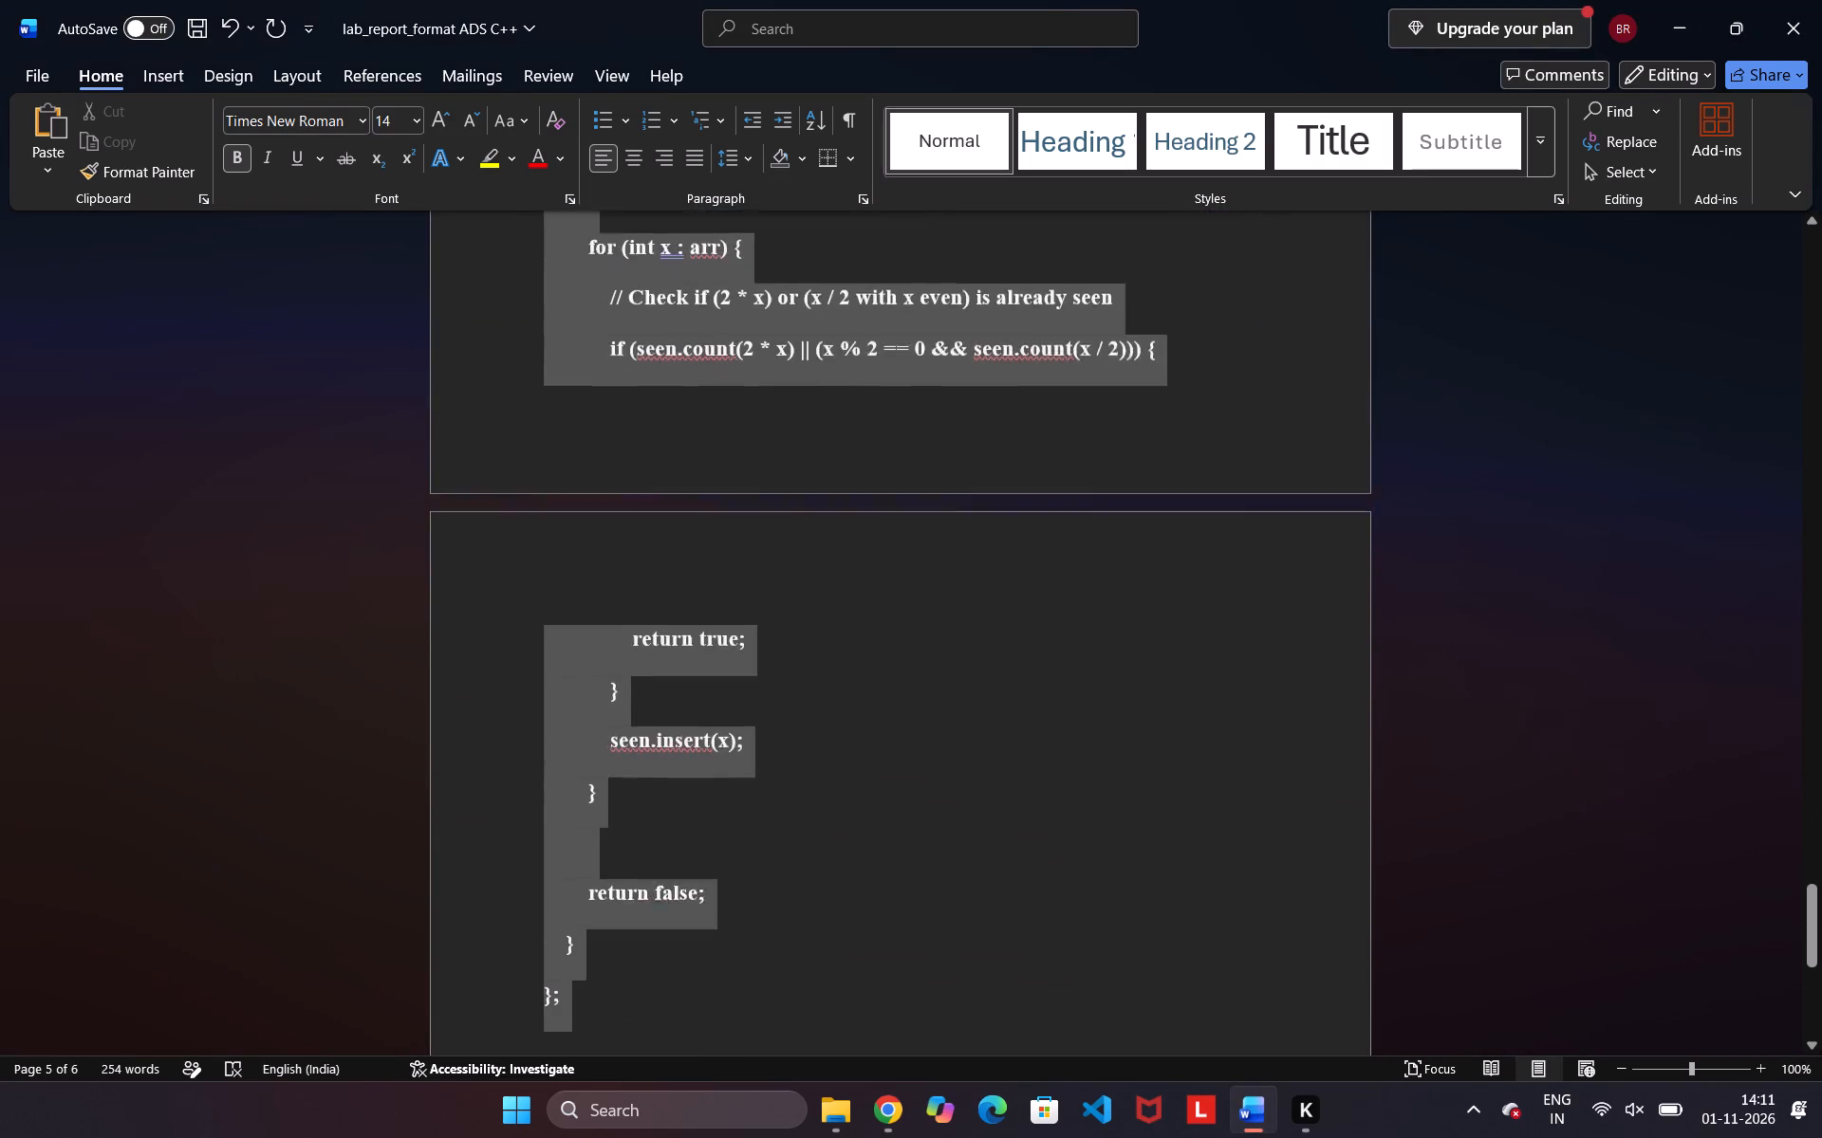
left_click_drag(680, 1137, 620, 362)
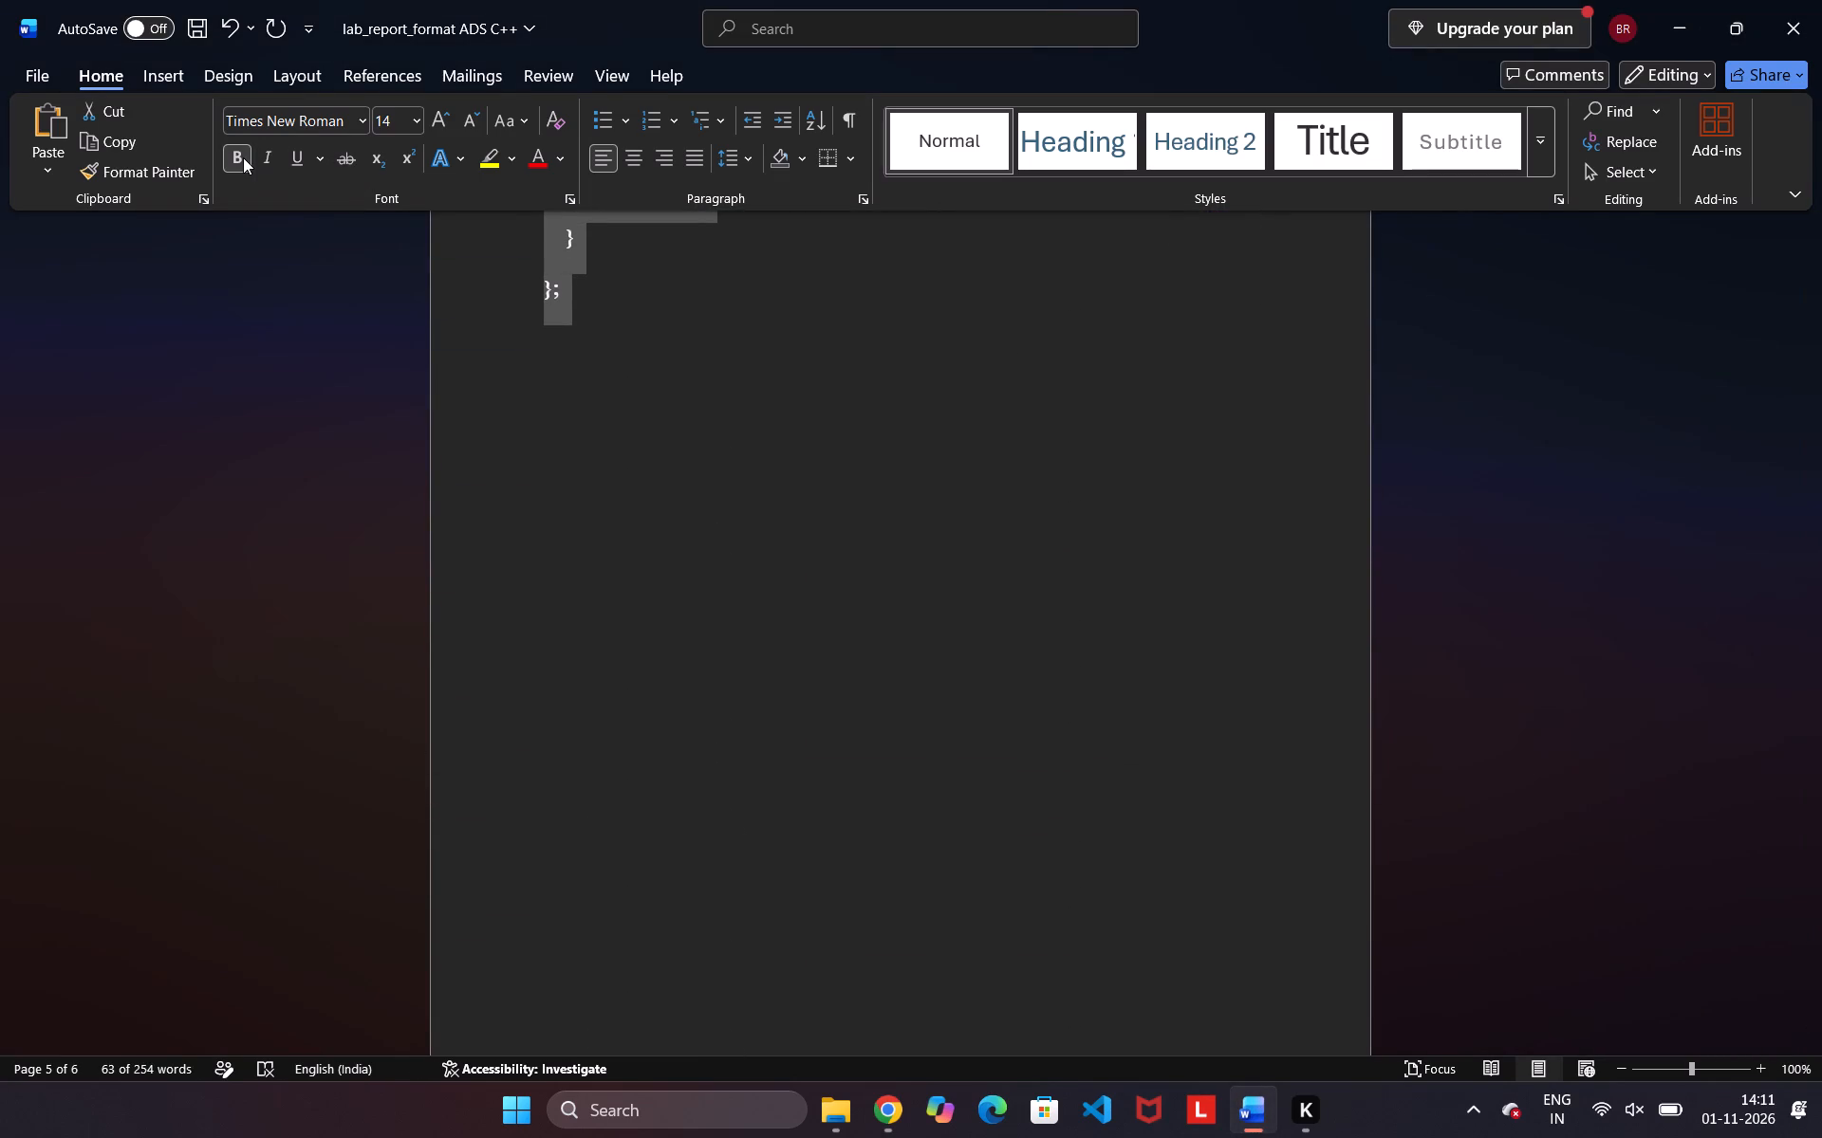
left_click(243, 157)
left_click(473, 120)
left_click(629, 310)
scroll(629, 310, "up", 3)
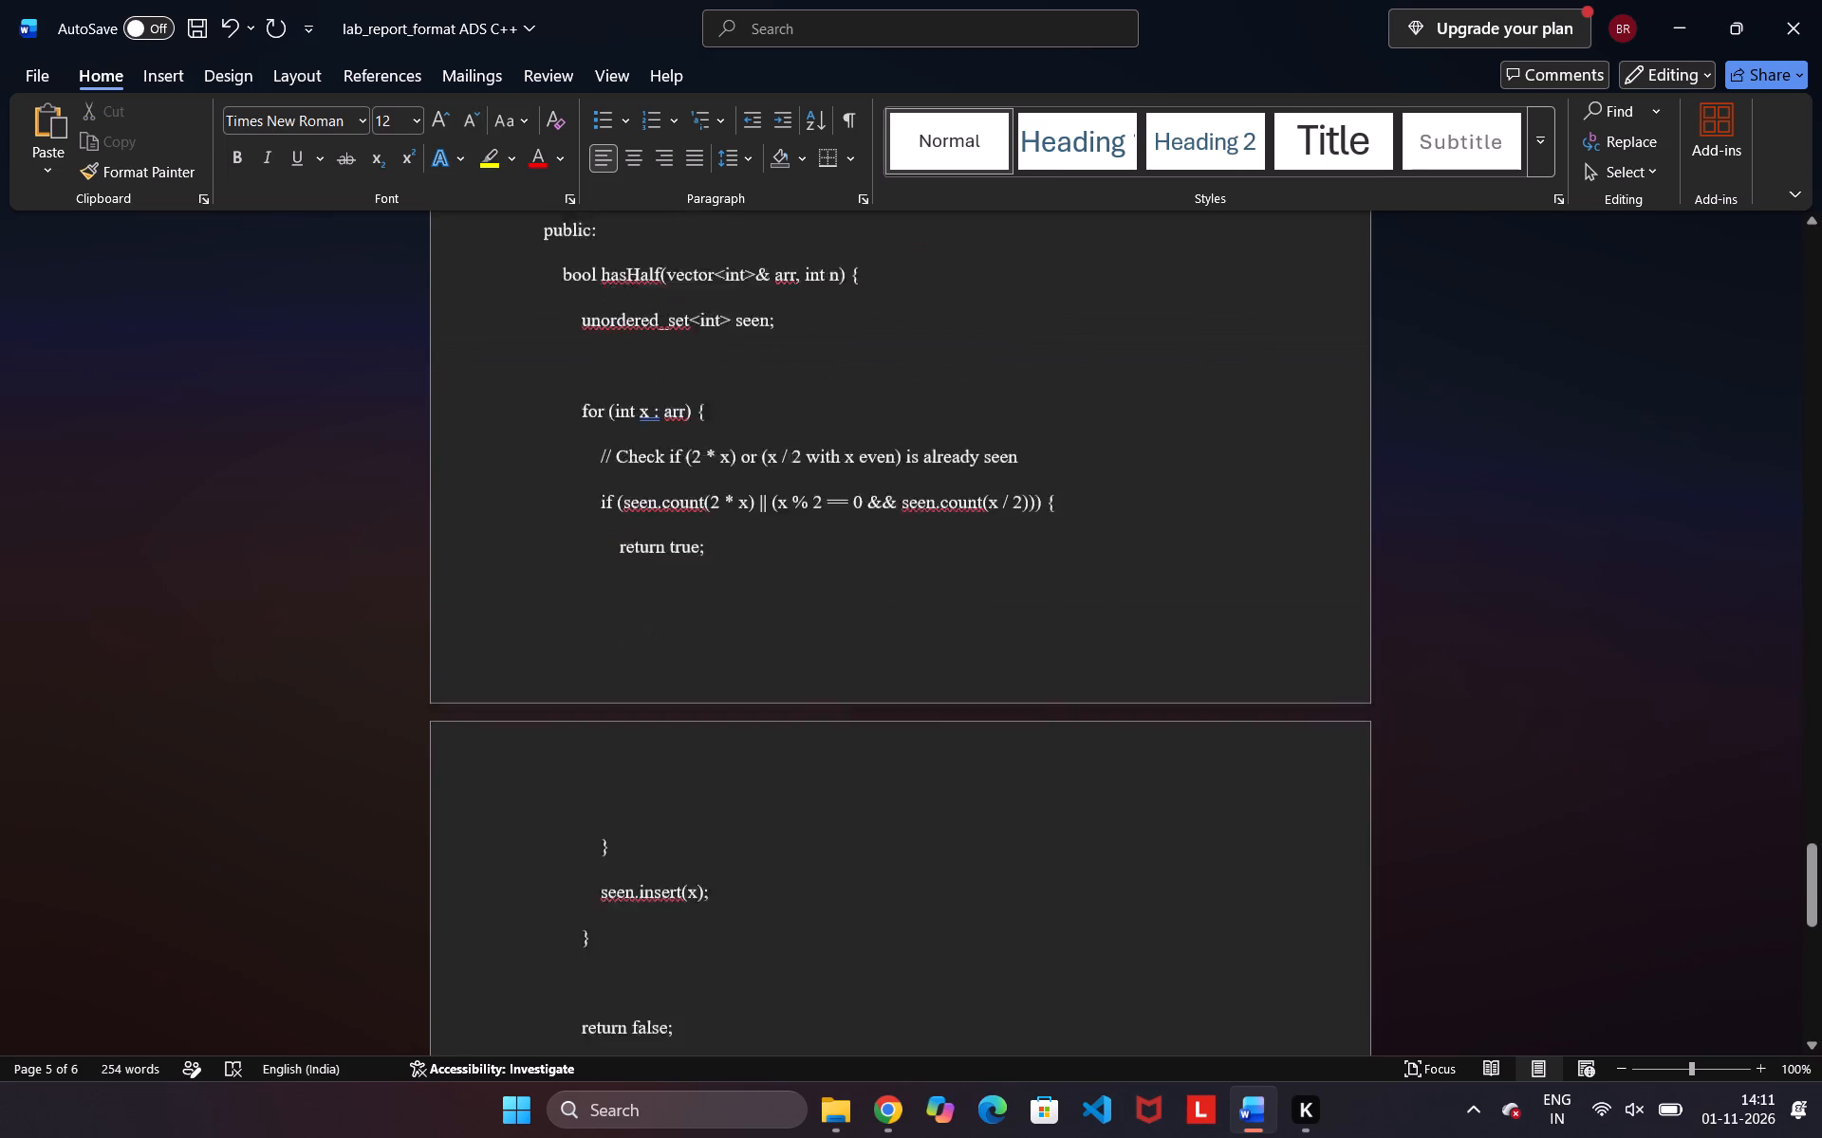
scroll(629, 310, "up", 3)
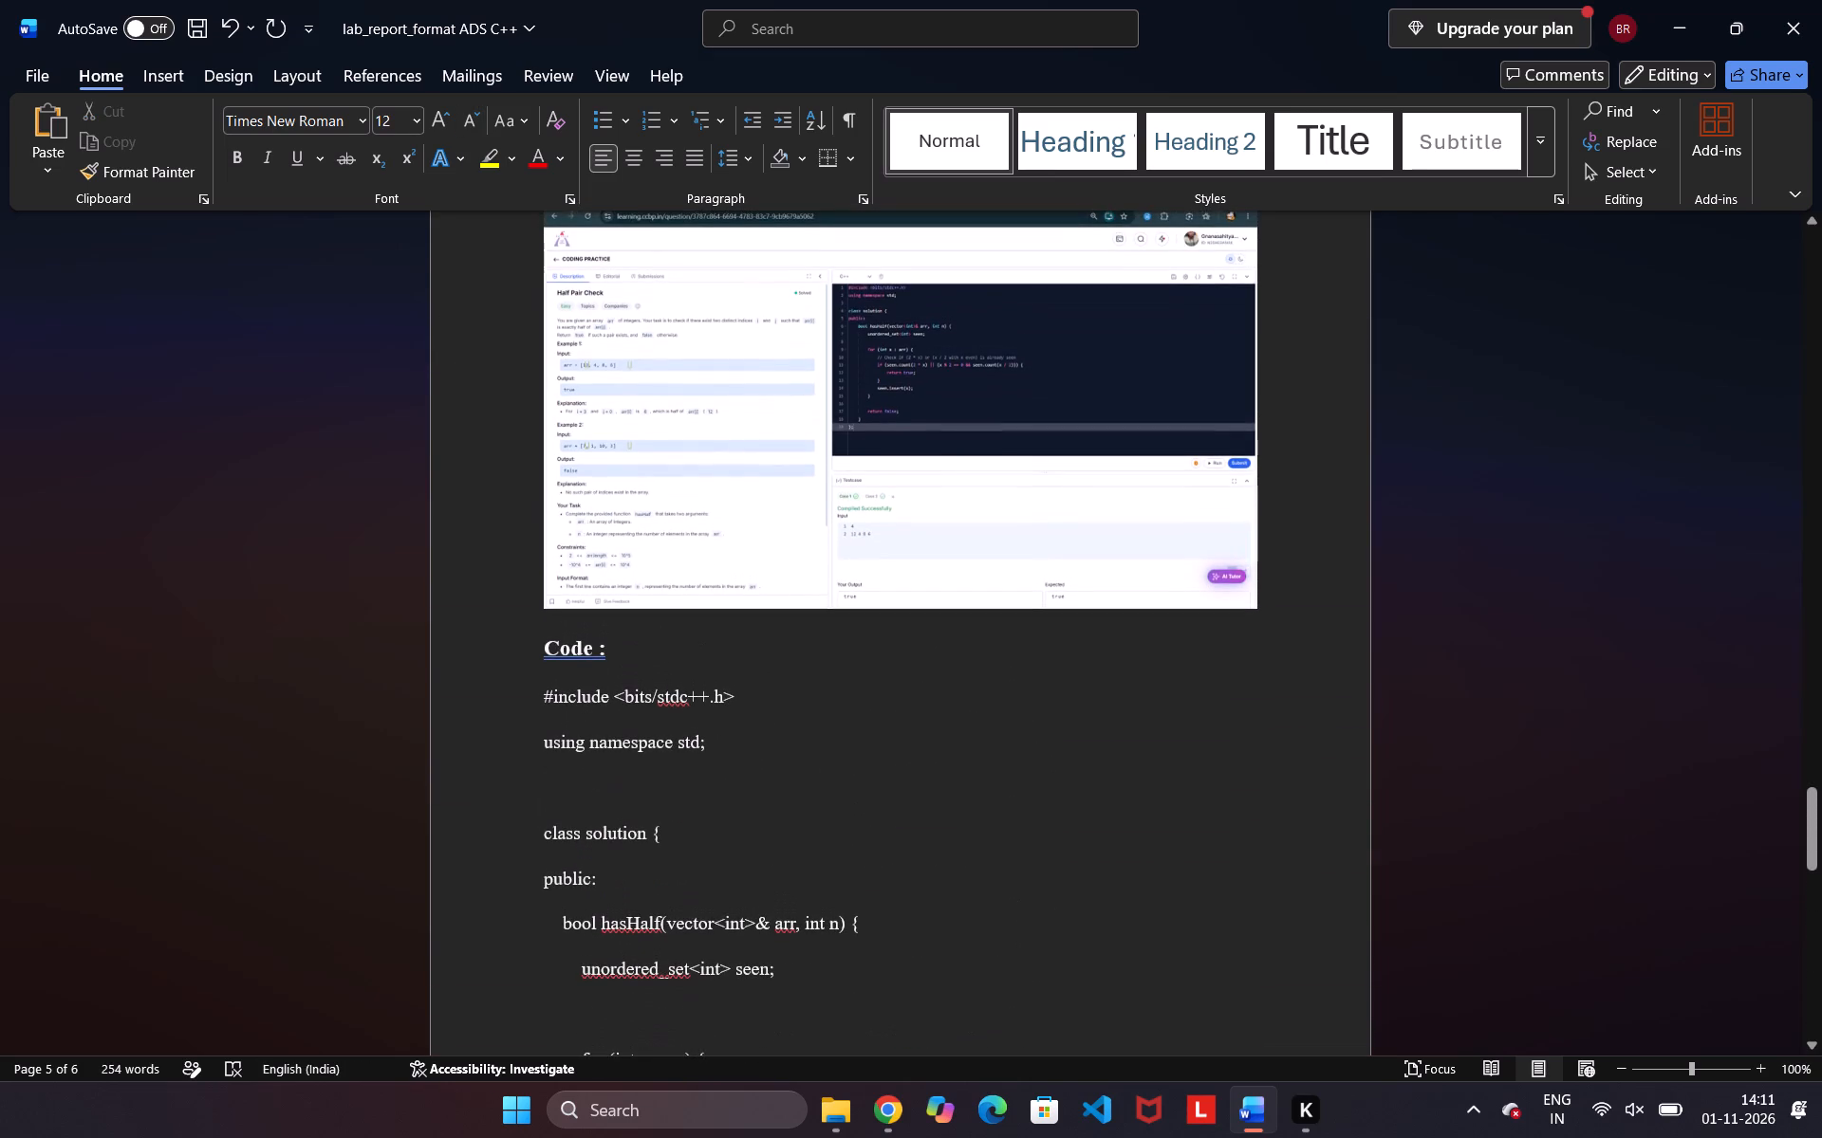
Add the heading 'Output :' after the end of the code in bold at size 14, followed by a new line.
scroll(688, 549, "down", 5)
left_click(636, 604)
key("Return")
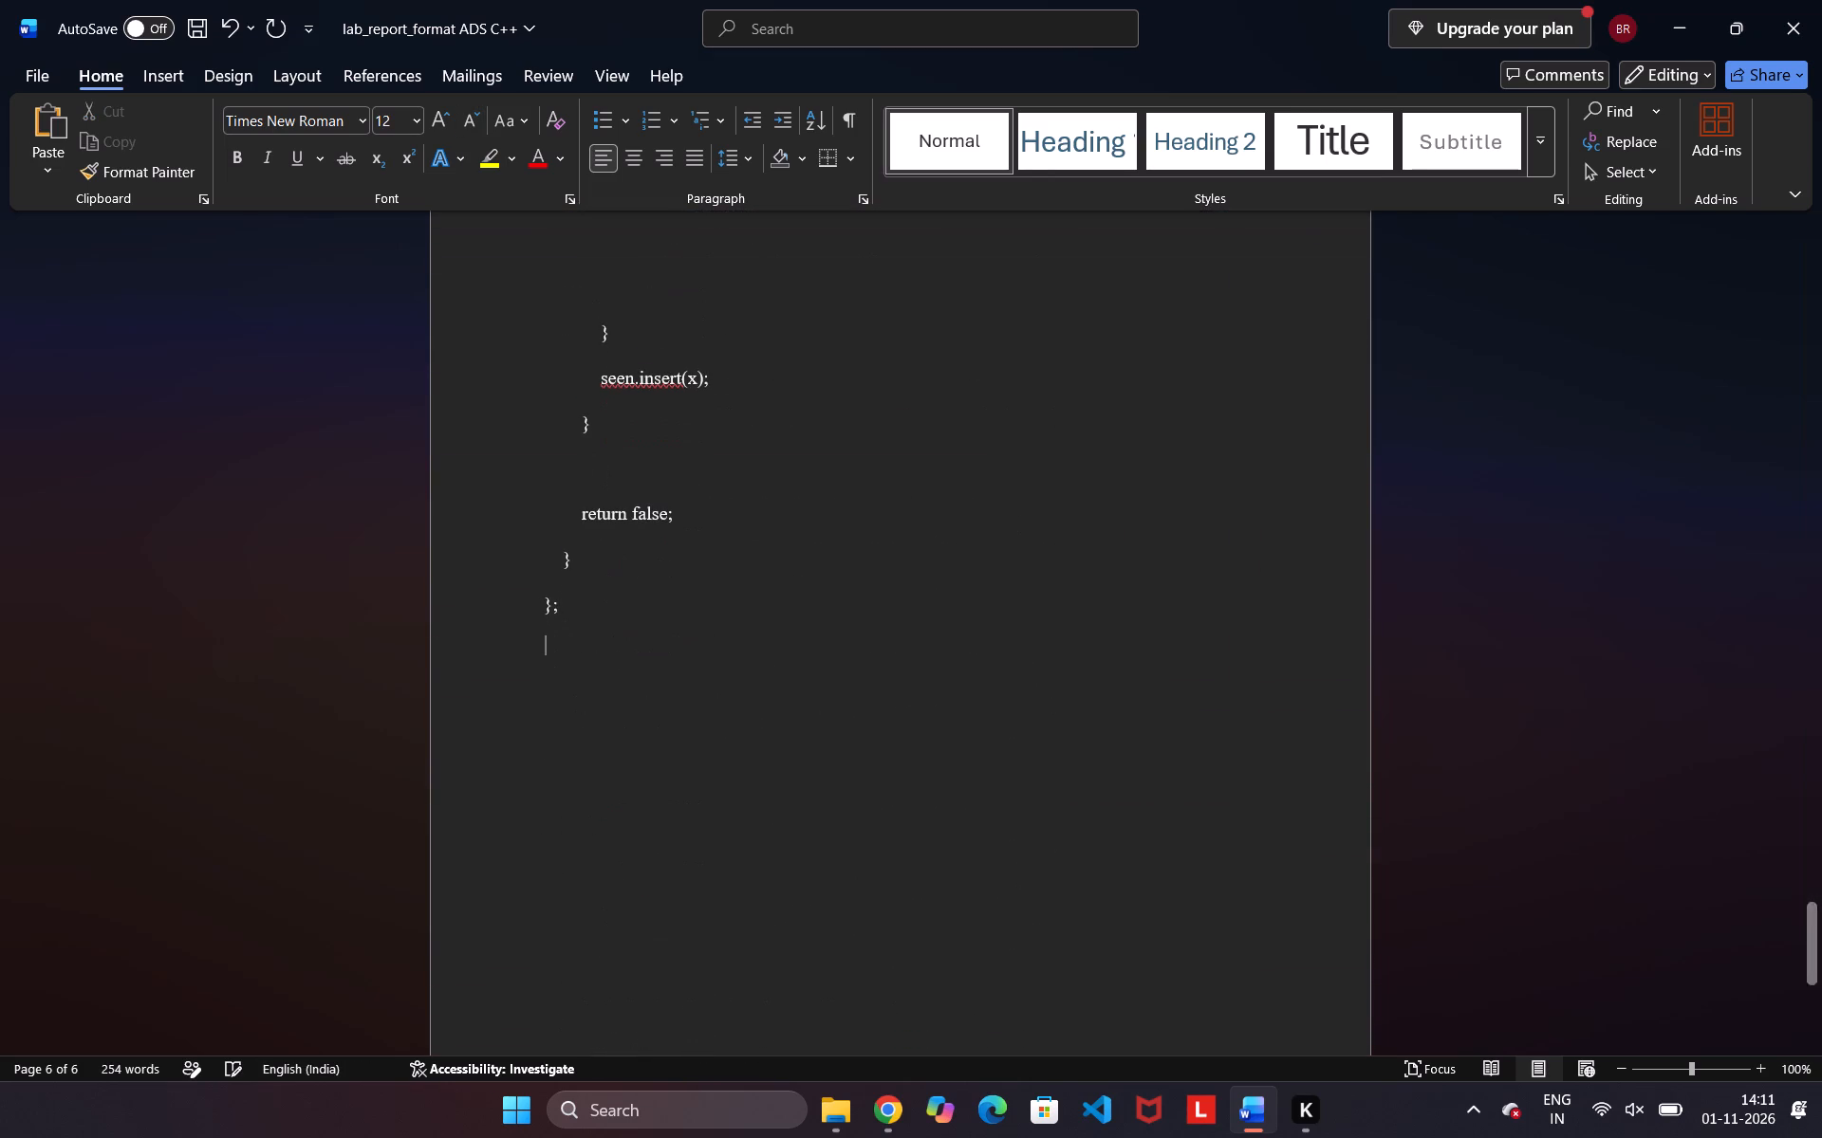
key("o")
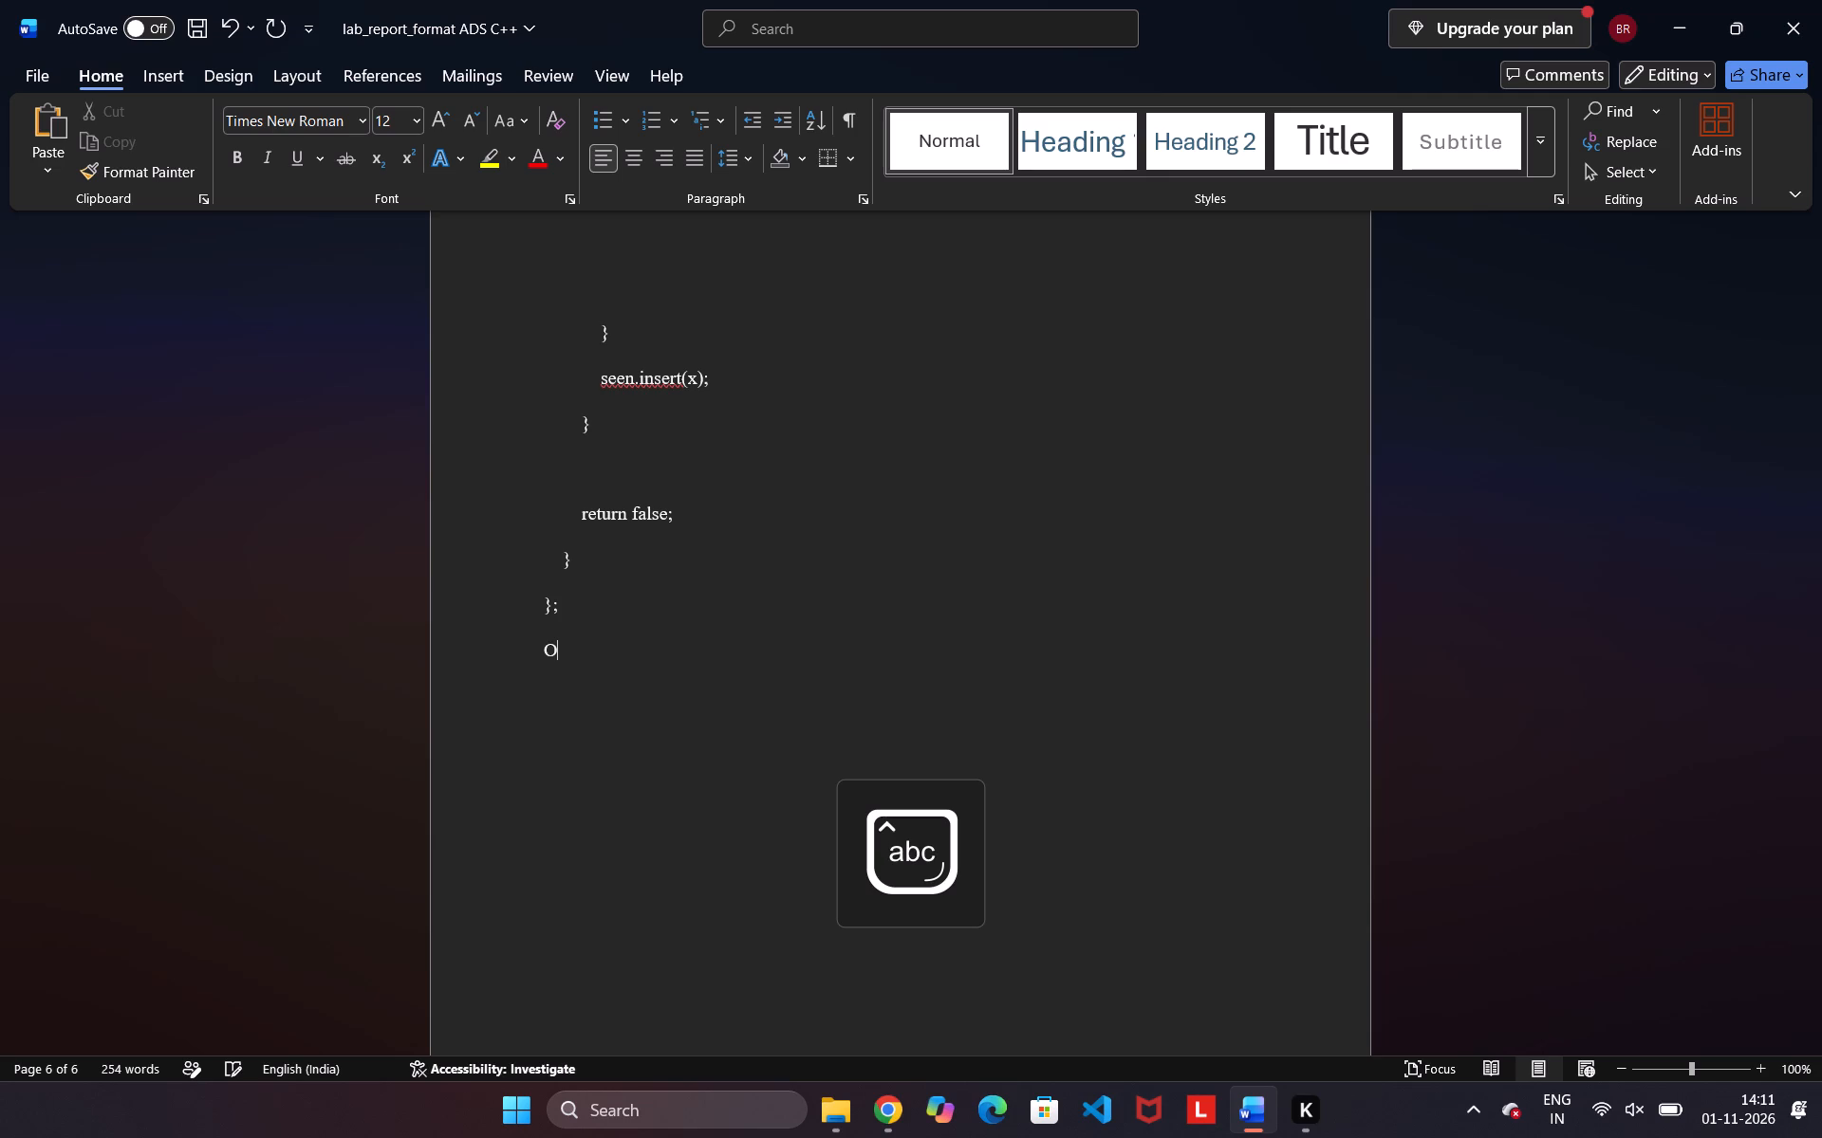
type("utput :")
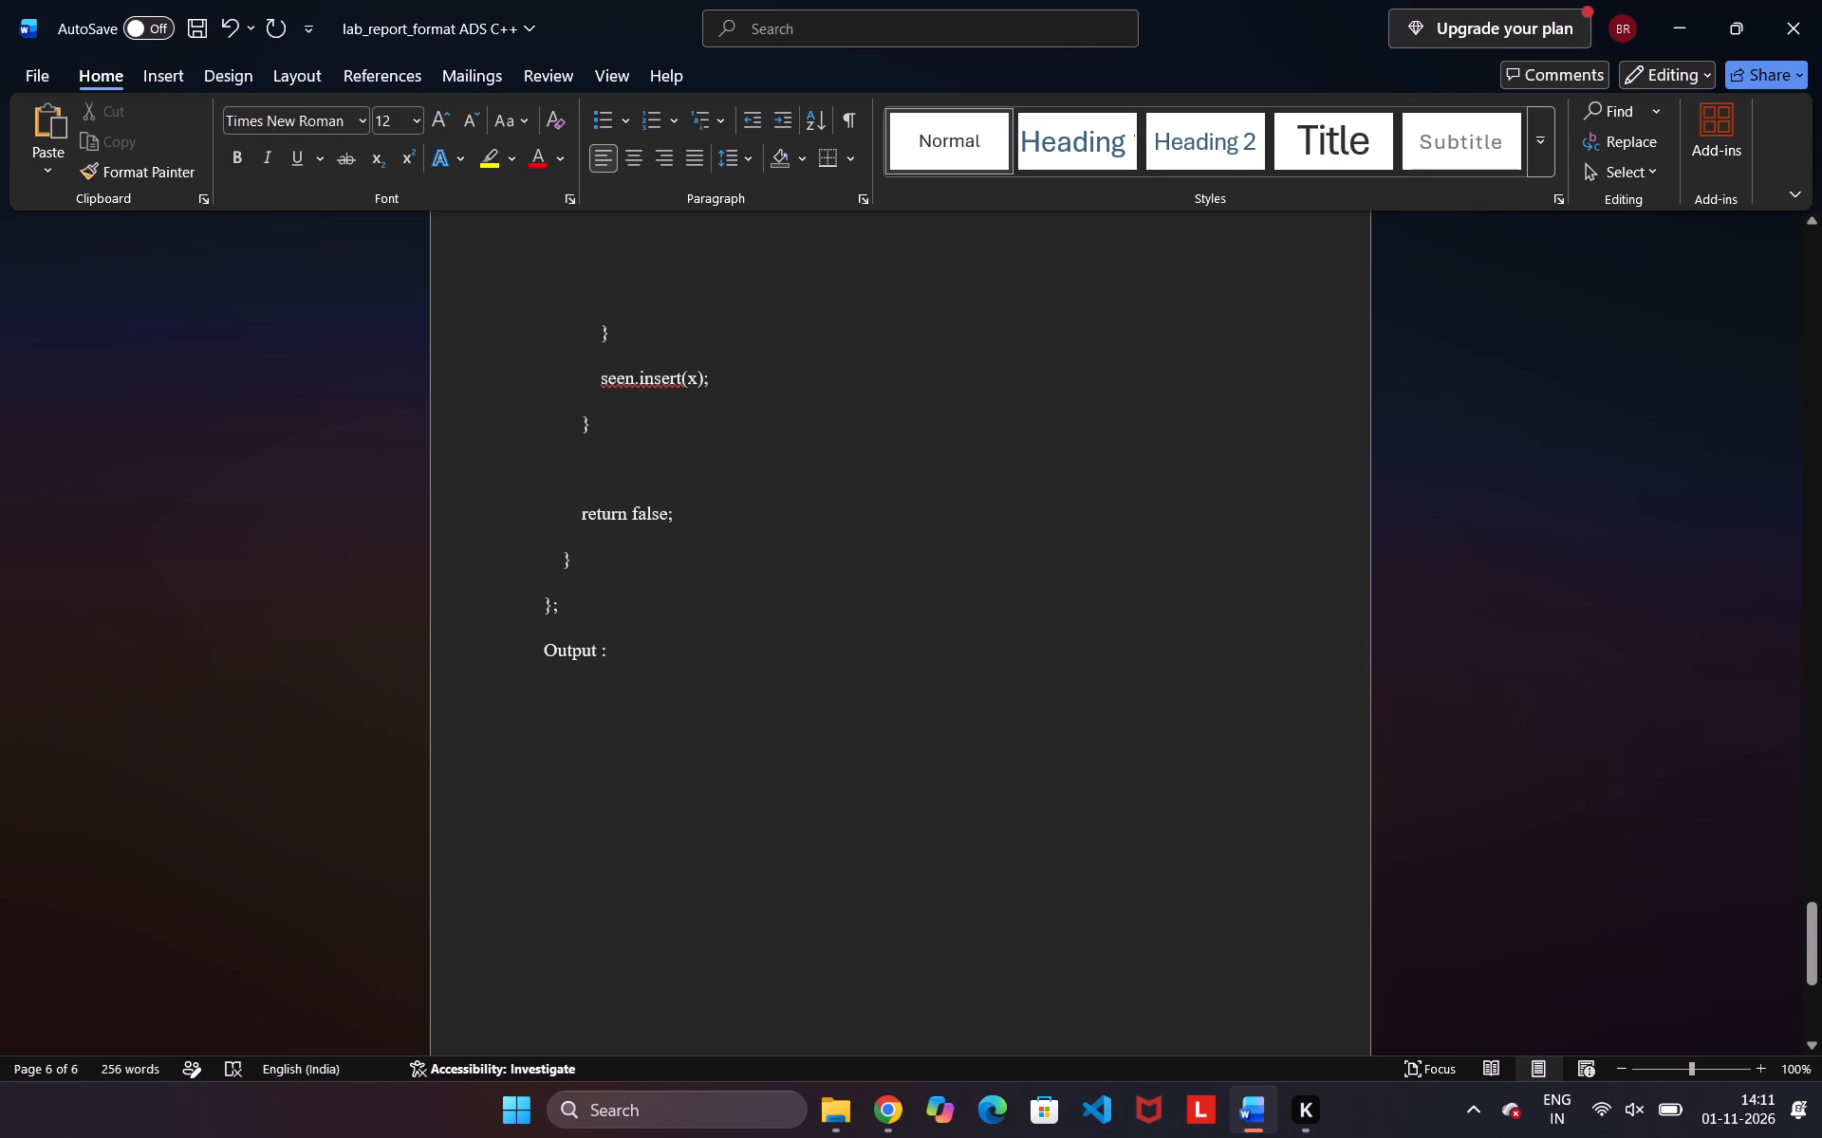
left_click_drag(544, 654, 611, 655)
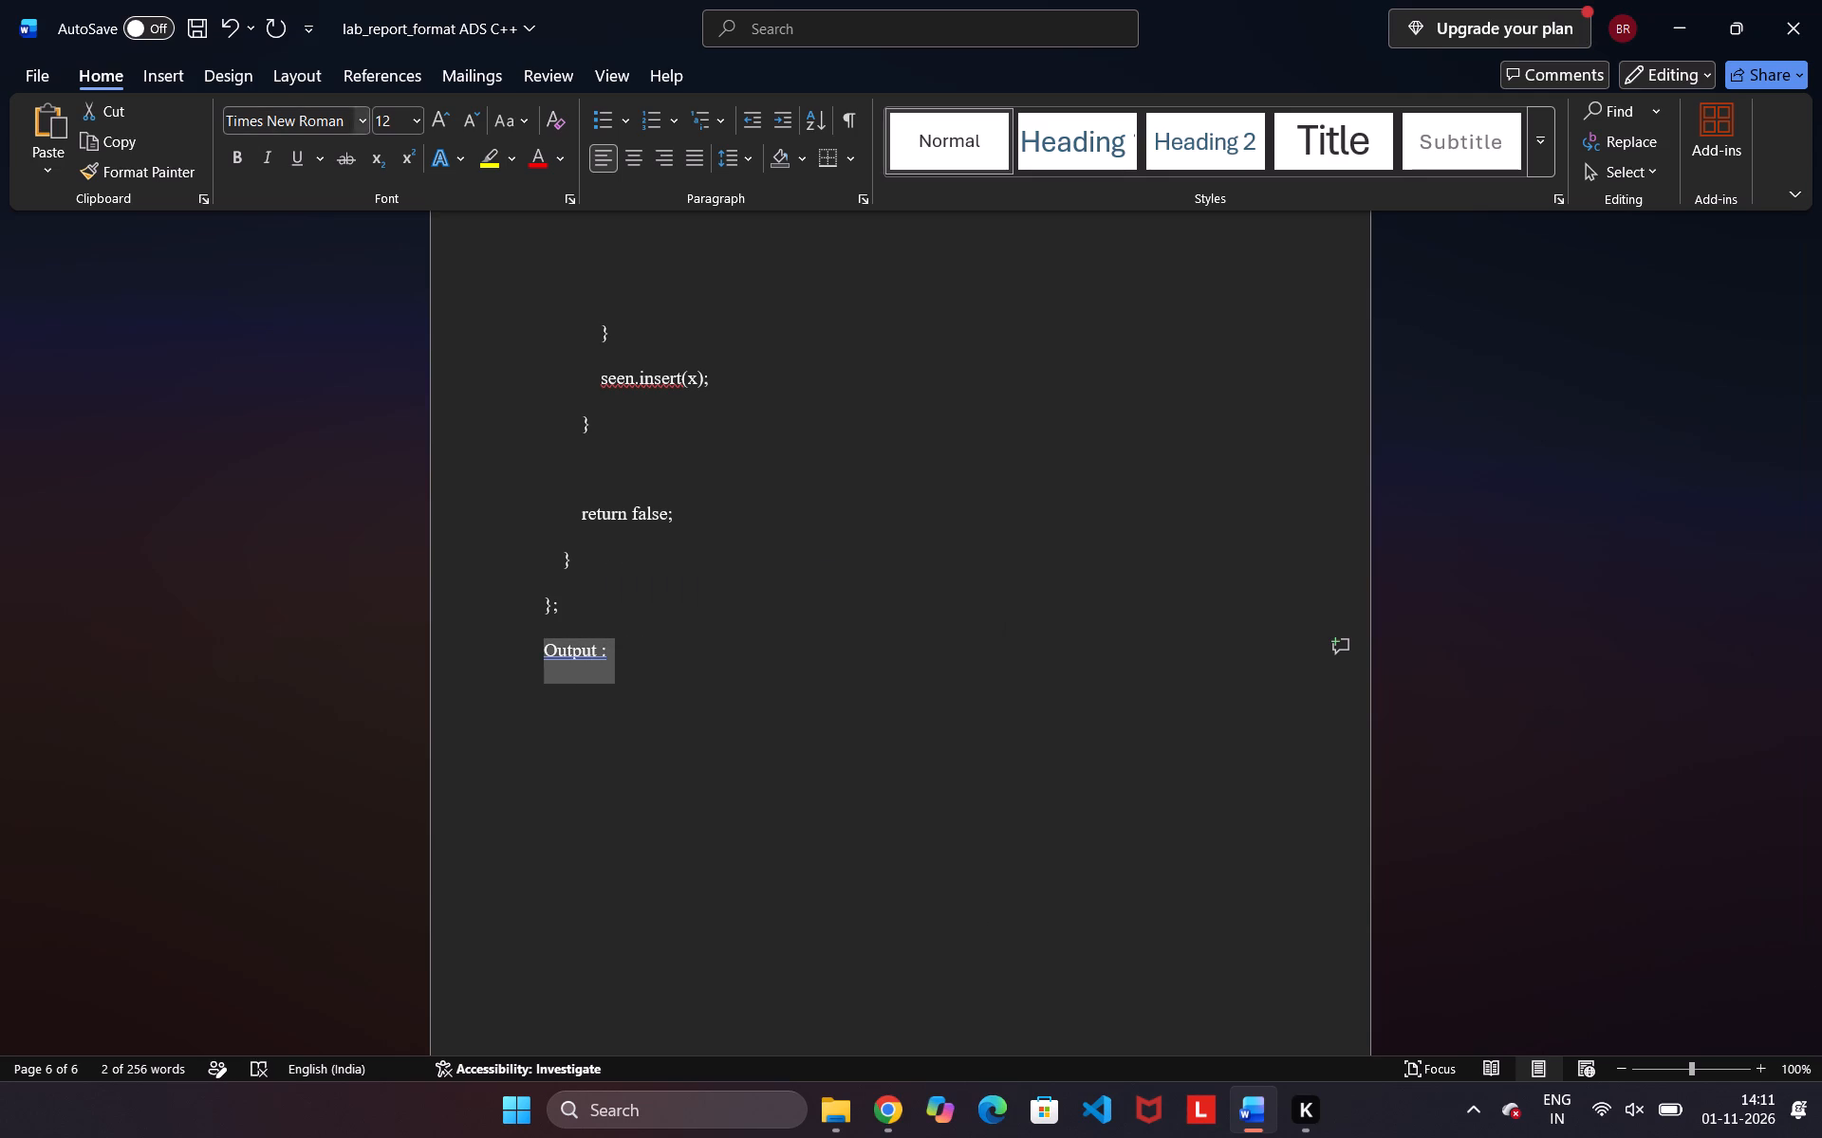
left_click(240, 159)
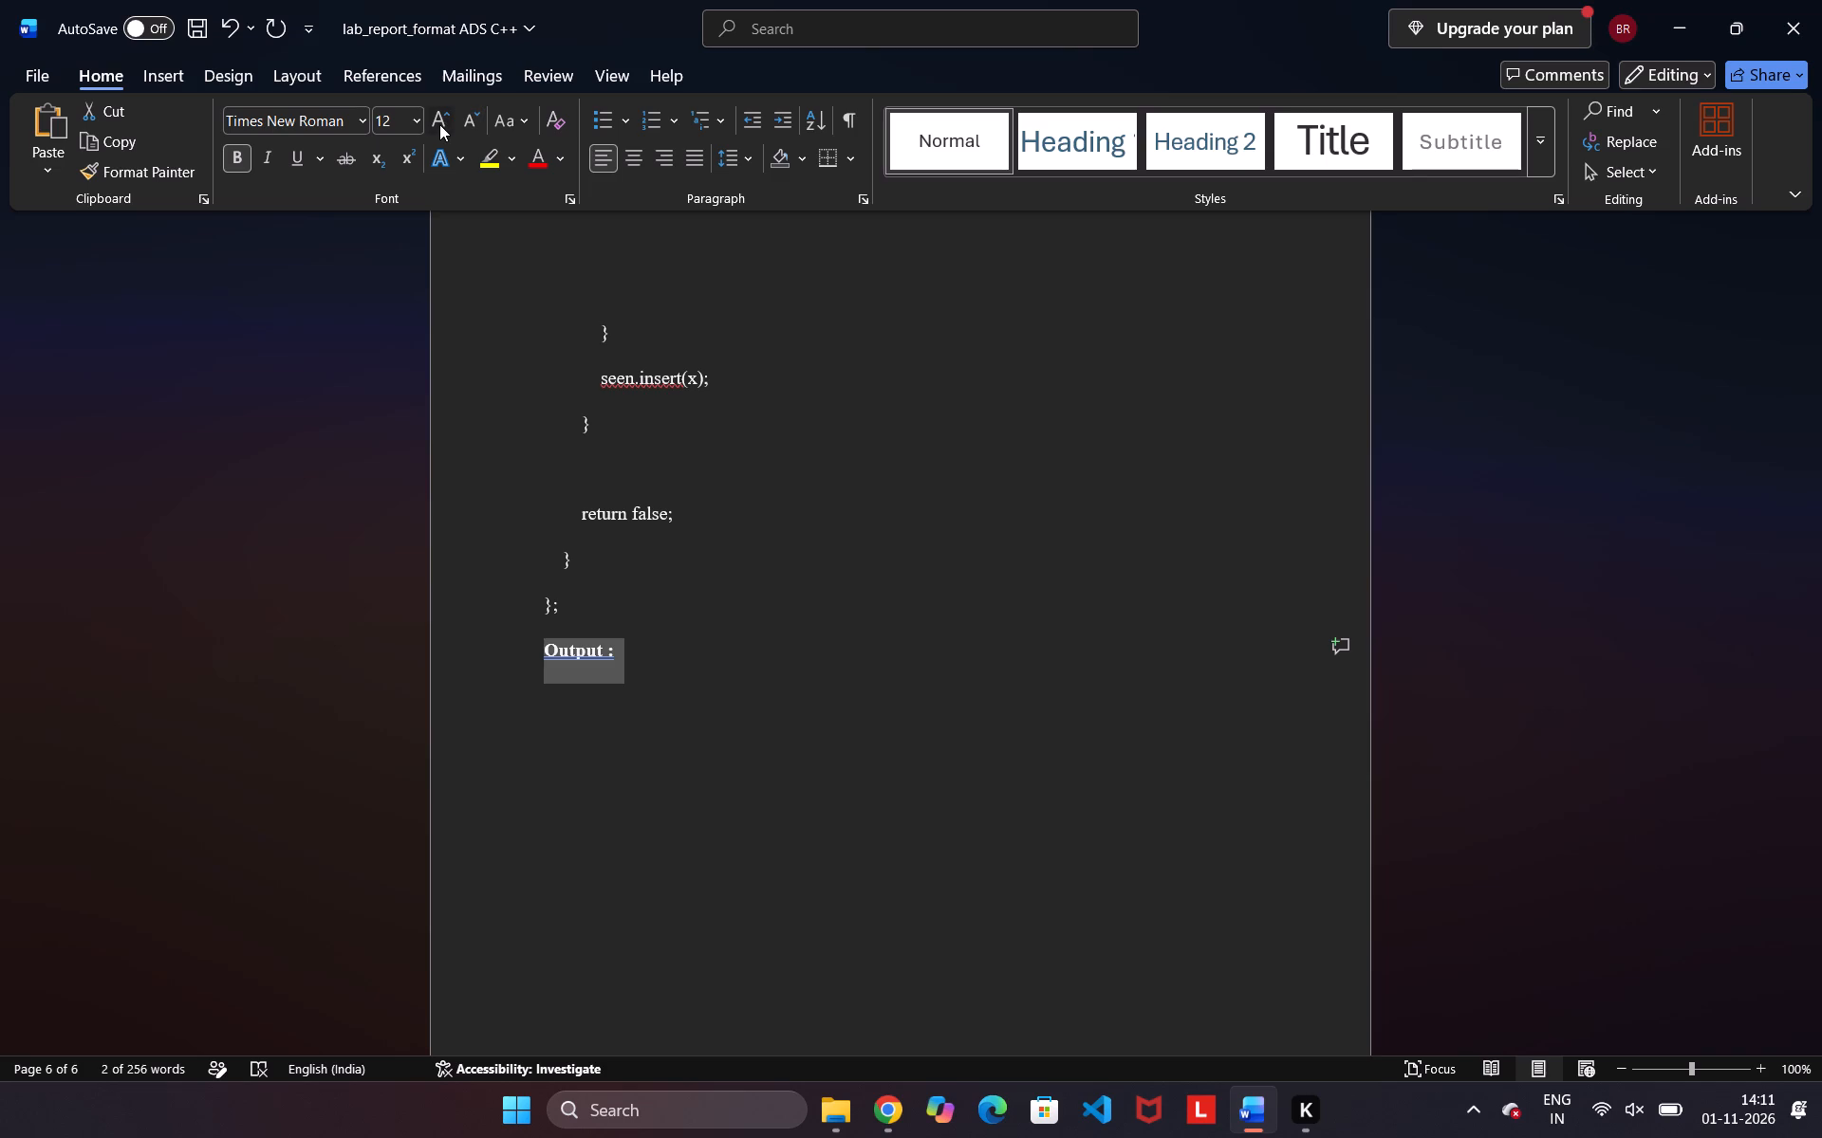
left_click(439, 124)
left_click(695, 670)
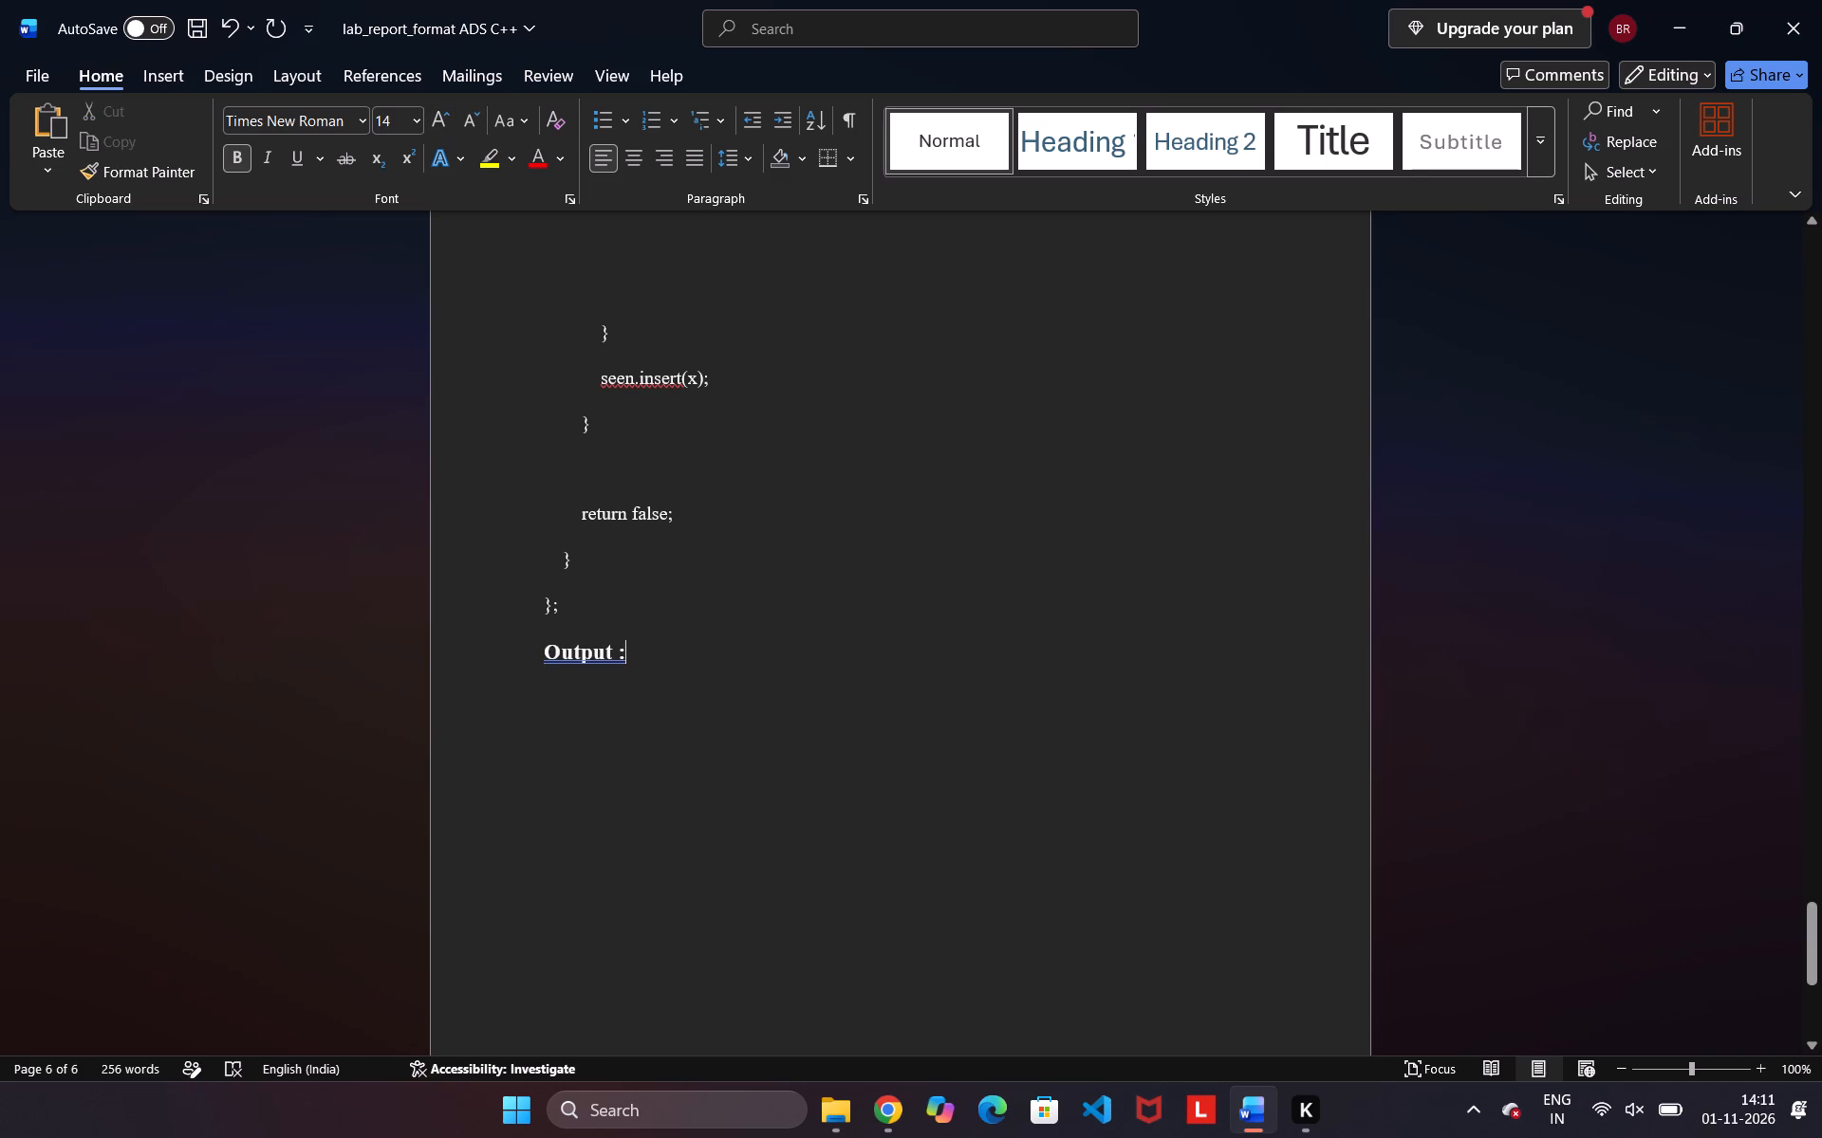
key("Return")
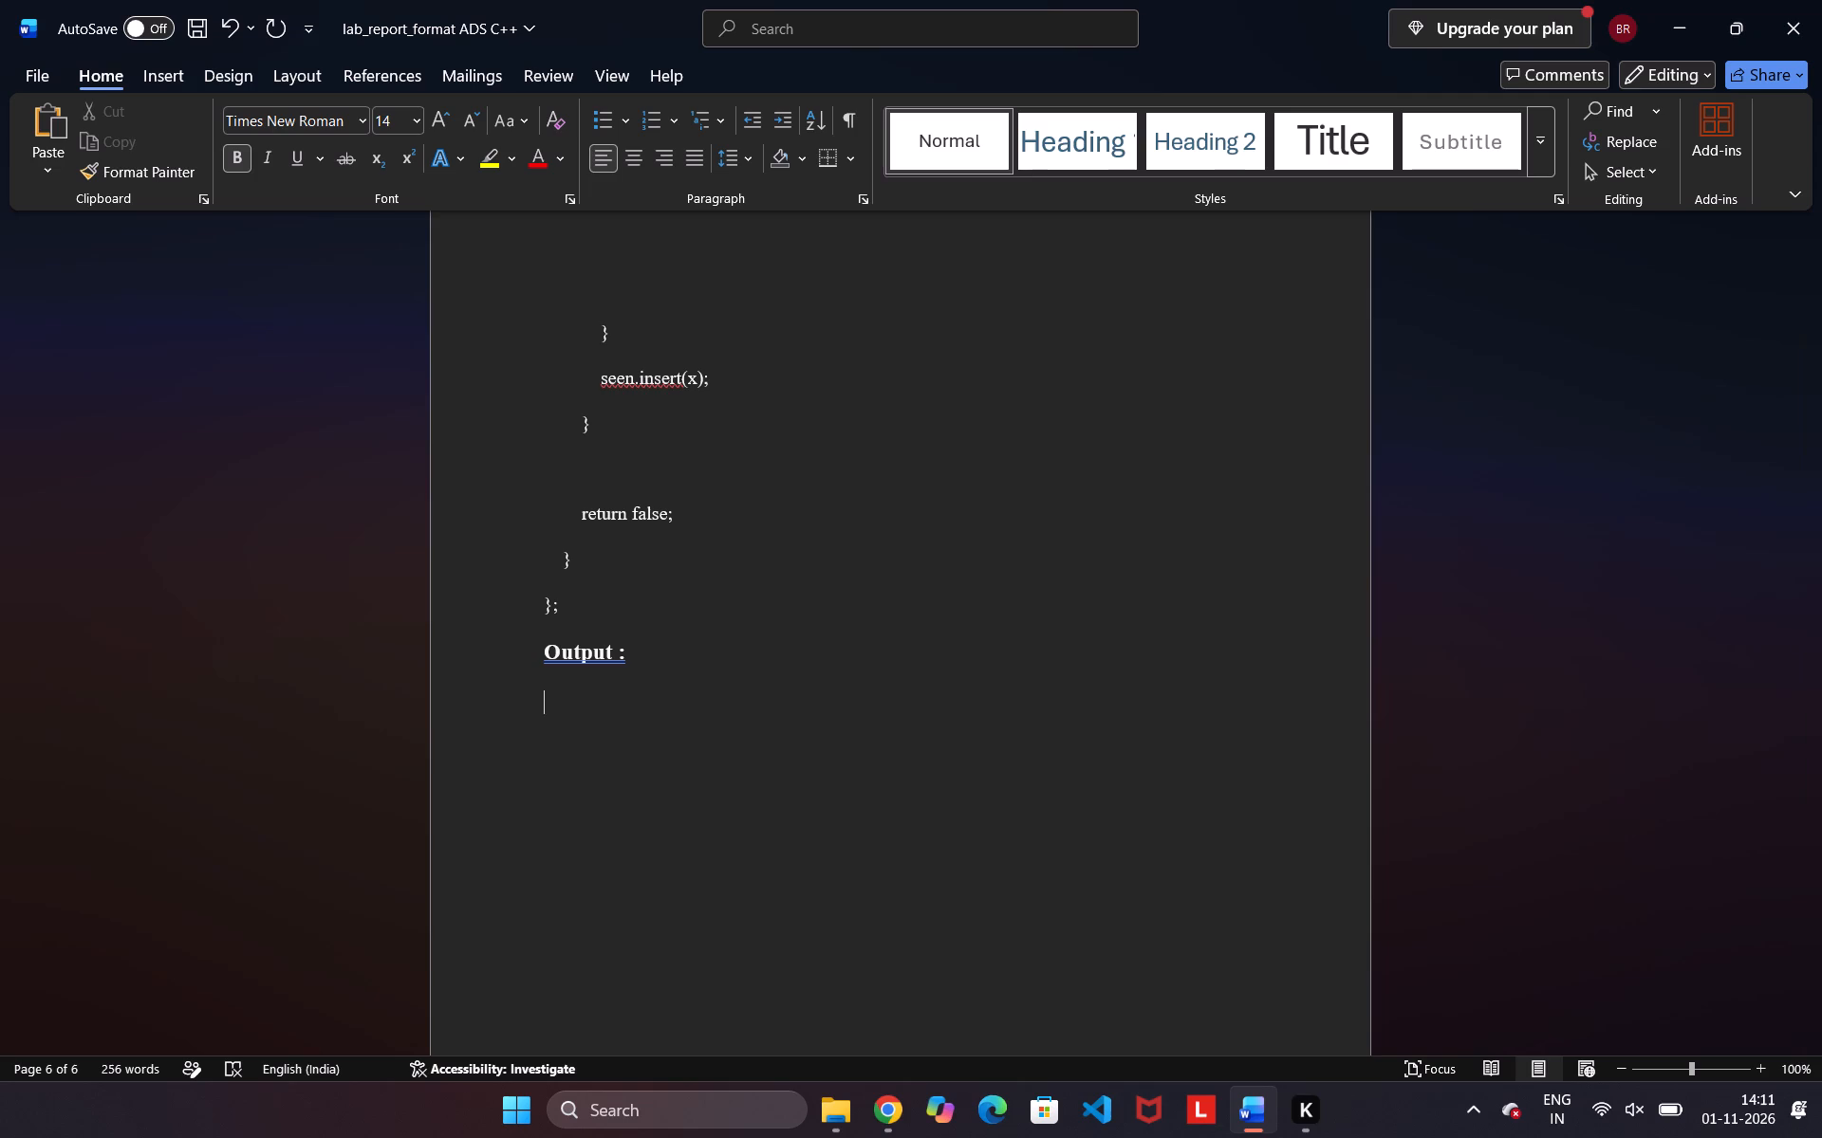
Capture the Testcase results area of Half Pair Check in Chrome and paste it under 'Output :' in the Word report.
left_click(891, 1089)
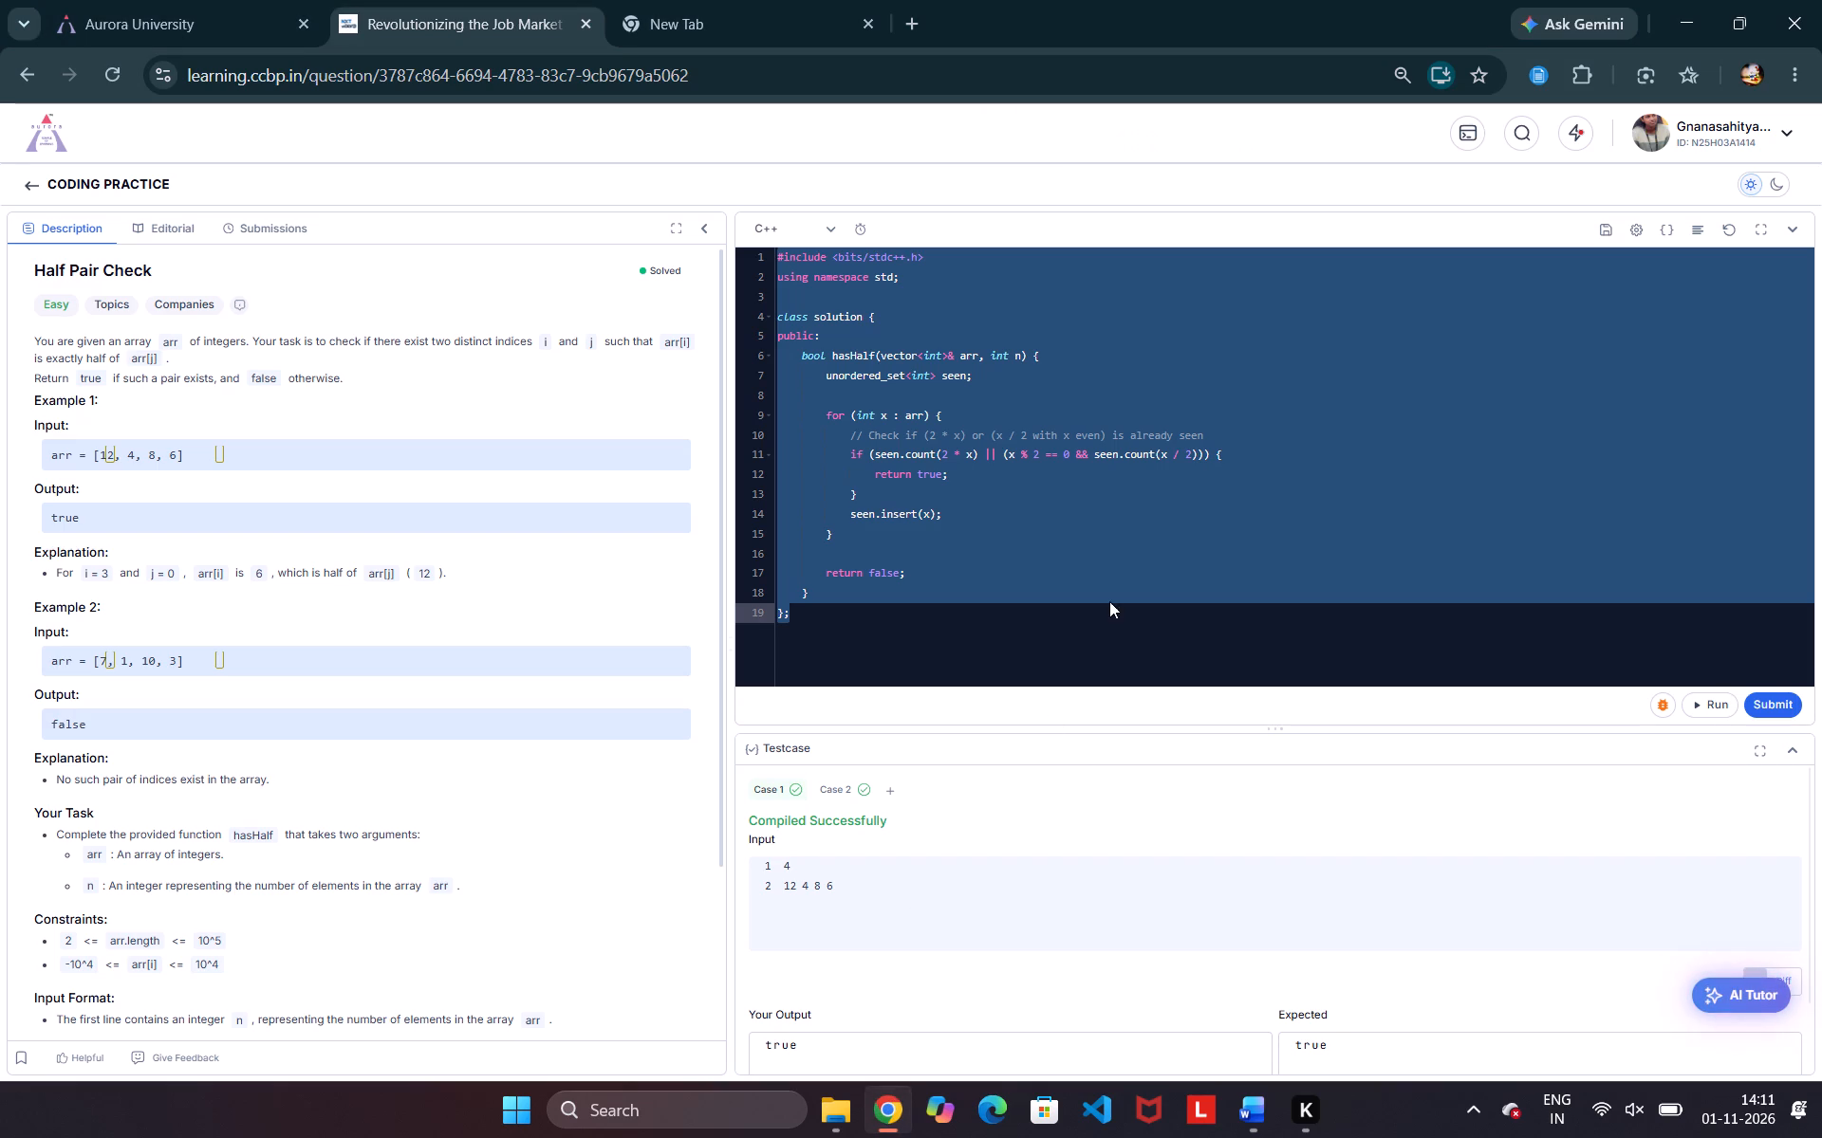
left_click(1109, 601)
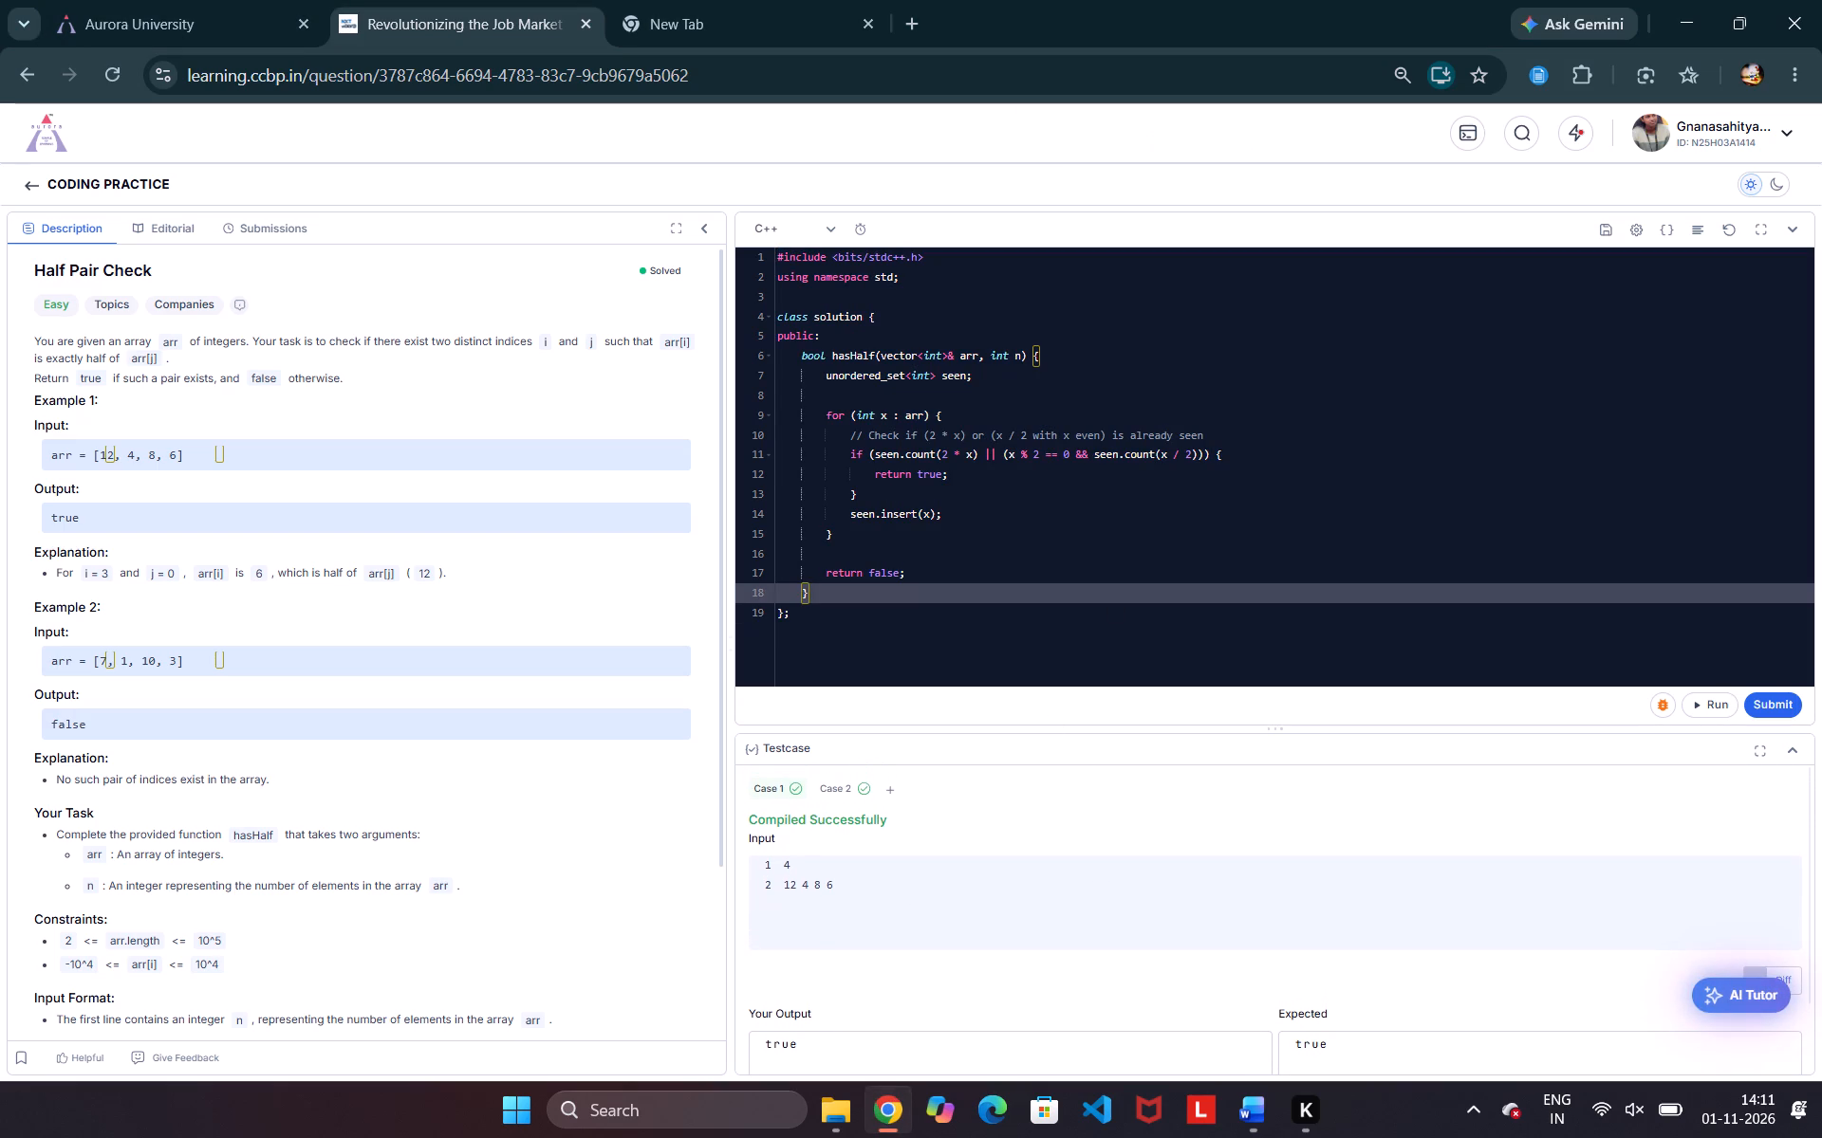
key("shift+super+s")
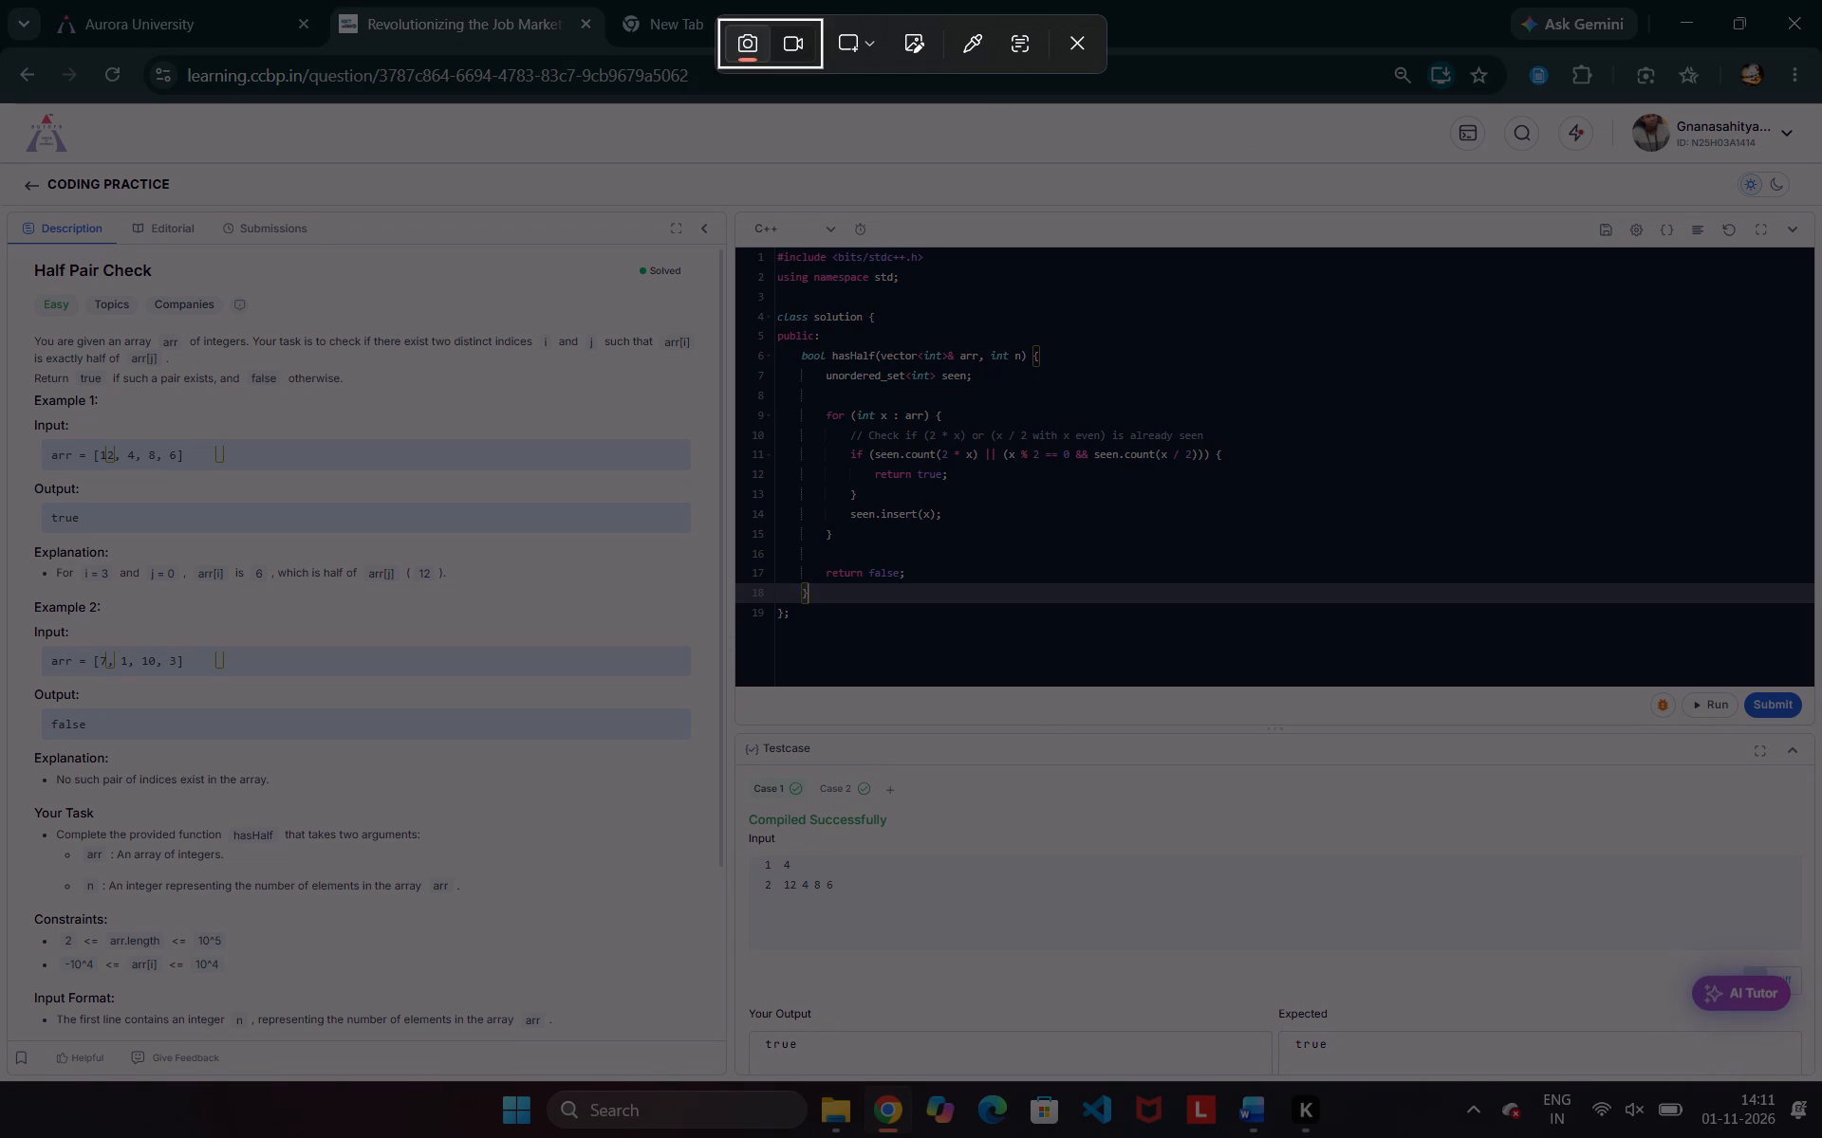
left_click_drag(727, 724, 1789, 1063)
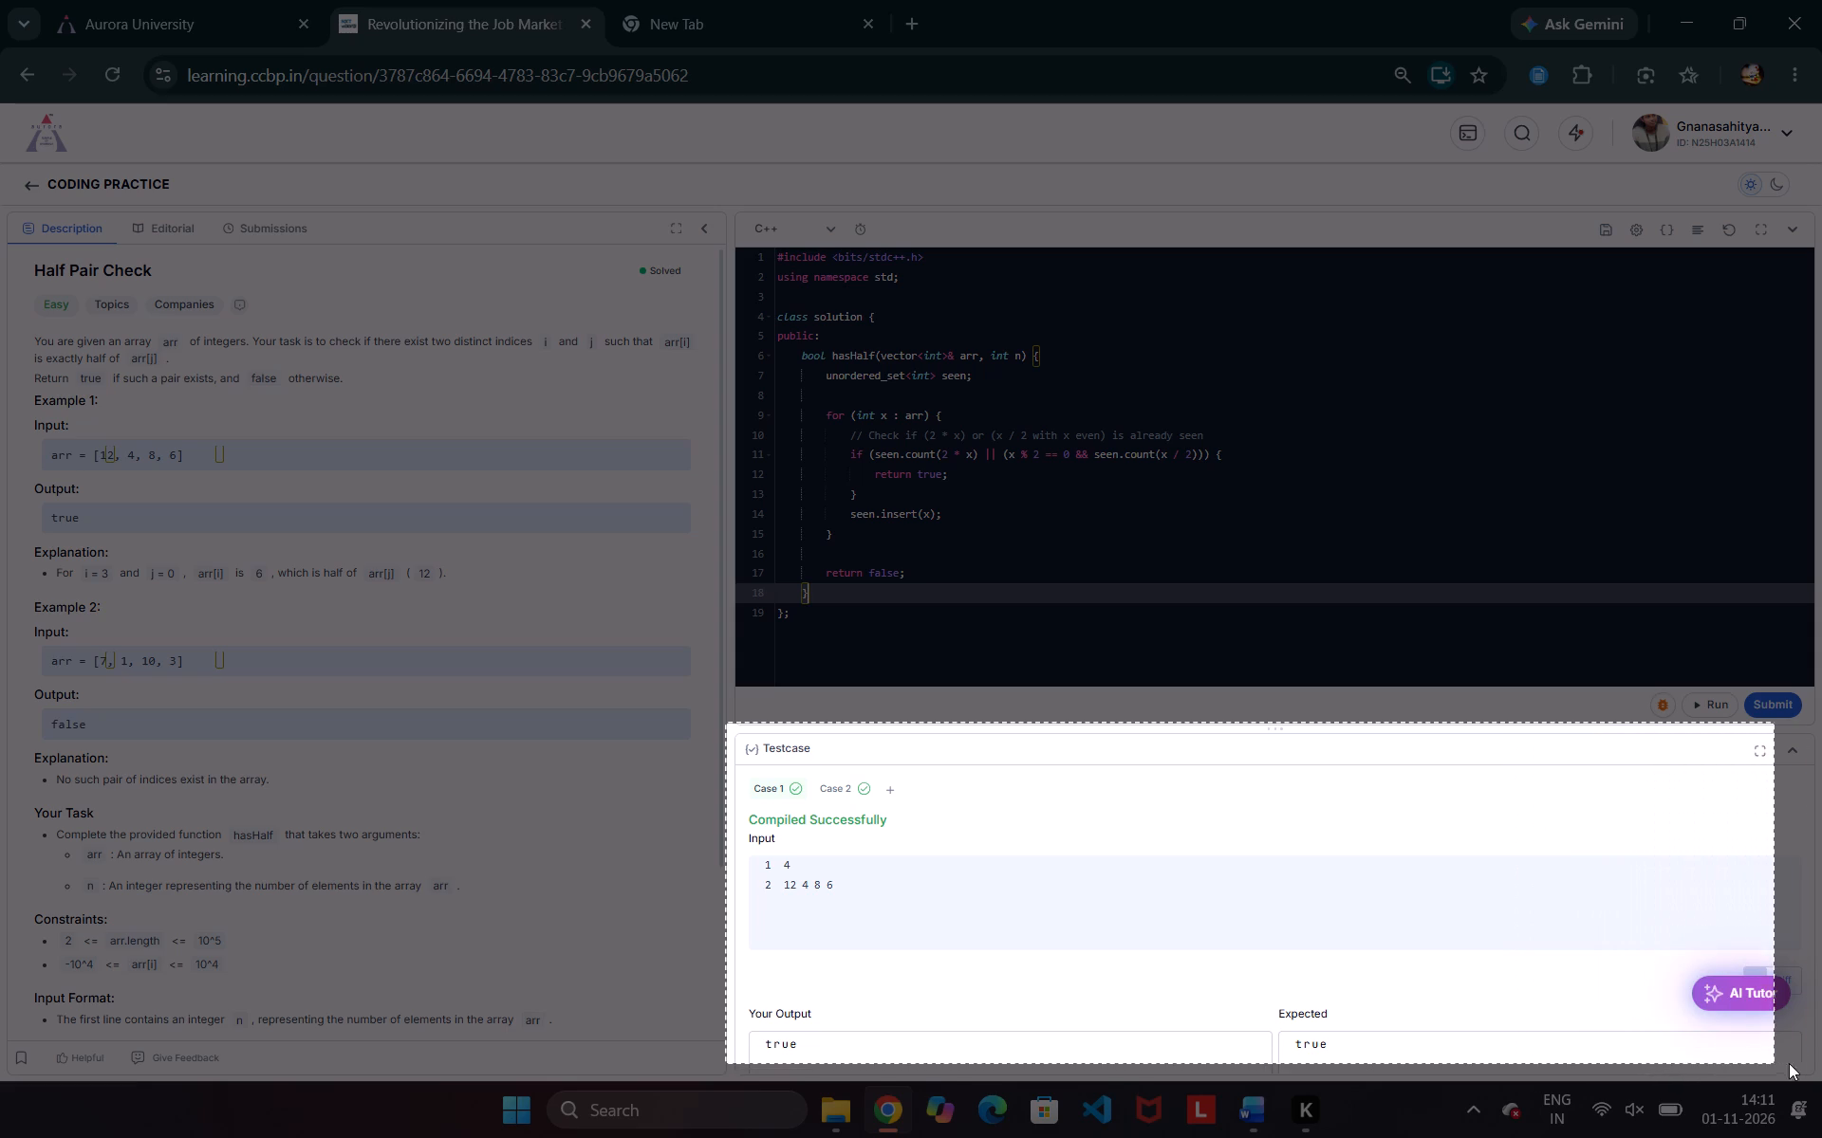
left_click_drag(1789, 1063, 1821, 1074)
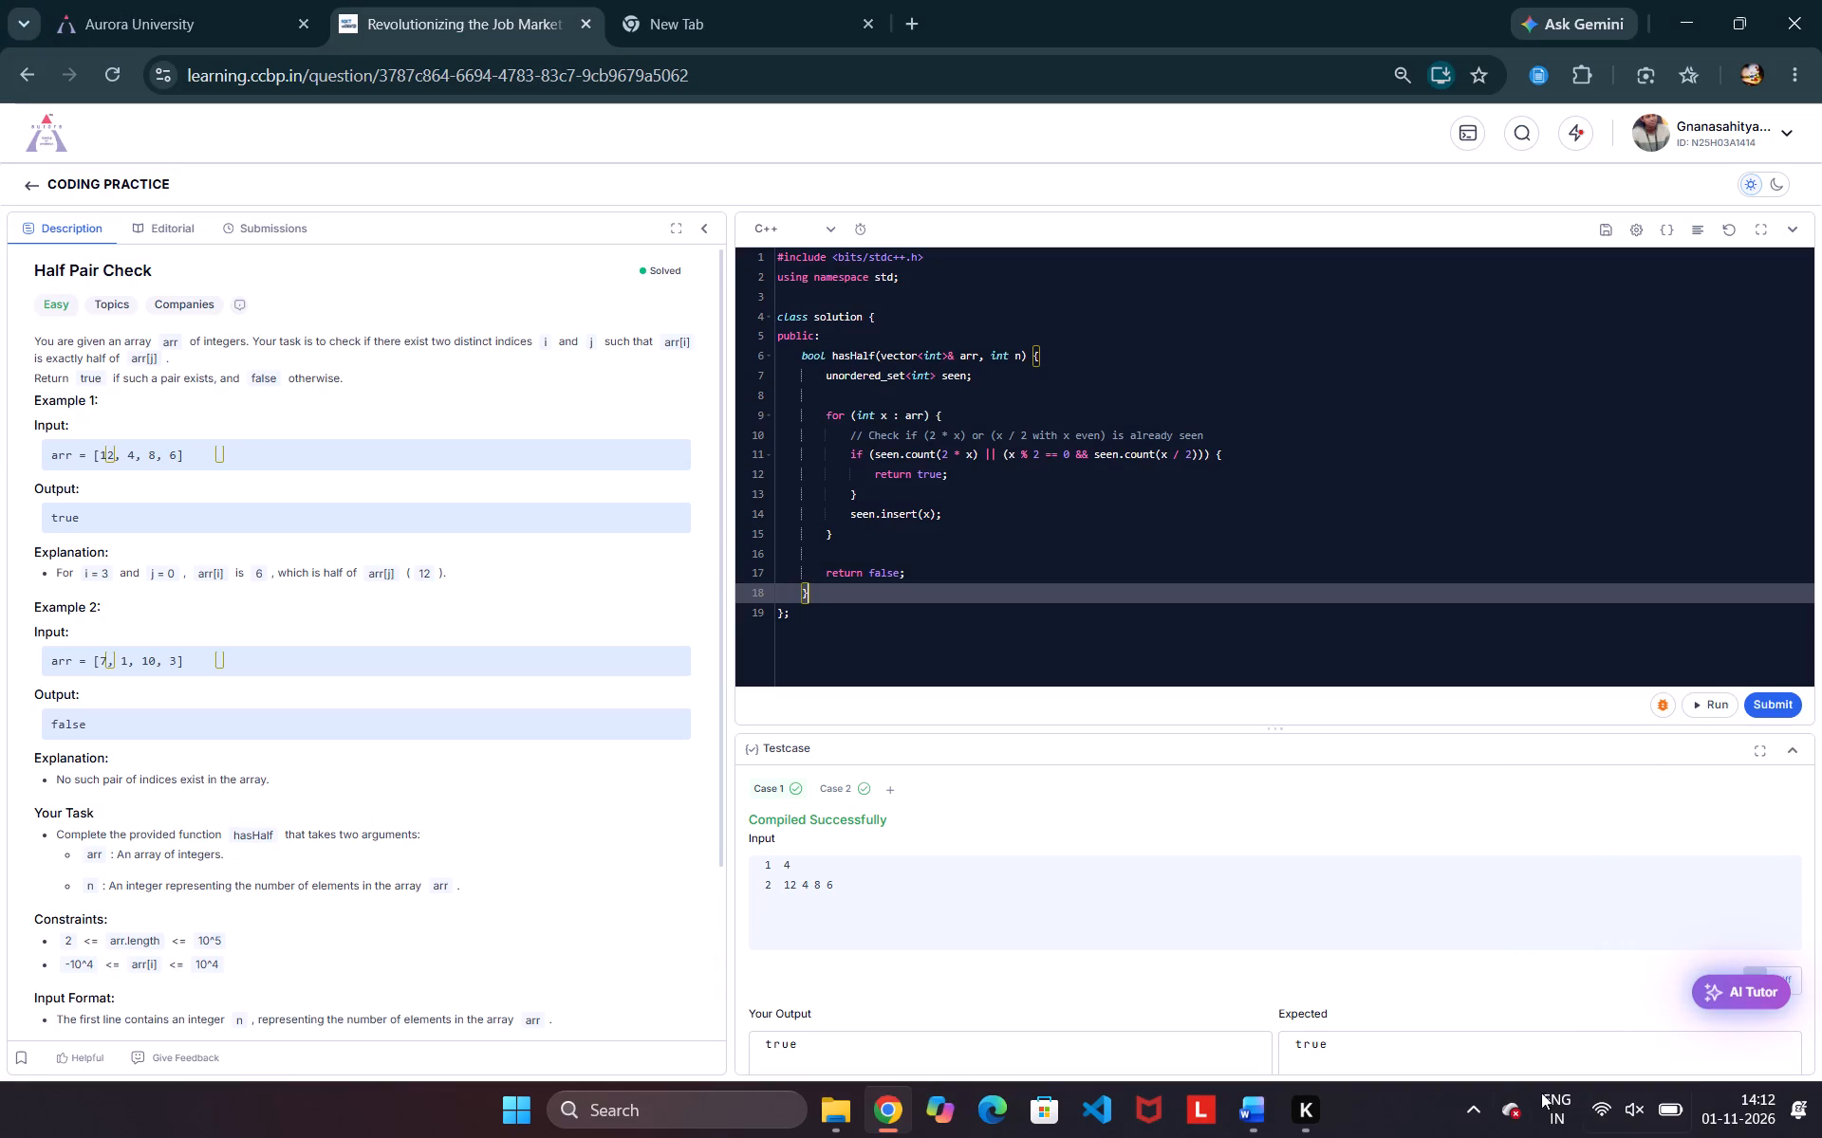
left_click(1255, 1114)
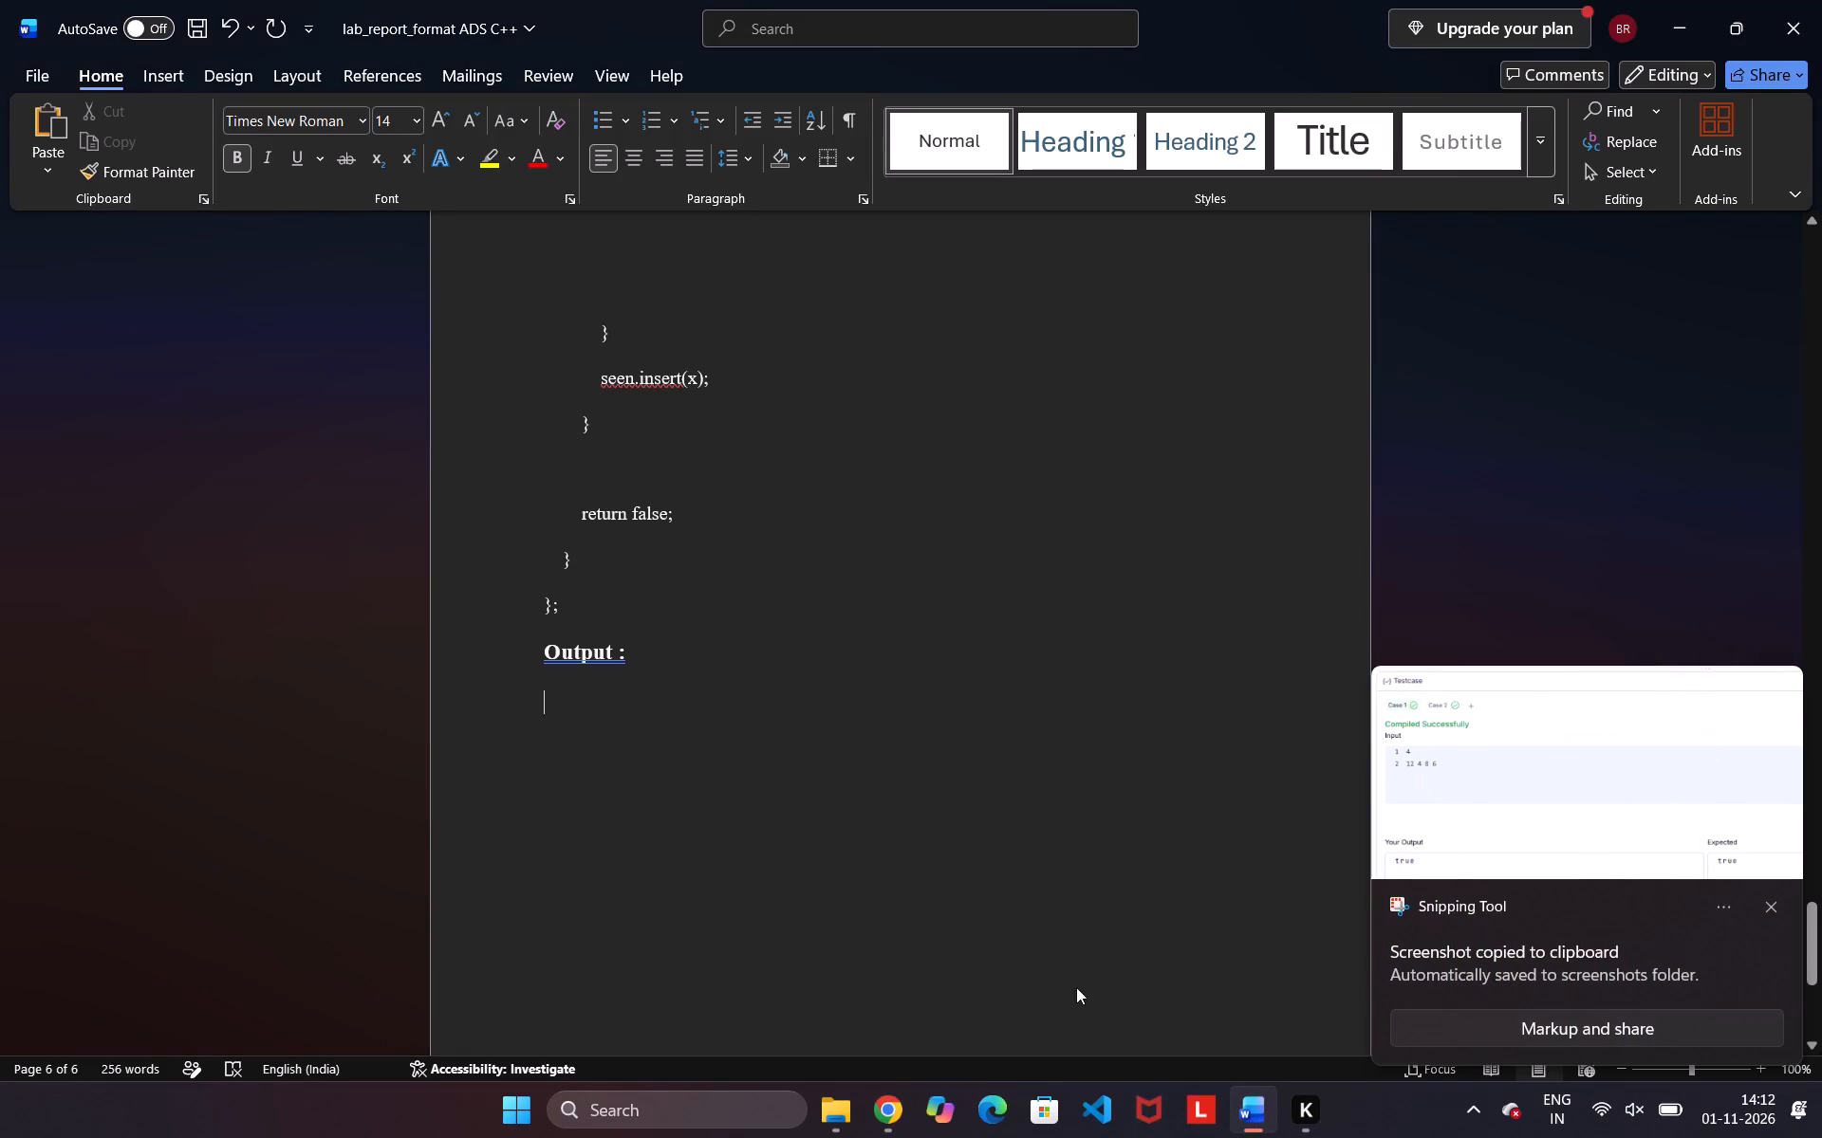
key("ctrl+v")
Add two new lines after the output screenshot.
left_click(1278, 912)
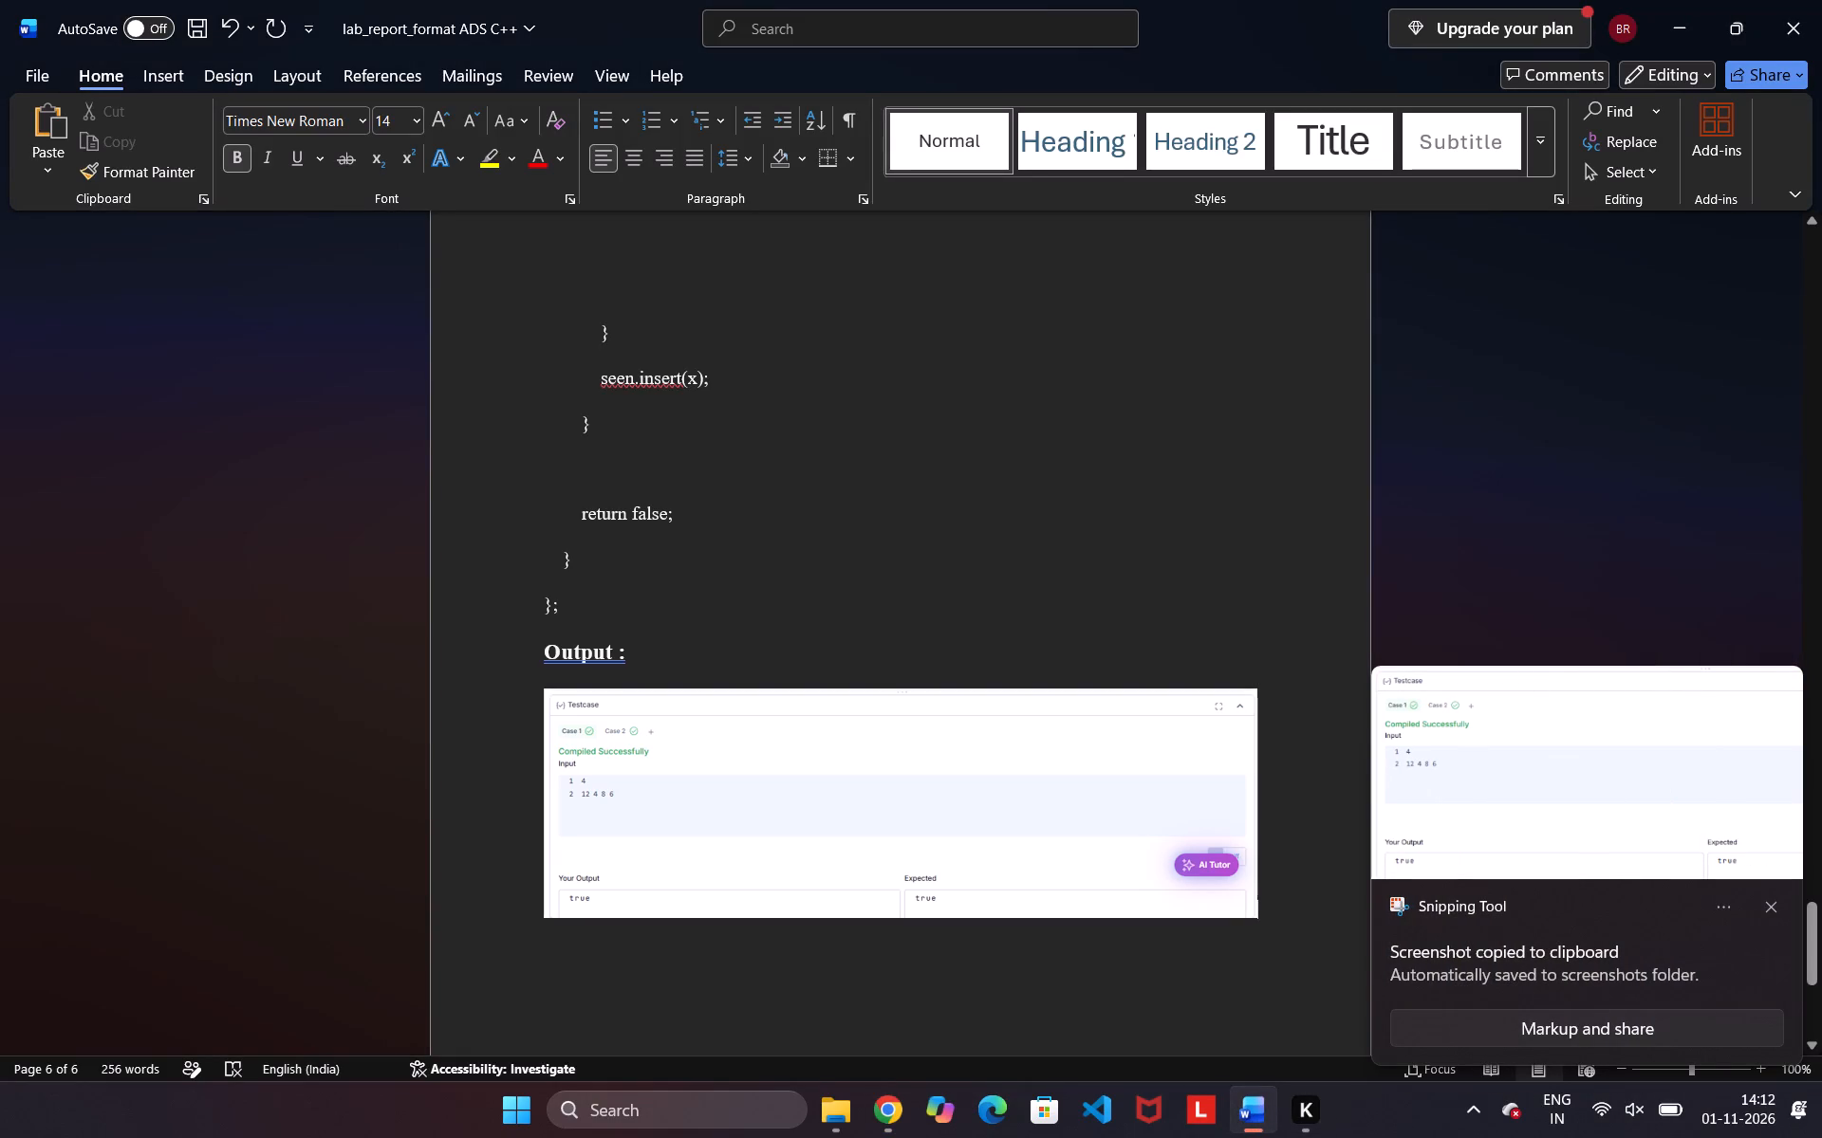
key("Return")
key("Return")
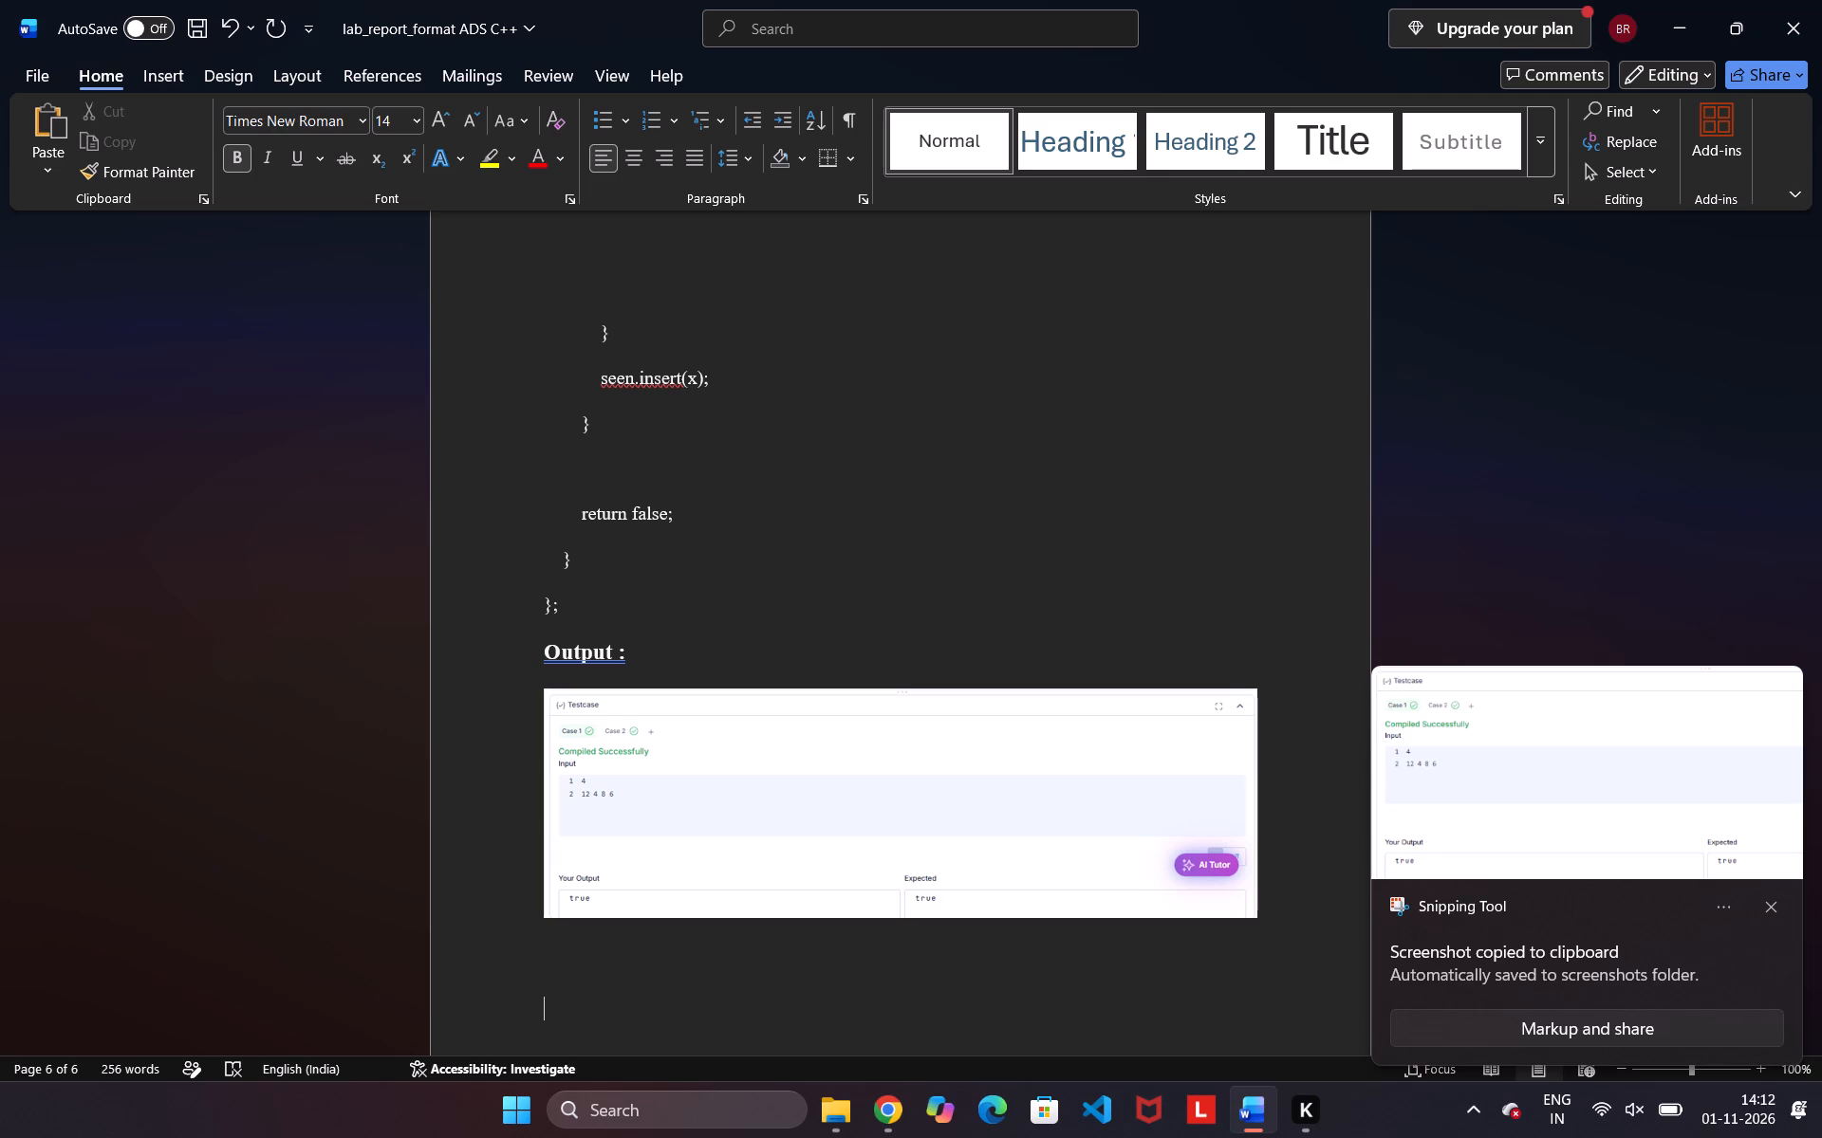
scroll(1278, 912, "down", 3)
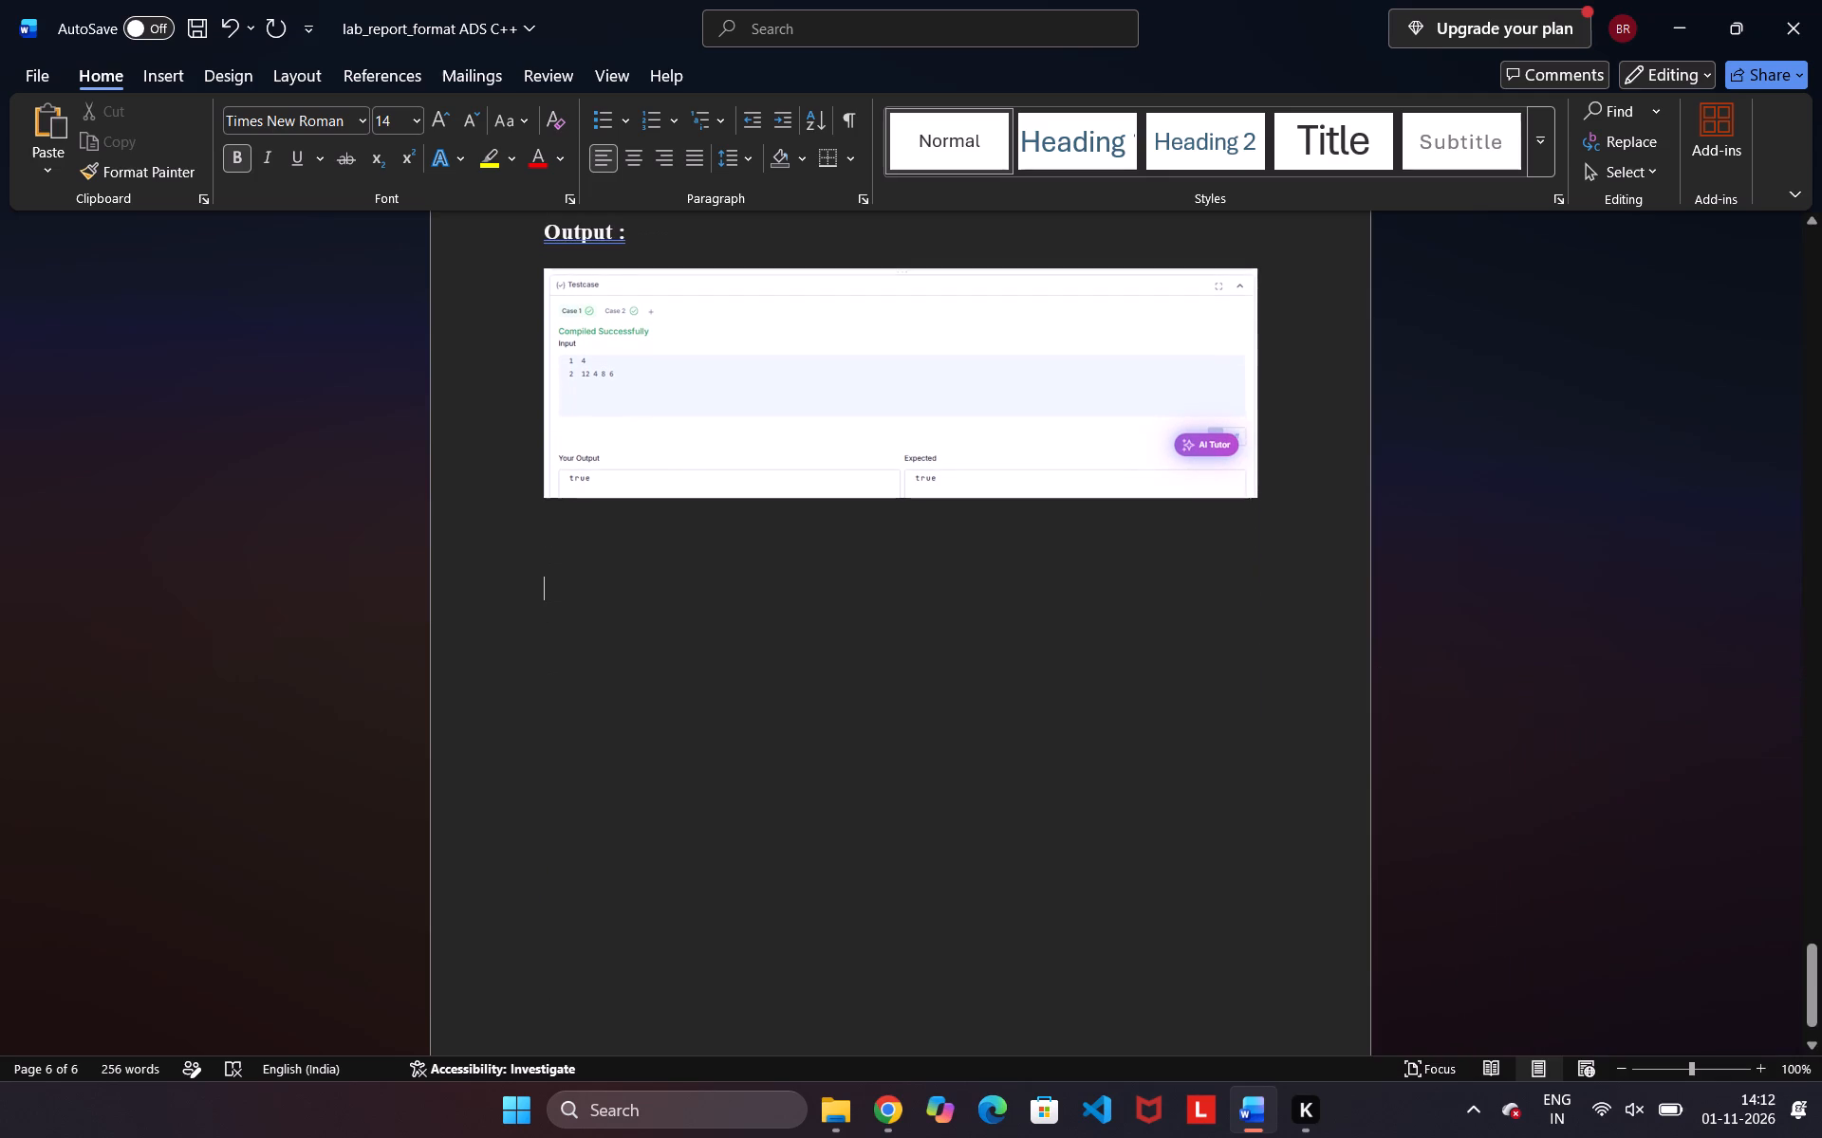
Add the bold heading '3.Question :' below the Half Pair Check output screenshot, followed by a new line.
key("BackSpace")
type("3.")
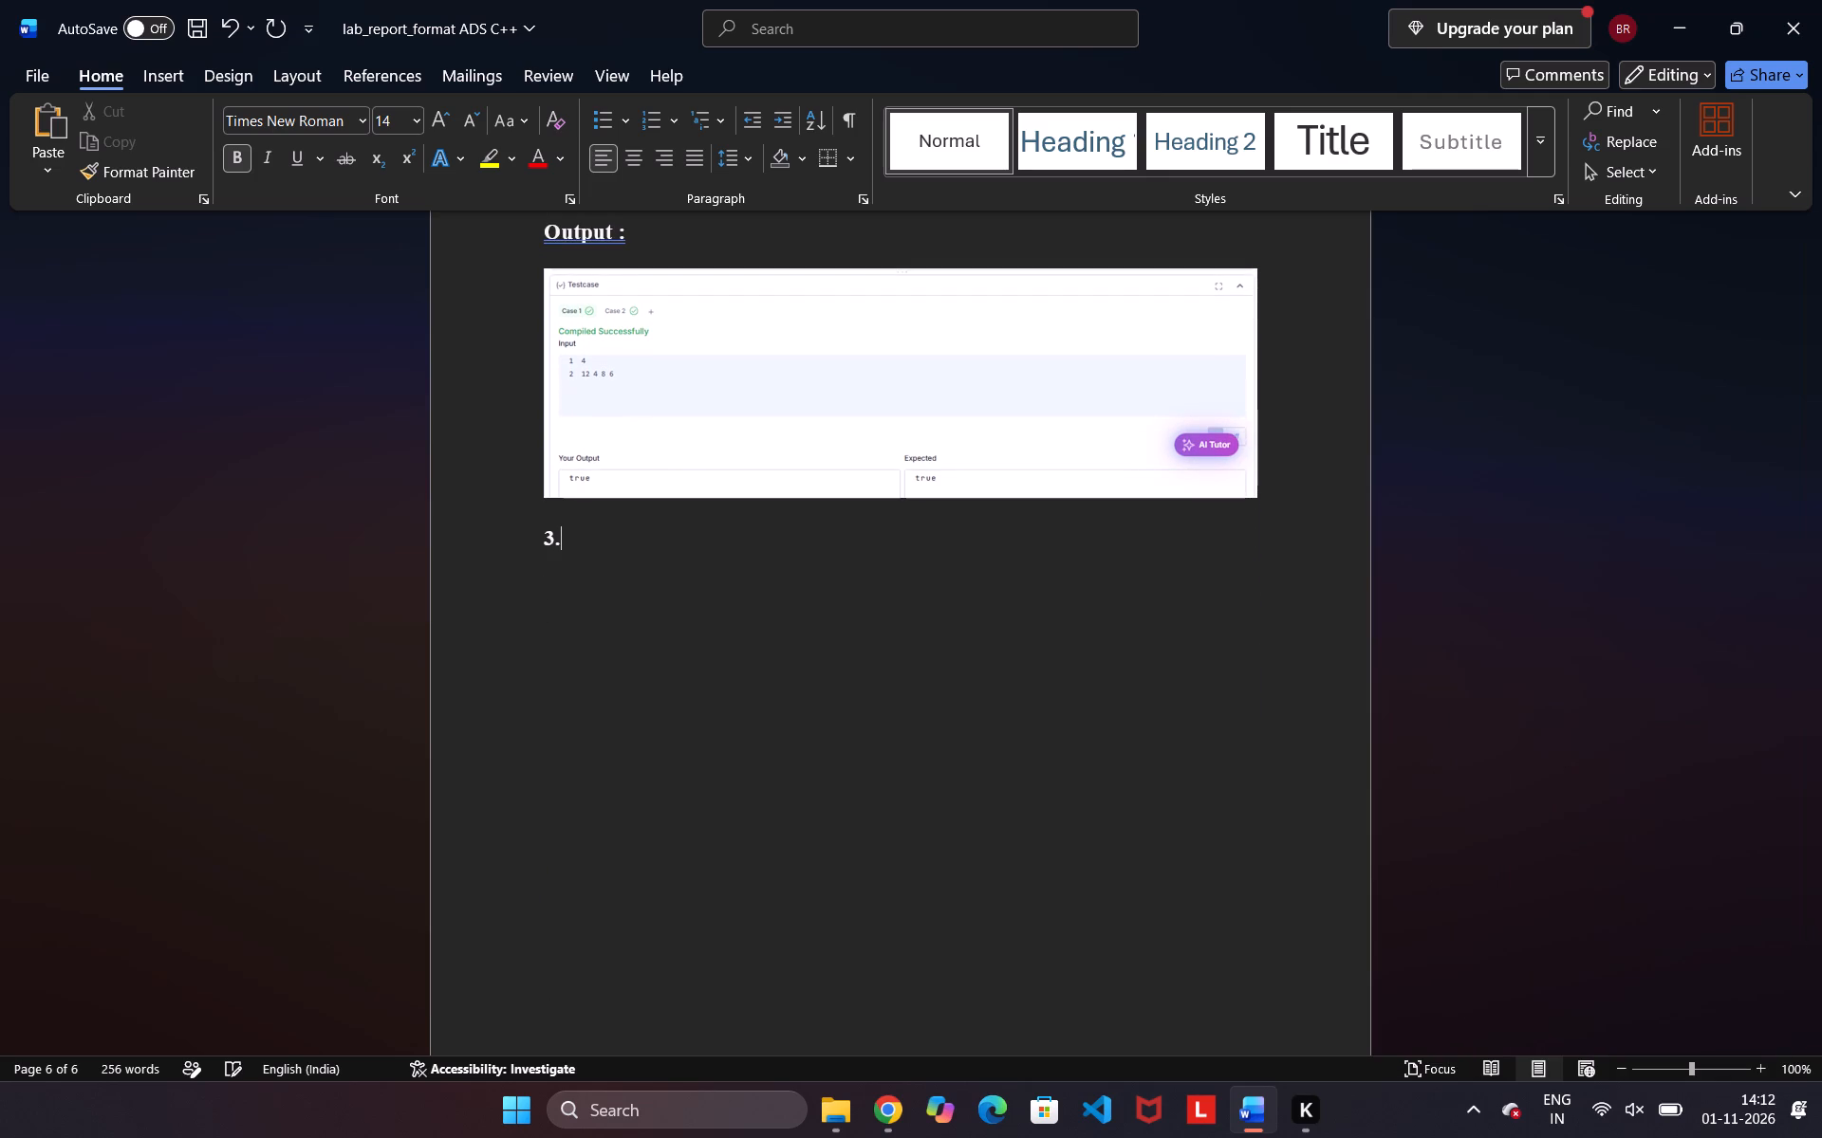
key("q")
type("ues")
type("tion")
key("space")
key("shift+colon")
key("Return")
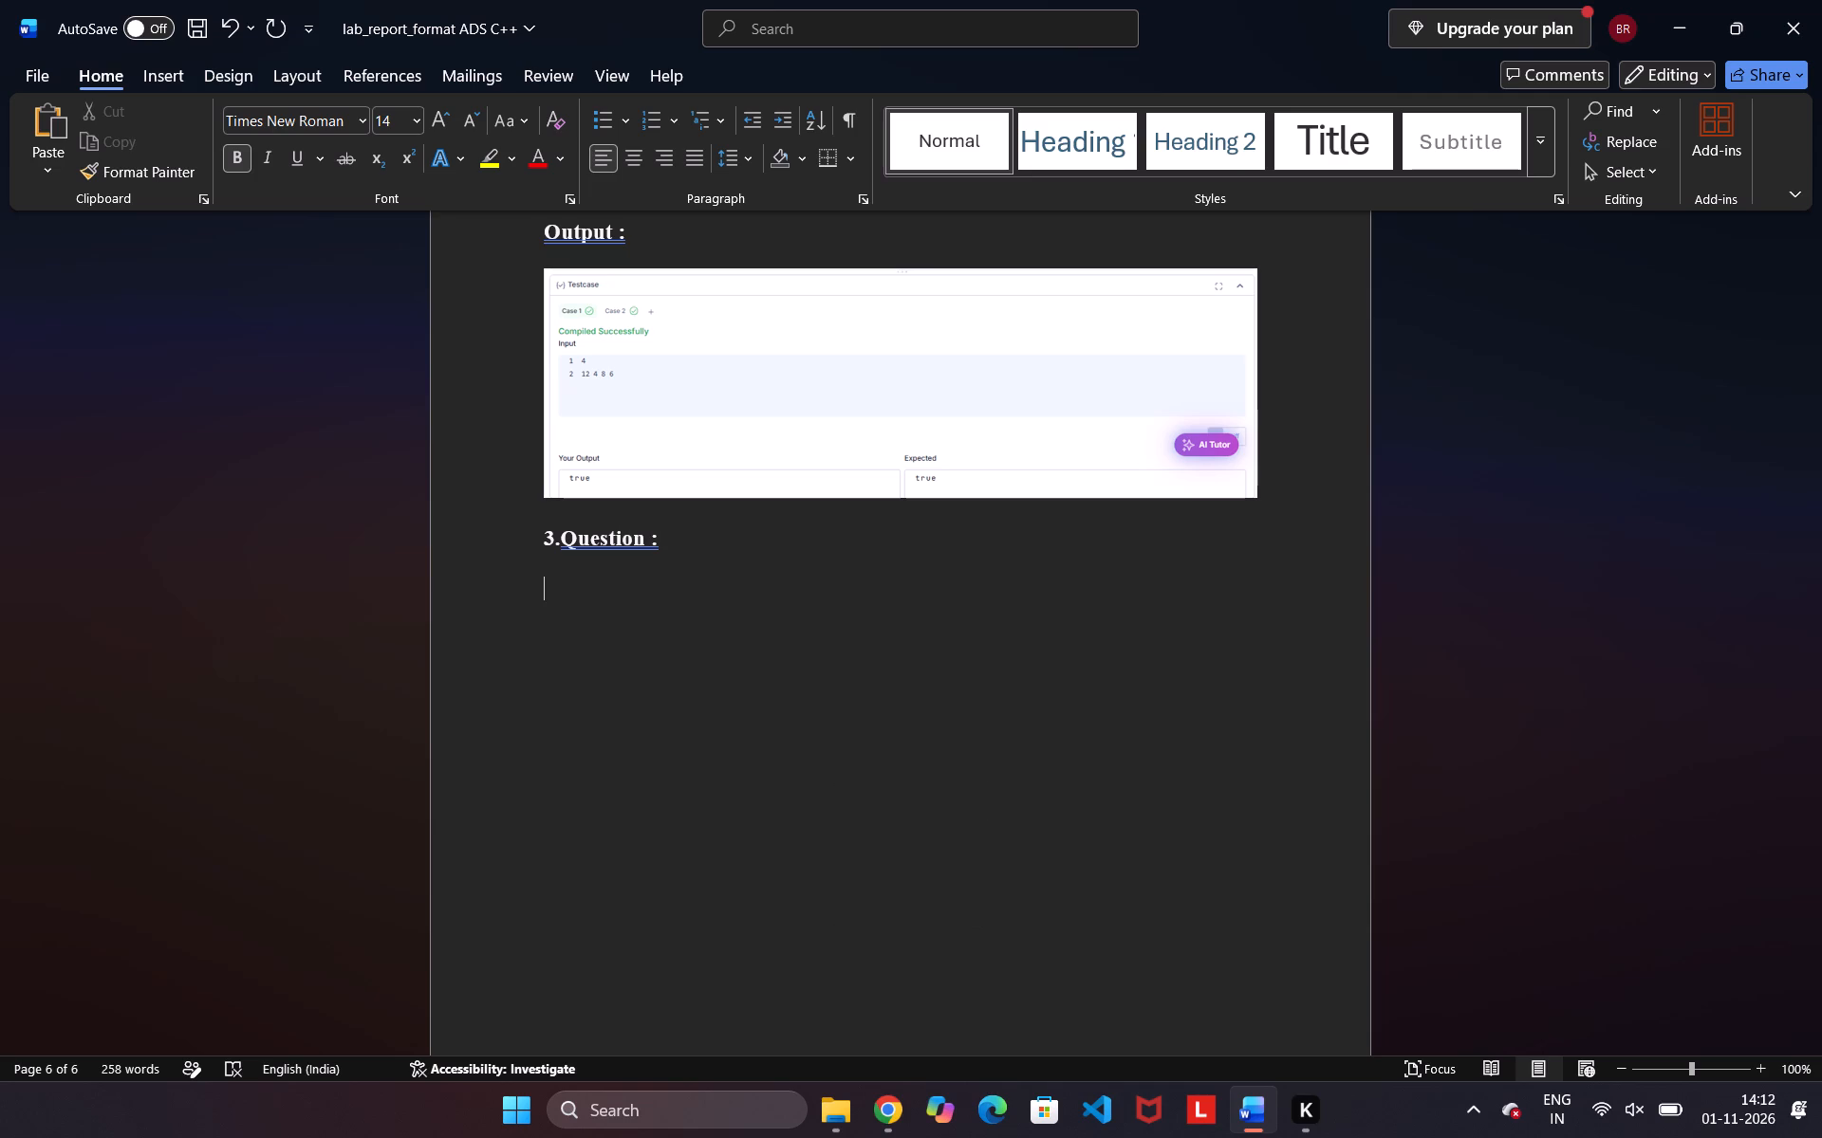
Switch to Chrome, open the Pattern Word Matching with Bijection problem from the coding practice list and run its code.
left_click(906, 1087)
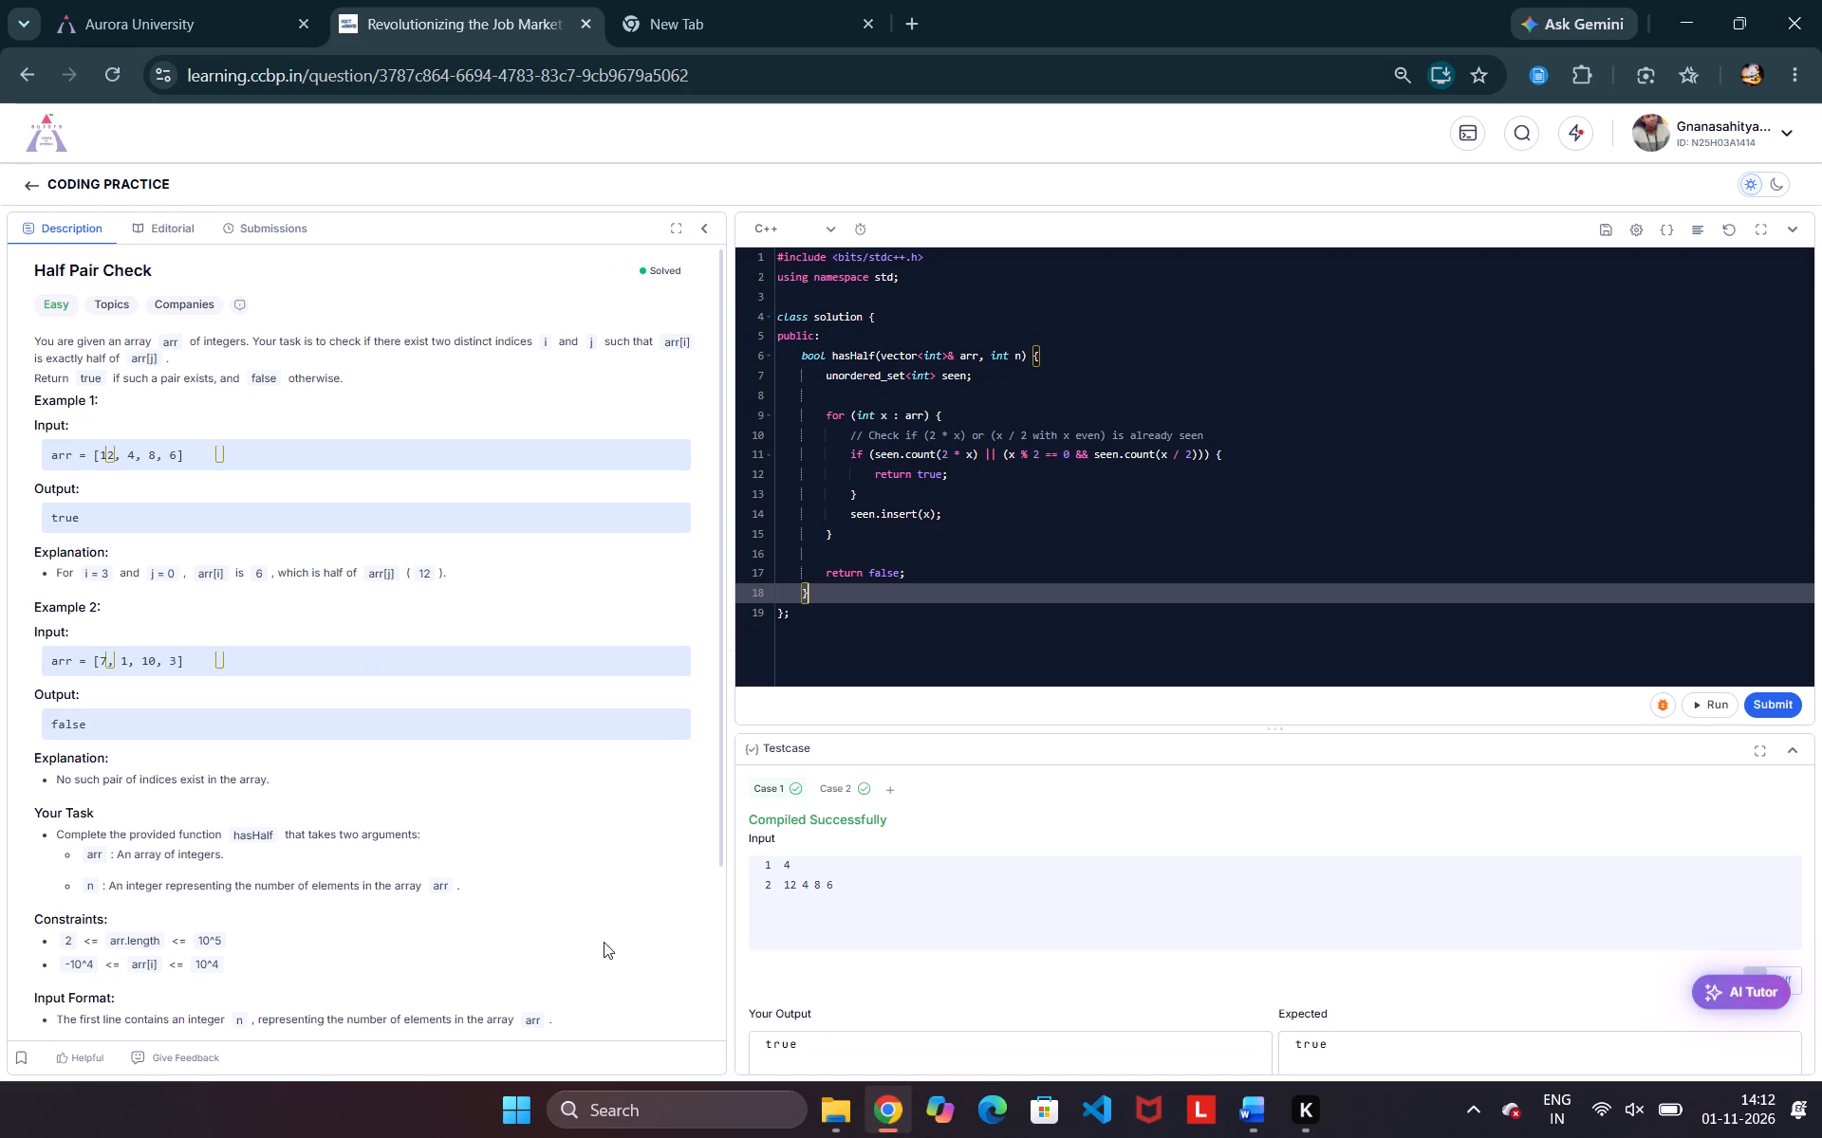
left_click(28, 183)
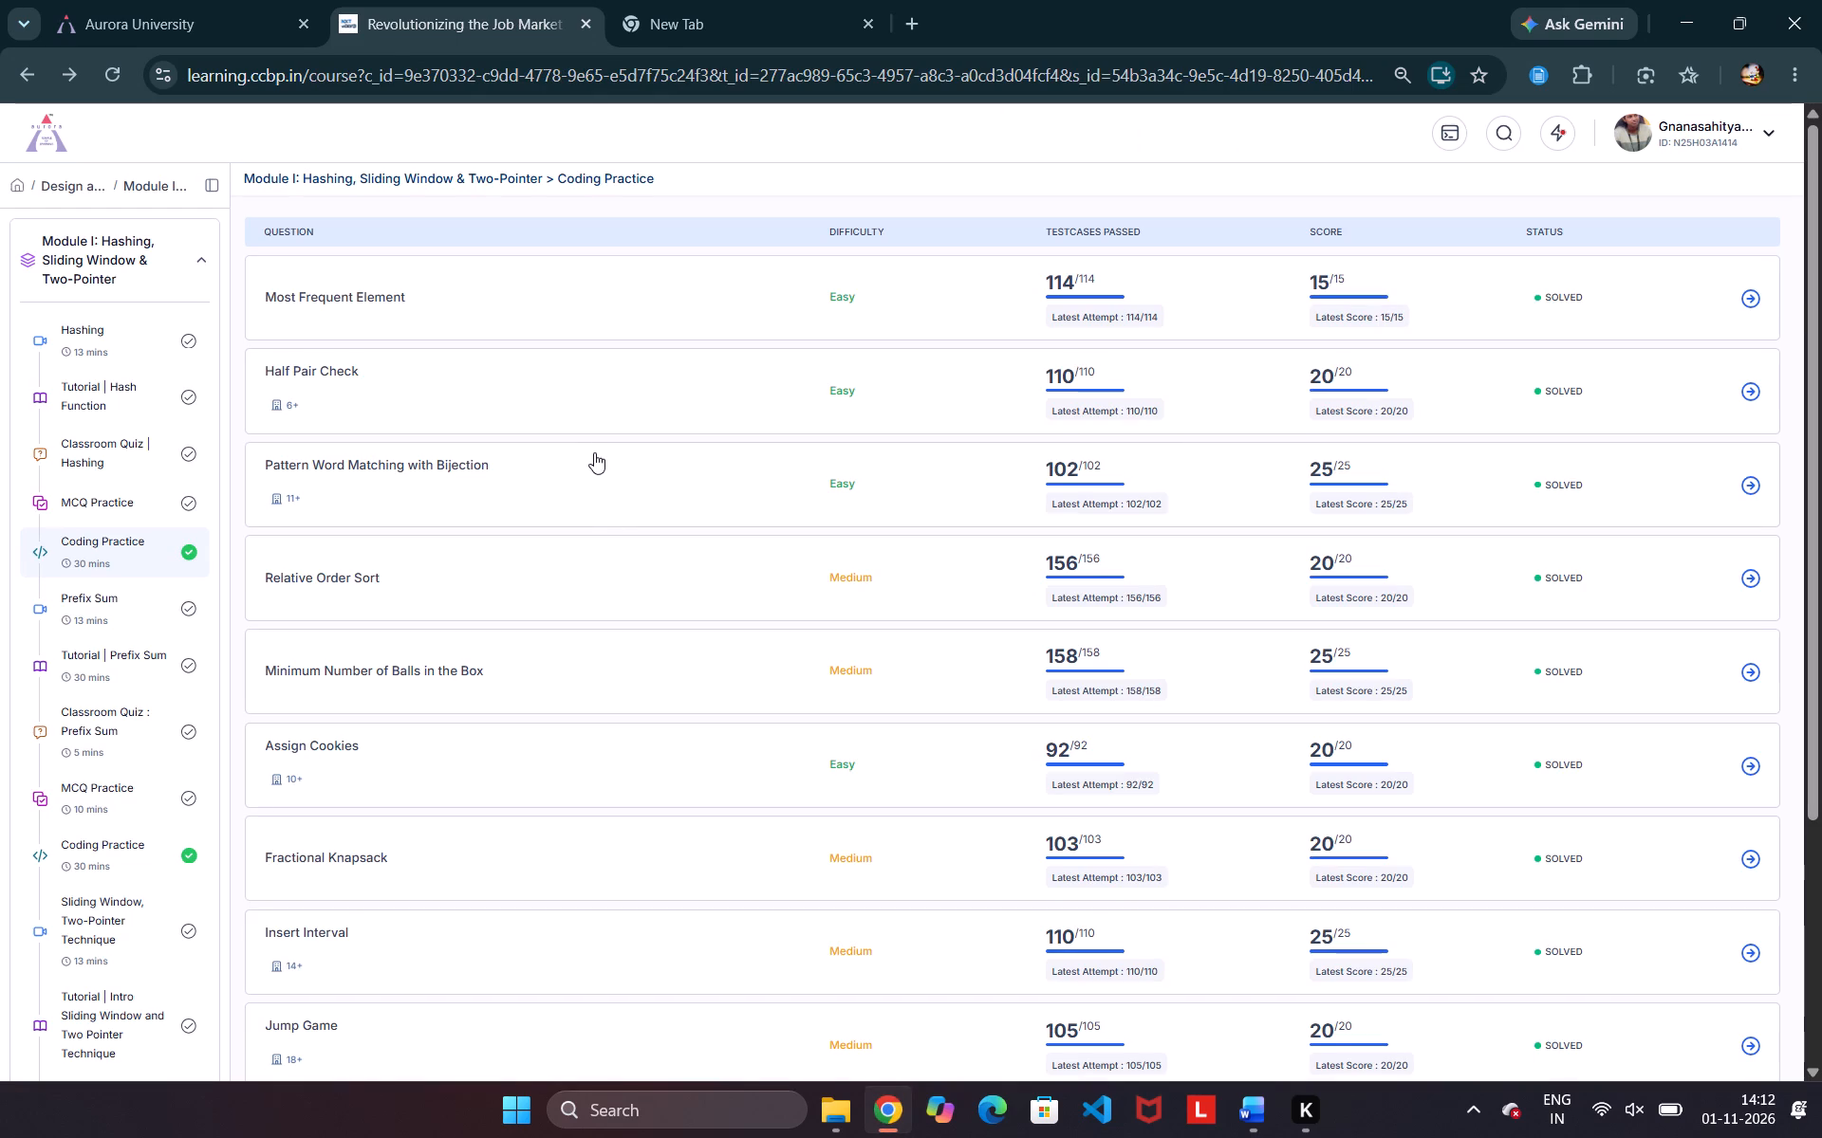
left_click(556, 471)
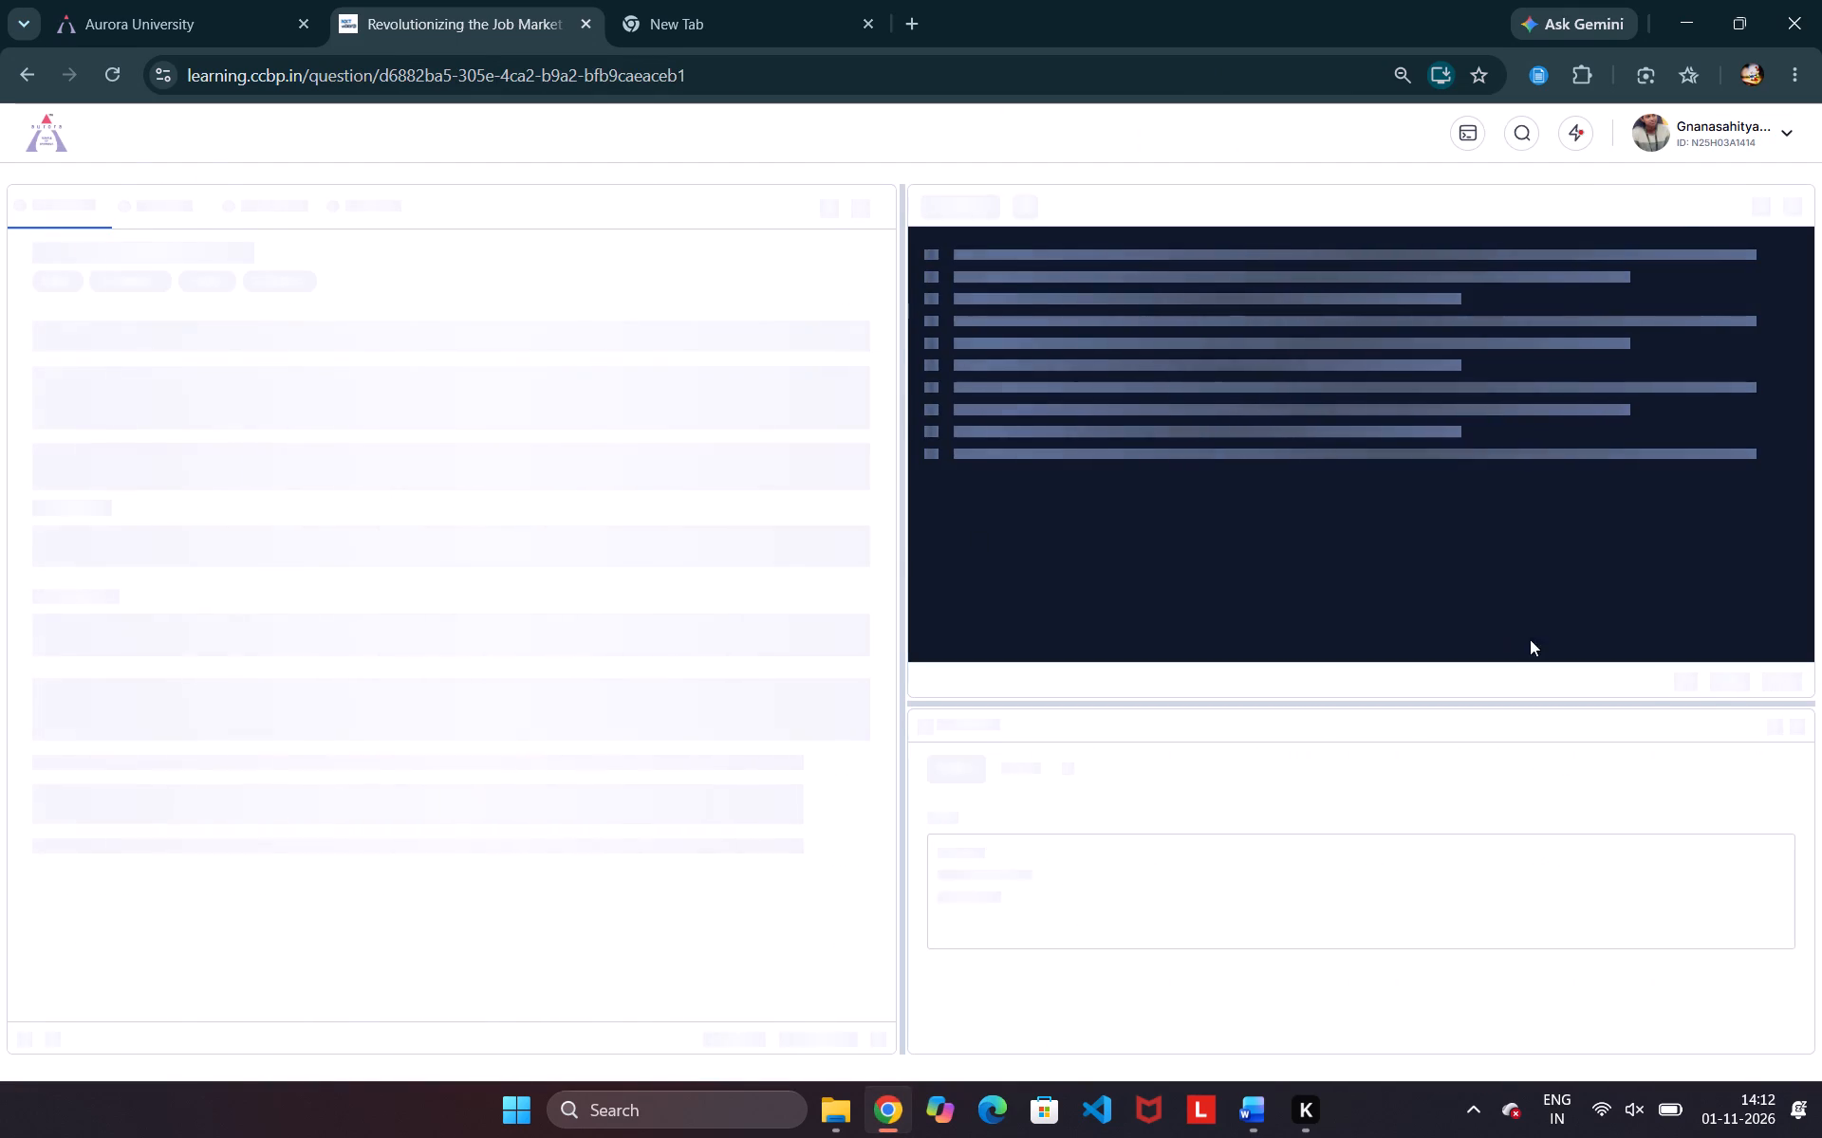
scroll(1349, 540, "up", 4)
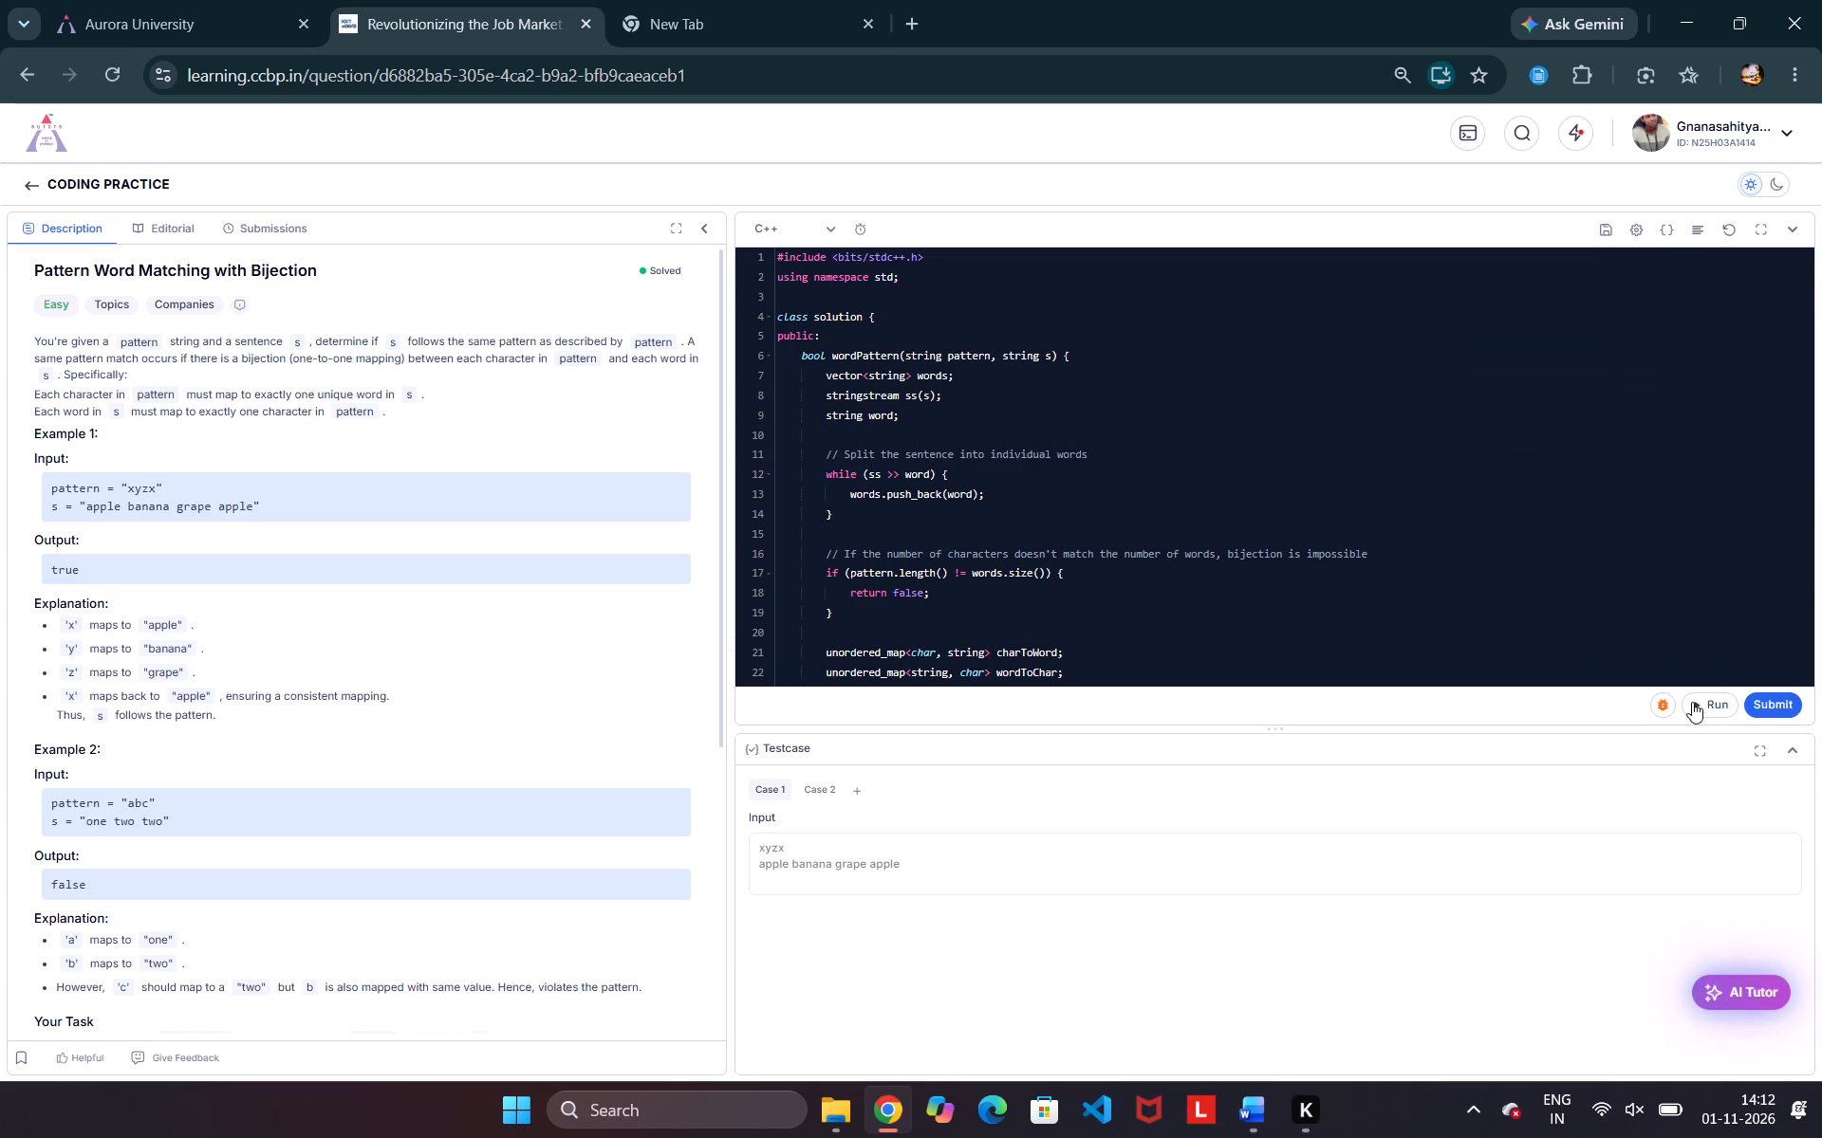
left_click(1706, 710)
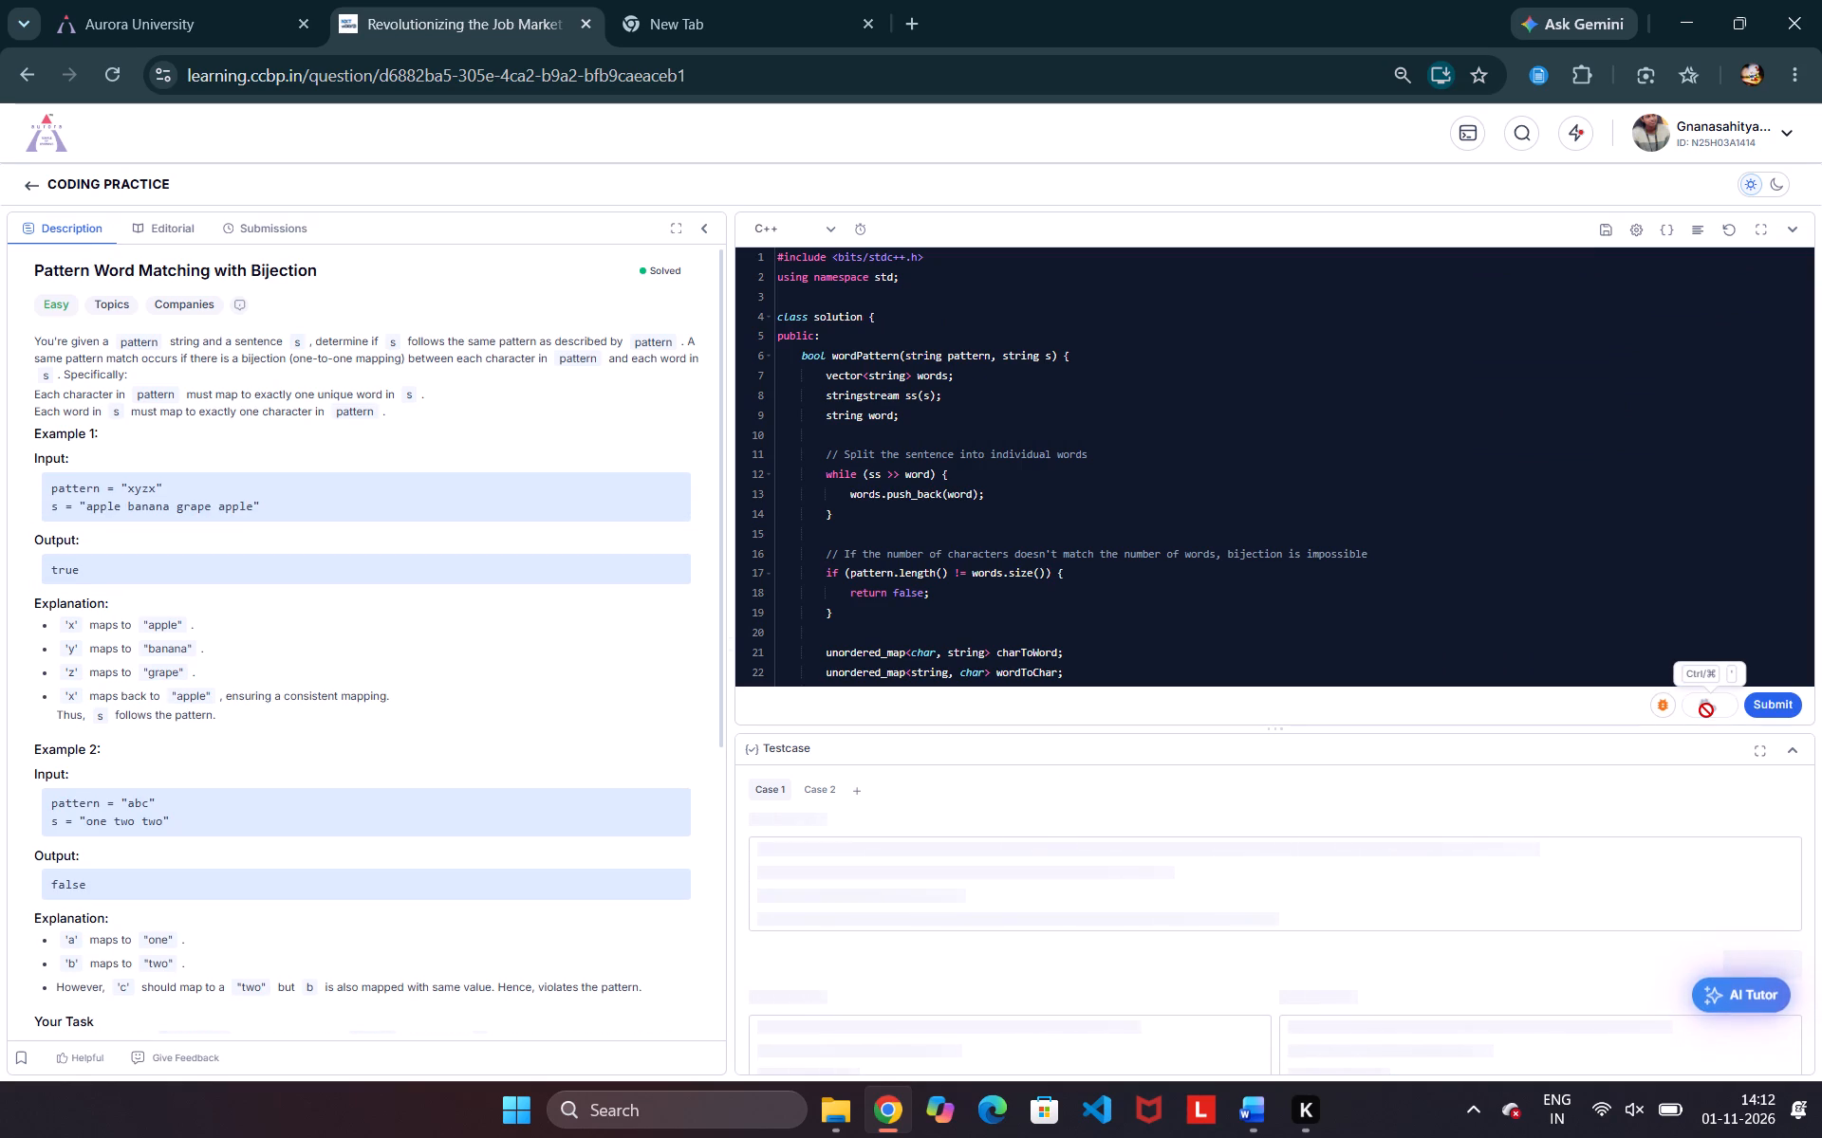
Capture the whole Pattern Word Matching with Bijection page and paste it under '3.Question :' in the Word report, followed by a new line.
key("shift+super+s")
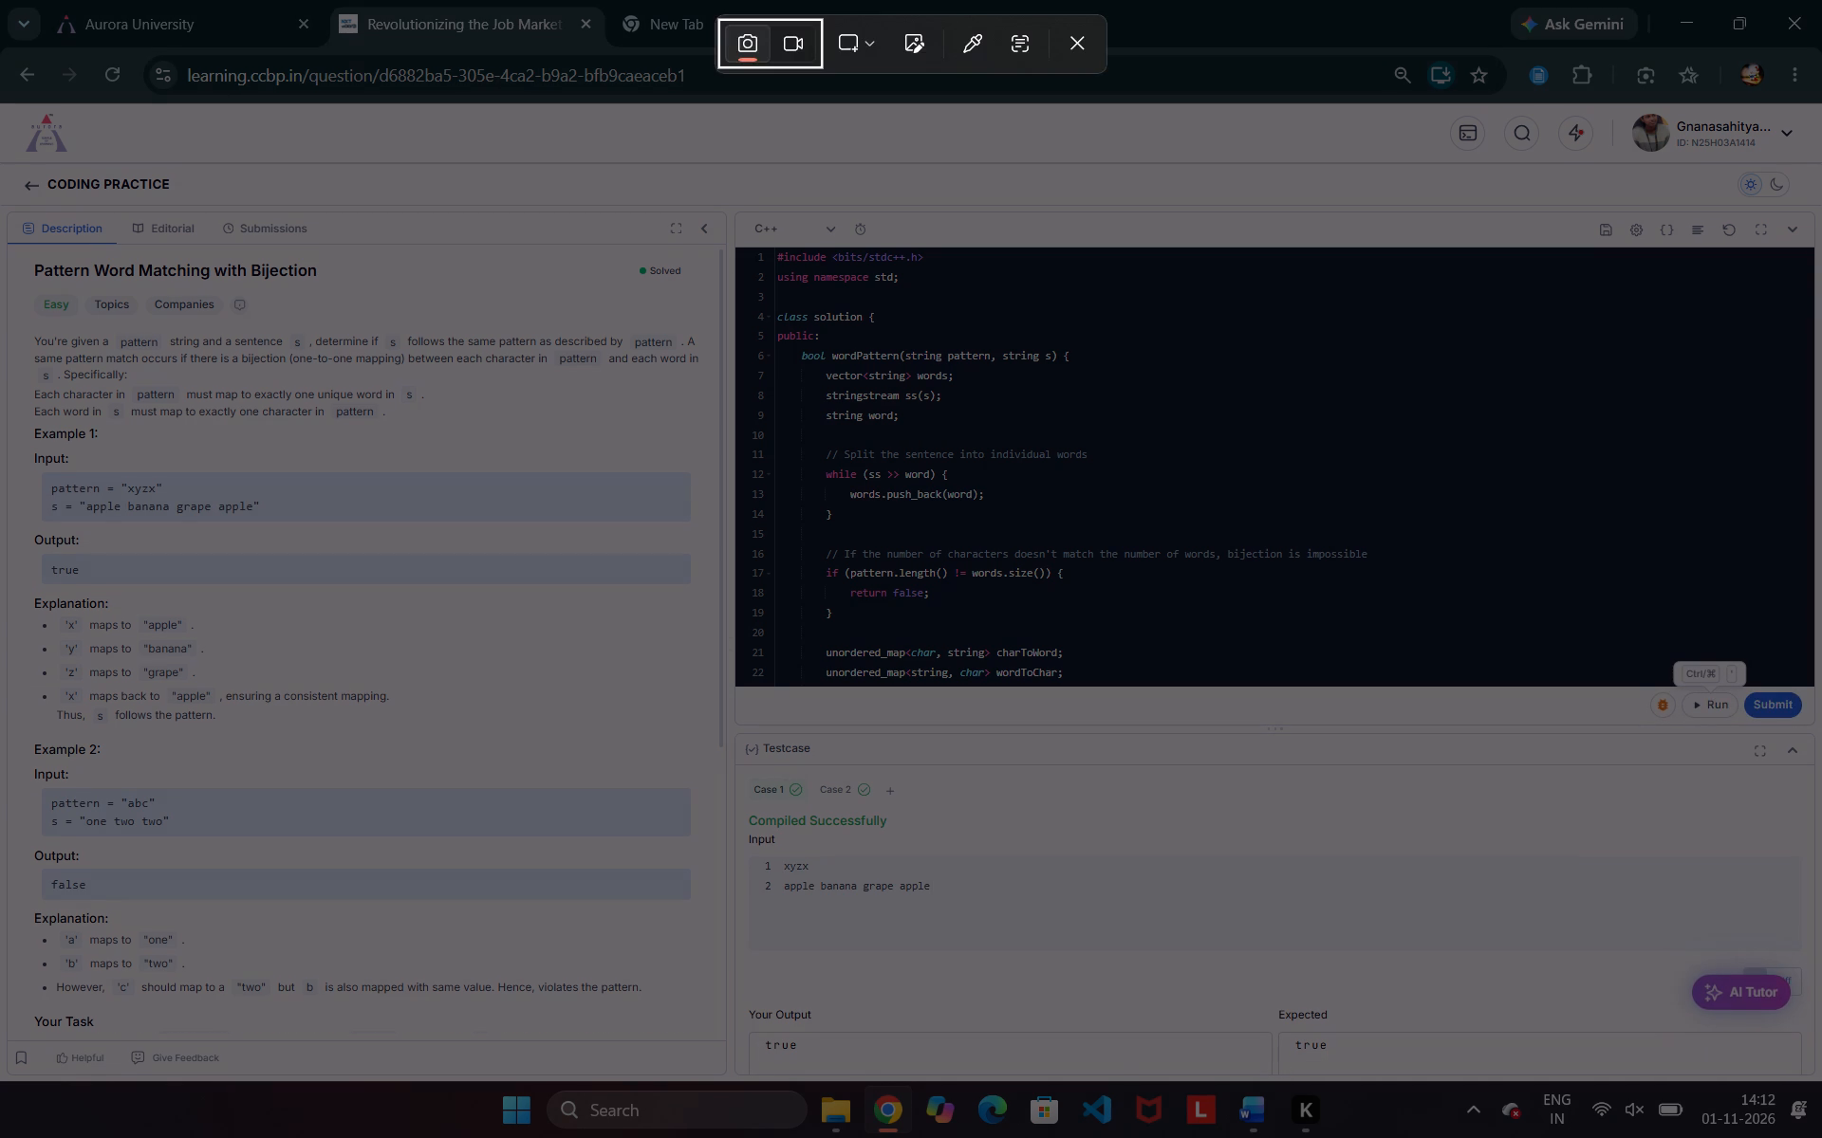
left_click_drag(0, 105, 1821, 1080)
left_click(1249, 1092)
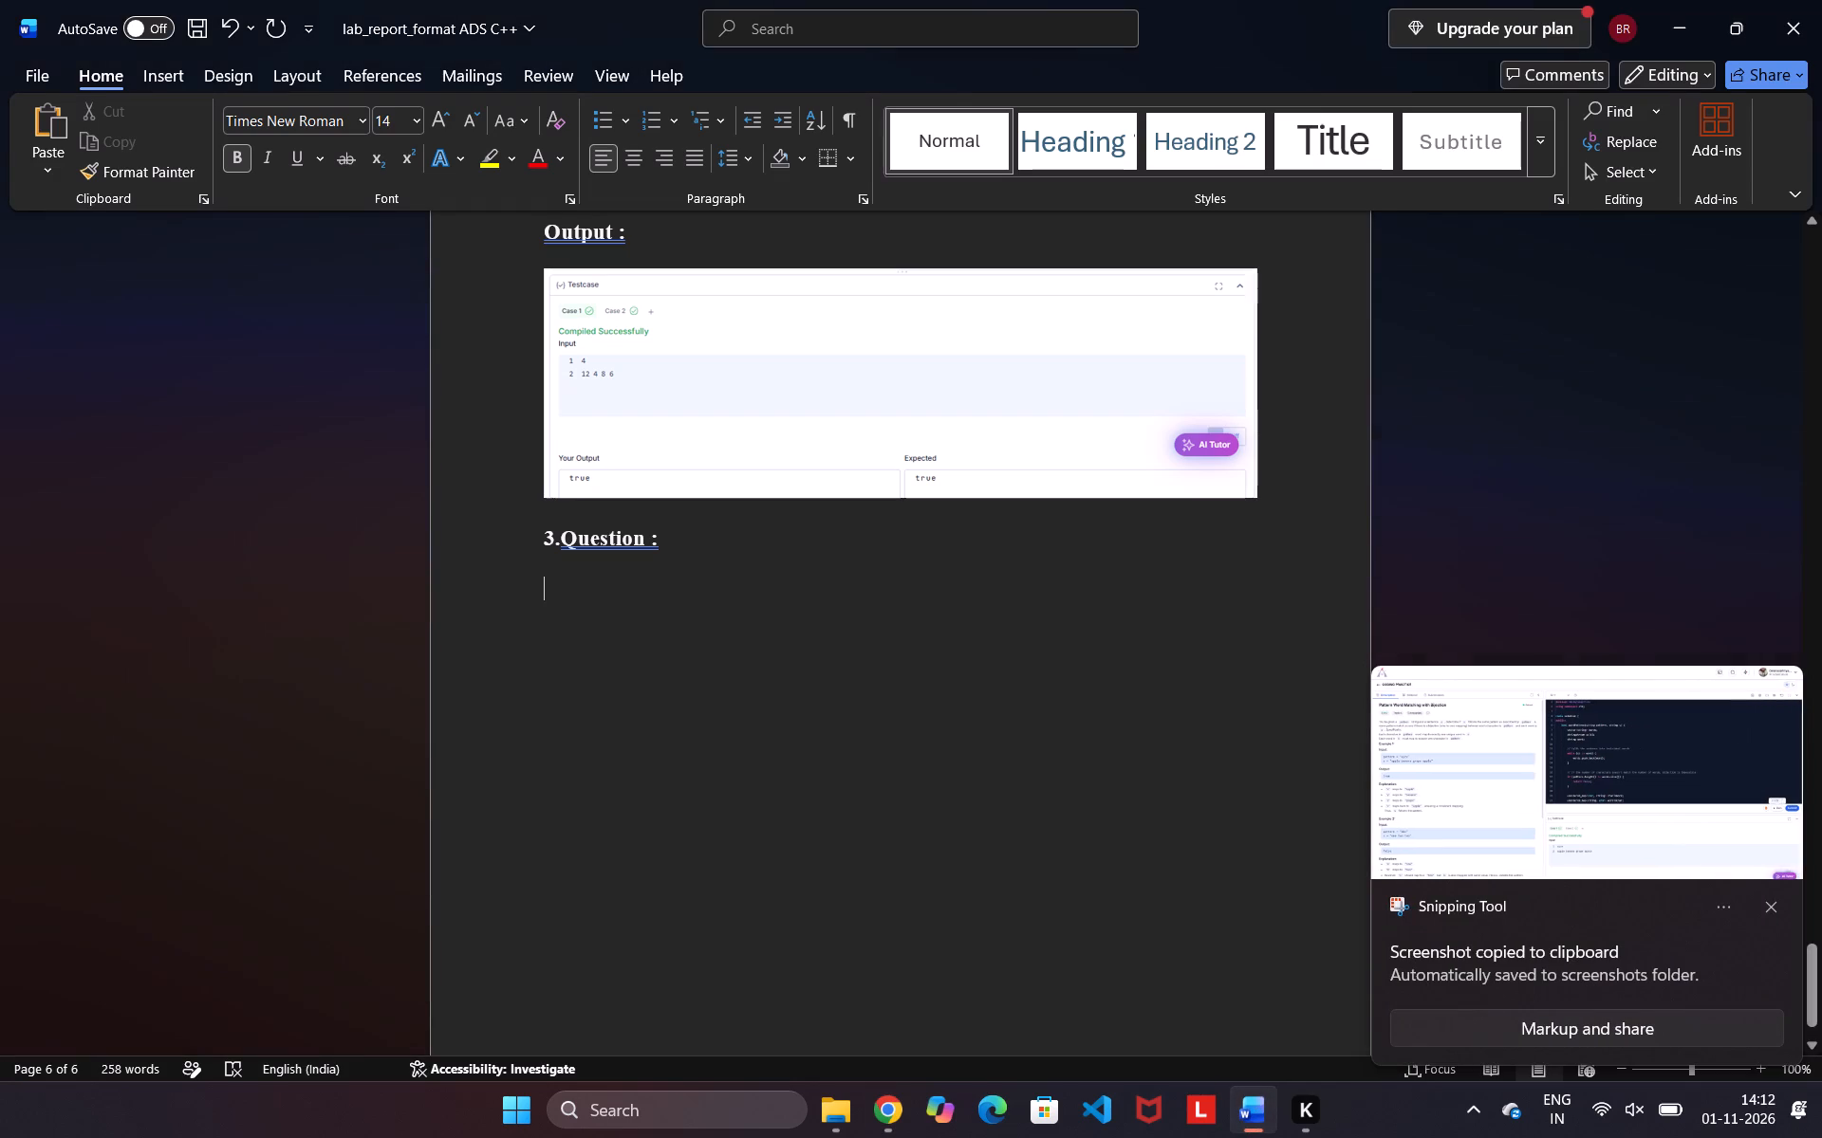
key("ctrl+v")
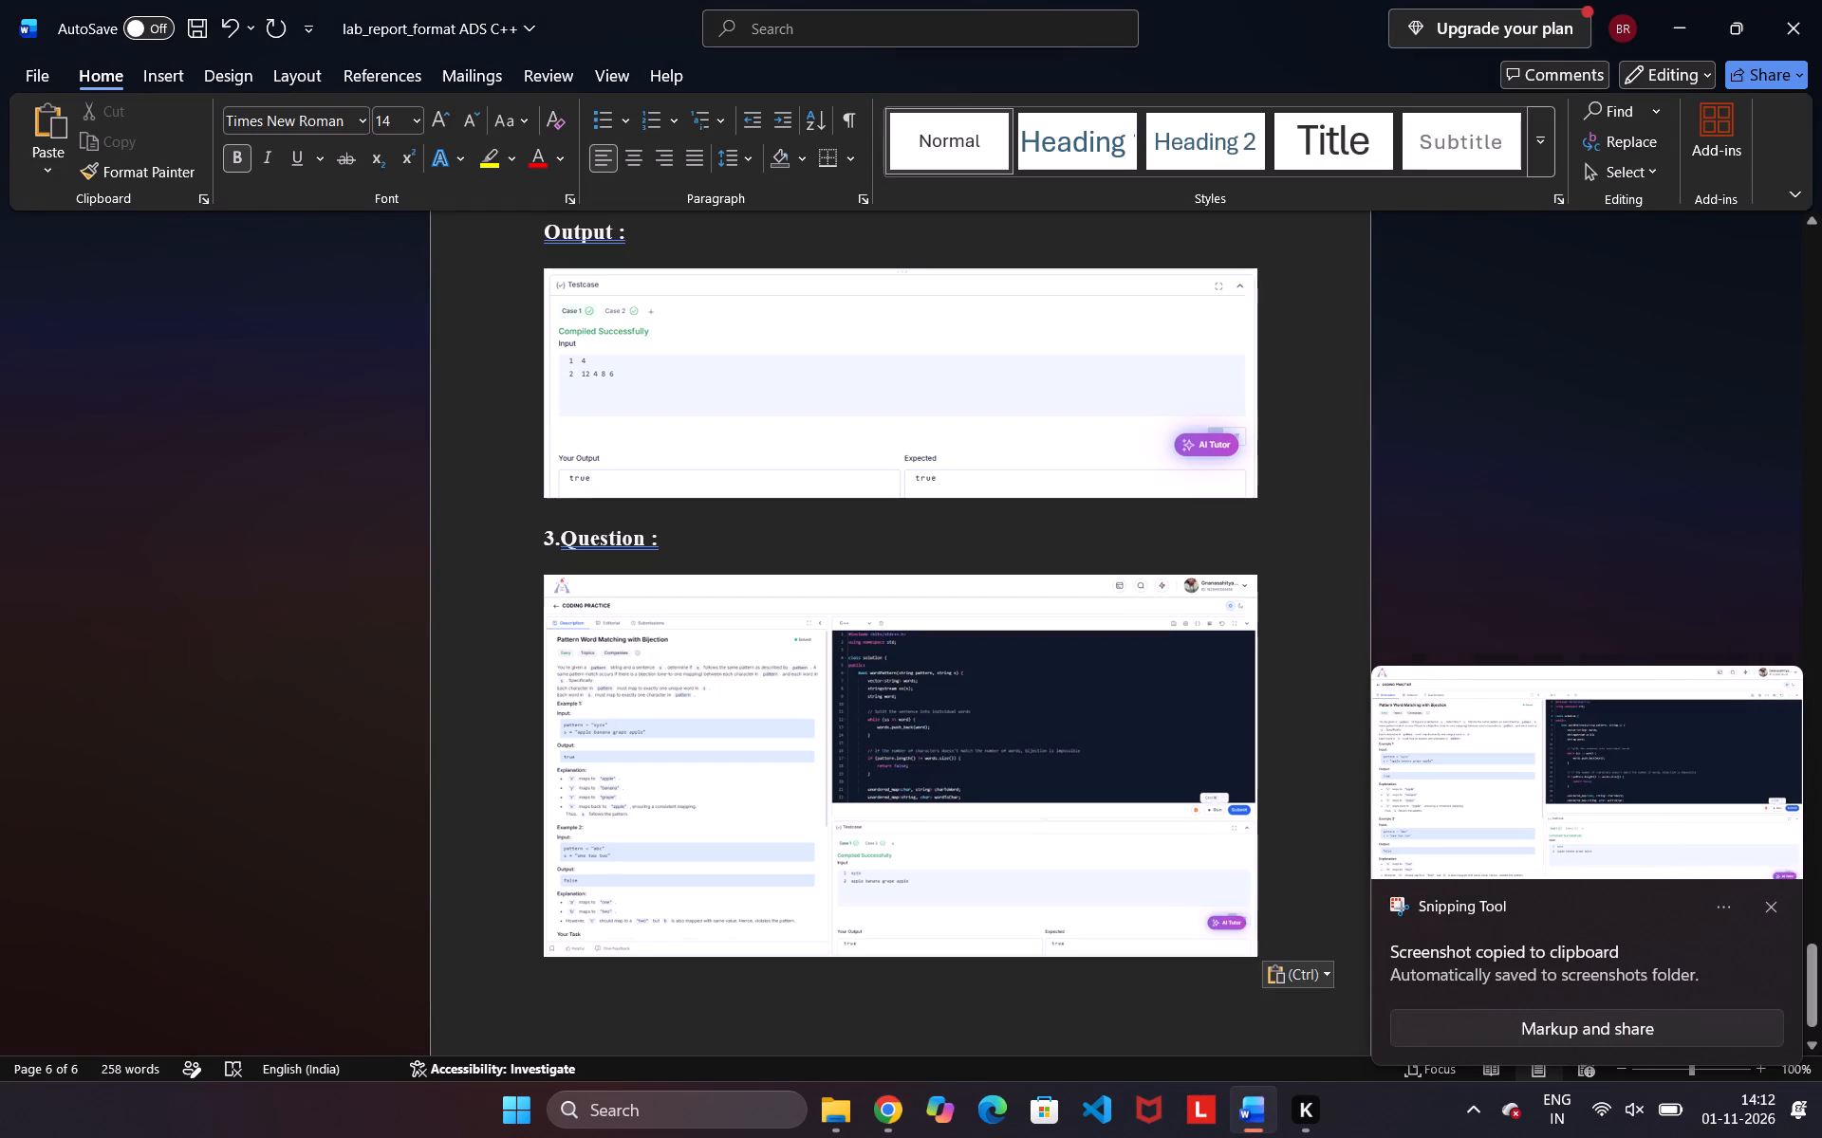
key("Return")
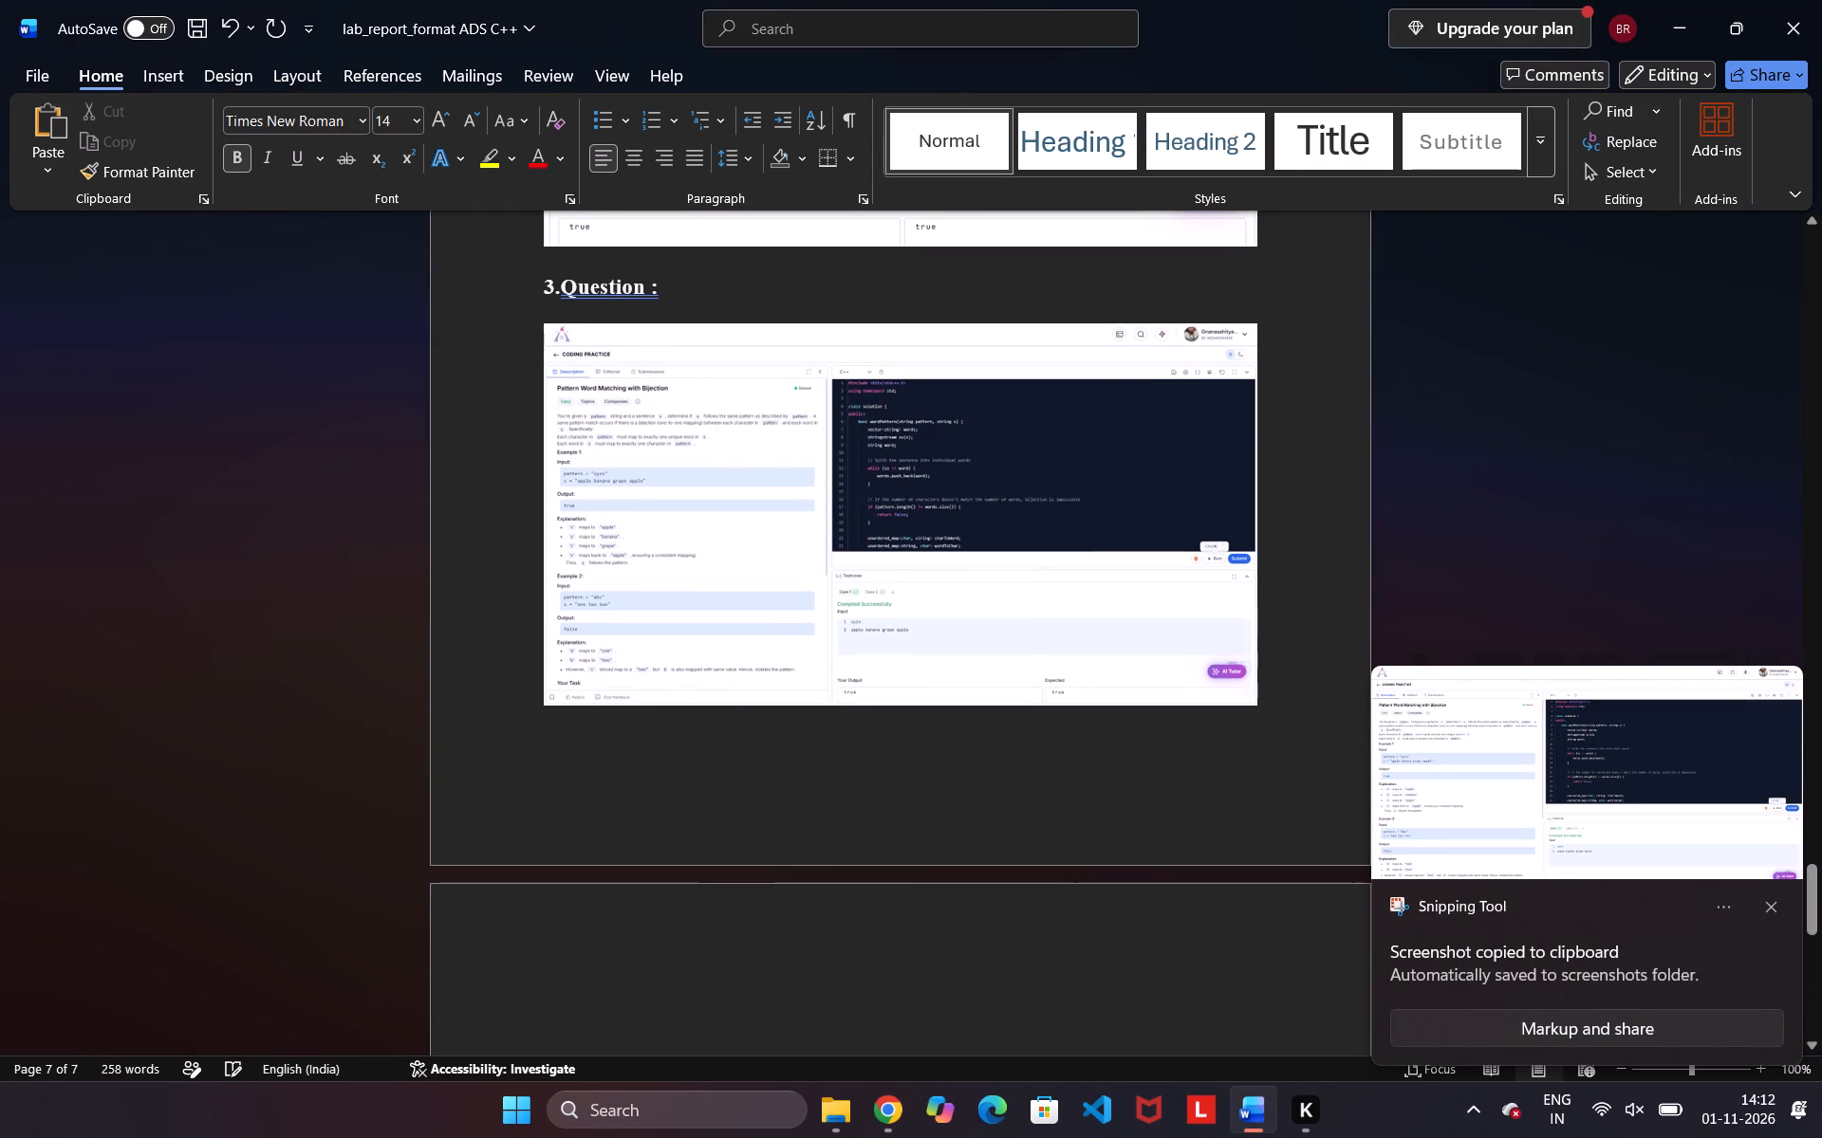
Copy the entire C++ solution code of Pattern Word Matching with Bijection in Chrome.
left_click(892, 1110)
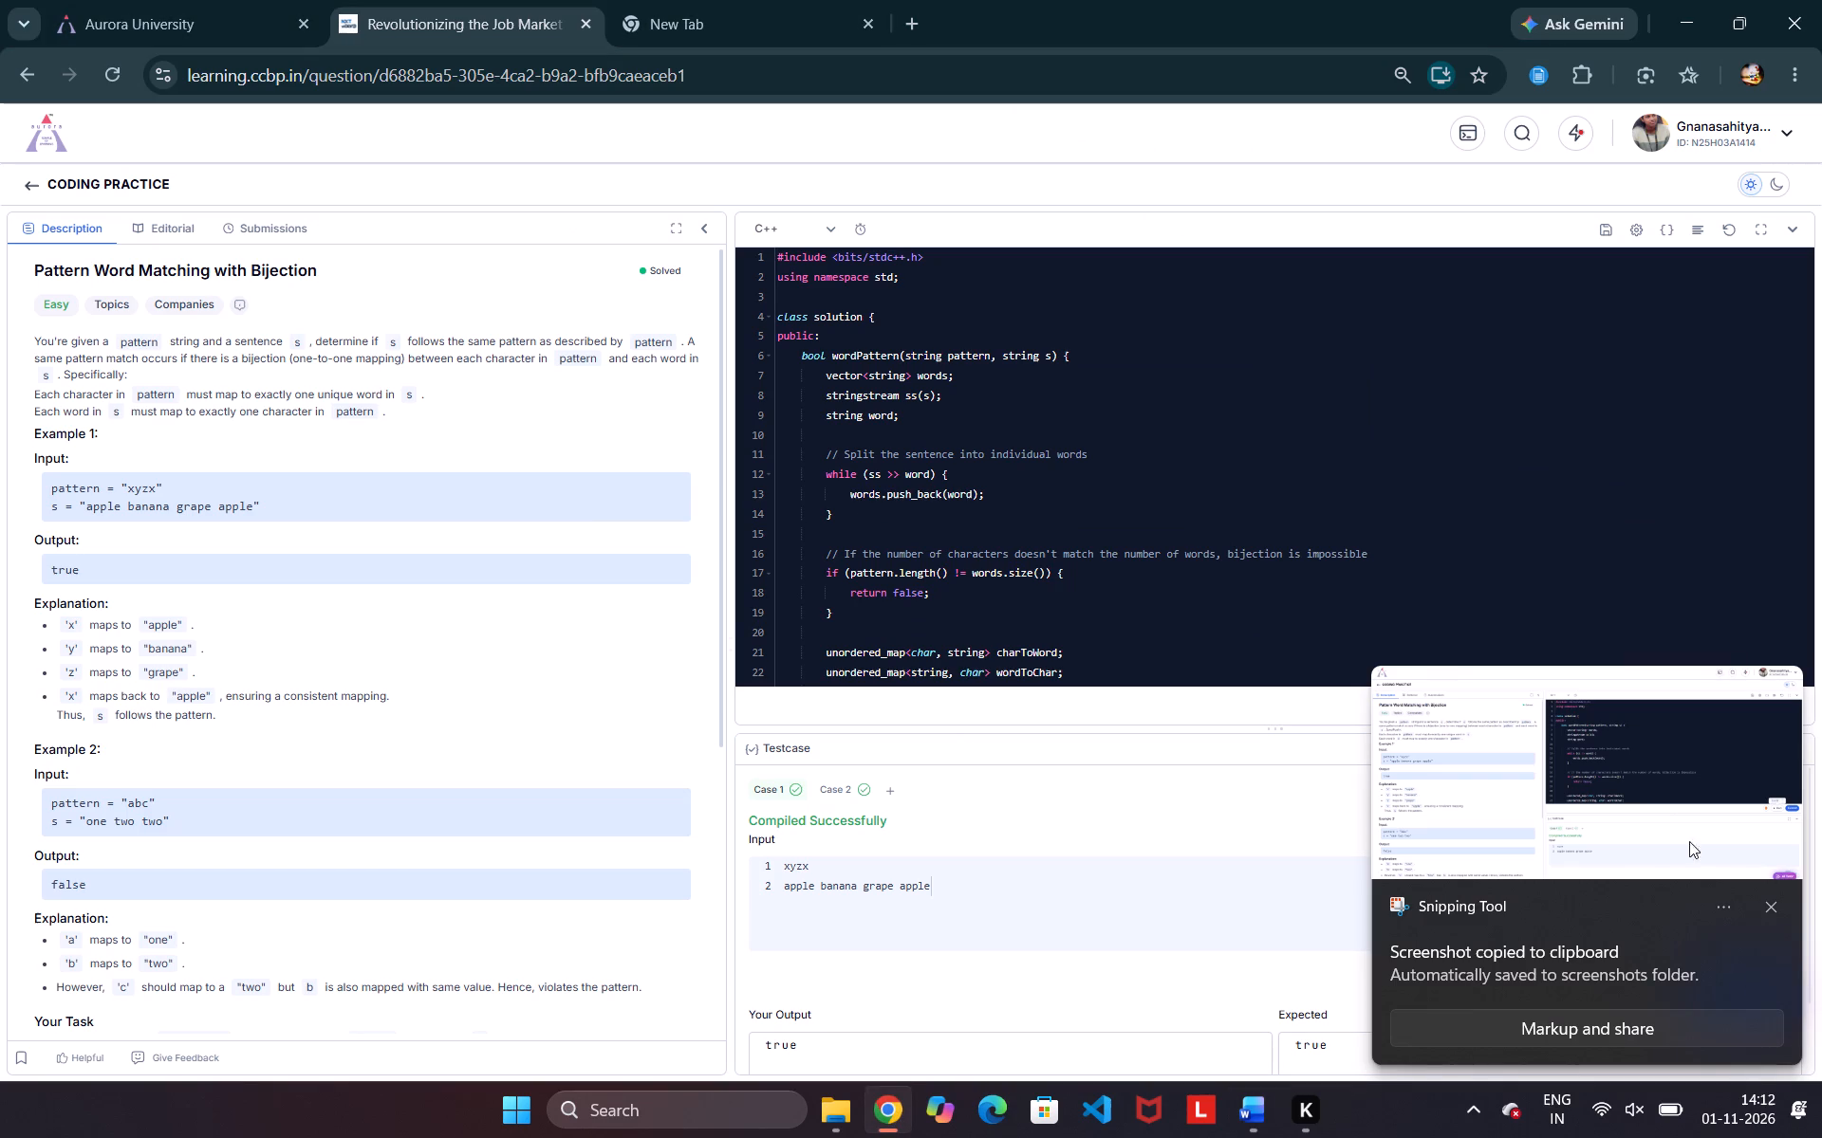
left_click(1764, 897)
scroll(1181, 478, "up", 3)
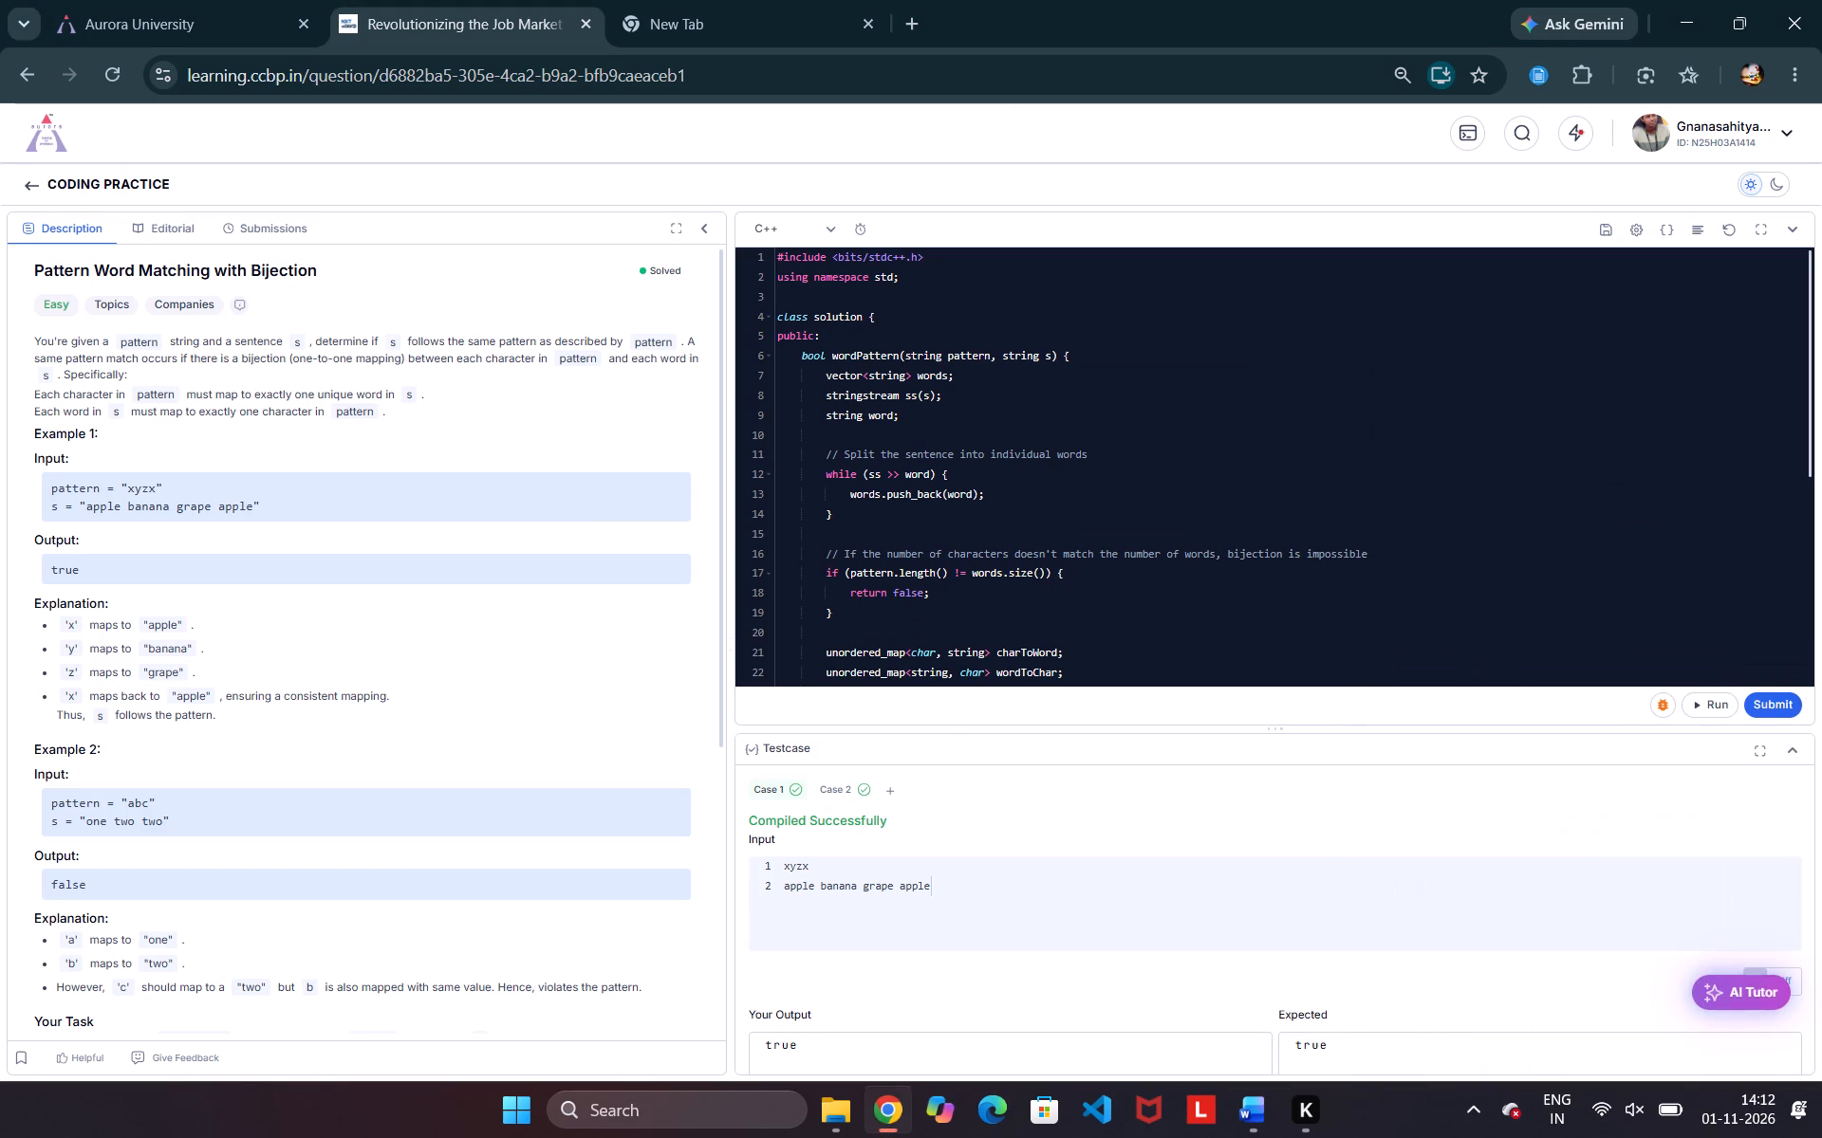
left_click_drag(778, 259, 1050, 738)
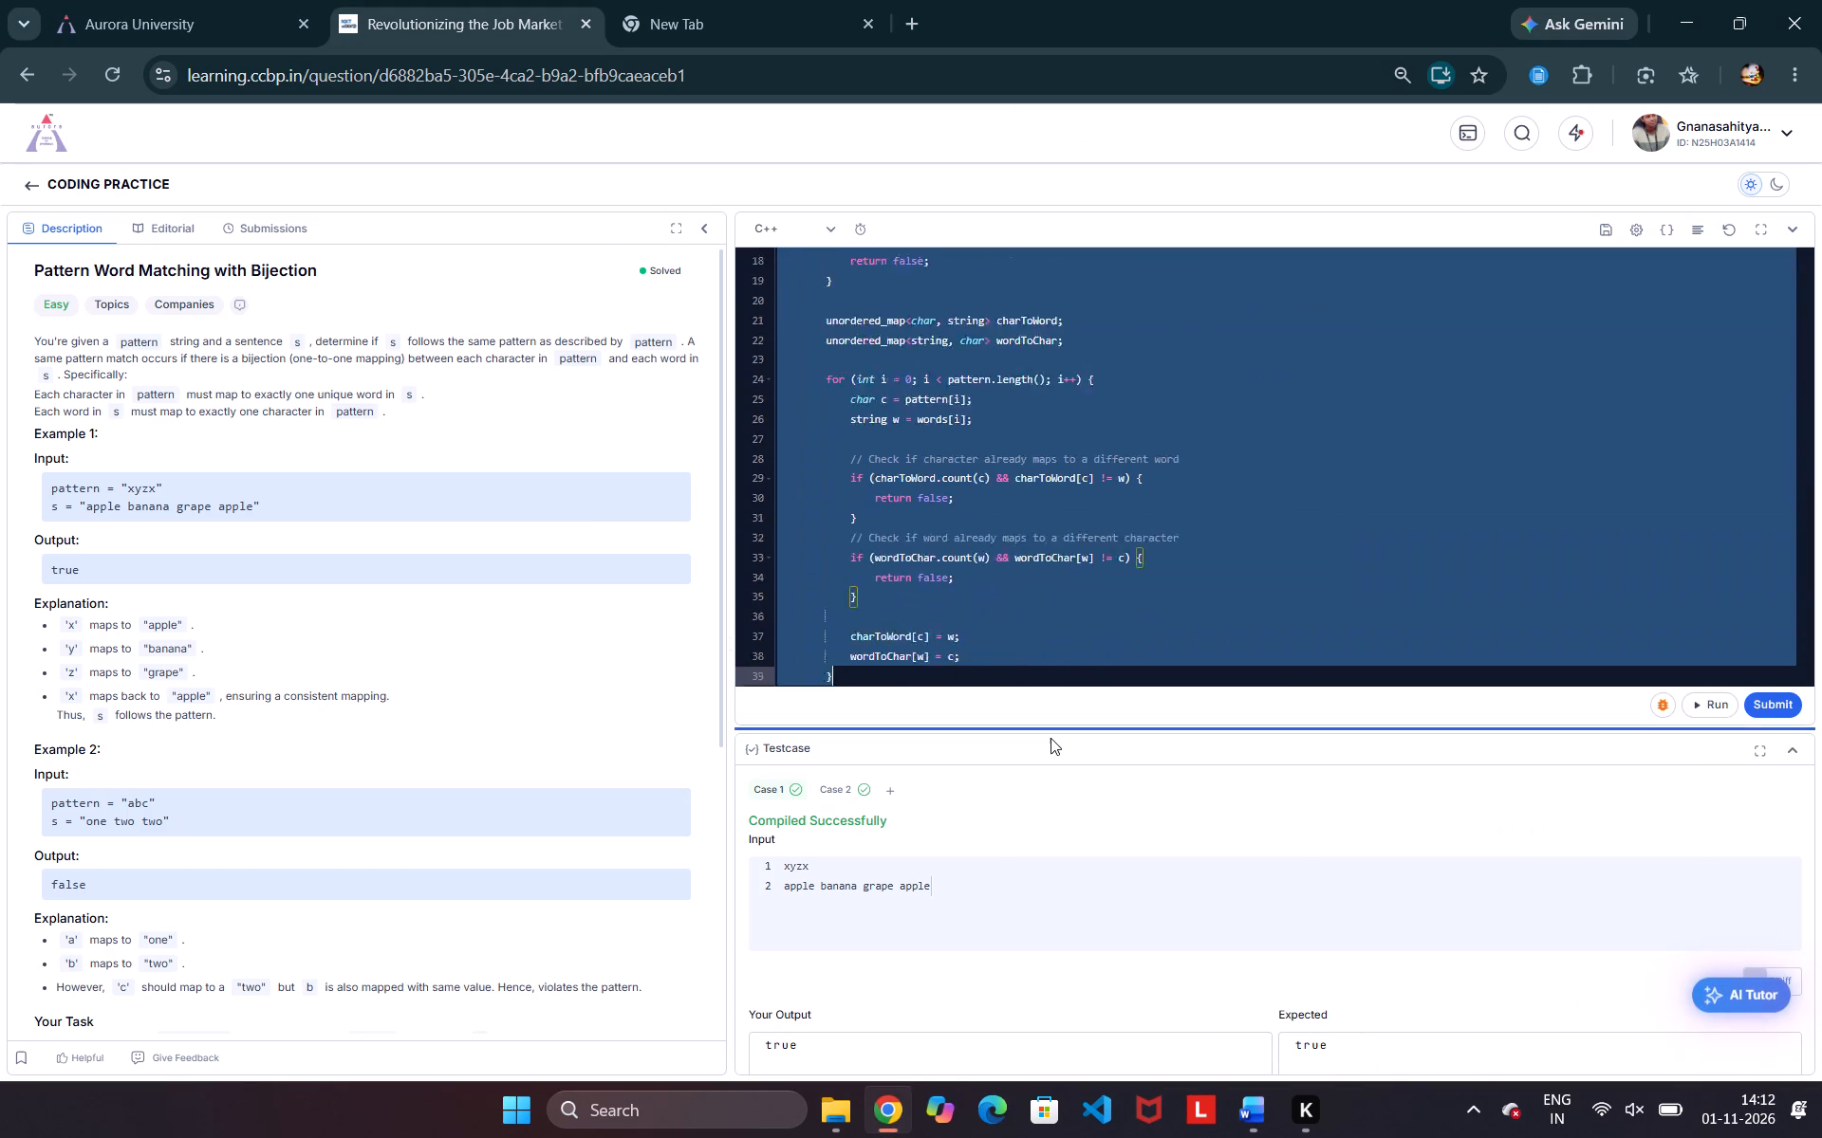
left_click_drag(1050, 738, 1051, 740)
key("ctrl+c")
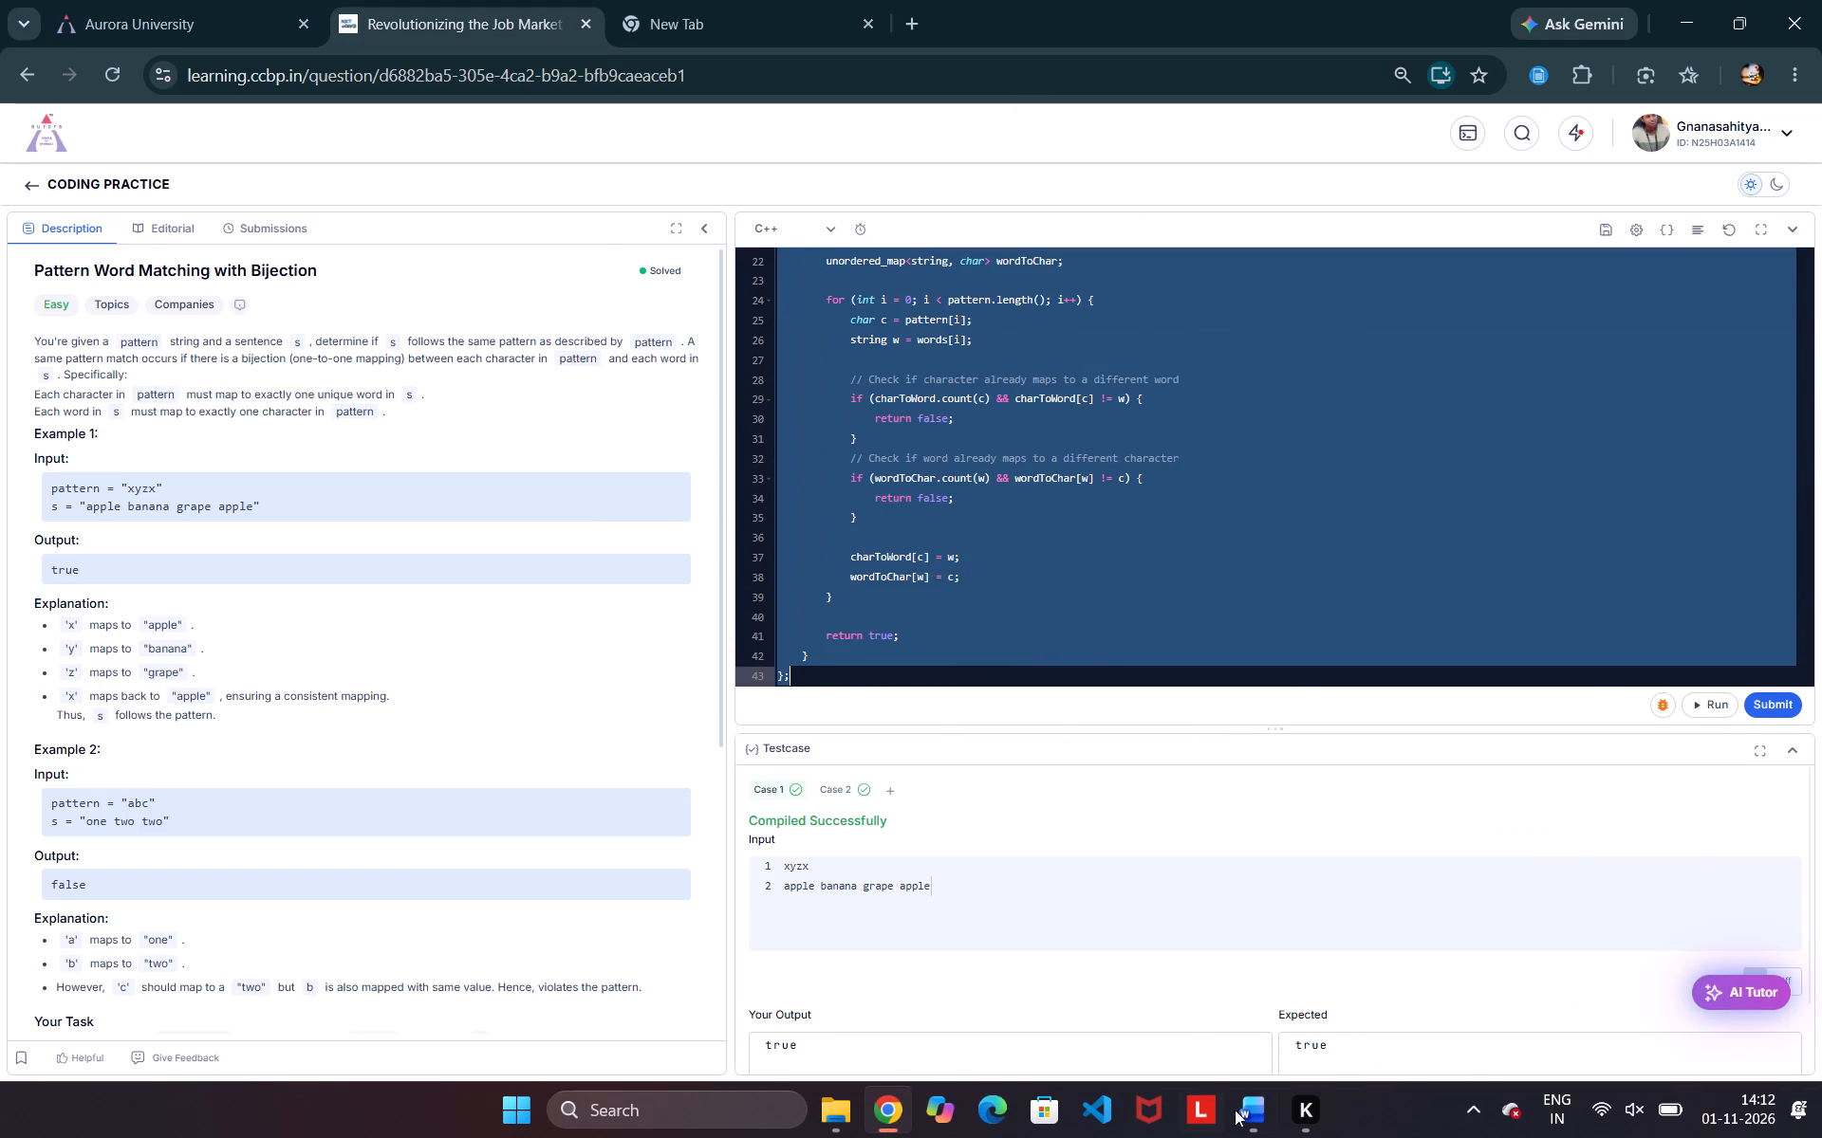
In the Word report, add the heading 'Code :' below the question screenshot and paste the copied solution code beneath it.
left_click(1245, 1126)
key("c")
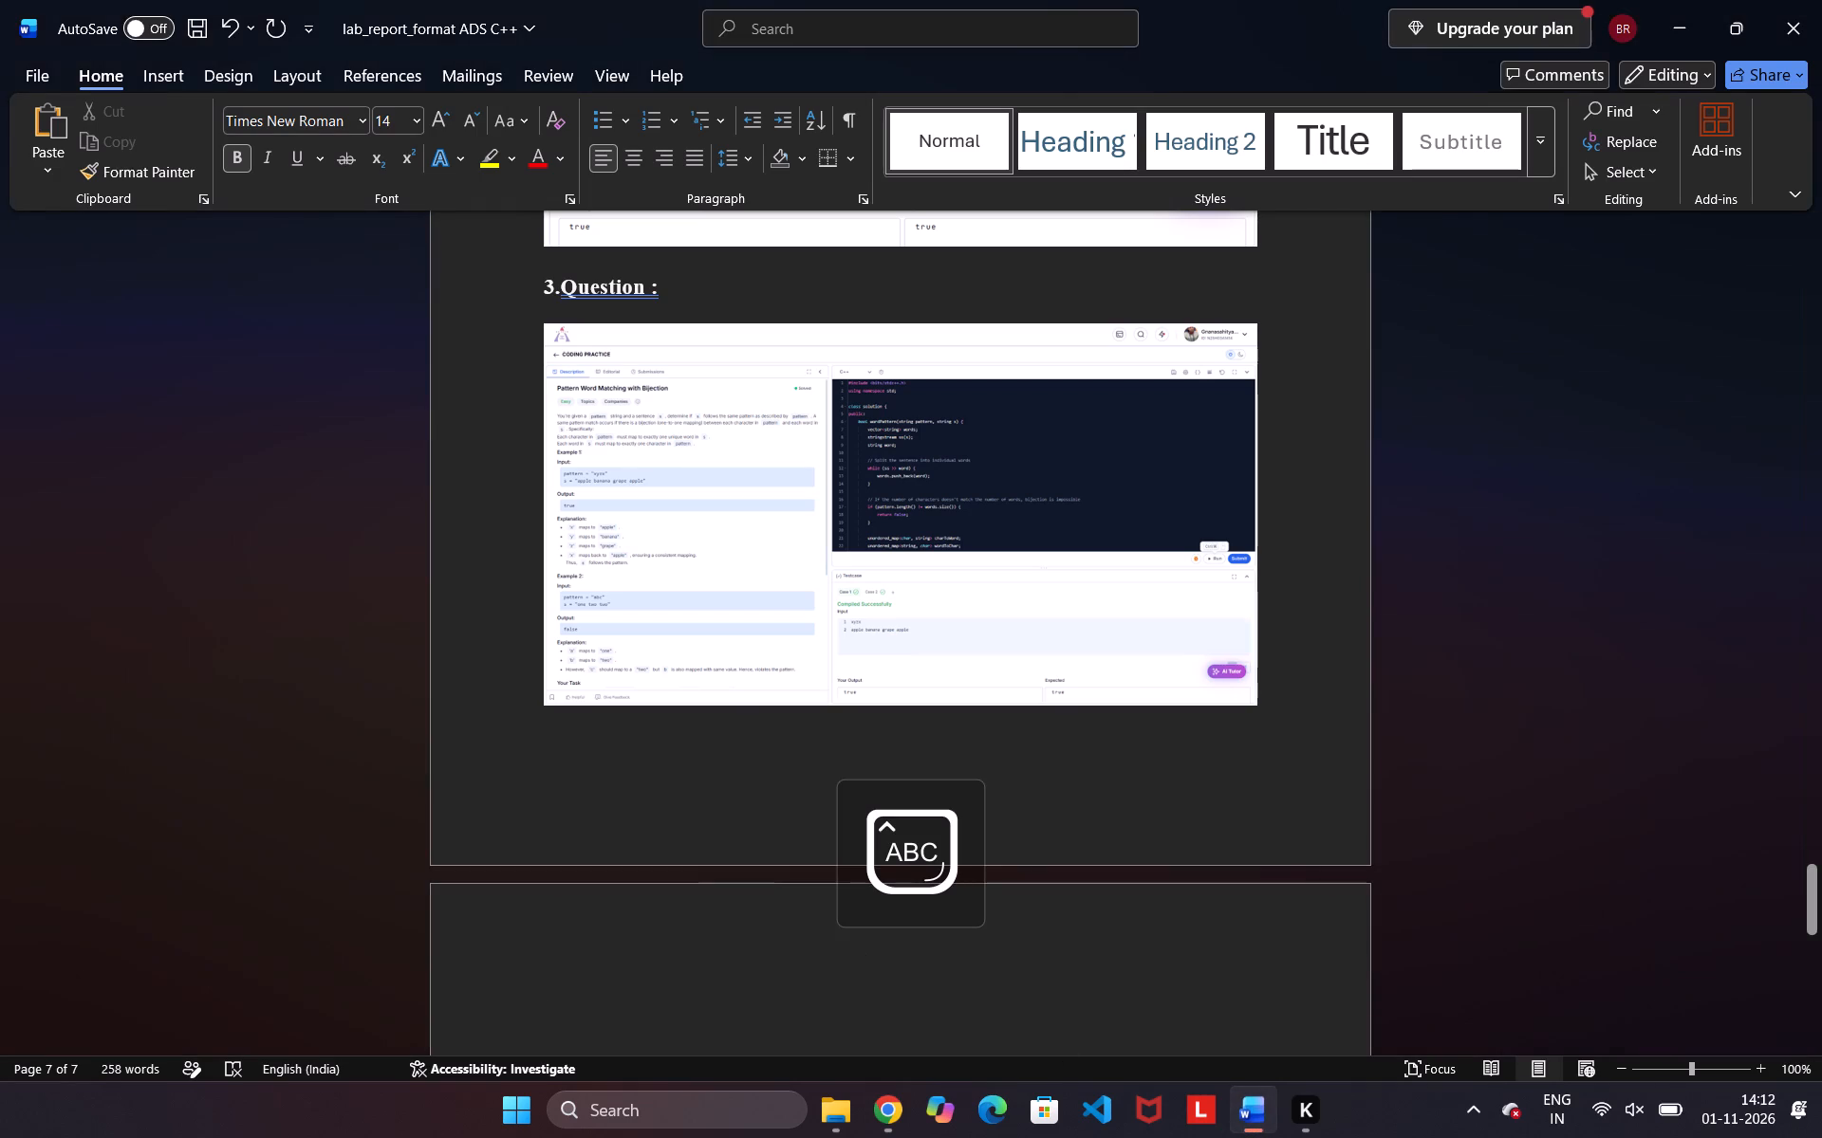
type("ode")
key("space")
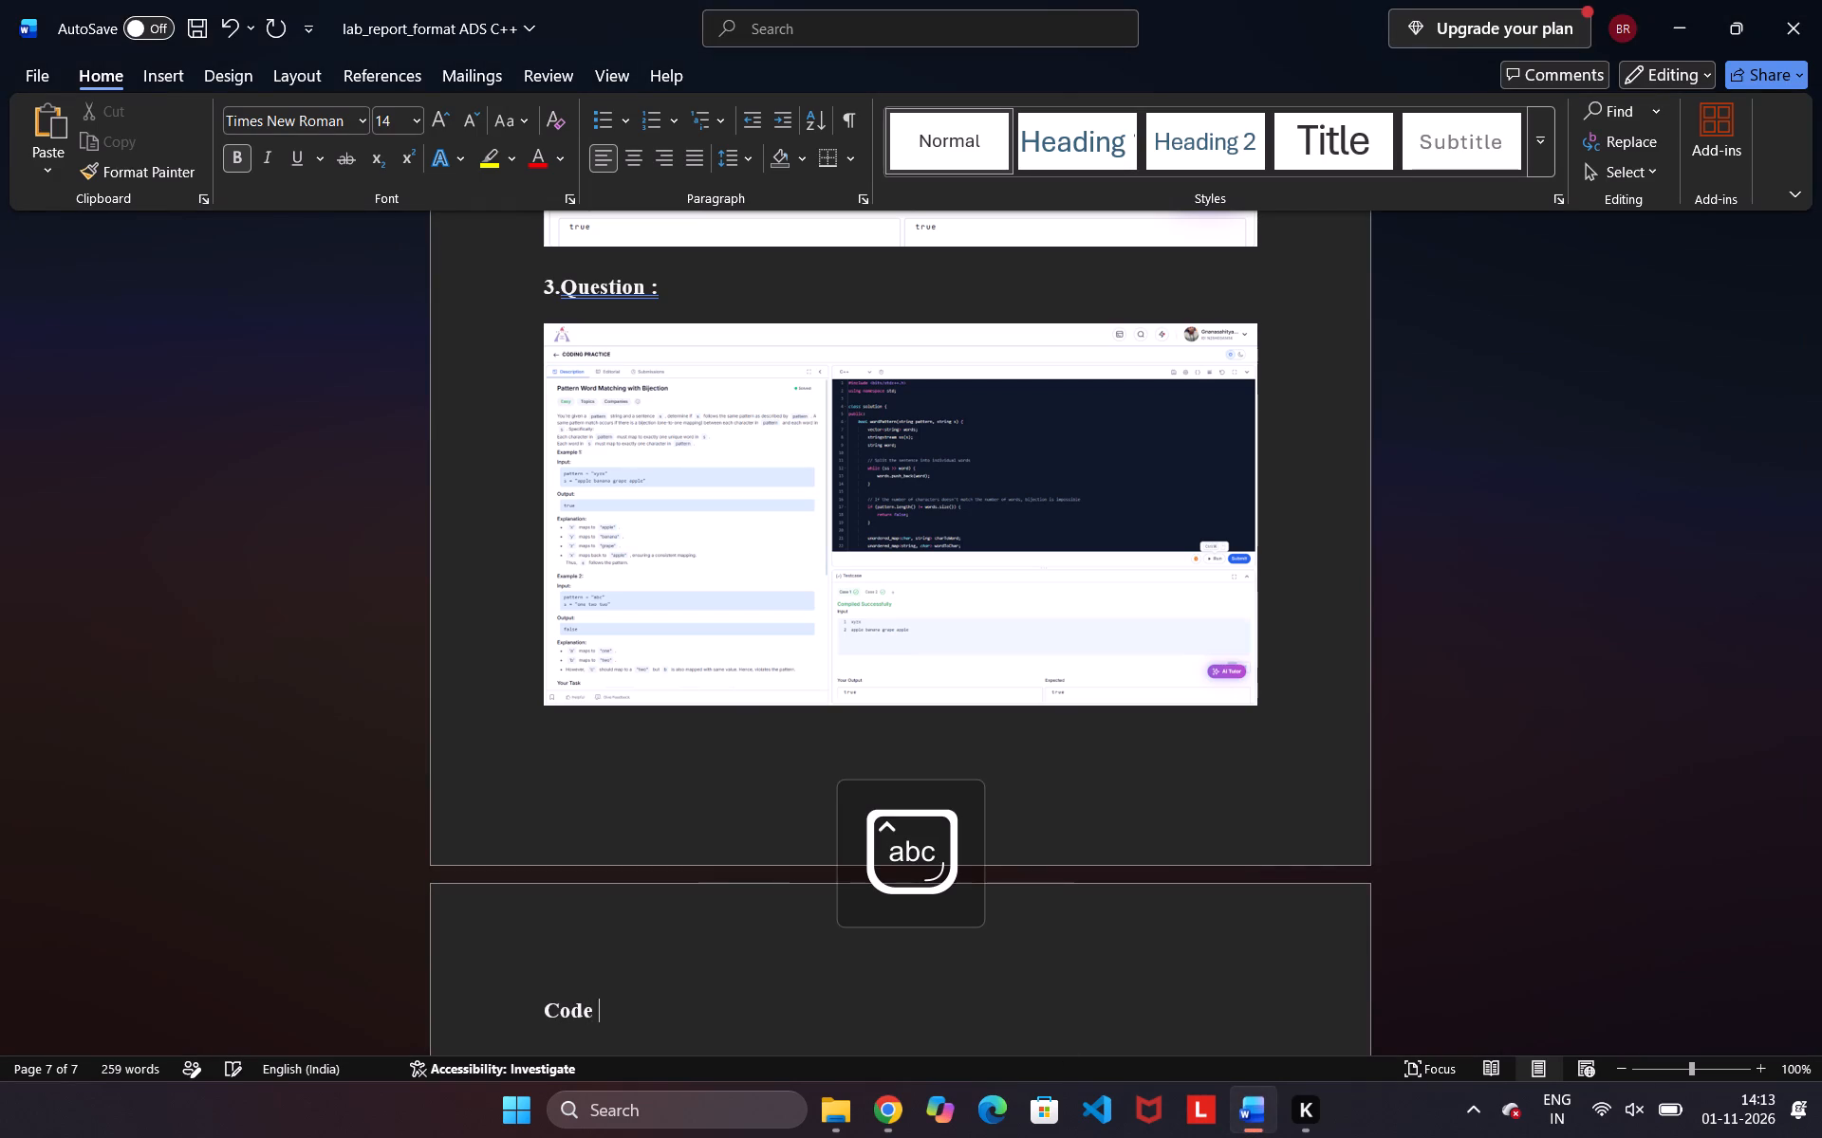
key("shift+colon")
key("Return")
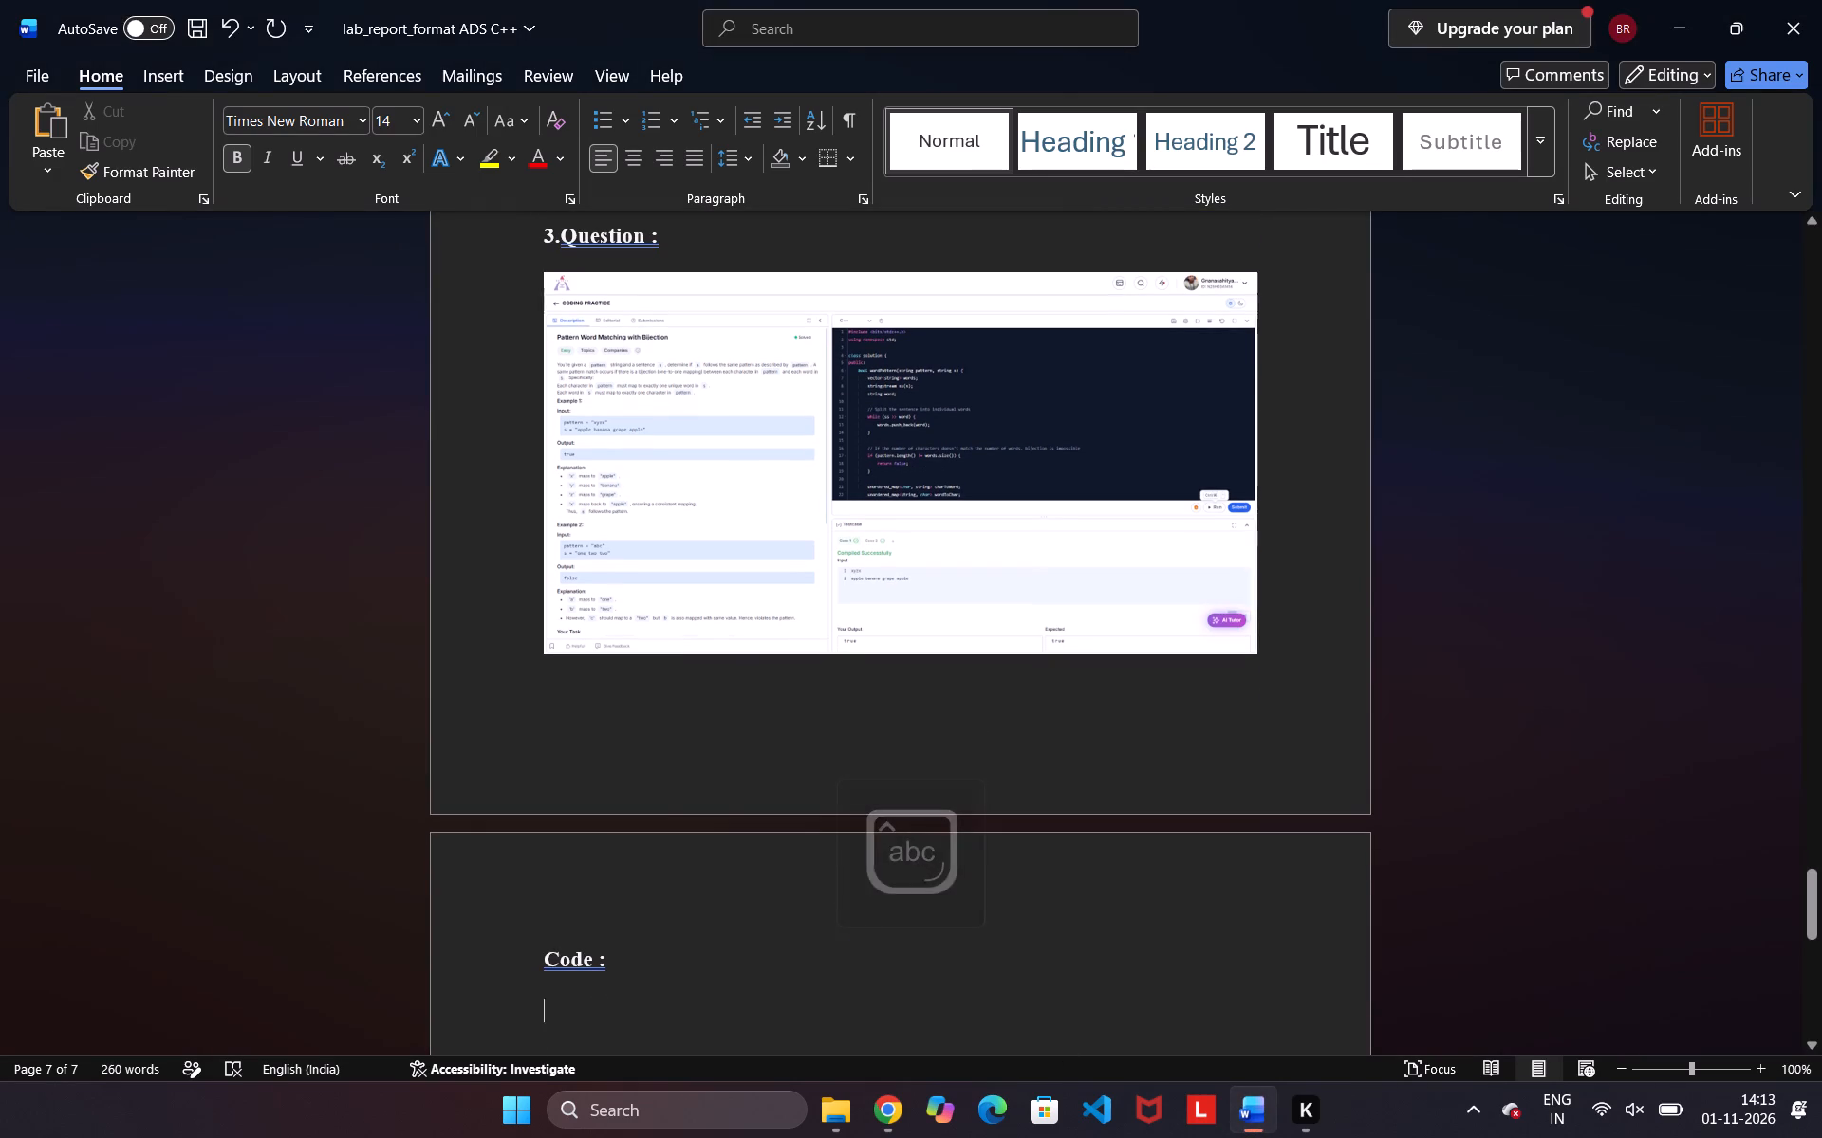
key("ctrl+v")
Remove bold from the whole pasted Pattern Word Matching code and reduce its font size to 12.
scroll(527, 560, "up", 2)
scroll(618, 520, "up", 2)
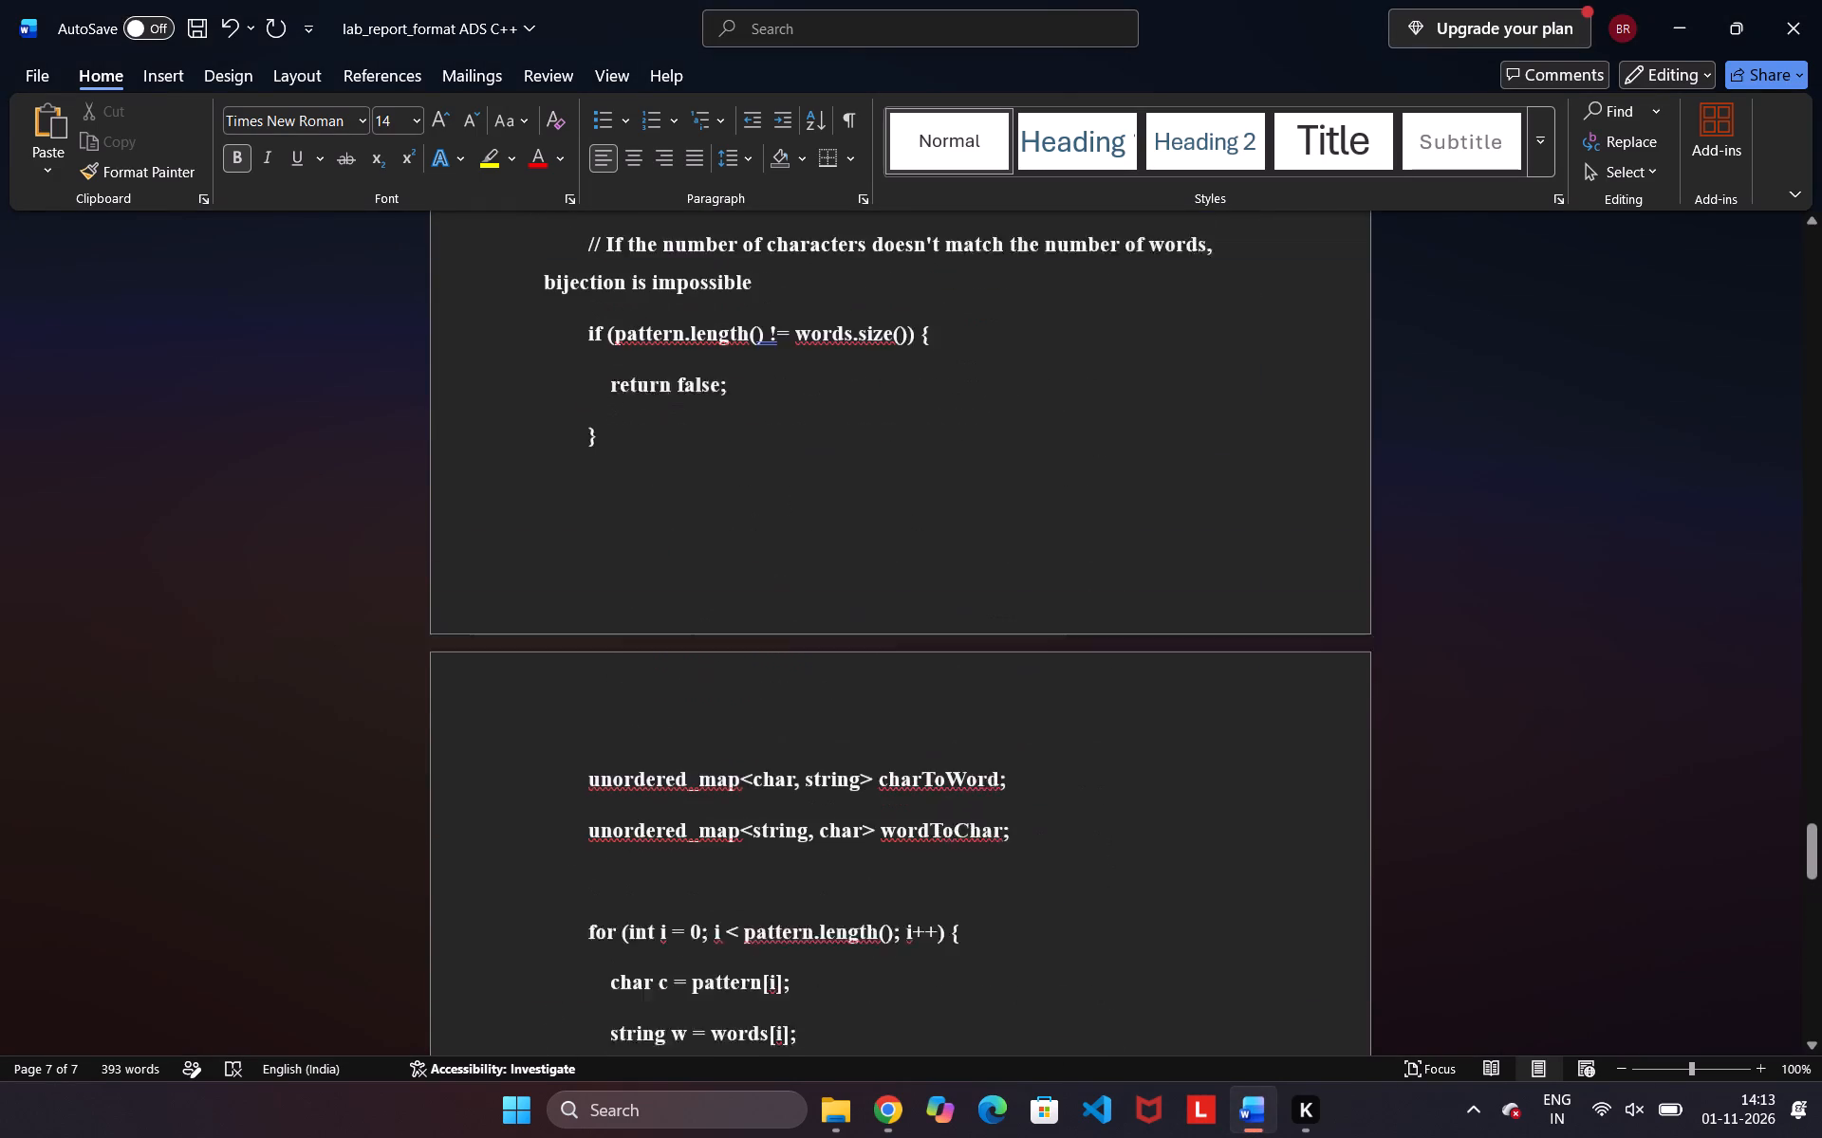
scroll(618, 520, "up", 3)
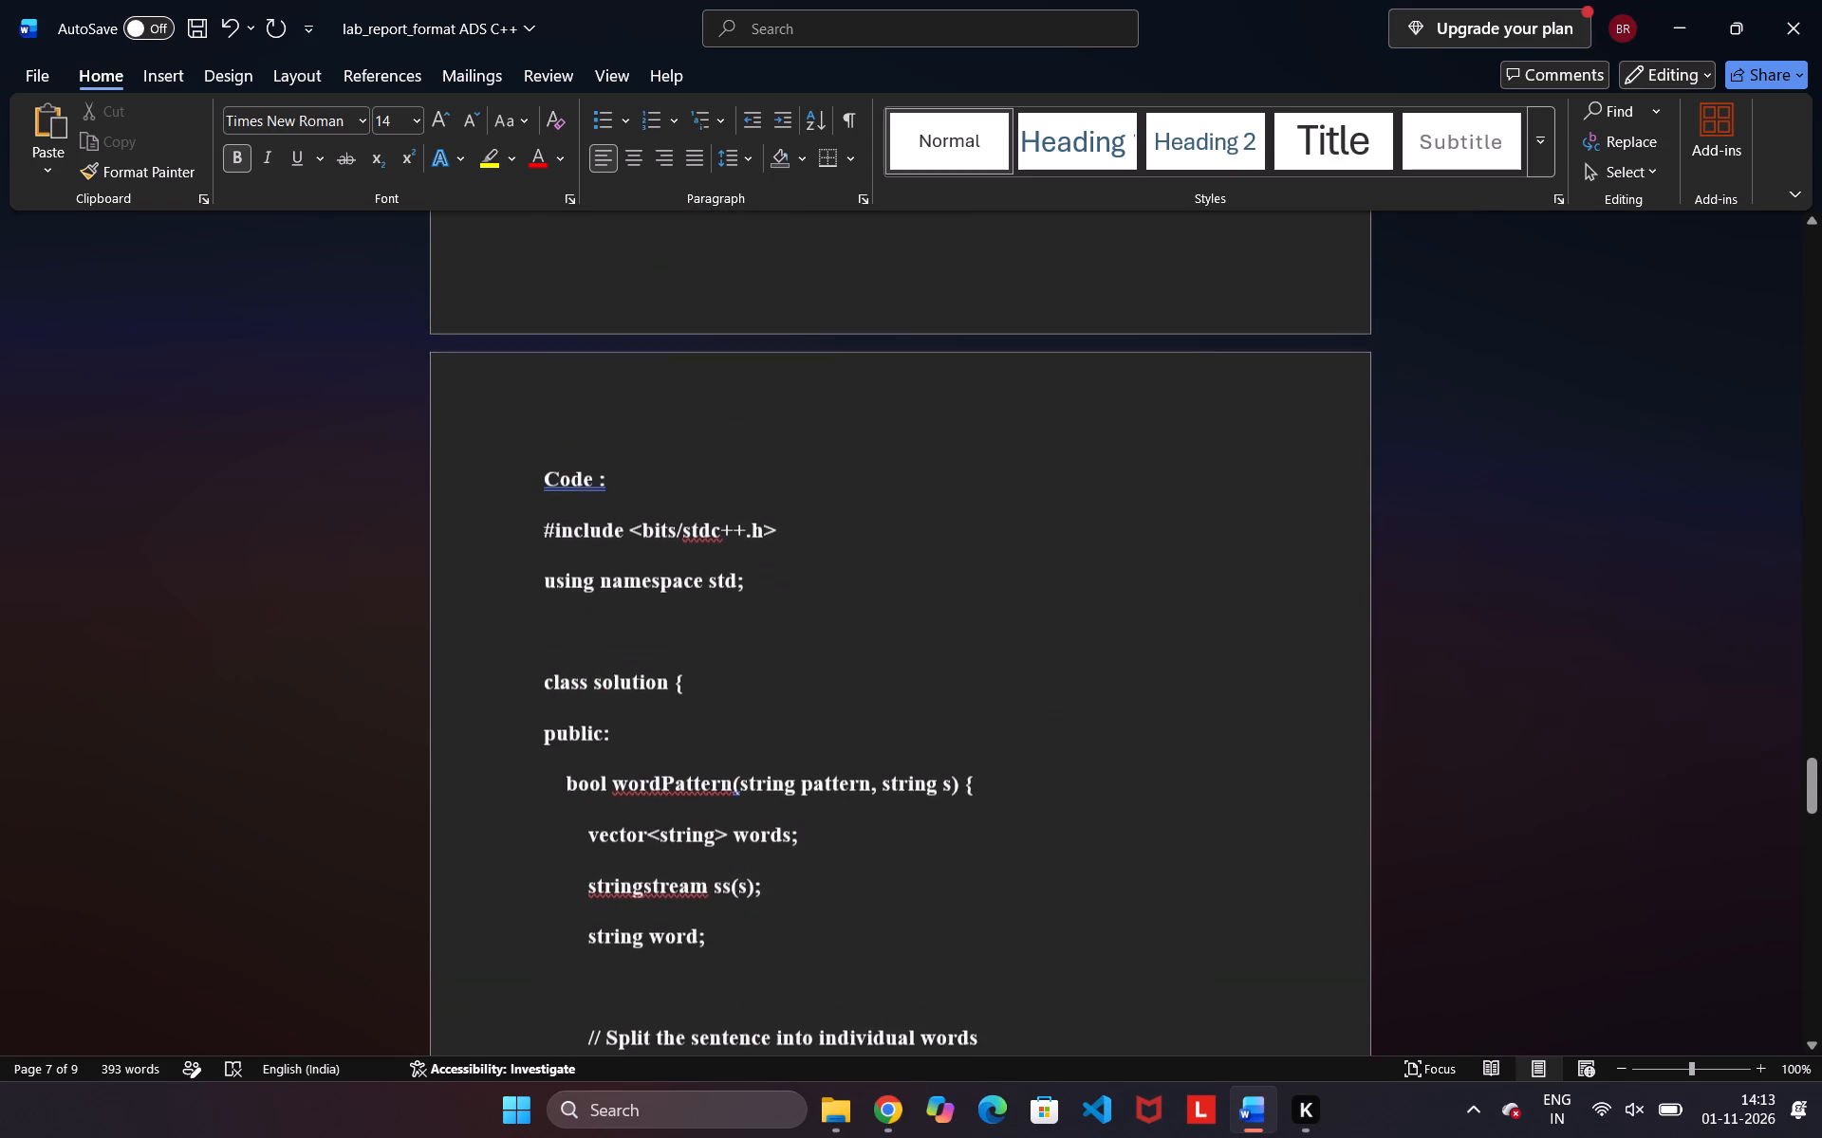
left_click_drag(545, 528, 736, 1017)
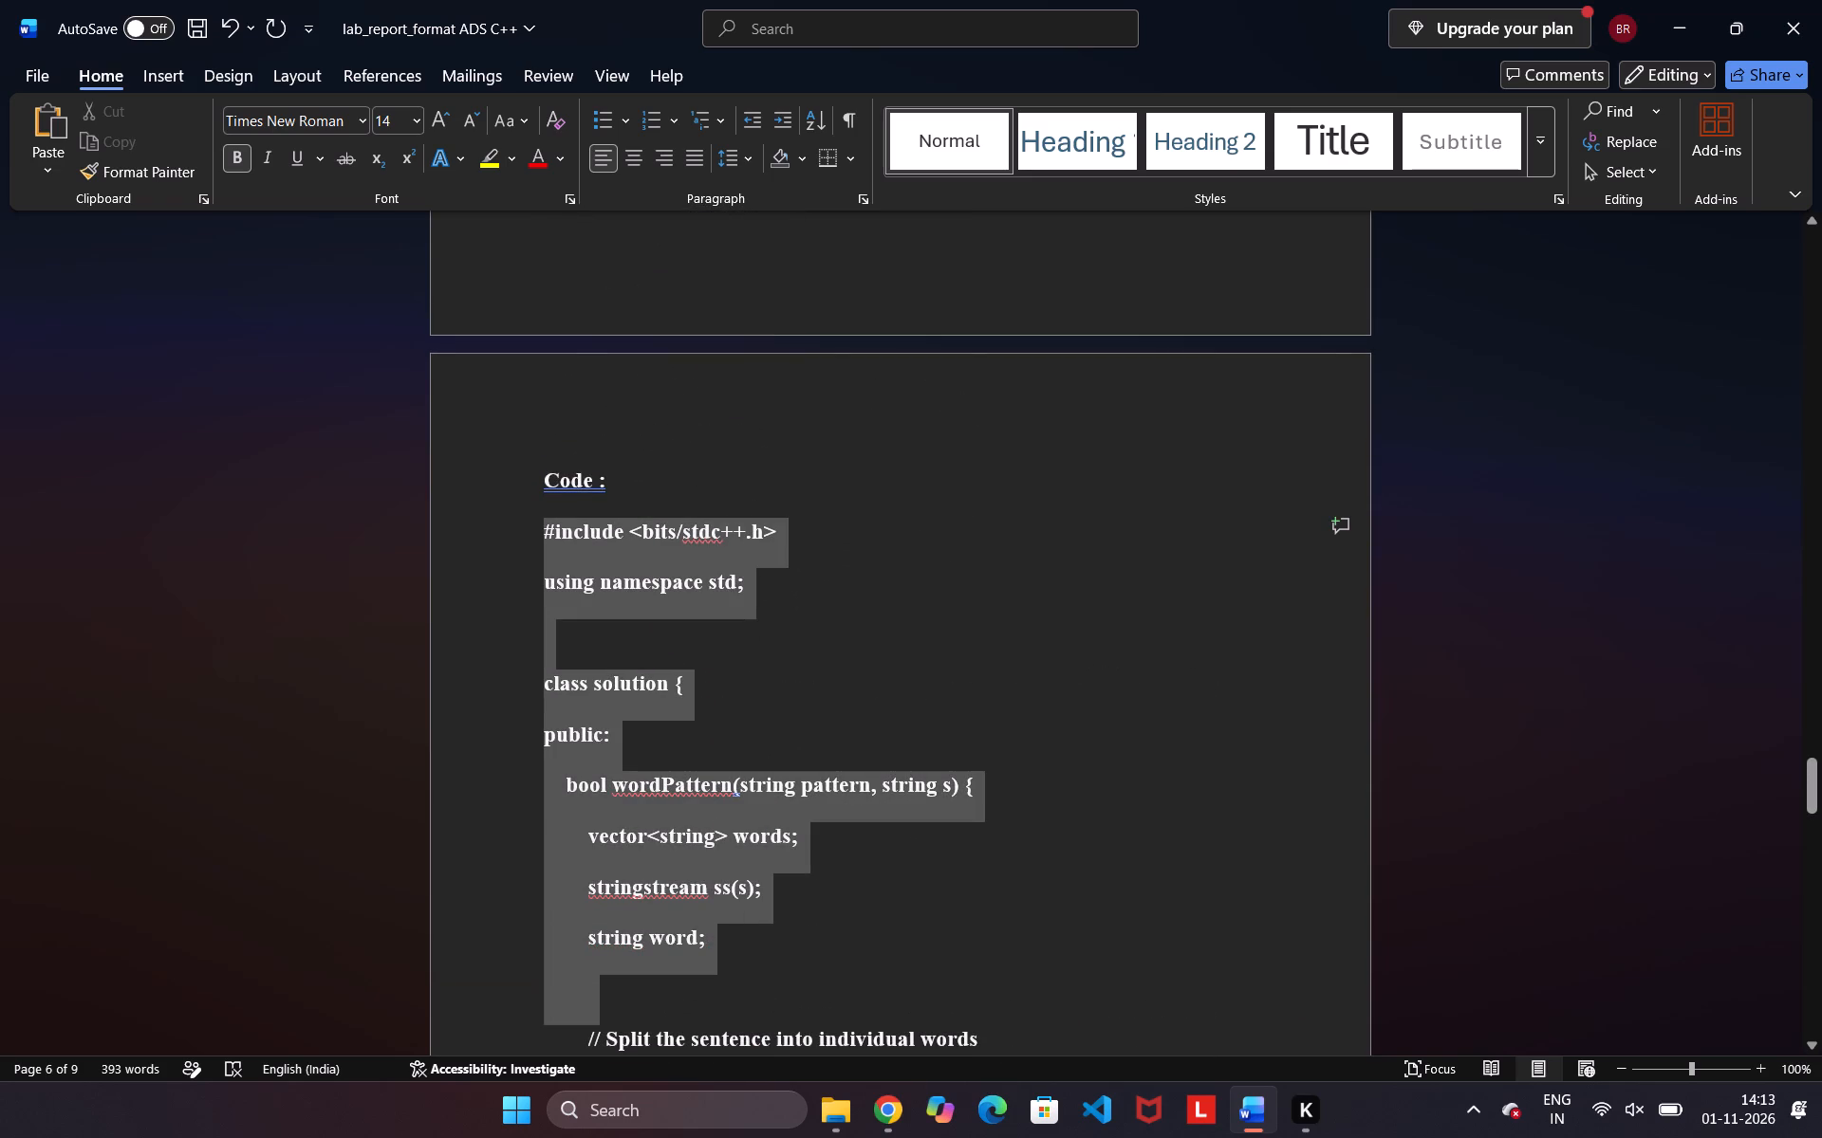
left_click_drag(736, 1017, 726, 1120)
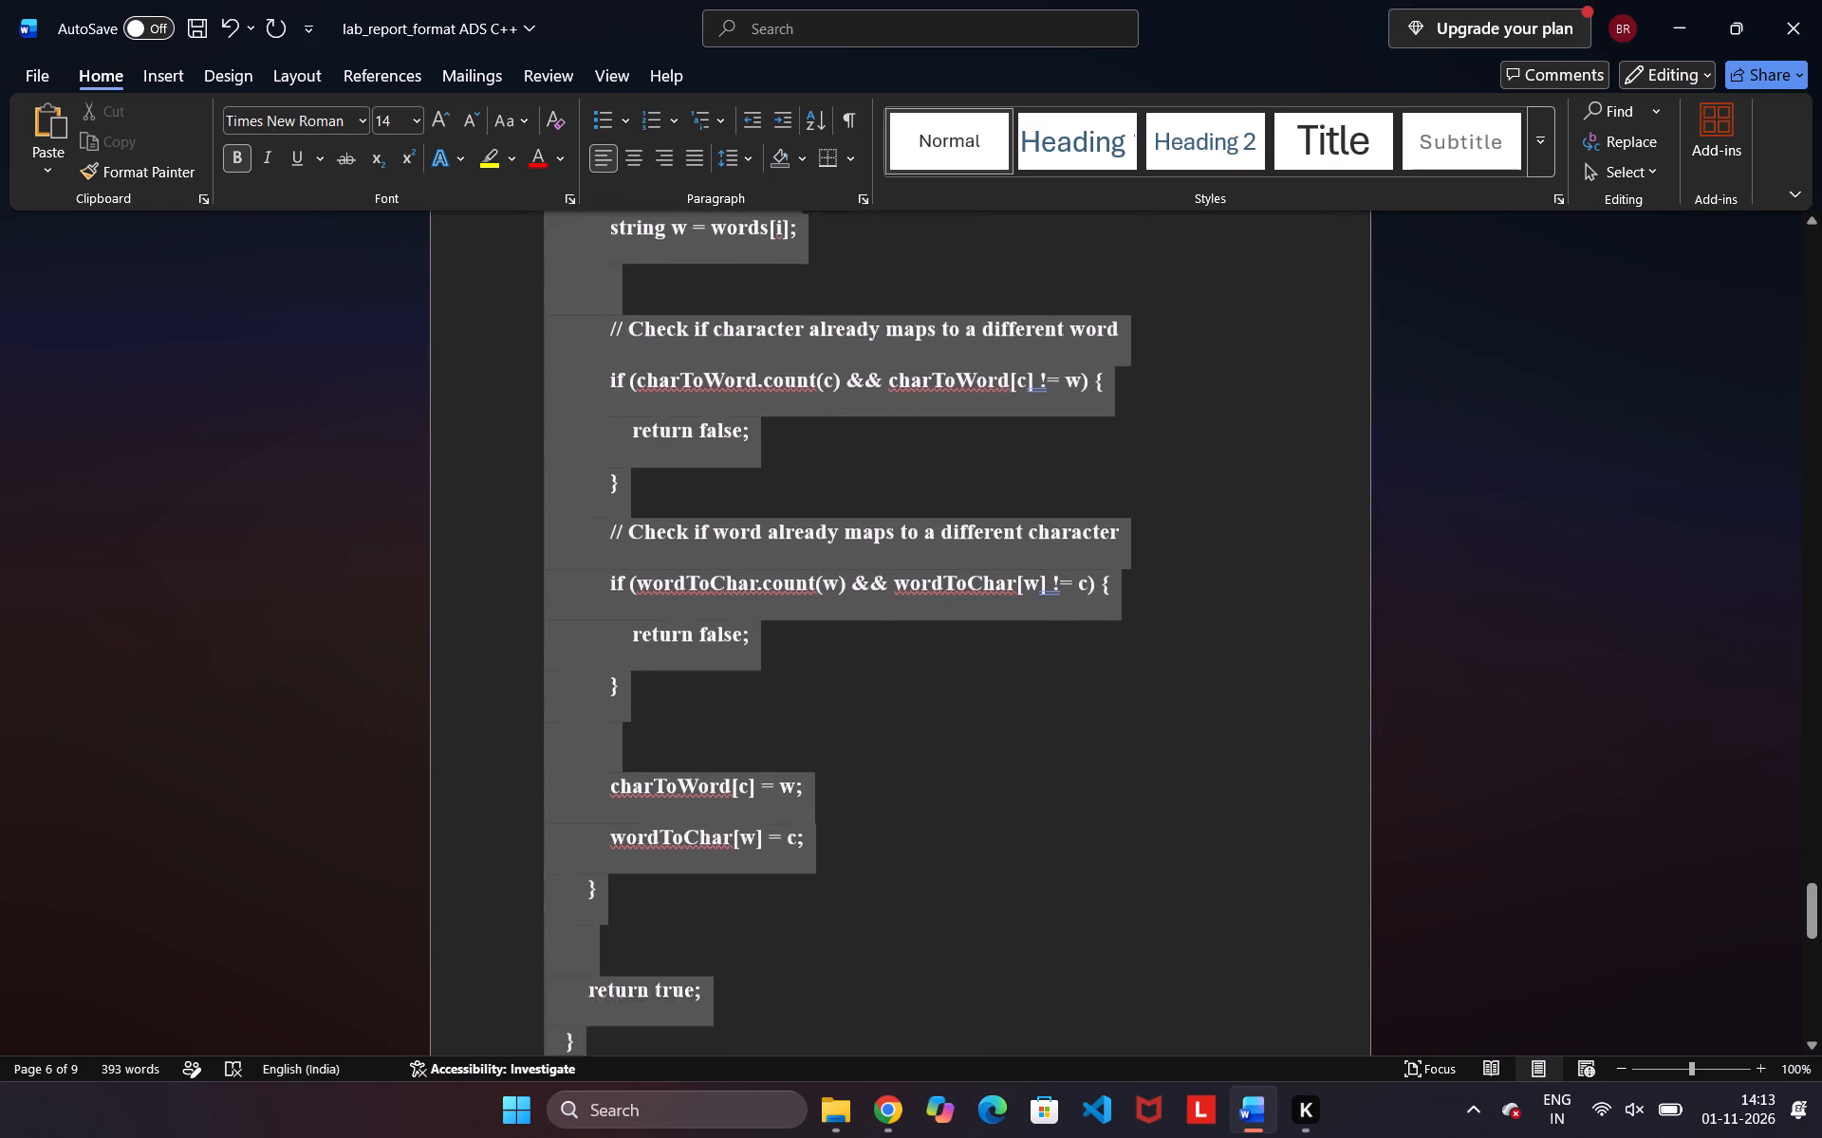
left_click_drag(726, 1120, 645, 637)
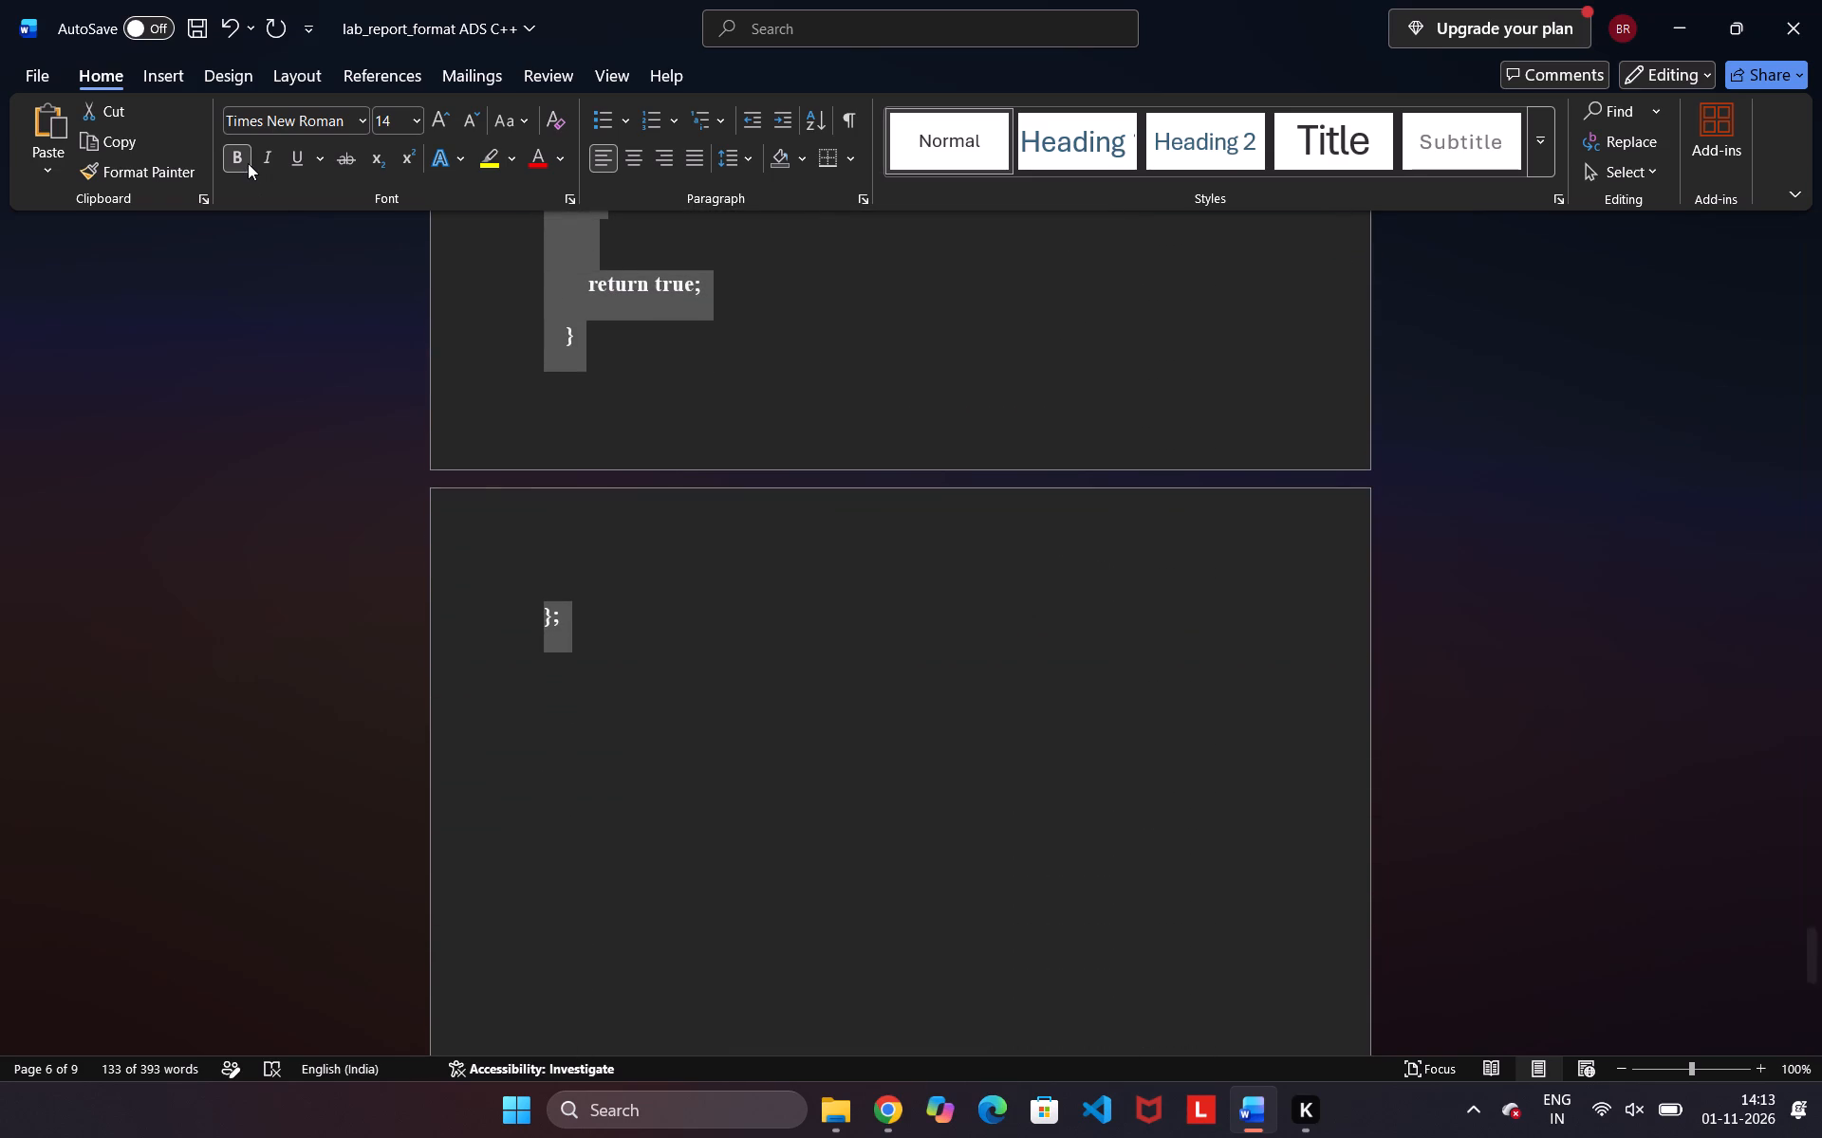
left_click(247, 162)
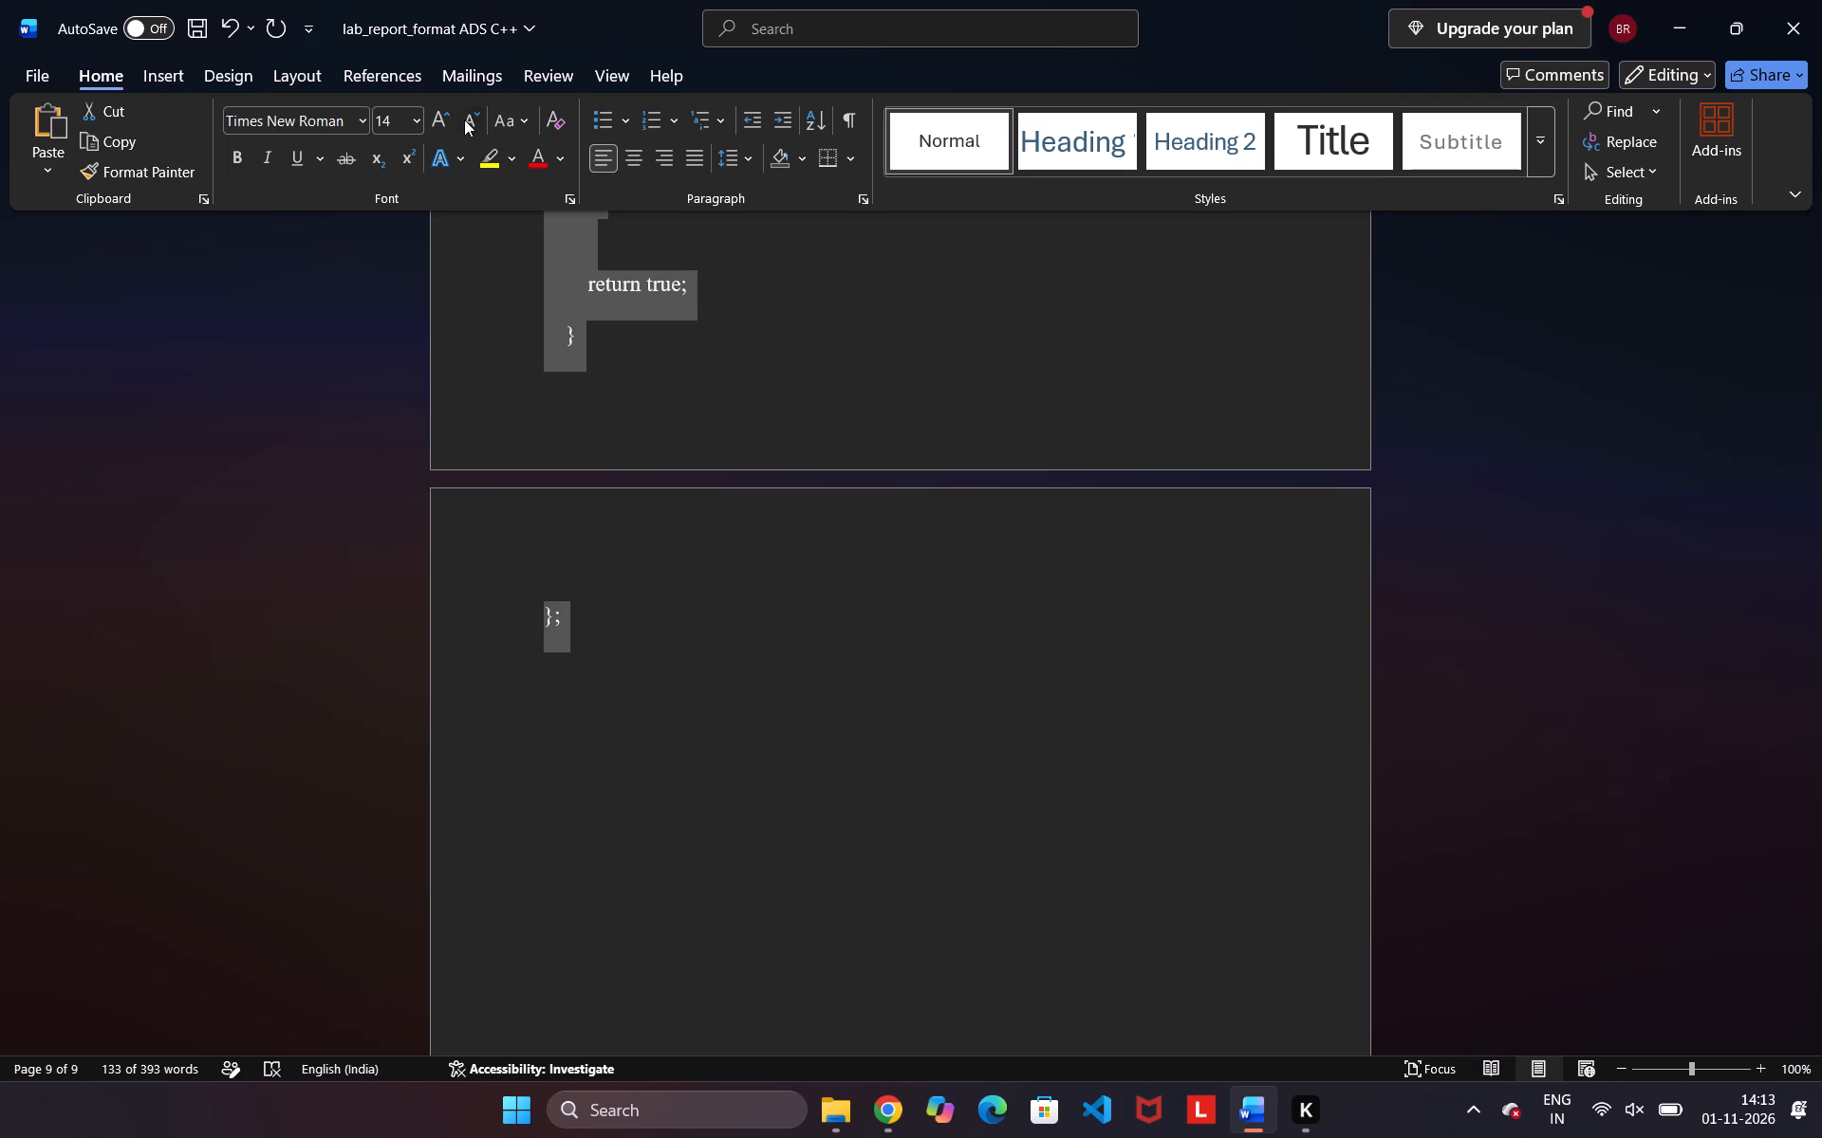
left_click(464, 119)
Add the heading 'Output :' after the end of the code in bold at size 14, followed by a new line.
left_click(674, 754)
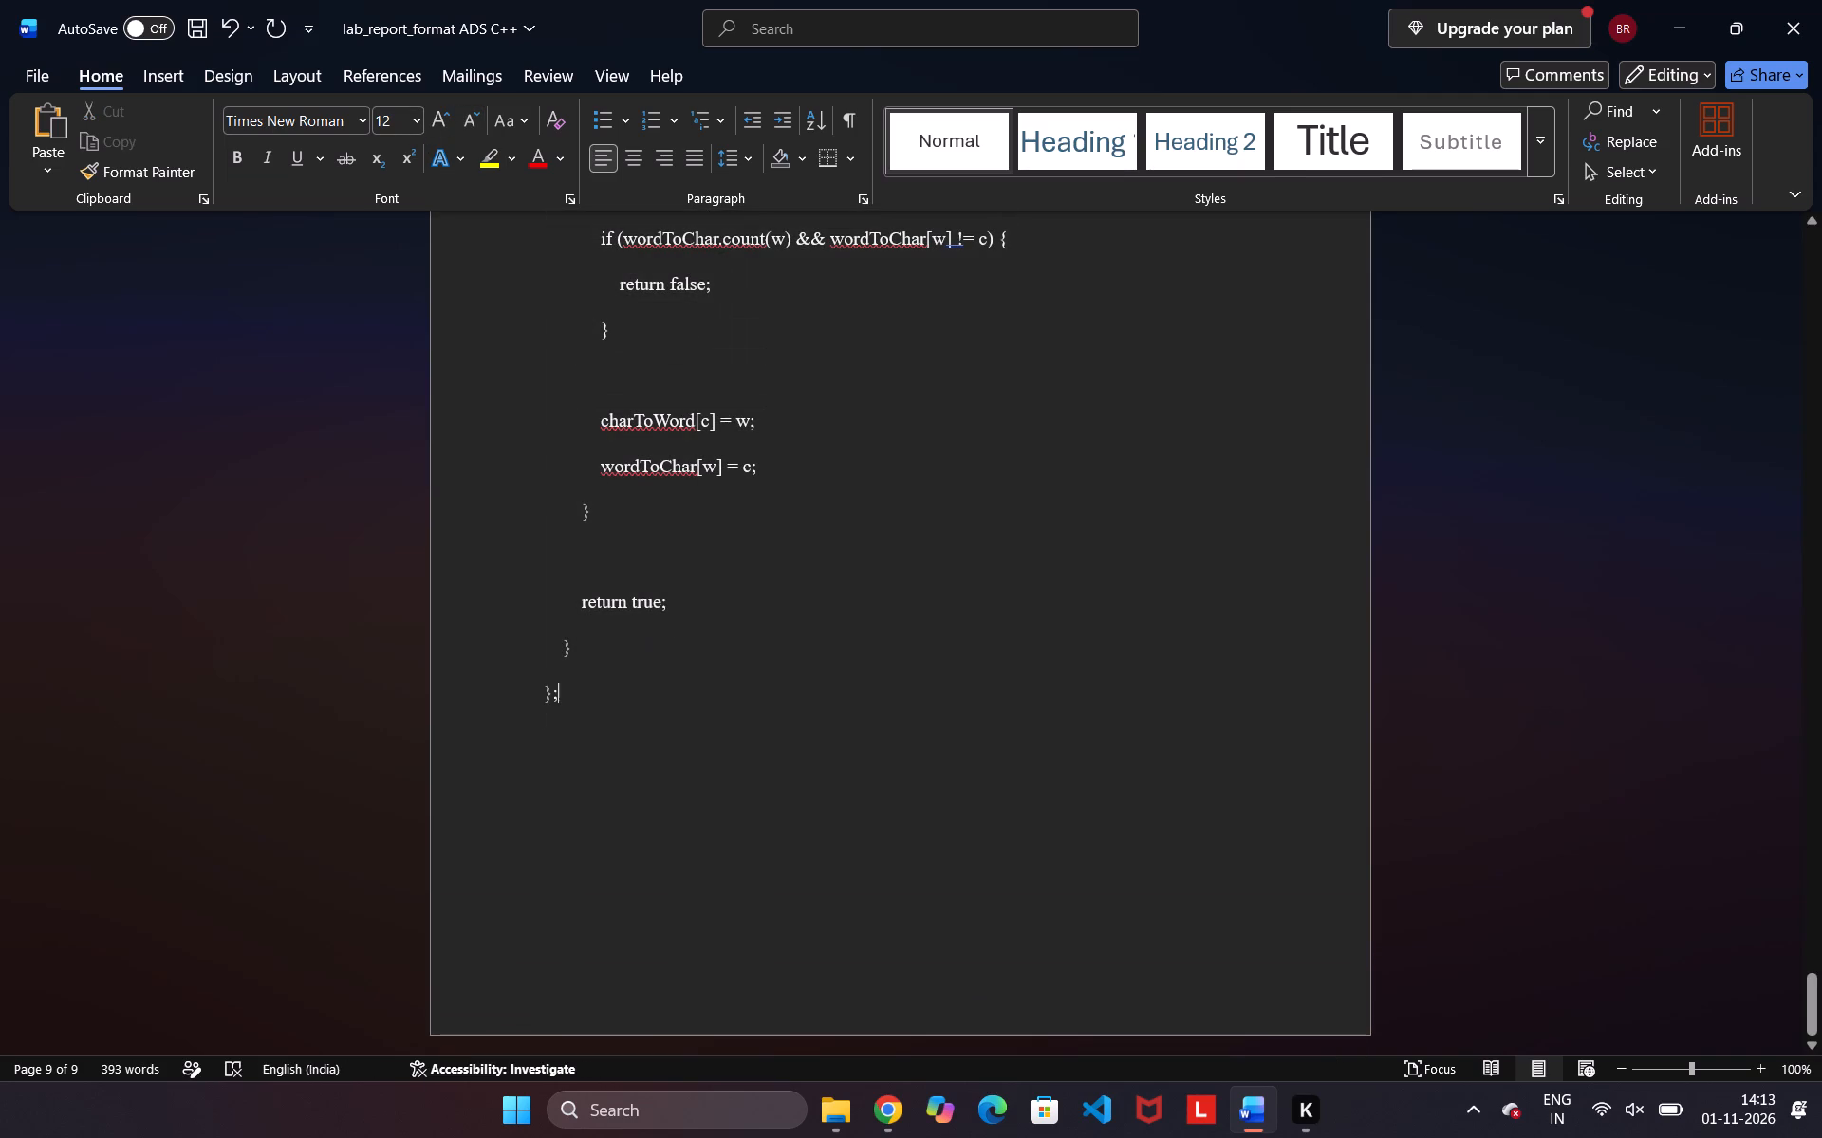
key("Return")
key("o")
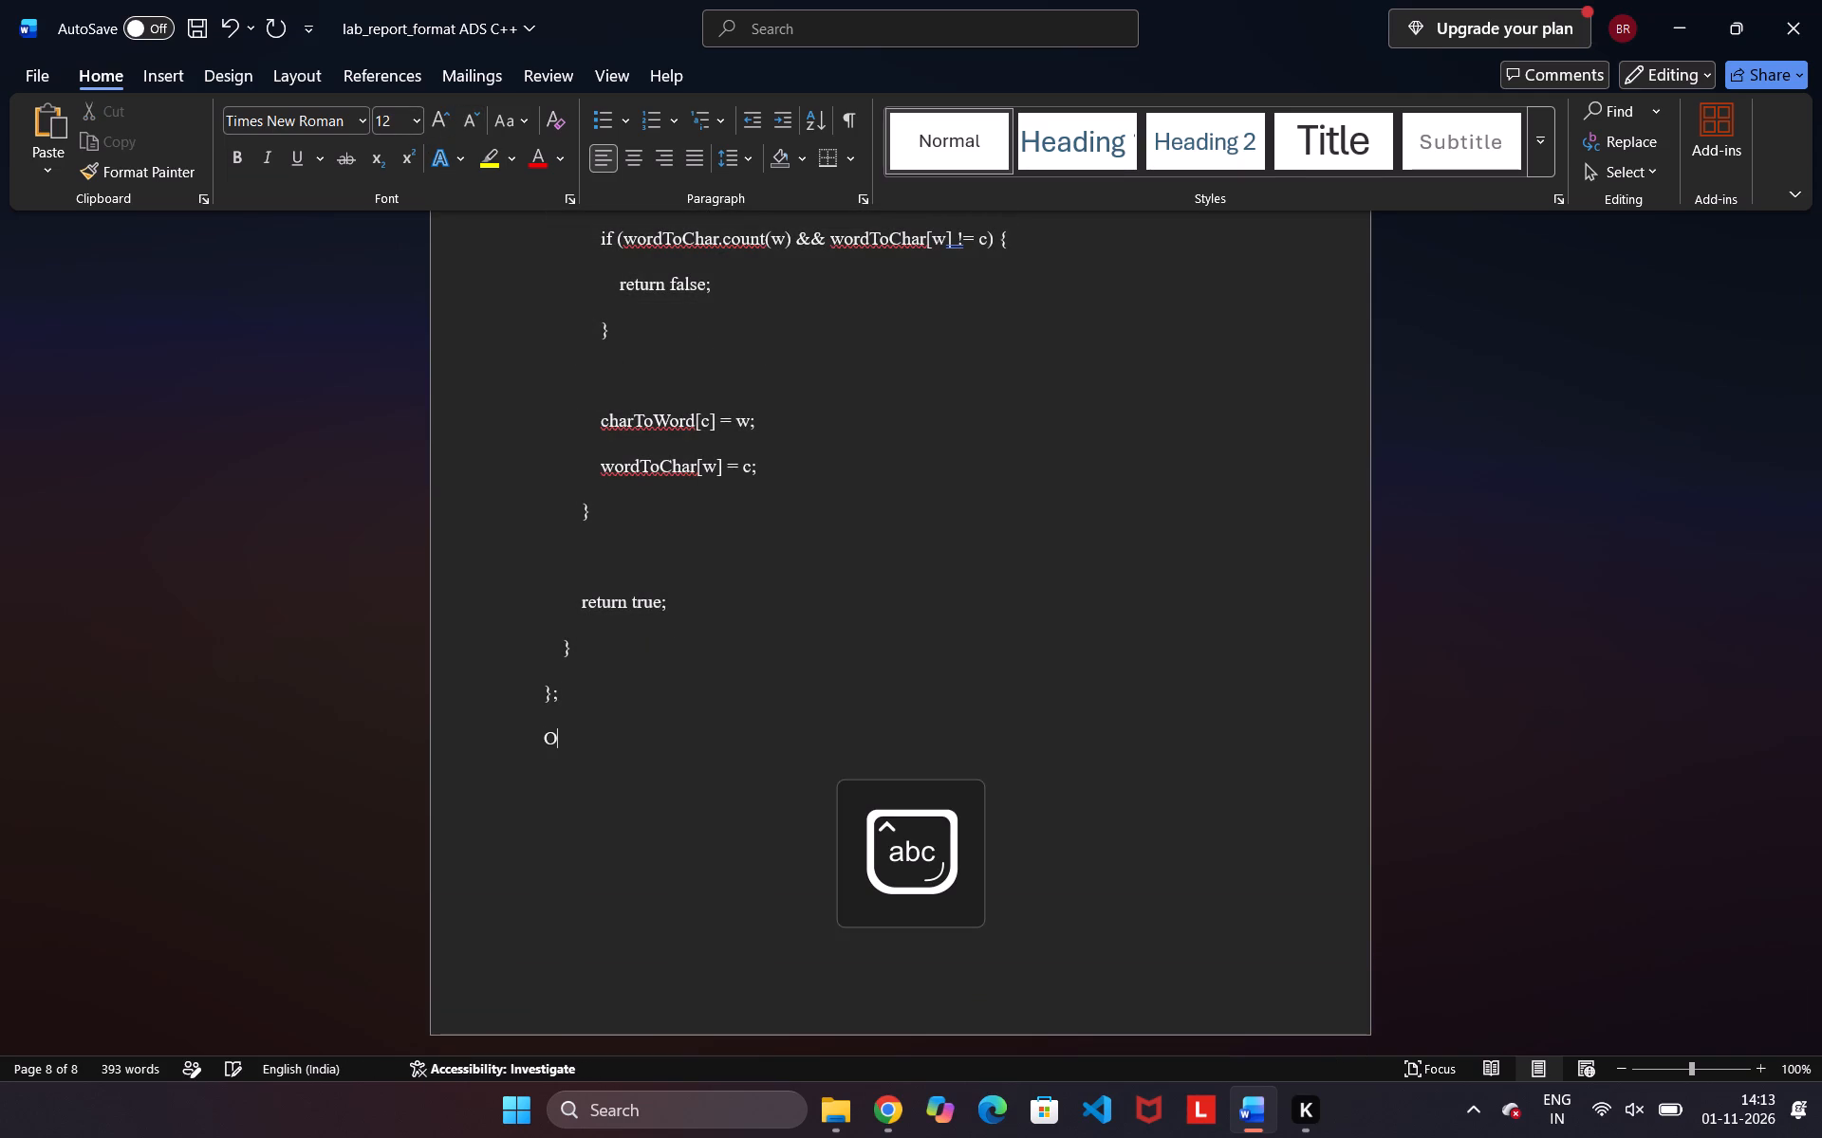
type("utput :")
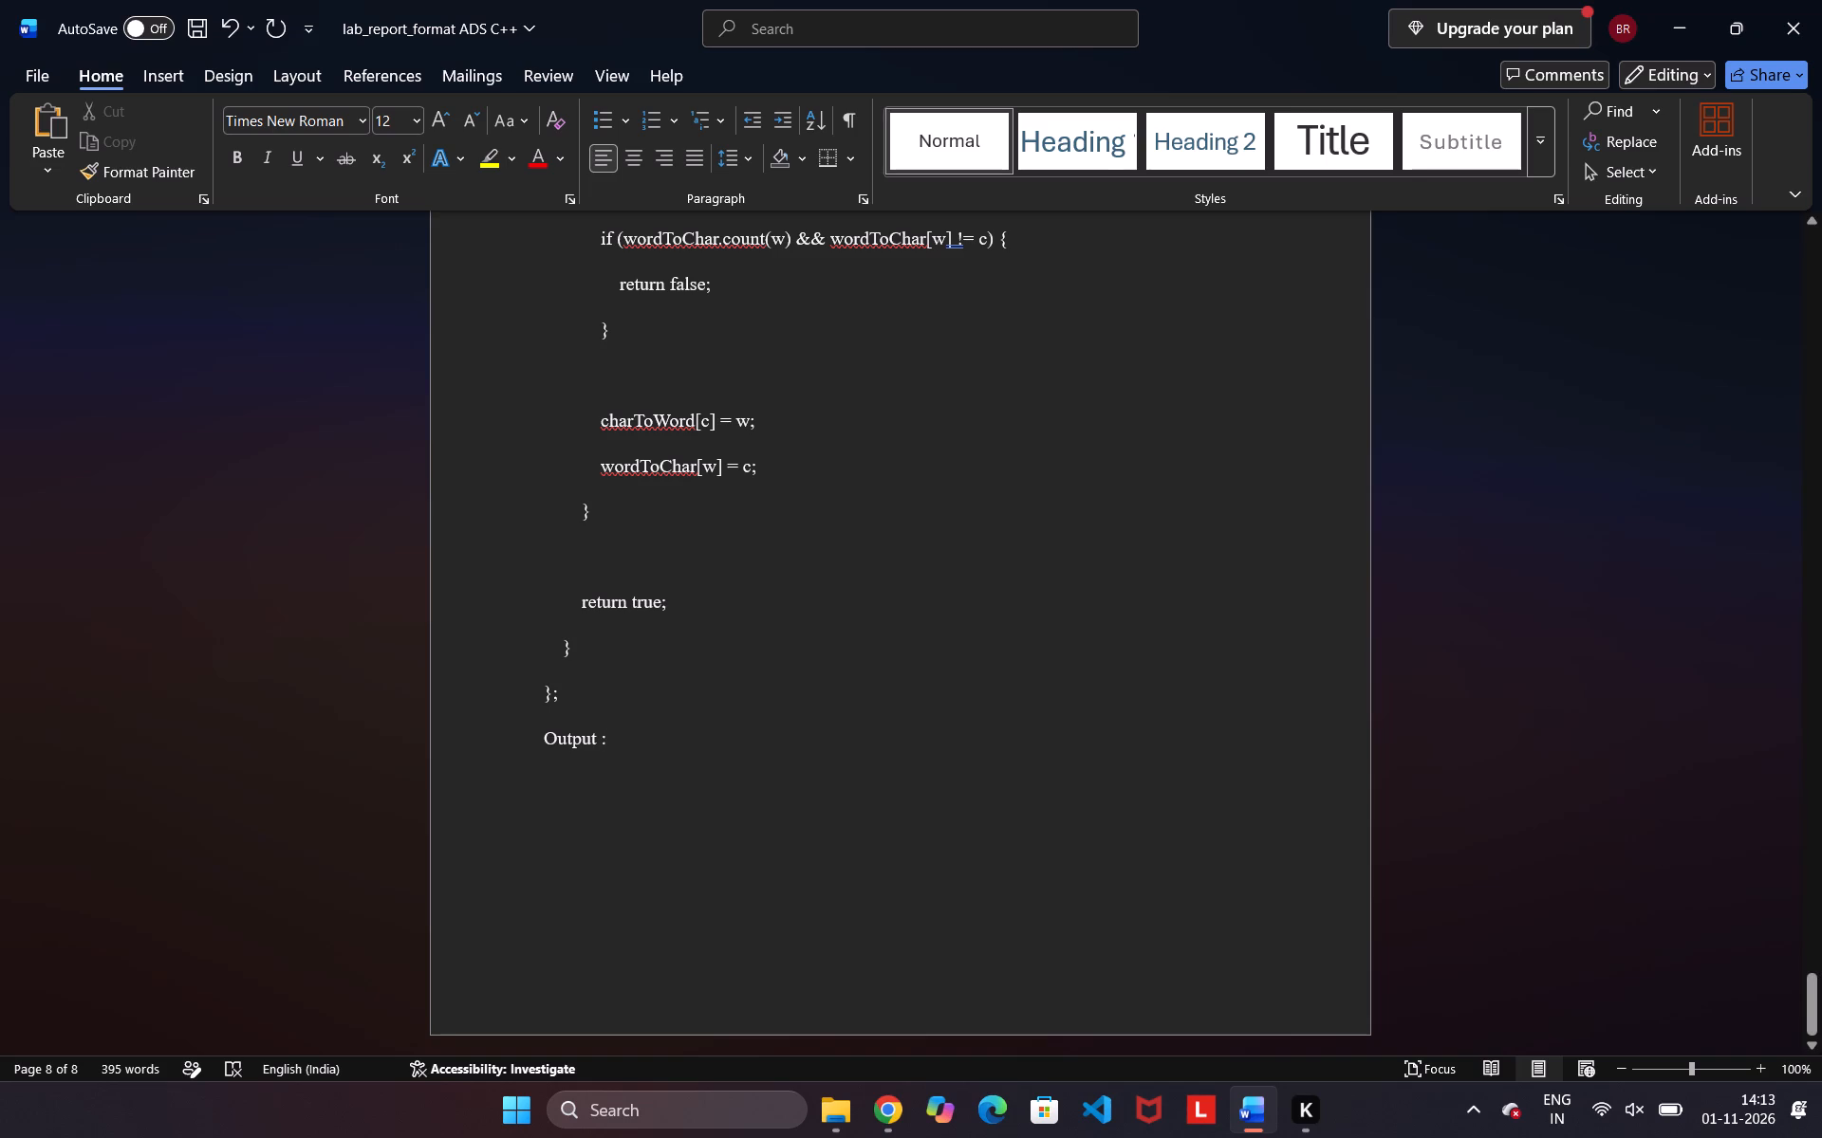
left_click_drag(545, 734, 610, 747)
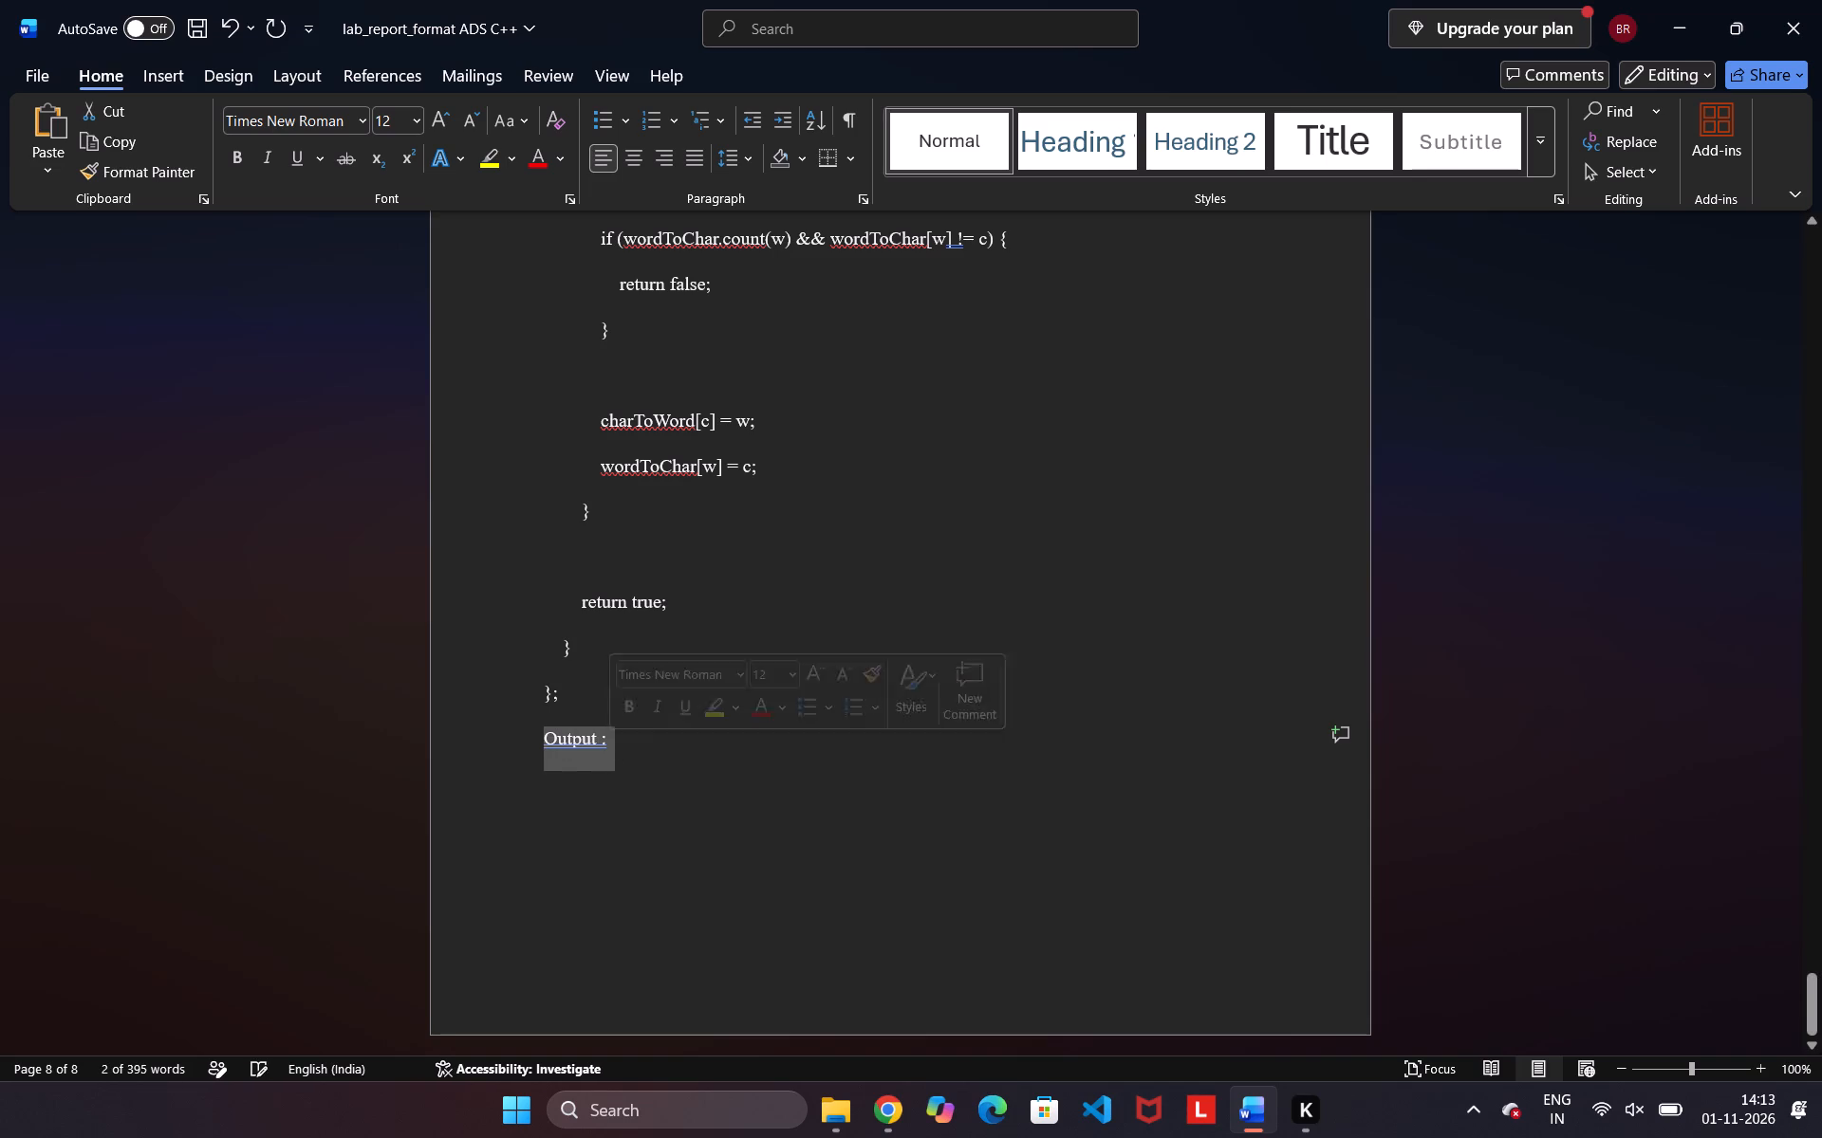
left_click(239, 153)
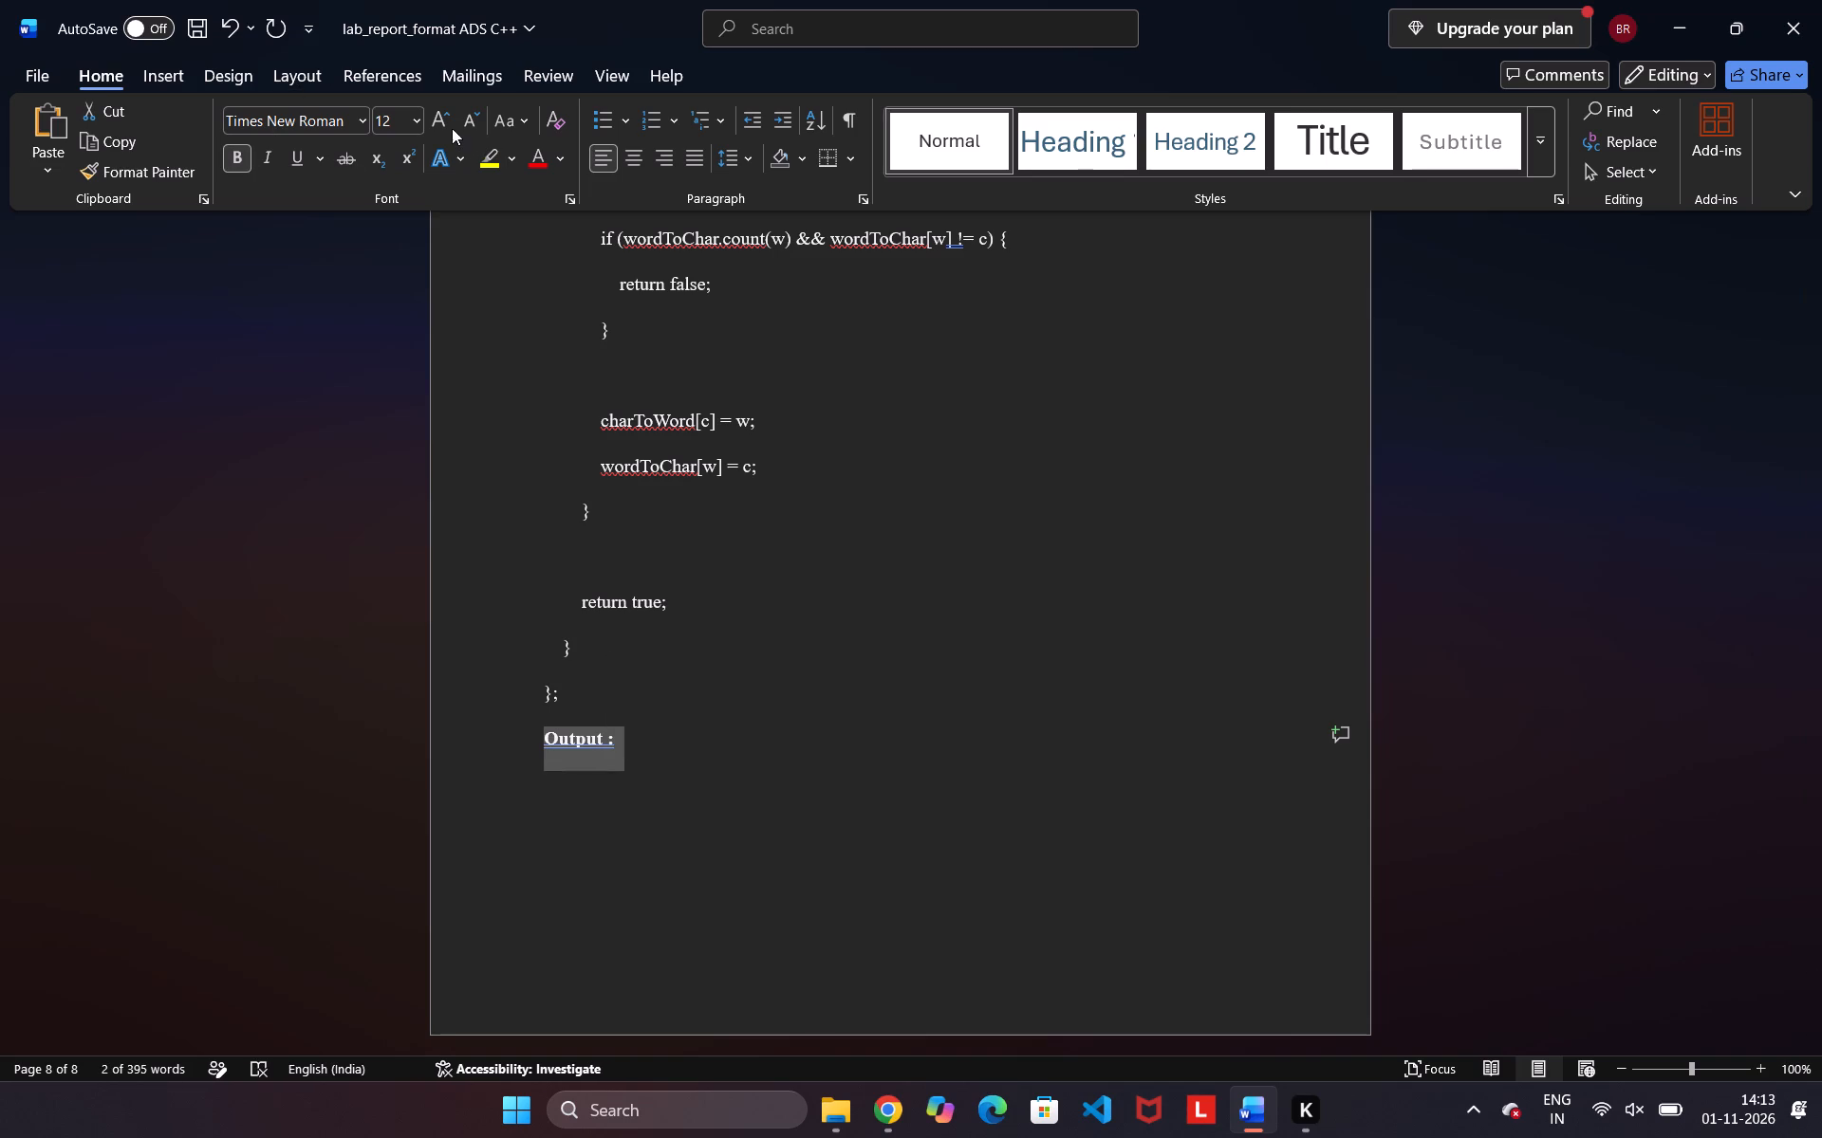
left_click(433, 123)
left_click(670, 741)
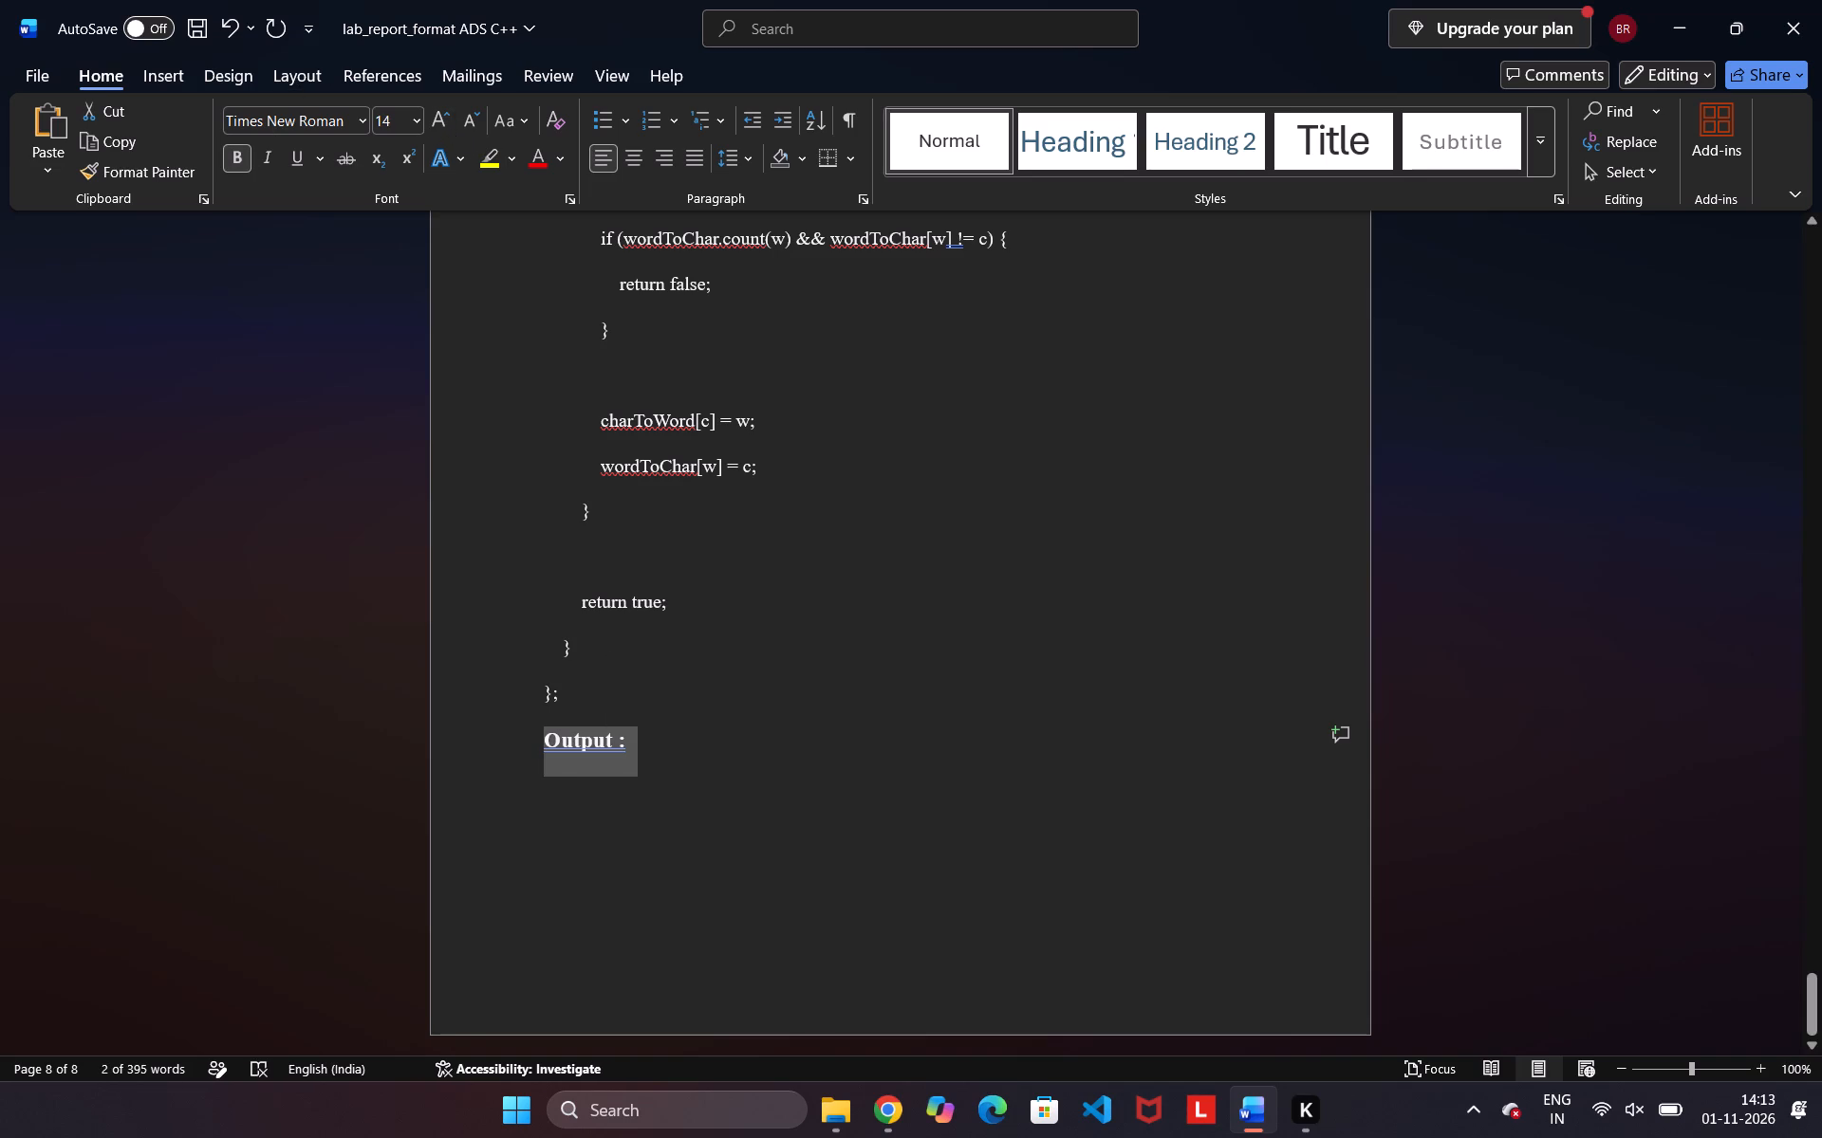
key("Return")
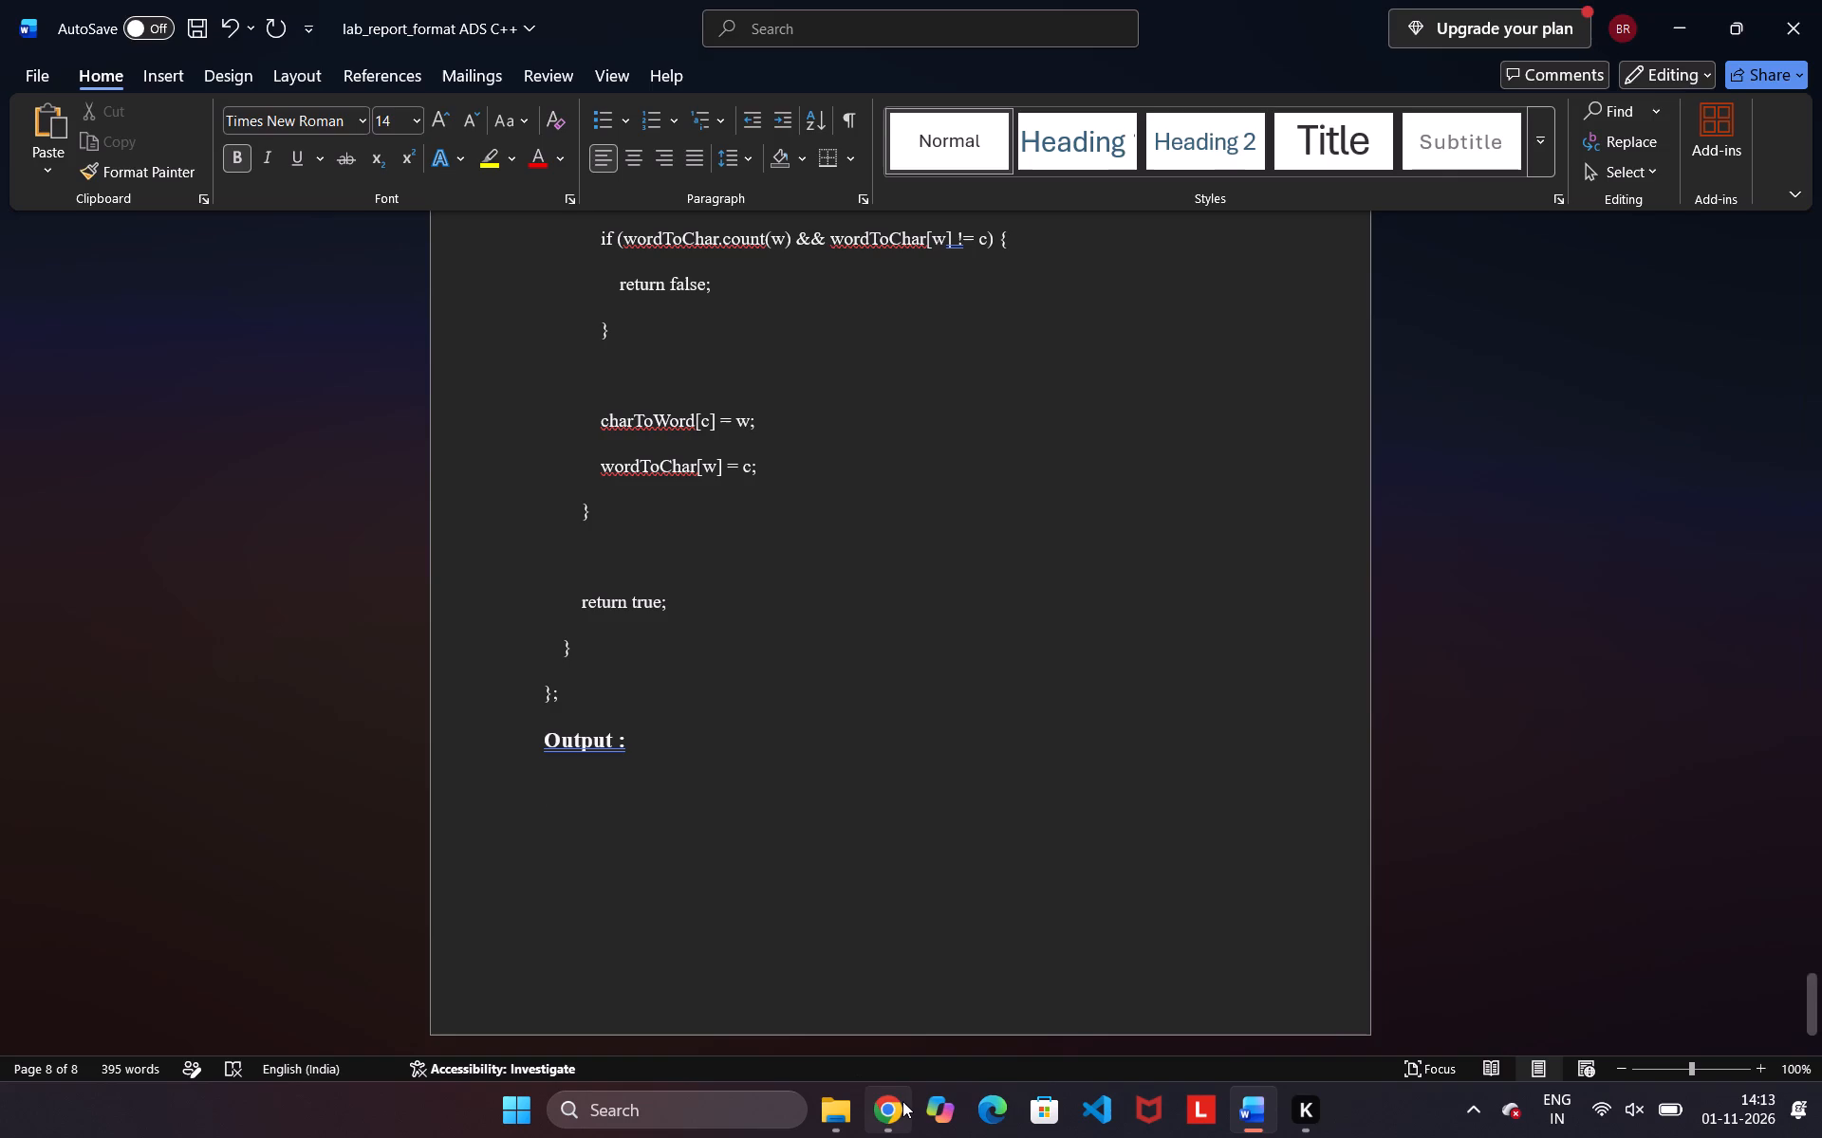
Capture the Testcase result area of Pattern Word Matching with Bijection in Chrome and paste it under 'Output :' in the Word report.
left_click(902, 1101)
left_click(1204, 560)
scroll(1204, 560, "down", 1)
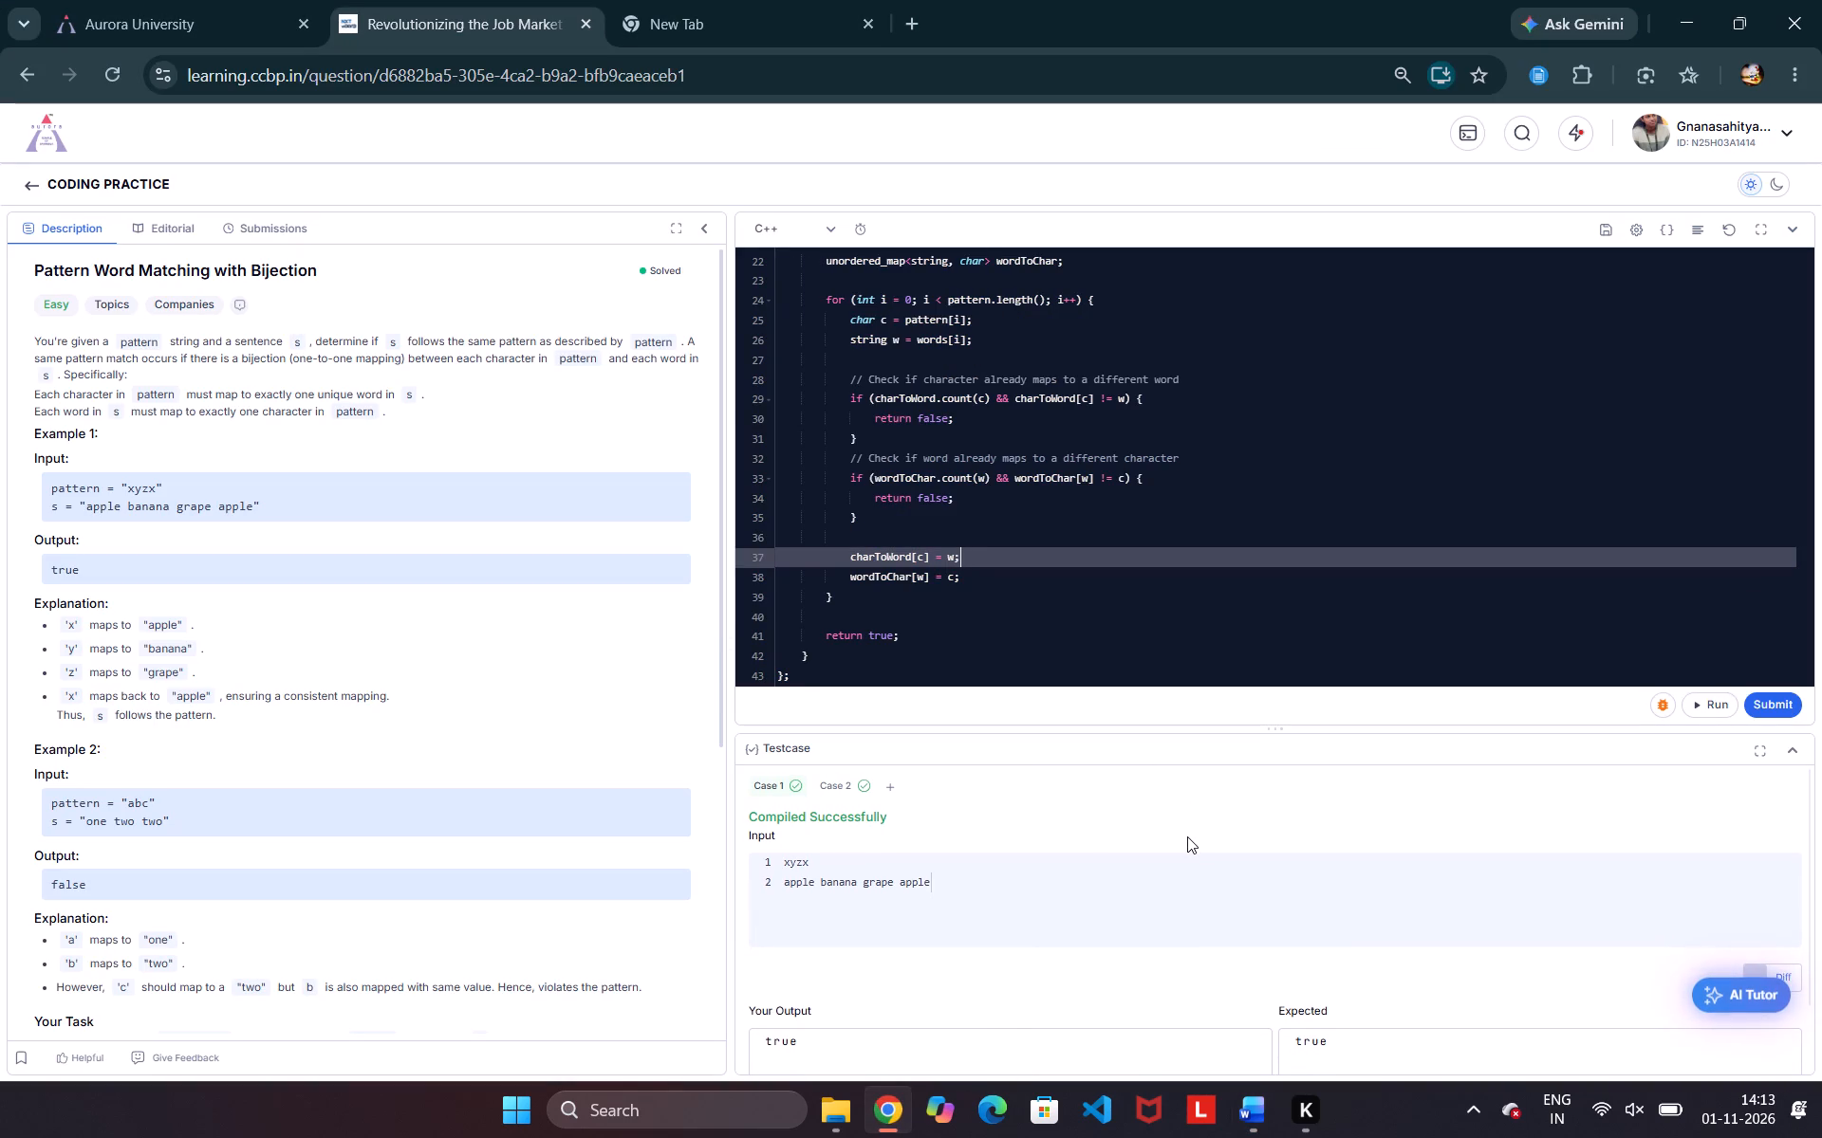
key("shift+super+s")
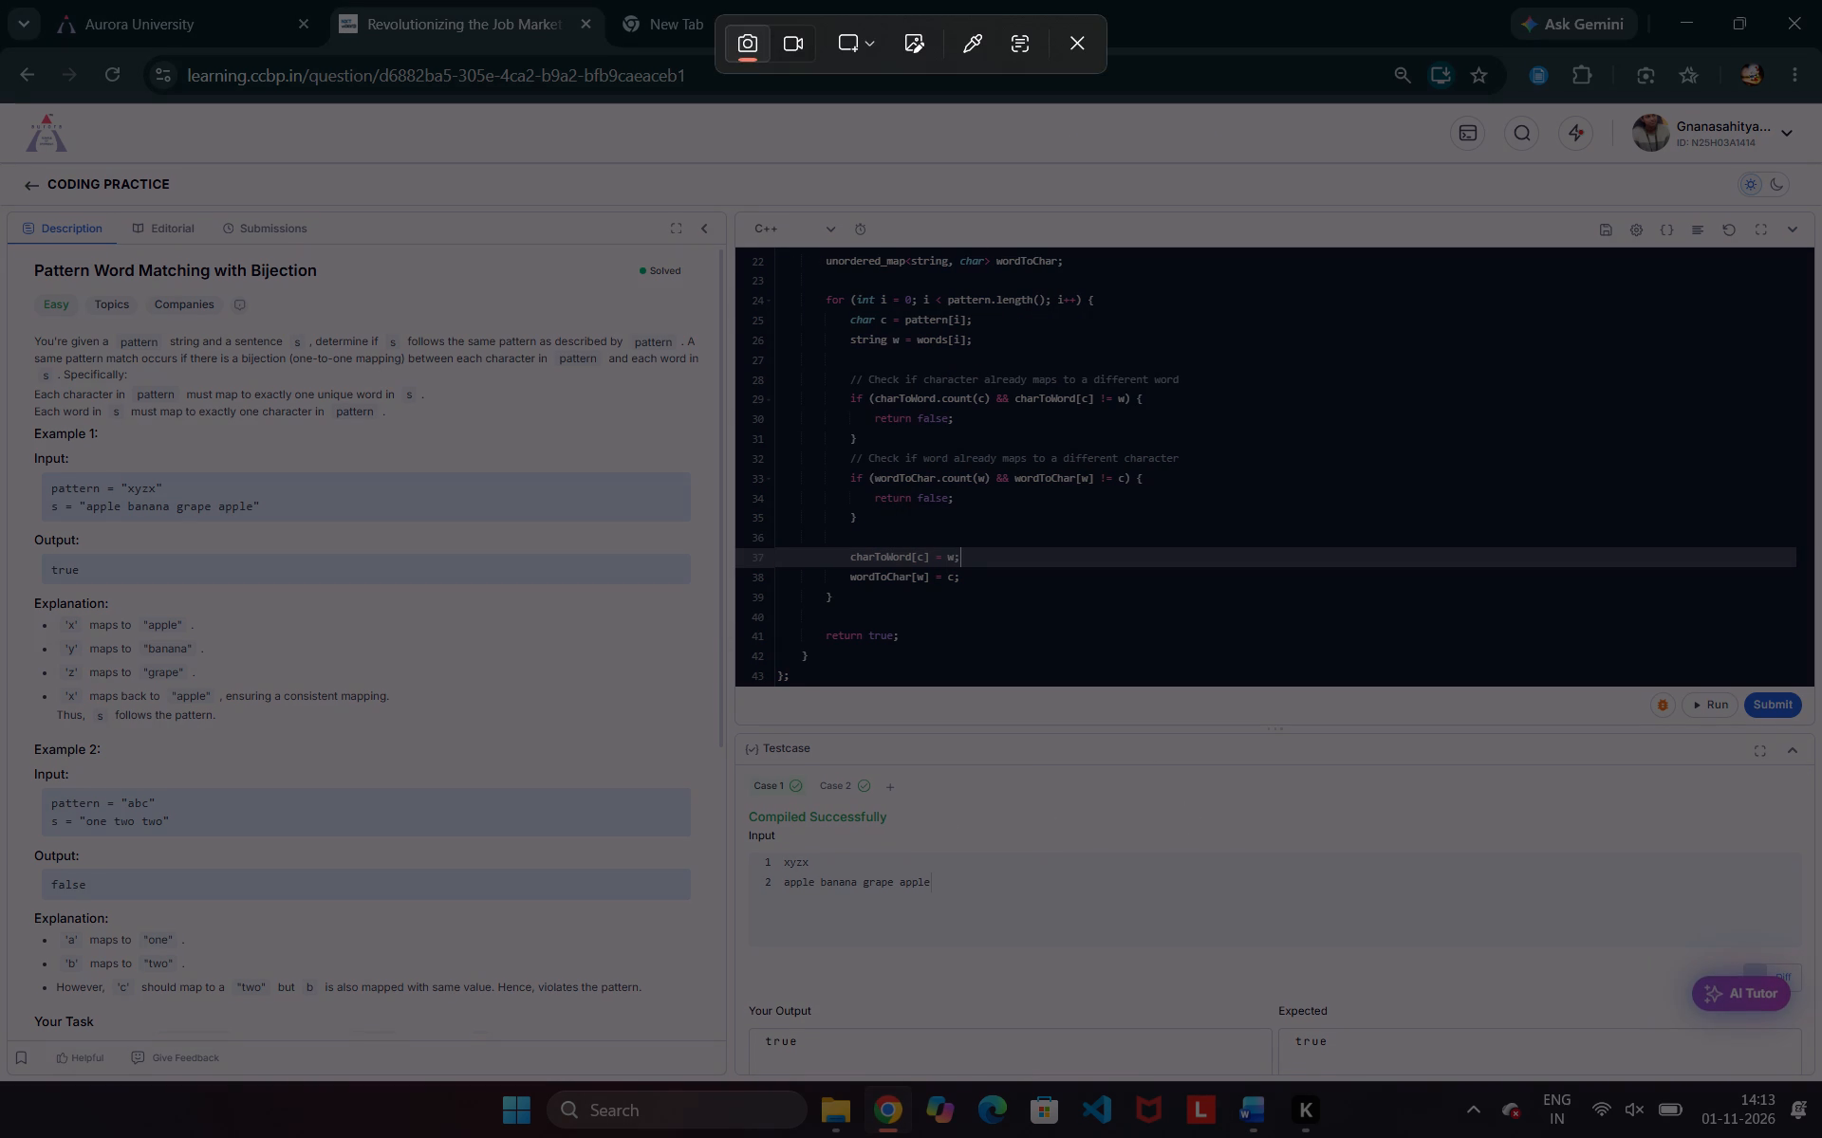
left_click_drag(731, 734, 1742, 1092)
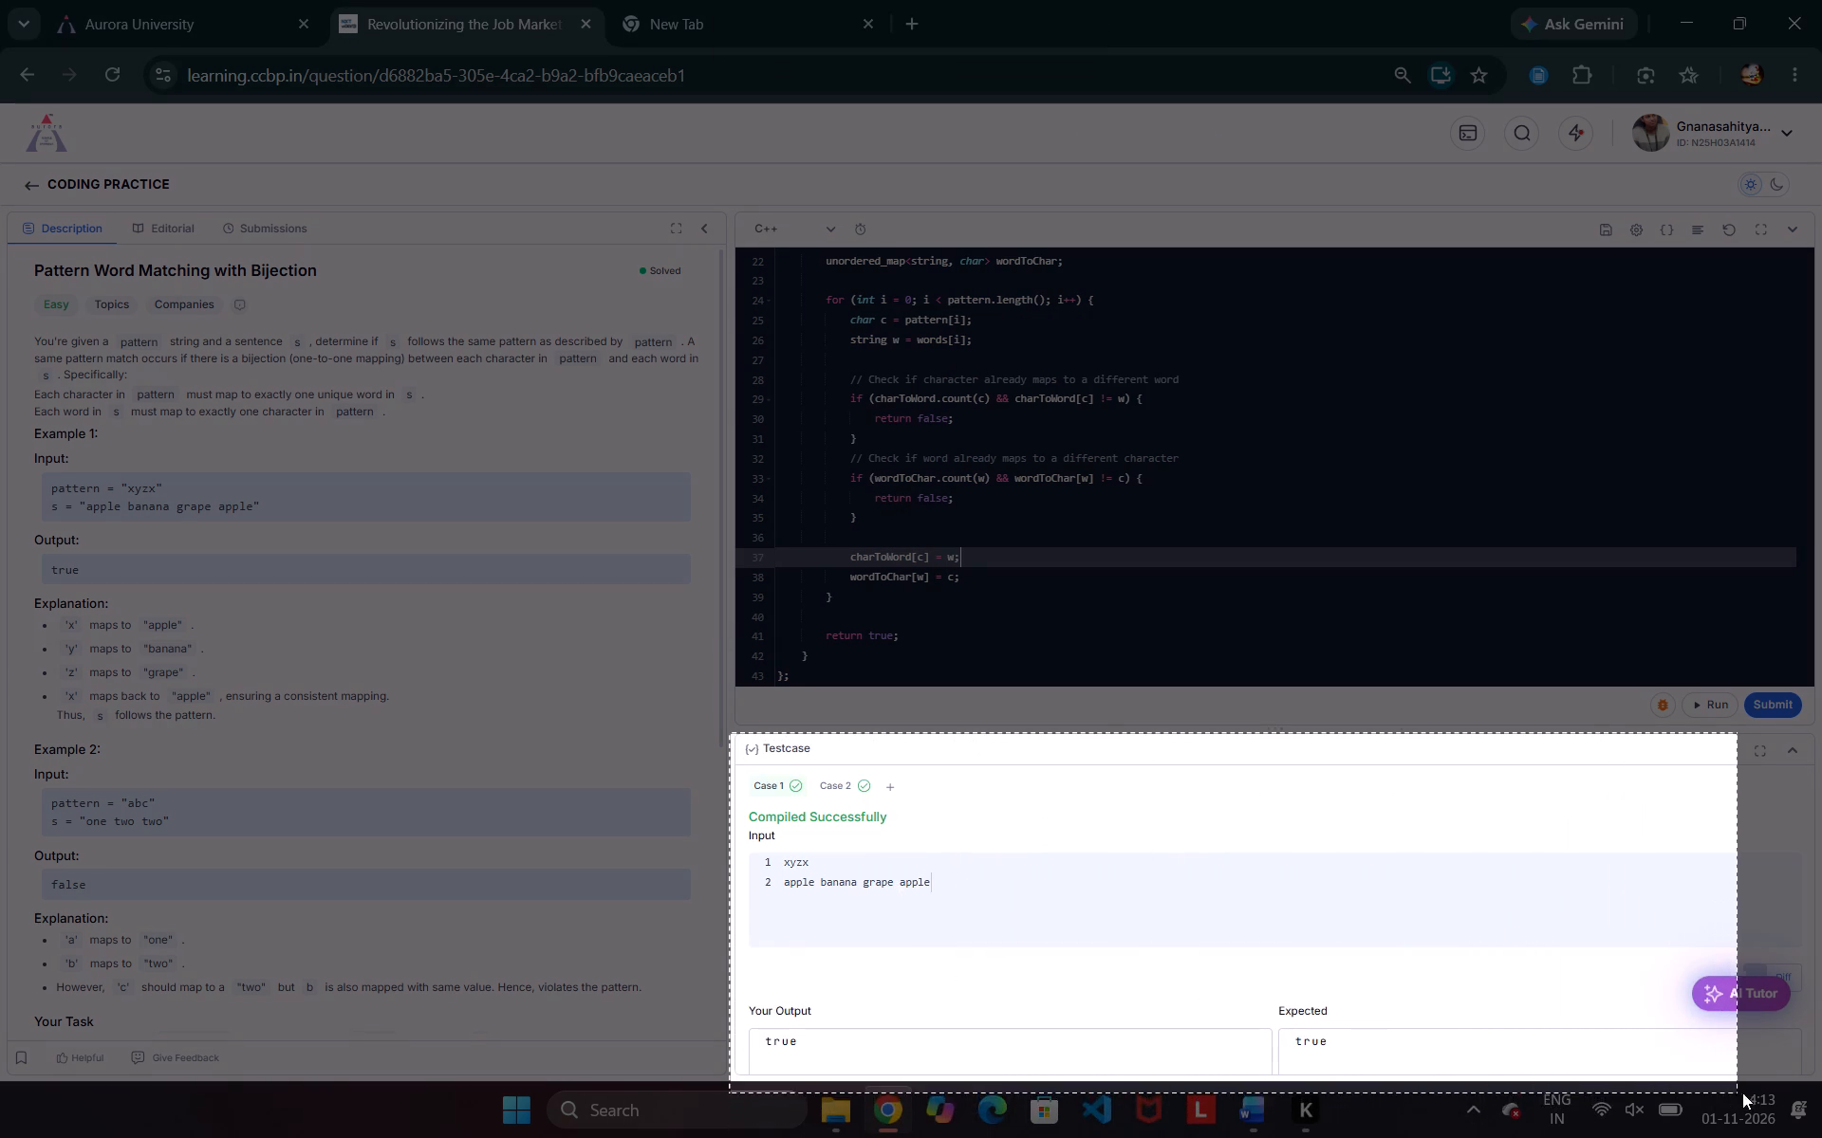
left_click_drag(1742, 1092, 1821, 1076)
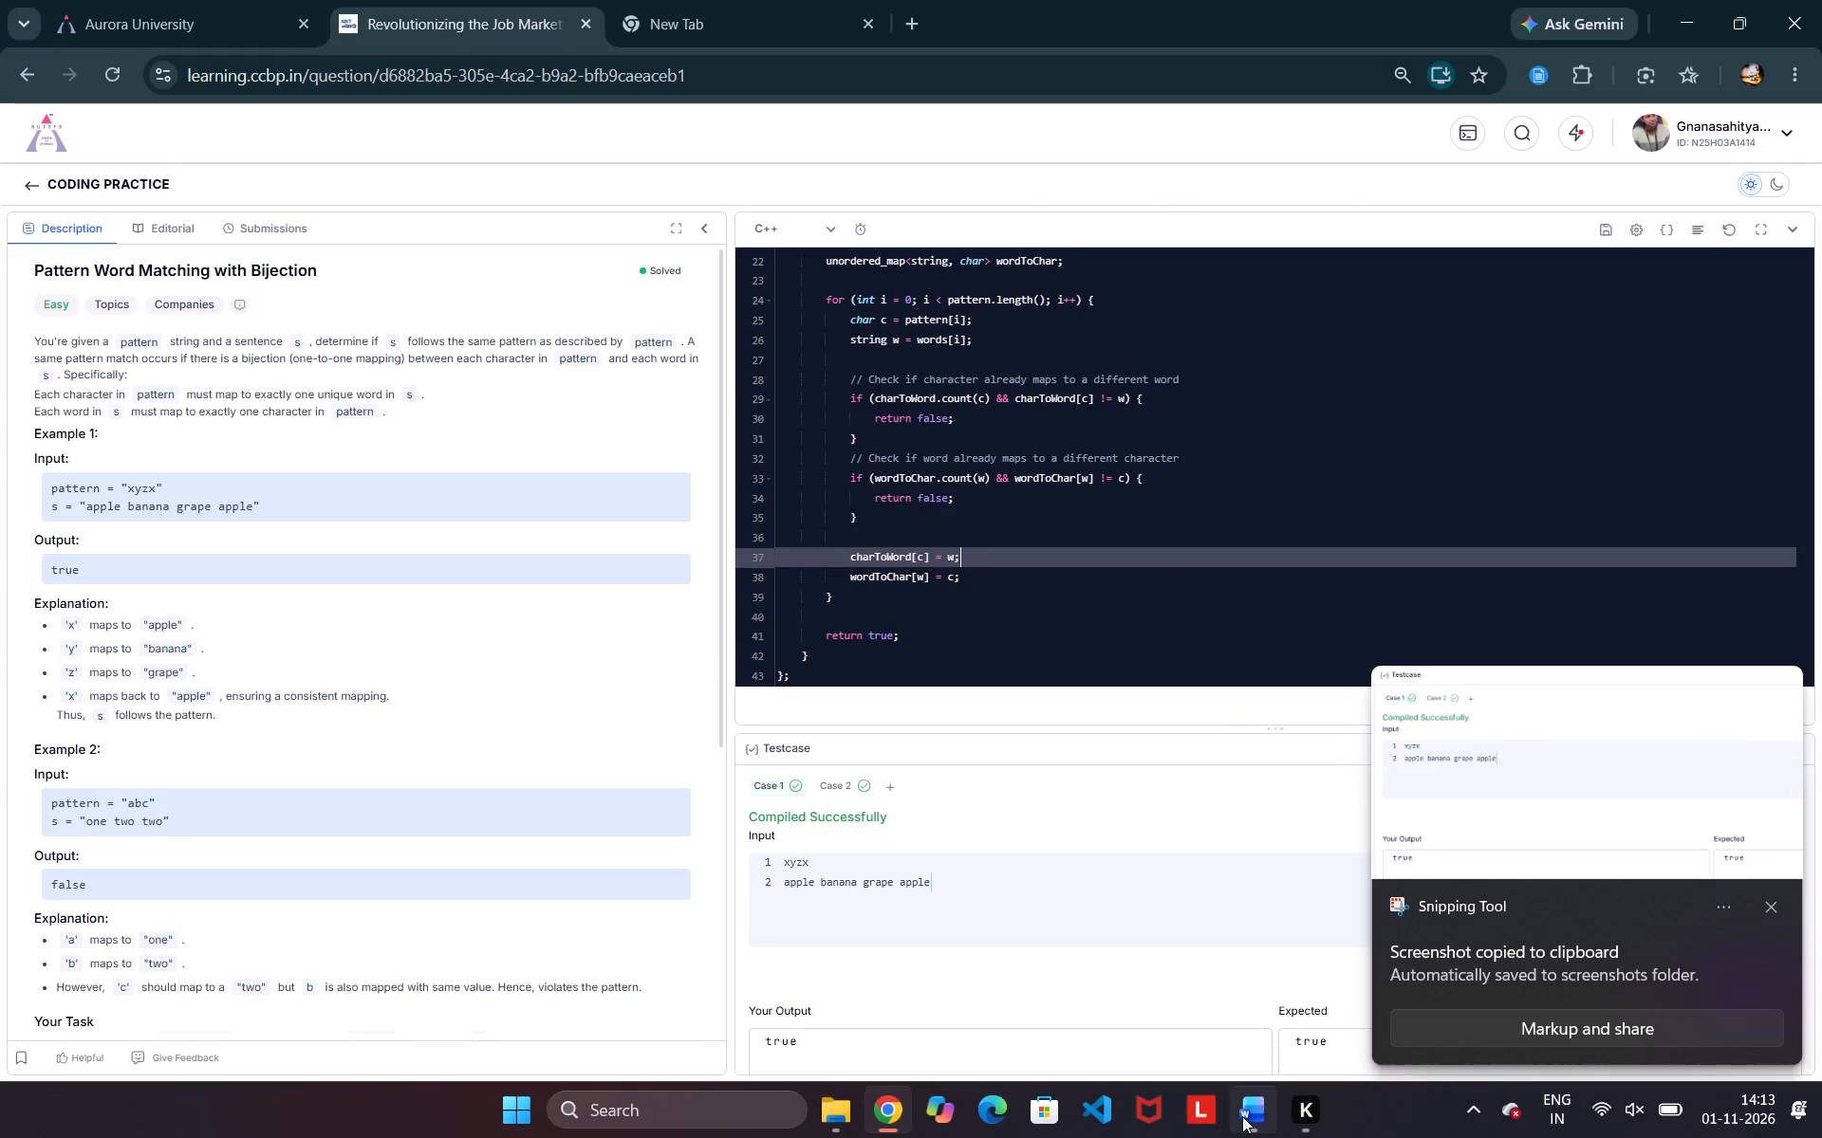
left_click(1242, 1116)
key("ctrl+v")
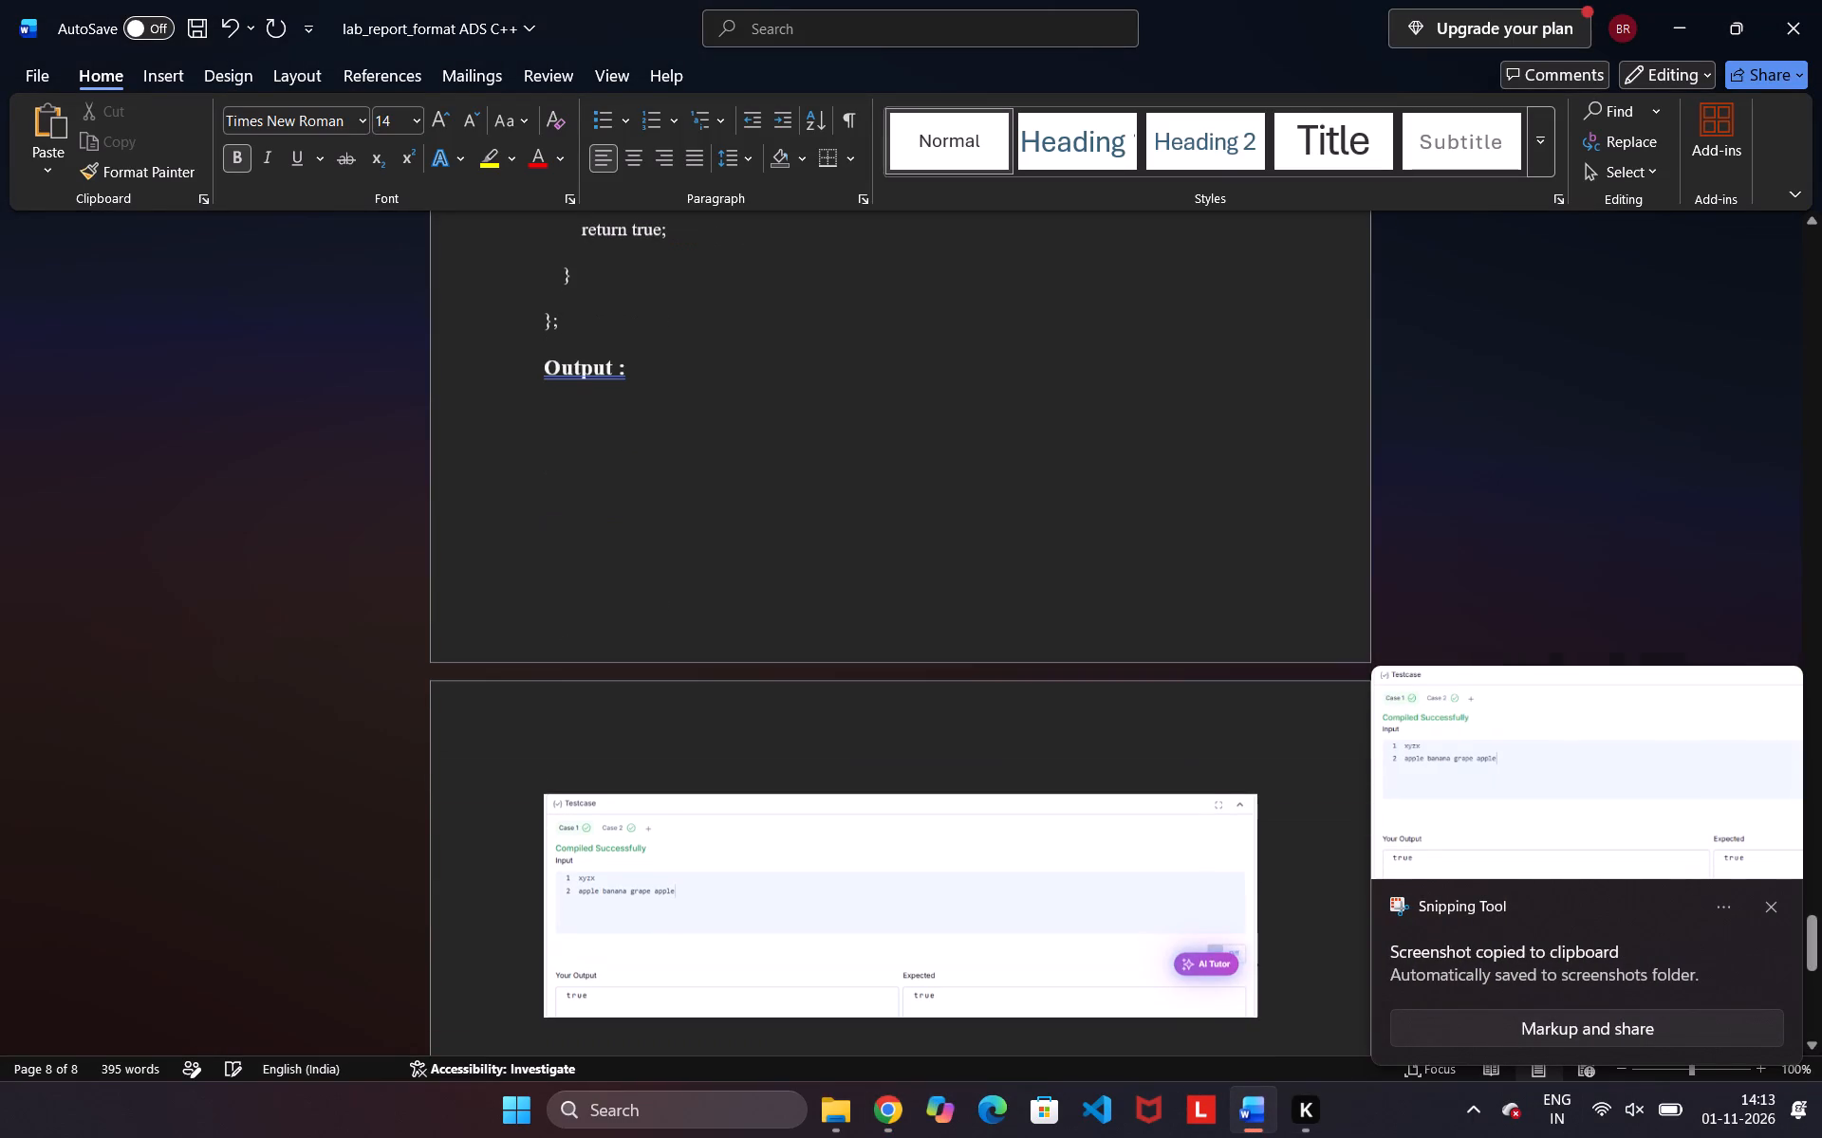
Insert four blank lines before the 'Output :' heading to move it onto the page with its screenshot.
scroll(609, 526, "up", 3)
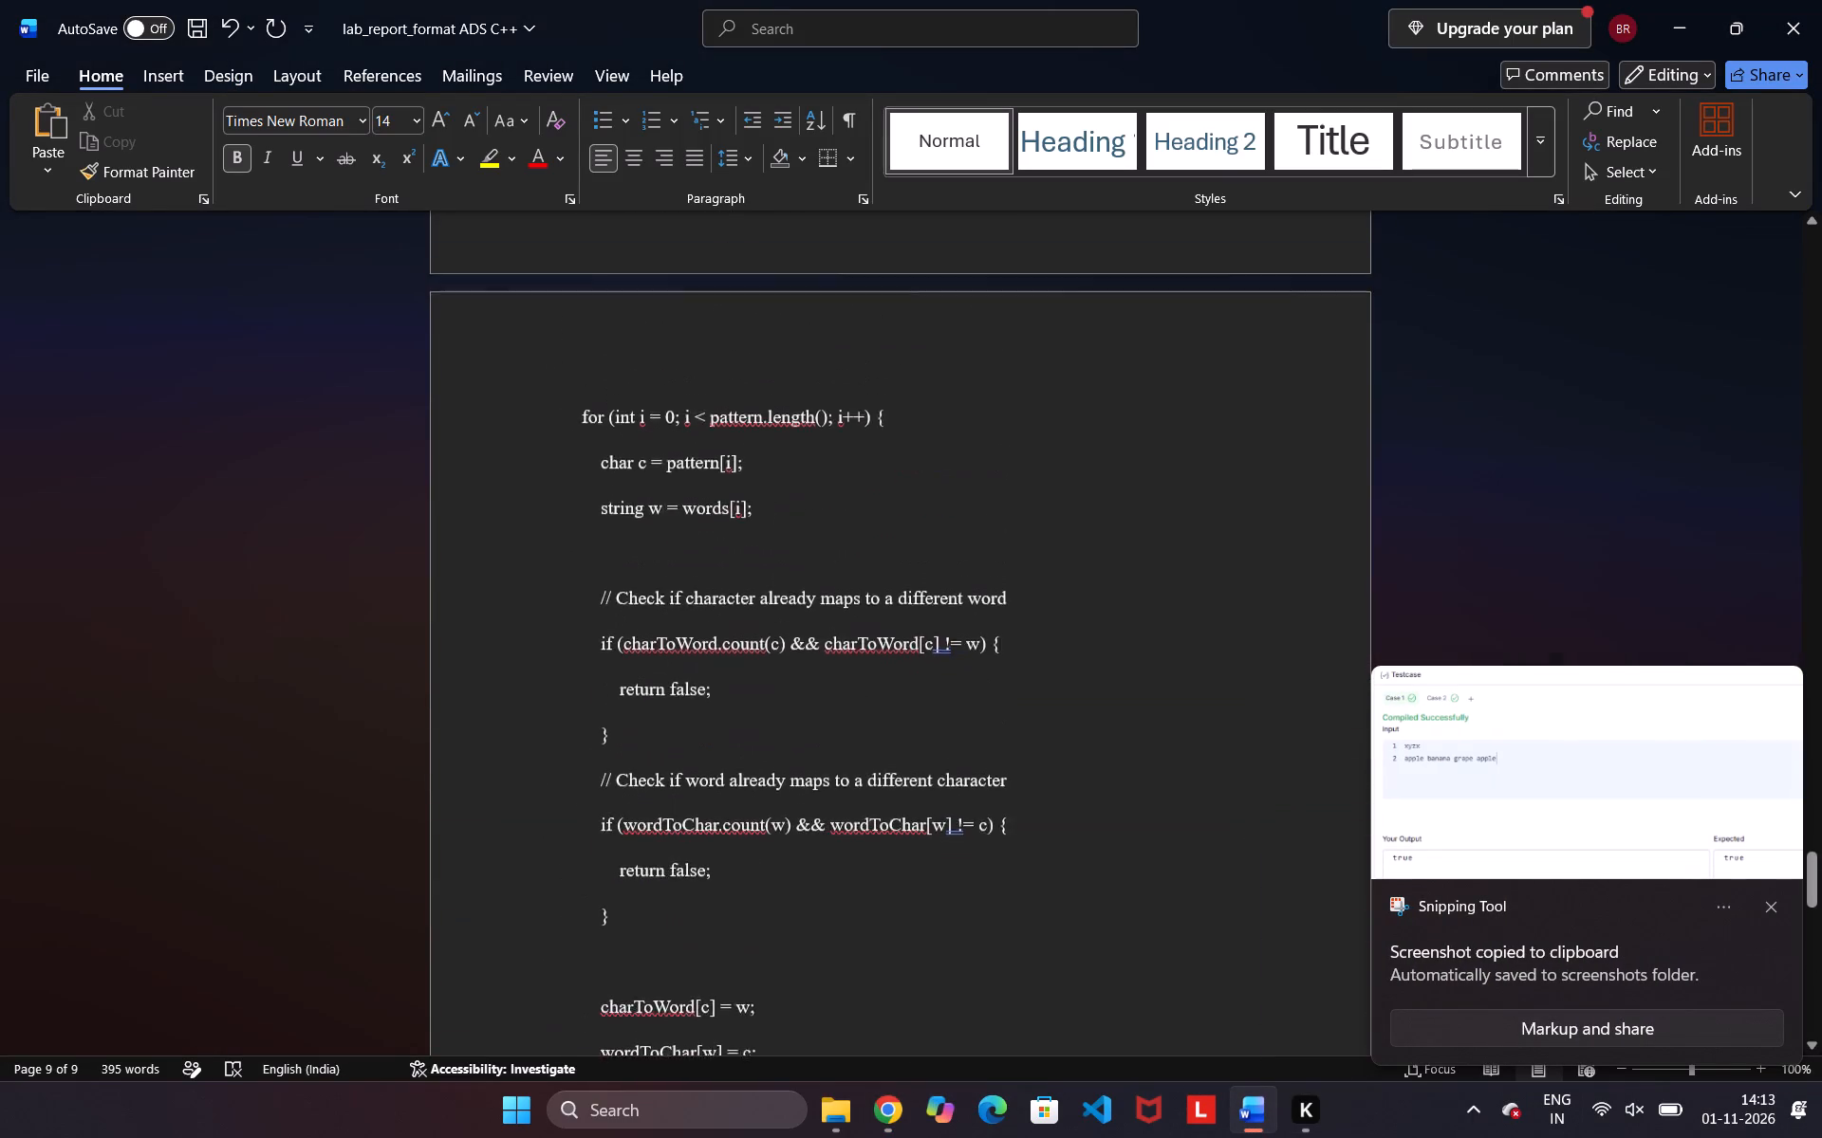
scroll(609, 526, "down", 4)
left_click(535, 469)
key("Return")
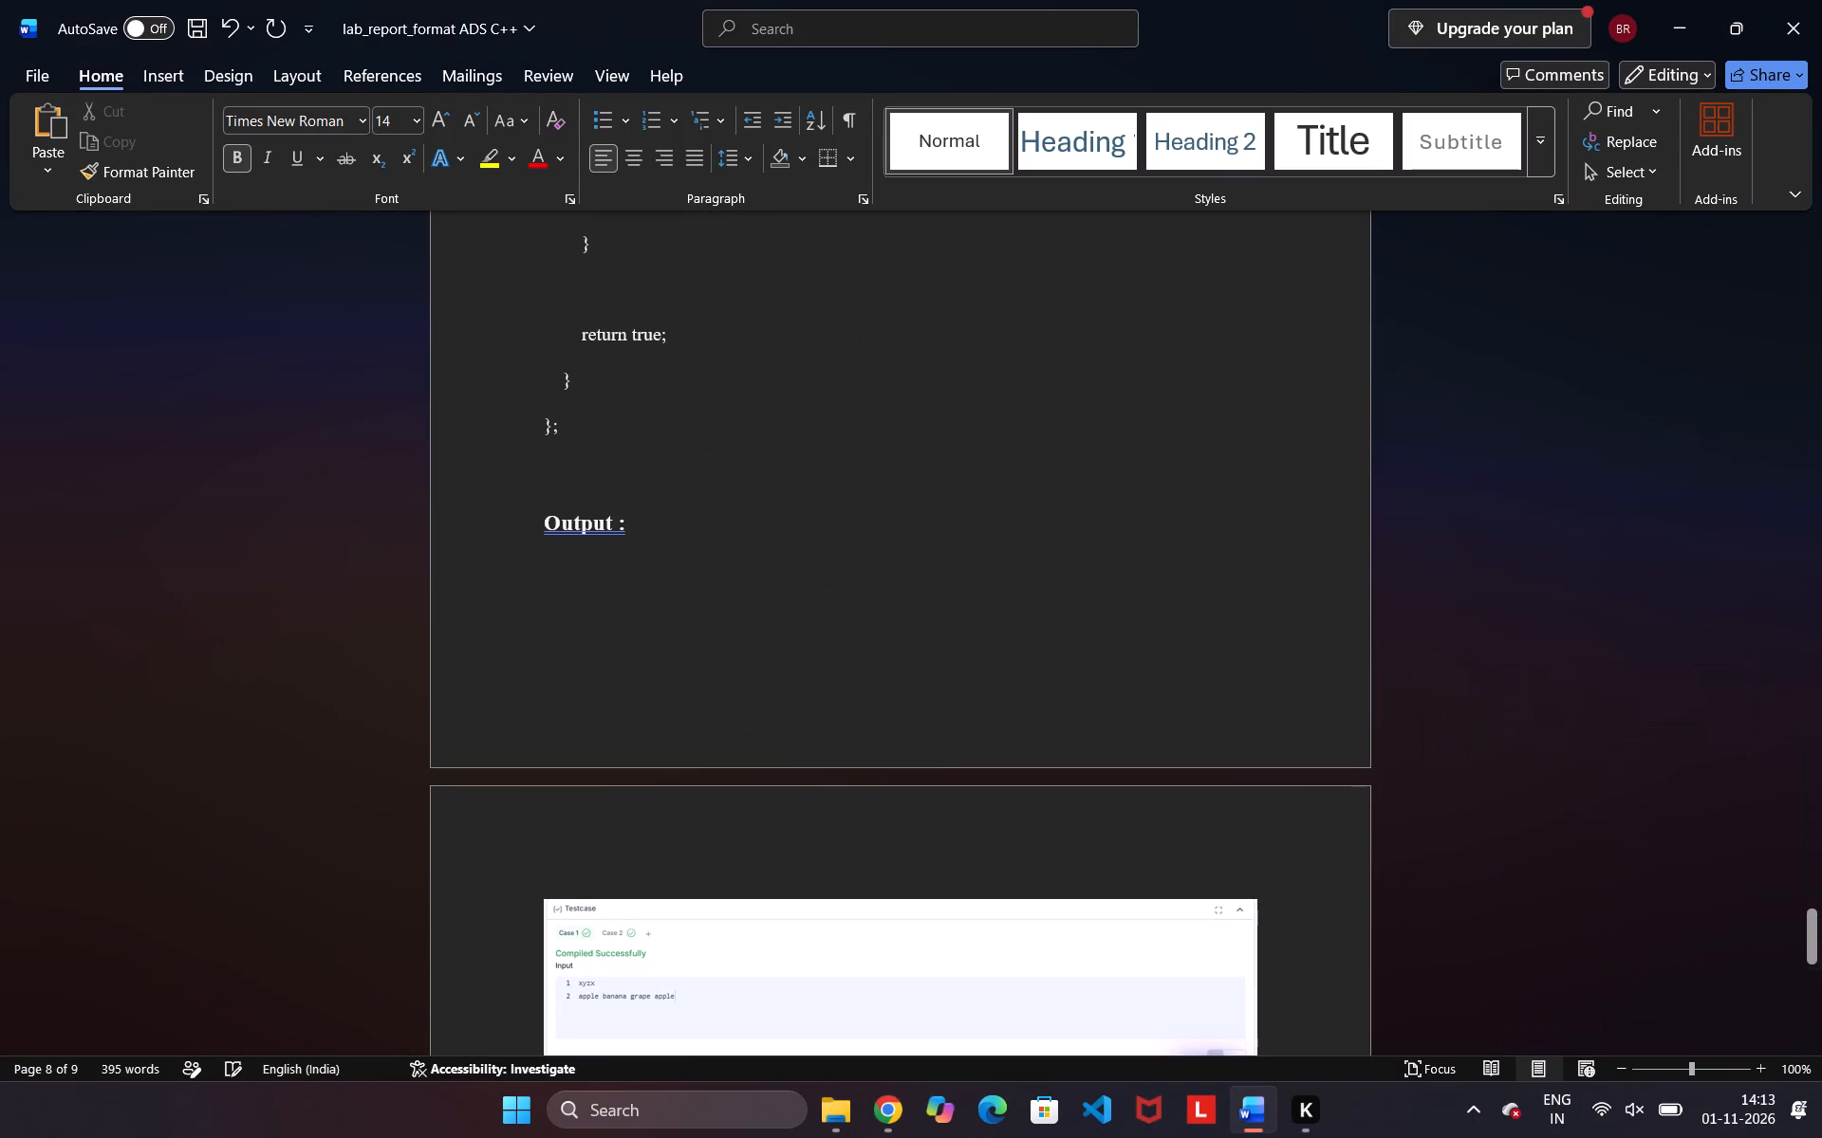
key("Return")
key("Return")
key("Return")
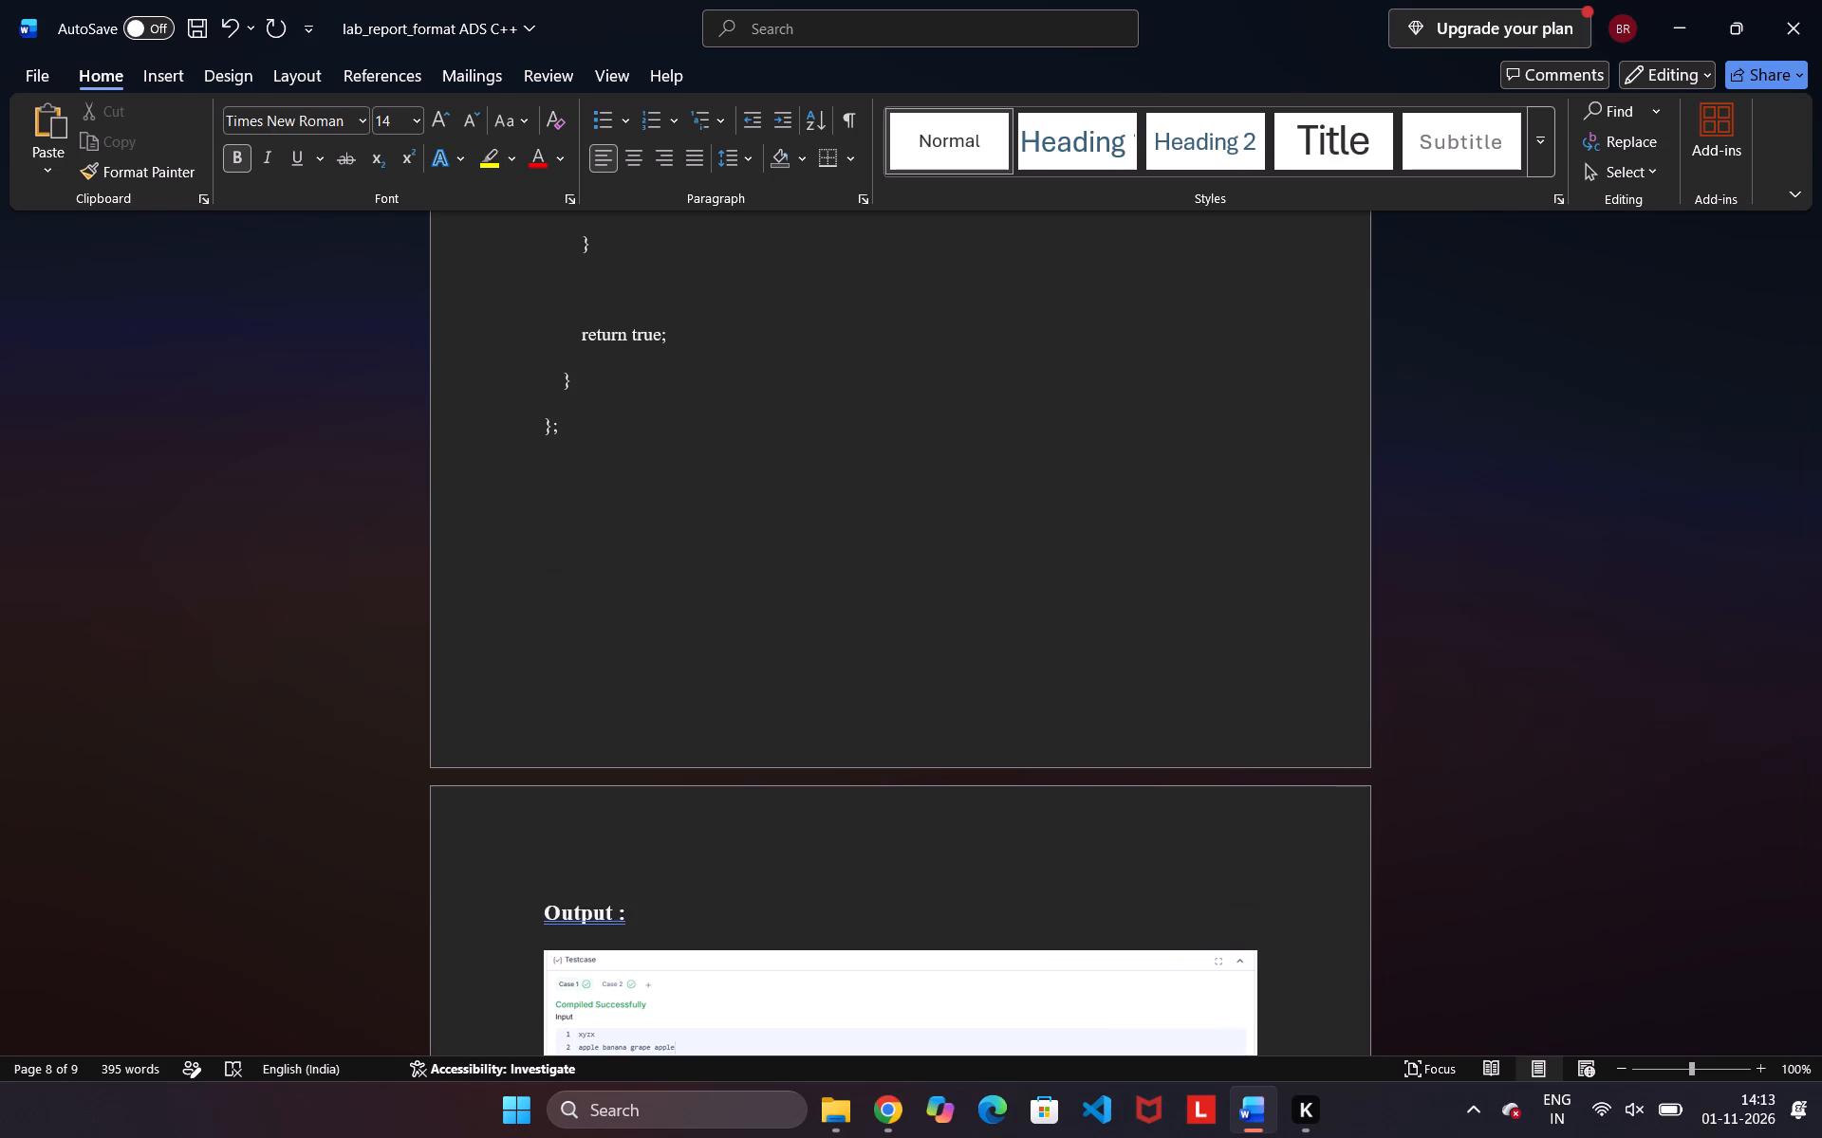
Add the bold heading '4.Question :' on a new line below the output screenshot, followed by an empty line.
scroll(663, 526, "down", 2)
left_click(720, 536)
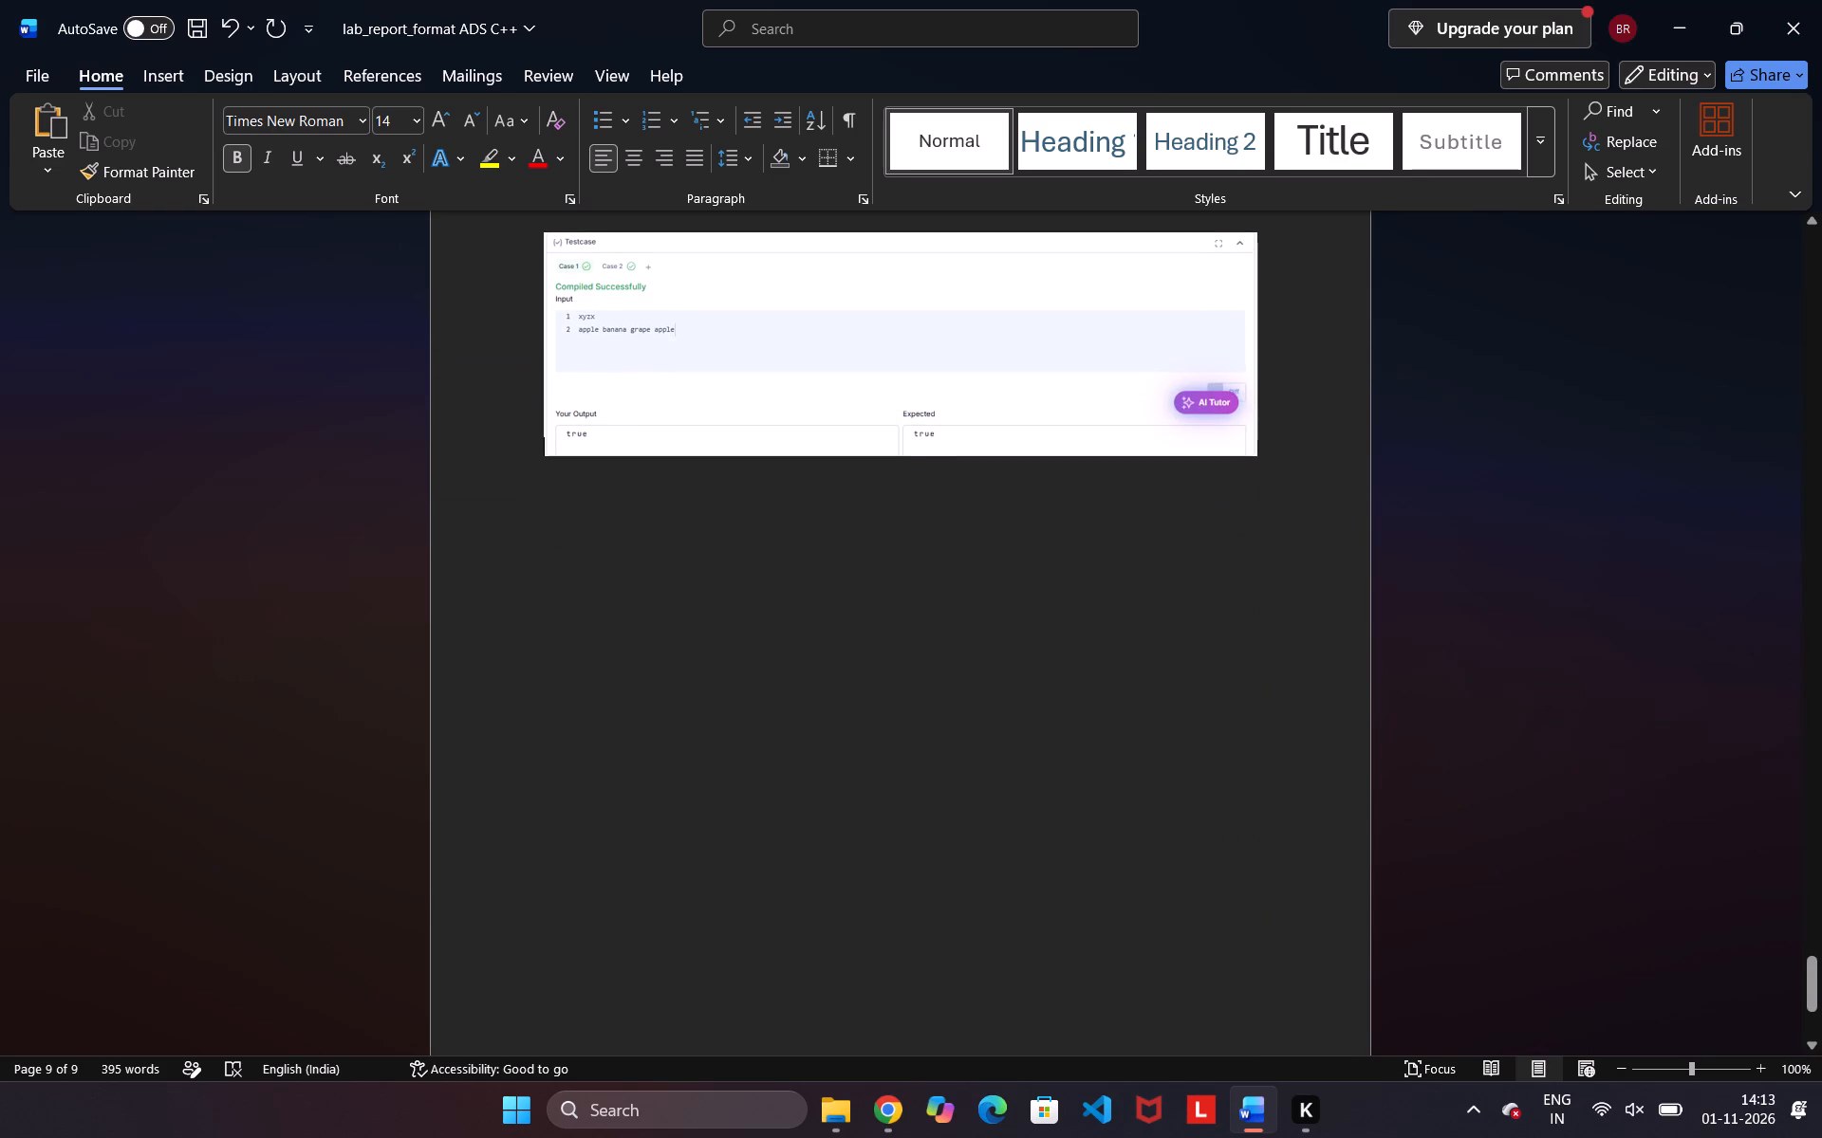
key("Return")
key("BackSpace")
key("Right")
key("Return")
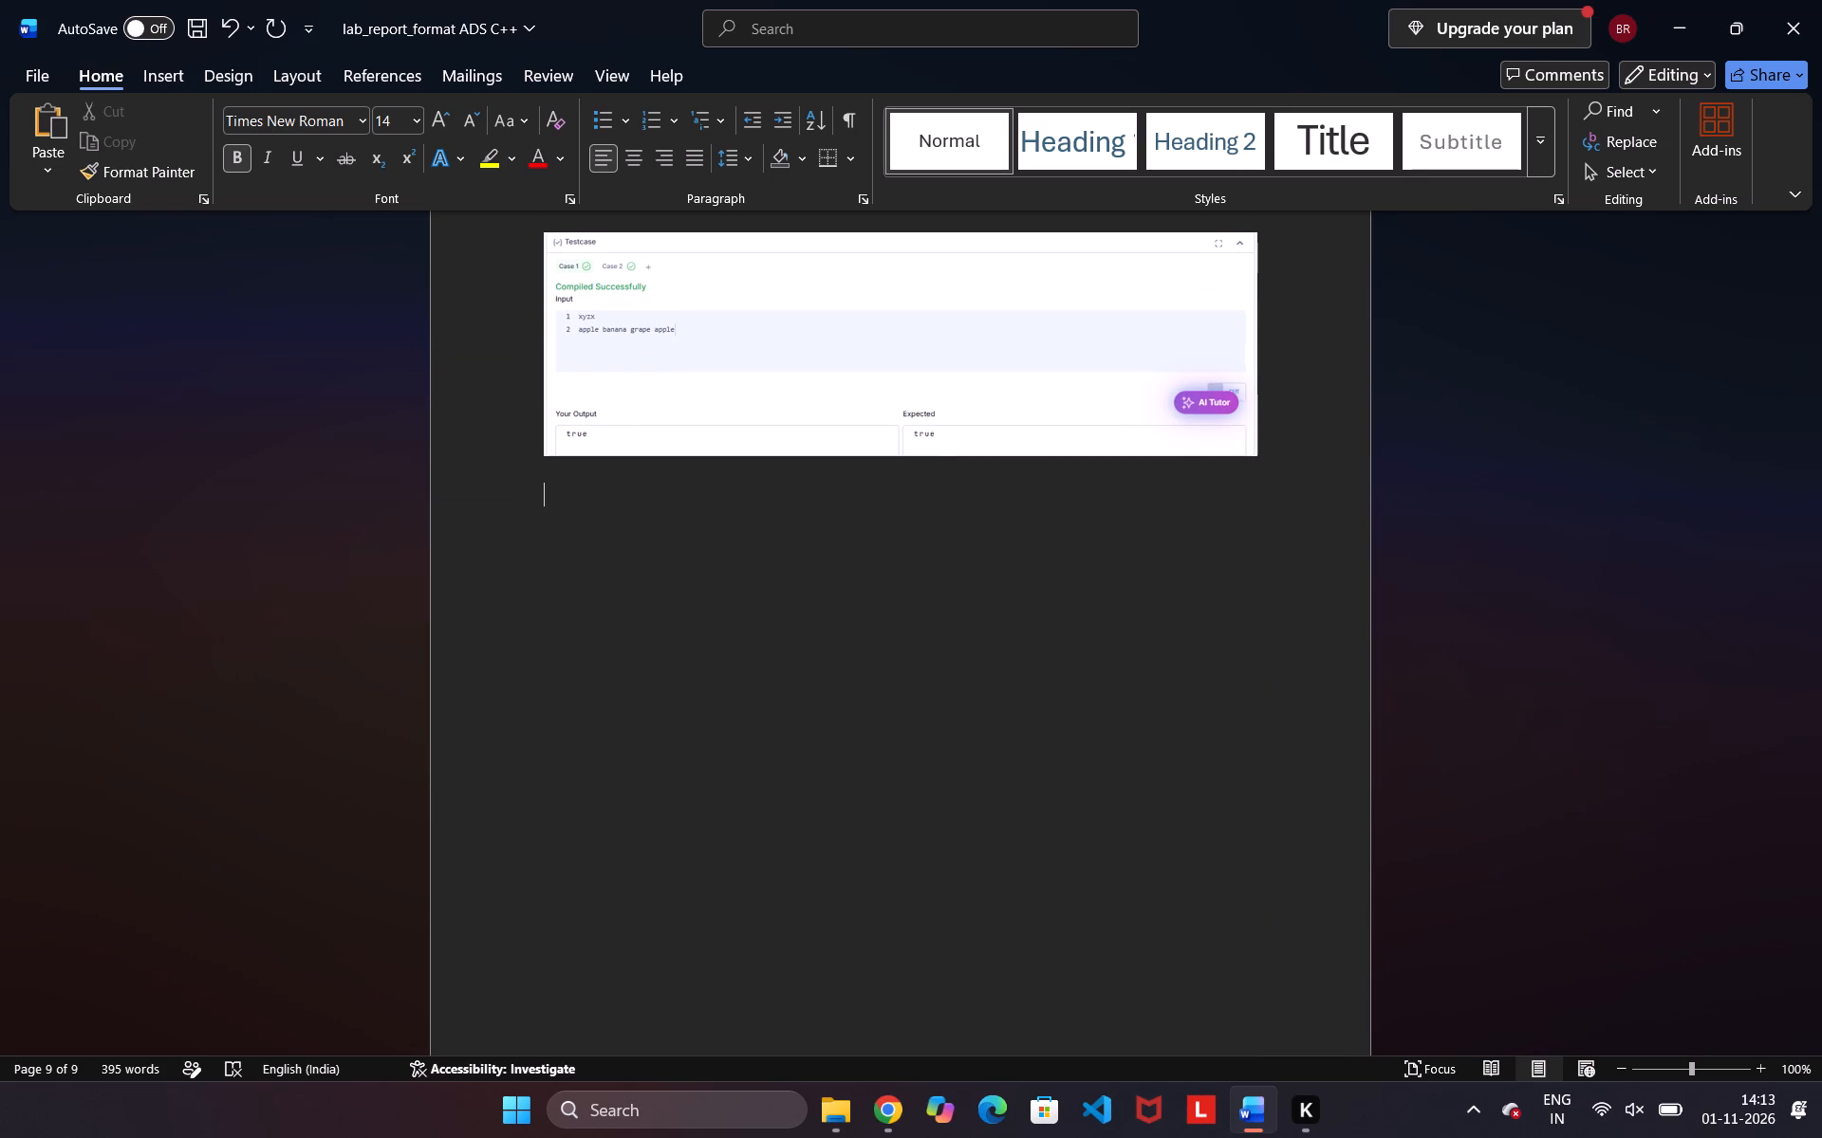
key("4")
key("period")
key("q")
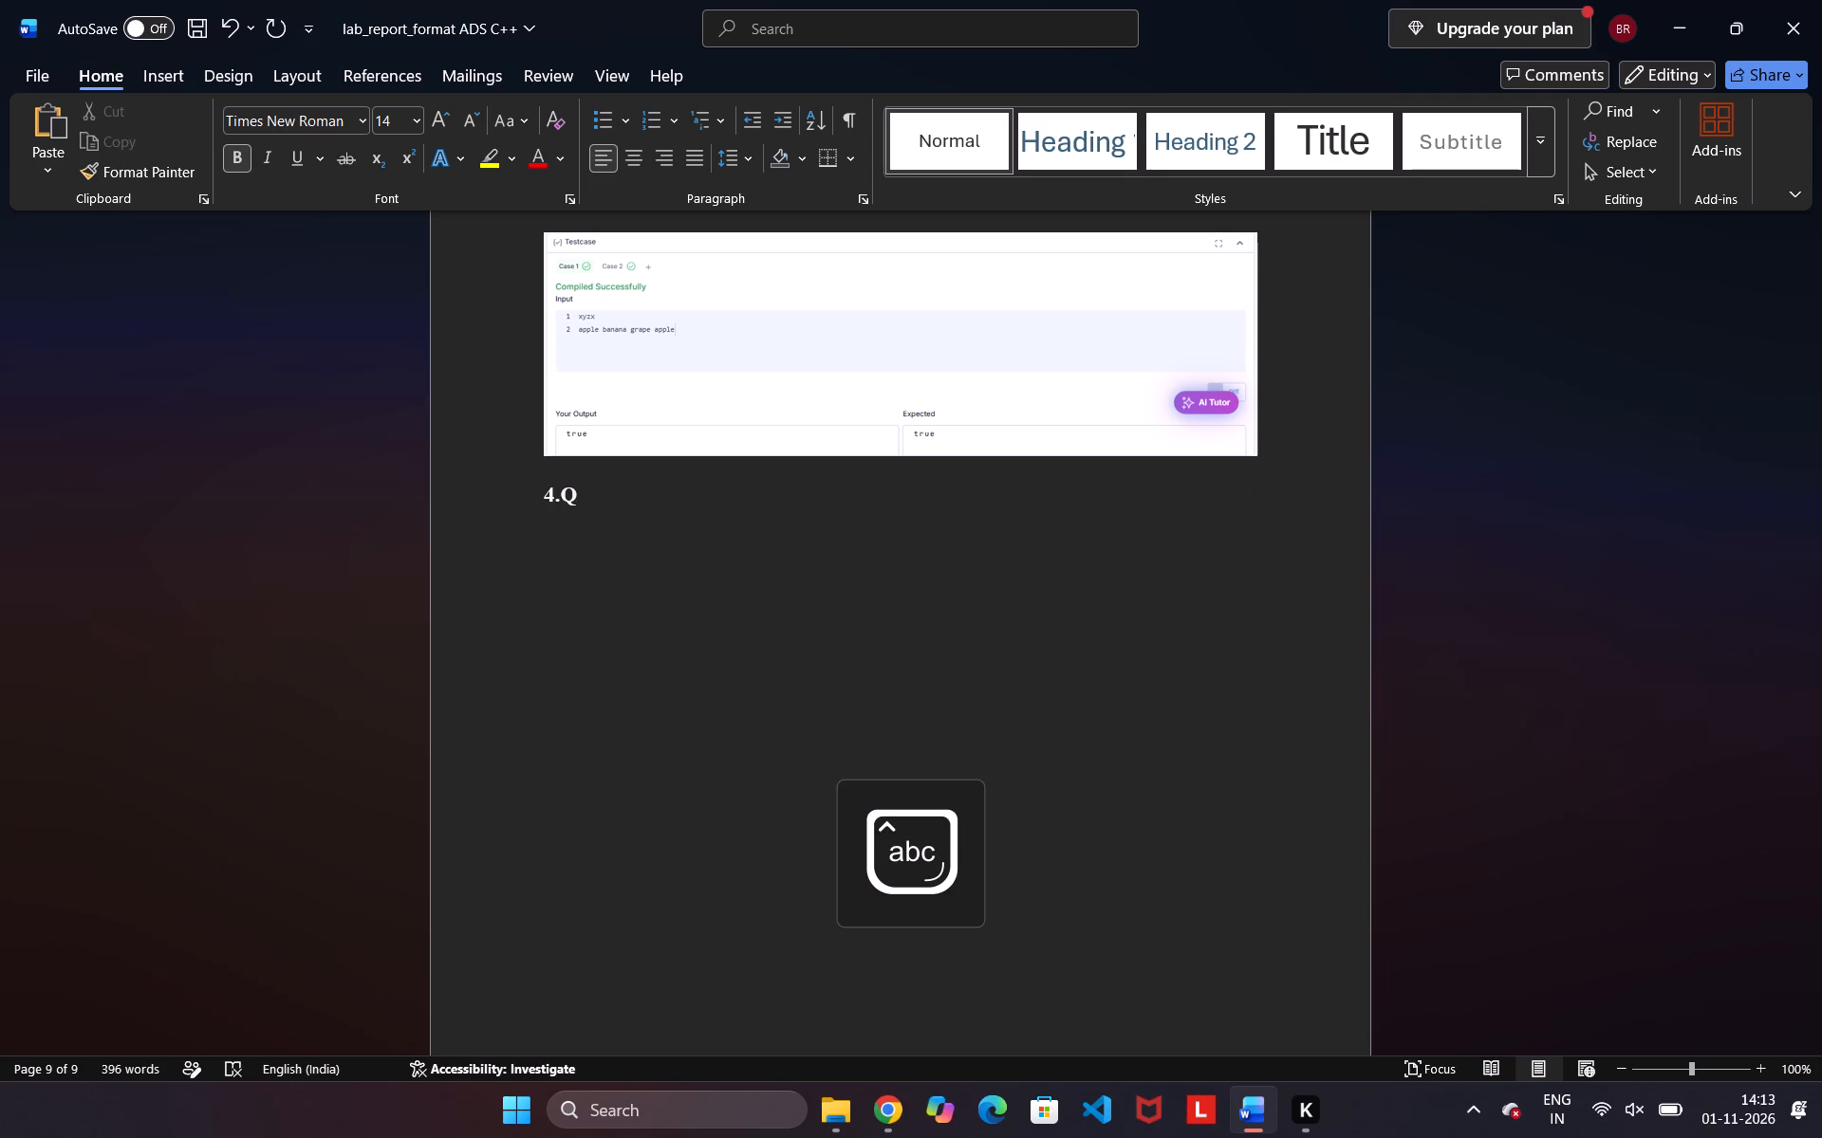
type("uest")
type("ion")
key("space")
key("shift+colon")
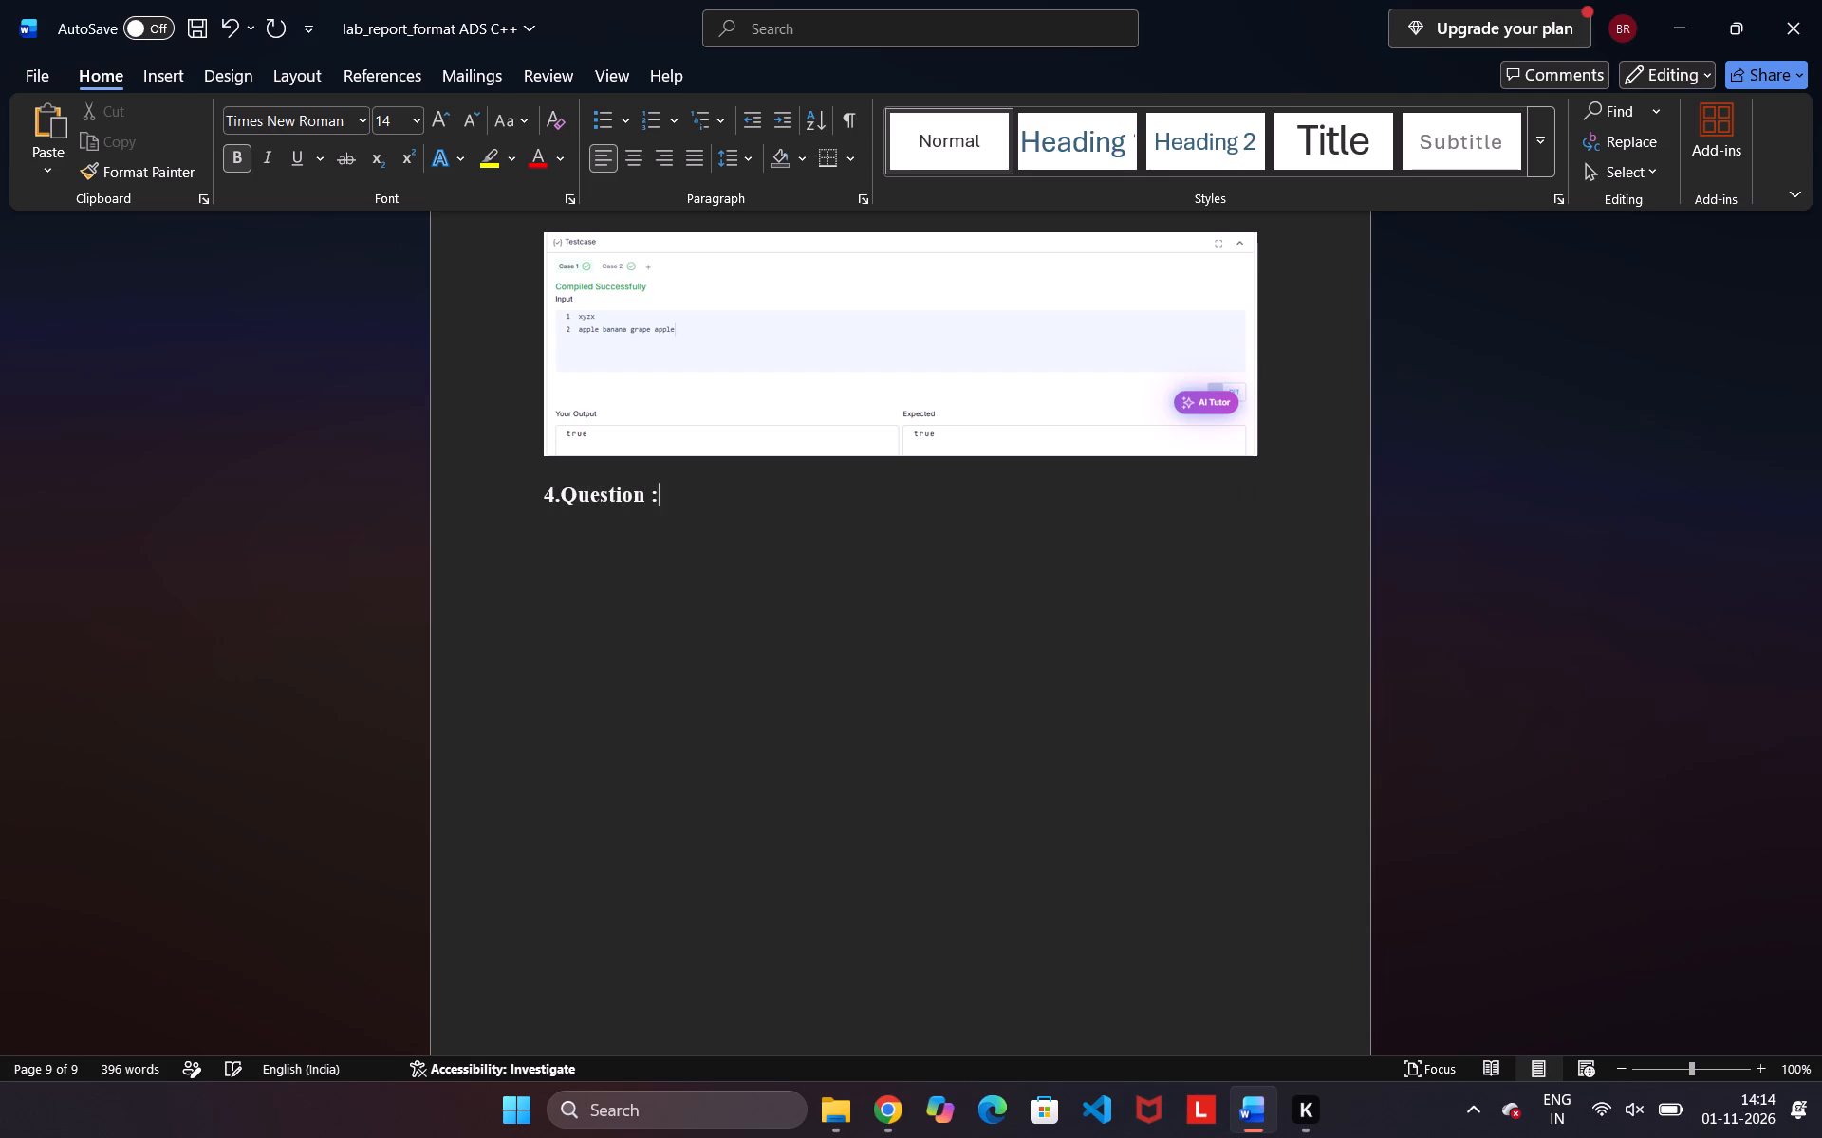
key("Return")
In Chrome, return to the coding practice list, open Relative Order Sort and run its code.
left_click(878, 1091)
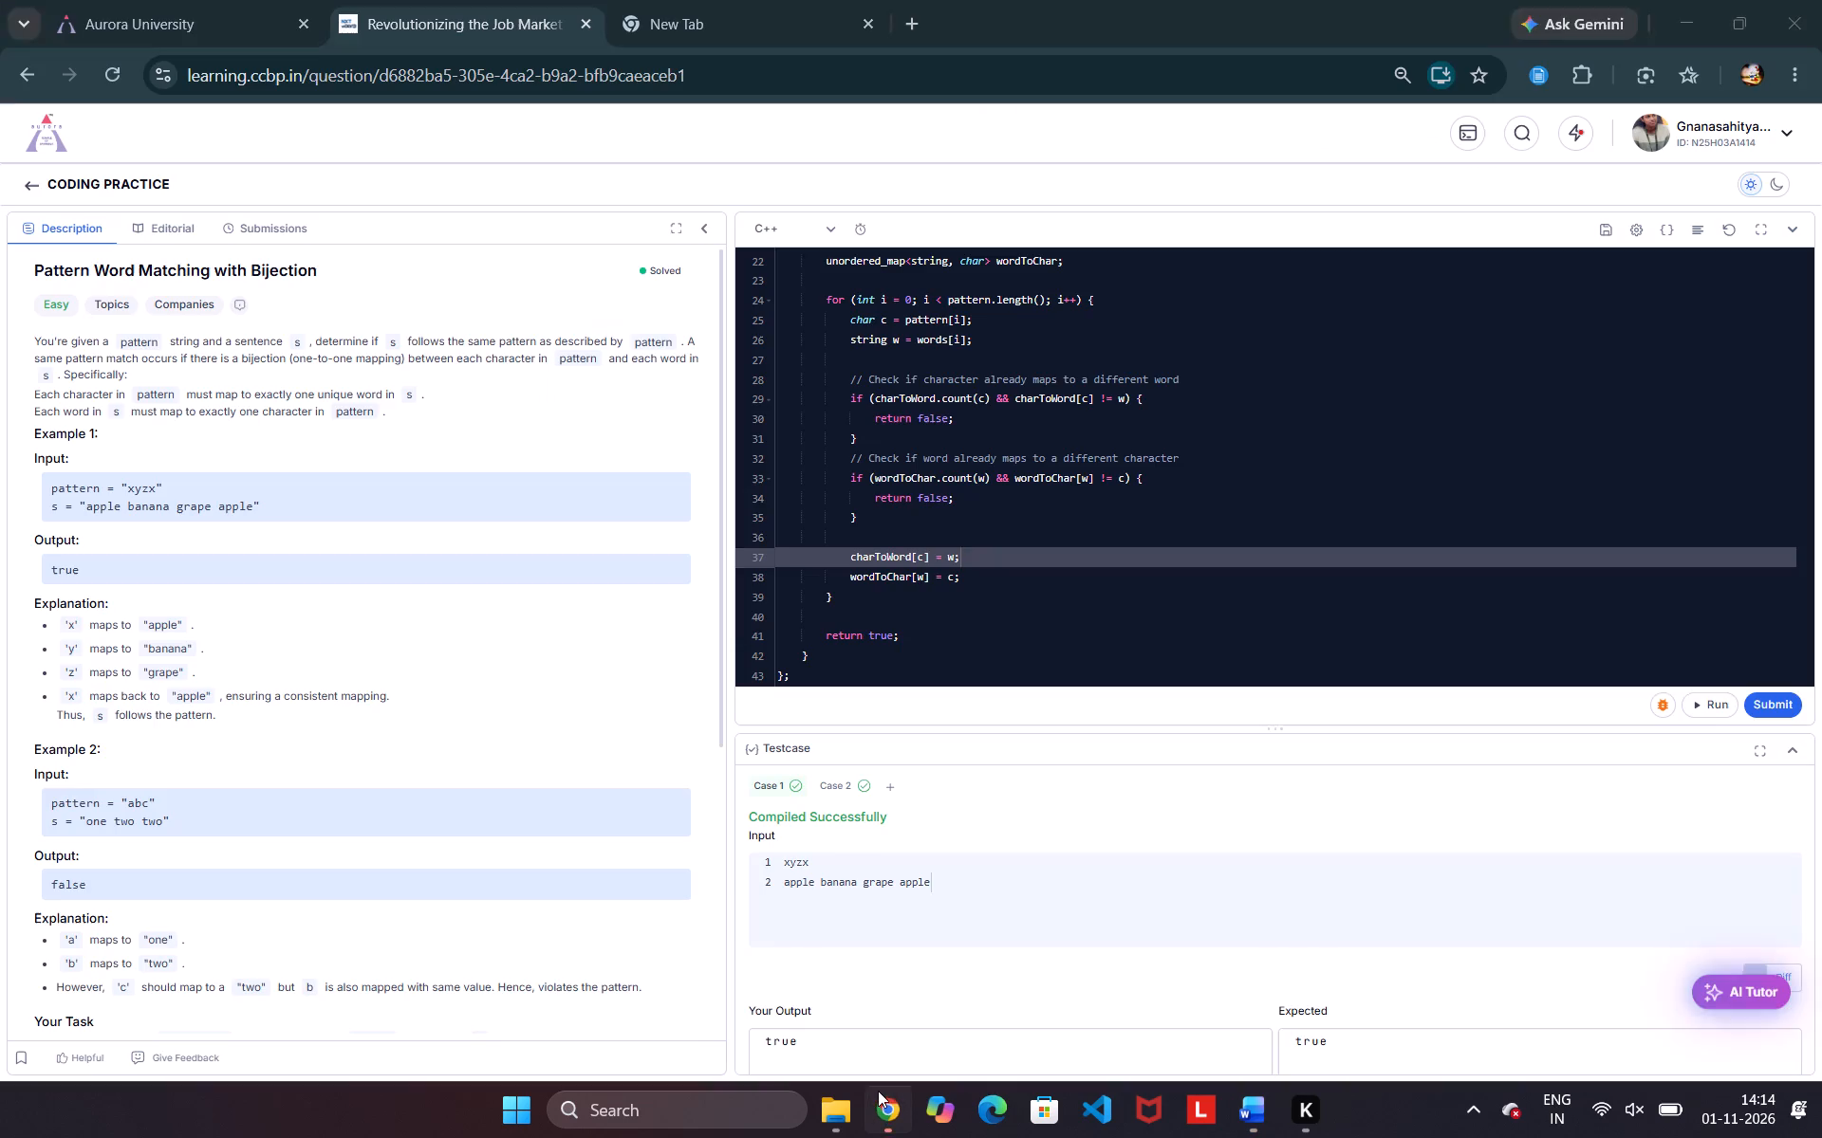
left_click(28, 181)
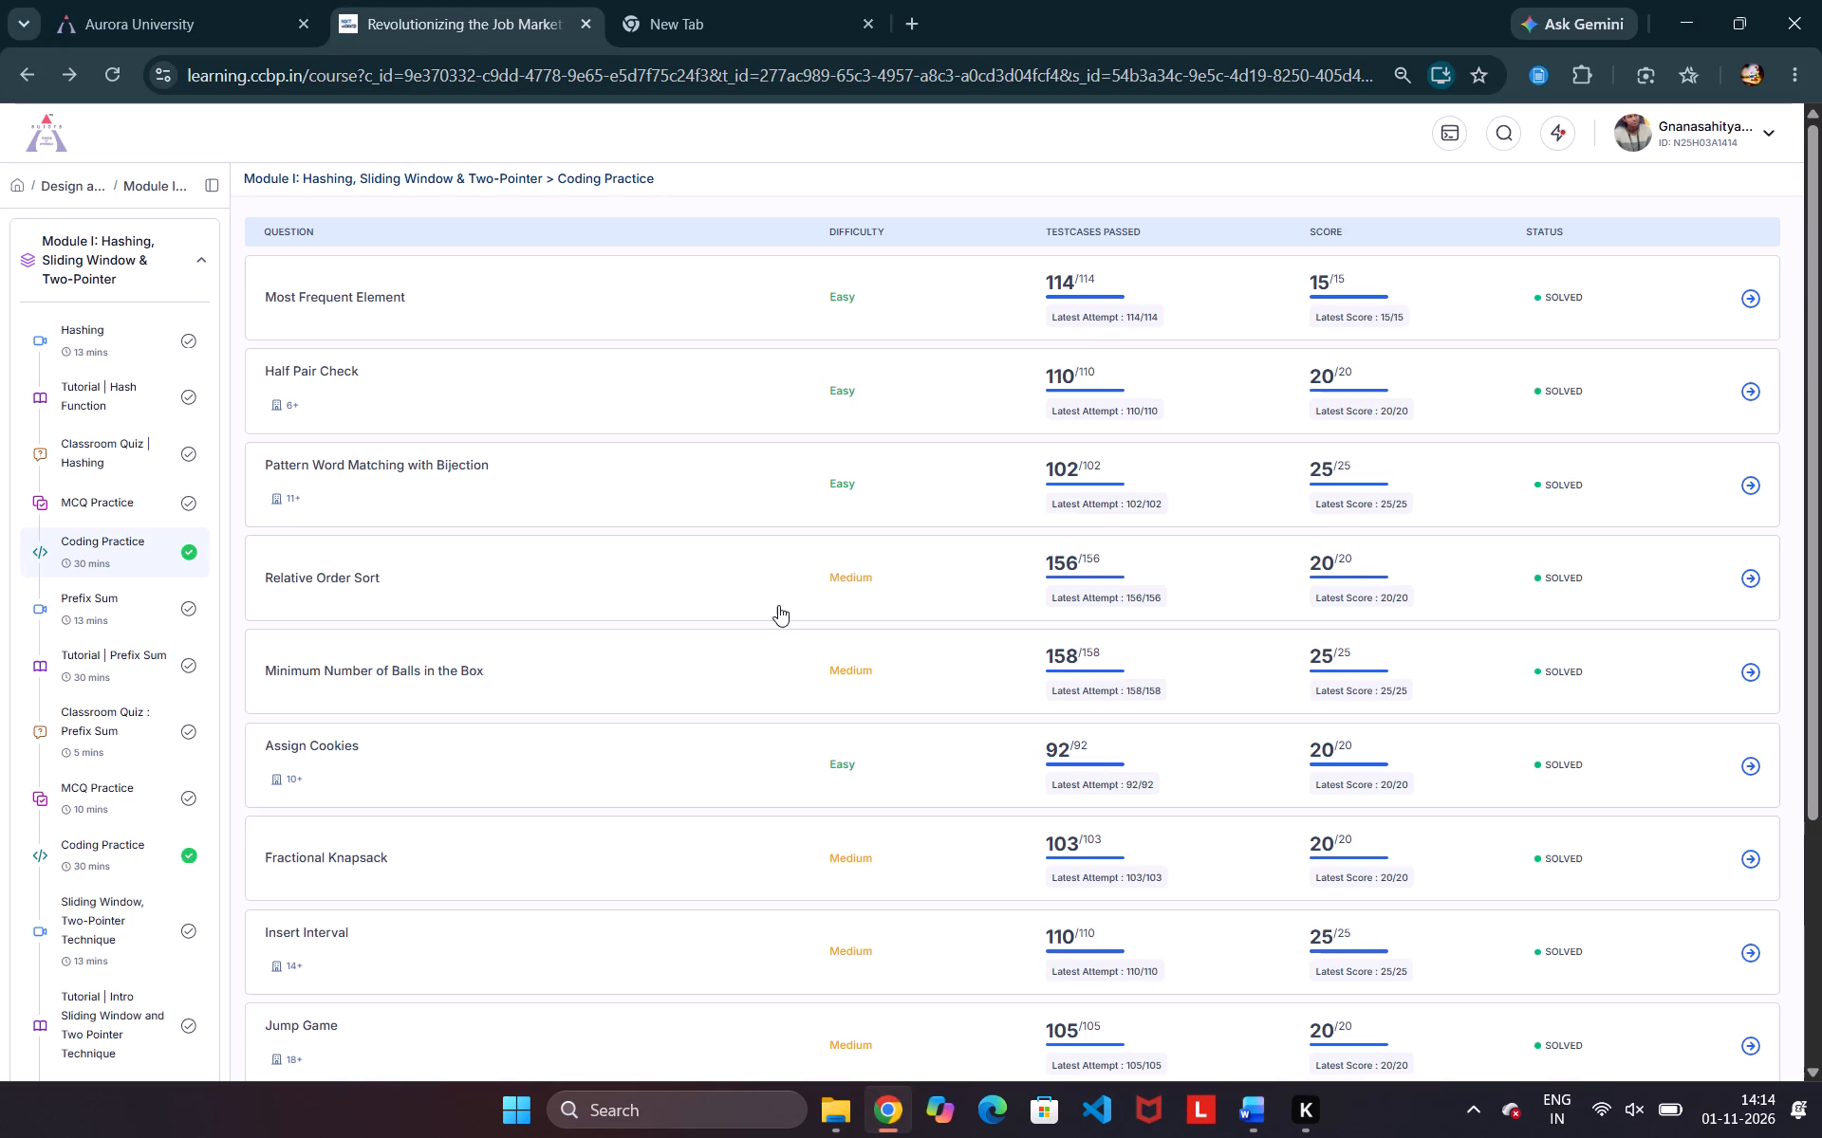
left_click(778, 605)
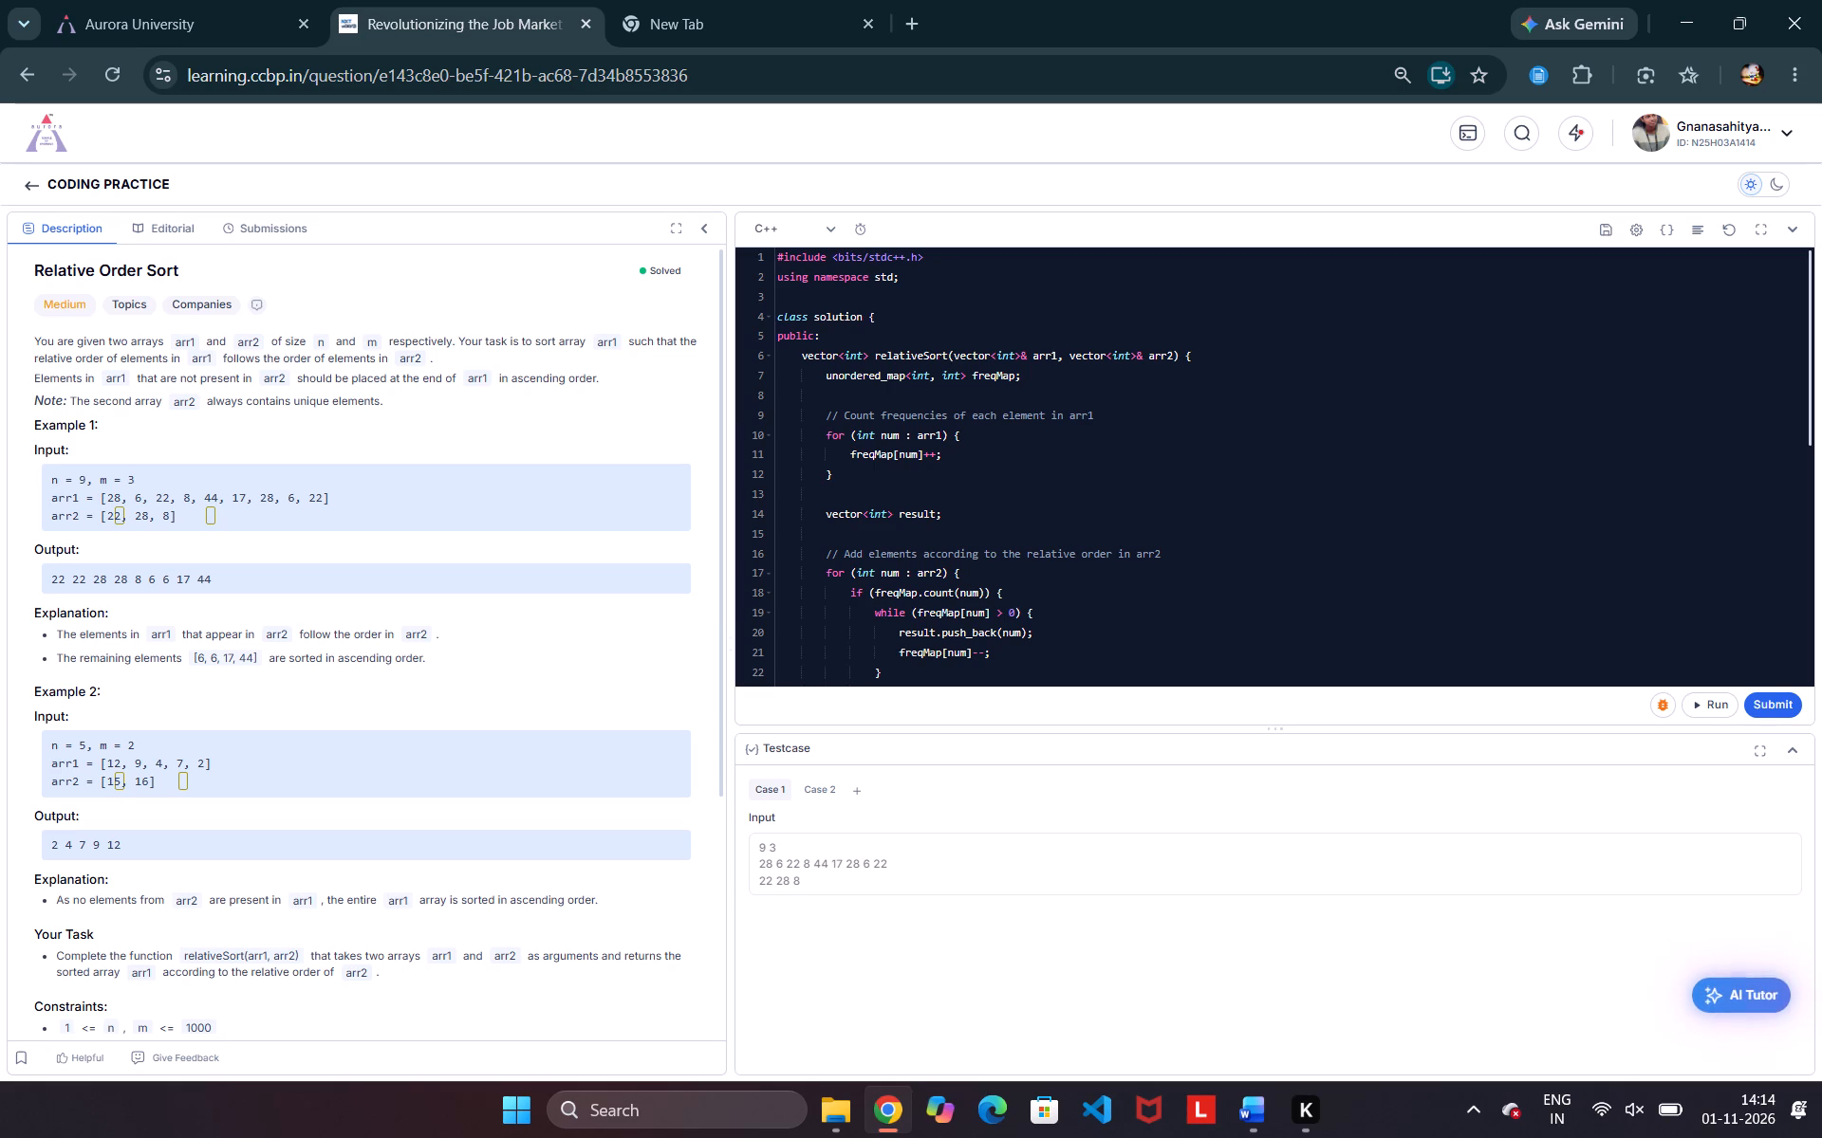
scroll(1002, 438, "up", 1)
left_click(1708, 707)
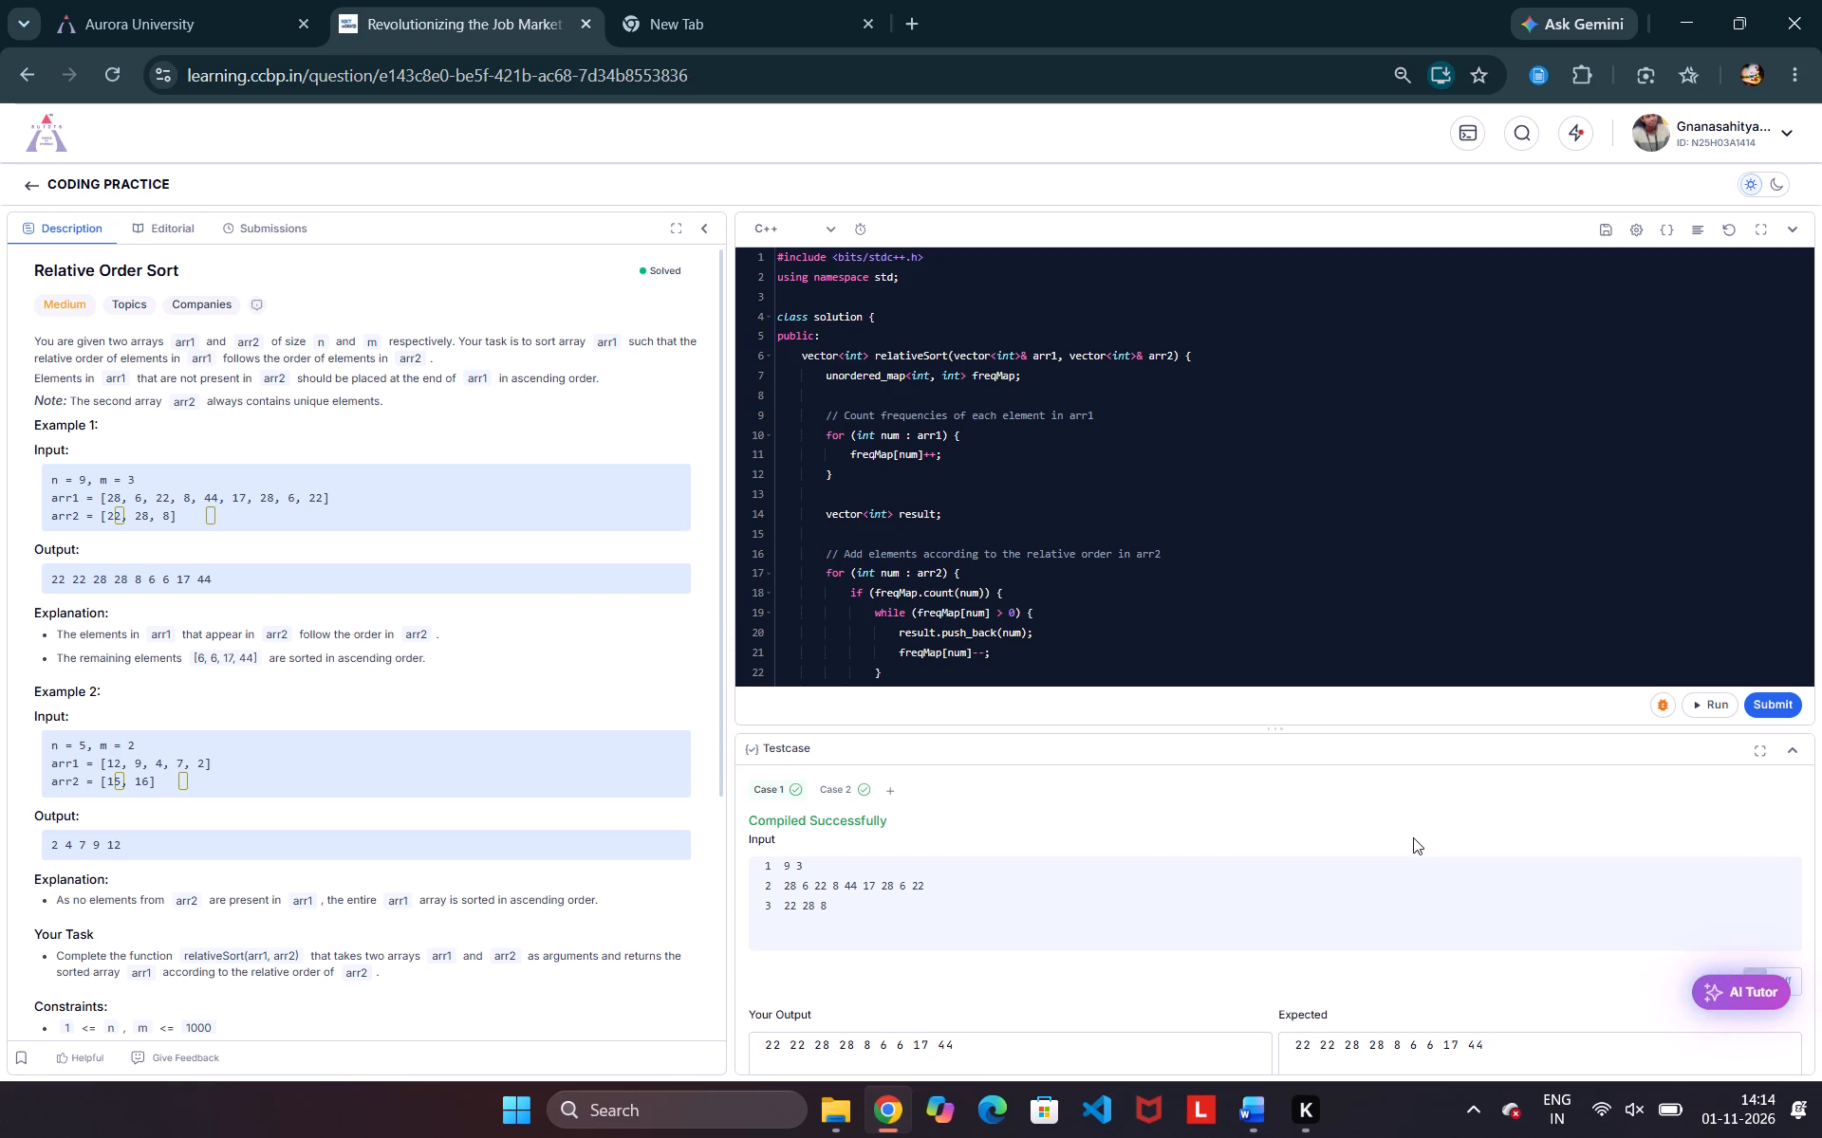
Capture the whole Relative Order Sort page, without the browser bars, and paste it under '4.Question :' in the Word report.
key("shift+super+s")
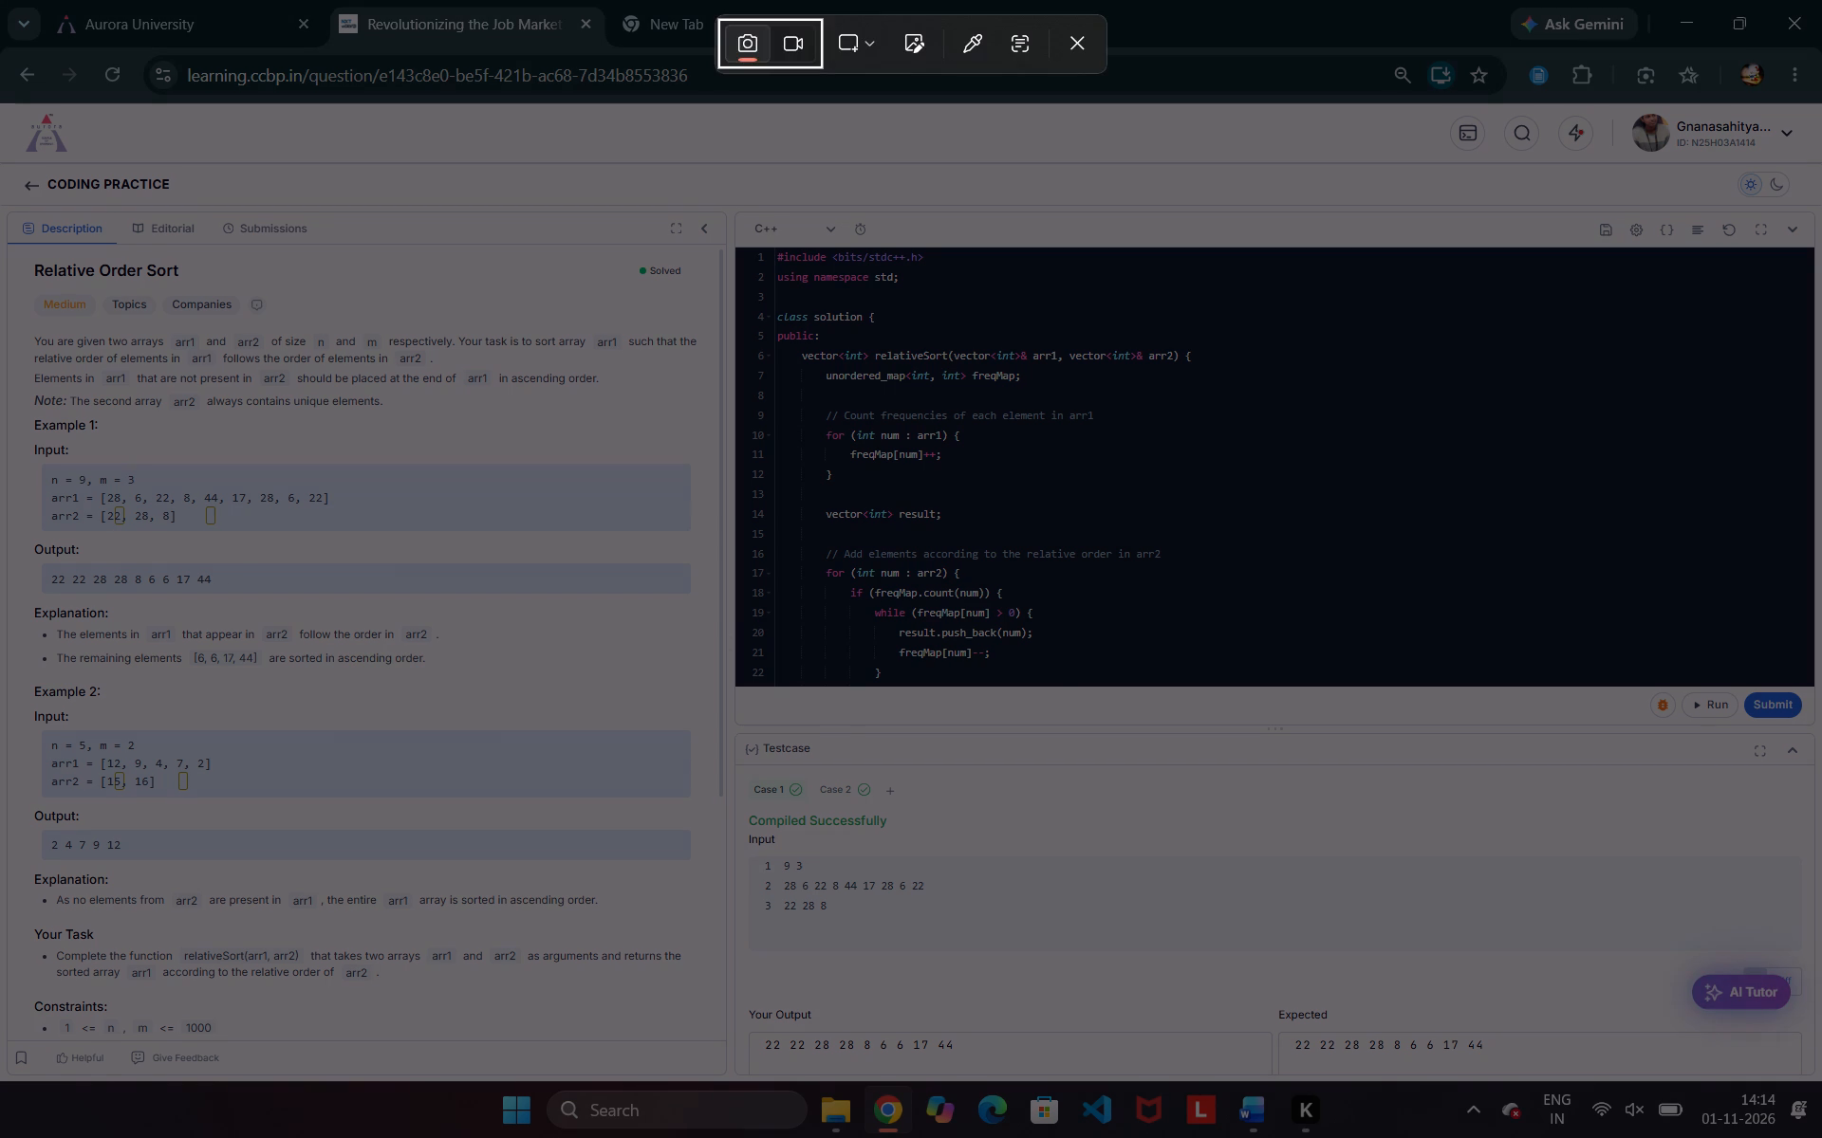
left_click_drag(0, 105, 1705, 1105)
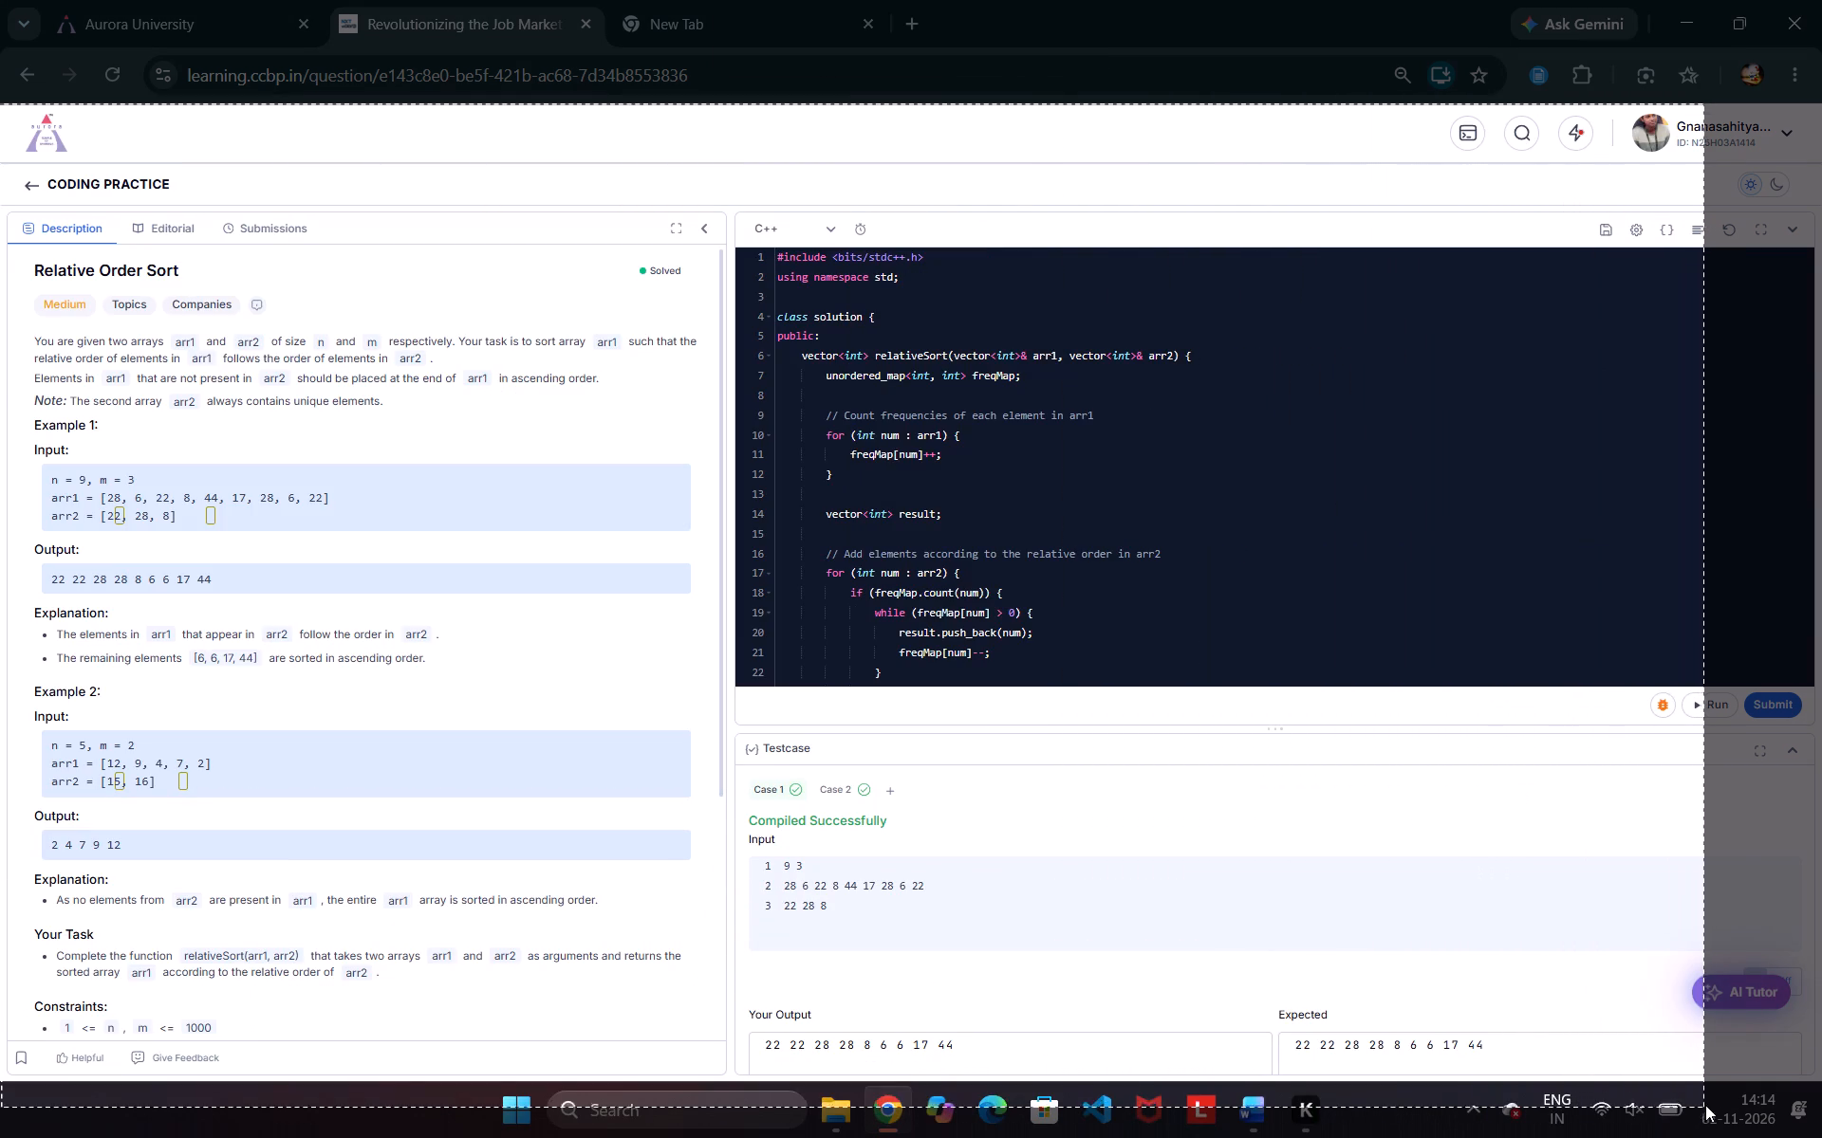
left_click_drag(1705, 1105, 1821, 1081)
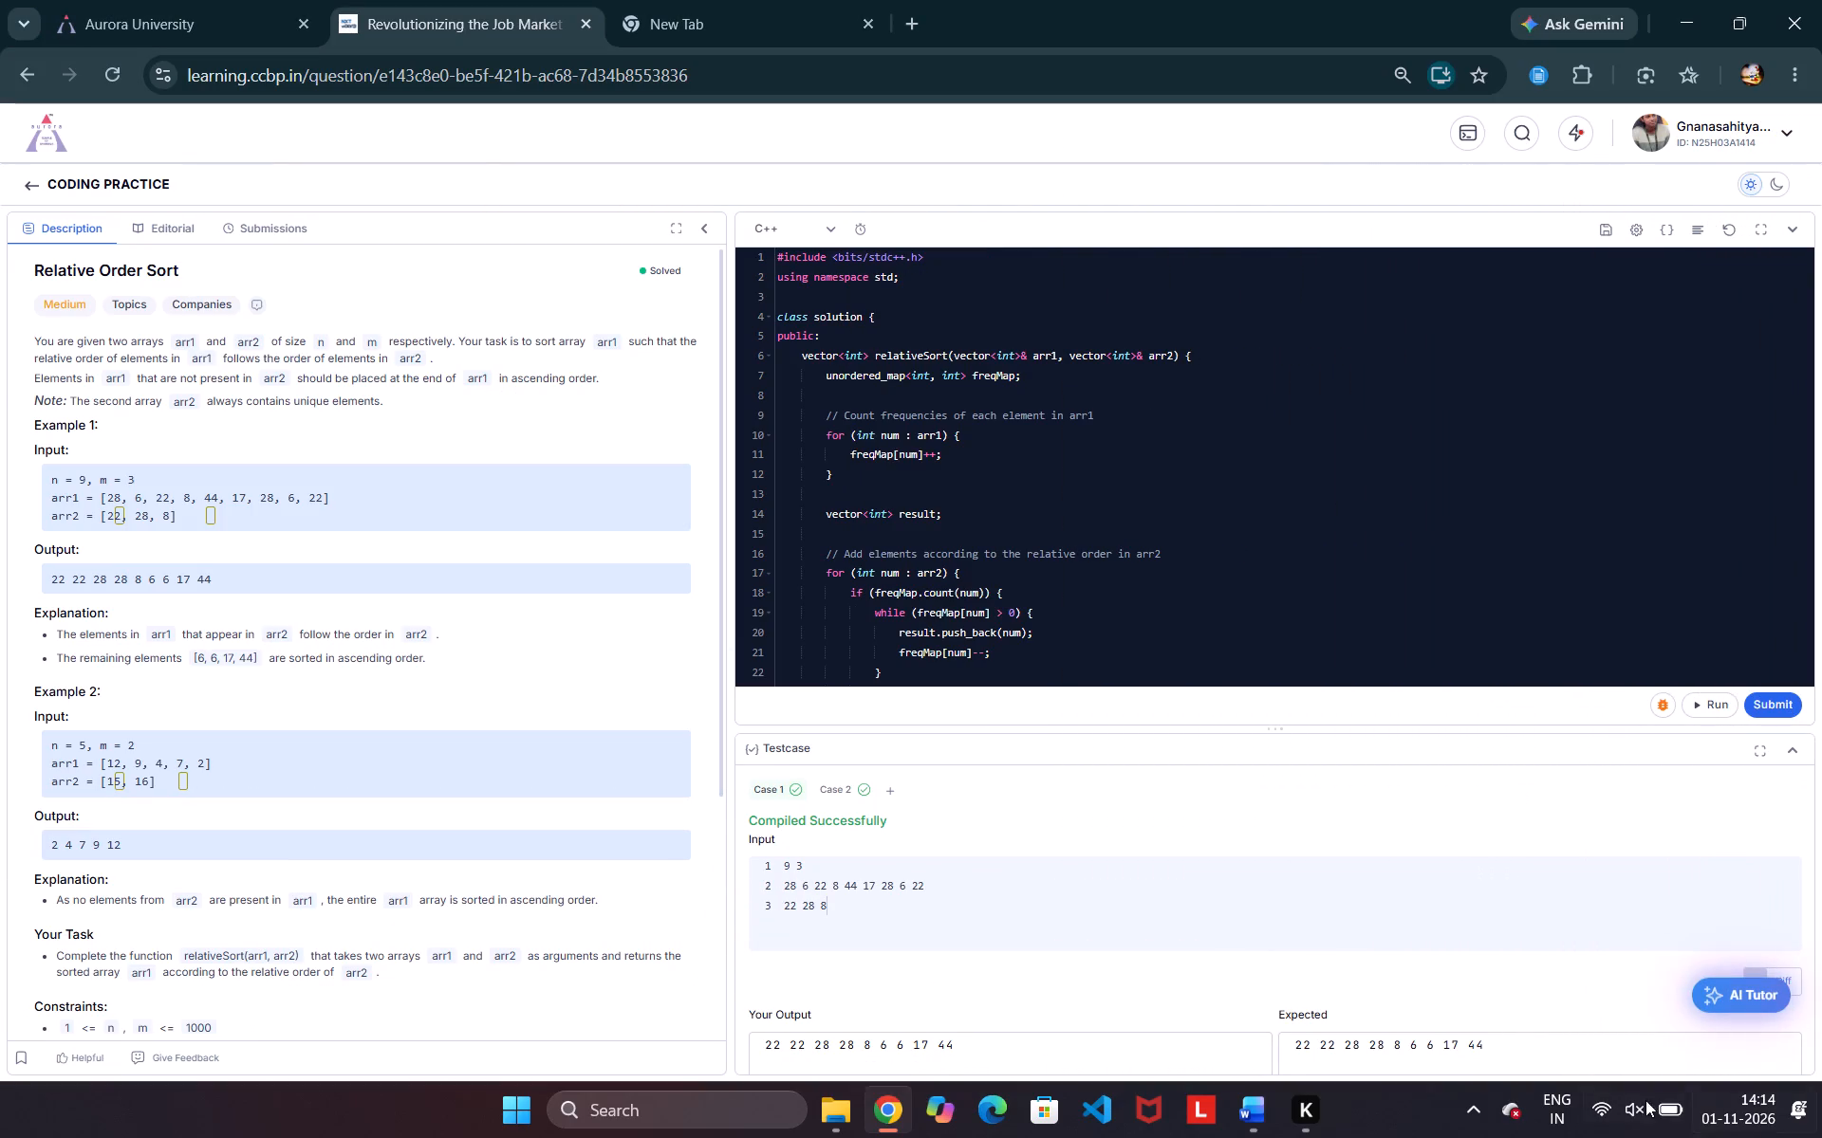
left_click(1258, 1109)
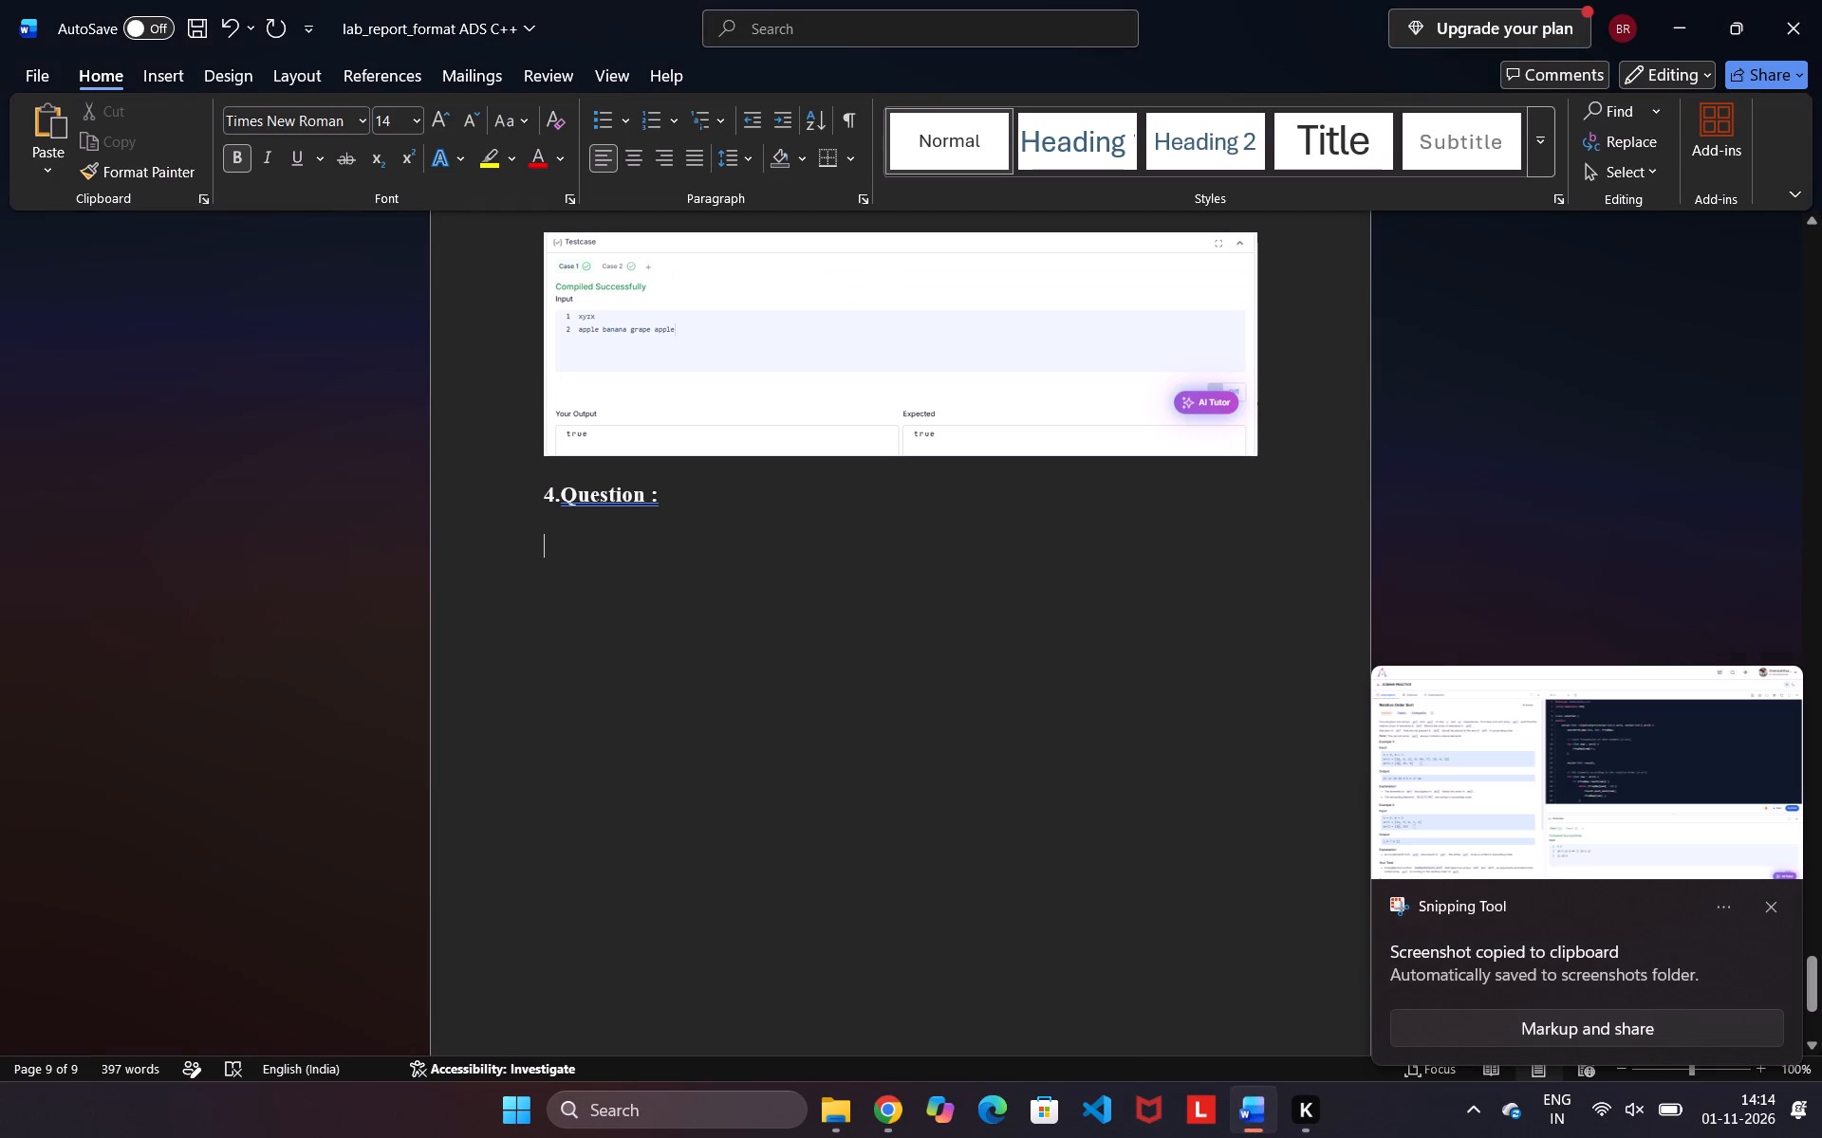
key("ctrl+v")
Add the bold heading 'Code :' on a new line below the Relative Order Sort screenshot, followed by a new line.
key("Right")
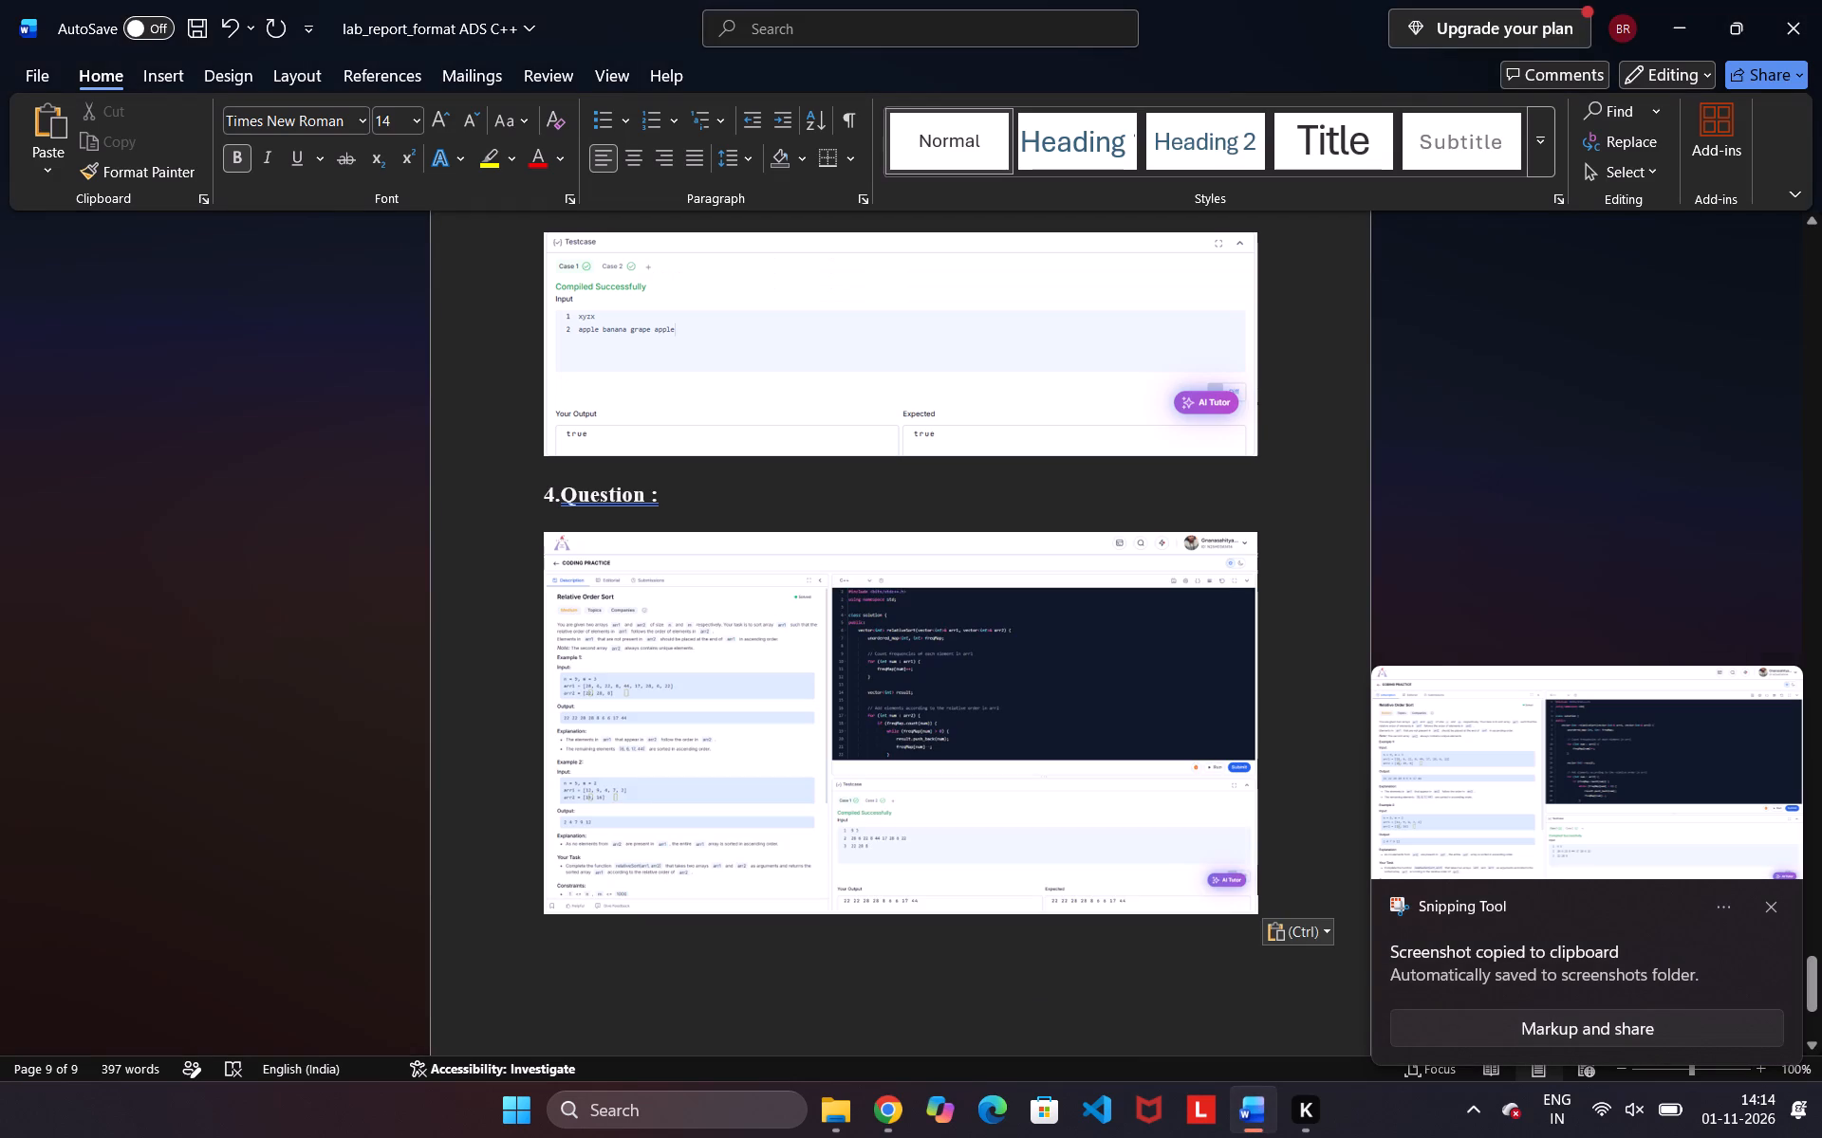
key("Return")
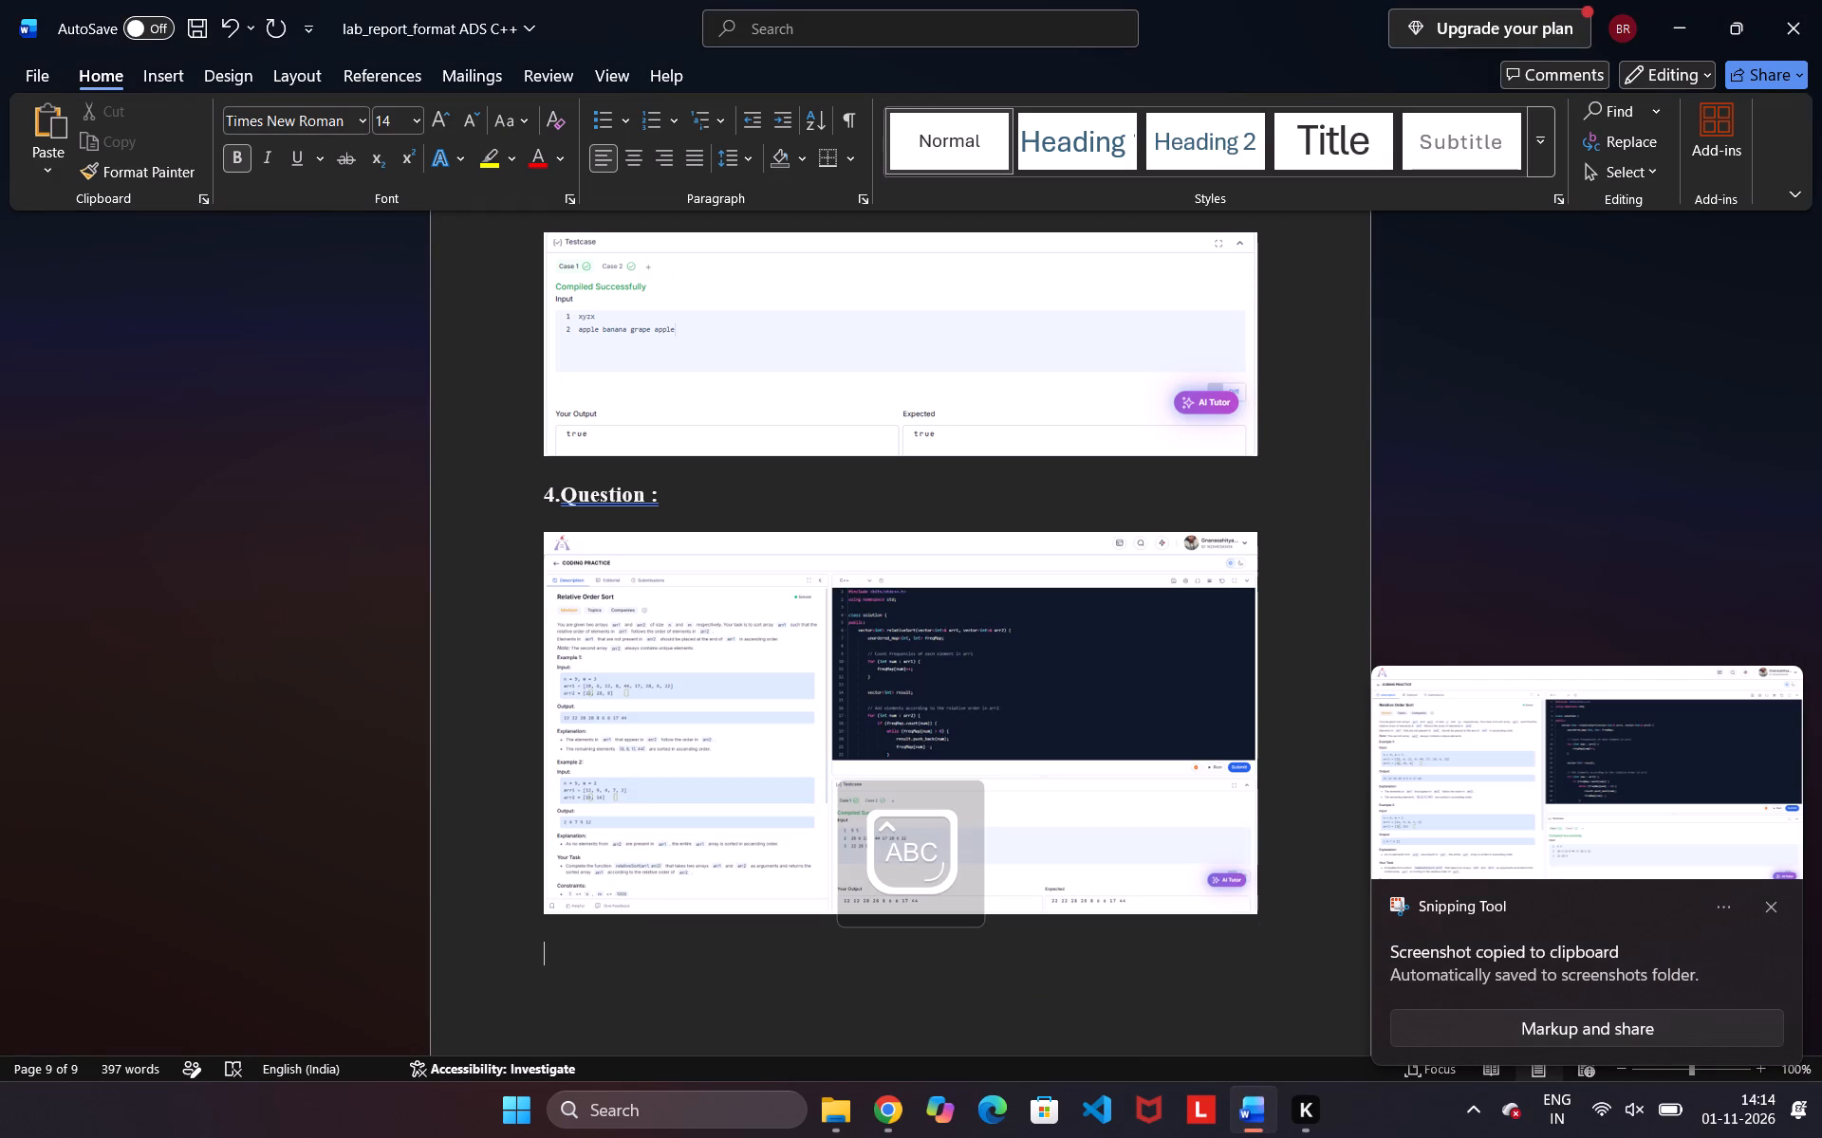
key("0")
key("BackSpace")
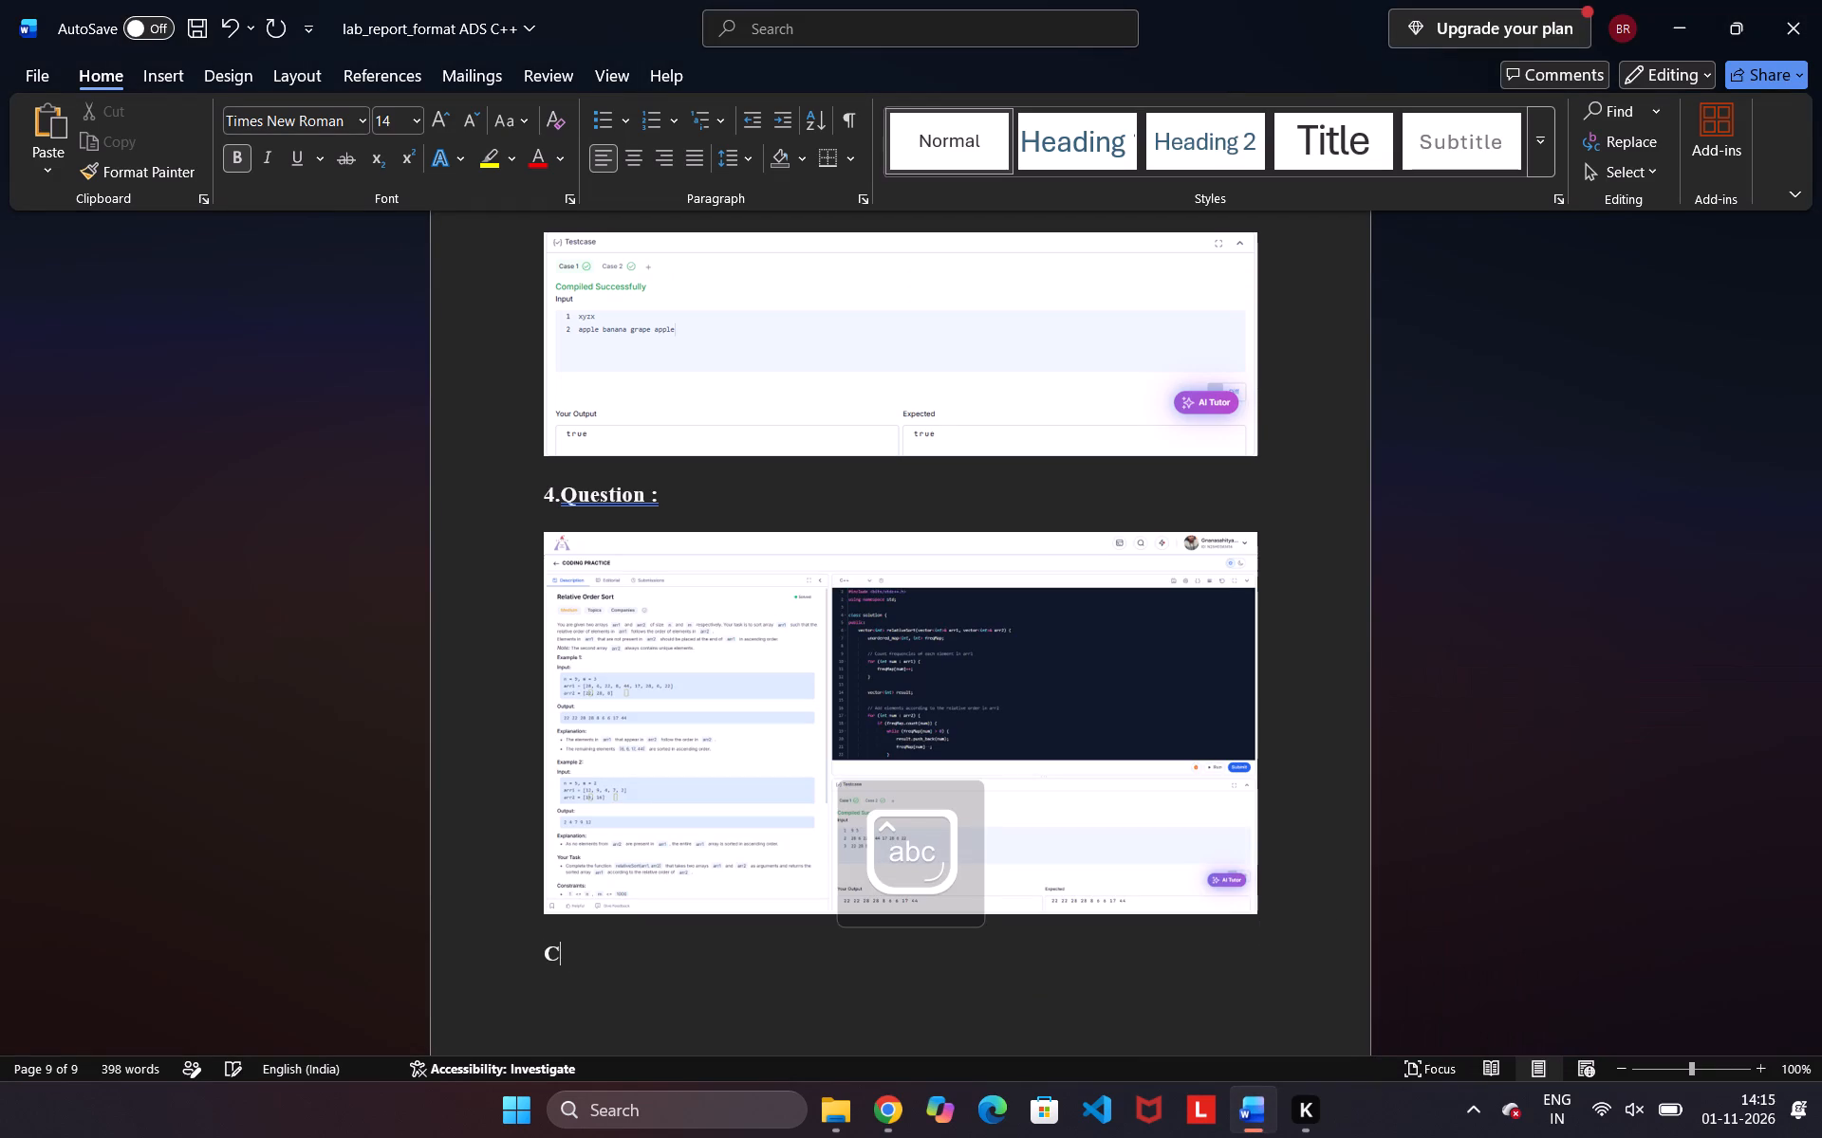
type("ode")
key("space")
key("shift+colon")
key("Return")
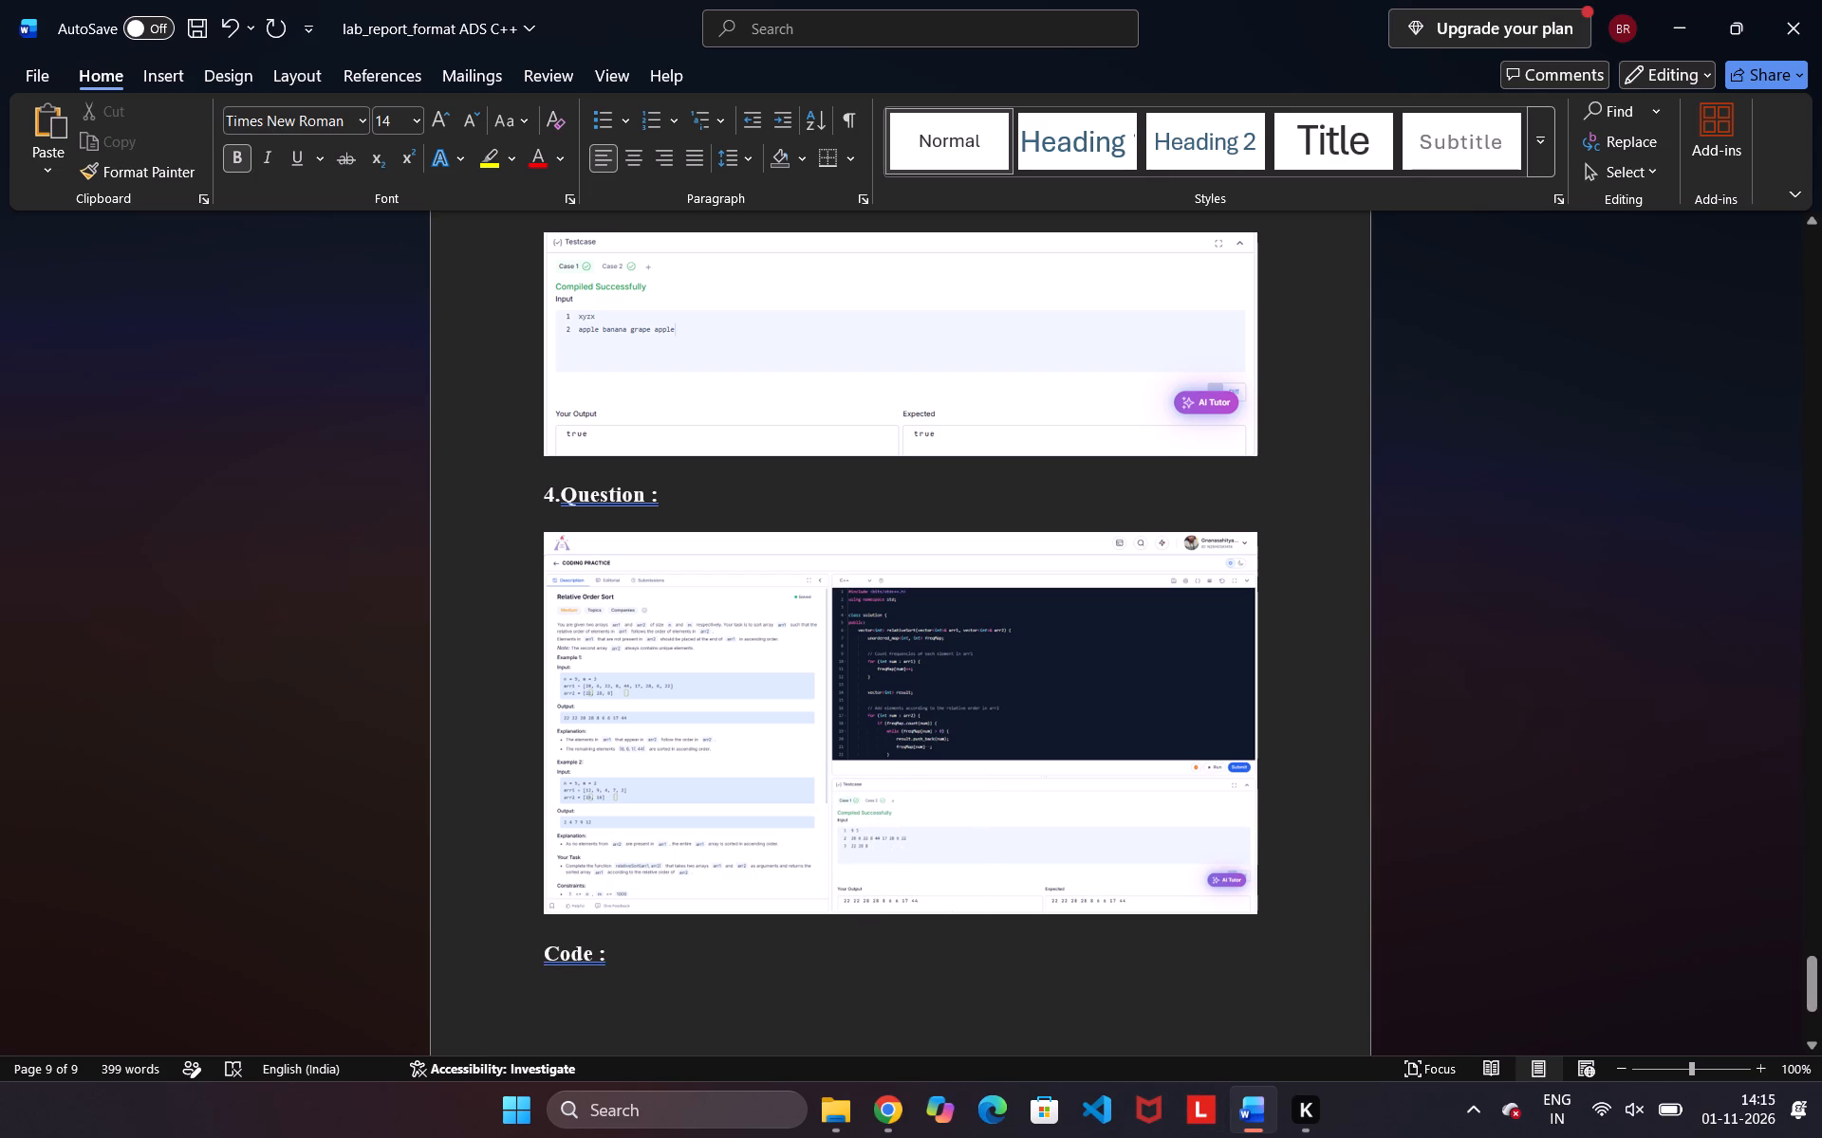
Copy the entire Relative Order Sort solution from Chrome and paste it beneath 'Code :' in the Word report as non-bold text at size 12.
left_click(232, 154)
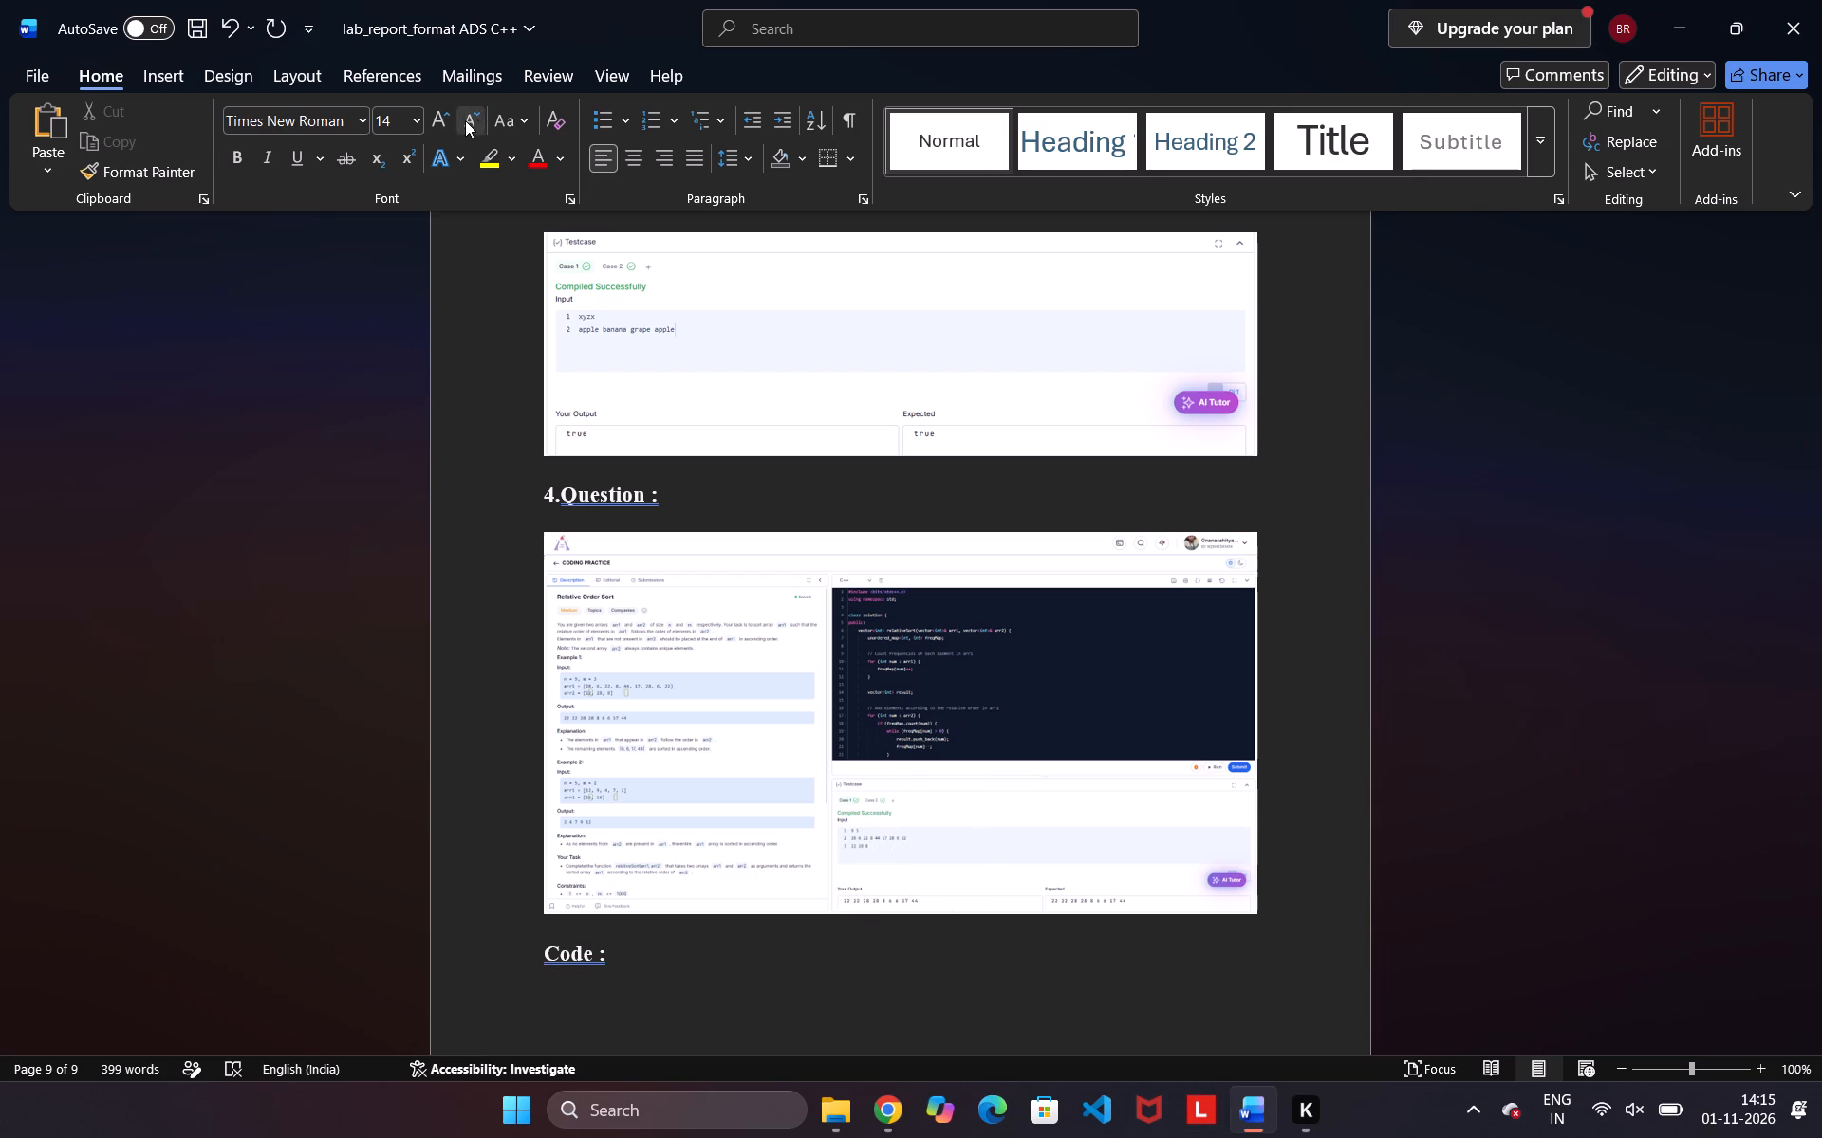
left_click(461, 120)
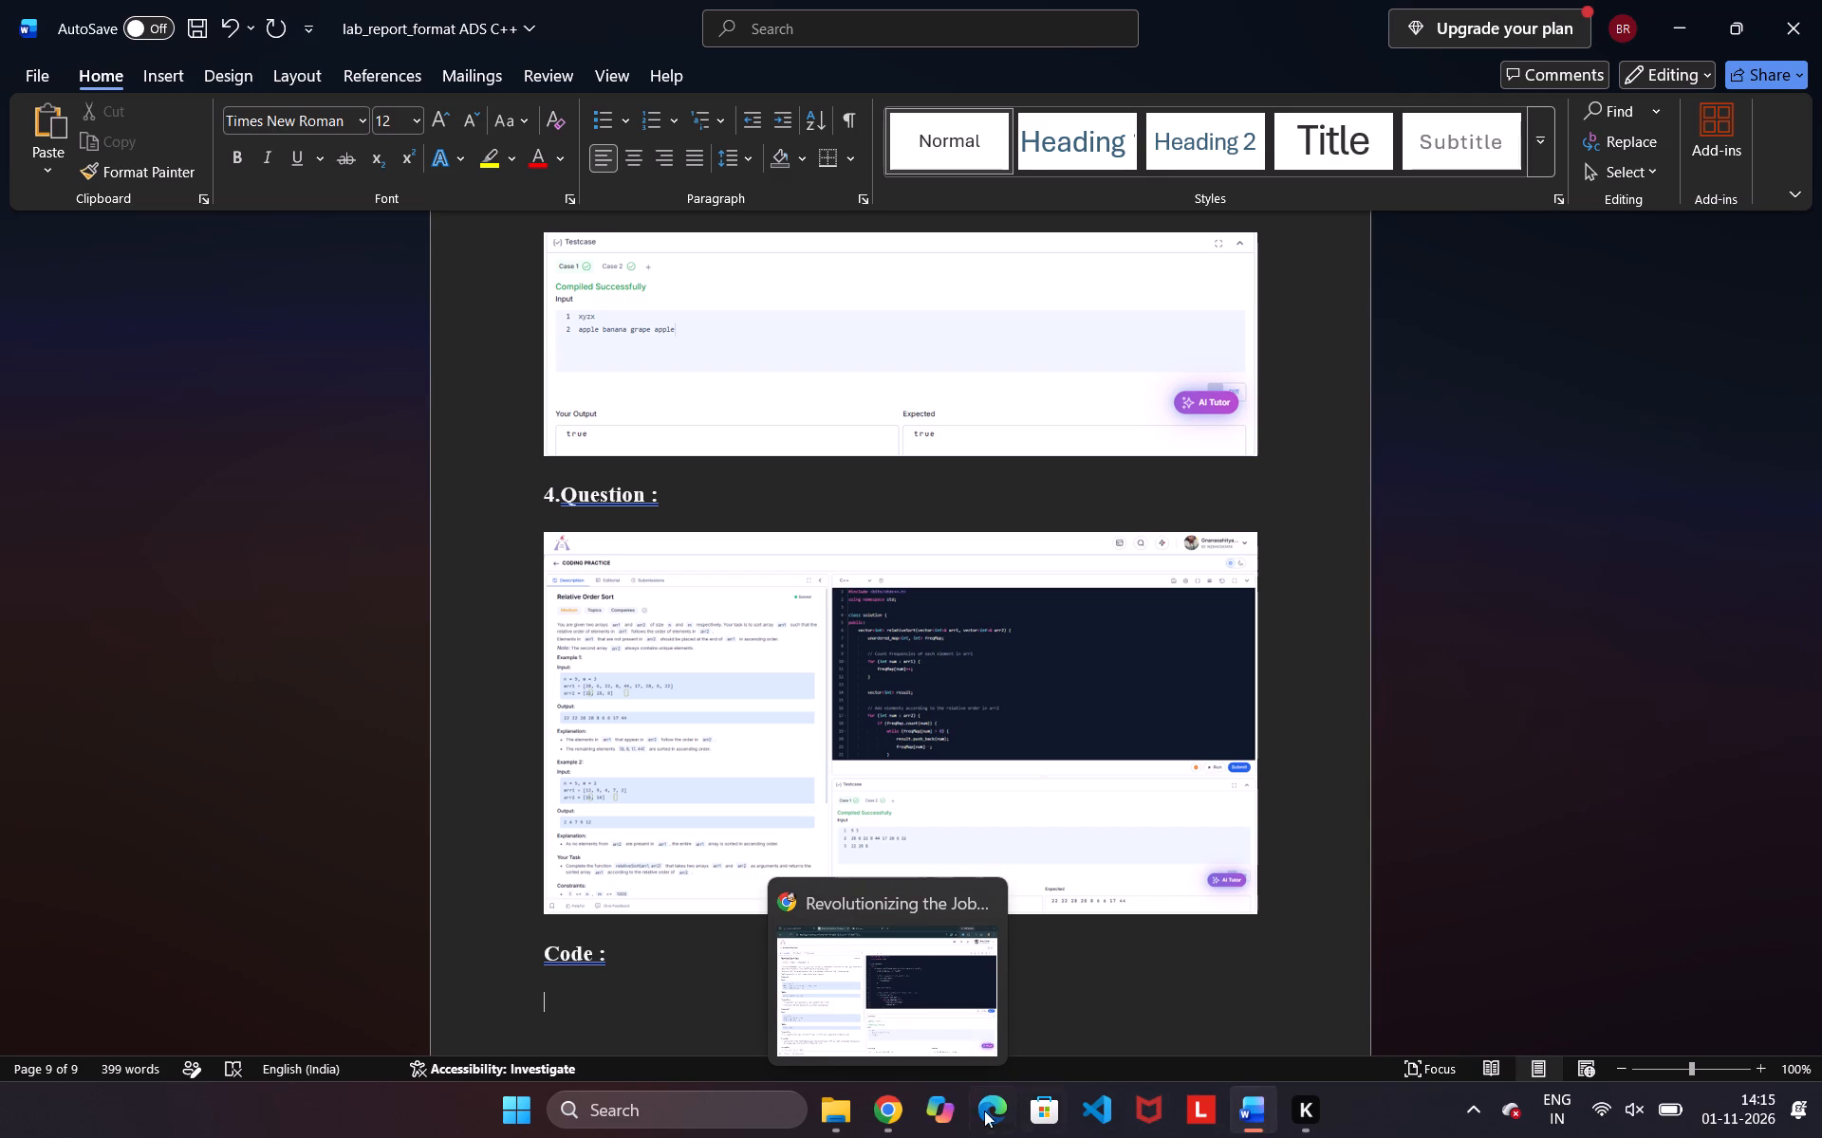
left_click(887, 1119)
scroll(964, 446, "up", 3)
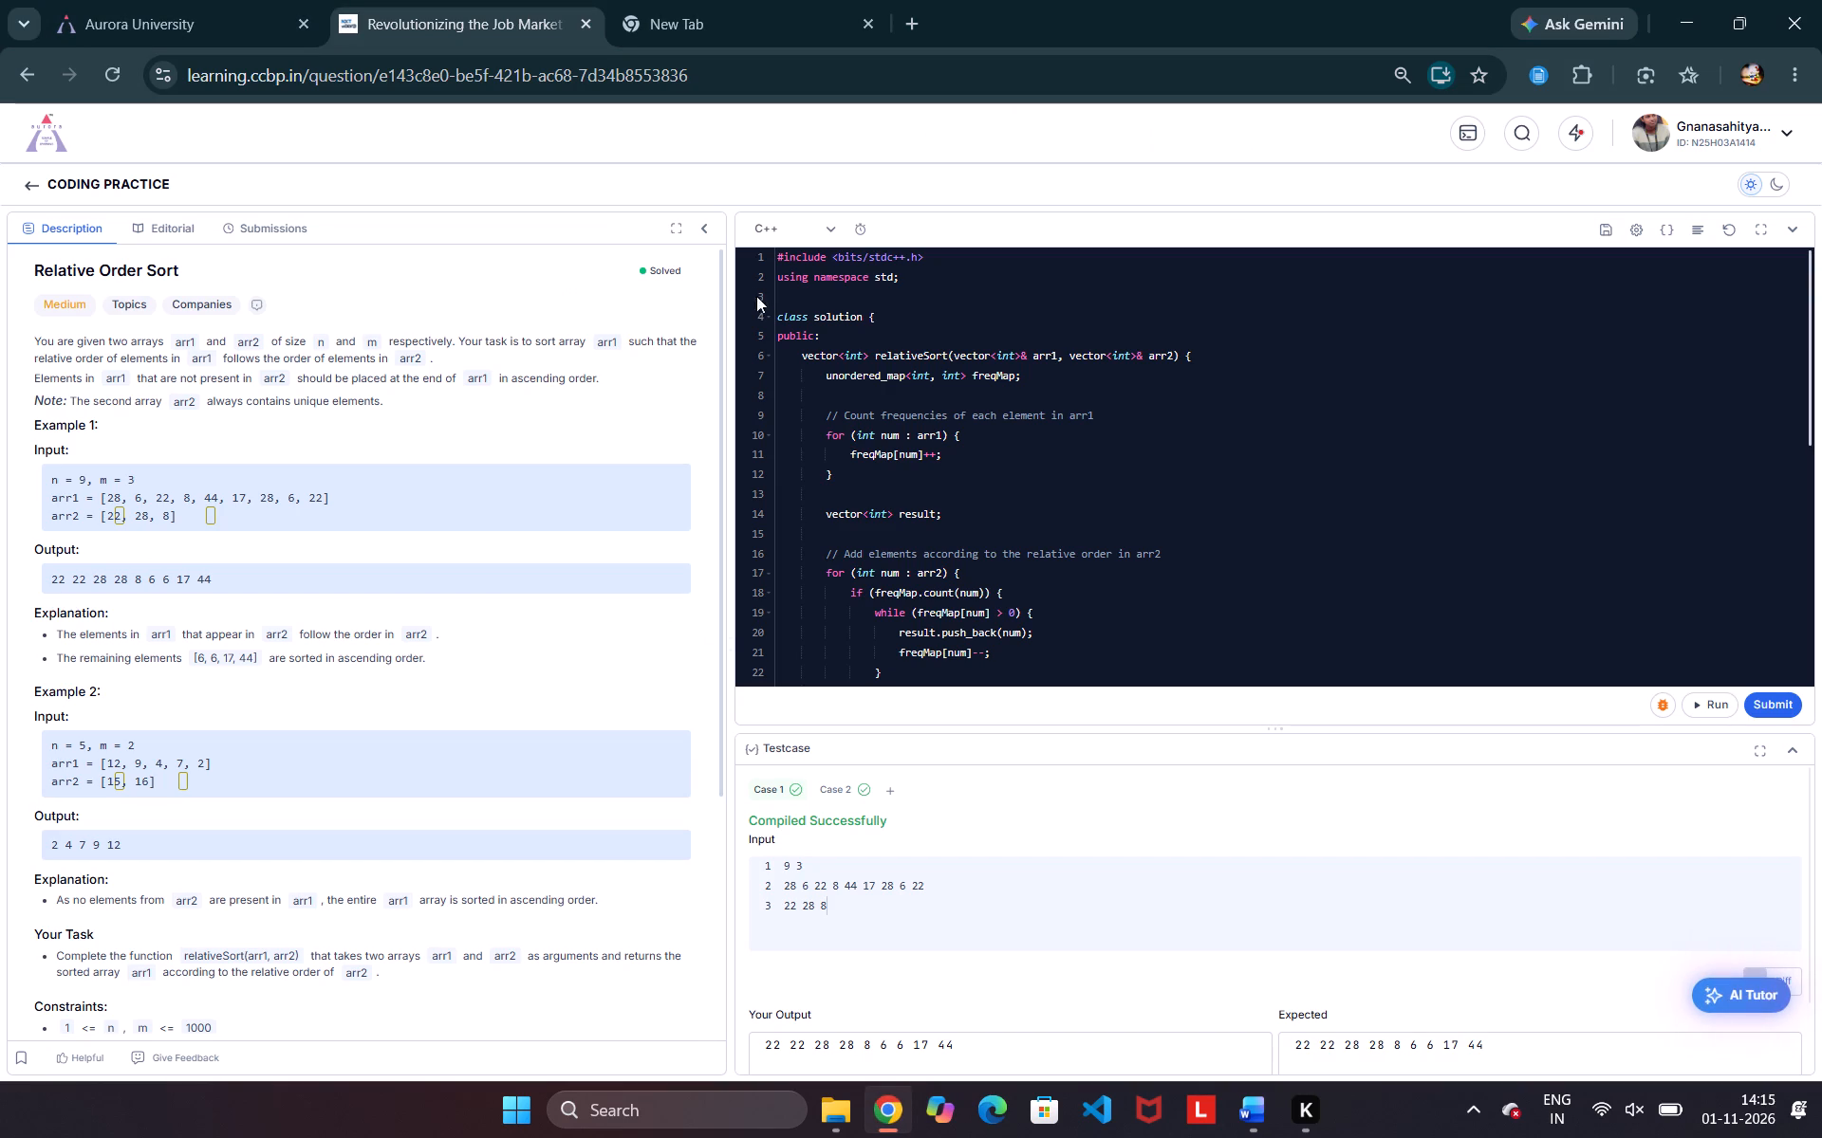
left_click_drag(779, 253, 972, 723)
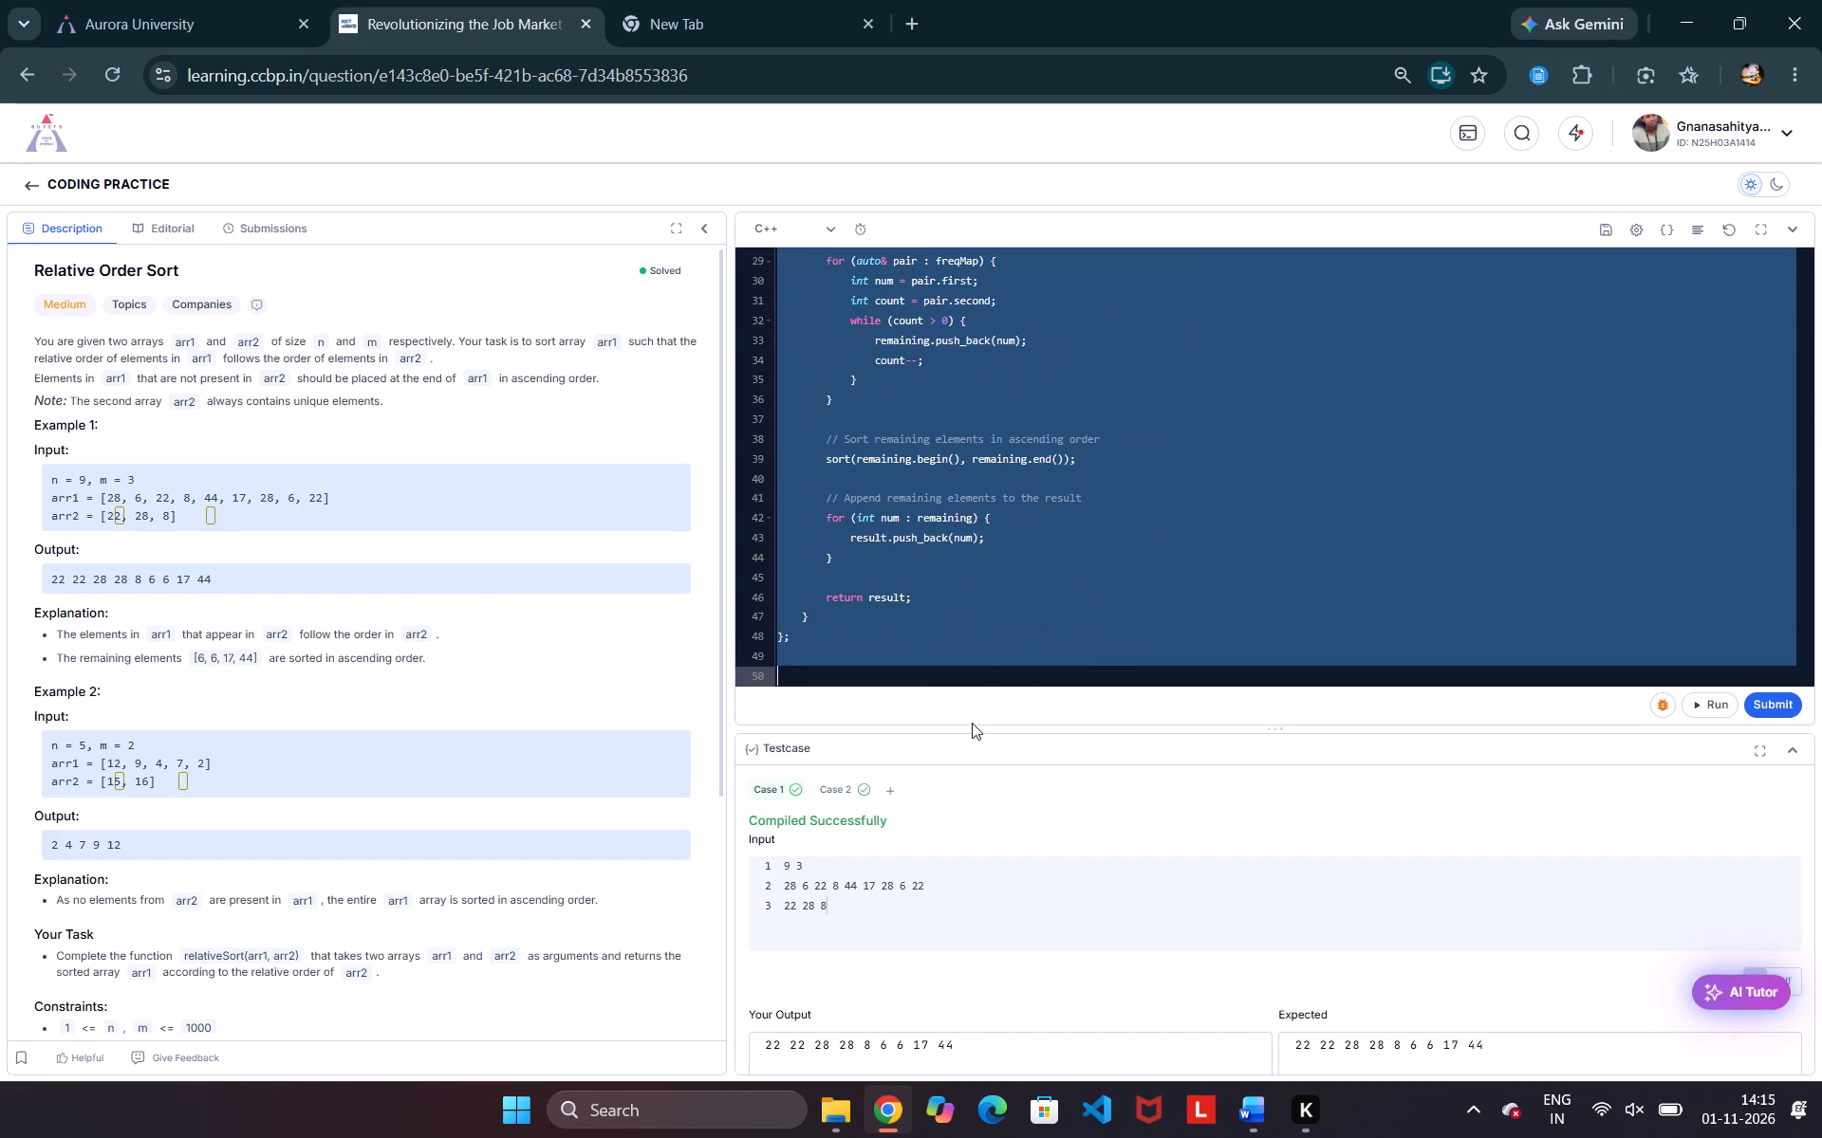
left_click_drag(972, 723, 975, 736)
key("ctrl+c")
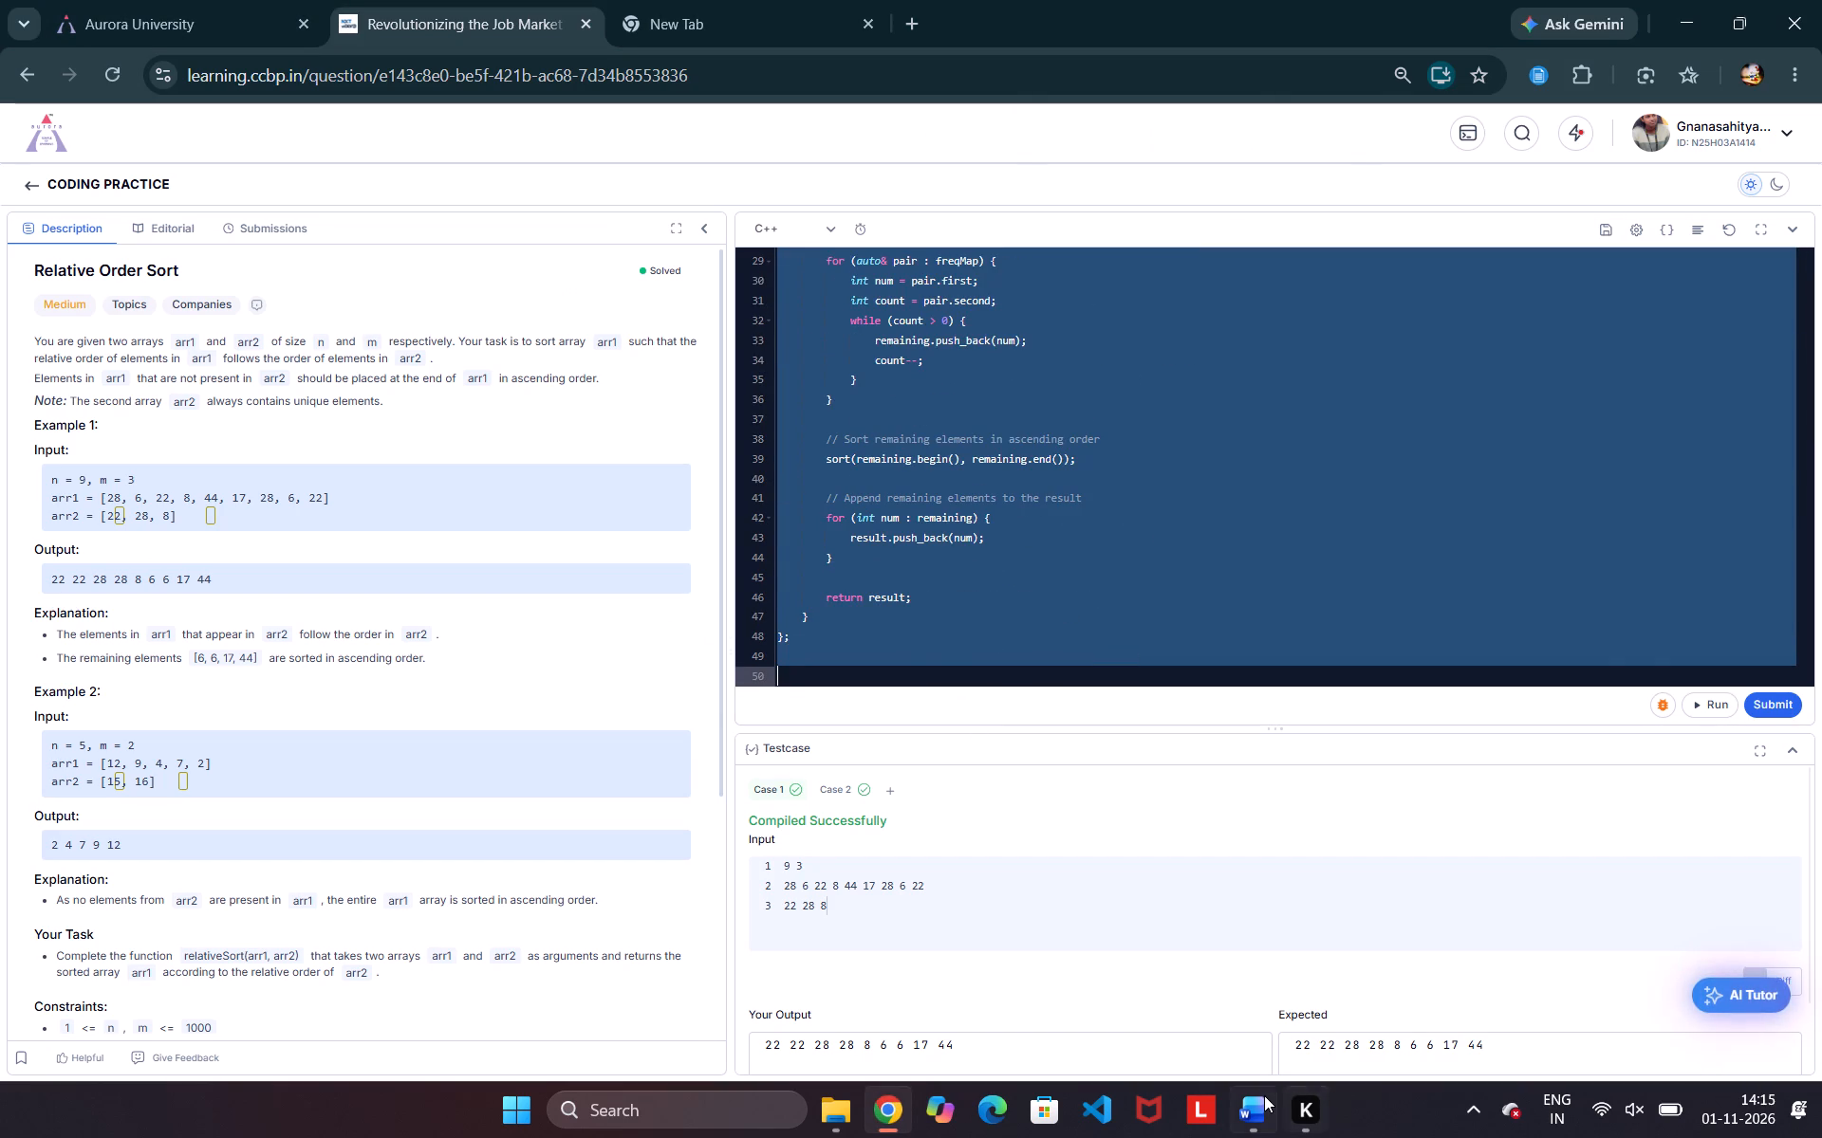
left_click(1263, 1094)
key("ctrl+v")
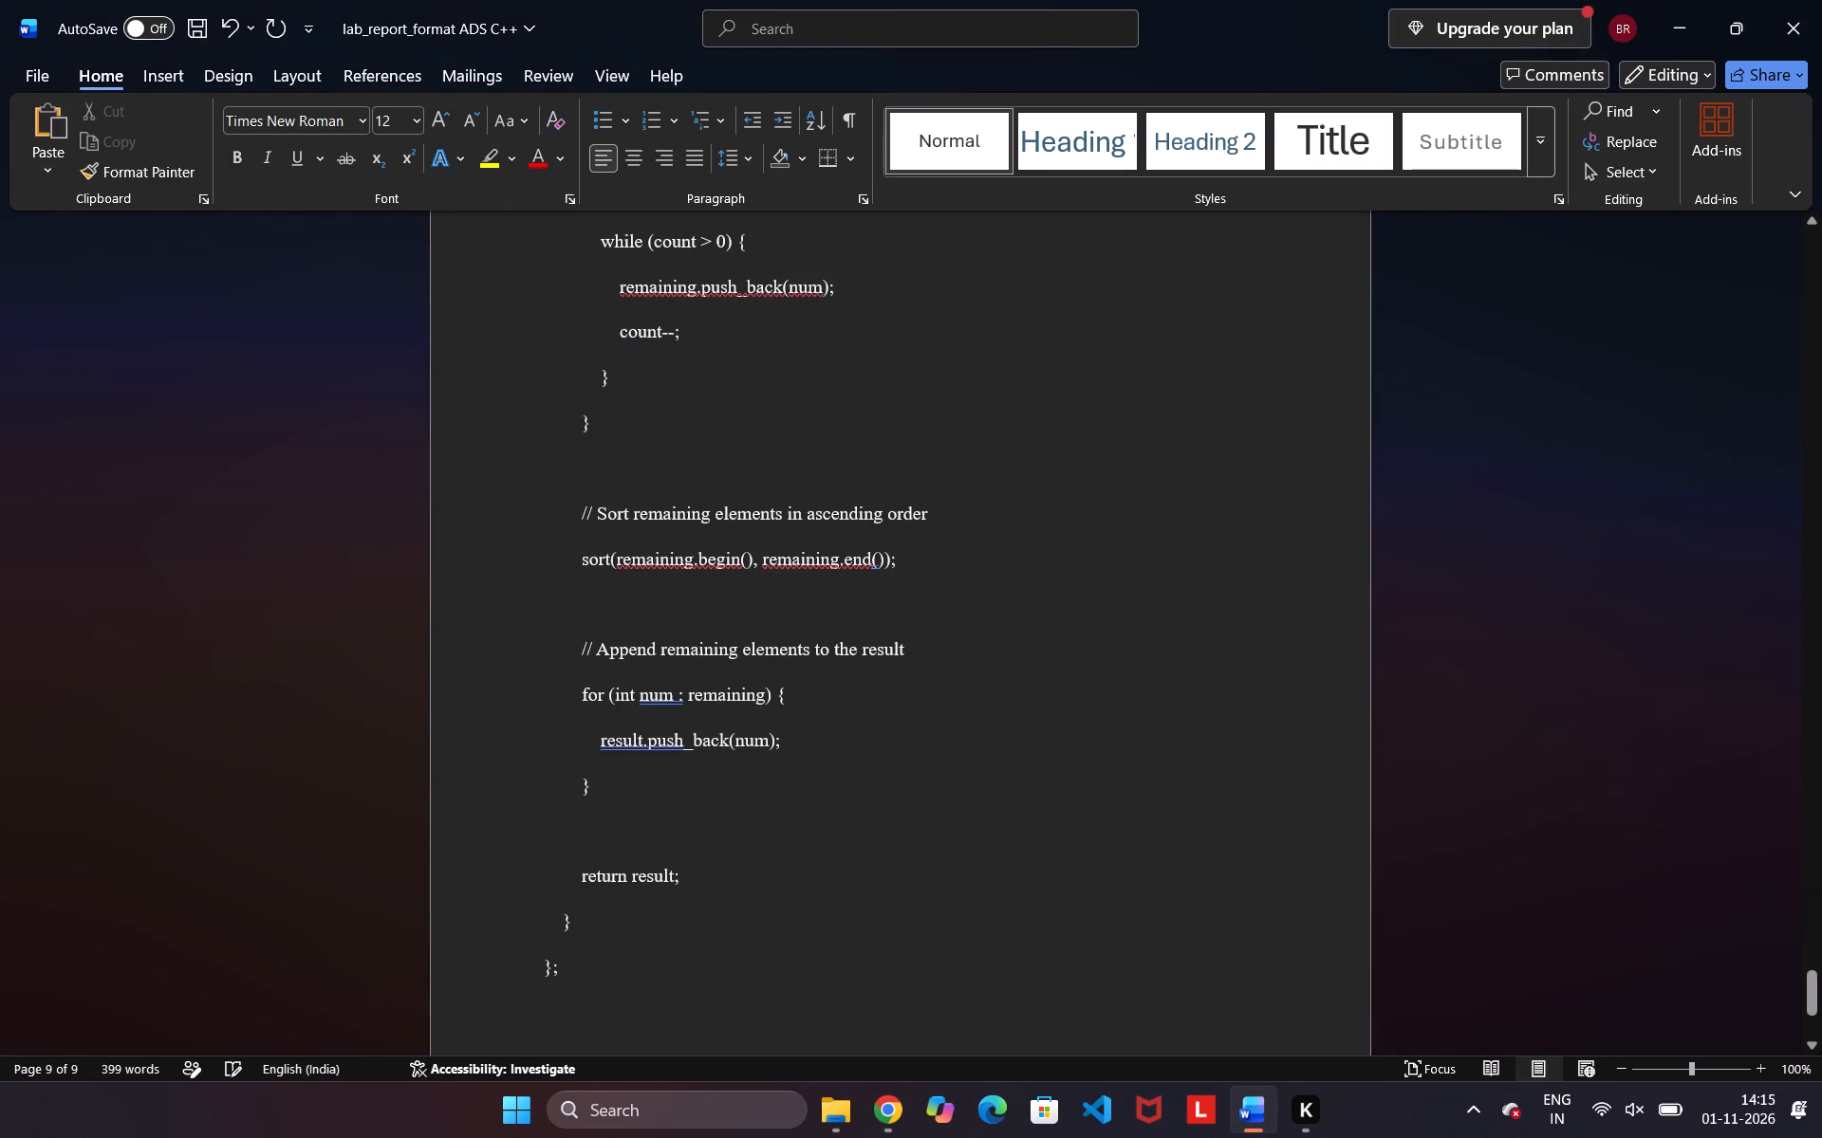
scroll(809, 934, "down", 1)
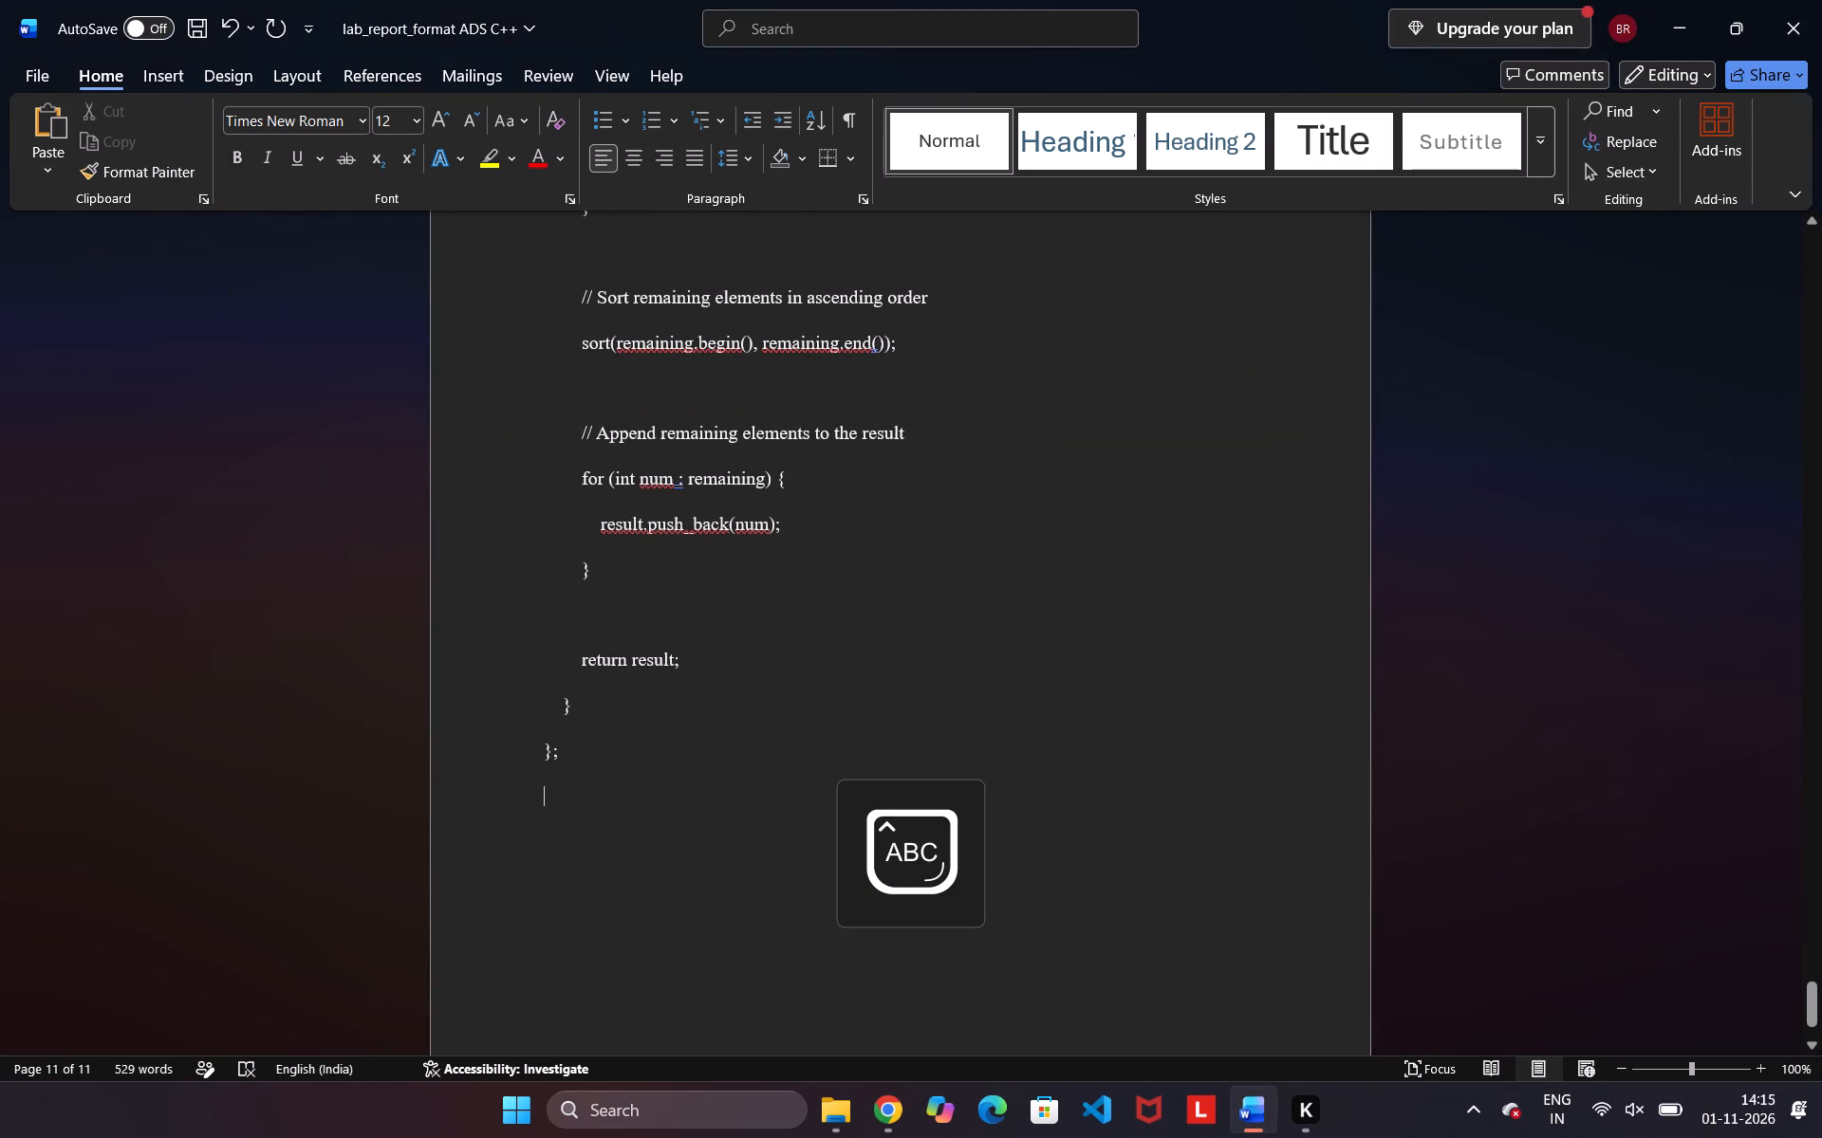
Add the heading 'Output :' below the Relative Order Sort code, make it bold at size 14, and start a new line.
key("o")
type("utput :")
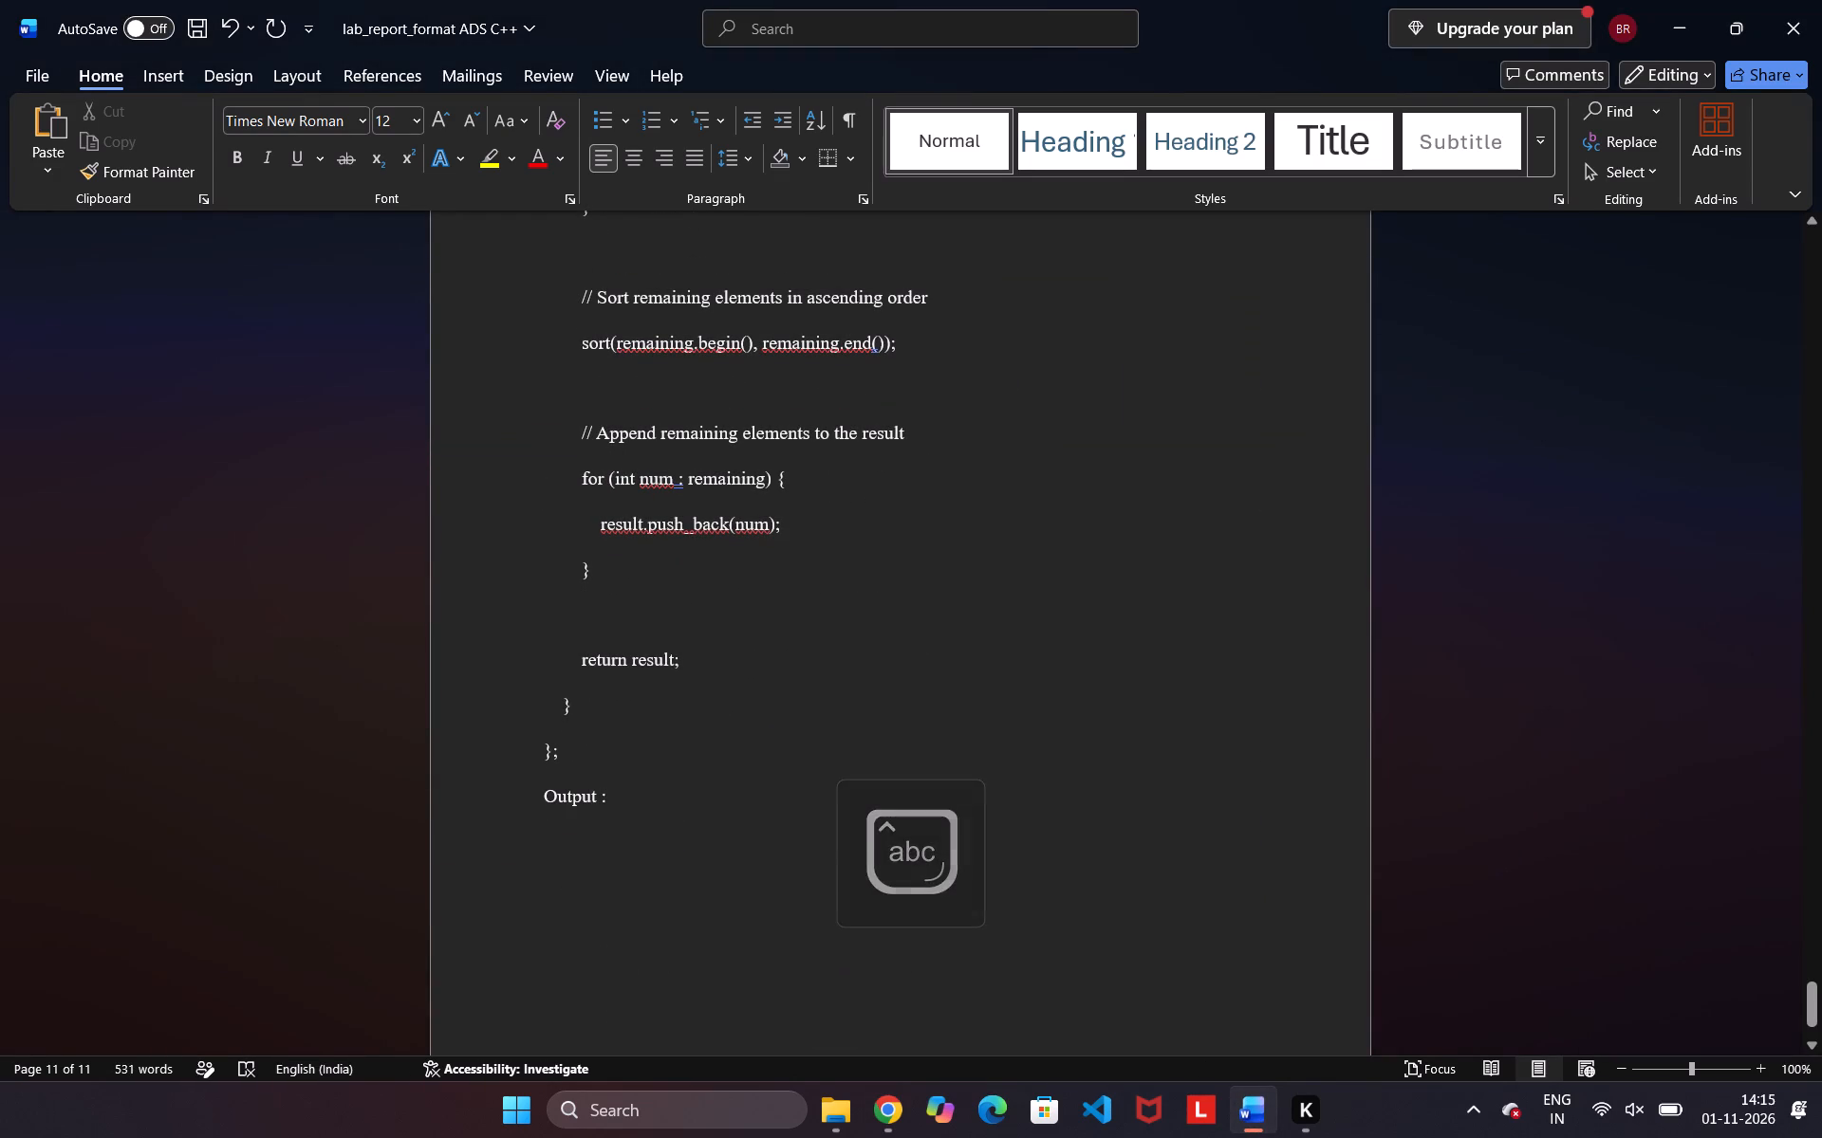
left_click_drag(541, 806, 609, 812)
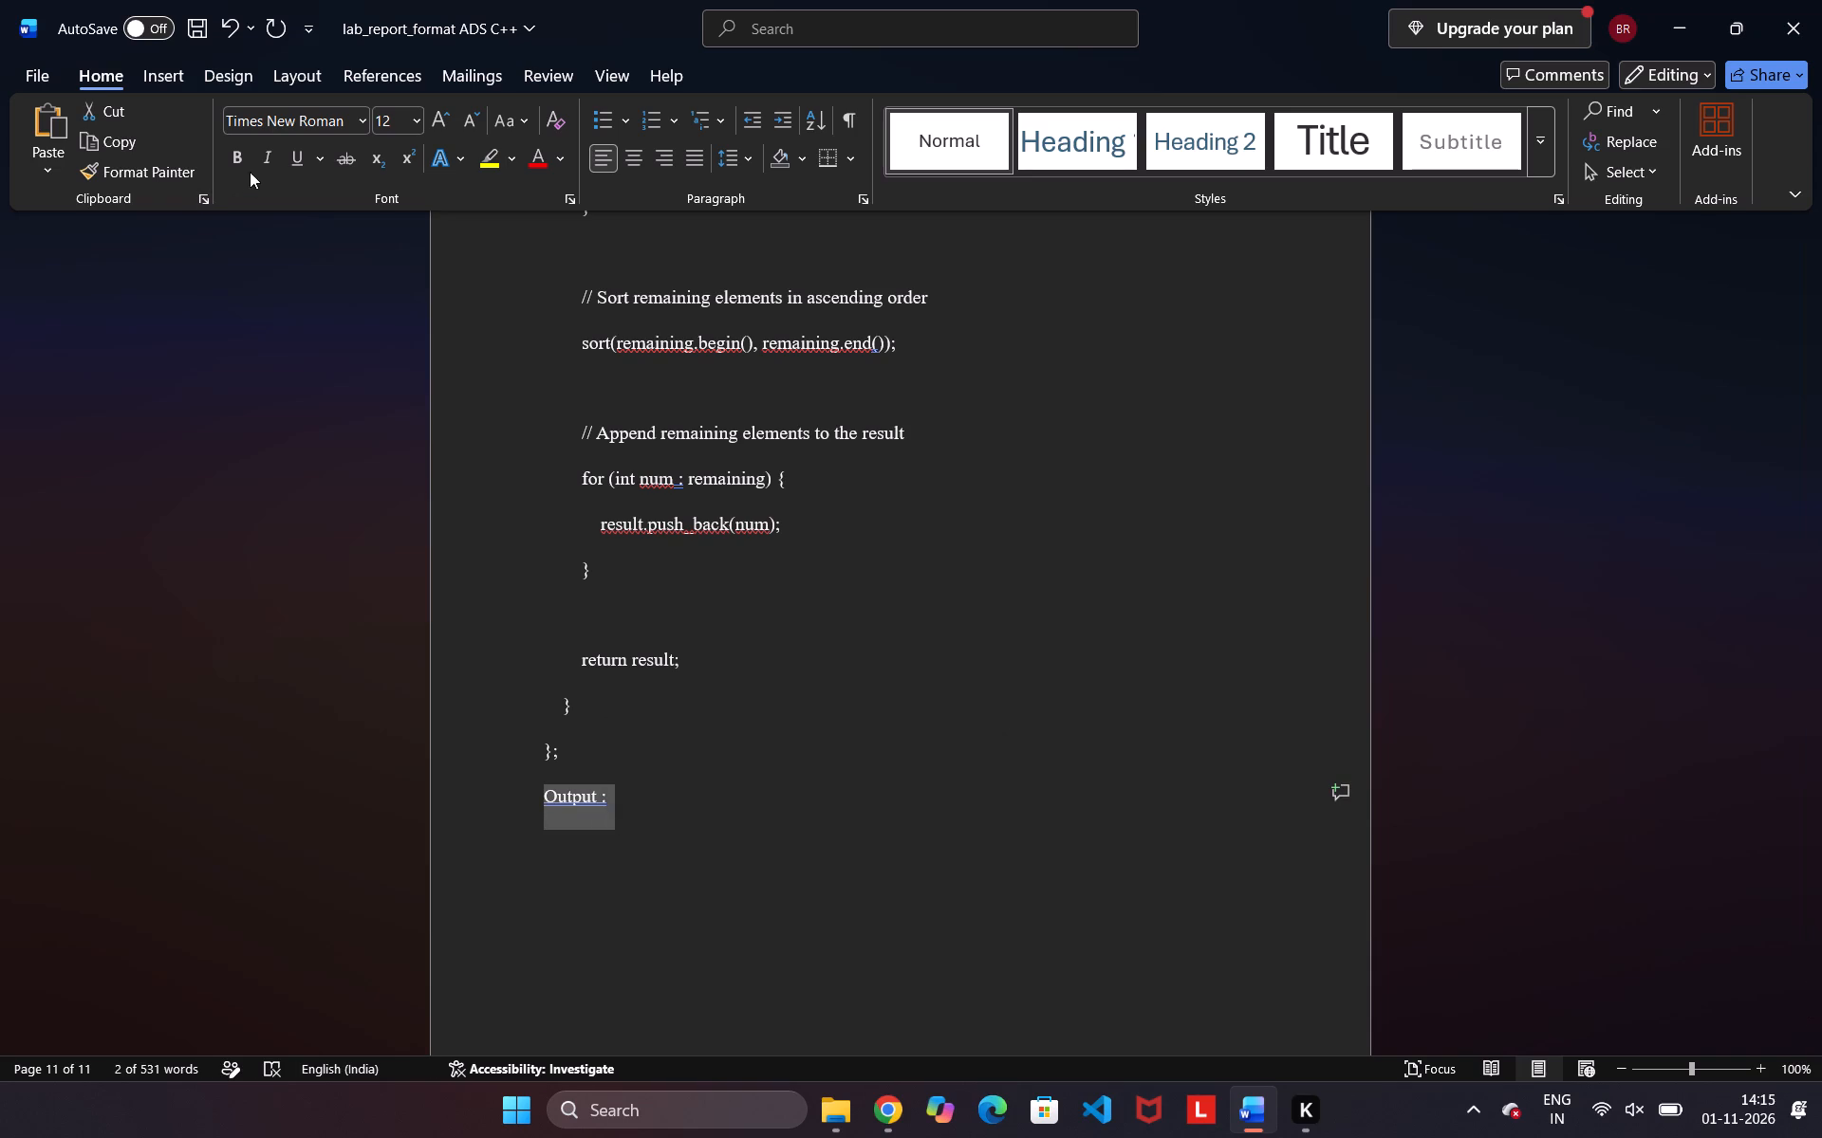
left_click(238, 158)
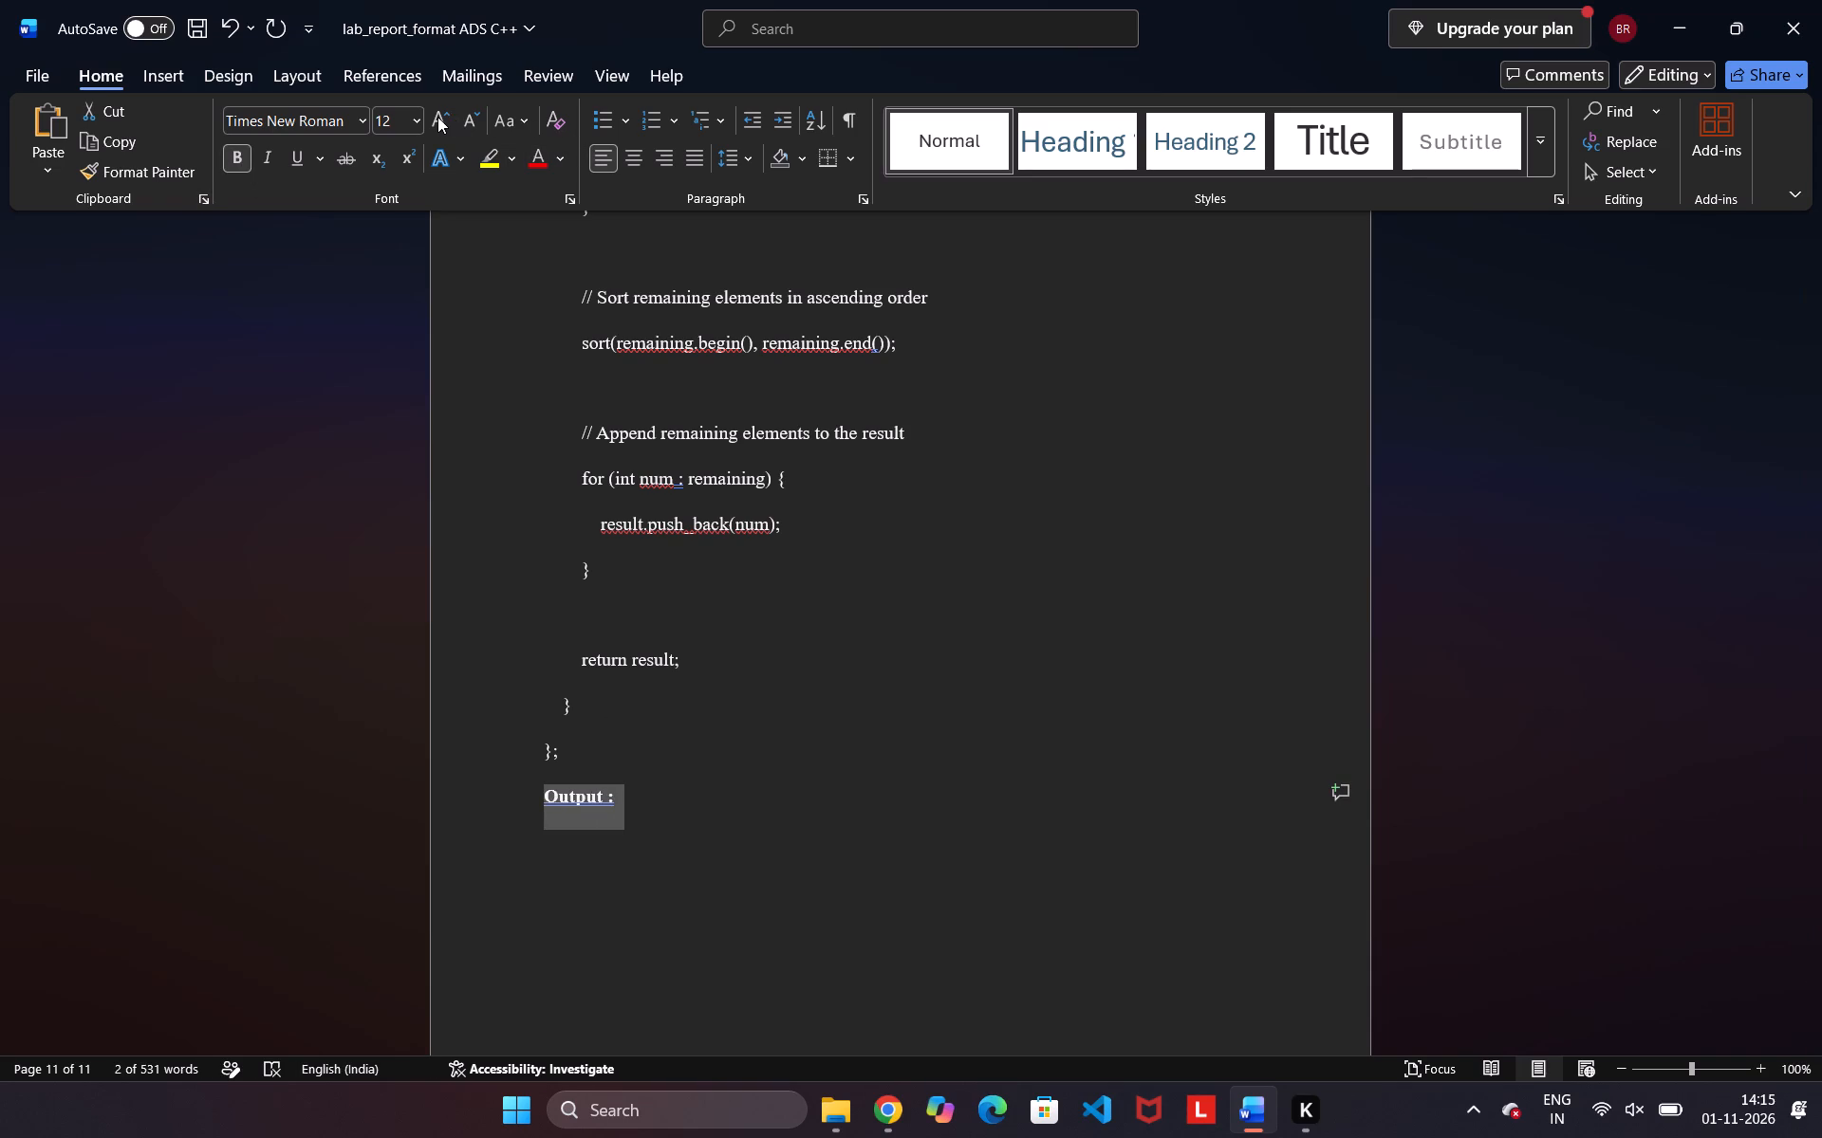
left_click(437, 117)
left_click(754, 773)
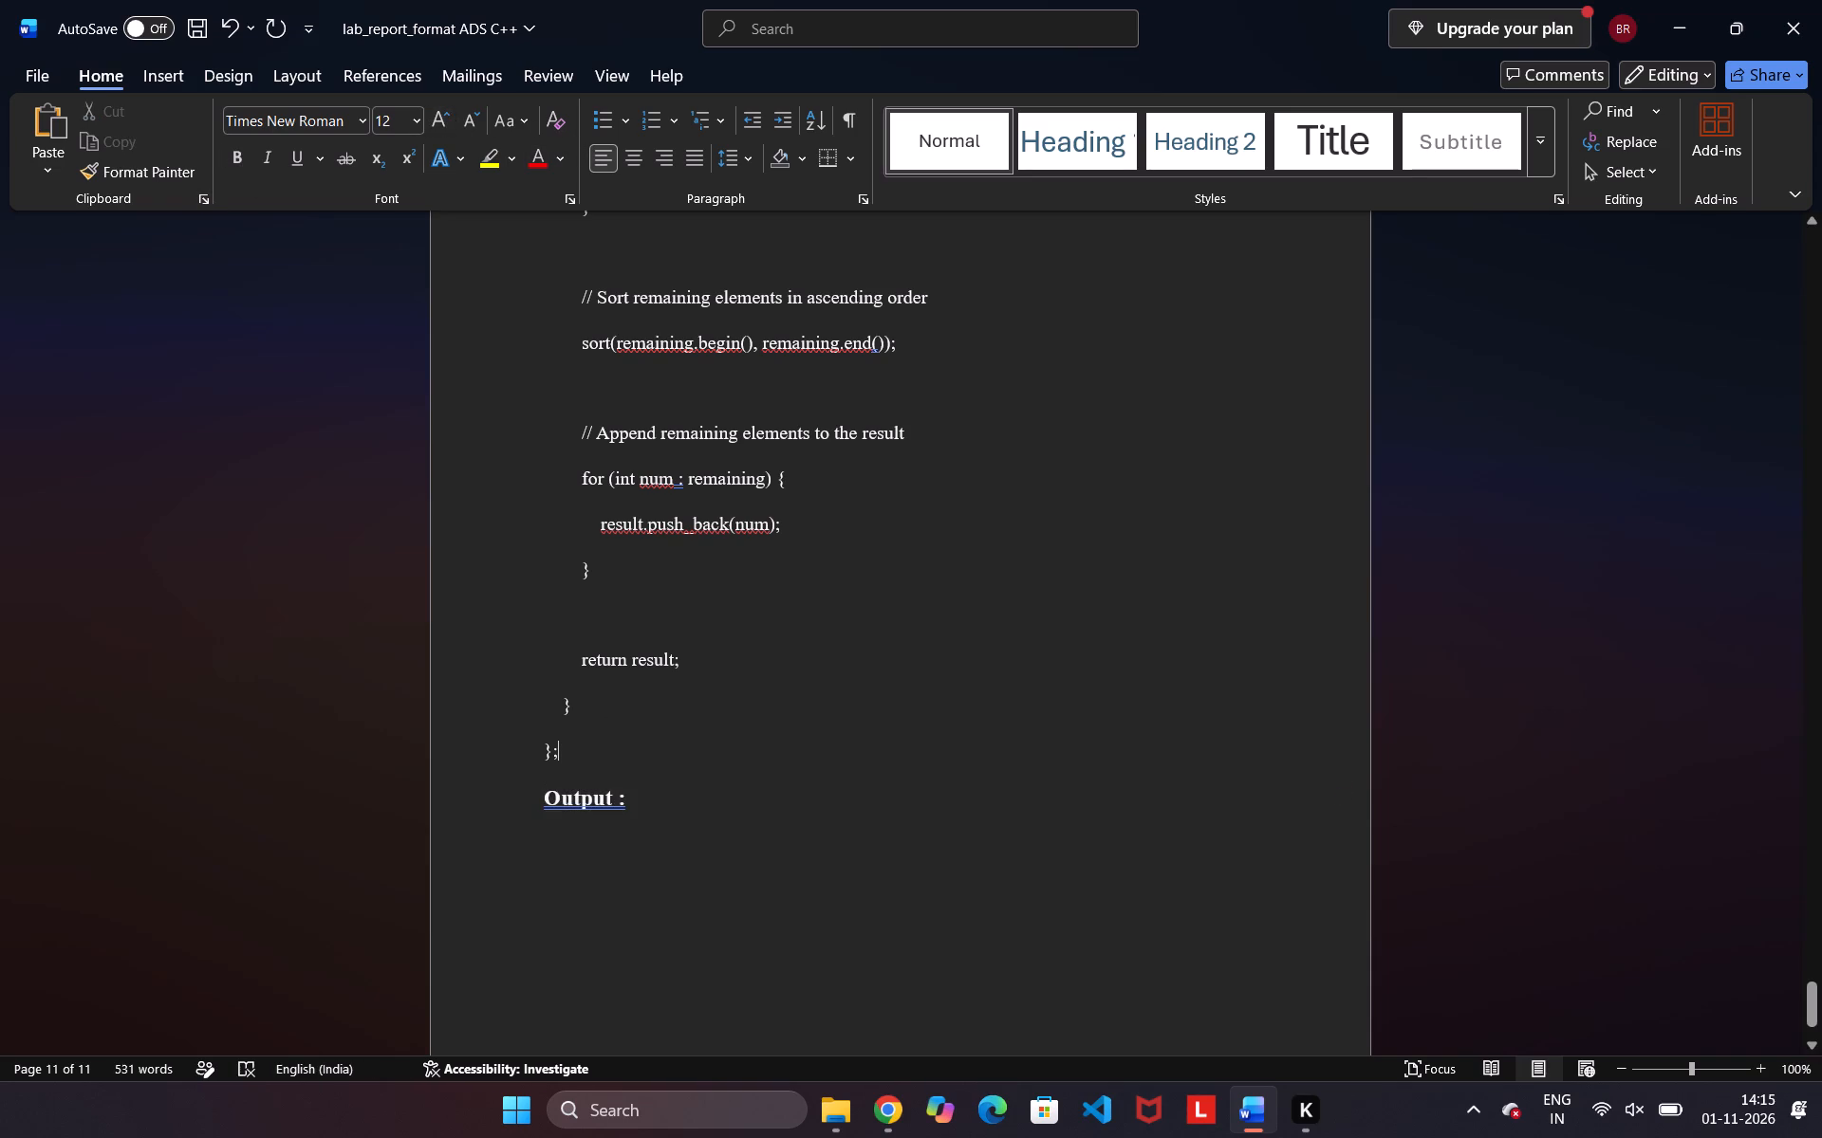
left_click(706, 781)
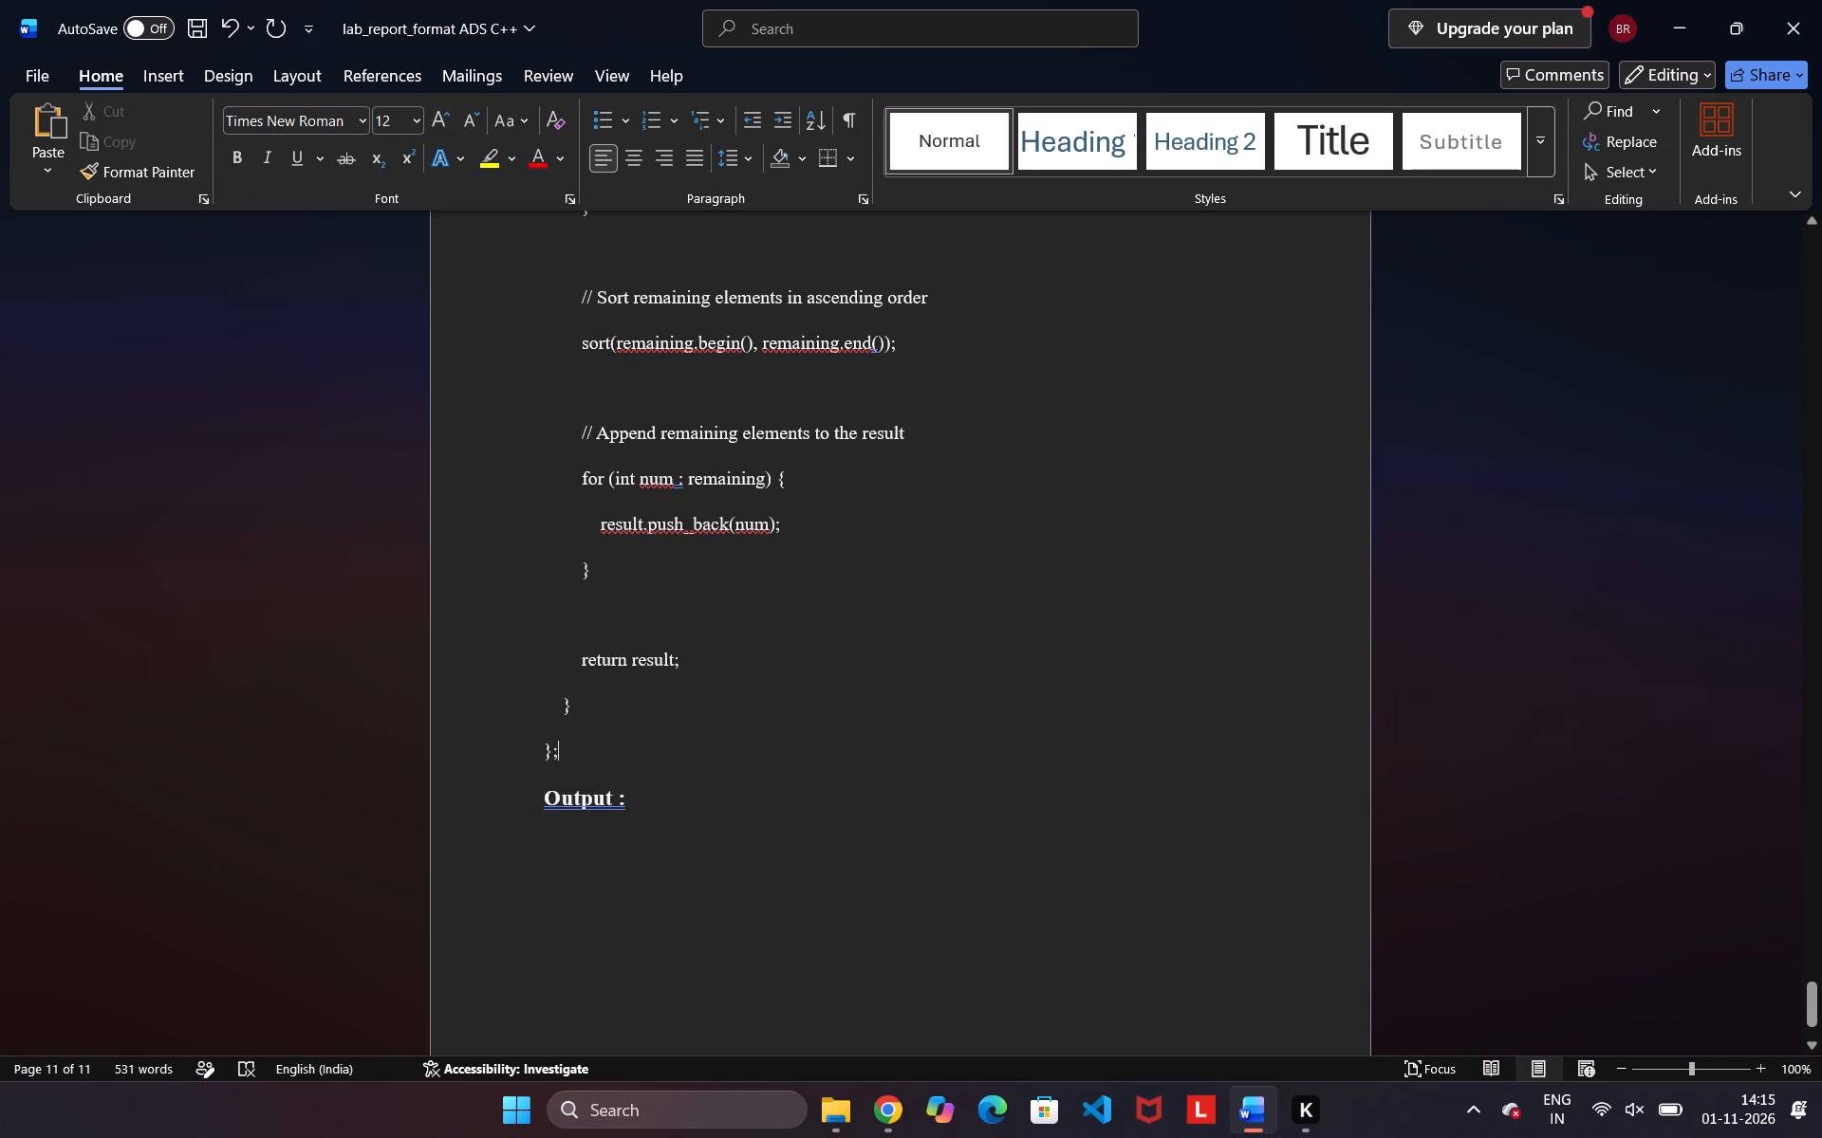
left_click(668, 799)
key("Return")
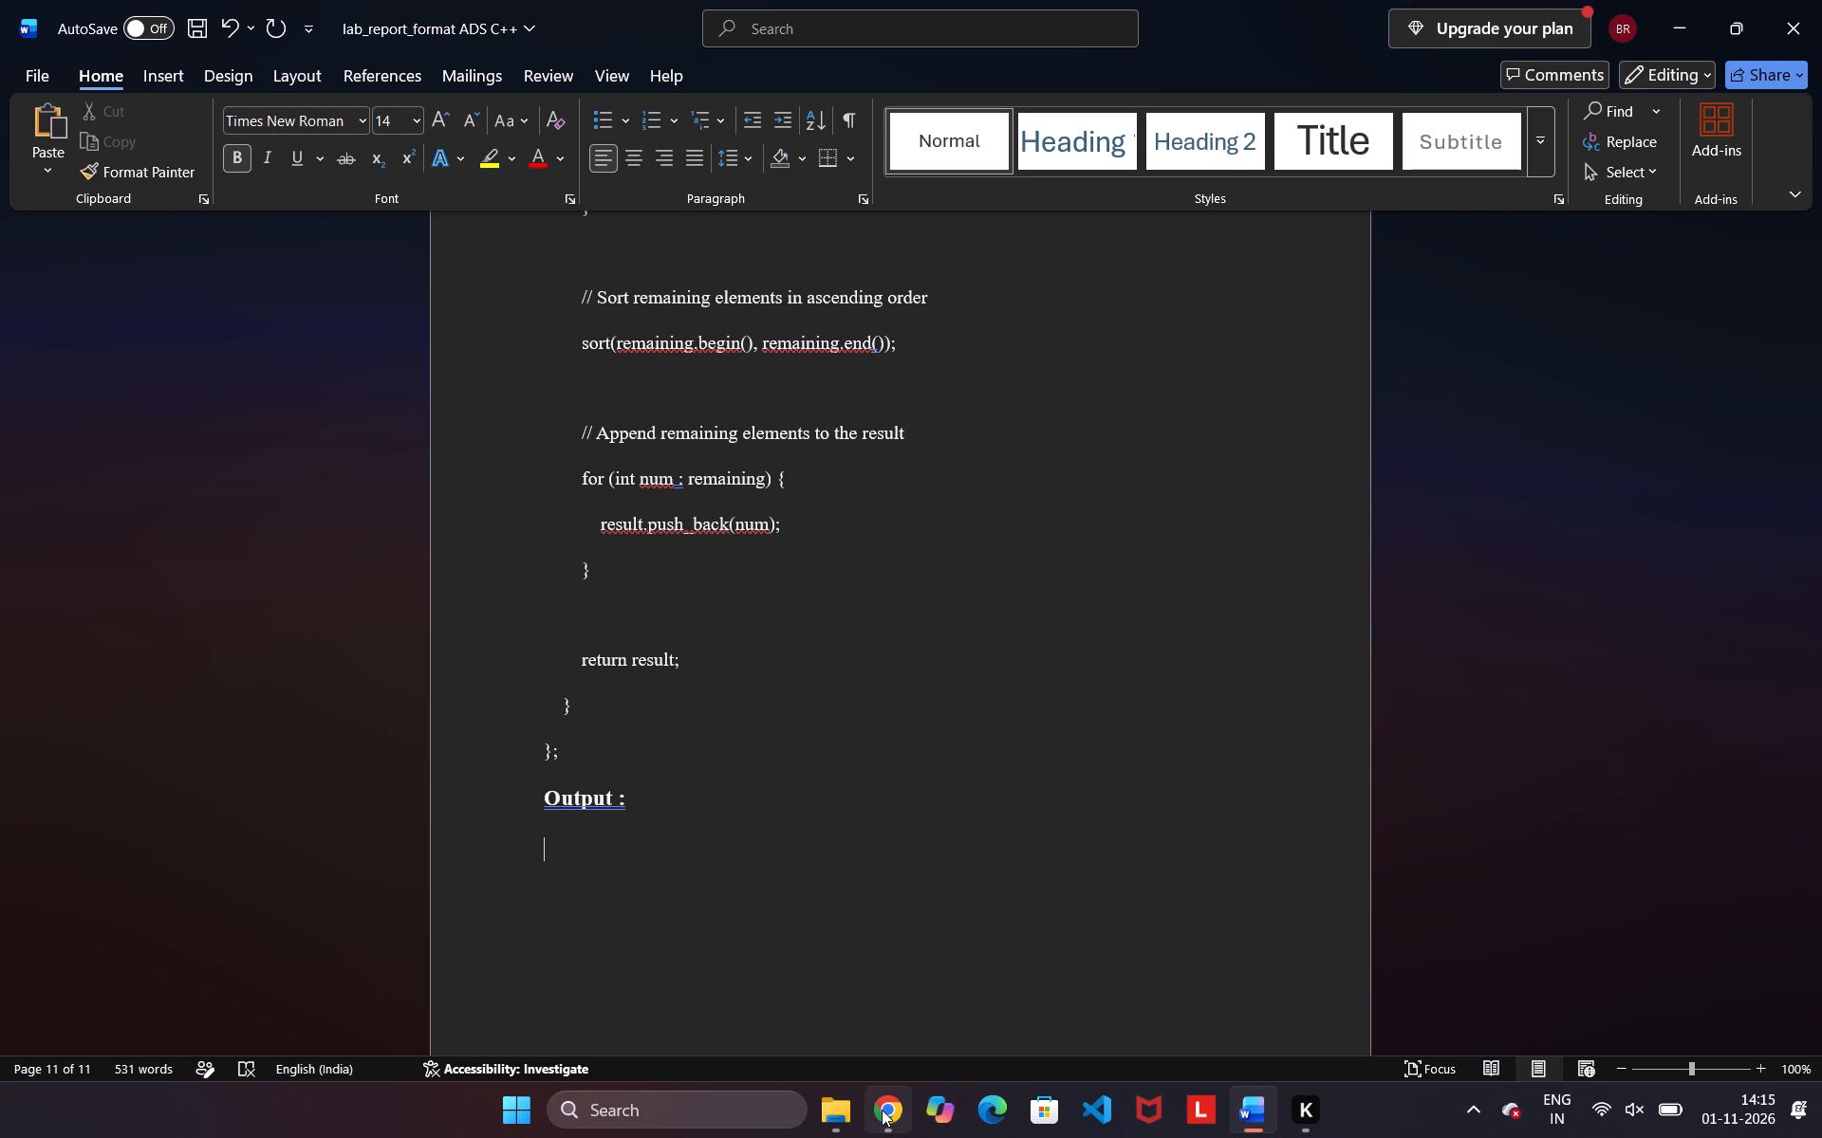
Capture the Testcase results area of Relative Order Sort in Chrome and paste it under 'Output :' in the Word report.
left_click(882, 1110)
left_click(1071, 569)
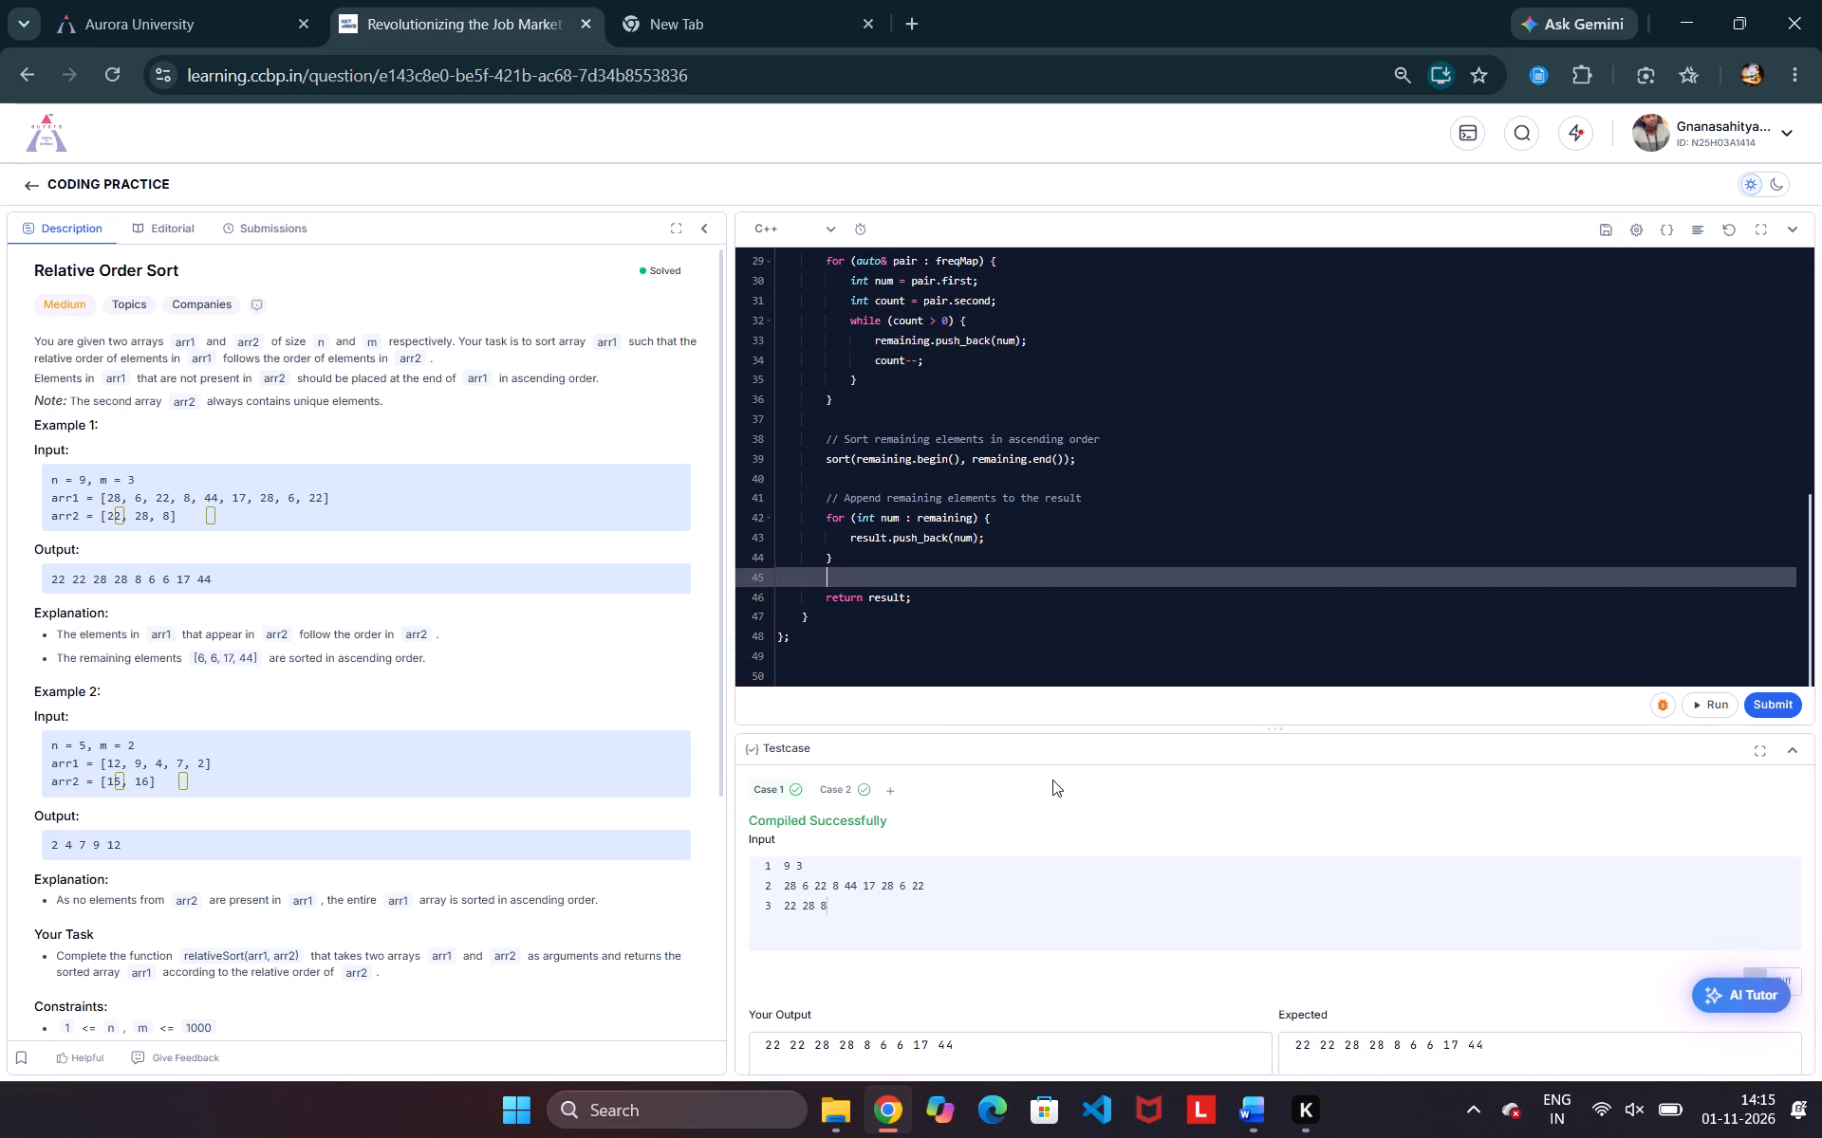
key("shift+super+s")
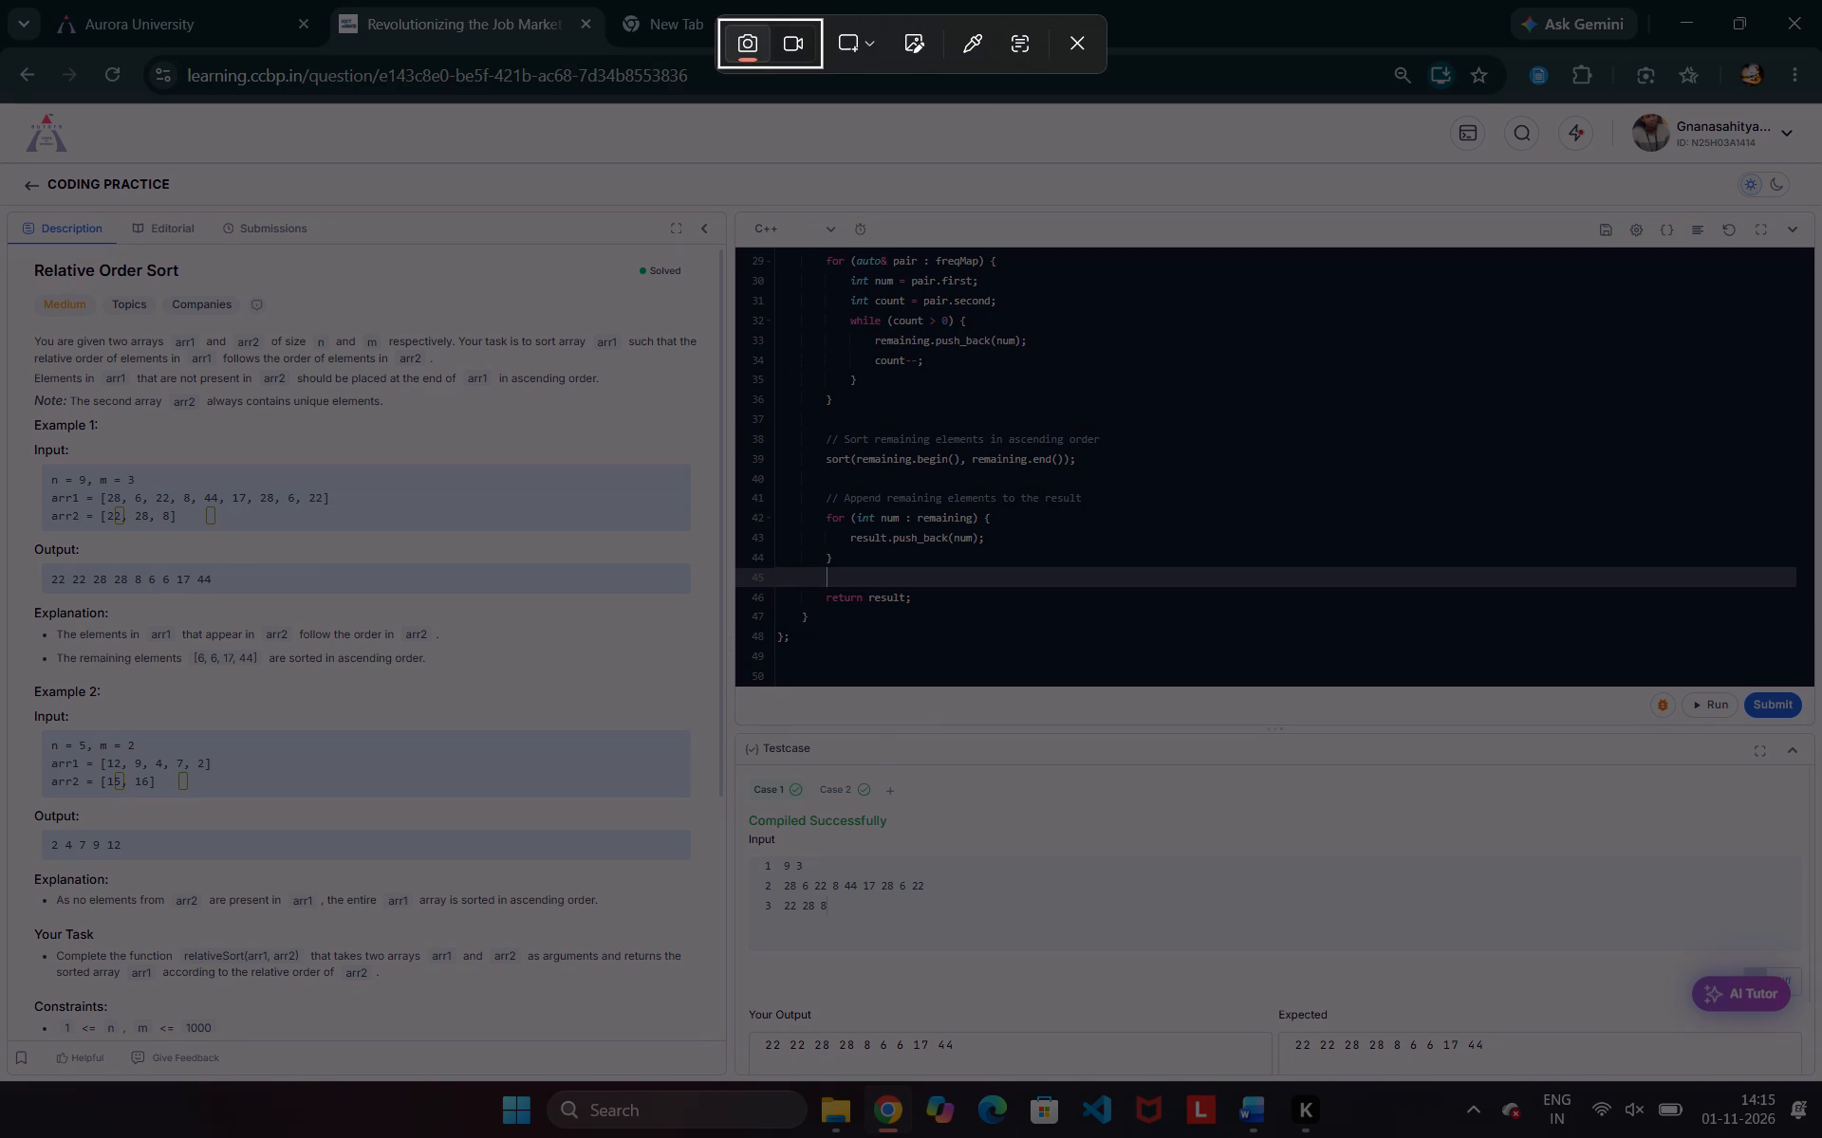
left_click_drag(734, 718, 1821, 1073)
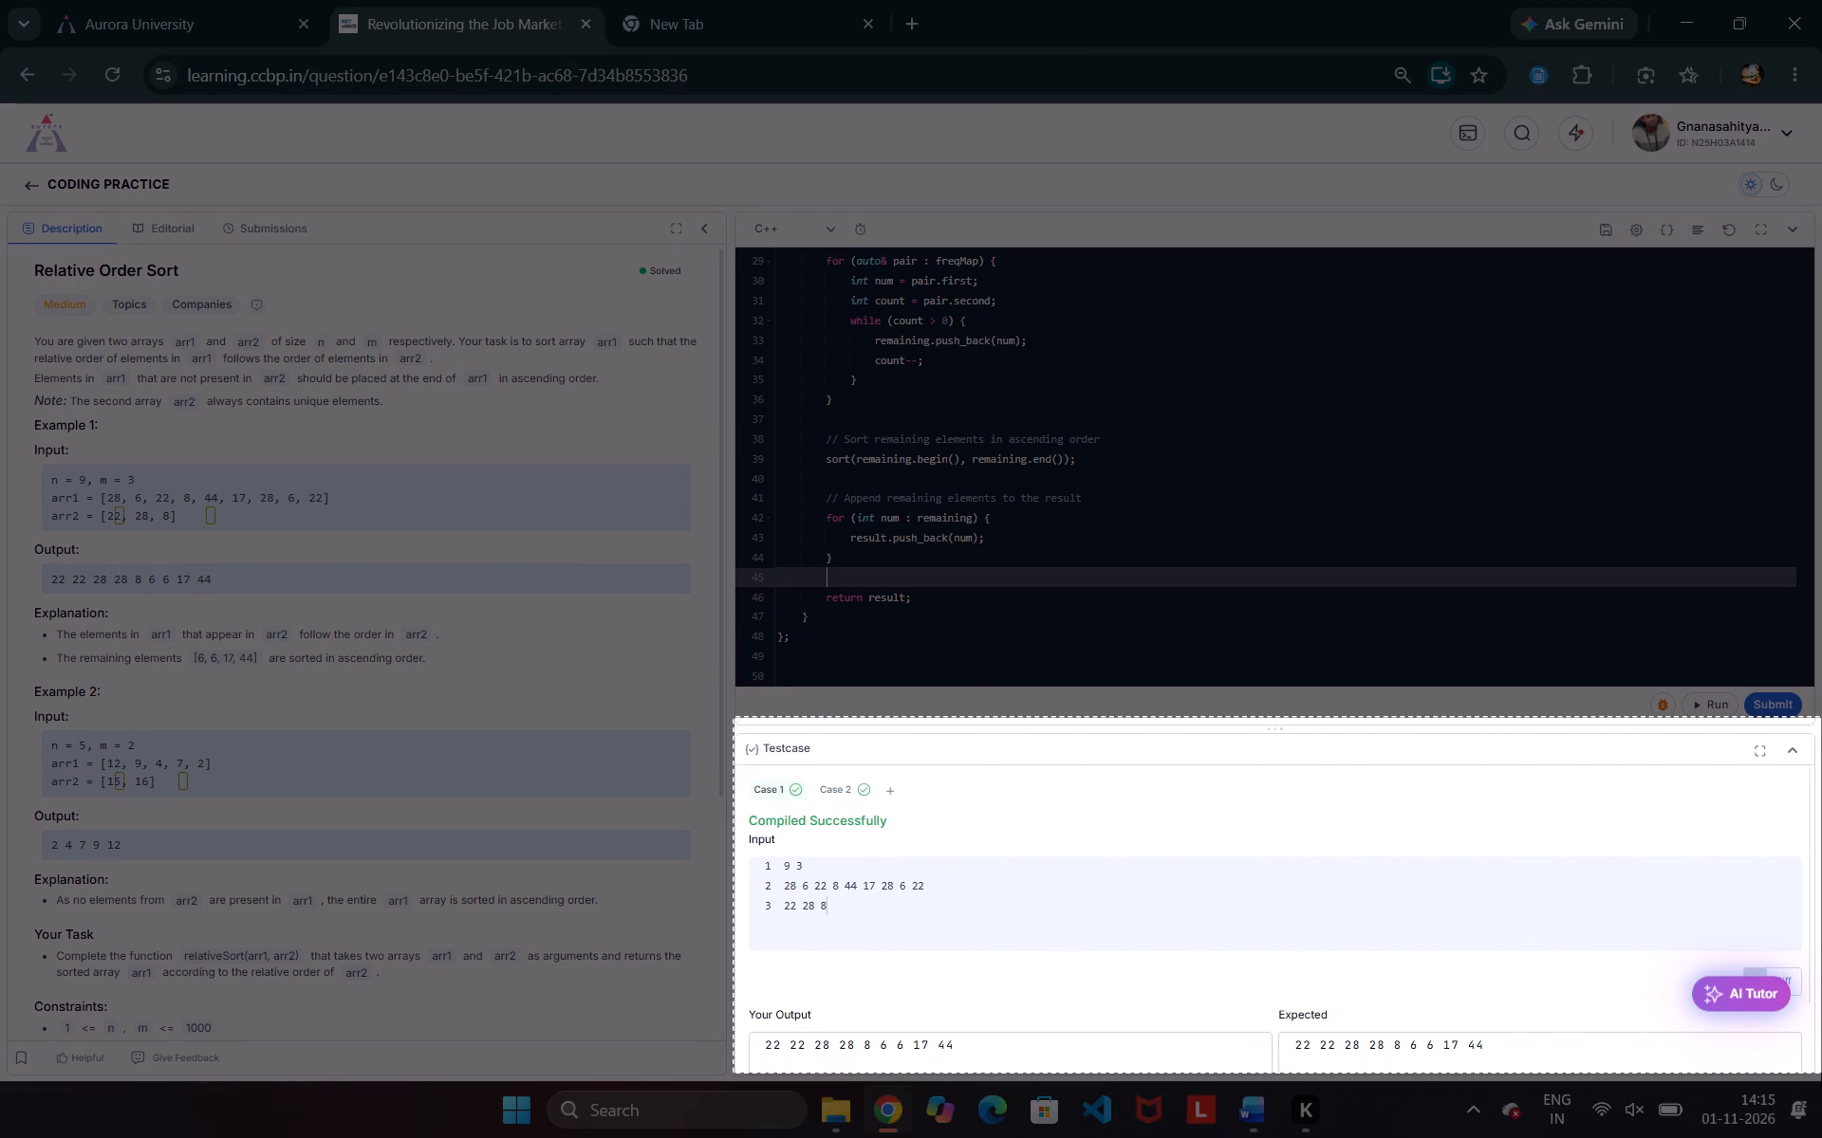
left_click_drag(1821, 1073, 1821, 1080)
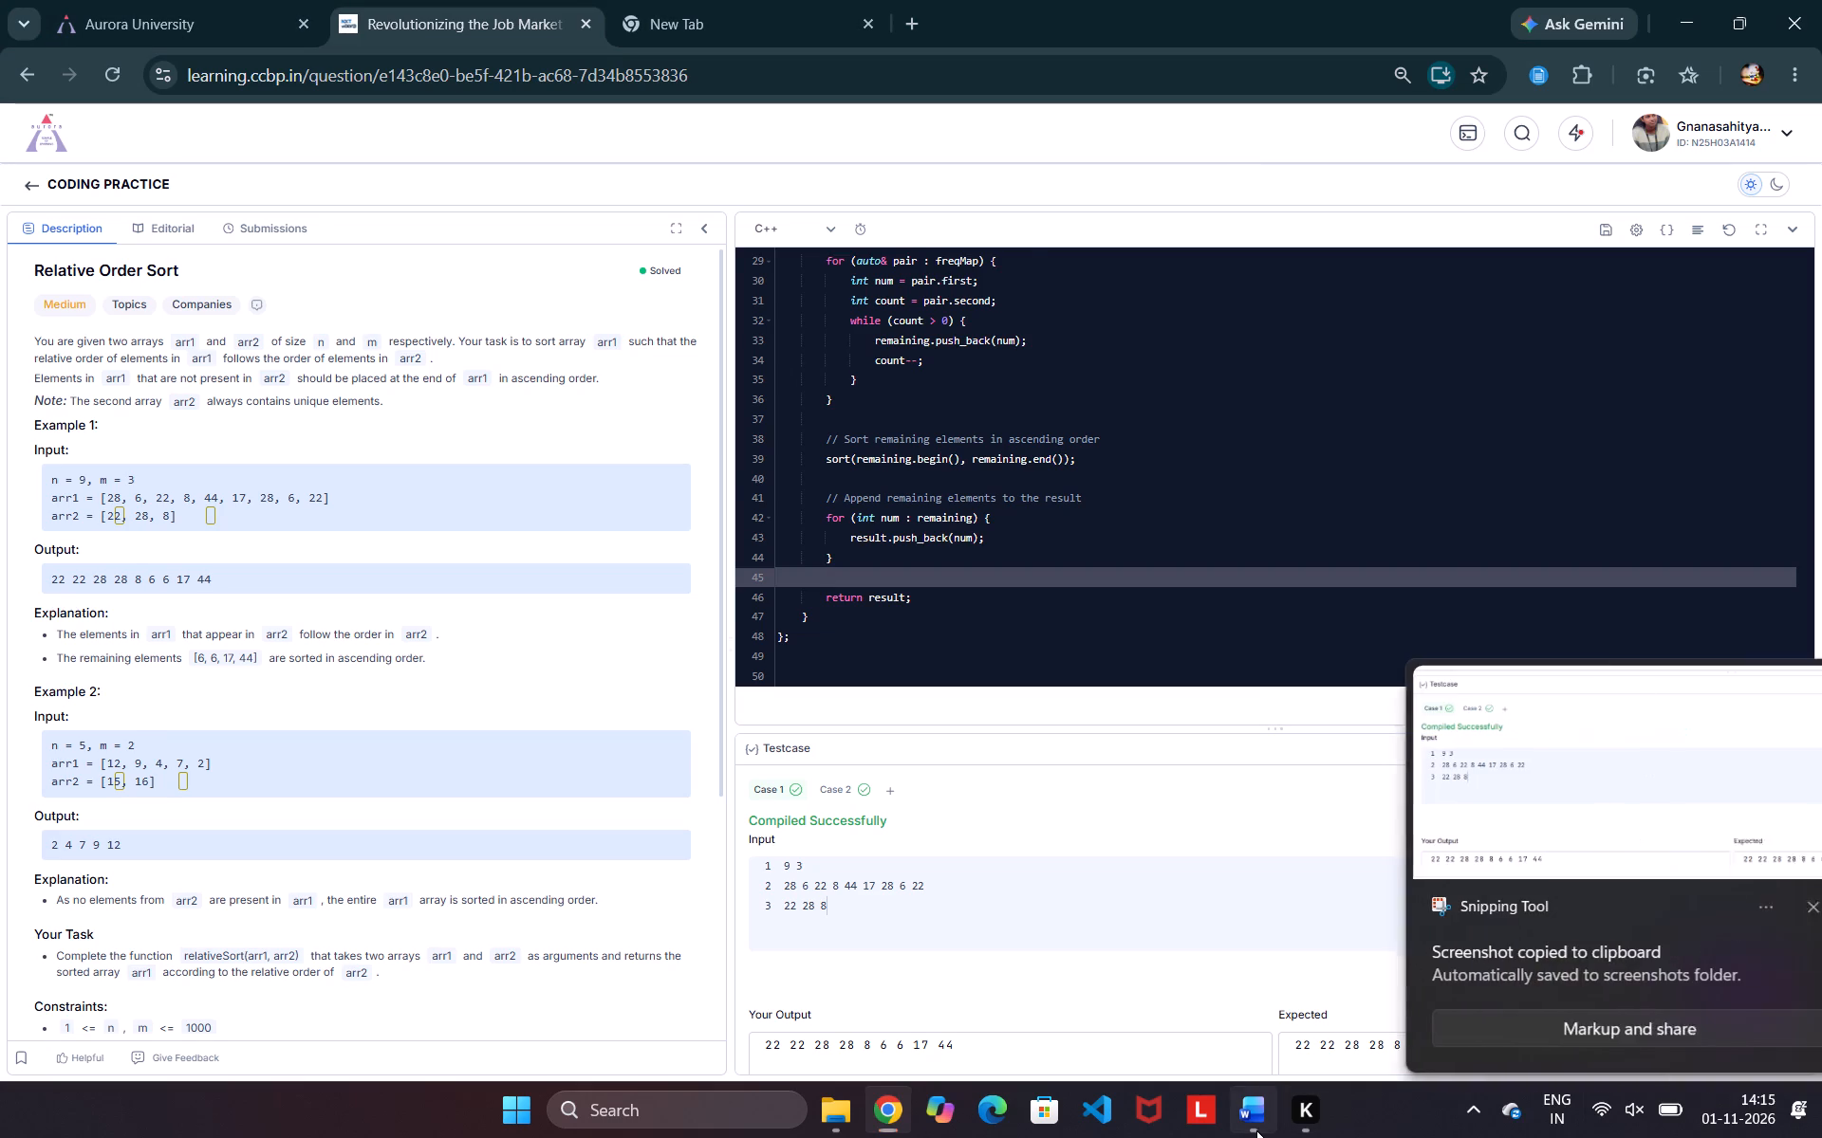
left_click(1256, 1130)
key("ctrl+v")
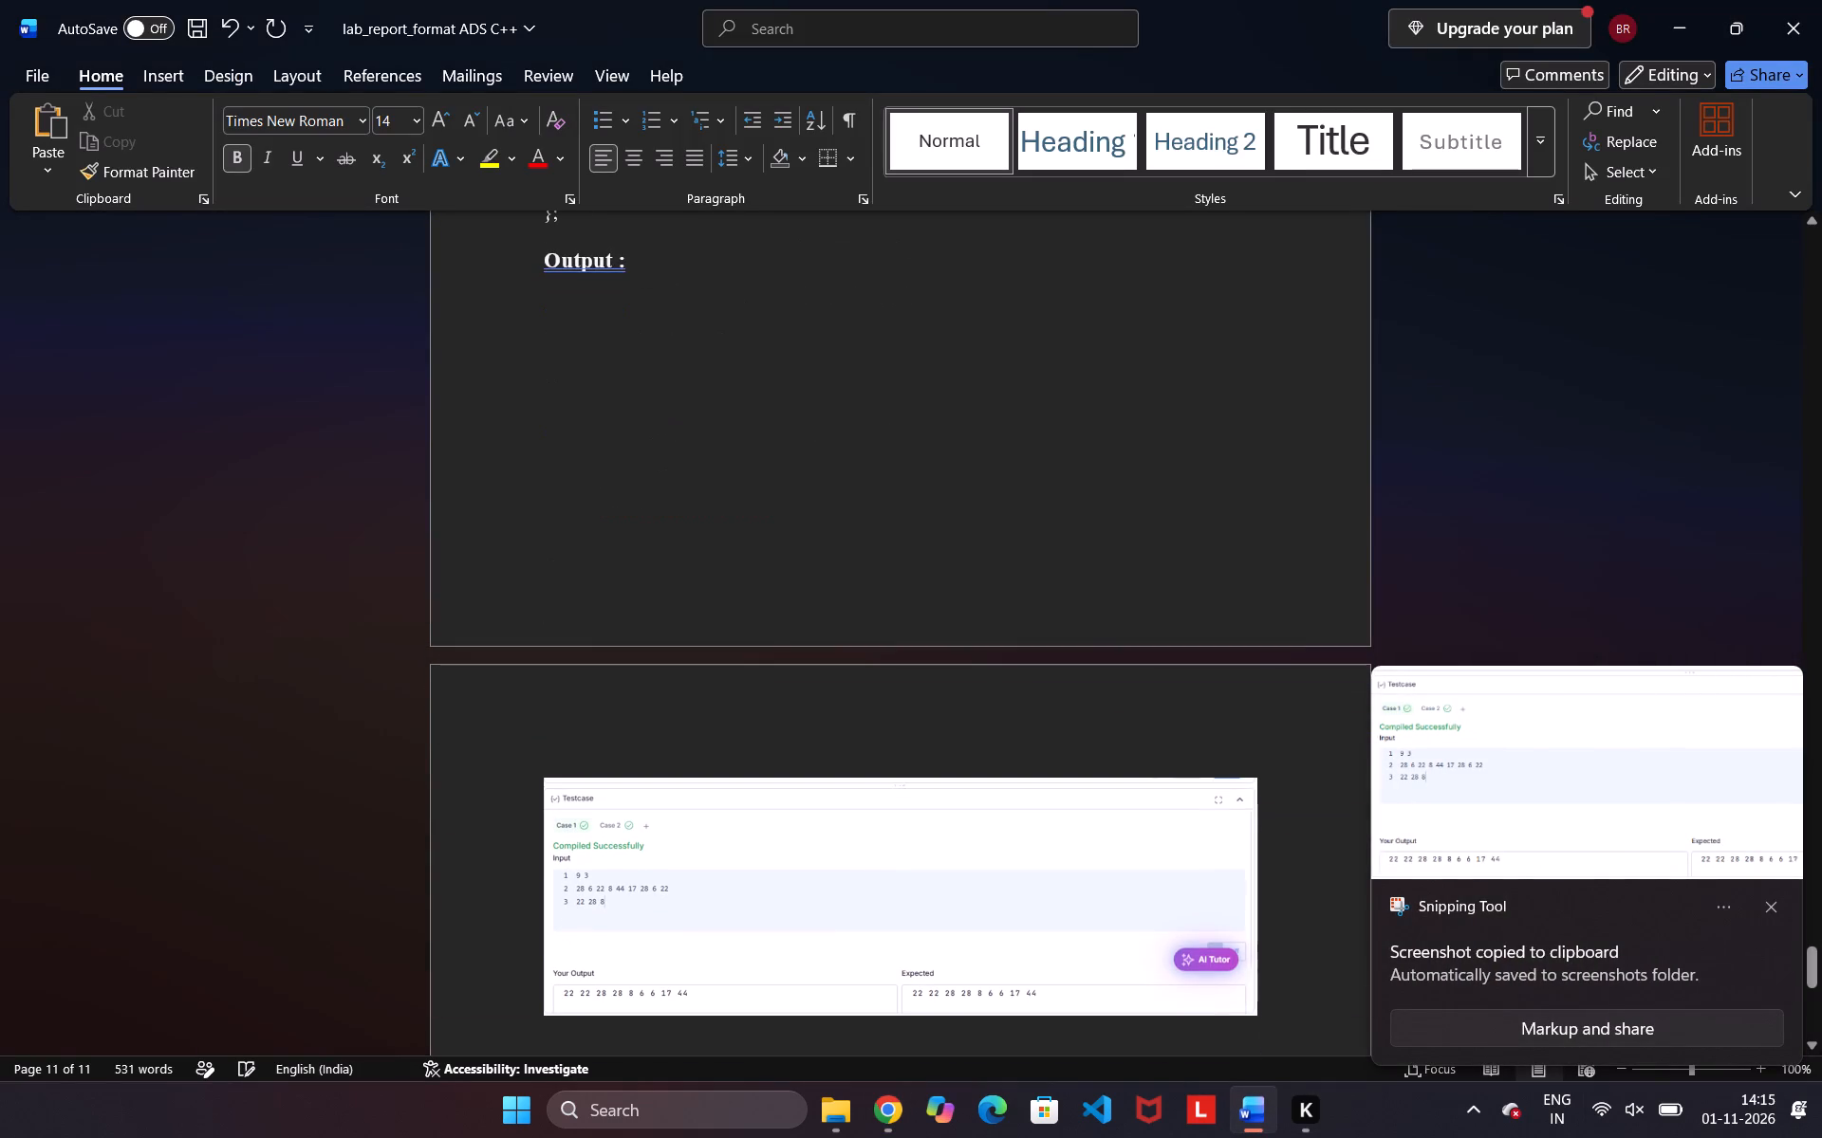
Insert blank lines before 'Output :' so the heading moves onto the next page, directly above its screenshot.
left_click(543, 268)
key("Return")
key("Return")
key("Return")
key("Return")
key("Return")
key("Return")
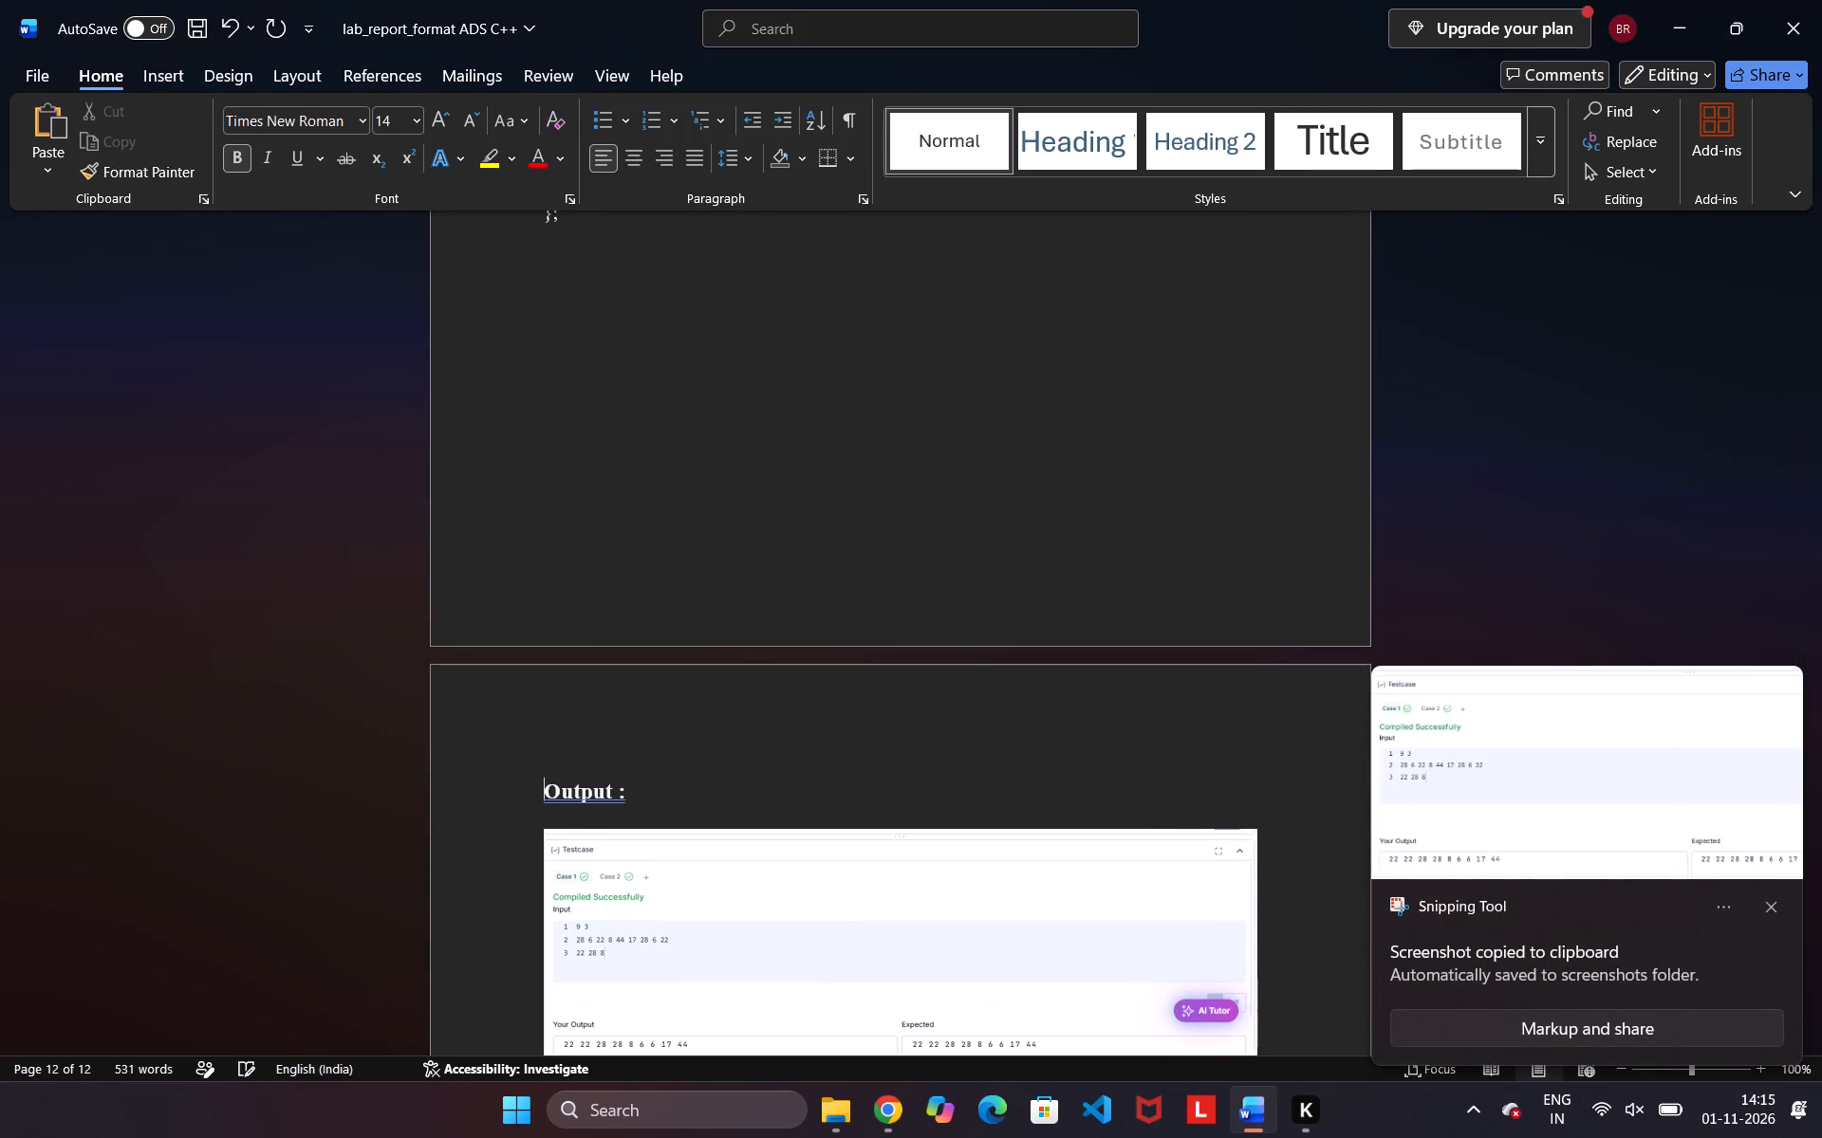
key("BackSpace")
key("Return")
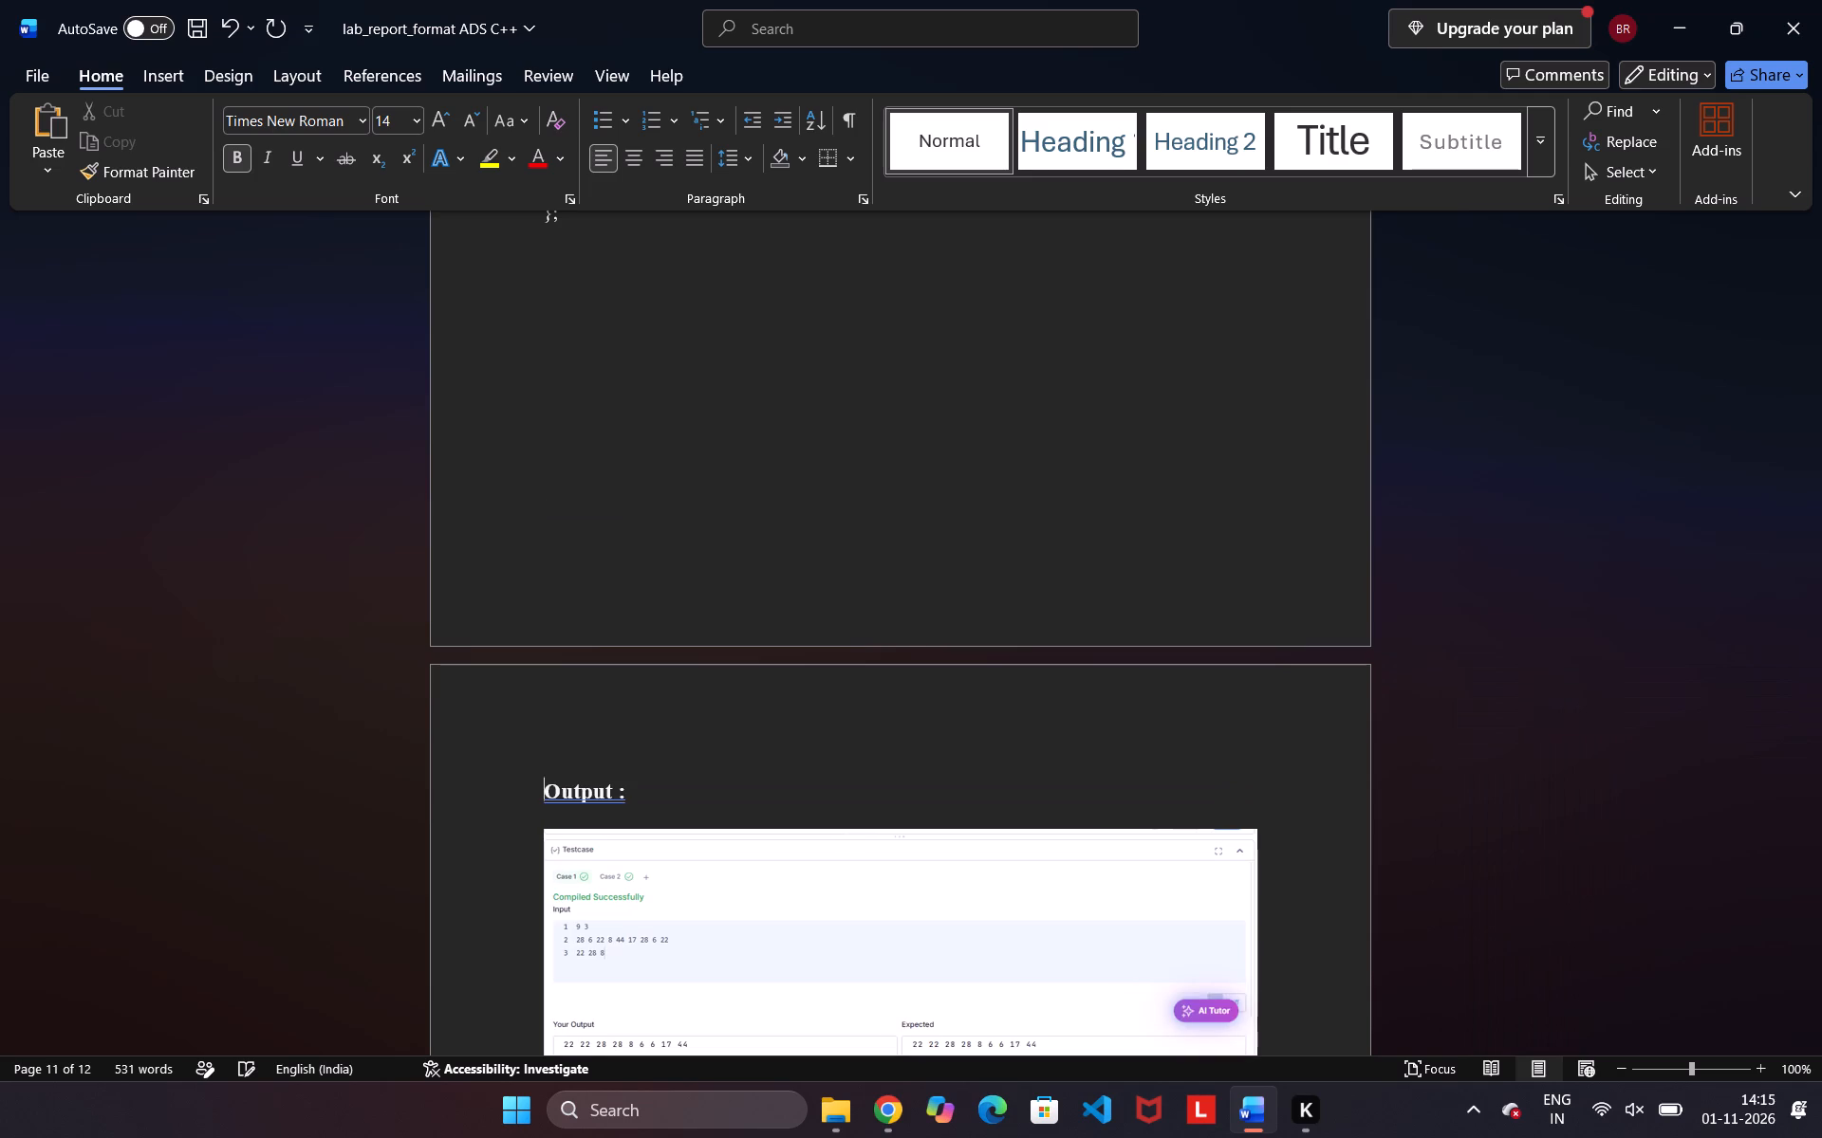
Enter '5.Question' on a new line below the Relative Order Sort output screenshot.
scroll(713, 311, "down", 3)
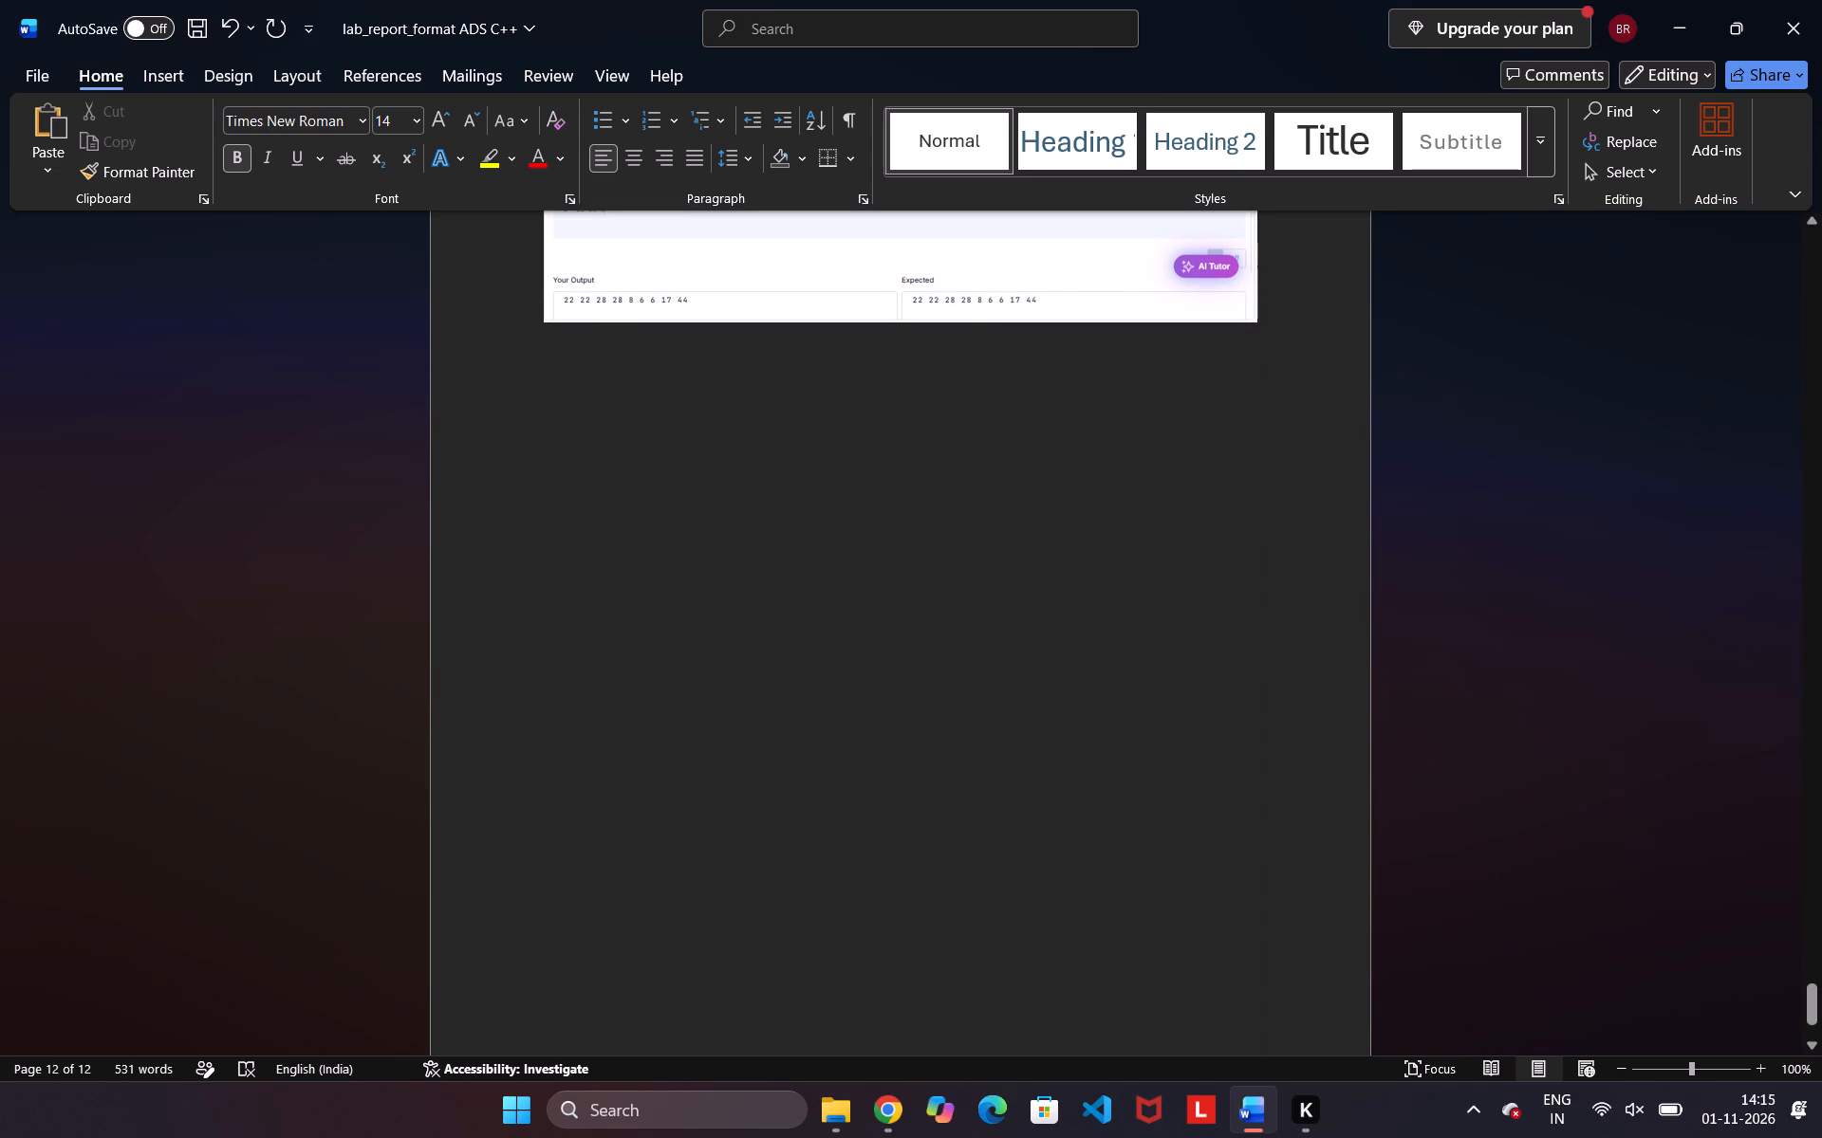
left_click(1285, 315)
key("Return")
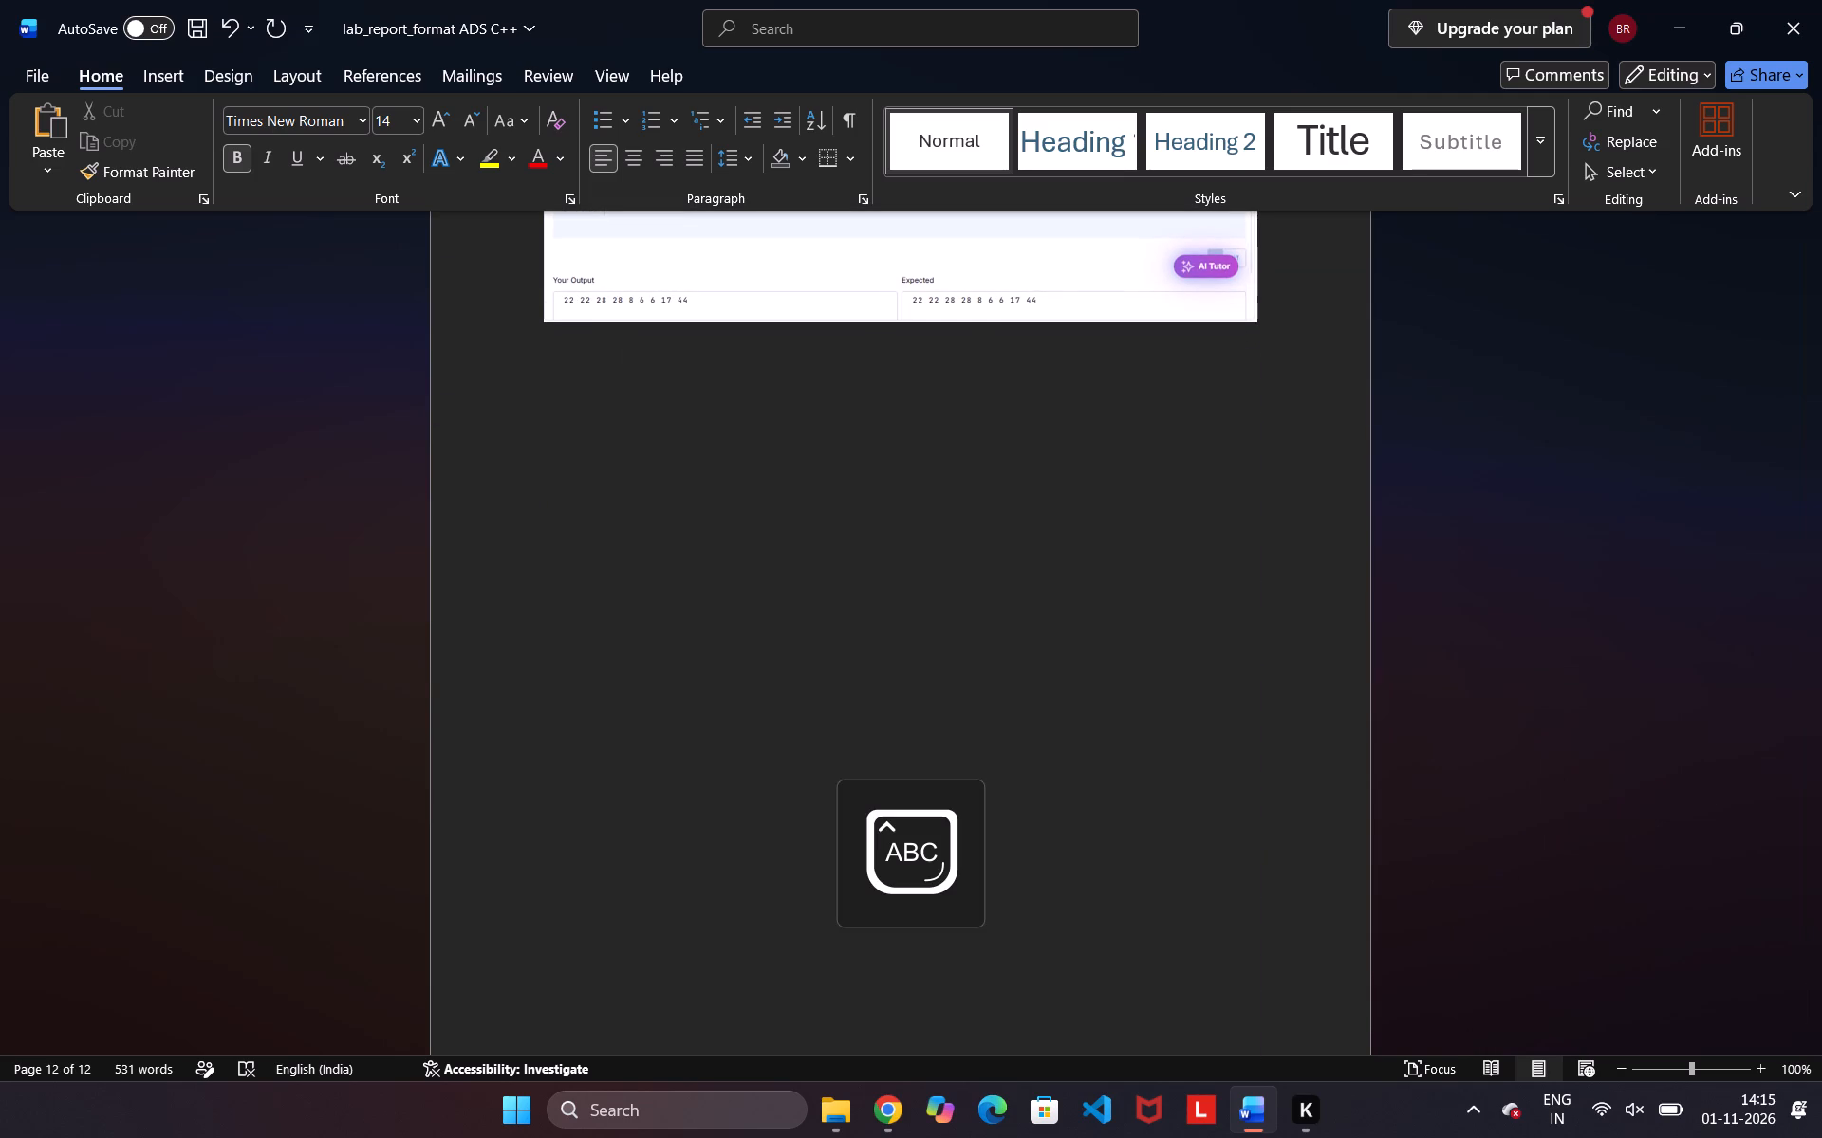
type("5.")
key("q")
type("uestion")
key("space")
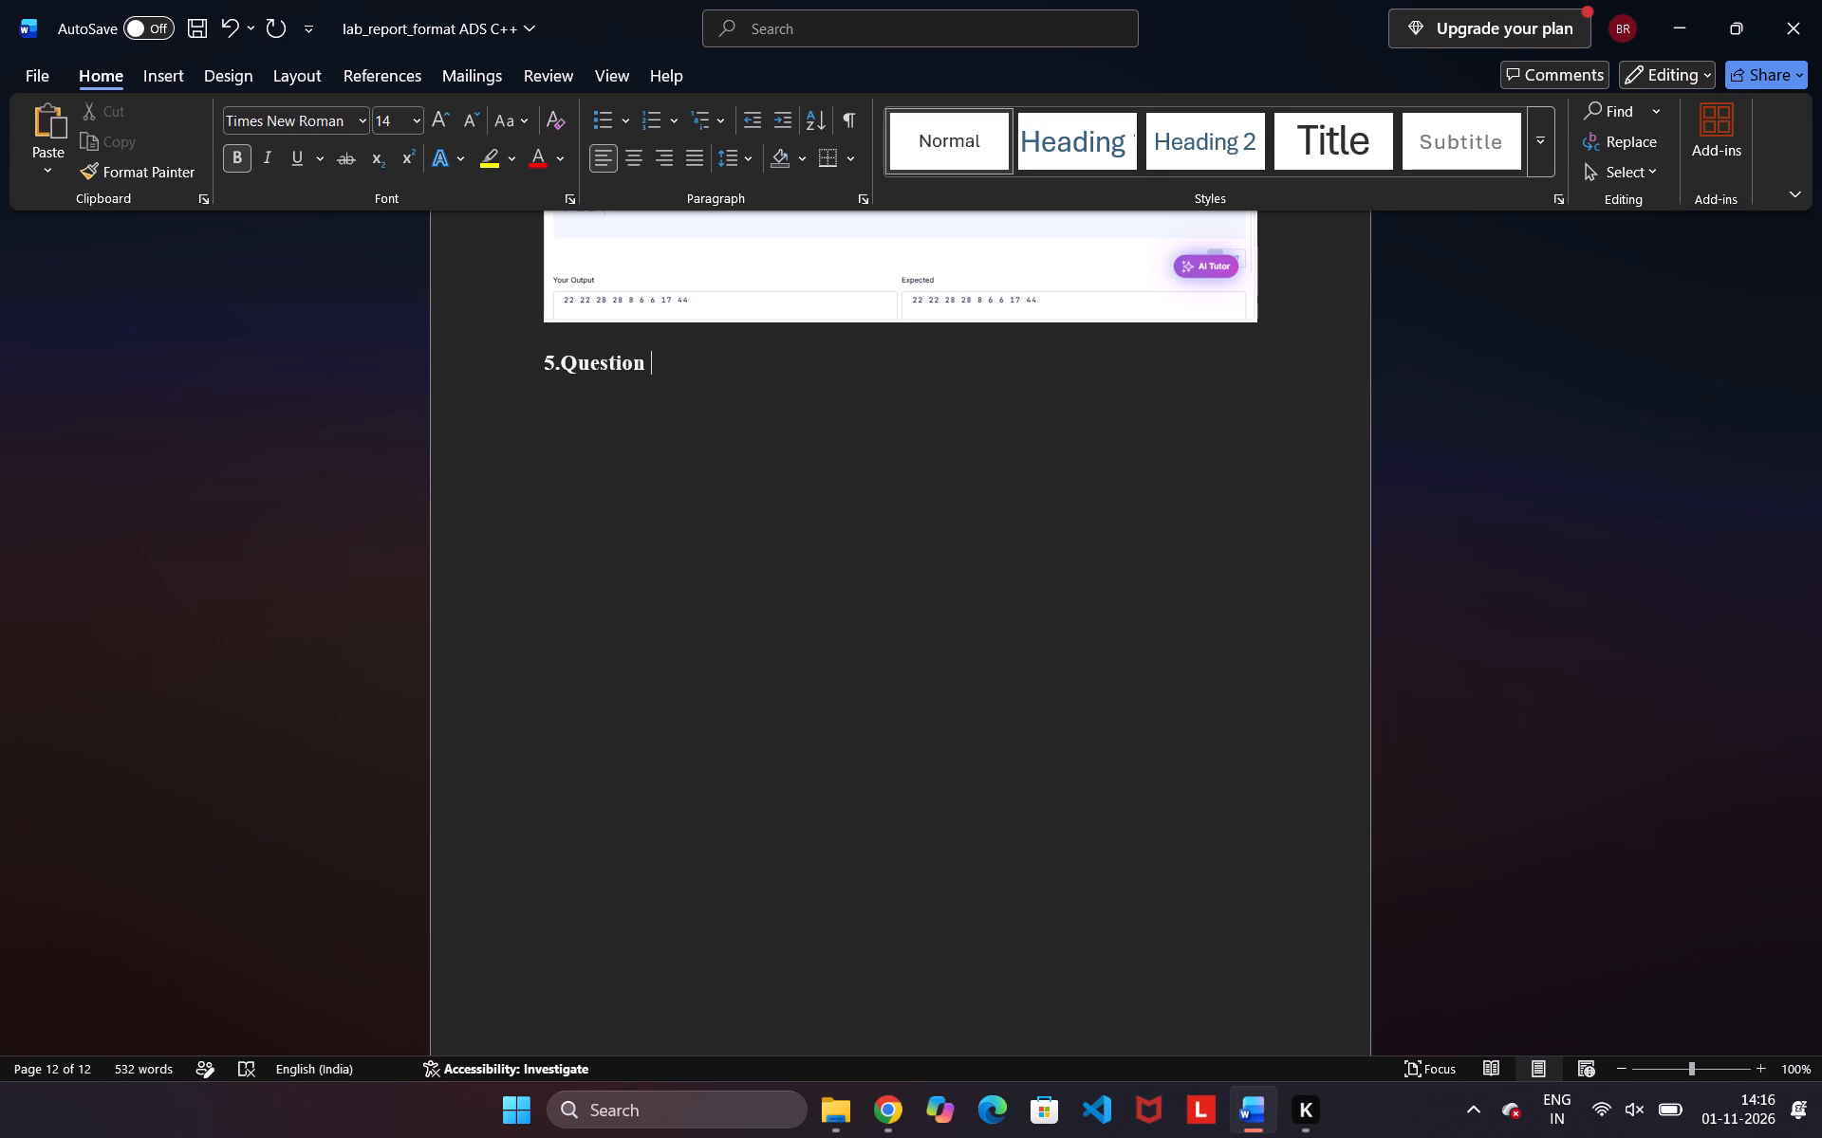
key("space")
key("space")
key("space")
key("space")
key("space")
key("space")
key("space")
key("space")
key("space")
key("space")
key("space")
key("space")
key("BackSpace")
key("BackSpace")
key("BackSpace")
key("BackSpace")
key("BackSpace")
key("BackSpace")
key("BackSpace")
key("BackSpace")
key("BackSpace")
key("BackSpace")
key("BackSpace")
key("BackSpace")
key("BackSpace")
Complete the heading as '5.Question :' and start a new line beneath it.
key("space")
key("shift+colon")
key("Return")
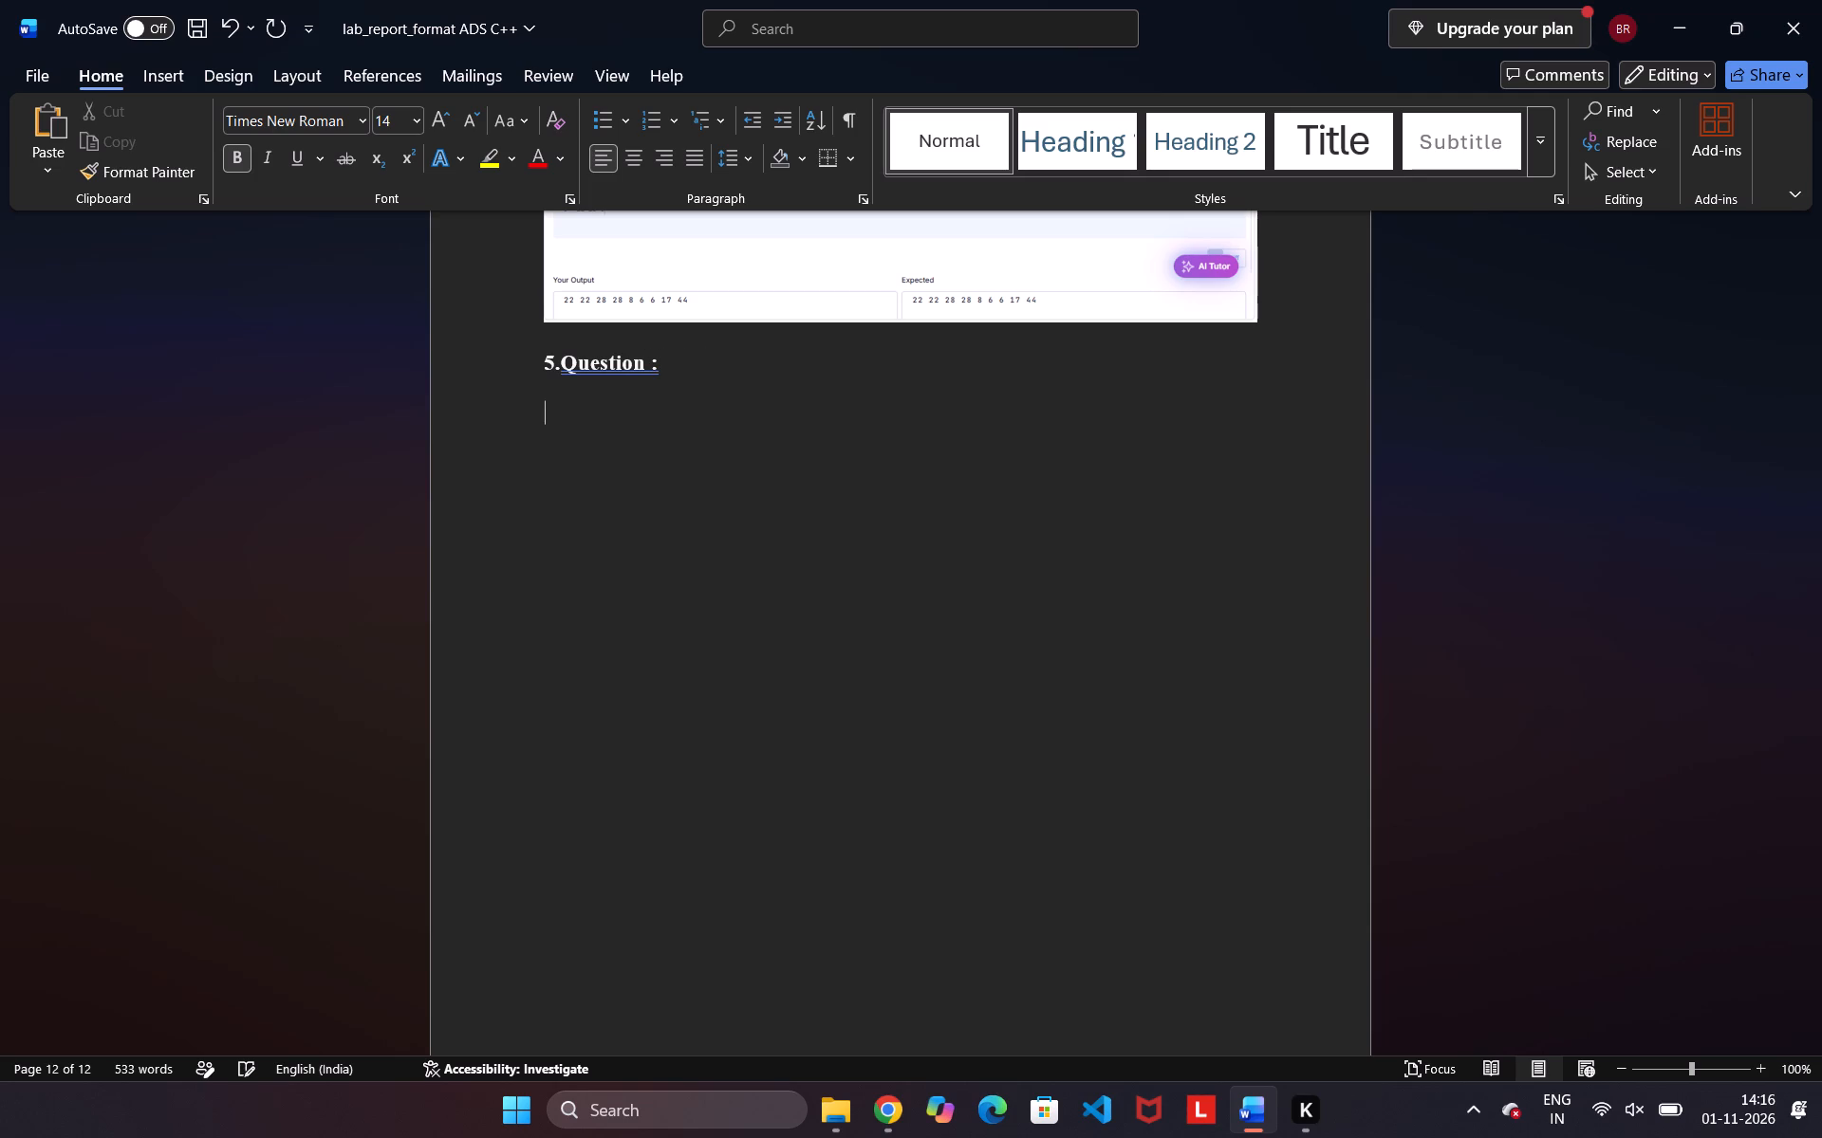
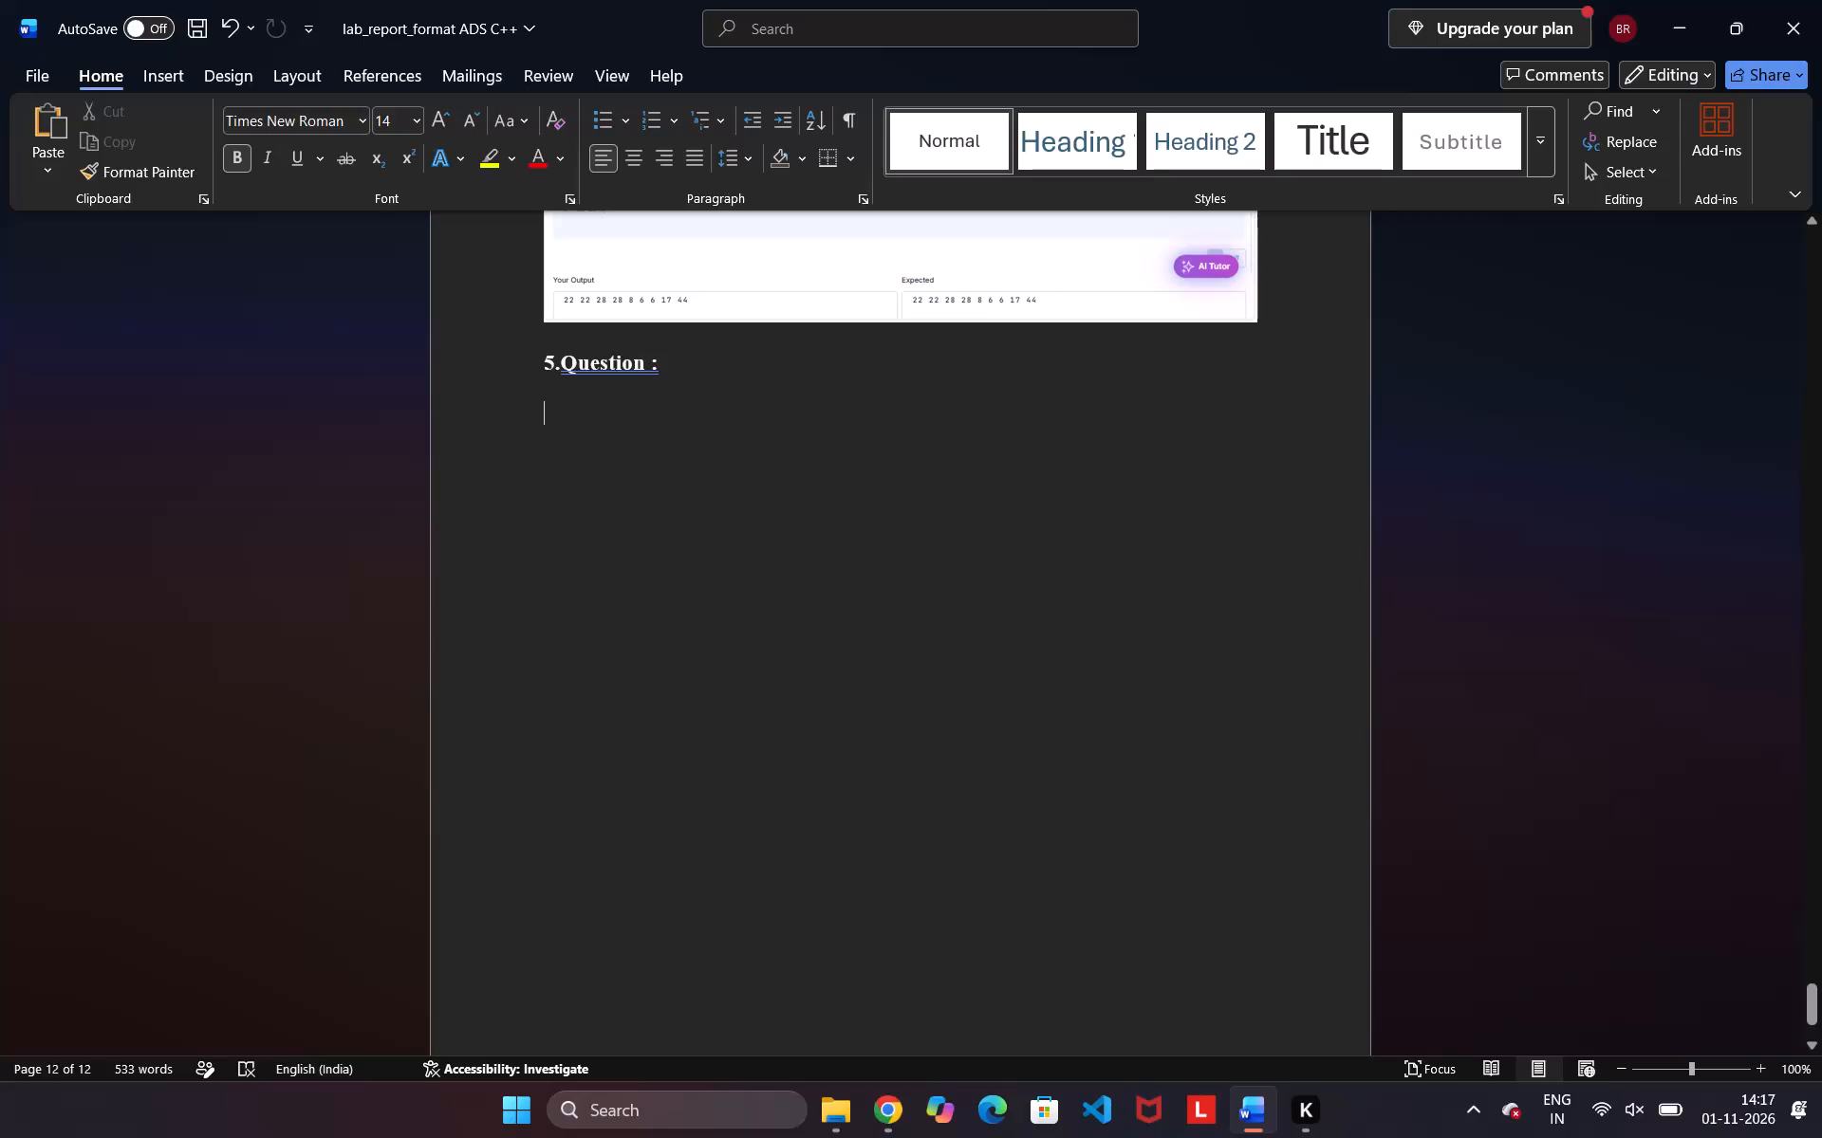
Switch to Chrome, open the Minimum Number of Balls in the Box coding practice problem and run its code.
left_click(897, 1097)
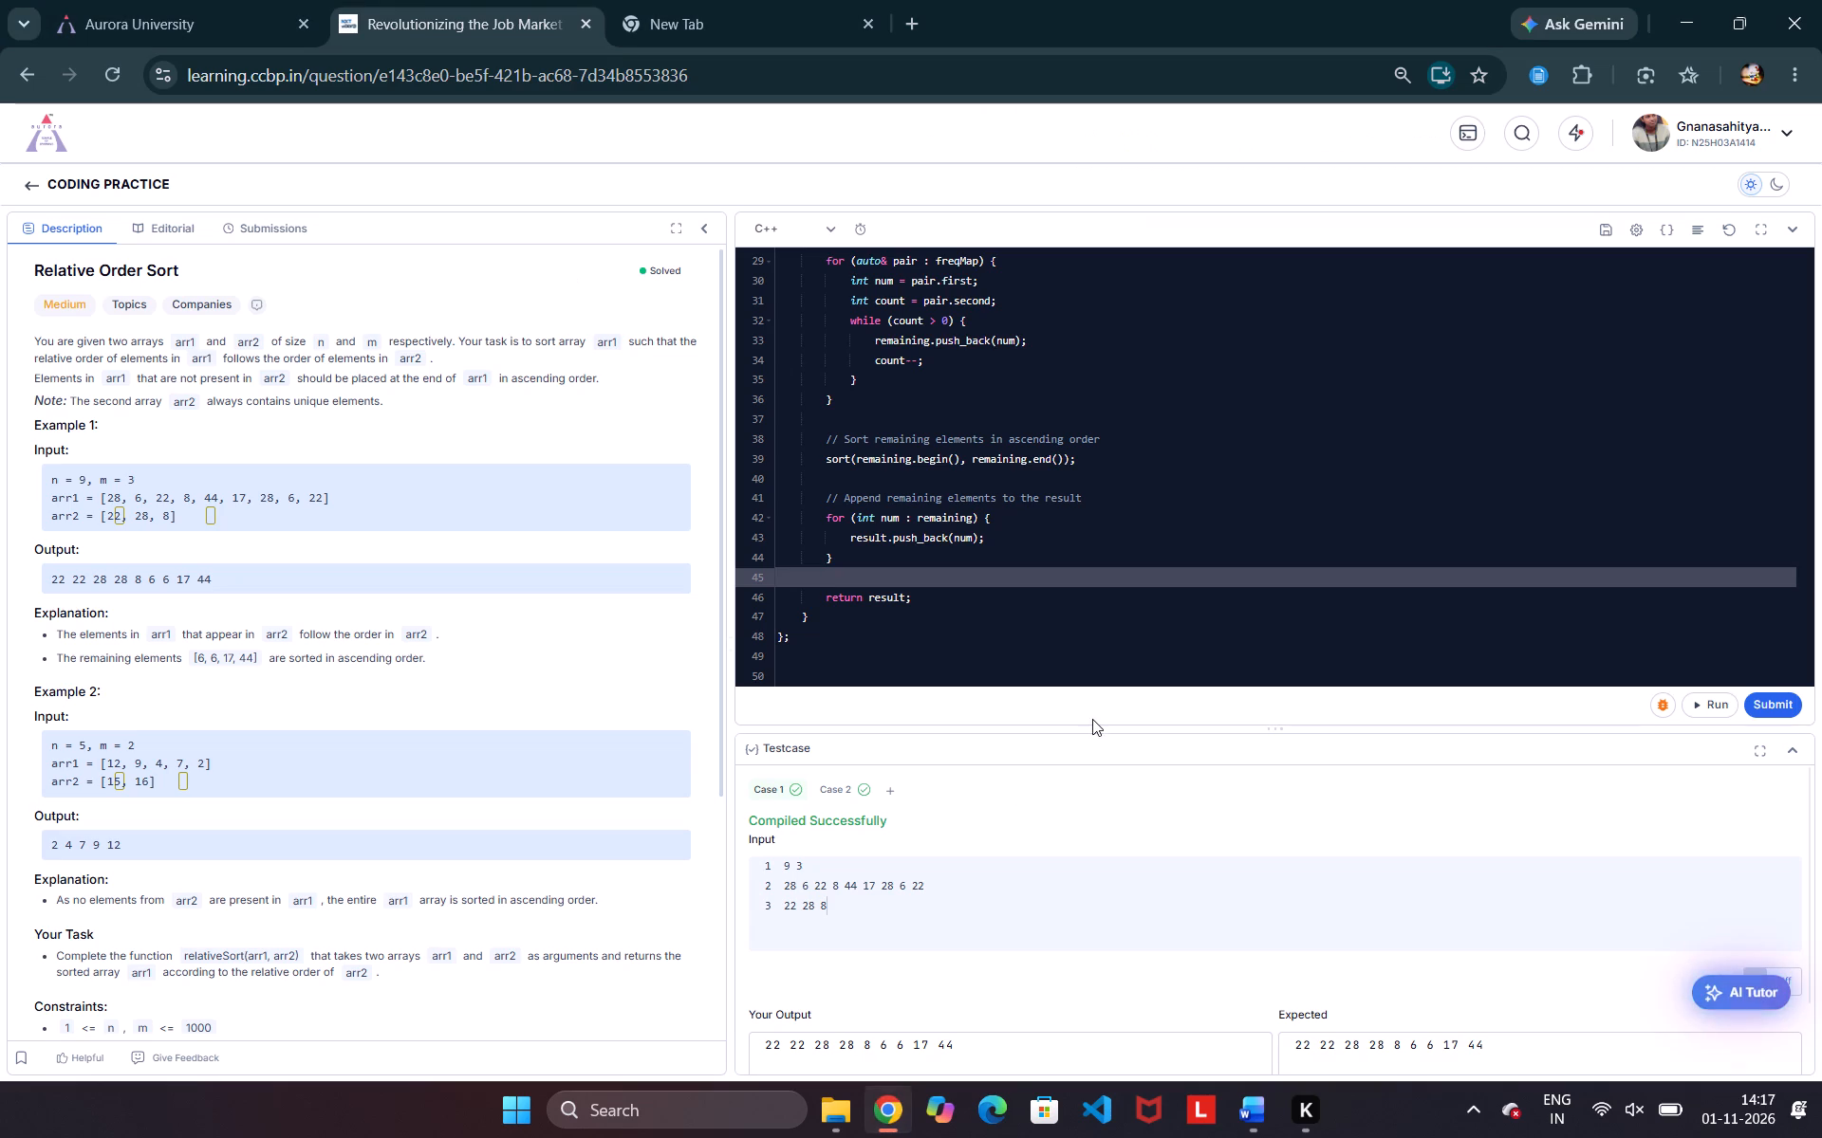
left_click(29, 177)
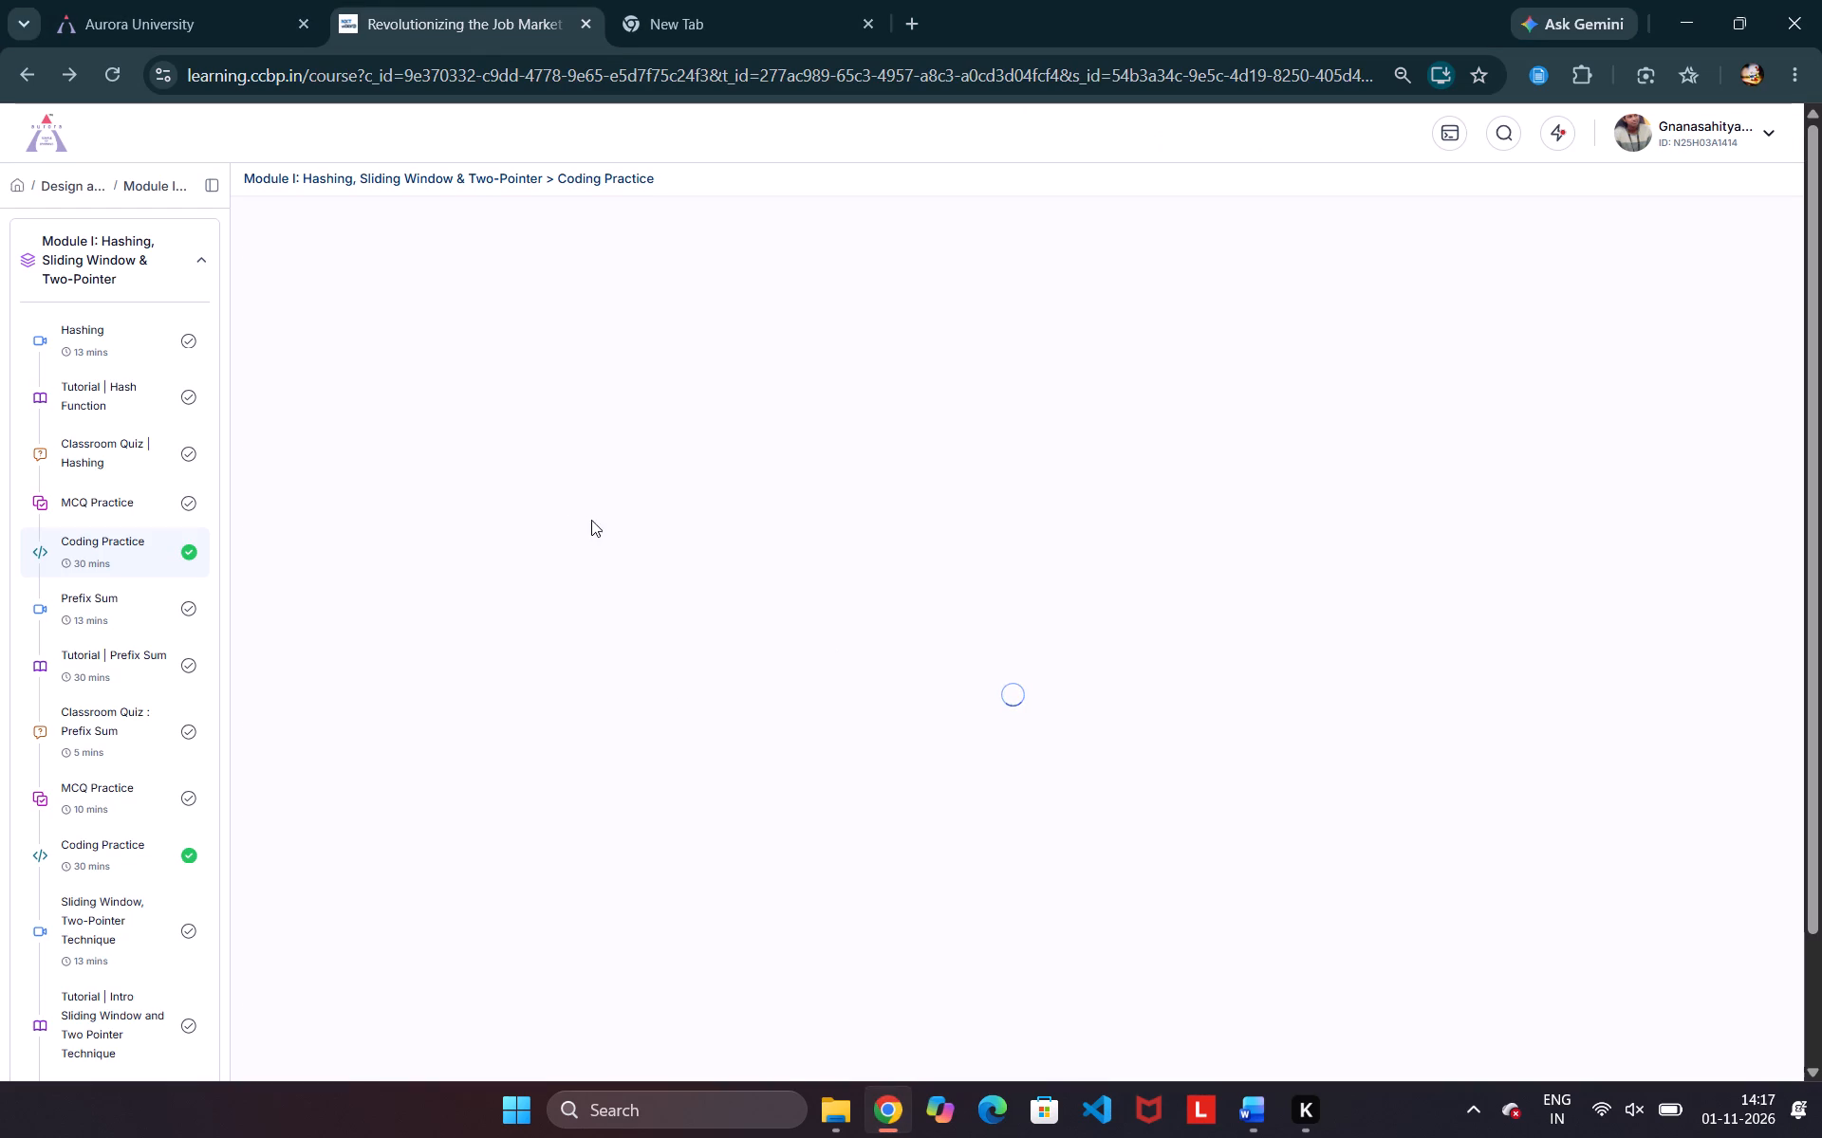
left_click(530, 688)
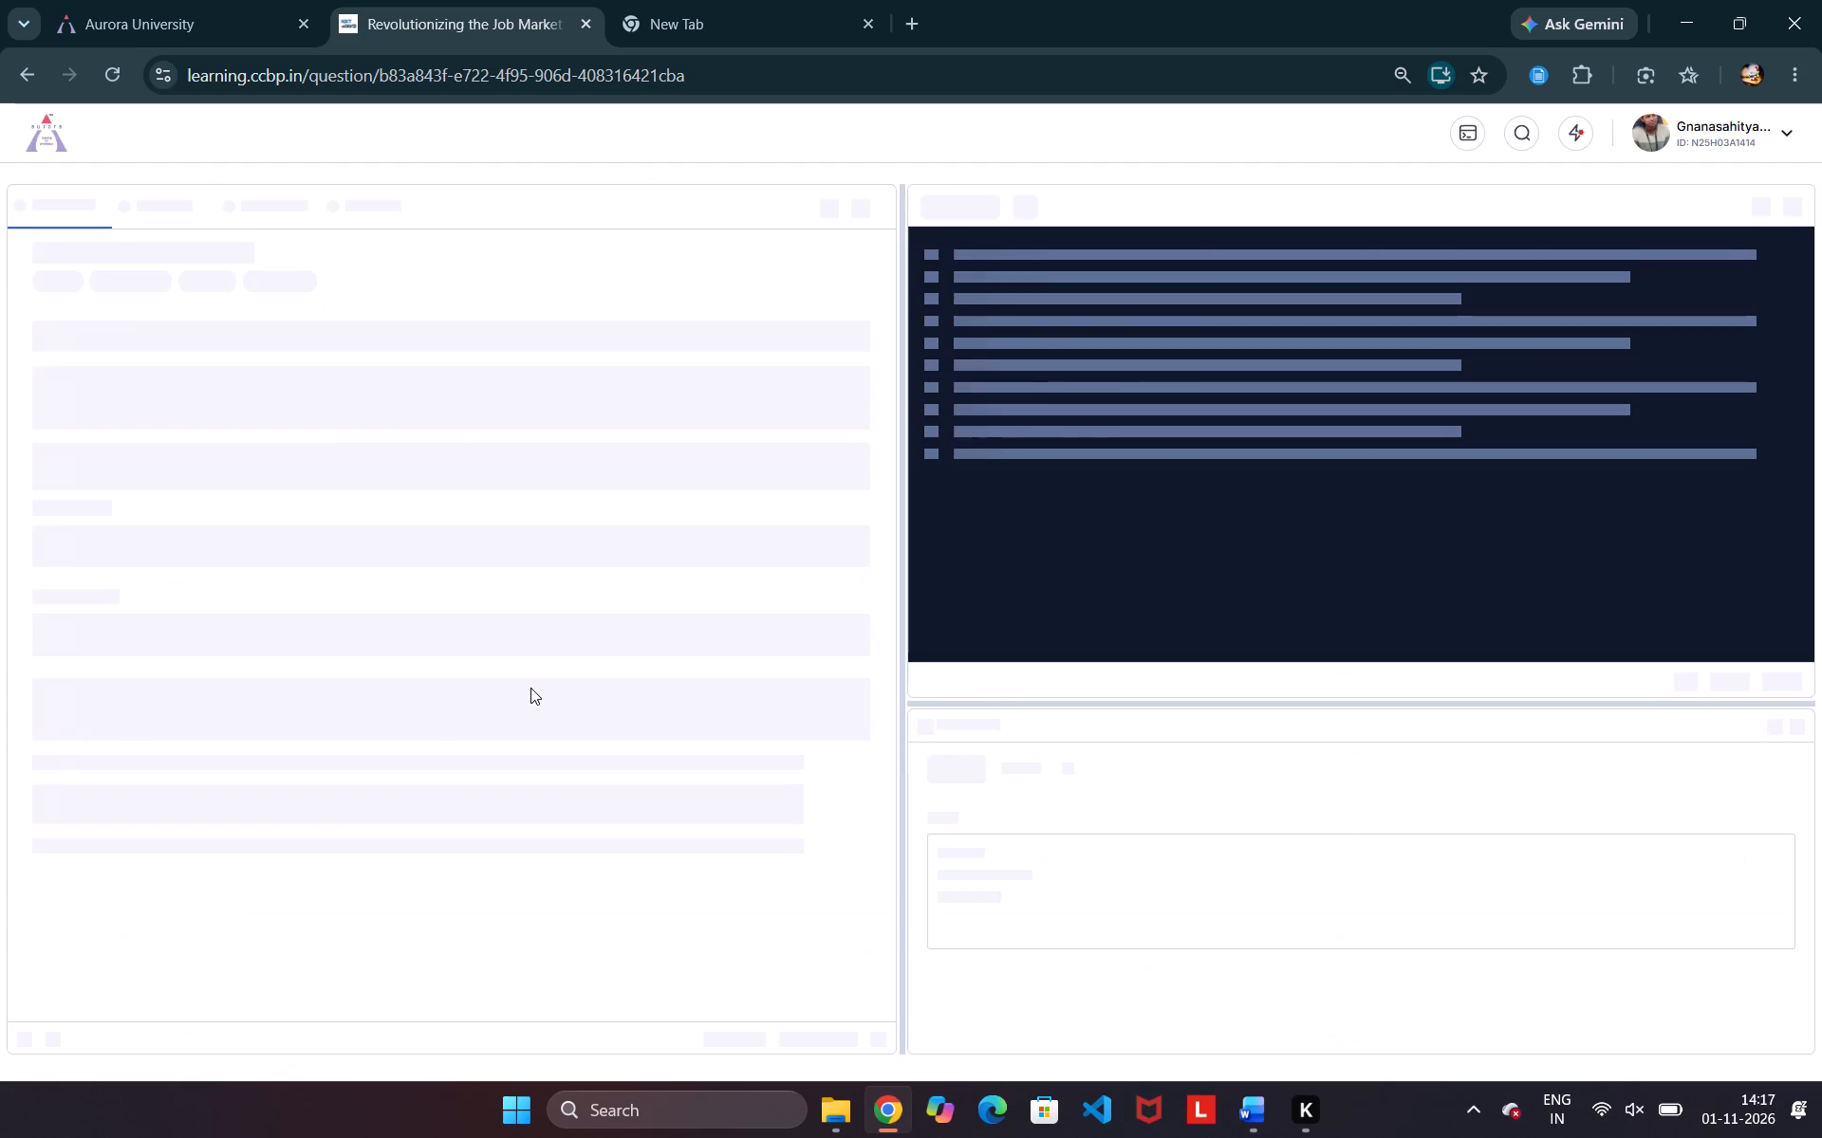
left_click(1695, 699)
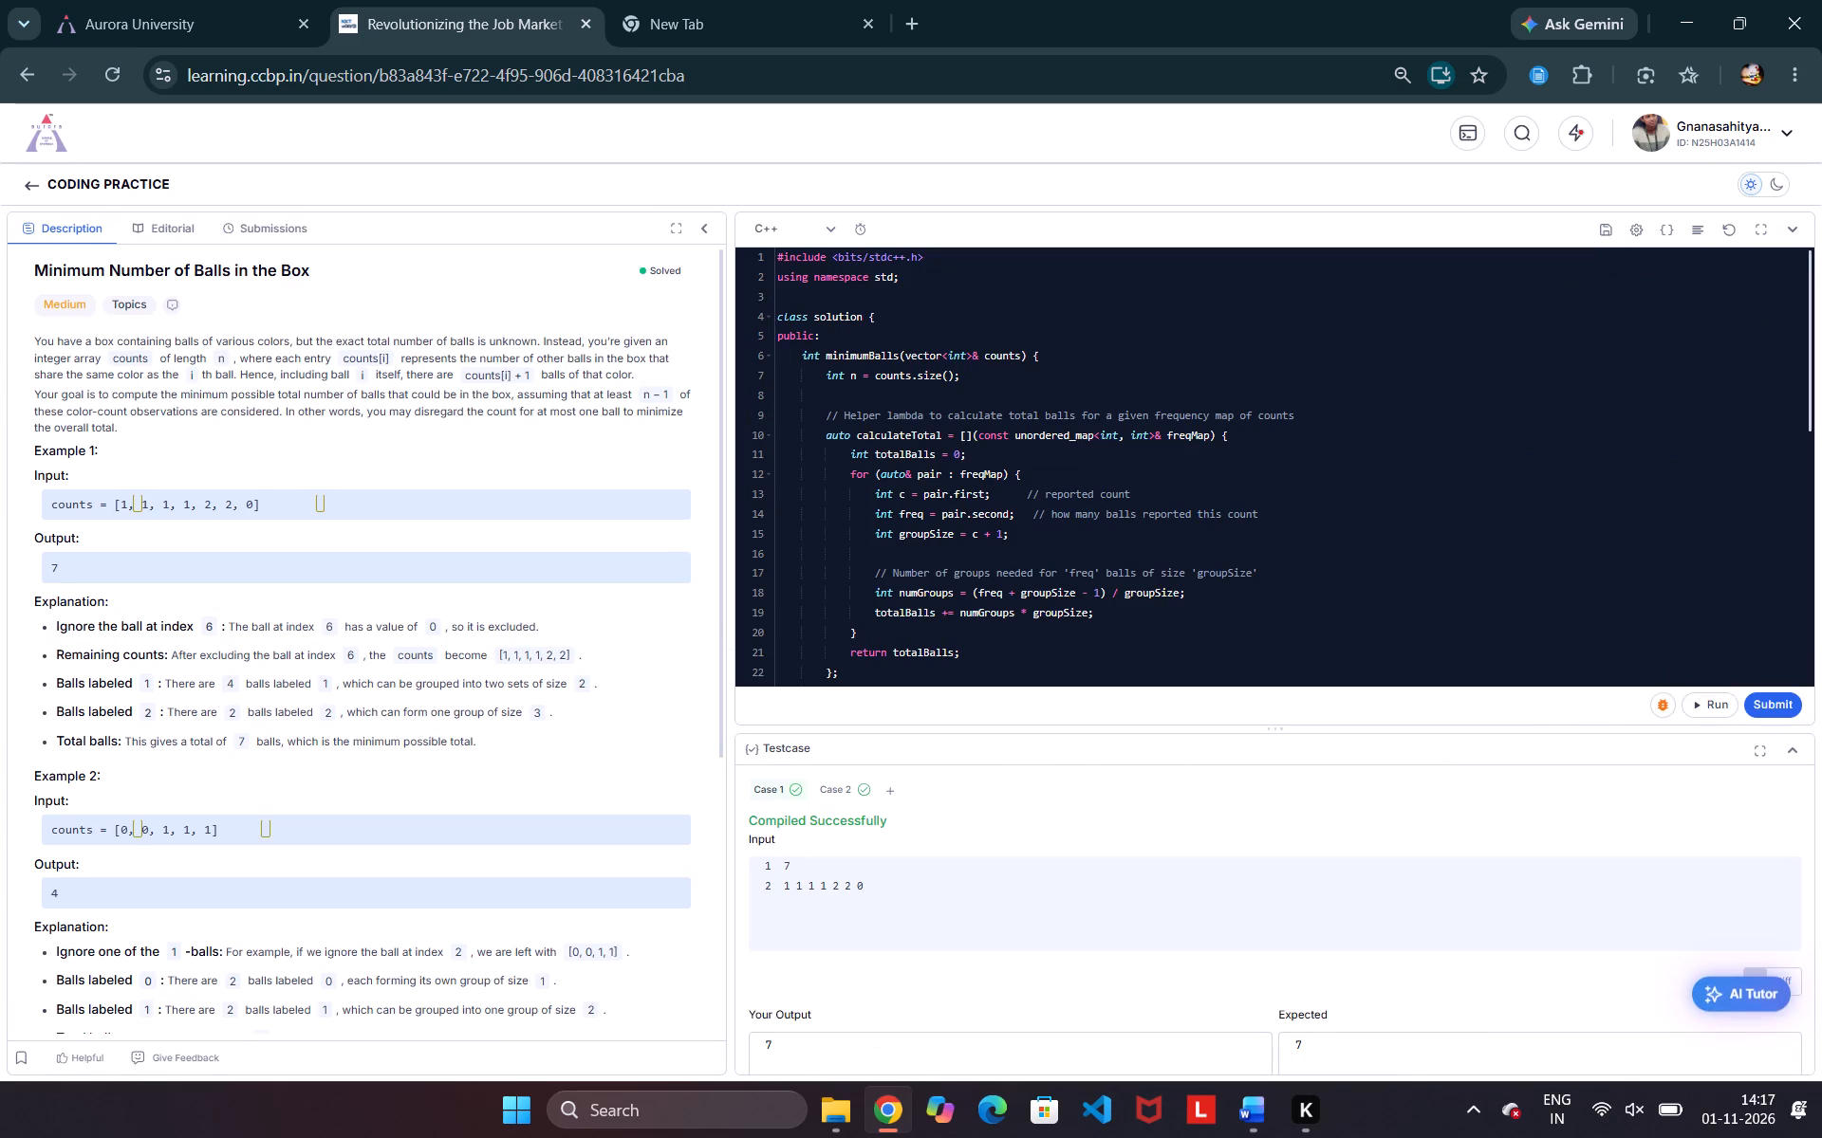
Capture the whole Minimum Number of Balls in the Box problem page and paste it under '5.Question :' in the Word report.
key("shift+super+s")
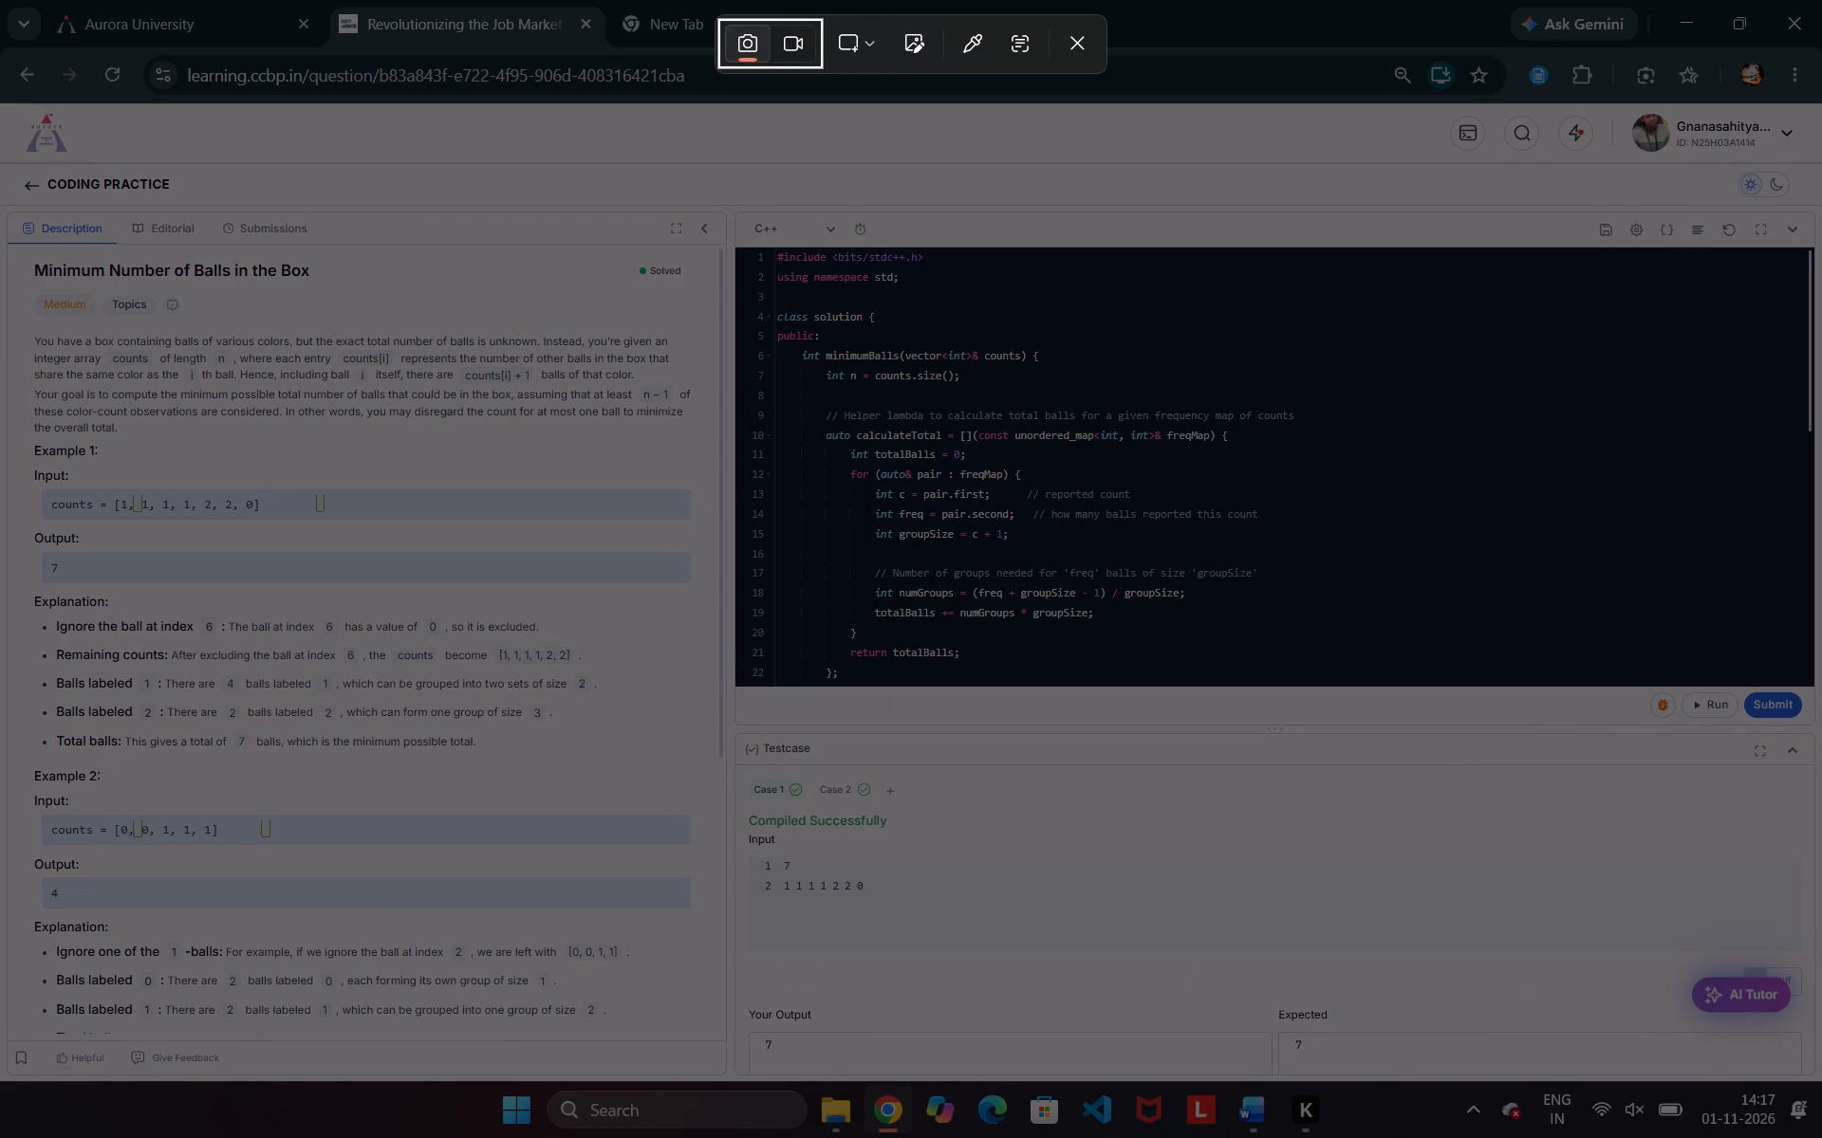
left_click_drag(0, 100, 1821, 1065)
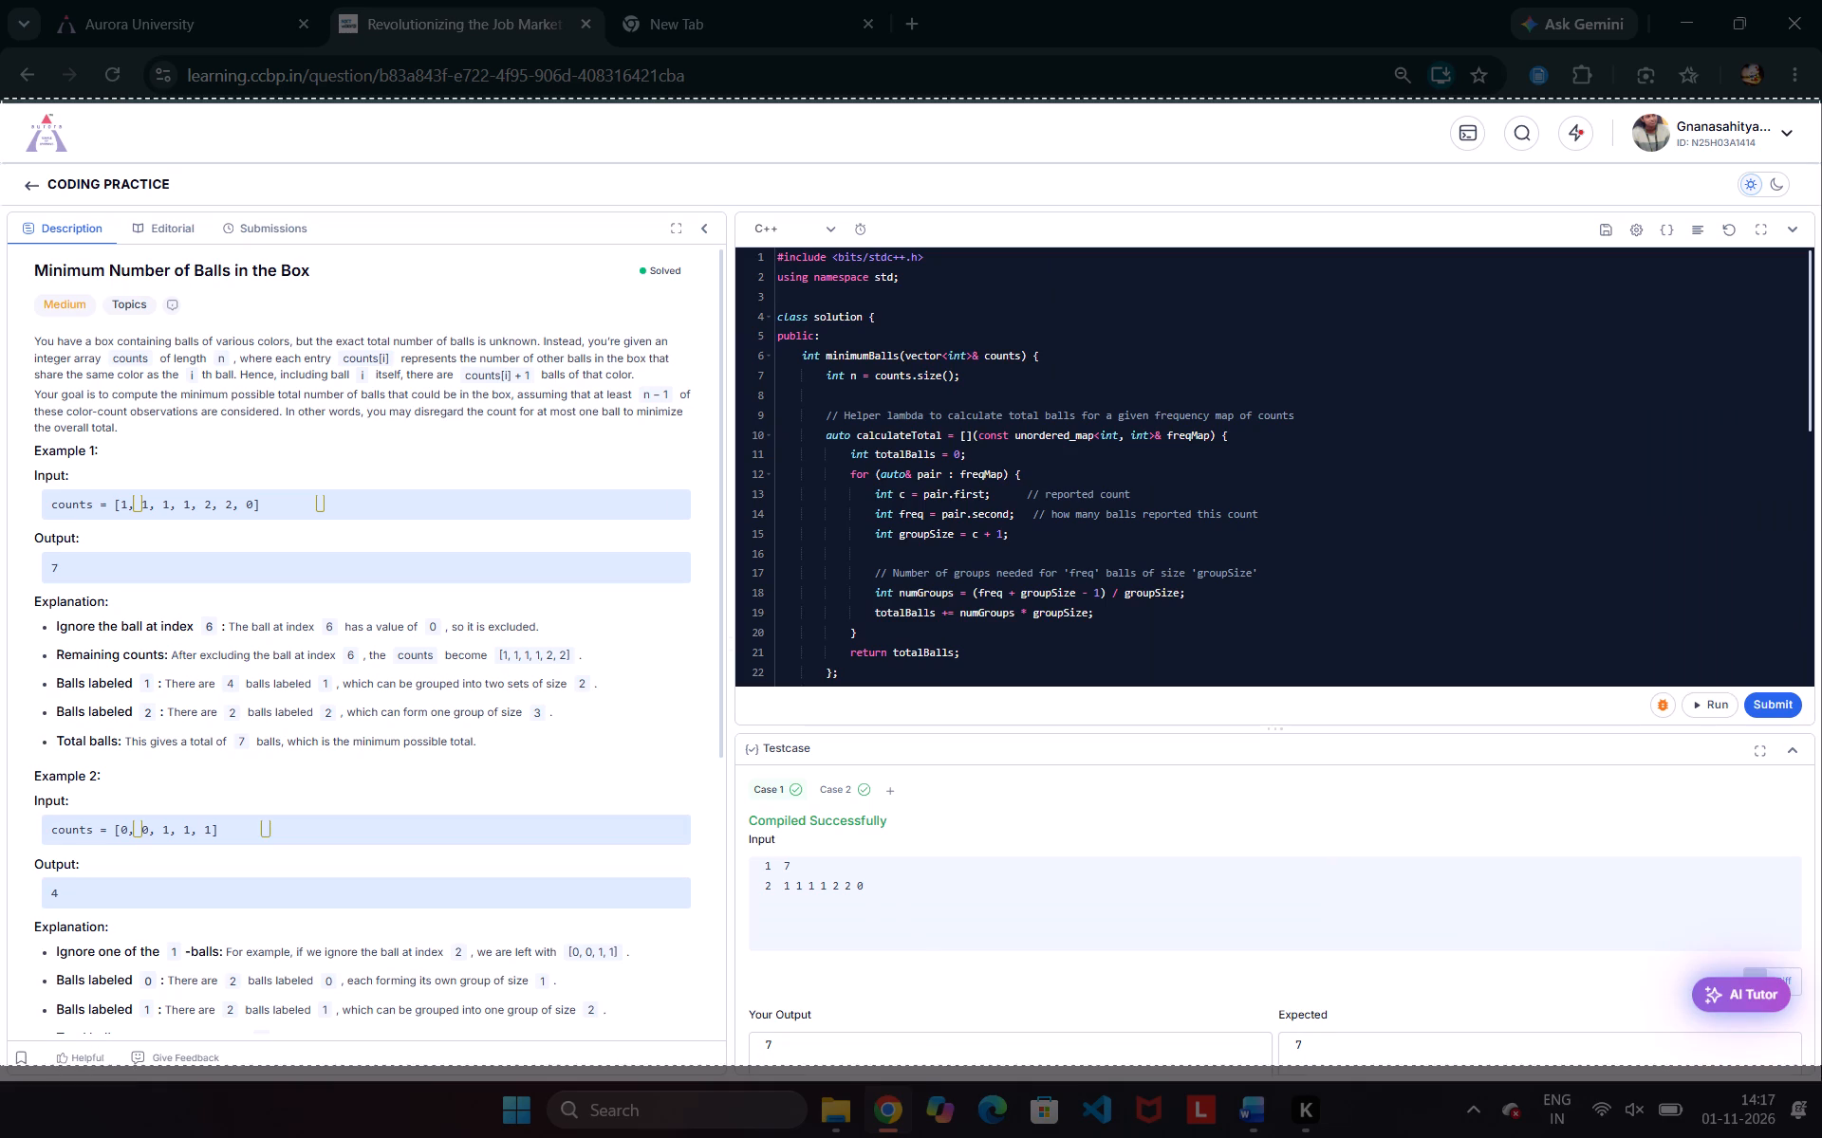
left_click_drag(1821, 1065, 1821, 1094)
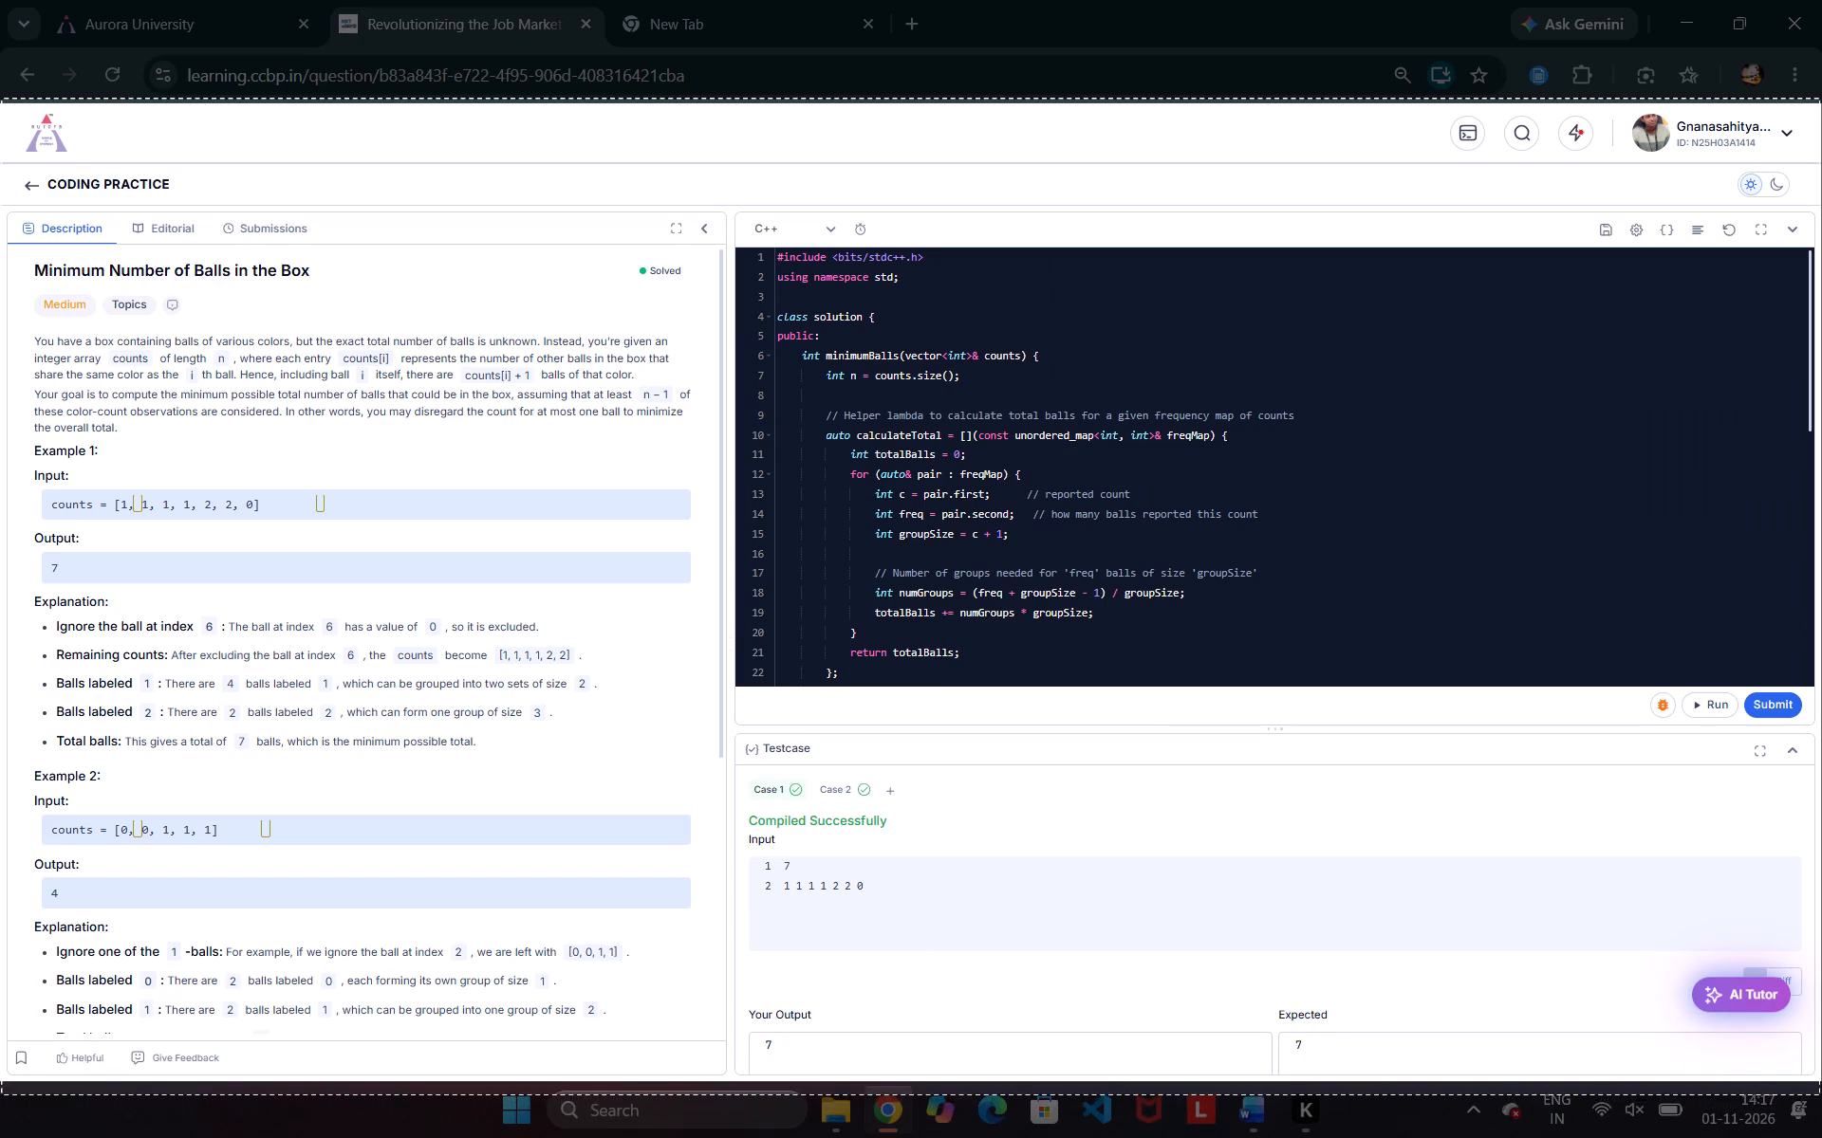
left_click_drag(1821, 1094, 1821, 1092)
left_click(1250, 1123)
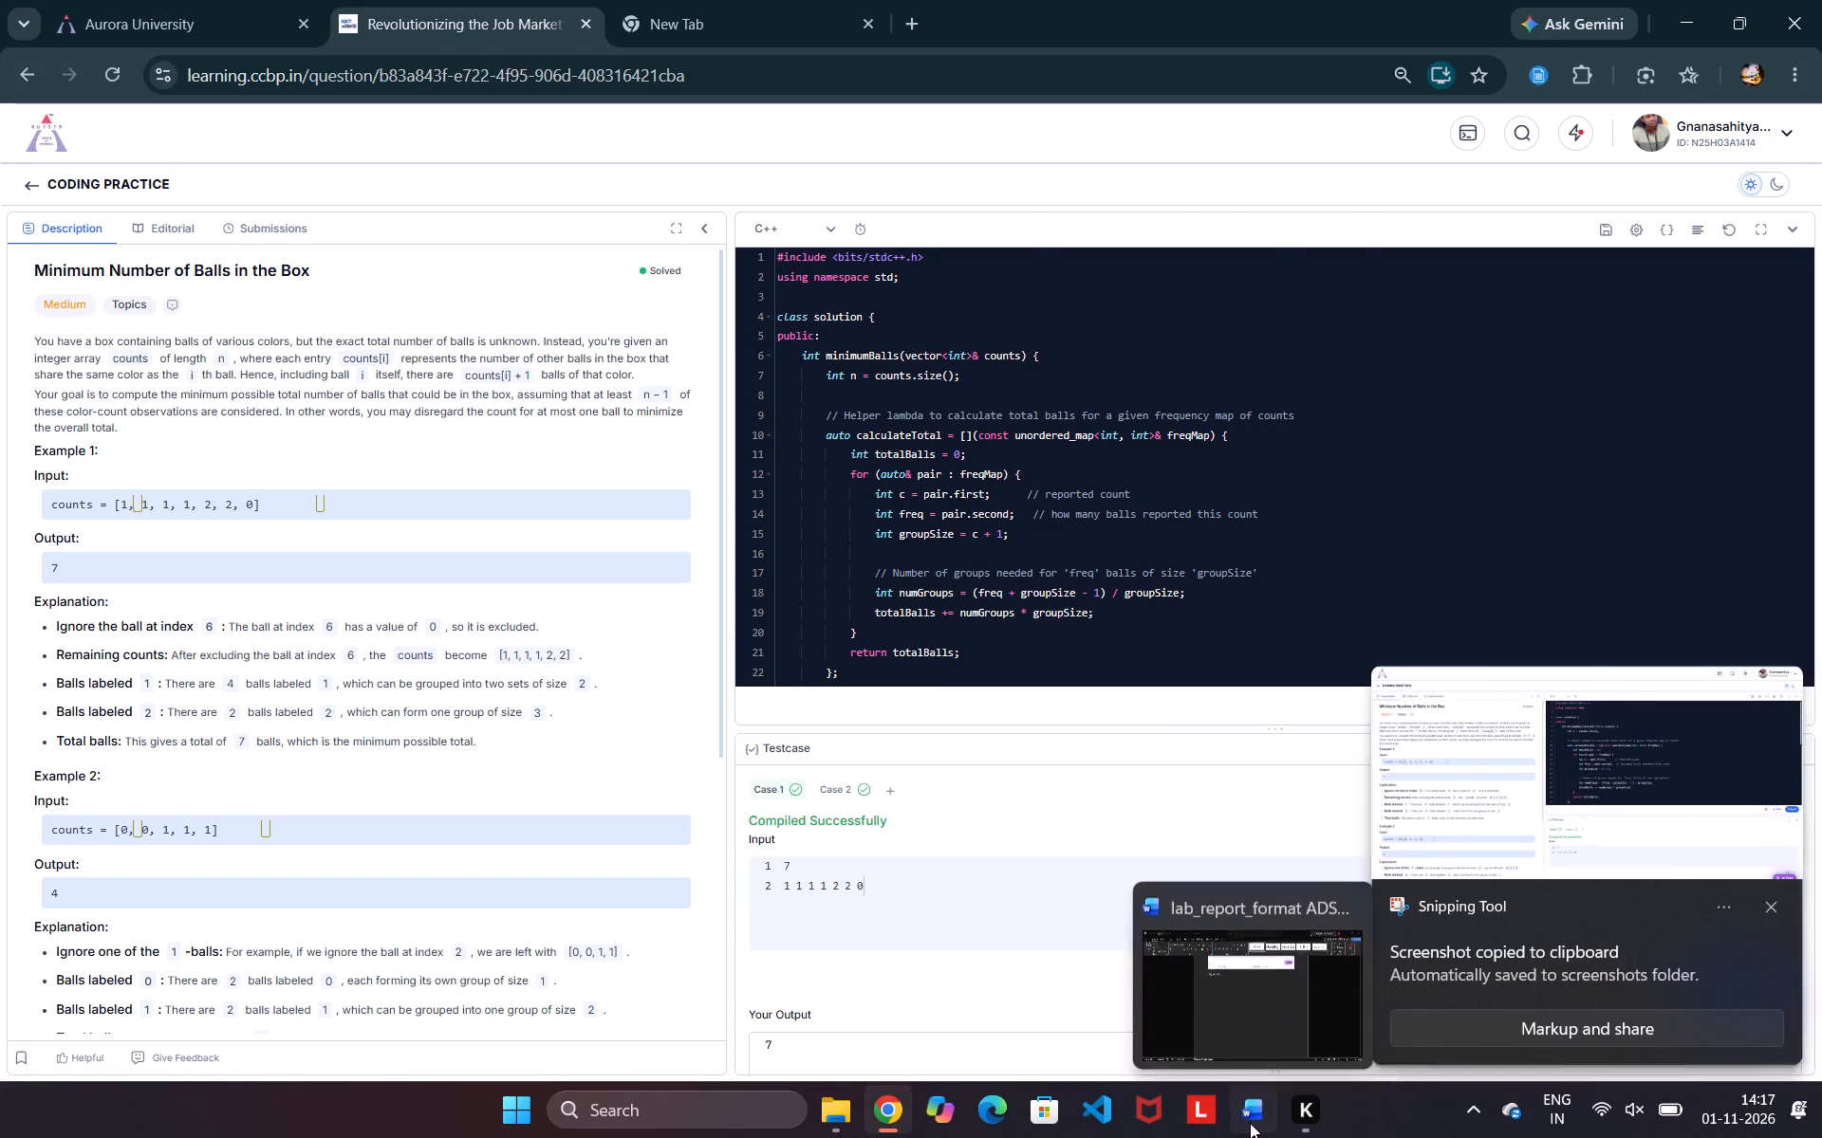
key("ctrl+v")
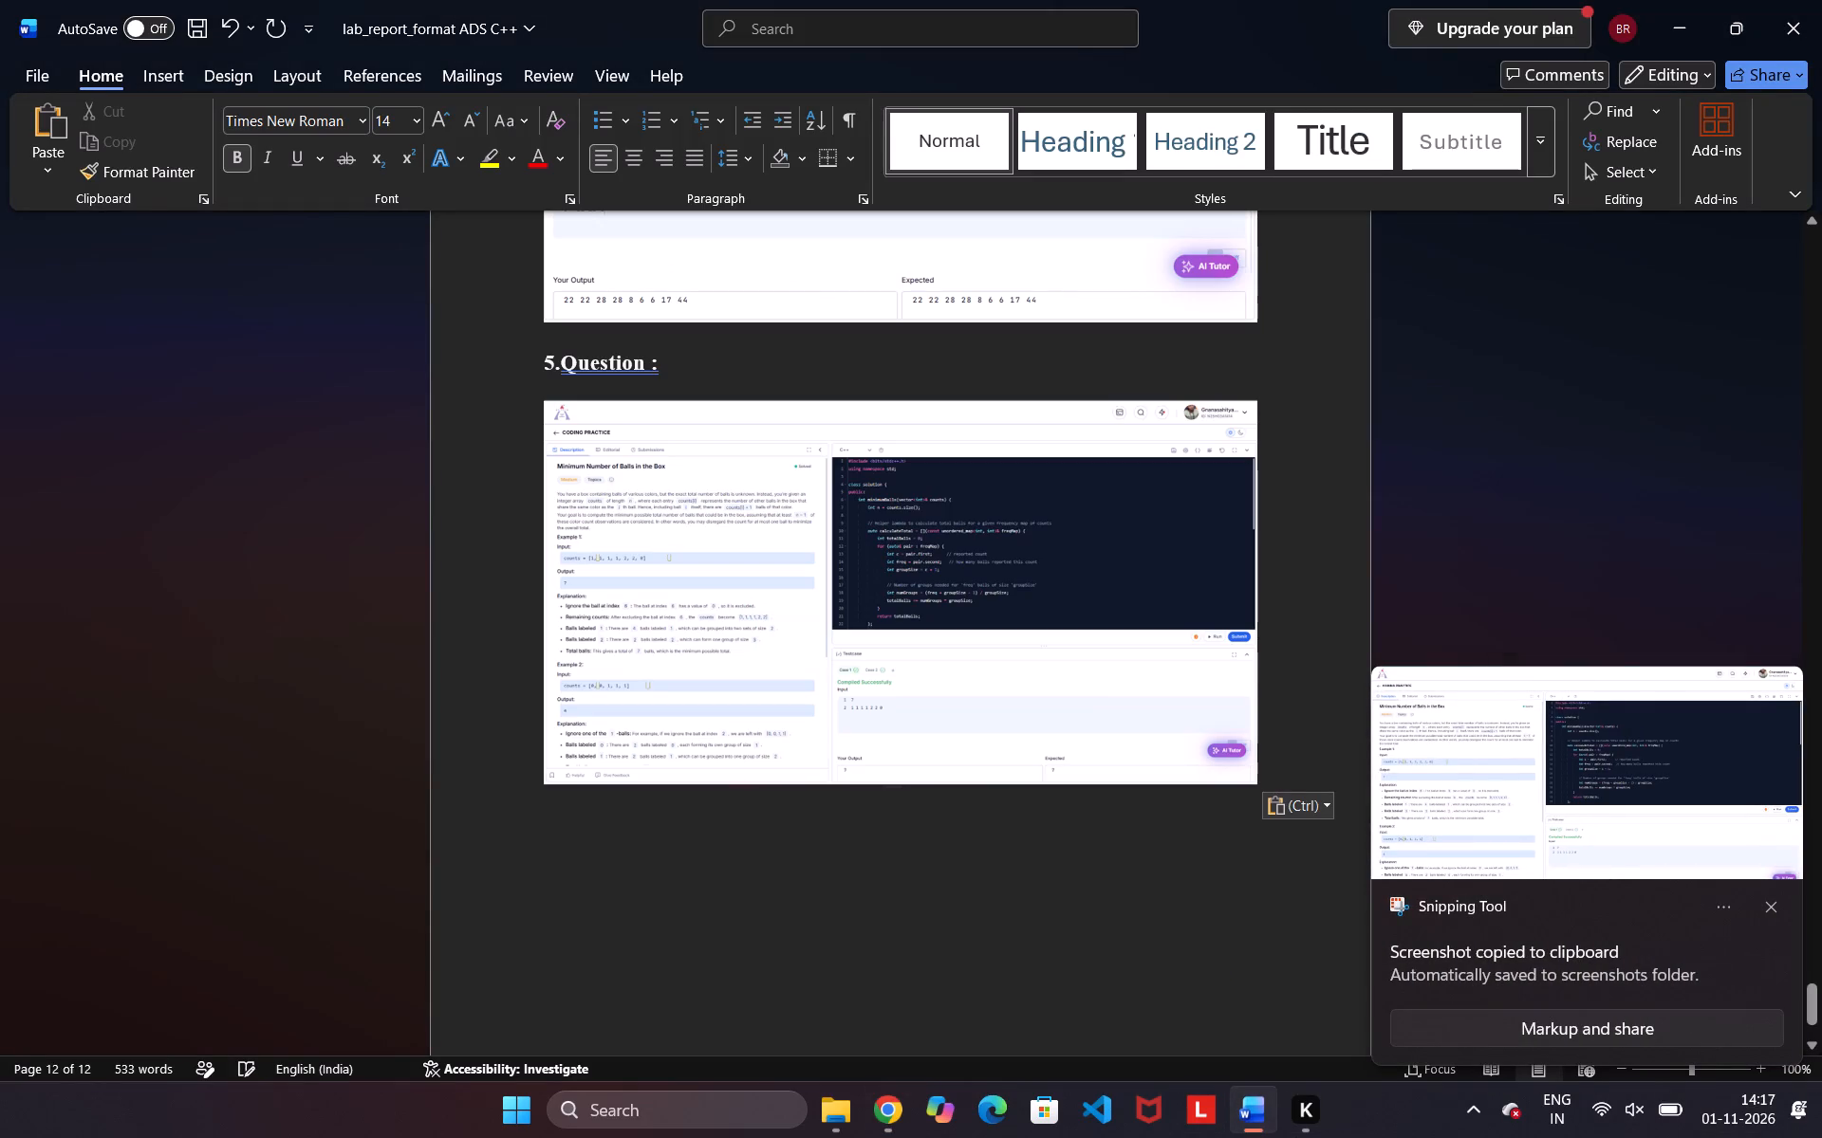
Add the heading 'Code :' below the question 5 screenshot and start a new line beneath it.
key("Return")
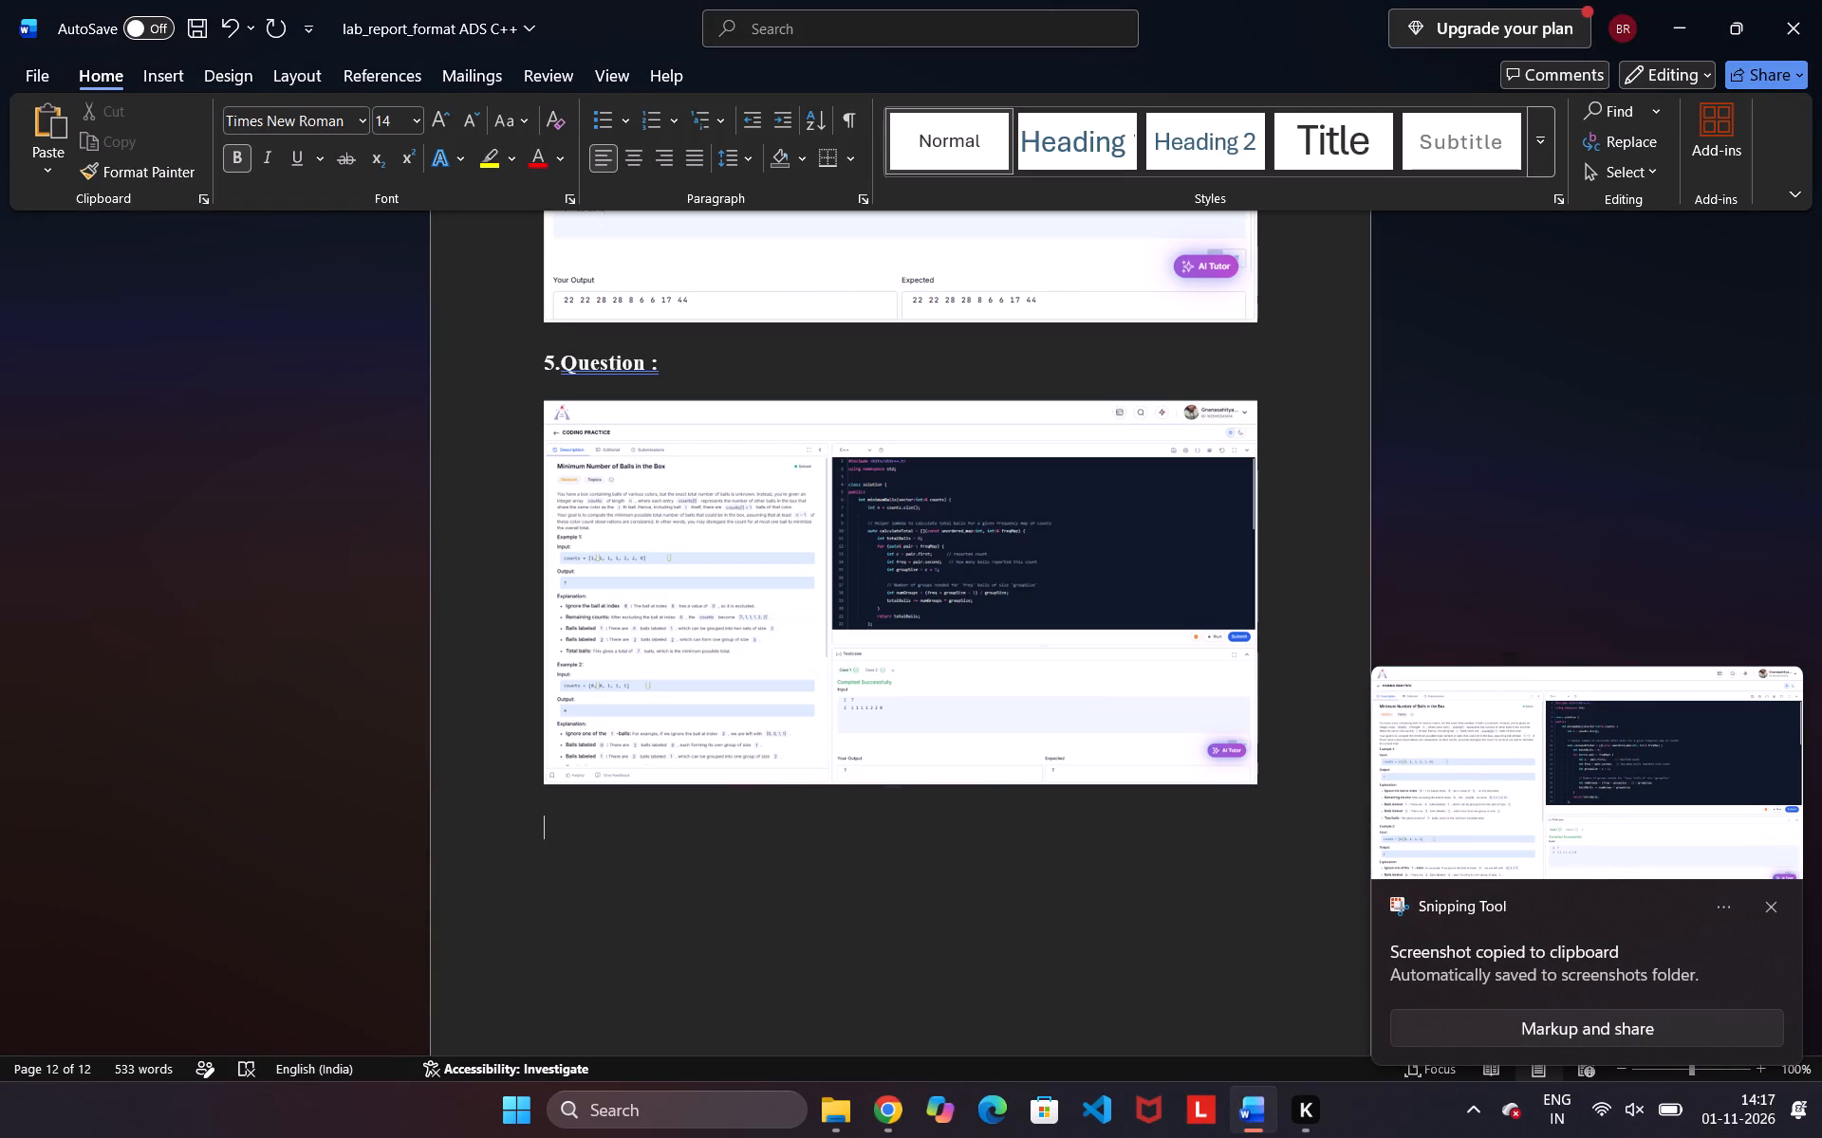
type("ode")
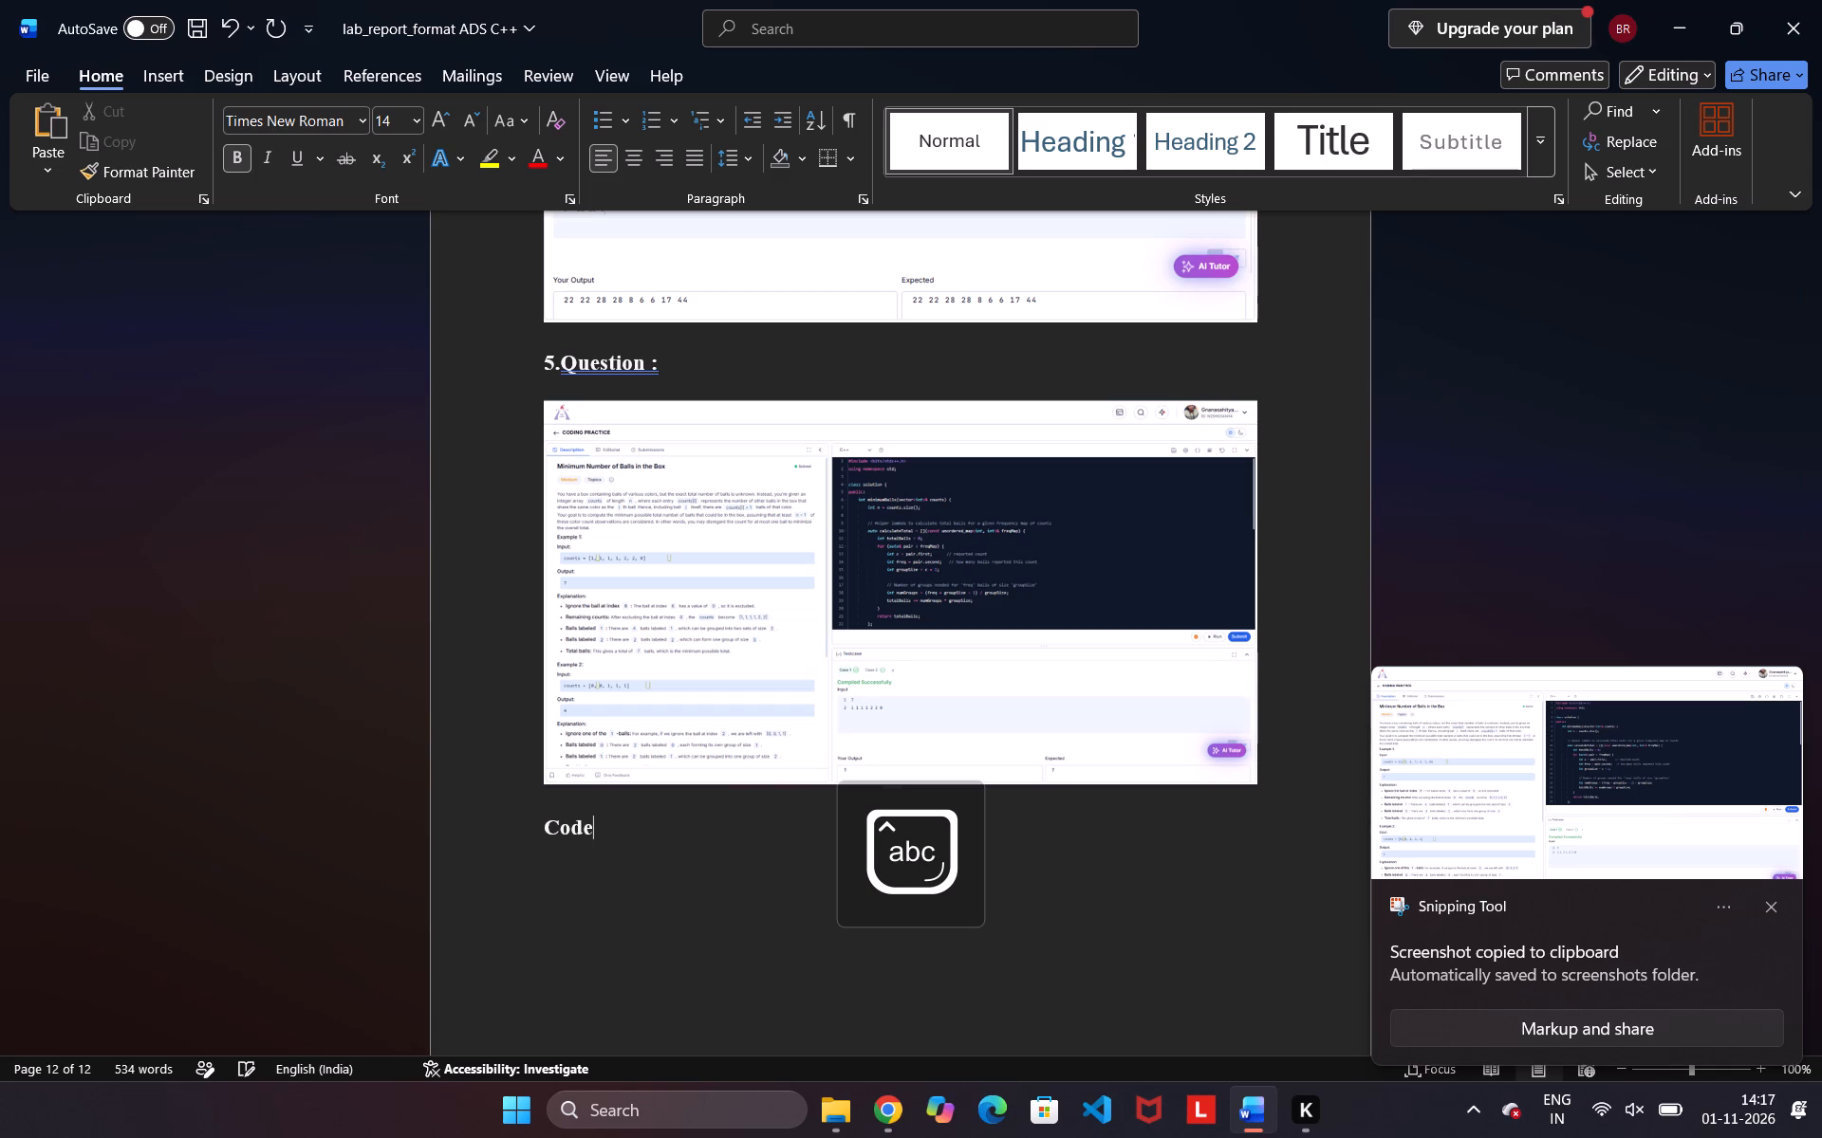
key("space")
key("shift+colon")
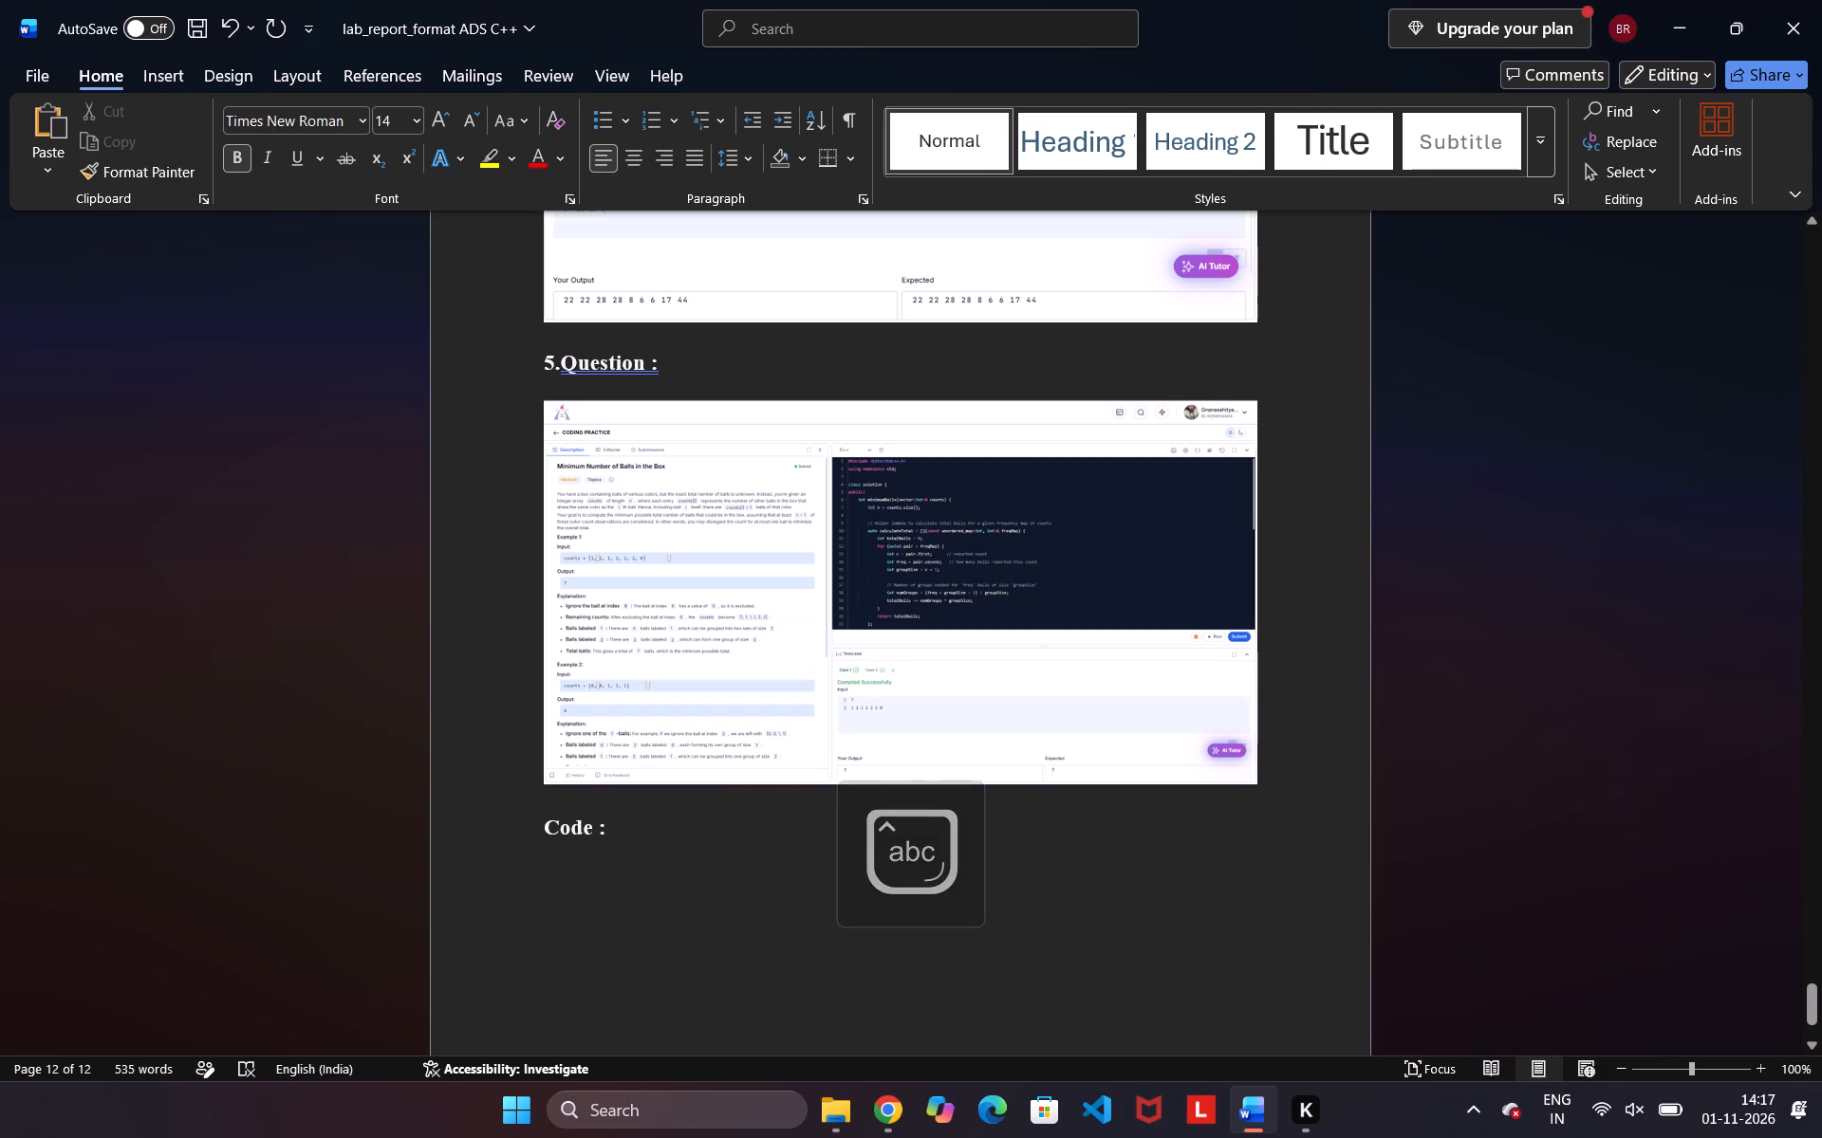
key("Return")
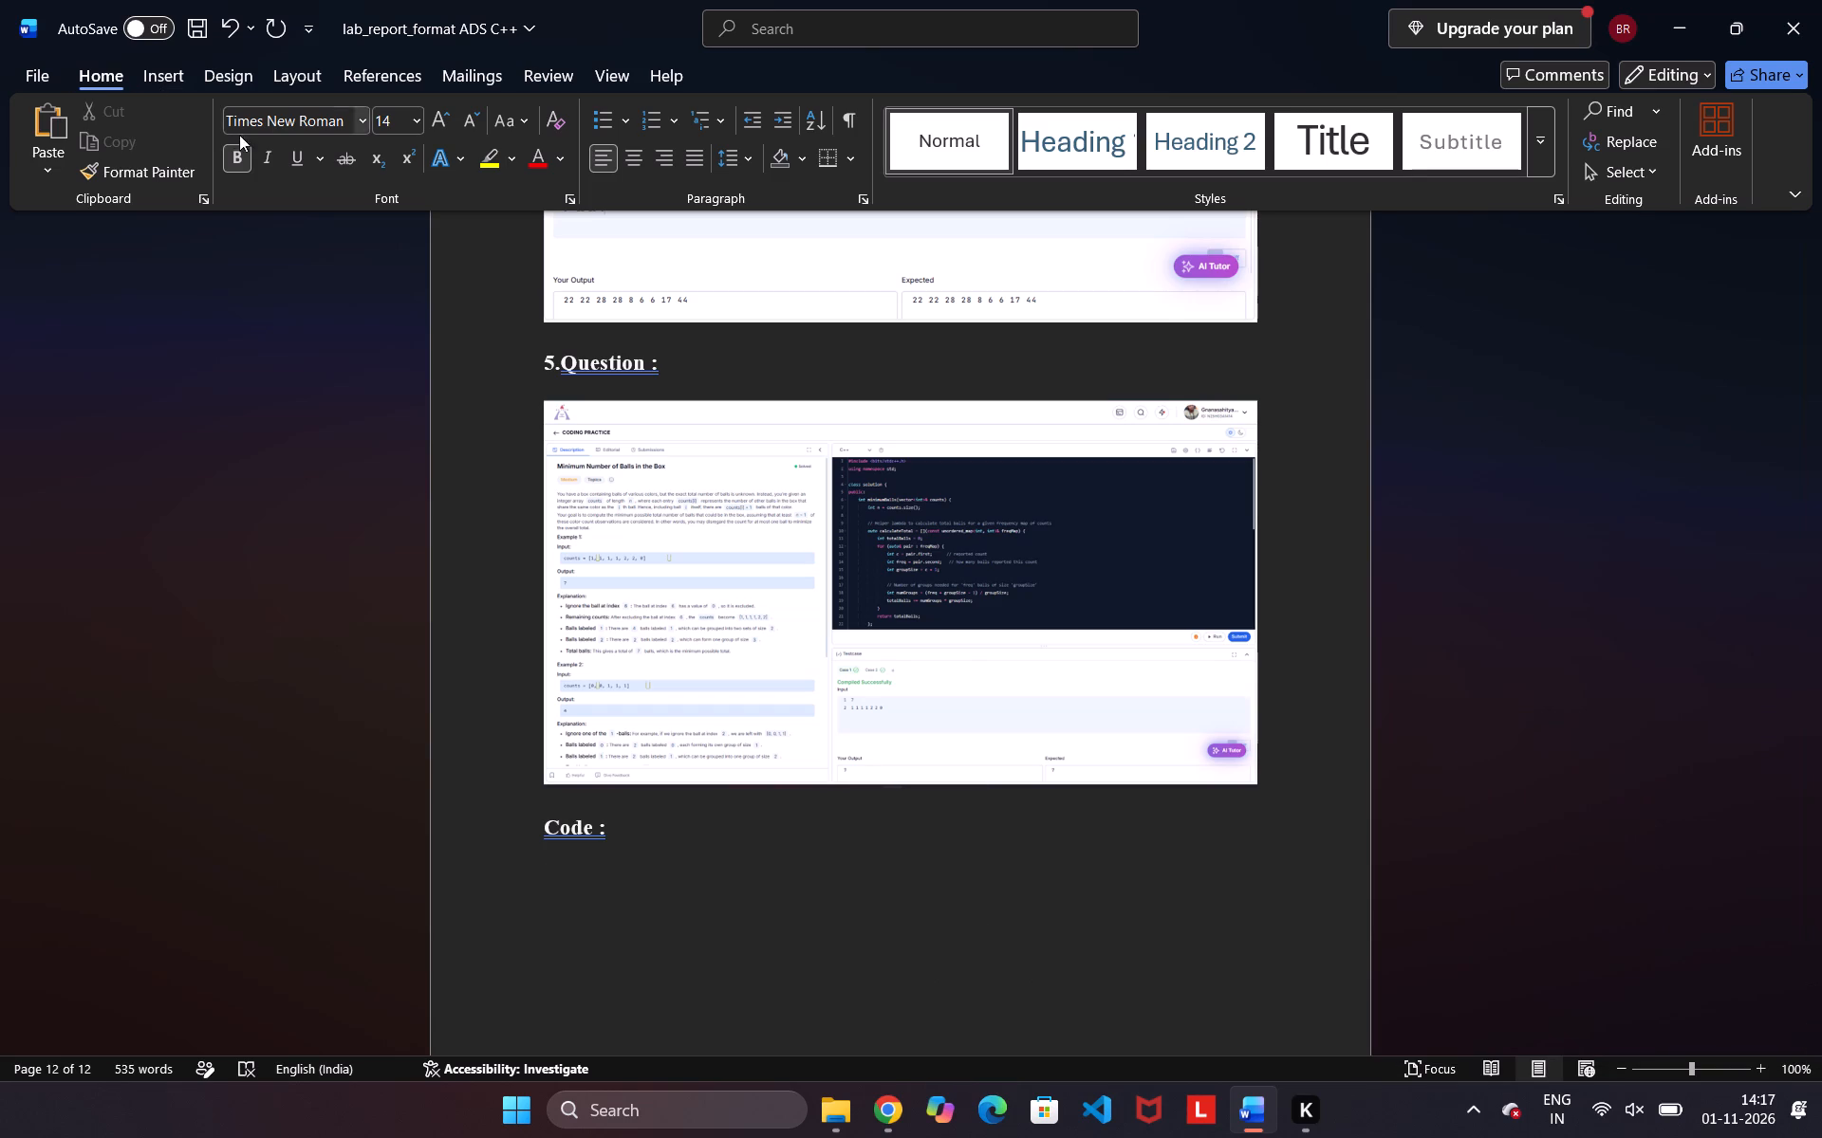
Copy the complete C++ solution from Chrome and paste it under question 5's 'Code :' in Word as non-bold 12 pt text.
left_click(239, 148)
left_click(474, 128)
left_click(871, 1110)
scroll(1085, 446, "up", 3)
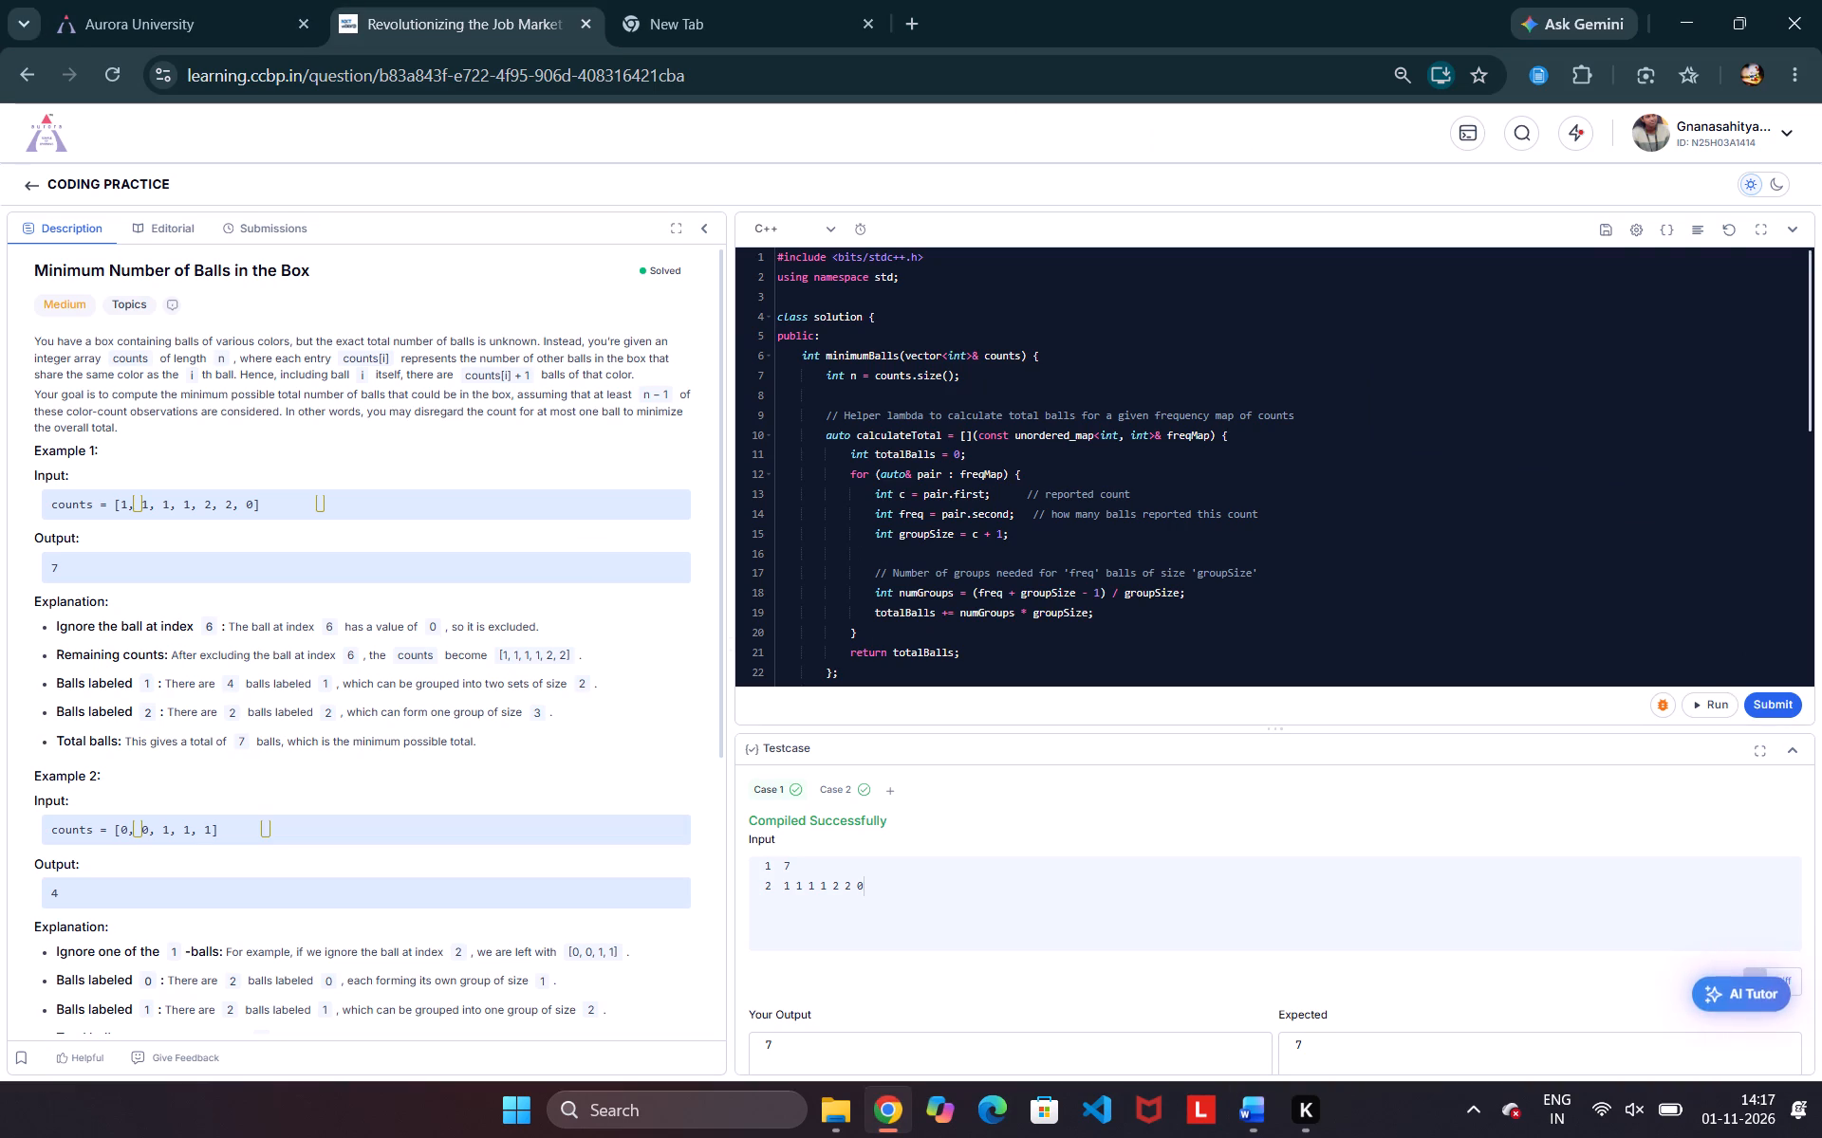
left_click_drag(777, 258, 962, 728)
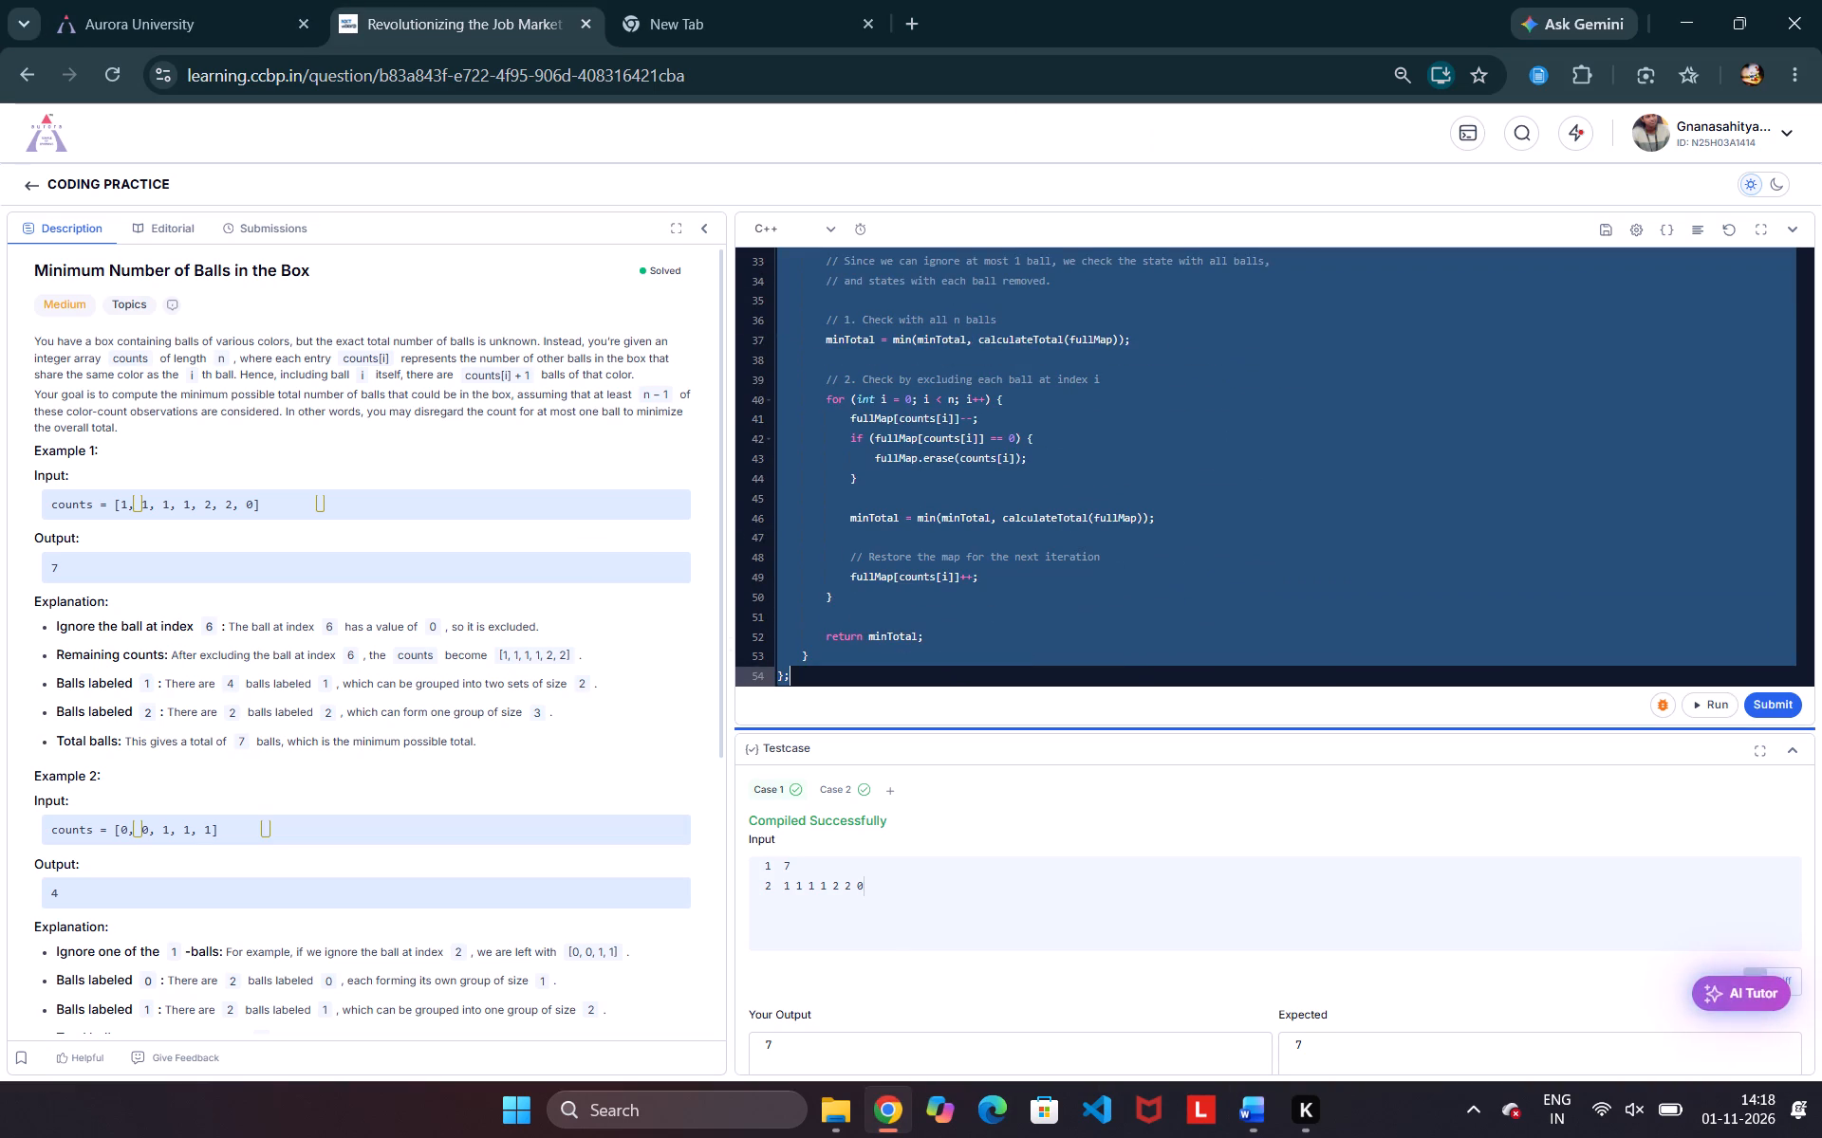
key("ctrl+c")
left_click(1243, 1100)
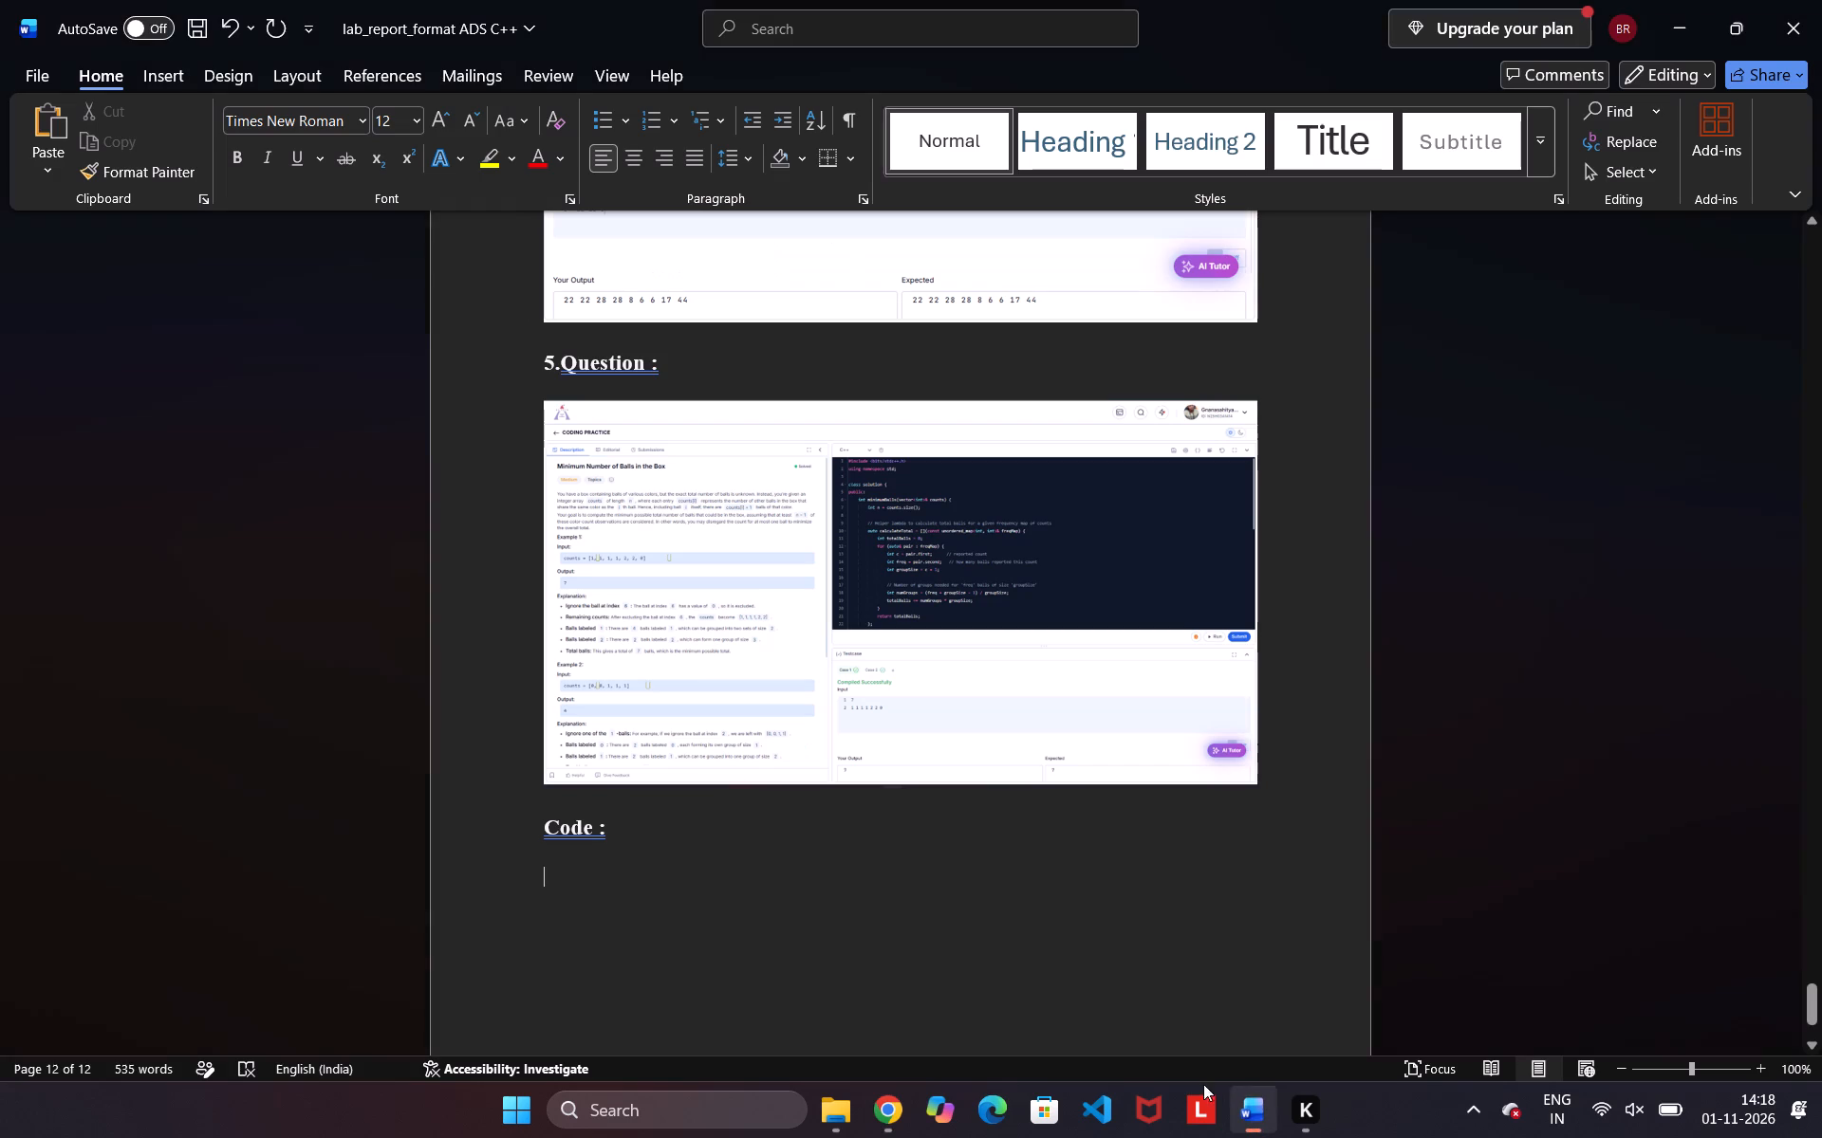
key("ctrl+v")
Add the heading 'Output :' after the pasted code, format it bold at 14 pt, and start a new line beneath it.
scroll(957, 909, "down", 1)
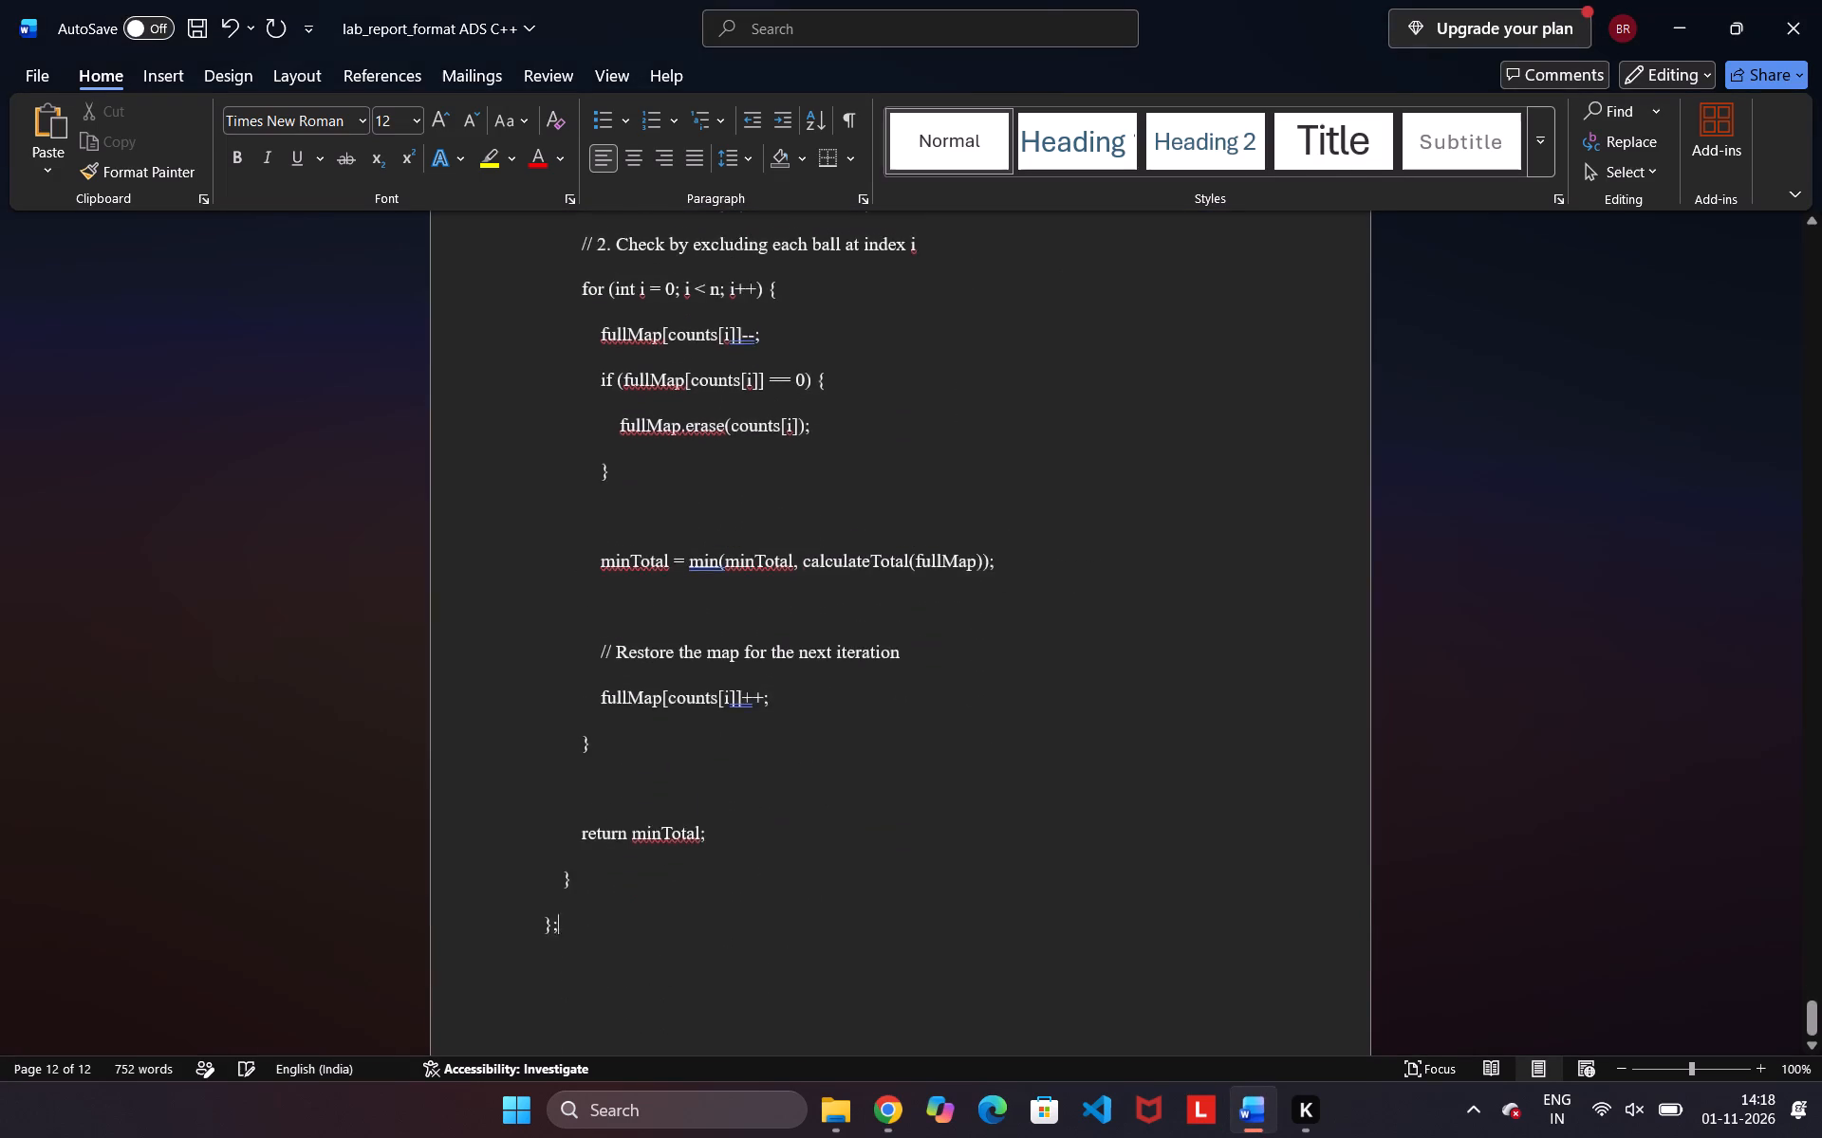
key("Return")
key("o")
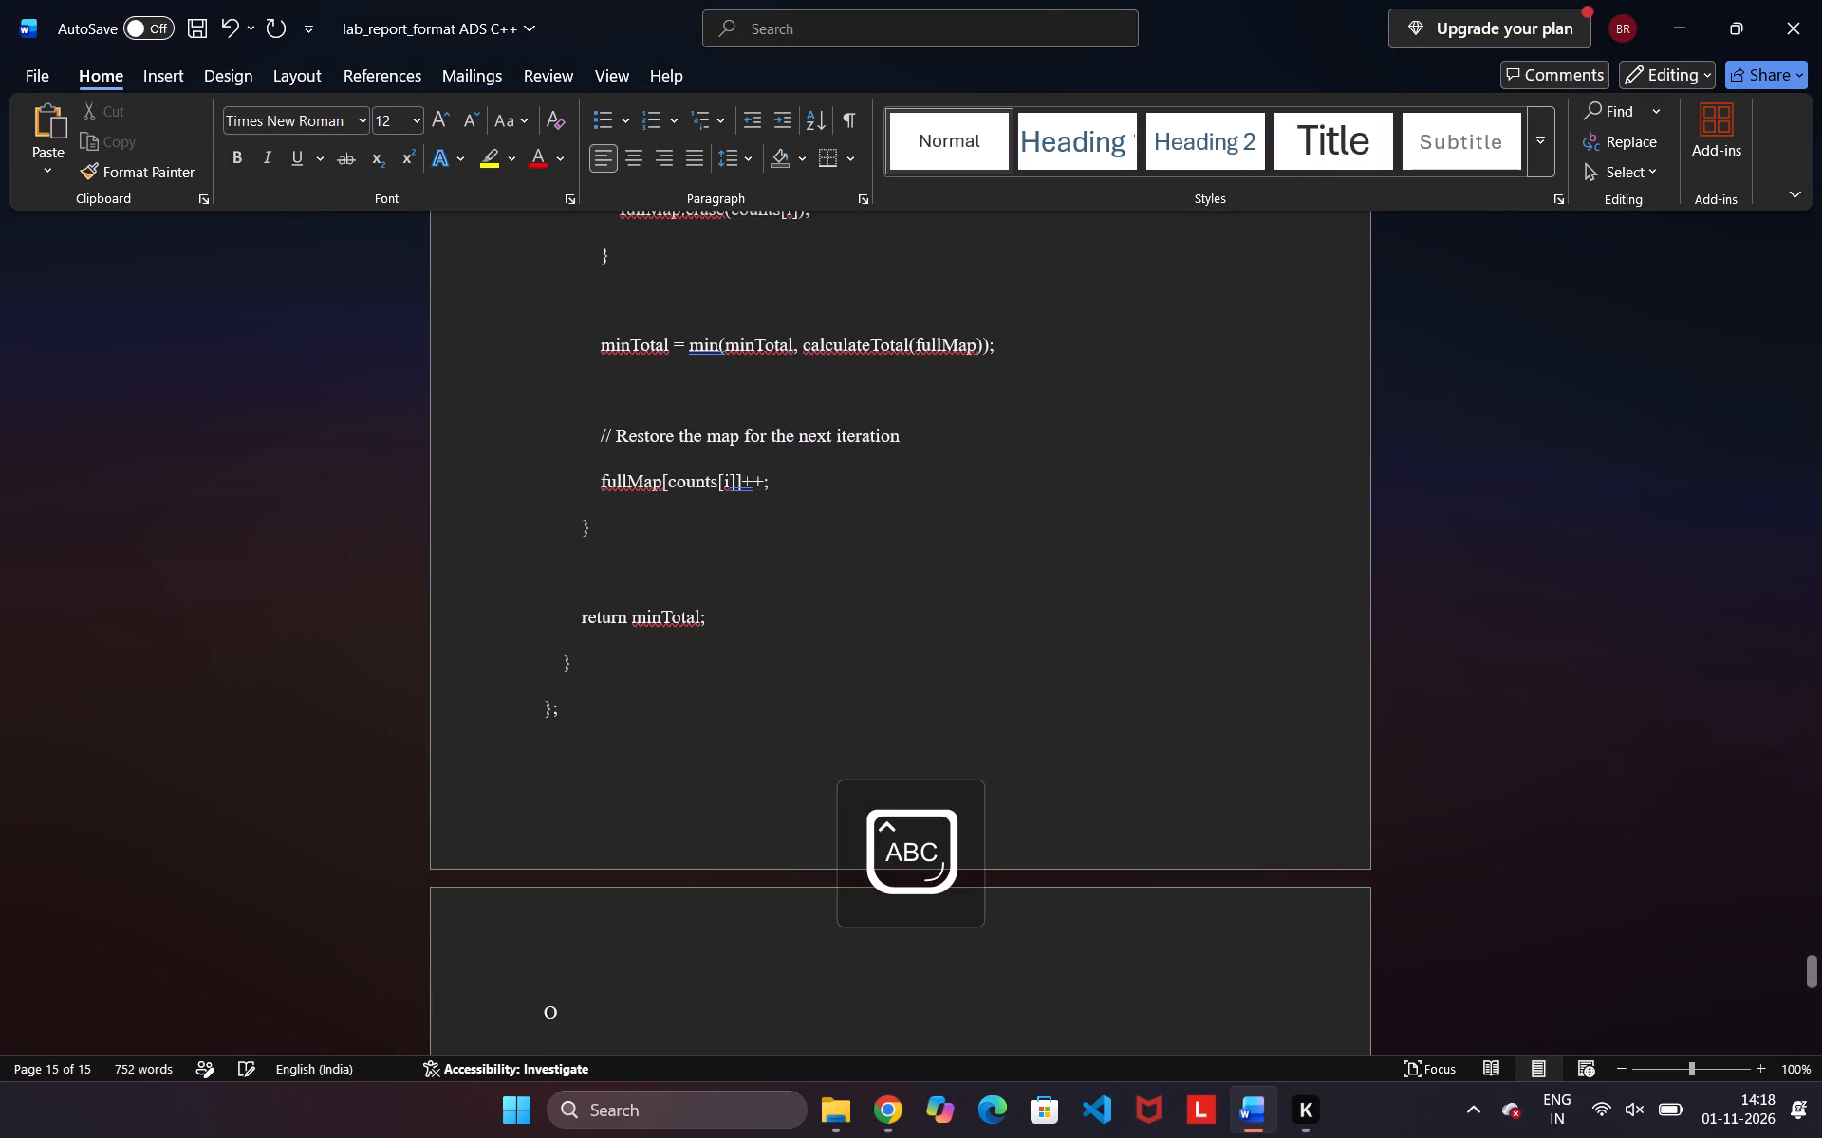
type("utput :")
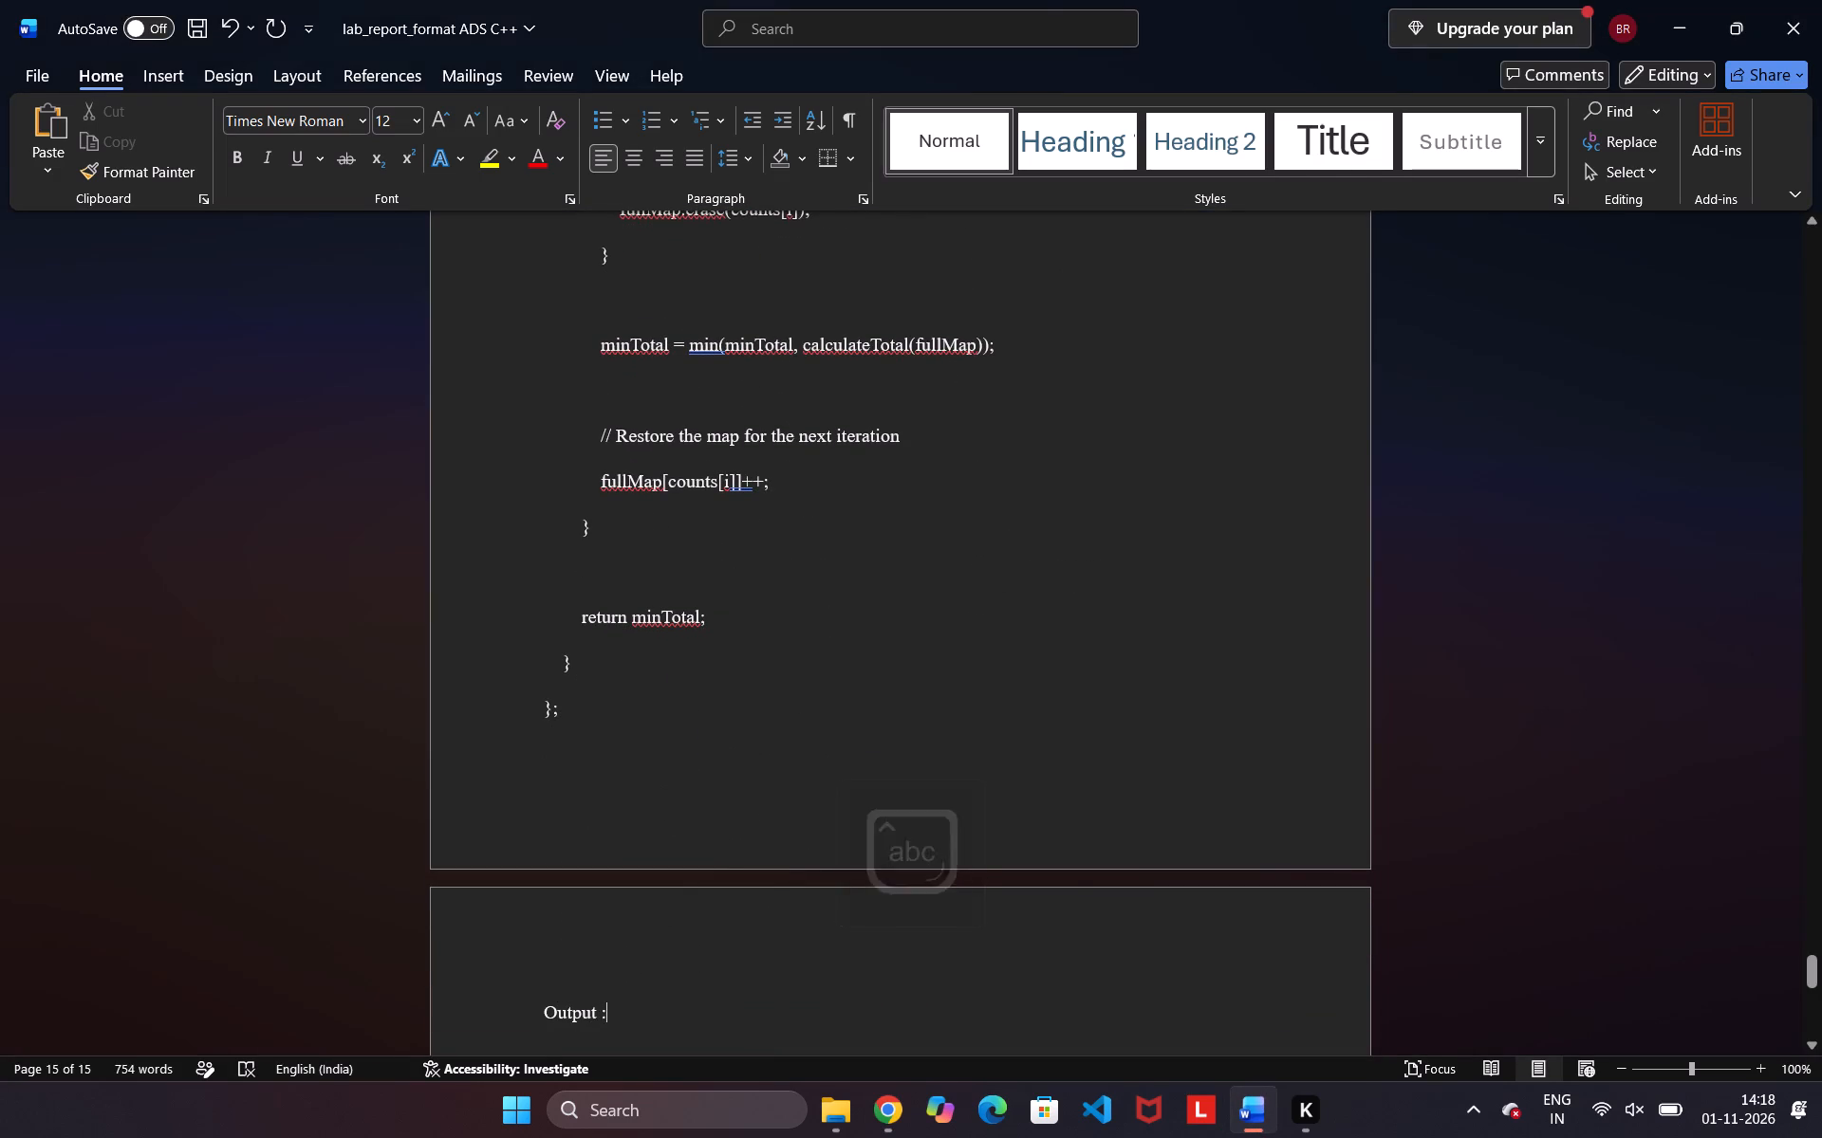
left_click_drag(541, 1020, 617, 1018)
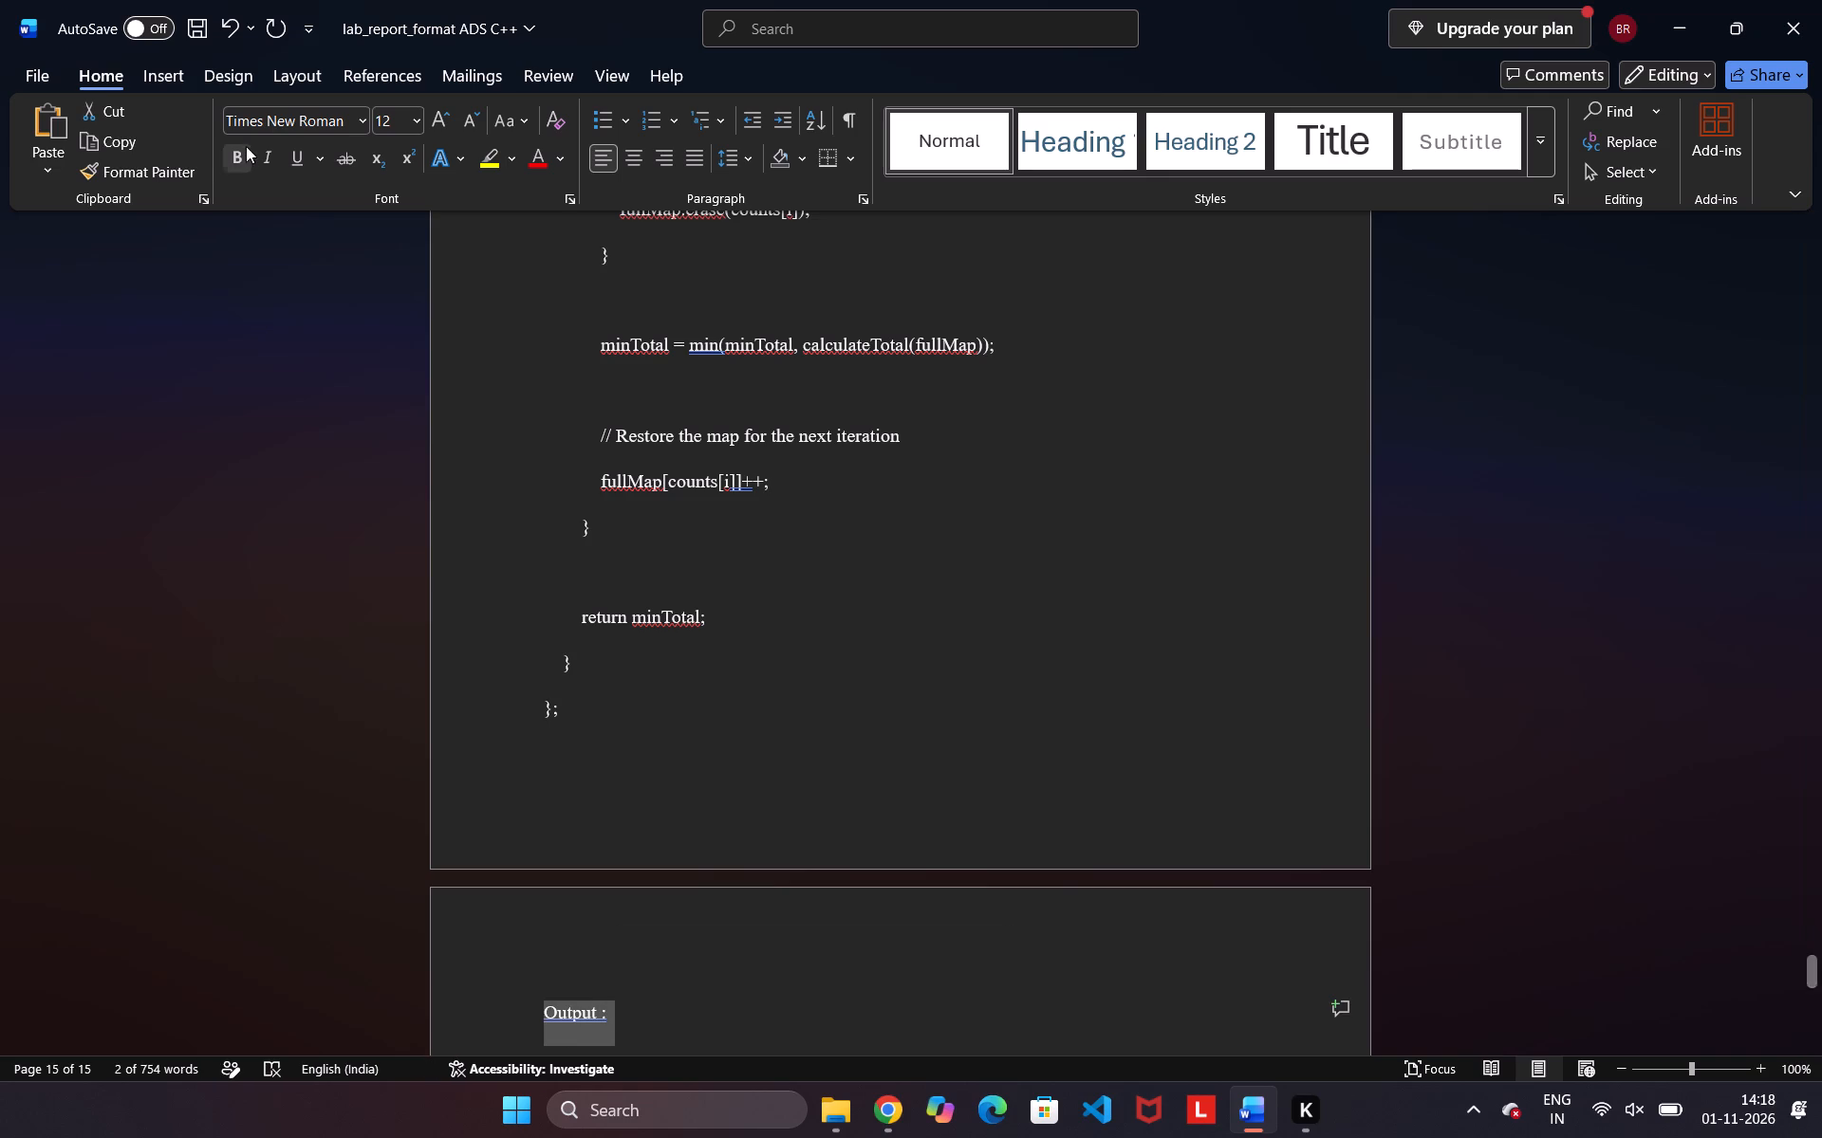
left_click(238, 158)
left_click(438, 136)
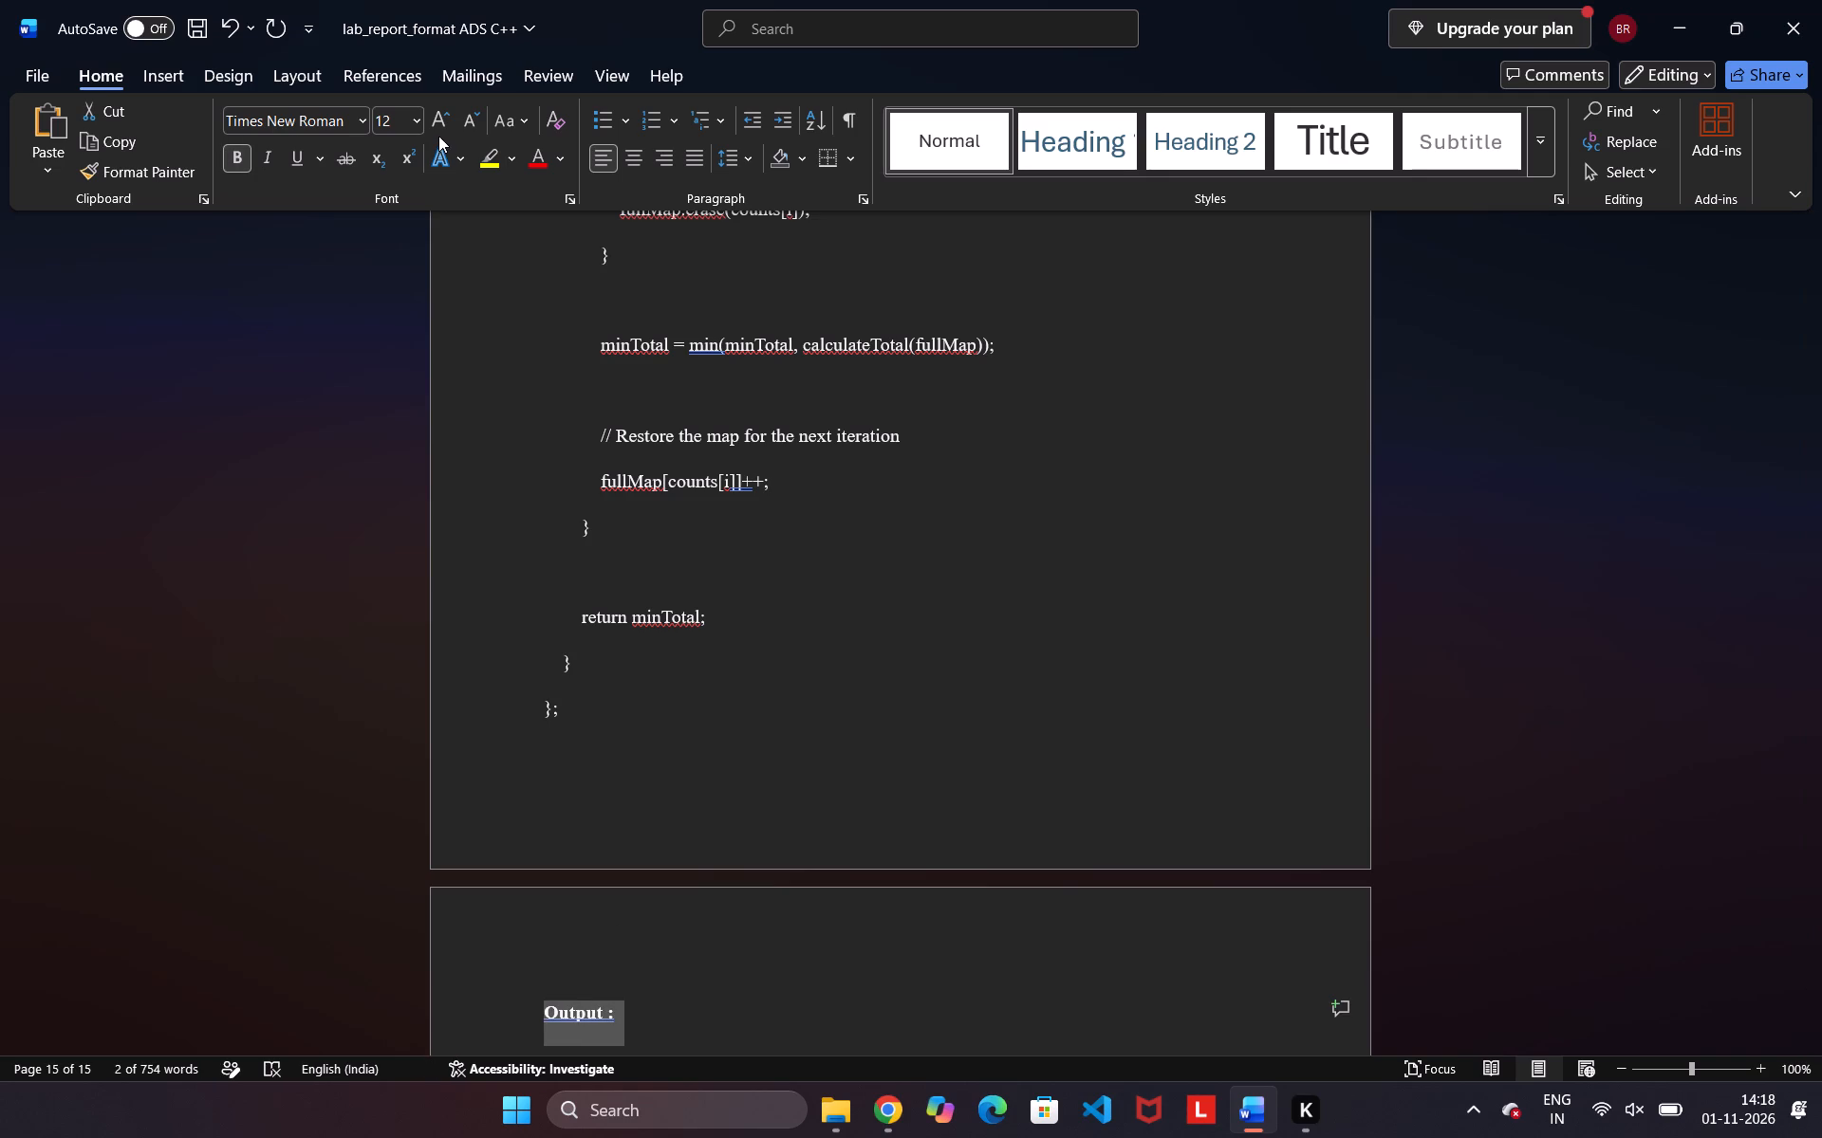
left_click(437, 115)
left_click(715, 1004)
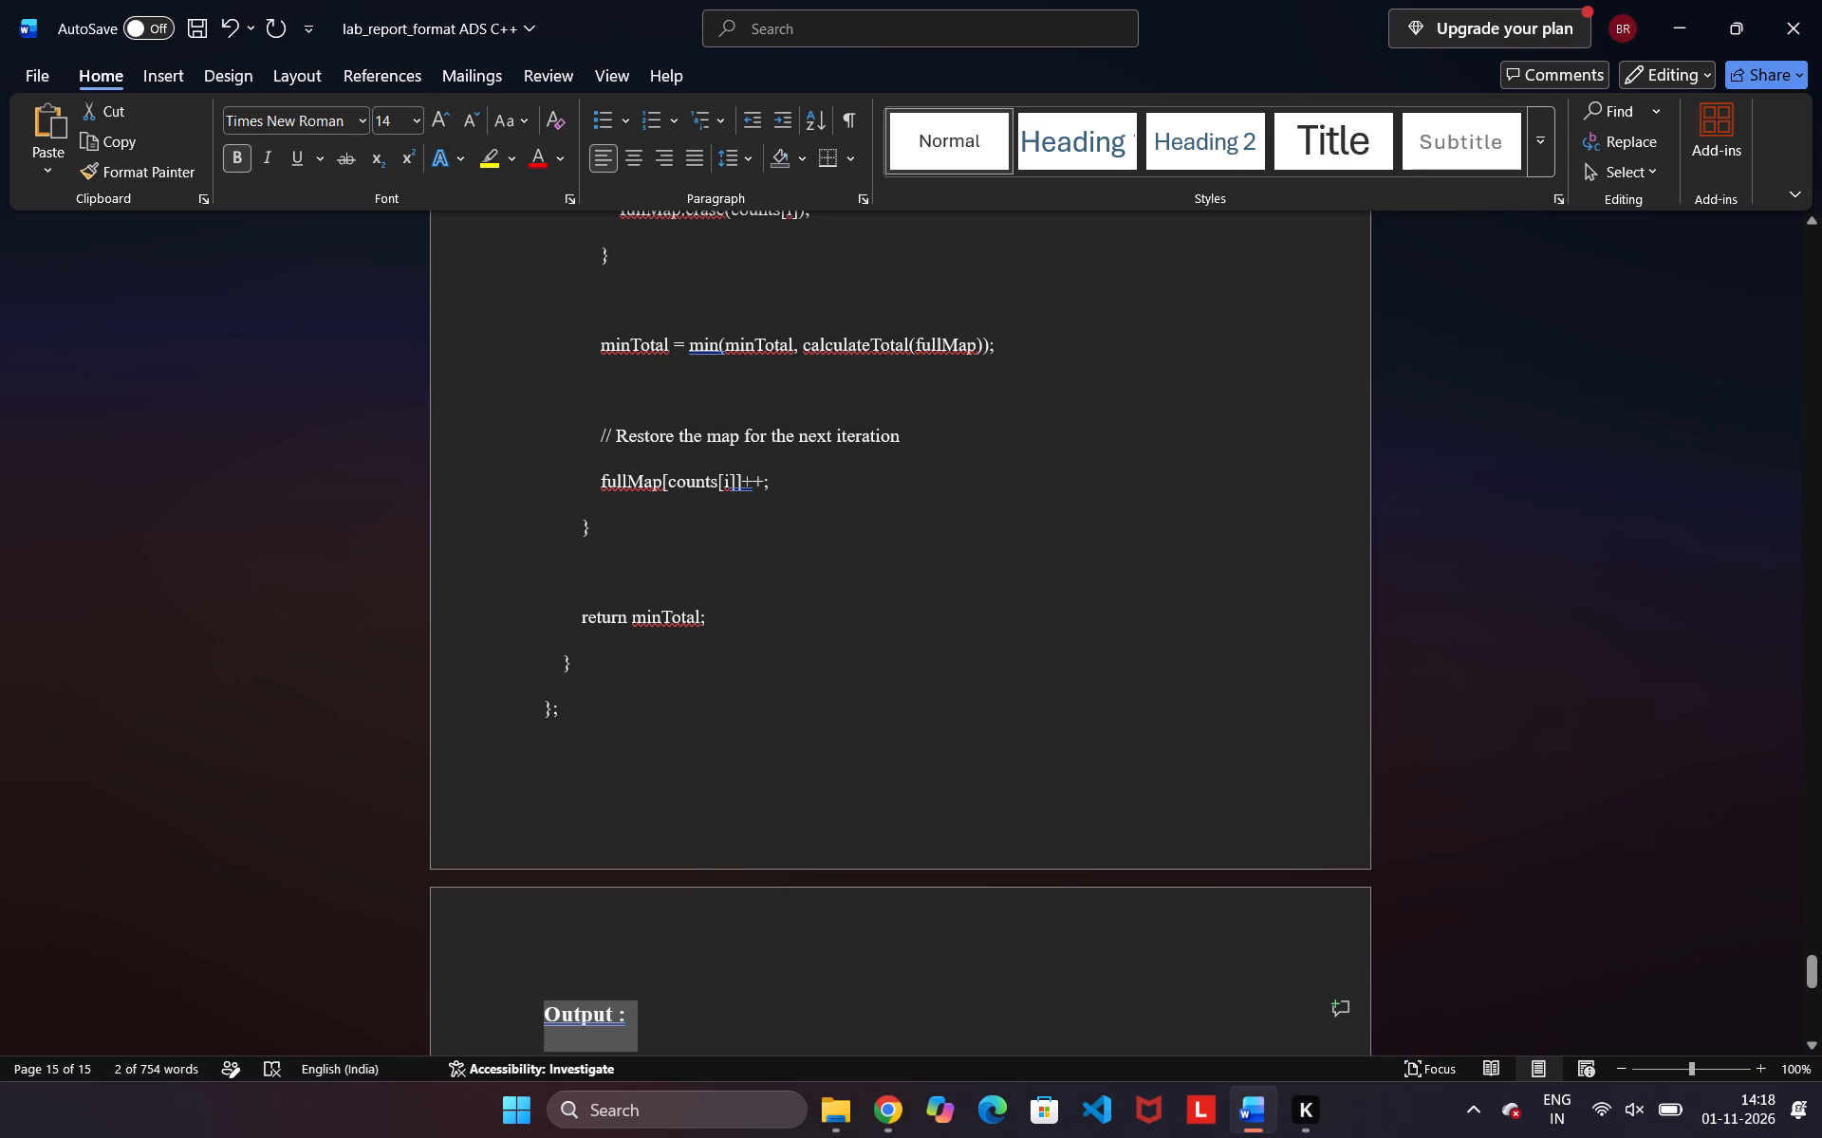
scroll(715, 1004, "down", 1)
key("Return")
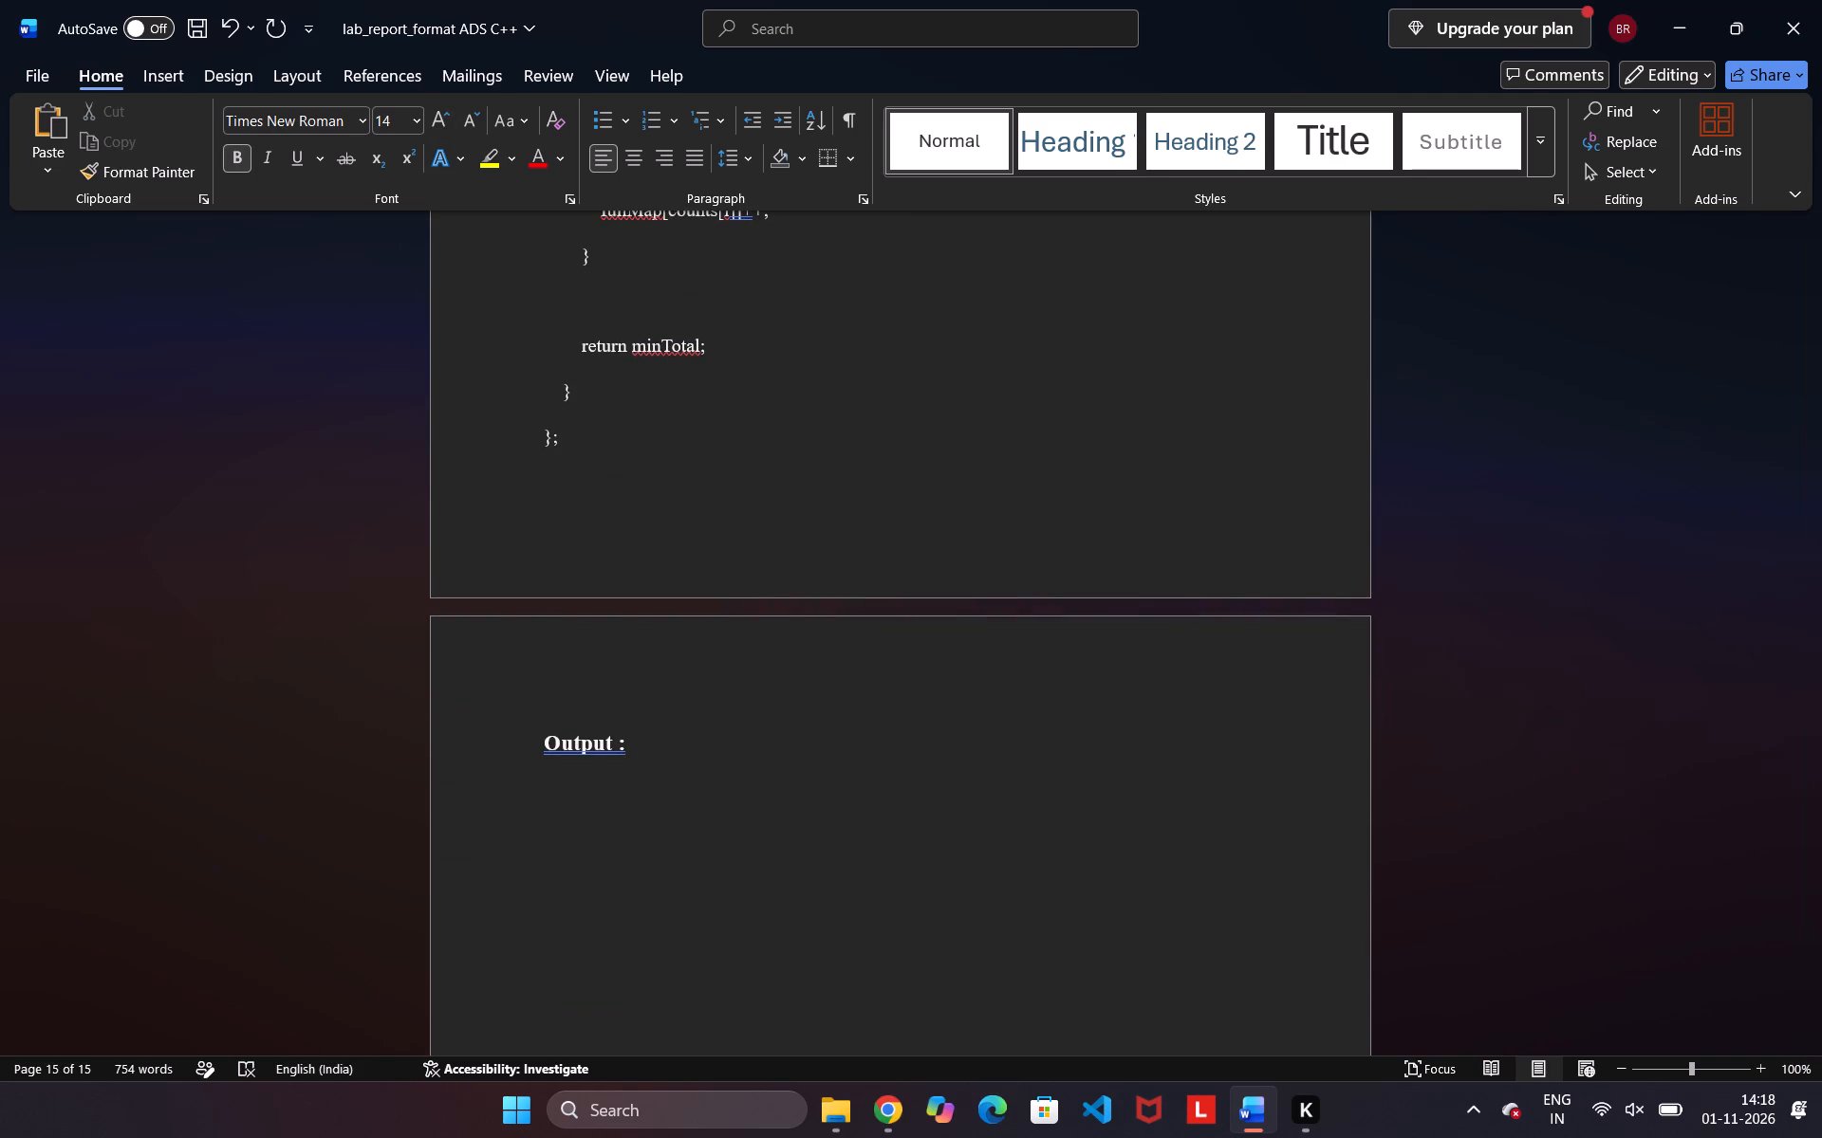
Capture the Testcase results area of Minimum Number of Balls in the Box in Chrome and paste it under 'Output :' in Word.
left_click(890, 1115)
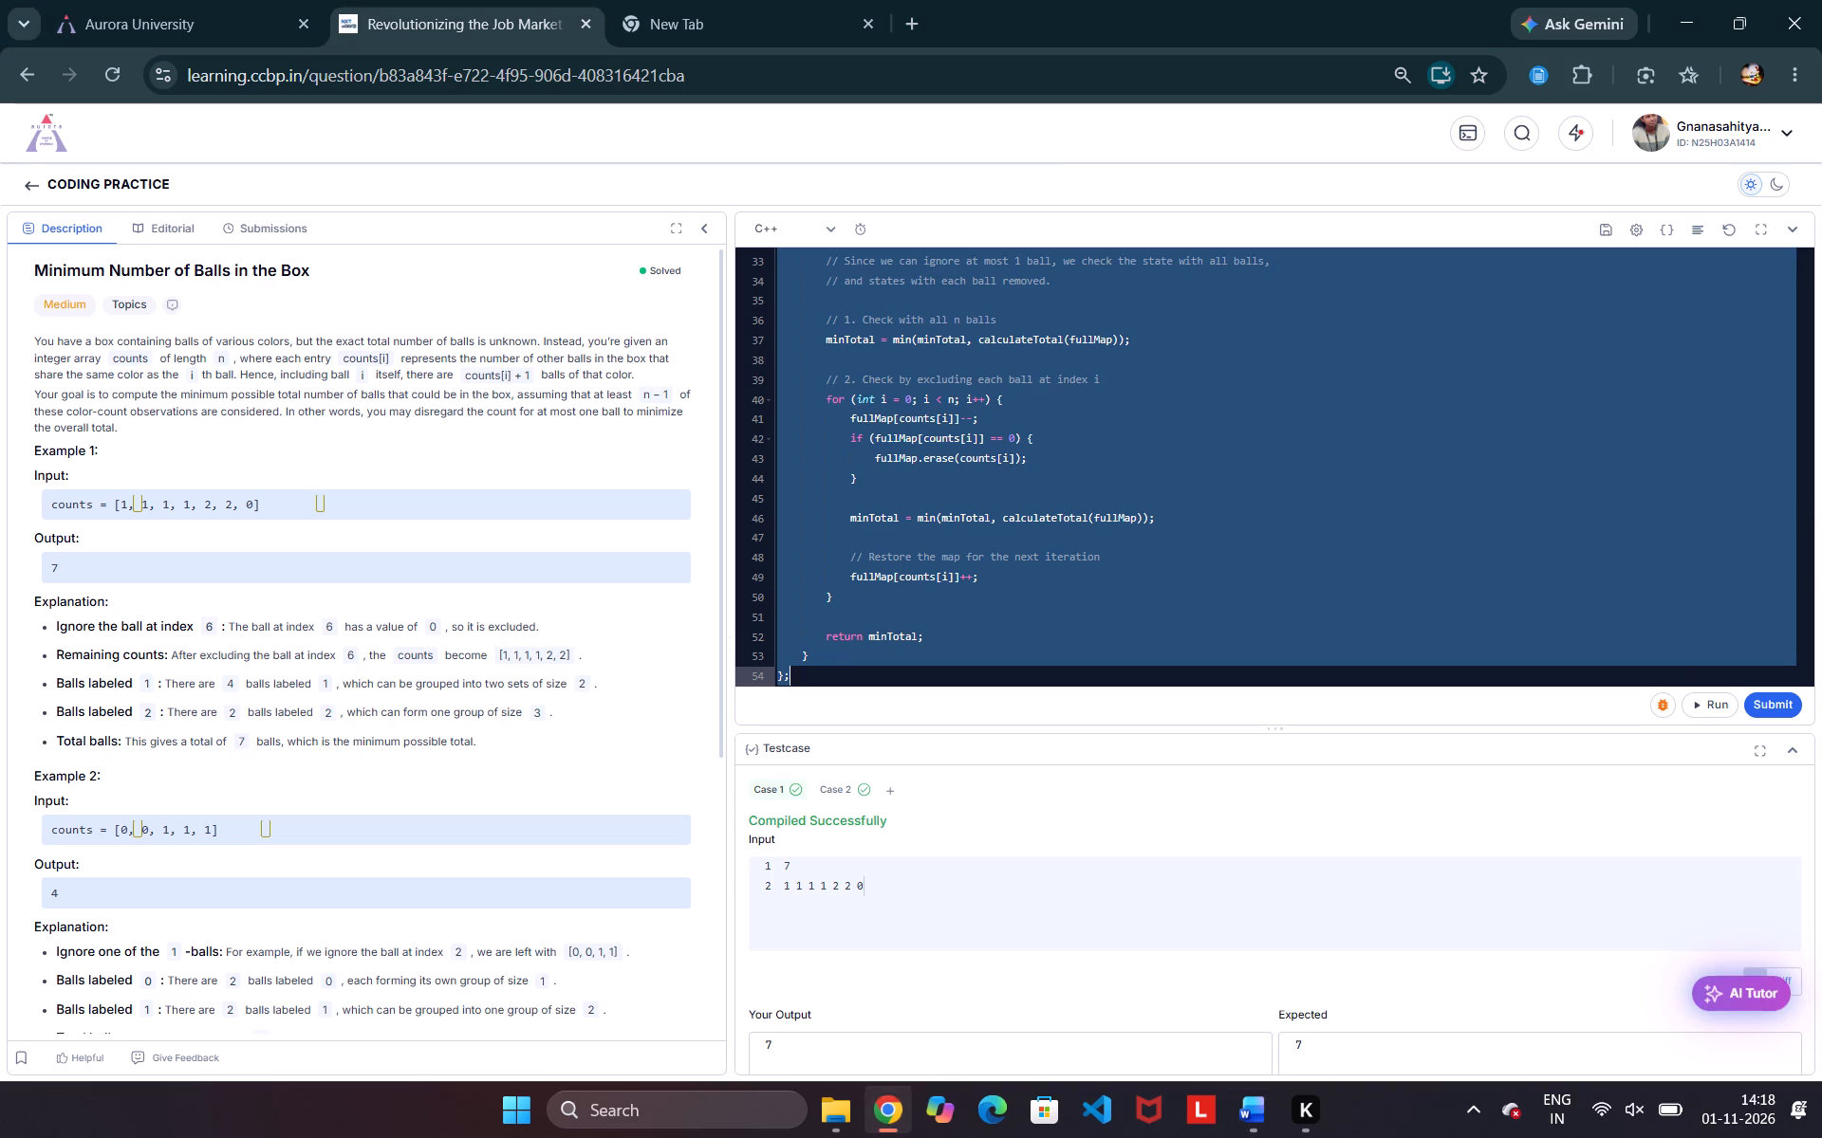
left_click(1048, 360)
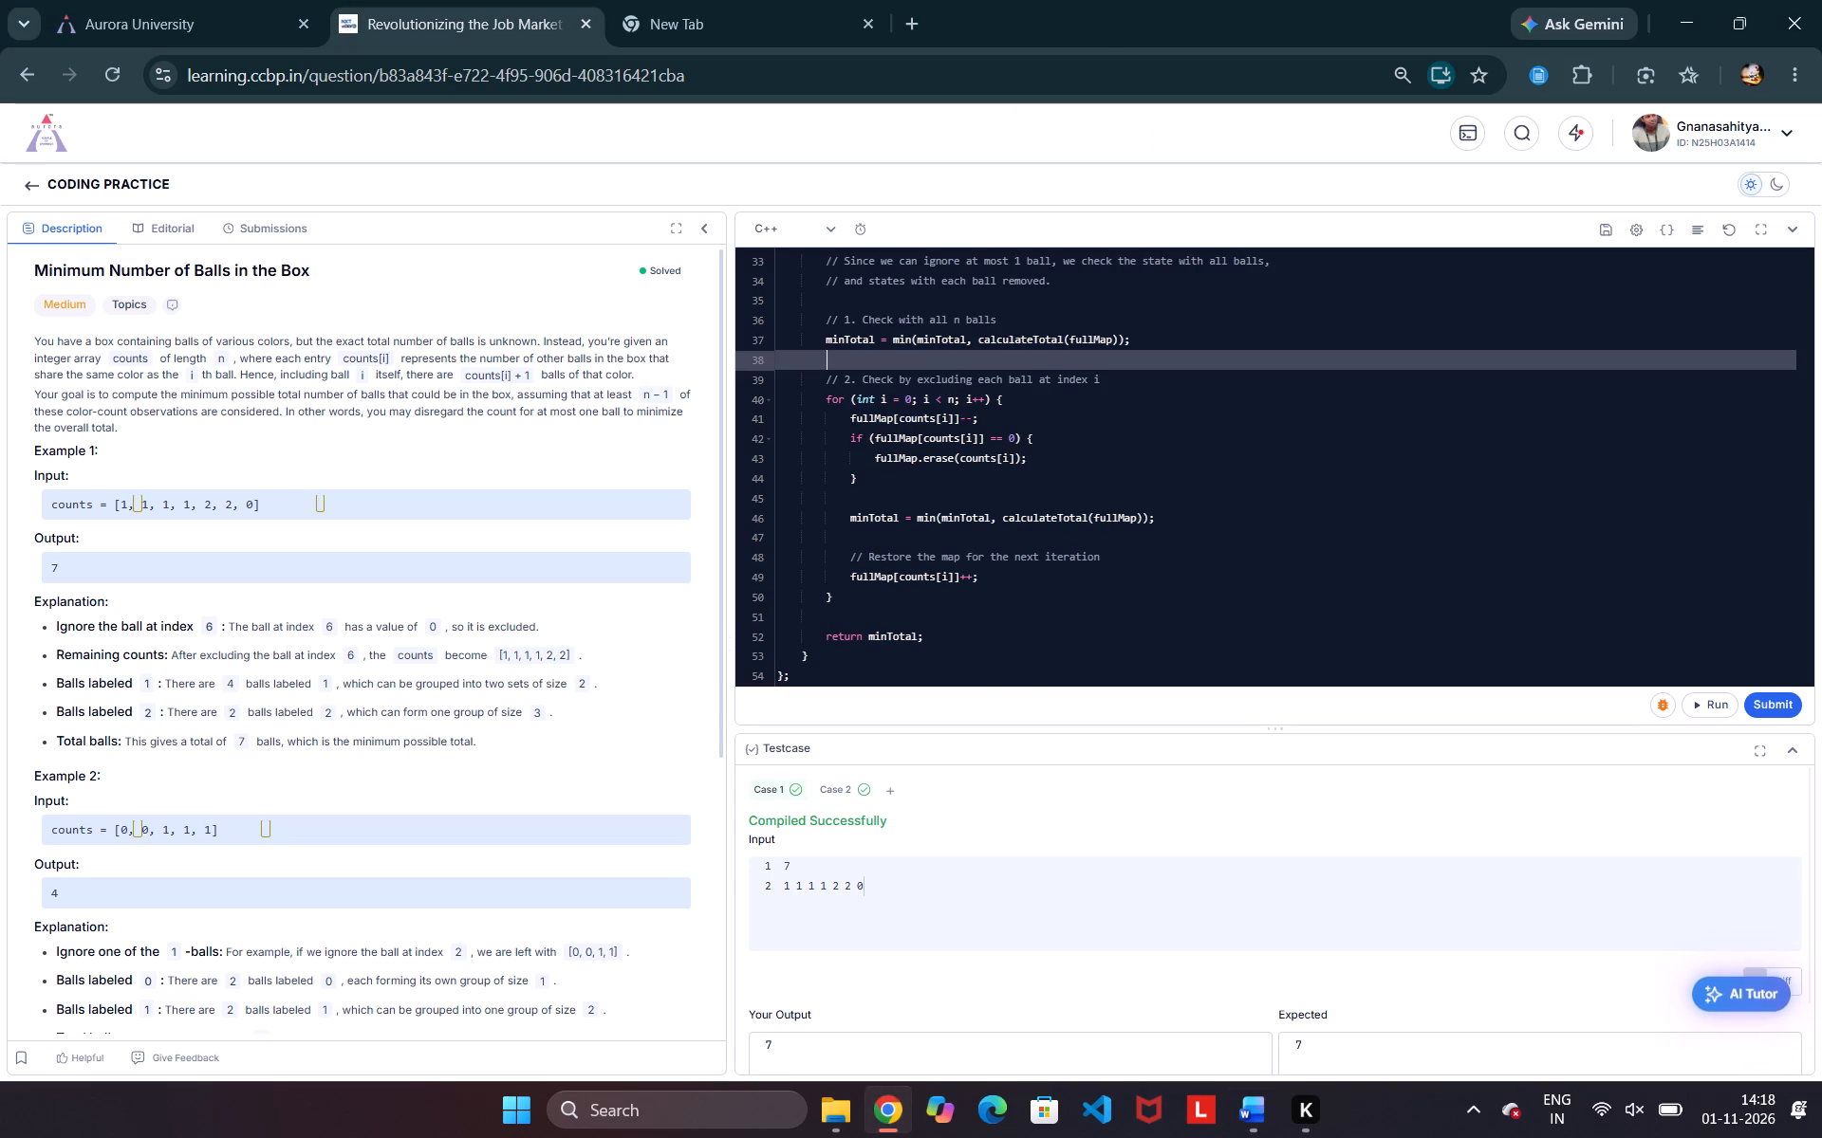
key("shift+super+s")
left_click_drag(733, 728, 1605, 1135)
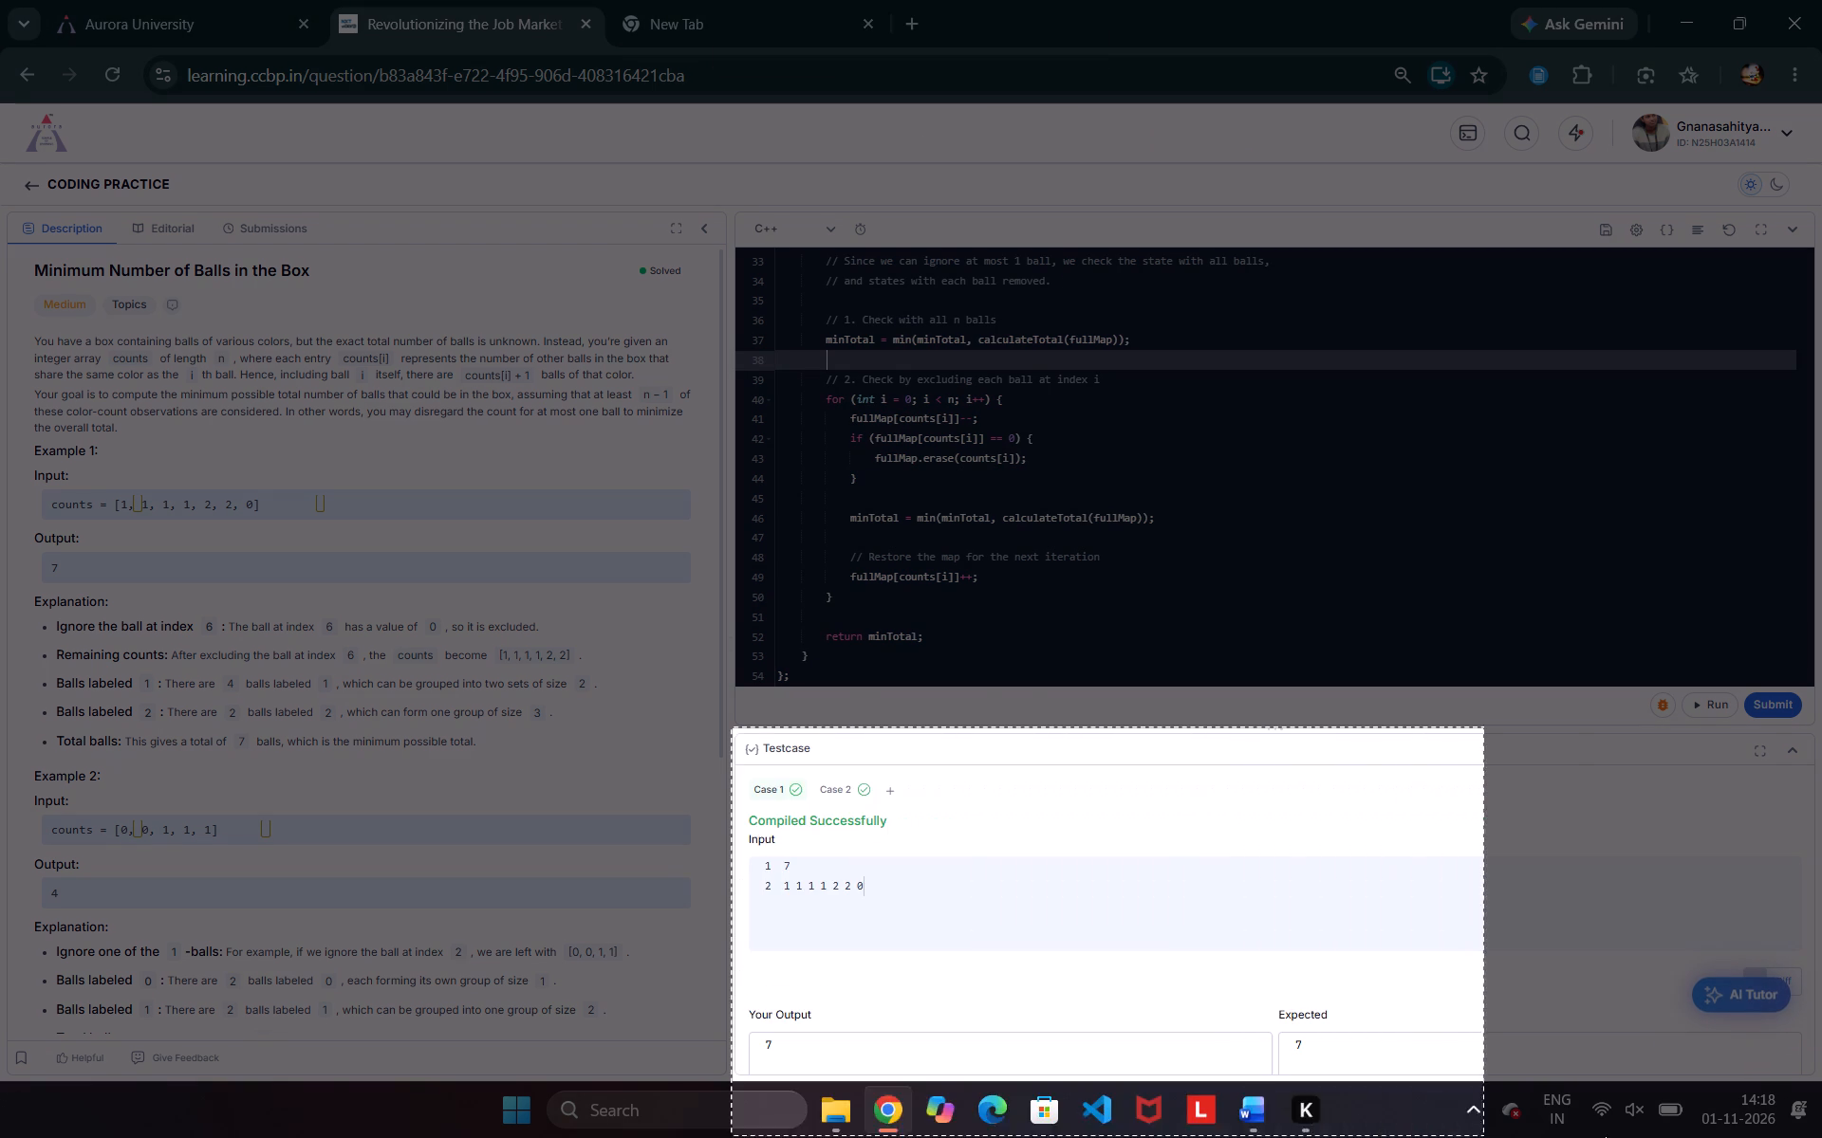
left_click_drag(1605, 1135, 1821, 1078)
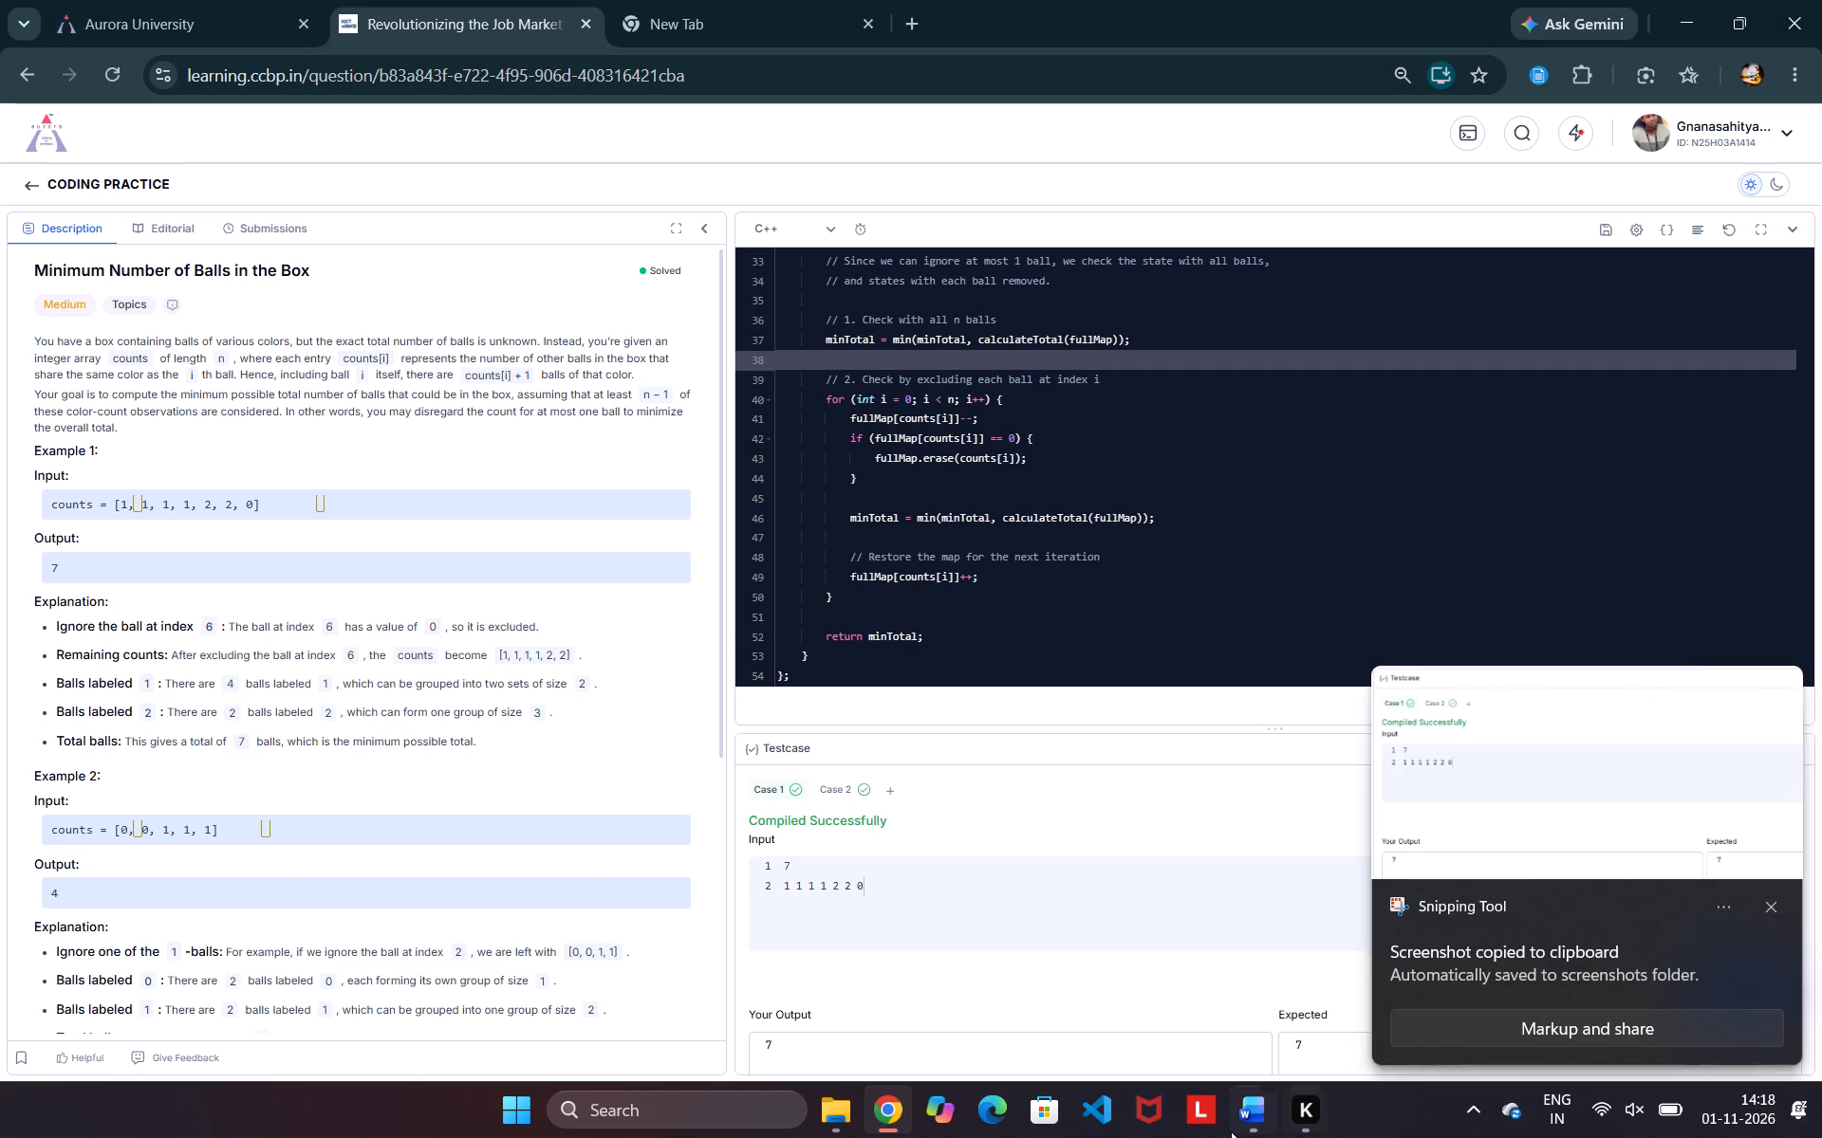
left_click(1251, 1124)
key("ctrl+v")
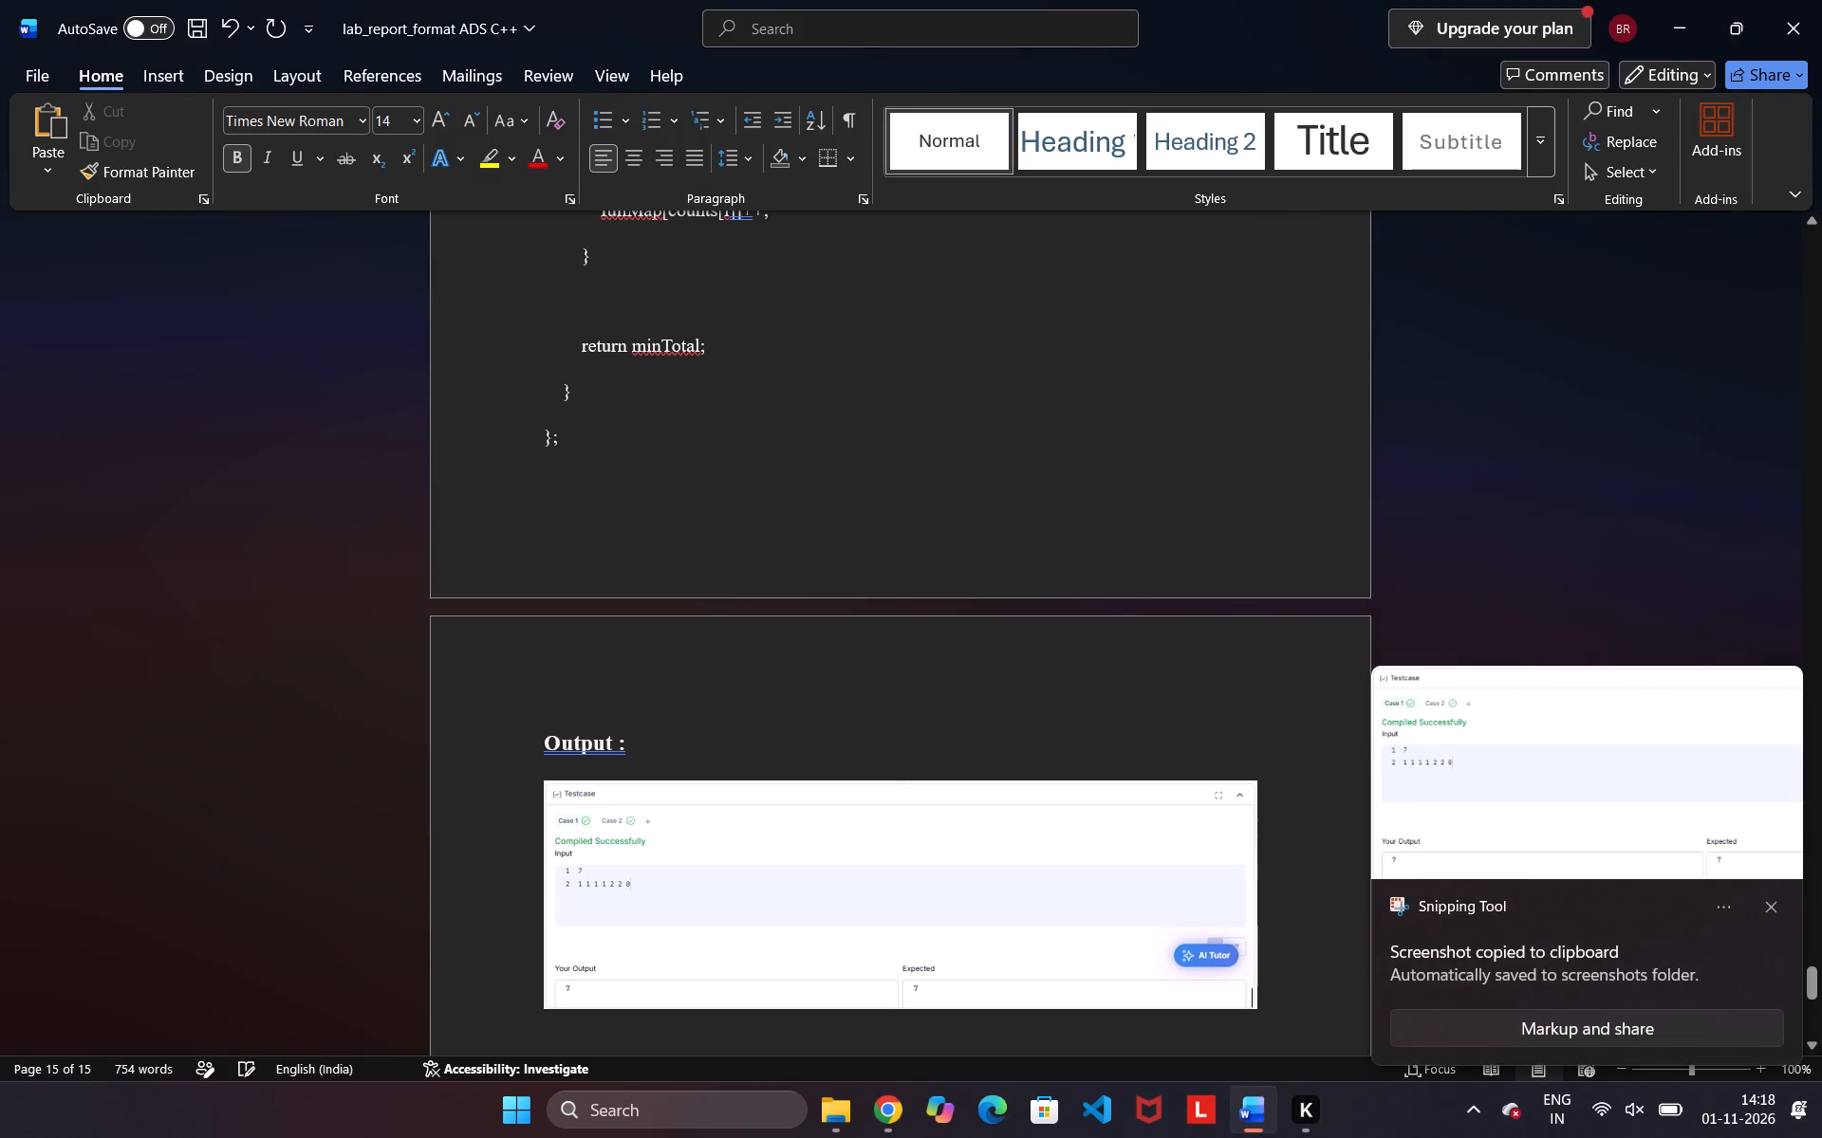
Enter the heading '6.Question :' below the question 5 output screenshot and start a new line beneath it.
key("Right")
key("Return")
type("6.")
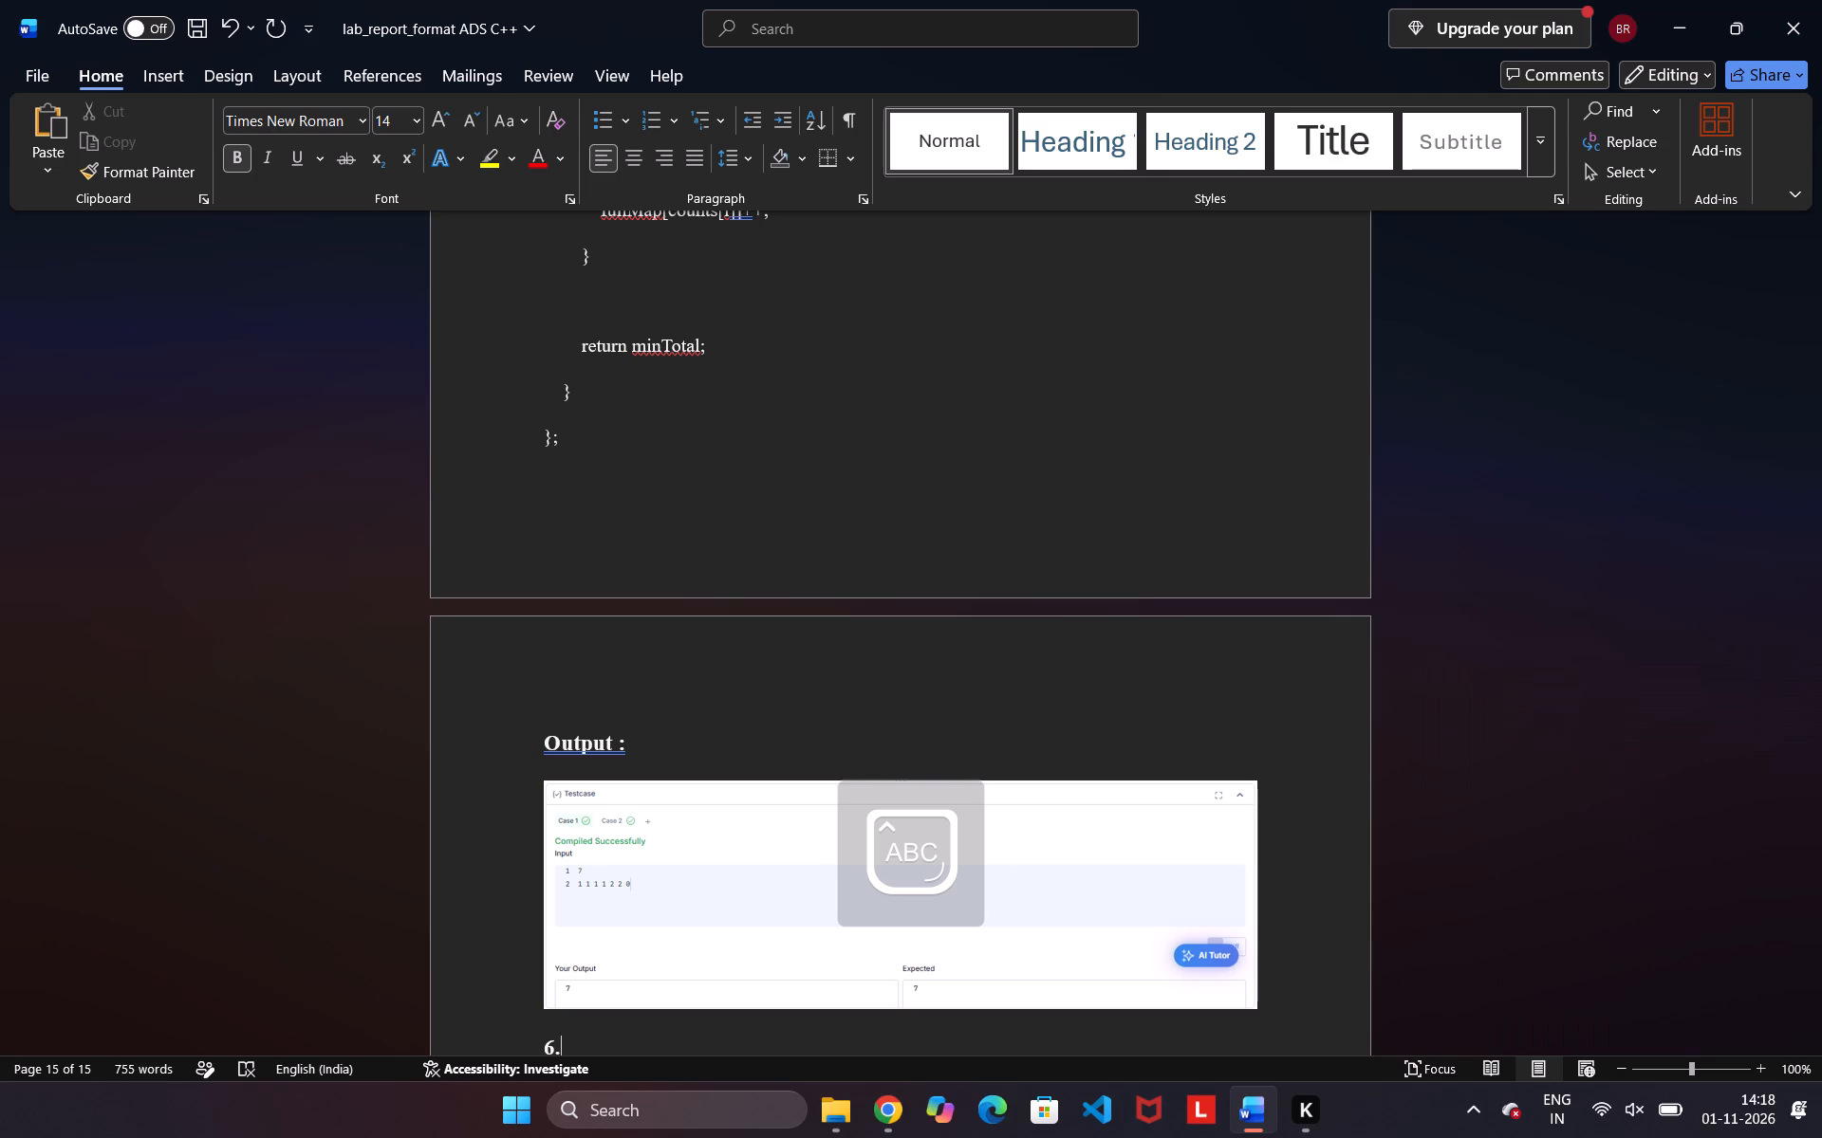
key("q")
scroll(987, 954, "down", 1)
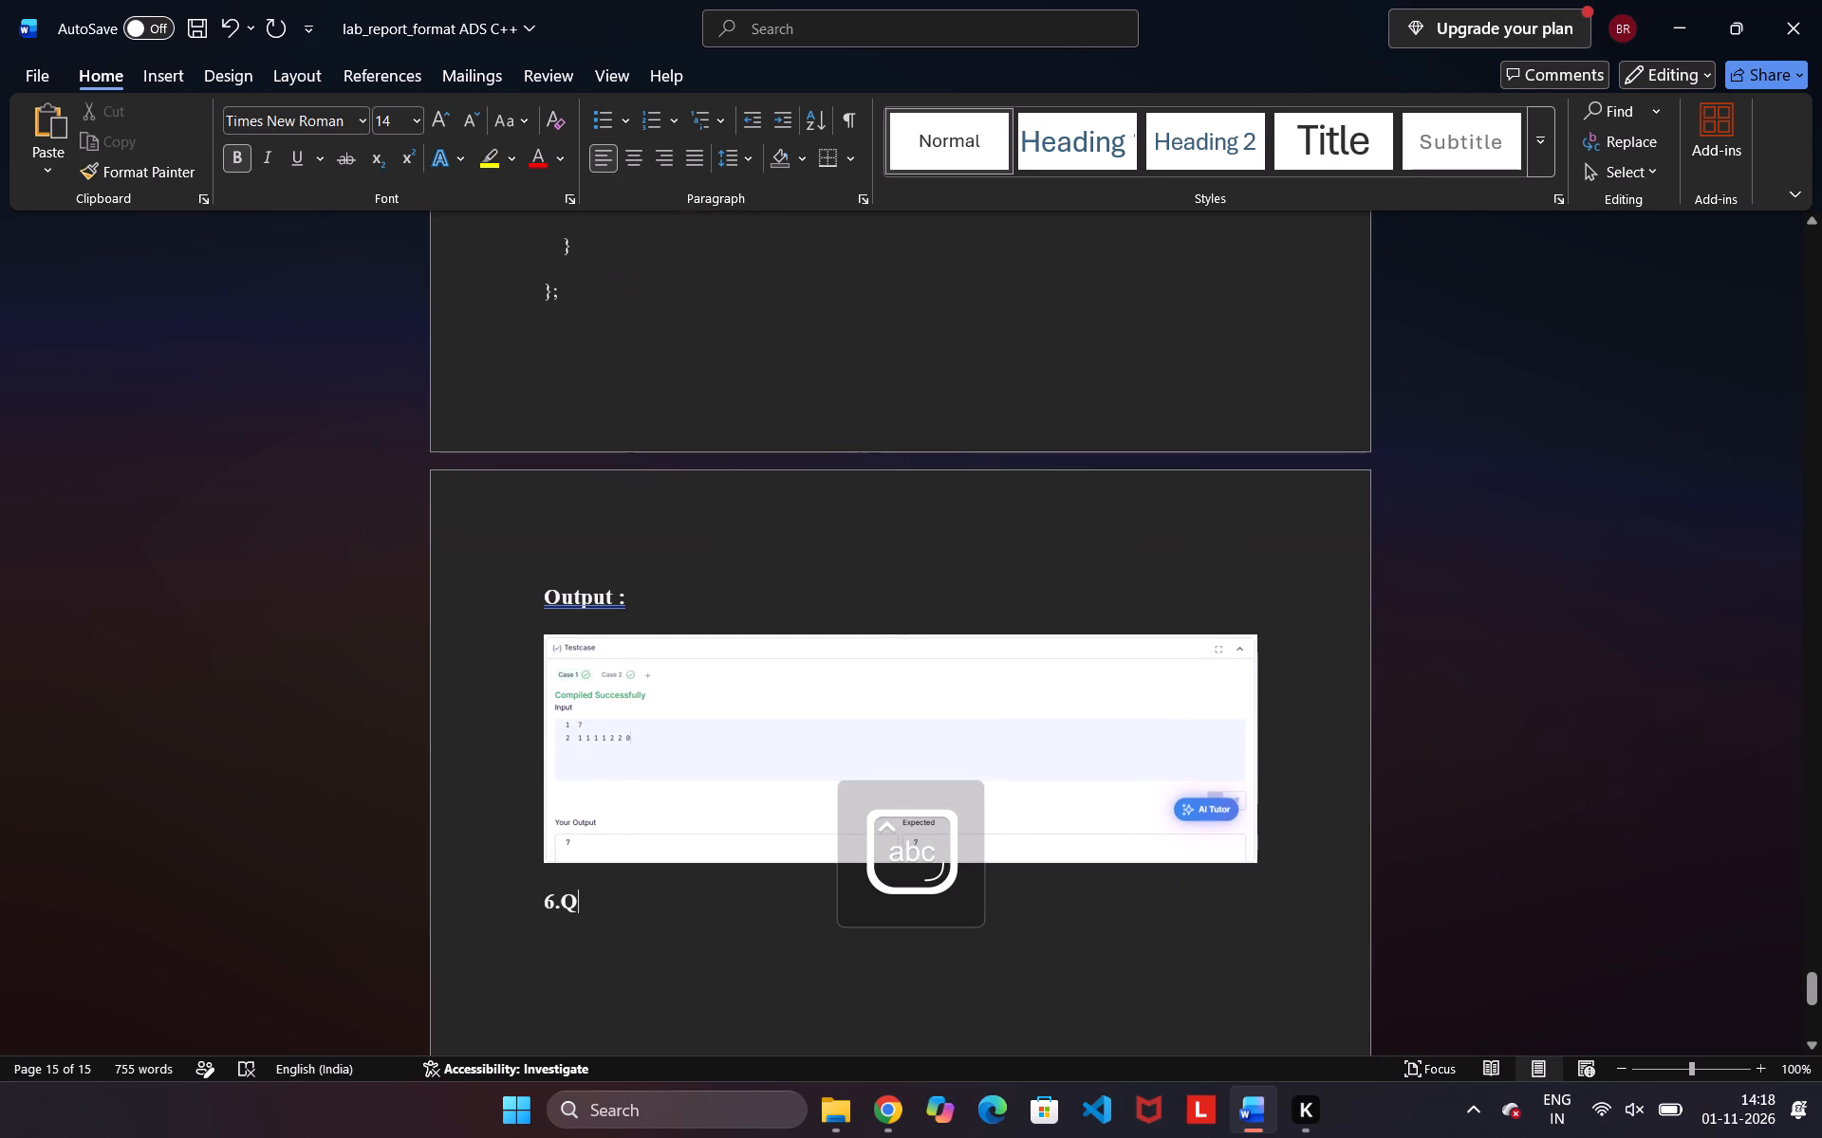
type("uestion")
key("space")
key("shift+colon")
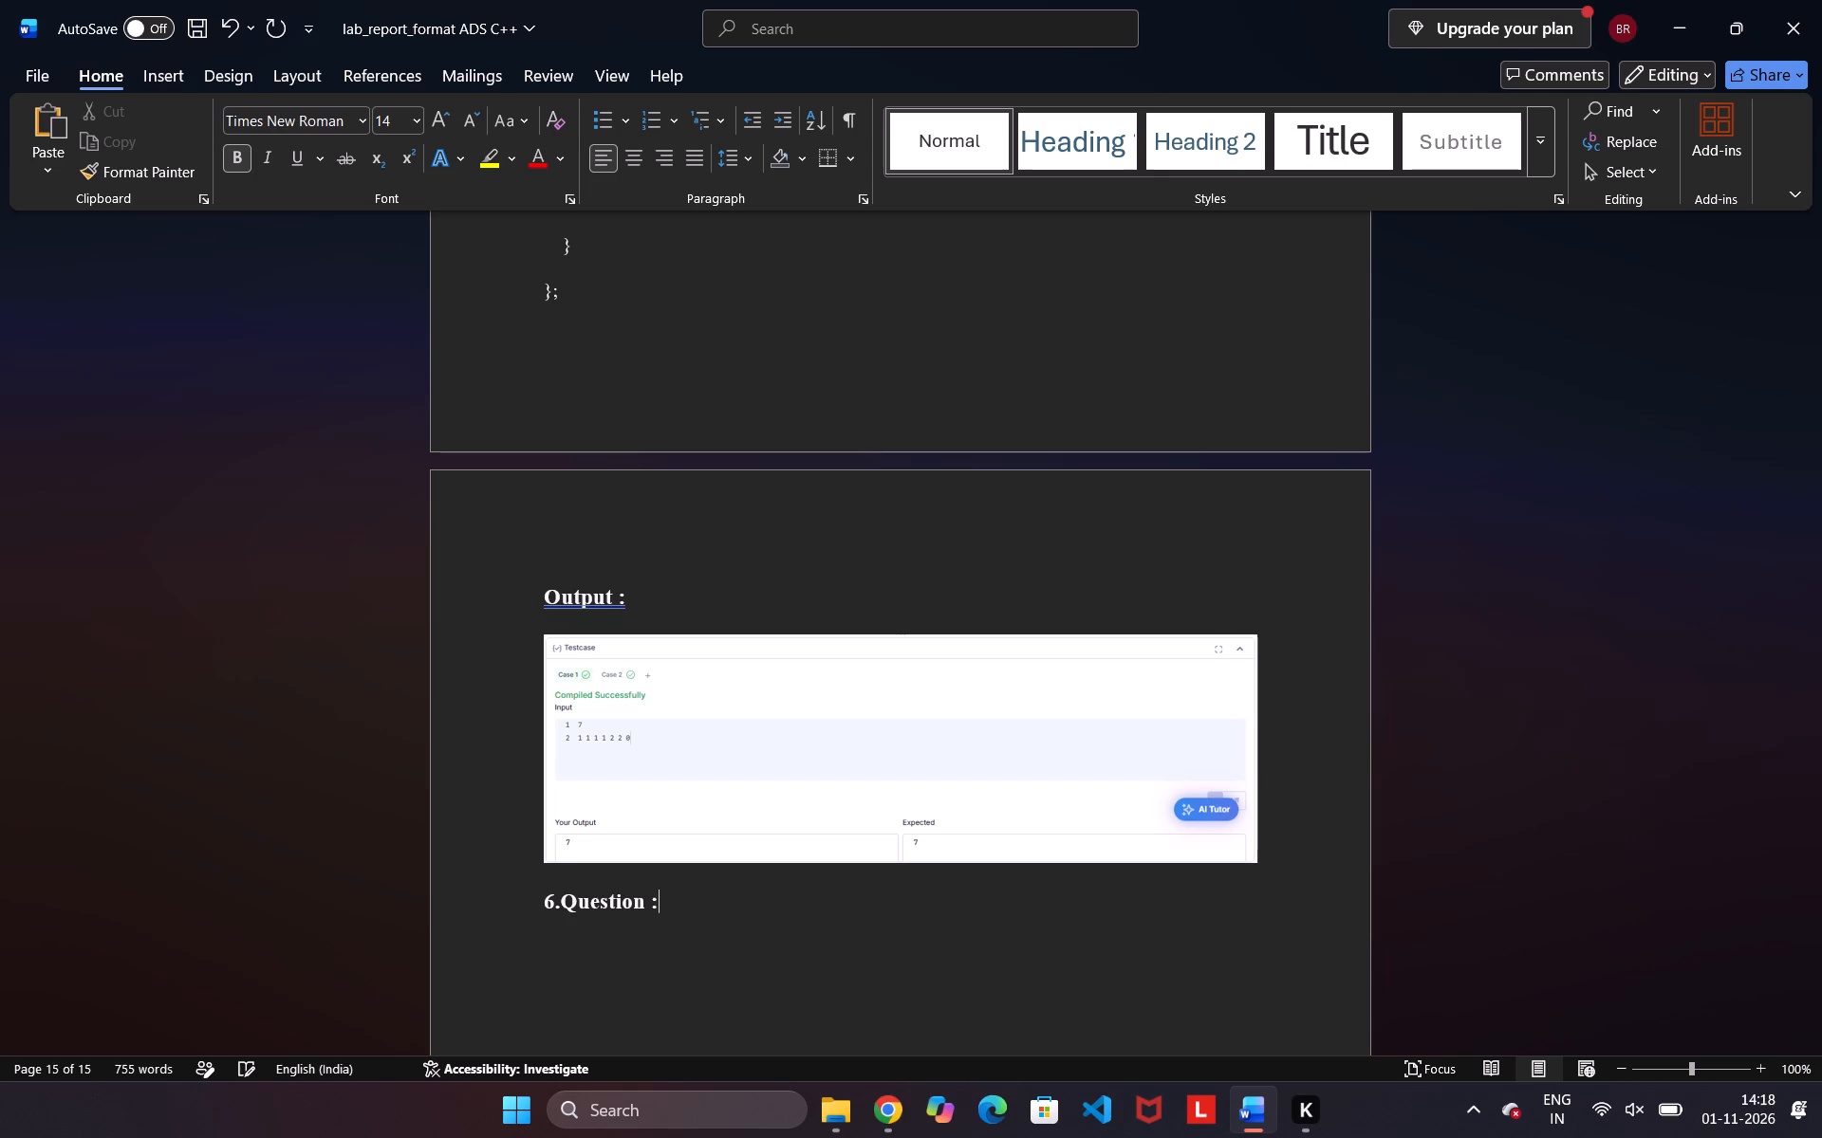
key("Return")
Switch to Chrome, open the Assign Cookies problem from the Coding Practice list and run its C++ solution.
left_click(884, 1102)
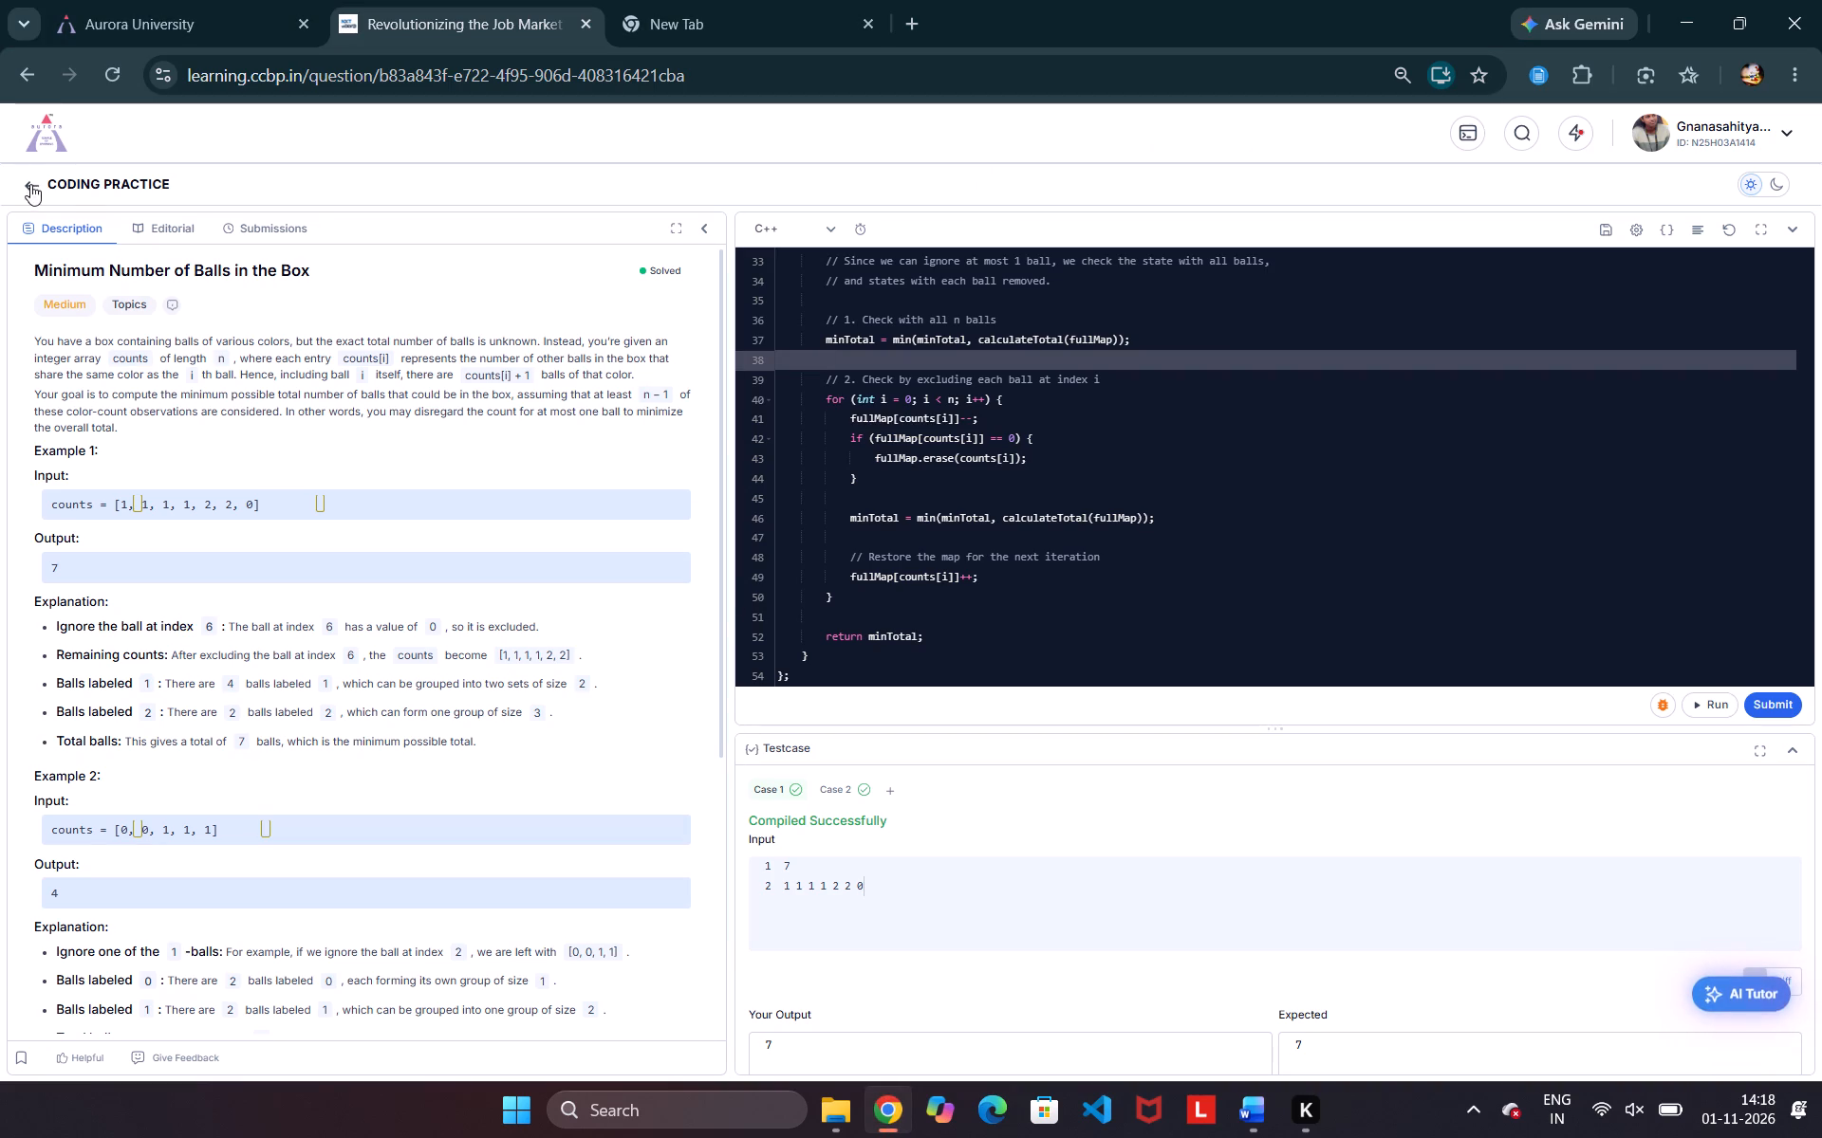
left_click(30, 186)
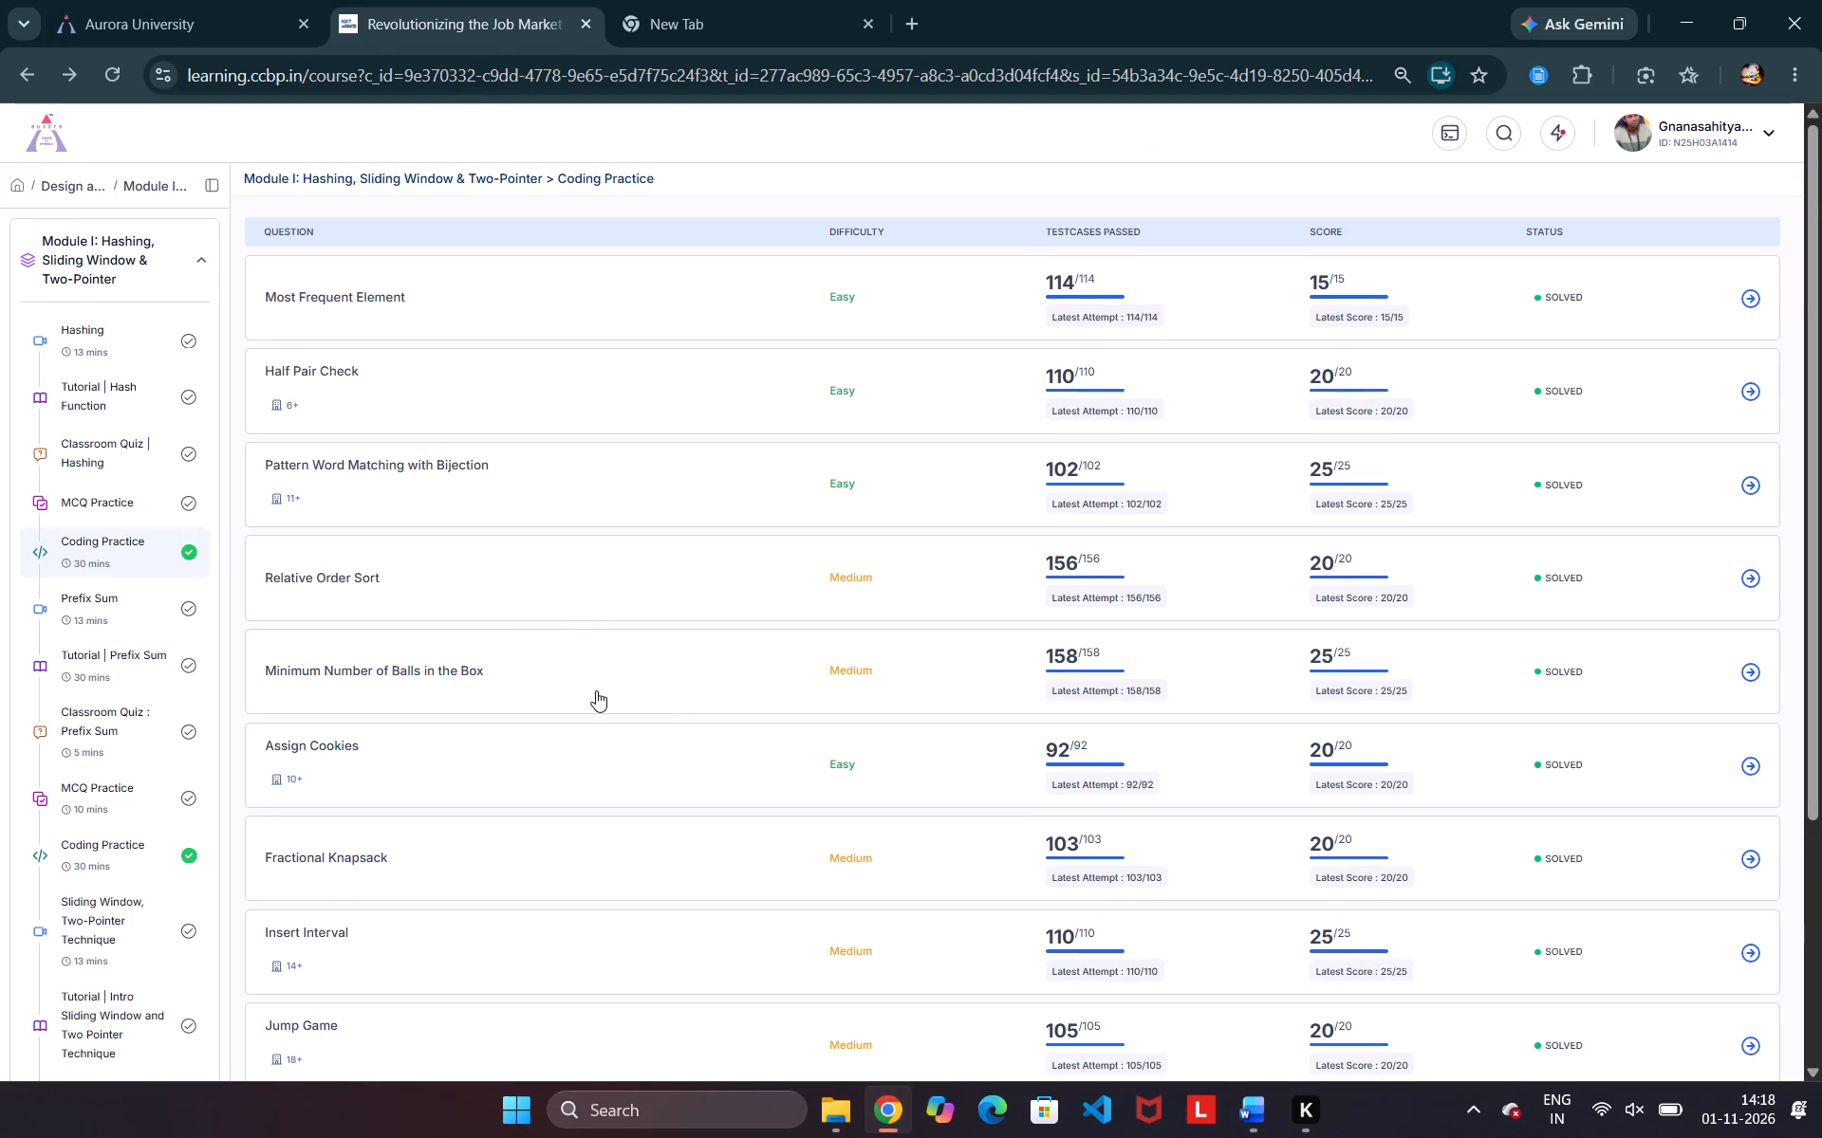
left_click(602, 769)
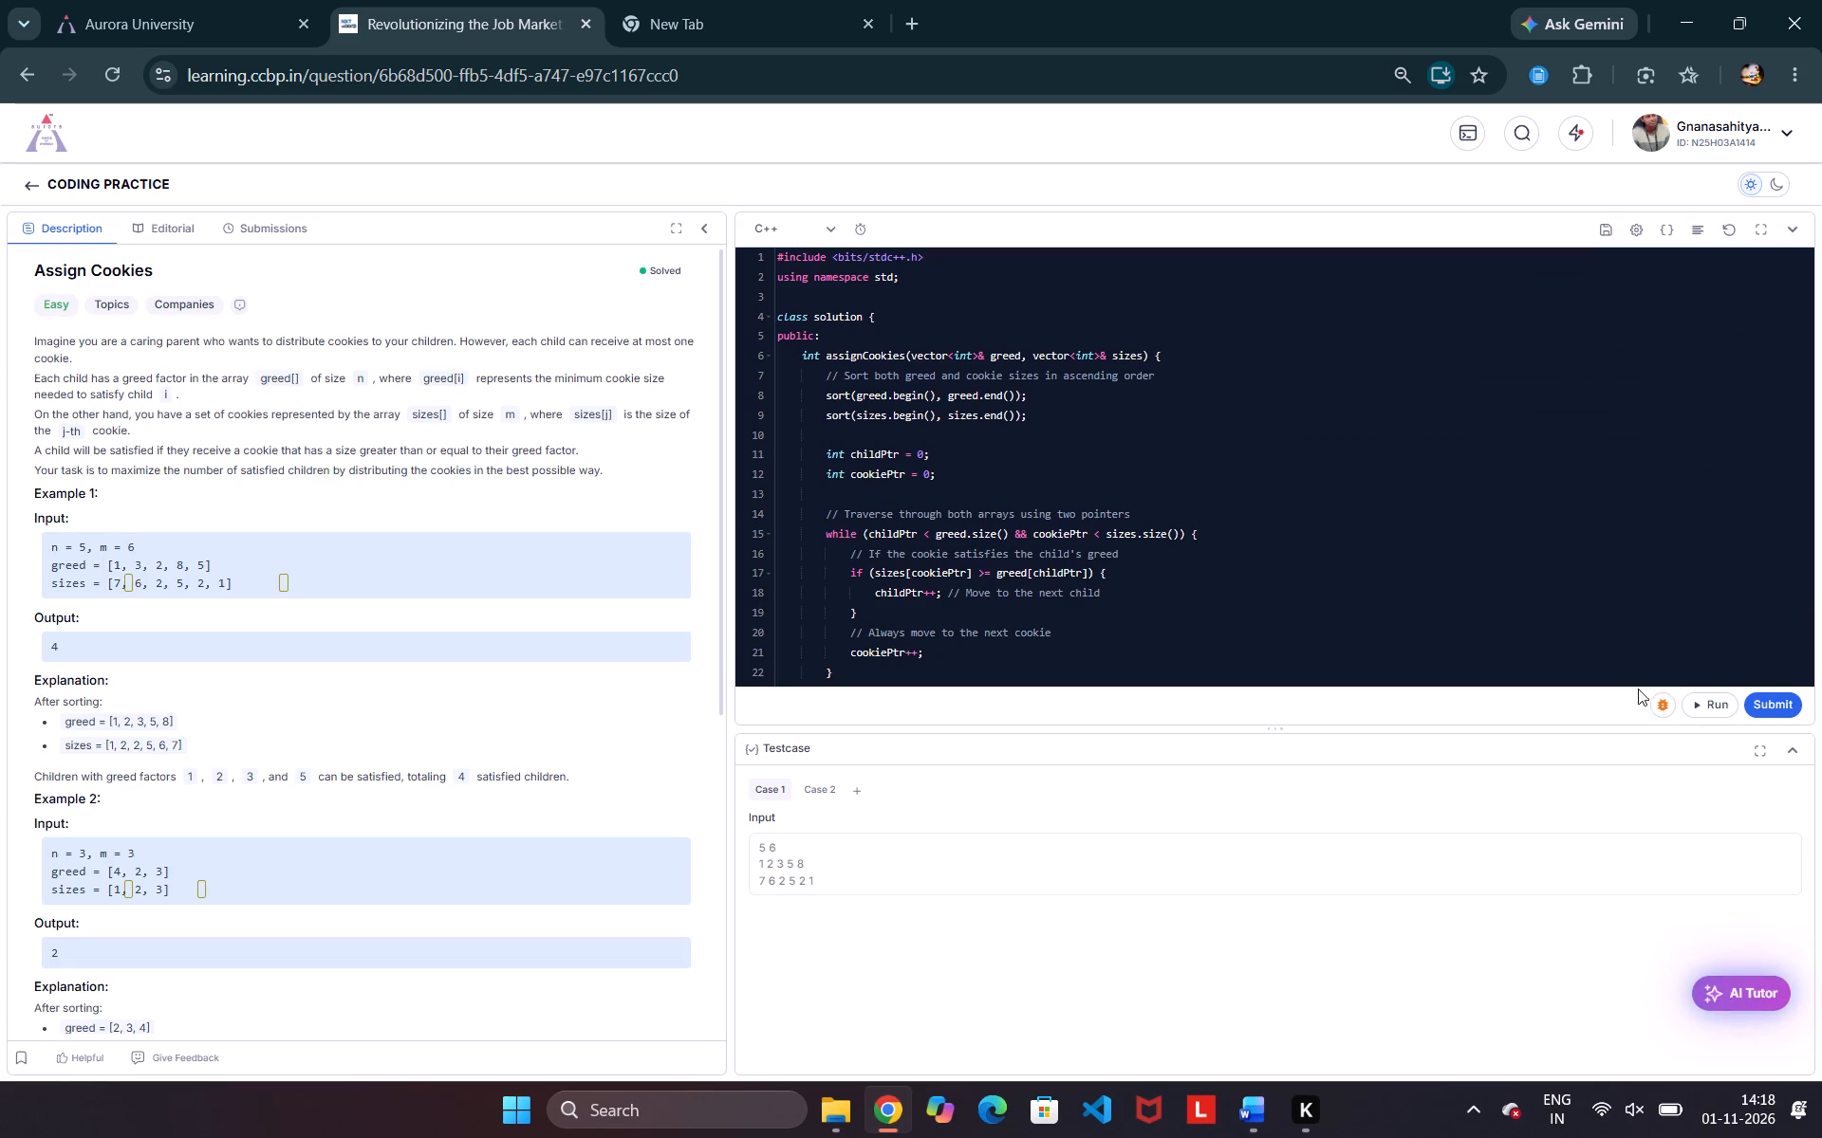
left_click(1723, 704)
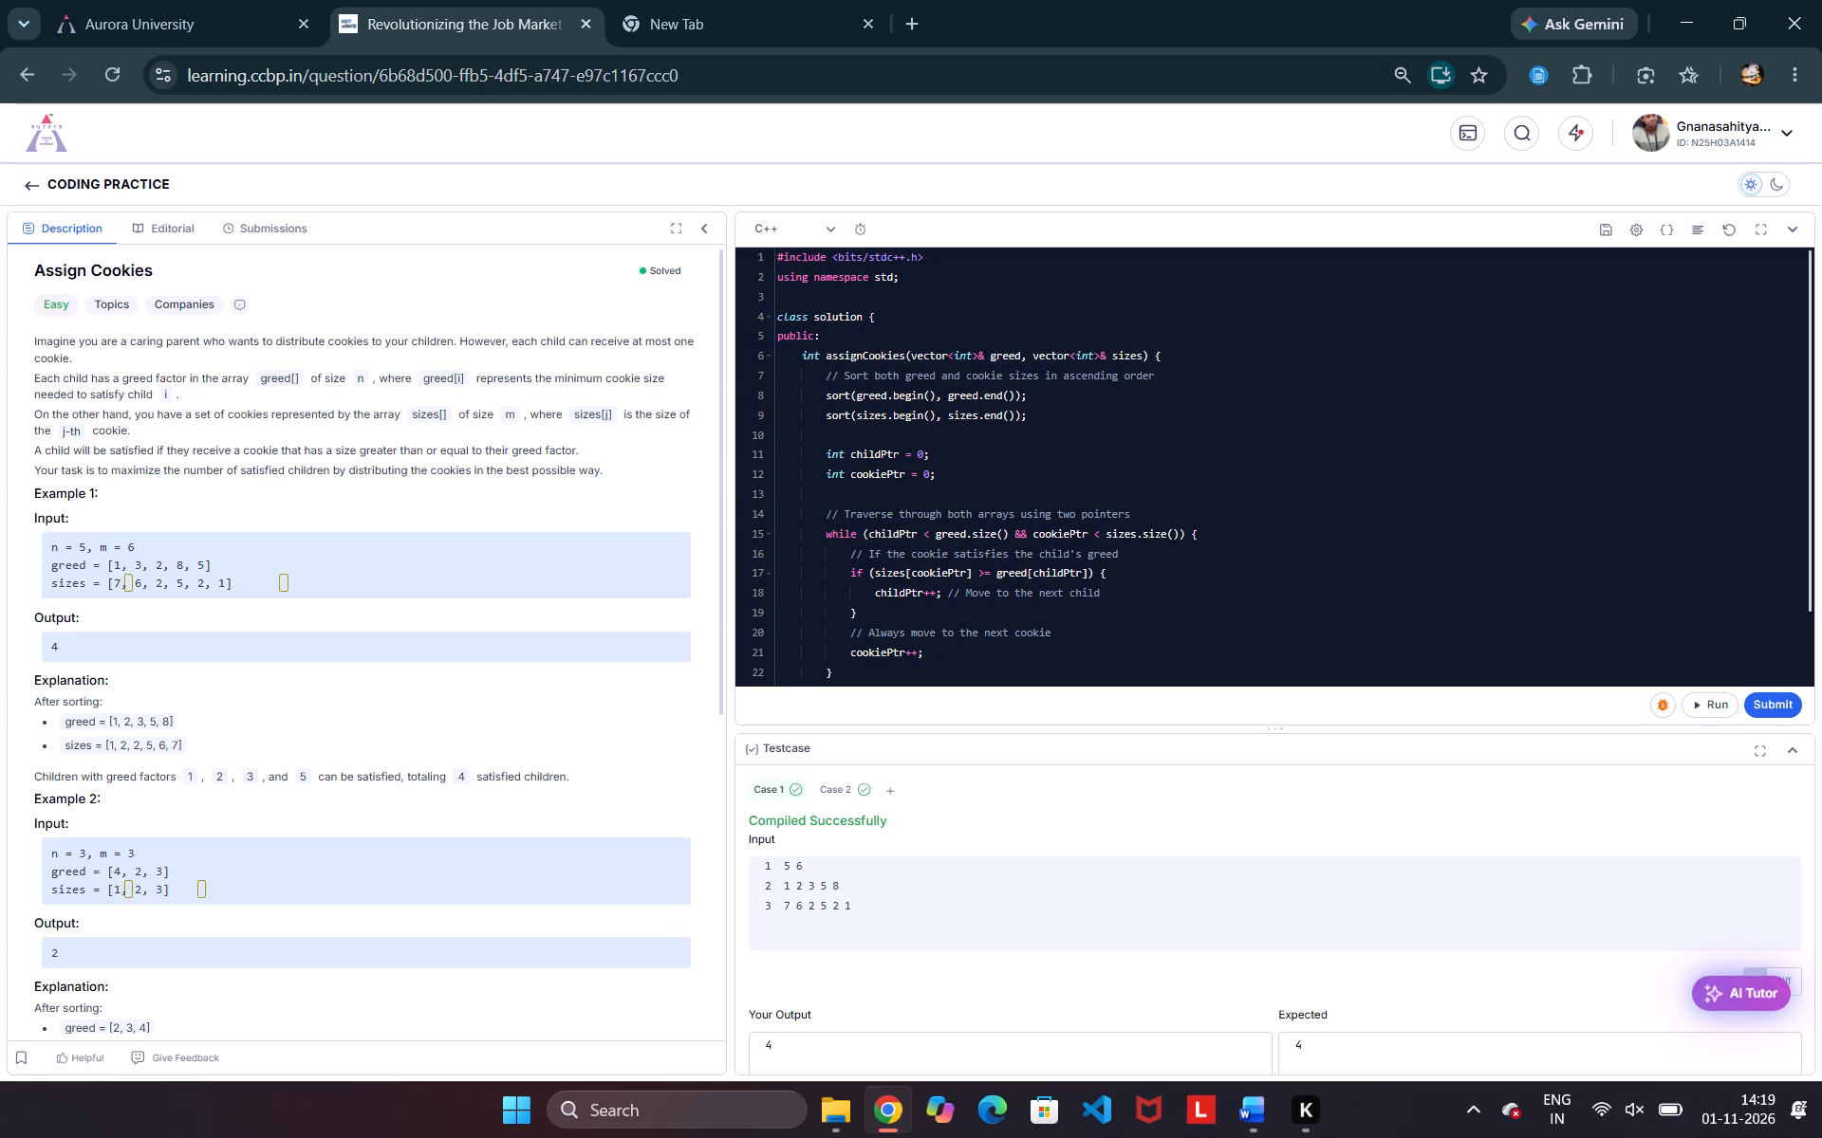
Capture the whole Assign Cookies problem page, including description, code and test case, and paste it under '6.Question :' in Word.
key("shift+super+s")
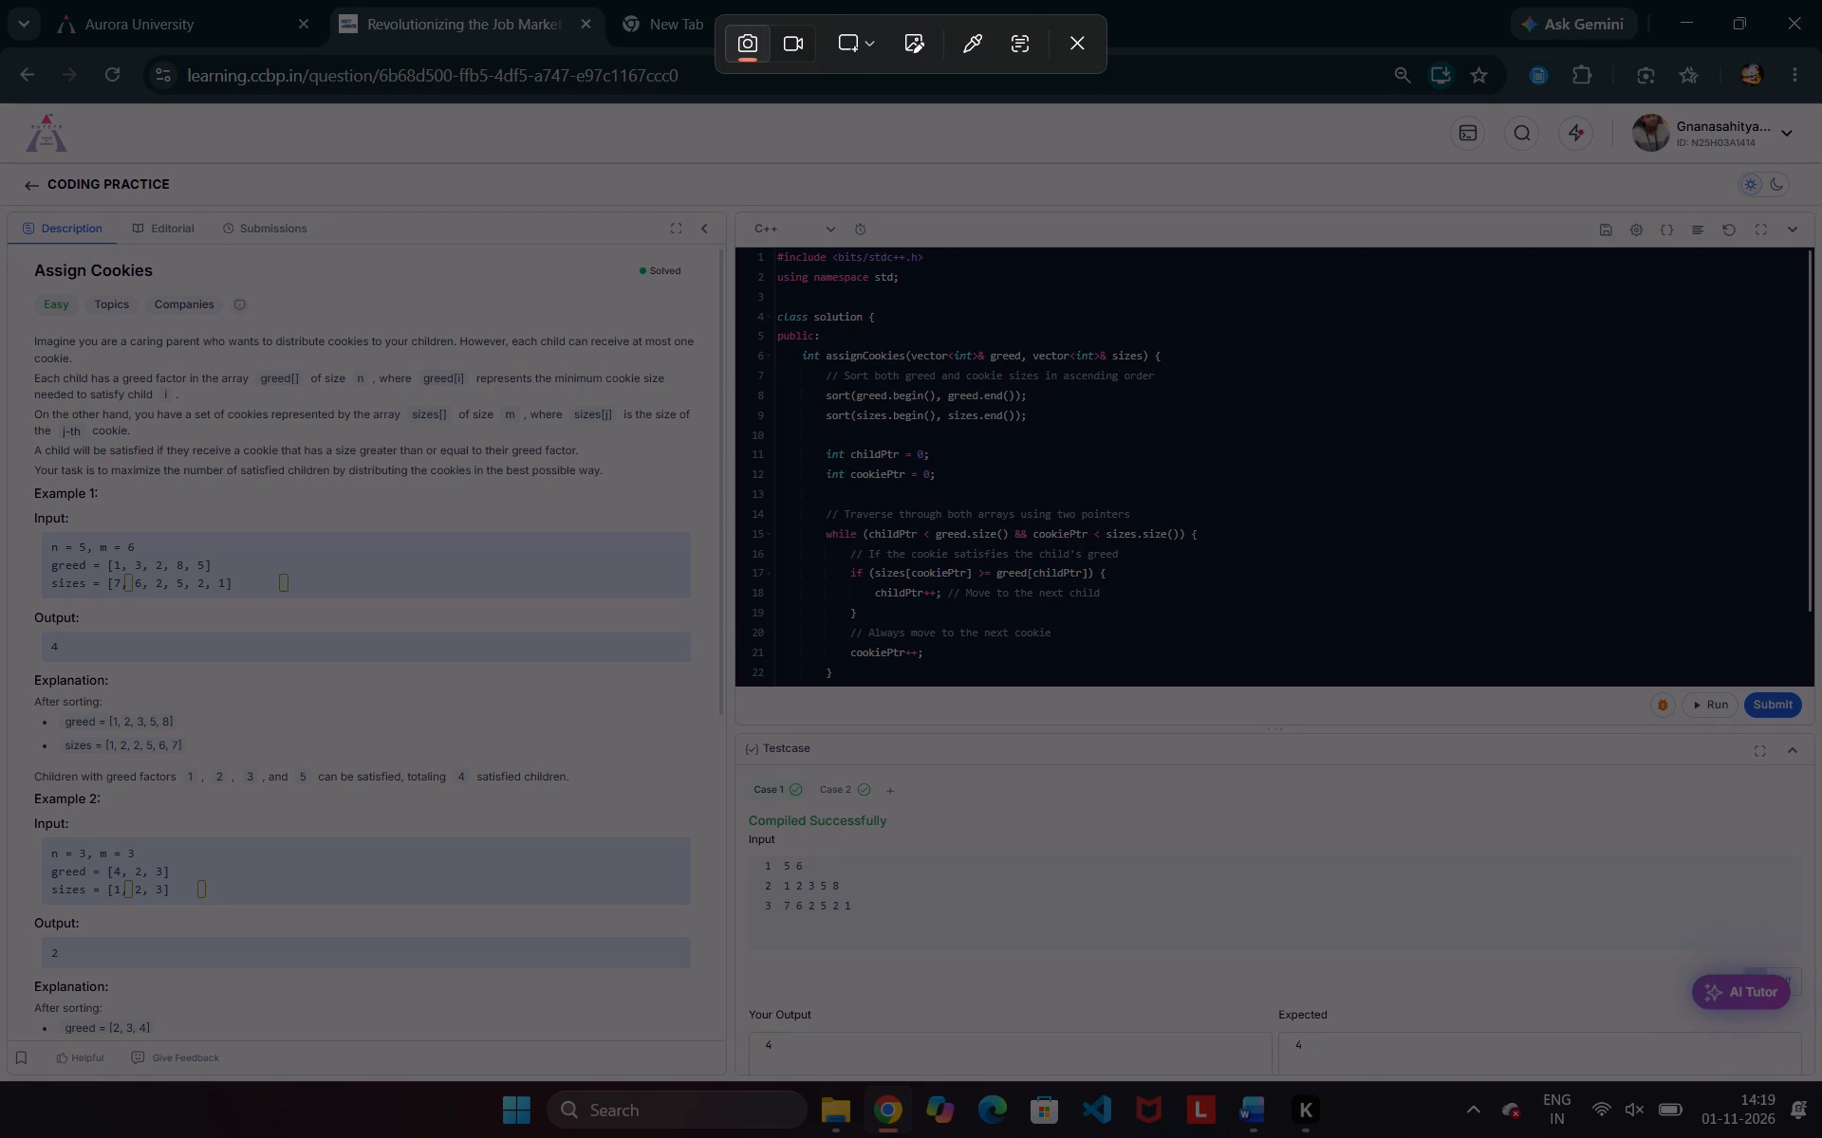
left_click_drag(0, 103, 1614, 1074)
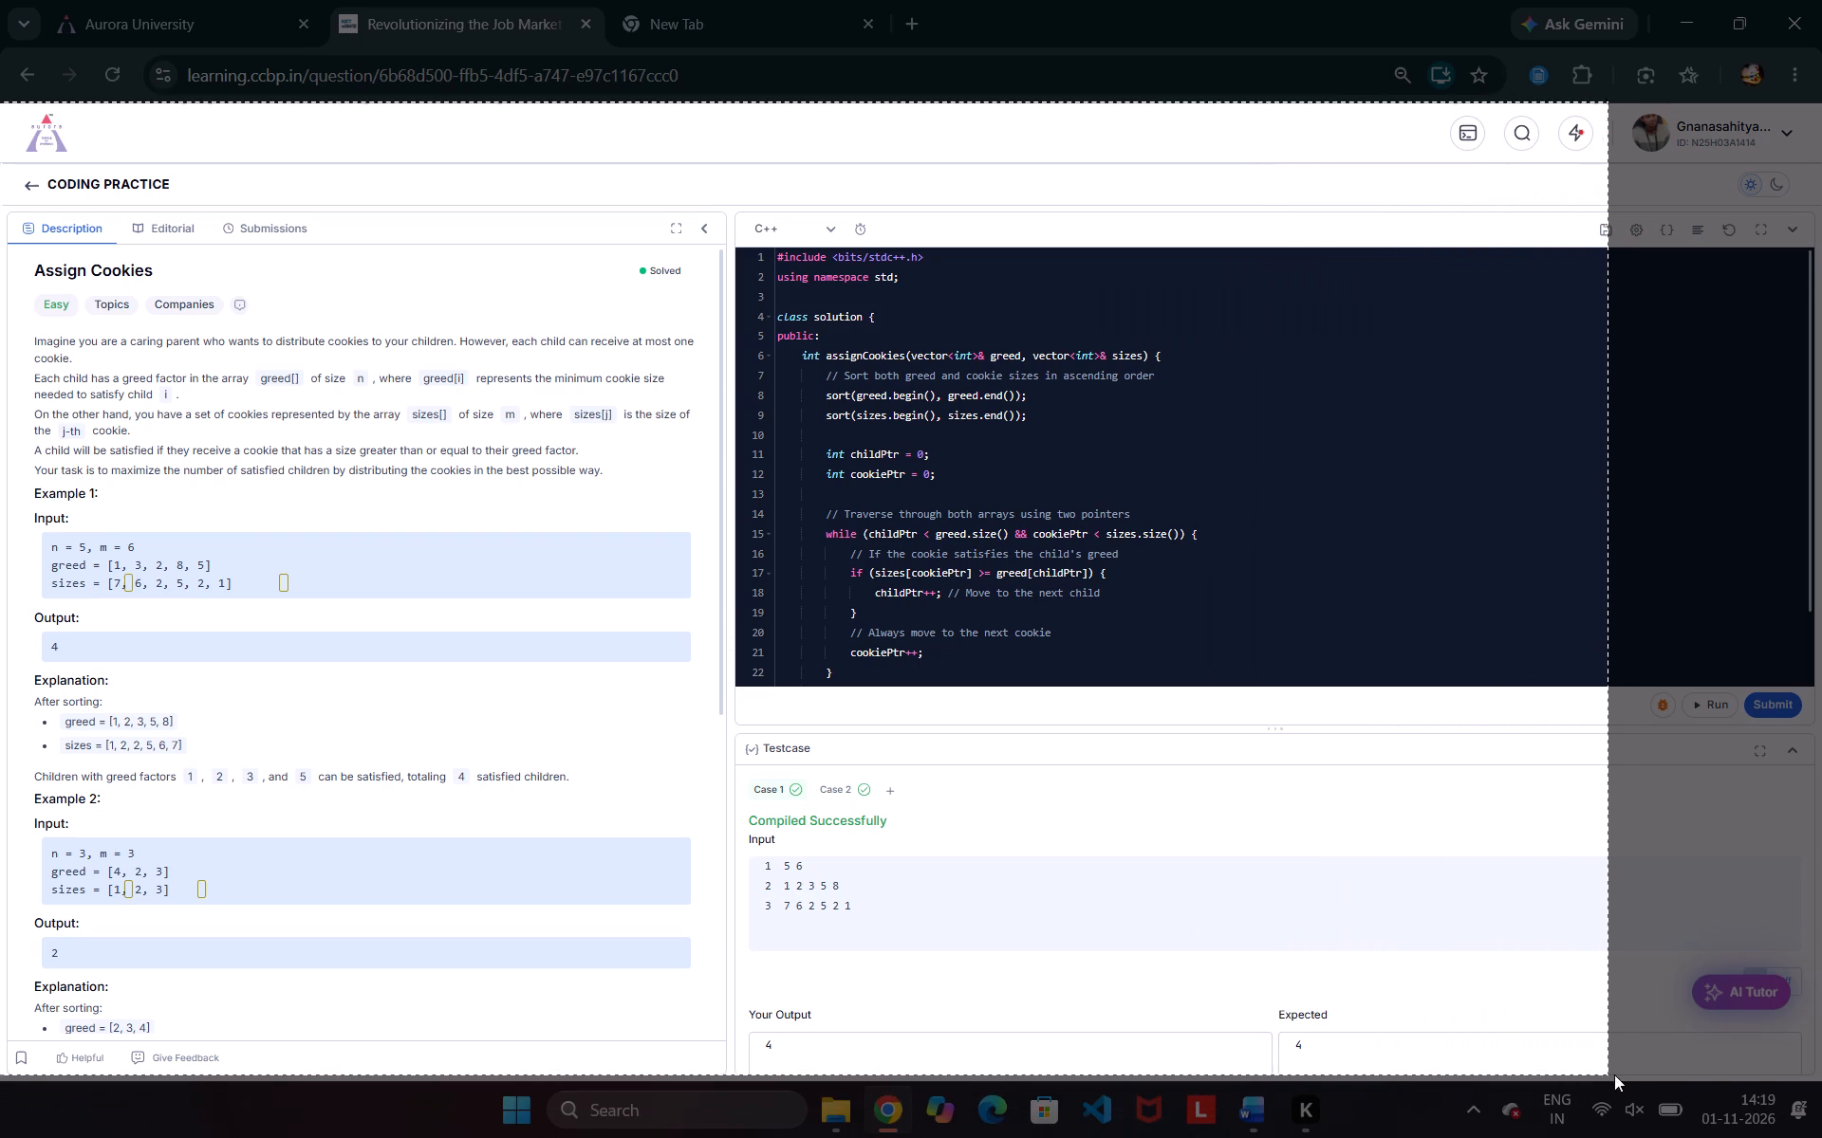
left_click_drag(1614, 1074, 1821, 1077)
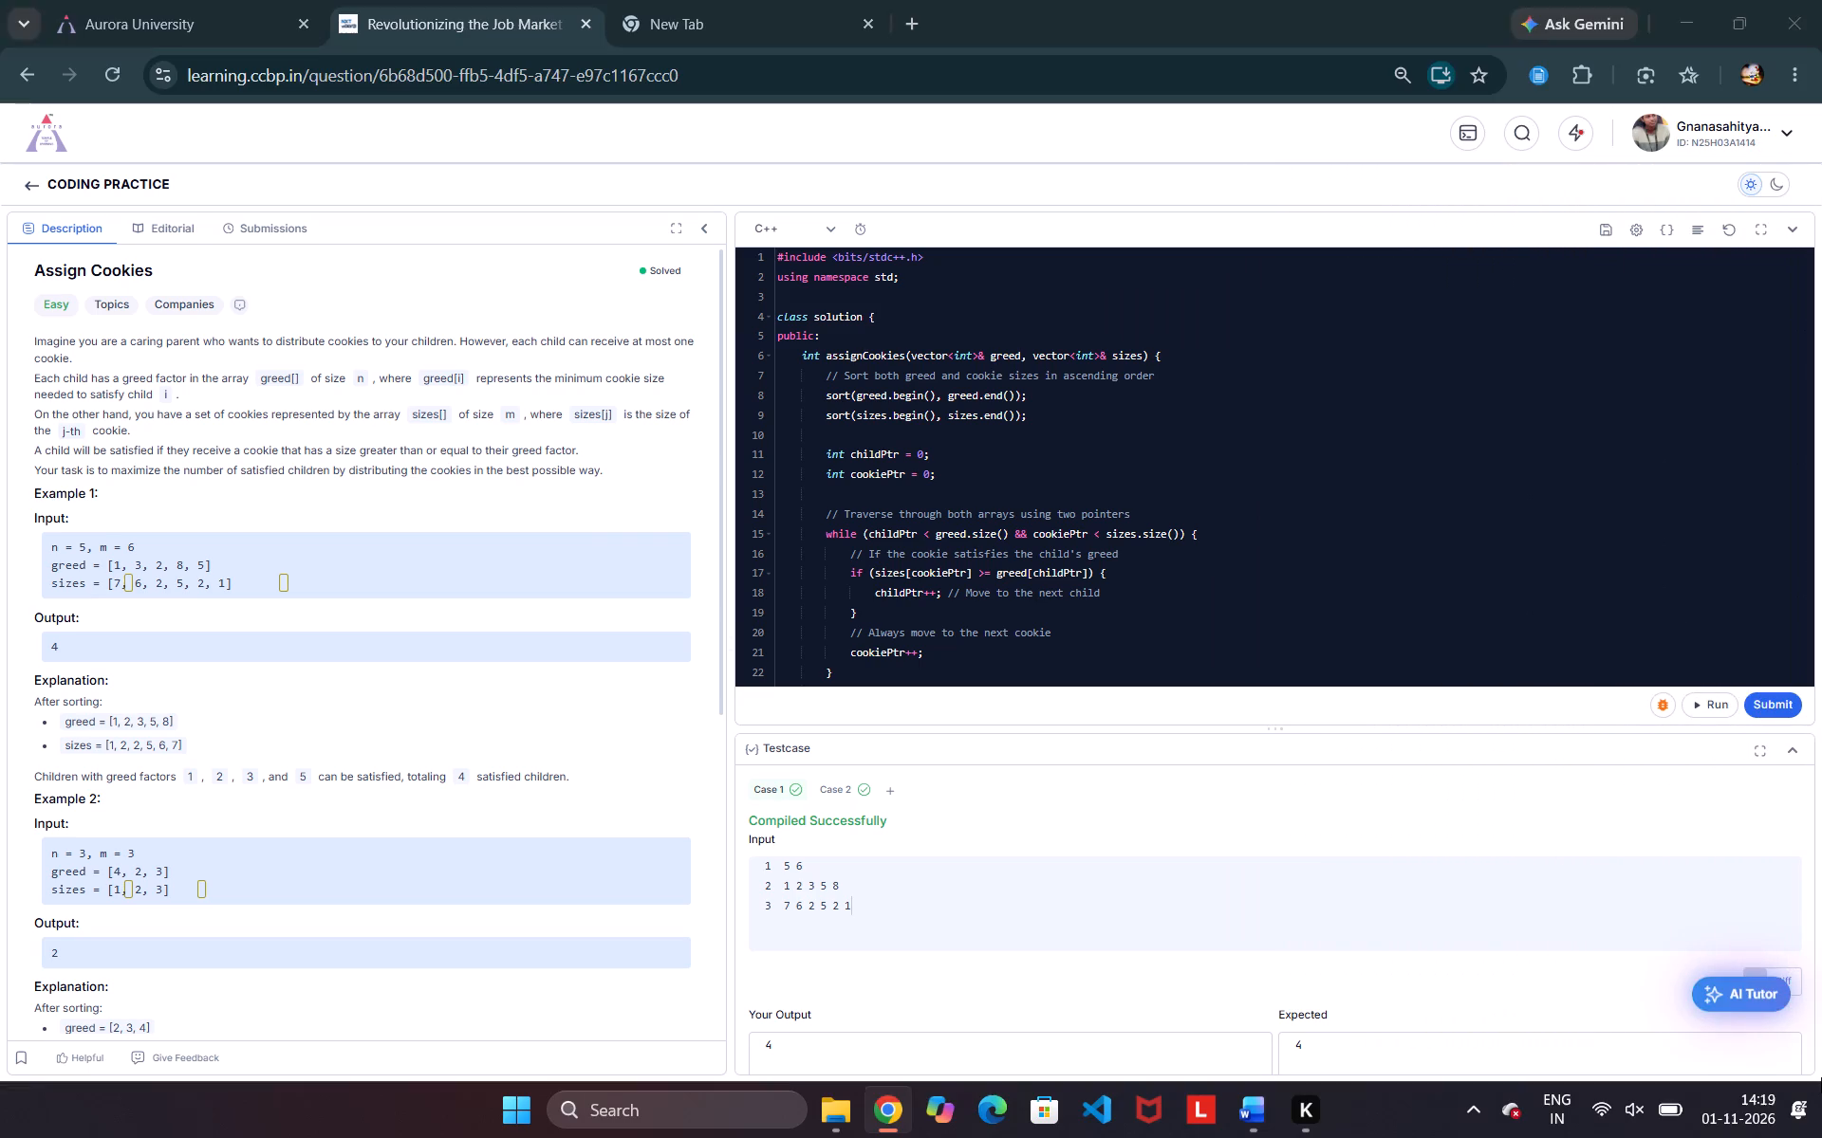
left_click(1262, 1102)
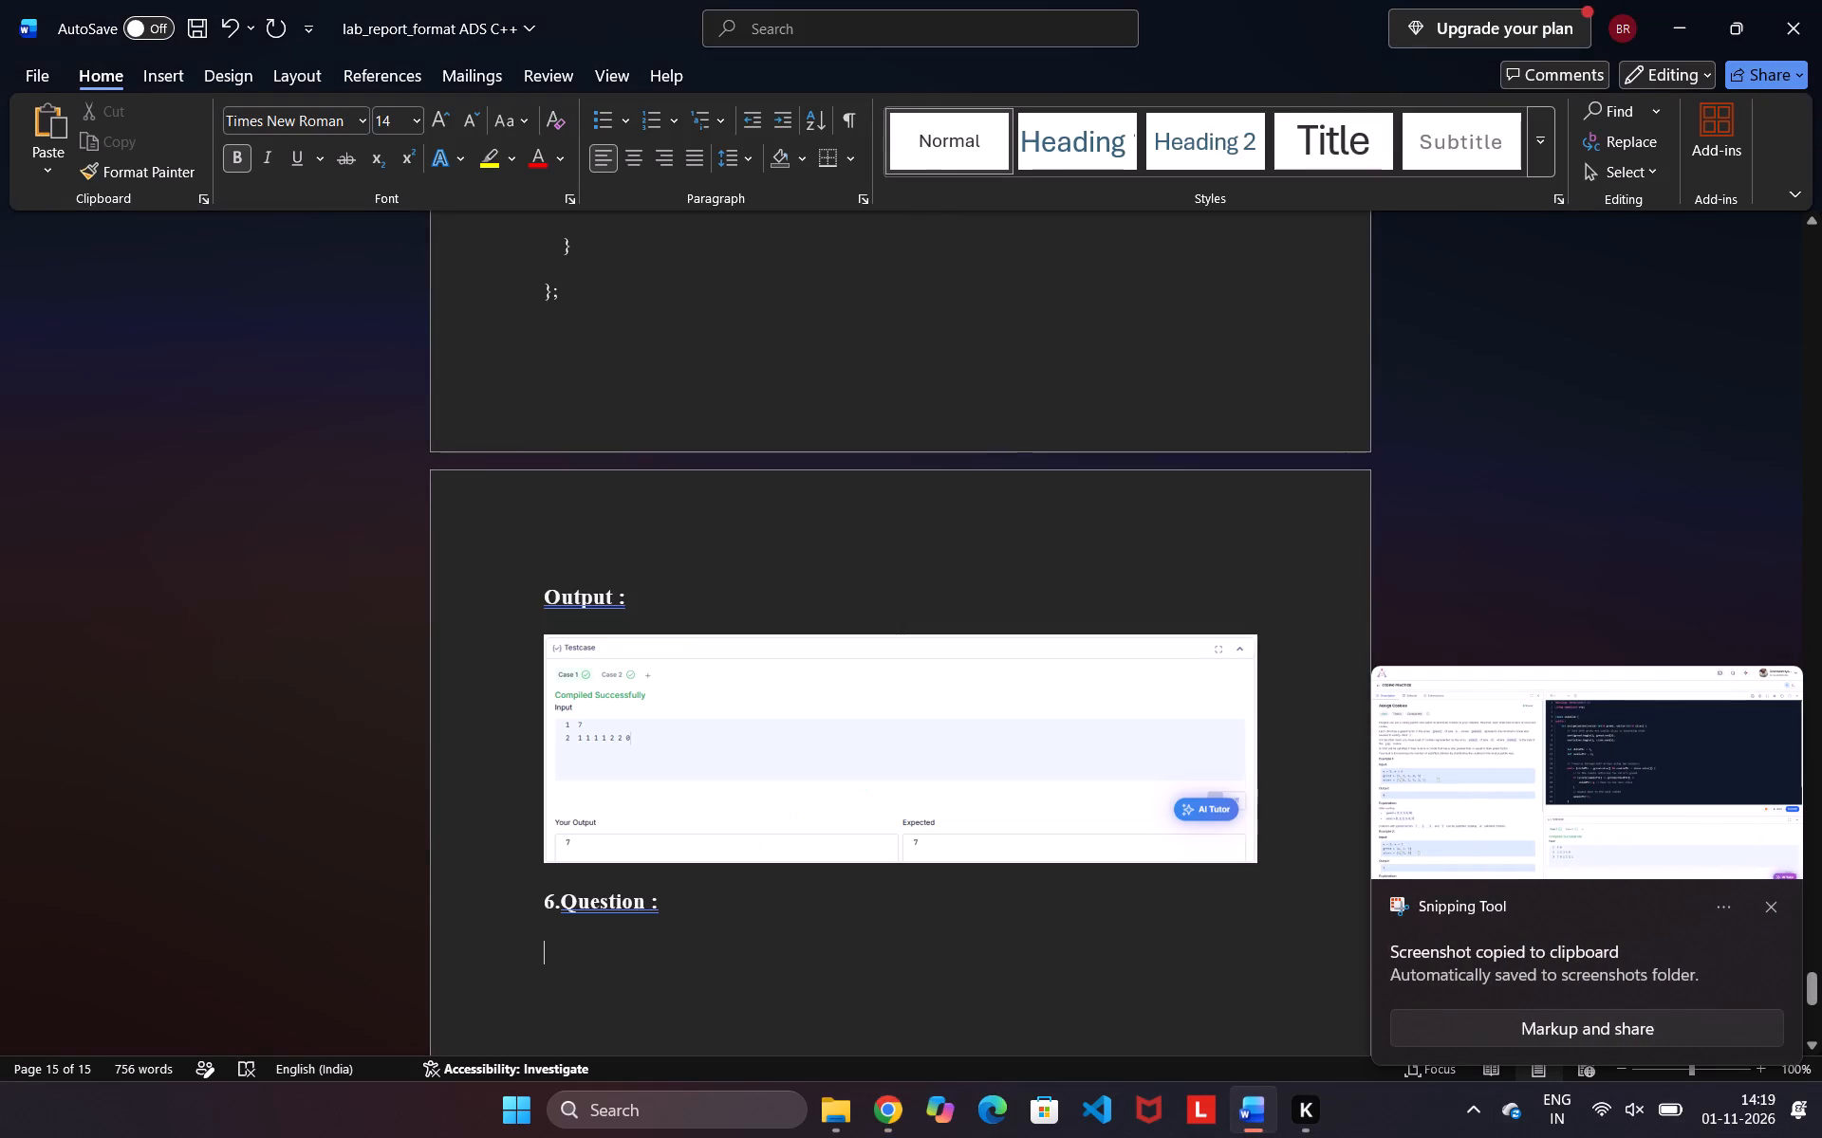
key("ctrl+v")
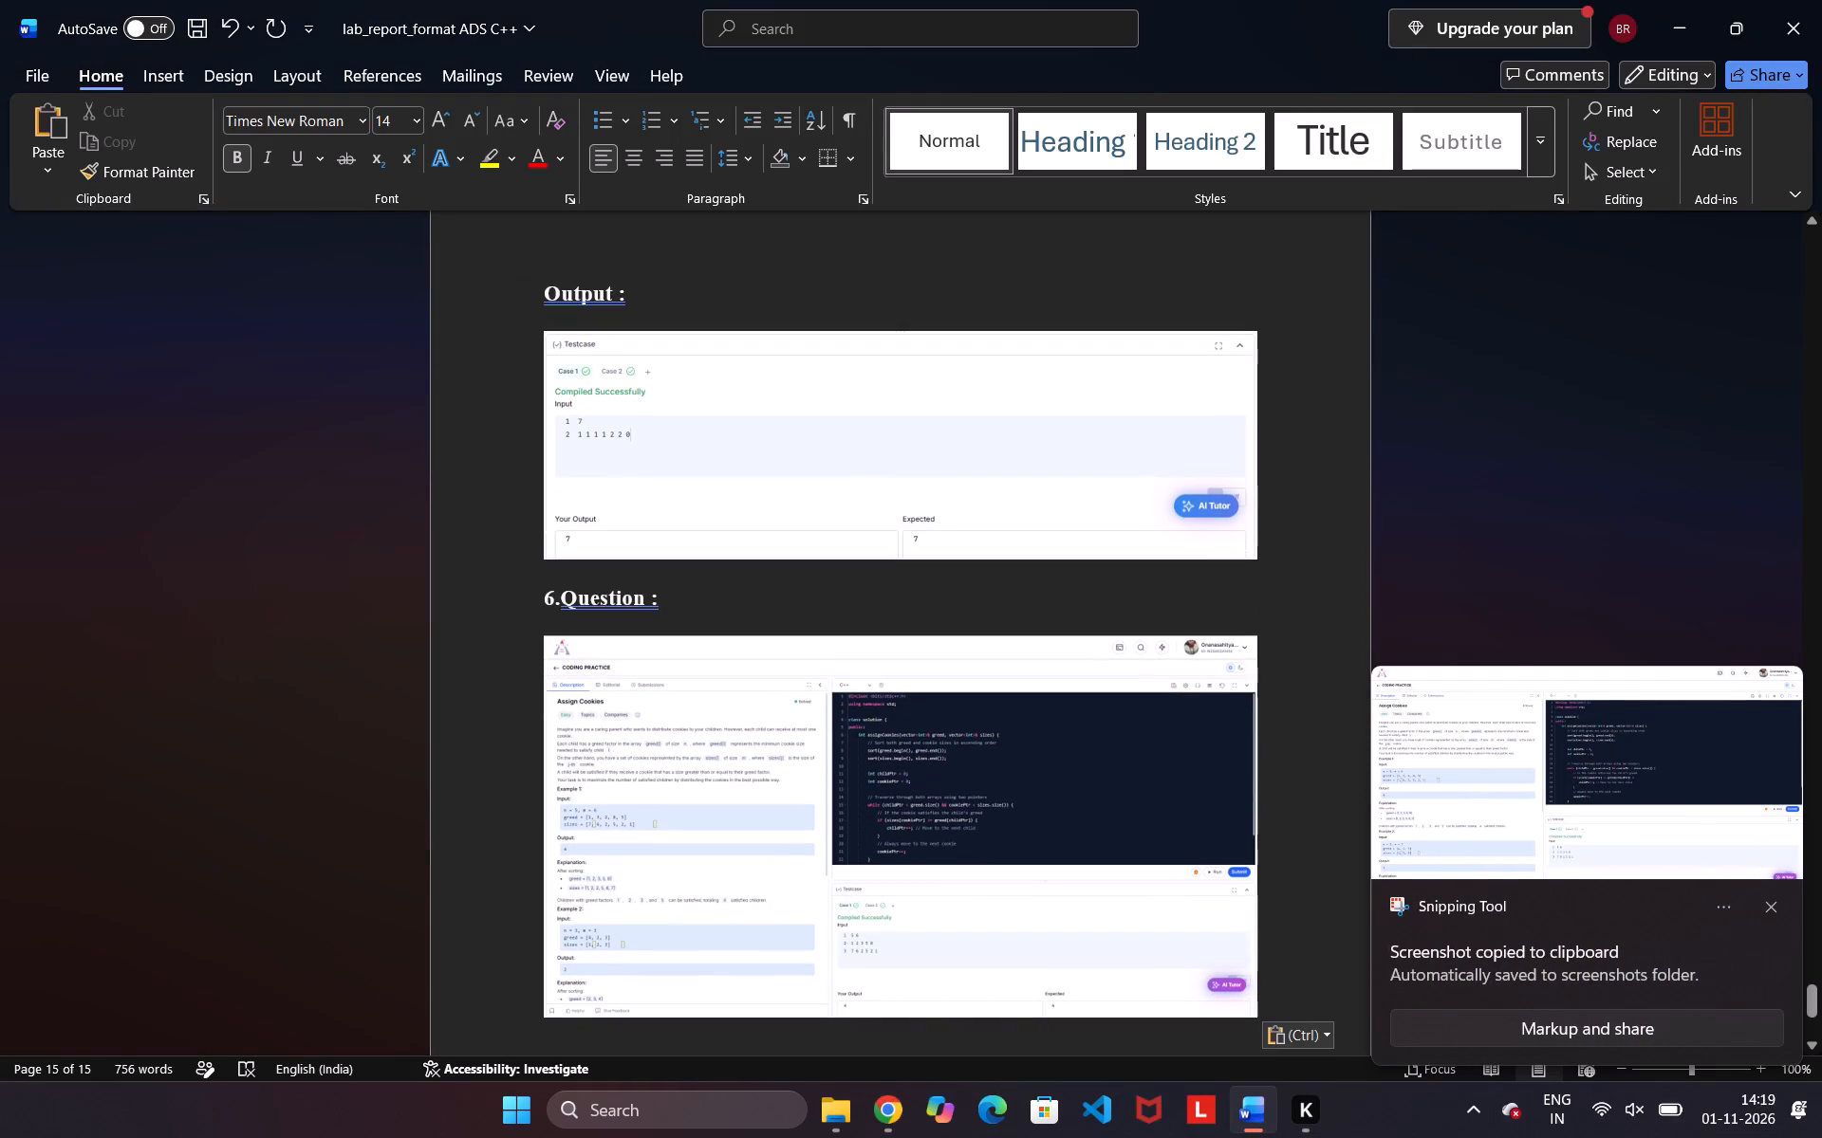
Add the heading 'Code :' below the question 6 screenshot and start a new line beneath it.
key("Return")
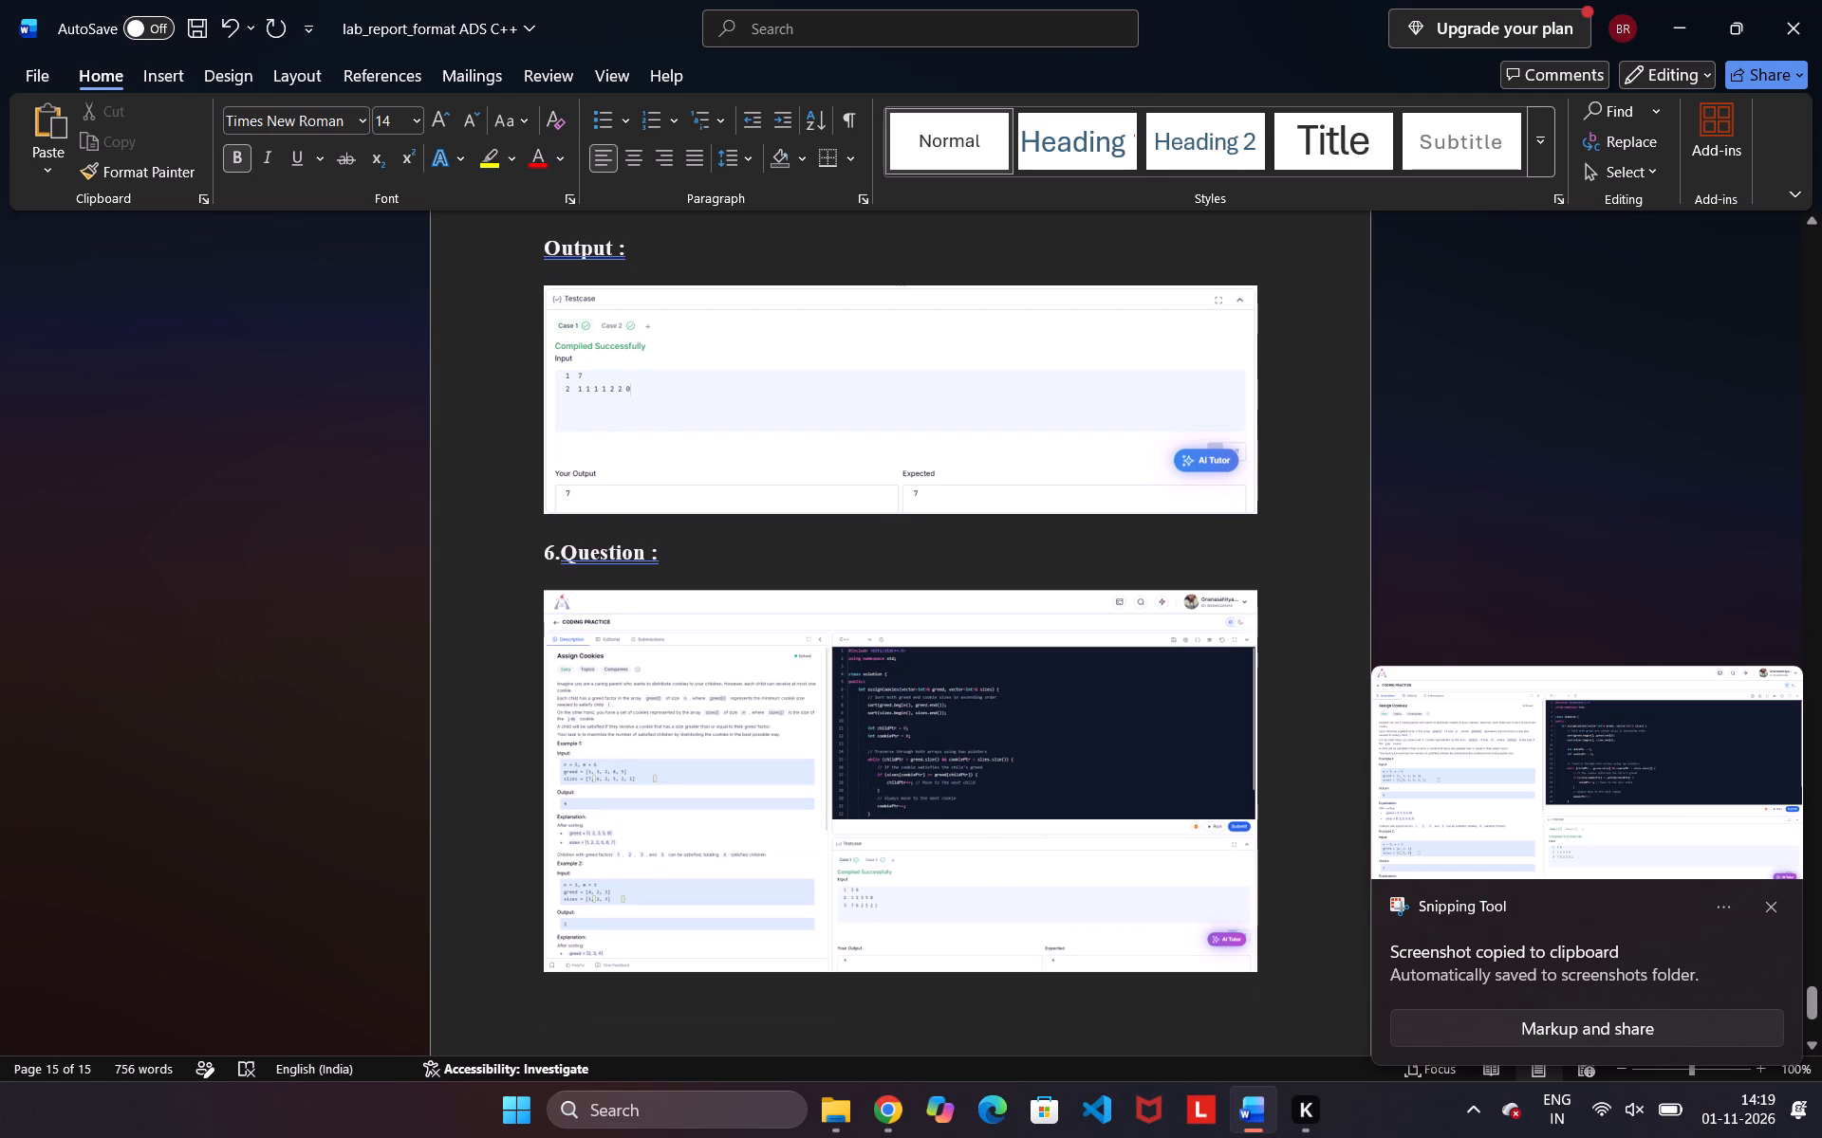
key("c")
type("ode")
key("space")
key("shift+colon")
key("Return")
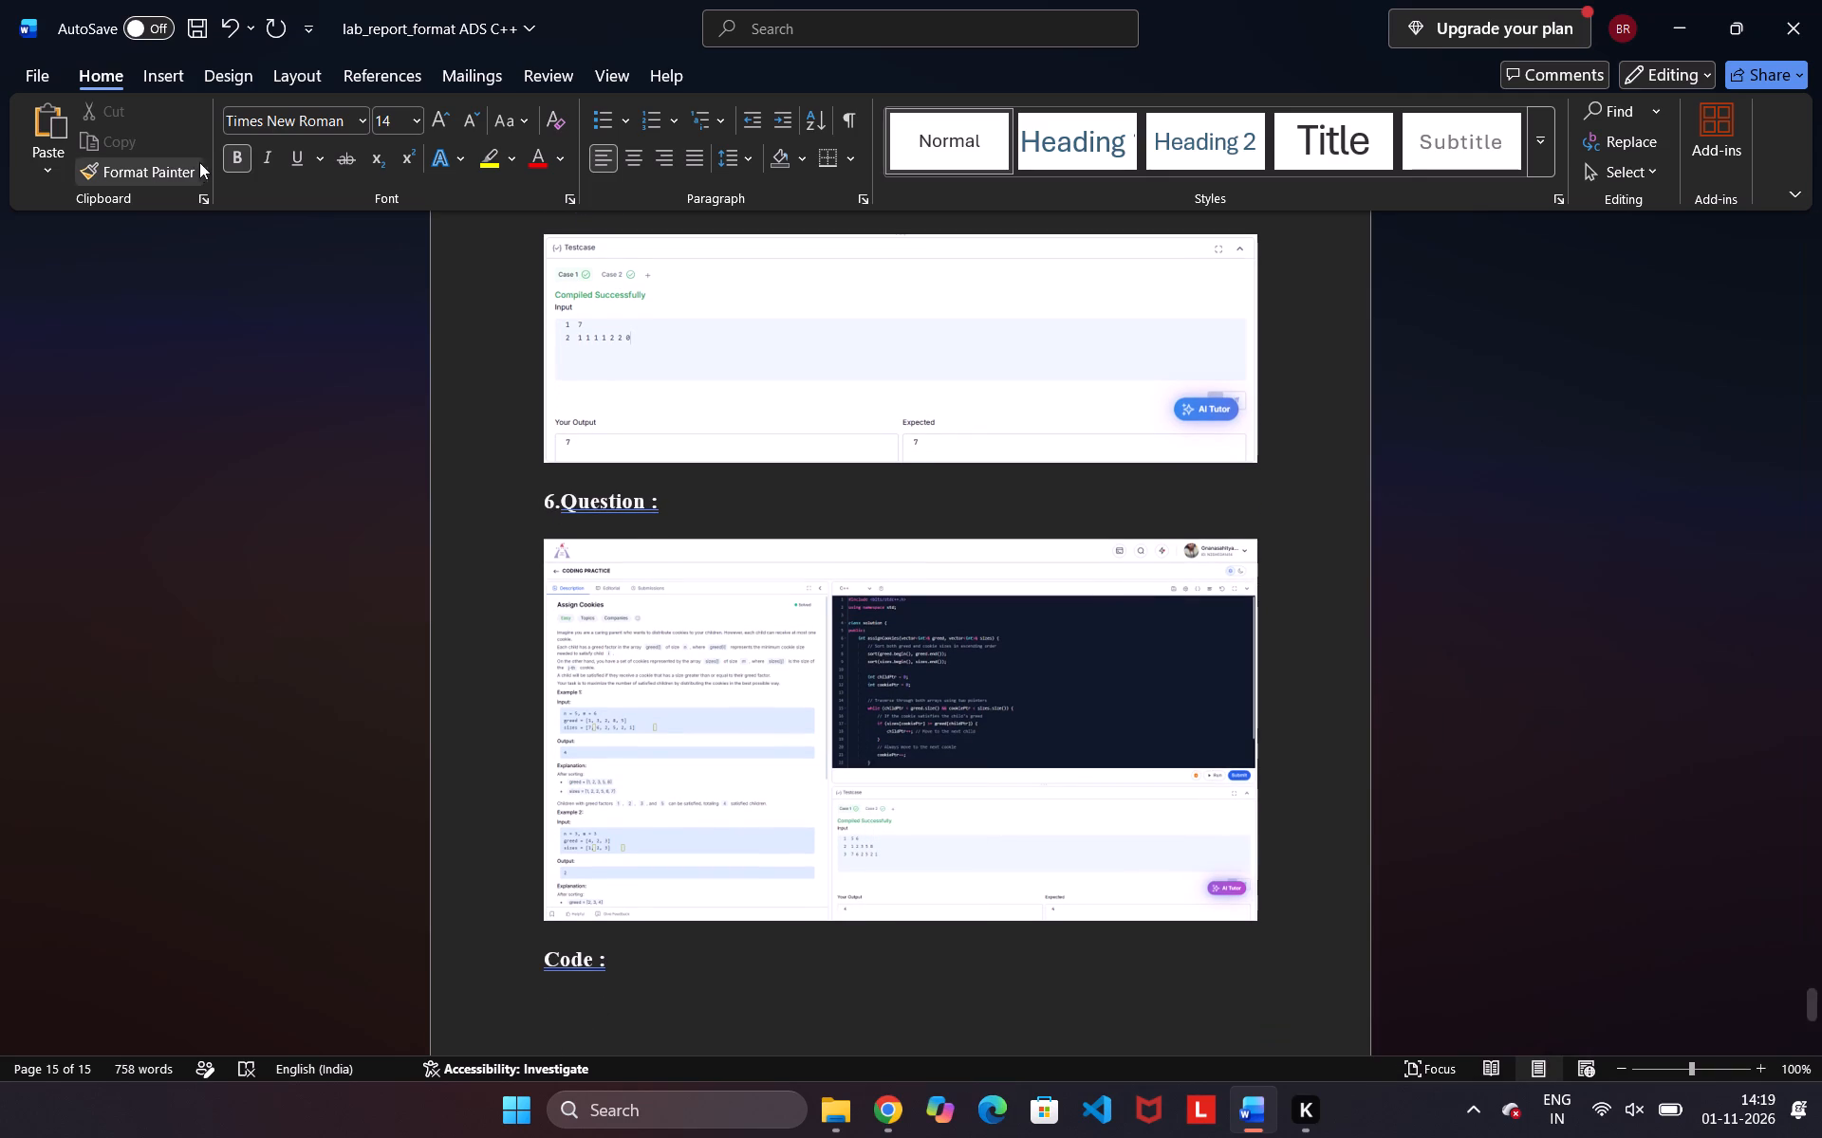
Copy the complete Assign Cookies C++ solution from Chrome and paste it under question 6's 'Code :' in Word as non-bold 12 pt text.
left_click(227, 162)
left_click(467, 128)
left_click(894, 1092)
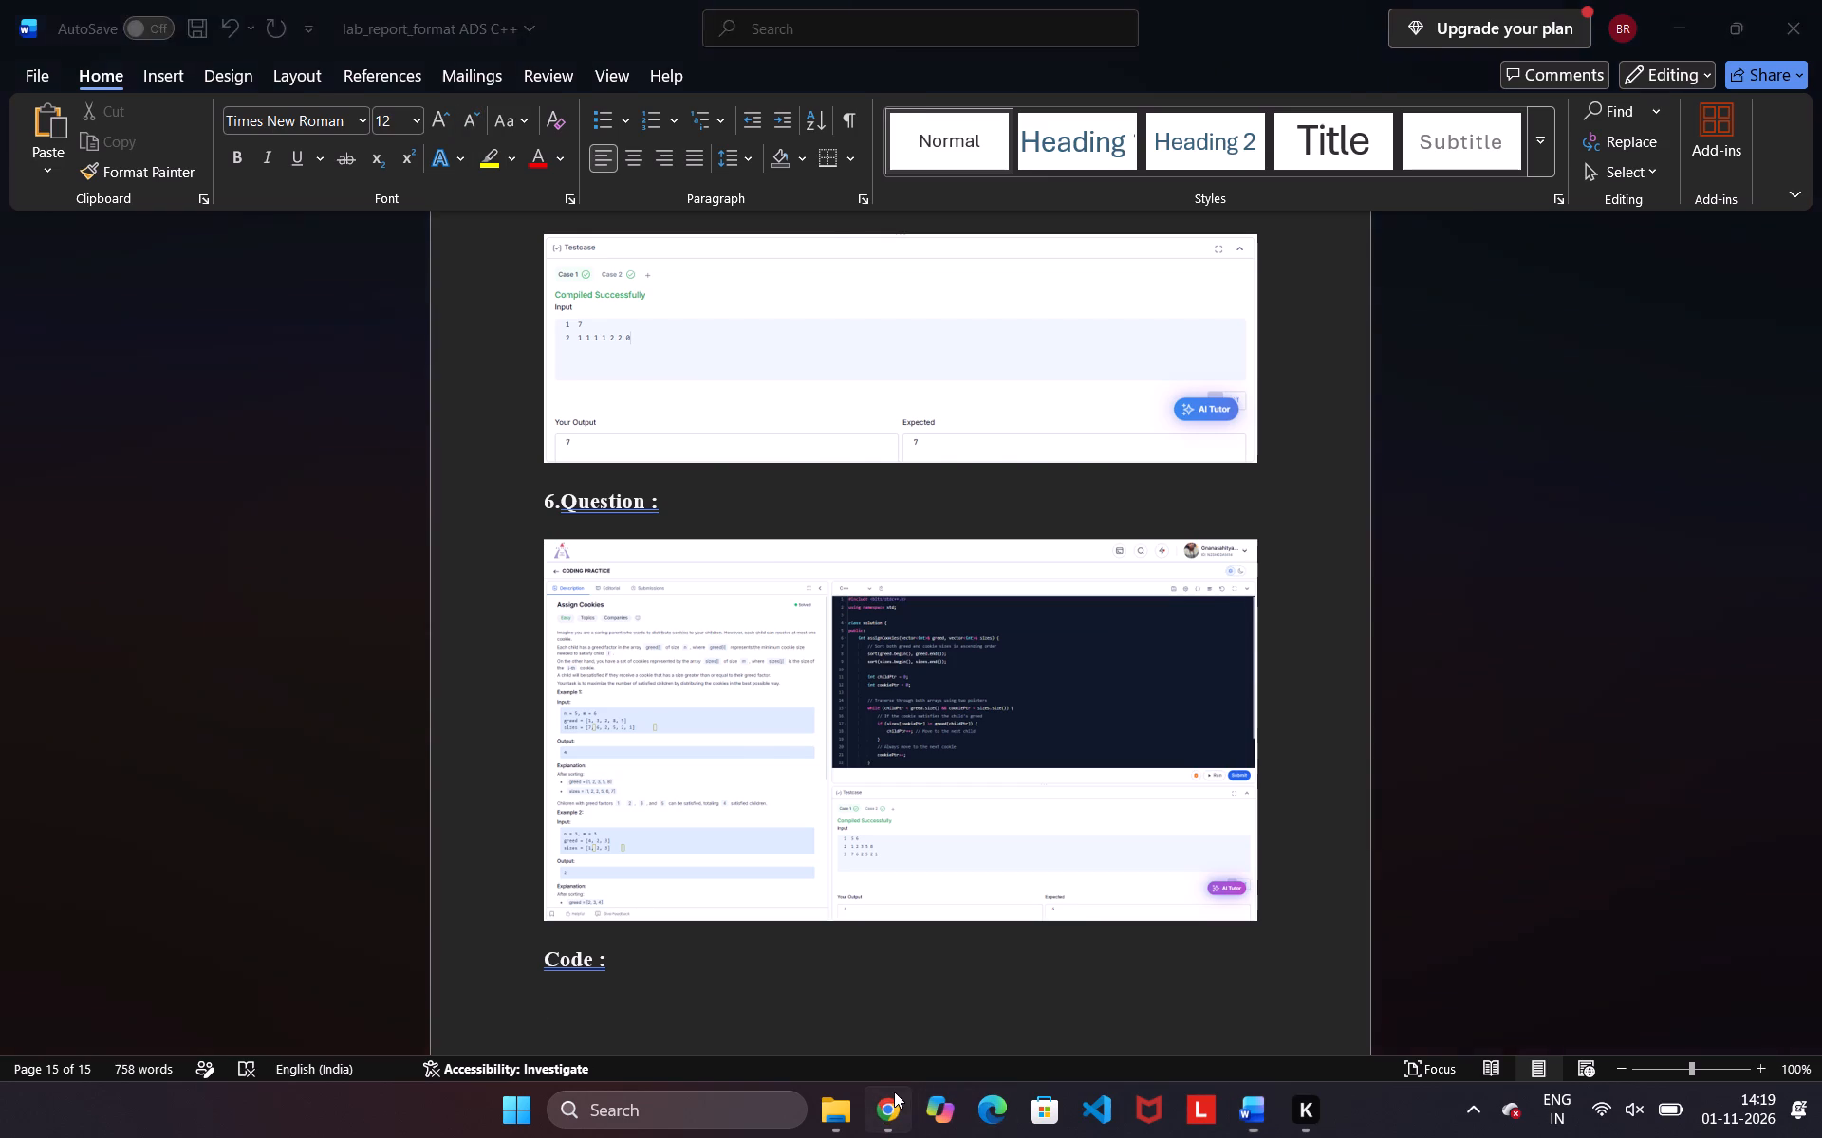
scroll(897, 477, "up", 3)
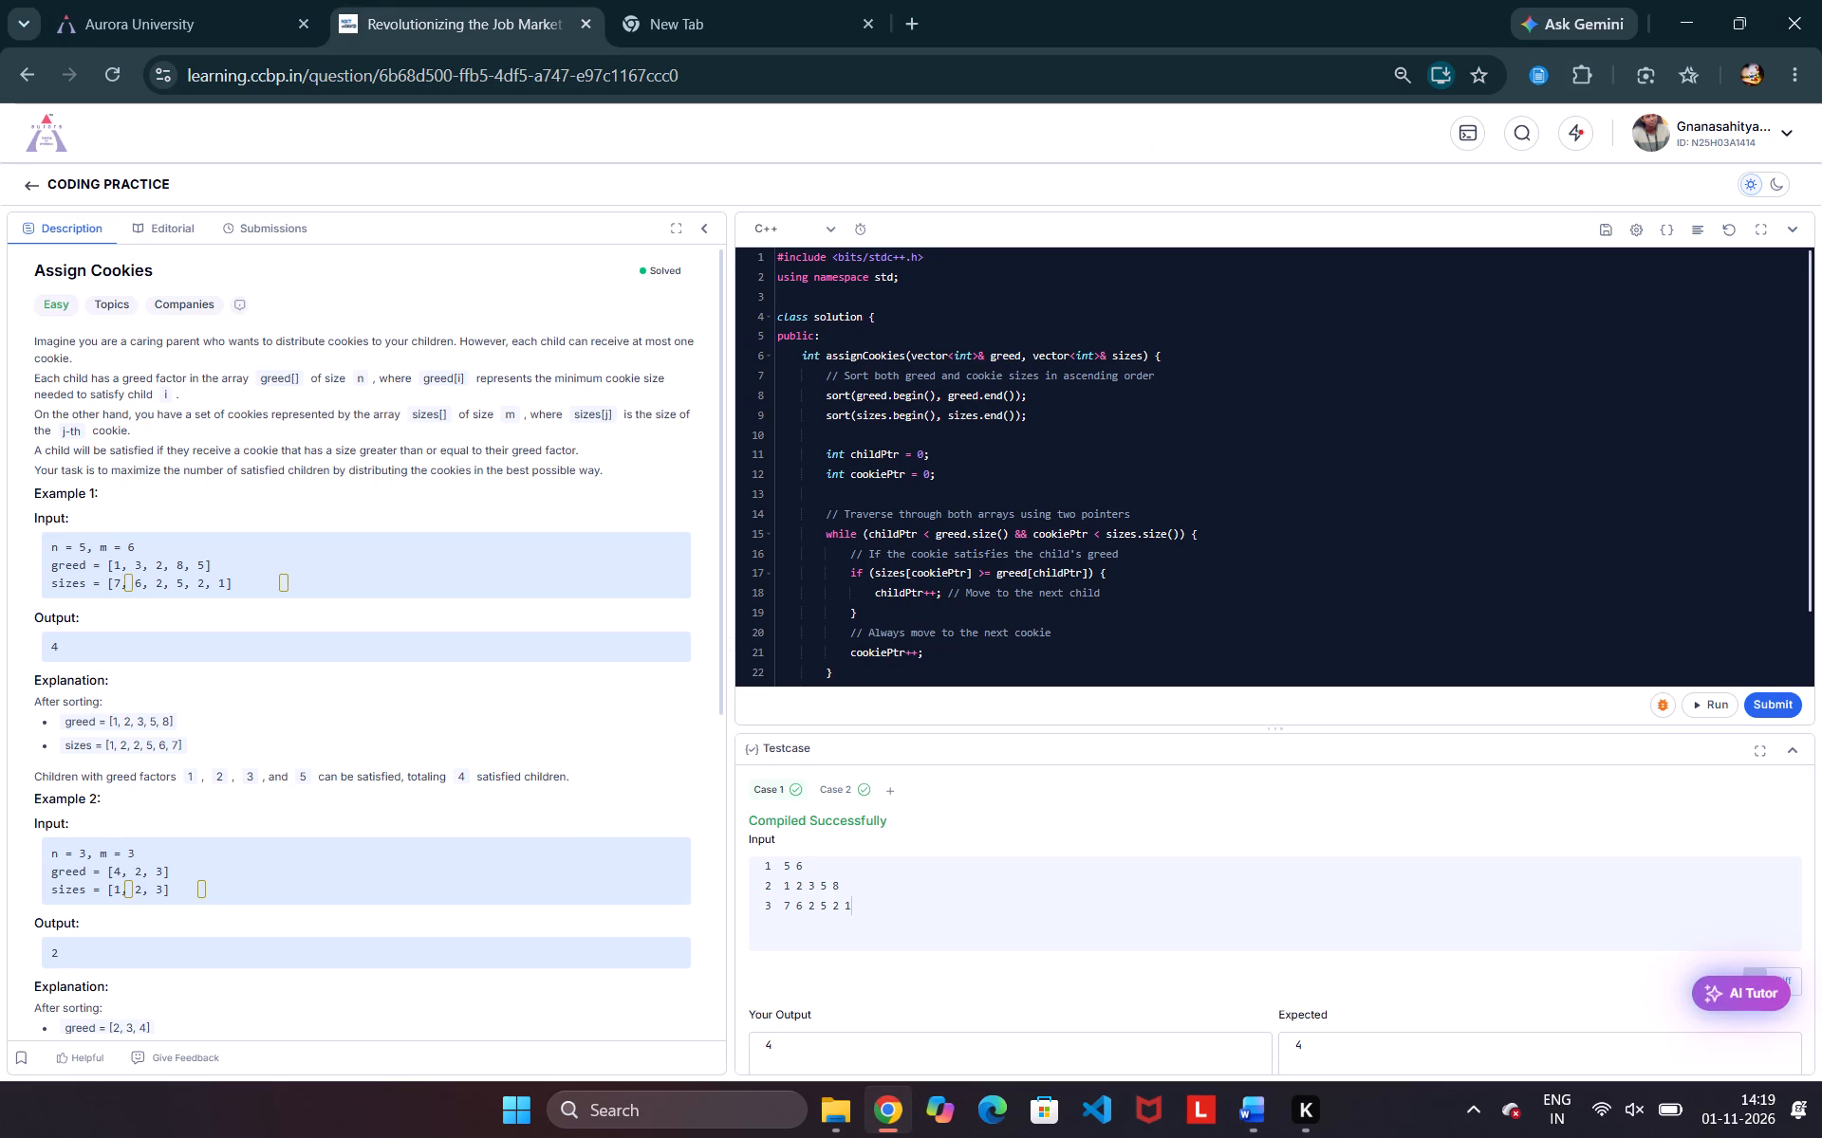
left_click(781, 258)
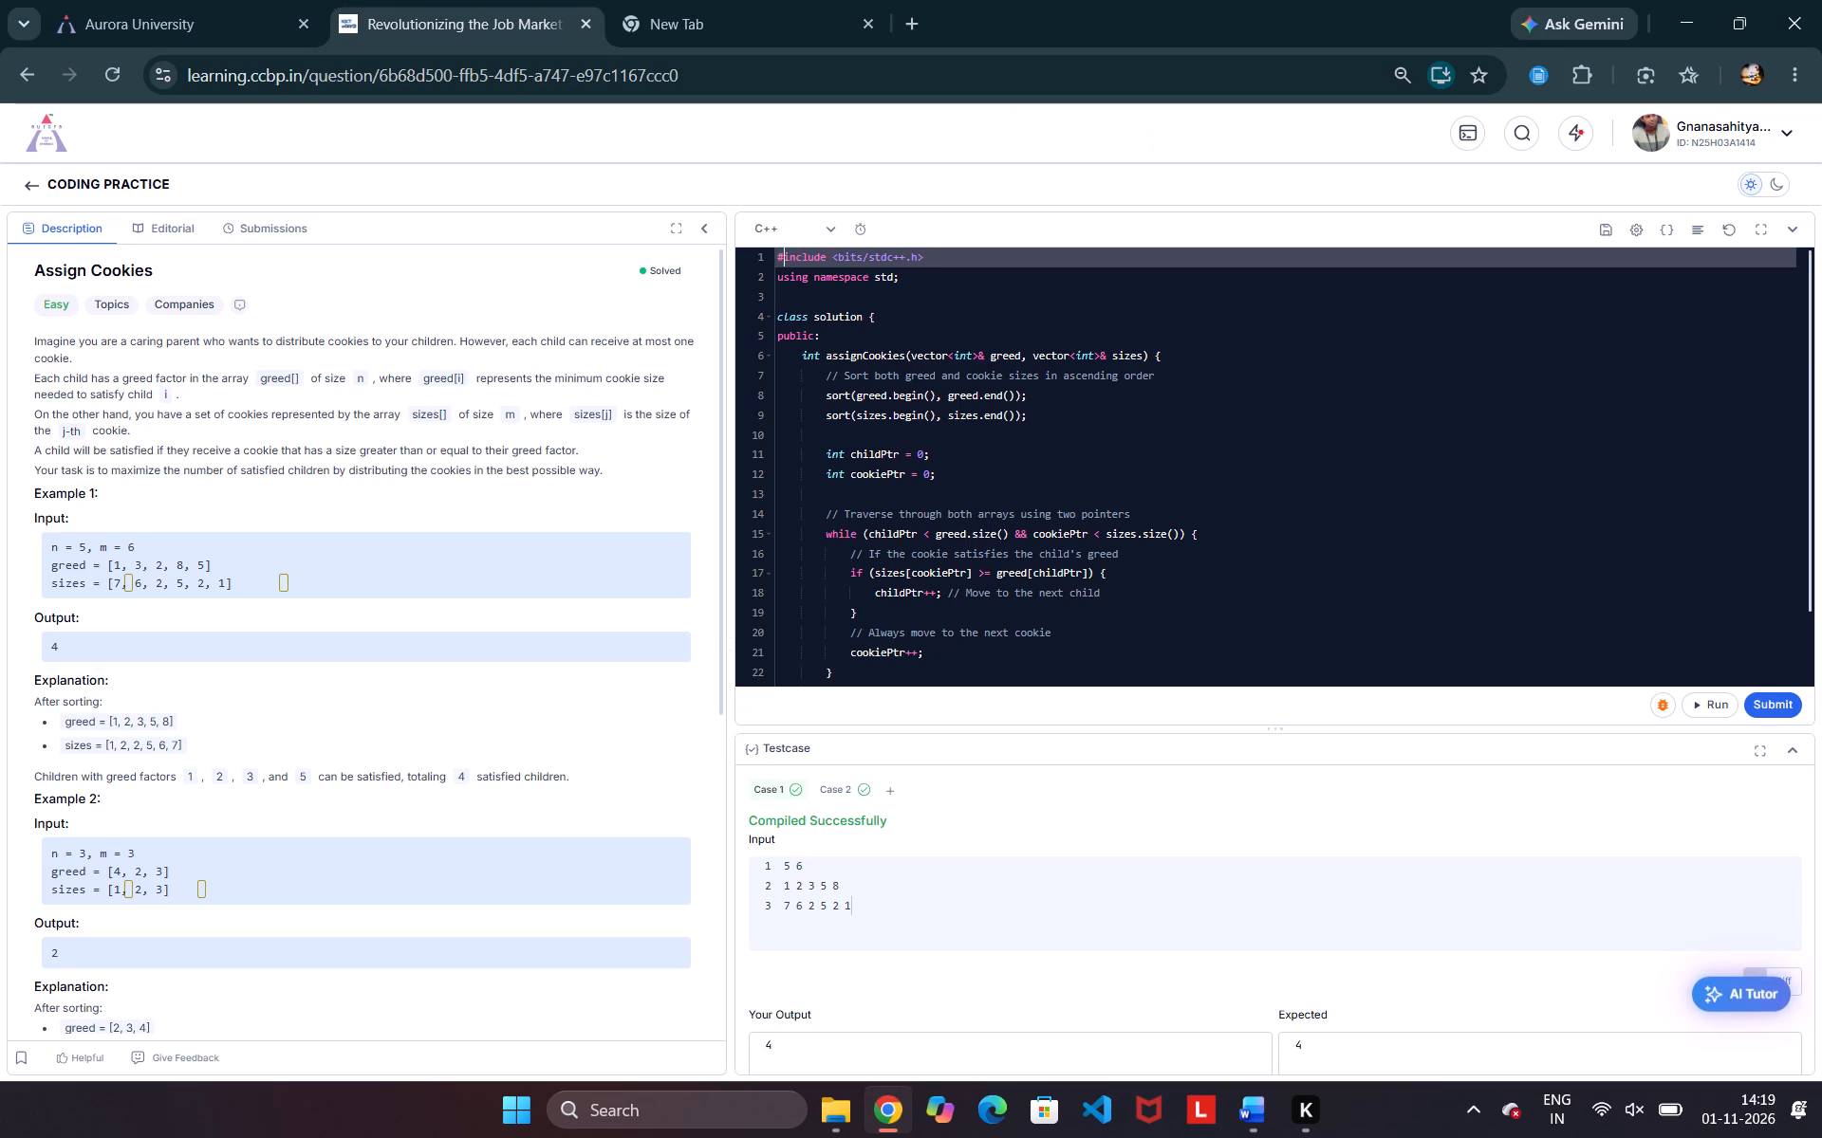
left_click(778, 256)
left_click_drag(778, 256, 959, 805)
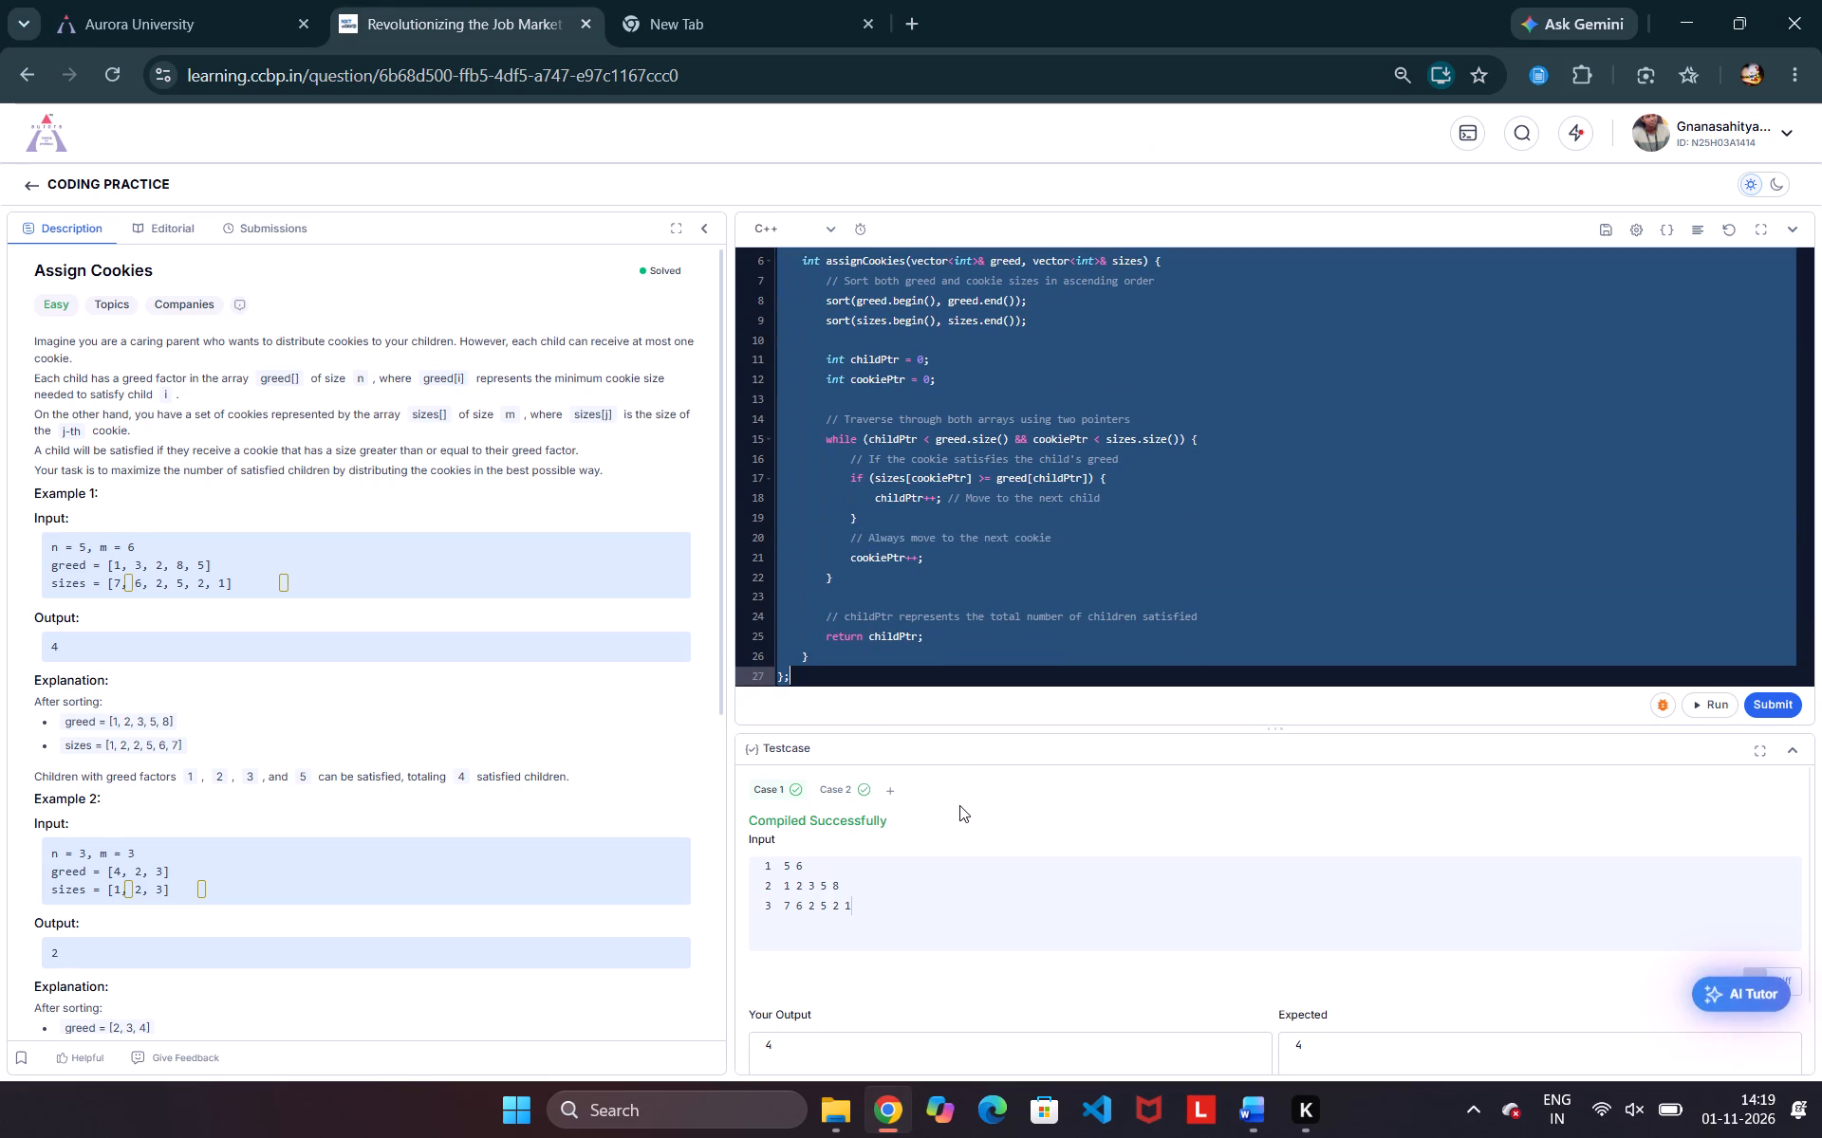
key("ctrl+c")
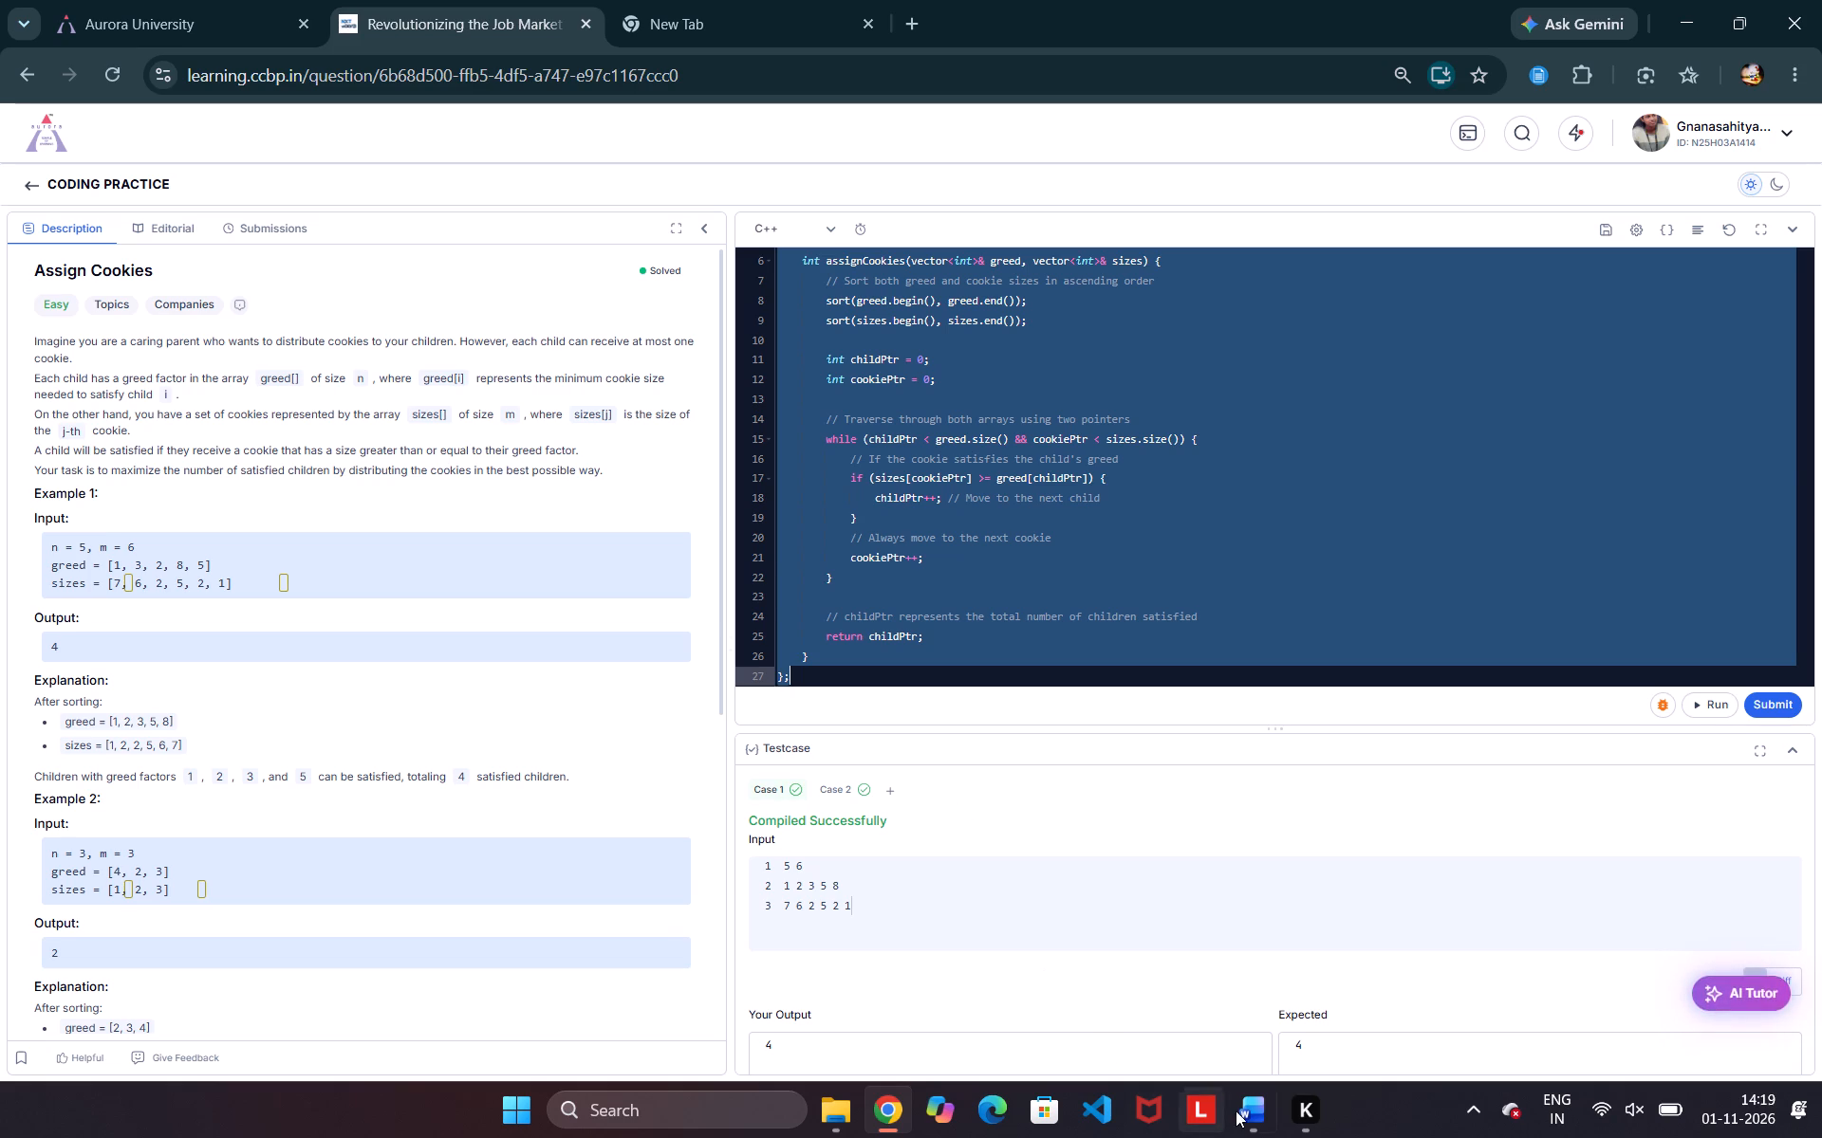
left_click(1245, 1108)
key("ctrl+v")
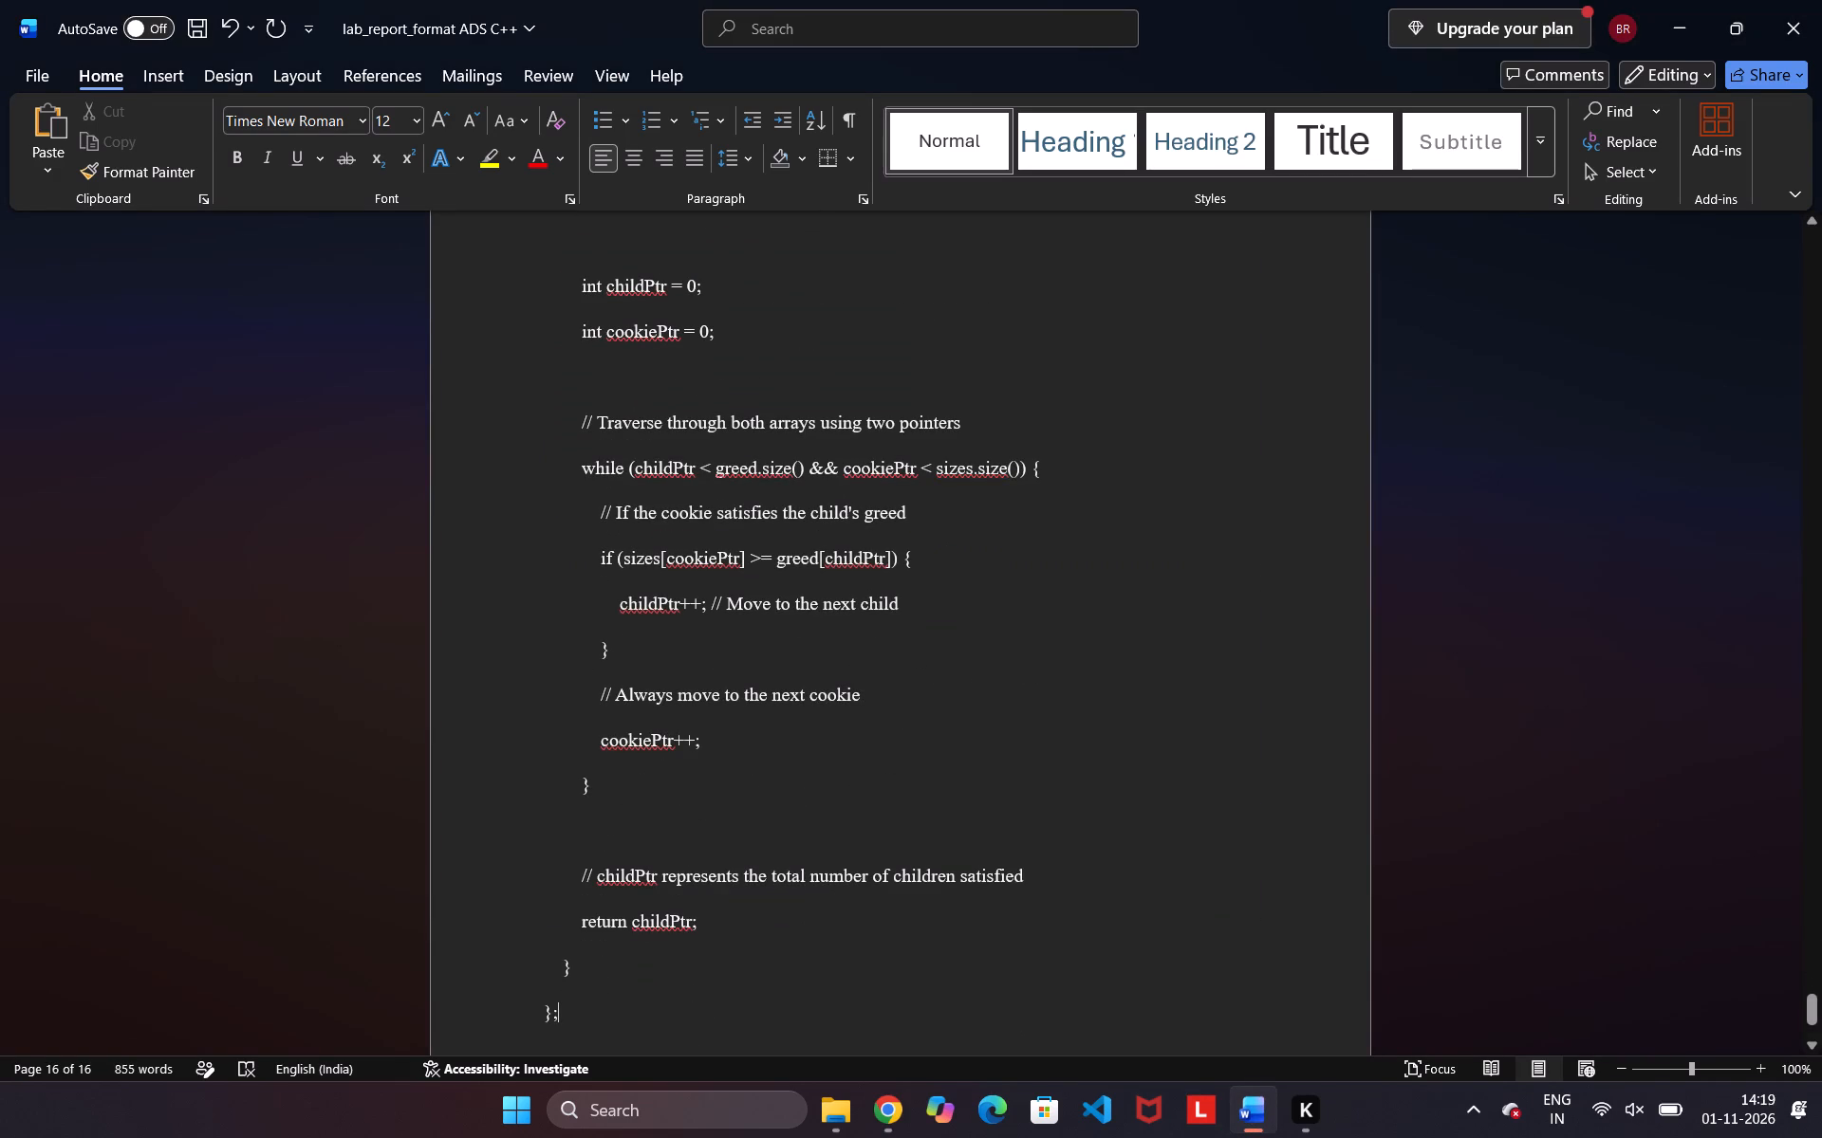
Add the heading 'Output :' after the pasted code, format it bold at 14 pt, and start a new line beneath it.
scroll(882, 876, "down", 1)
key("Return")
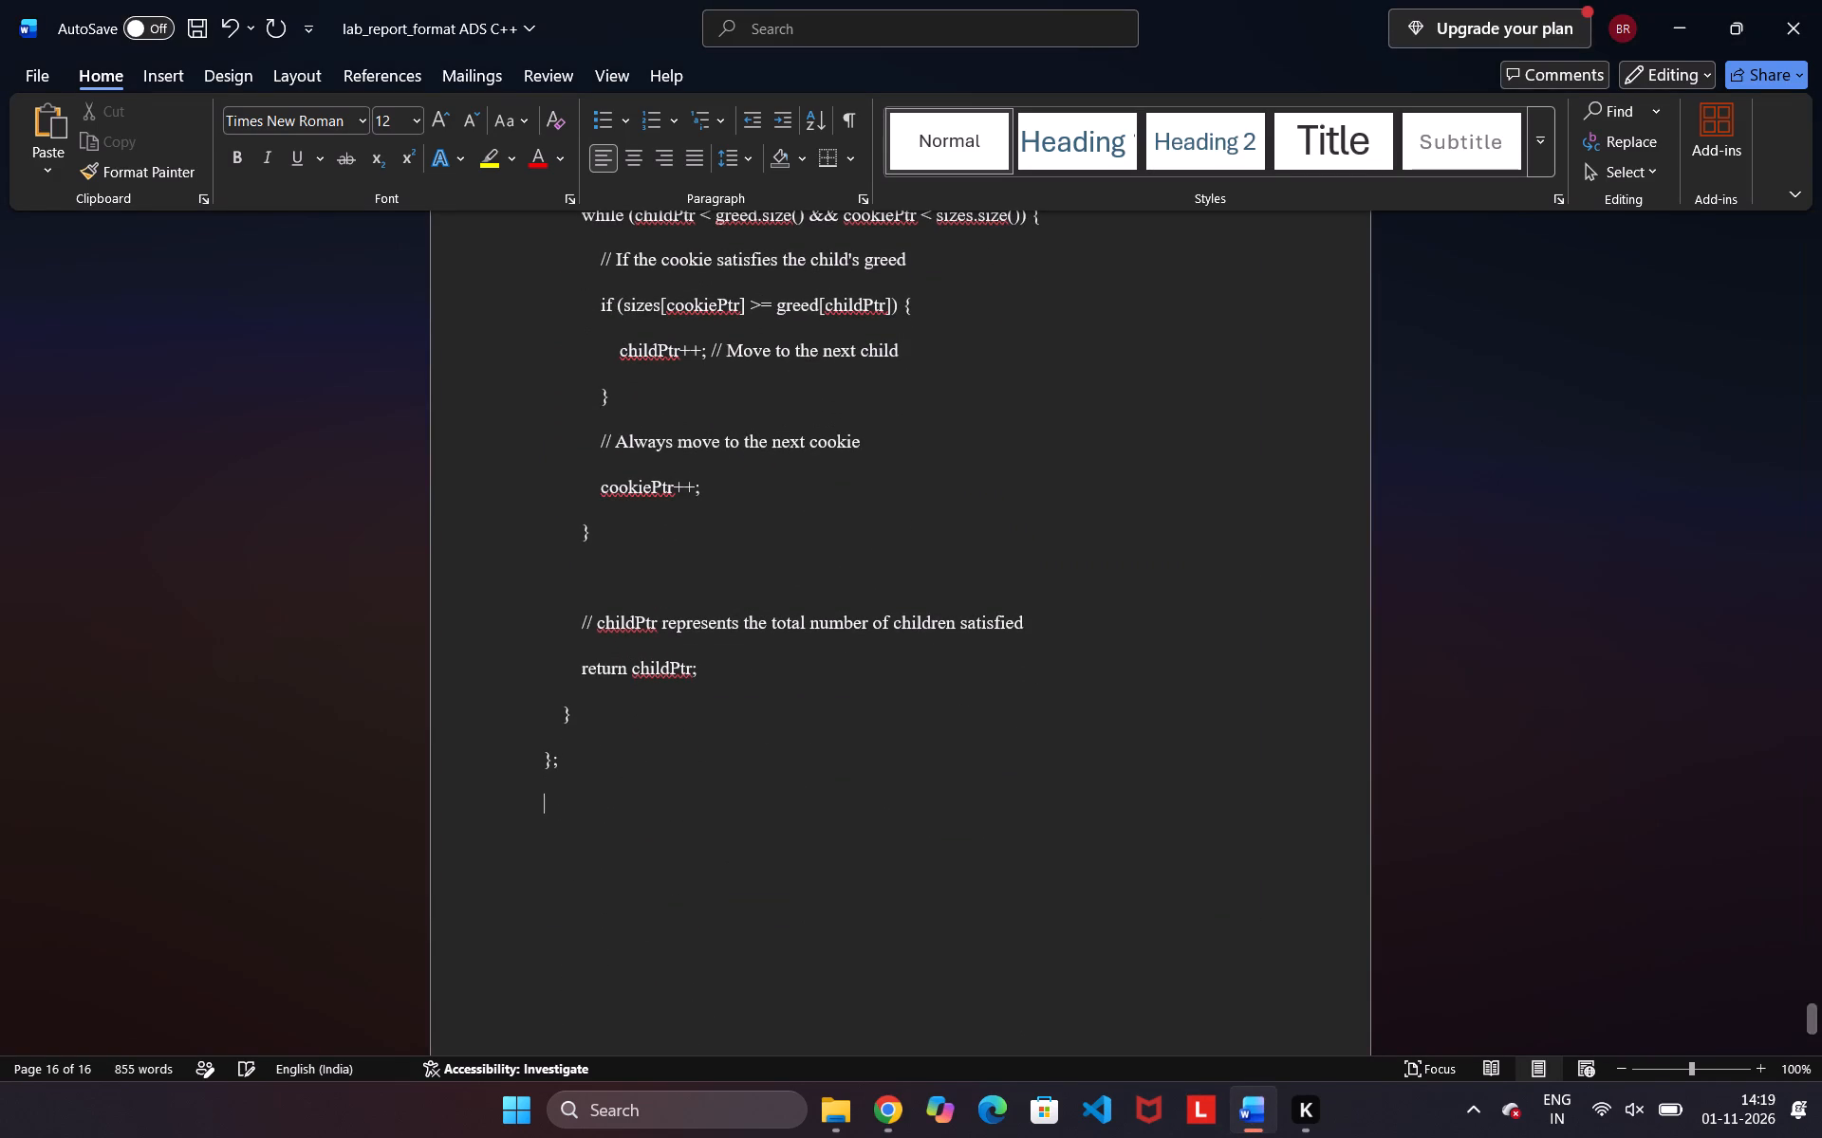
key("o")
type("utput :")
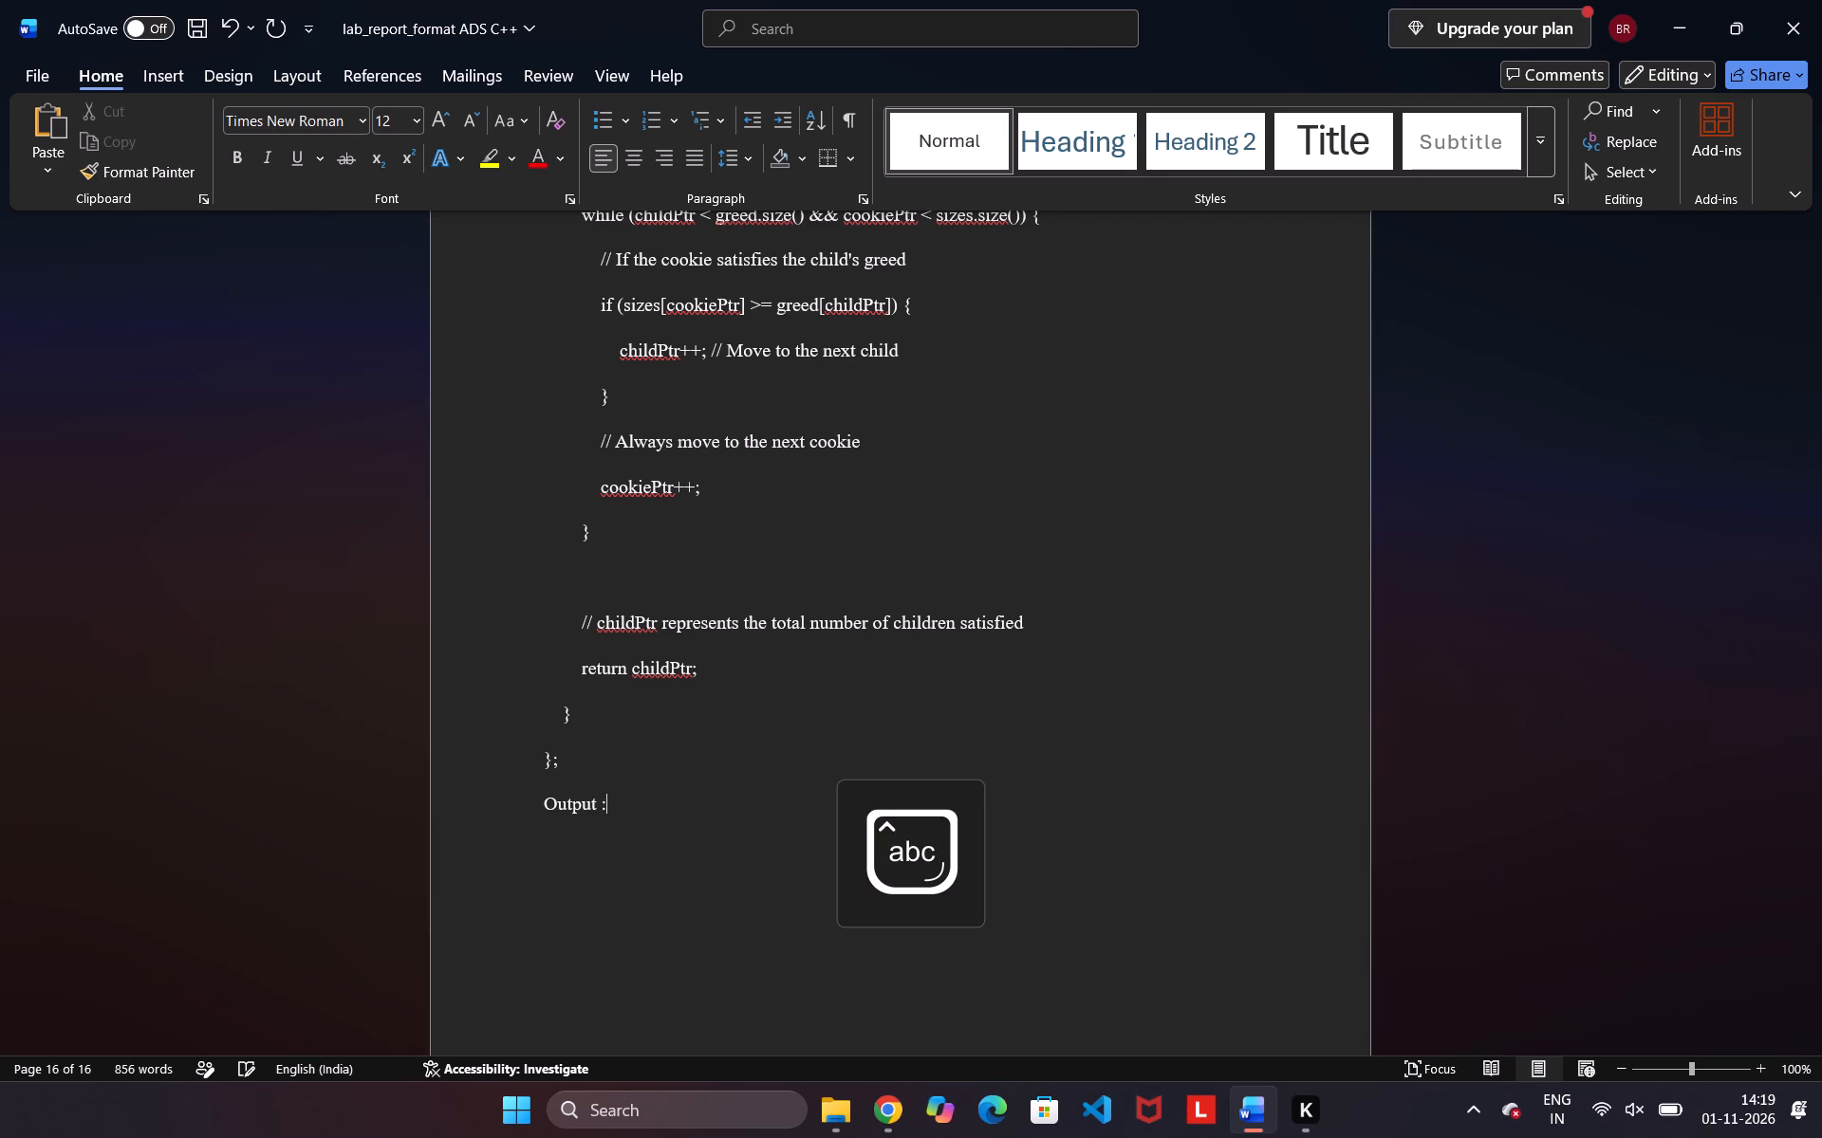
left_click_drag(535, 805, 631, 804)
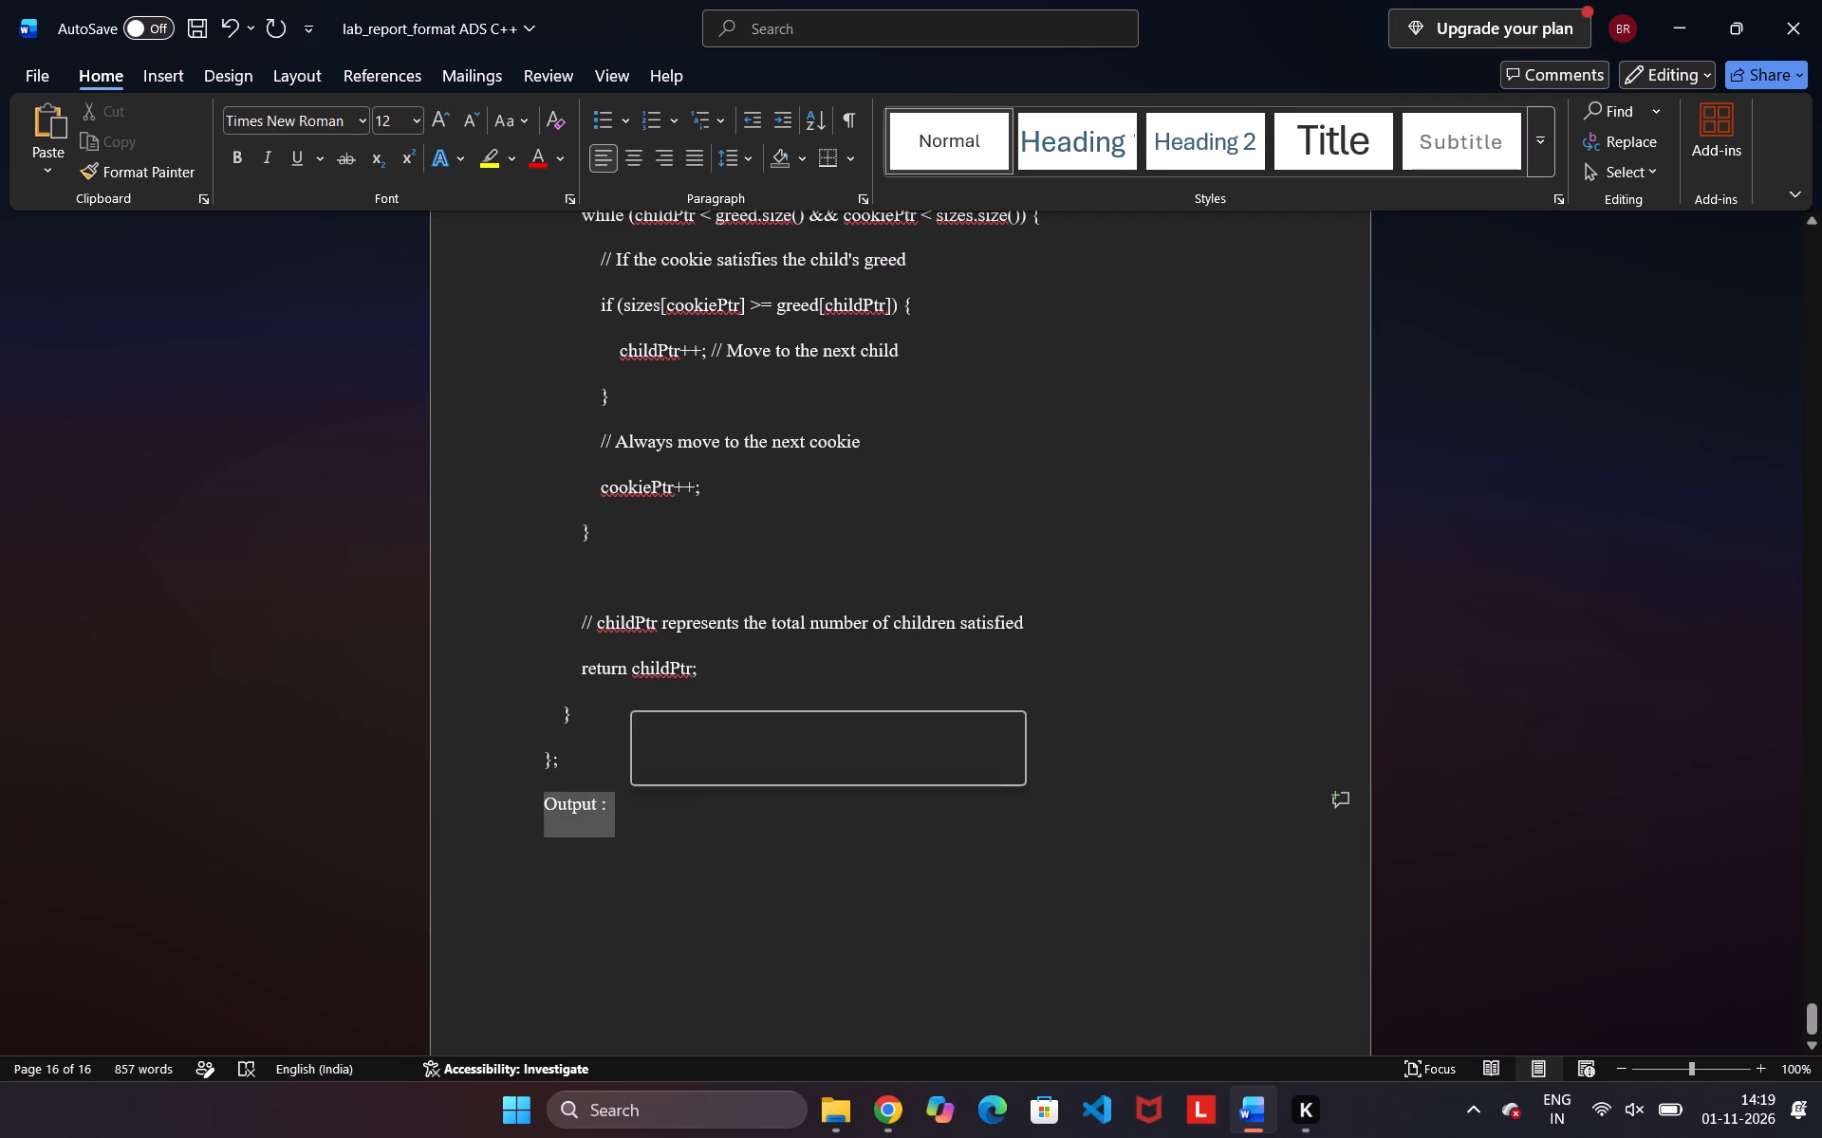
left_click(228, 156)
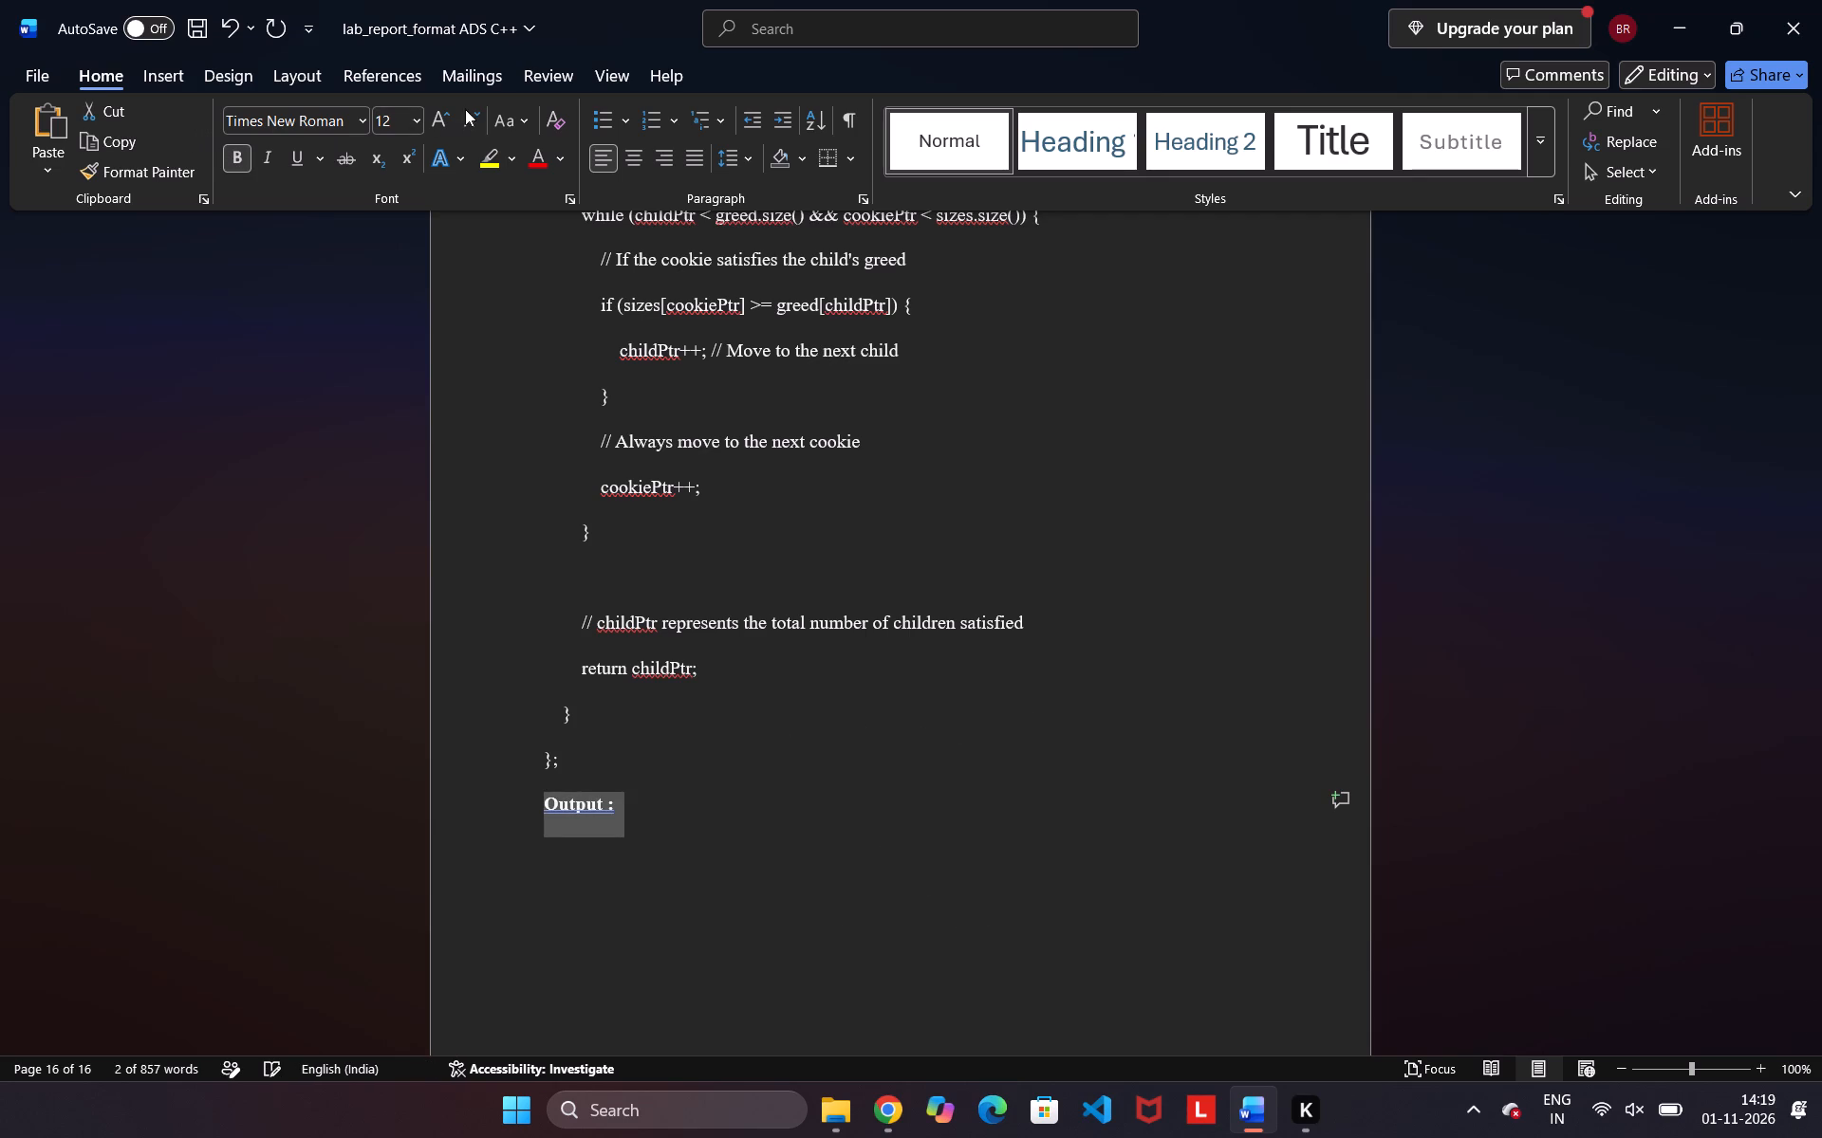
left_click(422, 125)
left_click(440, 120)
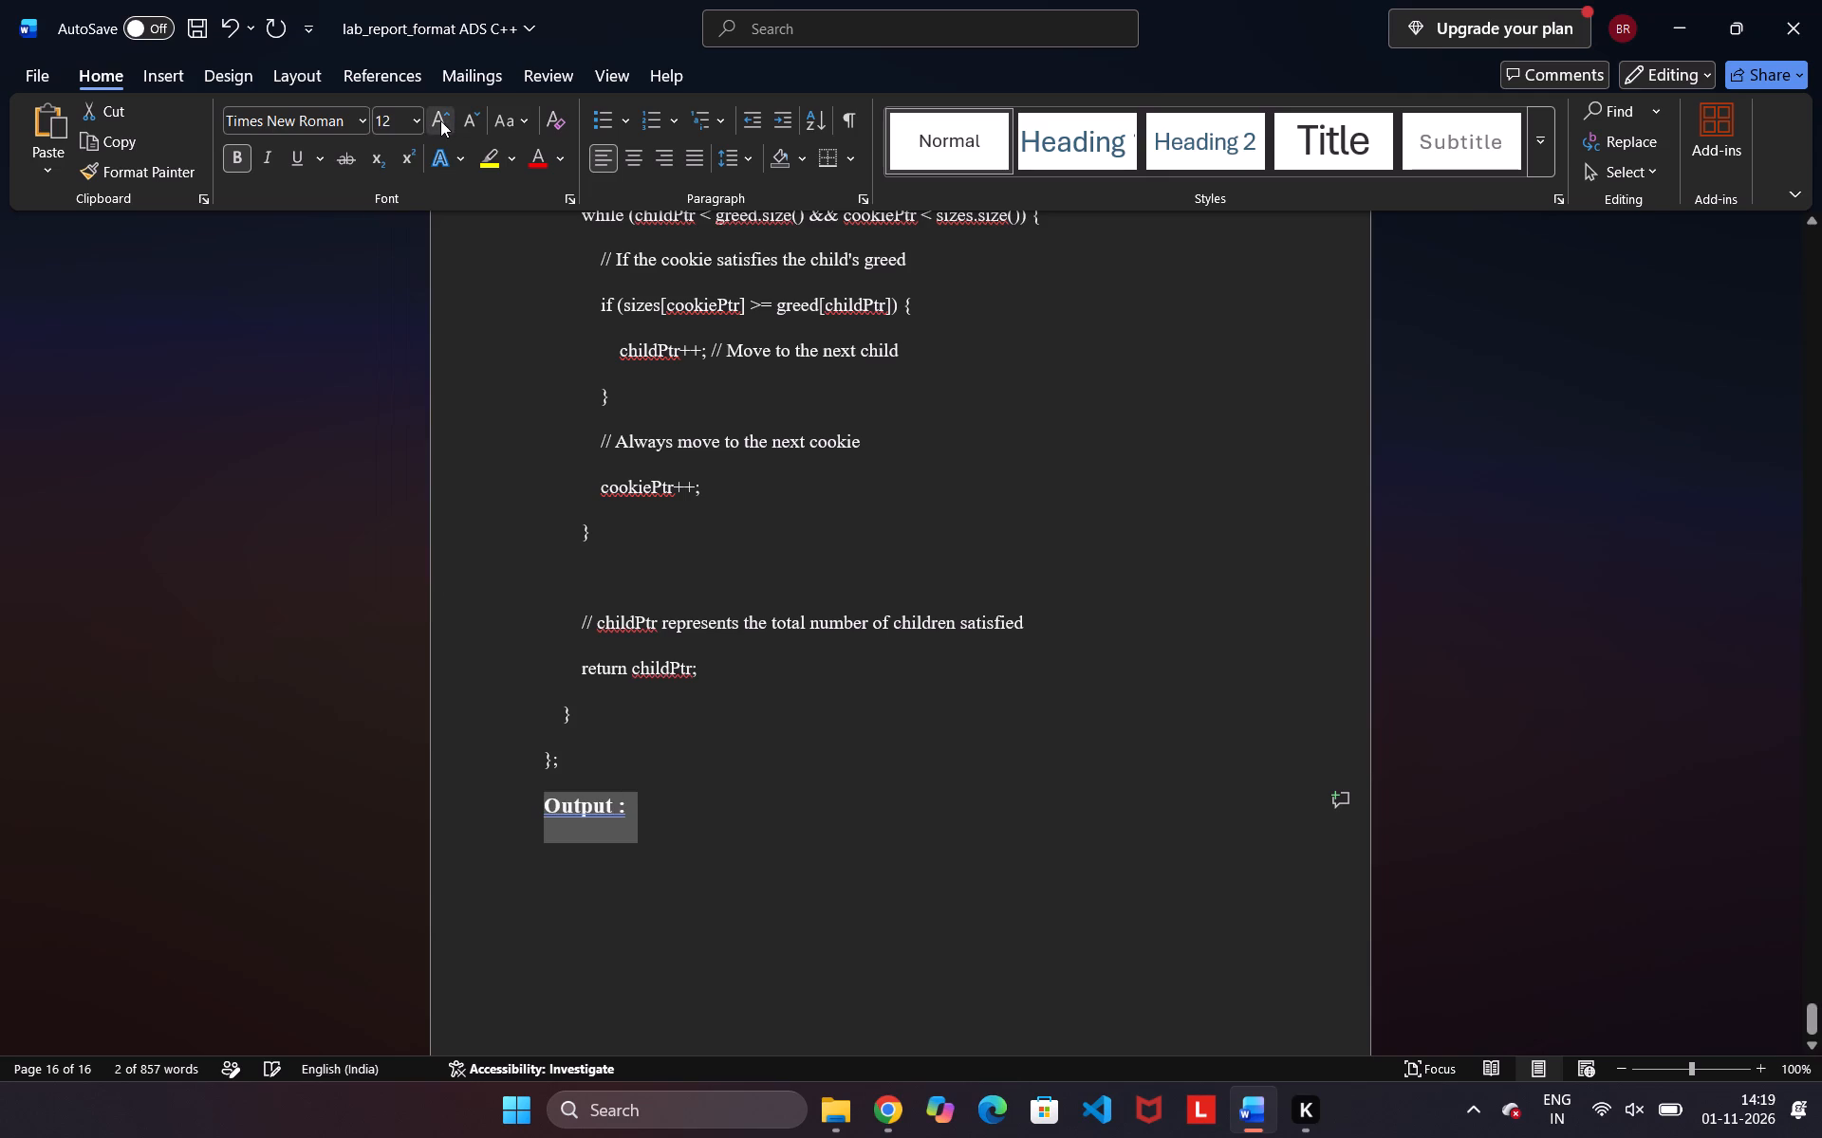
left_click(734, 805)
left_click(734, 805)
key("Return")
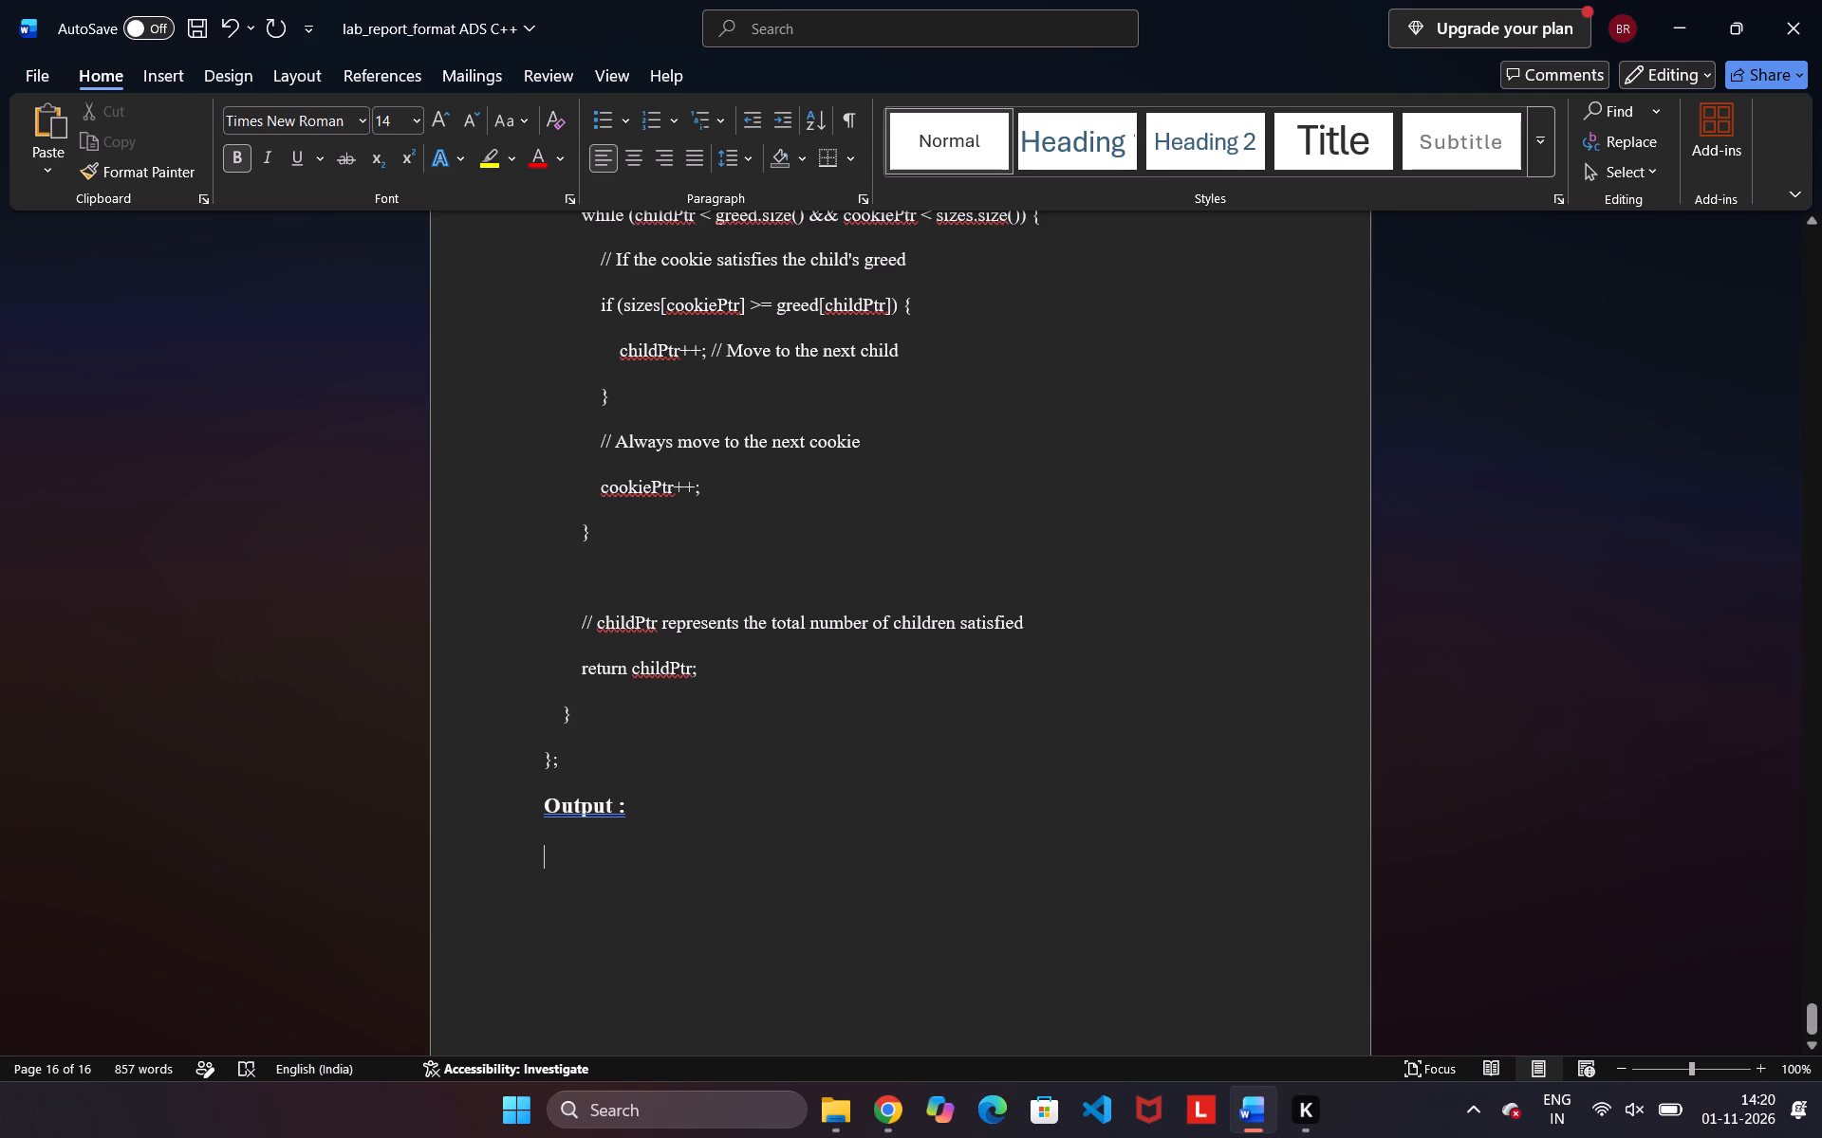
Set the line under 'Output :' to non-bold 12 pt, and paste there a capture of Assign Cookies' Testcase results area from Chrome.
left_click(233, 156)
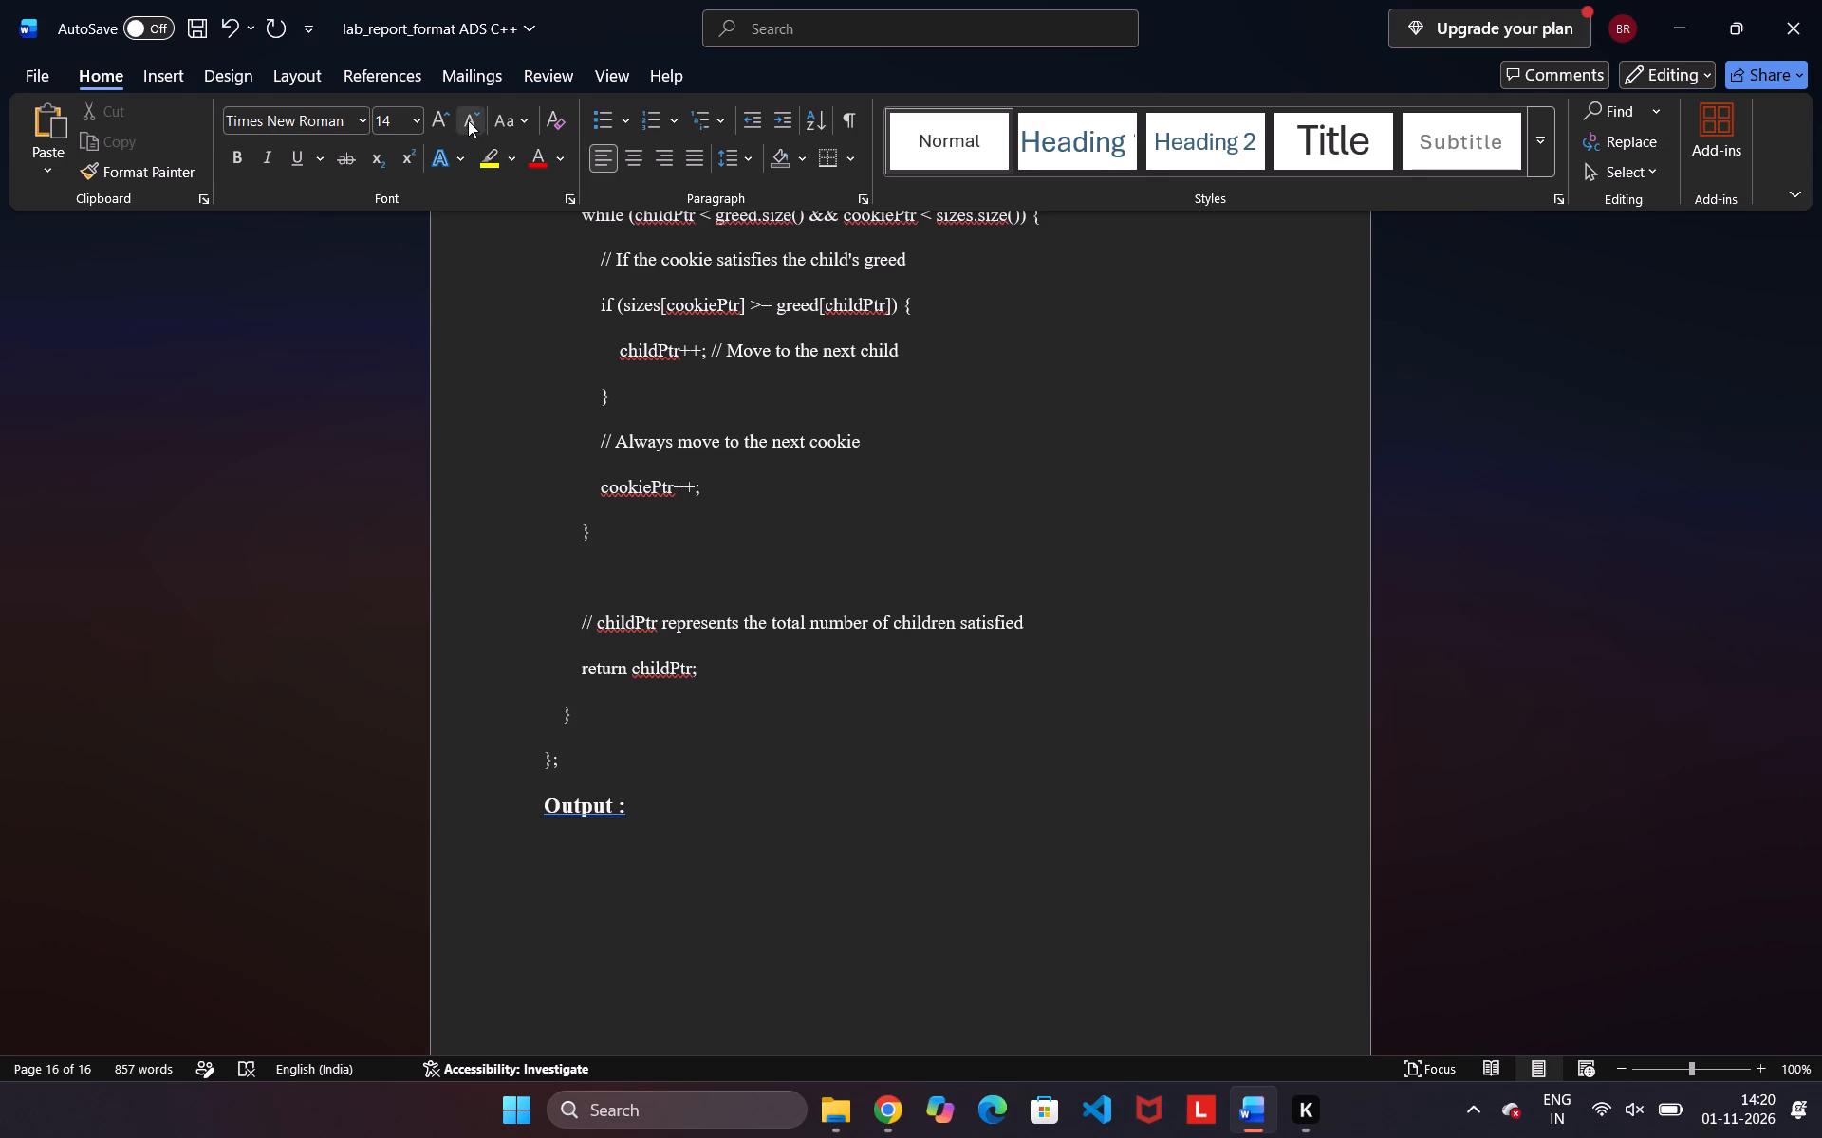
left_click(468, 120)
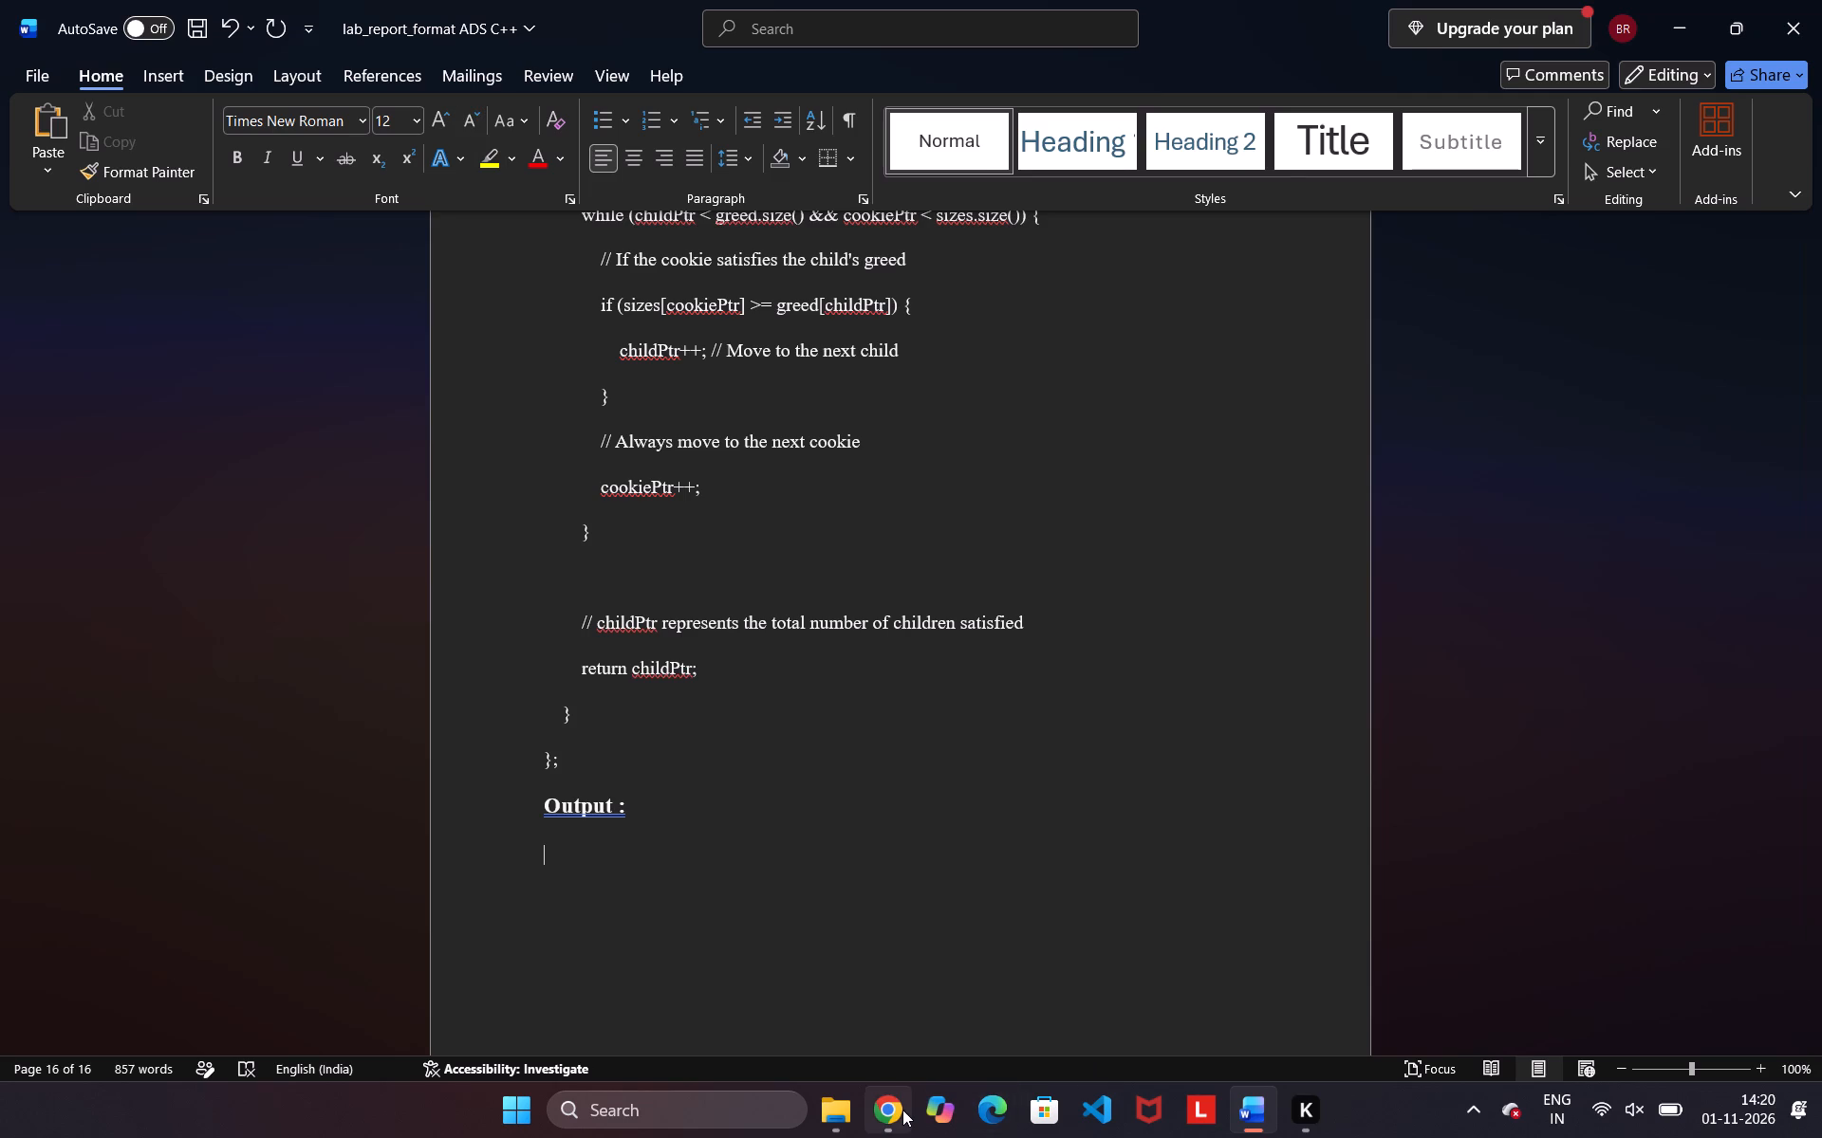
left_click(902, 1110)
left_click(1201, 650)
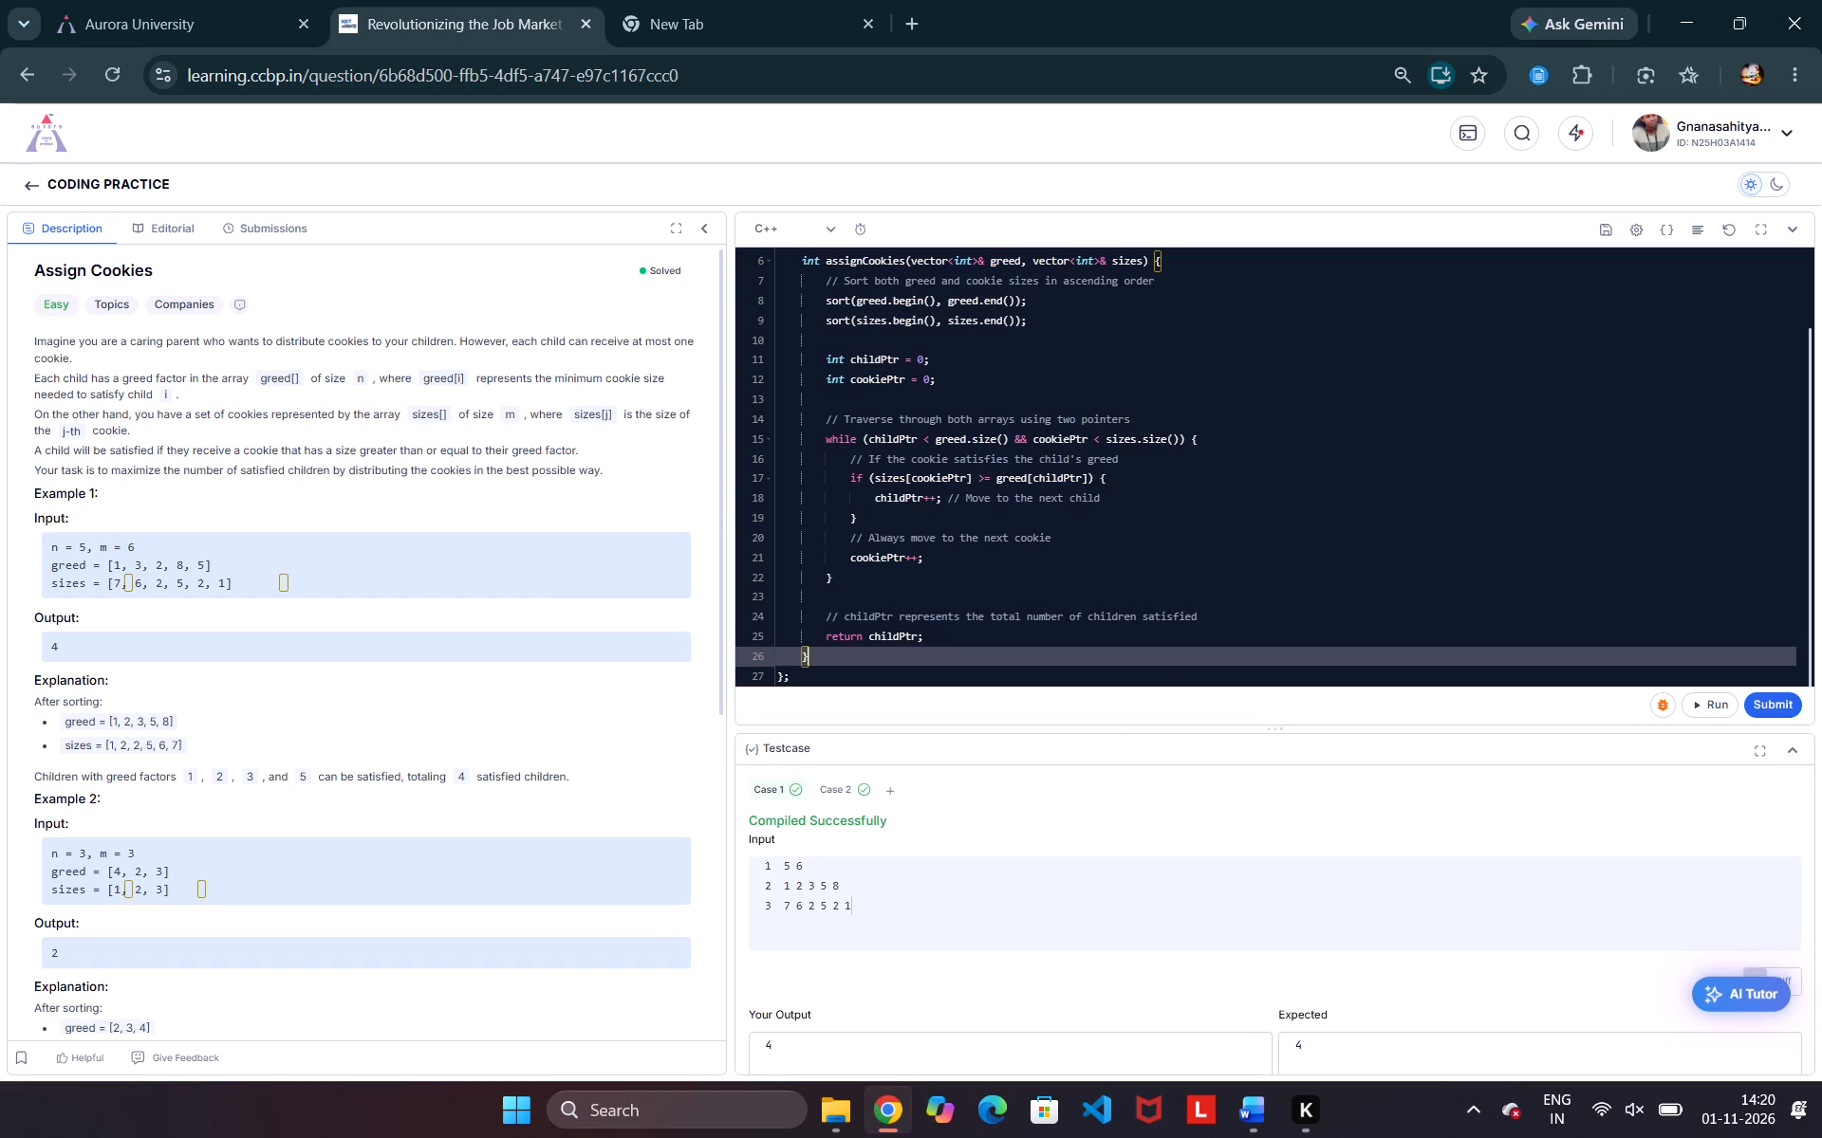
key("shift+super+s")
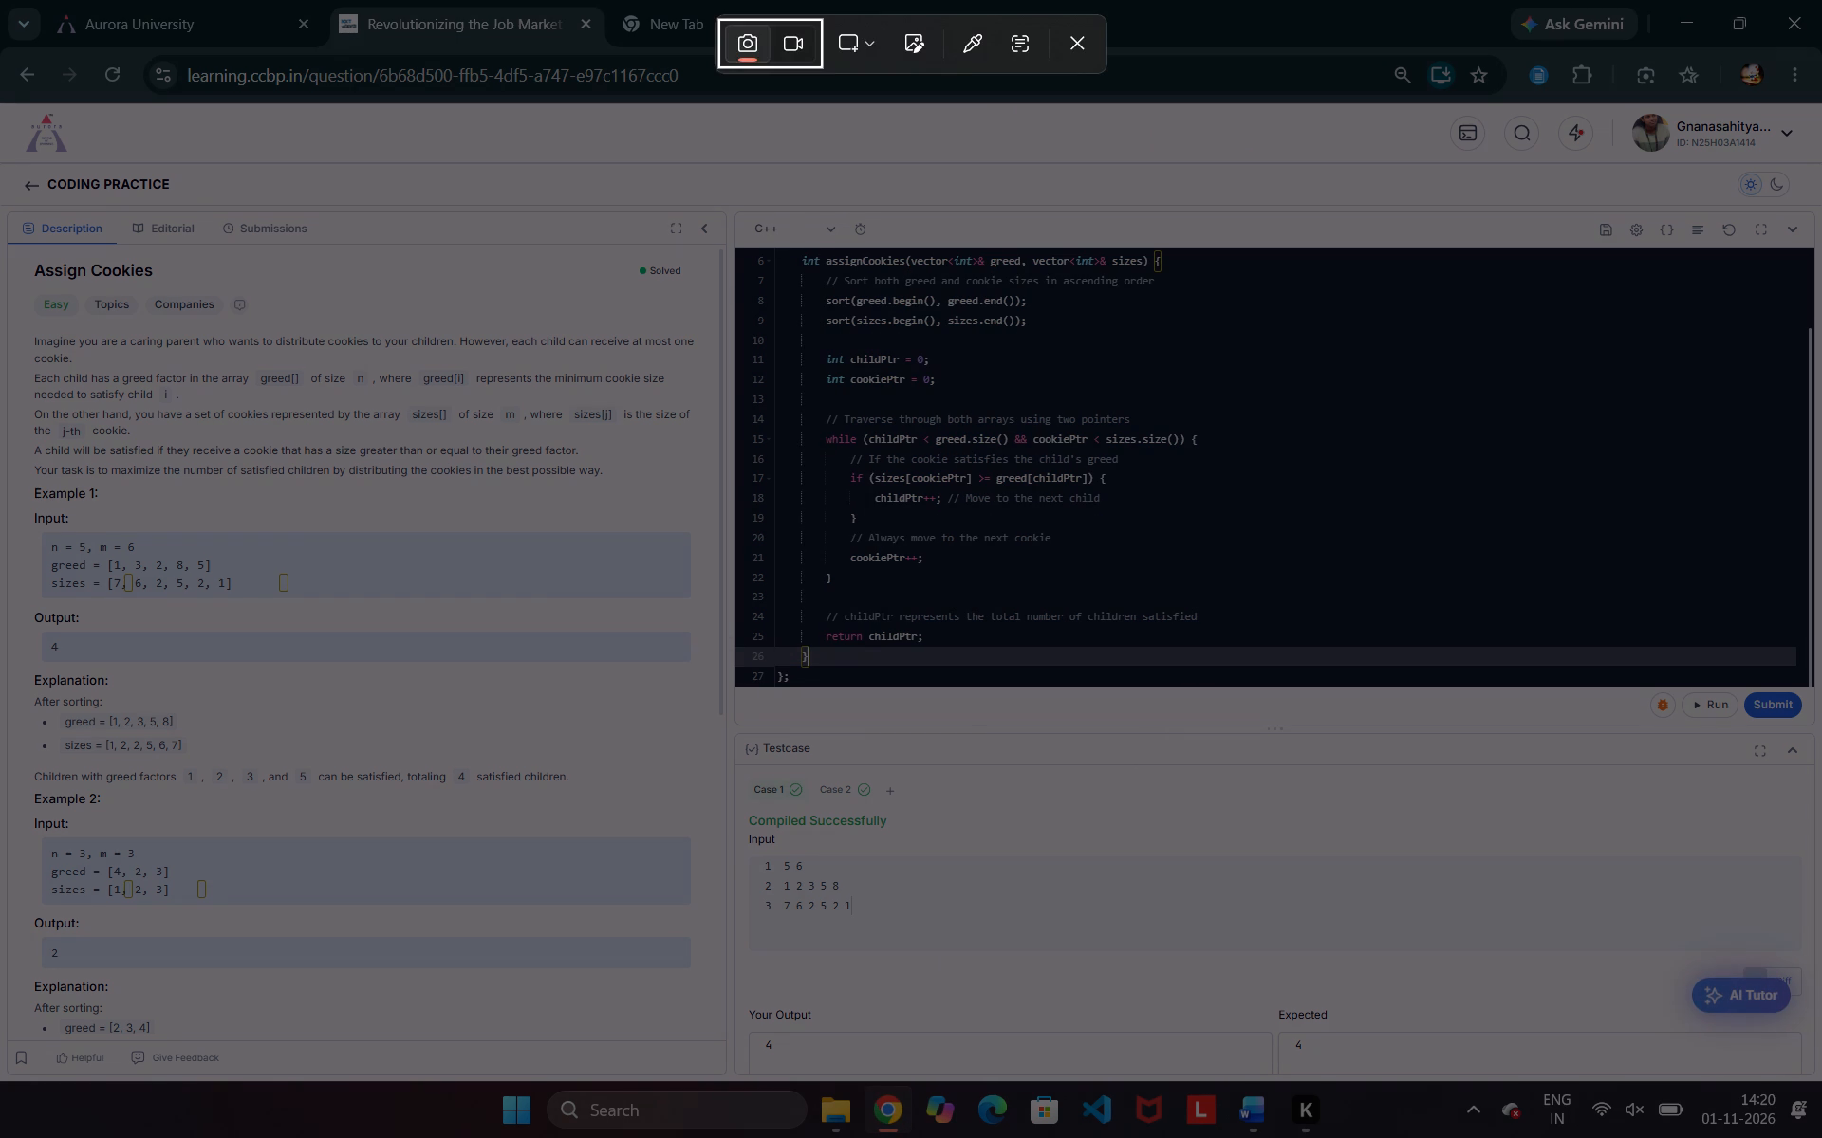
left_click_drag(726, 722, 1821, 1079)
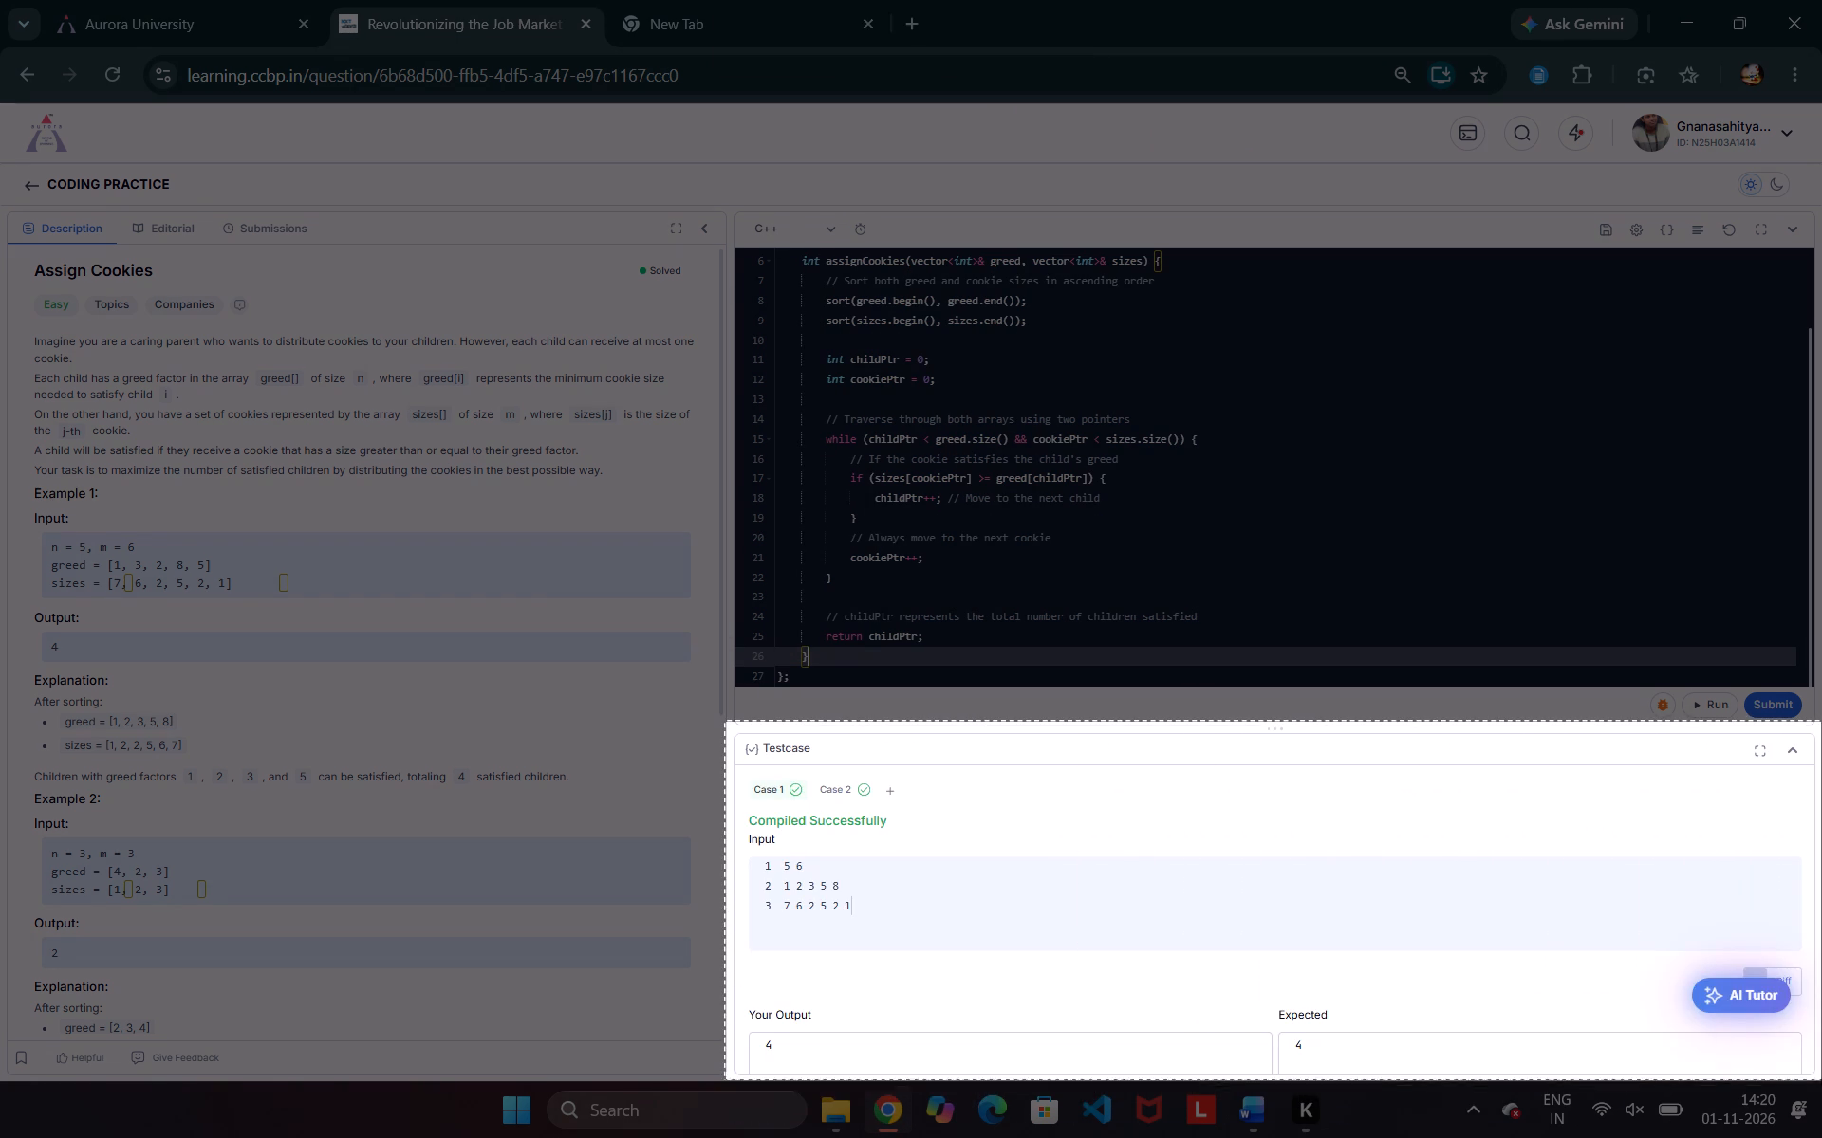
left_click_drag(1821, 1079, 1821, 1080)
left_click(1252, 1110)
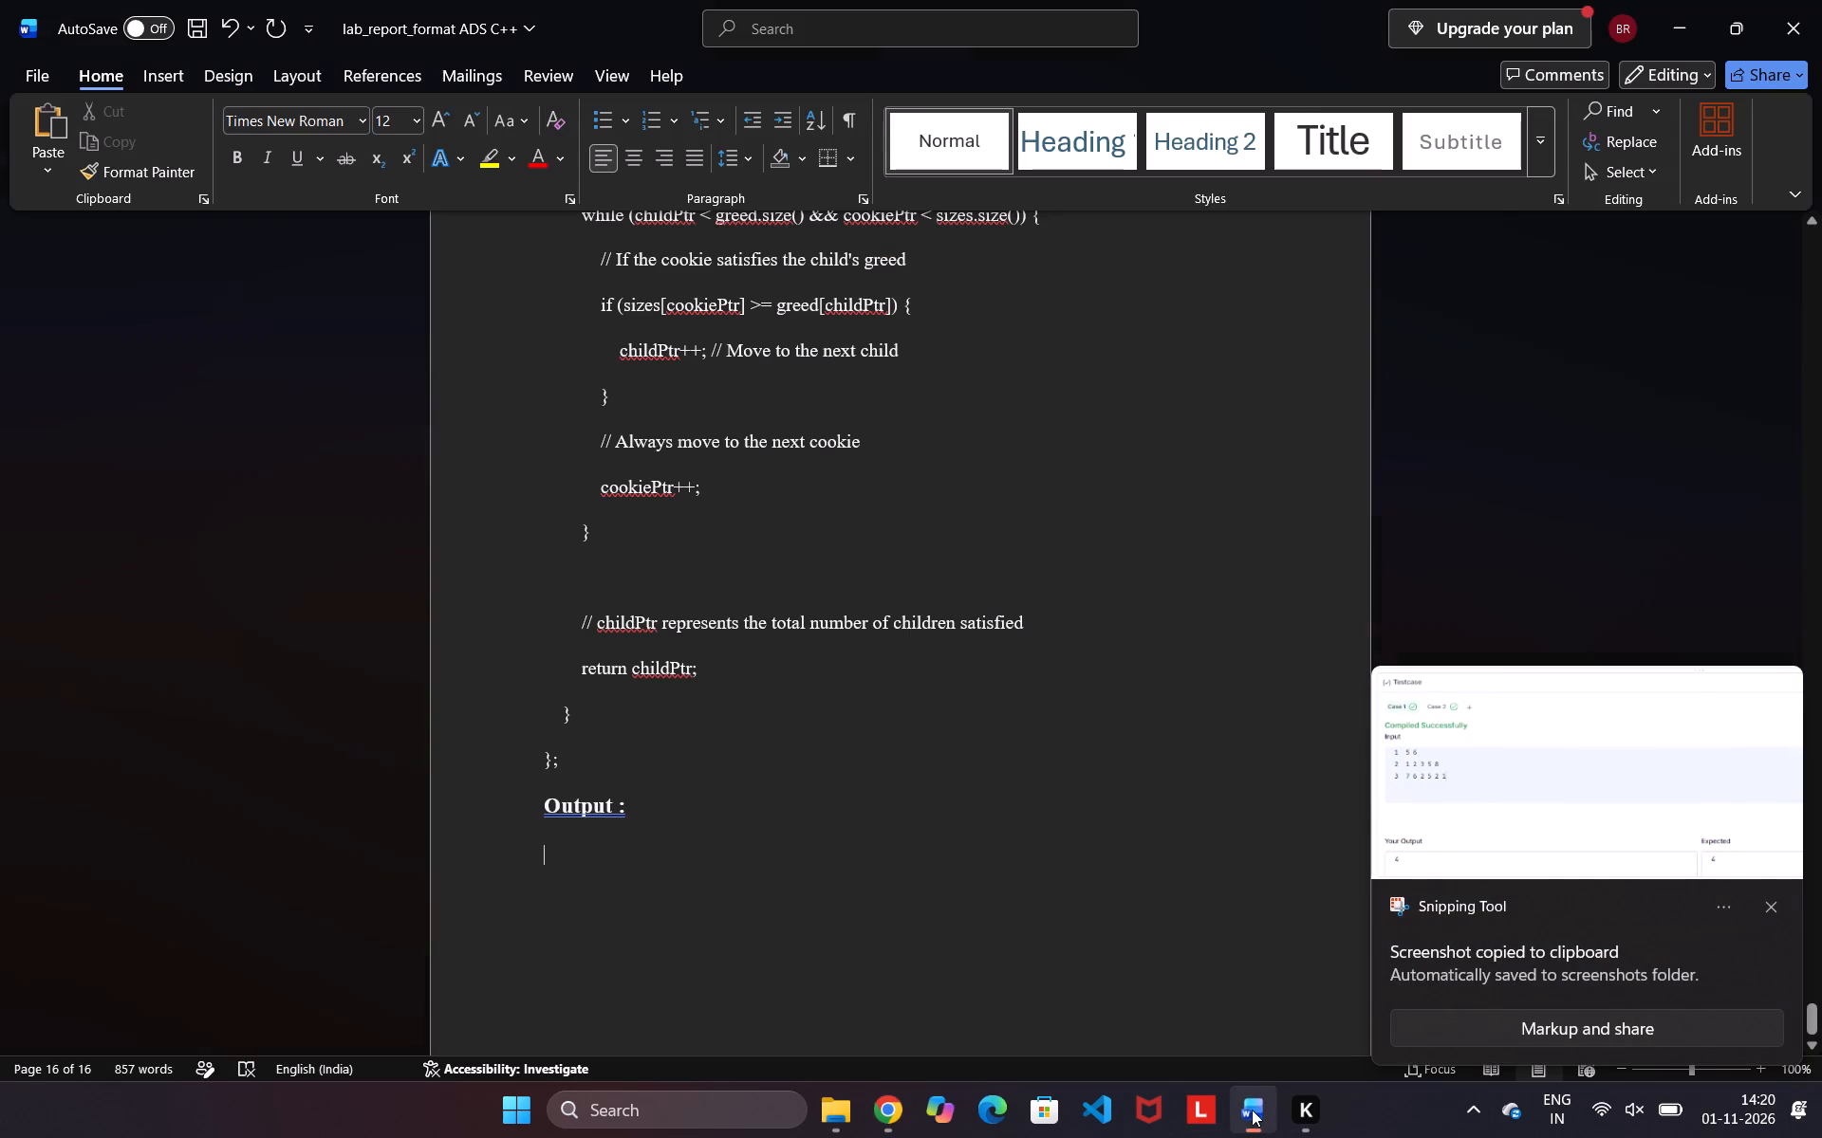
key("ctrl+v")
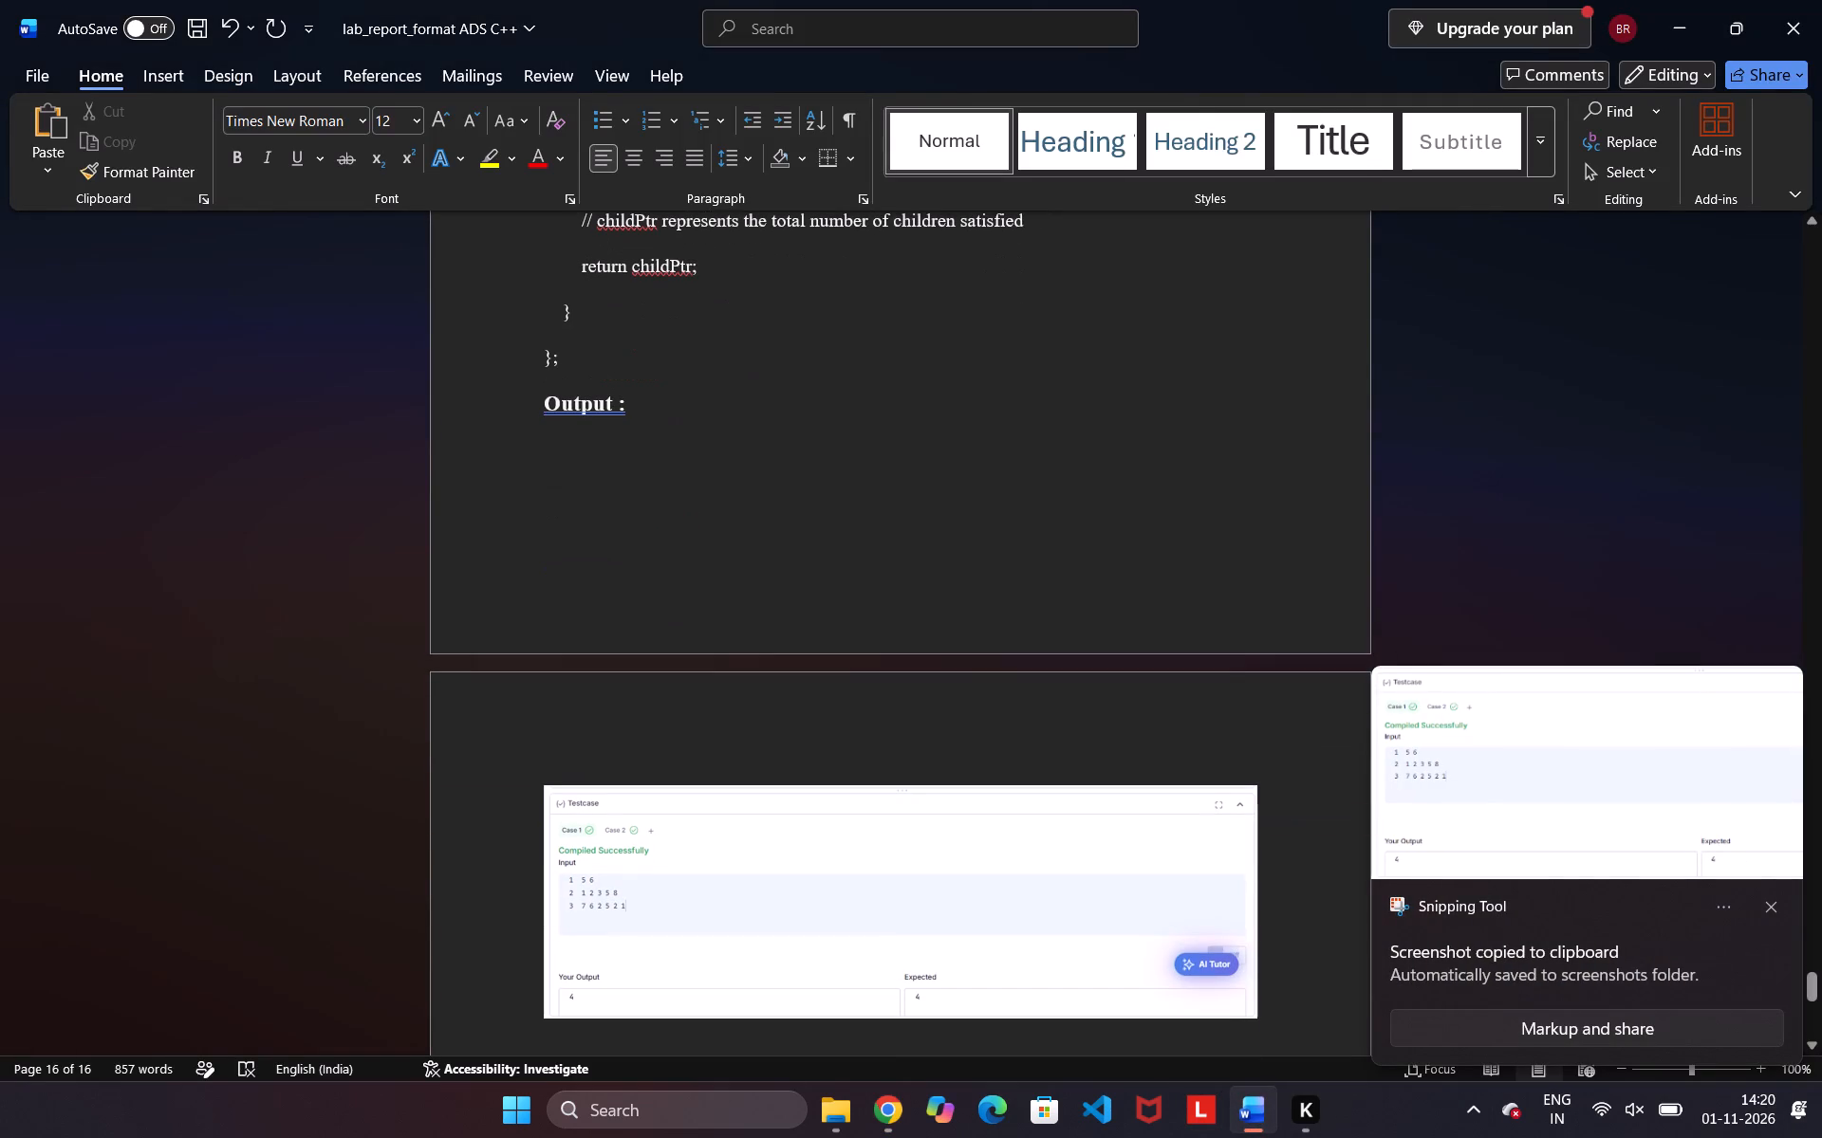
Insert blank lines before question 6's 'Output :' heading to move it onto the next page with its screenshot.
left_click(549, 395)
key("Return")
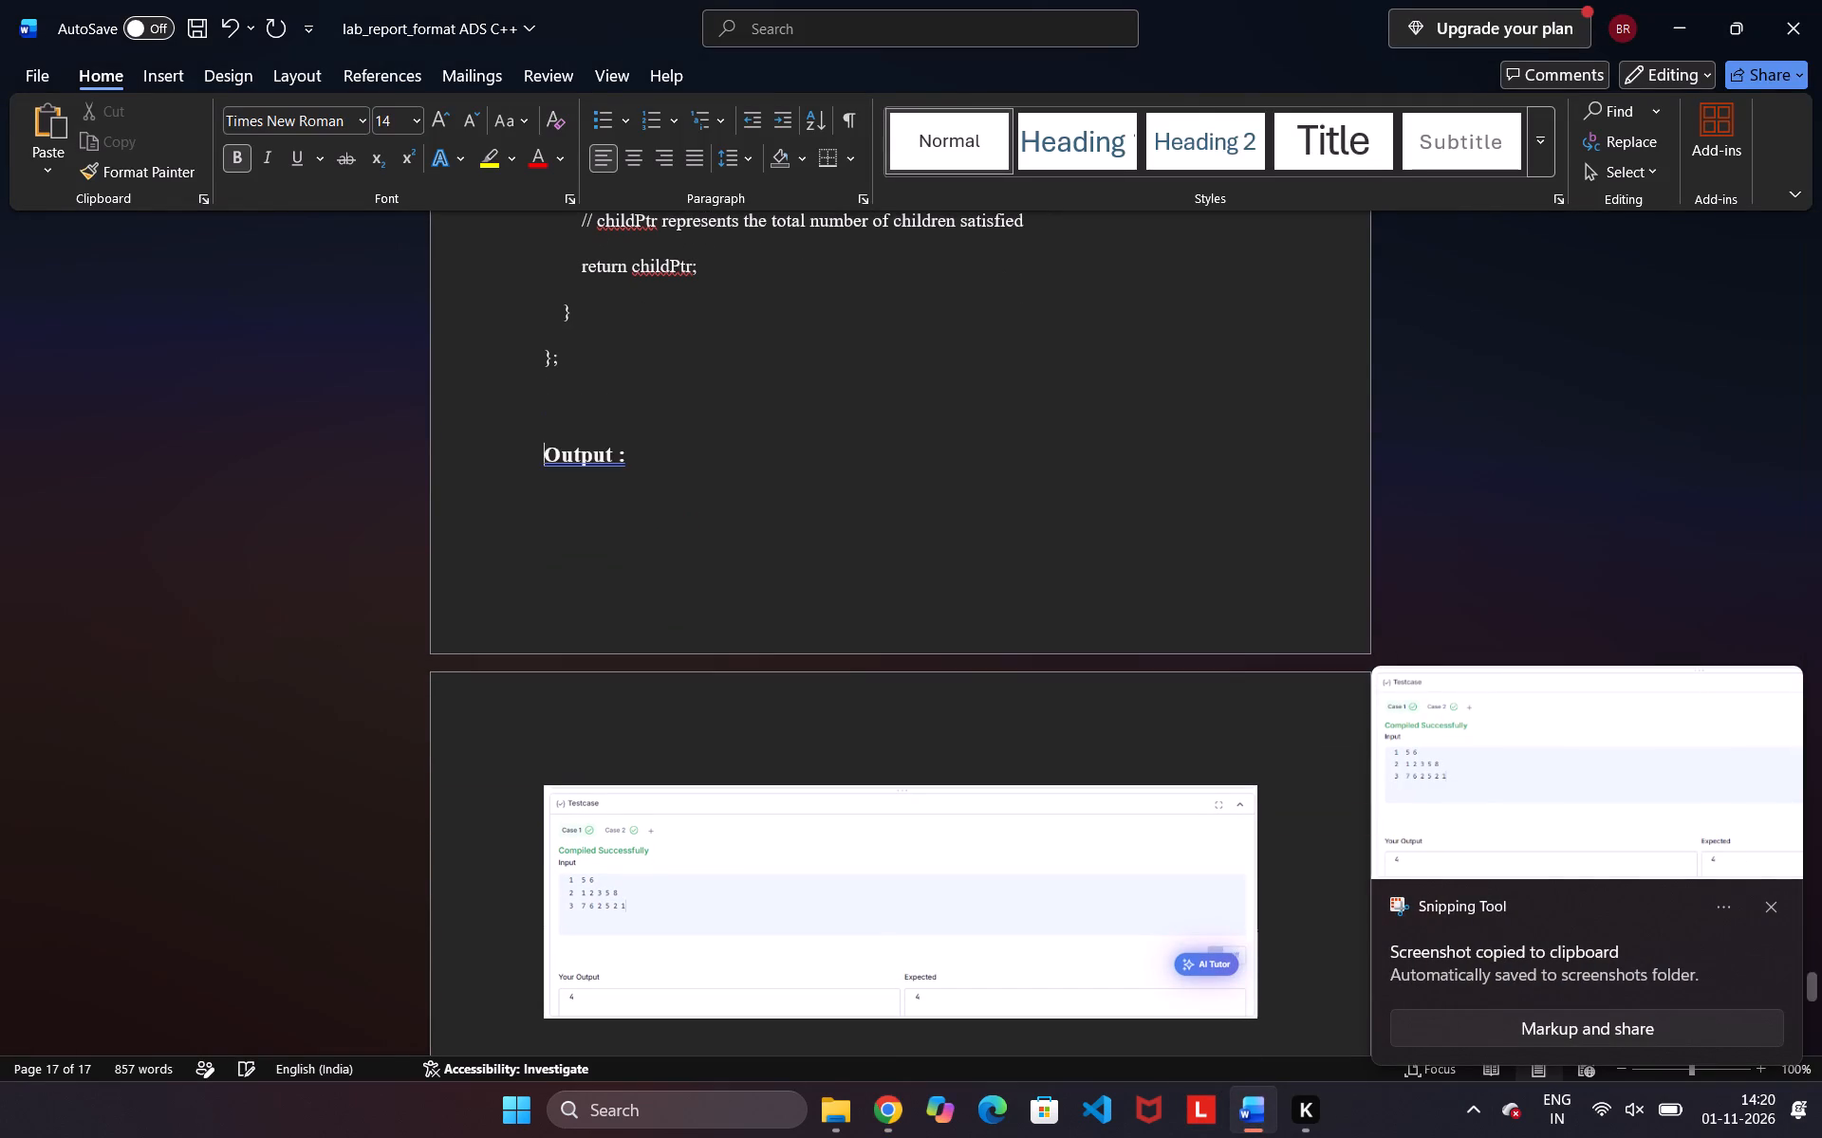
key("Return")
key("Return")
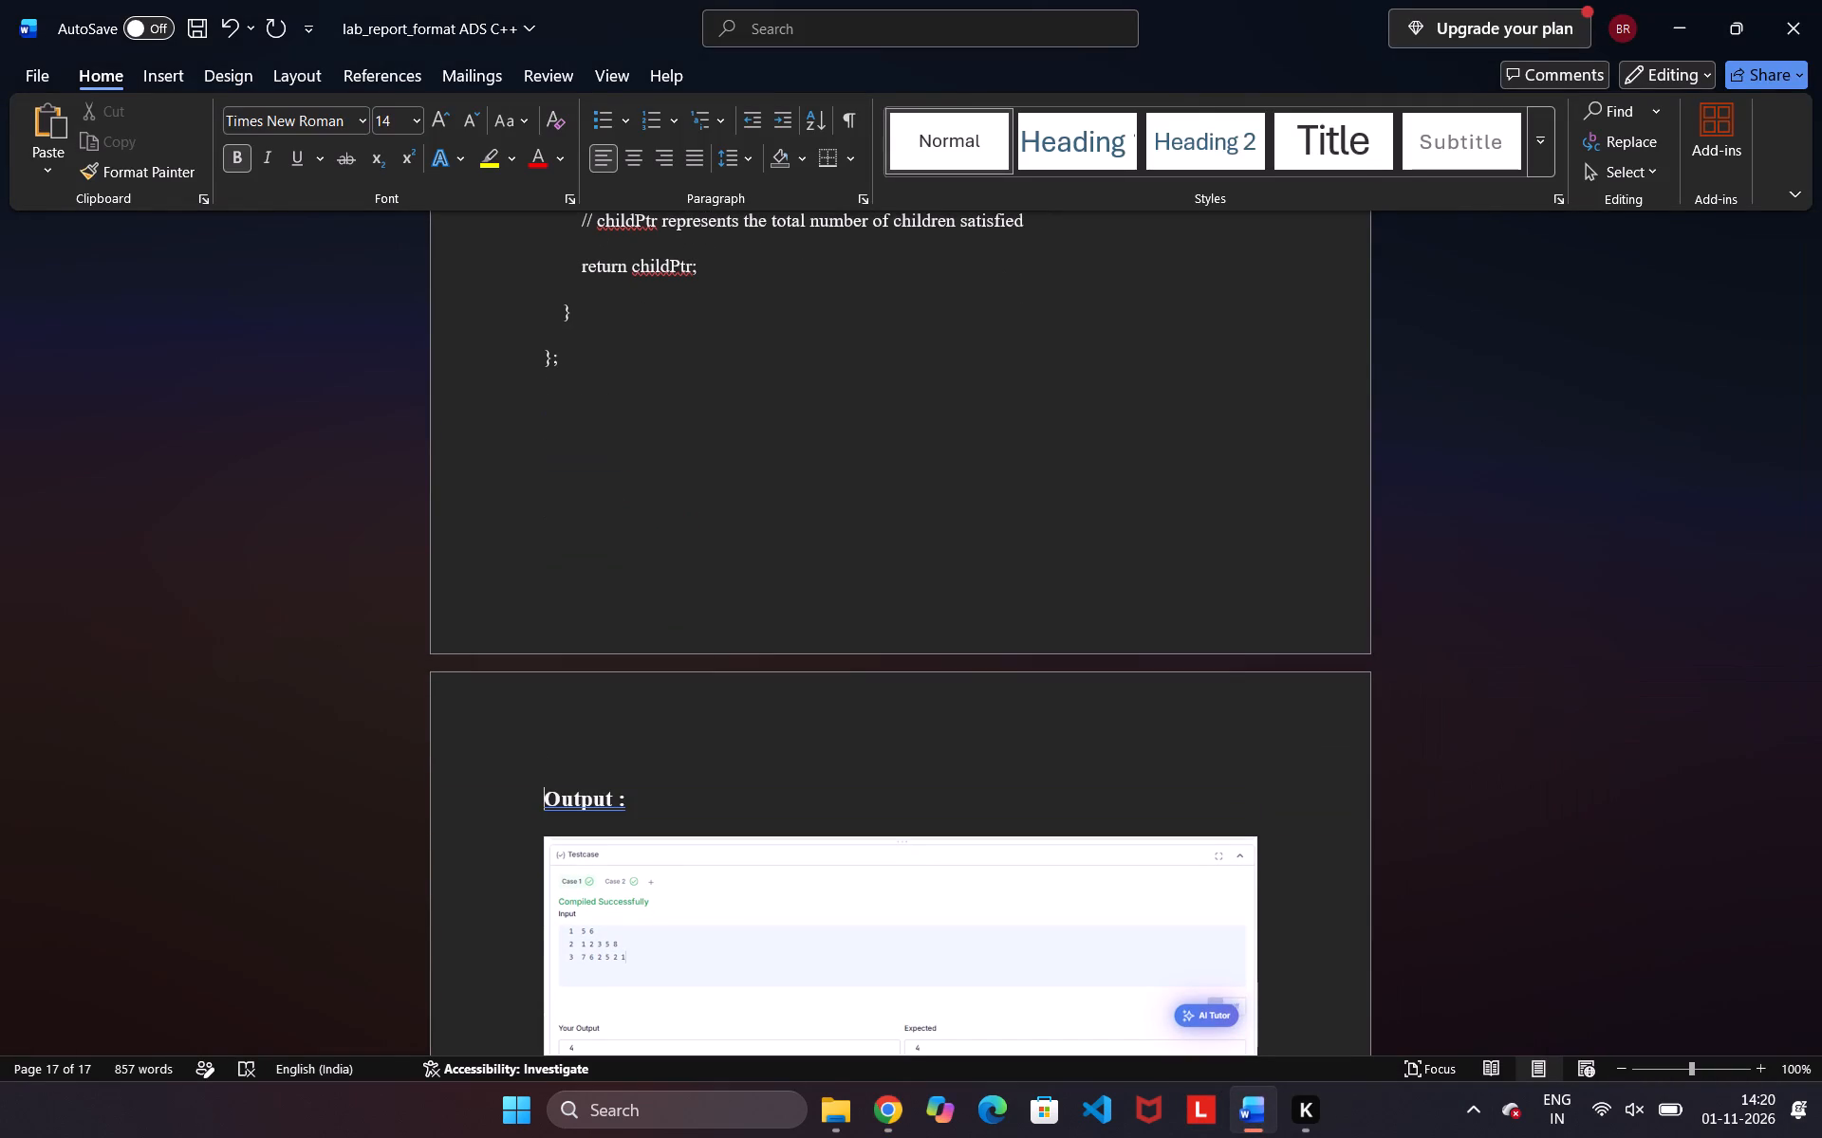
scroll(669, 431, "down", 2)
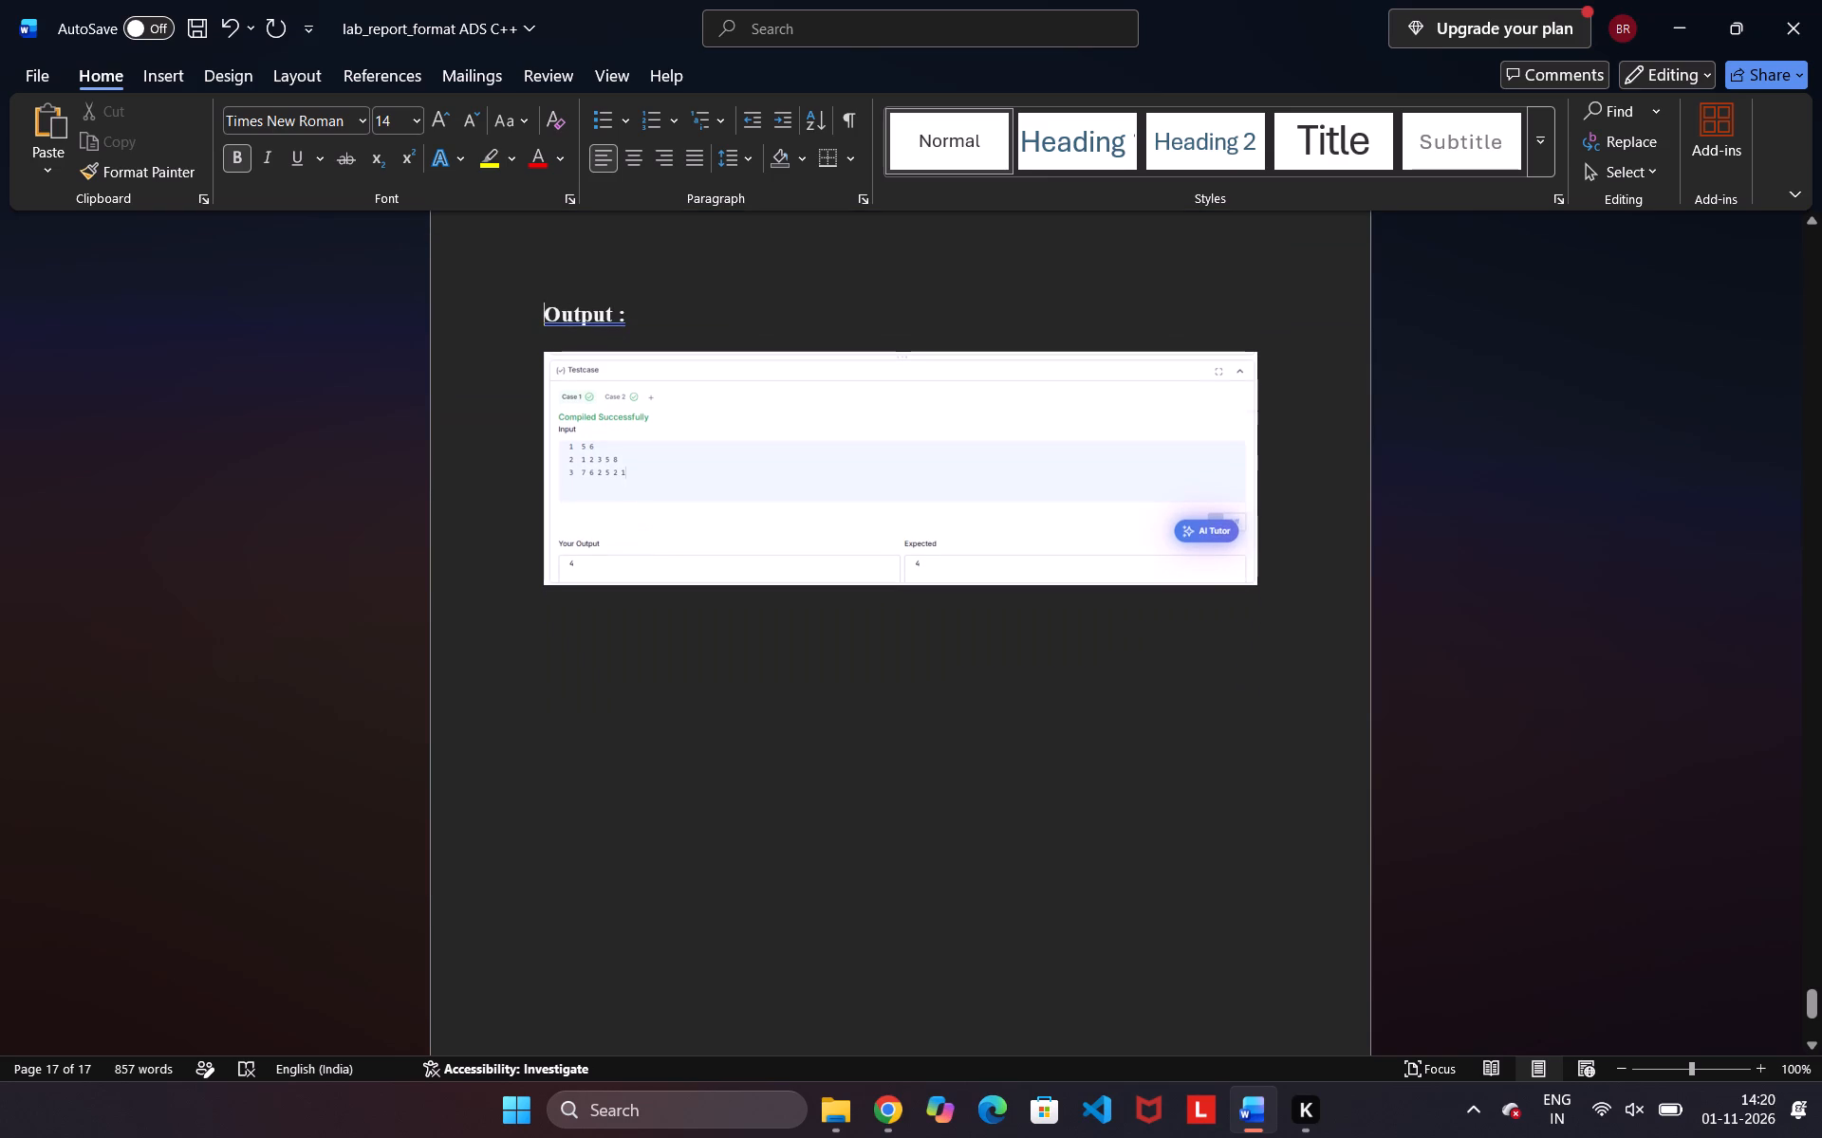
Add the heading '7.Question :' on a new line below question 6's output screenshot.
left_click(1291, 566)
key("Return")
scroll(1291, 566, "up", 2)
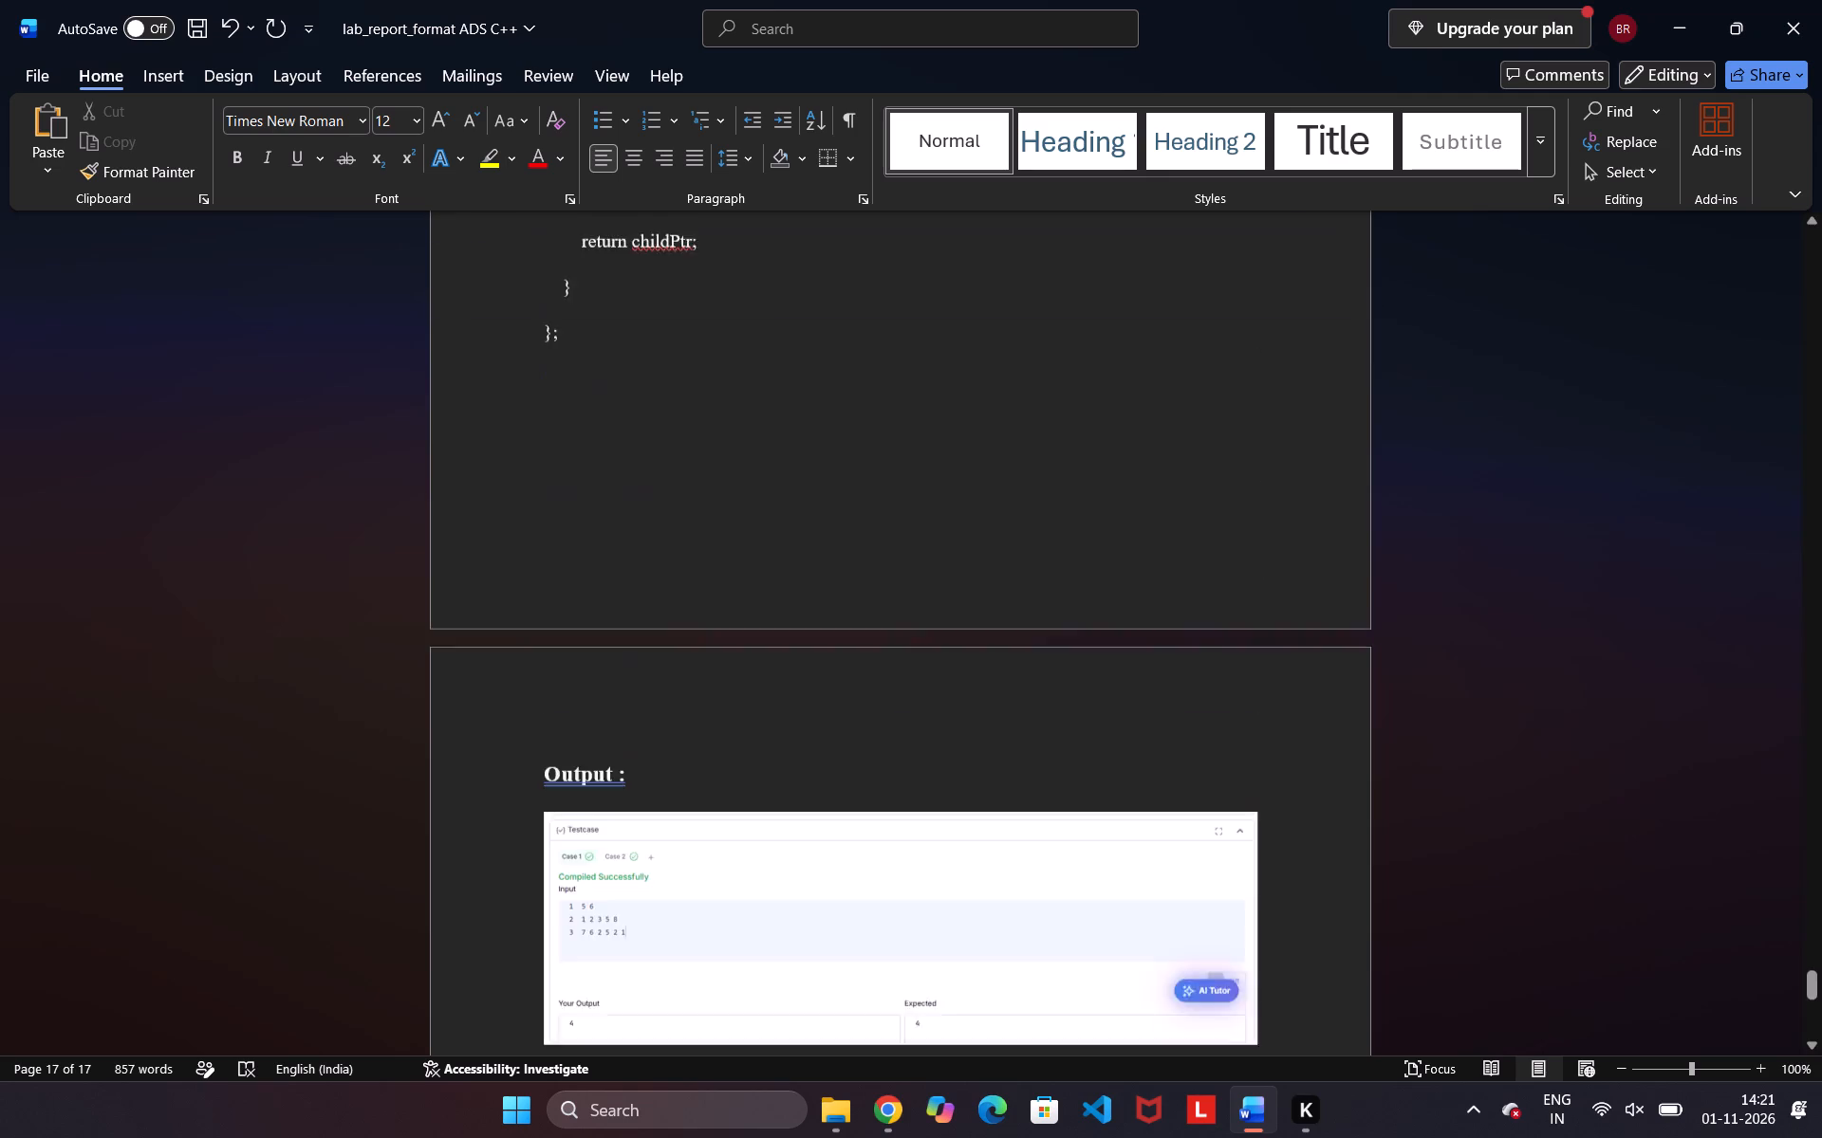
scroll(1291, 566, "up", 2)
scroll(1291, 566, "down", 2)
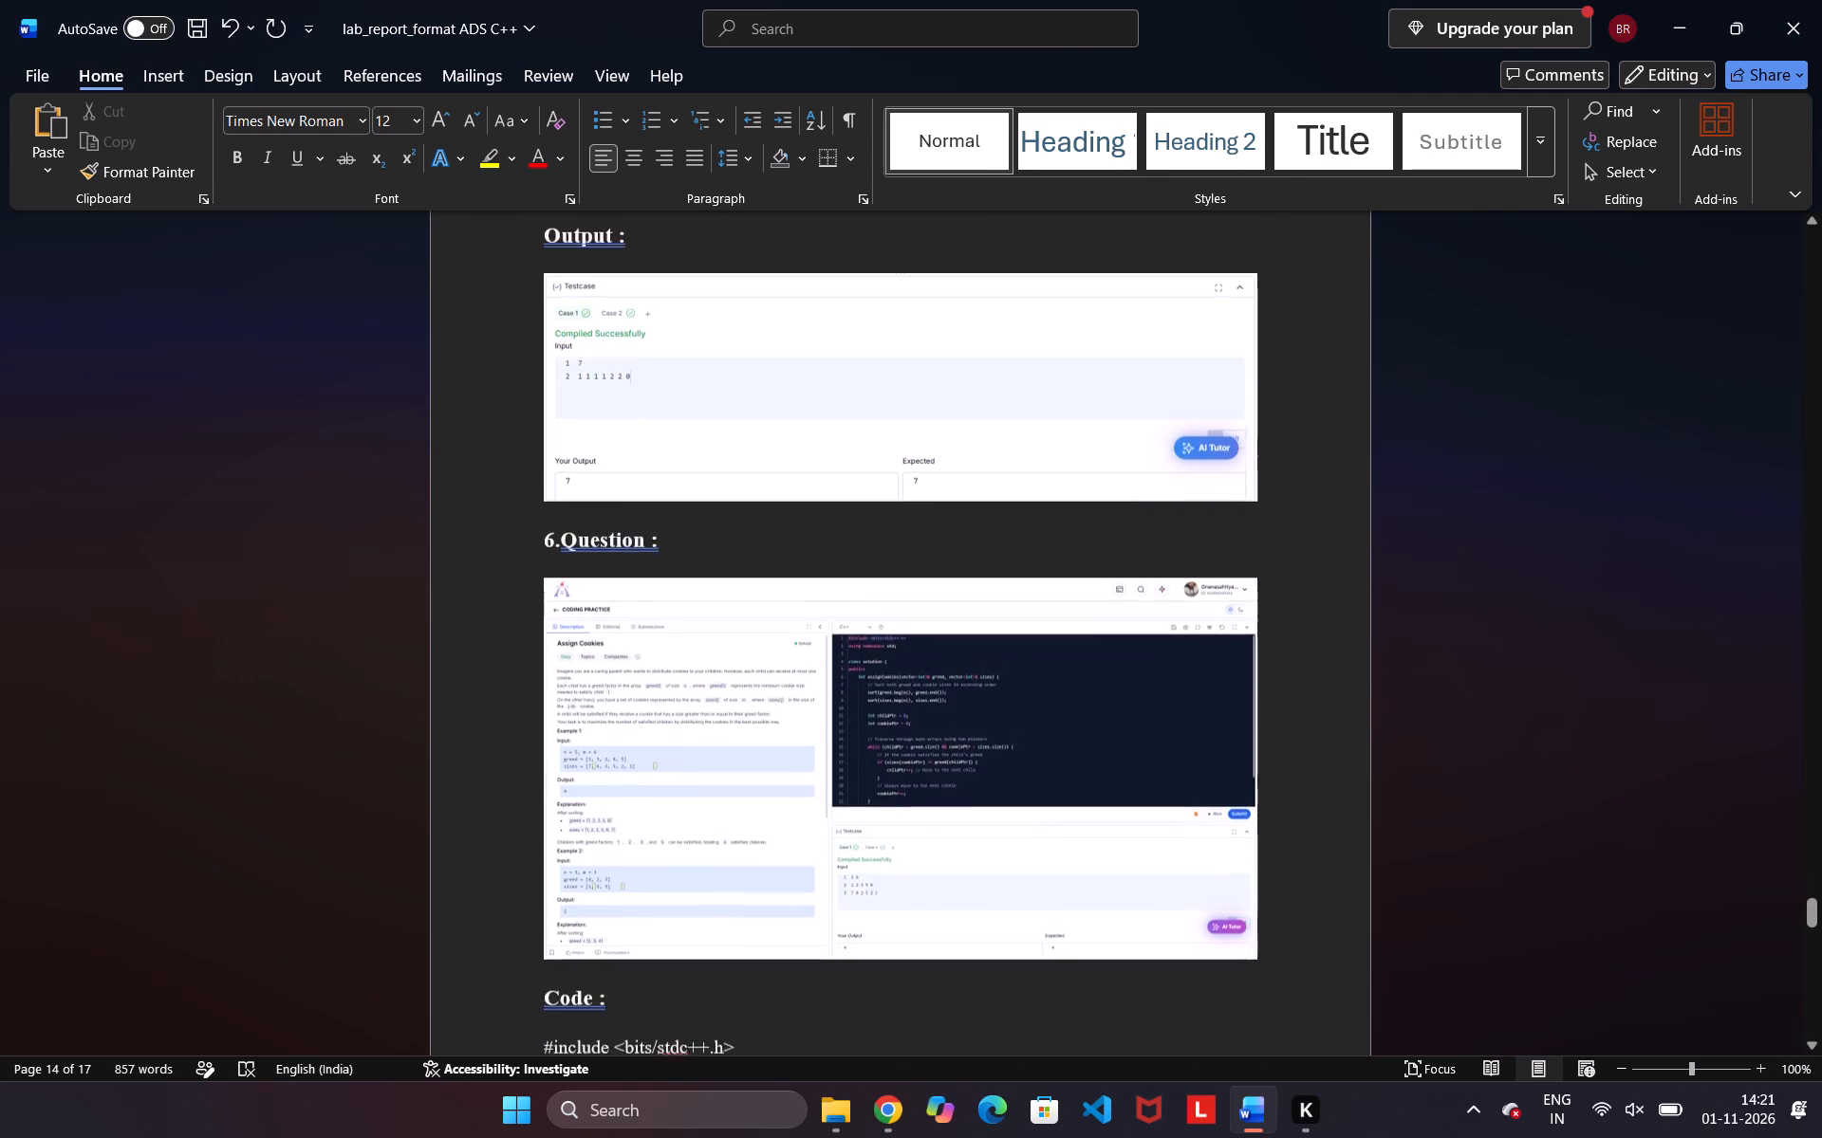
scroll(1291, 566, "down", 6)
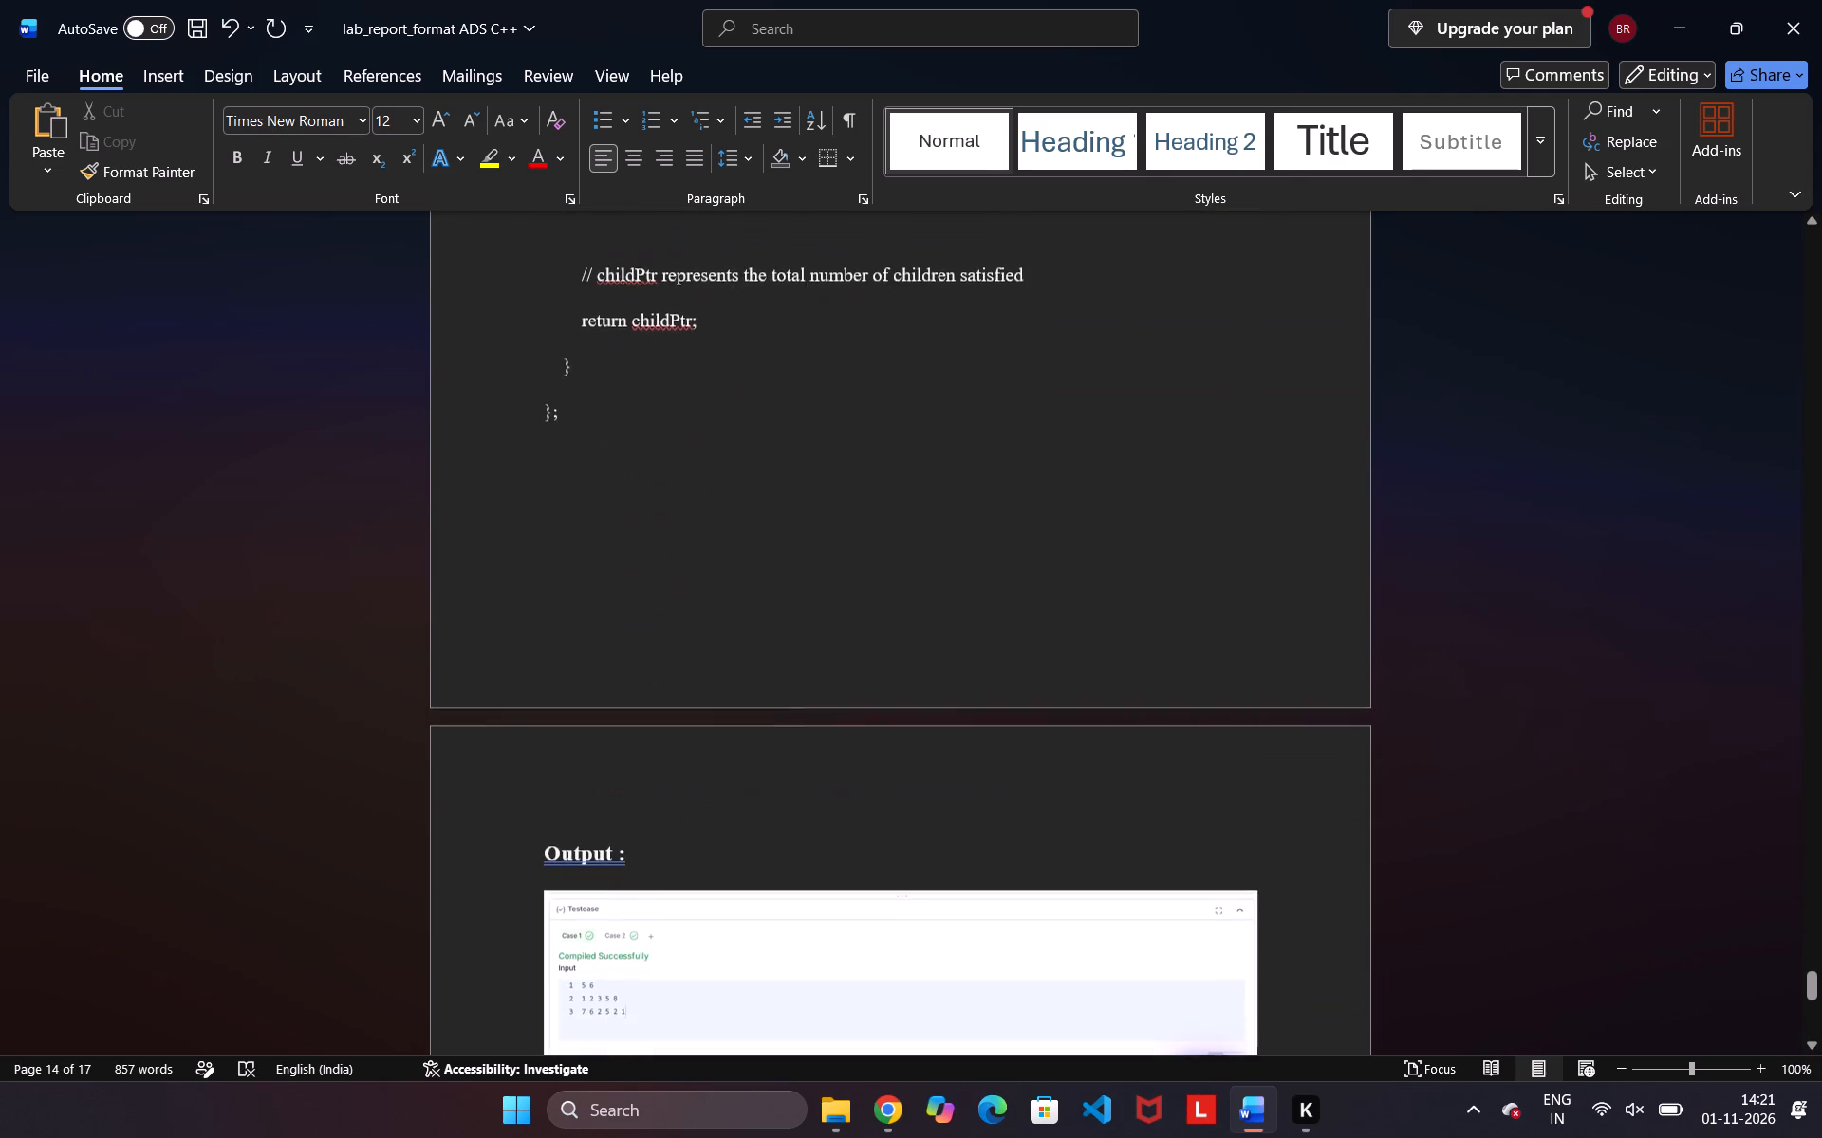
scroll(1291, 566, "down", 2)
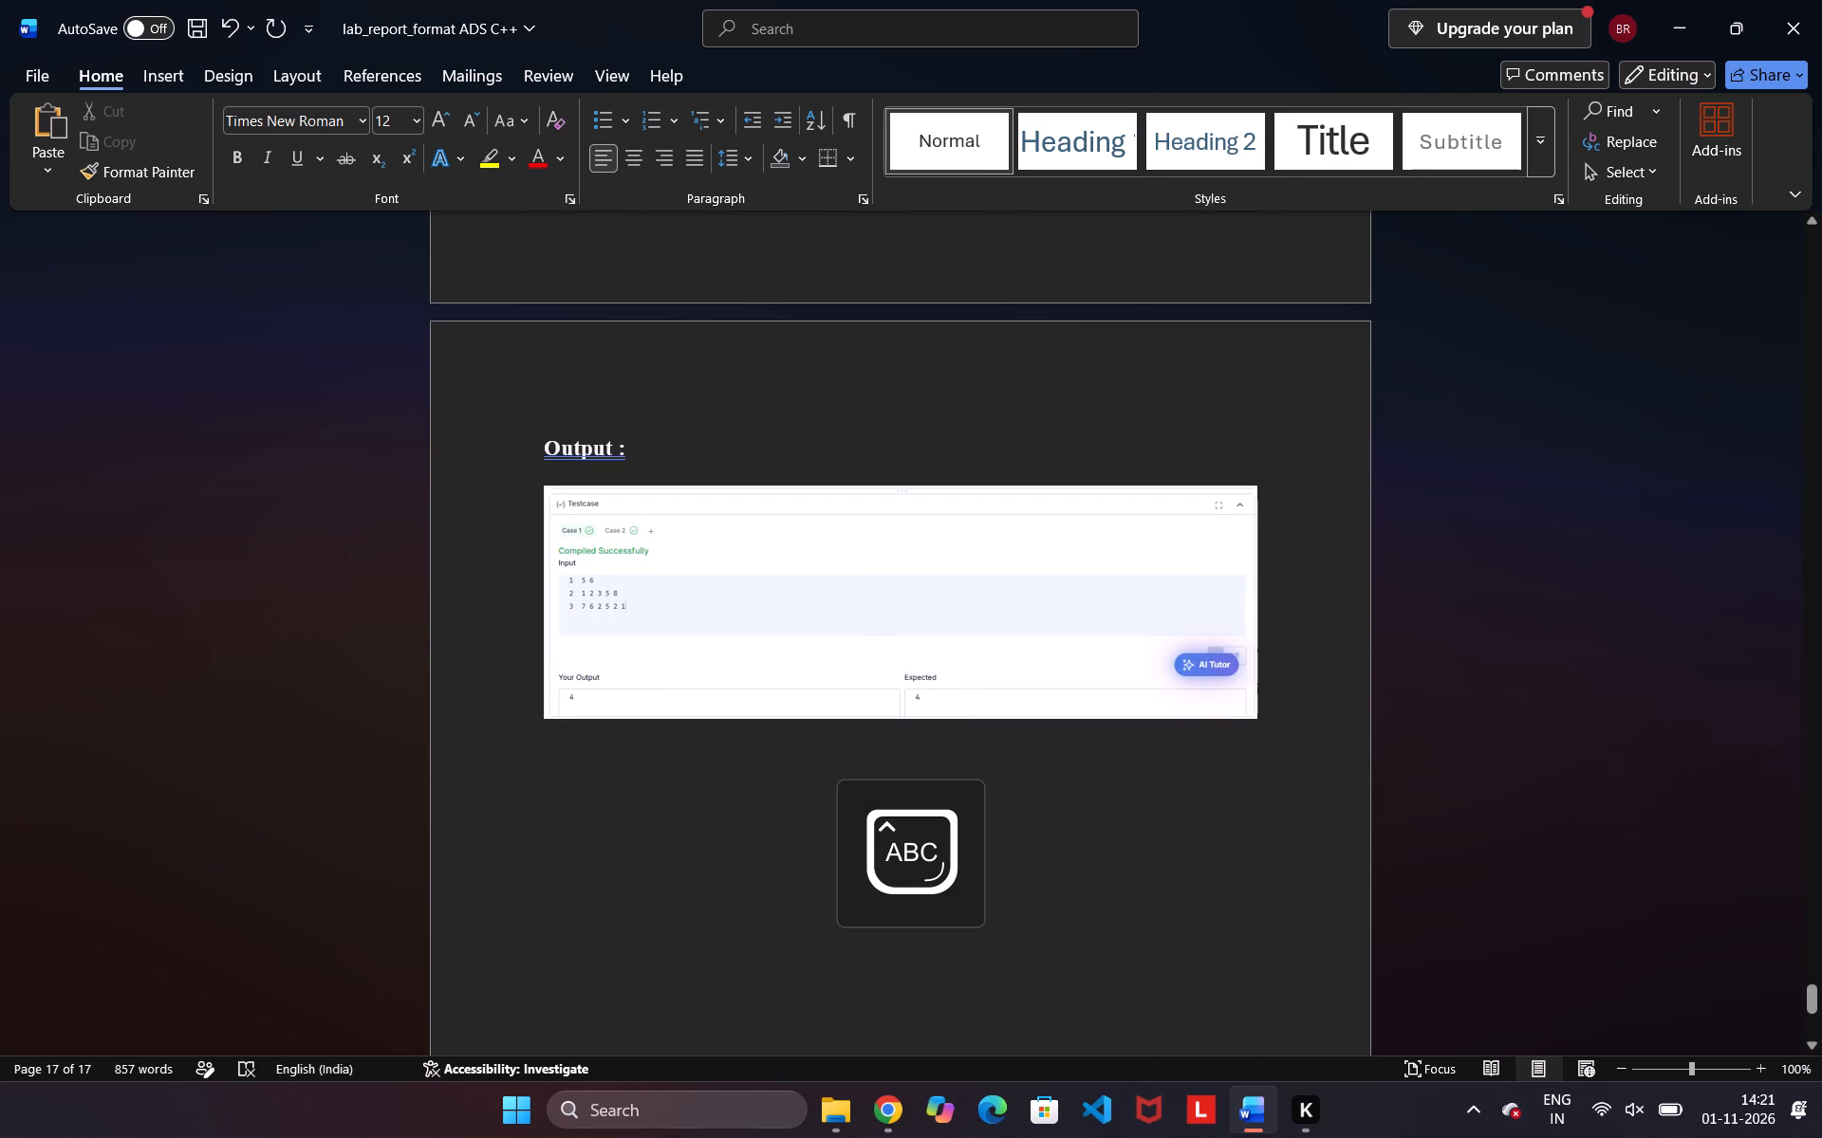
key("7")
key("q")
type("uestion")
key("space")
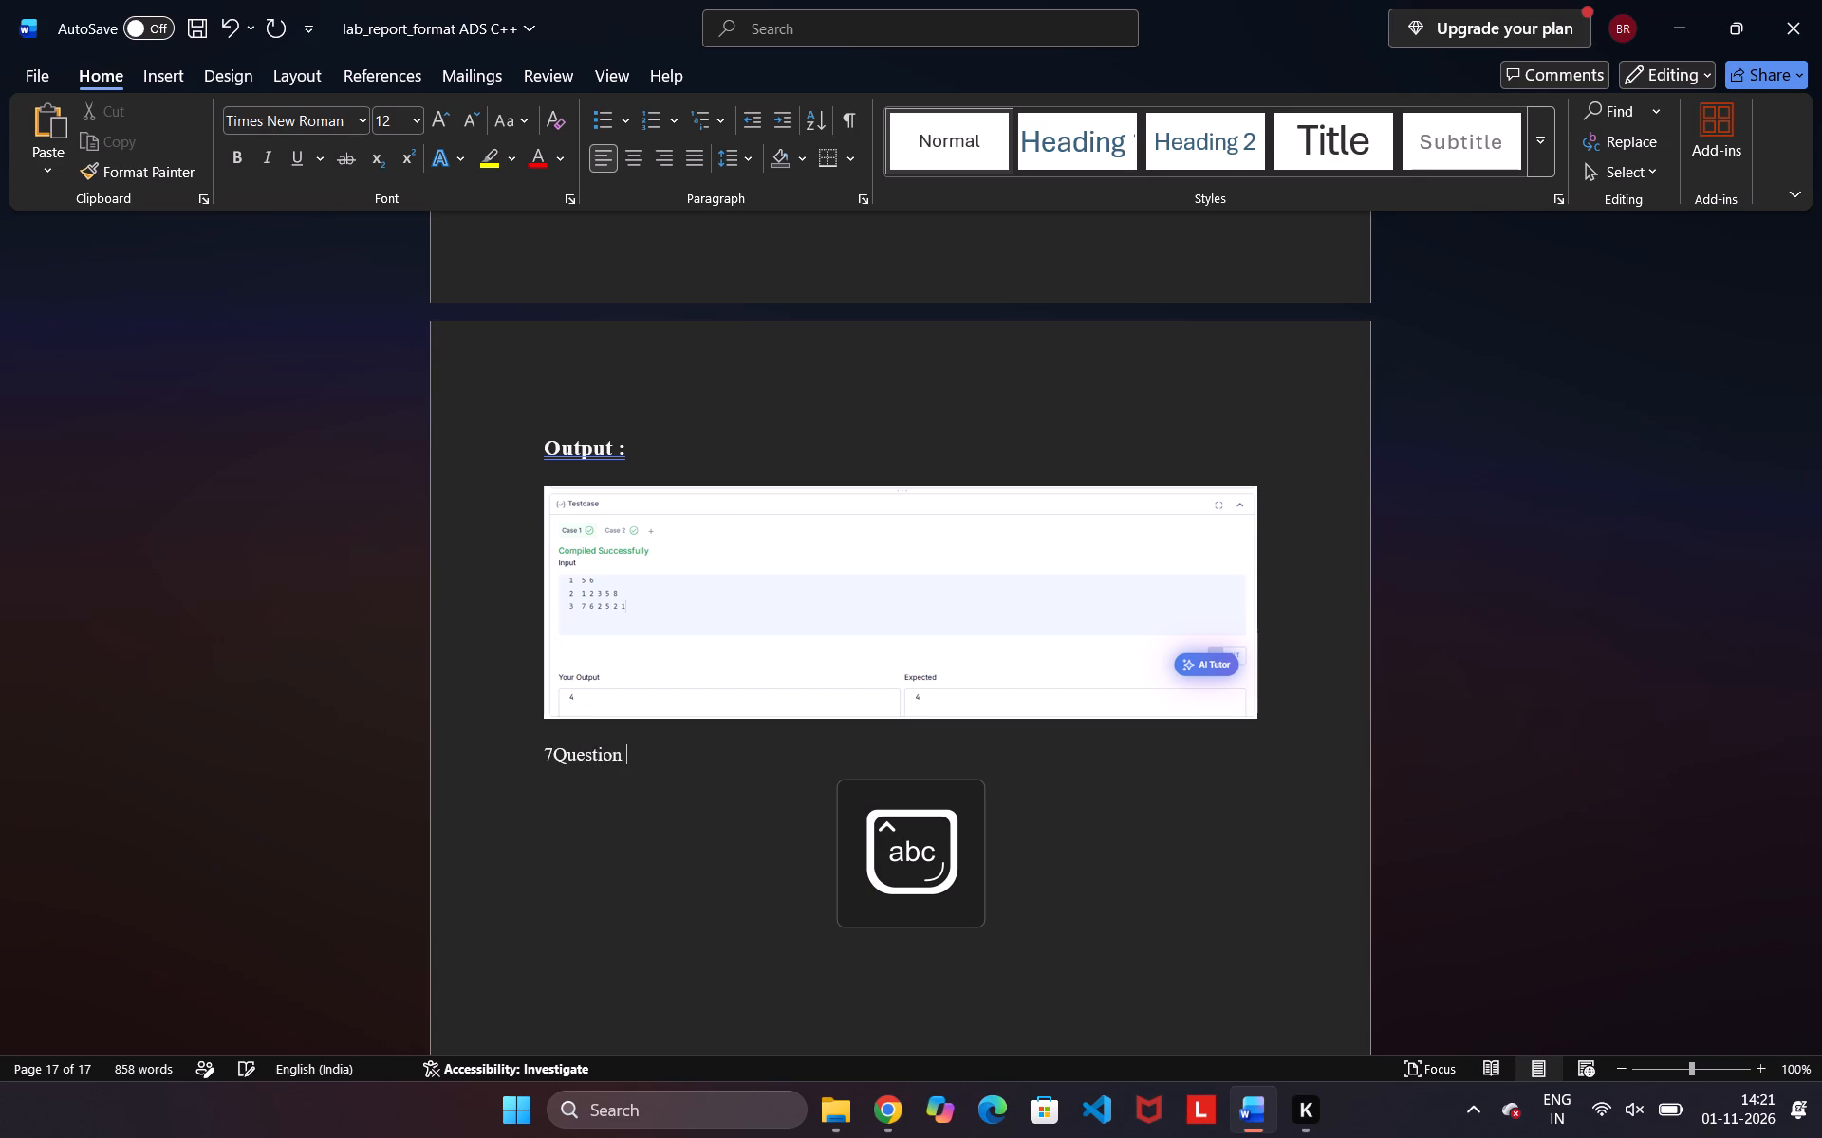
key("BackSpace")
key("BackSpace")
key("BackSpace")
key("BackSpace")
key("BackSpace")
key("BackSpace")
key("BackSpace")
key("BackSpace")
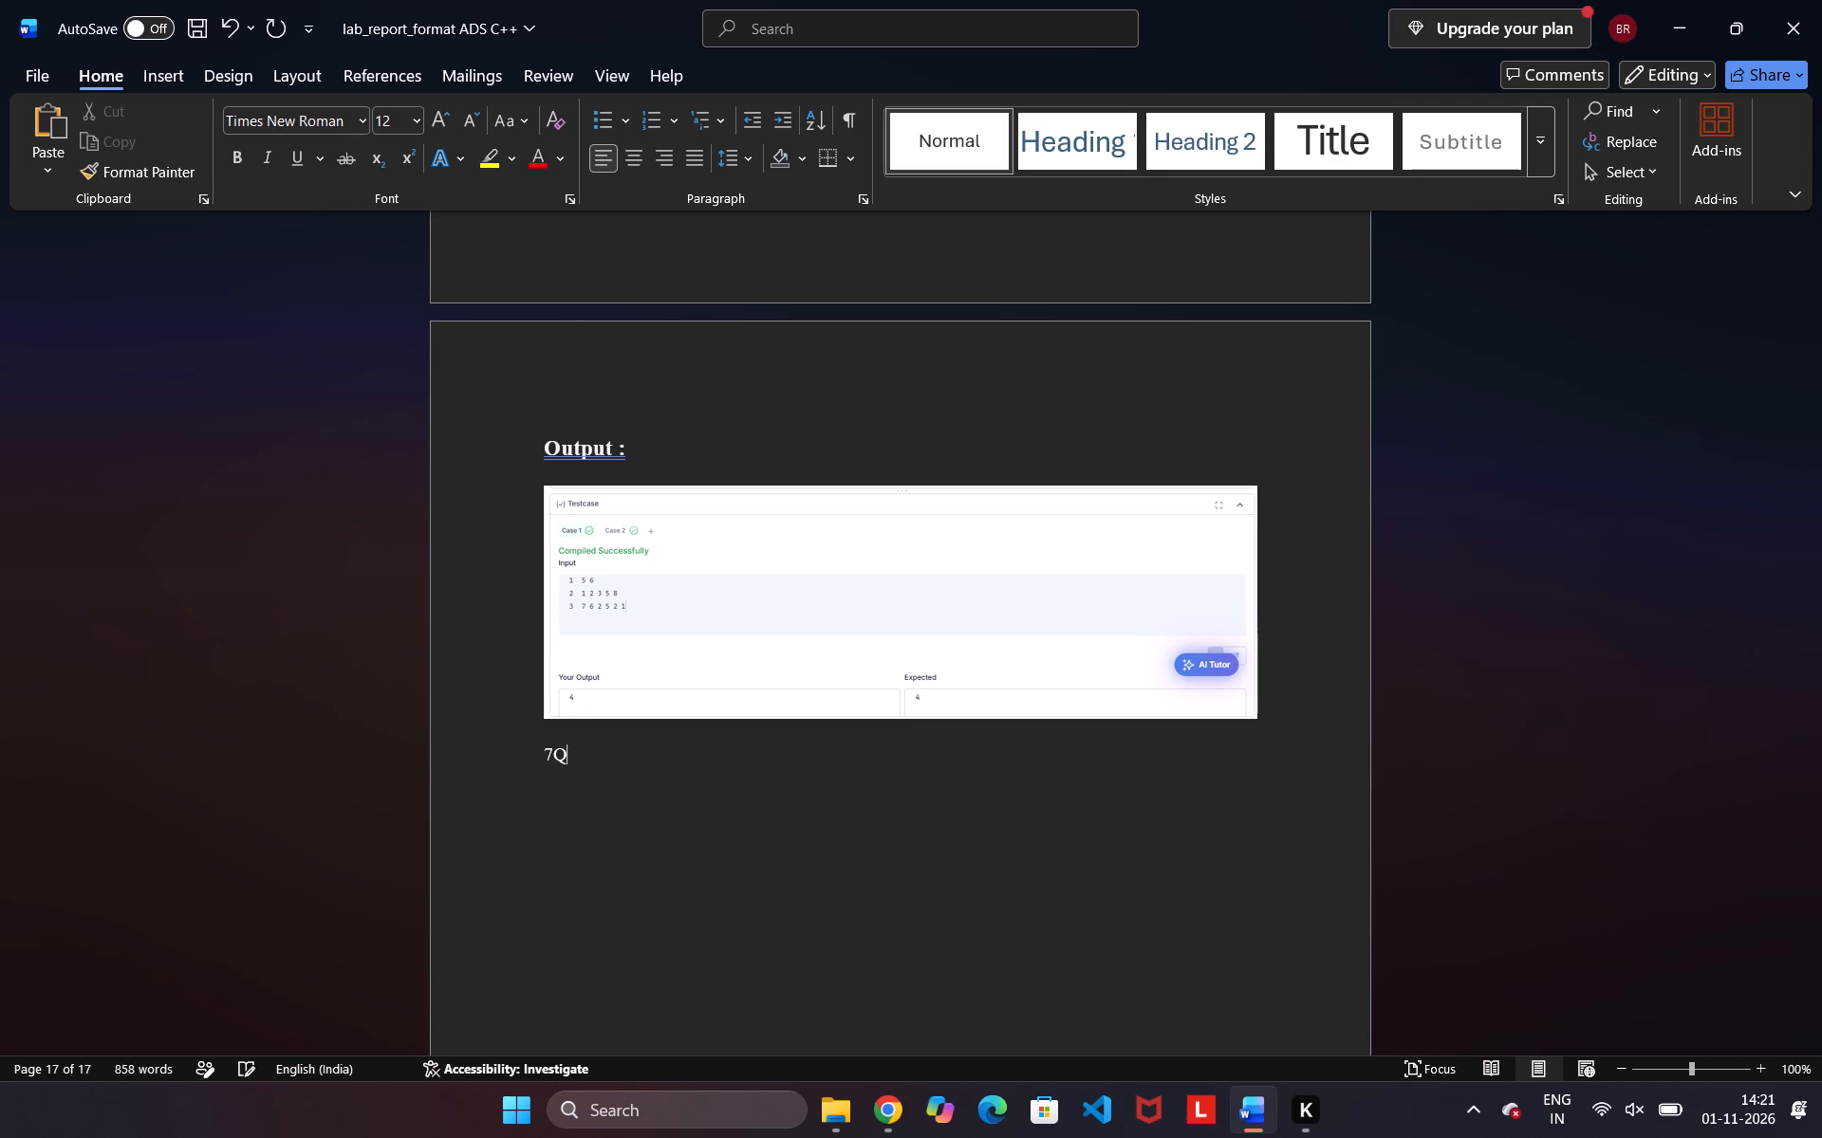
key("BackSpace")
key("period")
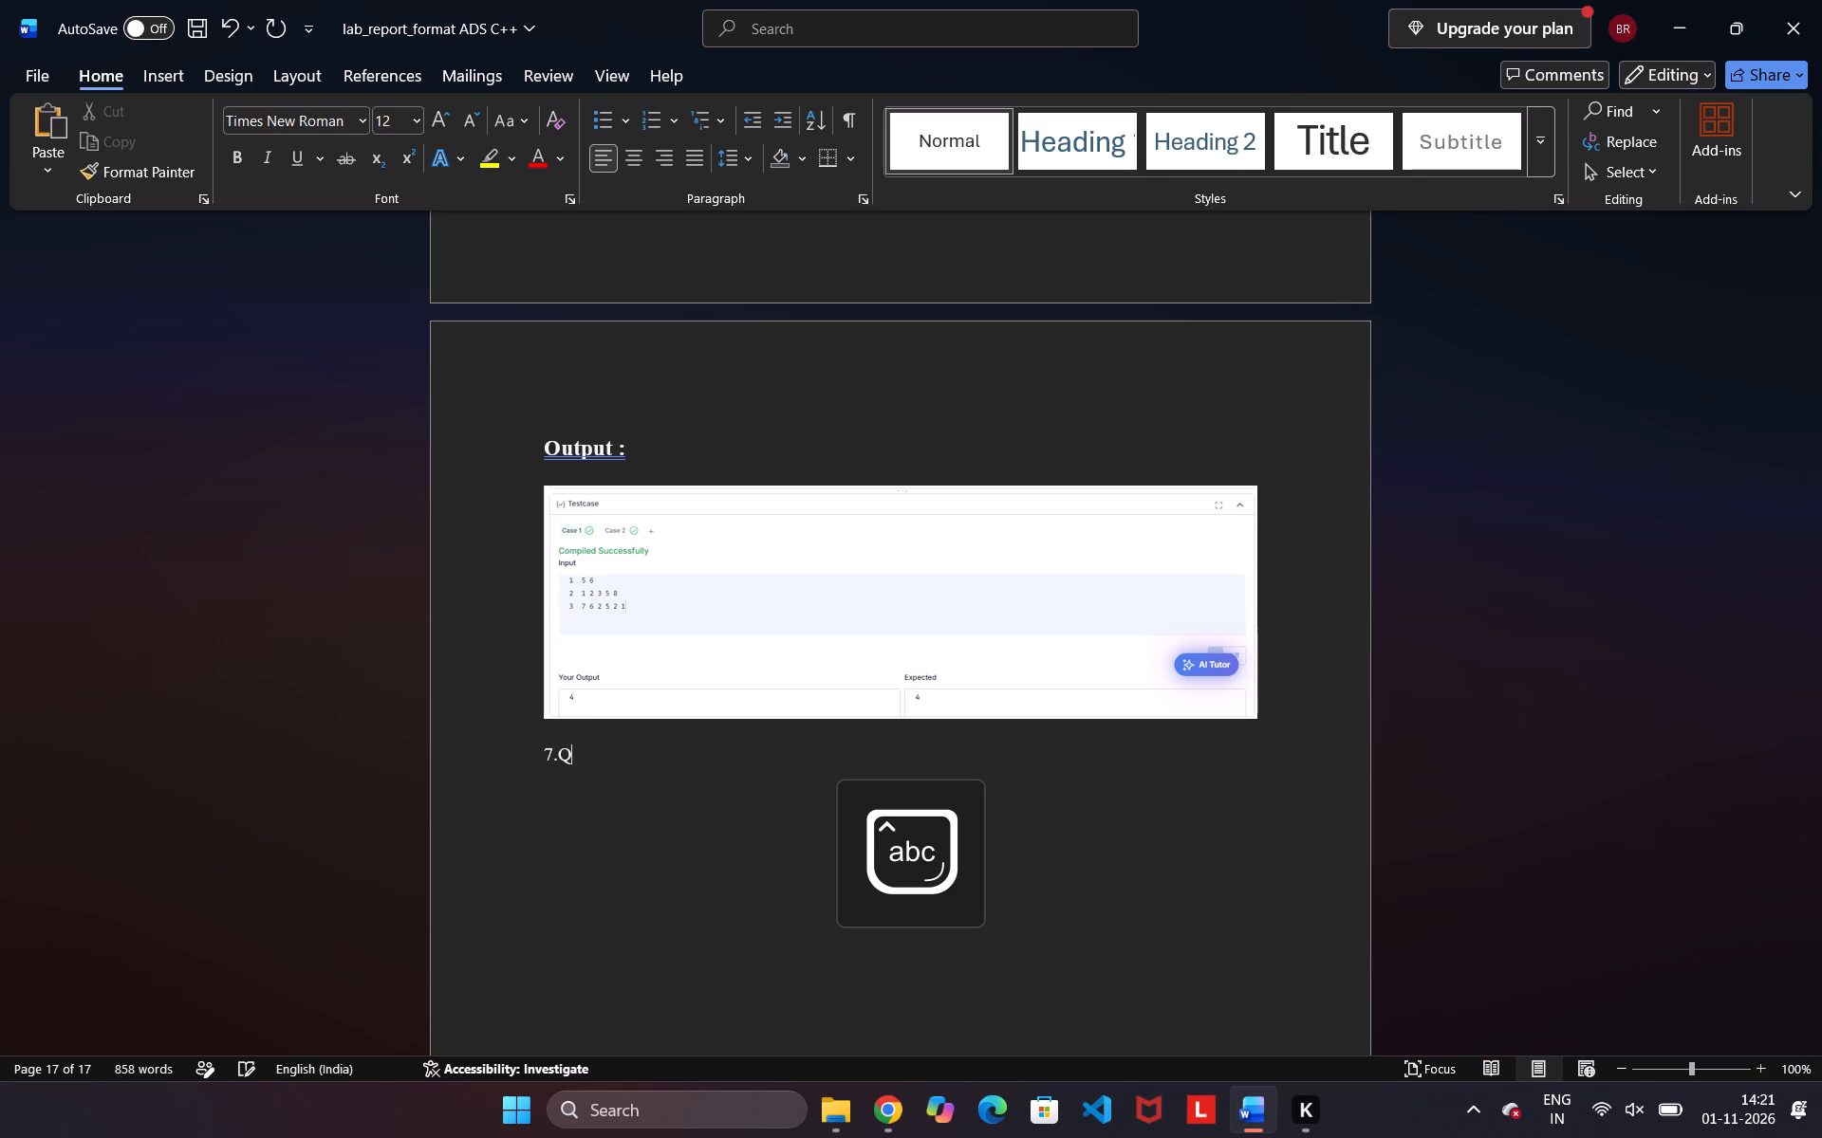
type("uestion :")
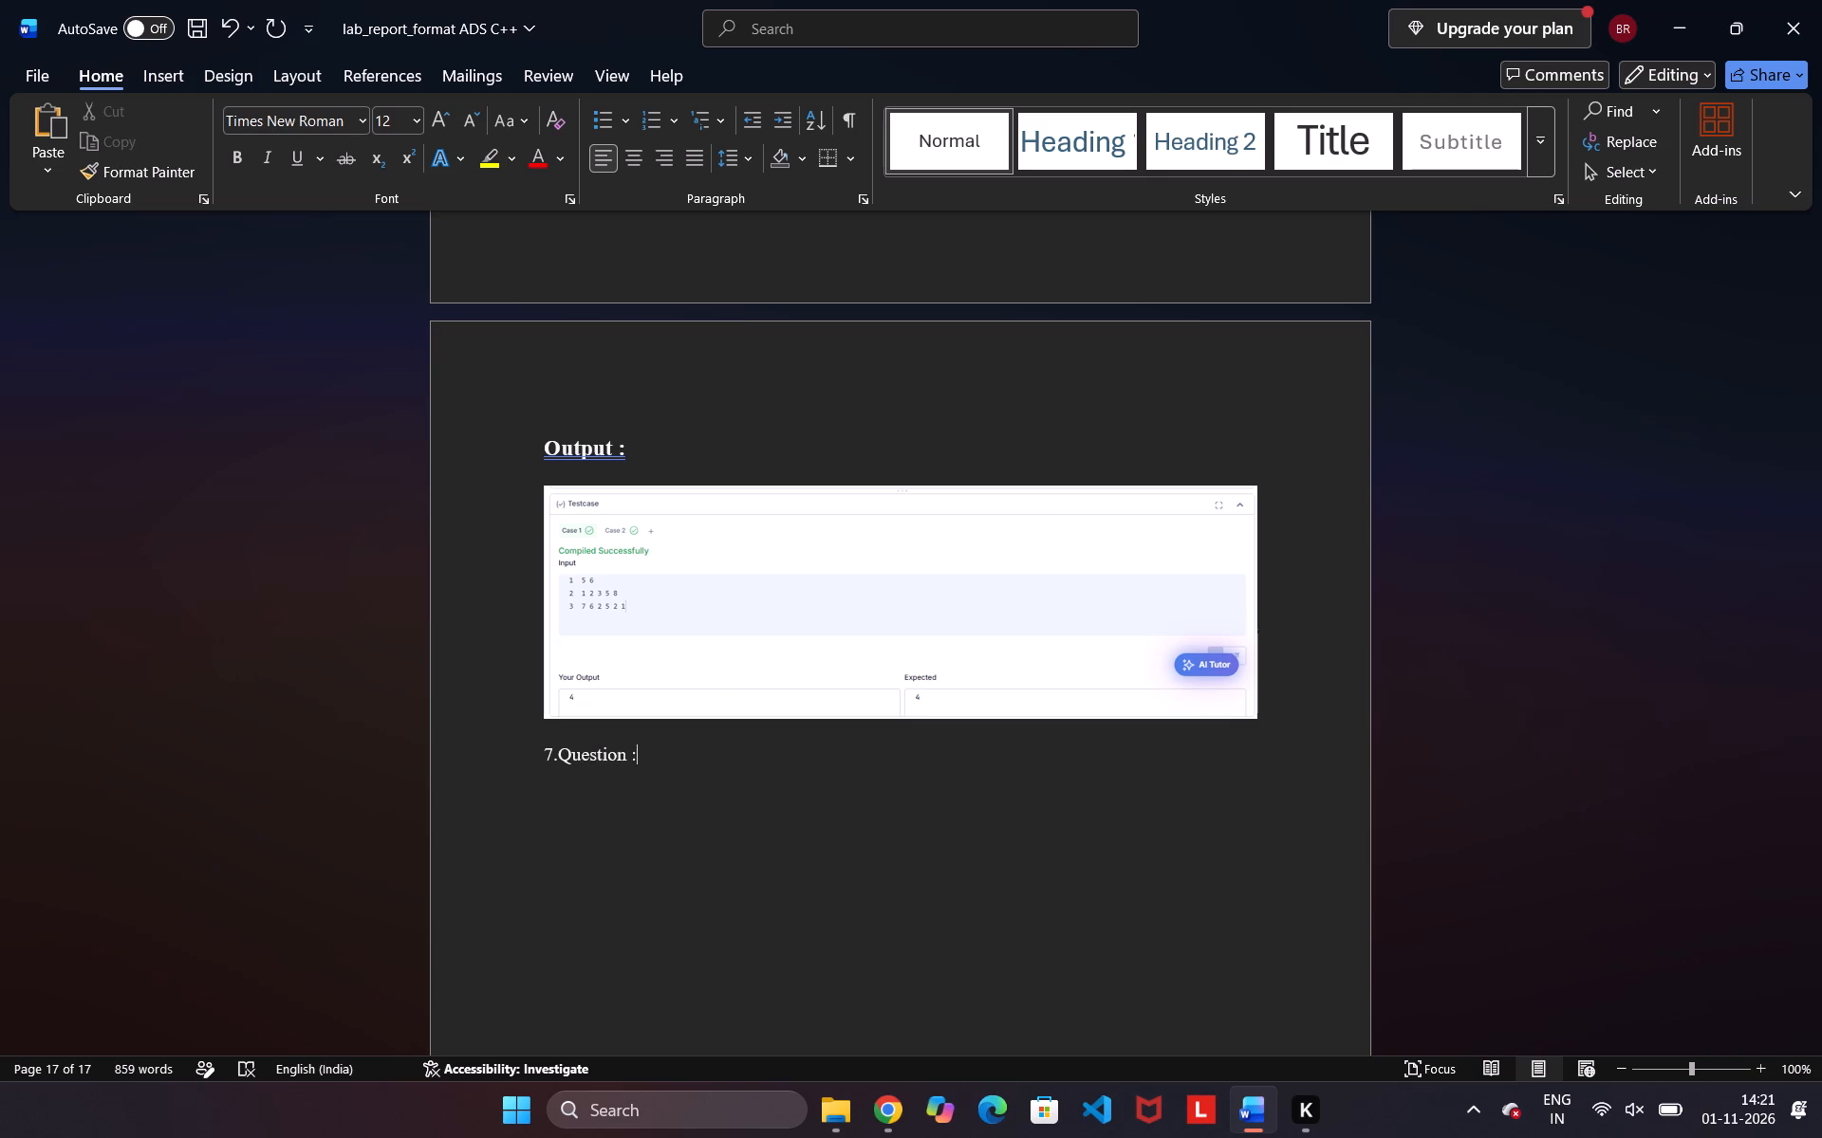
Format the '7.Question :' heading bold at 14 pt and start a new line beneath it.
left_click_drag(541, 743, 630, 753)
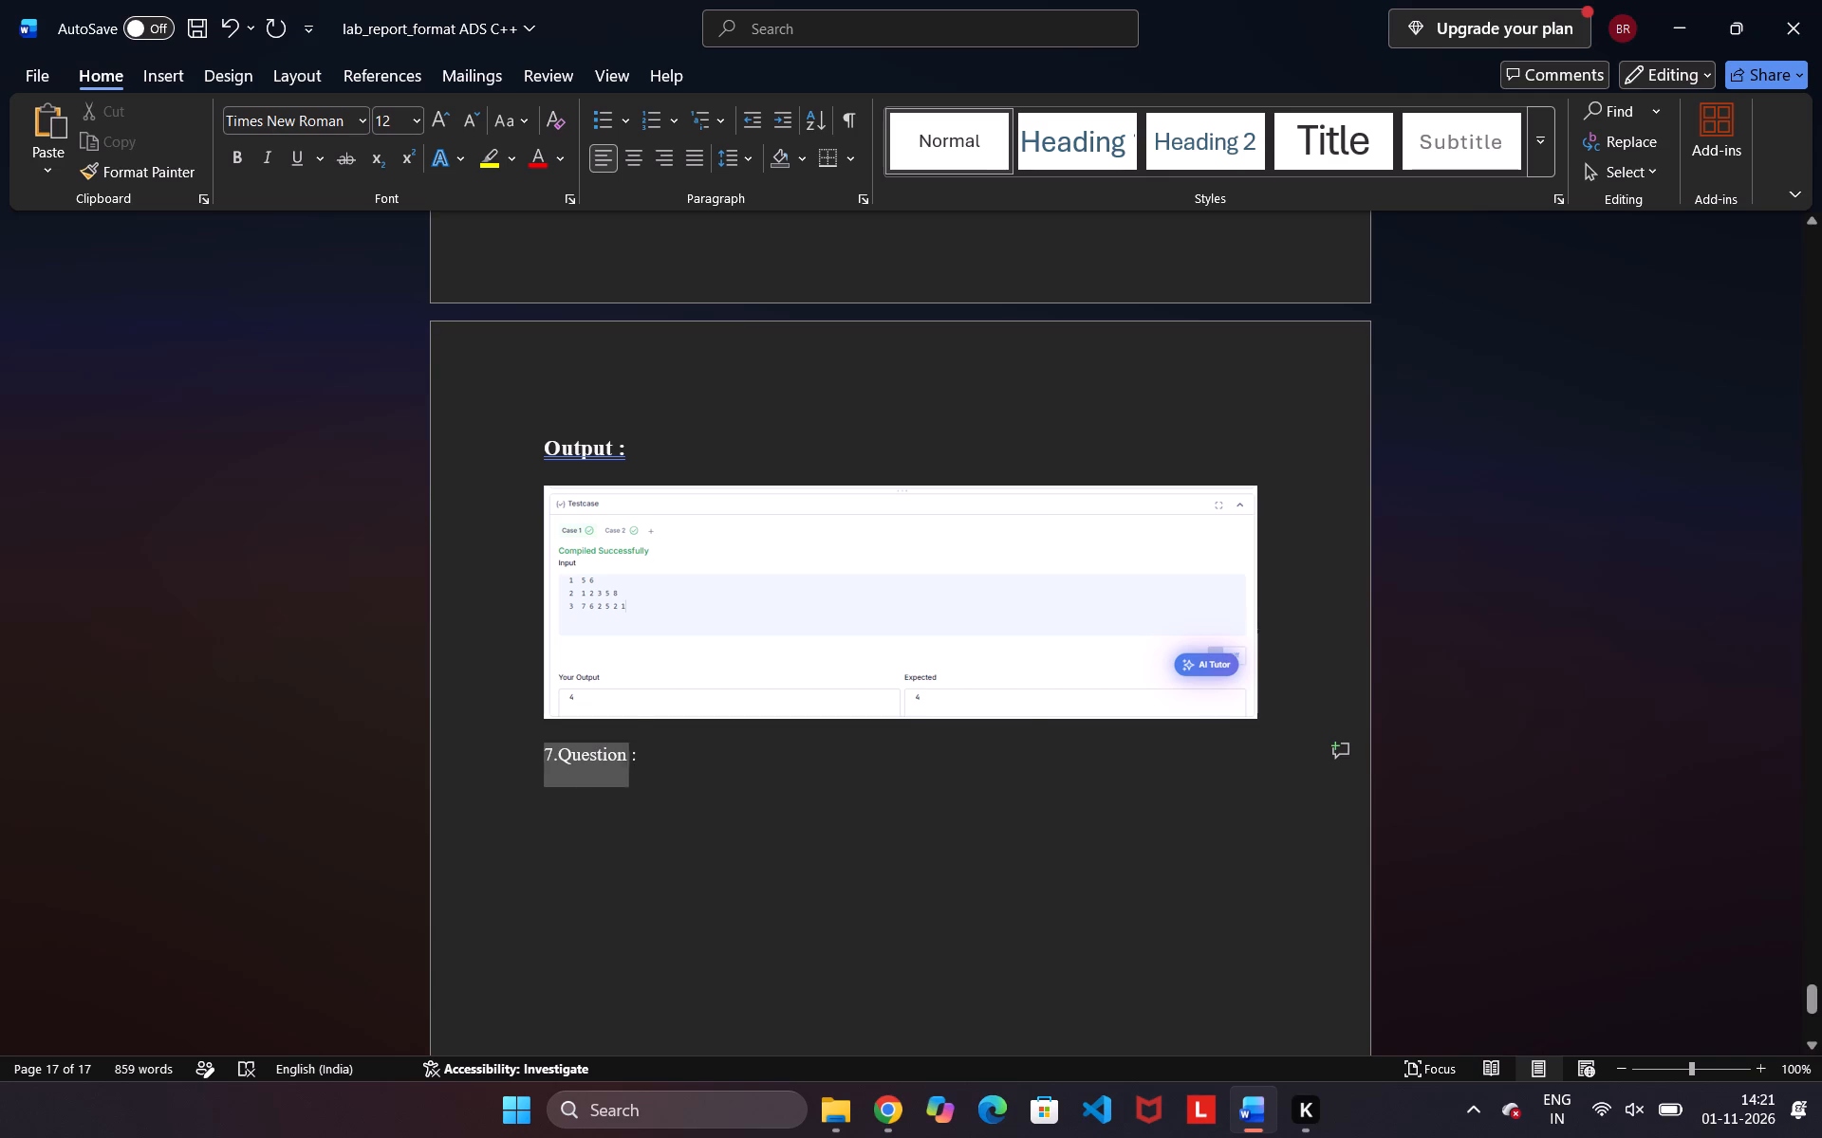
left_click_drag(630, 753, 637, 753)
left_click(237, 158)
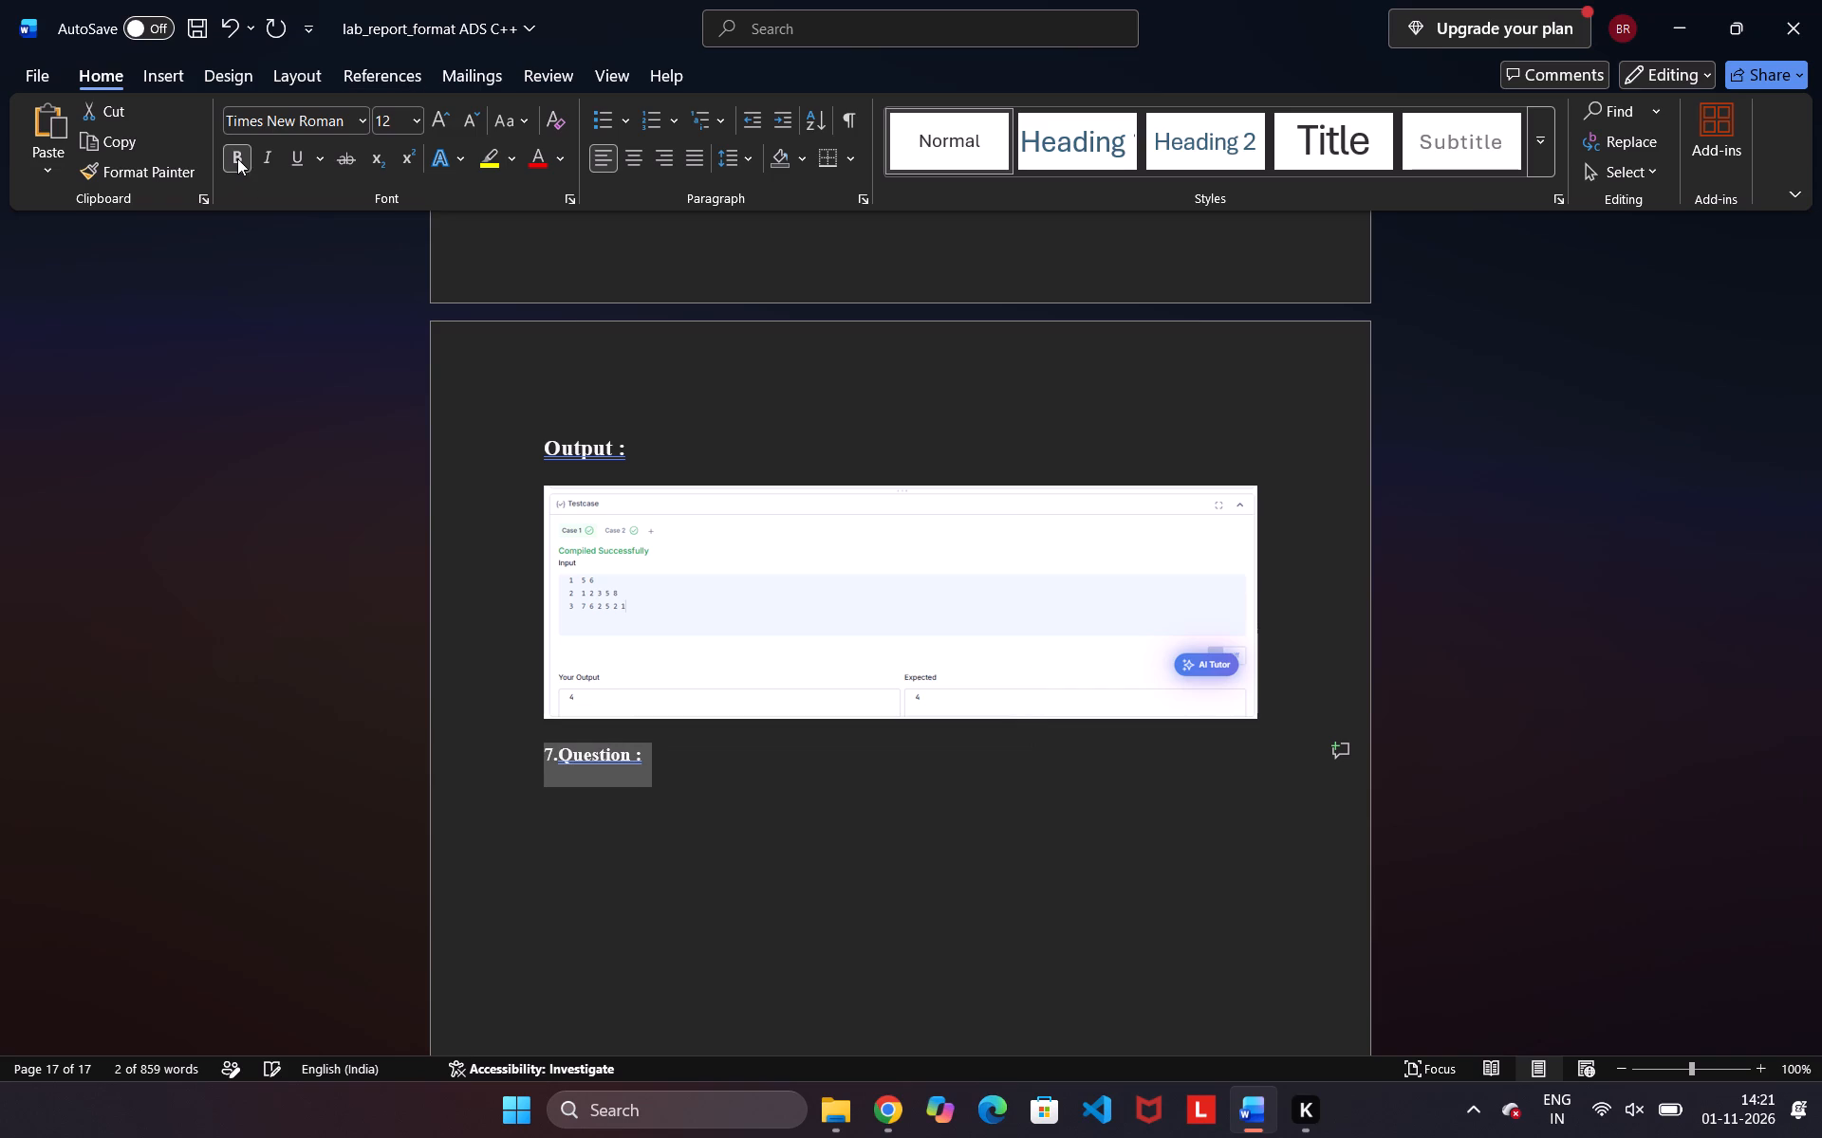
left_click(437, 124)
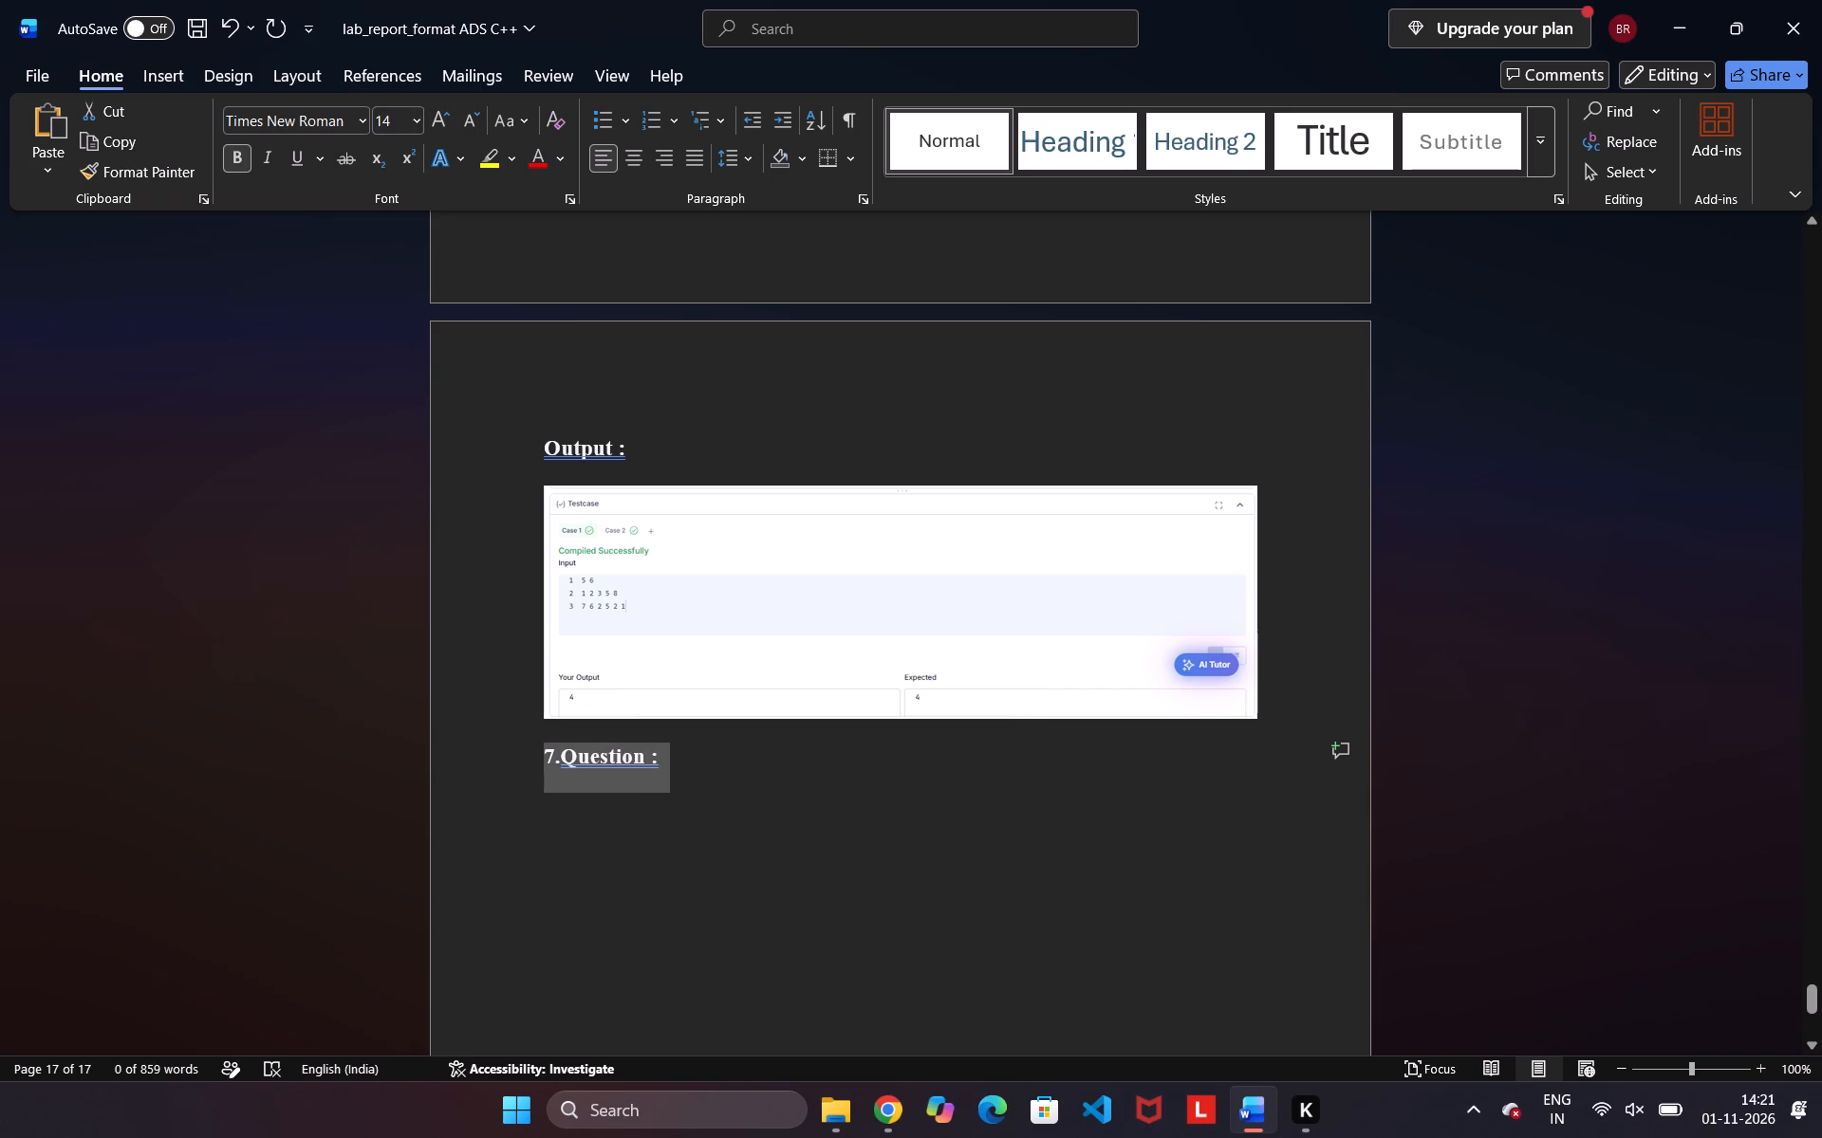
left_click(740, 759)
key("Return")
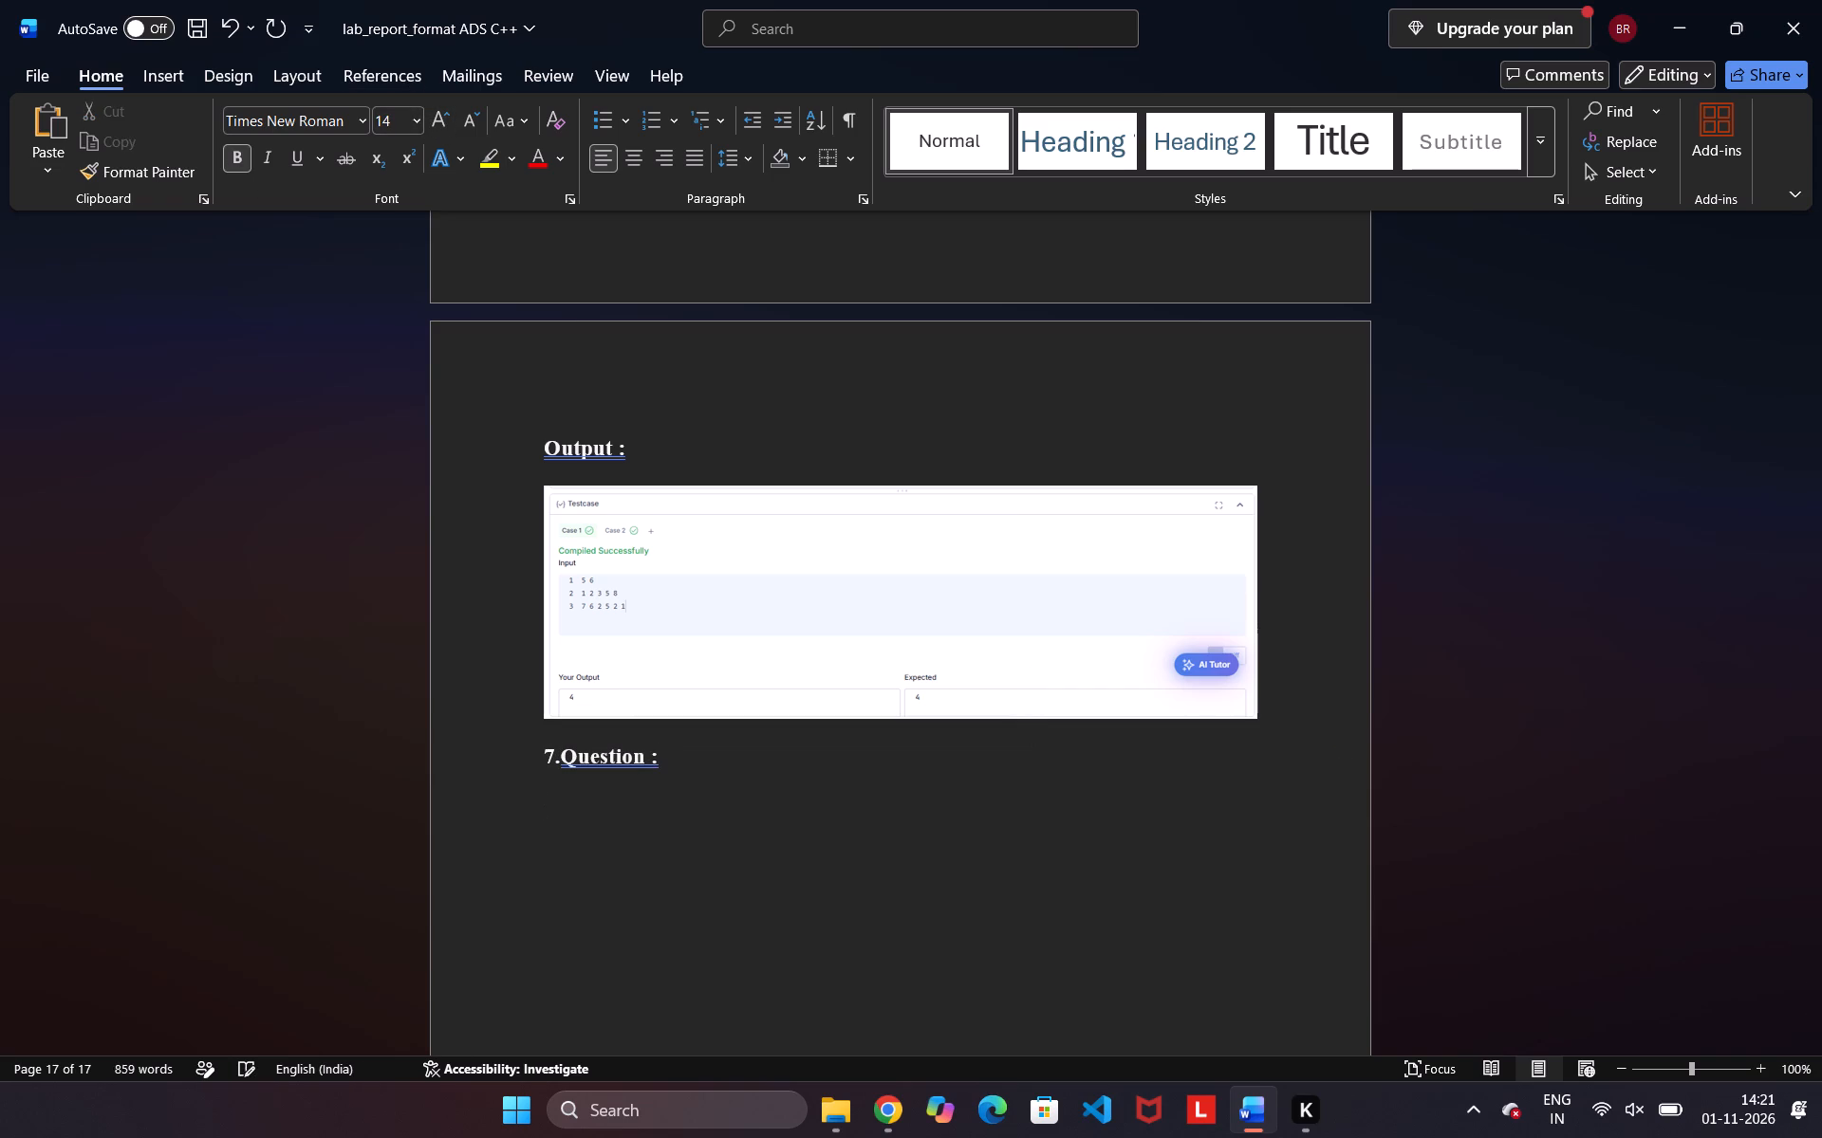
Switch to Chrome and go back from Assign Cookies to the Module I coding practice question list.
left_click(895, 1116)
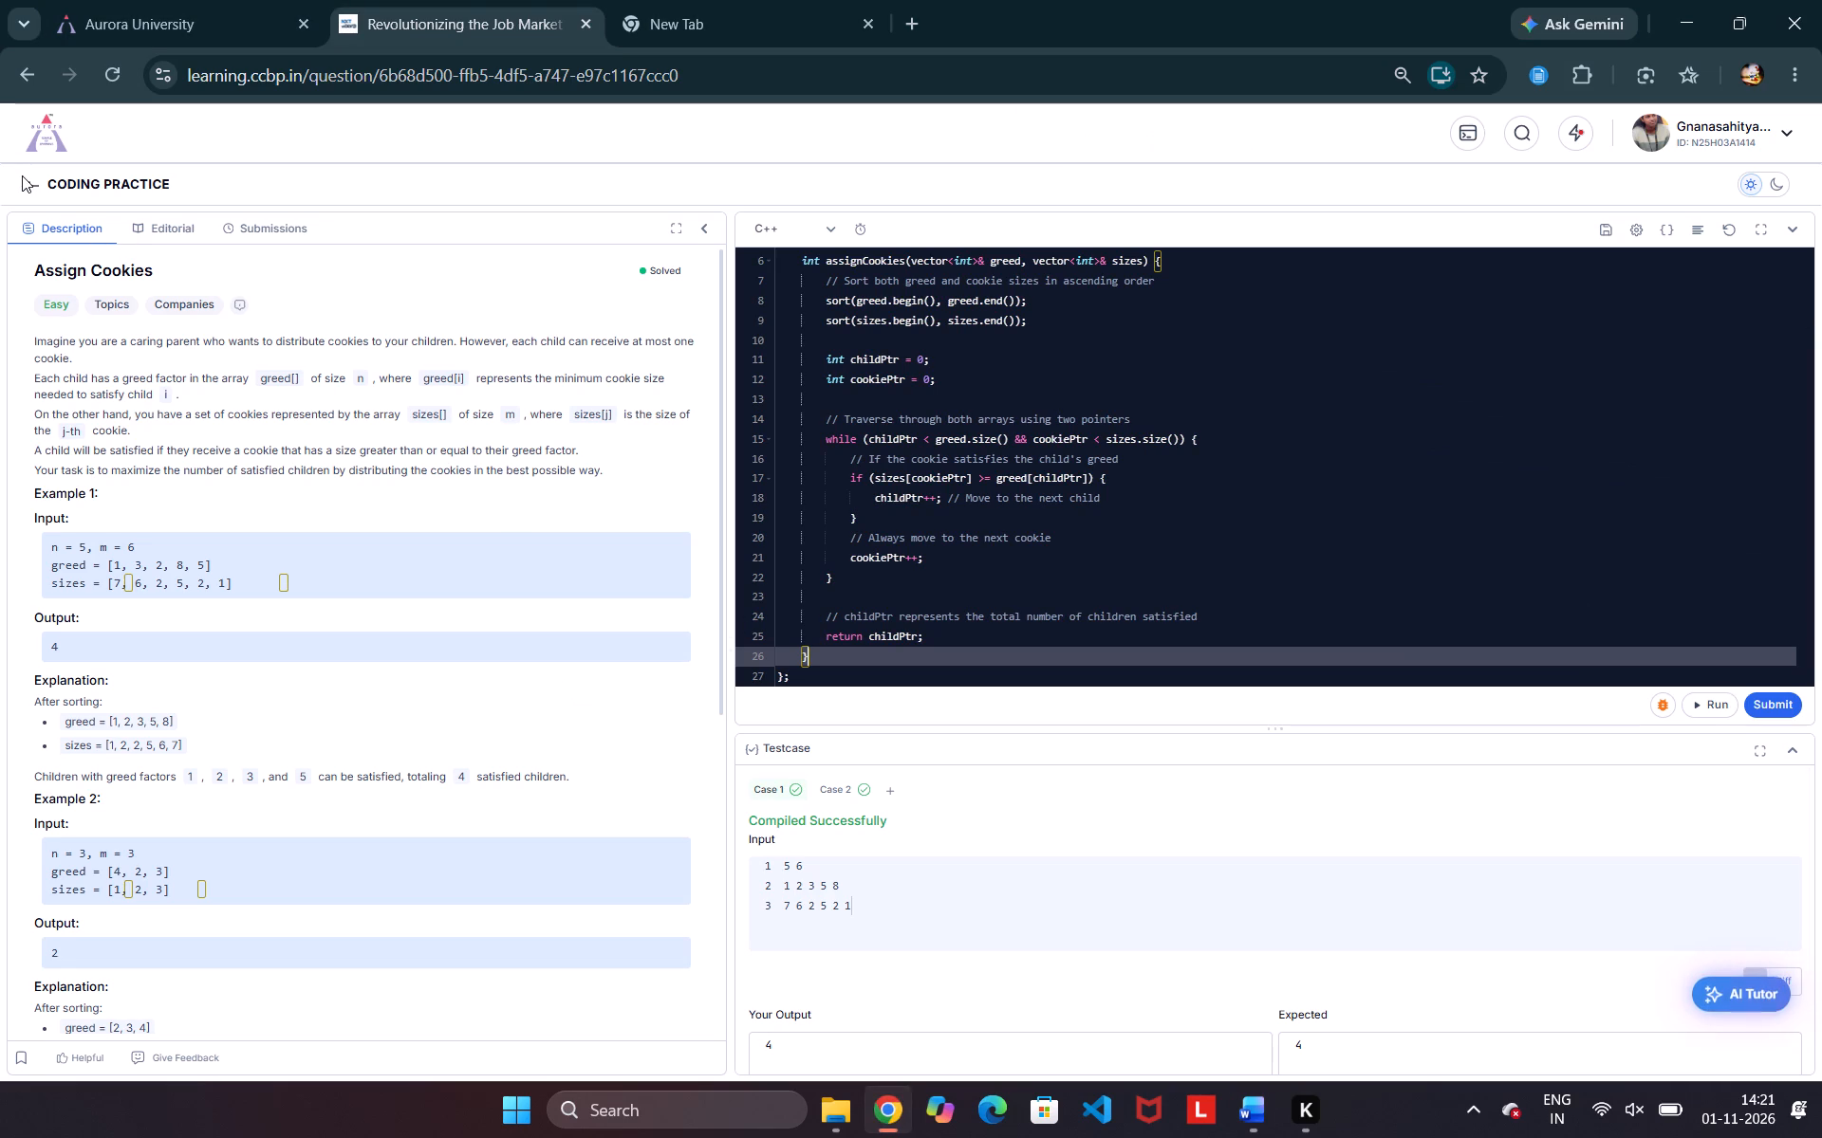
left_click(23, 176)
left_click(29, 188)
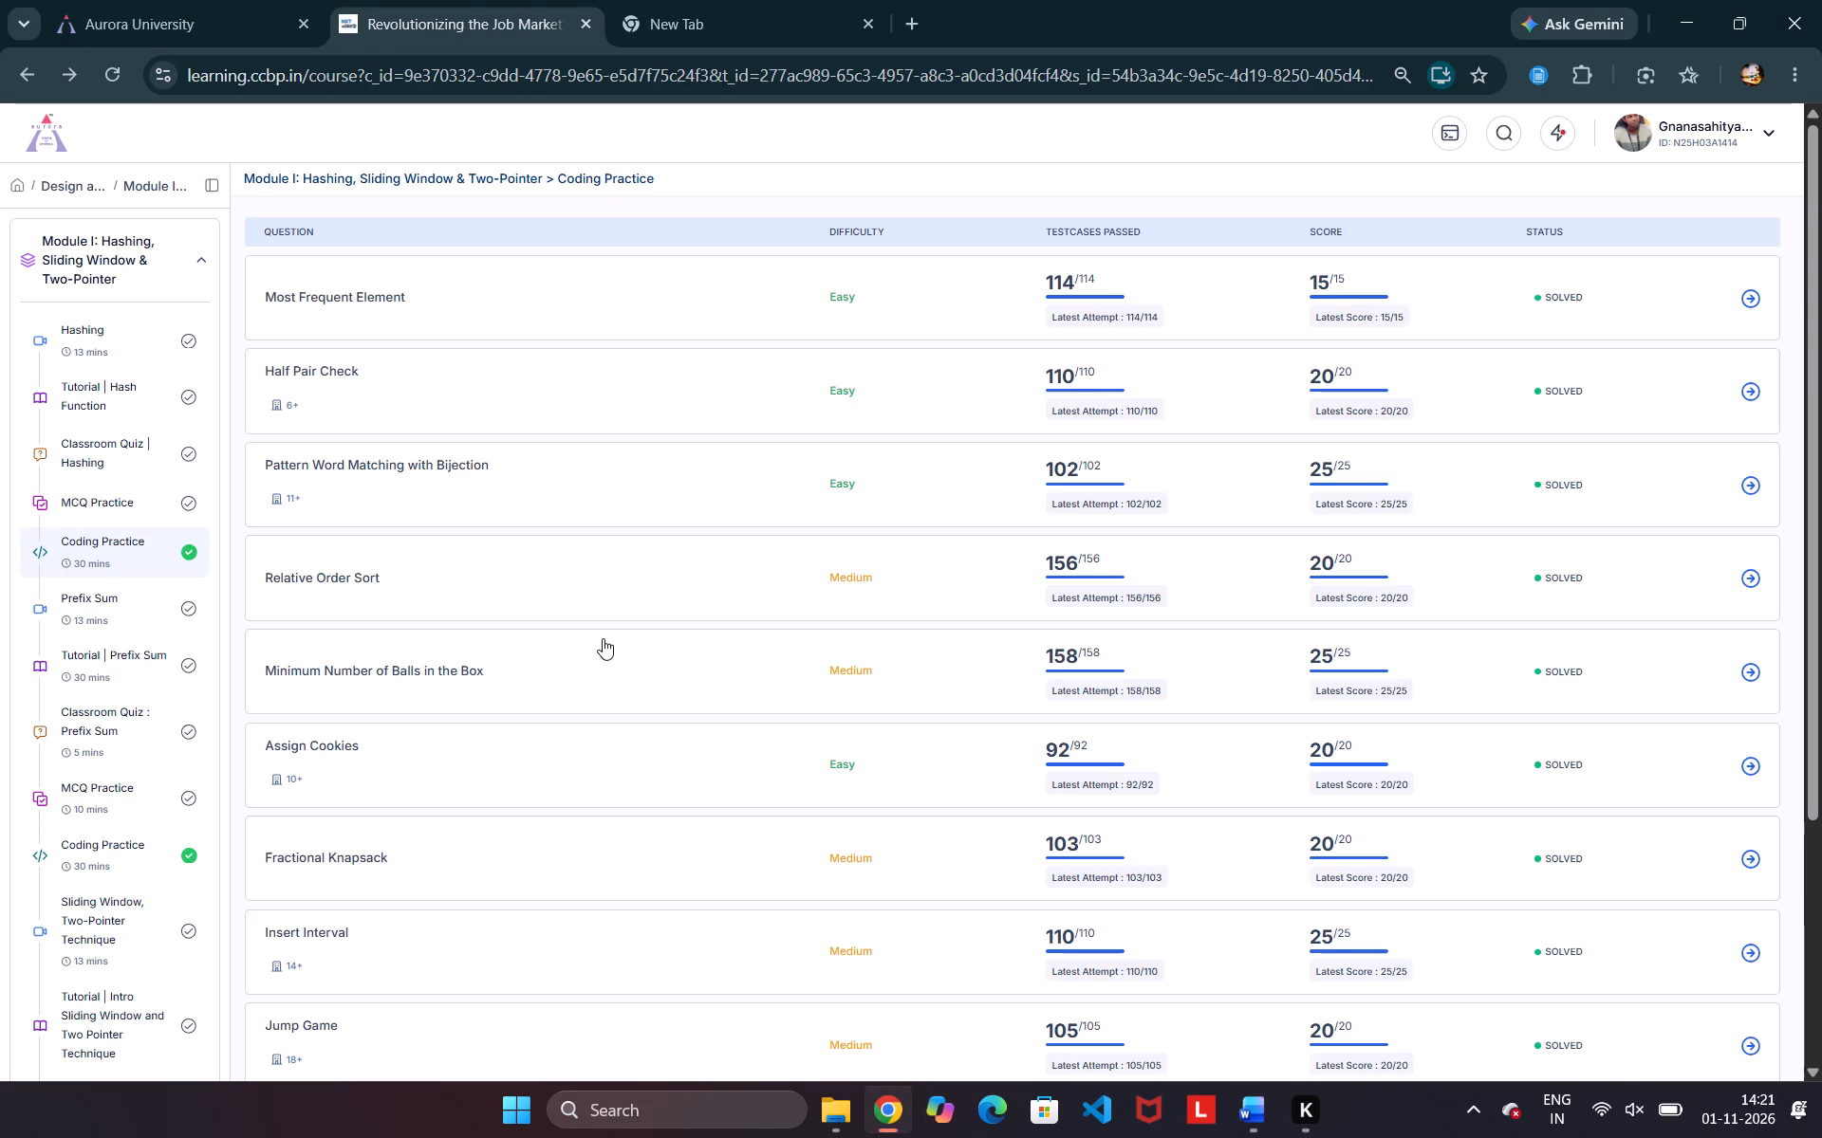
Compare Chrome's coding practice list with the questions already documented in the Word report to identify the next problem.
scroll(599, 726, "down", 1)
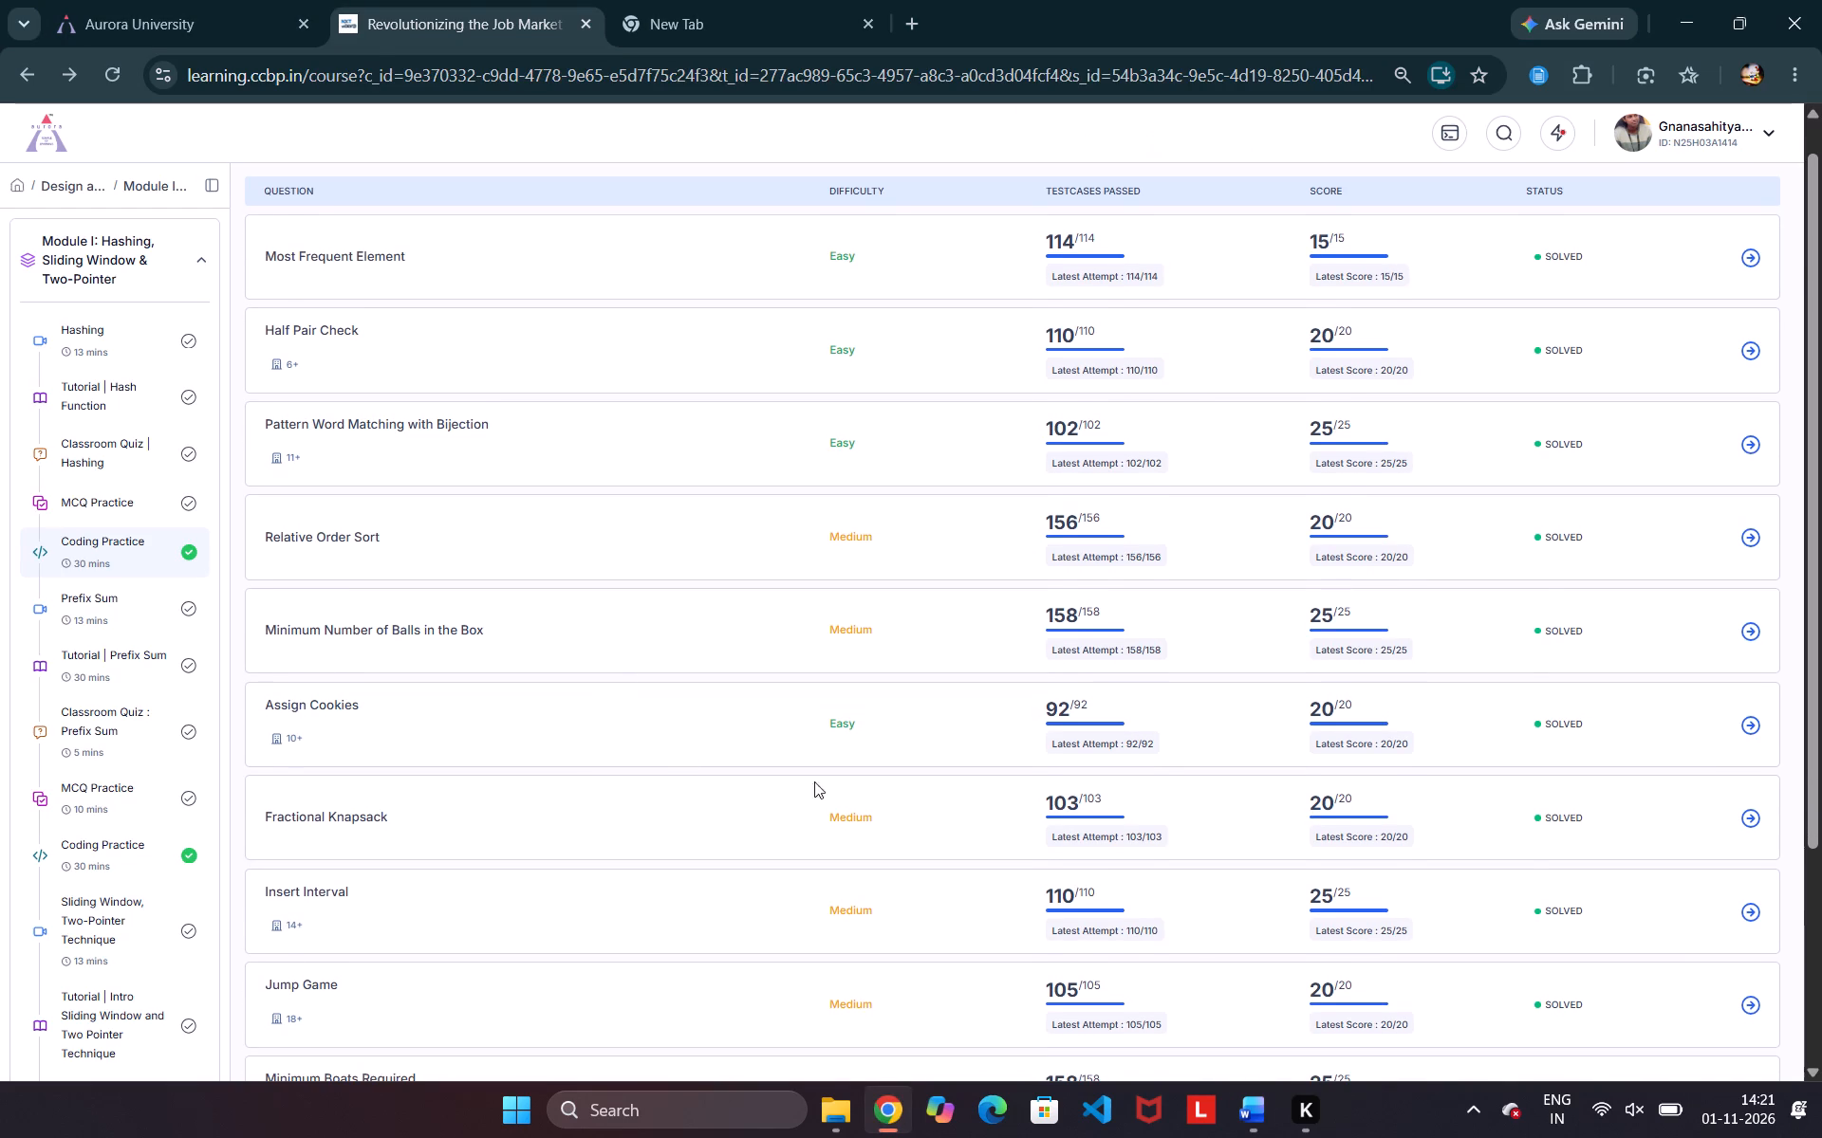
left_click(1252, 1105)
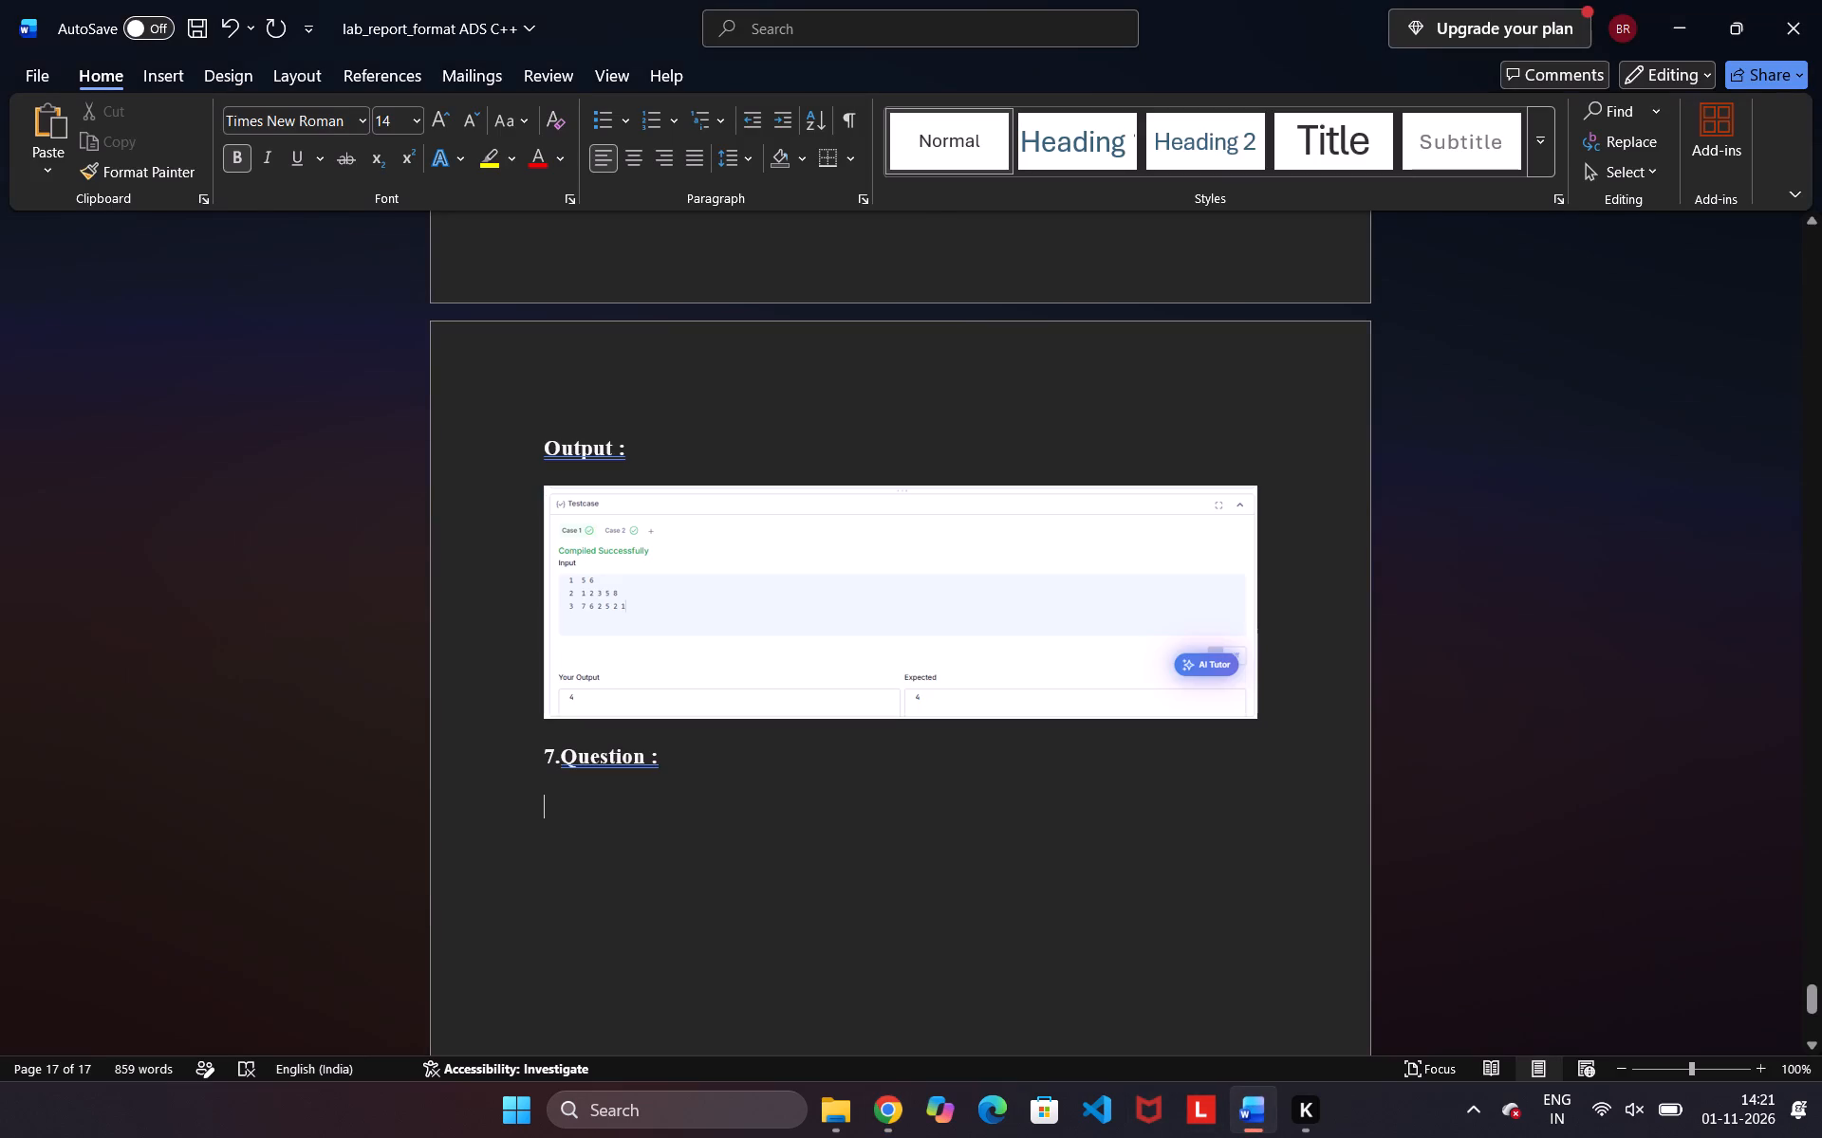
scroll(739, 453, "up", 1)
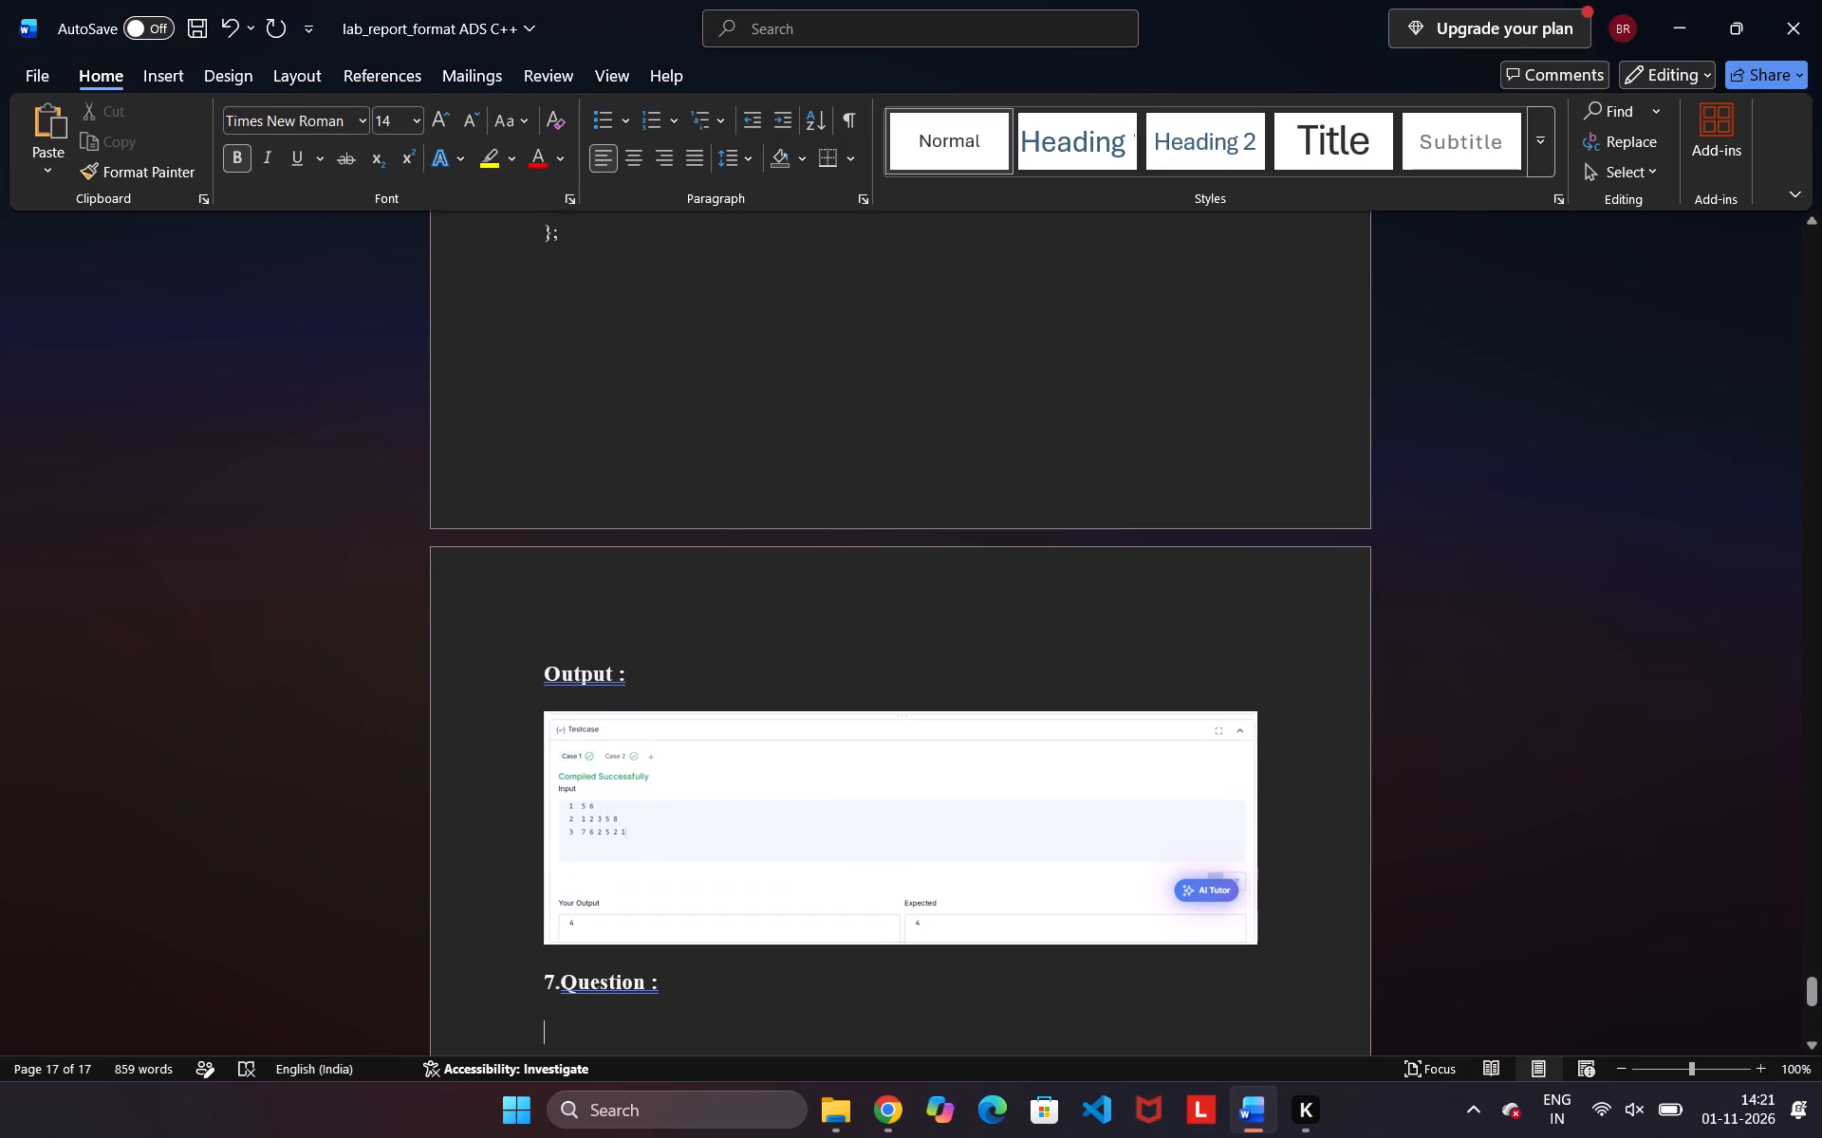
scroll(739, 453, "down", 1)
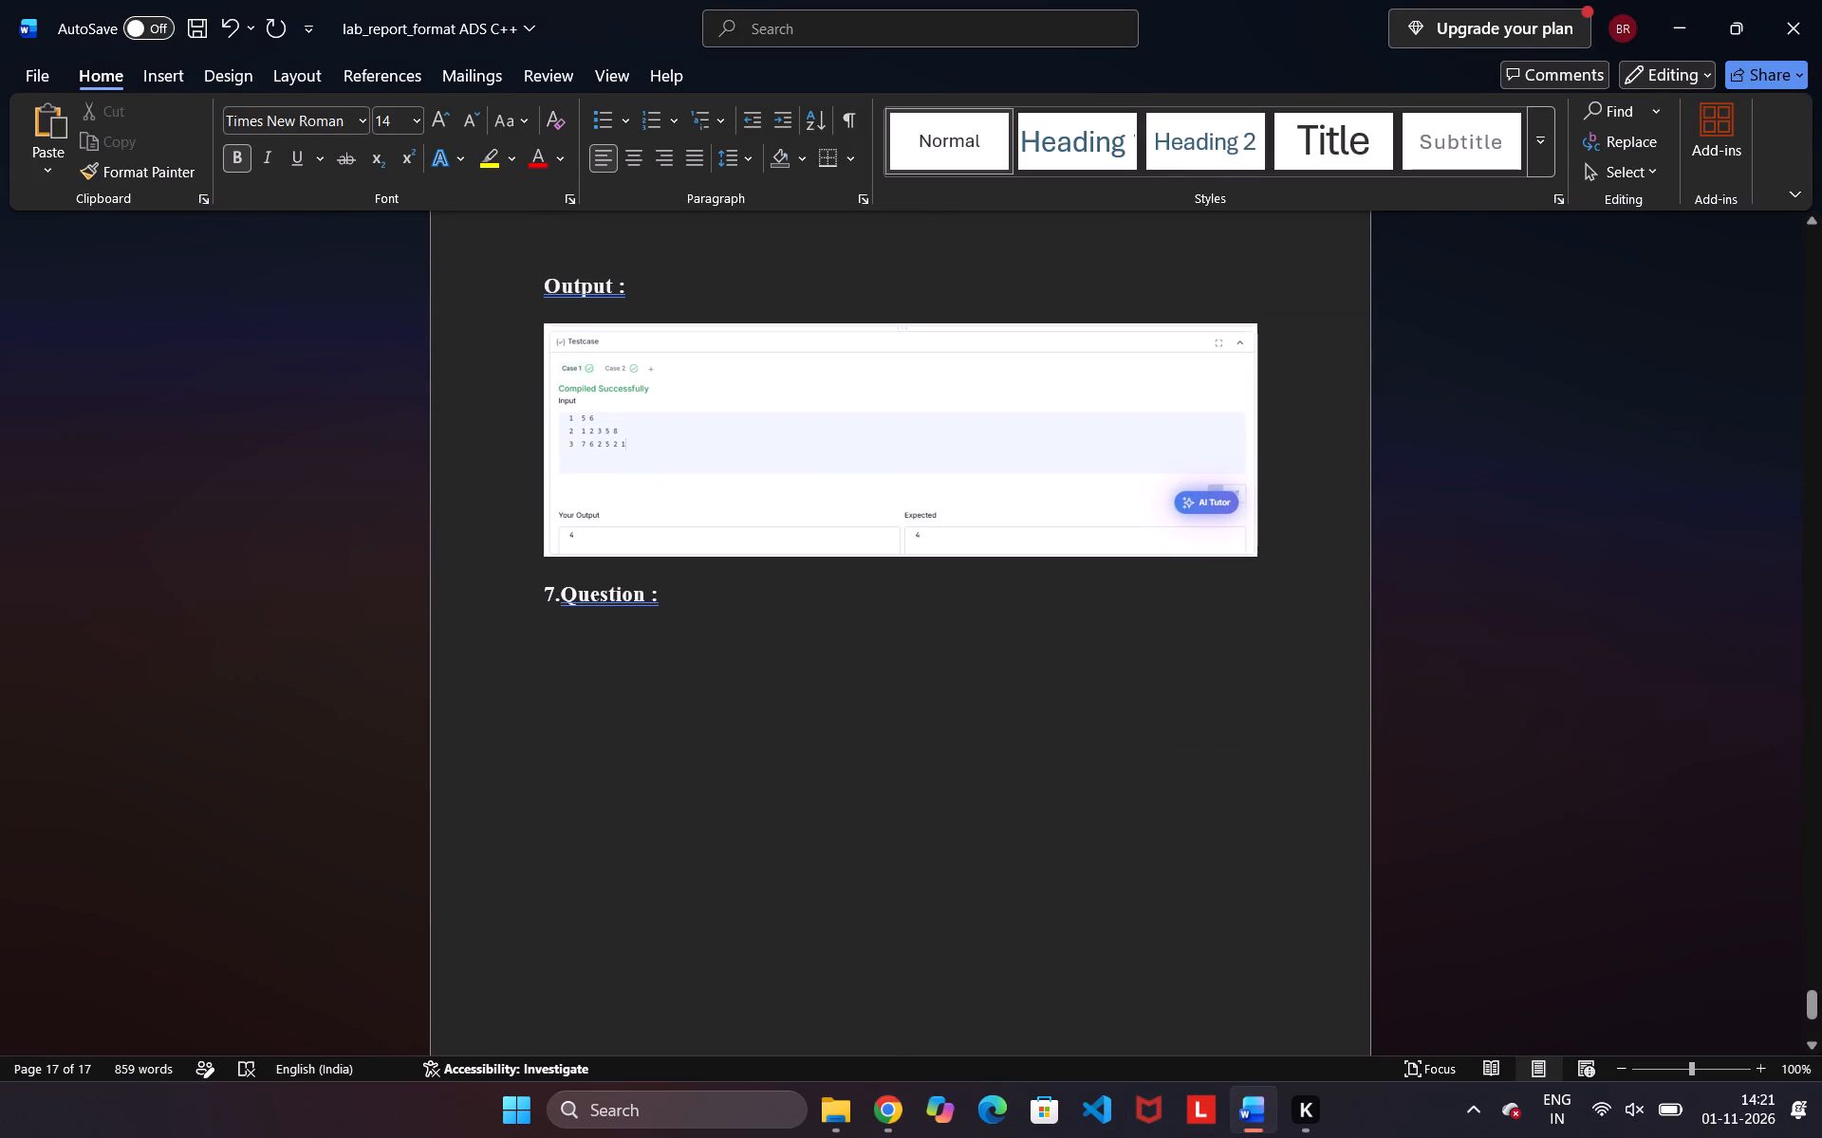
left_click(884, 1107)
scroll(826, 709, "down", 1)
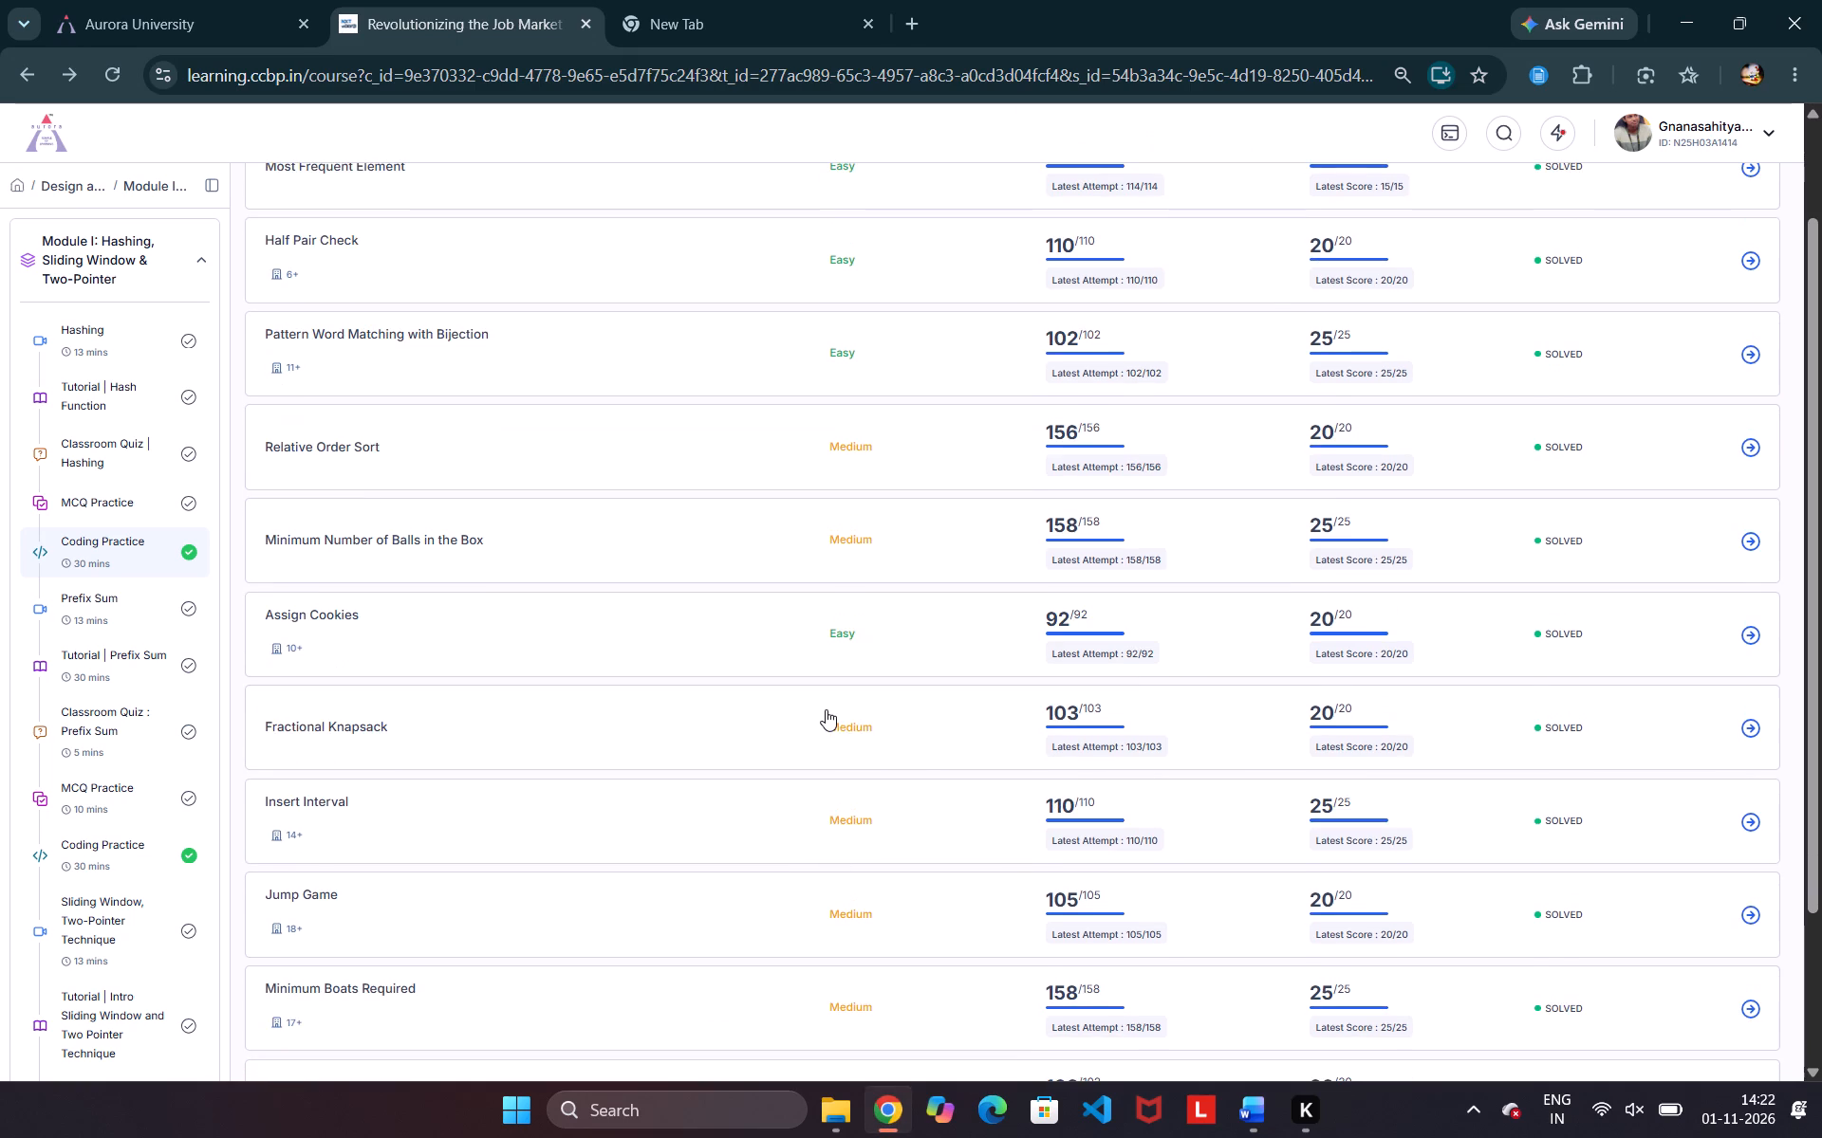
left_click(1260, 1101)
scroll(989, 746, "up", 2)
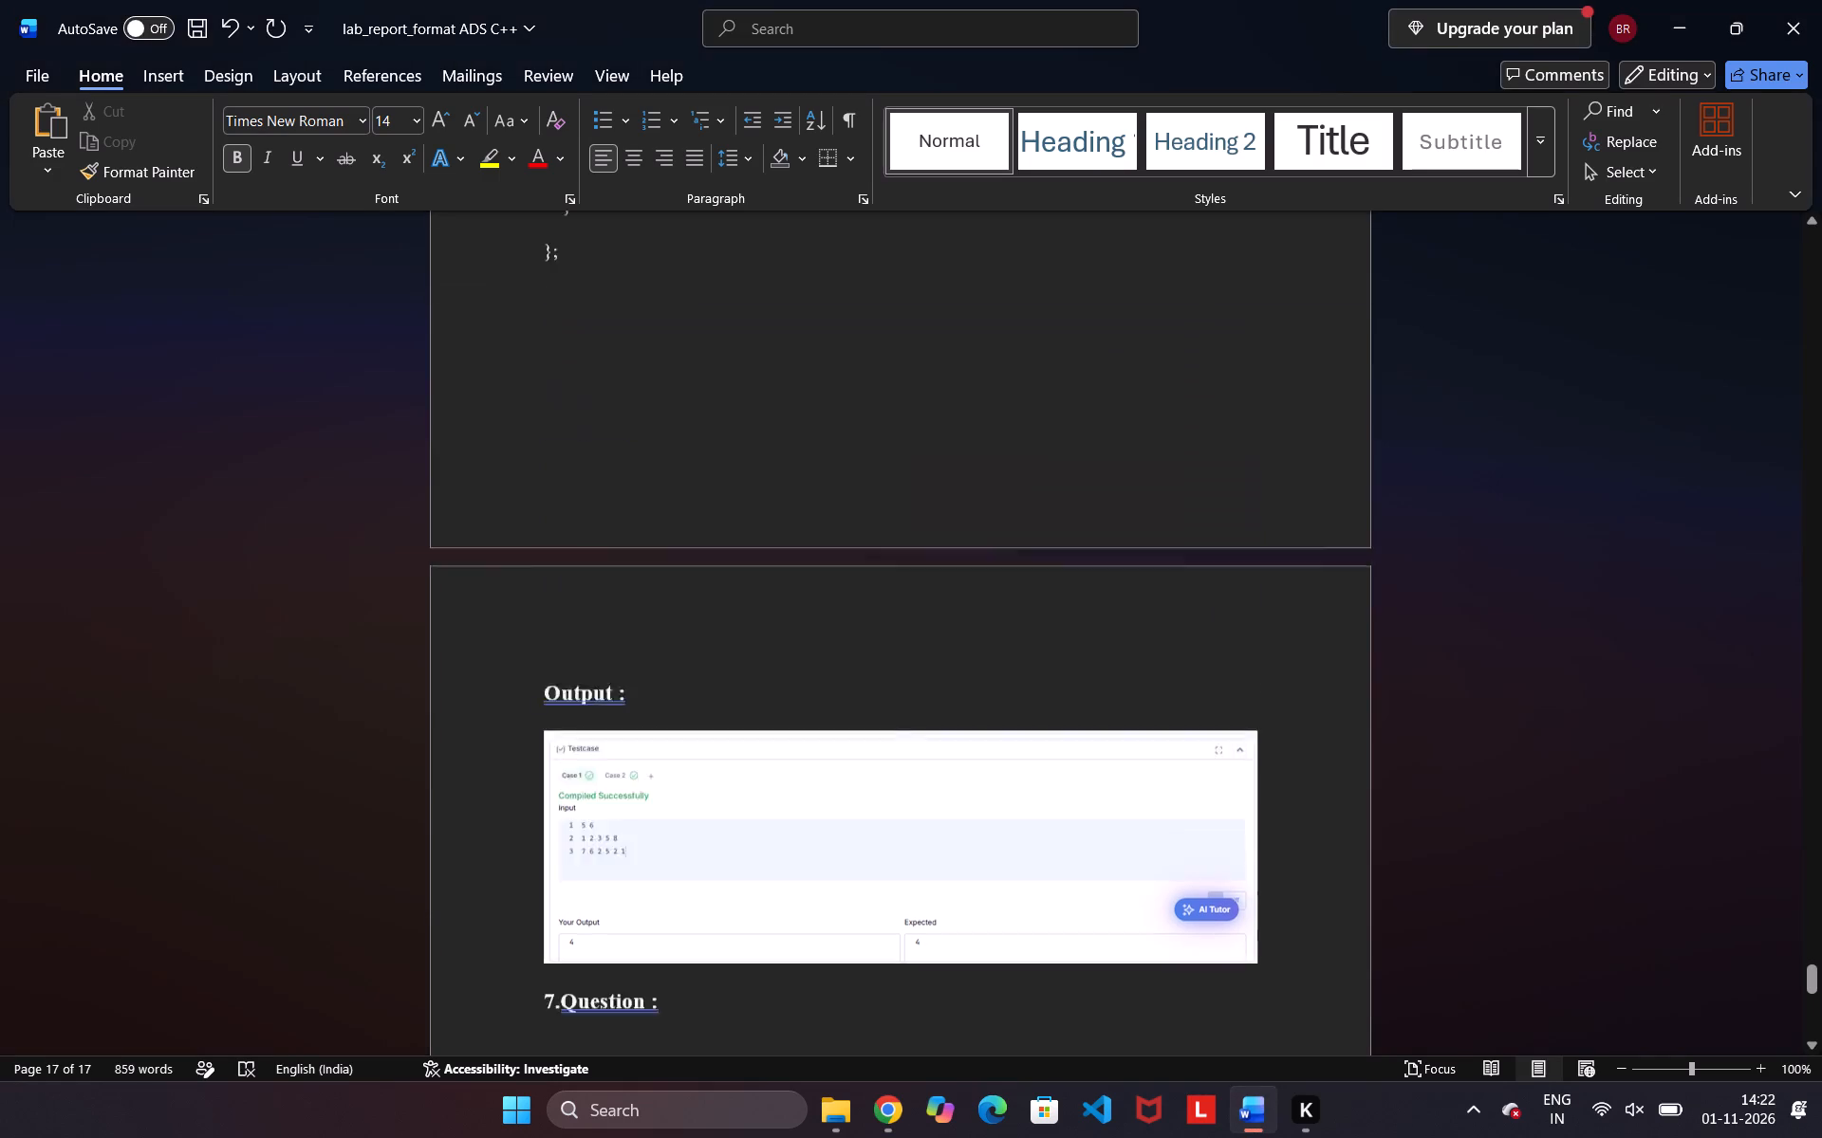
scroll(989, 746, "up", 5)
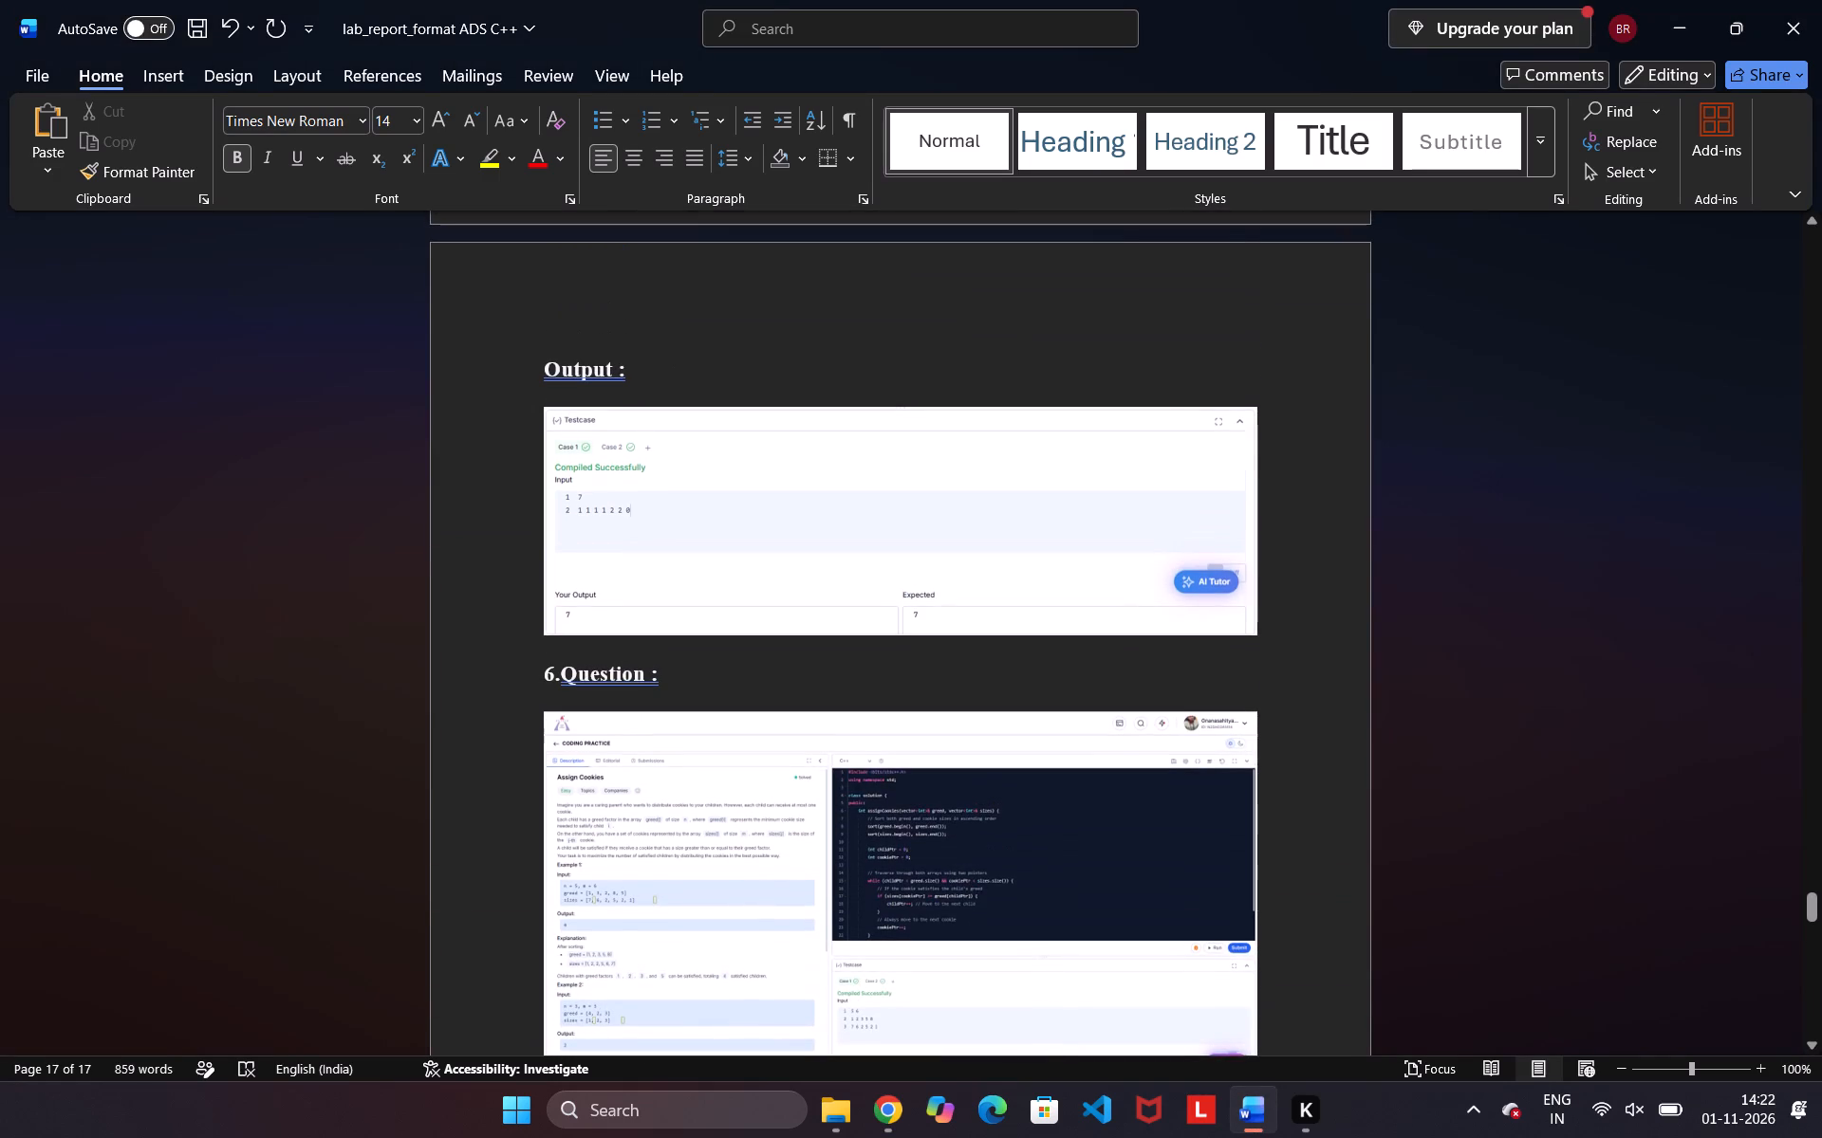
scroll(989, 746, "down", 5)
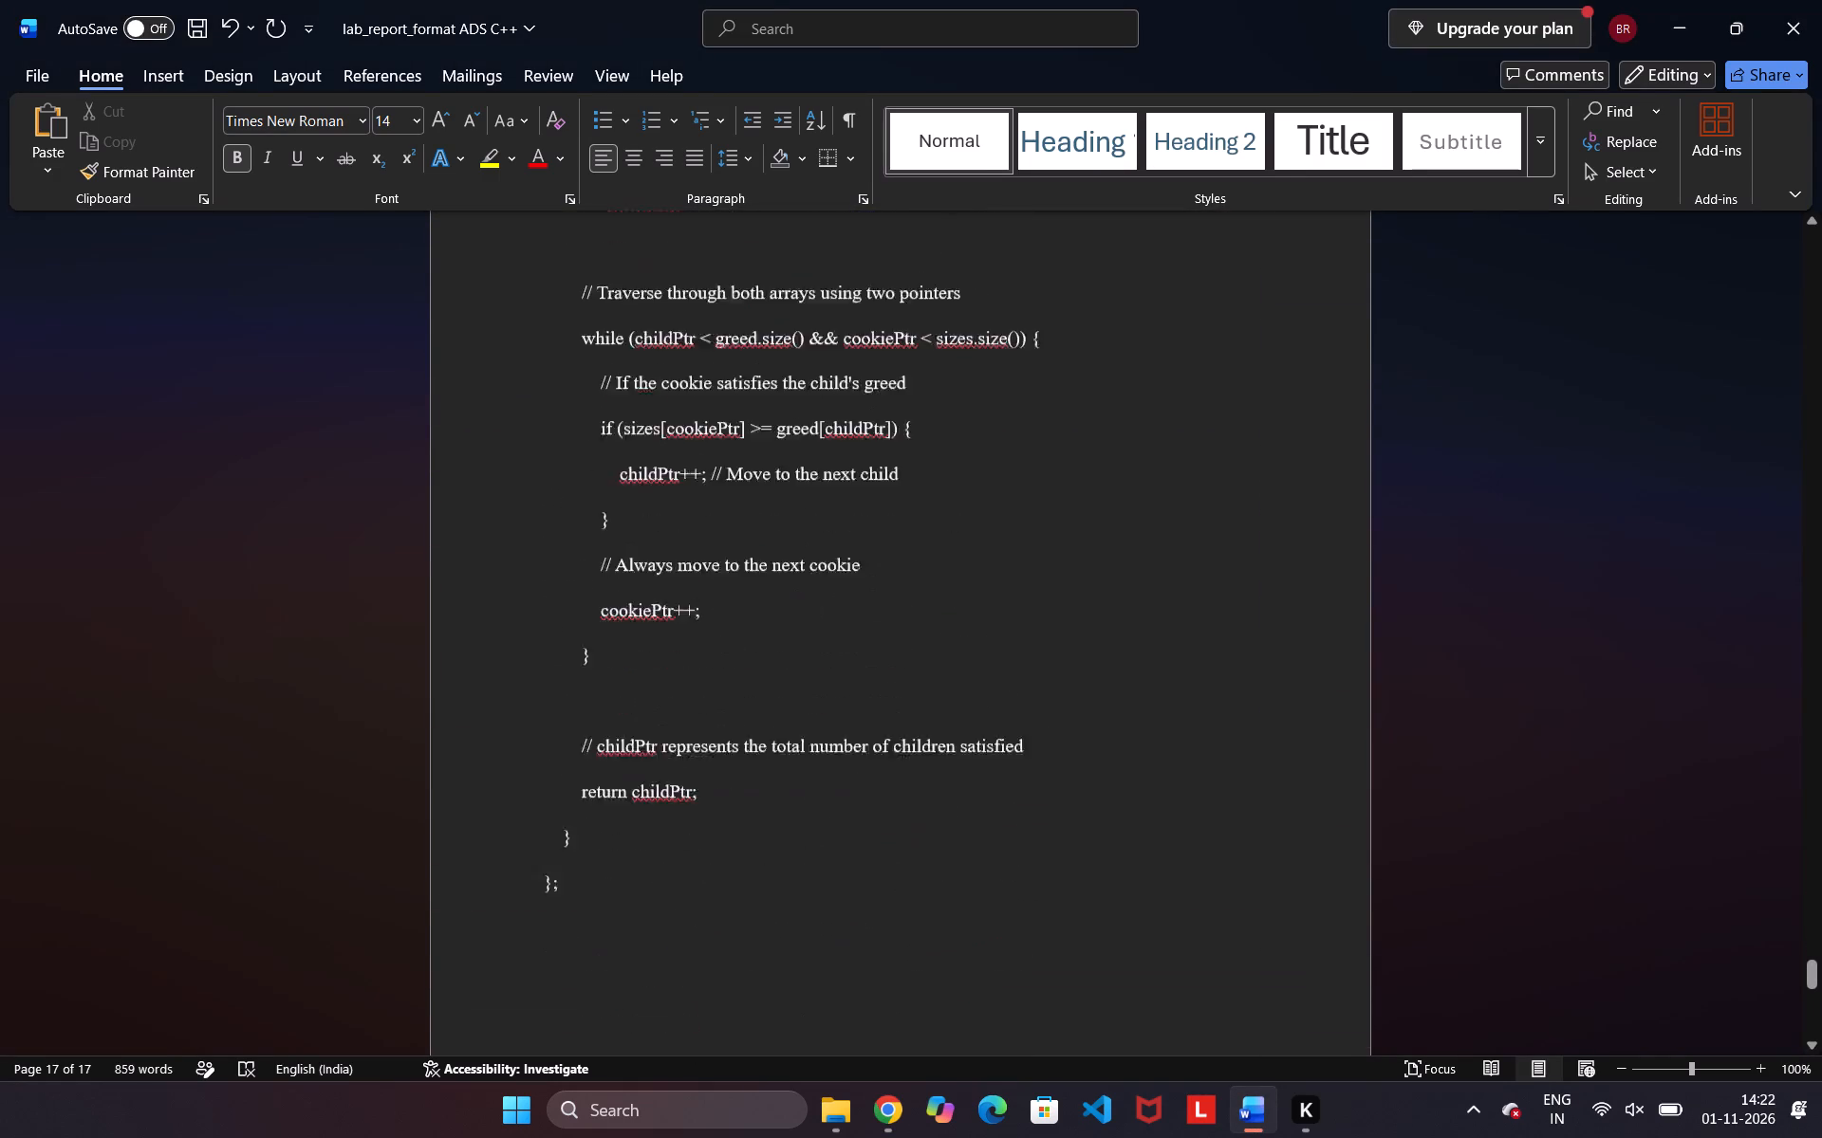
scroll(989, 746, "down", 3)
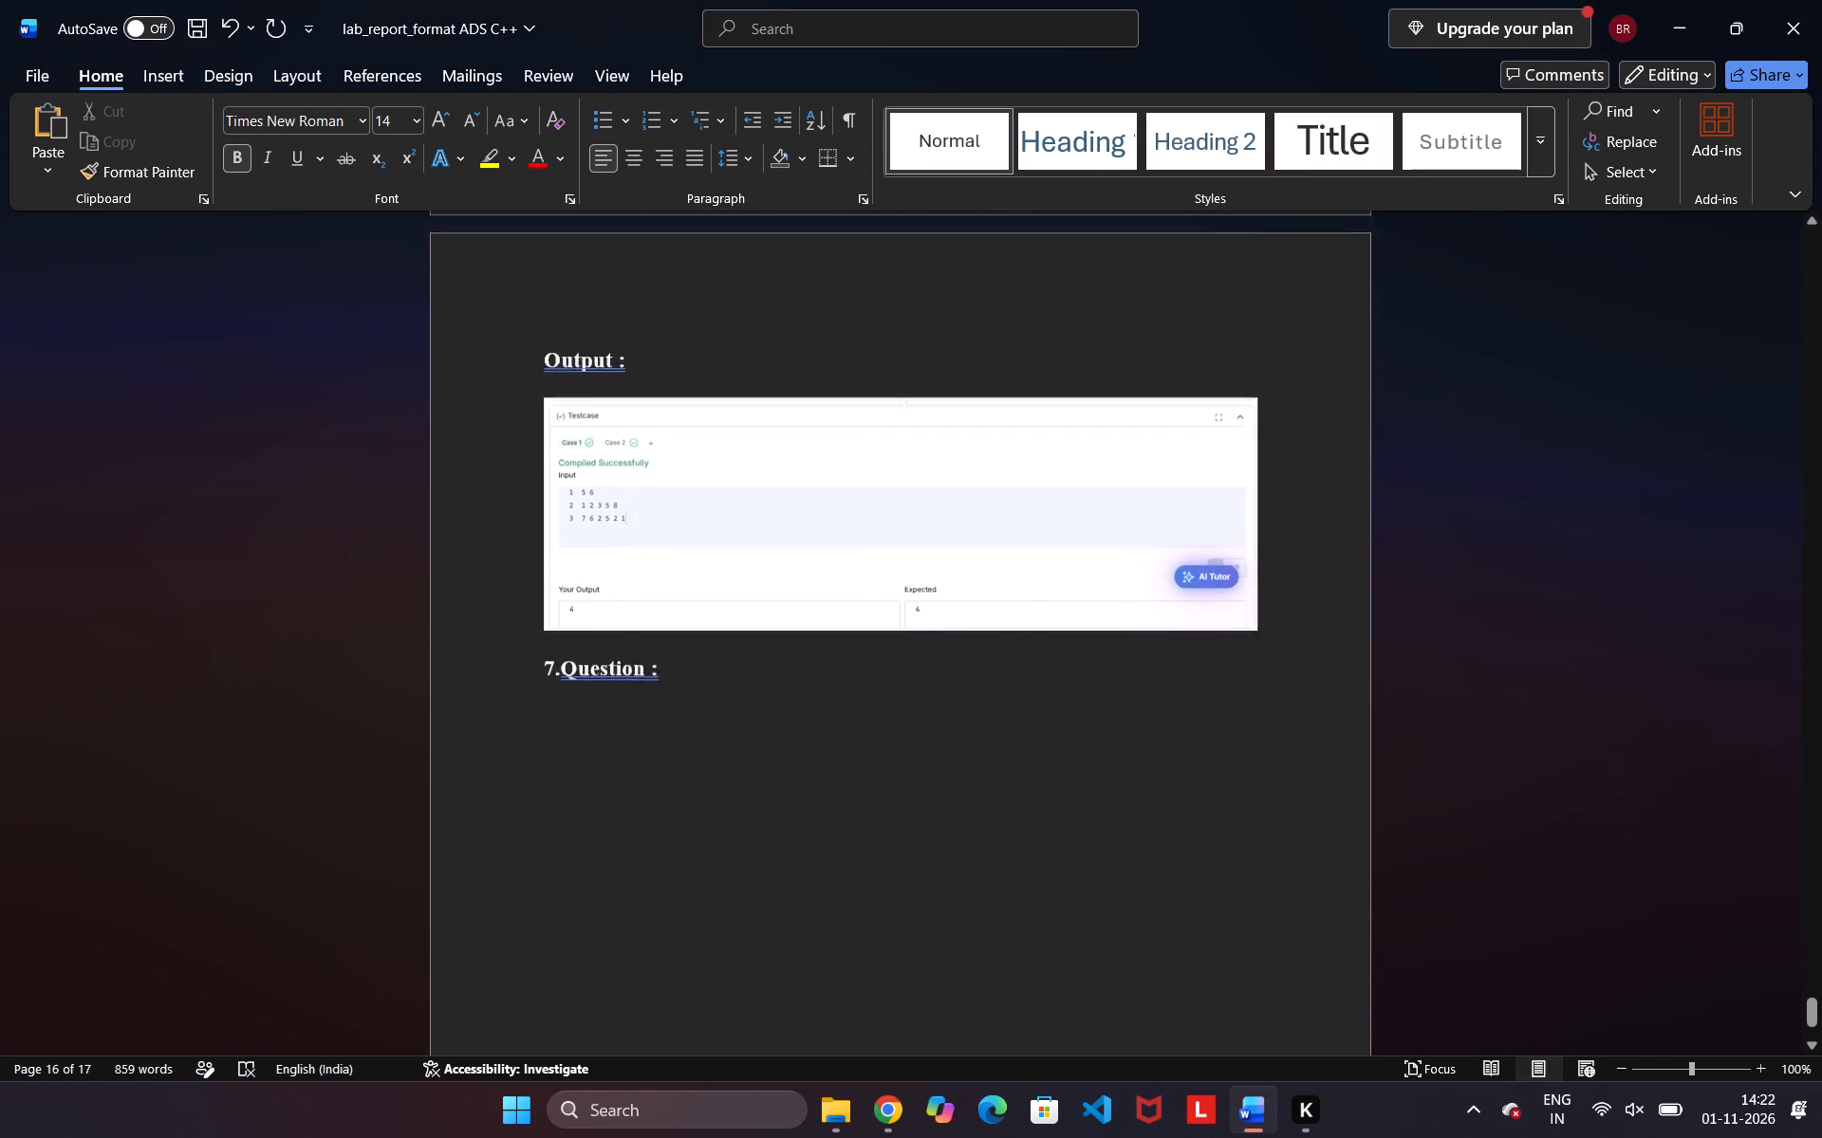
scroll(989, 746, "down", 1)
Open the Fractional Knapsack problem in Chrome and run its C++ solution against the sample test cases.
left_click(895, 1092)
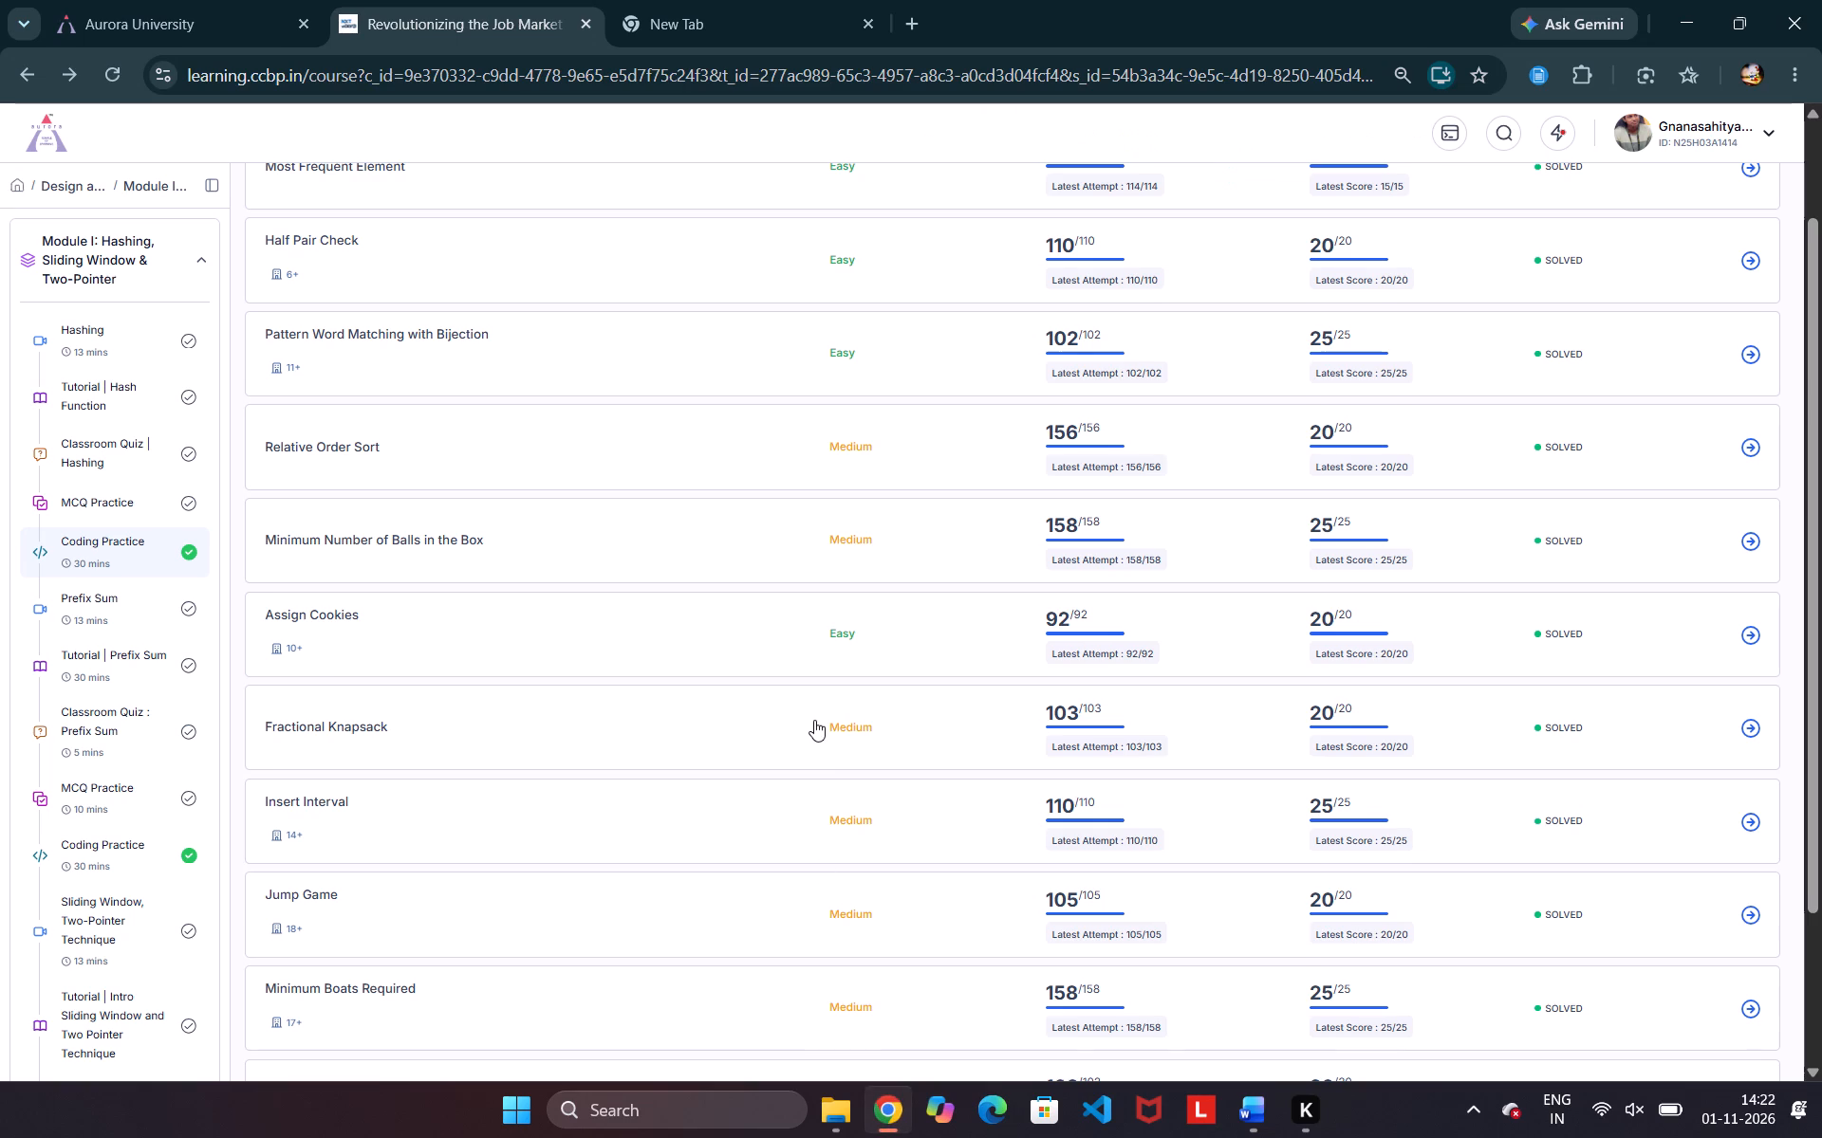
scroll(814, 720, "down", 1)
left_click(769, 649)
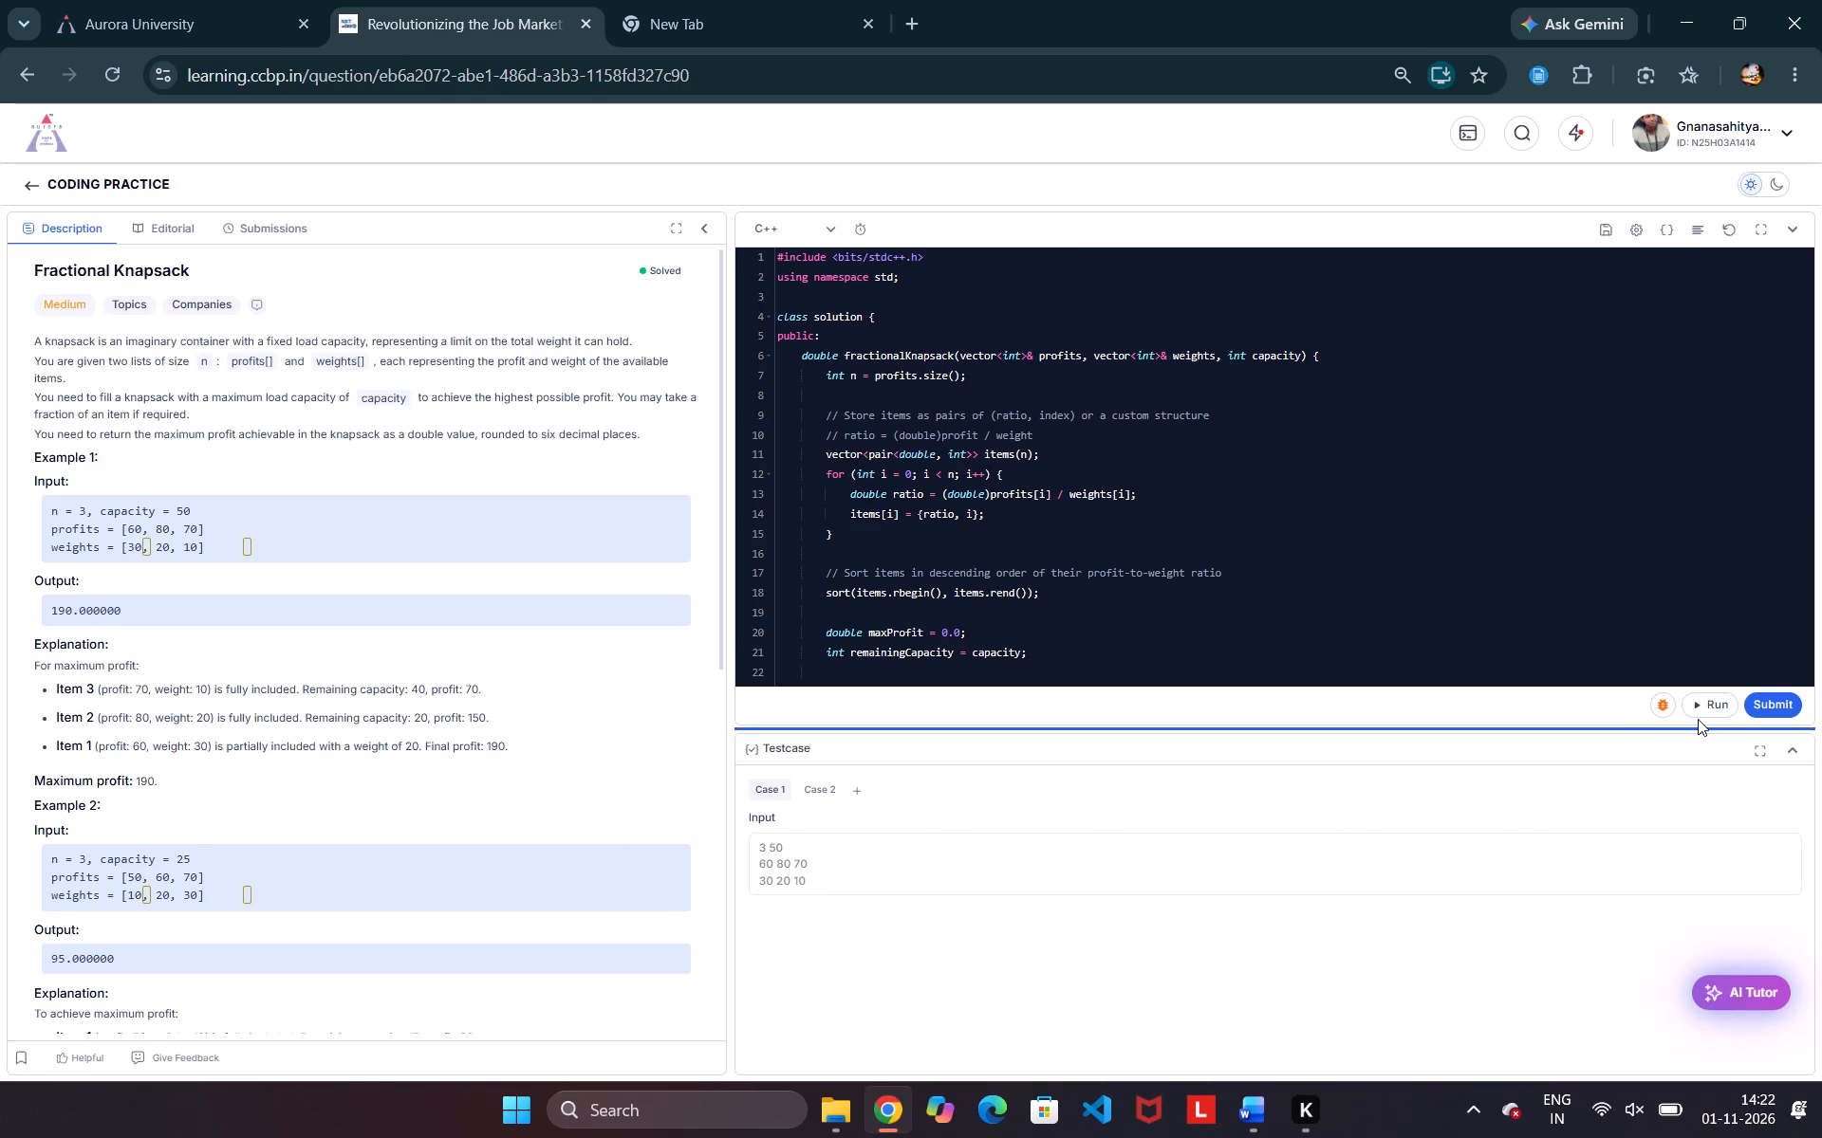
left_click(1699, 719)
left_click(1716, 704)
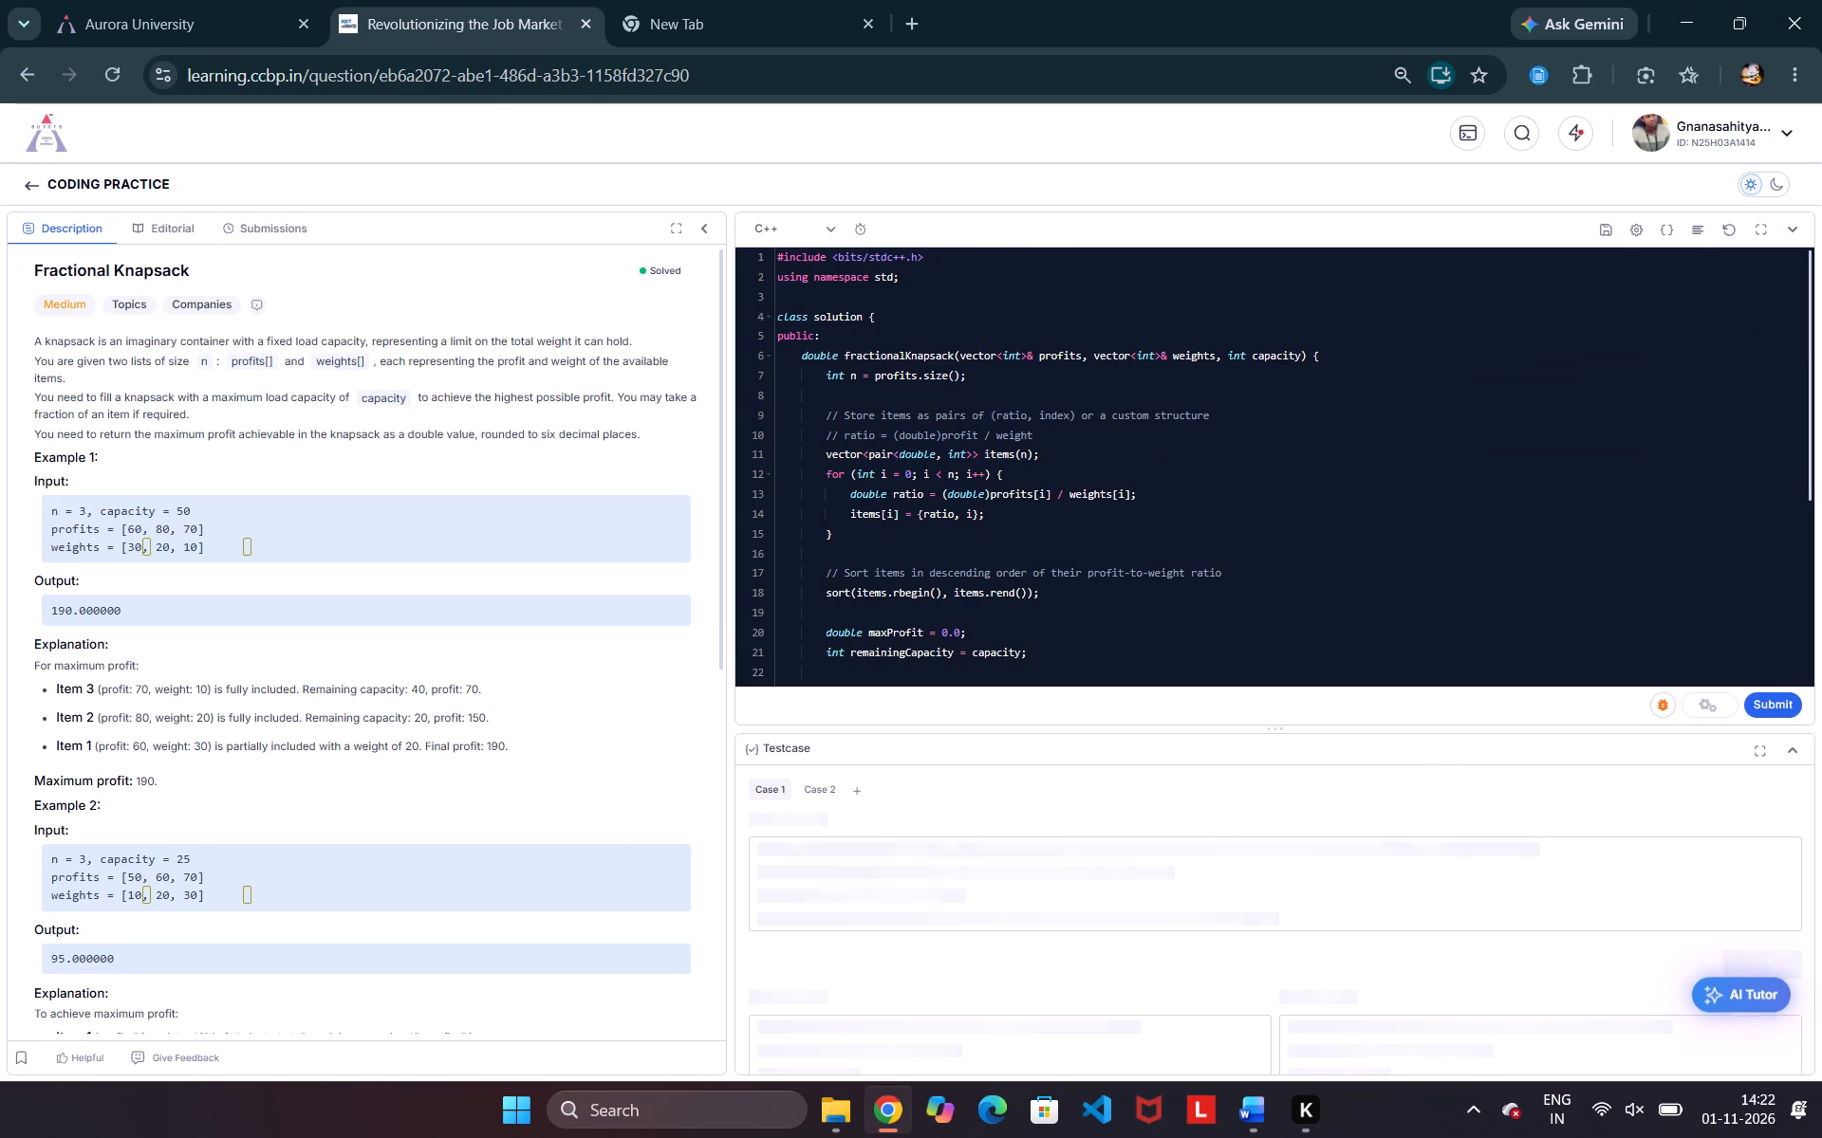
Capture the full Fractional Knapsack page, paste it under '7.Question :' in Word, and start a new line below the image.
scroll(1362, 580, "up", 2)
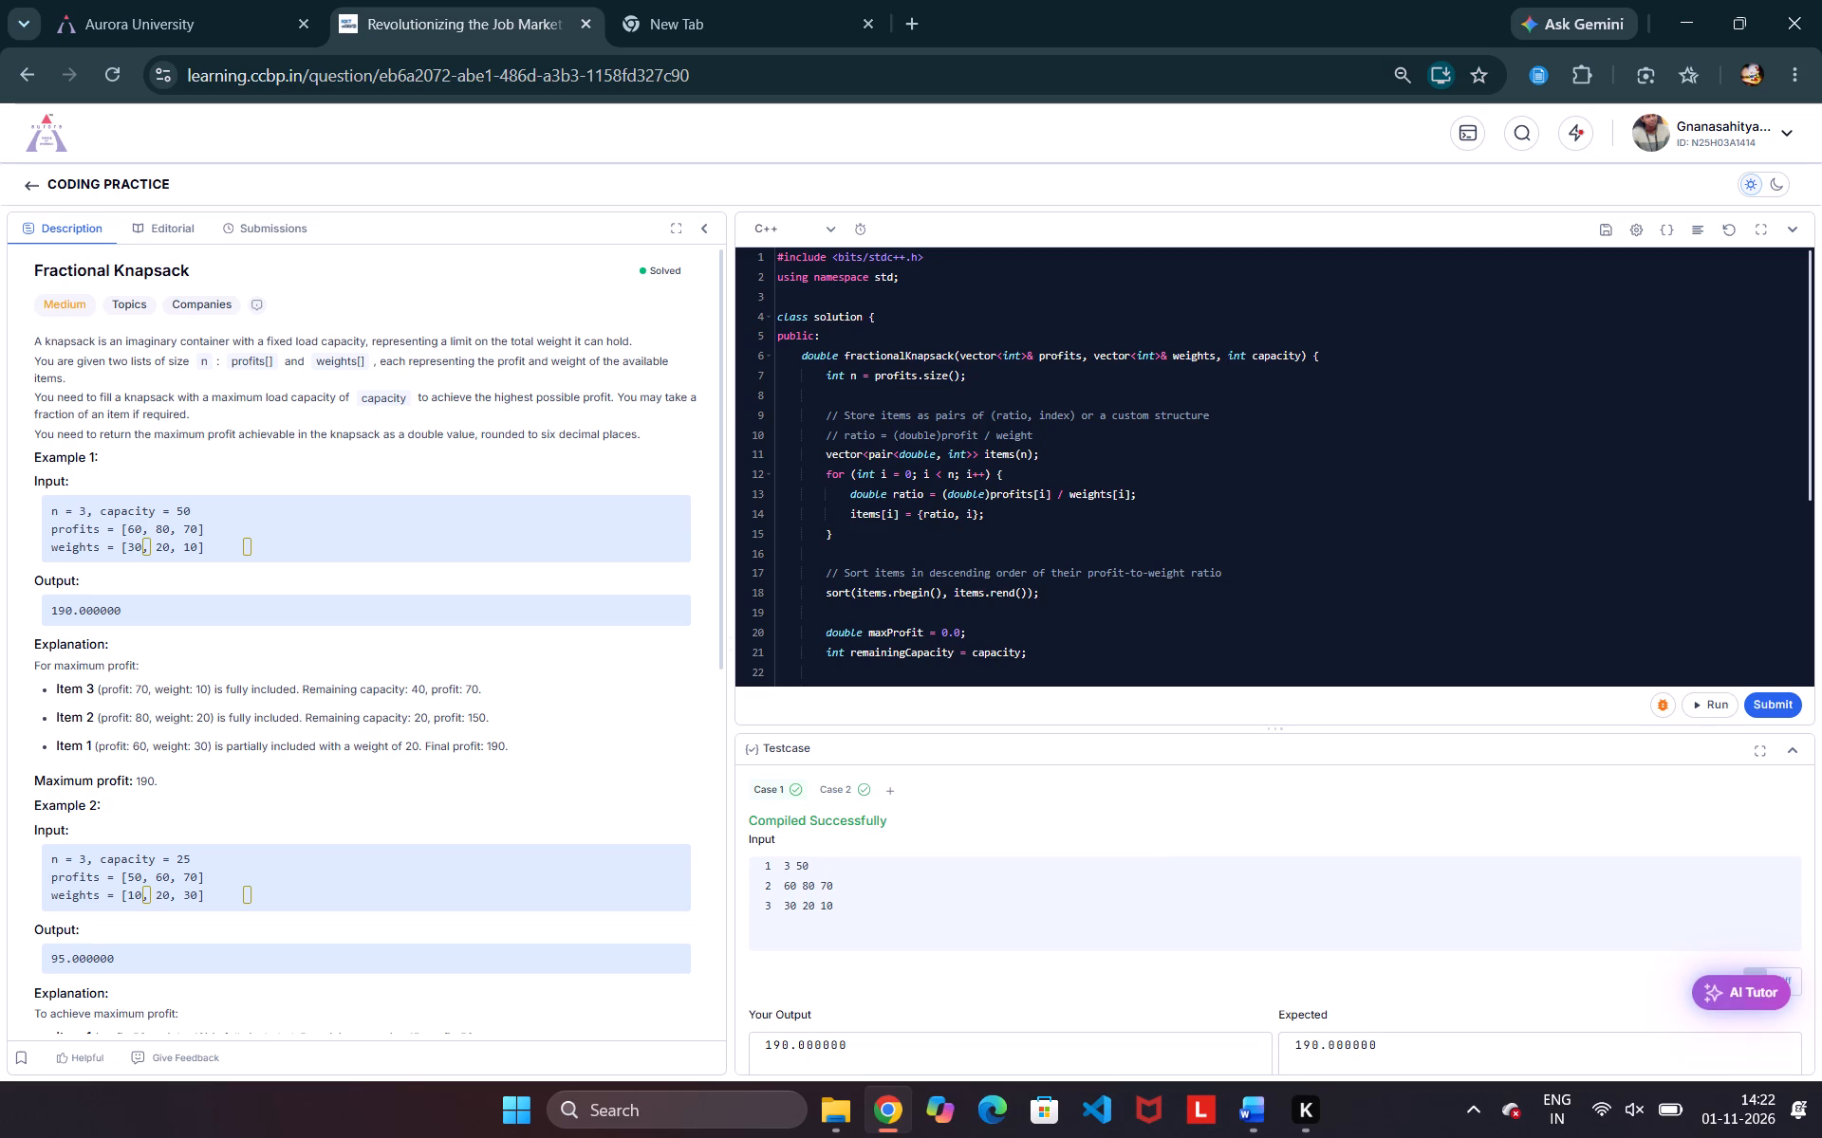
key("shift+super+s")
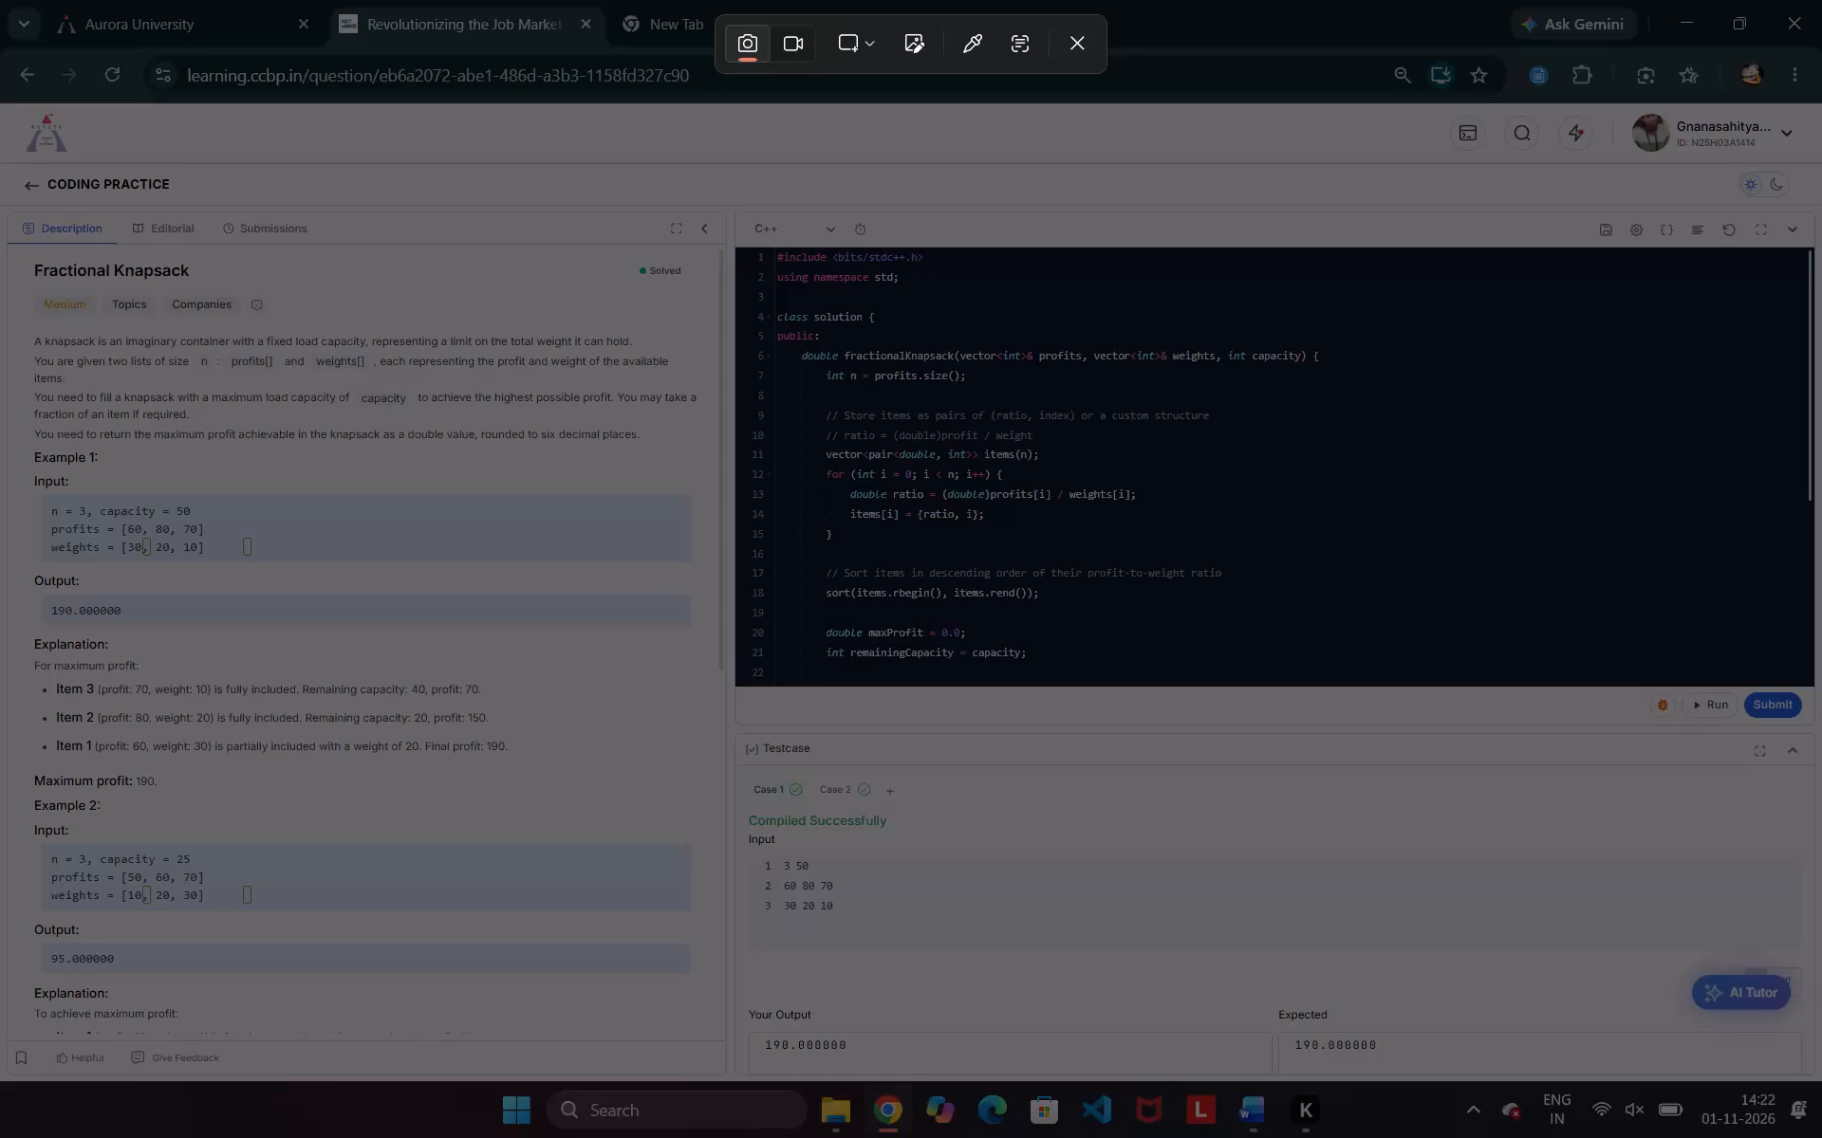
left_click_drag(0, 103, 1384, 1062)
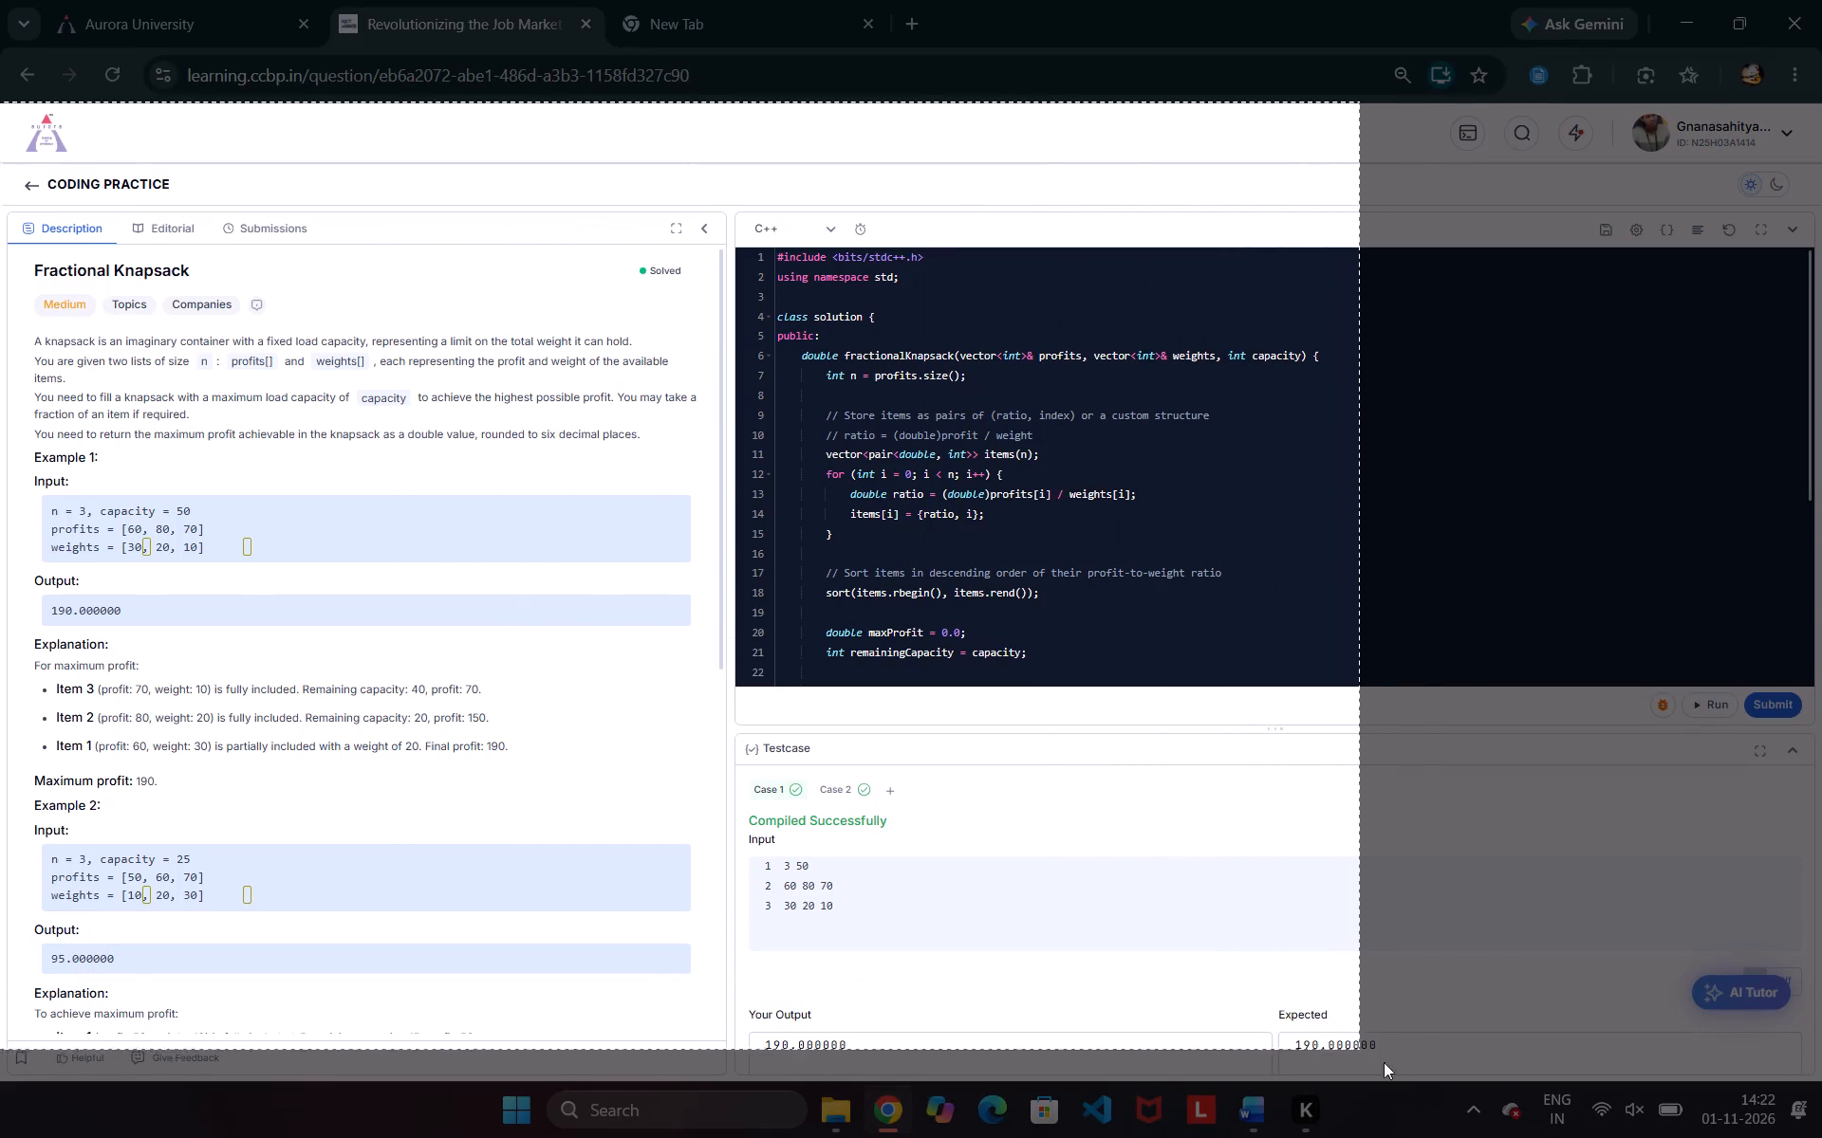
left_click_drag(1384, 1062, 1781, 1082)
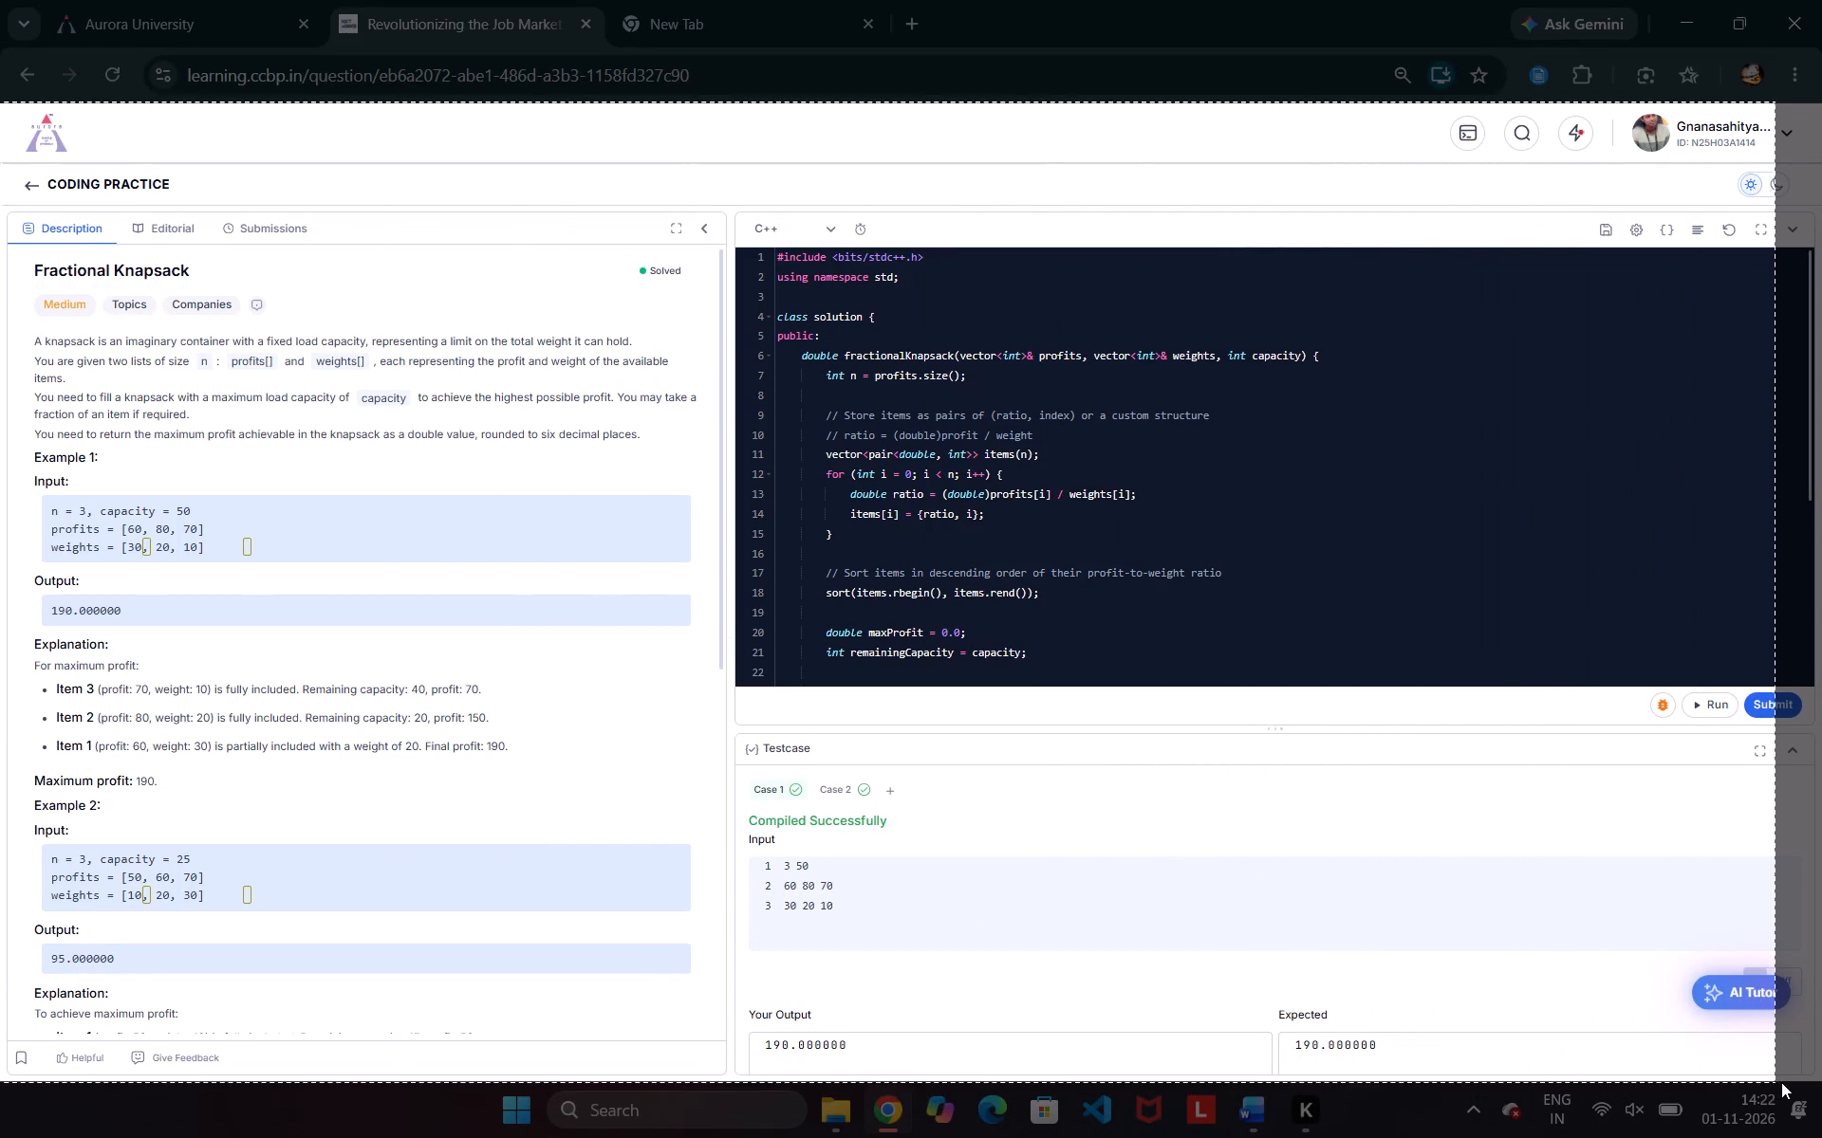
left_click_drag(1781, 1082, 1821, 1082)
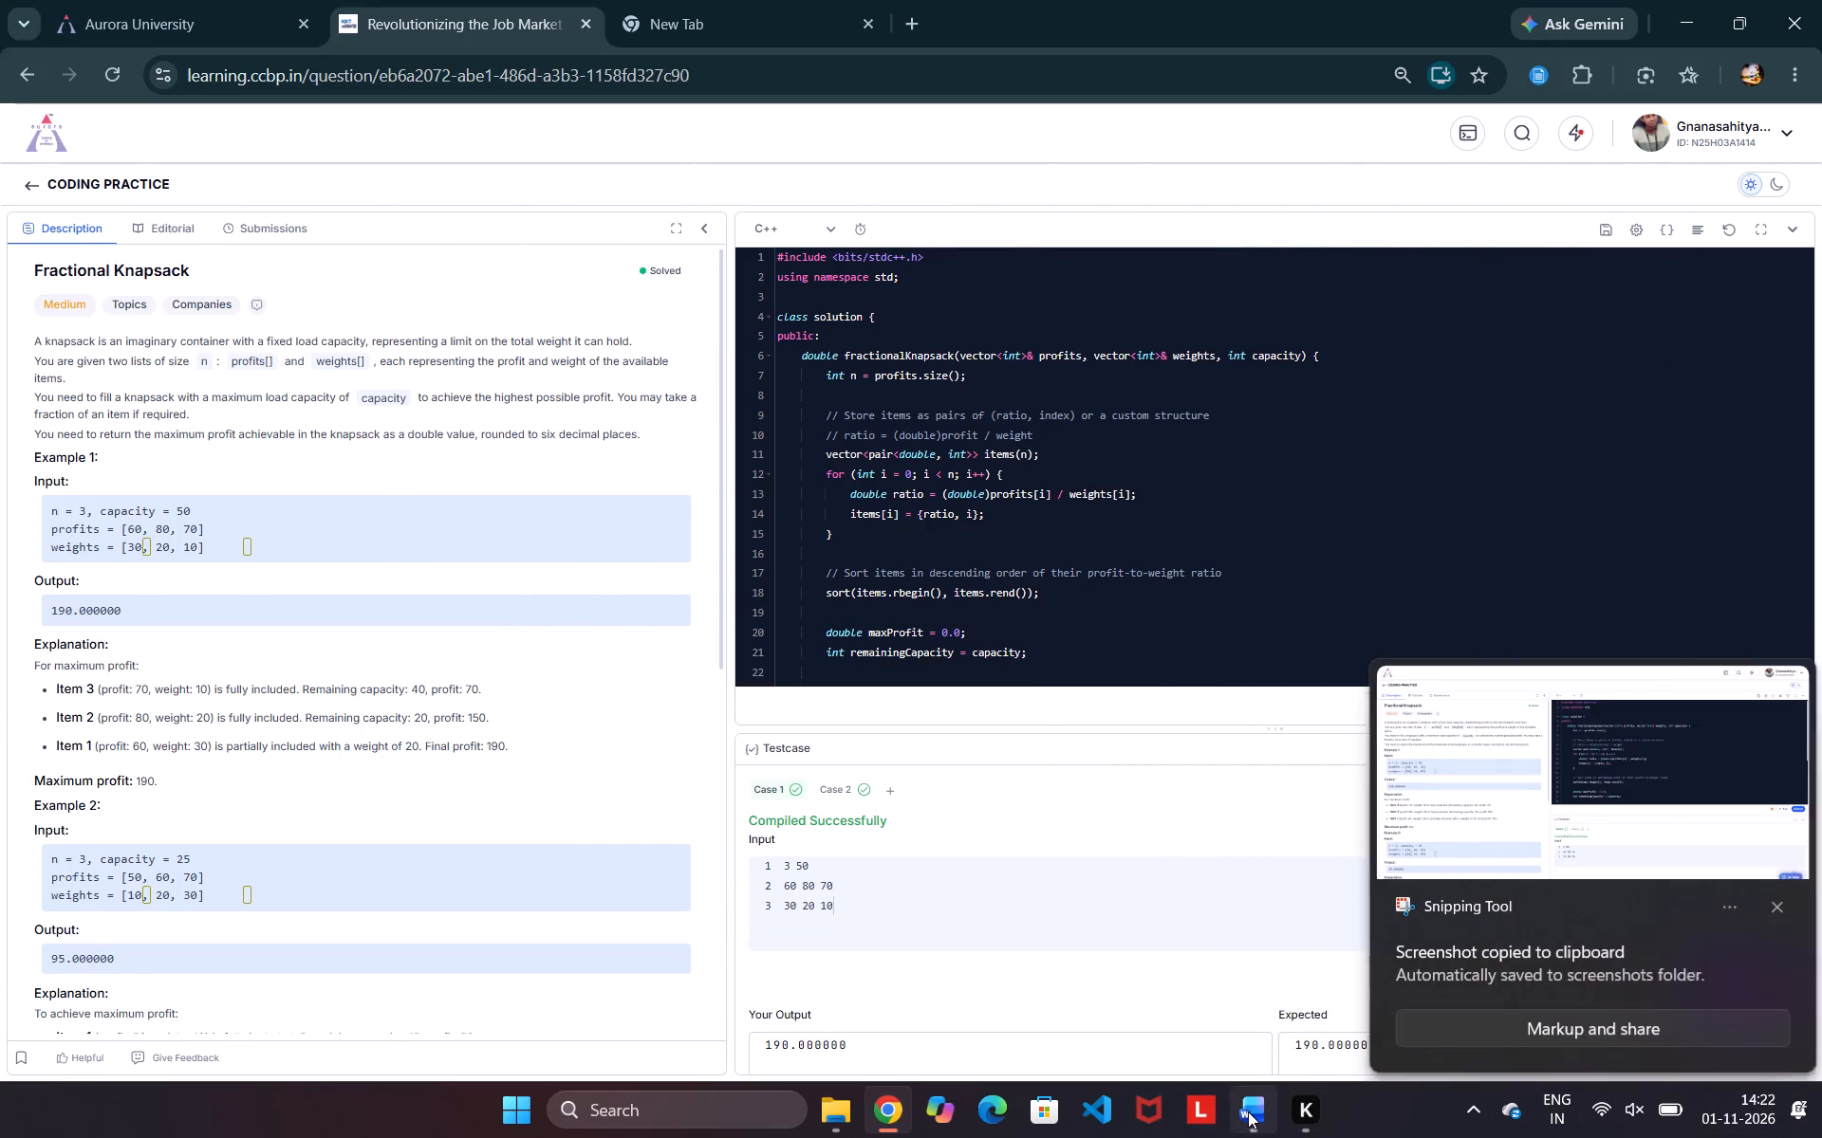
left_click(1248, 1111)
key("ctrl+v")
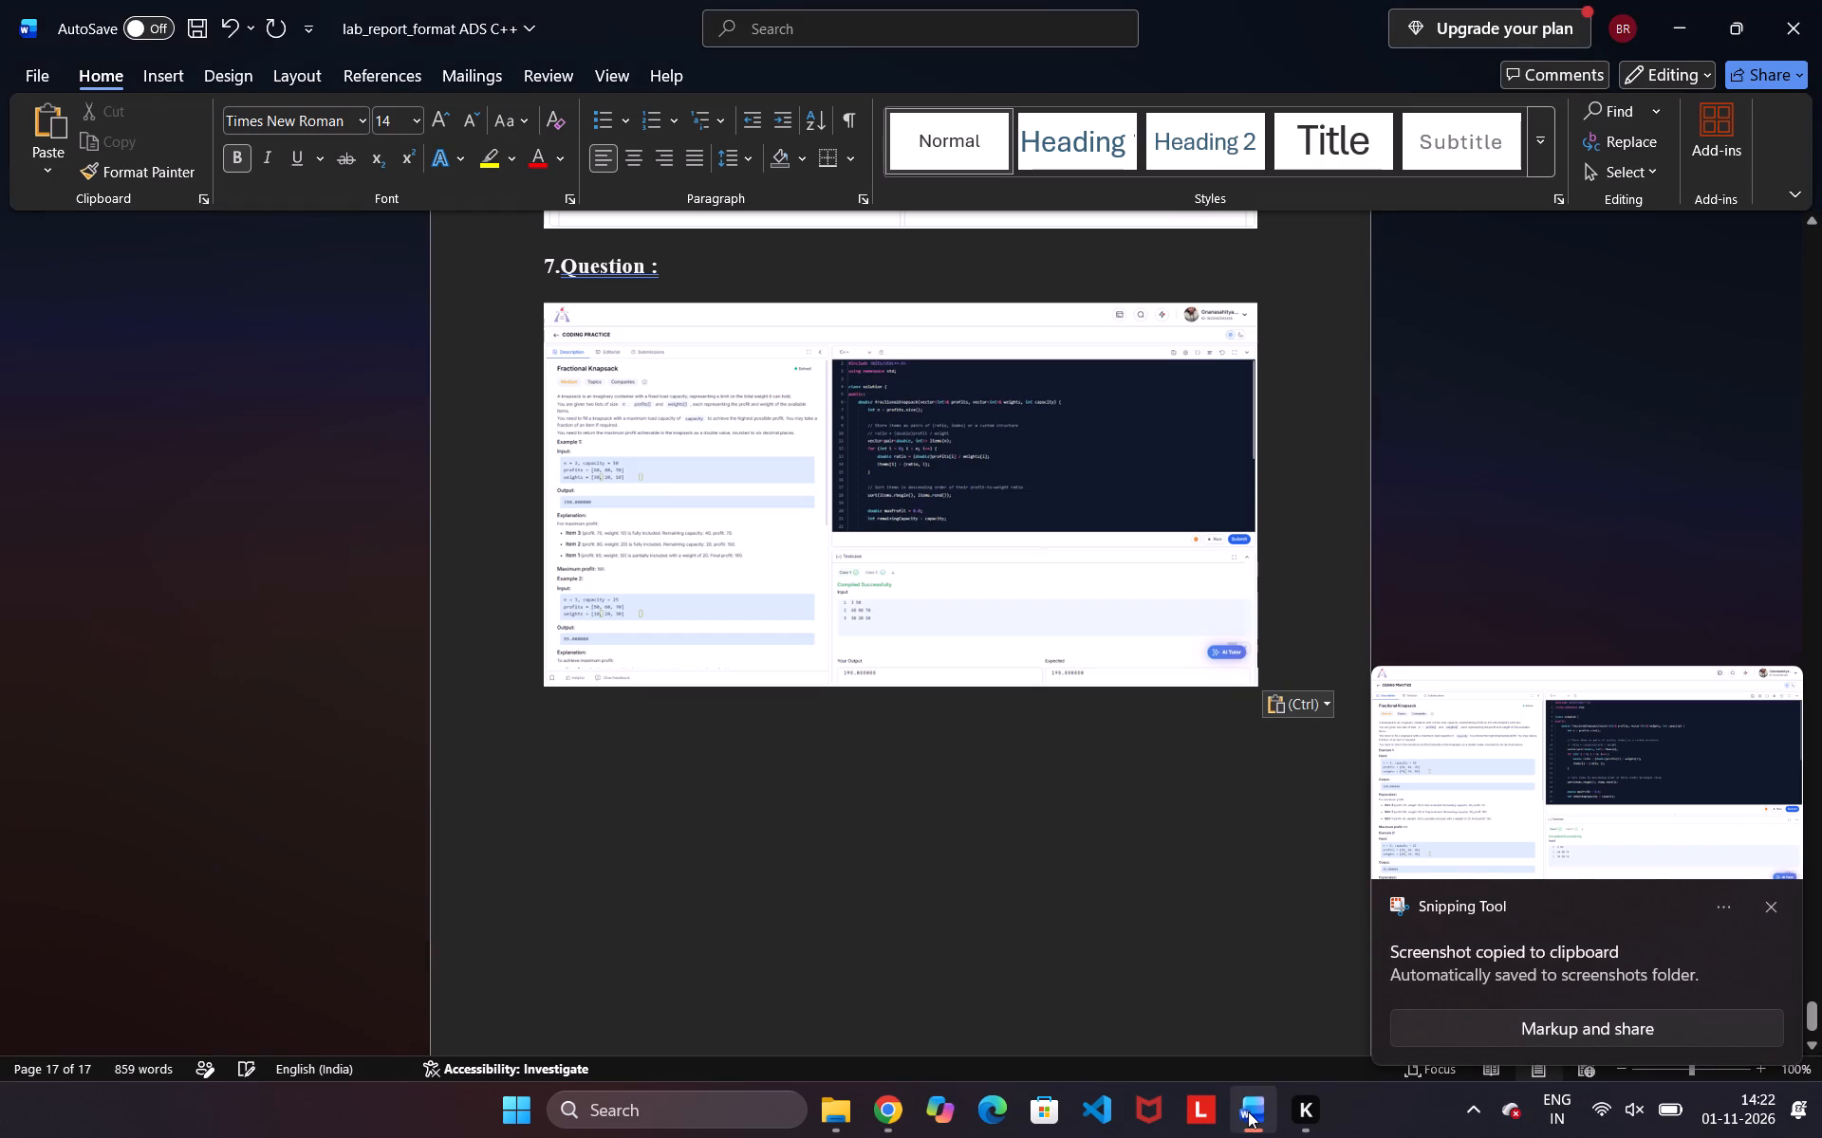
key("Return")
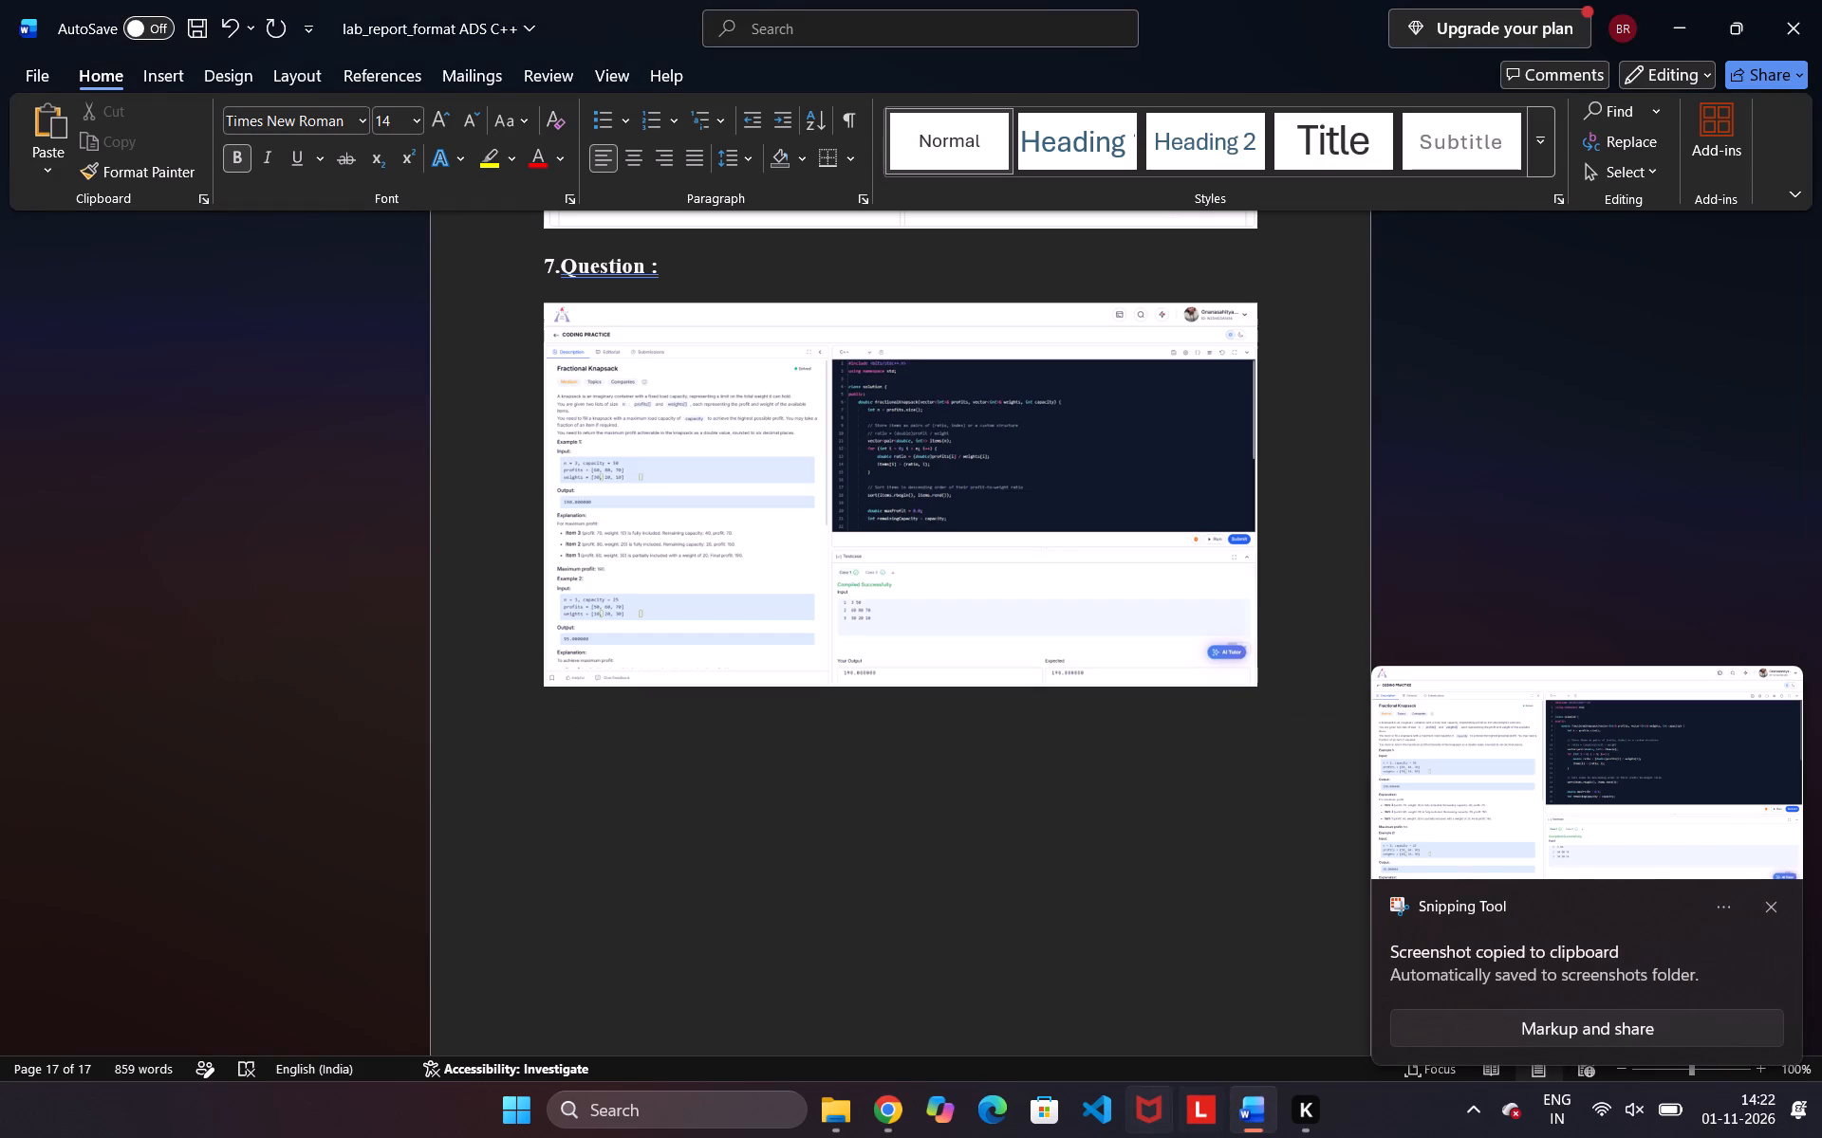
Copy the entire Fractional Knapsack C++ solution from Chrome and paste it in Word under a new 'Code :' heading below the question image.
left_click(881, 1100)
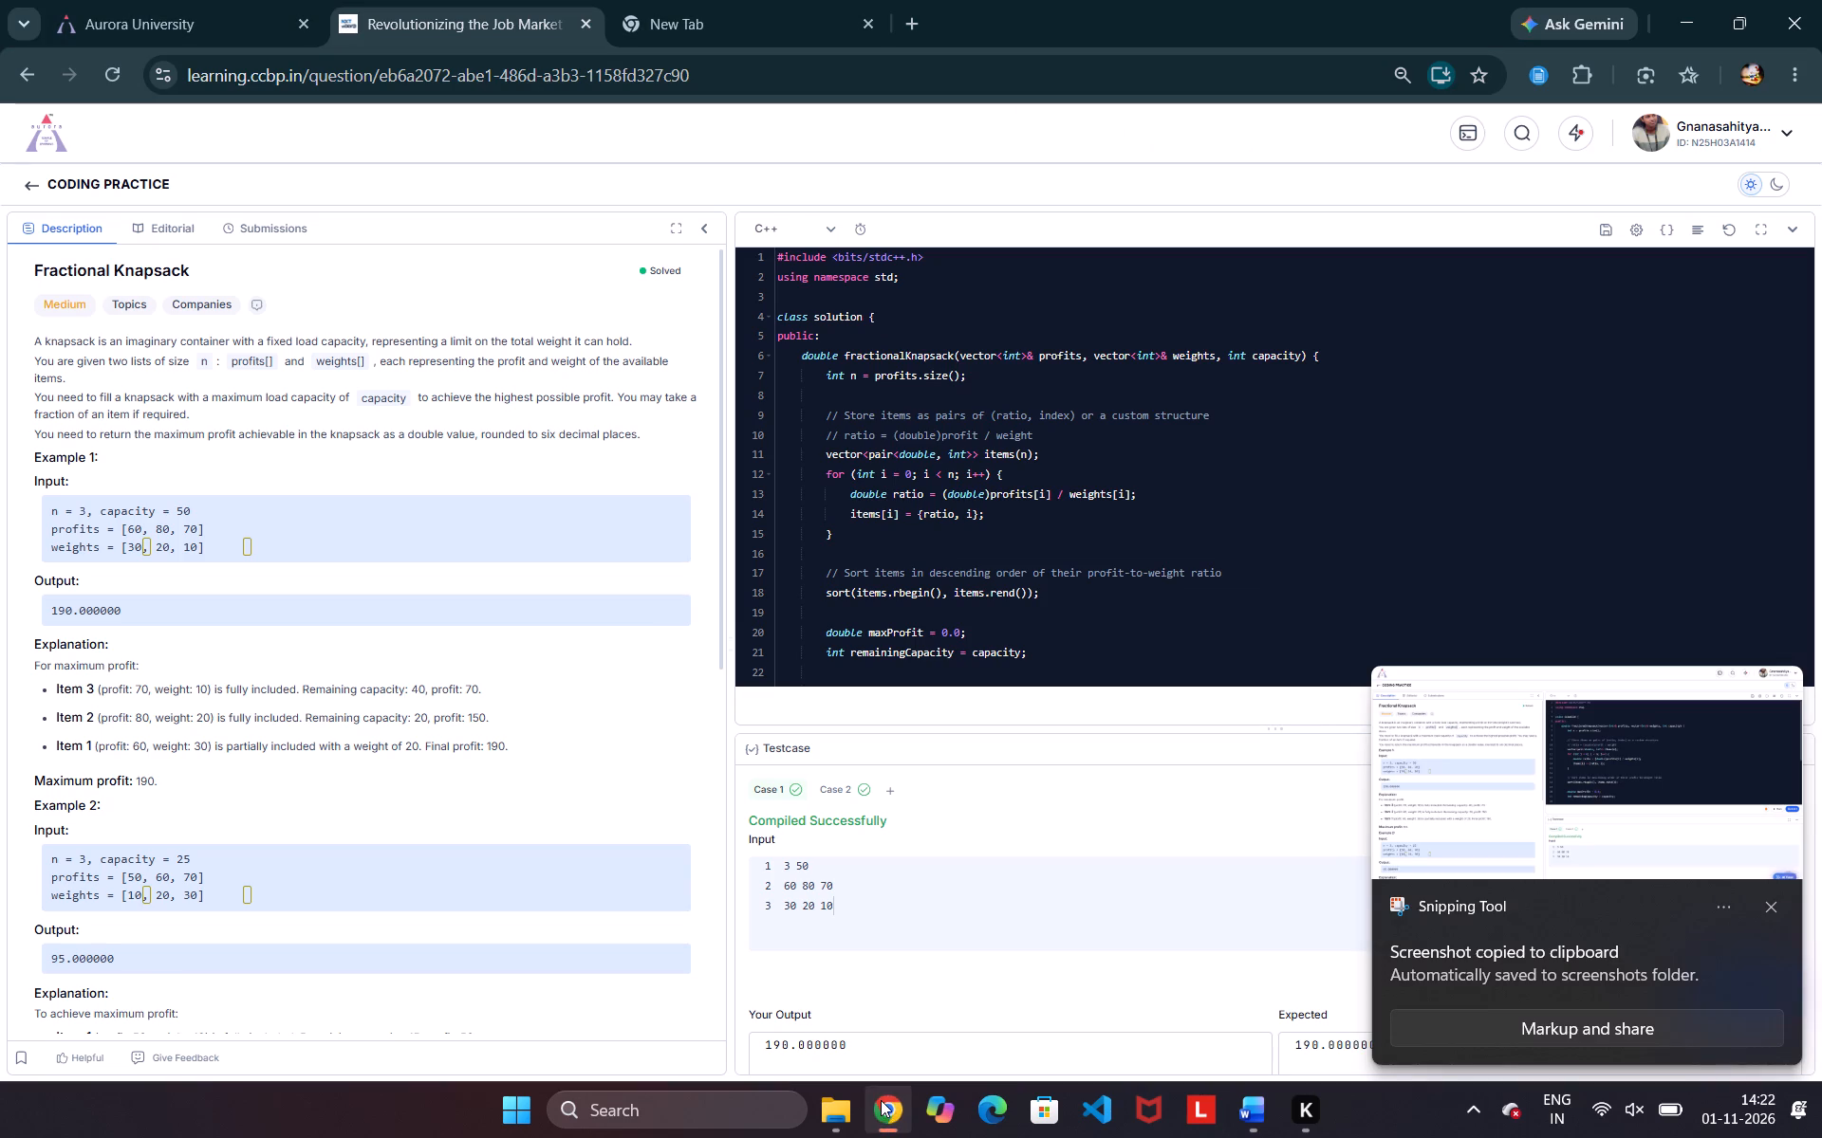
scroll(1124, 452, "up", 1)
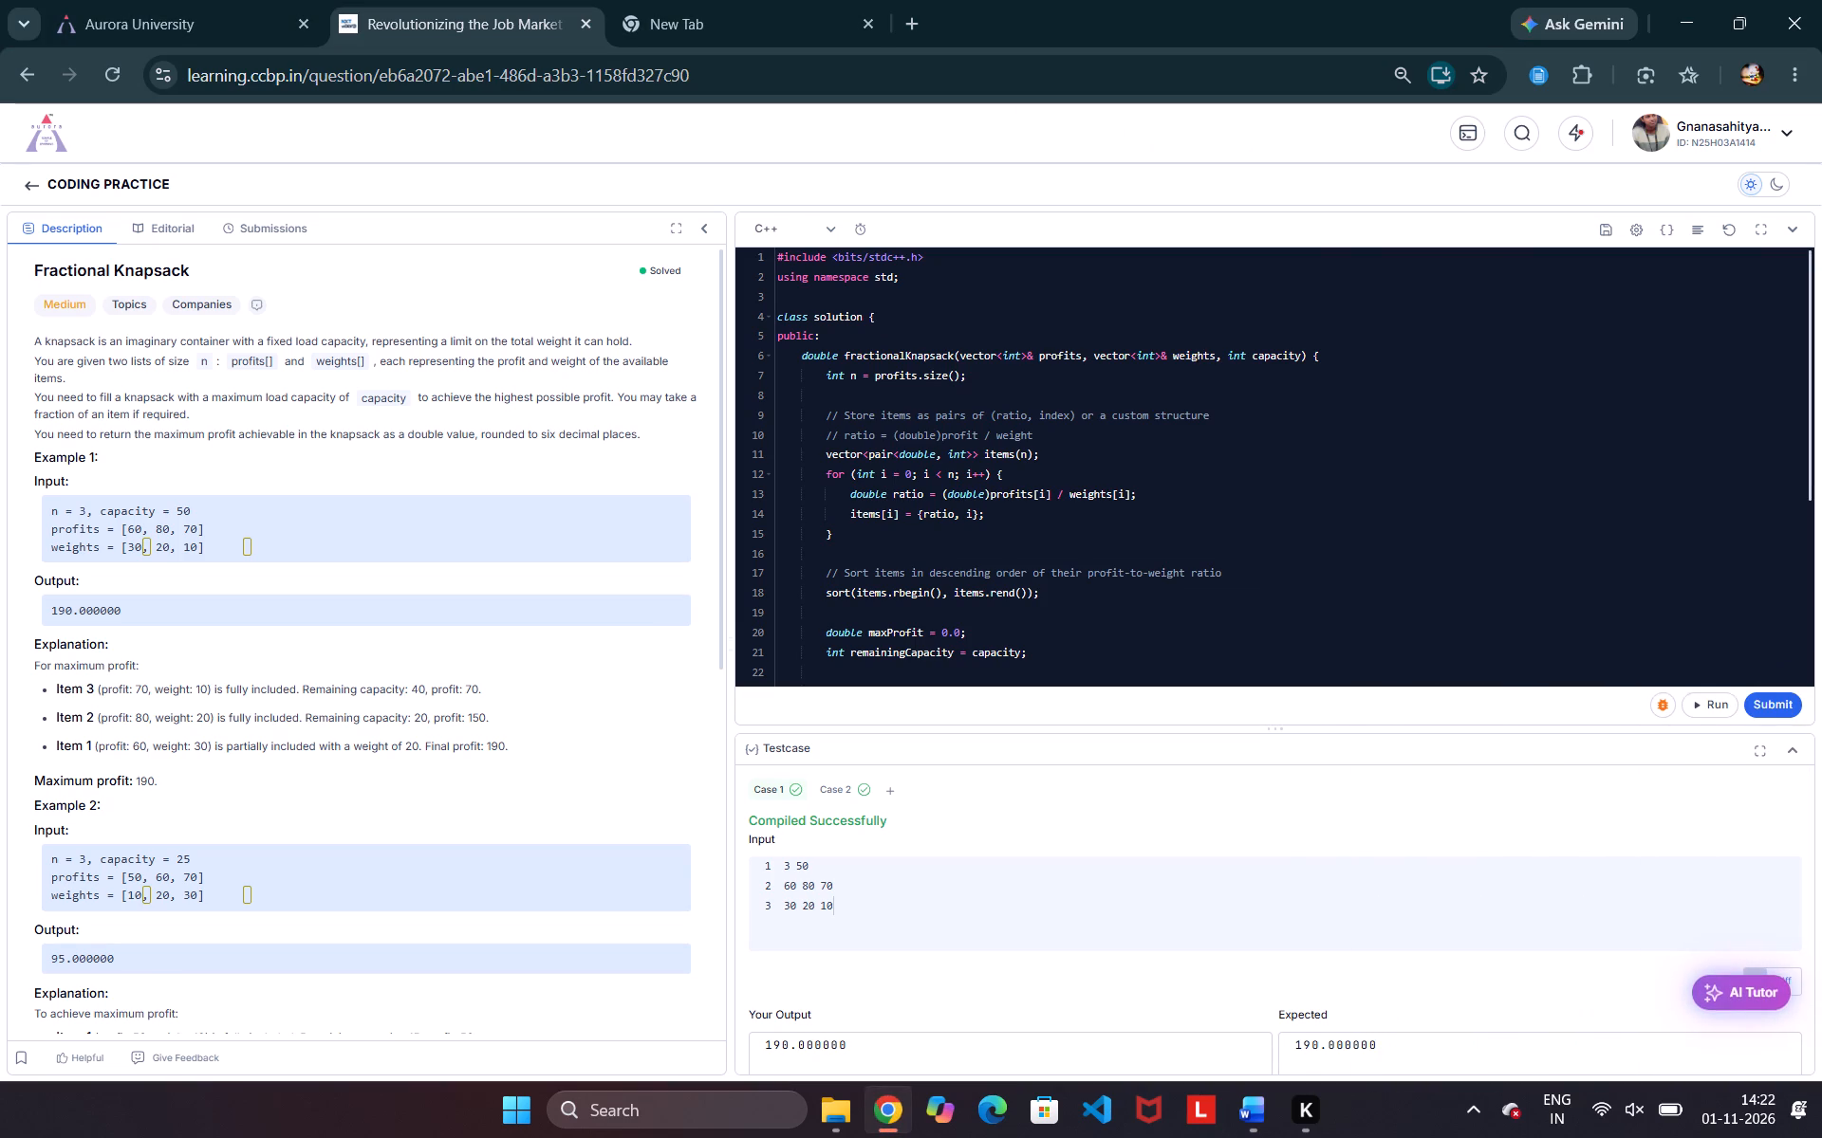
left_click_drag(777, 259, 1050, 759)
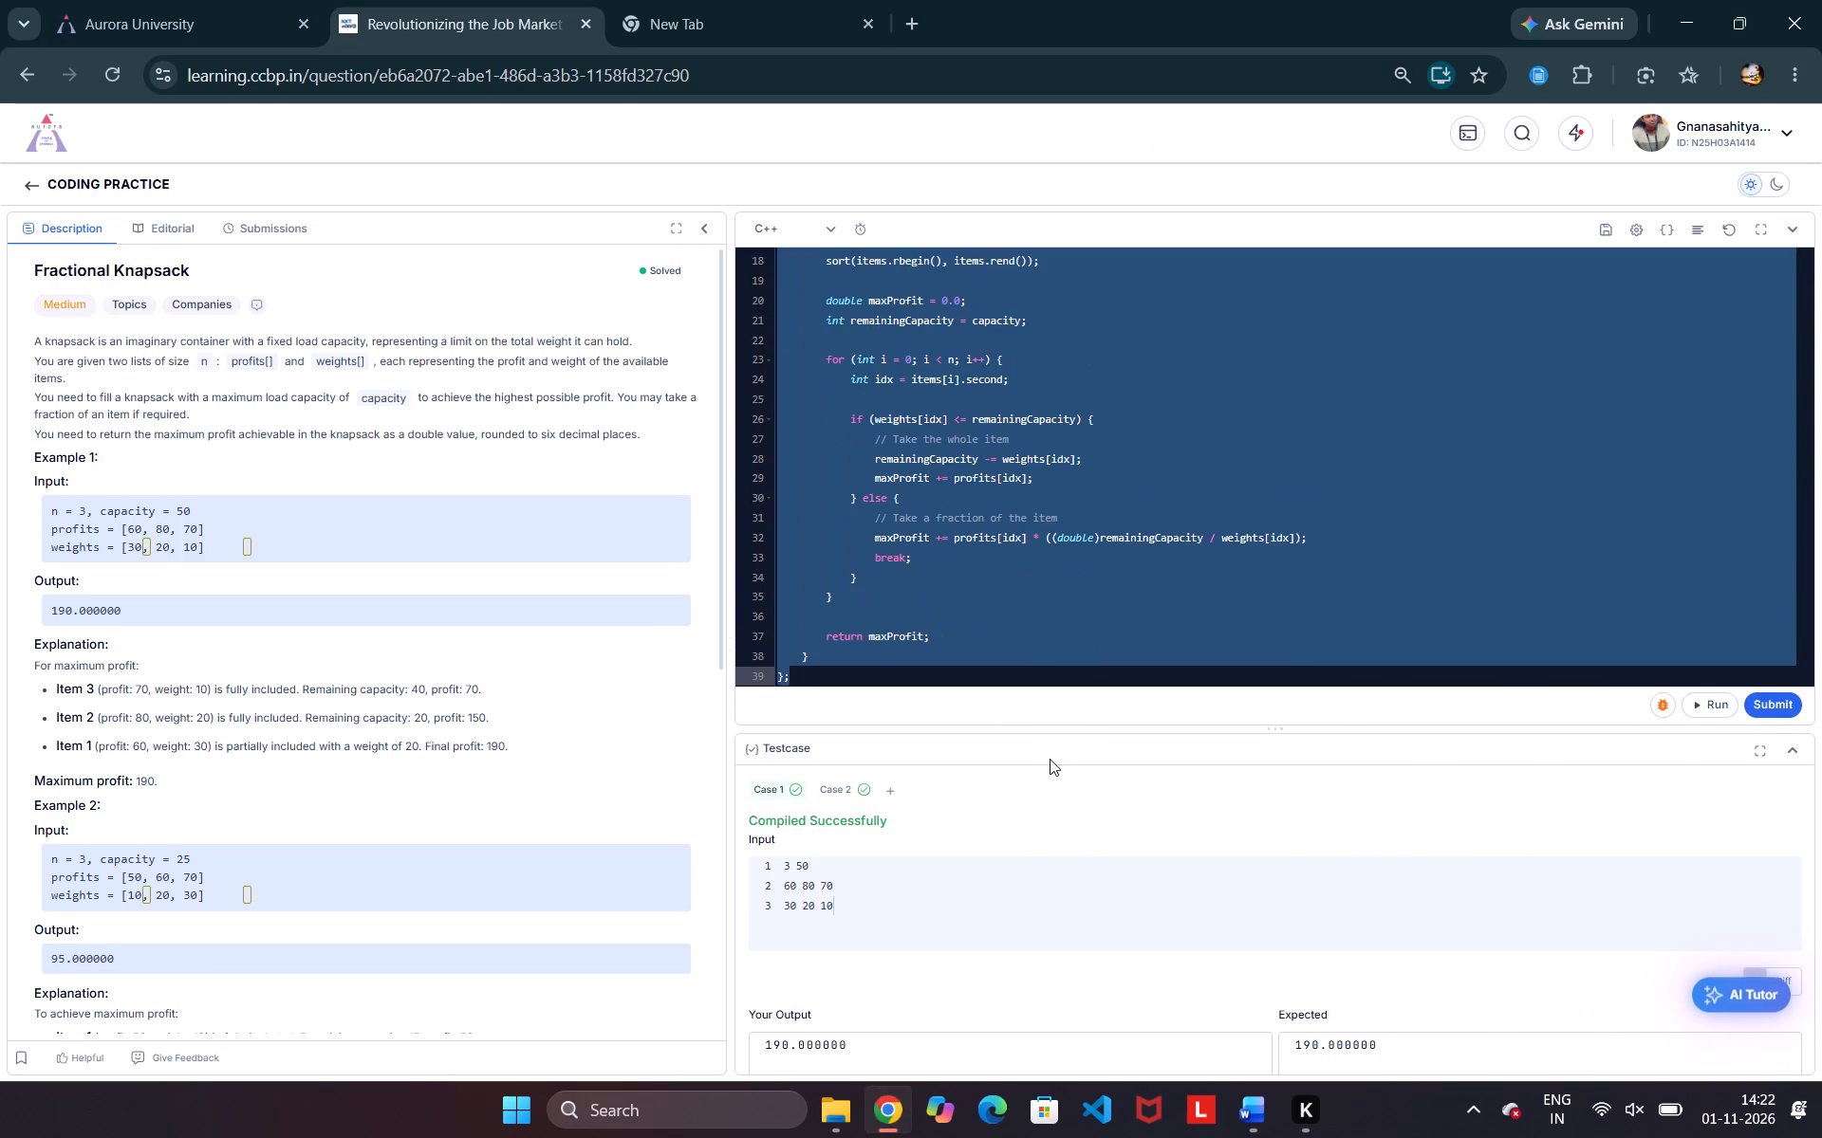
key("ctrl+c")
left_click(1266, 1116)
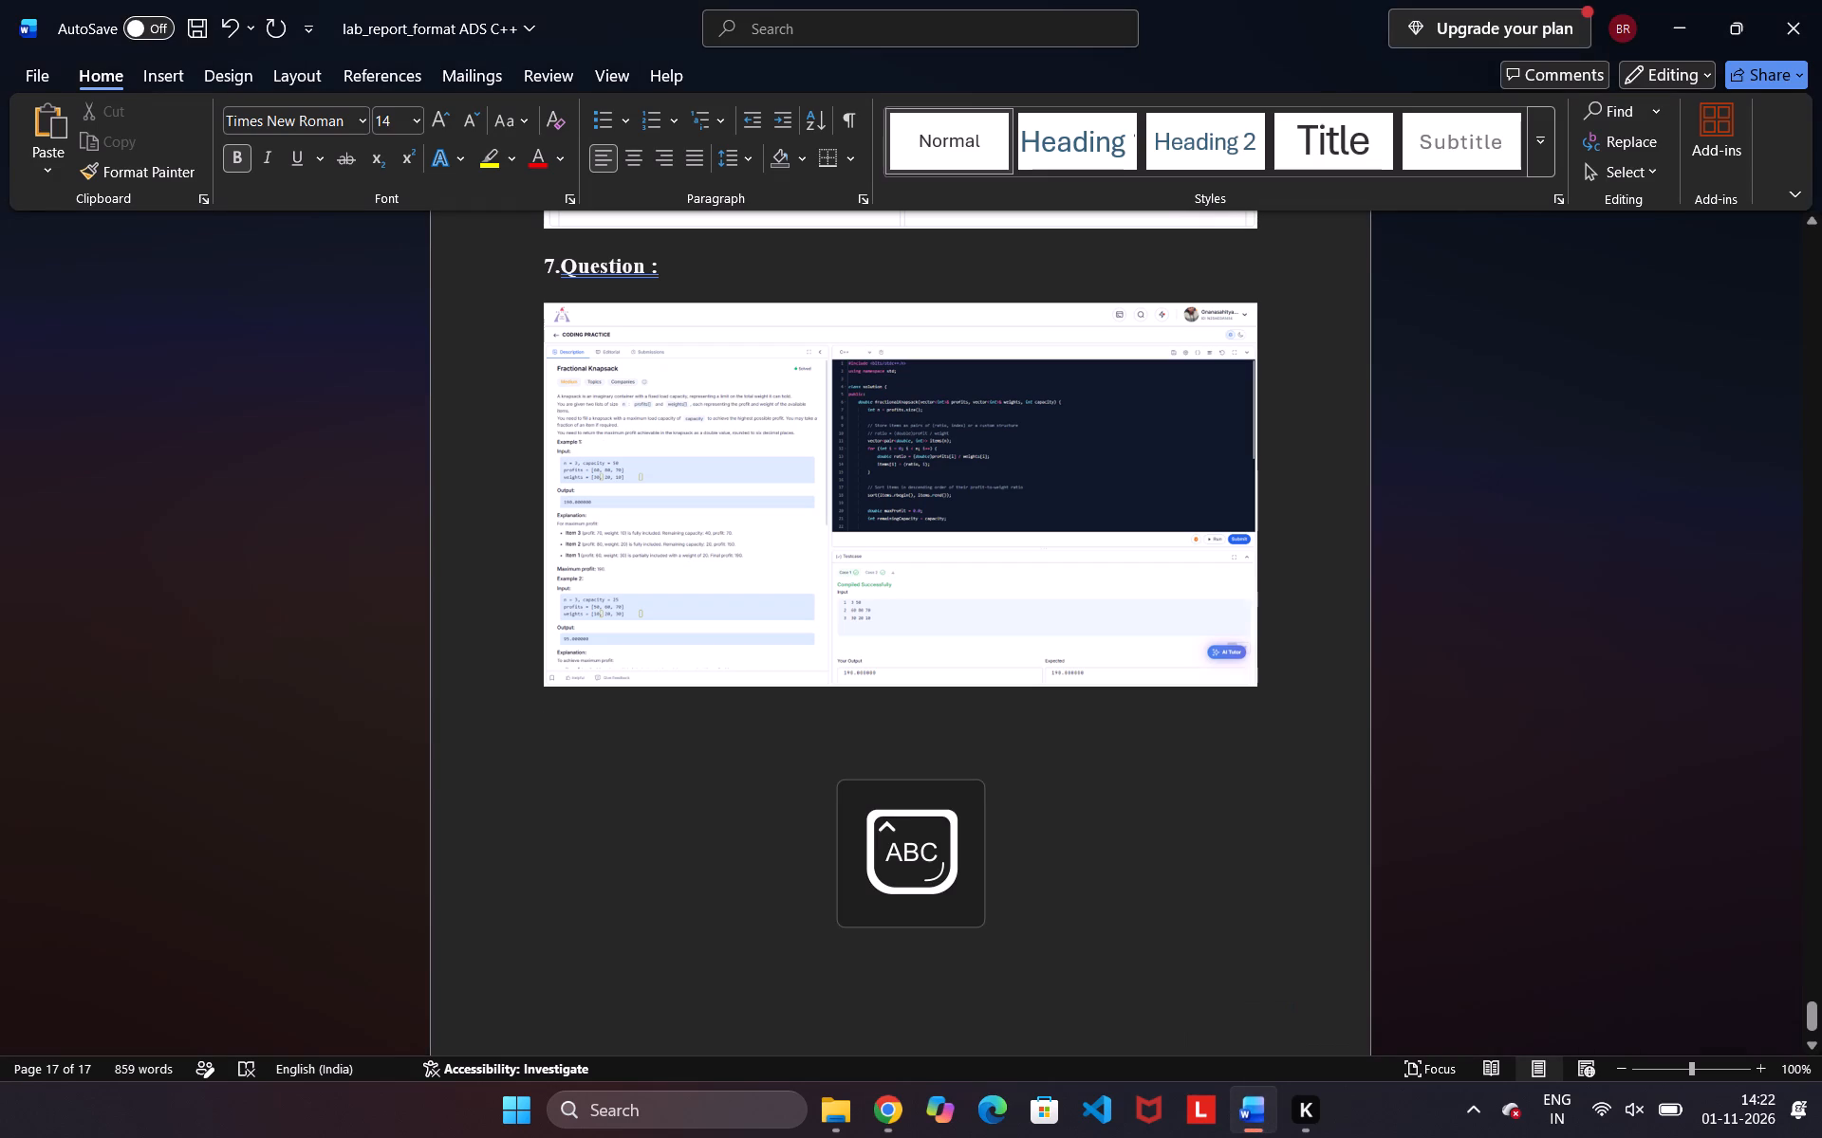
key("c")
type("ode")
key("space")
key("shift+colon")
key("Return")
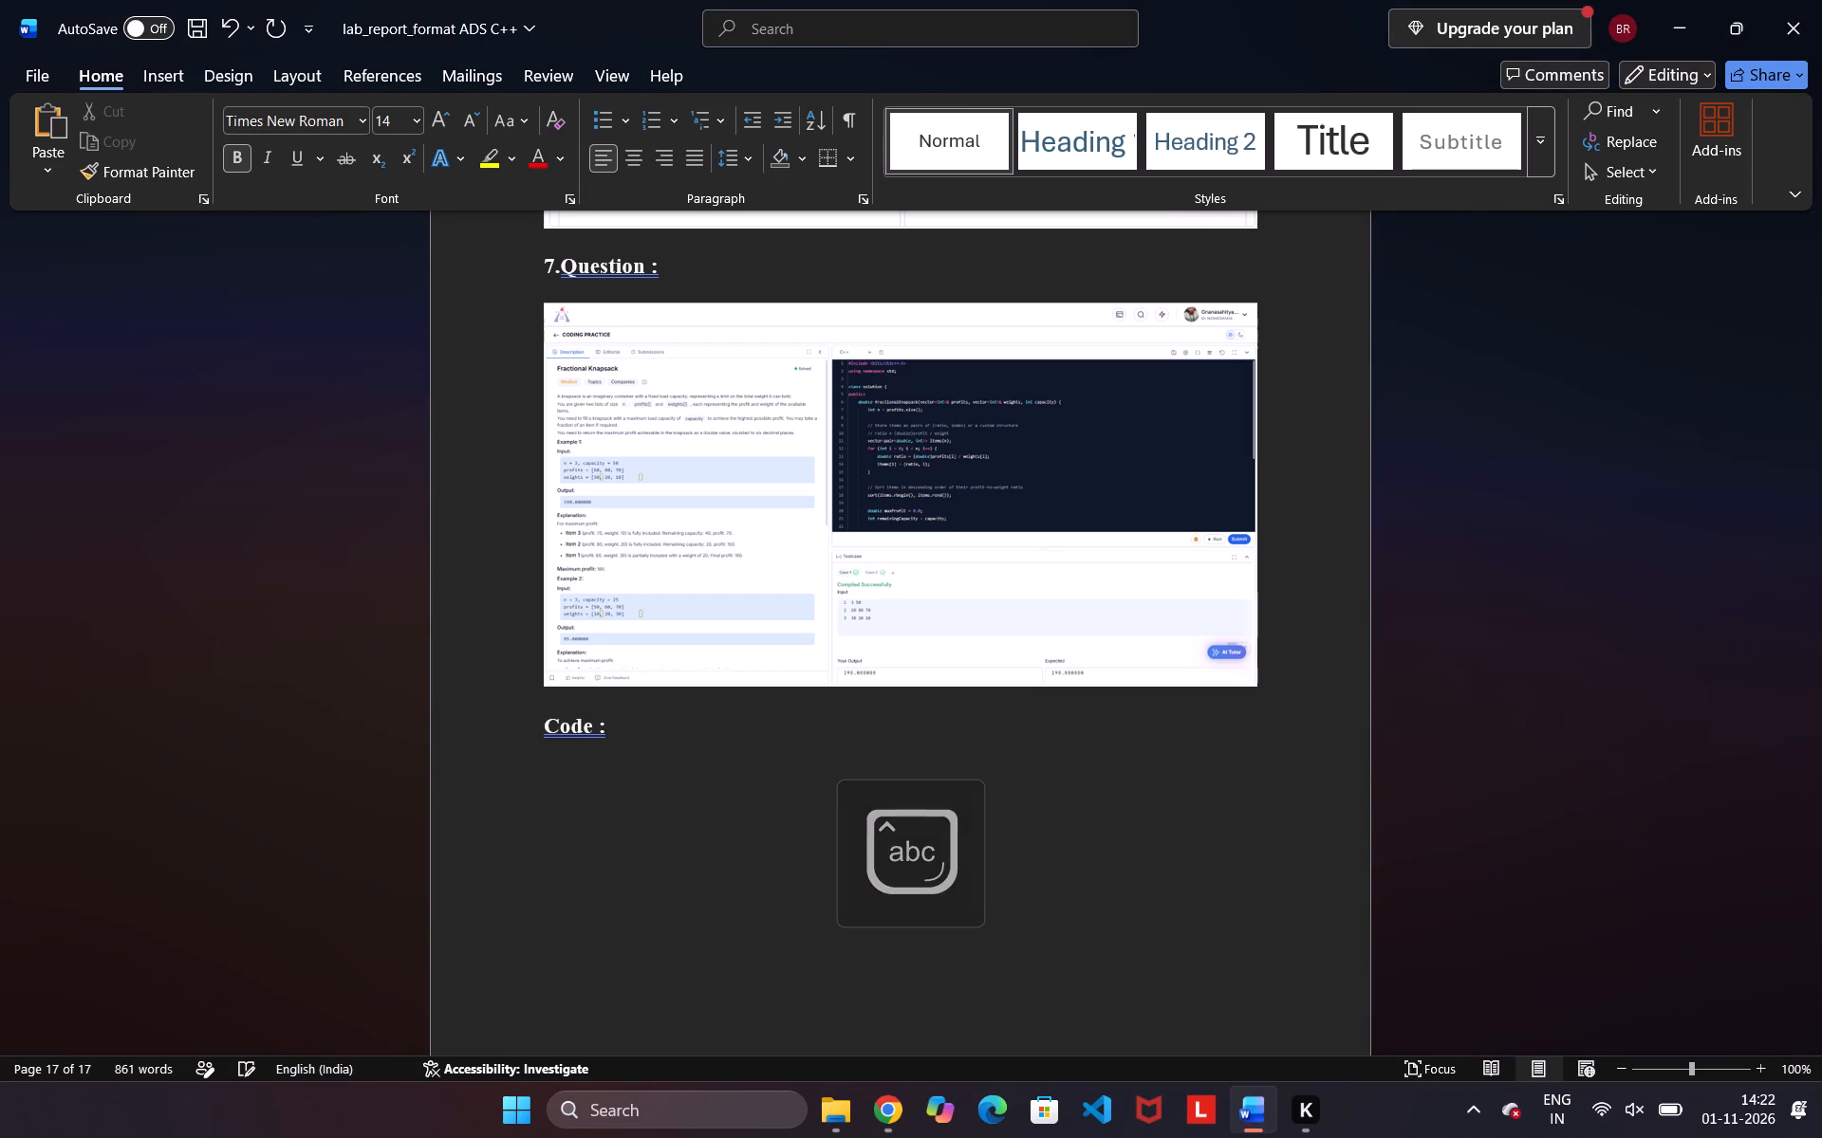
key("ctrl+v")
Format the pasted Fractional Knapsack code as non-bold text at font size 12.
scroll(829, 689, "up", 3)
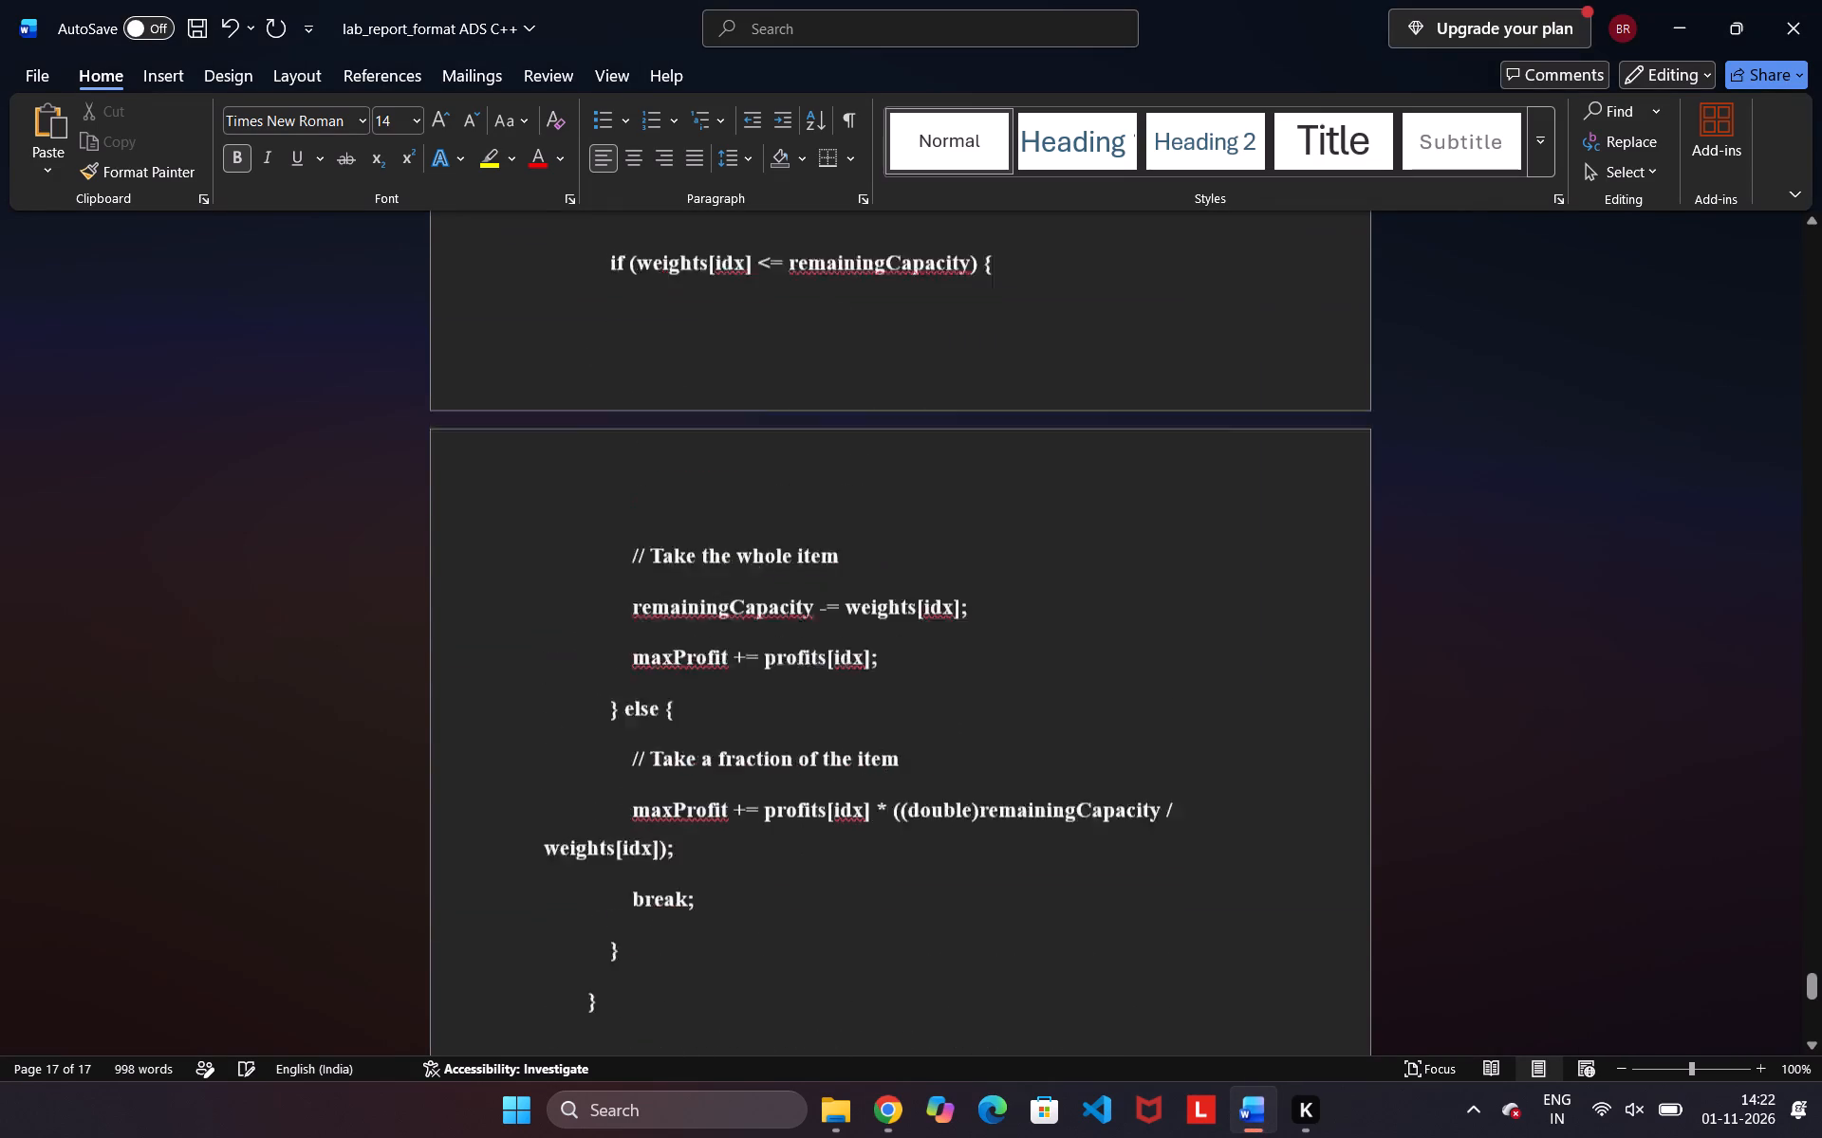
scroll(829, 689, "up", 6)
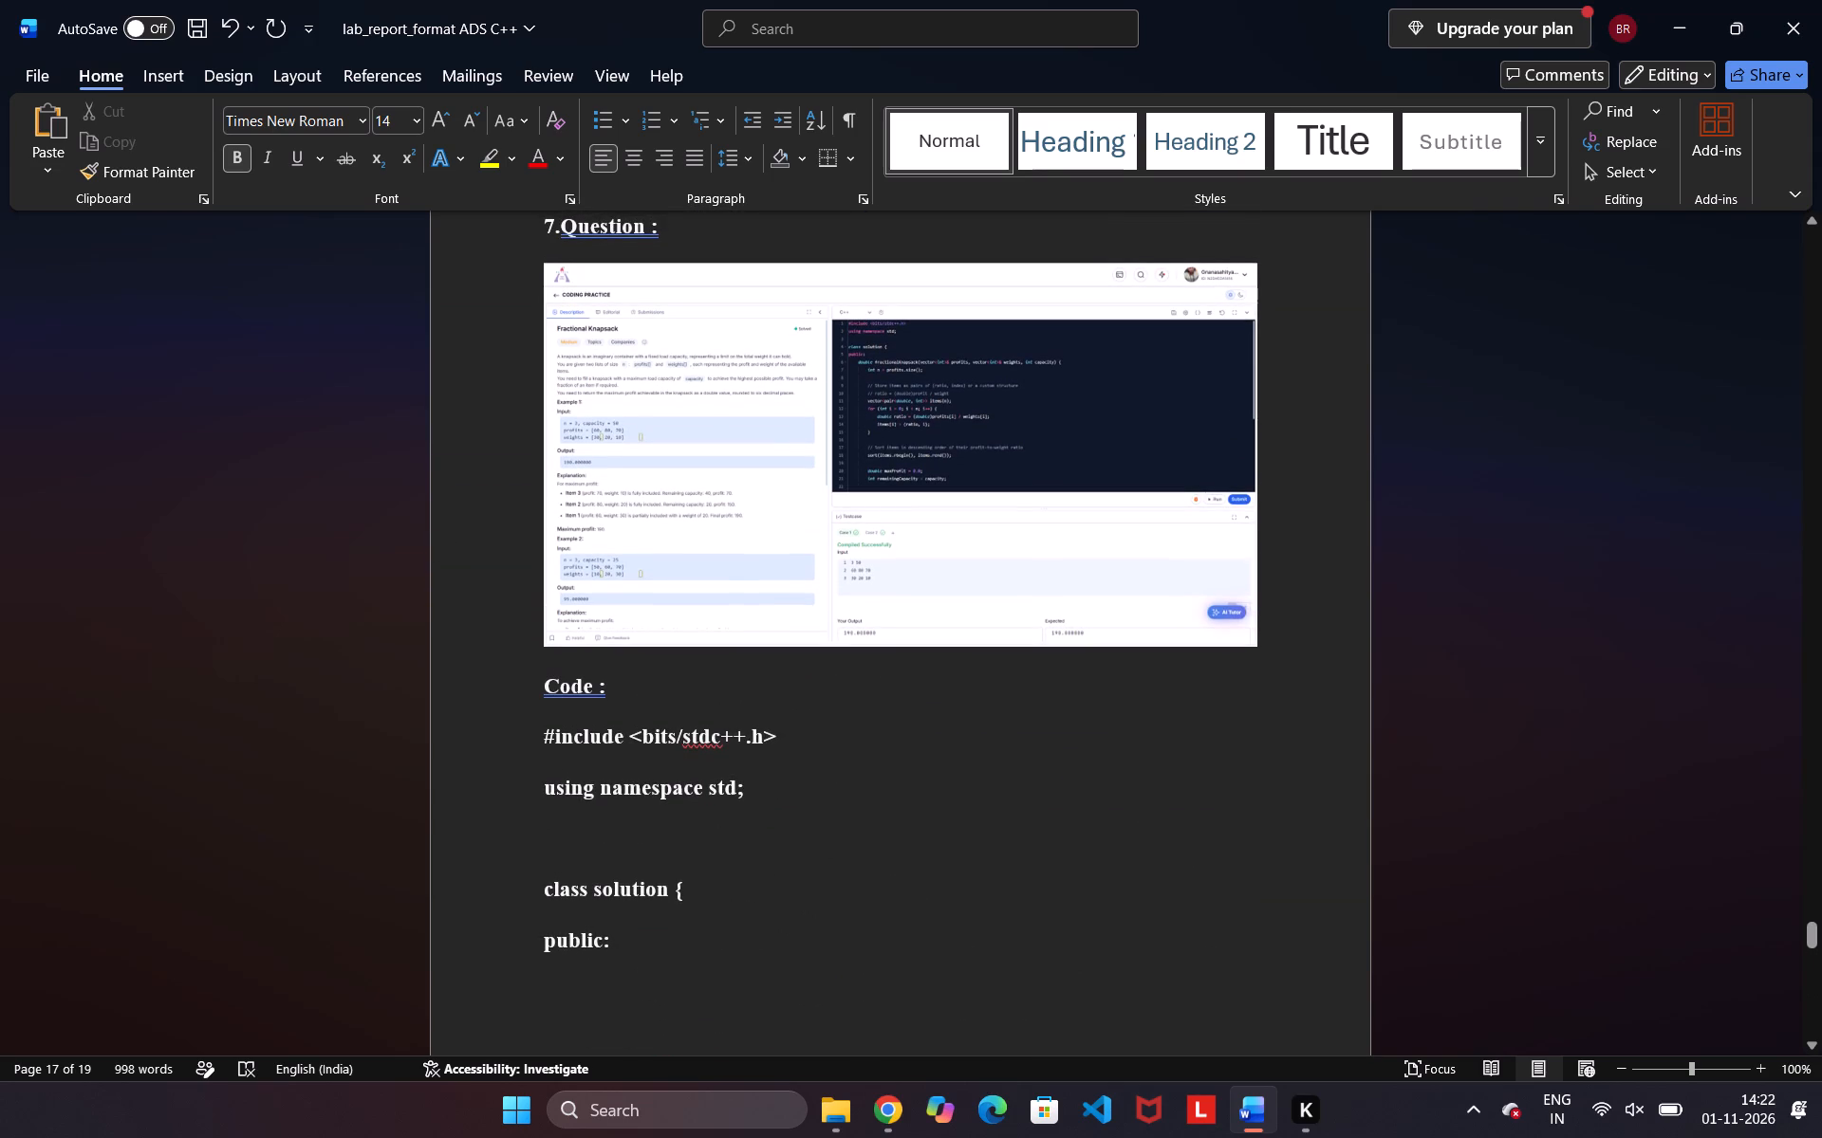
left_click_drag(547, 732, 694, 1114)
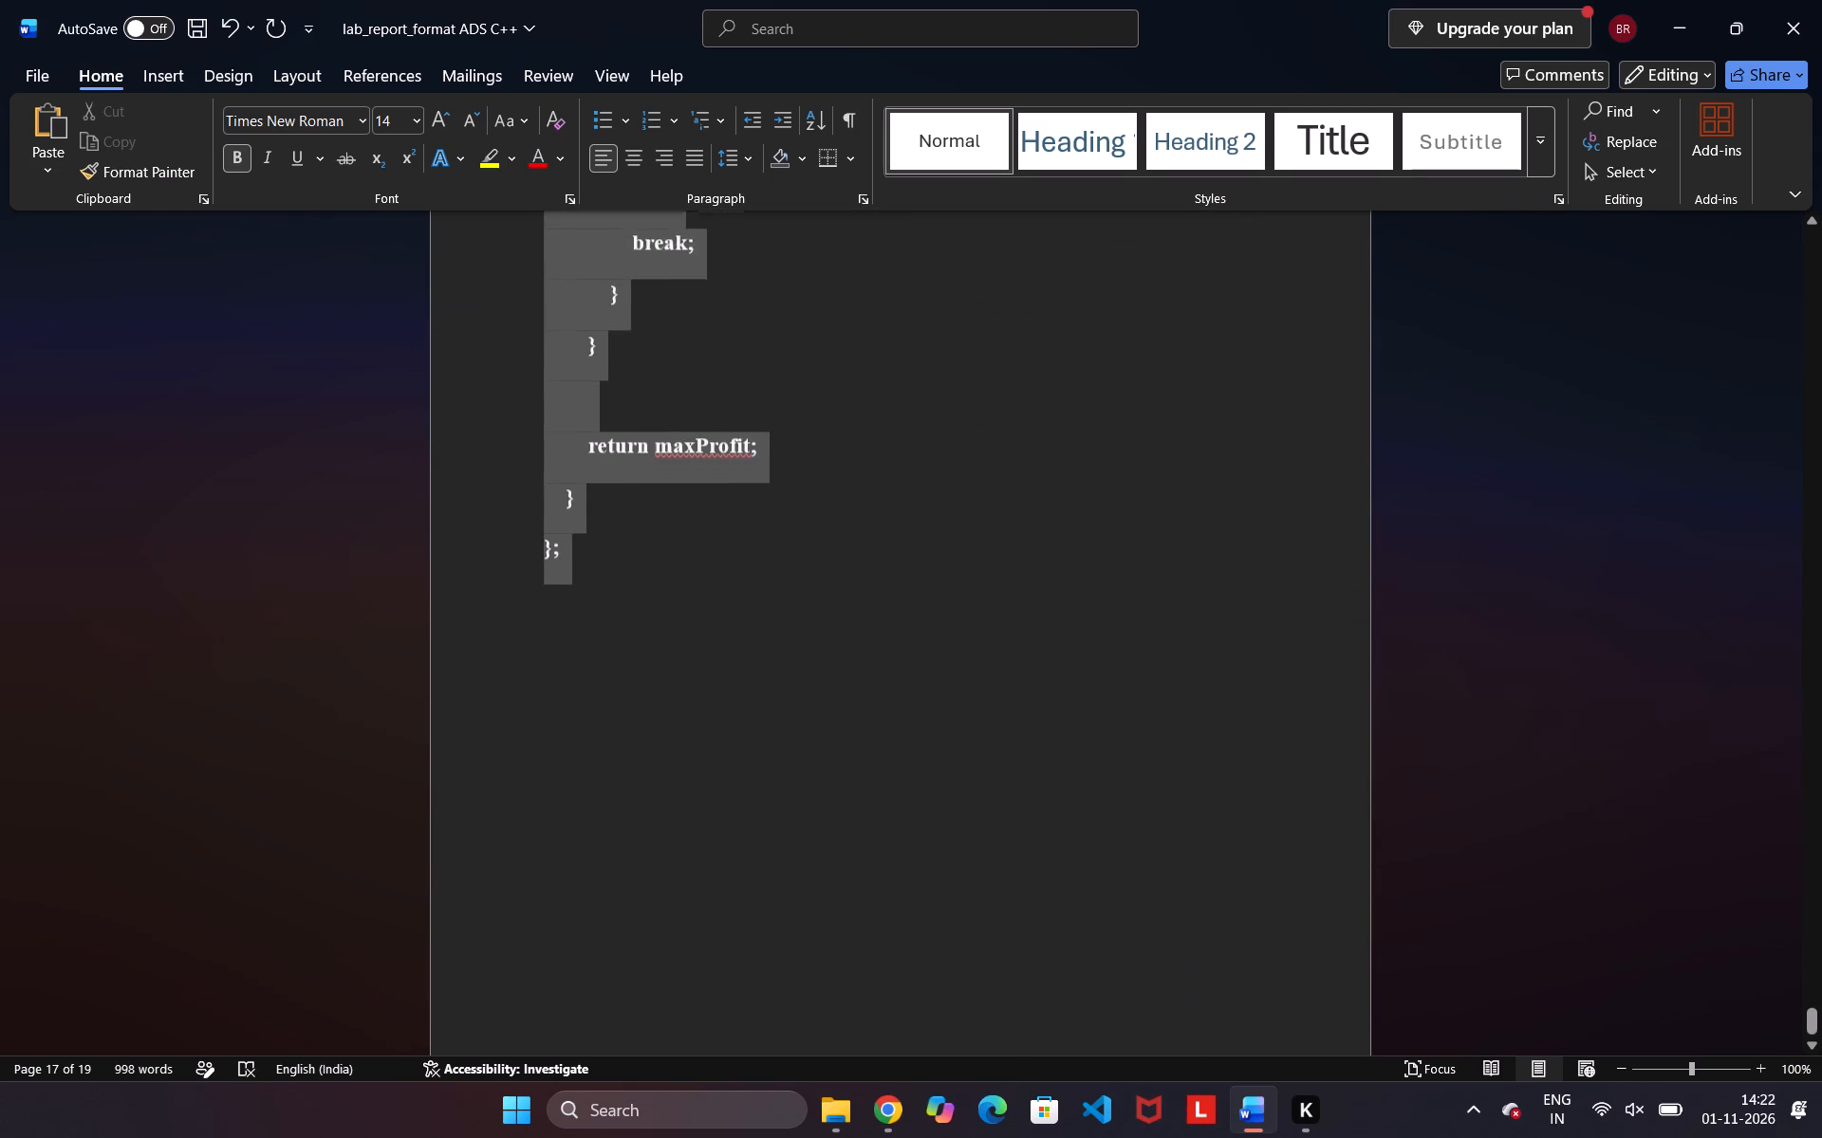
left_click_drag(694, 1114, 755, 692)
left_click(240, 168)
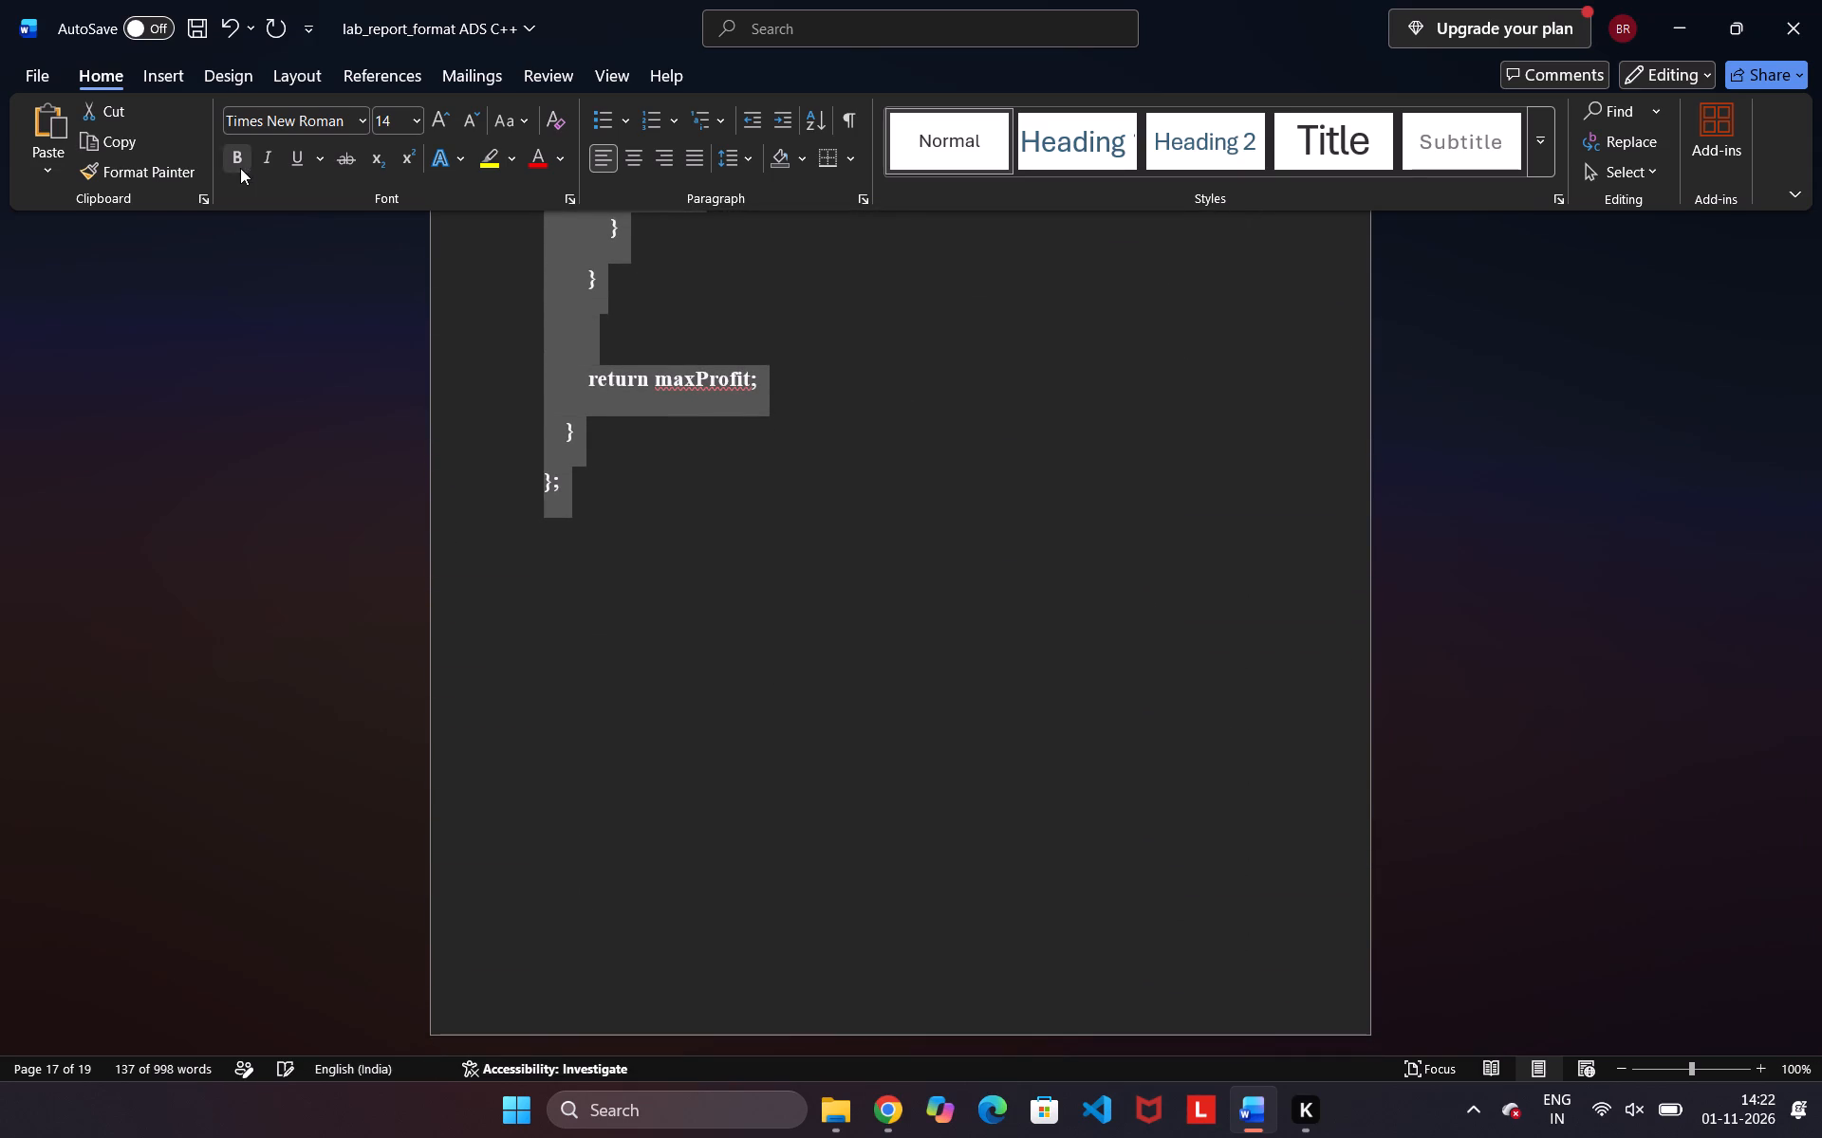
left_click(463, 119)
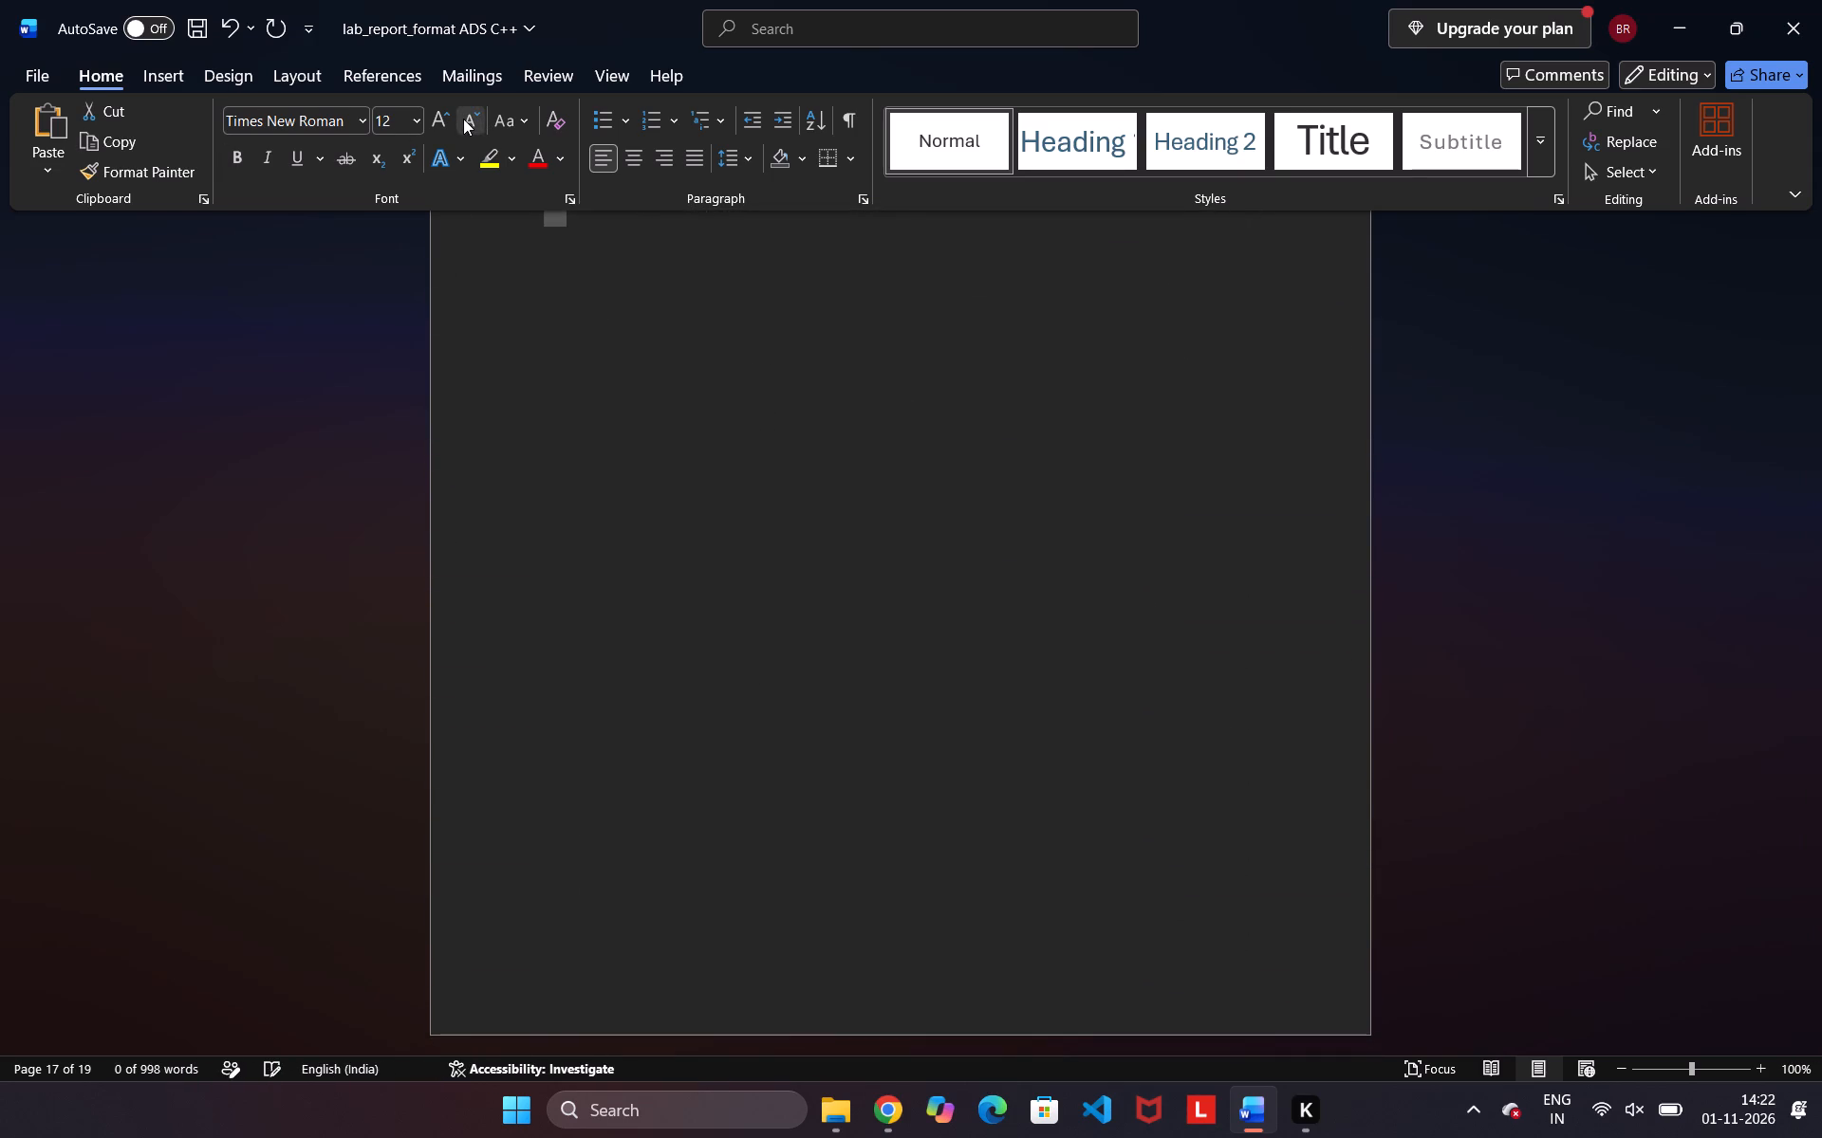
Add an 'Output :' heading below the Fractional Knapsack code in bold, size 14, and start a new line after it.
scroll(583, 365, "up", 1)
left_click(615, 631)
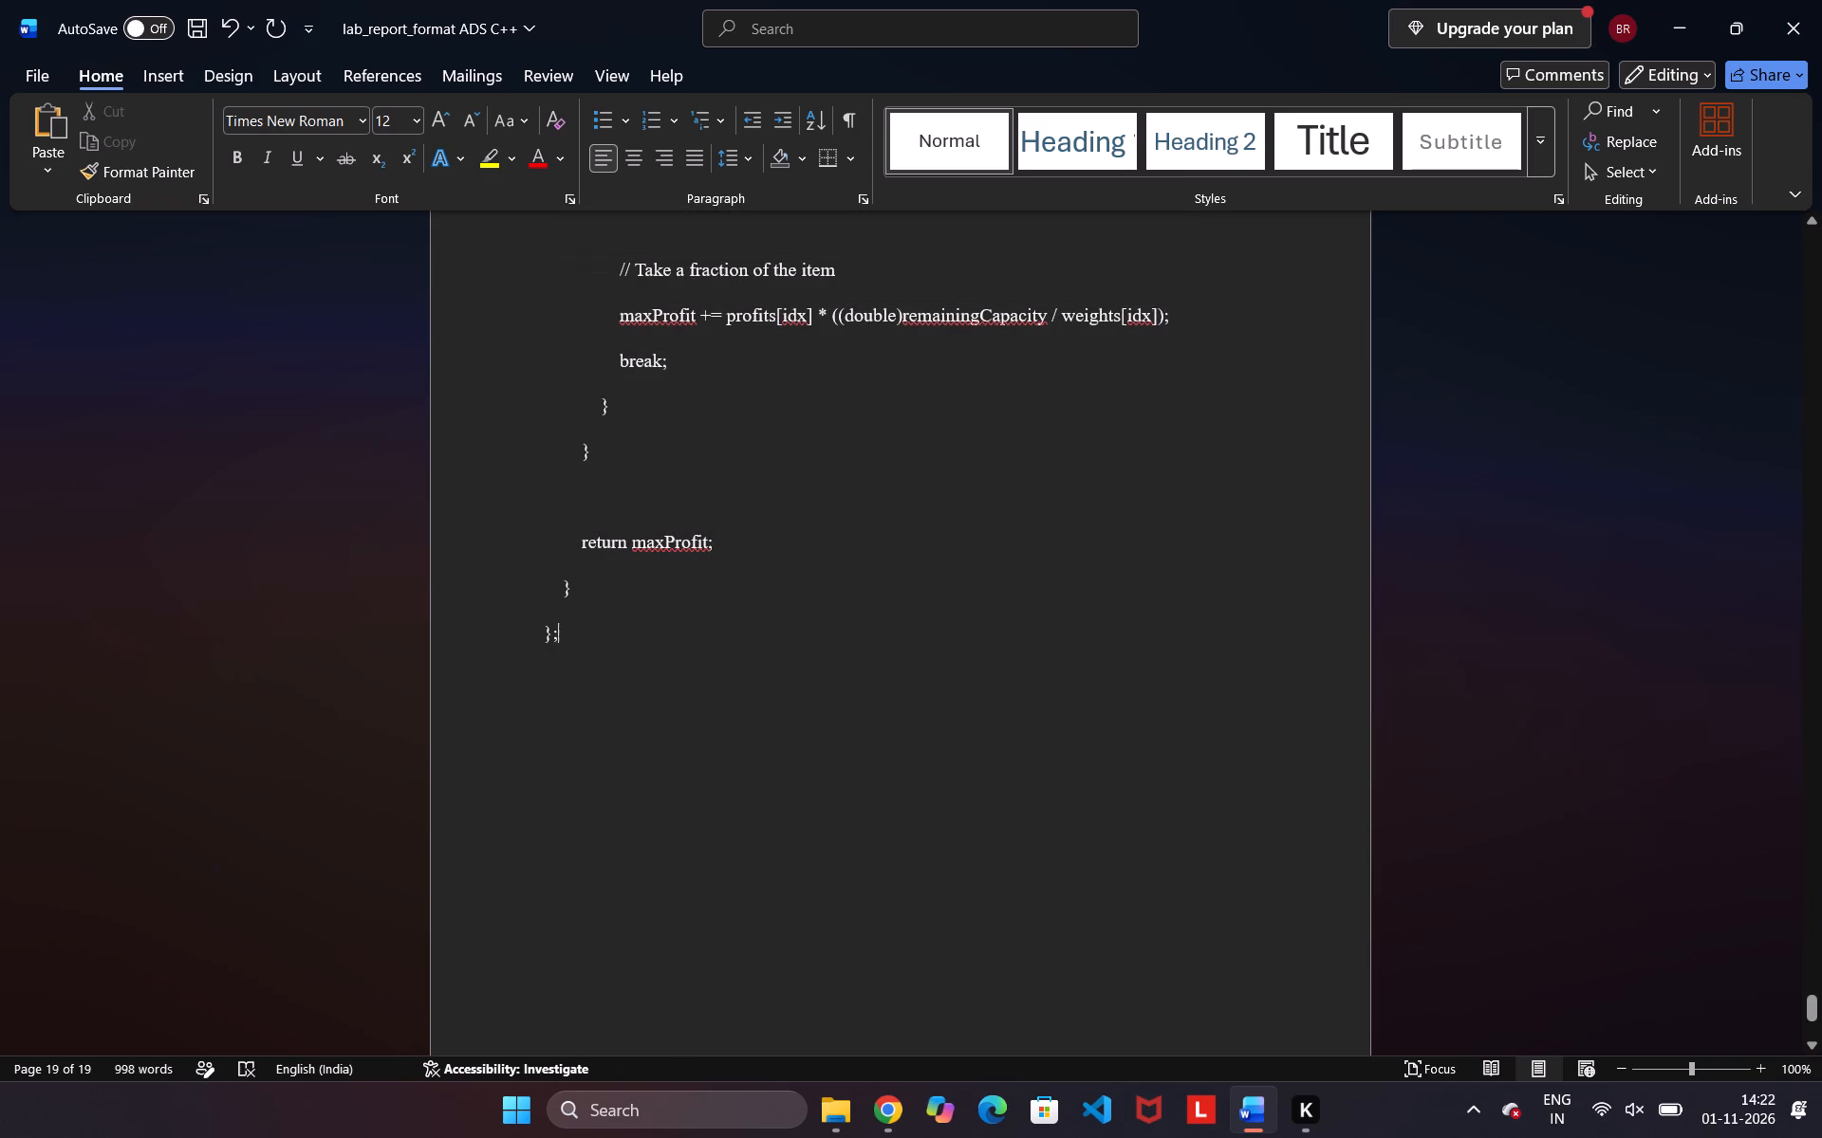
key("Return")
type("OU")
key("BackSpace")
type("utput")
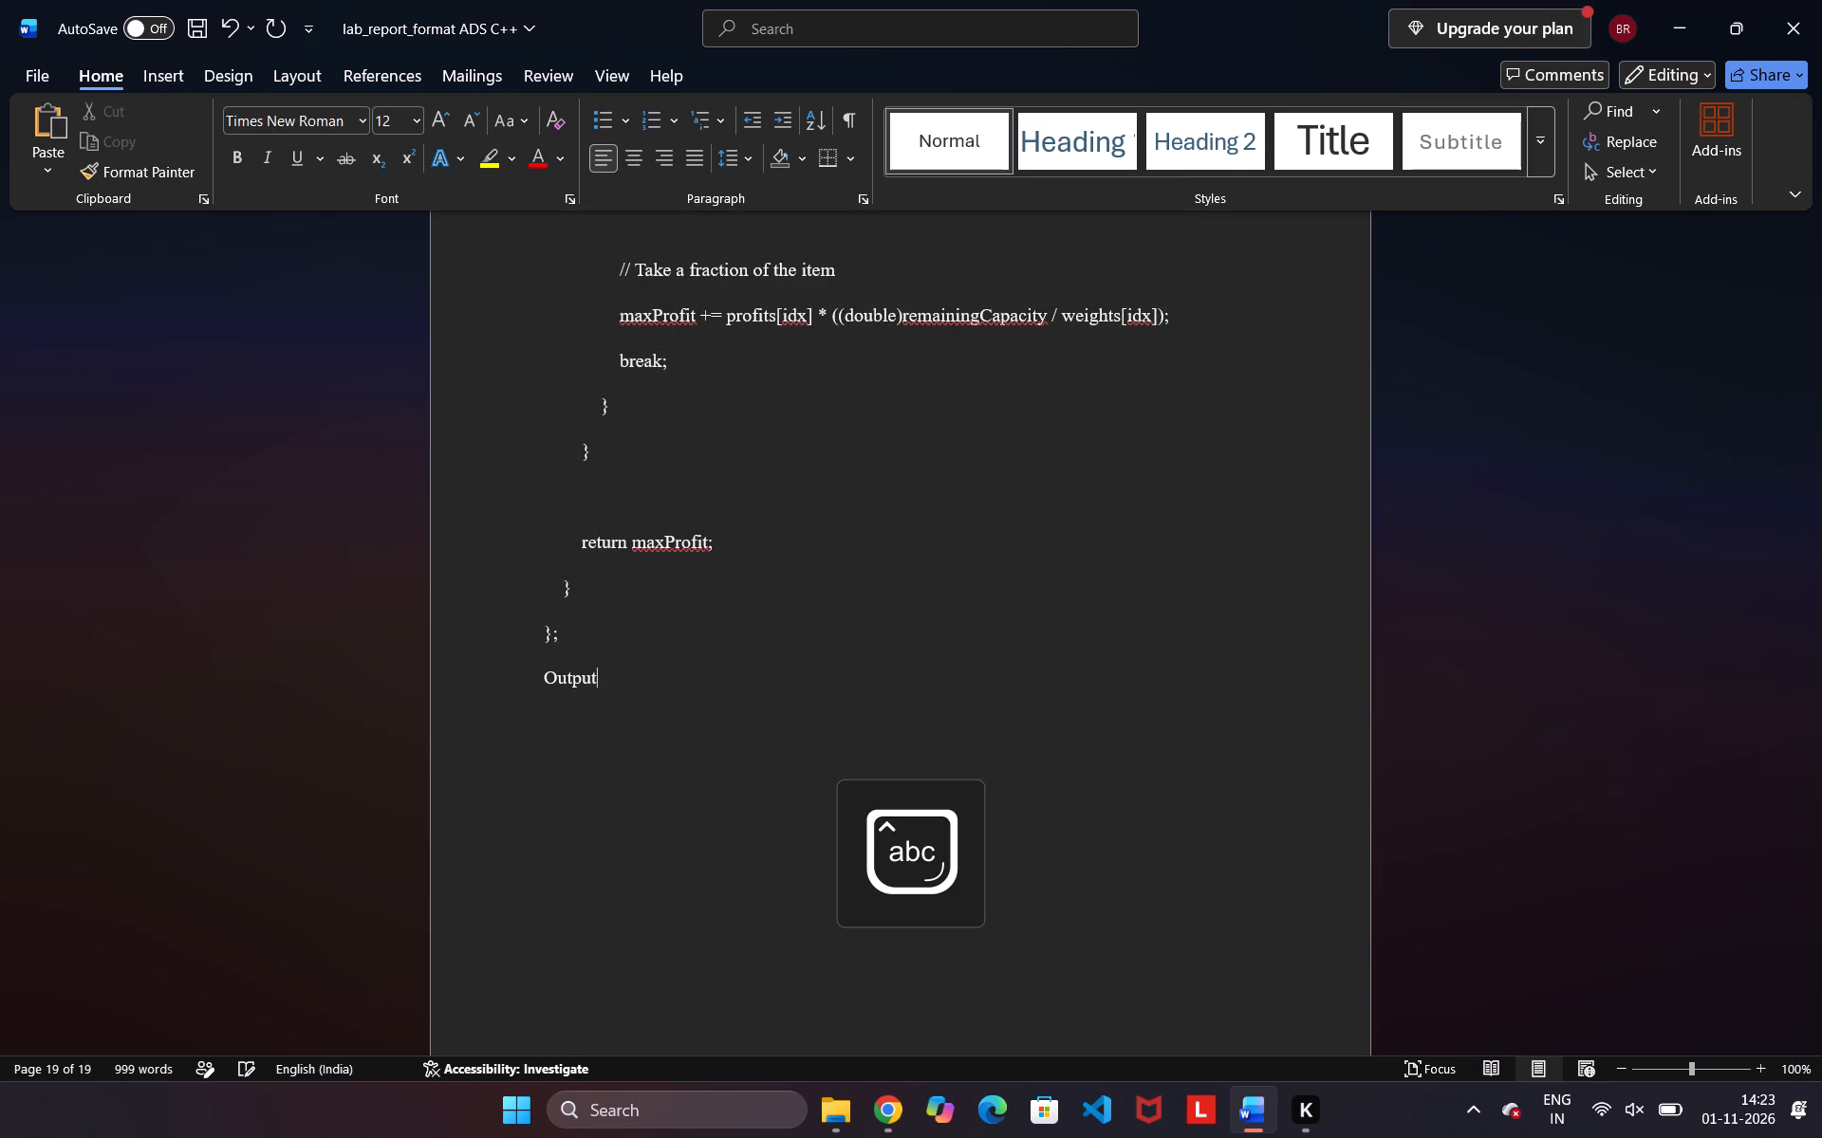
key("space")
key("shift+colon")
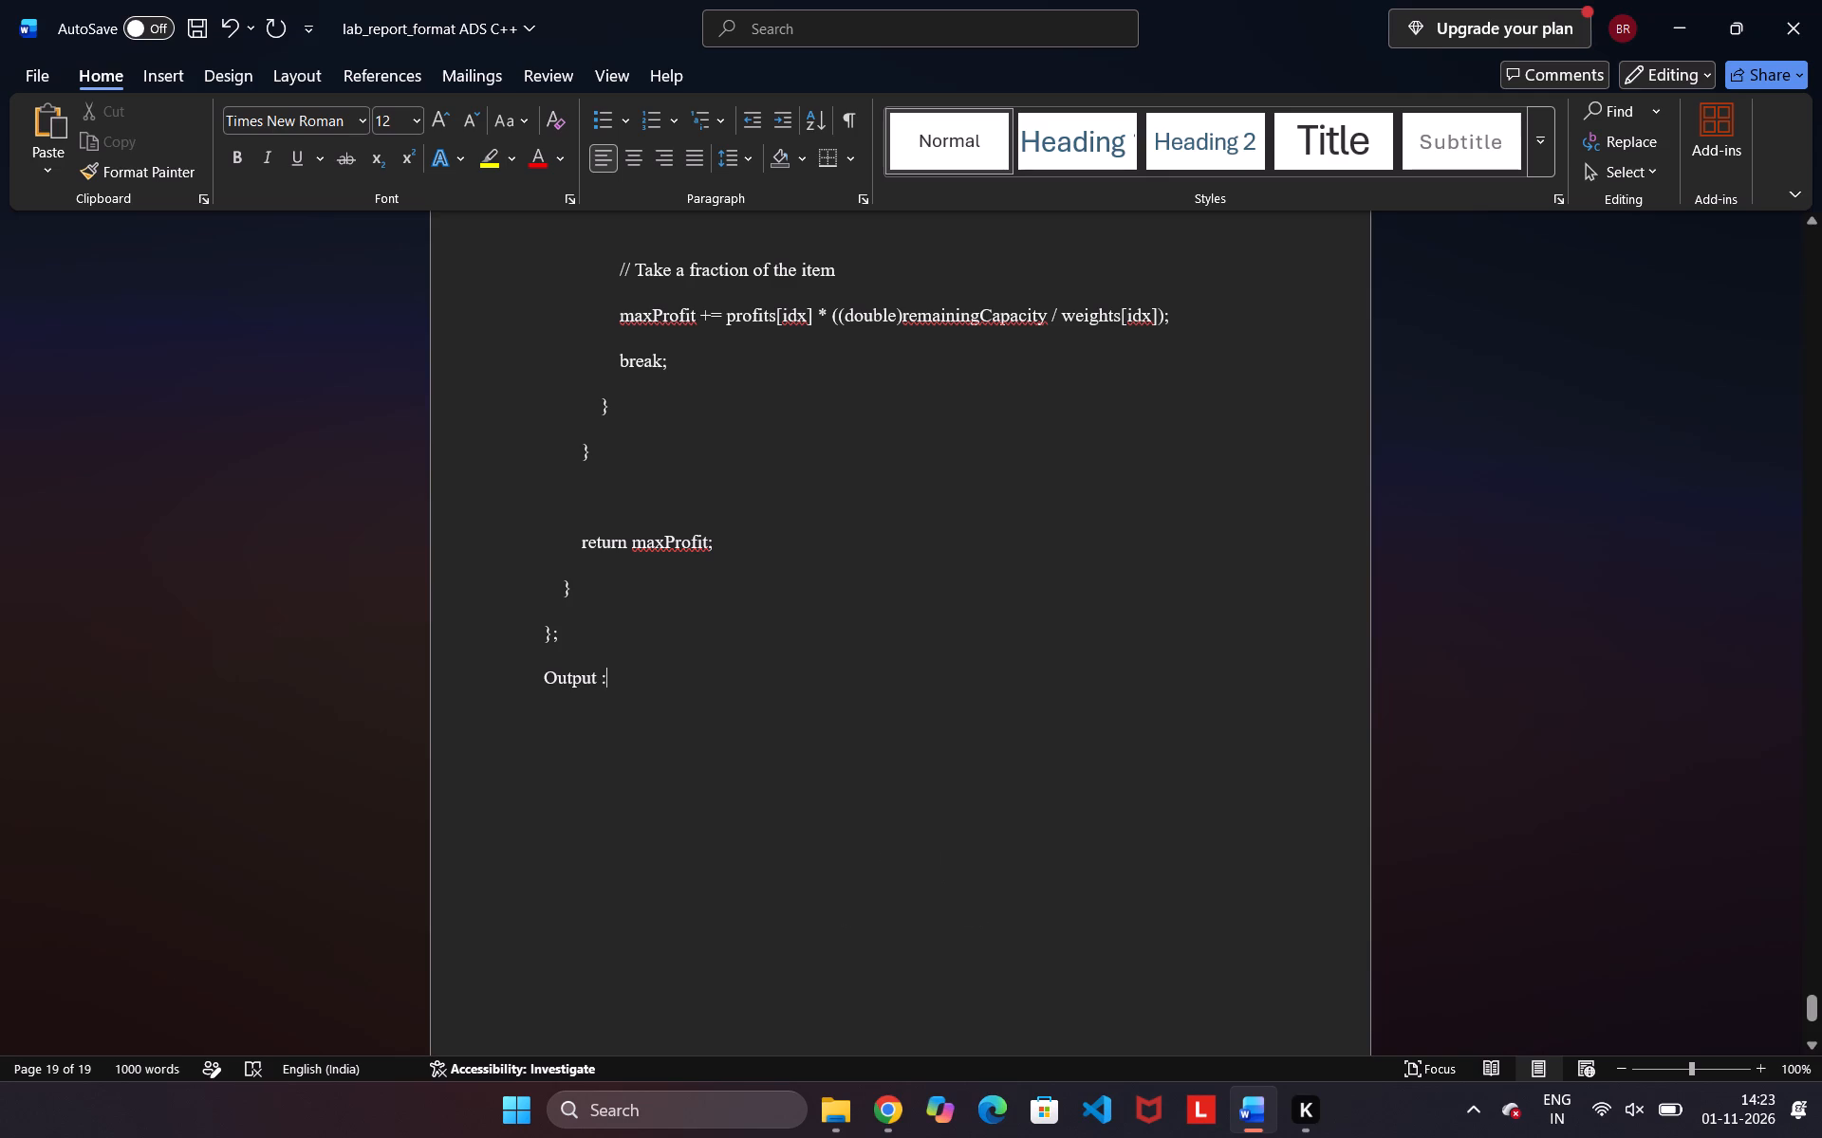
left_click_drag(548, 686, 631, 680)
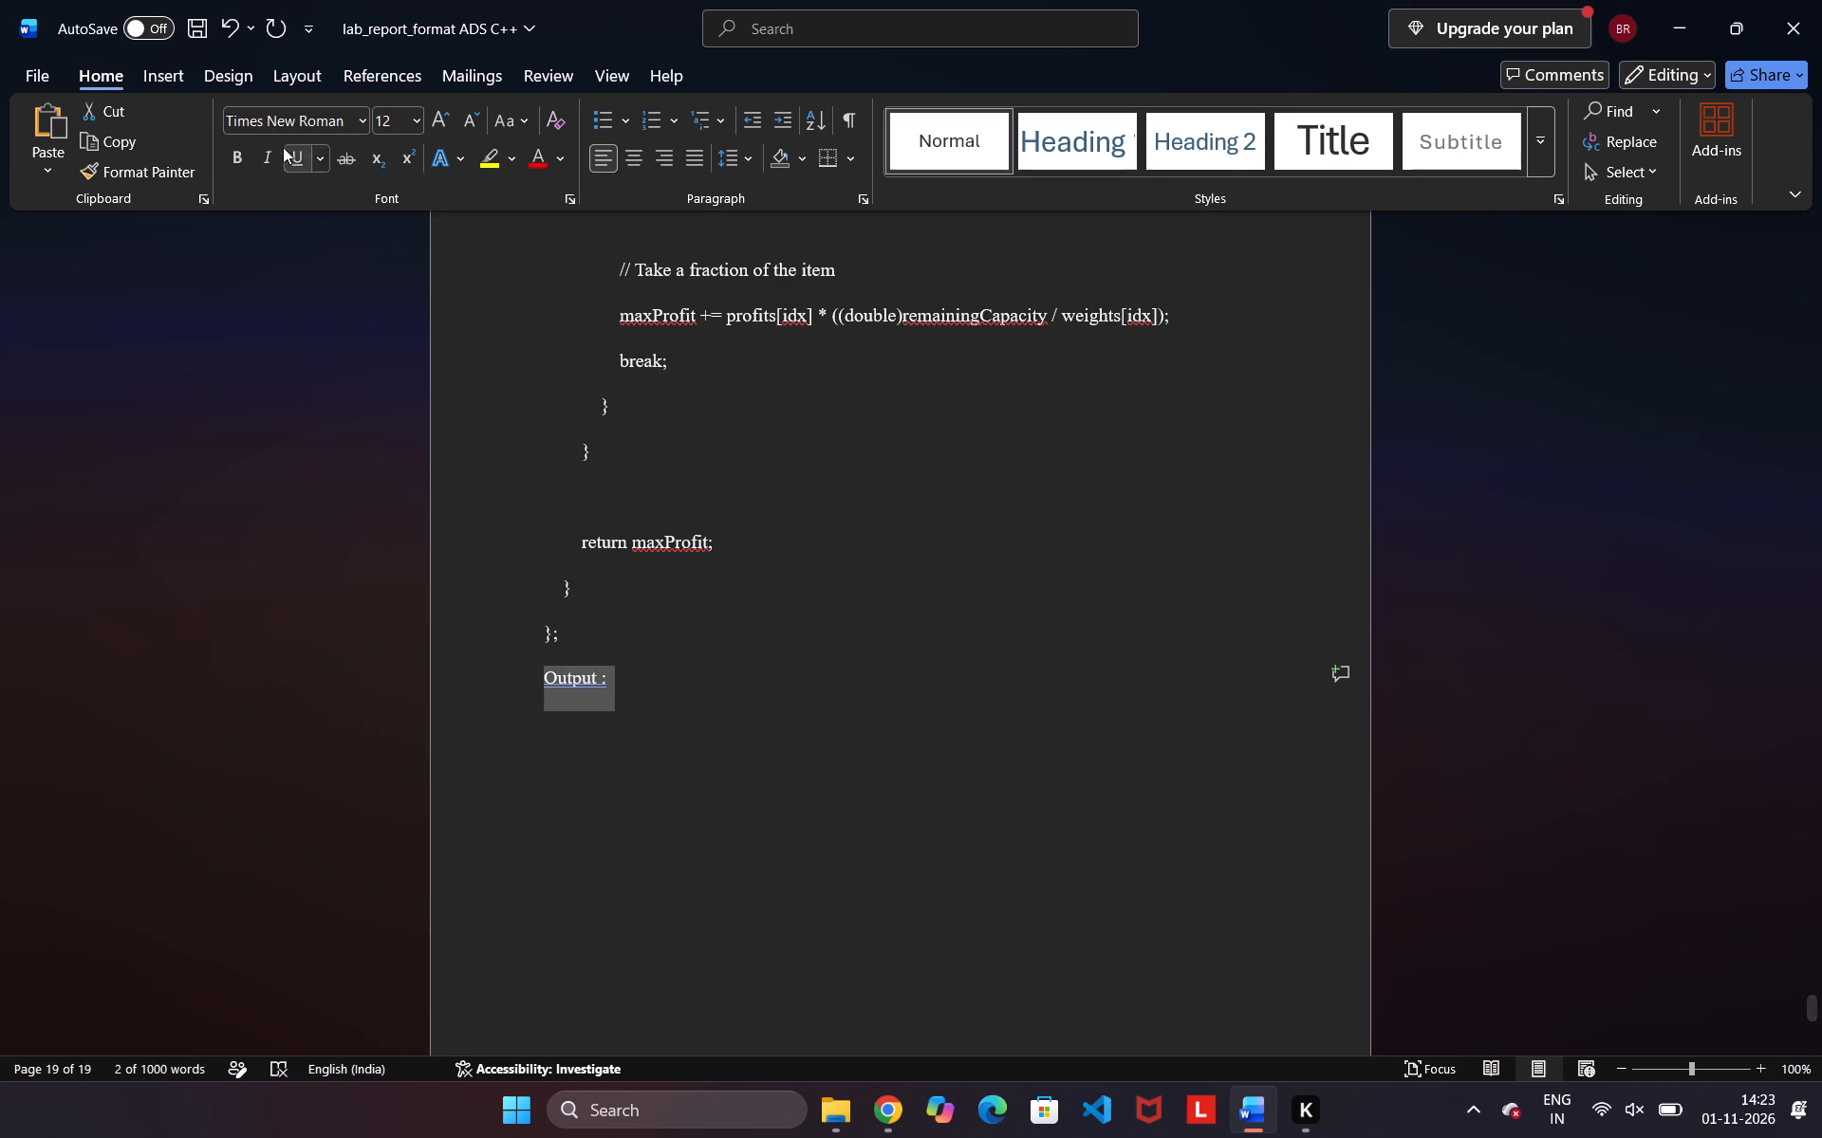
left_click(234, 152)
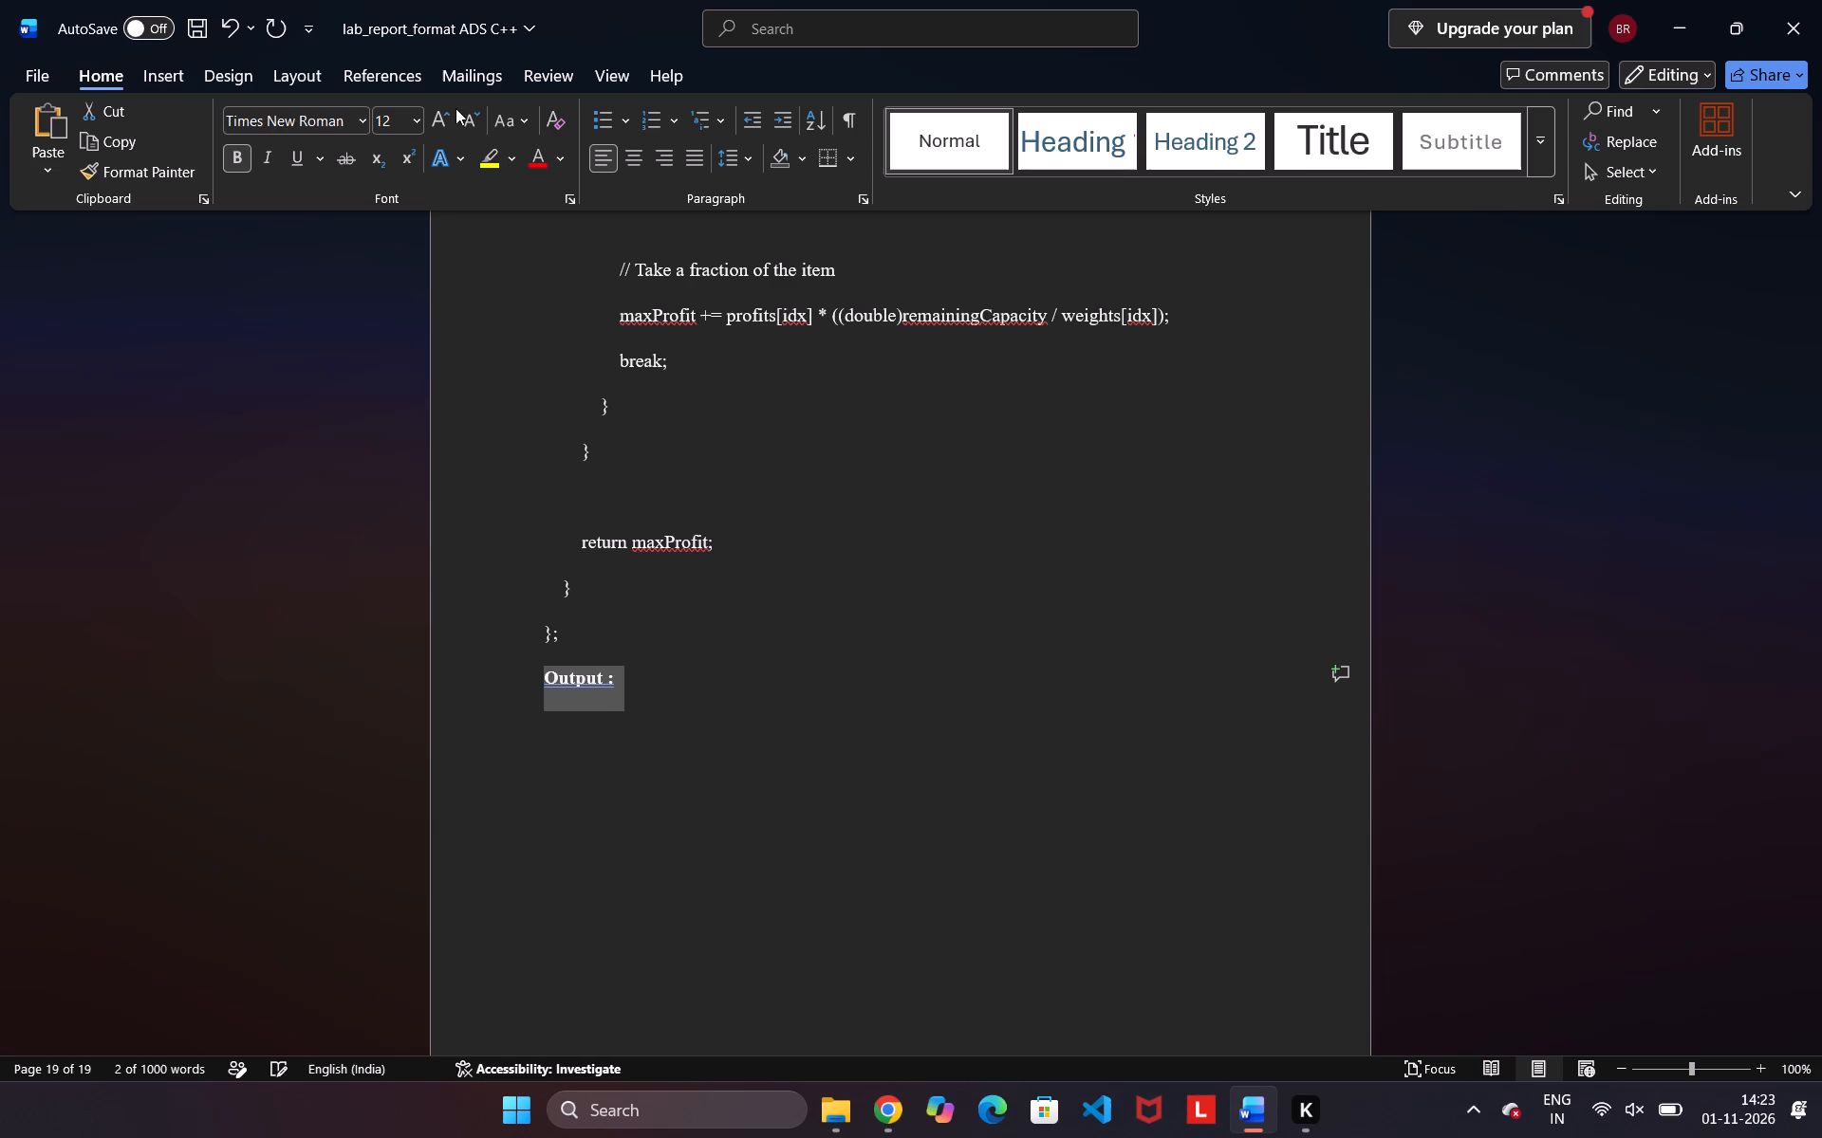
left_click(432, 117)
left_click(681, 678)
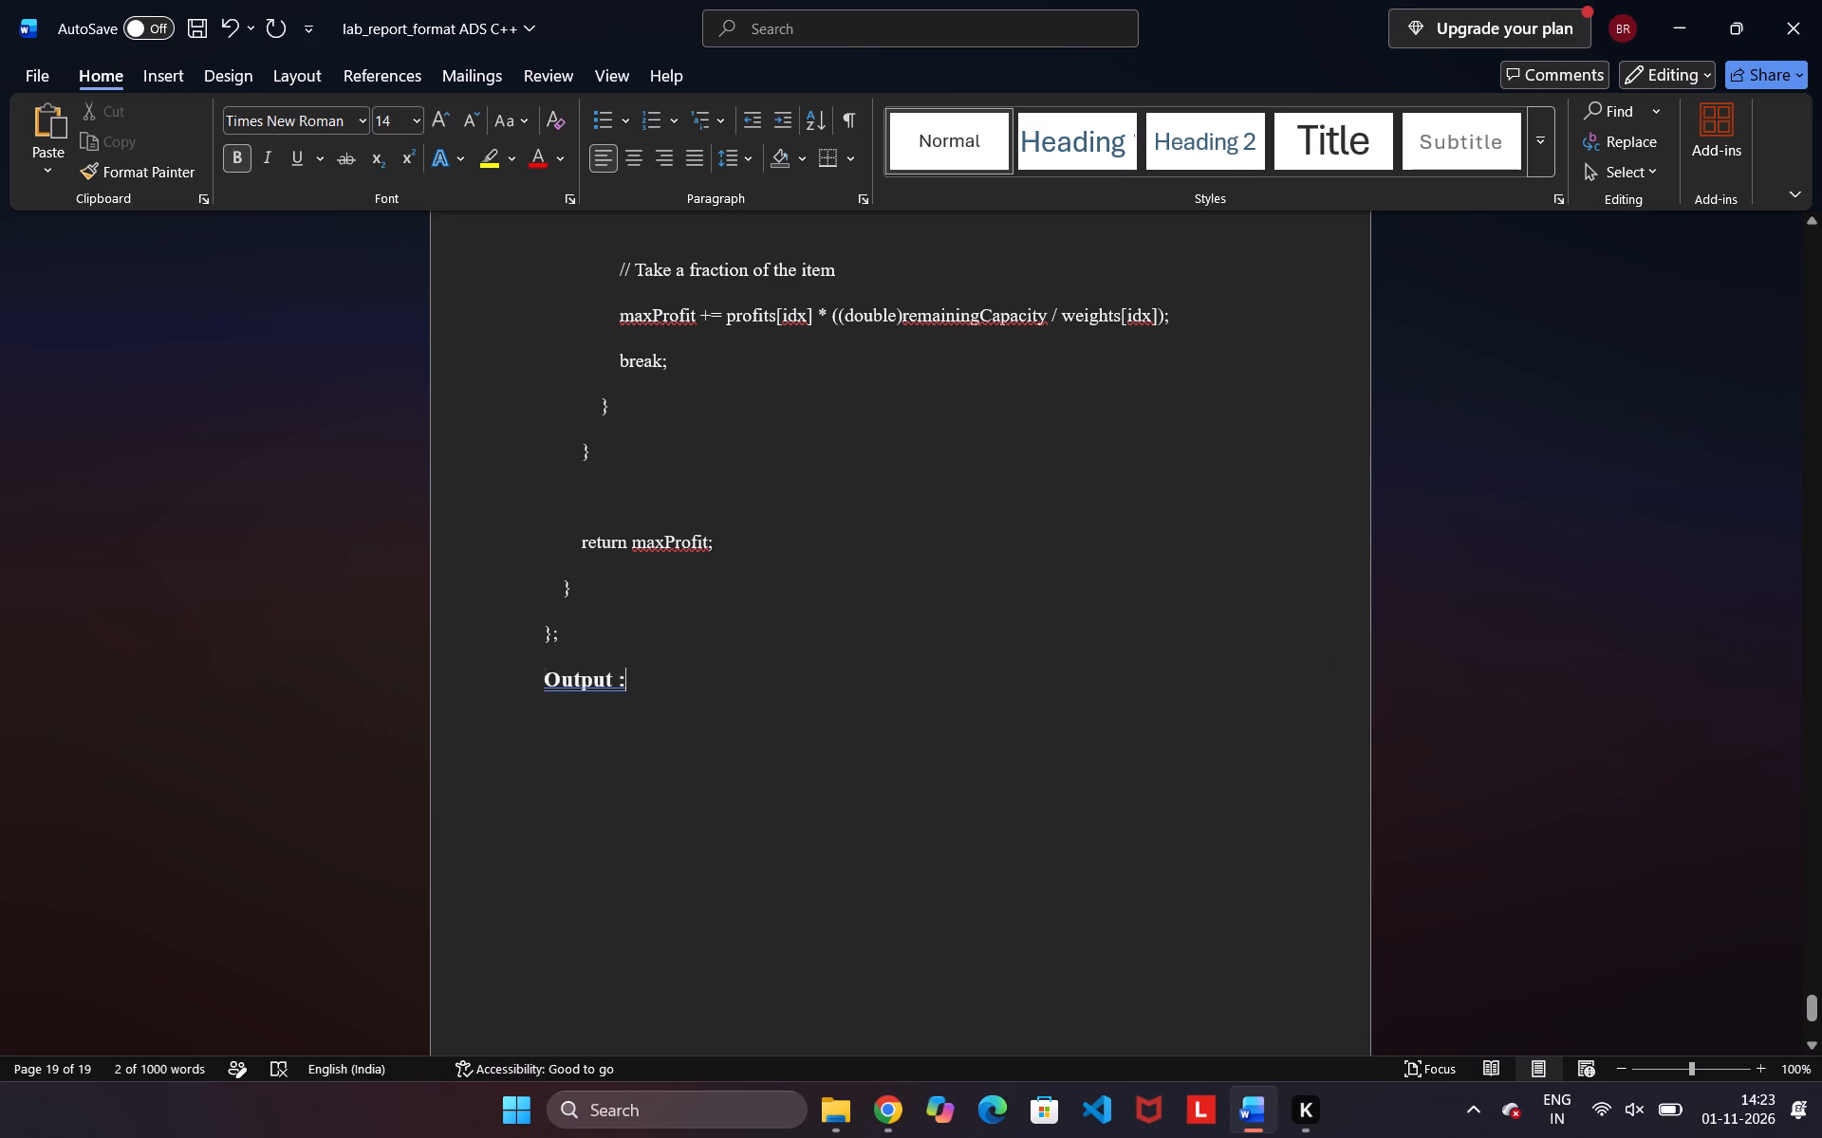
key("Return")
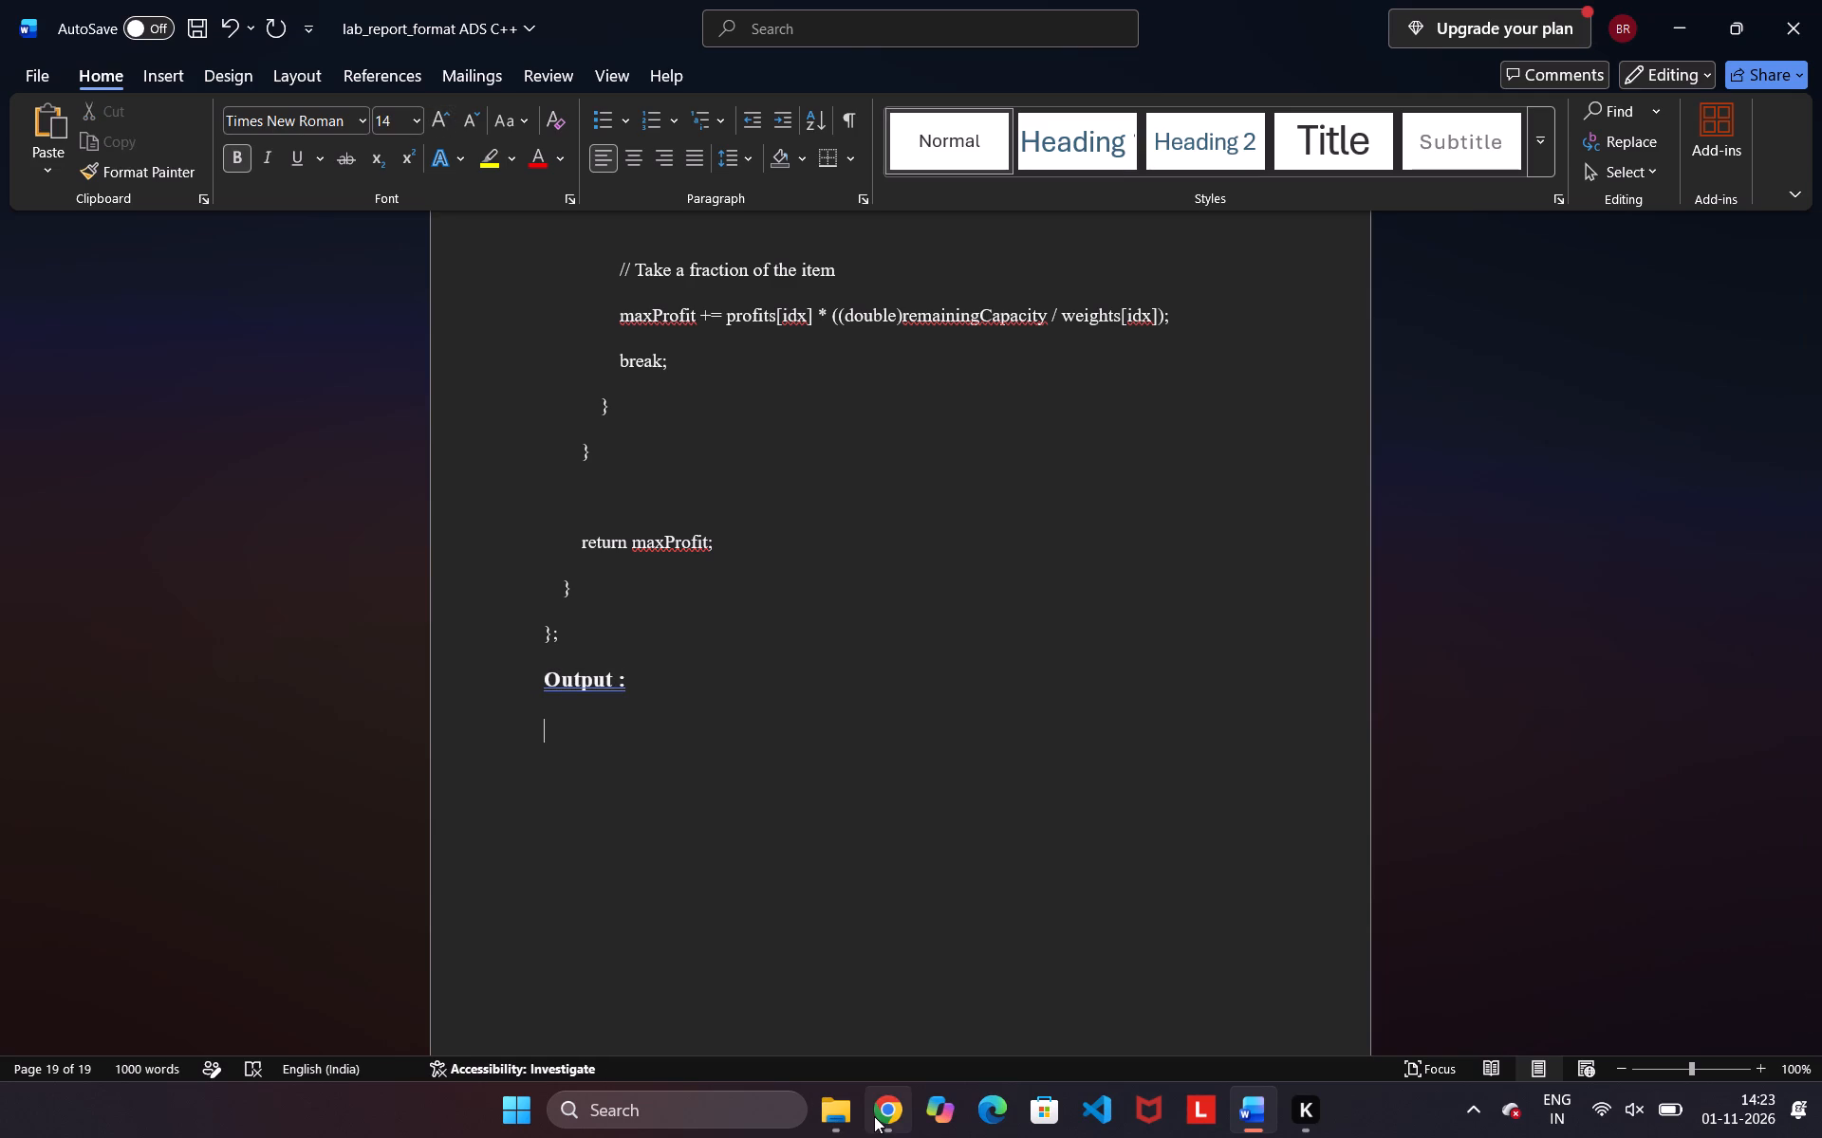
Capture the Testcase results area of Fractional Knapsack in Chrome and paste it under the 'Output :' heading in Word.
left_click(874, 1116)
left_click(1222, 541)
scroll(1222, 541, "down", 1)
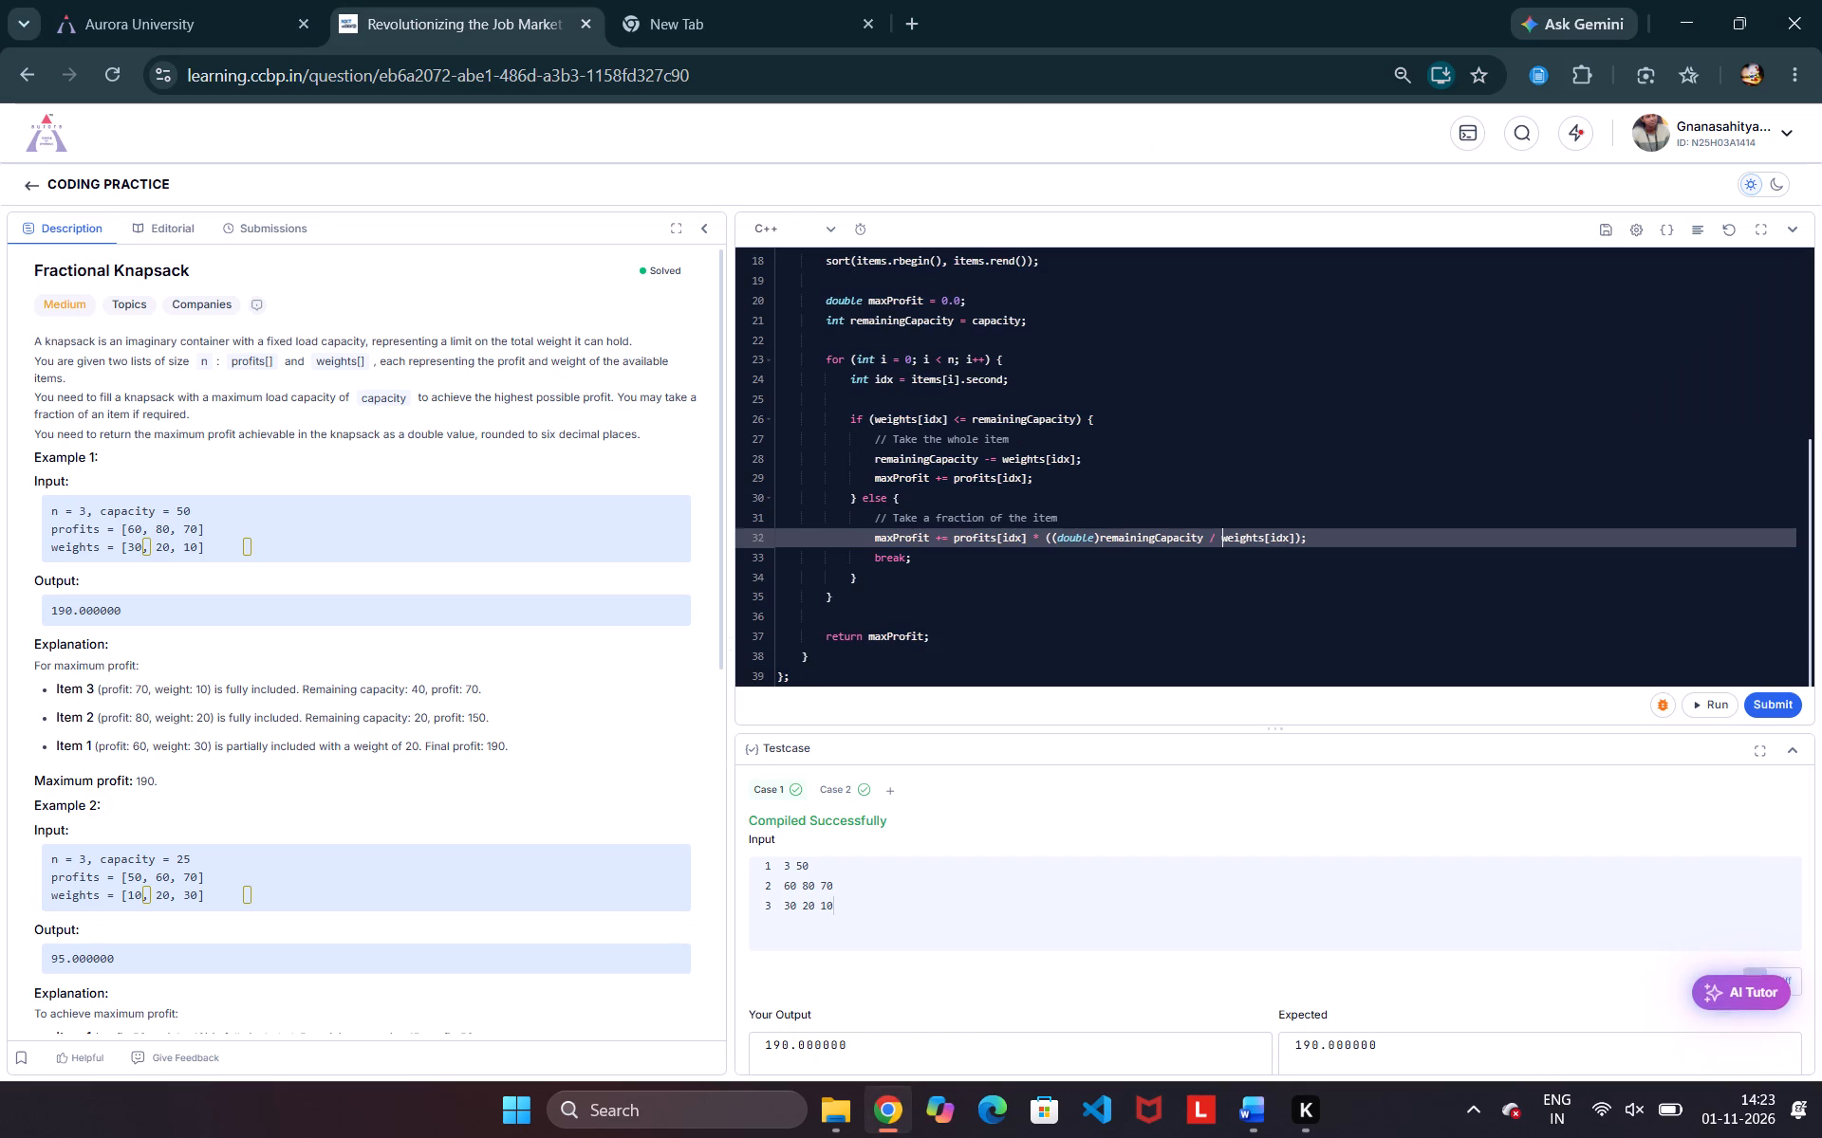
scroll(1222, 541, "down", 1)
key("shift+super+s")
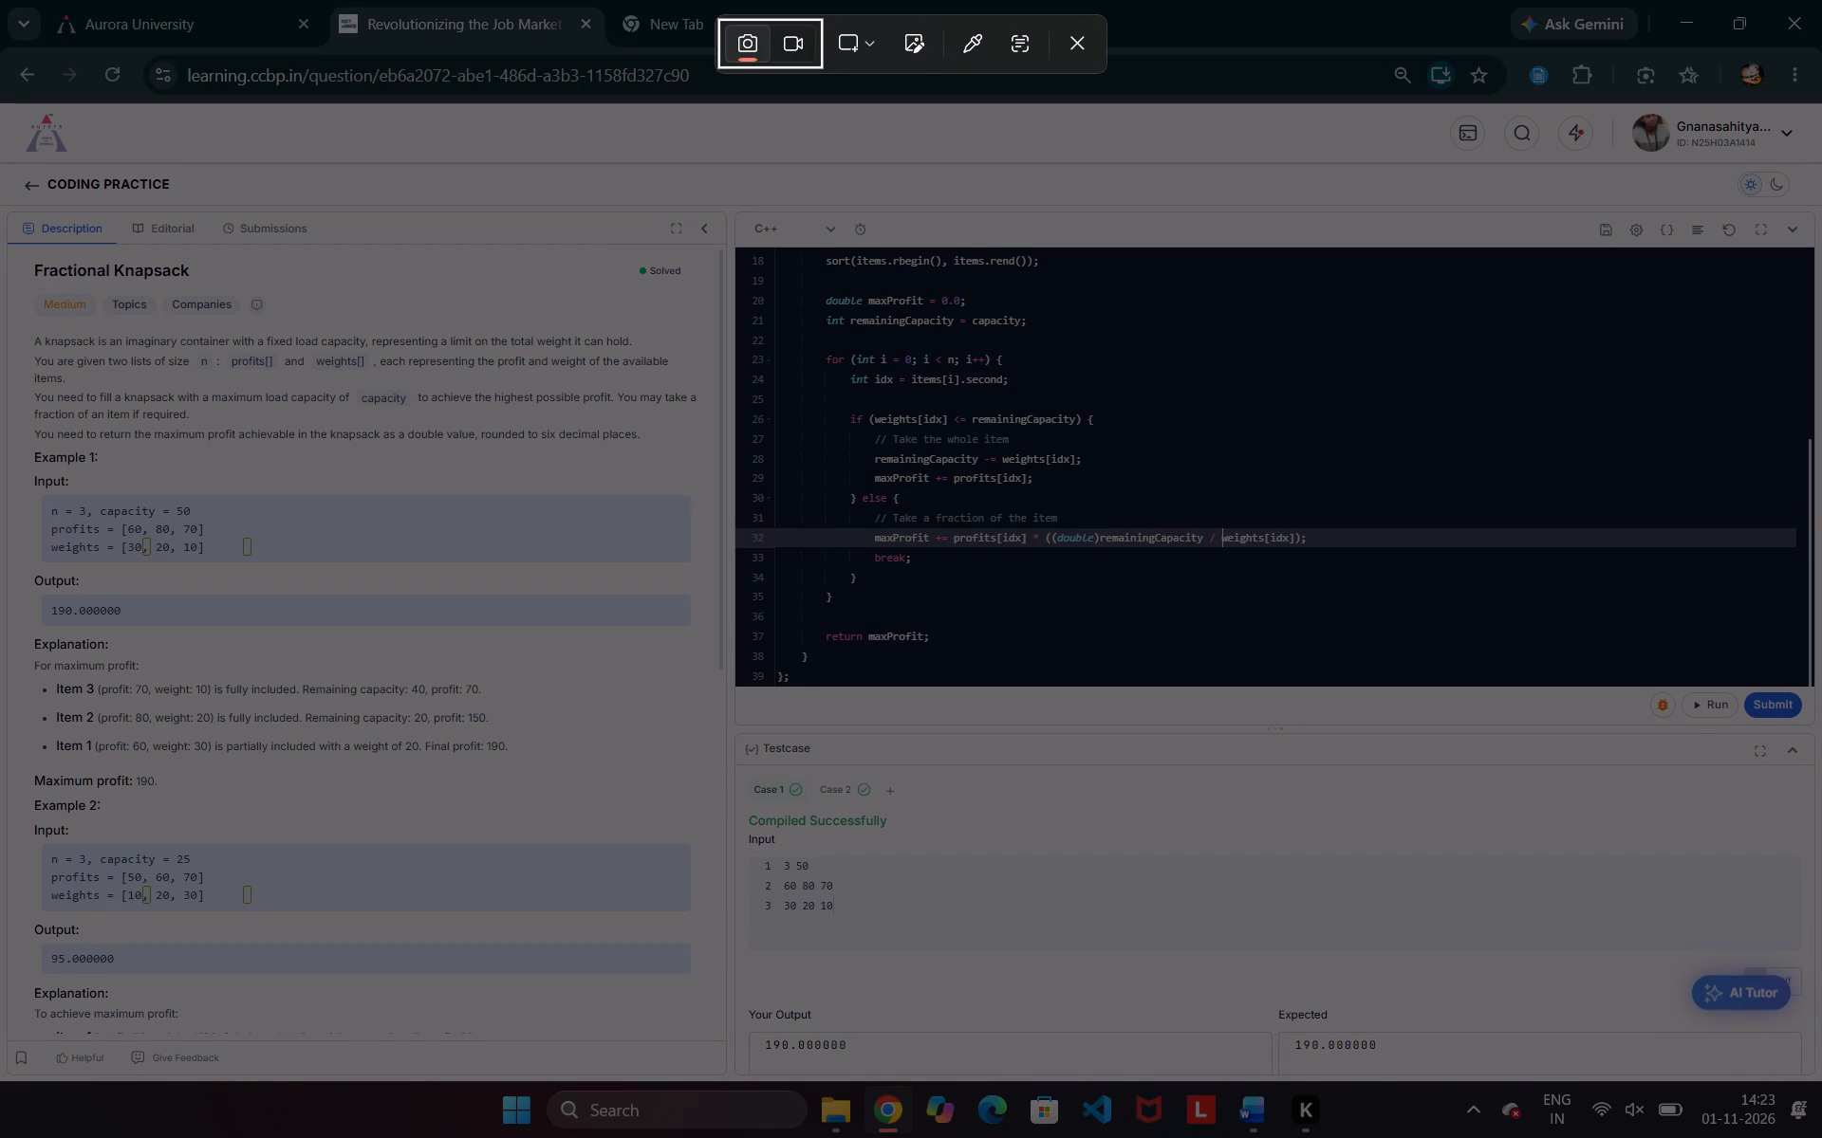
left_click_drag(728, 723, 1575, 1086)
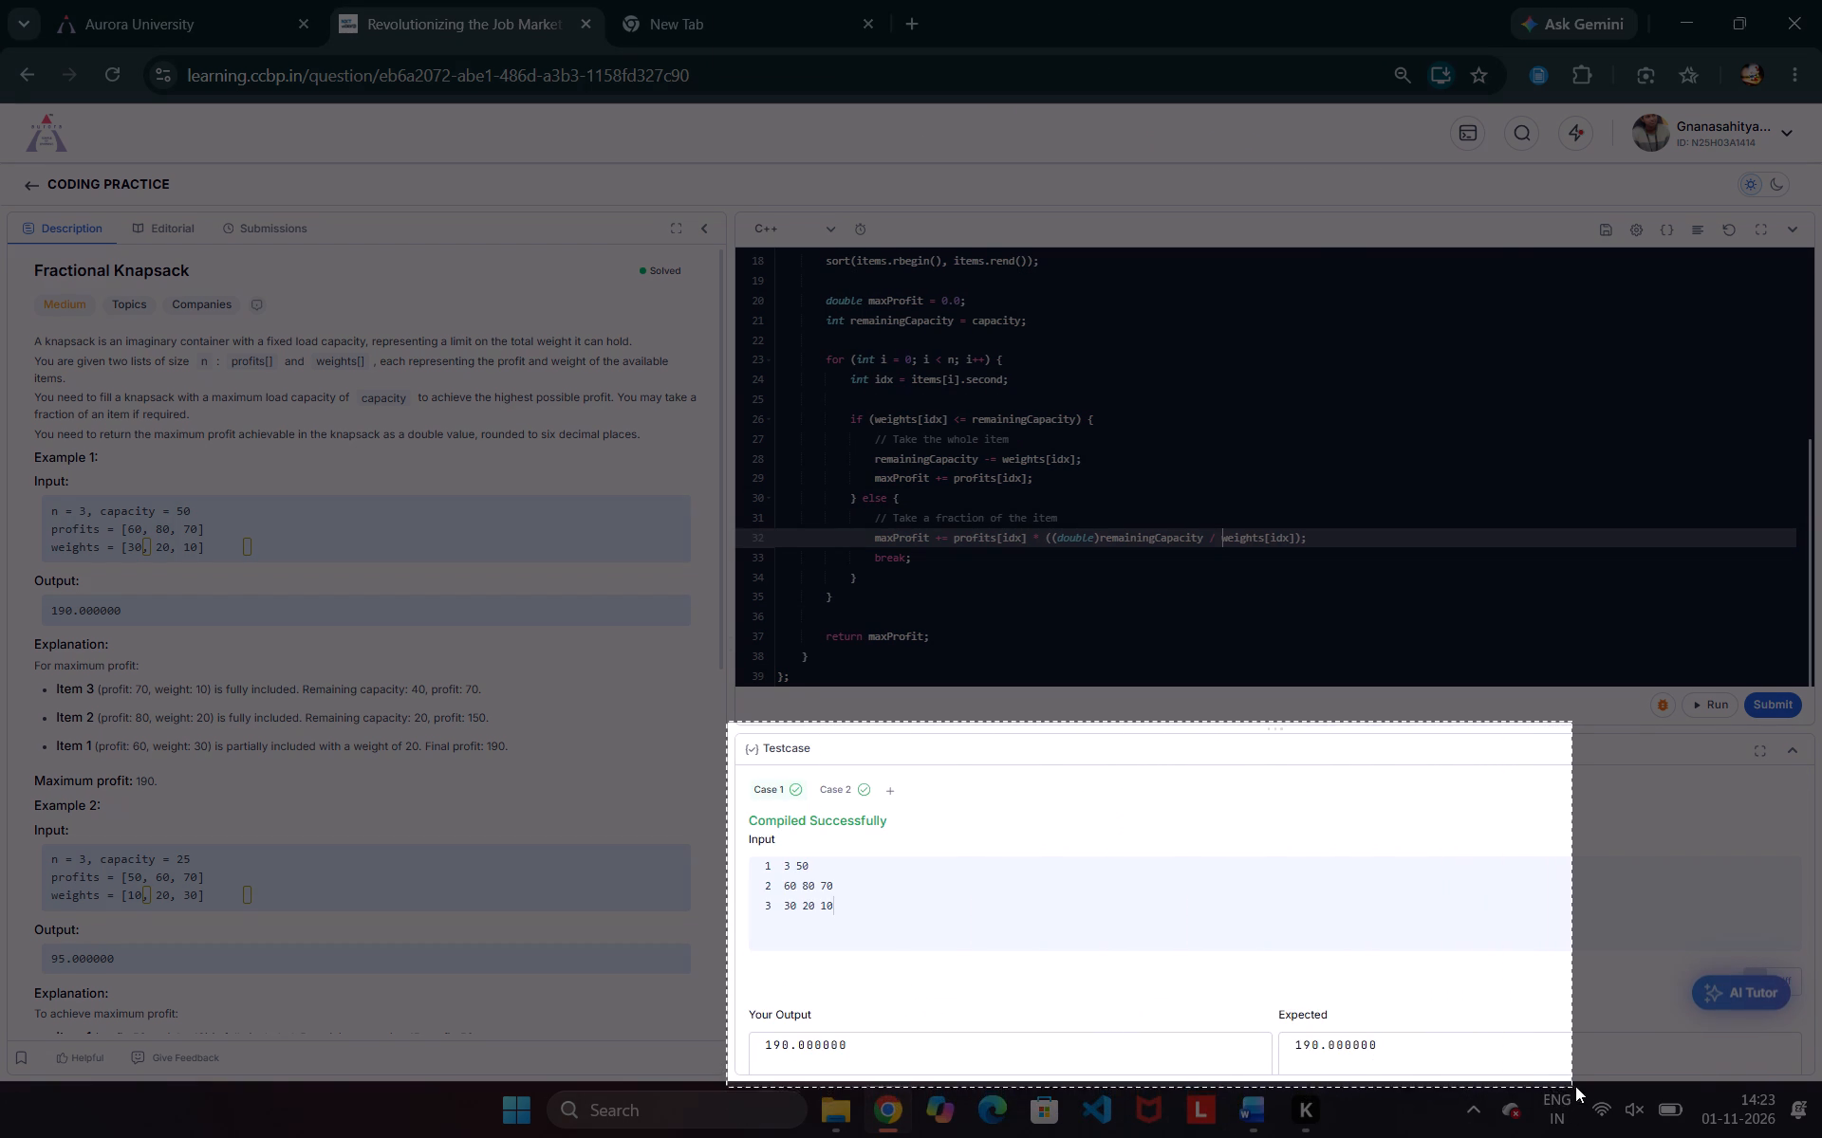
left_click_drag(1575, 1086, 1821, 1077)
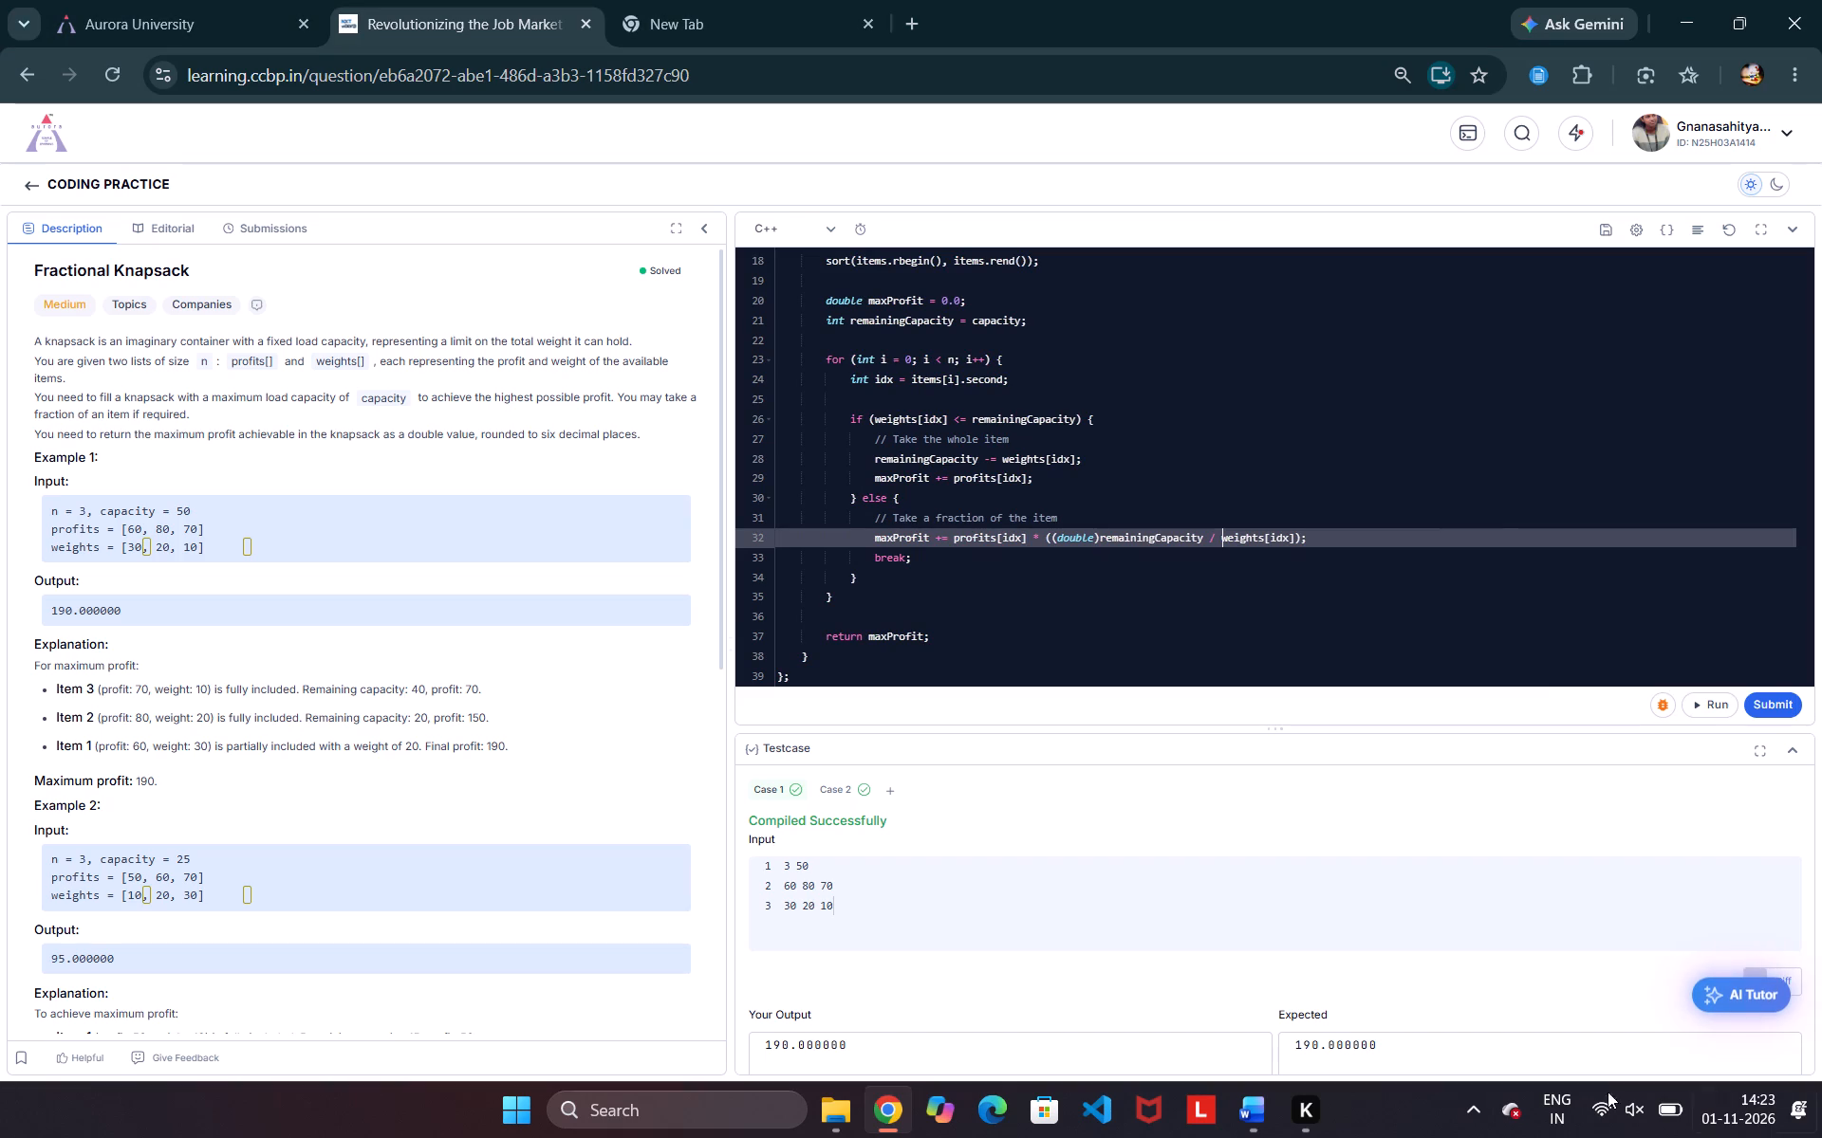
left_click(1260, 1112)
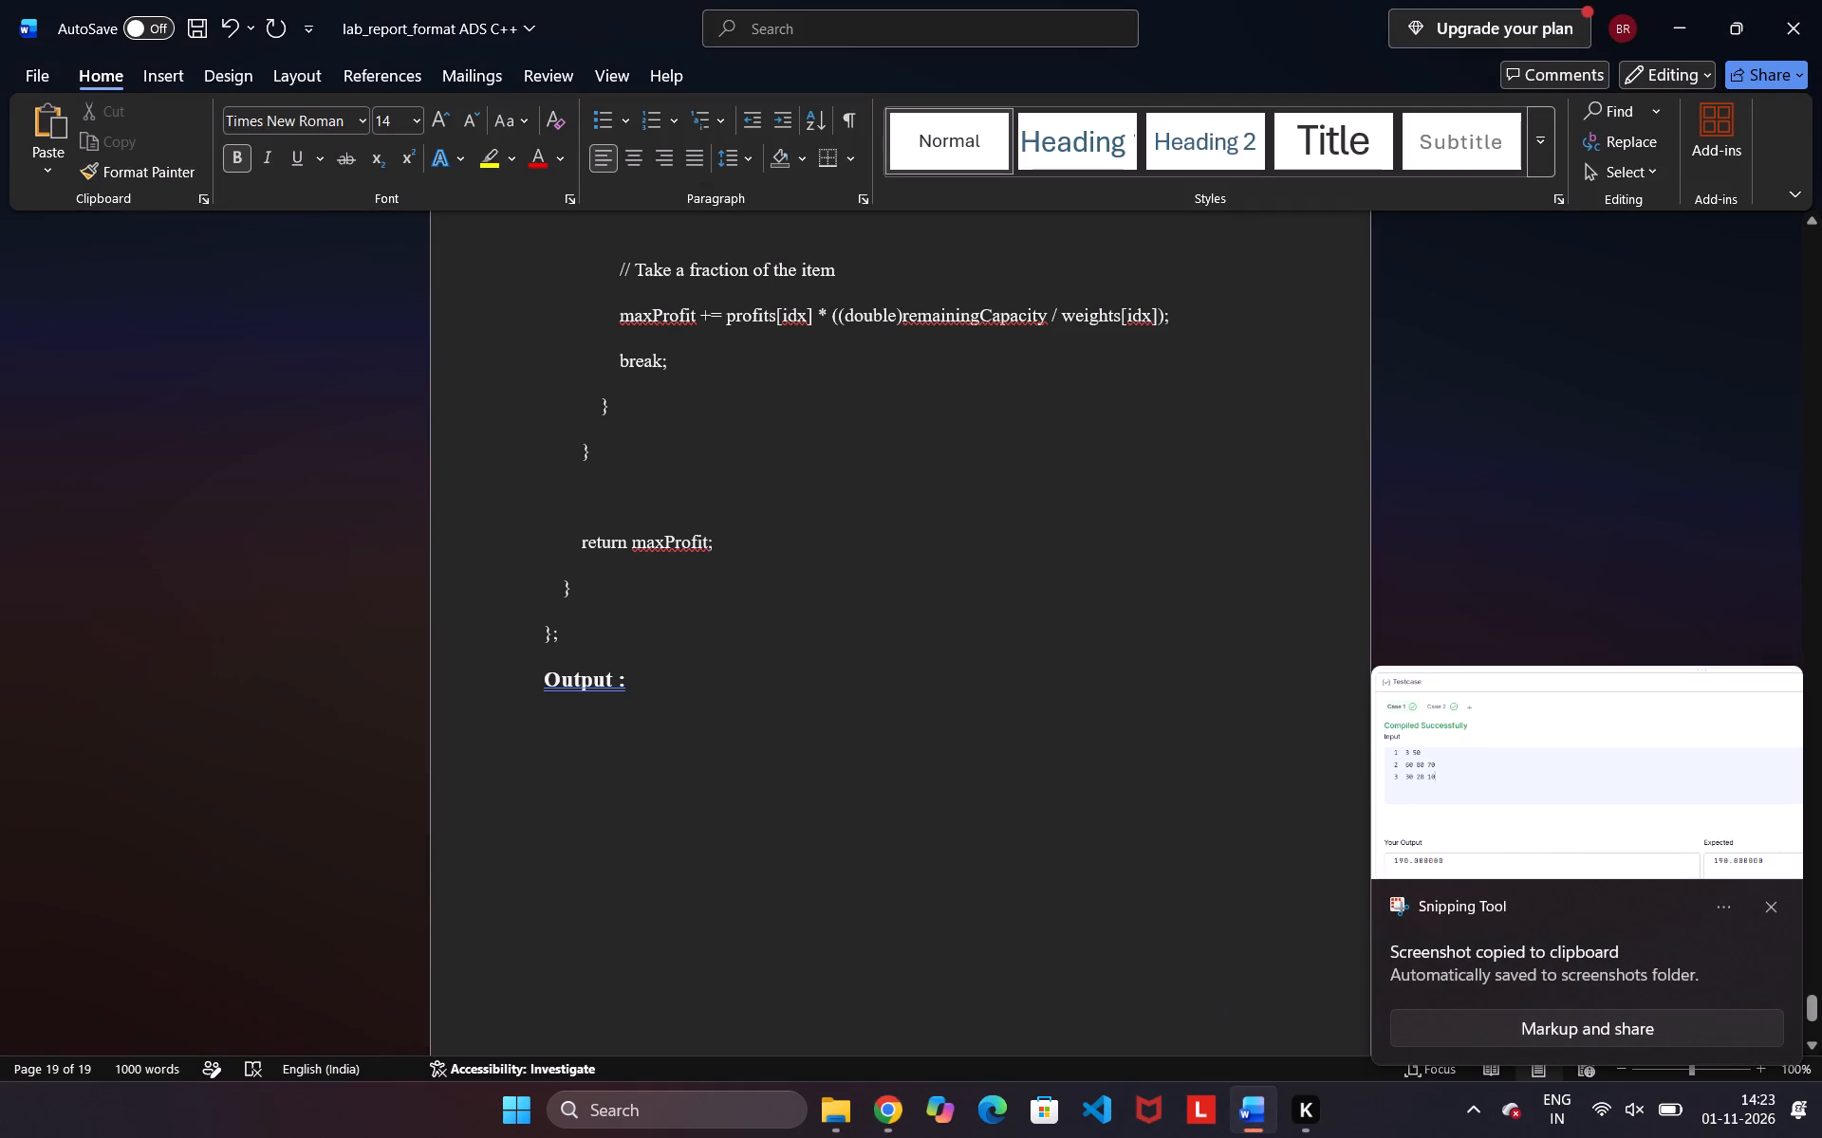
key("ctrl+v")
scroll(938, 945, "down", 1)
Insert blank lines after the Fractional Knapsack output image until the document runs onto a new page.
key("Return")
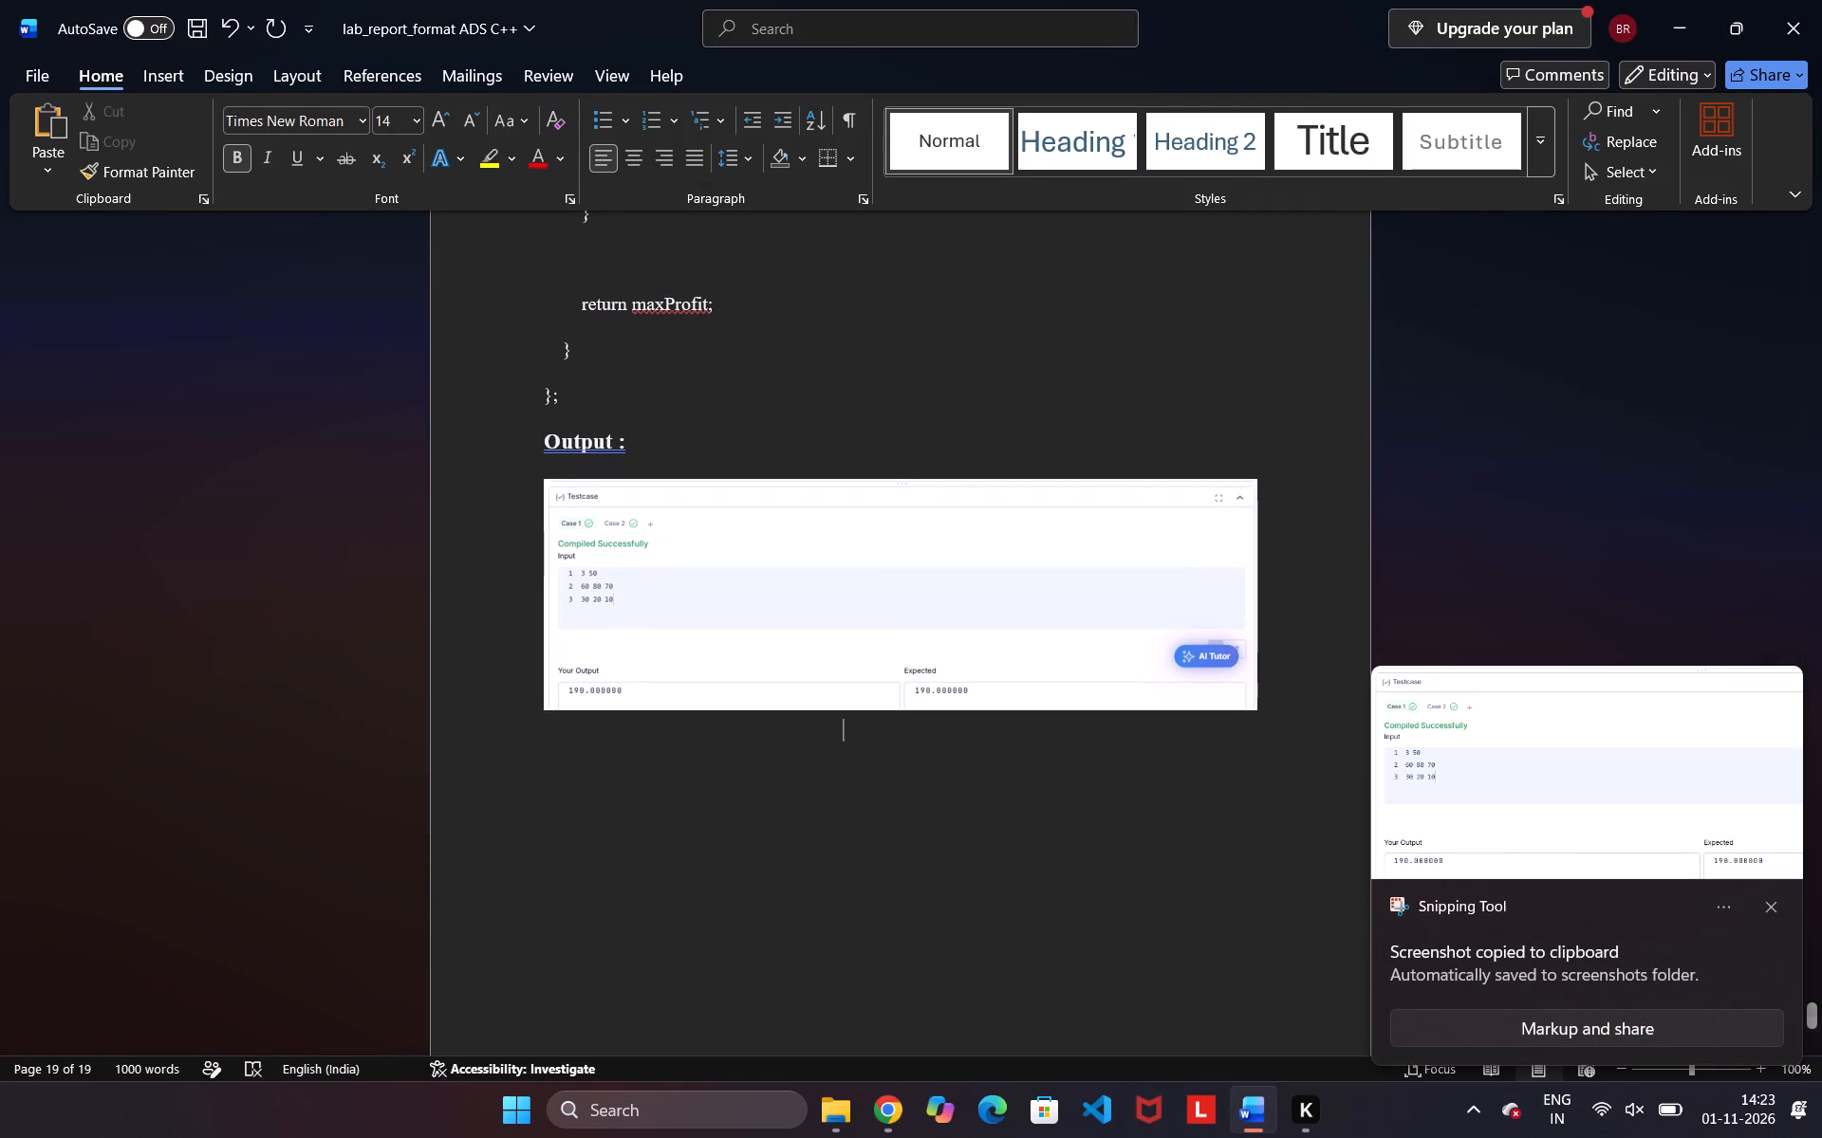
key("Return")
key("Return")
key("Return")
key("Return")
key("Return")
key("Return")
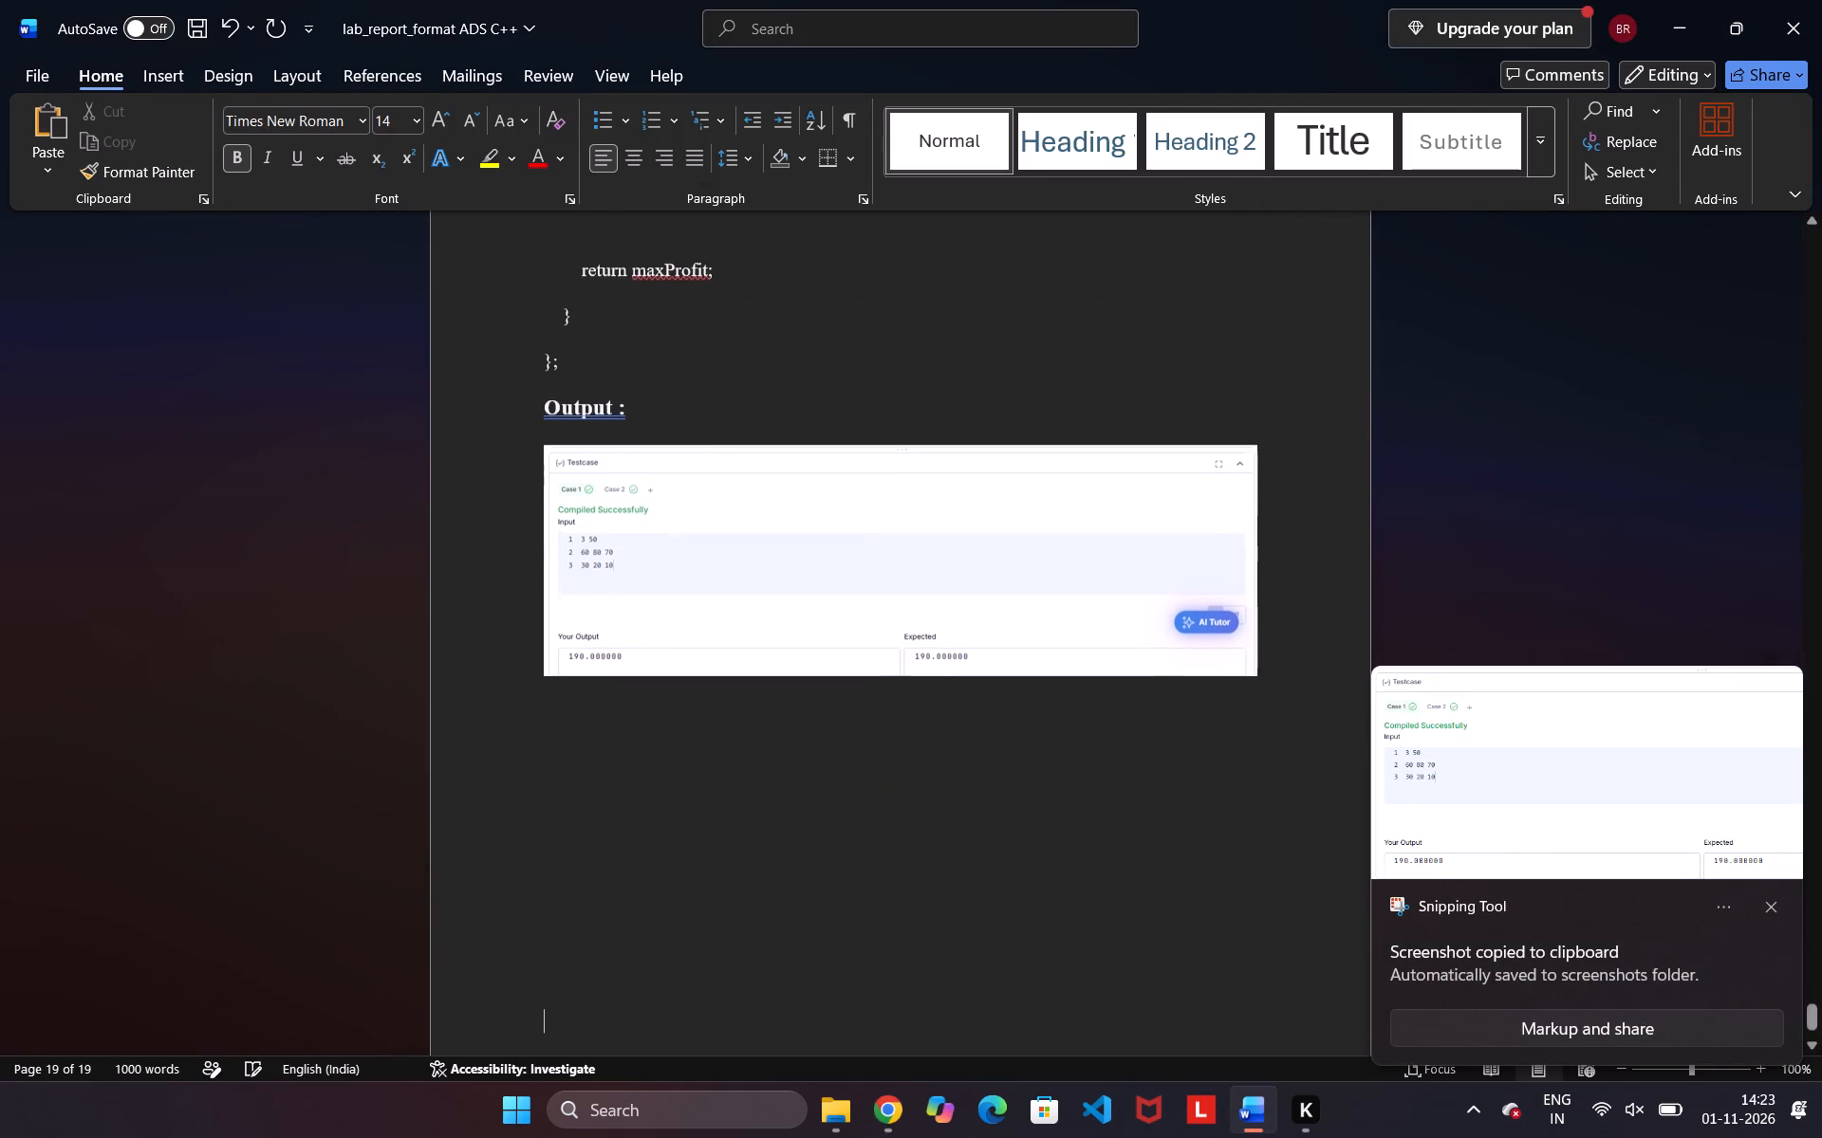
key("Return")
key("Return")
key("Return")
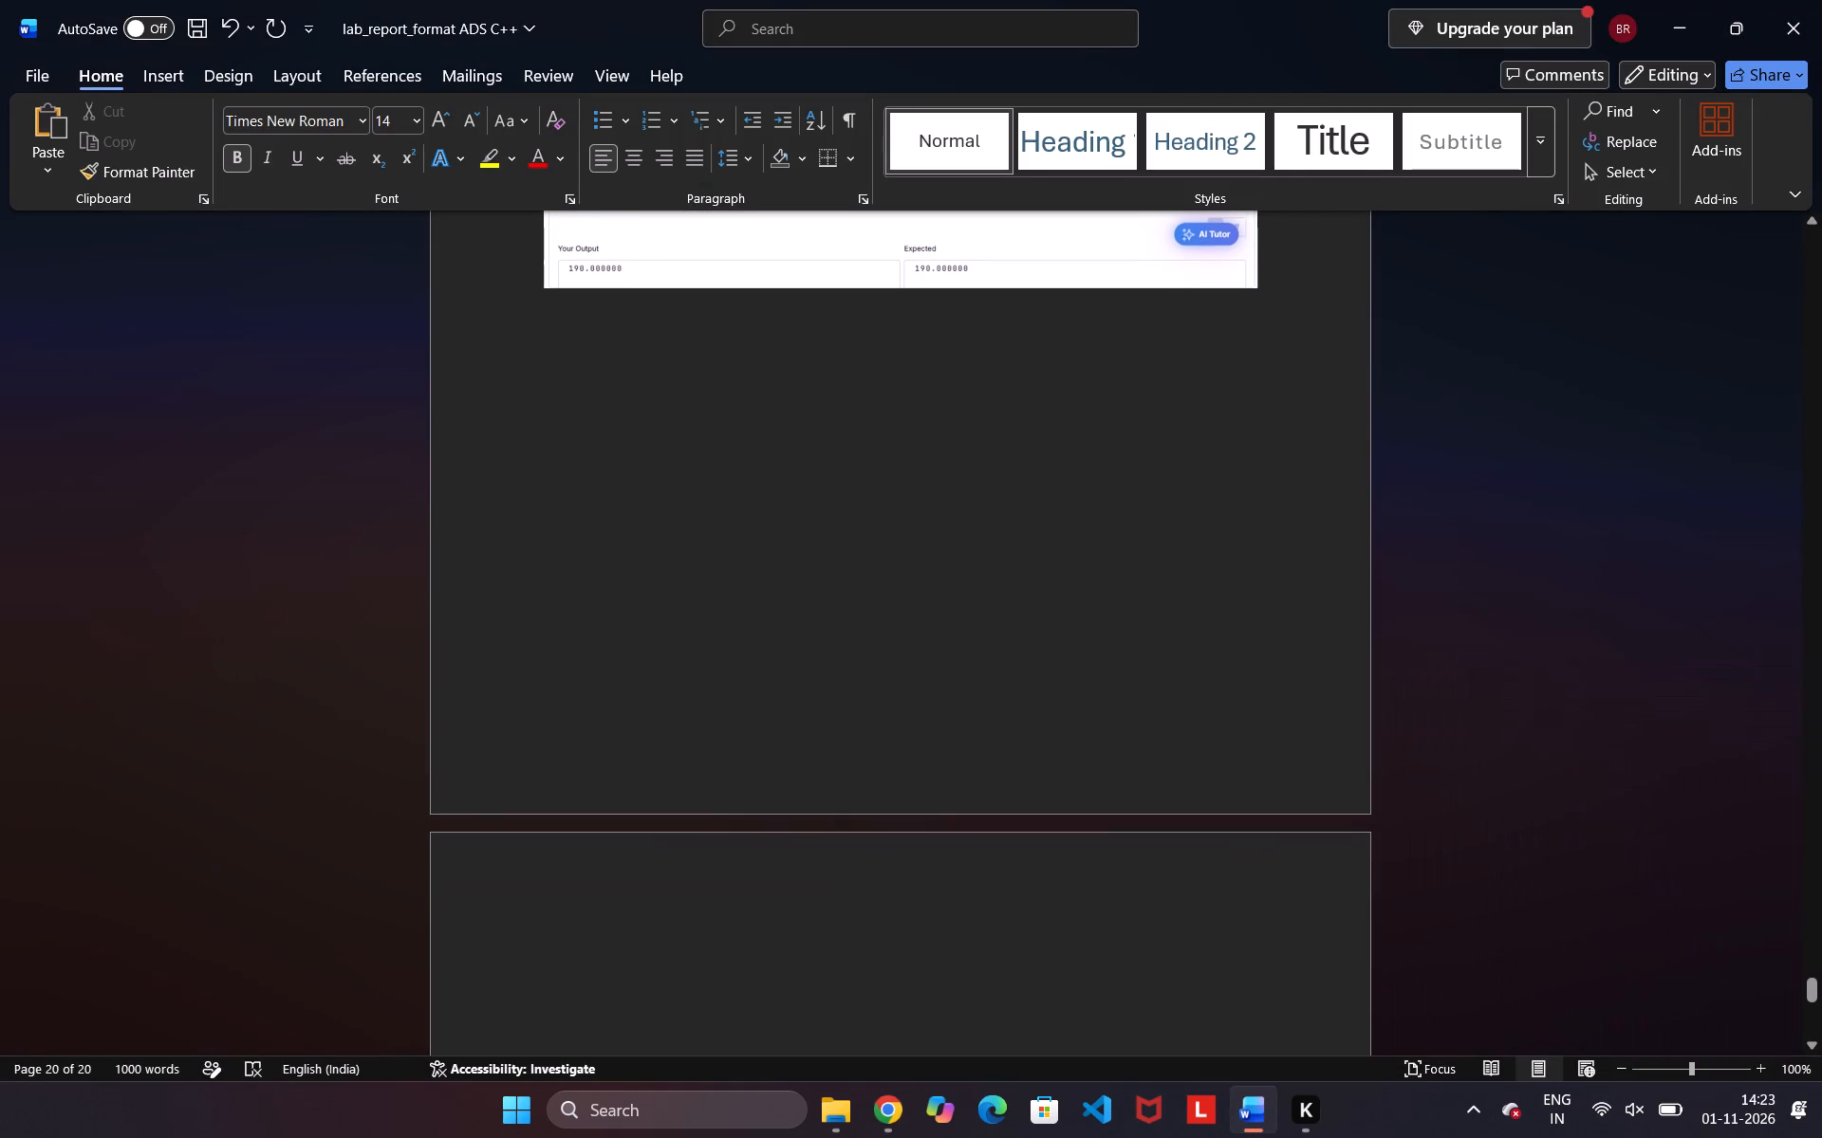
left_click(1286, 301)
key("Return")
Review the report from the Fractional Knapsack output back up to question 1, checking each question's screenshot, code and output.
scroll(1286, 301, "up", 1)
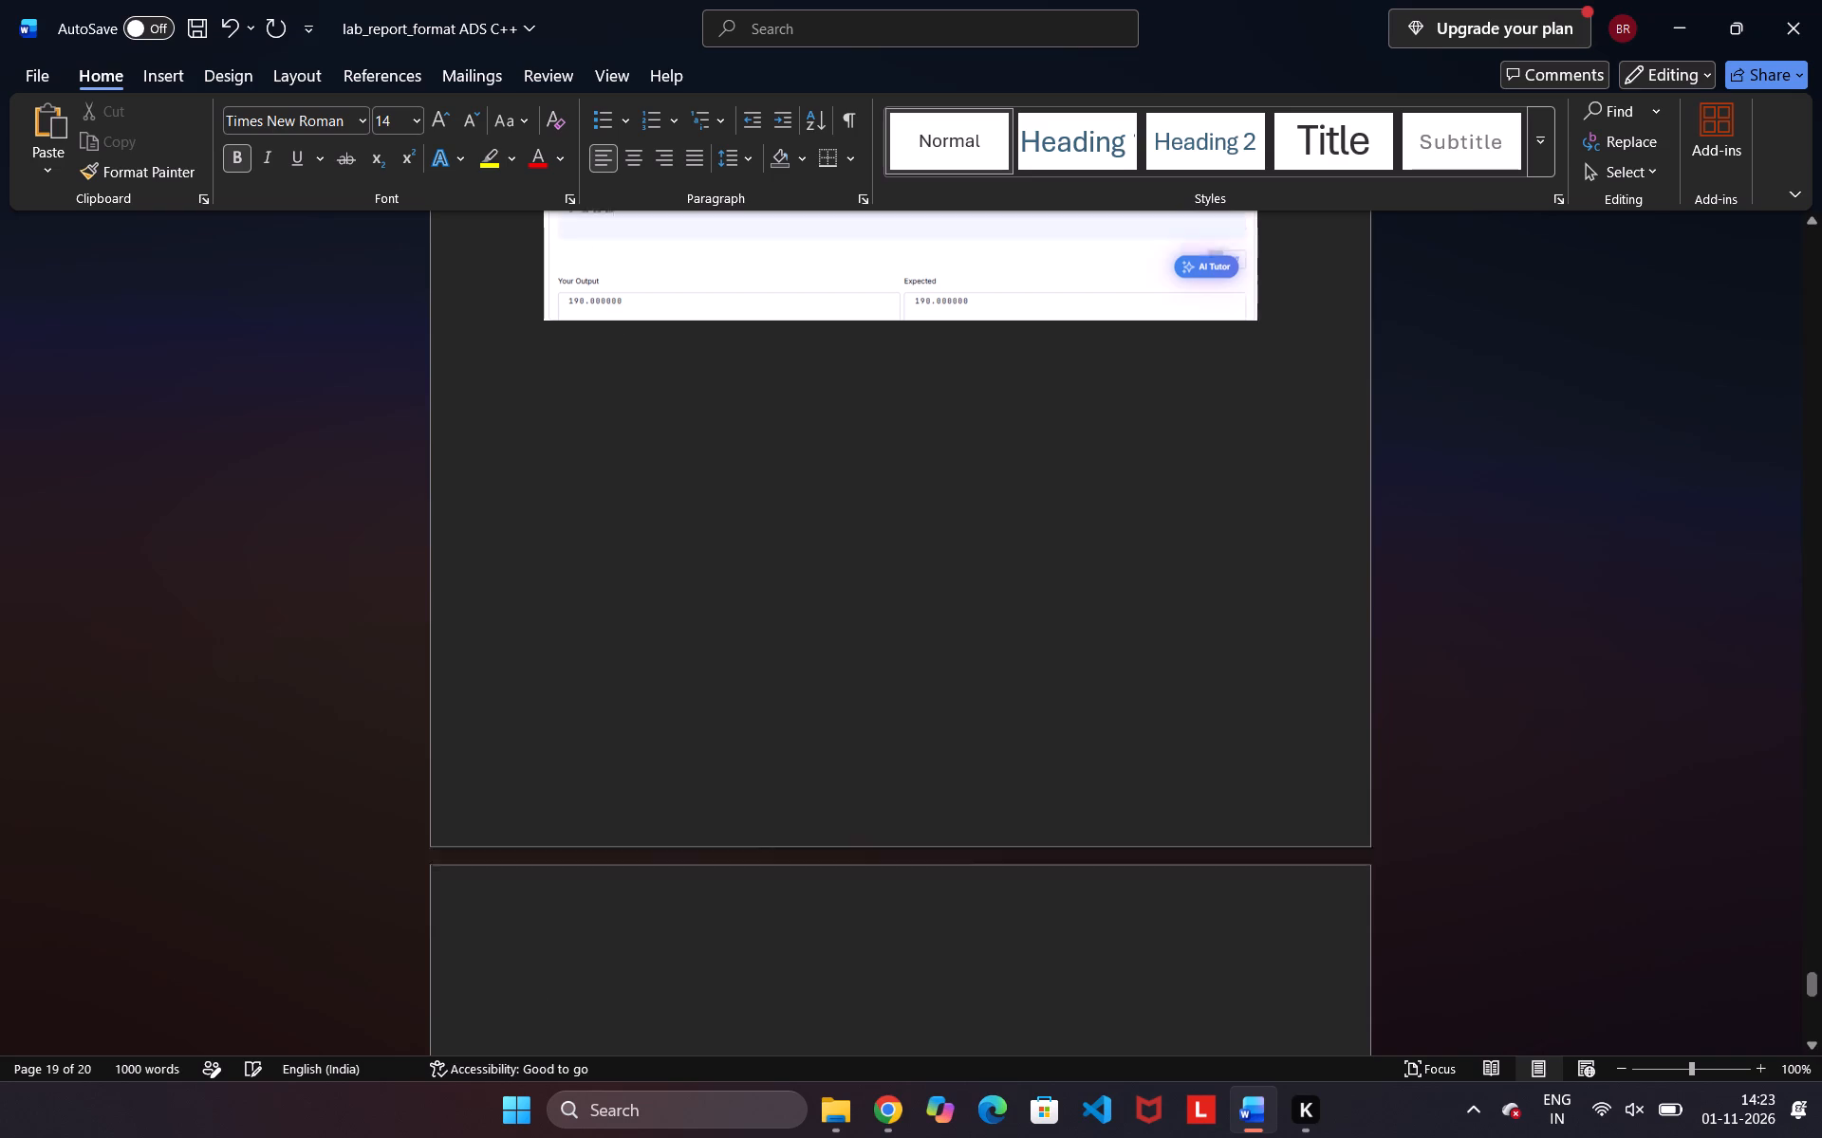
scroll(1286, 301, "up", 7)
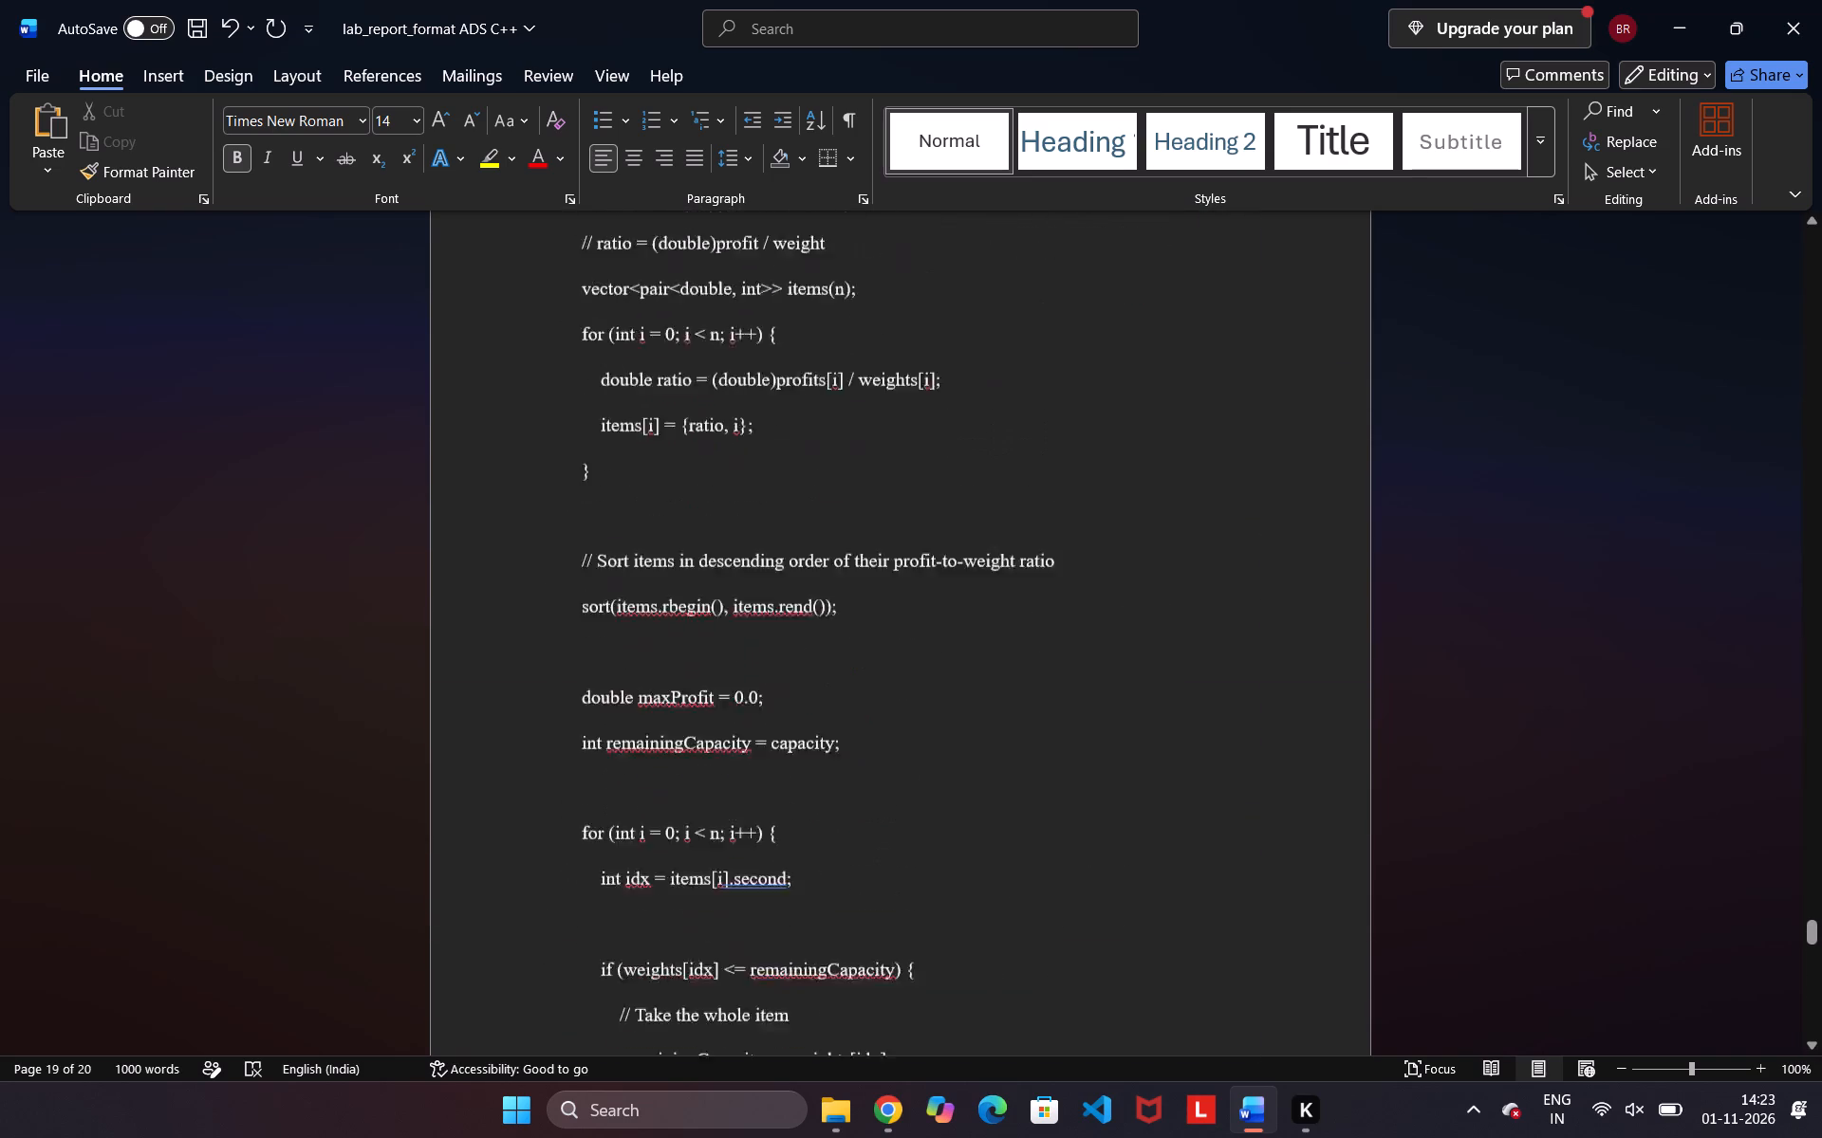
scroll(1286, 301, "up", 6)
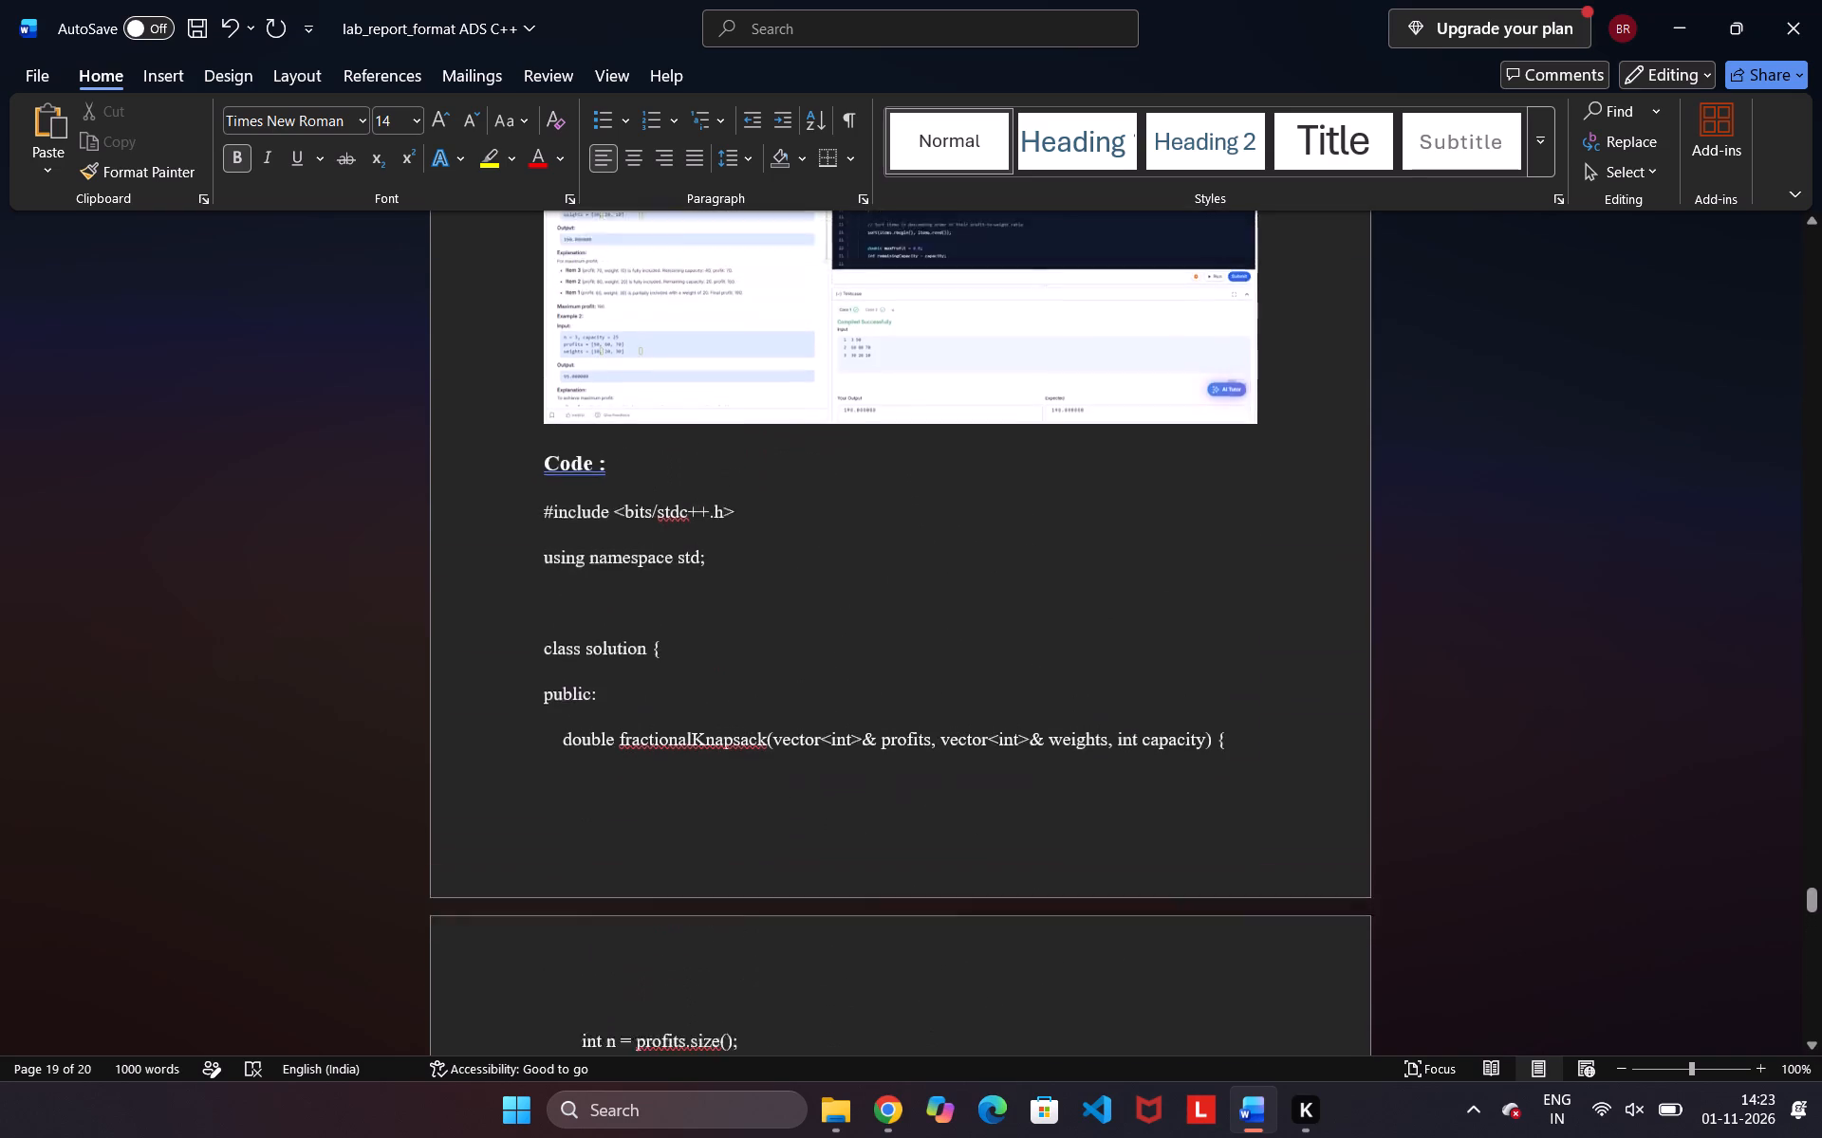
scroll(1286, 301, "up", 8)
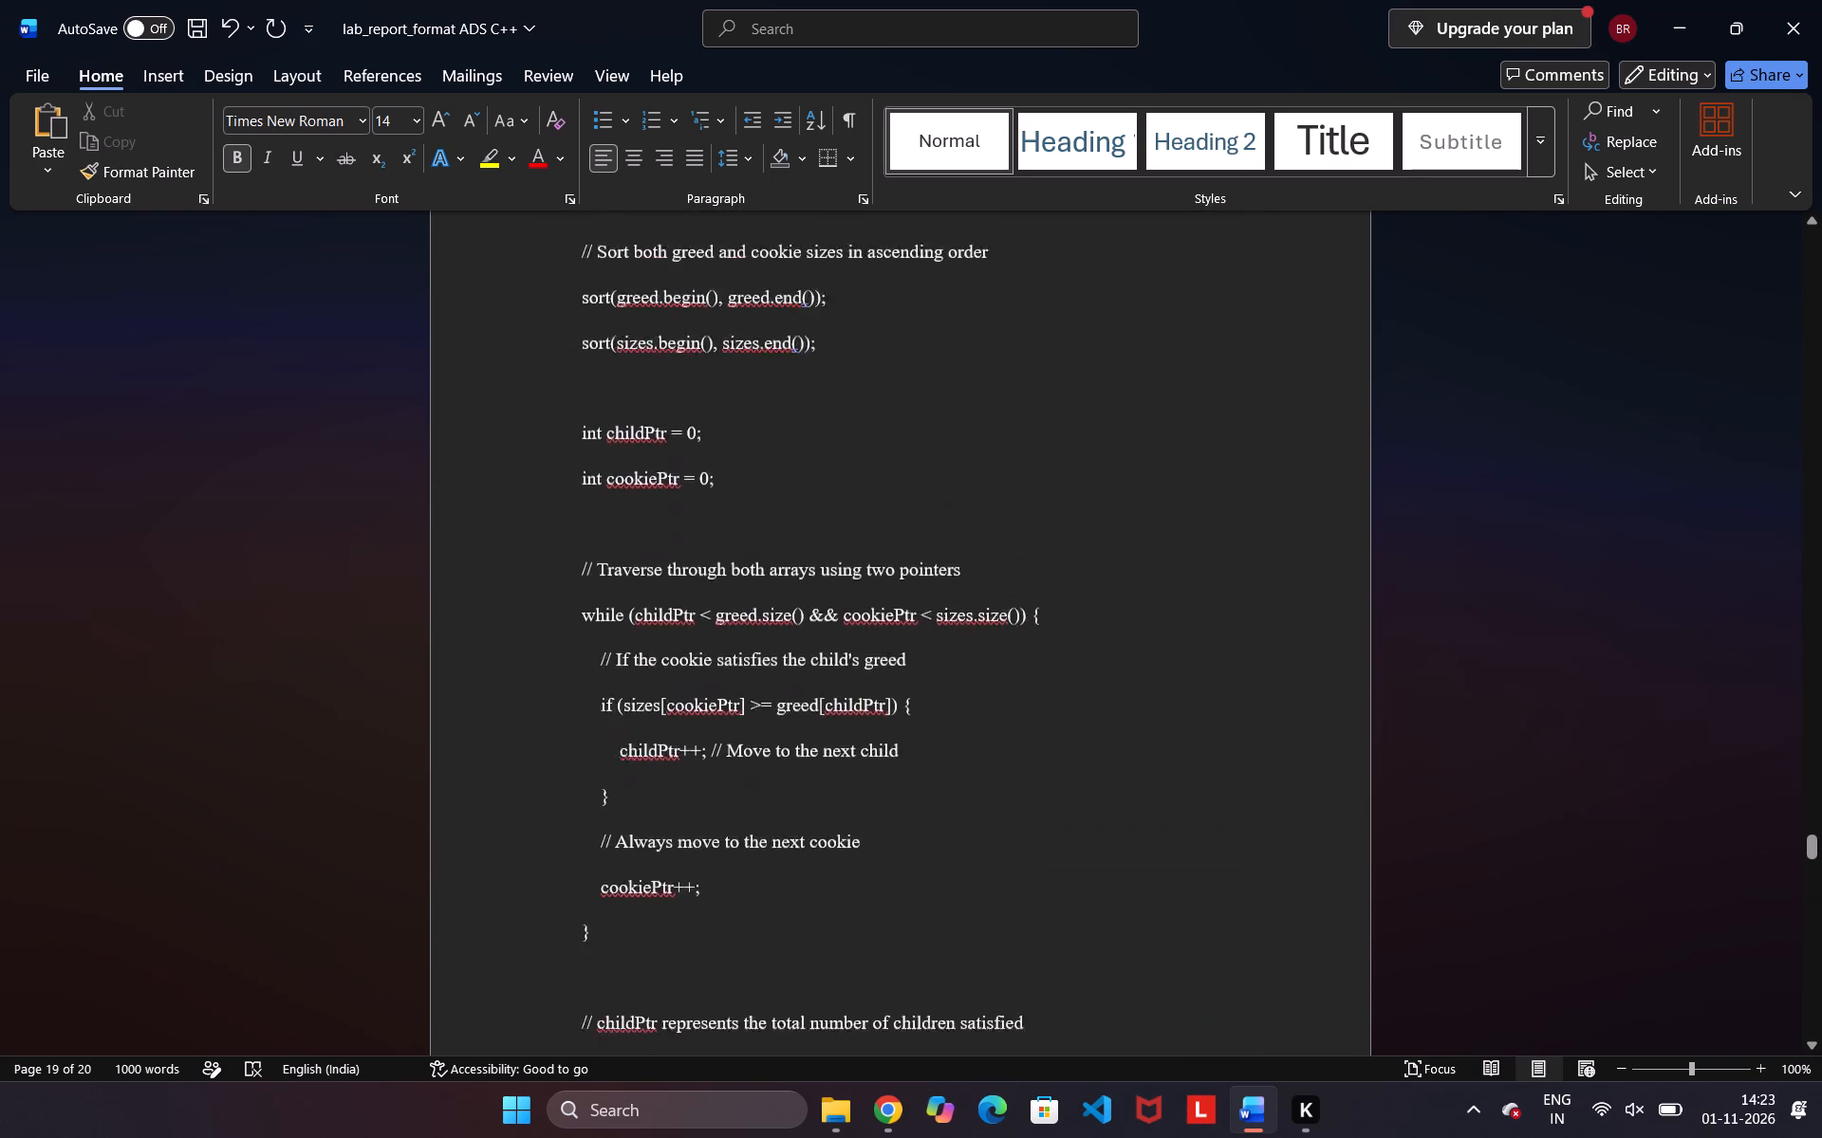
scroll(1286, 301, "up", 9)
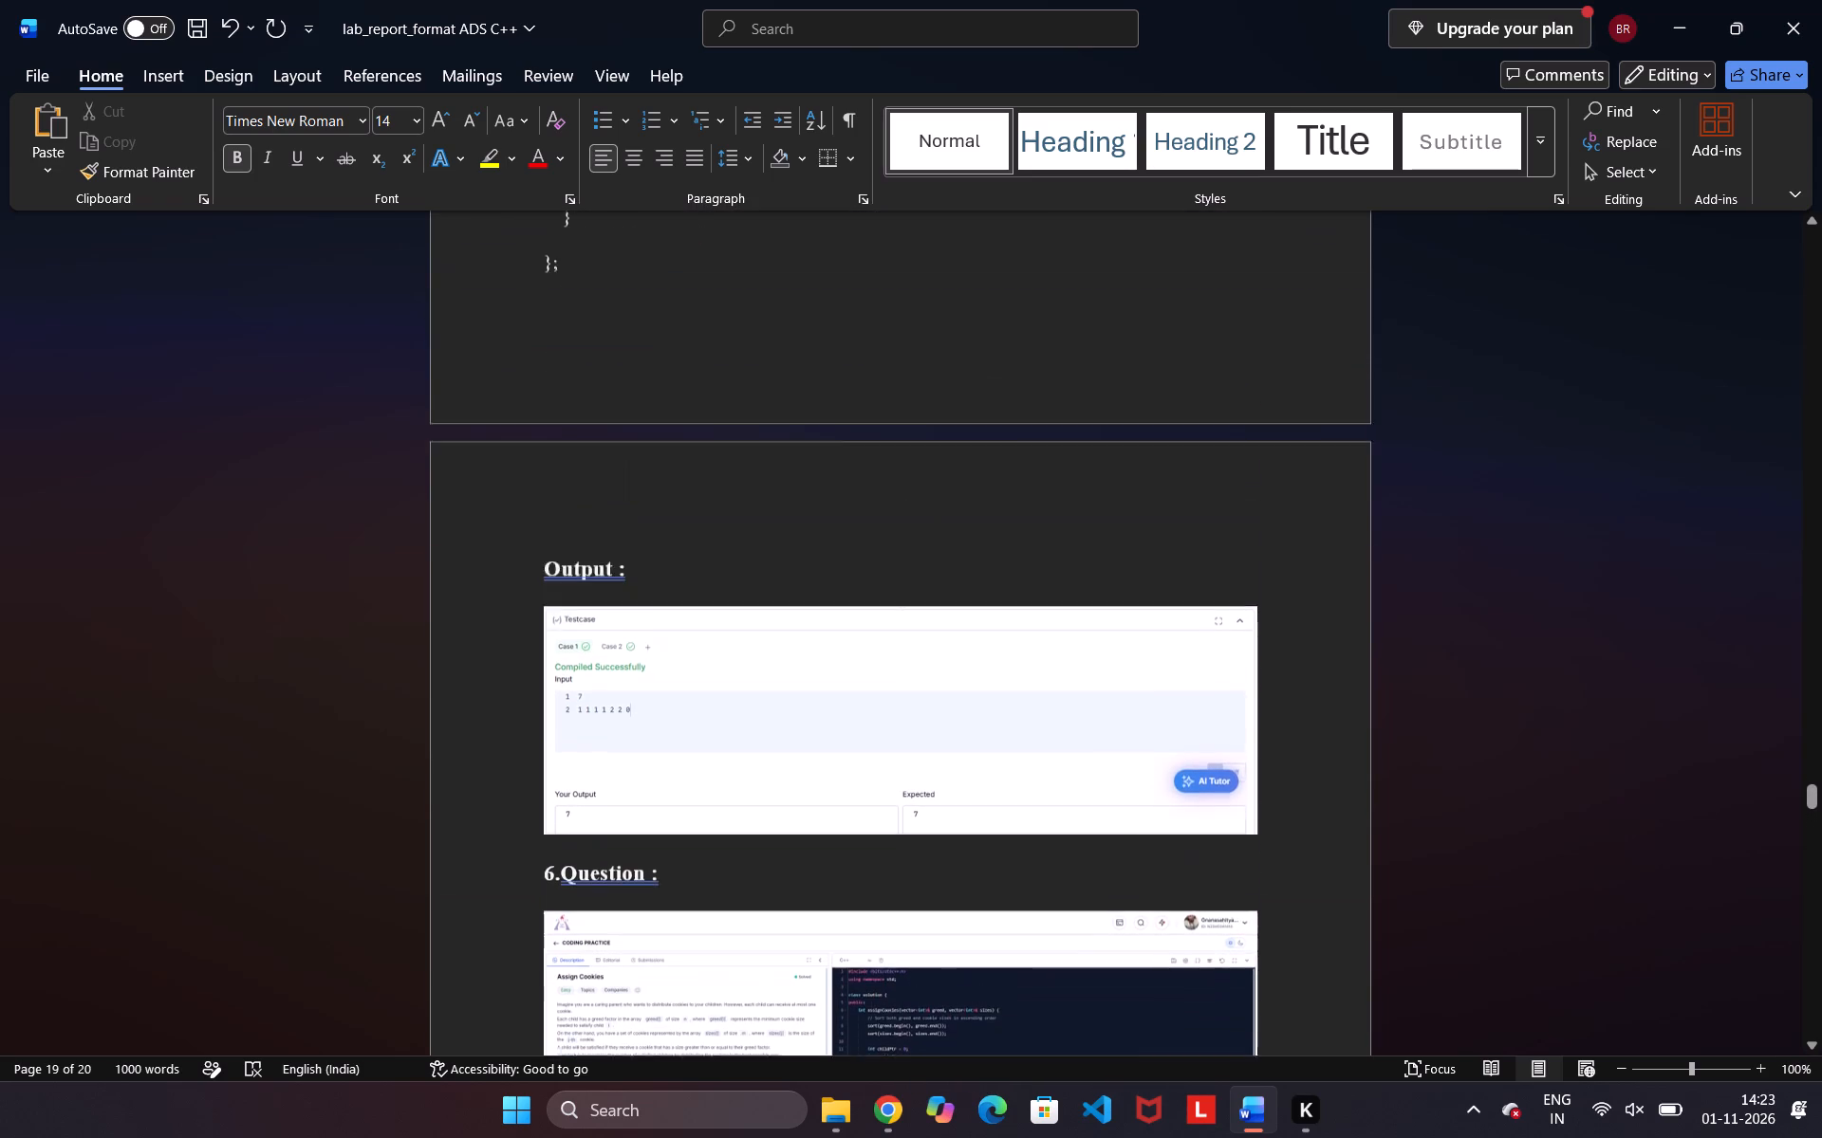
scroll(1286, 301, "up", 8)
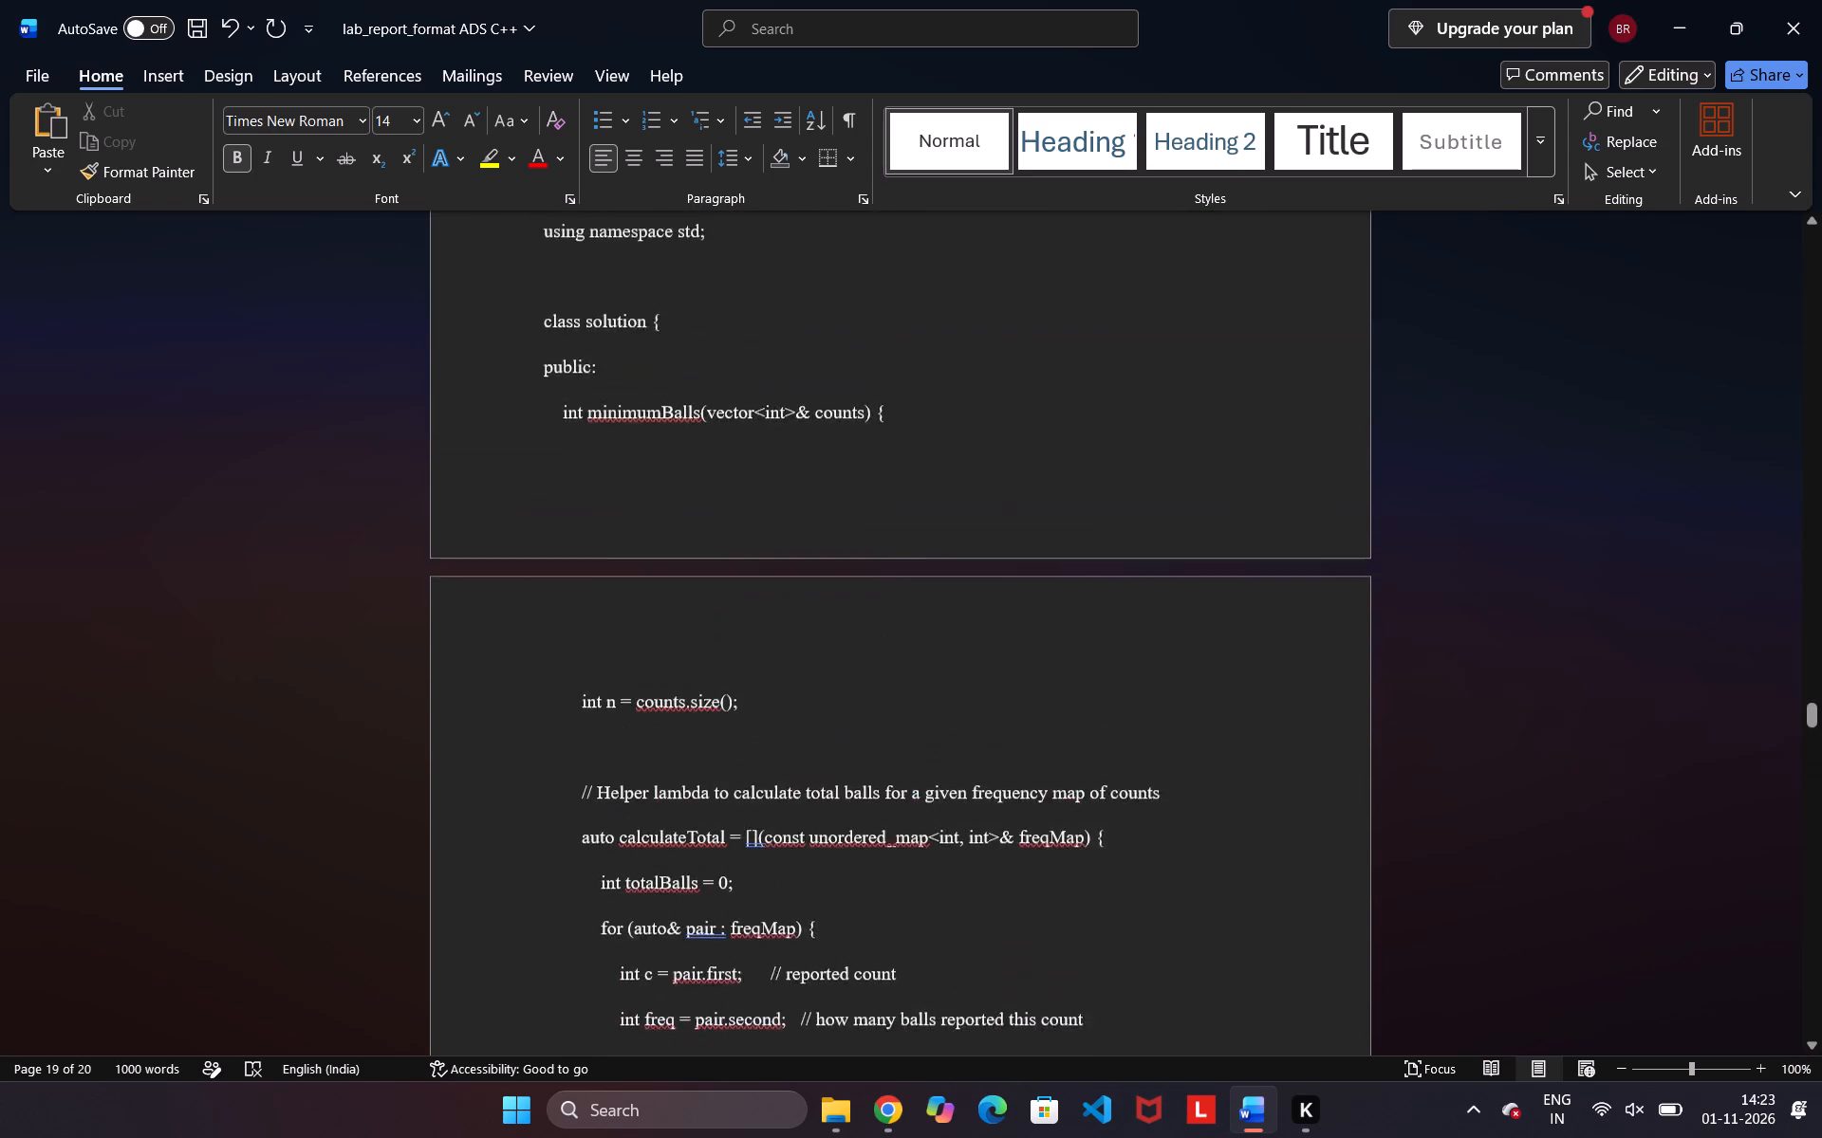
scroll(1286, 301, "up", 6)
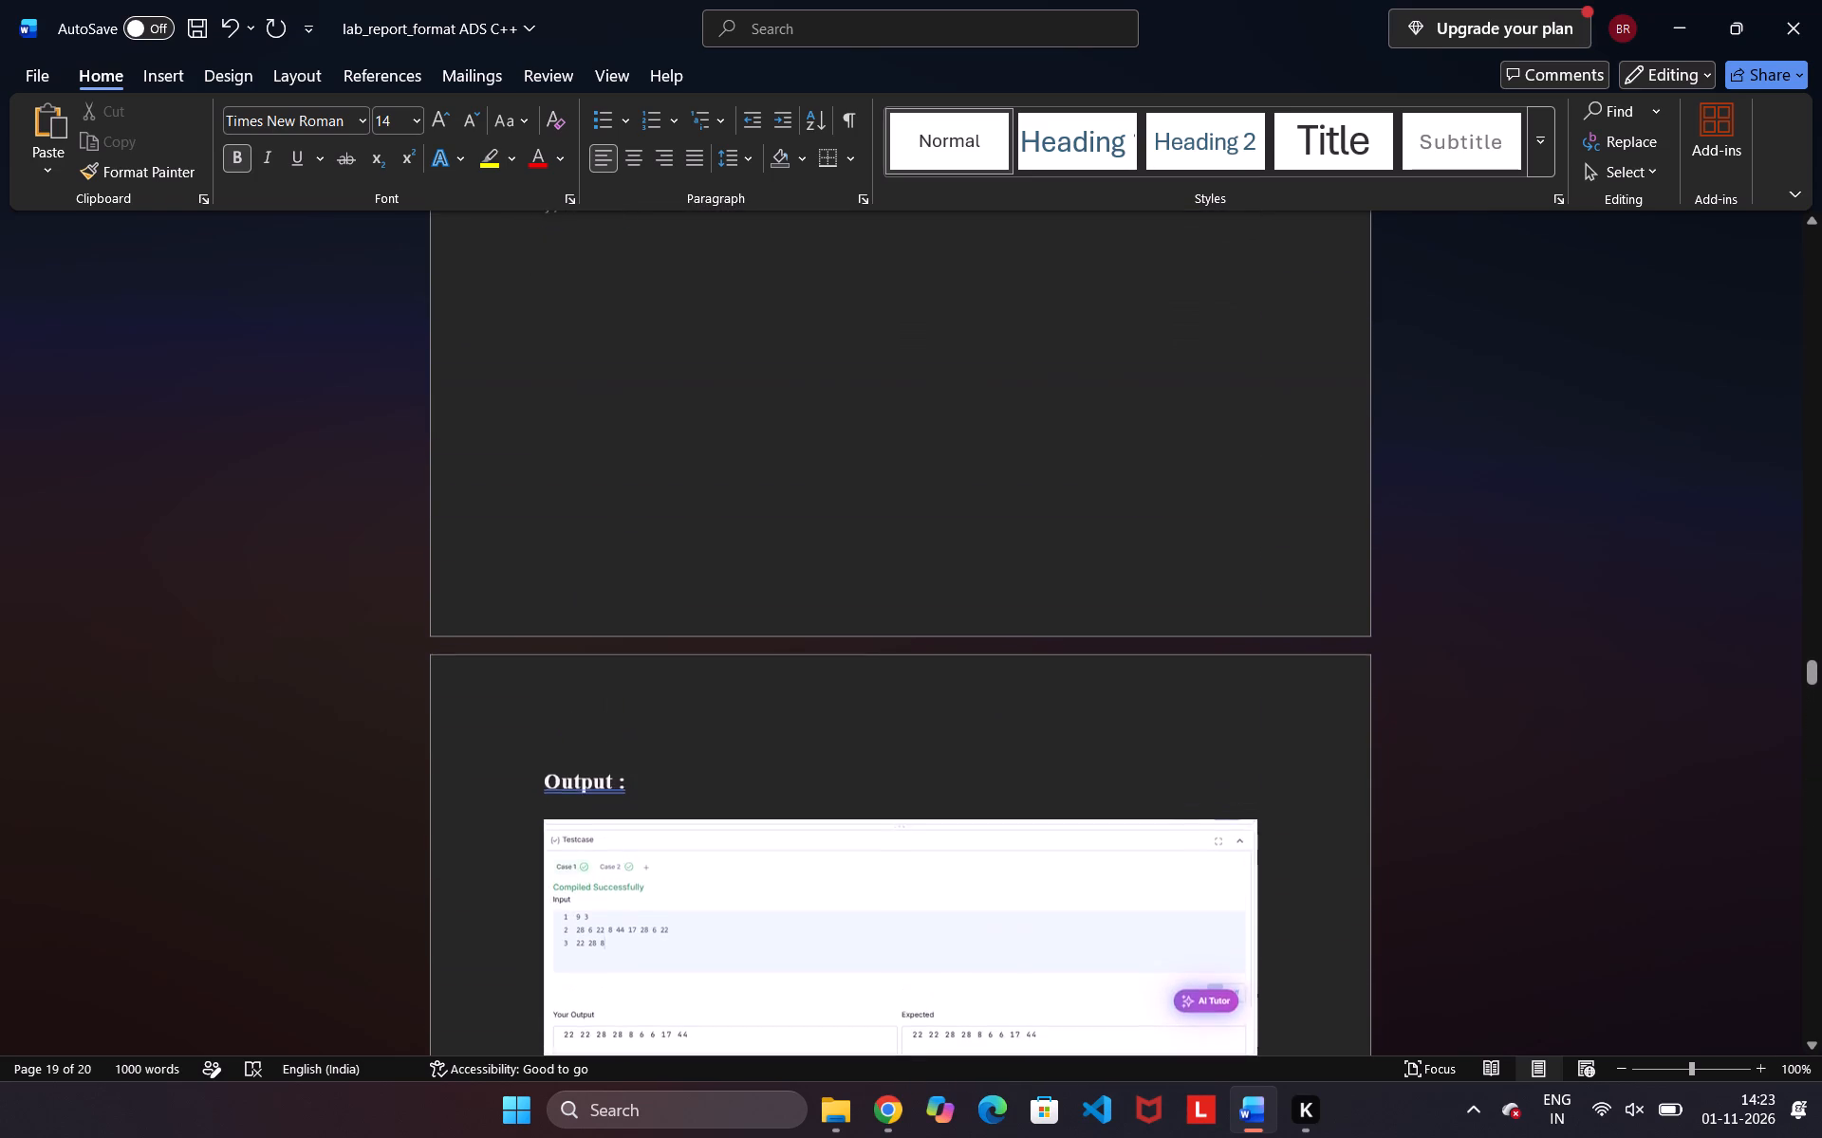
scroll(1286, 301, "up", 7)
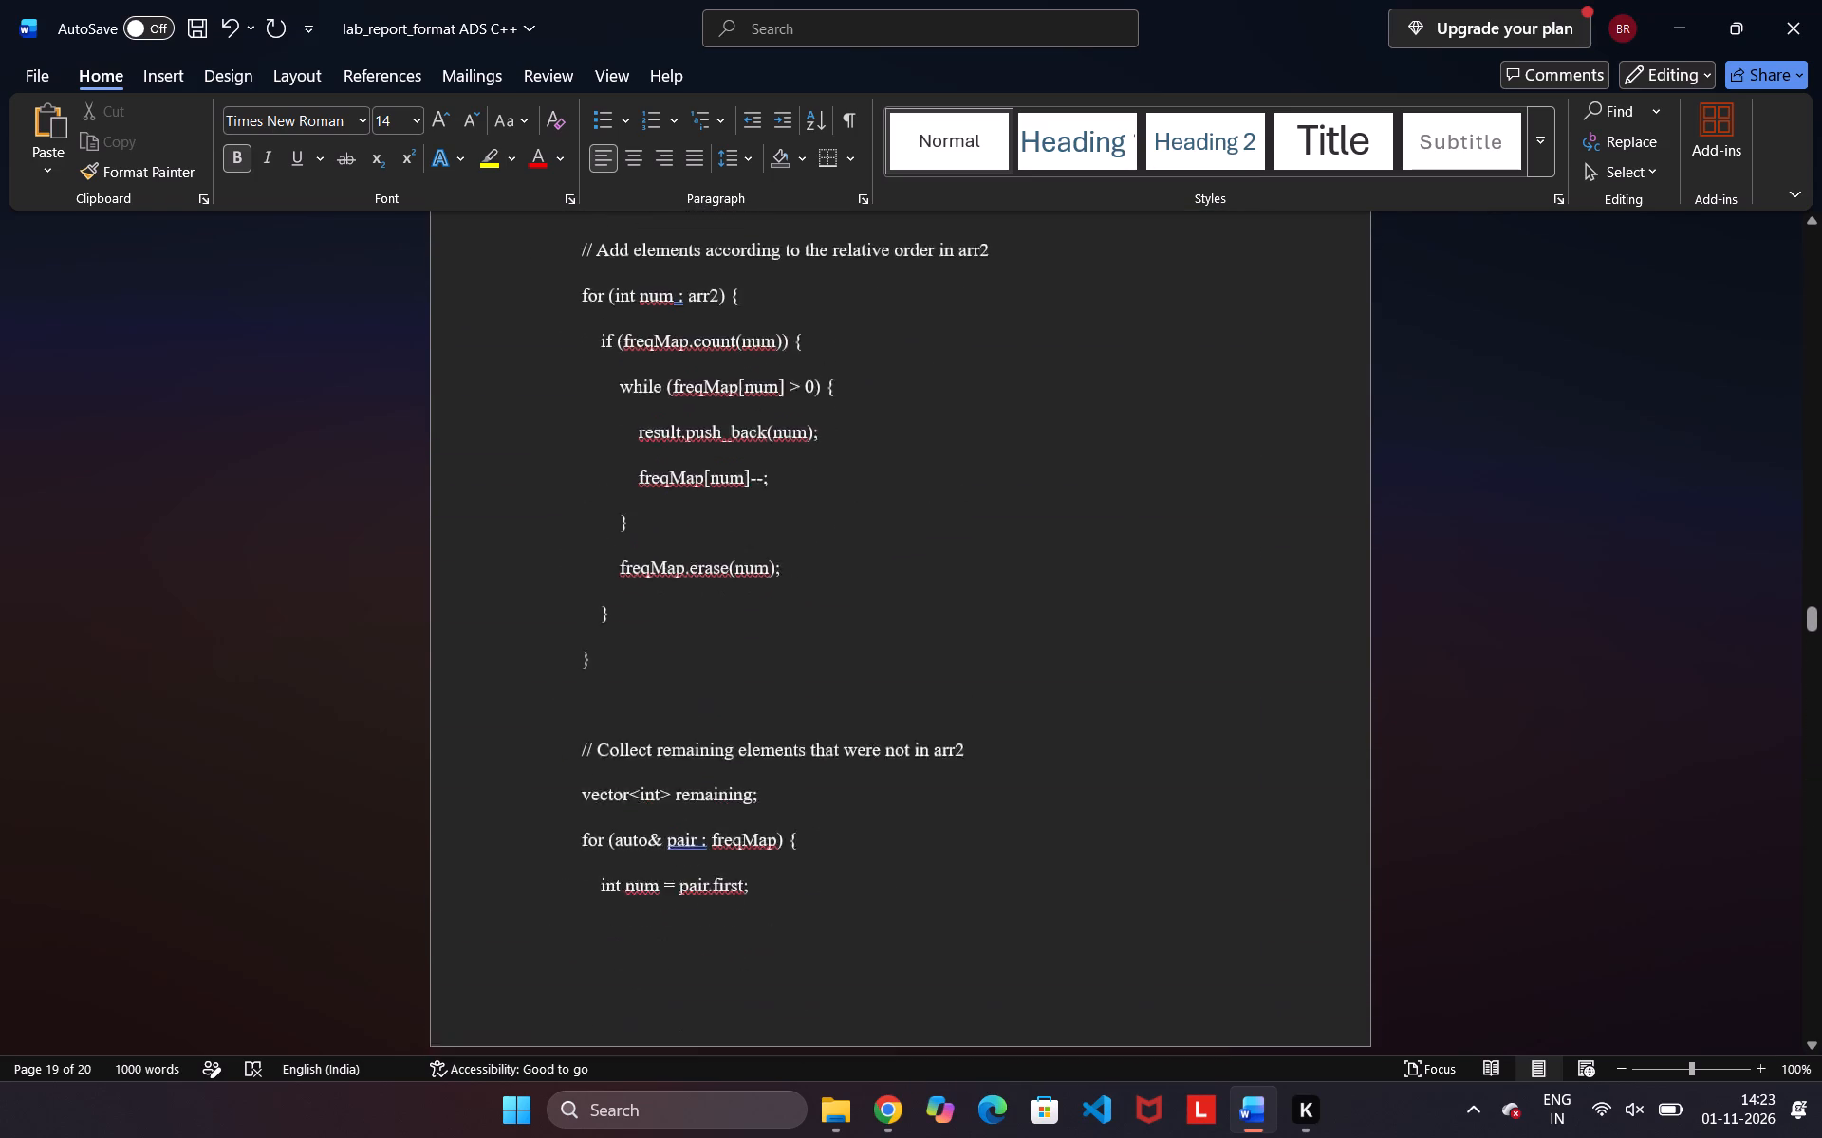
scroll(1286, 301, "up", 6)
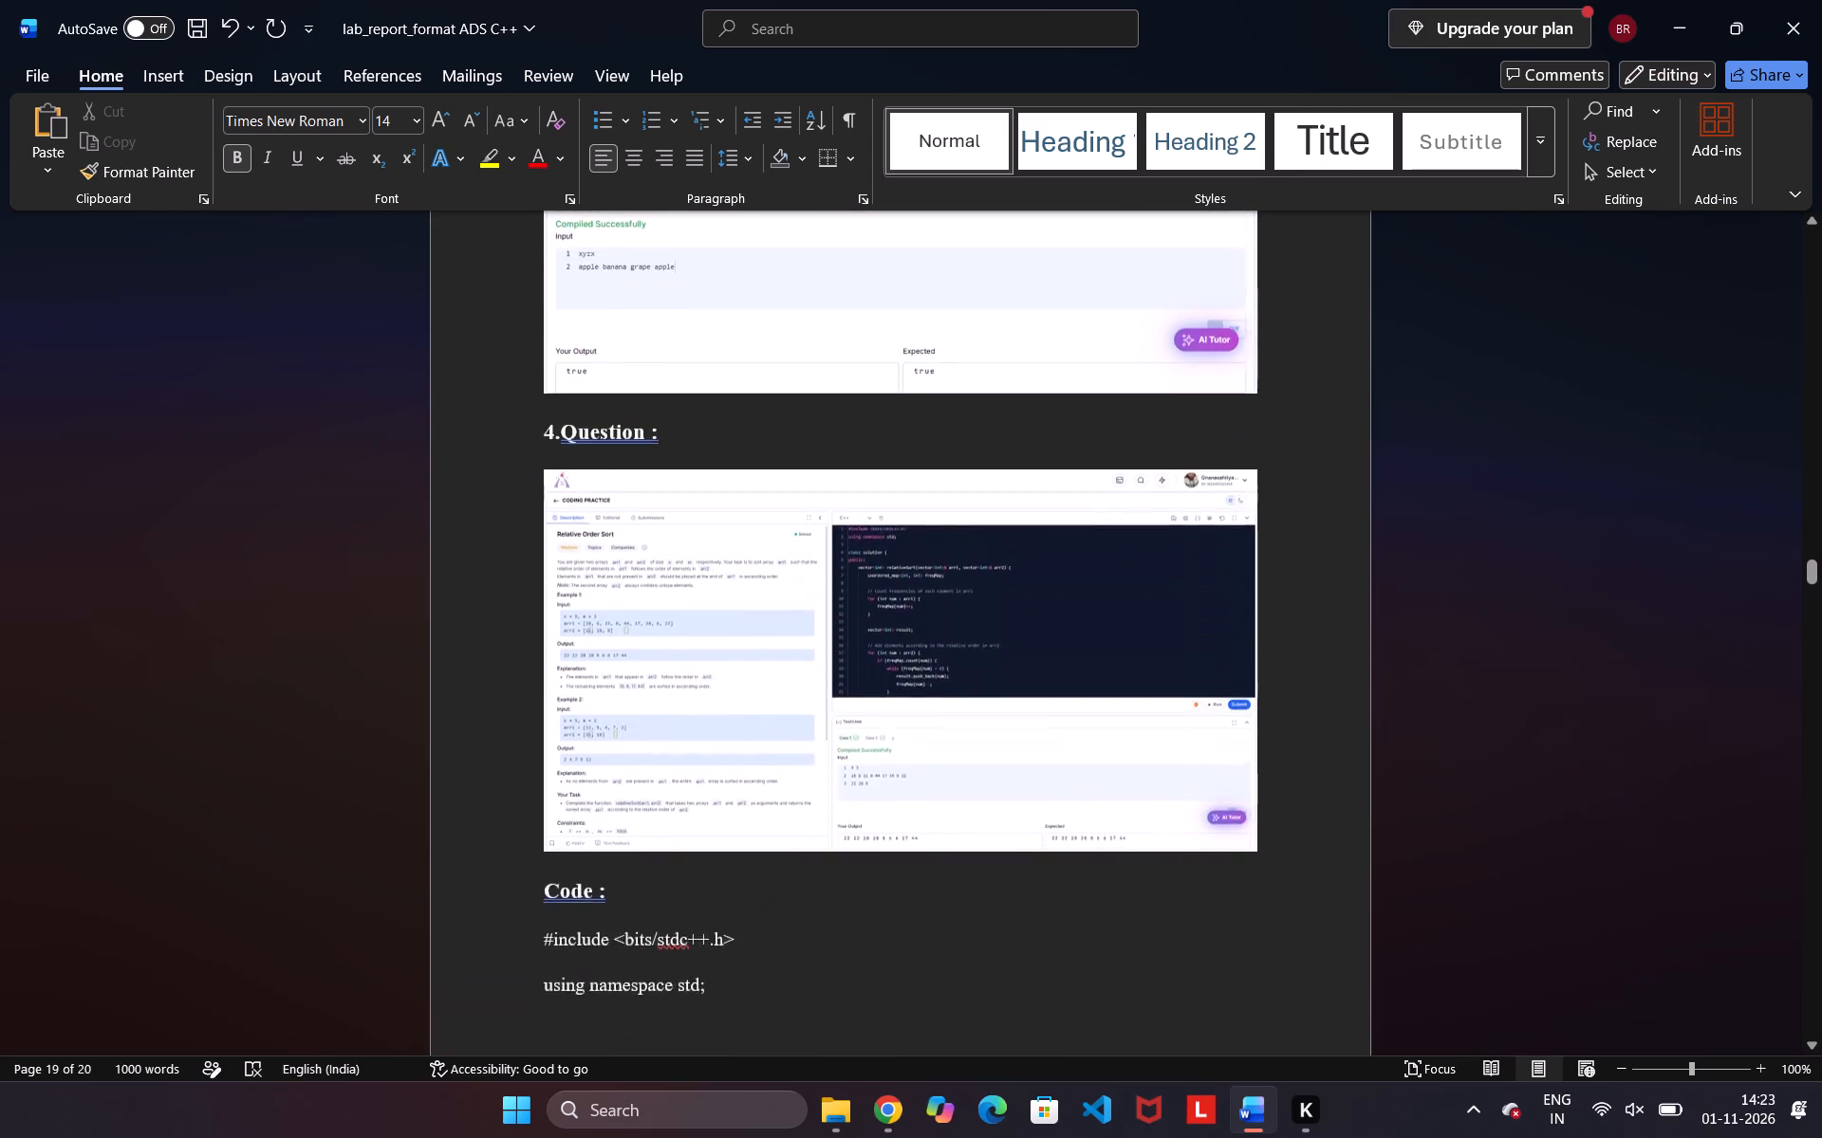
scroll(1286, 301, "up", 7)
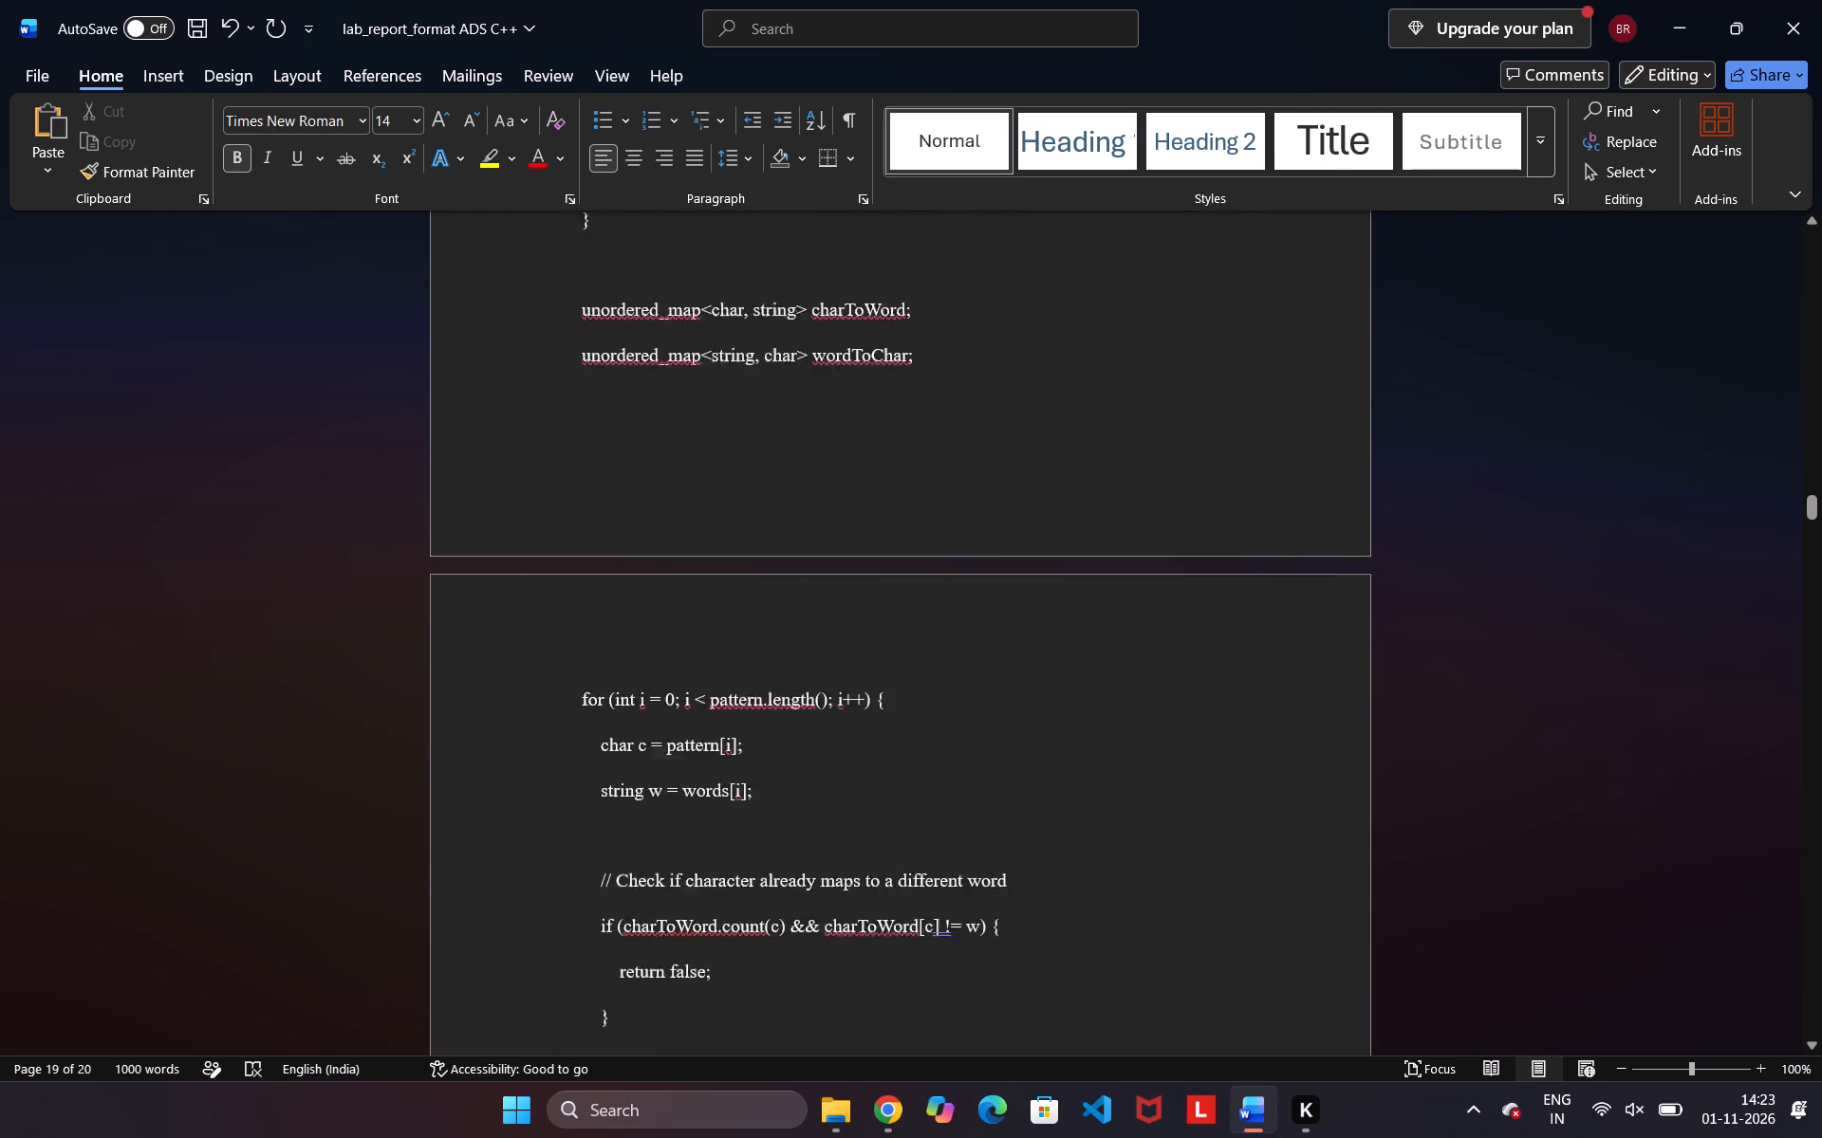
scroll(1286, 301, "up", 6)
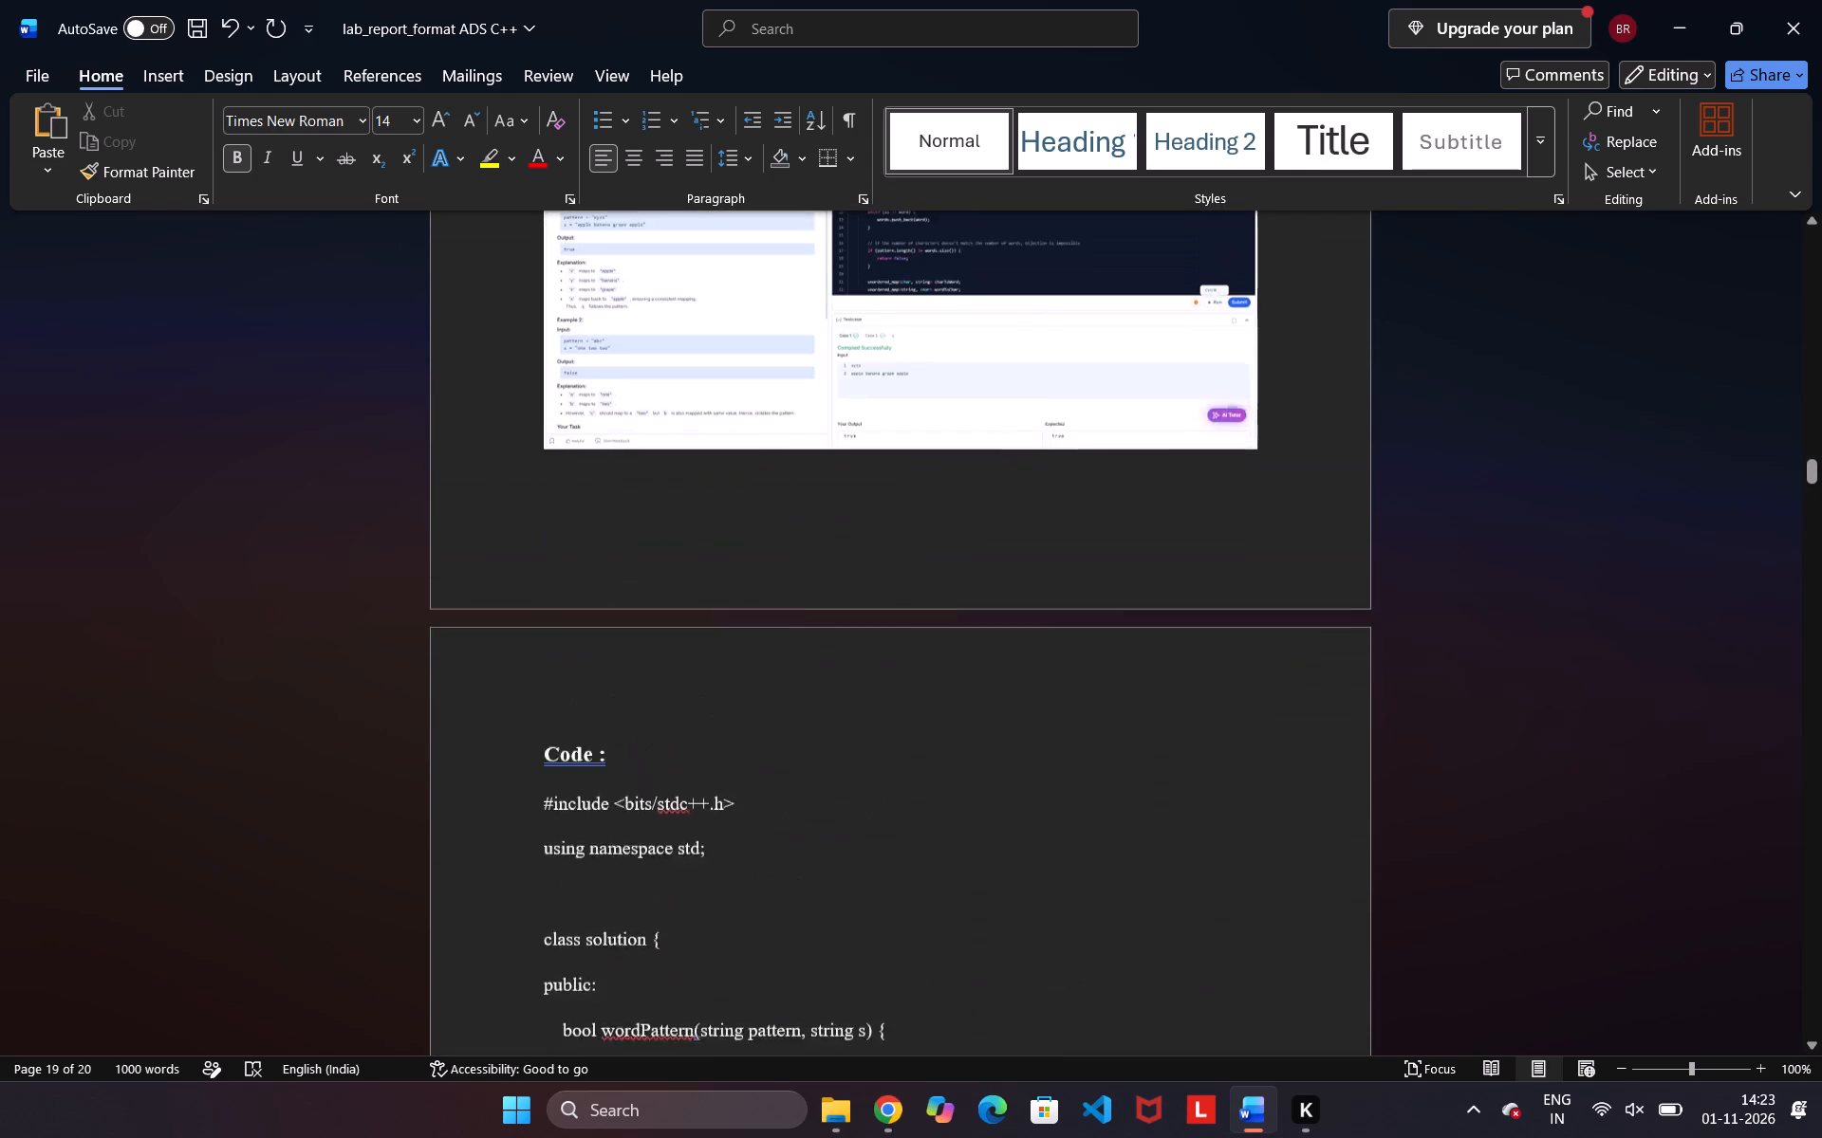
scroll(1286, 301, "up", 6)
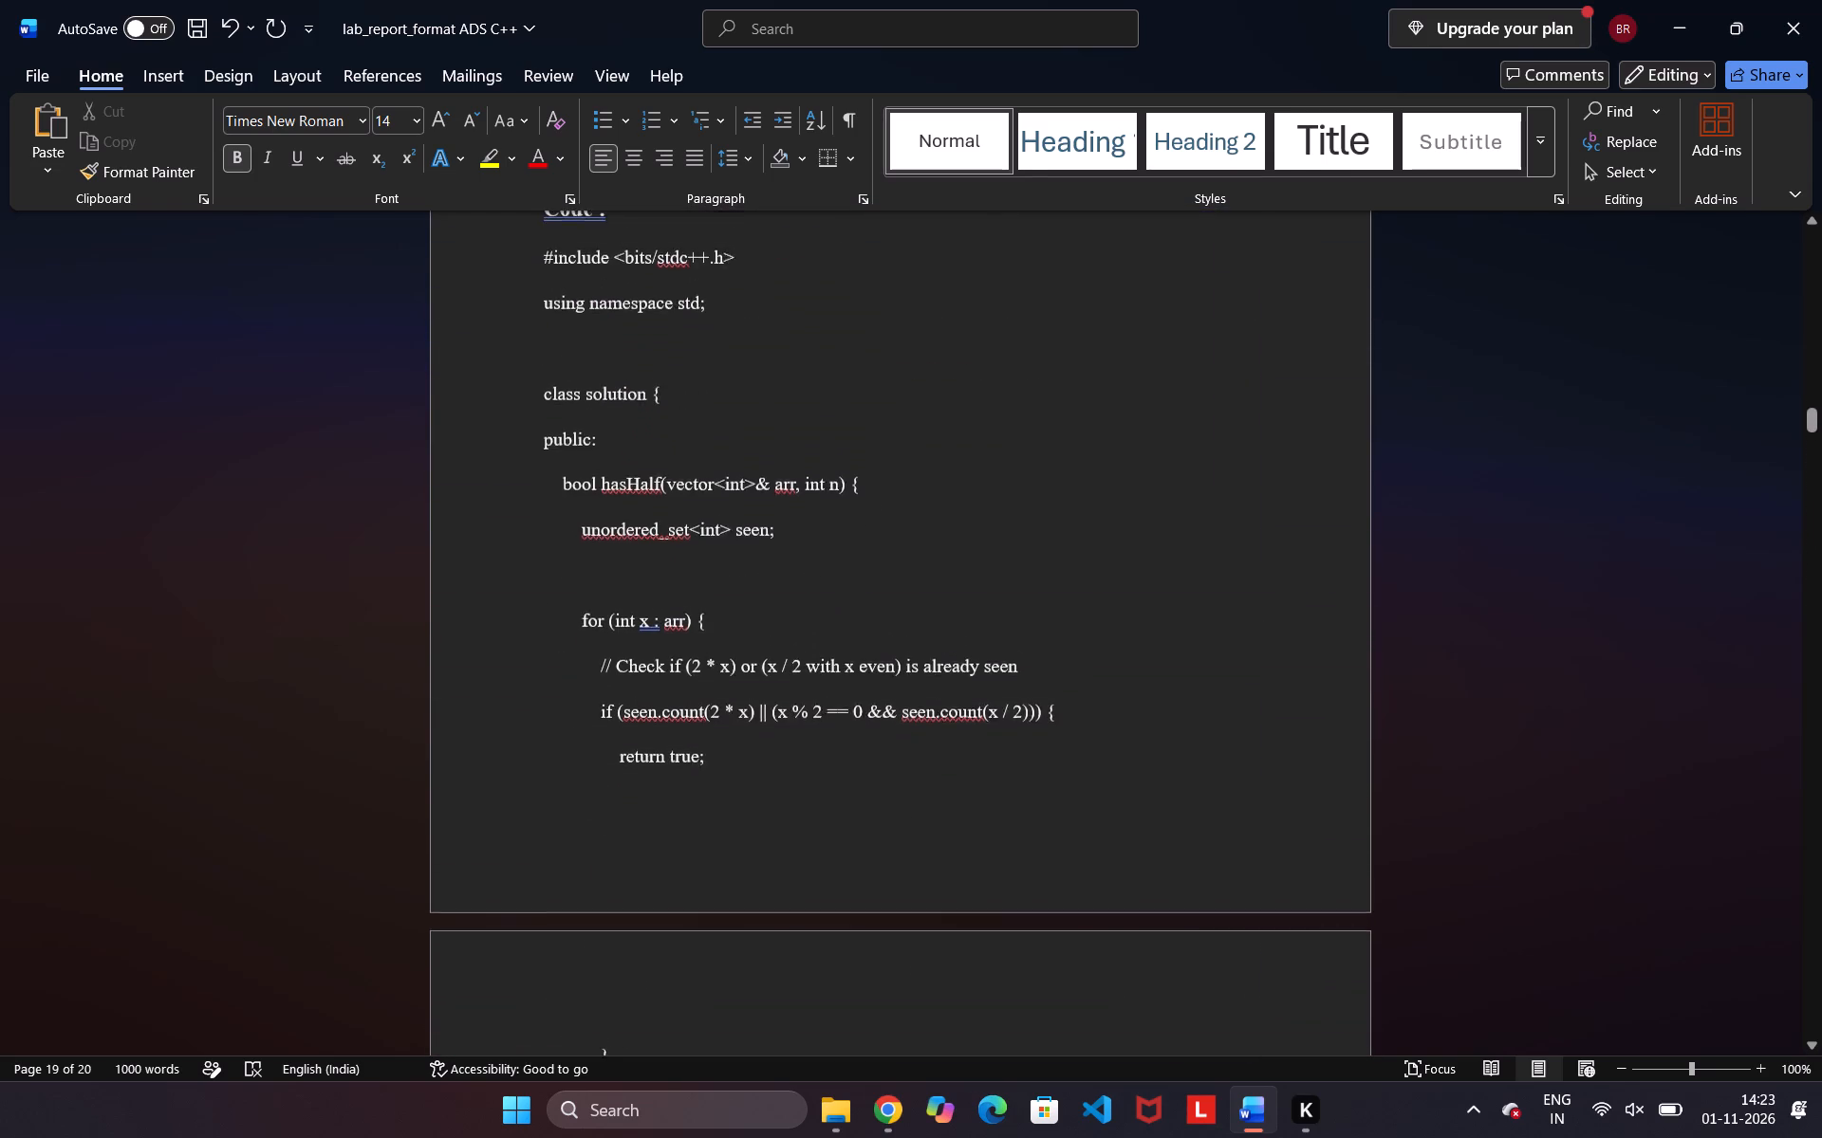
scroll(1286, 301, "up", 6)
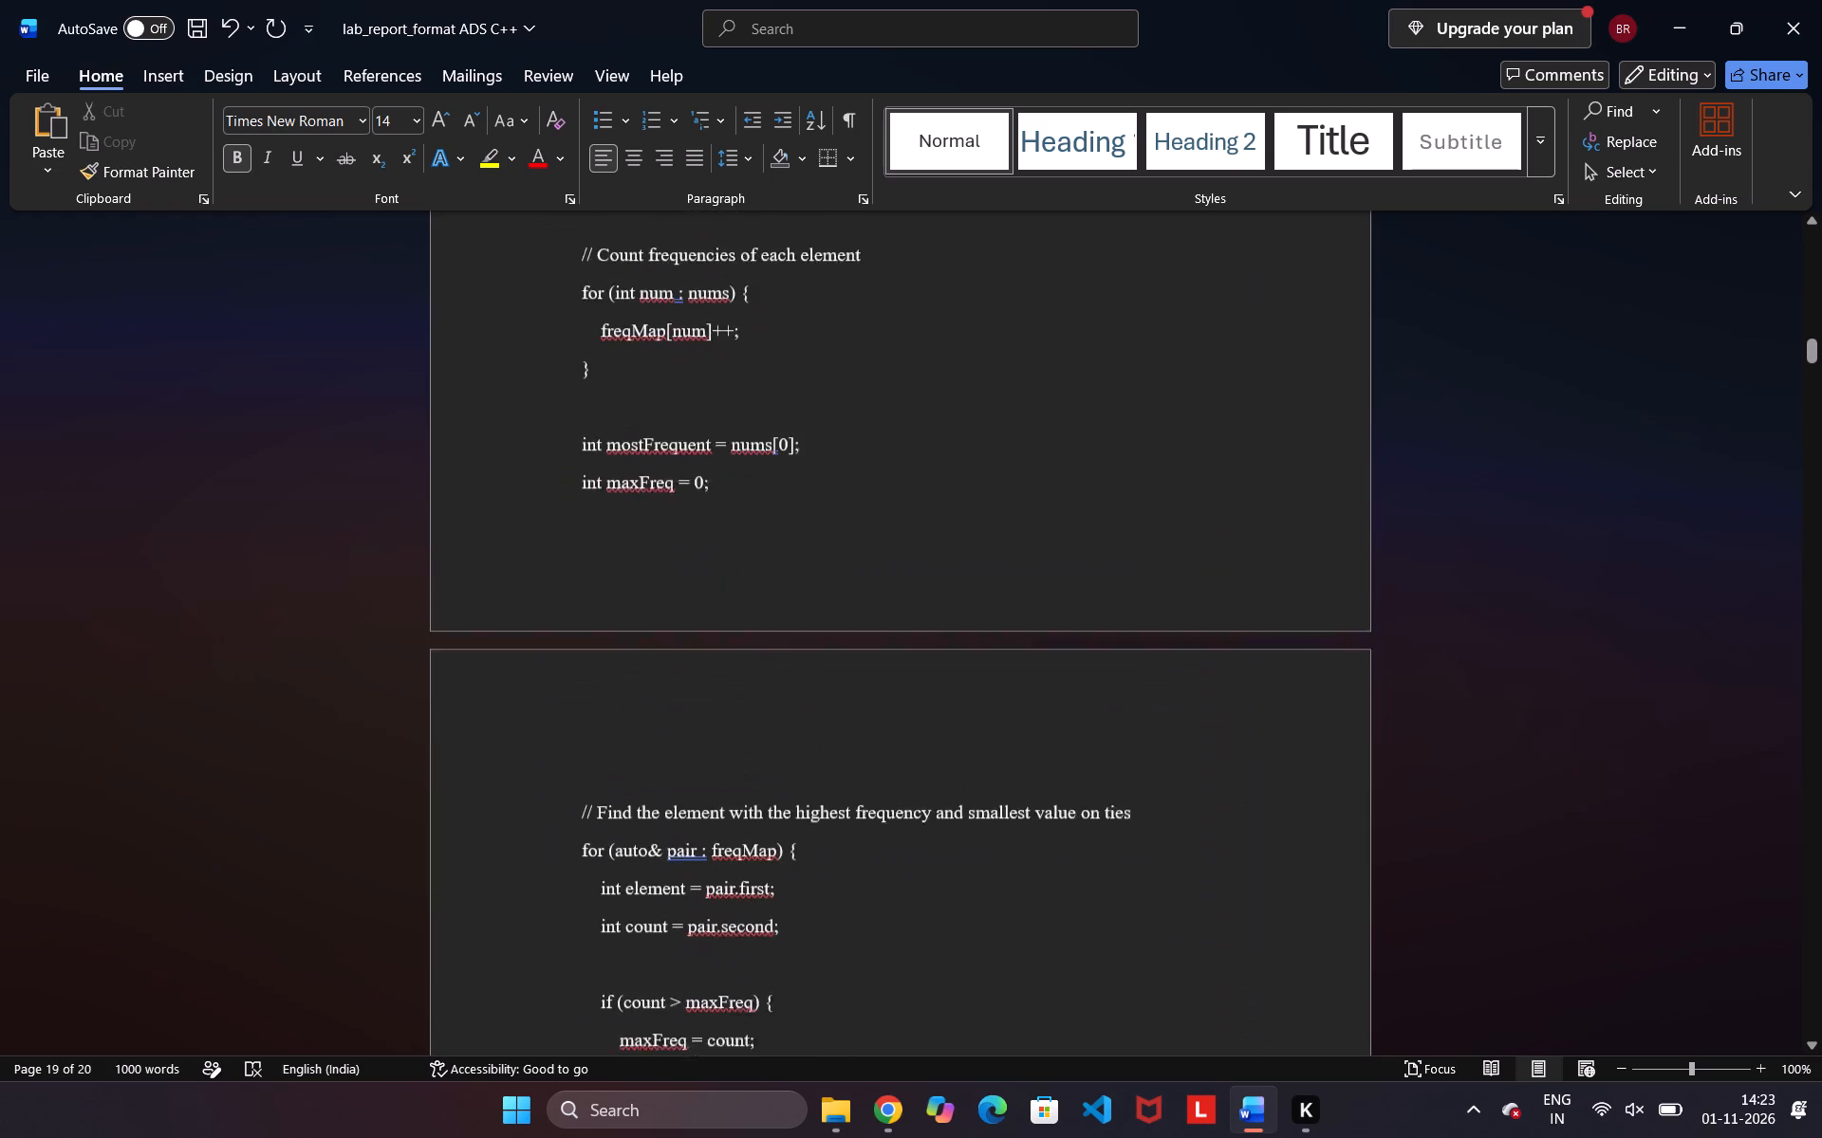
scroll(1286, 301, "up", 4)
Add an '8.Question :' heading below the Fractional Knapsack output image and start a new line under it.
scroll(1286, 301, "down", 6)
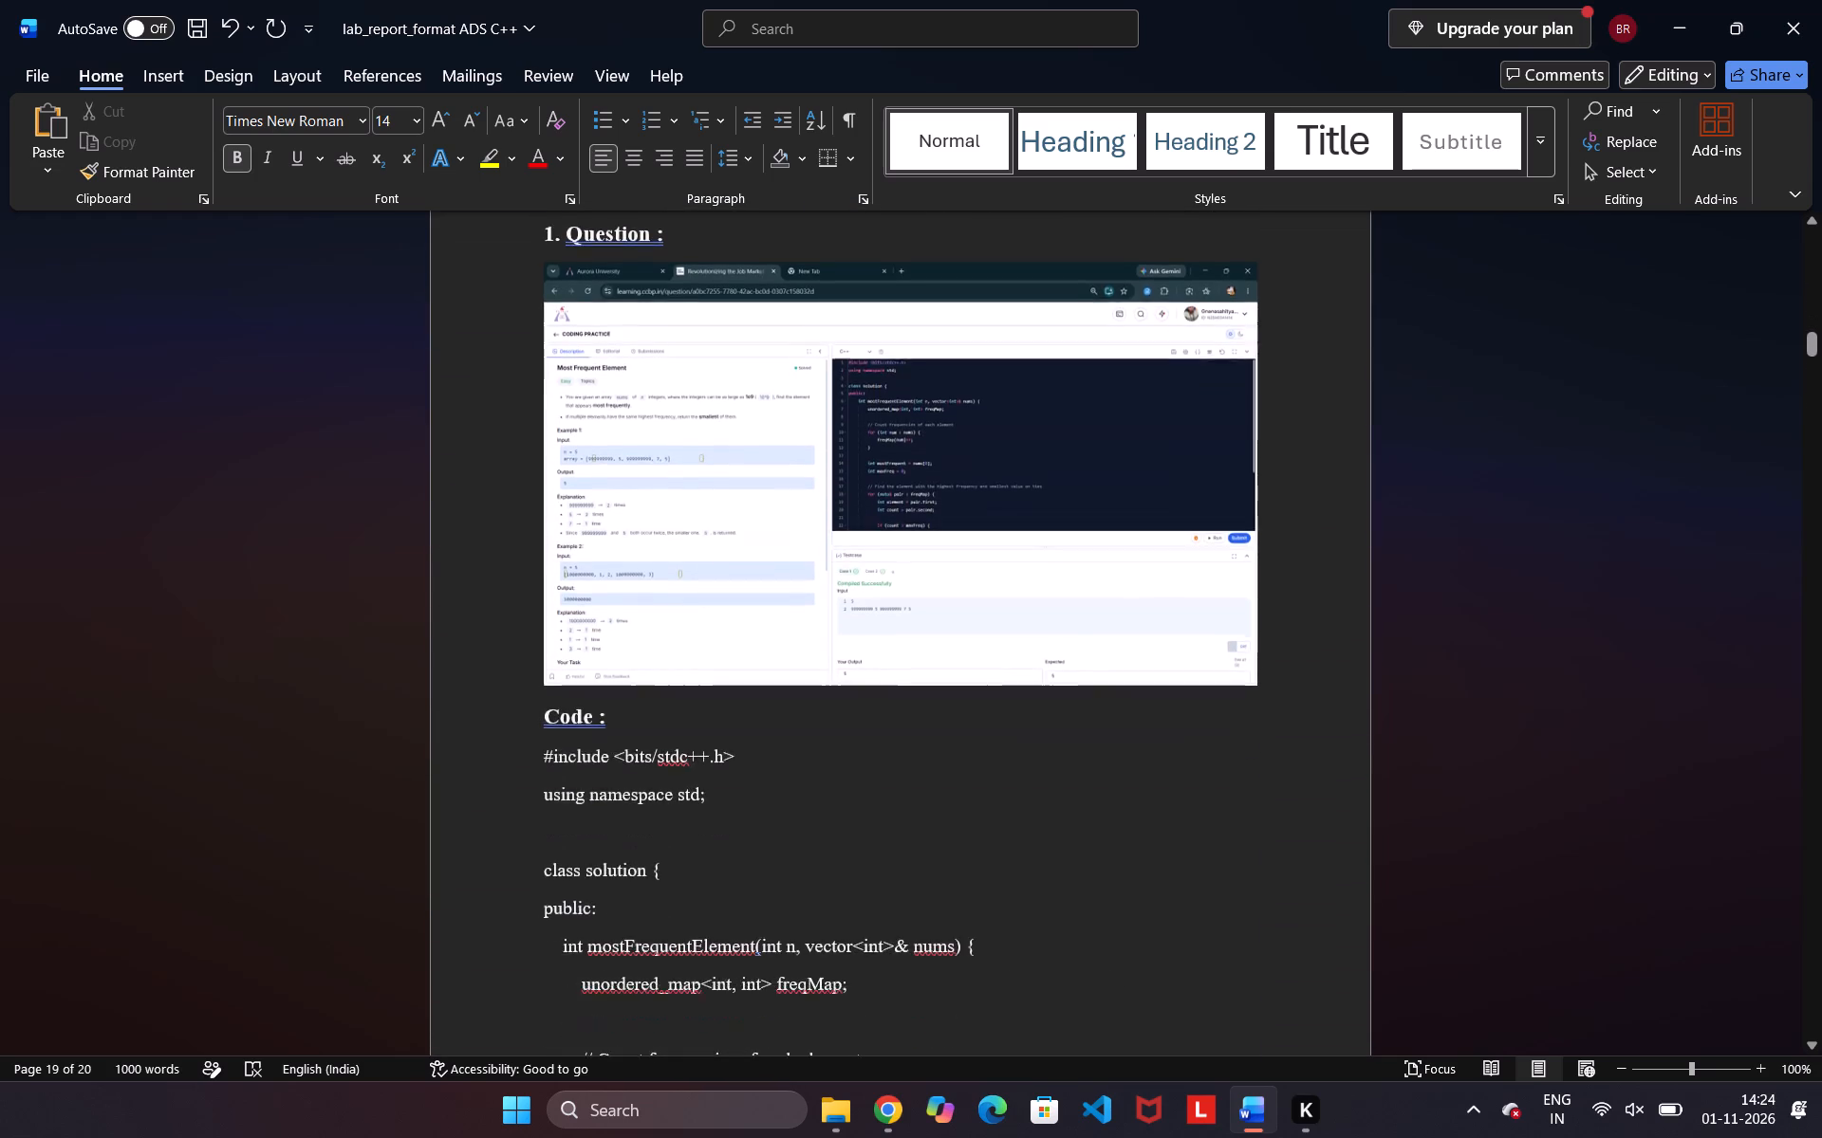
scroll(1286, 301, "down", 20)
scroll(1286, 301, "down", 7)
scroll(1286, 301, "up", 2)
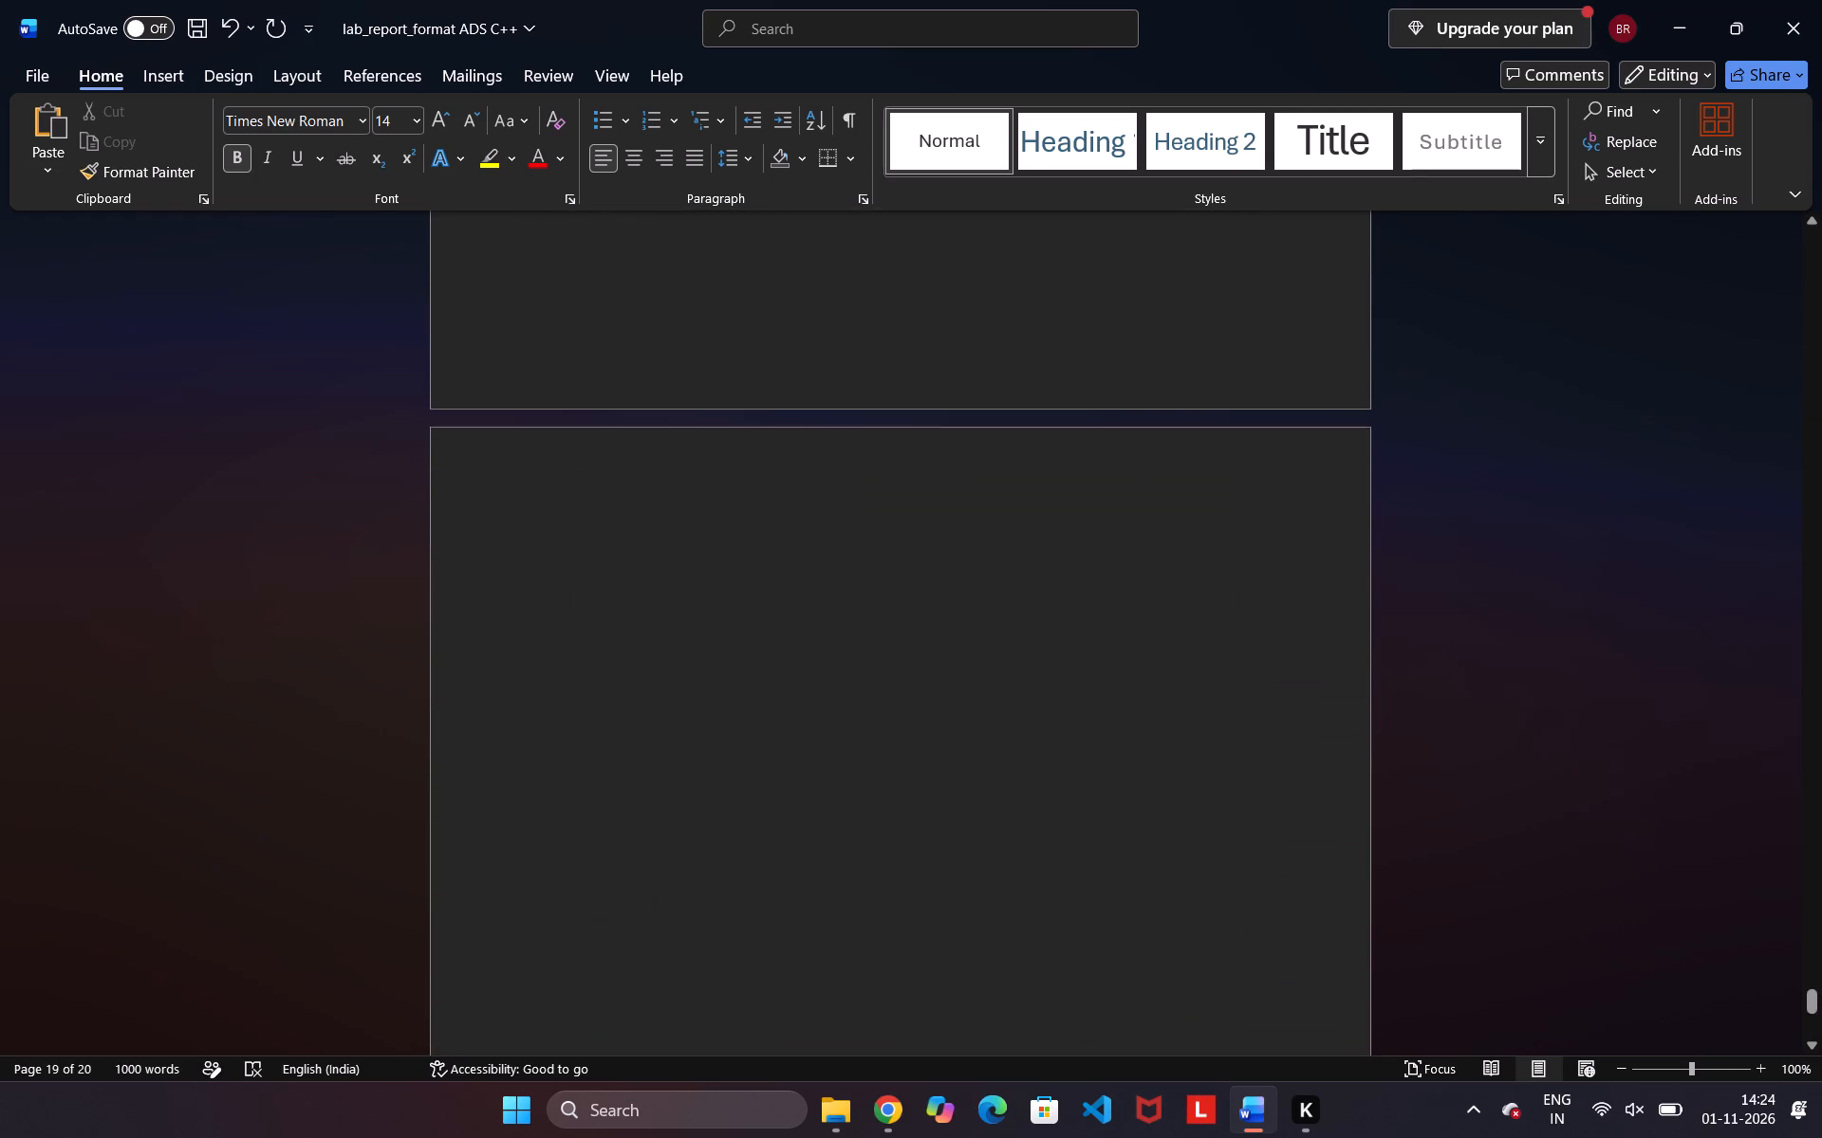
scroll(1286, 301, "up", 2)
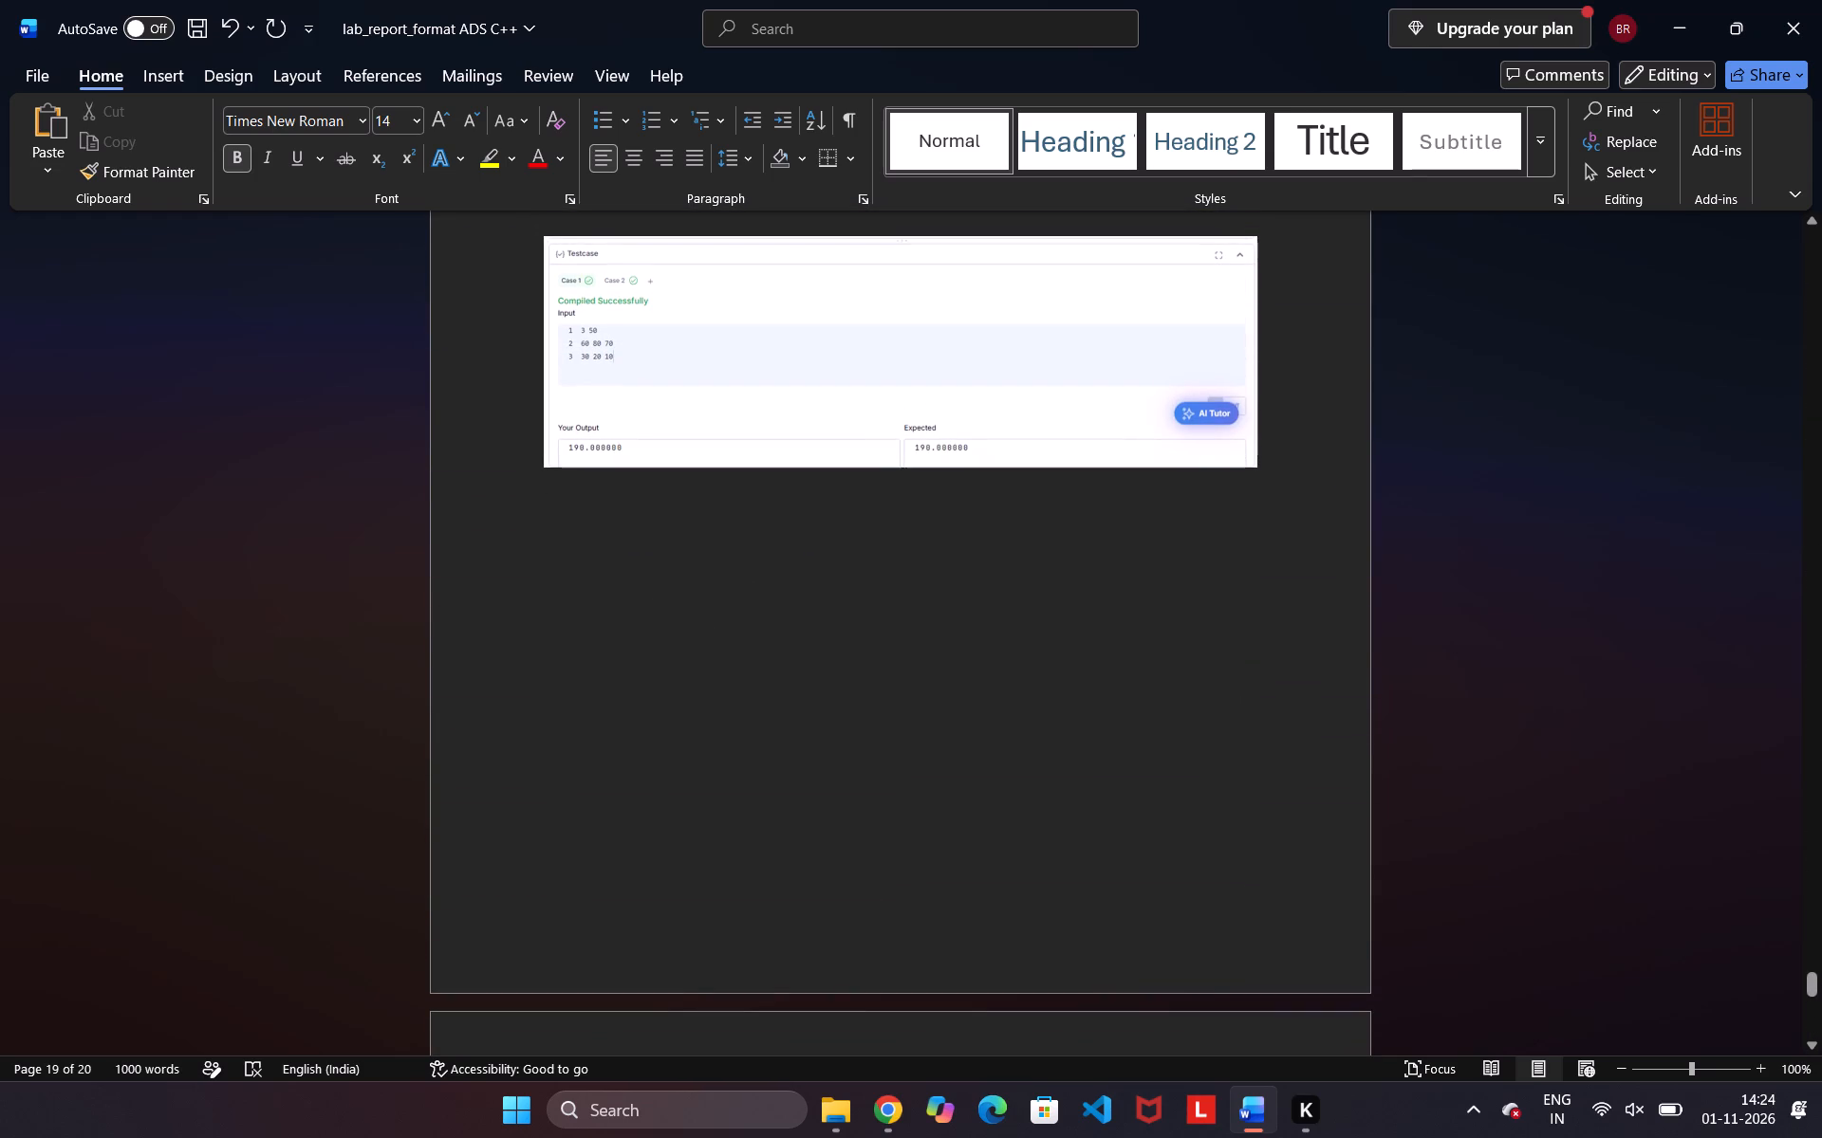
type("8.")
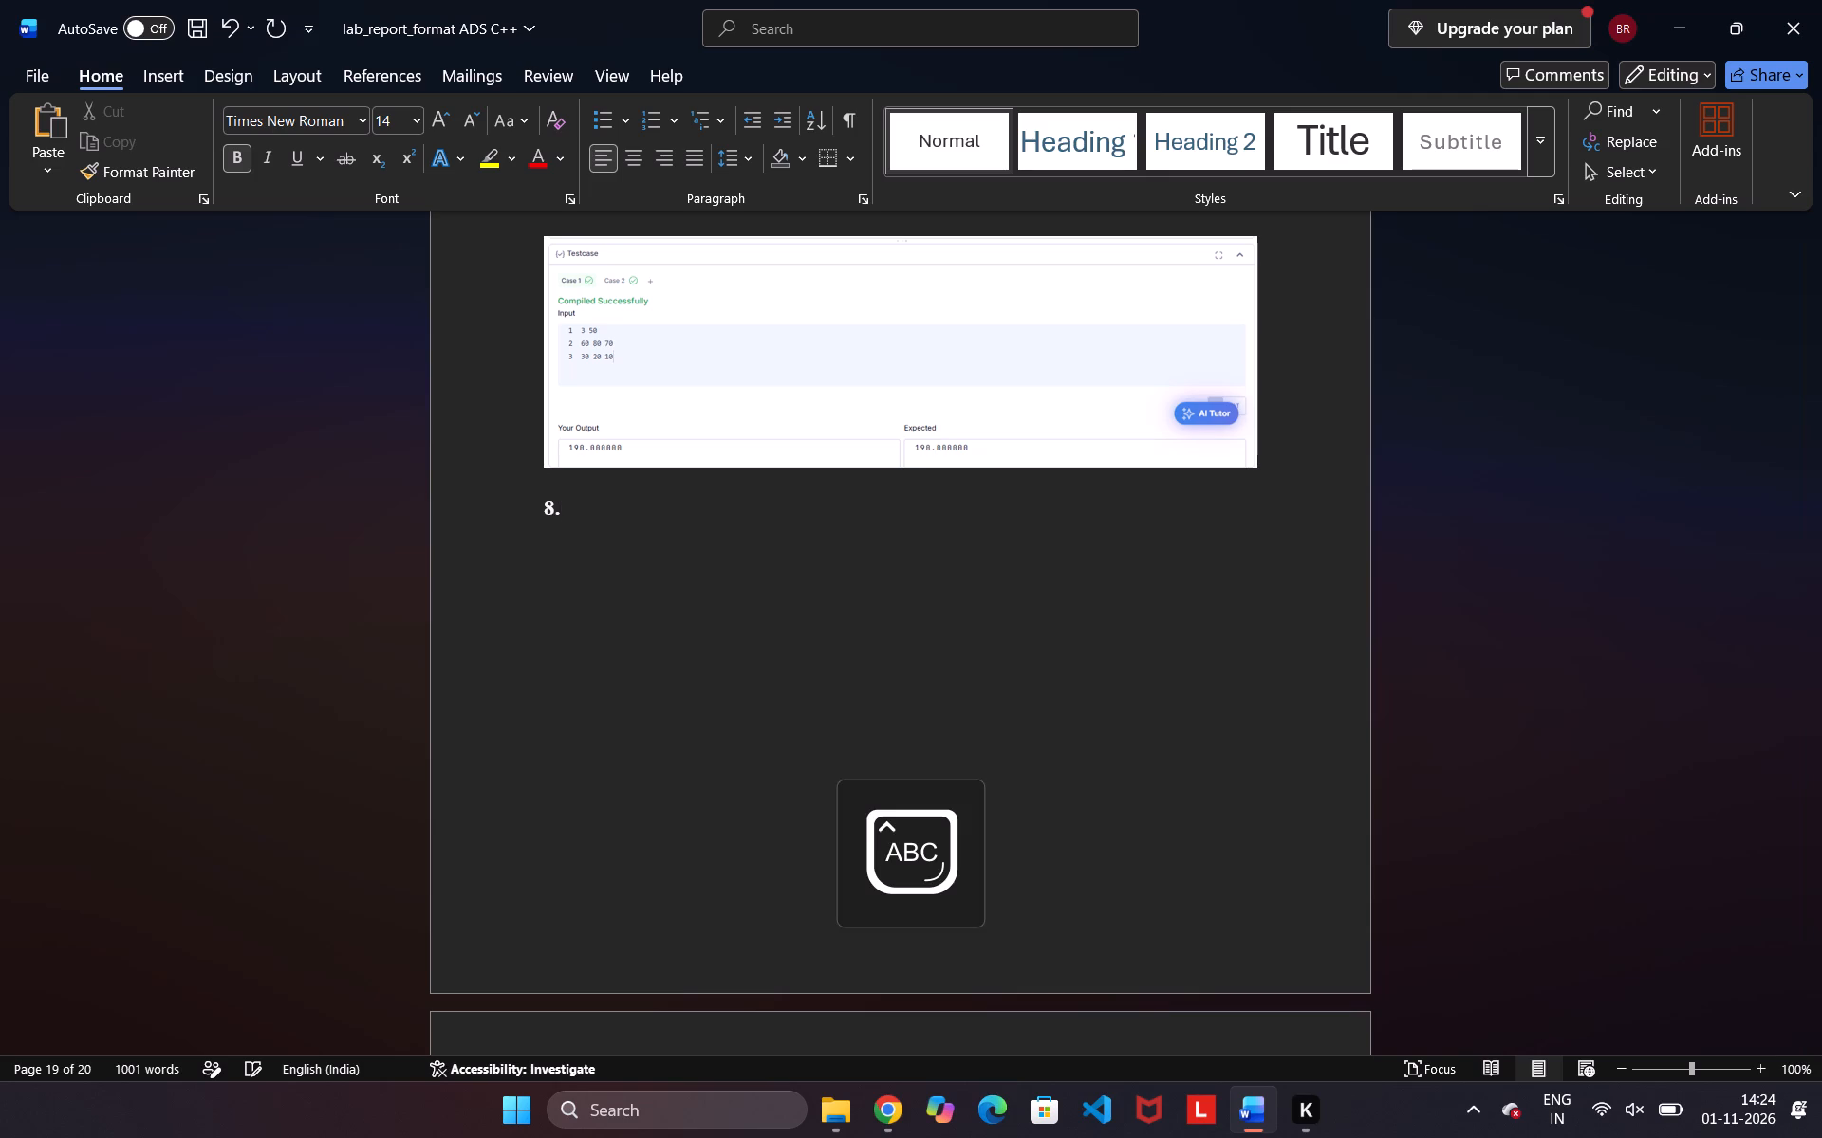
key("q")
type("uestion")
key("space")
key("shift+colon")
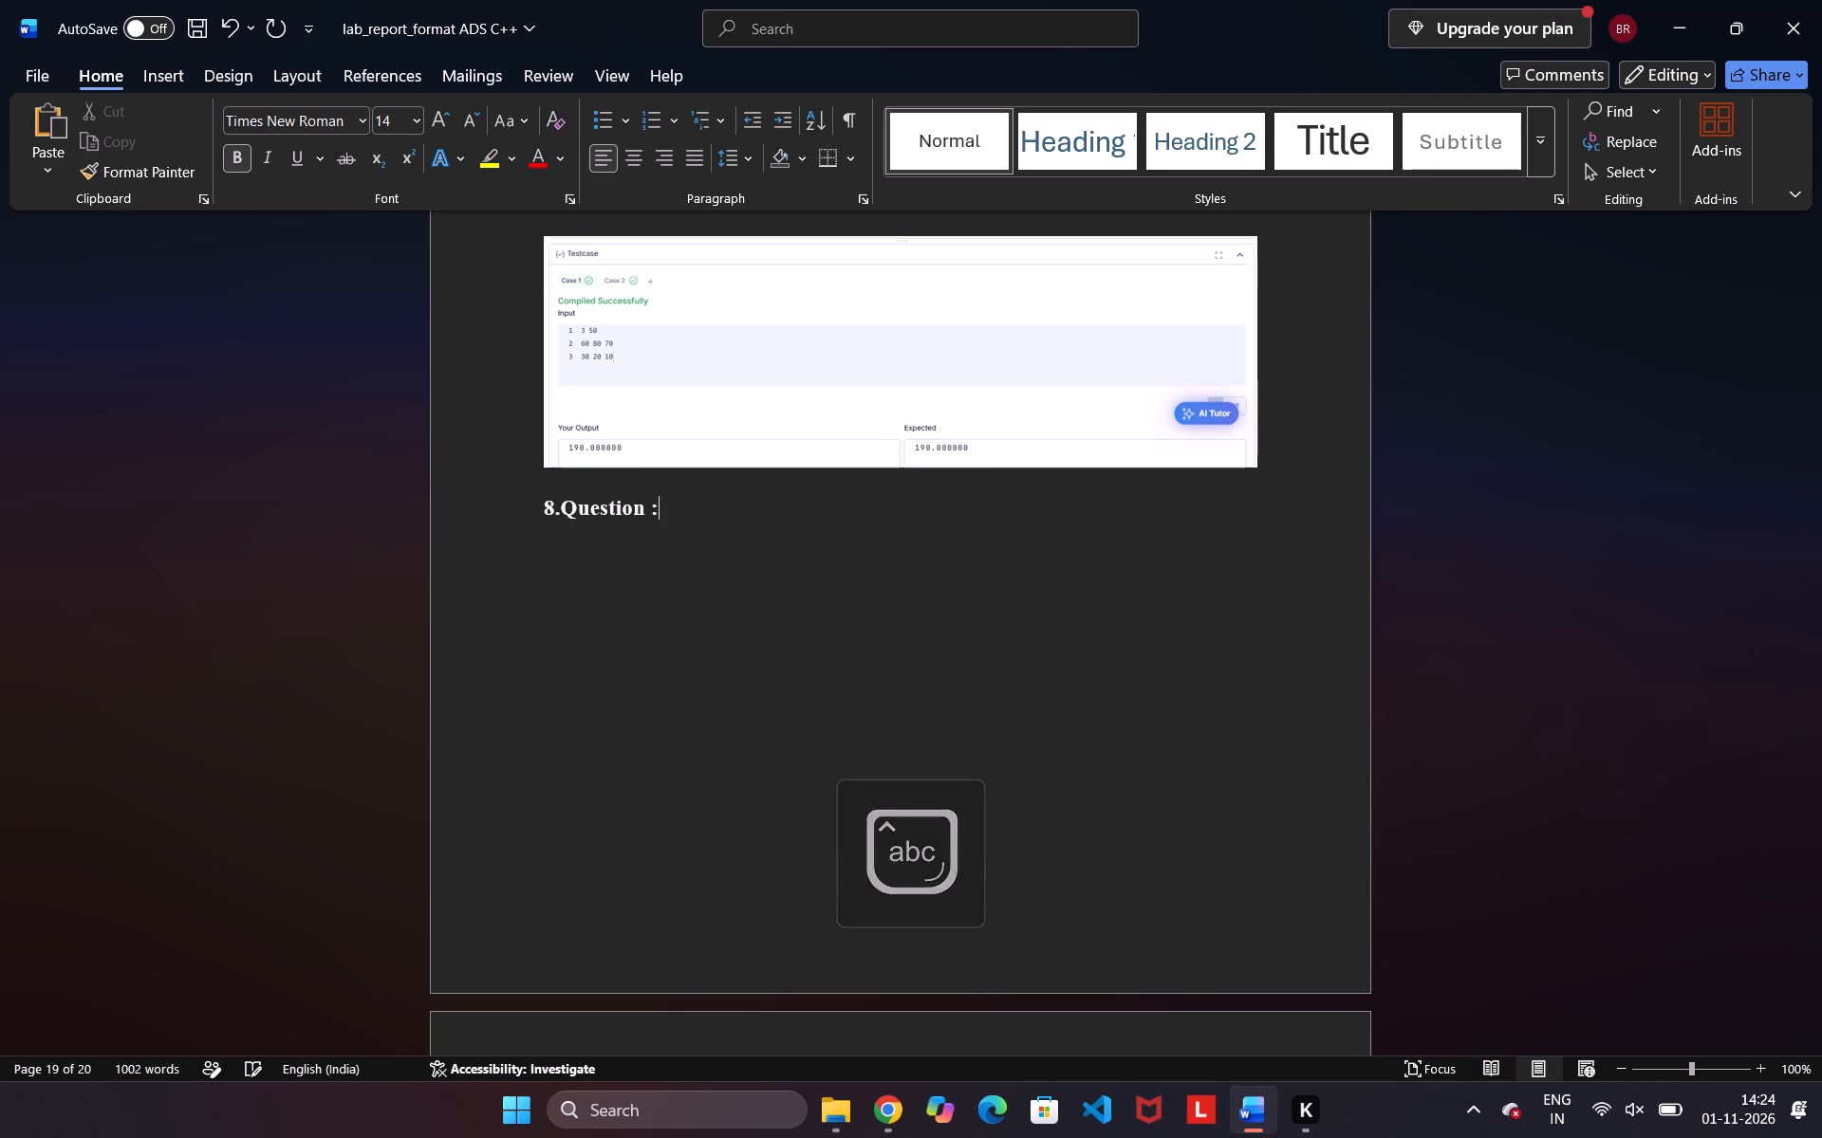
scroll(1086, 228, "up", 7)
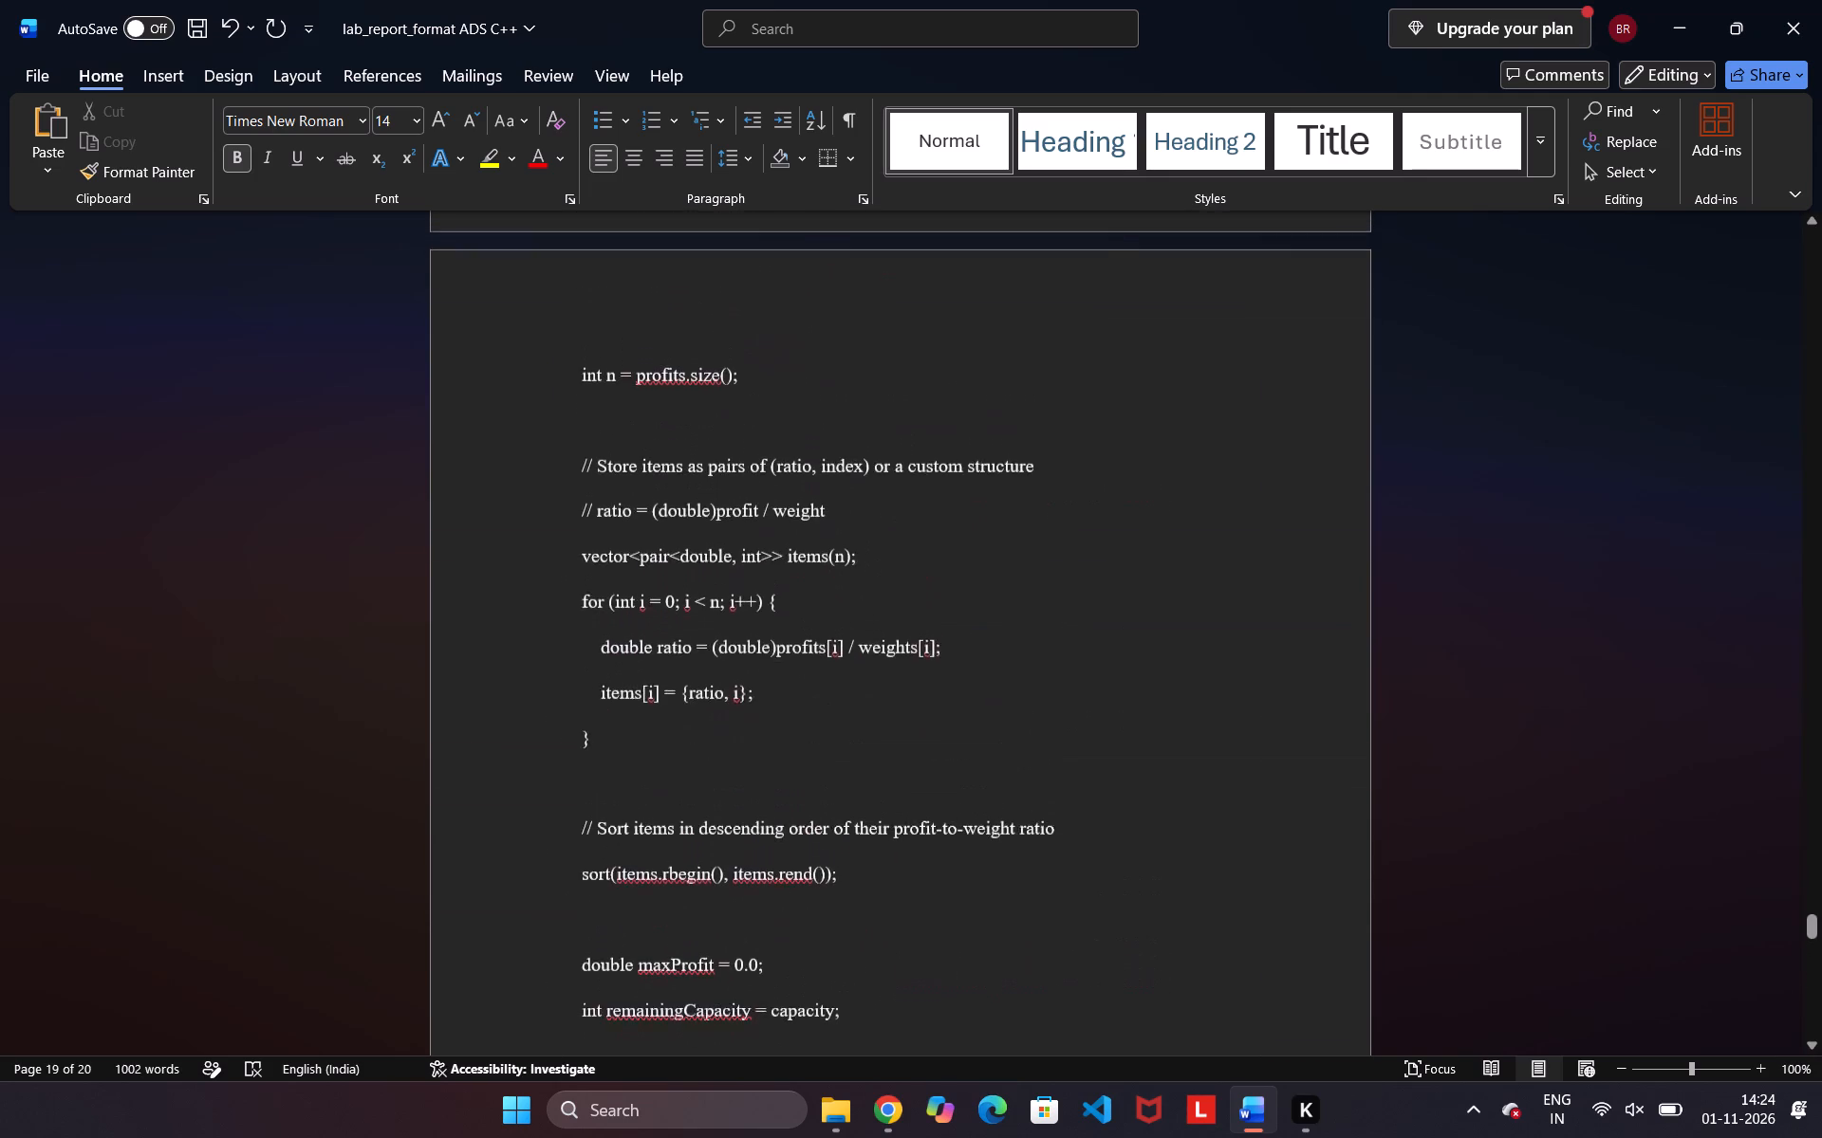
scroll(1086, 228, "up", 8)
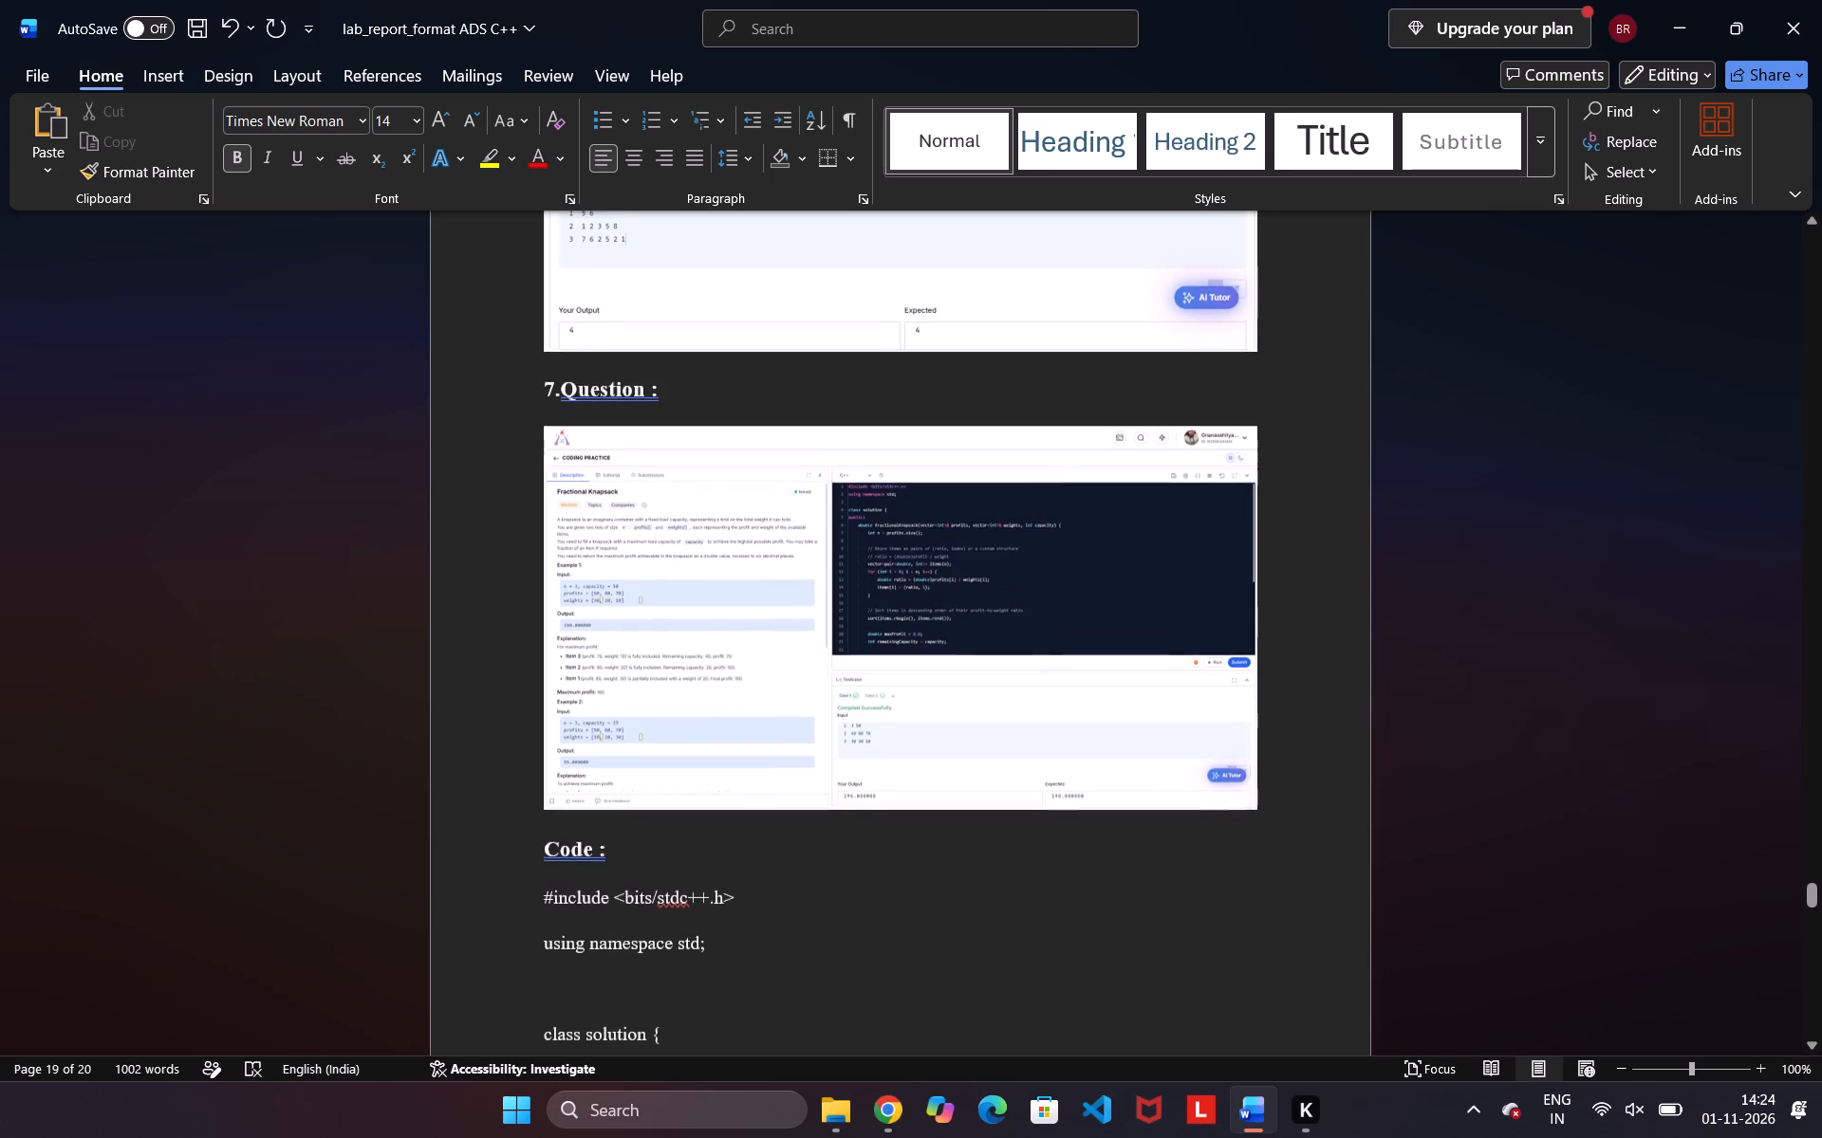
scroll(1086, 228, "down", 7)
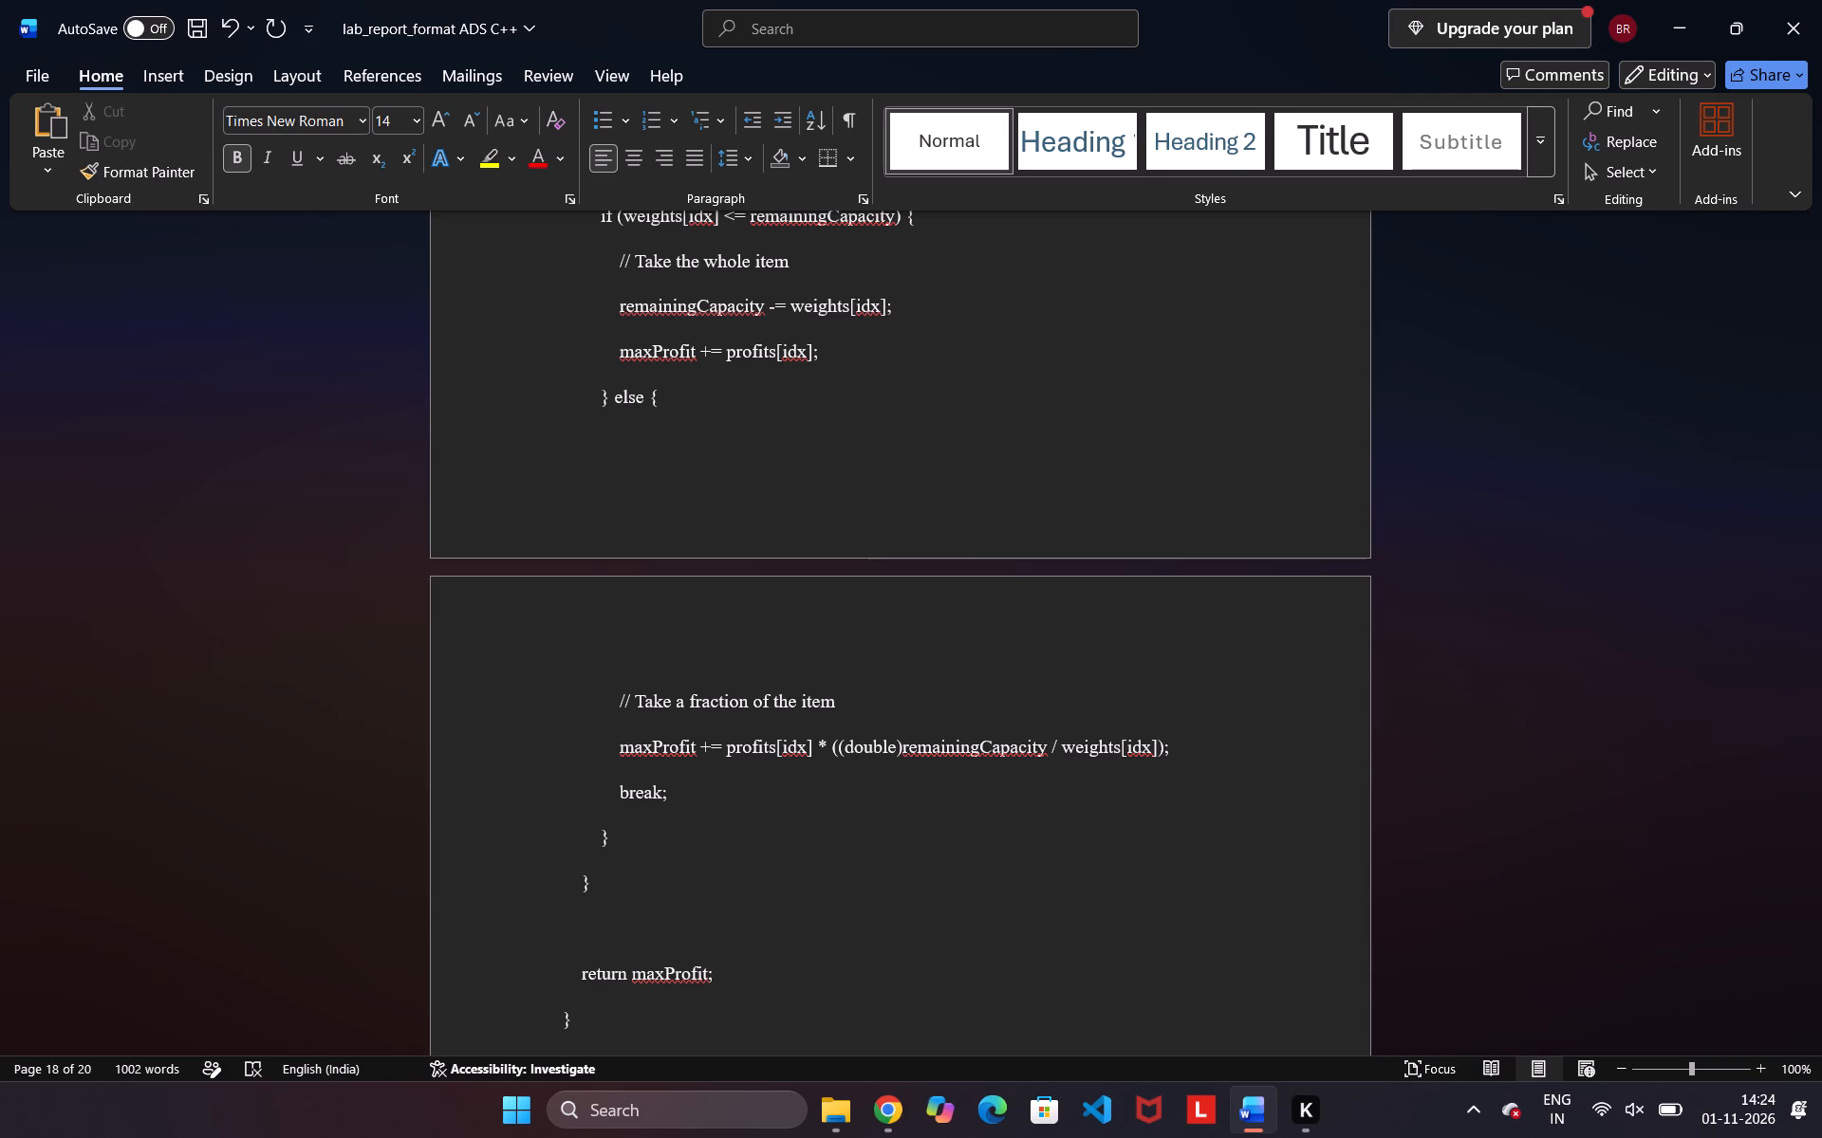
scroll(1192, 246, "down", 4)
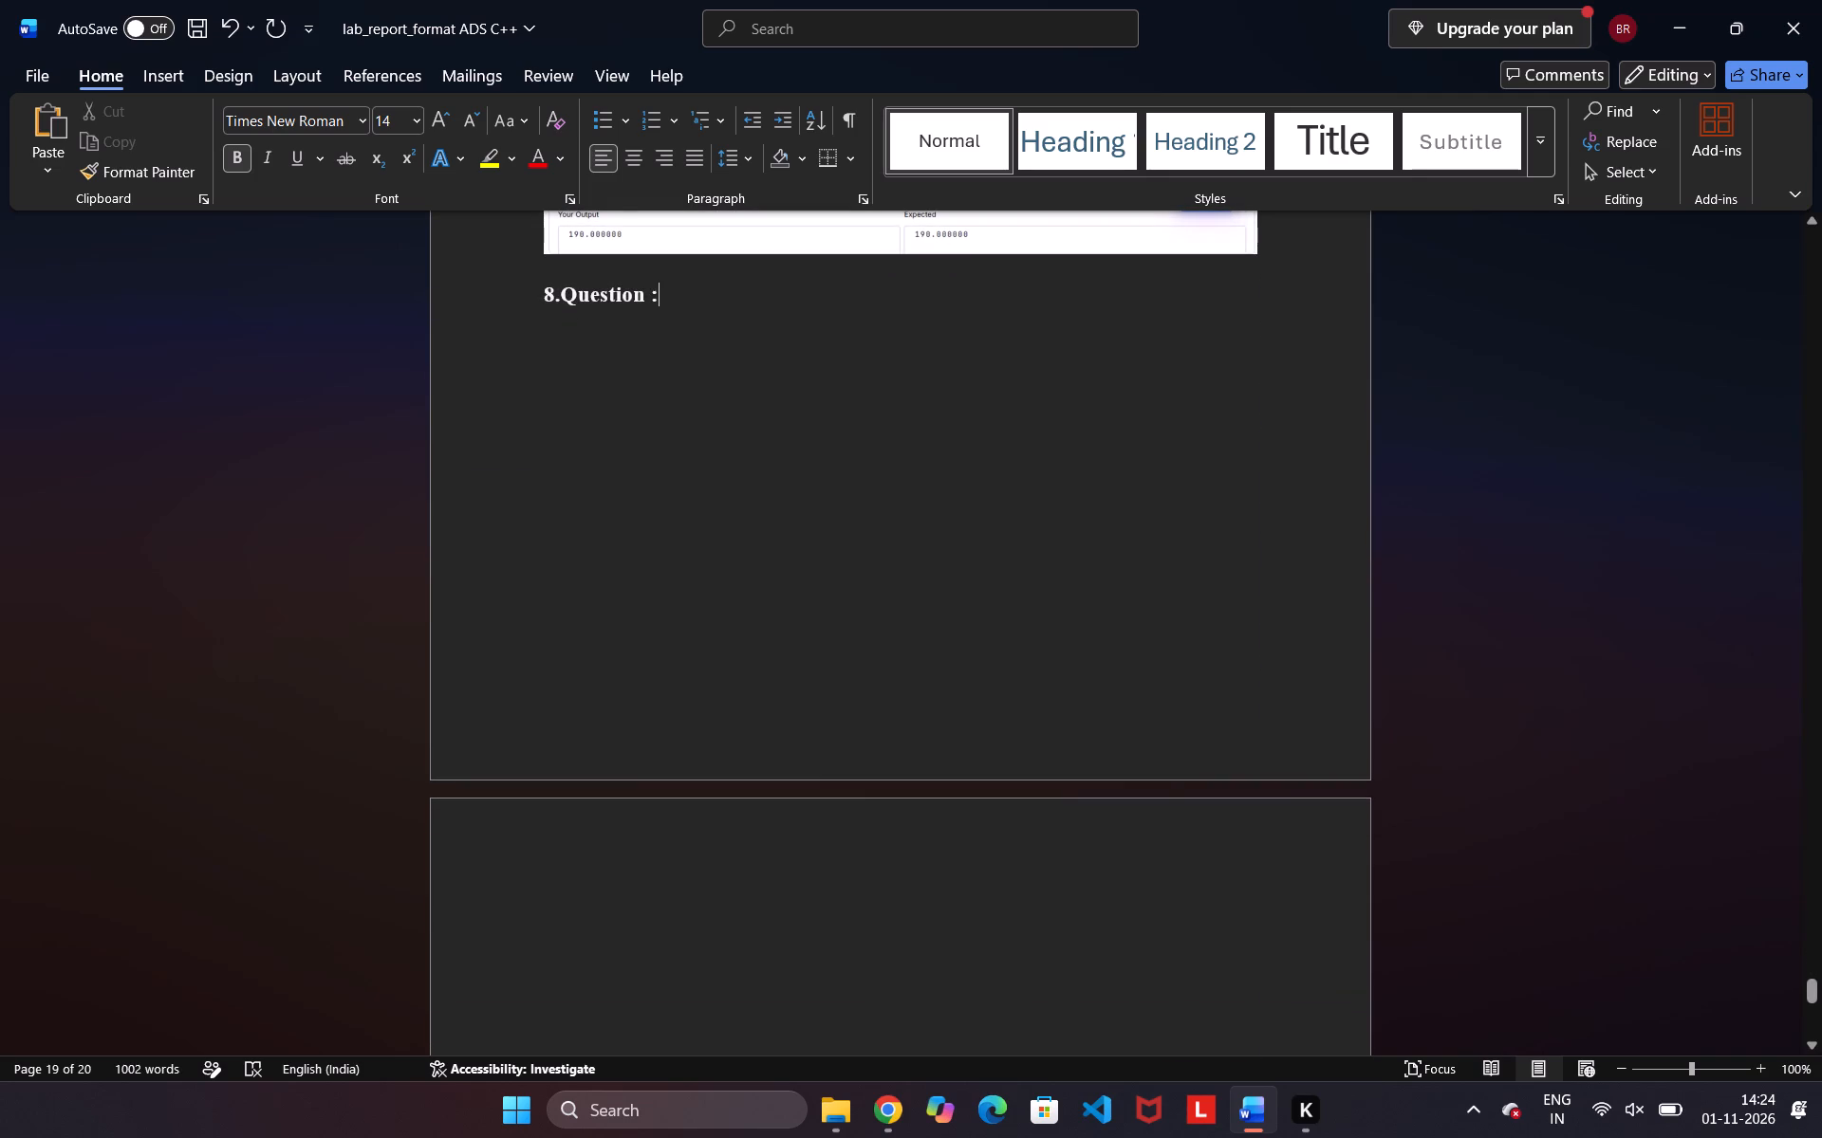
key("Return")
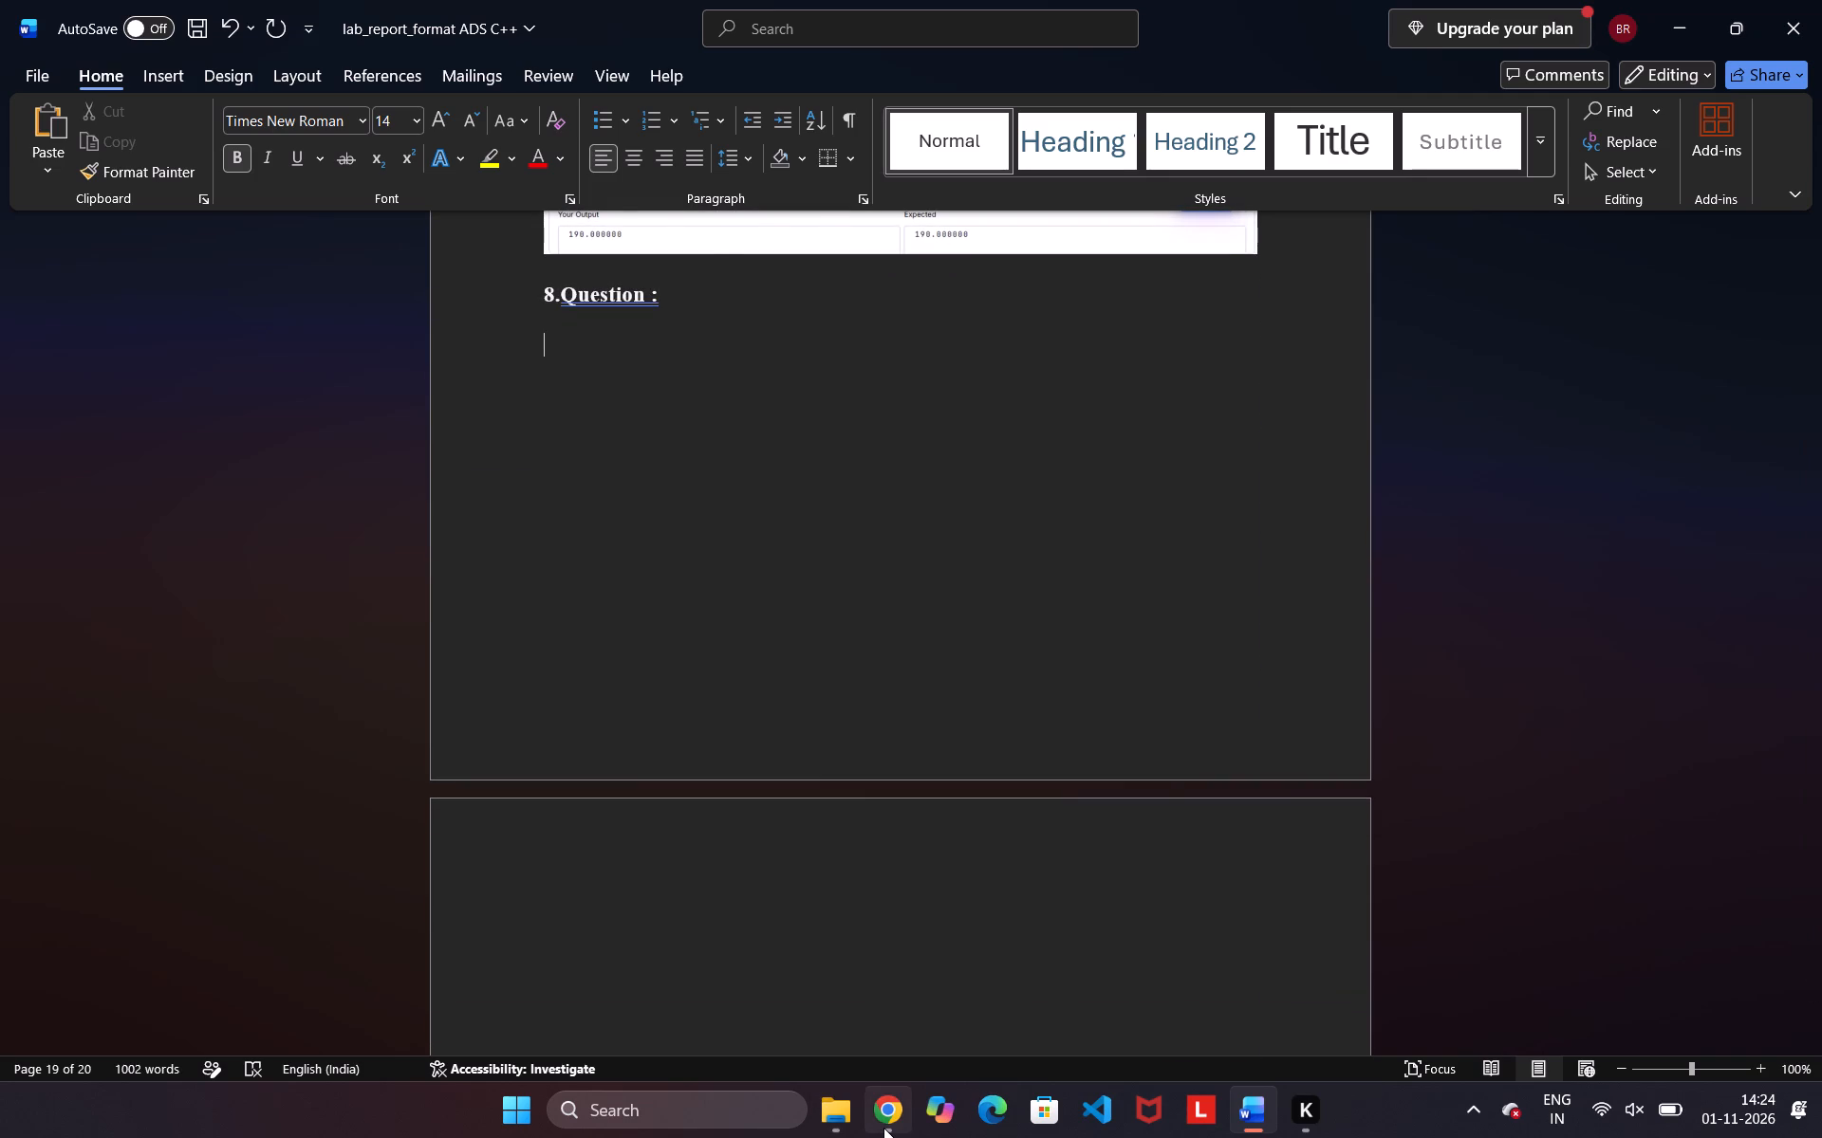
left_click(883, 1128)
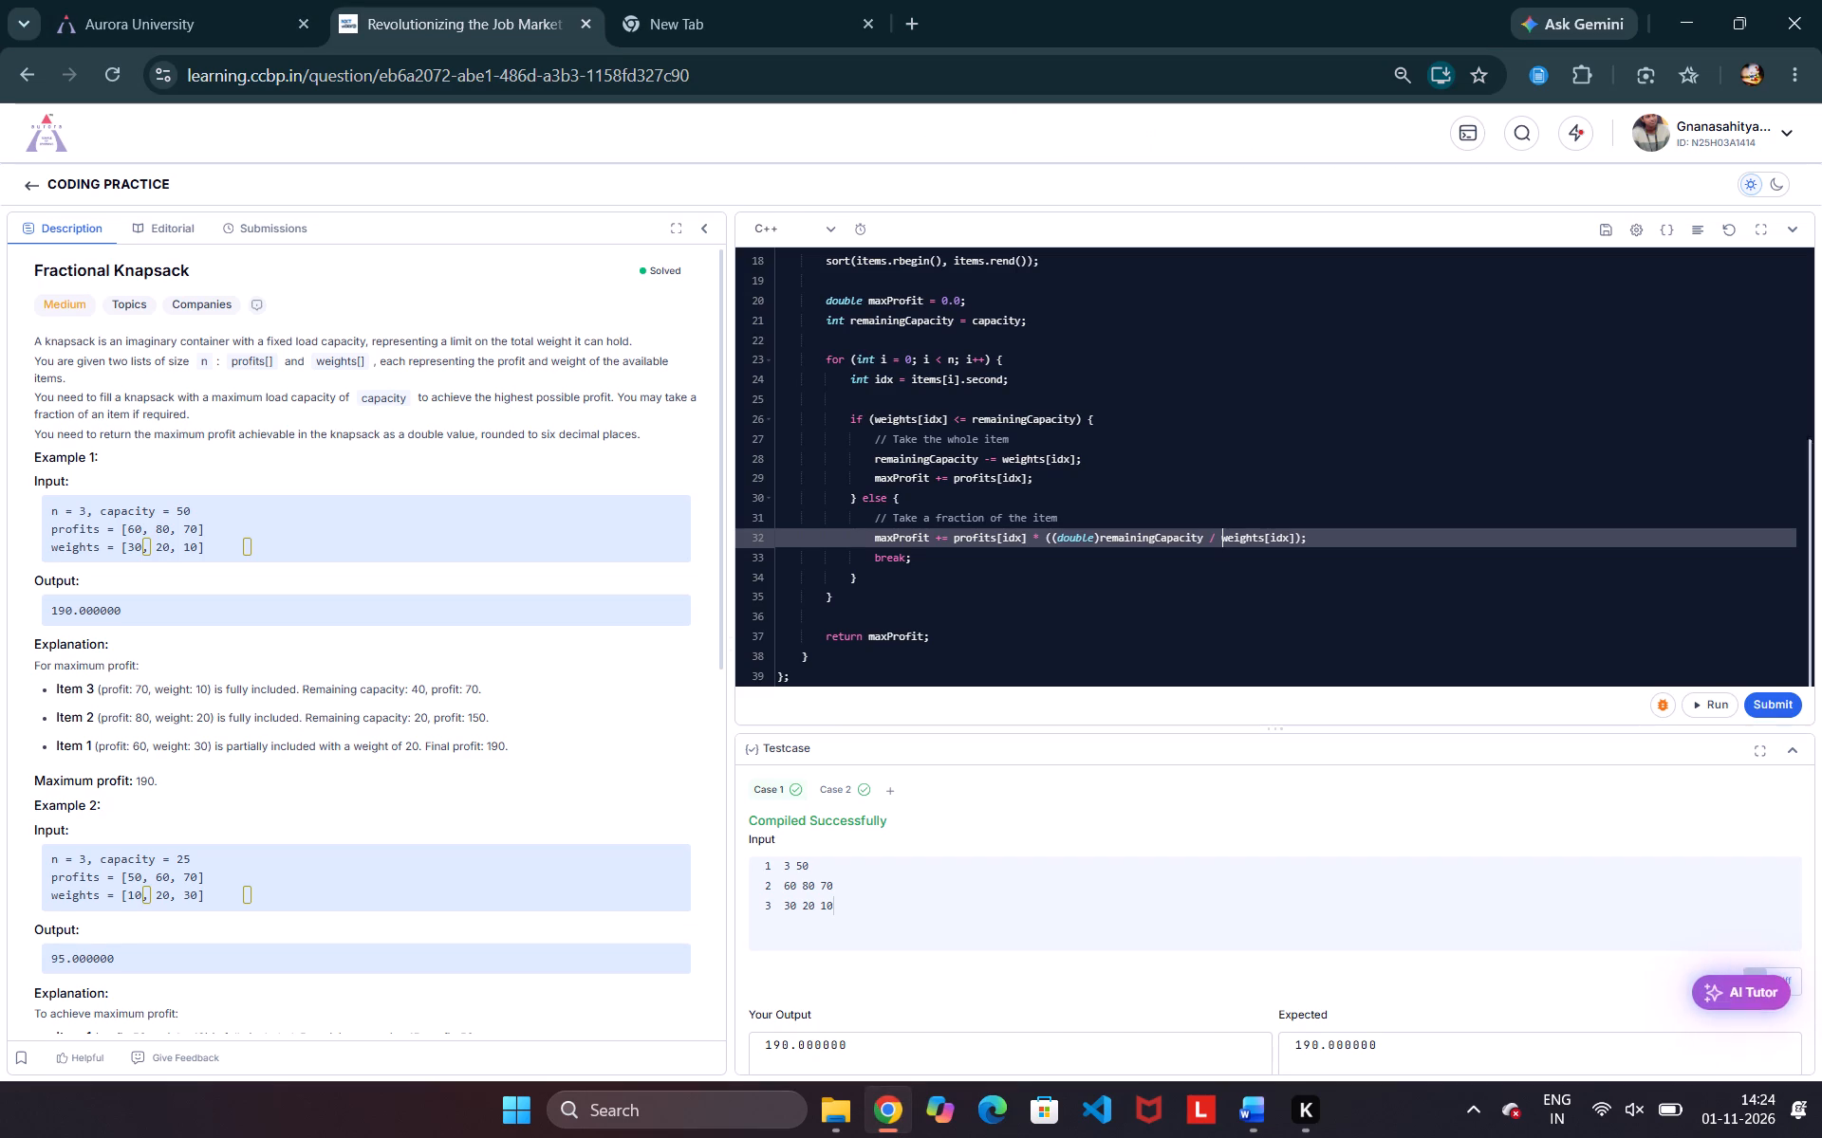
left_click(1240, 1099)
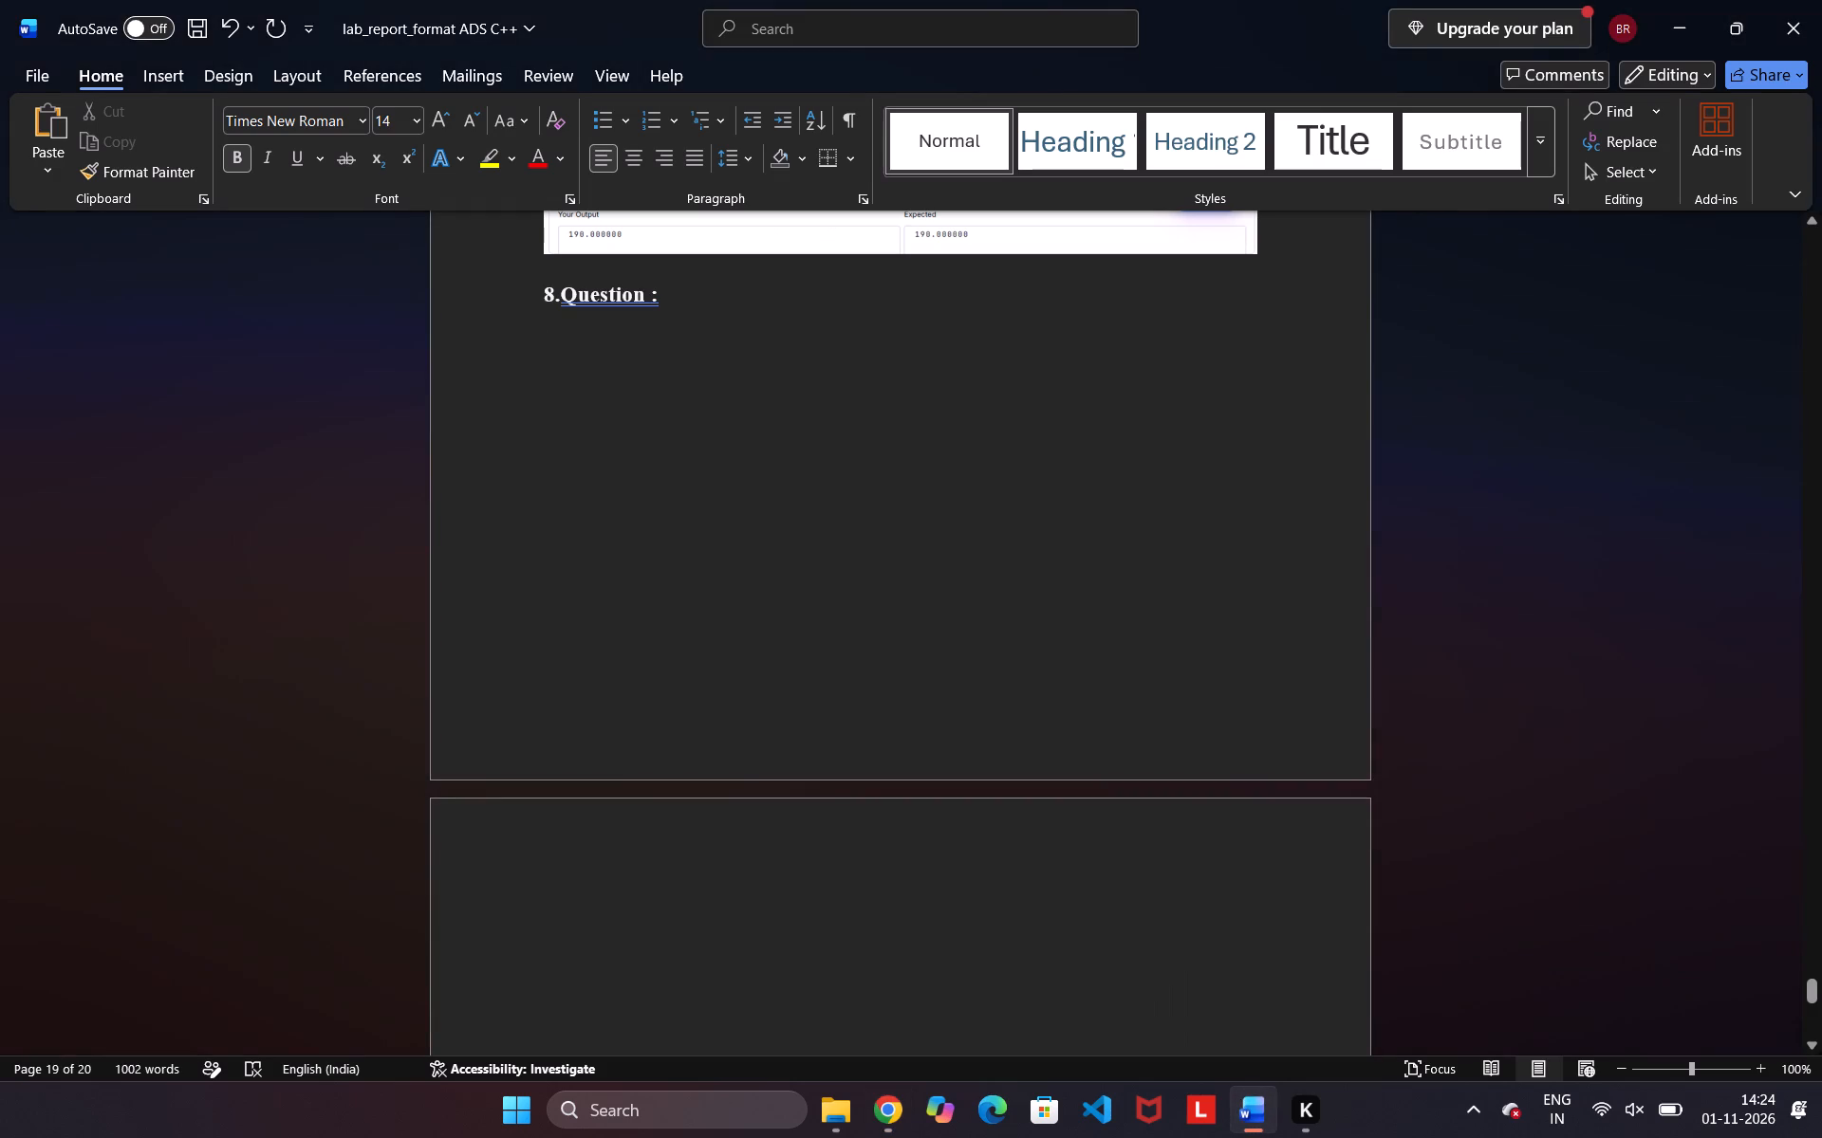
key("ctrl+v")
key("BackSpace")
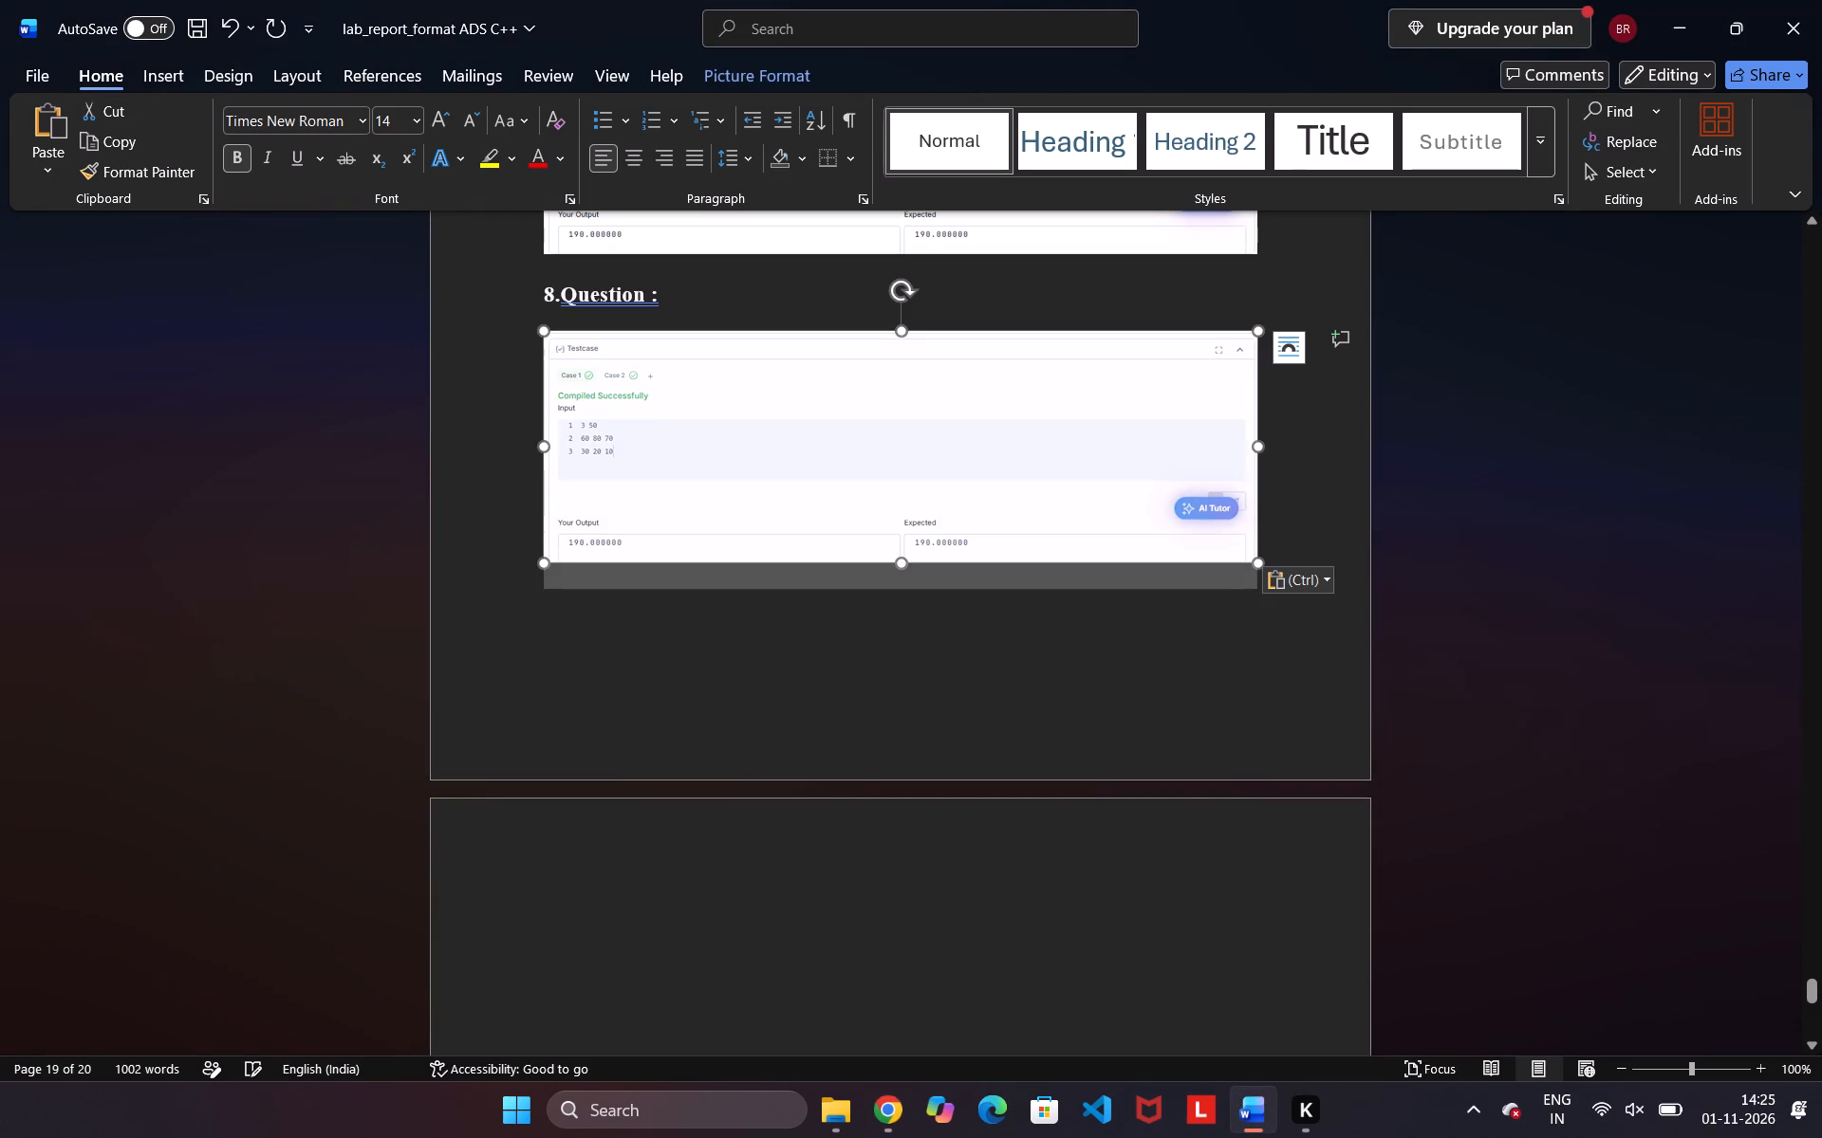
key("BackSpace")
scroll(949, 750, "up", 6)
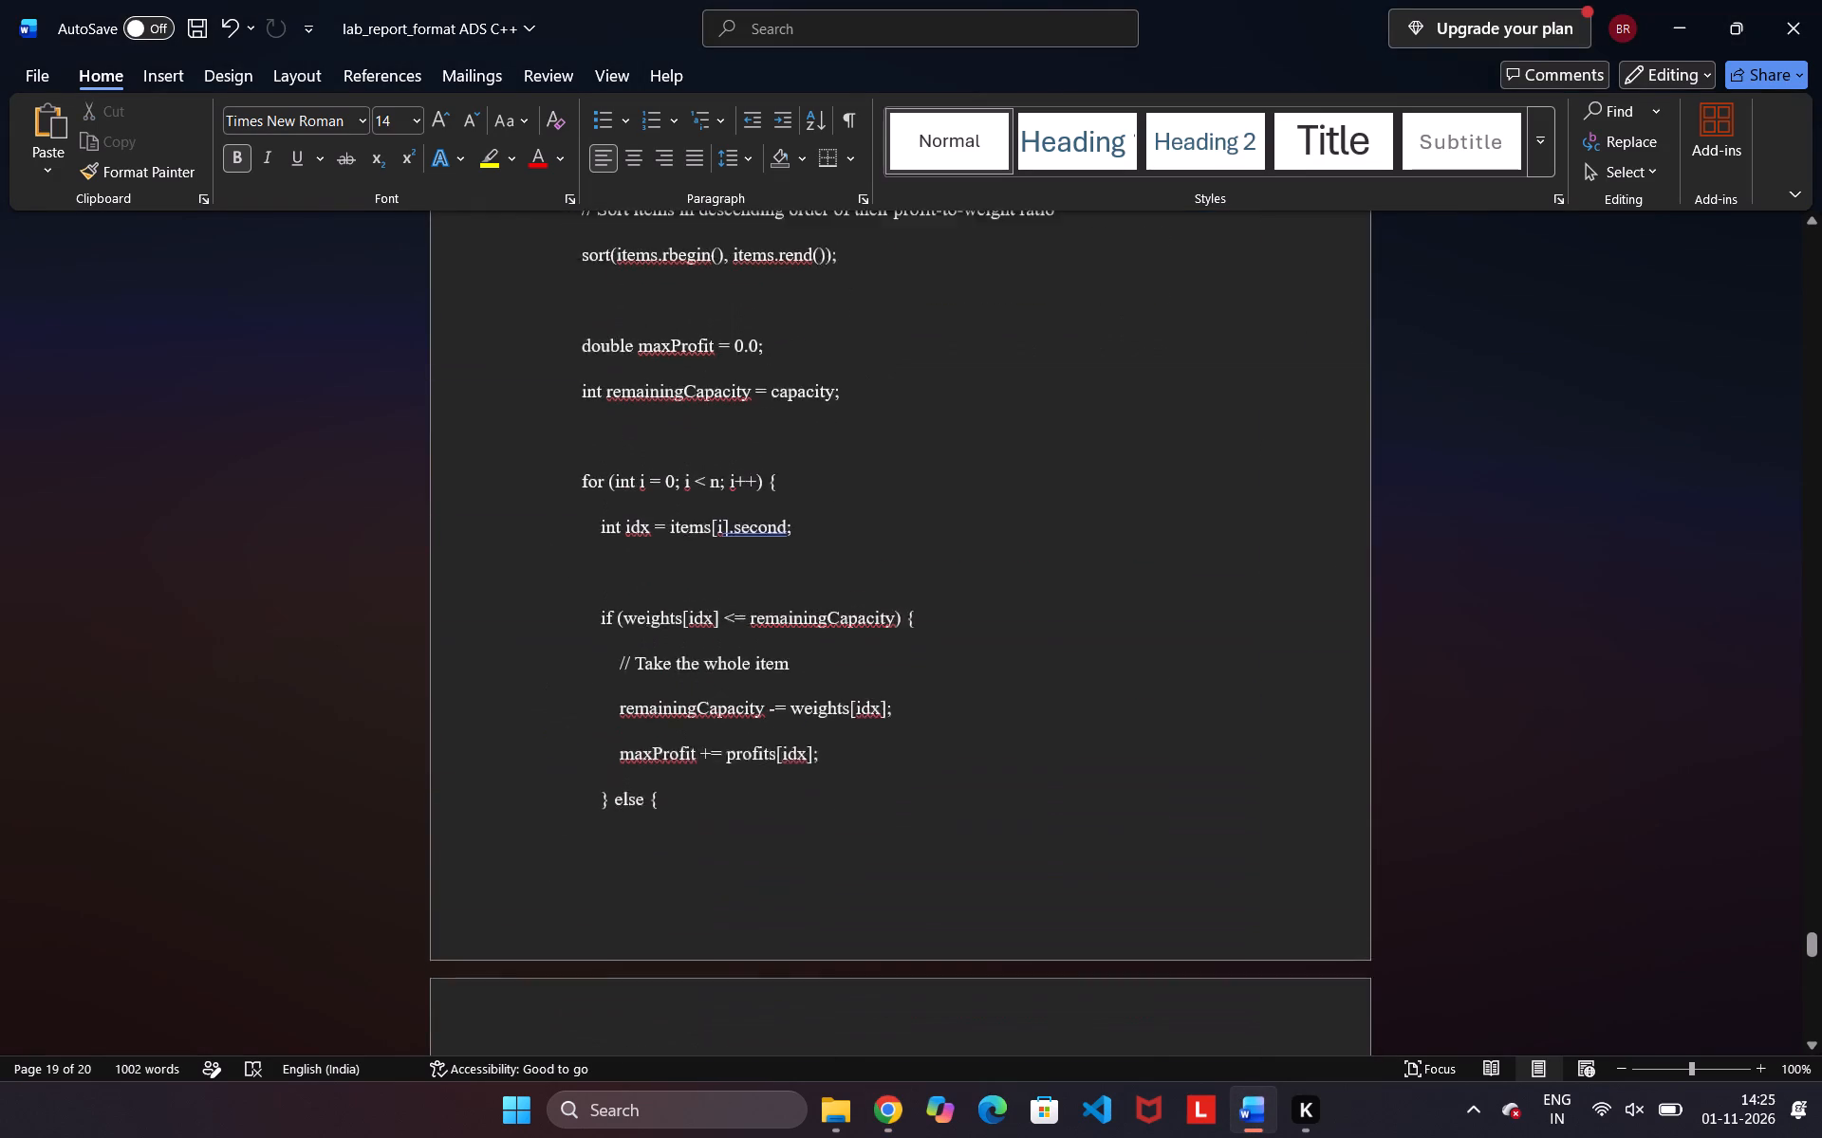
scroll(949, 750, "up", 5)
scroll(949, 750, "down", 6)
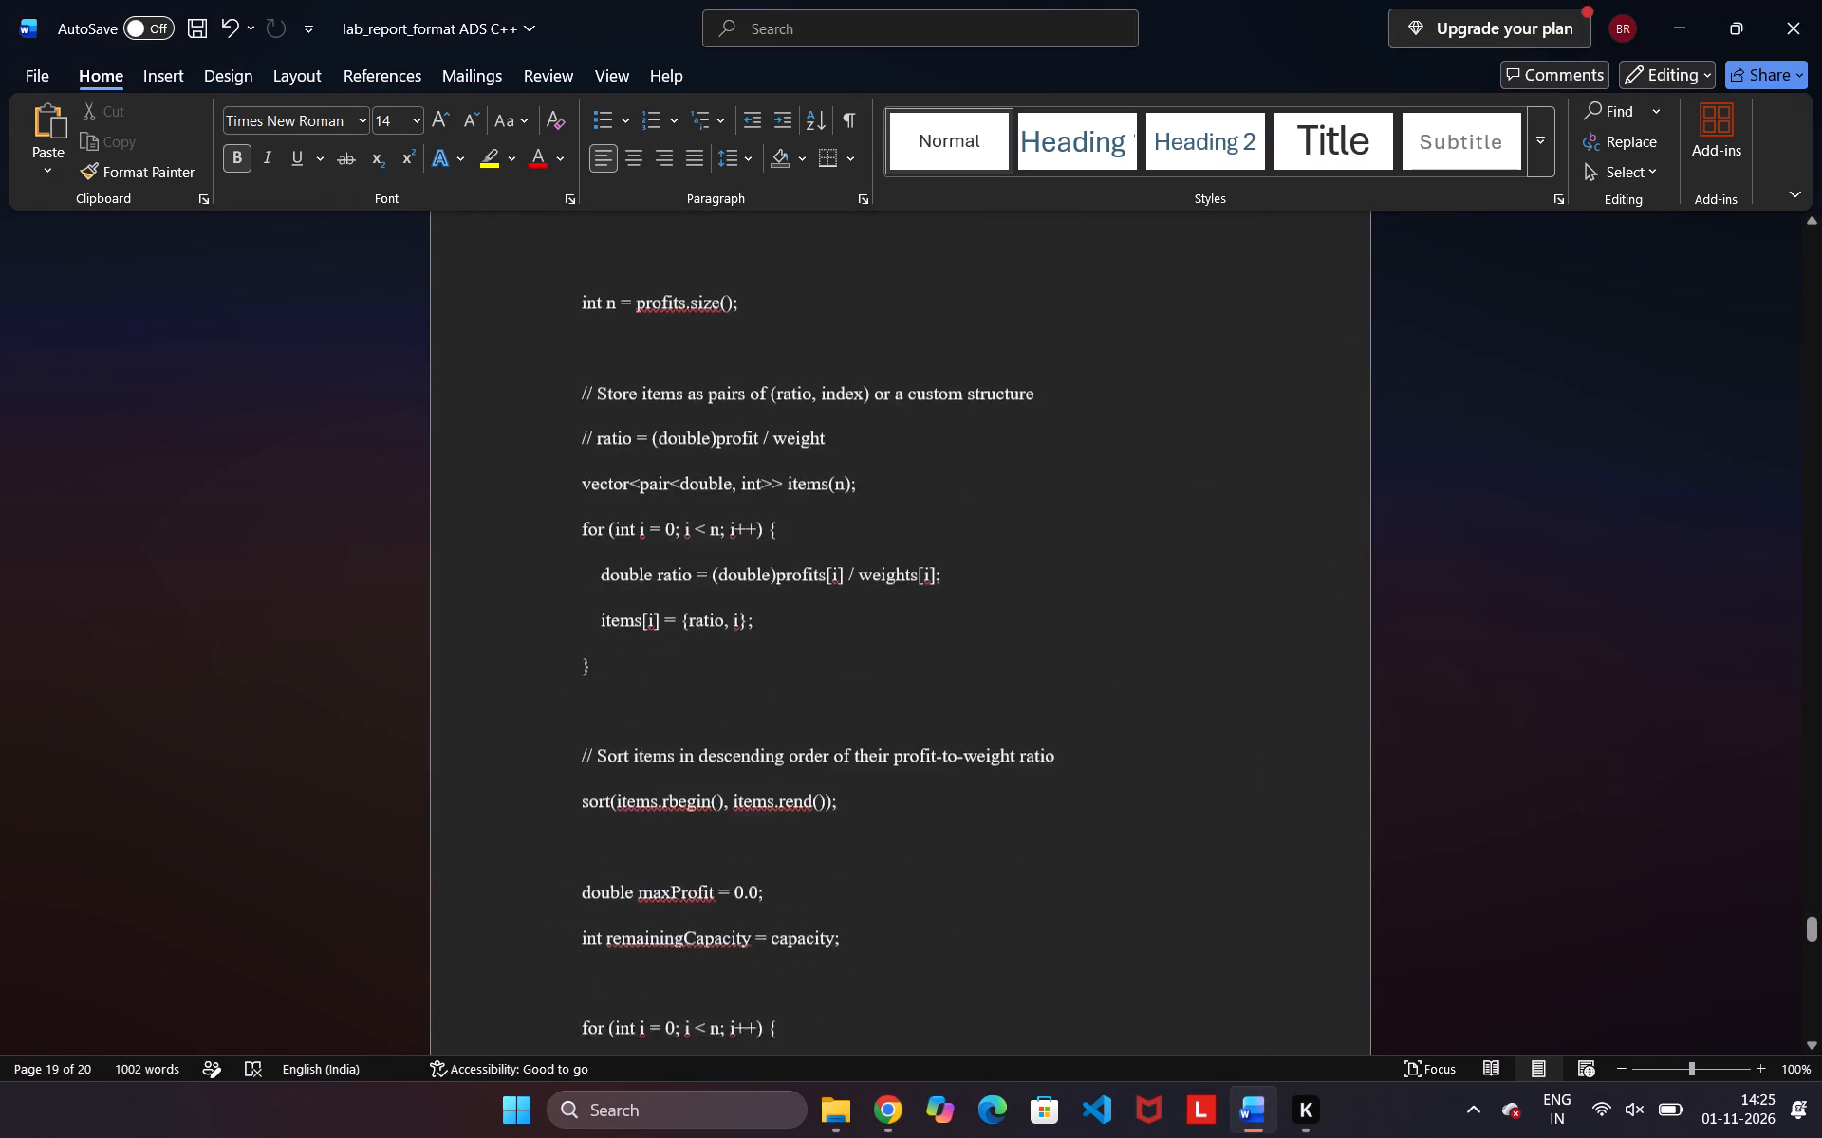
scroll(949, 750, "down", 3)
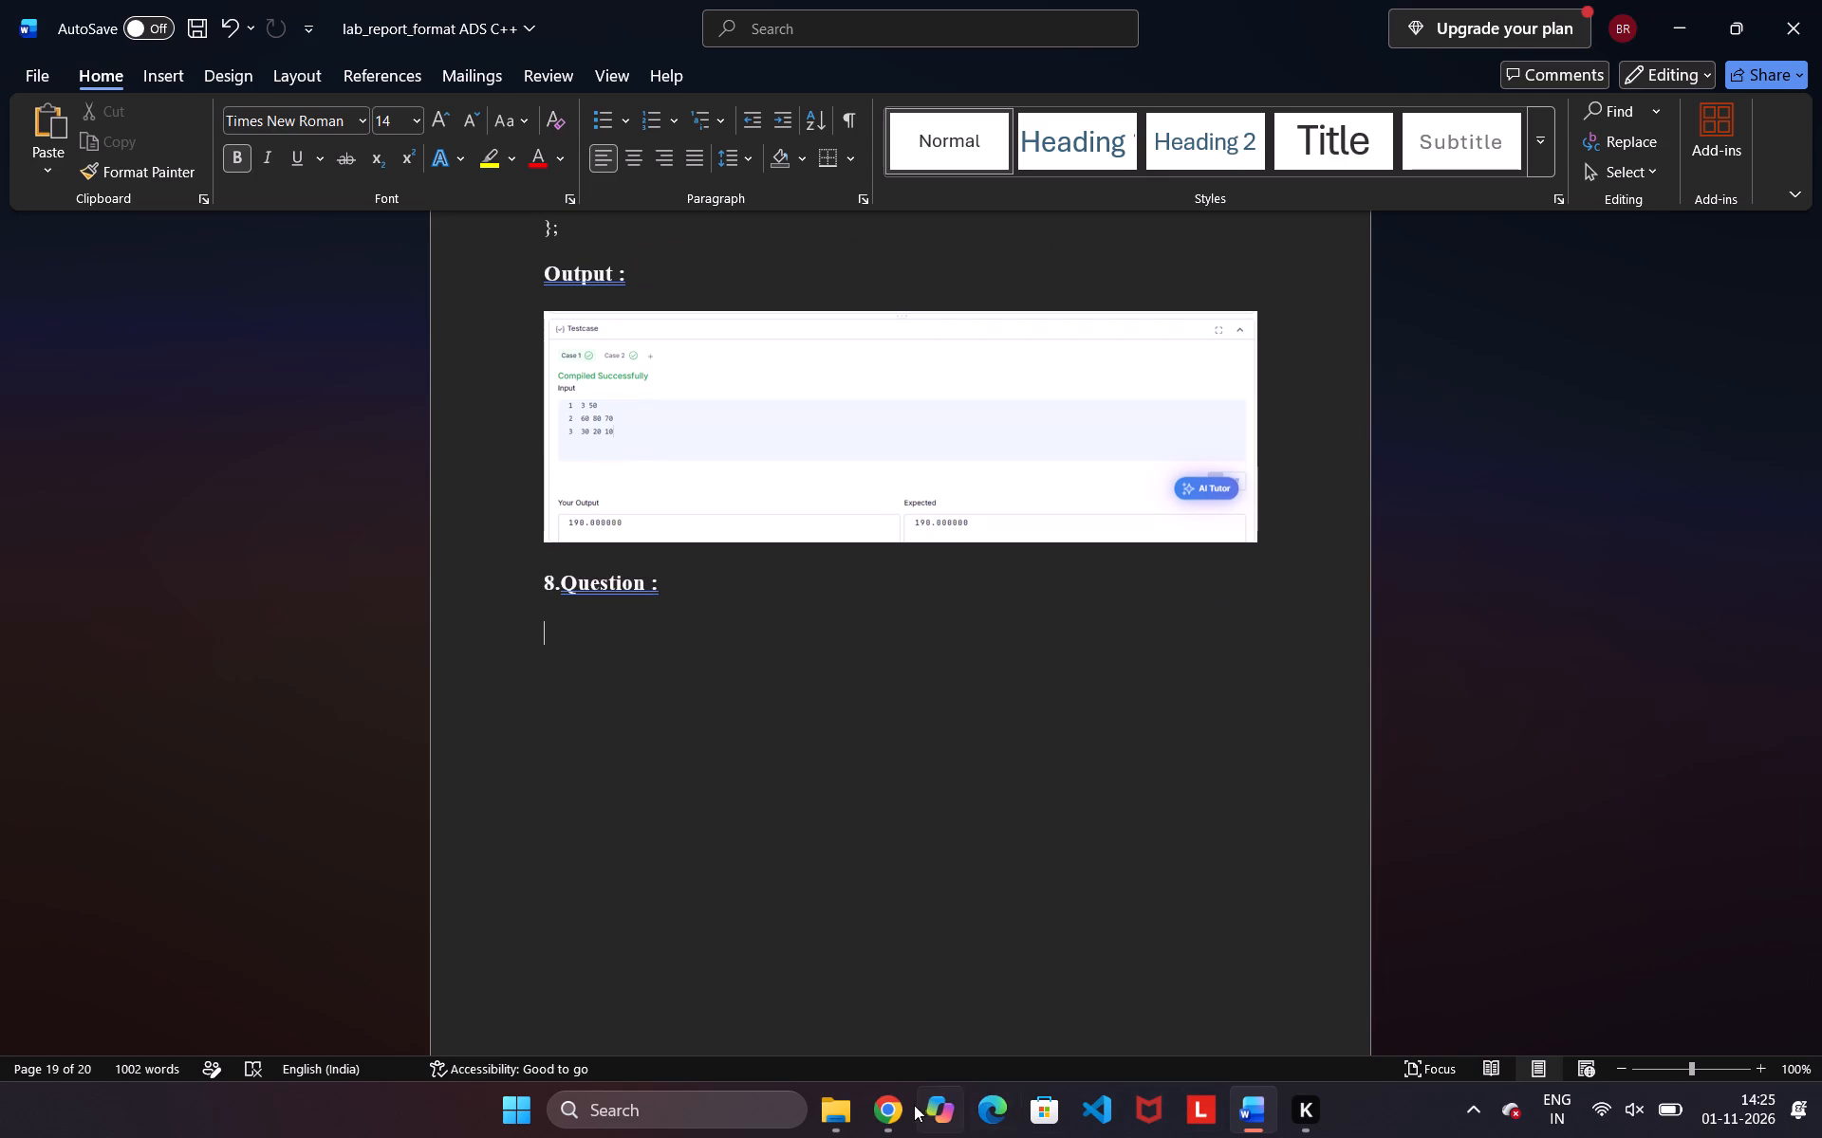
Switch to Chrome, open the Insert Interval problem from the coding practice list and run its code.
left_click(883, 1107)
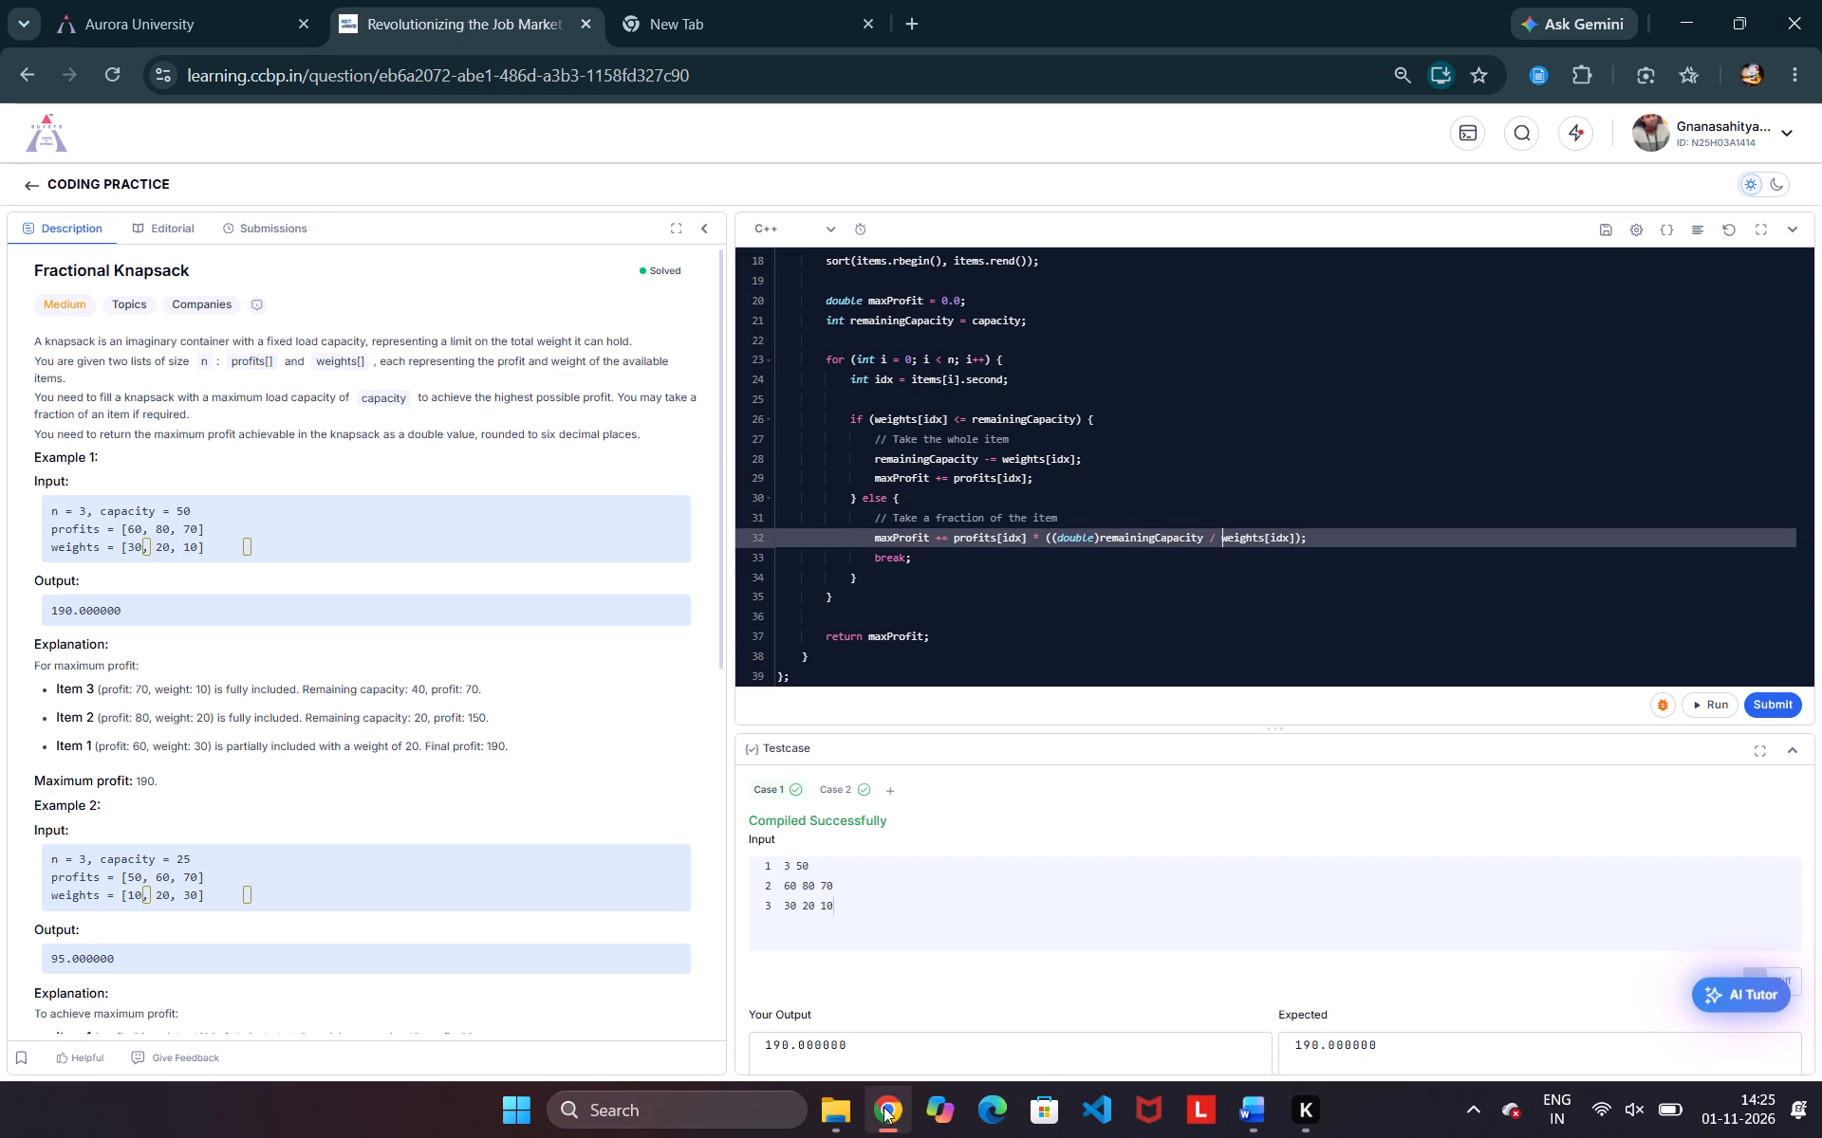
left_click(26, 188)
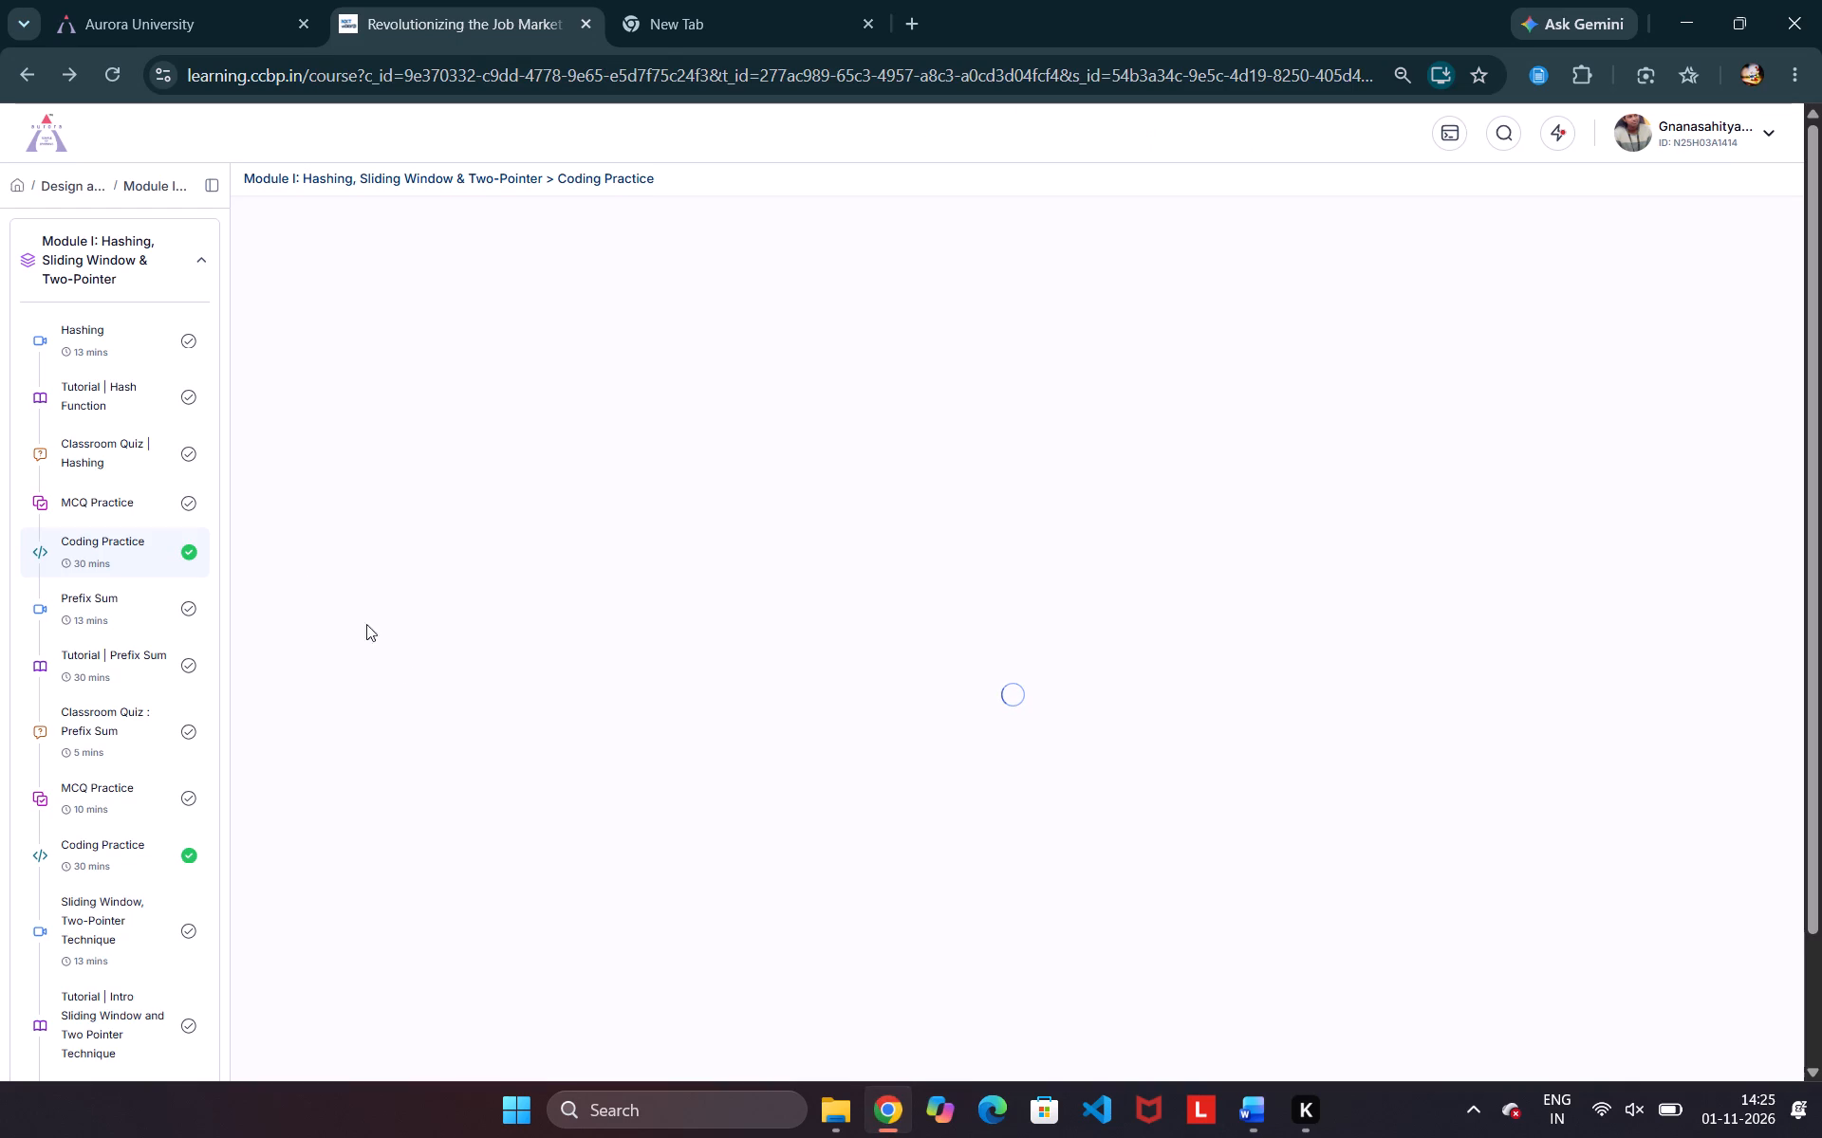
scroll(433, 710, "down", 3)
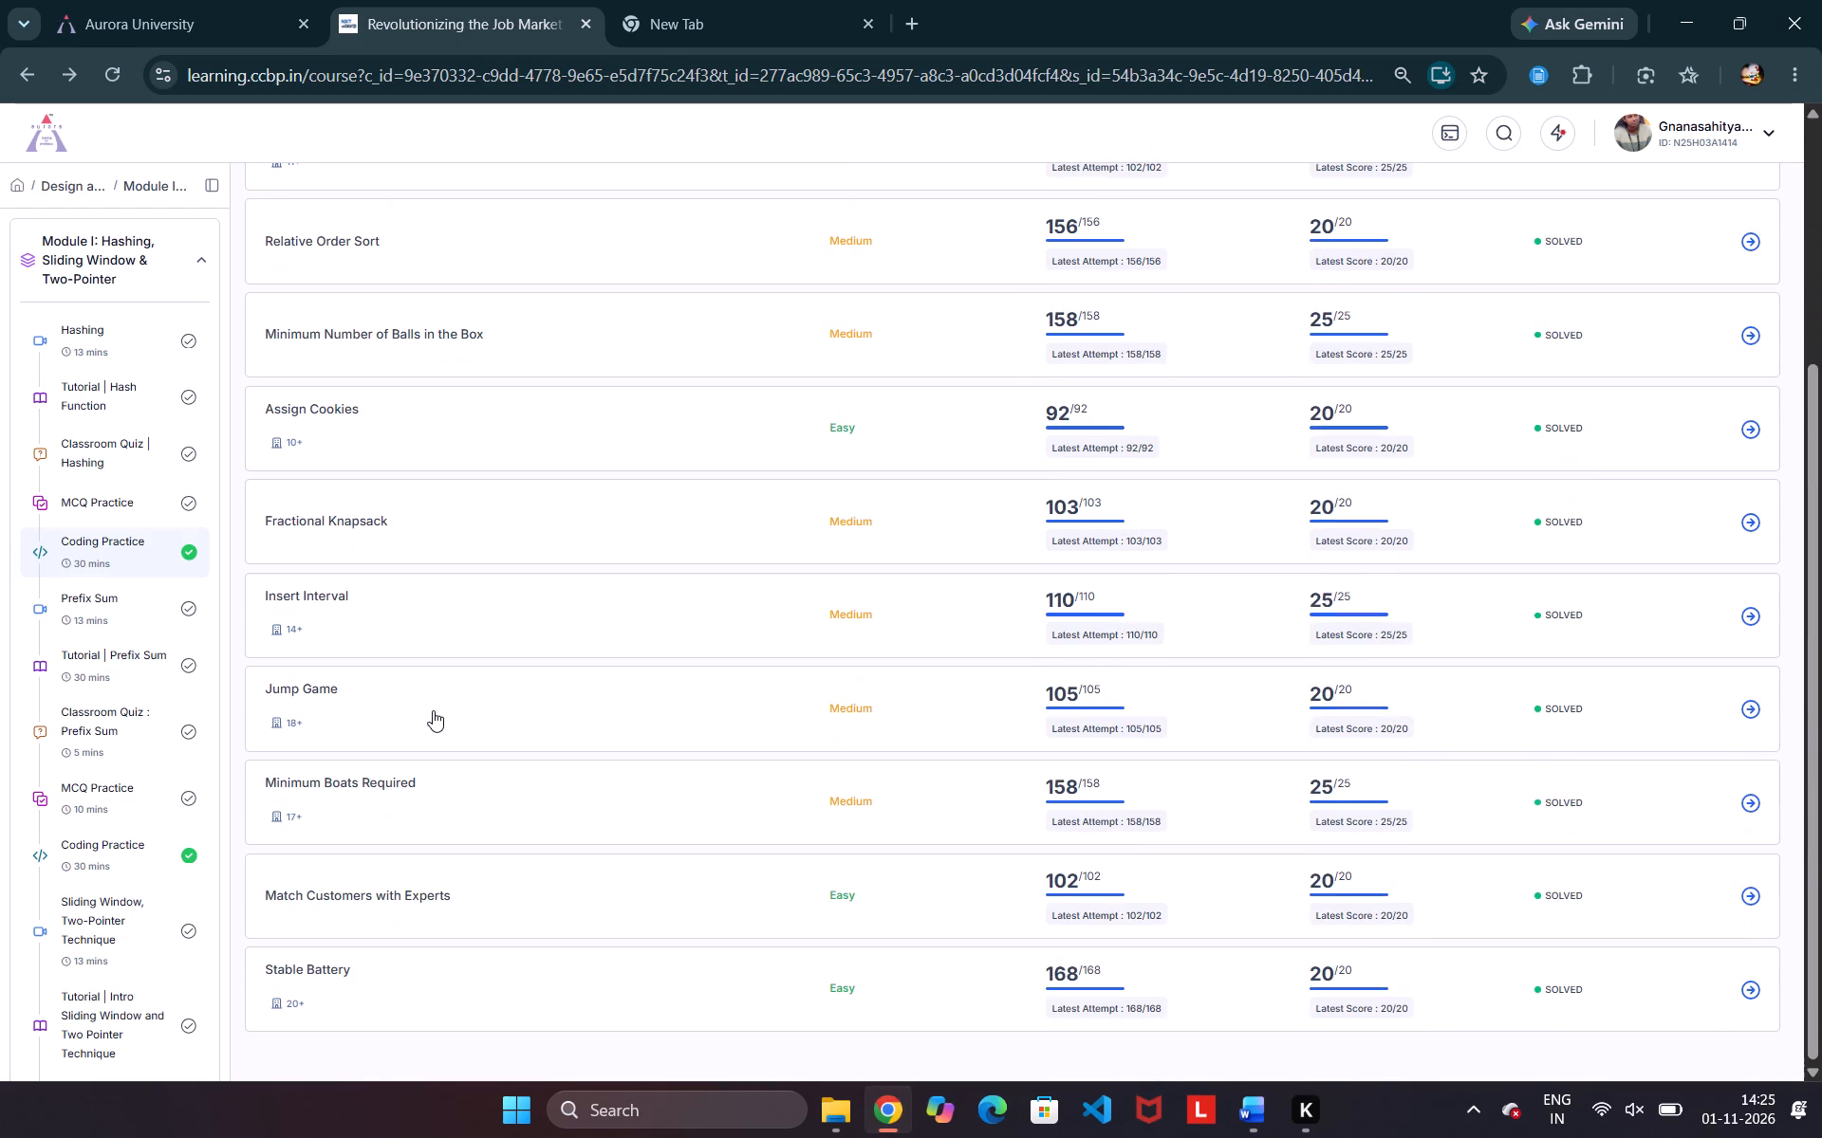
left_click(482, 603)
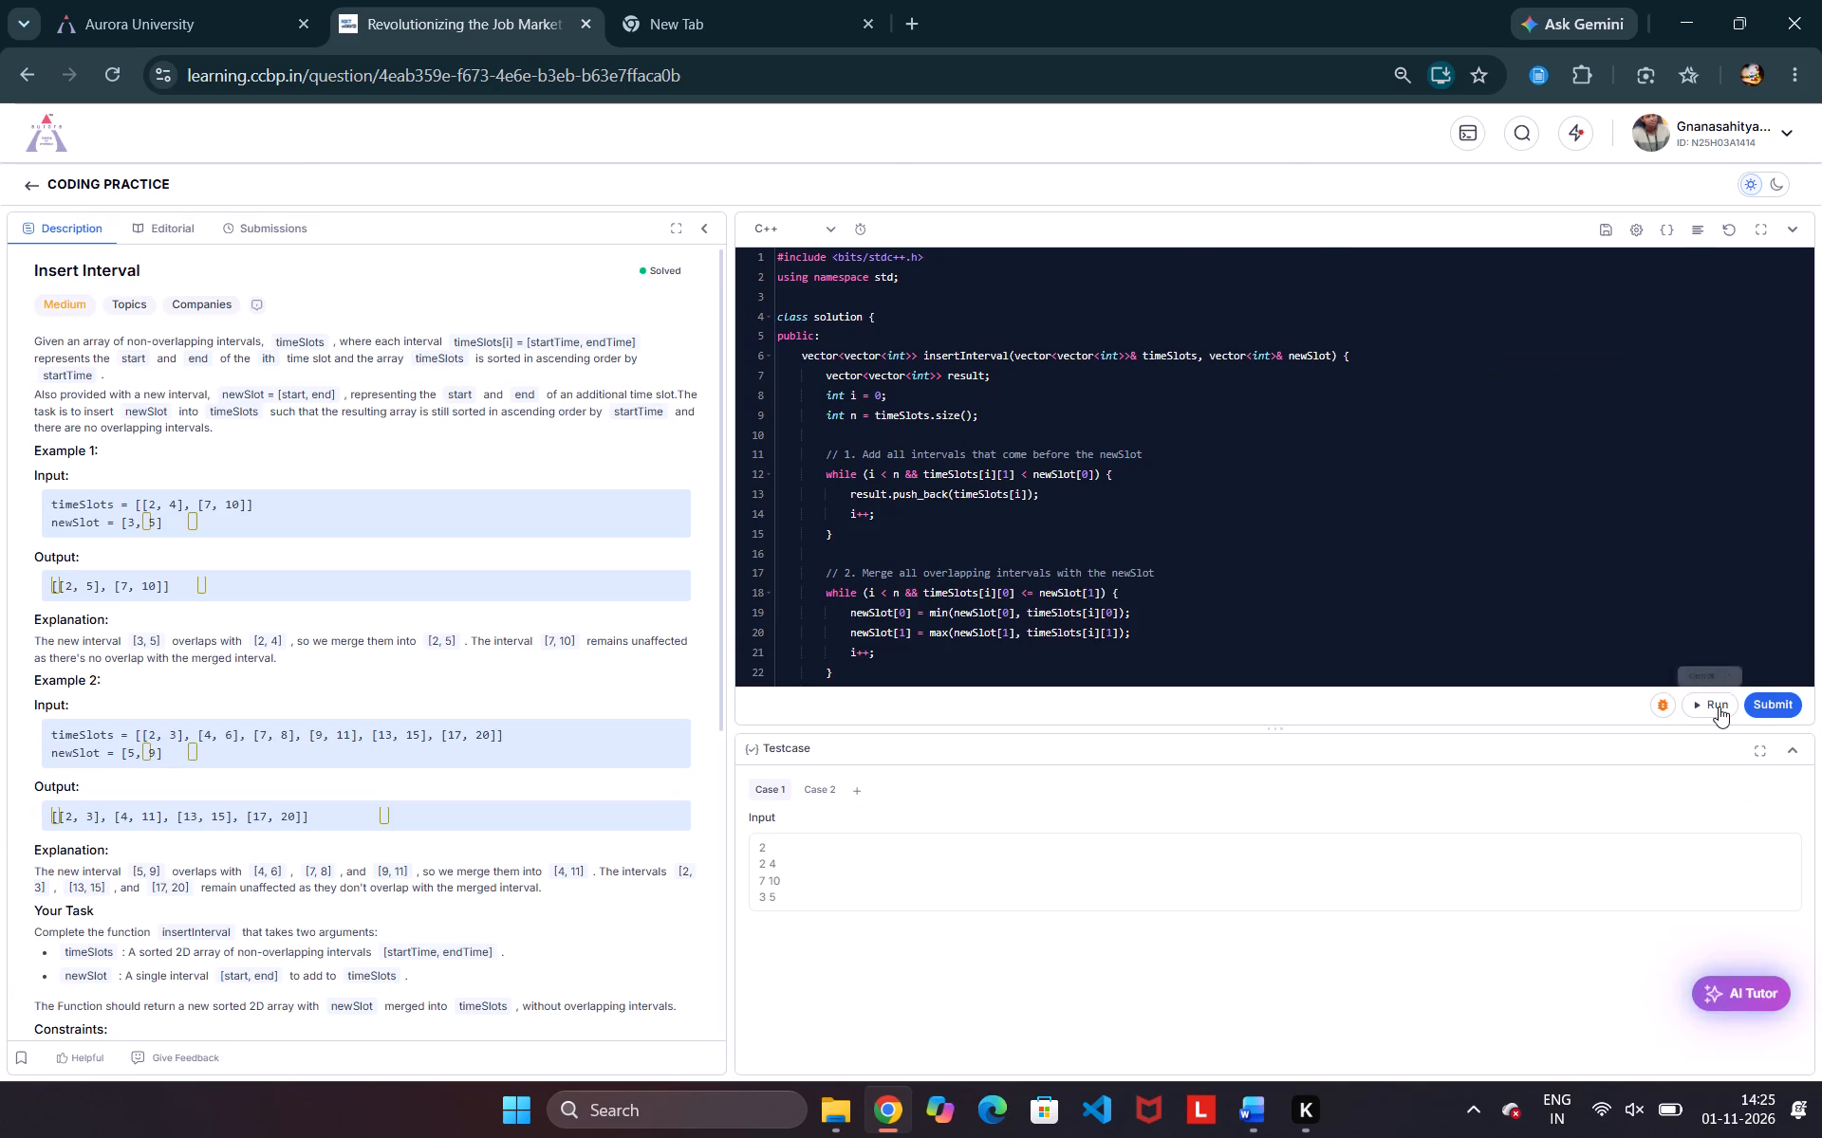
left_click(1719, 707)
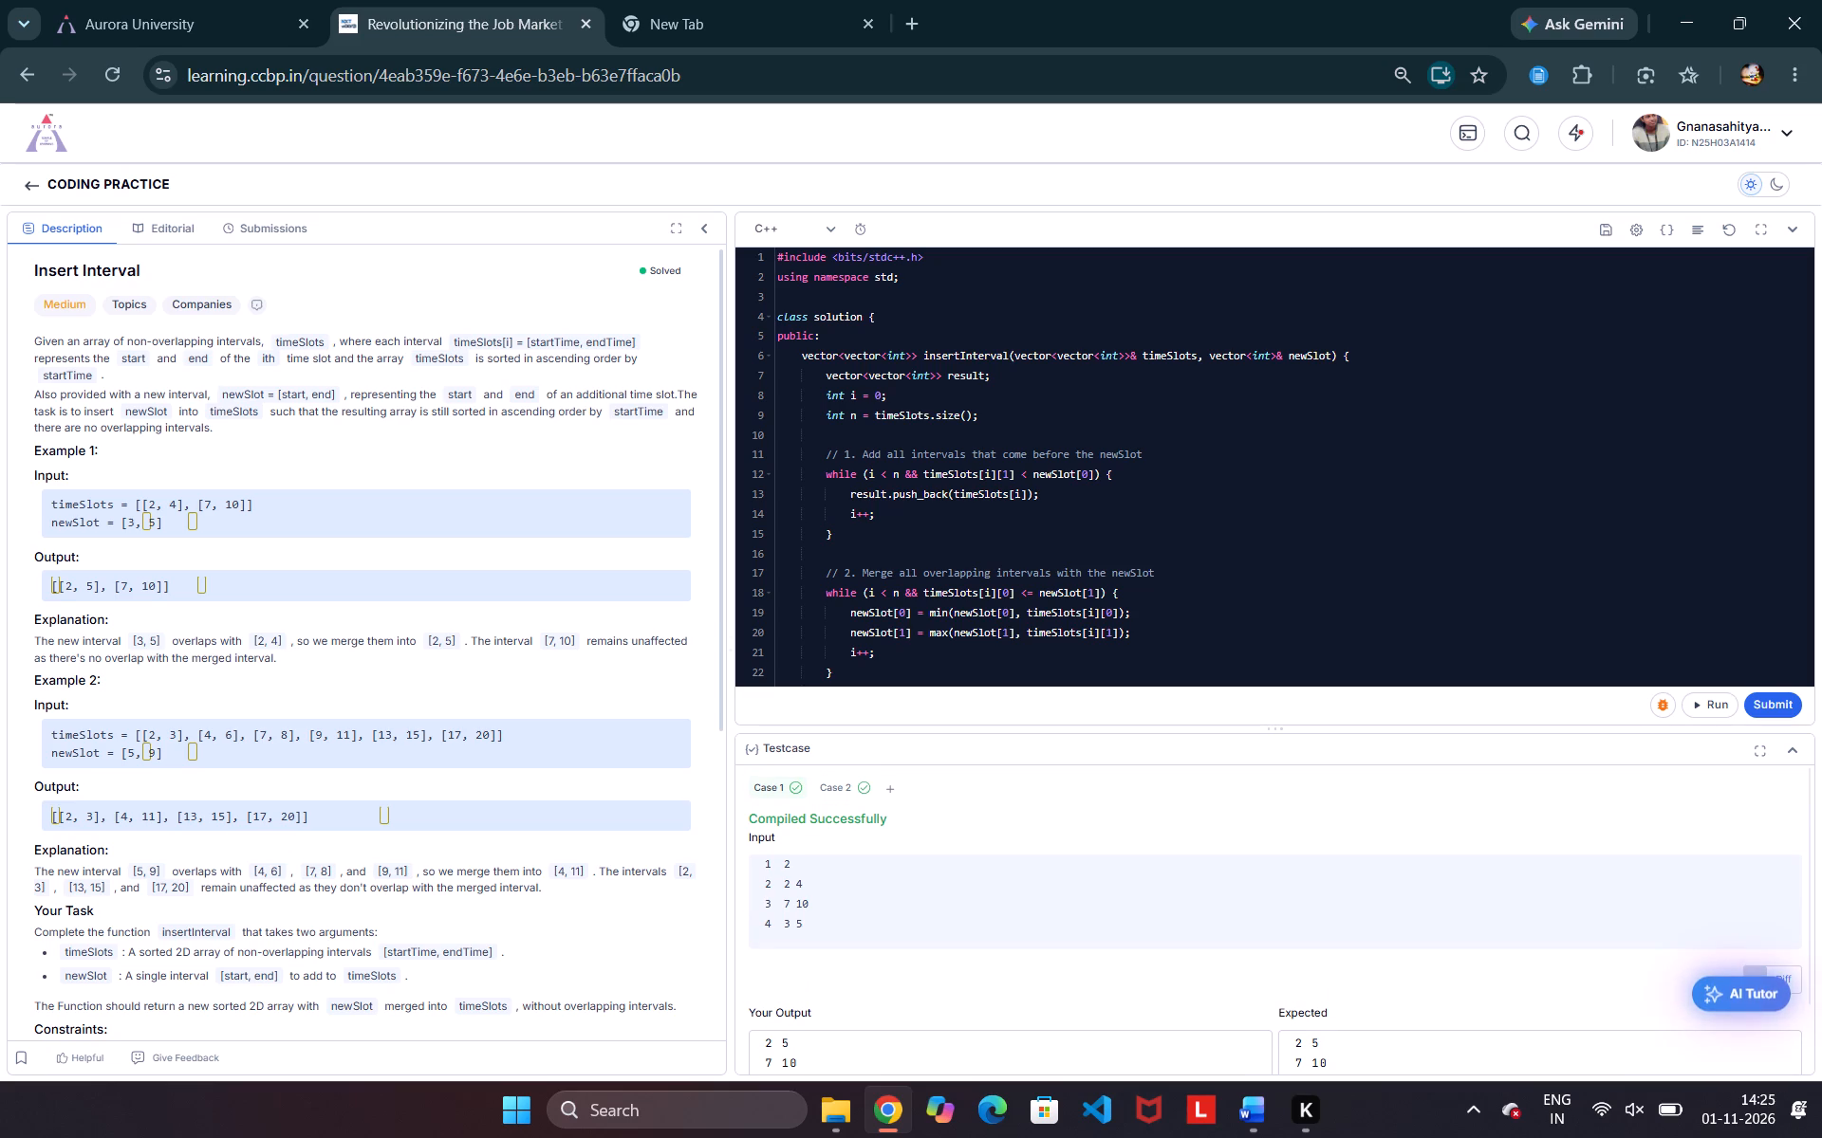
Capture a screenshot of the whole Insert Interval problem page and paste it under the '8.Question :' heading in the Word report.
key("shift+super+s")
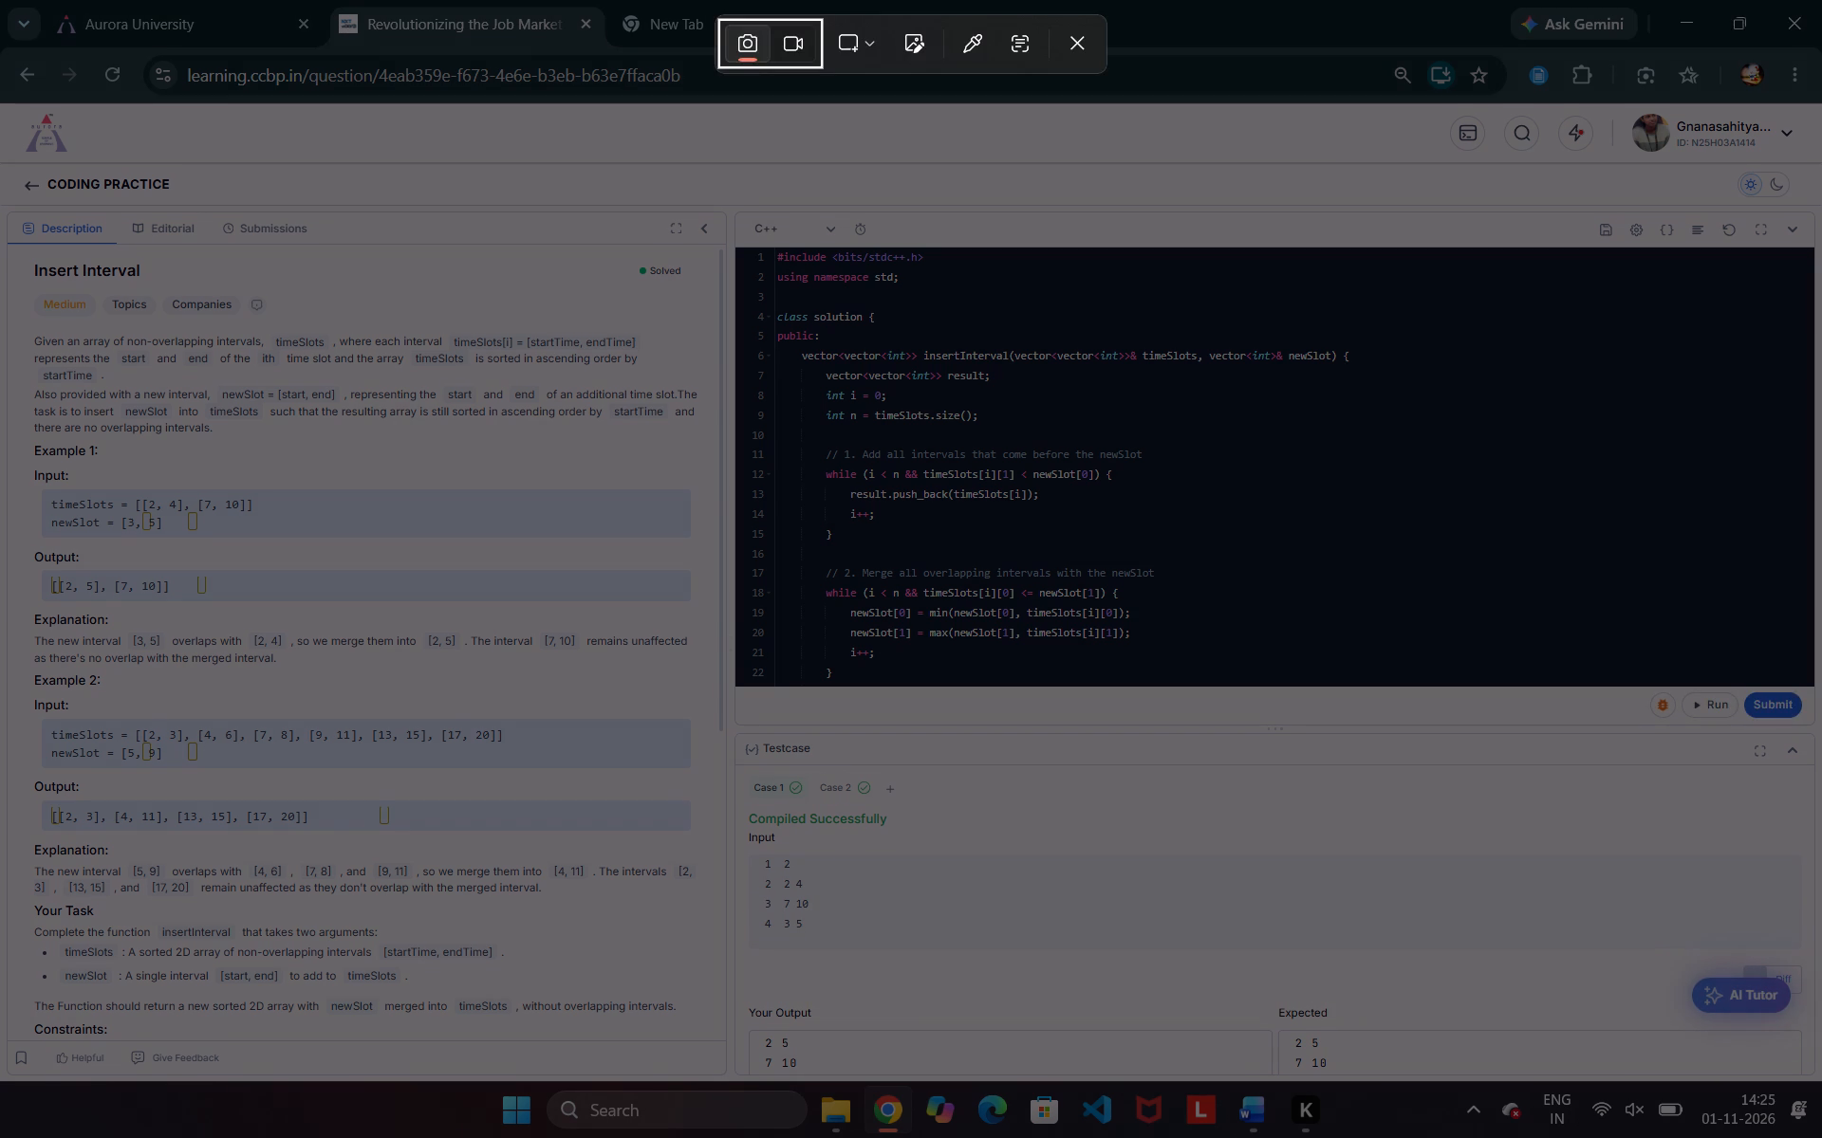
left_click_drag(1, 101, 1821, 1025)
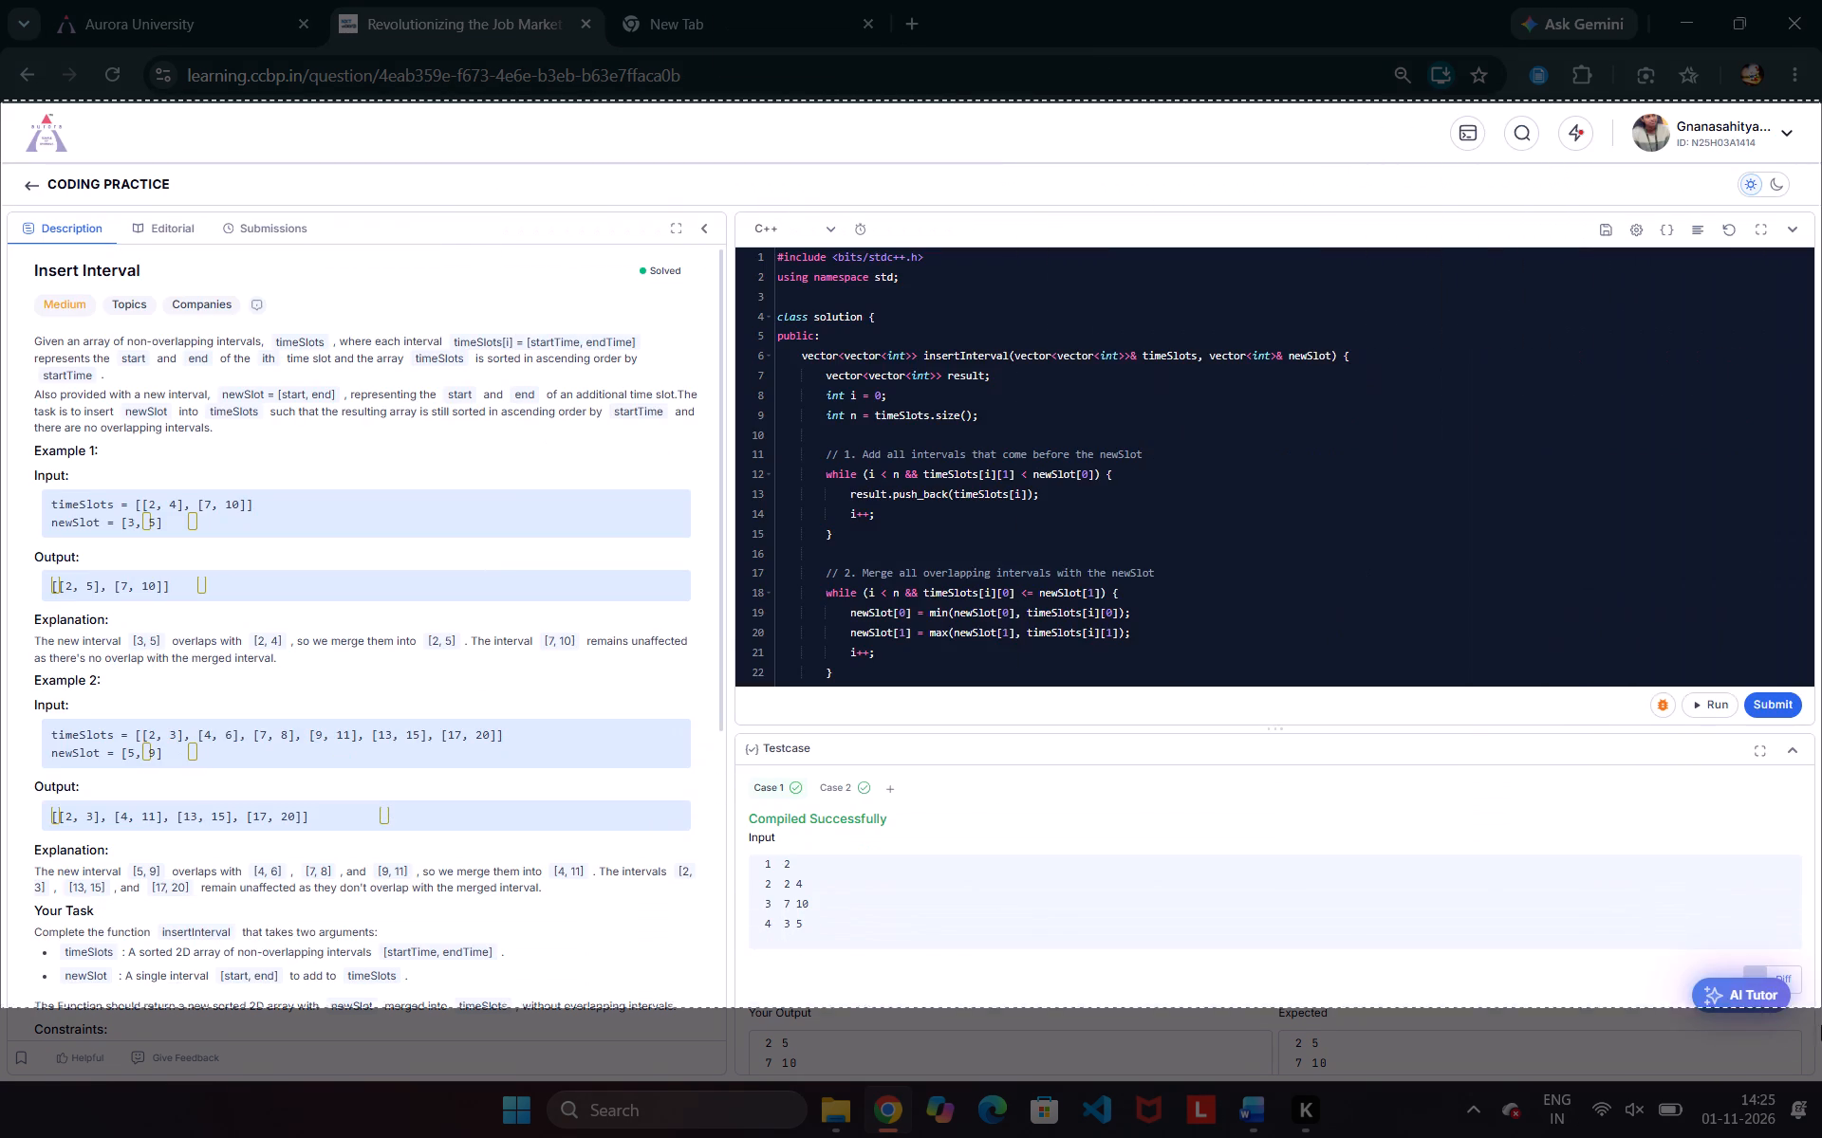
left_click_drag(1821, 1025, 1821, 1085)
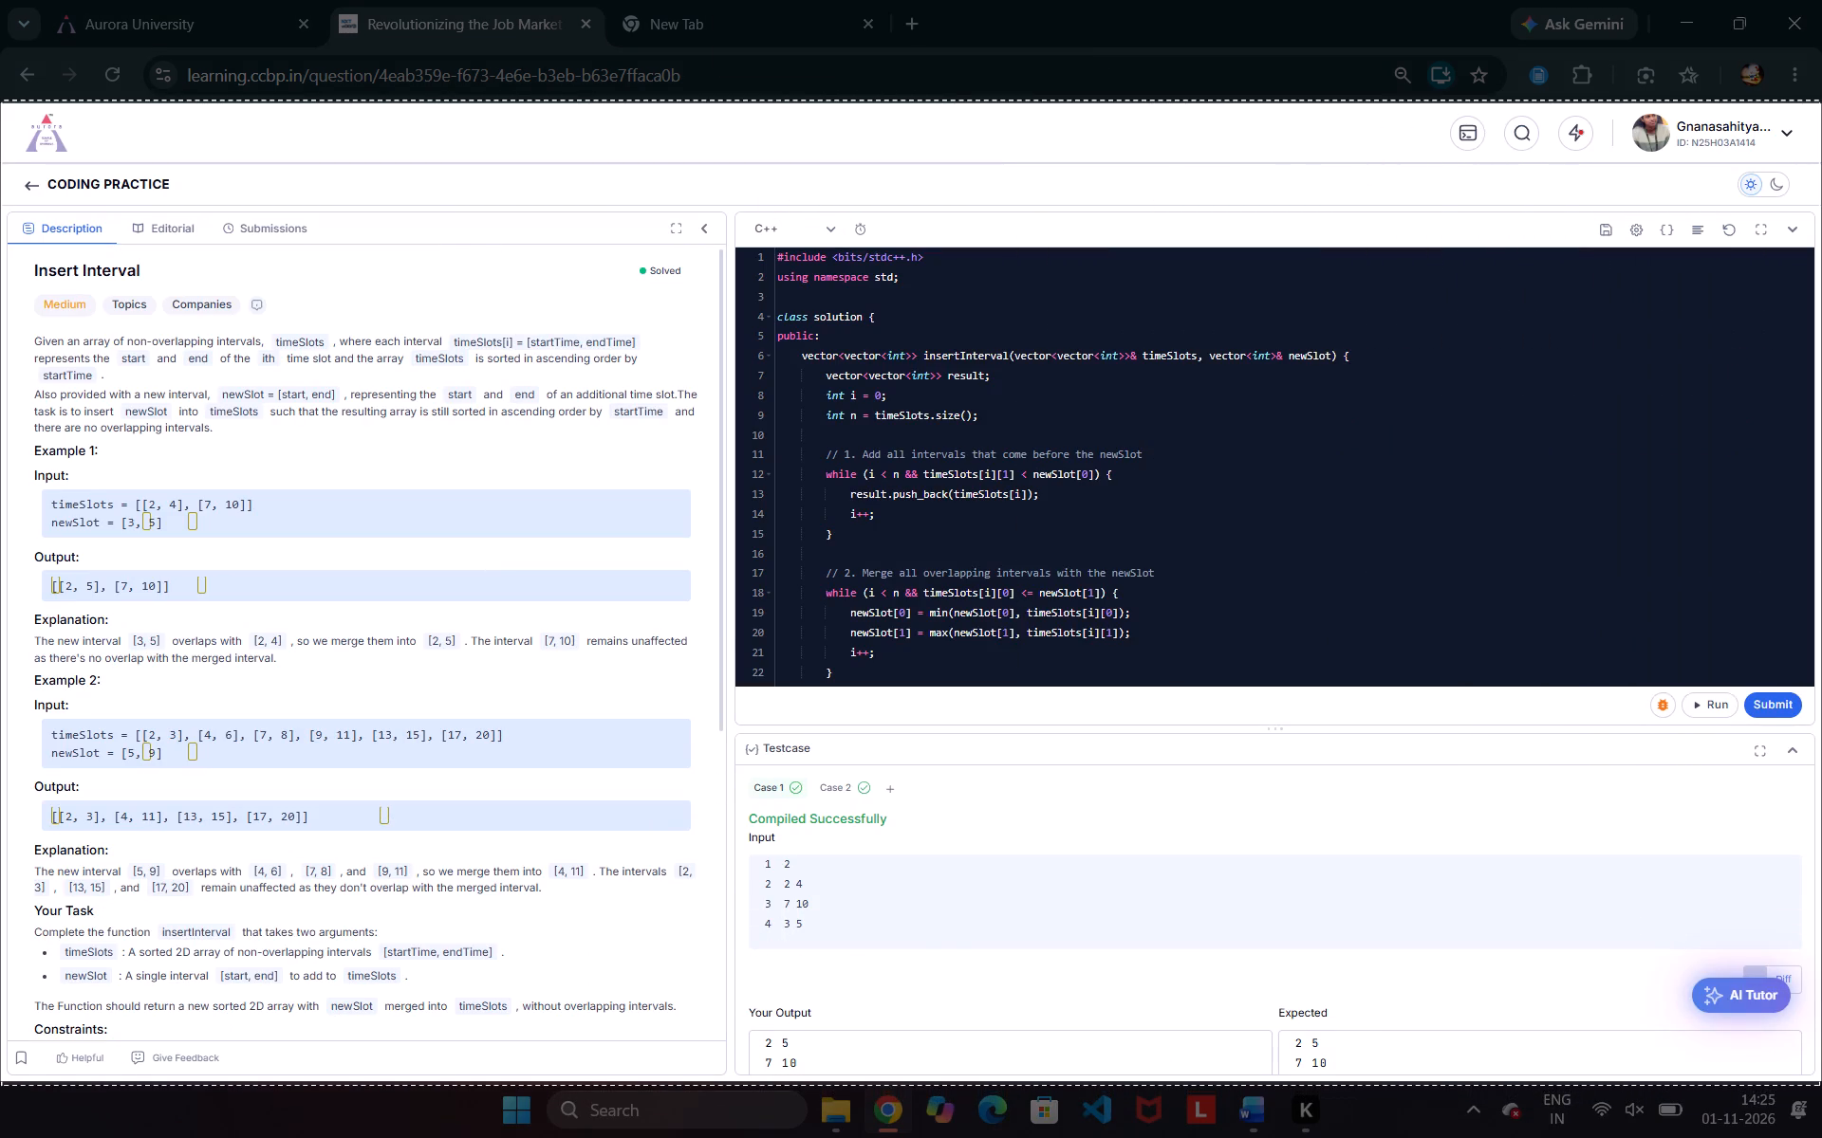
left_click_drag(1821, 1085, 1821, 1080)
left_click(1226, 1108)
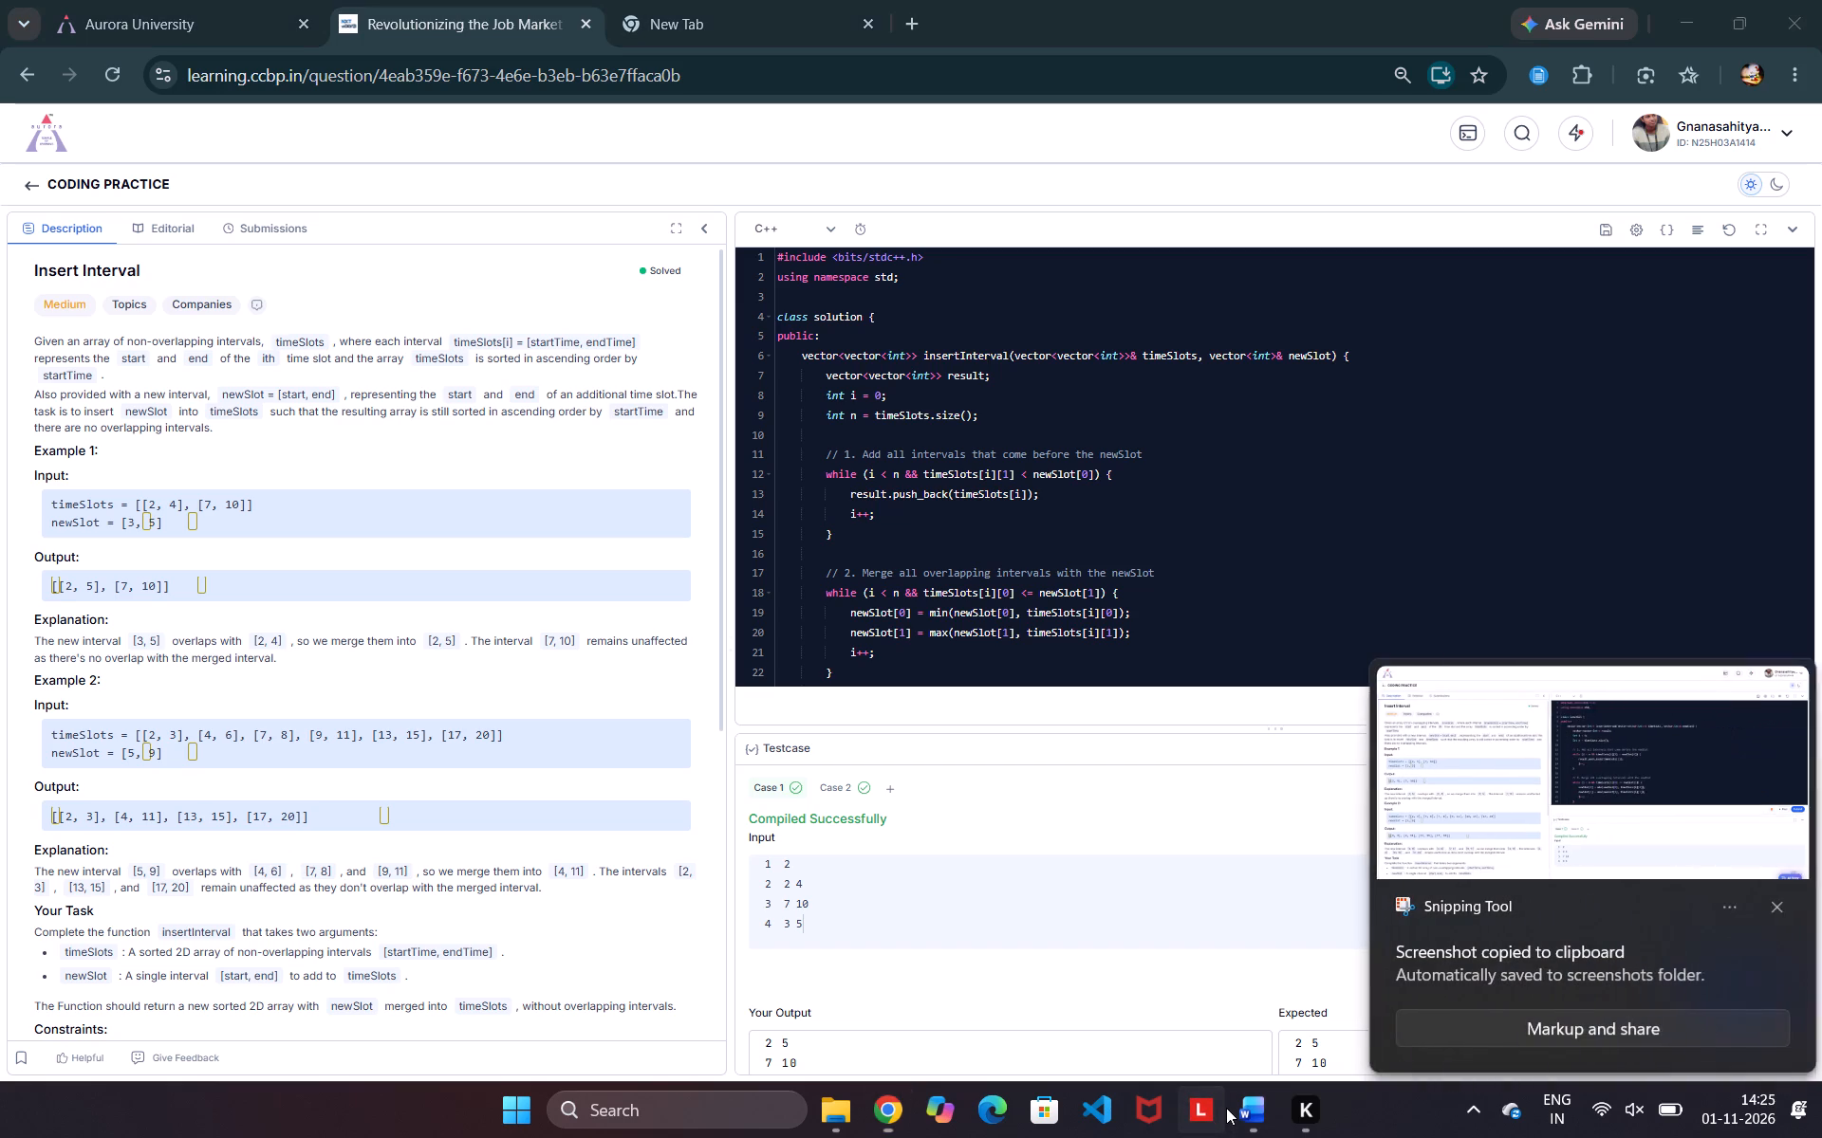
left_click(1252, 1105)
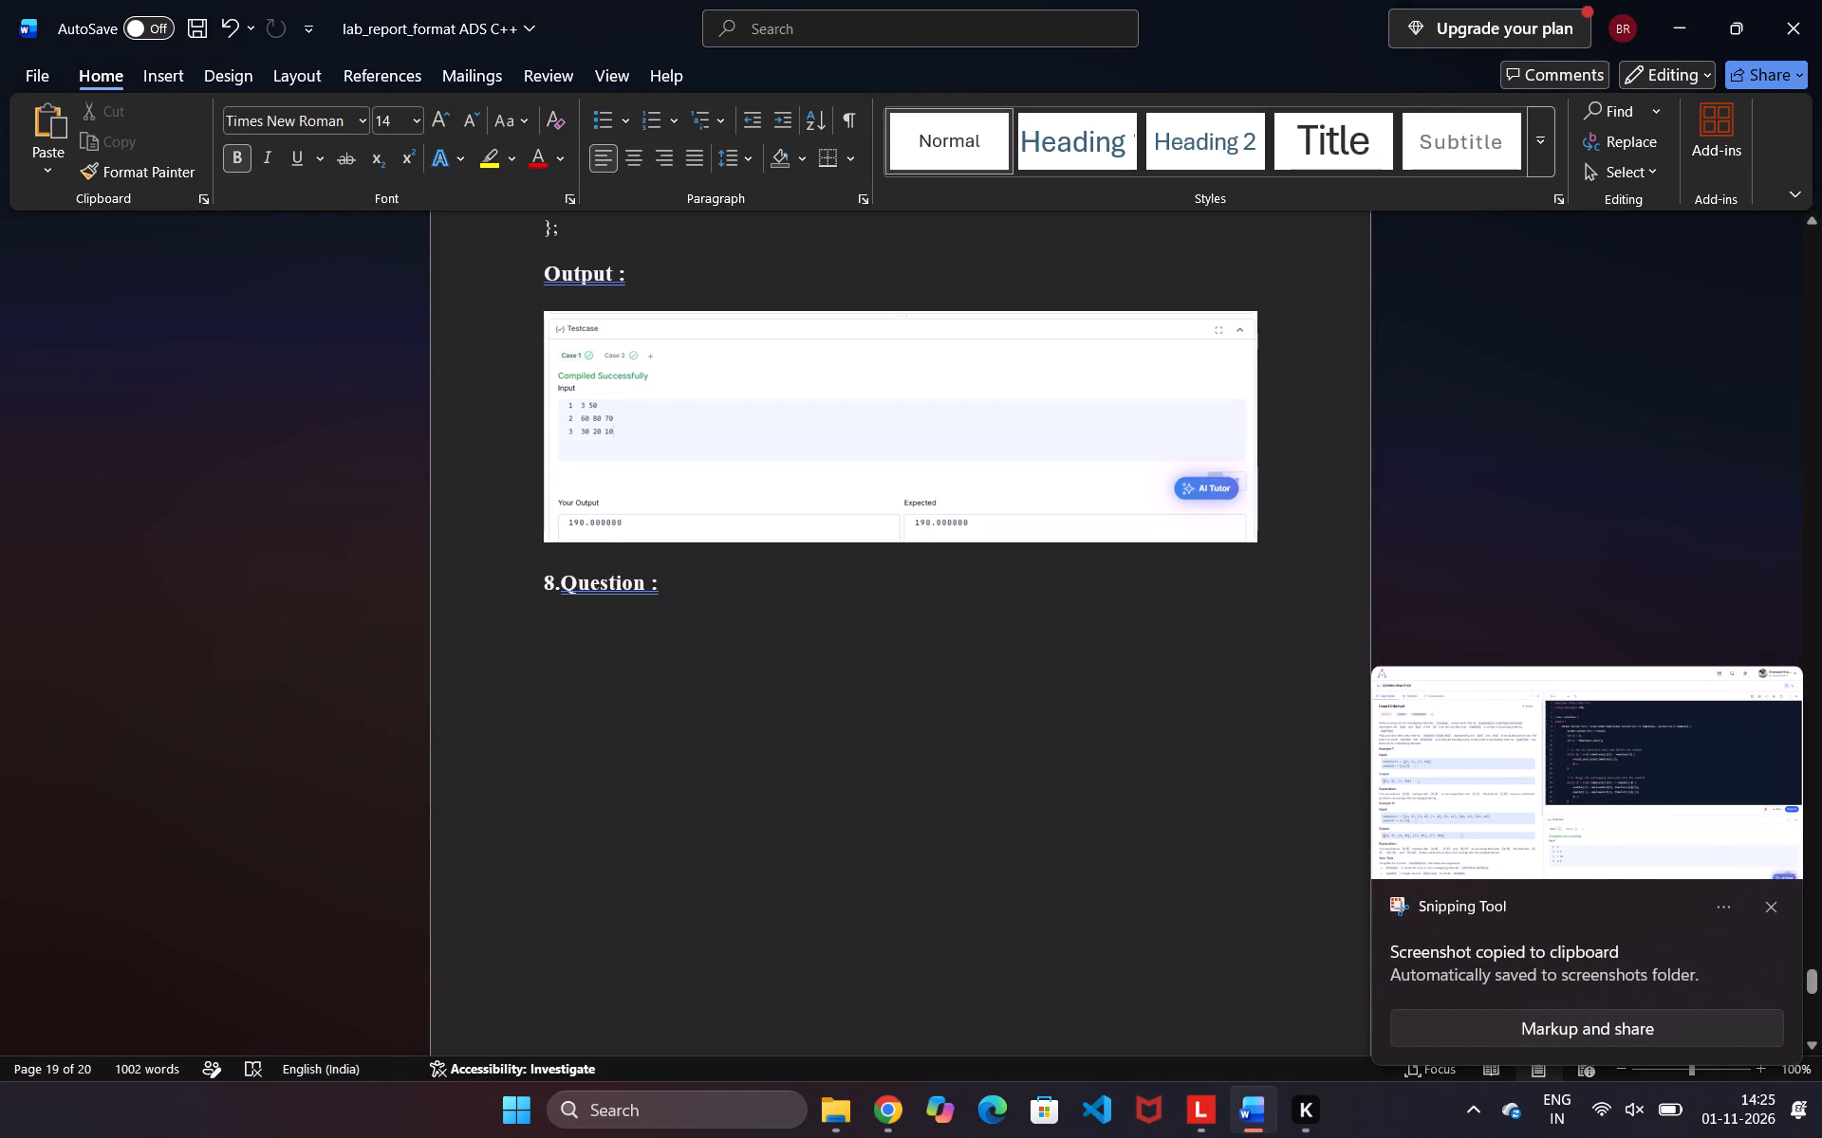
key("ctrl+v")
Insert blank lines before the '8.Question :' heading until it starts on a new page together with its screenshot.
scroll(827, 807, "up", 2)
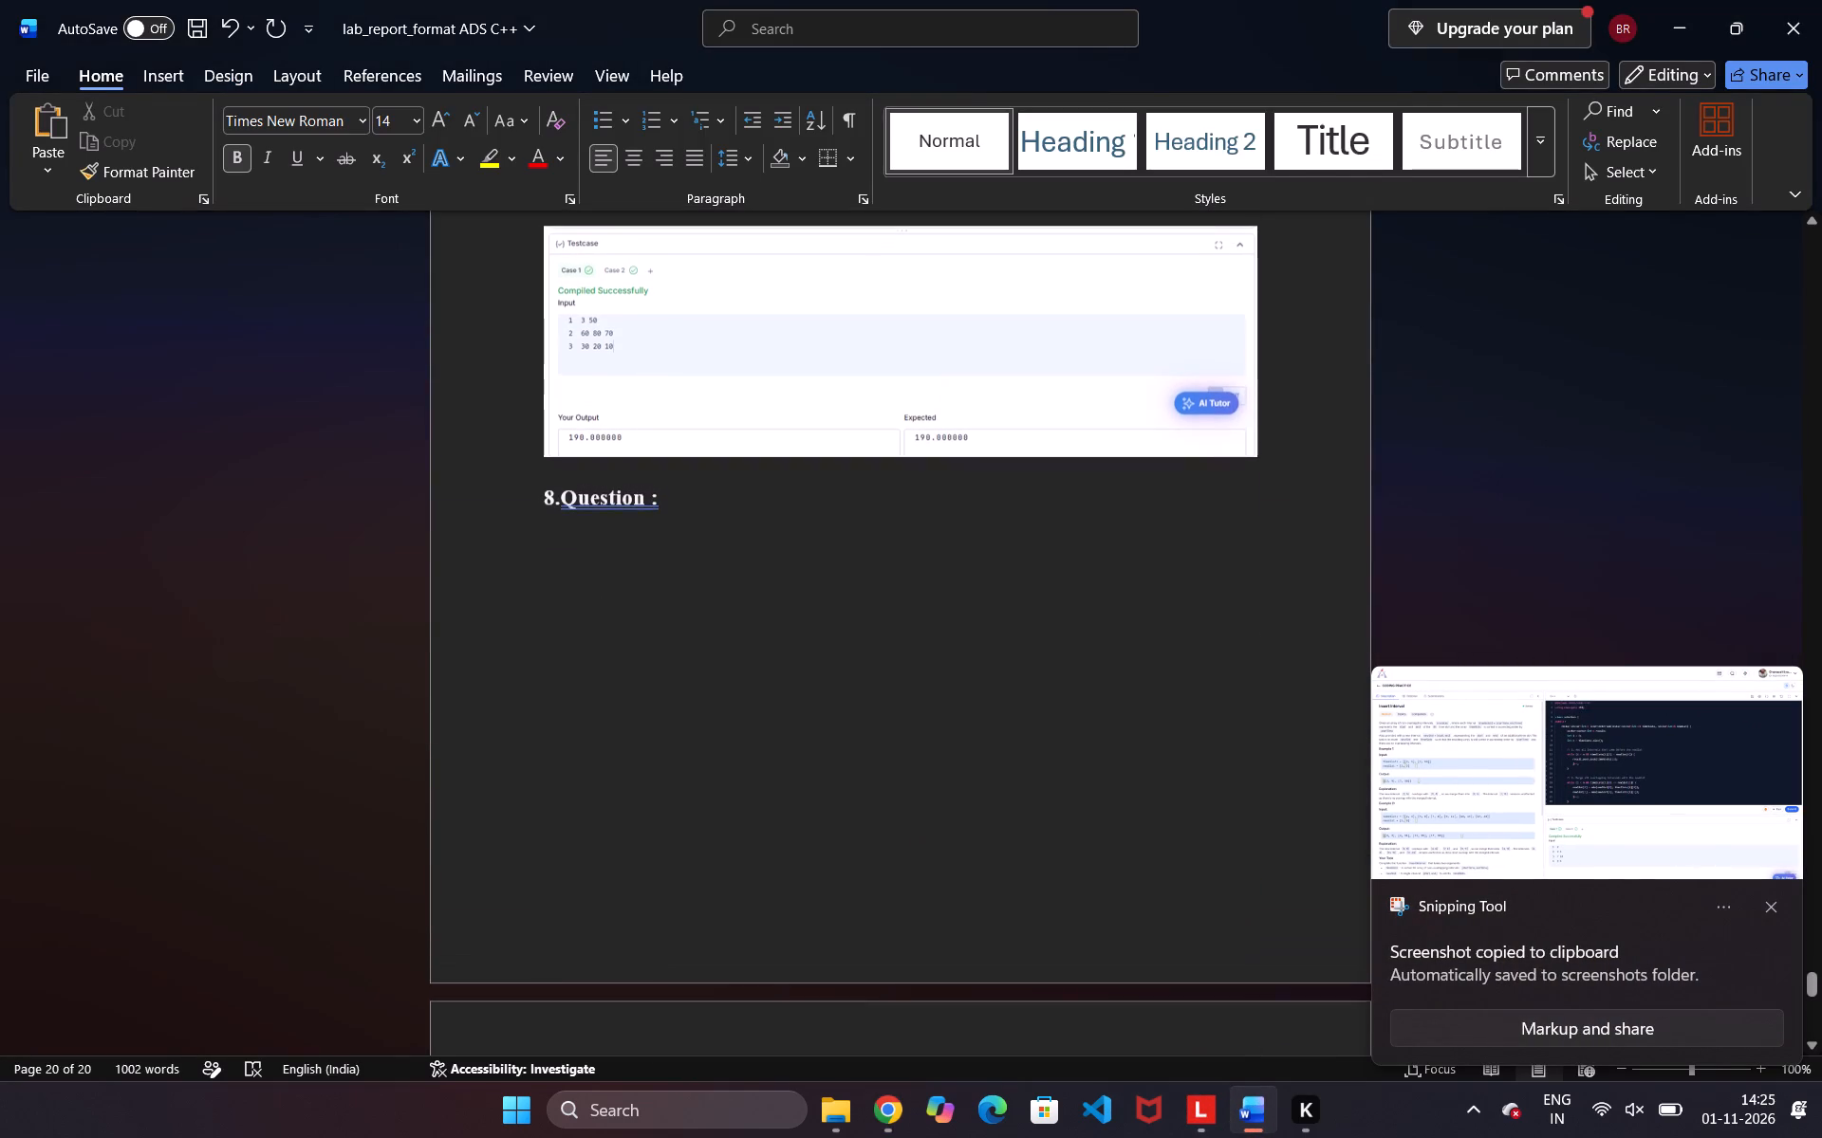
left_click(550, 508)
key("Left")
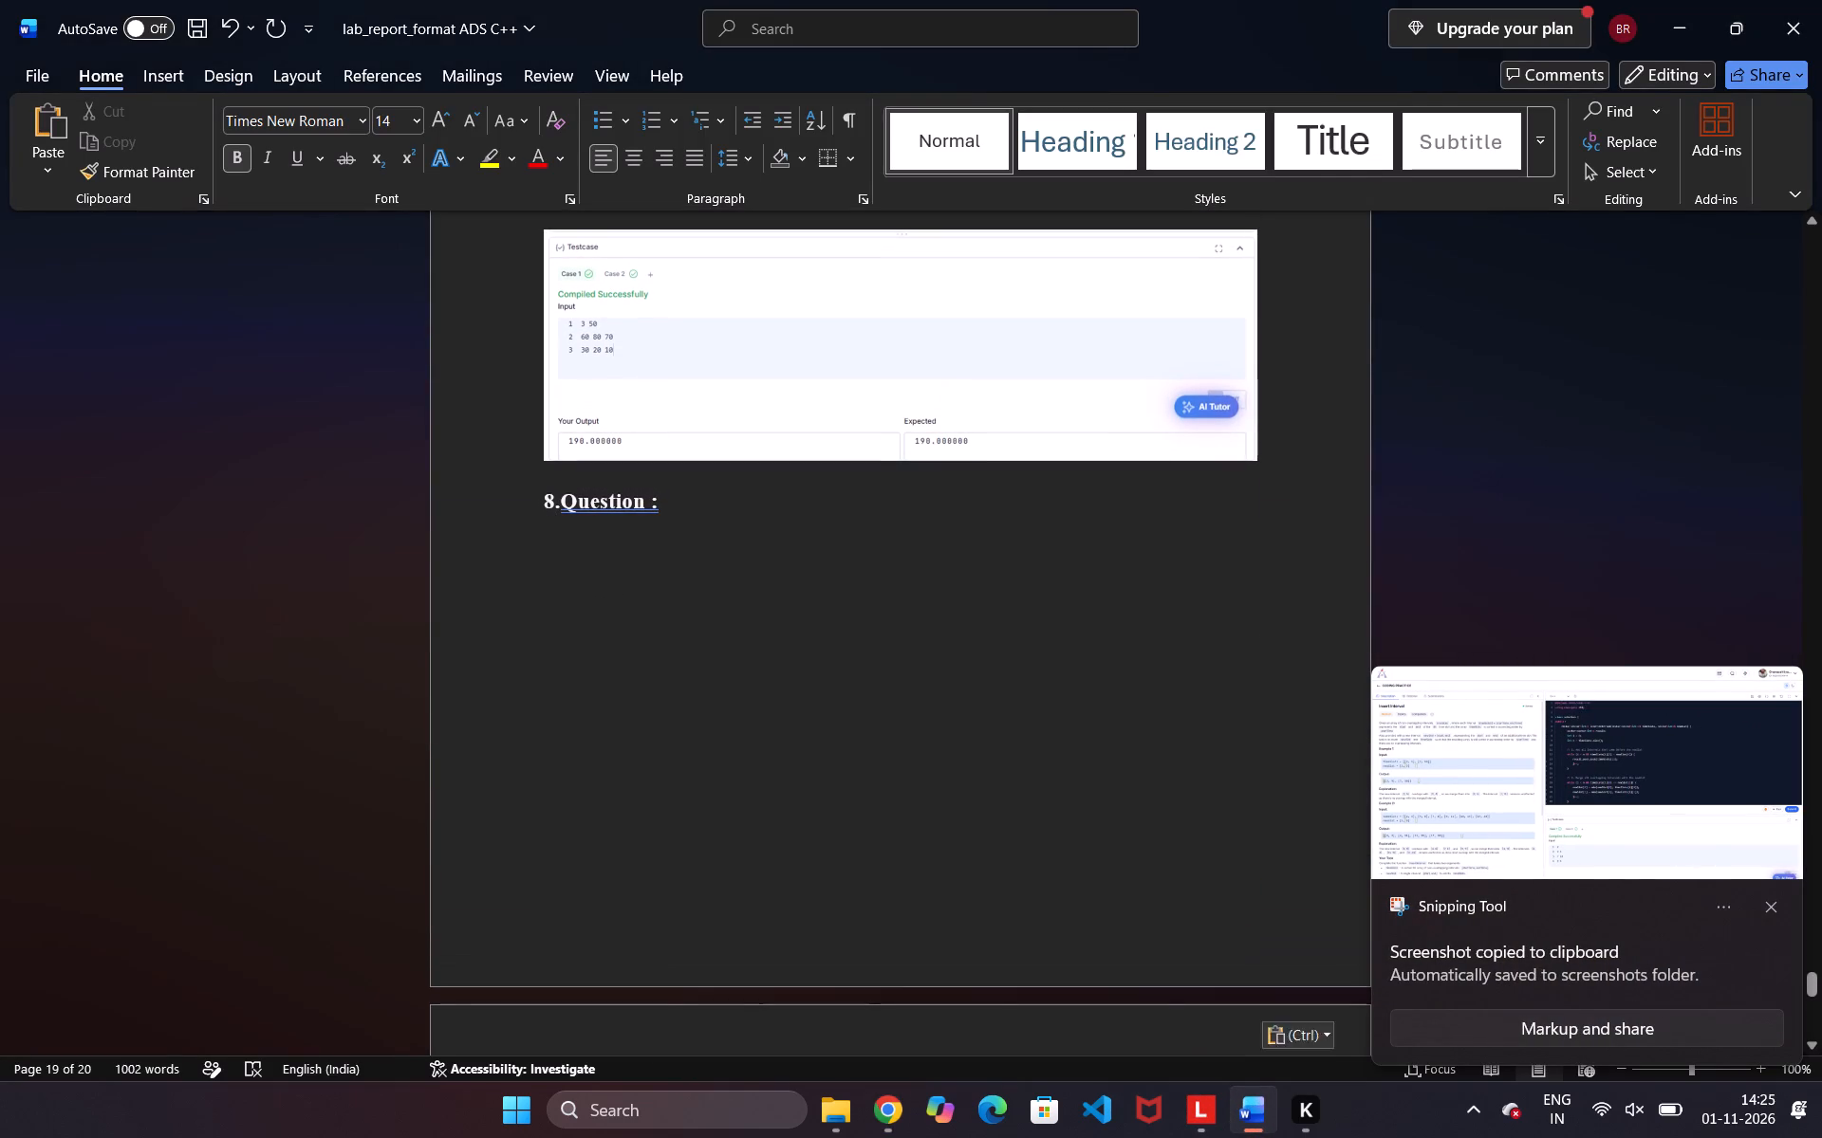
key("Return")
key("Return")
key("Return")
key("Return")
key("Return")
key("Return")
key("Return")
key("Return")
key("Return")
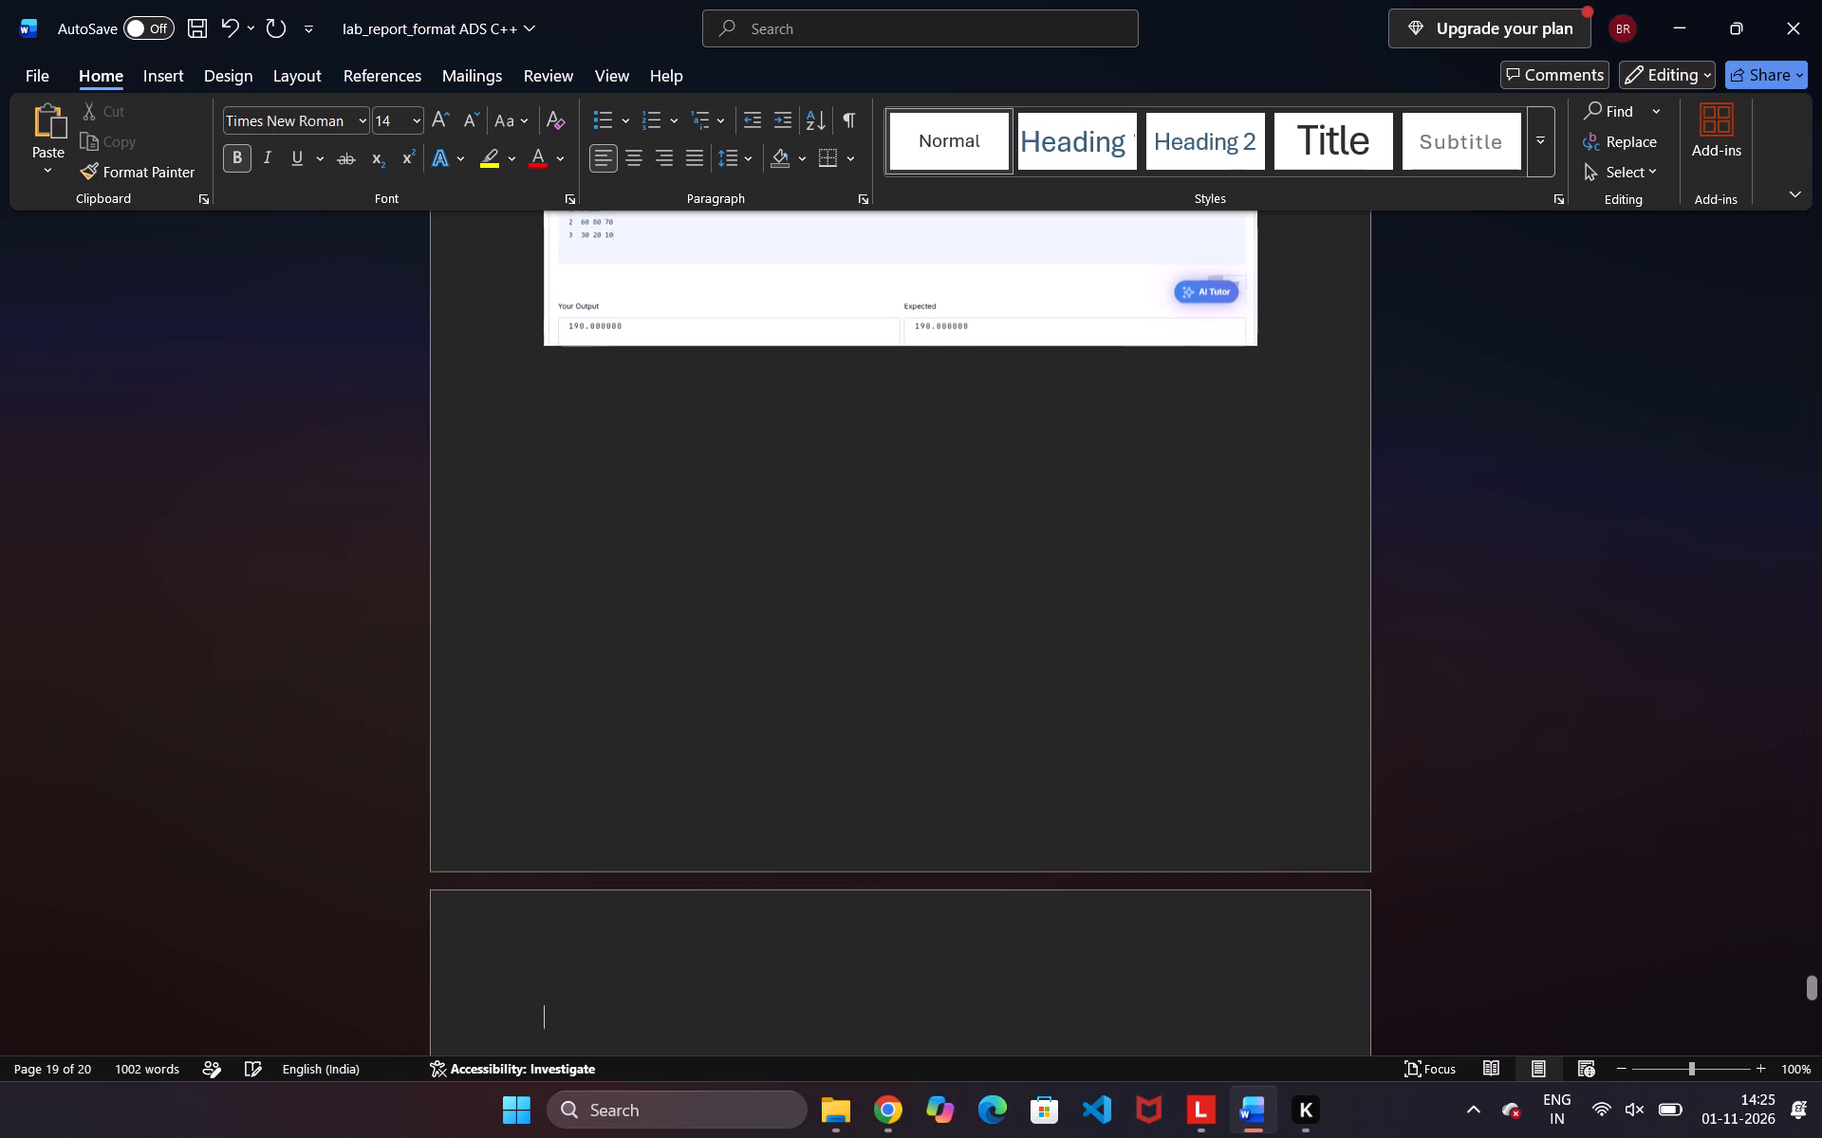
key("BackSpace")
key("BackSpace")
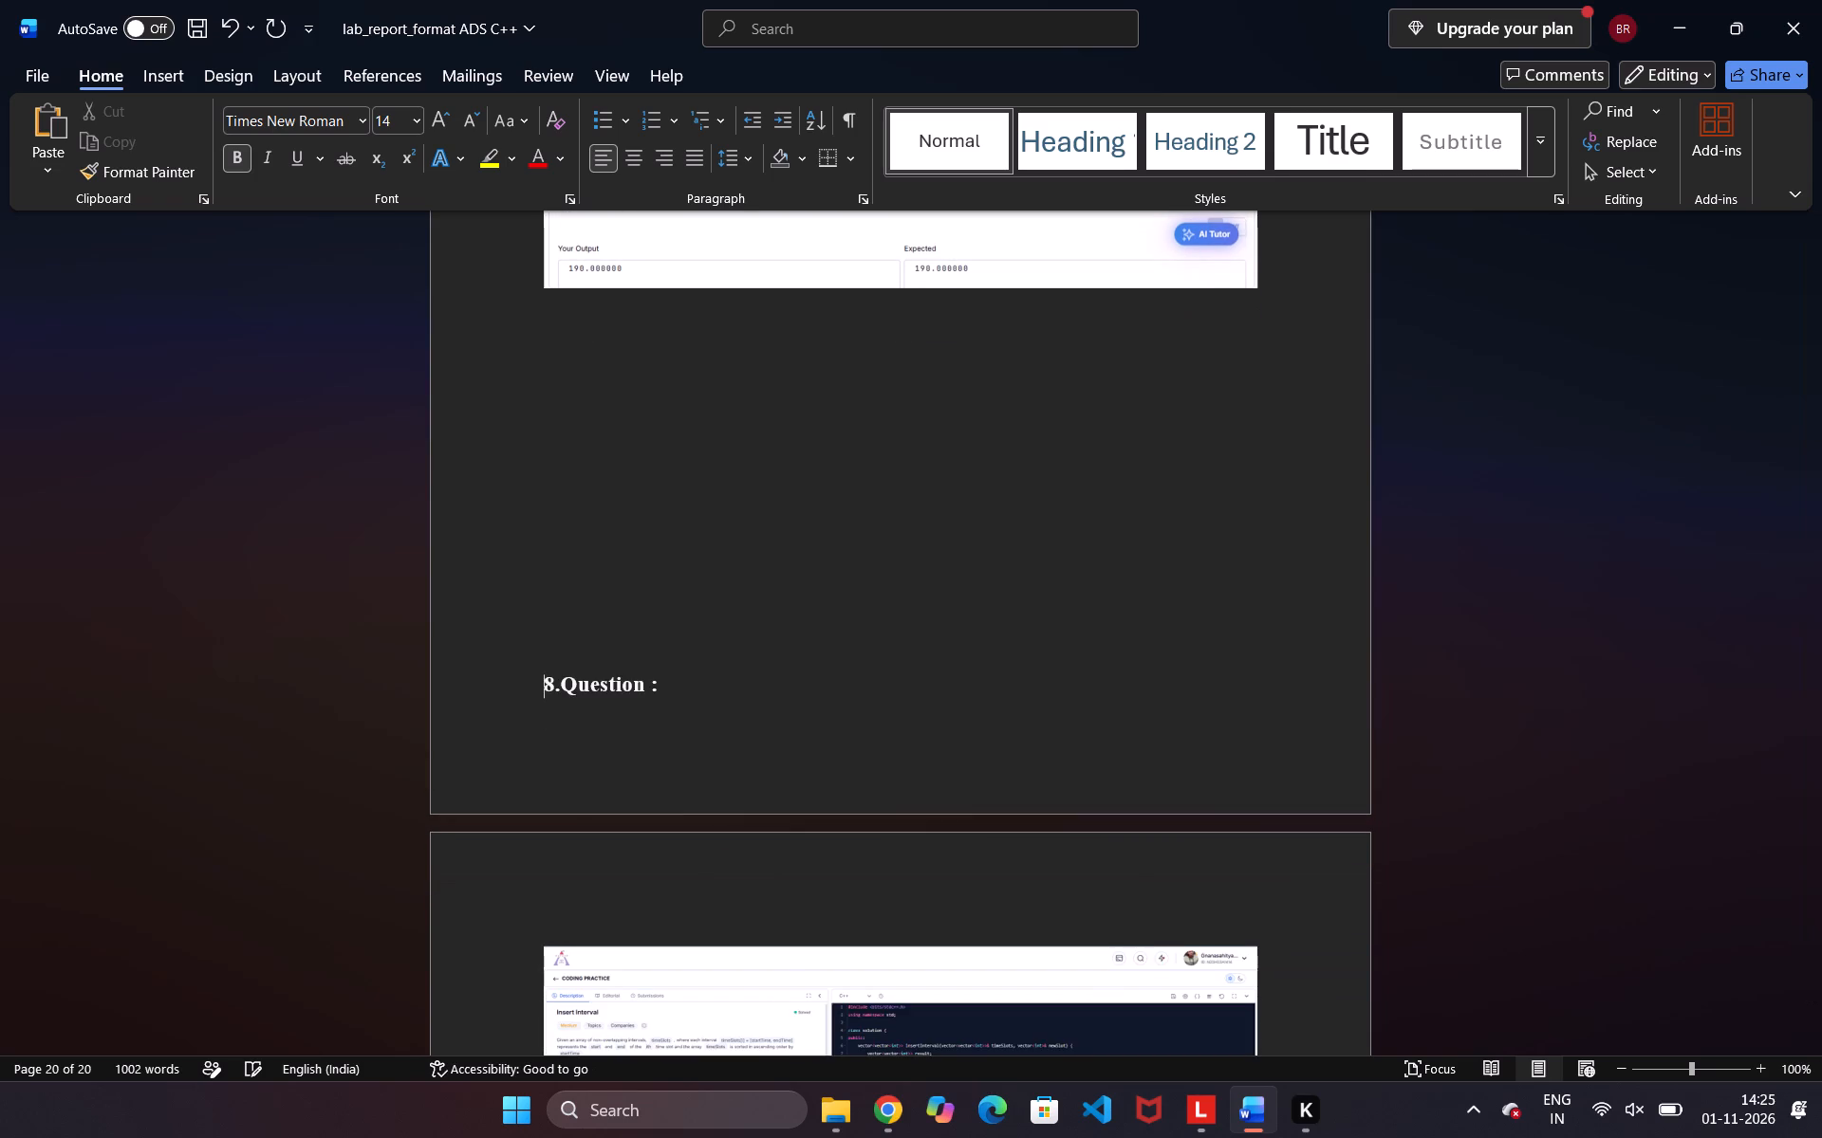
key("Return")
Add a 'Code :' heading below the Insert Interval screenshot and start a new line under it.
scroll(550, 508, "down", 1)
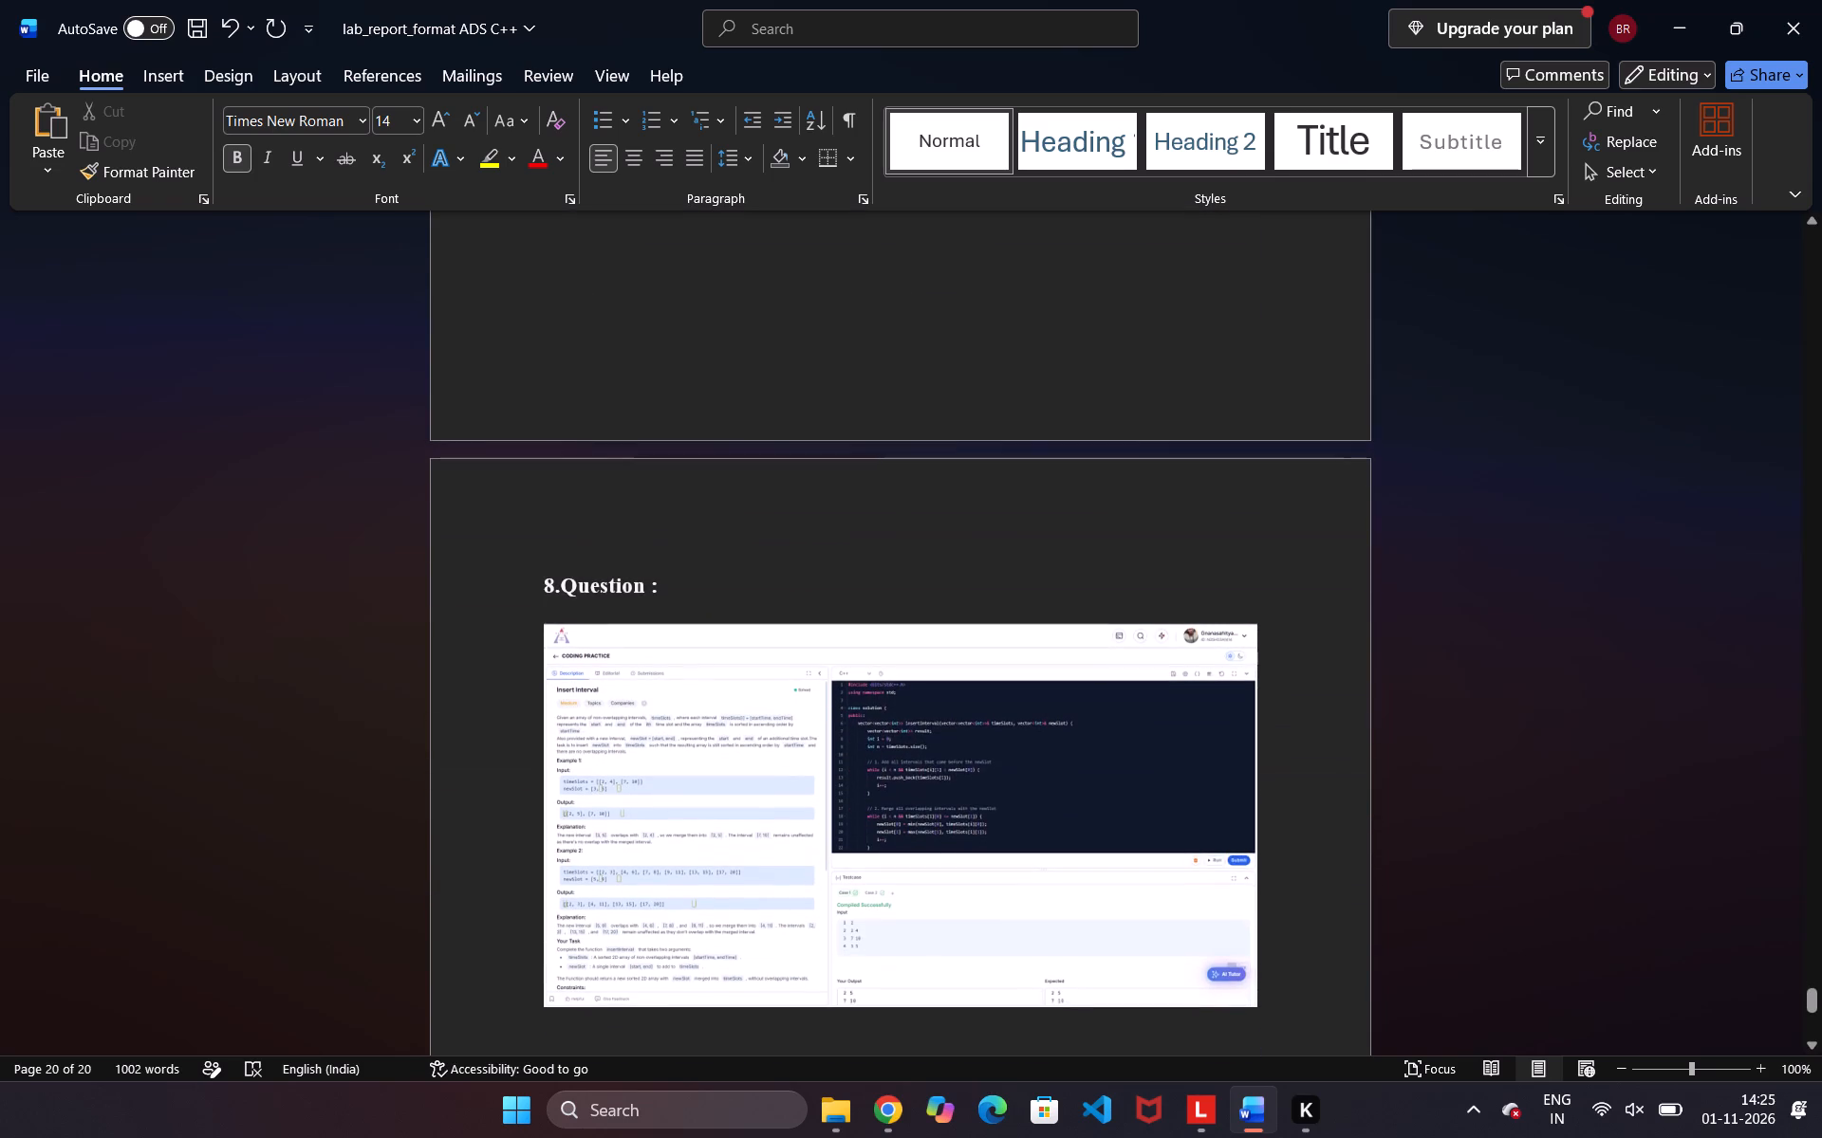
scroll(701, 574, "down", 1)
left_click(1270, 690)
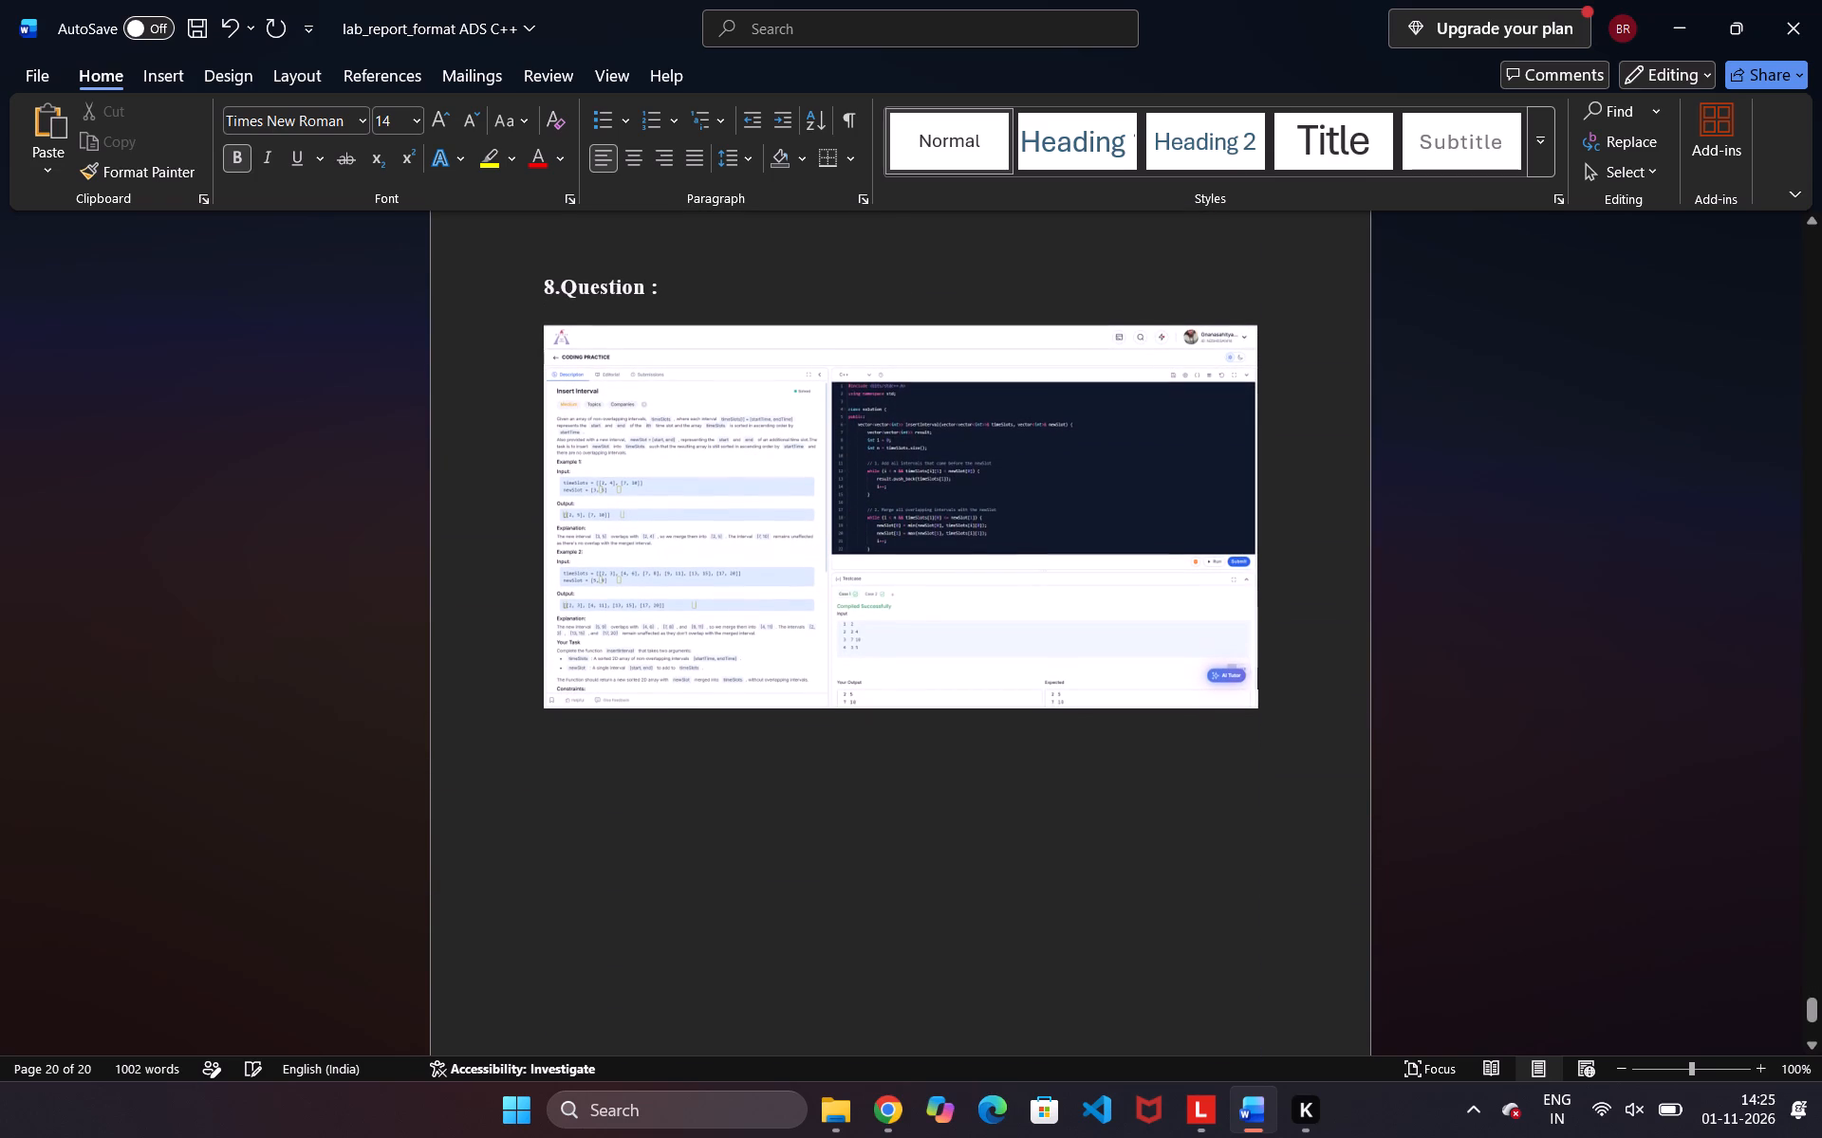
key("Return")
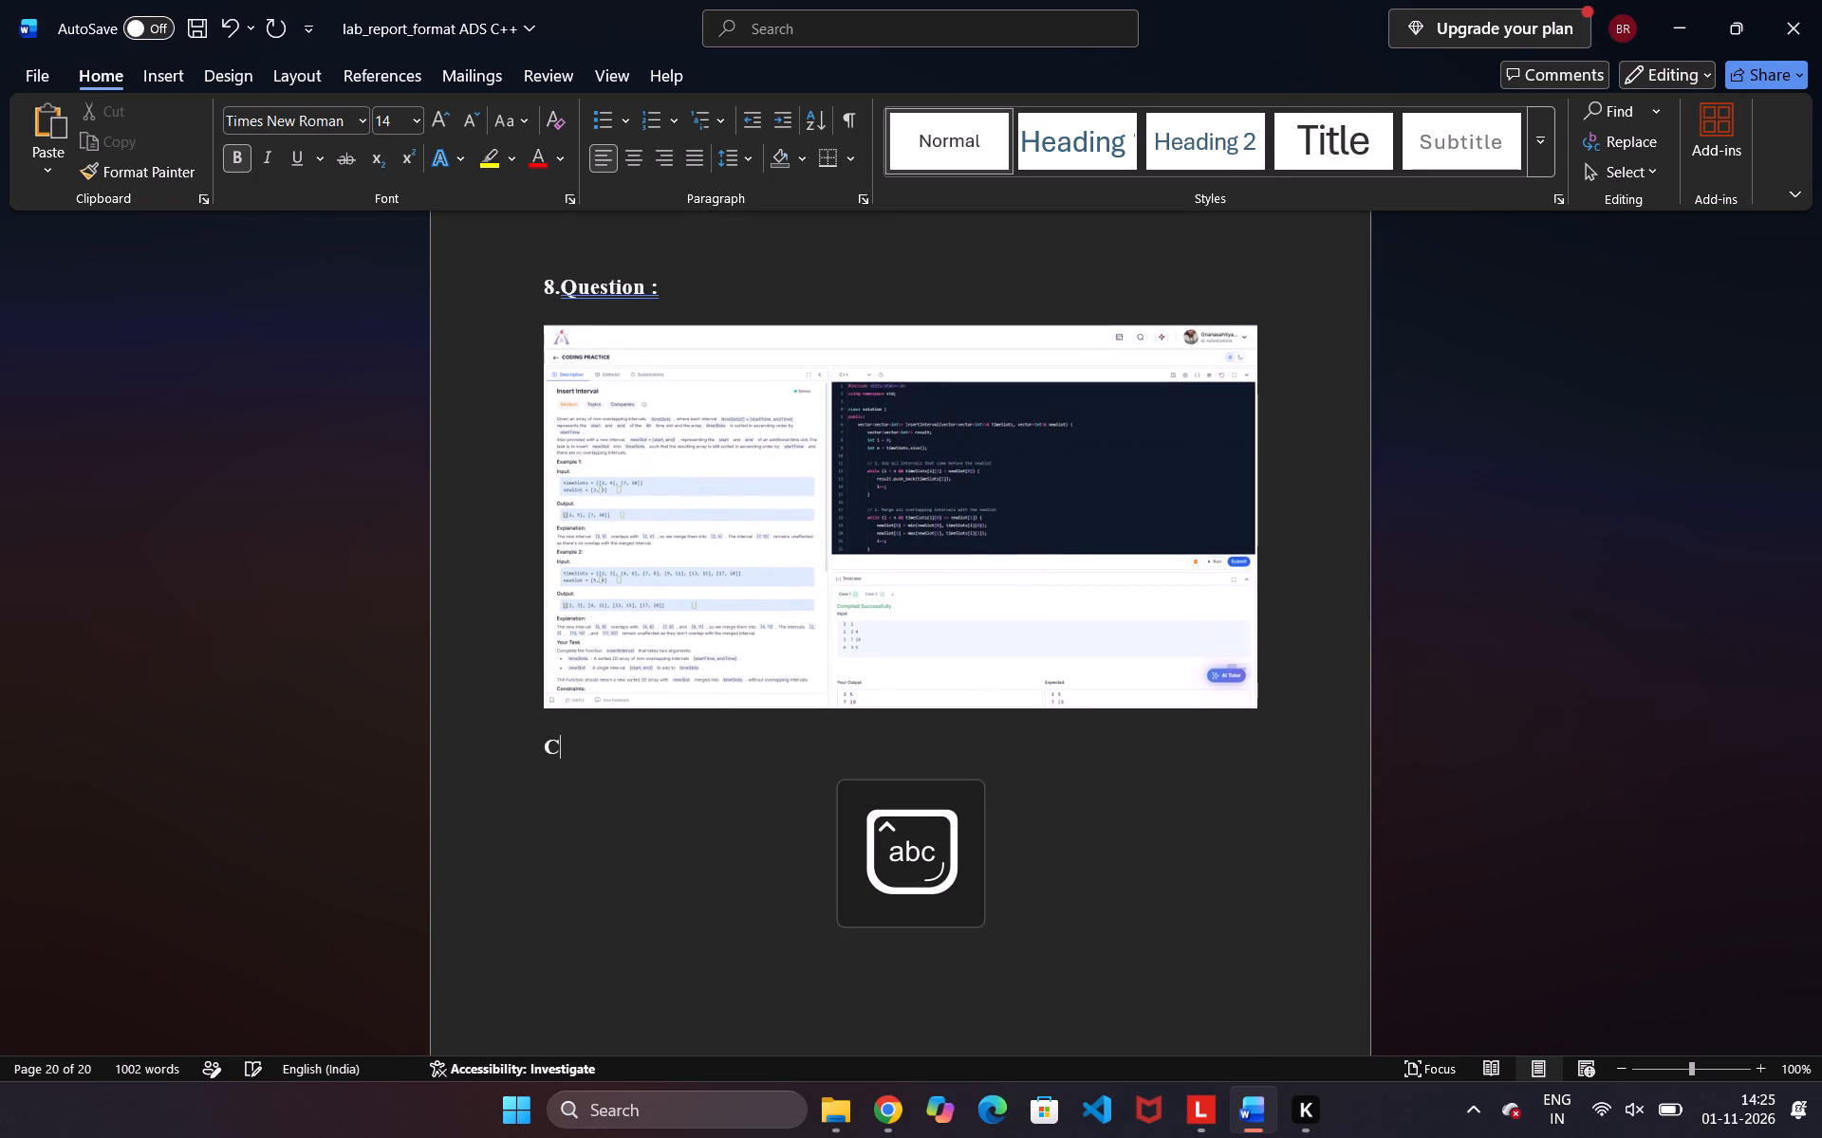
type("ode :")
key("Return")
Copy the complete Insert Interval C++ code from Chrome and paste it under the 'Code :' heading in Word.
left_click(899, 1128)
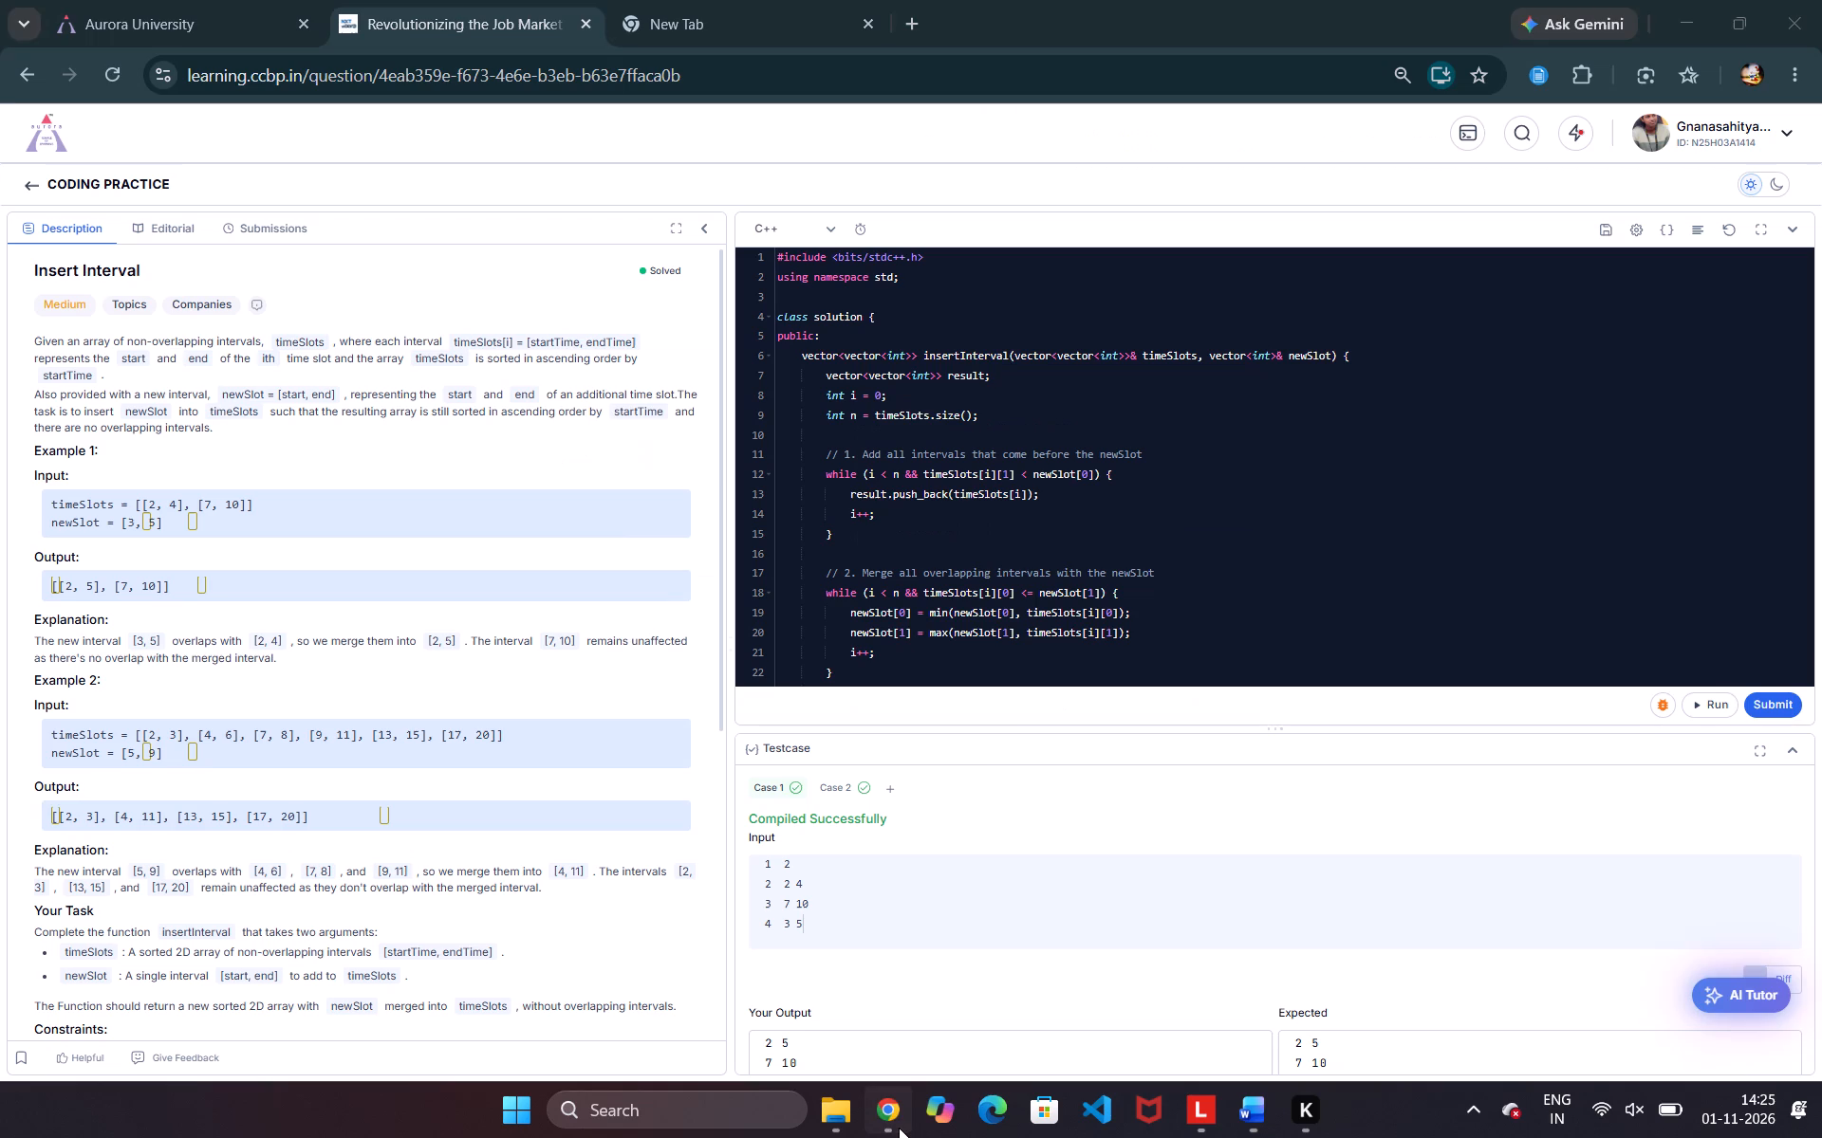
scroll(1126, 538, "up", 5)
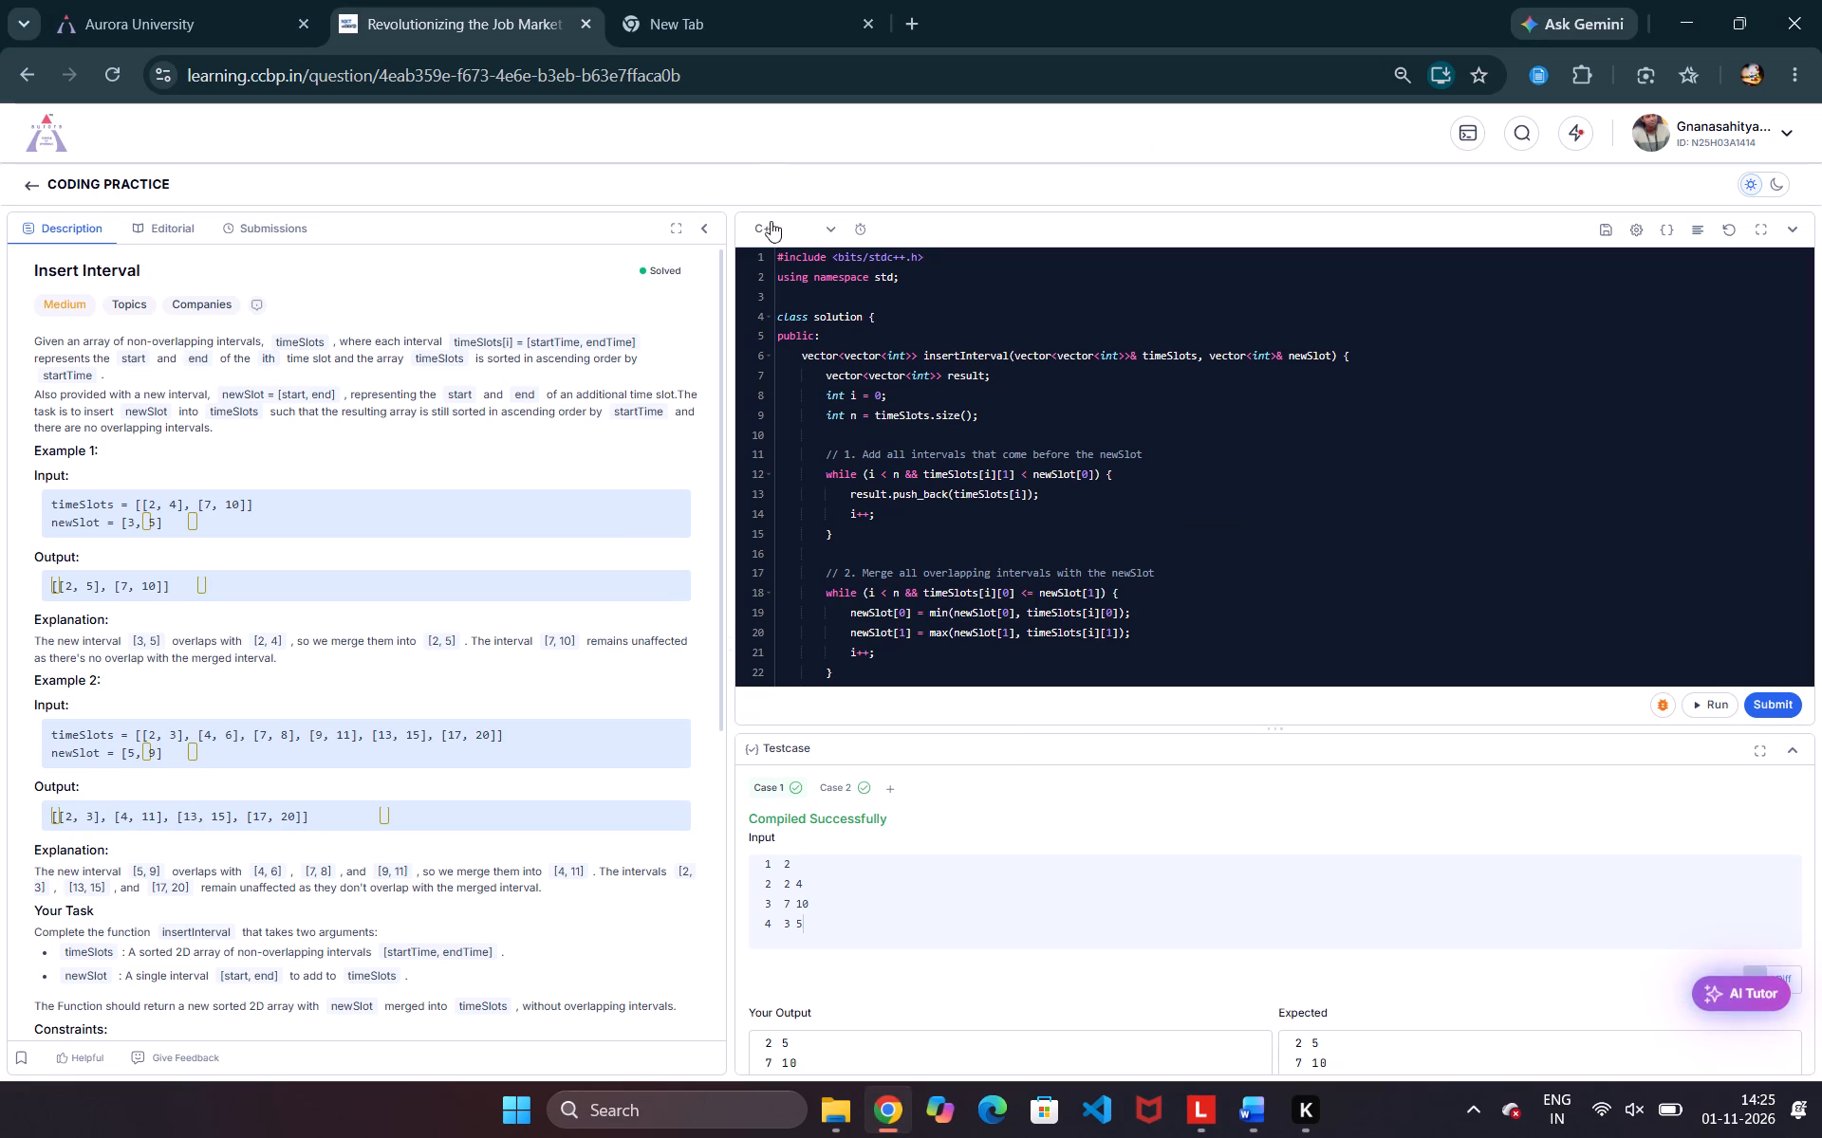
left_click_drag(777, 257, 945, 731)
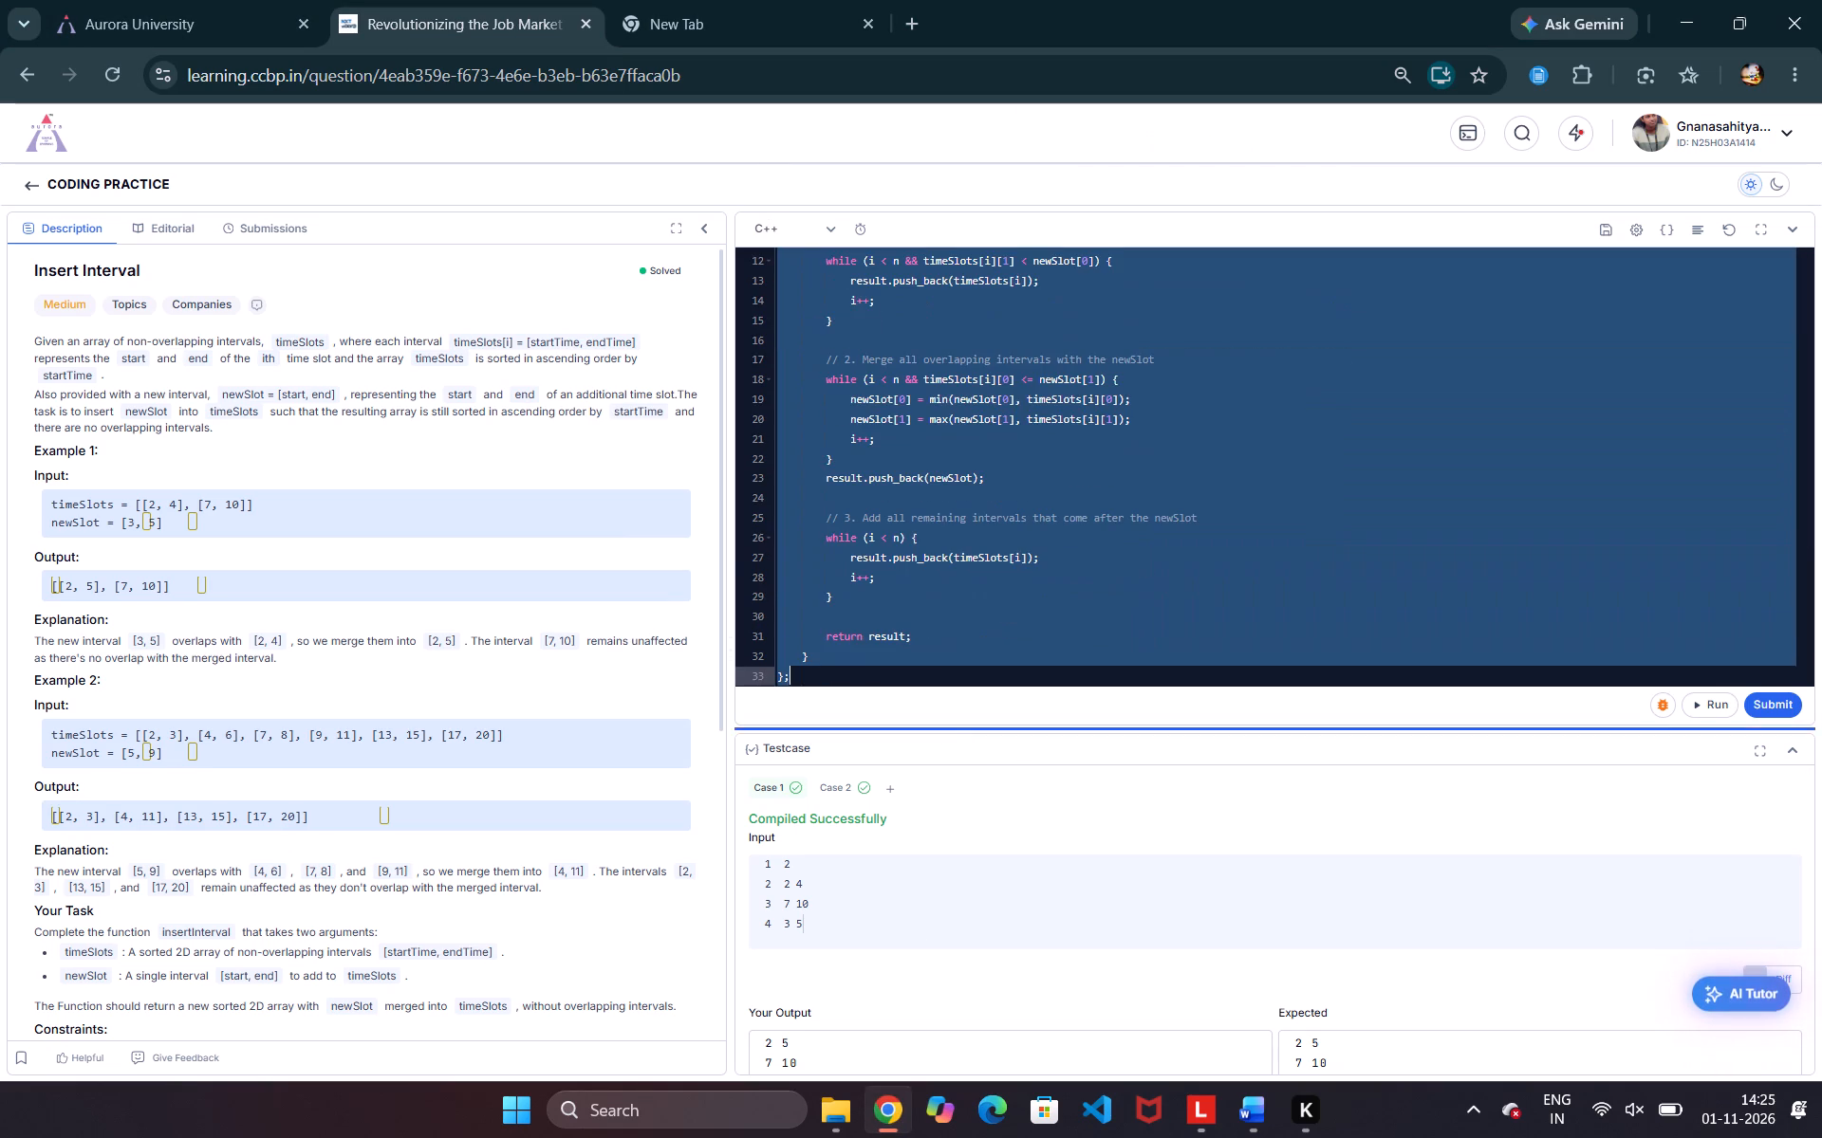
left_click_drag(945, 731, 945, 733)
key("ctrl+c")
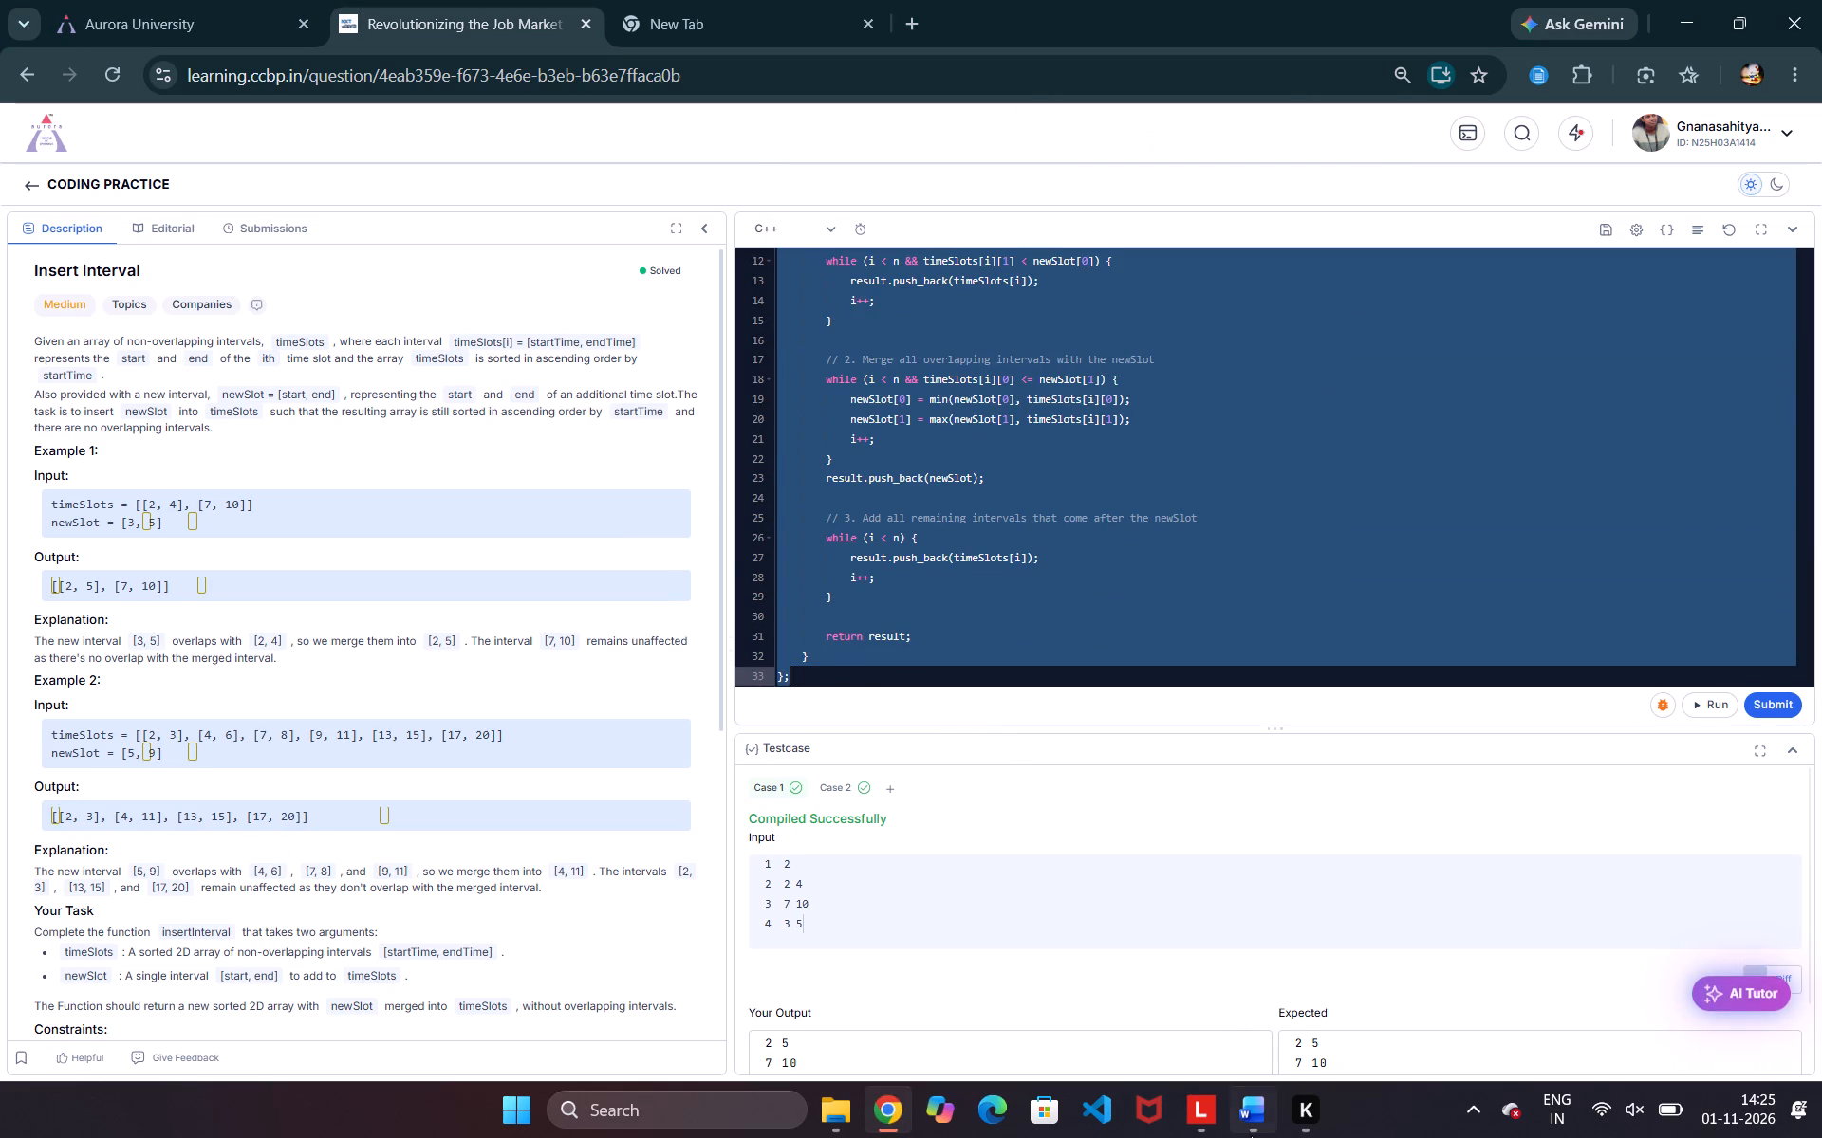
left_click(1251, 1135)
key("ctrl+v")
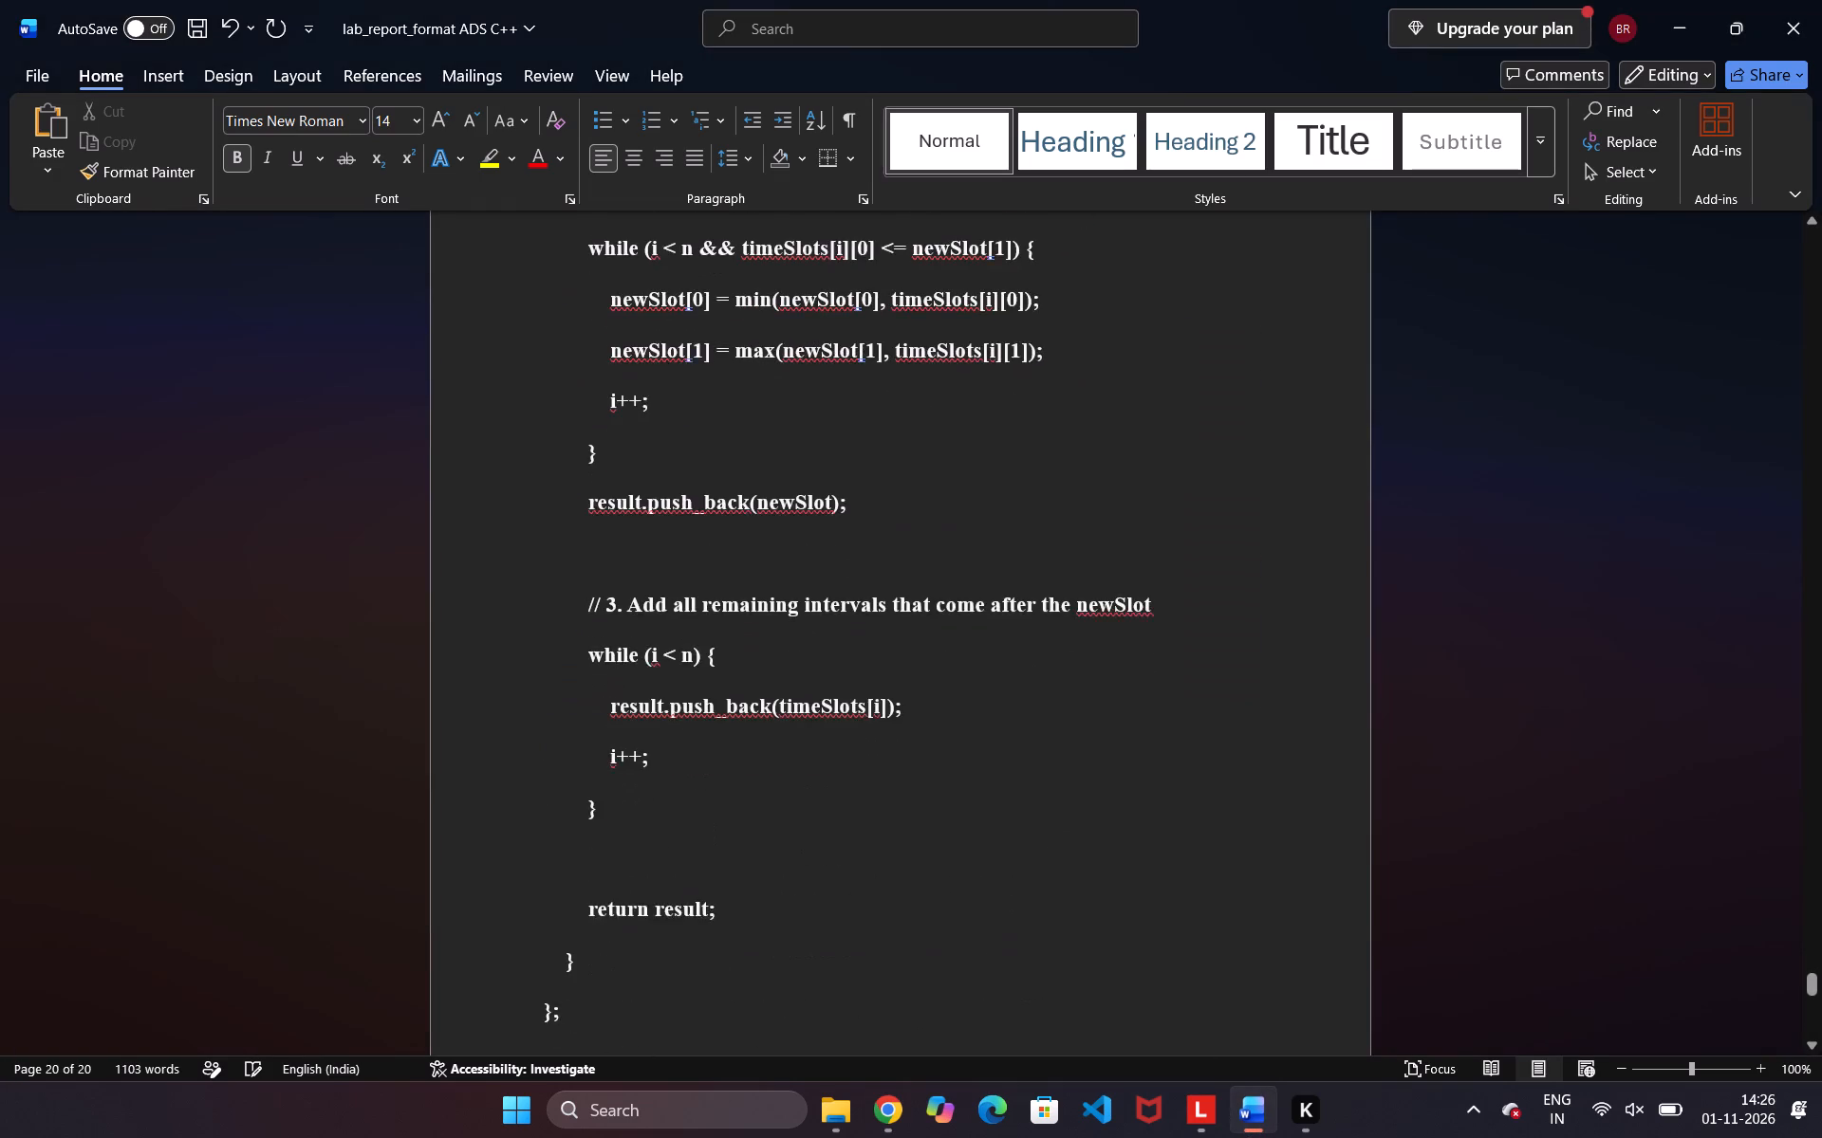
Remove bold from the pasted Insert Interval code and set its font size to 12.
scroll(601, 487, "up", 6)
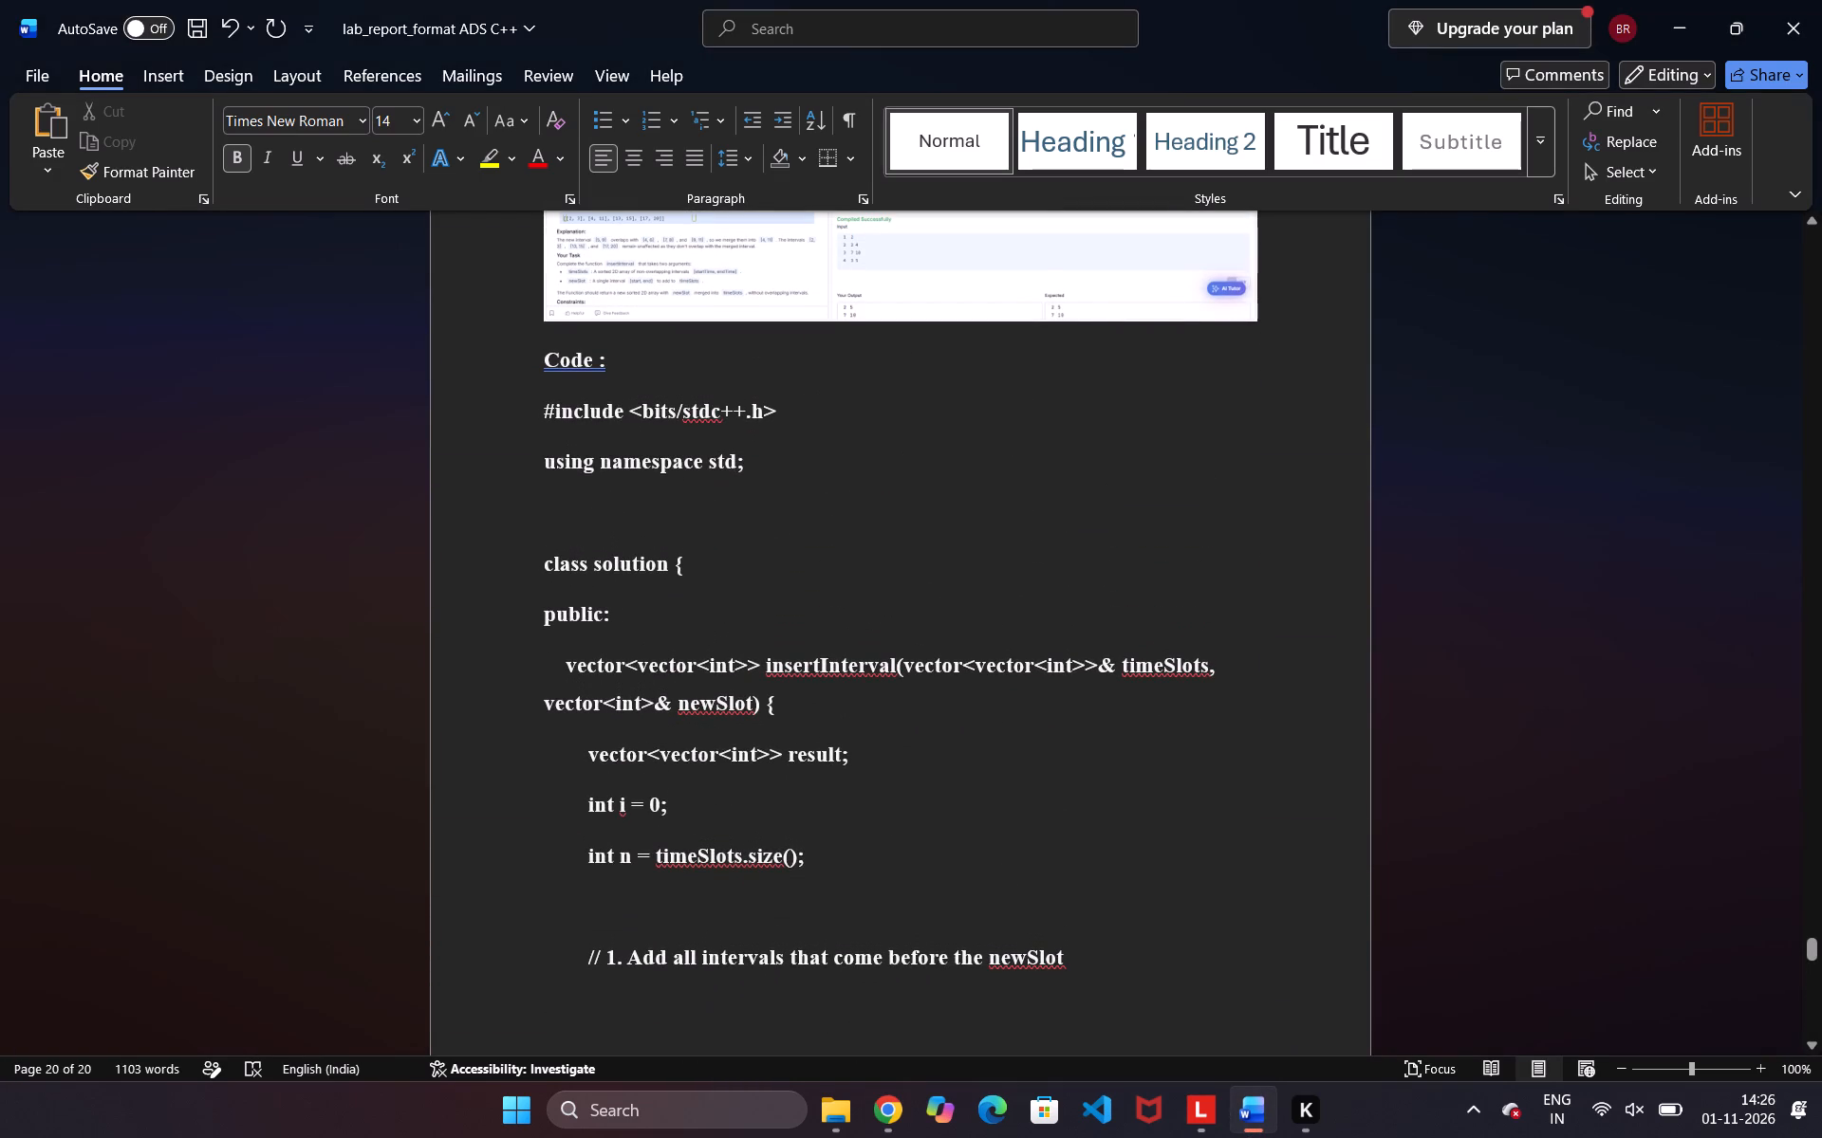
left_click_drag(540, 404, 723, 1137)
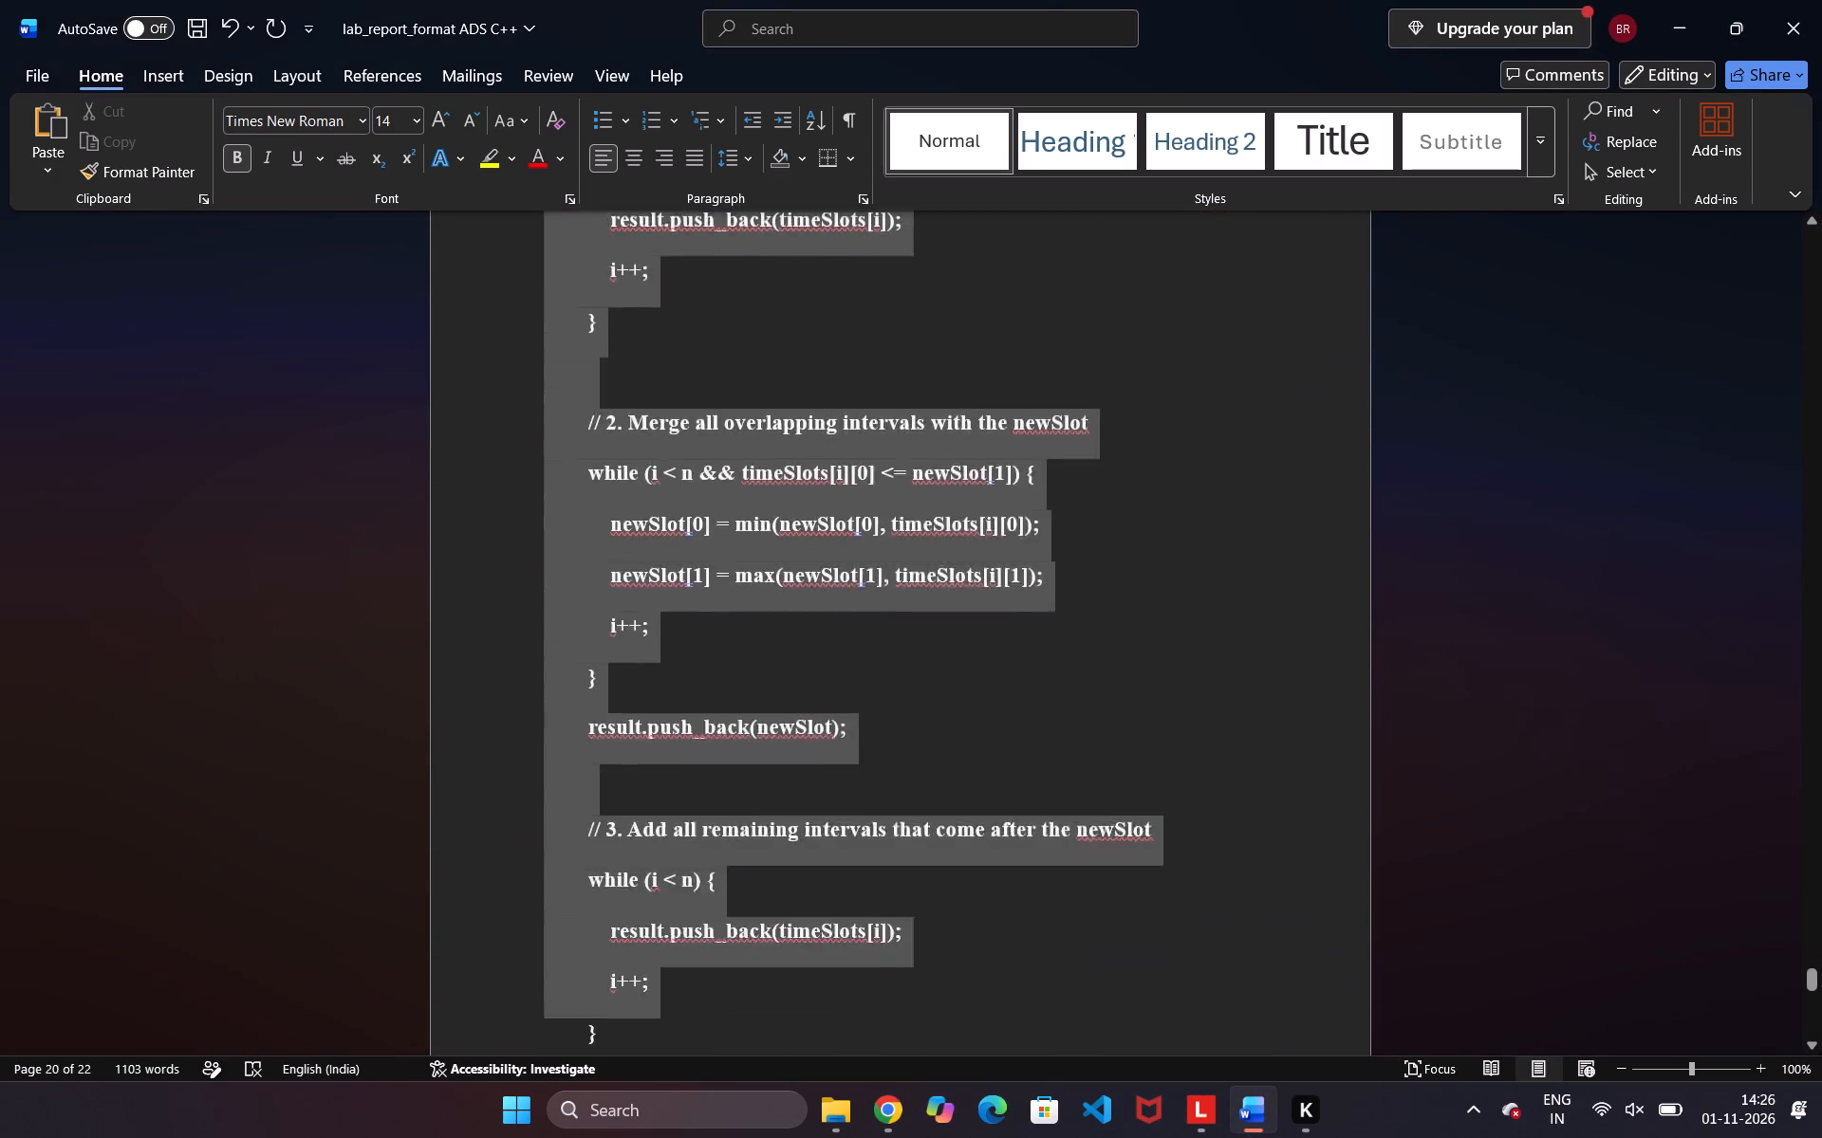
left_click_drag(723, 1137, 769, 914)
left_click(237, 158)
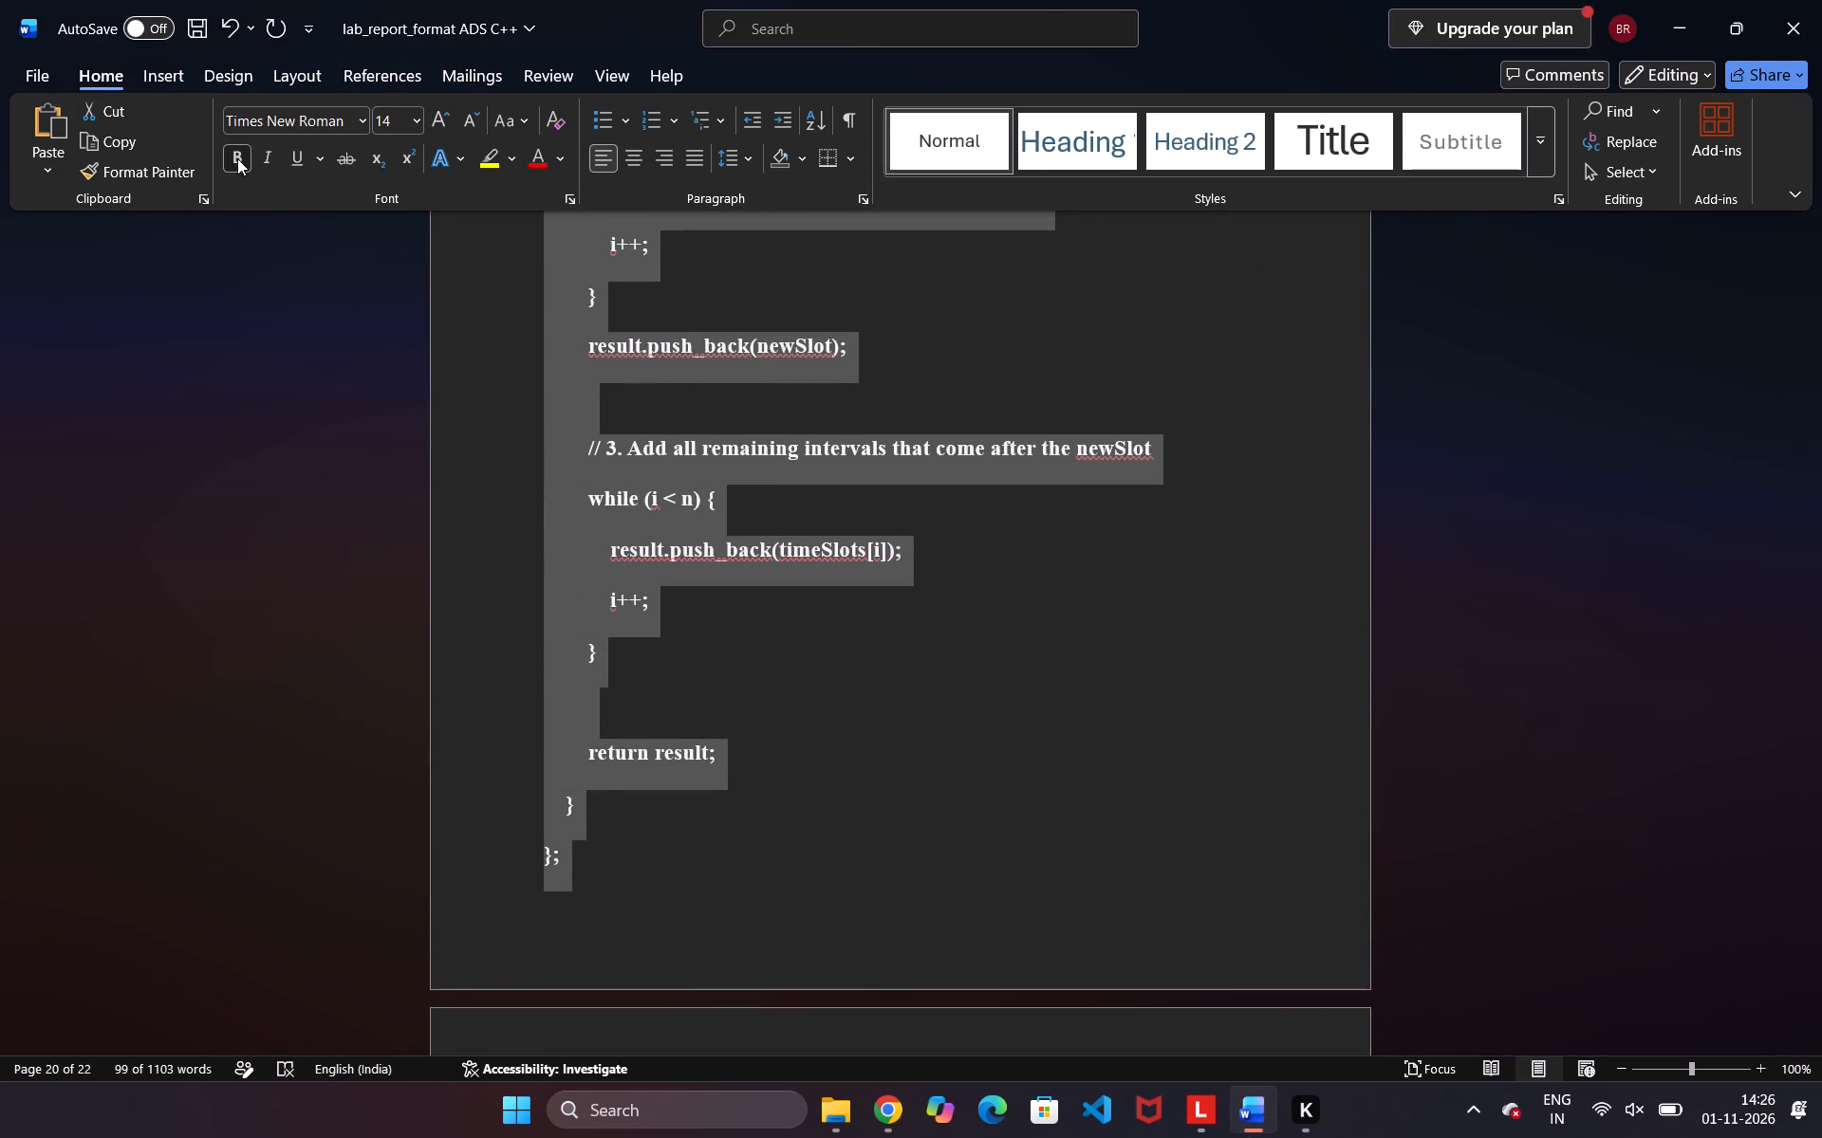
left_click(471, 123)
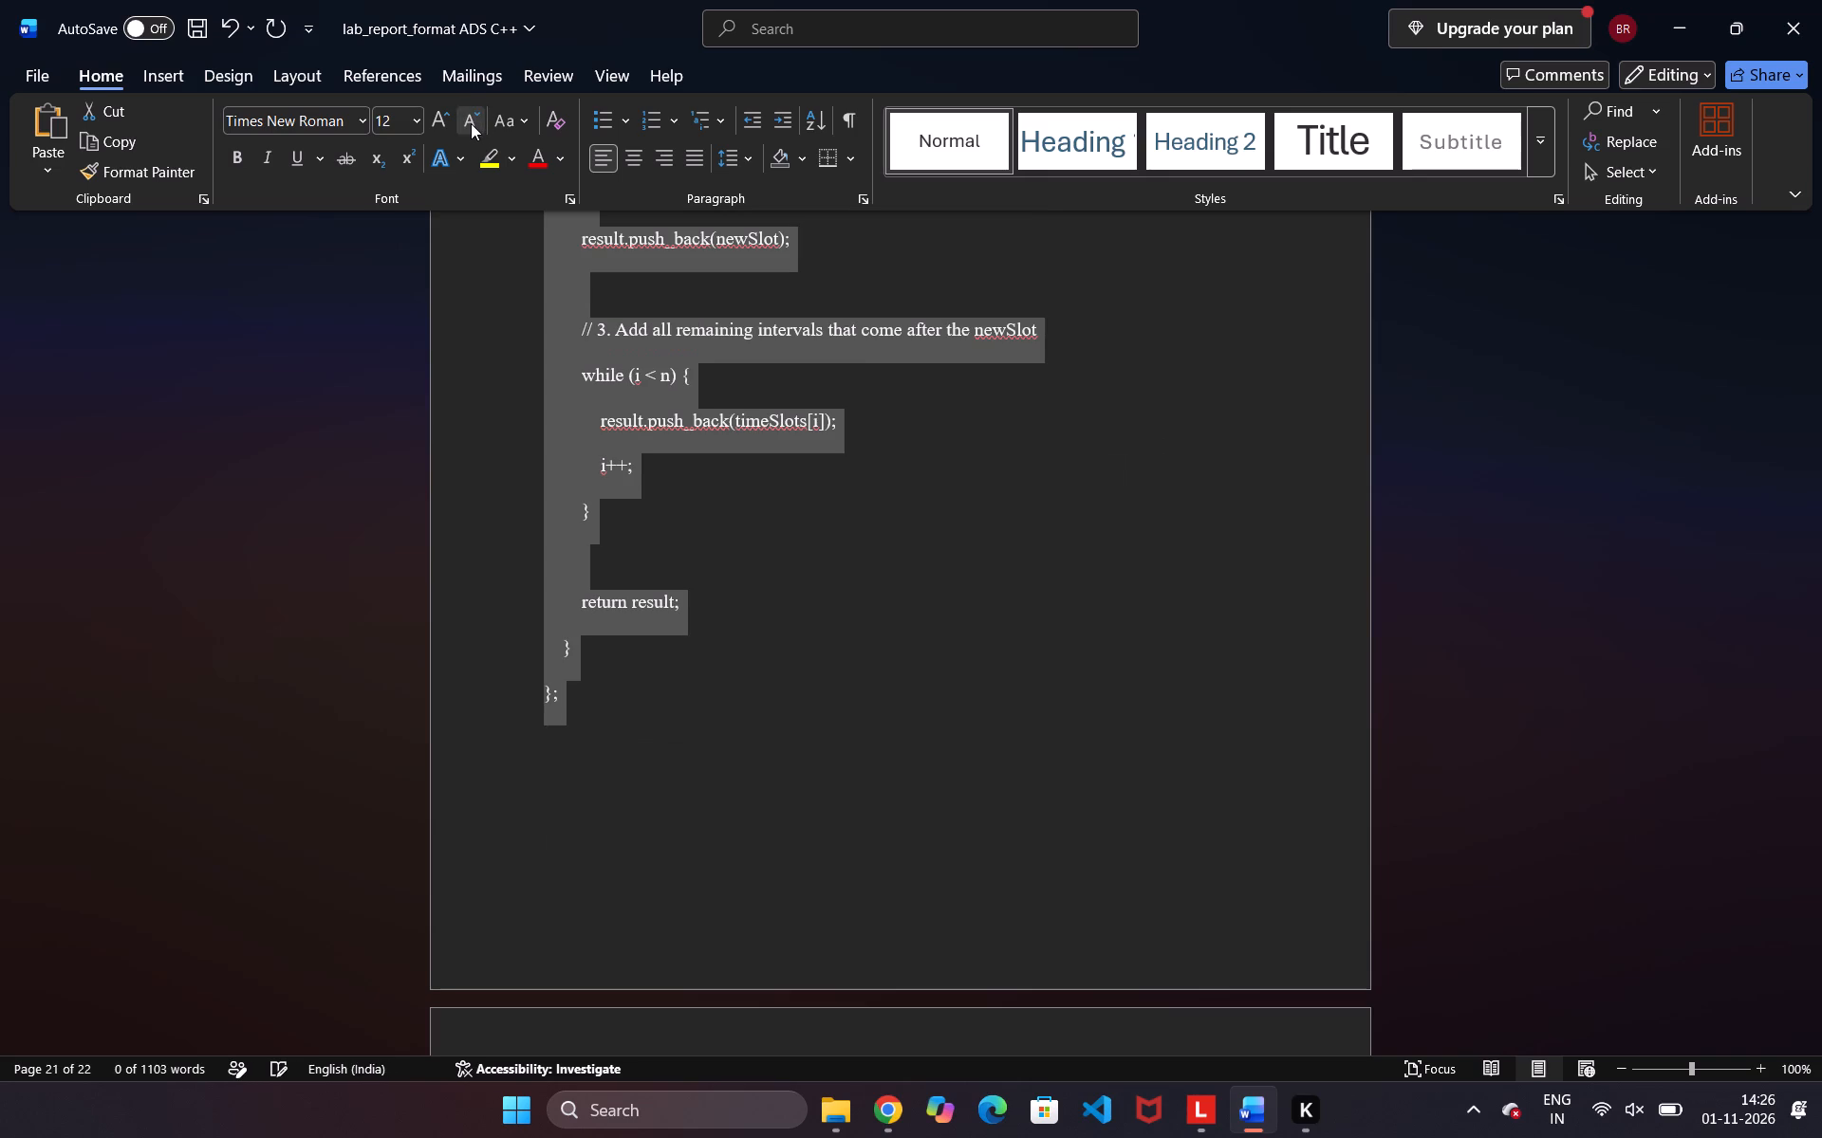
Insert blank lines after the Insert Interval code up to the next page and add an 'Output :' heading there.
left_click(652, 719)
scroll(652, 719, "down", 1)
key("Return")
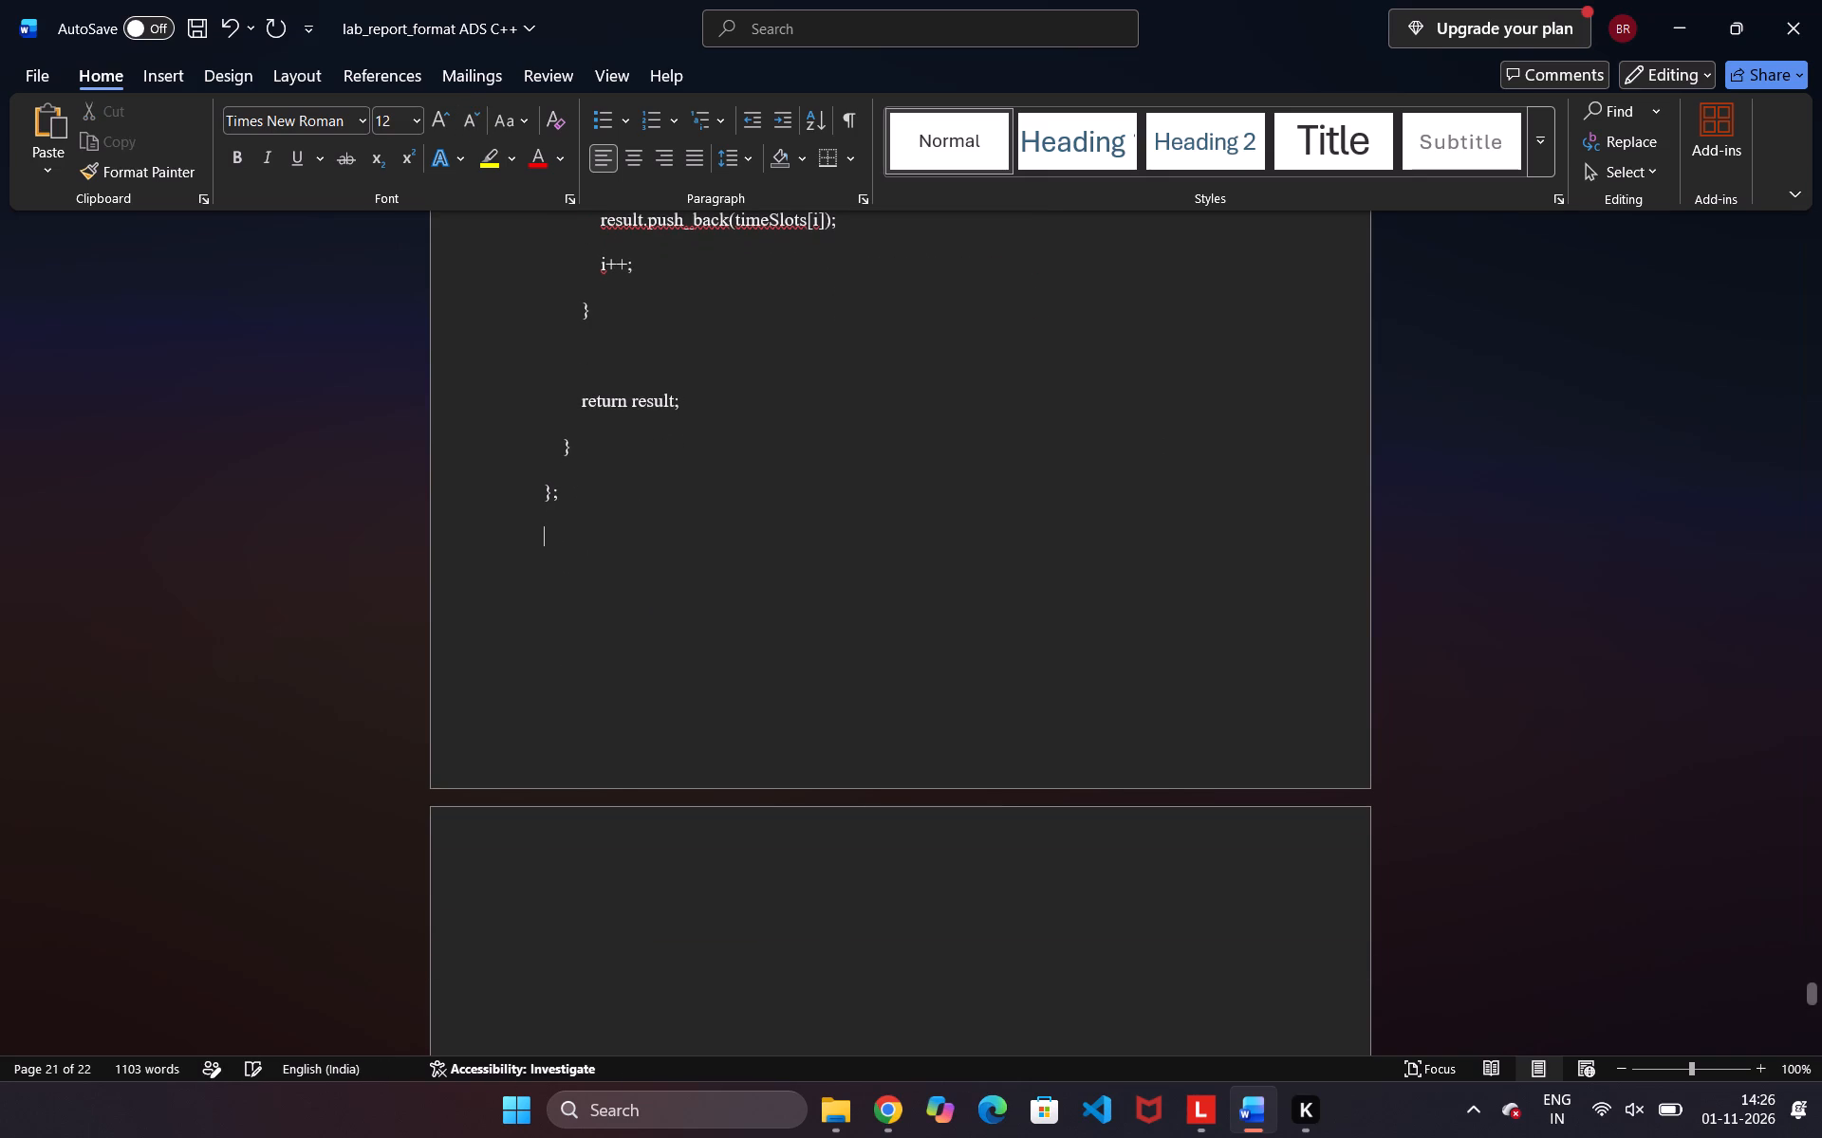
key("Return")
key("Return")
key("Return")
key("Return")
key("BackSpace")
key("BackSpace")
key("Return")
Make the new 'Output :' heading bold at font size 14 and start a new line under it.
left_click_drag(547, 926, 630, 936)
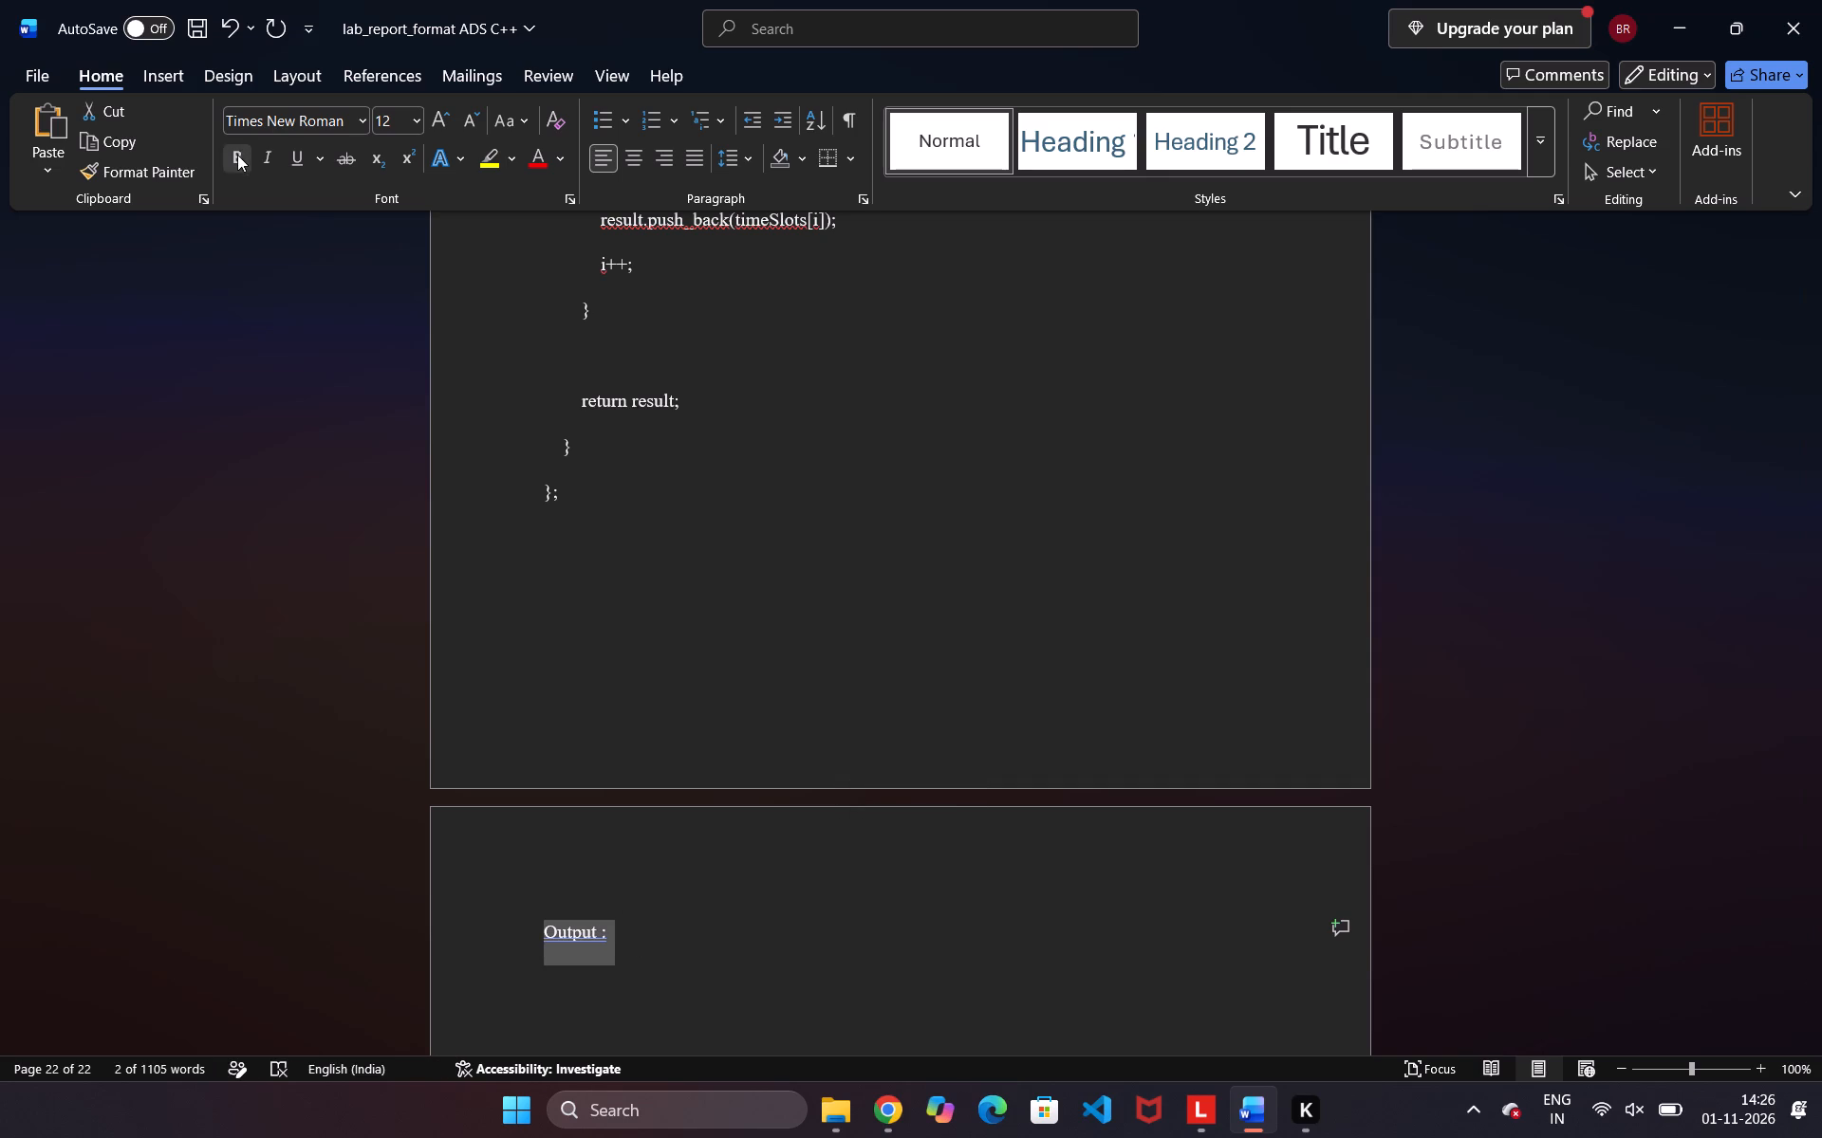
left_click(237, 155)
left_click(431, 125)
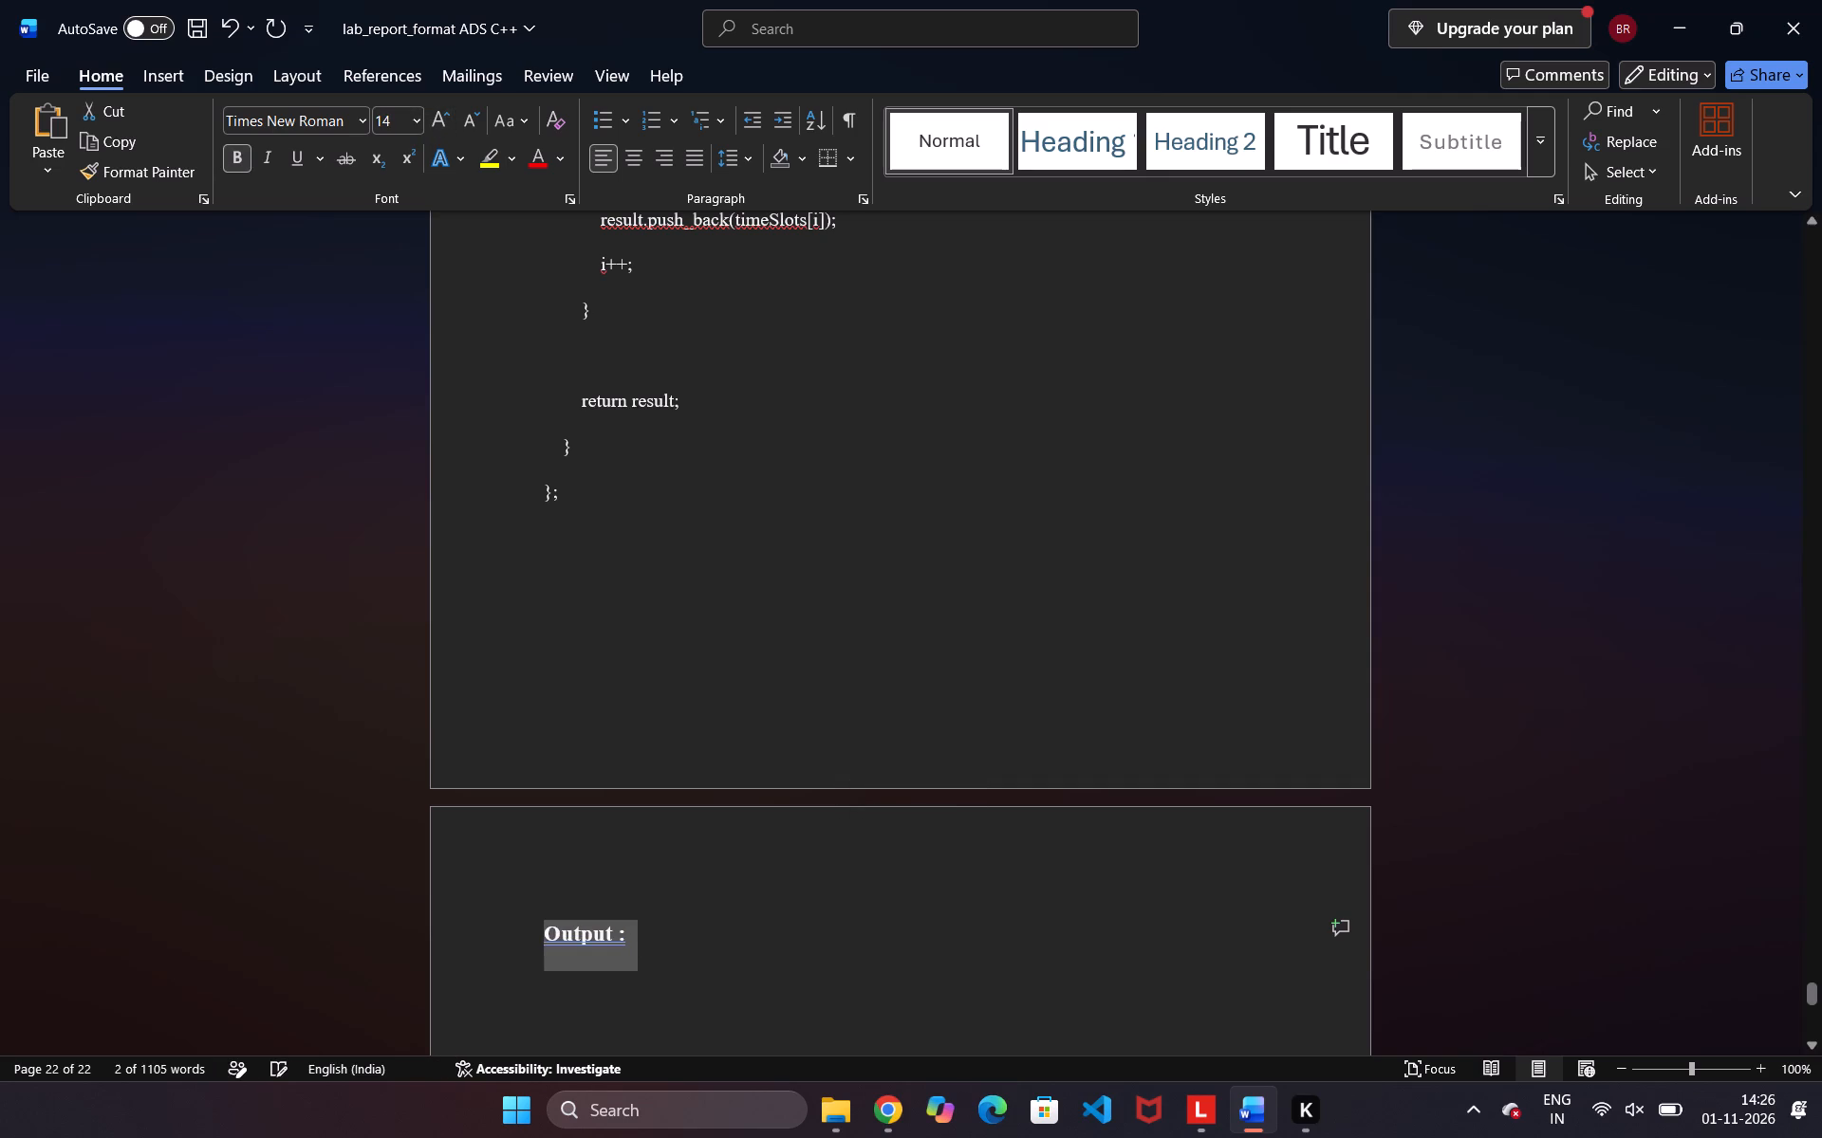
left_click(673, 951)
key("Return")
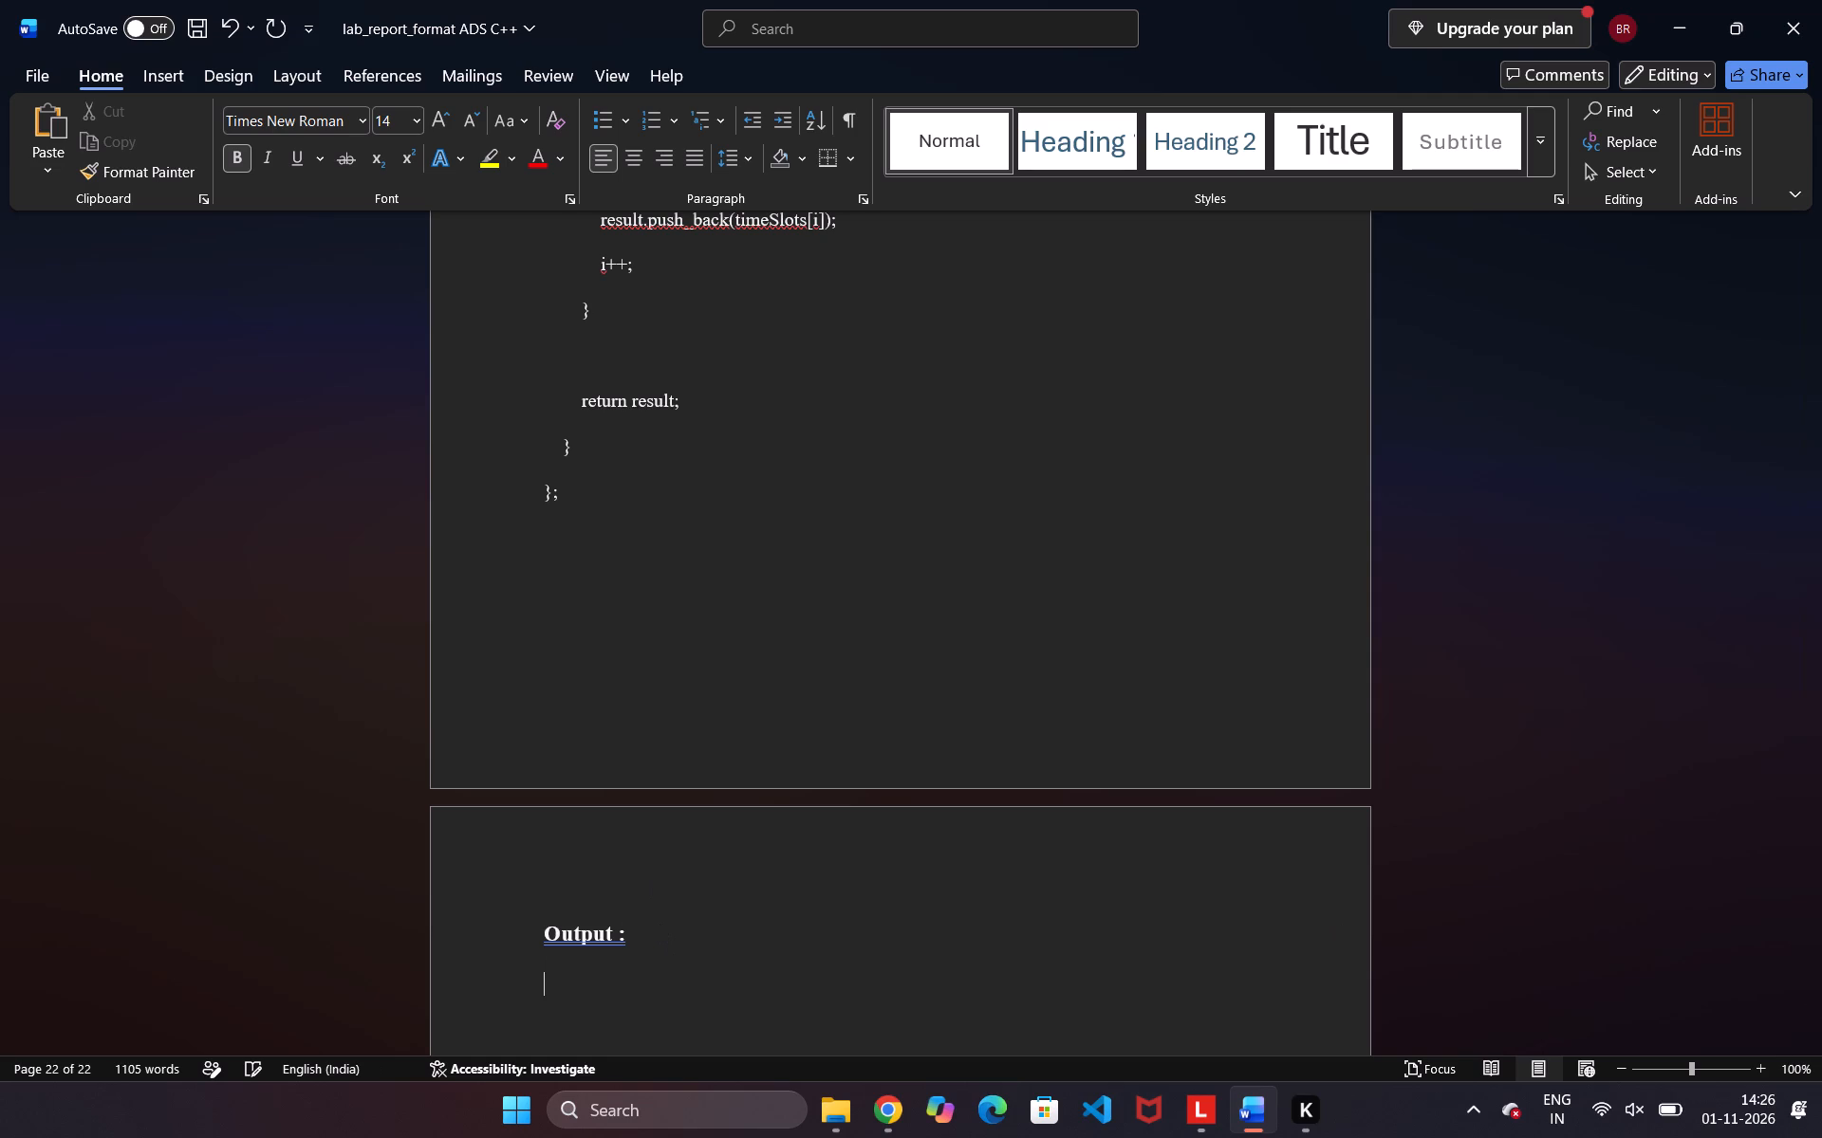
Capture the Insert Interval test case results in Chrome and paste the image under the 'Output :' heading in Word.
left_click(888, 1113)
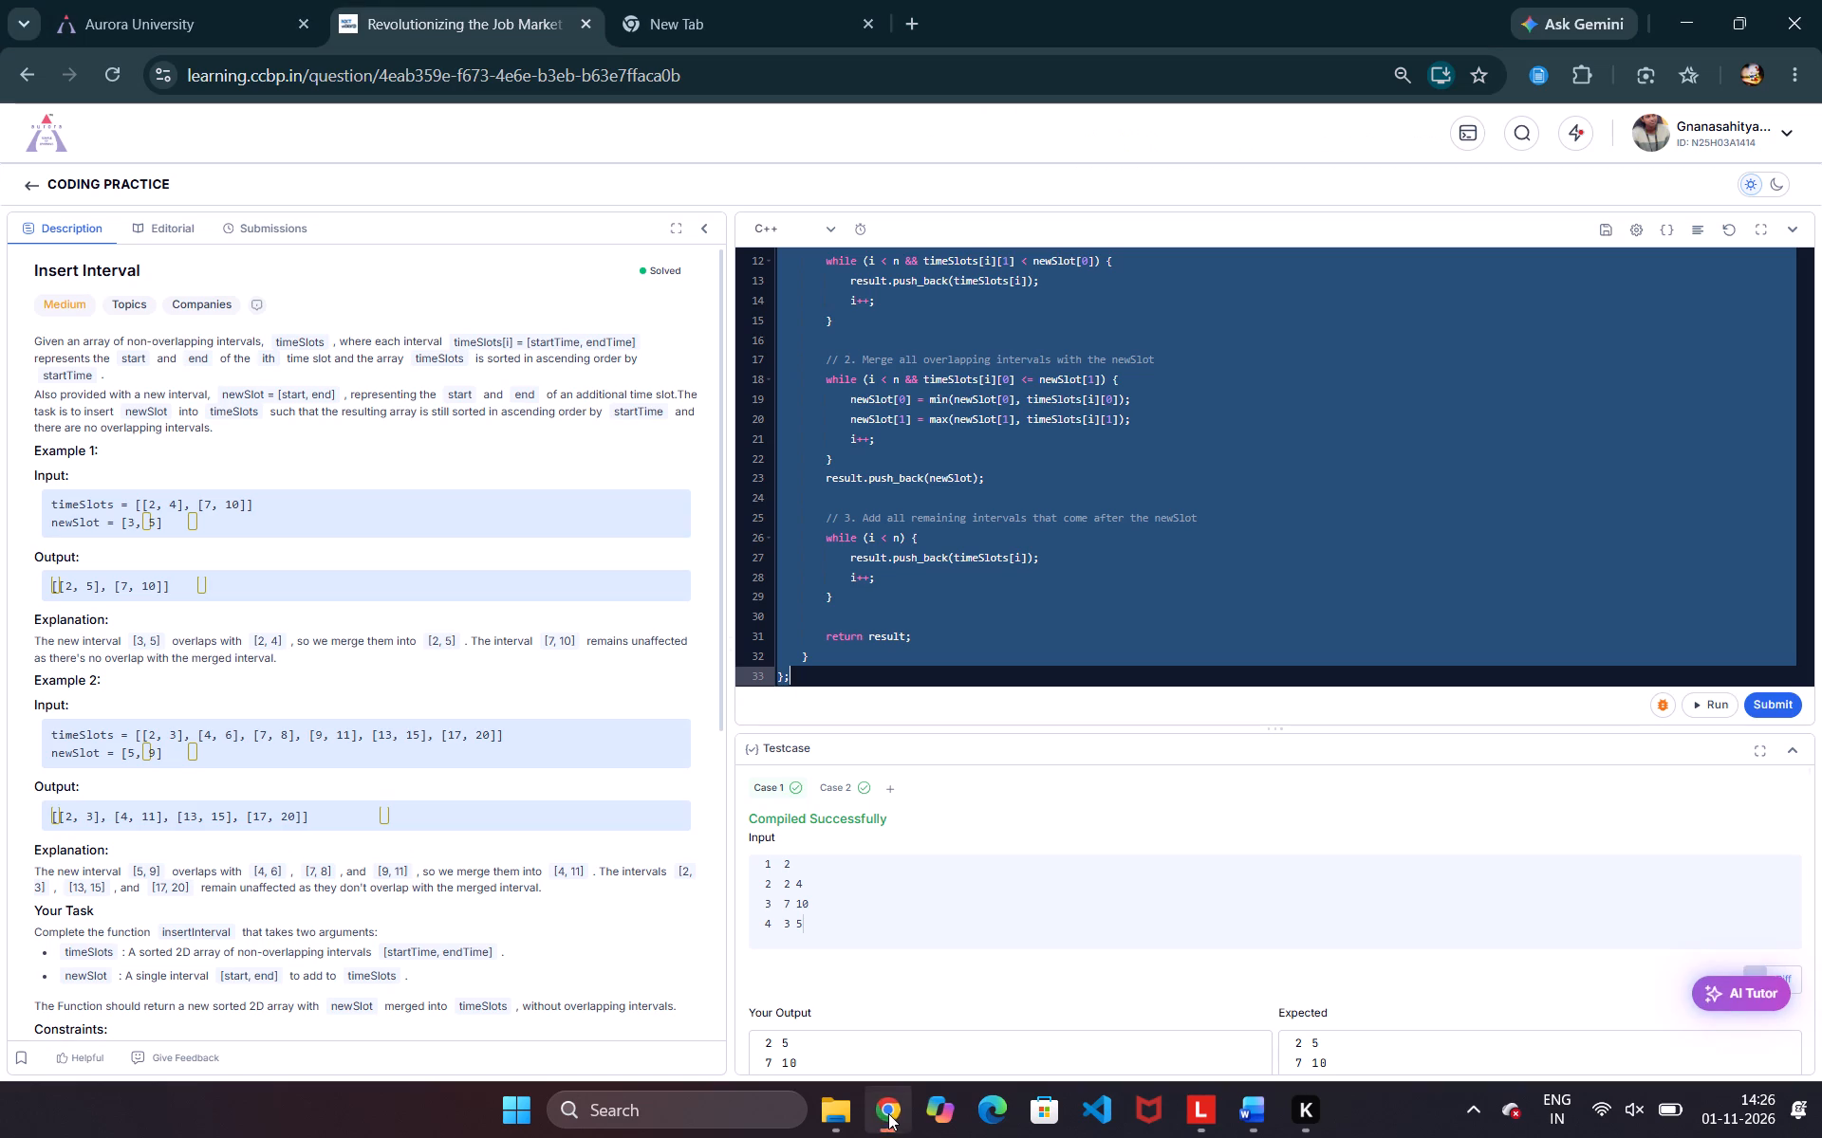
left_click(1137, 516)
scroll(1137, 516, "down", 1)
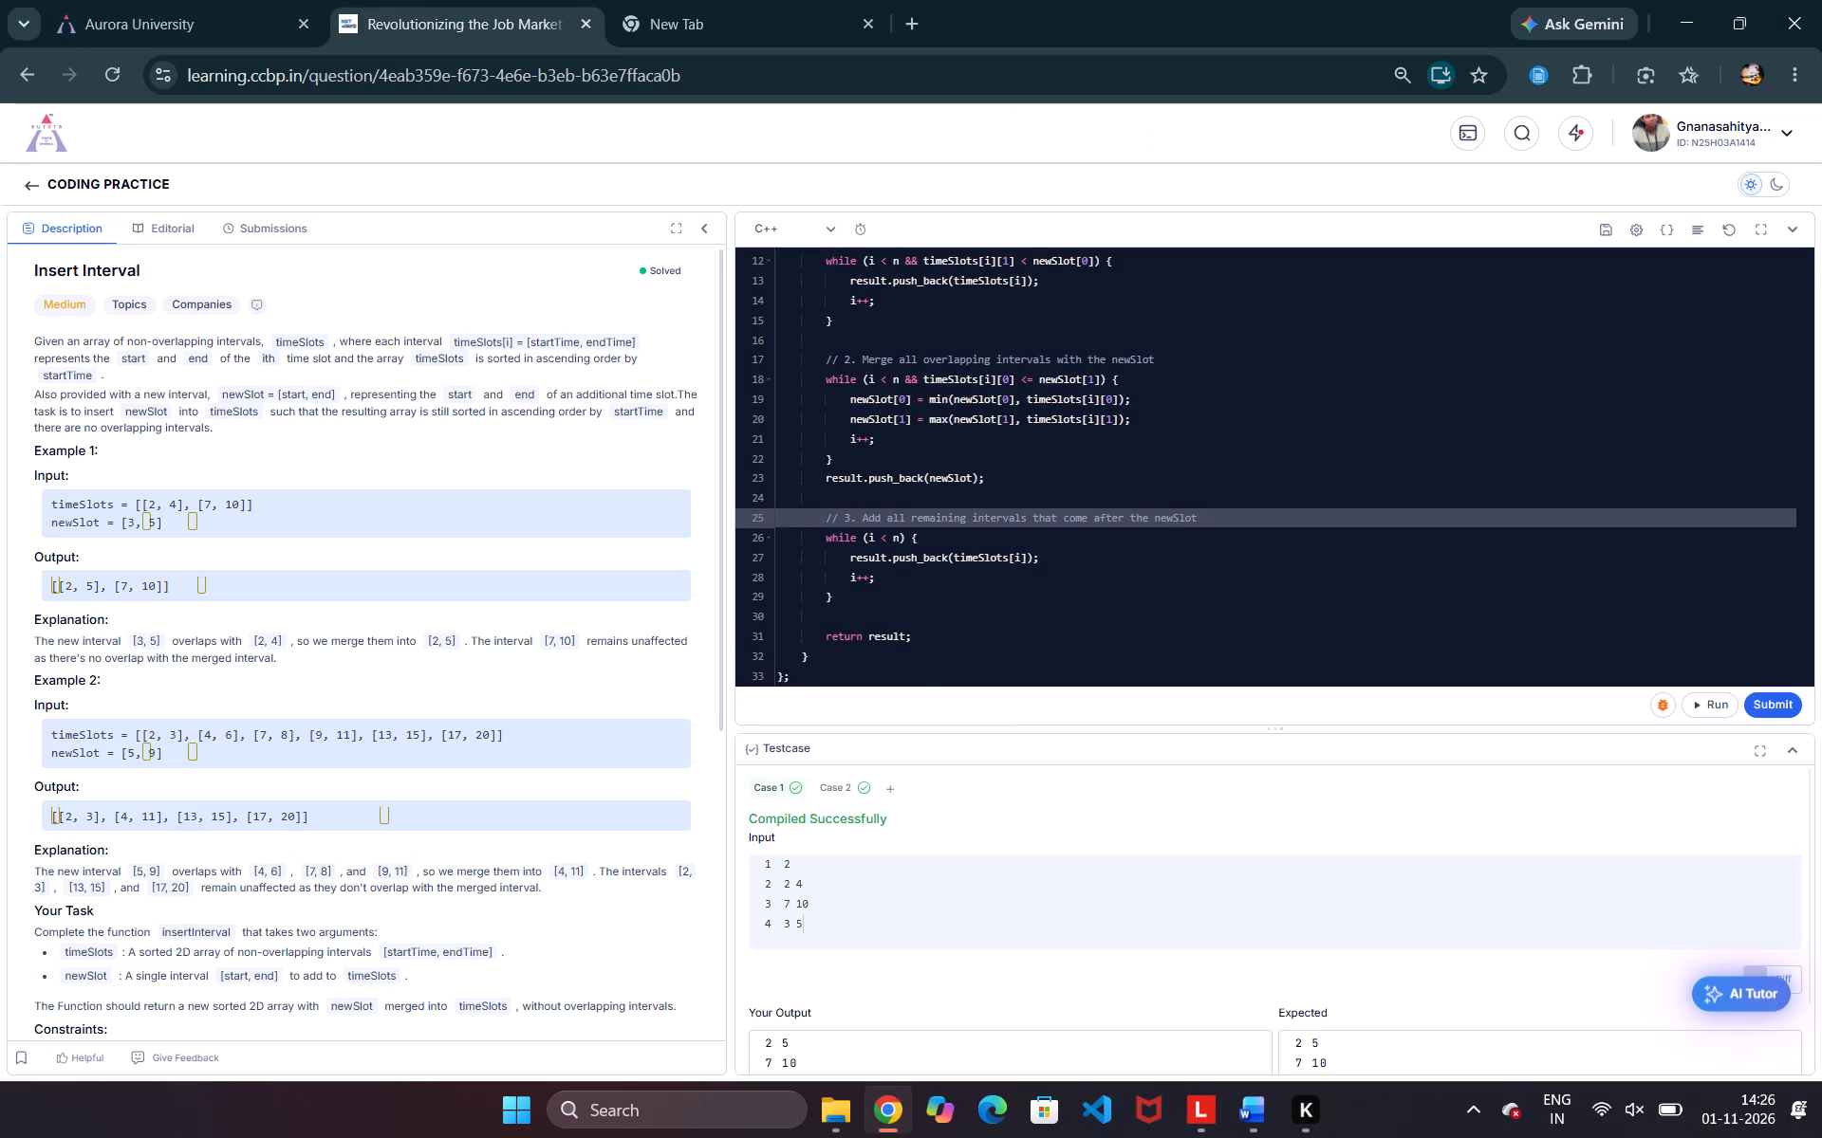
key("shift+super+s")
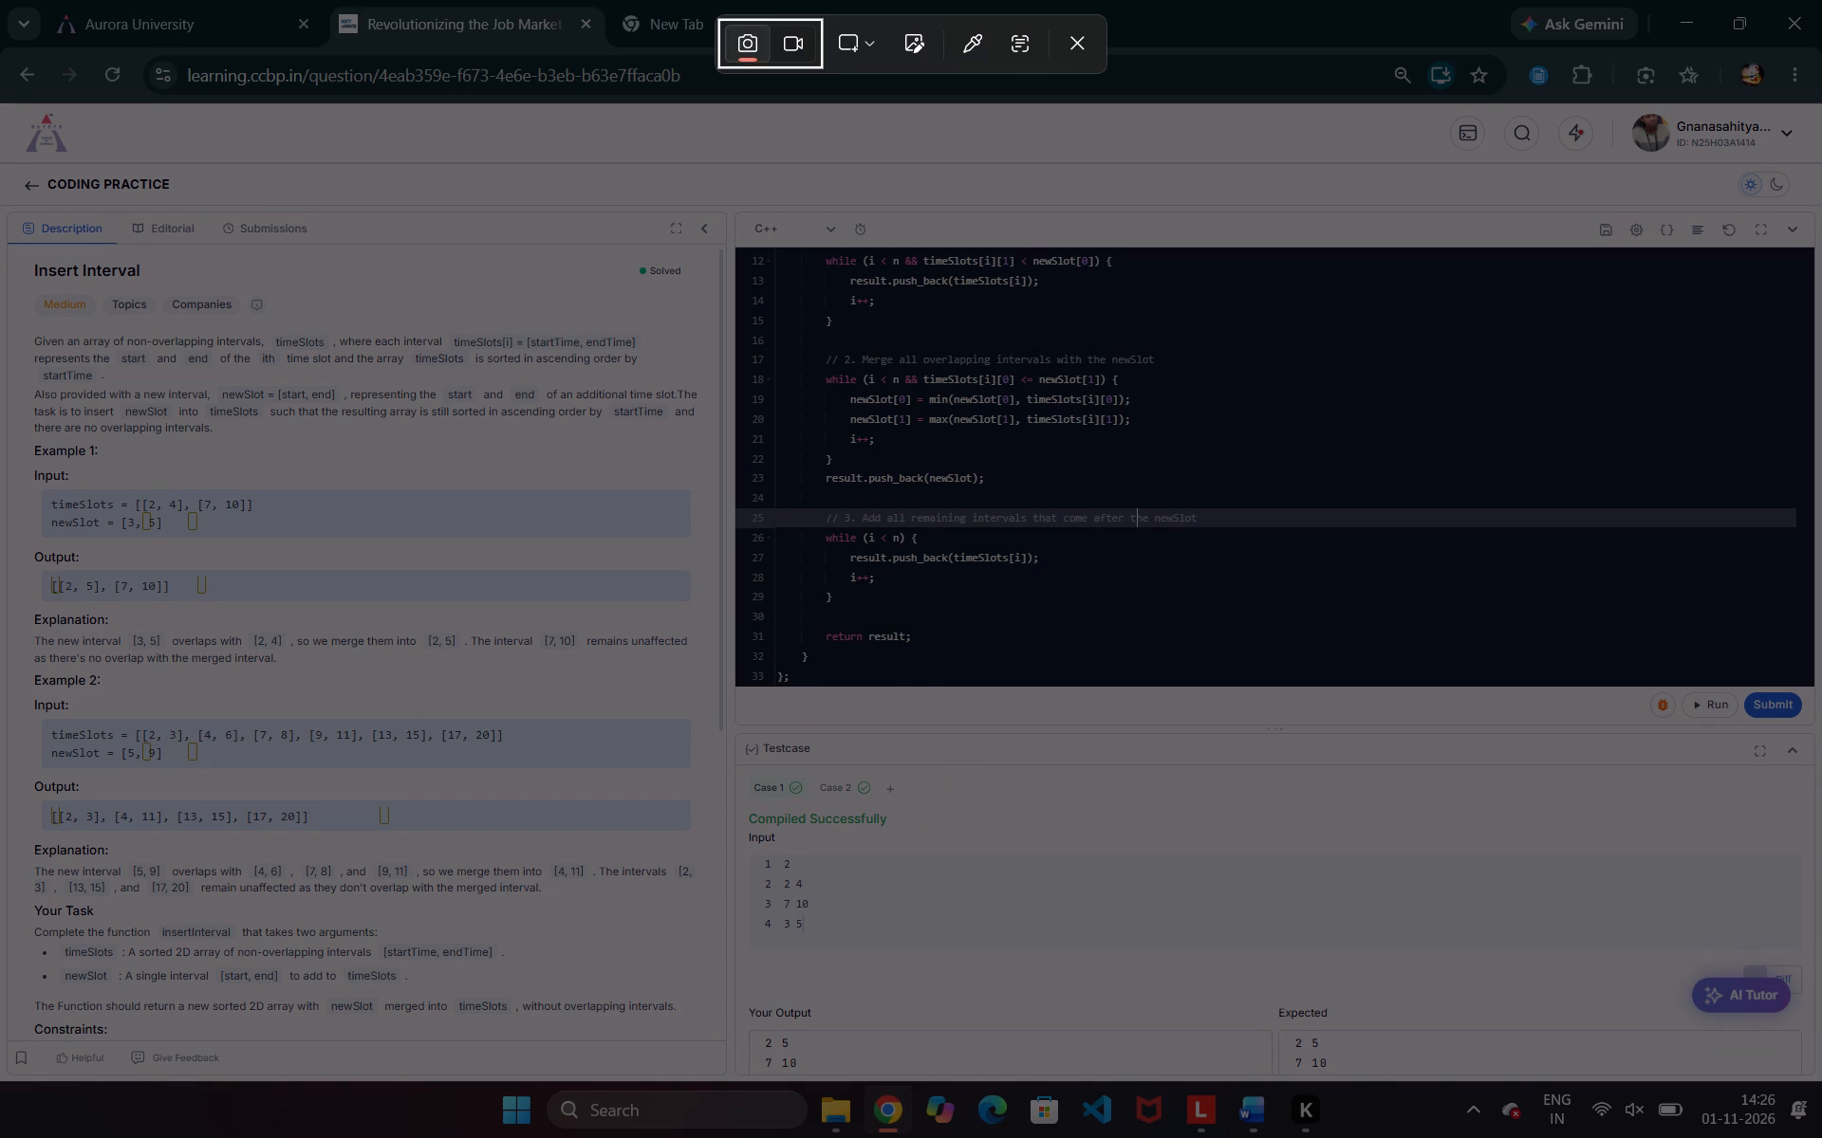
left_click_drag(731, 729, 903, 817)
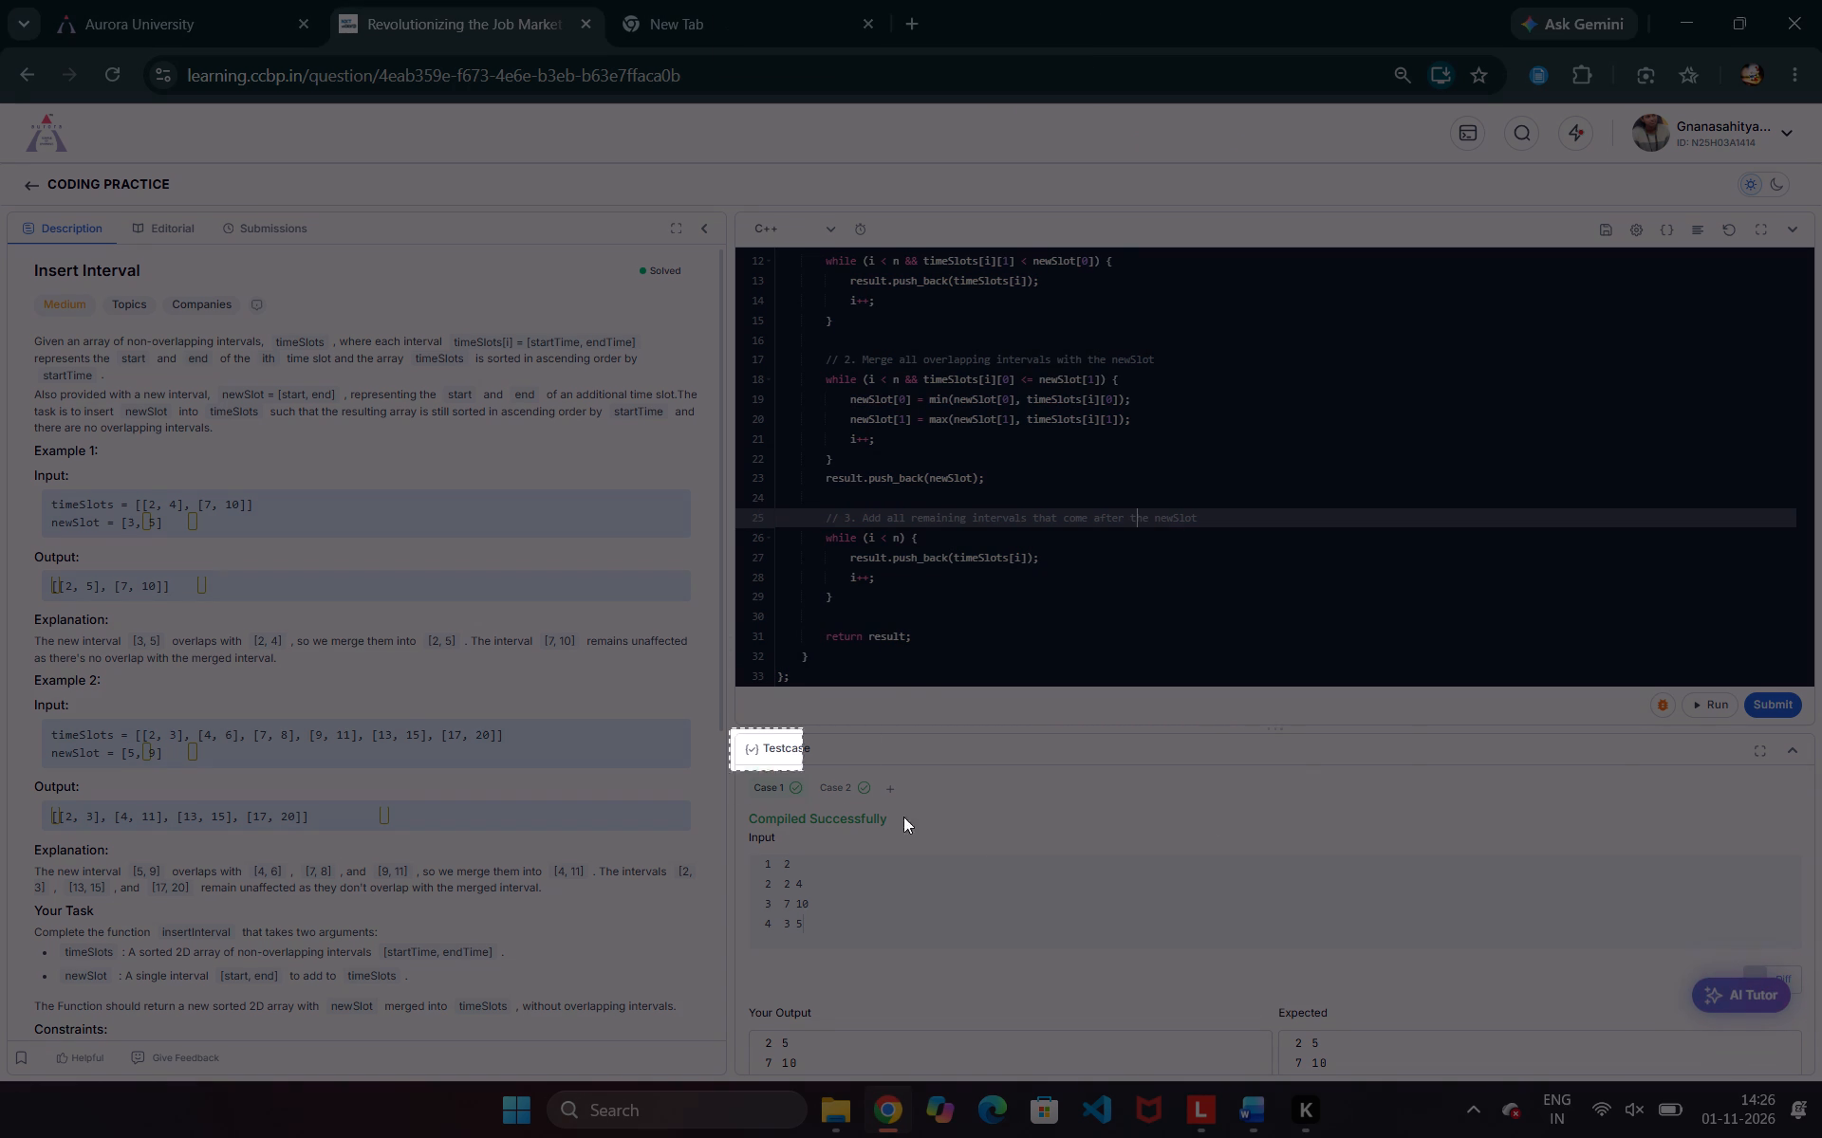
left_click_drag(903, 817, 1821, 1080)
left_click(1260, 1106)
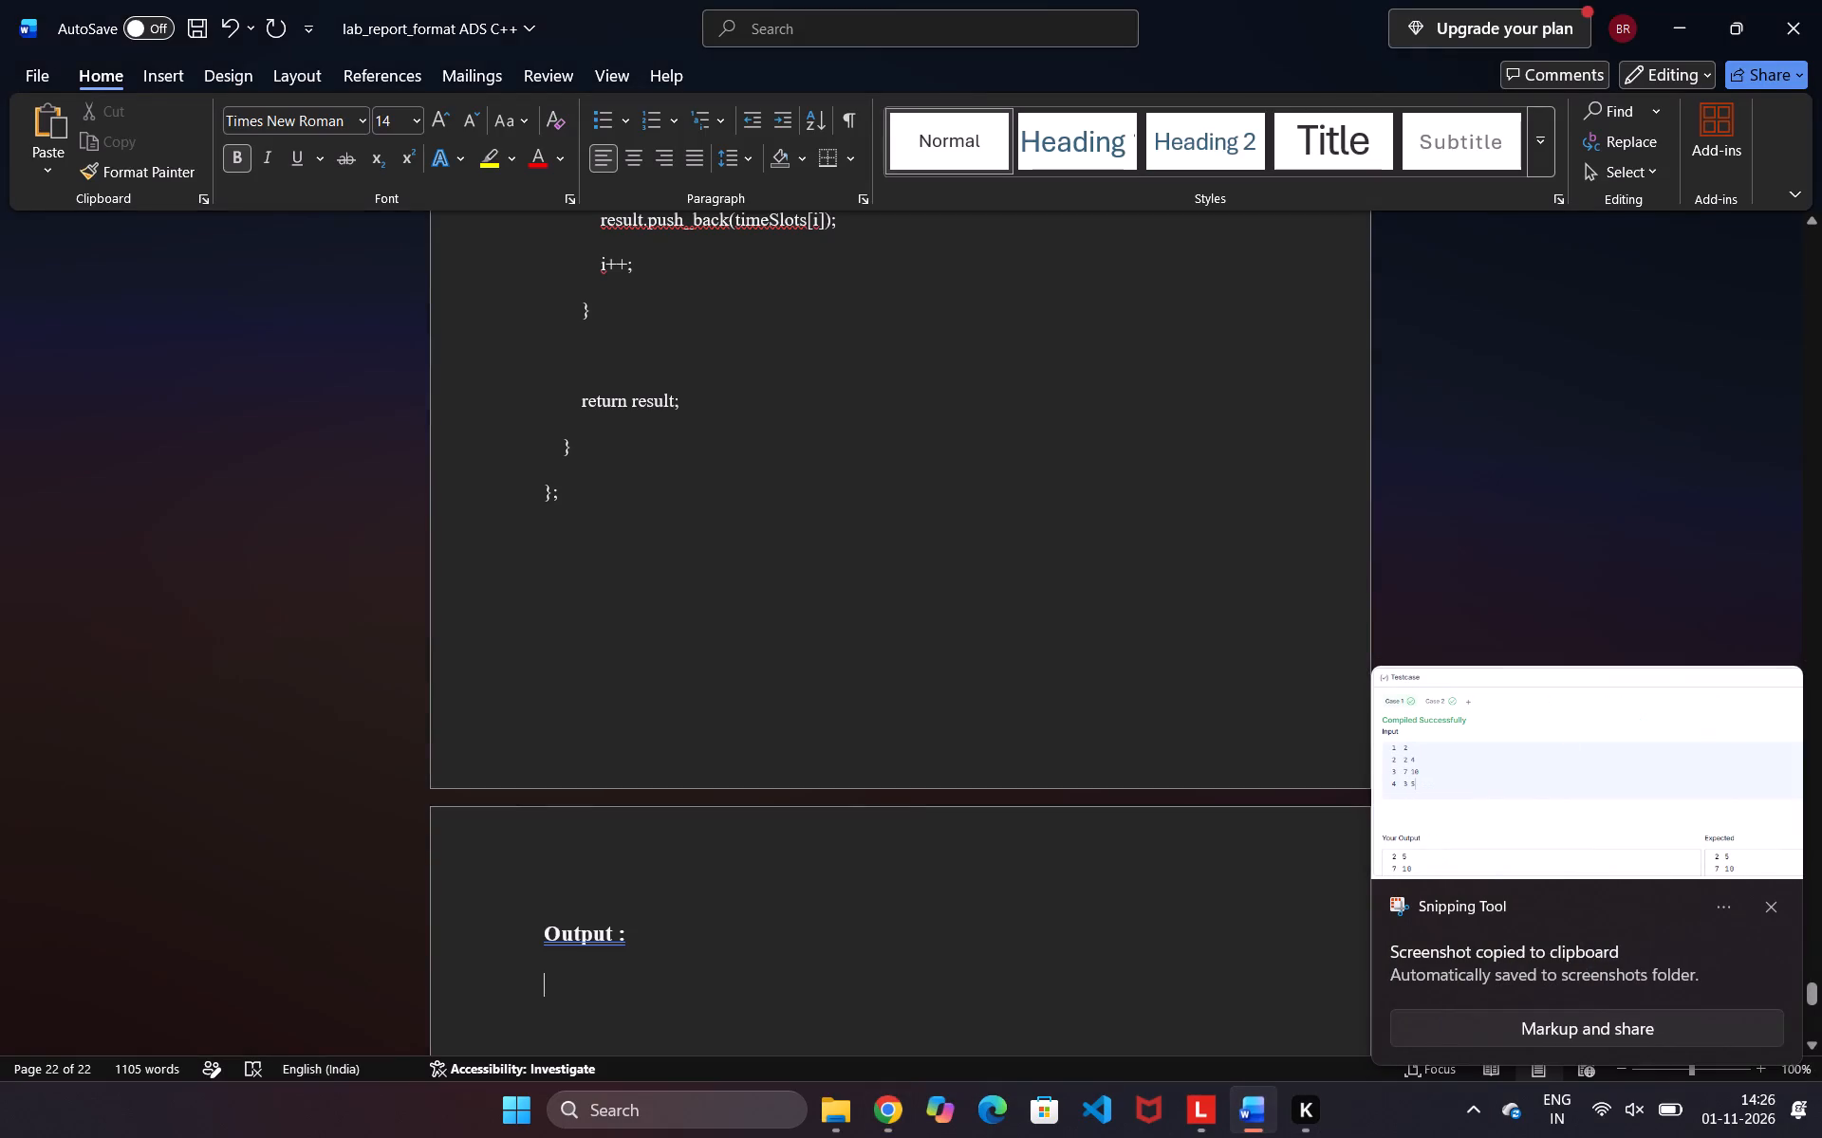
key("ctrl+v")
Add a '9.Question :' heading below the Insert Interval output image and start a new line under it.
key("Right")
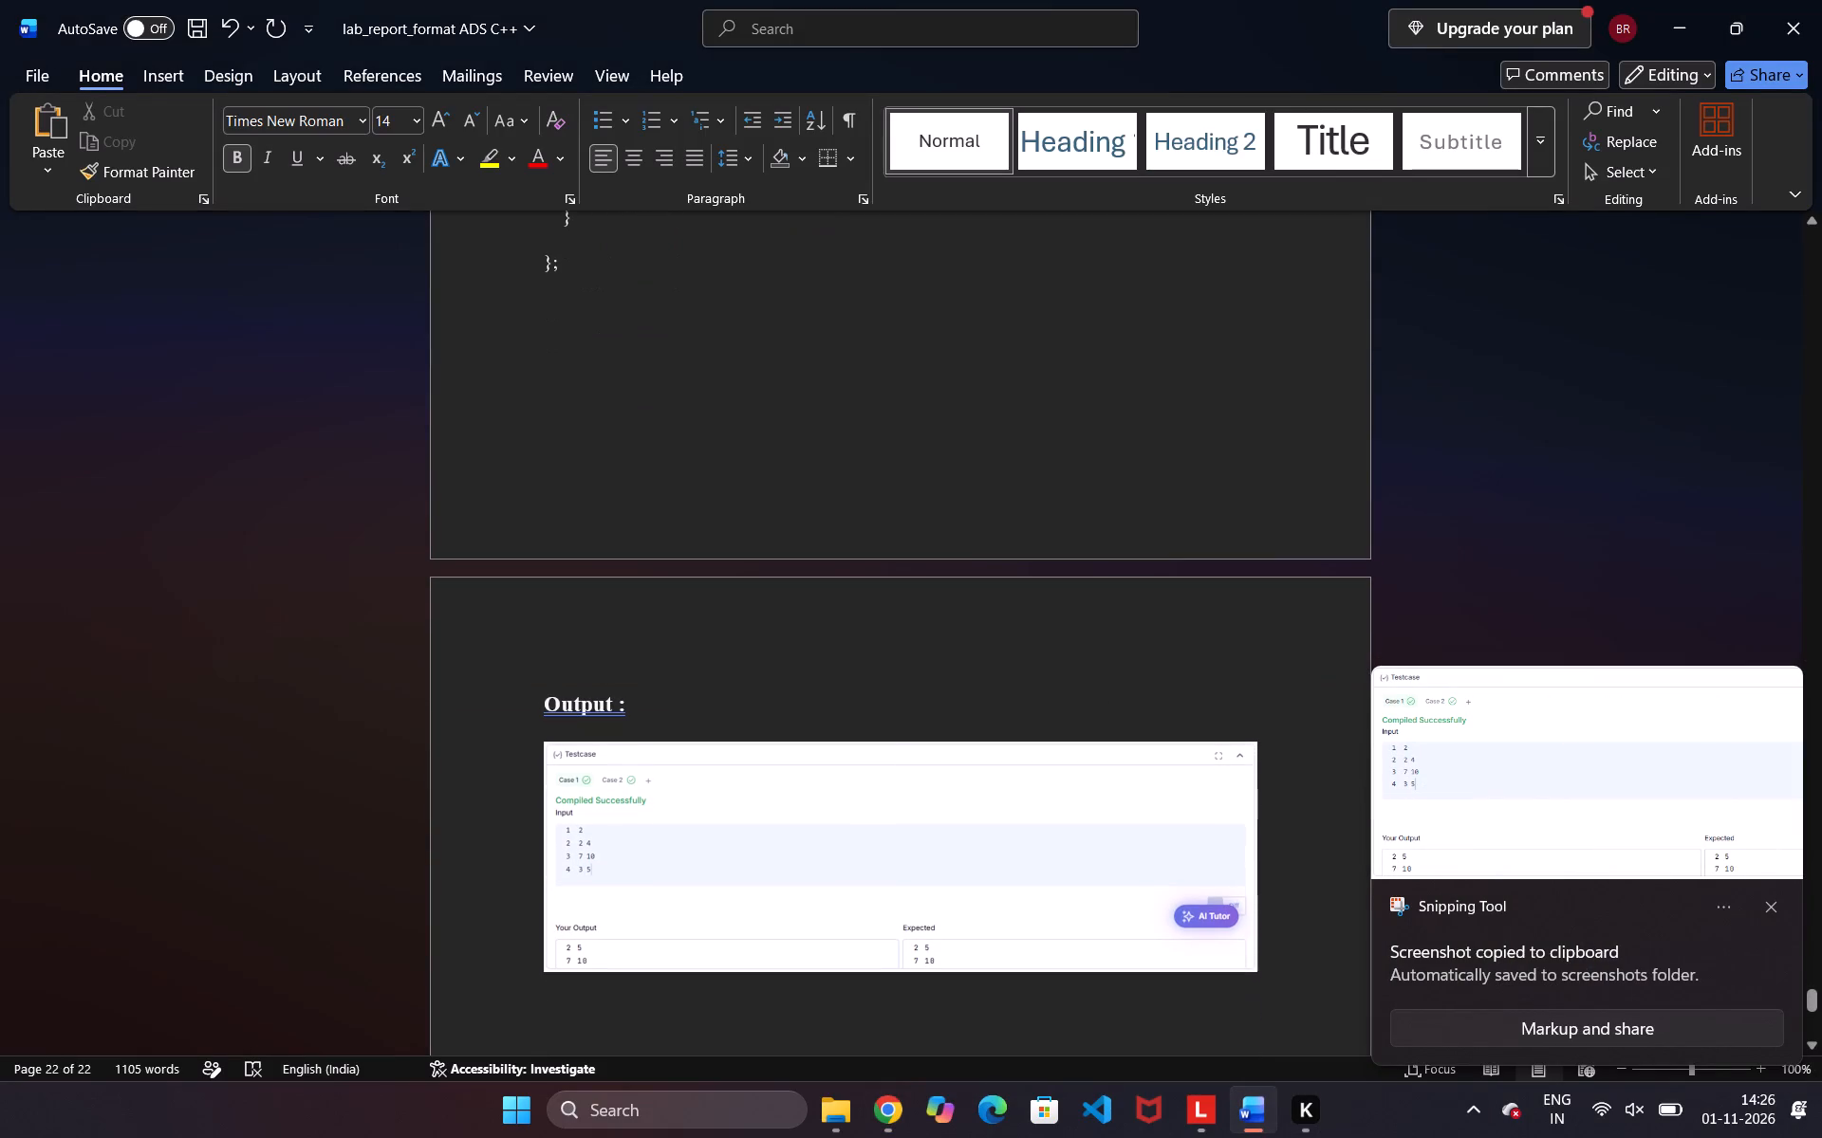
type("9.")
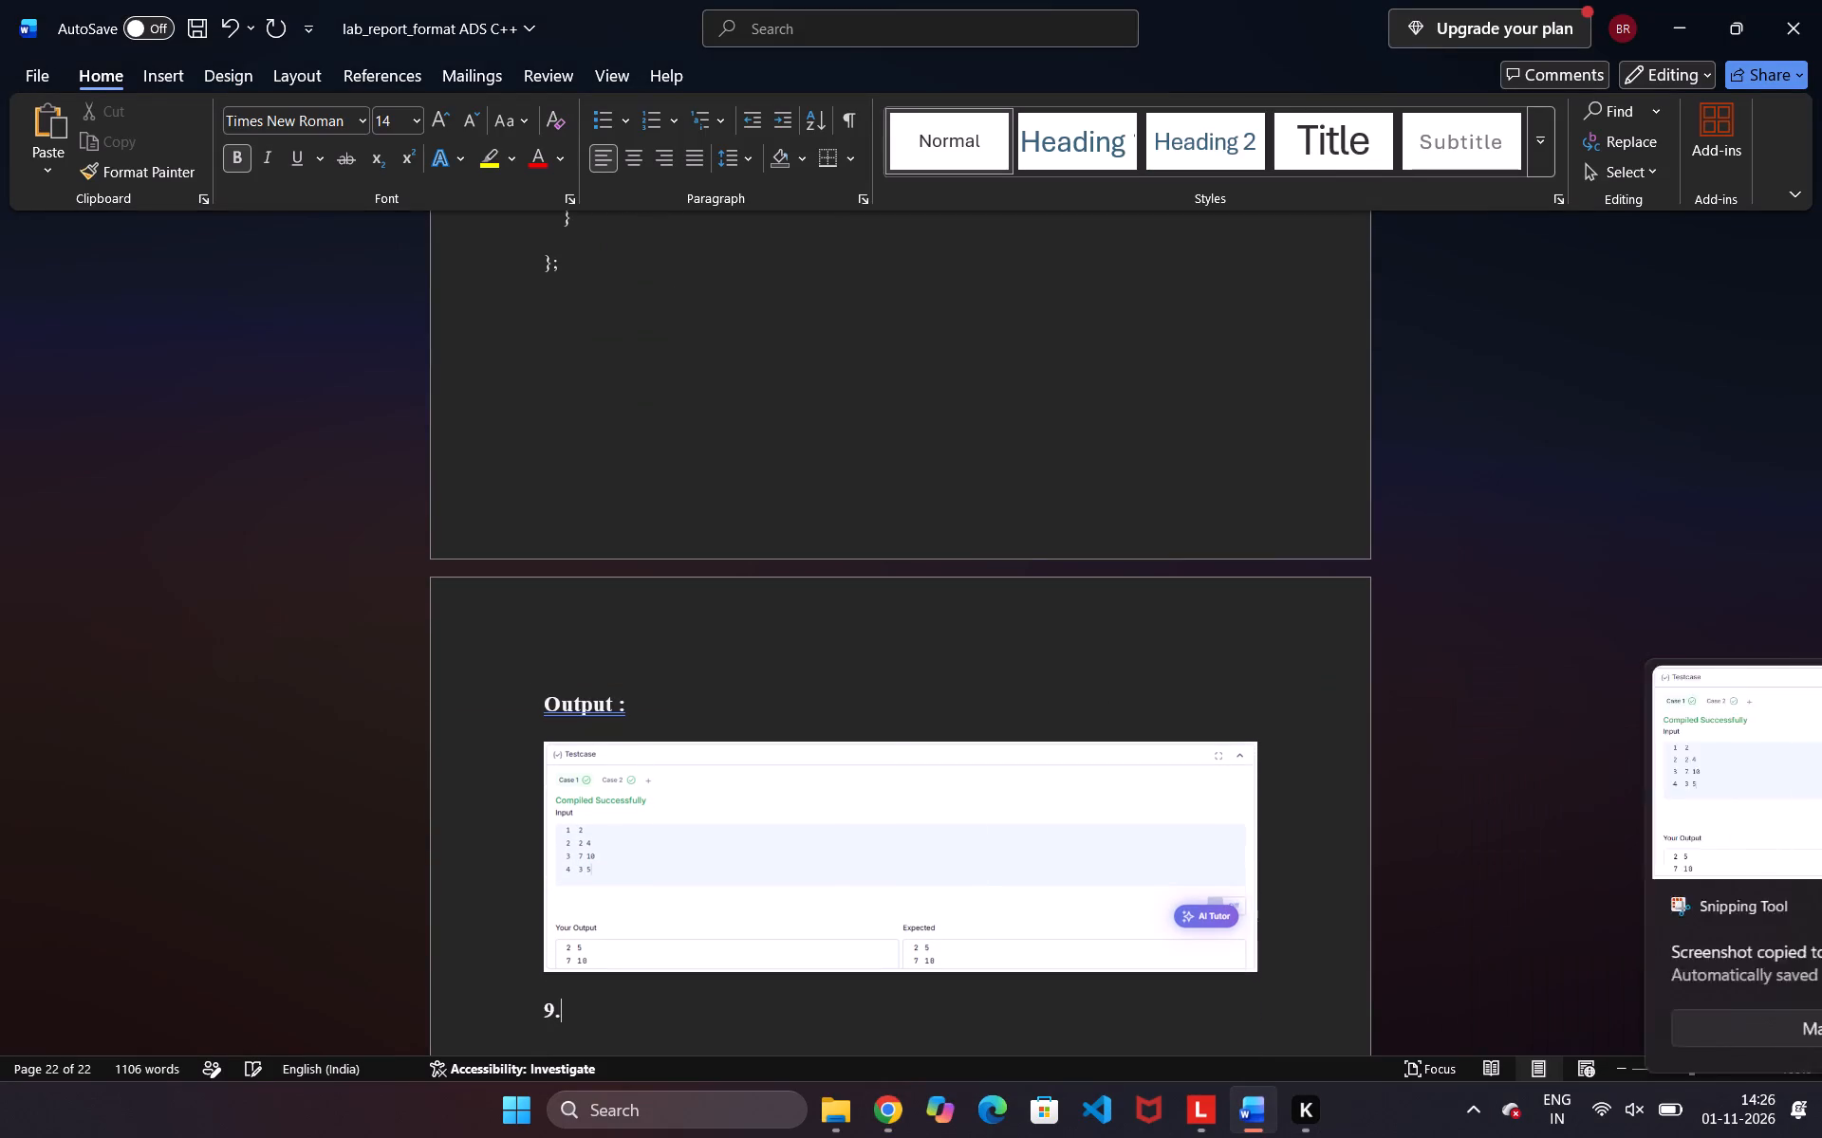
key("q")
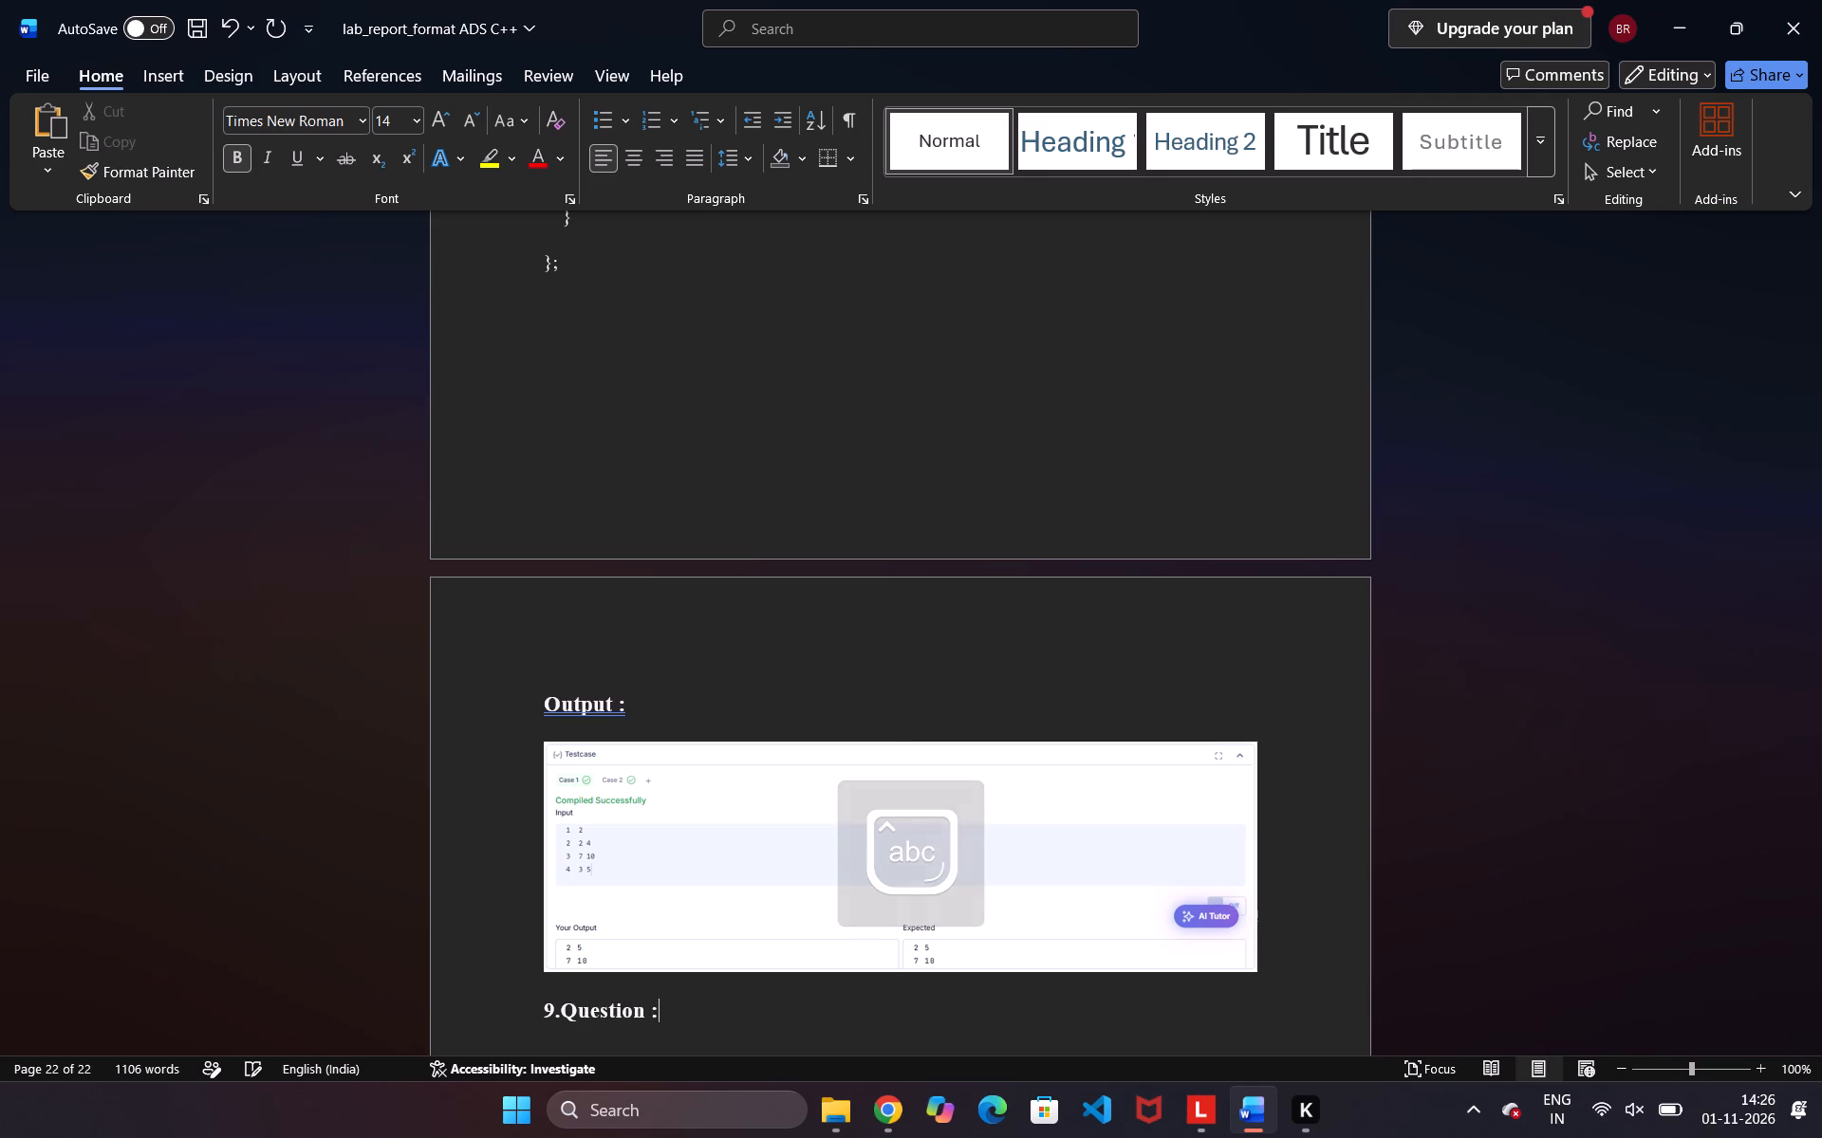
key("Return")
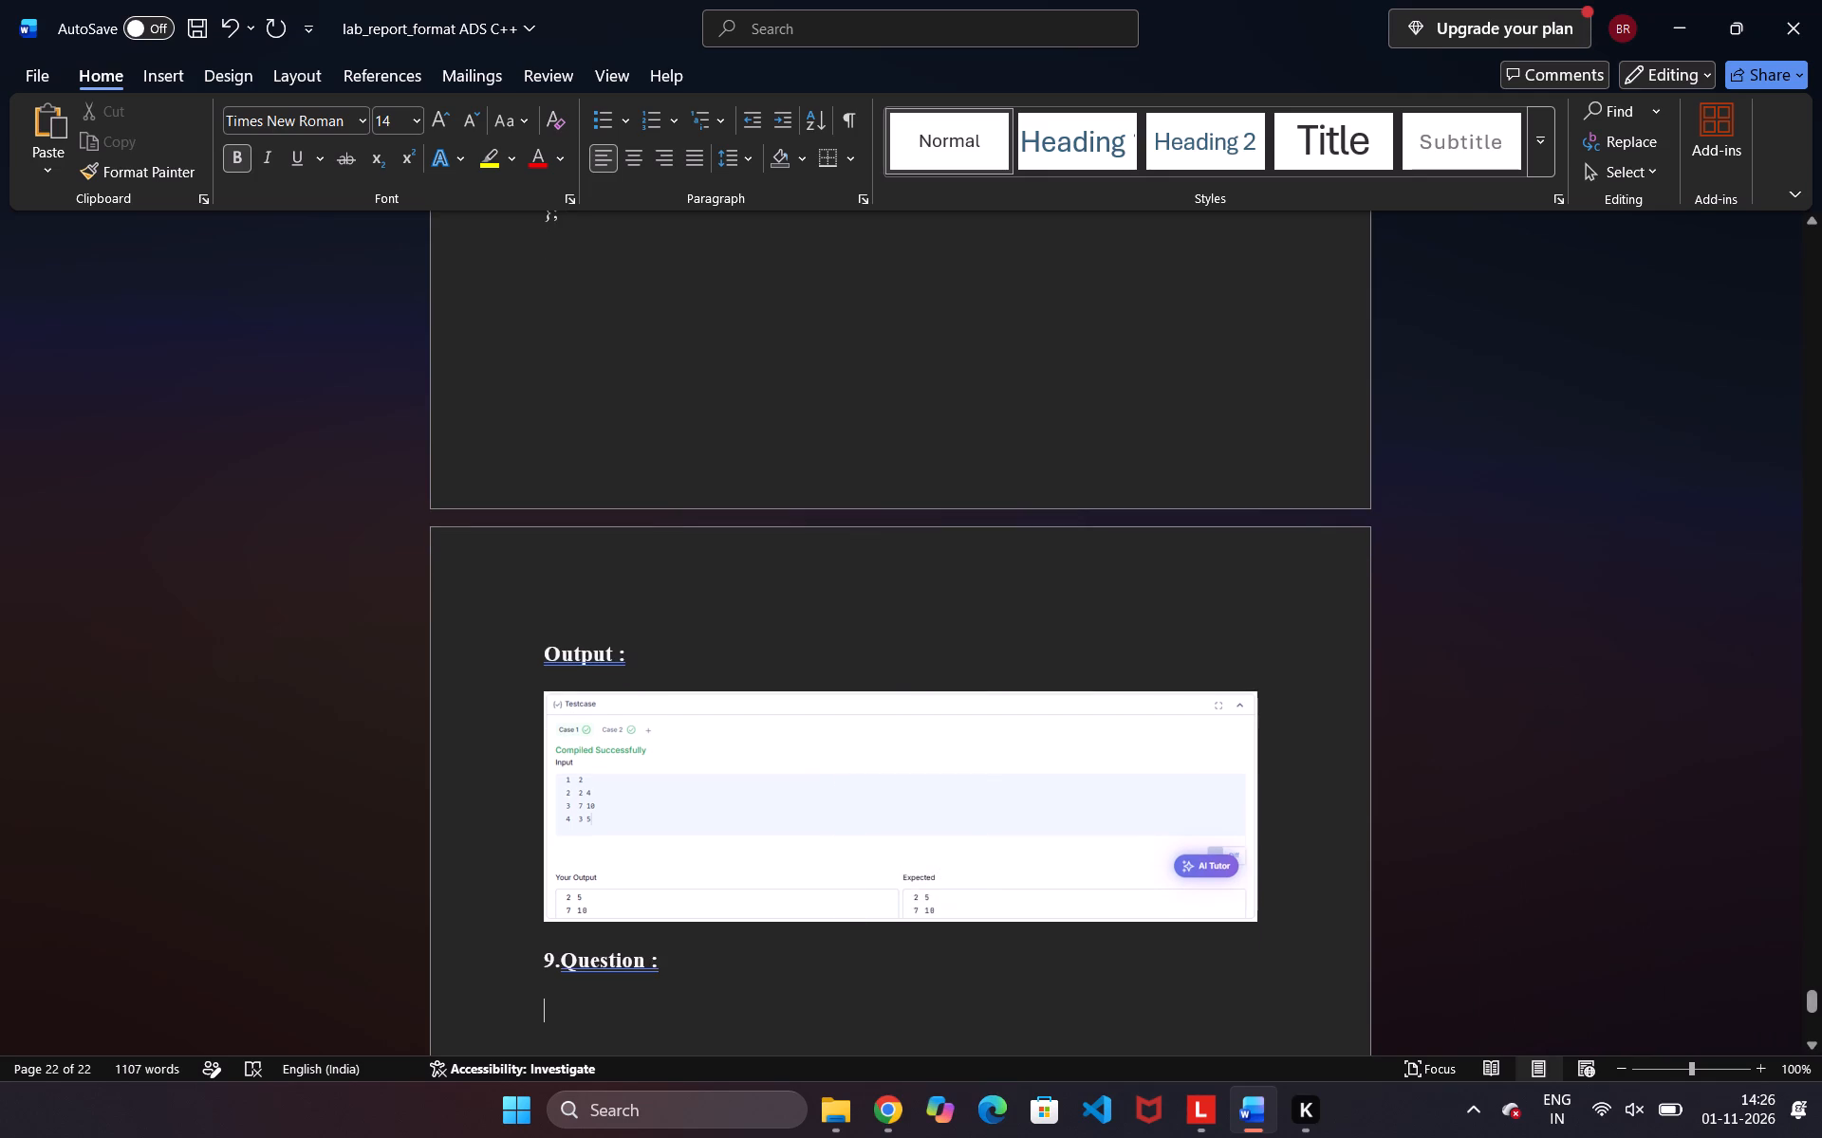
In Chrome, return to the coding practice list, open the Jump Game problem and run its code.
scroll(1108, 865, "down", 1)
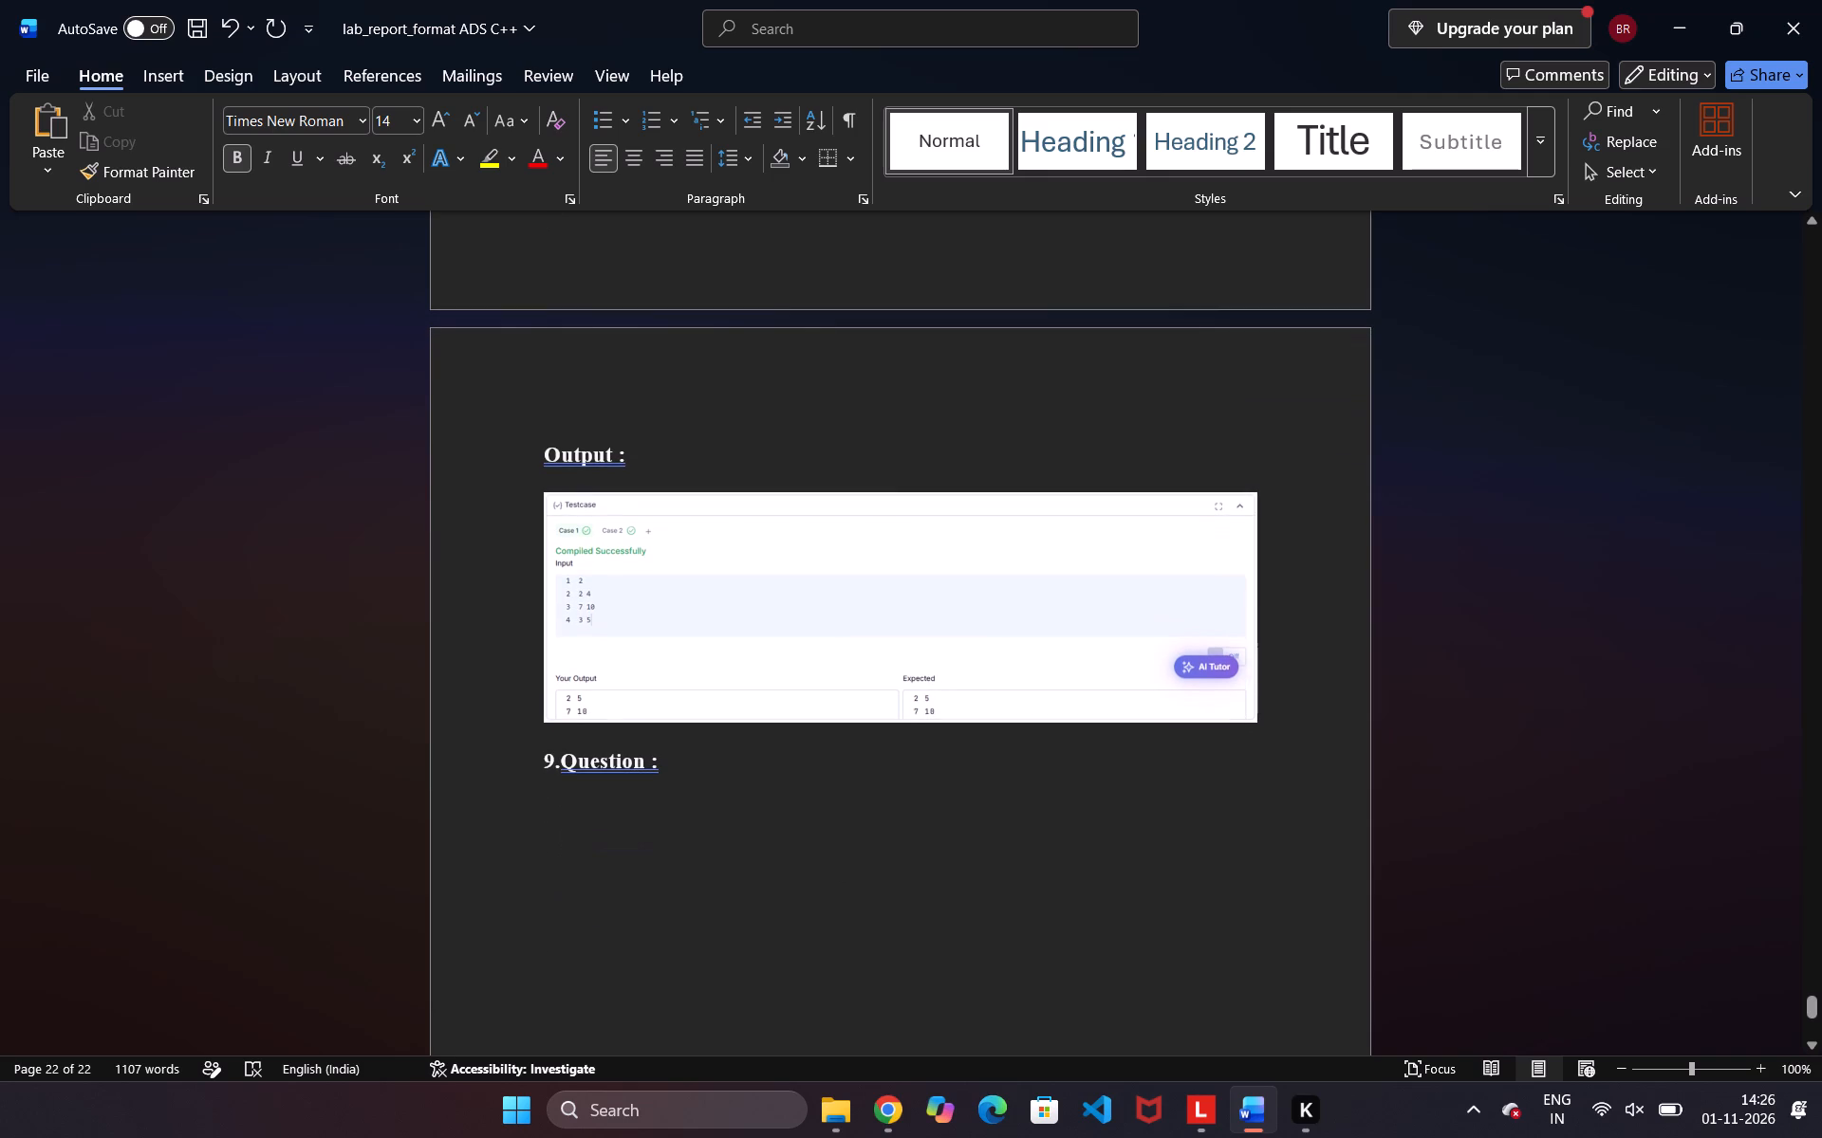
left_click(882, 1094)
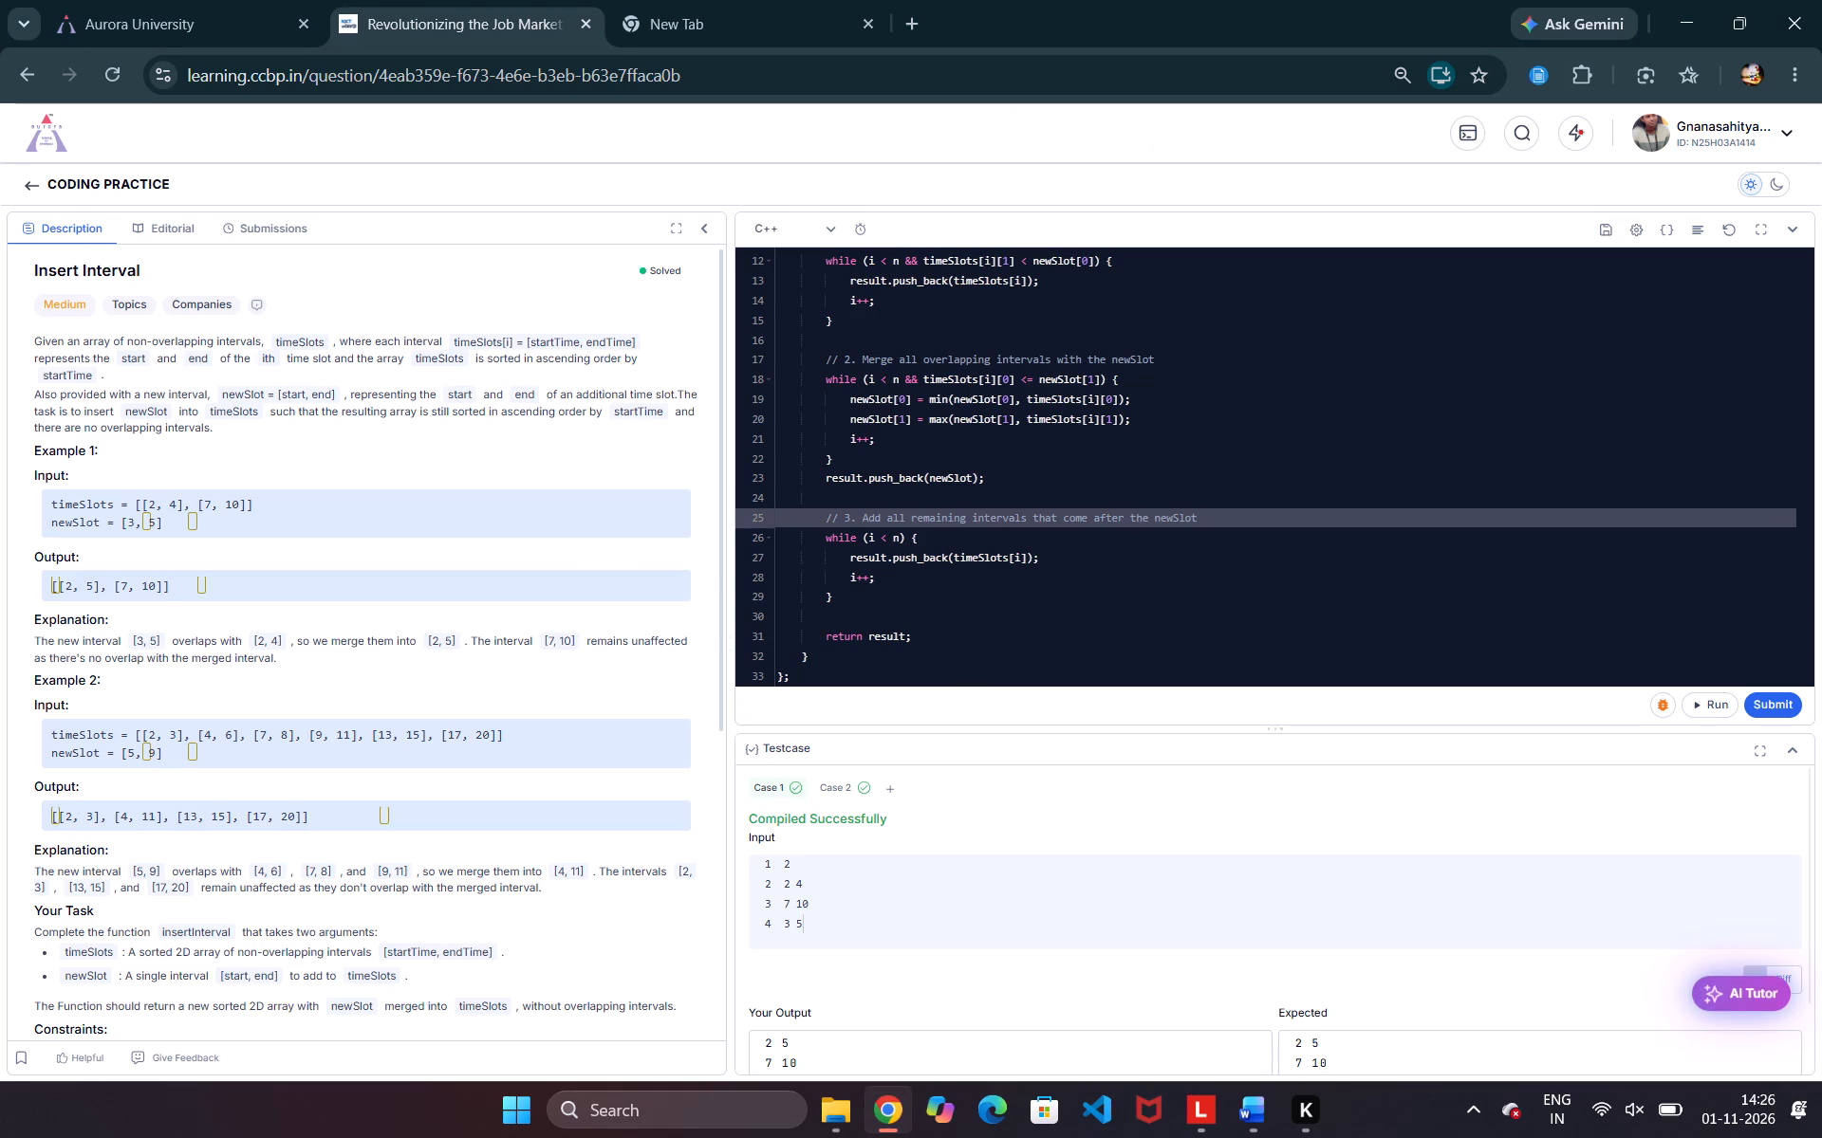
left_click(28, 175)
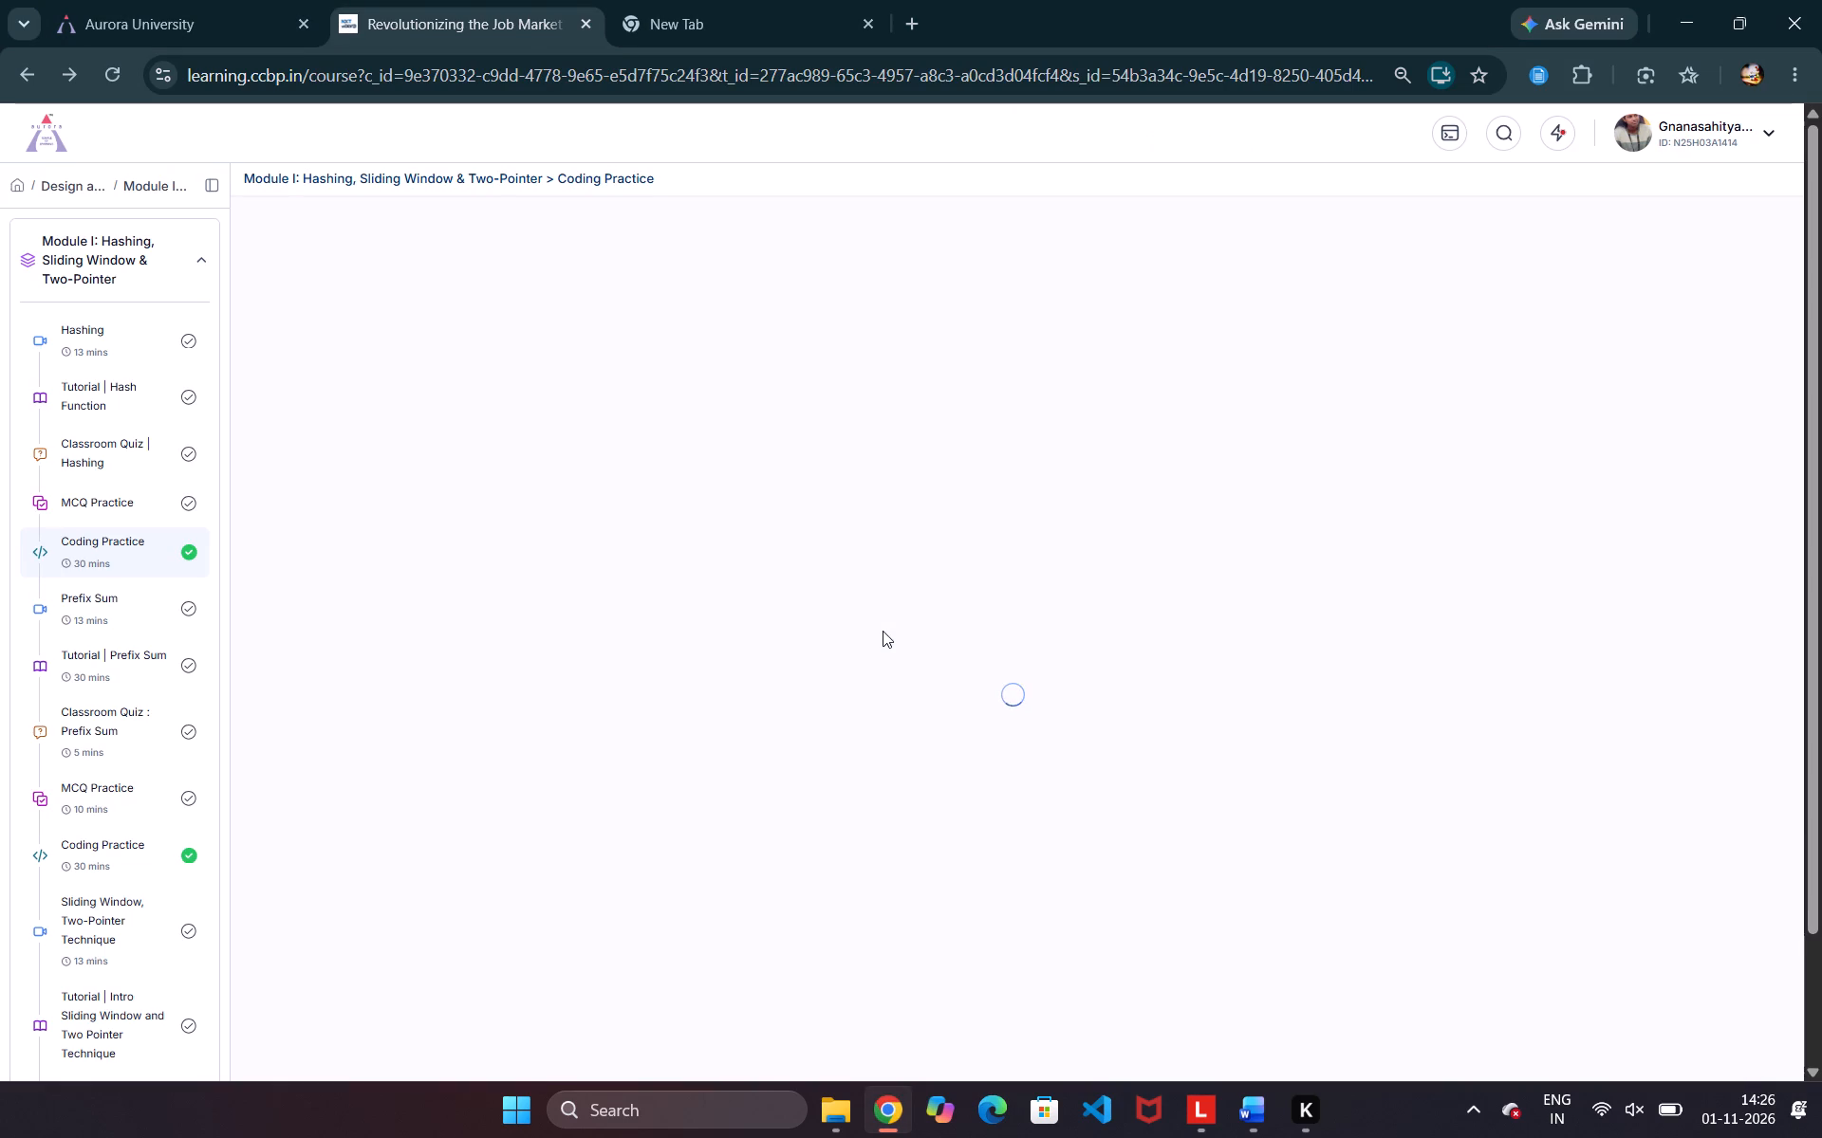
scroll(870, 762, "down", 6)
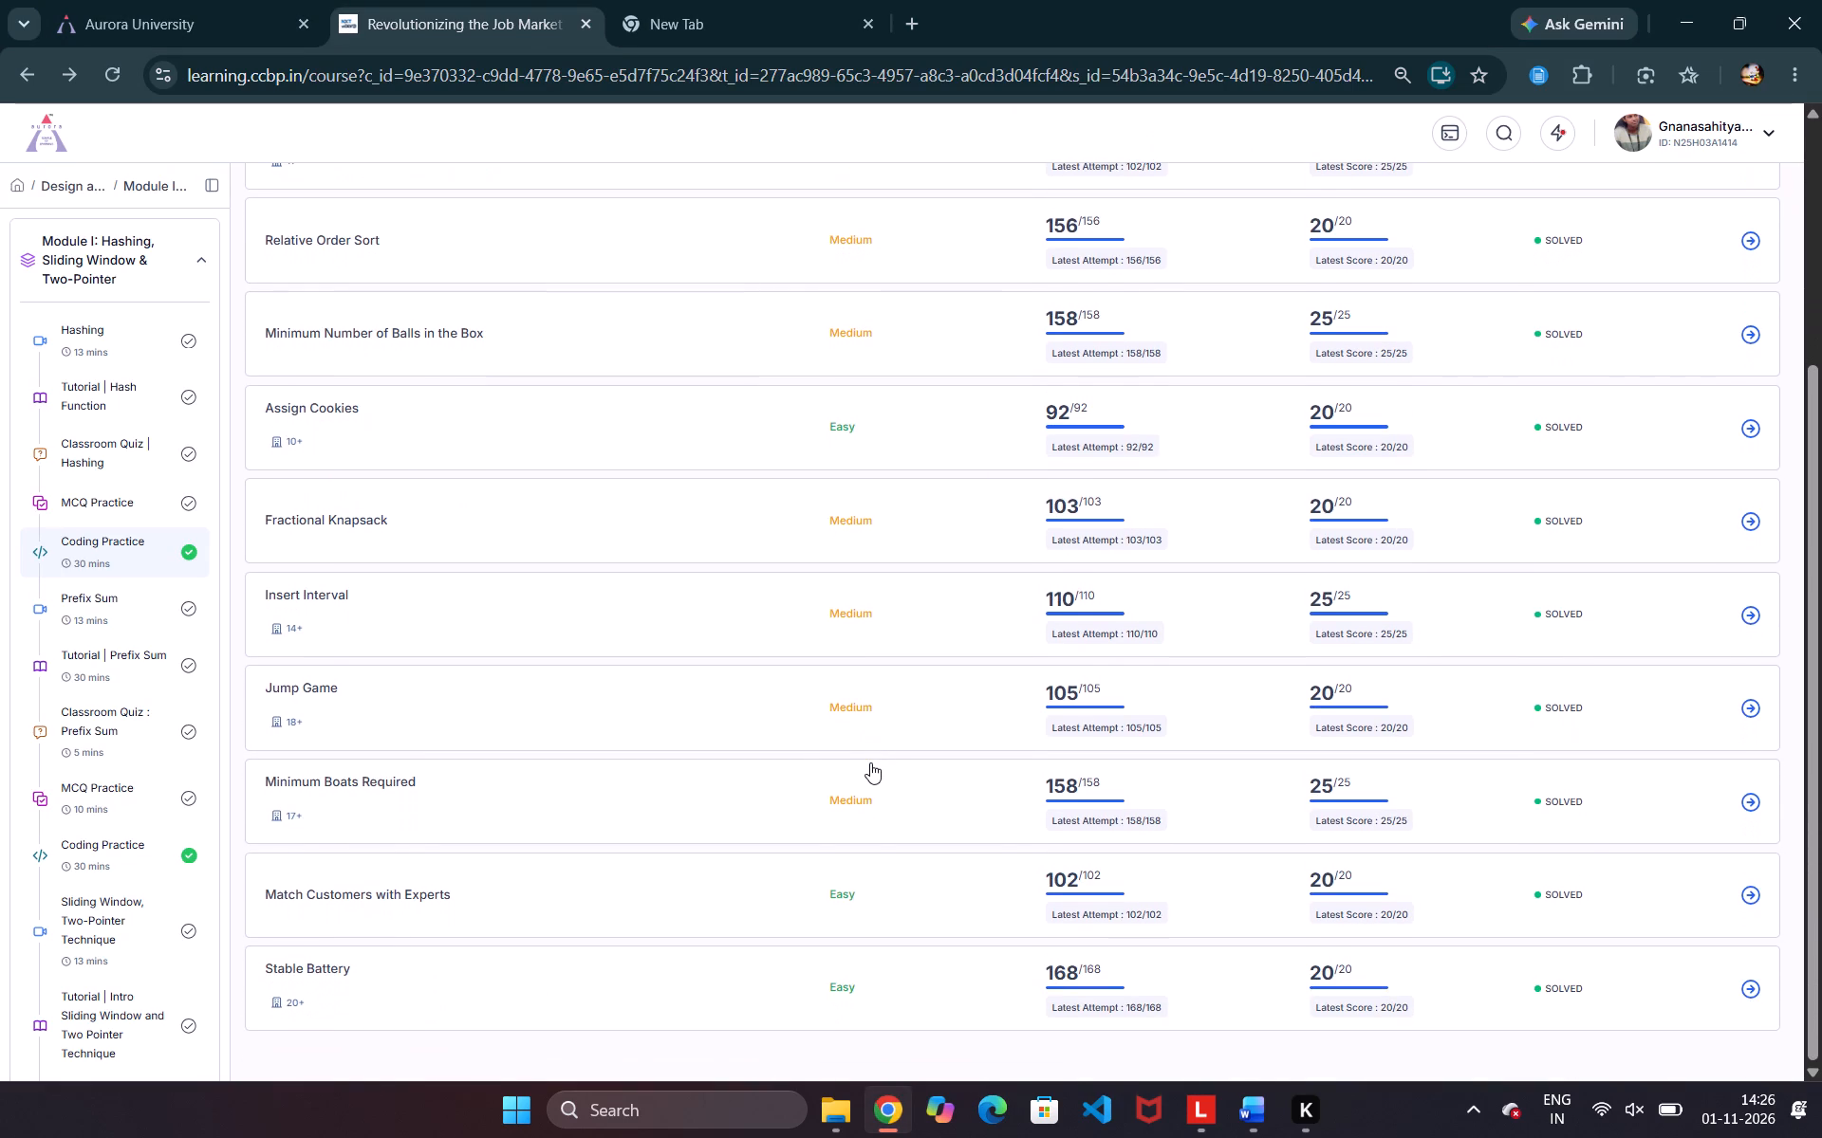
scroll(870, 762, "down", 1)
left_click(767, 712)
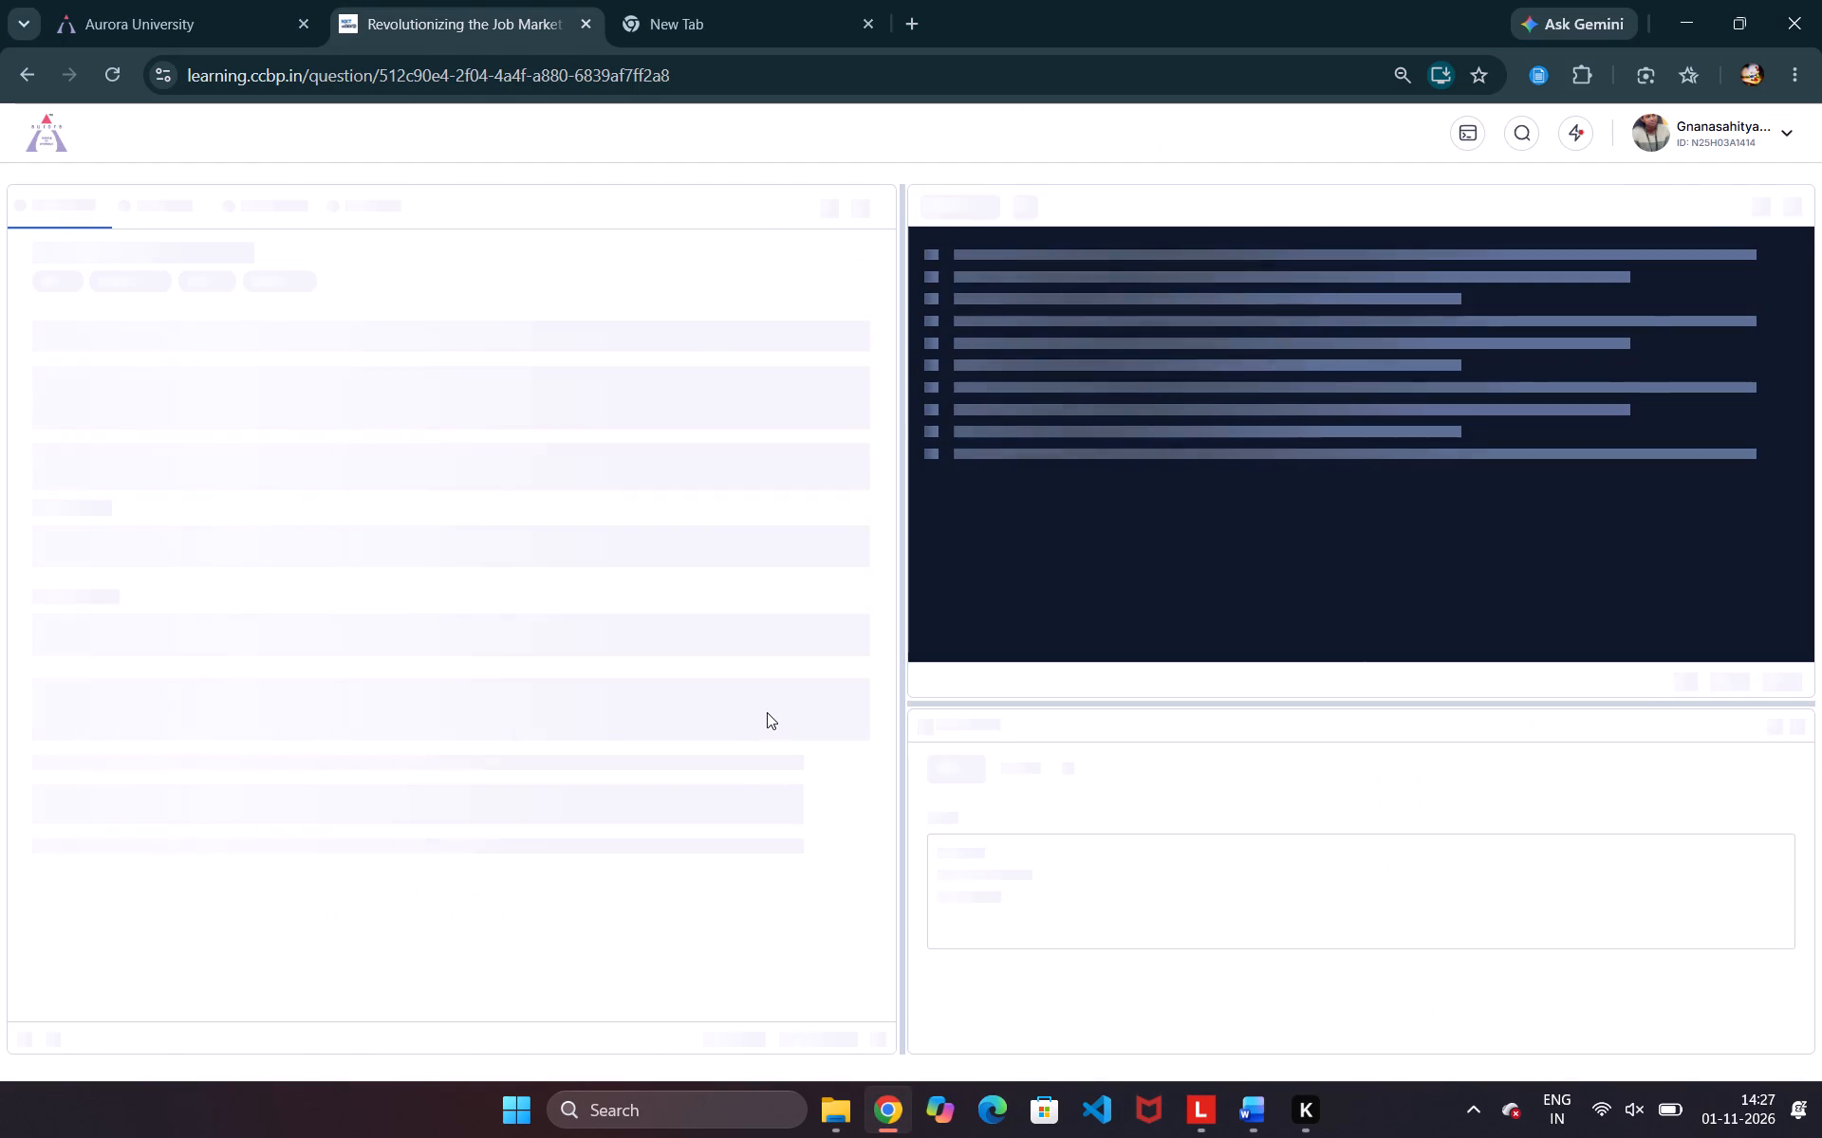
left_click(1720, 706)
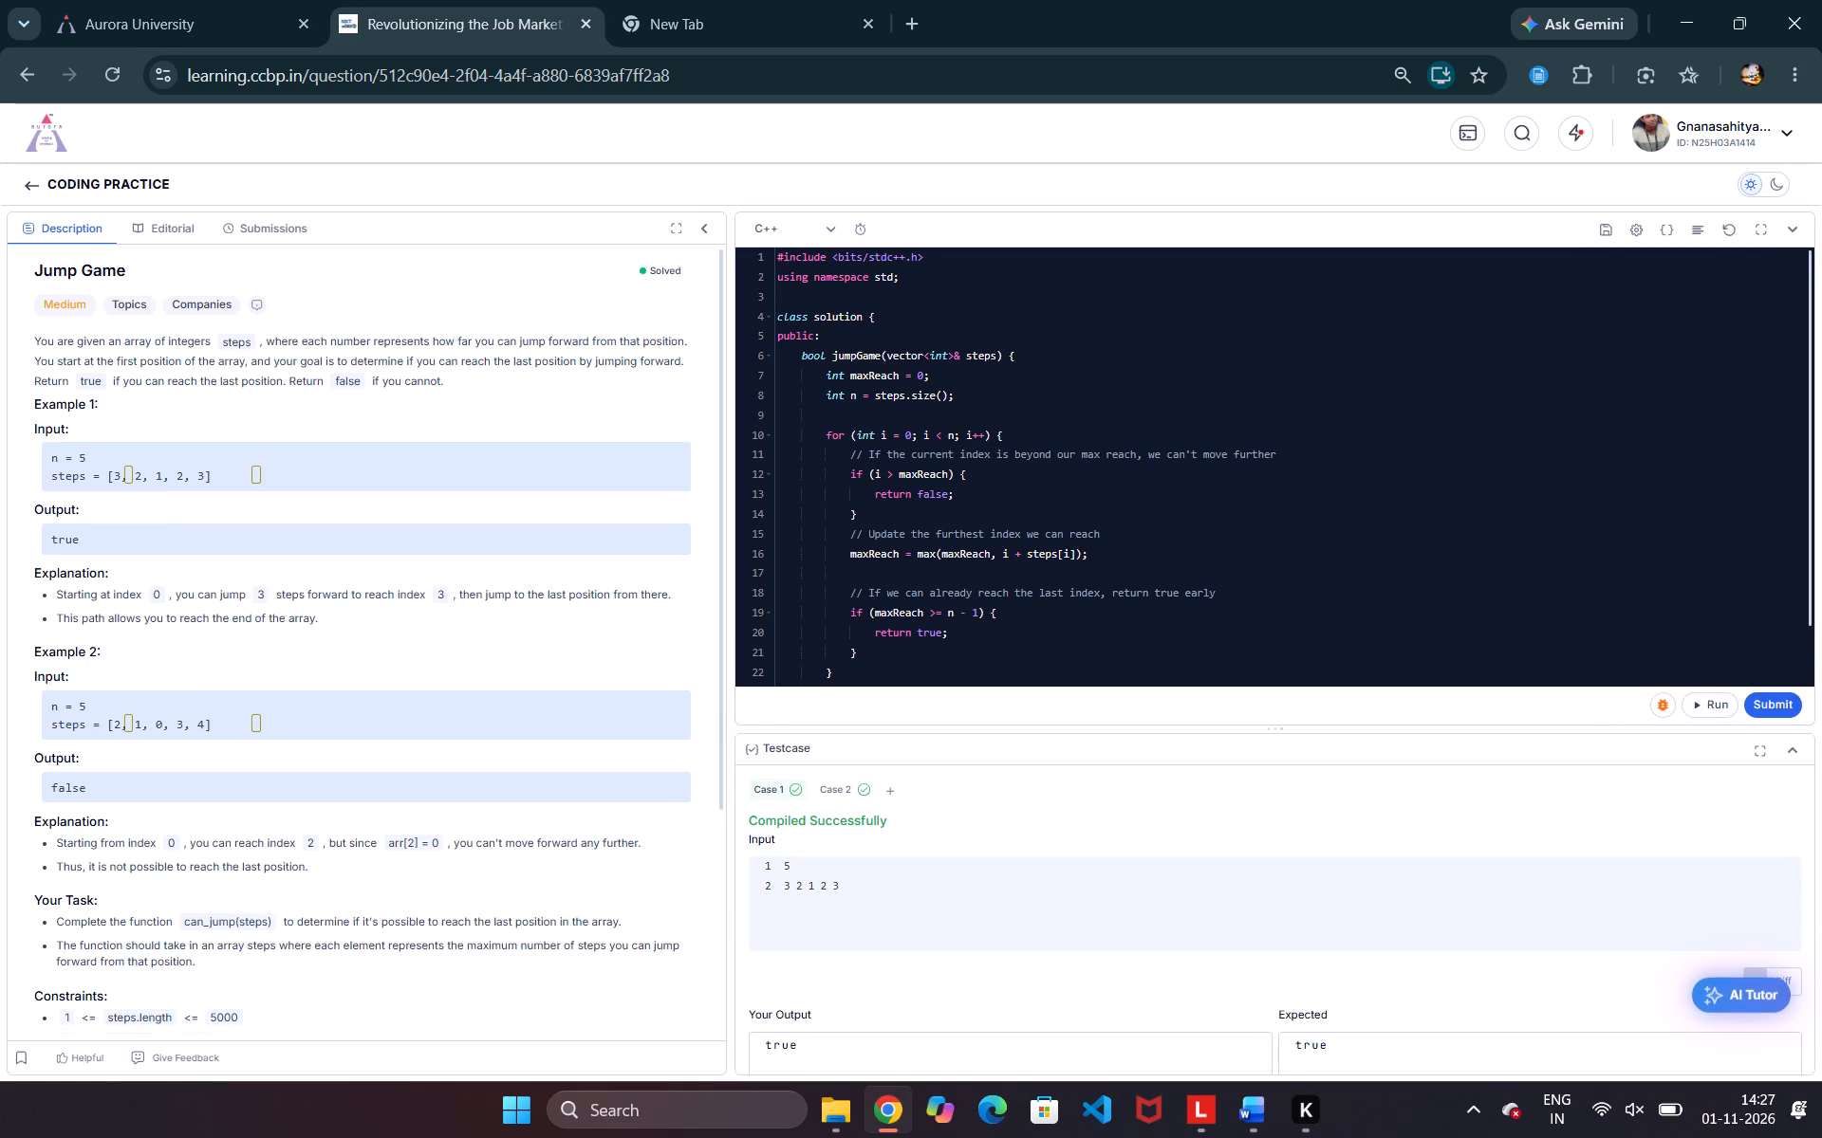
Capture the whole Jump Game problem page, paste it under '9.Question :' in Word and start a new line below the image.
key("shift+super+s")
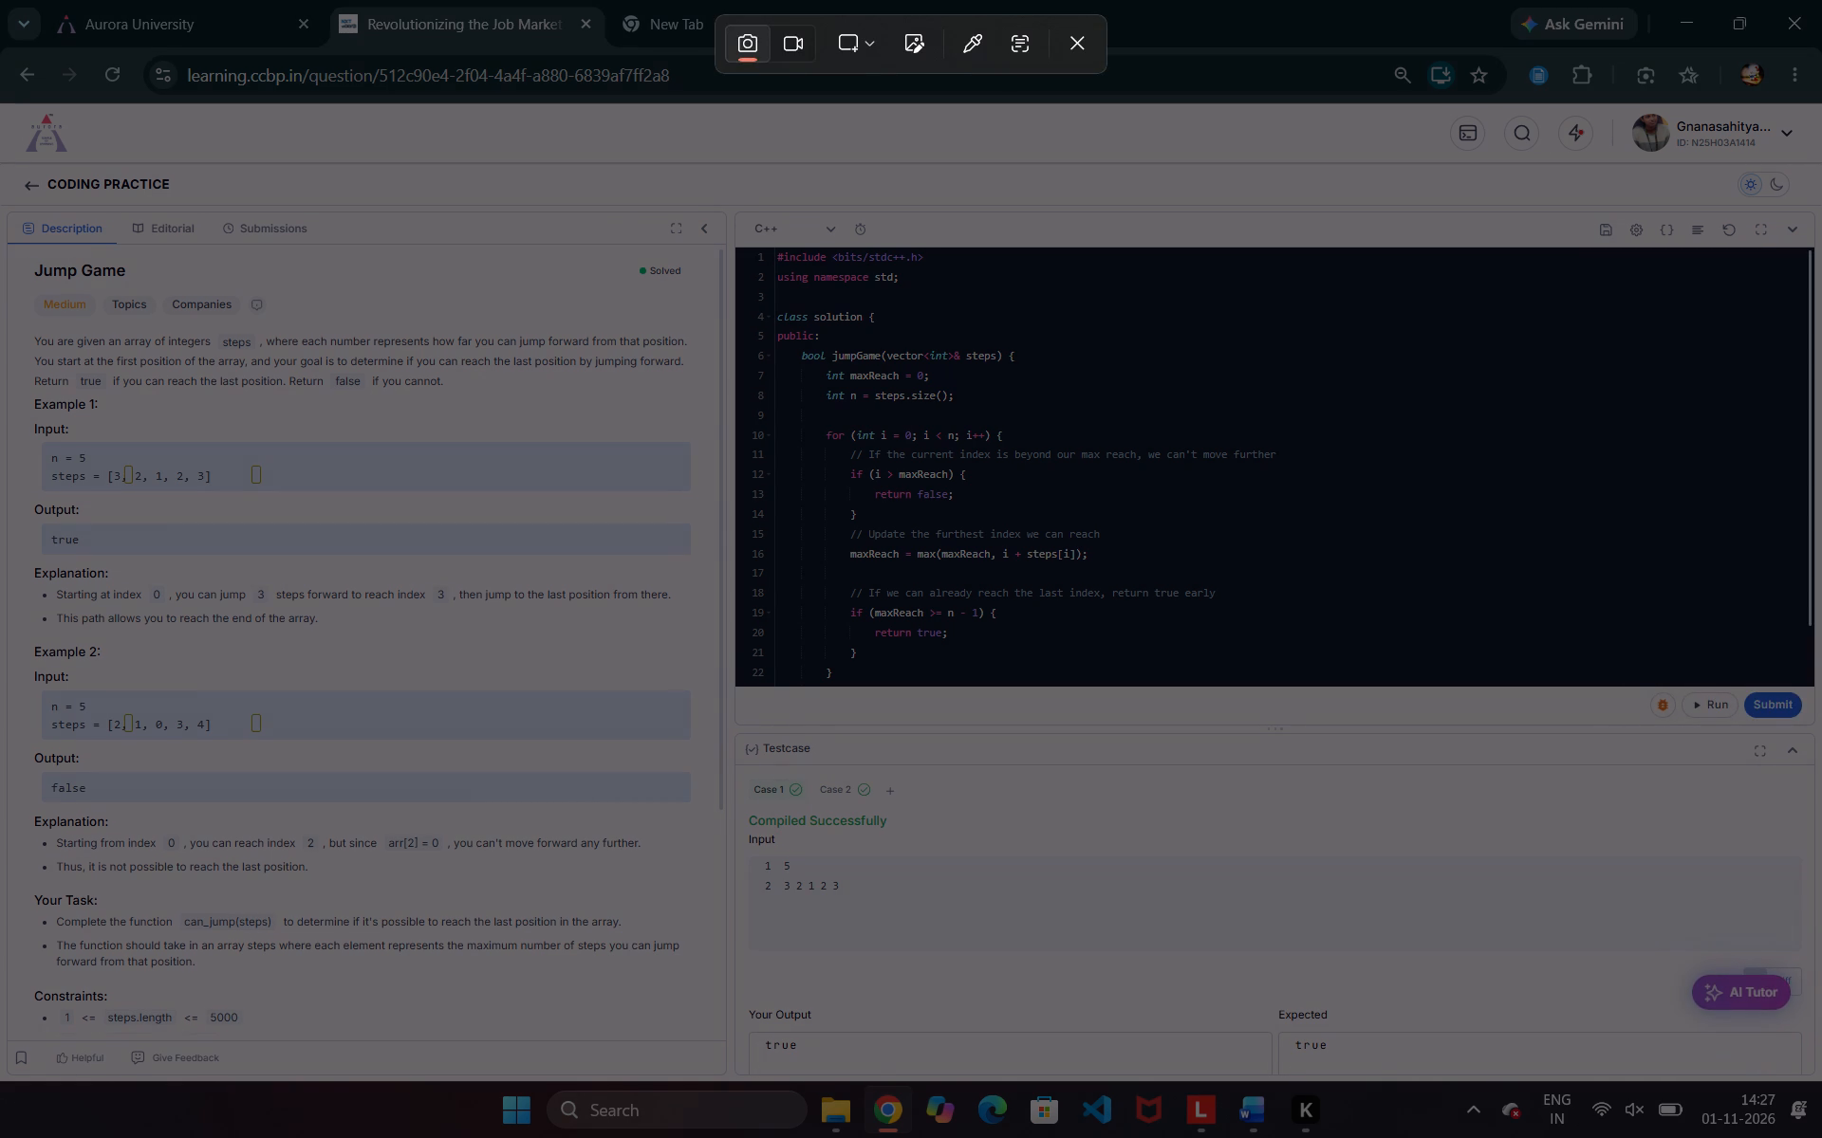
left_click_drag(0, 102, 1260, 858)
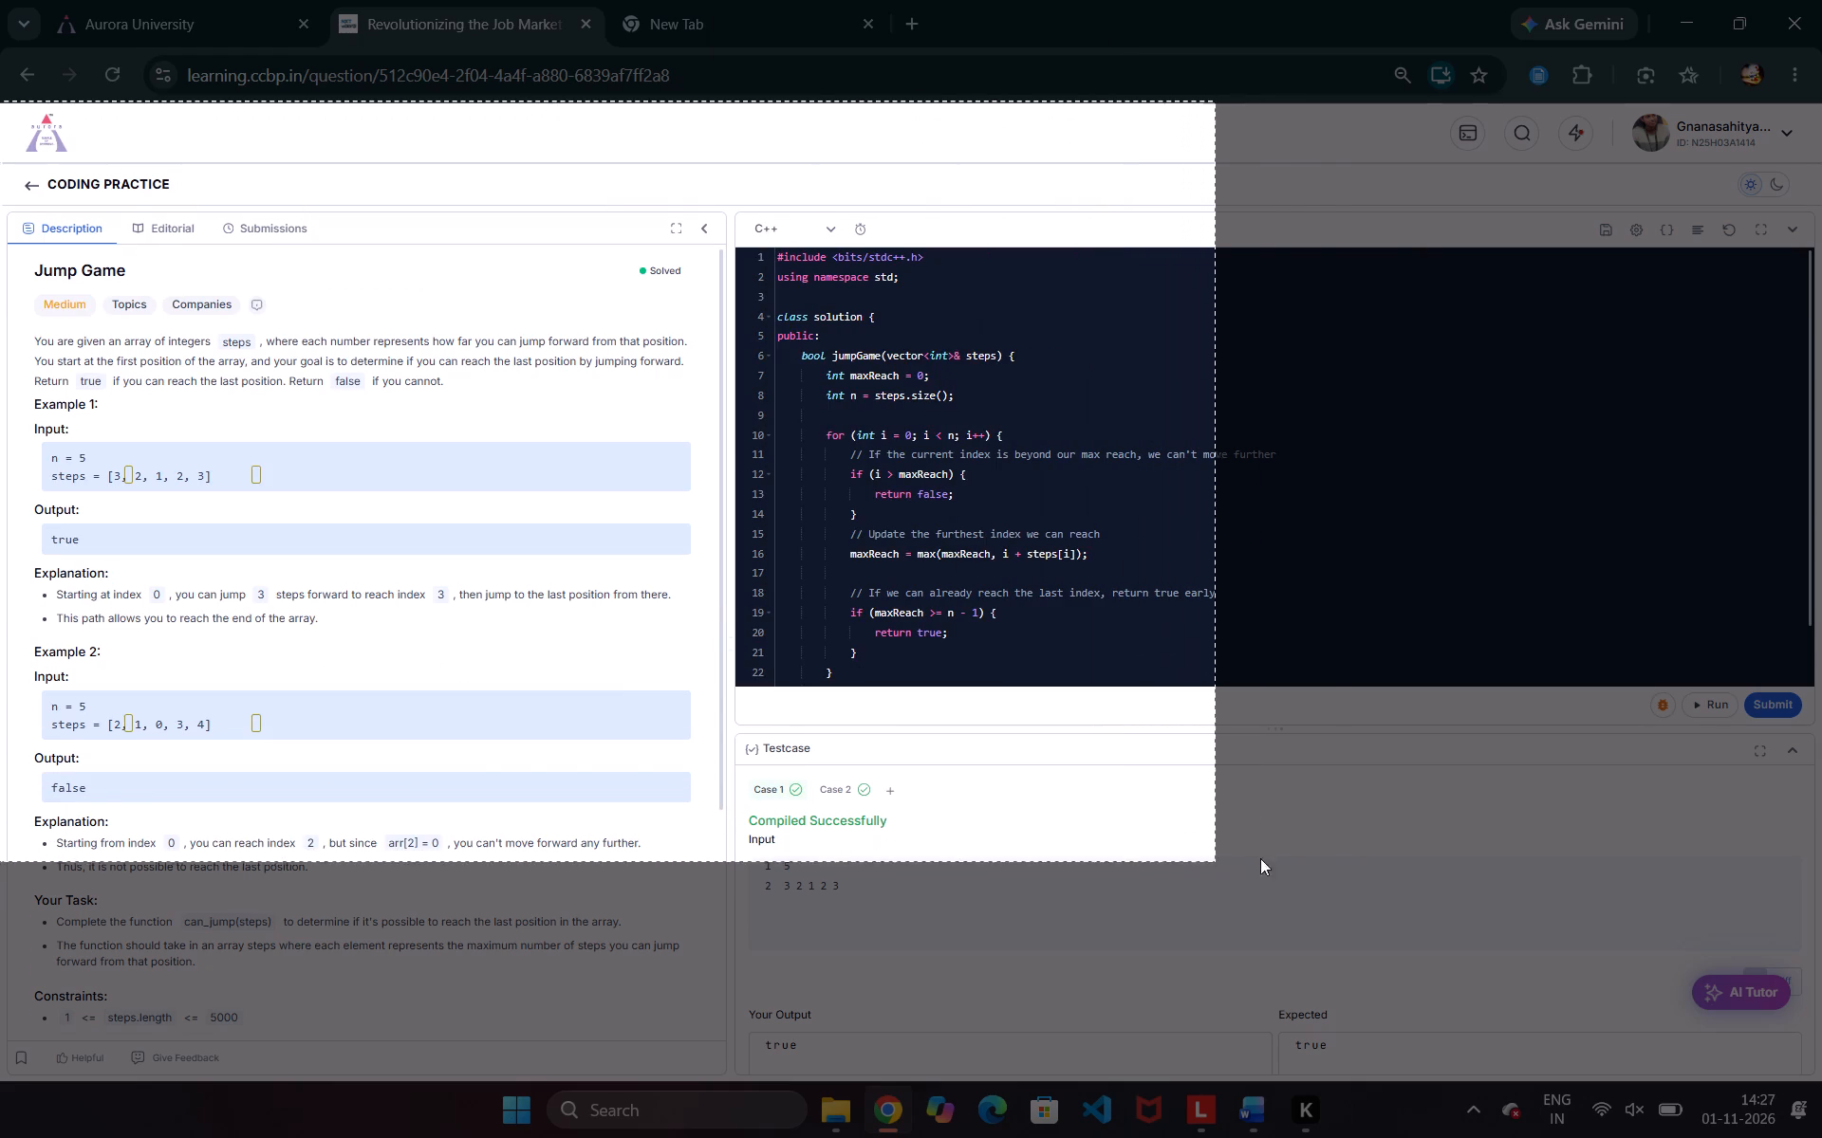
left_click_drag(1260, 858, 1639, 1058)
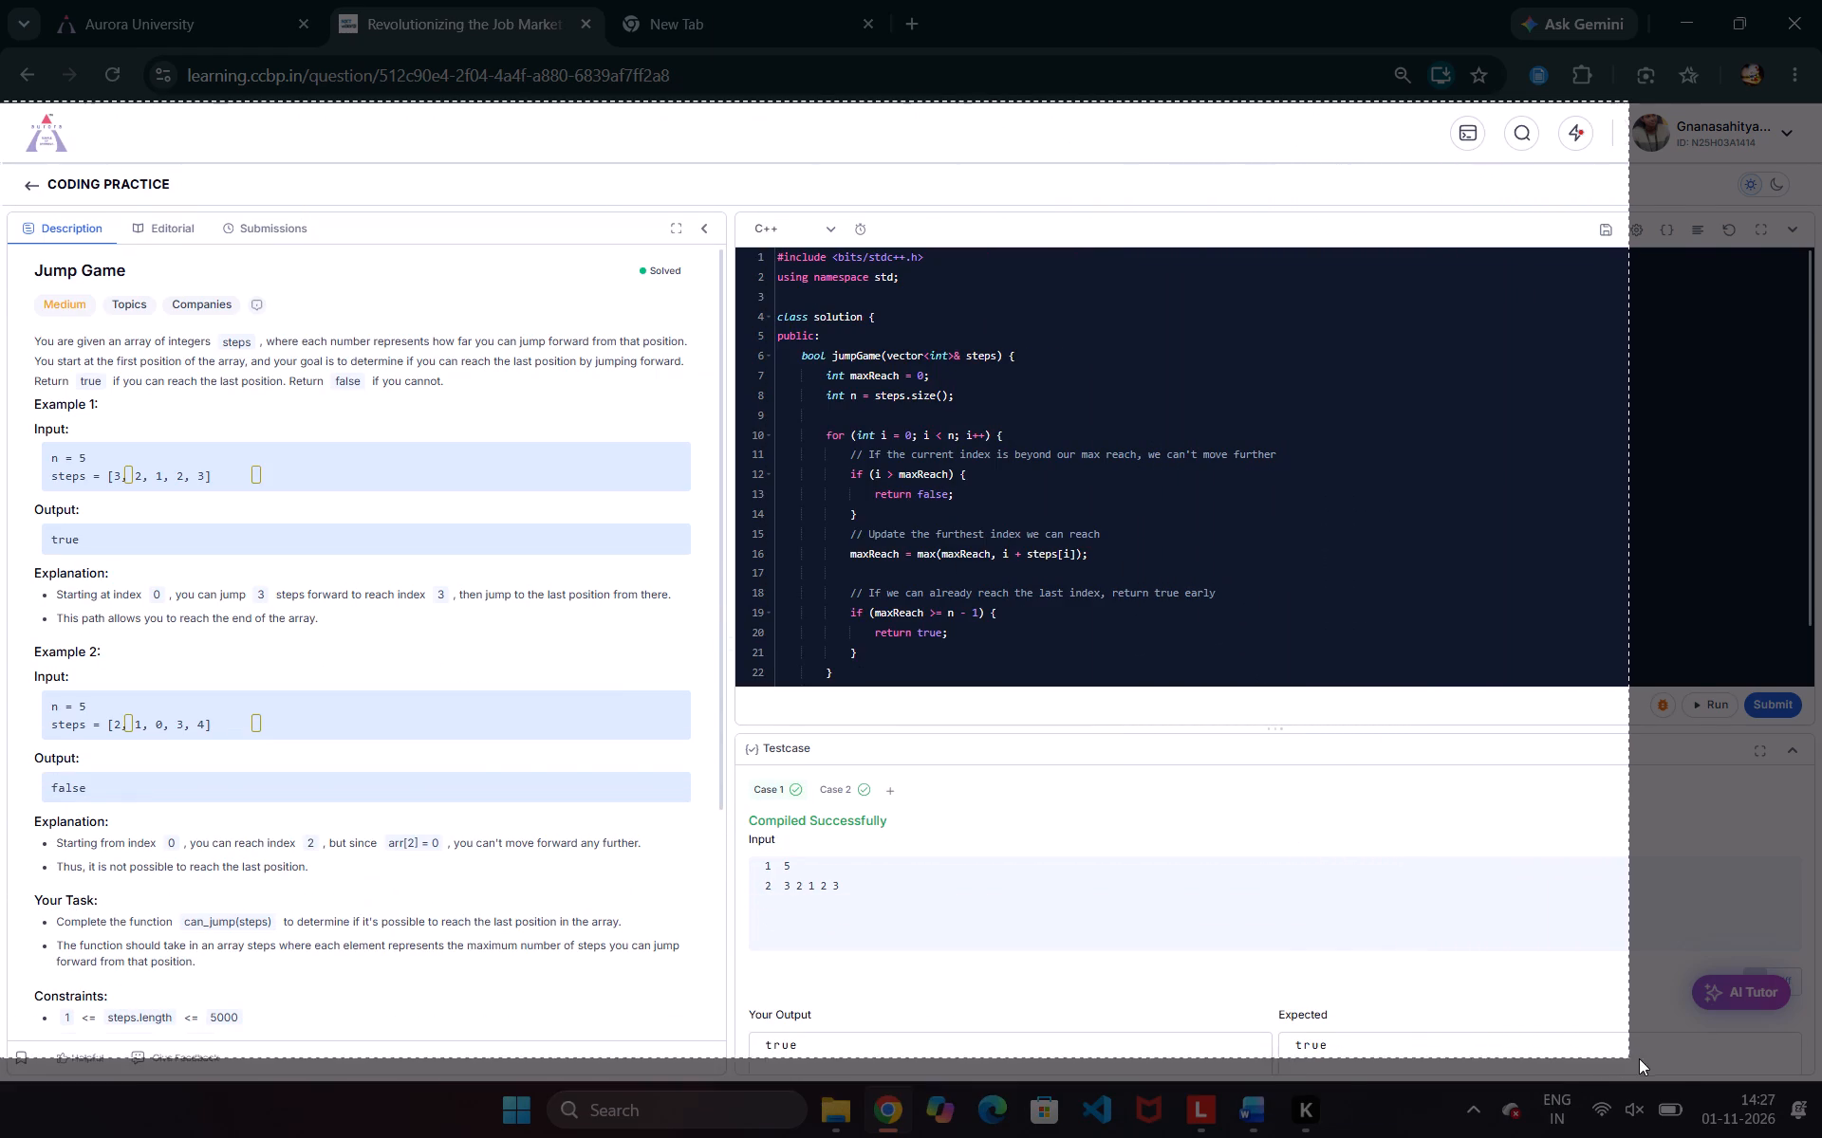
left_click_drag(1639, 1058, 1821, 1076)
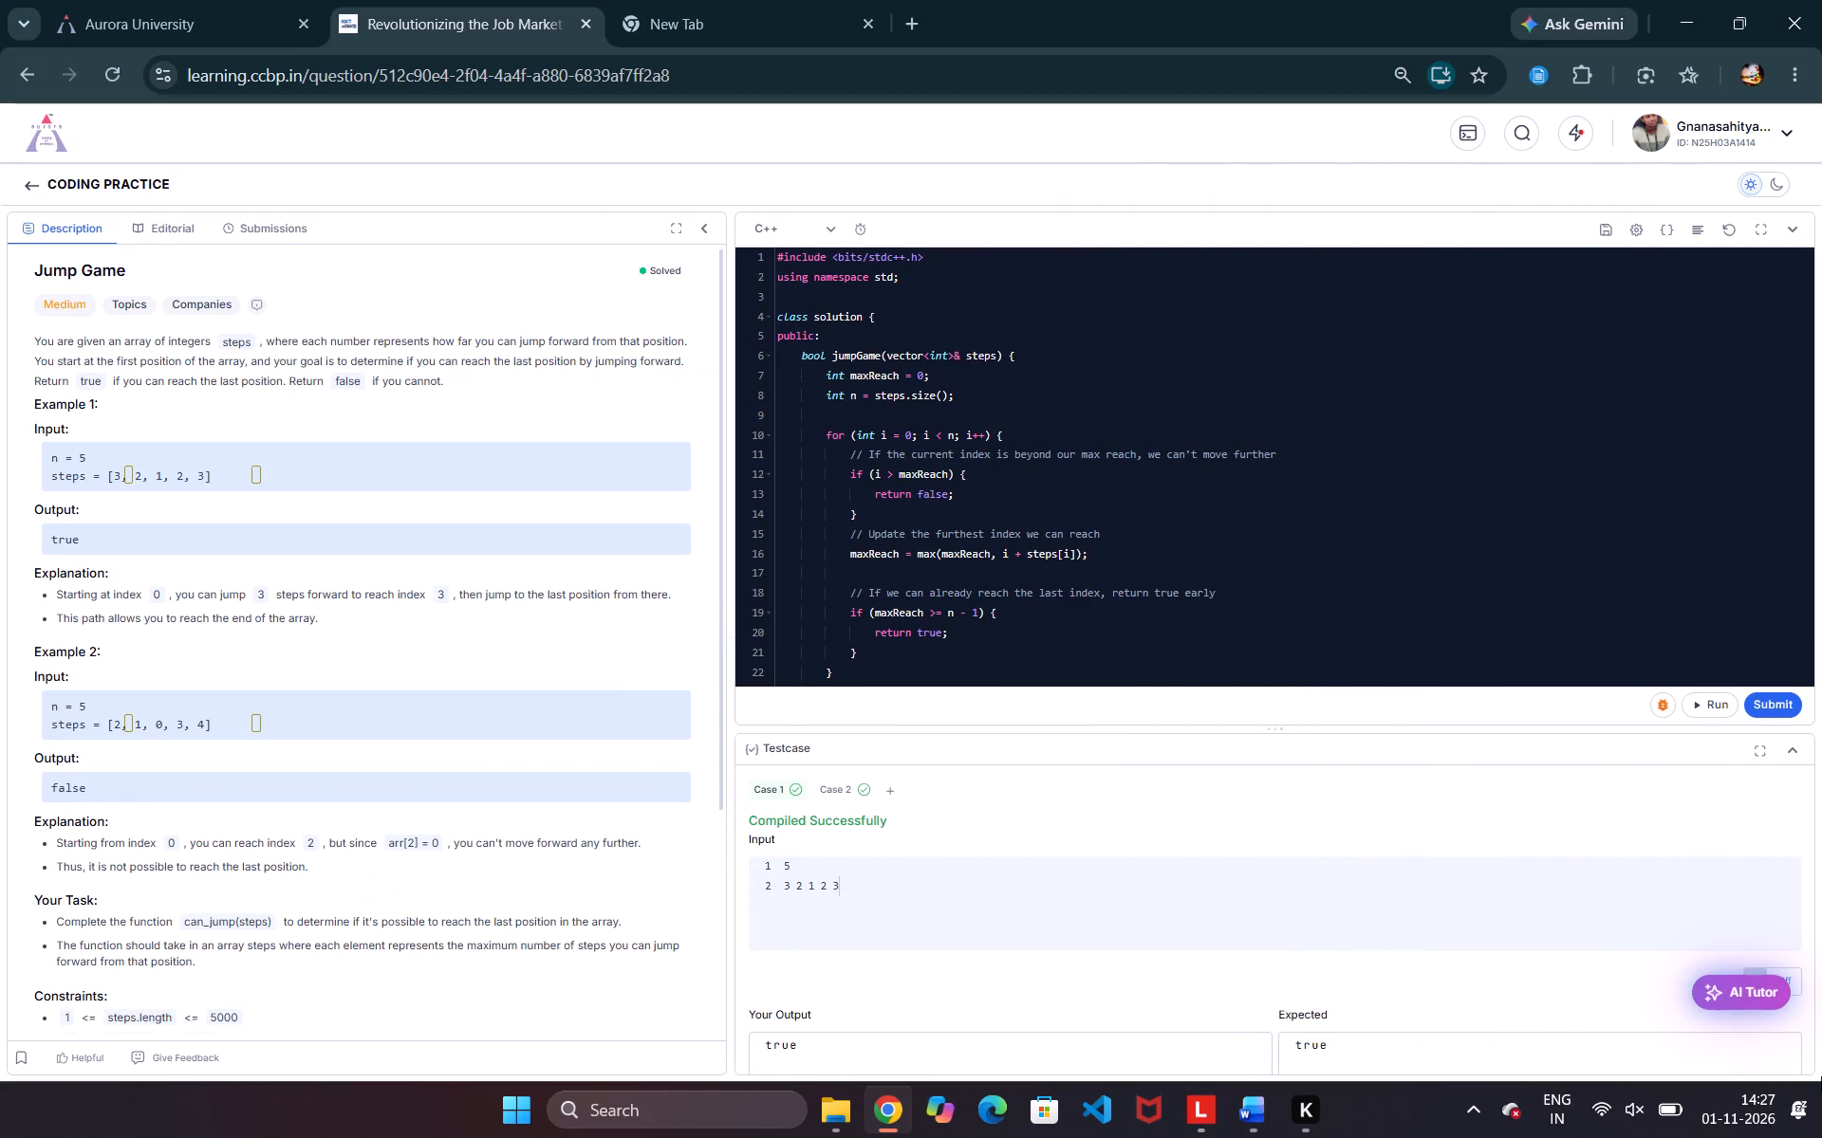
left_click(1247, 1129)
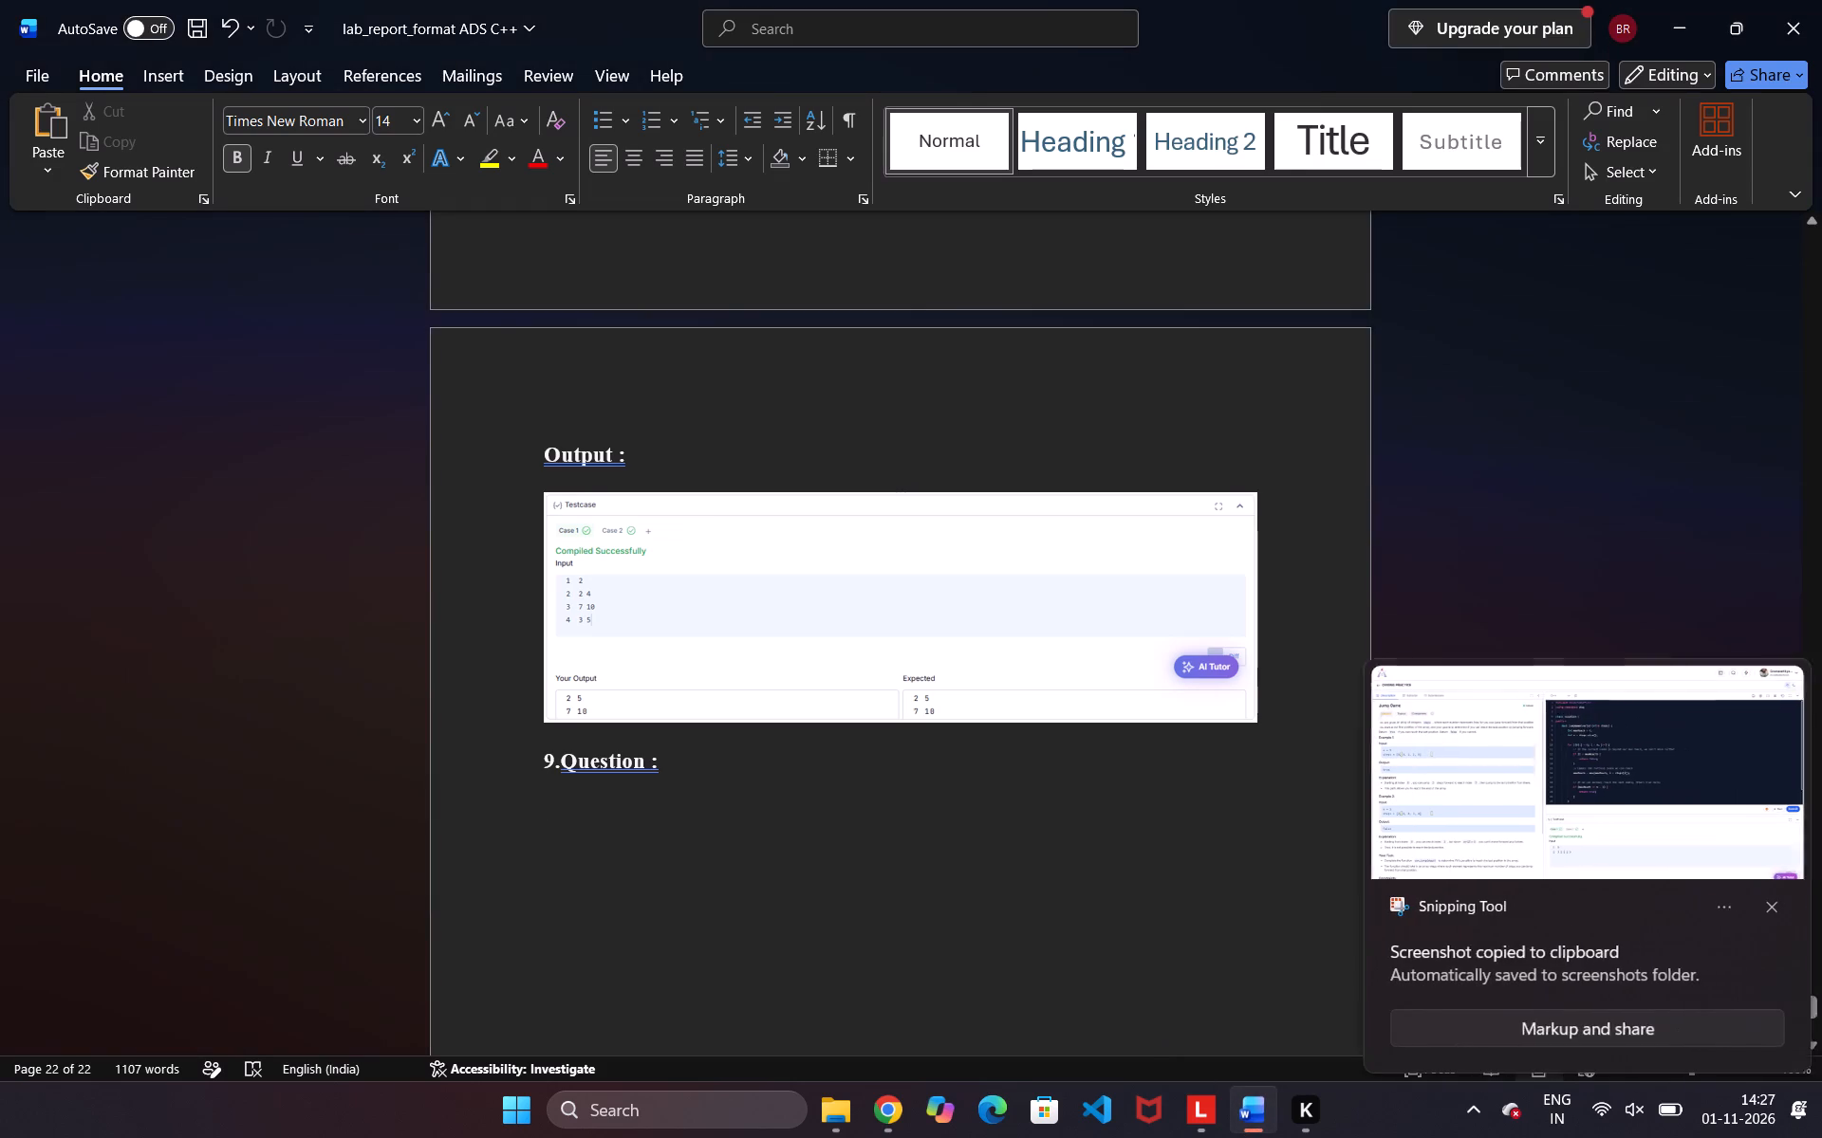
key("ctrl+v")
scroll(1134, 954, "down", 1)
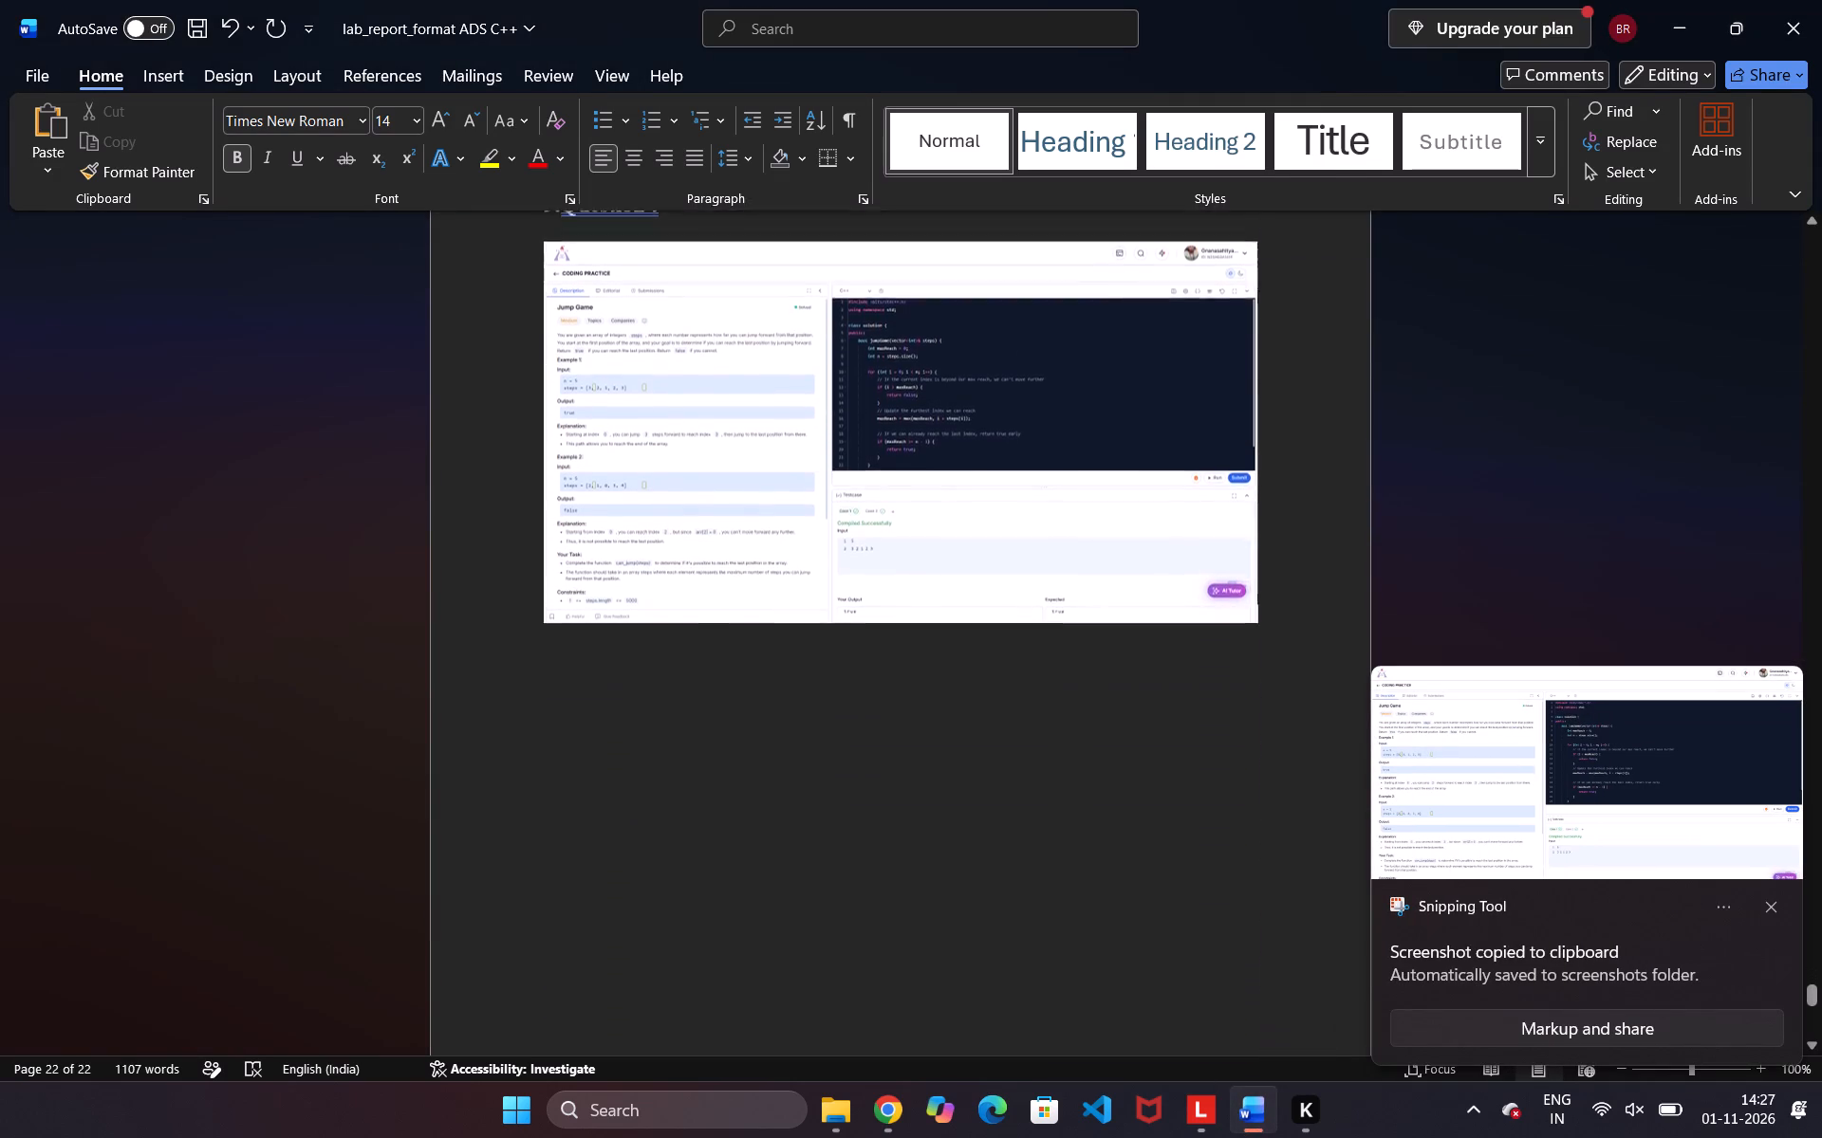
scroll(1134, 954, "down", 1)
scroll(1134, 954, "up", 2)
key("Return")
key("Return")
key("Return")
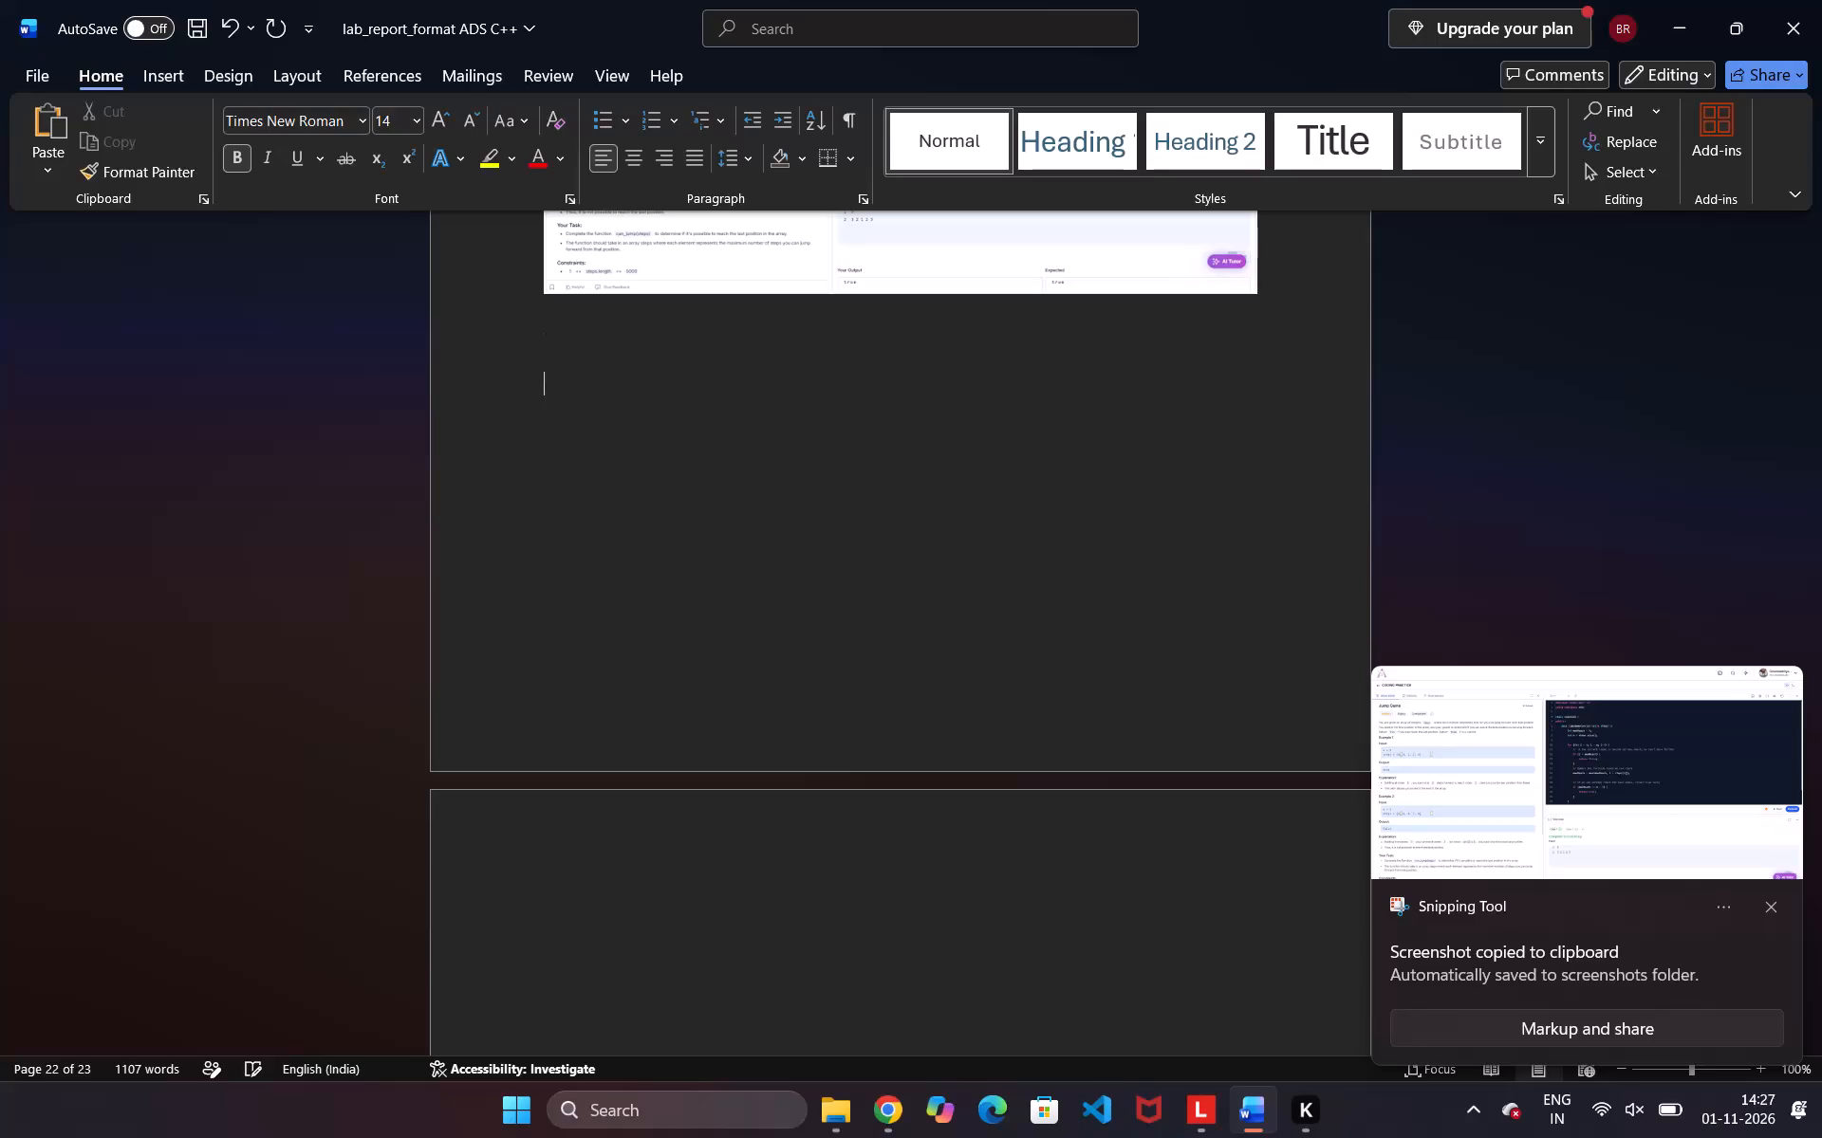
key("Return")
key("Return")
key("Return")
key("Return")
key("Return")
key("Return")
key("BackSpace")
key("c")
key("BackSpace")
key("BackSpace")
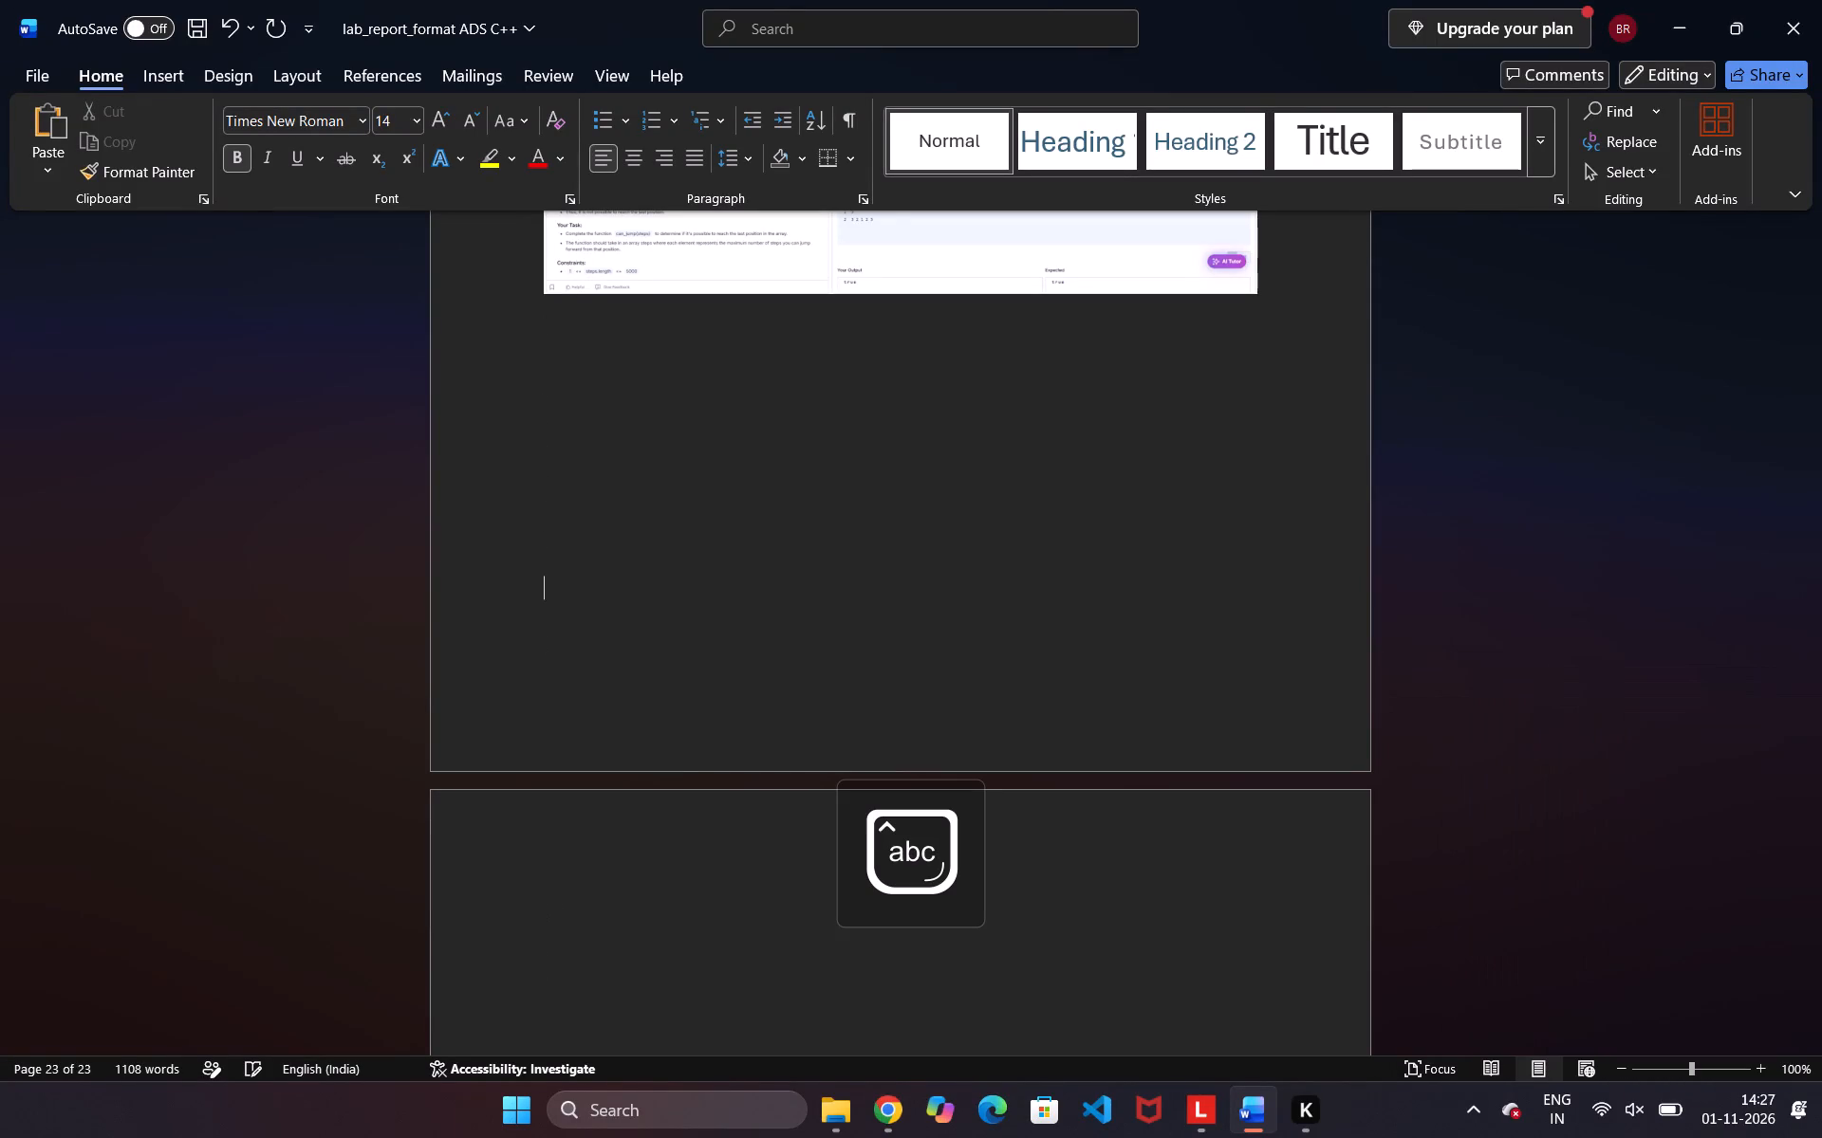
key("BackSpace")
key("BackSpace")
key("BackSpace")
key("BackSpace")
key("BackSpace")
Add a 'Code :' heading directly below the Jump Game screenshot and start a new line under it.
key("c")
type("ode")
key("space")
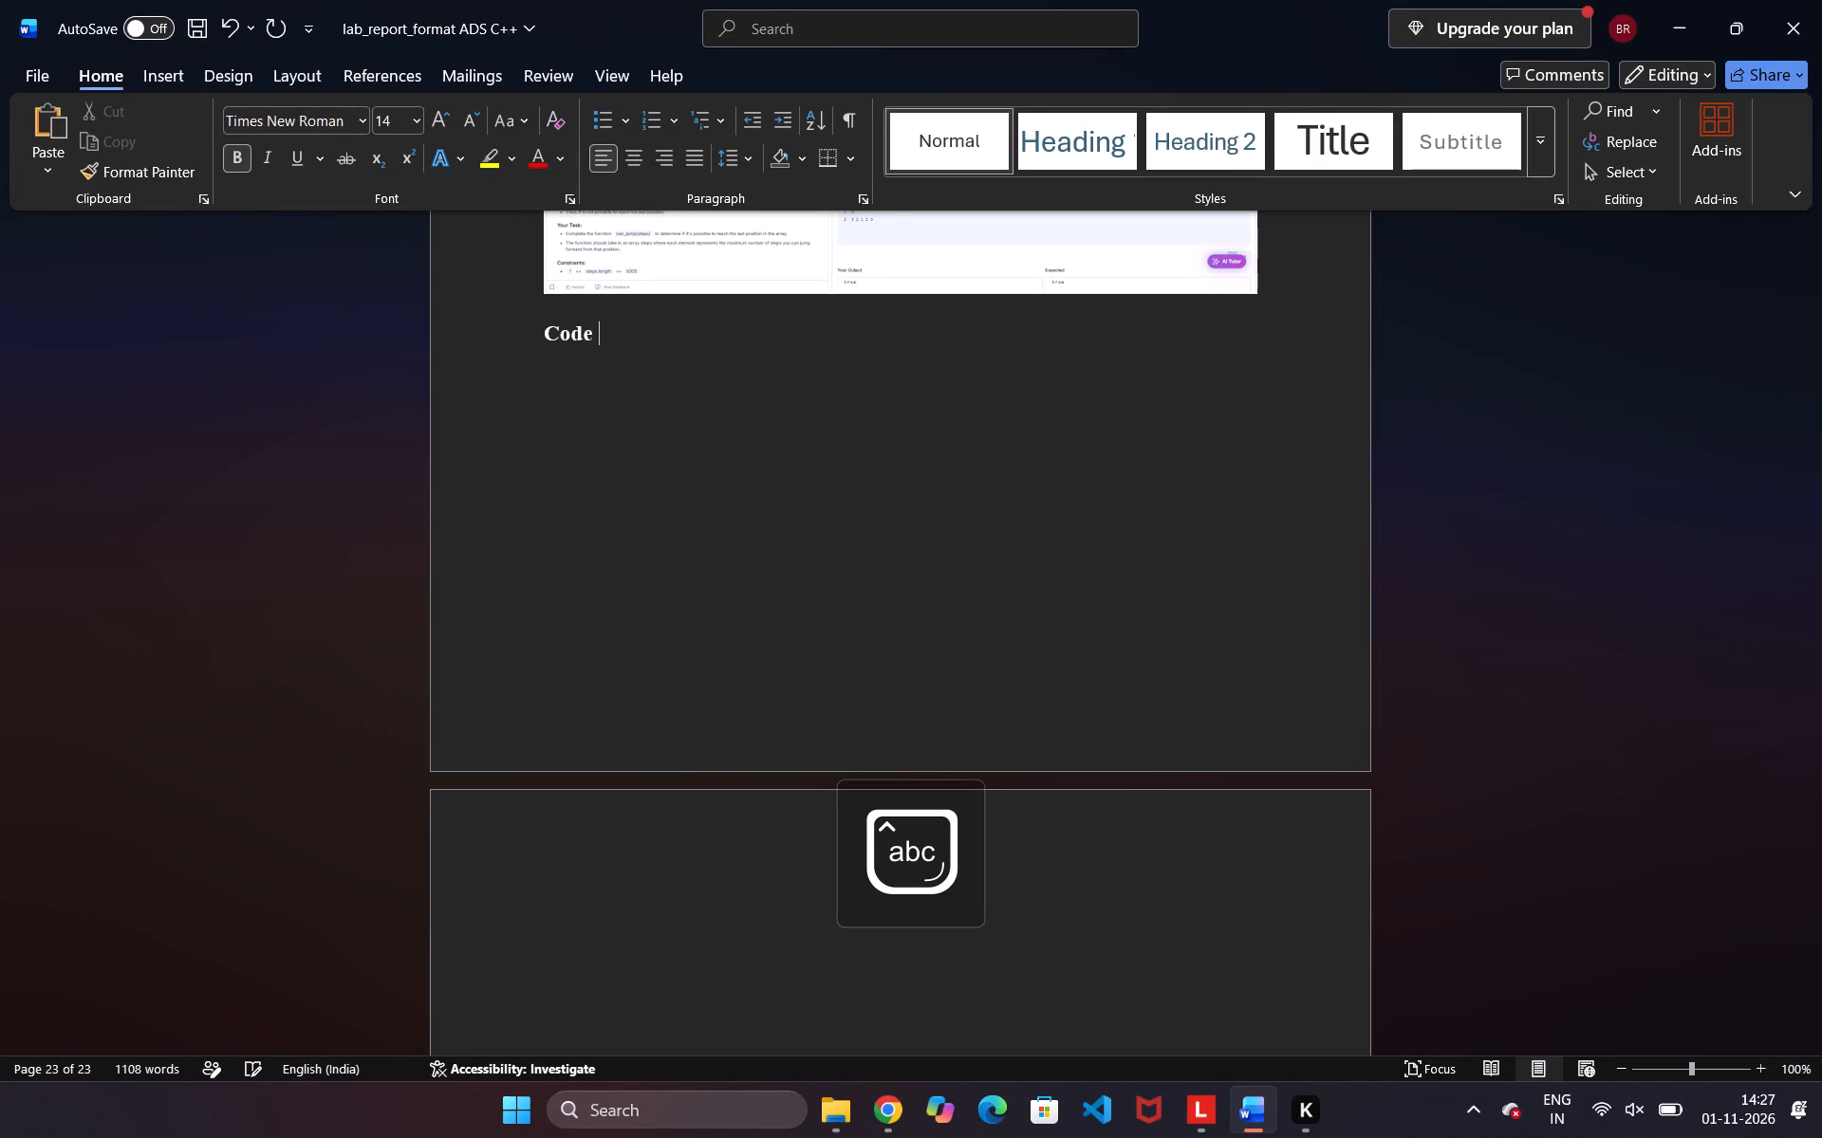
key("shift+colon")
key("Return")
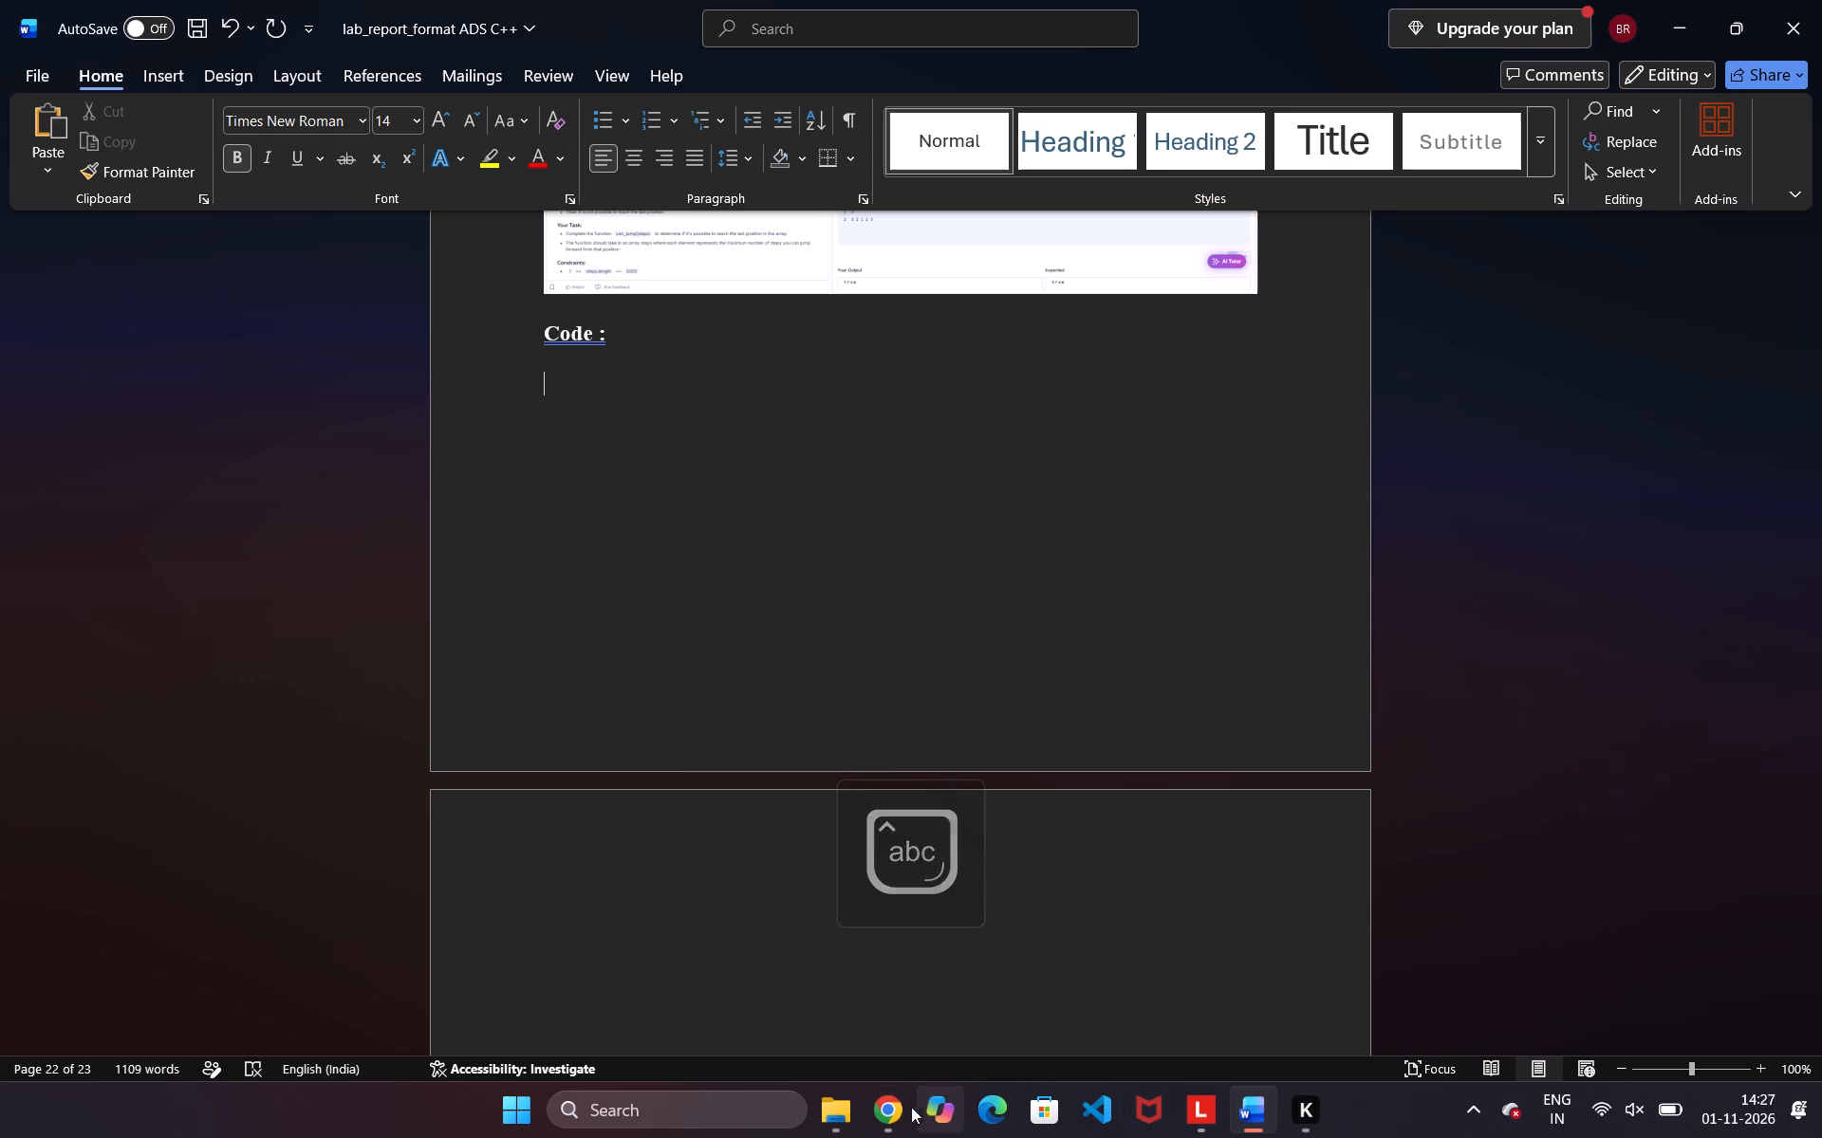
Copy the full Jump Game C++ code from Chrome and paste it under the 'Code :' heading in Word.
left_click(900, 1109)
scroll(977, 591, "up", 3)
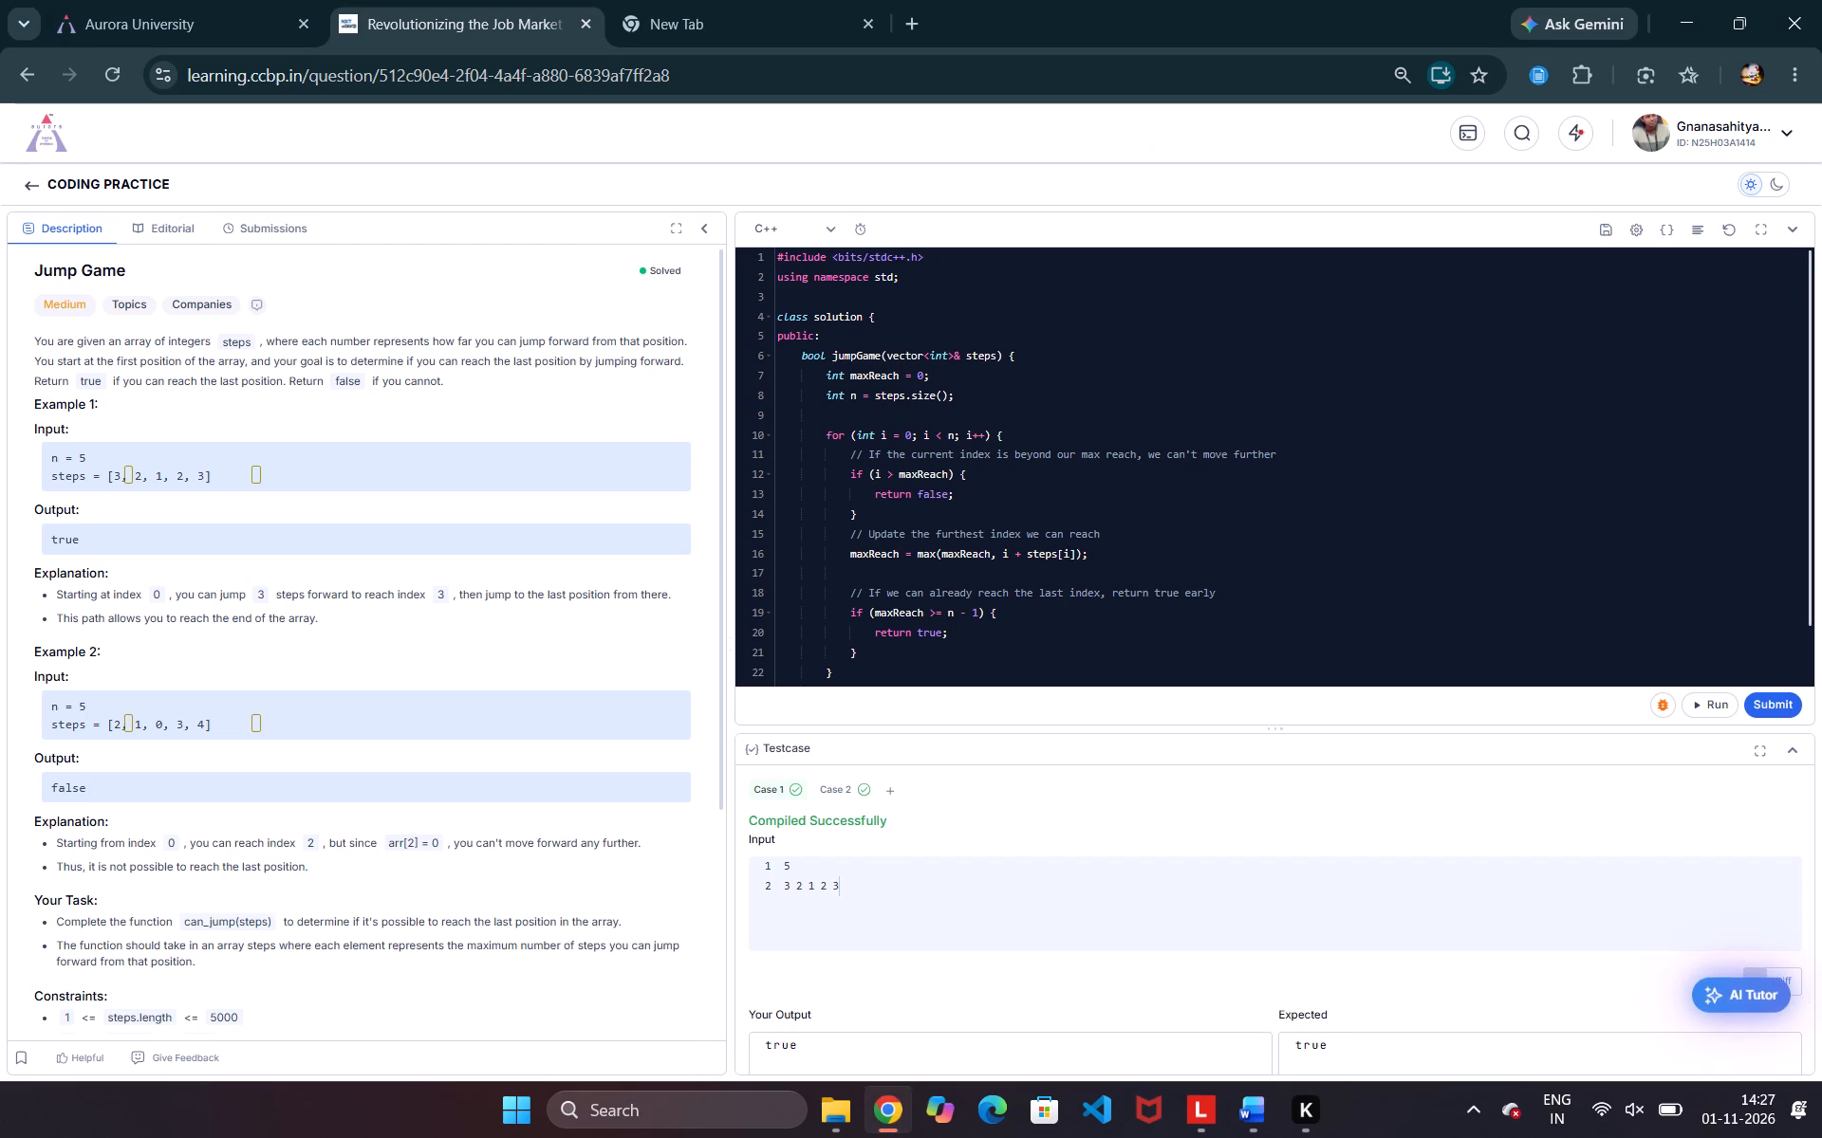
left_click_drag(776, 260, 951, 855)
key("ctrl+c")
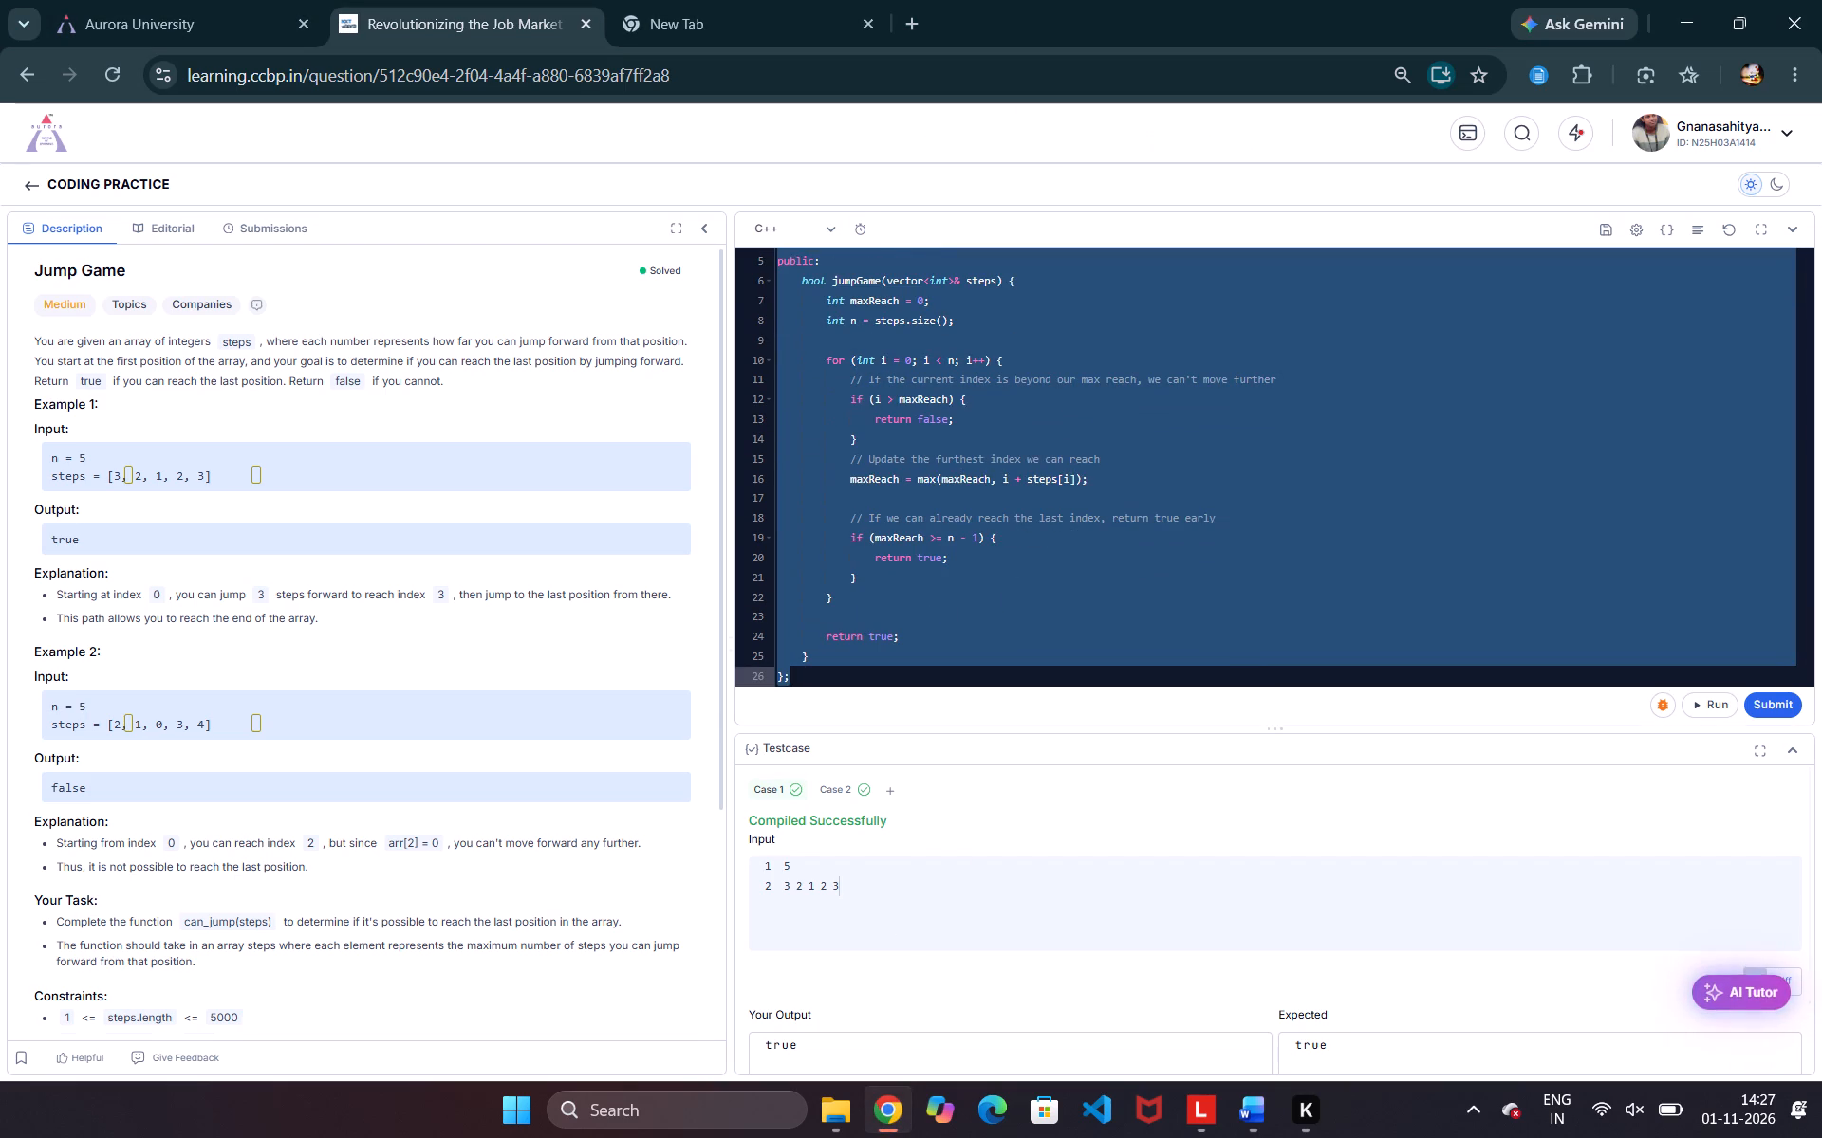
left_click(1270, 1087)
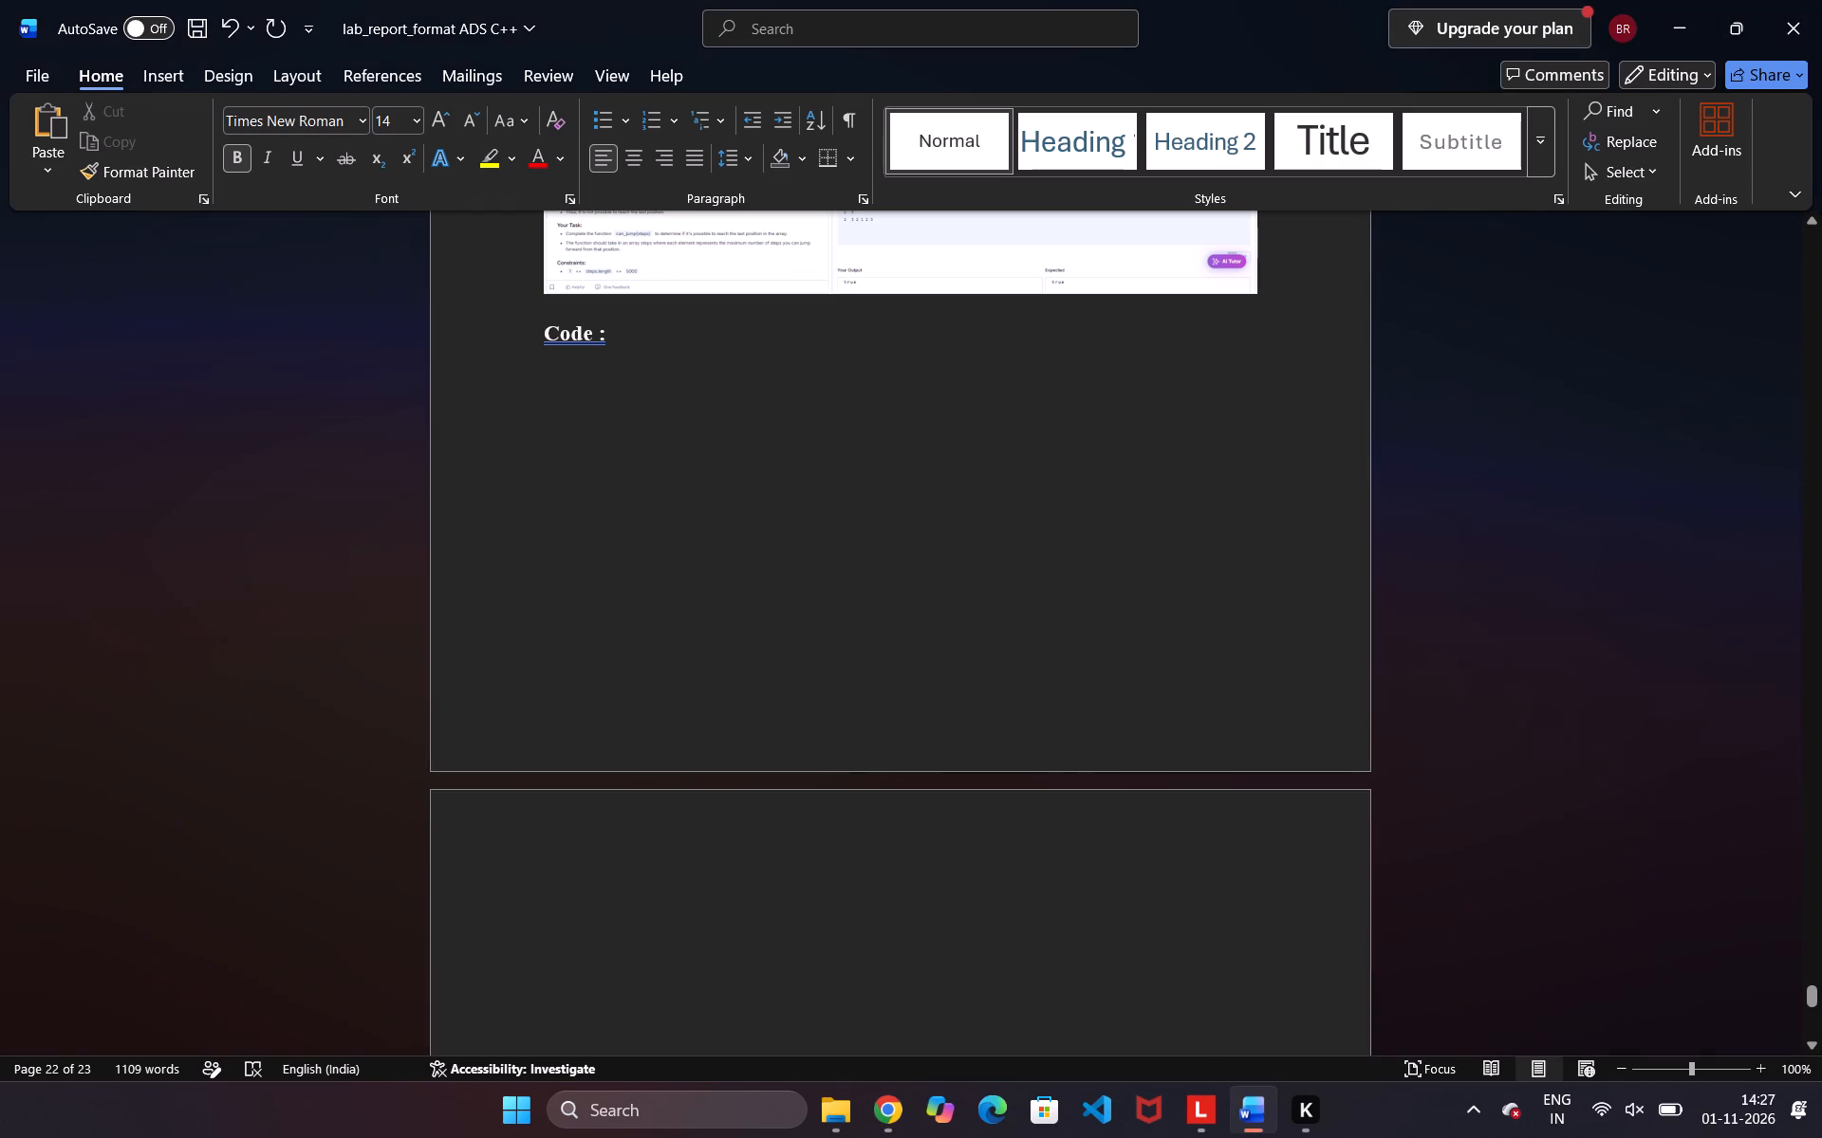
key("ctrl+v")
Remove bold from the pasted Jump Game code and set its font size to 12.
scroll(780, 520, "up", 2)
scroll(679, 406, "up", 1)
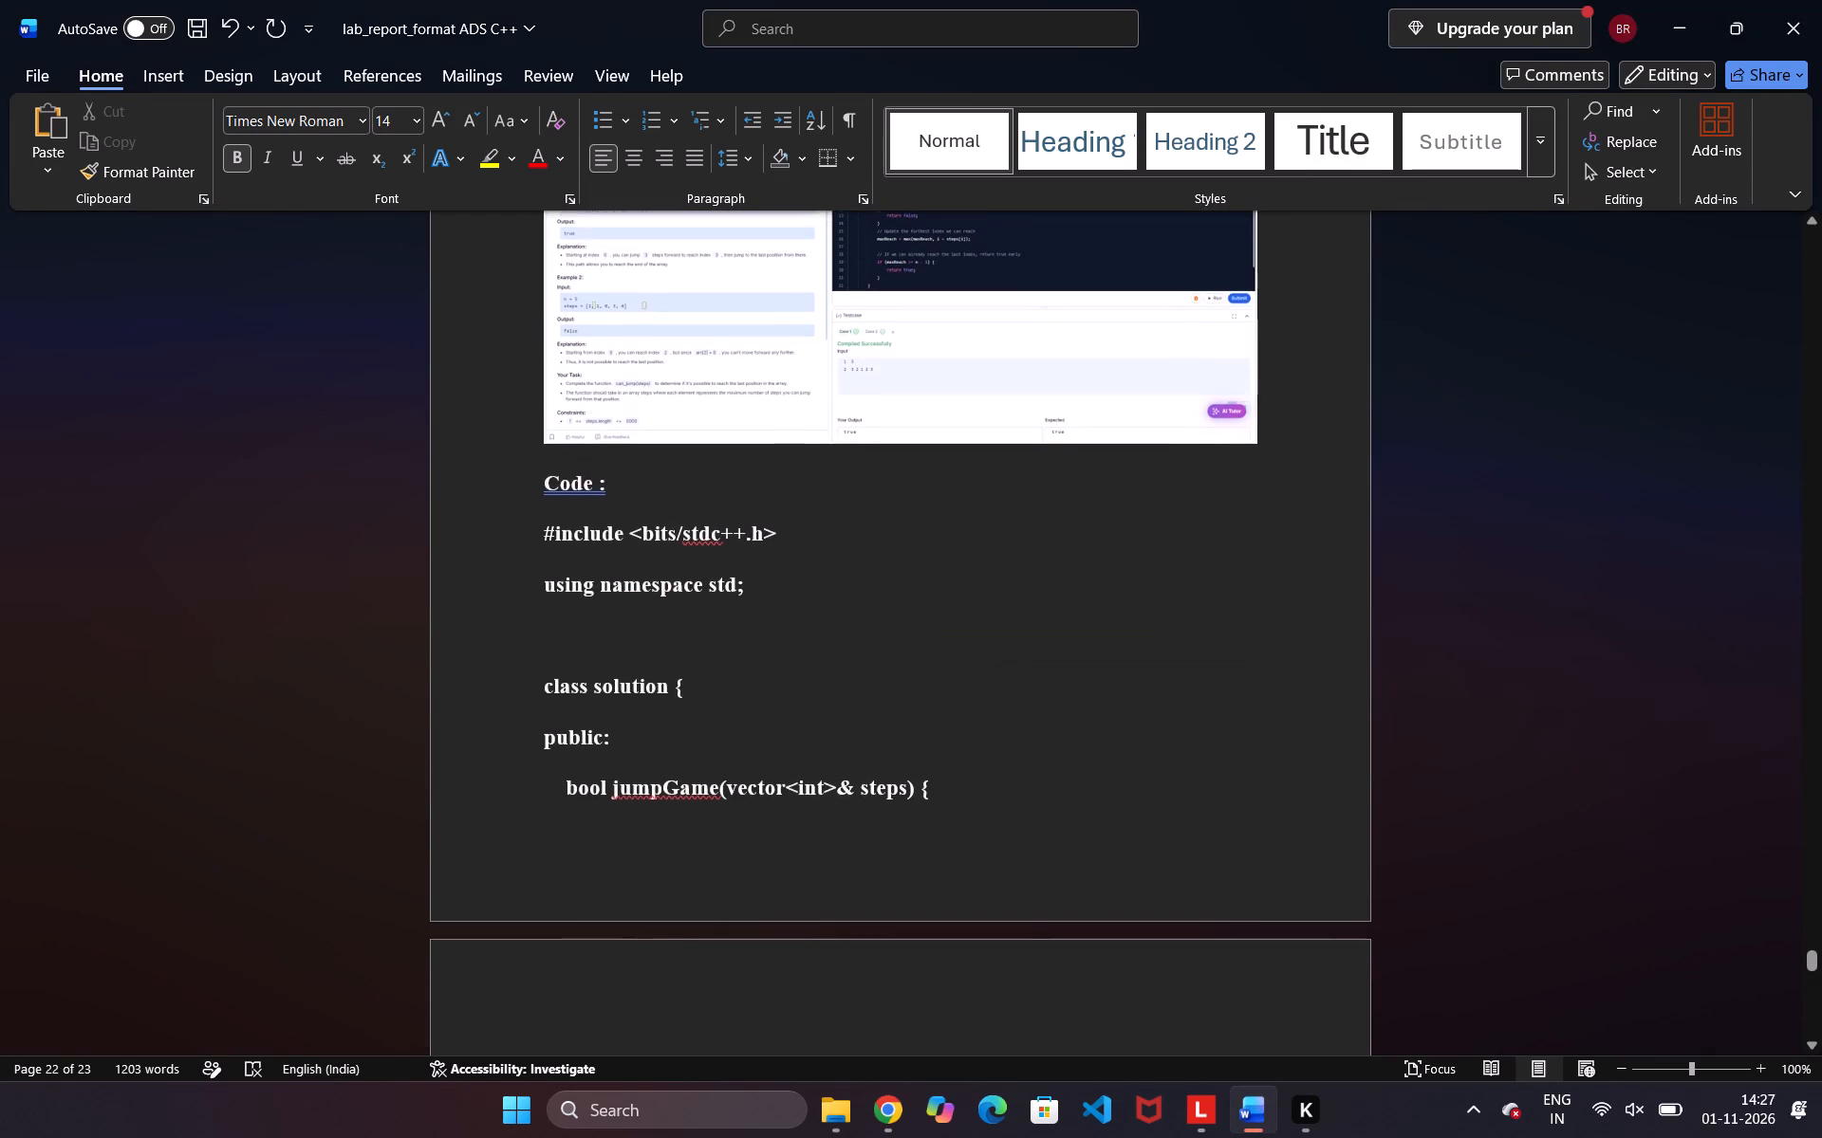
left_click(542, 537)
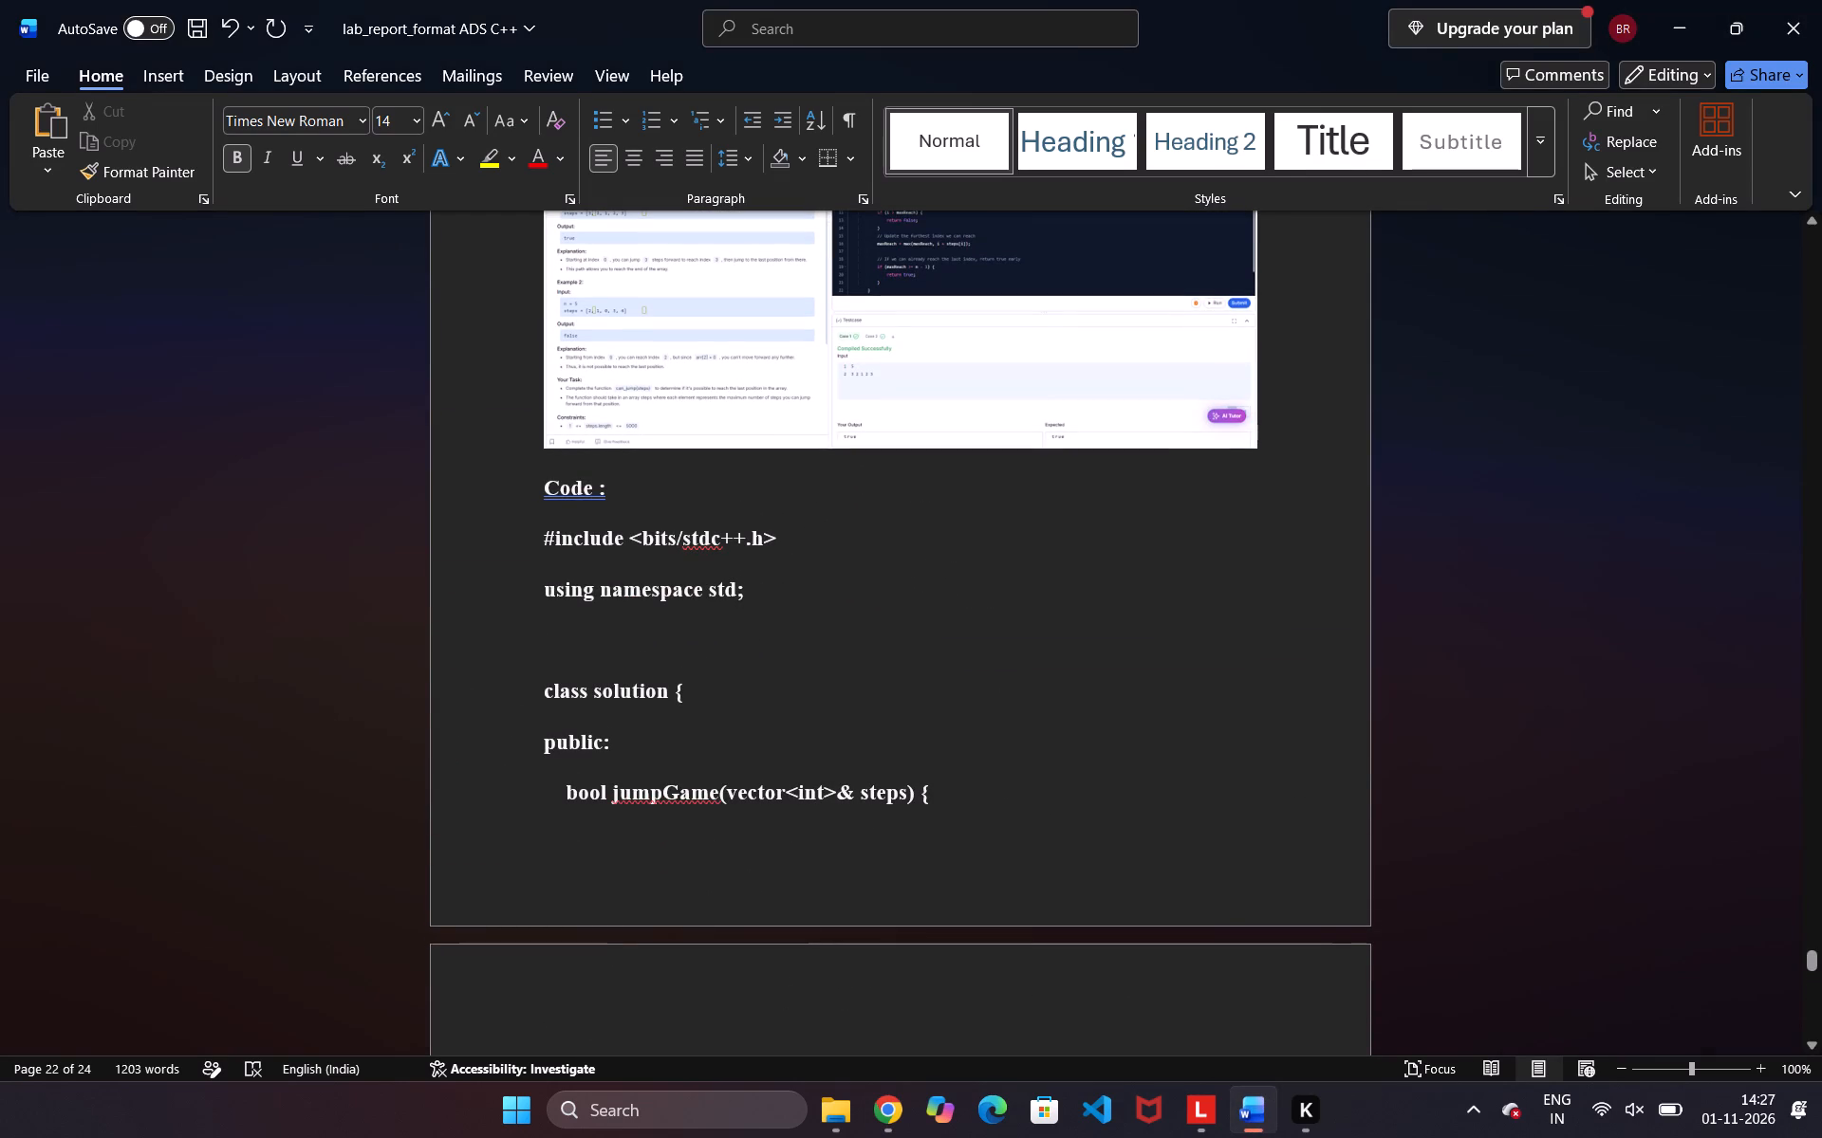
left_click_drag(542, 535, 715, 929)
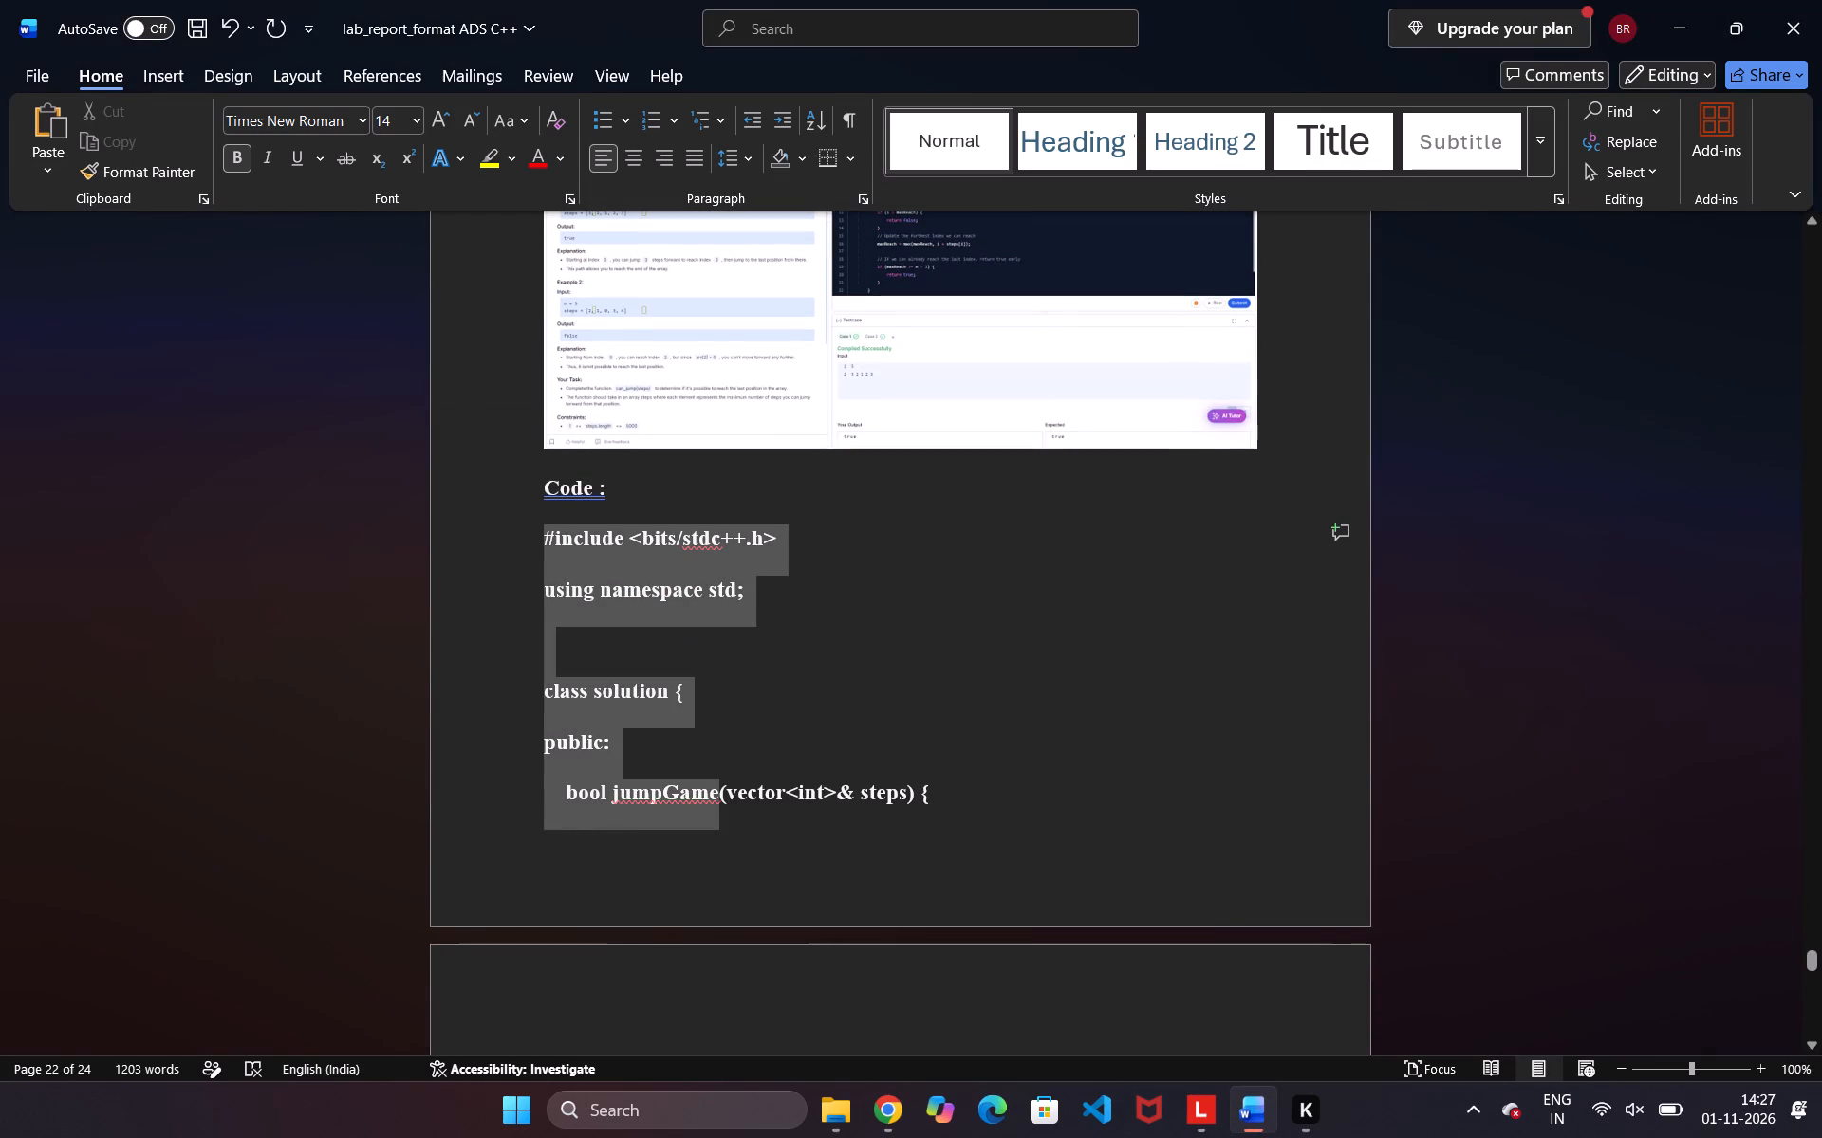
left_click_drag(715, 929, 764, 928)
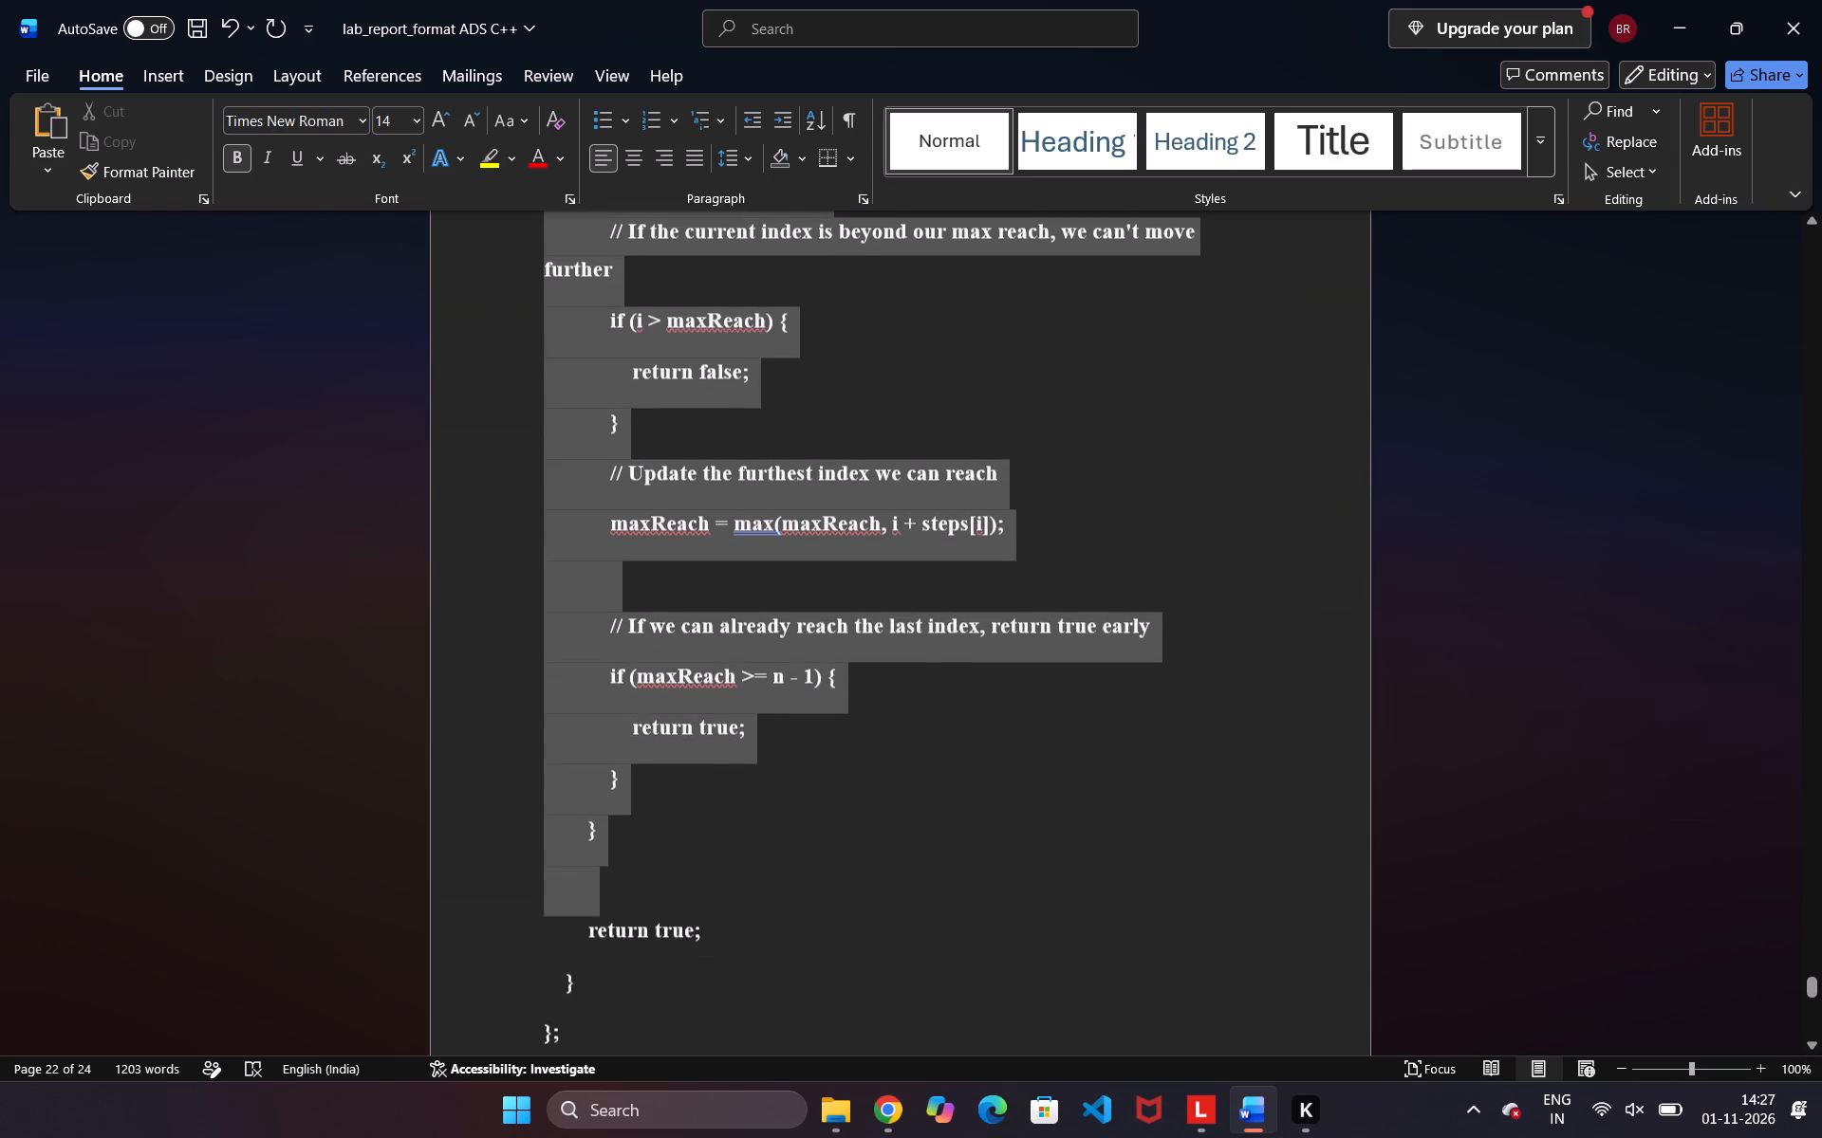
left_click_drag(764, 928, 708, 845)
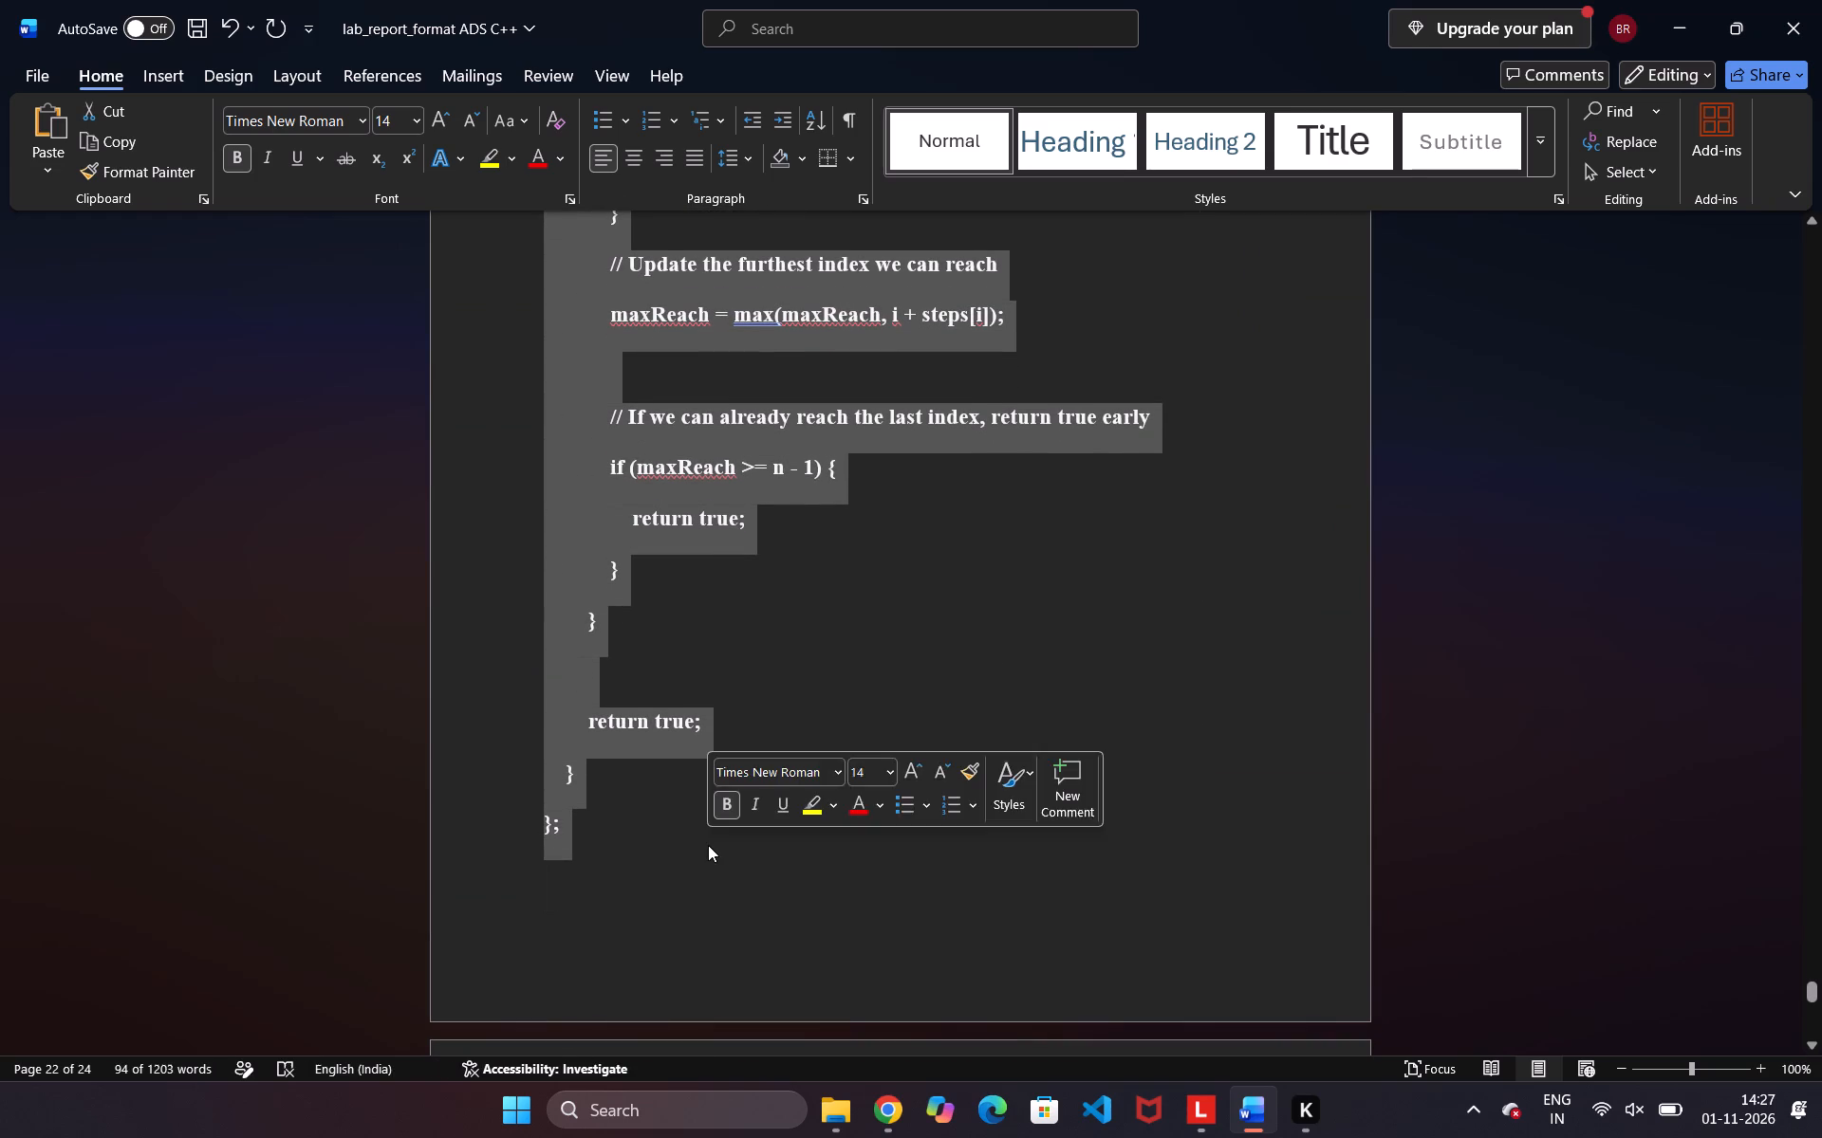
left_click(242, 162)
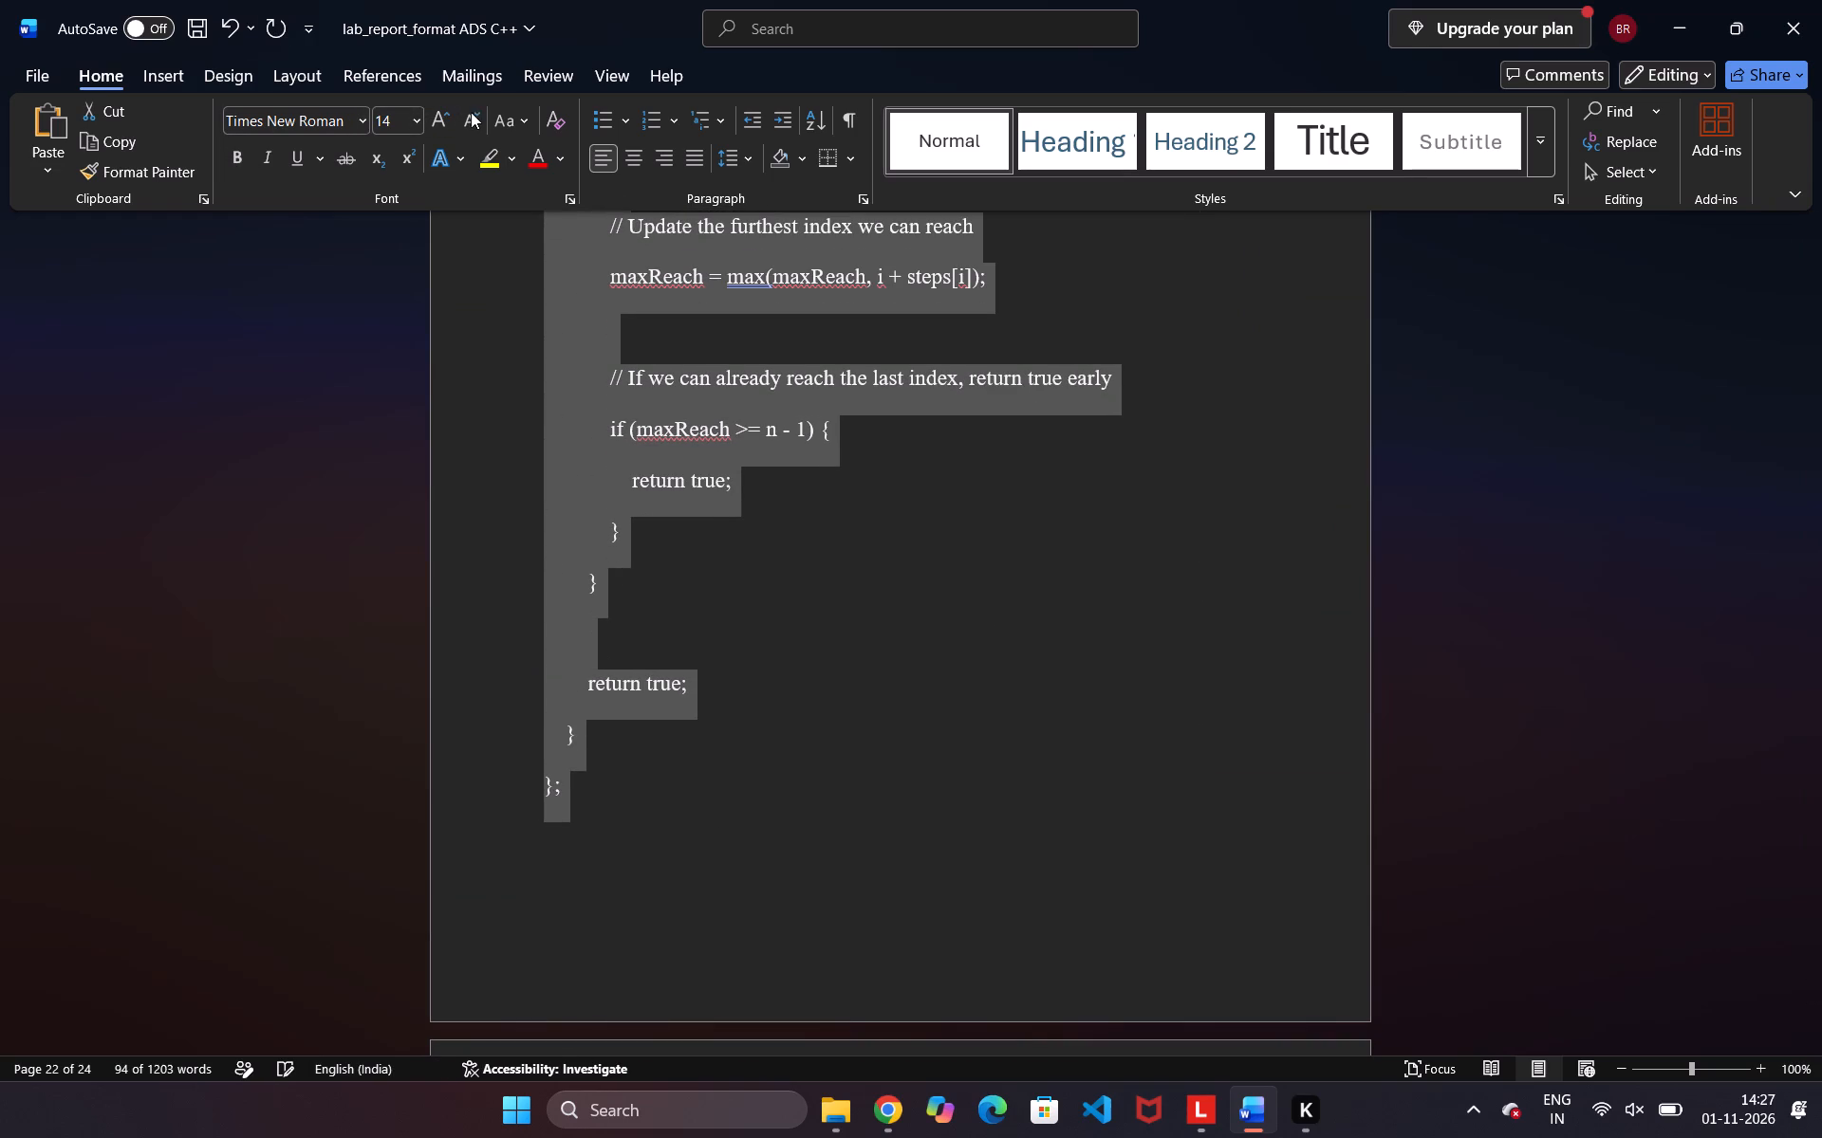
left_click(472, 112)
left_click(639, 668)
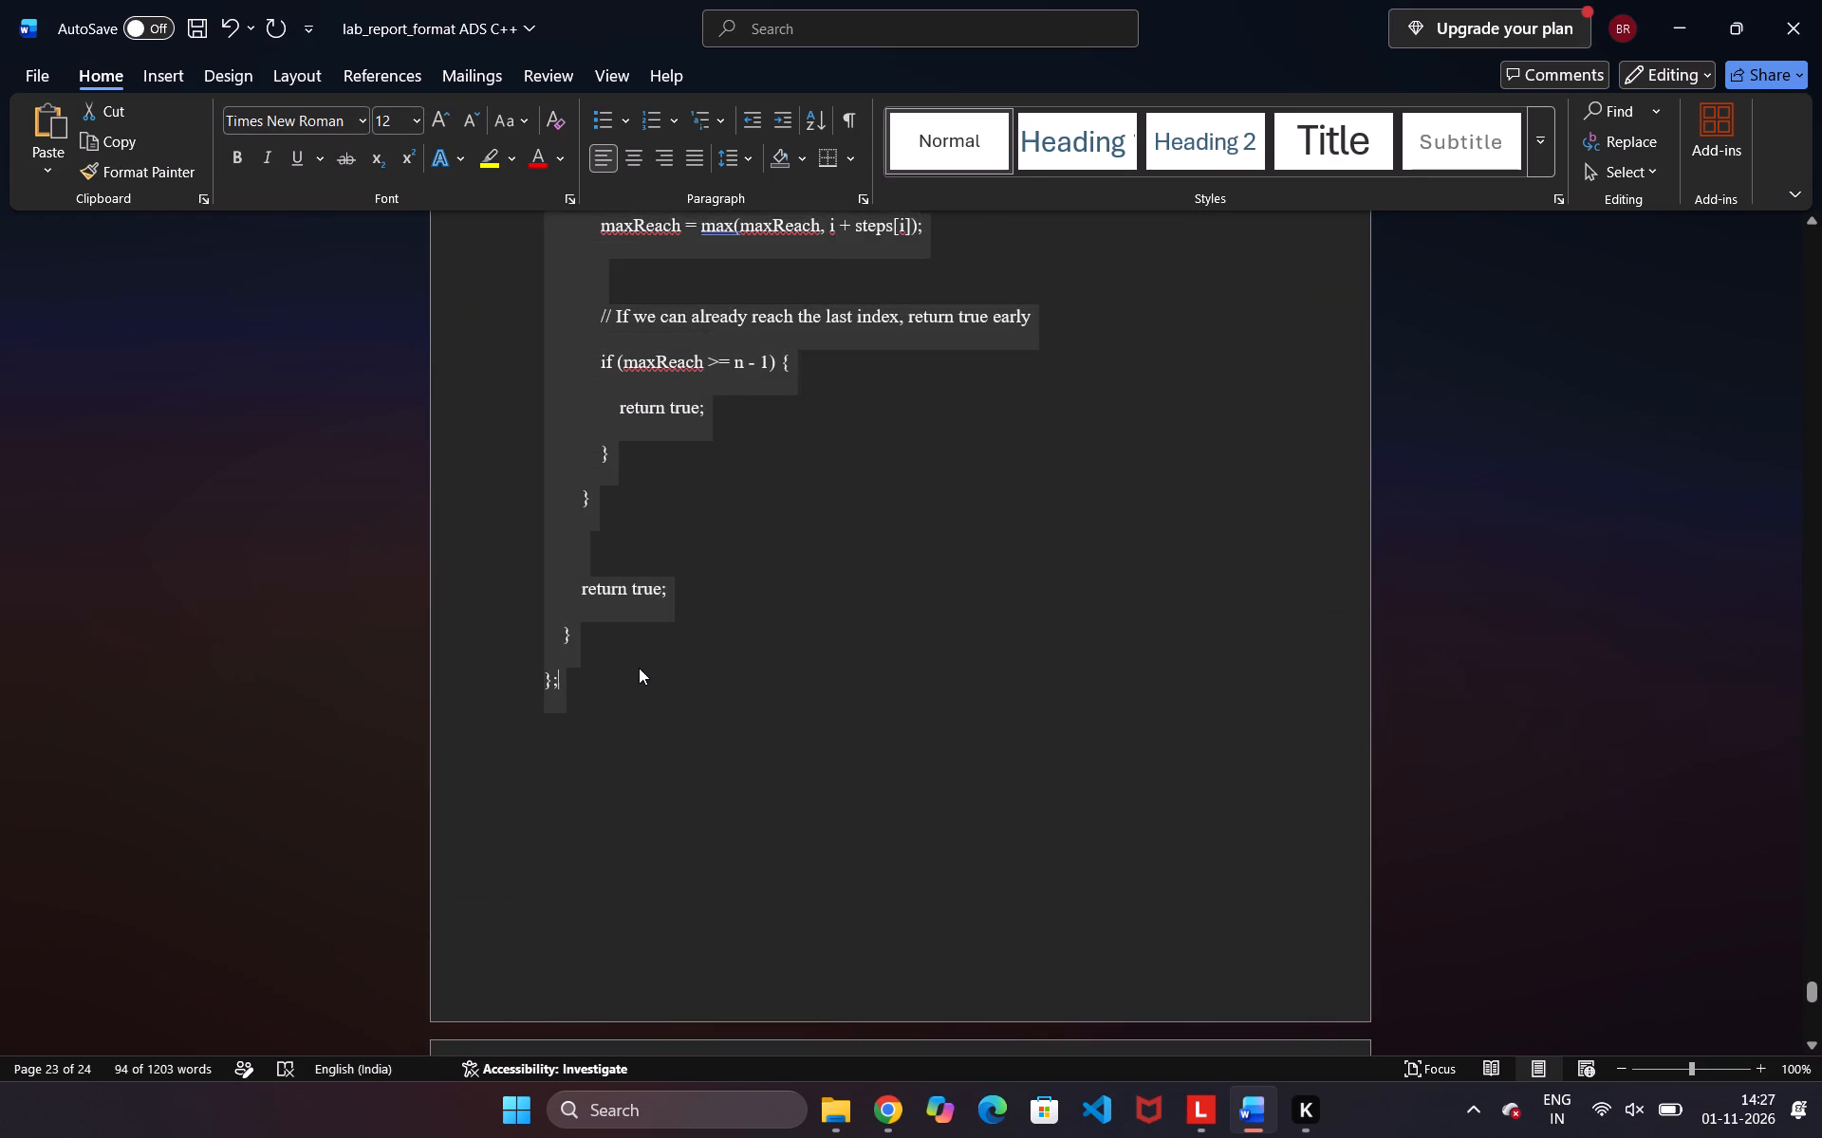
Insert blank lines after the Jump Game code up to the next page and add an 'Output :' heading there.
scroll(639, 668, "down", 1)
key("Return")
key("Return")
key("Return")
key("Return")
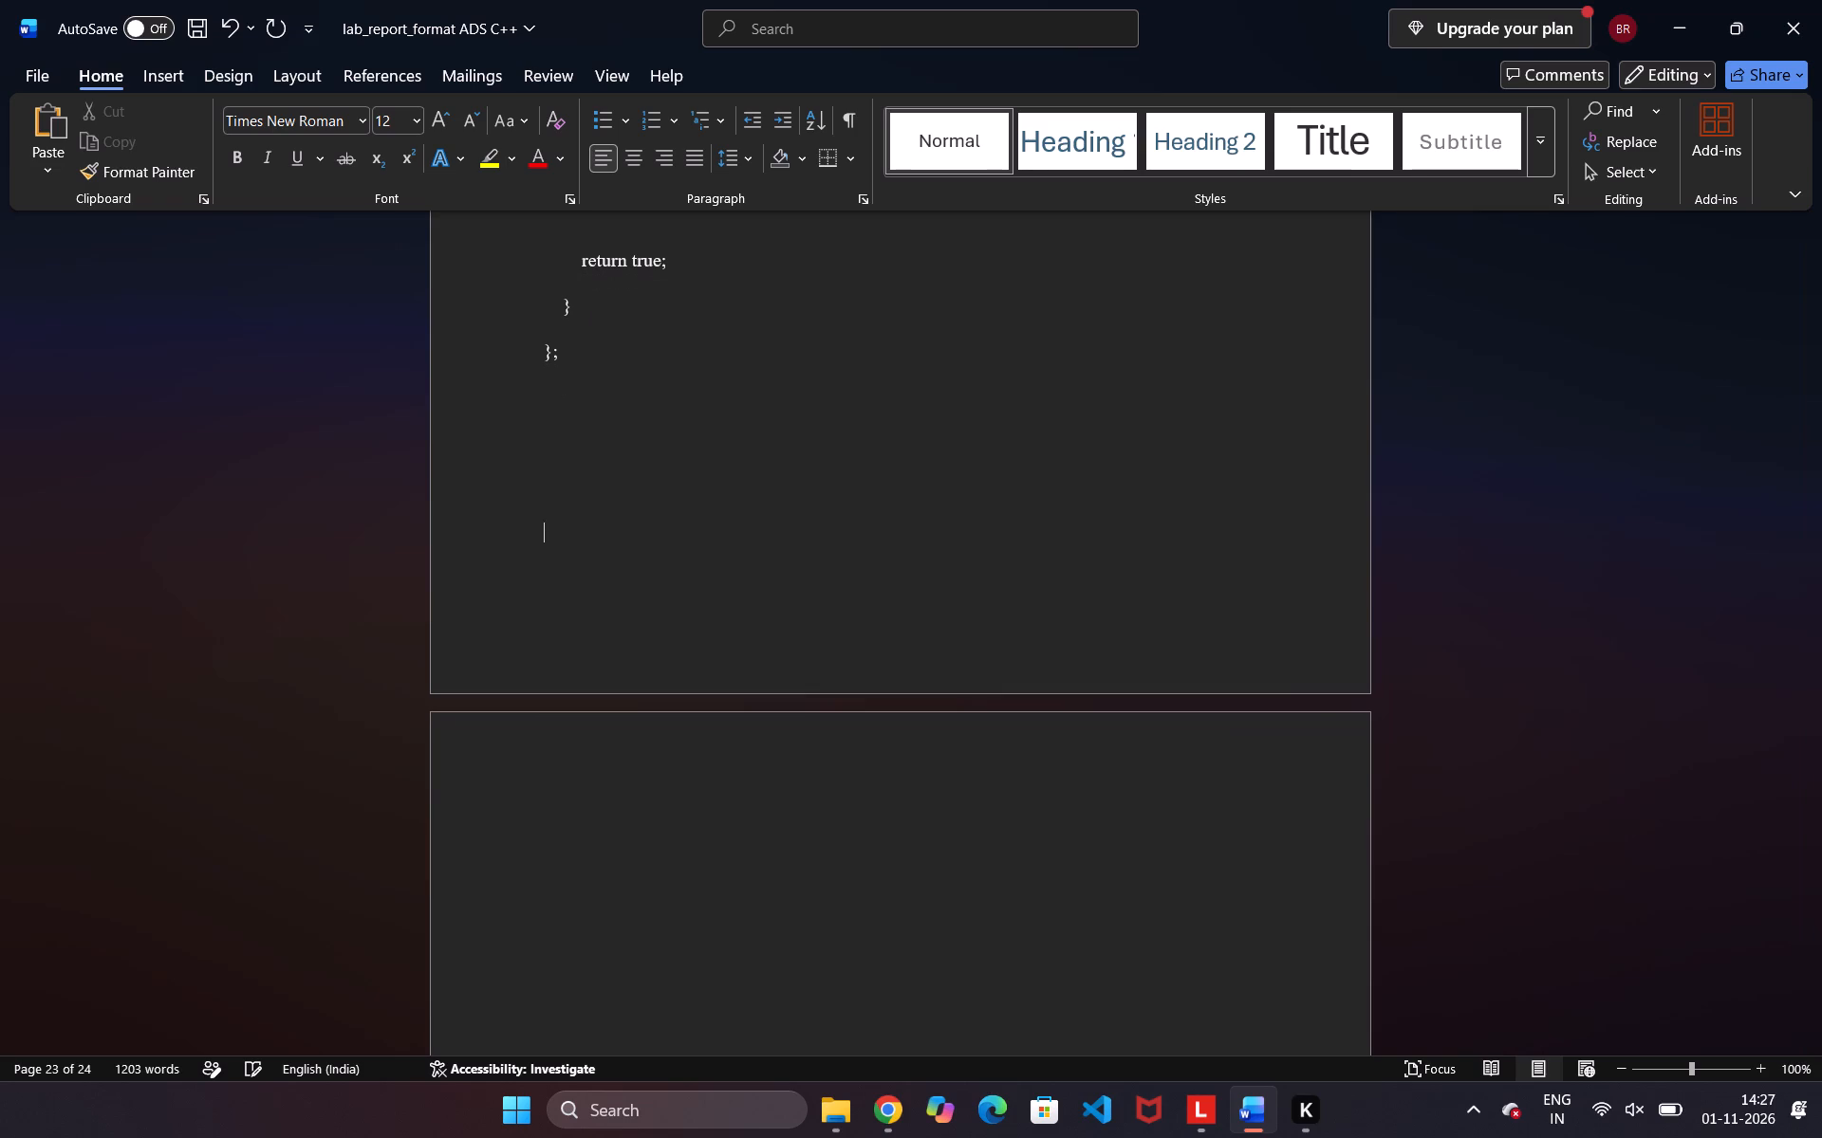
key("Return")
key("Return")
key("BackSpace")
key("BackSpace")
key("Return")
key("o")
type("utput :")
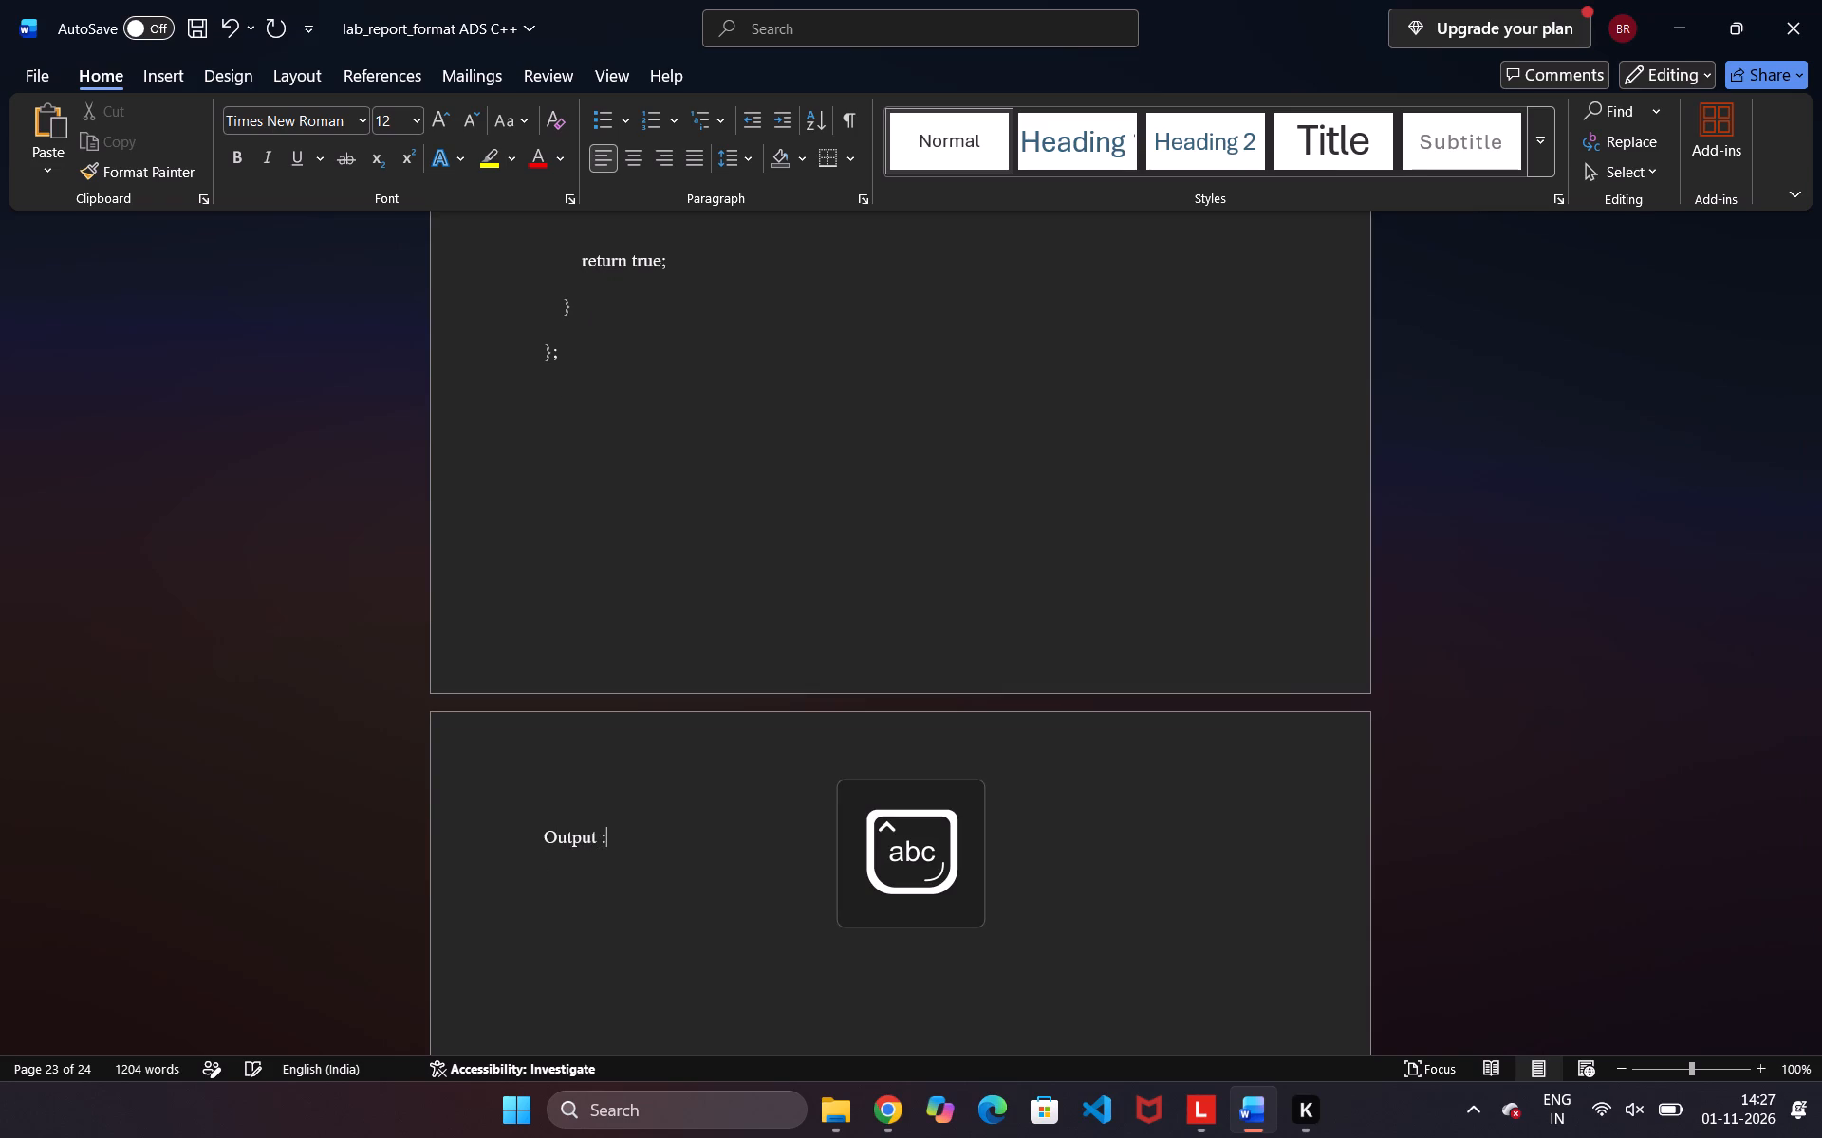
Make the 'Output :' heading bold at font size 14 and start a new line below it.
left_click_drag(545, 838, 646, 845)
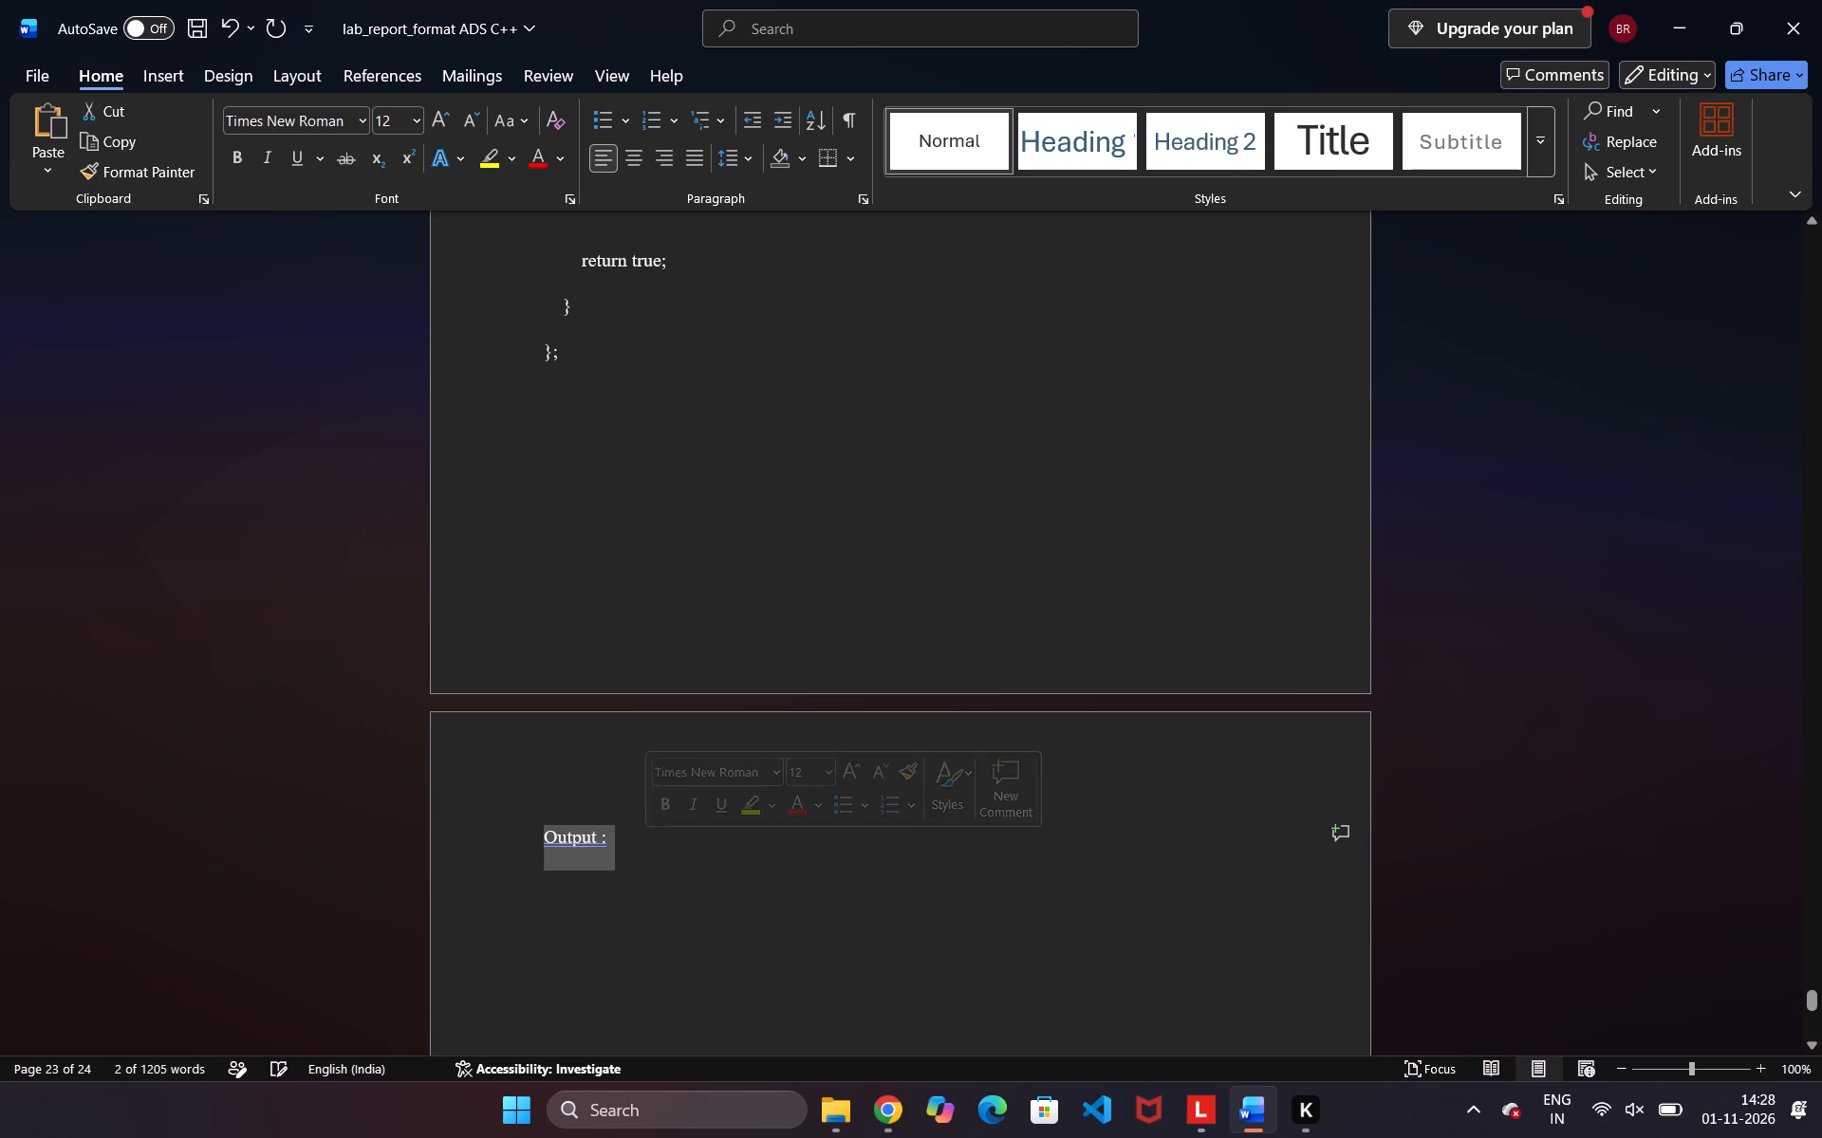
left_click(236, 161)
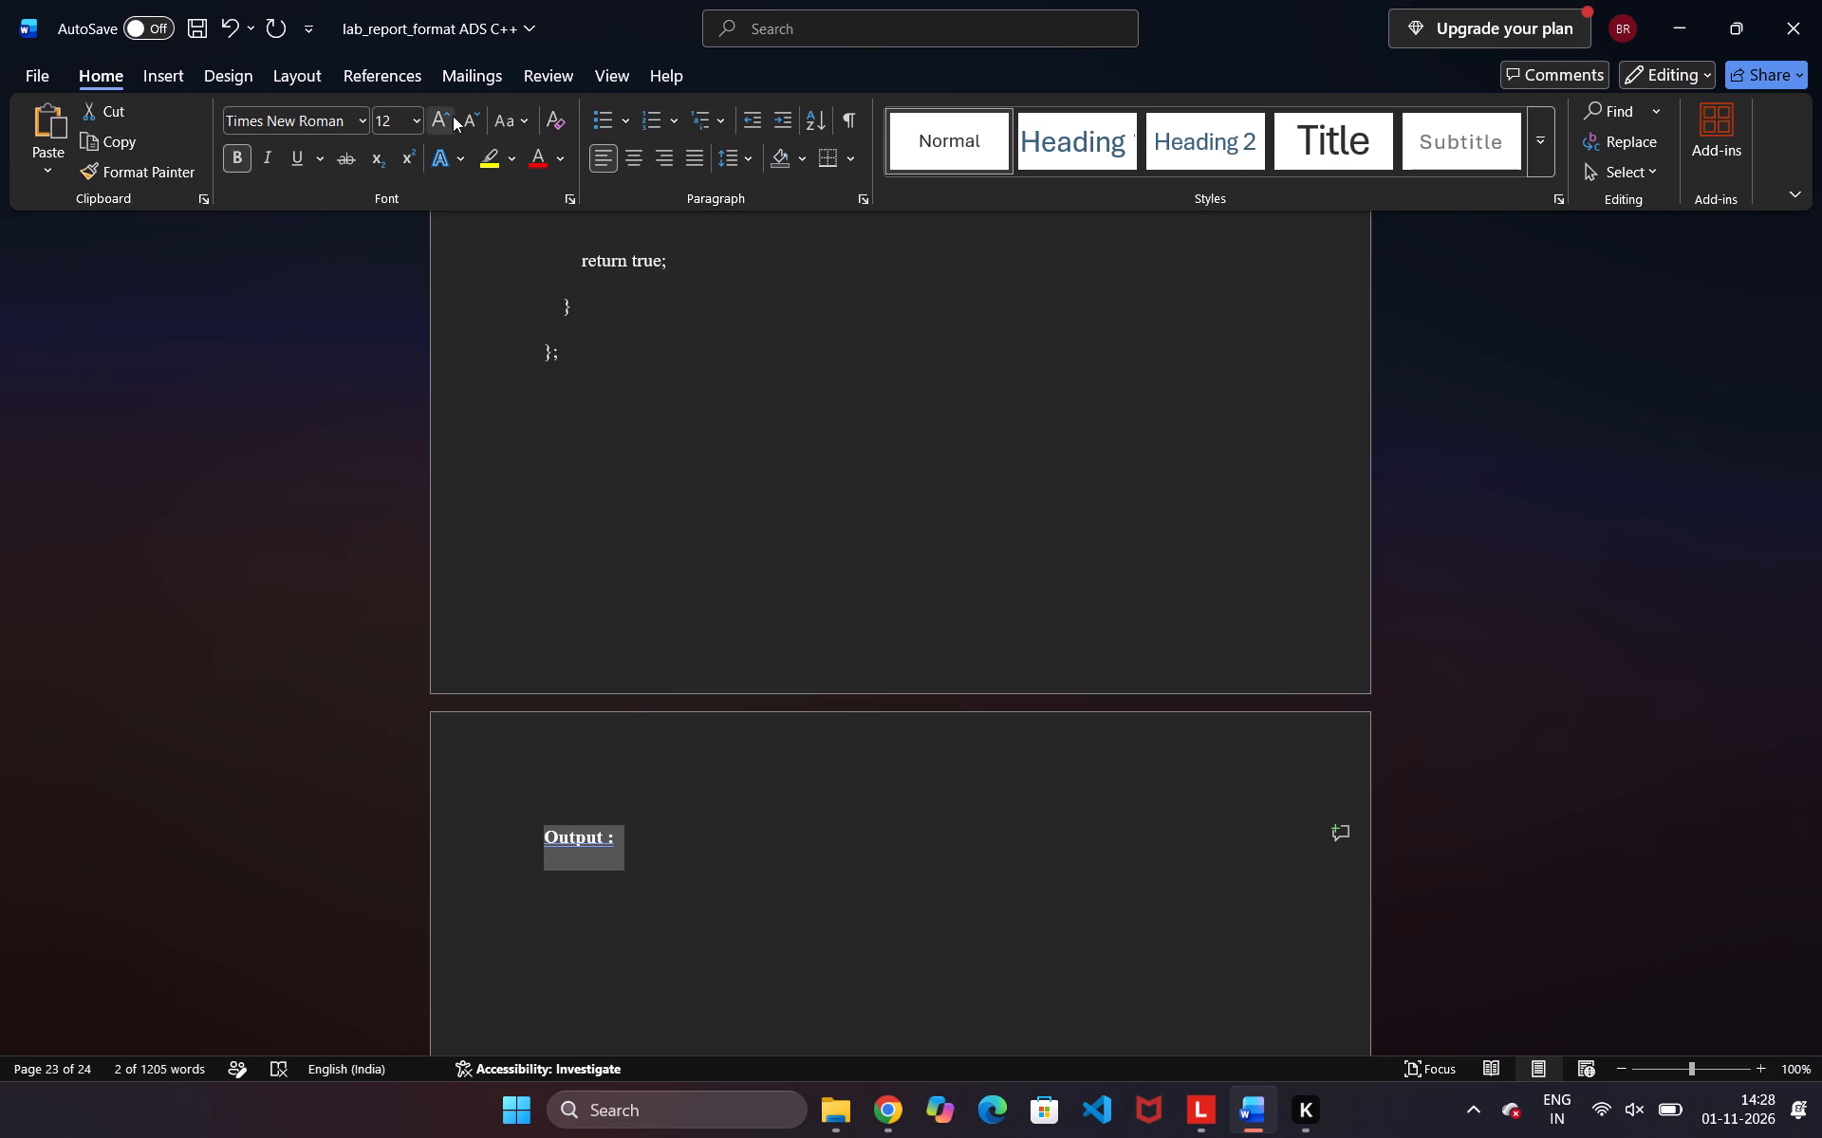
left_click(434, 122)
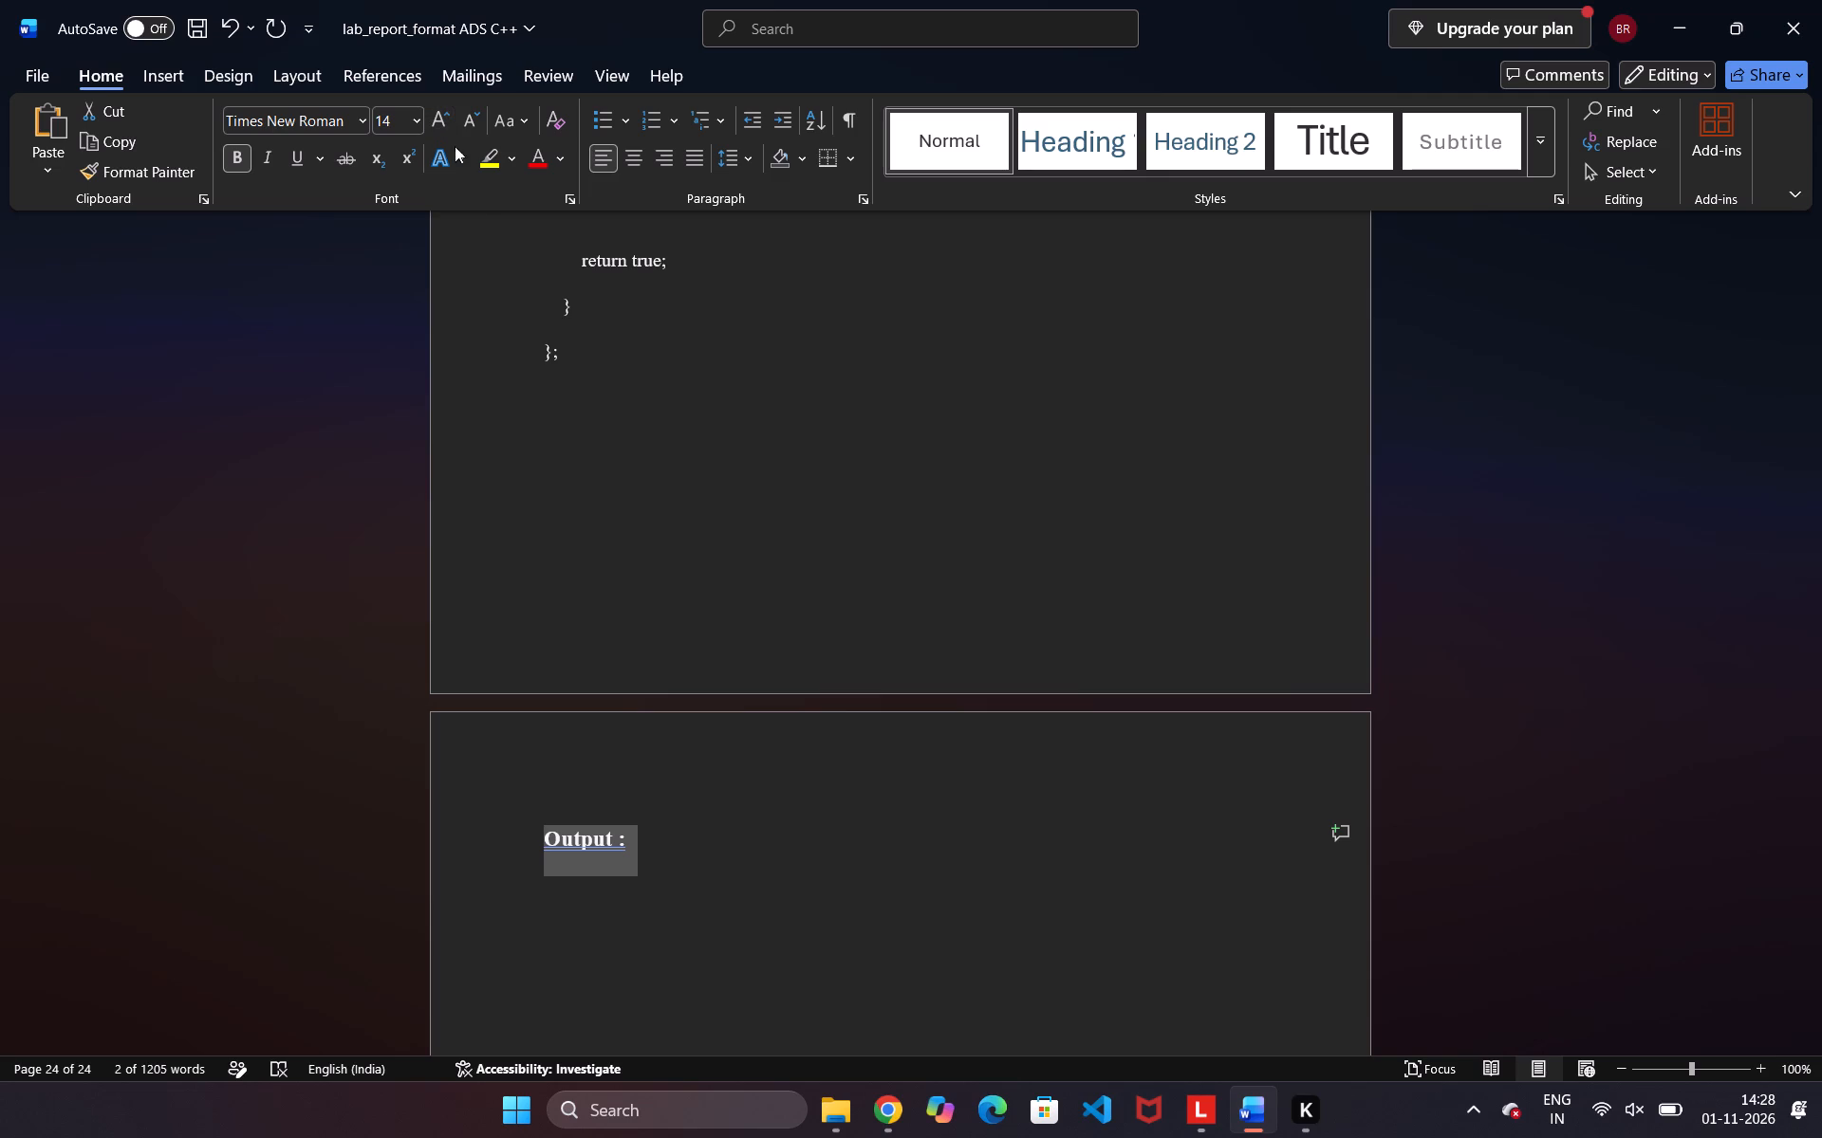
left_click(680, 839)
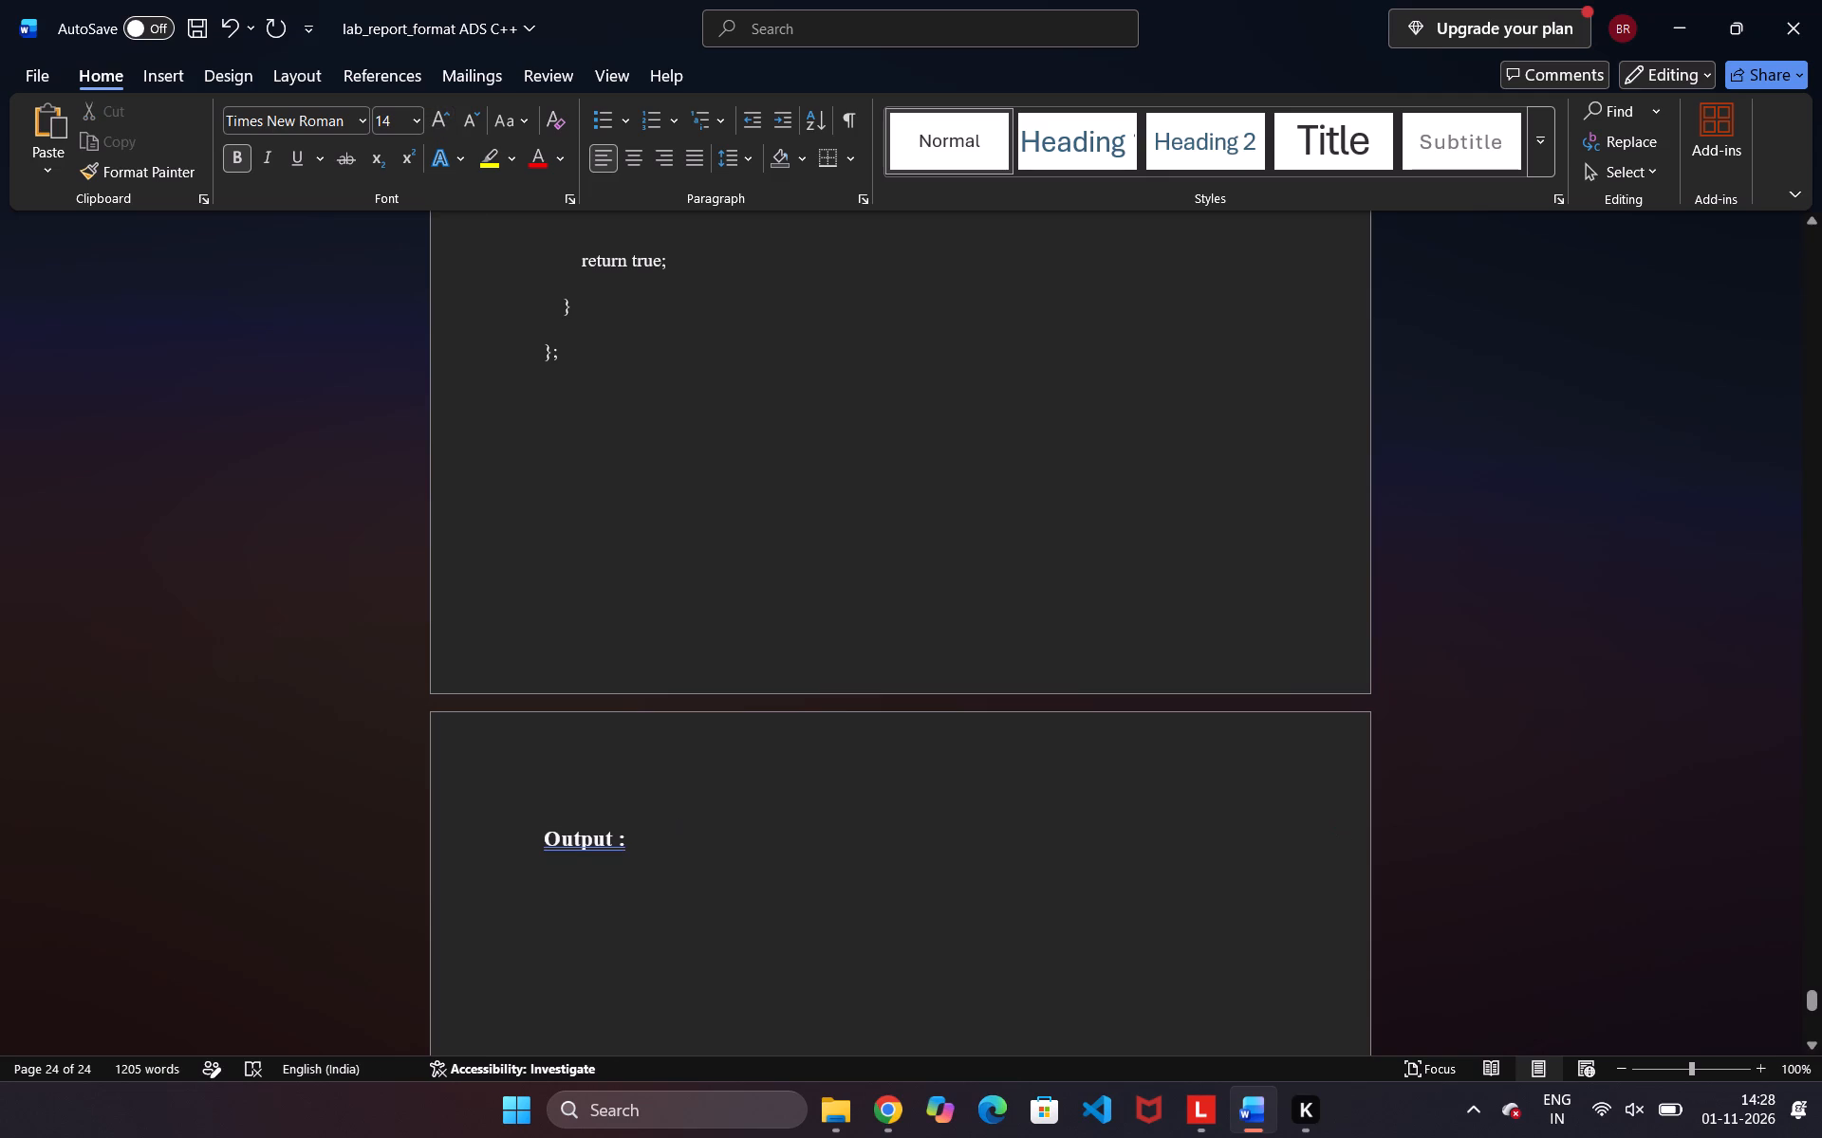
key("Return")
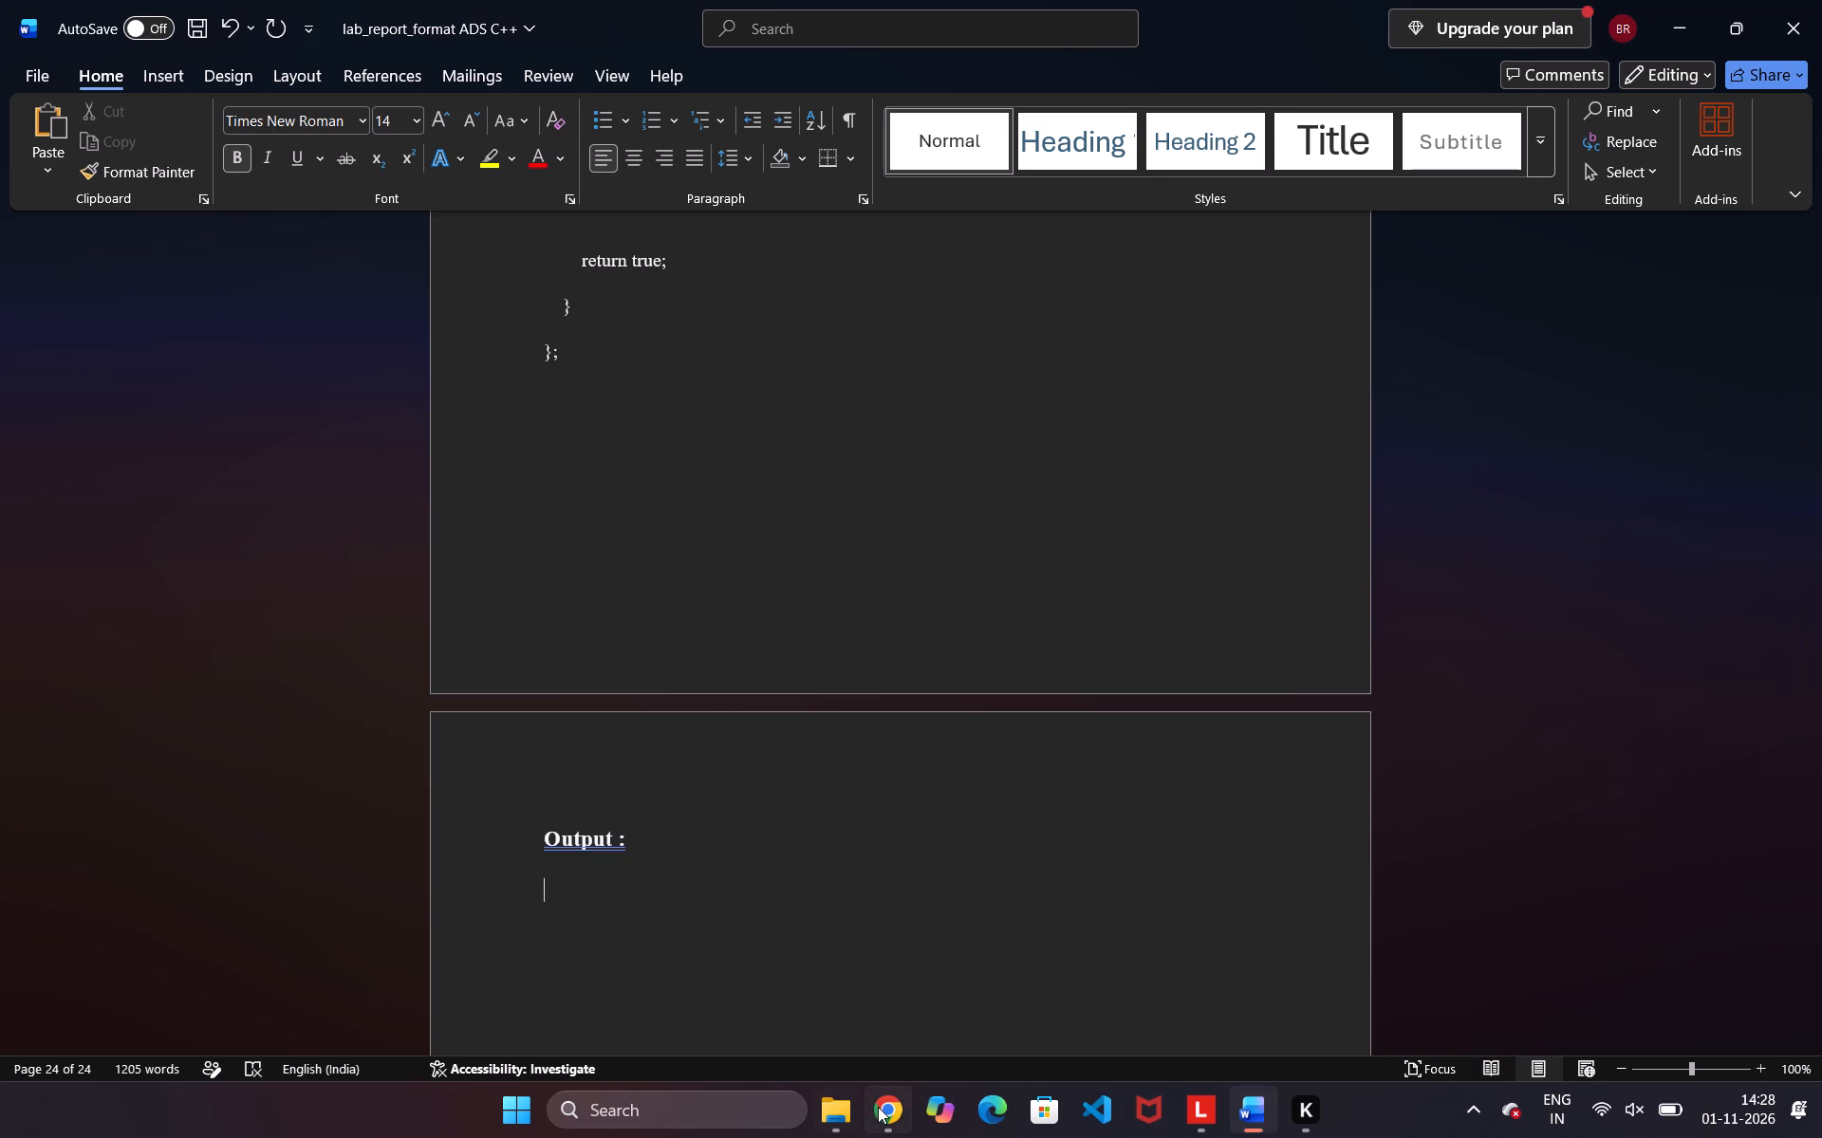
Capture a screenshot of the Jump Game Testcase results in Chrome and paste it under the 'Output :' heading in Word.
left_click(878, 1107)
left_click(1186, 508)
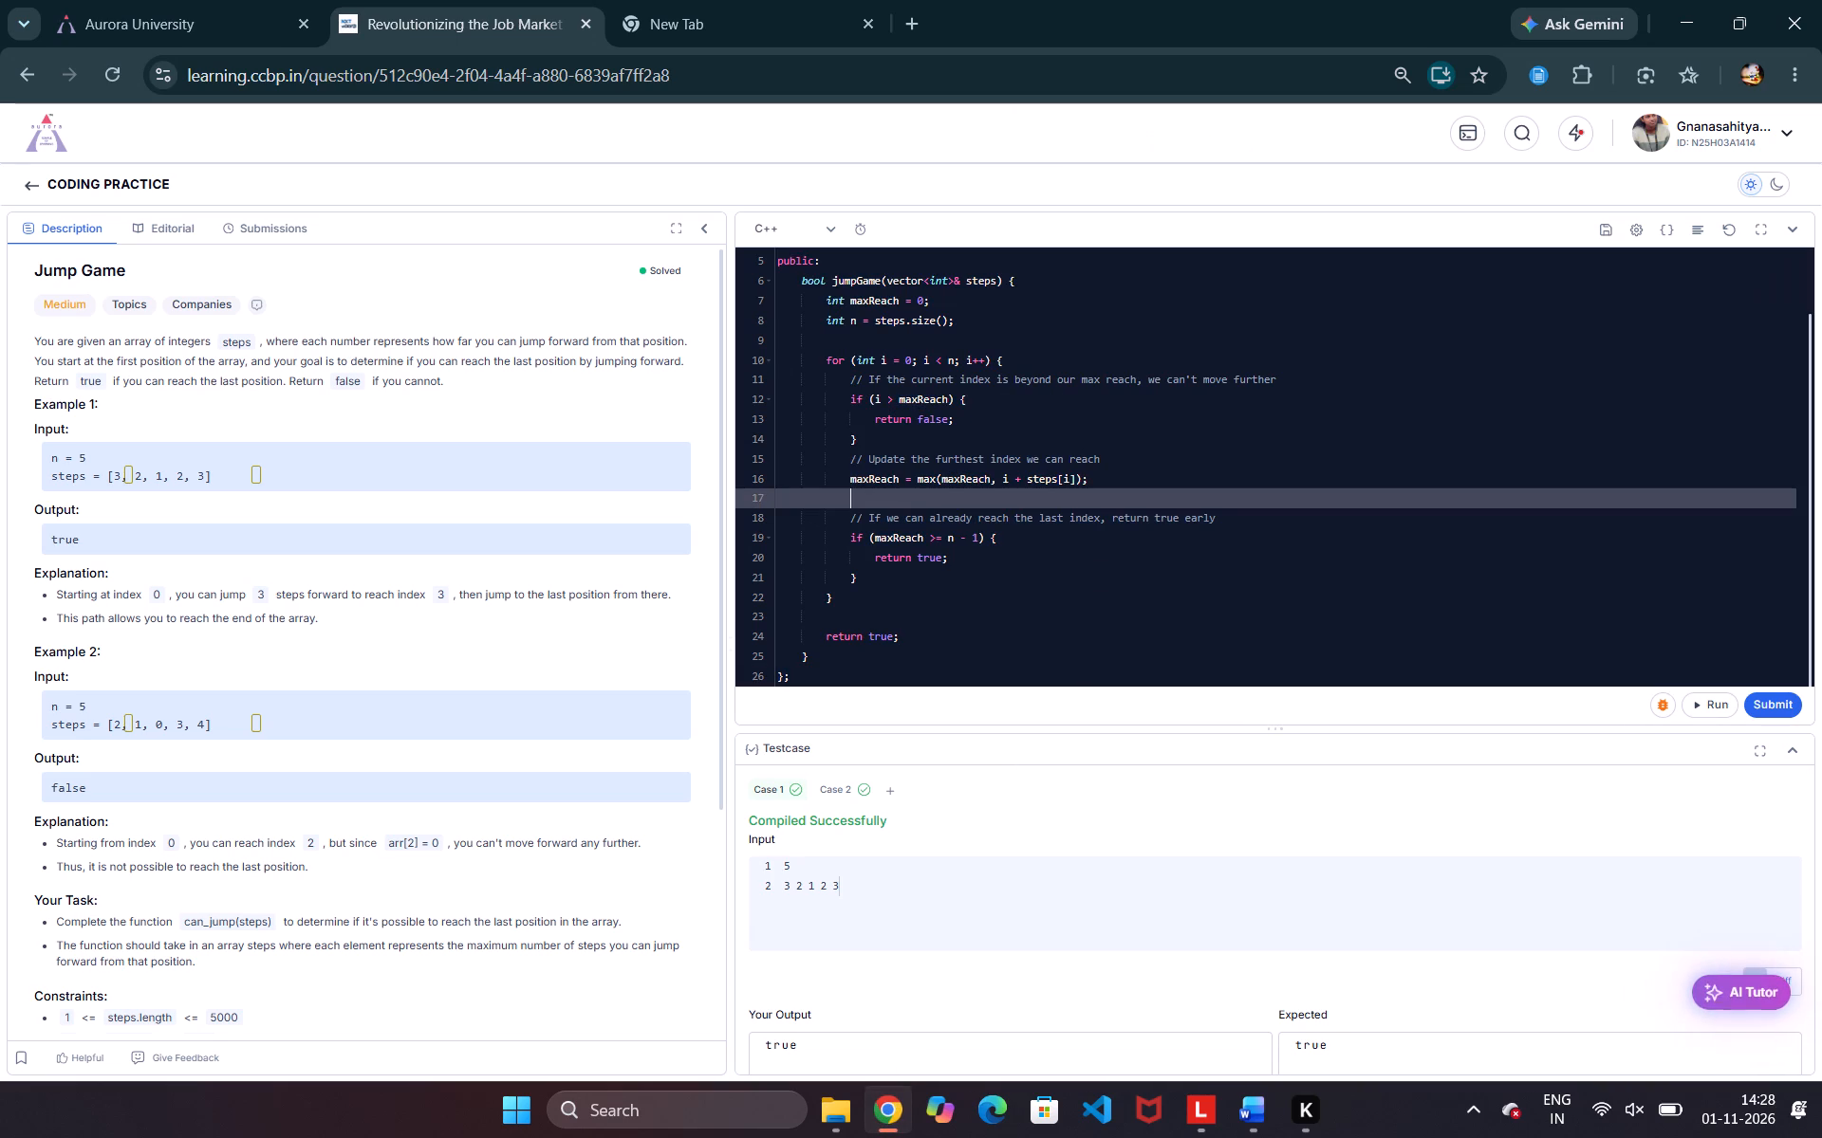
key("shift+super+s")
left_click_drag(727, 727, 745, 740)
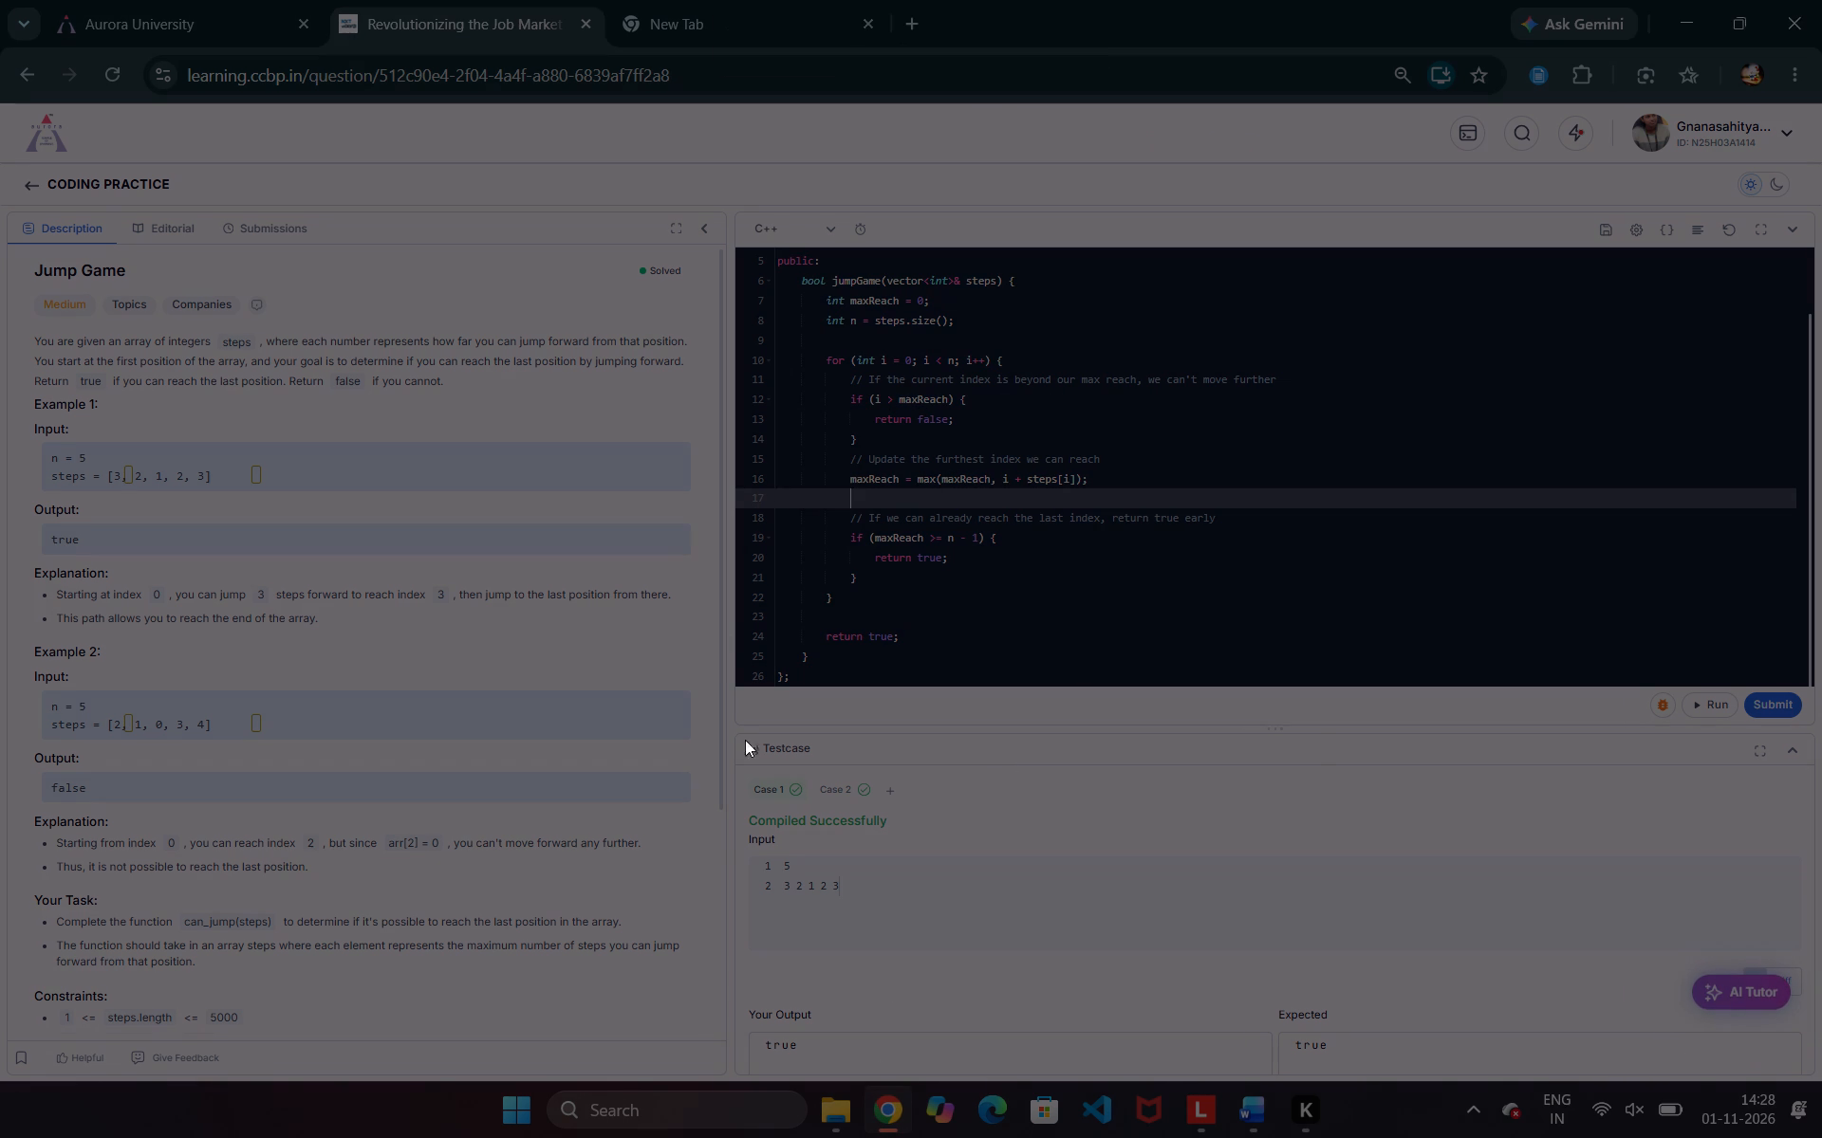
left_click_drag(745, 740, 1821, 1079)
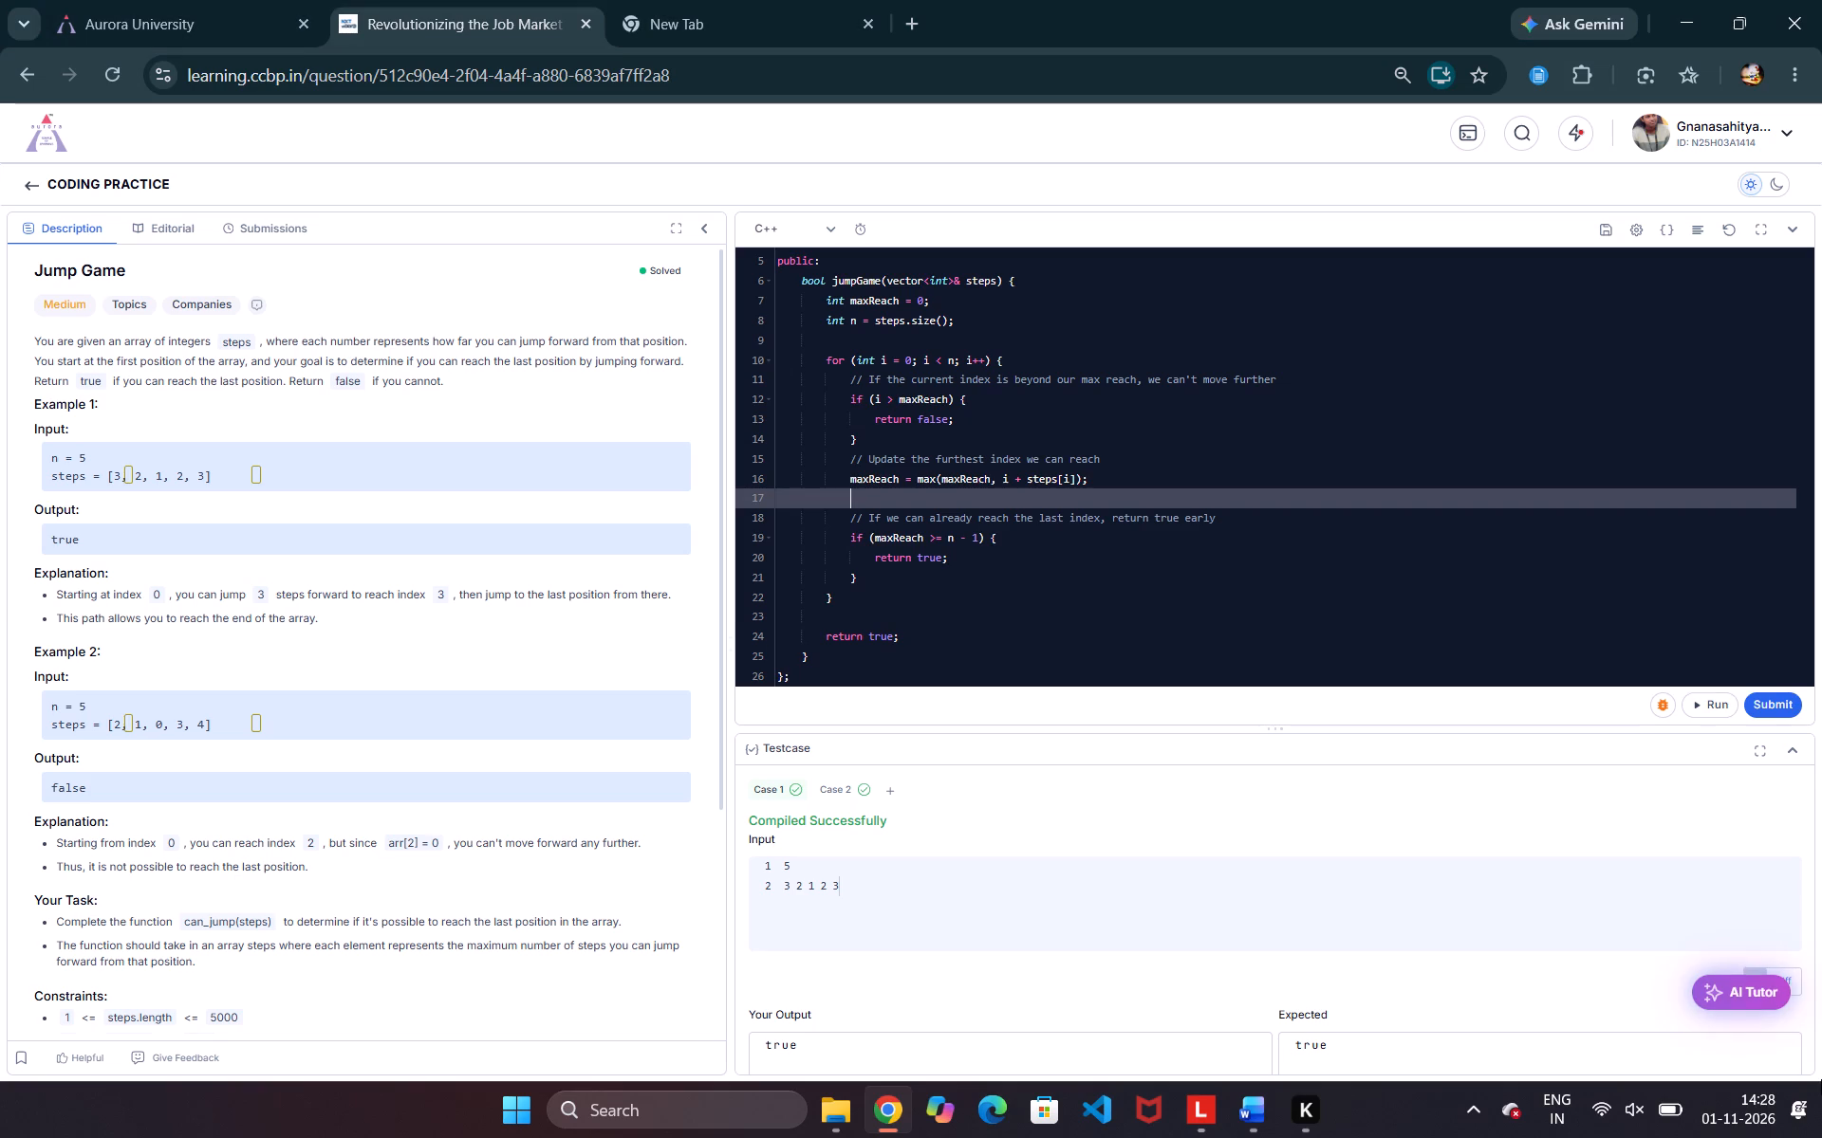
left_click(1265, 1118)
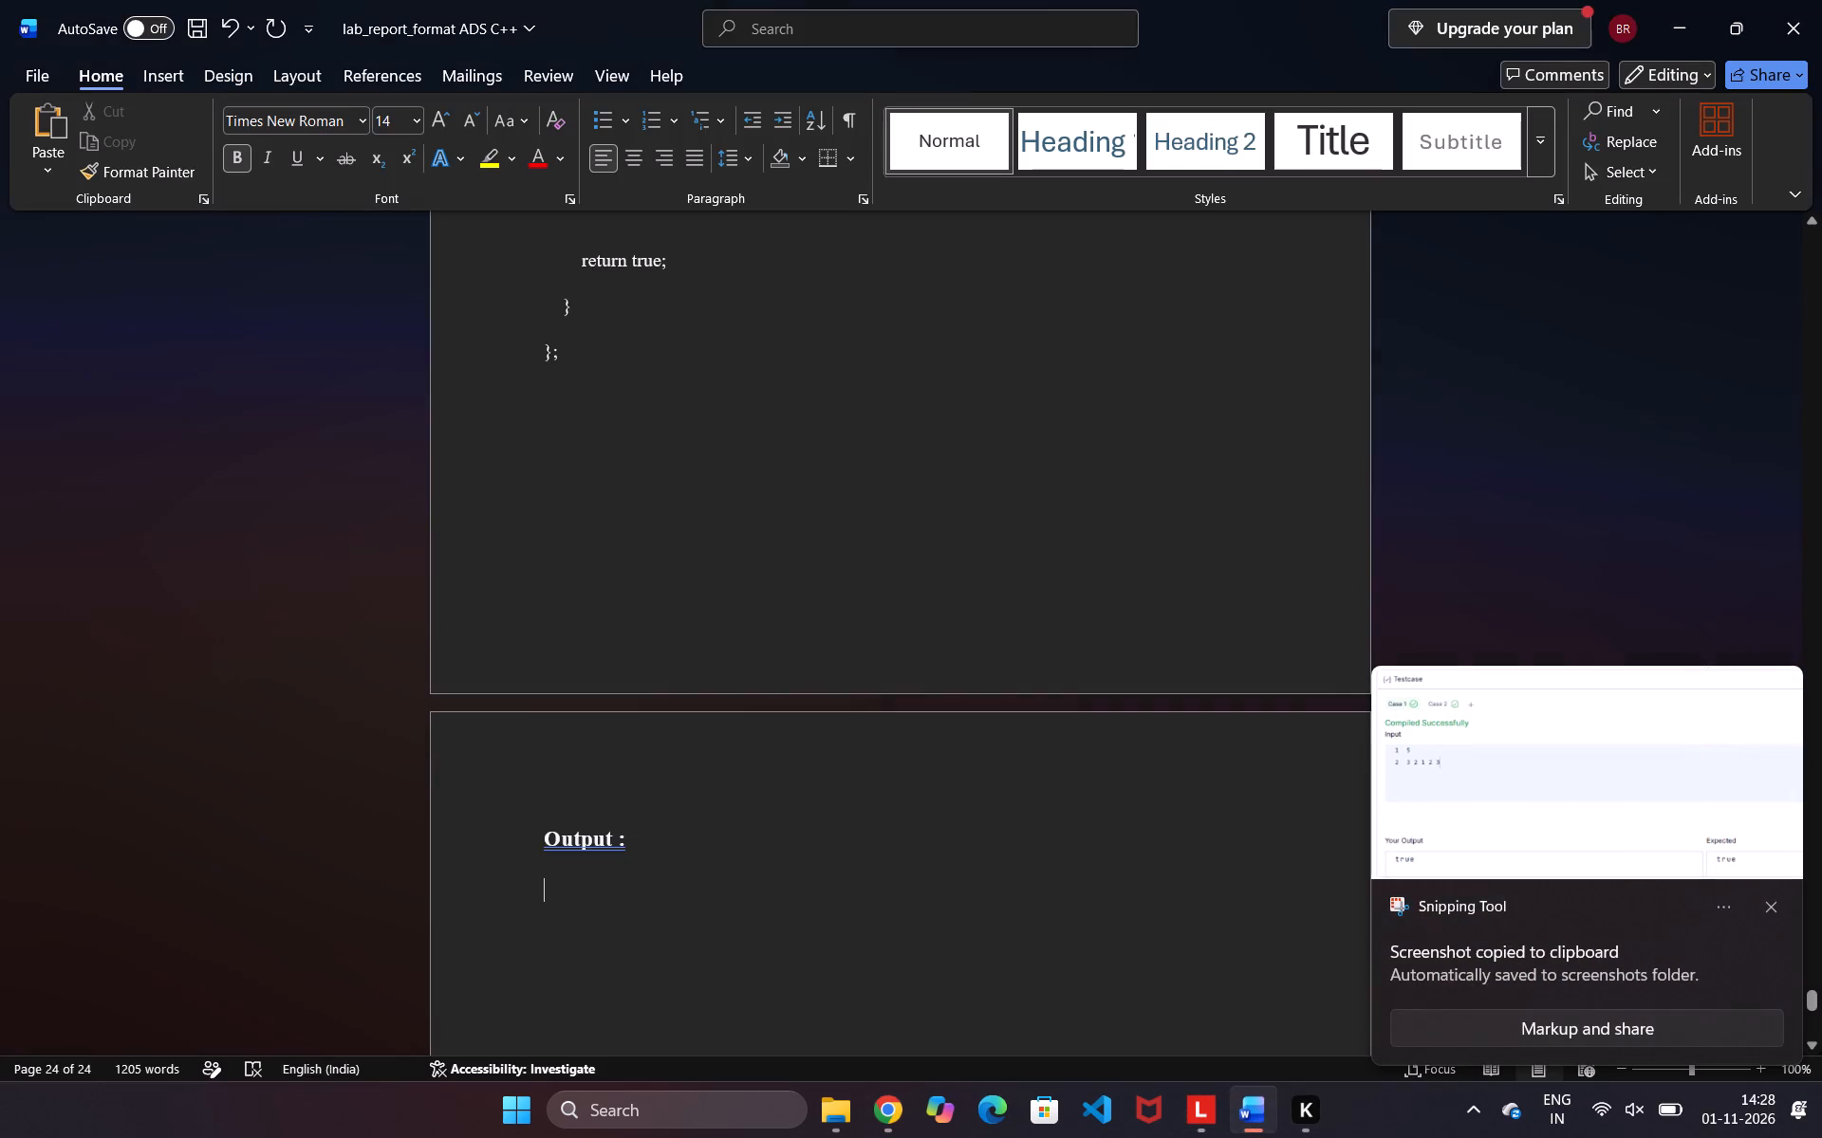
key("ctrl+v")
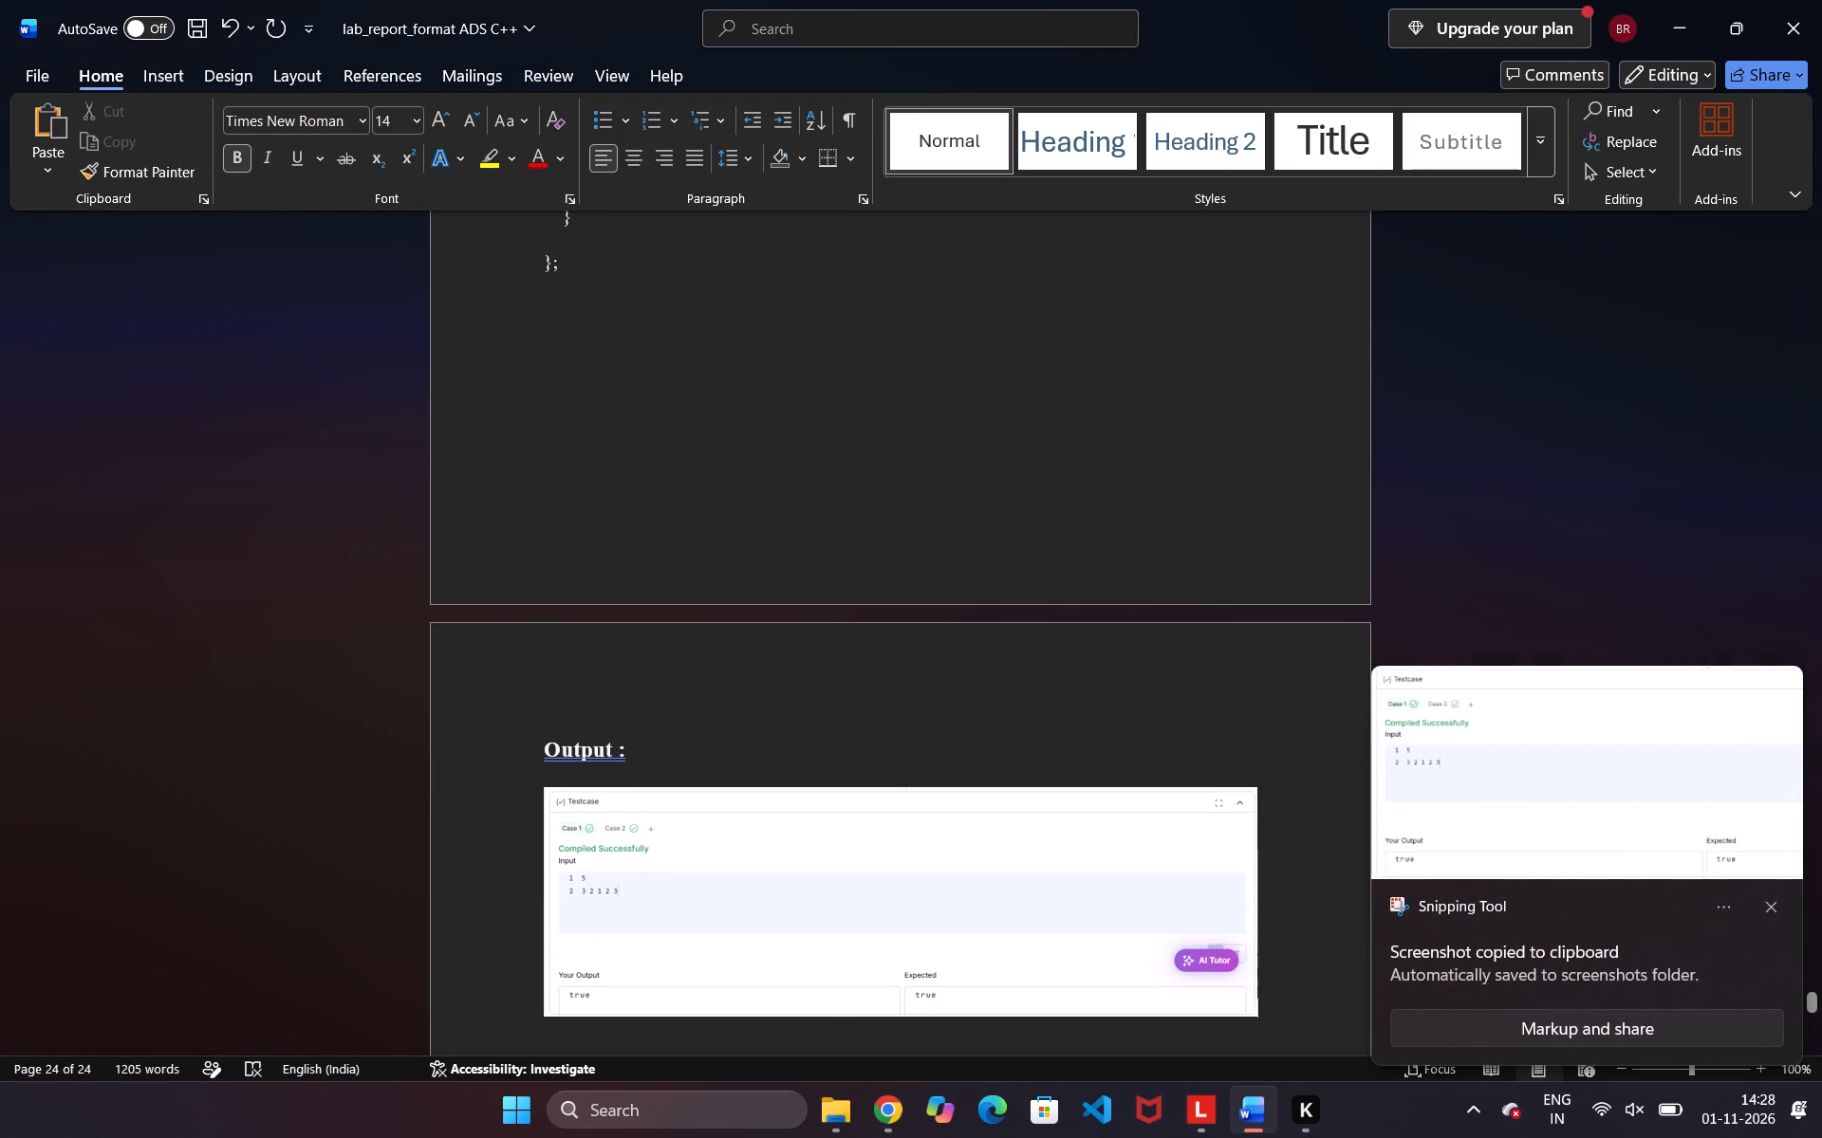
Add the heading '10.Question :' below the Jump Game output screenshot and start a new line under it.
key("Return")
scroll(942, 956, "down", 1)
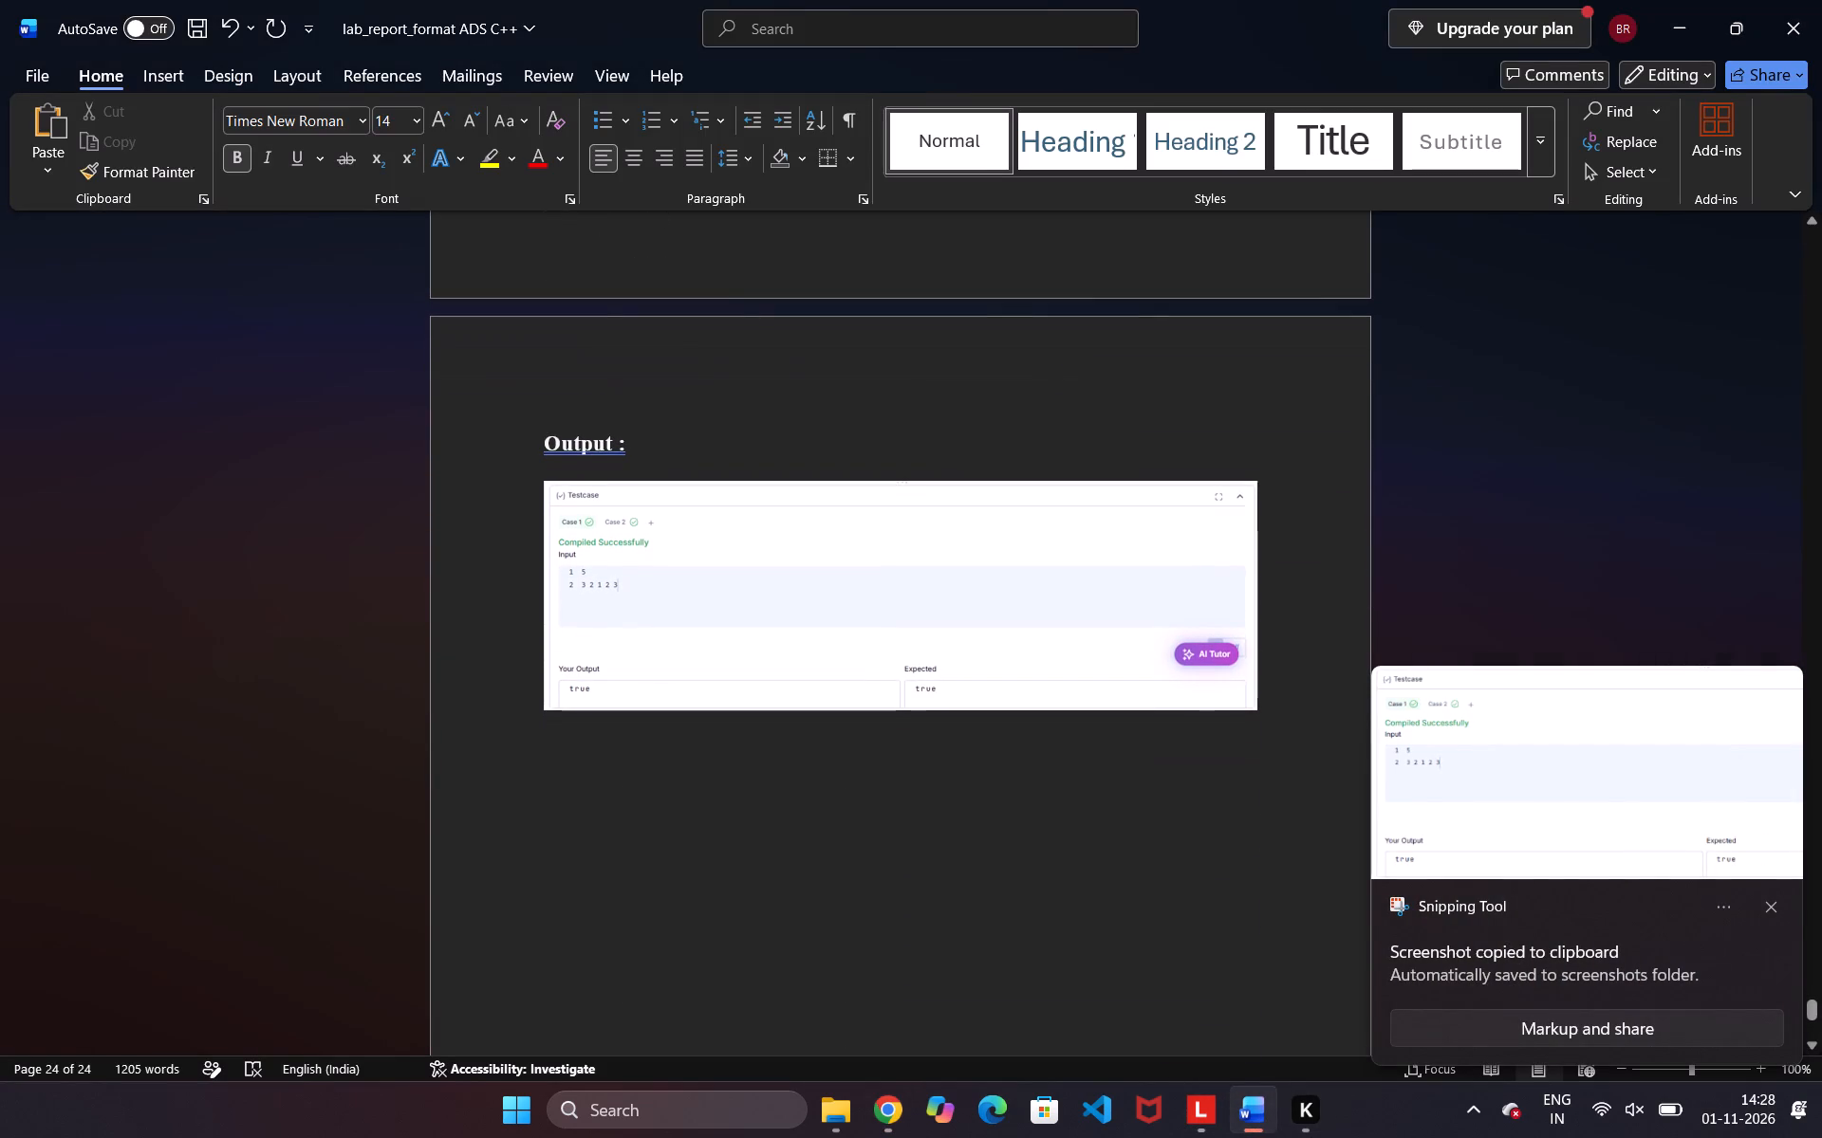
type("10")
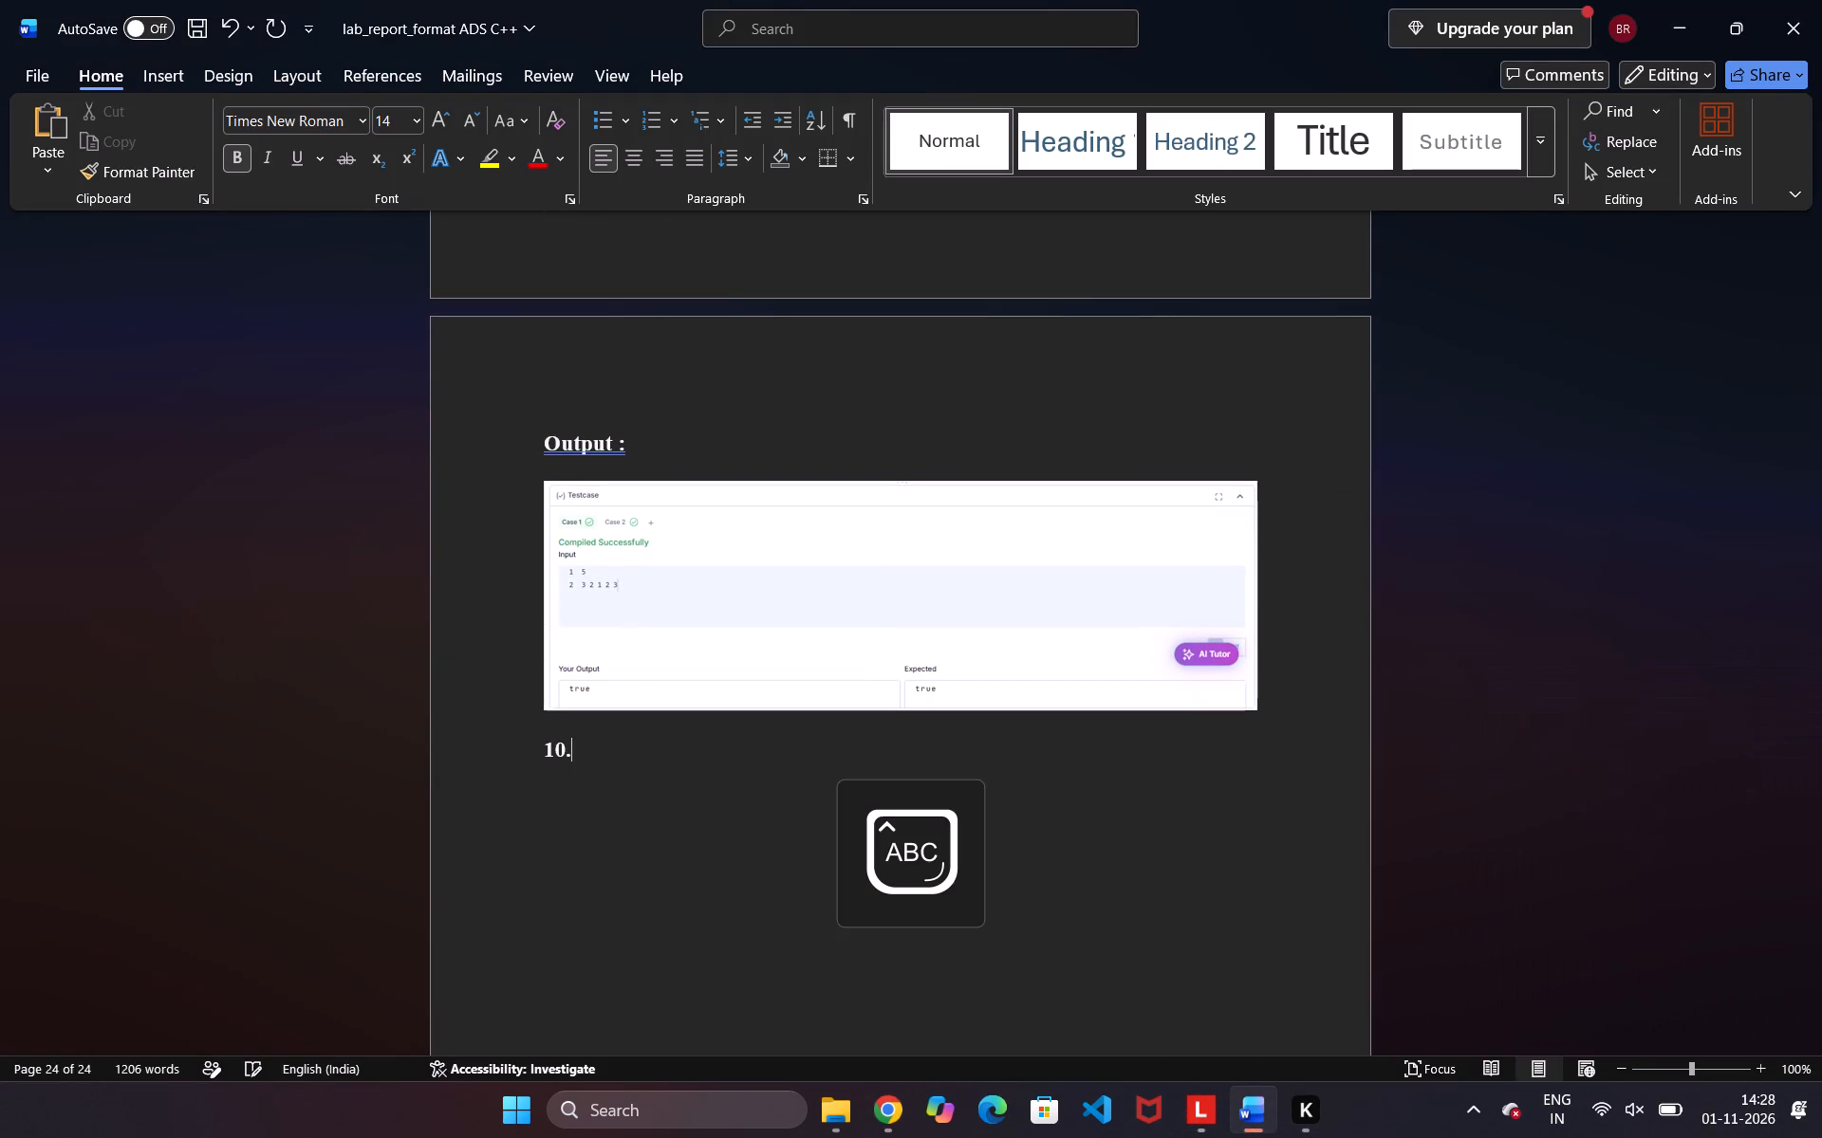
key("q")
type("uestion :")
key("Return")
In Chrome, return to the course's coding practice list, open the Minimum Boats Required problem and run its code.
left_click(906, 1106)
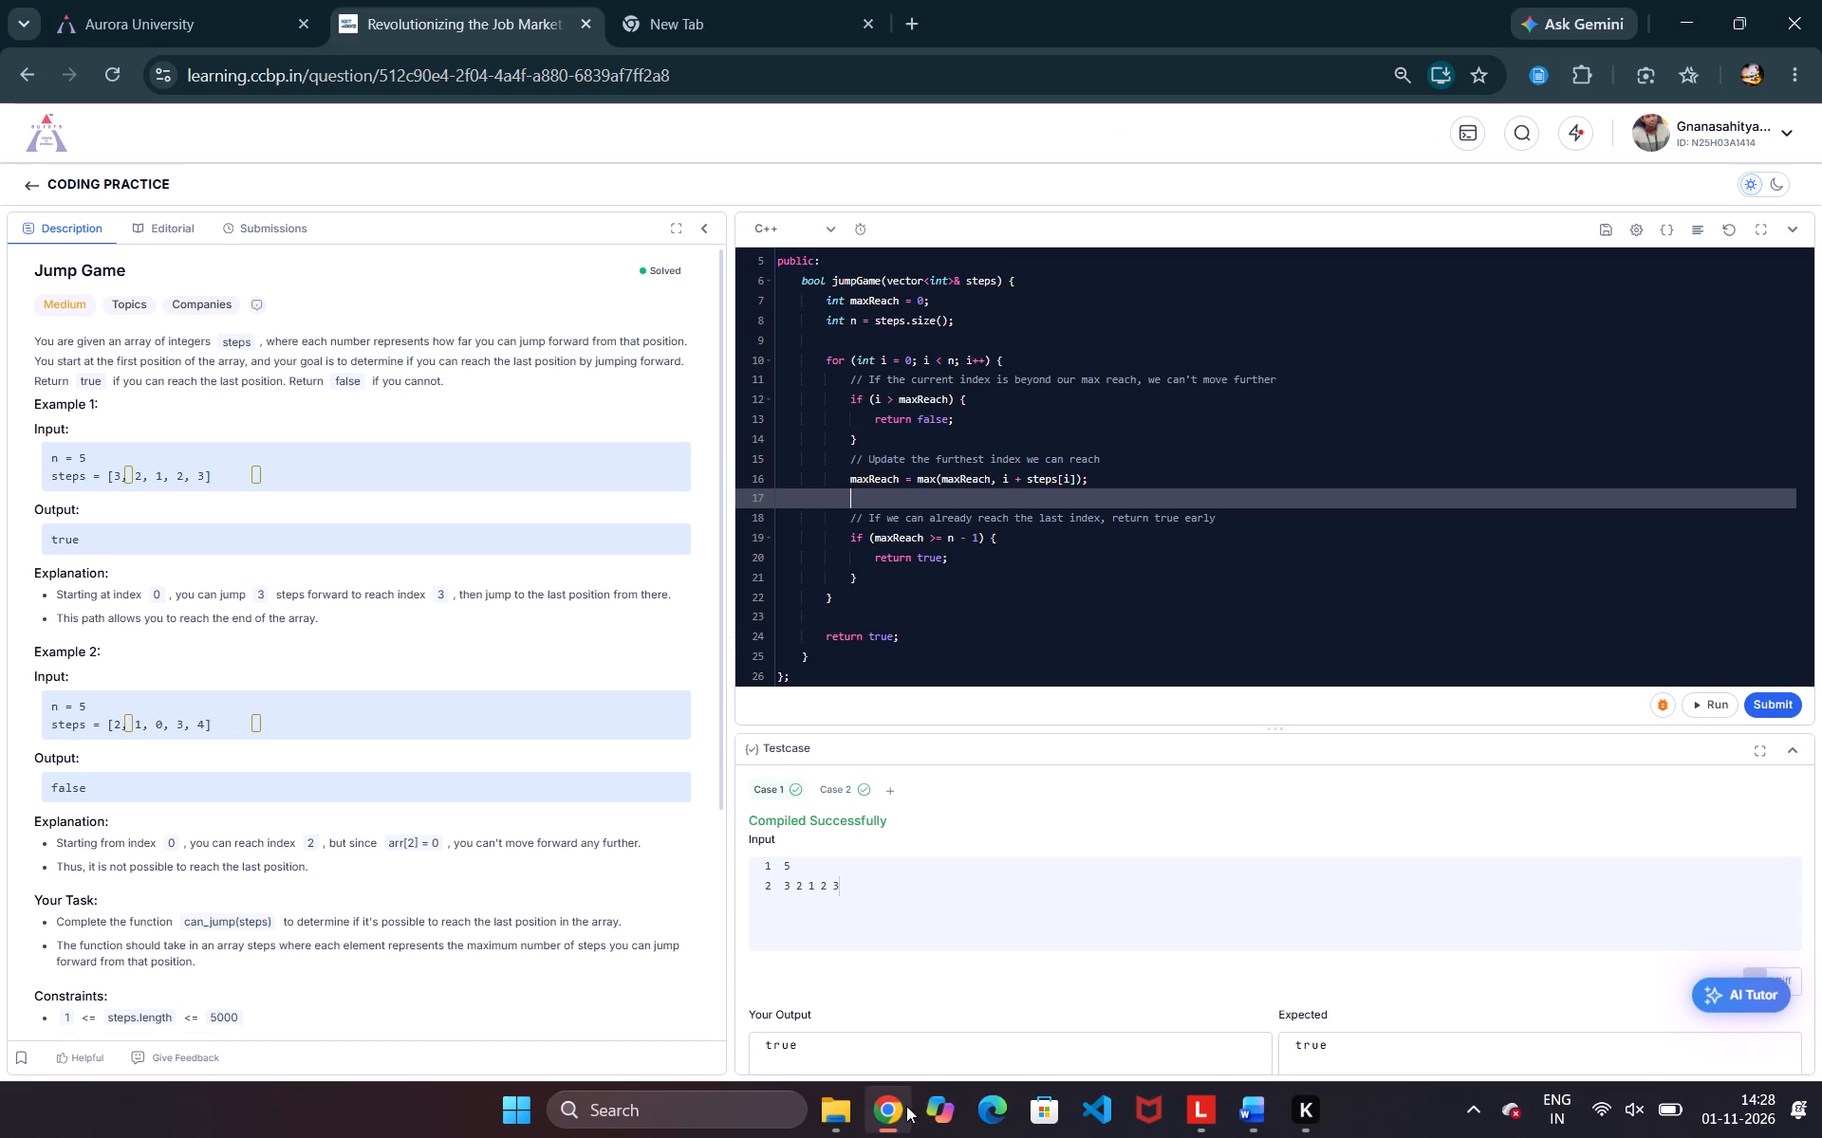
left_click(28, 186)
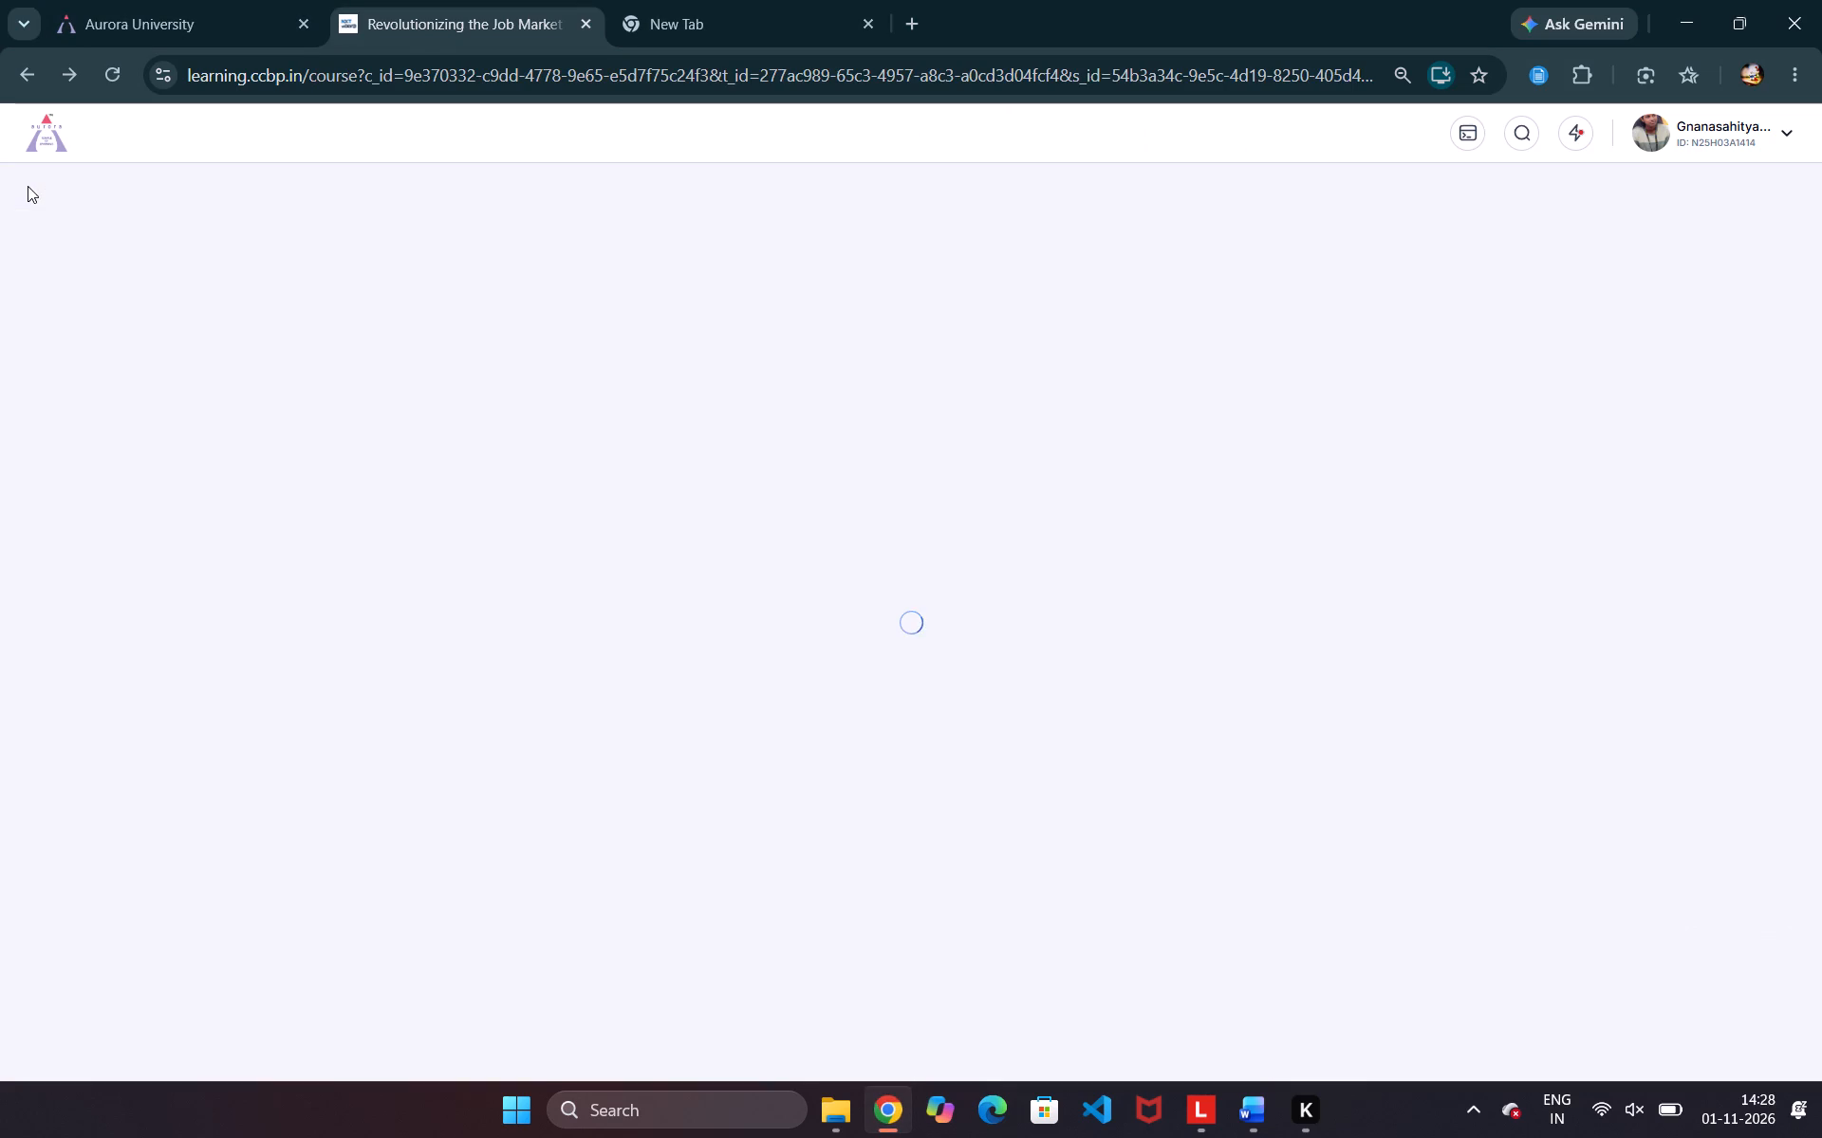
scroll(664, 672, "down", 3)
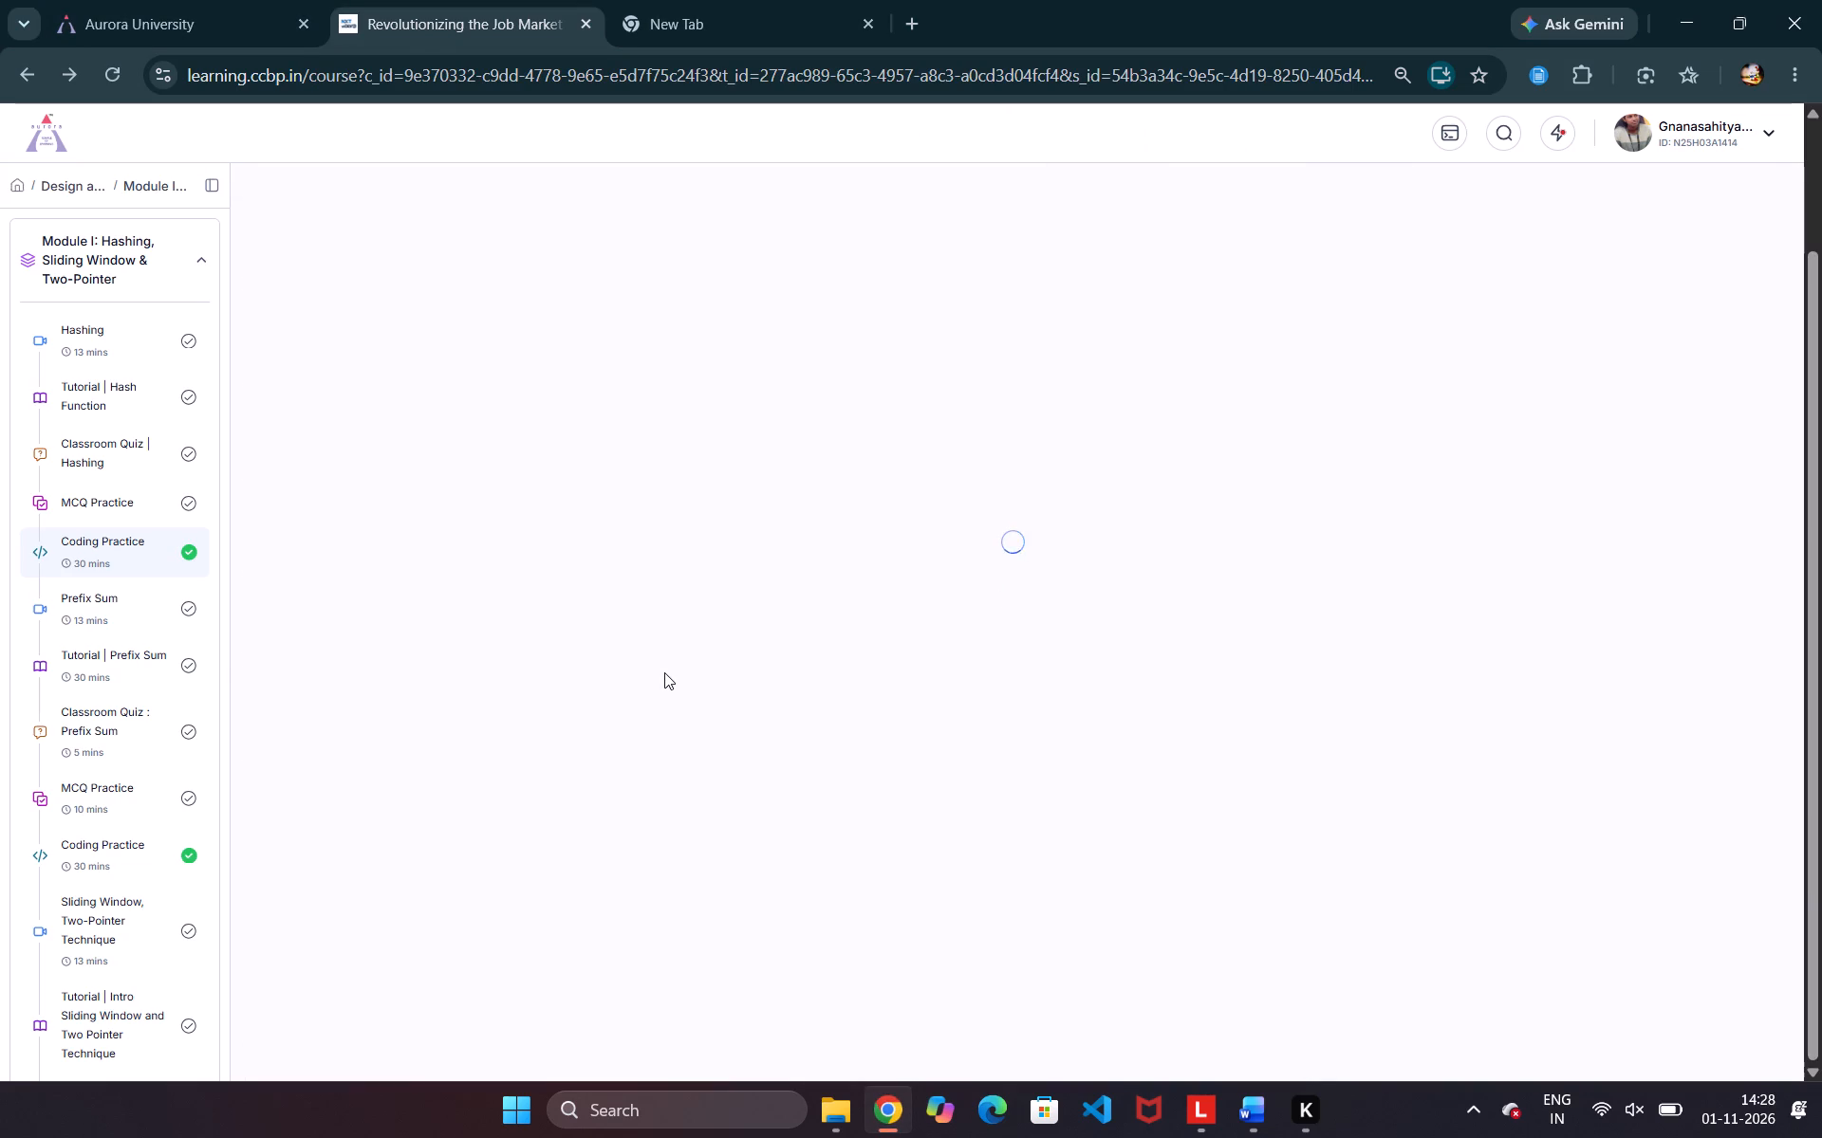
scroll(664, 672, "down", 3)
left_click(593, 780)
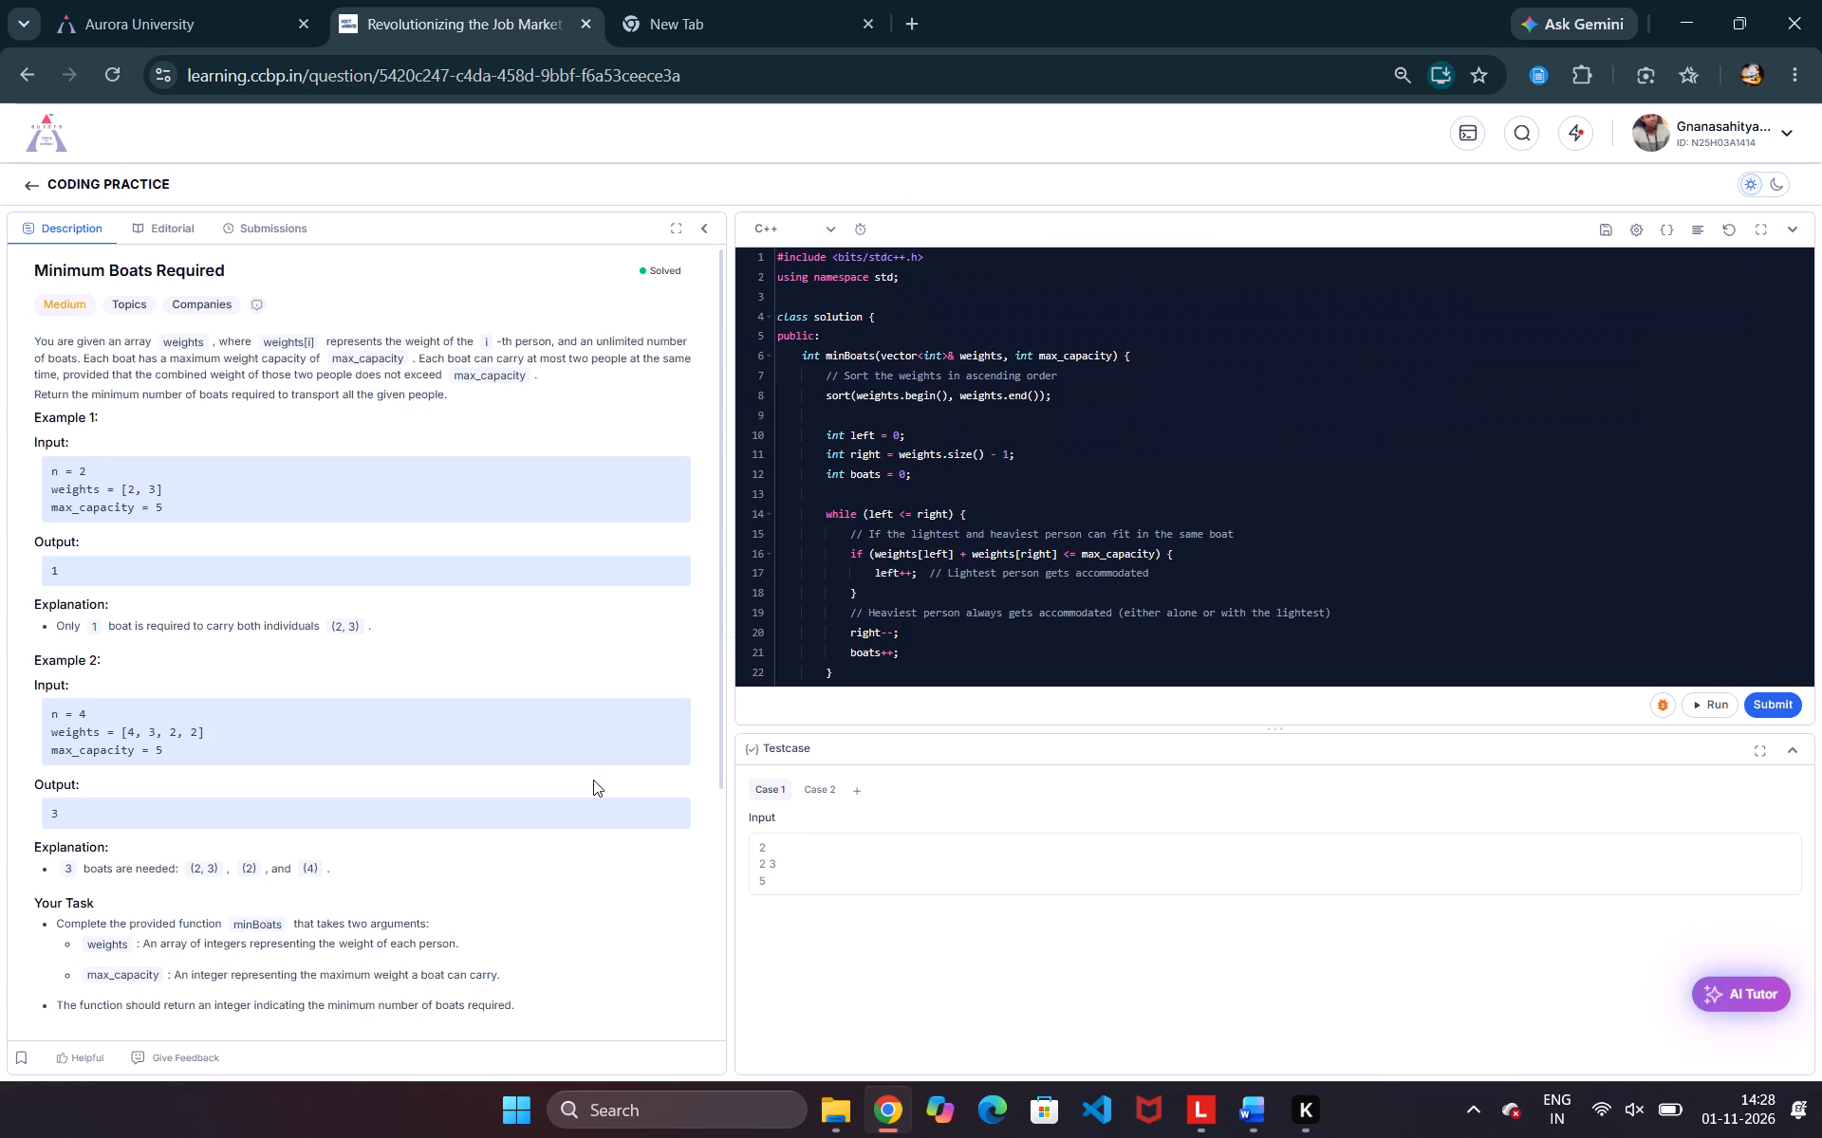
left_click(1714, 707)
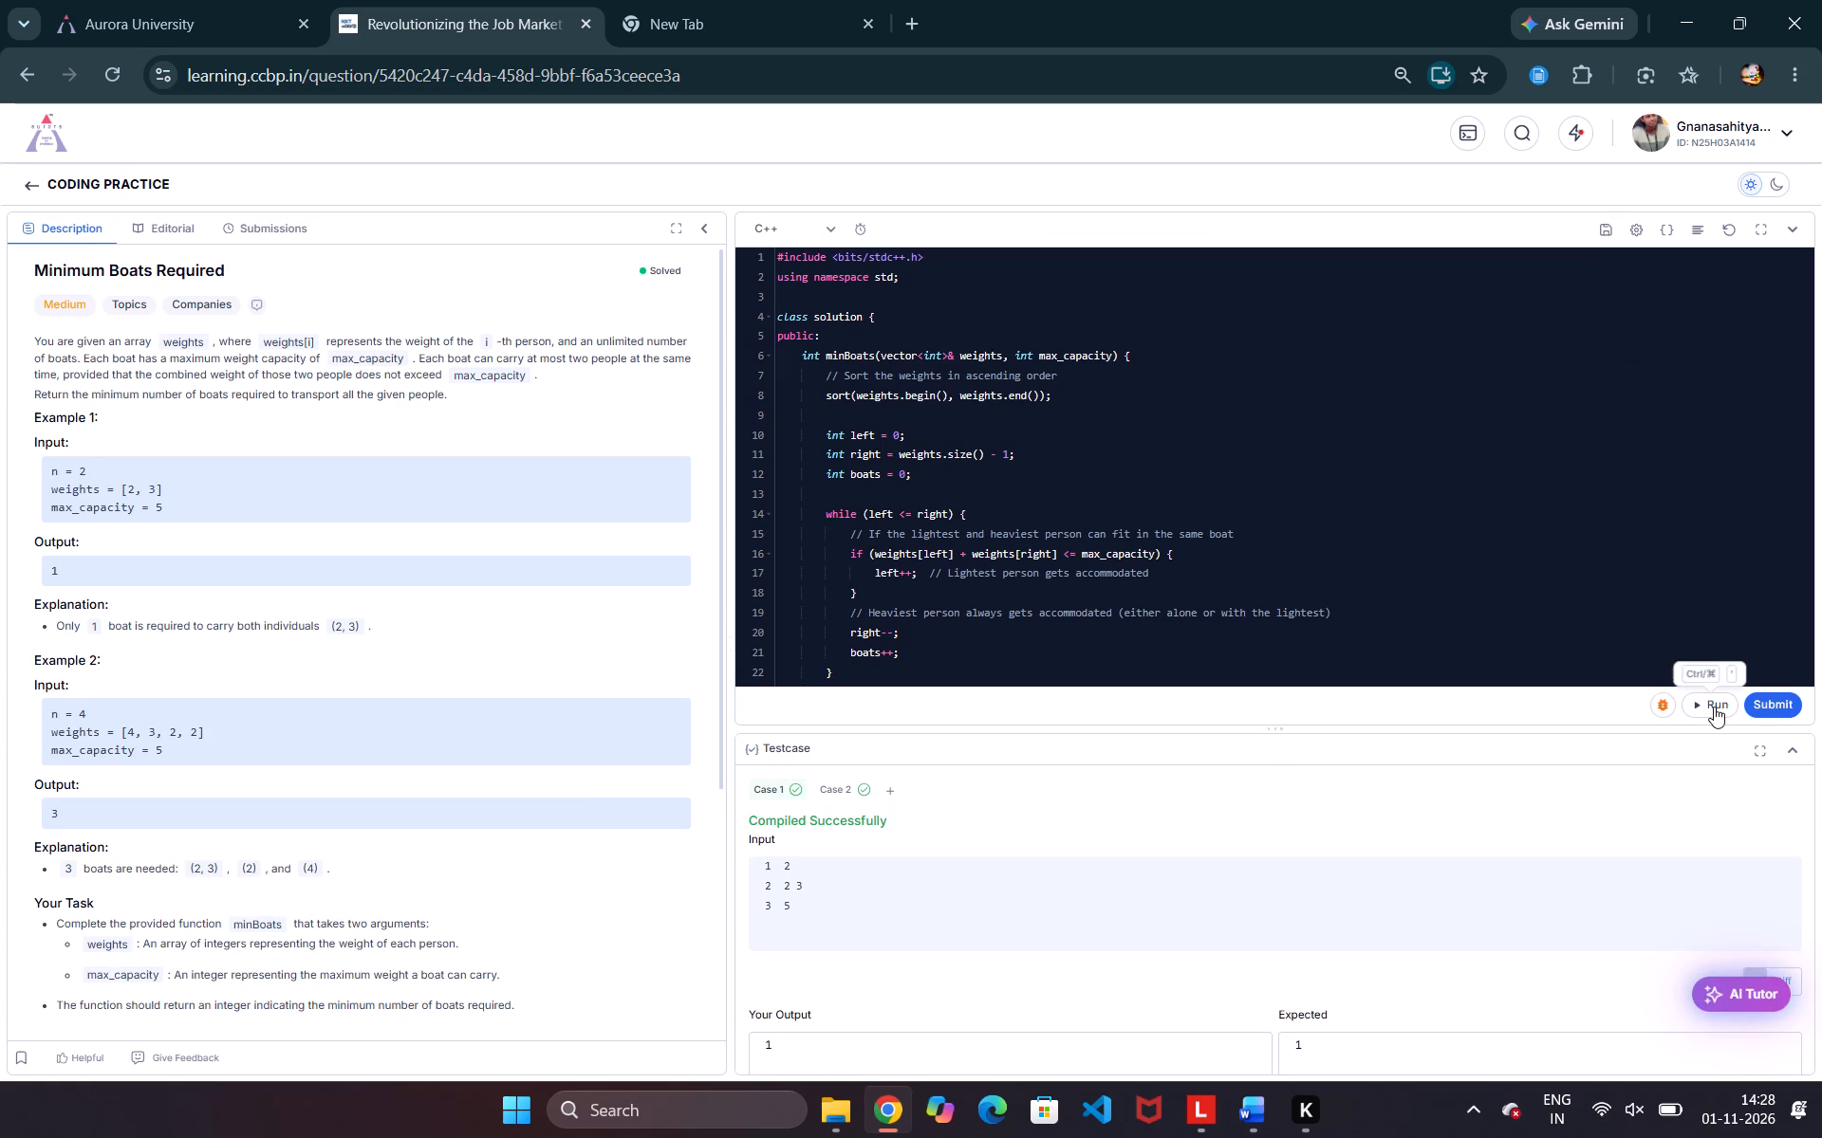
Capture a screenshot of the whole Minimum Boats Required page and paste it under the '10.Question :' heading in Word.
key("shift+super+s")
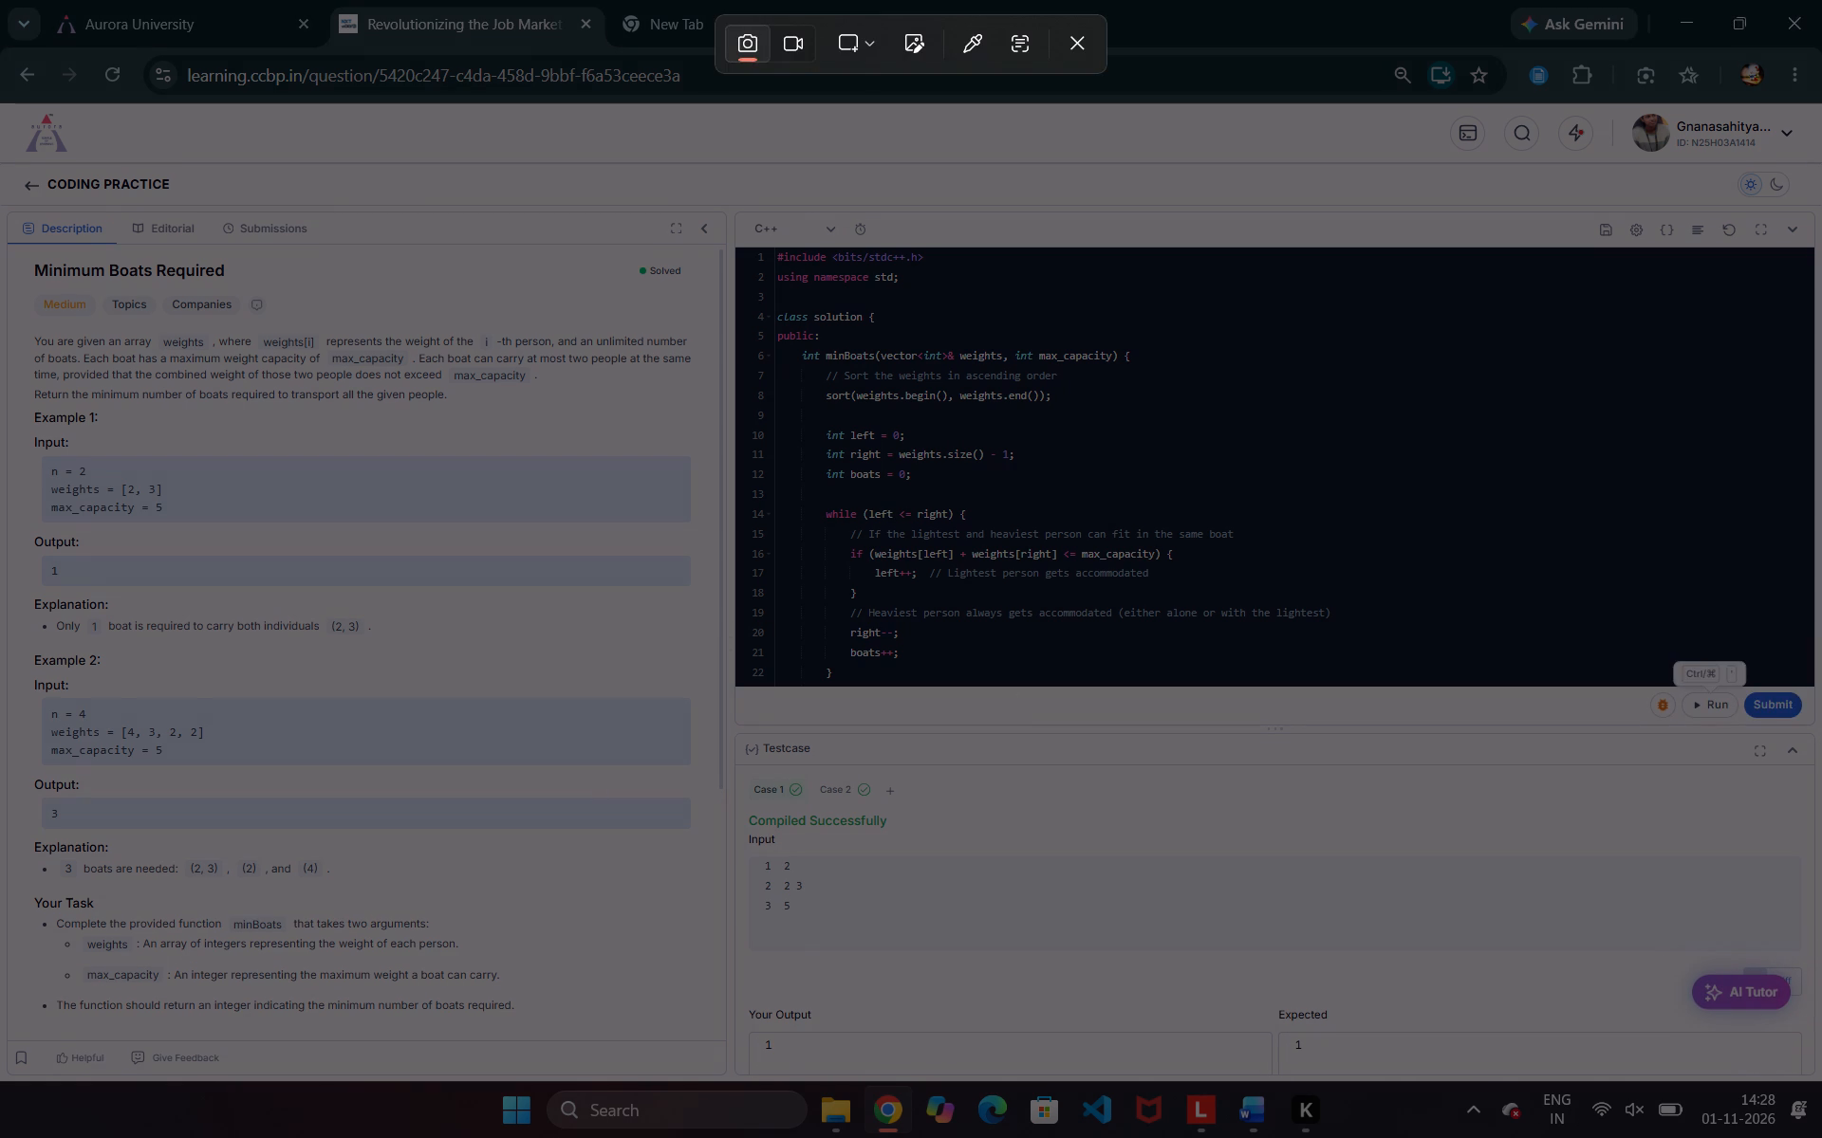
left_click_drag(0, 103, 1497, 1088)
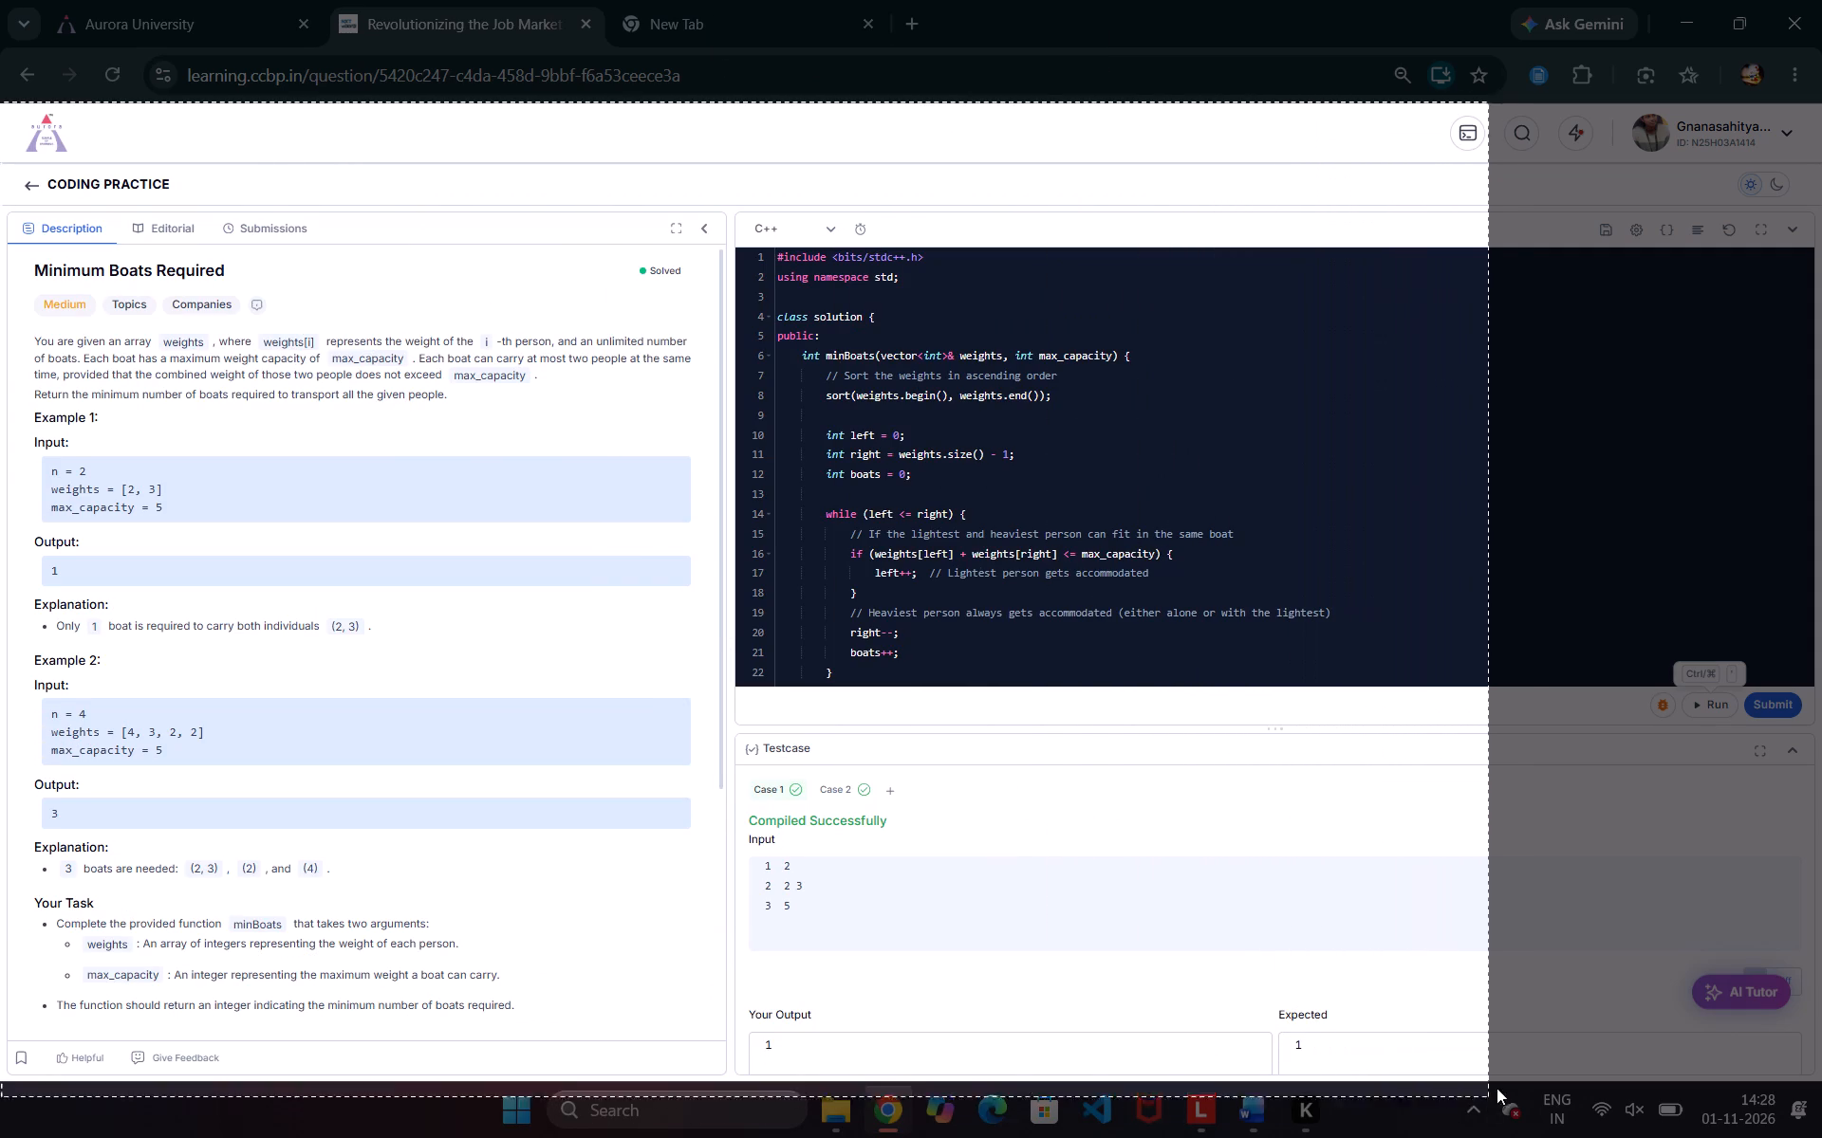
left_click_drag(1497, 1088, 1821, 1076)
left_click(1261, 1101)
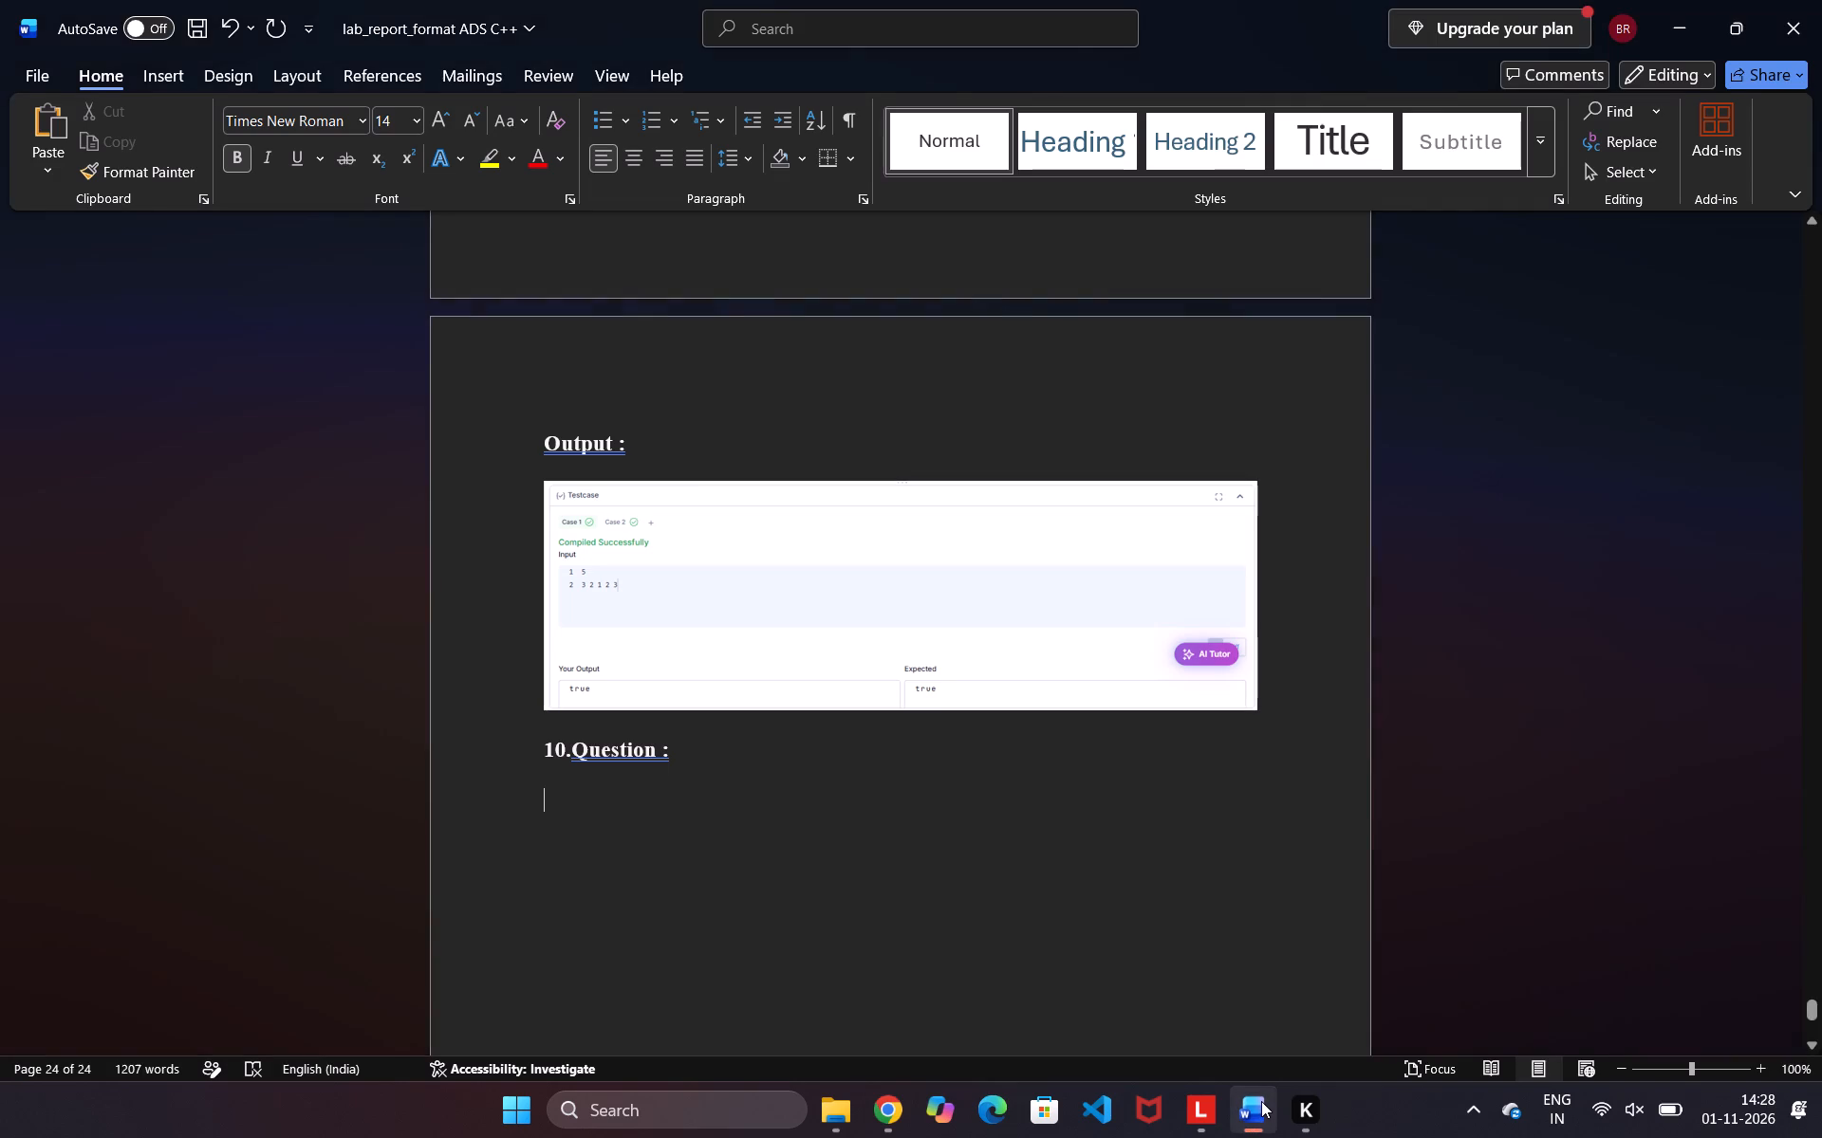
key("ctrl+v")
Add a 'Code :' heading directly below the Minimum Boats Required screenshot and start a new line under it.
key("Return")
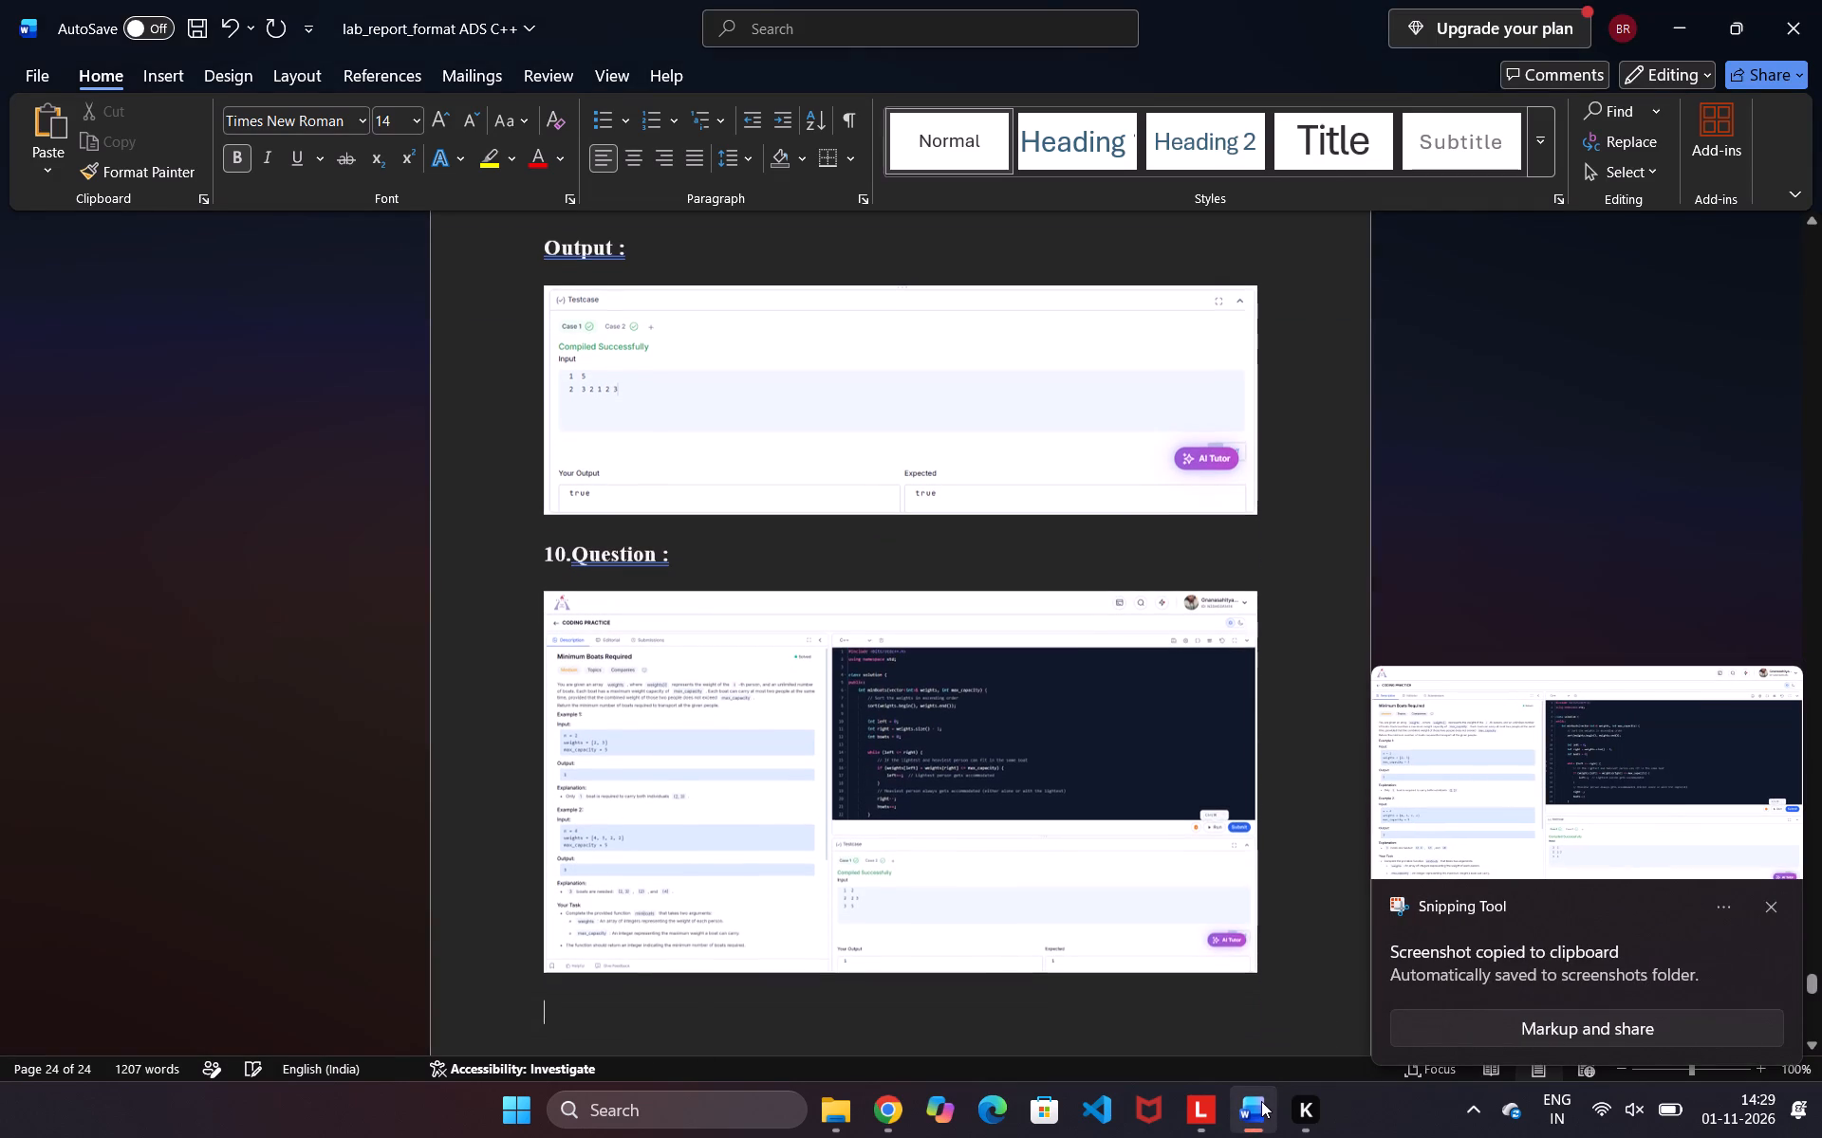
scroll(1261, 1101, "down", 2)
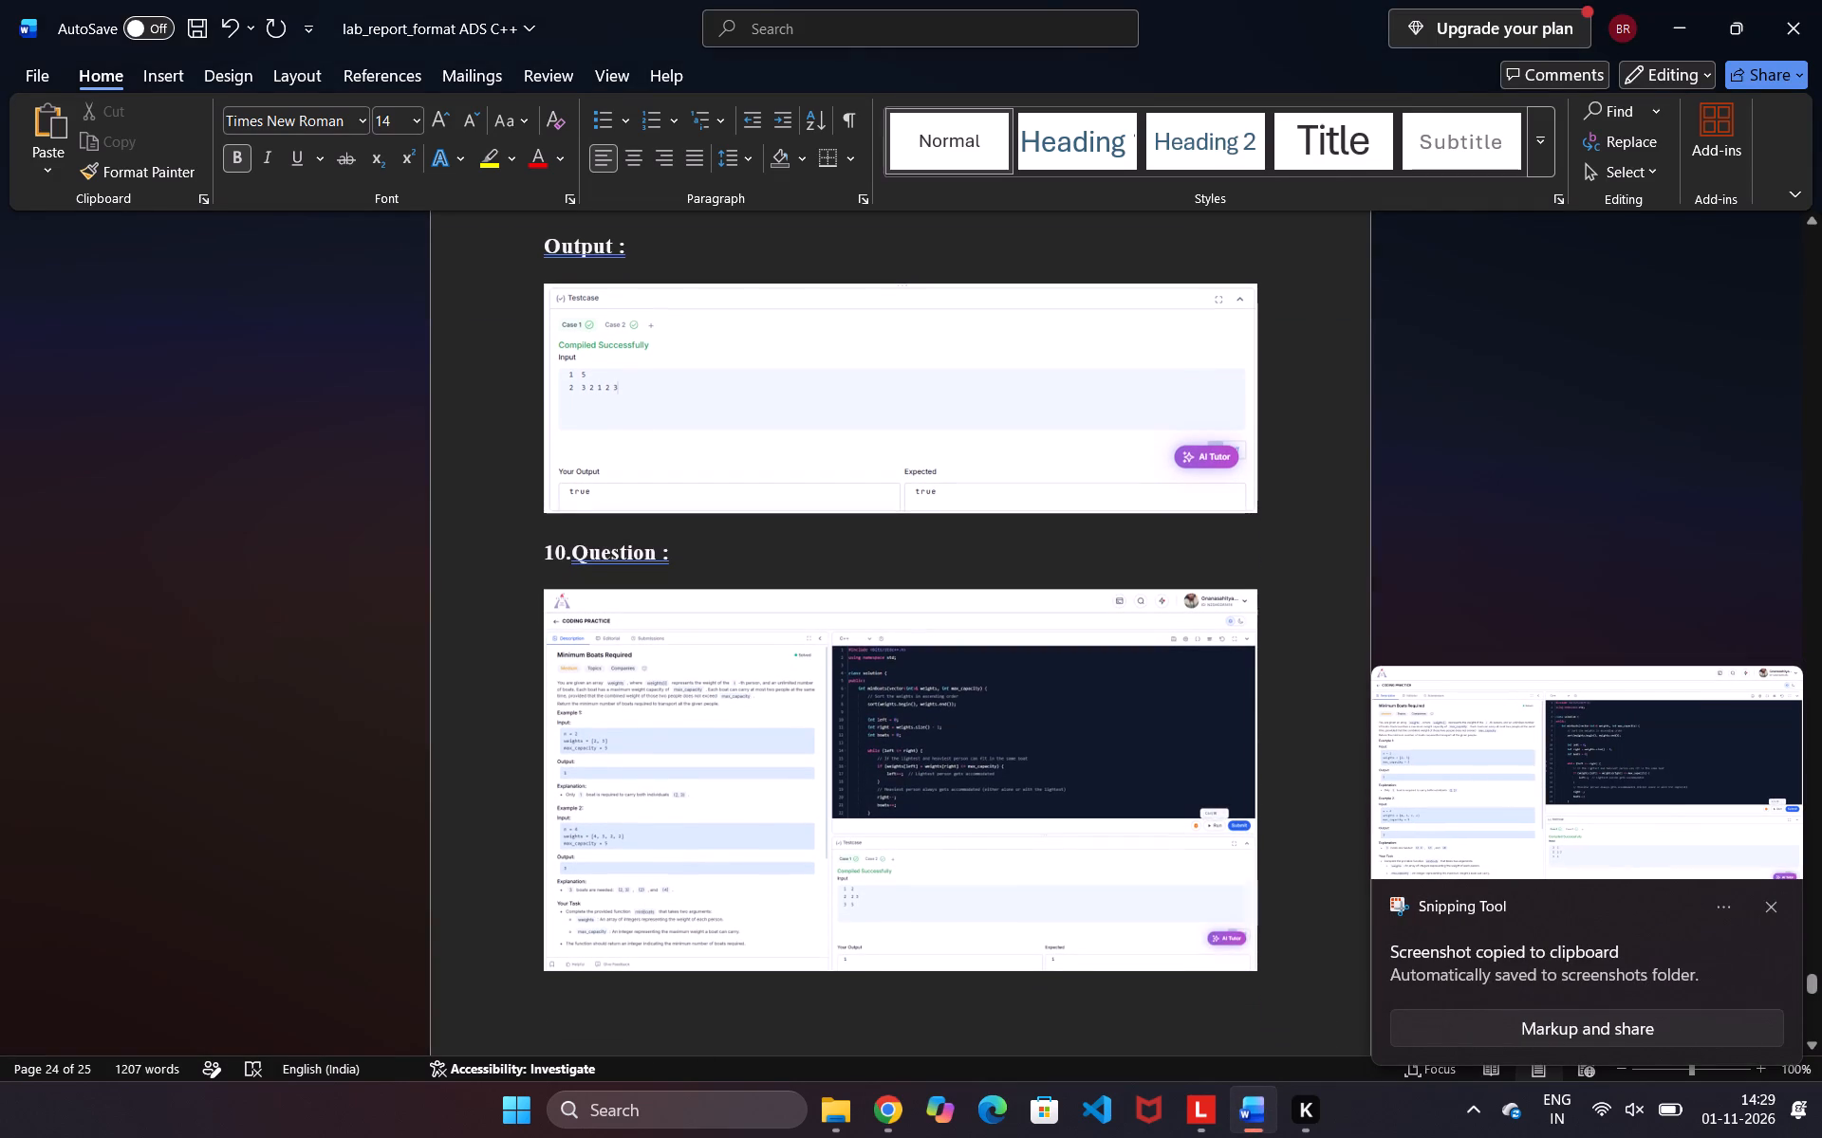
scroll(1222, 905, "down", 2)
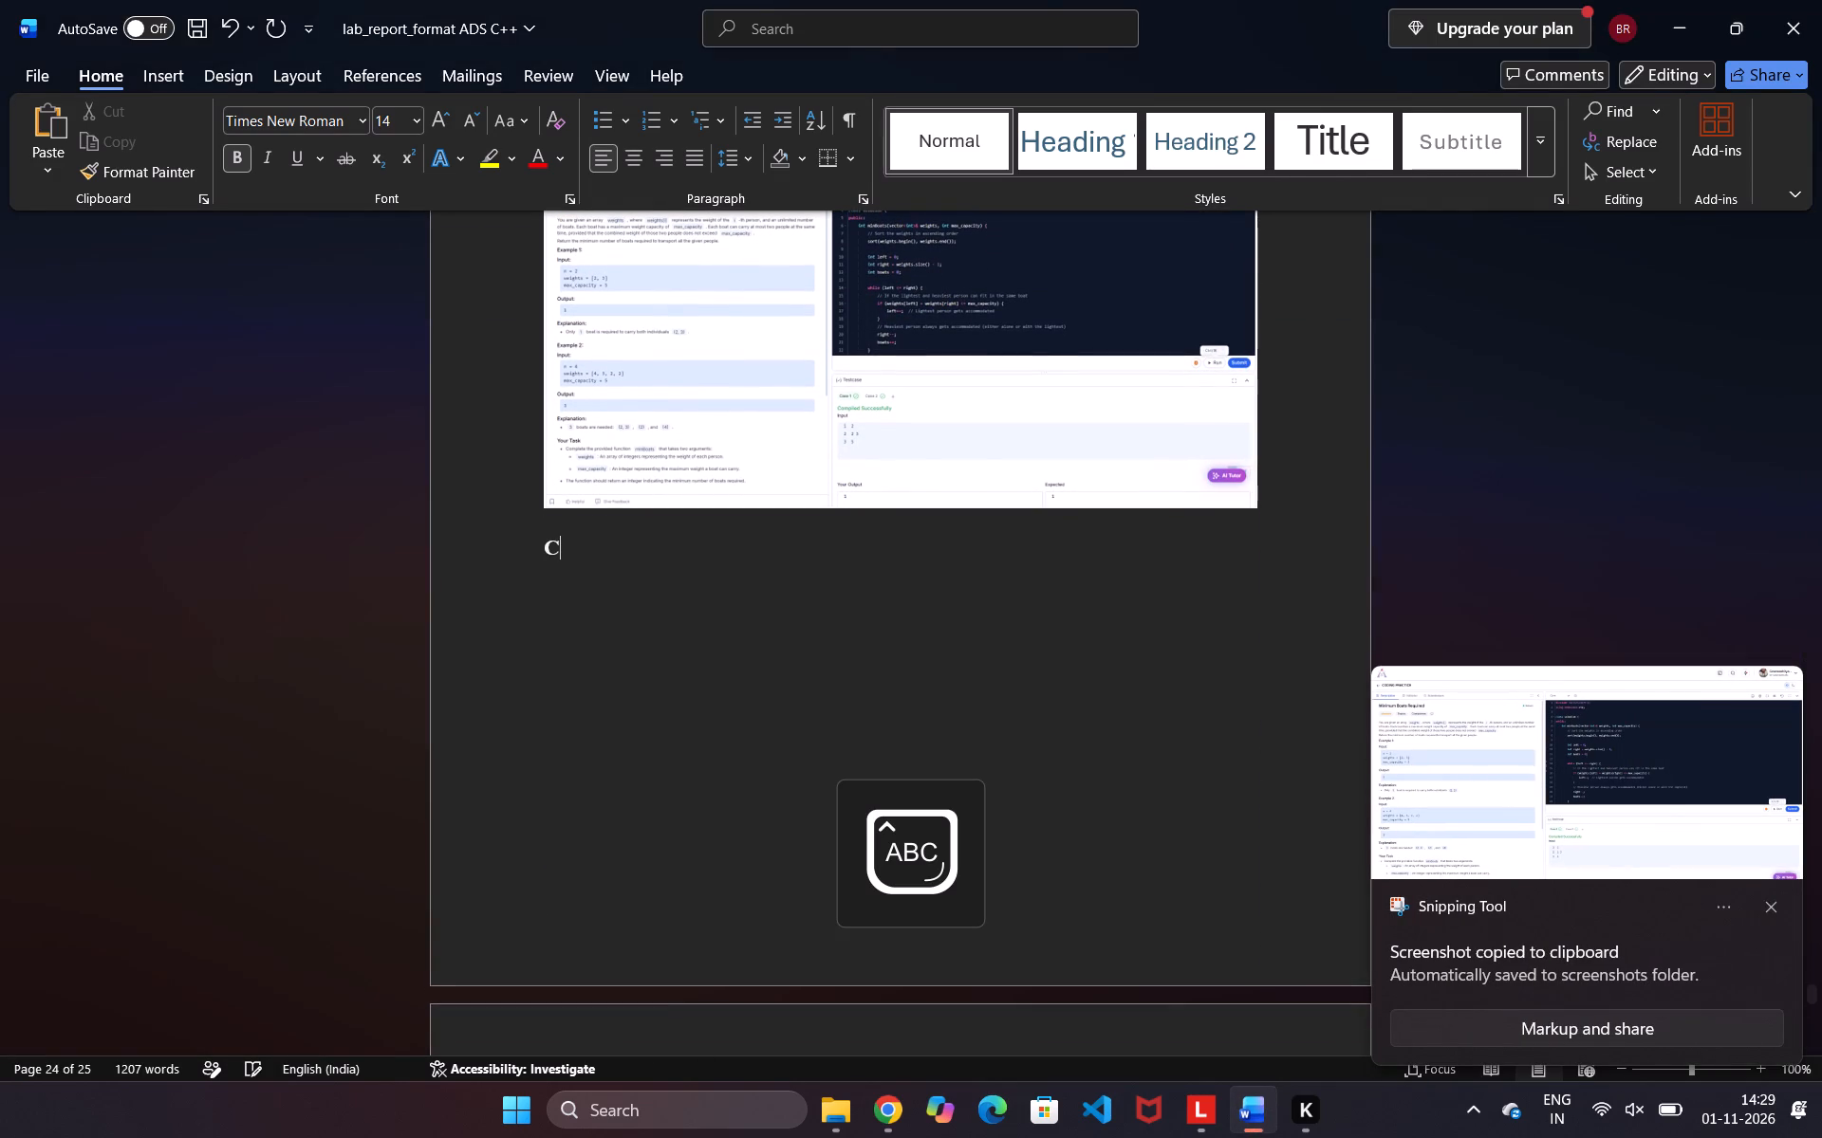
type("ode")
key("space")
key("shift+colon")
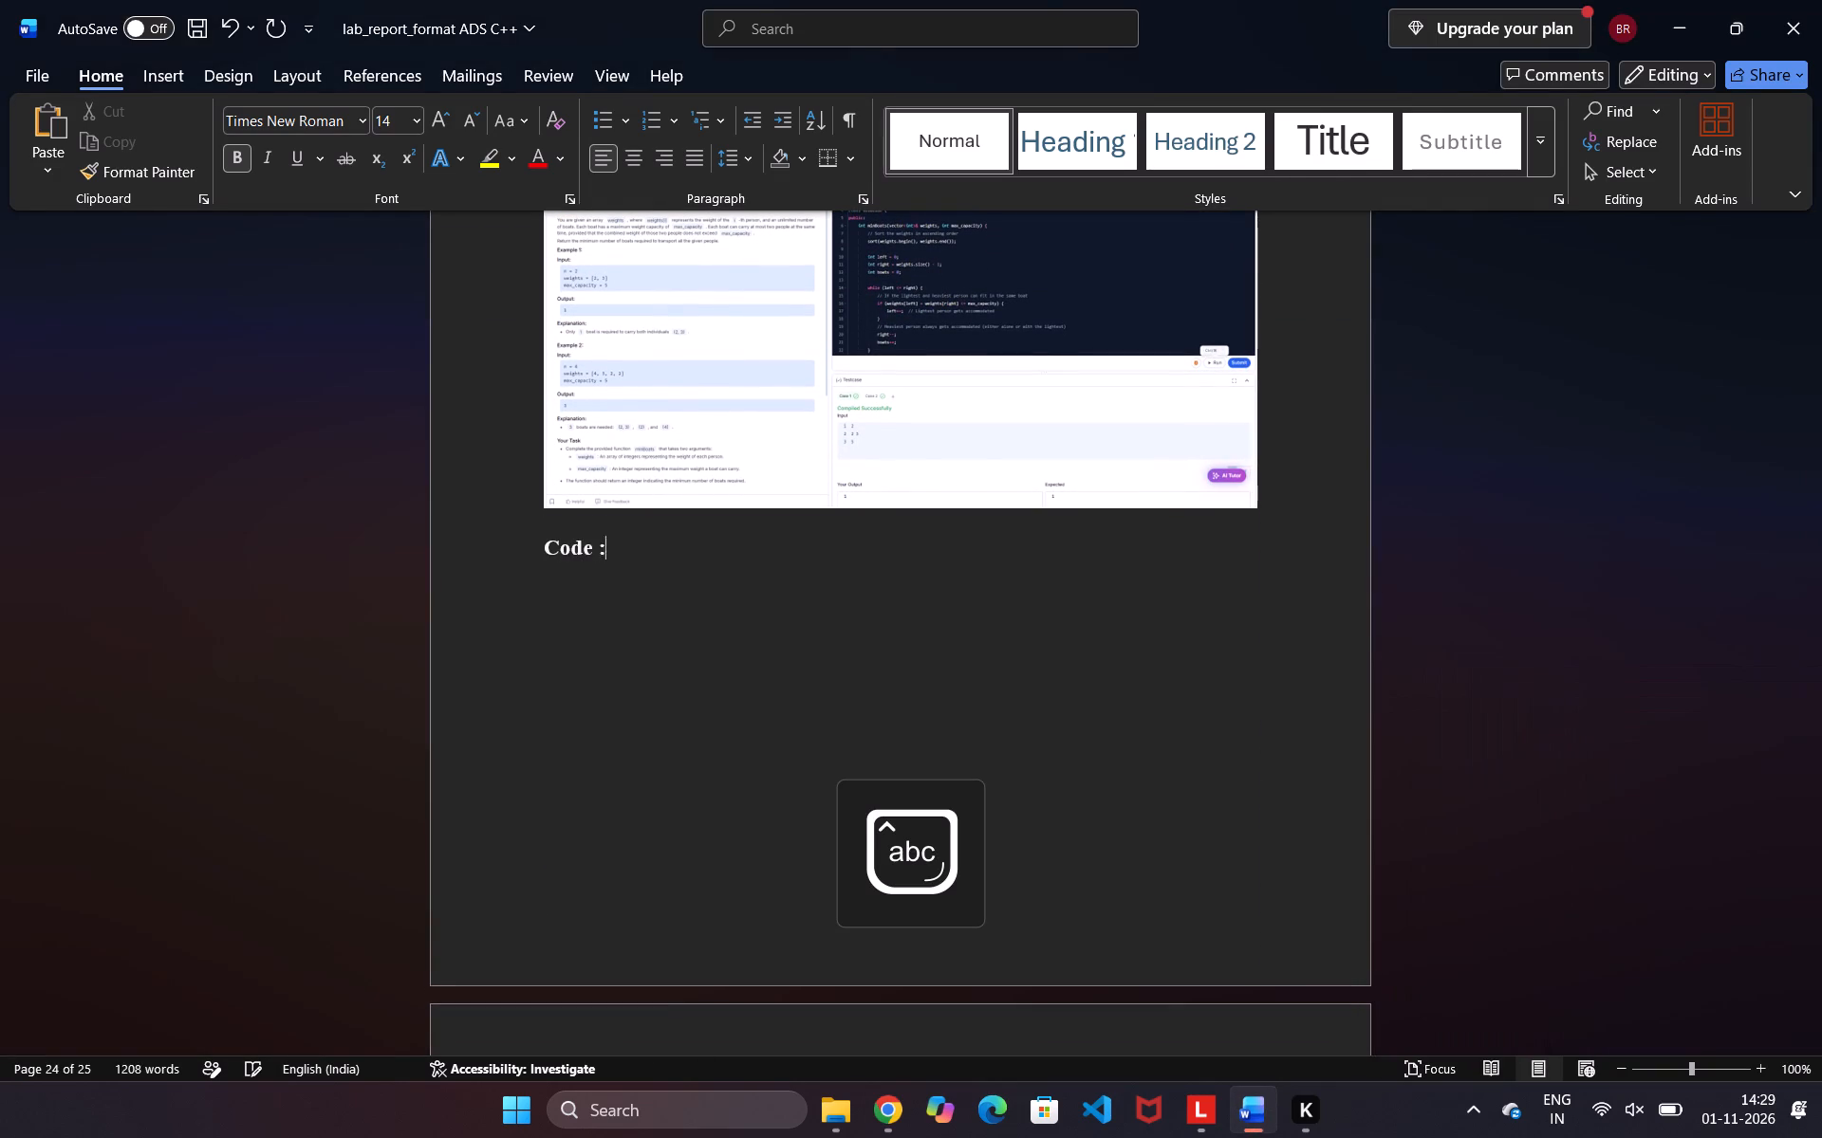
key("Return")
Copy the Minimum Boats Required C++ code from Chrome and paste it under the 'Code :' heading in Word.
left_click(898, 1104)
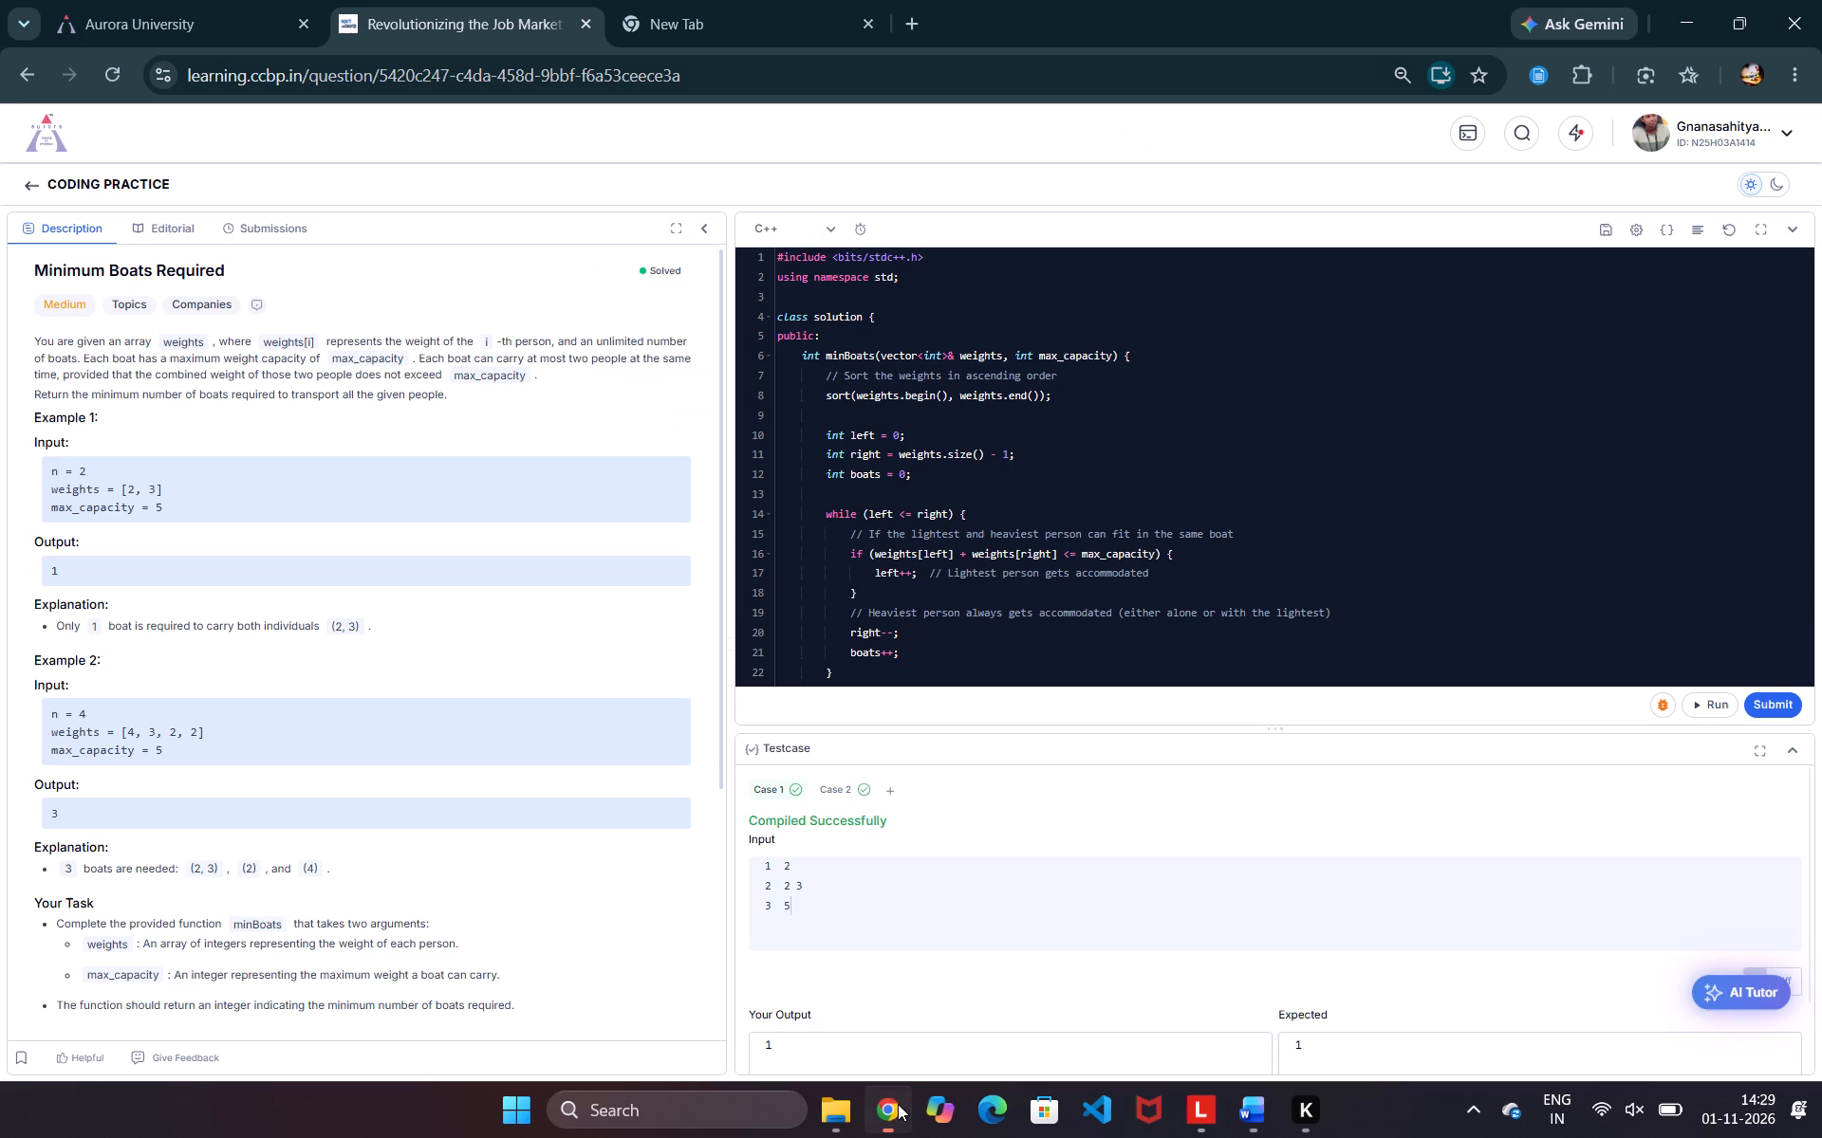
scroll(998, 622, "up", 2)
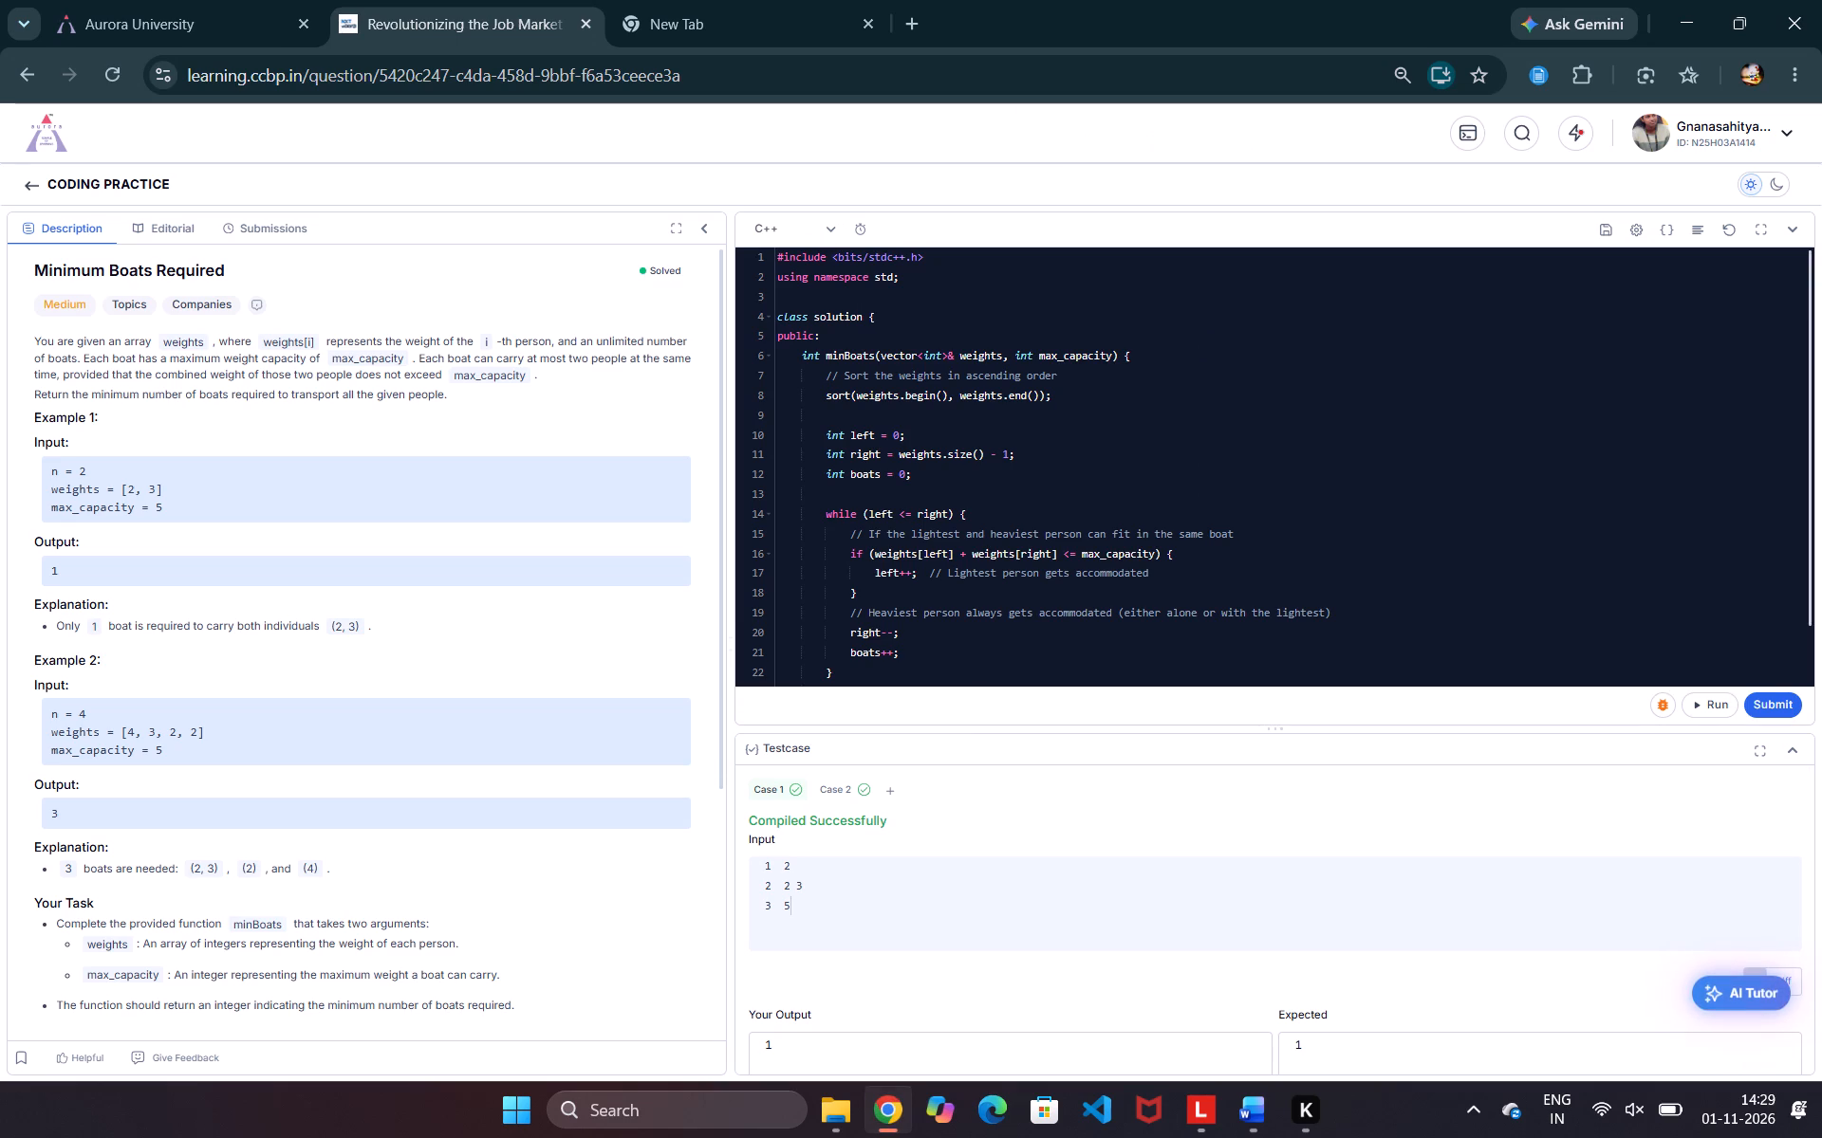
left_click_drag(781, 254, 1048, 836)
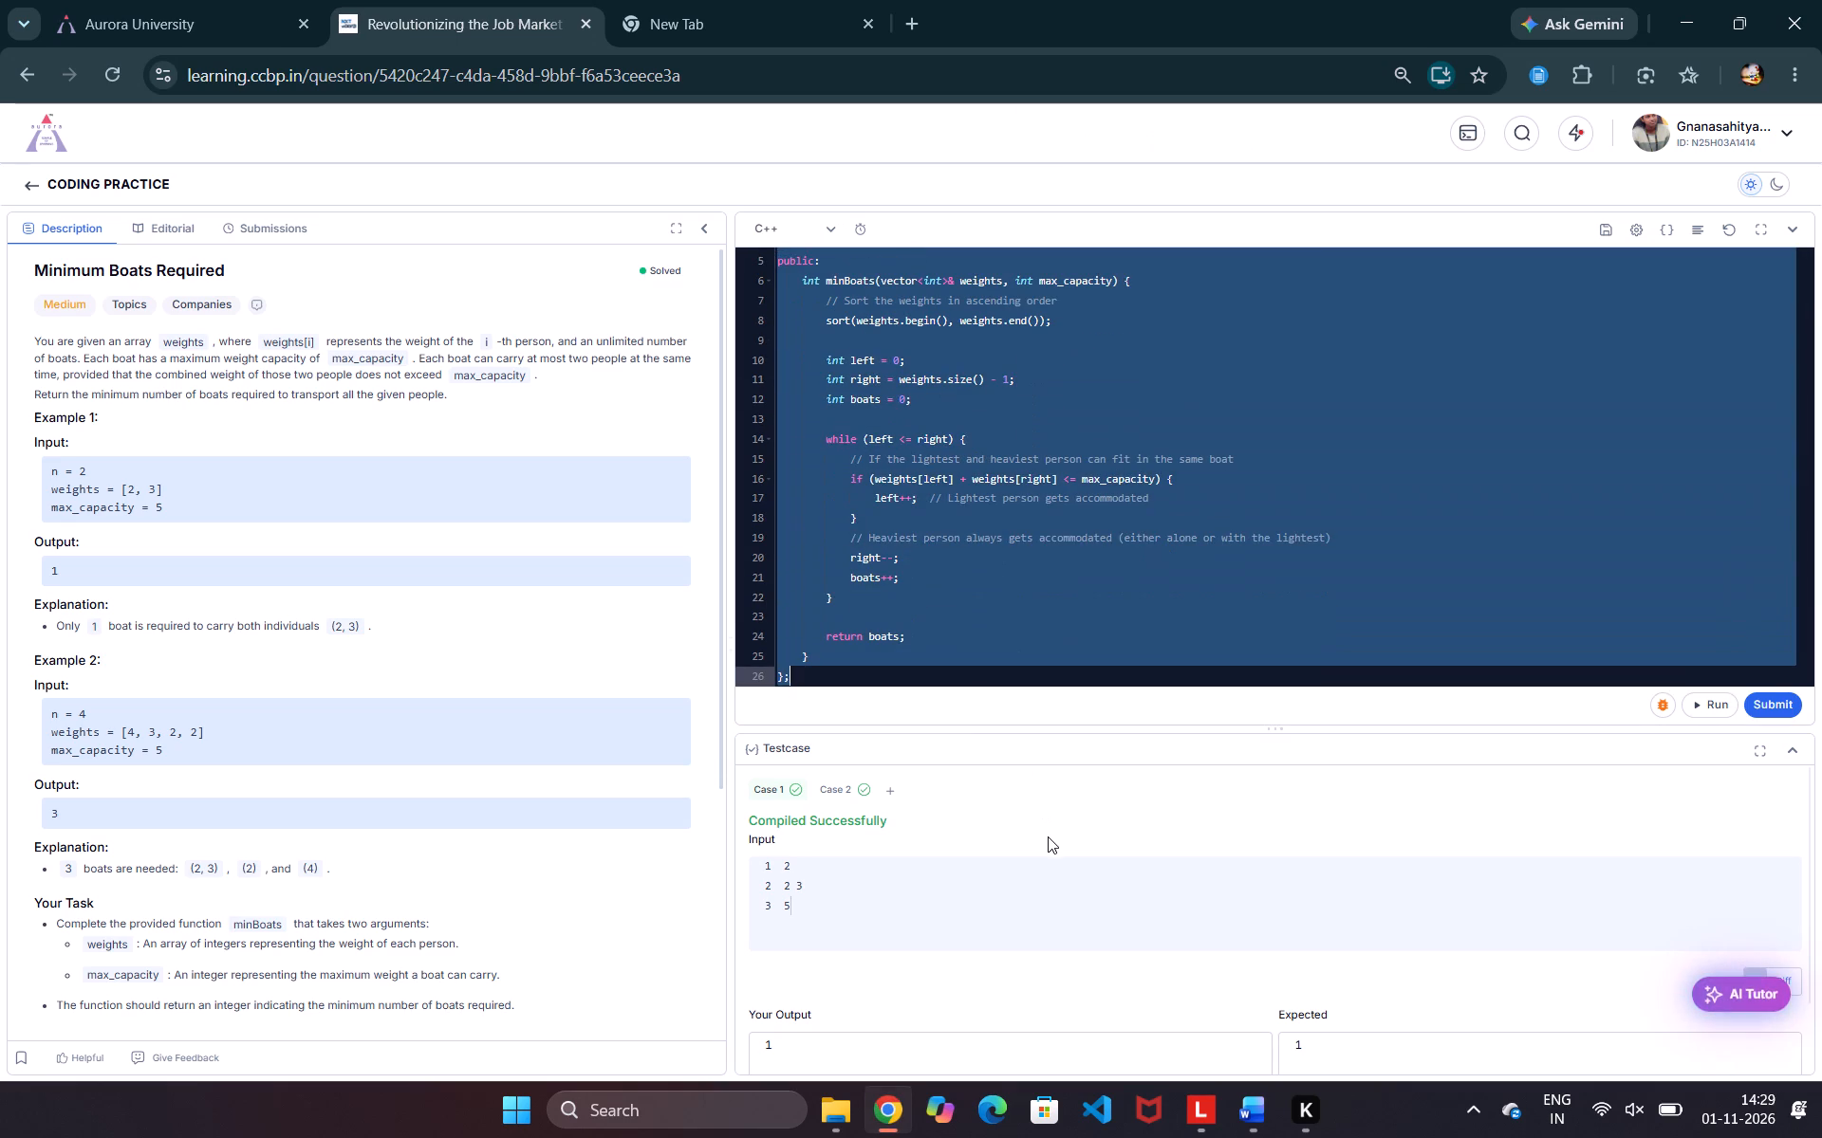
key("ctrl+c")
left_click(1251, 1090)
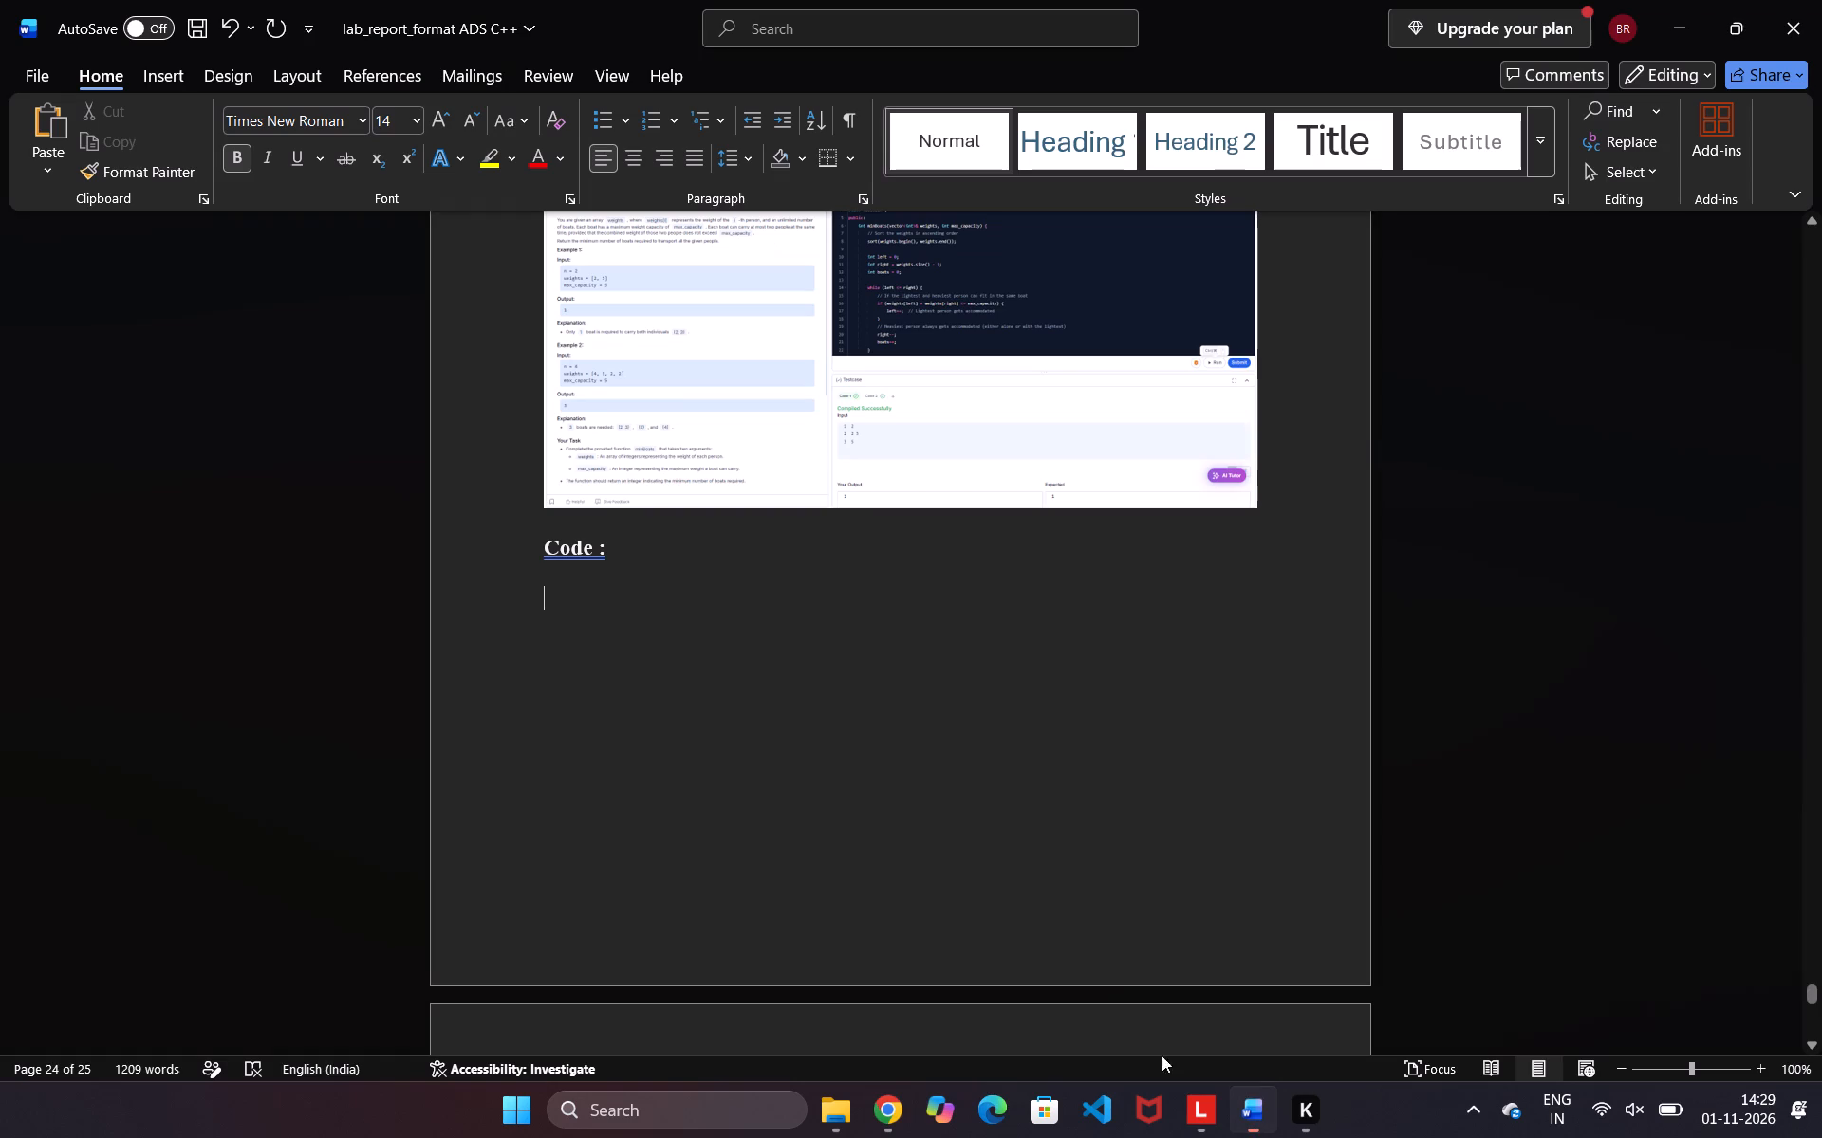
key("ctrl+v")
Remove bold from the pasted Minimum Boats Required code and reduce its font size to 12.
scroll(685, 506, "up", 4)
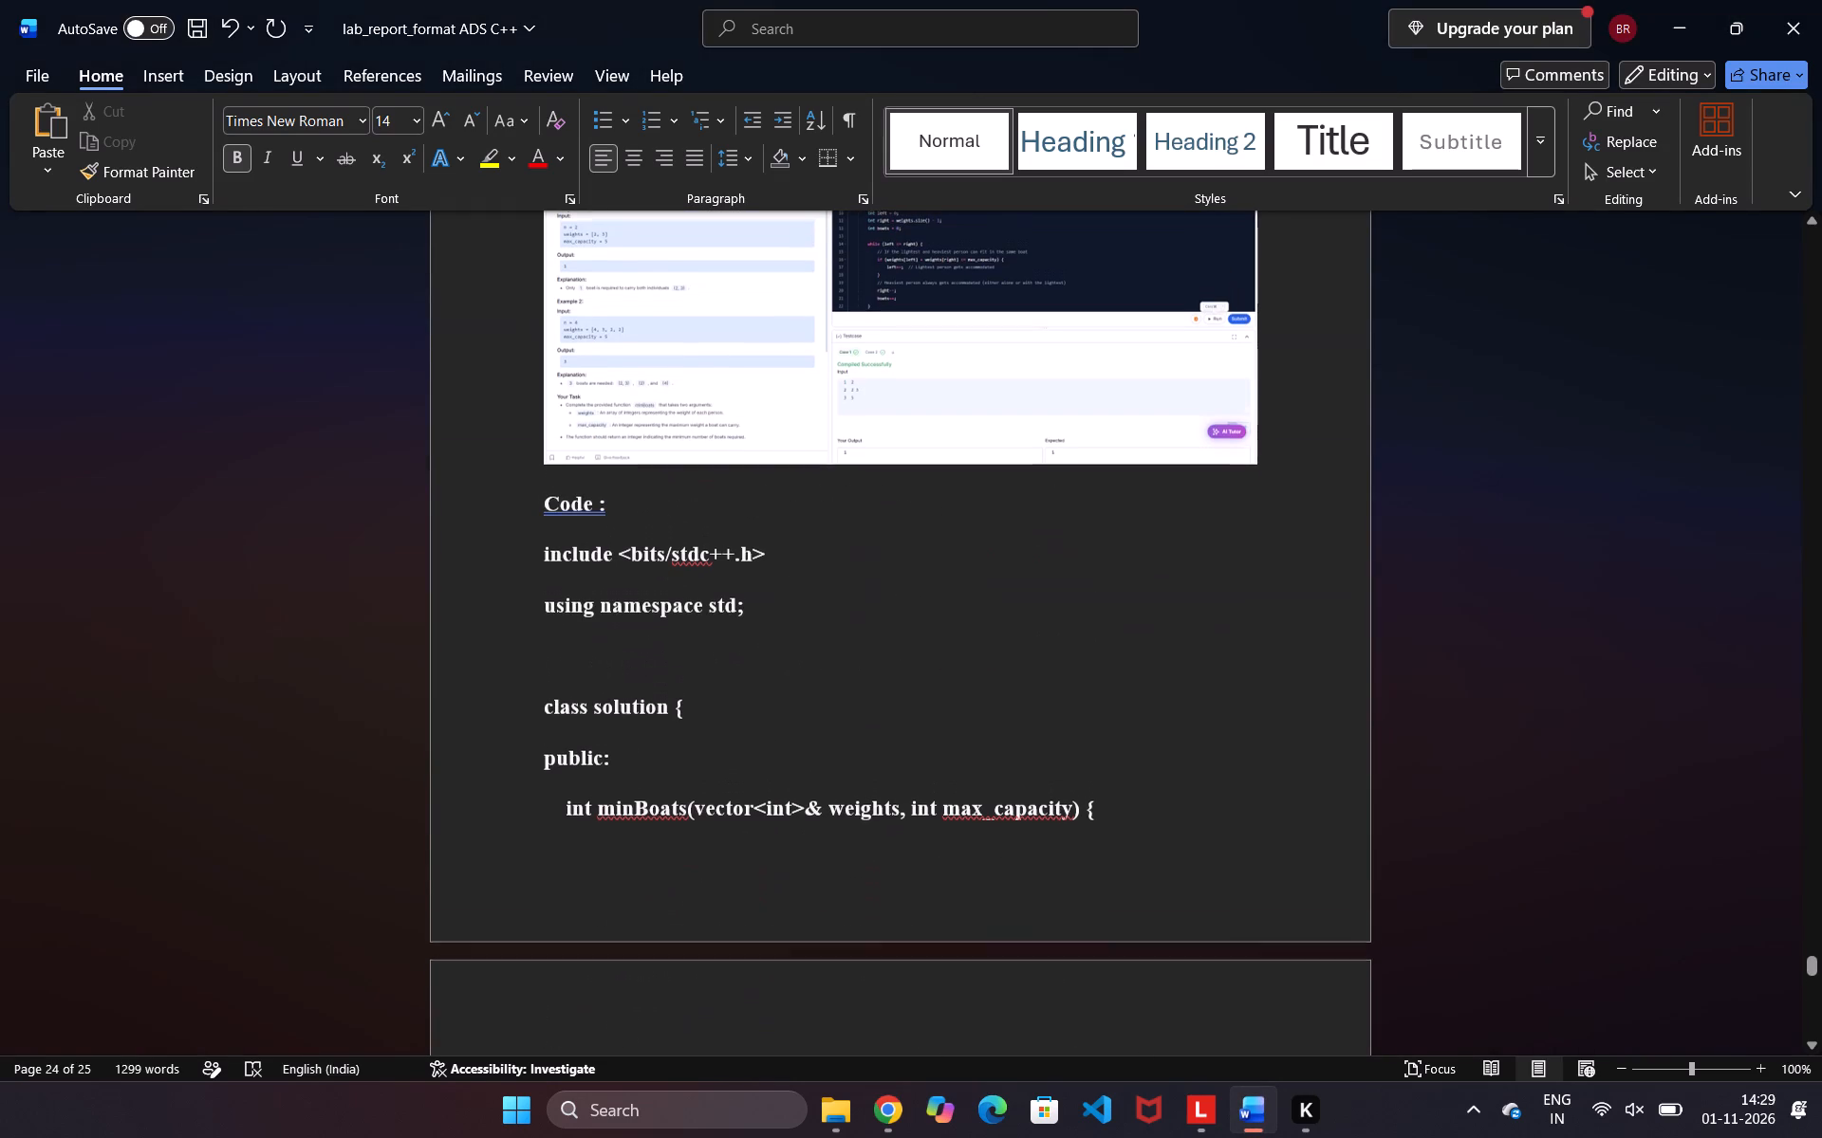
left_click_drag(537, 554, 728, 1137)
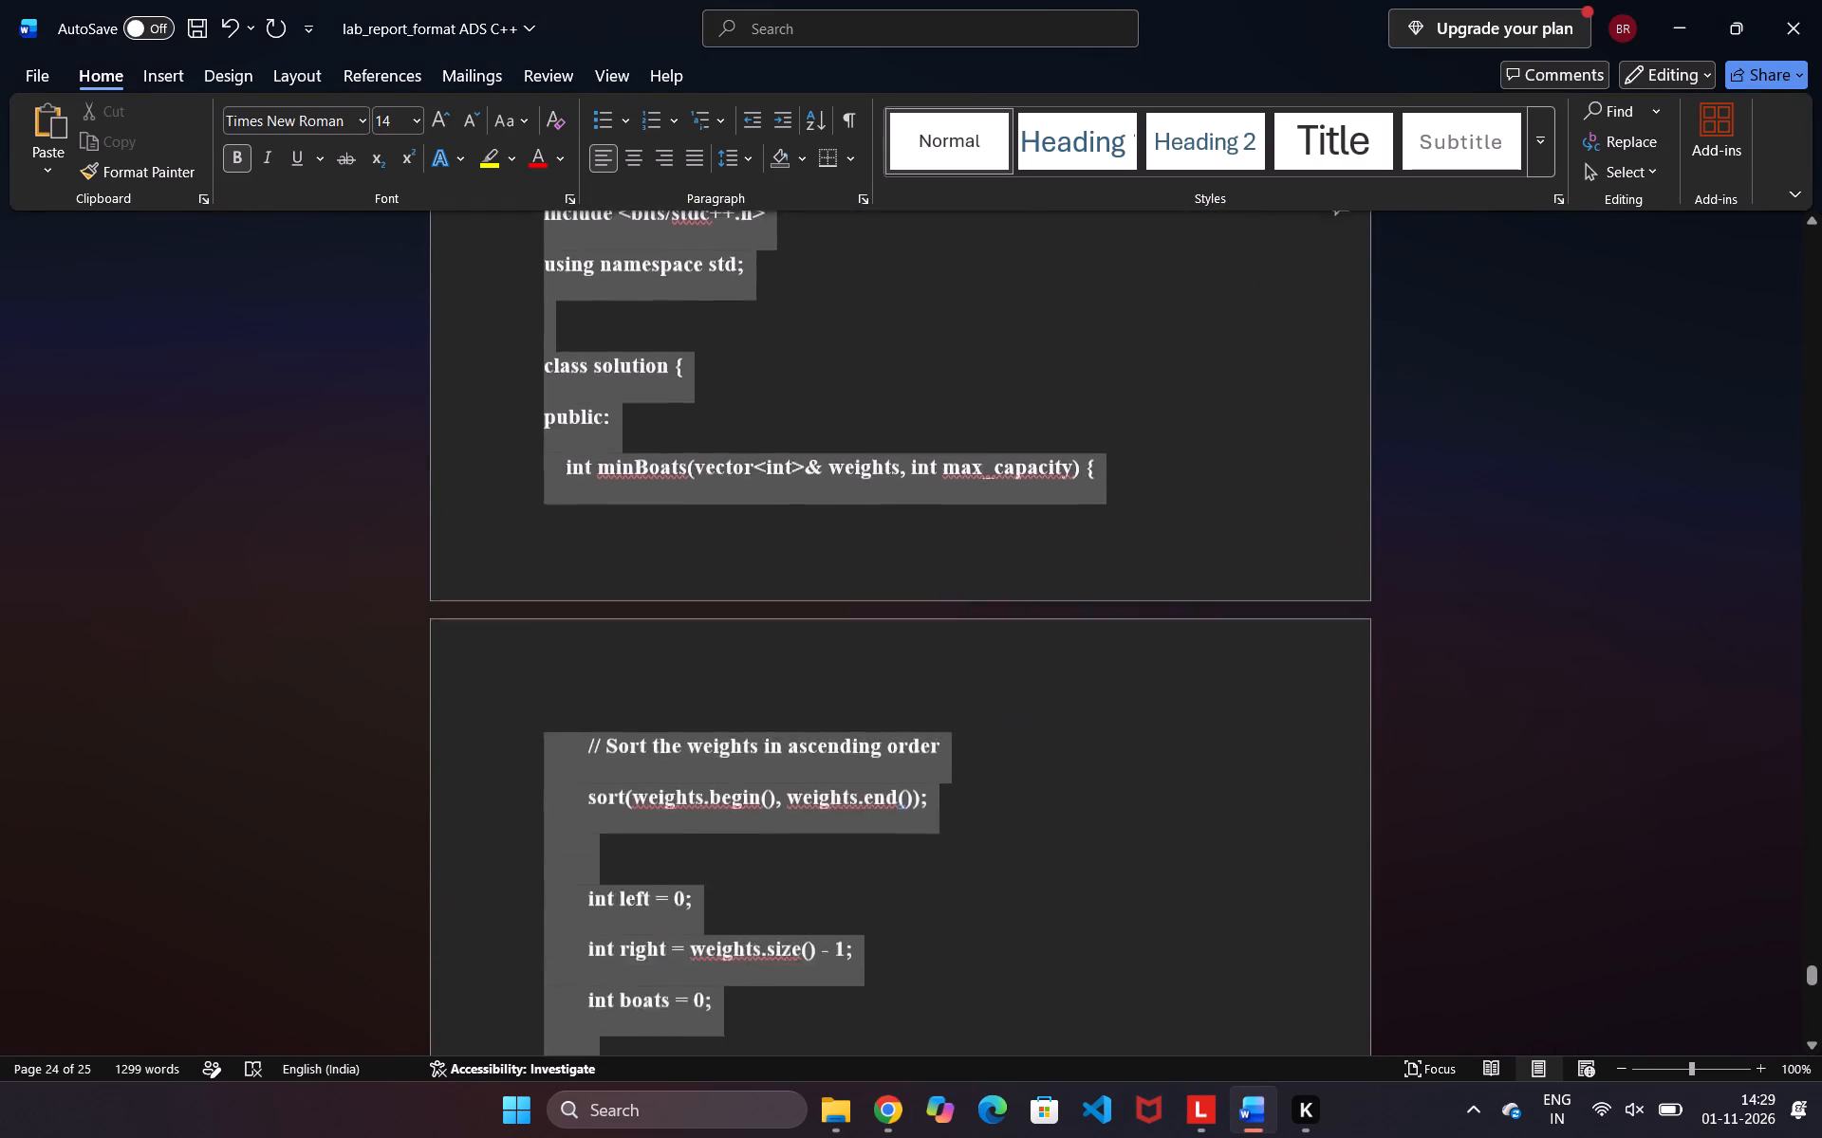
left_click_drag(728, 1137, 666, 322)
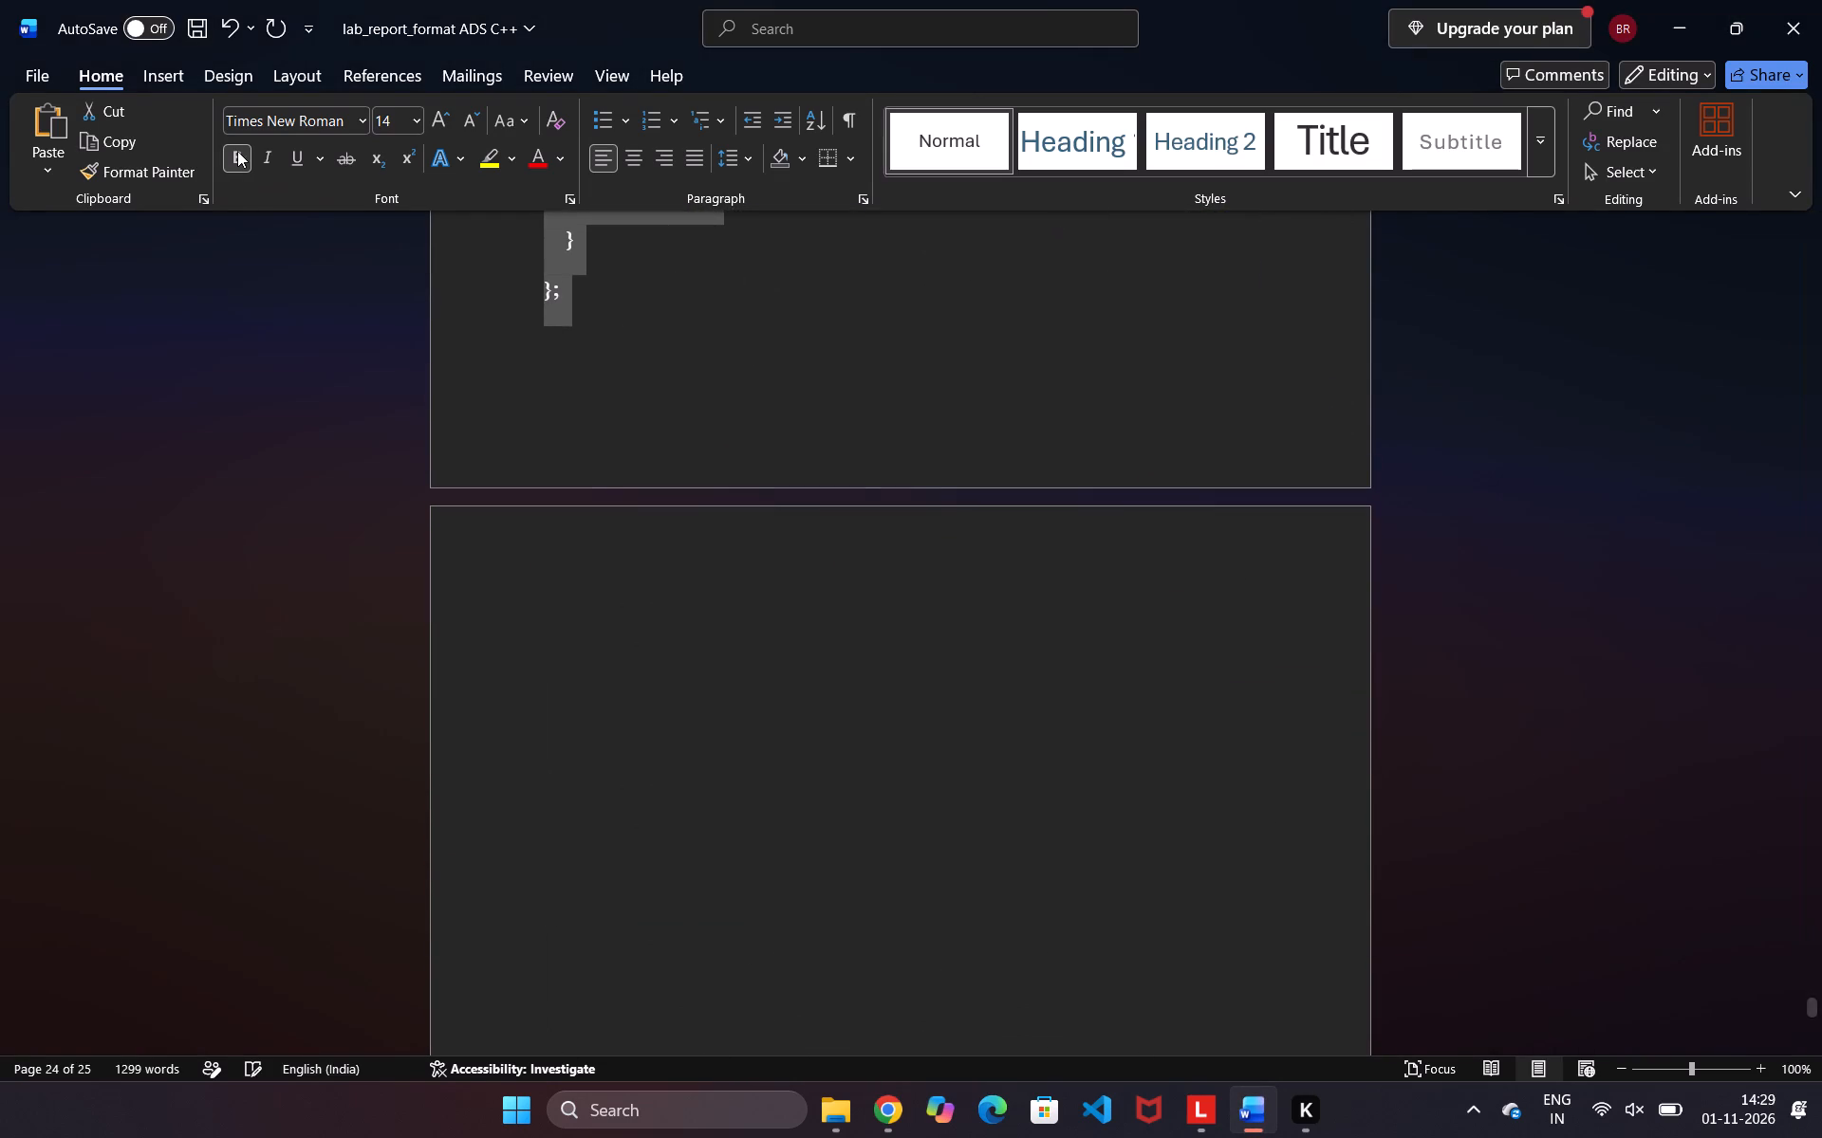
left_click(237, 151)
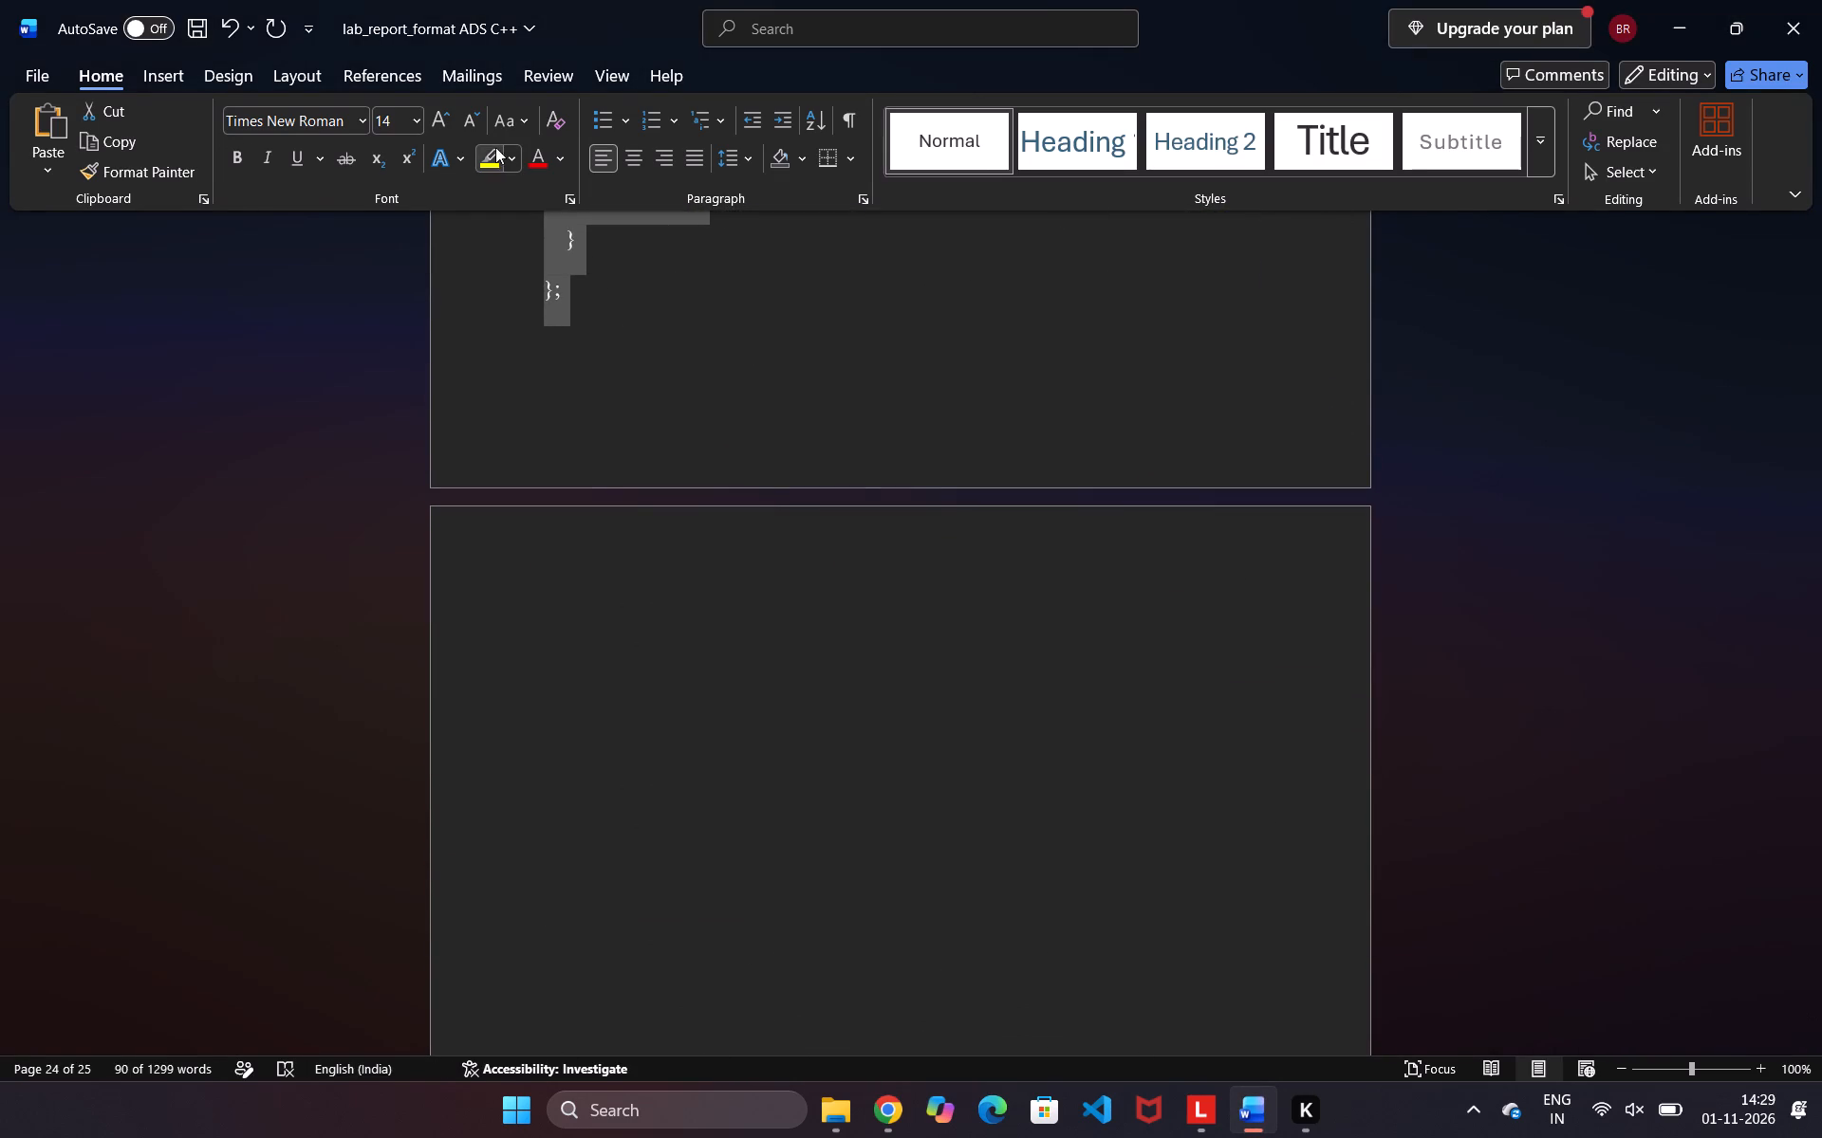
left_click(474, 125)
left_click(698, 380)
scroll(698, 380, "up", 2)
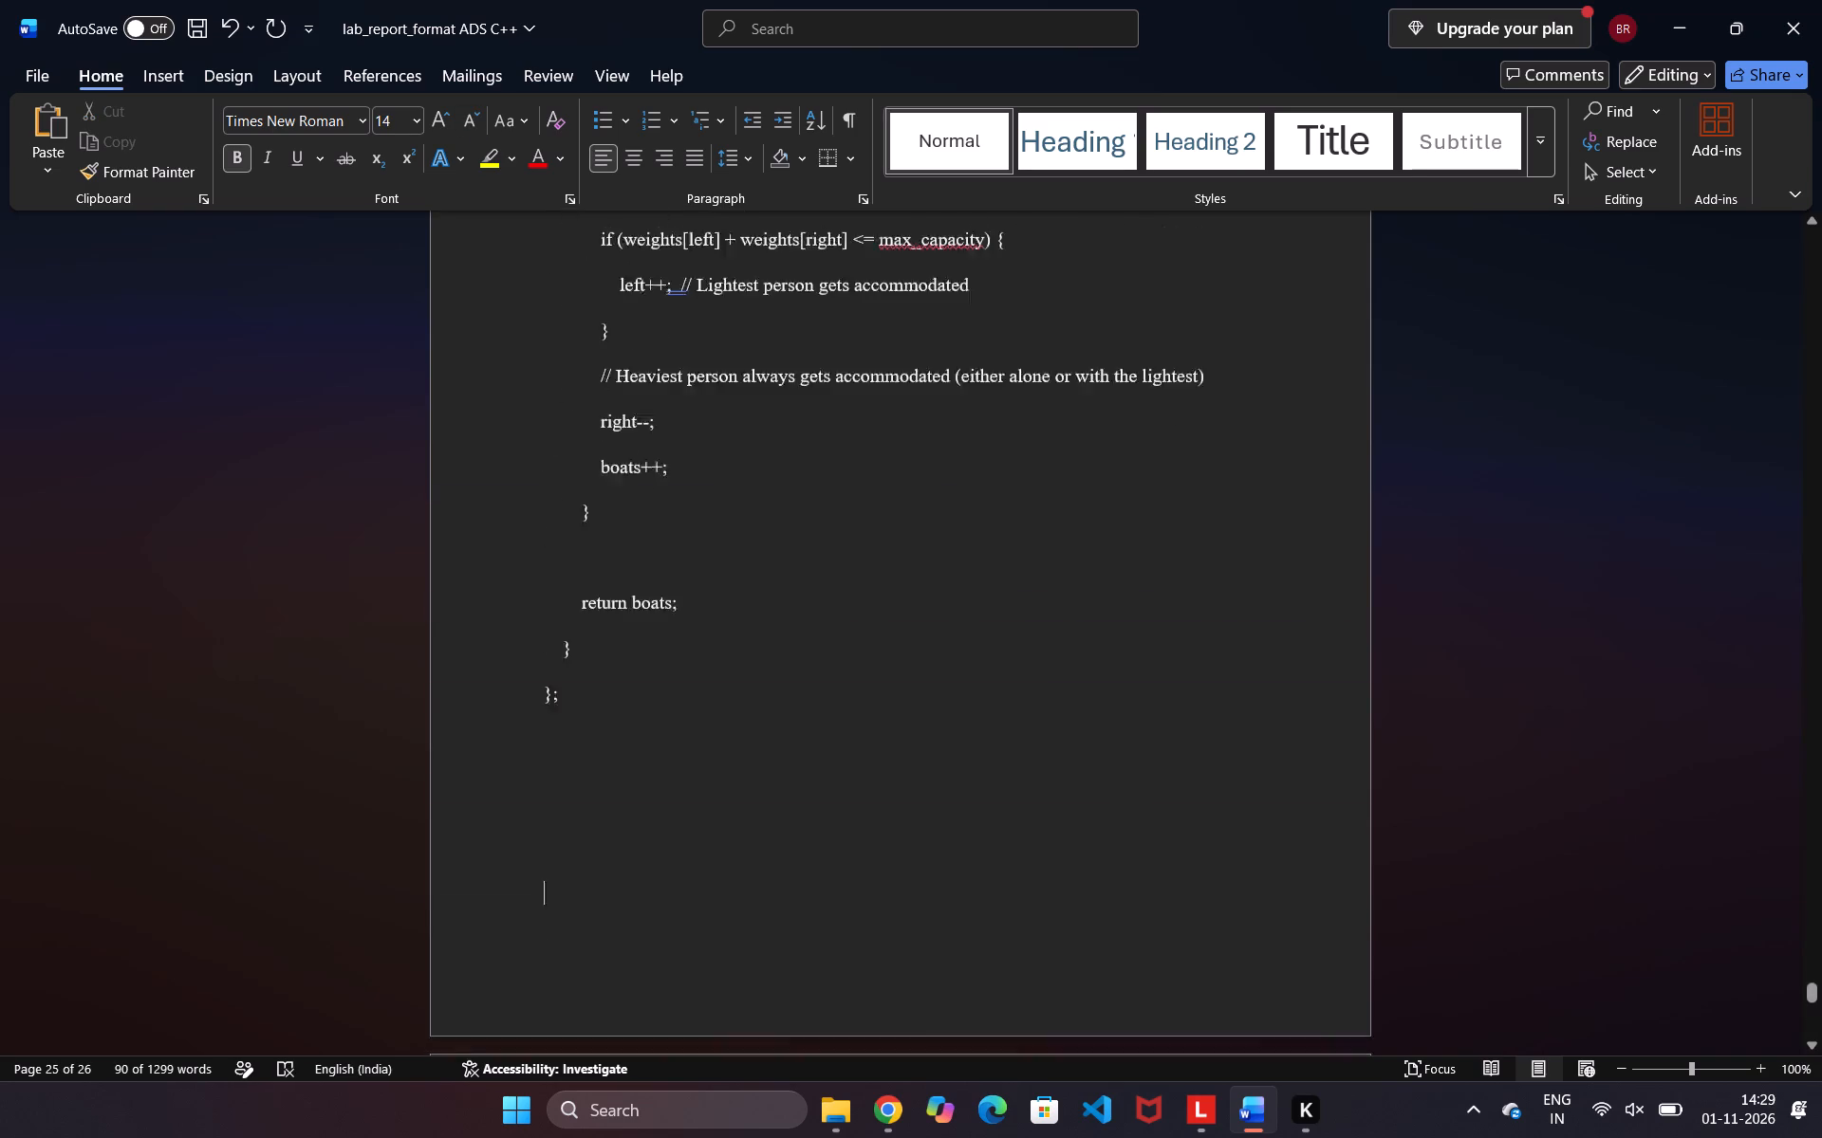
scroll(698, 380, "up", 4)
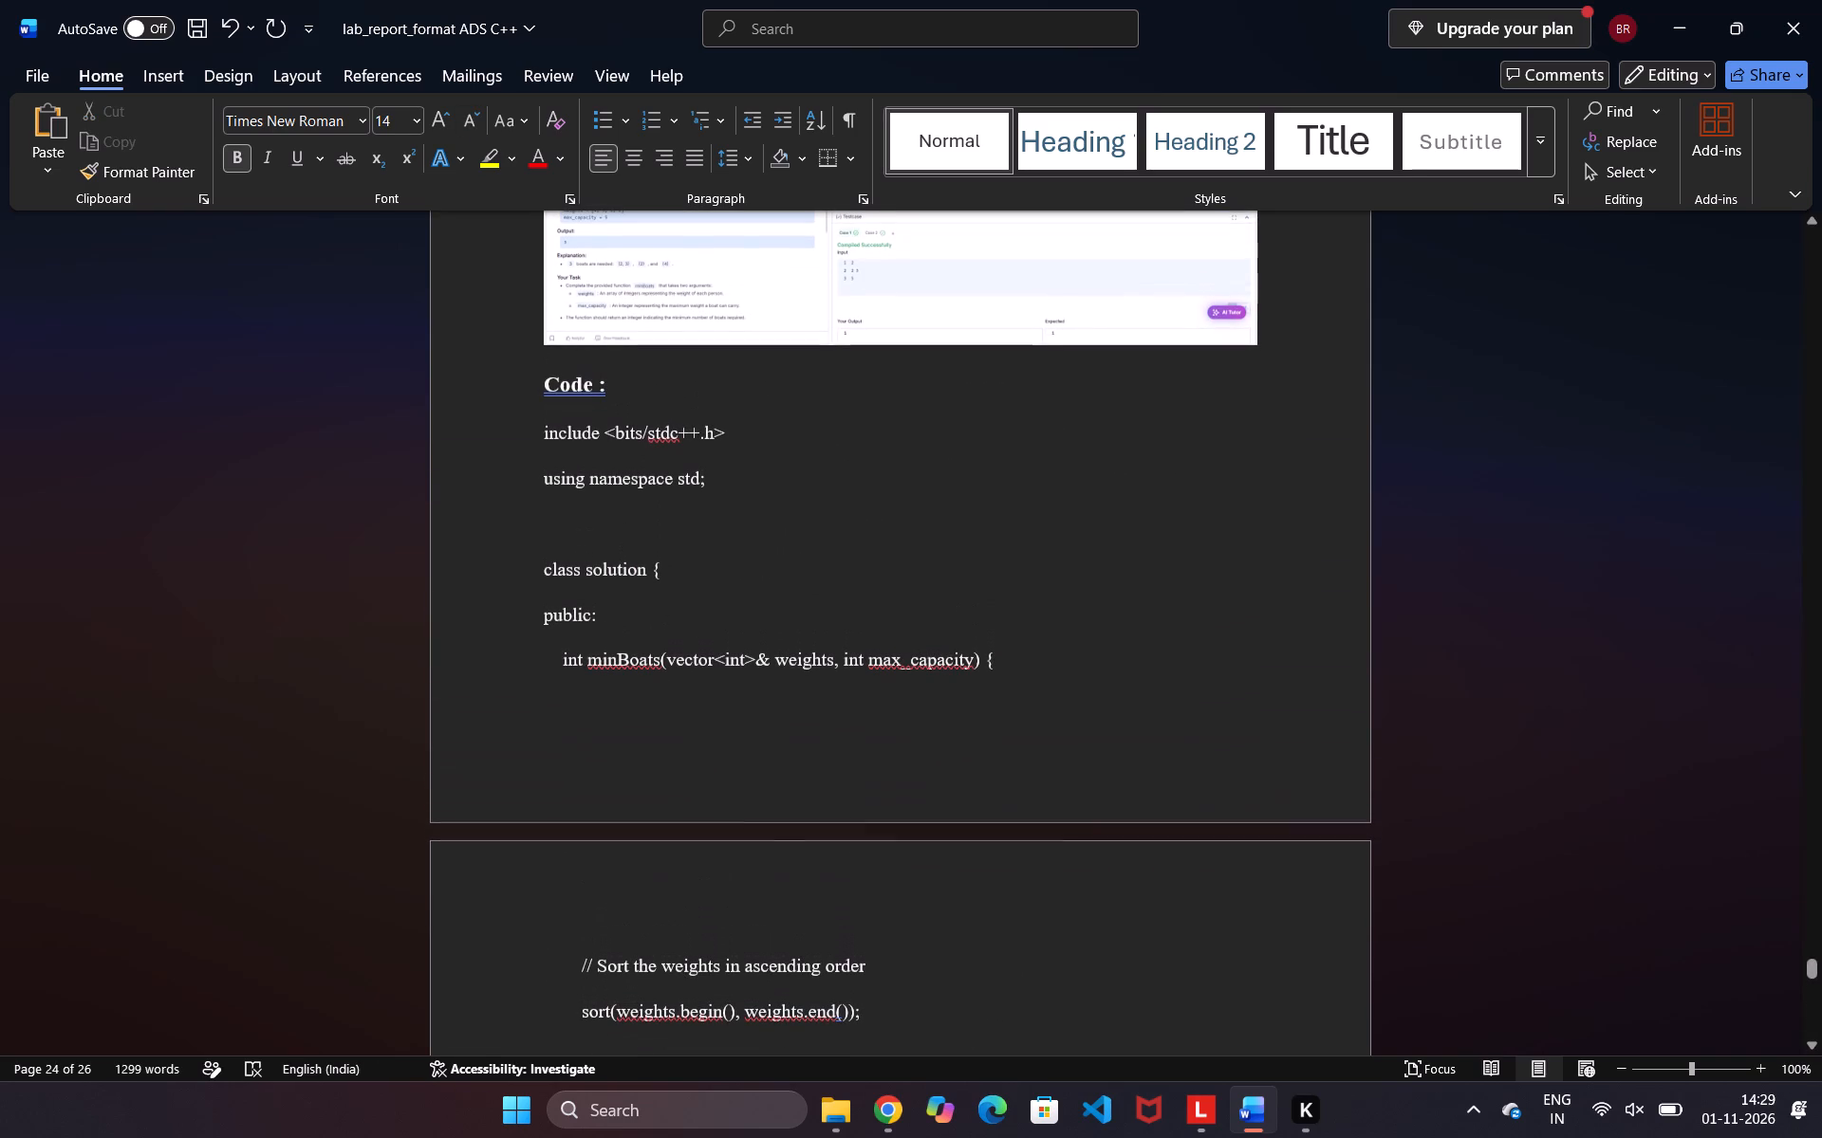
Check the first line of the Minimum Boats Required code in Chrome and add the missing '#' before 'include' in Word.
left_click(885, 1121)
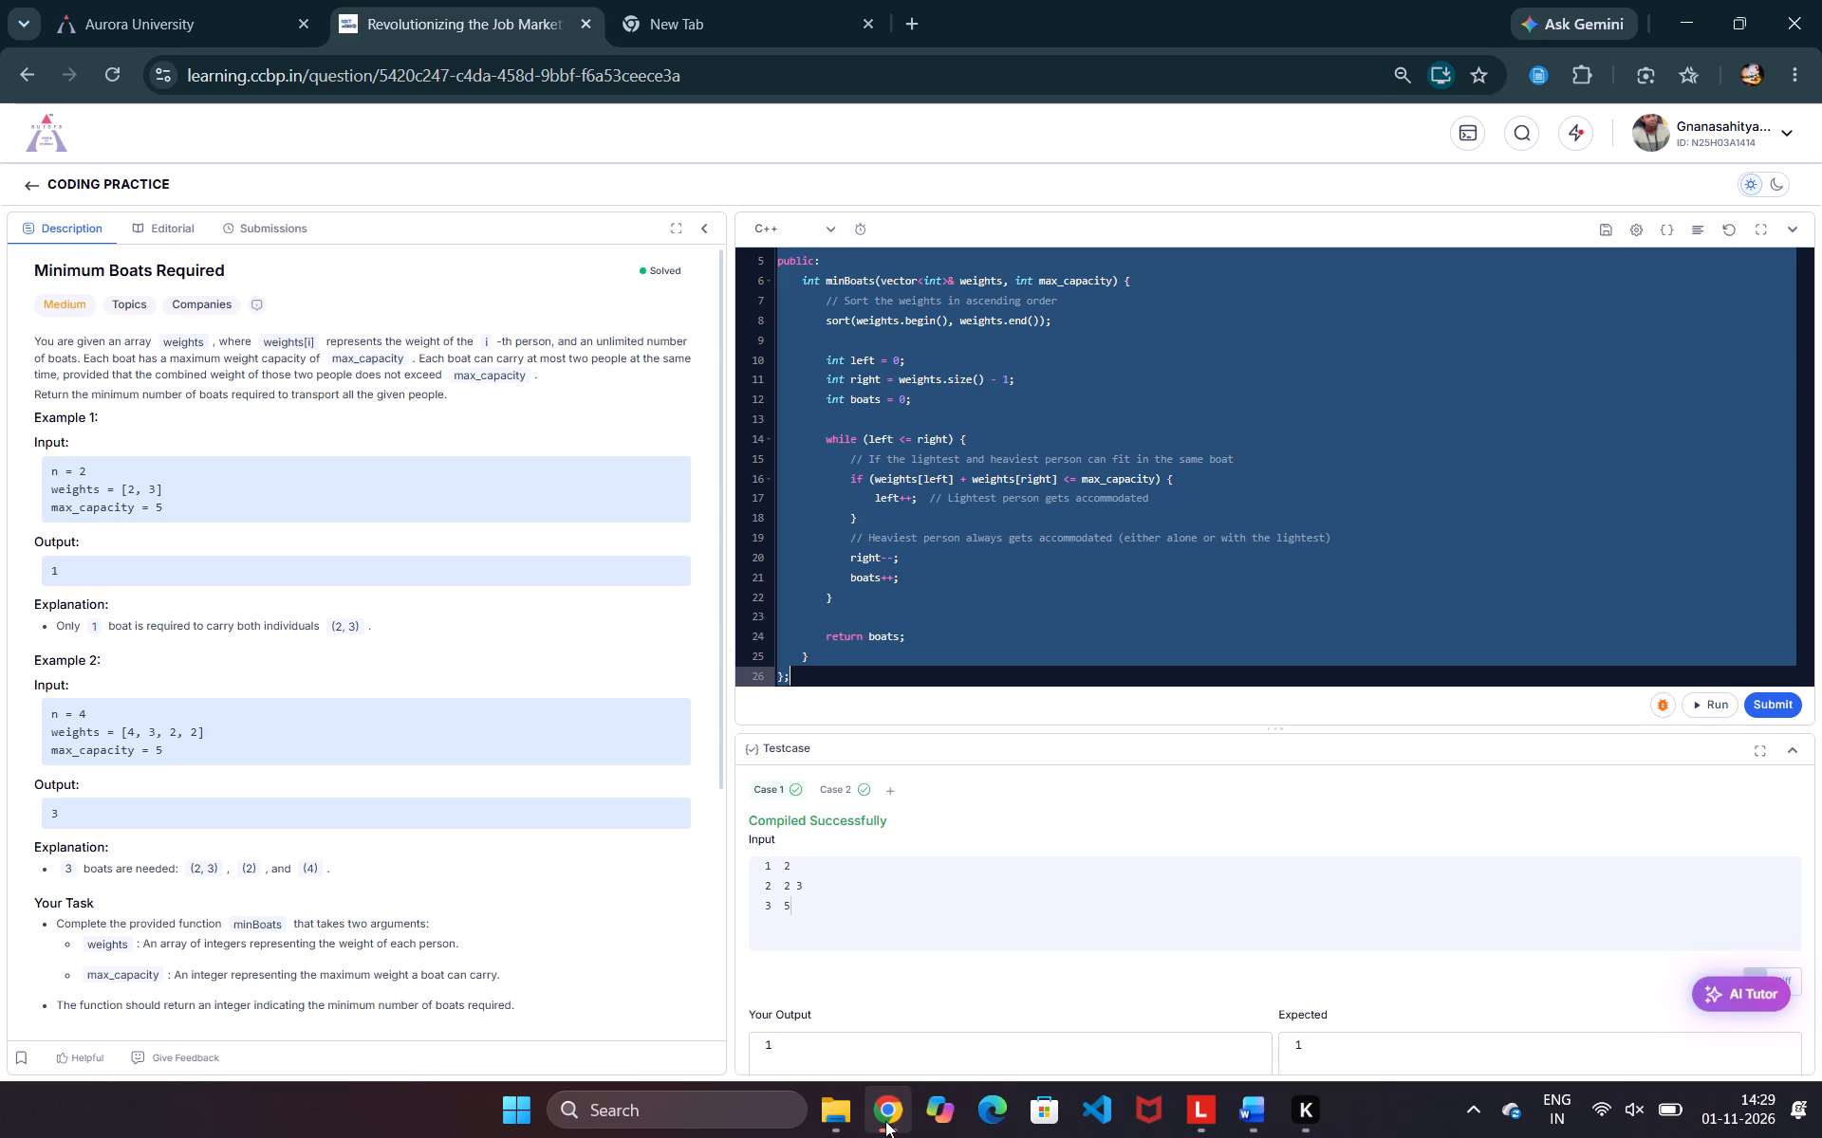
scroll(1030, 570, "up", 5)
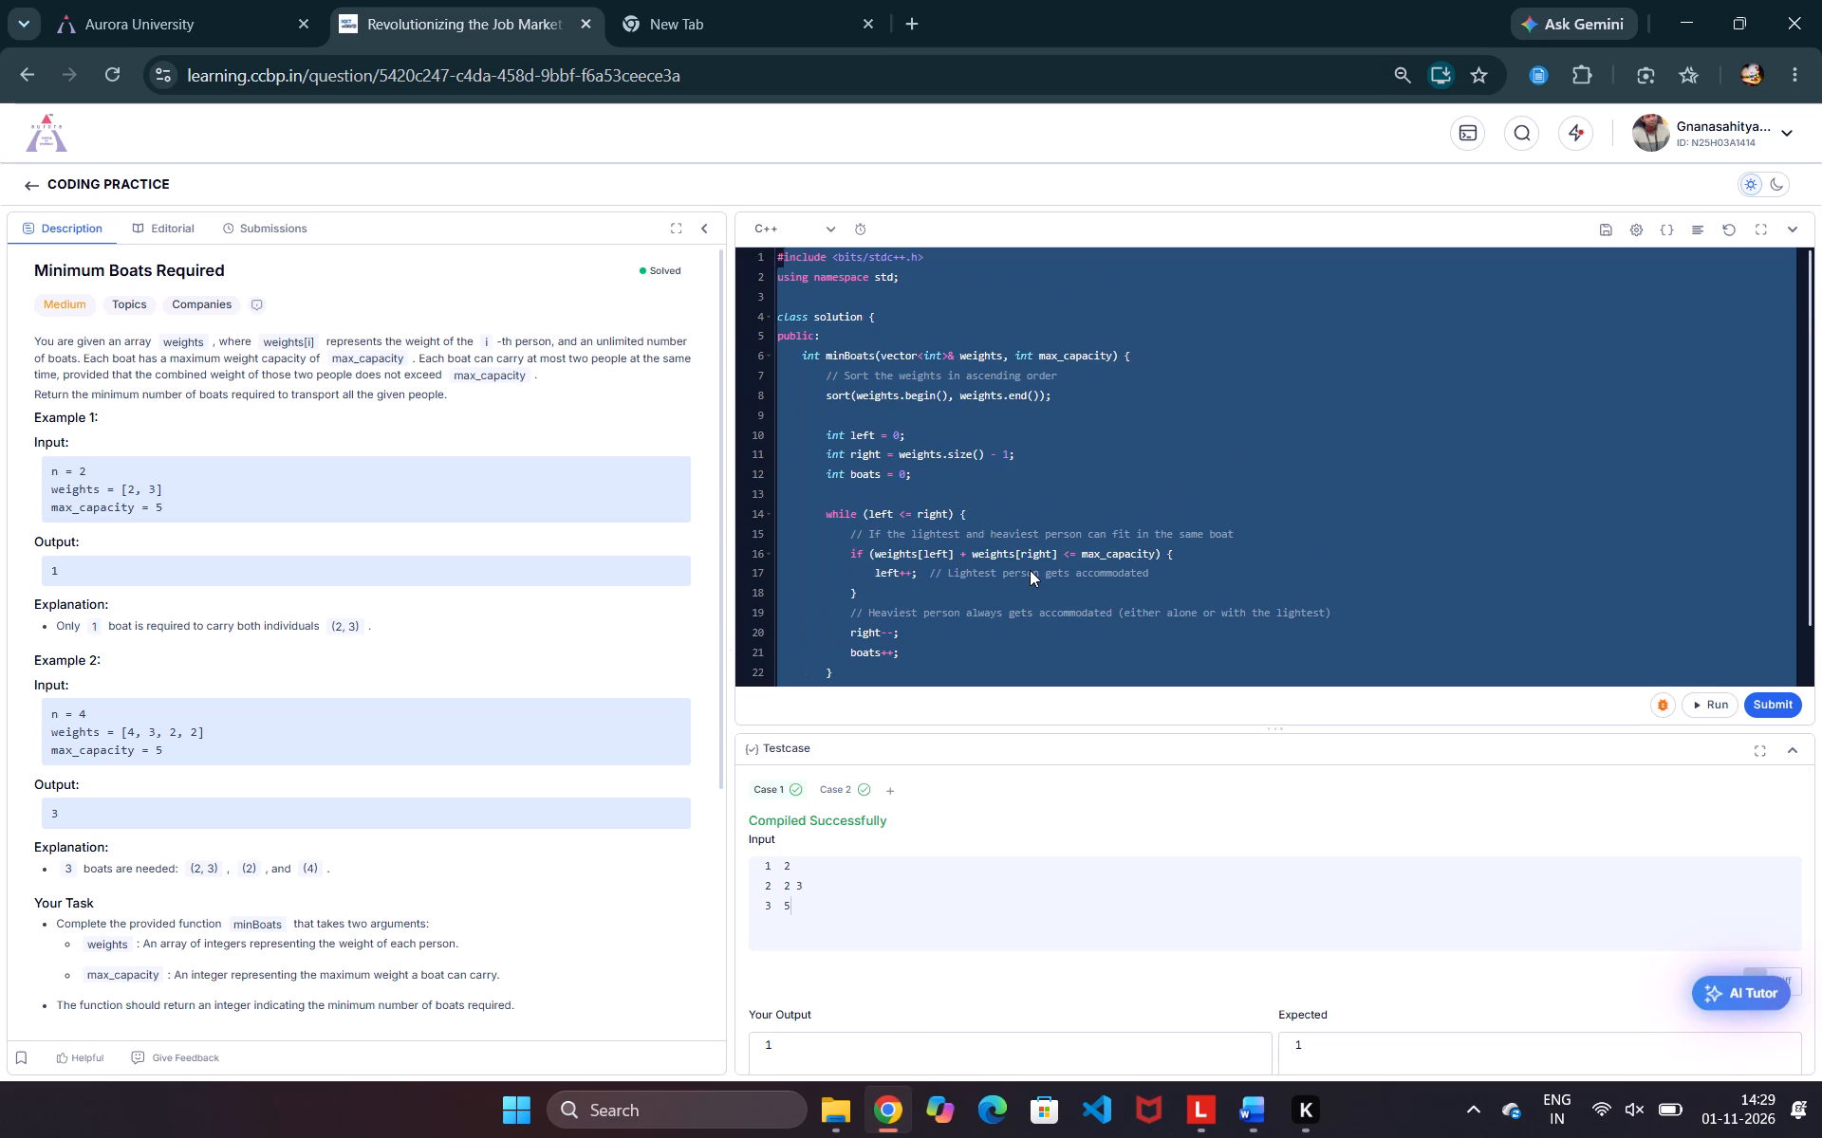
left_click_drag(1246, 1074, 1249, 1098)
left_click(1249, 1098)
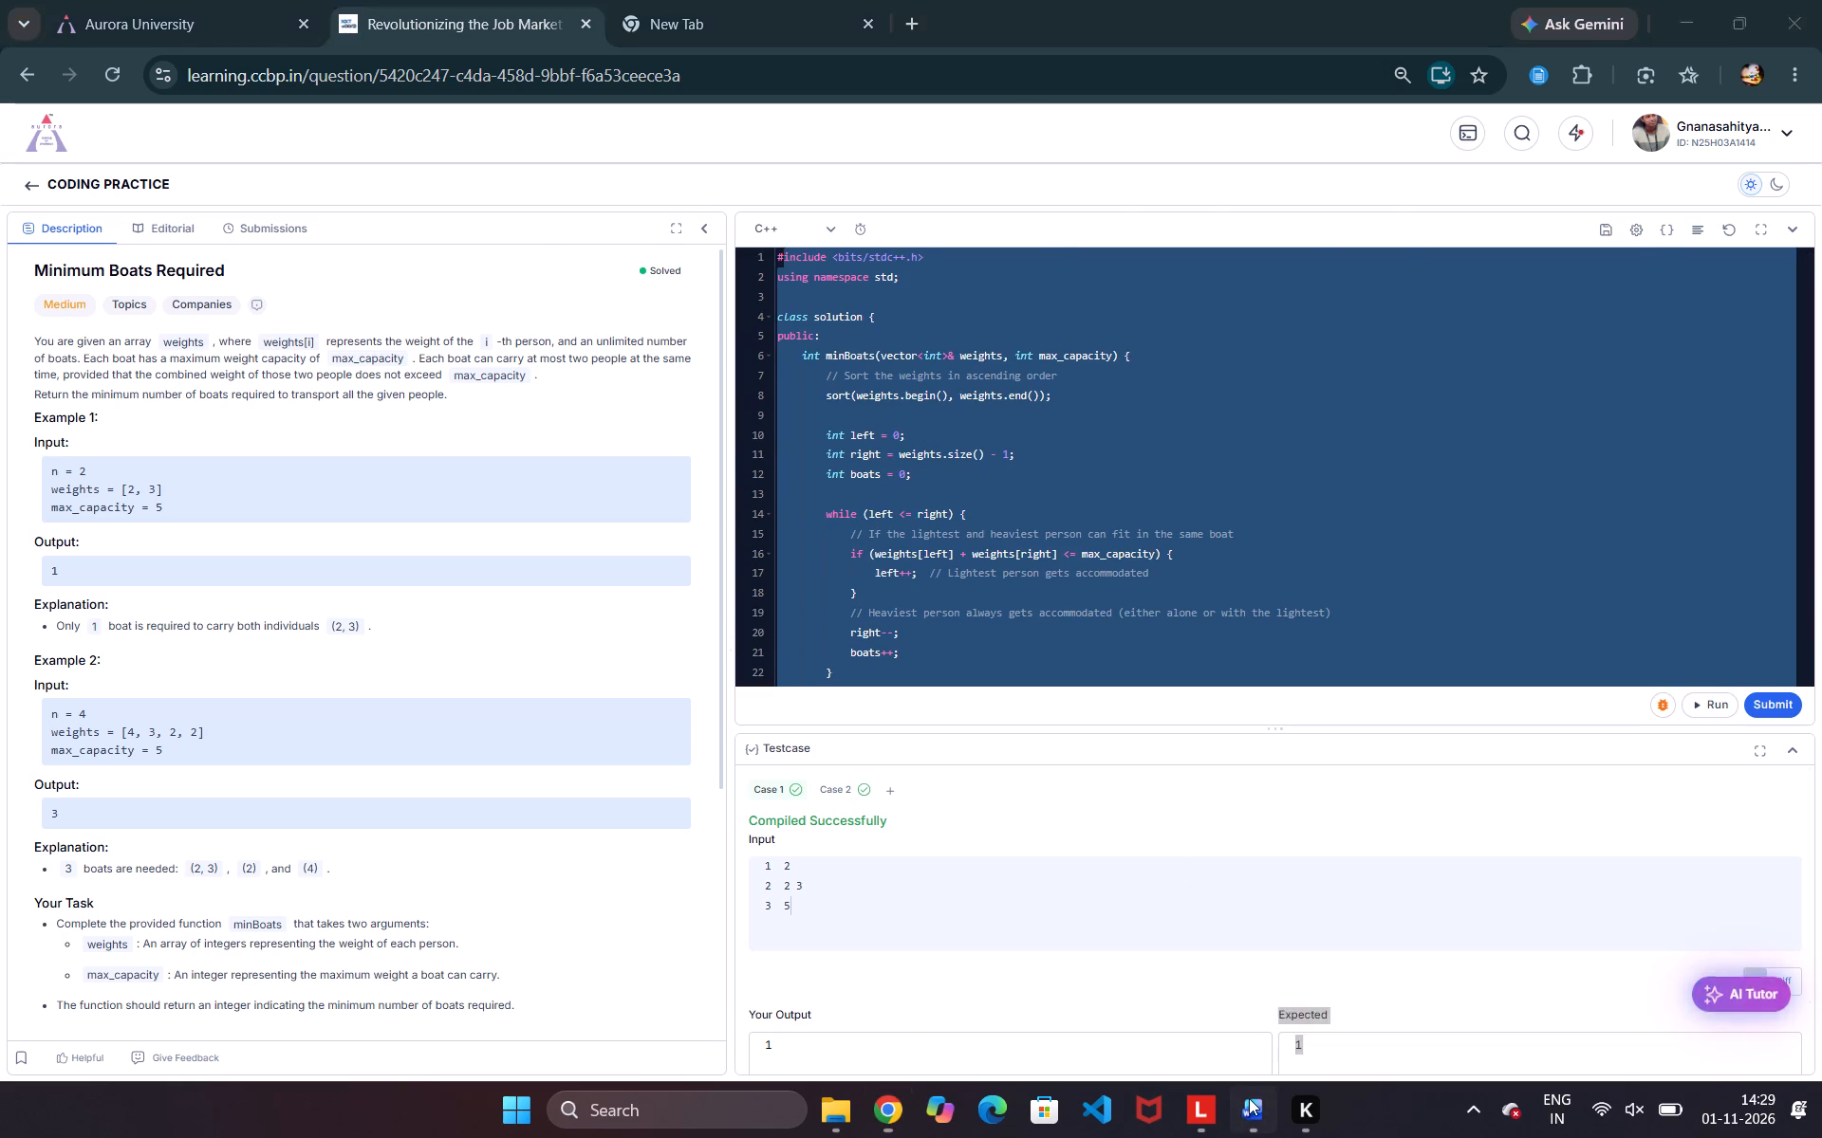
left_click(543, 438)
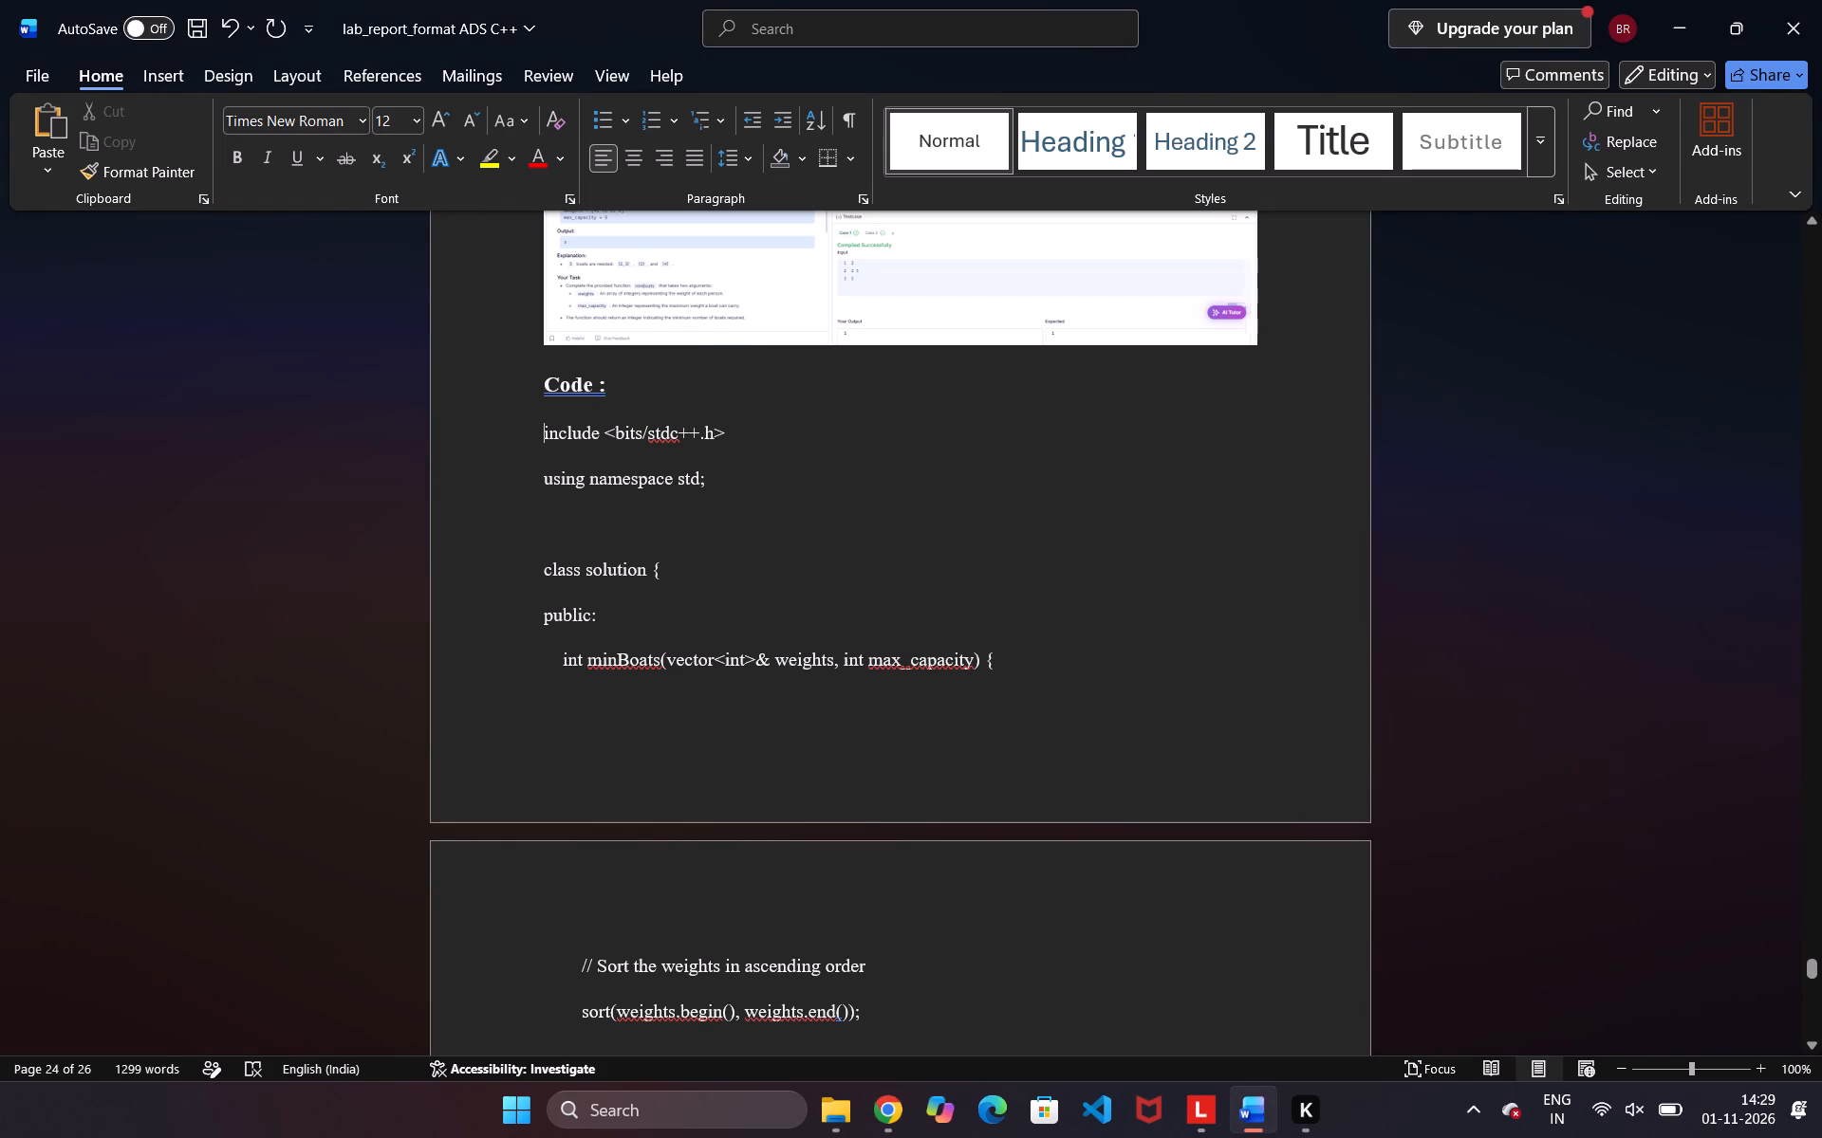
key("shift+numbersign")
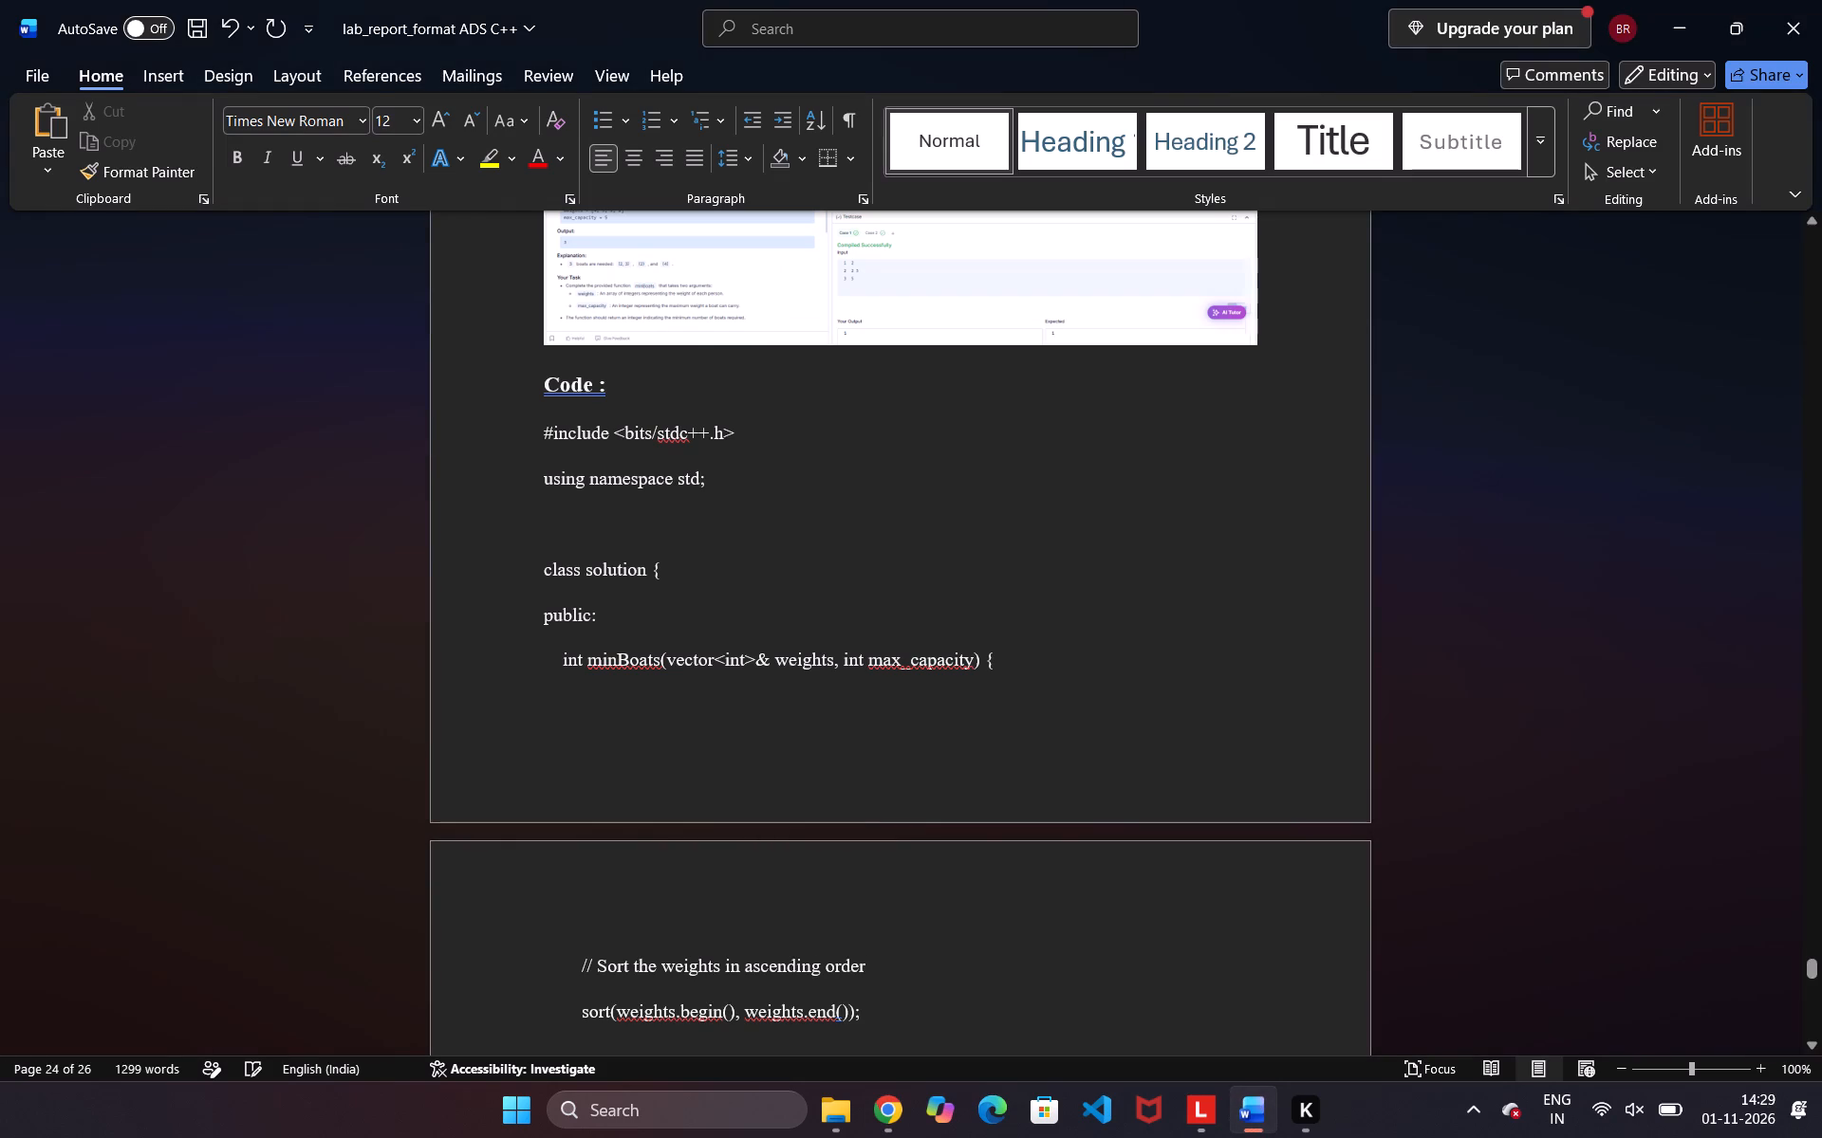
Add an 'Output :' heading on the page after the end of the Minimum Boats Required code.
scroll(765, 578, "down", 4)
left_click(606, 526)
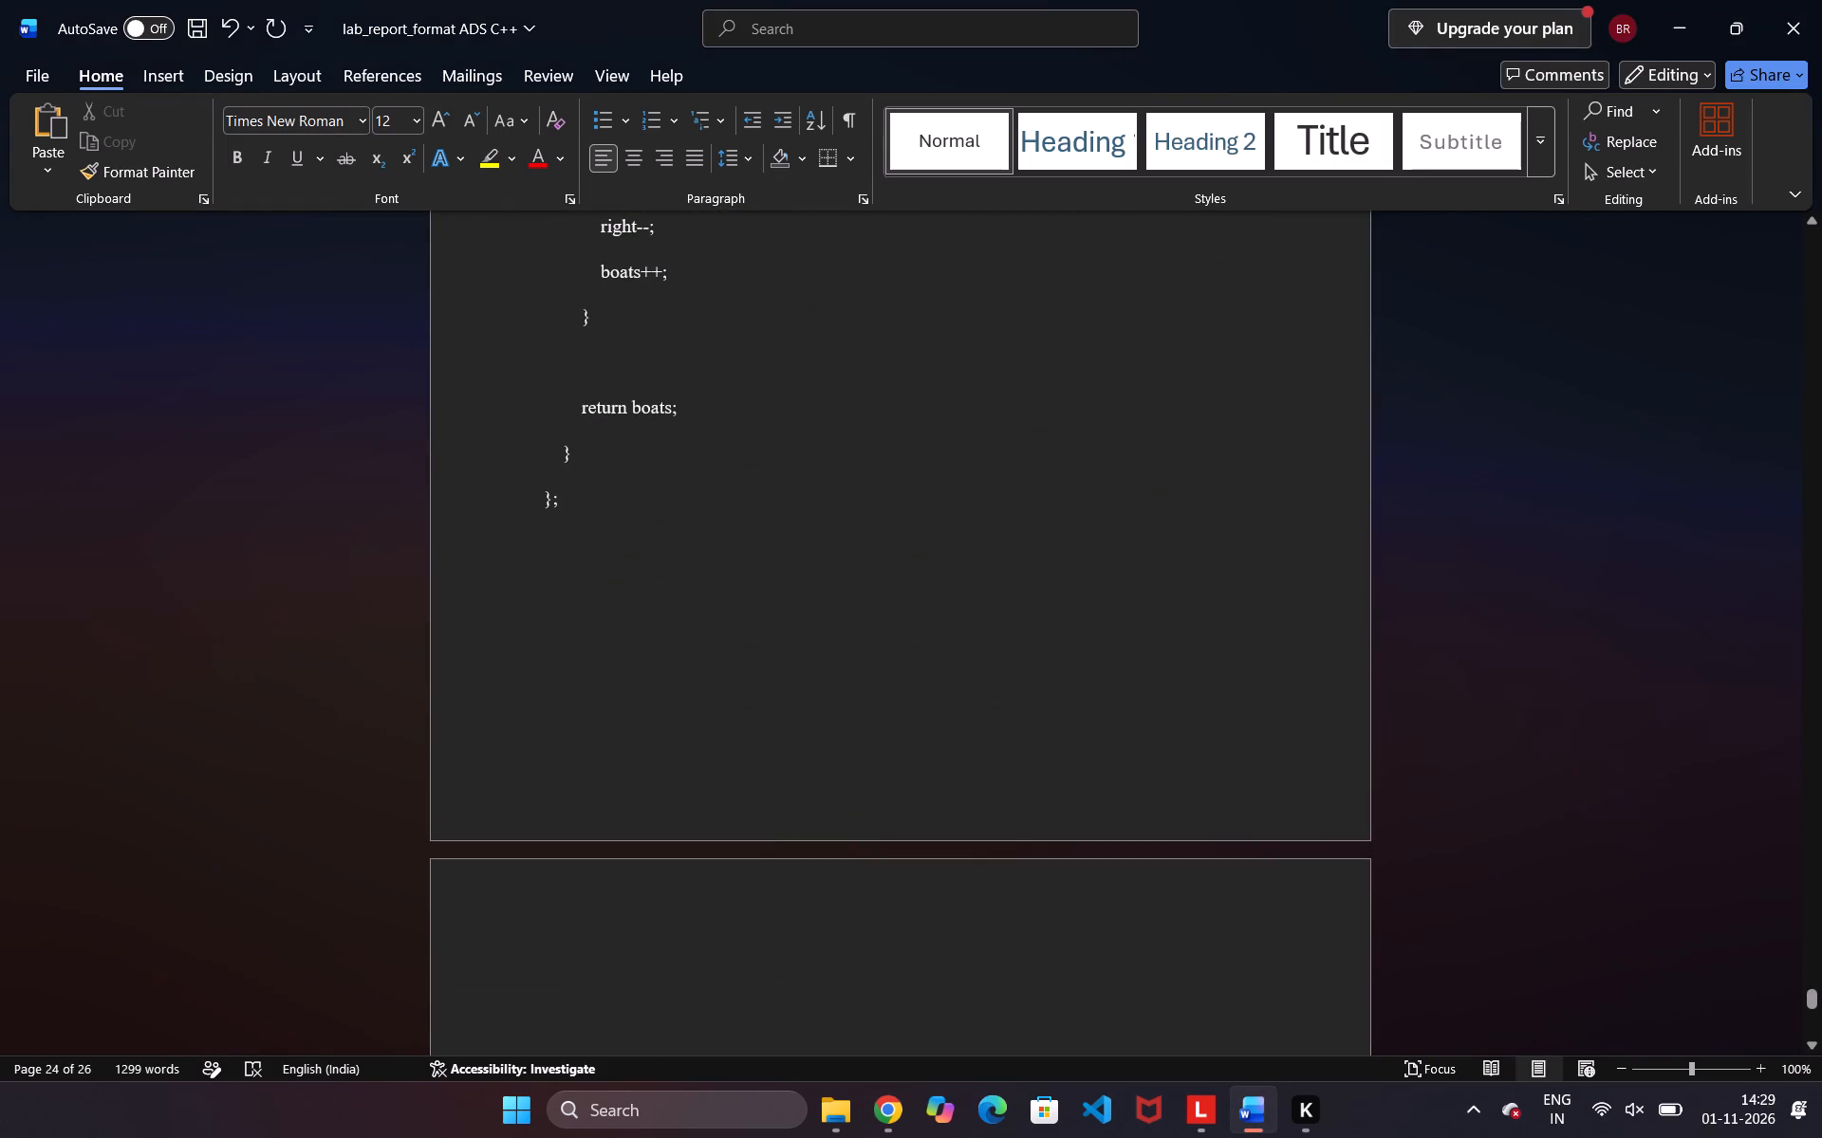
key("Return")
key("Return")
key("Return")
key("Return")
key("Return")
key("o")
type("utput :")
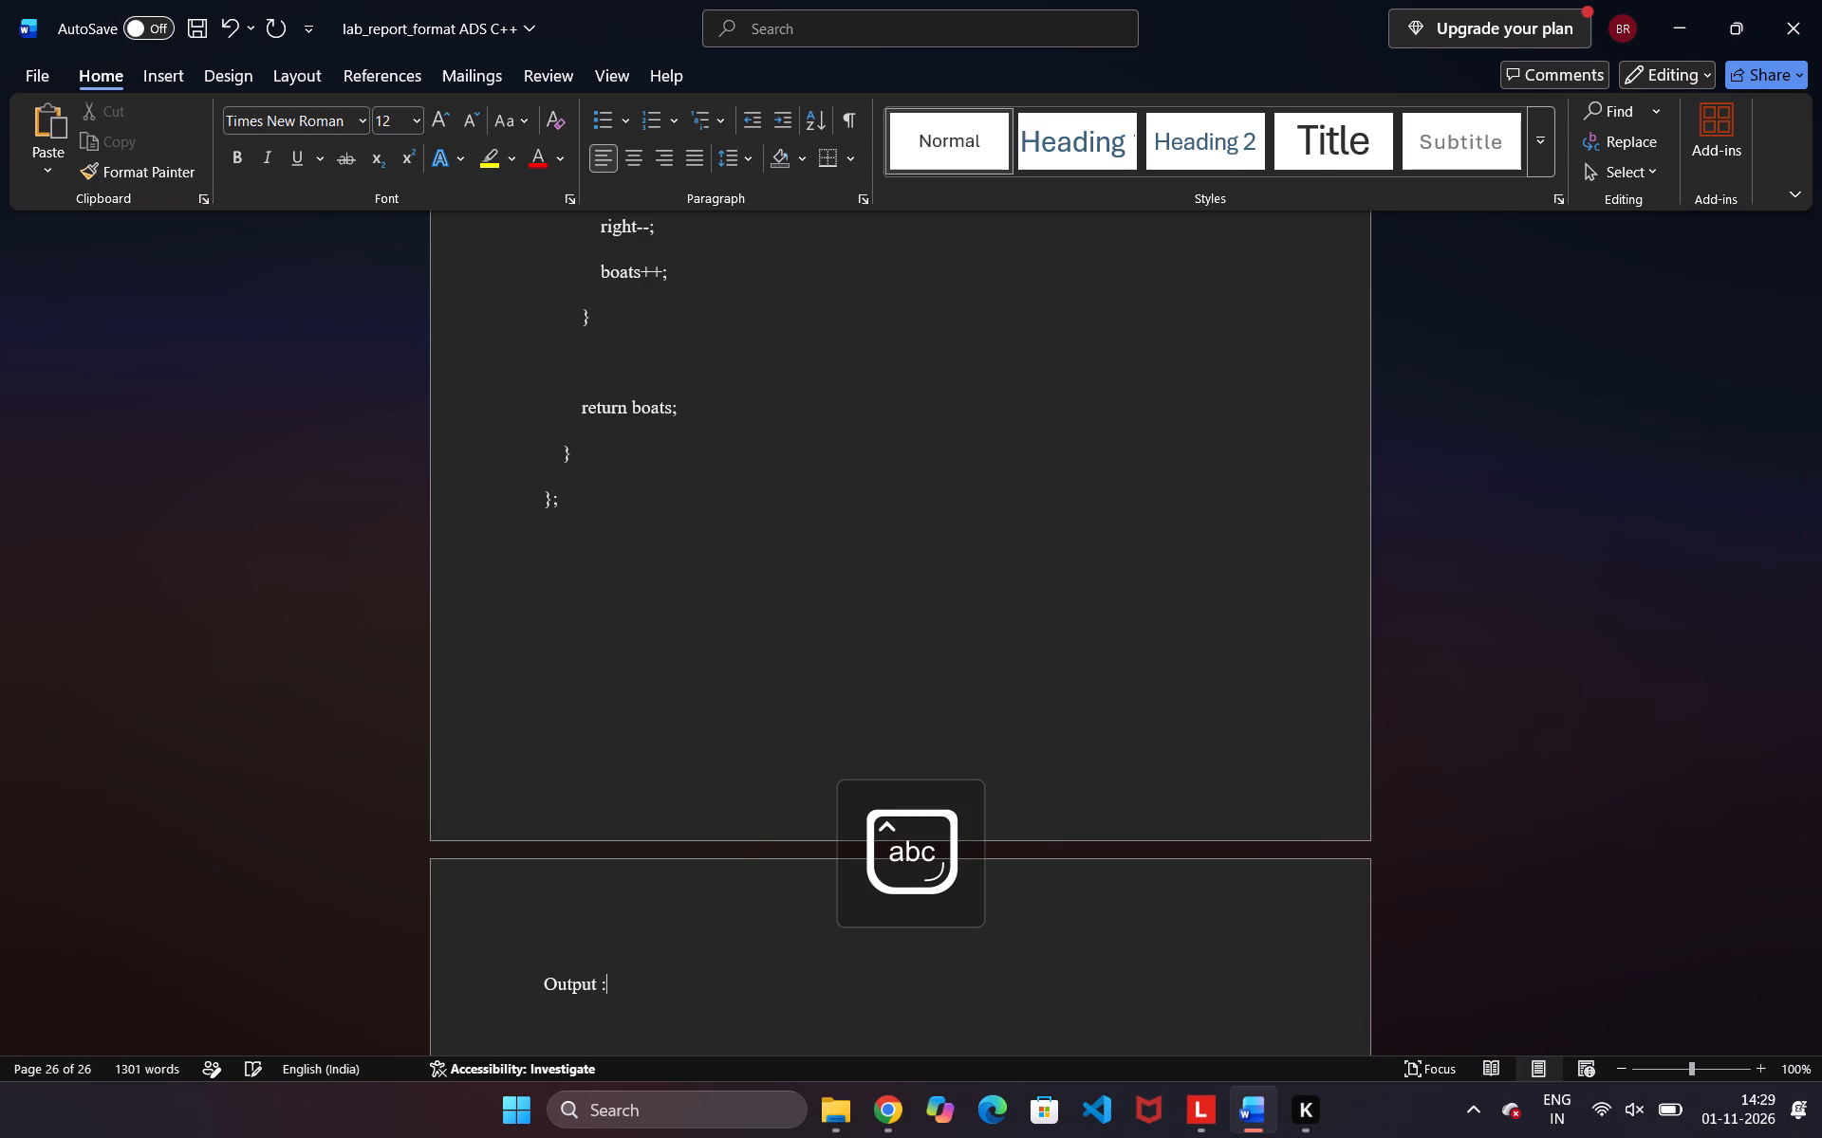
Make the new 'Output :' heading bold at font size 14 and start a new line under it.
left_click_drag(545, 978, 585, 983)
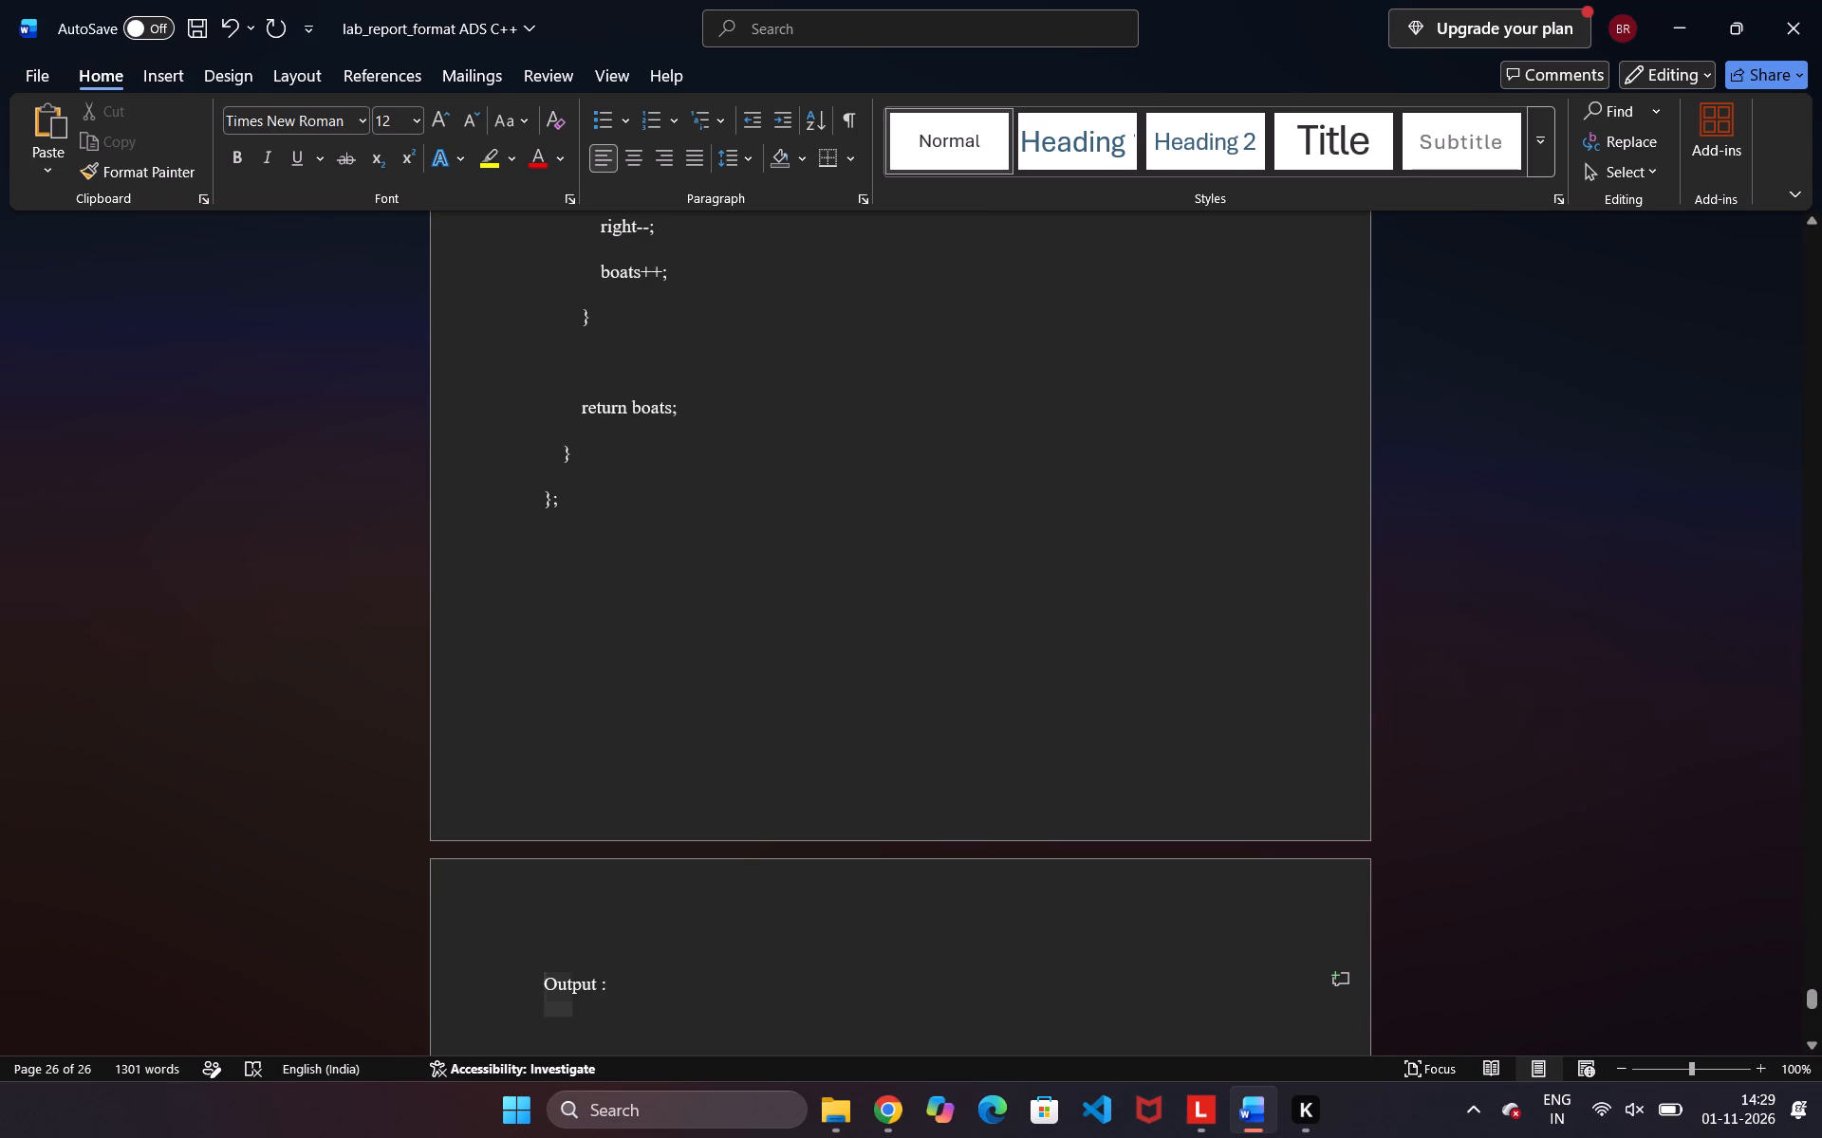
left_click_drag(585, 983, 634, 985)
left_click(239, 170)
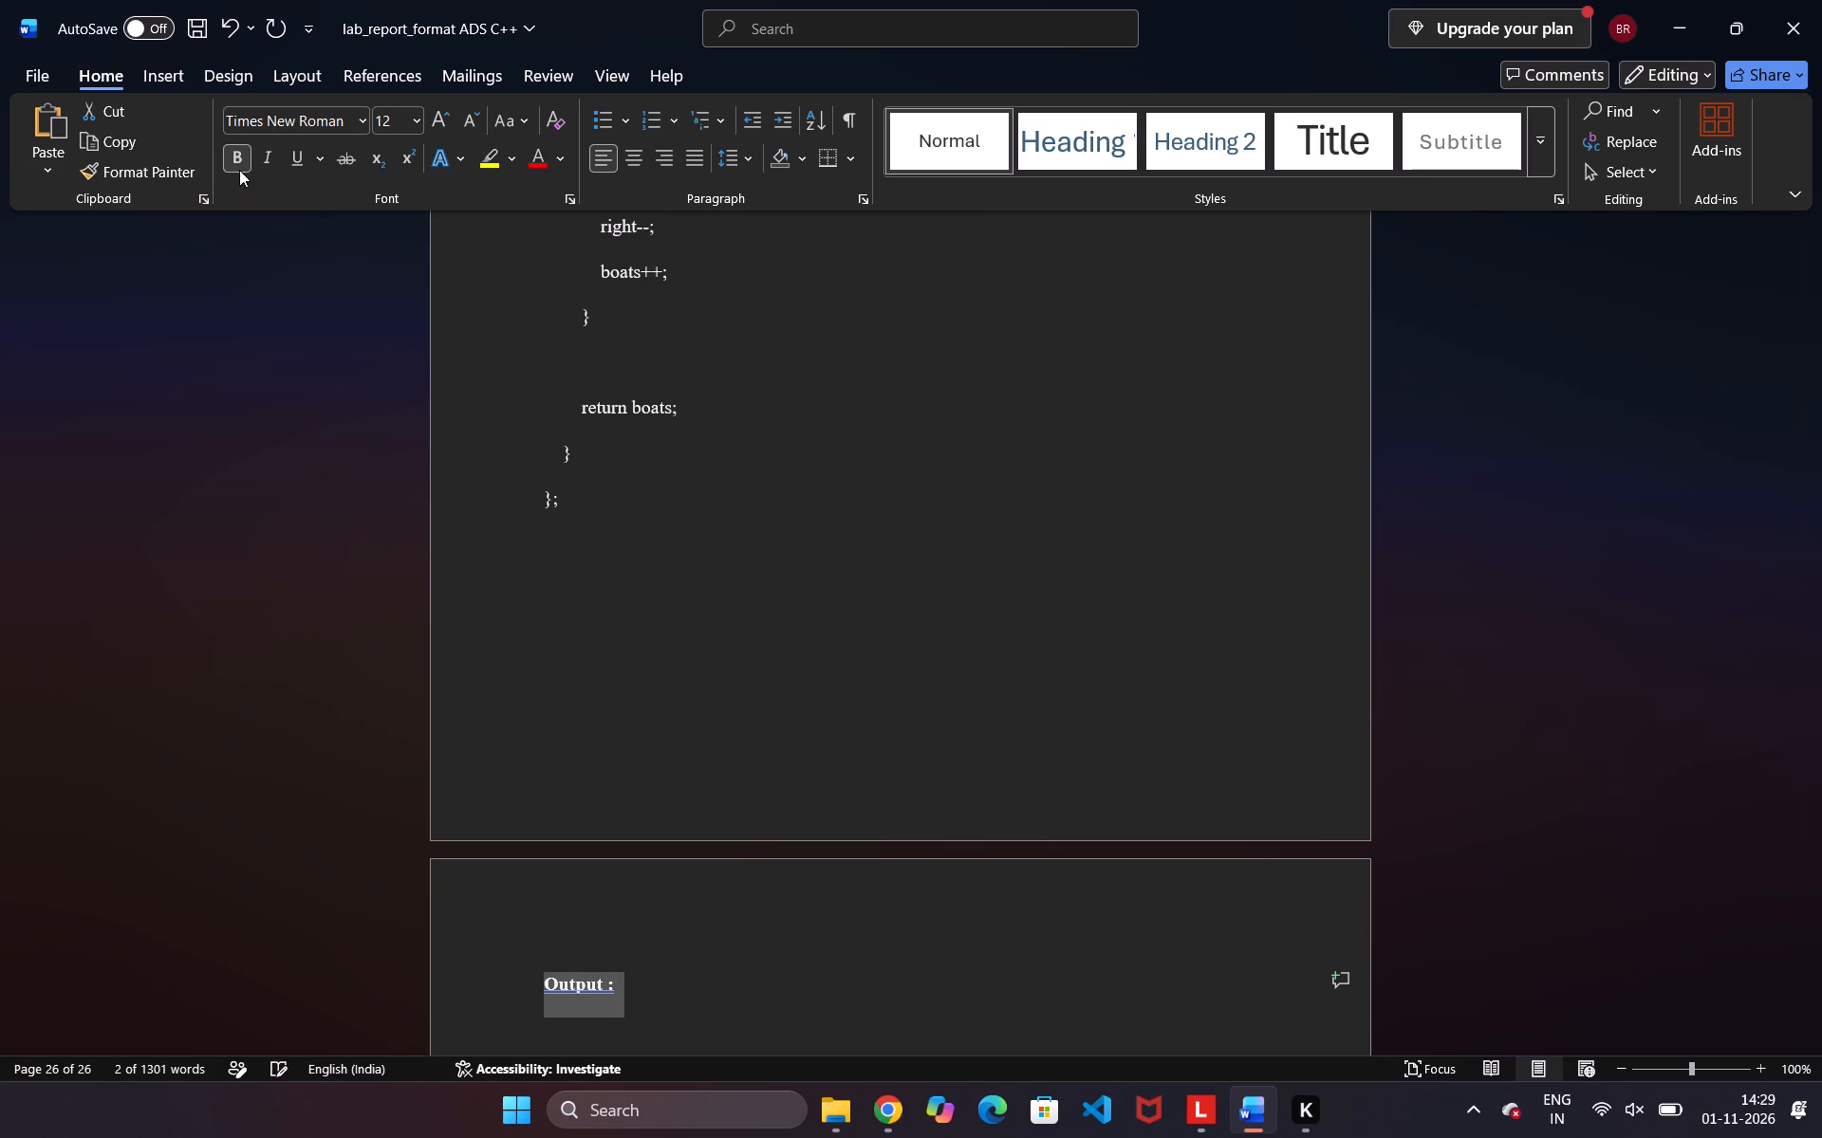
left_click(441, 119)
left_click(726, 974)
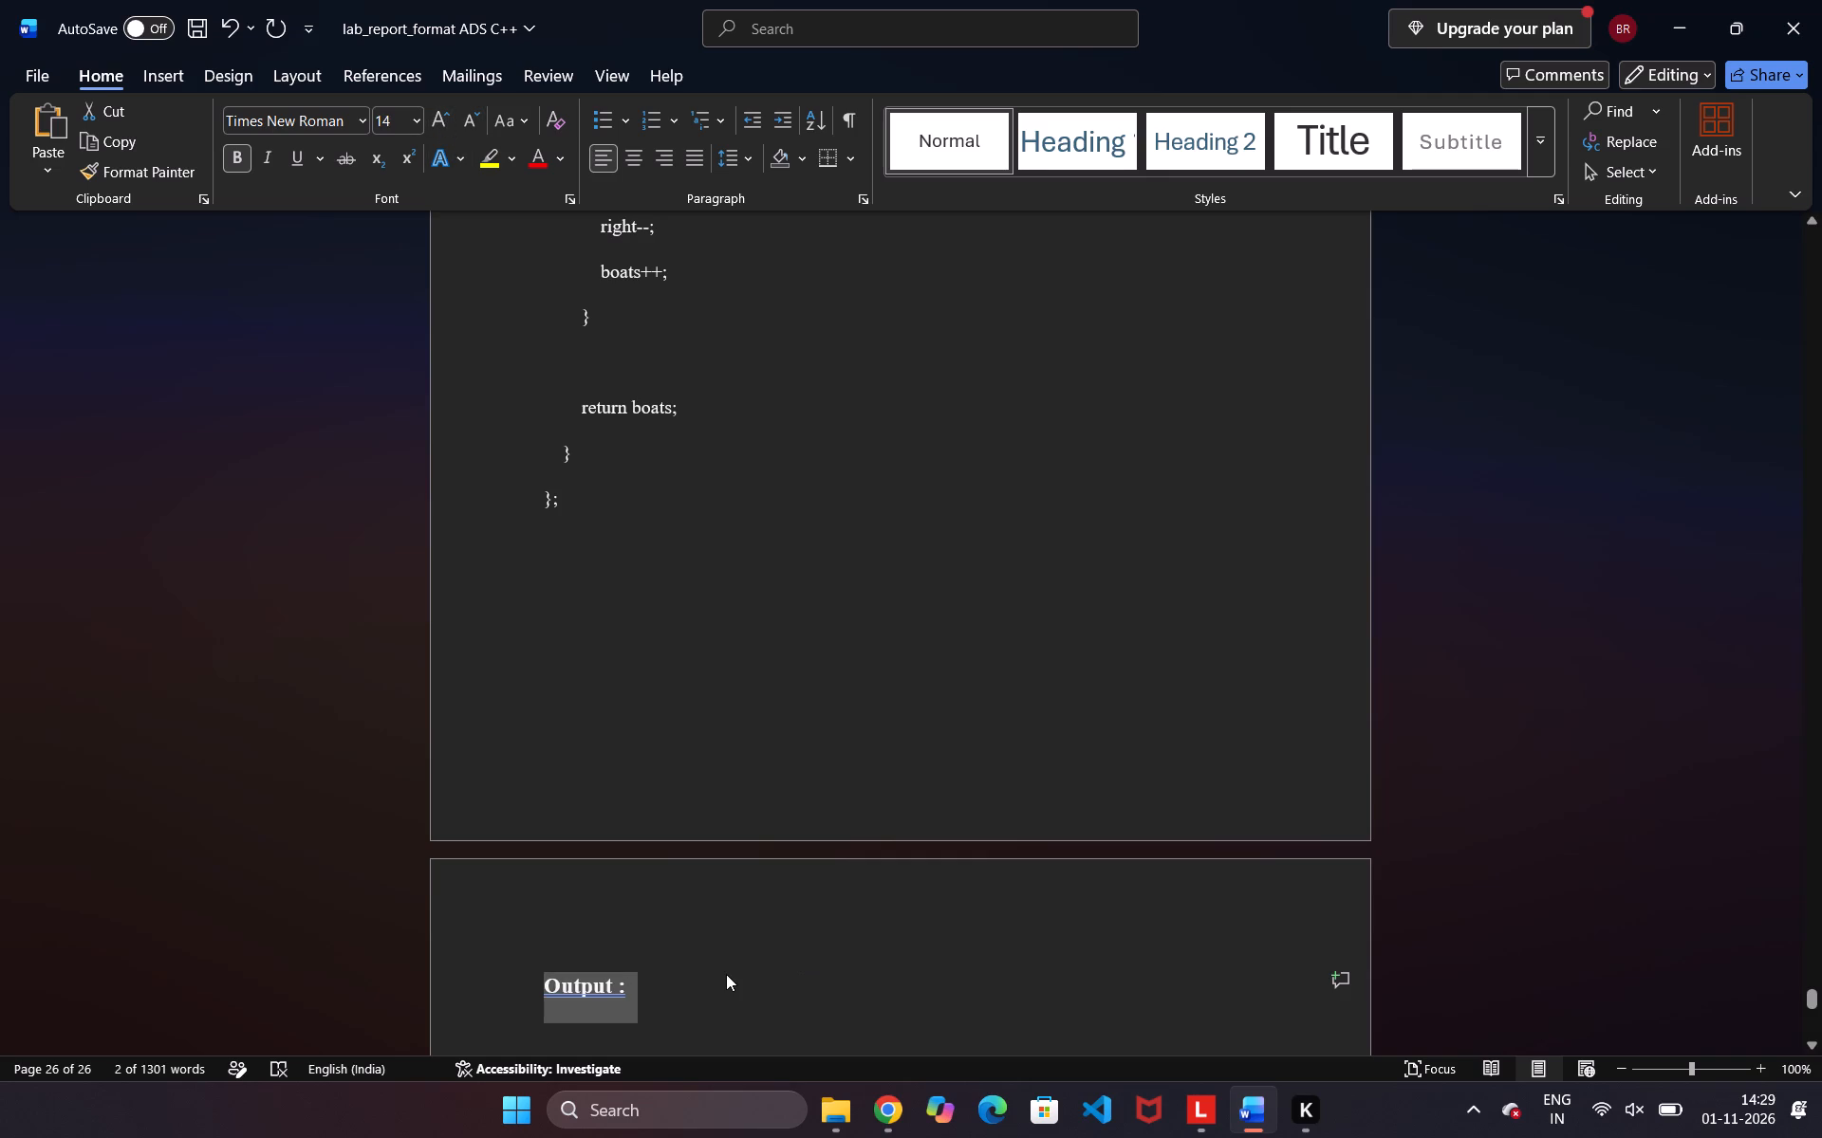
key("Return")
Capture a screenshot of the Minimum Boats Required Testcase results in Chrome and paste it under the 'Output :' heading in Word.
left_click(894, 1131)
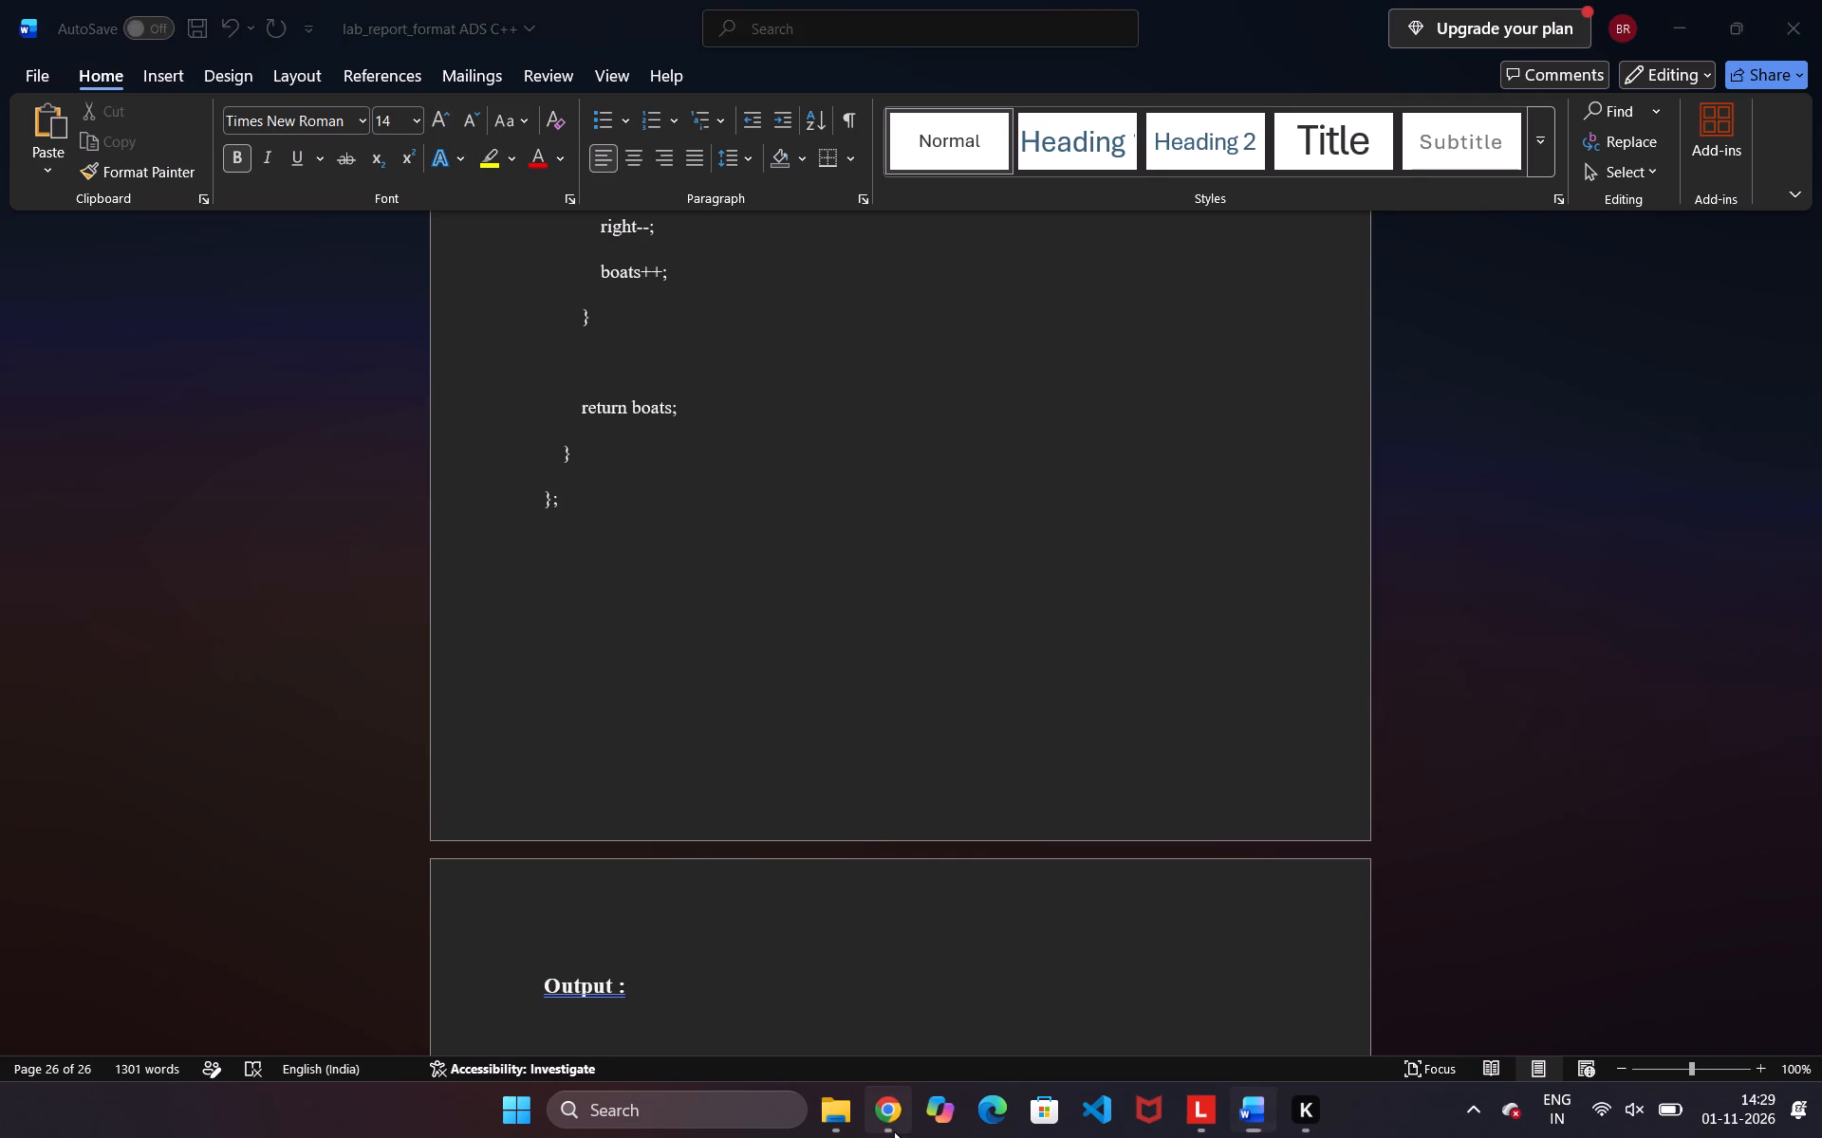
left_click(1052, 617)
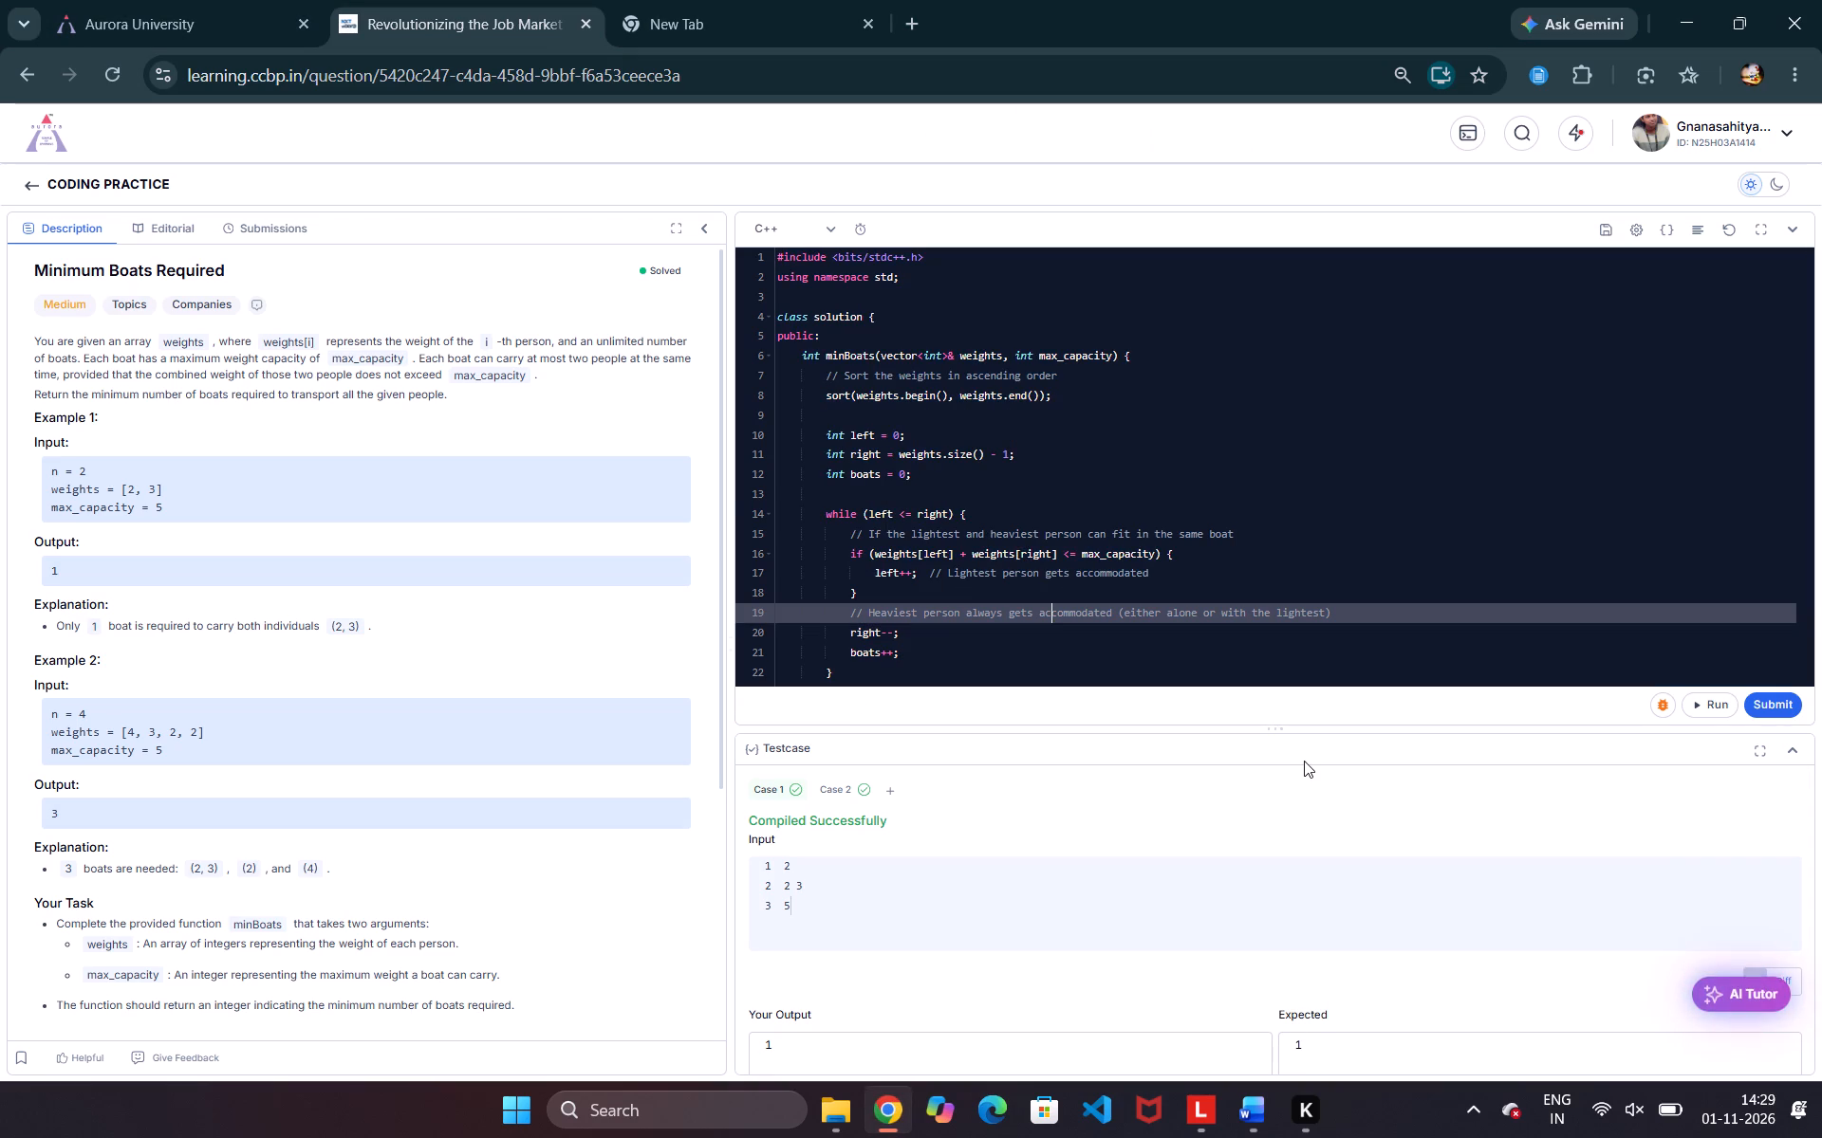
key("shift+super+s")
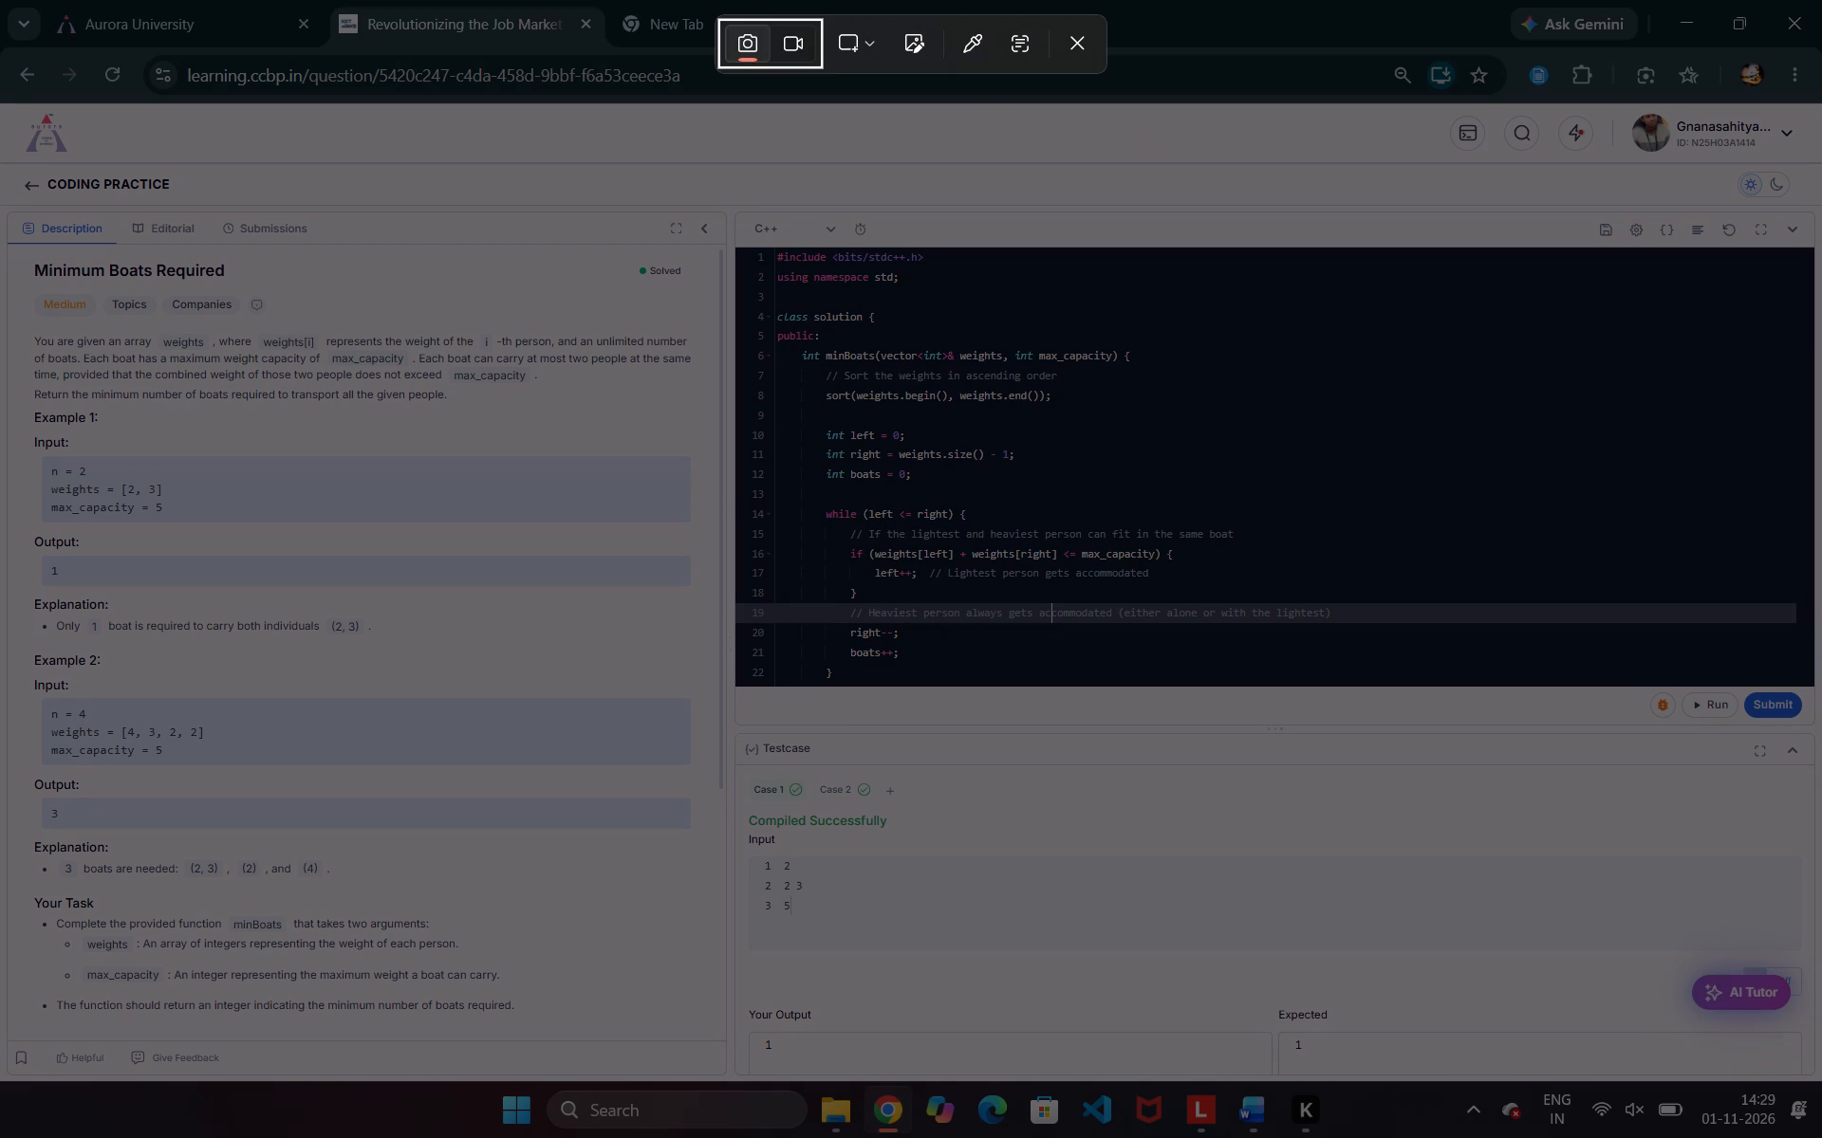
left_click_drag(727, 725, 1780, 1039)
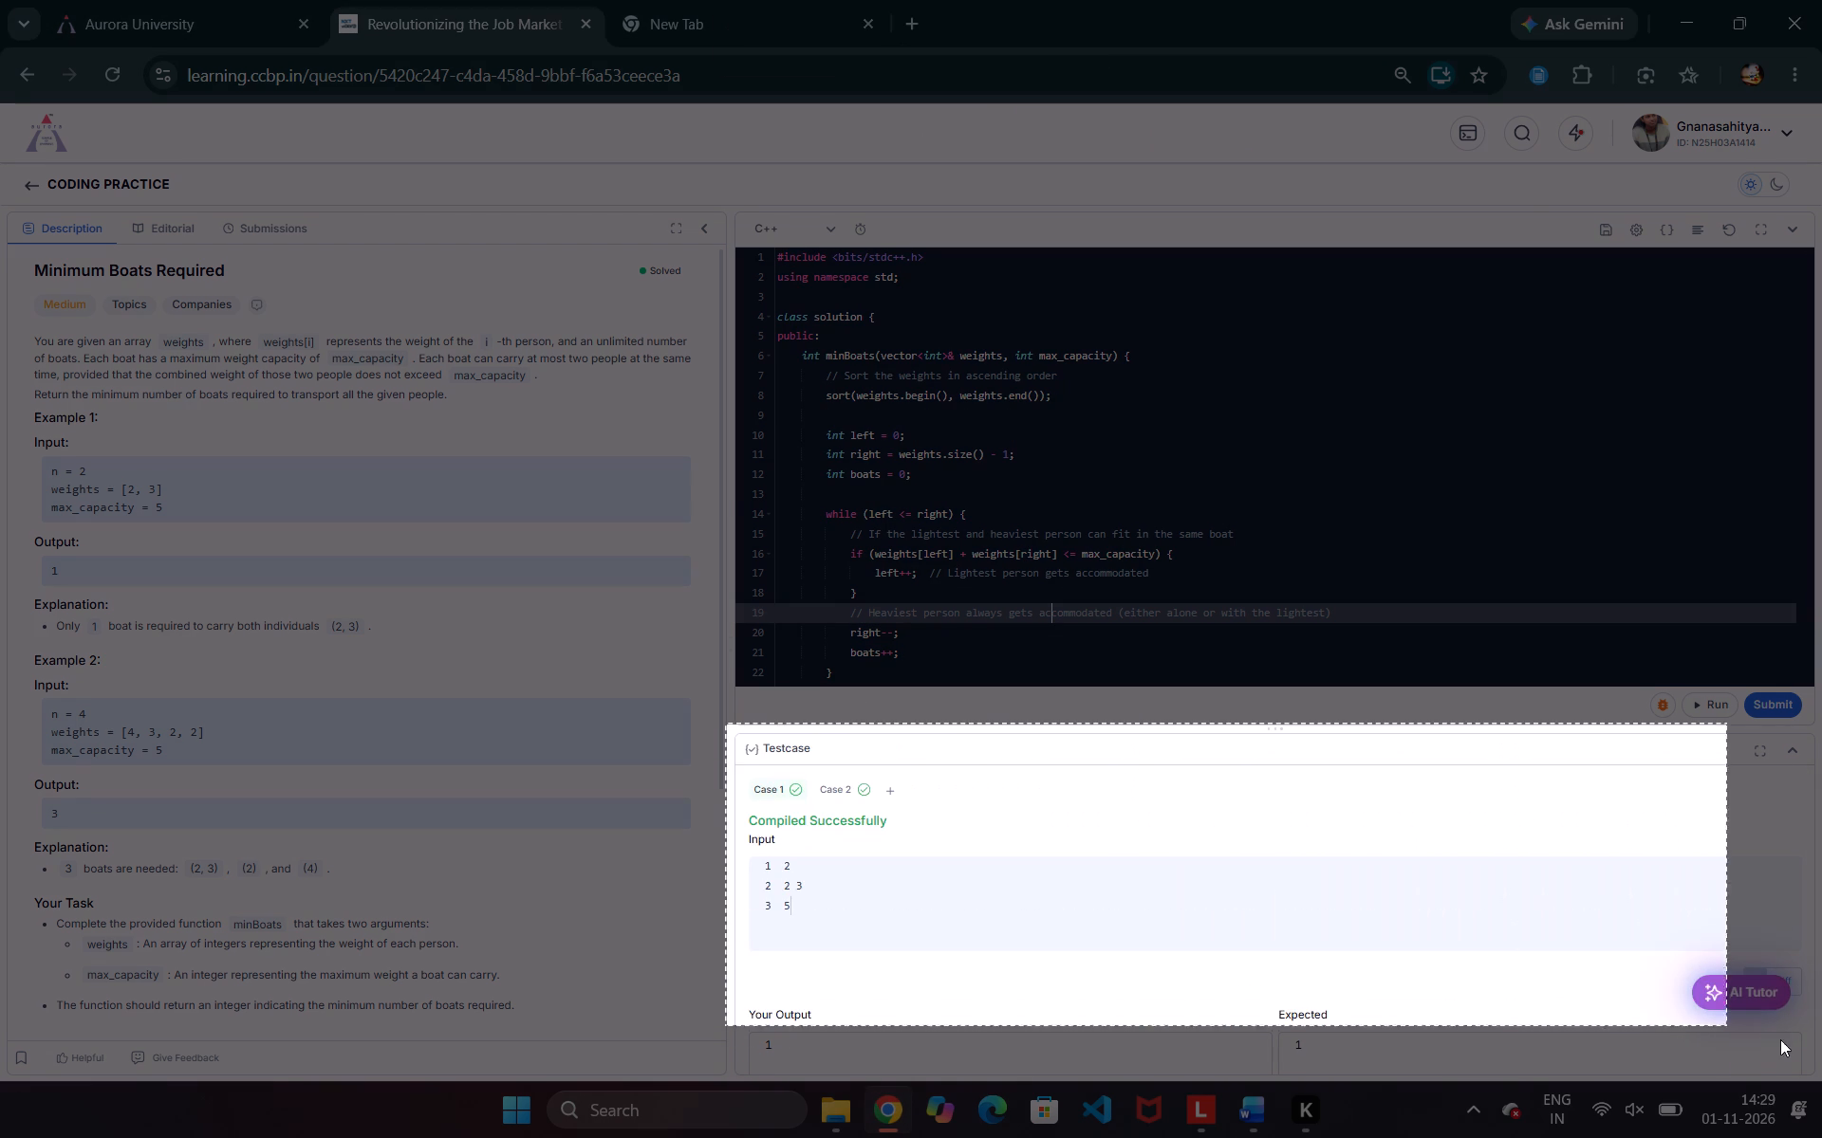
left_click_drag(1780, 1039, 1821, 1084)
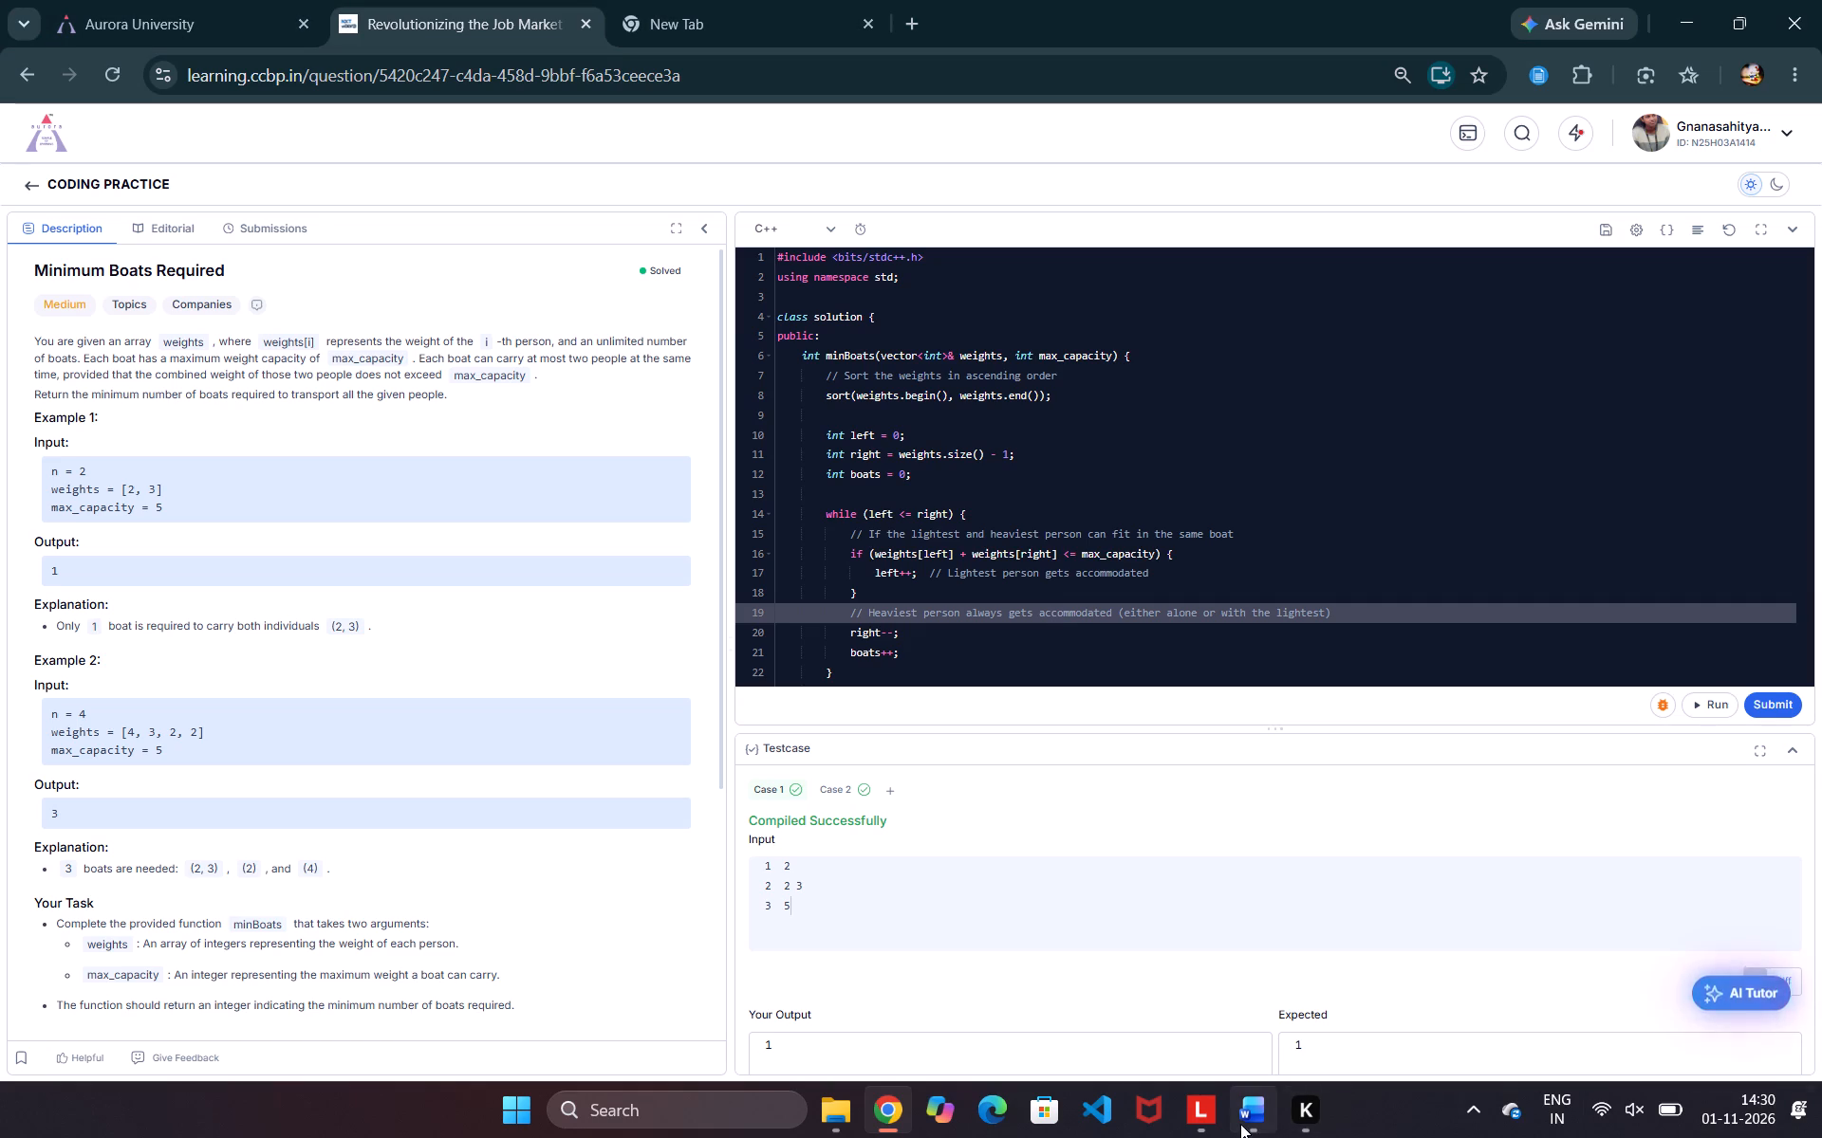
left_click(1240, 1124)
key("ctrl+v")
Add a '10.Question :' heading below the output screenshot and start a new line under it.
scroll(1060, 954, "down", 2)
key("Return")
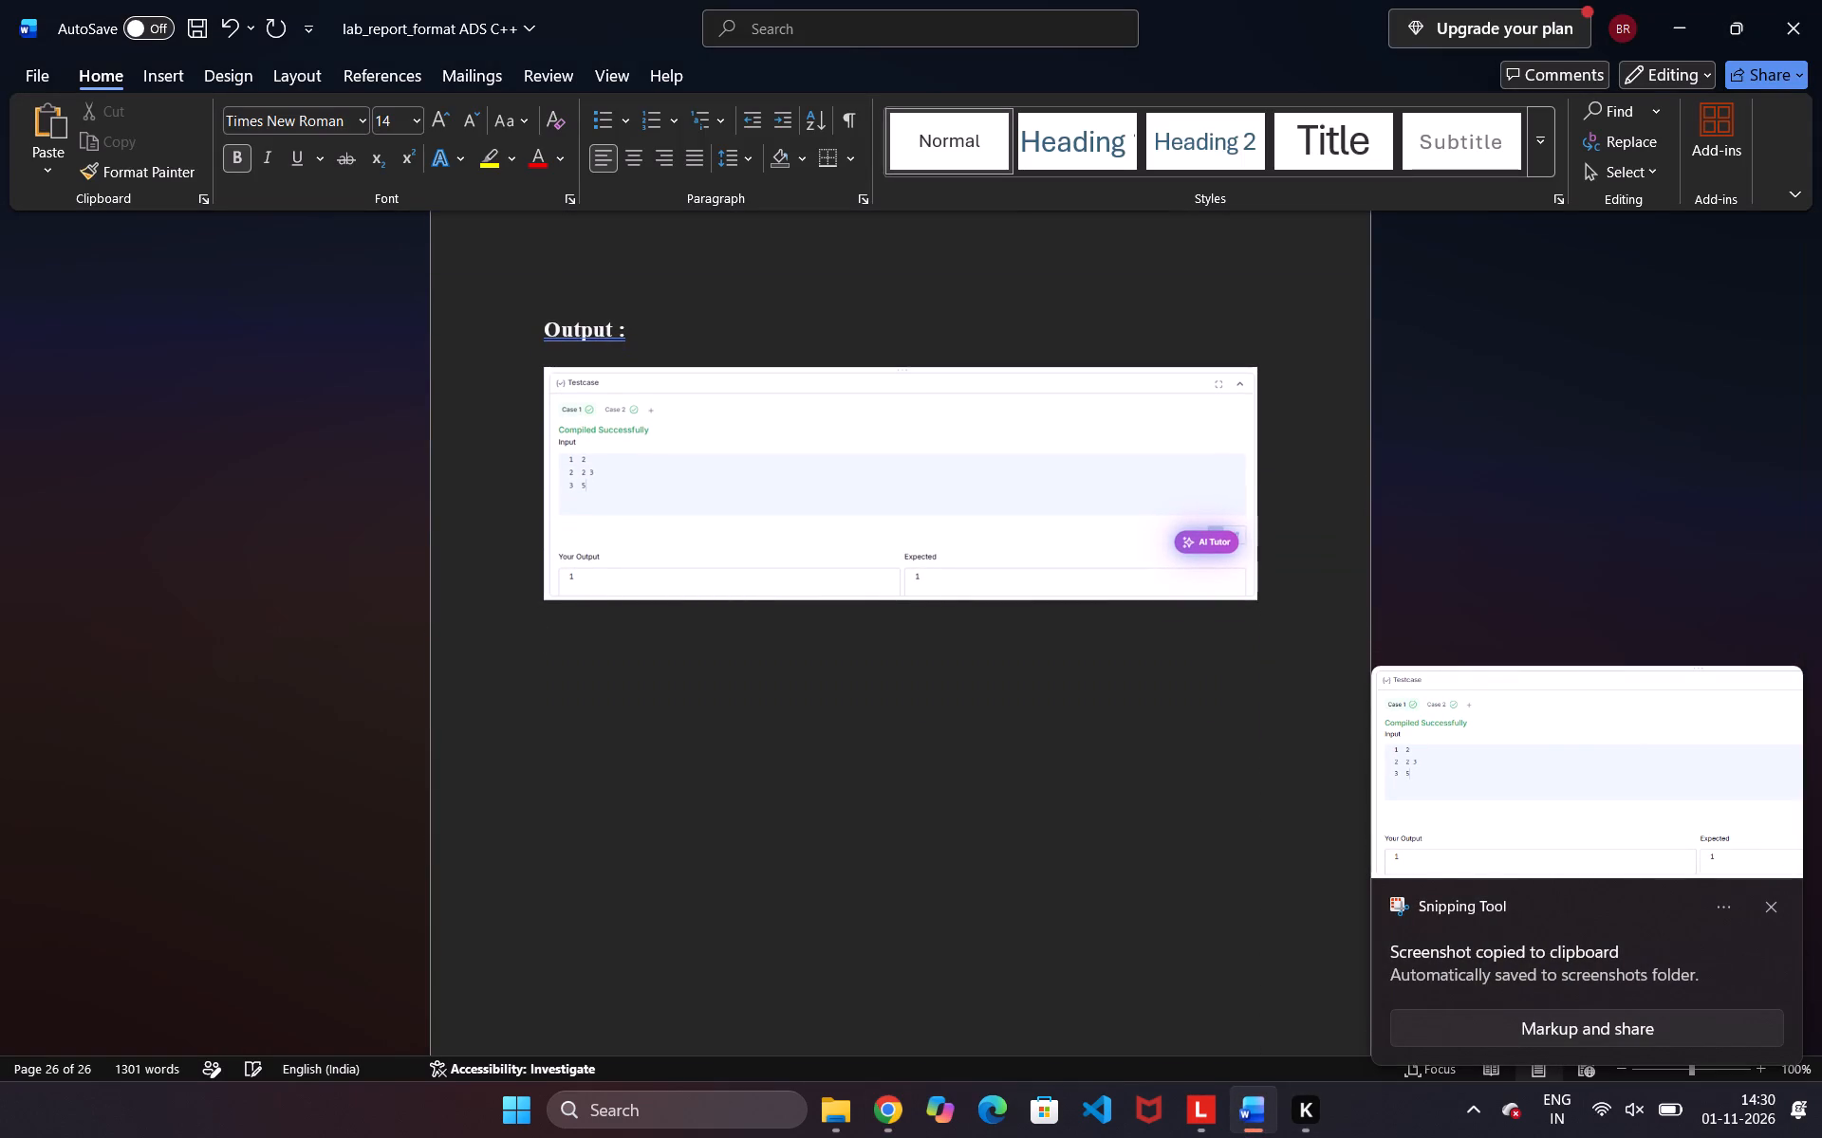
type("10.")
key("q")
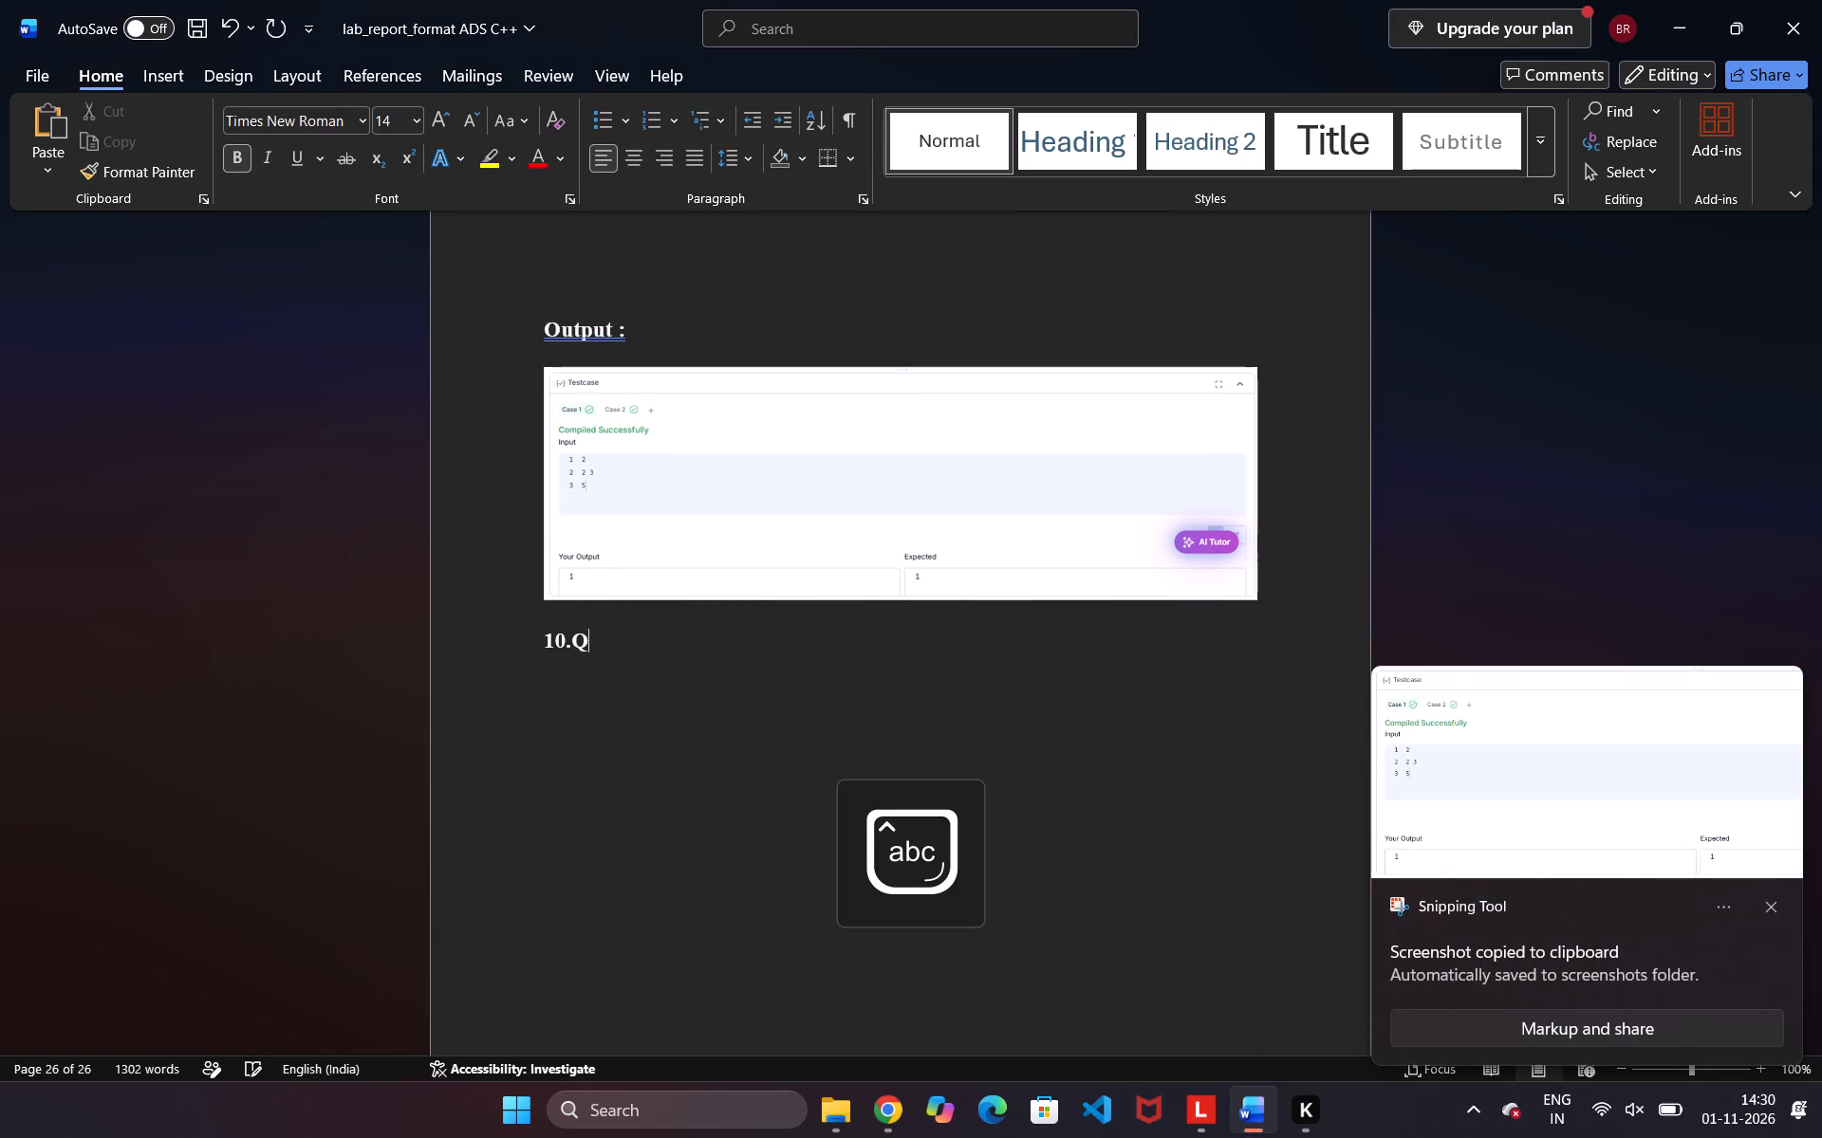
type("uestion :")
key("Return")
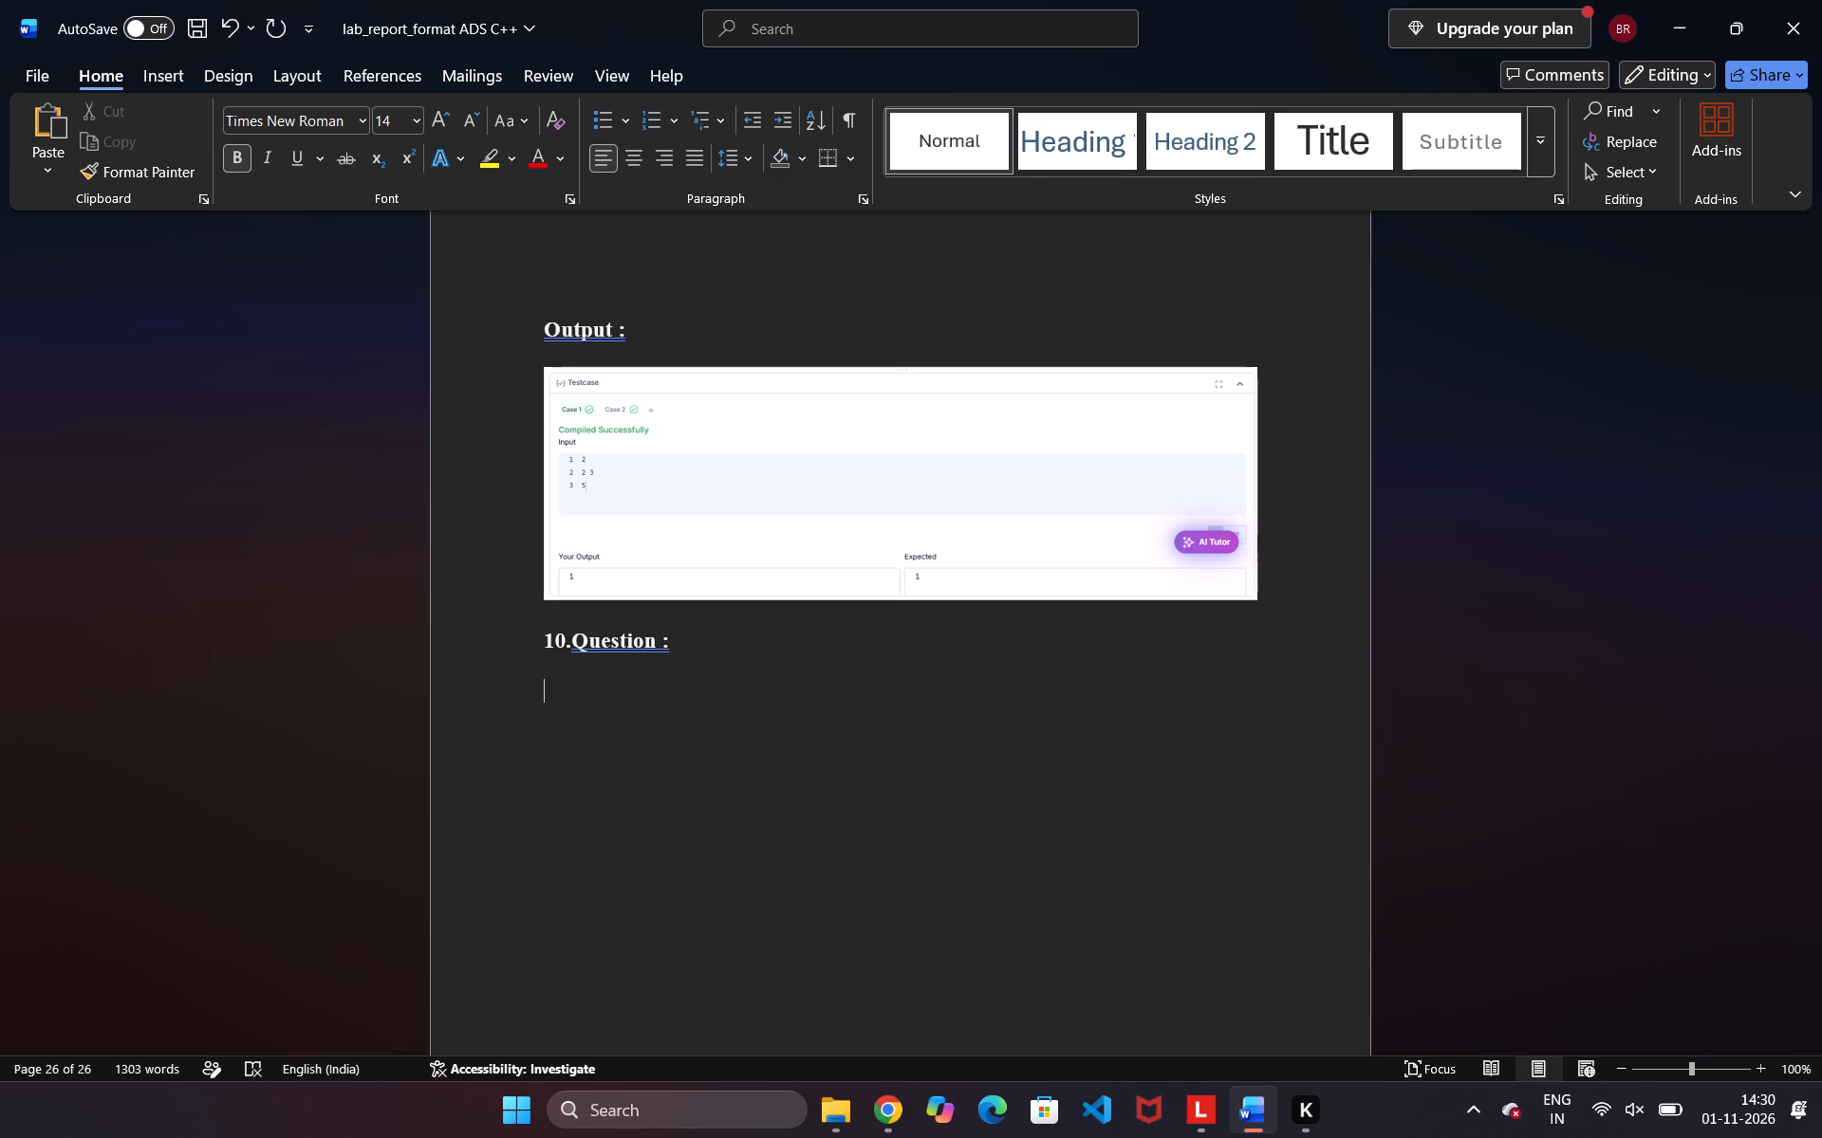
In Chrome, return to the Coding Practice list, open the Match Customers with Experts problem and run its code.
left_click(893, 1104)
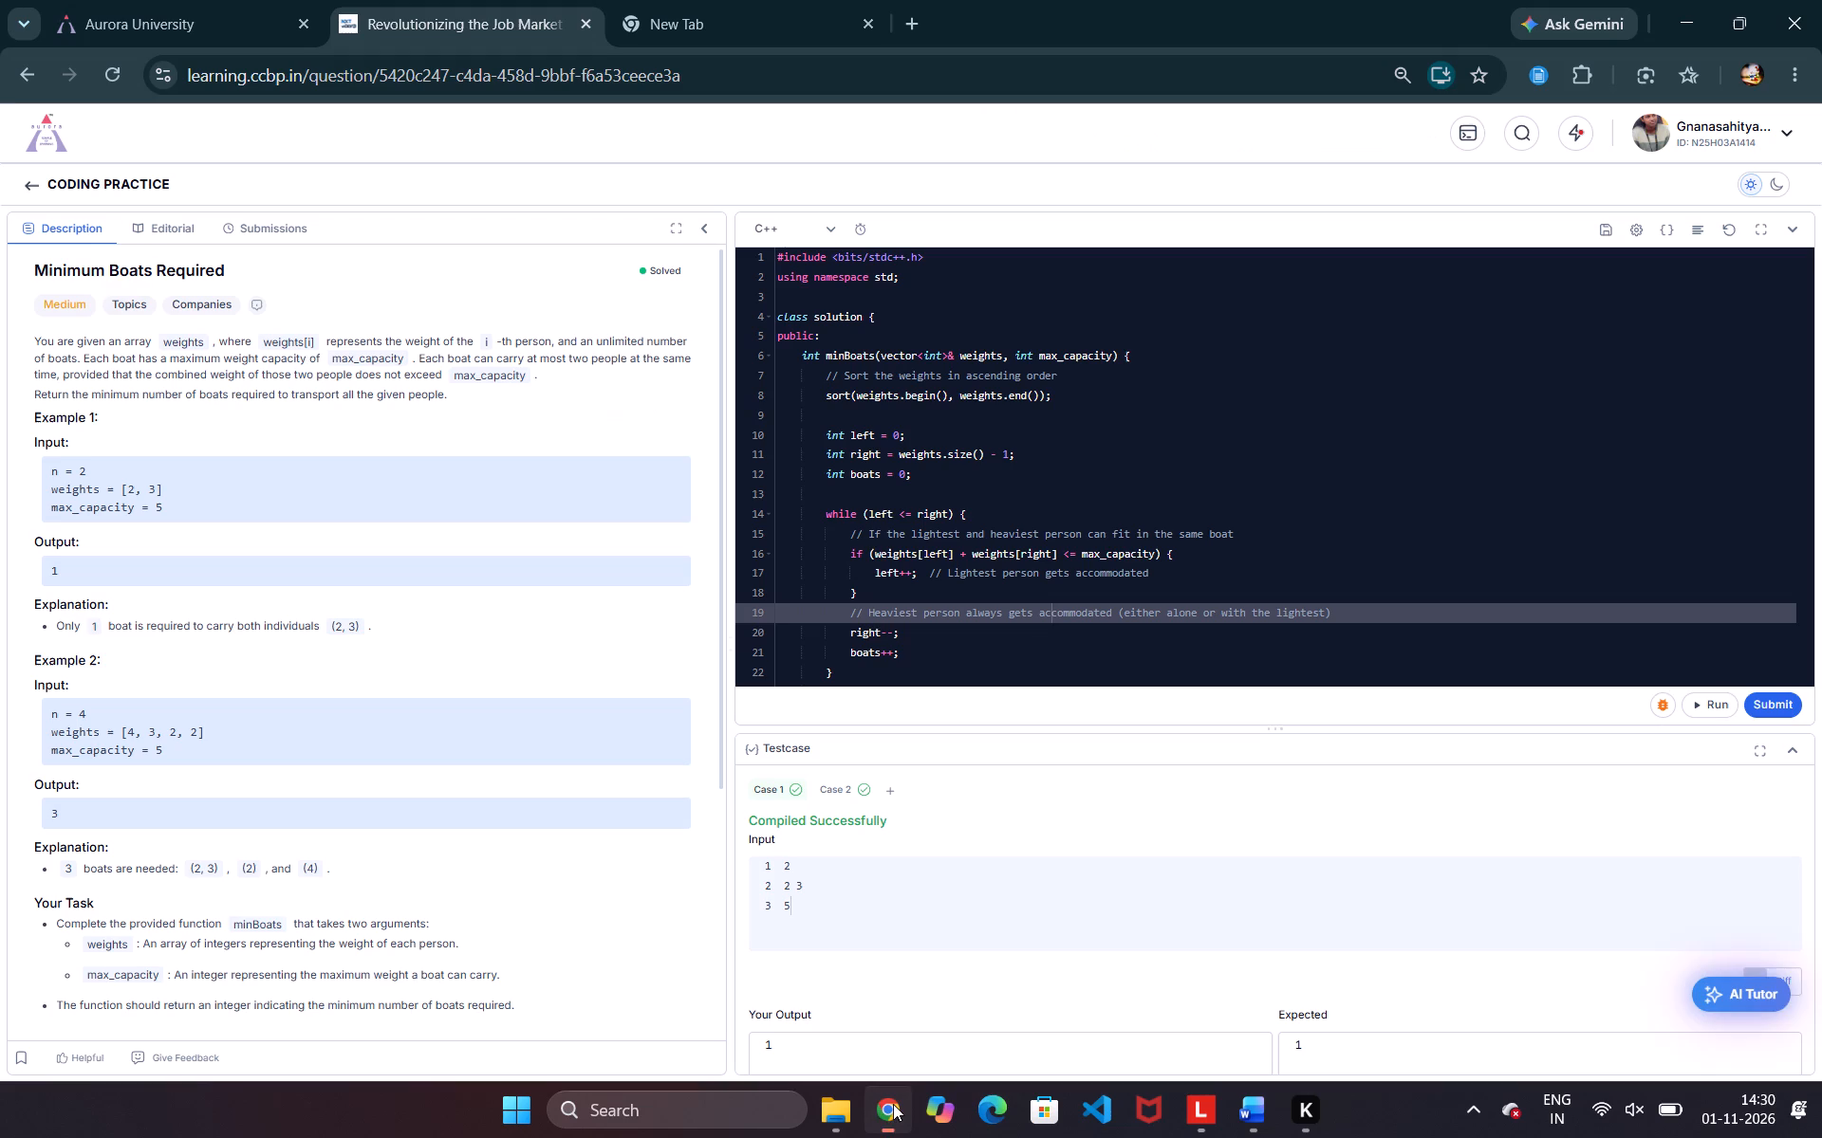
left_click(21, 182)
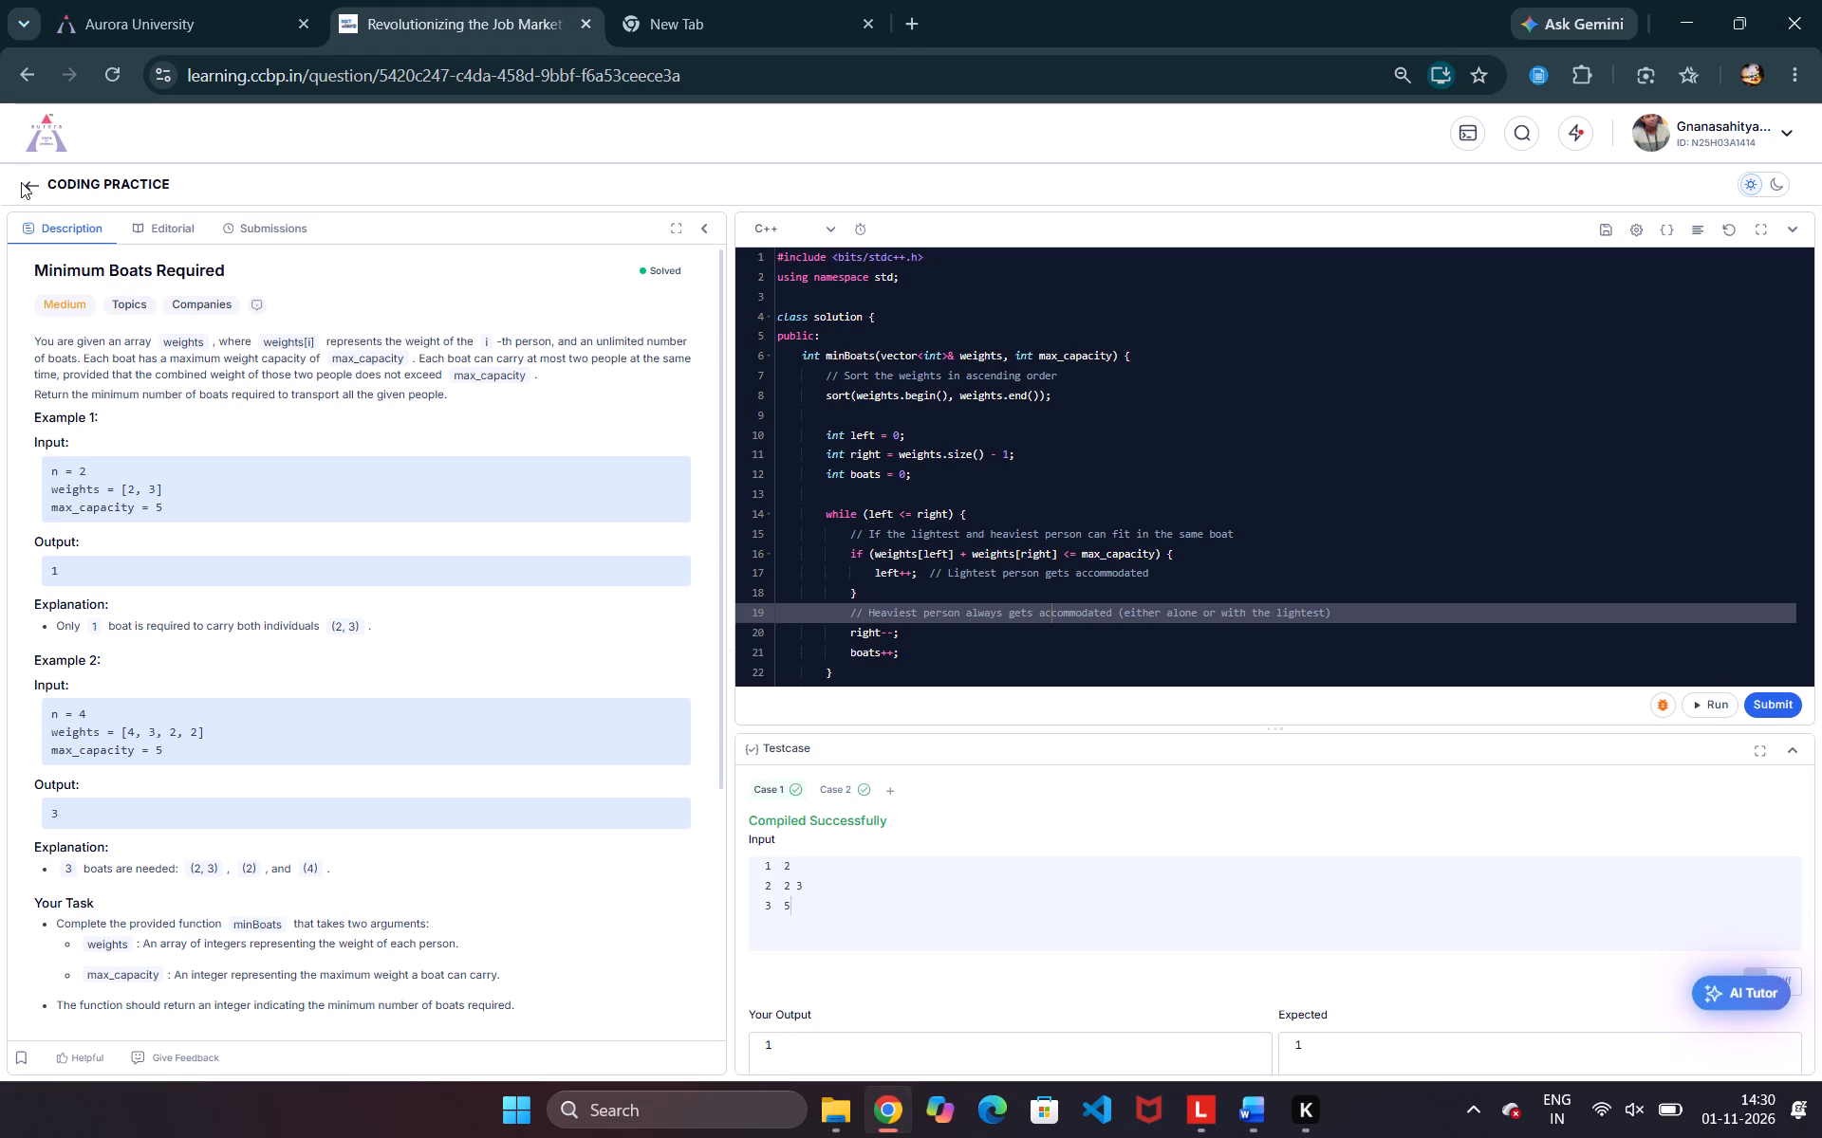
left_click(21, 182)
left_click(26, 186)
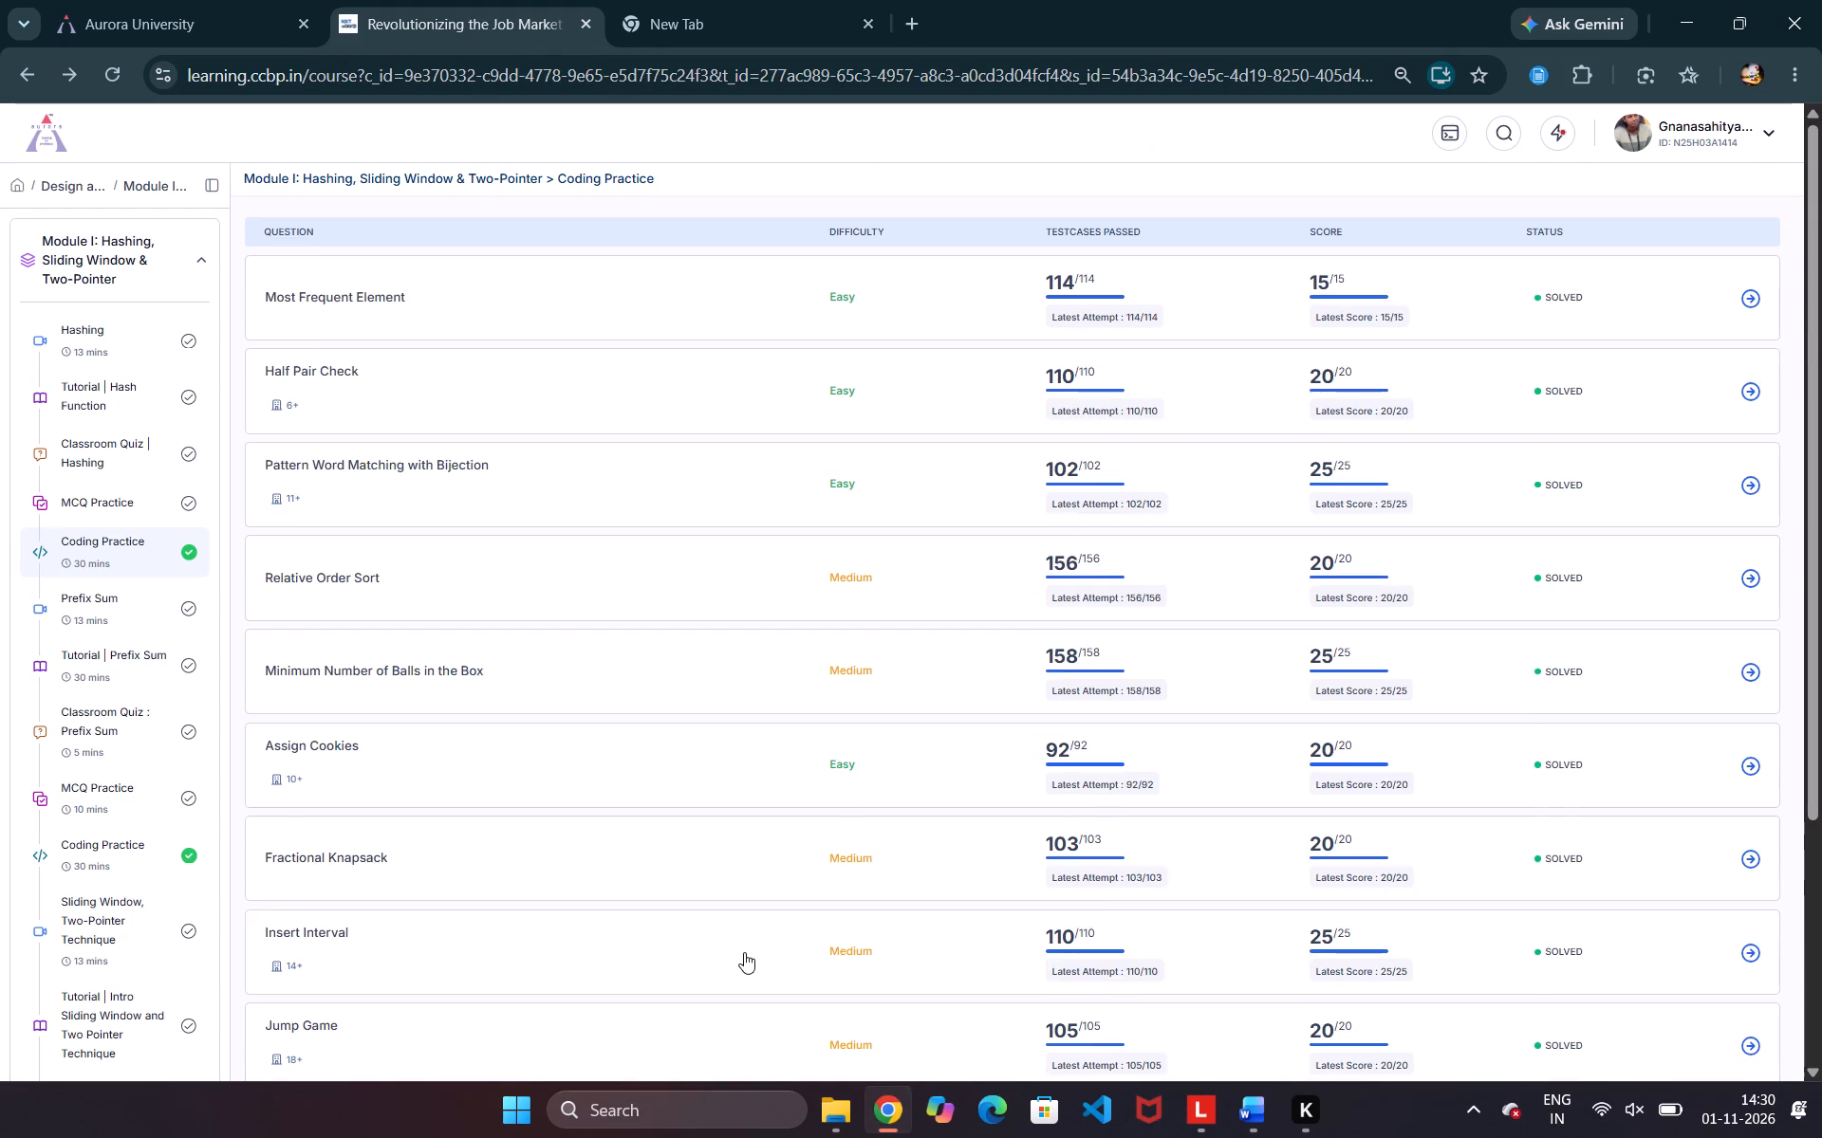
scroll(744, 952, "down", 5)
left_click(598, 876)
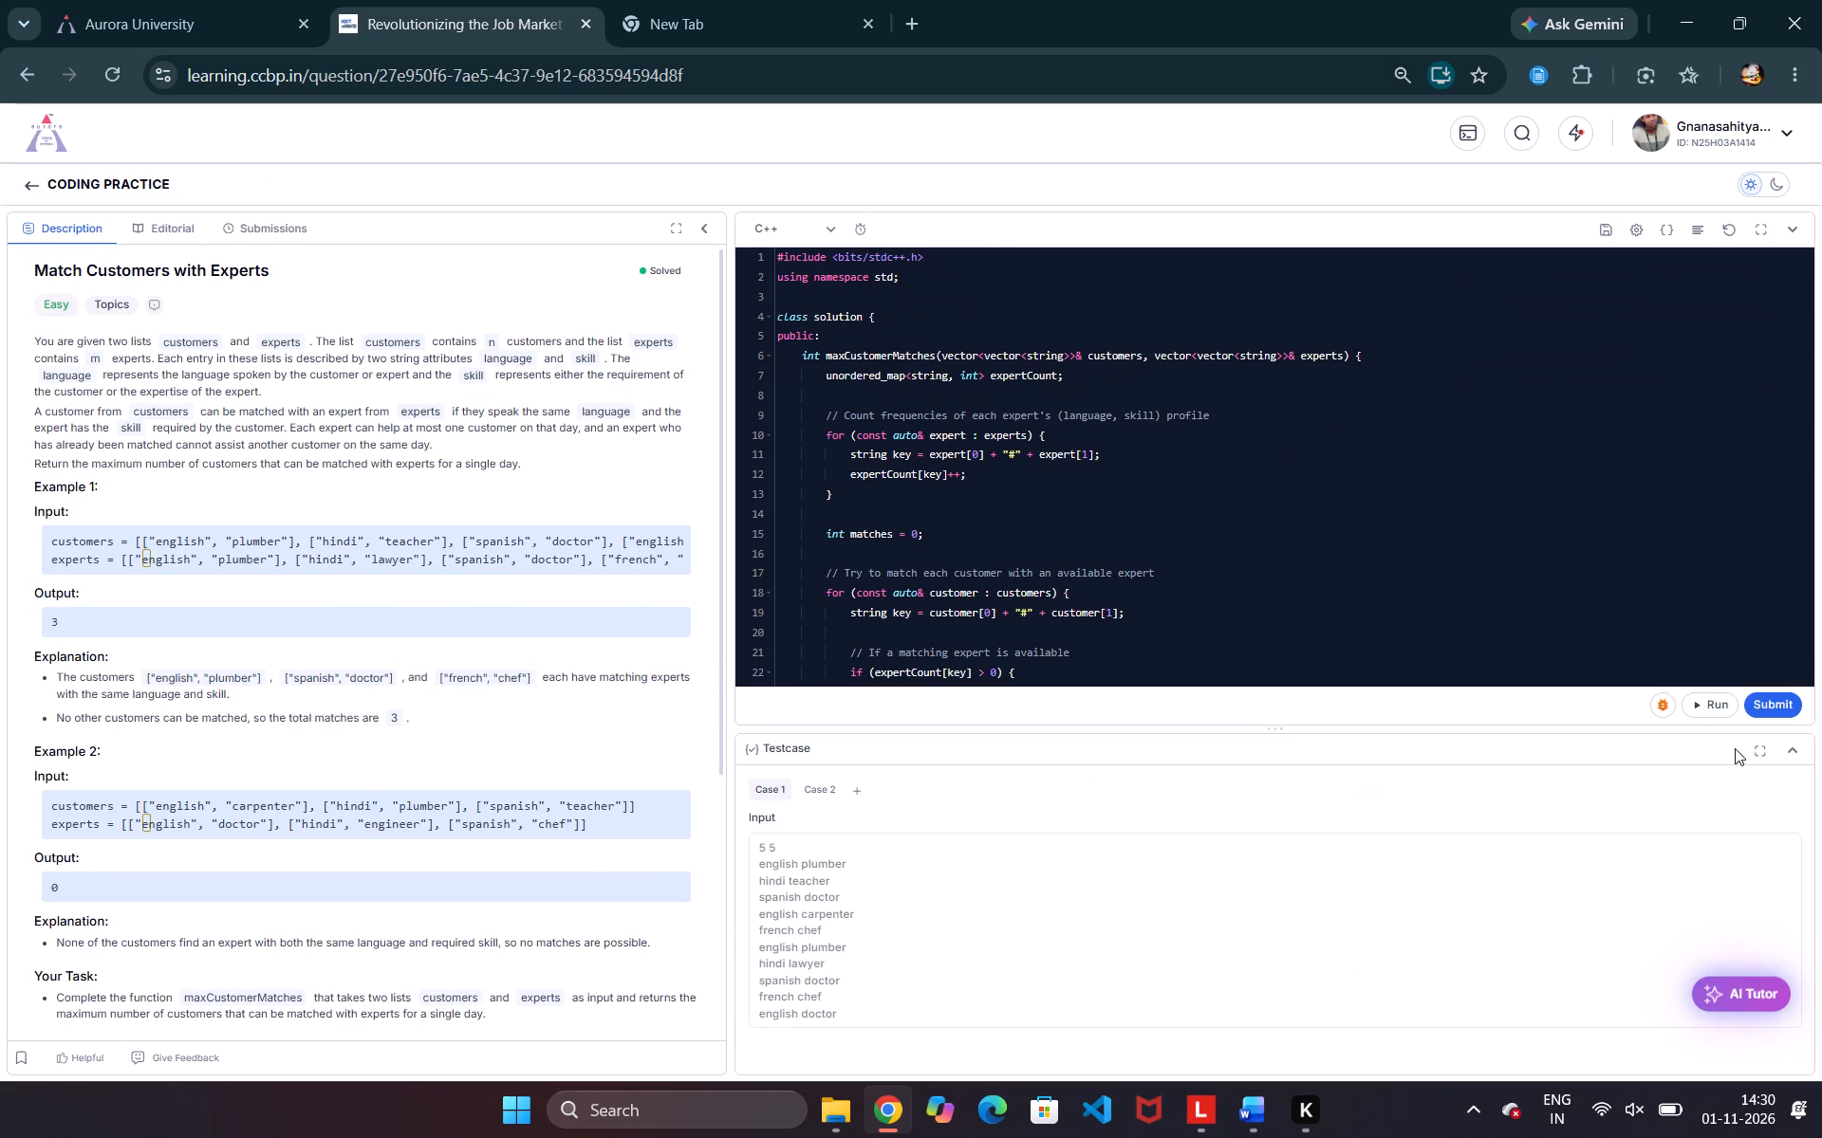
left_click(1717, 714)
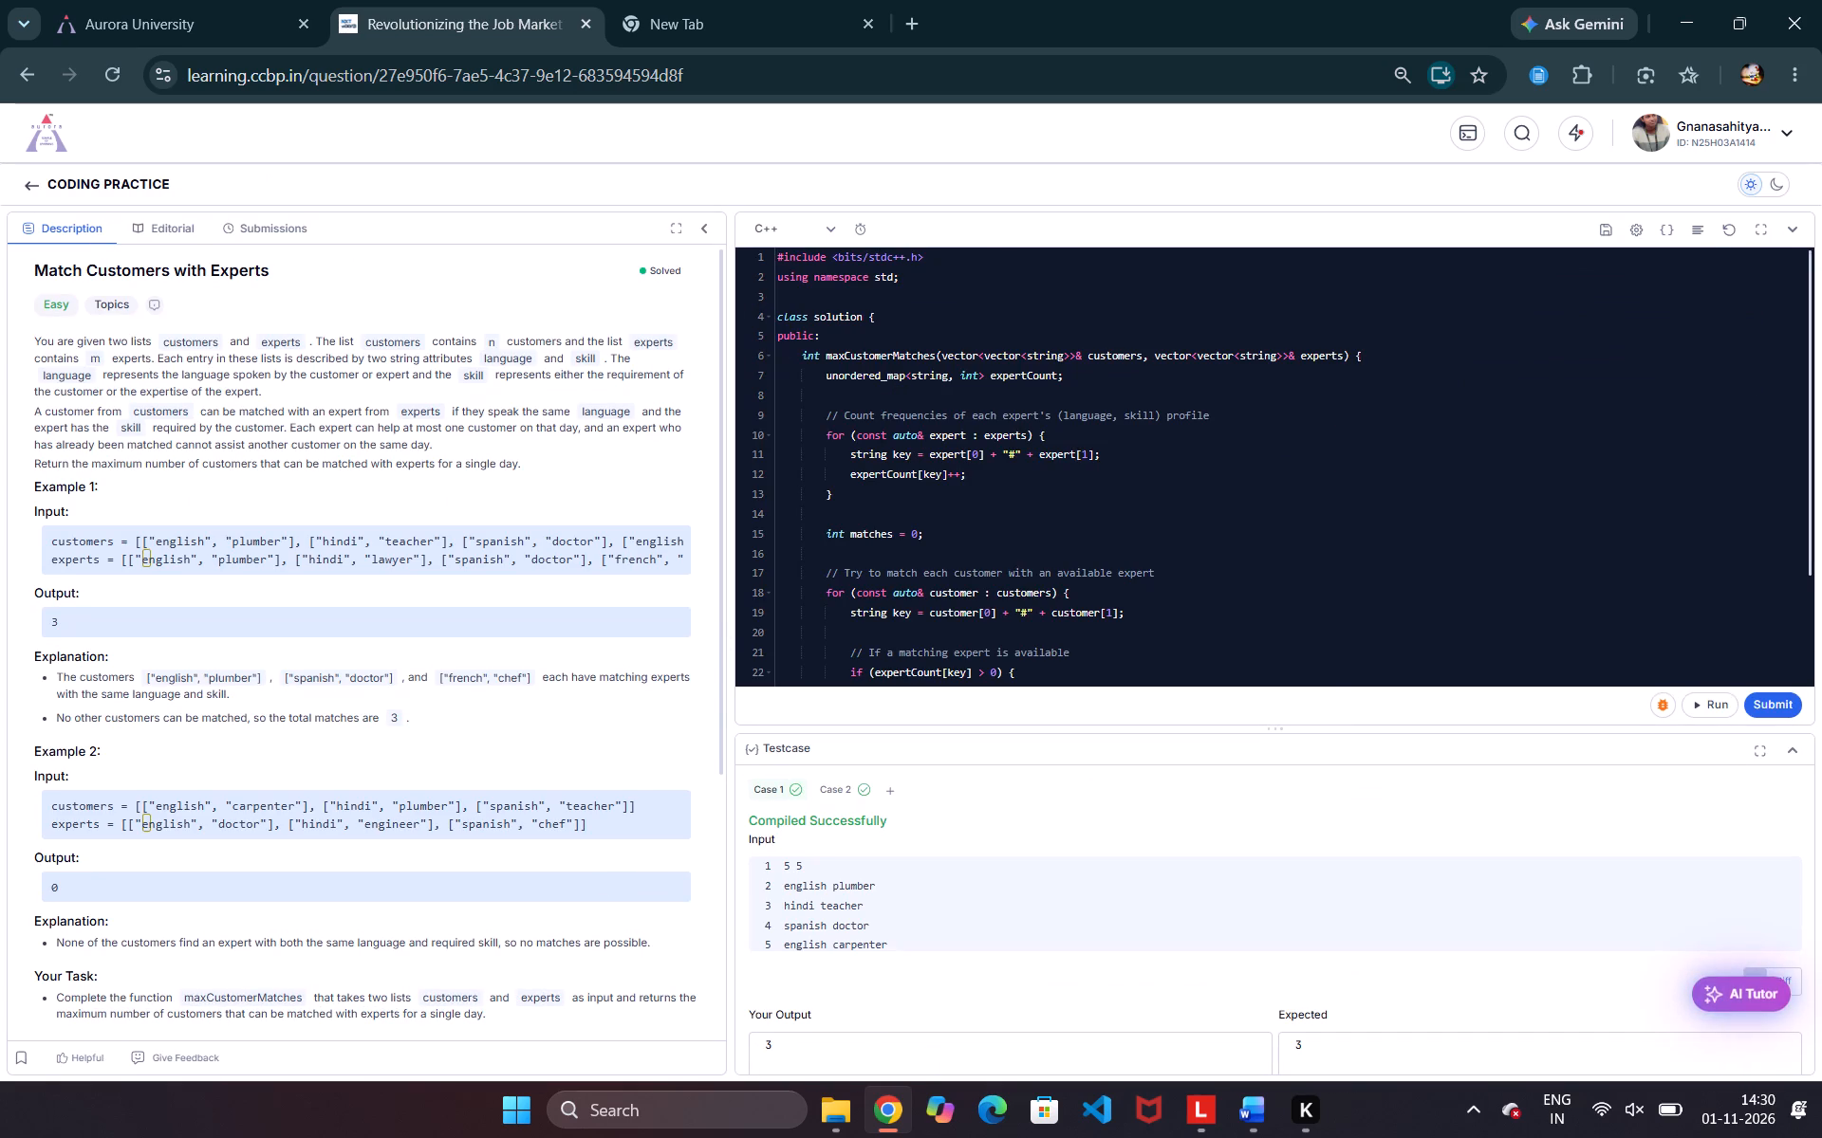
Capture a screenshot of the whole Match Customers with Experts page and paste it under the new '10.Question :' heading in Word.
key("shift+super+s")
left_click_drag(0, 101, 1665, 941)
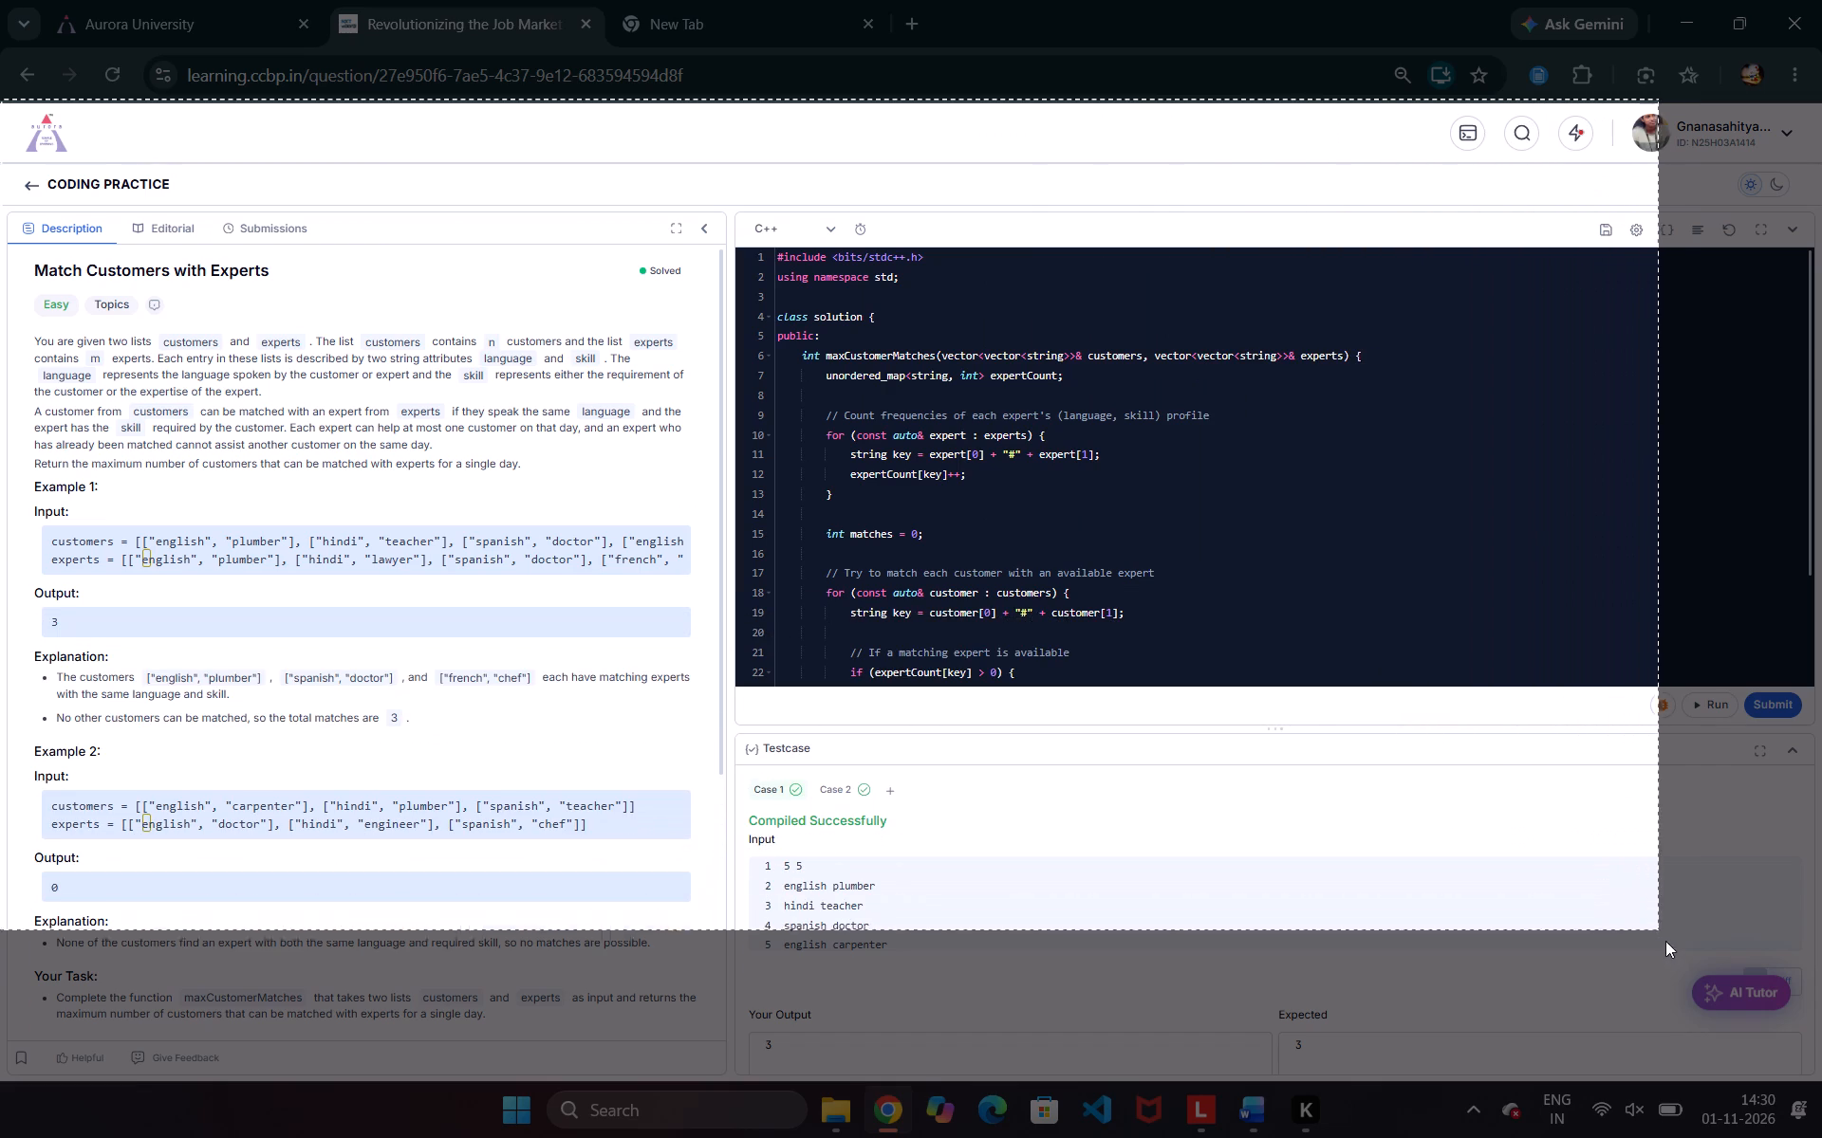
left_click_drag(1665, 941, 1821, 1089)
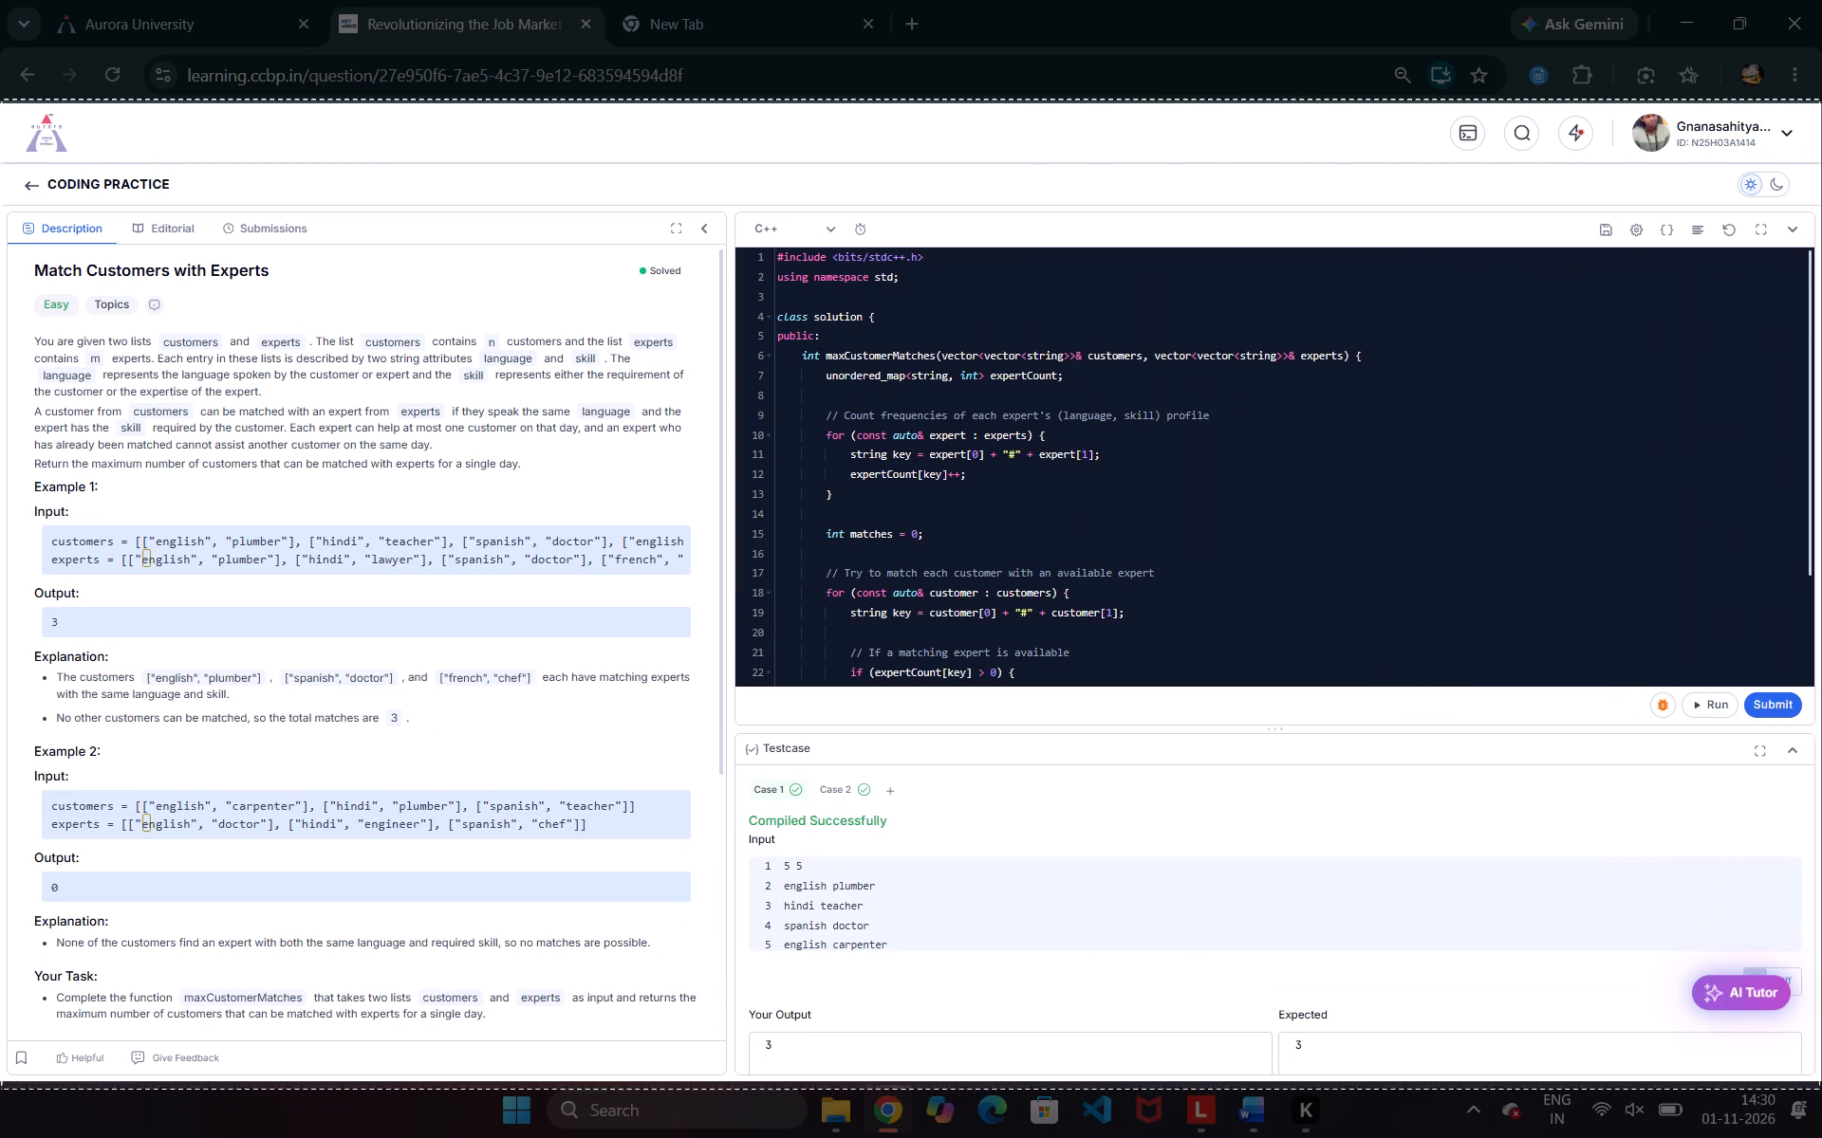
left_click_drag(1821, 1089, 1821, 1078)
left_click(1254, 1117)
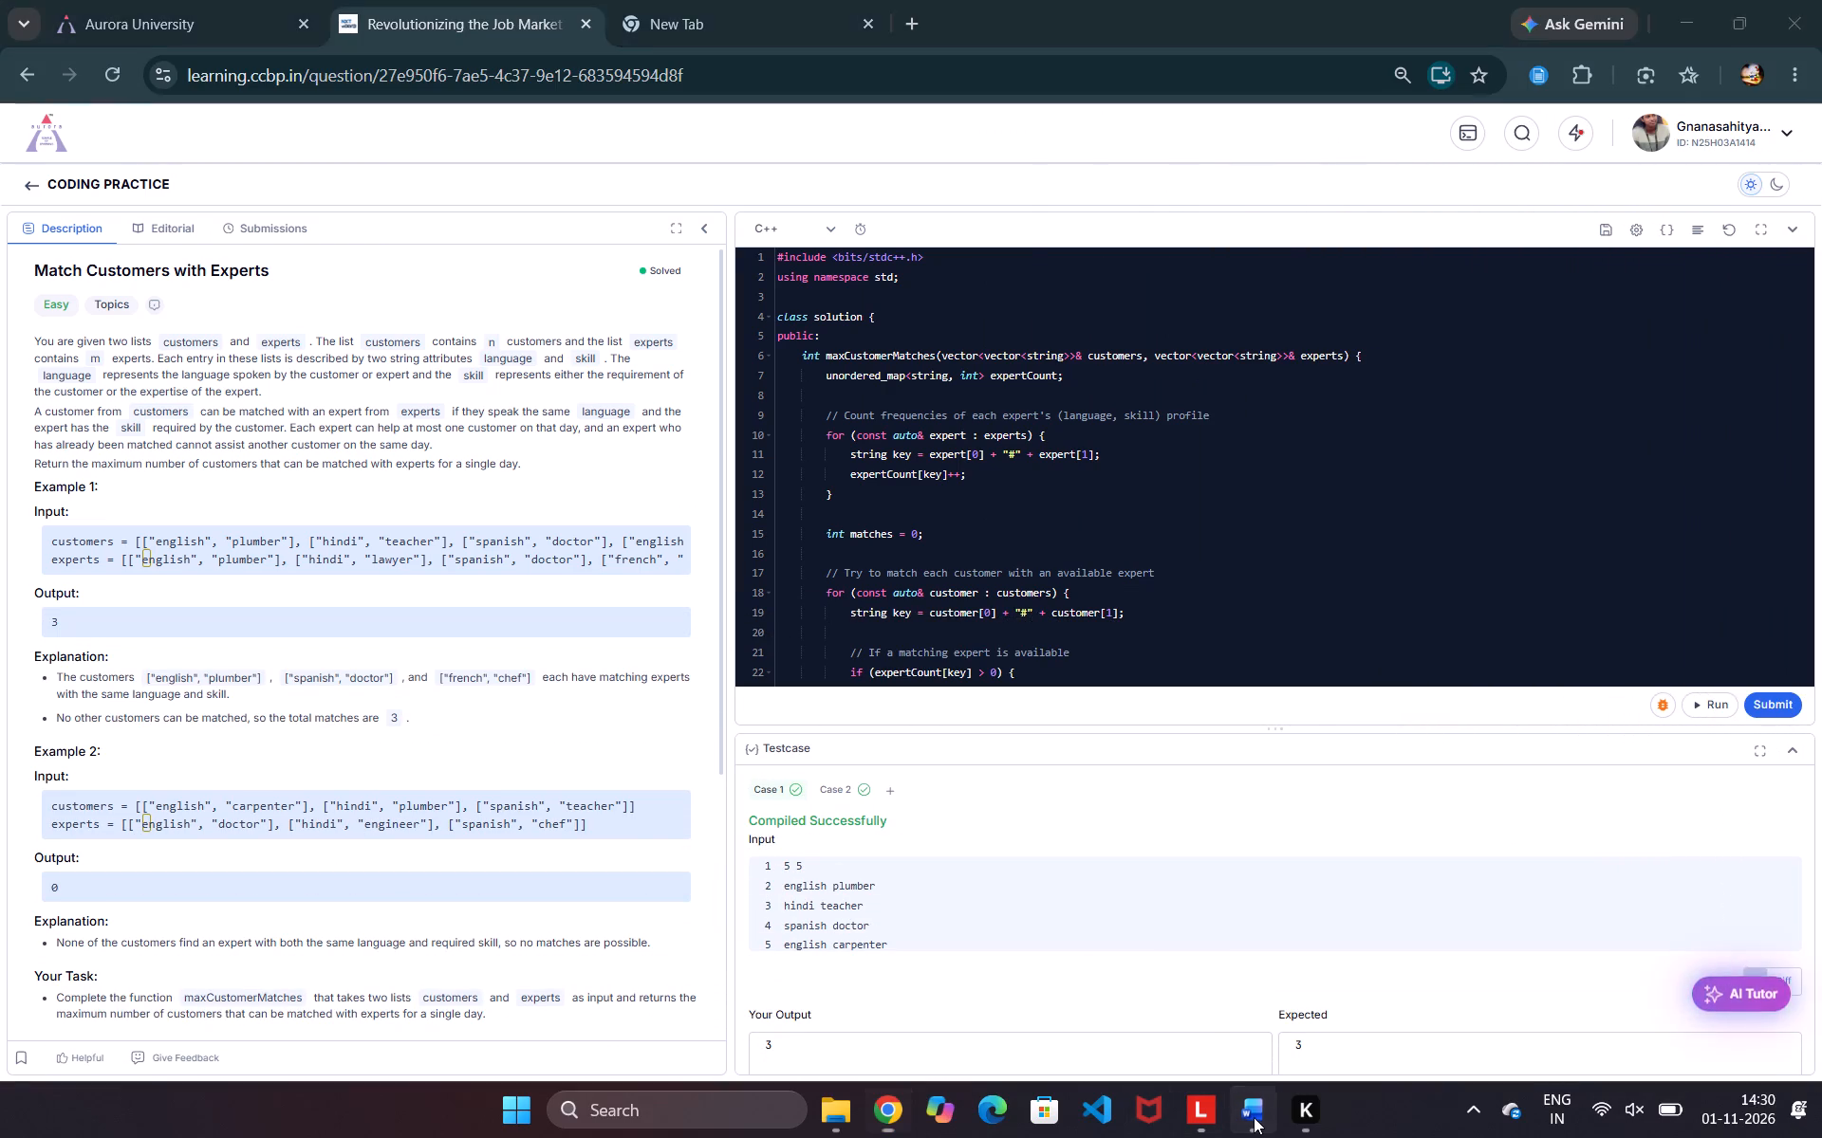
key("ctrl+v")
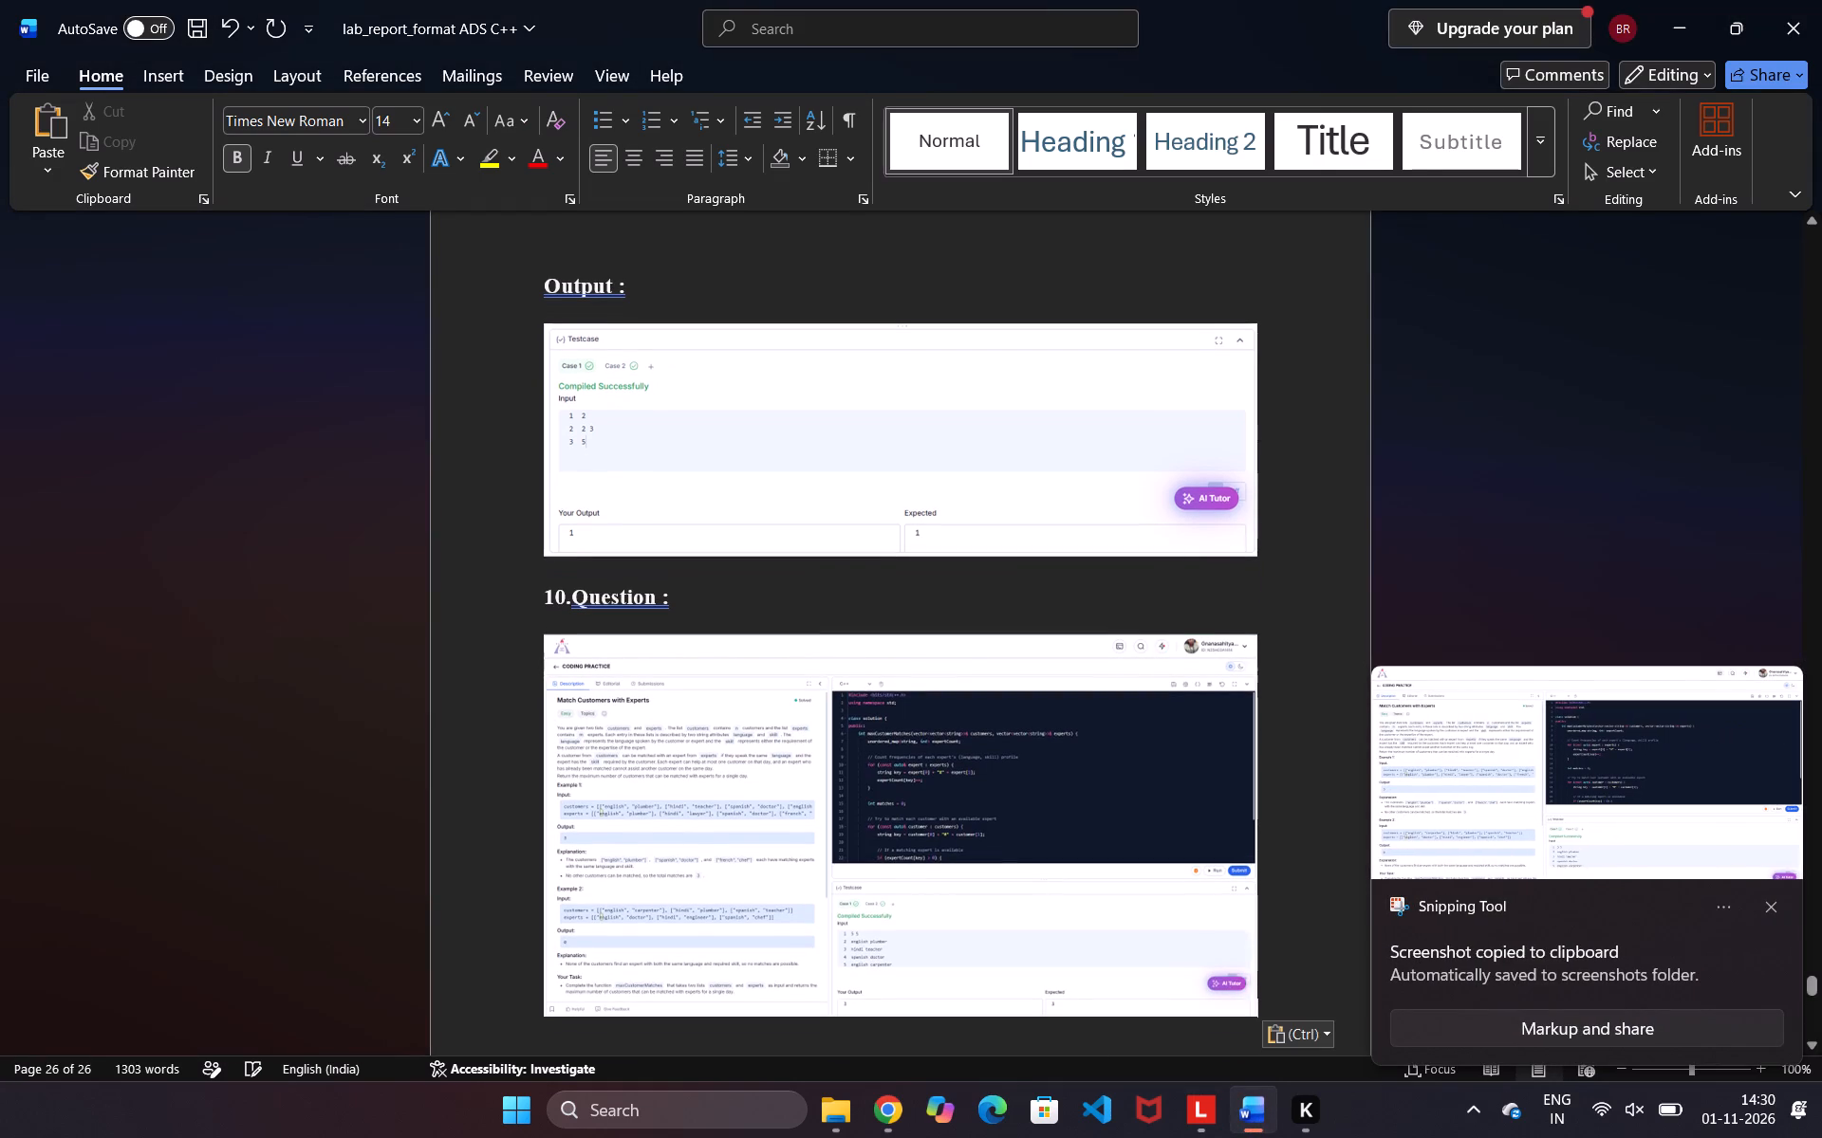
Add a 'Code :' heading directly below the Match Customers with Experts screenshot and start a new line under it.
key("Return")
scroll(1045, 1011, "down", 2)
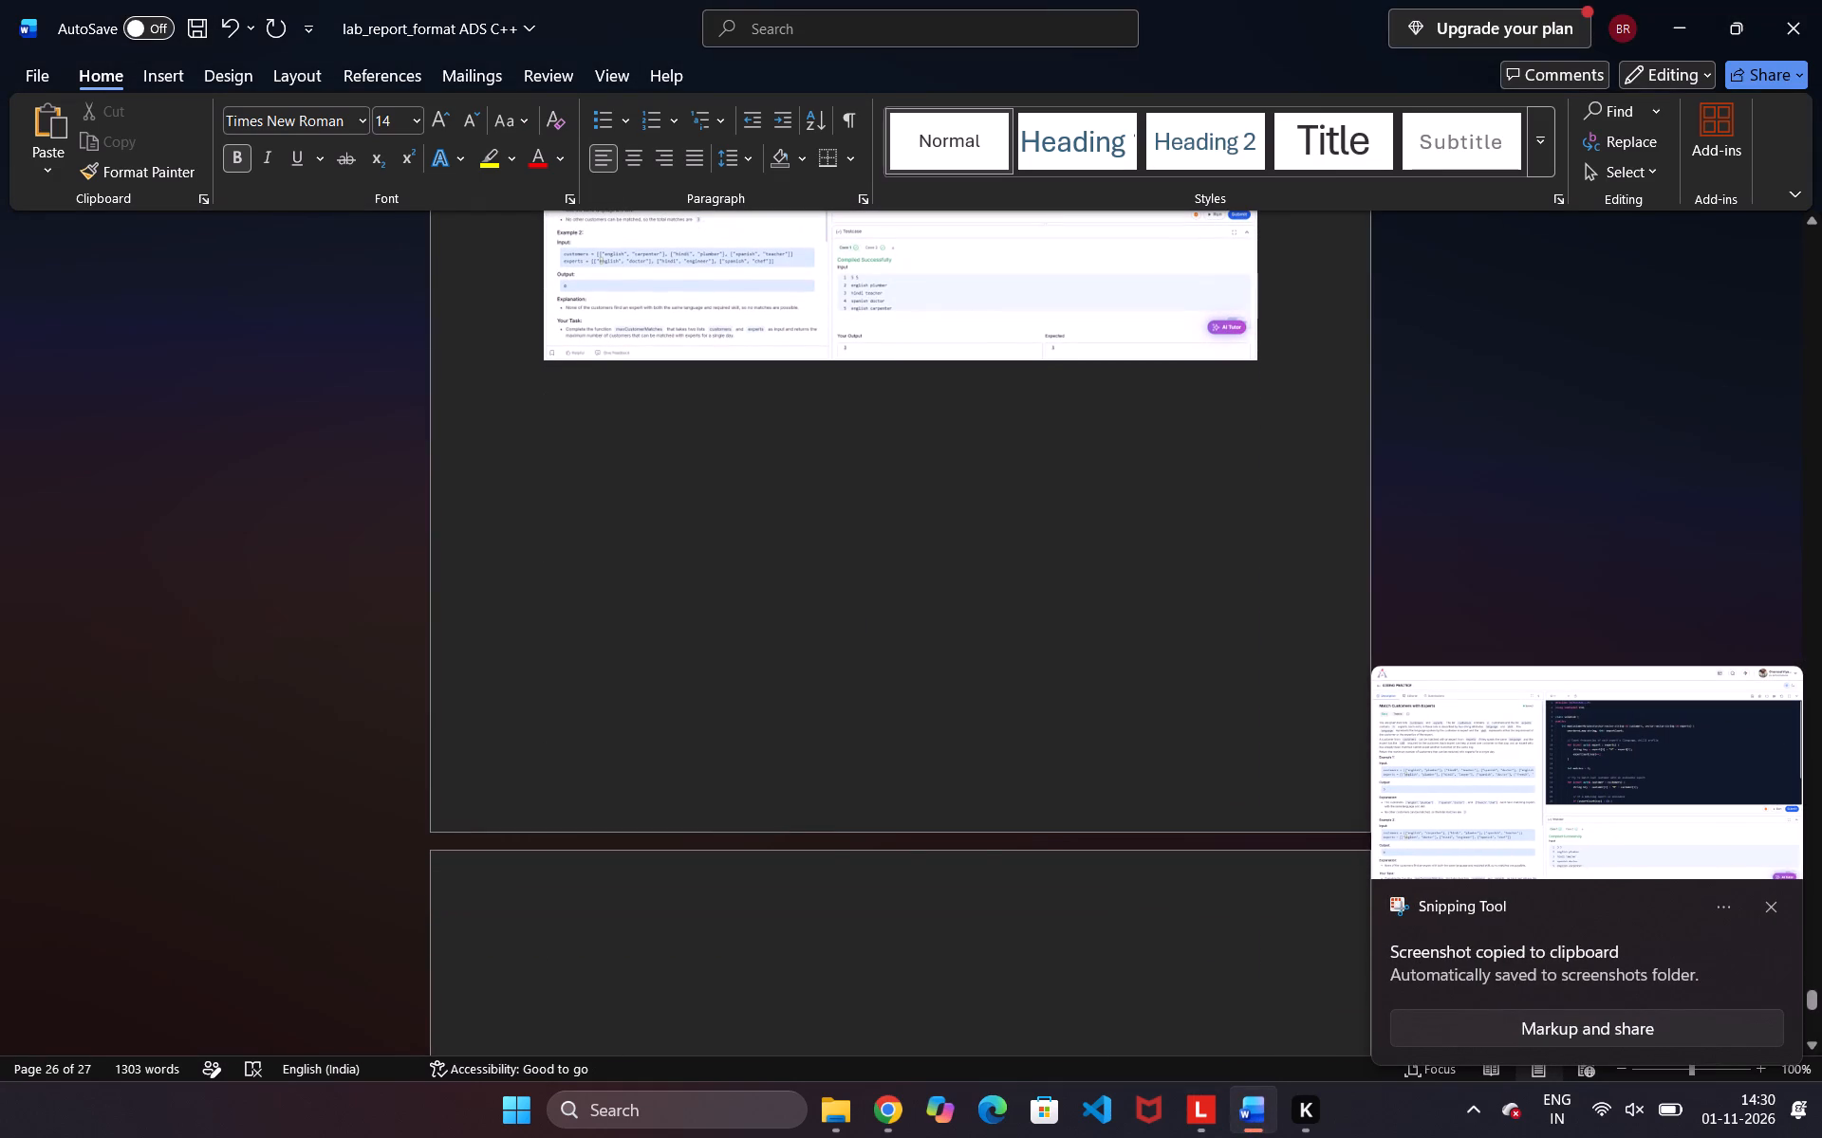
type("ode")
key("space")
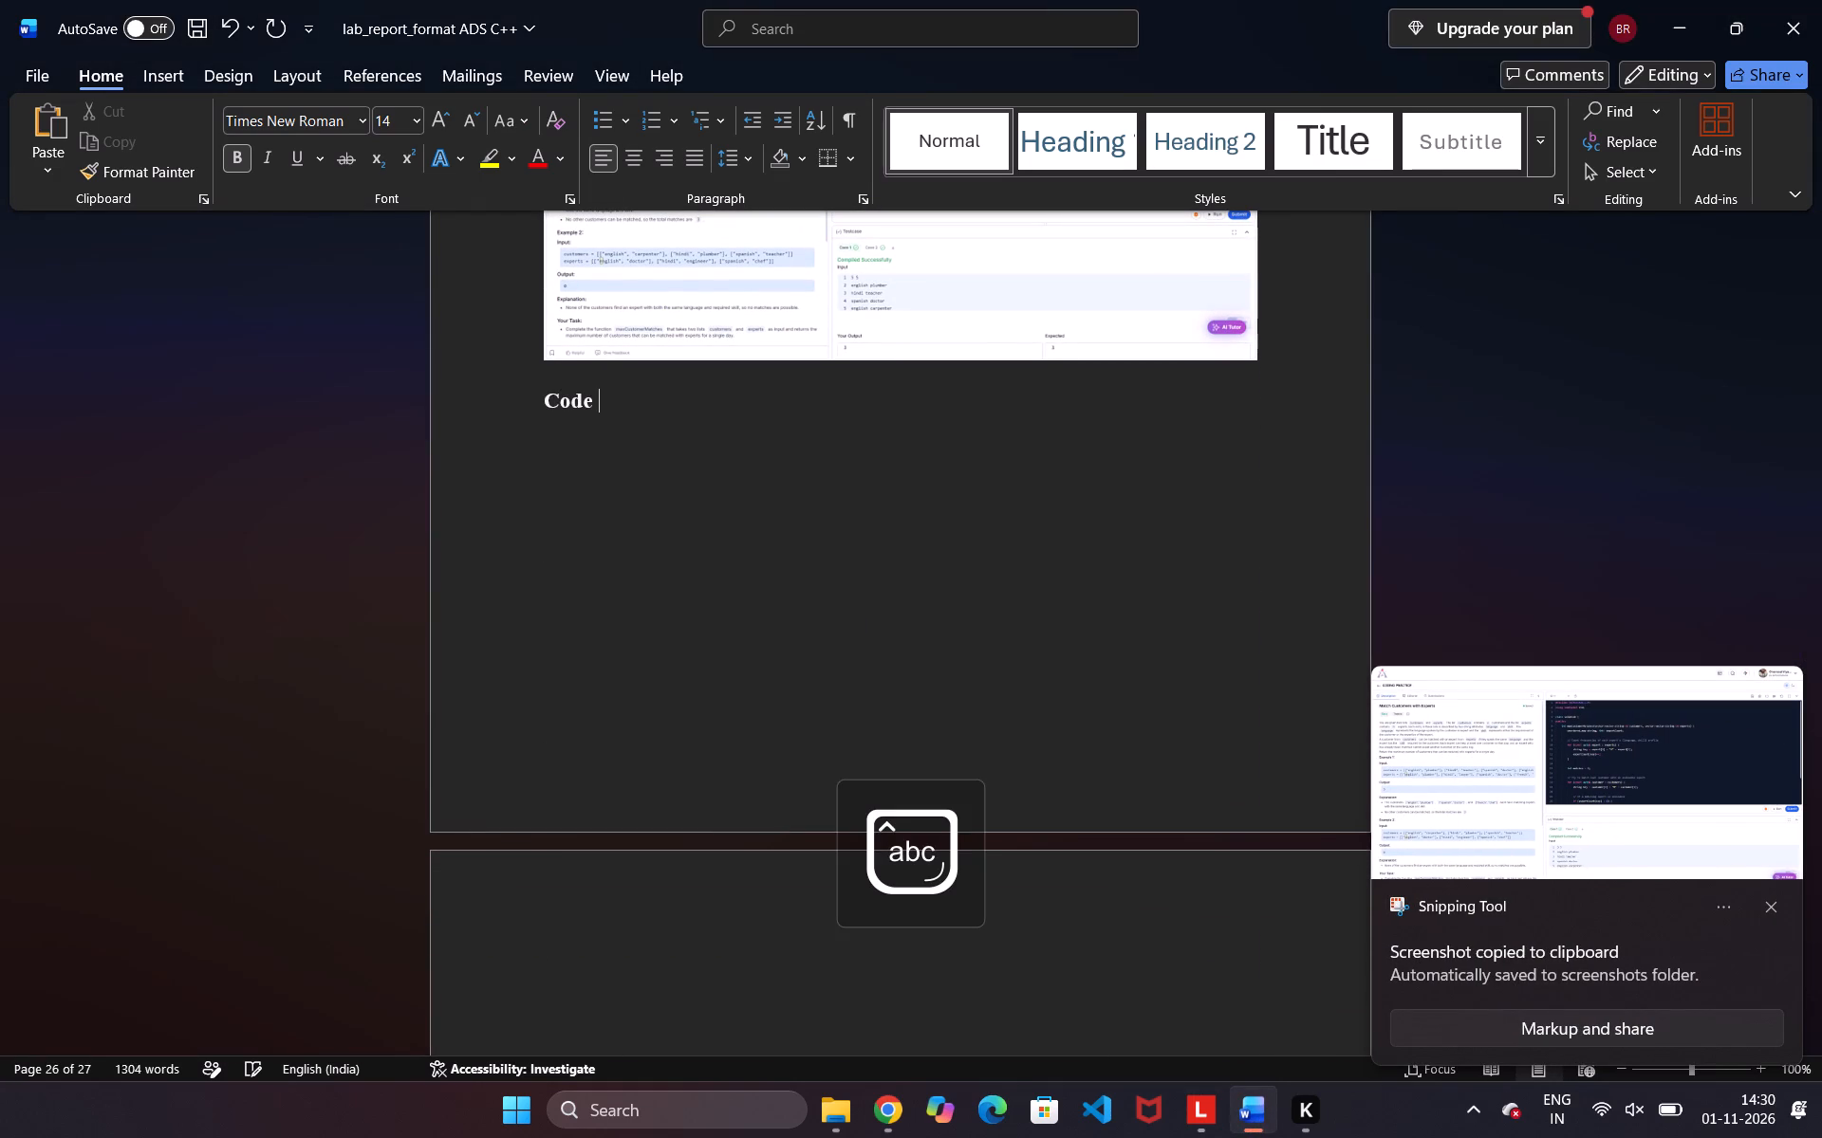
key("shift+colon")
key("Return")
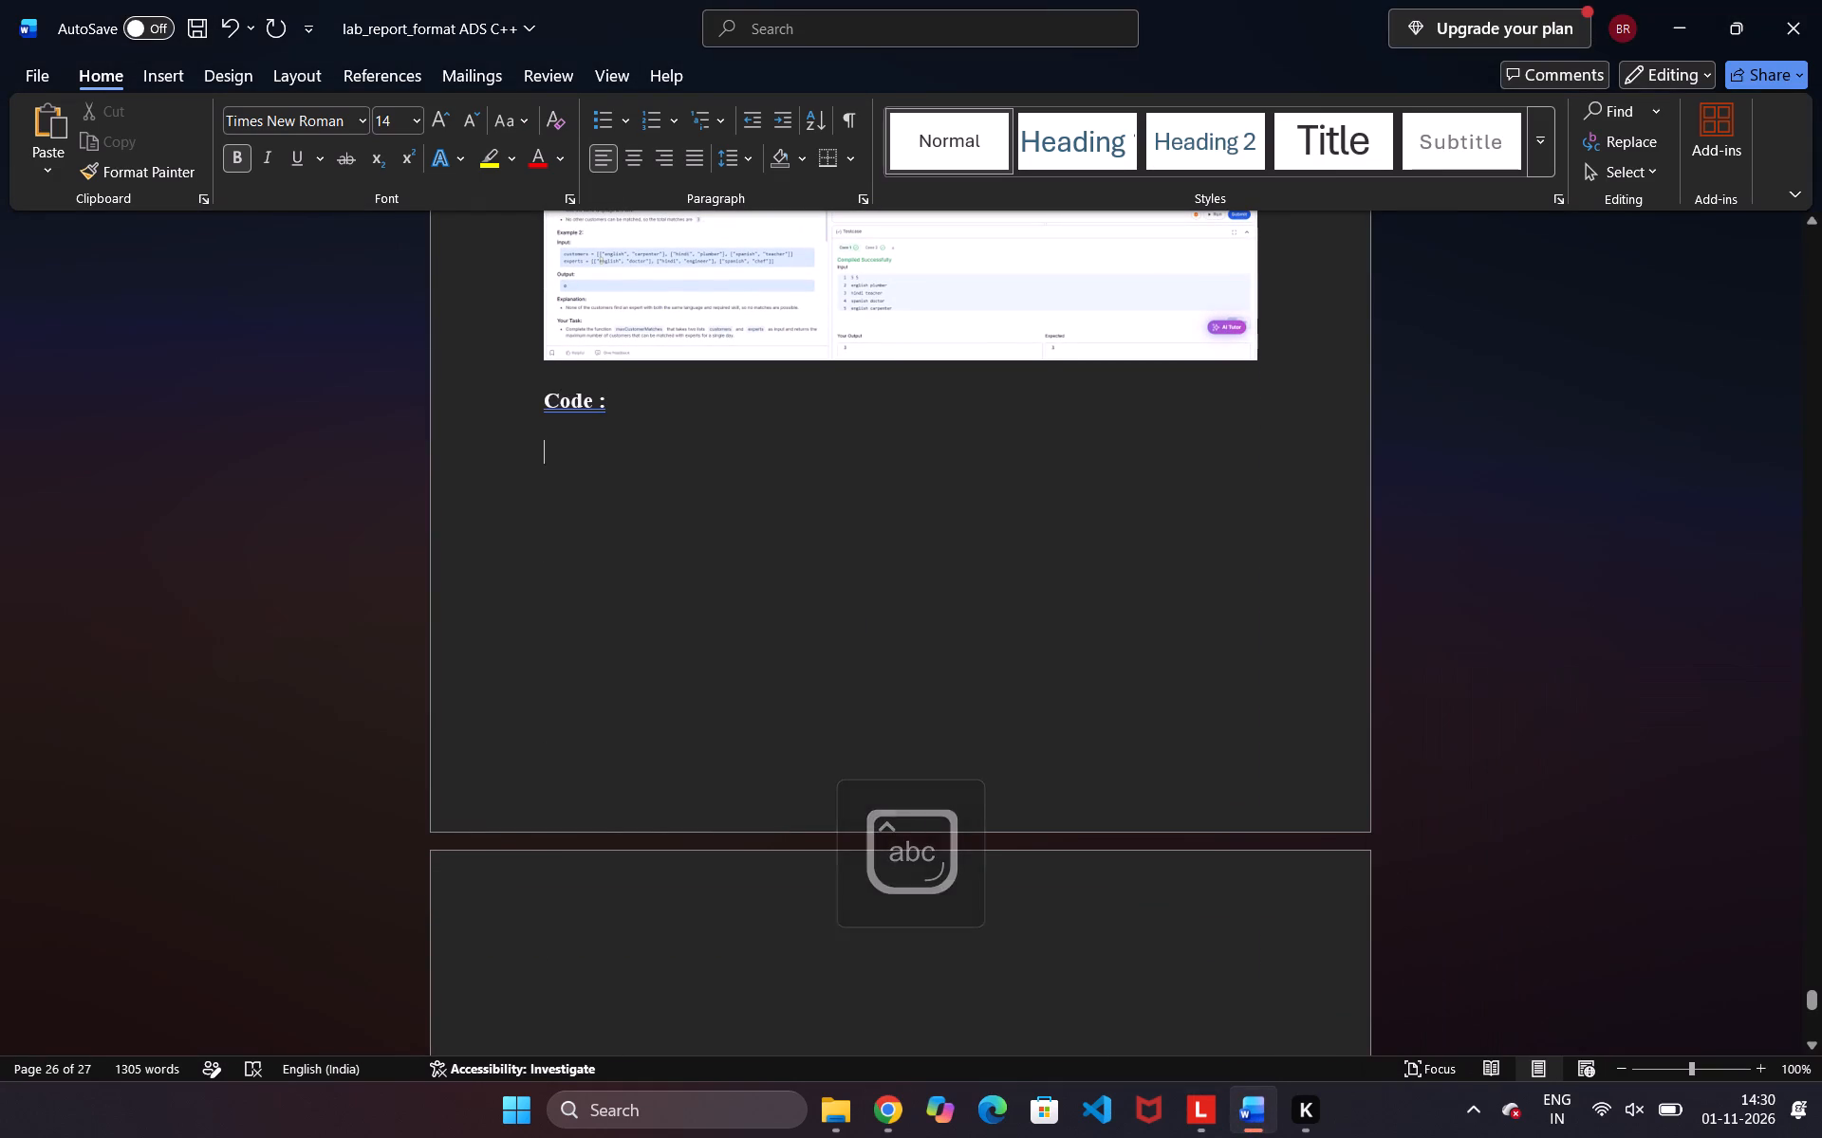
Copy the Match Customers with Experts C++ code from Chrome and paste it under the 'Code :' heading in Word.
left_click(878, 1110)
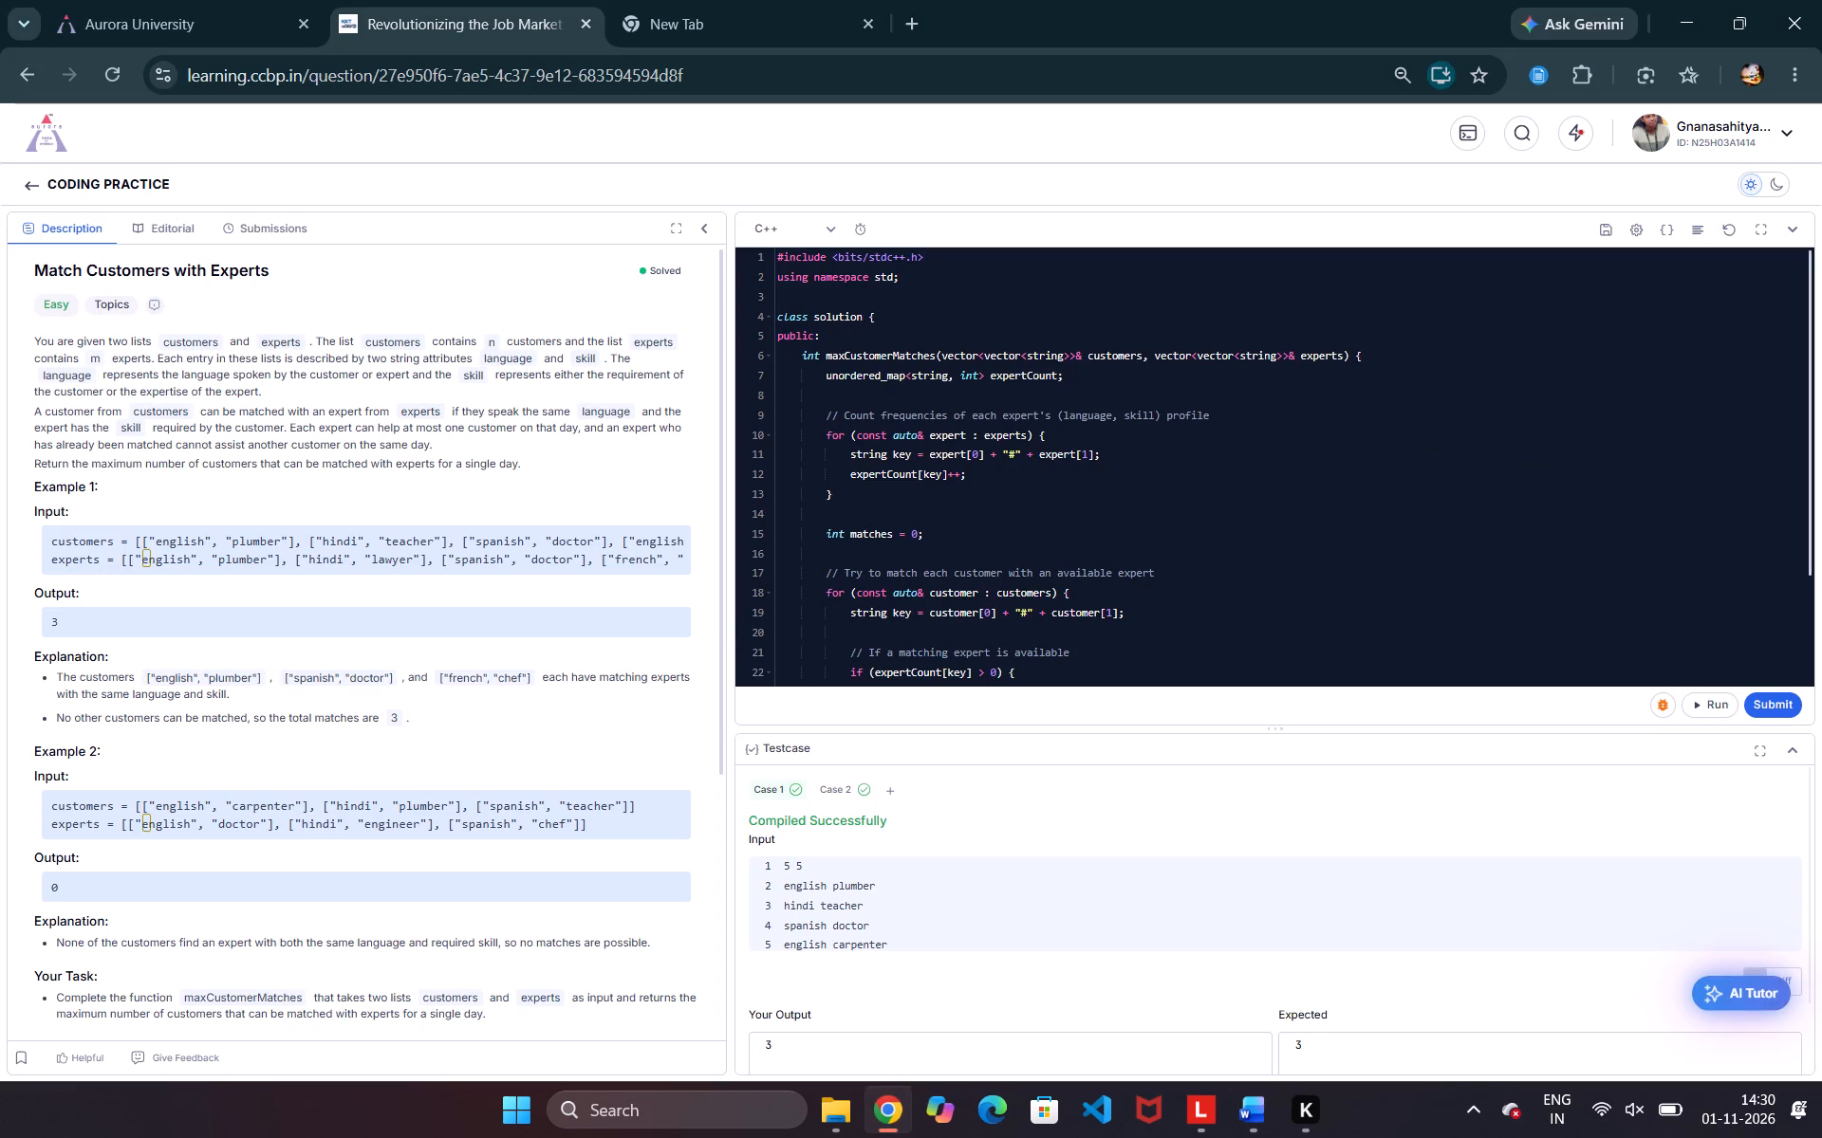
scroll(863, 335, "up", 1)
left_click_drag(777, 264, 939, 713)
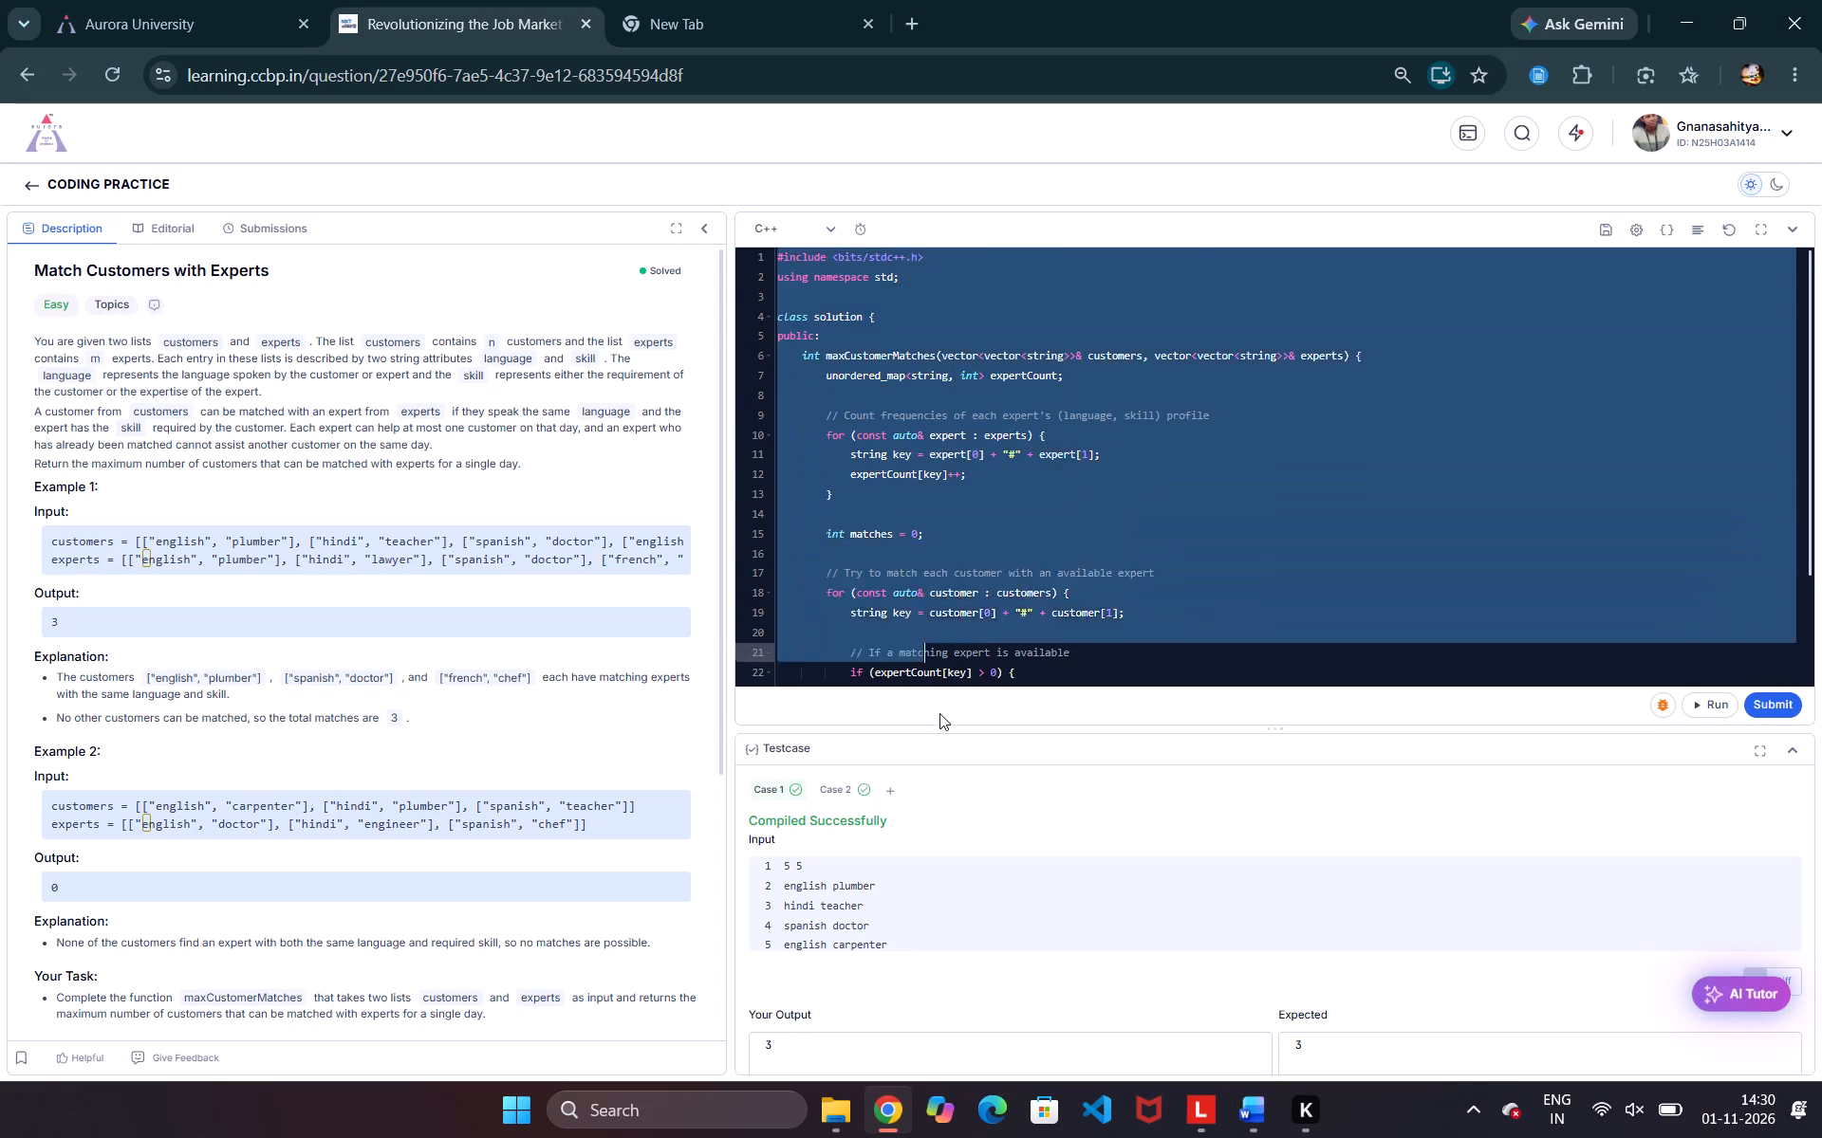
left_click_drag(939, 713, 945, 734)
key("ctrl+c")
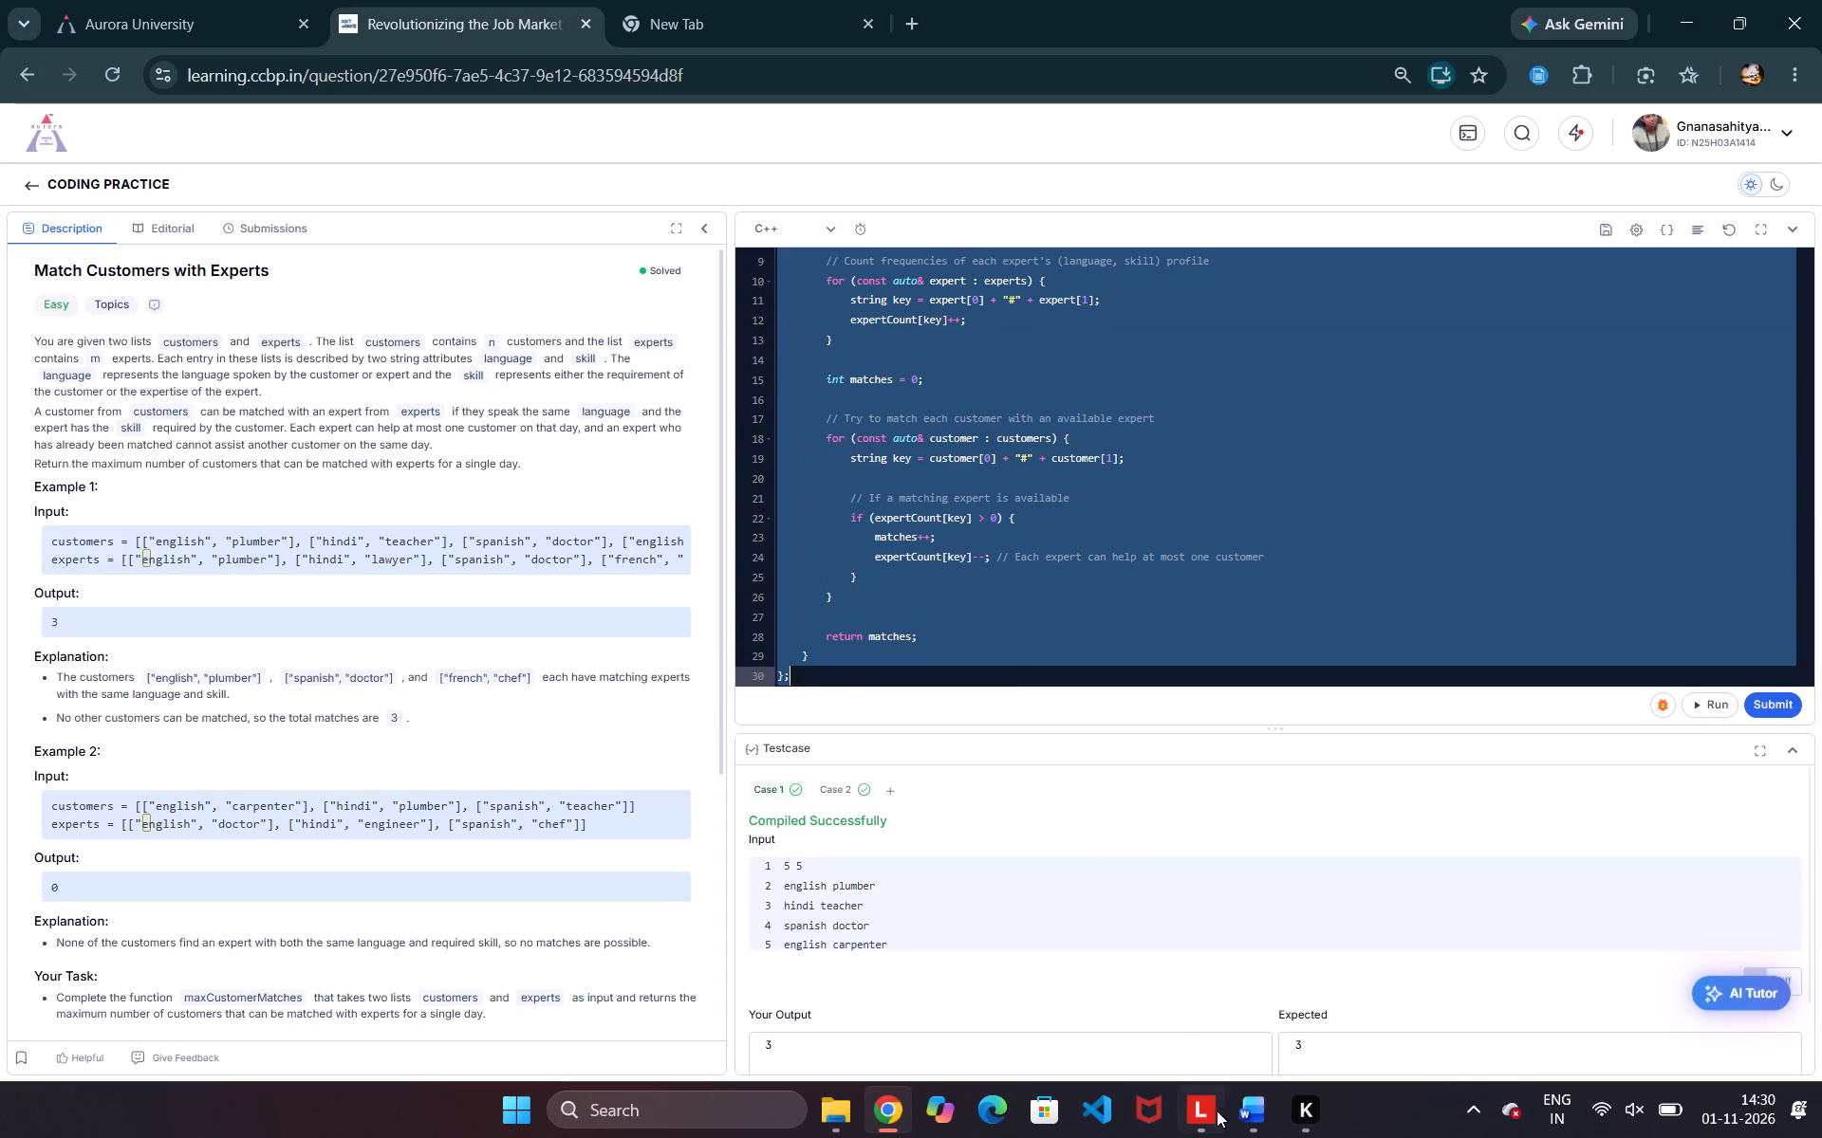
left_click(1244, 1111)
key("ctrl+v")
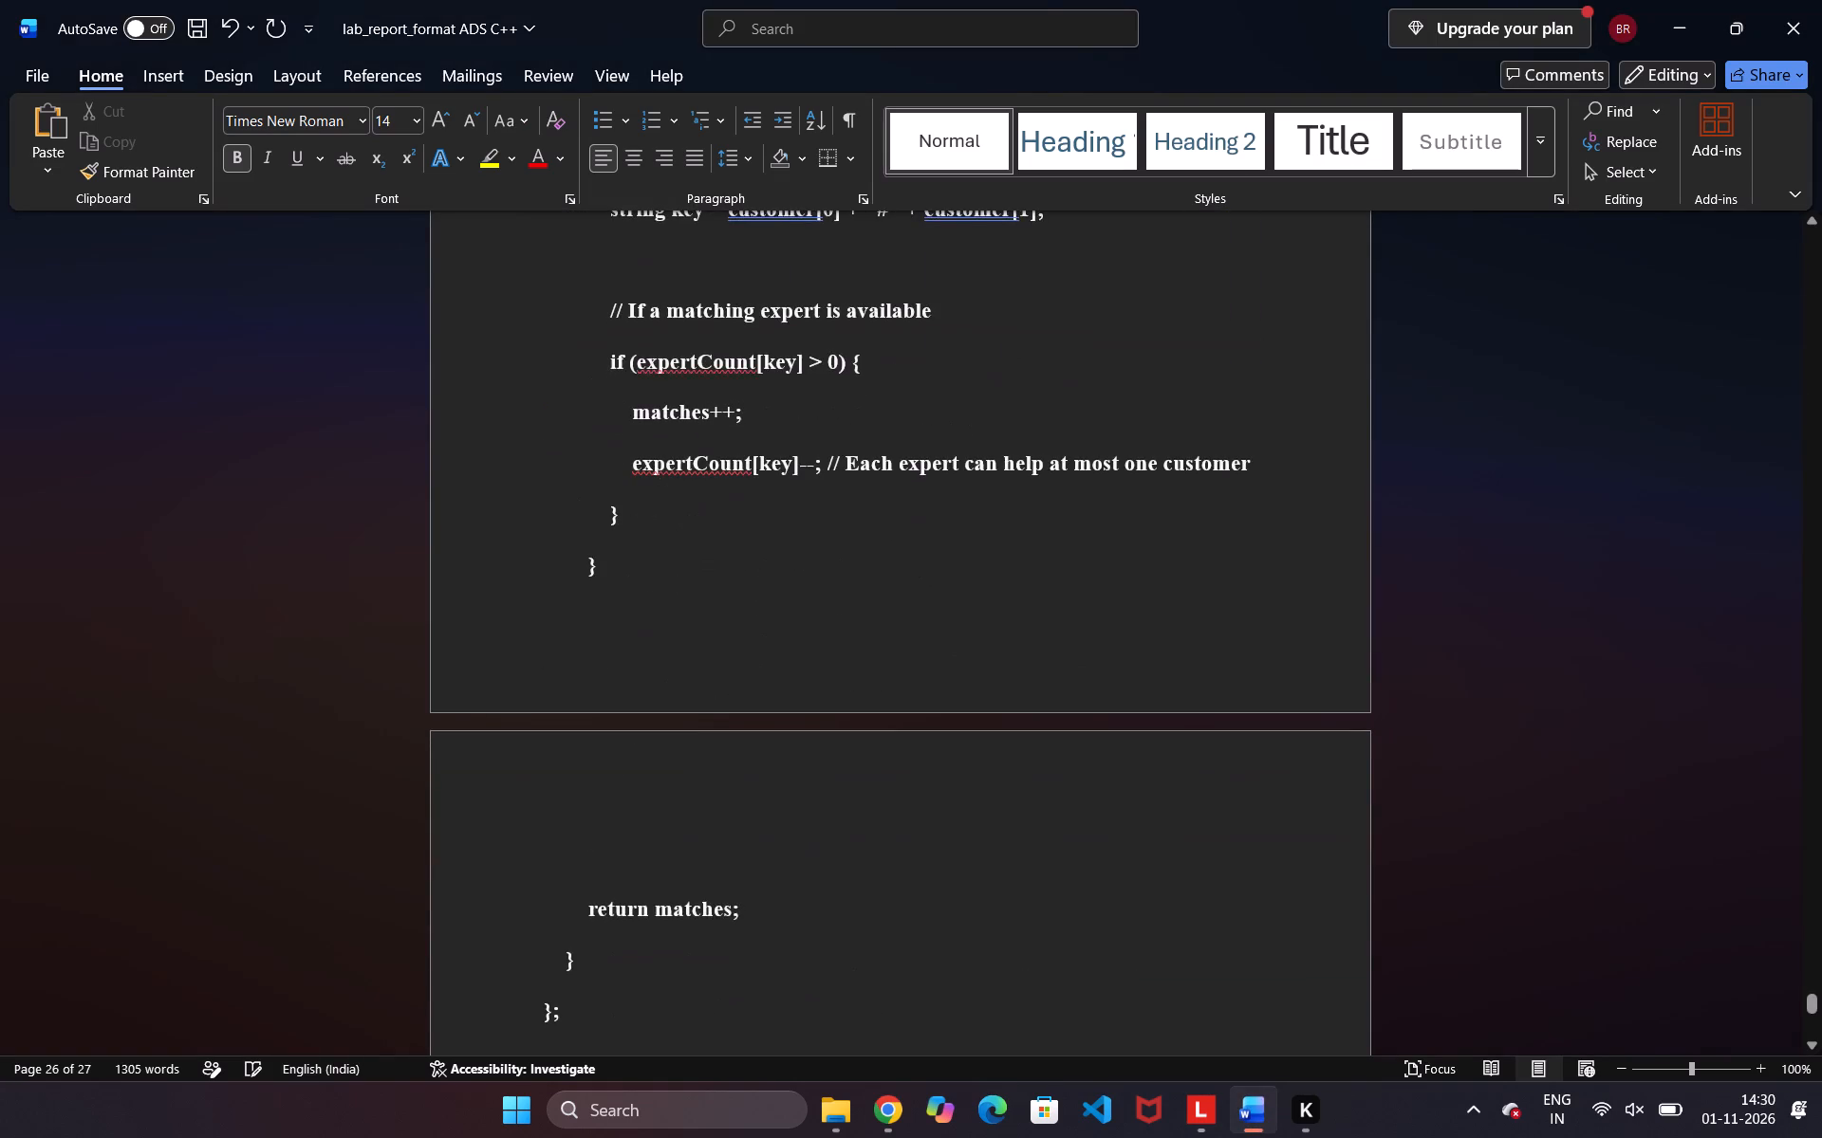
Remove the bold formatting from the whole pasted Match Customers with Experts code and reduce its font size to 12.
scroll(793, 569, "up", 6)
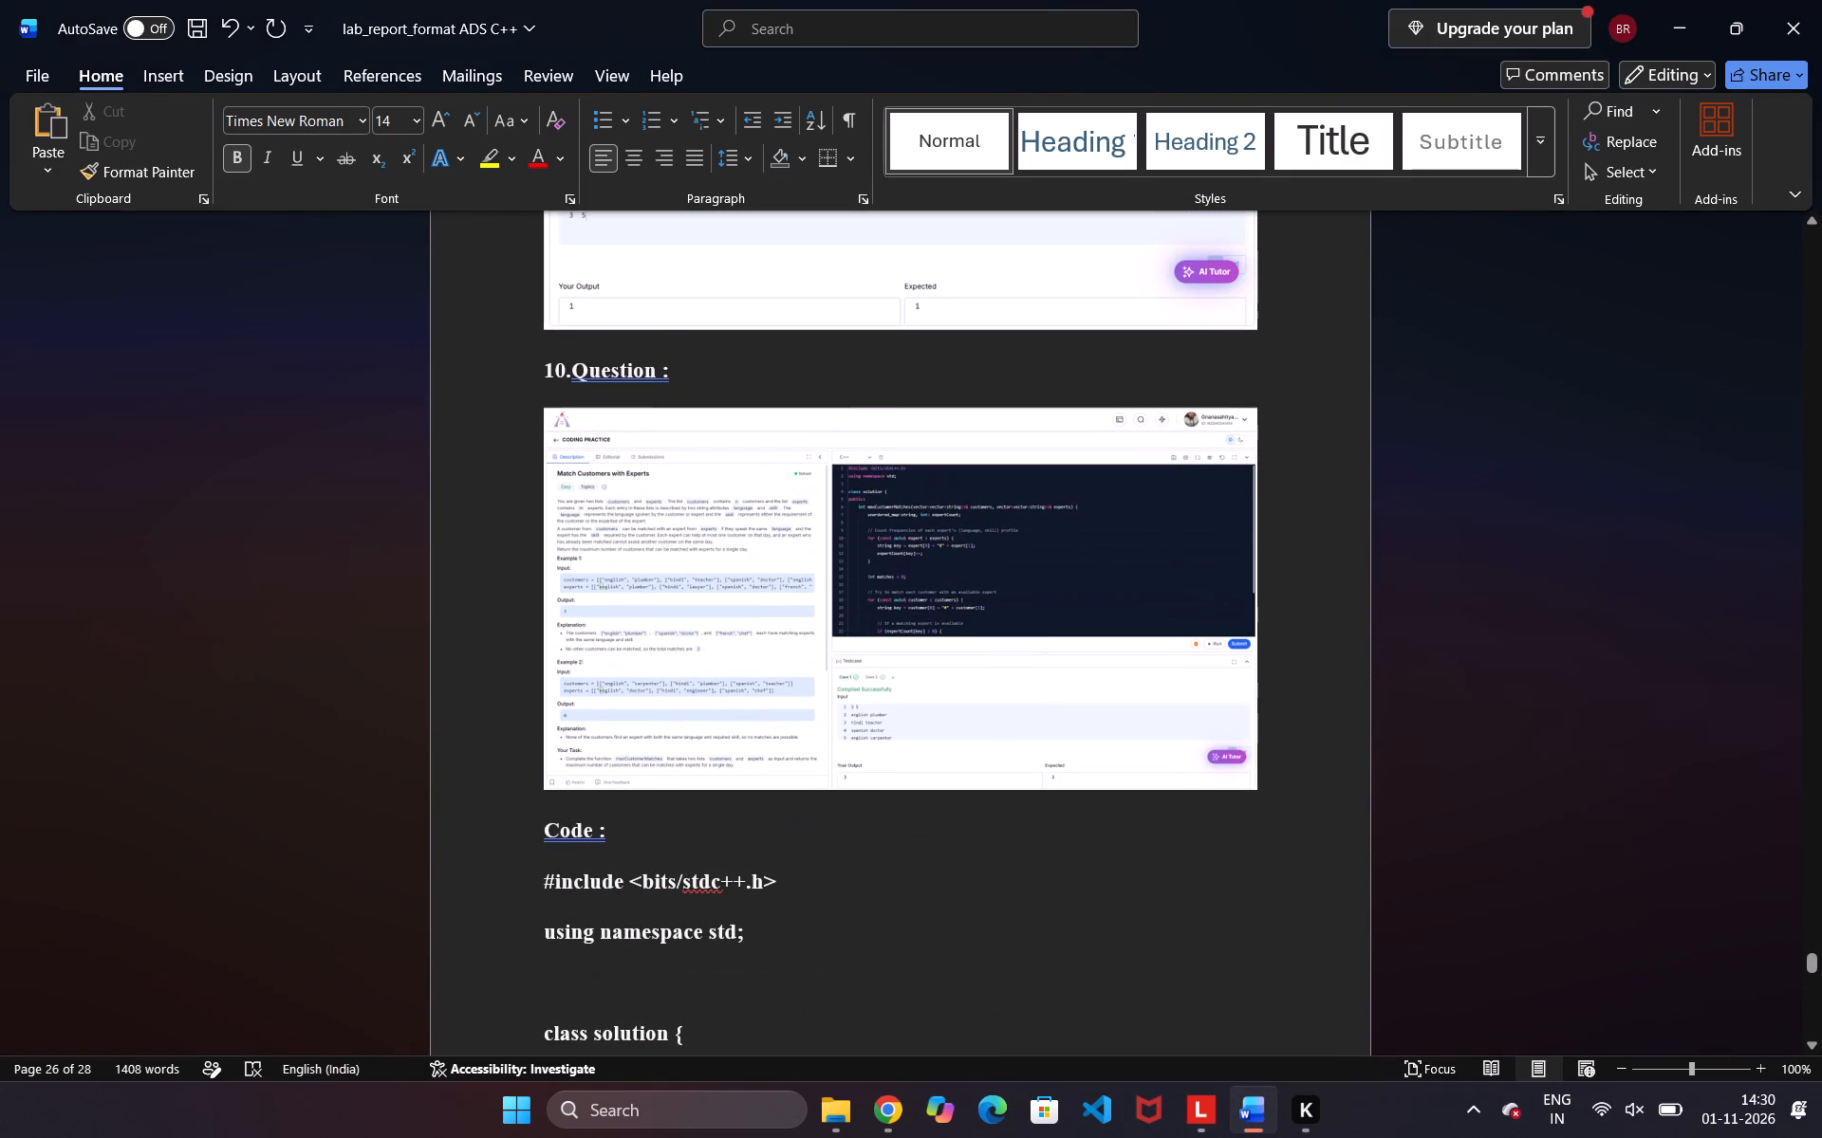
left_click_drag(545, 882, 670, 1137)
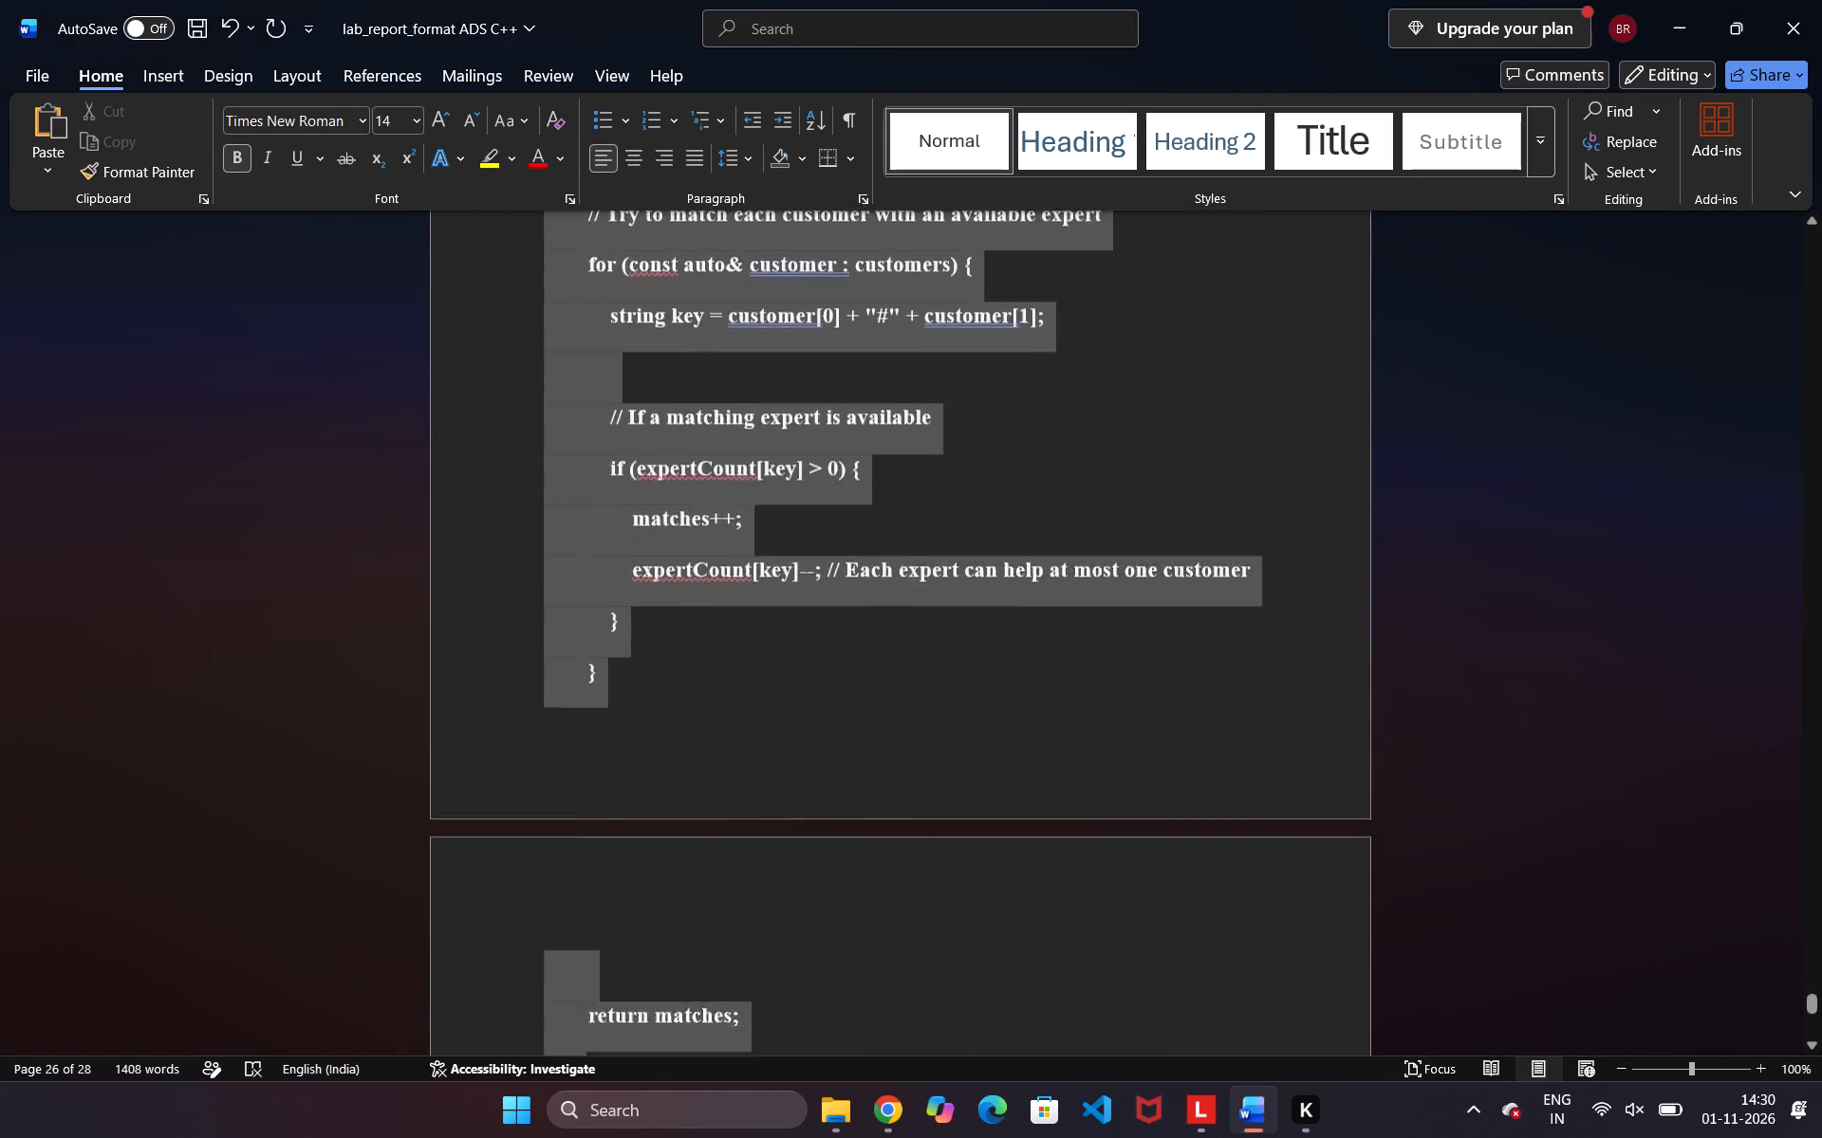
left_click_drag(670, 1137, 660, 310)
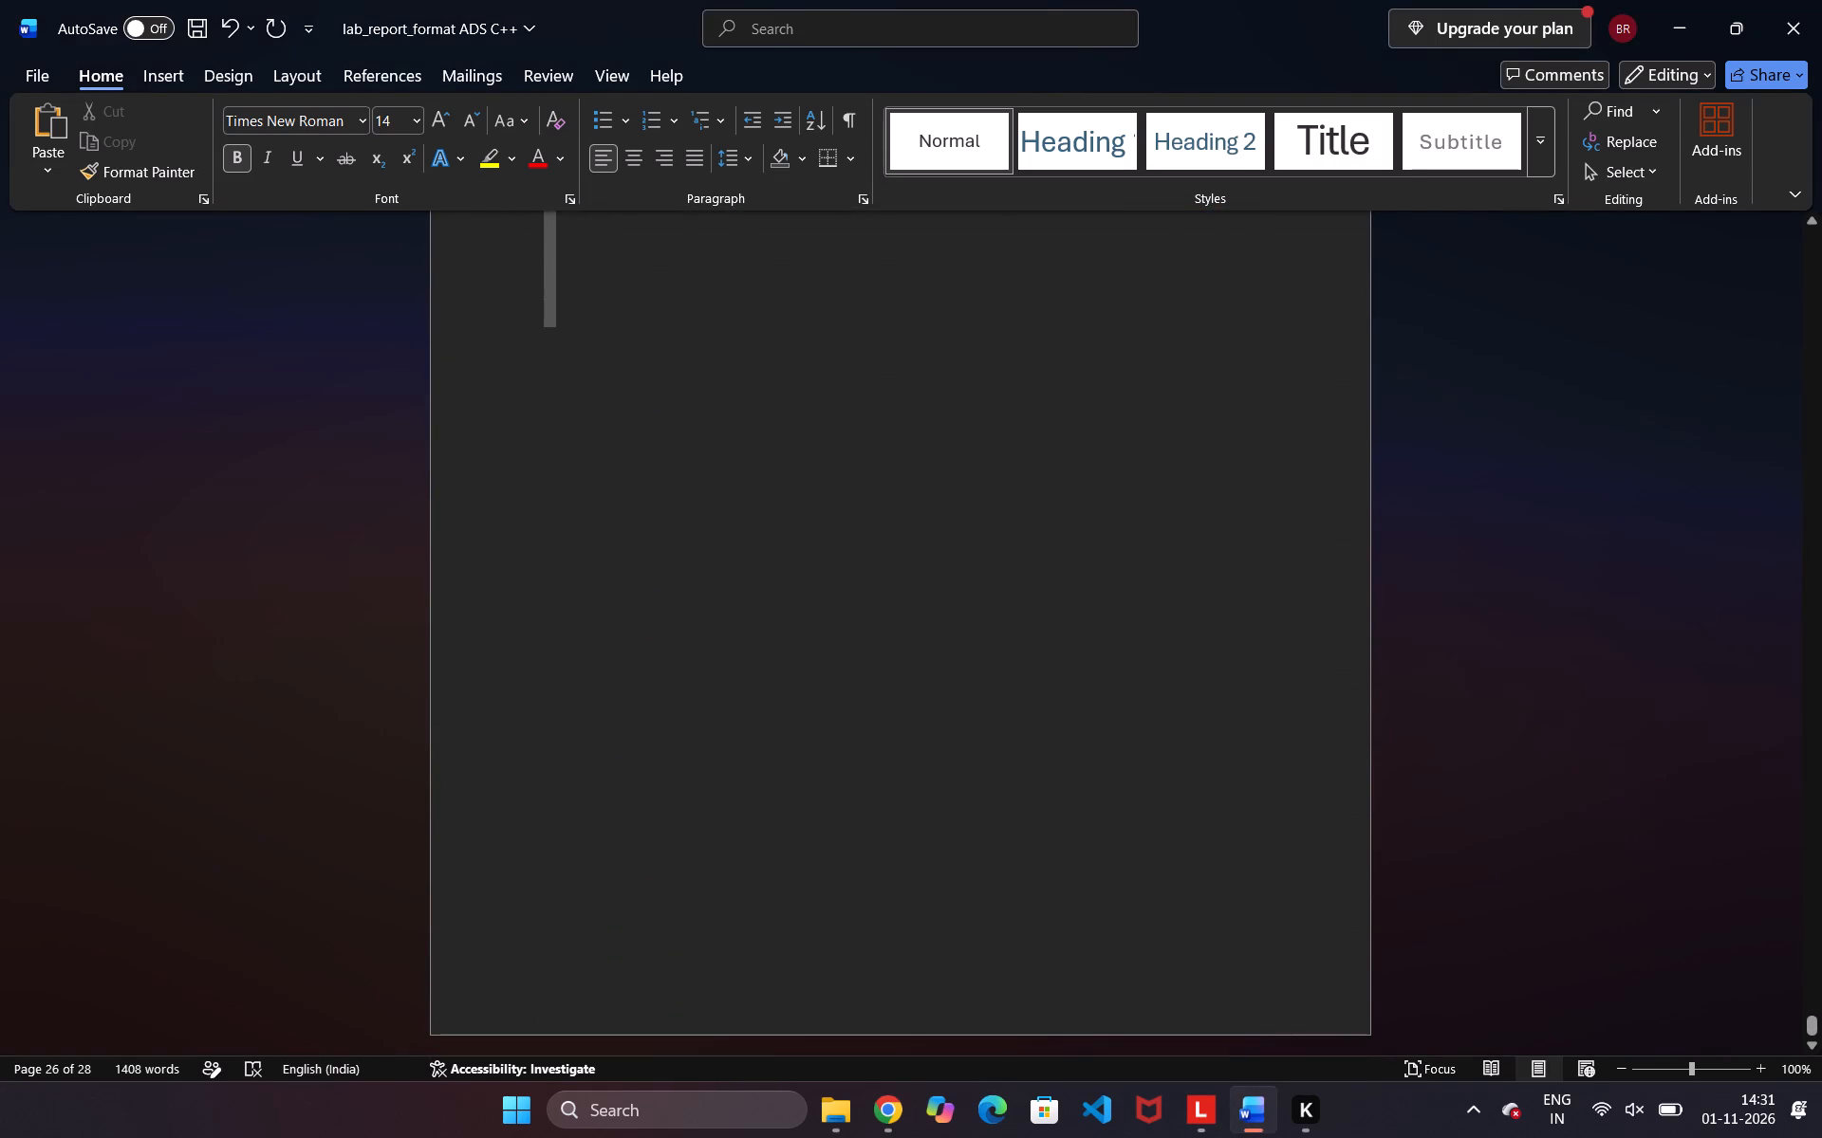
left_click_drag(660, 310, 634, 380)
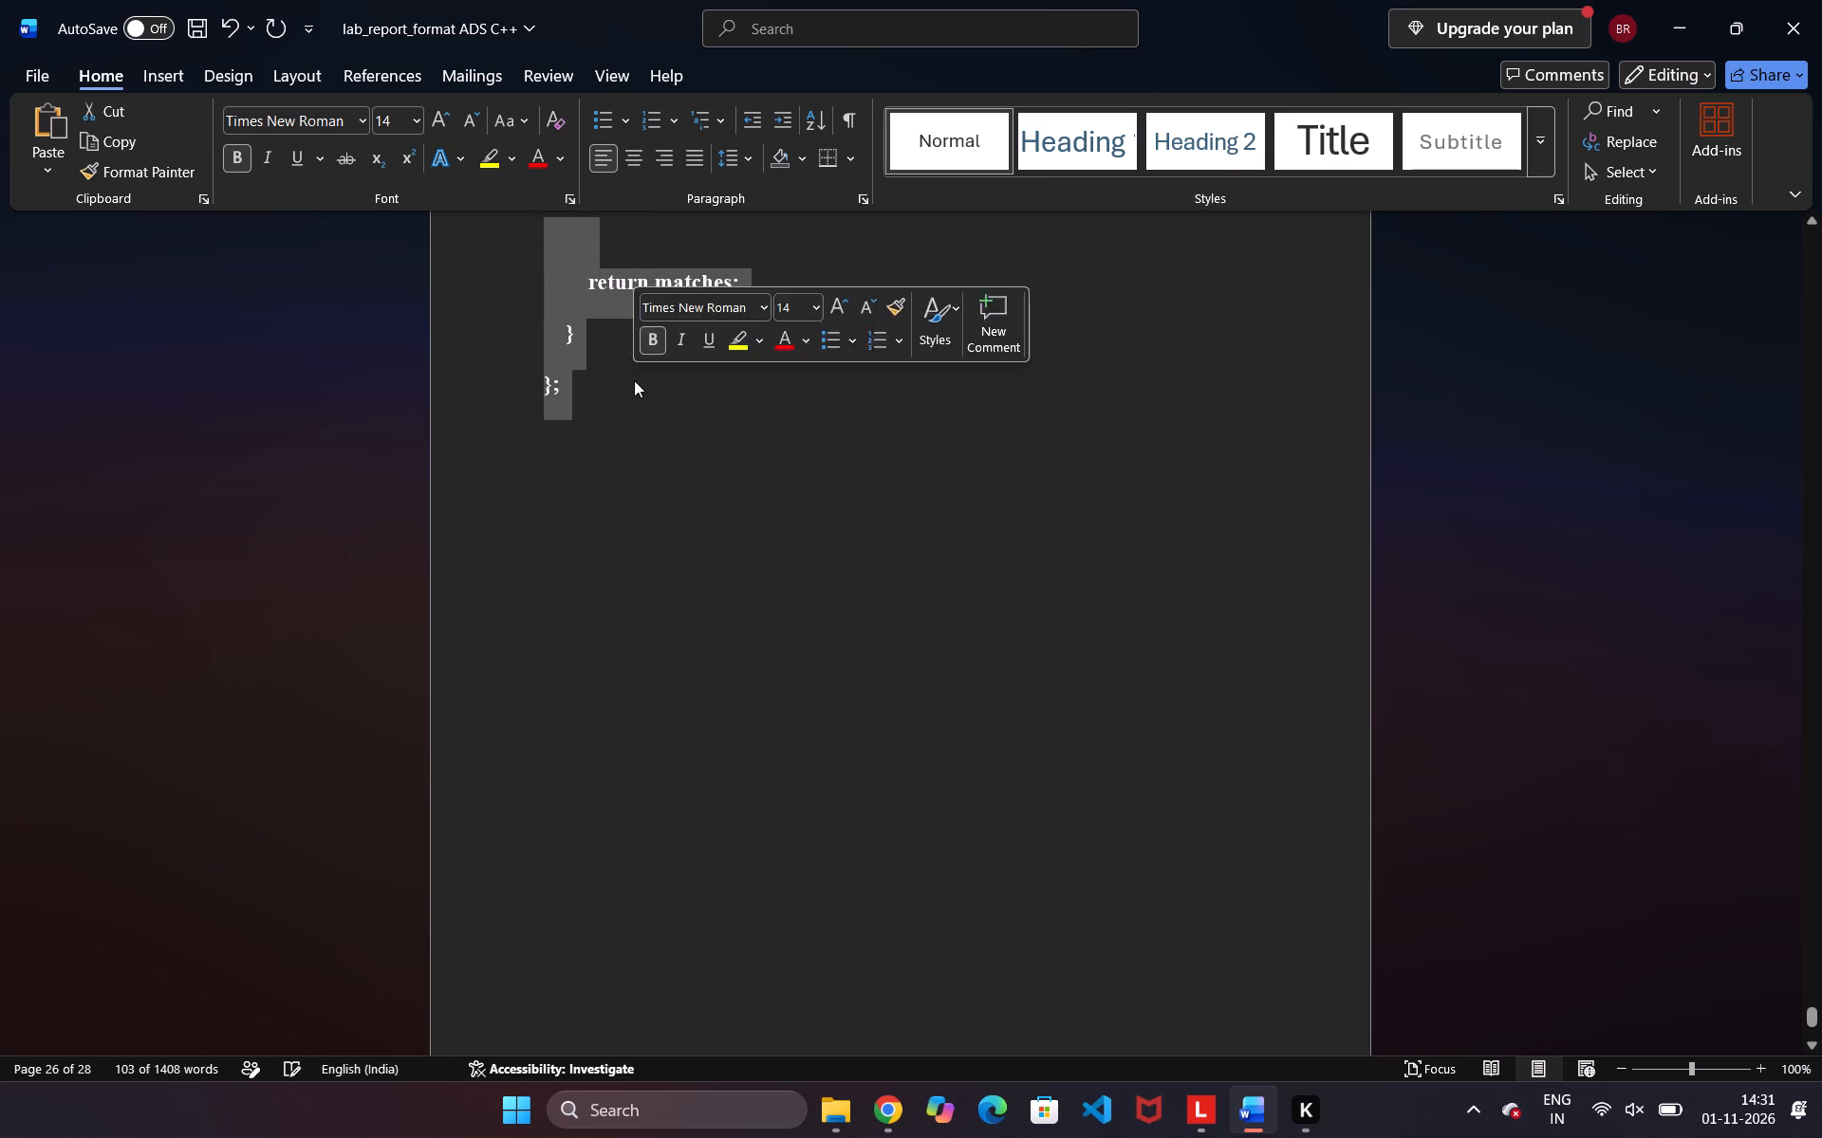
left_click(234, 158)
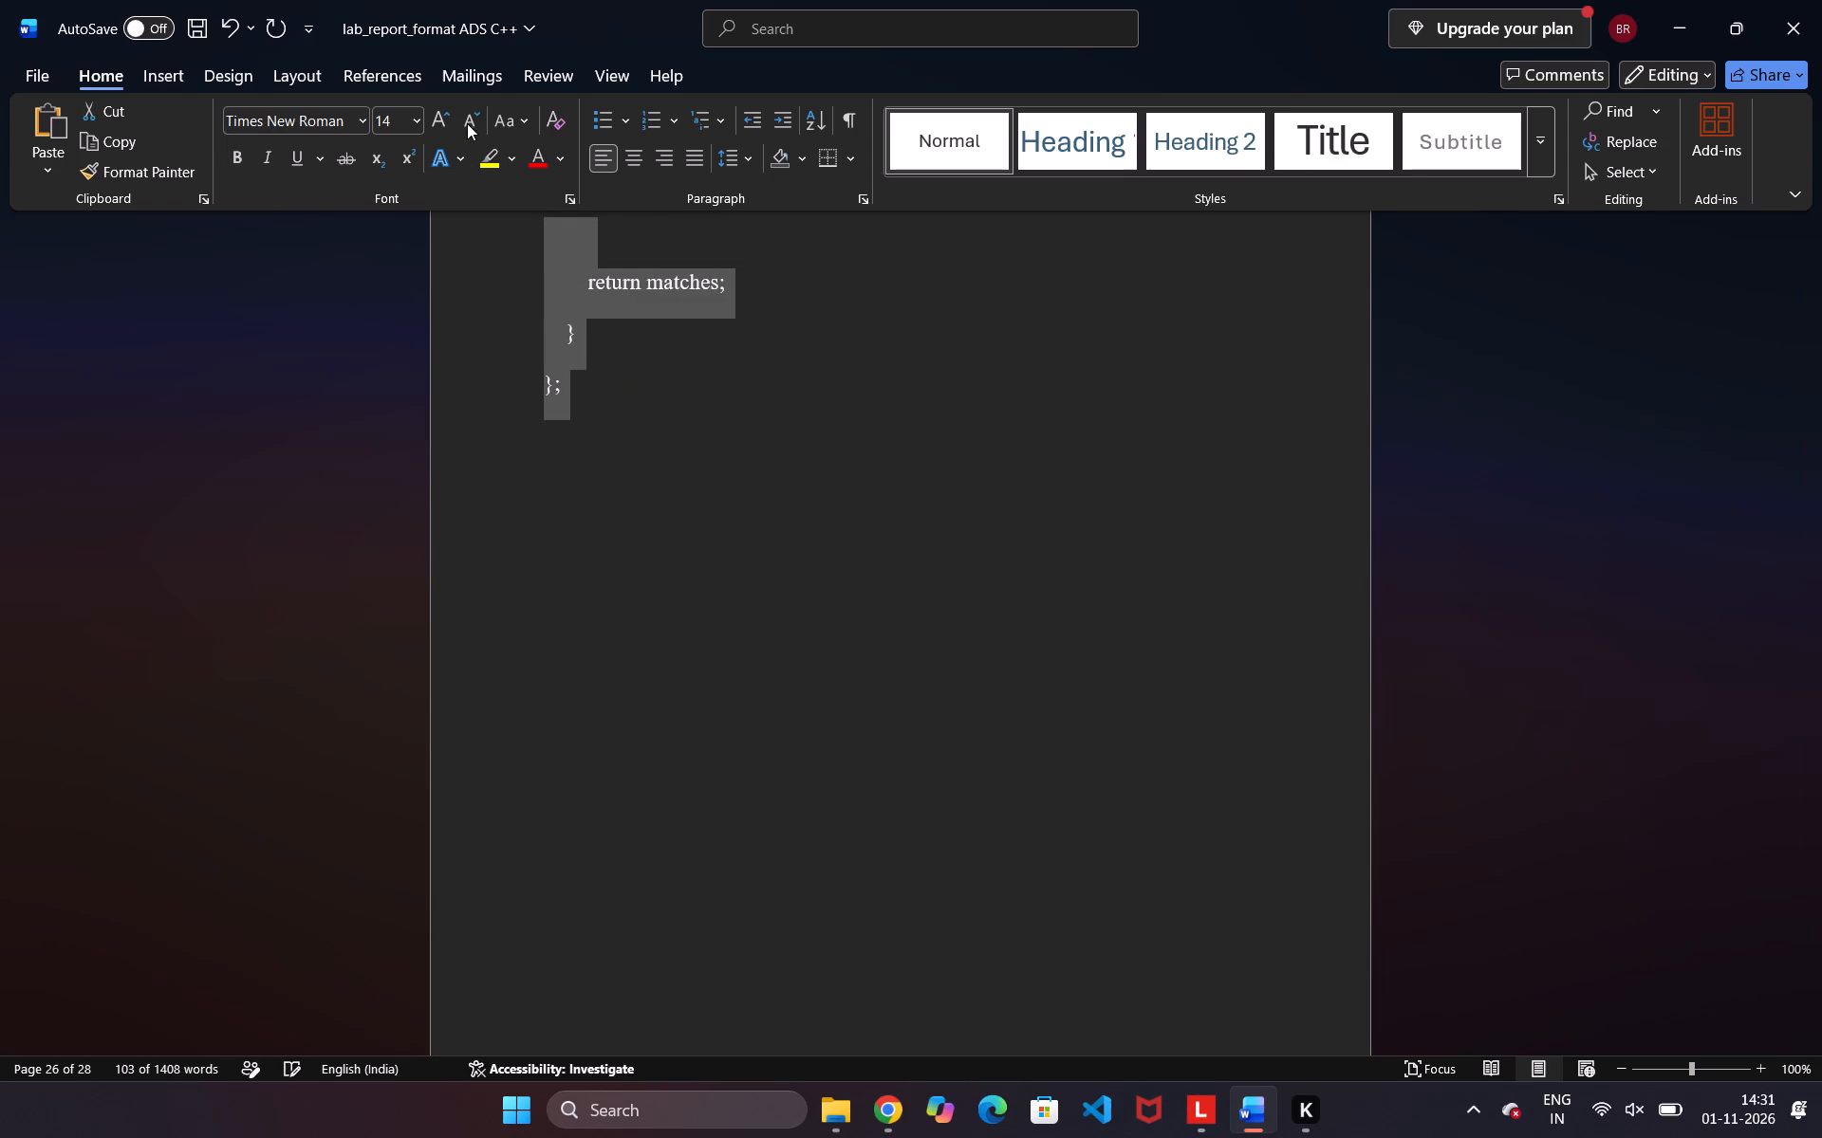
left_click(467, 122)
left_click(620, 437)
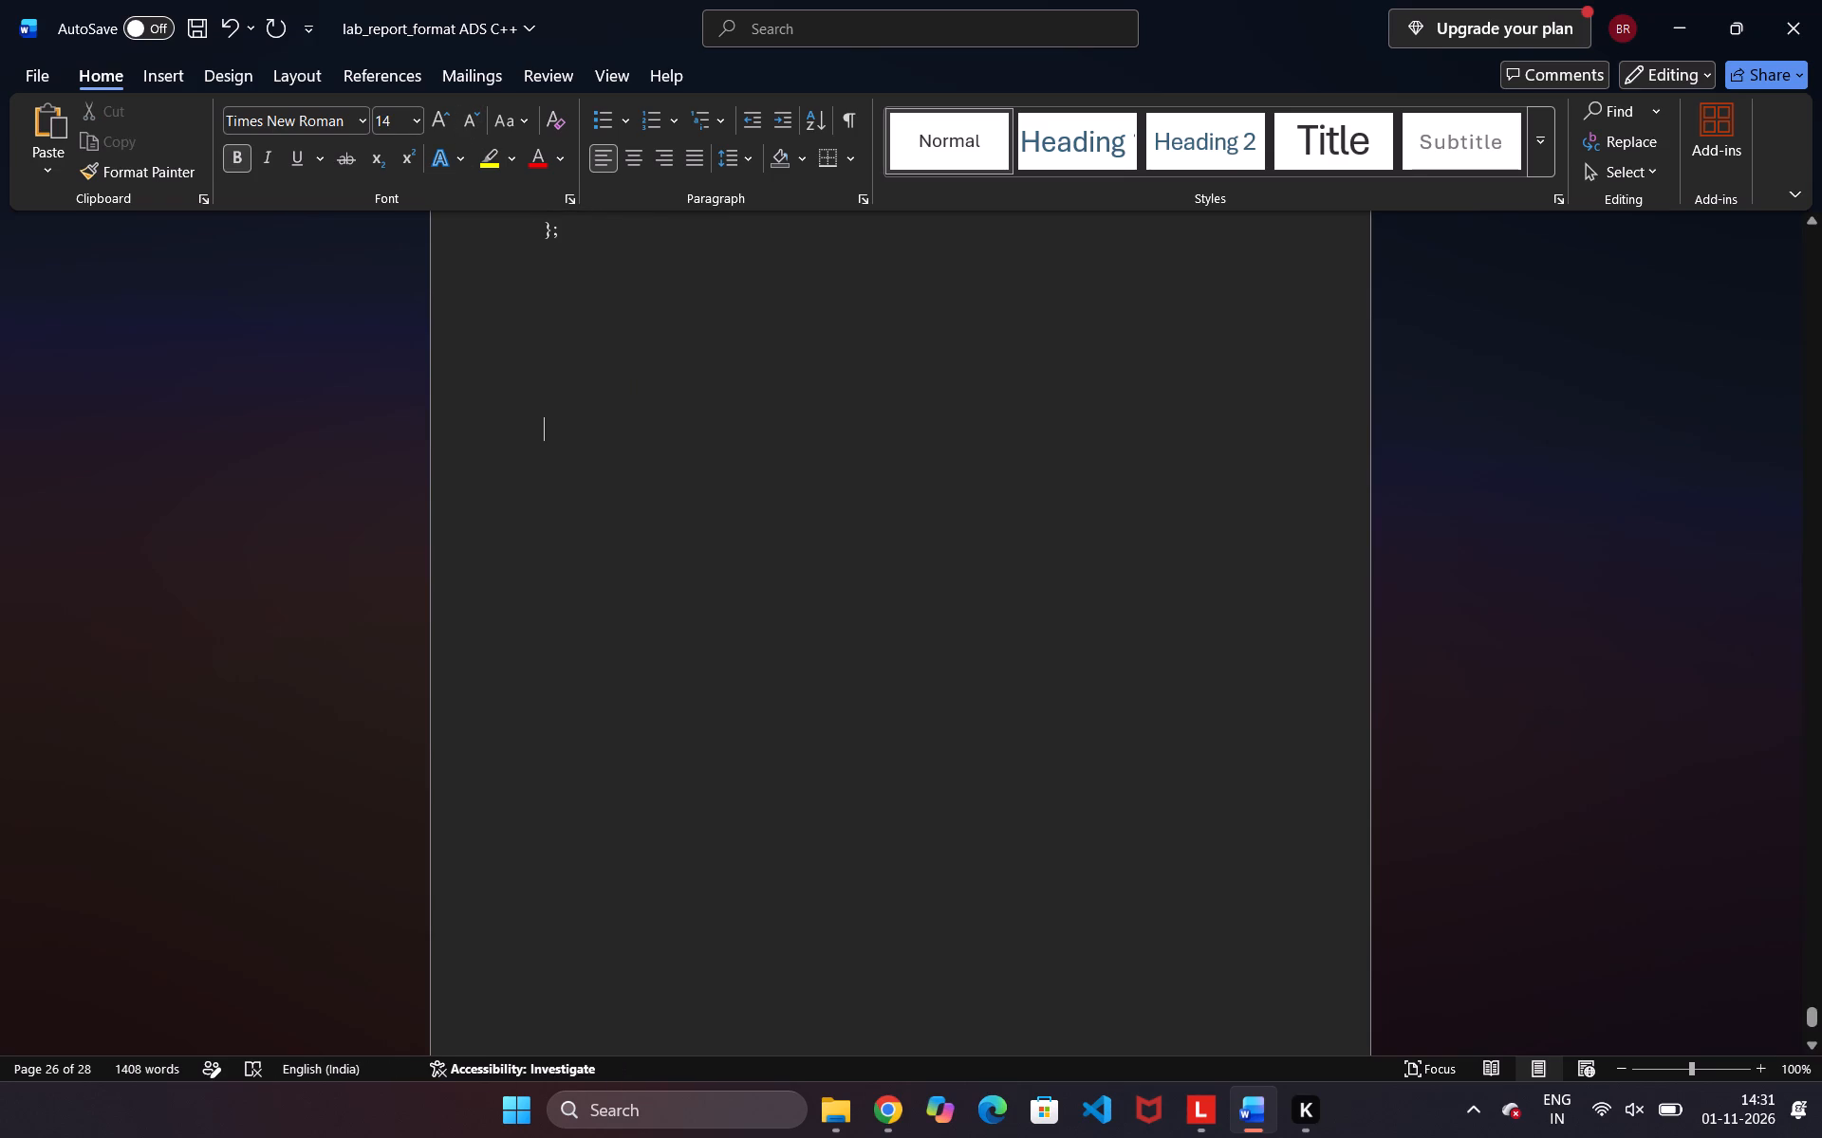
Add an 'Output :' heading in bold, size 14, directly below the Match Customers with Experts code and start a new line under it.
left_click(597, 246)
key("Return")
key("o")
type("tput :")
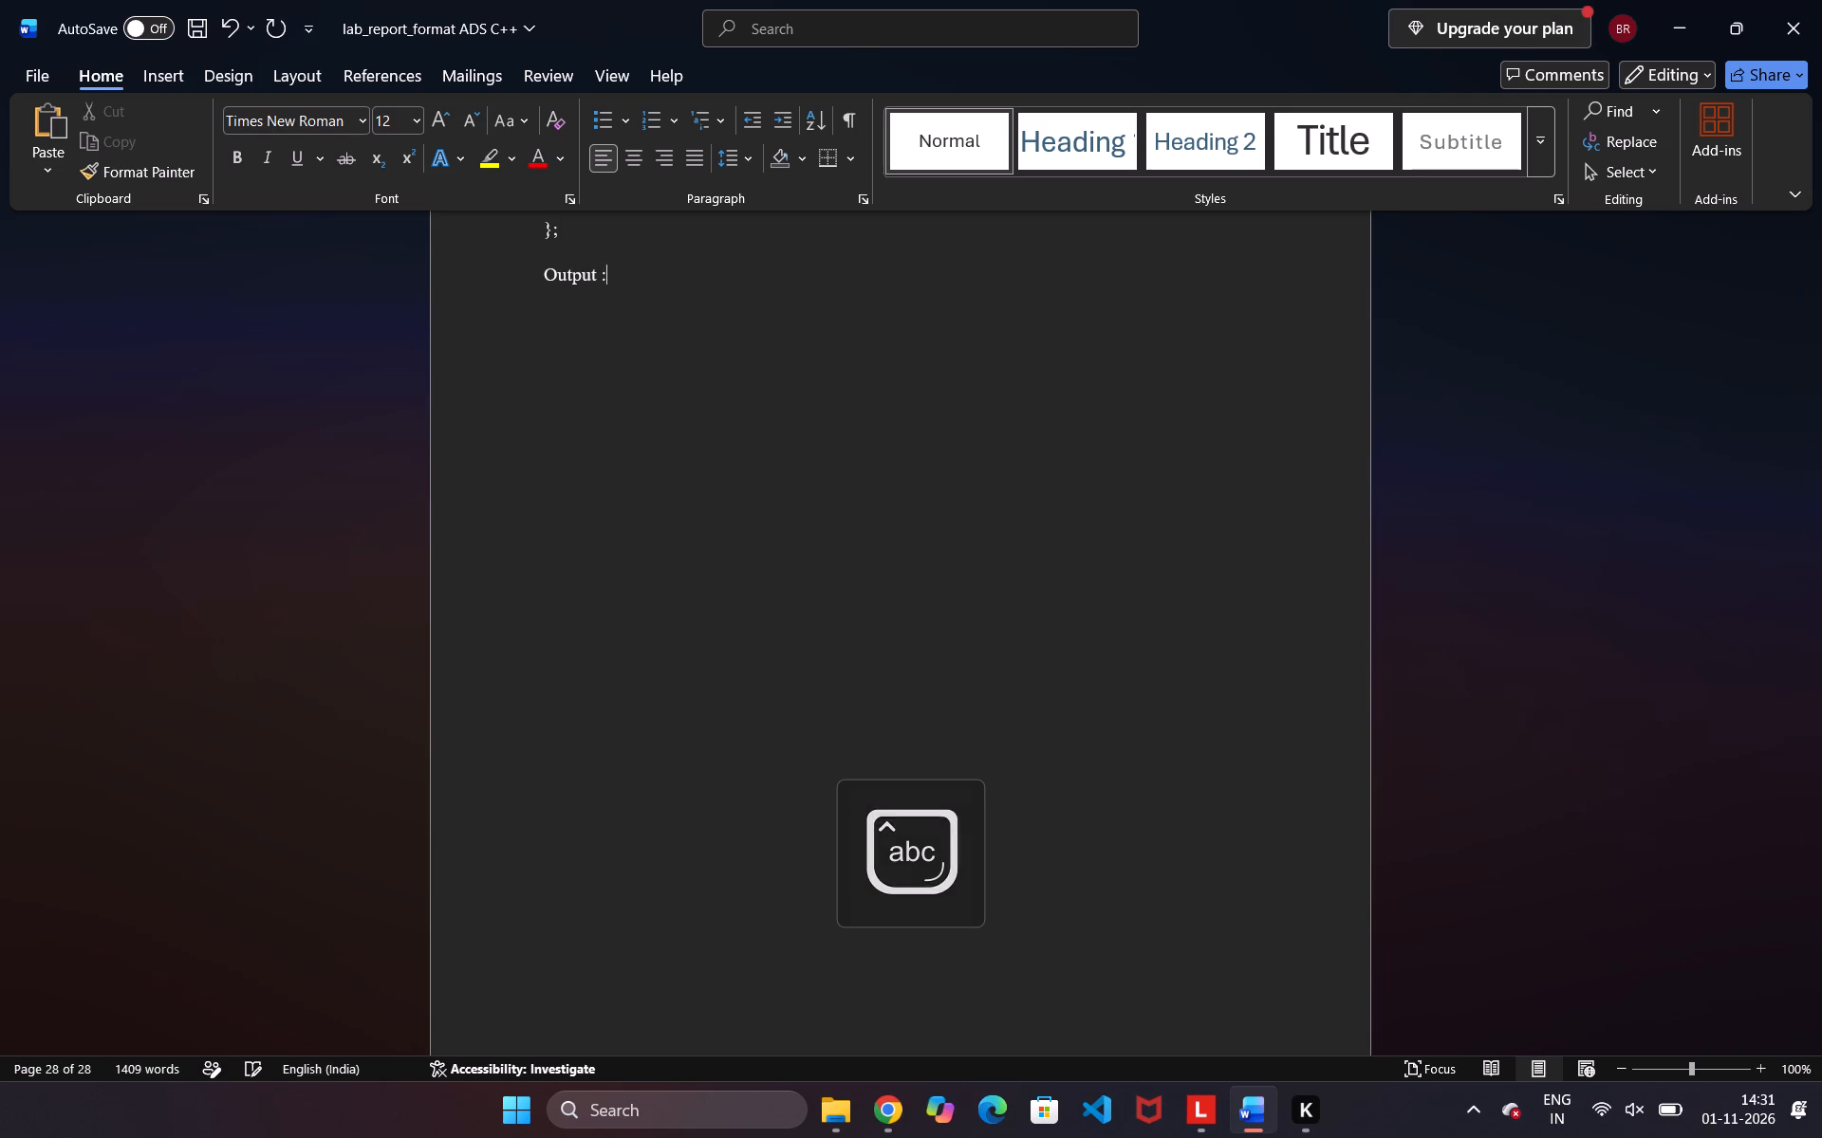
left_click_drag(544, 271, 630, 277)
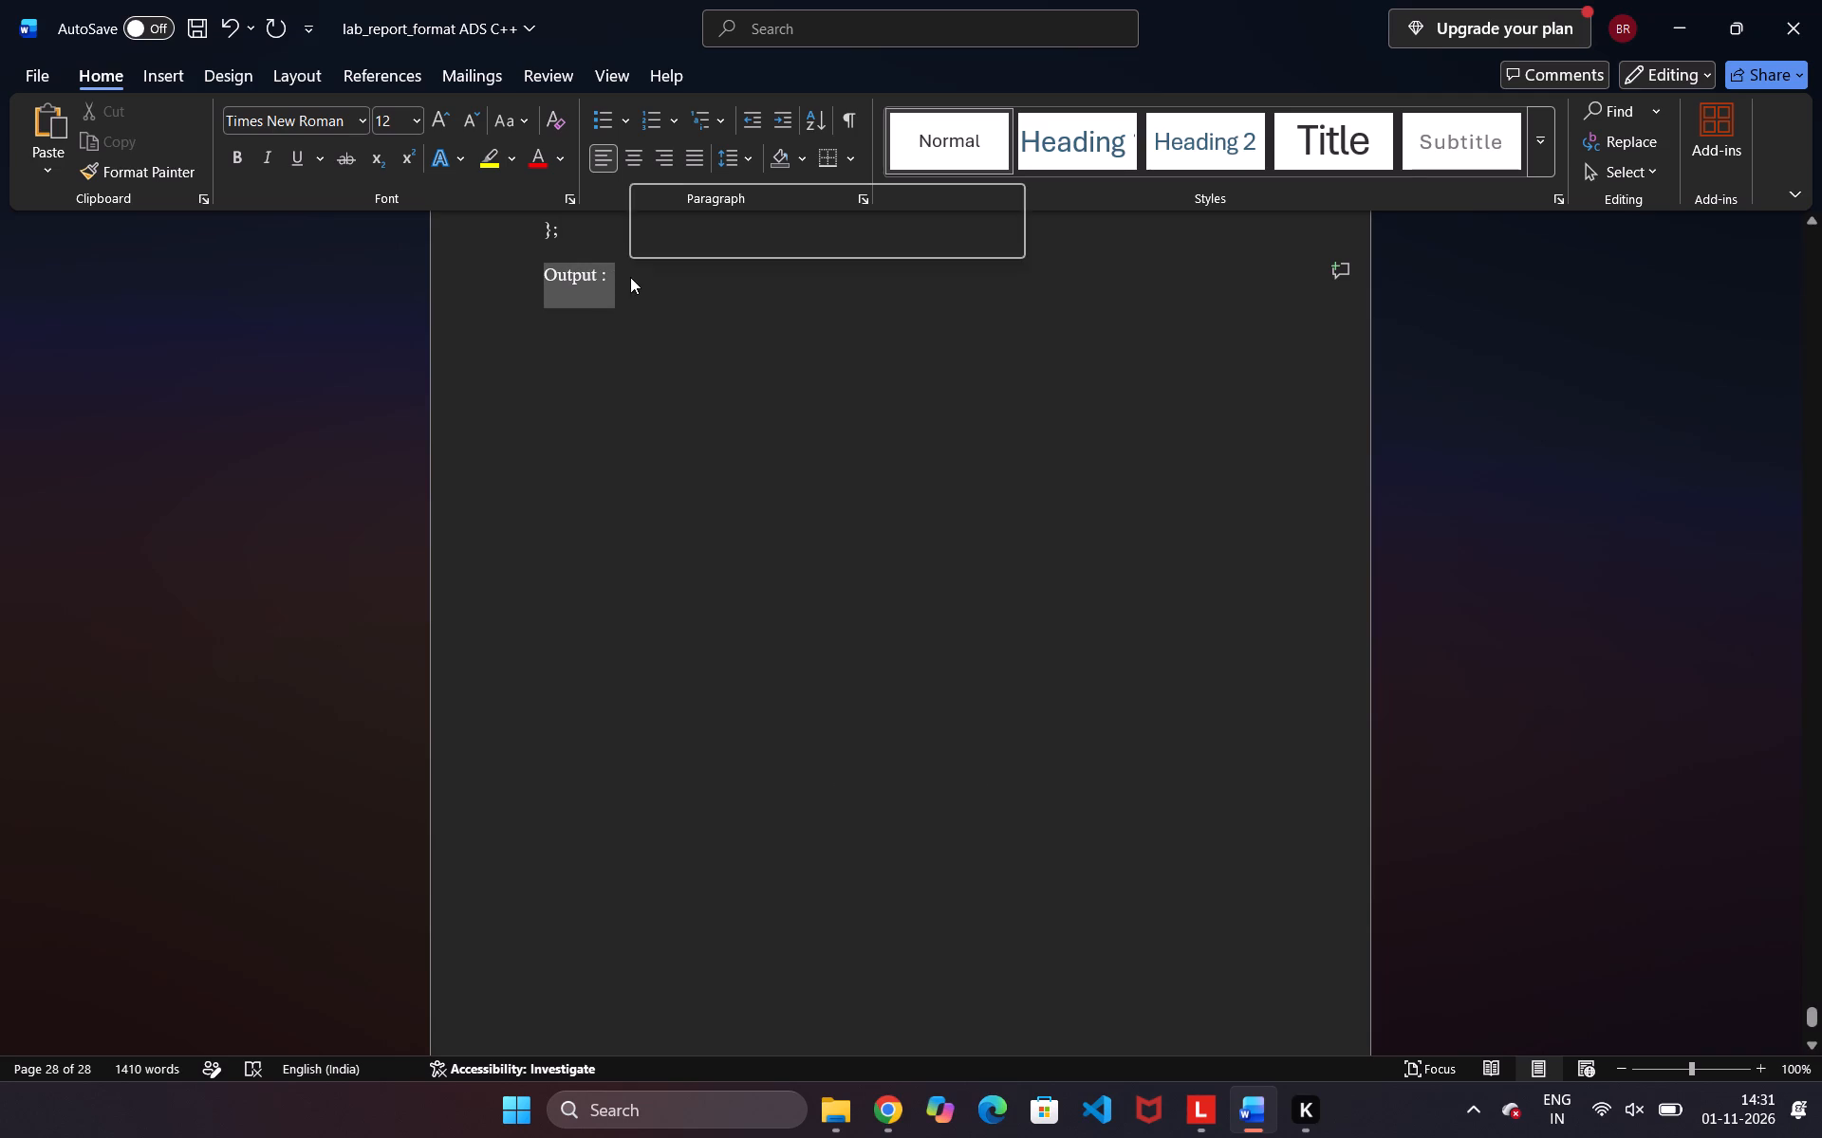
left_click(228, 153)
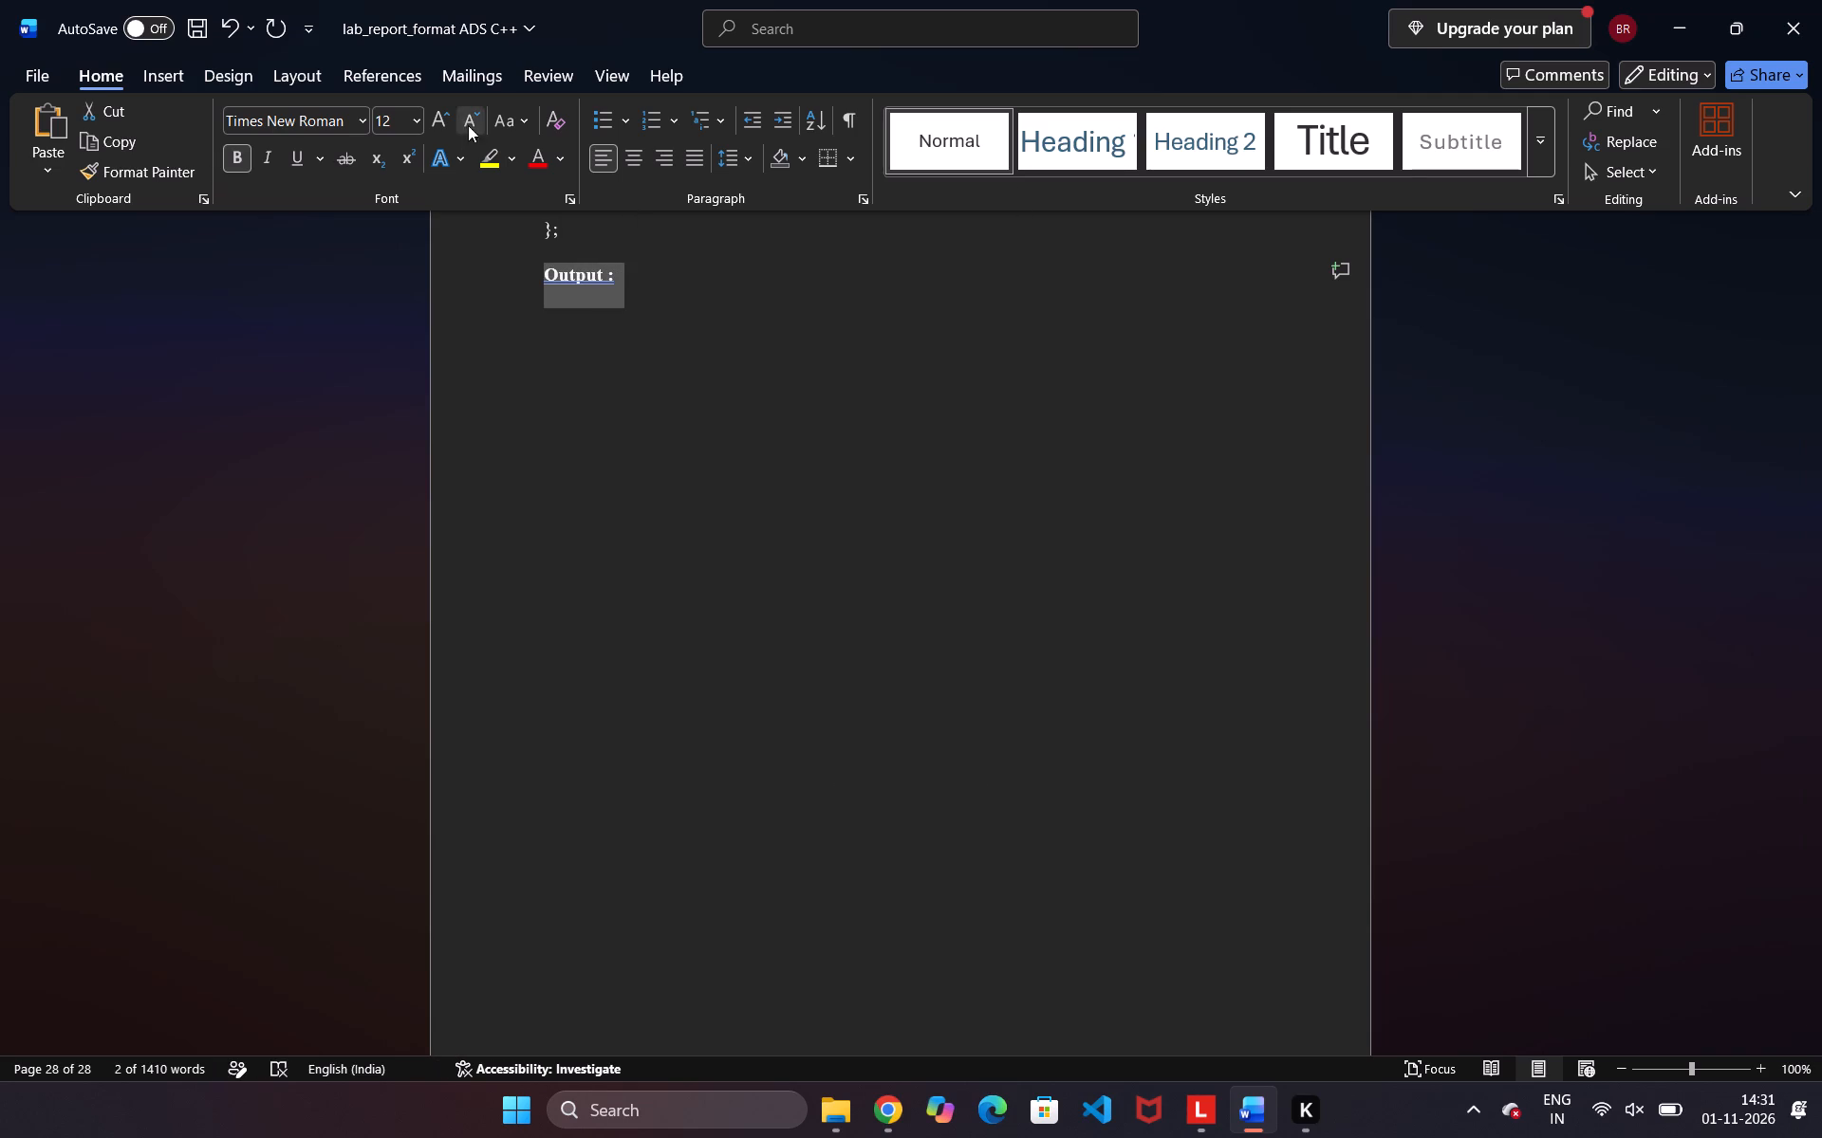
left_click(444, 122)
left_click(676, 282)
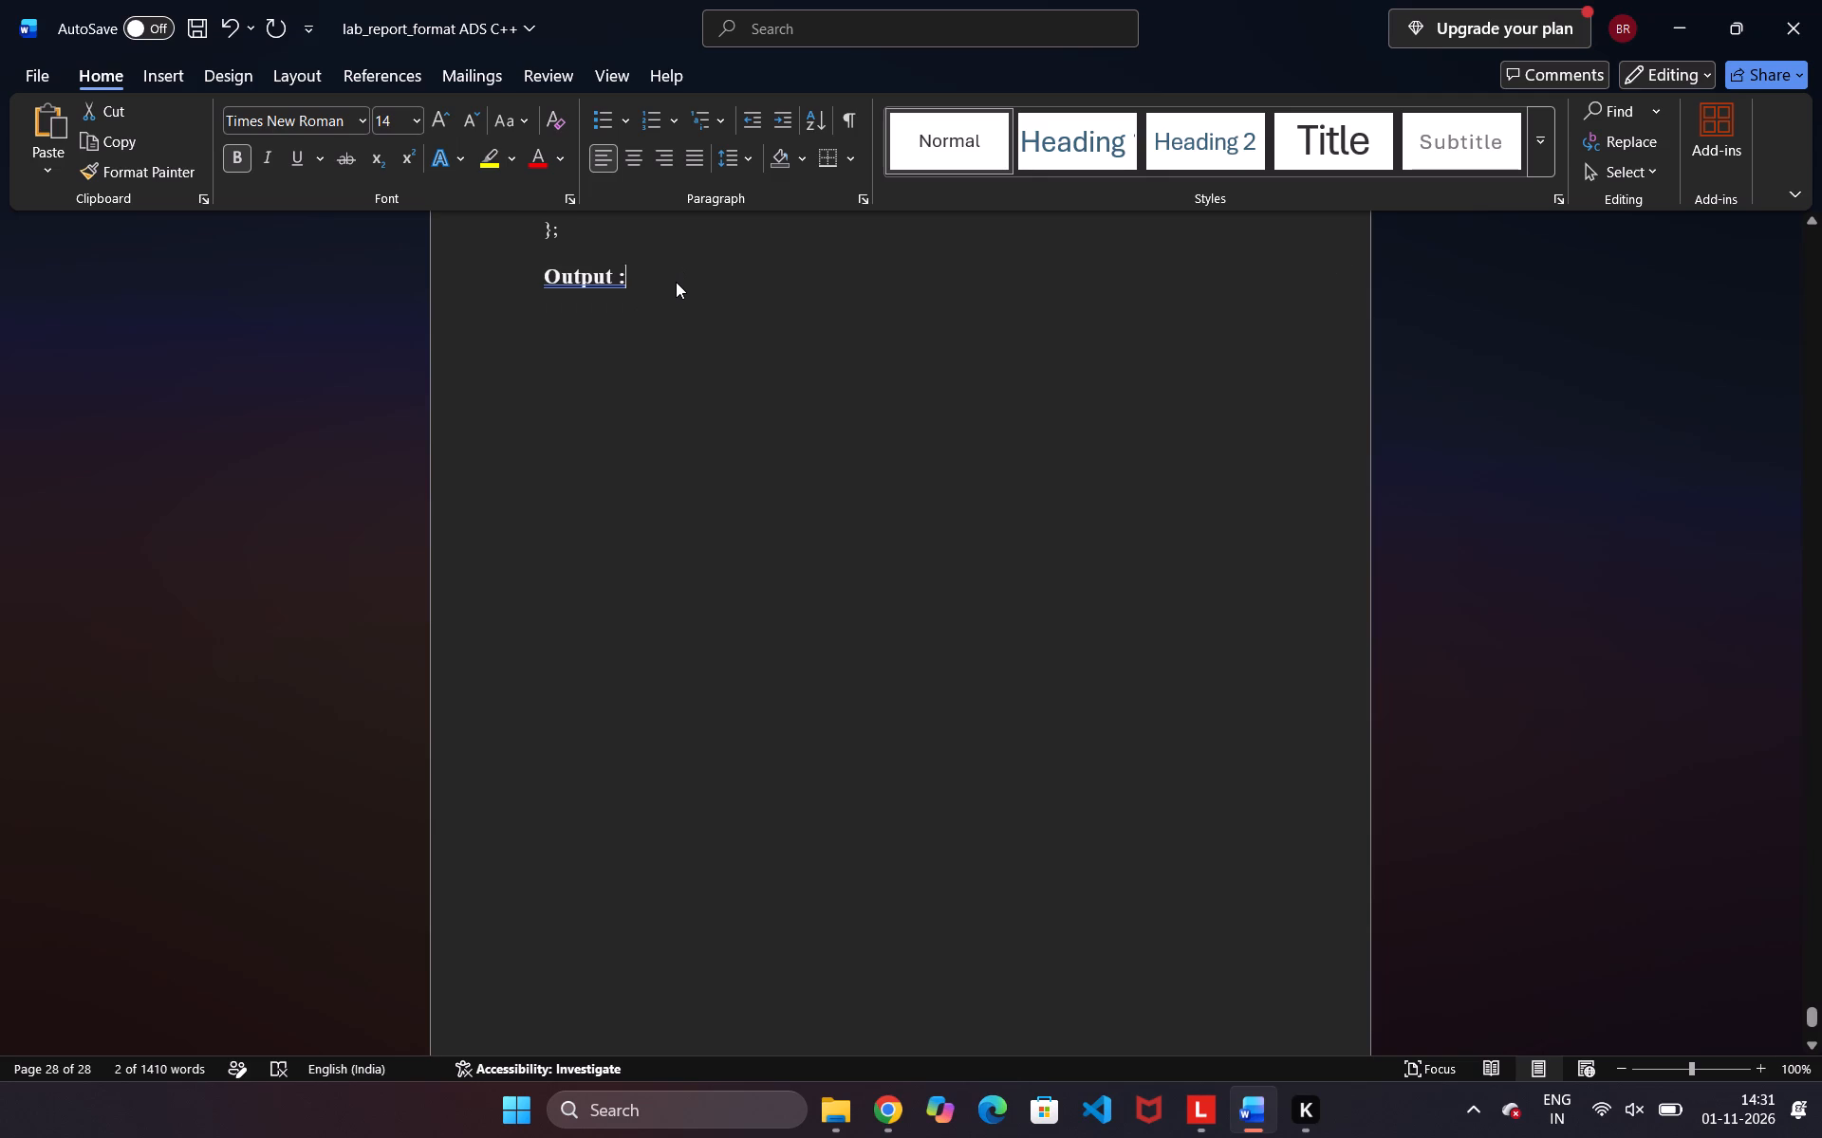
key("Return")
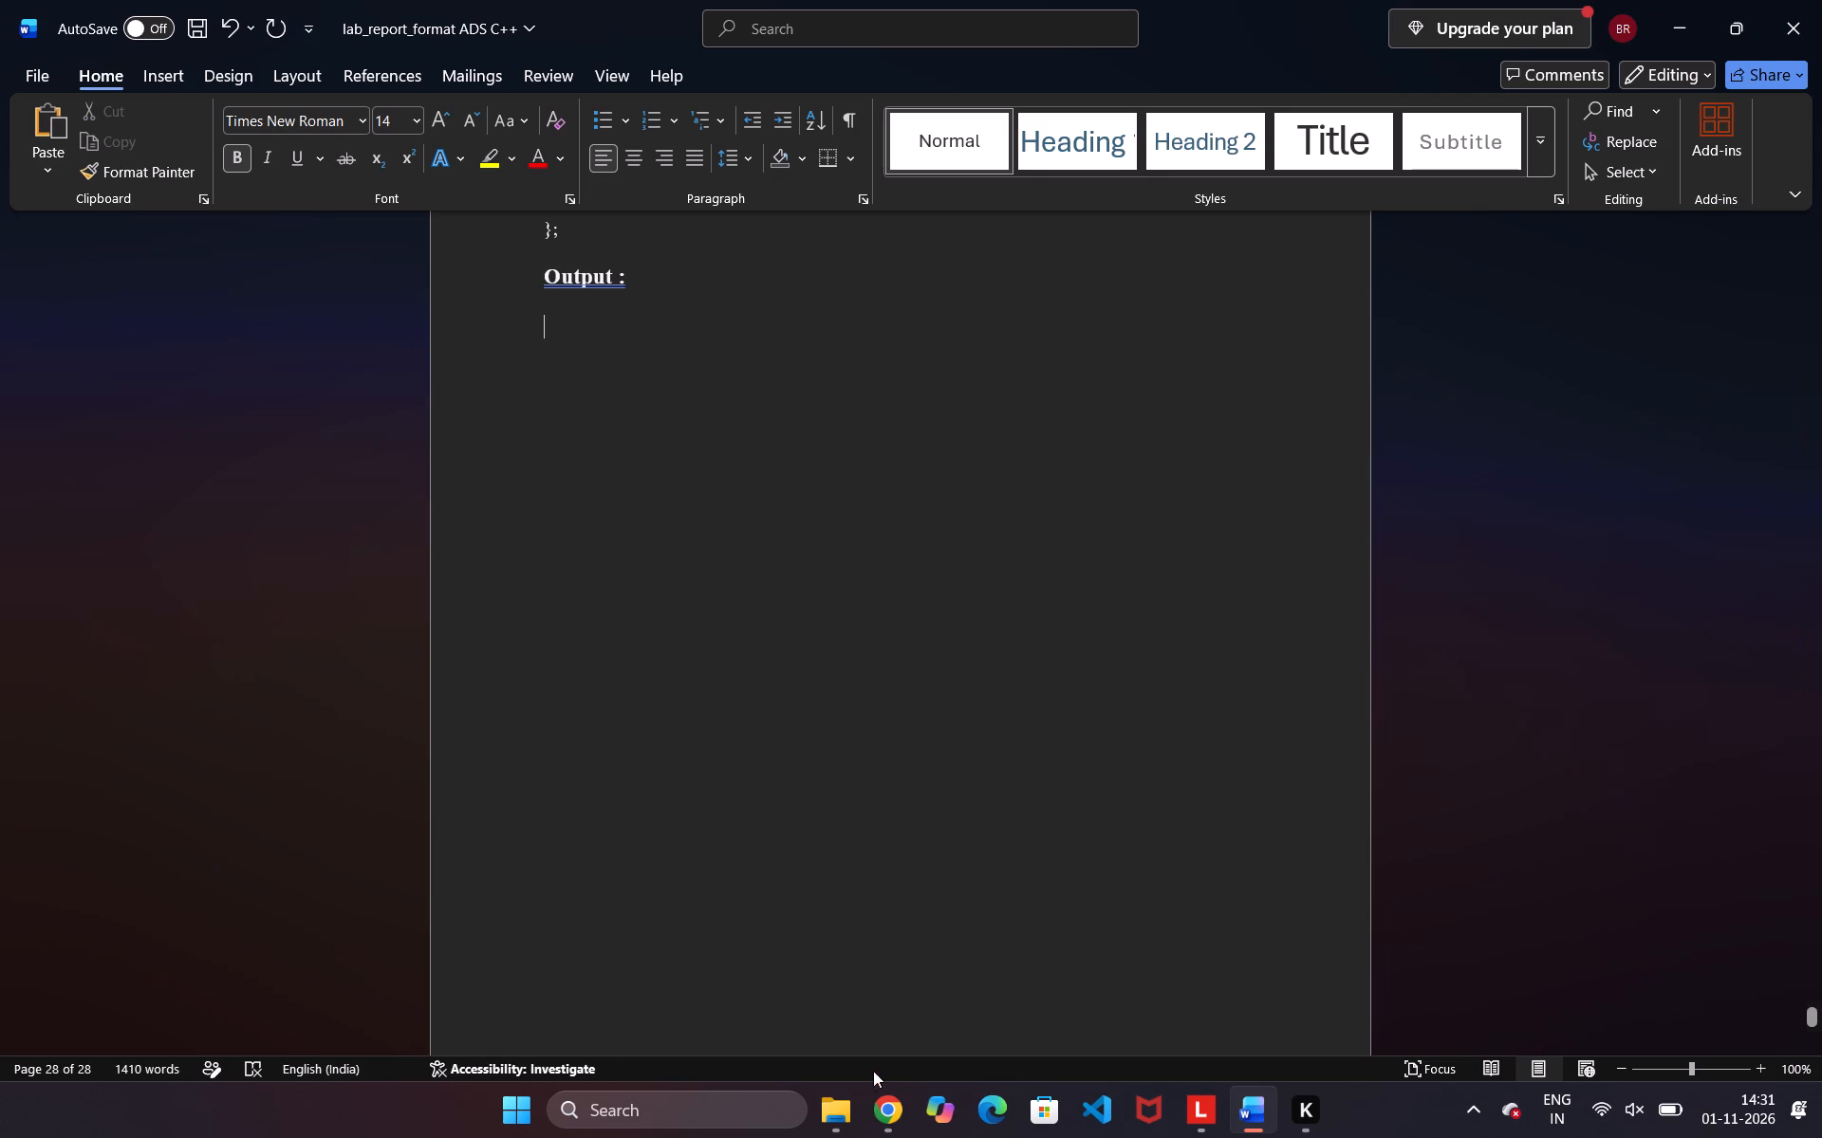
Capture the Testcase results area of Match Customers with Experts in Chrome and paste it under the 'Output :' heading in Word.
left_click(879, 1101)
left_click(1050, 526)
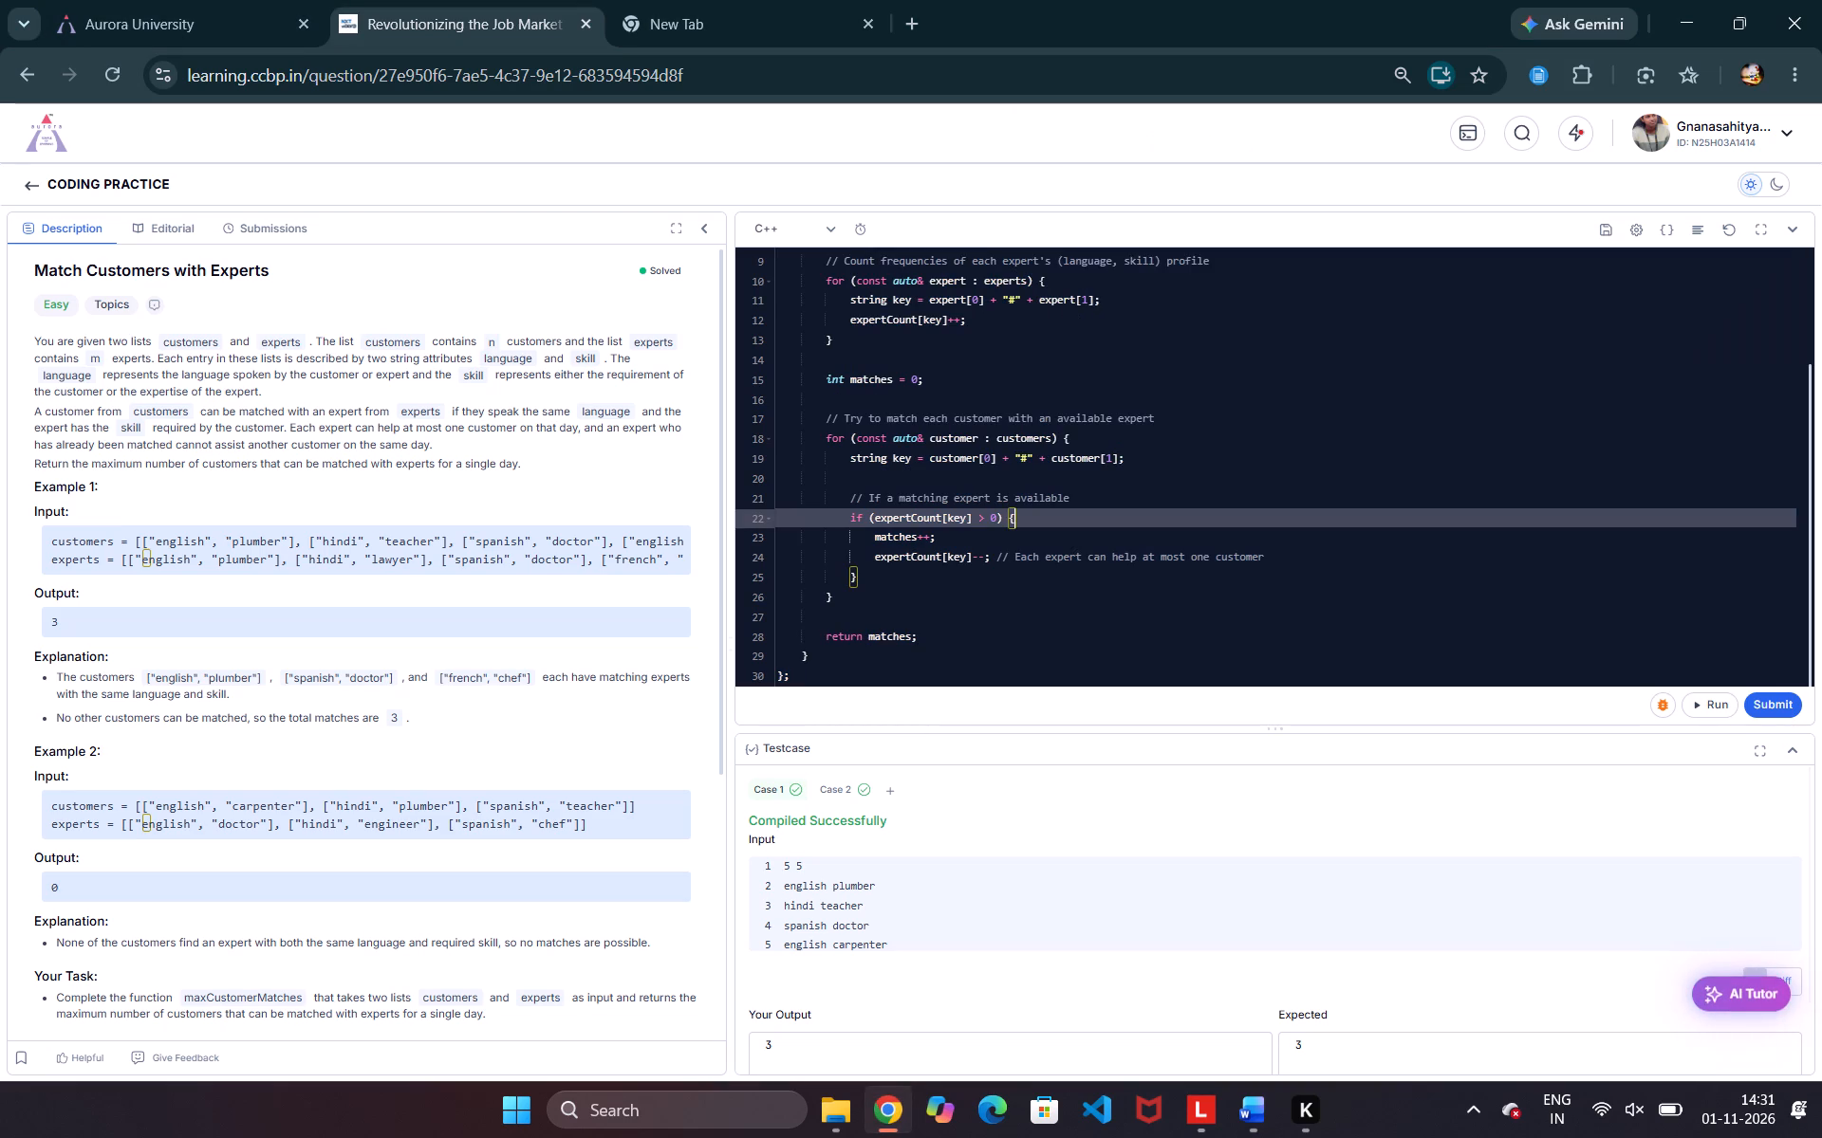
key("shift+super+s")
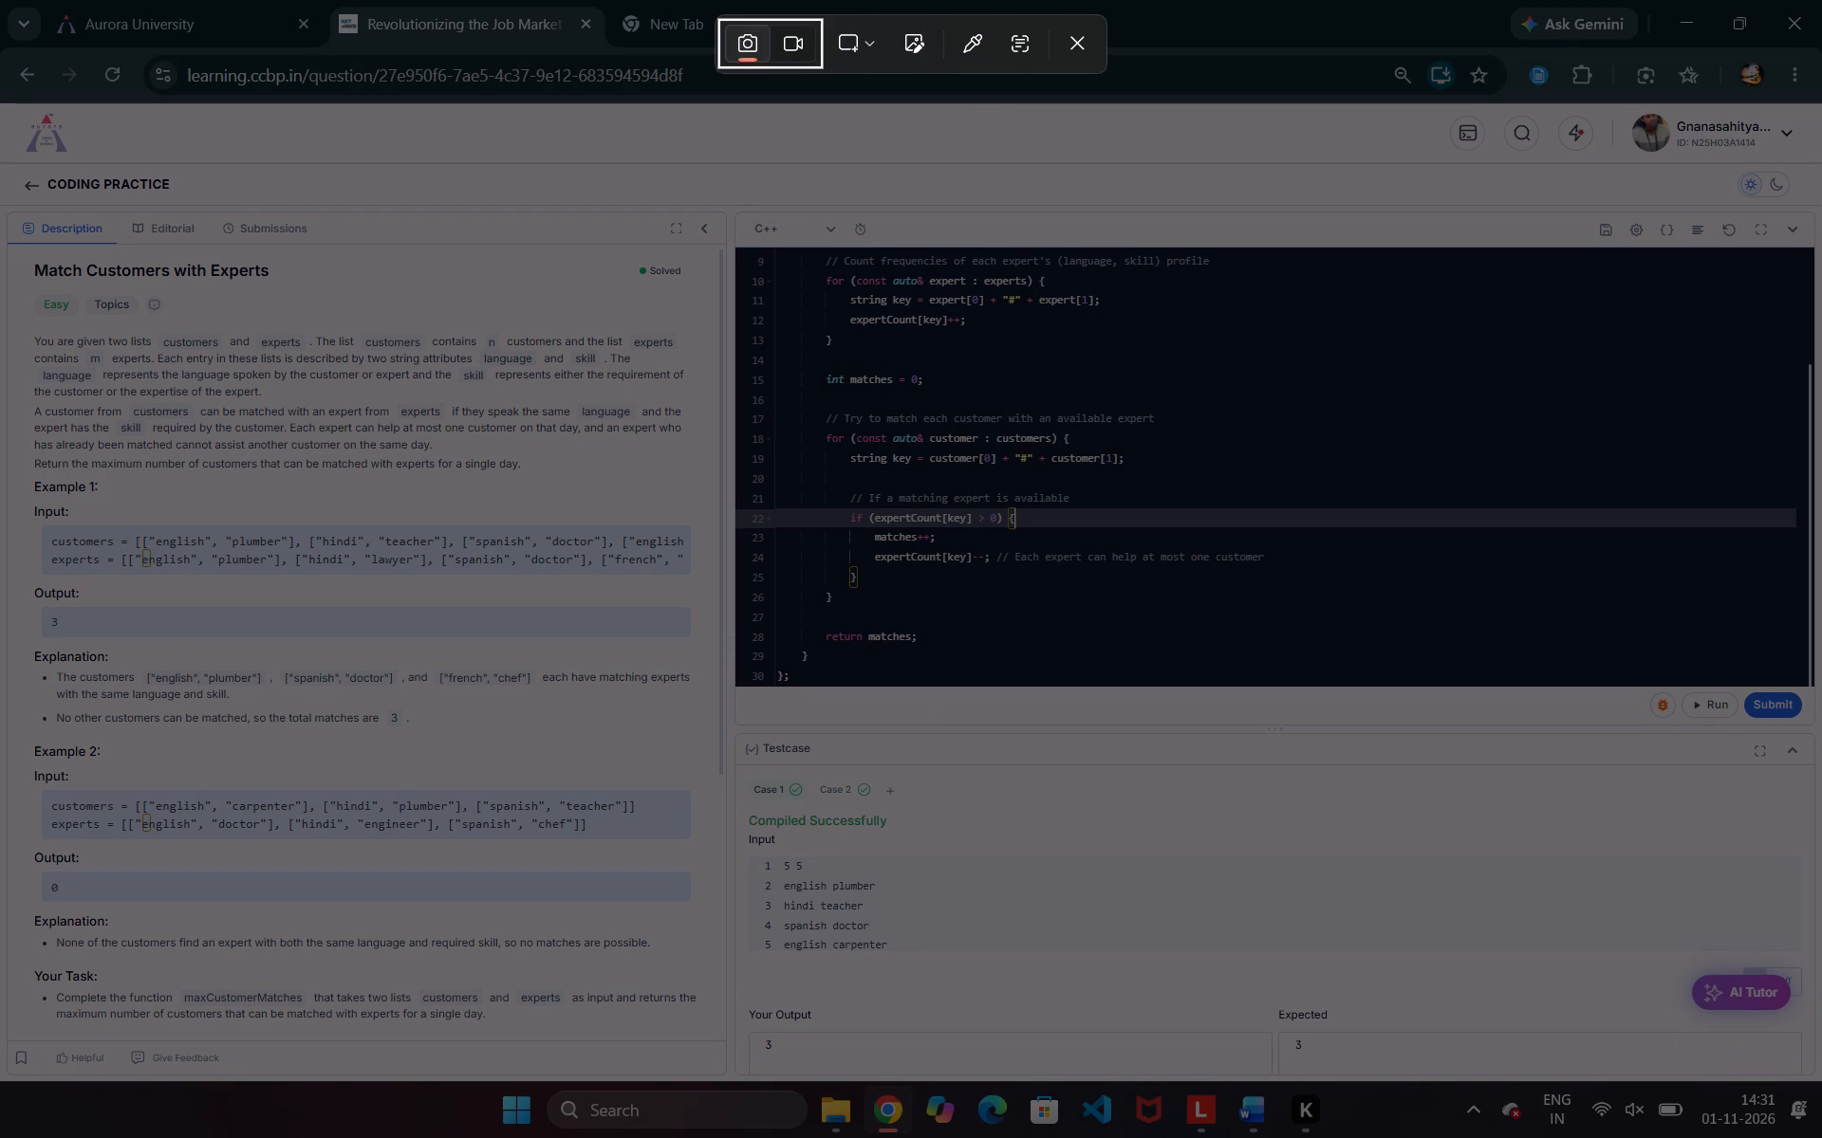
left_click_drag(730, 725, 1821, 1077)
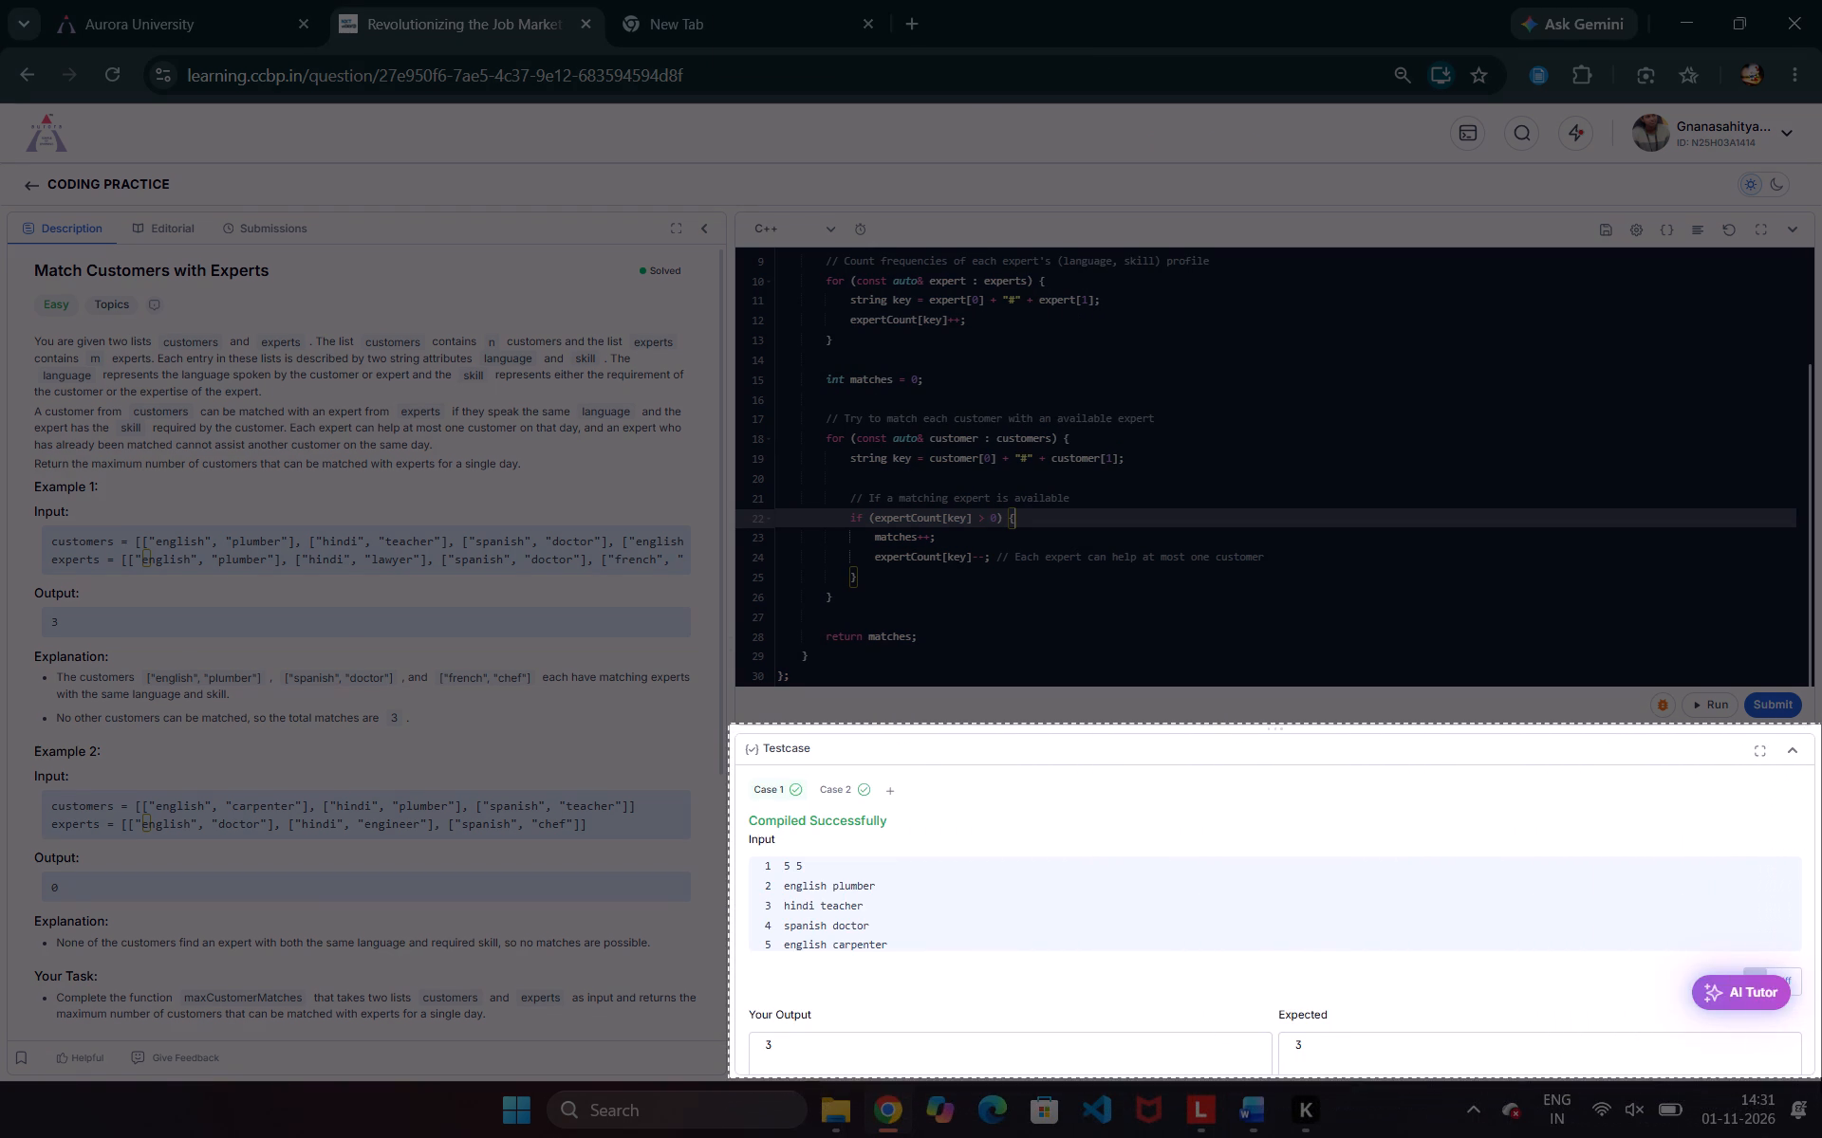
left_click_drag(1821, 1077, 1821, 1080)
left_click(1248, 1104)
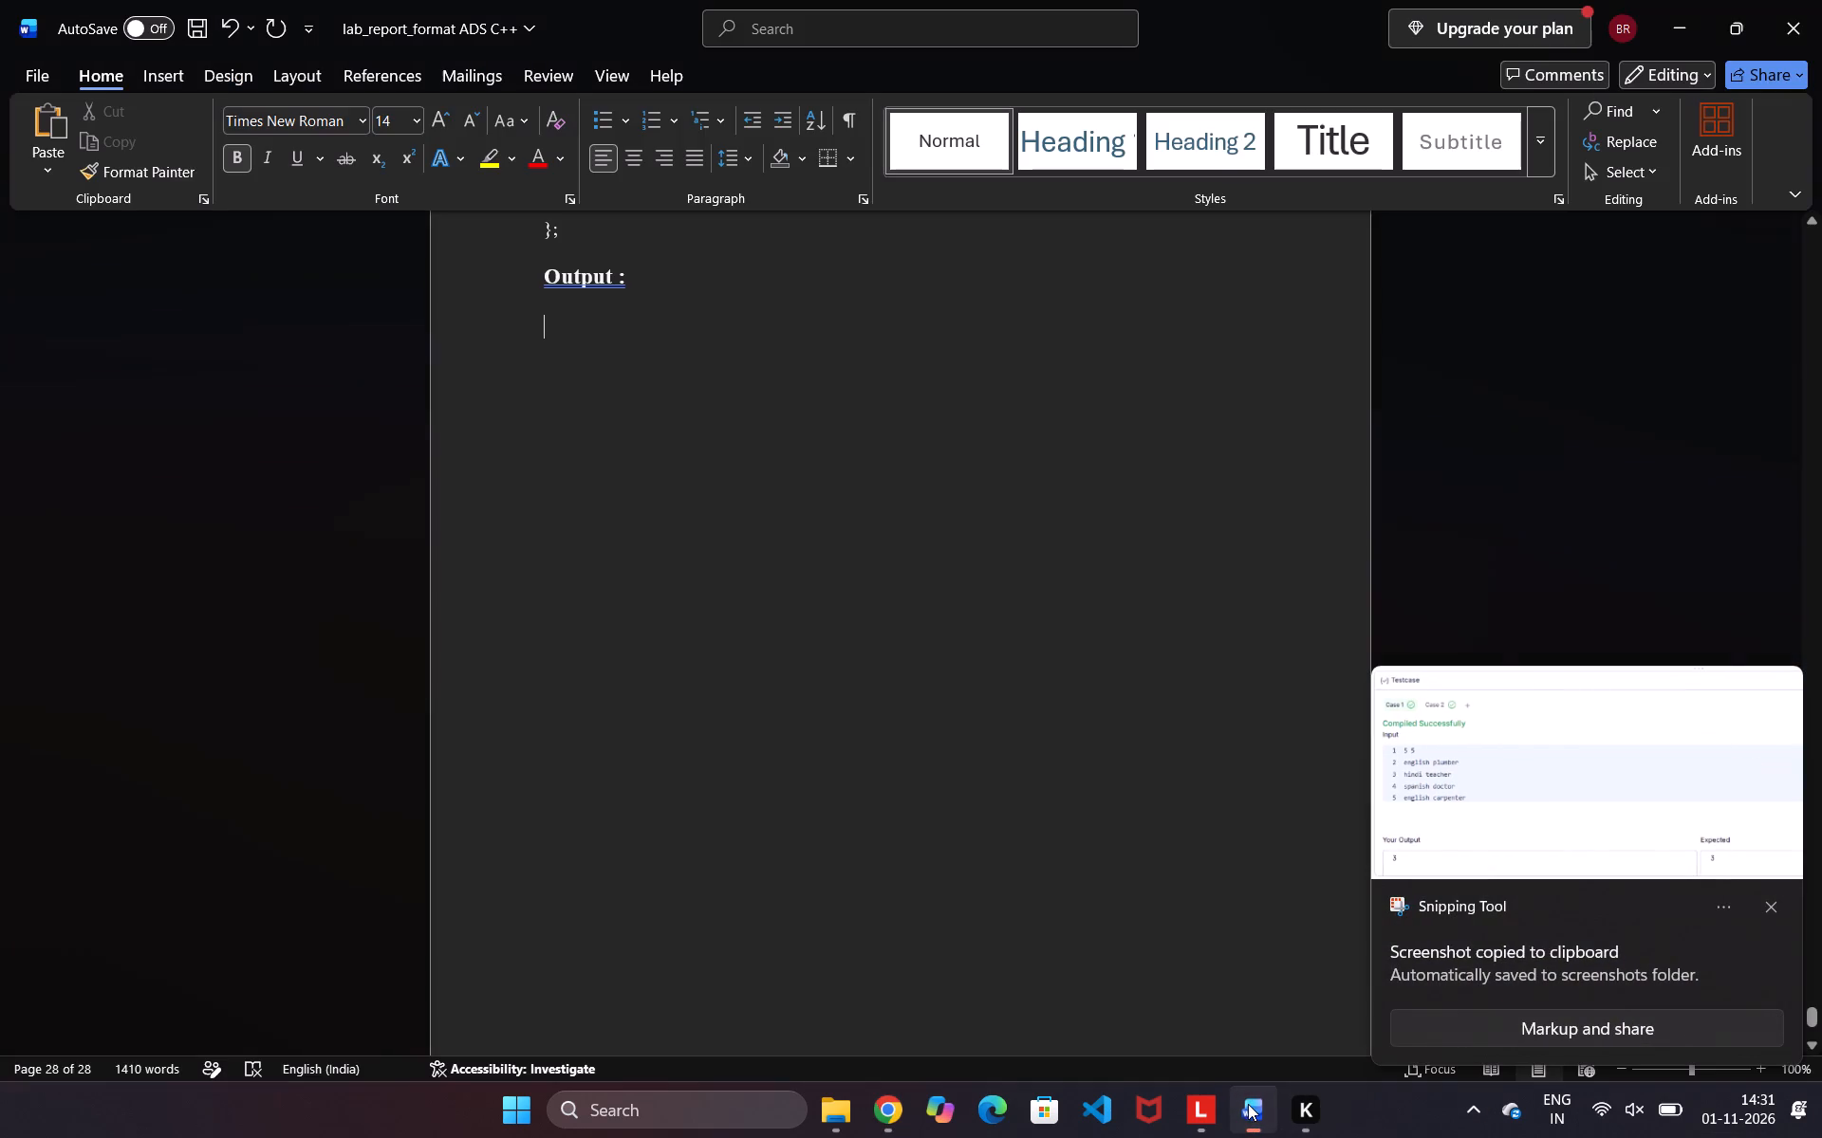
key("ctrl+v")
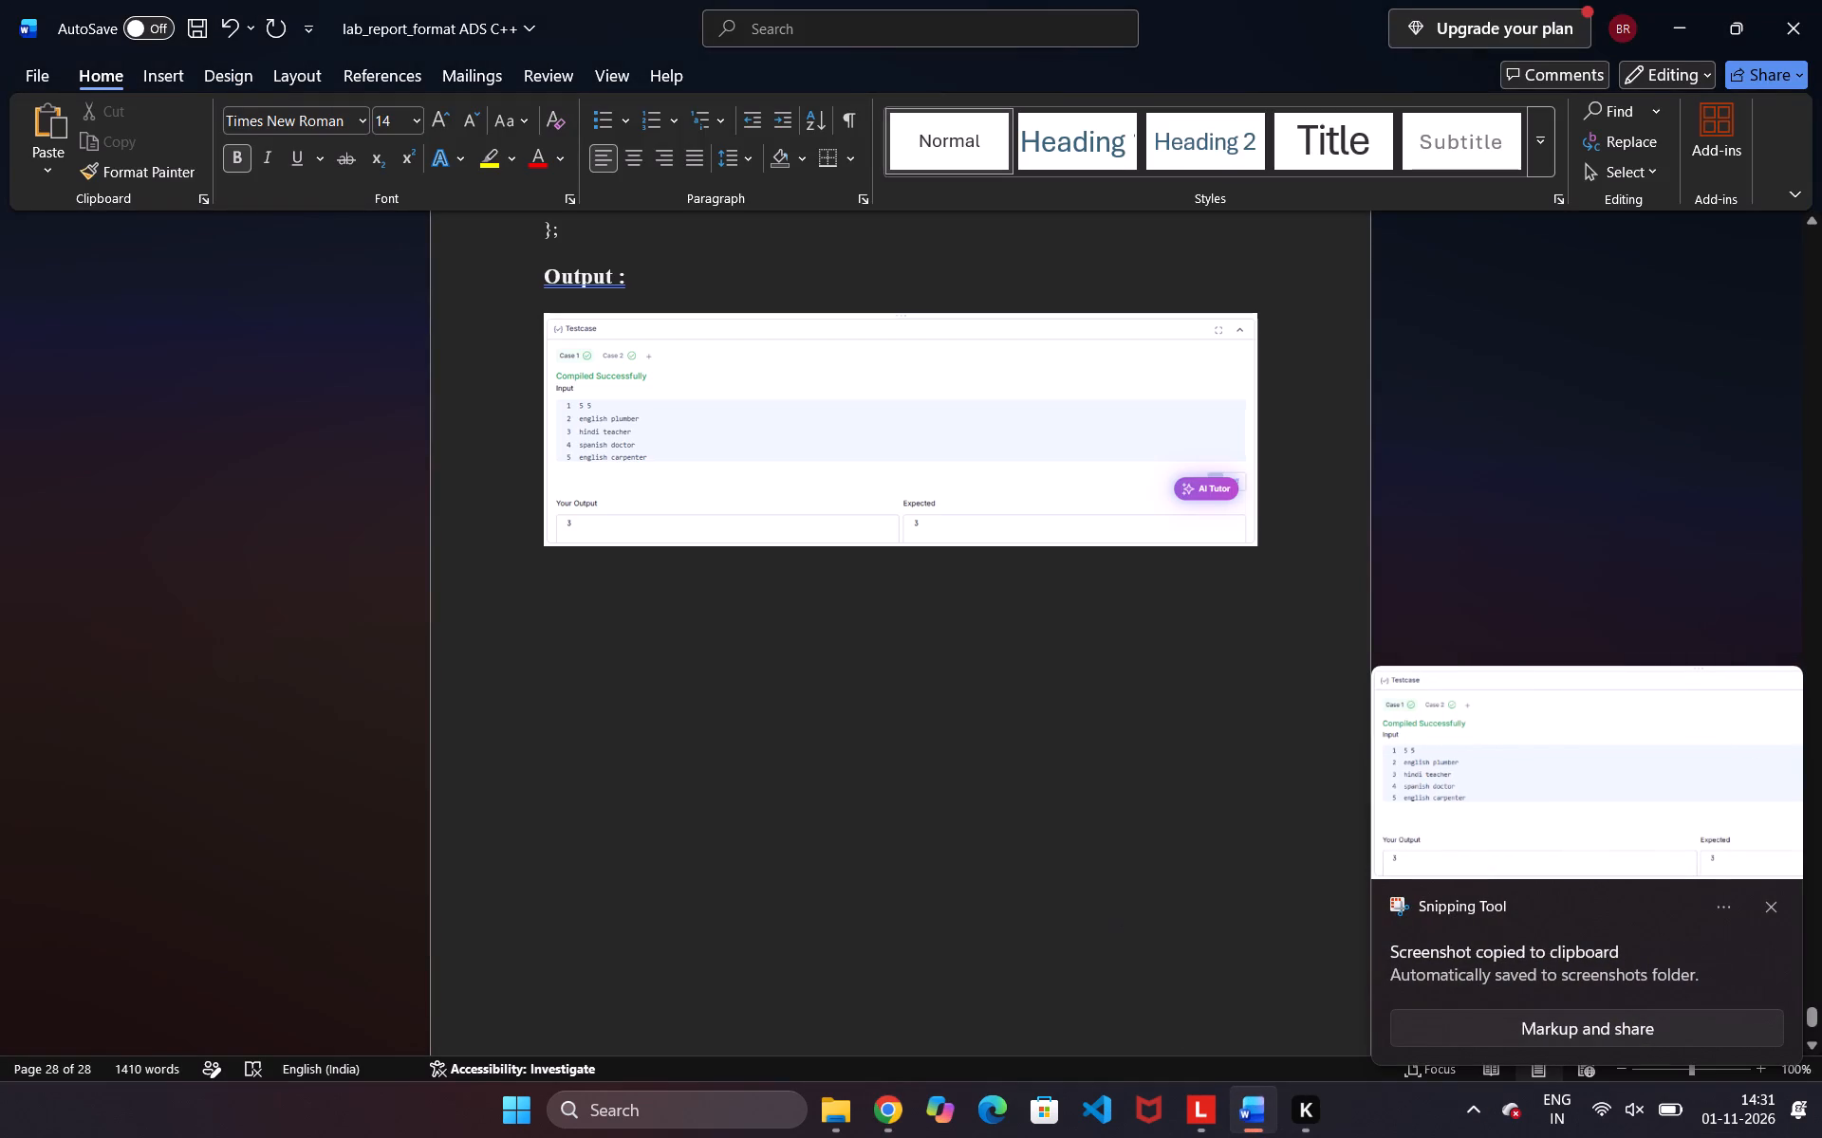
key("Return")
Add the heading '11.Question :' below the Match Customers with Experts output screenshot and start a new line under it.
scroll(1319, 576, "up", 2)
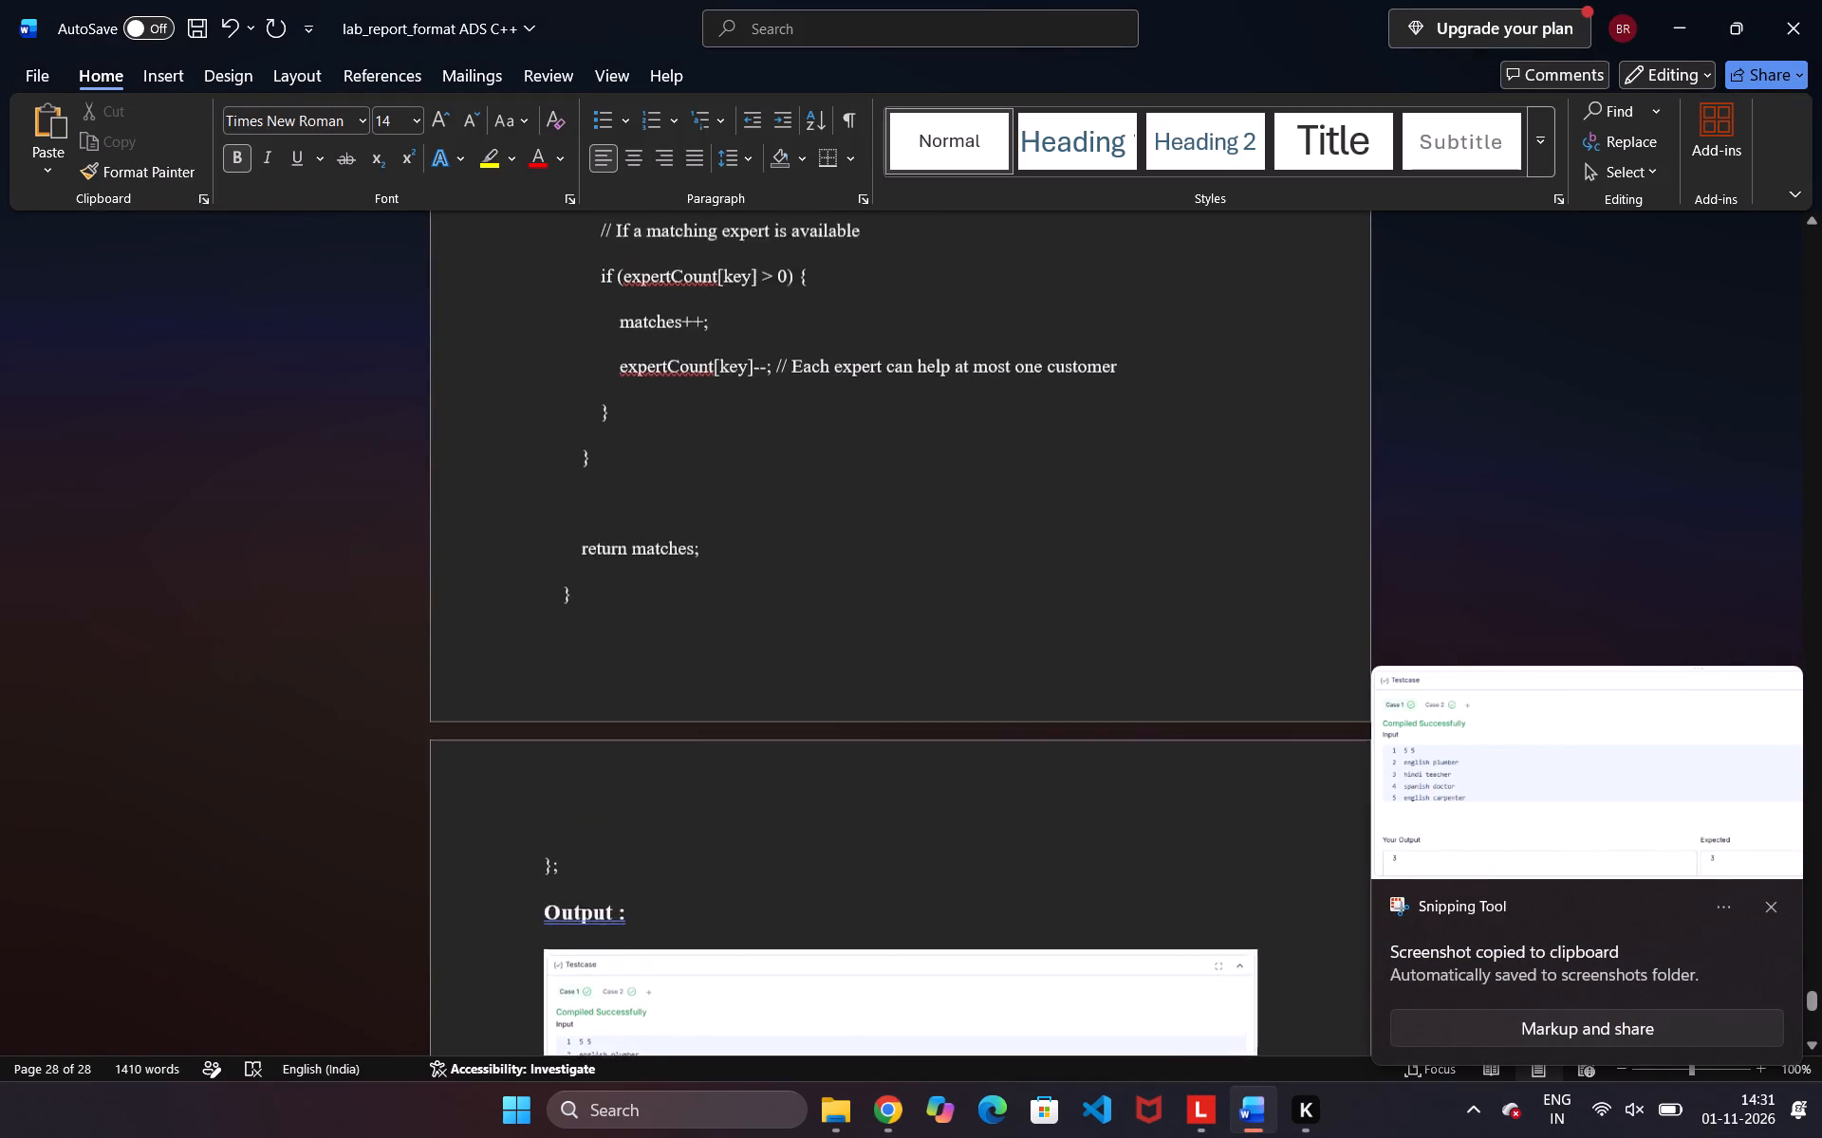
scroll(1319, 576, "up", 7)
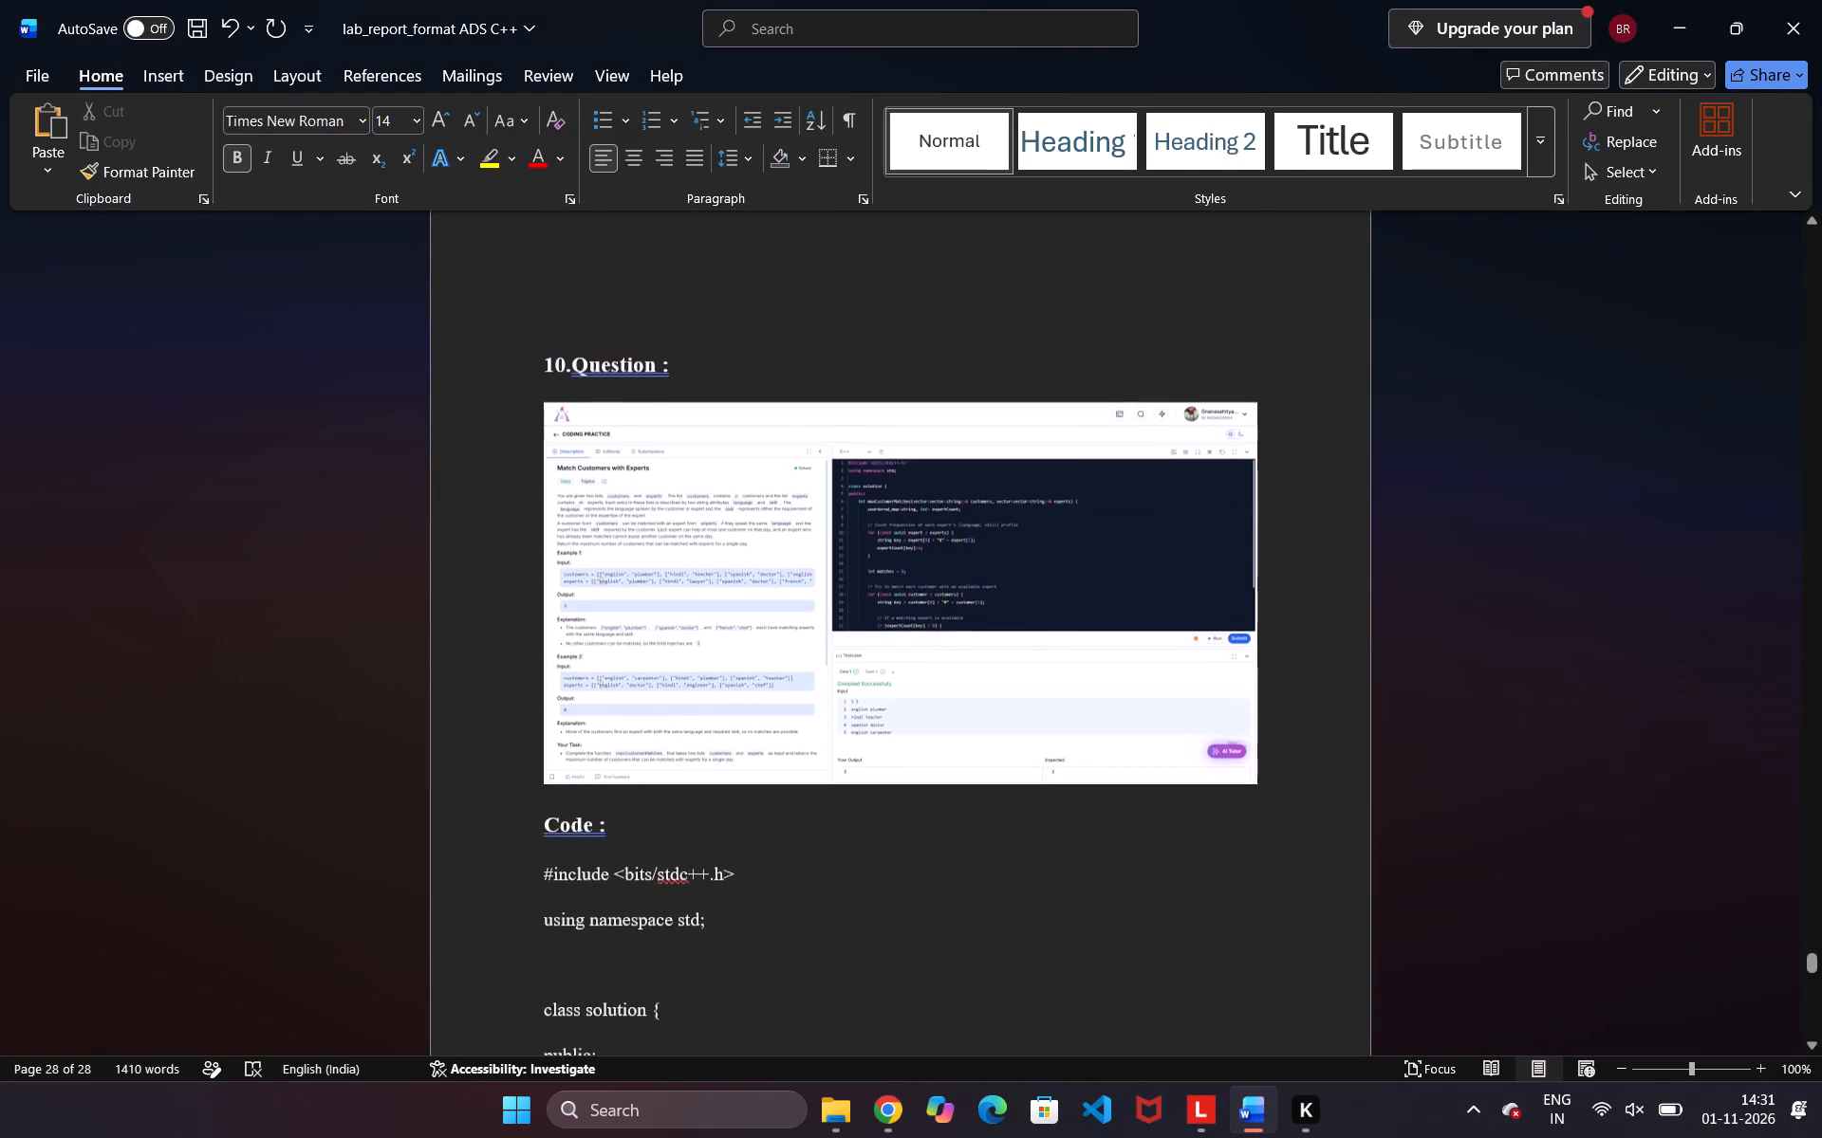
scroll(1319, 576, "down", 9)
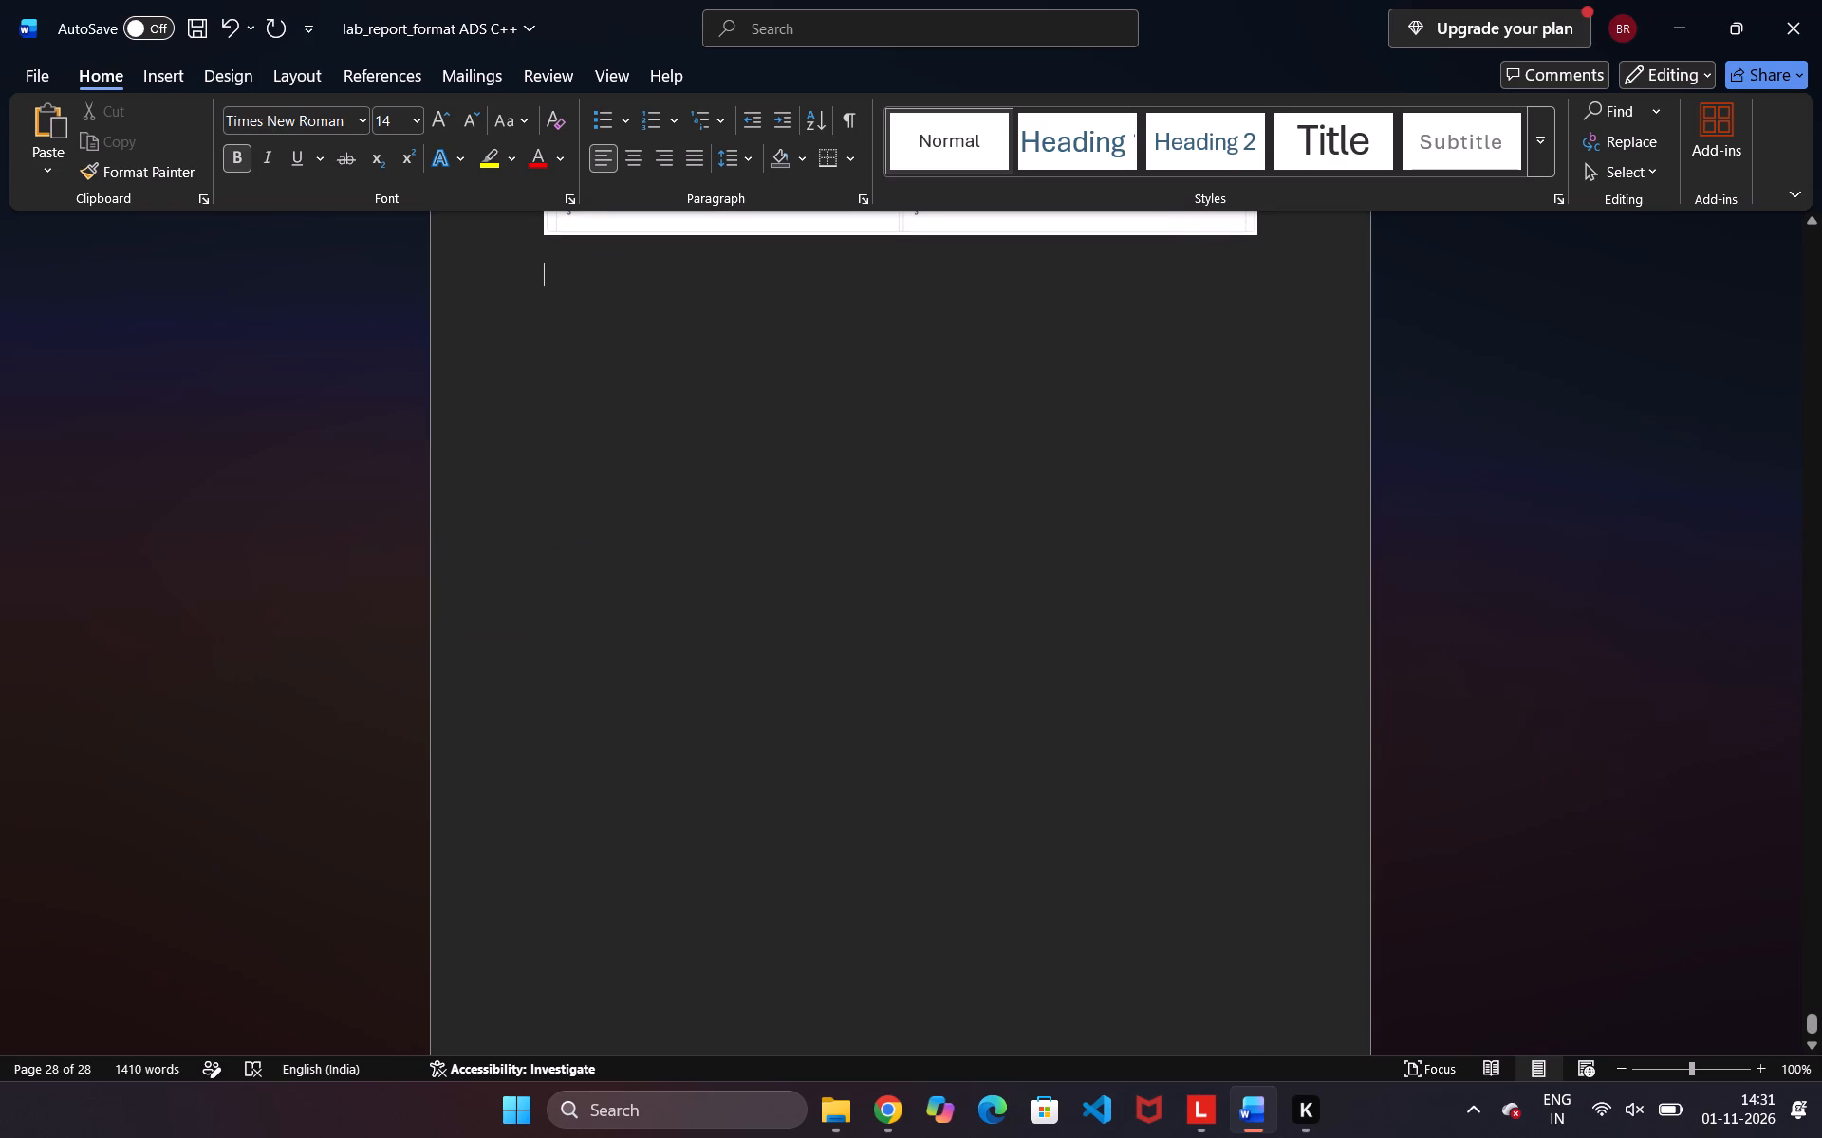
type("11.")
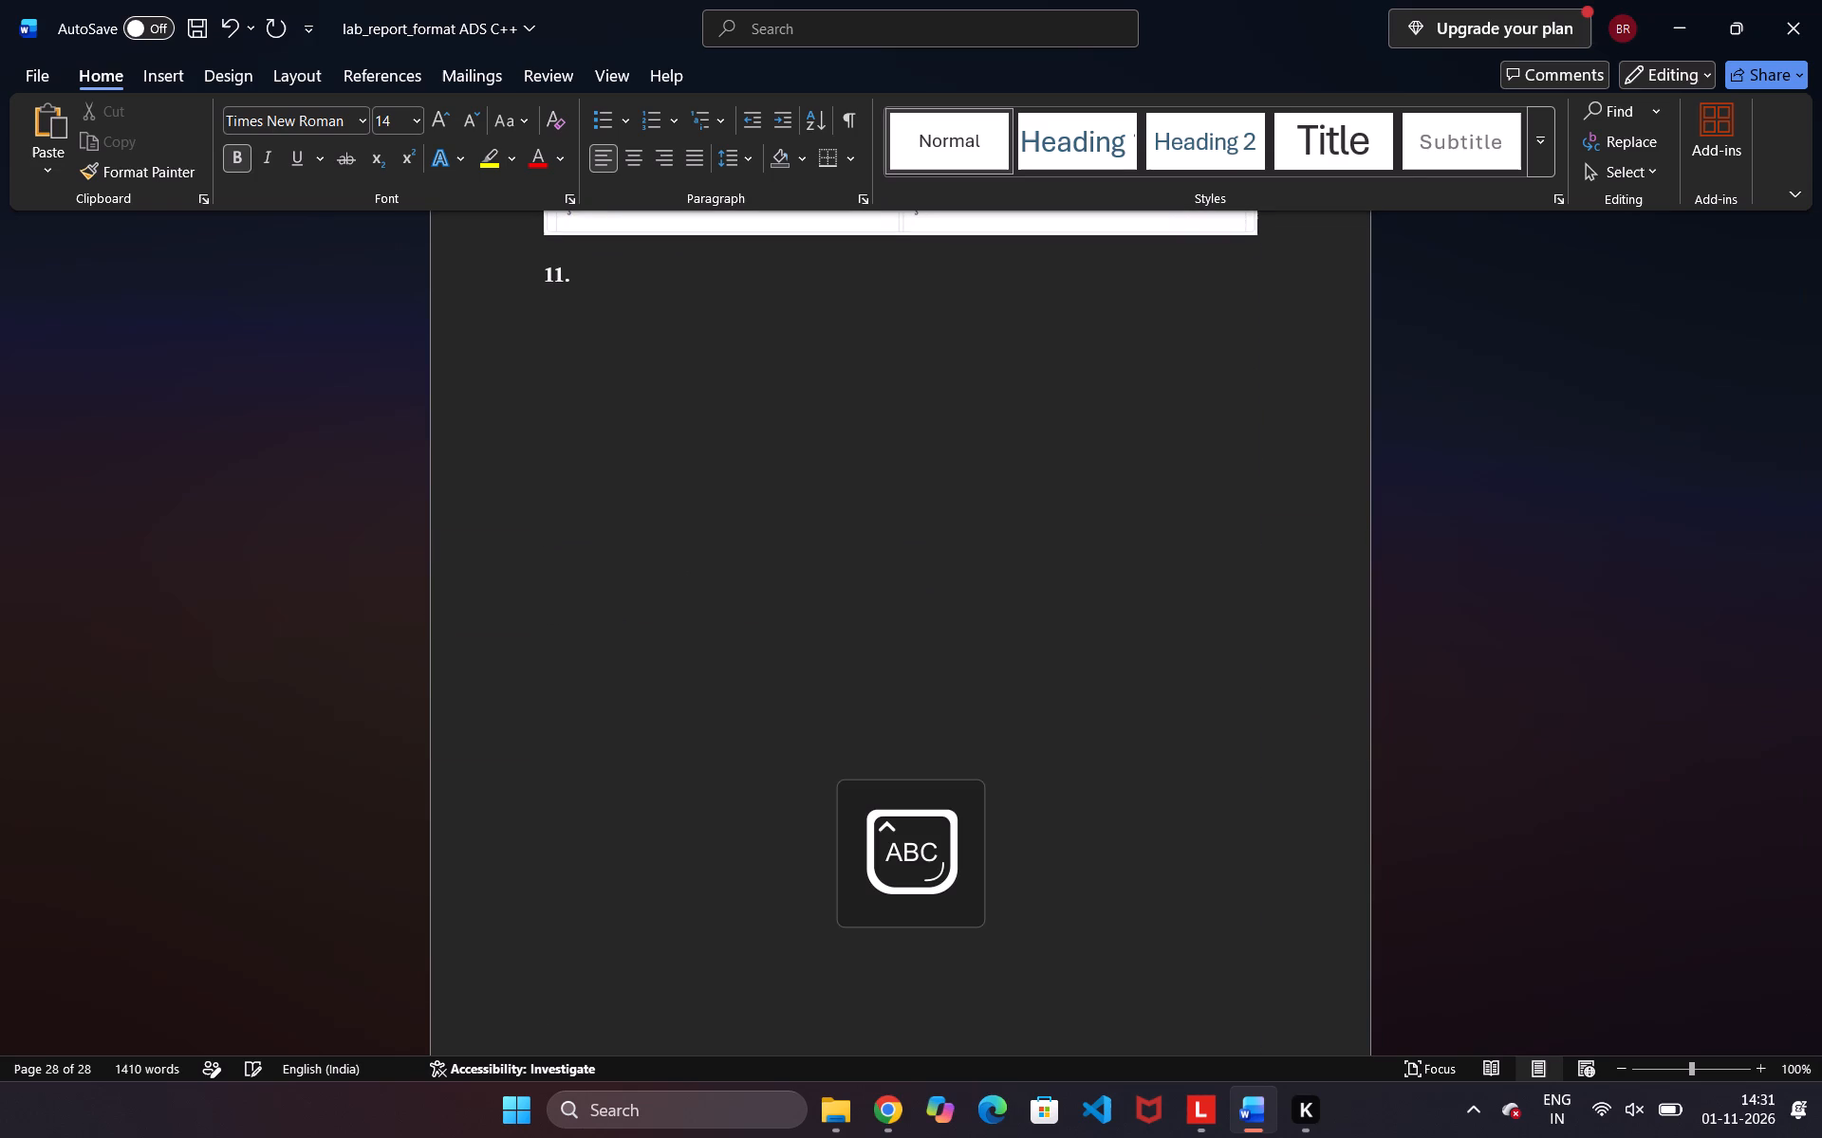
key("q")
type("uestion :")
key("Return")
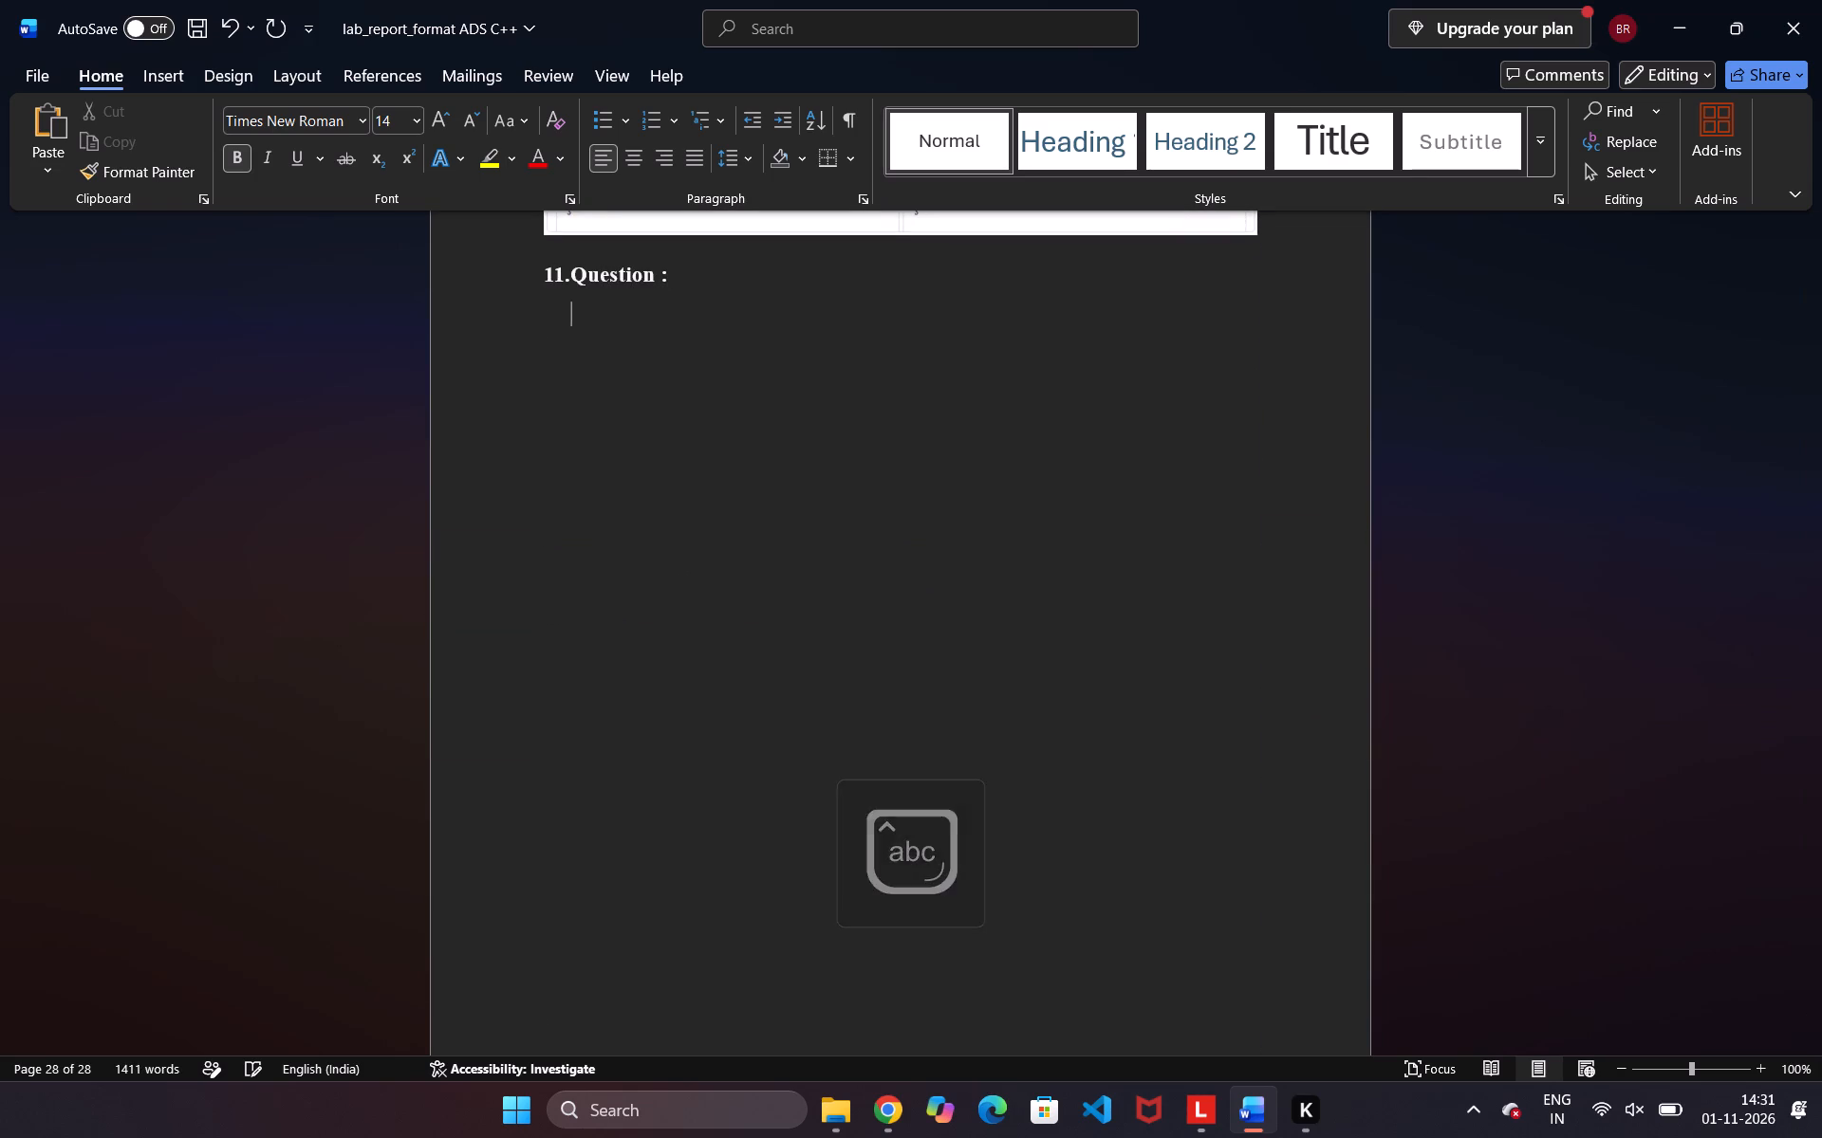
In Chrome, return to the Coding Practice list, open the Stable Battery problem and run its code.
left_click(889, 1120)
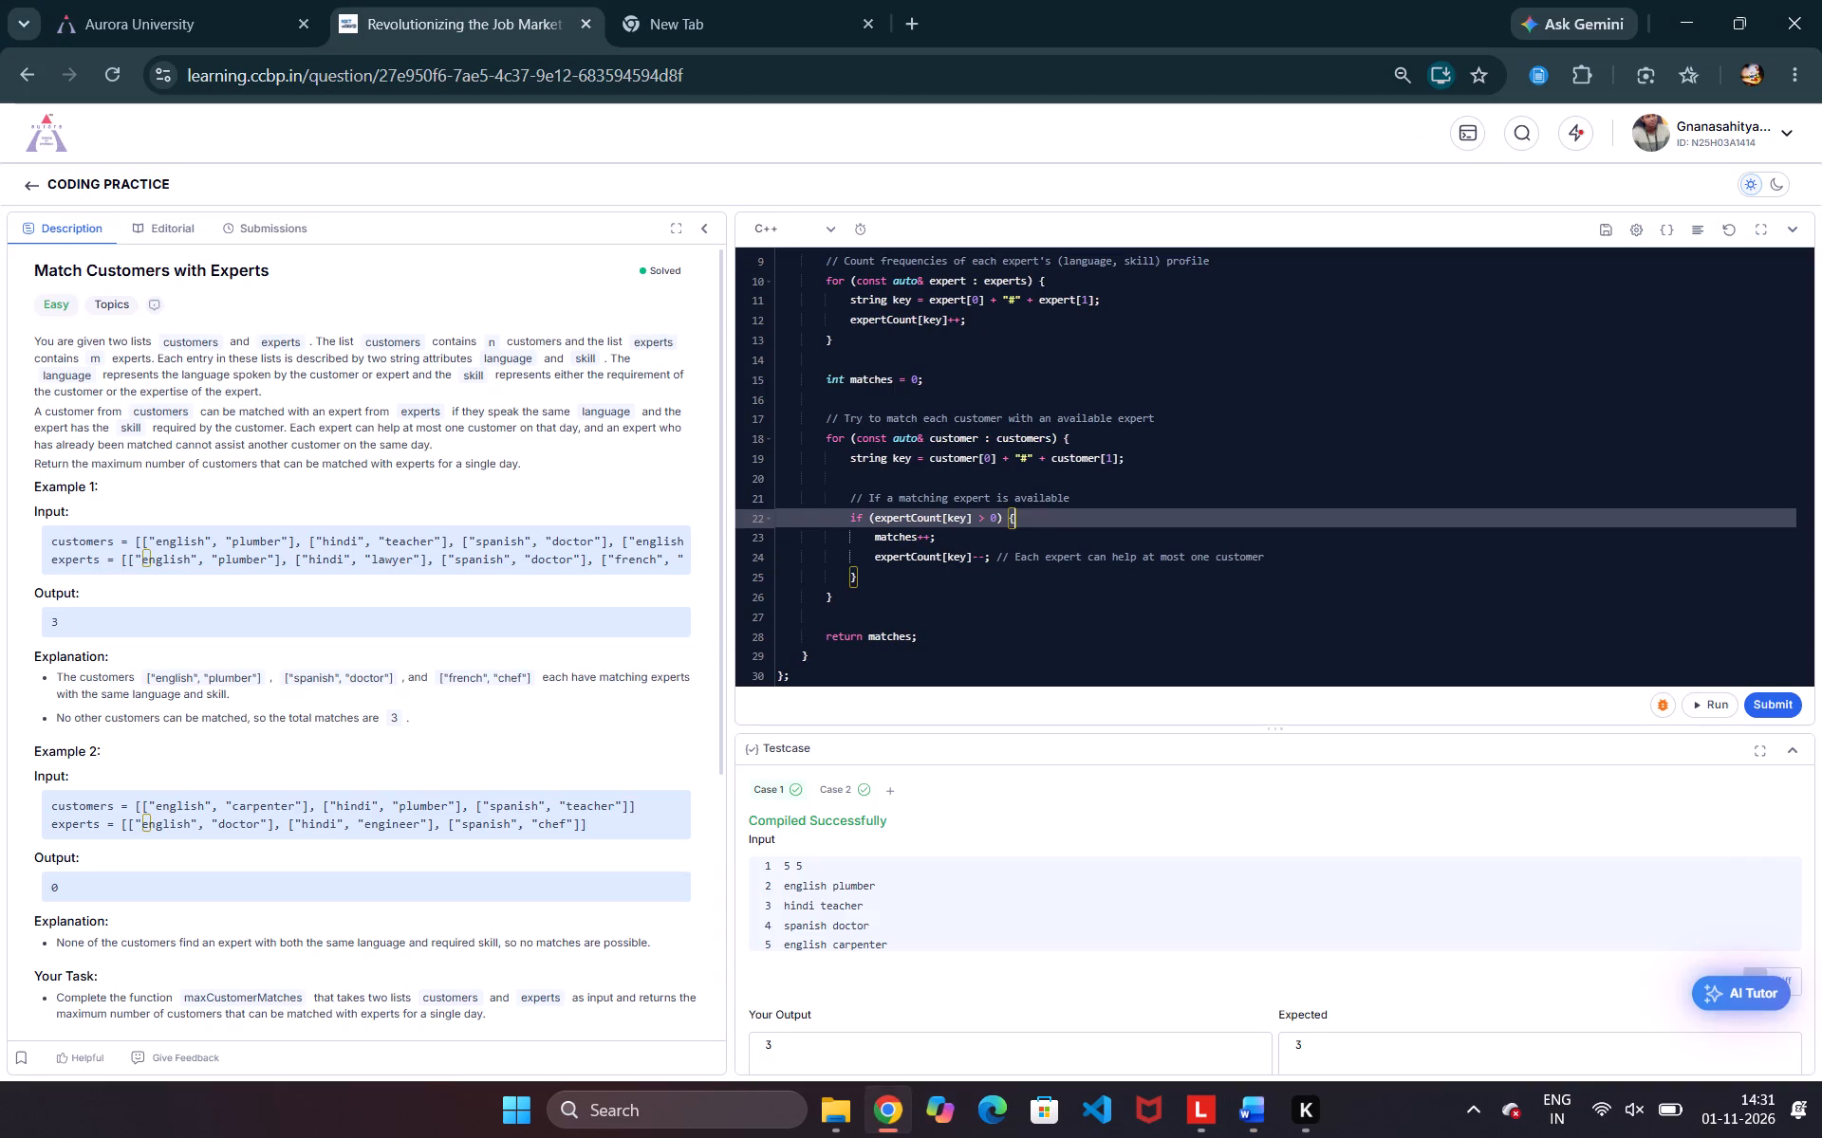
left_click(28, 179)
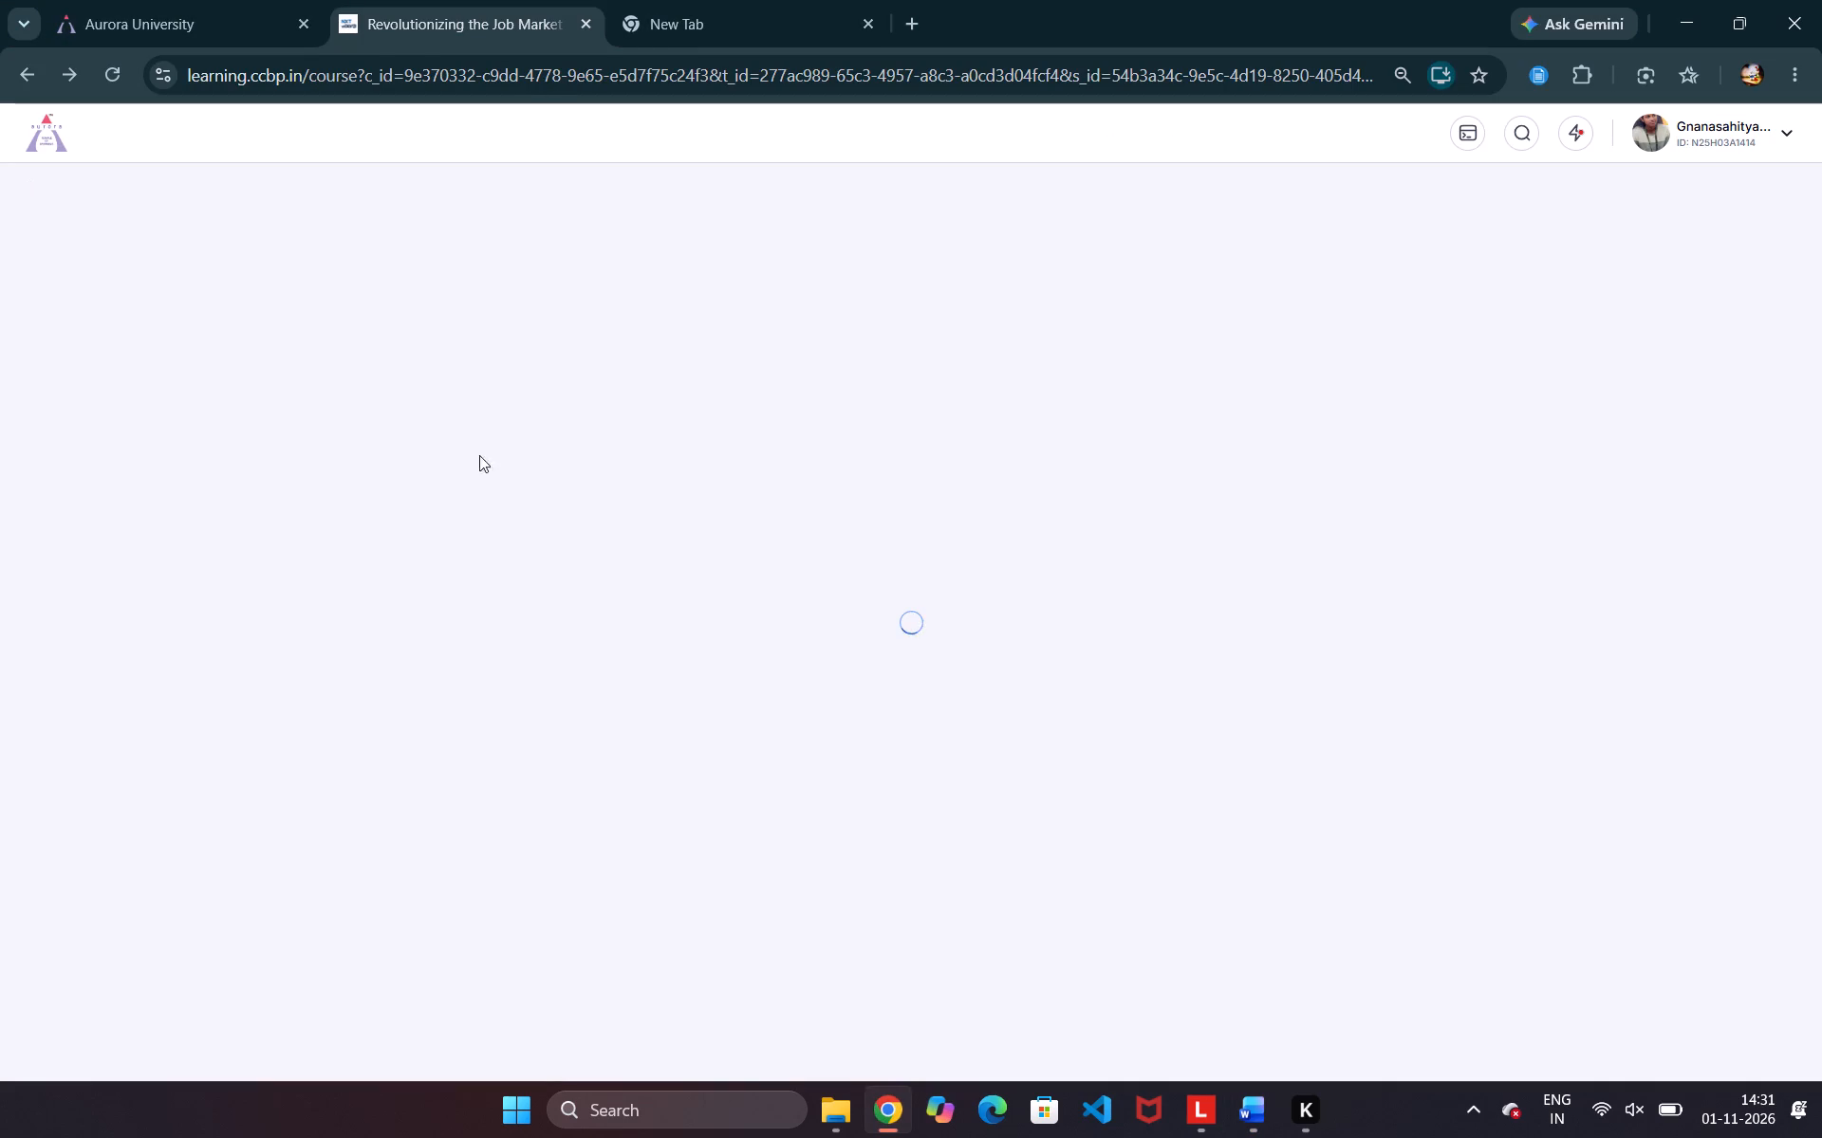
scroll(784, 815, "down", 1)
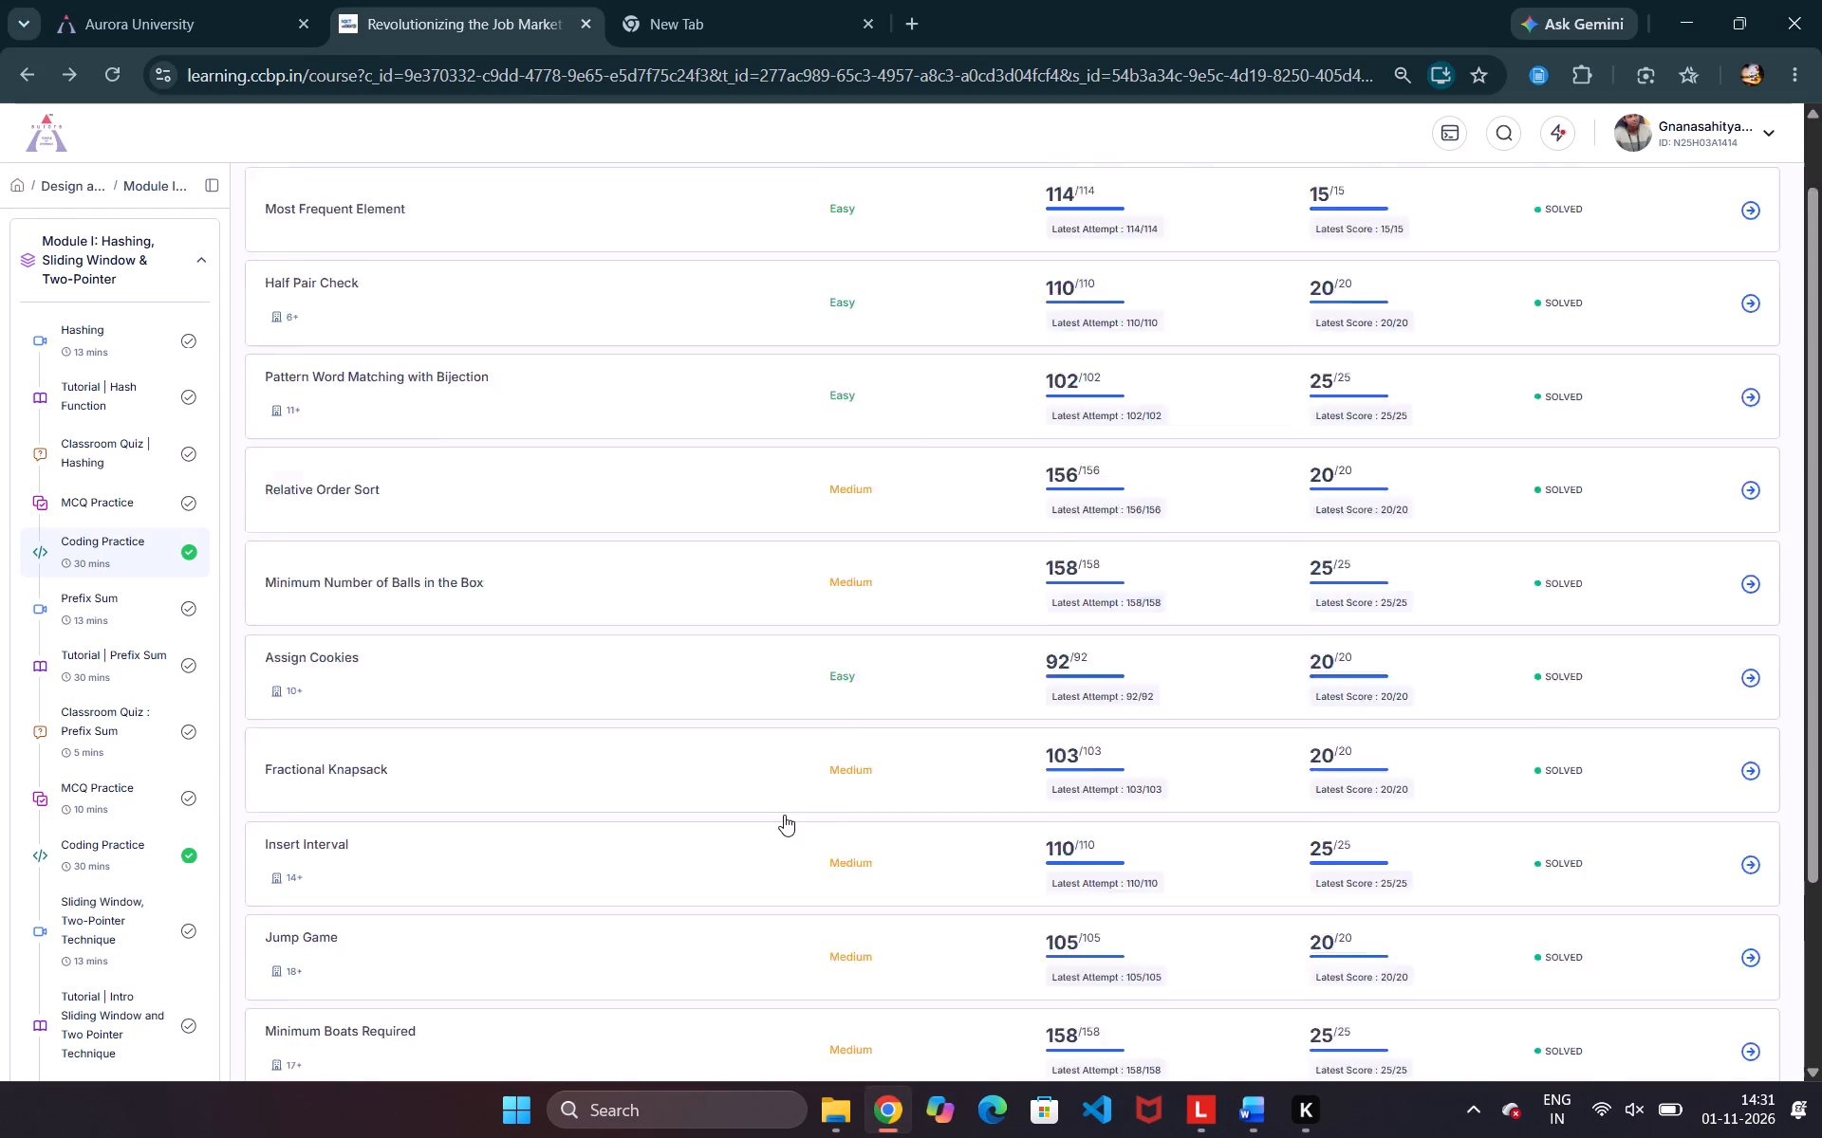
scroll(784, 815, "down", 5)
left_click(674, 957)
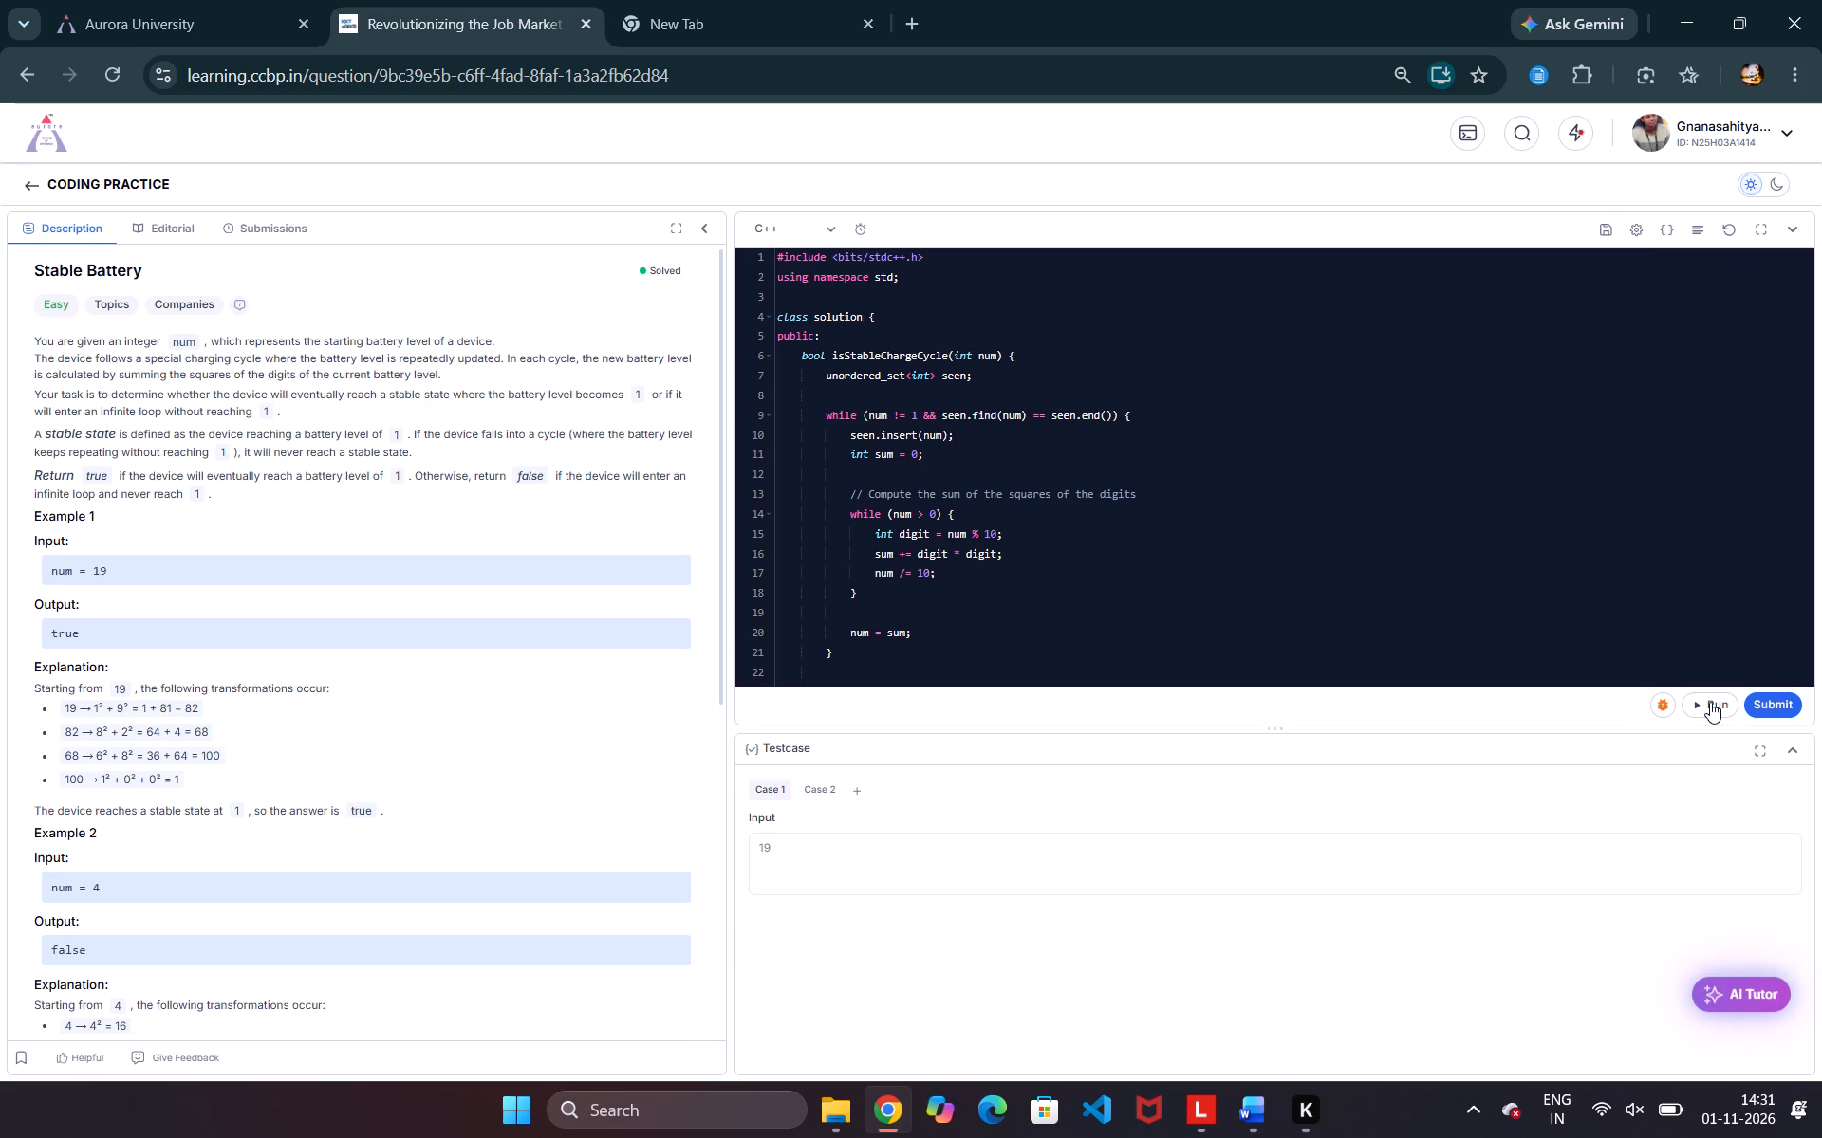
left_click(1710, 702)
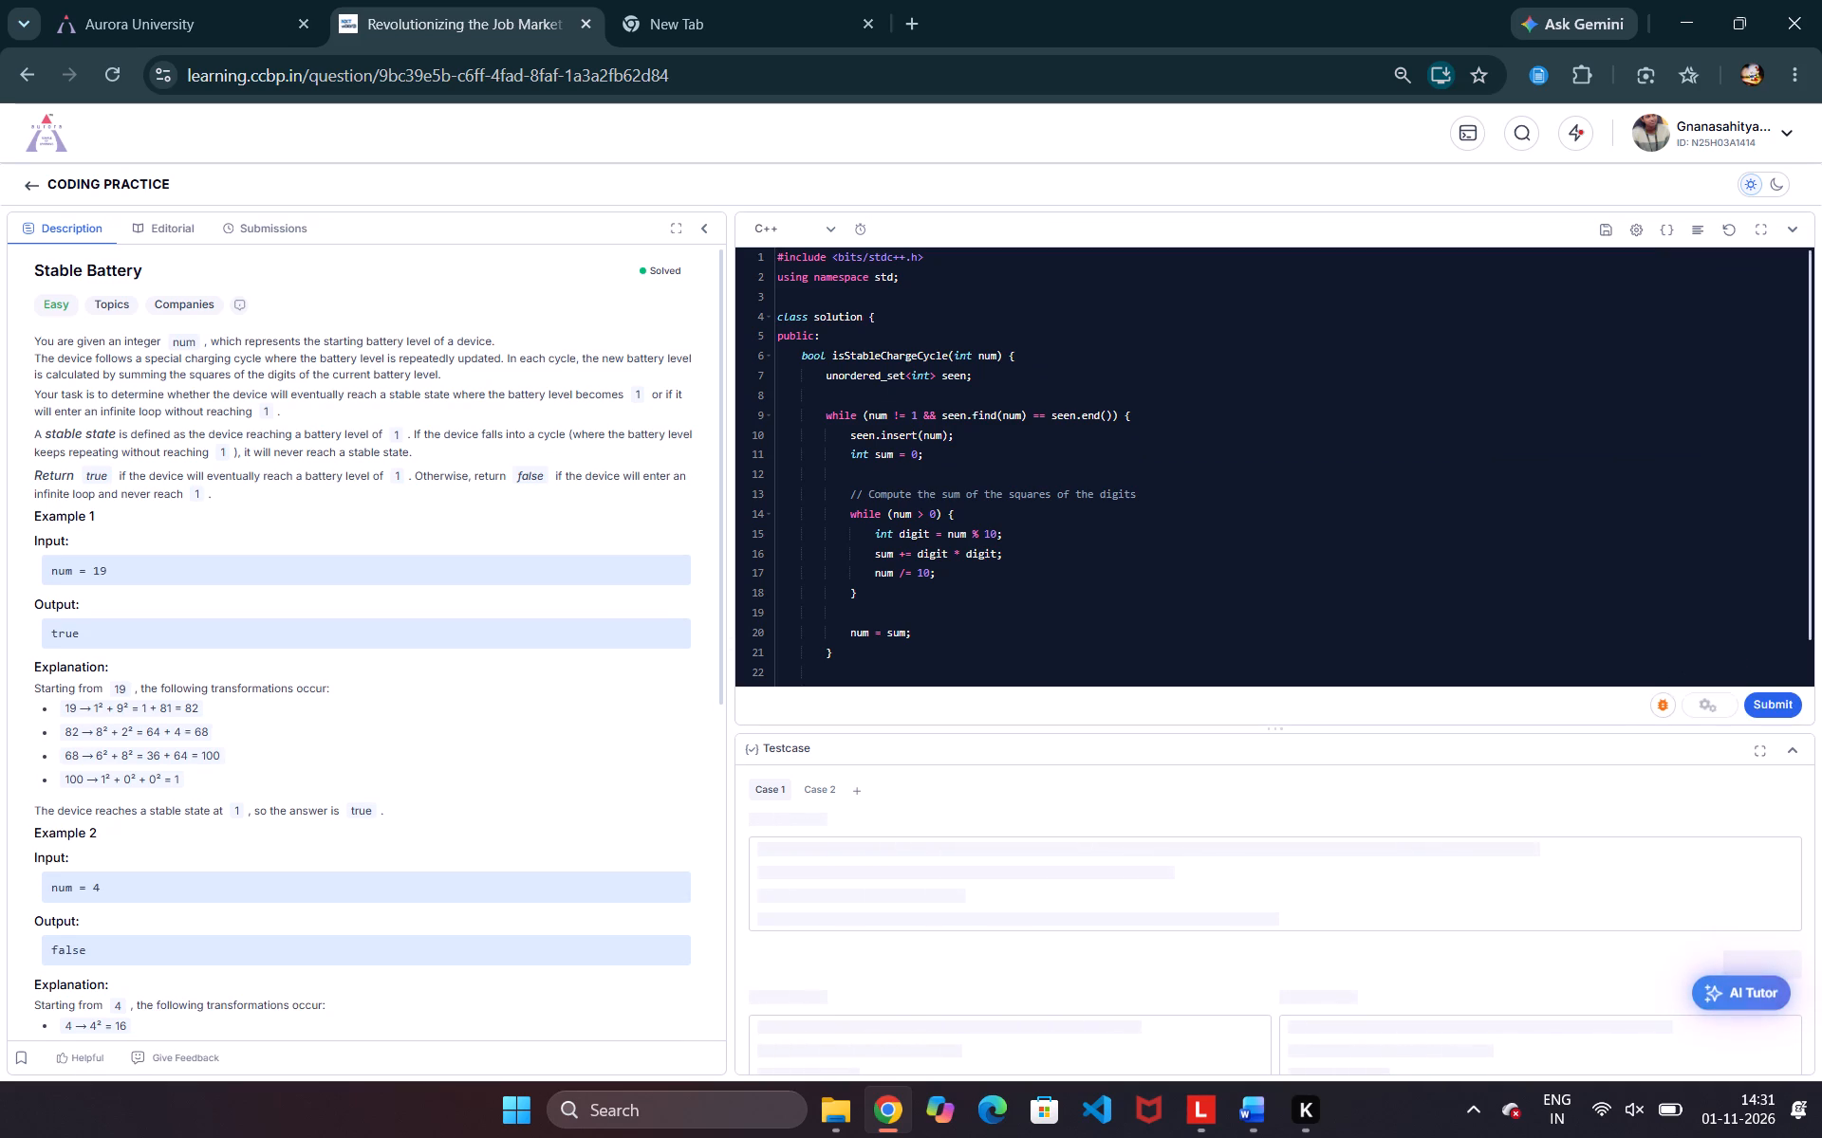
Capture a screenshot of the whole Stable Battery page and paste it under the '11.Question :' heading in Word.
key("shift+super+s")
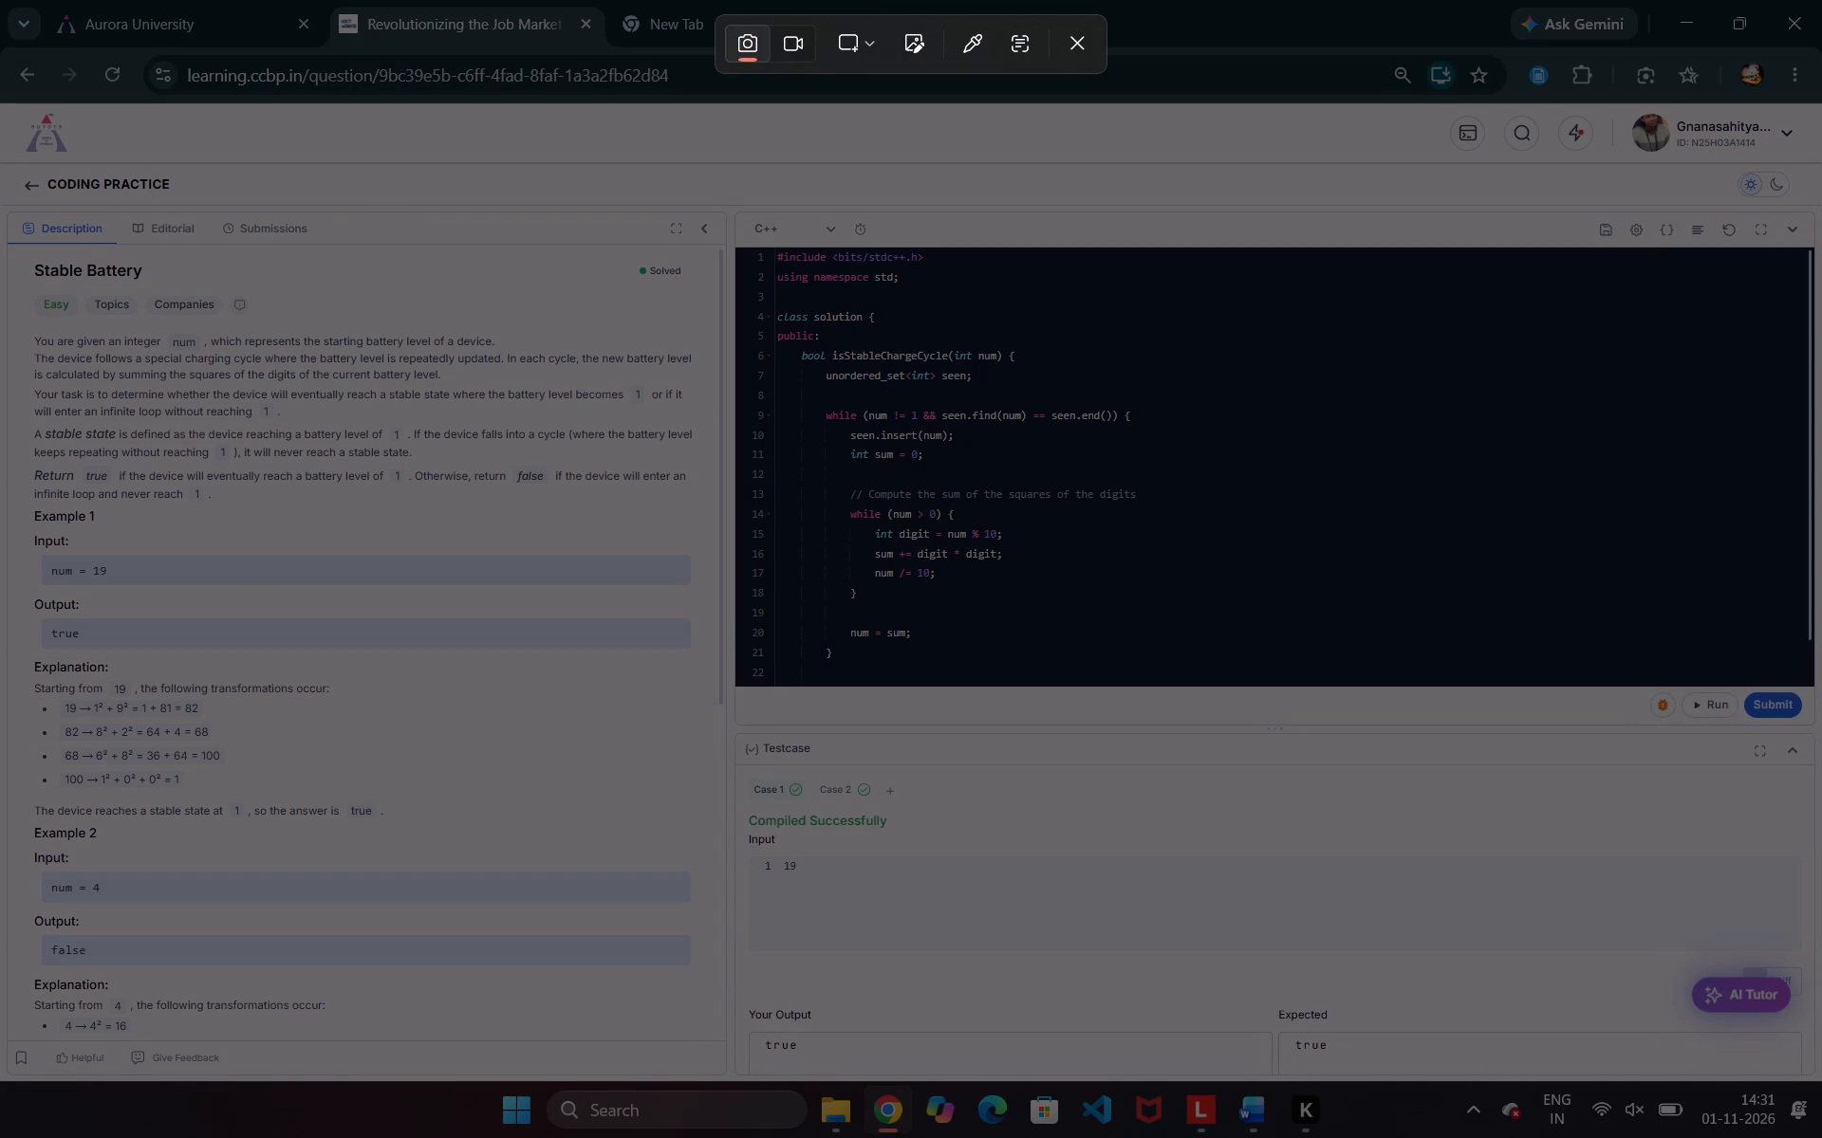
left_click_drag(0, 101, 651, 716)
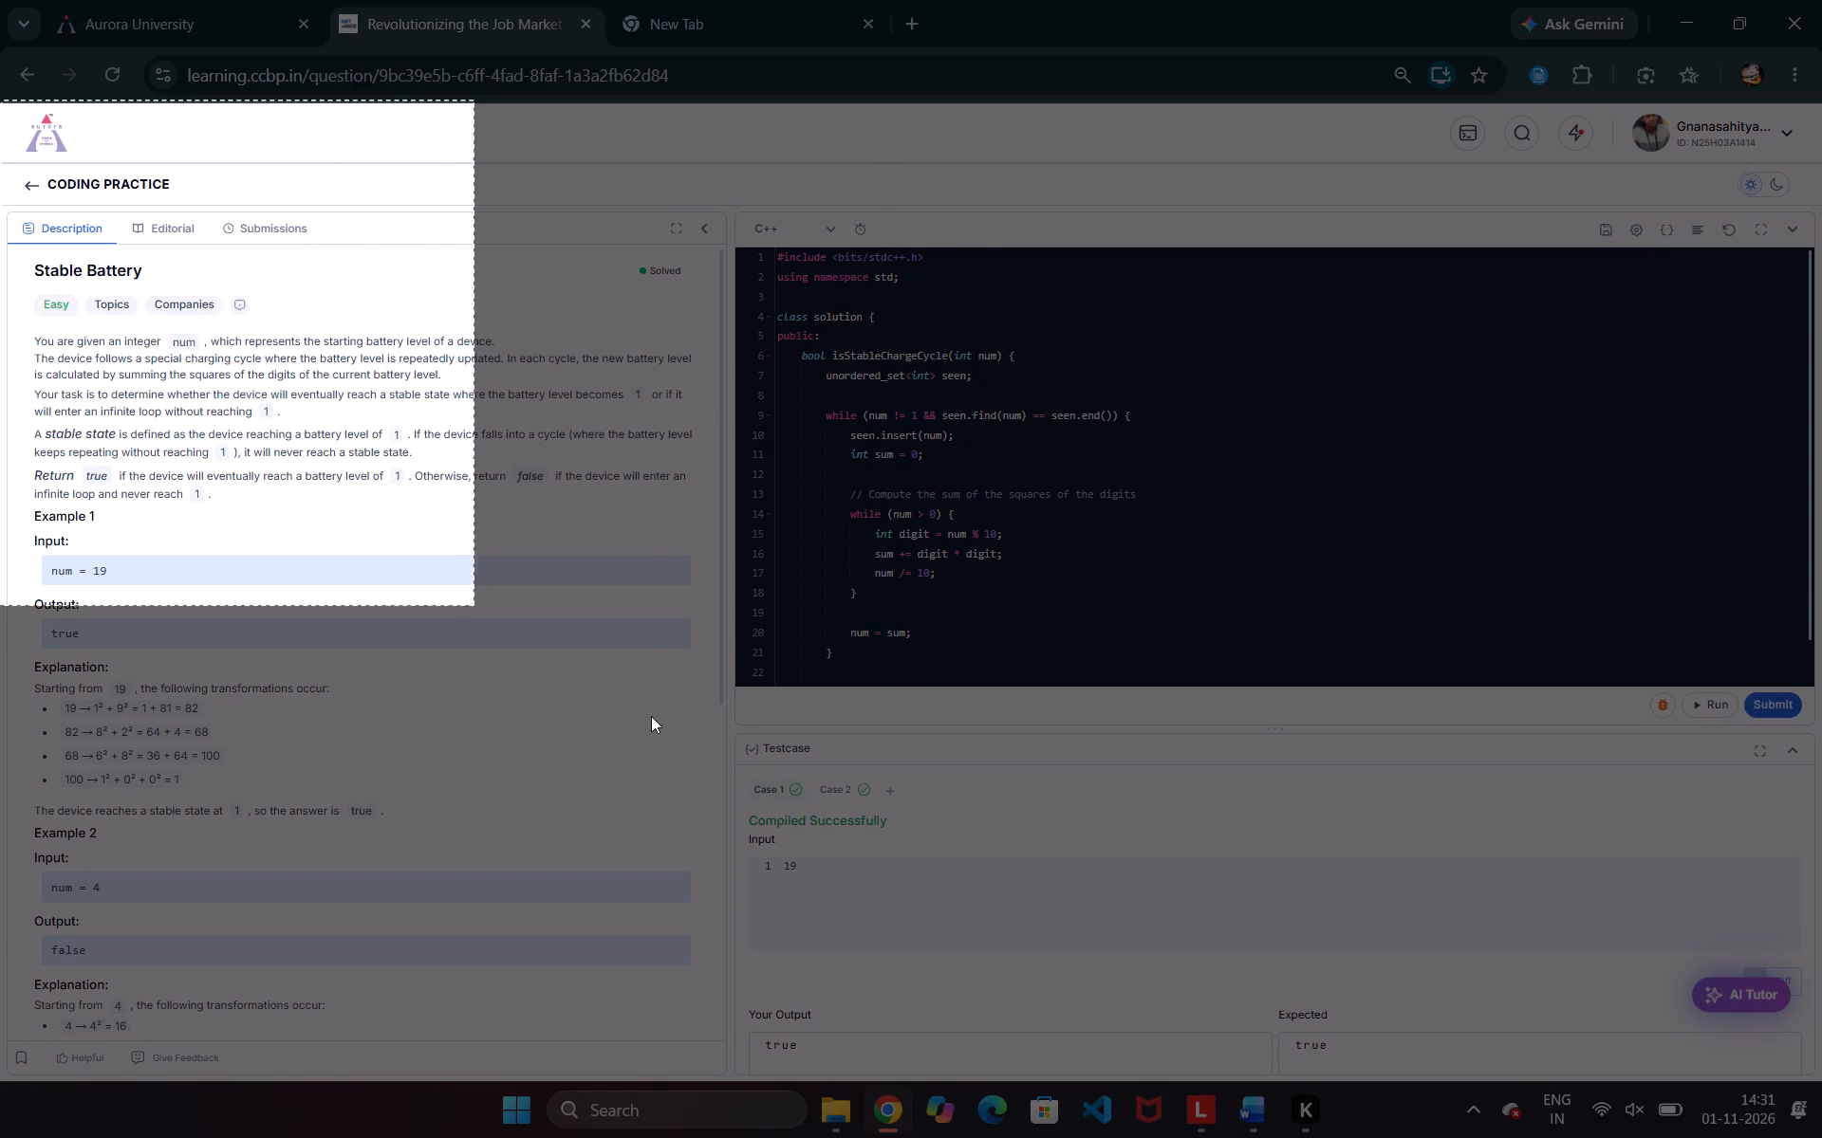
left_click_drag(651, 716, 1255, 1096)
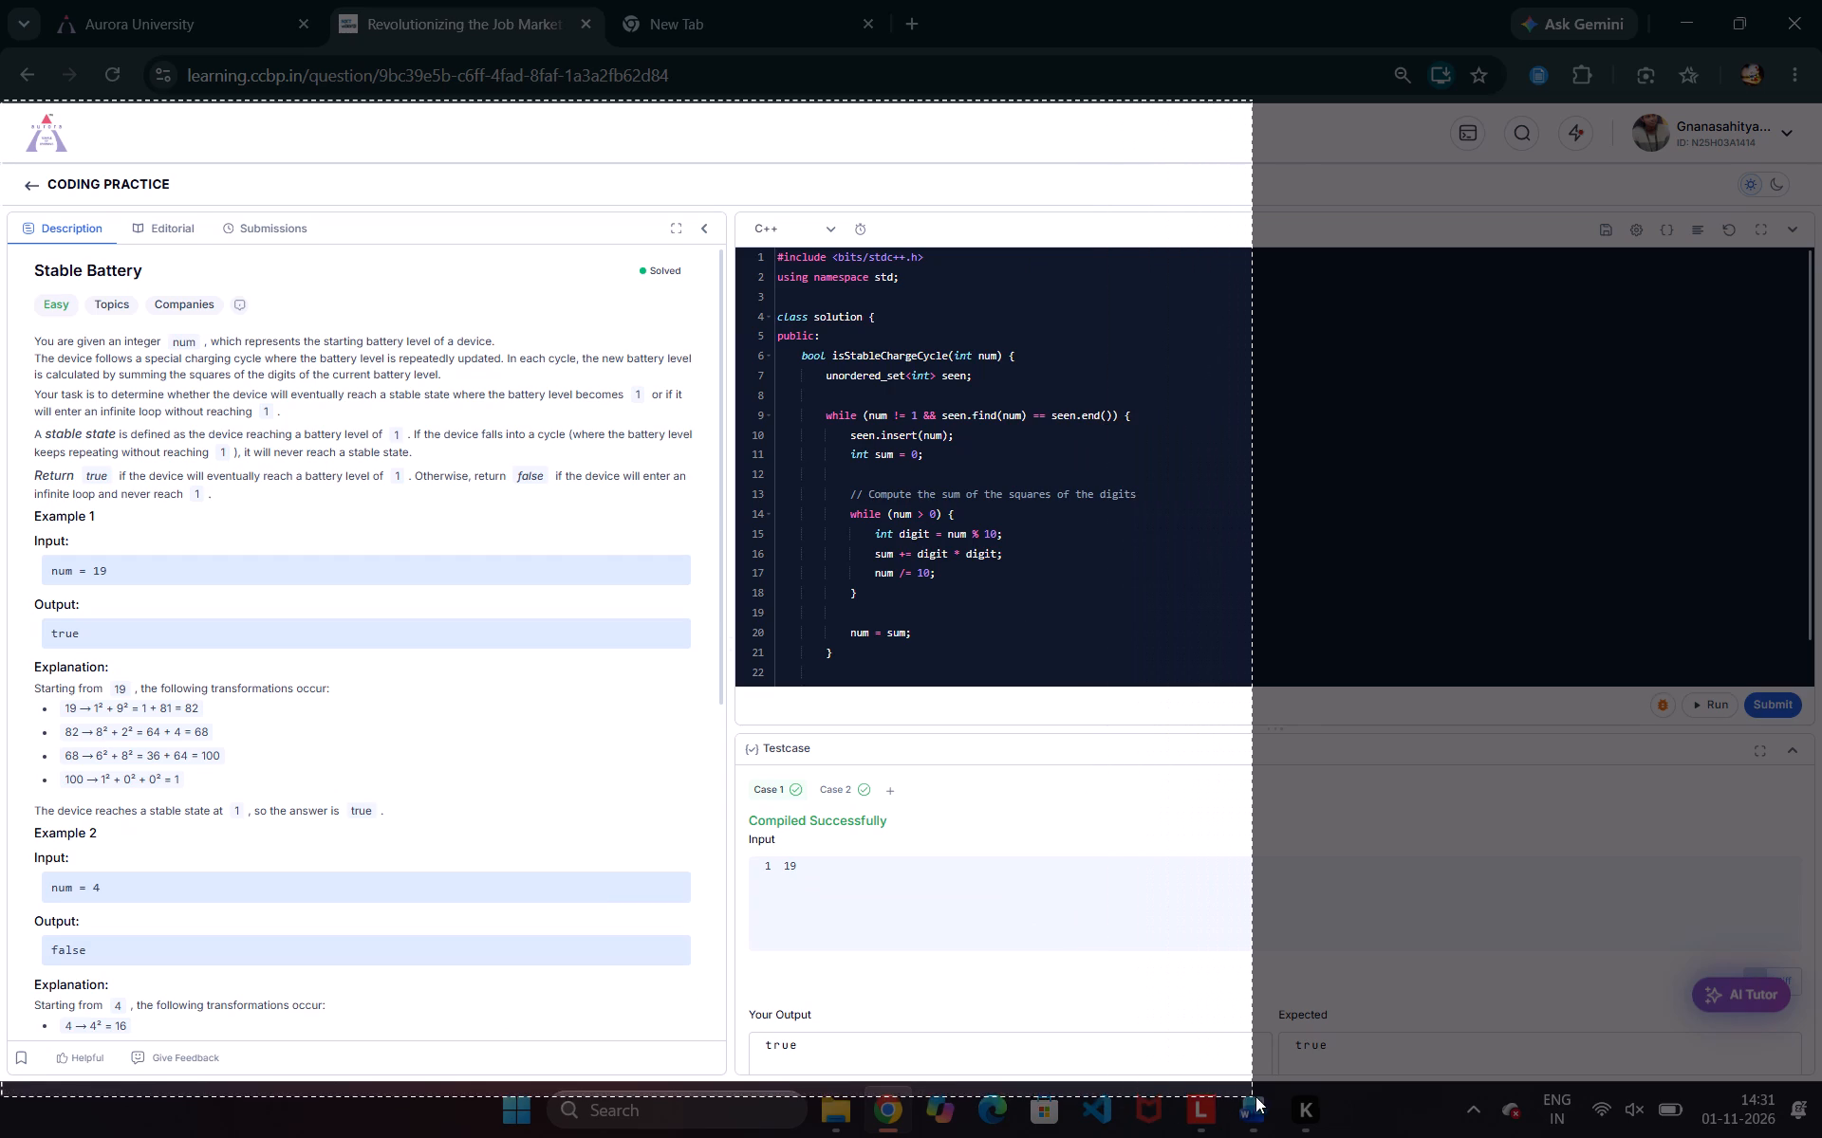
left_click_drag(1255, 1096, 1586, 1079)
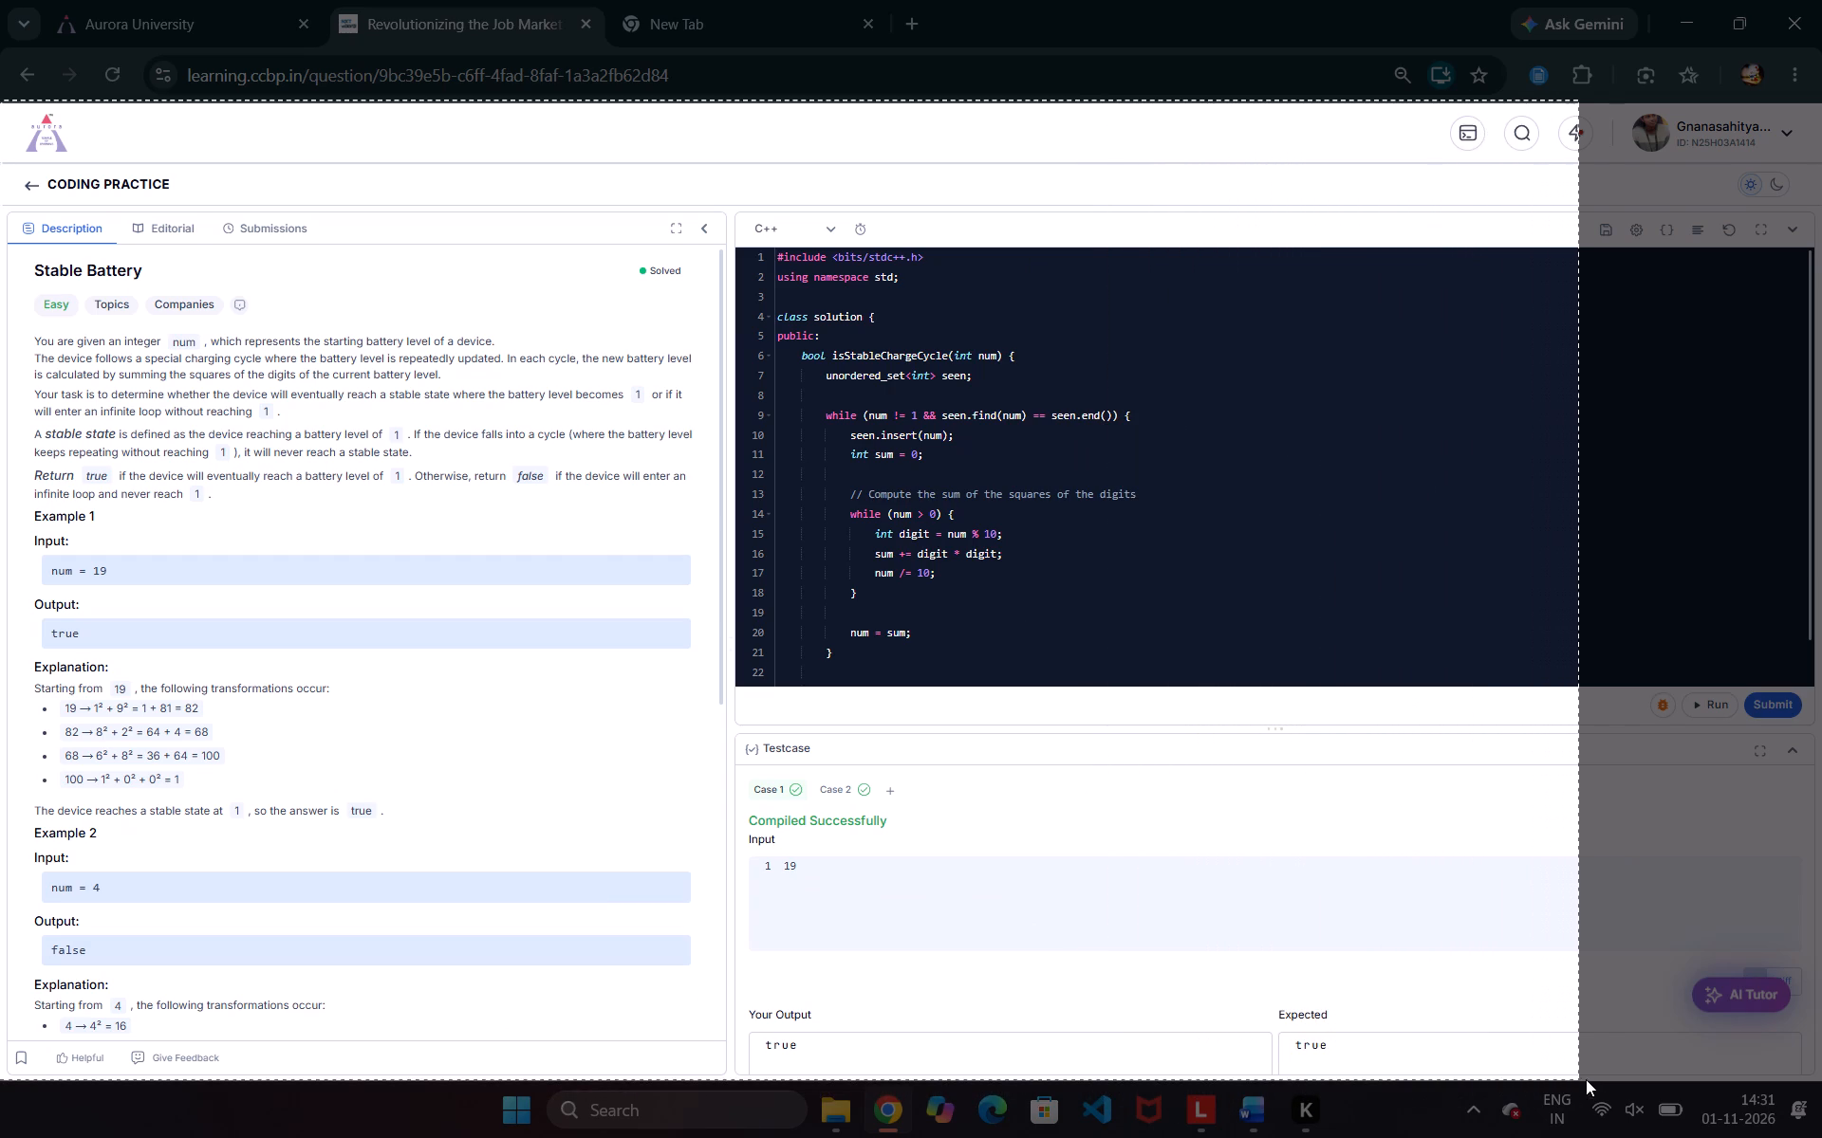
left_click_drag(1586, 1079, 1821, 1079)
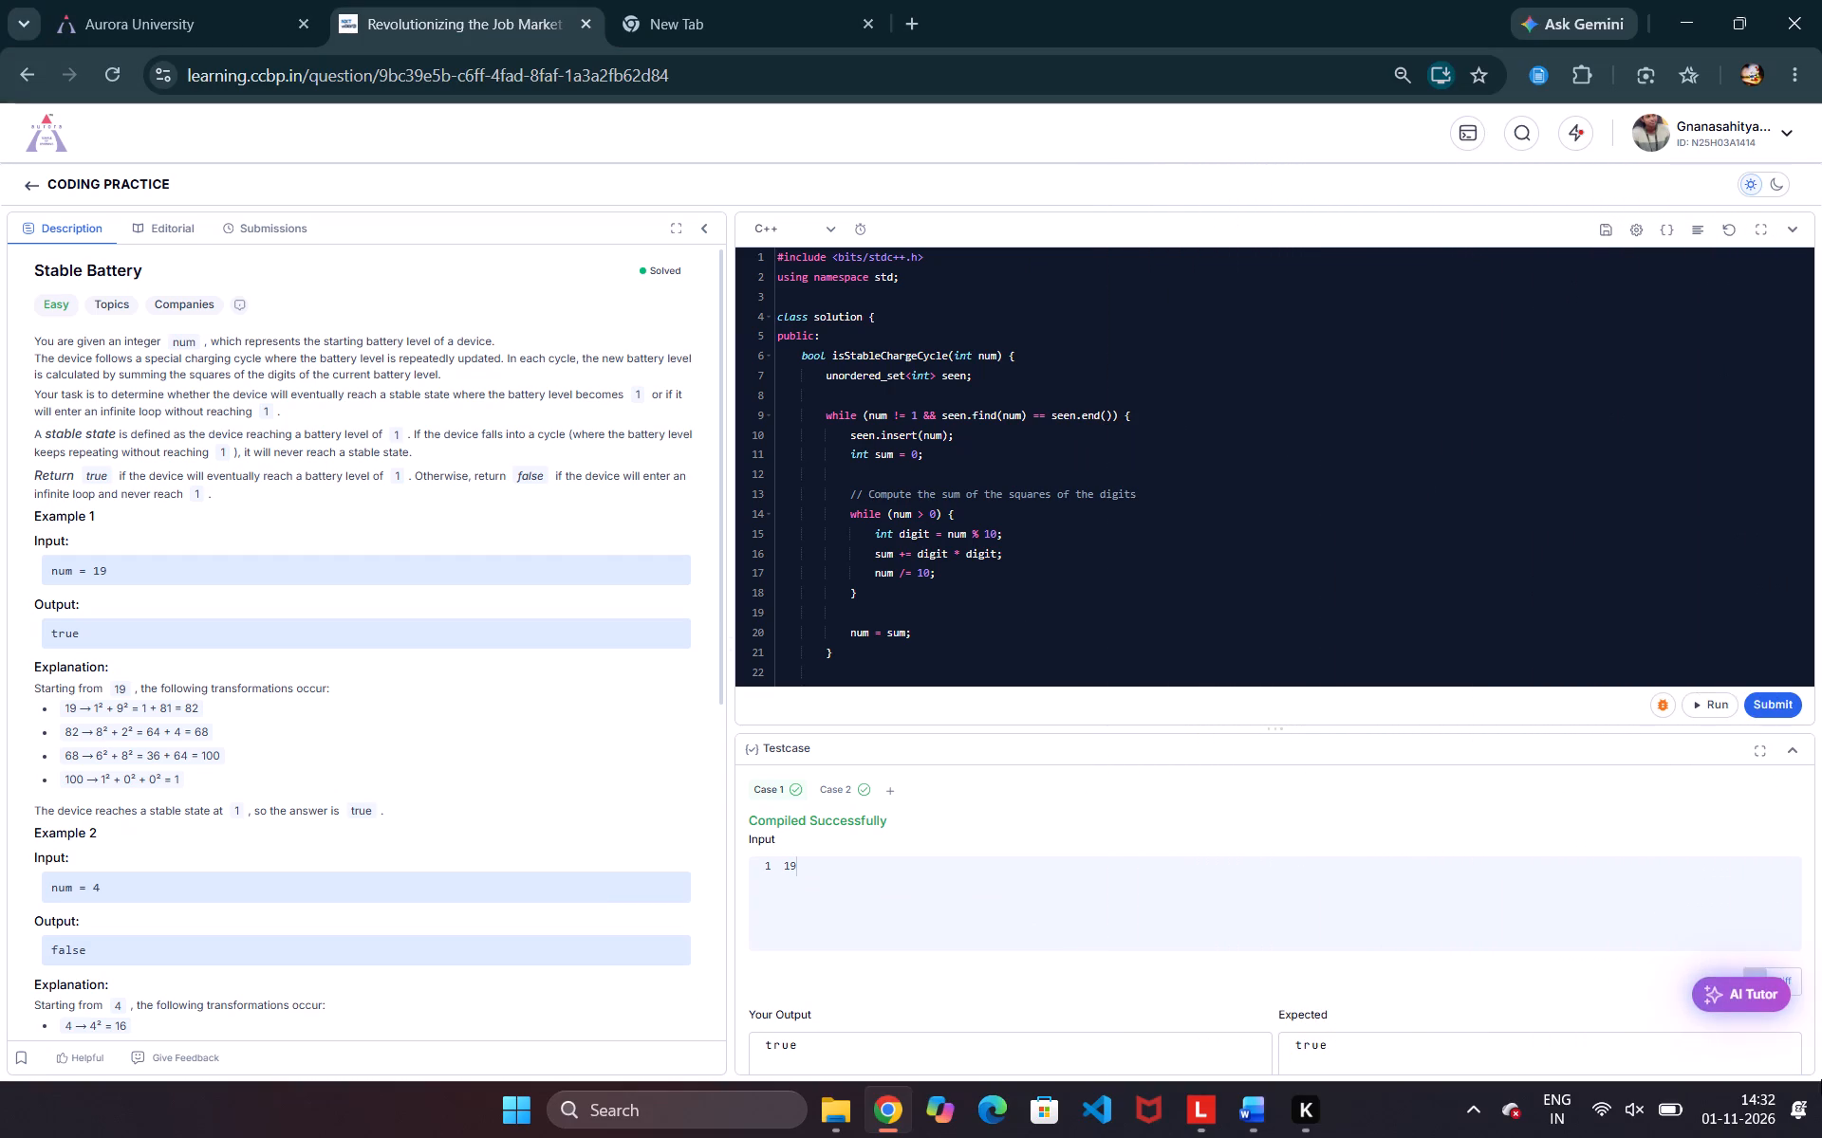
left_click(1269, 1086)
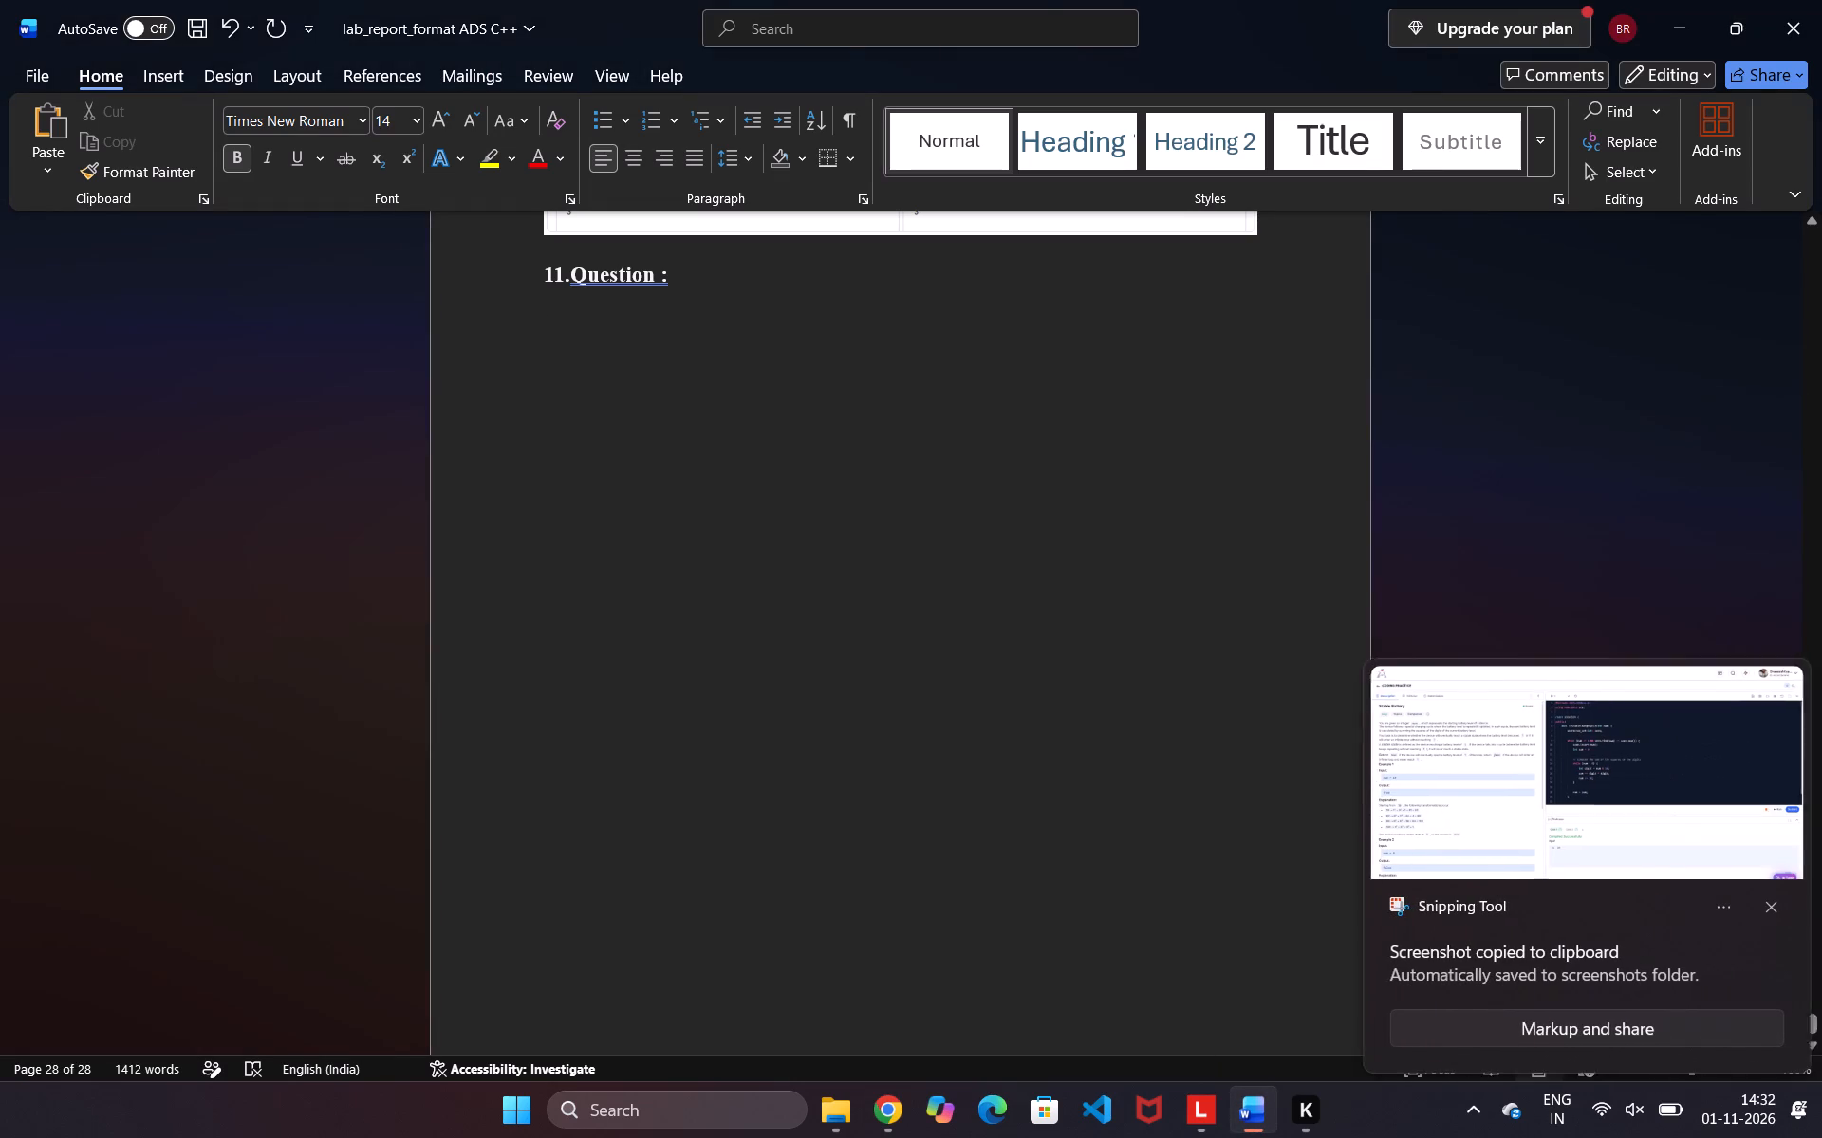
key("ctrl+v")
key("Return")
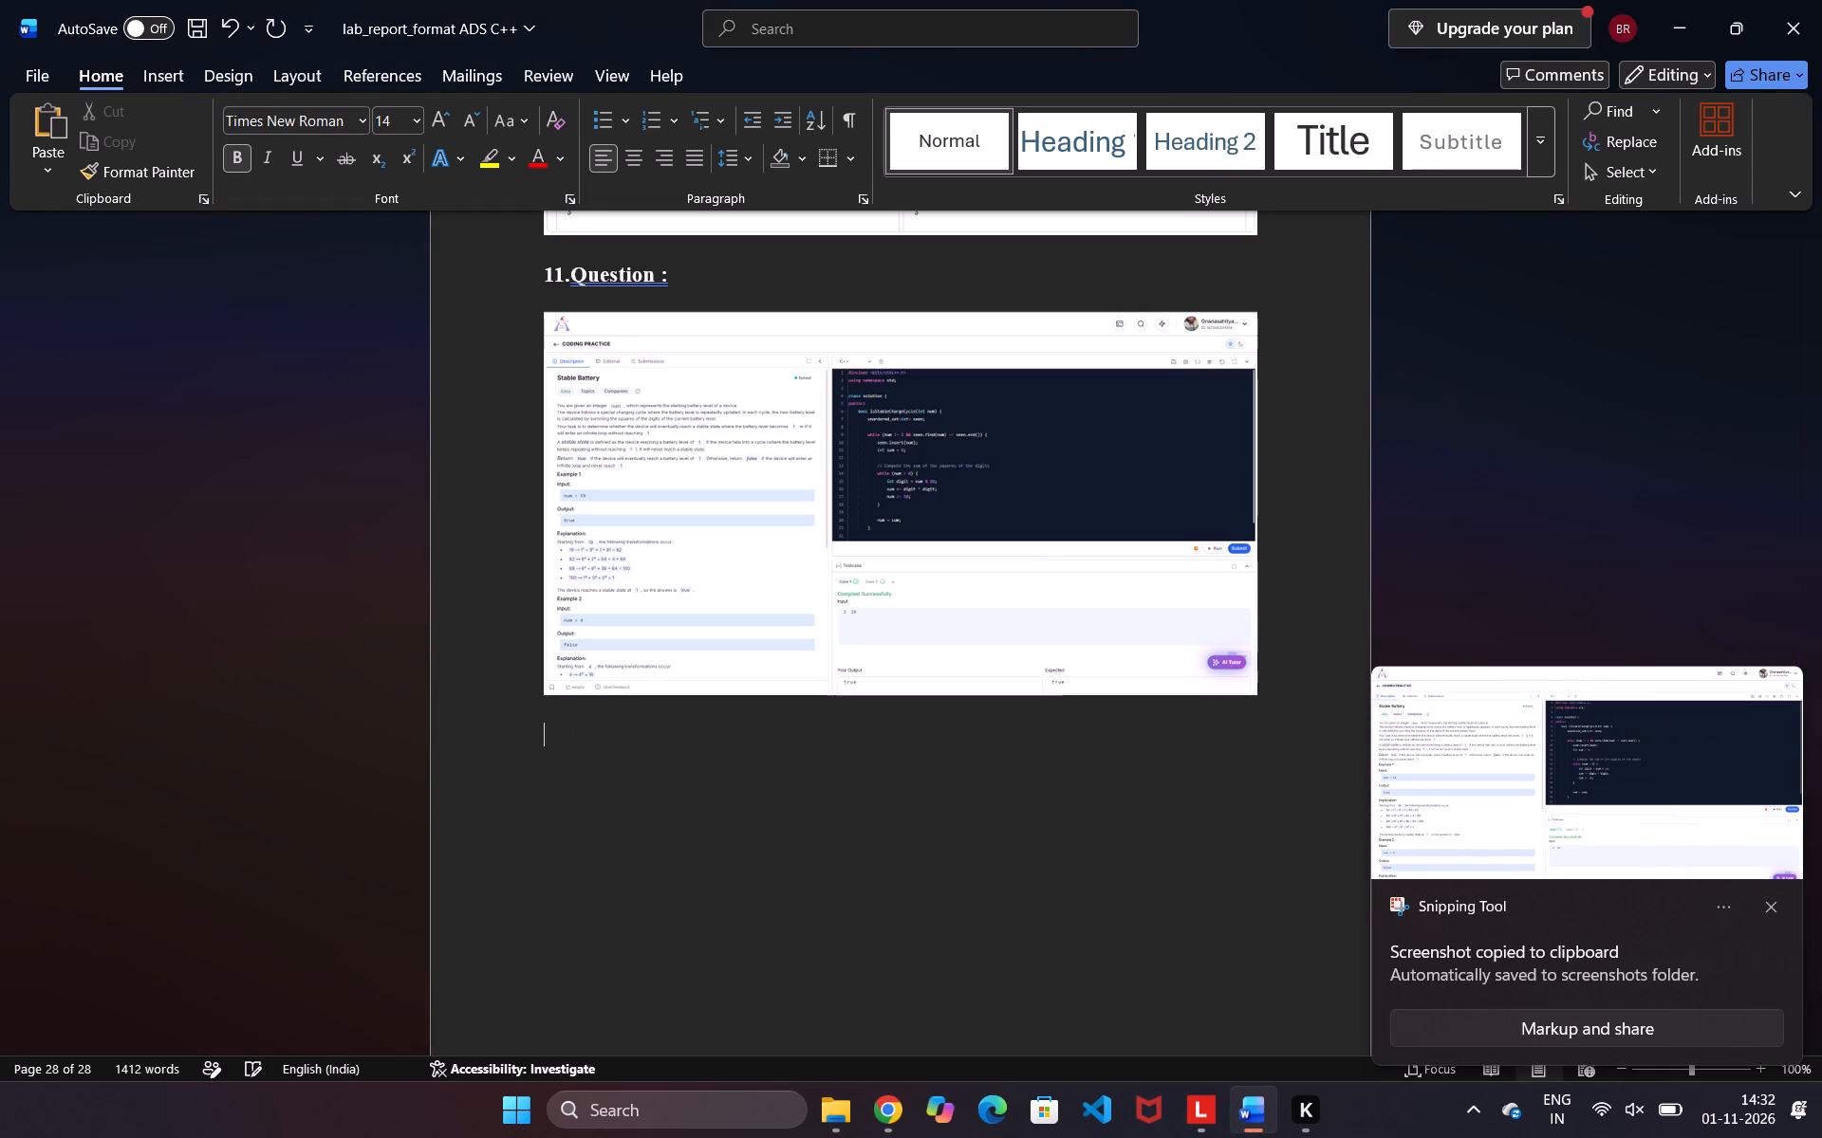
Add the heading 'Code :' below the Stable Battery question screenshot and start a new line under it.
key("c")
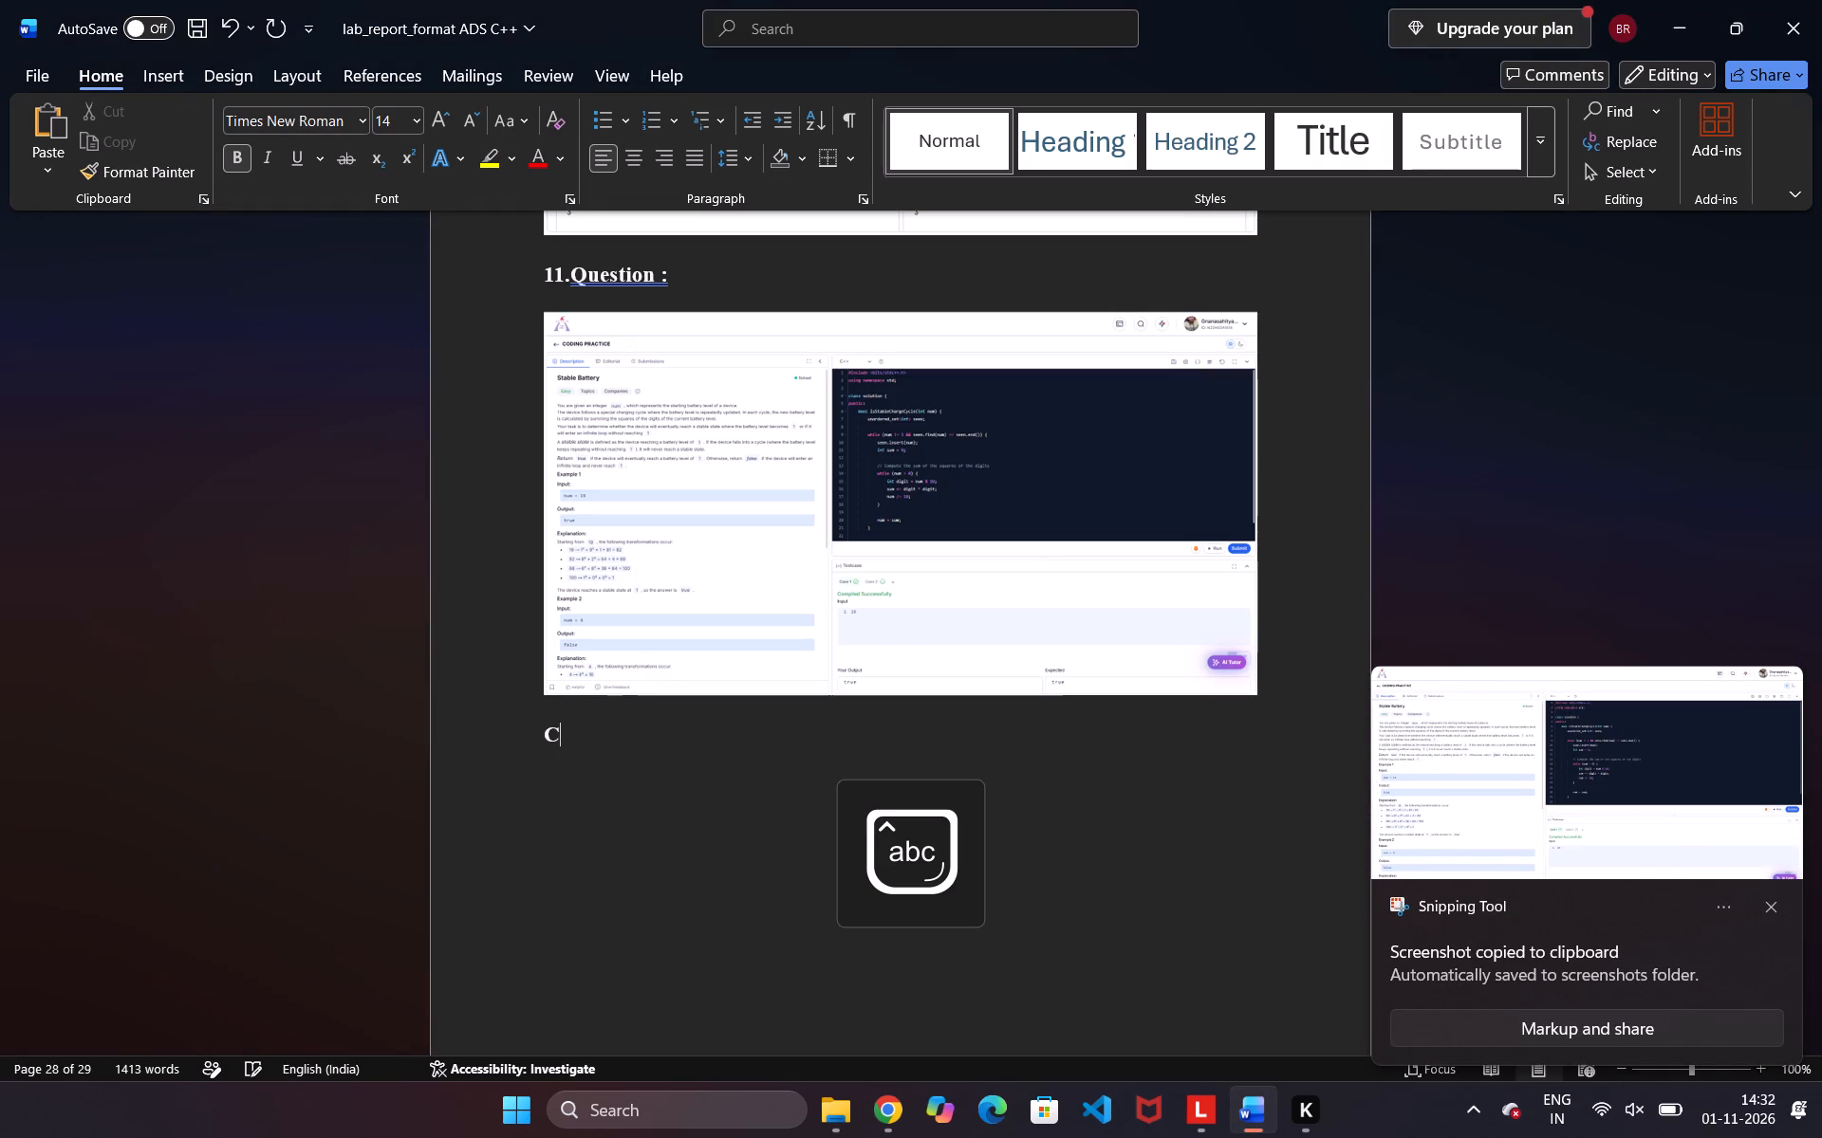
key("shift+colon")
key("Return")
Copy the entire Stable Battery C++ solution from the code editor in Chrome and paste it under the 'Code :' heading in Word.
left_click(892, 1101)
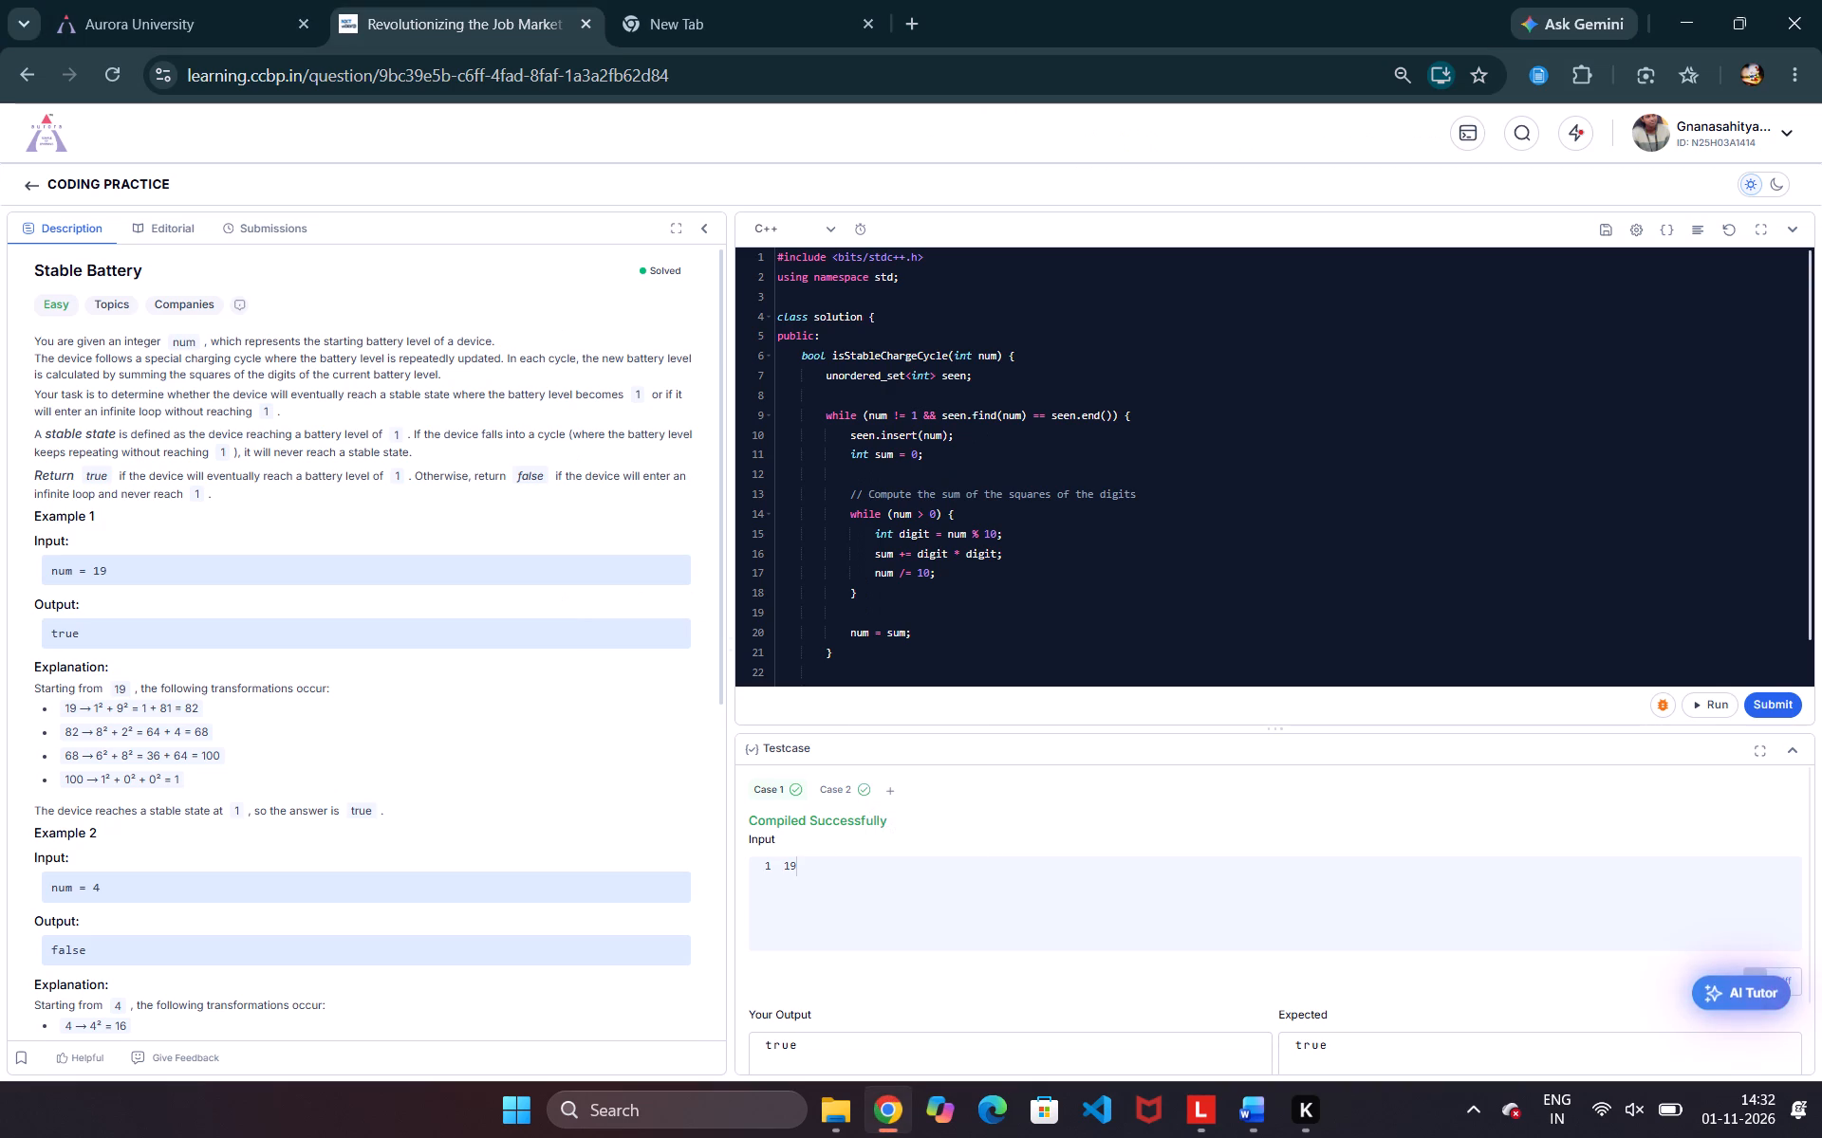
left_click_drag(776, 258, 897, 747)
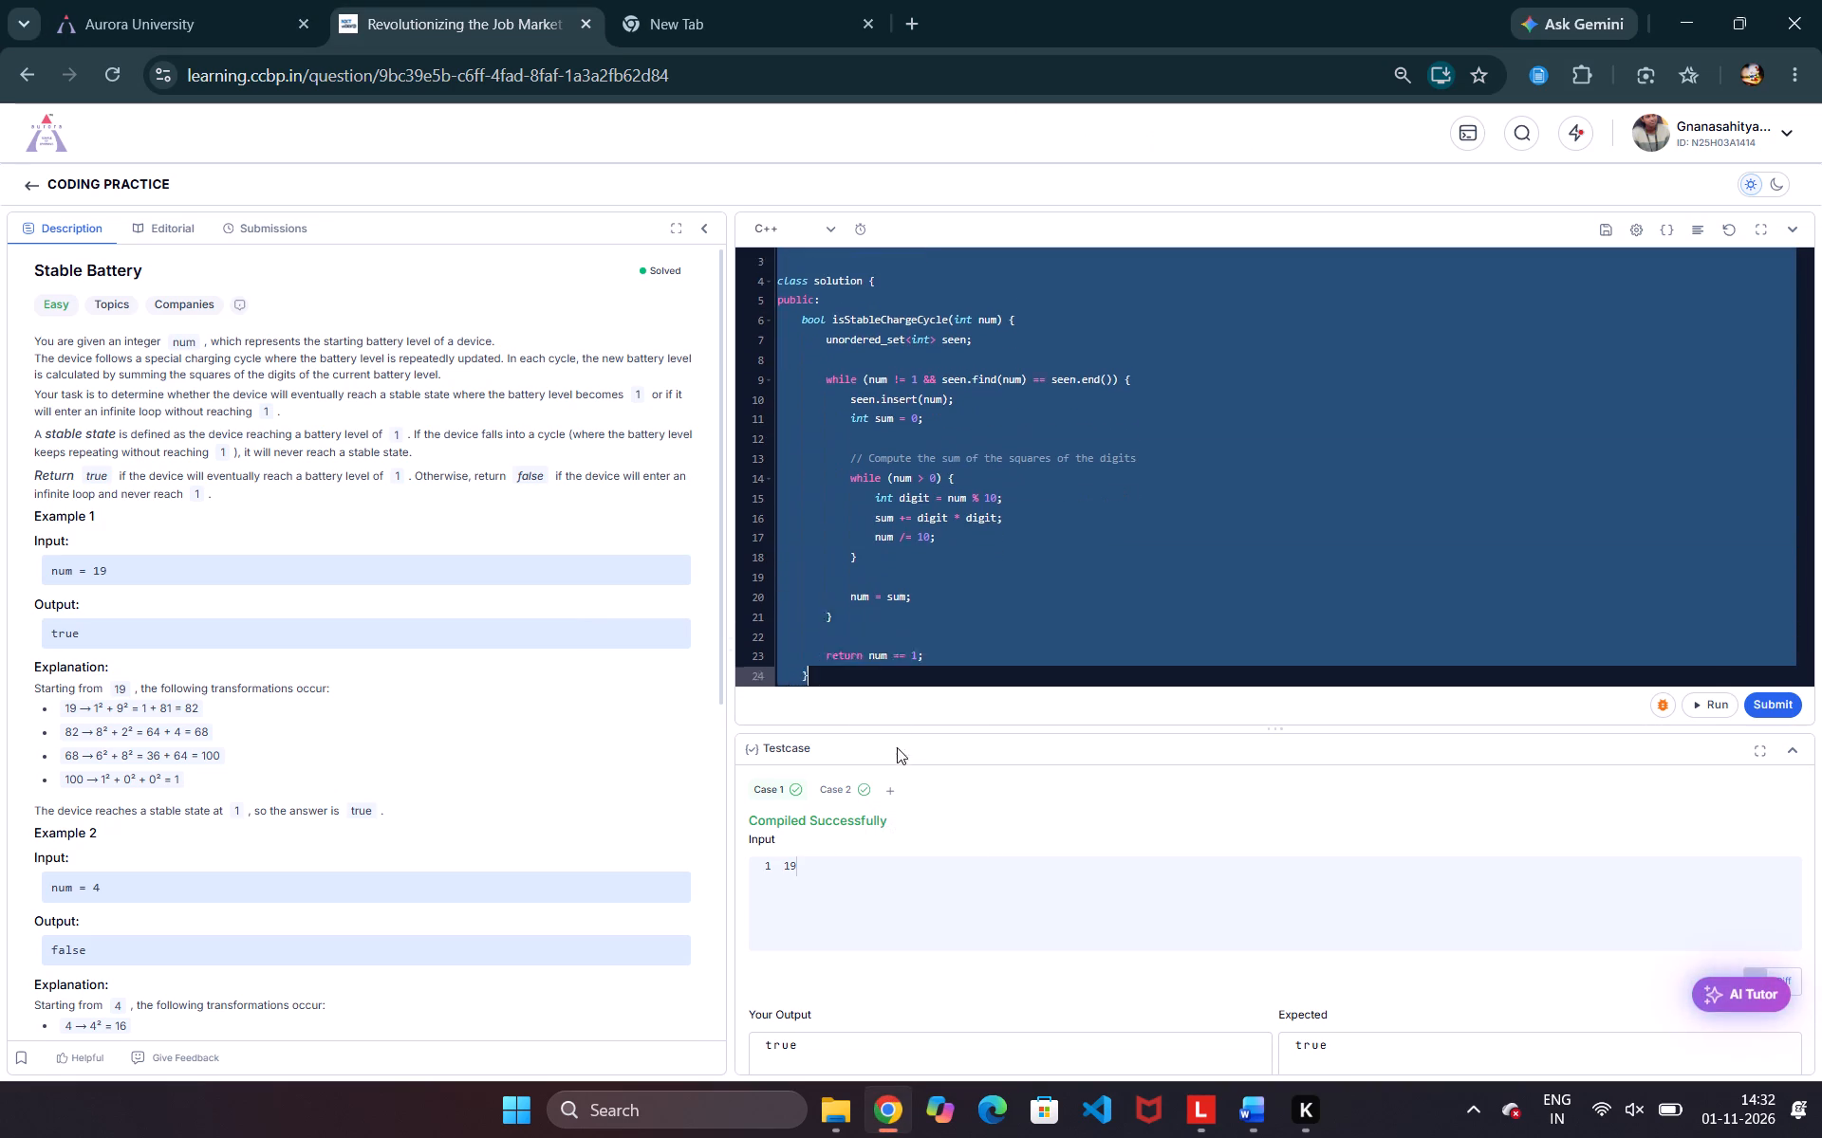
left_click_drag(897, 747, 899, 763)
key("ctrl+c")
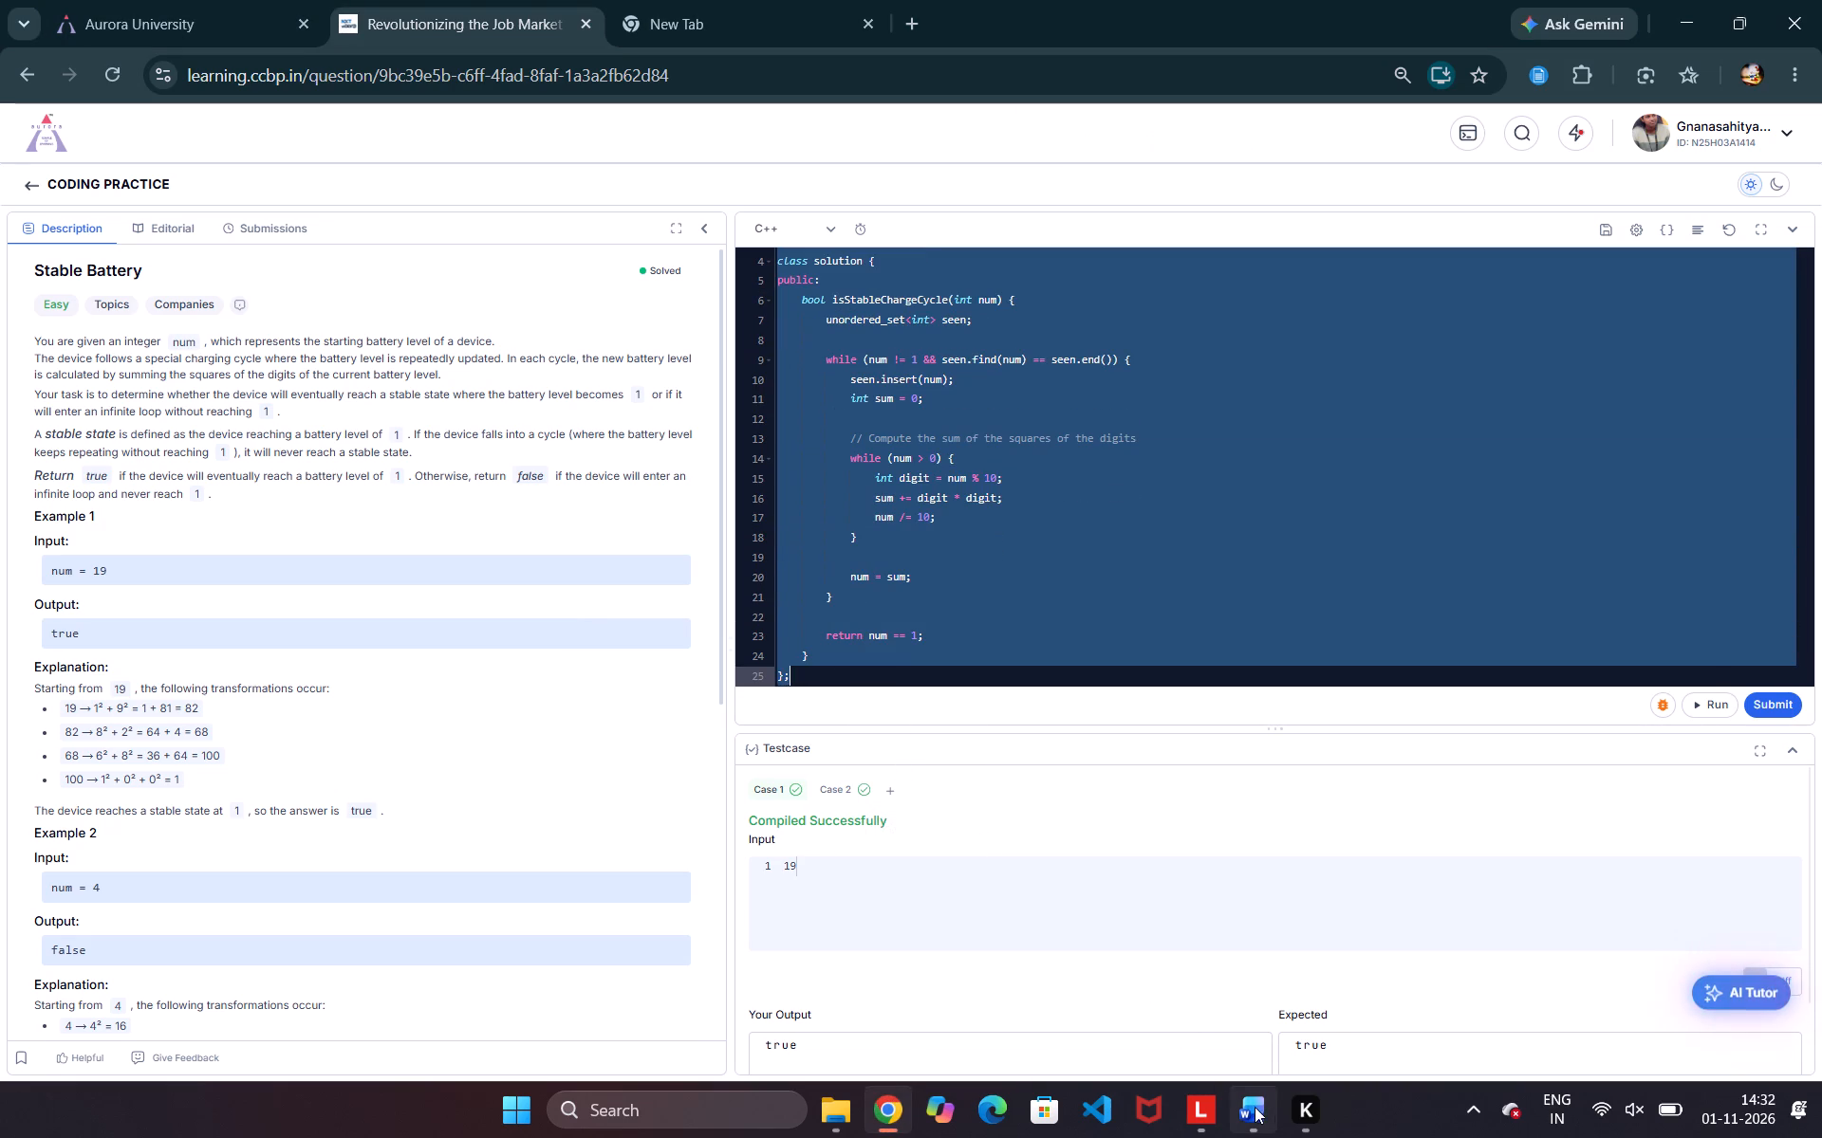
left_click(1257, 1108)
key("ctrl+v")
Remove bold from the whole pasted Stable Battery code and reduce its font size by one increment.
scroll(628, 550, "up", 3)
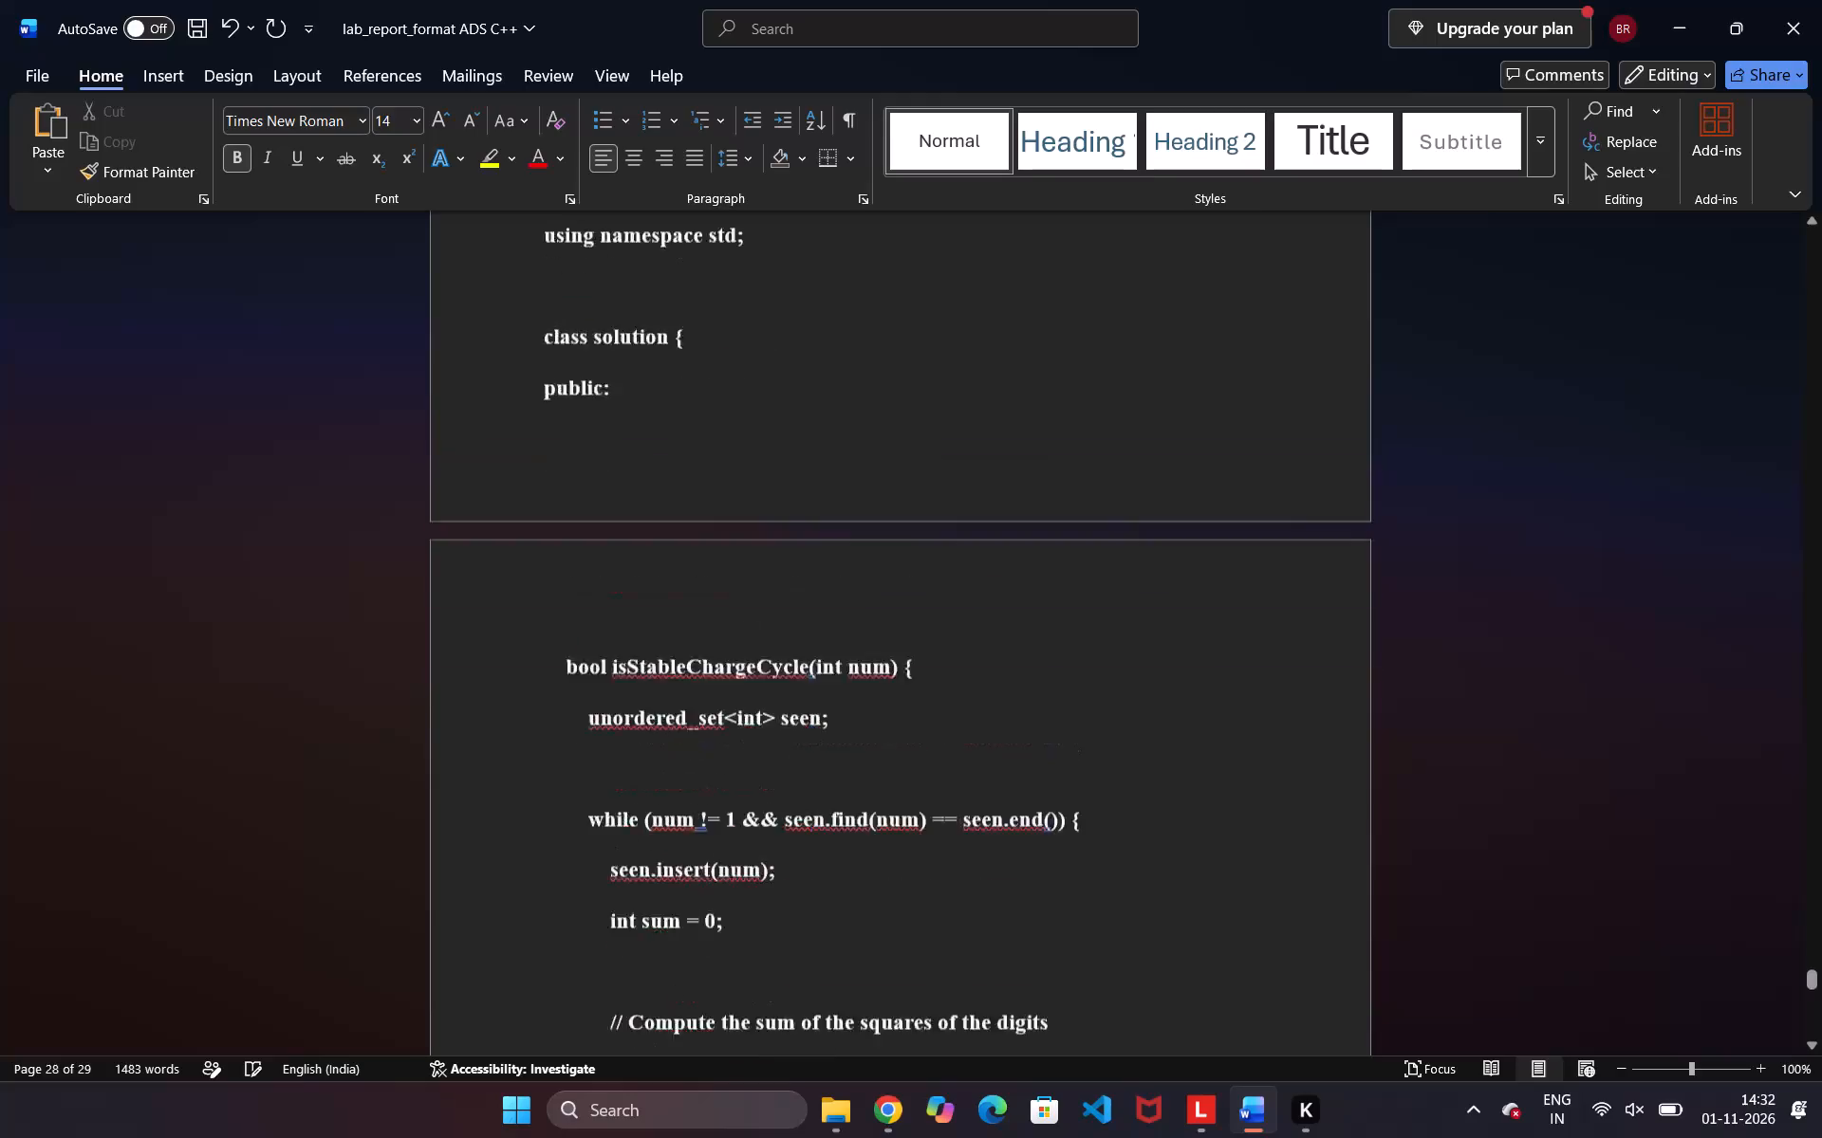
left_click_drag(540, 395, 548, 400)
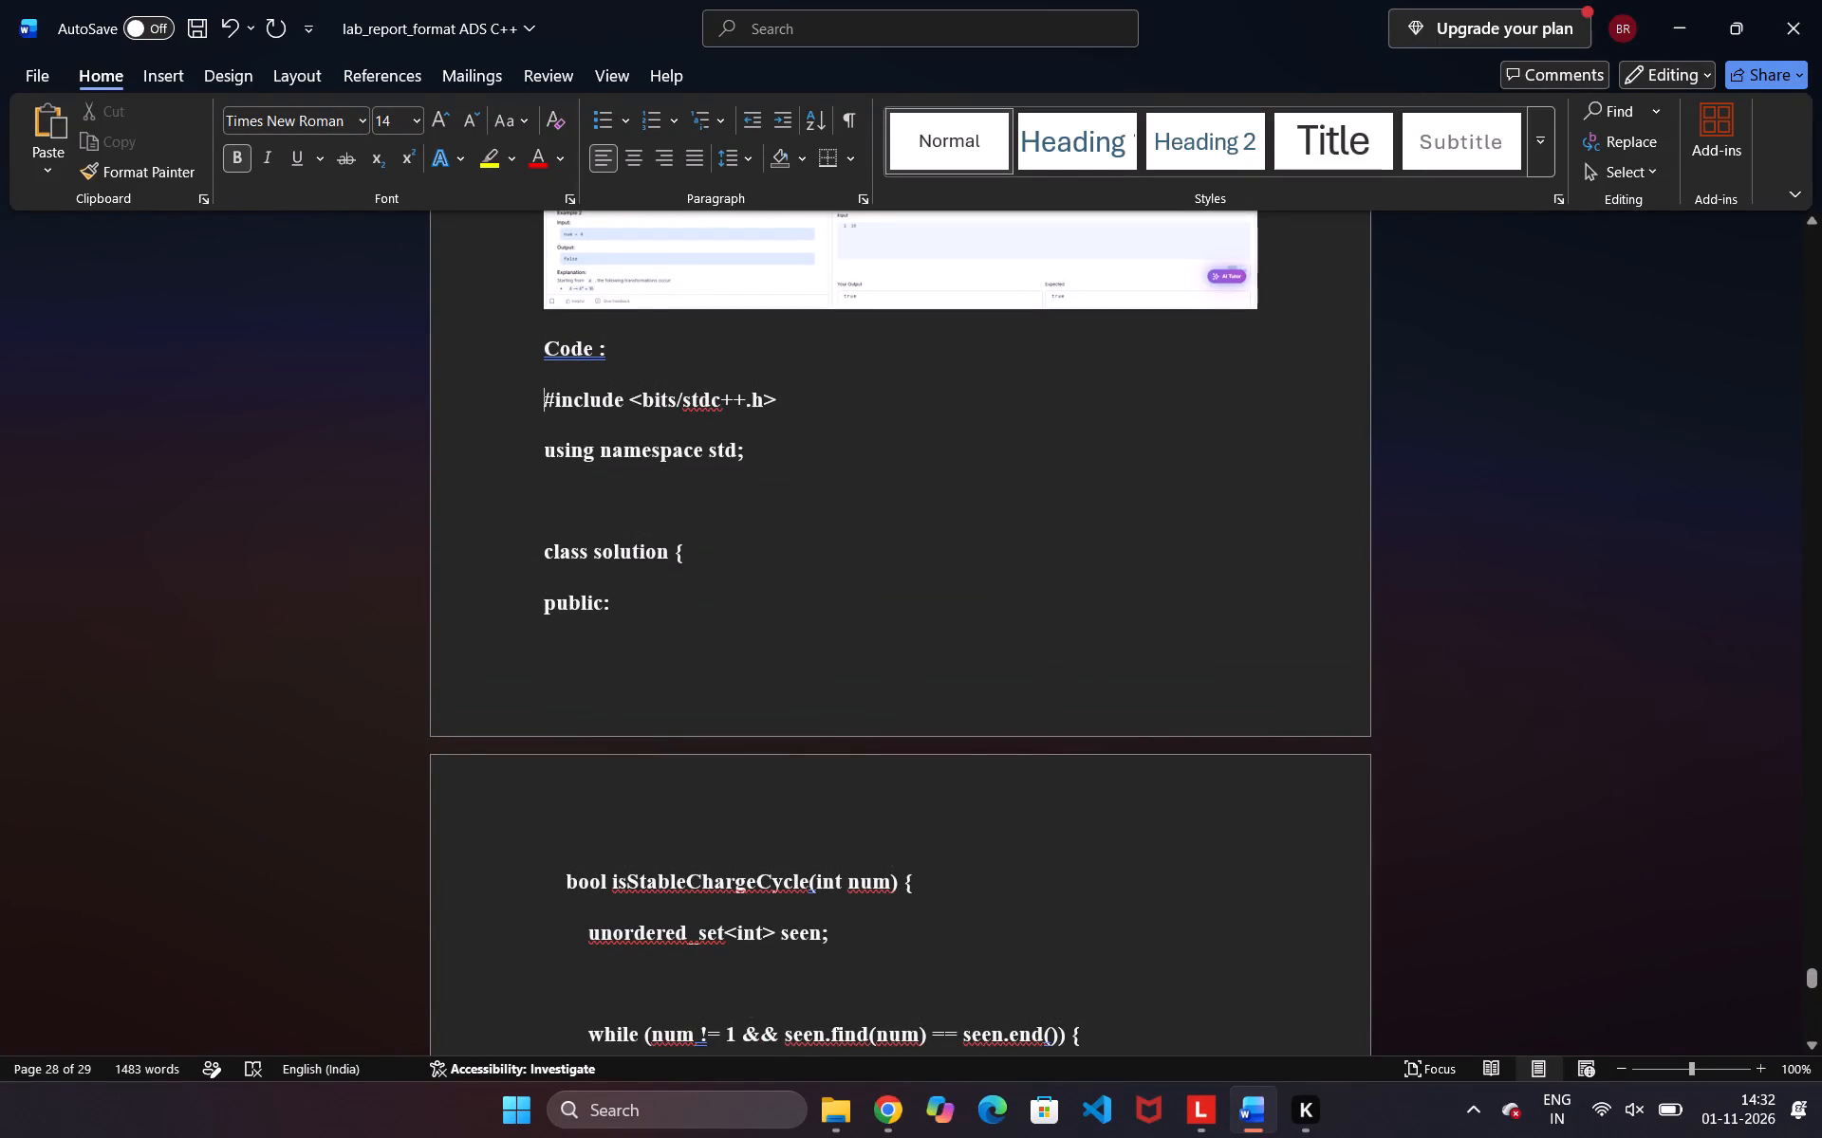
left_click_drag(548, 400, 687, 769)
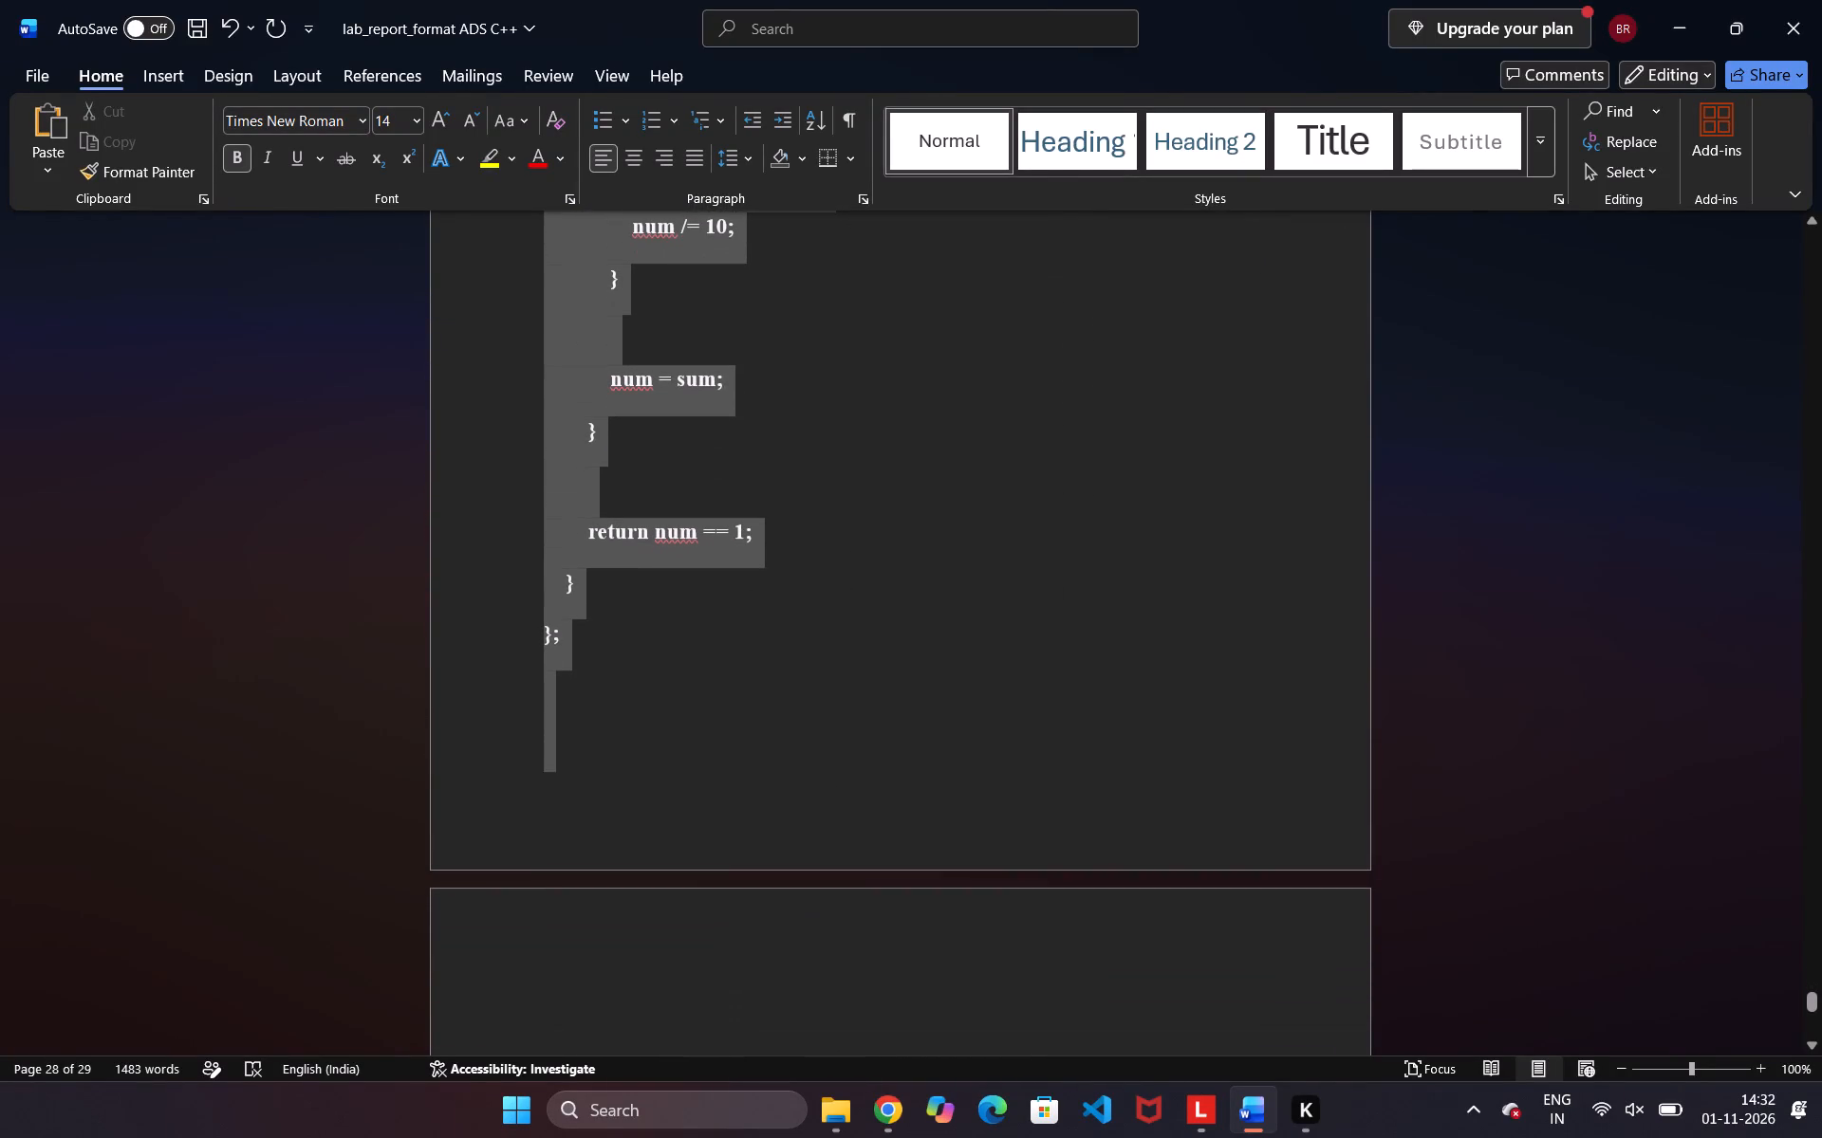
left_click_drag(687, 769, 630, 641)
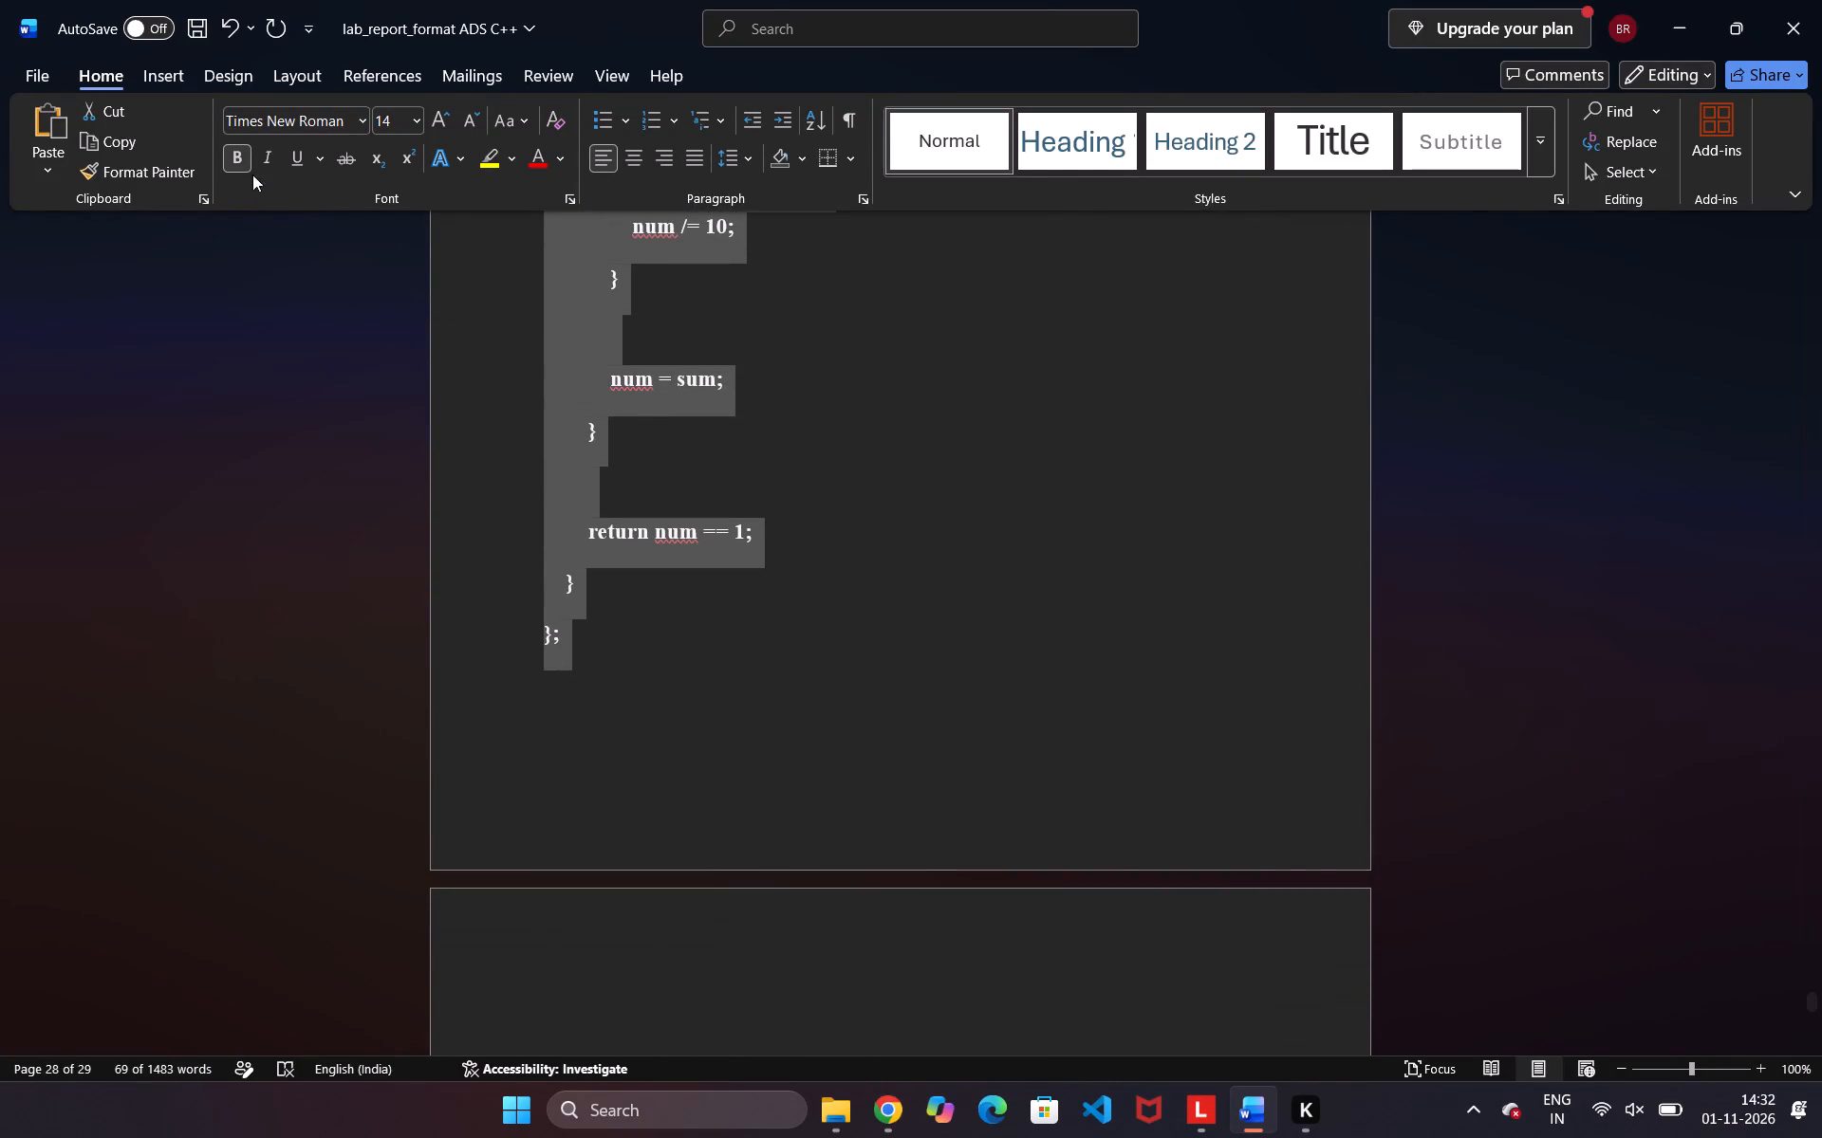
left_click(239, 154)
left_click(465, 122)
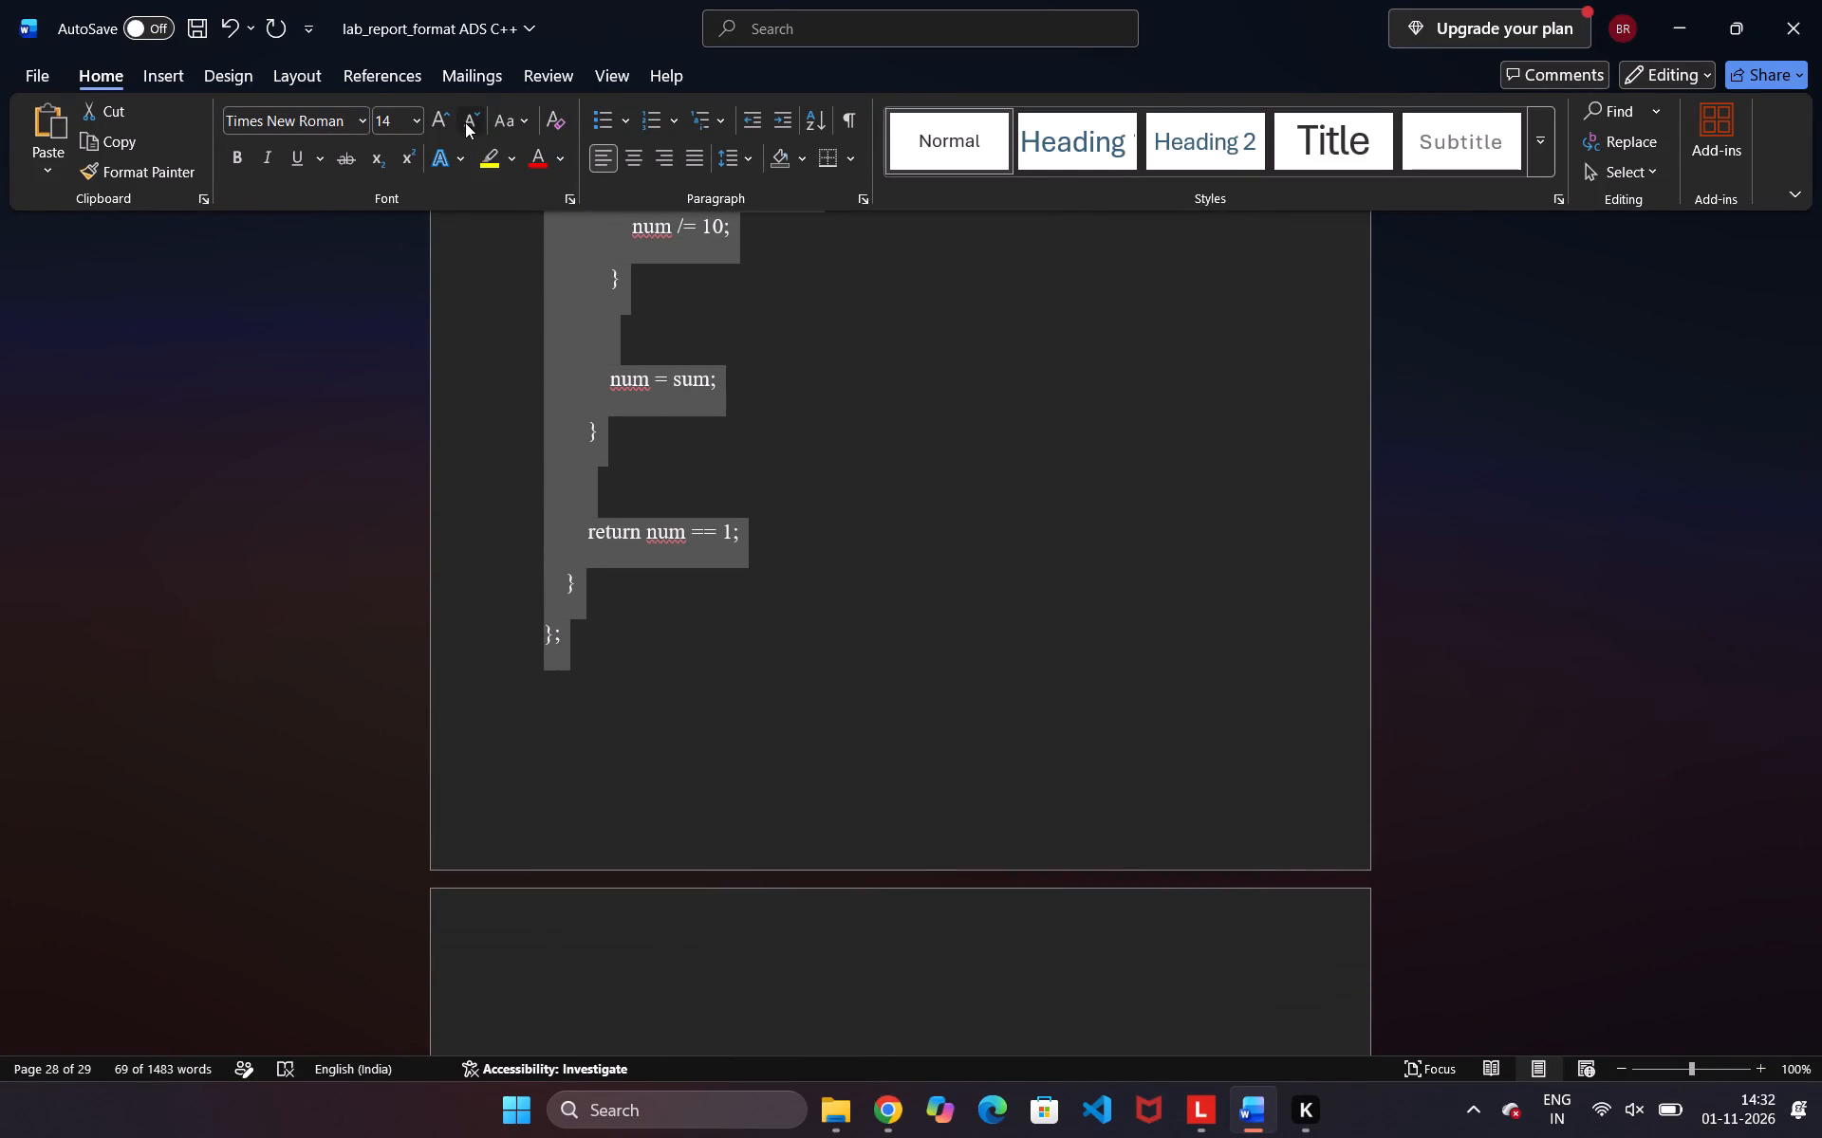
Add the heading 'Output :' on the page after the Stable Battery code and start a new line under it.
left_click(668, 570)
key("Return")
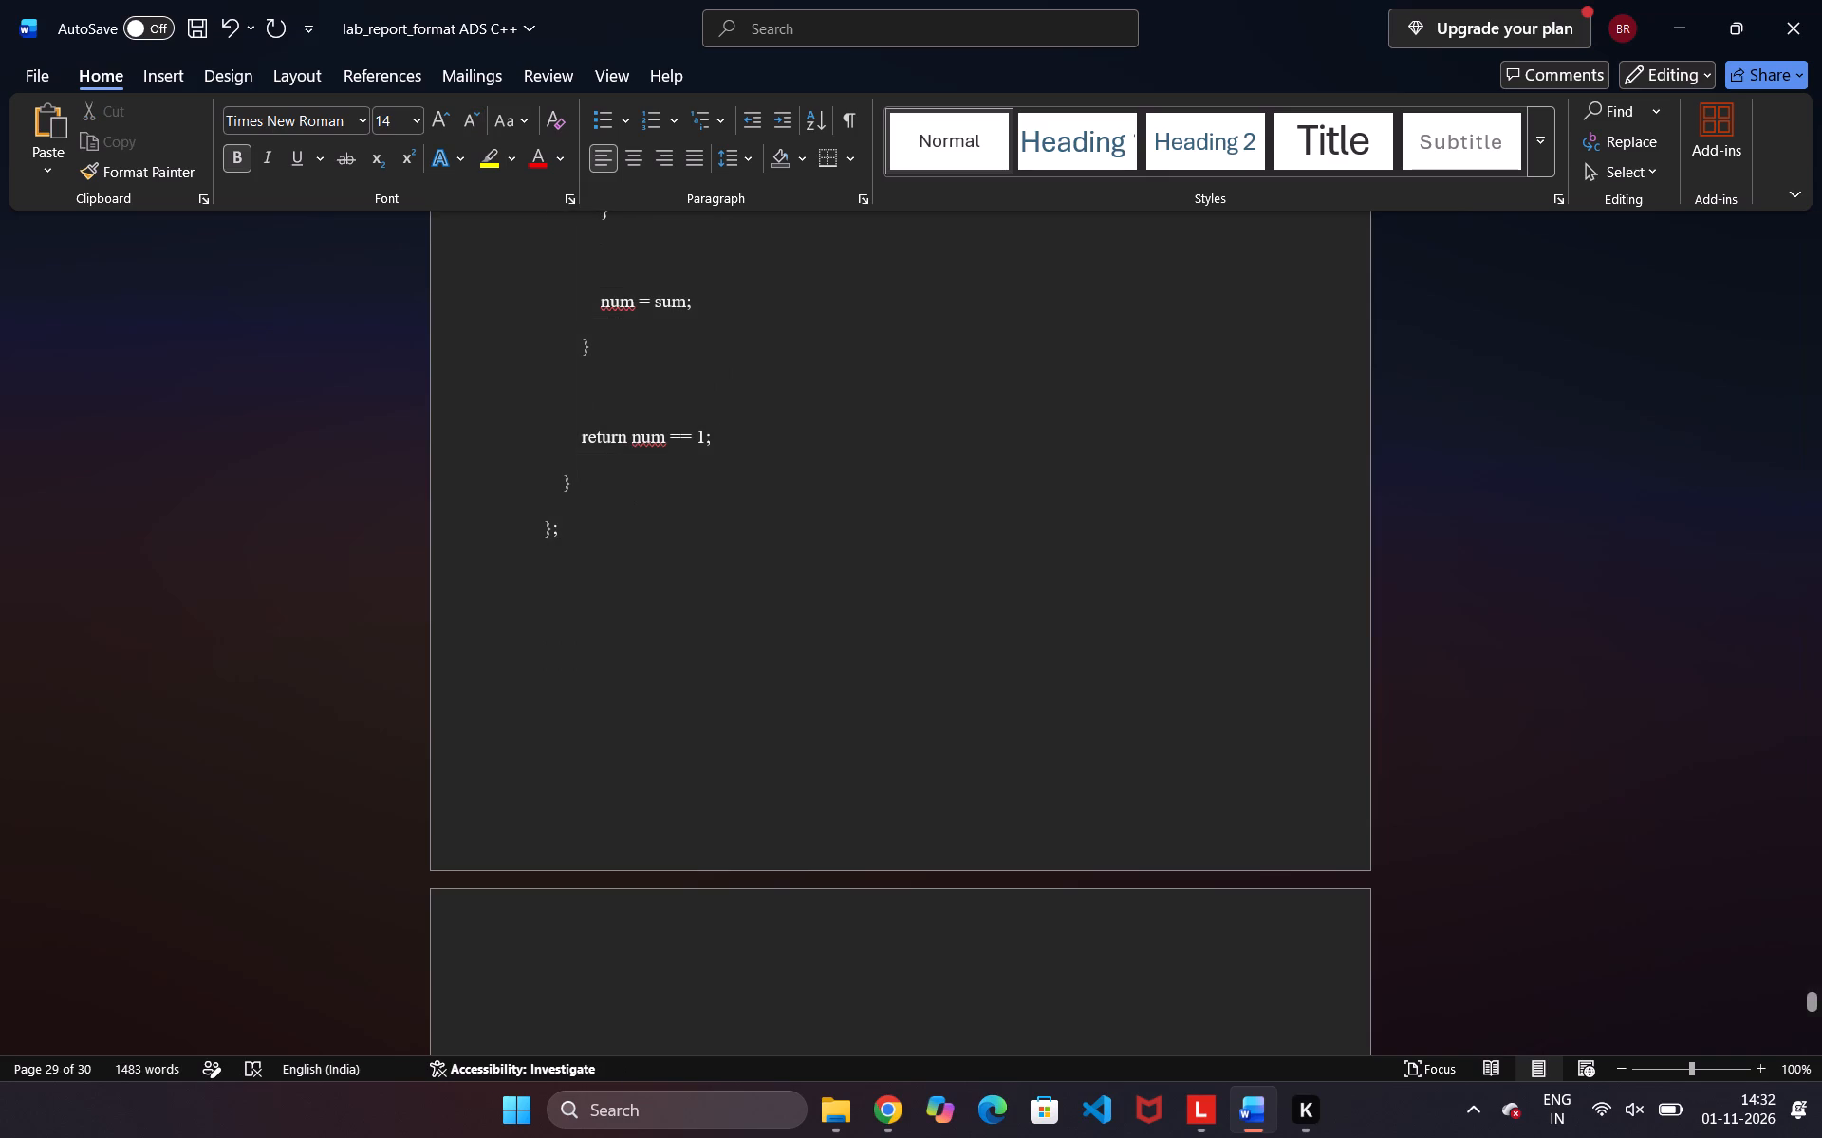
key("Return")
key("Return")
key("Return")
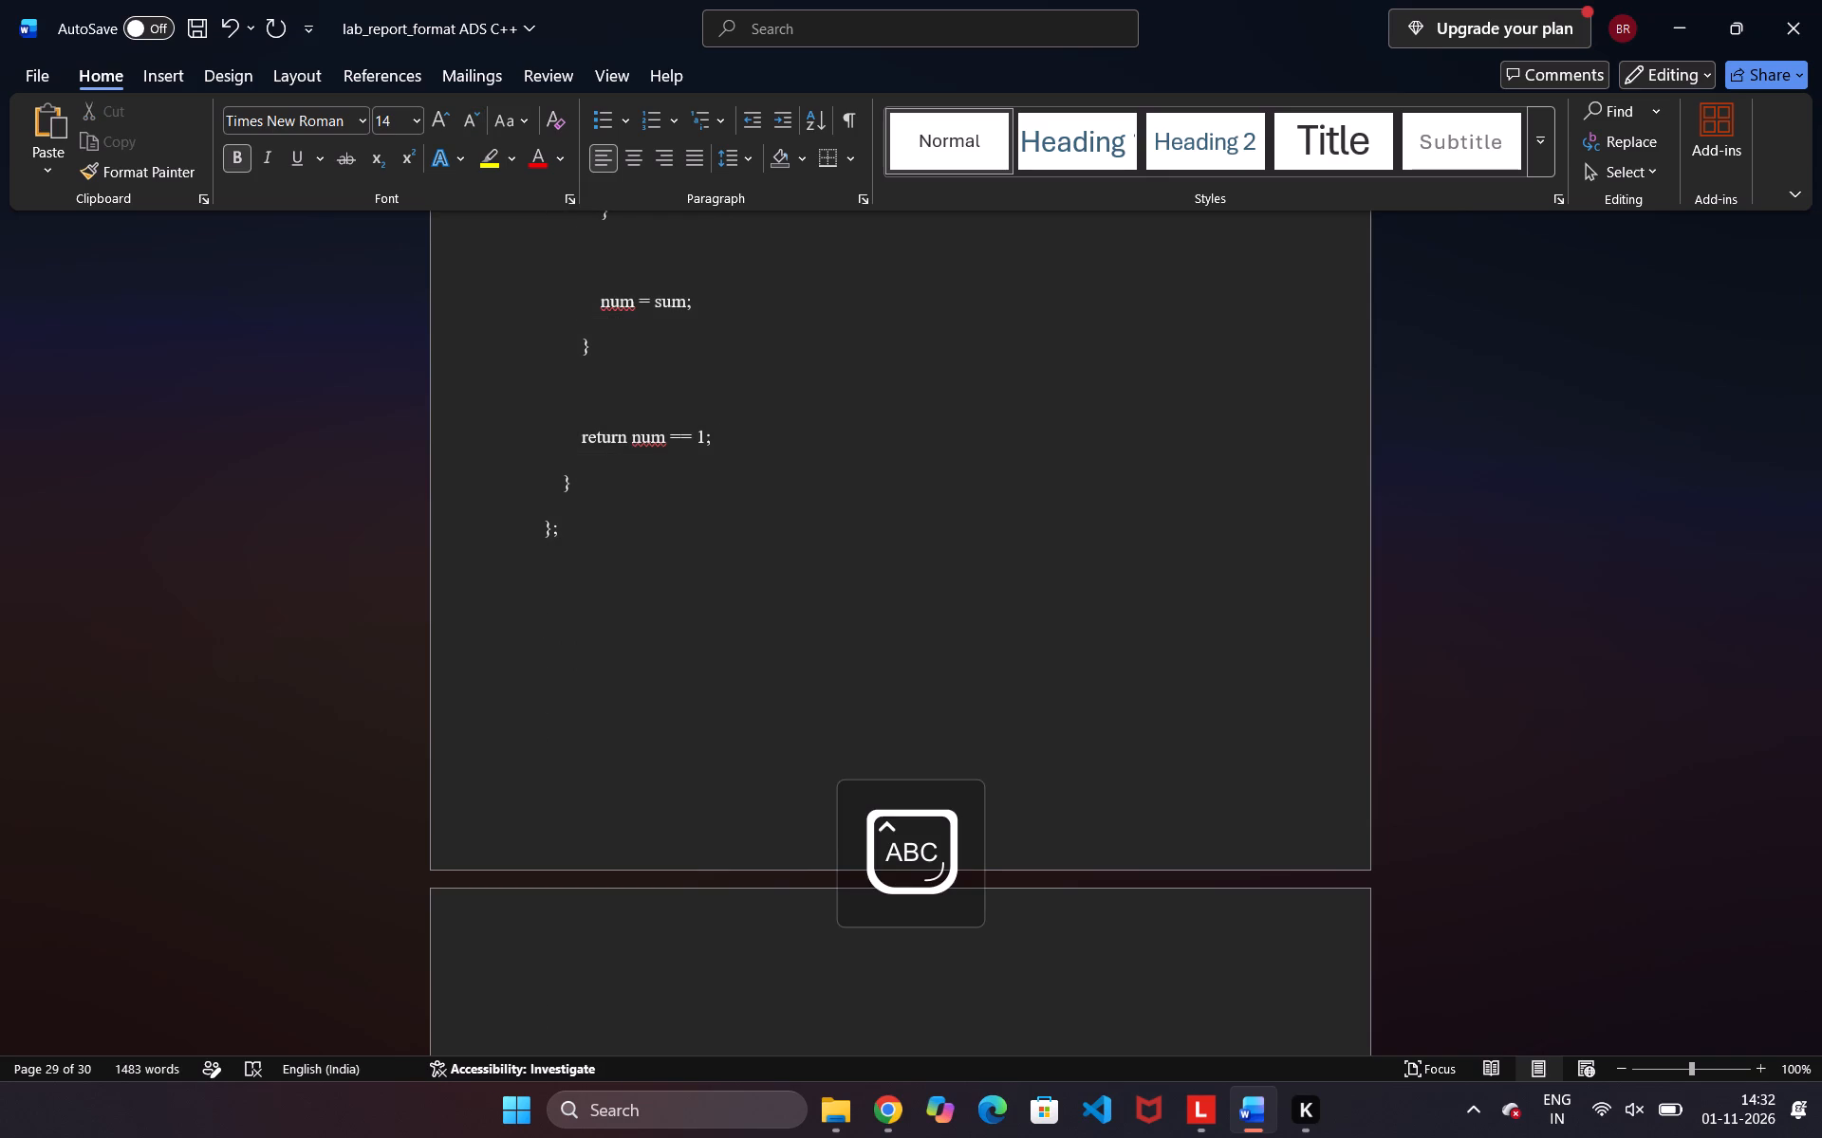
key("o")
key("u")
type("tput :")
key("Return")
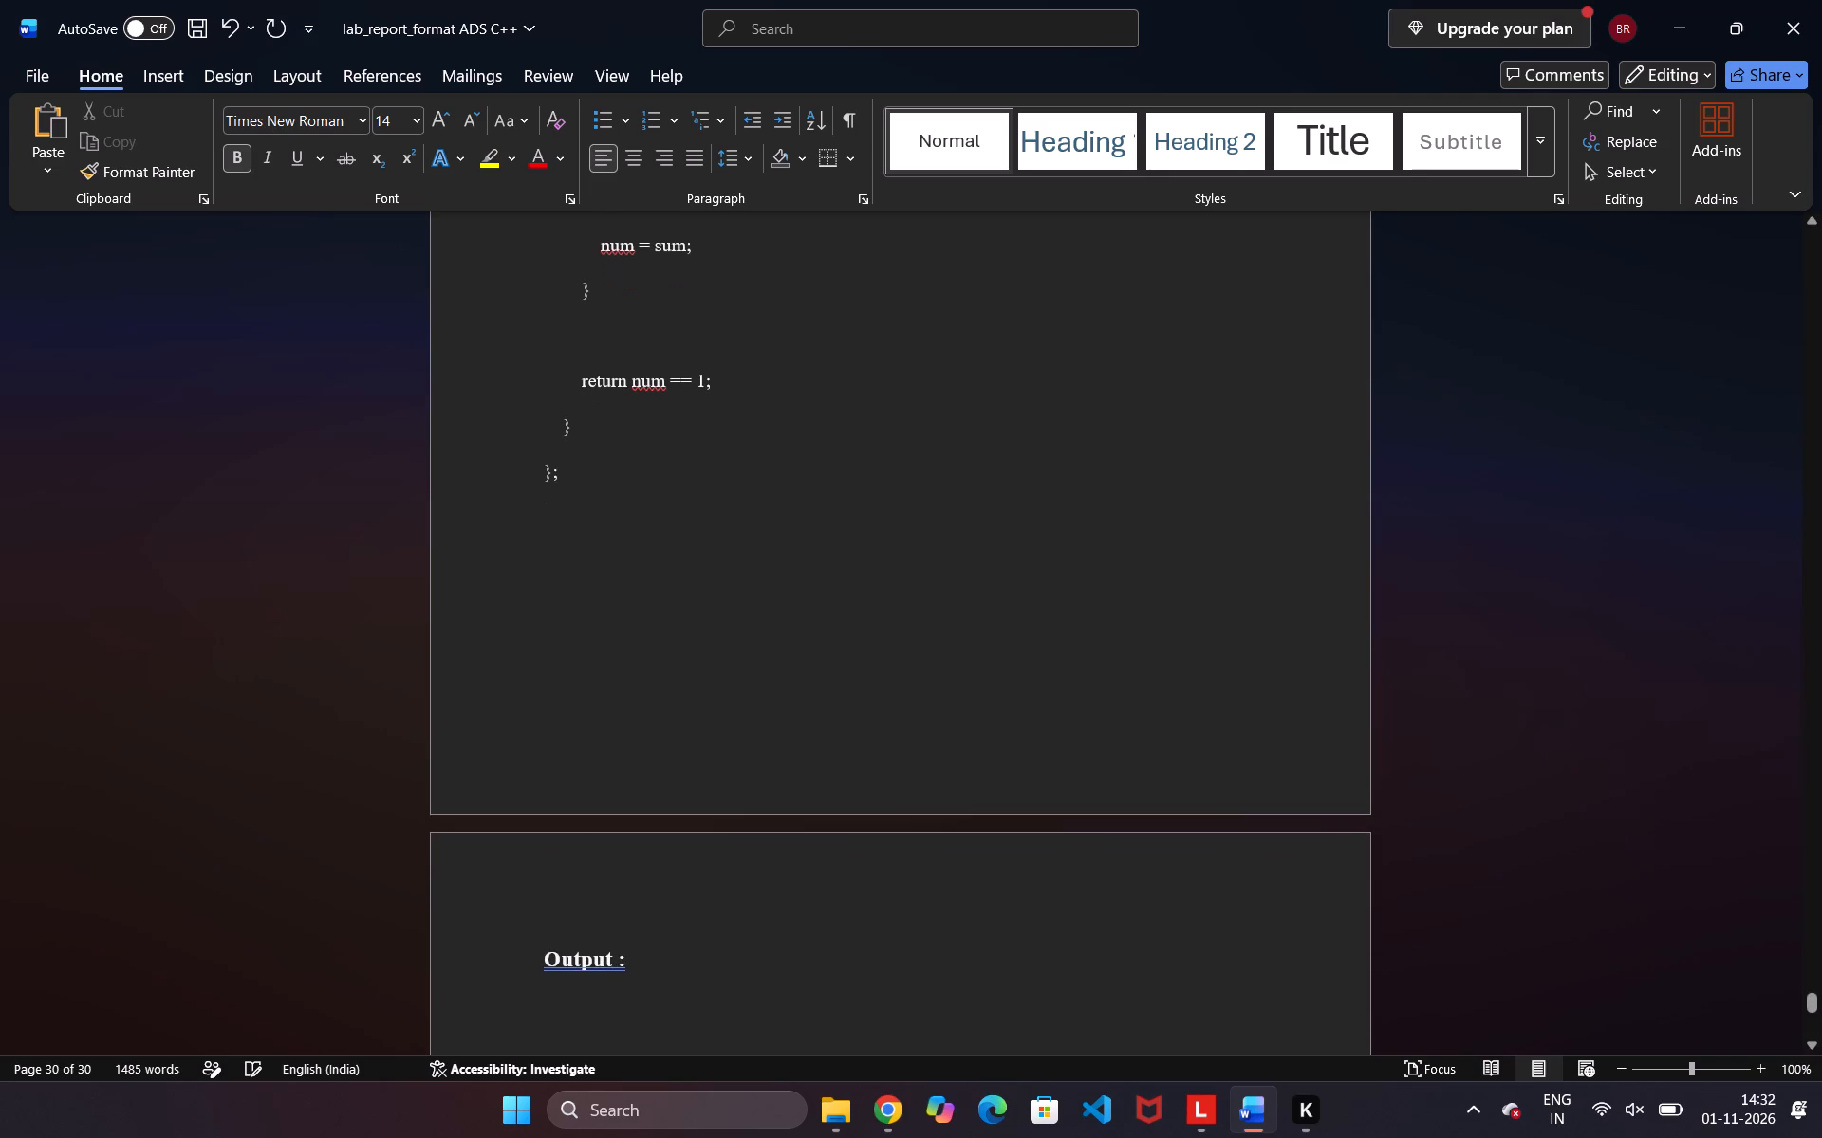
Capture the Testcase results area of Stable Battery in Chrome and paste it under the 'Output :' heading in Word.
left_click(879, 1124)
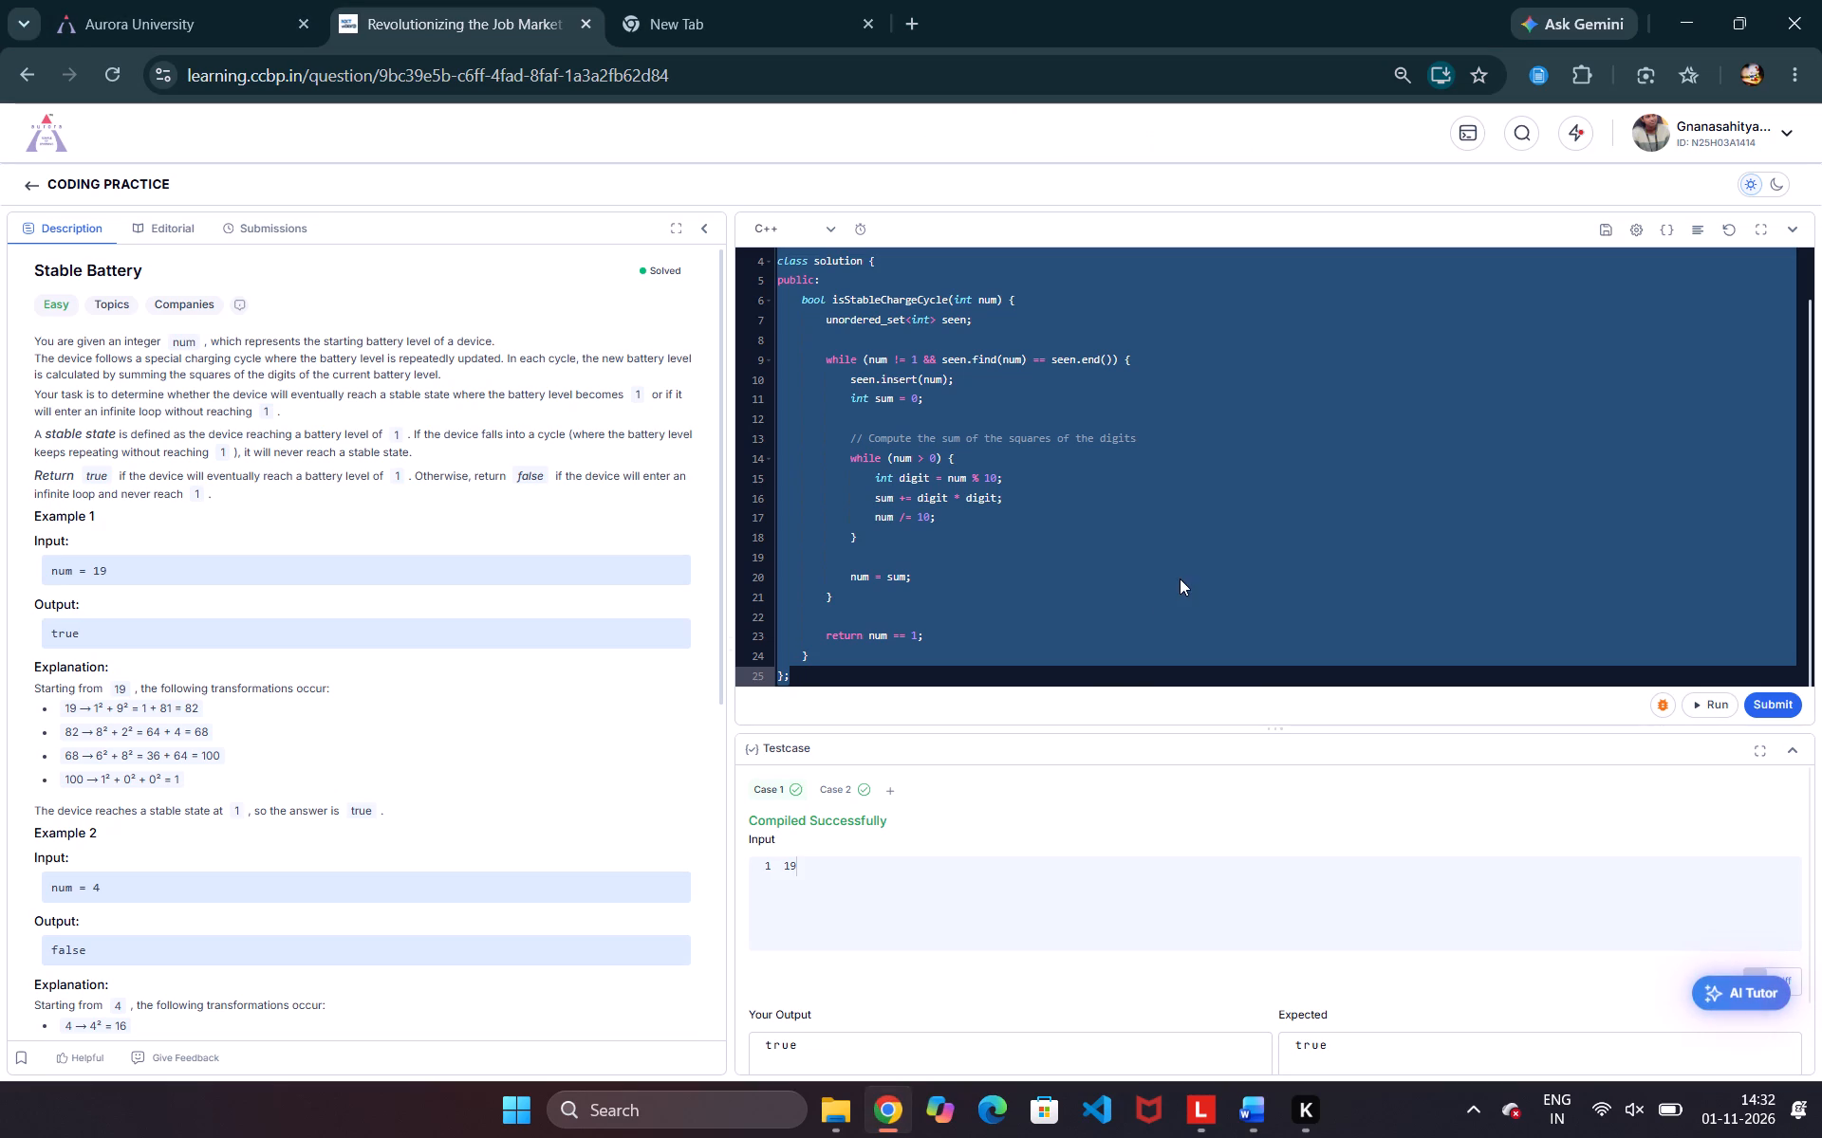
left_click(1180, 578)
key("shift+super+s")
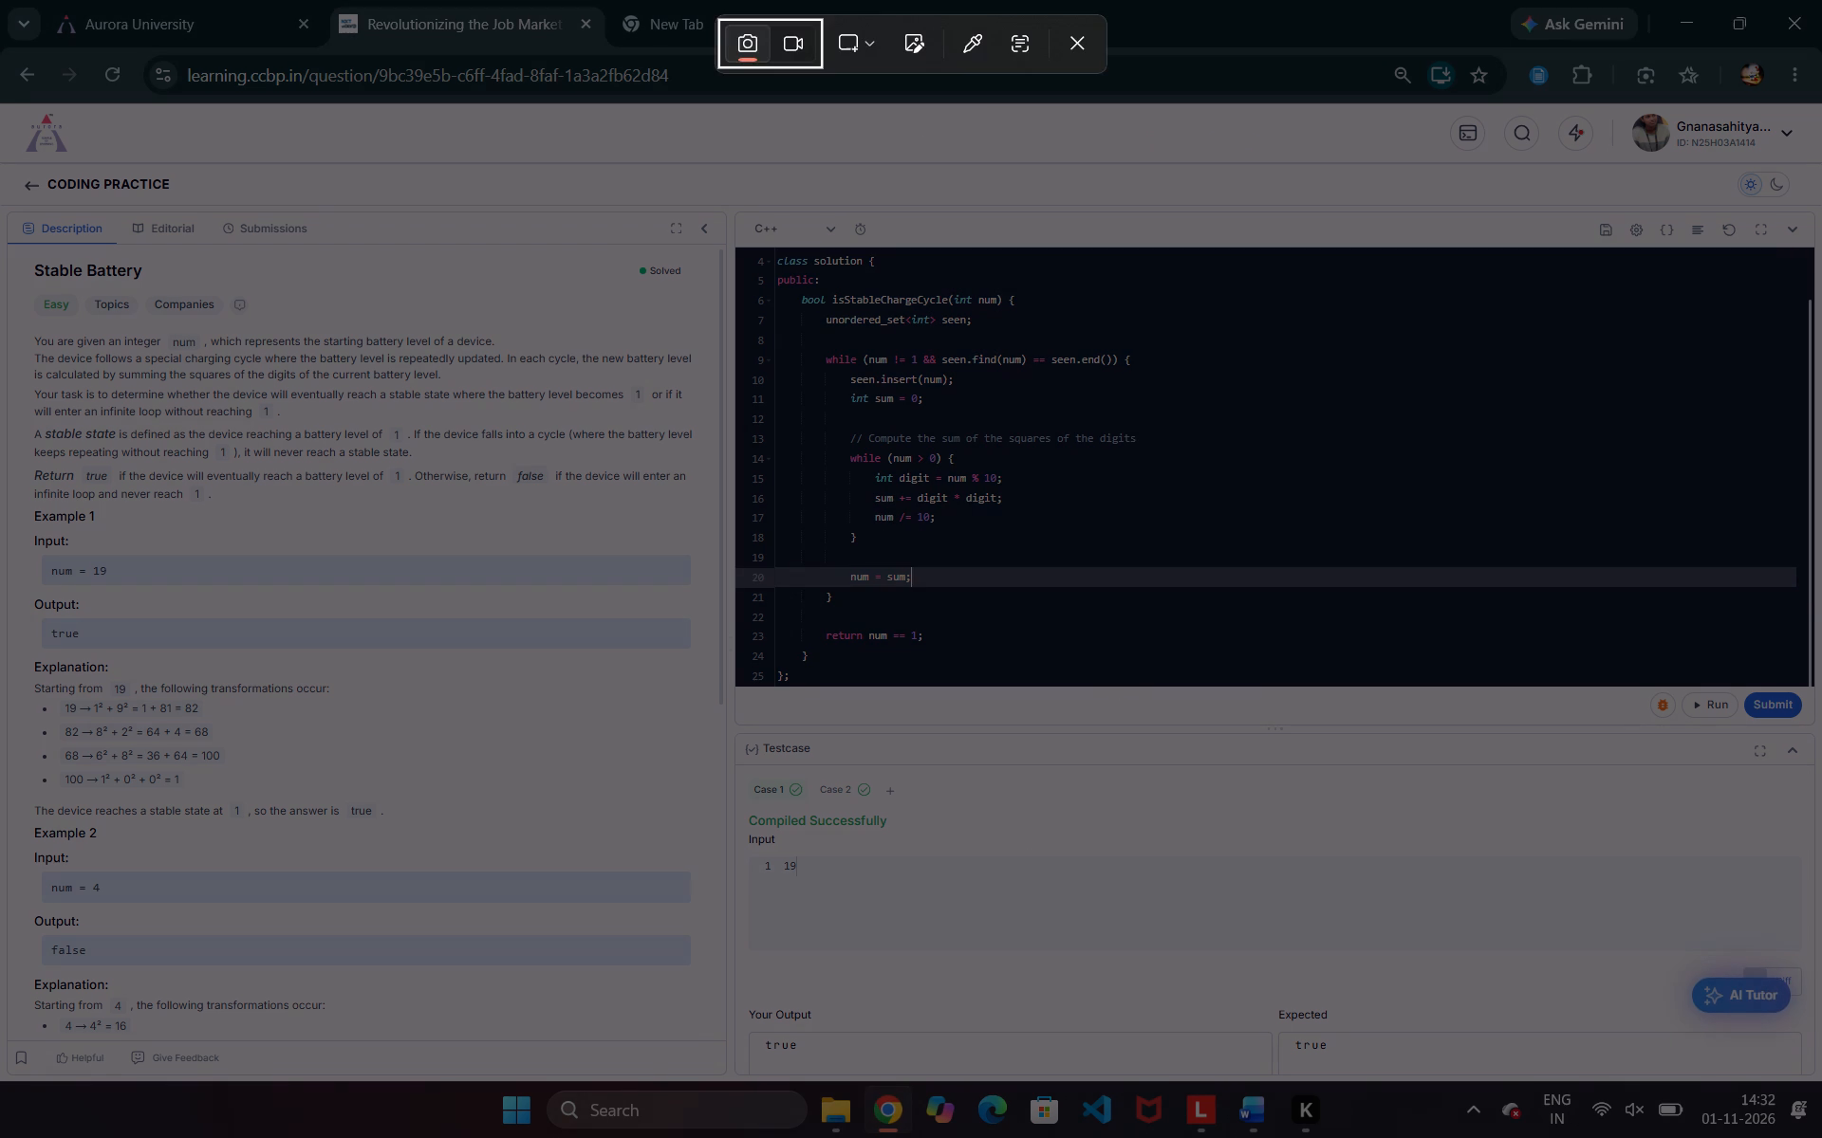
left_click_drag(725, 720, 1799, 1084)
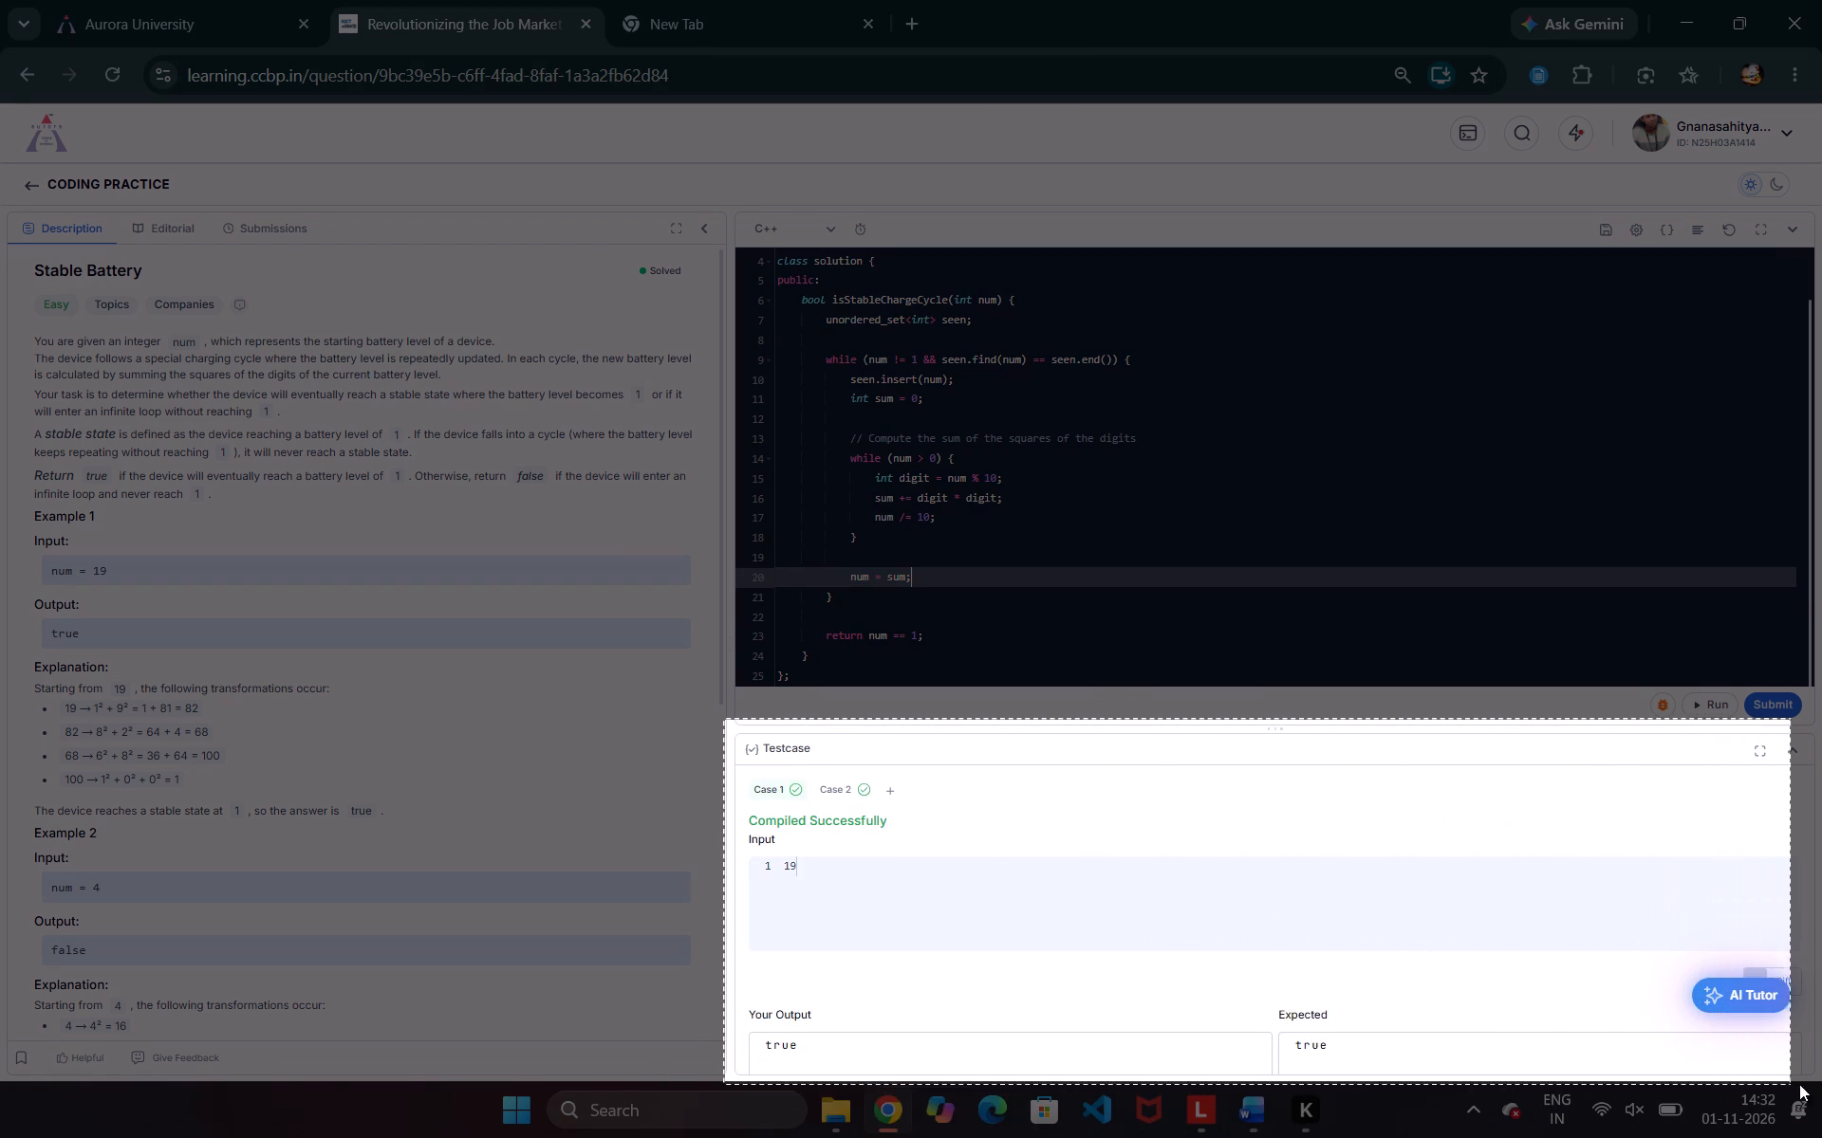
left_click_drag(1799, 1084, 1821, 1079)
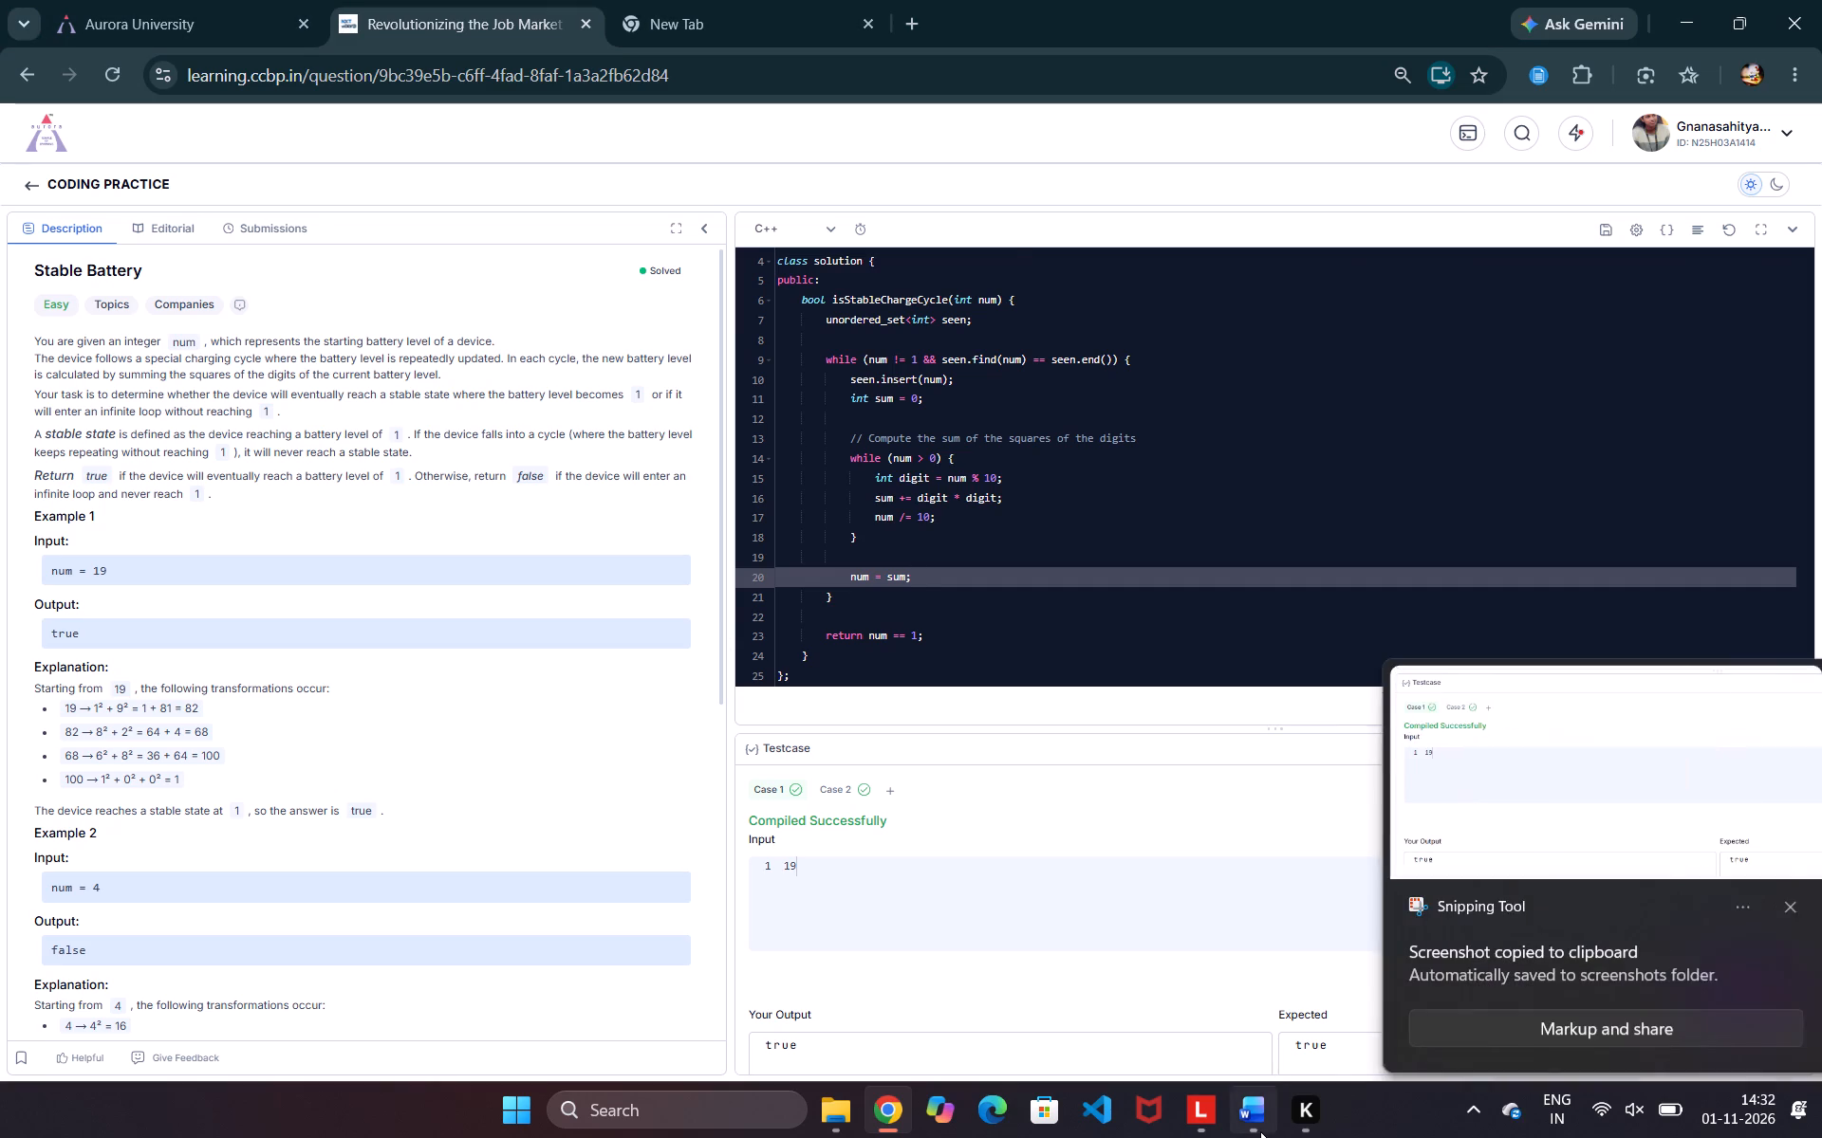
left_click(1260, 1131)
key("ctrl+v")
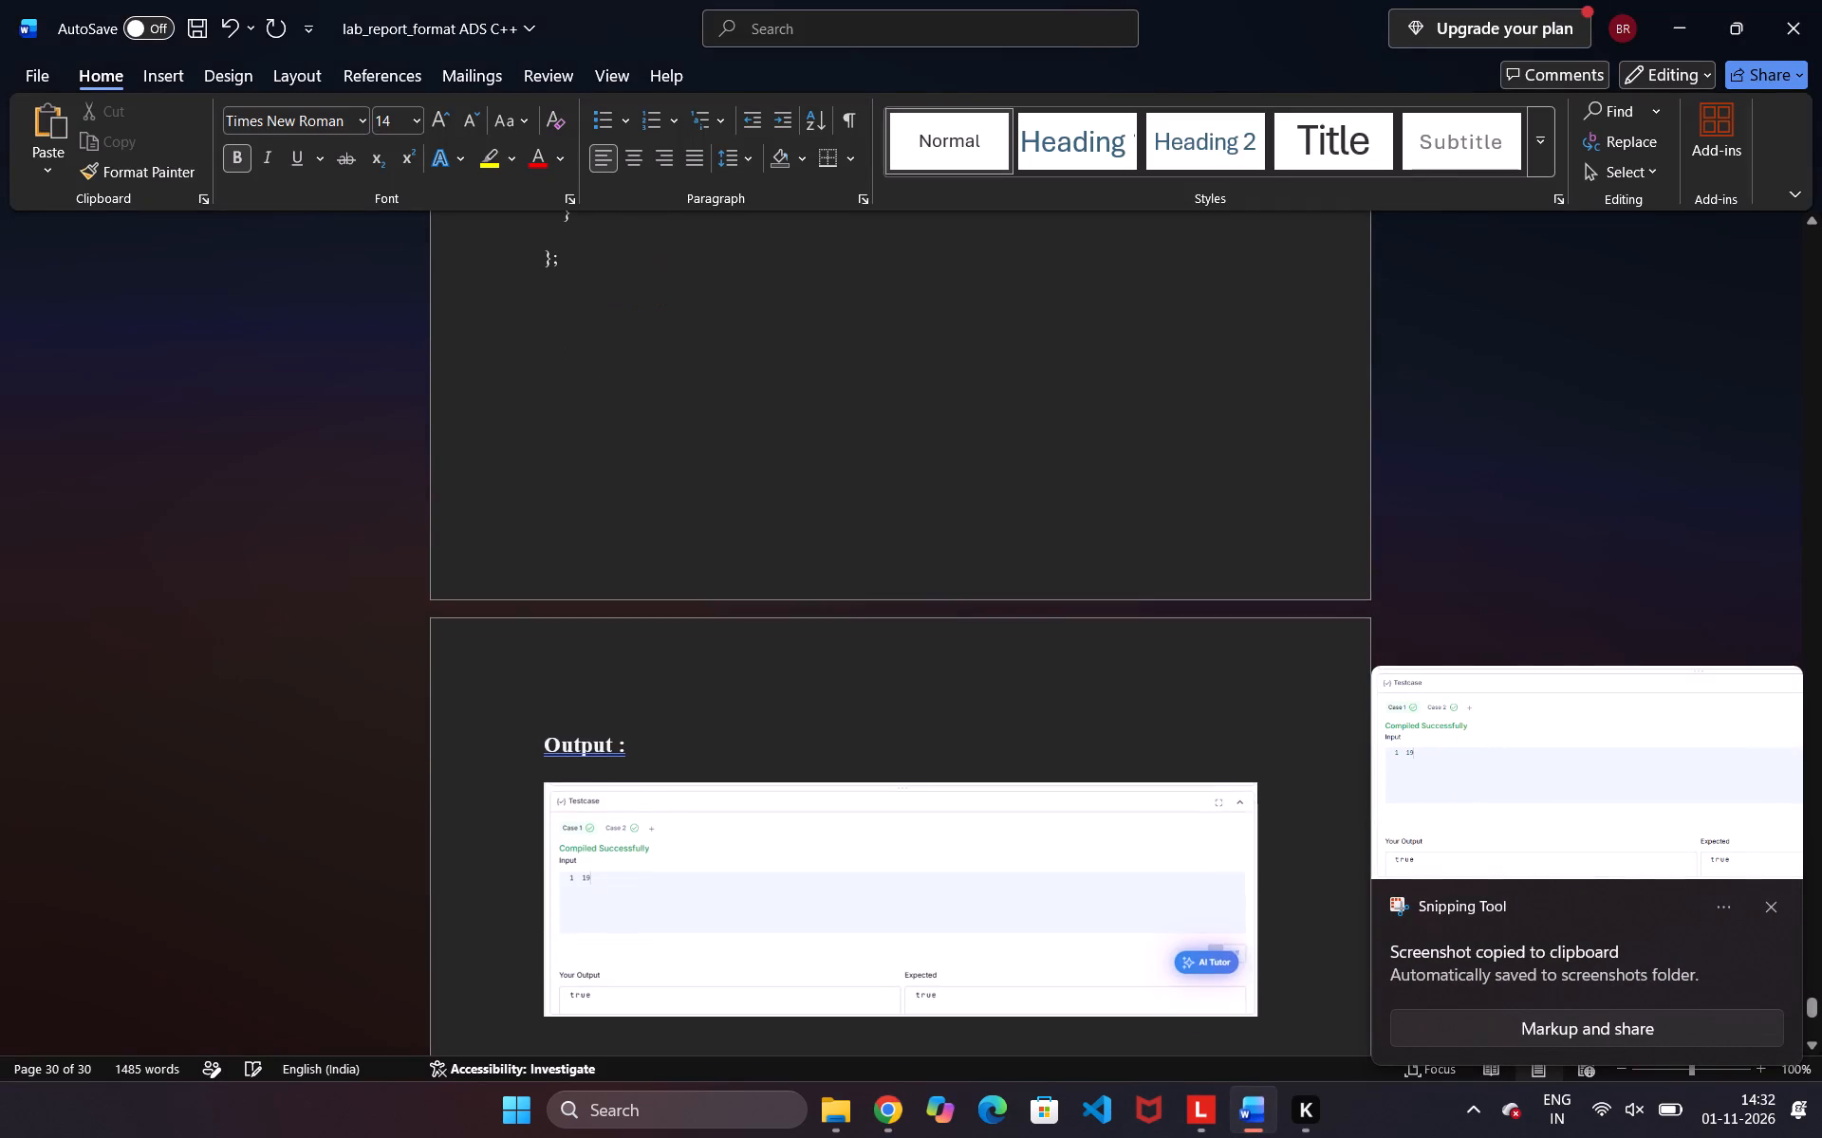
Add the heading '12.Question :' below the Stable Battery output screenshot and start a new line under it.
scroll(976, 992, "down", 1)
key("Return")
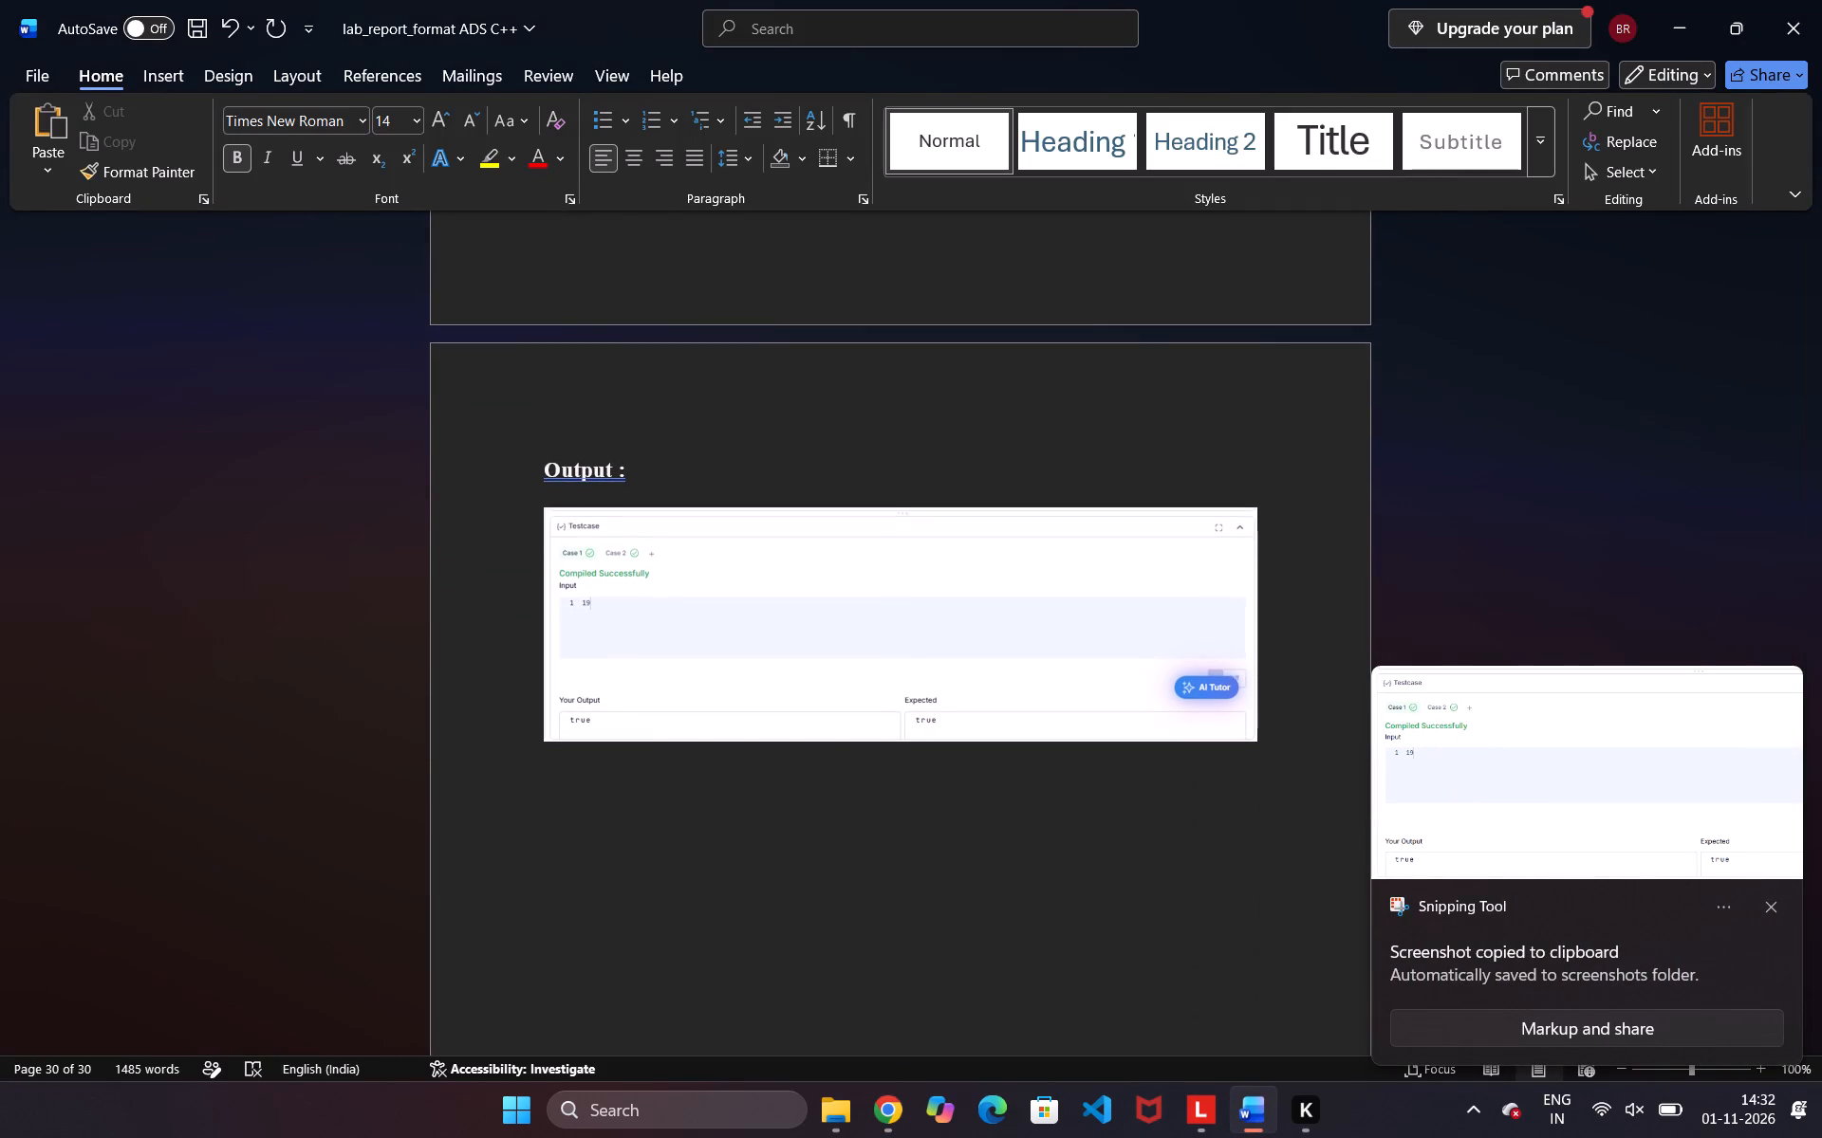
type("12")
key("period")
key("q")
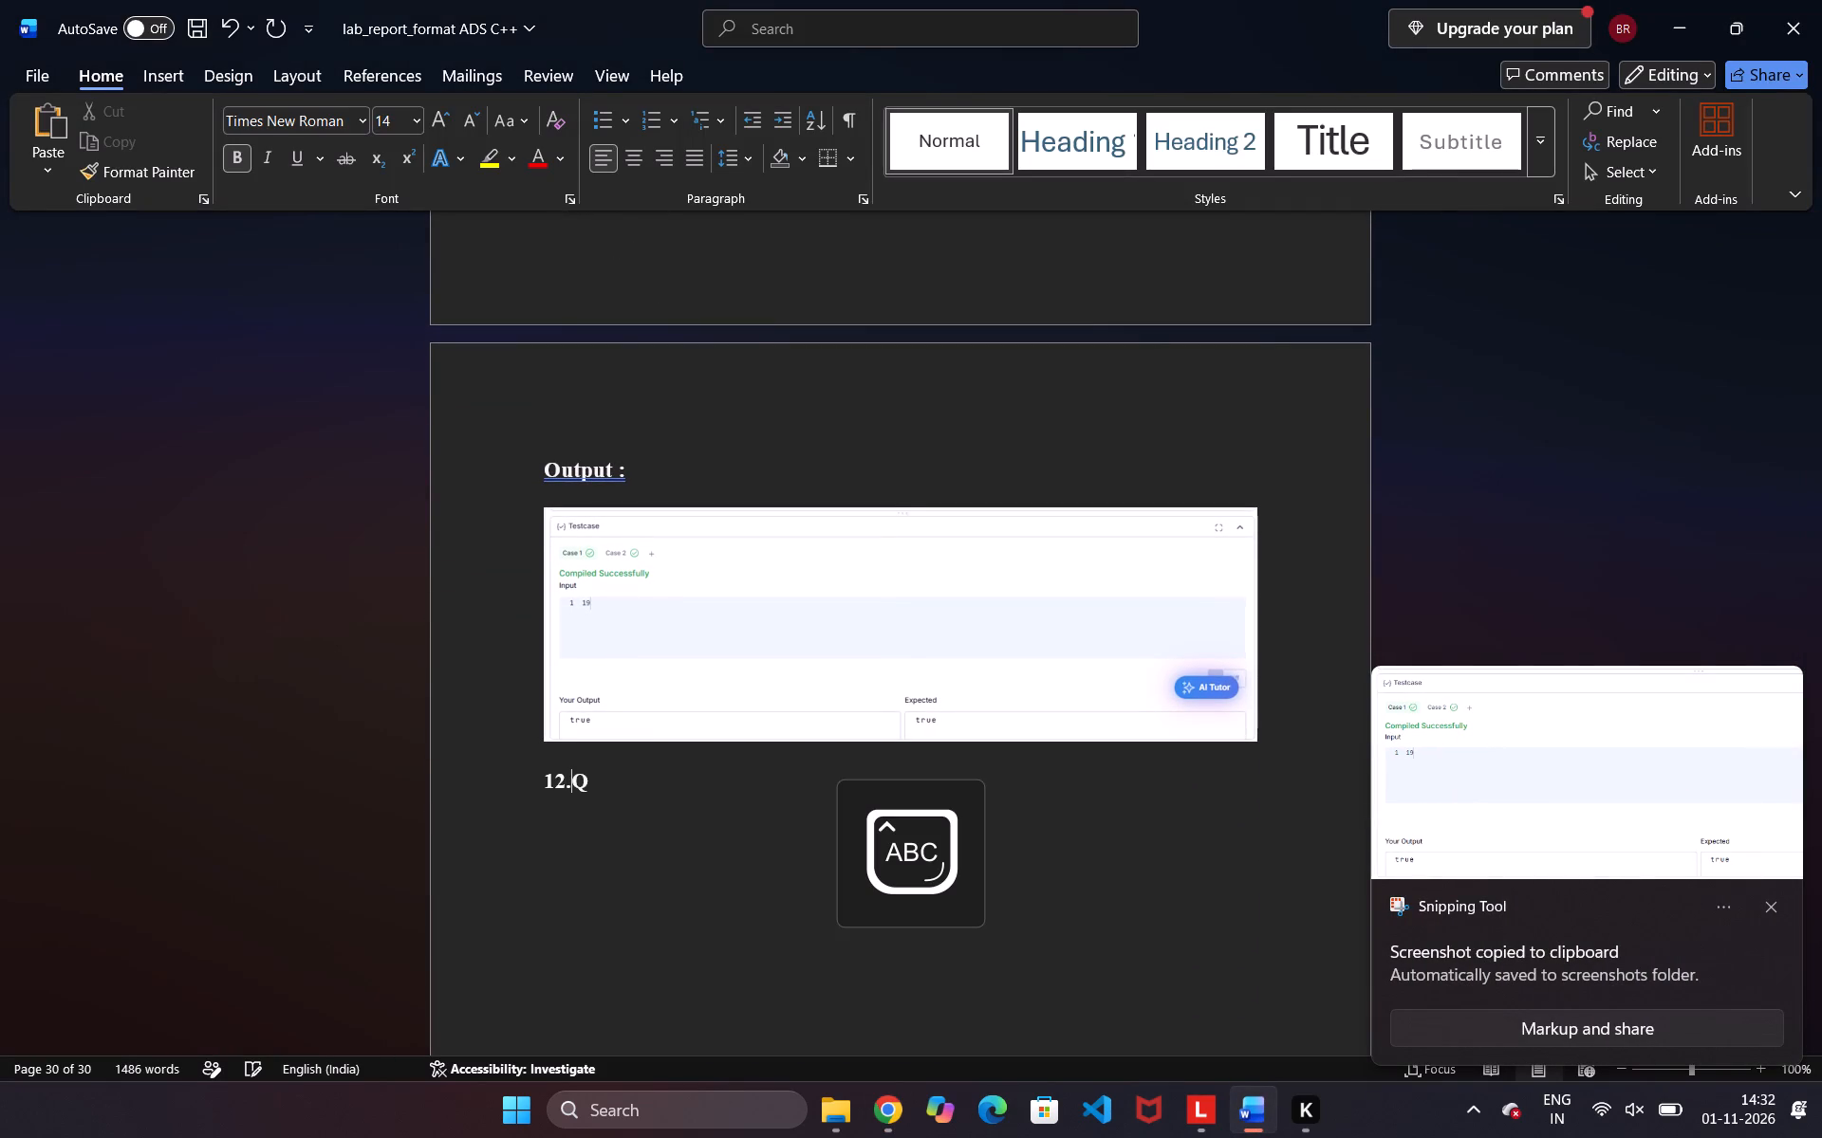
type("uestion")
key("space")
key("shift+colon")
key("Return")
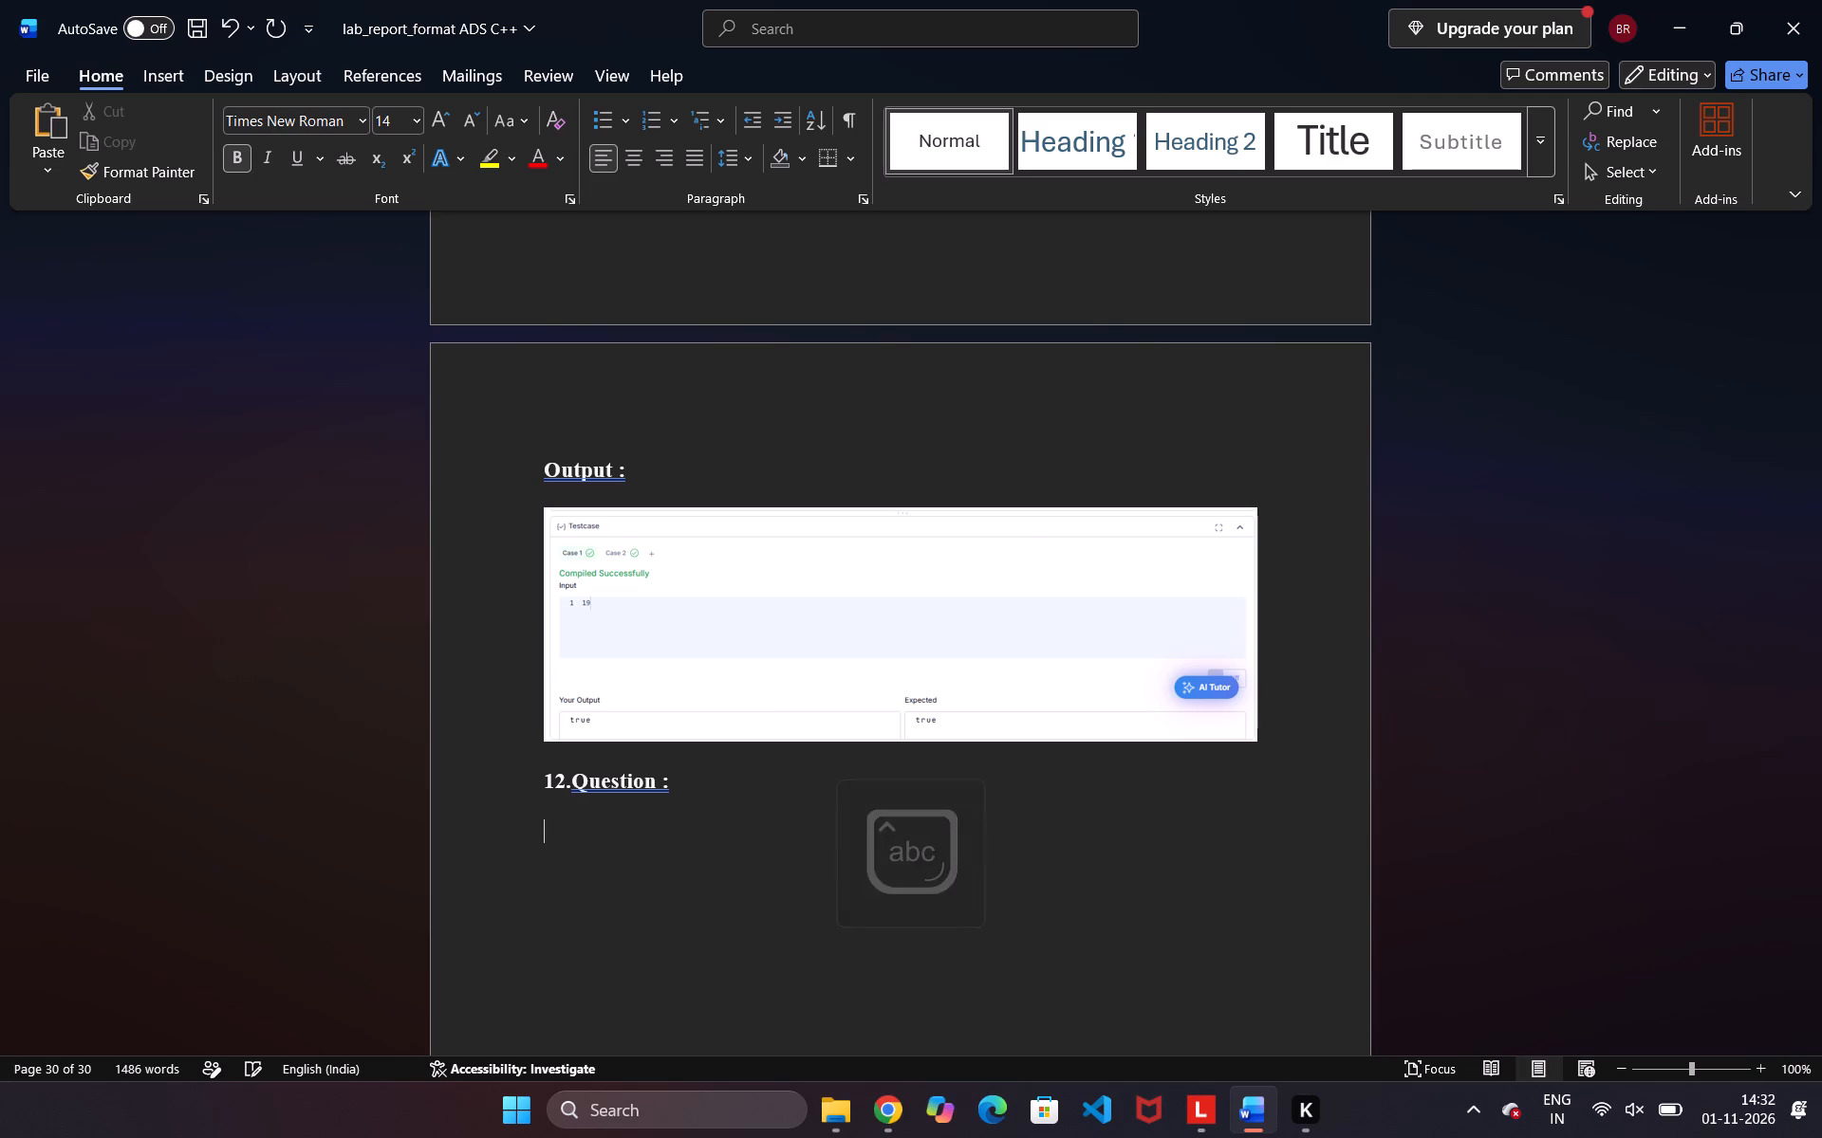
In Chrome, go to the Coding Practice list of the Prefix Sum topic, open the Prefix Sum Array problem and run its code.
left_click(877, 1120)
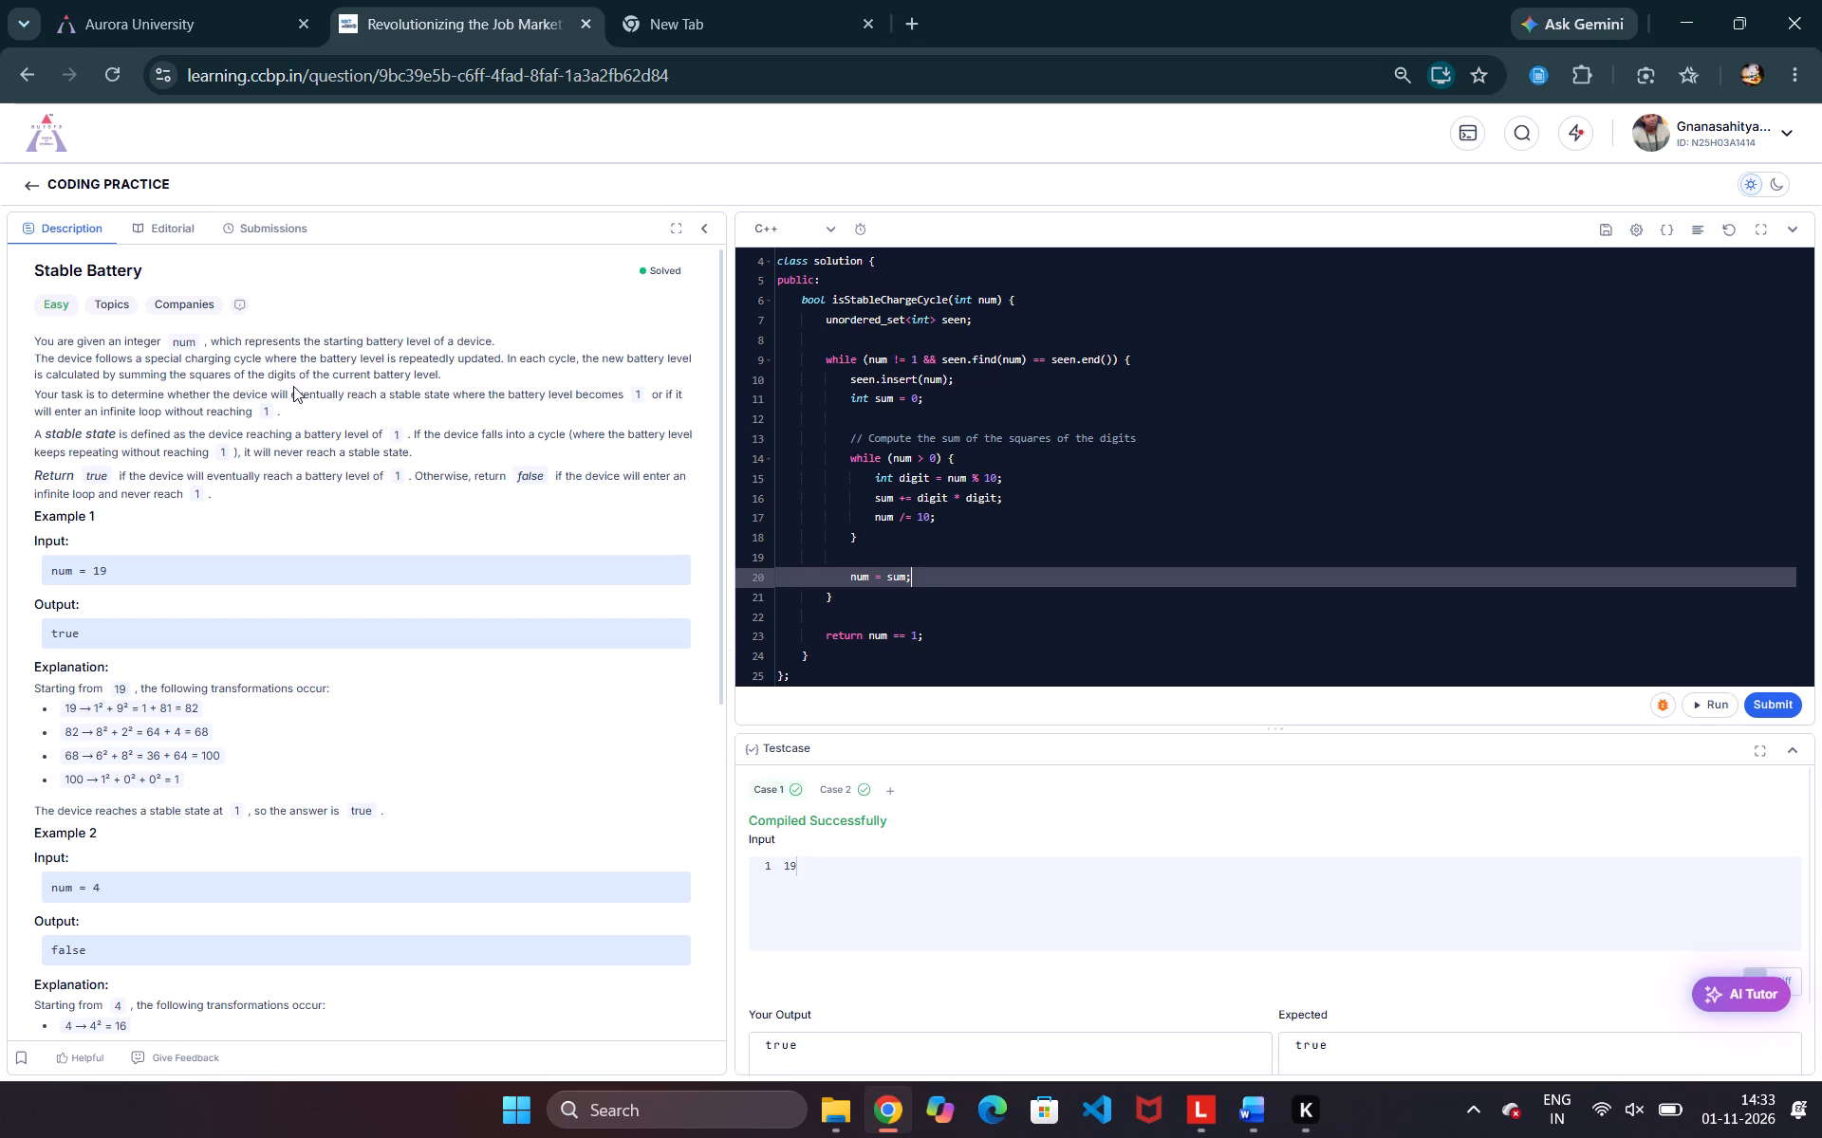
left_click(28, 182)
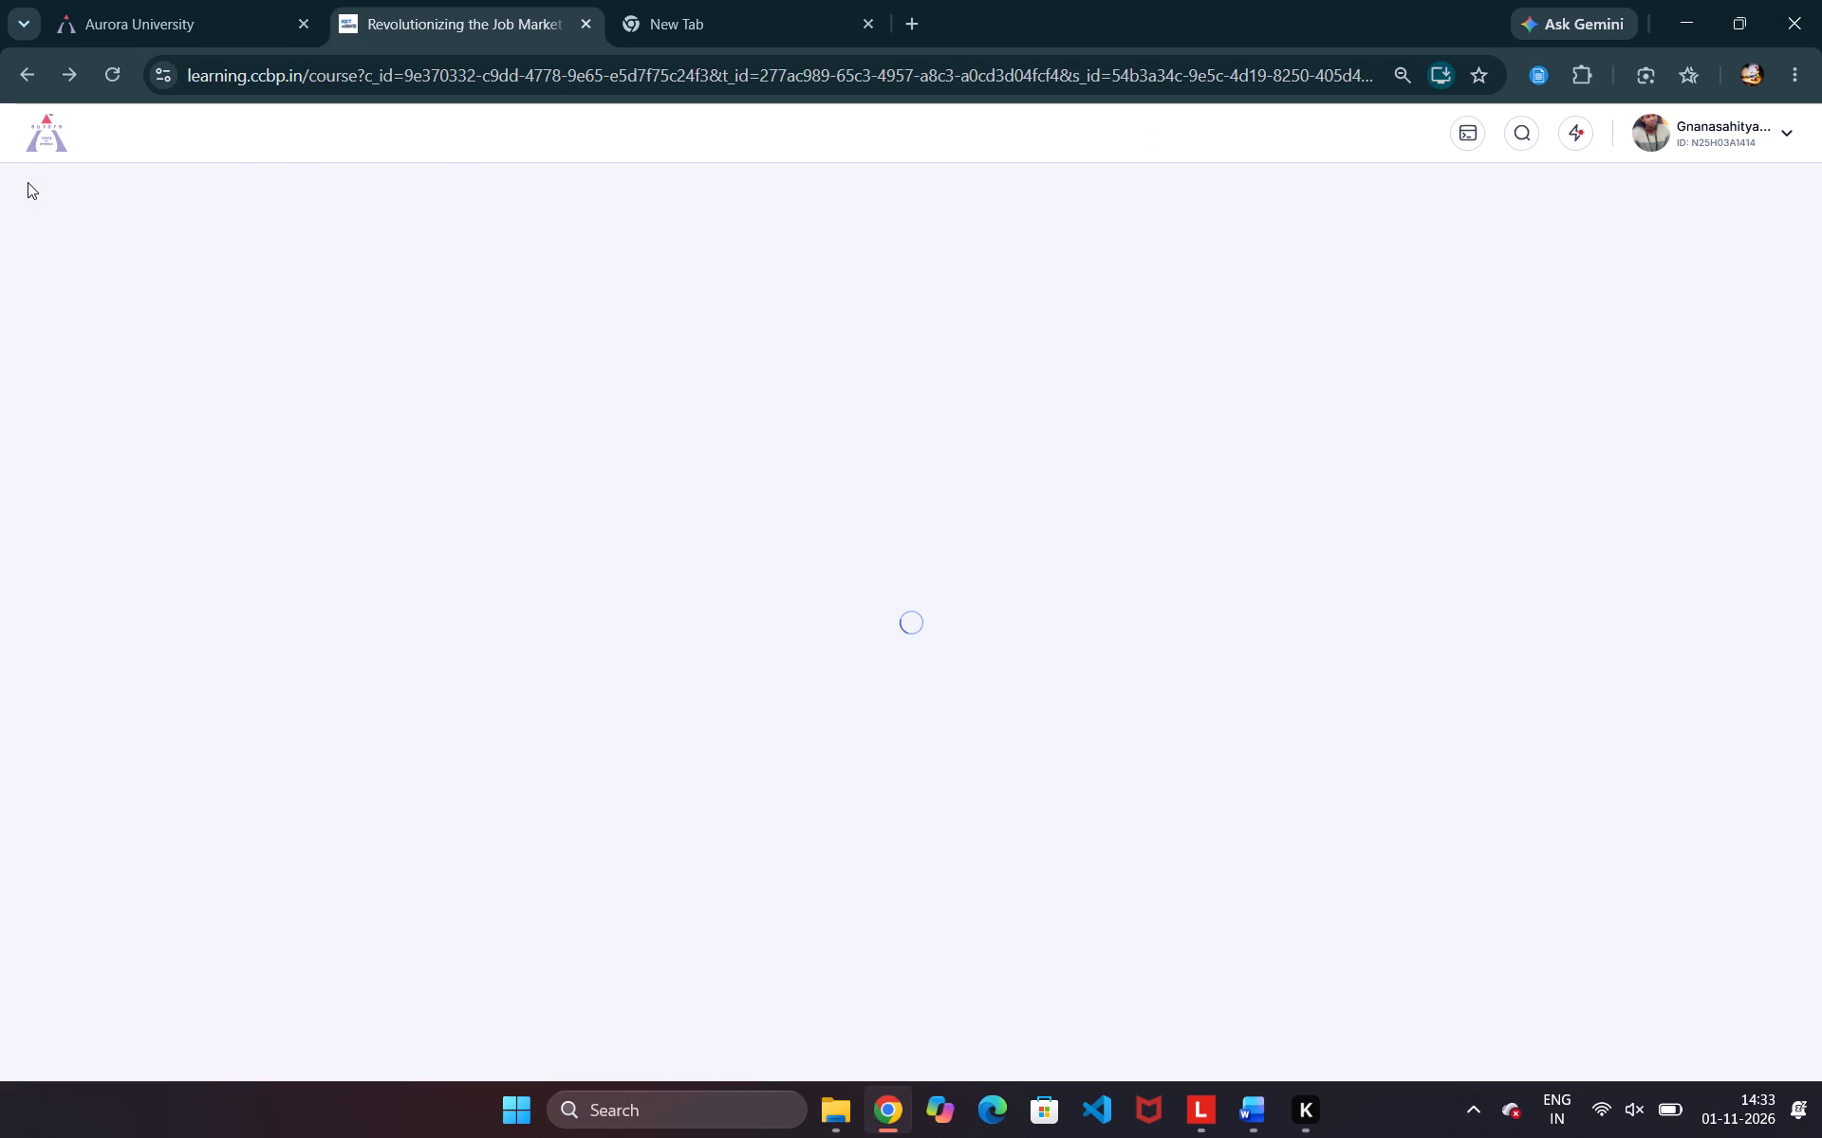
scroll(68, 604, "down", 1)
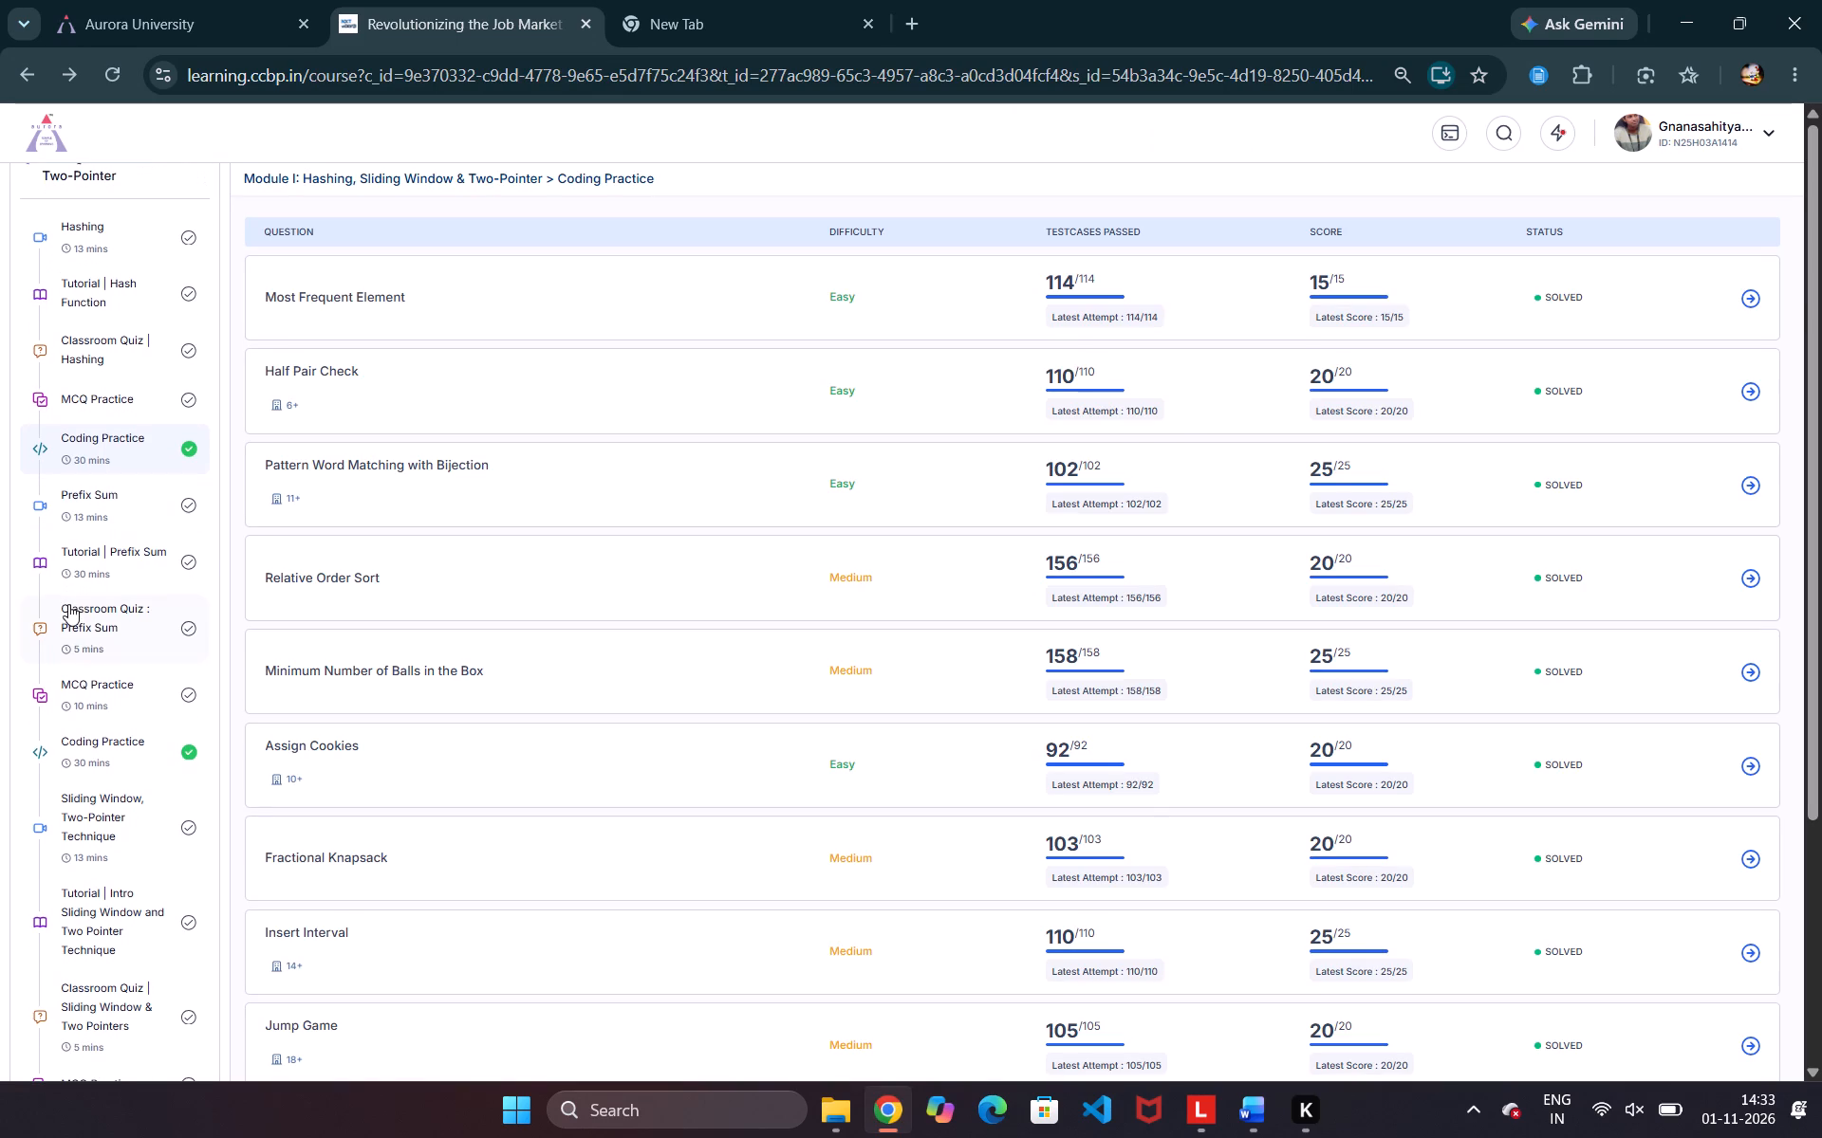
left_click(92, 731)
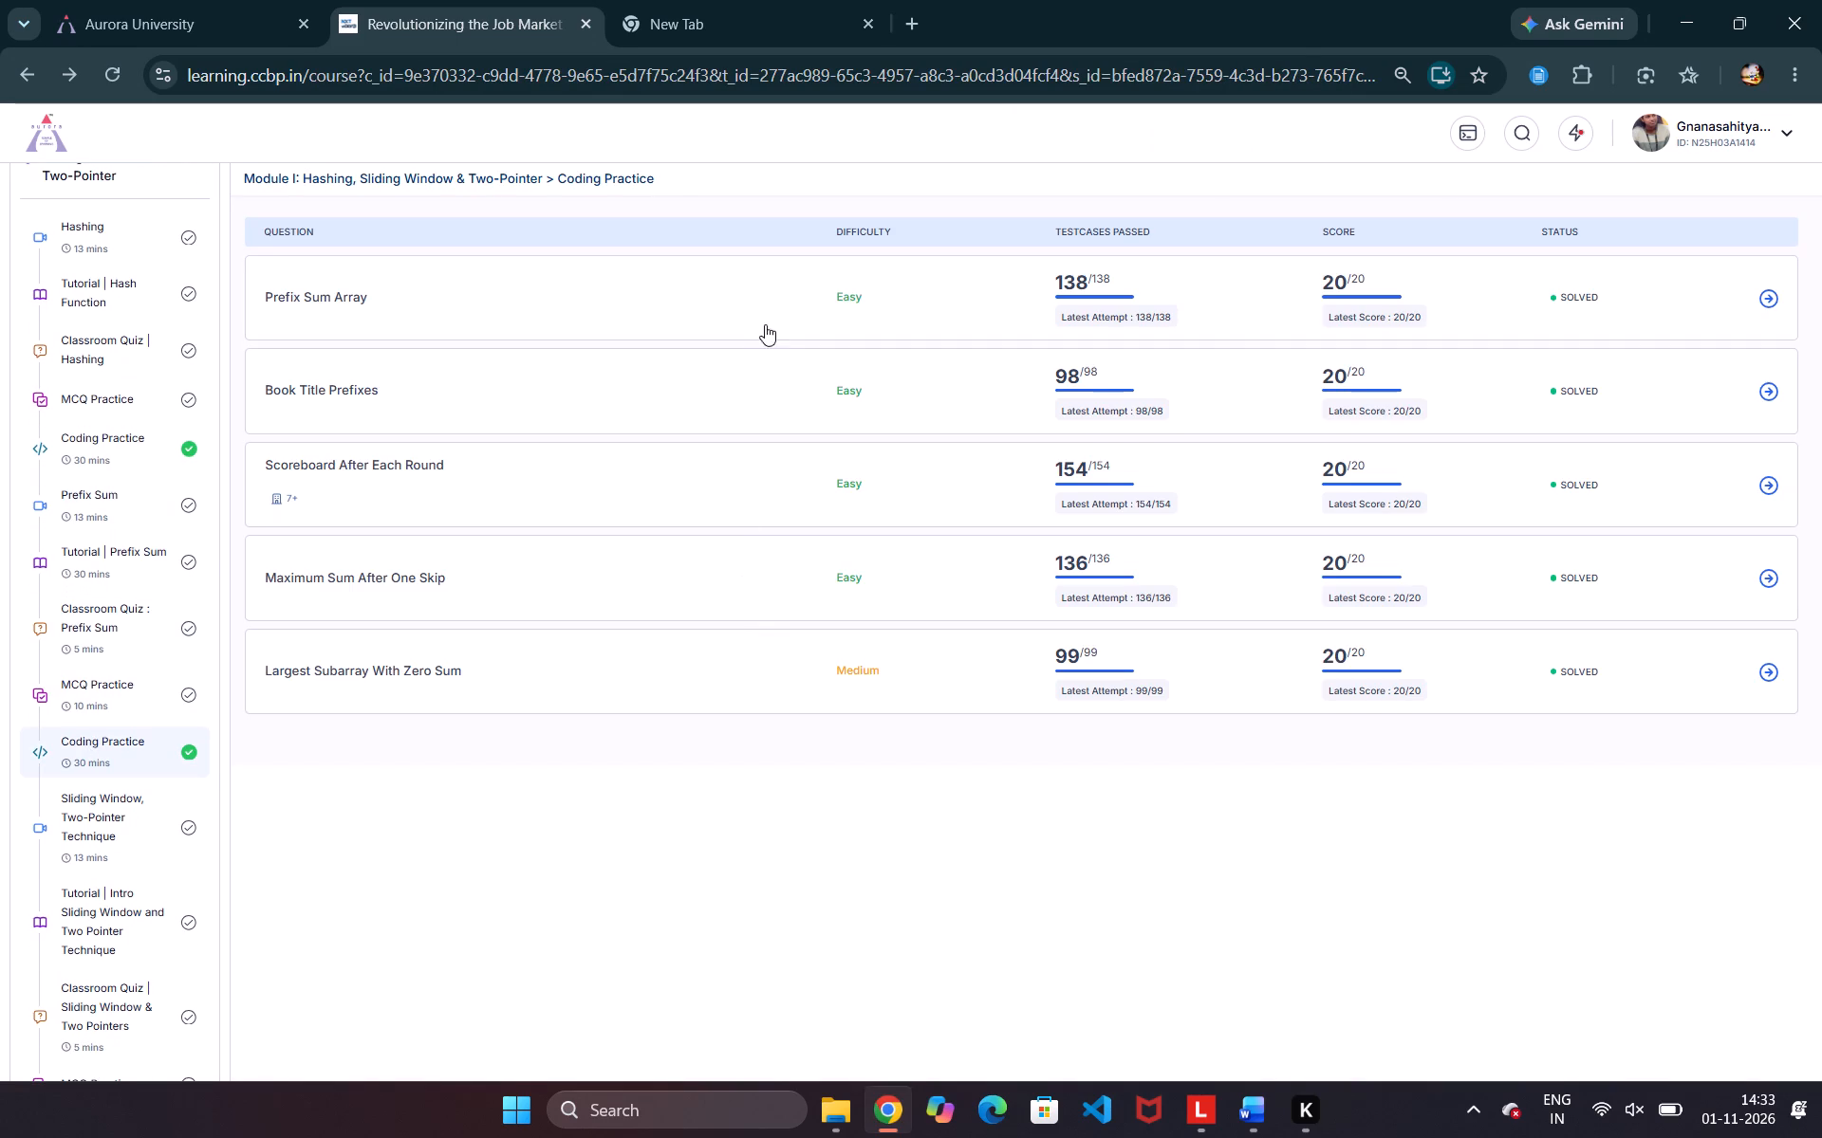
left_click(778, 306)
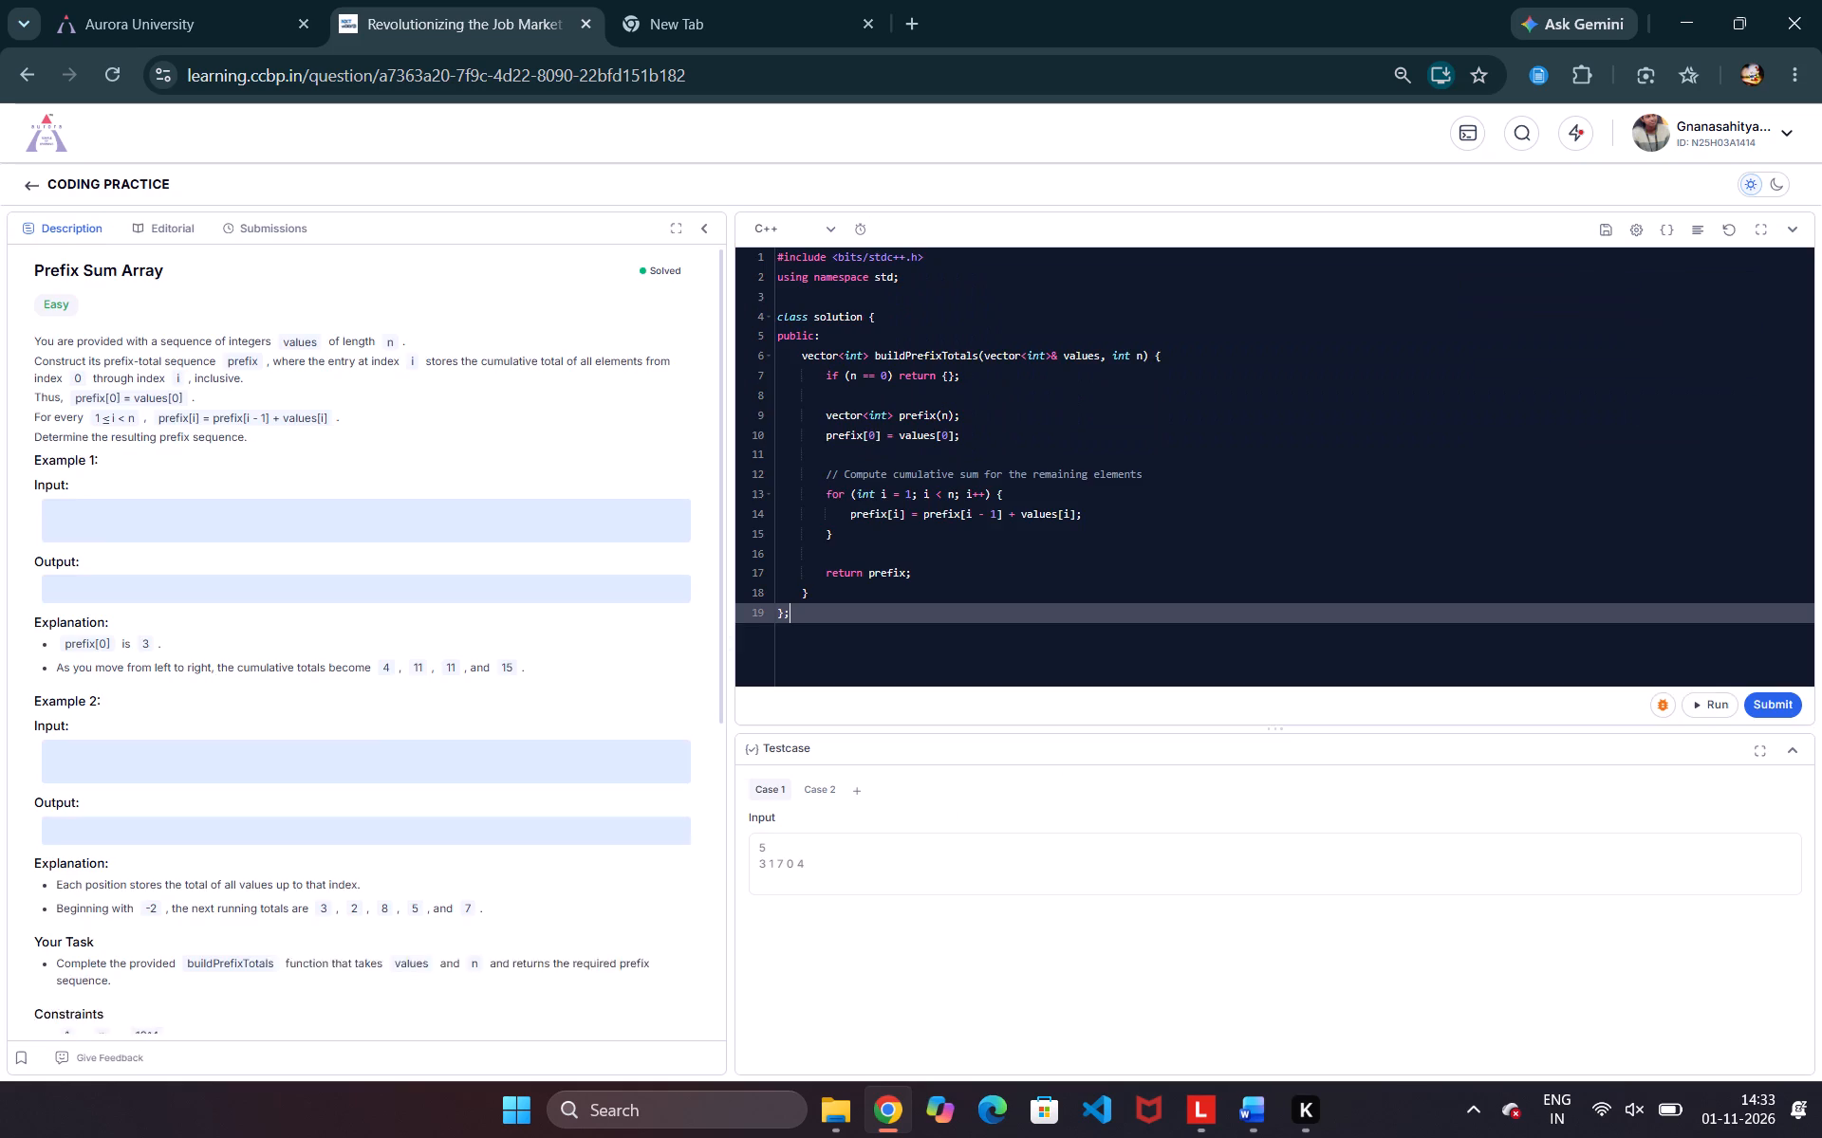
left_click(1728, 707)
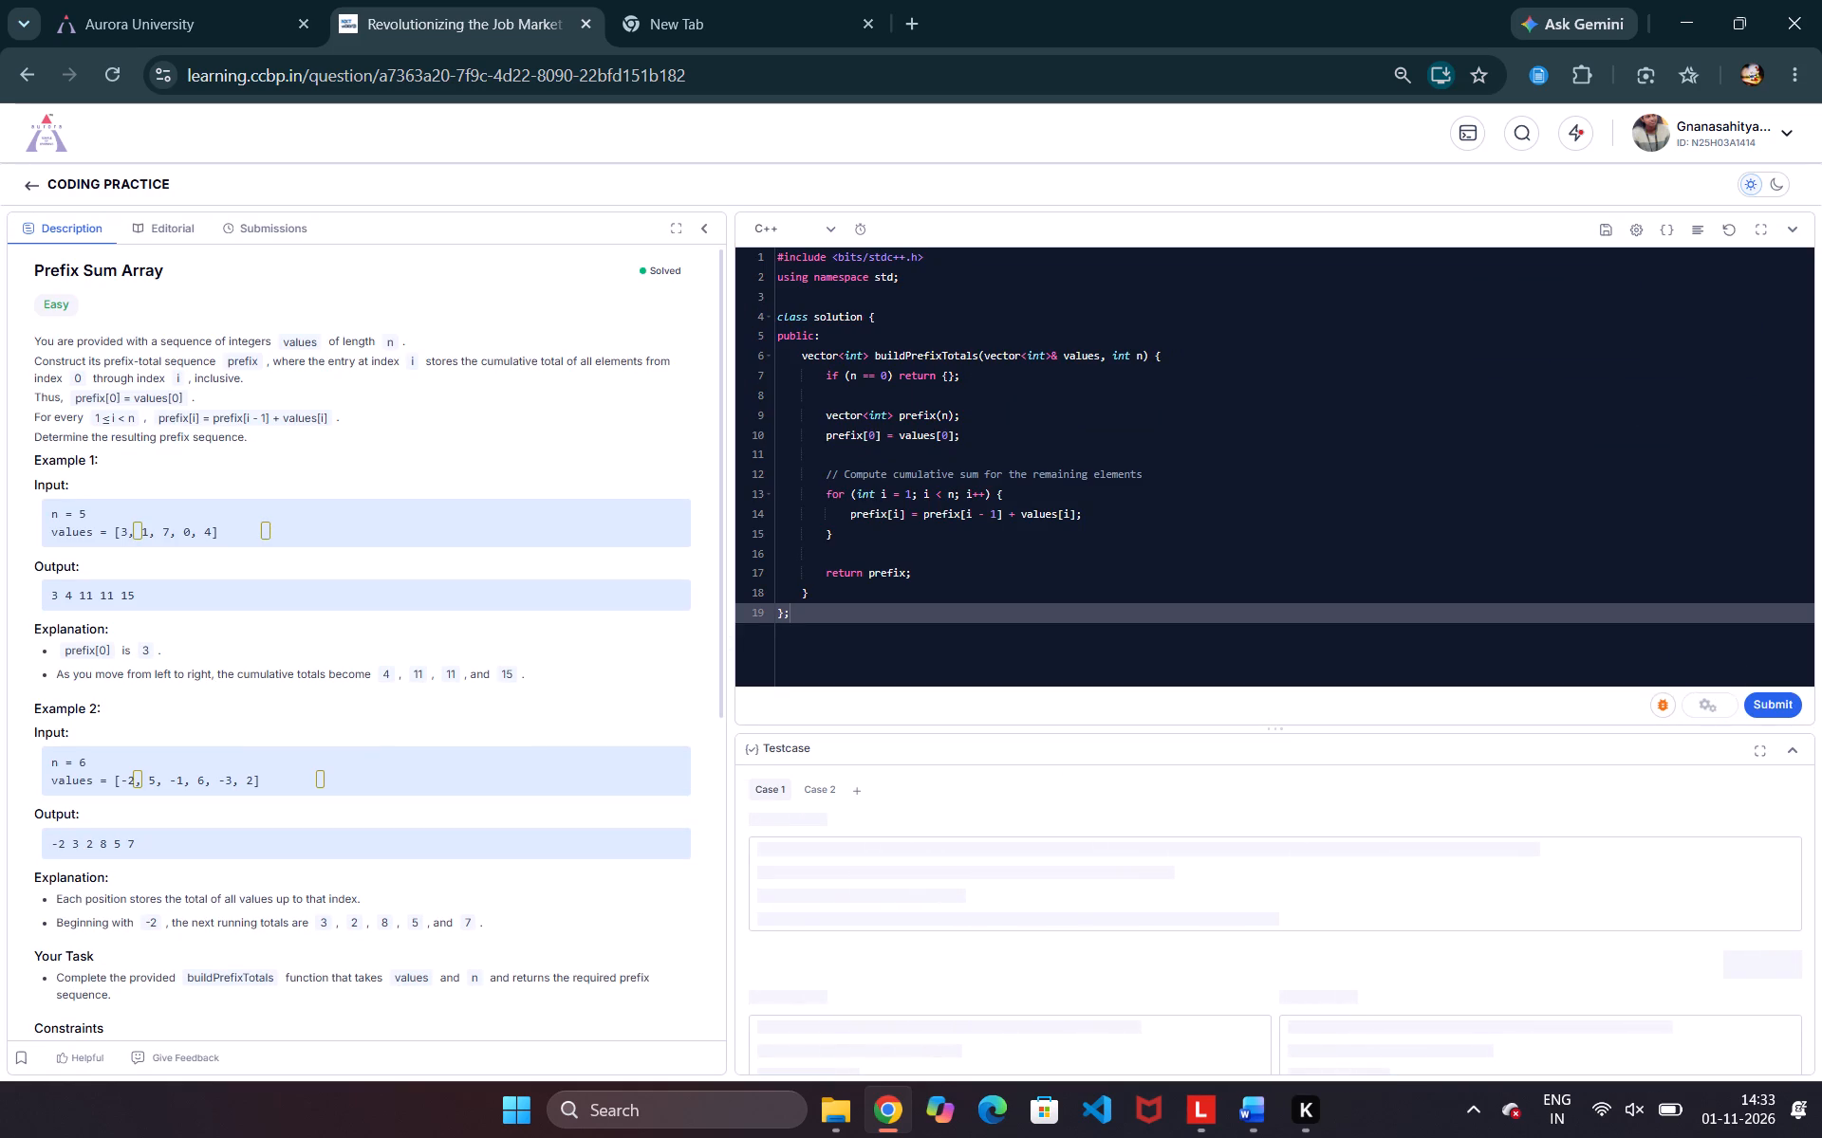
Capture a screenshot of the whole Prefix Sum Array page, paste it under the '12.Question :' heading in Word and start a new line.
key("shift+super+s")
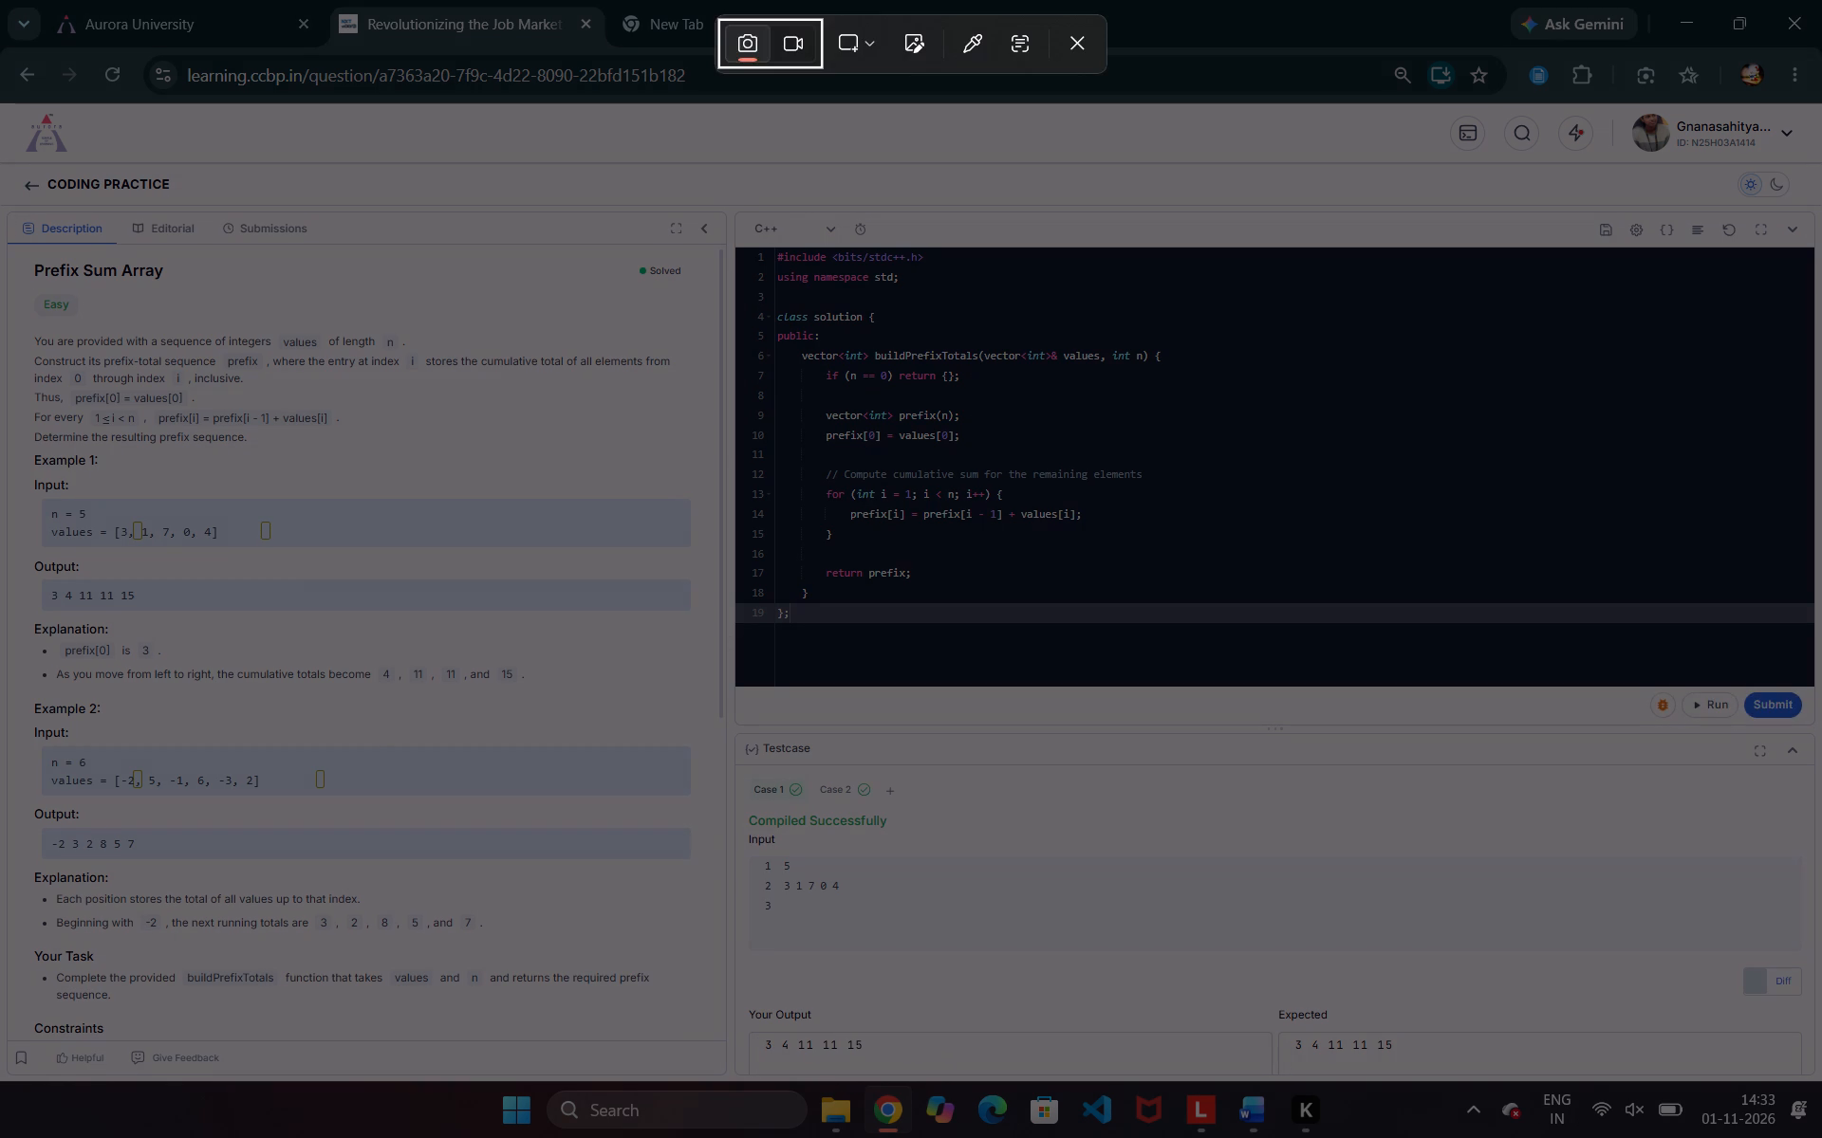
left_click_drag(0, 101, 1289, 913)
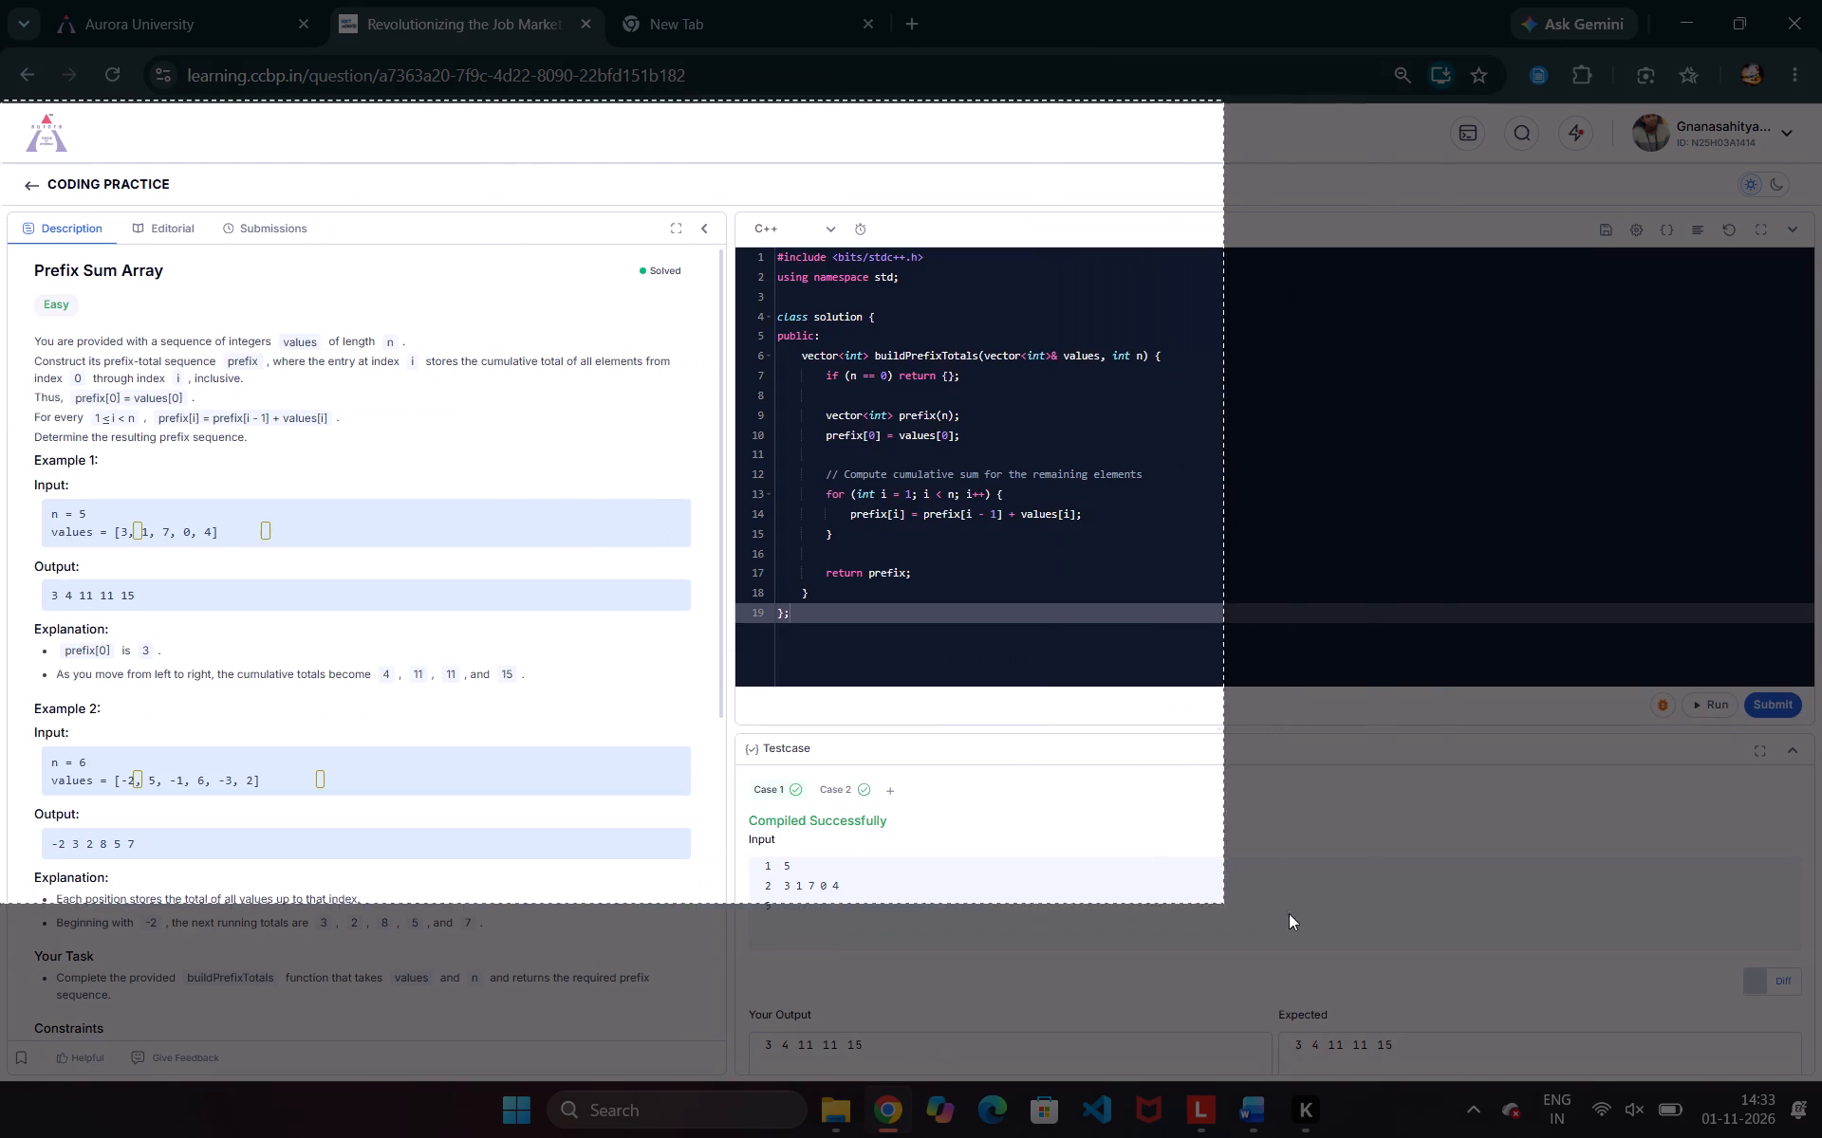
left_click_drag(1289, 913, 1800, 1095)
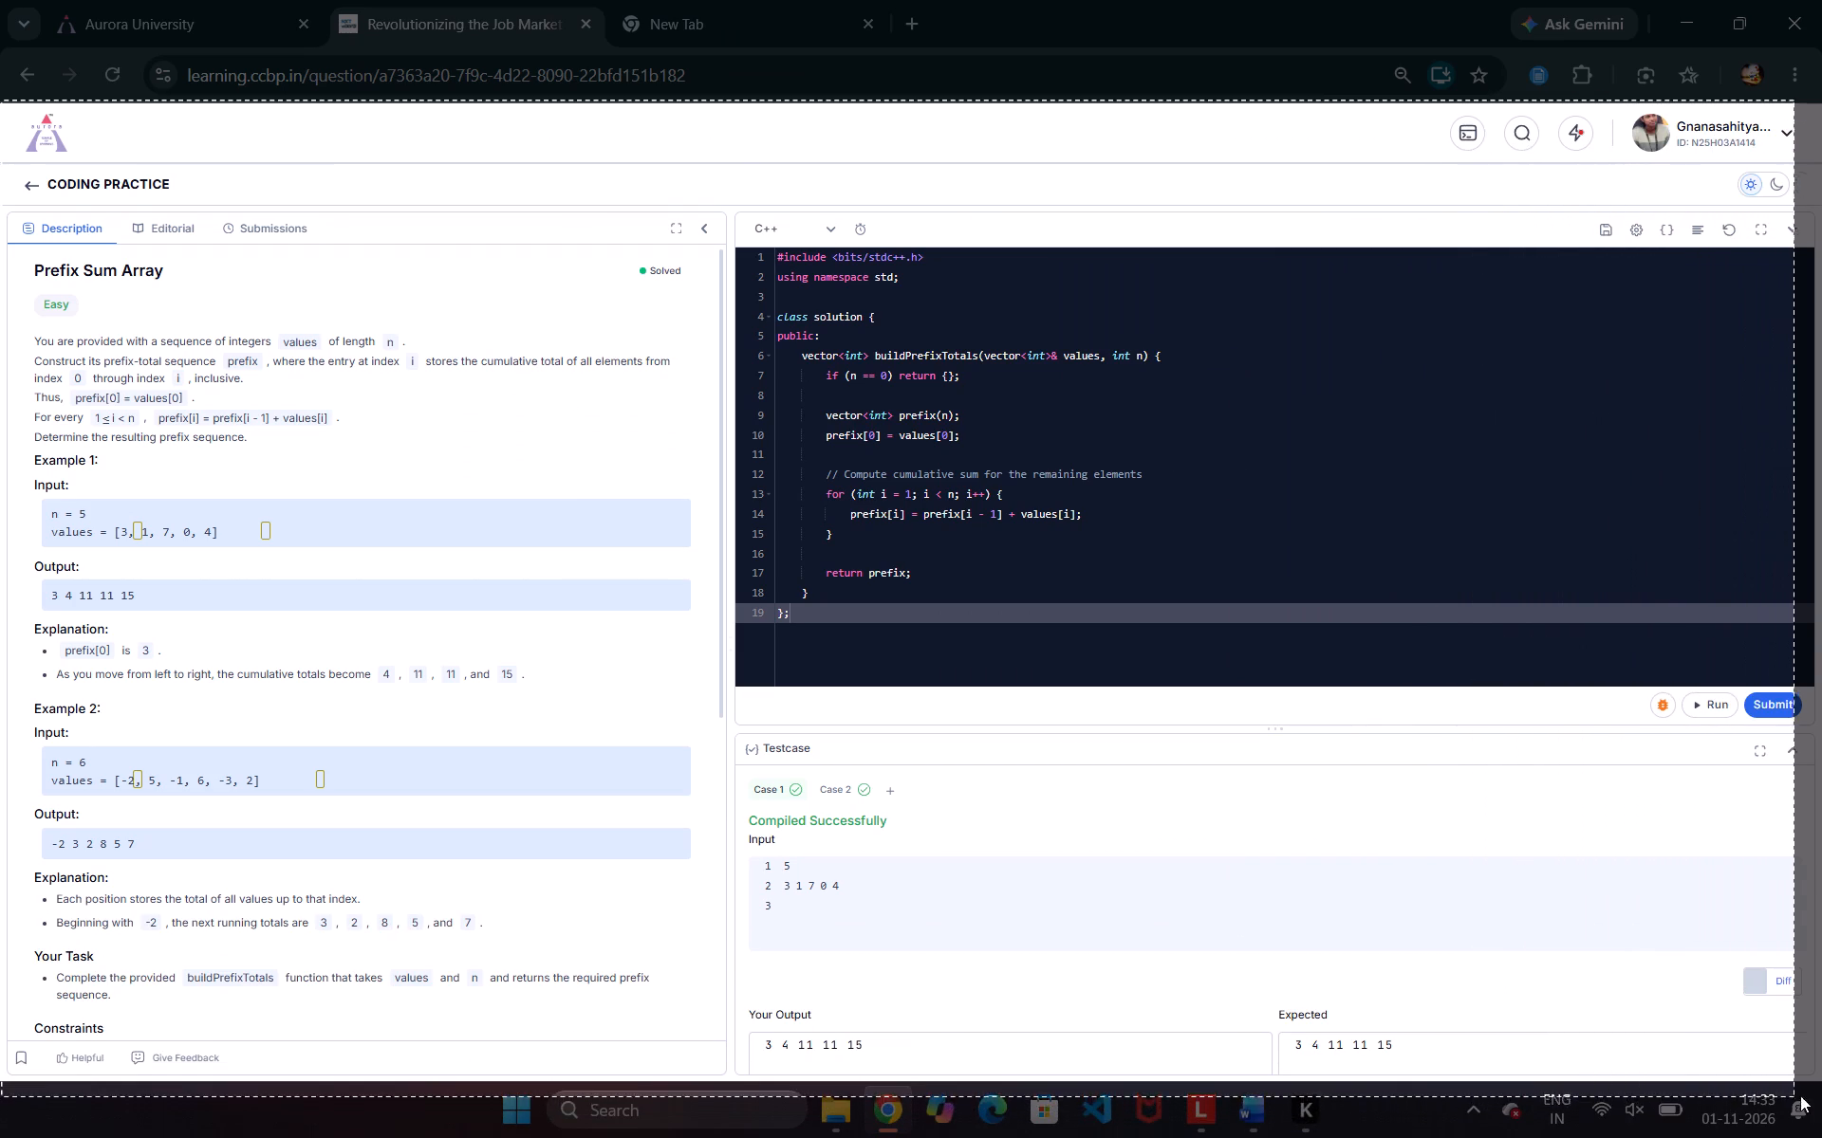
left_click_drag(1800, 1095, 1821, 1079)
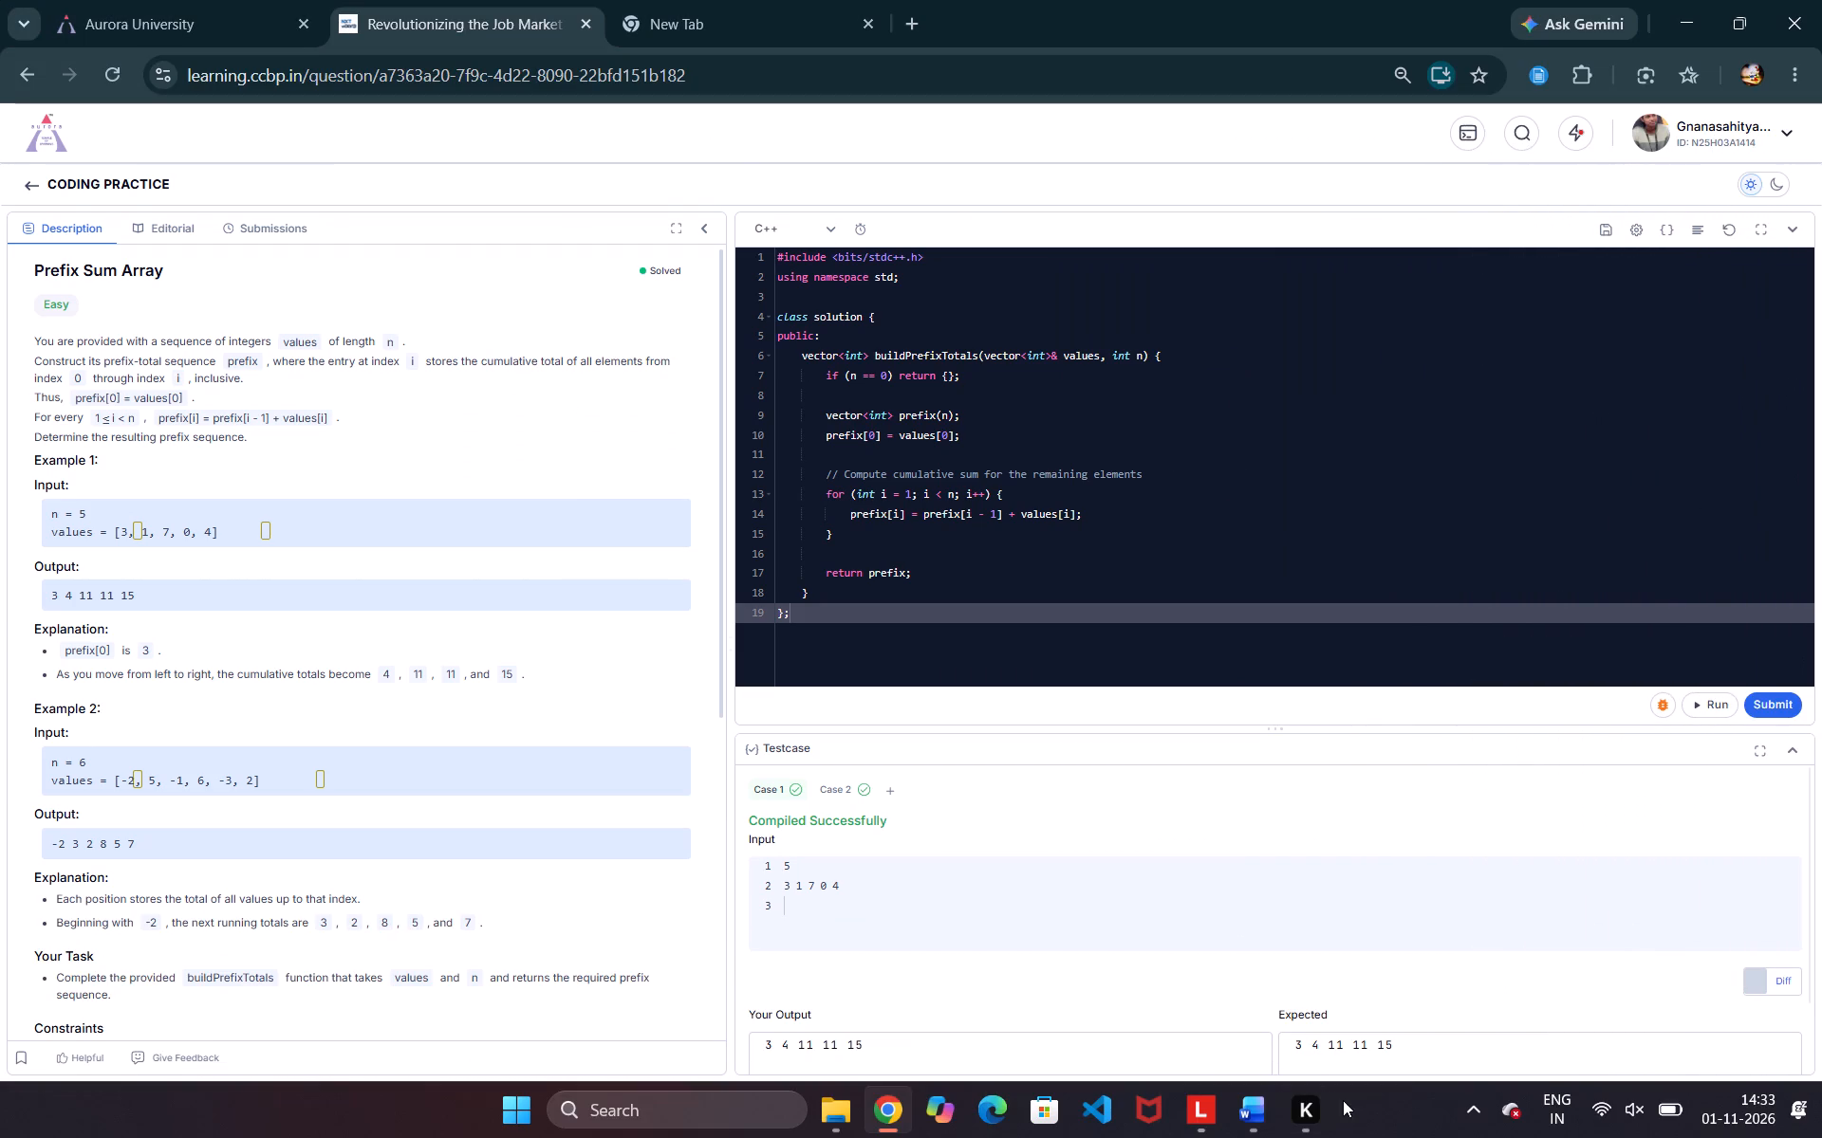
left_click(1248, 1103)
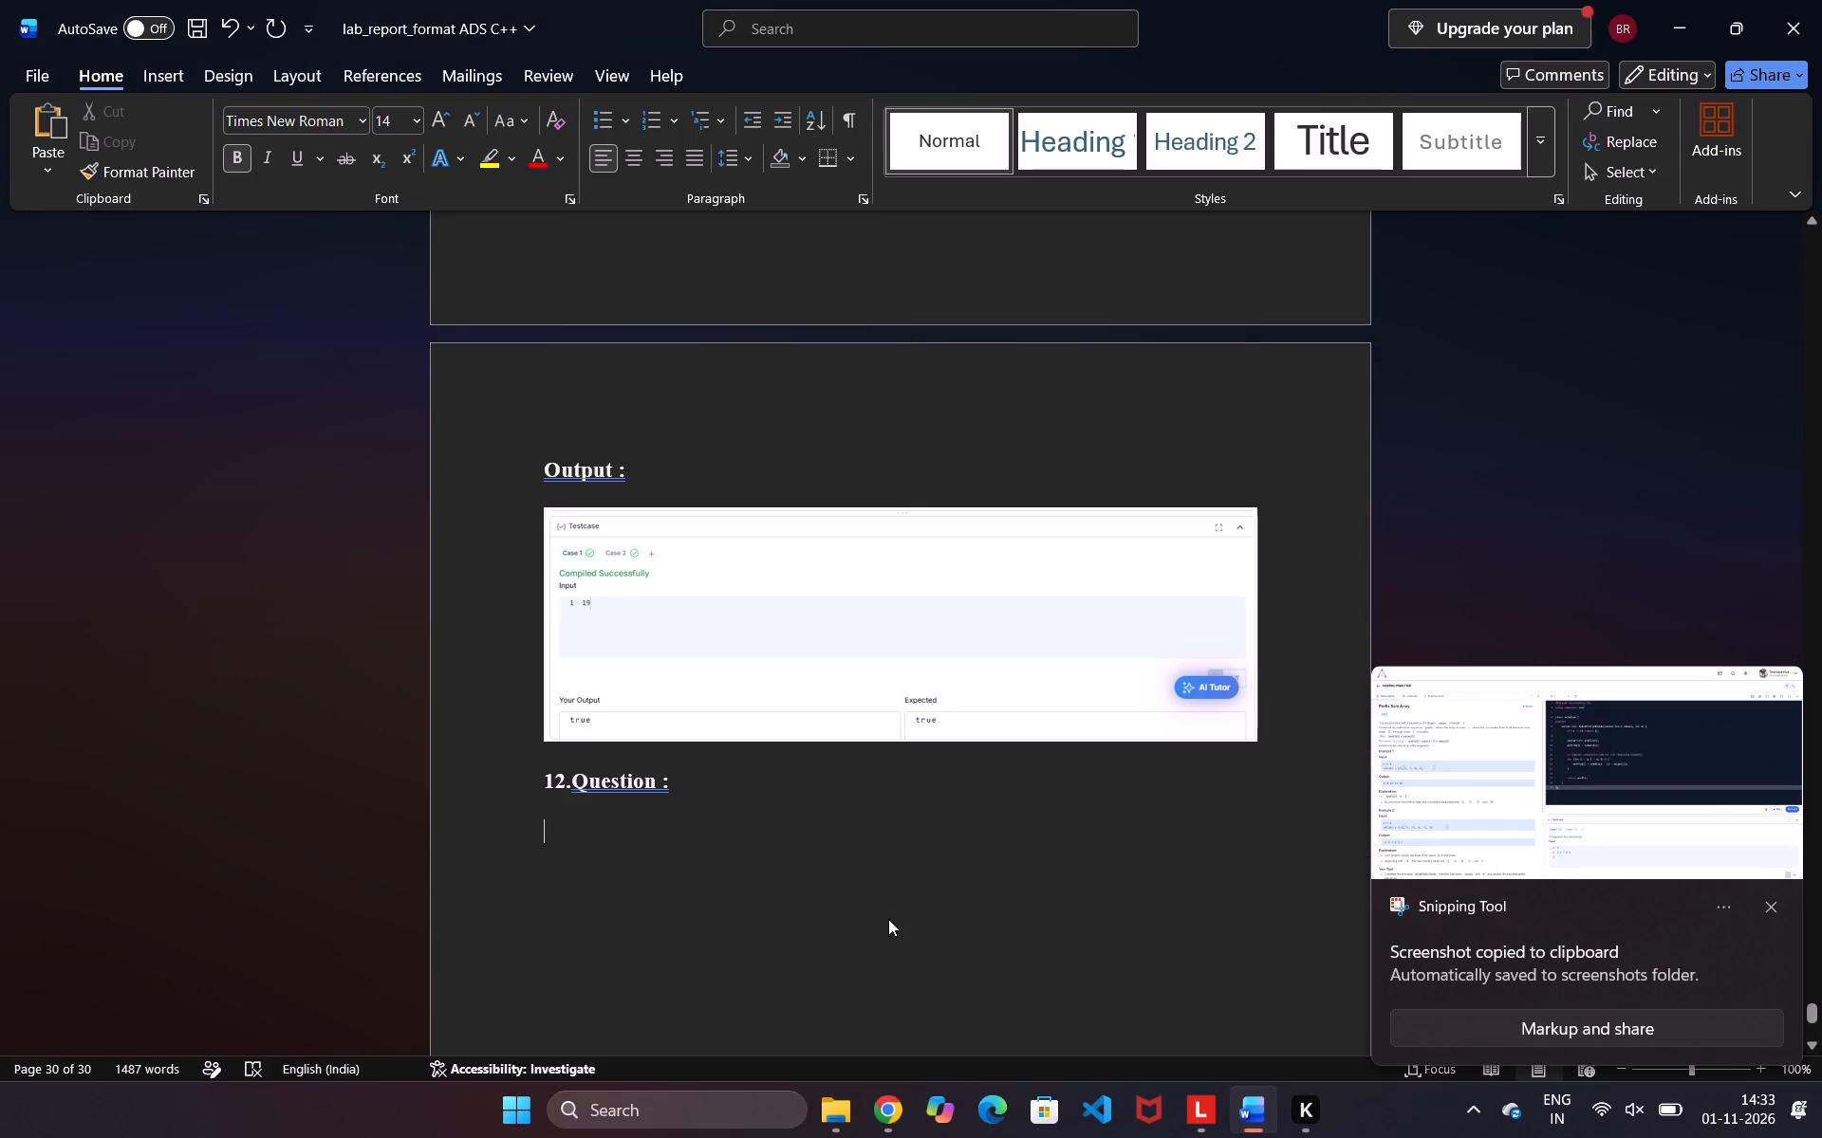
key("ctrl+v")
key("Return")
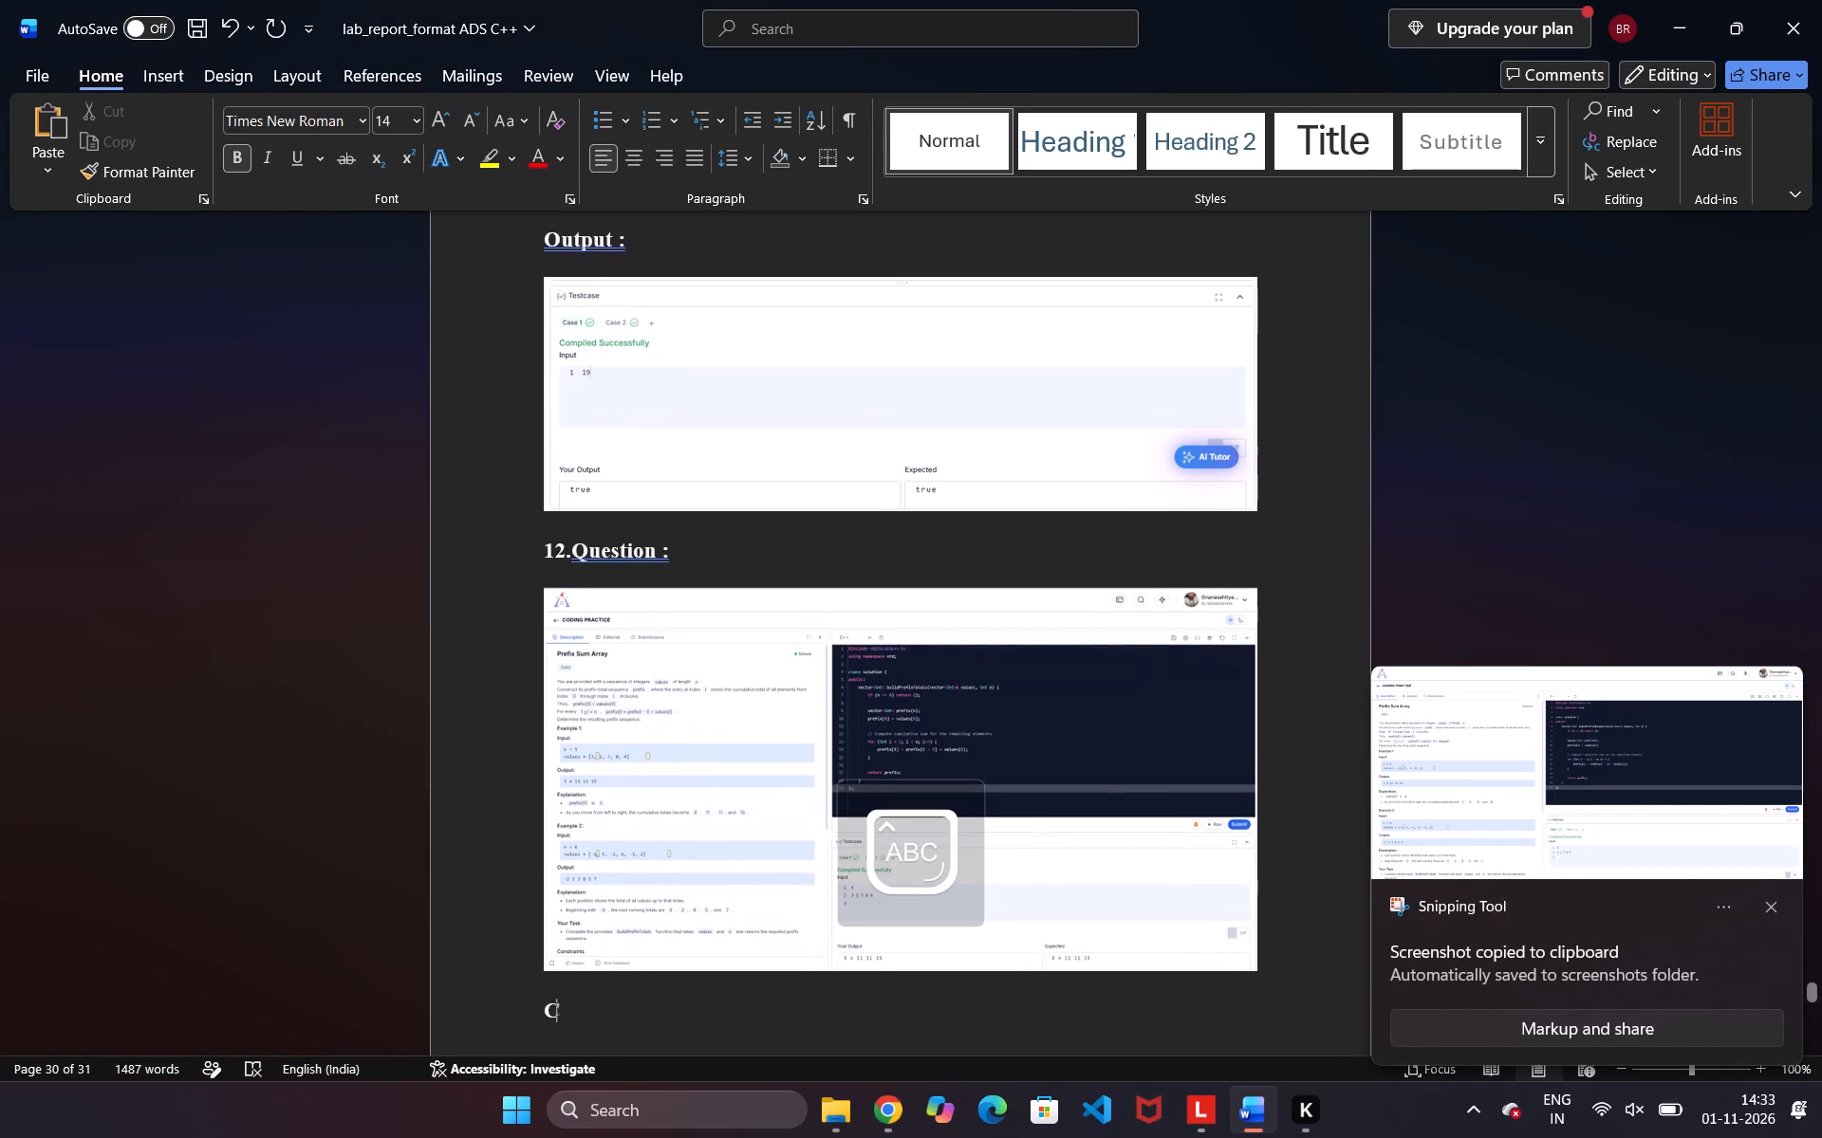
Complete the 'Code :' heading below the Prefix Sum Array screenshot and paste the problem's full C++ code from Chrome under it.
type("ode :")
key("Return")
left_click(880, 1107)
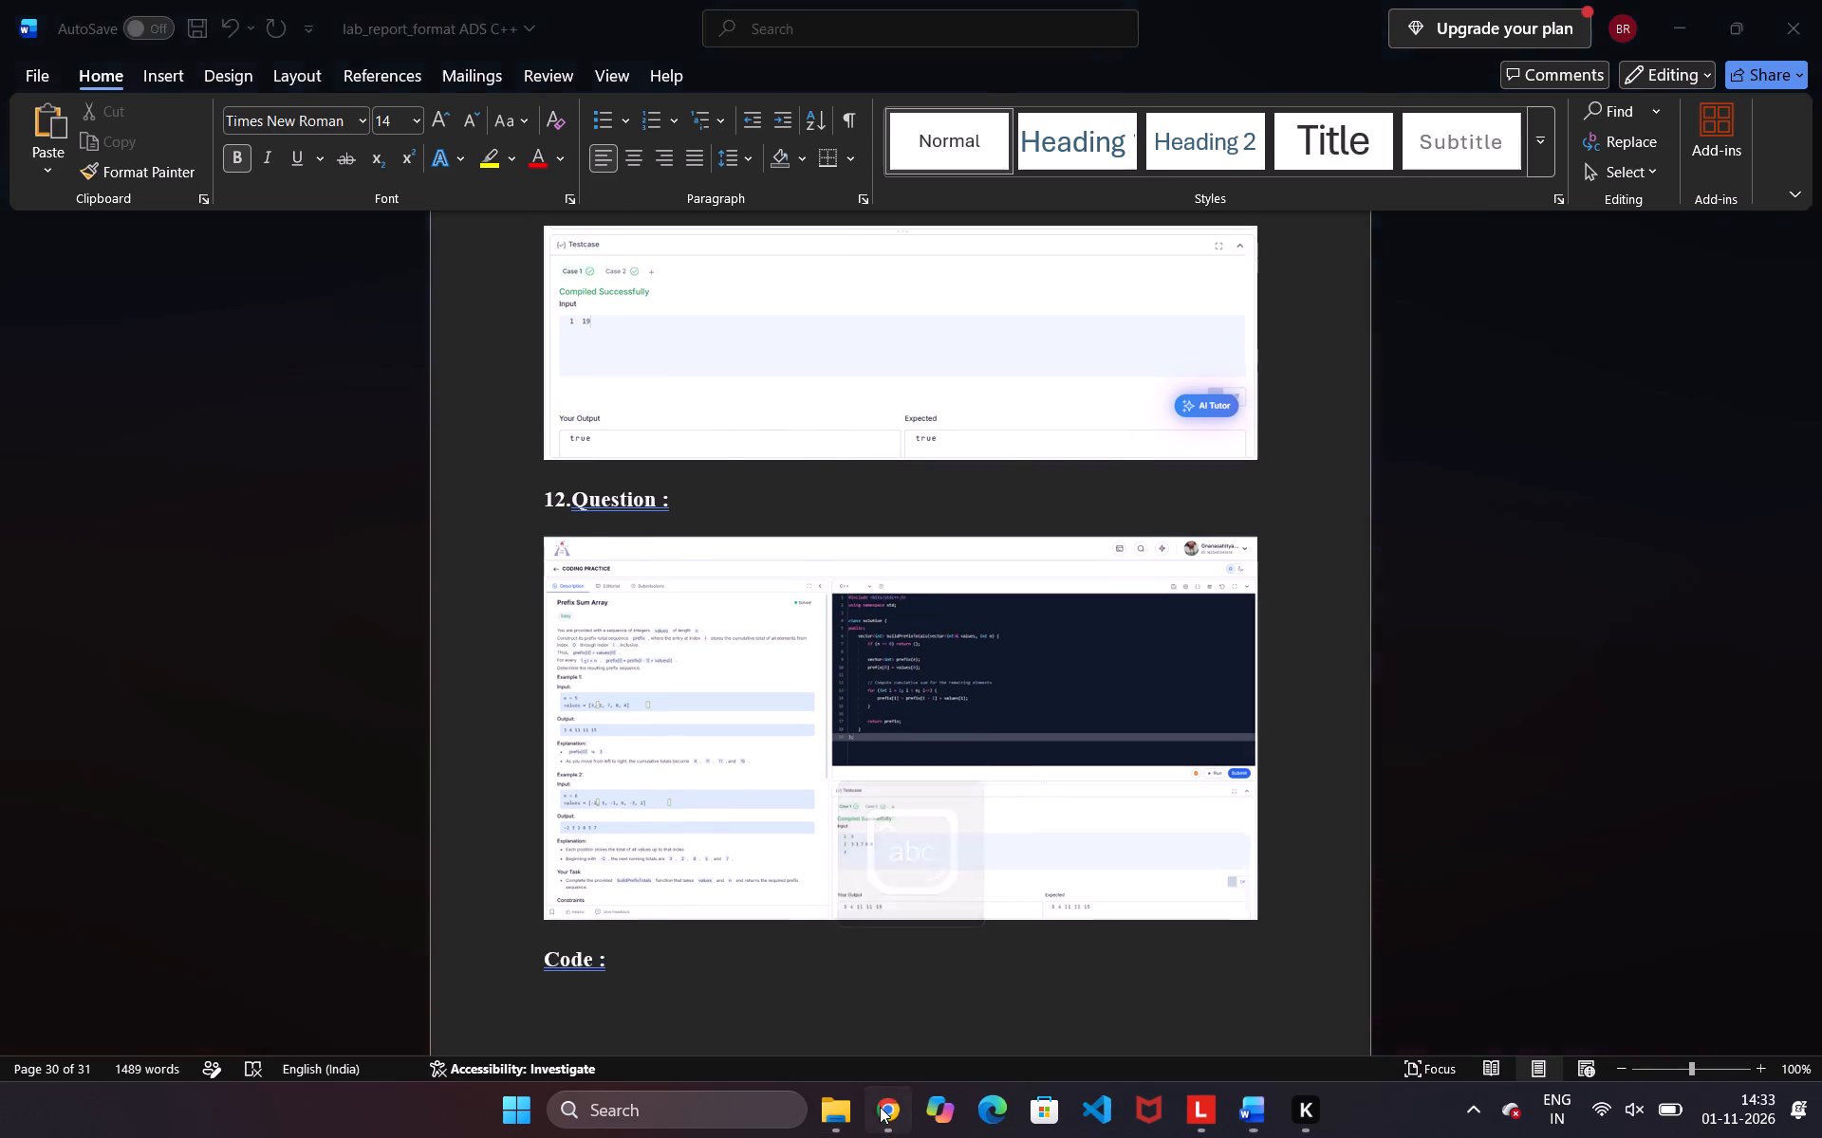
left_click(896, 527)
left_click_drag(776, 251, 829, 616)
key("ctrl+c")
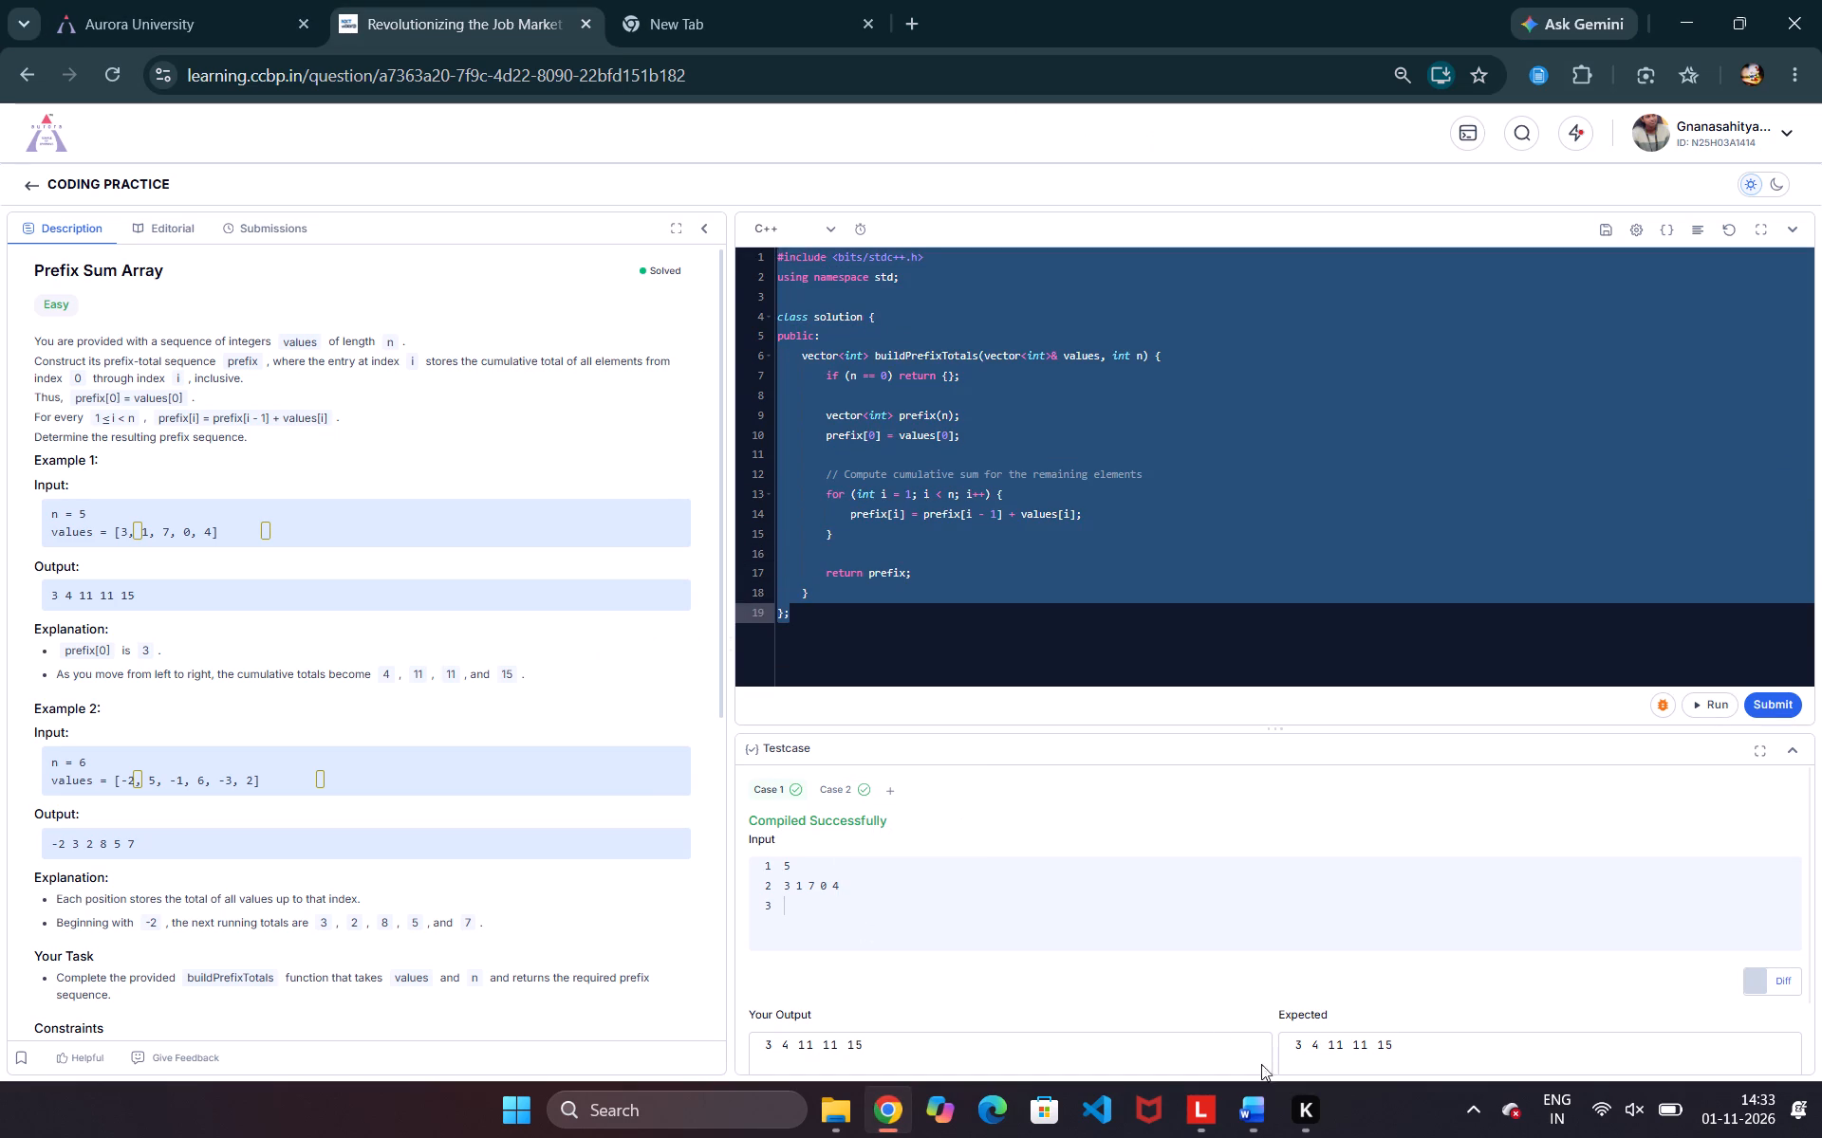
left_click(1253, 1103)
key("ctrl+v")
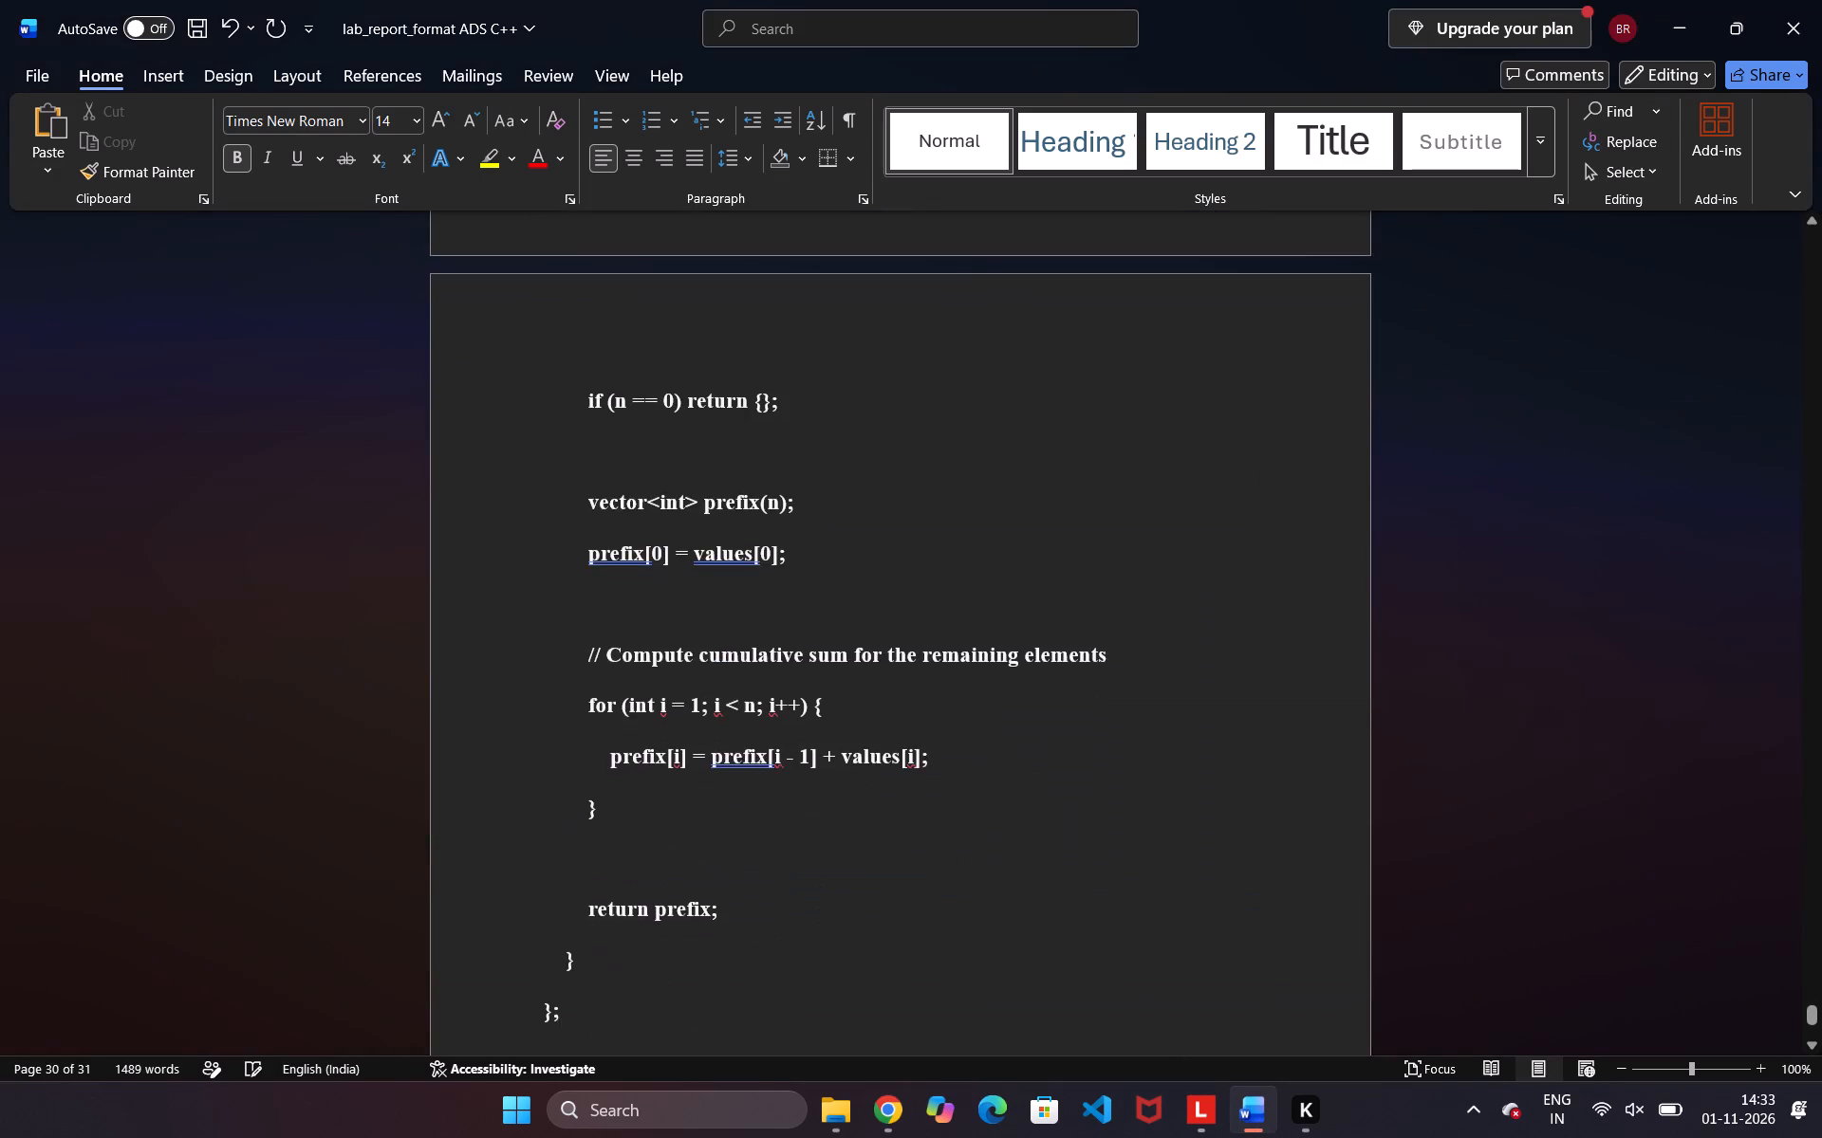
Remove the bold formatting from the pasted Prefix Sum Array code and reduce its font size to 12.
scroll(793, 679, "up", 2)
left_click_drag(542, 399, 660, 653)
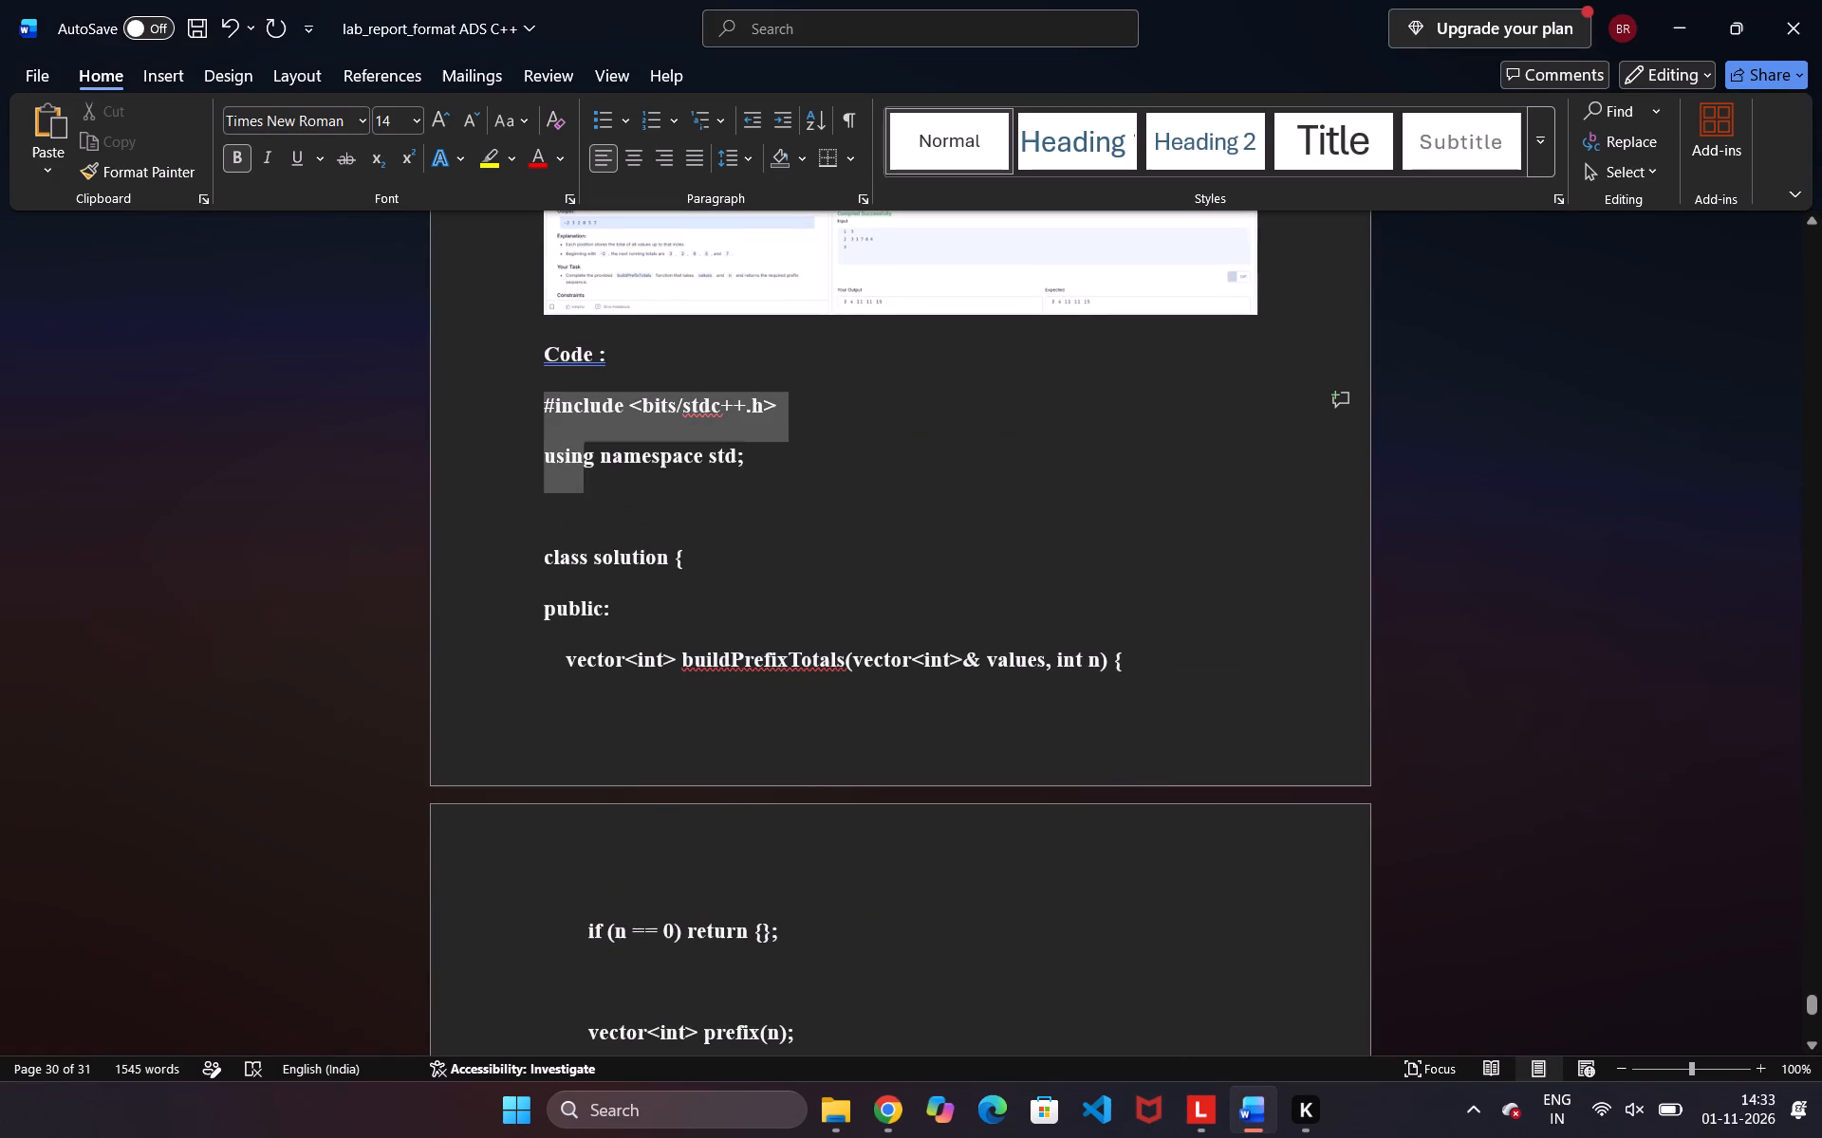
left_click_drag(660, 653, 764, 1072)
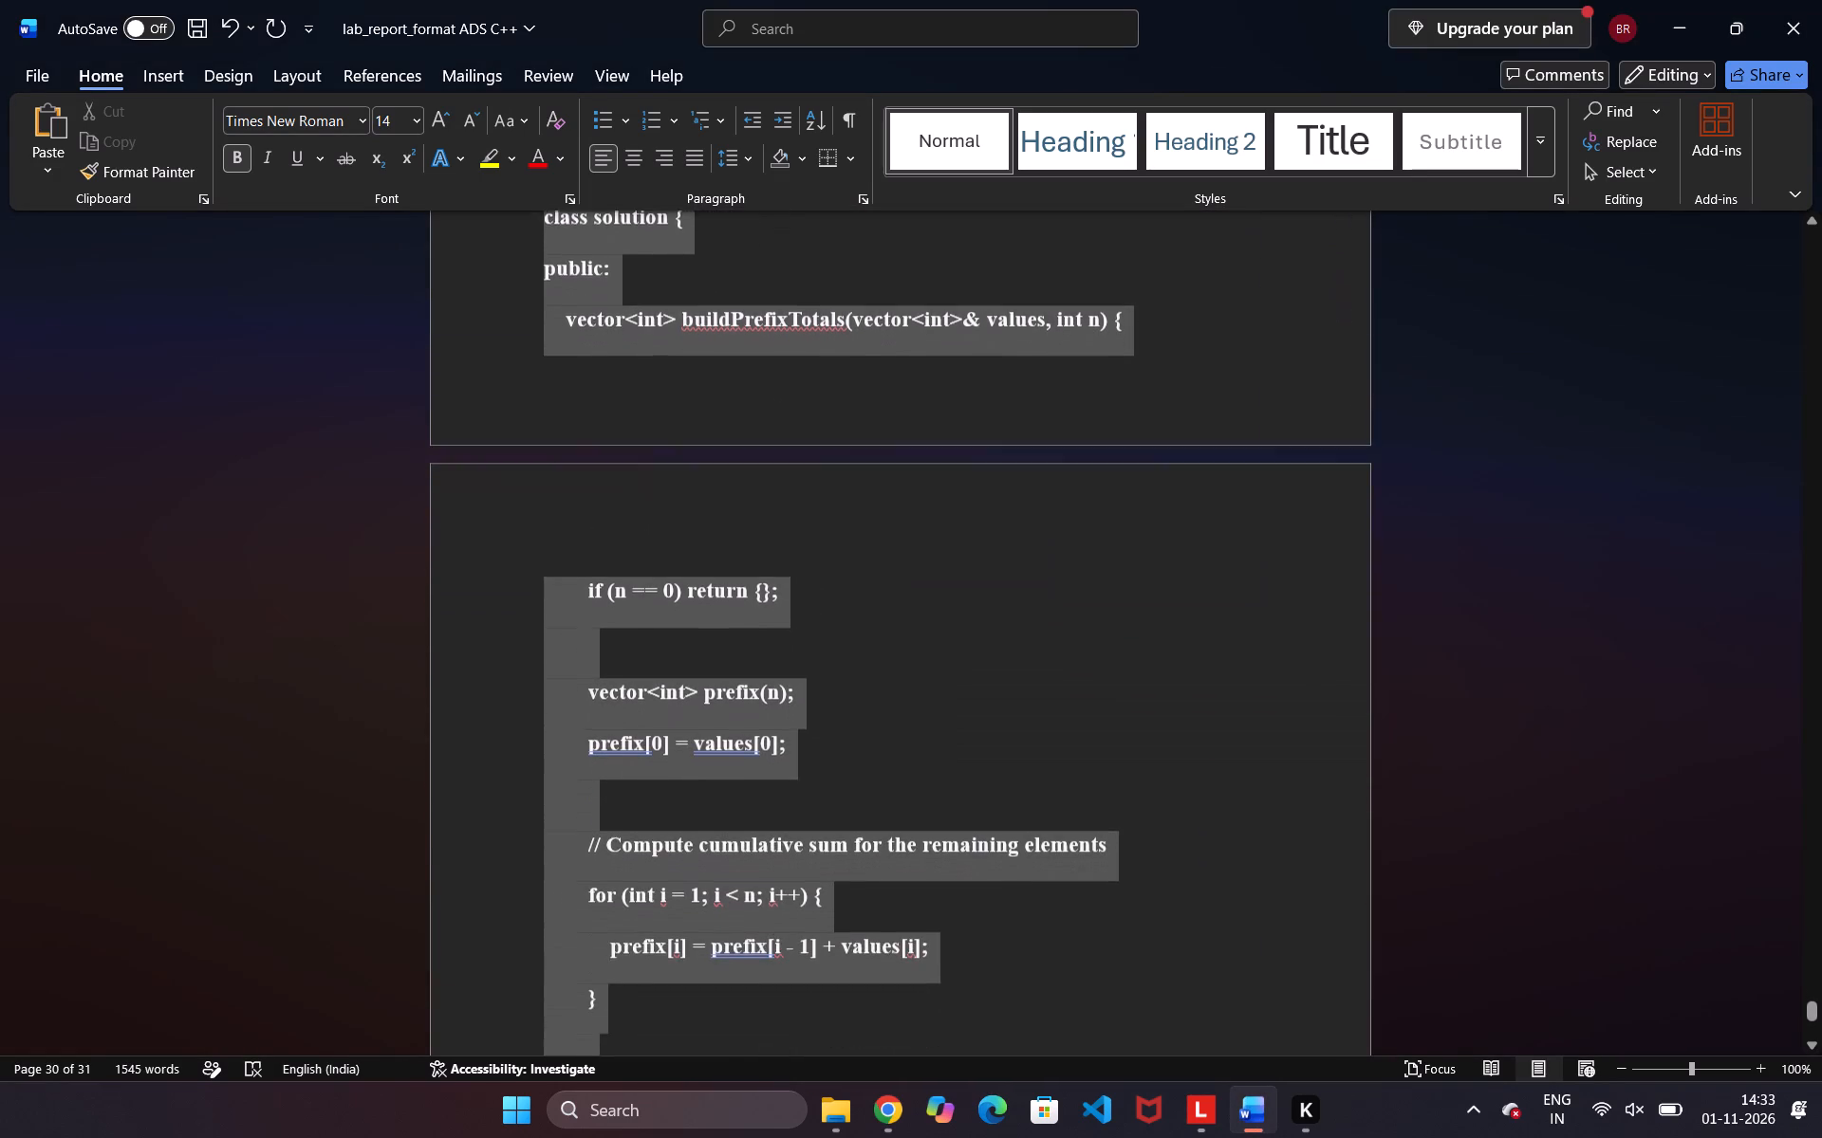
left_click_drag(764, 1072, 579, 858)
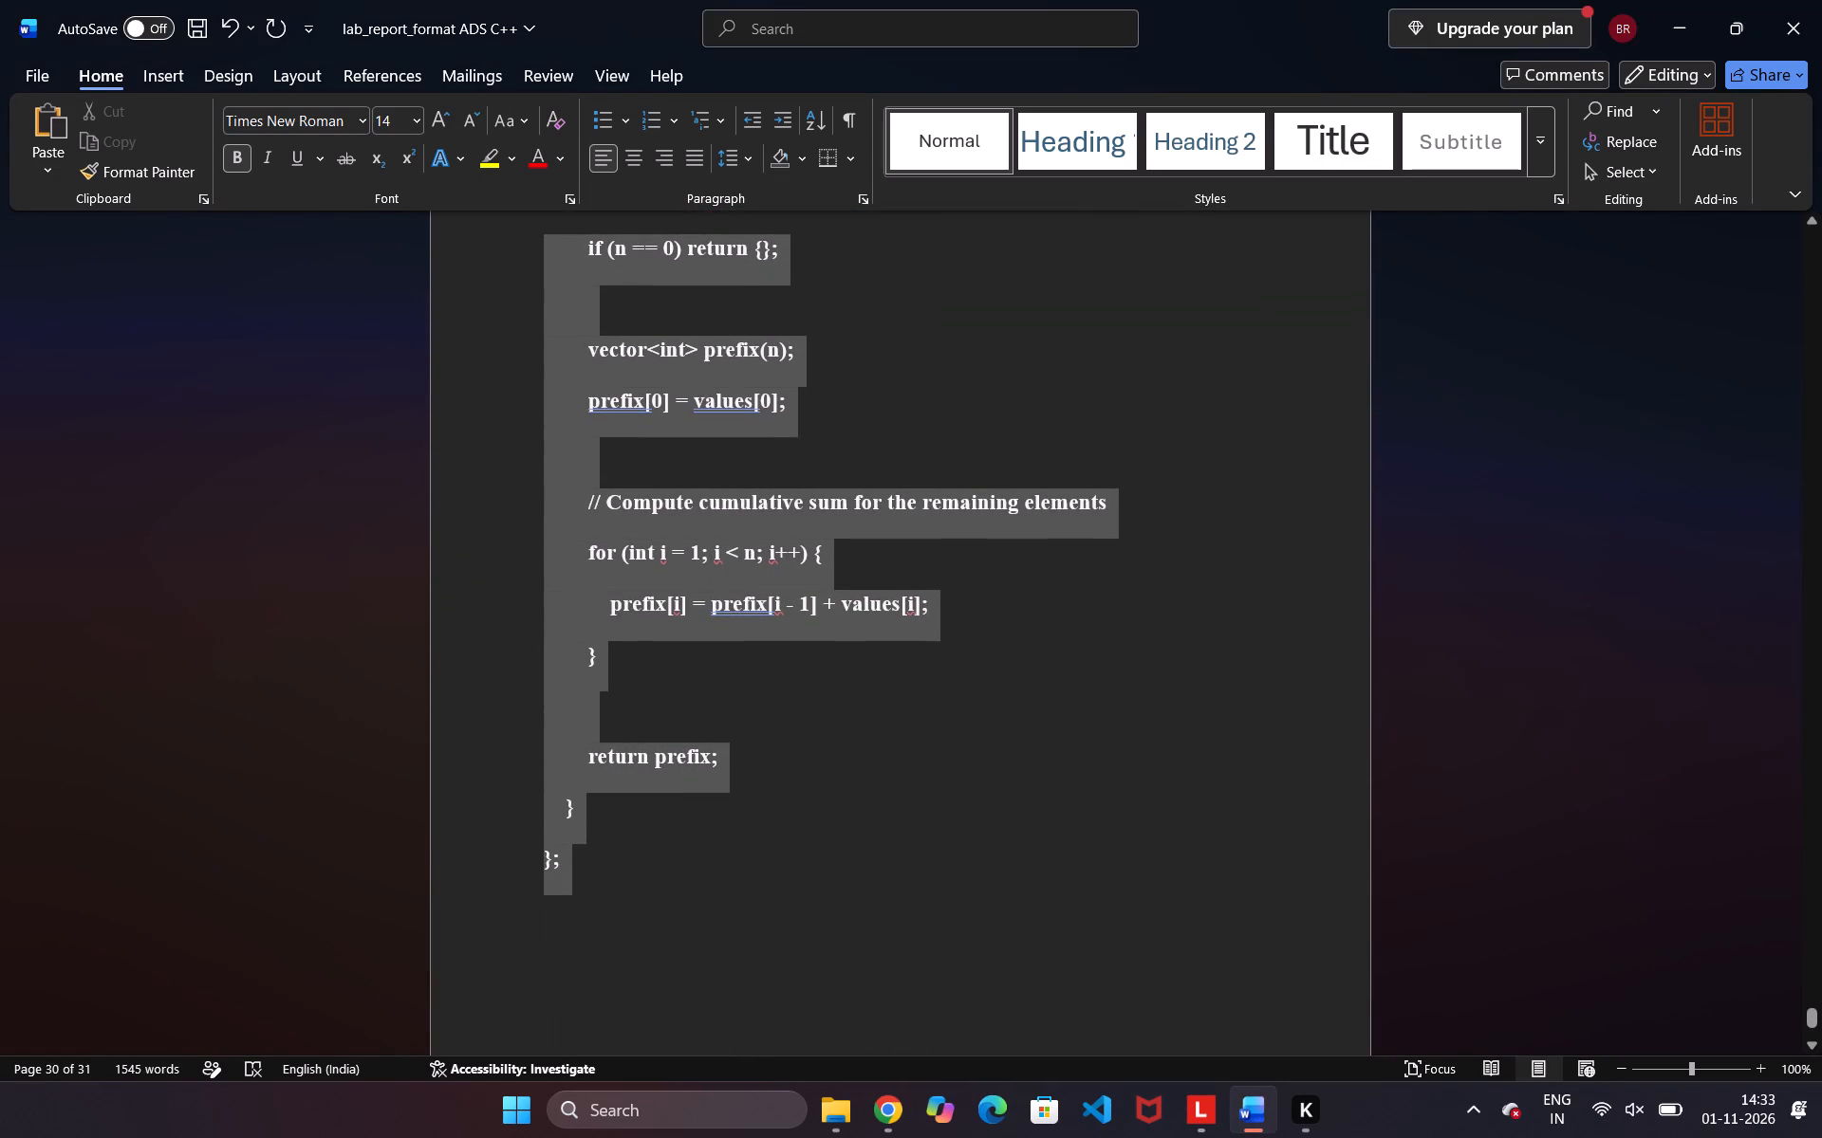
left_click_drag(579, 858, 578, 858)
left_click(234, 153)
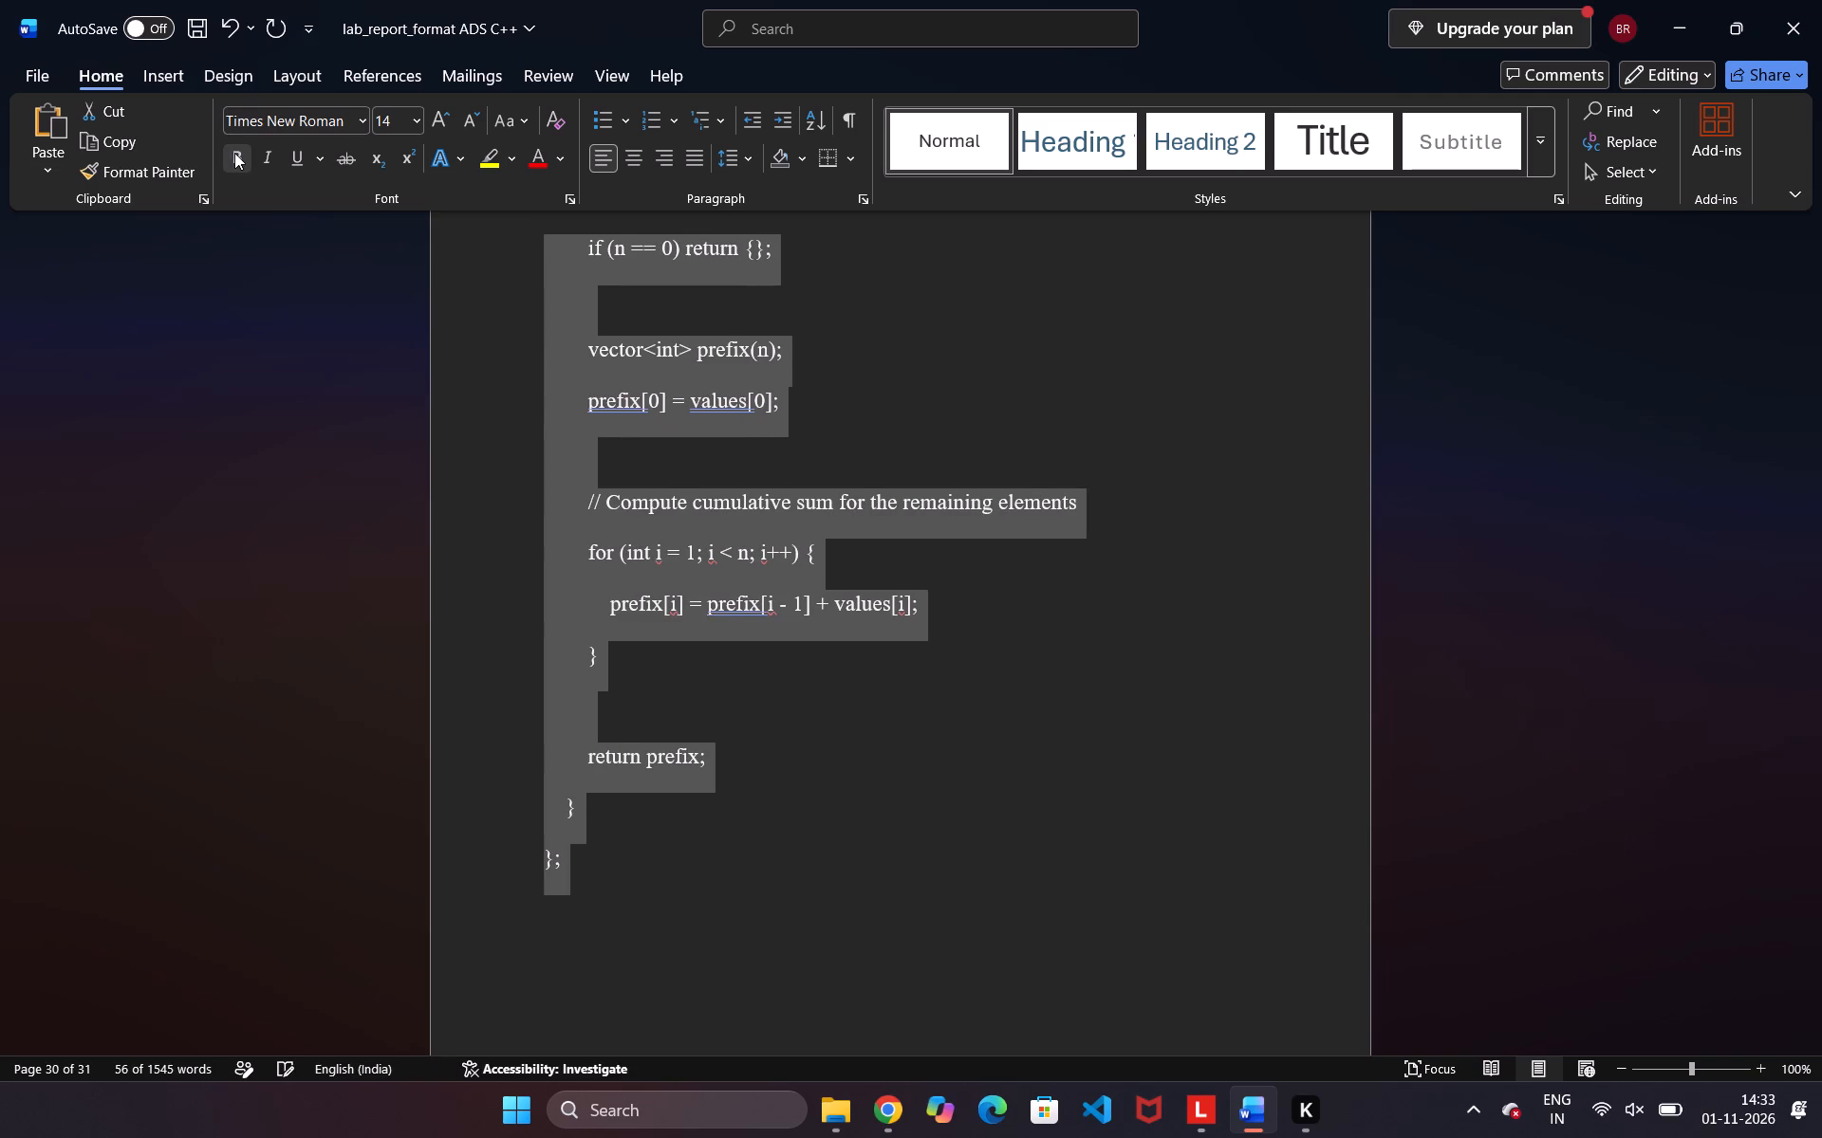
left_click(471, 125)
Add the heading 'Output :' in bold, size 14, below the Prefix Sum Array code and start a new line under it.
left_click(581, 806)
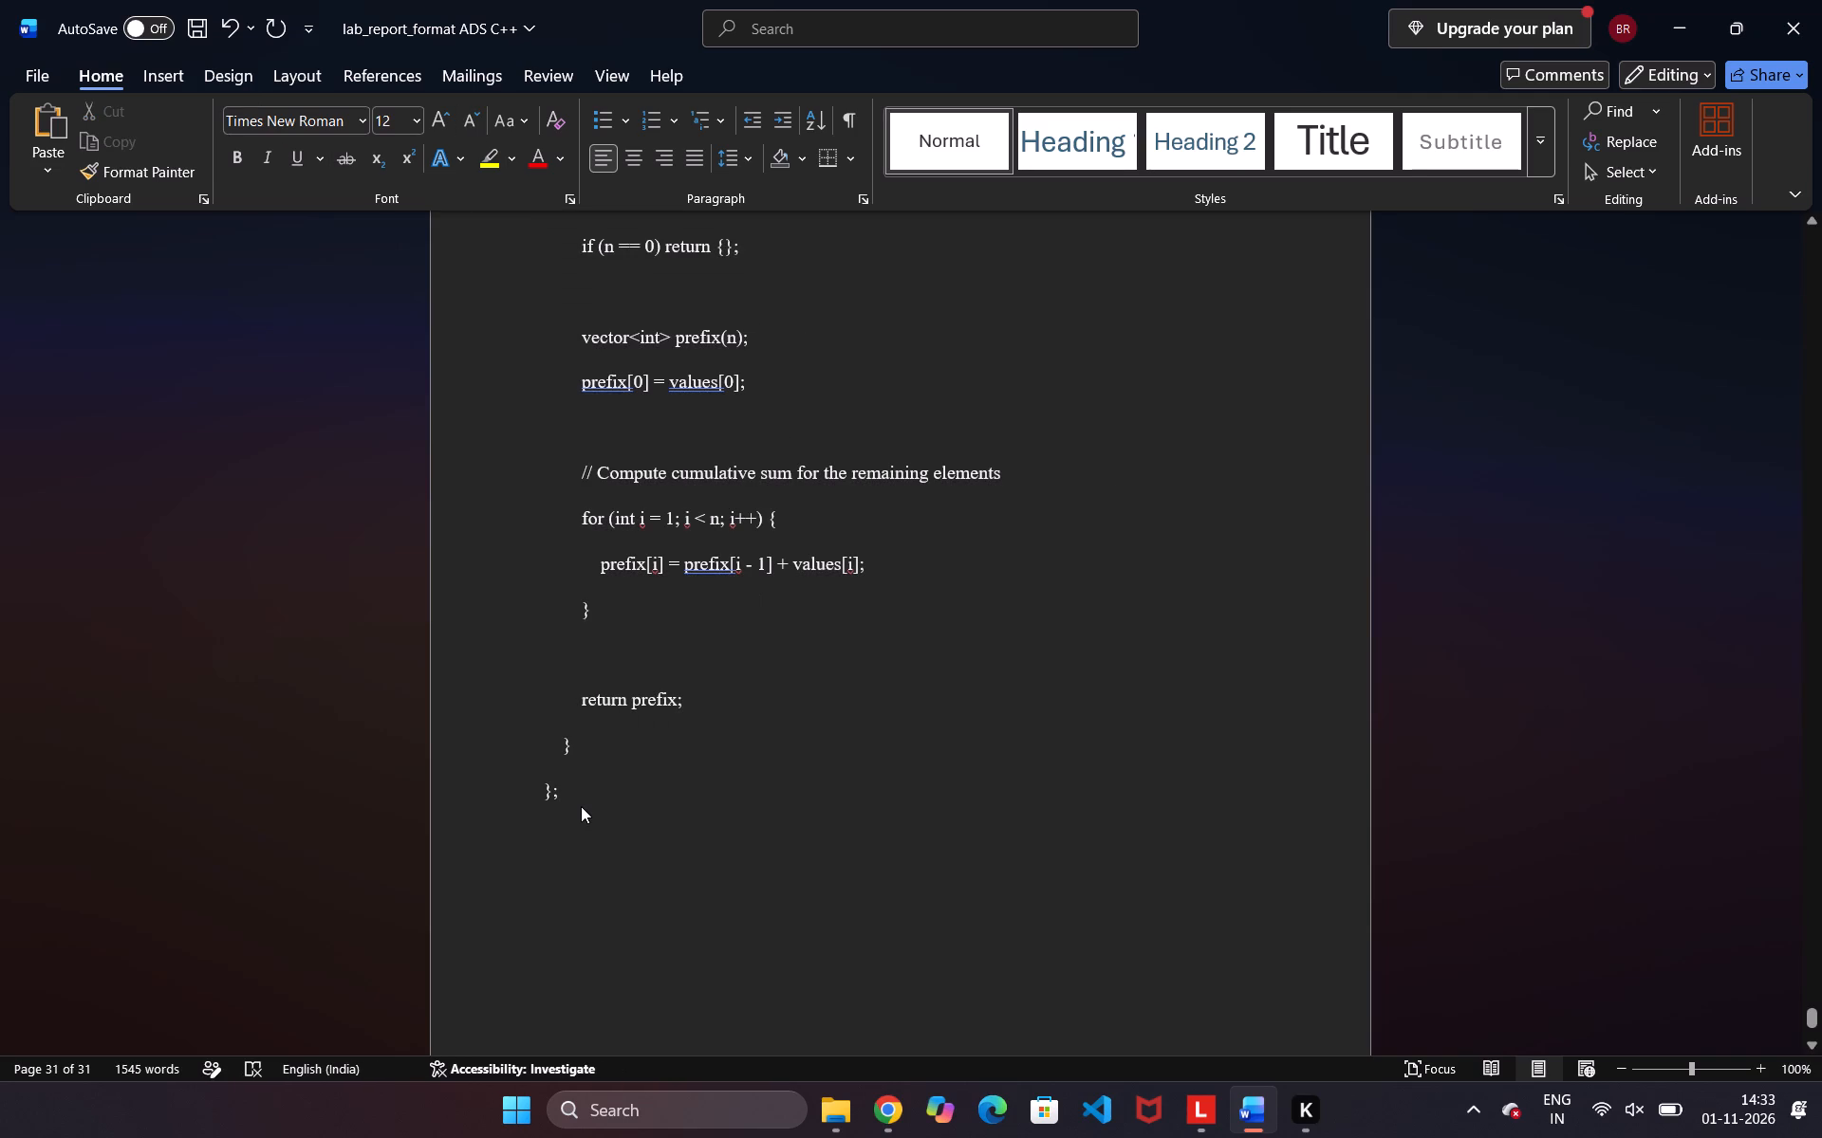
key("Return")
type("ut")
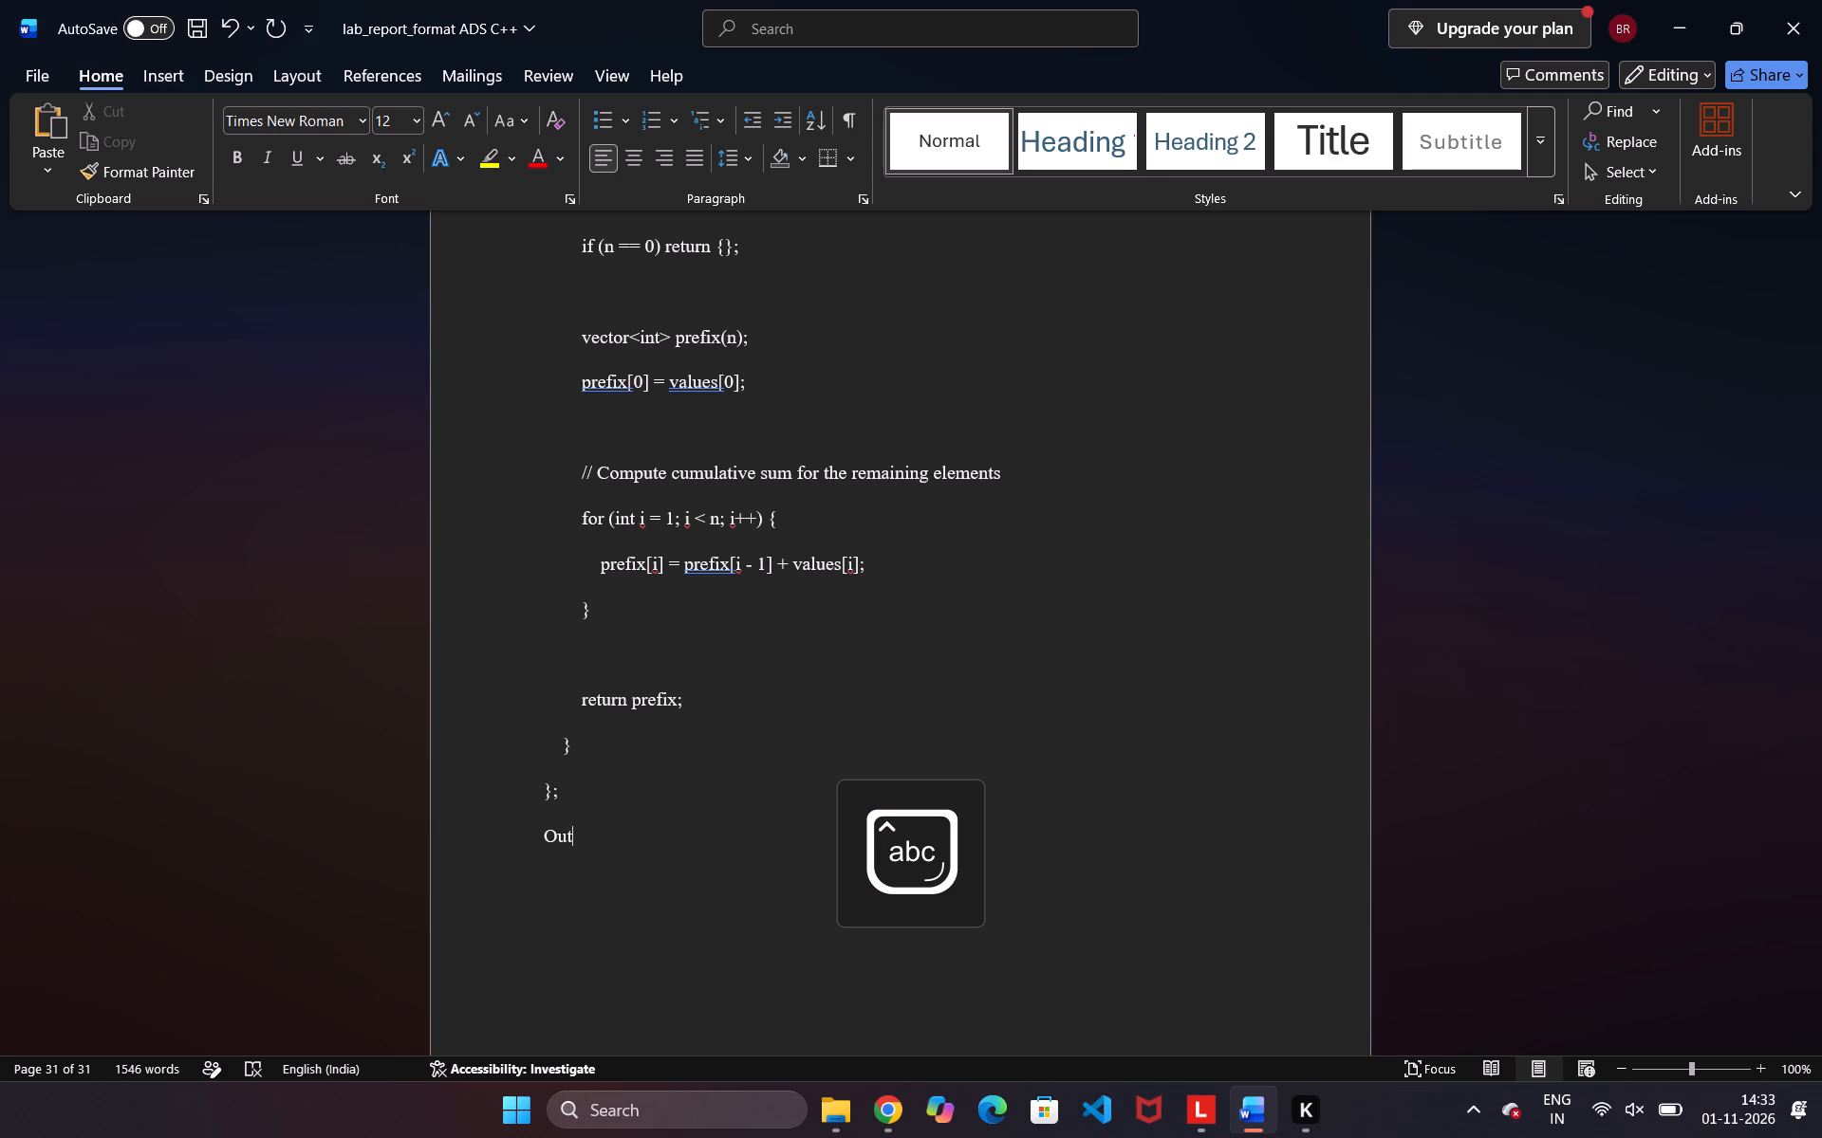
key("p")
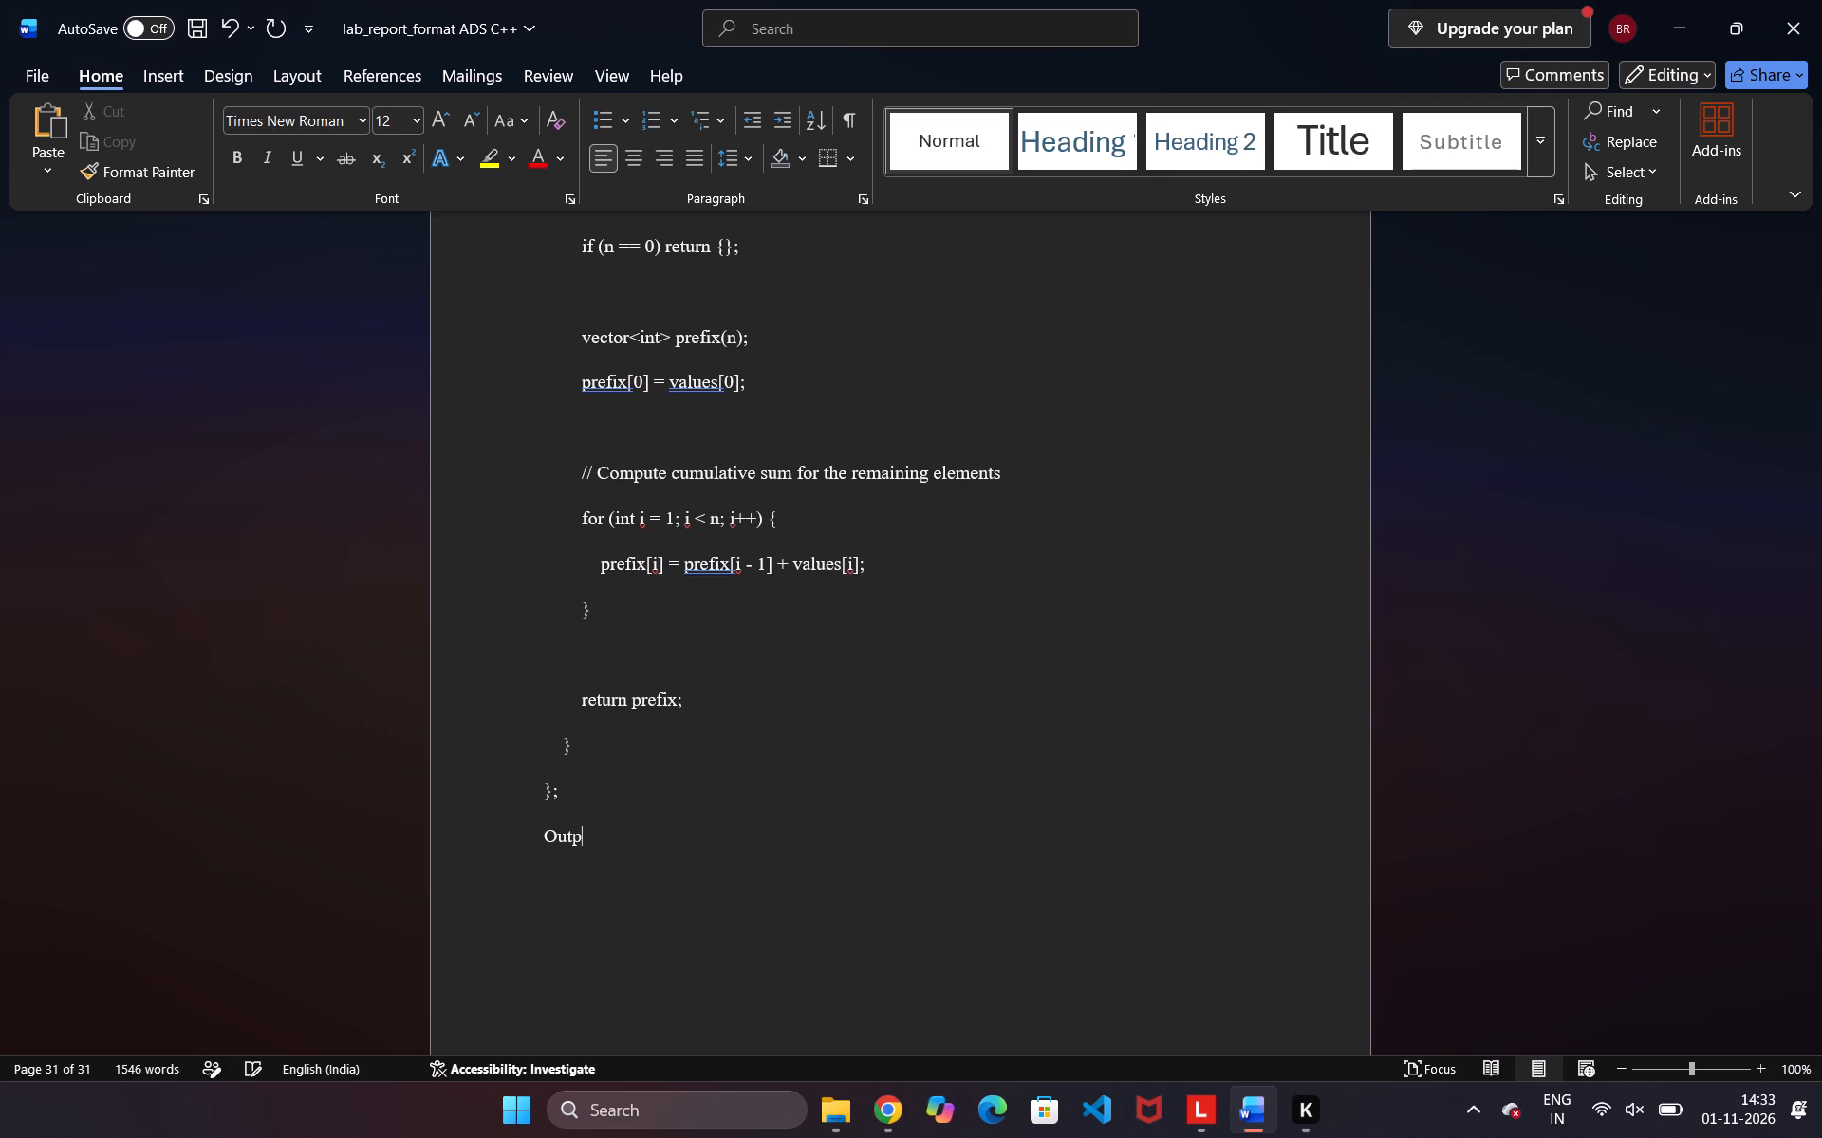
type("ut :")
left_click_drag(542, 827, 629, 843)
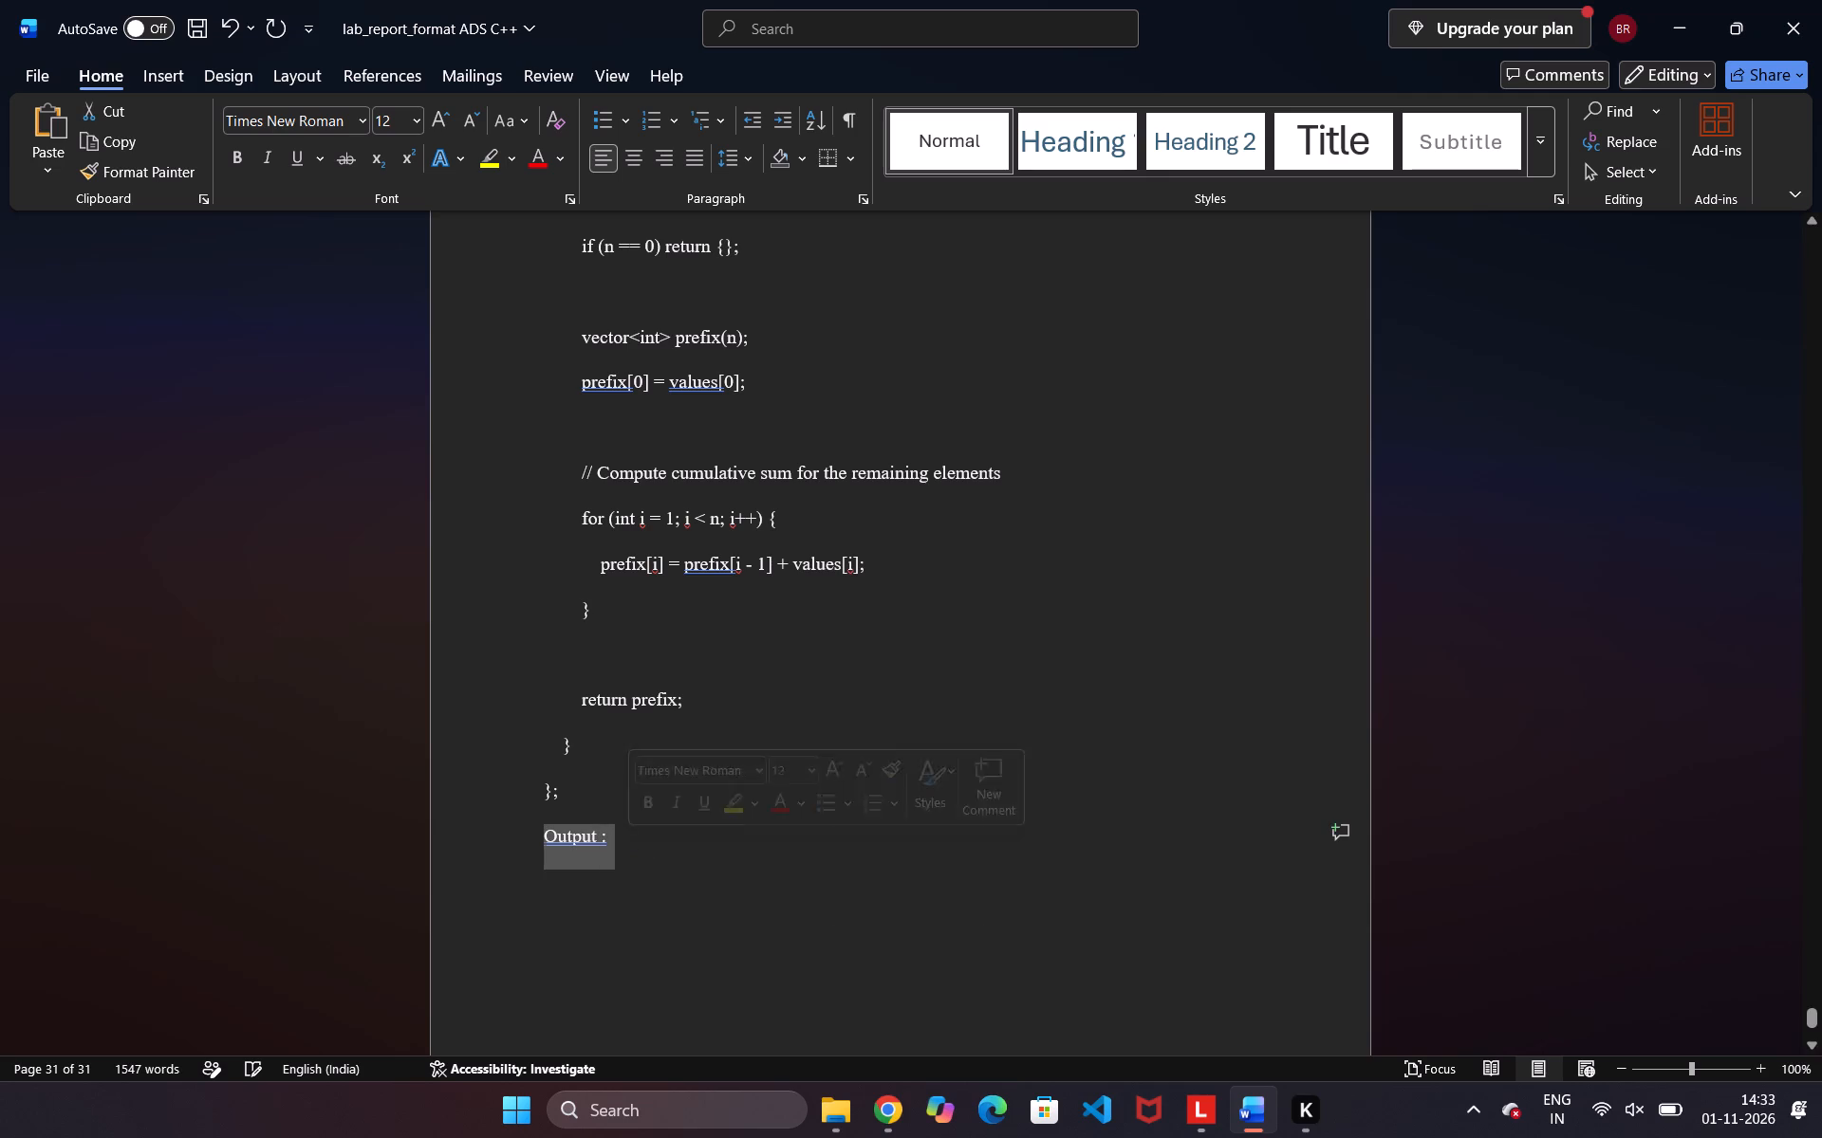
left_click(236, 167)
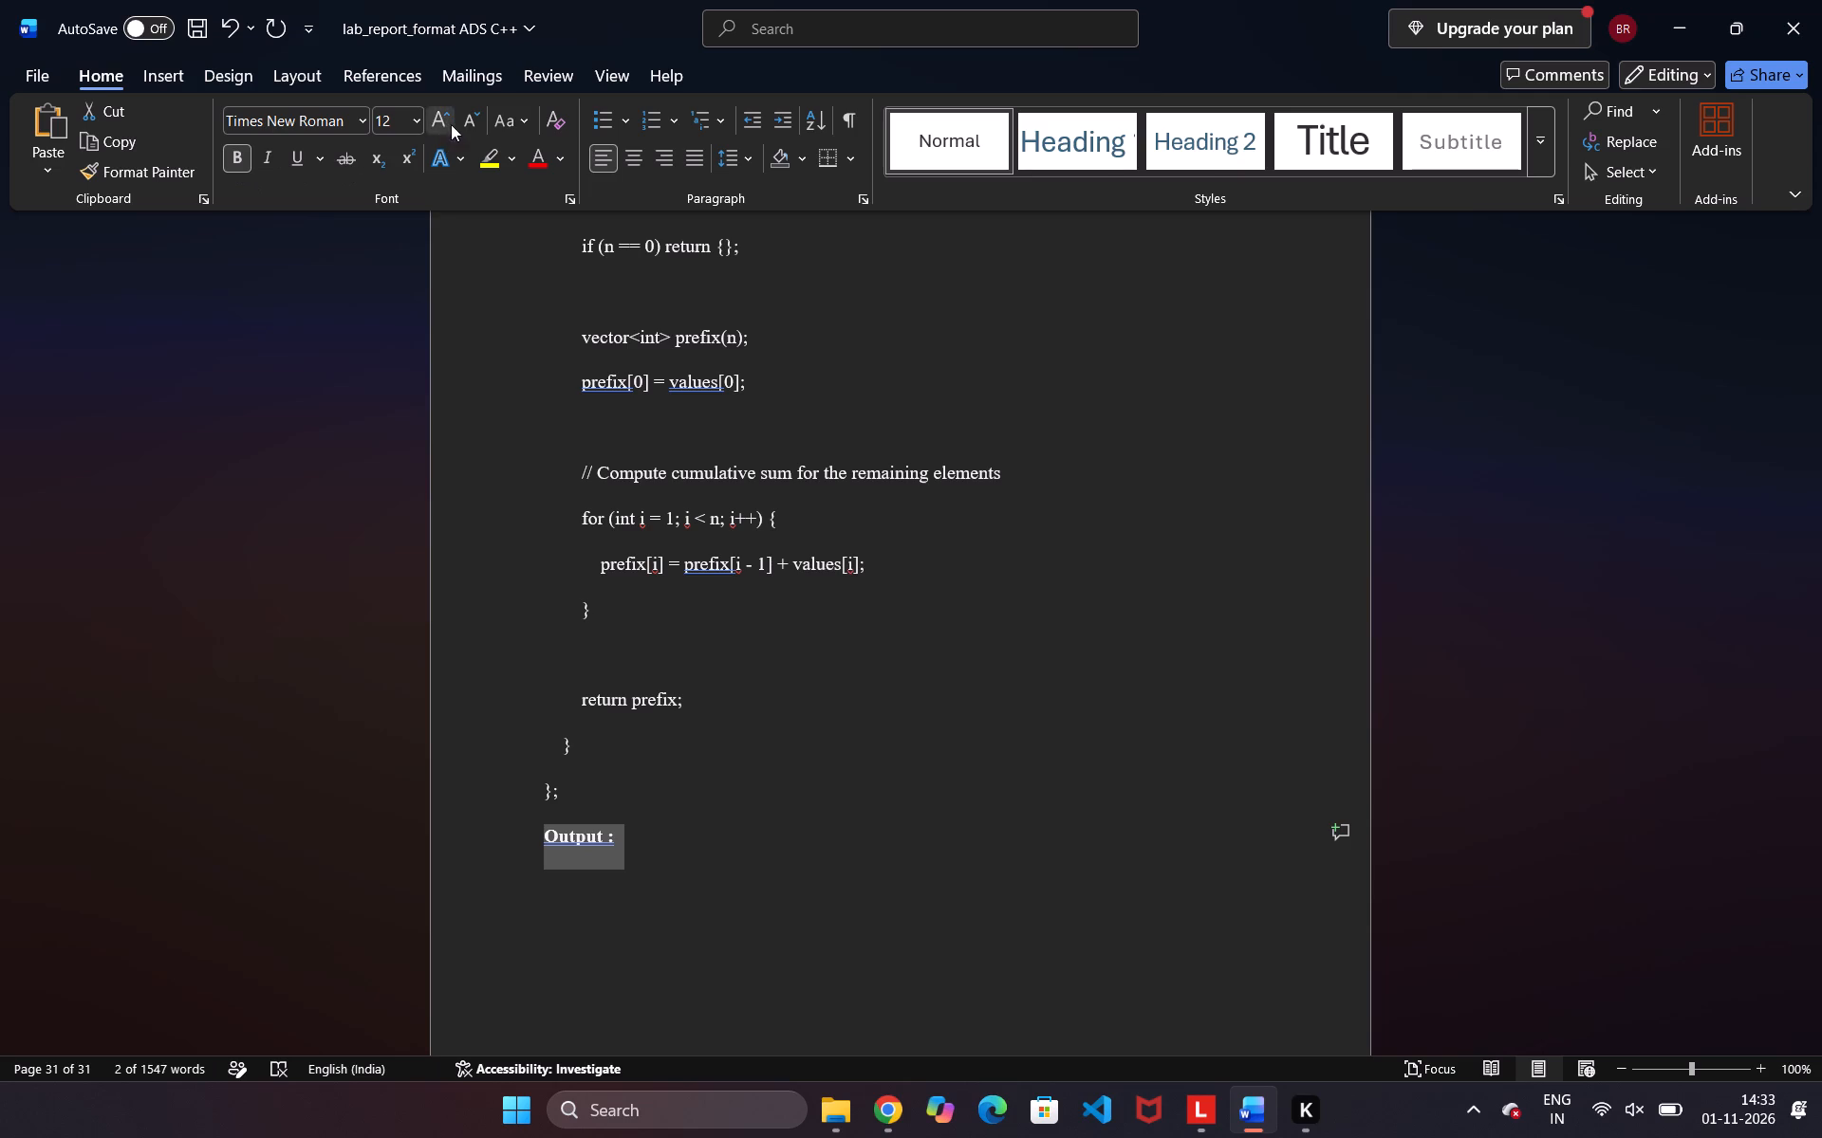
left_click(436, 120)
left_click(643, 864)
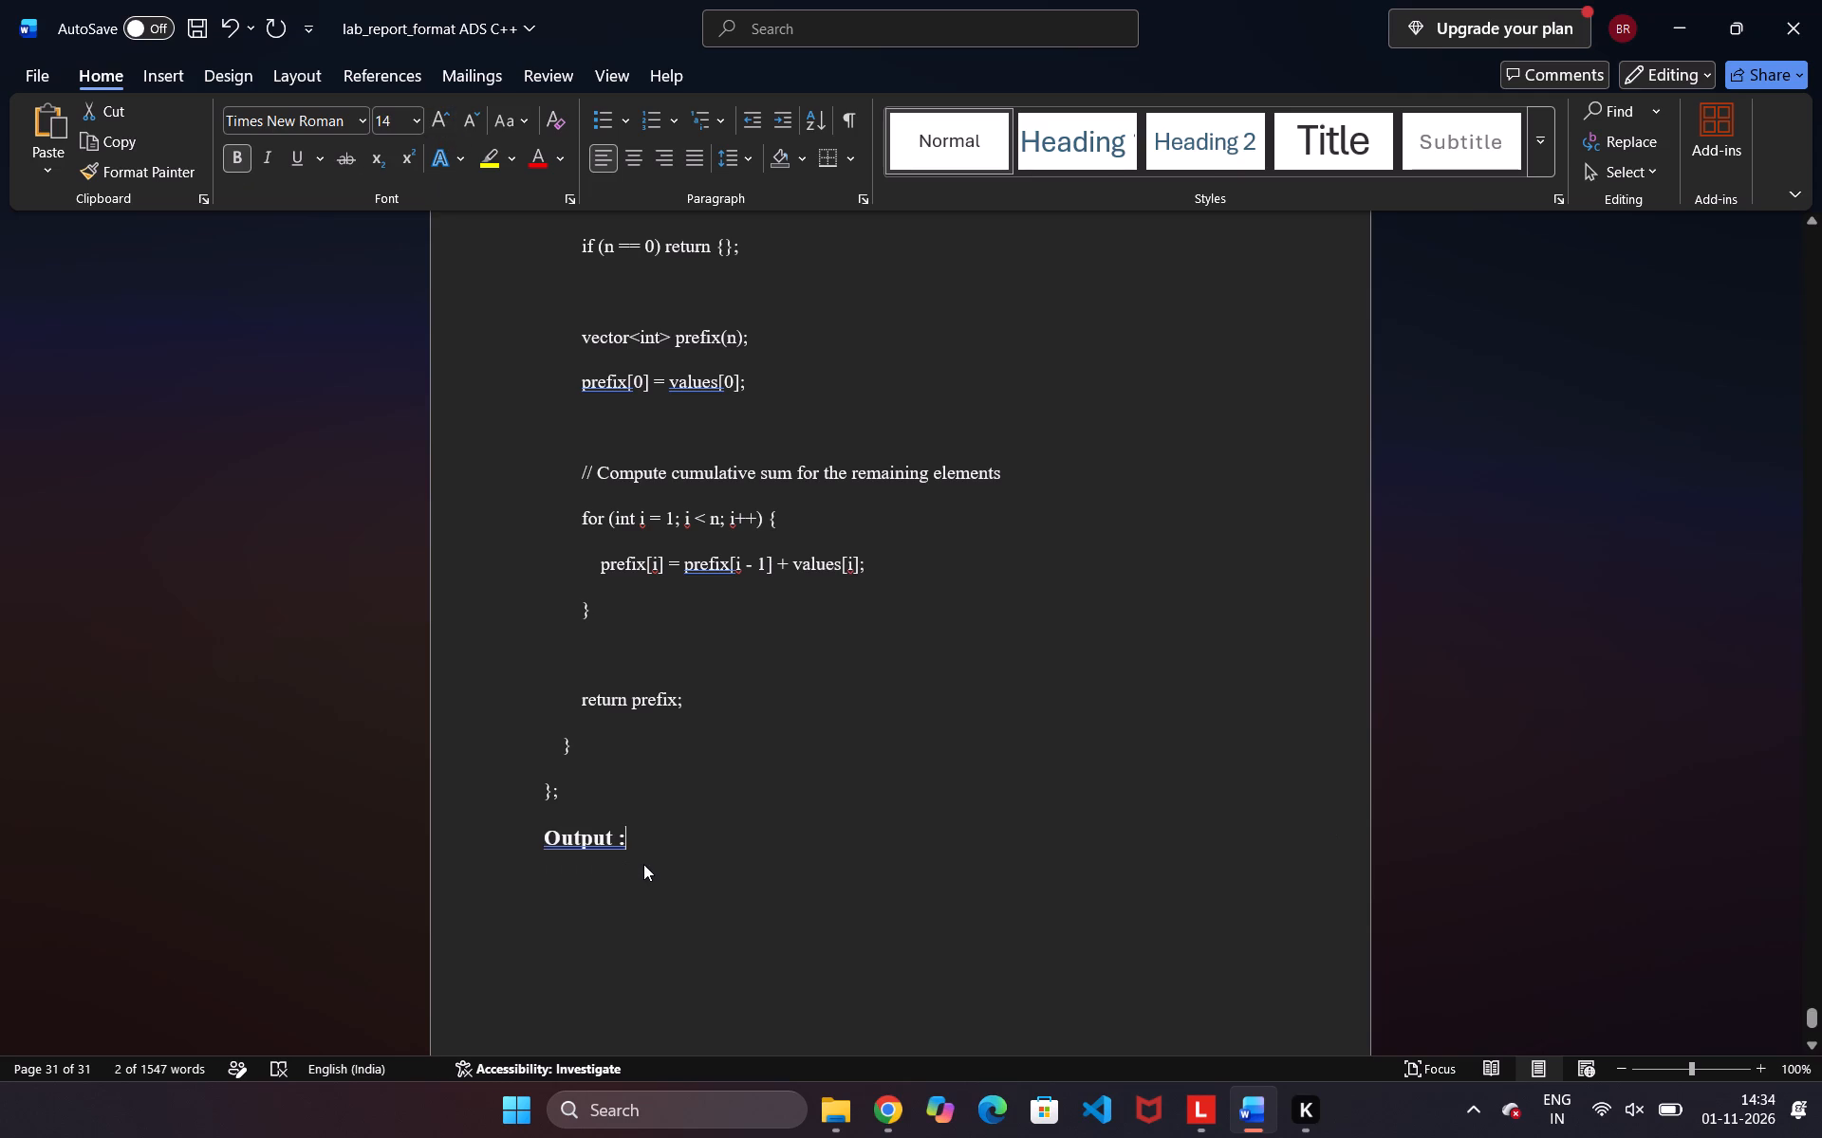
key("Return")
key("backslash")
key("BackSpace")
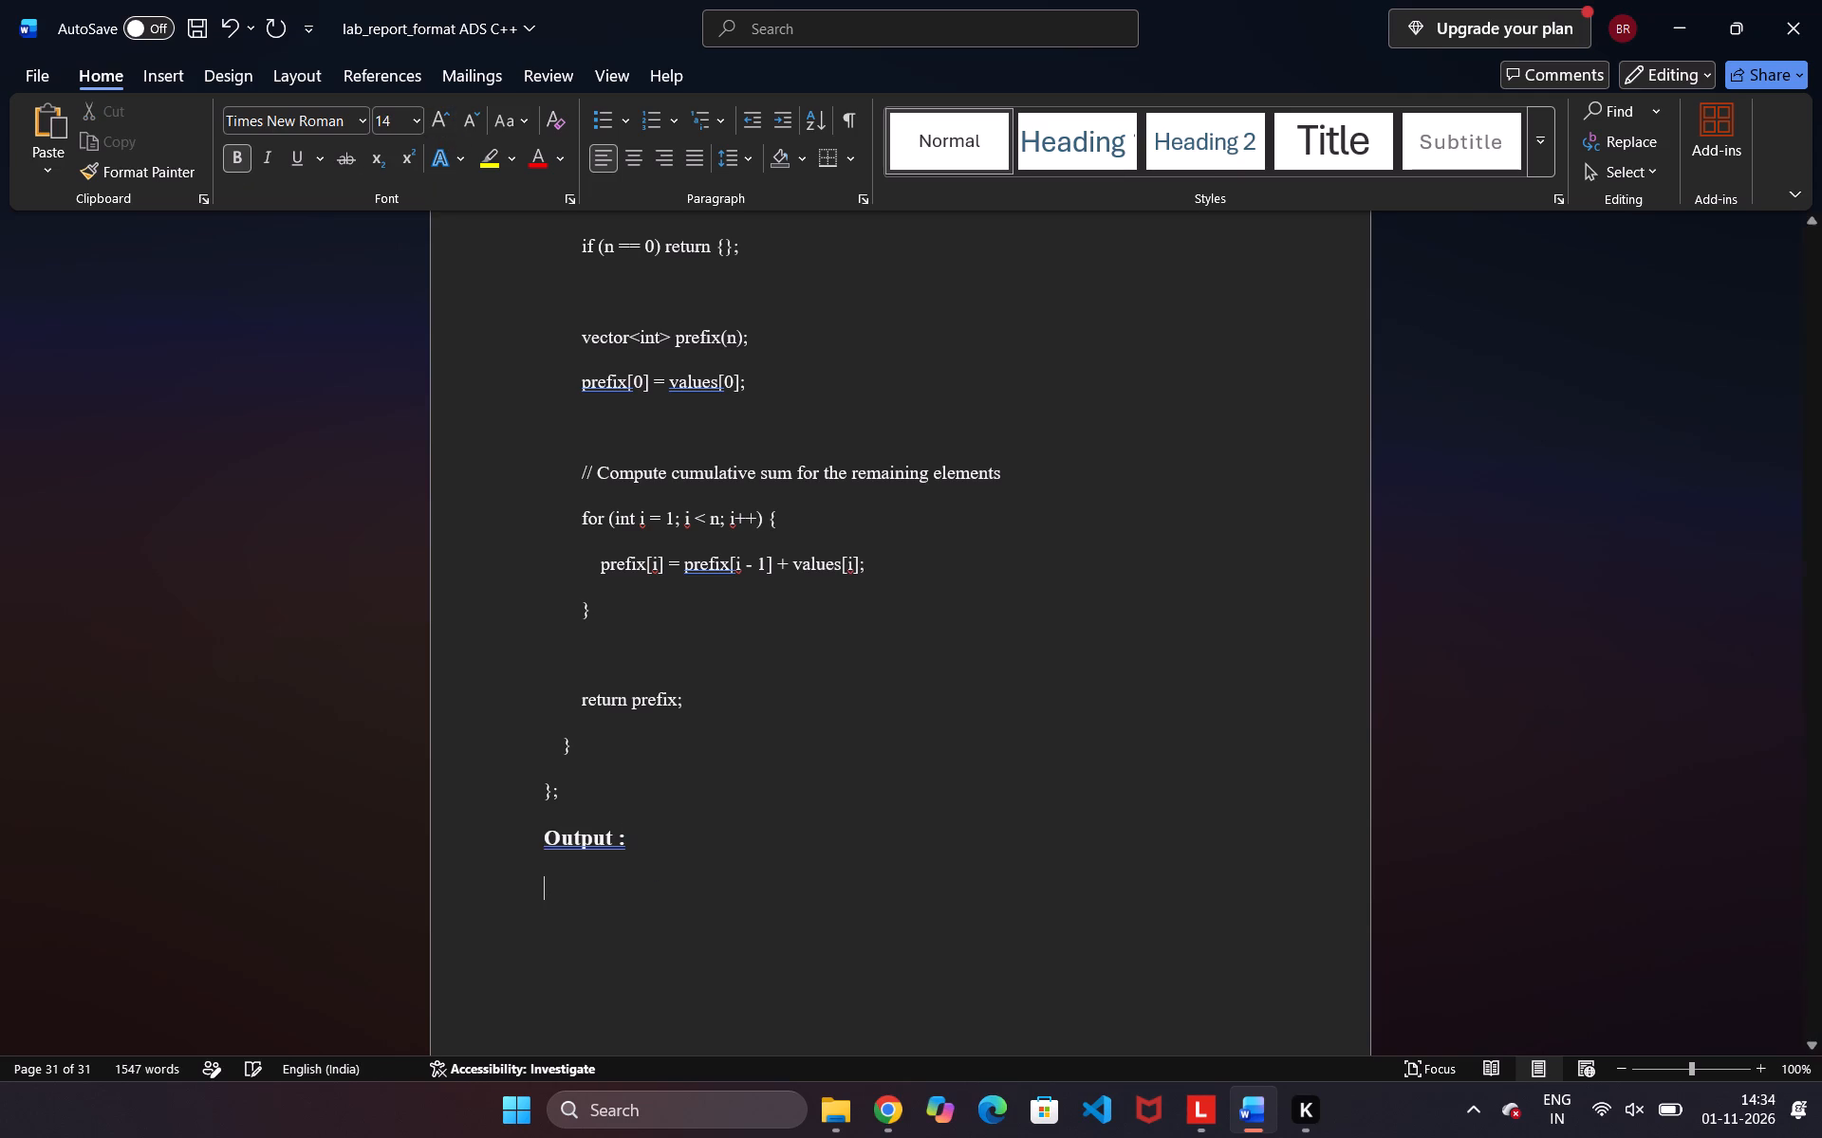
Capture the Testcase results area of Prefix Sum Array in Chrome and paste it under the 'Output :' heading in Word.
left_click(886, 1117)
left_click(1000, 630)
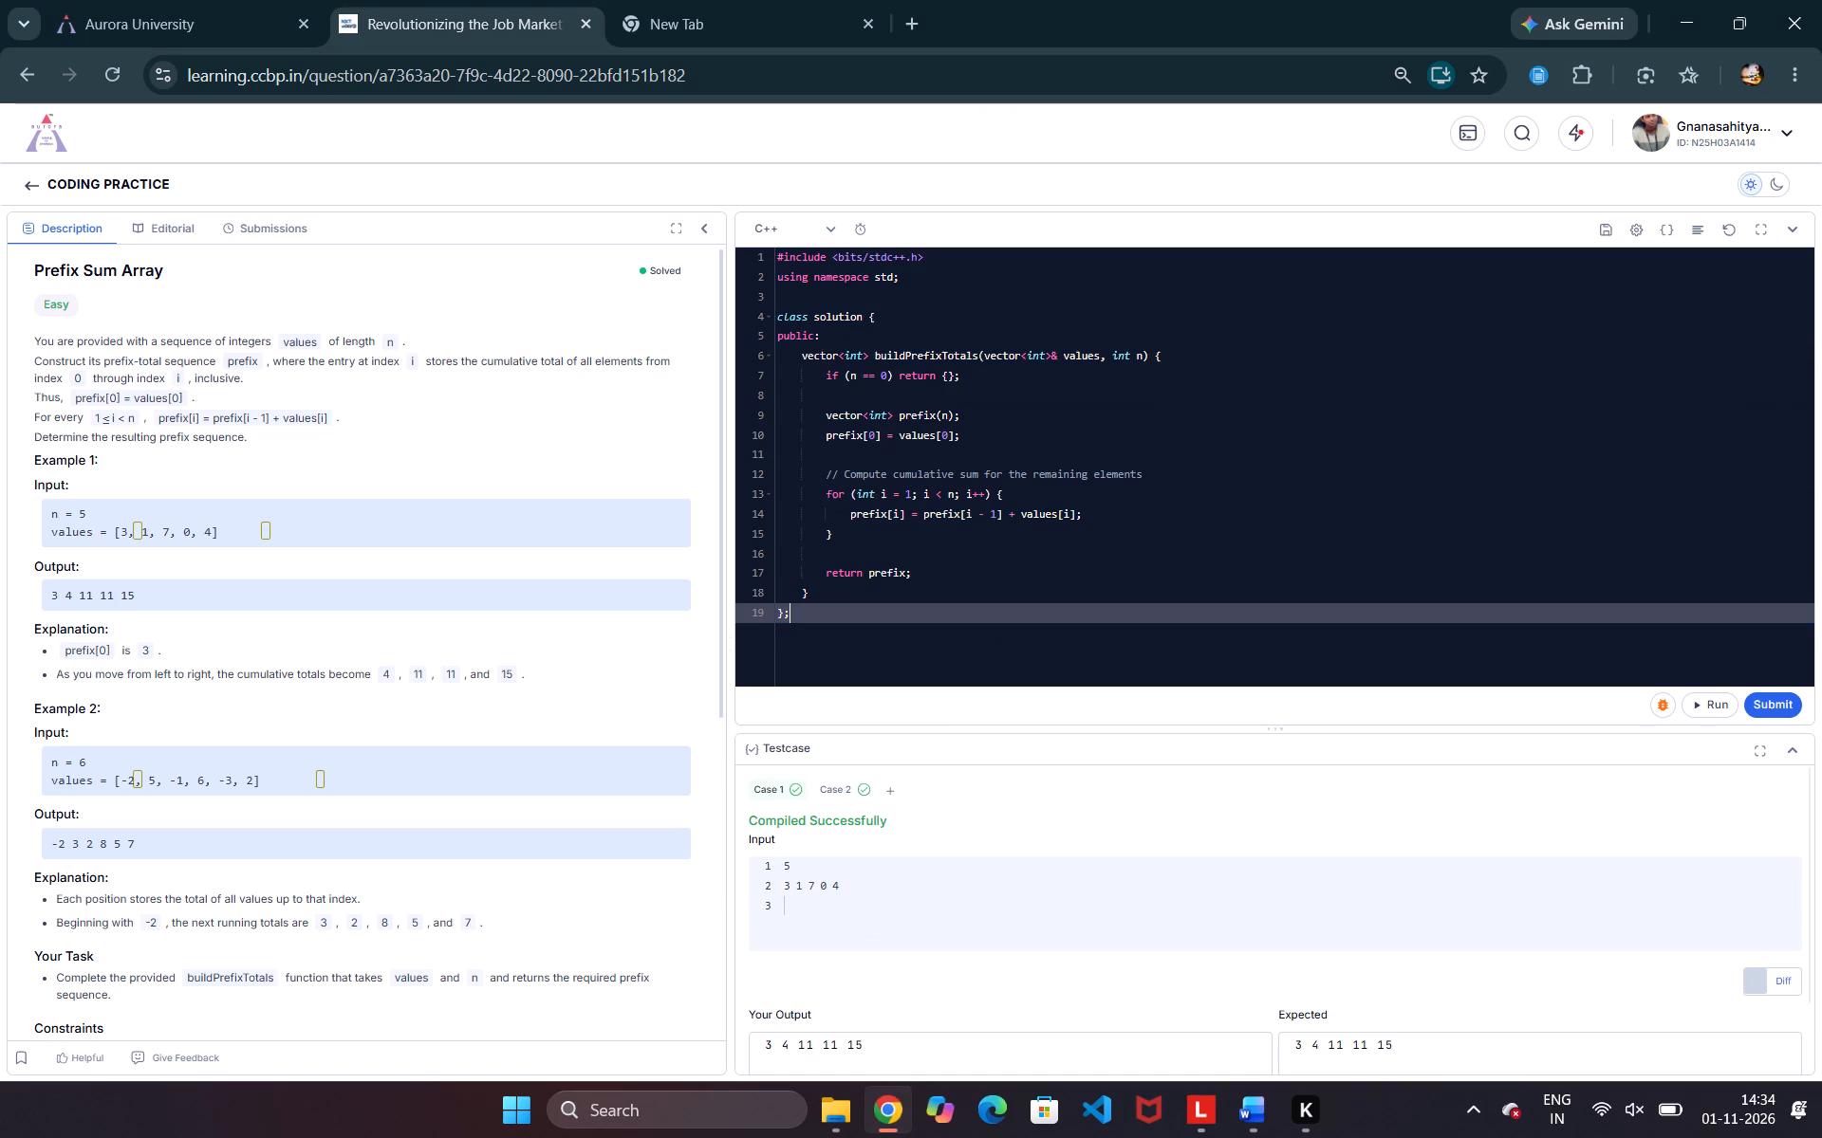
key("shift+super+s")
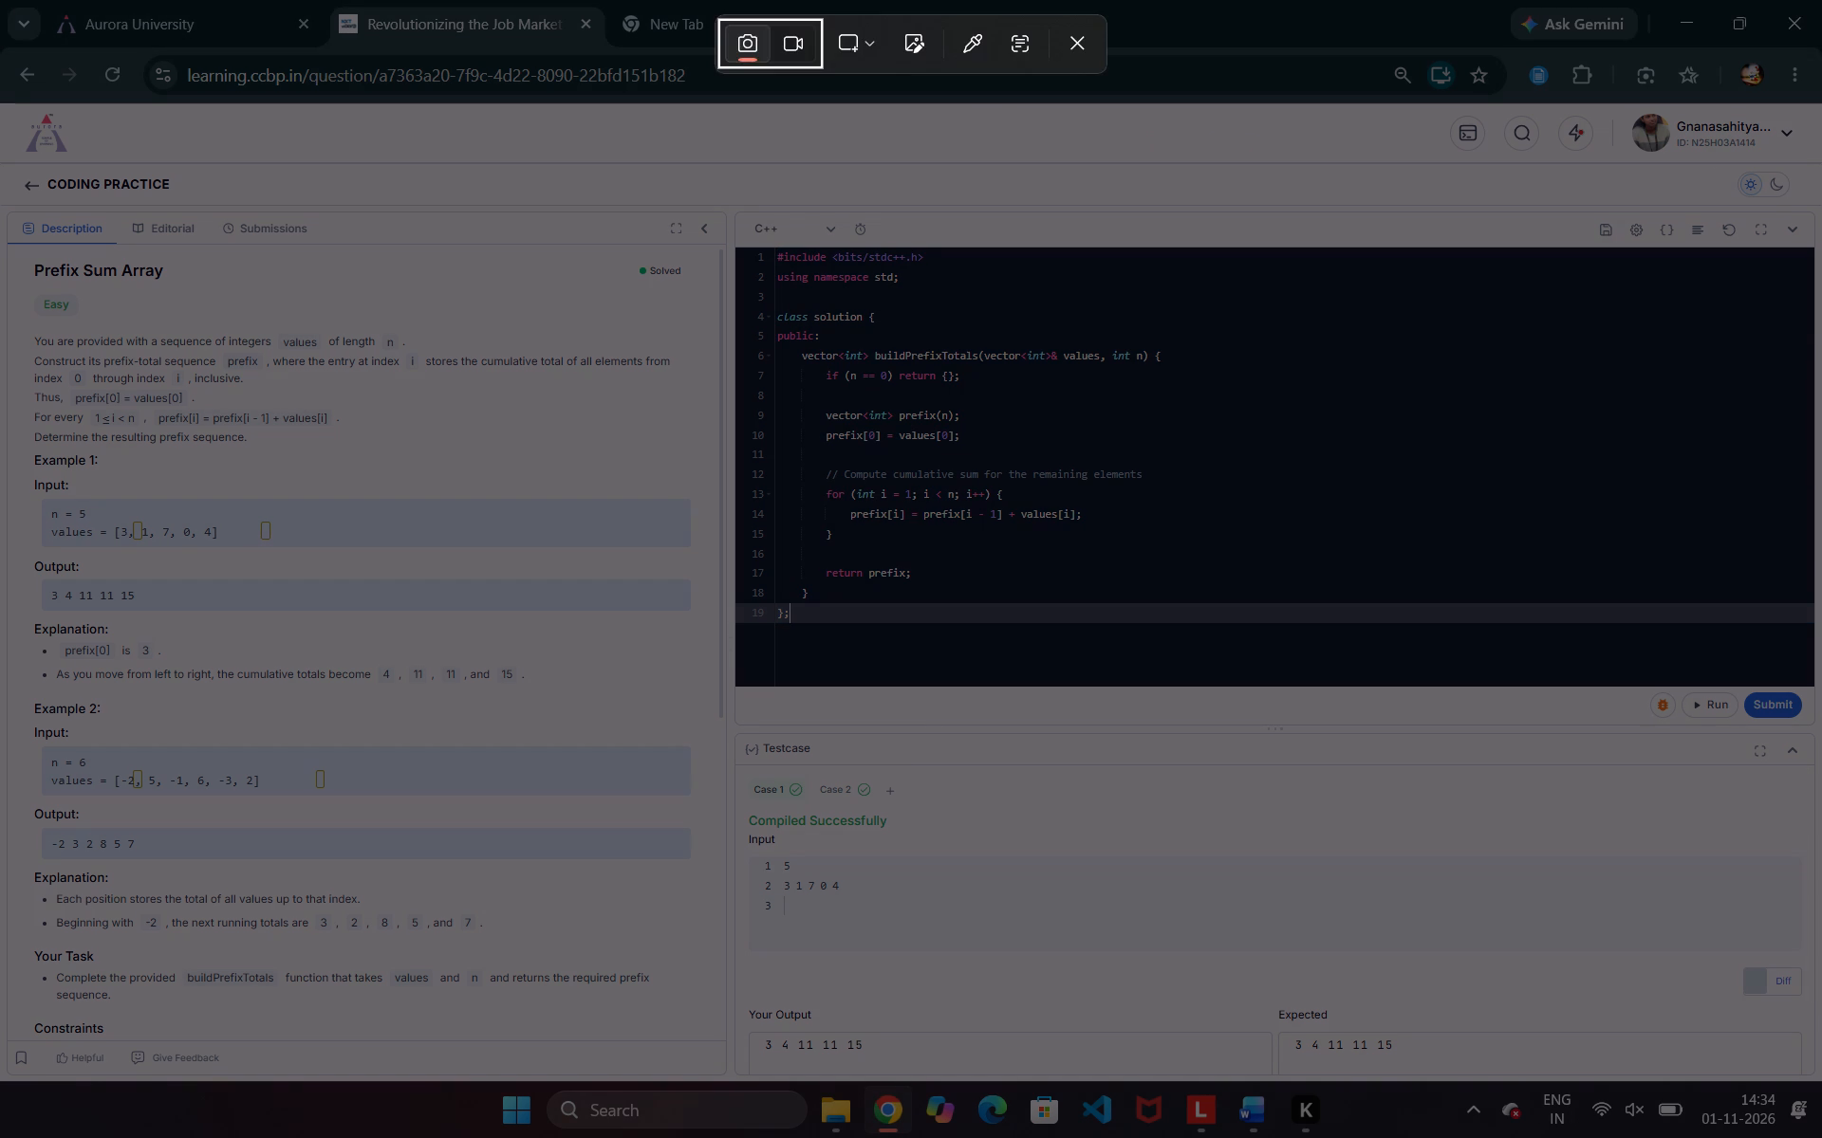
left_click_drag(729, 728, 1770, 1102)
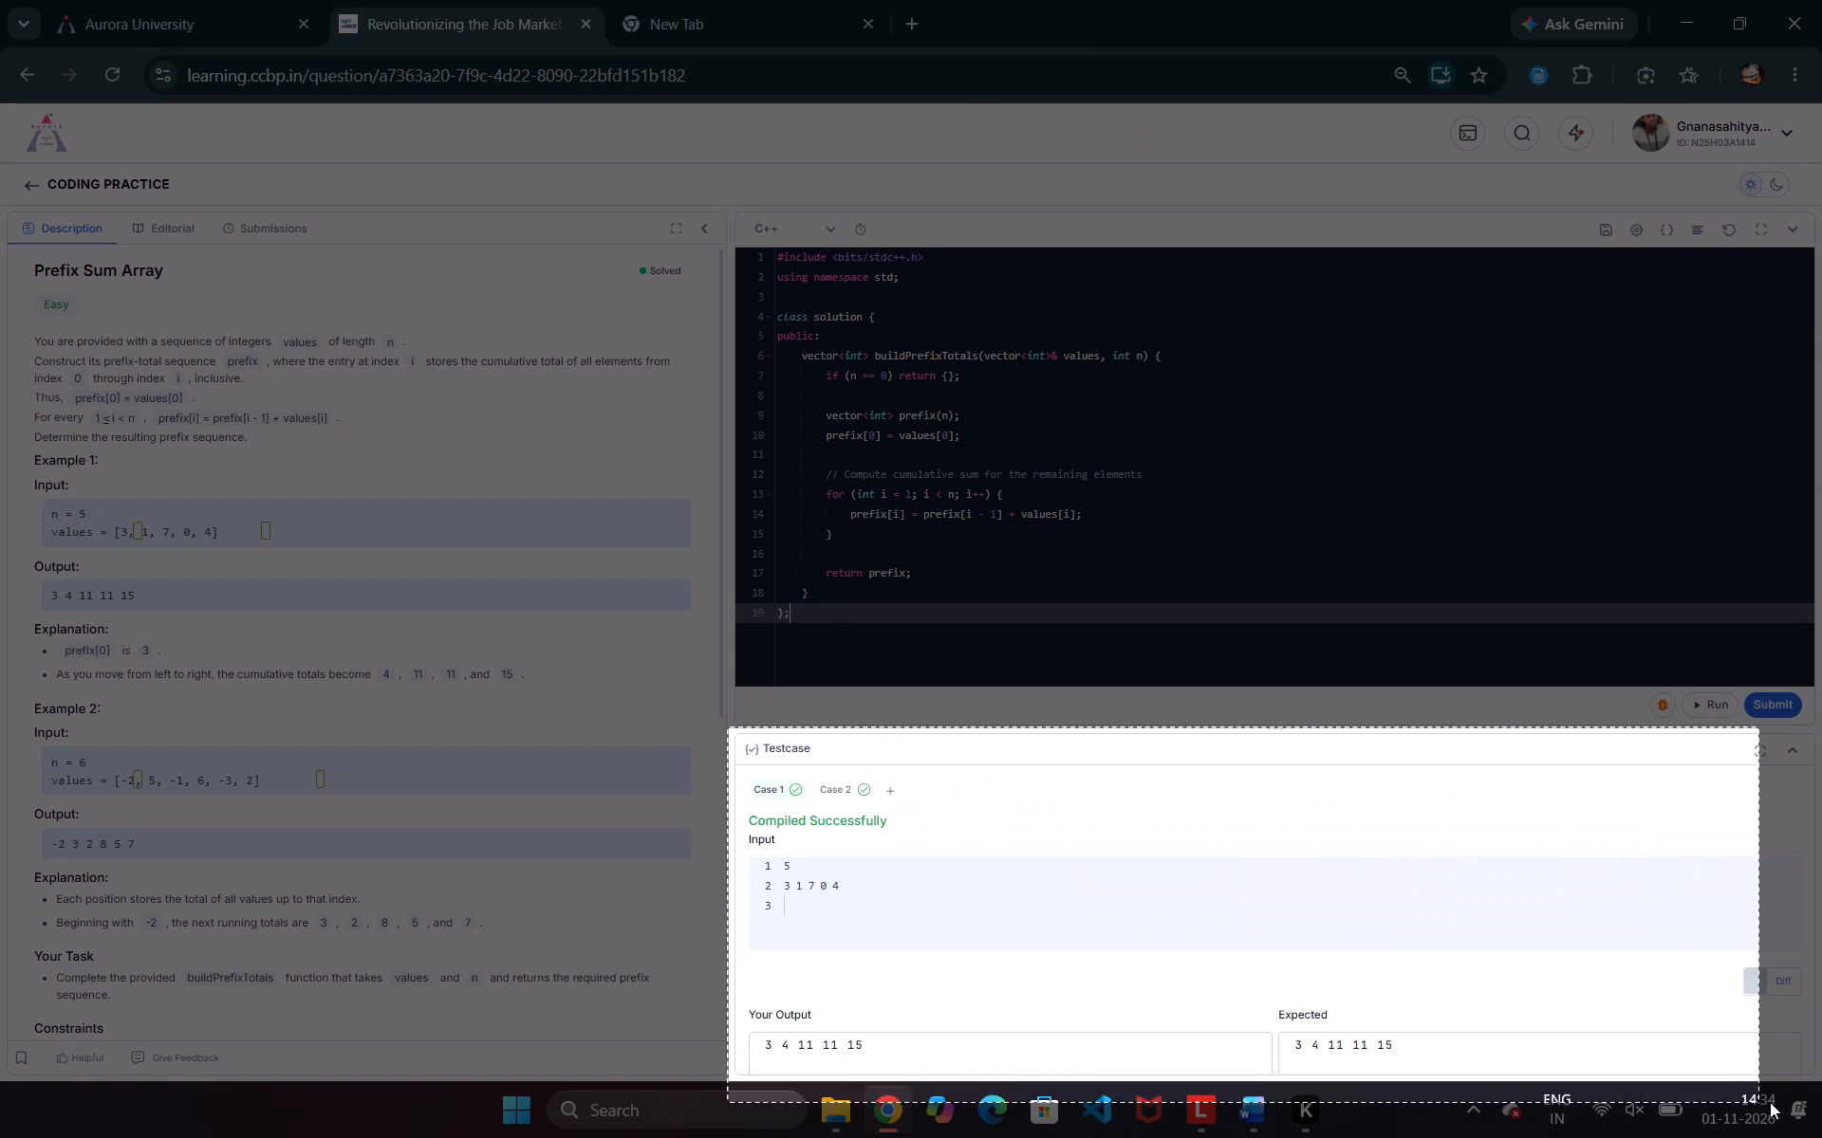
left_click_drag(1770, 1102, 1821, 1079)
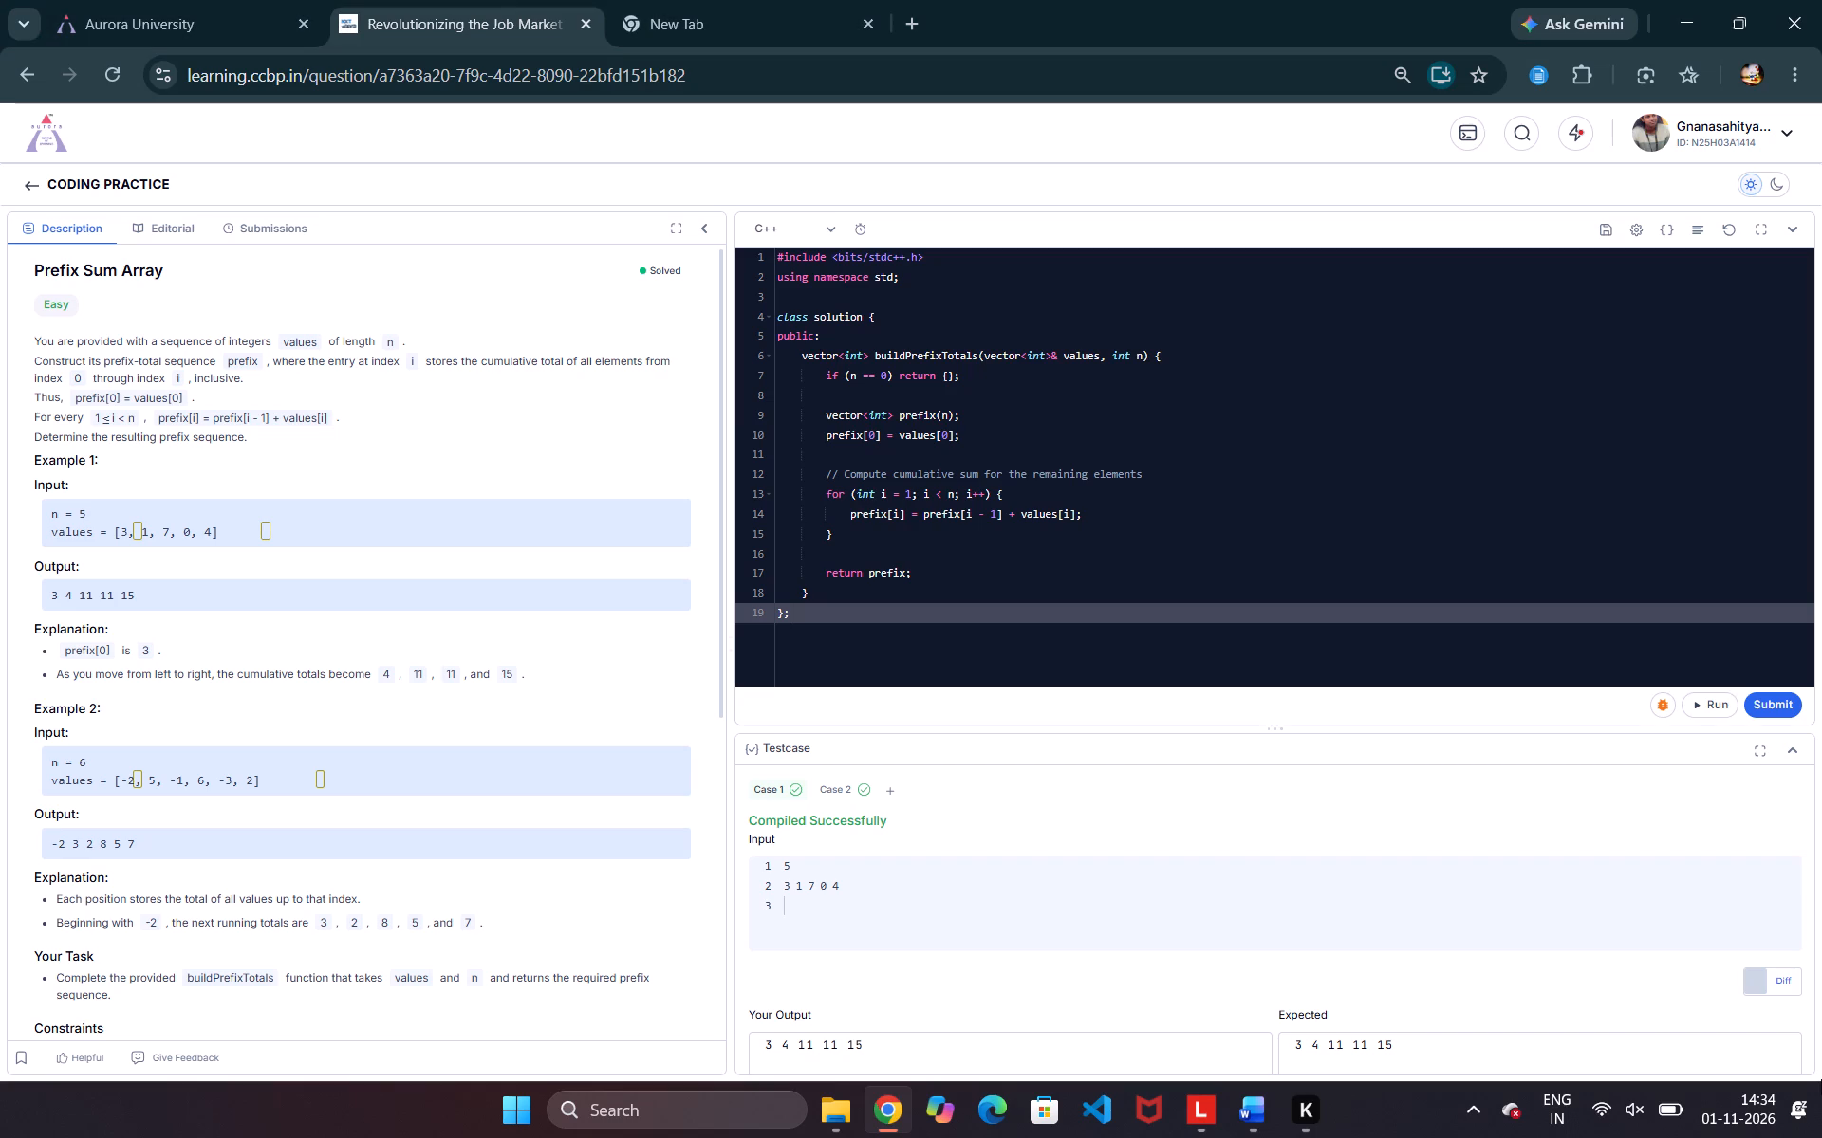
left_click(1257, 1117)
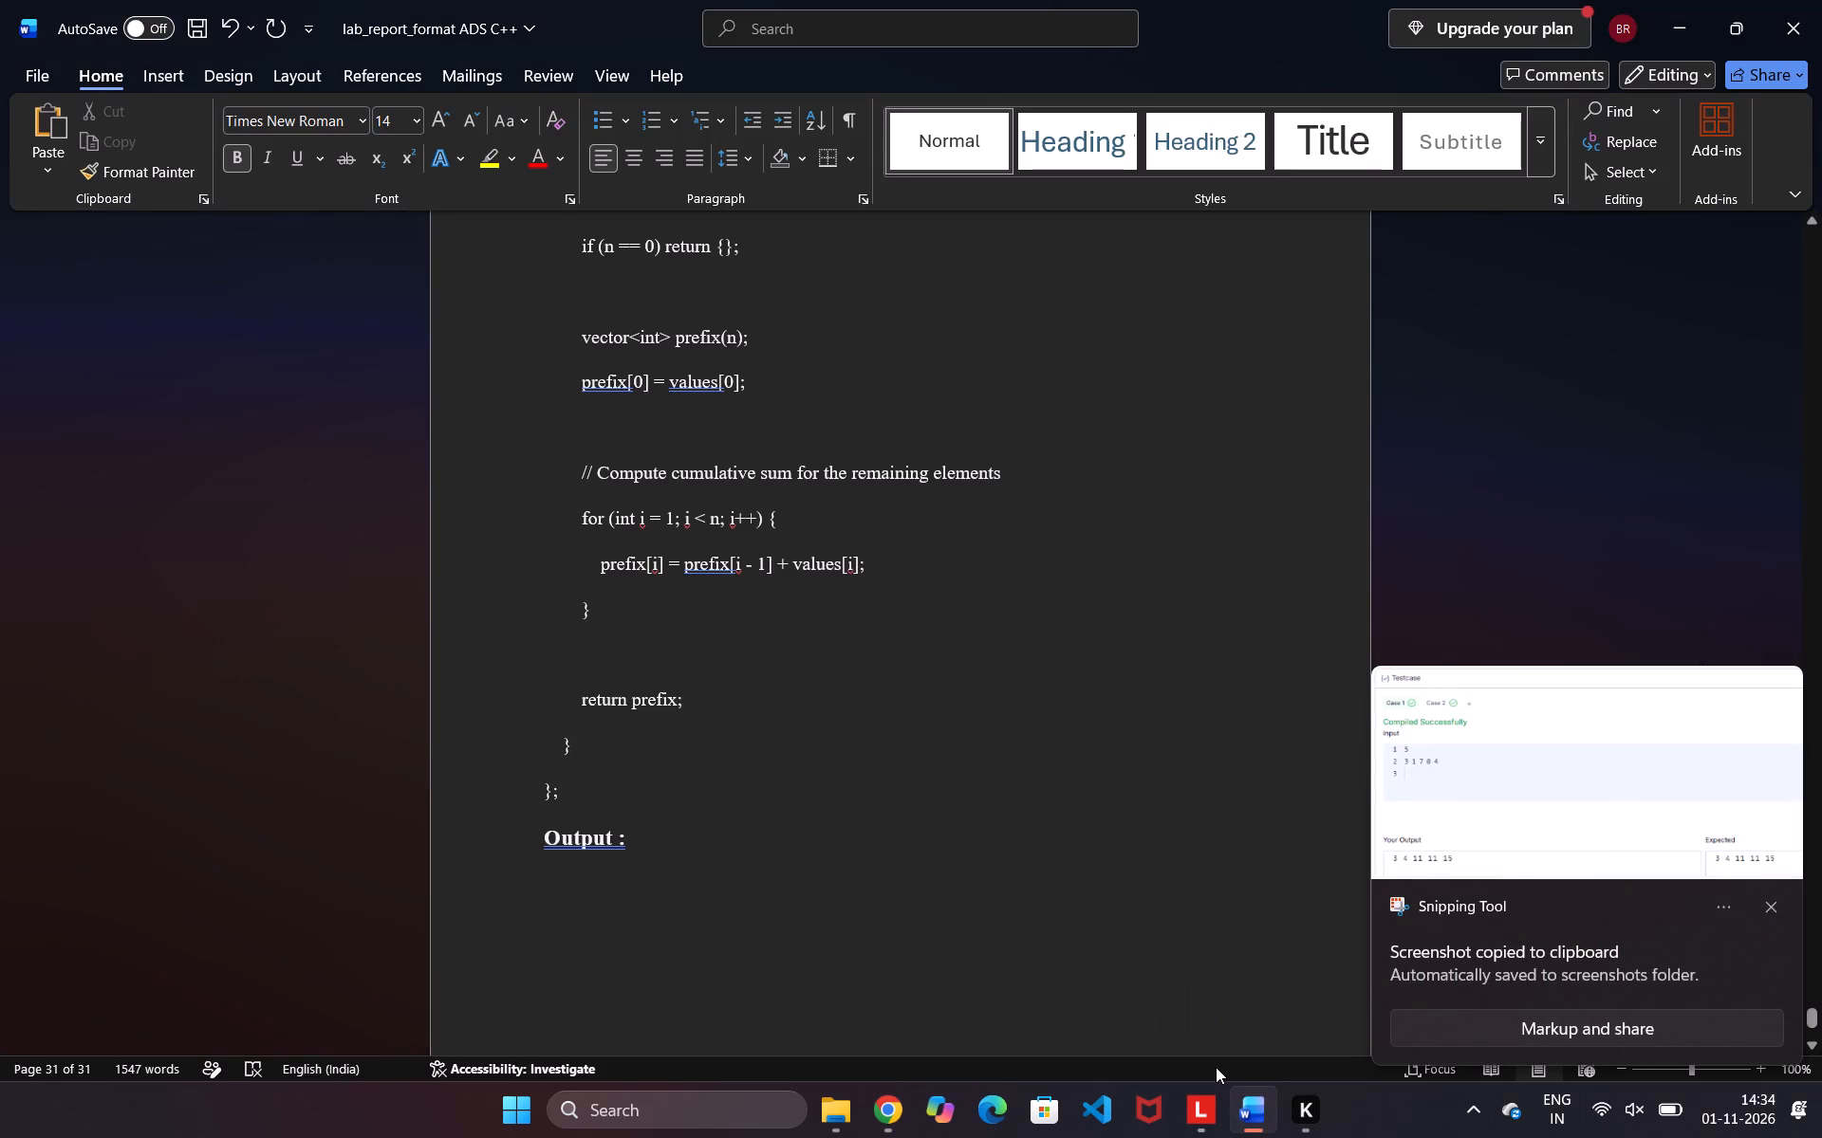
key("ctrl+v")
Add the heading '13.Question :' at the top of the page after the Prefix Sum Array output and start a new line under it.
scroll(1216, 1067, "down", 1)
key("Return")
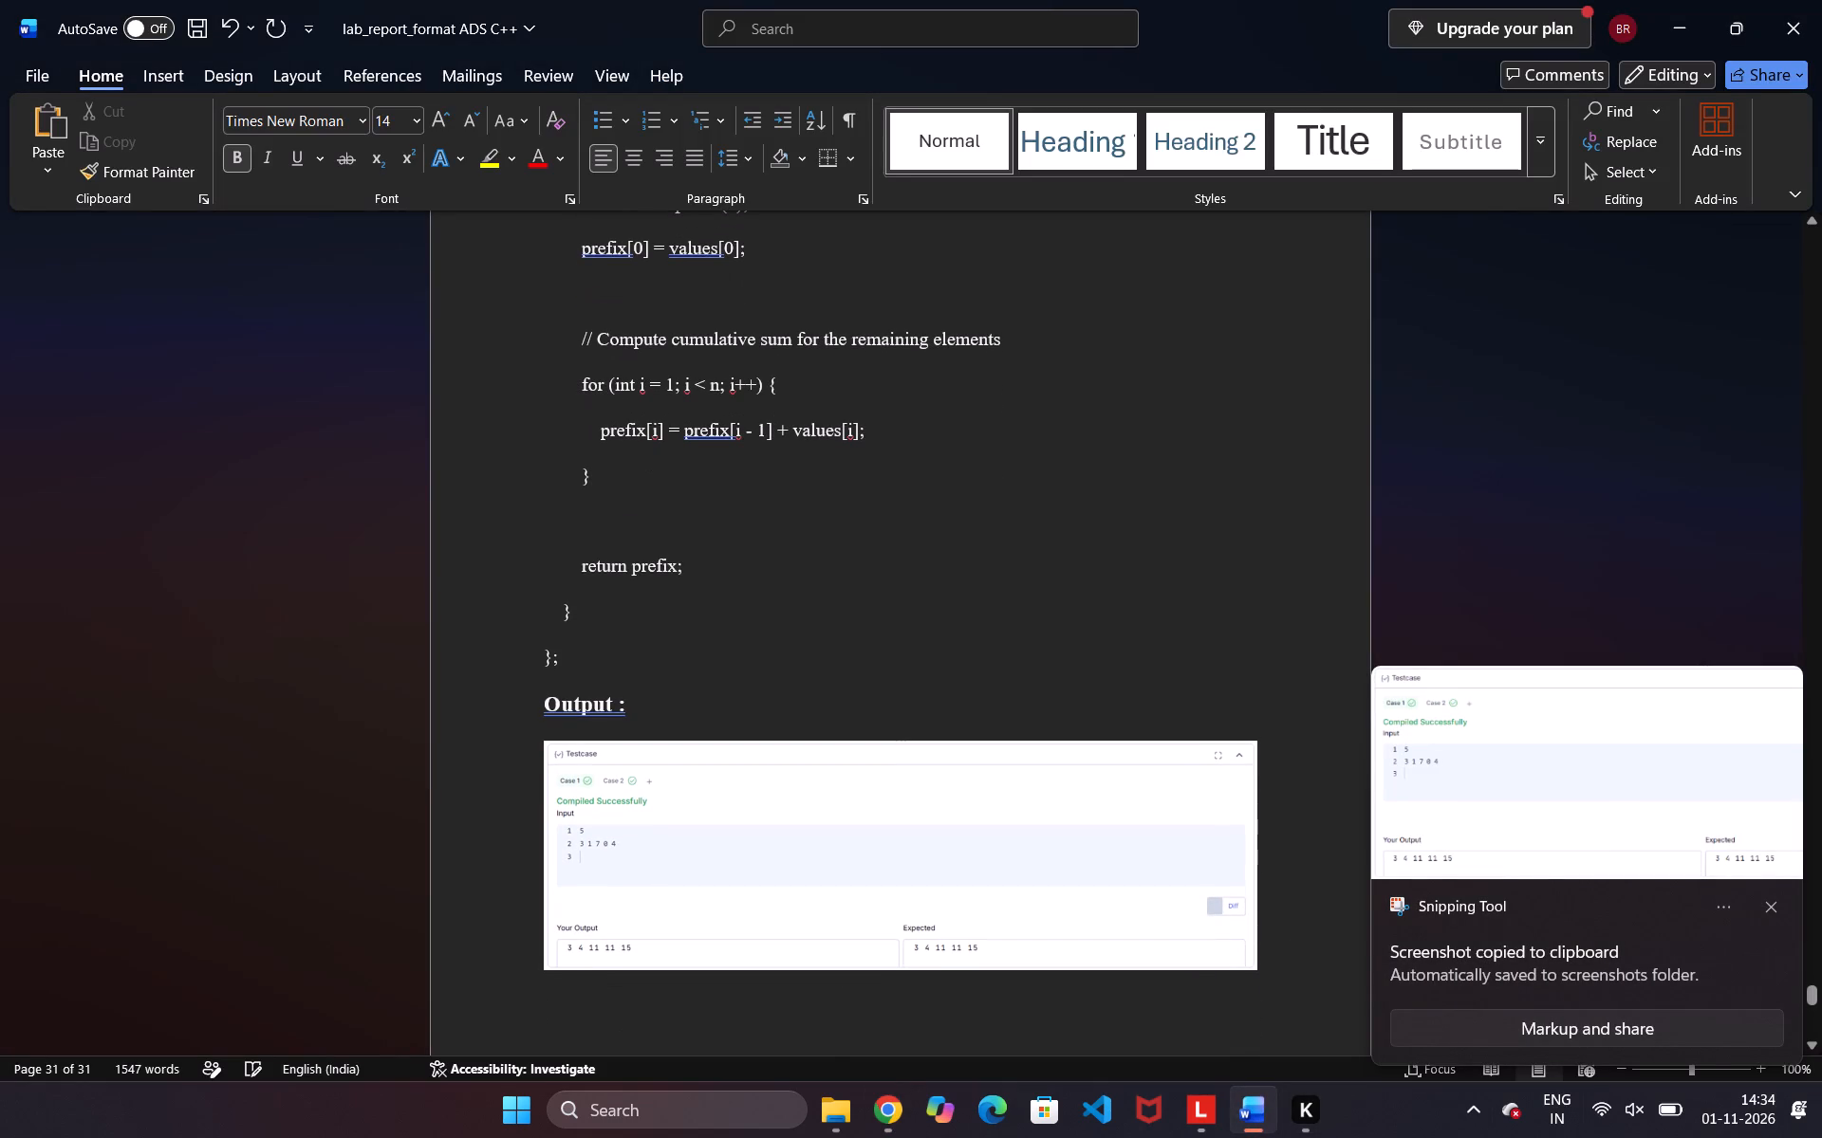
scroll(1243, 919, "down", 5)
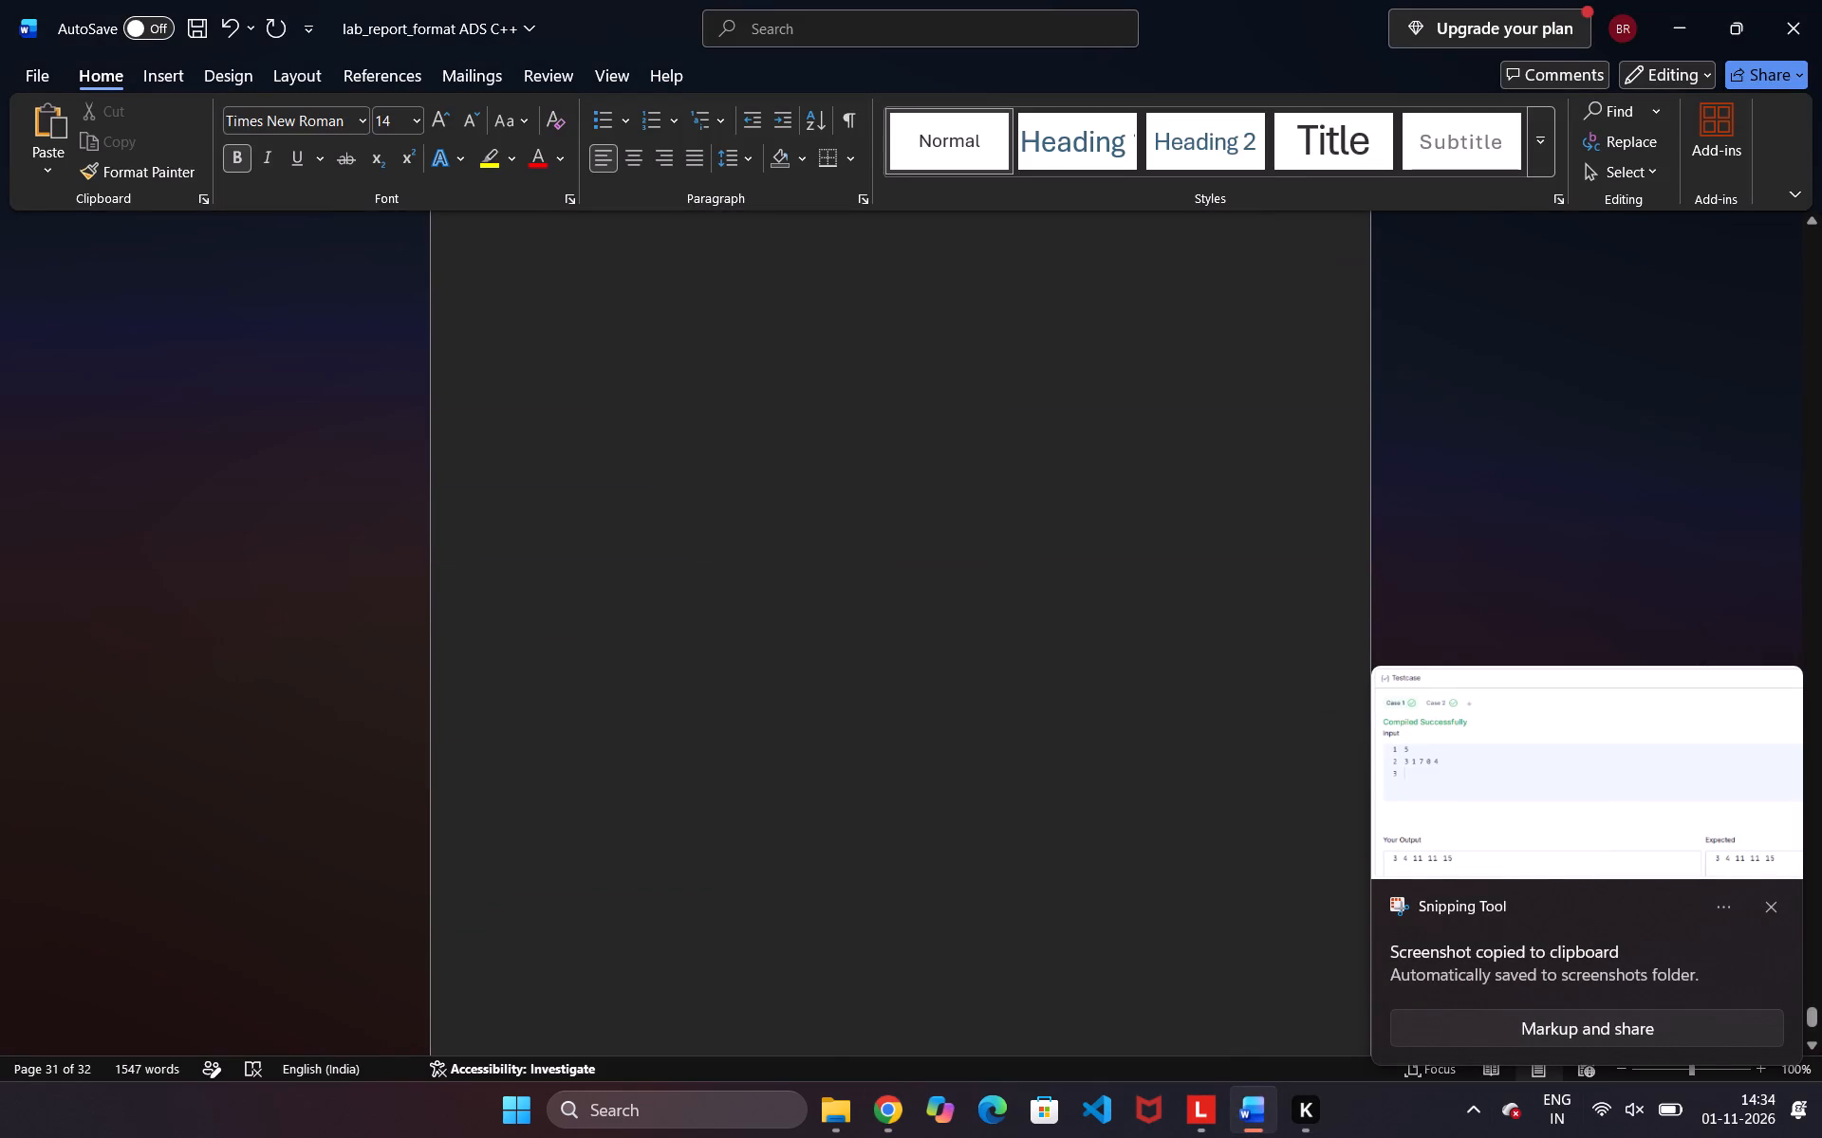
scroll(1091, 746, "up", 2)
key("Return")
key("Return")
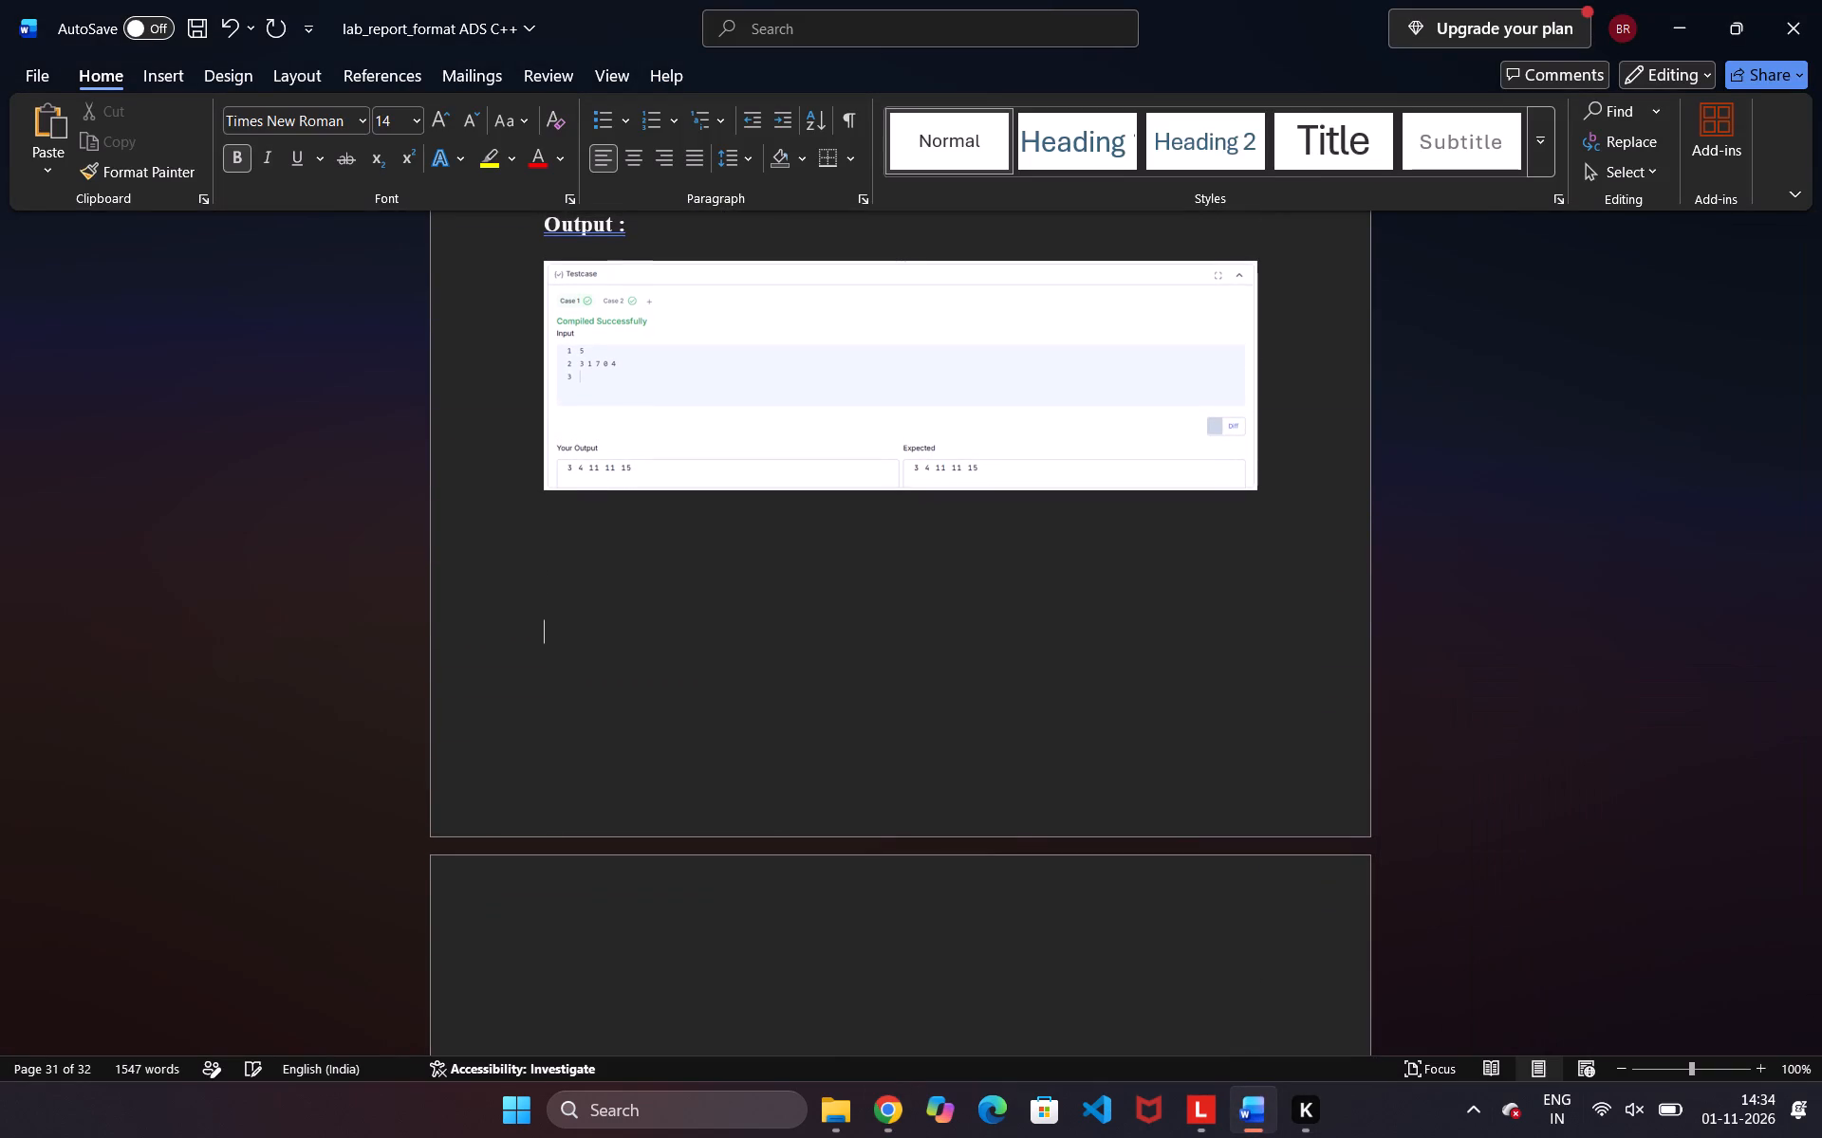
key("Return")
key("Return")
type("13.")
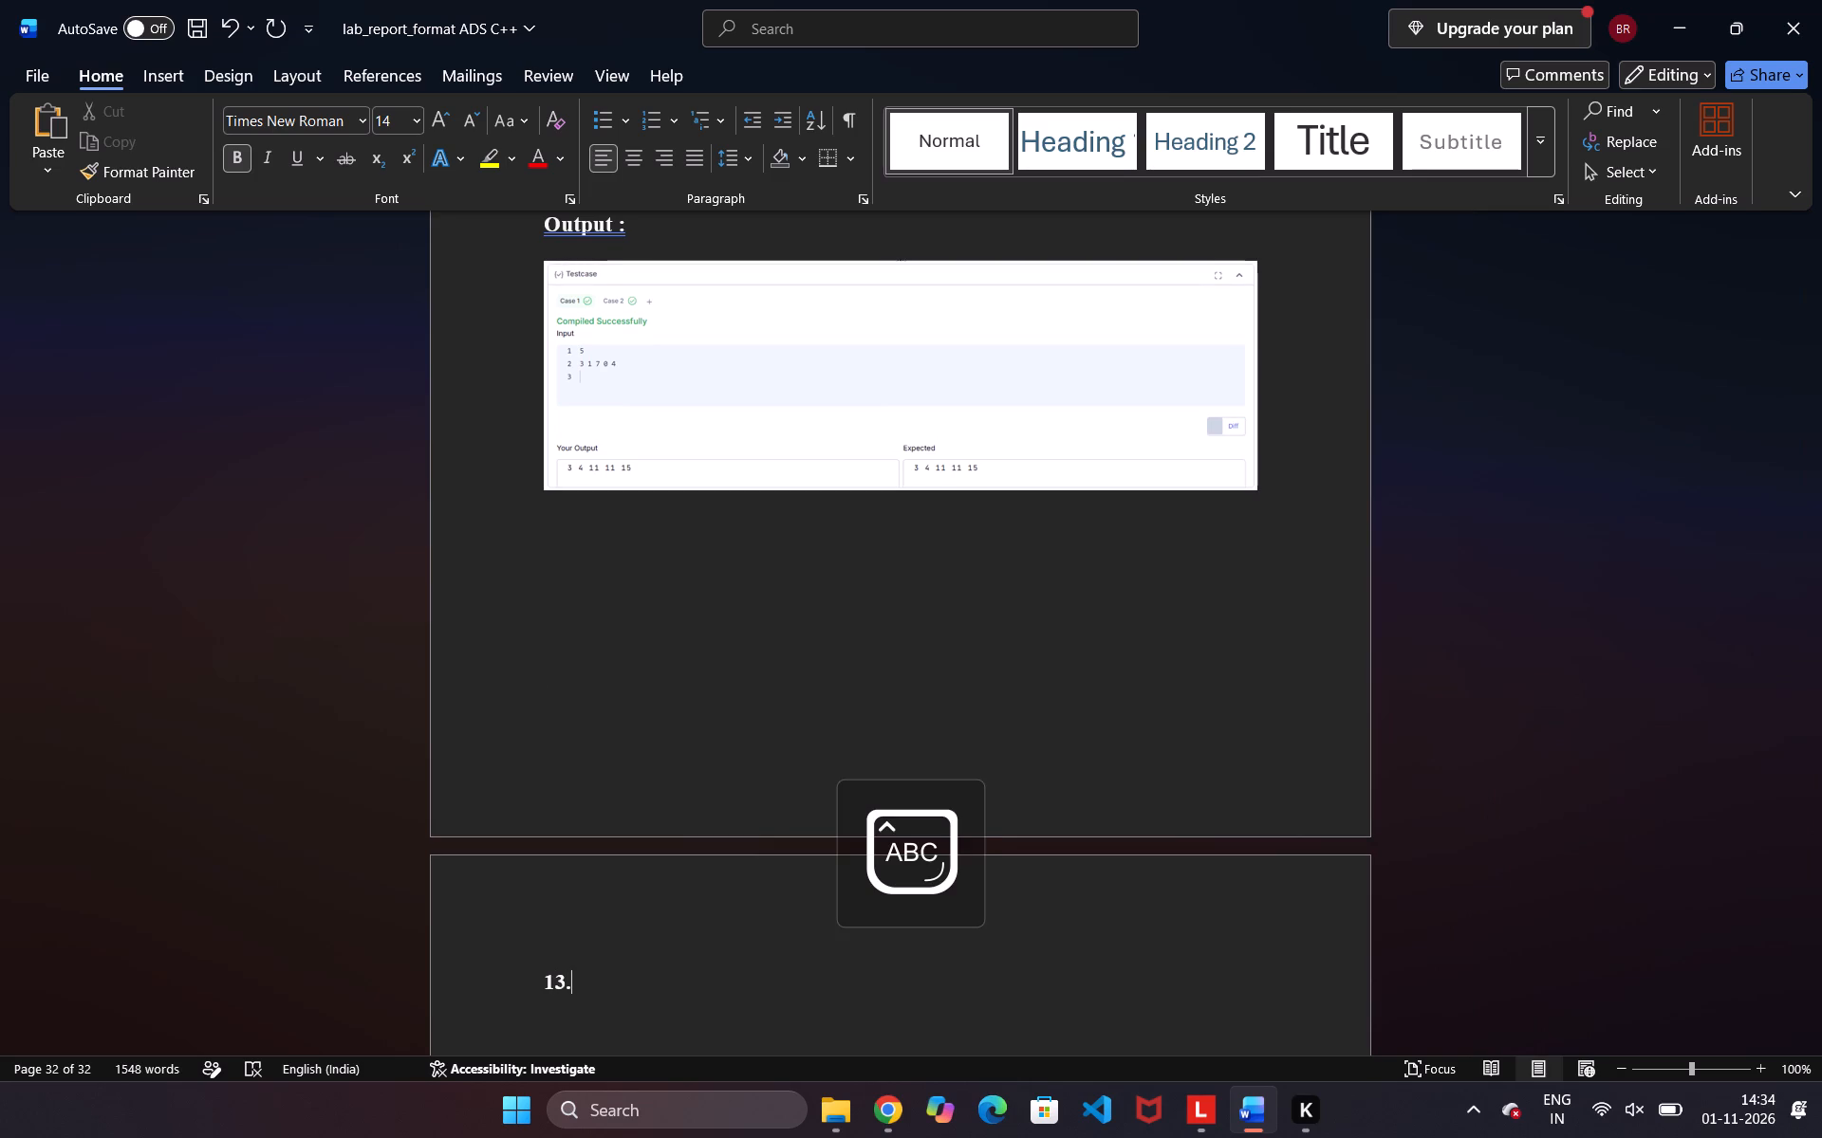
key("q")
type("uestion :")
key("Return")
In Chrome, return to the Coding Practice list, open the Book Title Prefixes problem and run its code.
left_click(883, 1112)
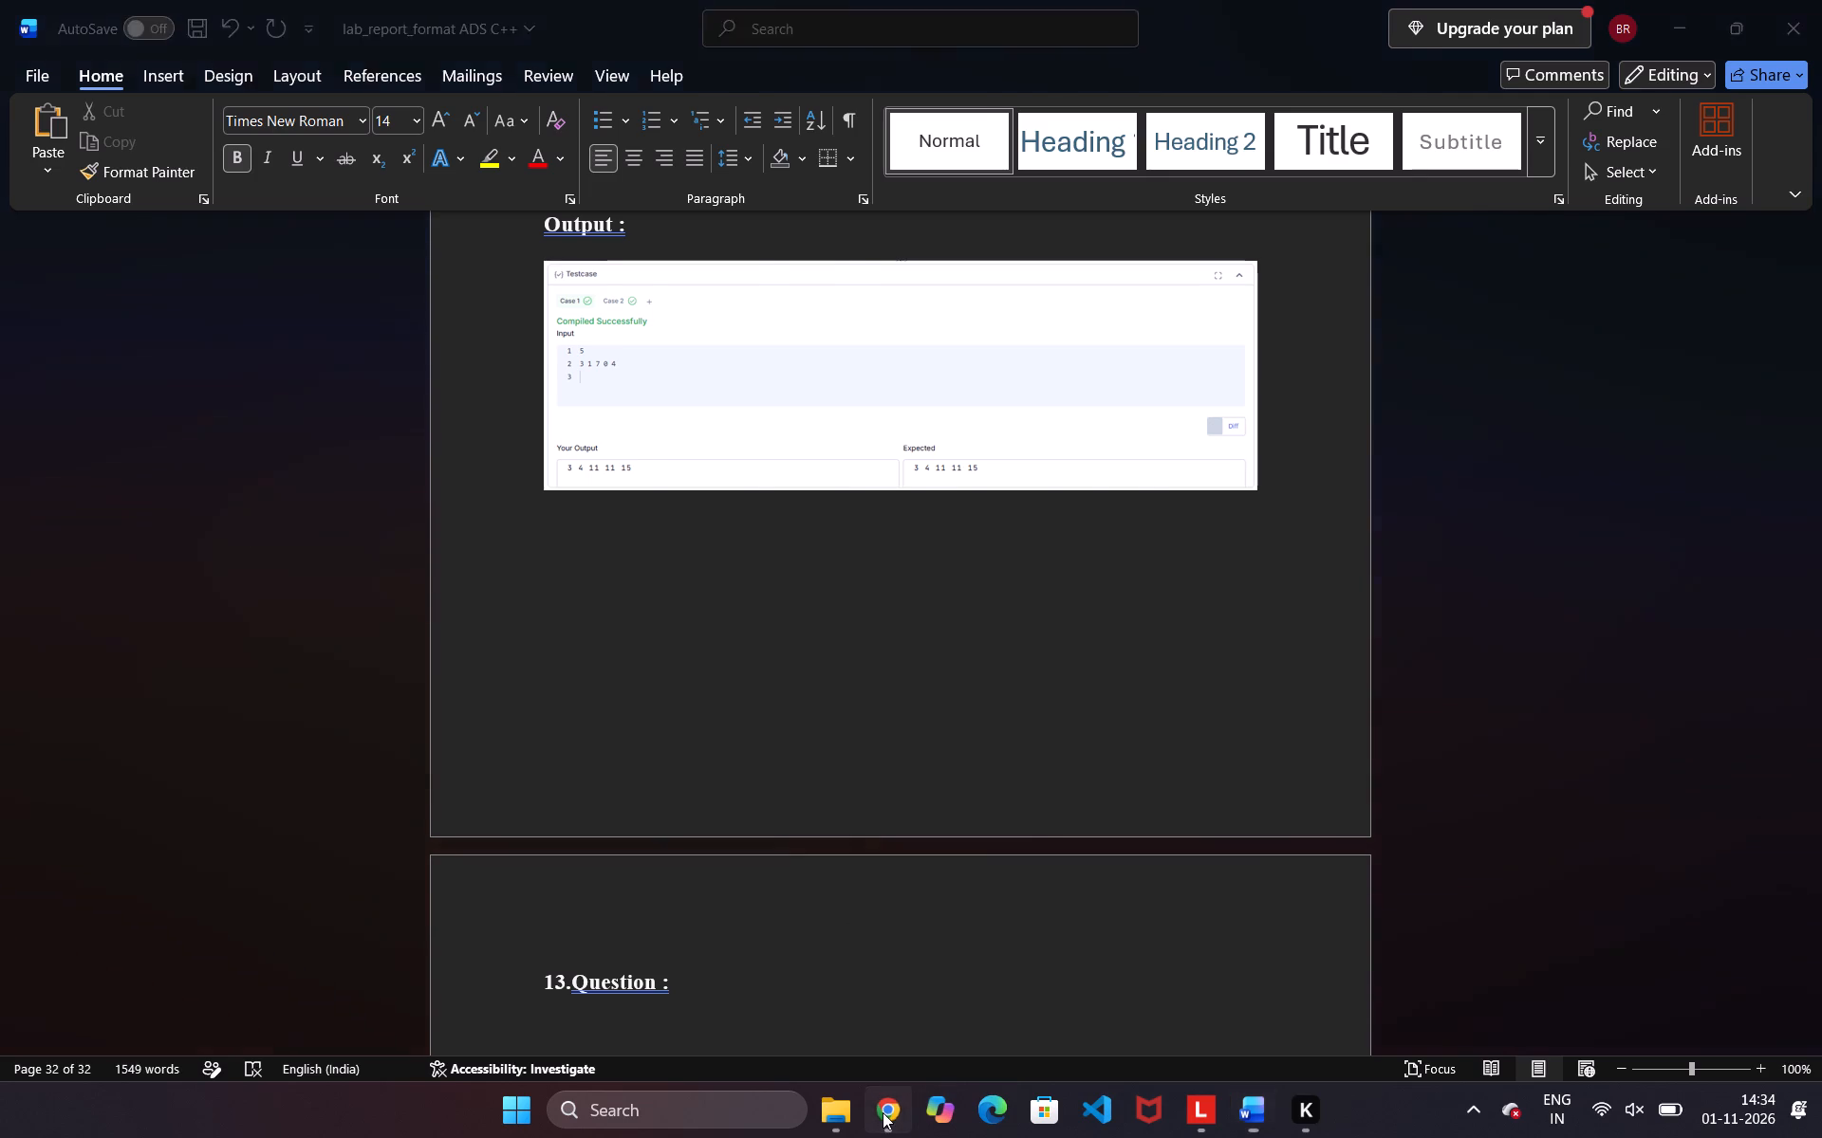
left_click(28, 183)
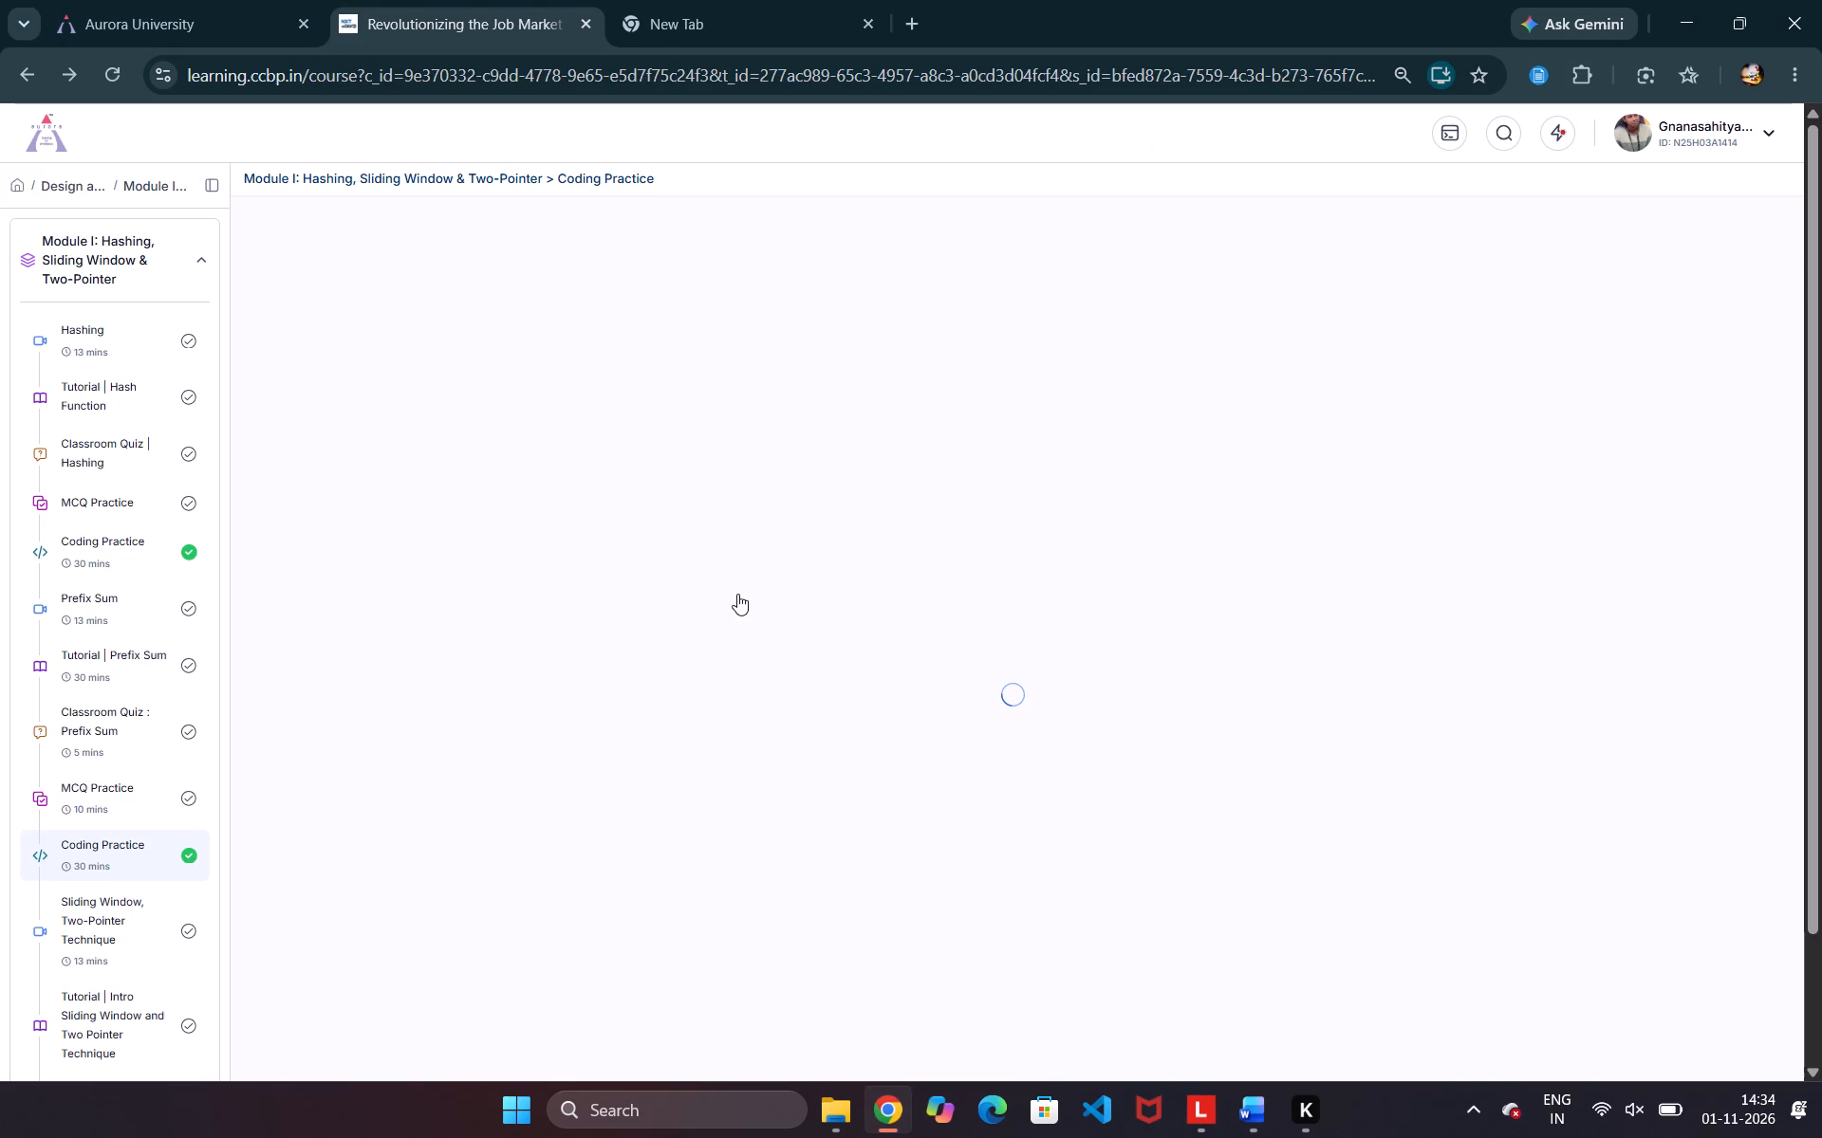
left_click(724, 376)
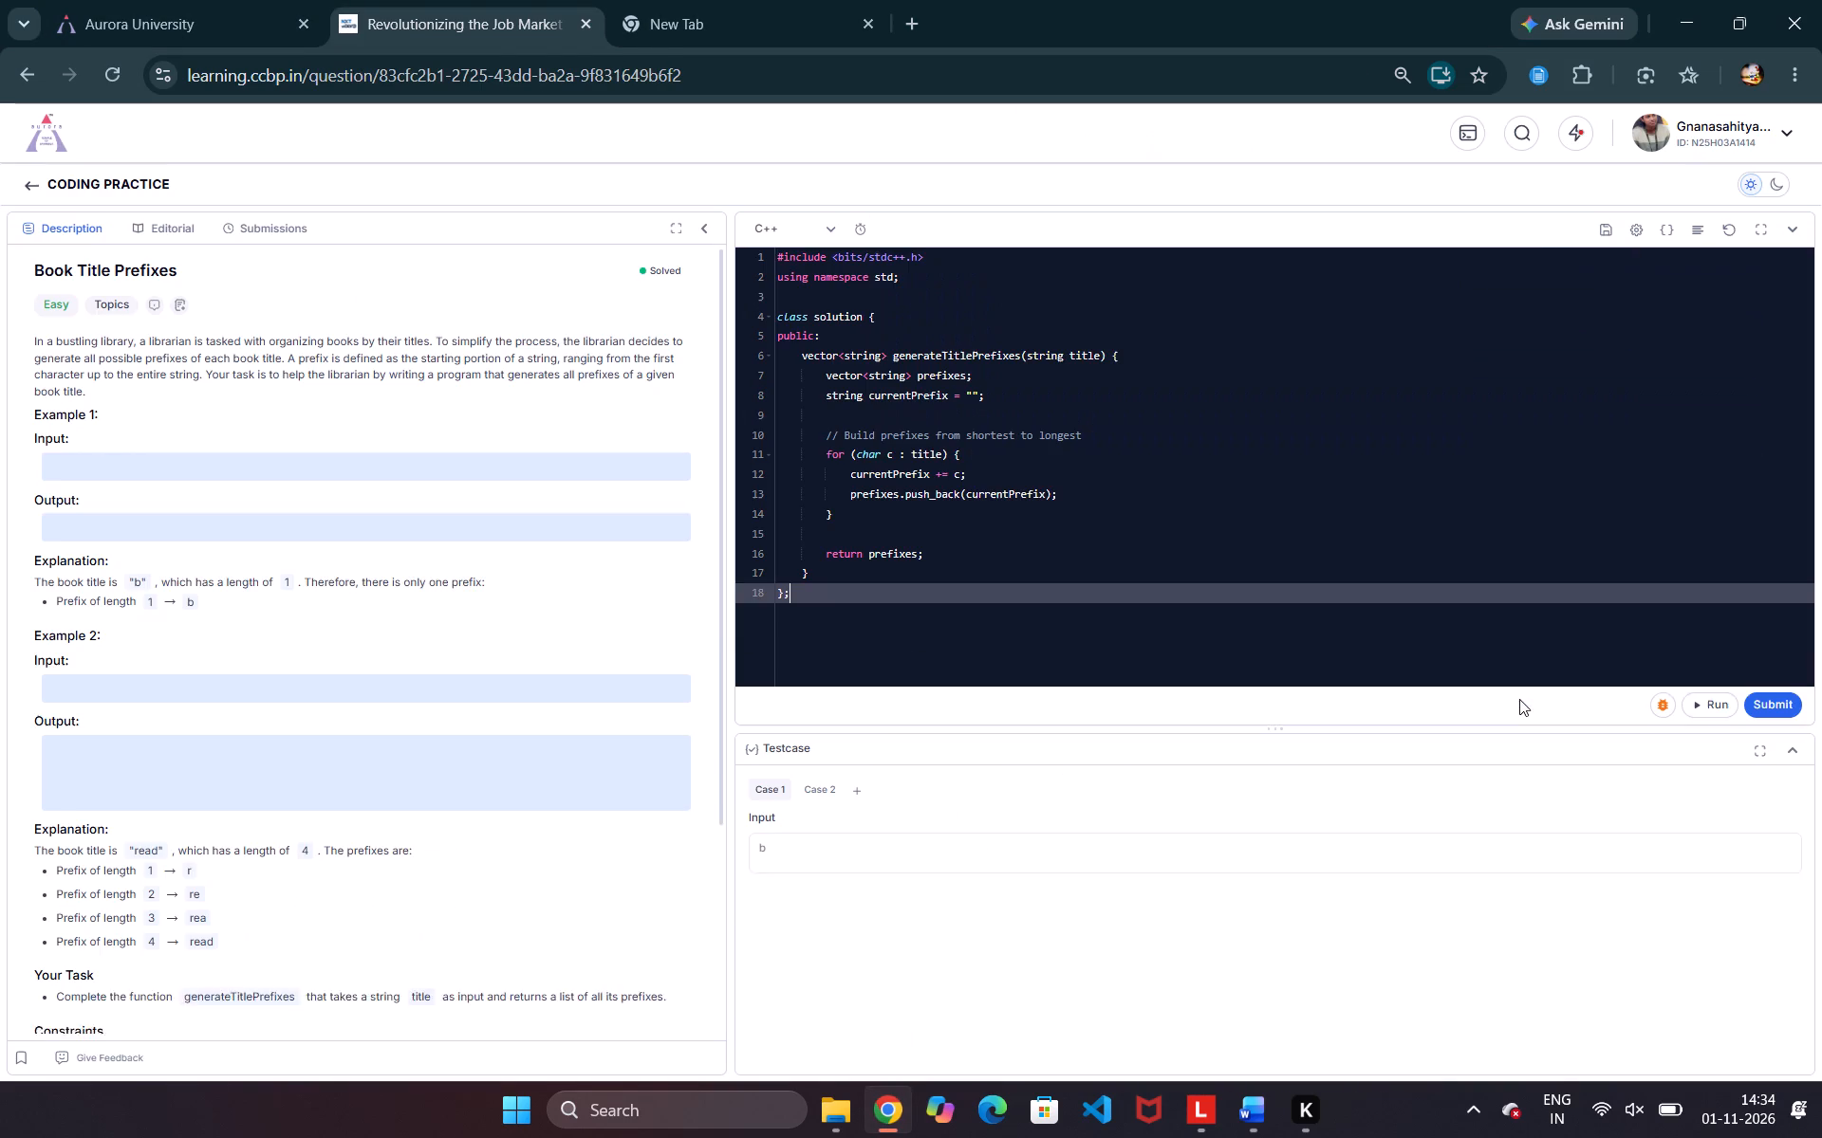
left_click(1730, 699)
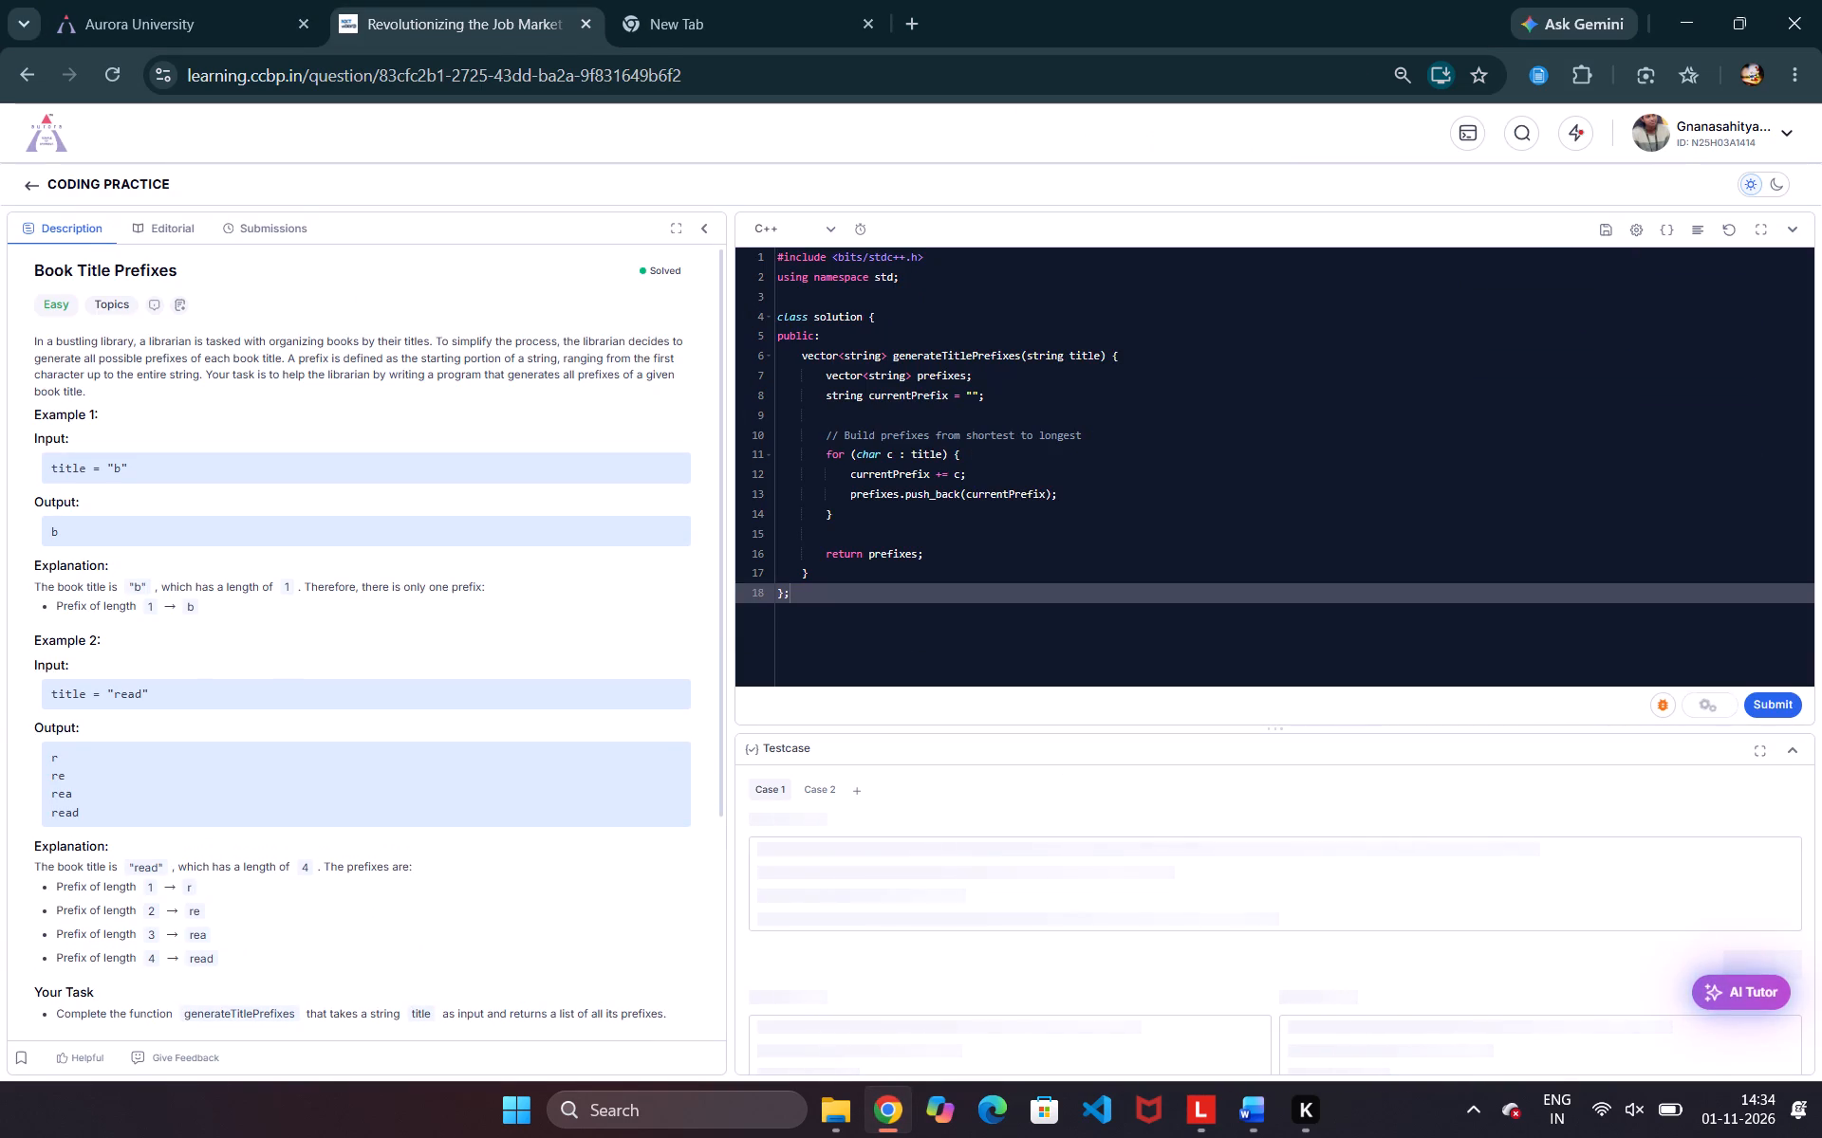
Capture a screenshot of the whole Book Title Prefixes page, paste it under the '13.Question :' heading in Word and start a new line.
key("shift+super+s")
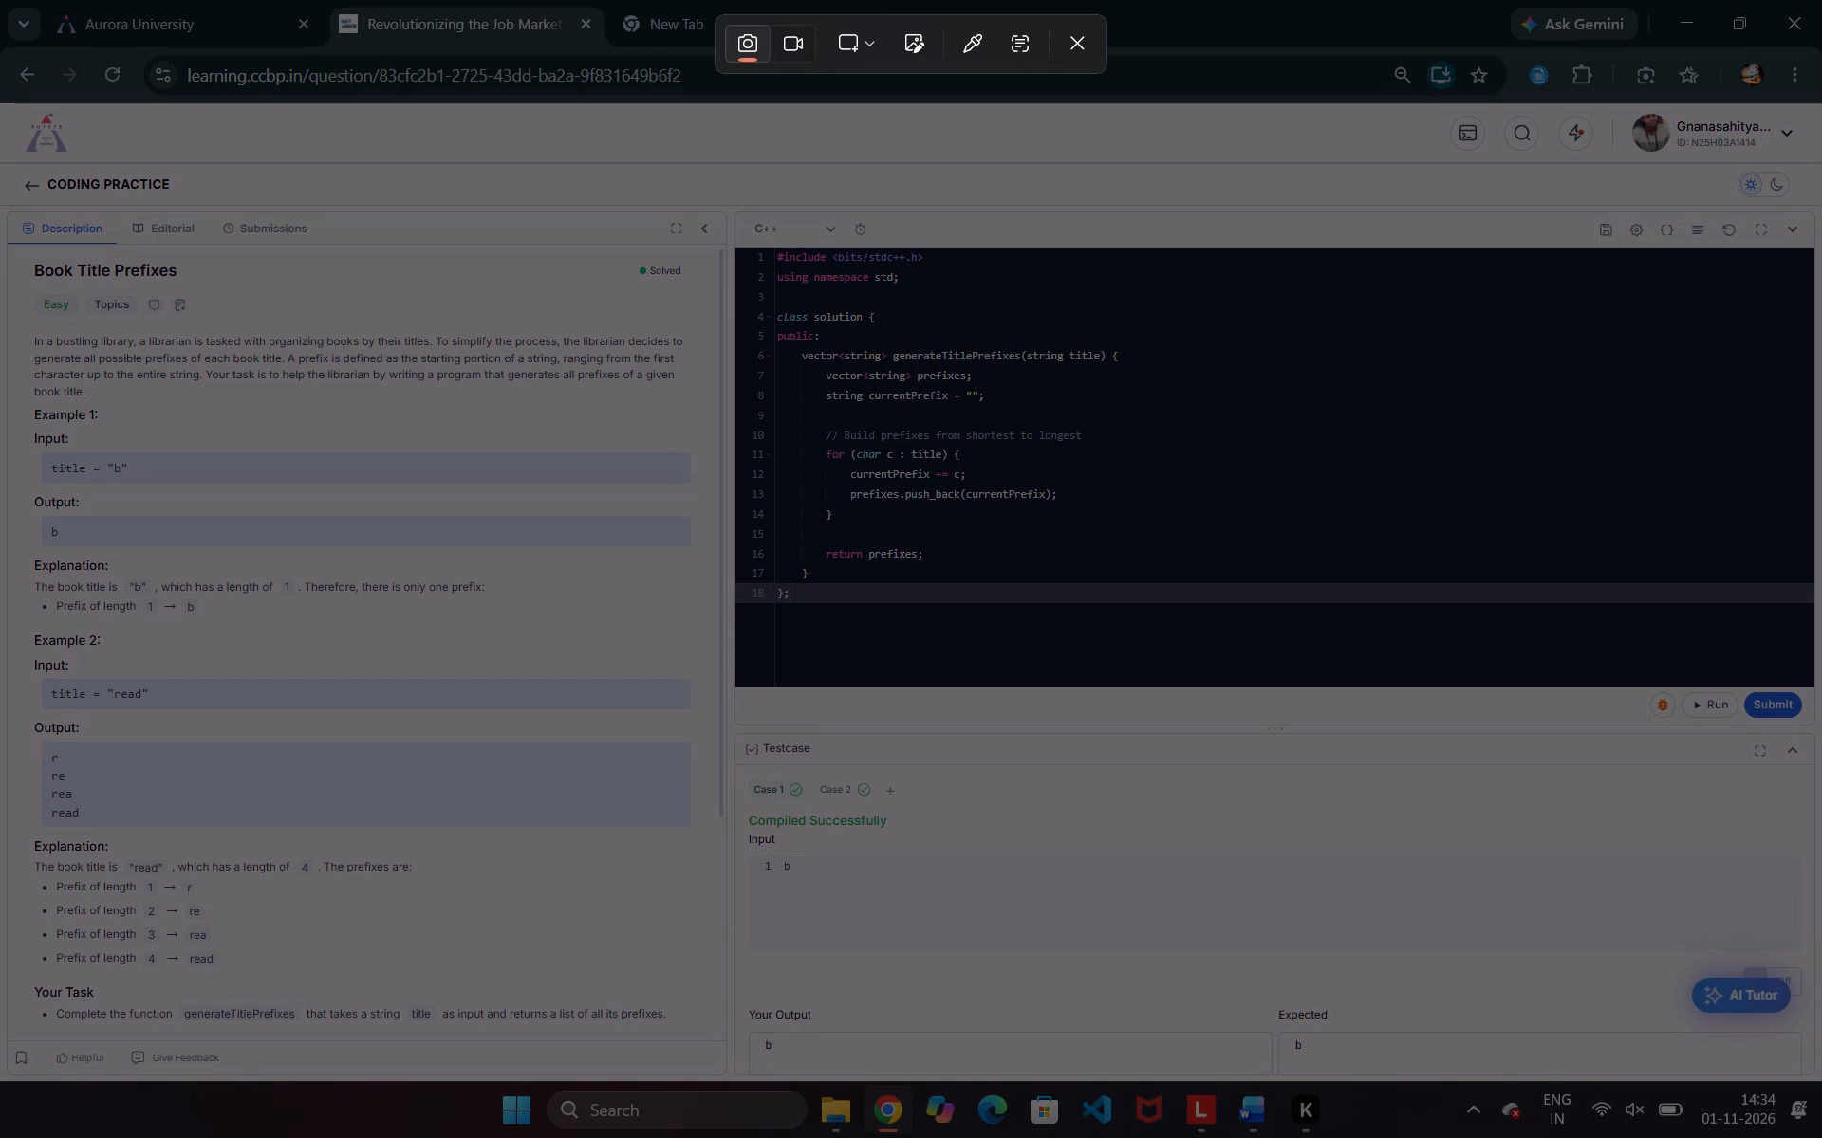
left_click_drag(0, 103, 1531, 1117)
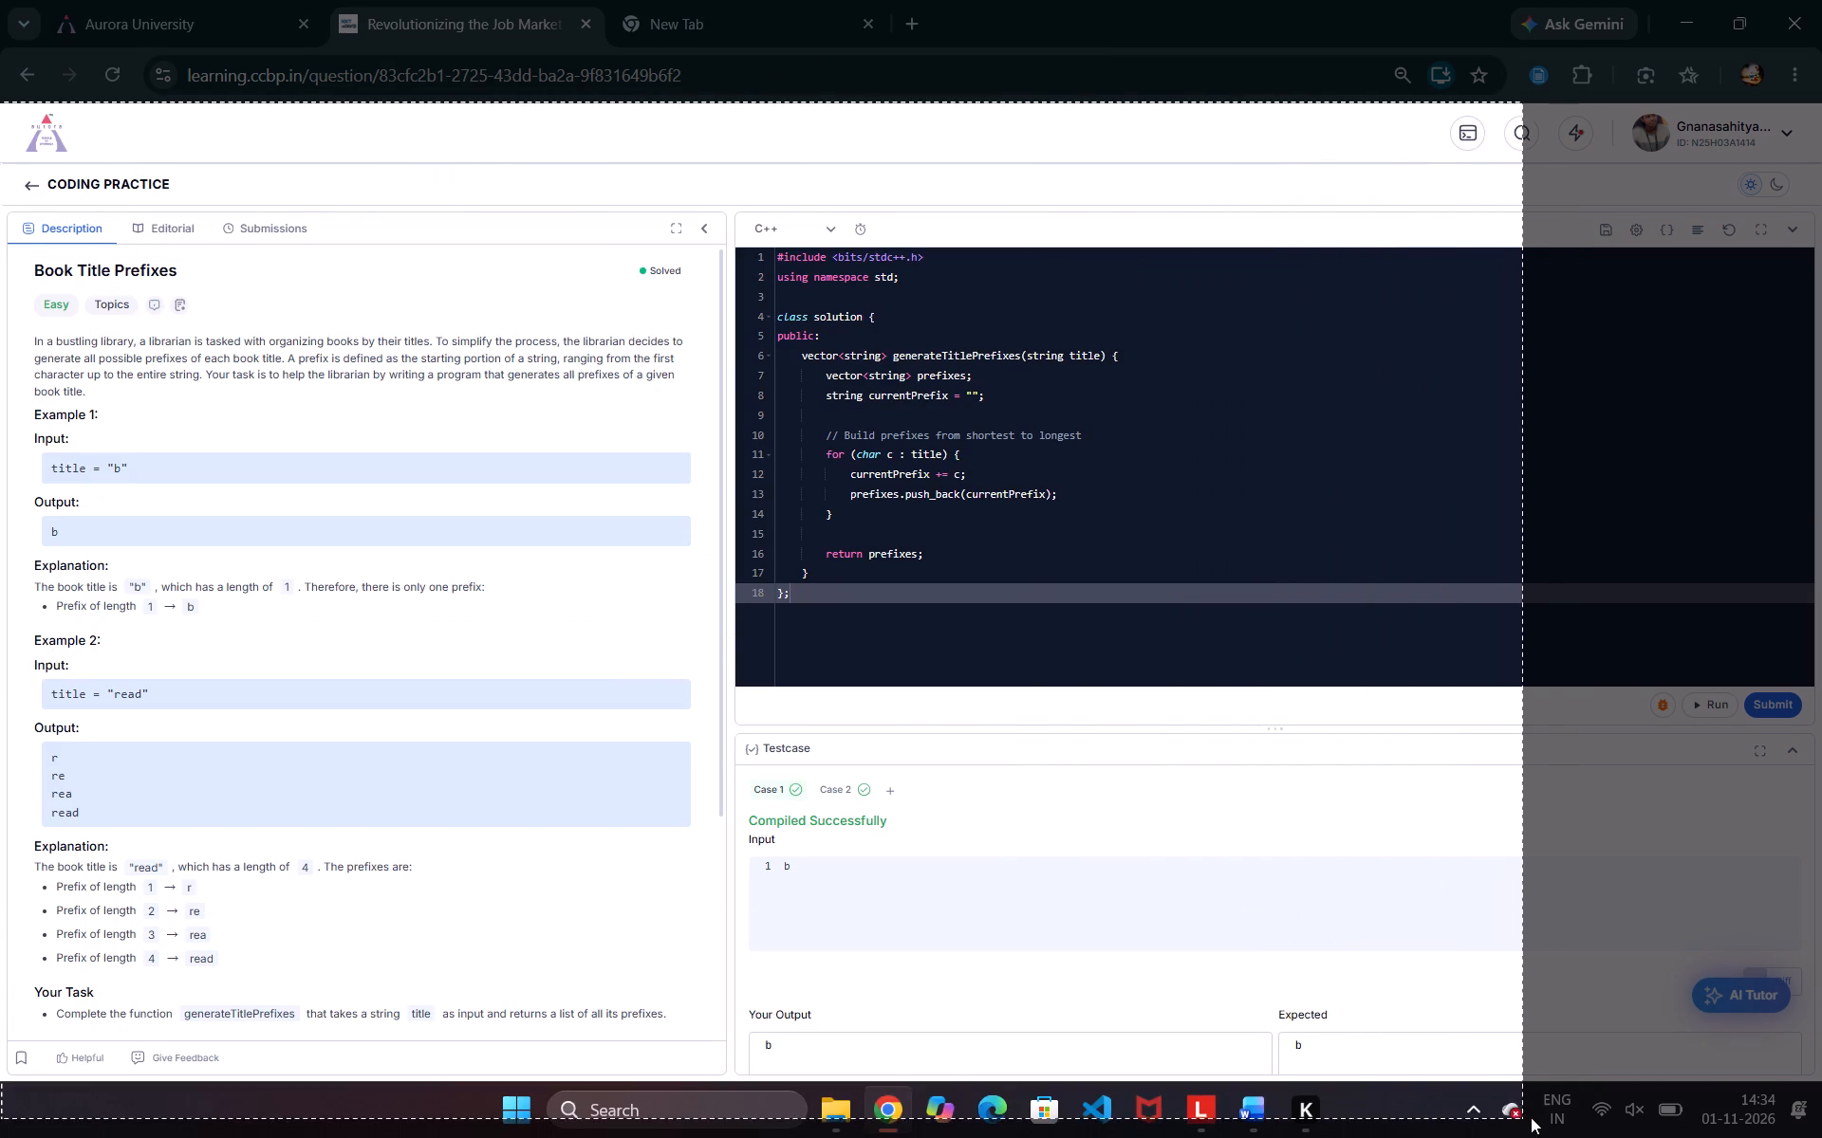
left_click_drag(1531, 1117, 1821, 1079)
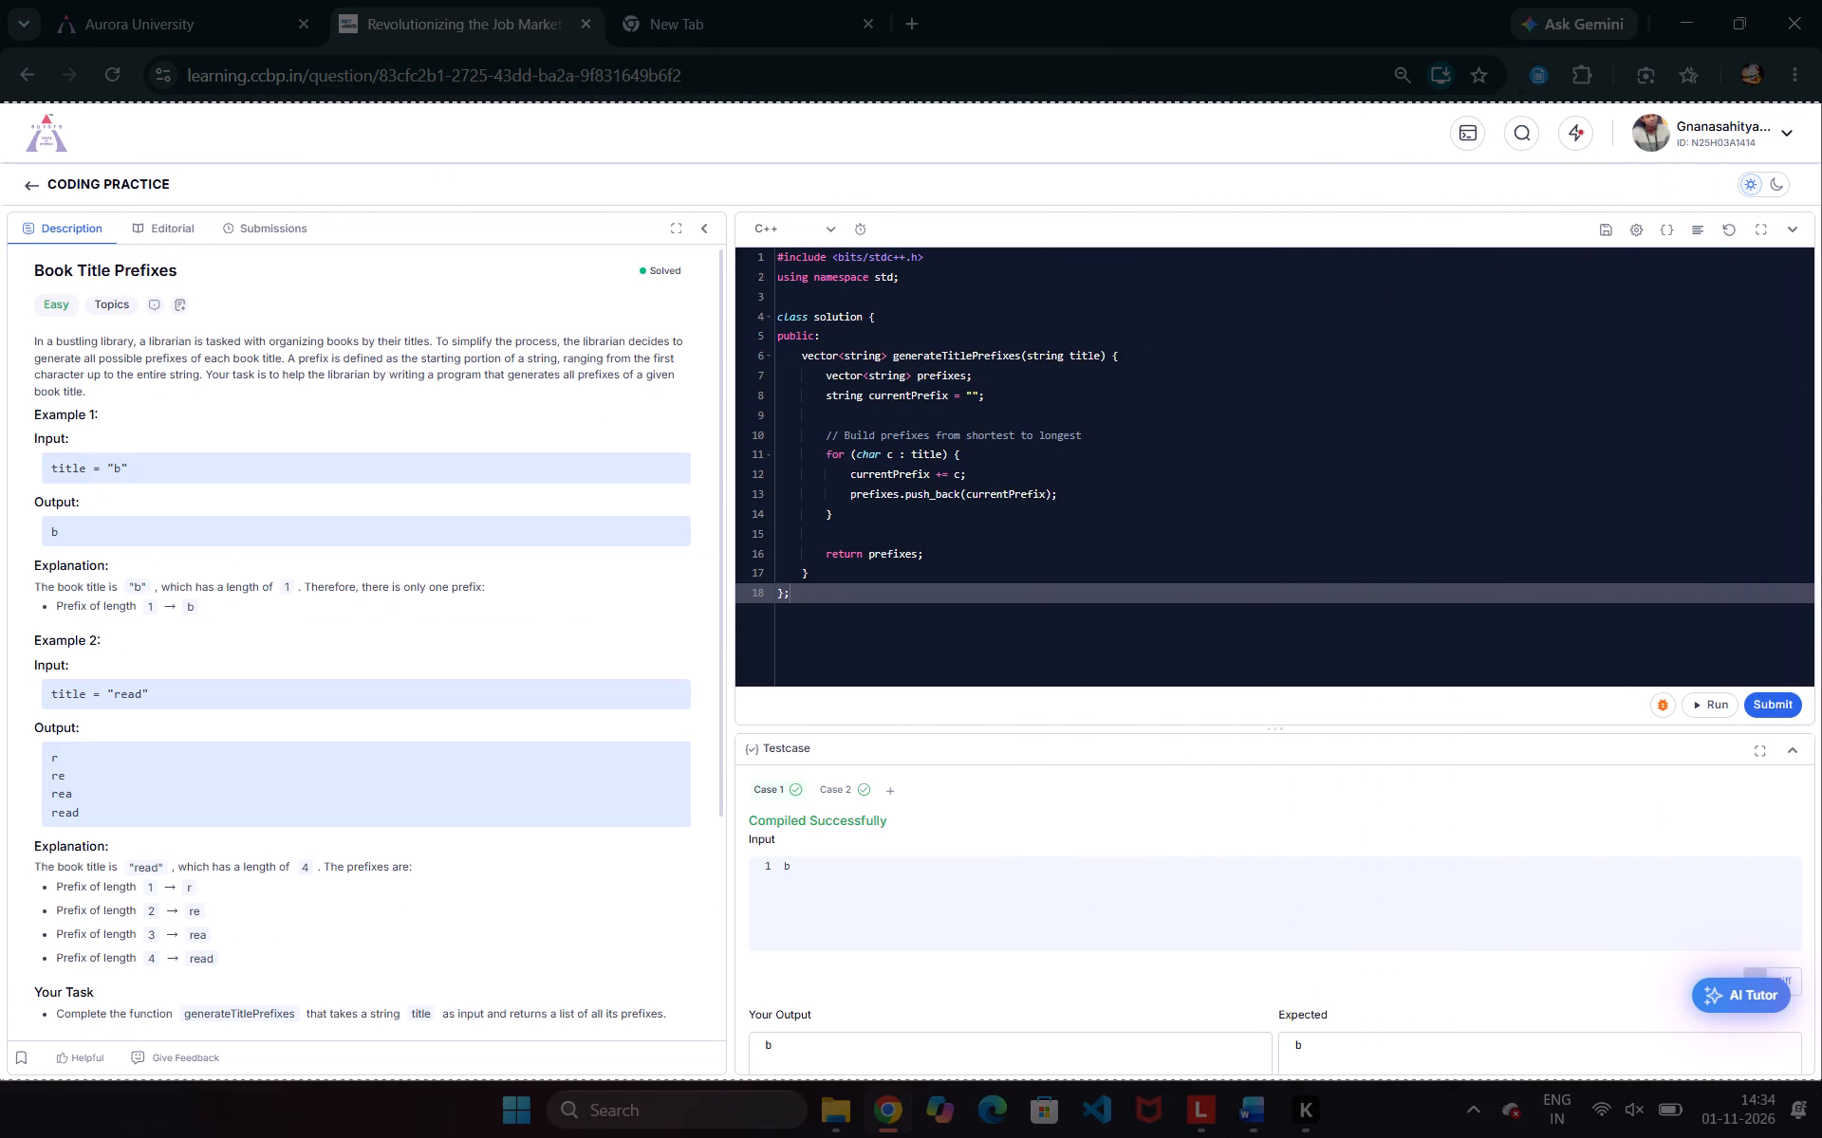
left_click_drag(1821, 1079, 1821, 1077)
left_click(1232, 1111)
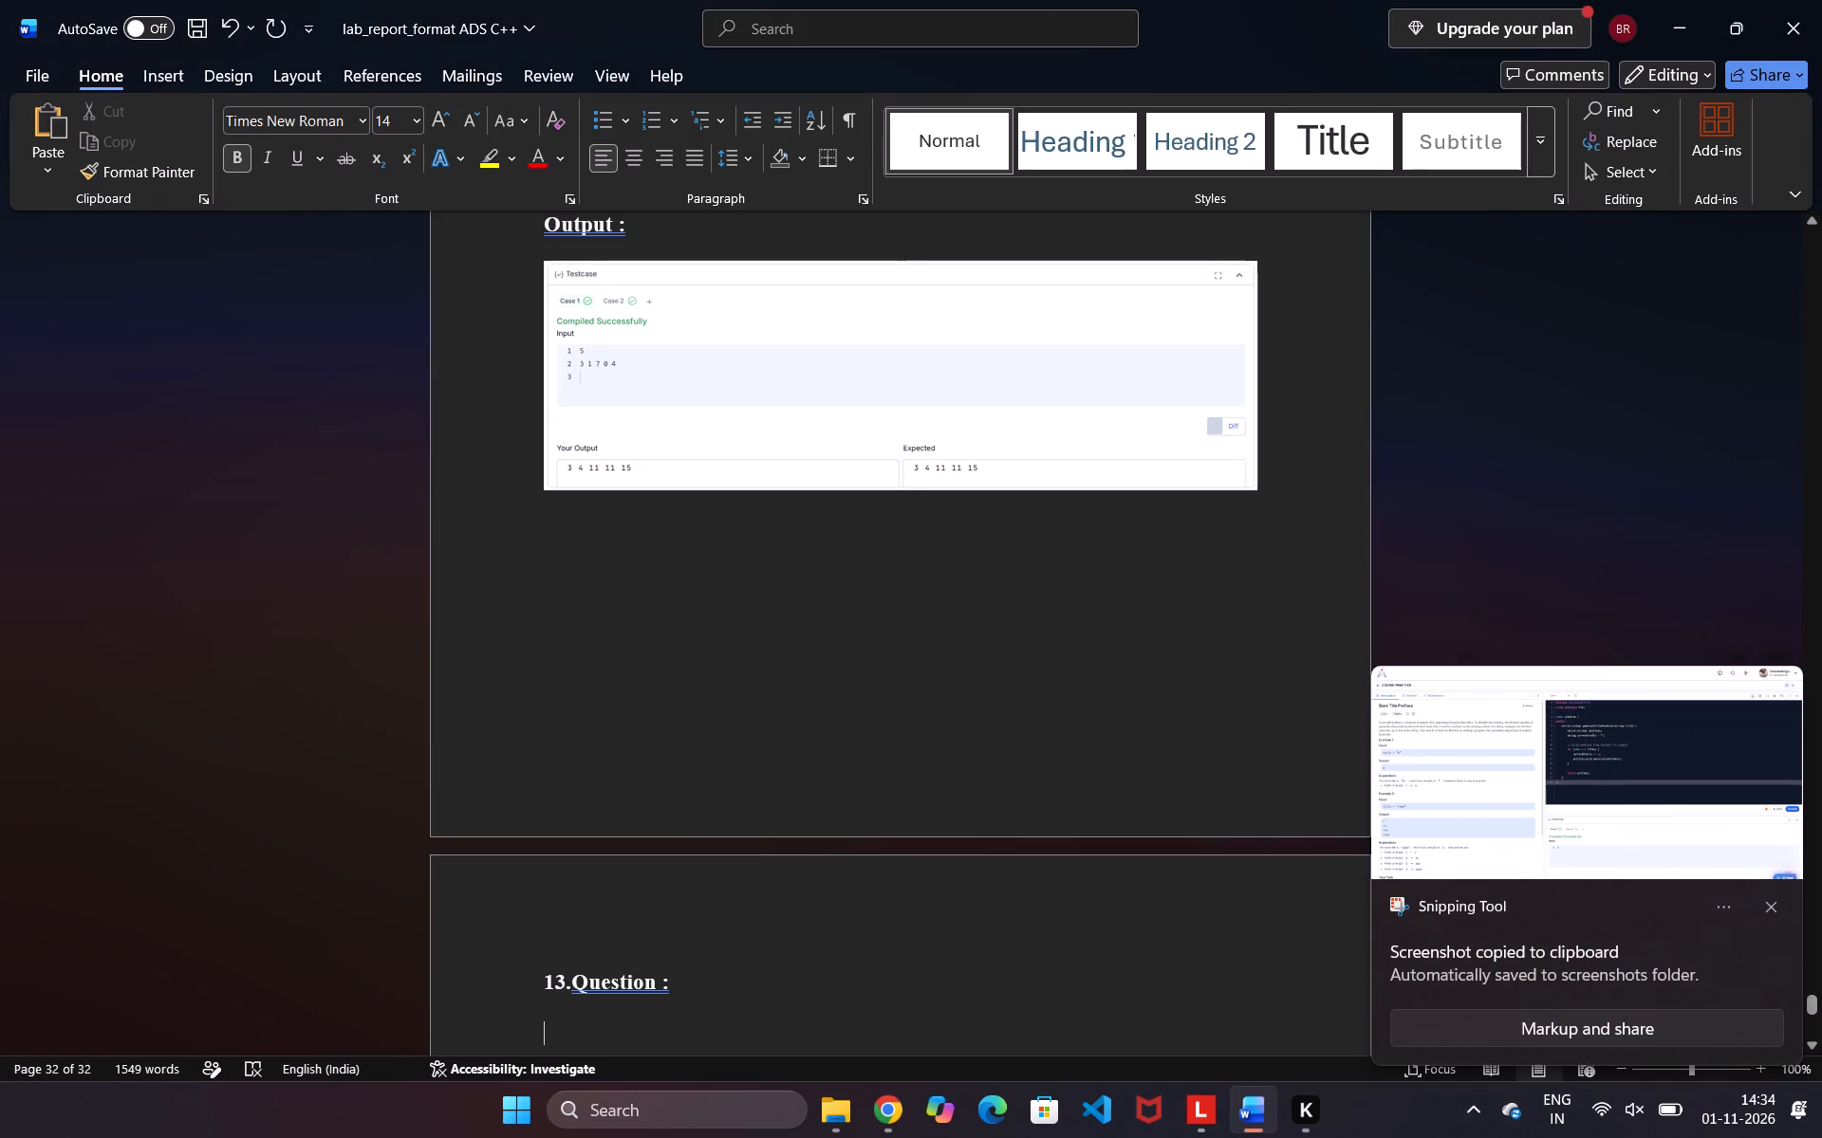
key("ctrl+v")
key("Return")
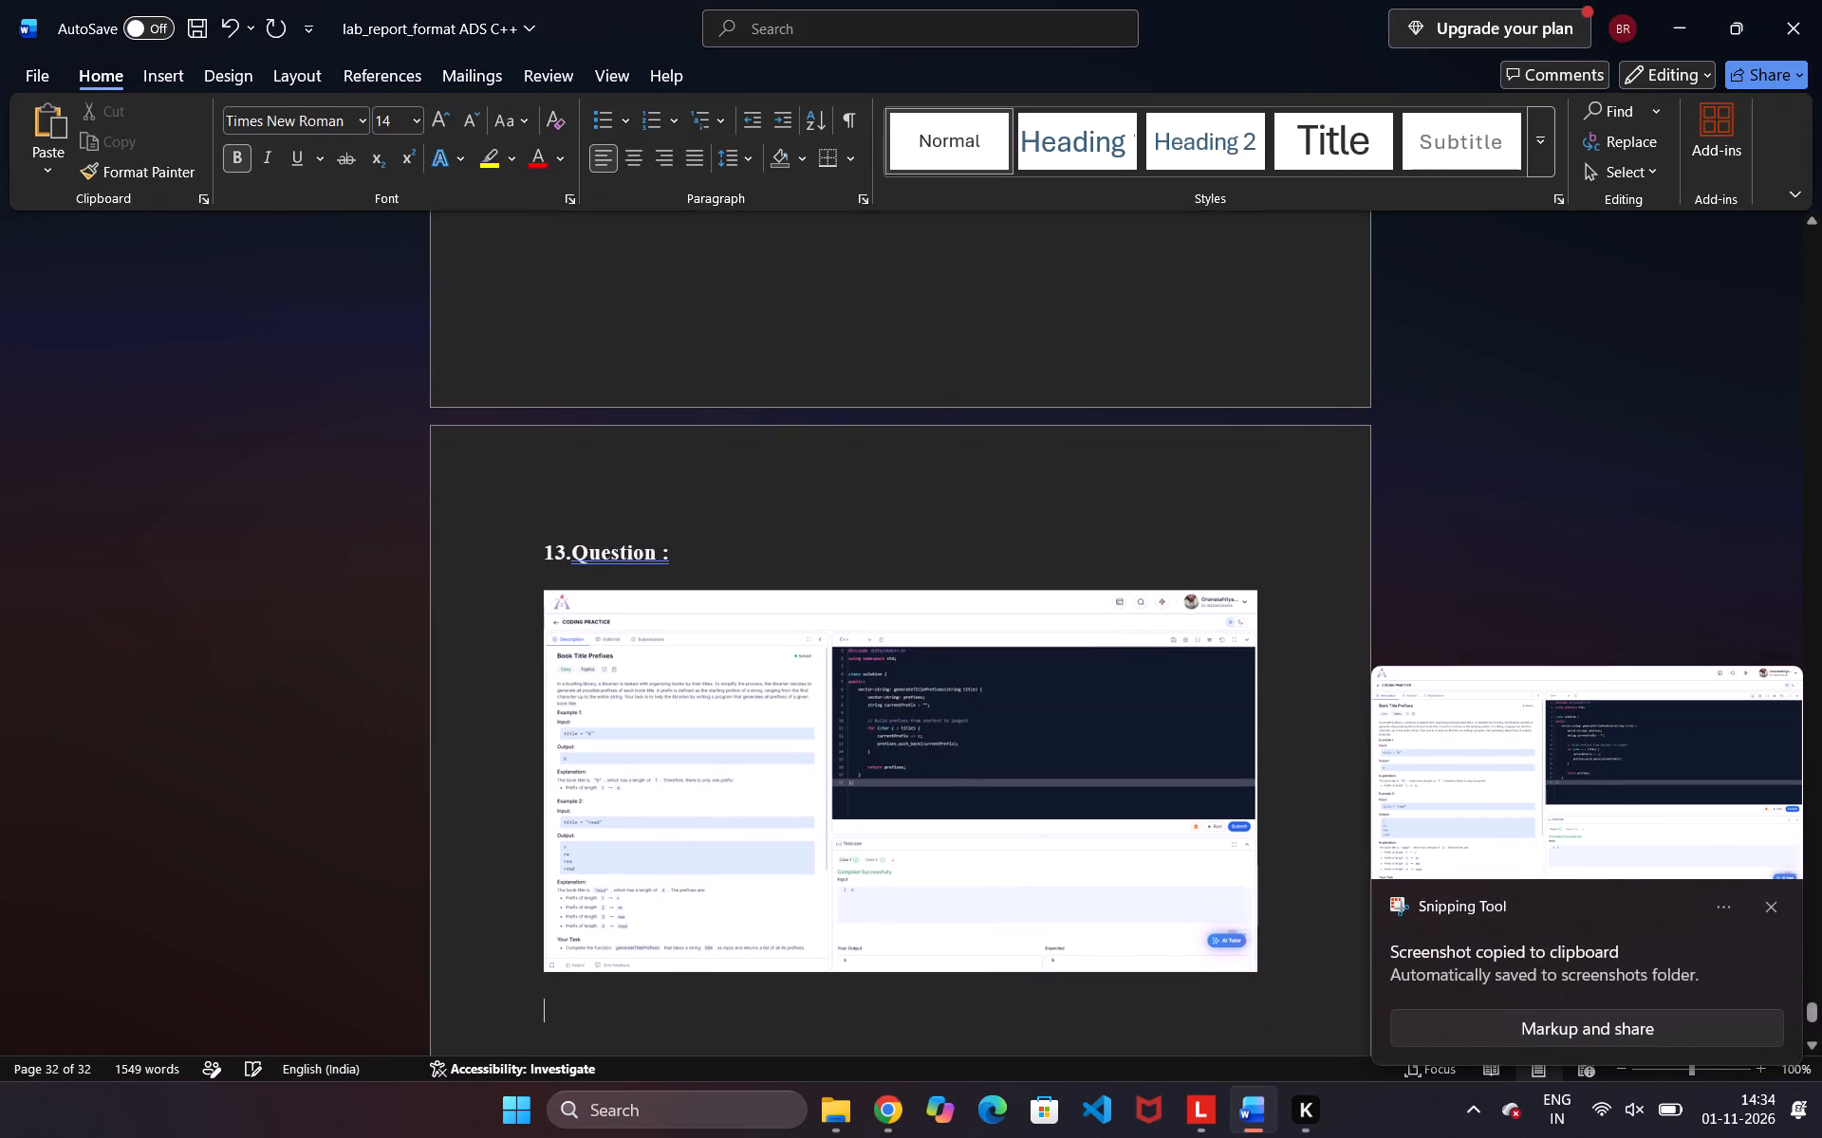
Add the heading 'Code :' below the Book Title Prefixes screenshot and start a new line under it.
key("c")
type("ode :")
key("Return")
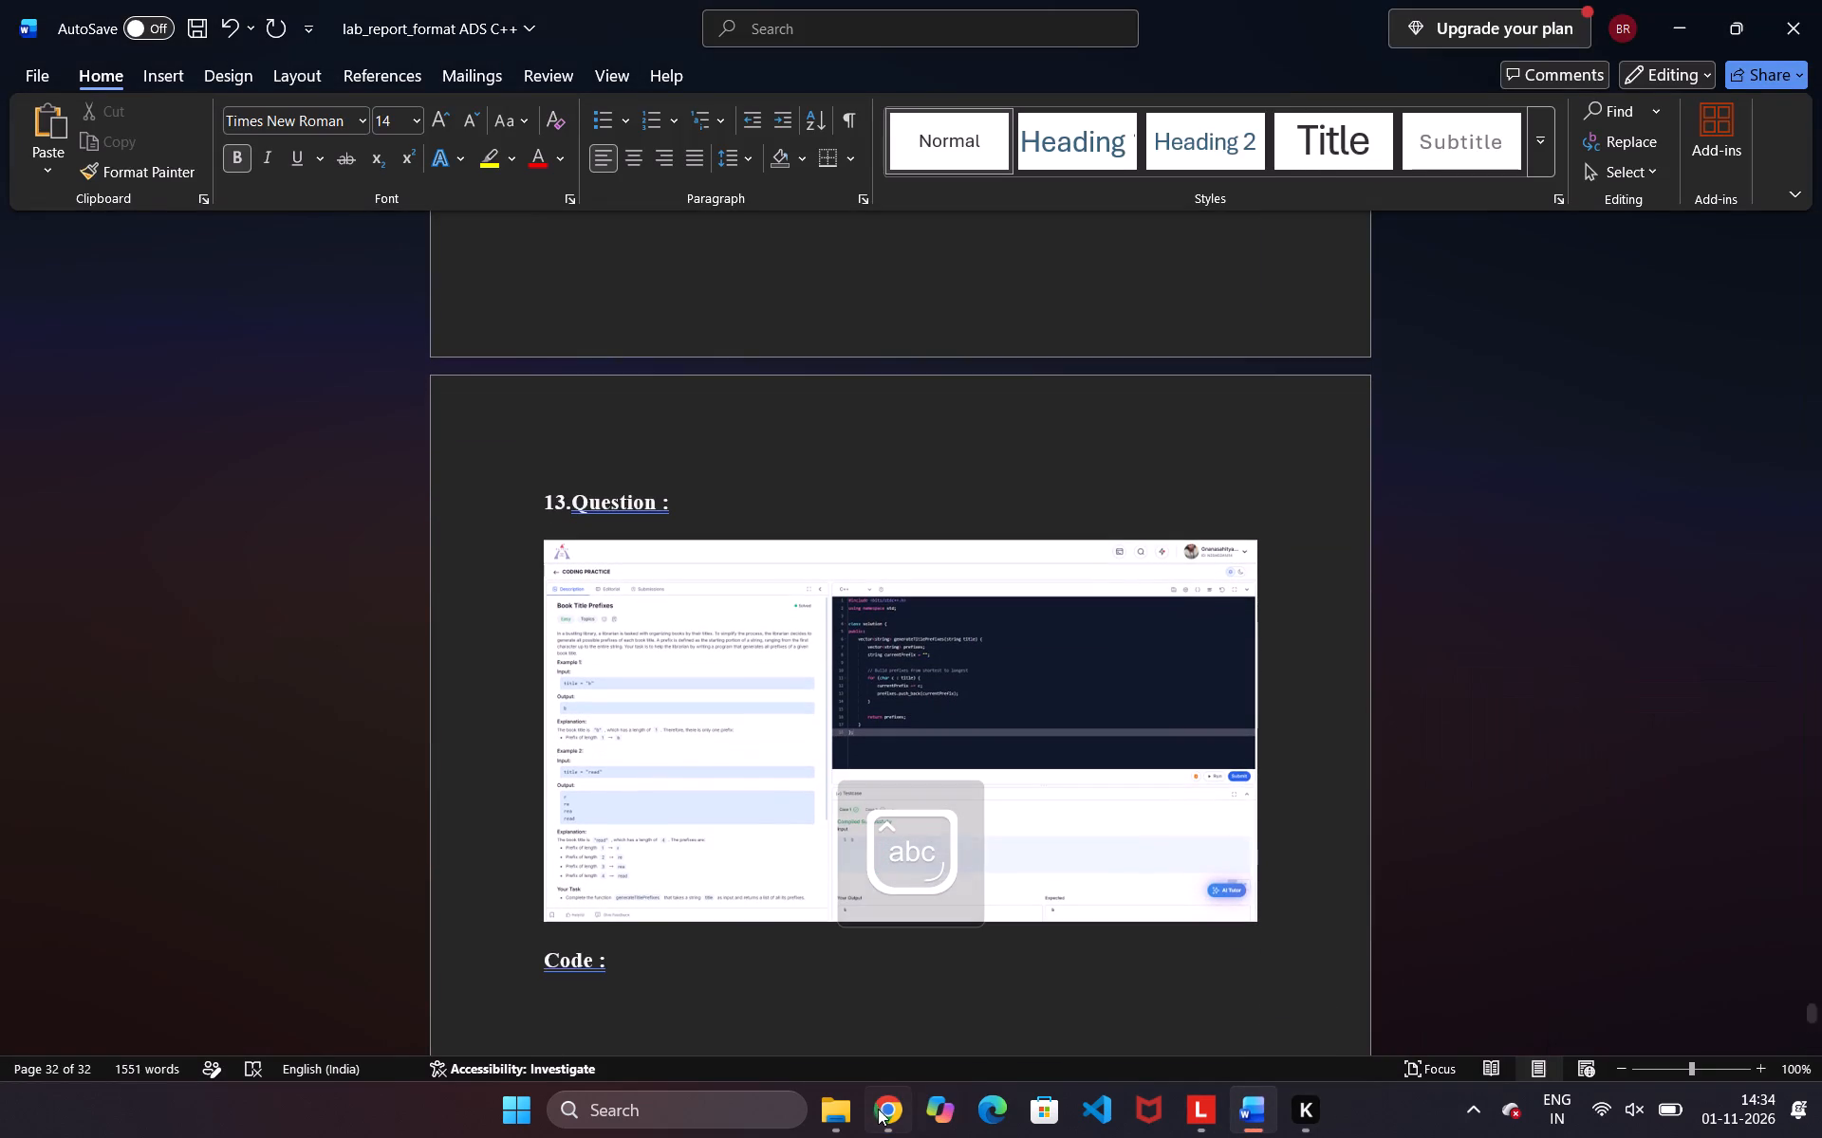
Copy the full Book Title Prefixes solution code from Chrome and paste it under the 'Code :' heading in Word.
left_click(877, 1109)
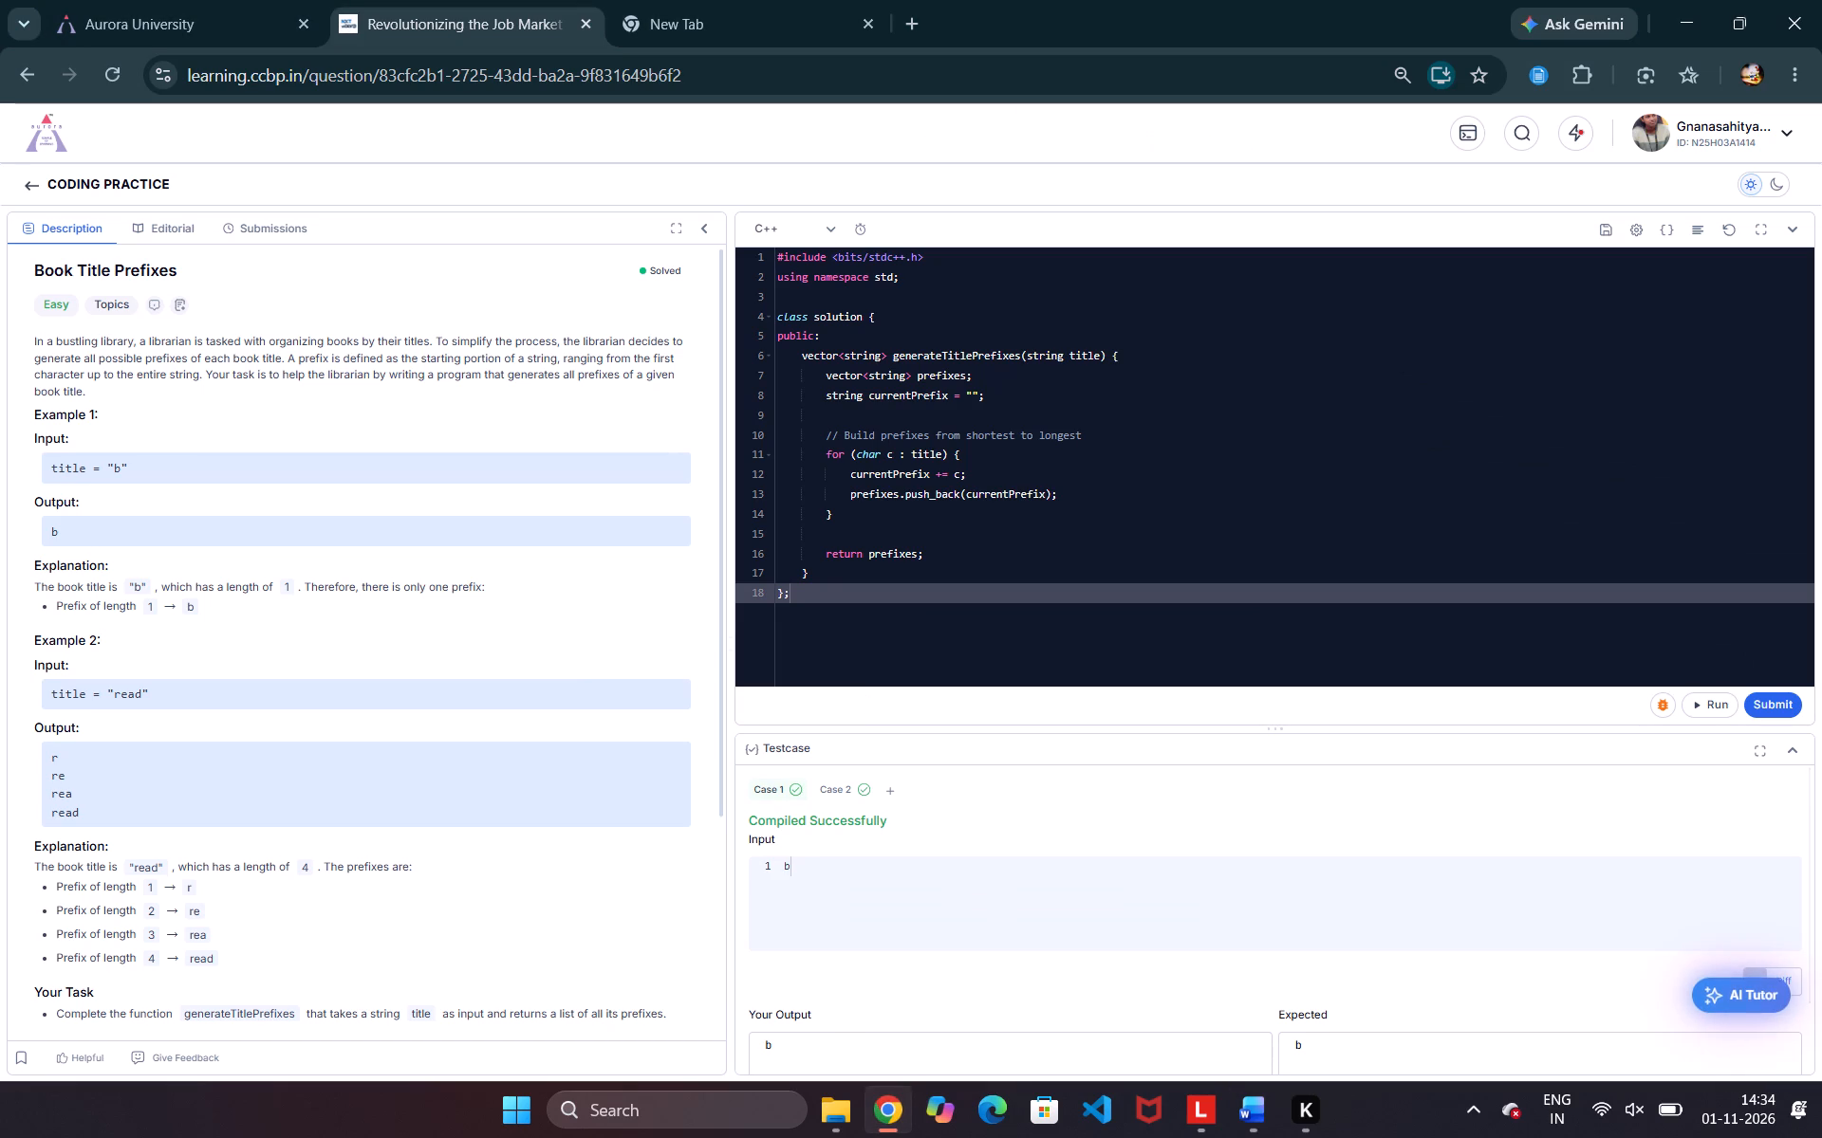
left_click(774, 254)
left_click_drag(777, 254, 829, 393)
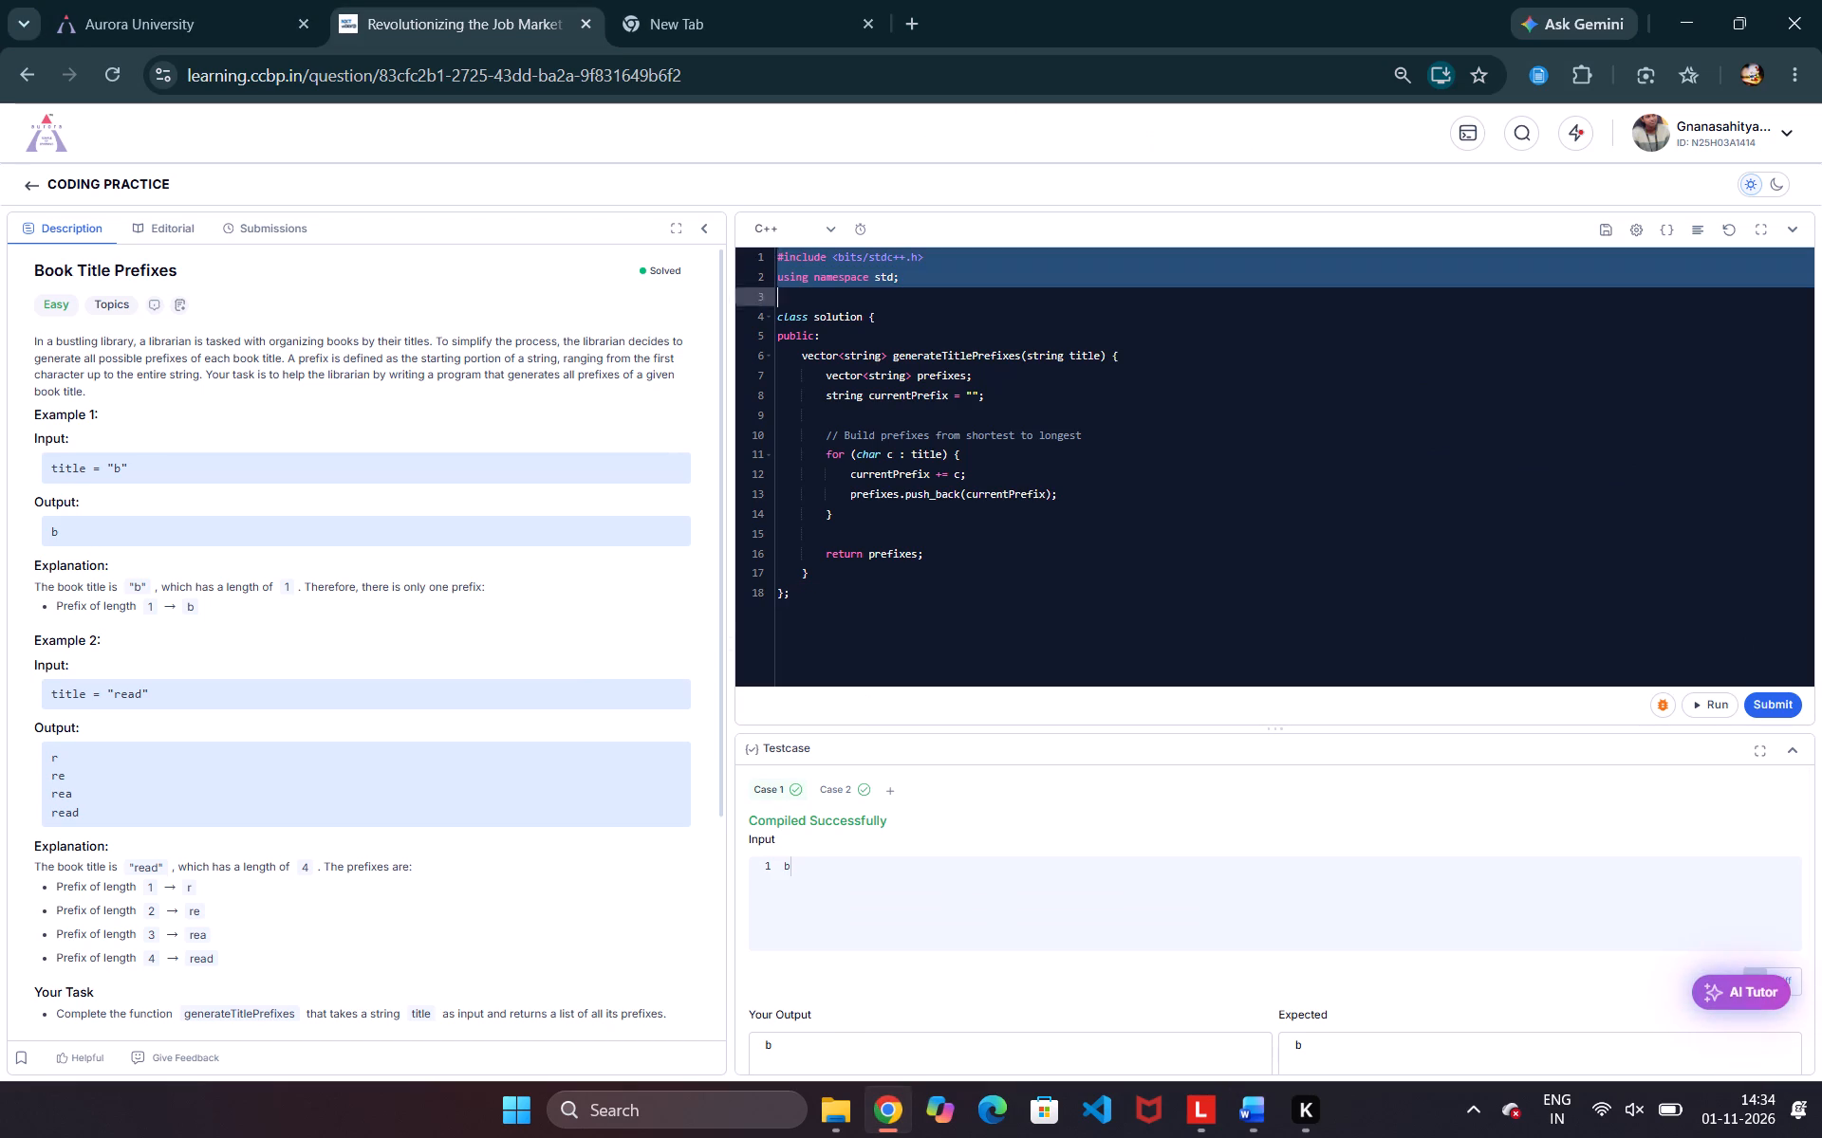
left_click_drag(829, 393, 862, 618)
key("ctrl+c")
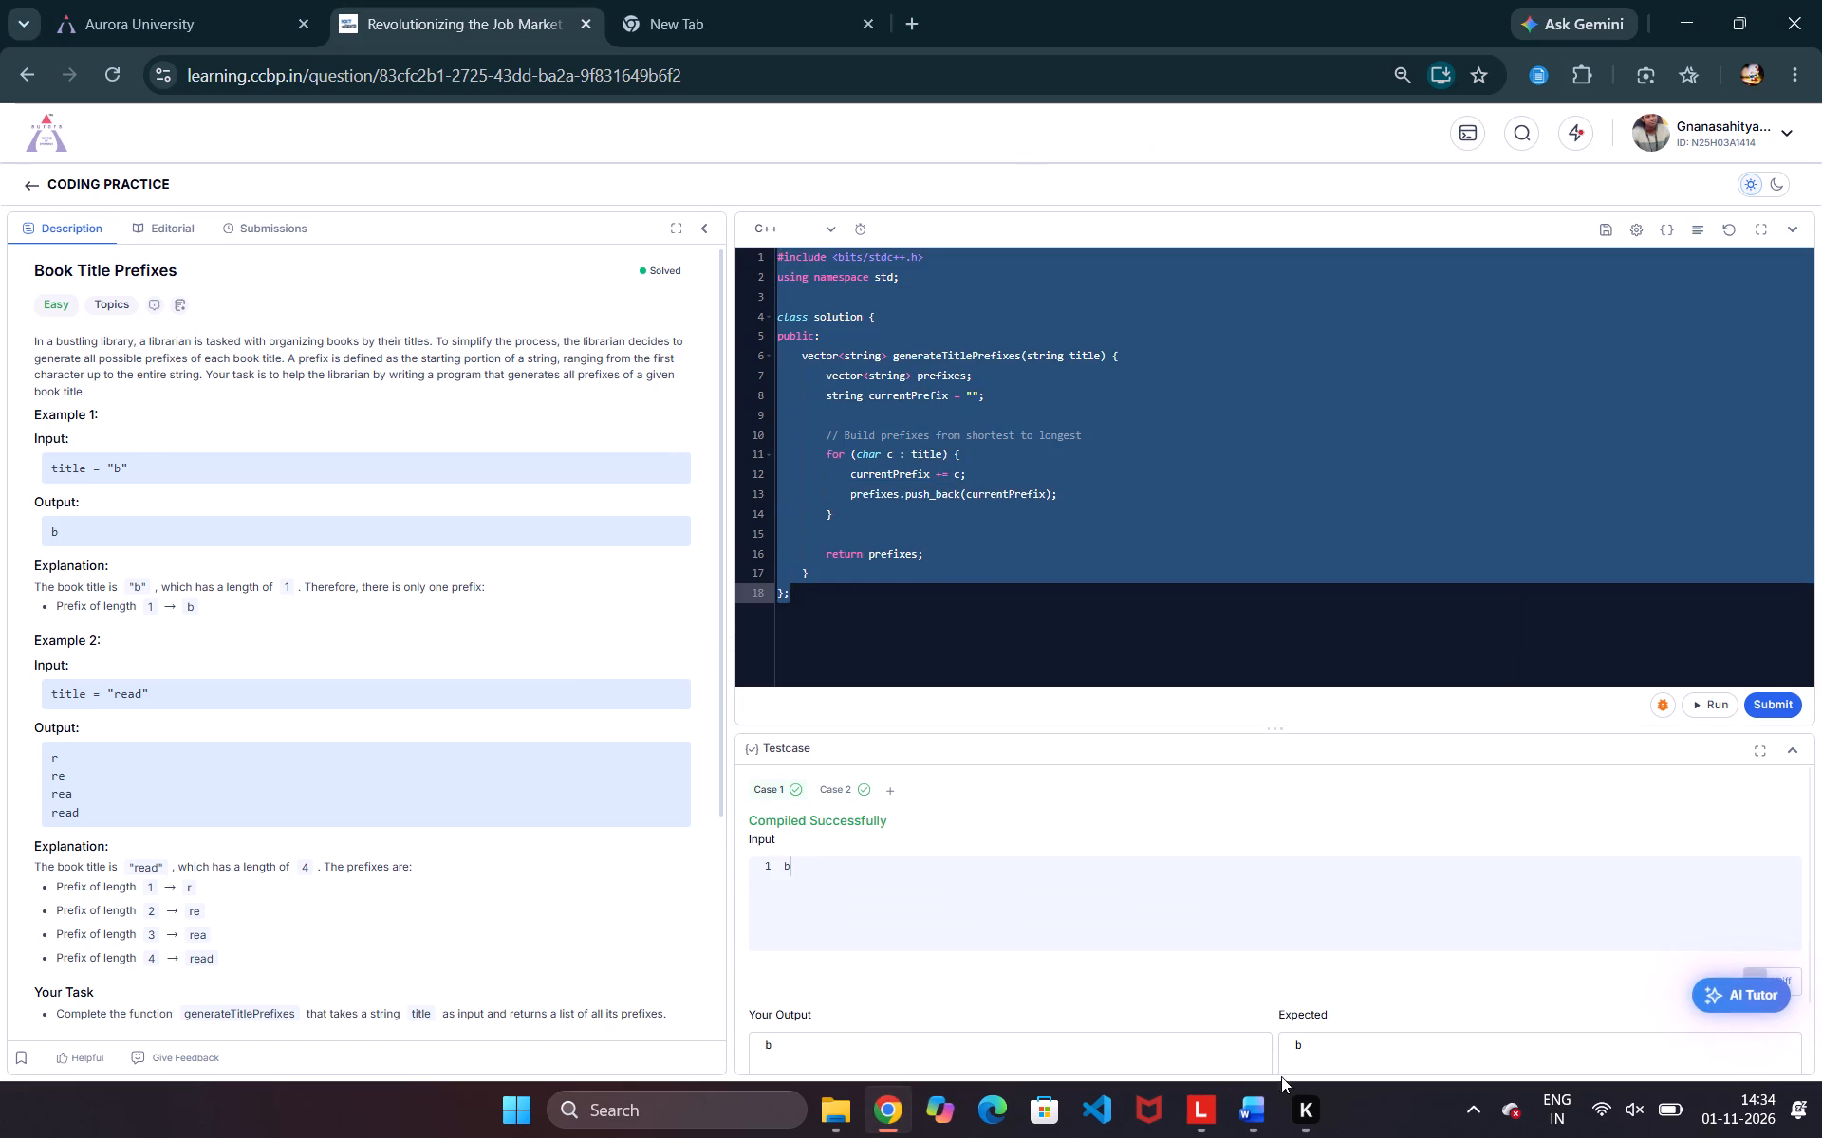
left_click(1272, 1117)
key("ctrl+v")
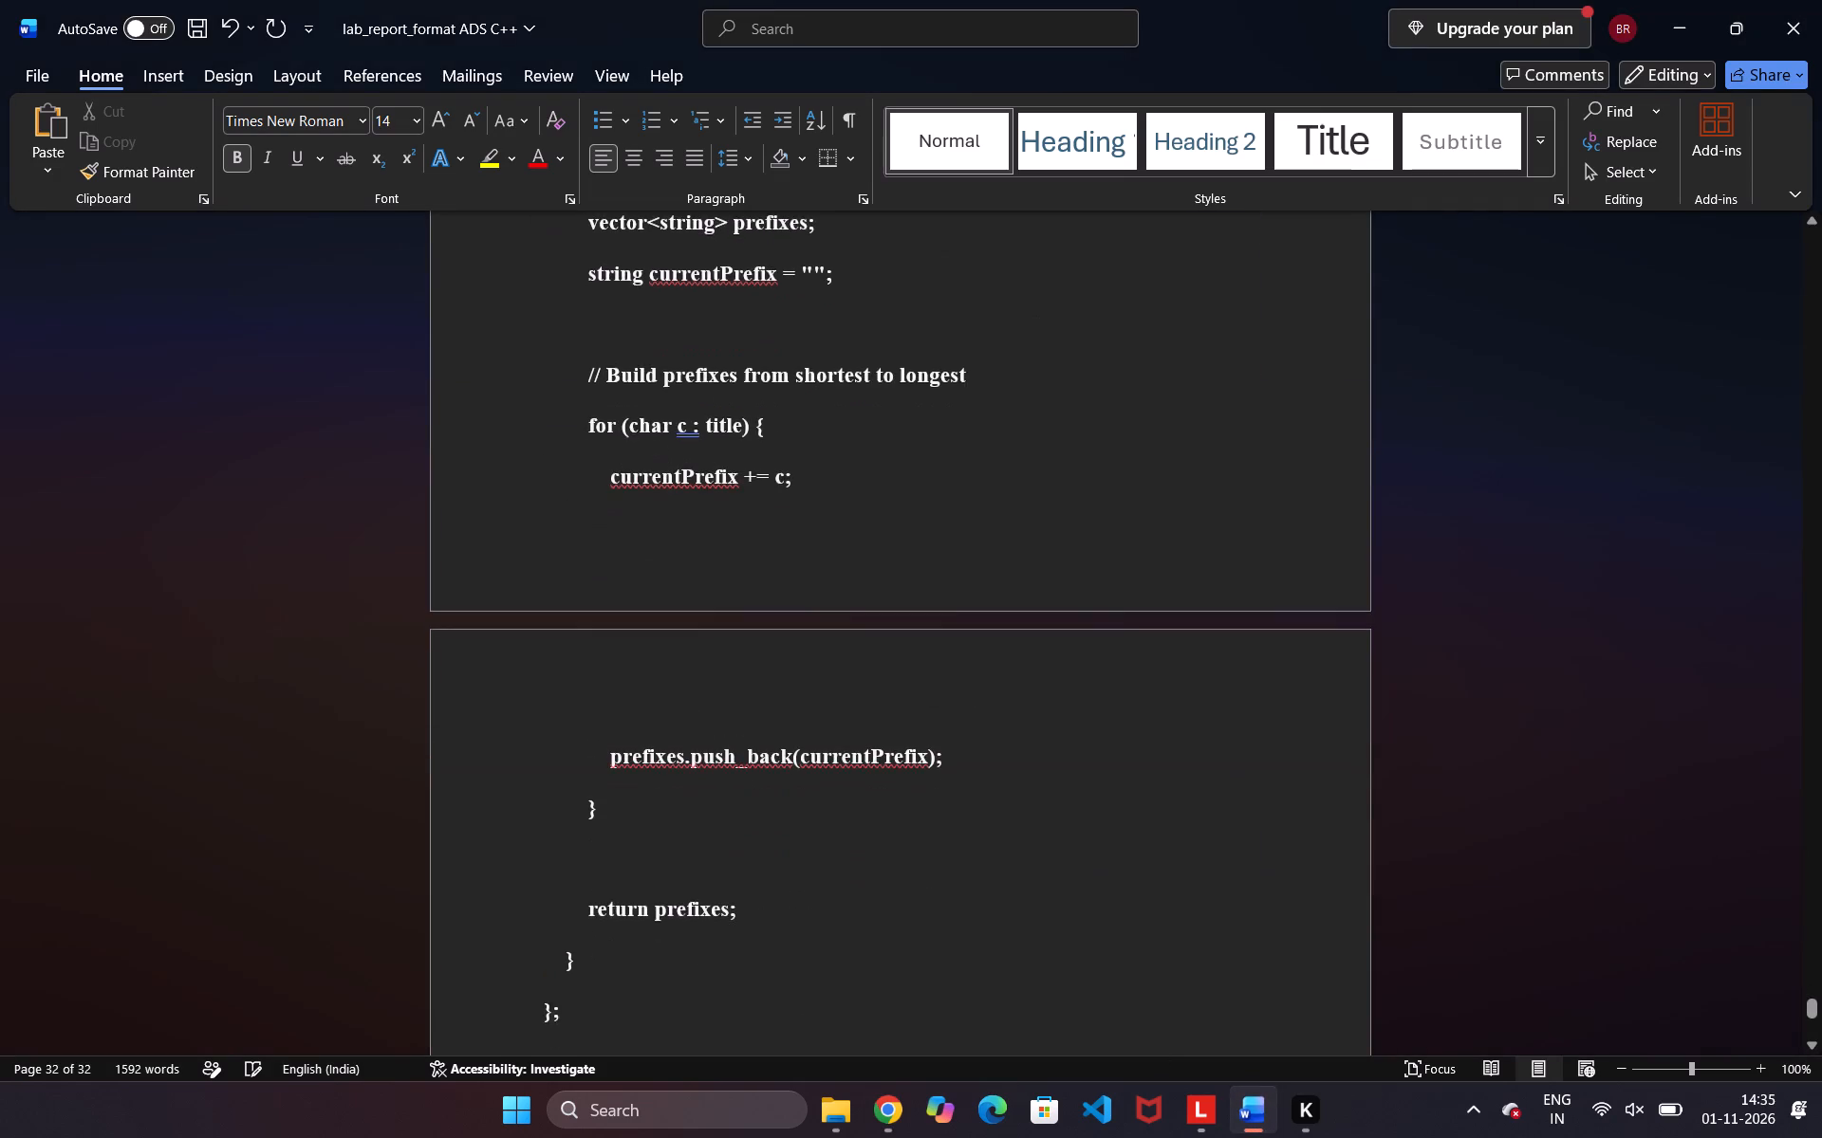
Remove the bold from the pasted Book Title Prefixes code and reduce its font size to 12.
scroll(981, 776, "up", 2)
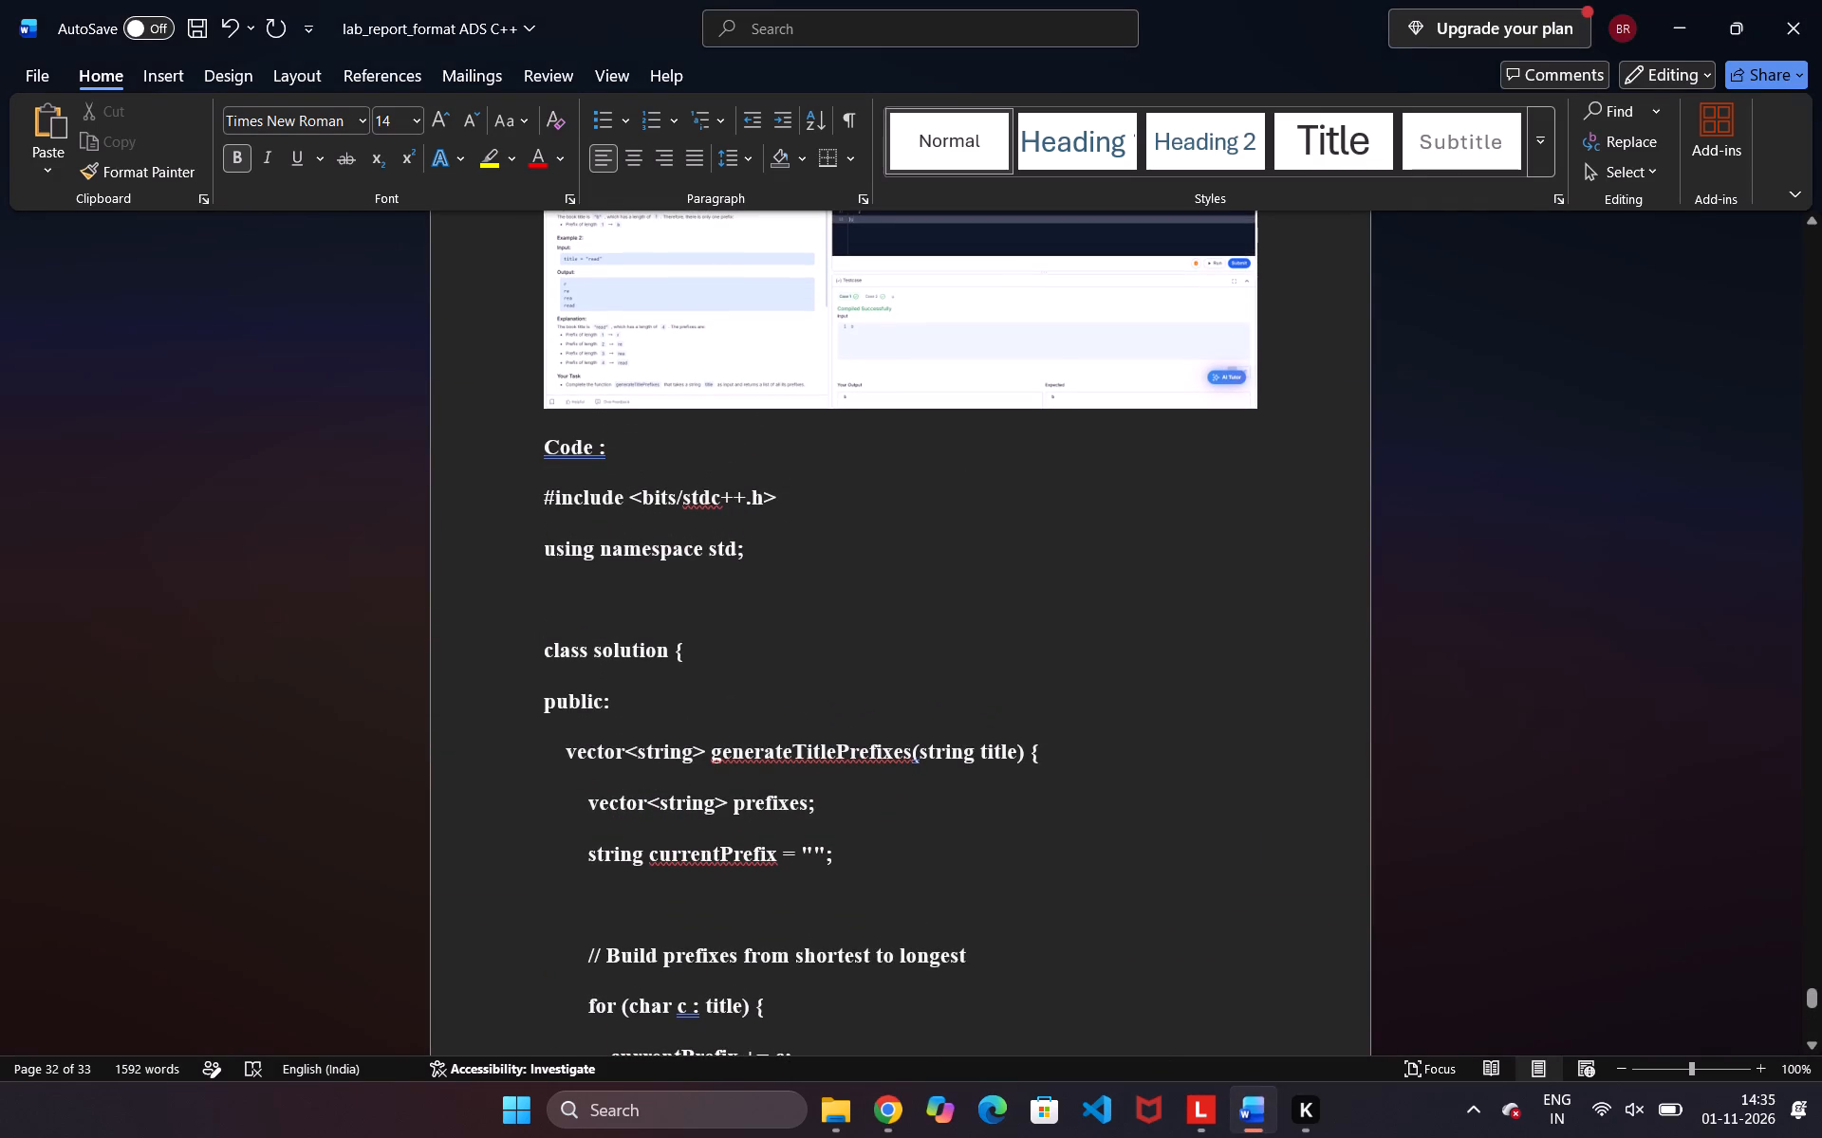
left_click_drag(548, 496, 595, 655)
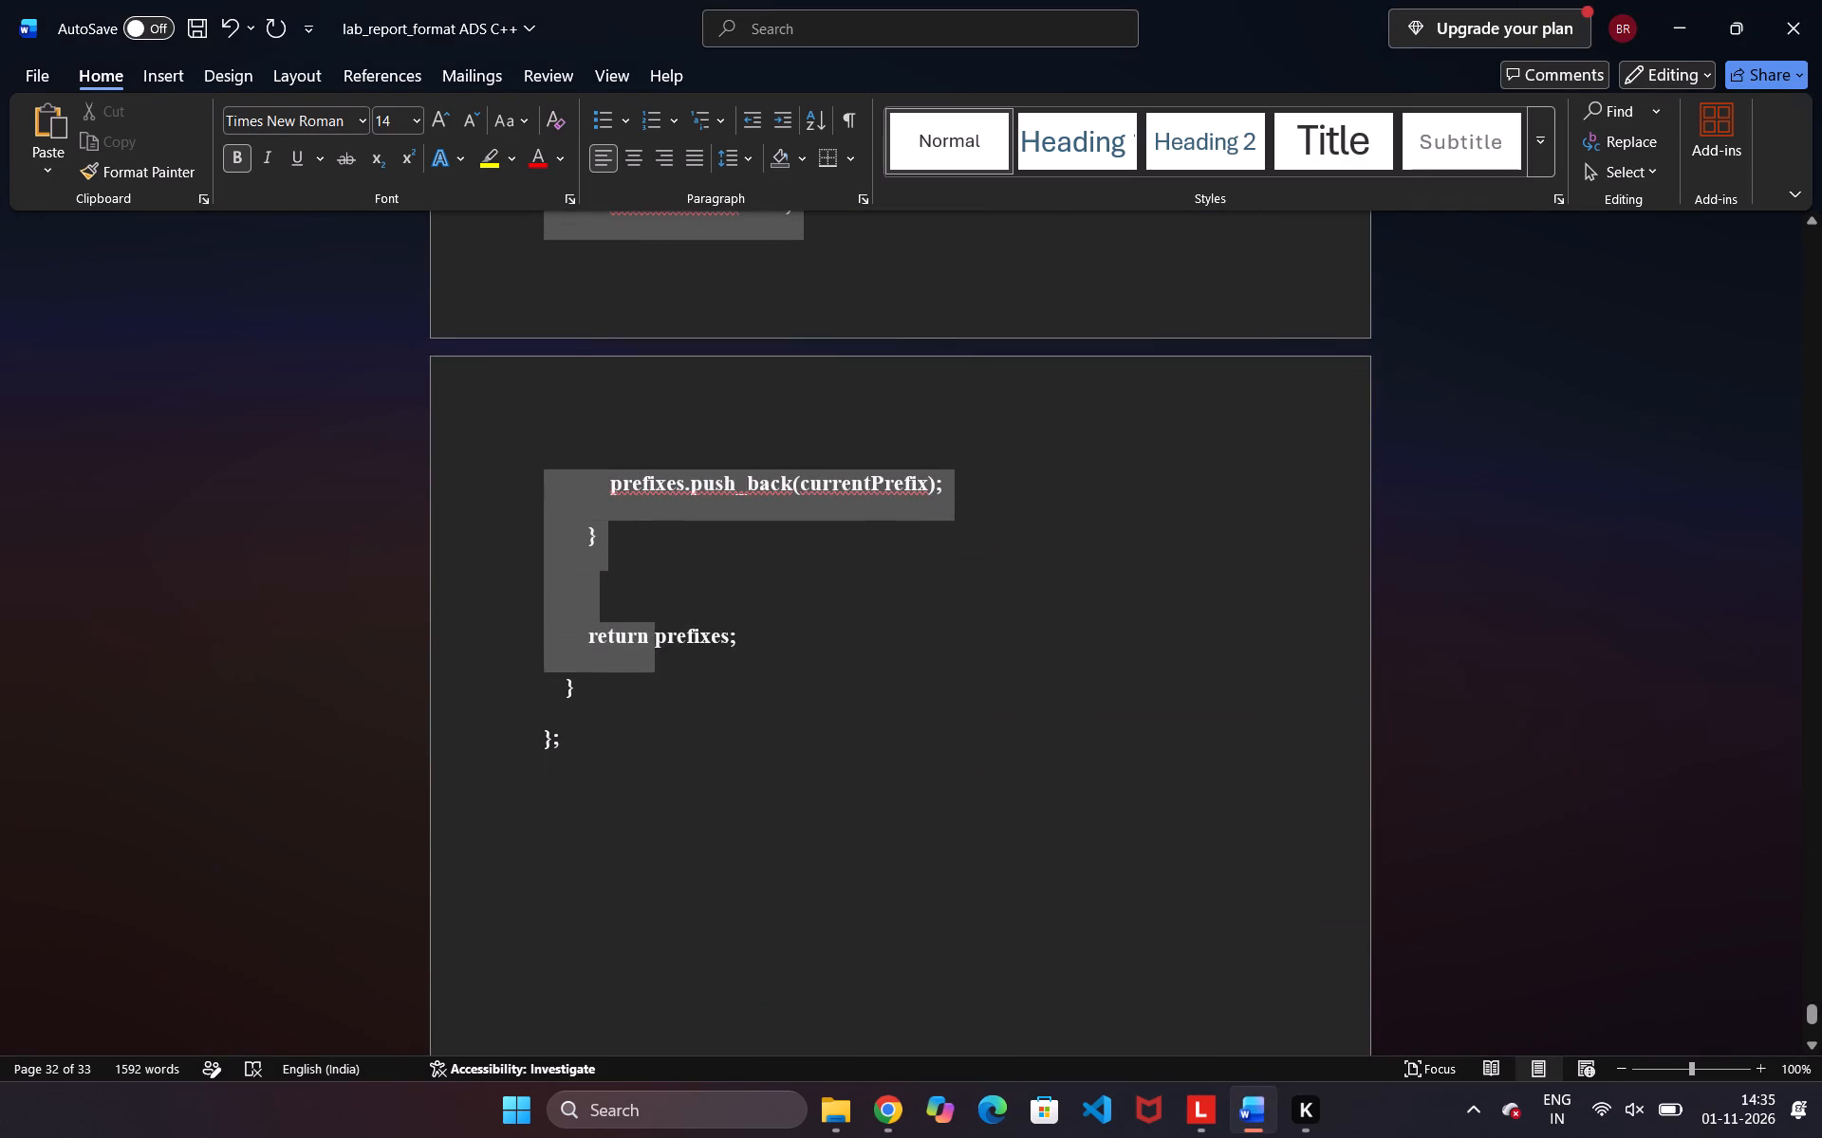
left_click_drag(595, 655, 563, 718)
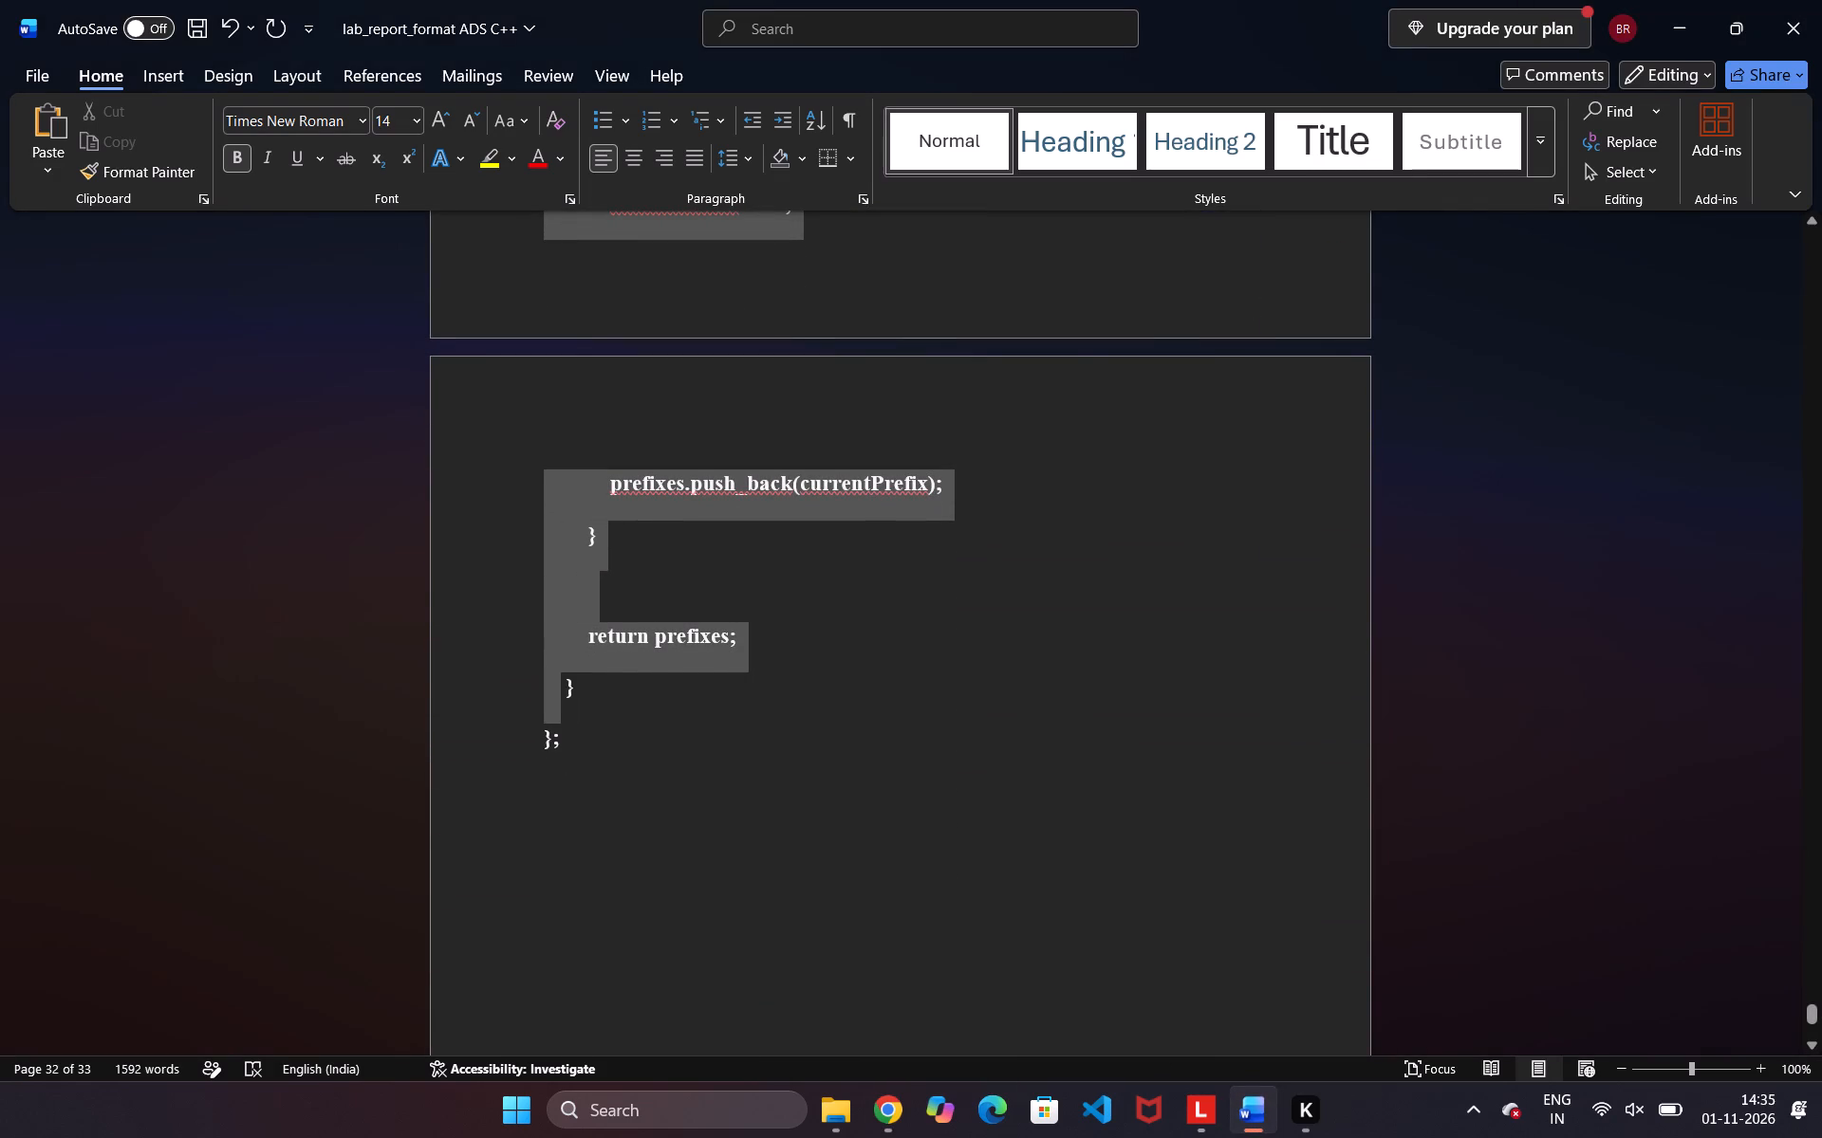
left_click_drag(563, 718, 564, 733)
left_click(226, 155)
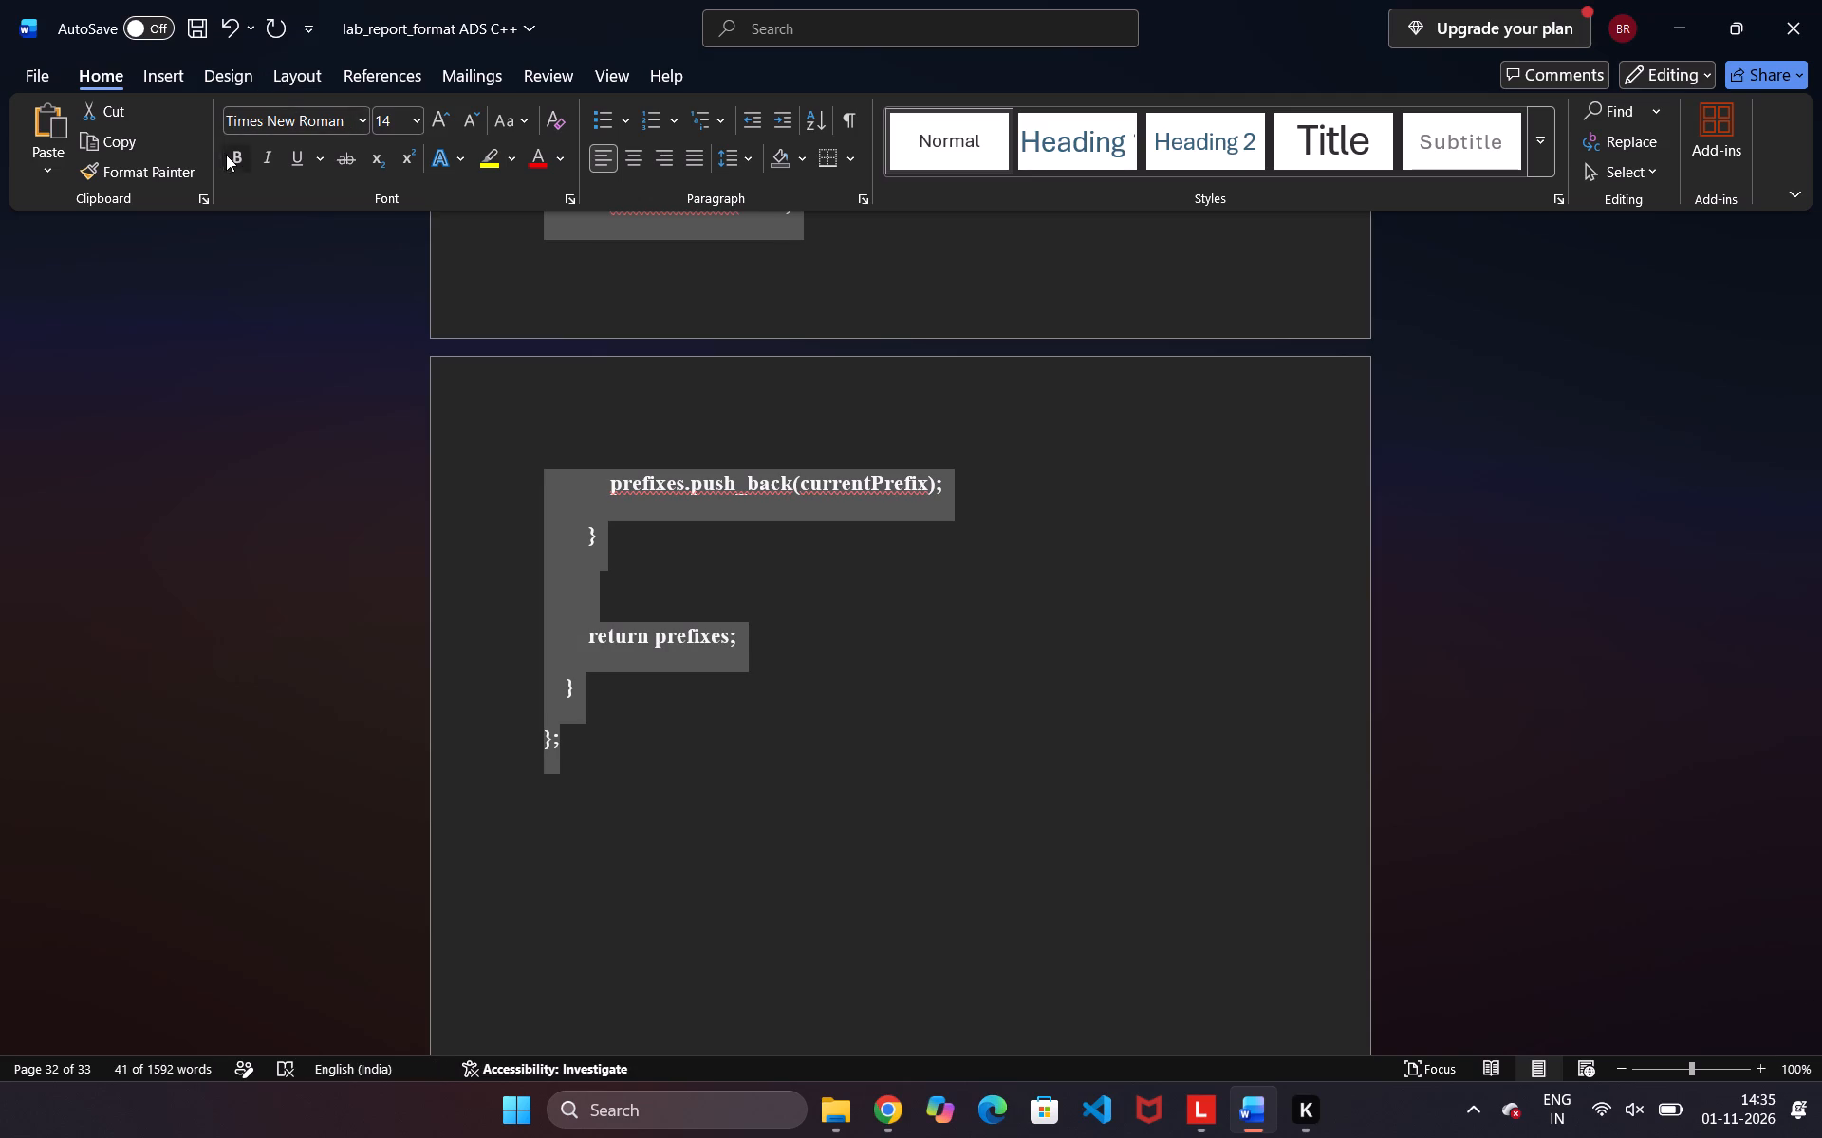
left_click(464, 124)
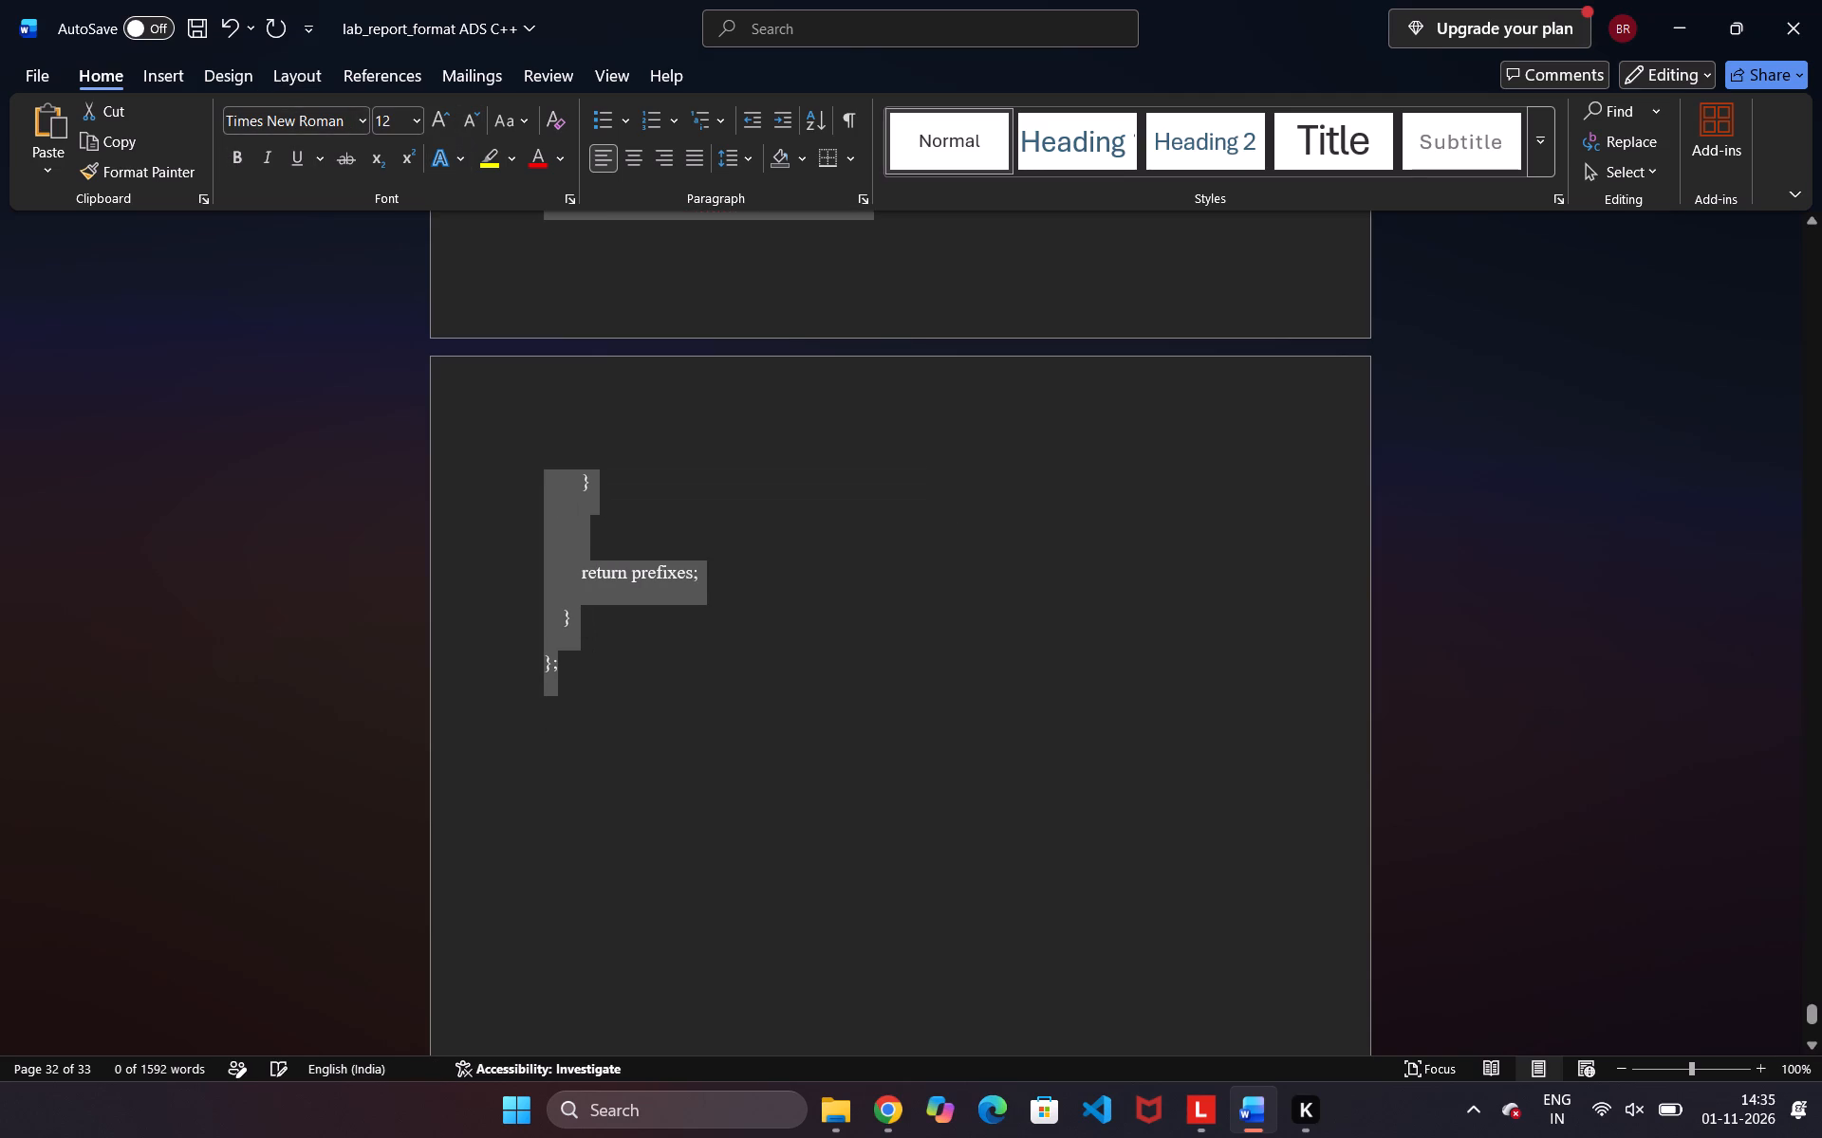
Add the heading 'Output :' below the Book Title Prefixes code in bold, size 14, and start a new line under it.
left_click(589, 663)
key("Return")
key("Return")
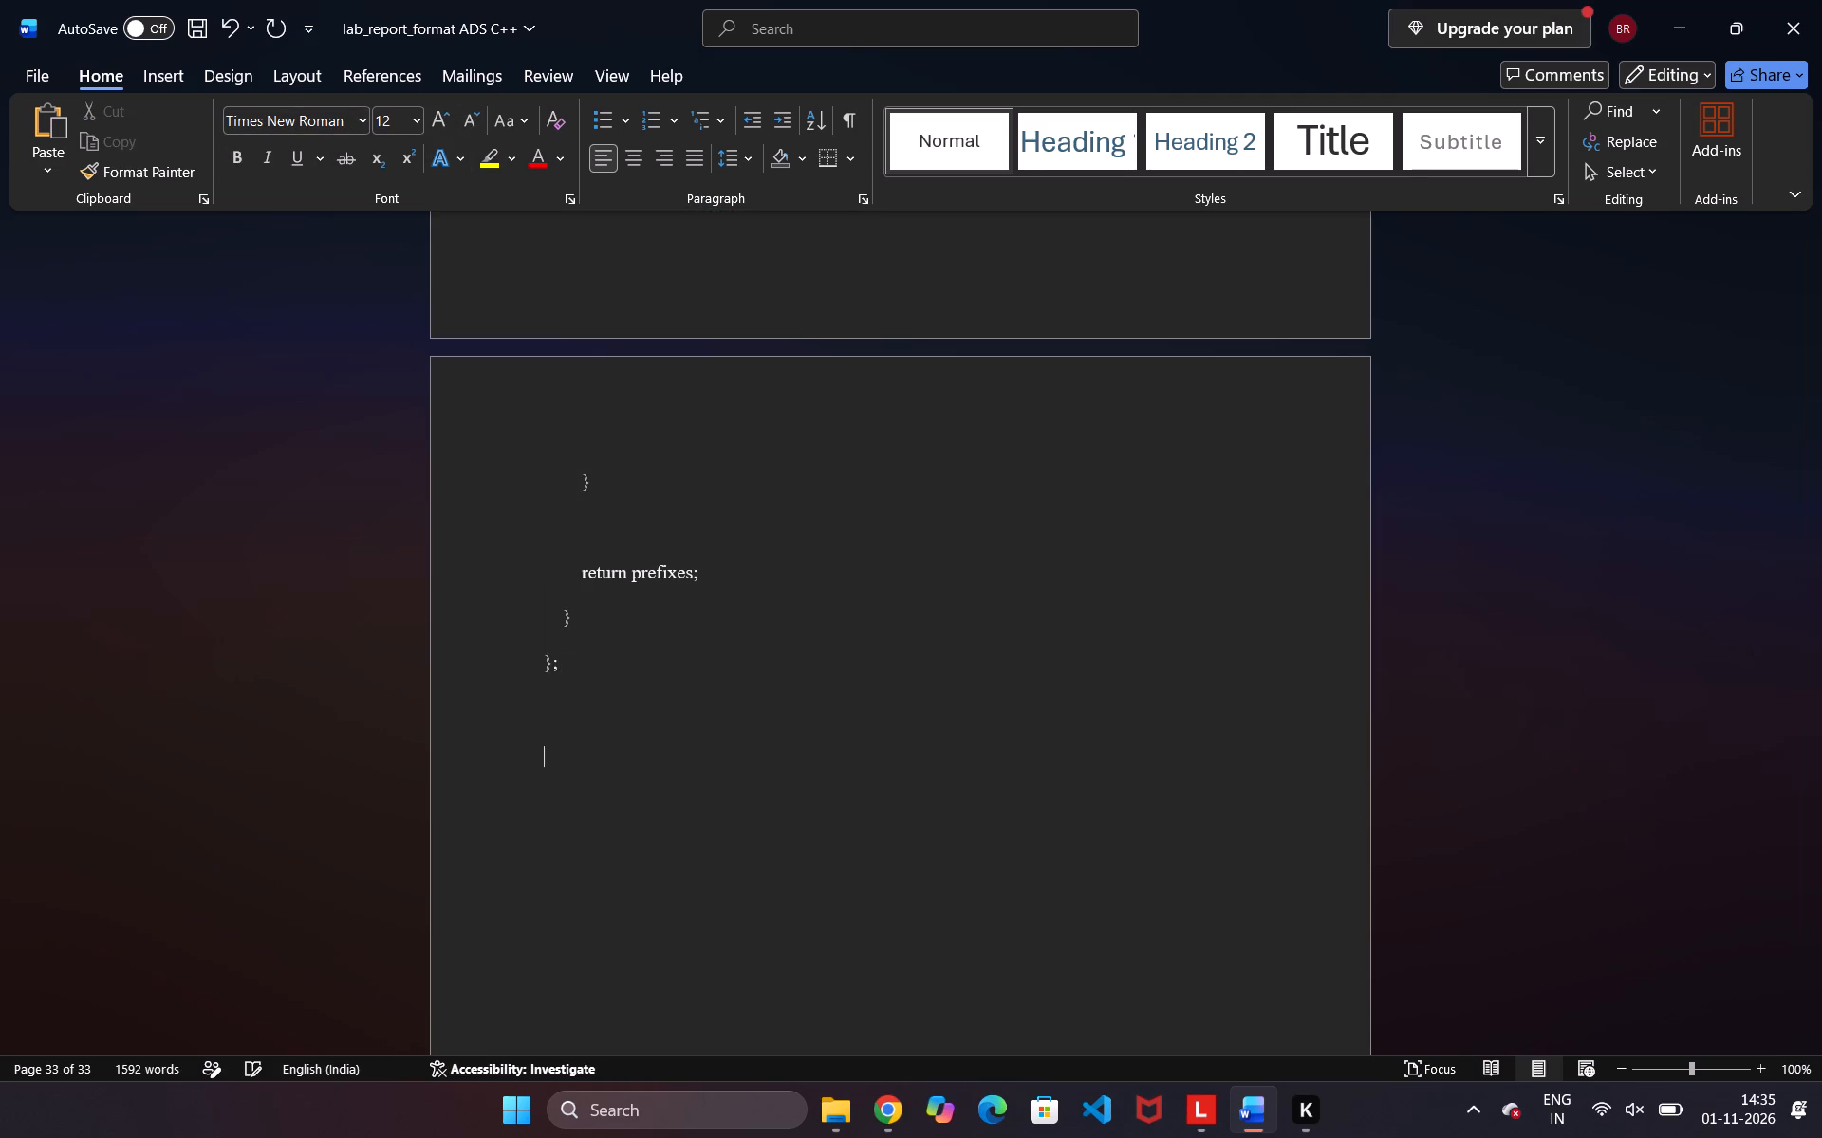
key("BackSpace")
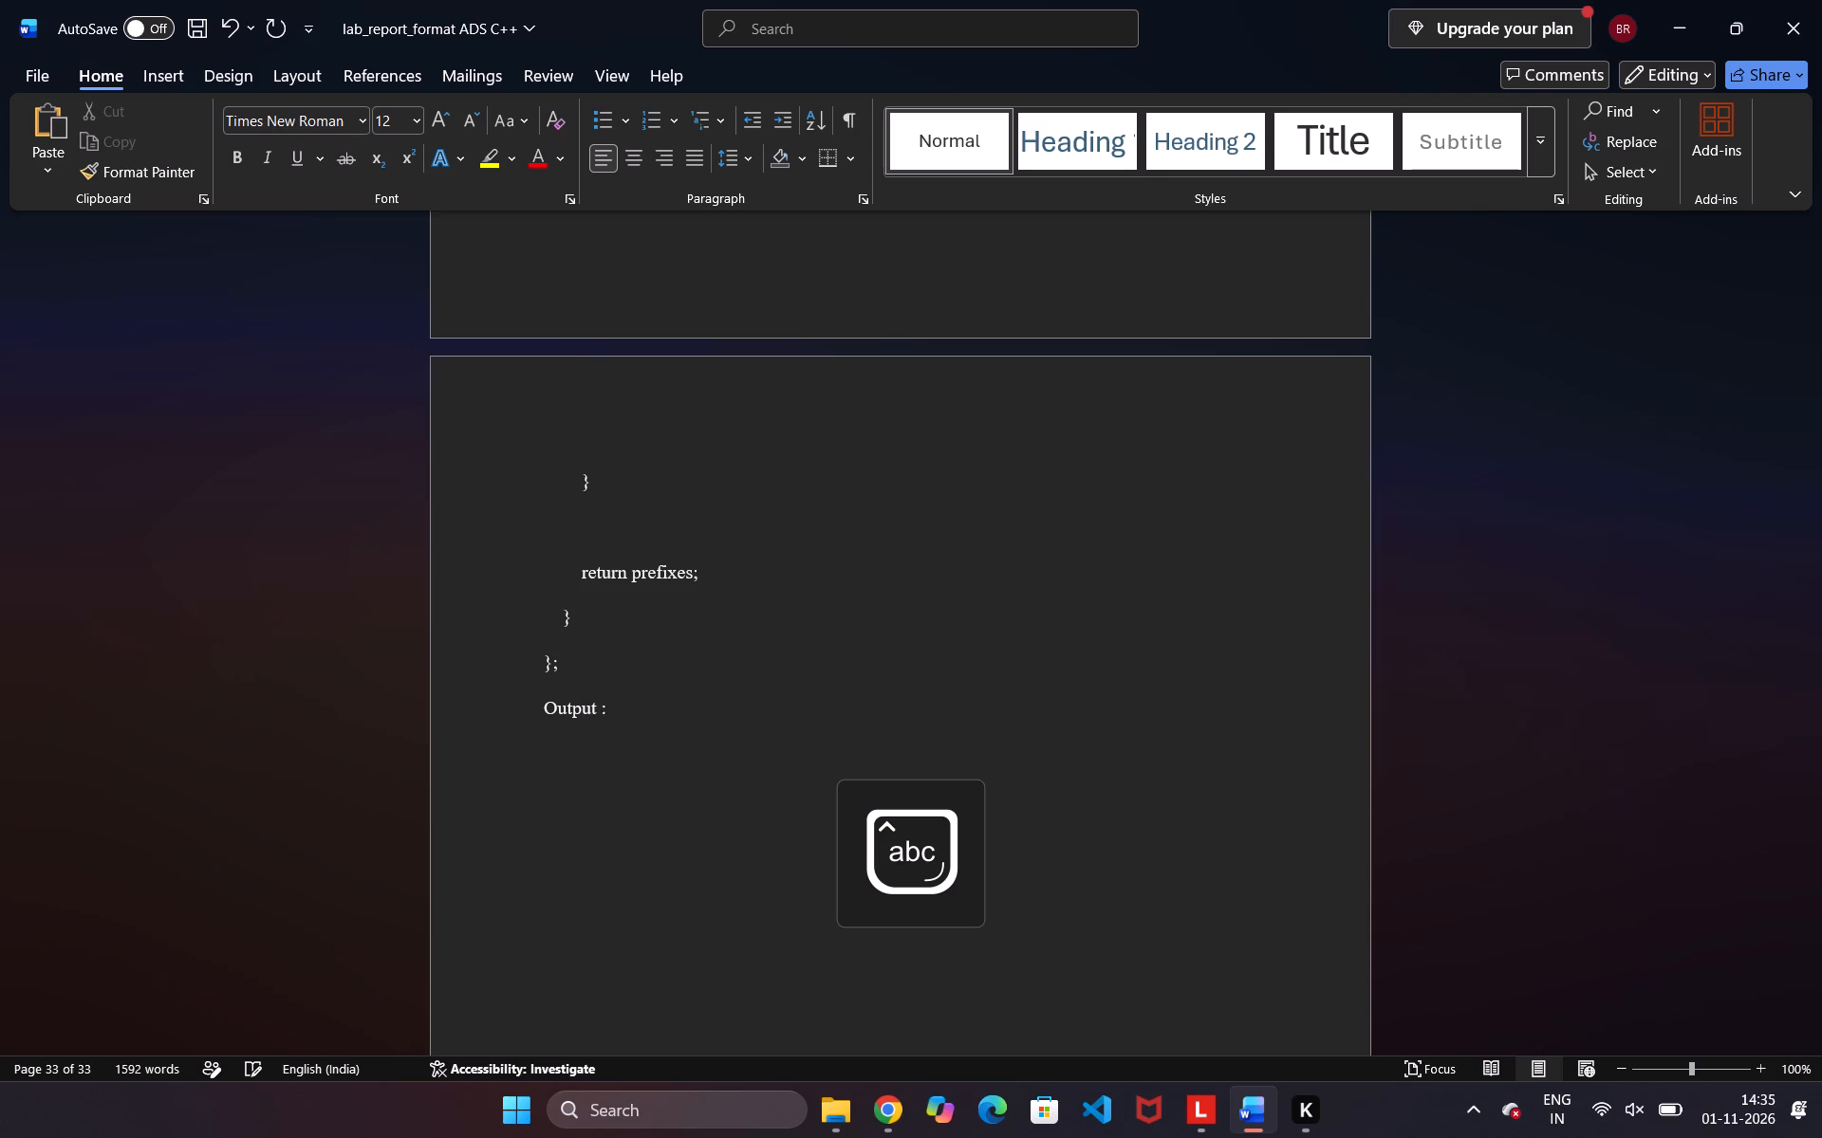
left_click_drag(549, 703, 605, 707)
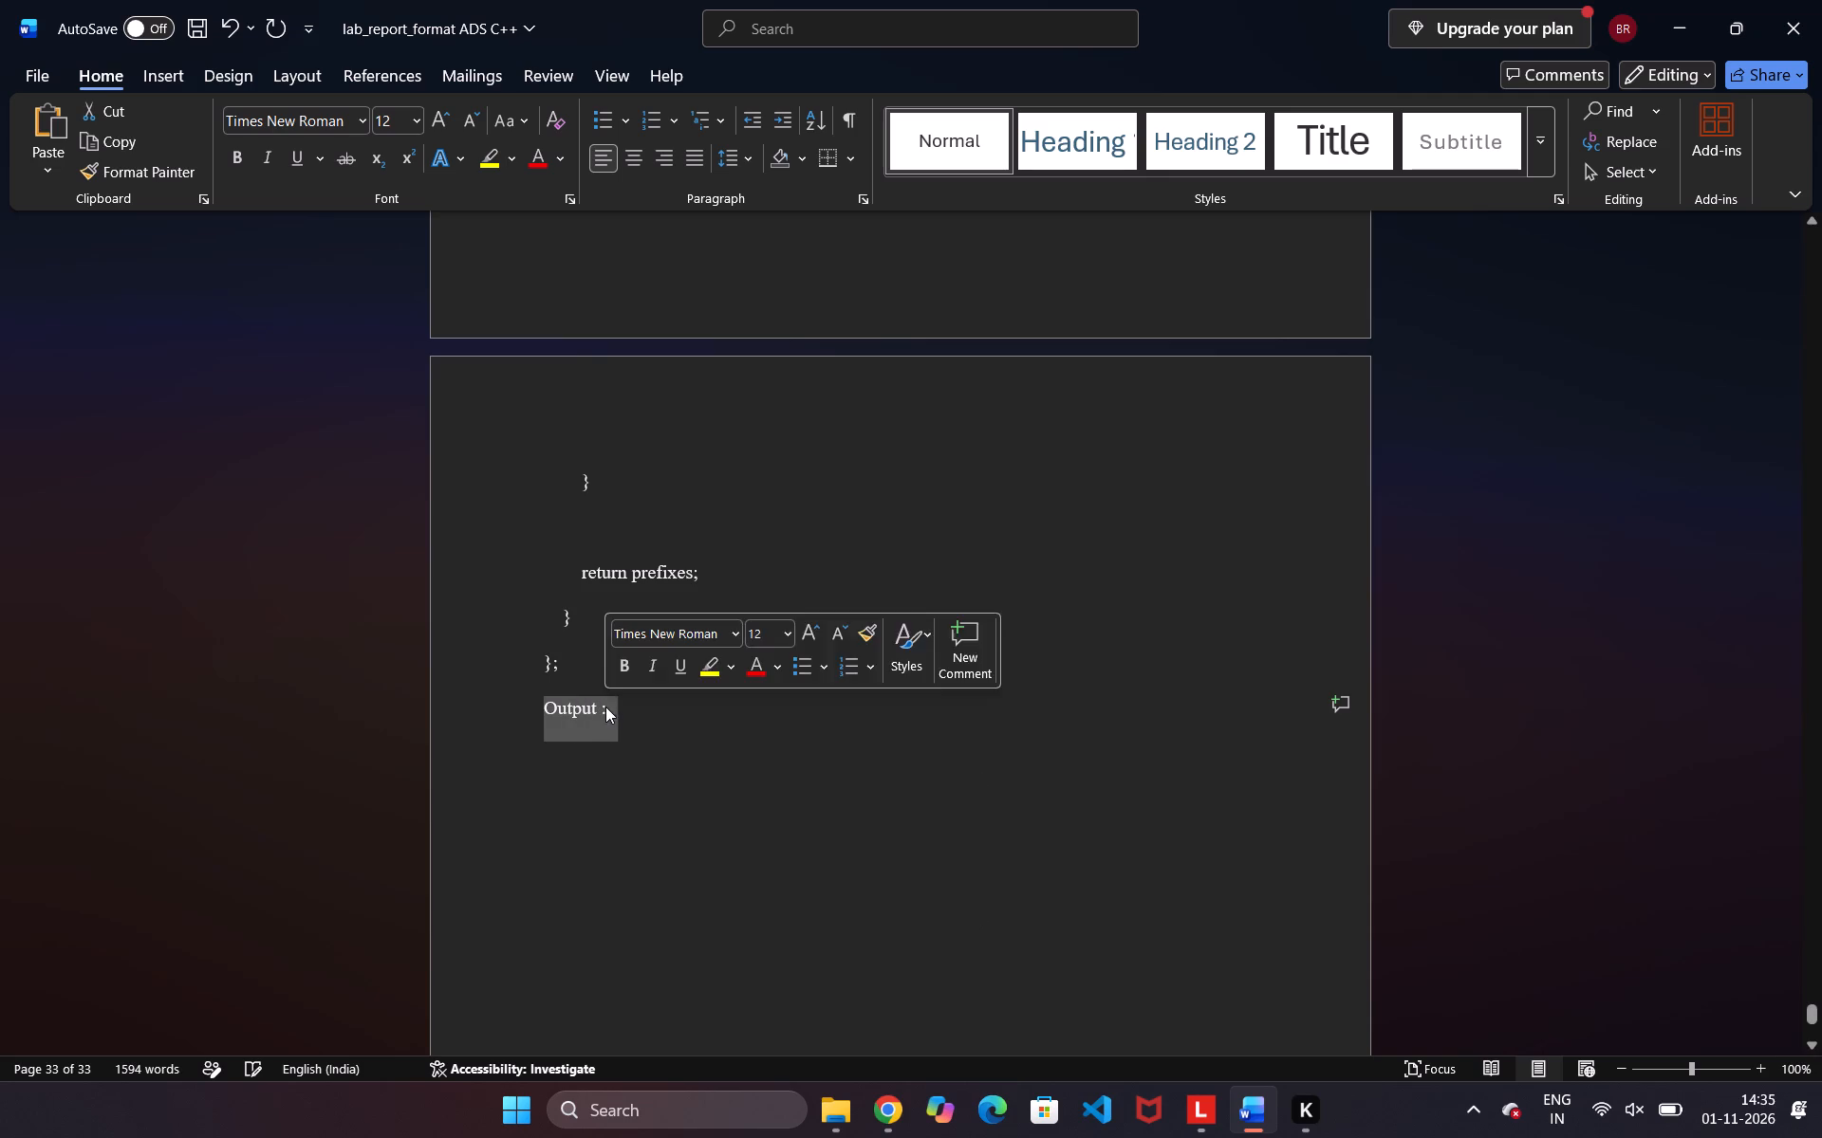
left_click(224, 160)
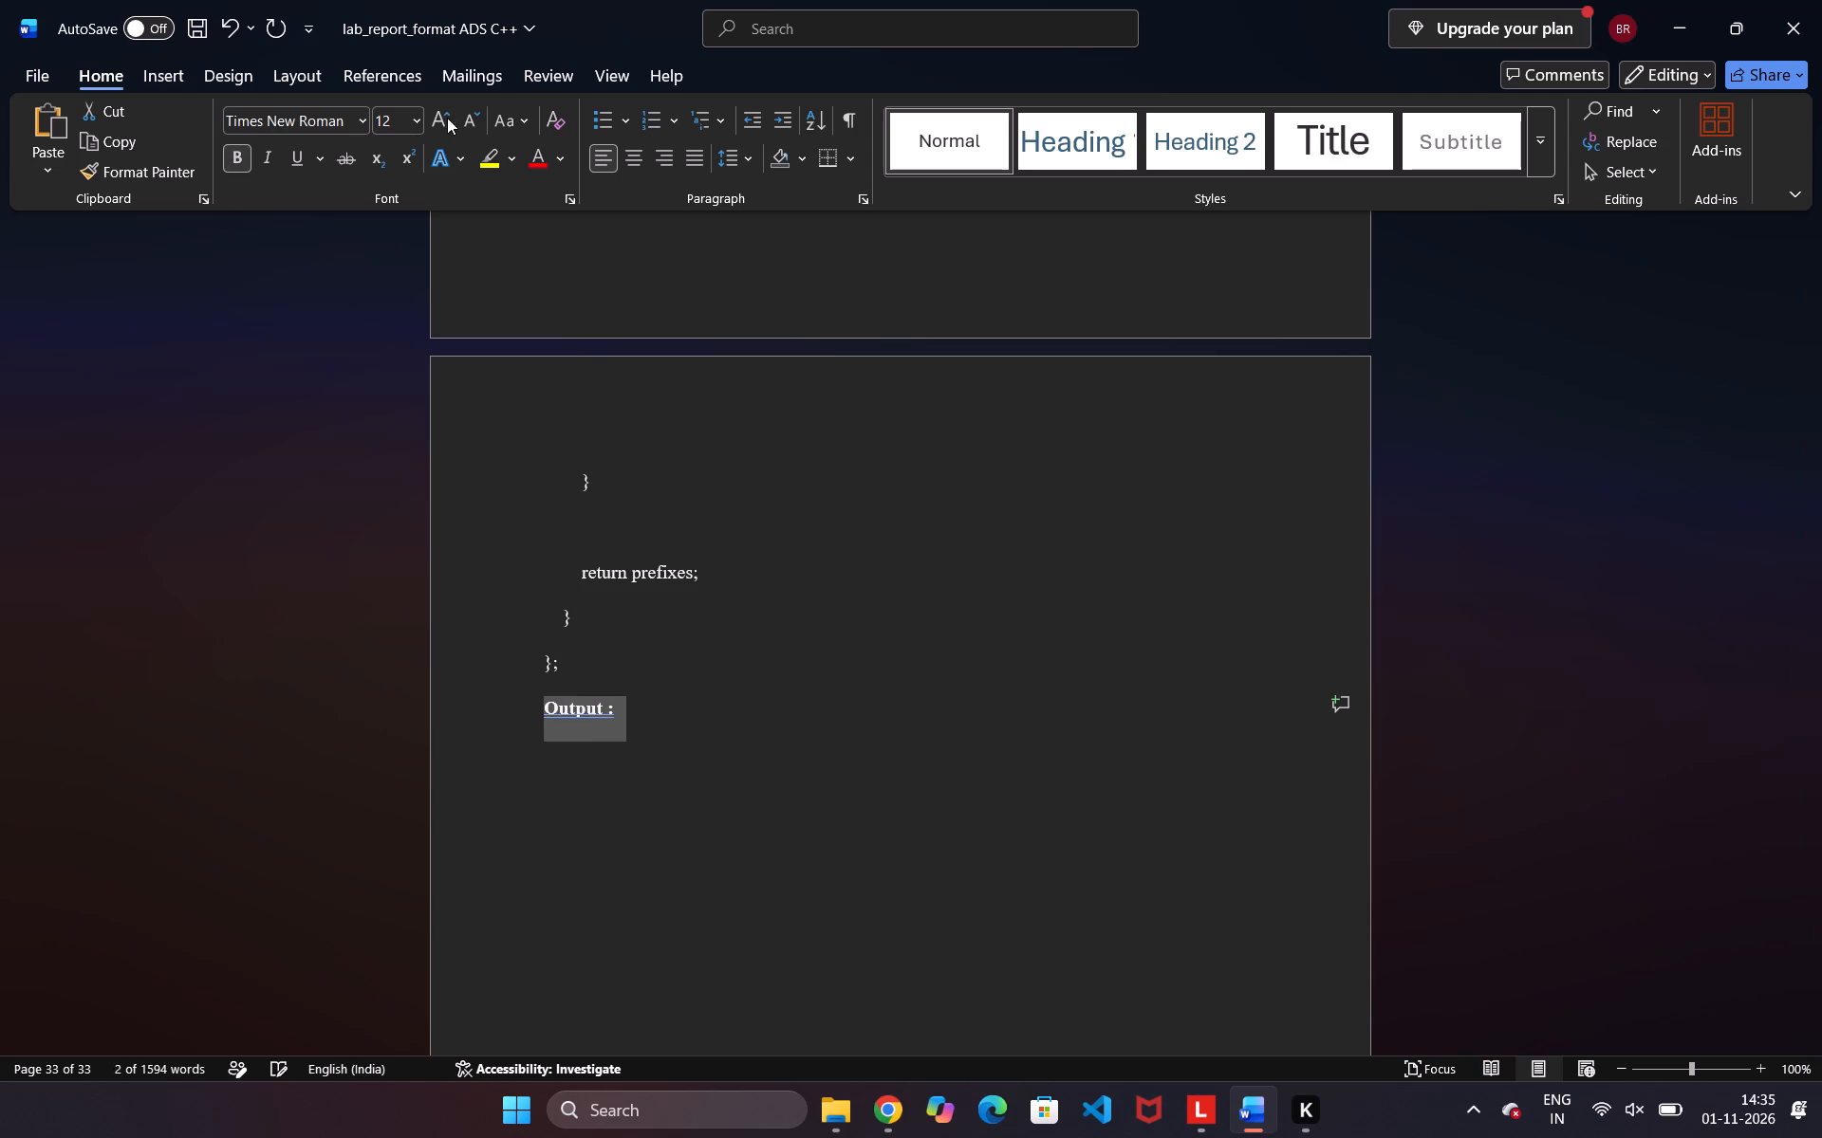
left_click(435, 117)
left_click(767, 739)
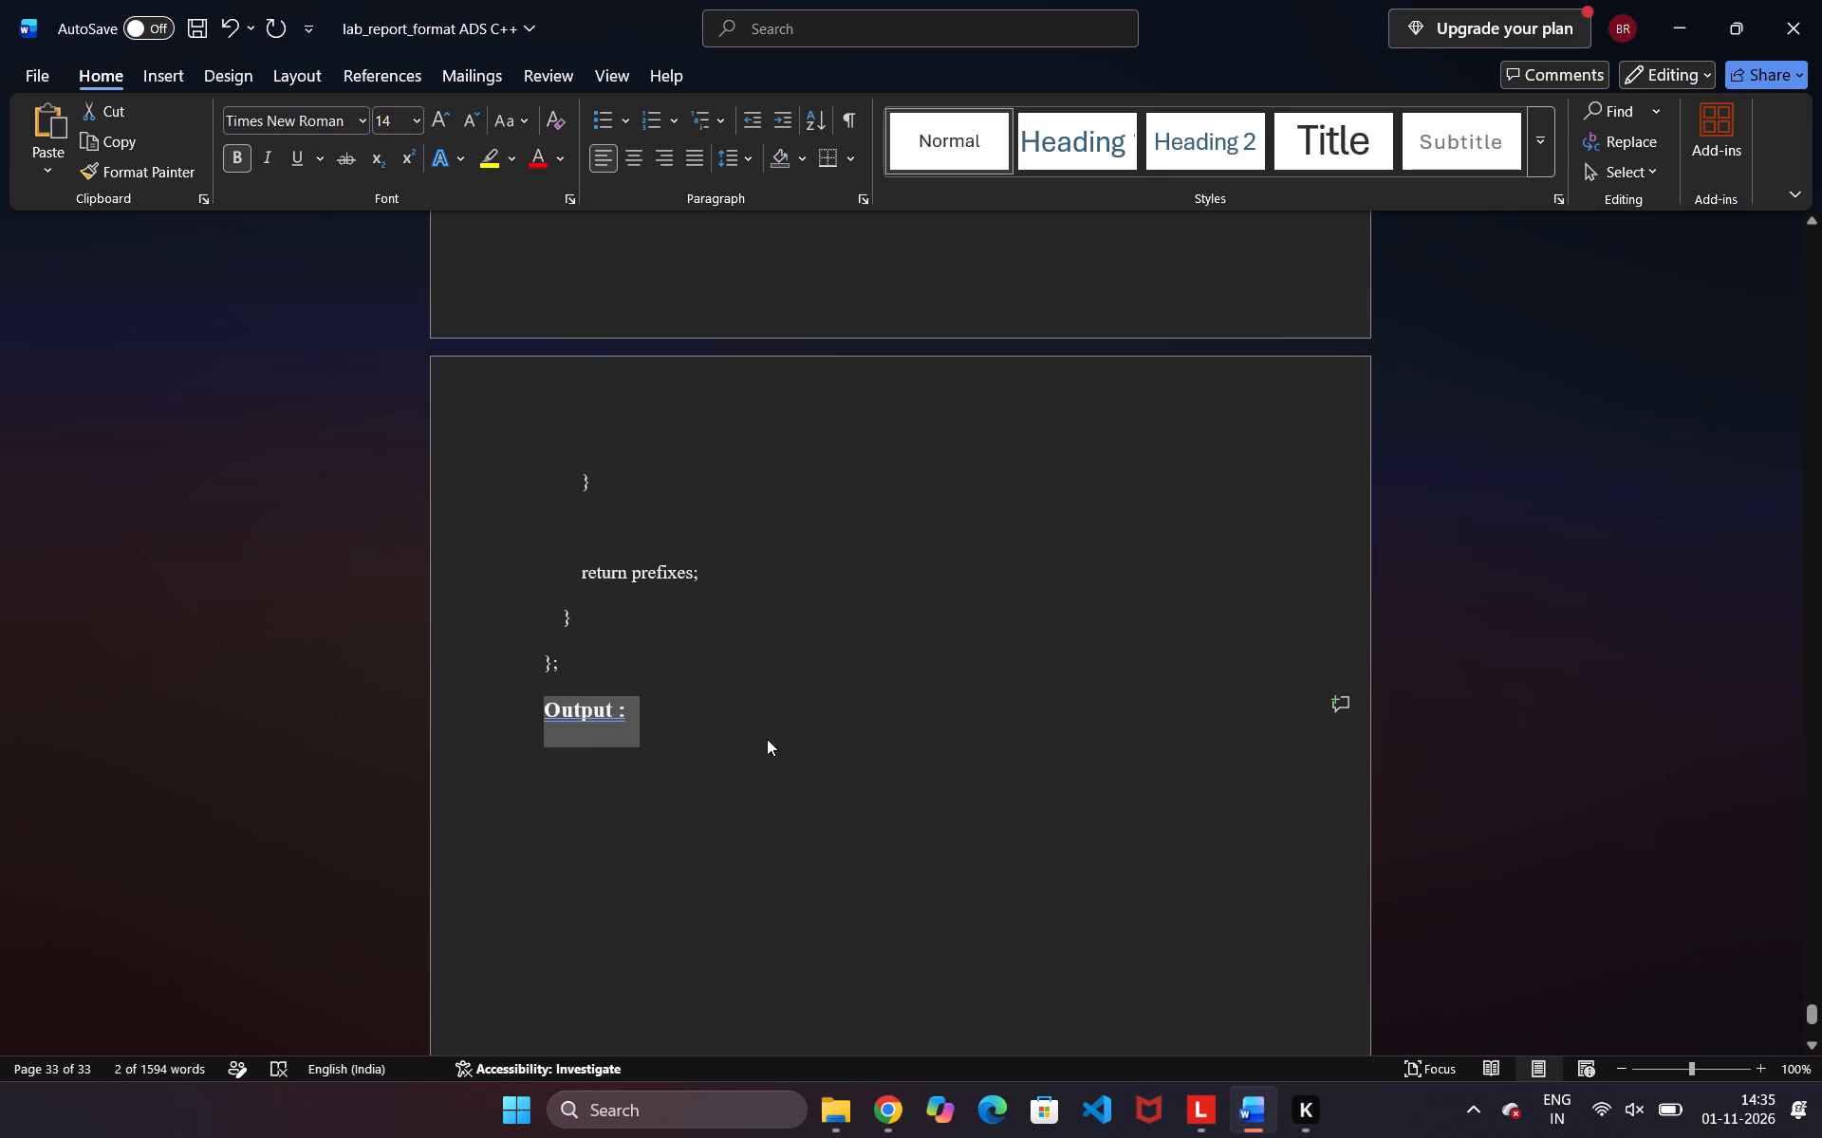
key("Return")
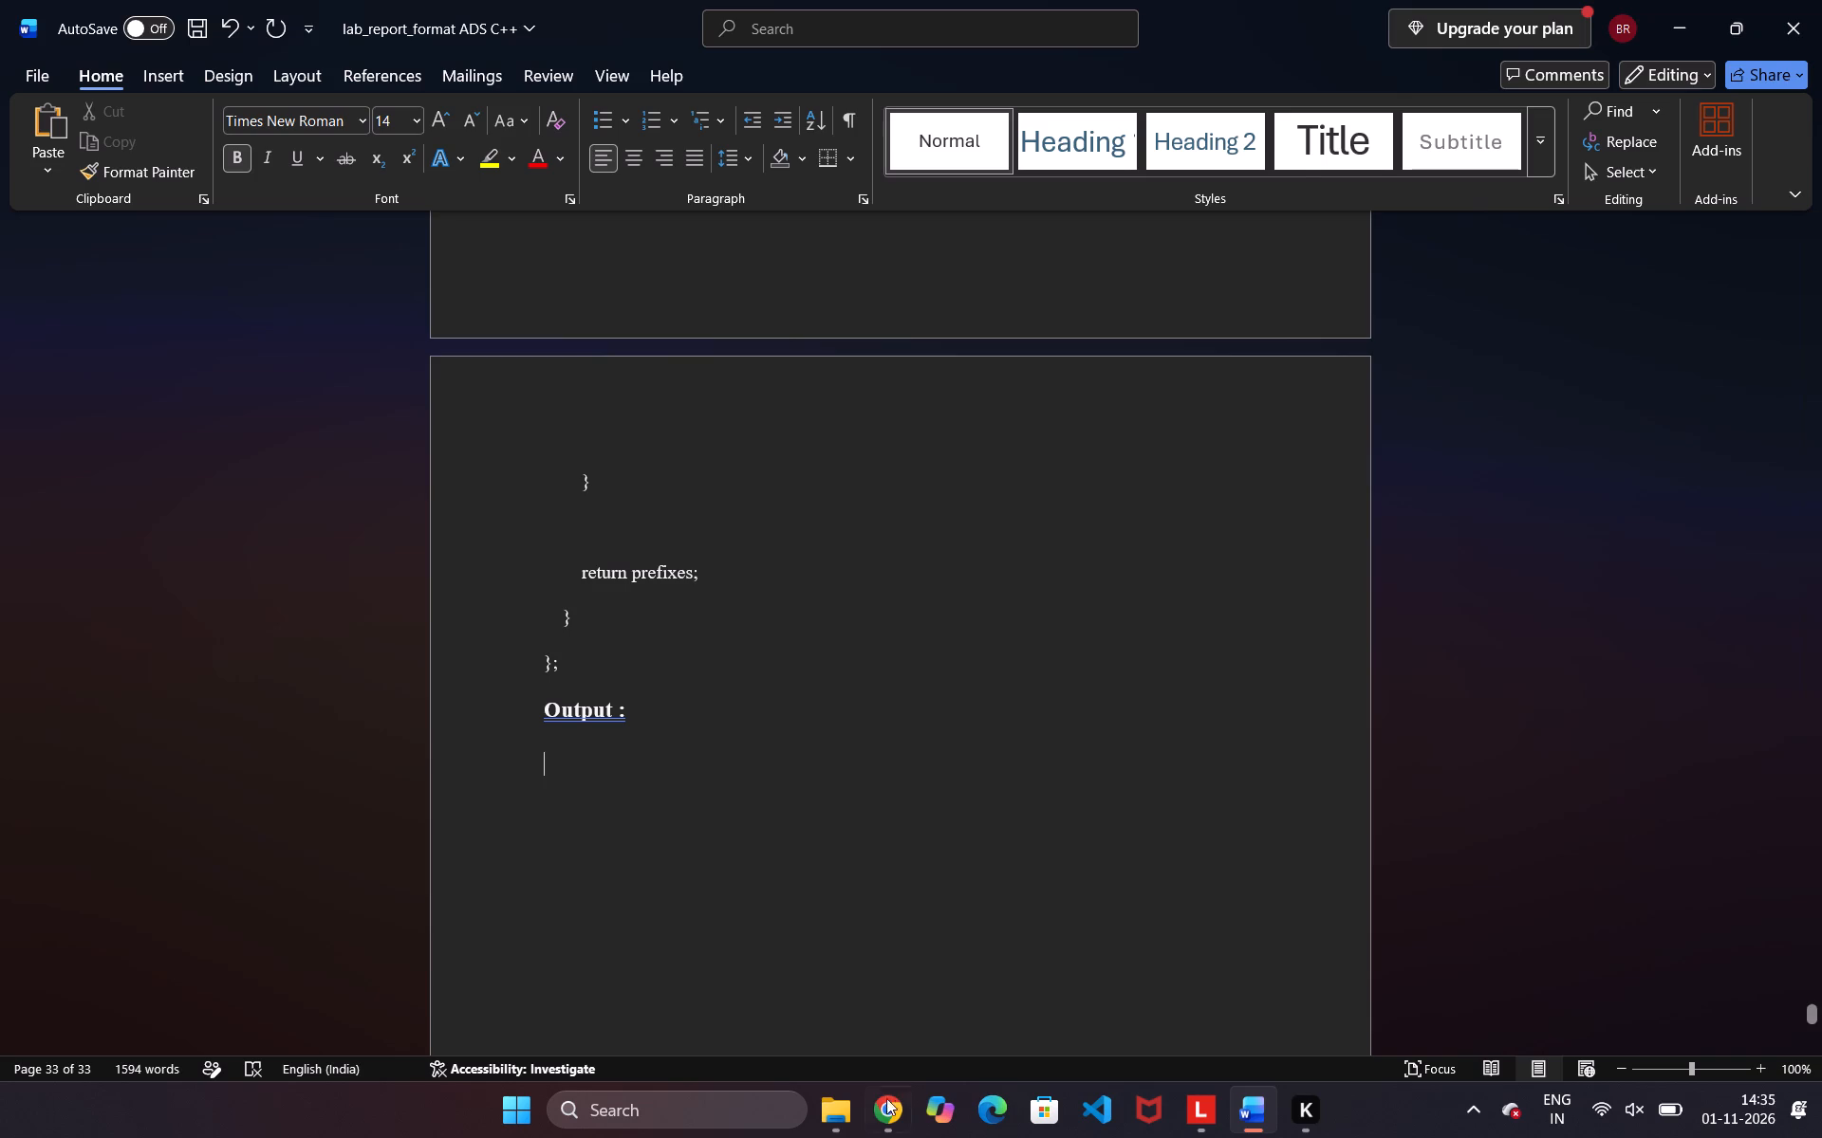
Capture a screenshot of the Book Title Prefixes Testcase results in Chrome, paste it under 'Output :' in Word and start a new line.
left_click(886, 1103)
left_click(1553, 536)
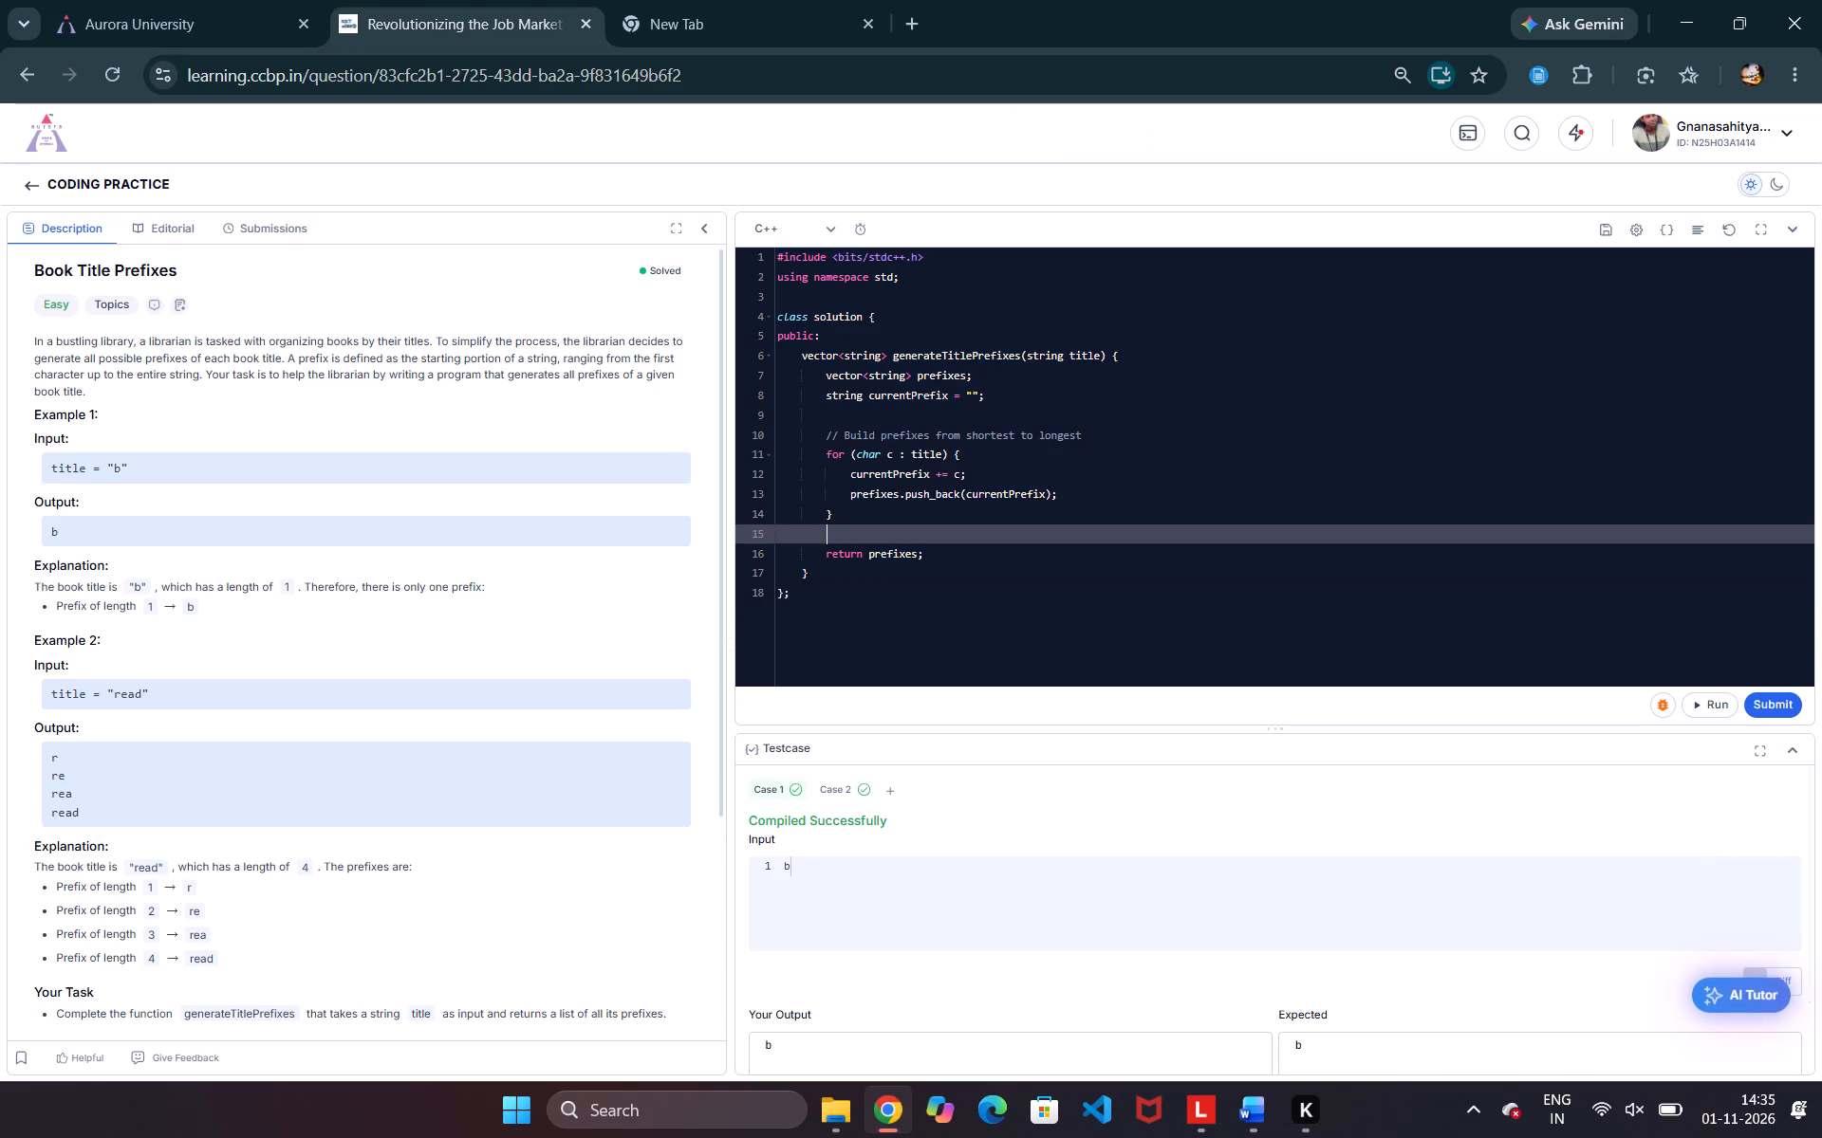
key("shift+super+s")
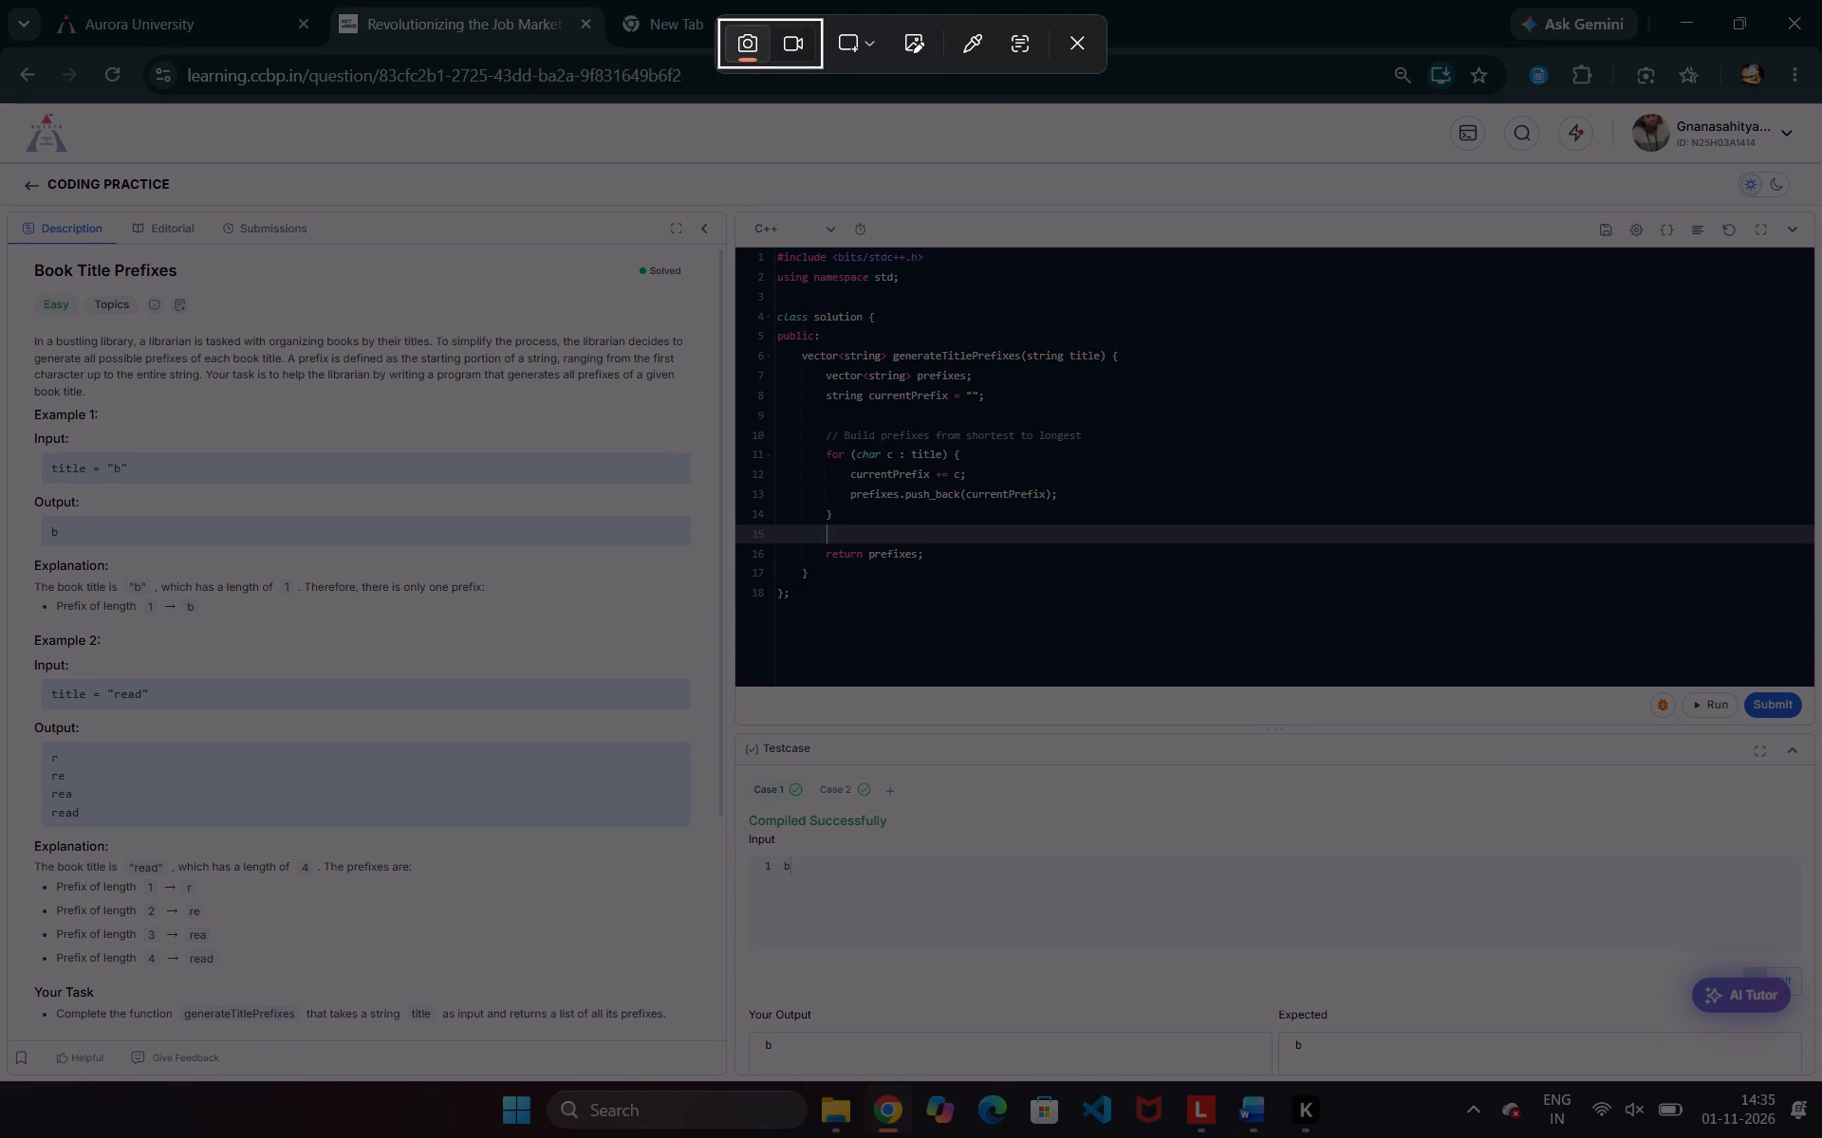
left_click_drag(724, 725, 1821, 1086)
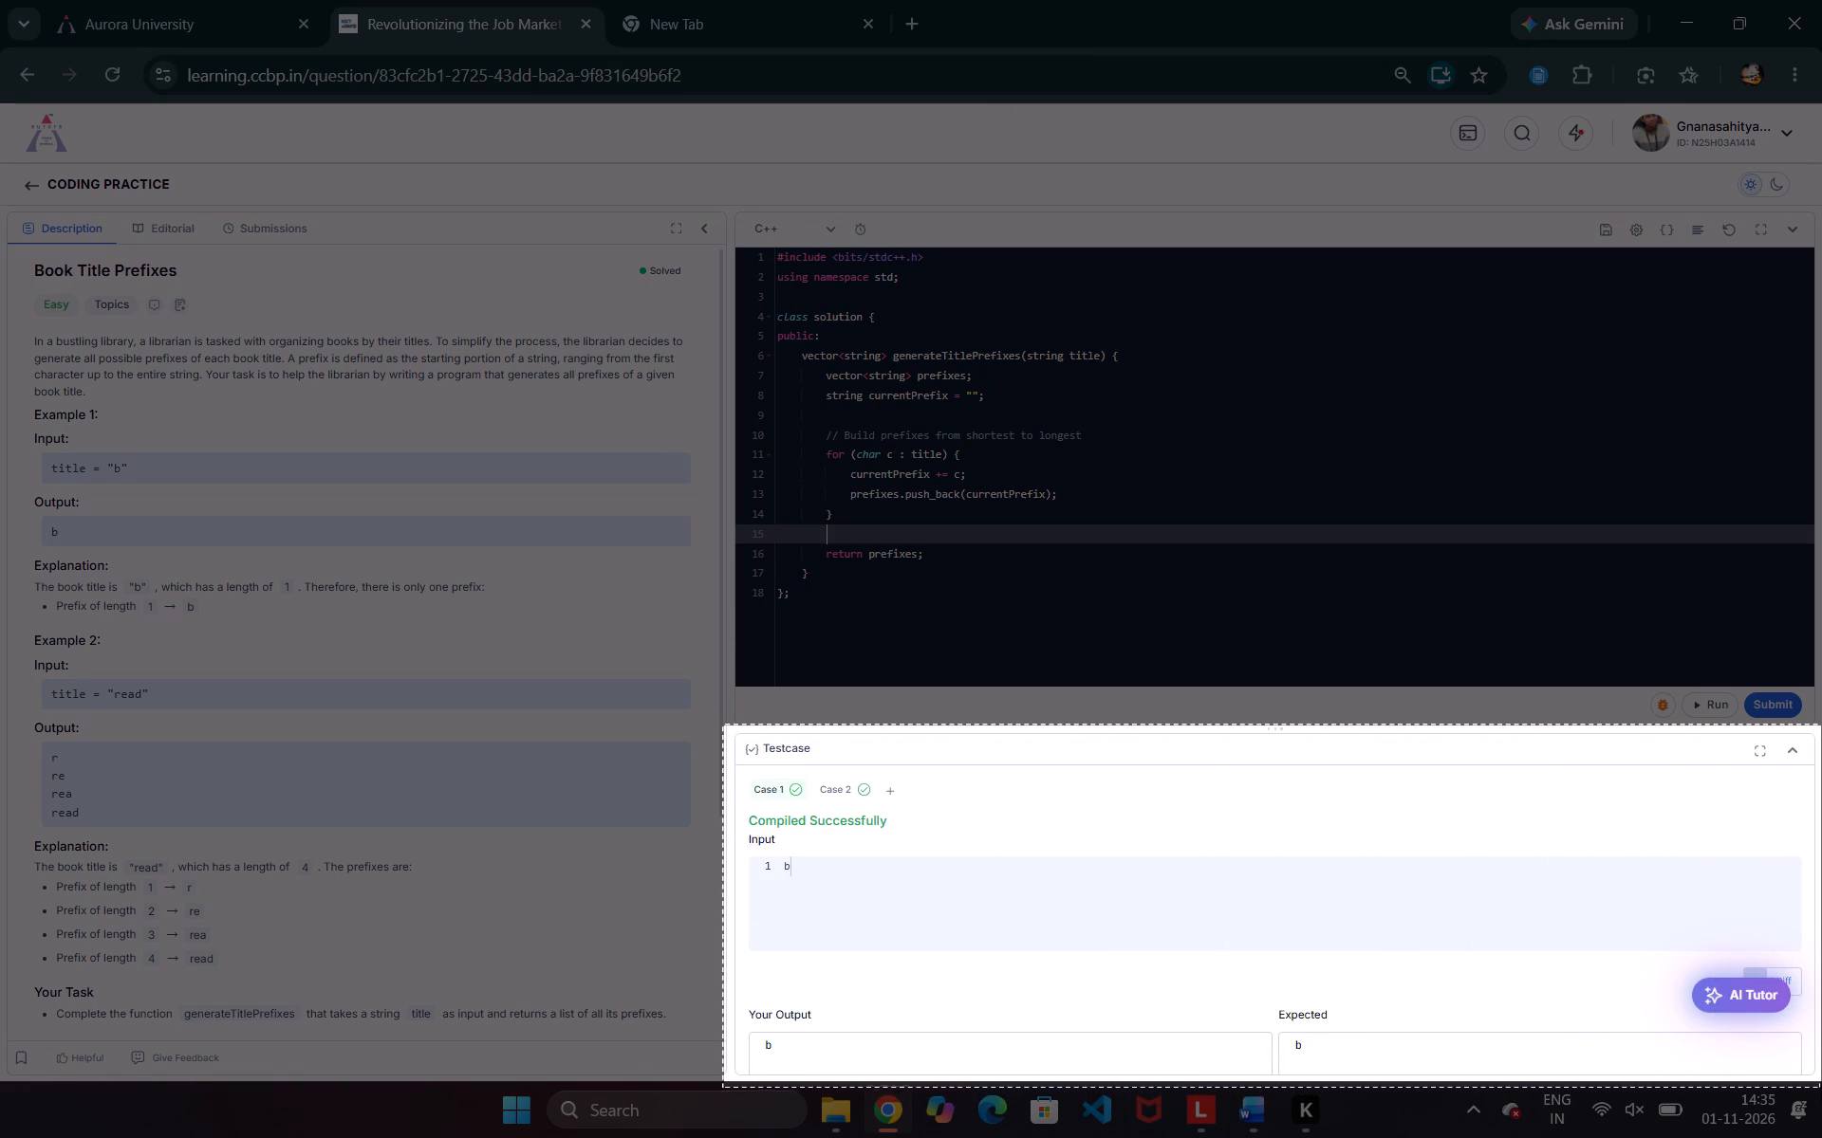
left_click_drag(1821, 1086, 1821, 1078)
left_click(1256, 1103)
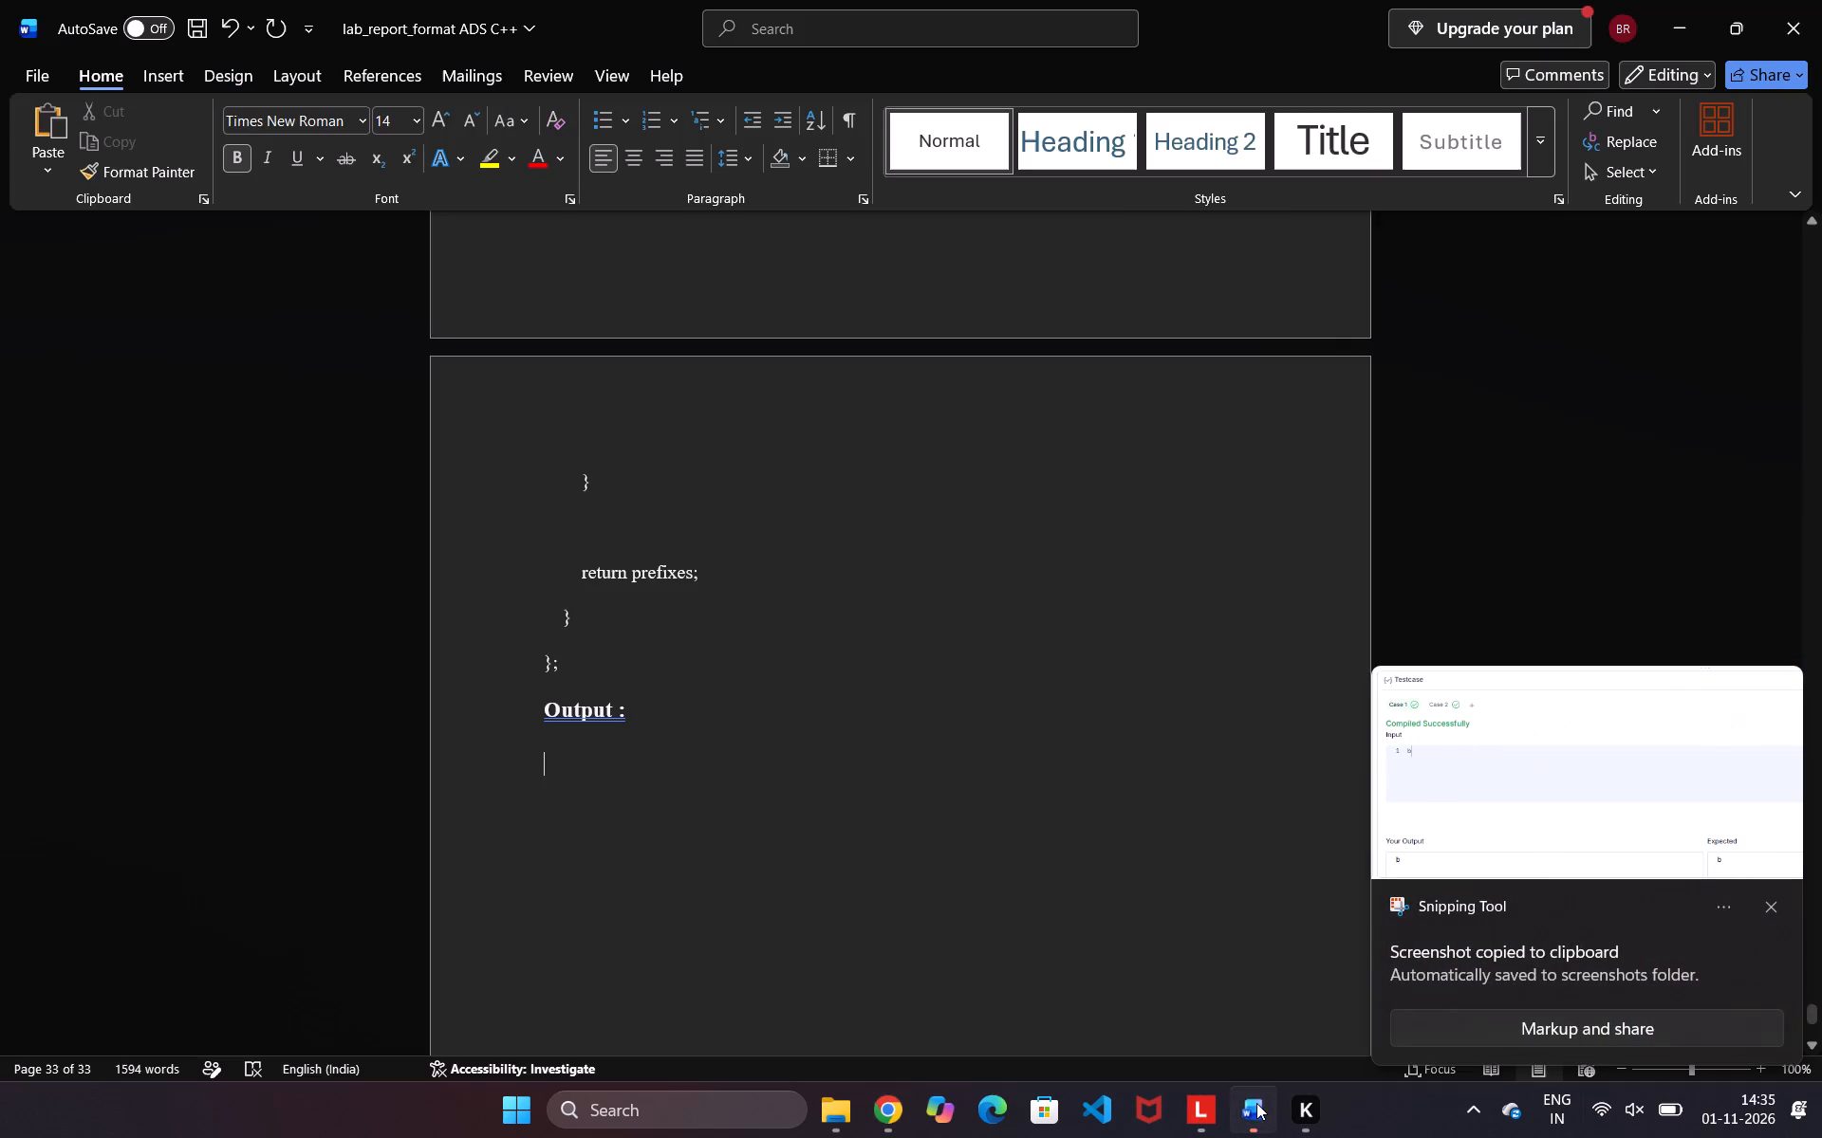
key("ctrl+v")
key("Return")
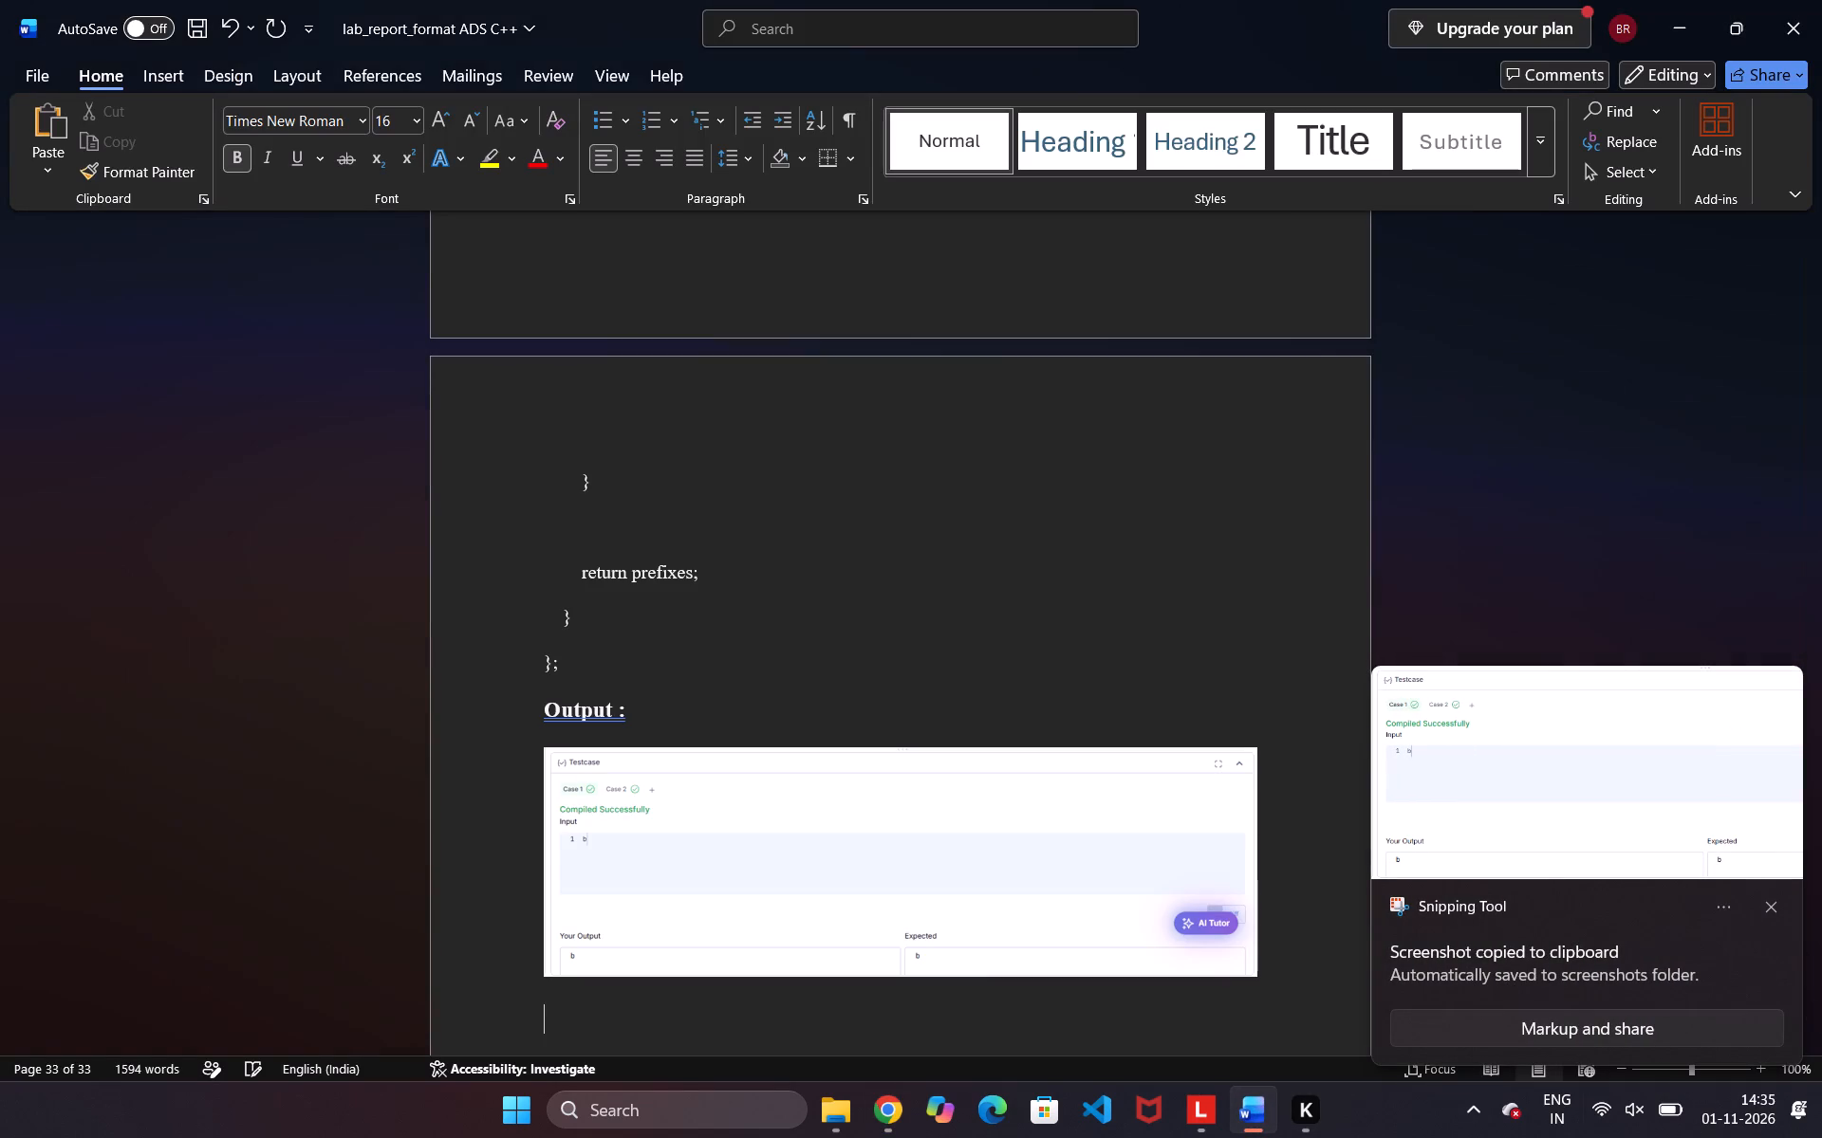
Add the heading '14.Question :' below the Book Title Prefixes output screenshot and start a new line under it.
key("1")
type("4.")
type("uestion :")
key("Return")
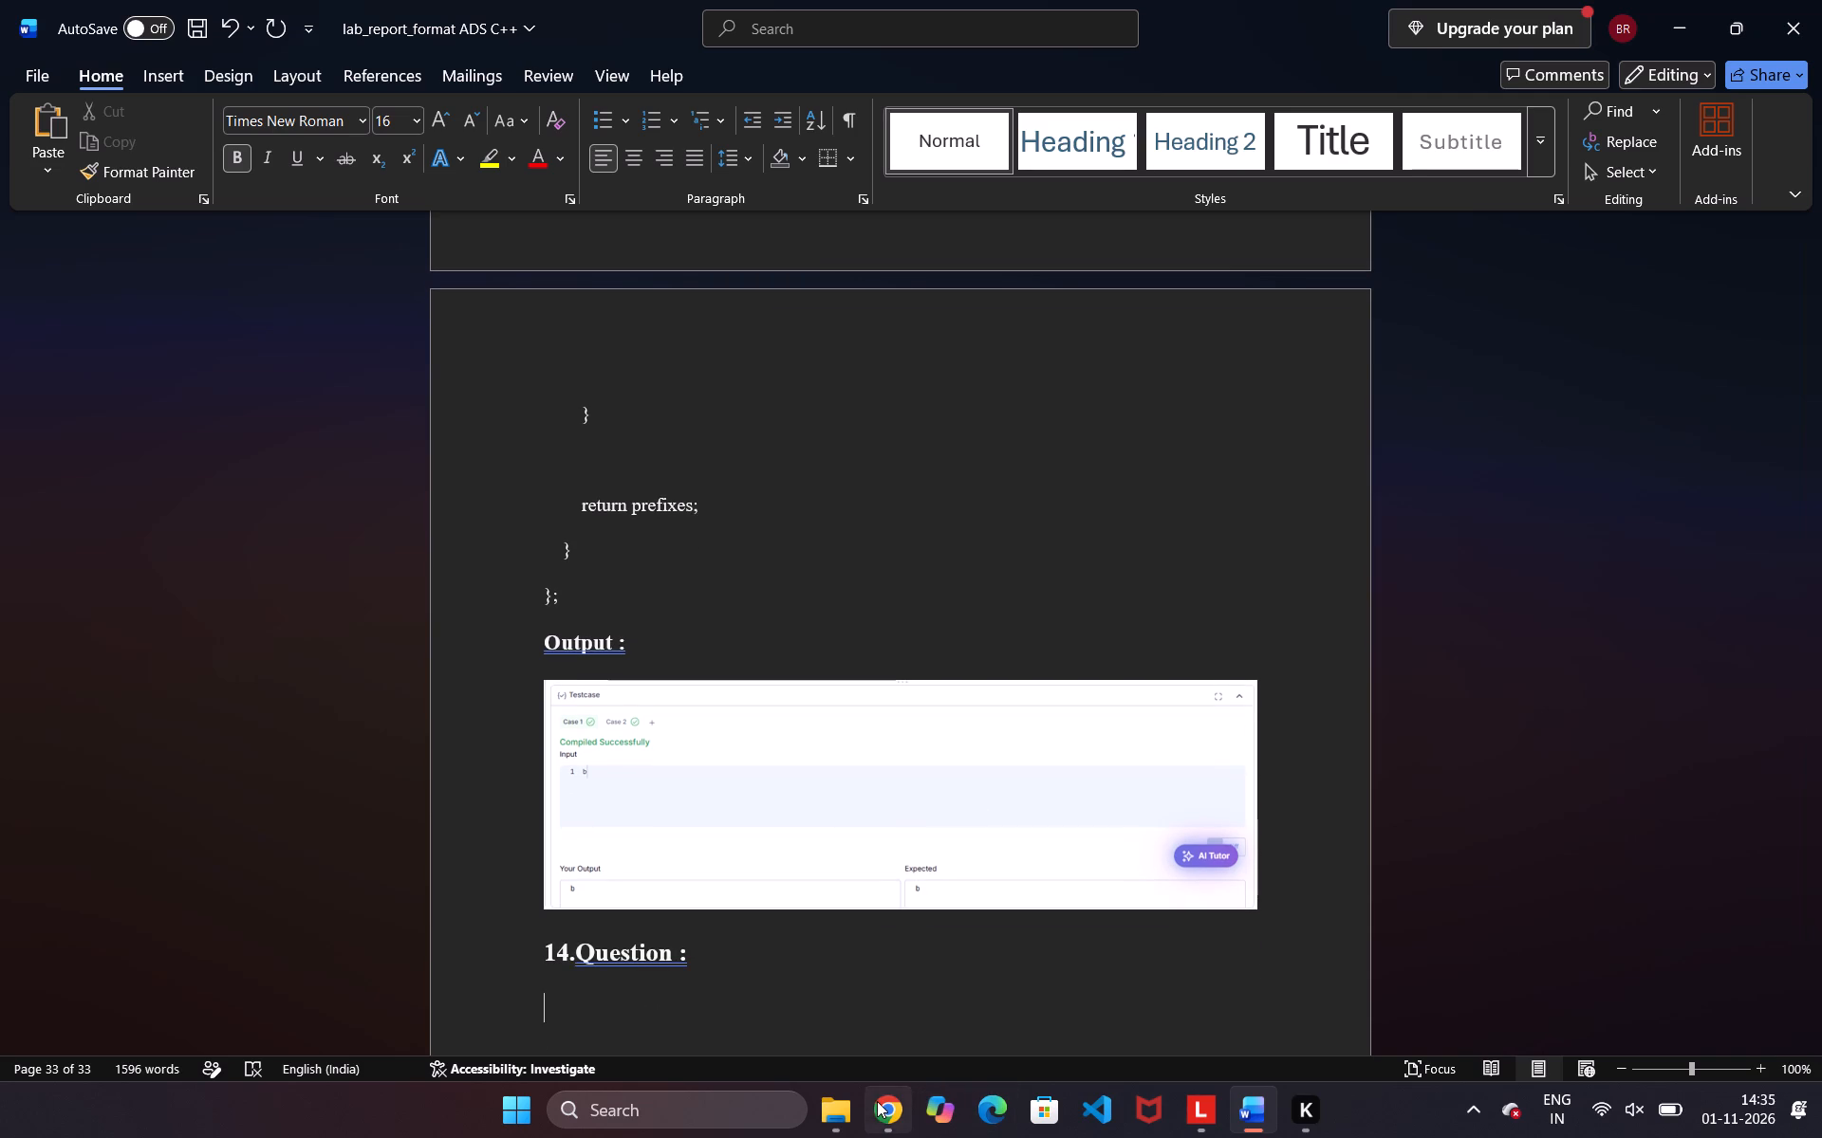
In Chrome, return to the Coding Practice list, open the Scoreboard After Each Round problem and run its code.
left_click(877, 1101)
left_click(24, 189)
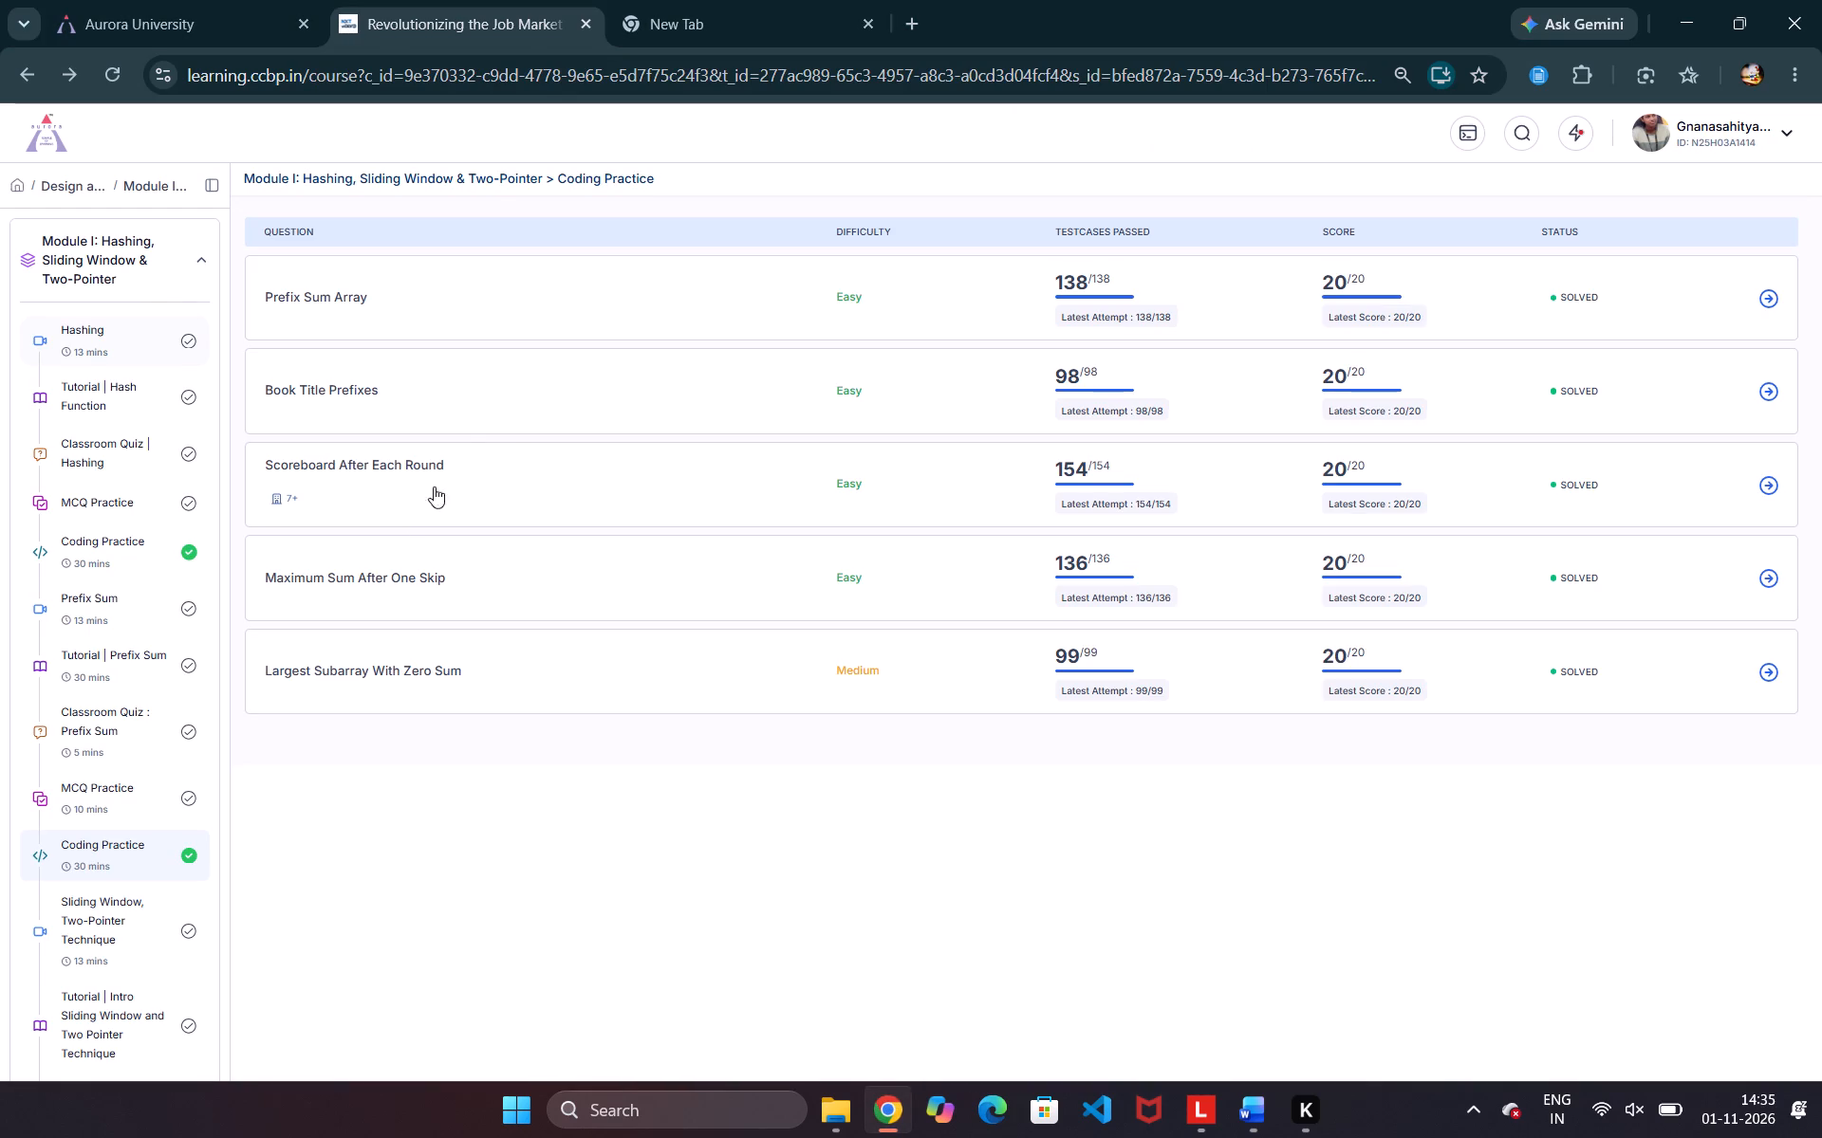
left_click(503, 482)
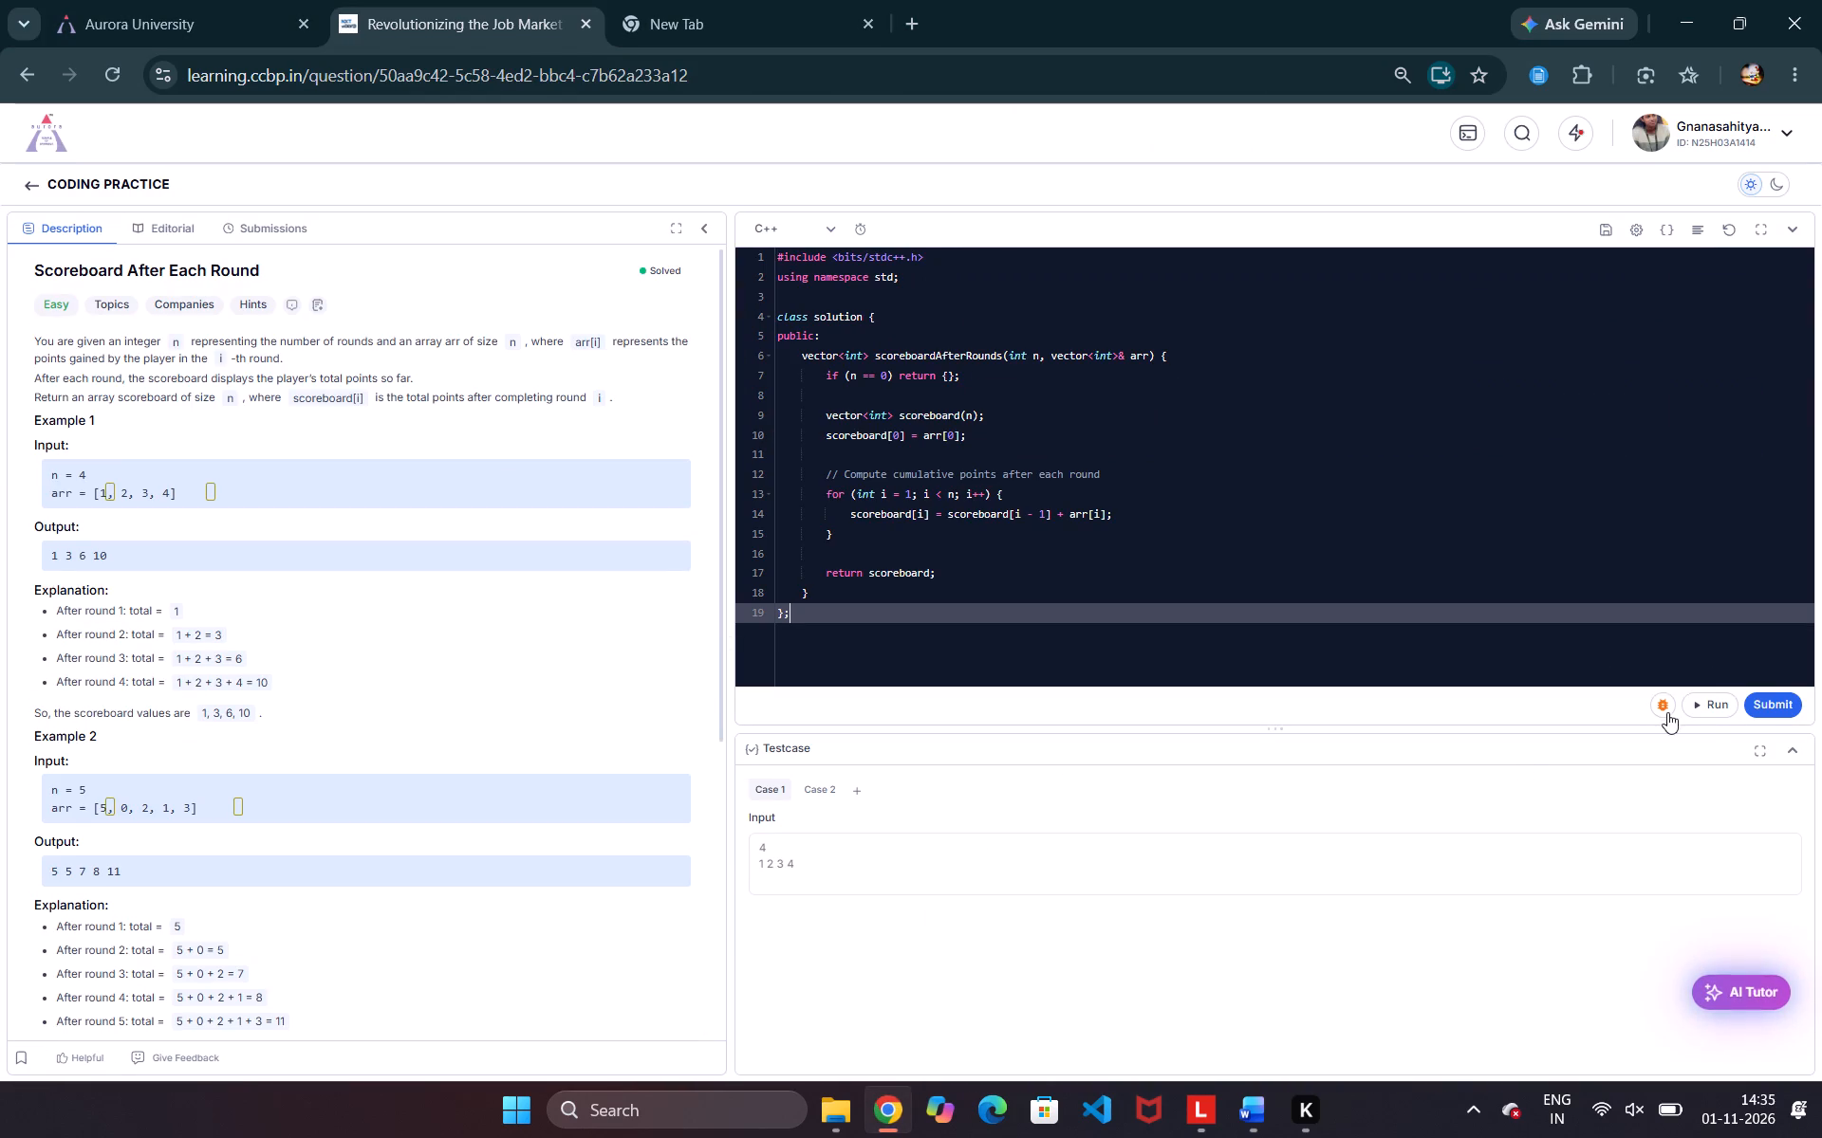
left_click(1704, 709)
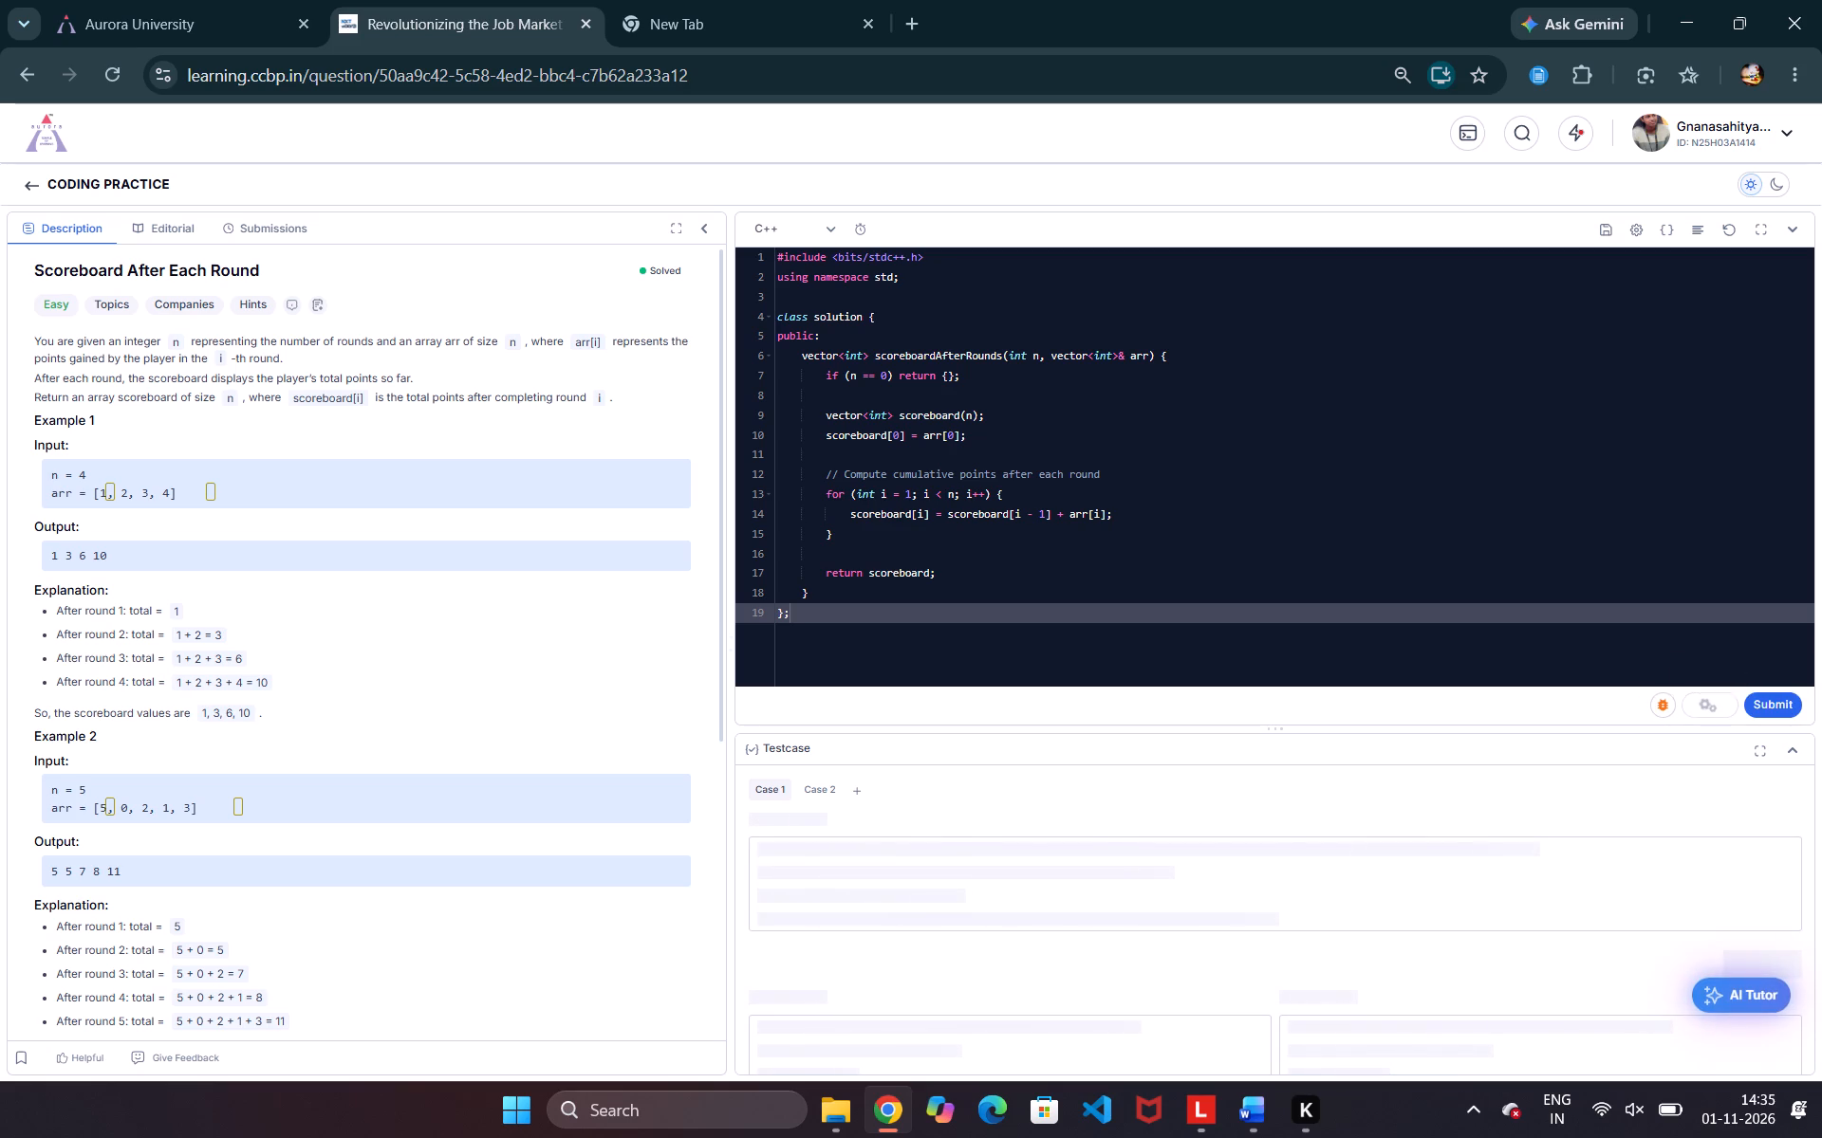
Capture a screenshot of the whole Scoreboard After Each Round page, paste it under '14.Question :' in Word and start a new line.
key("shift+super+s")
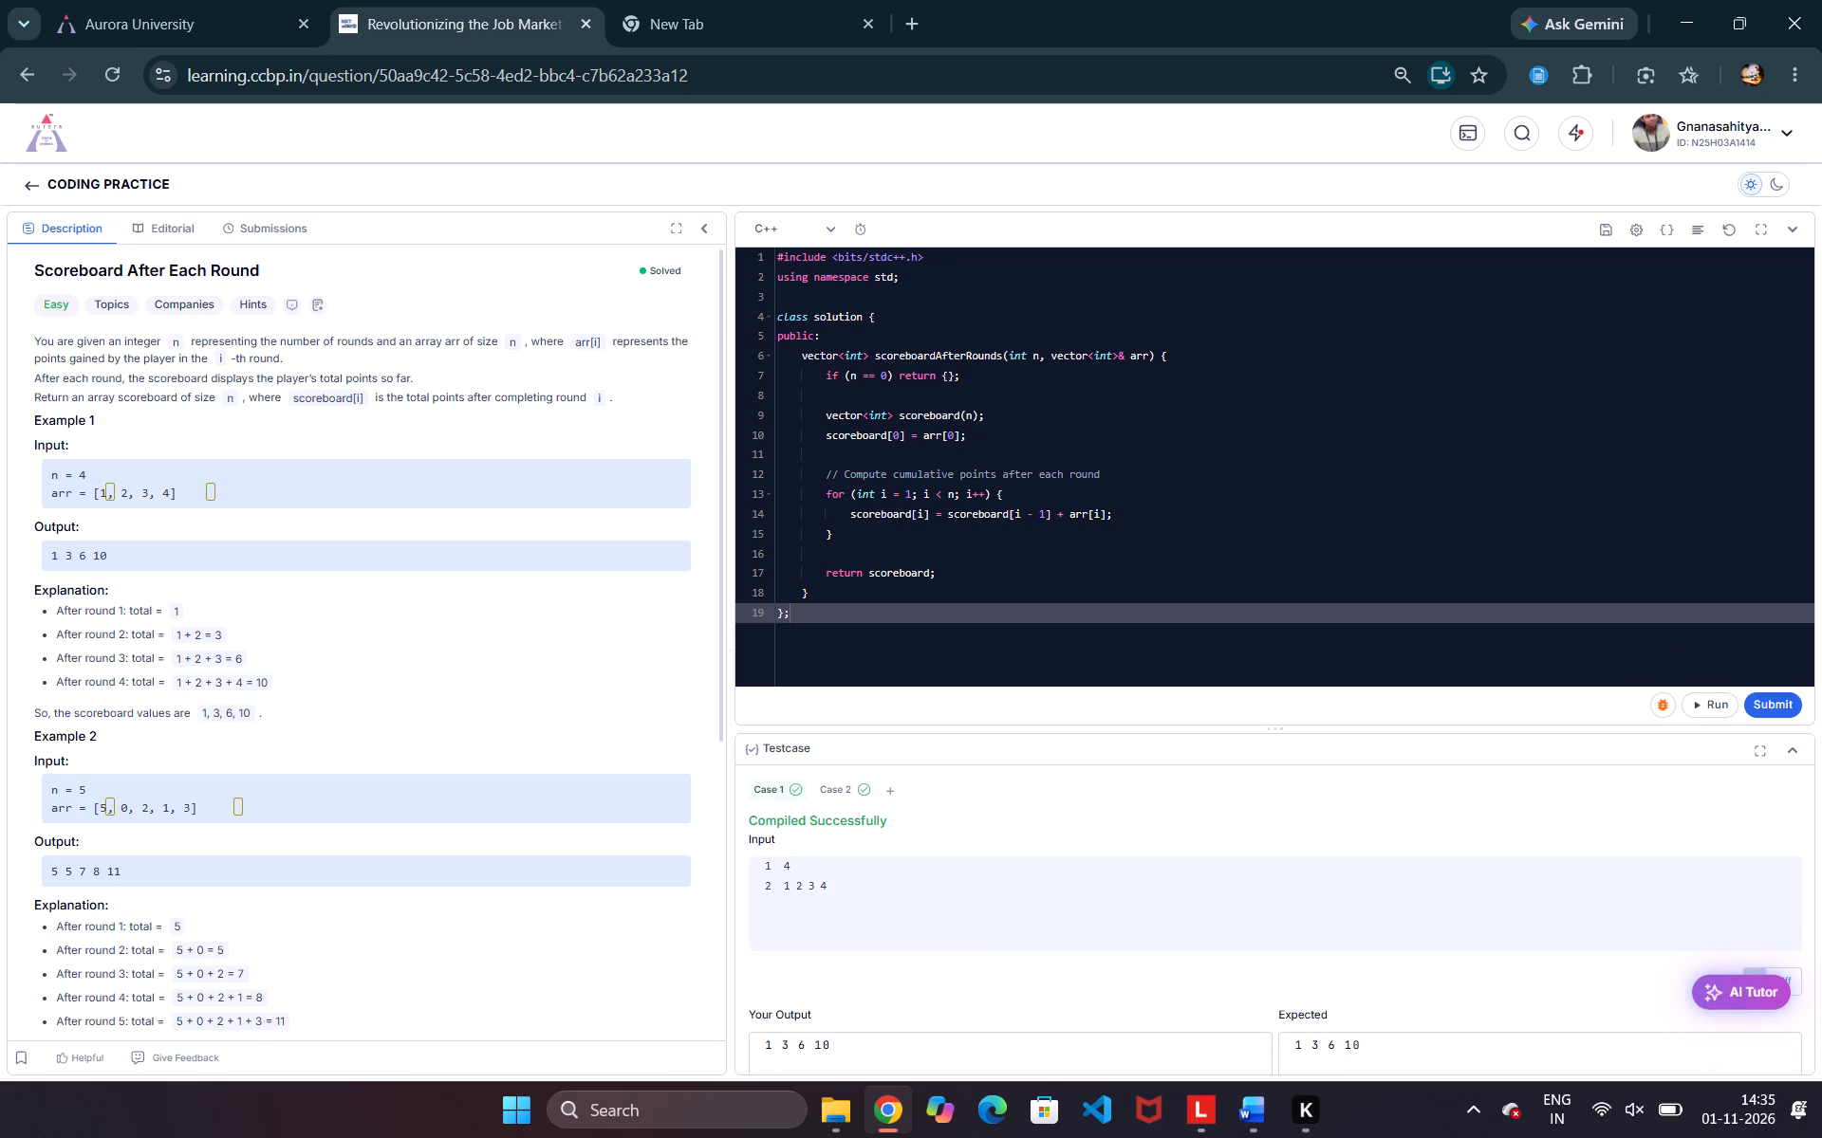
left_click_drag(0, 104, 974, 945)
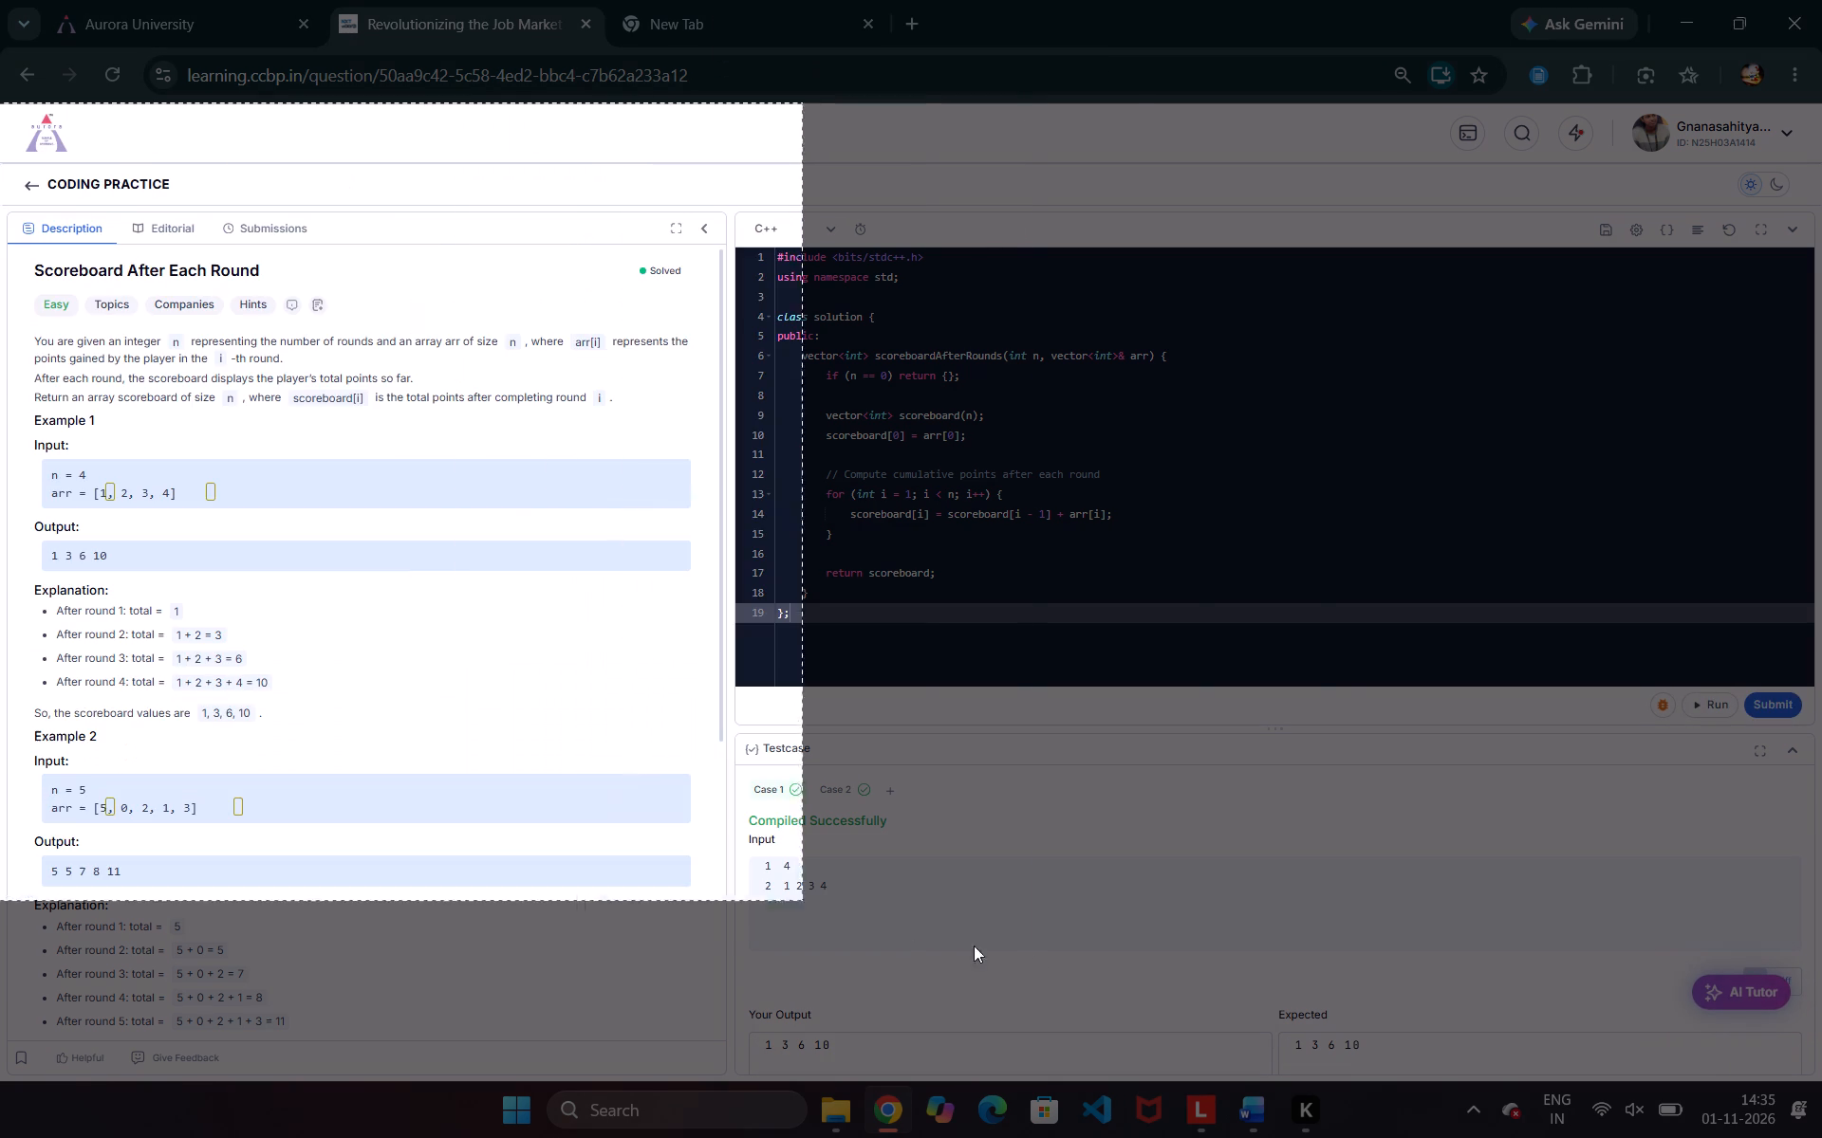
left_click_drag(974, 945, 1525, 1076)
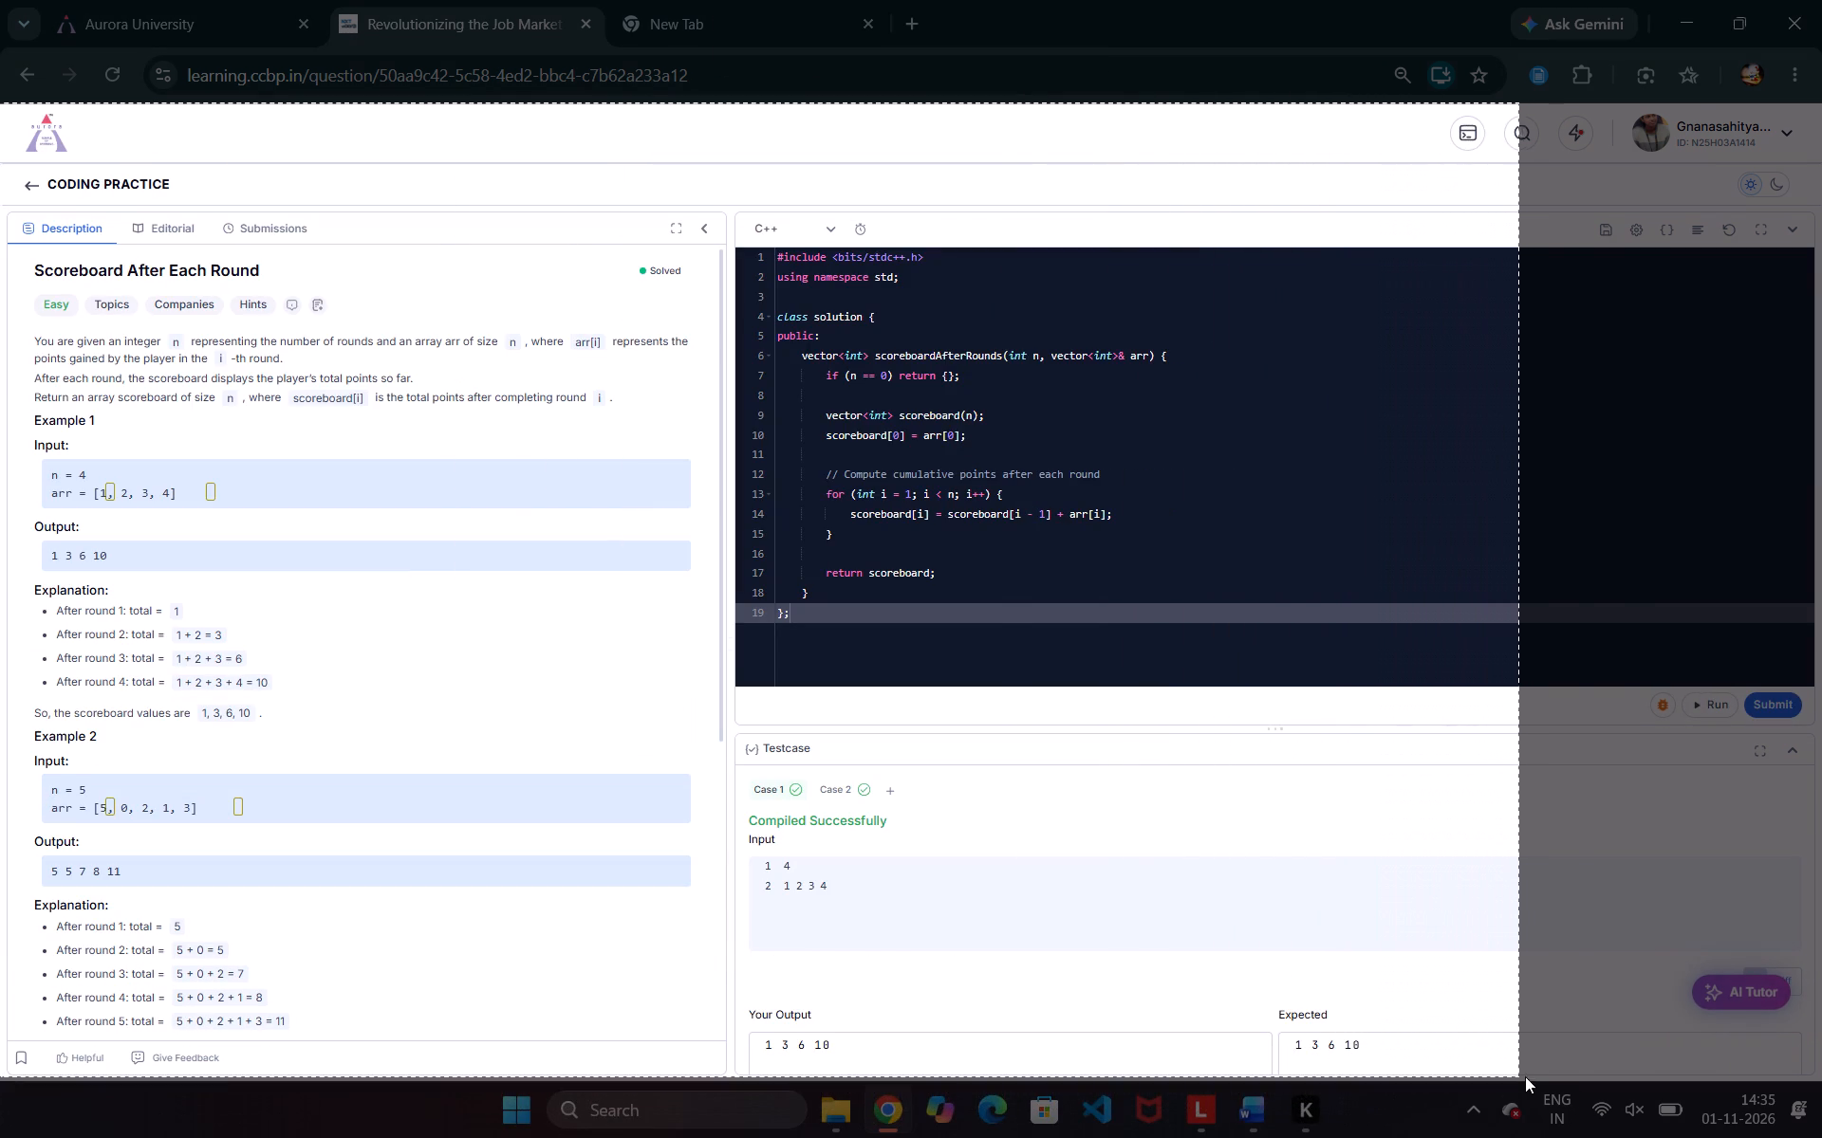
left_click_drag(1525, 1076, 1821, 1080)
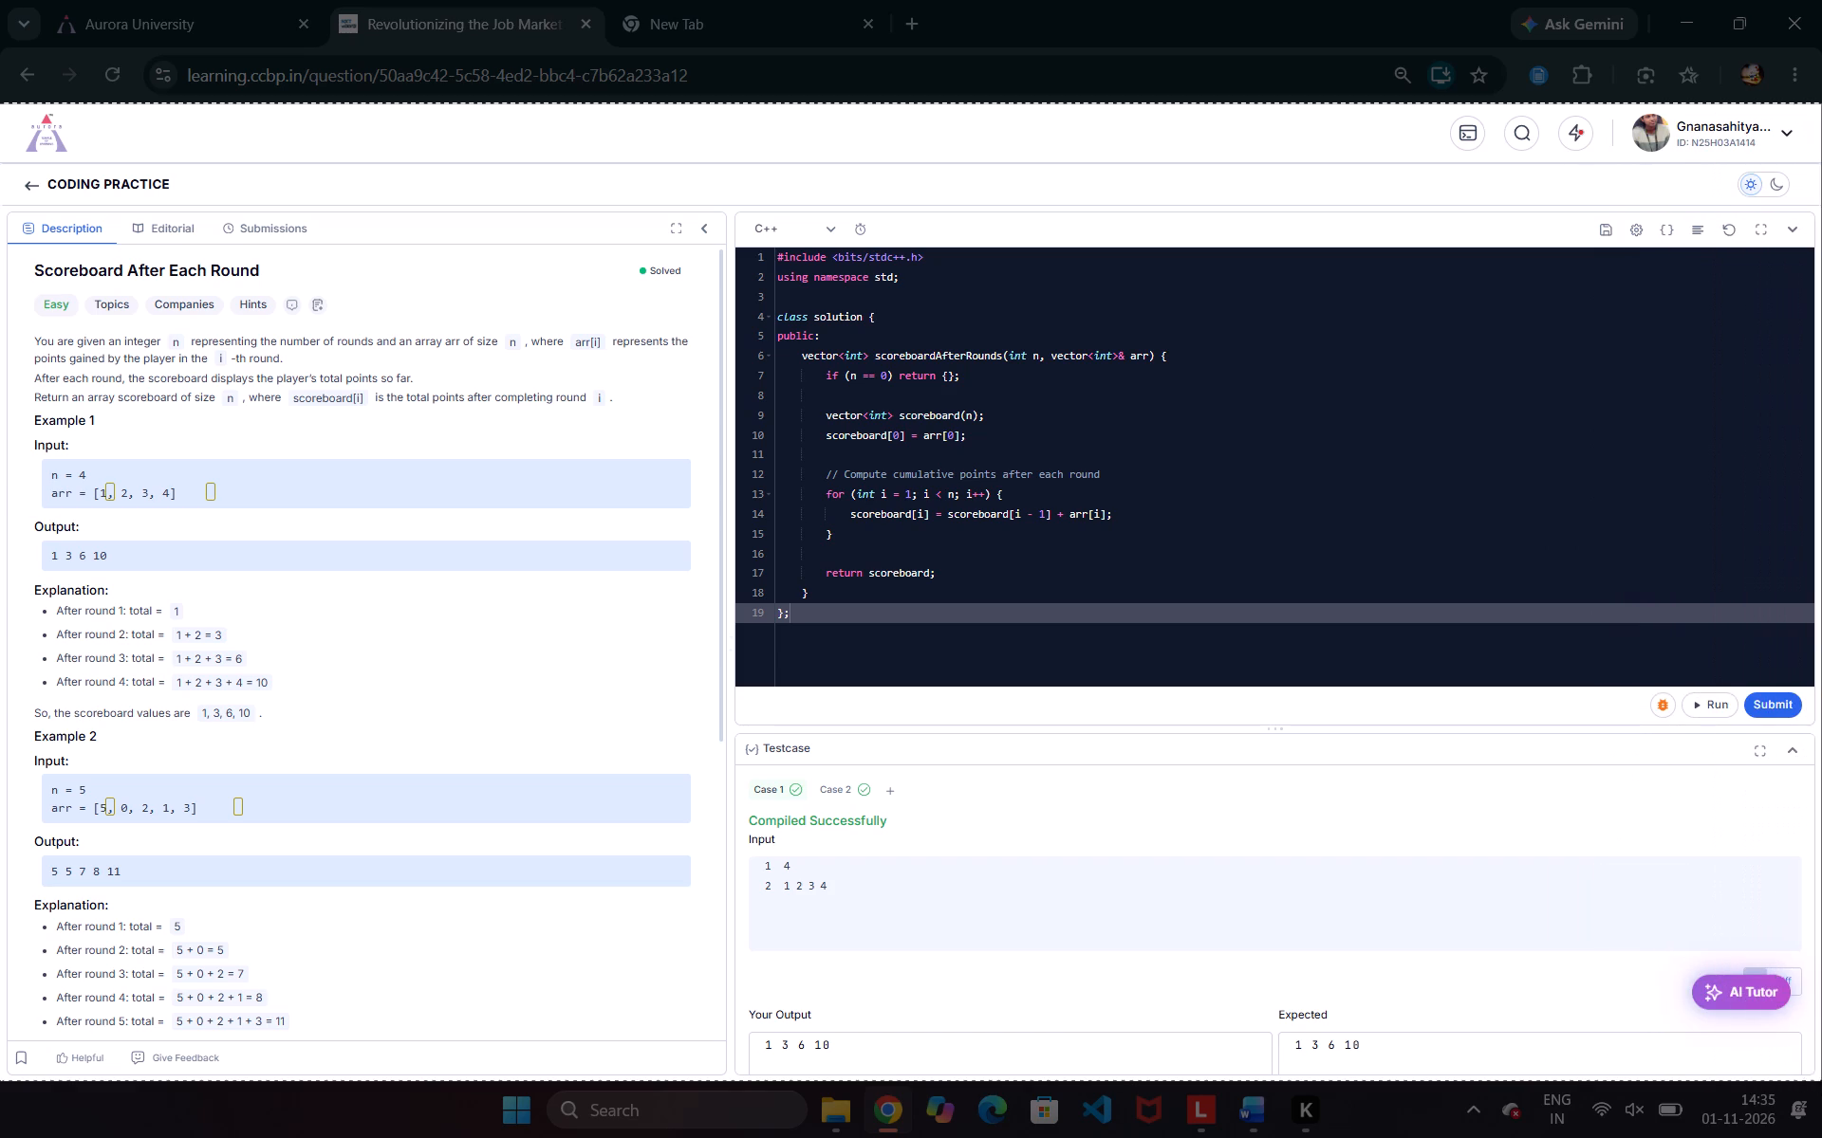
left_click_drag(1821, 1080, 1821, 1079)
left_click(1260, 1100)
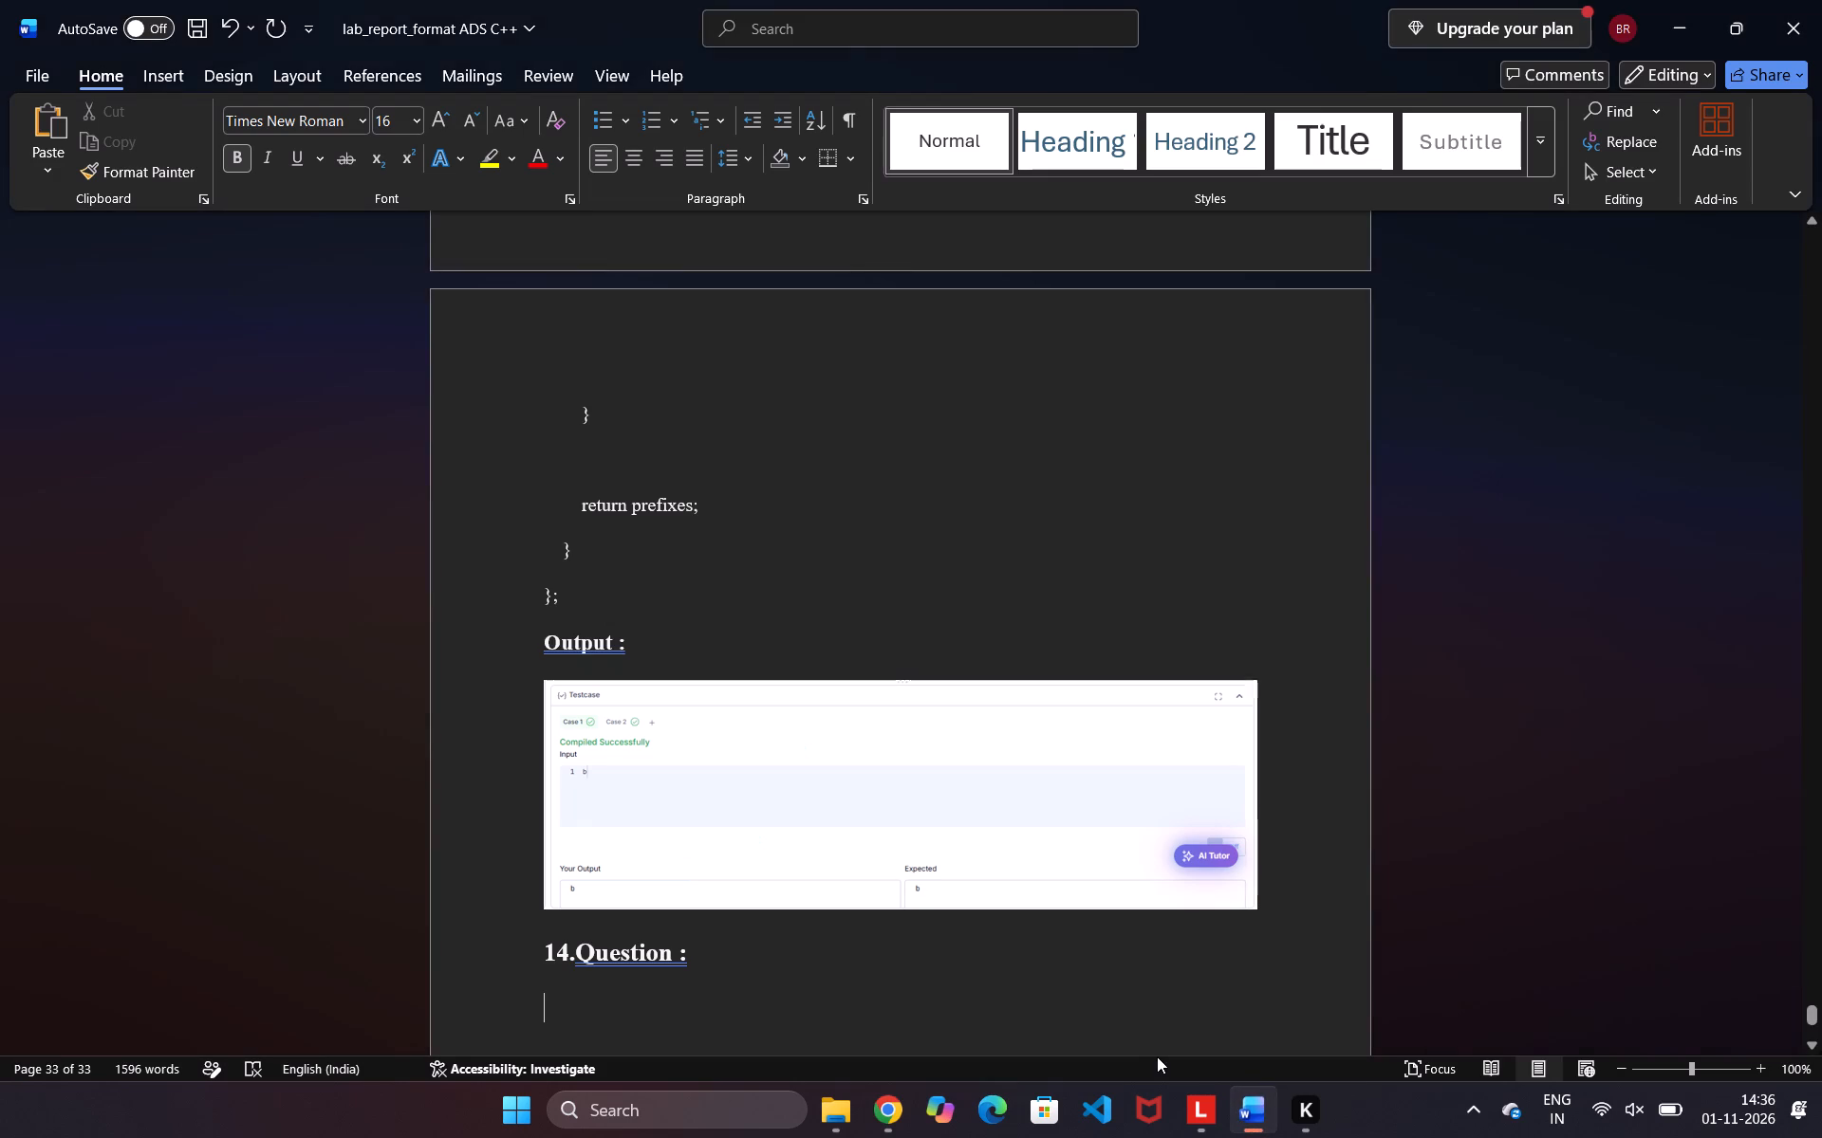
key("ctrl+v")
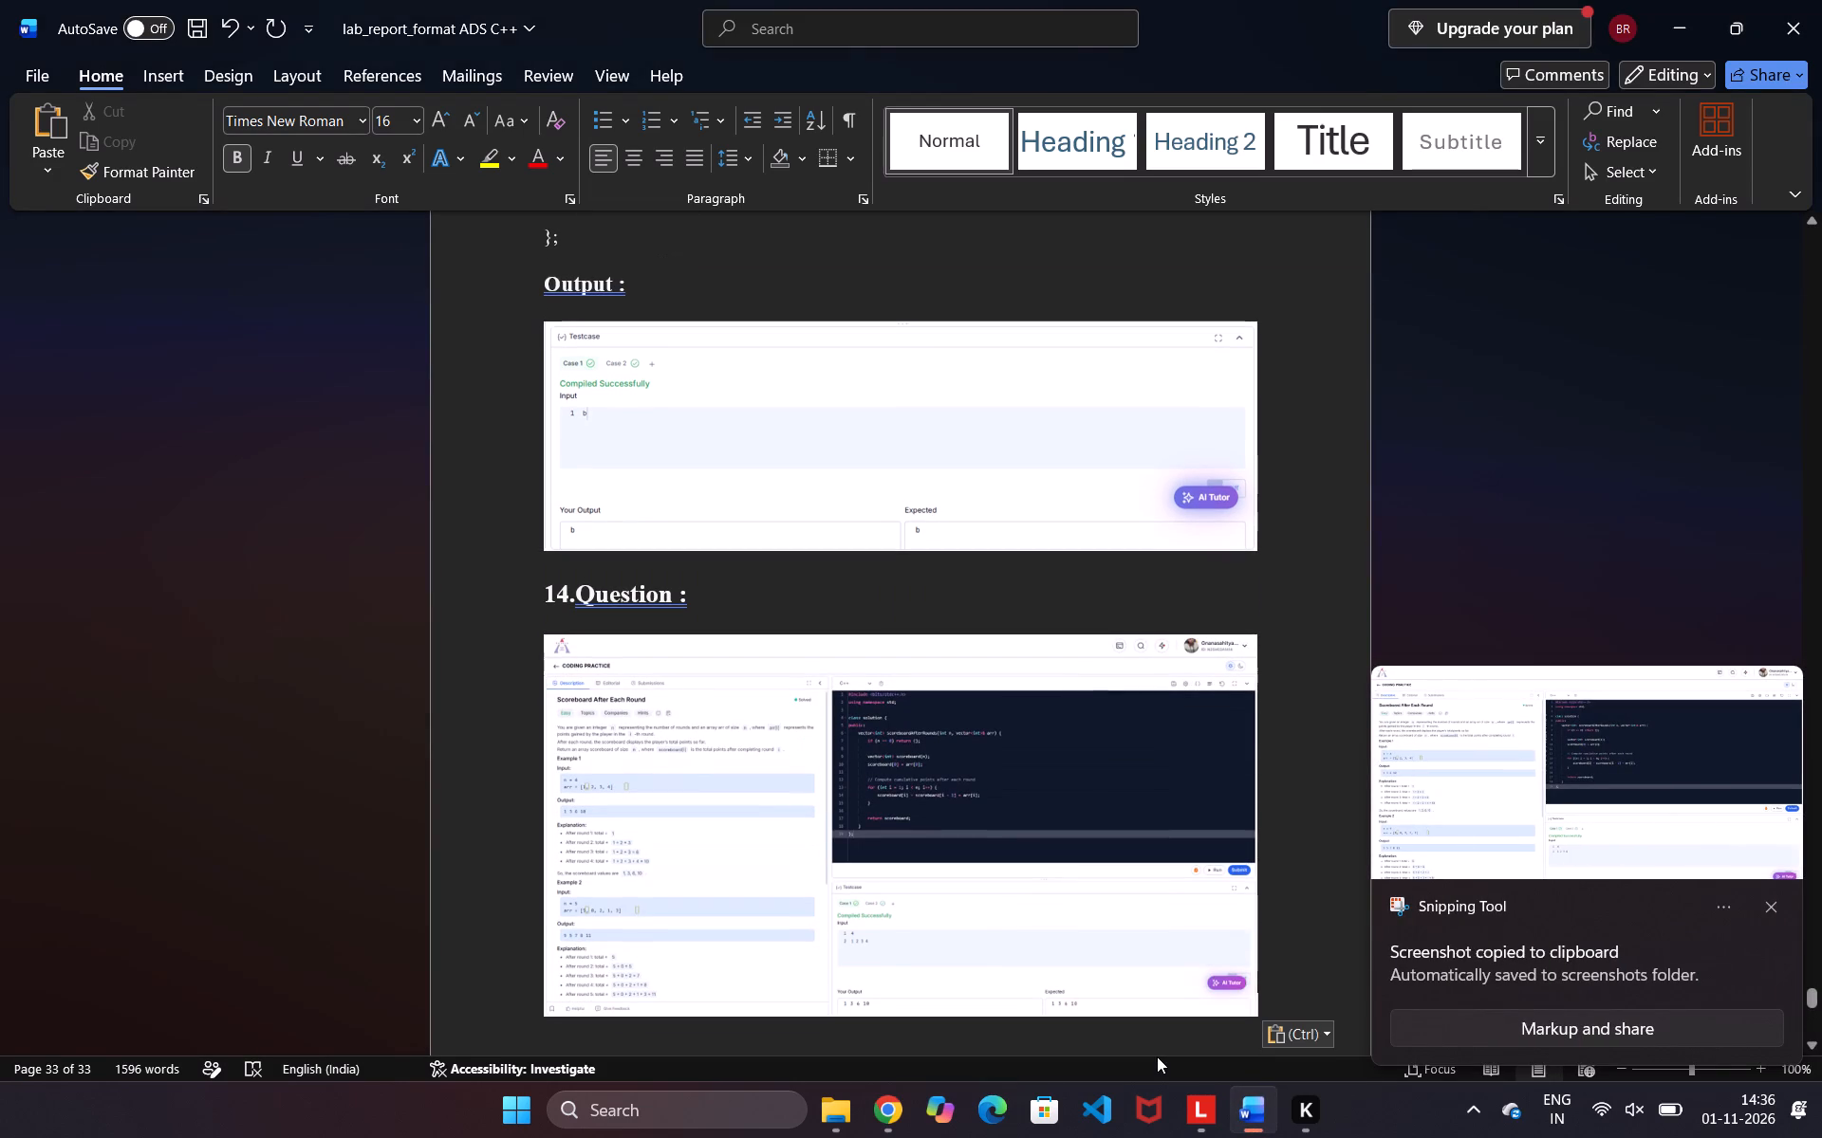
scroll(1157, 1056, "down", 1)
key("Return")
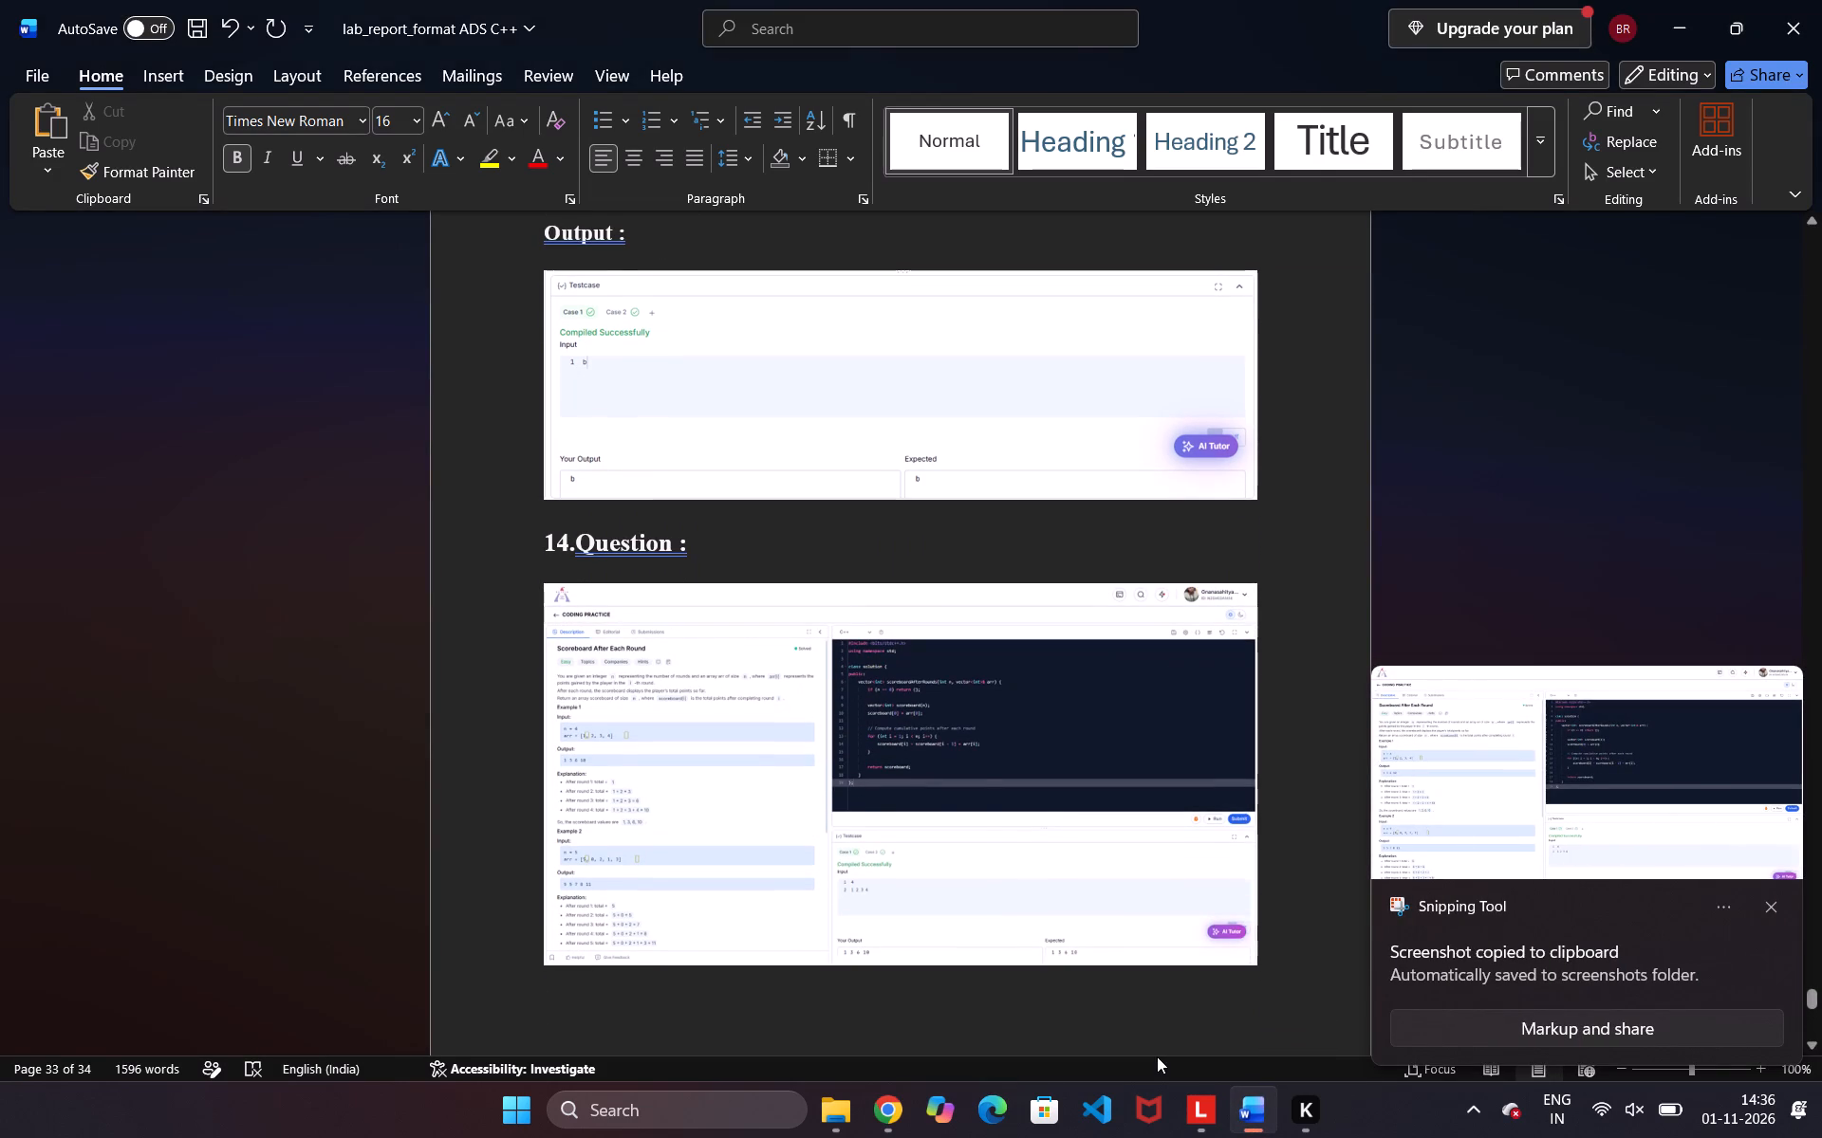
Add the heading 'Code :' below the Scoreboard After Each Round screenshot and start a new line under it.
type("ode :")
key("Return")
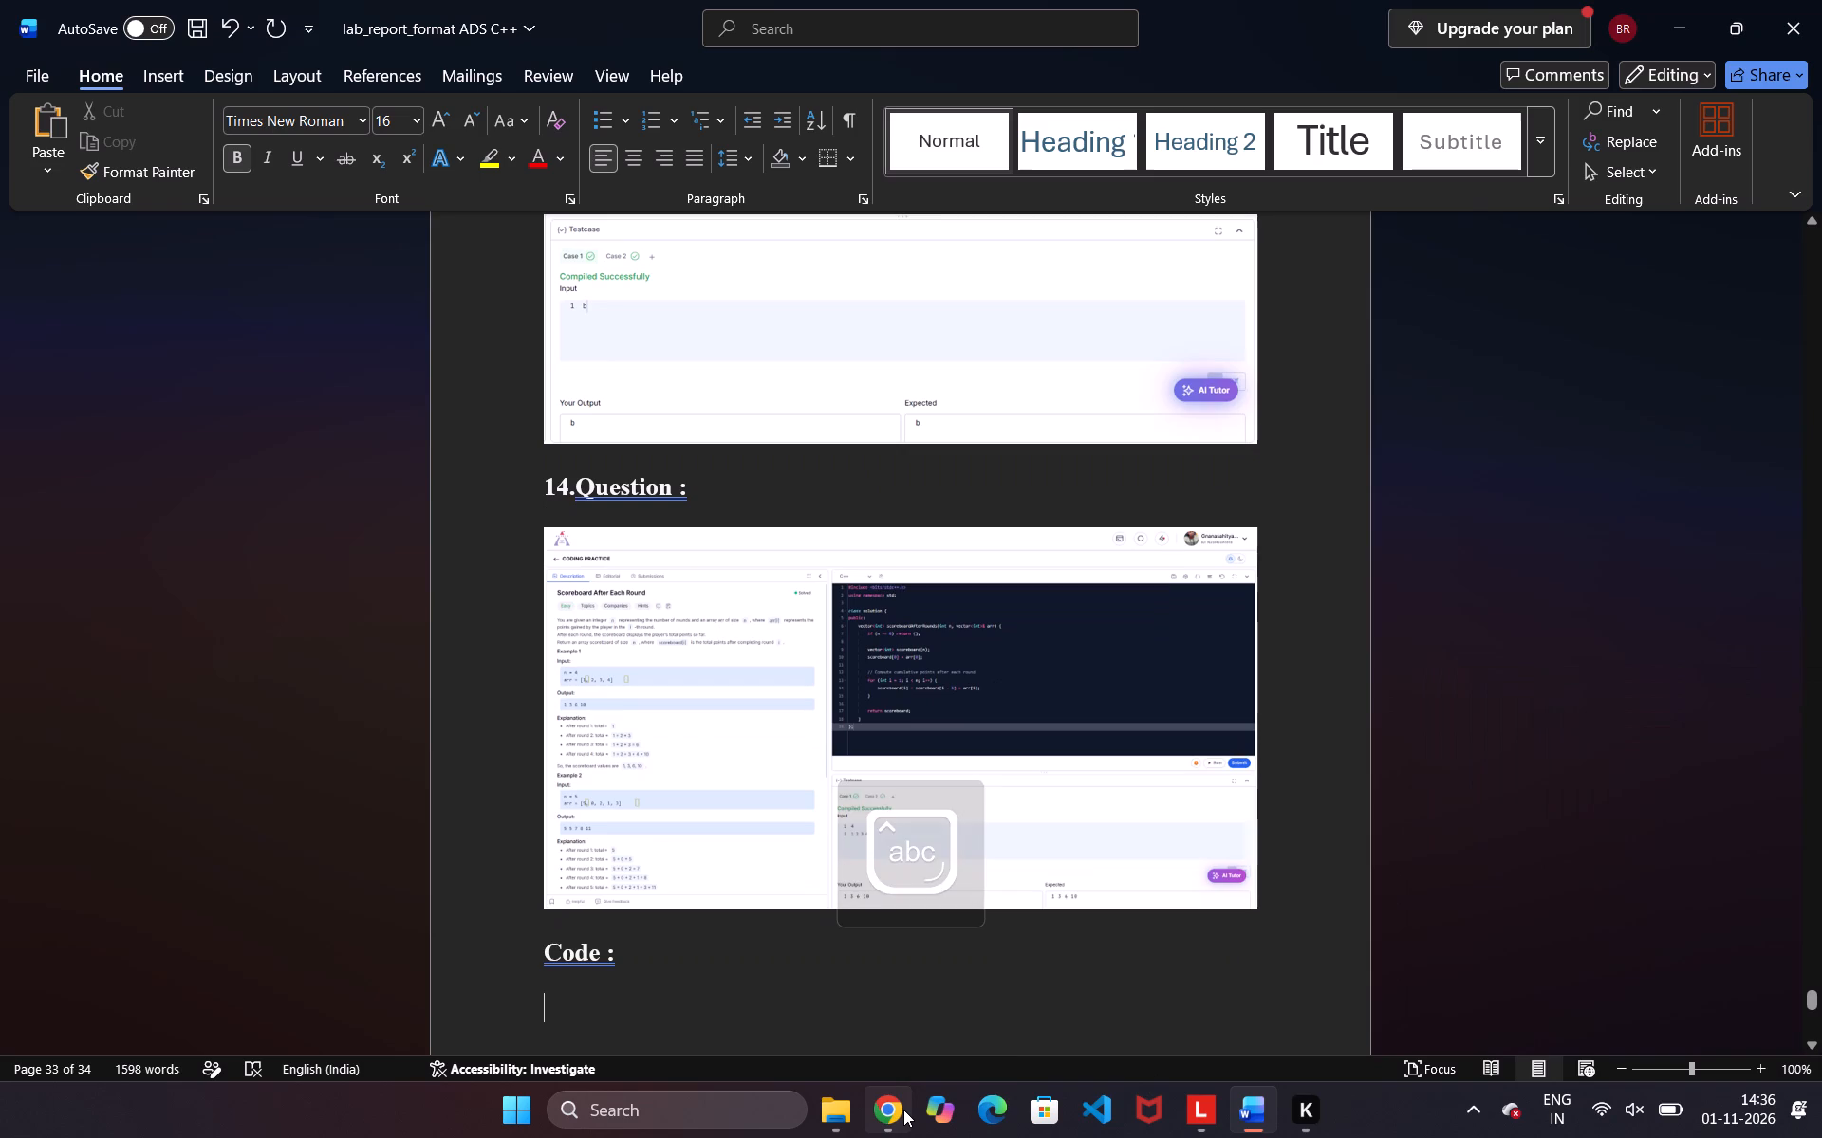
Reduce the '14.Question :' and 'Code :' headings to 14 pt and start a new line under 'Code :'.
left_click(903, 1110)
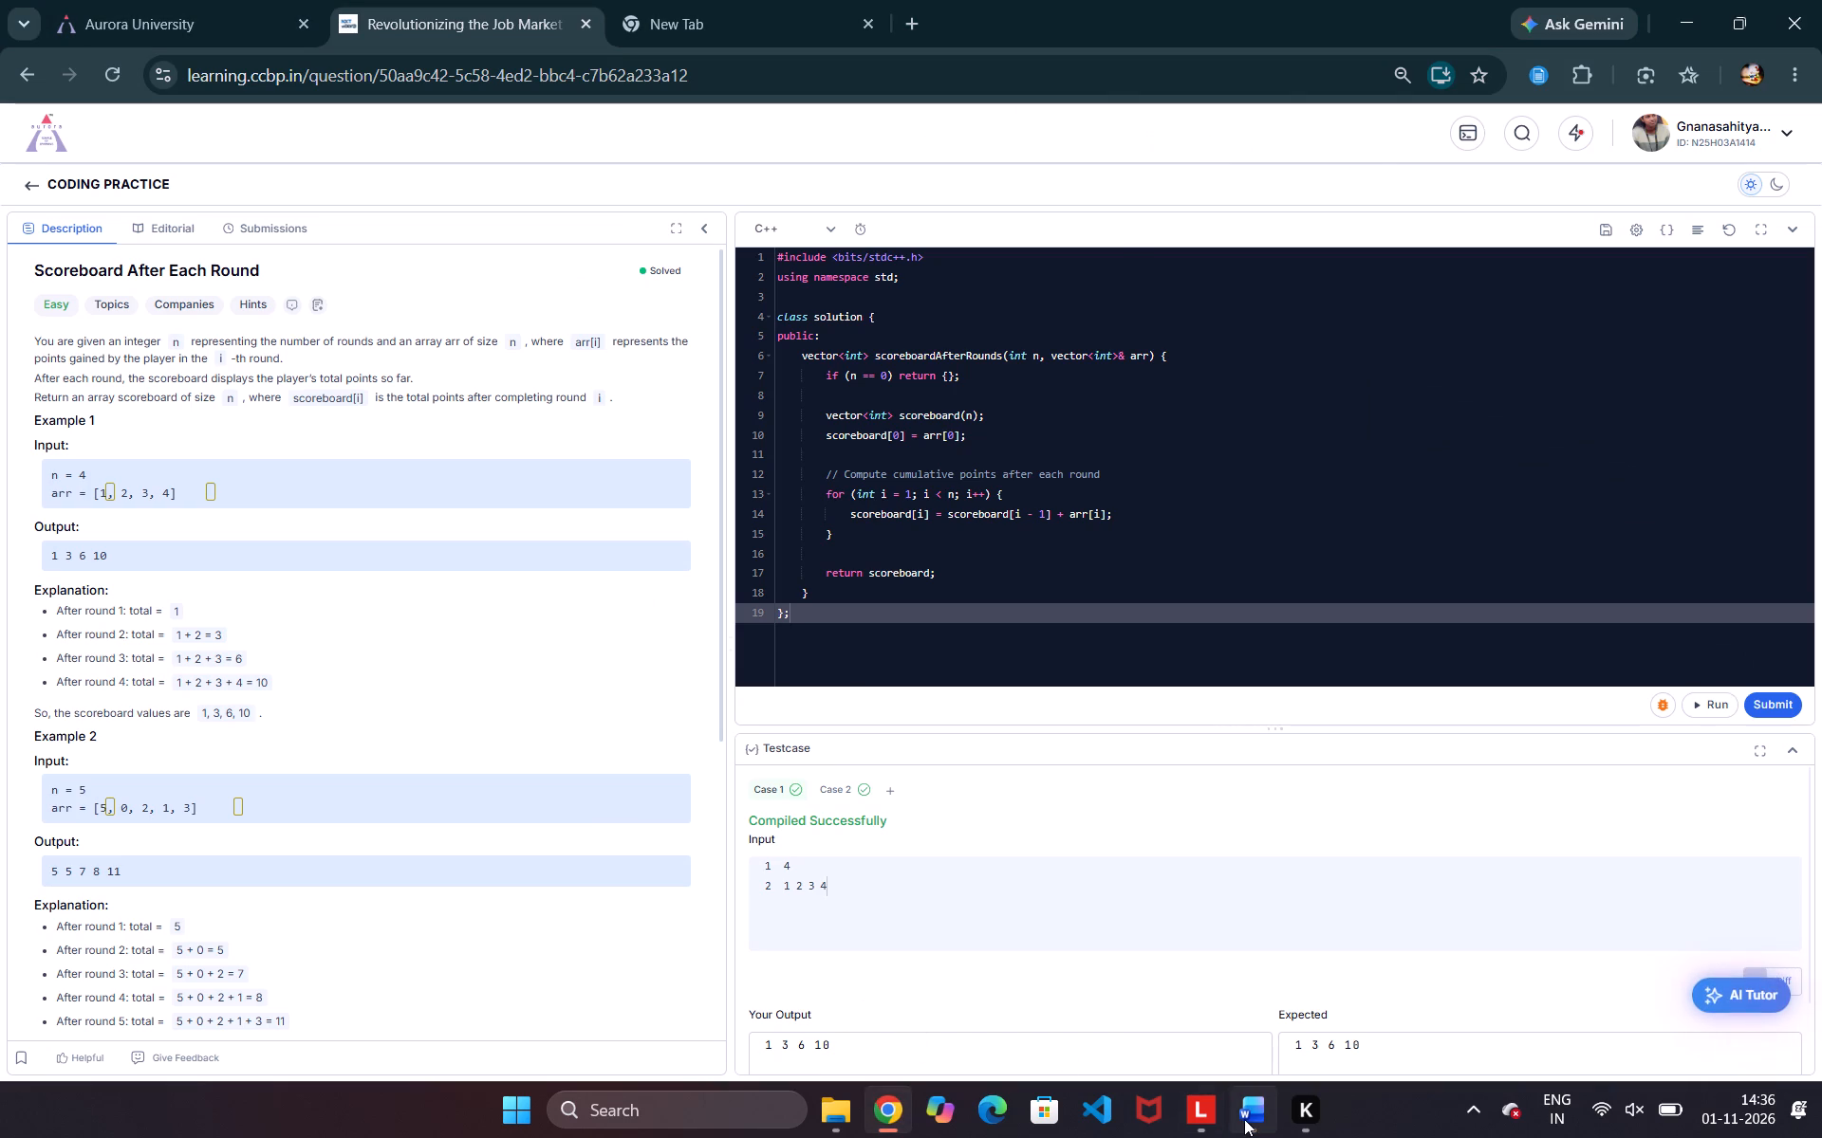
left_click(1245, 1119)
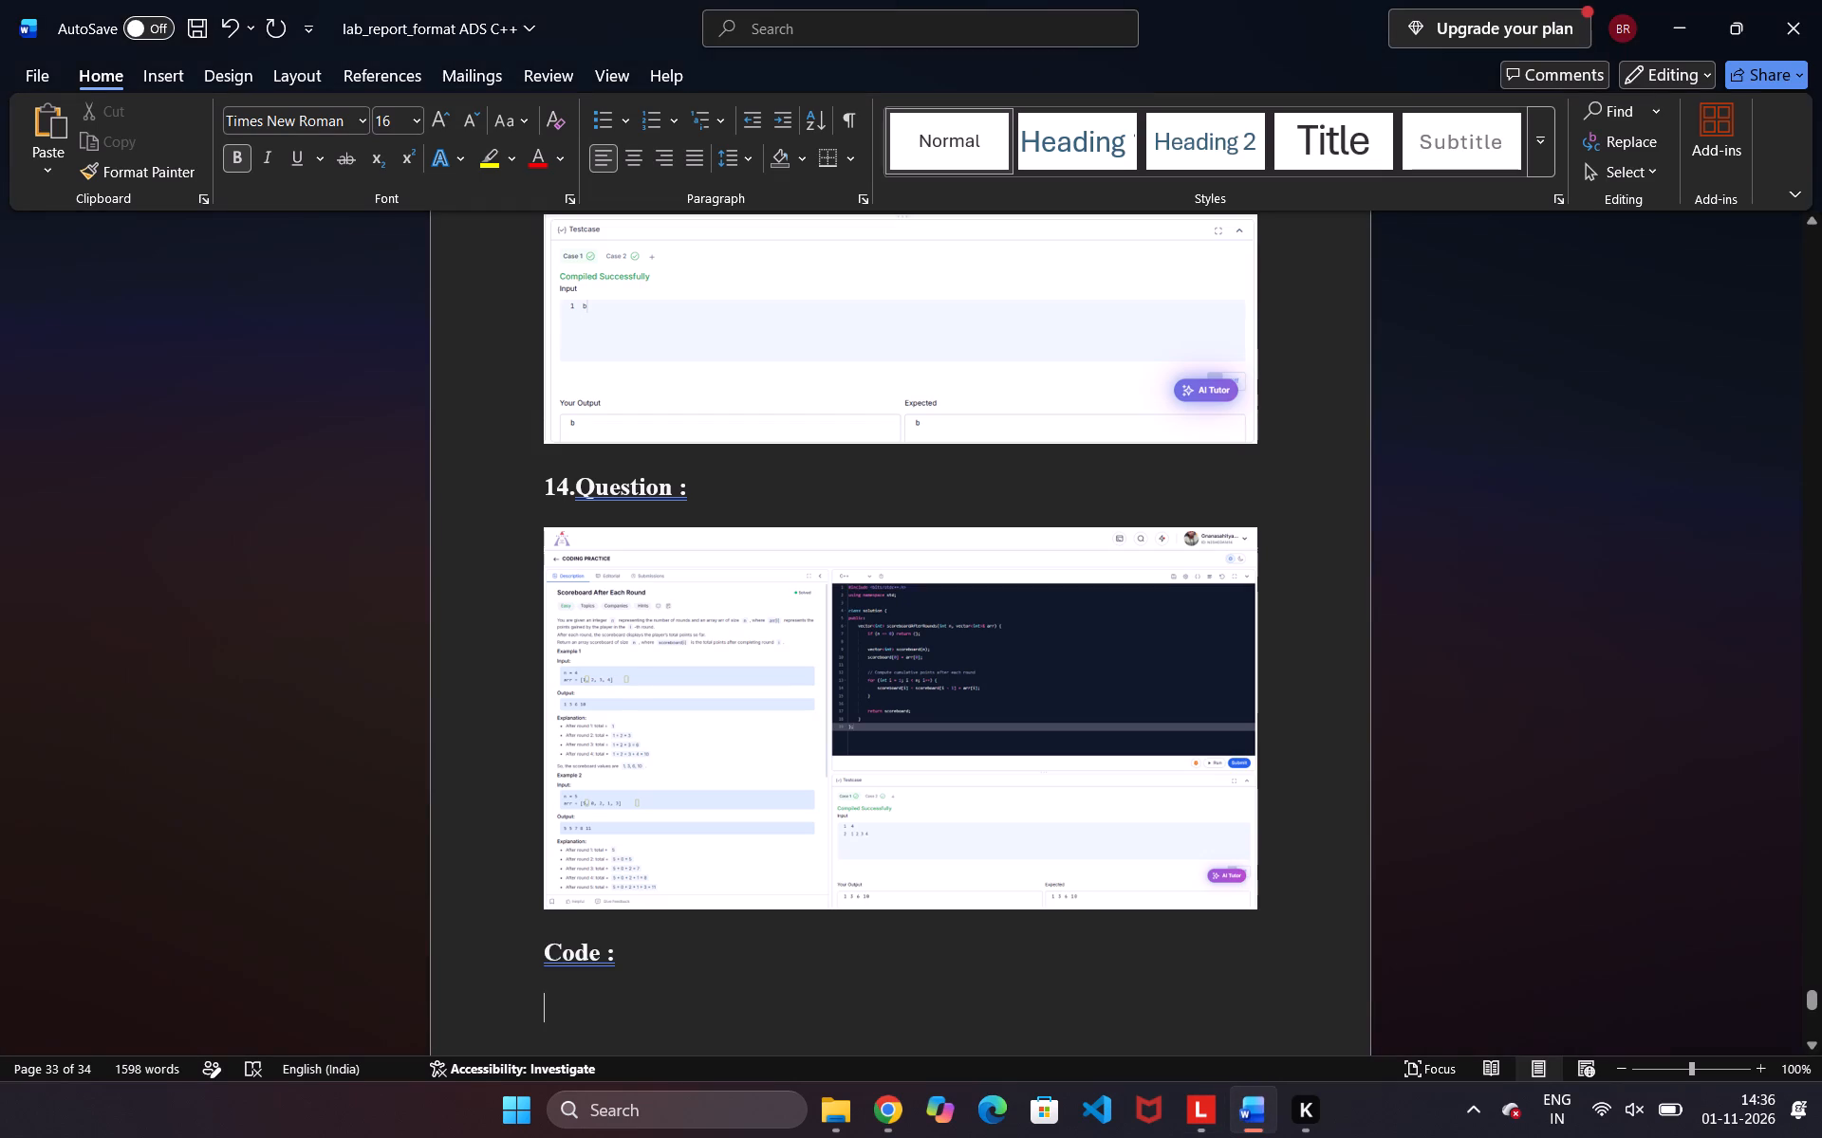
left_click_drag(545, 483, 731, 489)
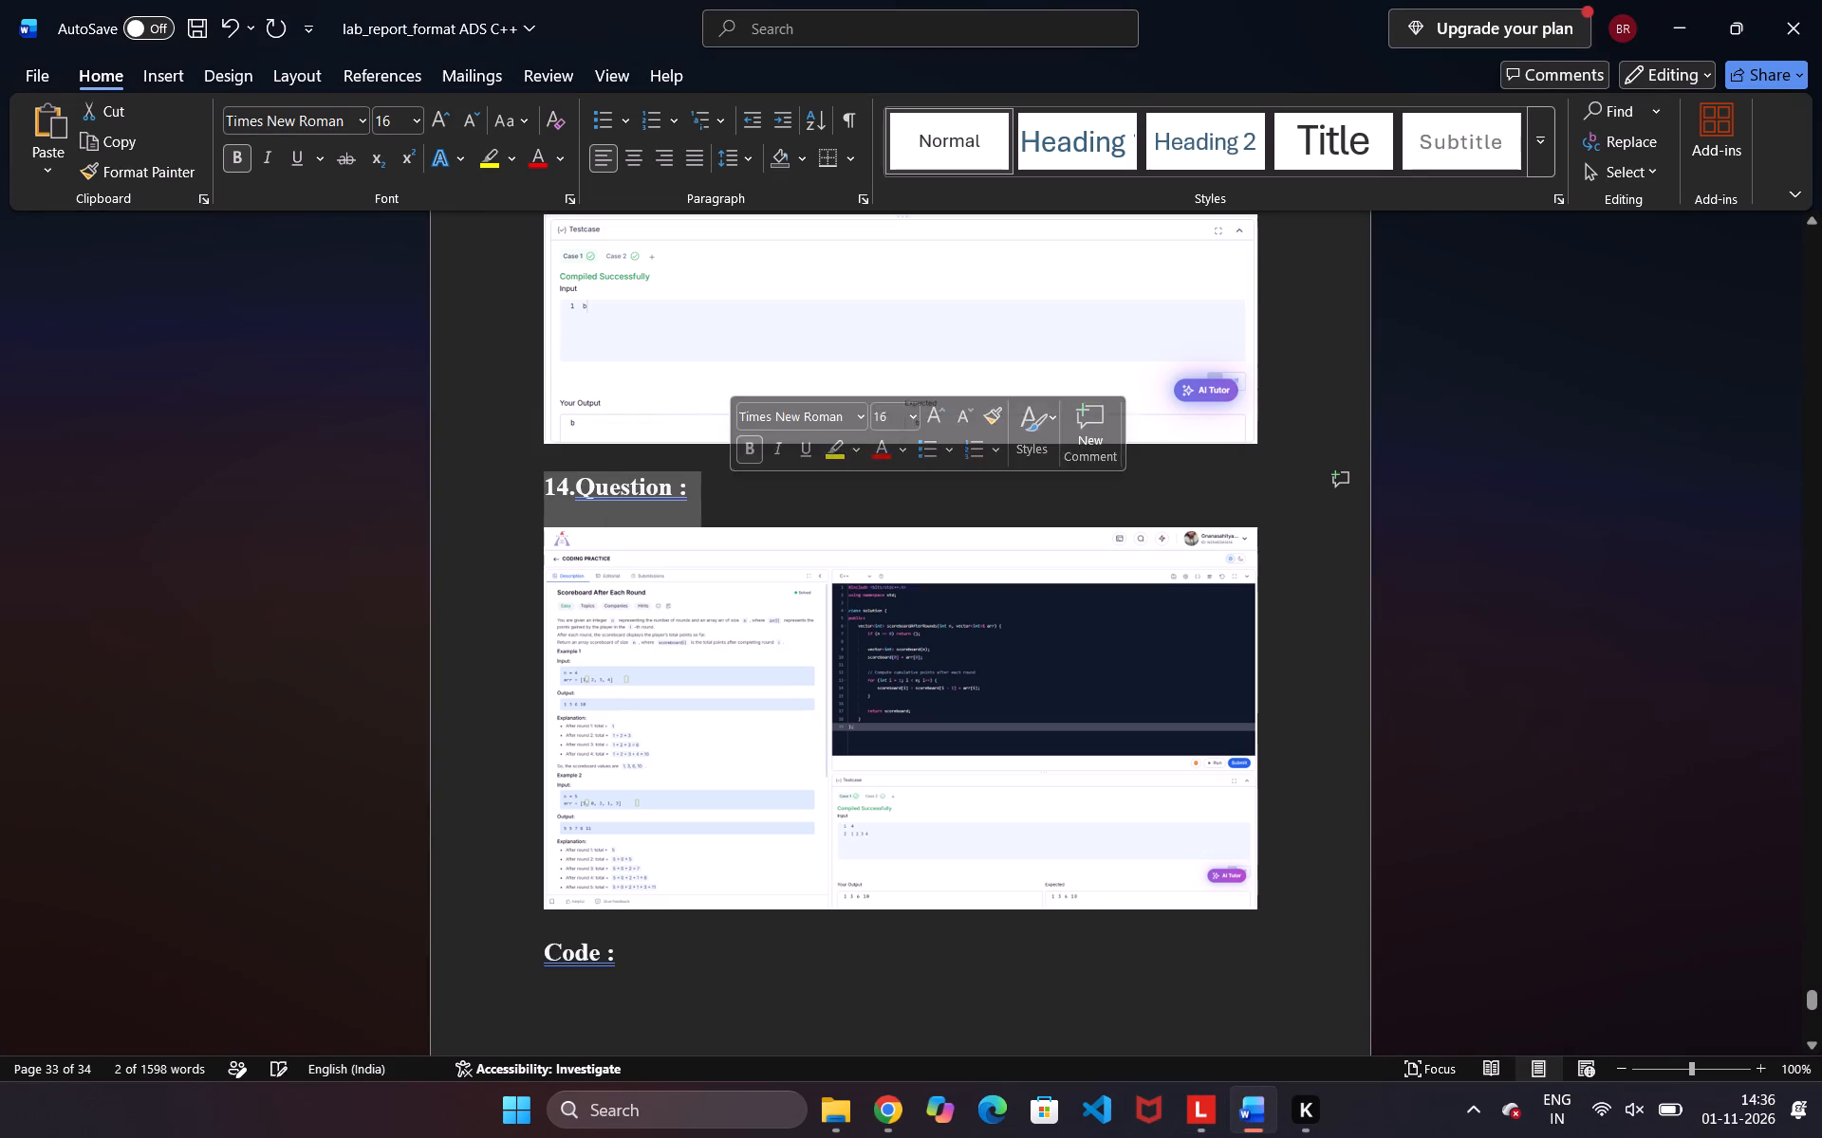
left_click(465, 127)
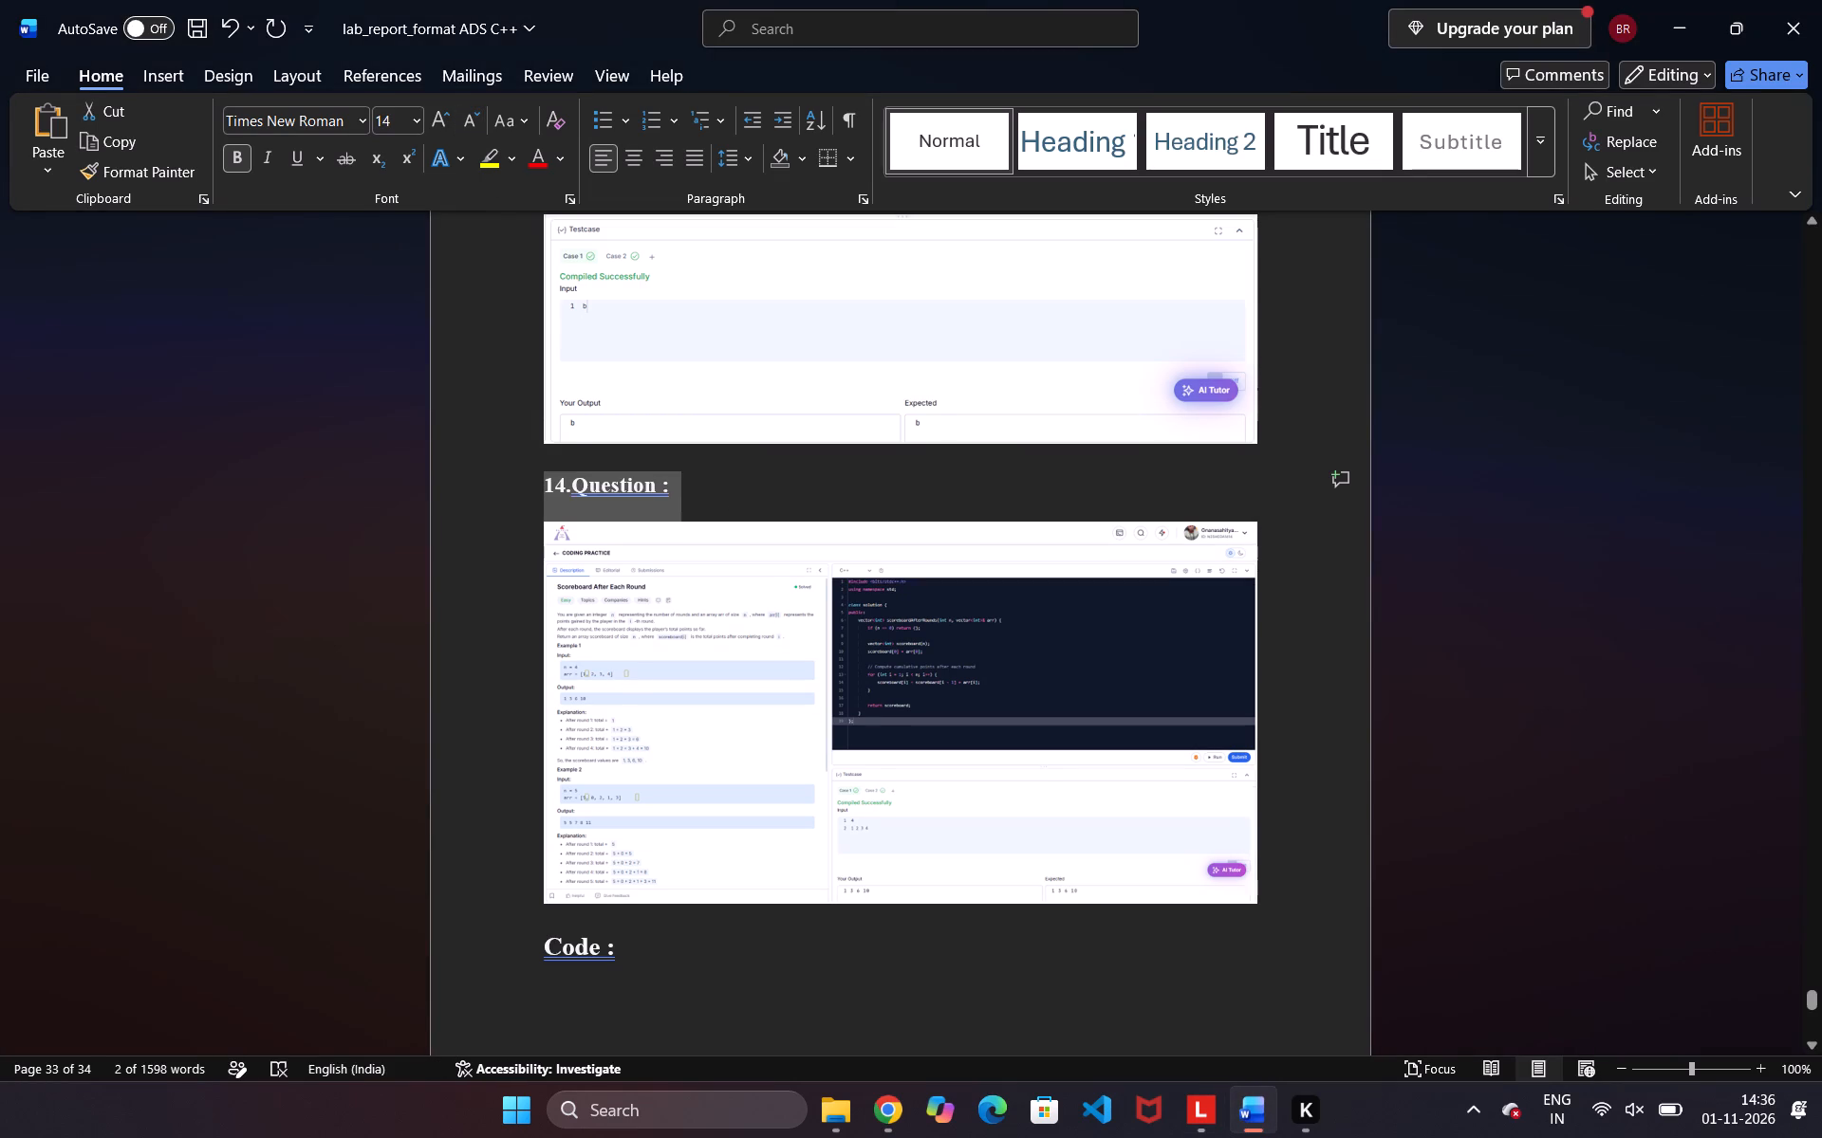
left_click_drag(551, 949, 608, 939)
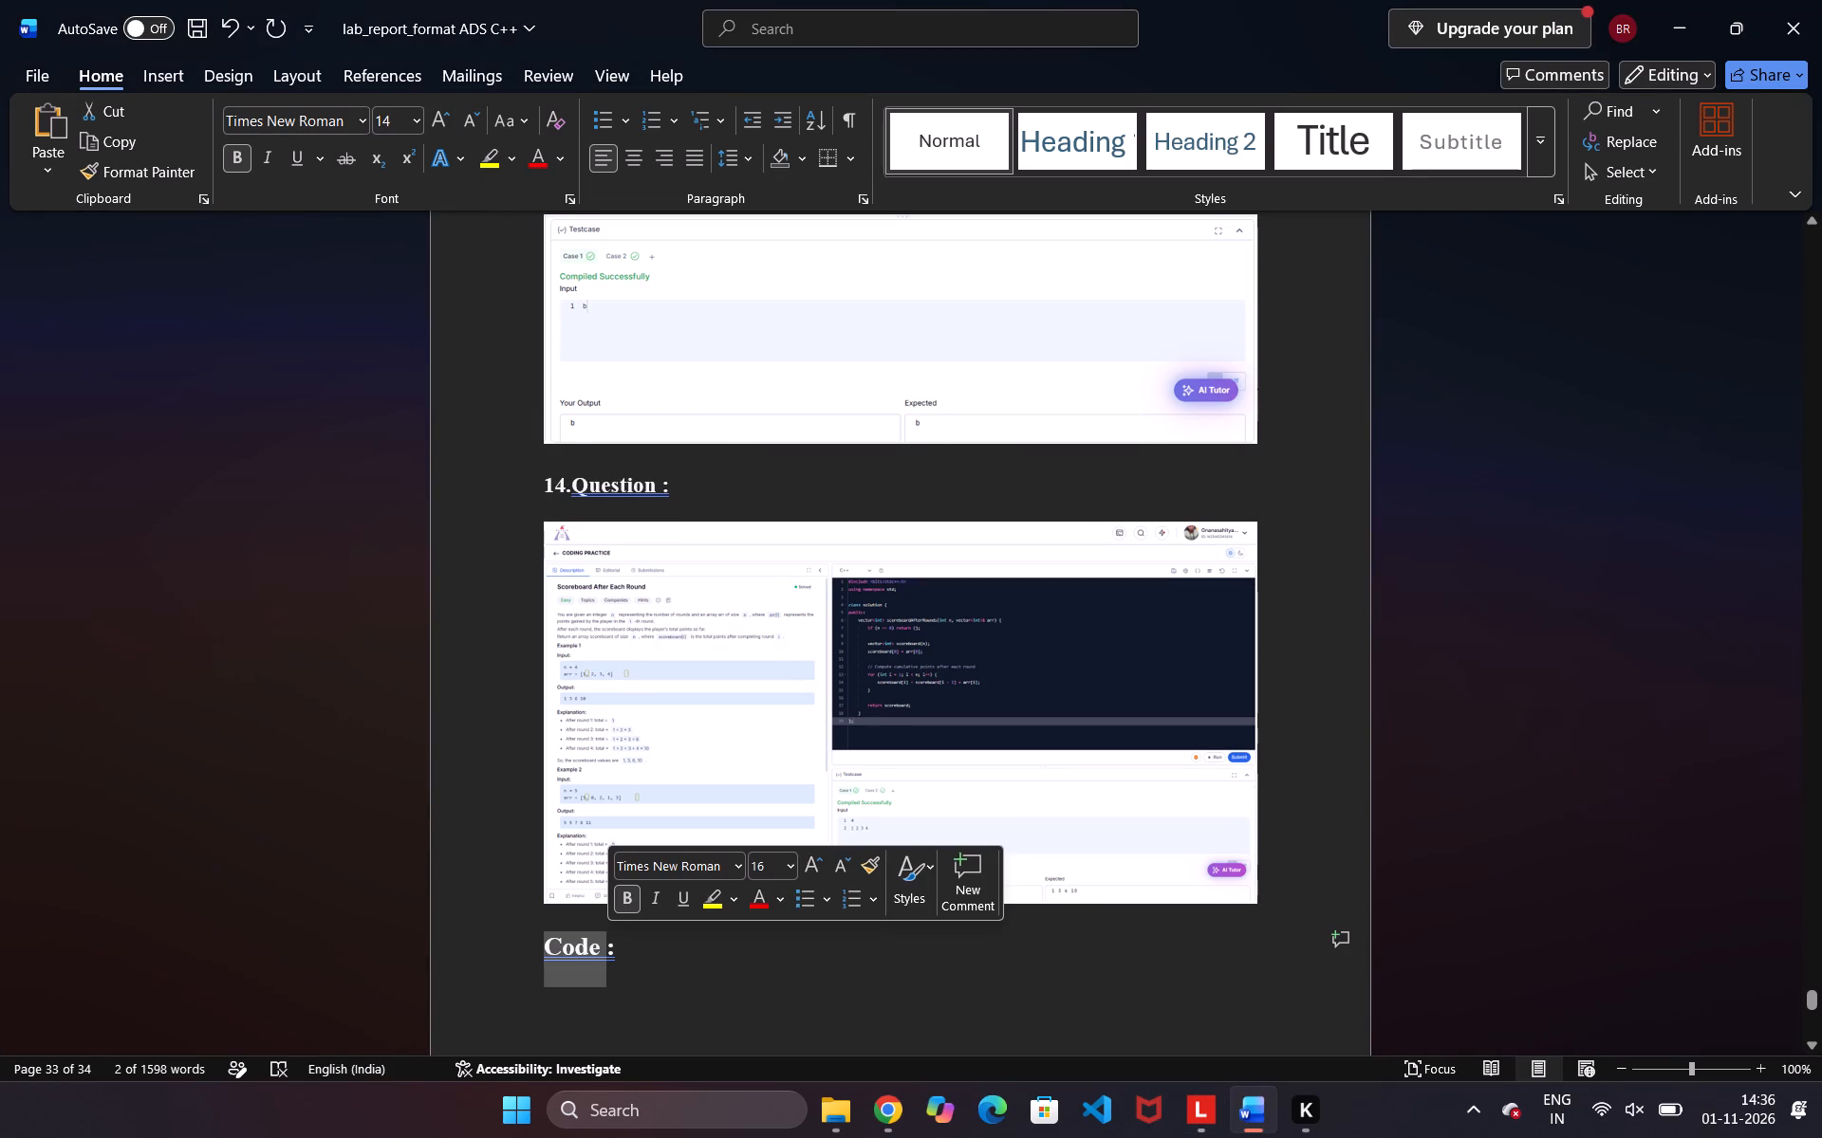
left_click_drag(622, 934, 620, 944)
left_click_drag(620, 944, 555, 949)
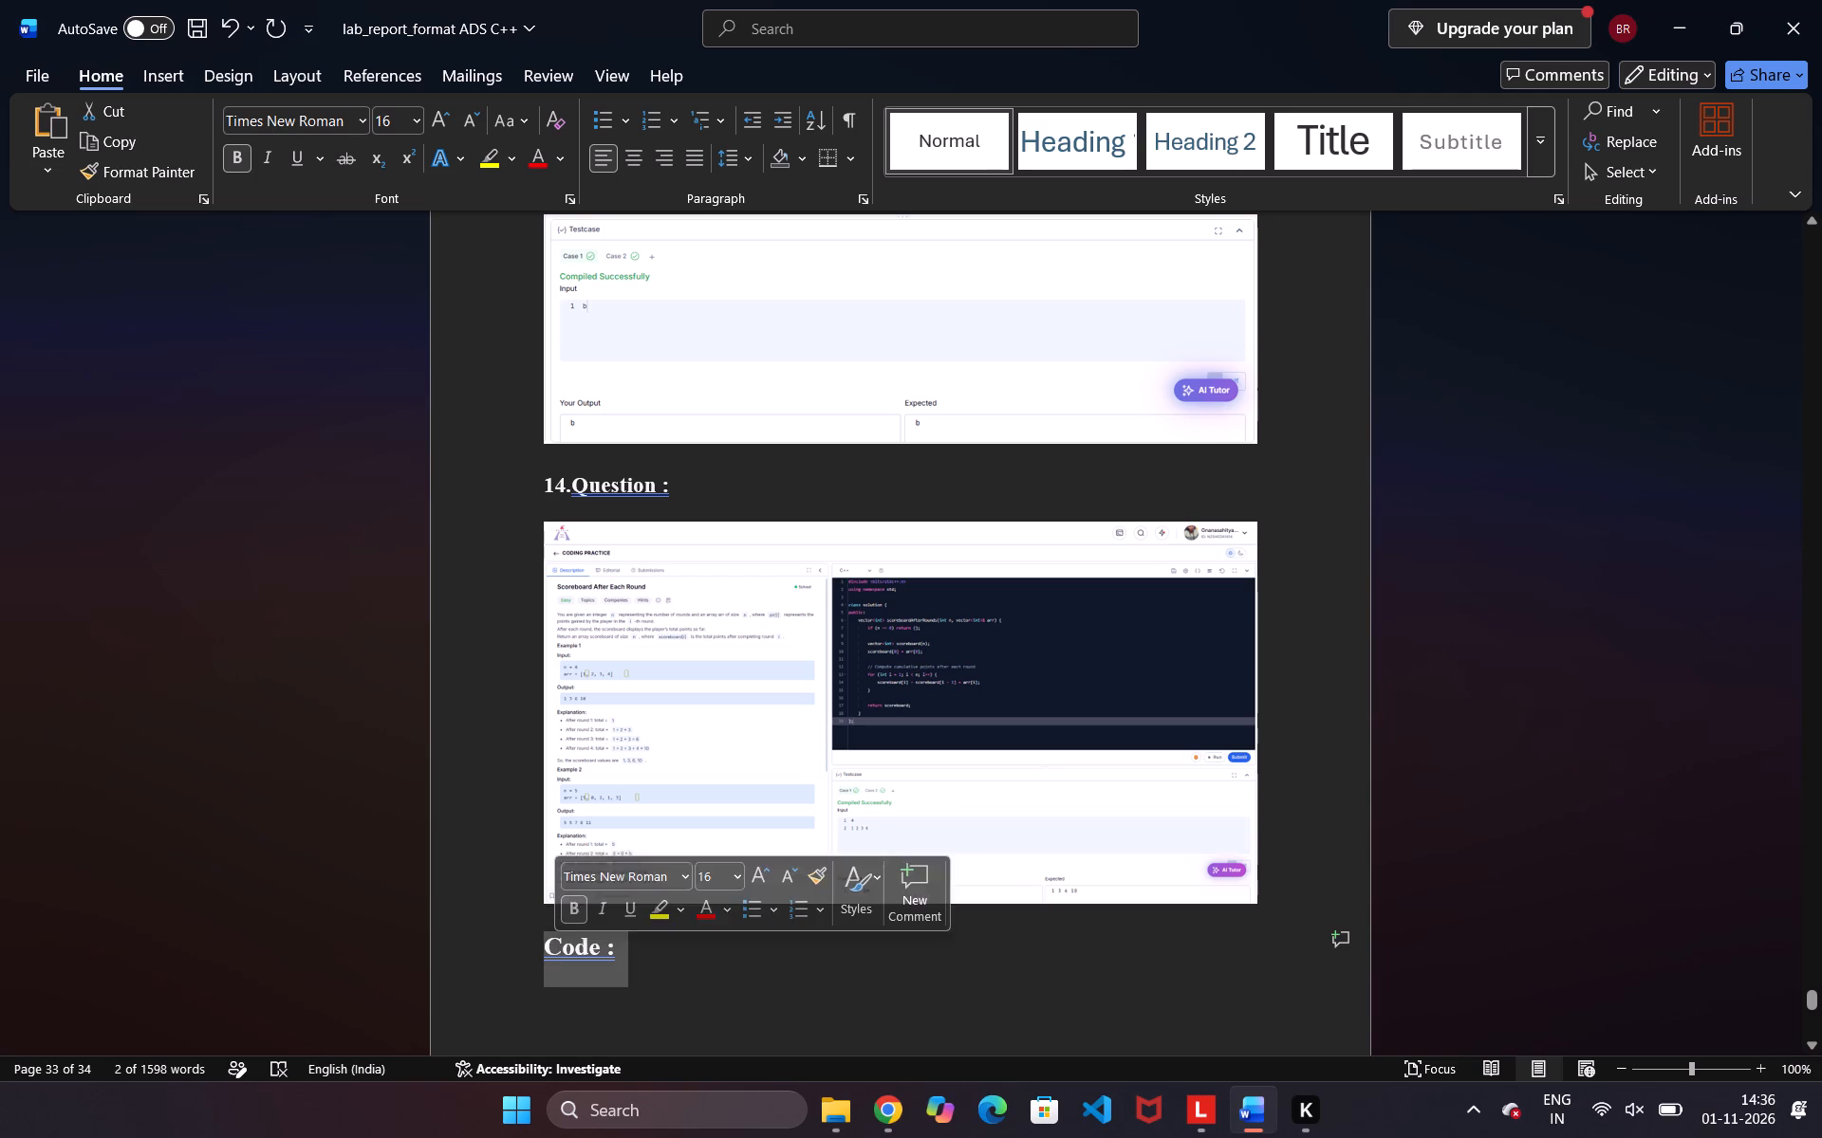
left_click(462, 119)
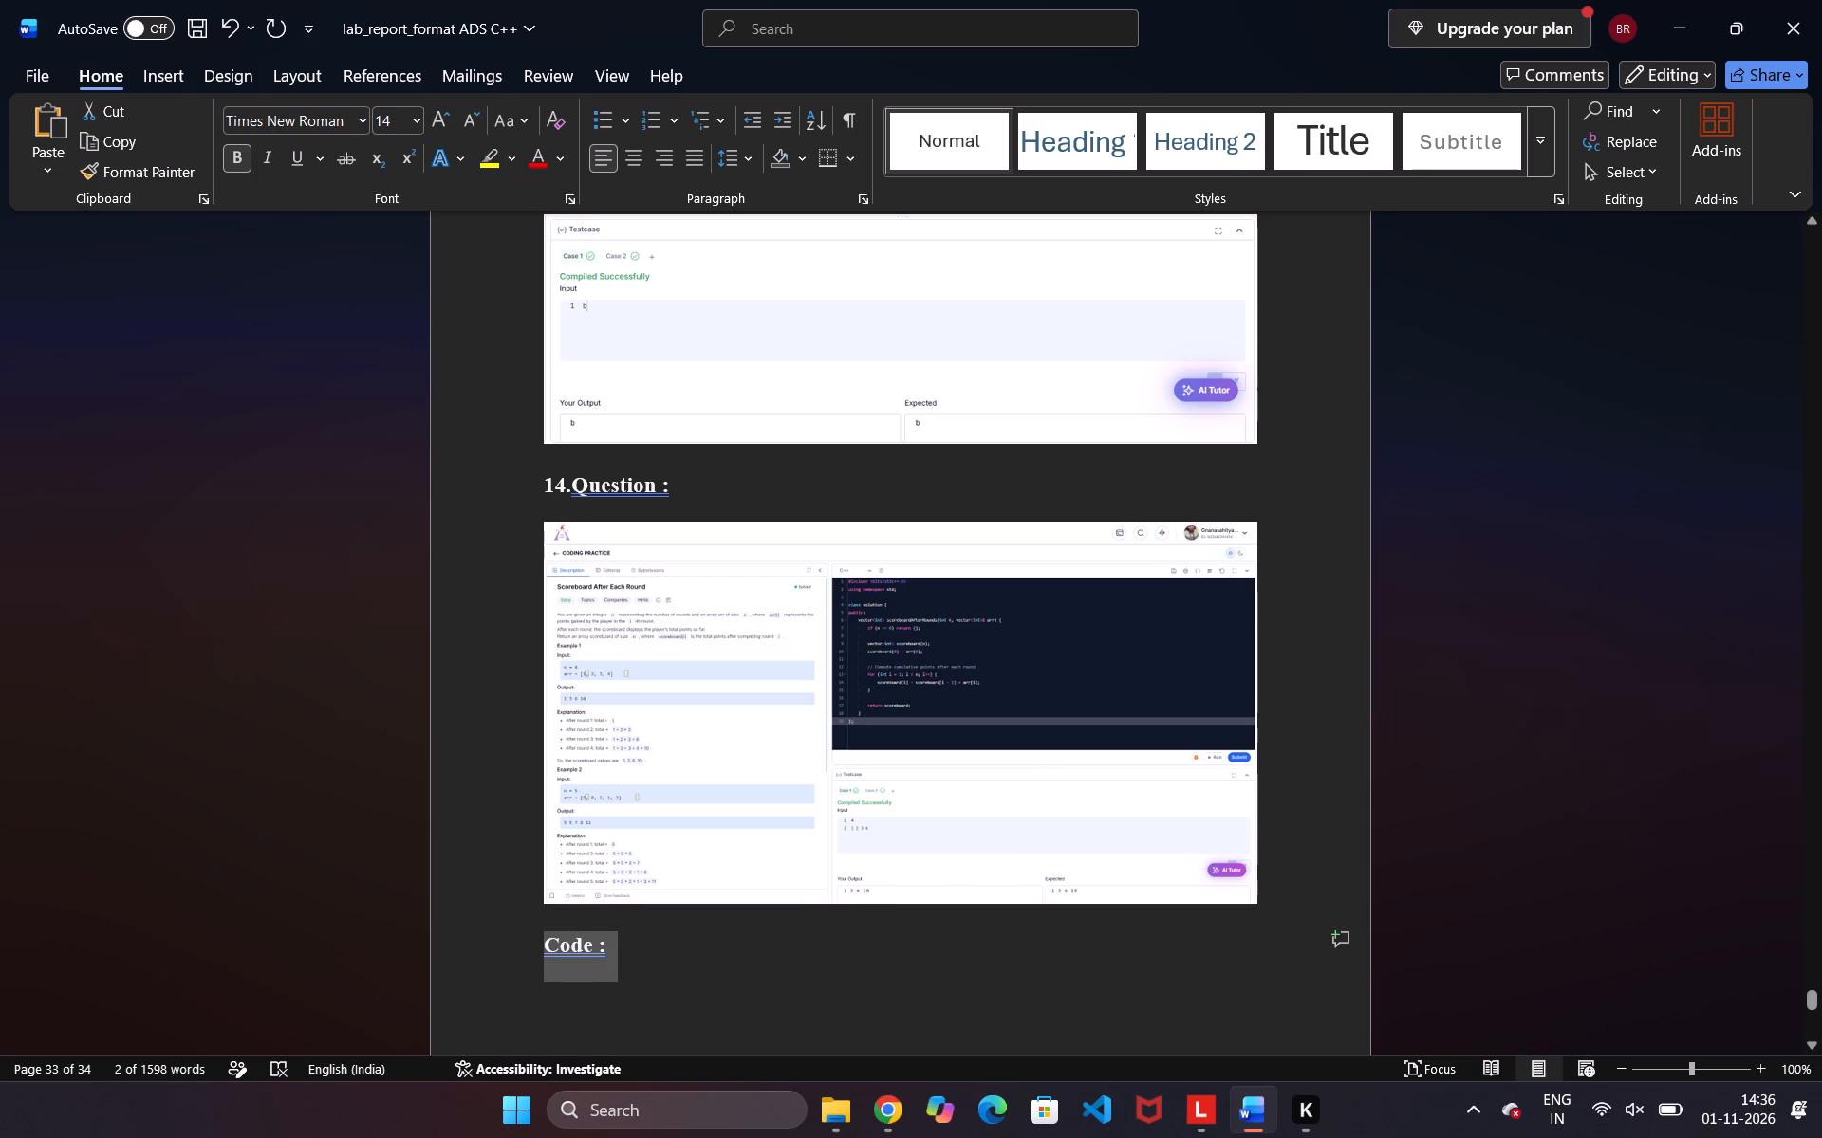
left_click(812, 946)
key("Return")
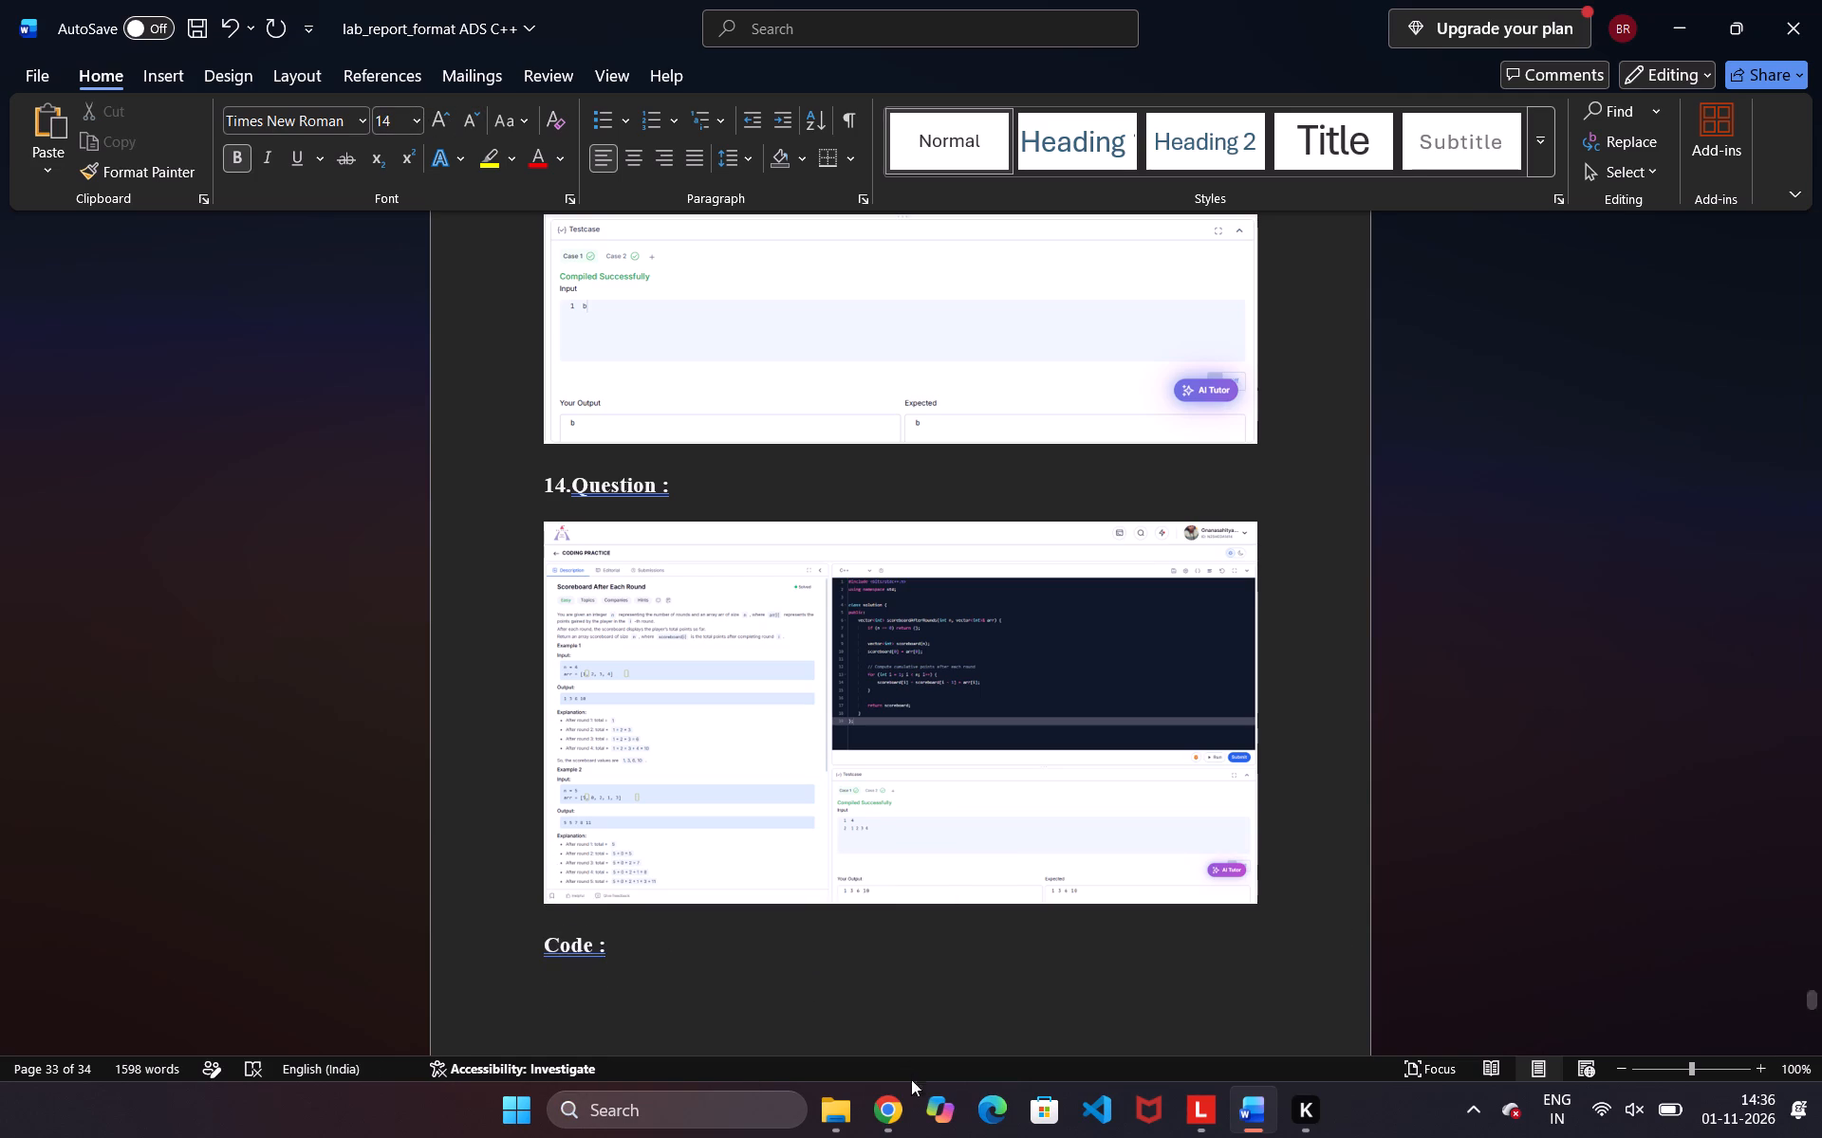
Copy the full Scoreboard After Each Round solution code from Chrome and paste it under 'Code :' in Word.
left_click(885, 1117)
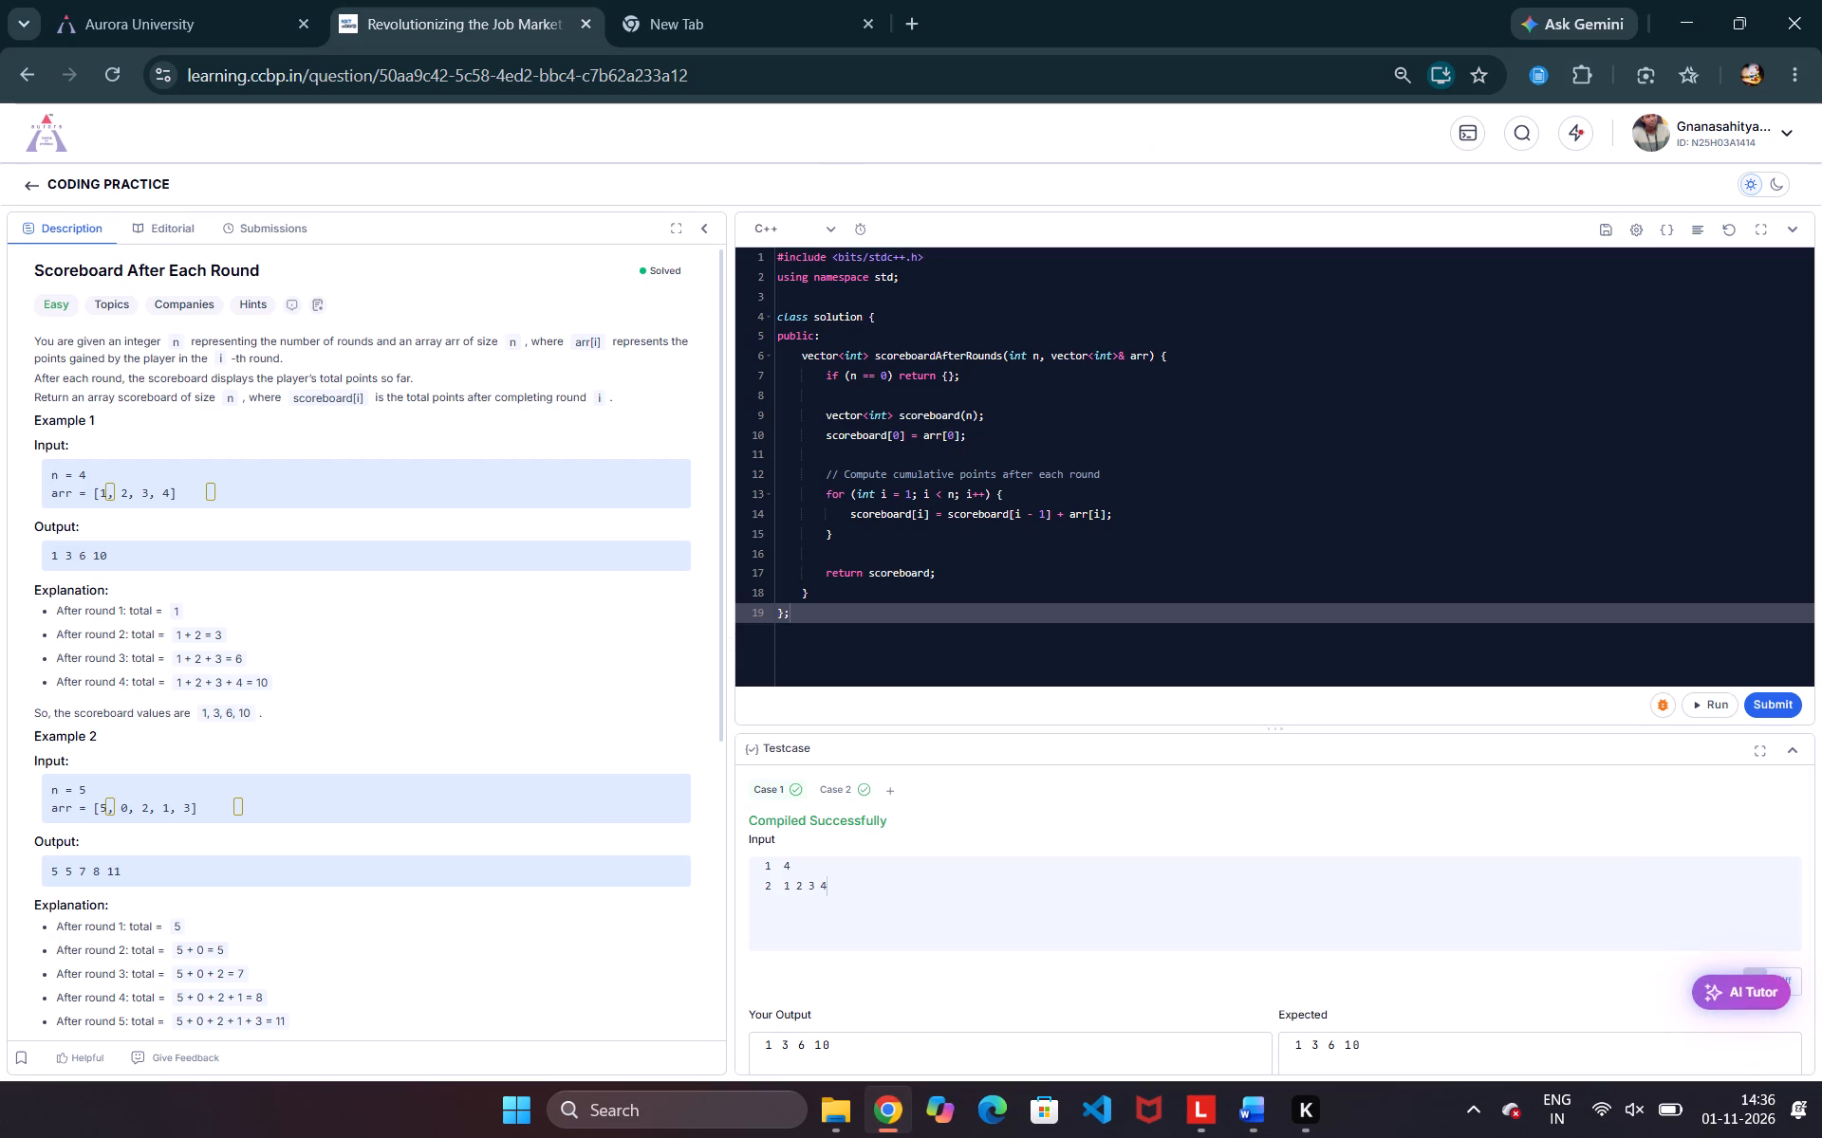
left_click_drag(780, 258, 862, 640)
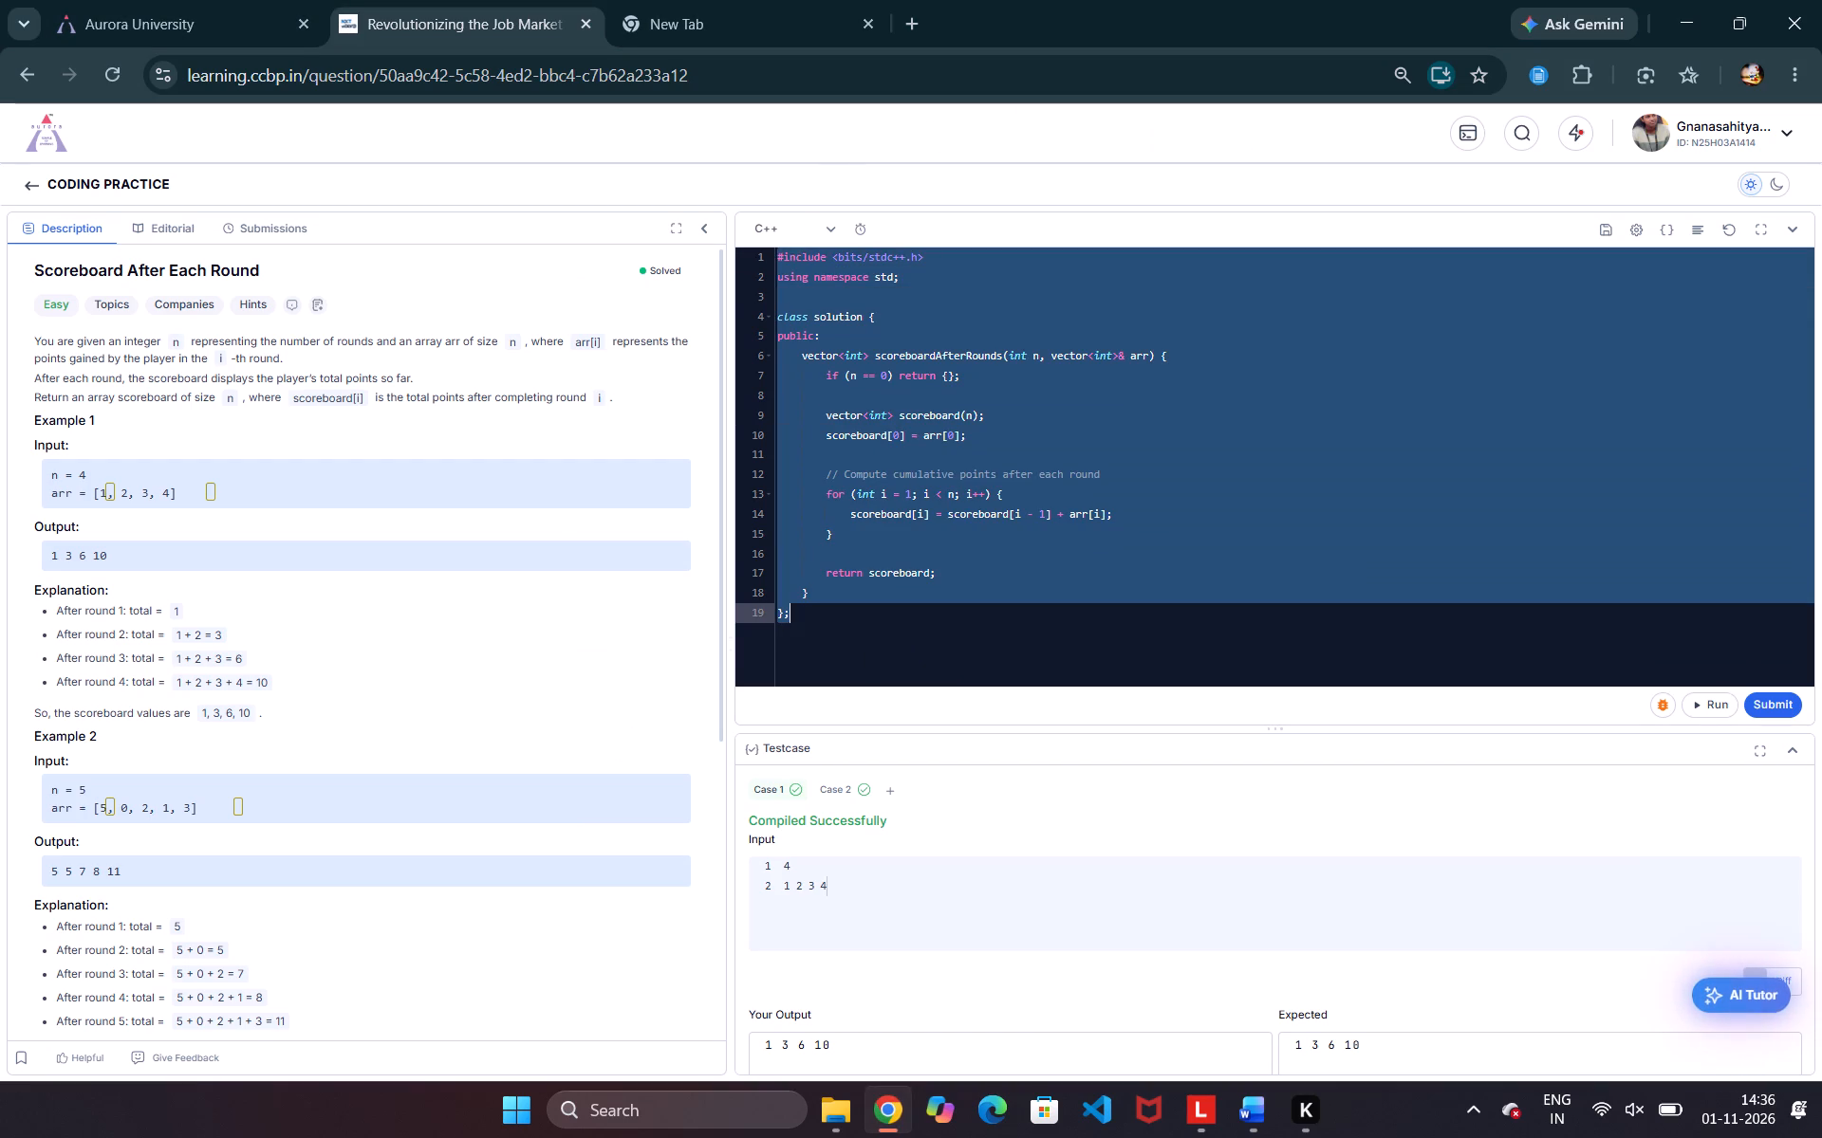
key("ctrl+c")
left_click(1258, 1119)
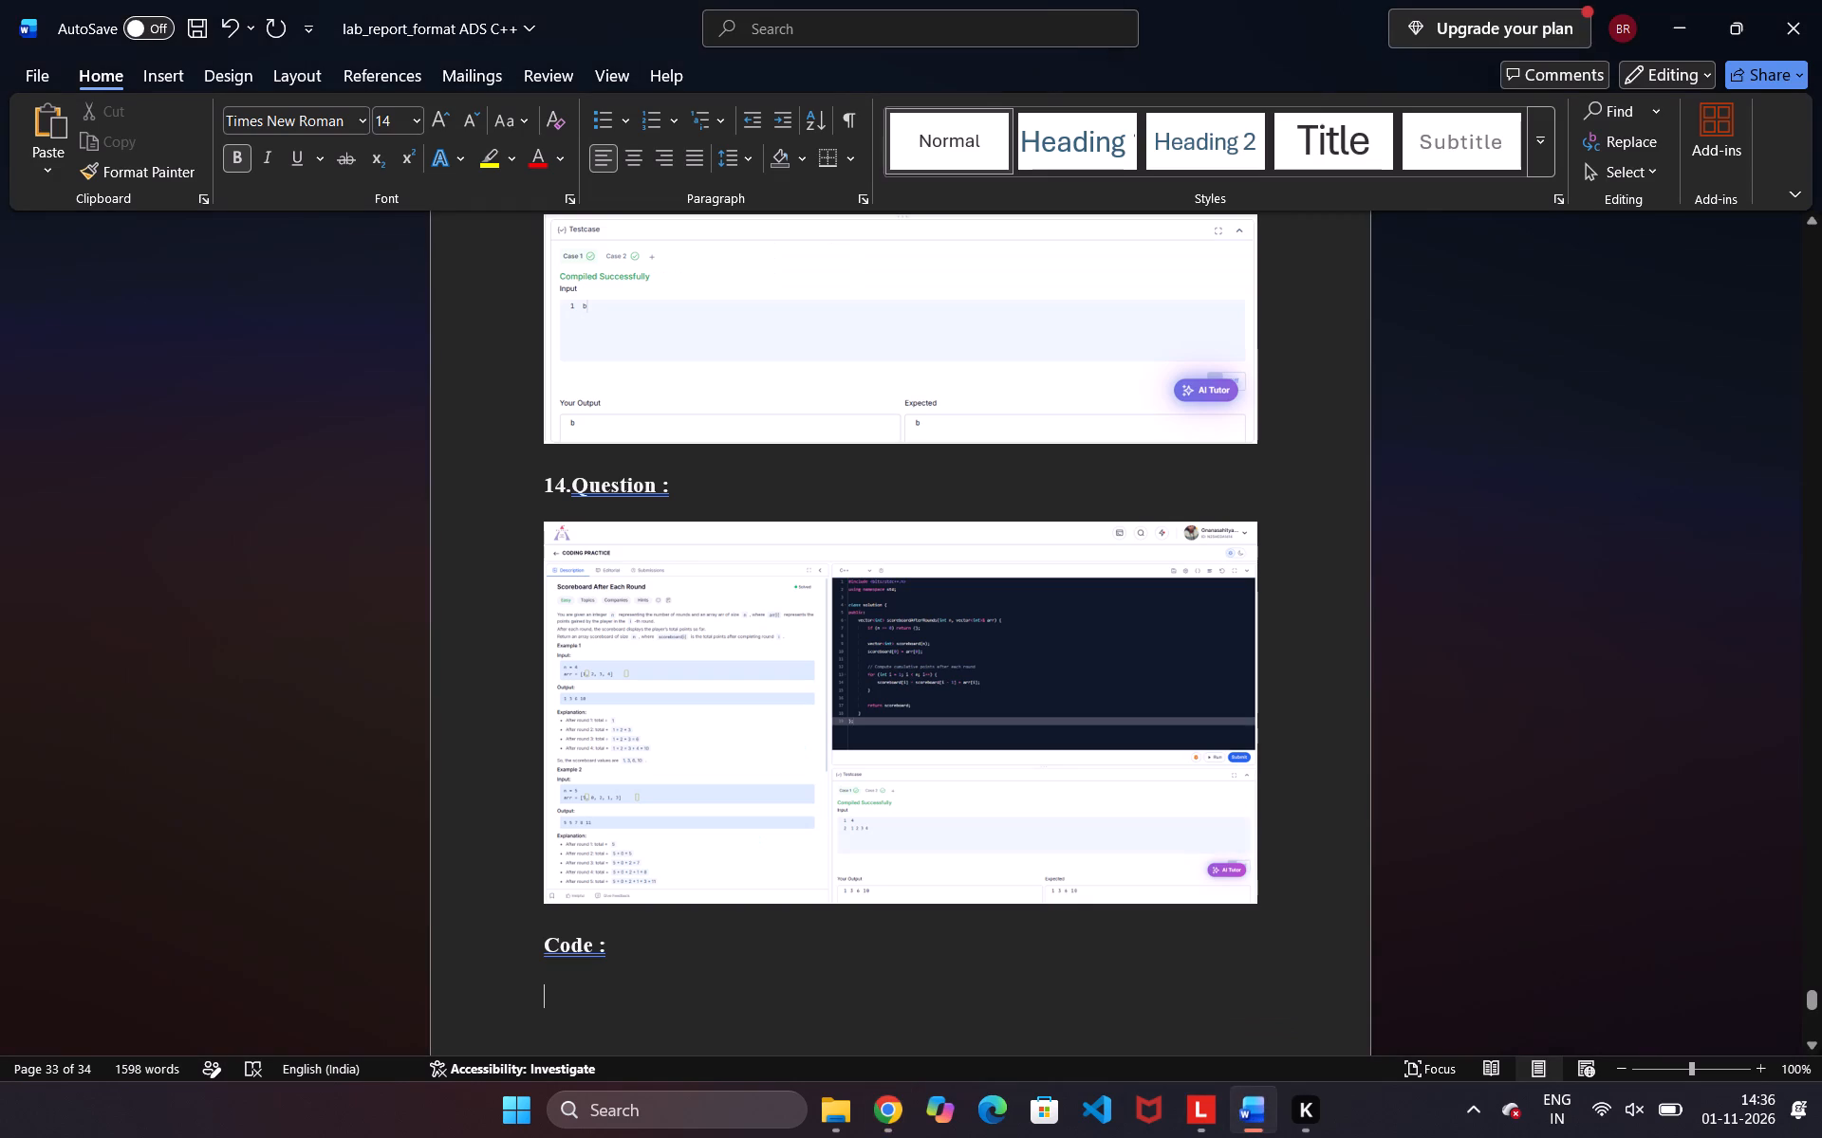
key("ctrl+v")
Format the entire pasted Scoreboard After Each Round code as non-bold 12 pt text.
scroll(756, 601, "up", 1)
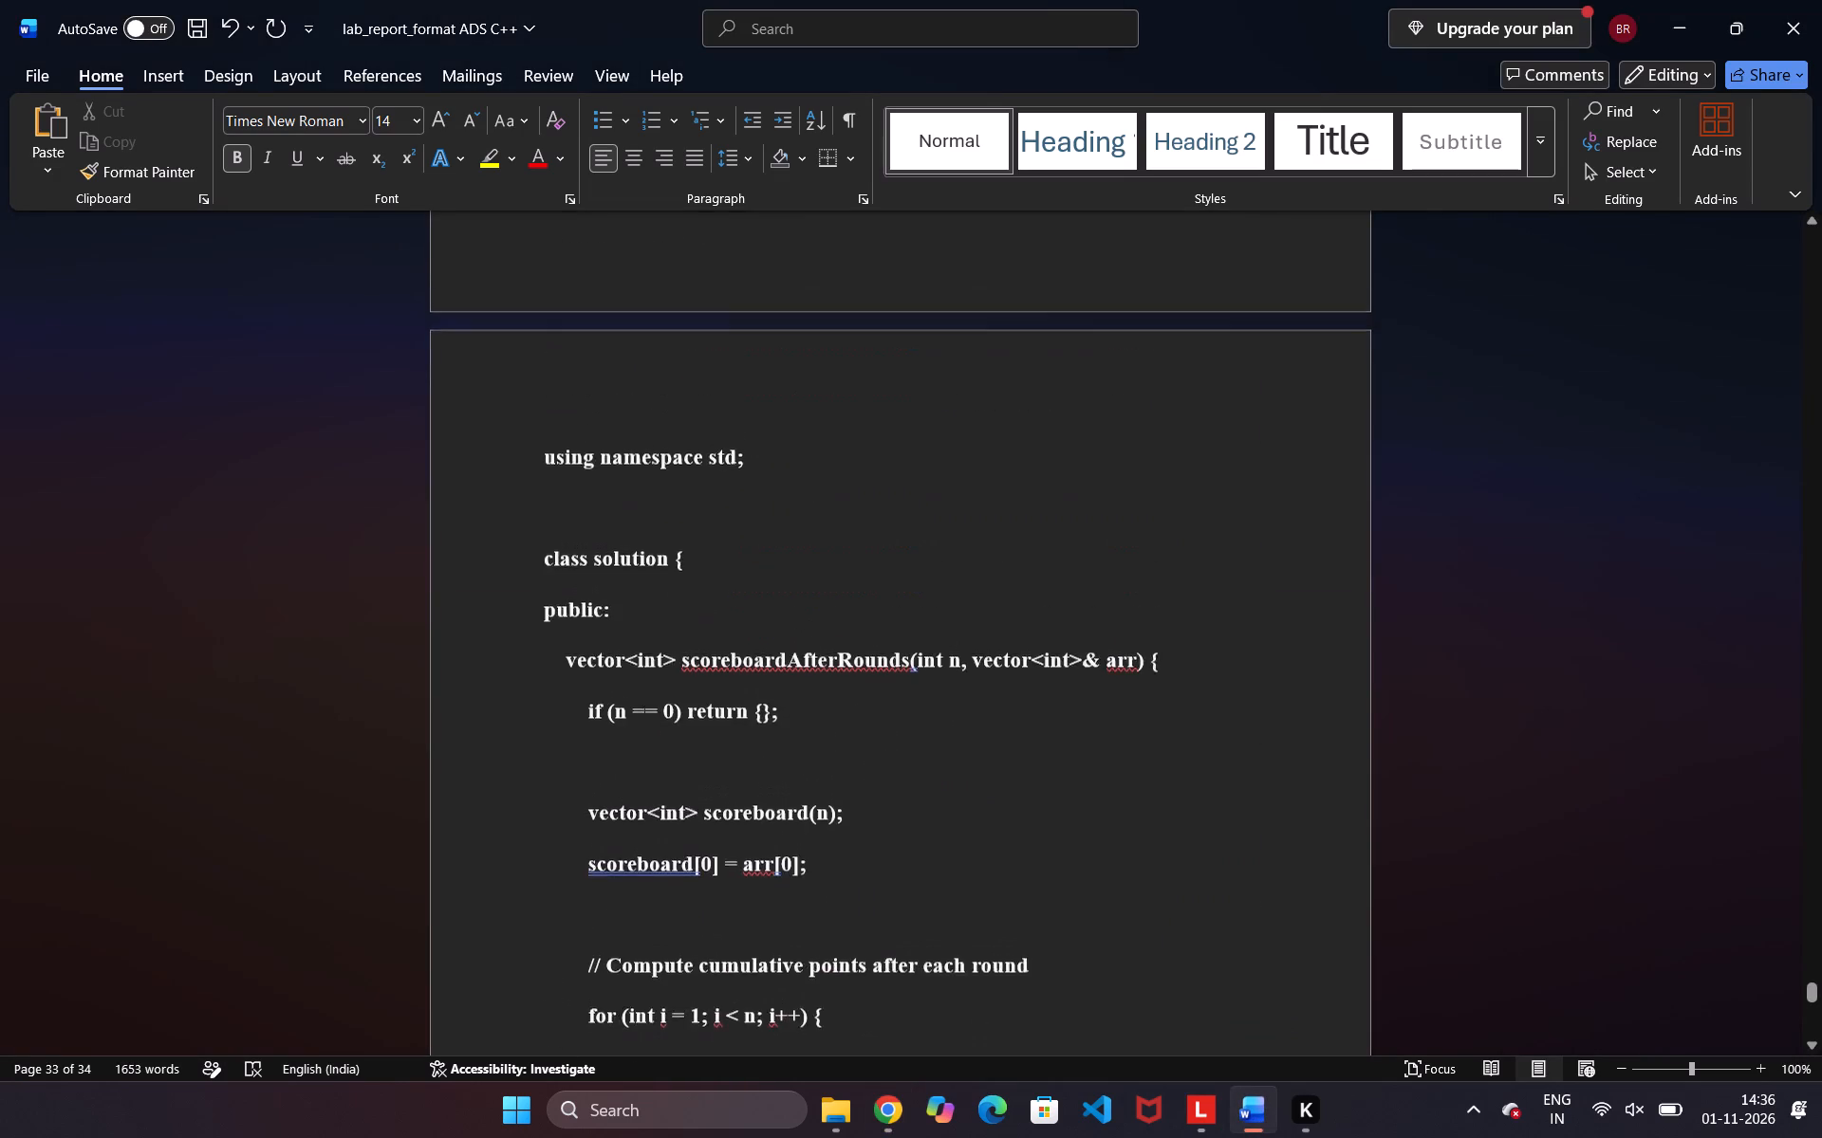
scroll(756, 601, "up", 2)
scroll(588, 936, "down", 1)
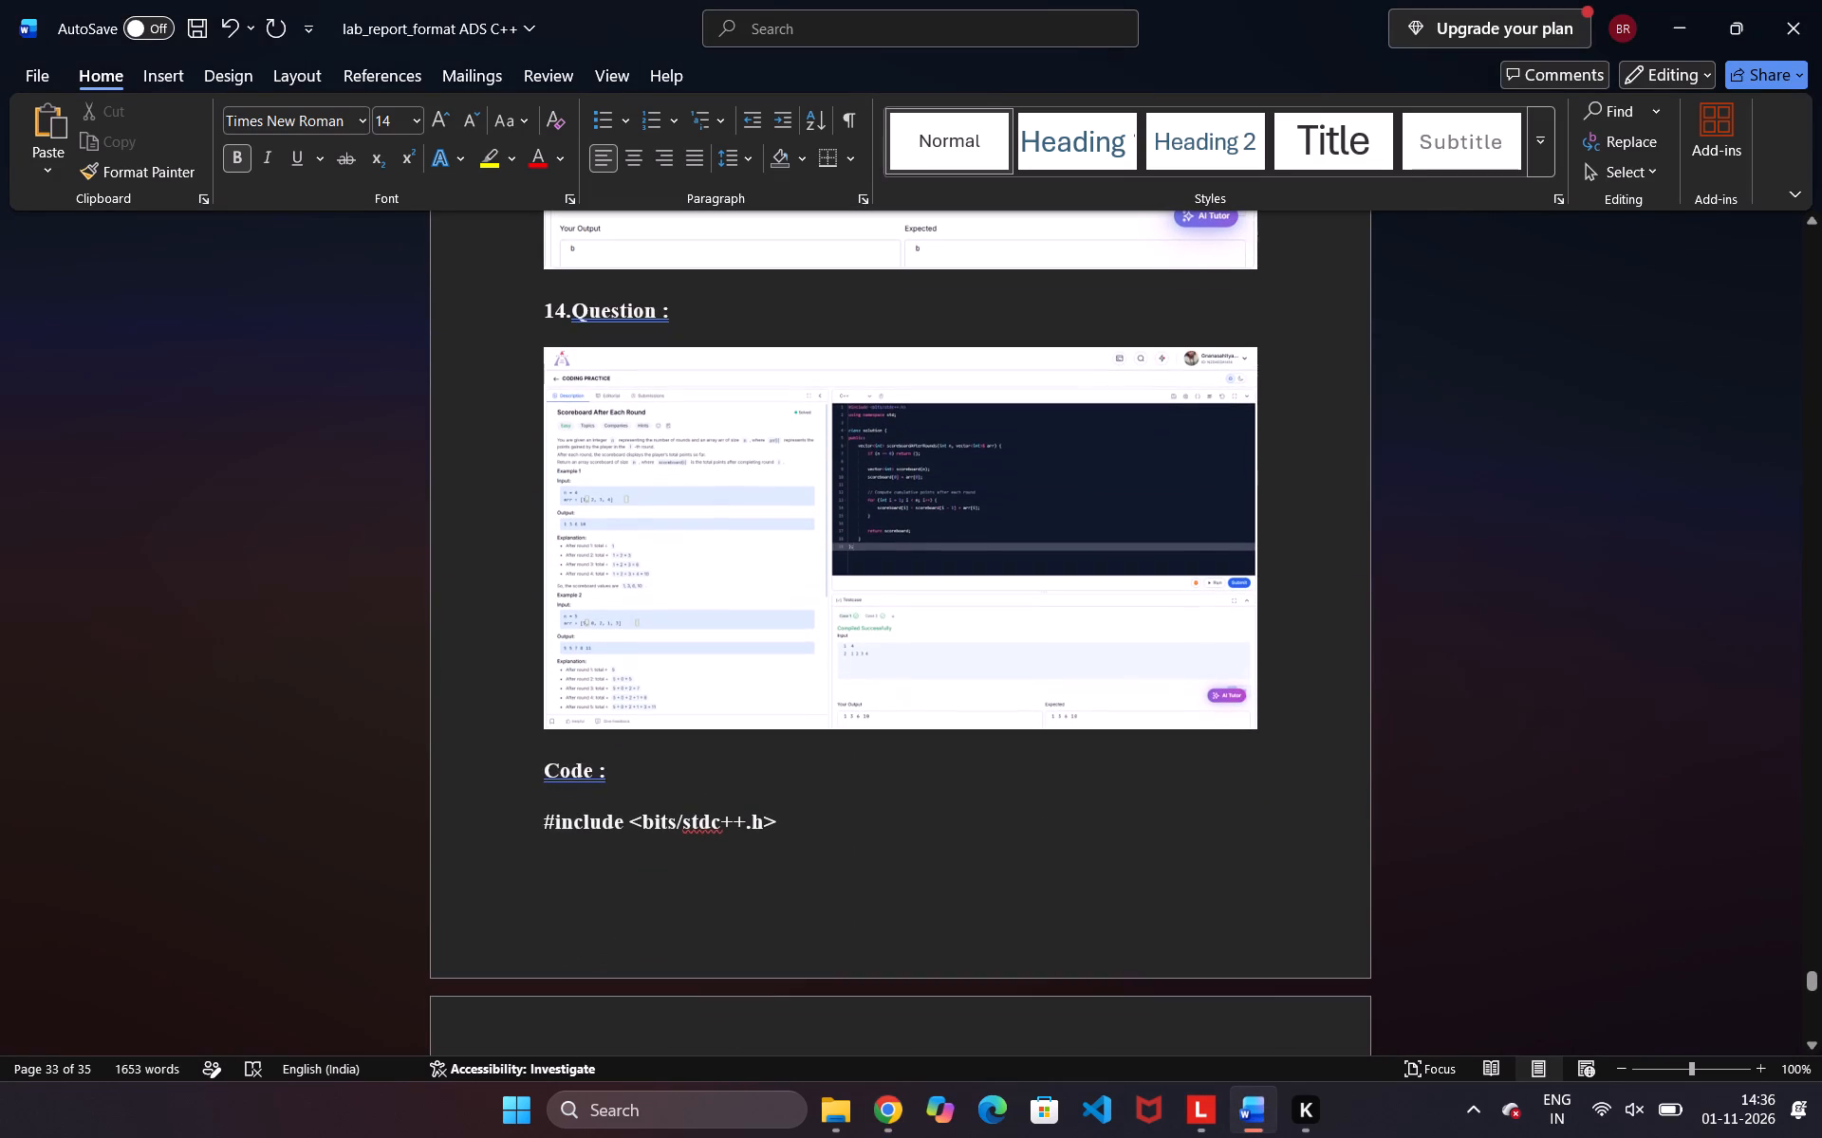
left_click_drag(544, 826, 679, 1018)
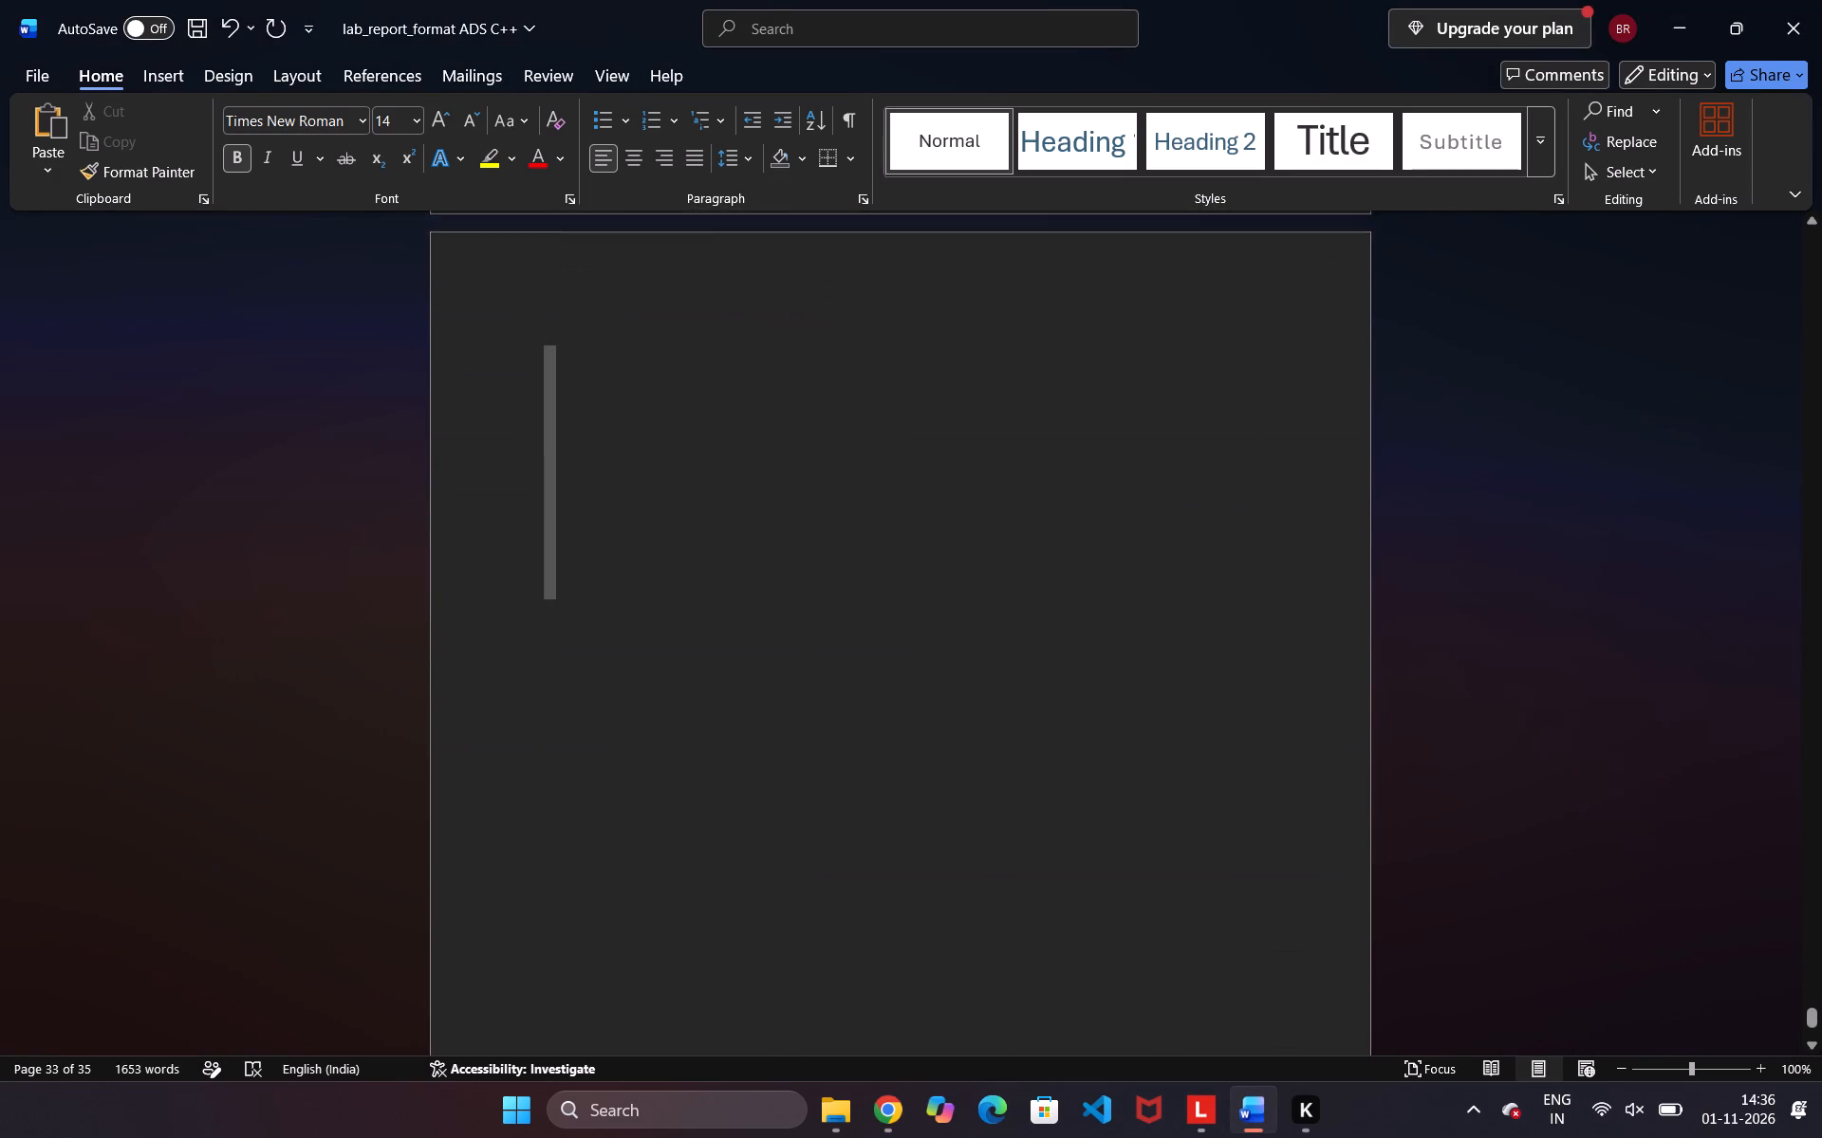
left_click_drag(679, 1018, 631, 154)
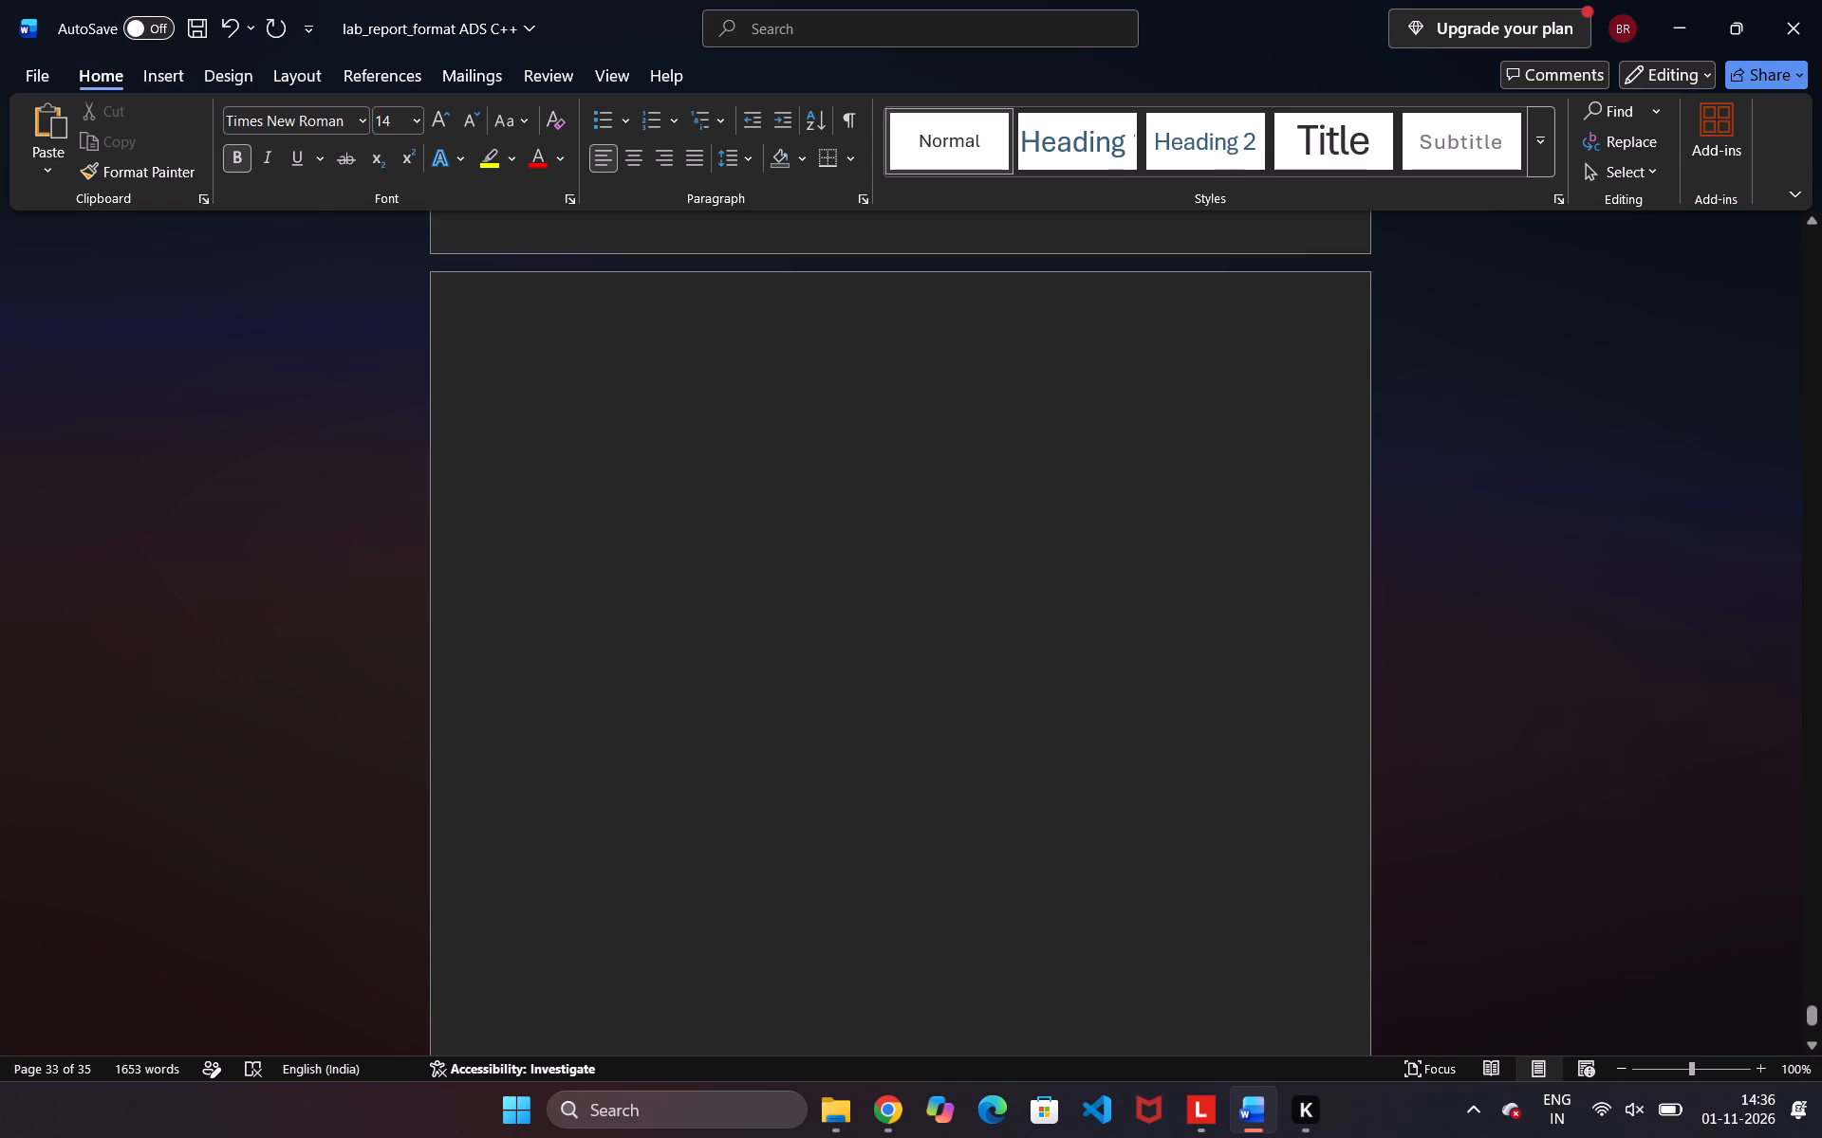
left_click_drag(631, 154, 561, 827)
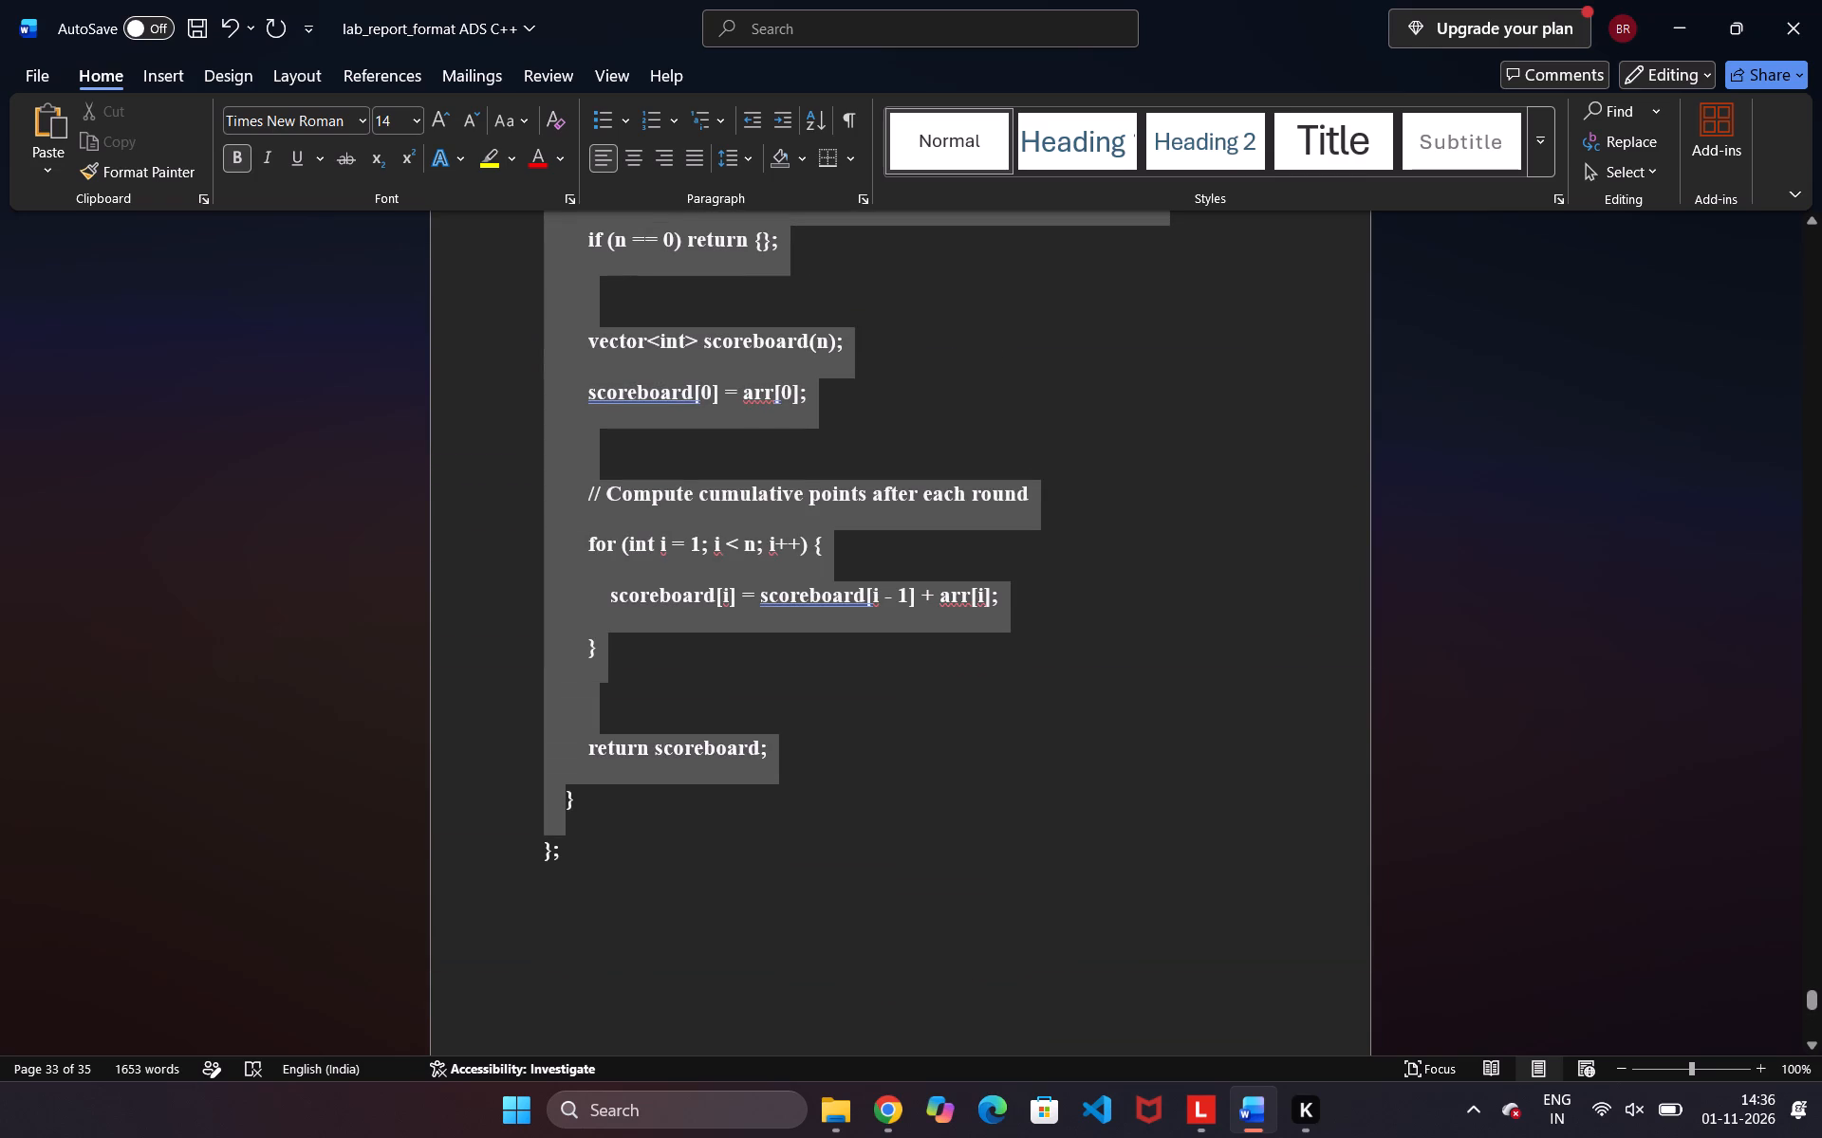
left_click_drag(561, 827, 563, 845)
left_click(239, 150)
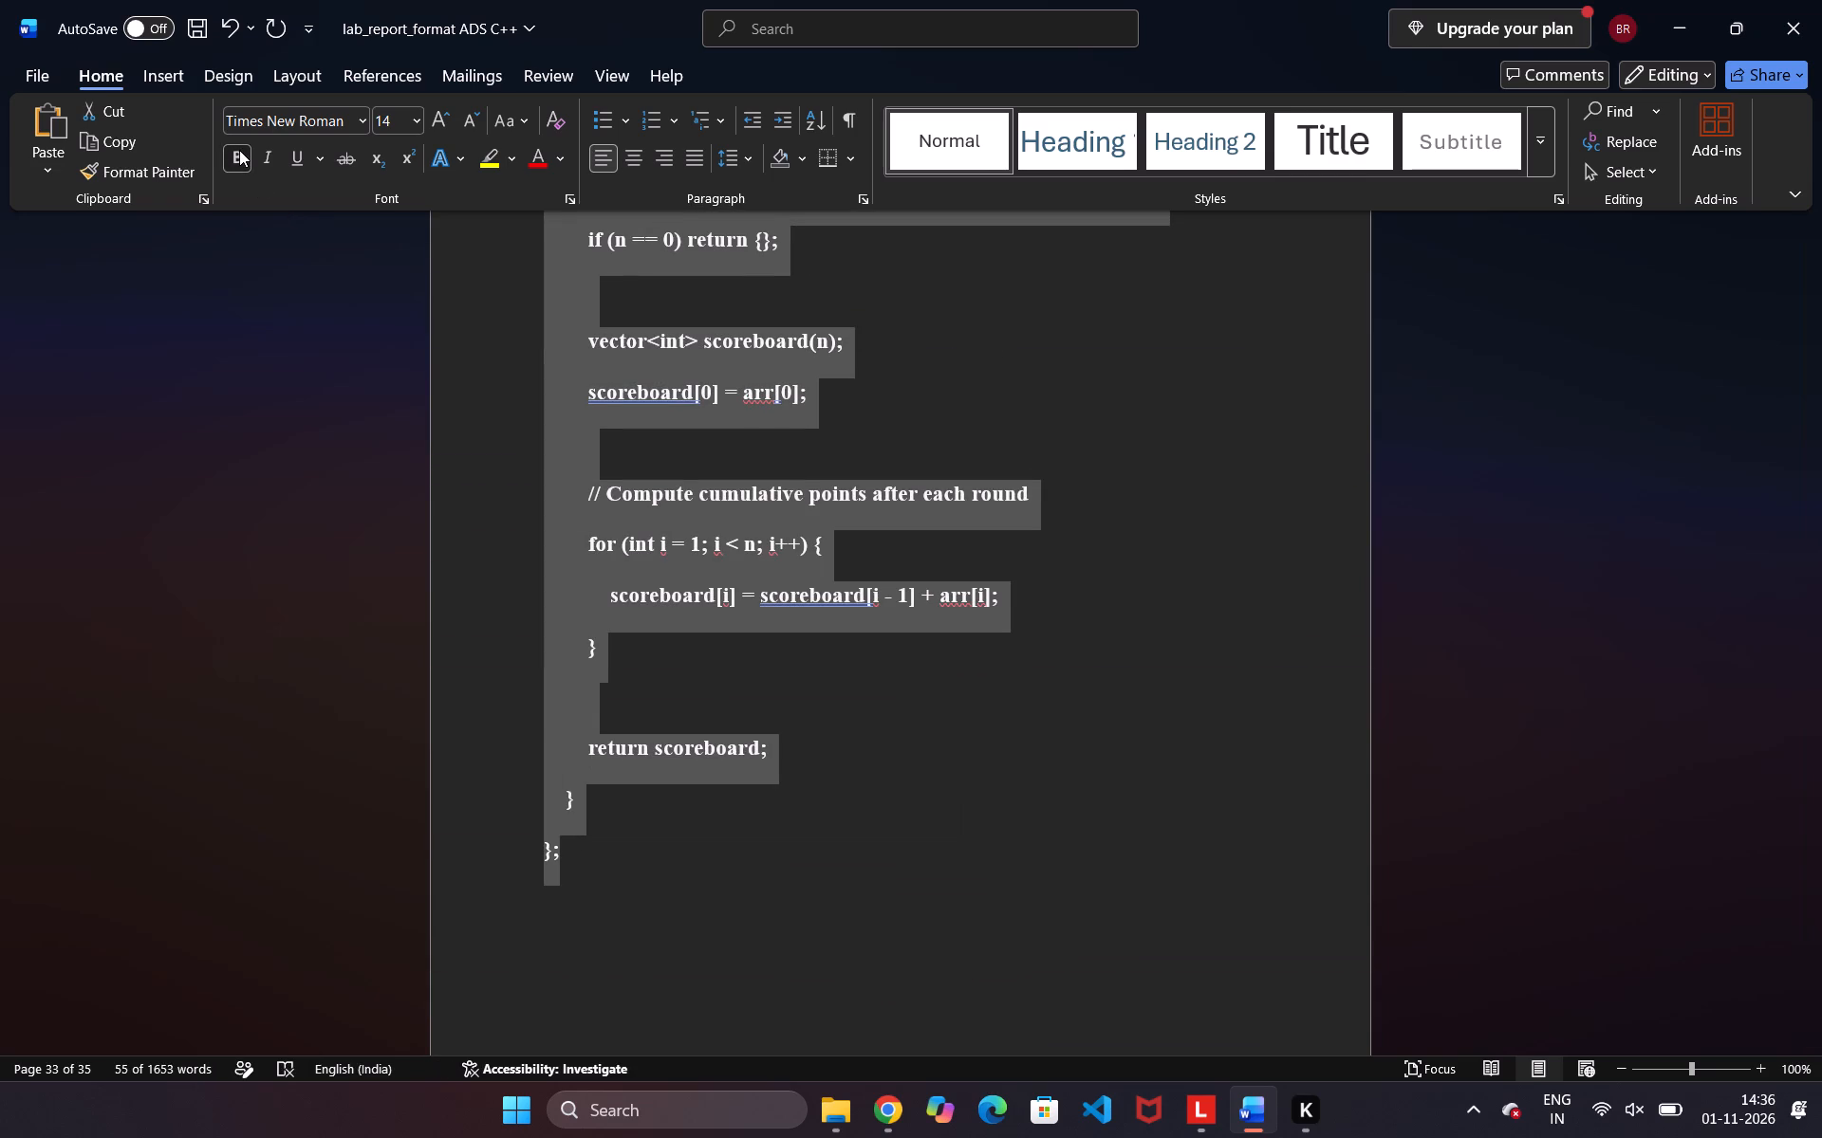
left_click(458, 131)
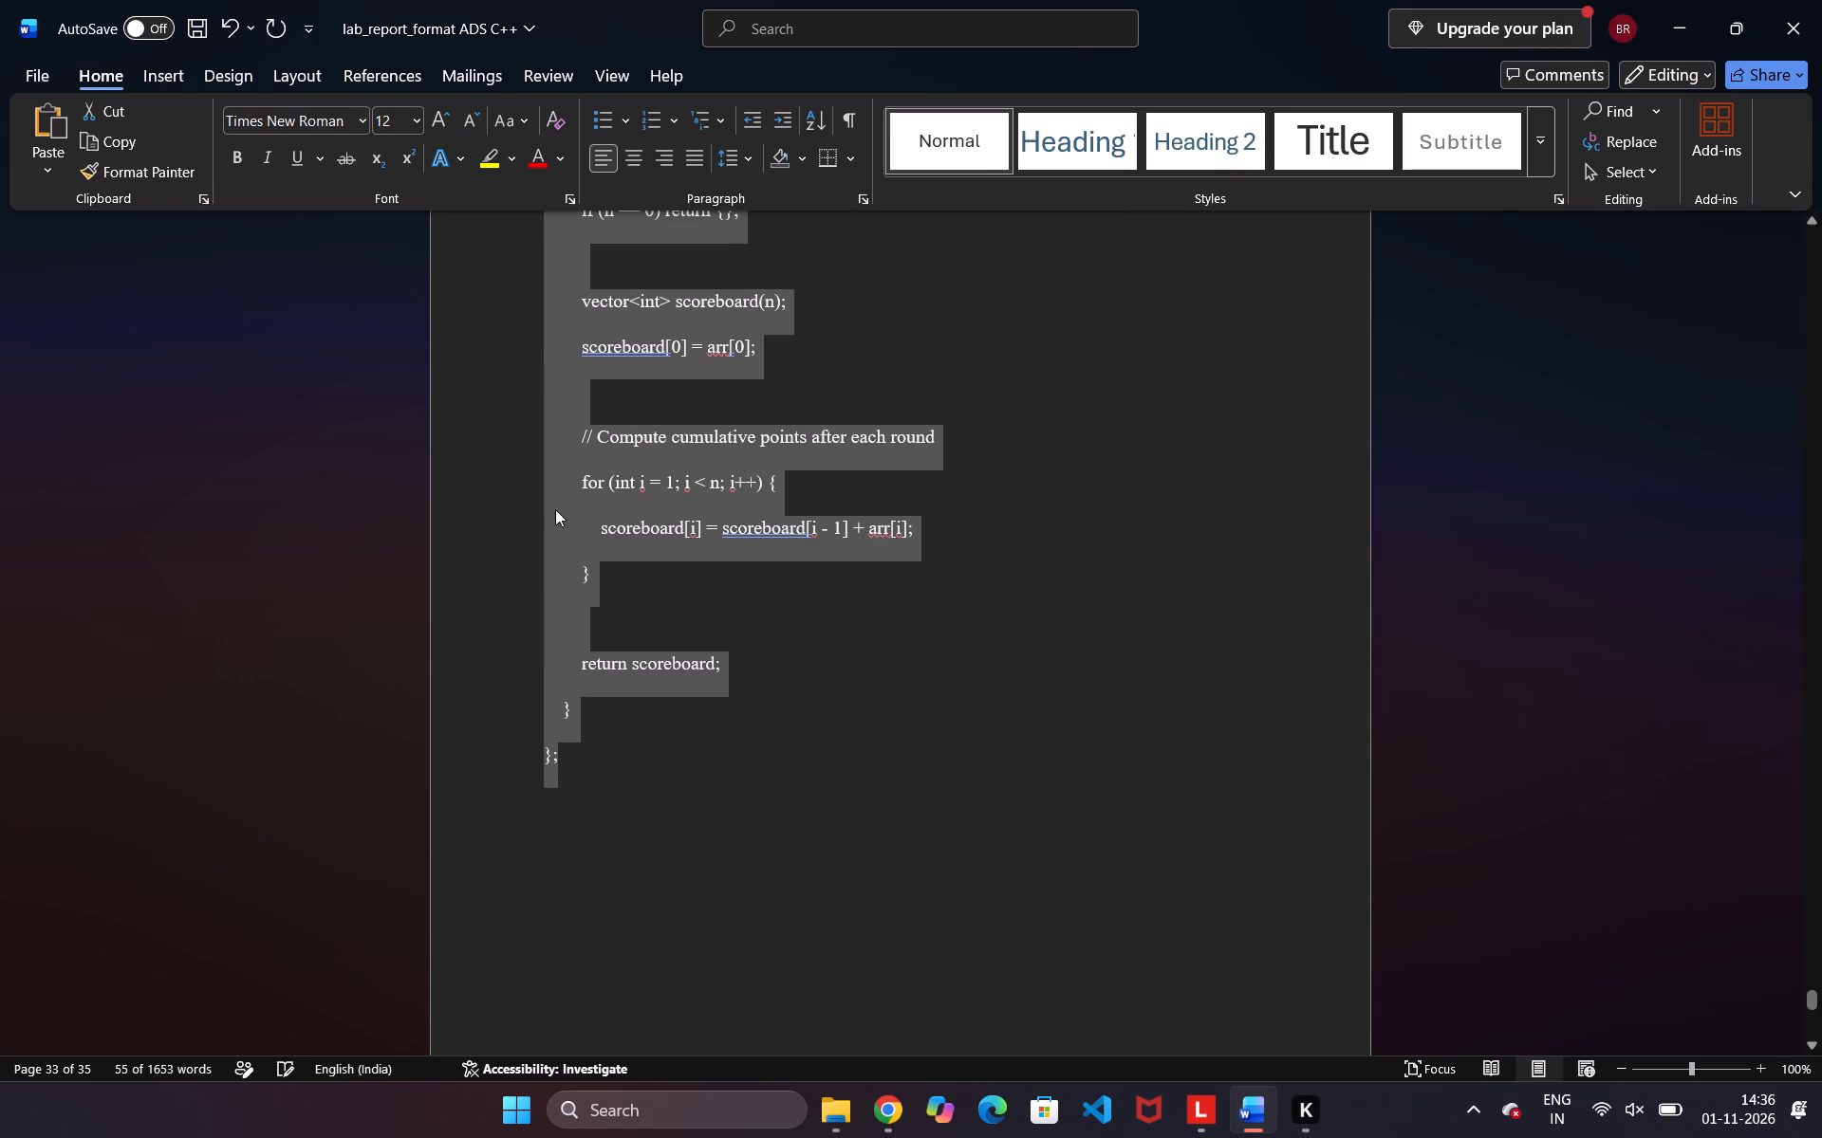
Add the heading 'Output :' below the code in bold 14 pt and start a new line under it.
left_click(609, 759)
key("Return")
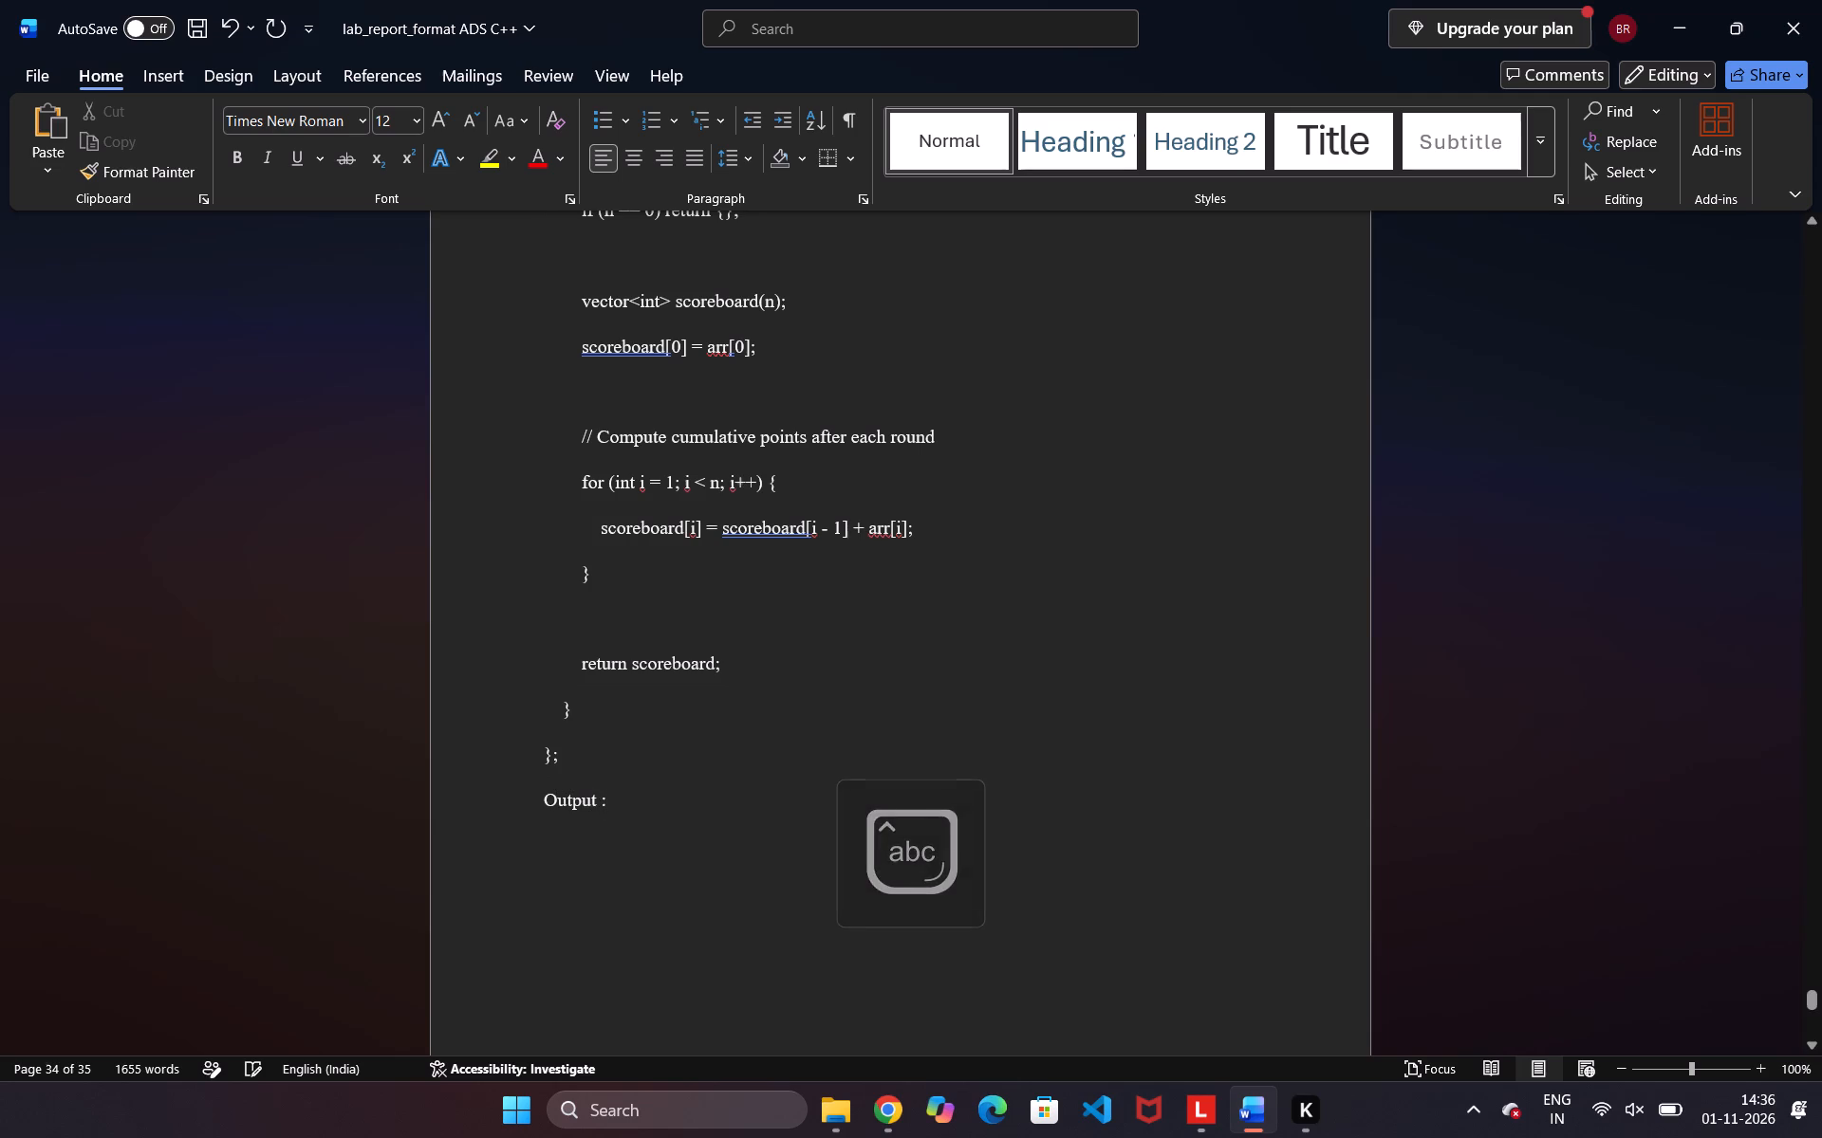
left_click_drag(546, 803, 634, 800)
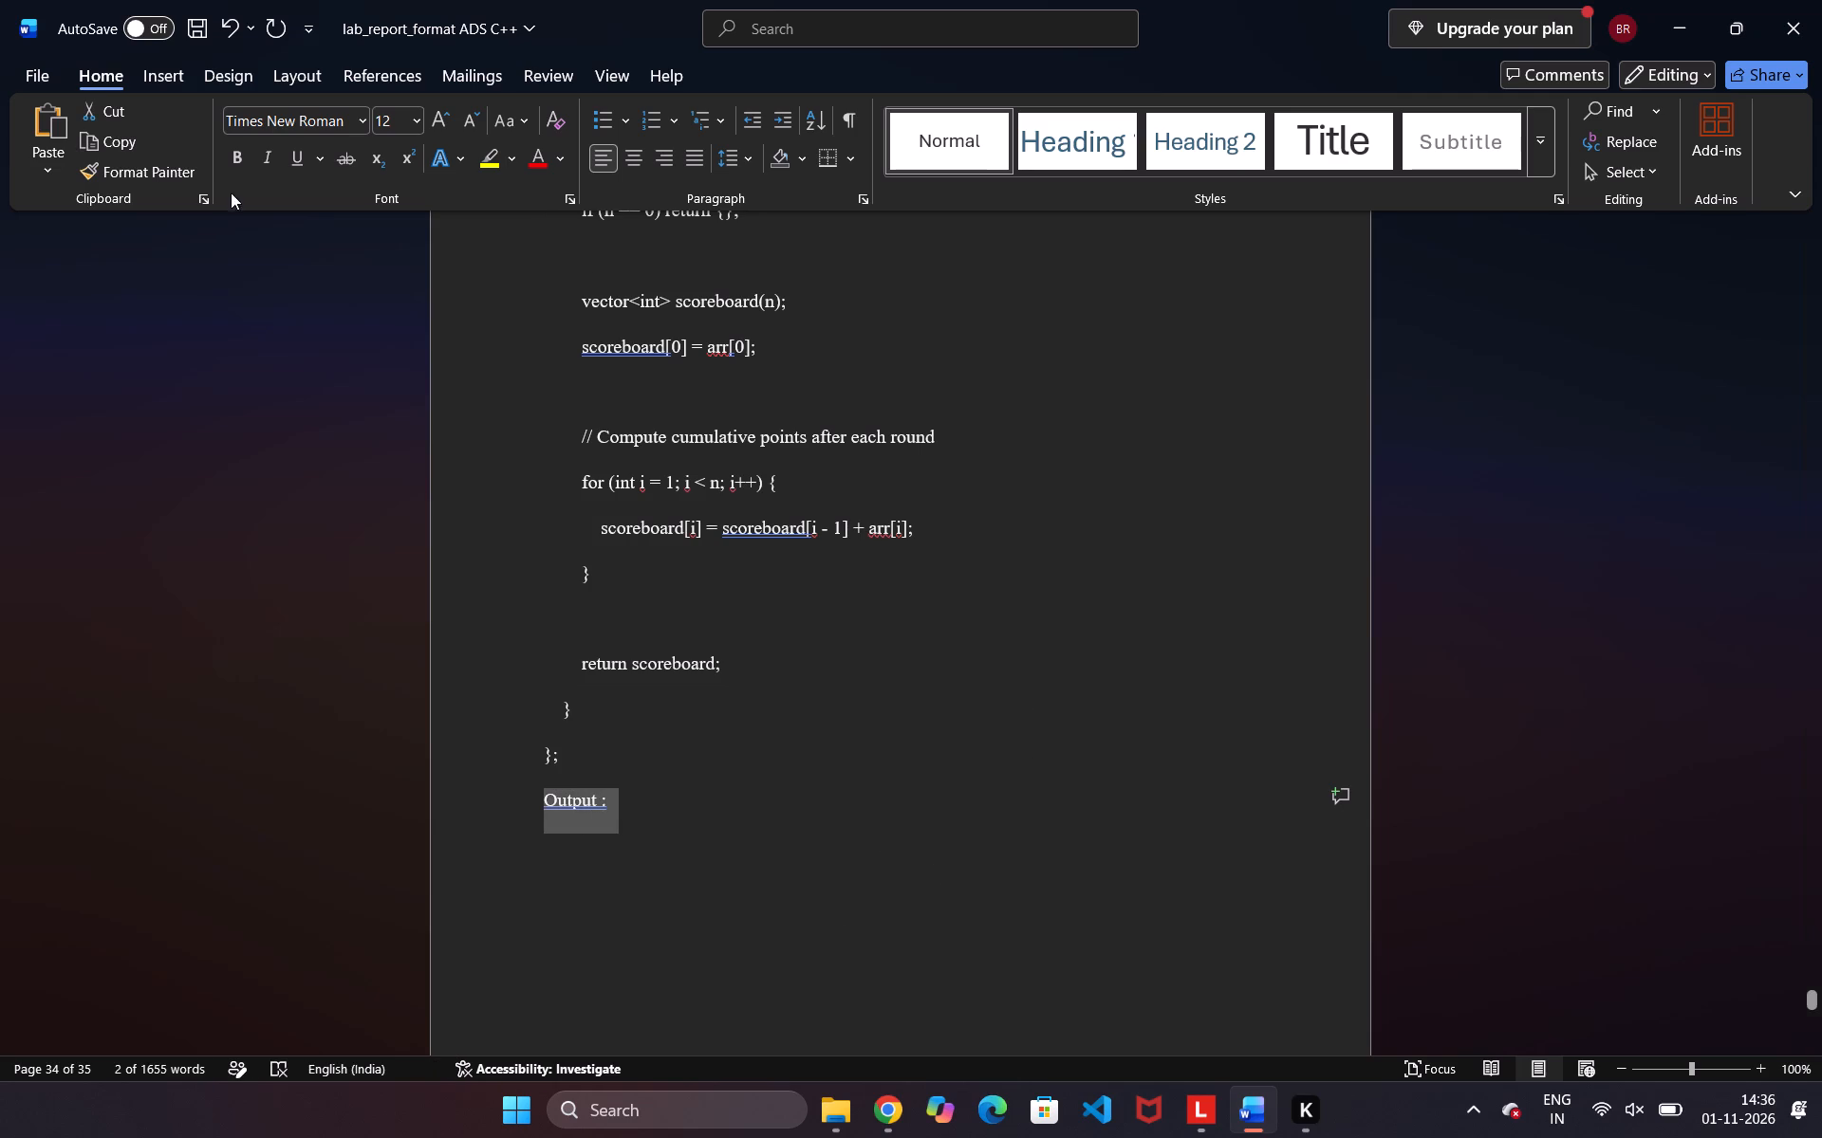
left_click(238, 159)
left_click(438, 124)
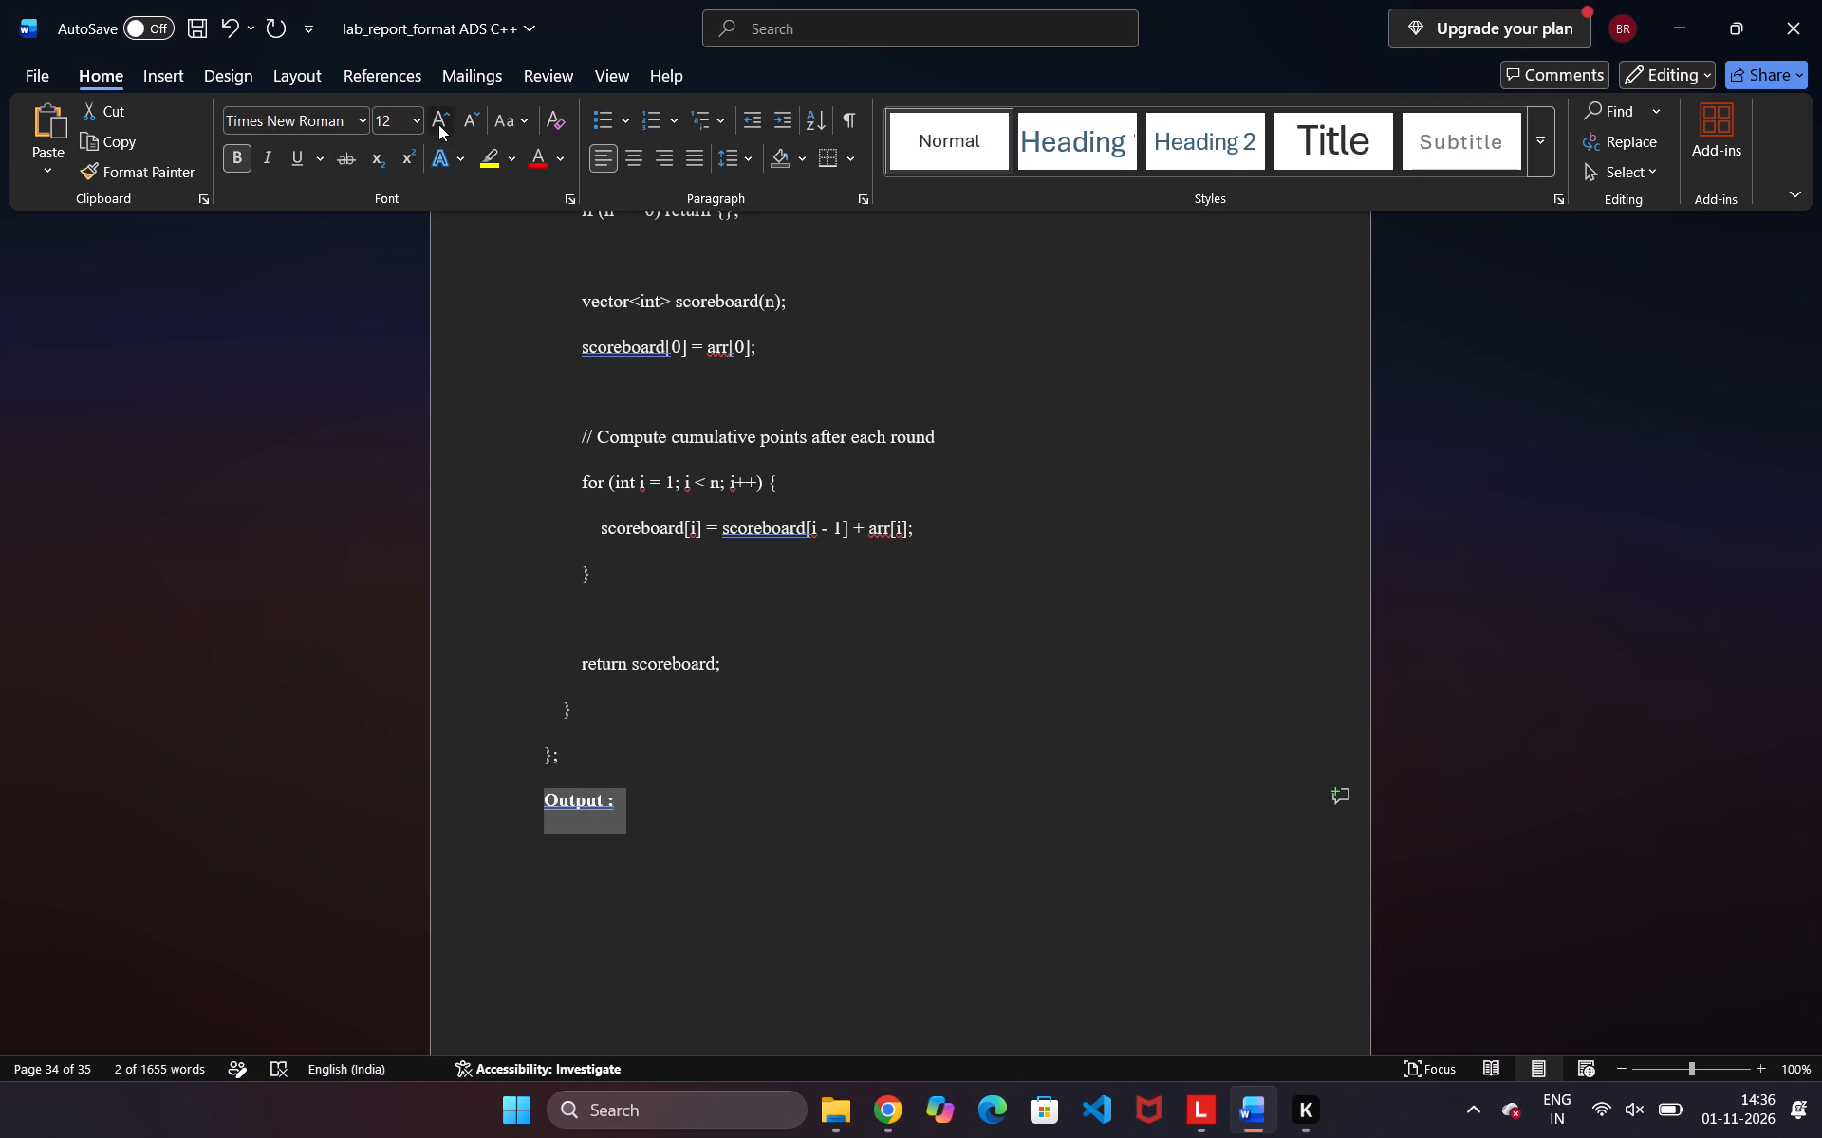
left_click(671, 812)
key("Return")
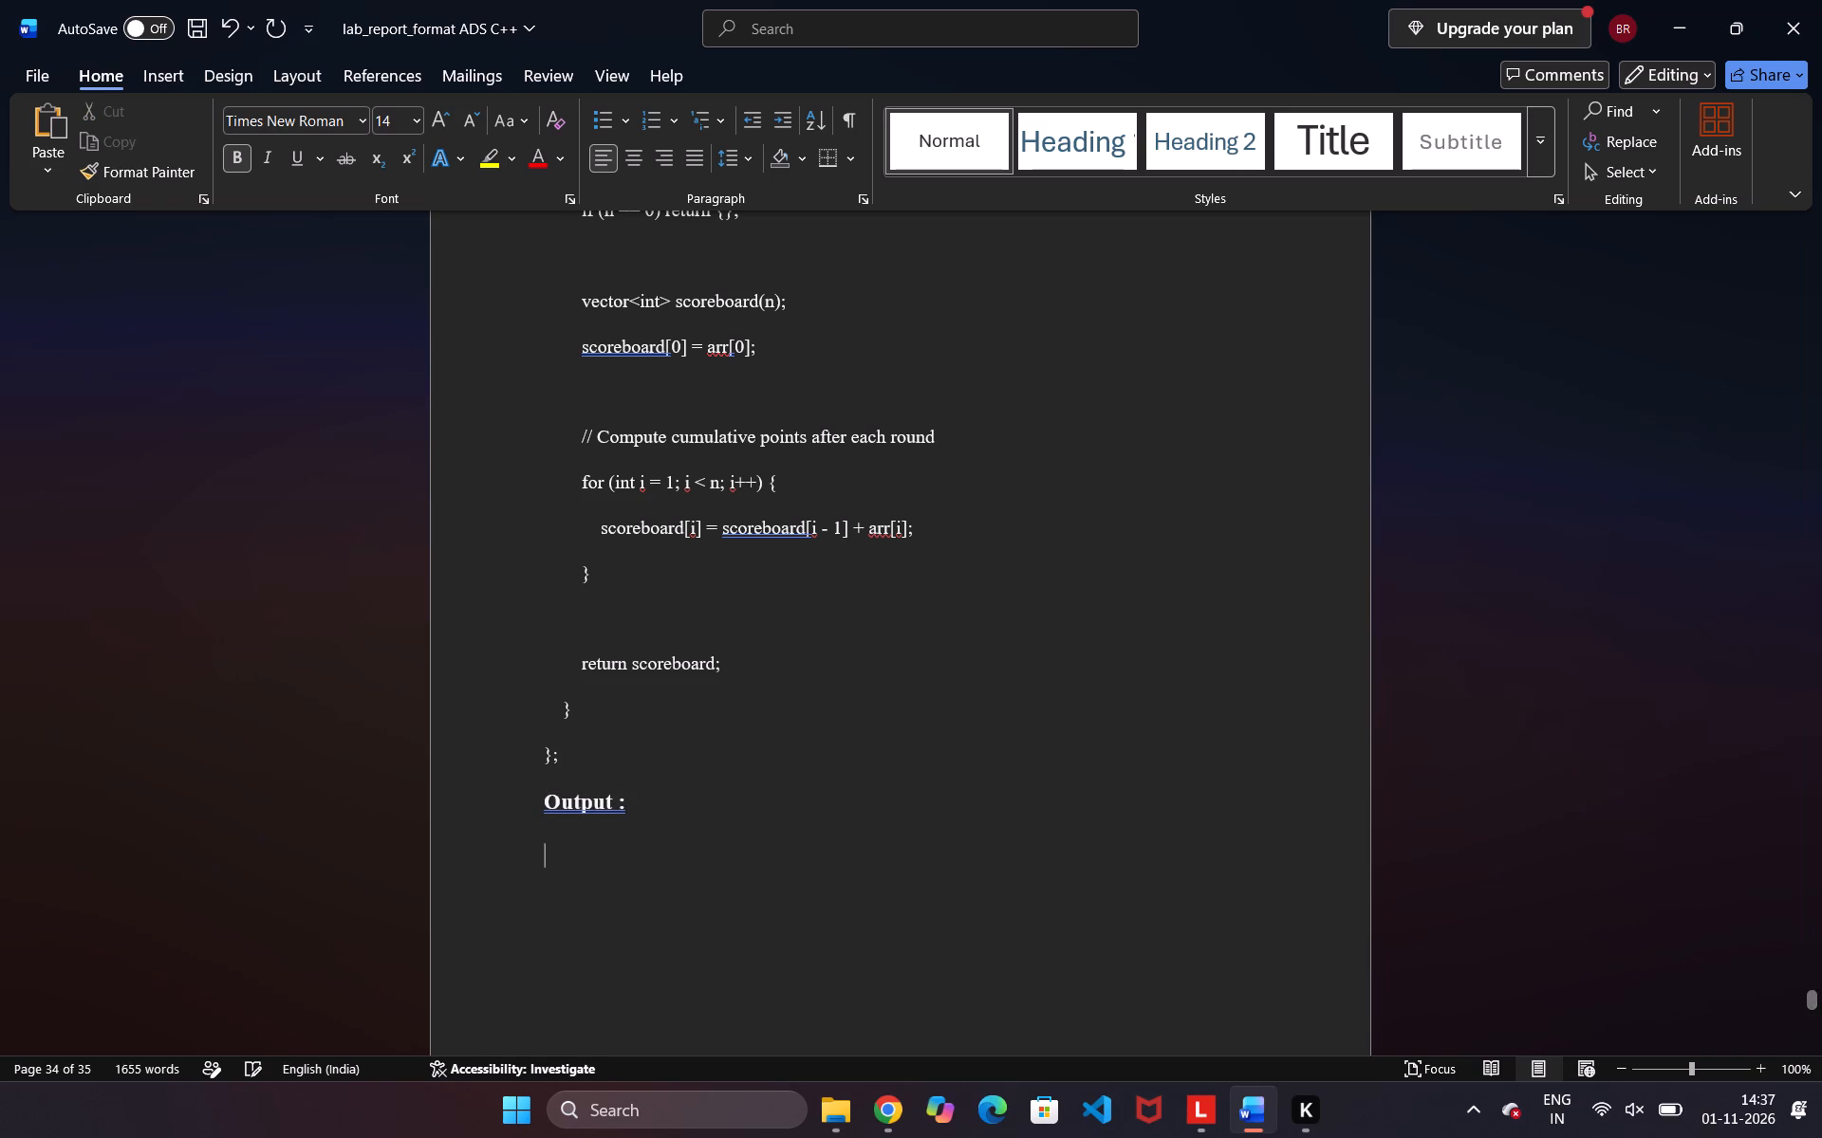
Capture the Scoreboard After Each Round testcase results in Chrome, paste the screenshot under 'Output :' in Word and start a new line.
left_click(897, 1113)
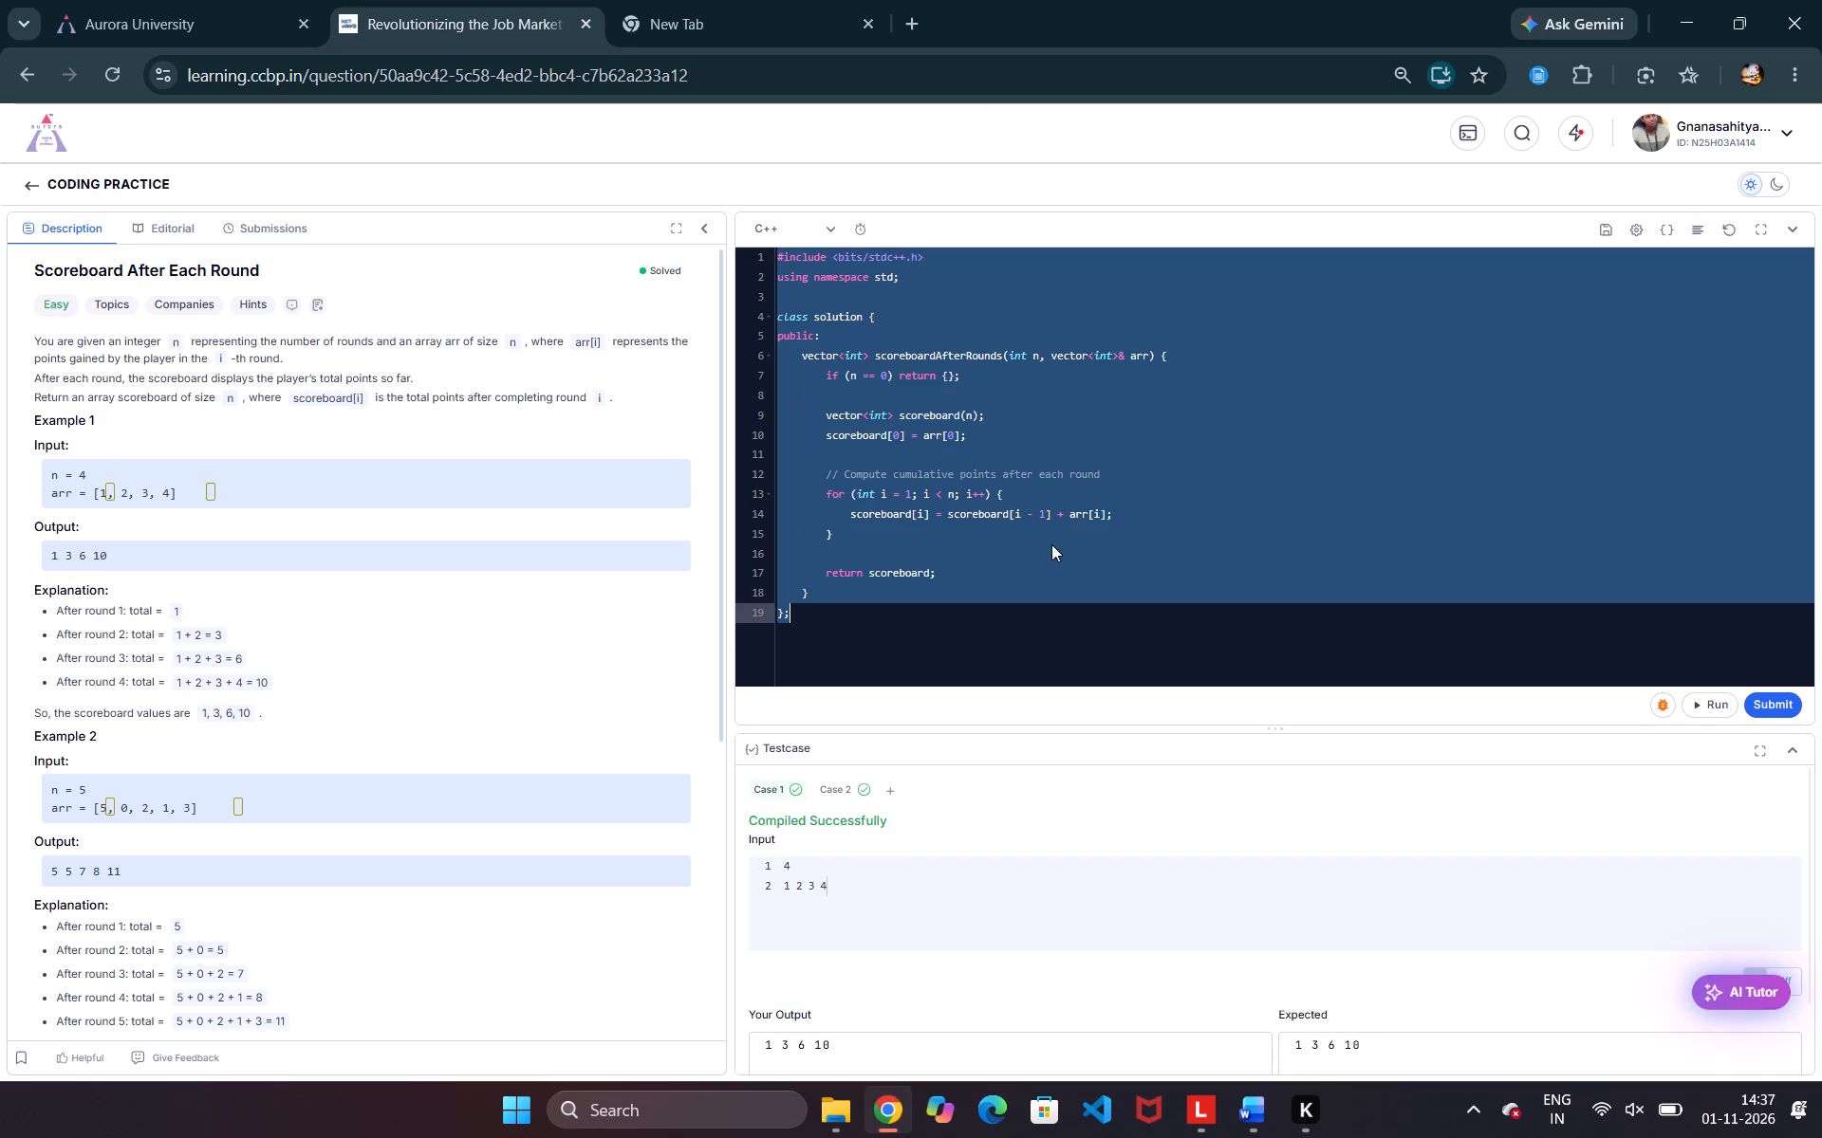
left_click(1051, 544)
key("shift+super+s")
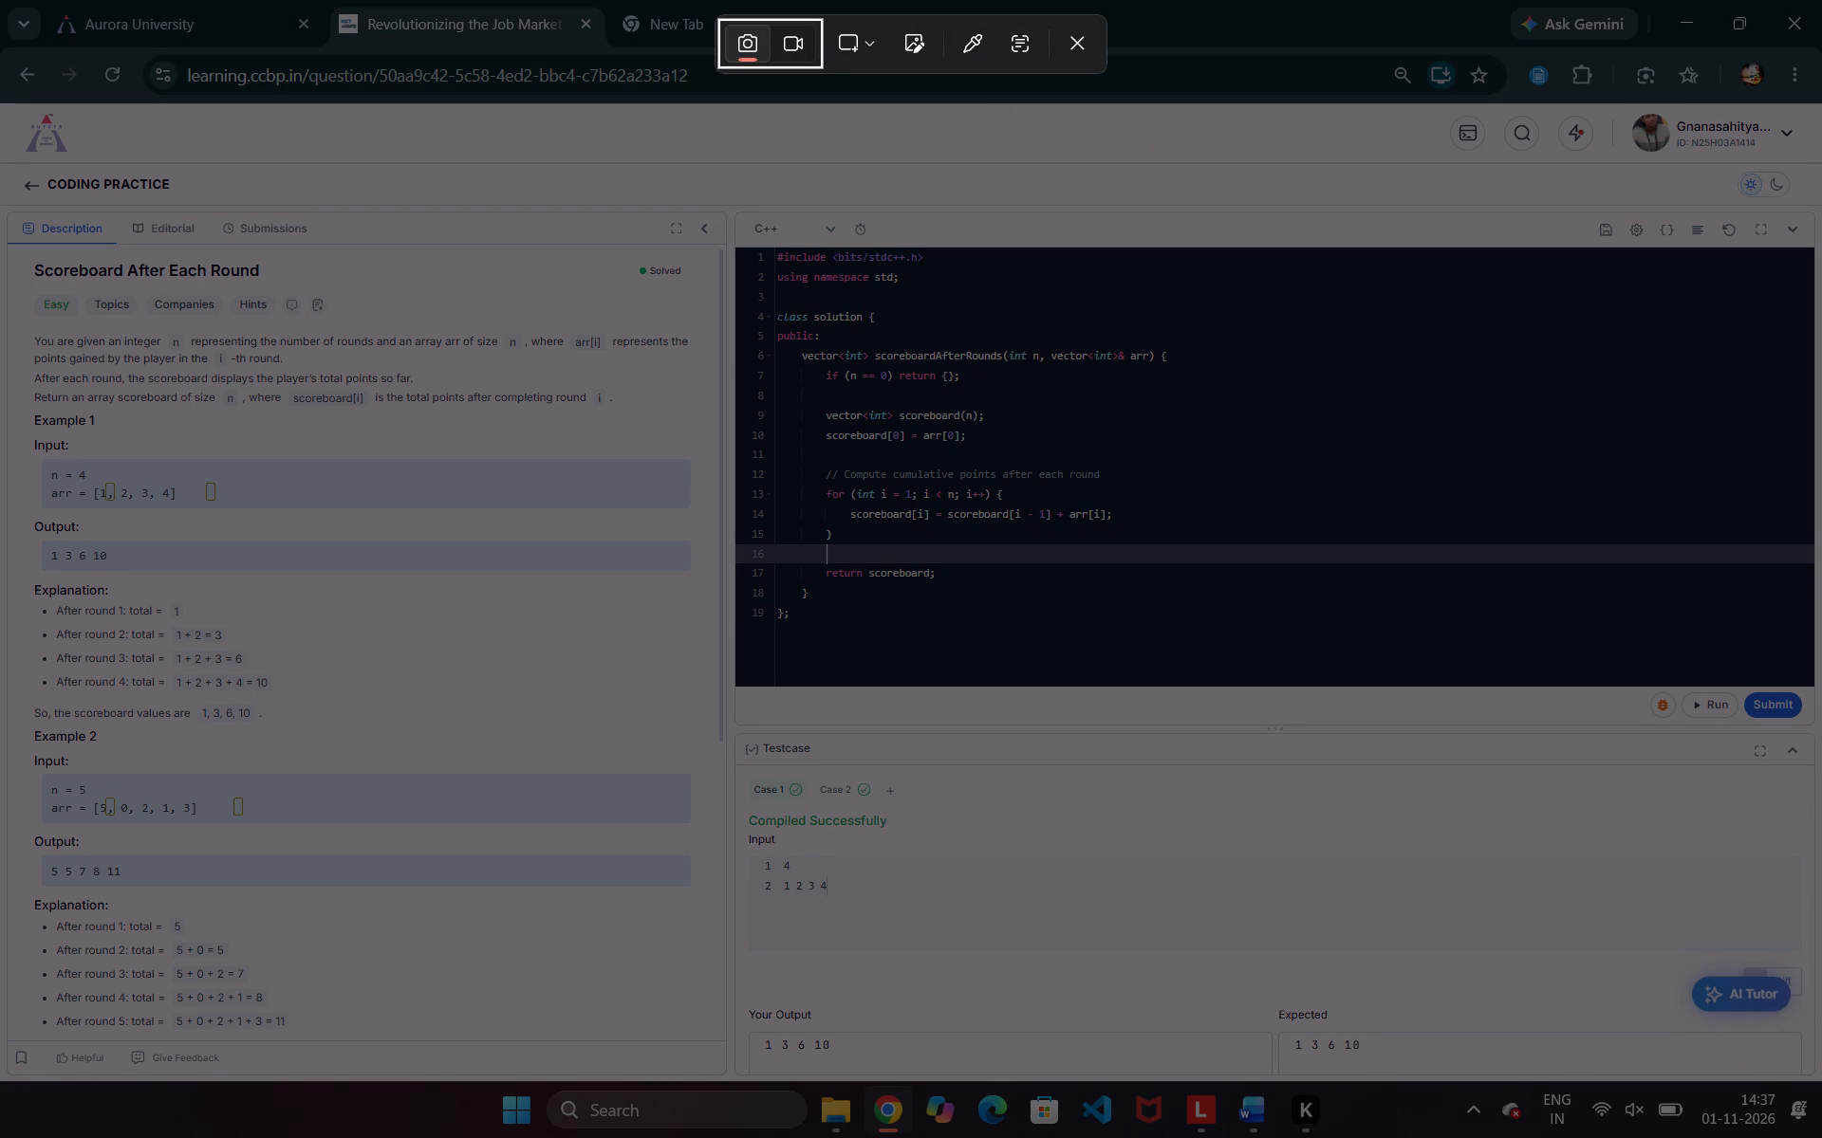
left_click_drag(728, 724, 1775, 1120)
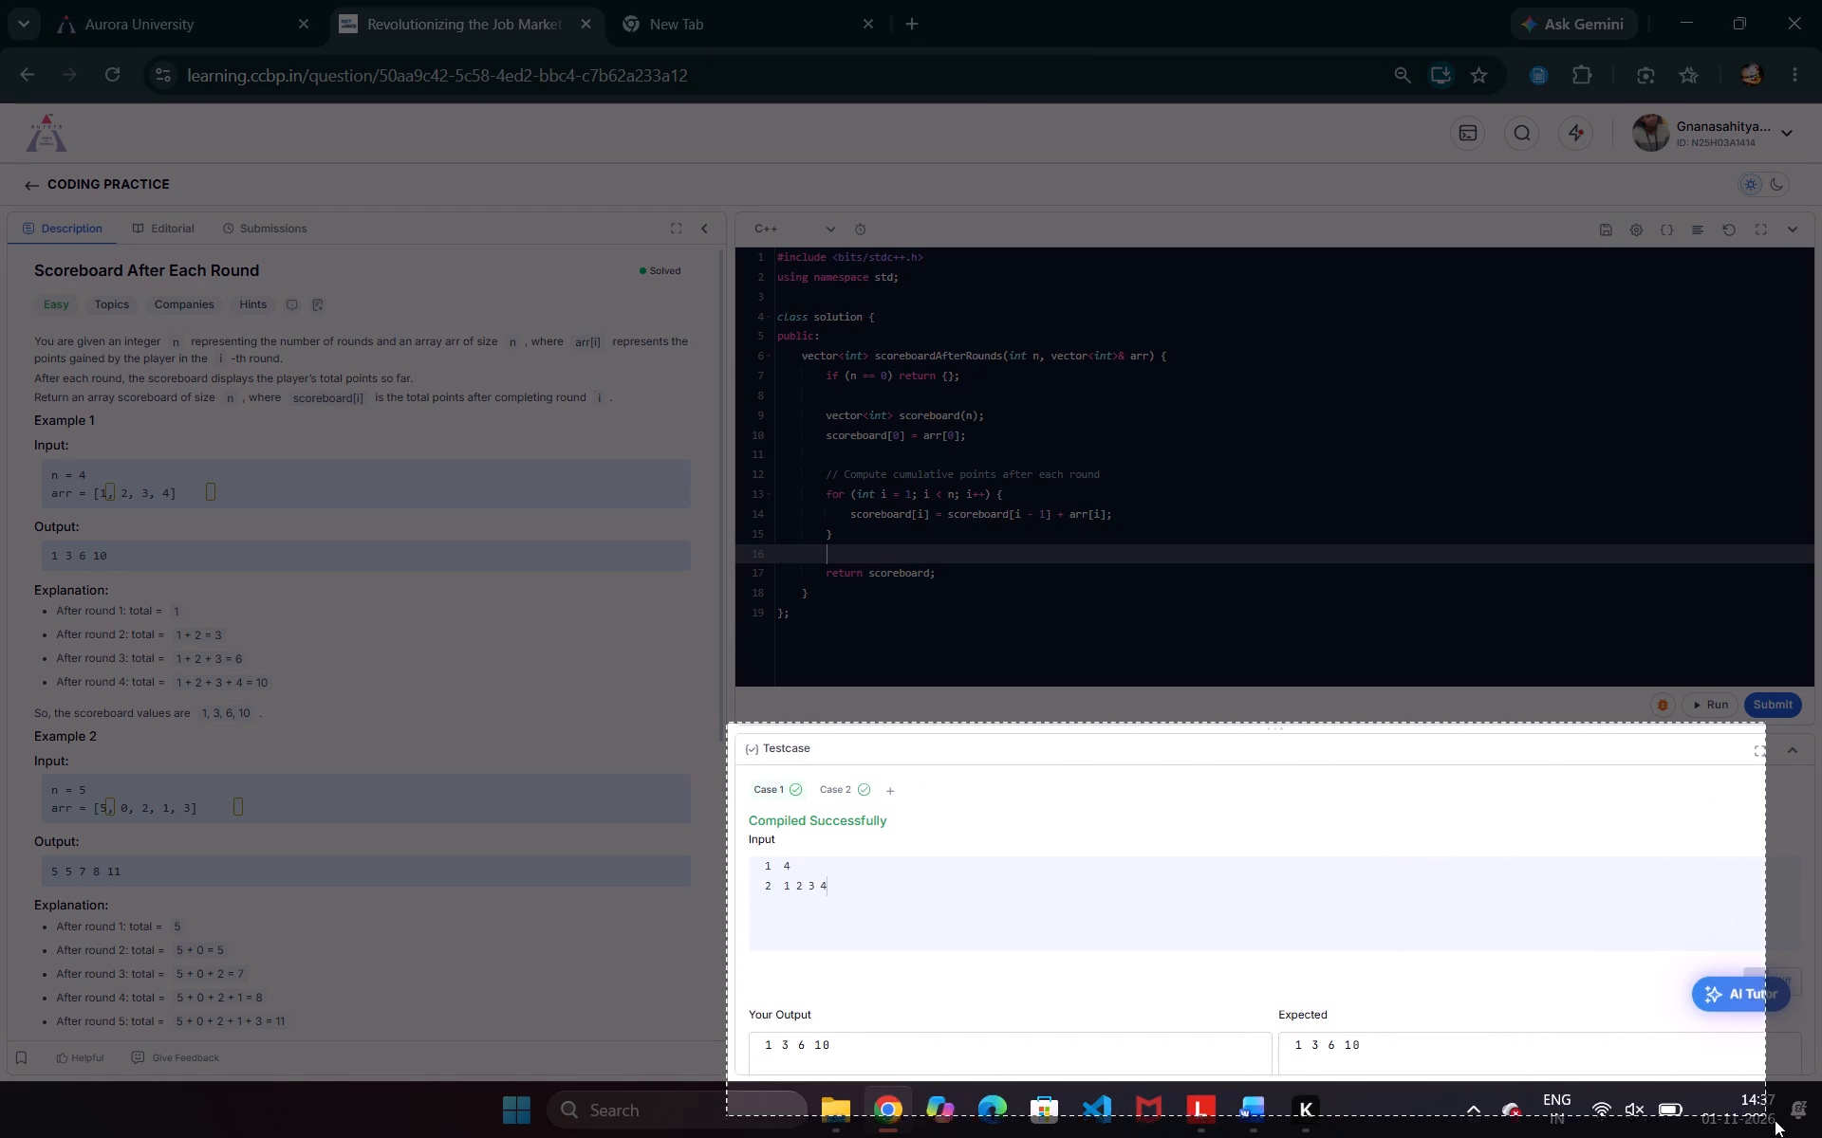
left_click_drag(1775, 1120, 1821, 1080)
left_click(1262, 1110)
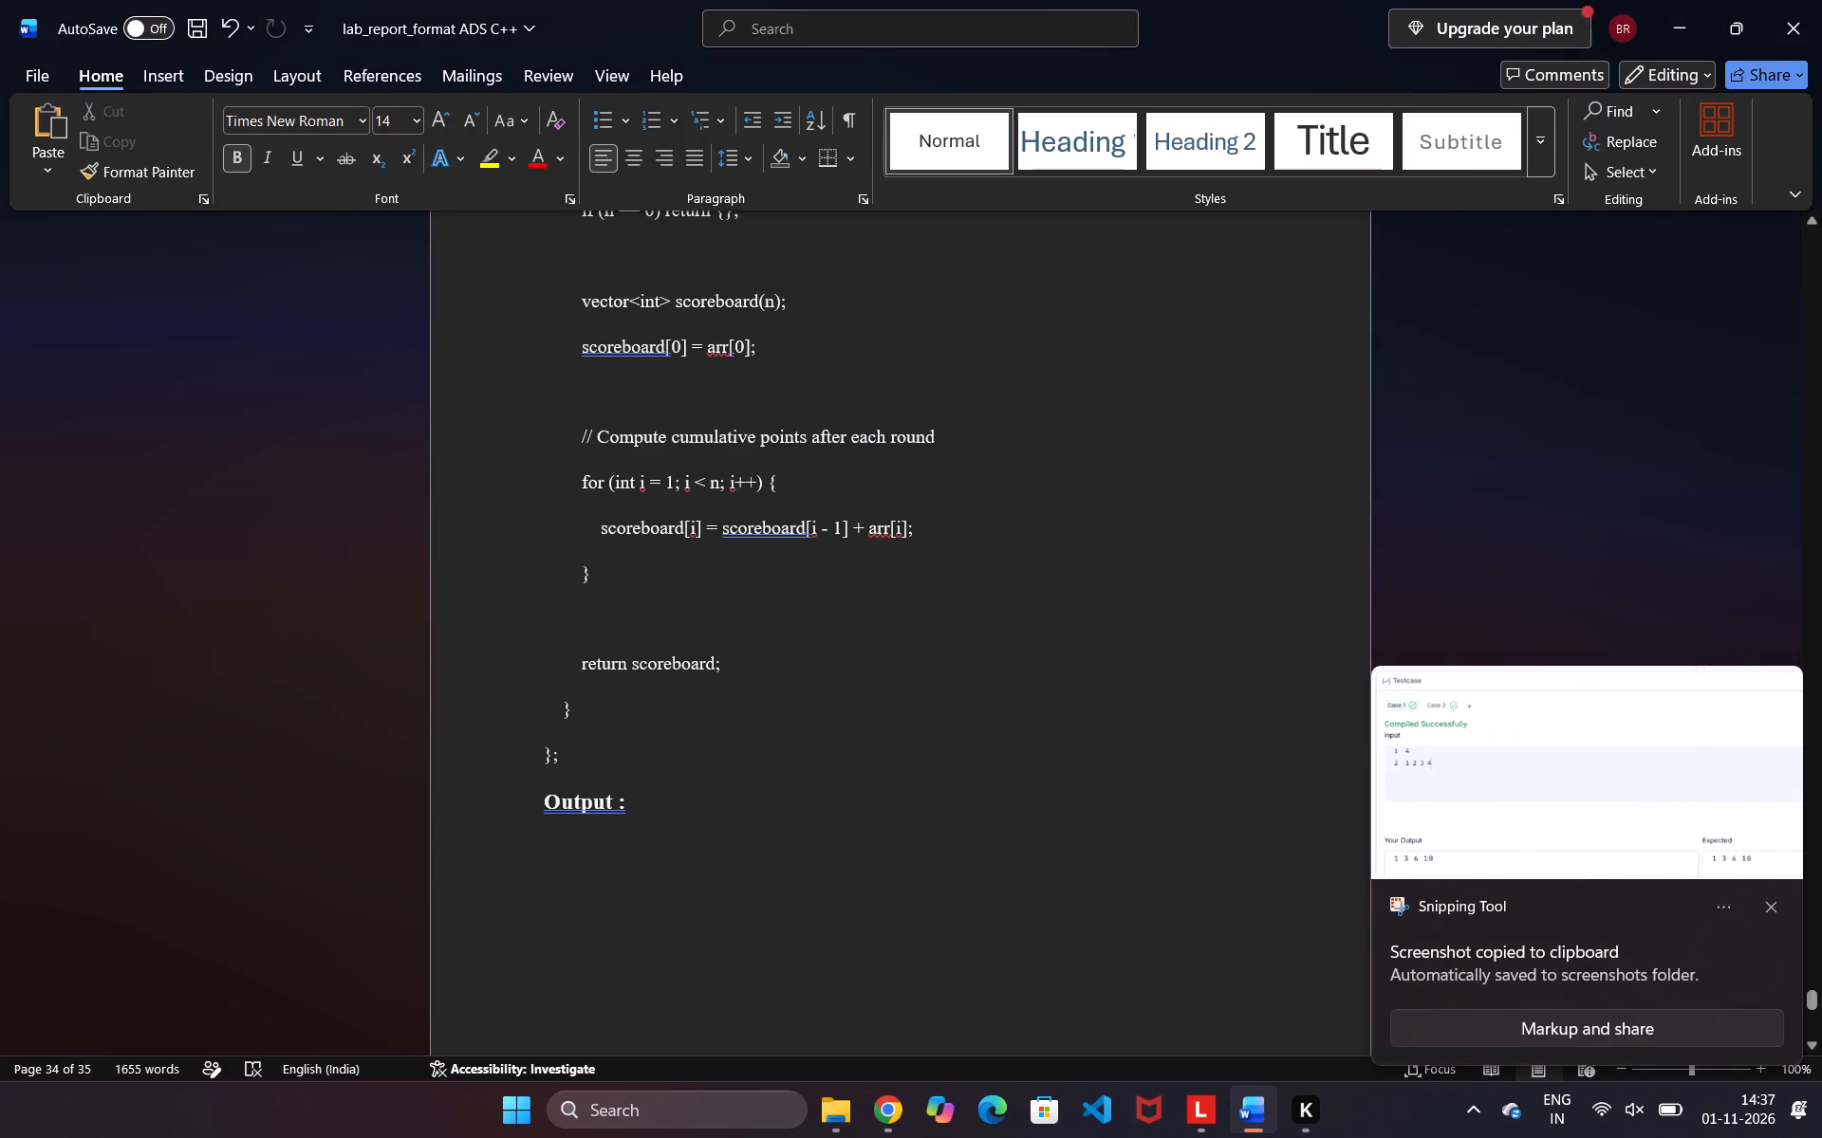
key("ctrl+v")
key("Return")
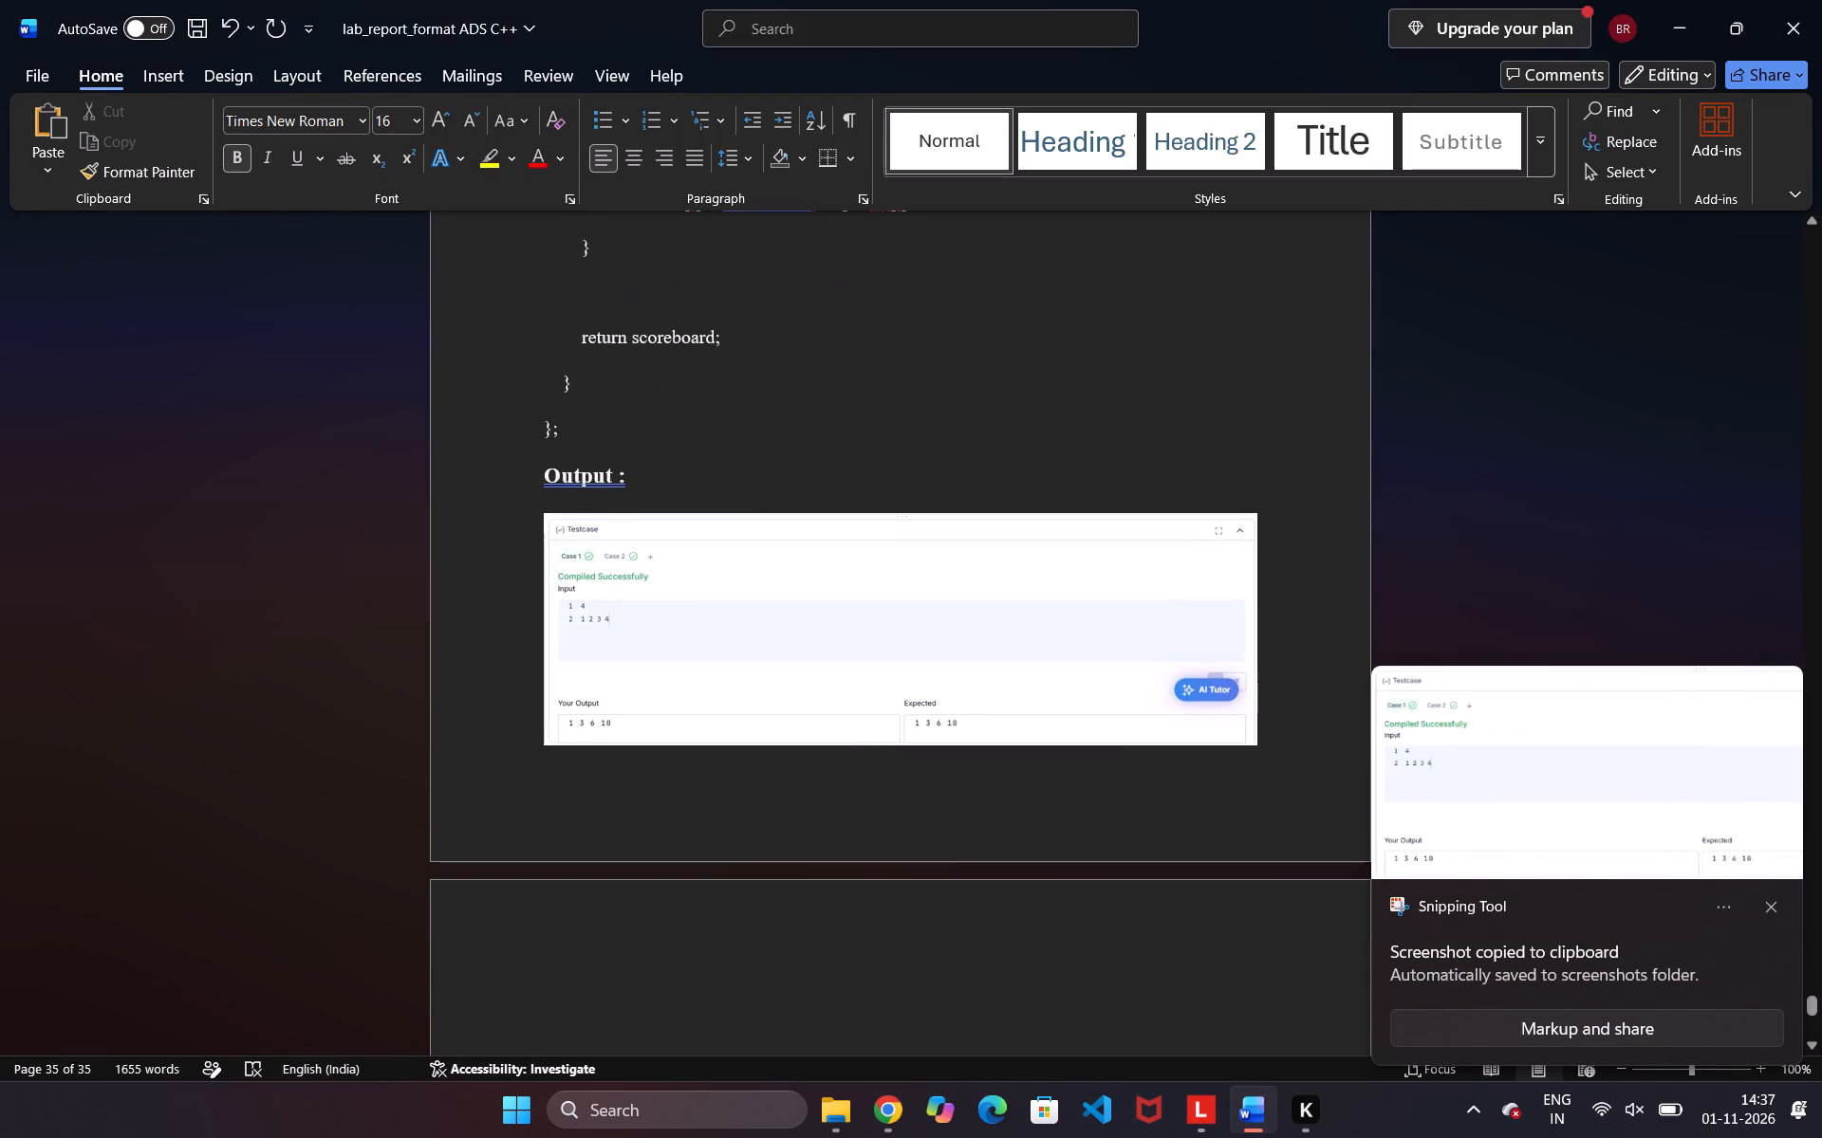
Add the heading '15.Question :' below the Scoreboard After Each Round output screenshot and start a new line under it.
key("Tab")
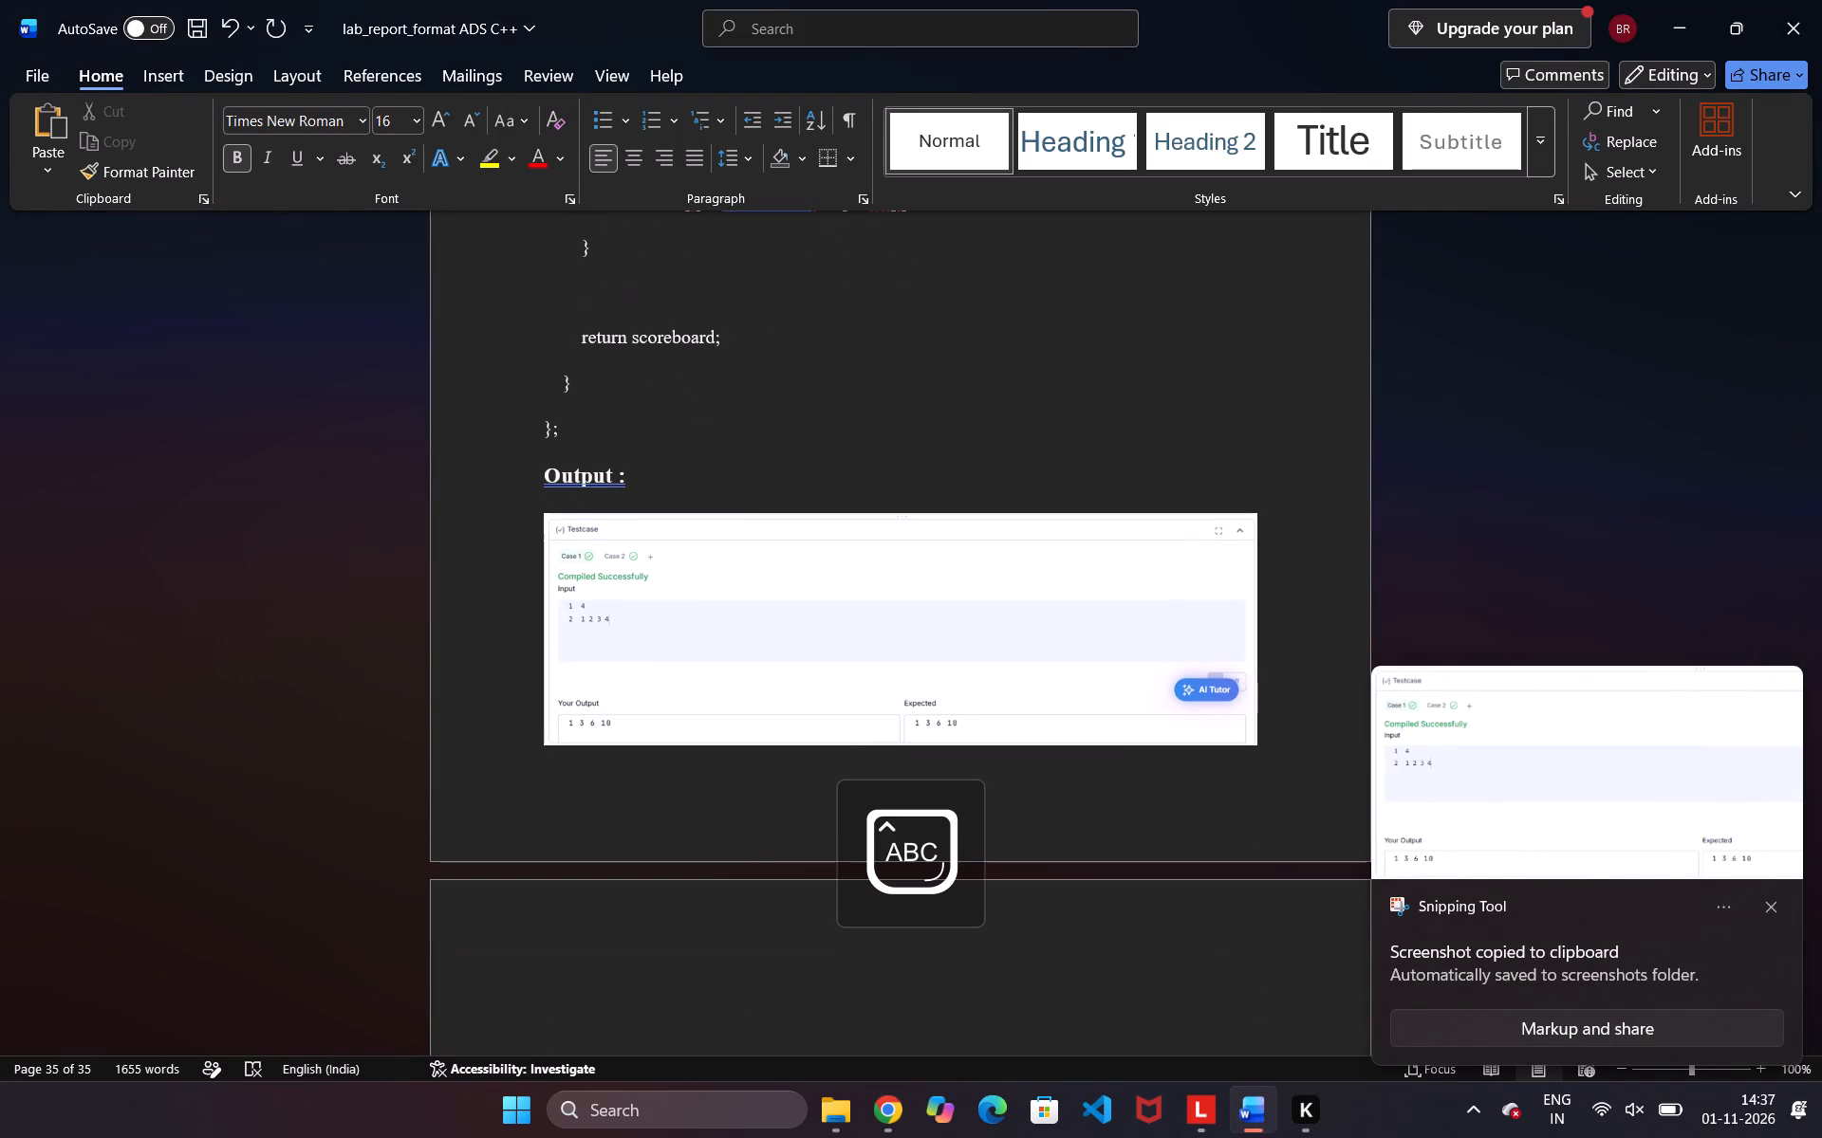
key("1")
key("BackSpace")
key("BackSpace")
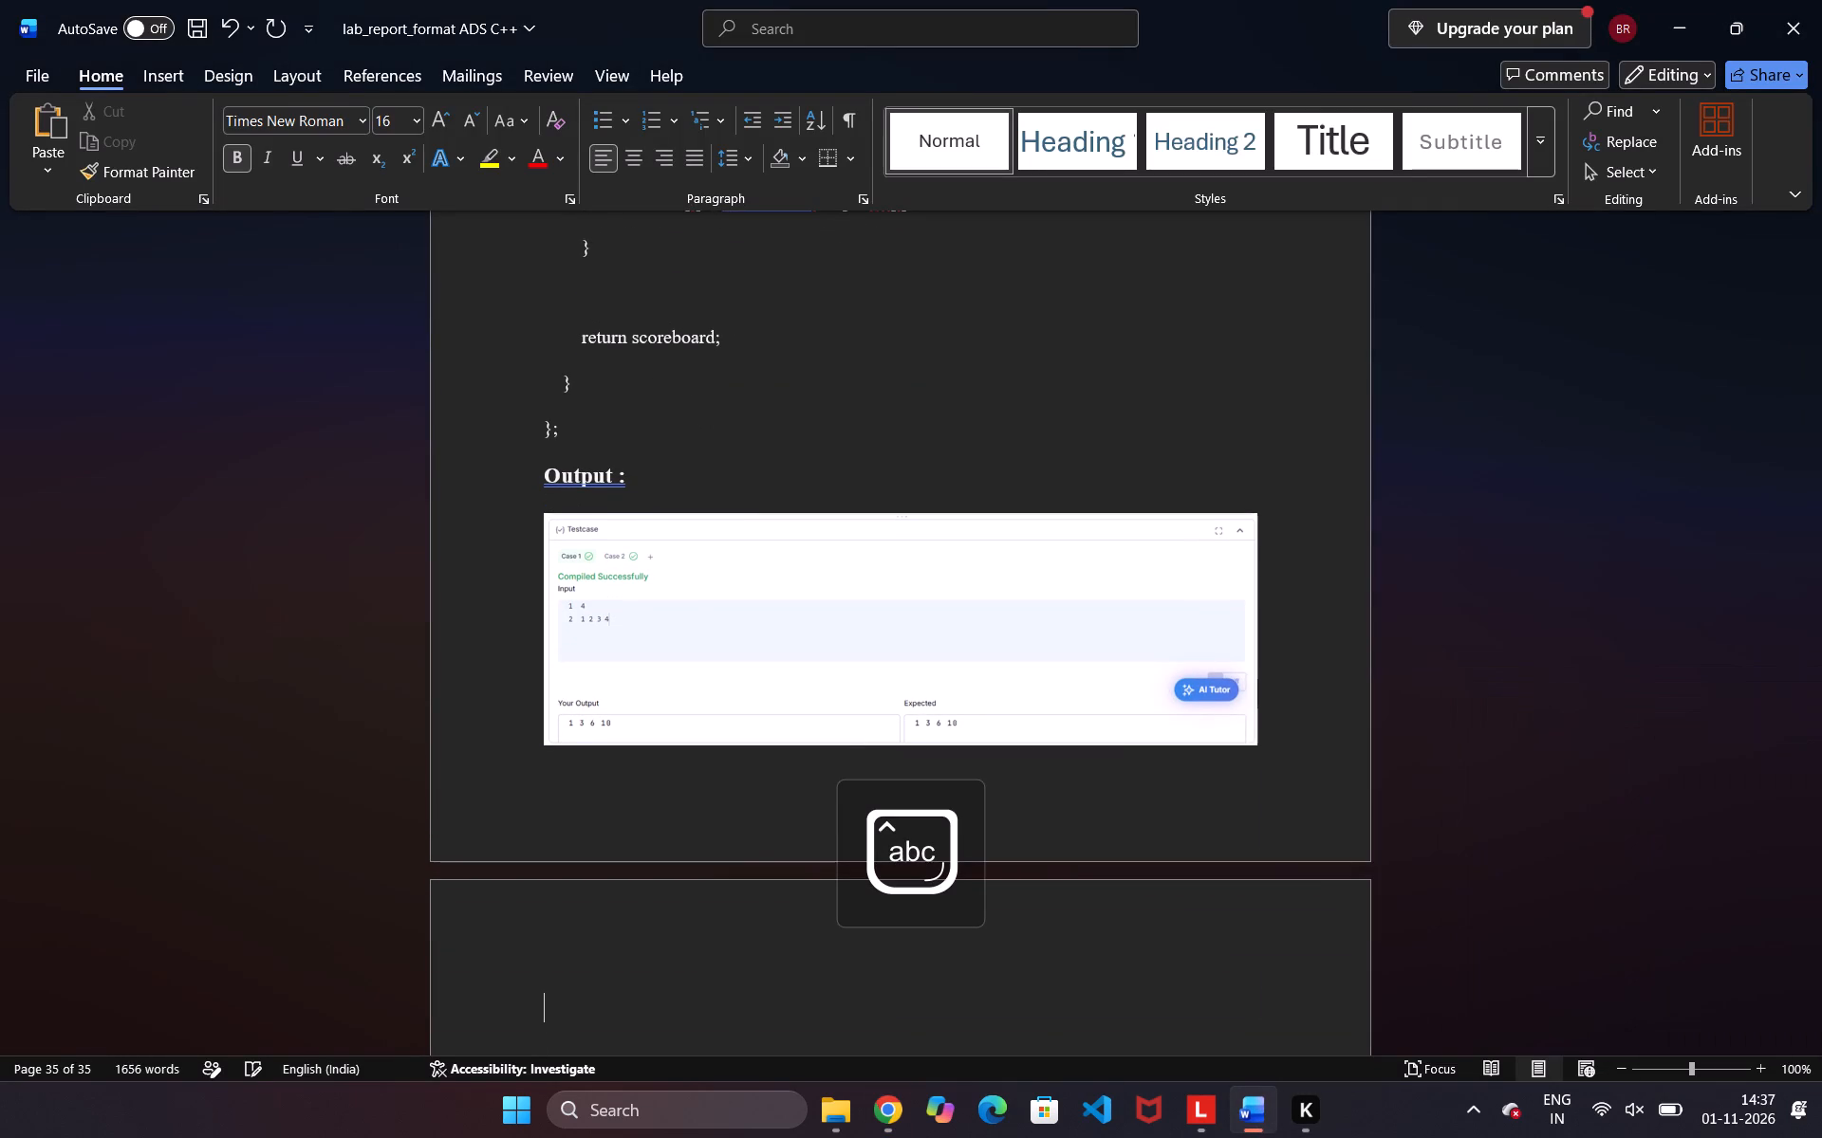
key("1")
key("5")
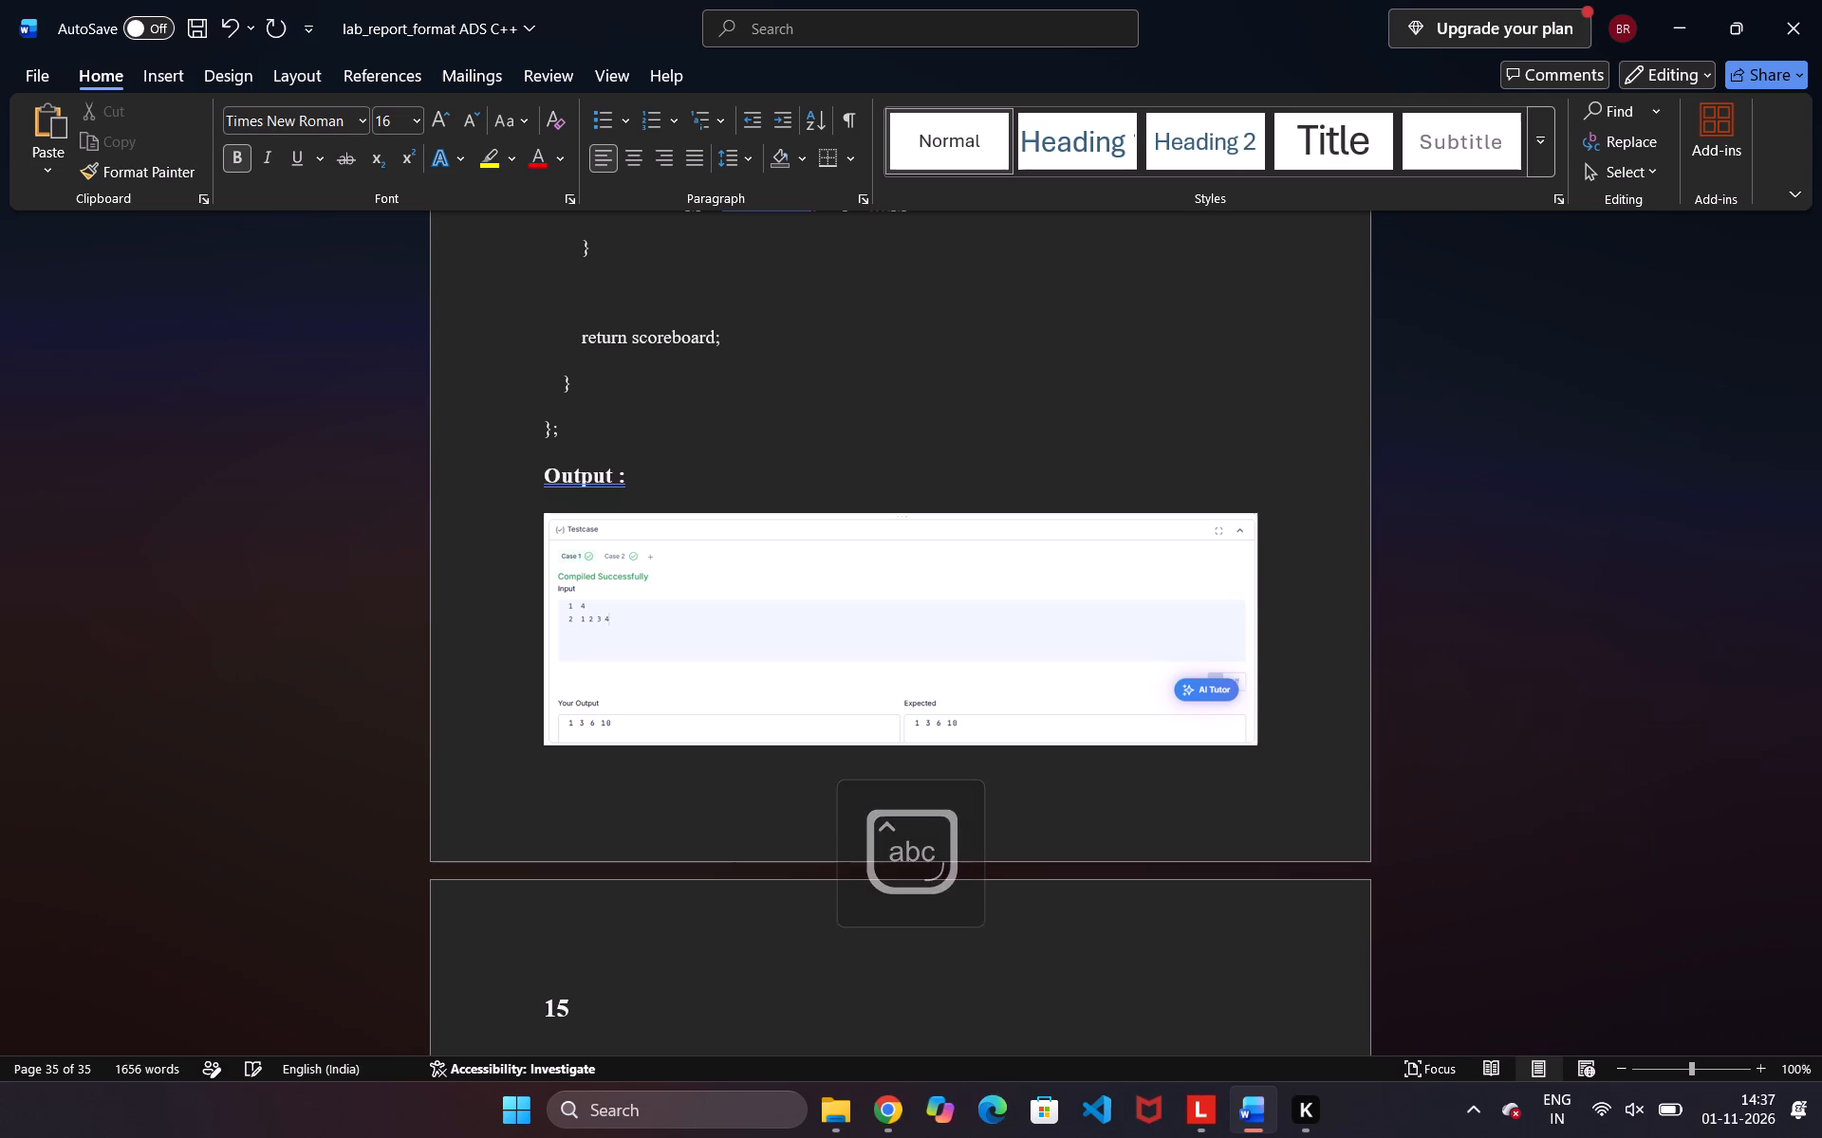
key("q")
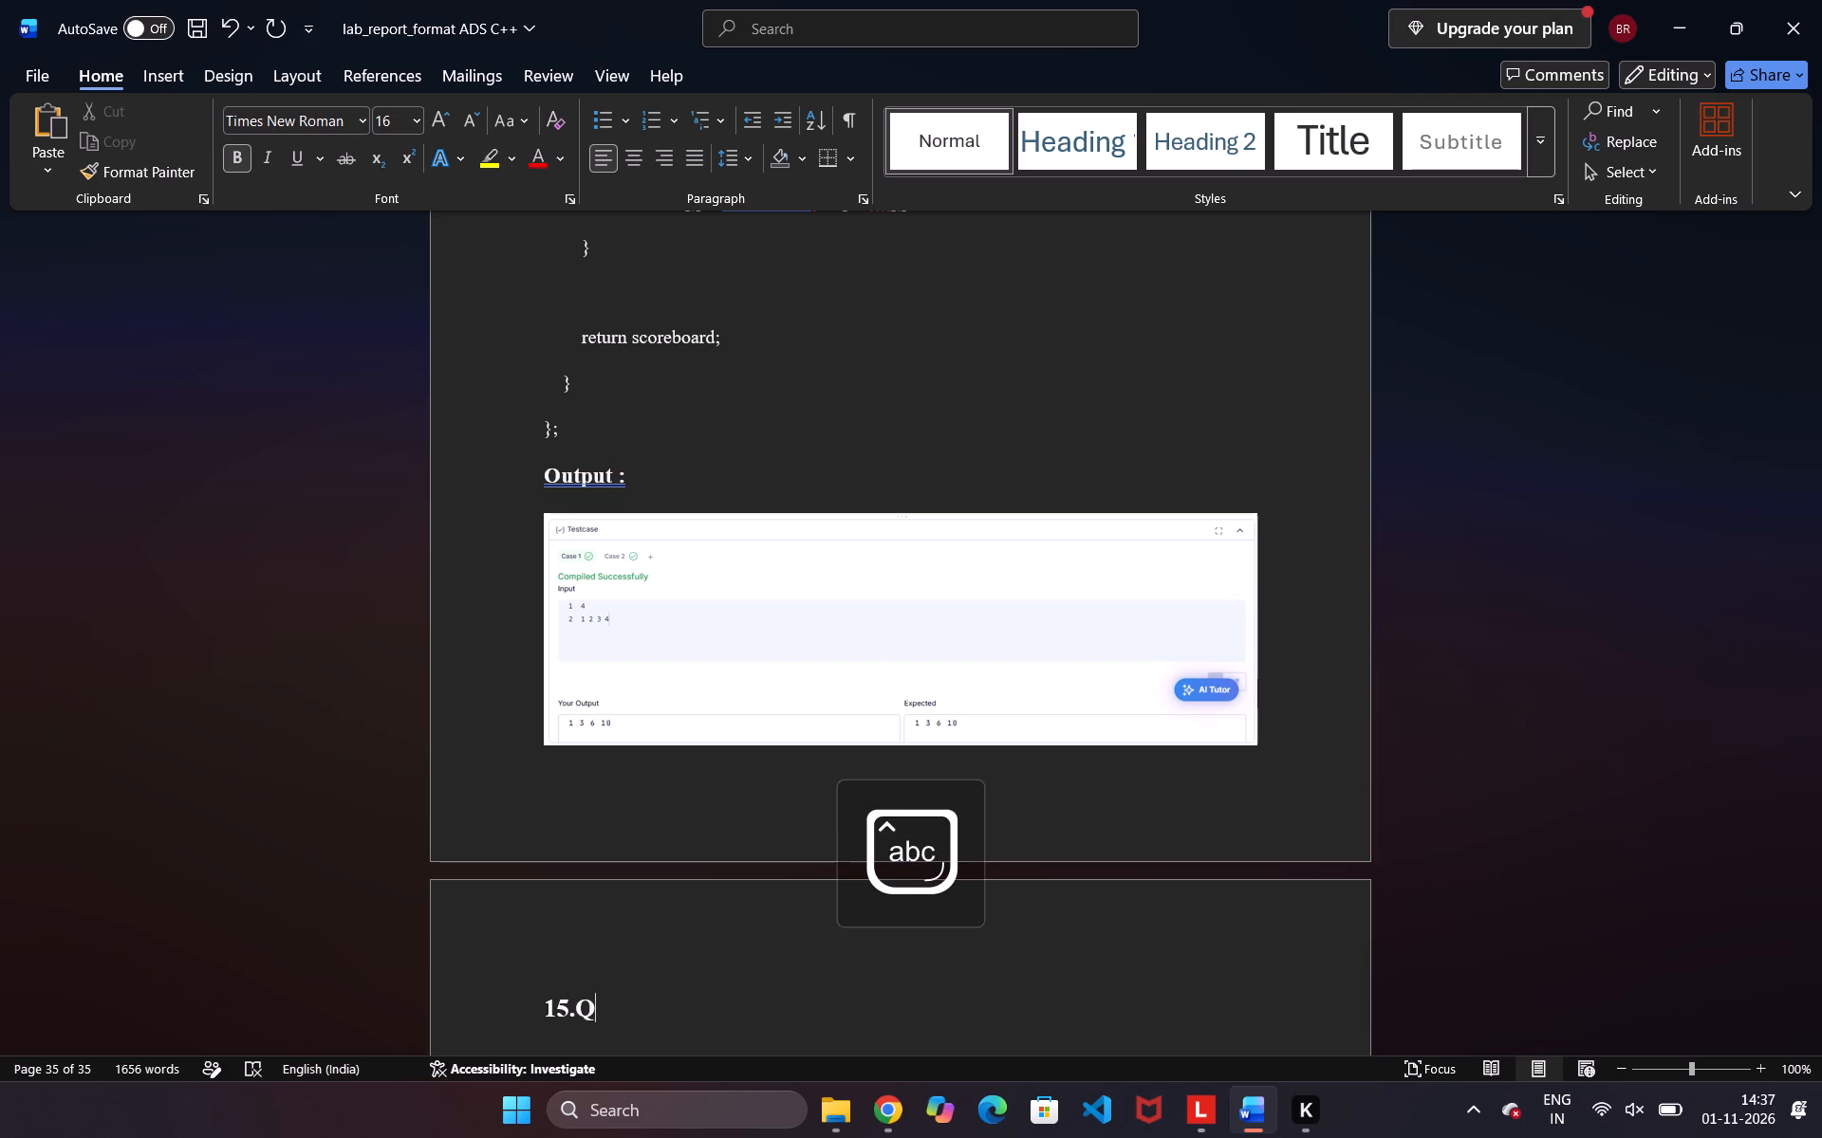
type("uest")
type("ion :")
key("Return")
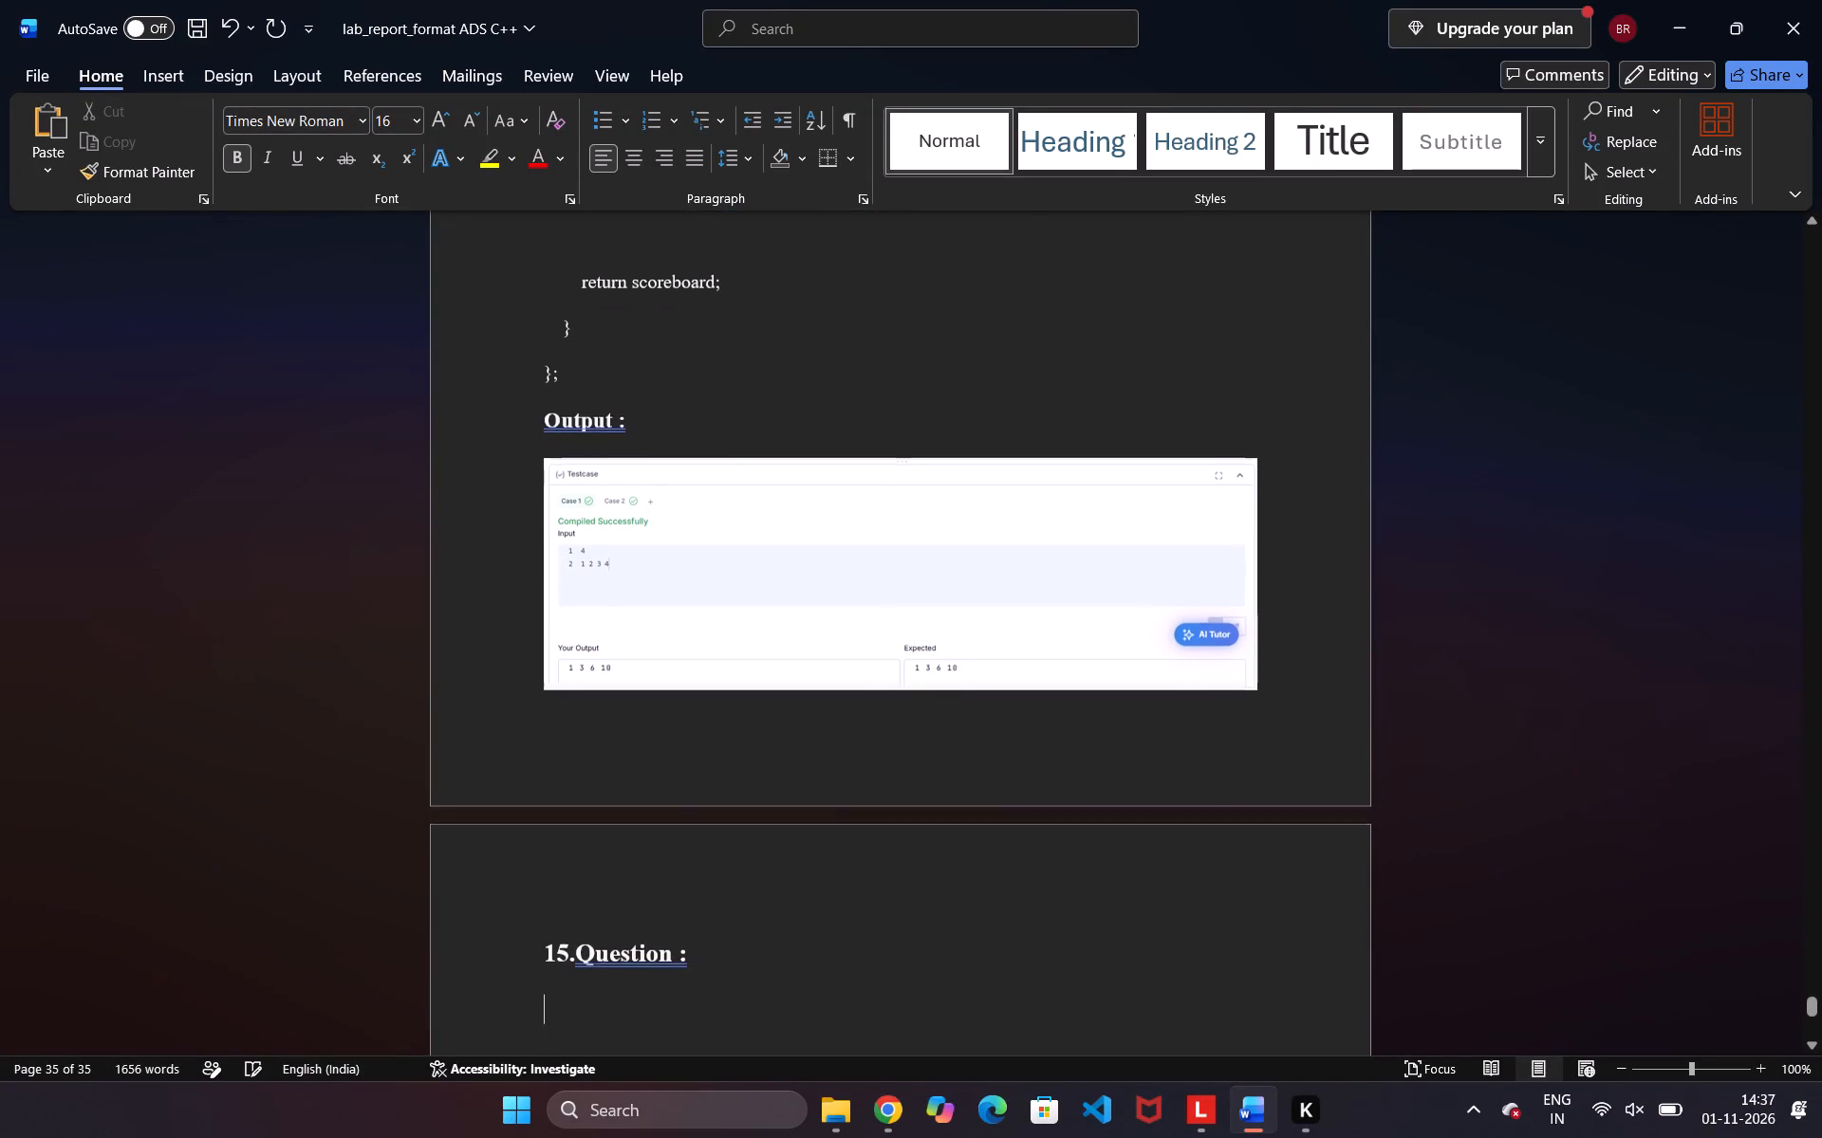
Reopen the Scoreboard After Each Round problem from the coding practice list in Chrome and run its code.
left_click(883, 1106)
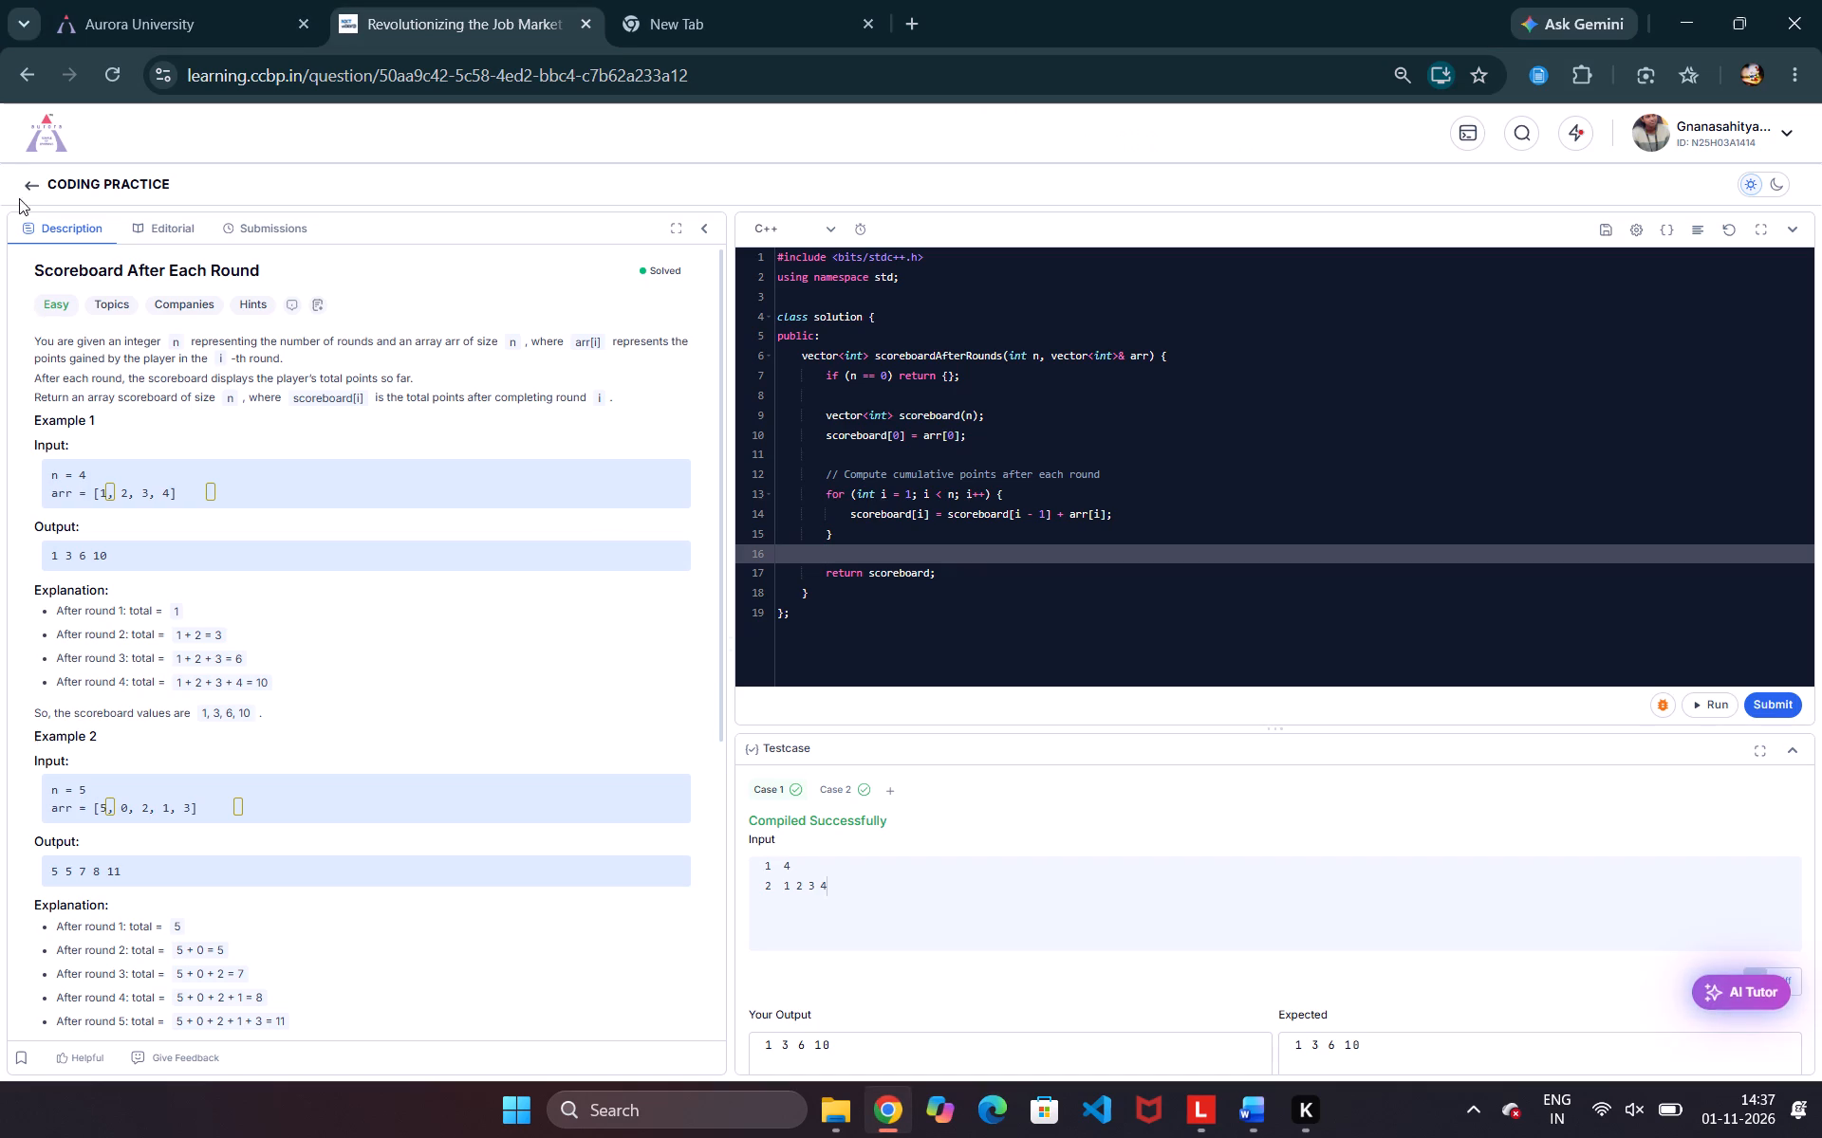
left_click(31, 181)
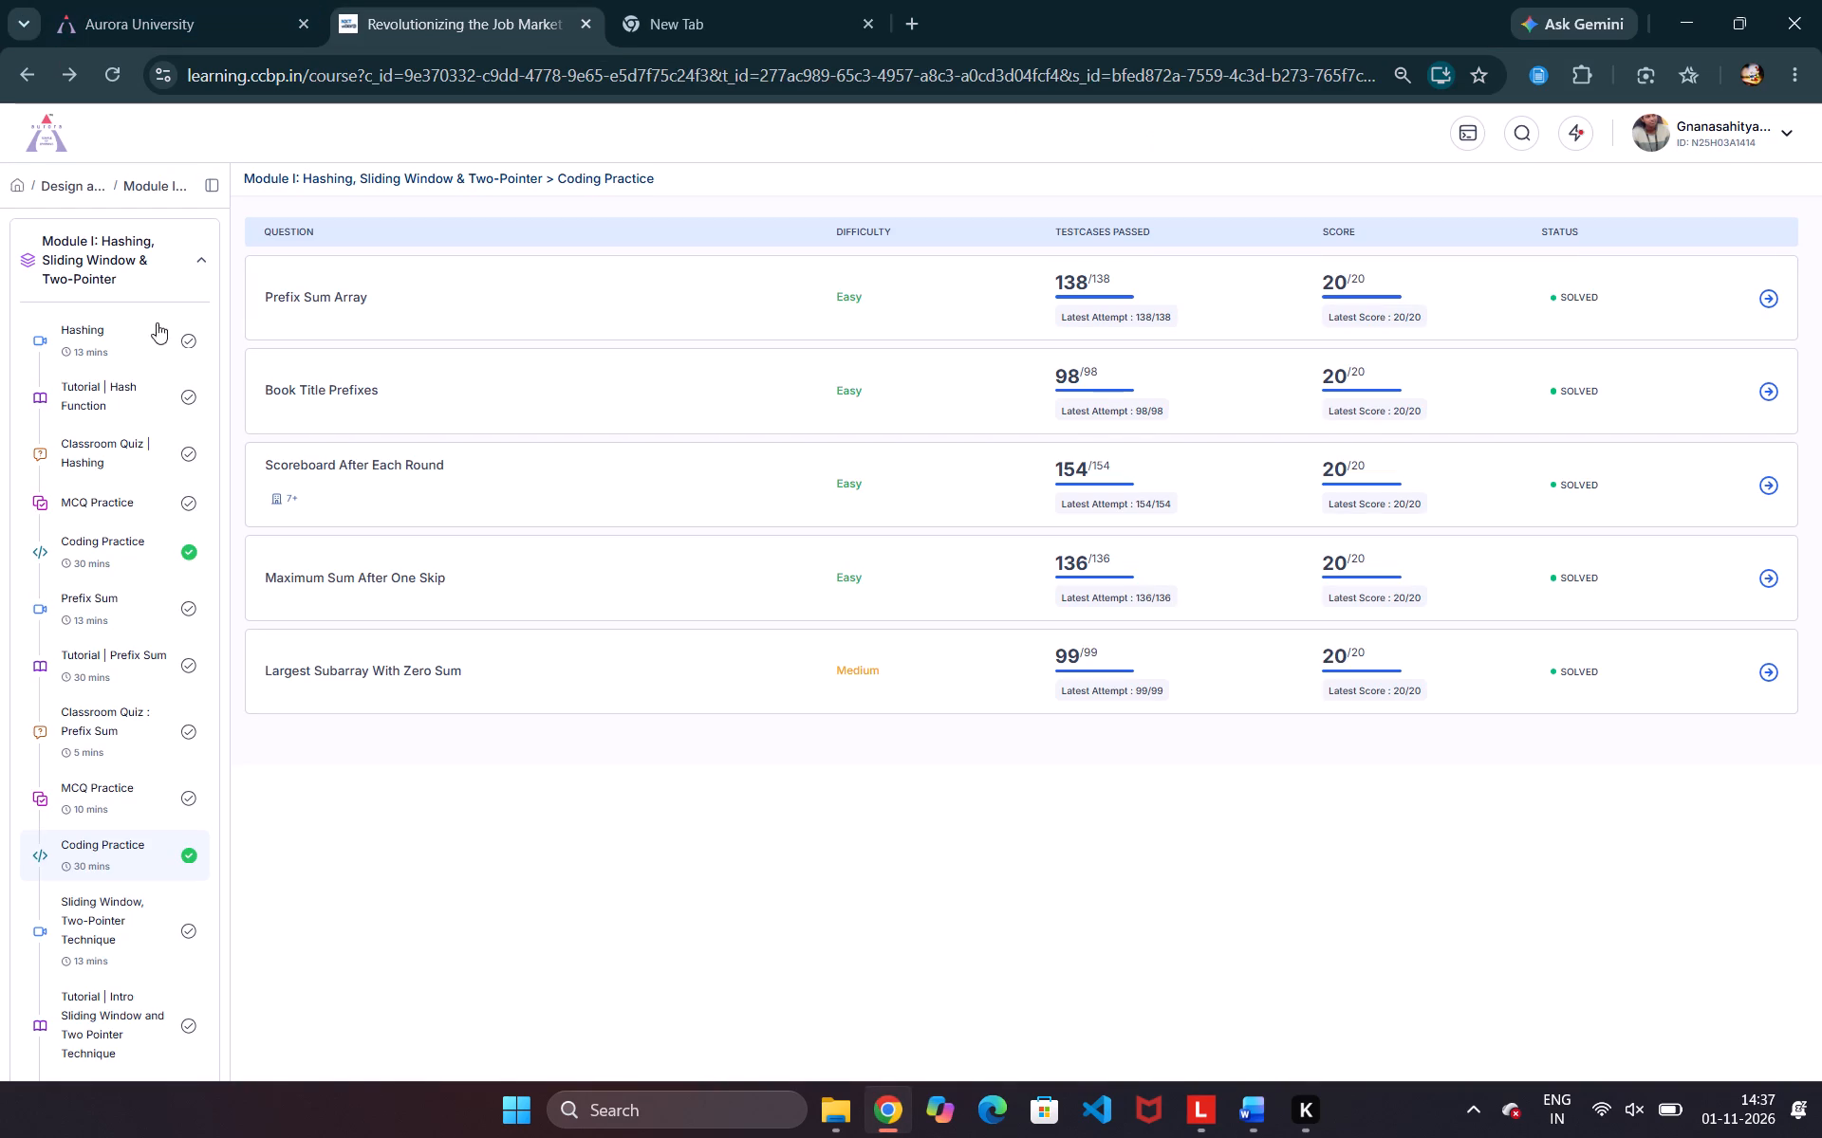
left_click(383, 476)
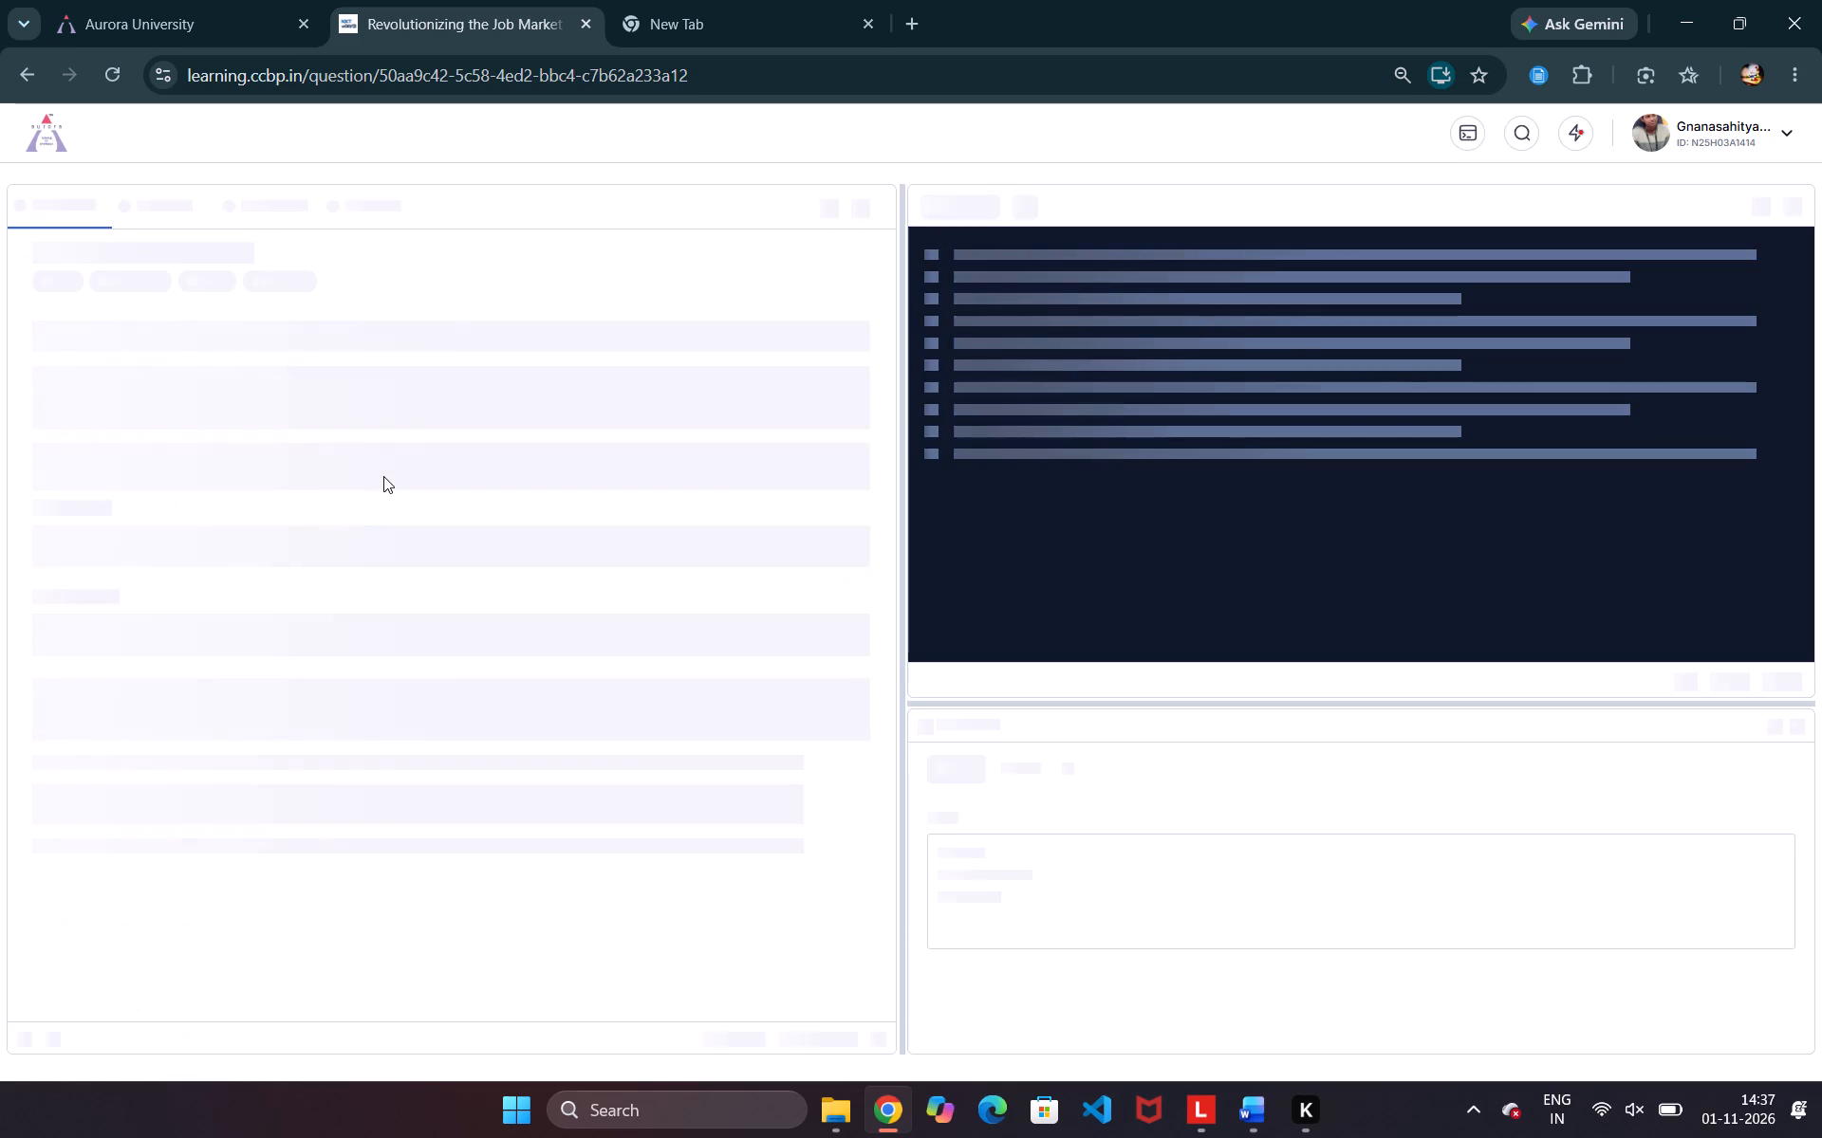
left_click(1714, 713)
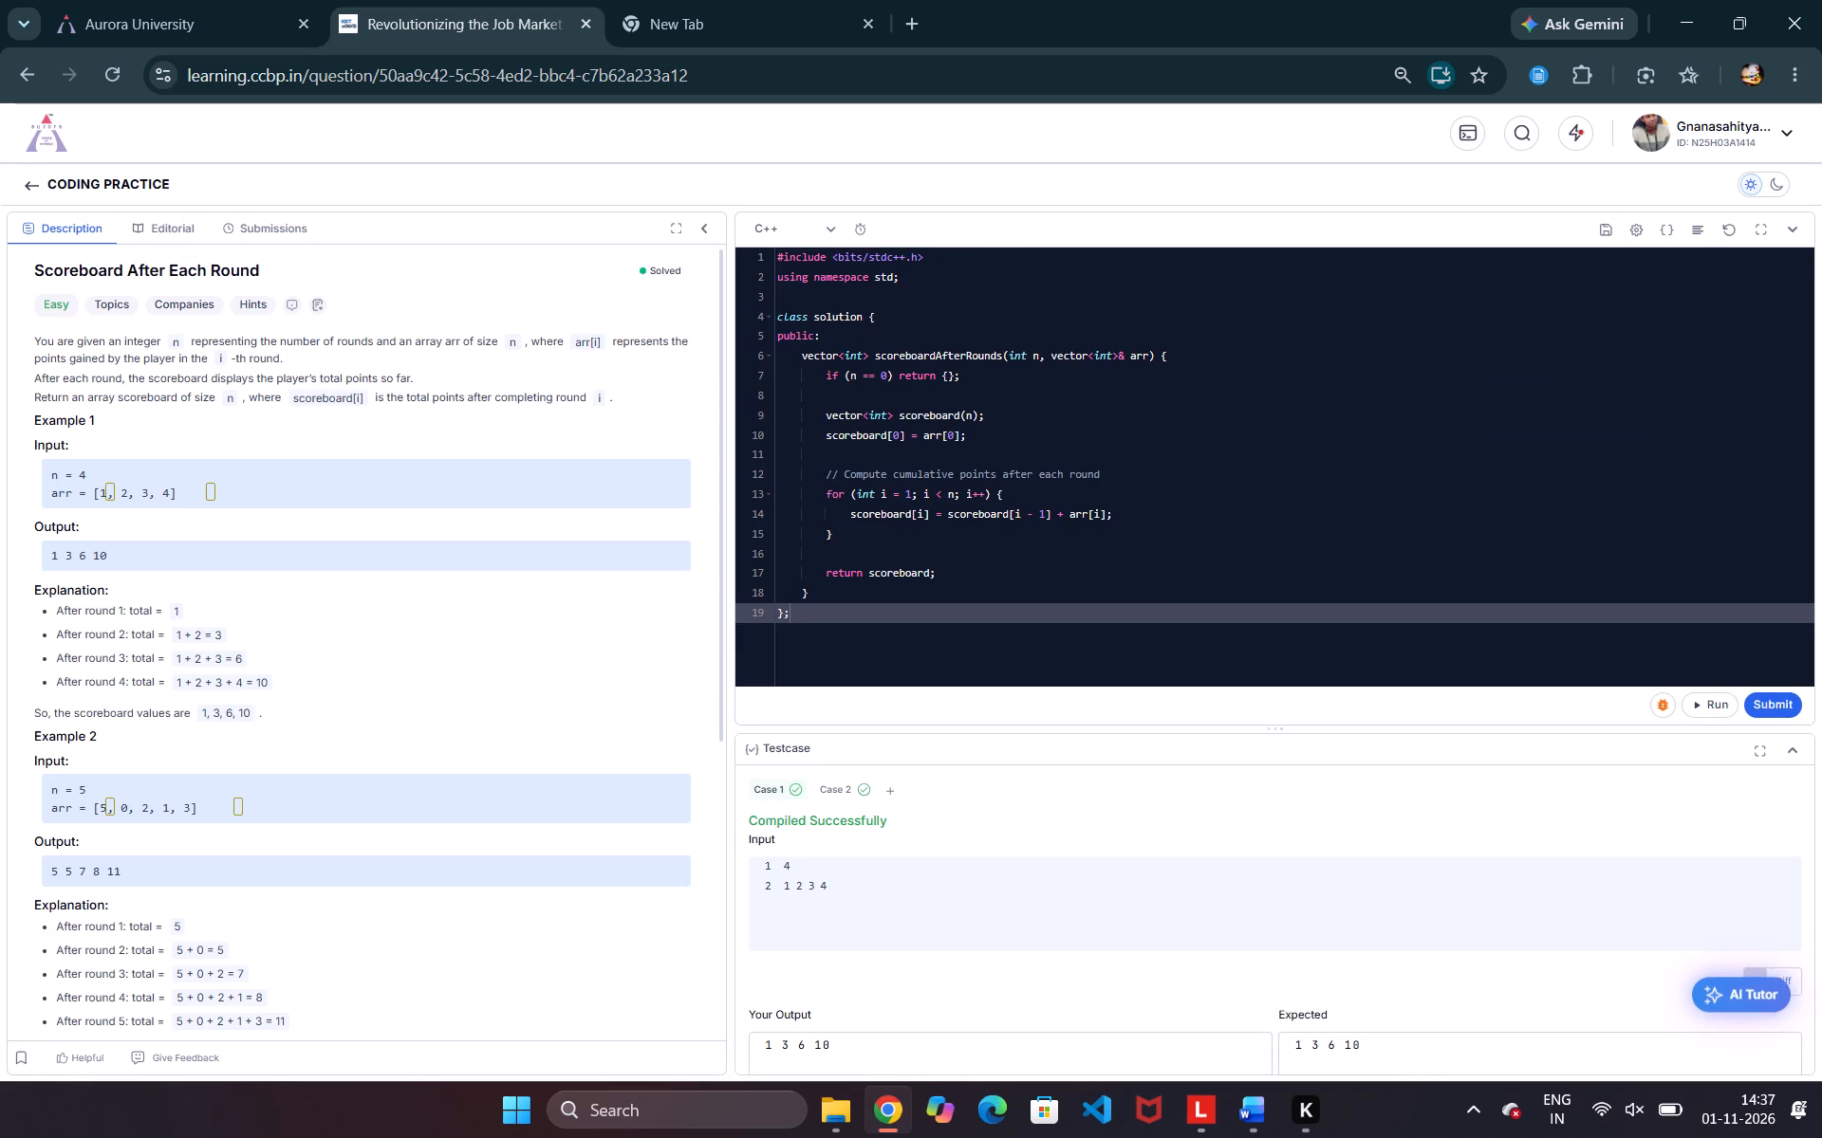
Check in Word which problem's code and output are already documented above the '15.Question :' heading.
left_click(1248, 1137)
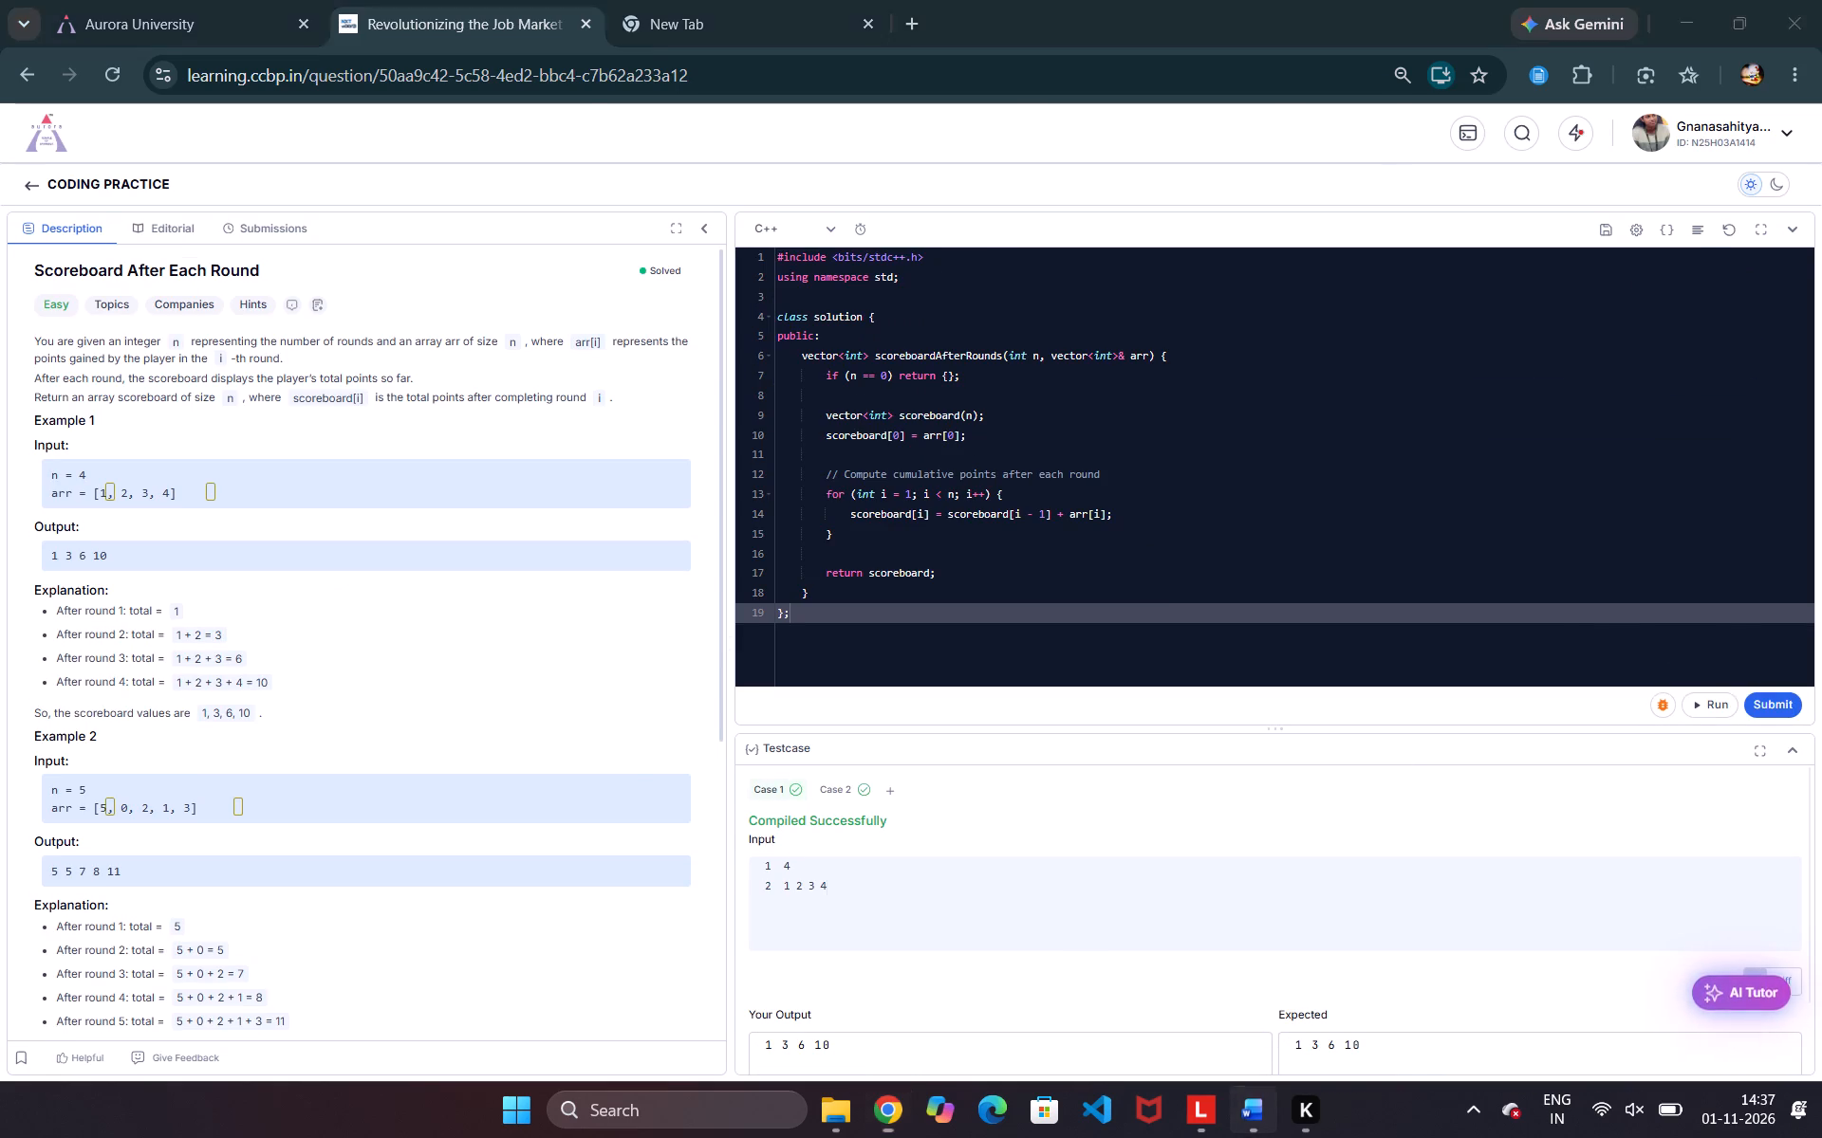
scroll(1098, 917, "up", 4)
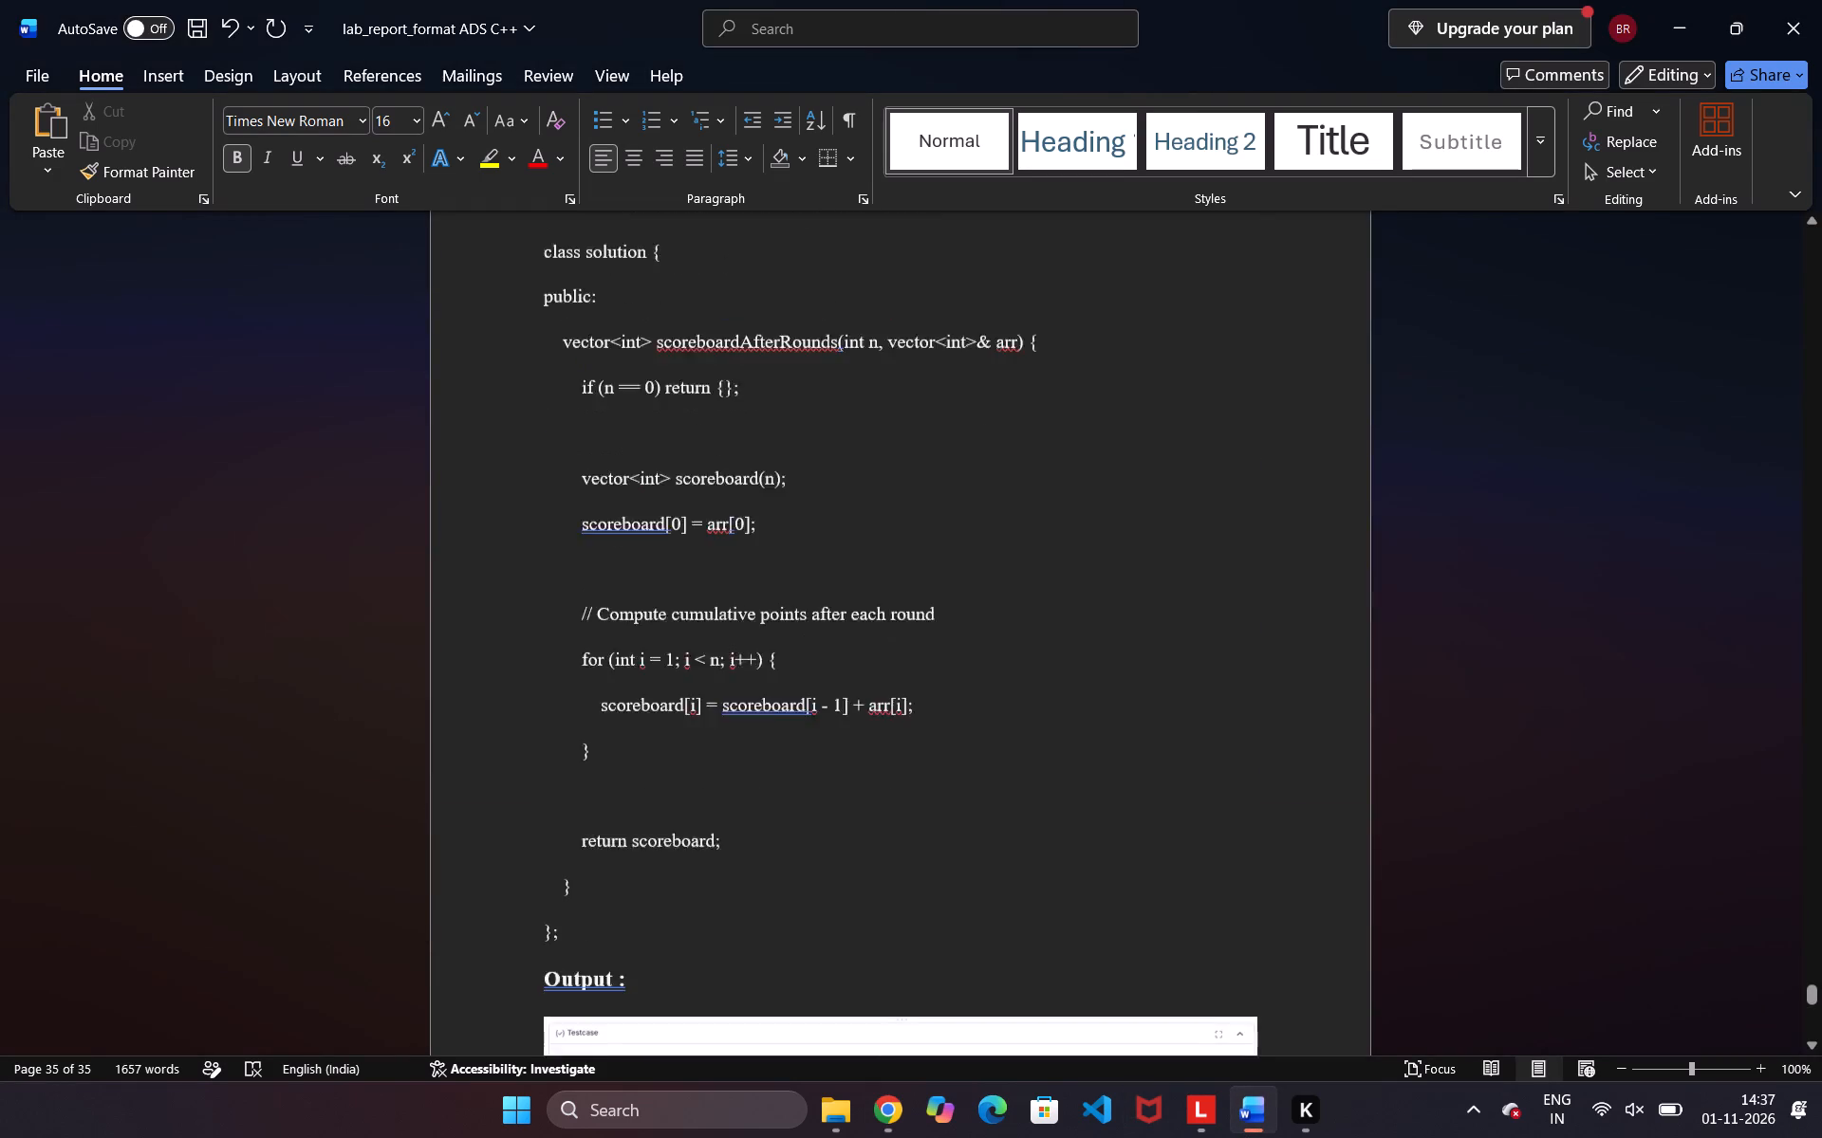
scroll(1098, 917, "up", 2)
scroll(1098, 917, "down", 6)
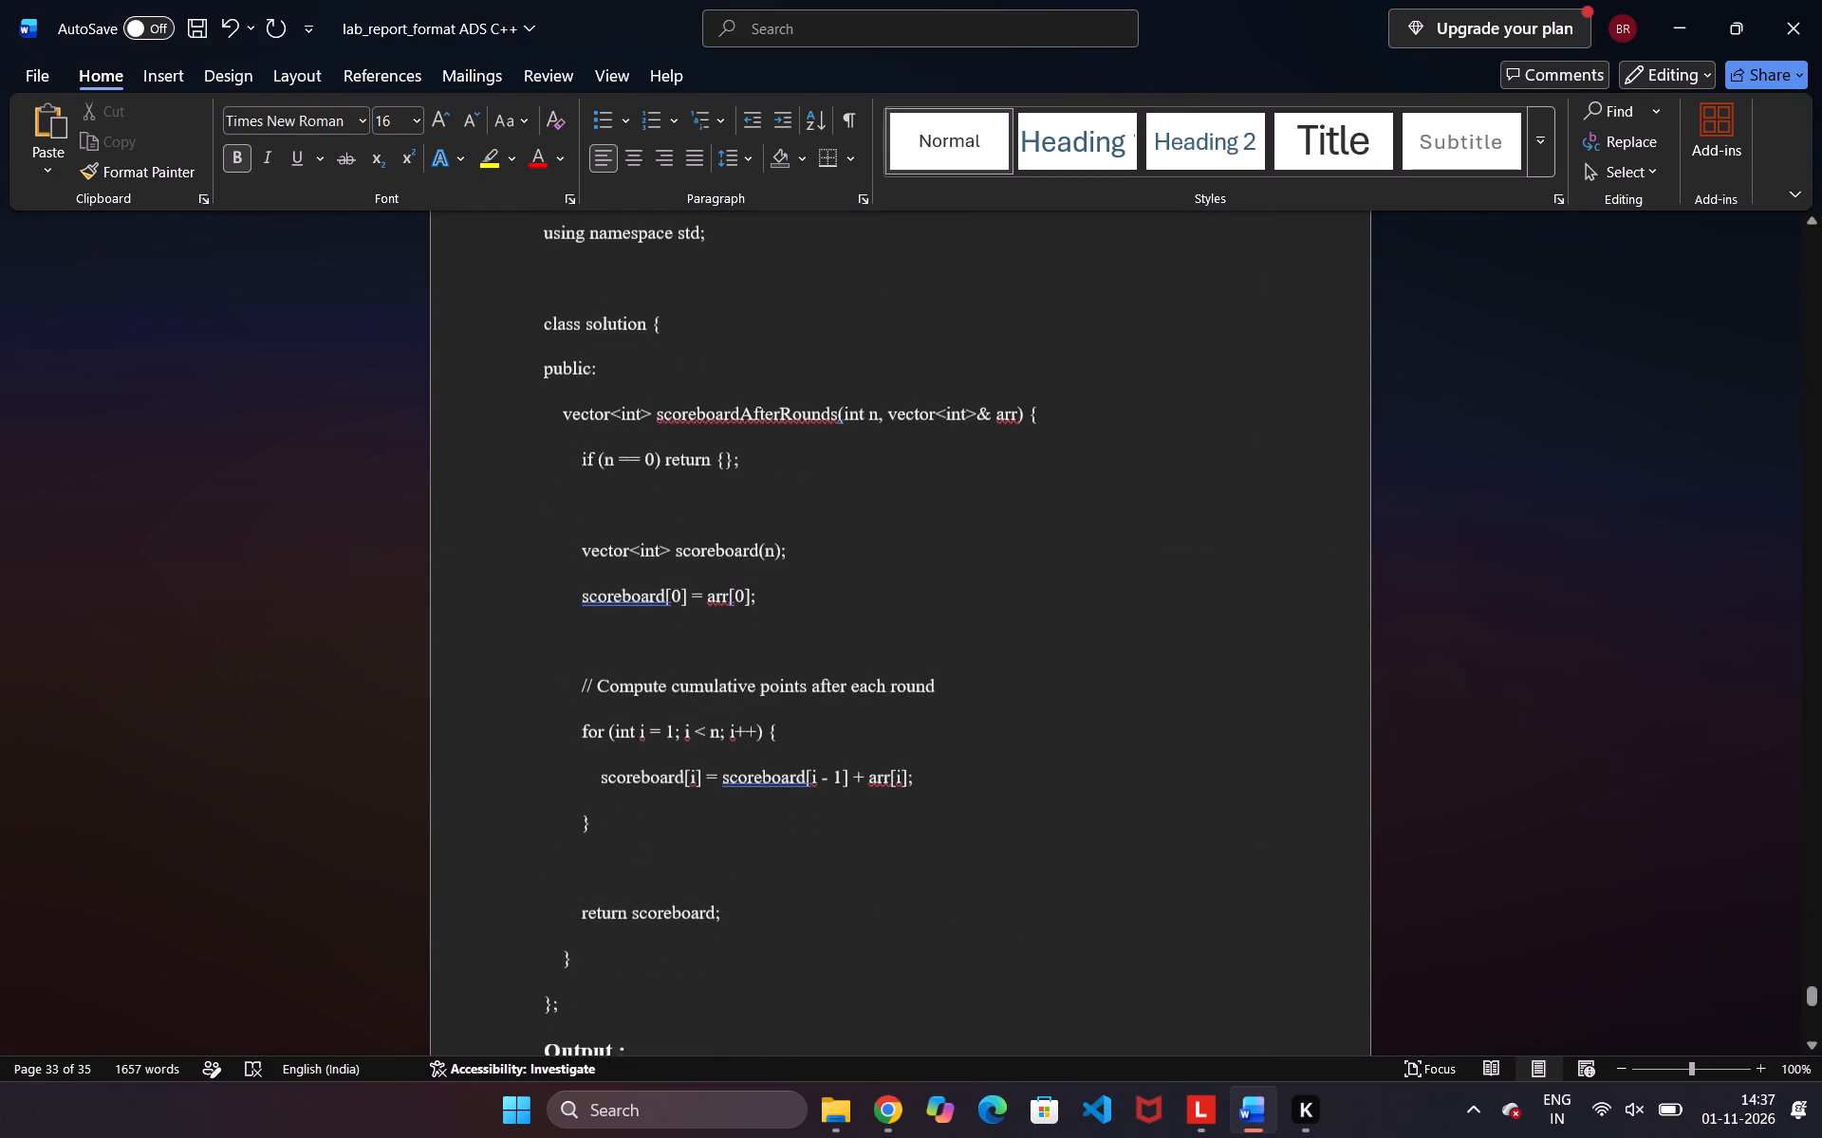
scroll(1098, 917, "down", 1)
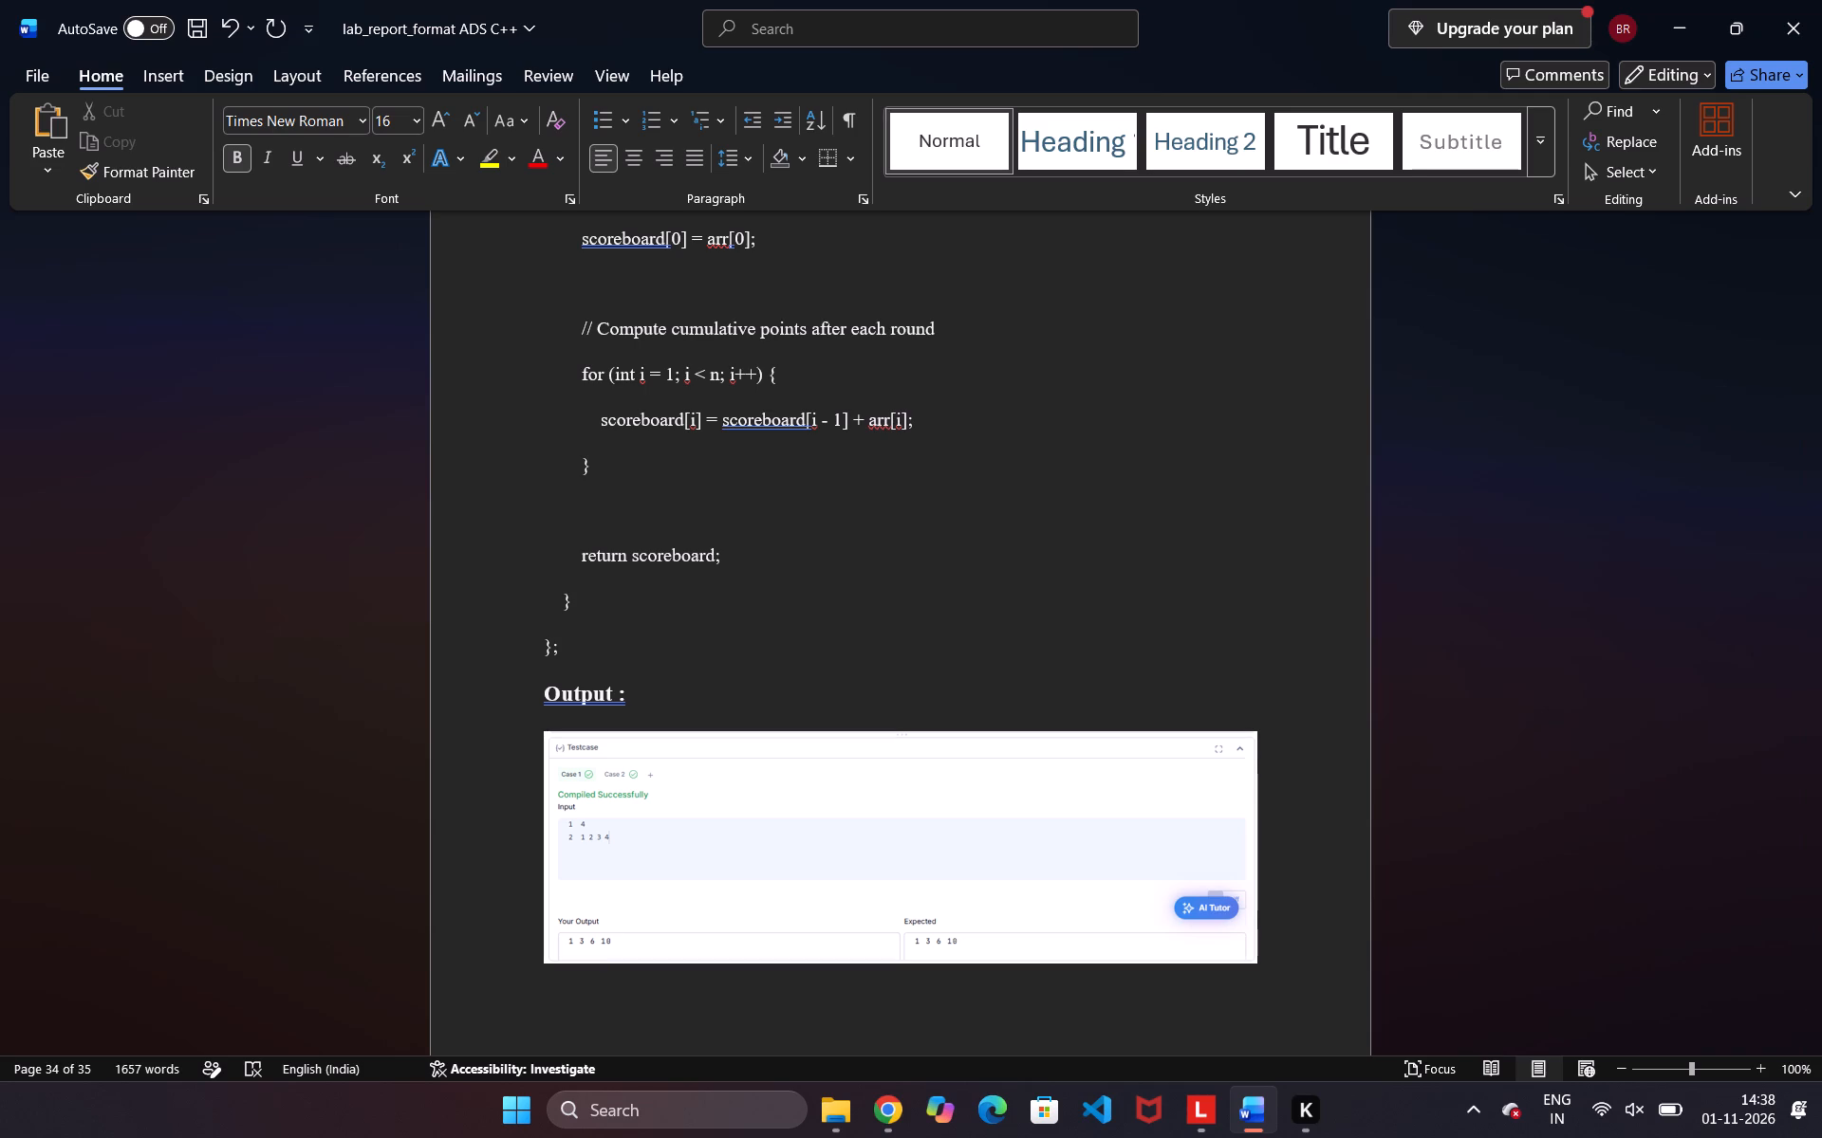
scroll(1098, 917, "down", 2)
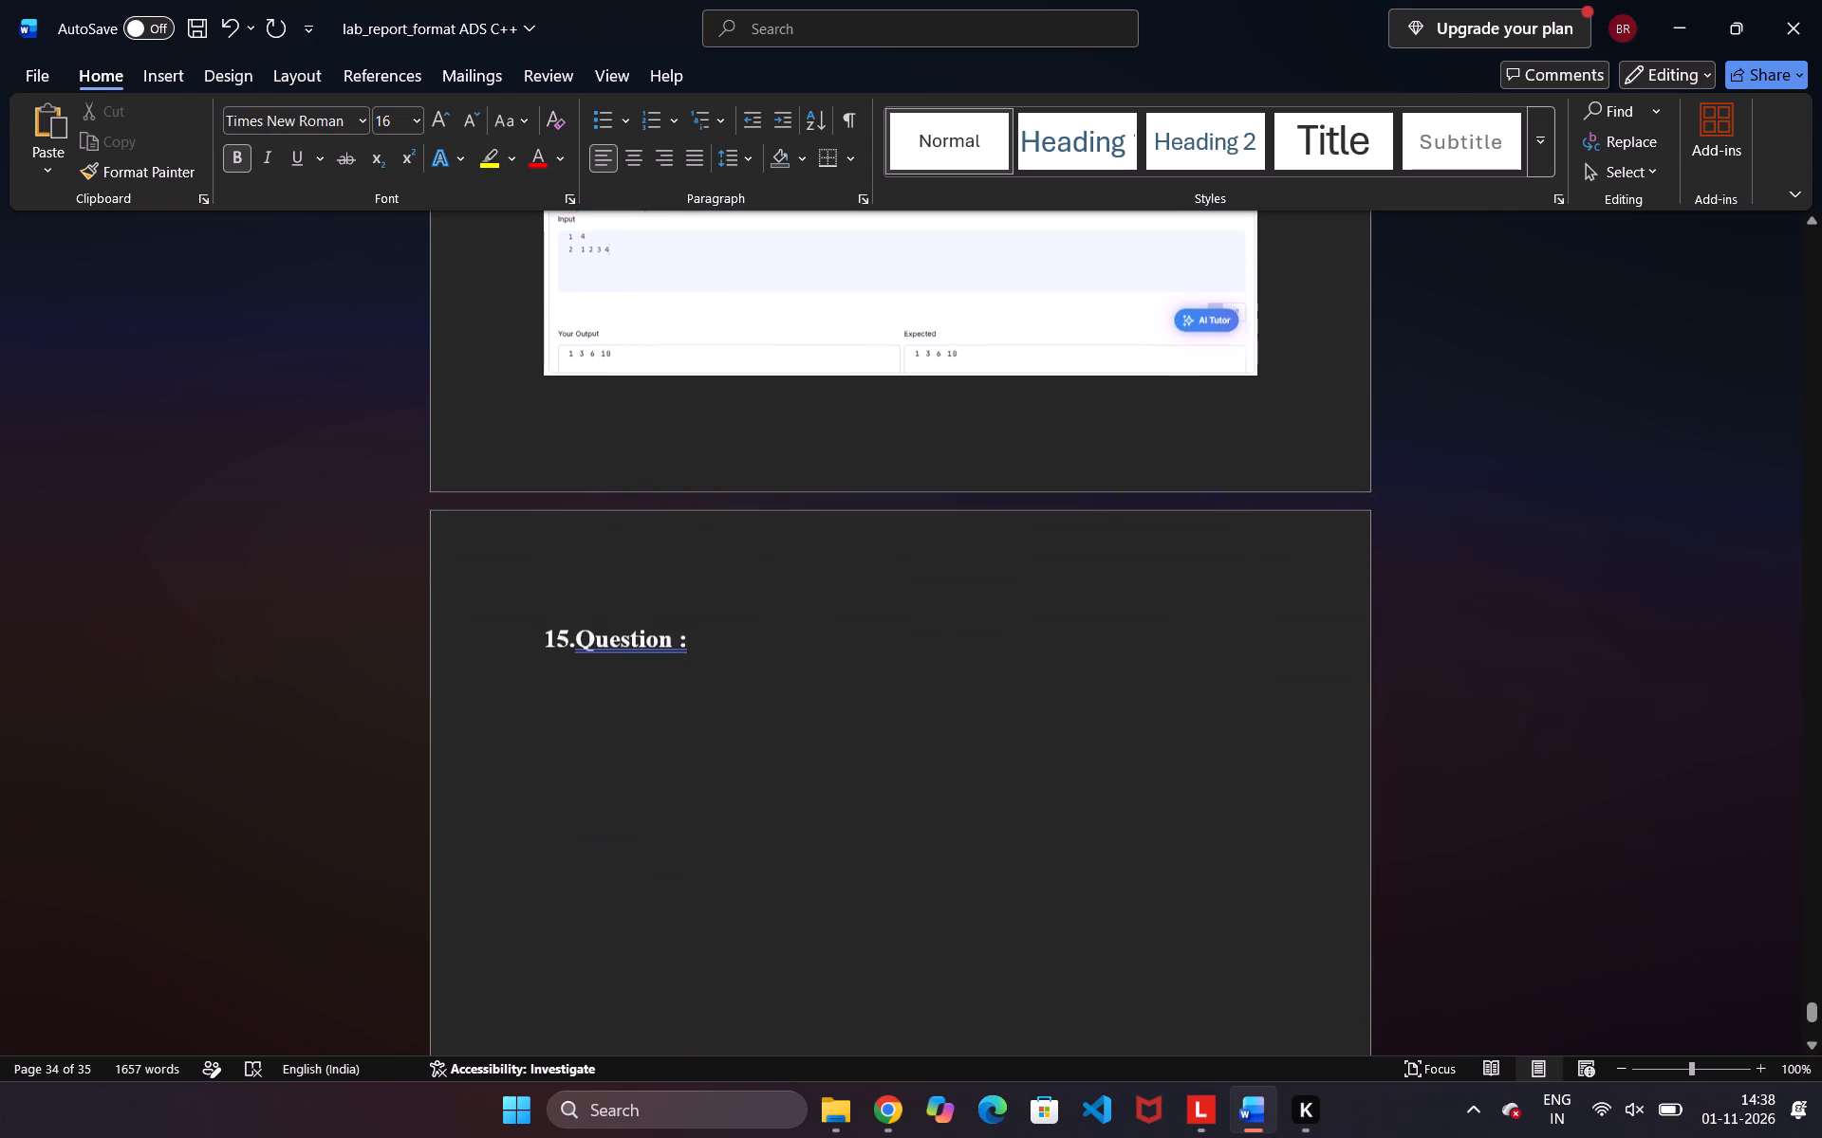
Open the Maximum Sum After One Skip problem from the coding practice list in Chrome and run its C++ code.
left_click(897, 1126)
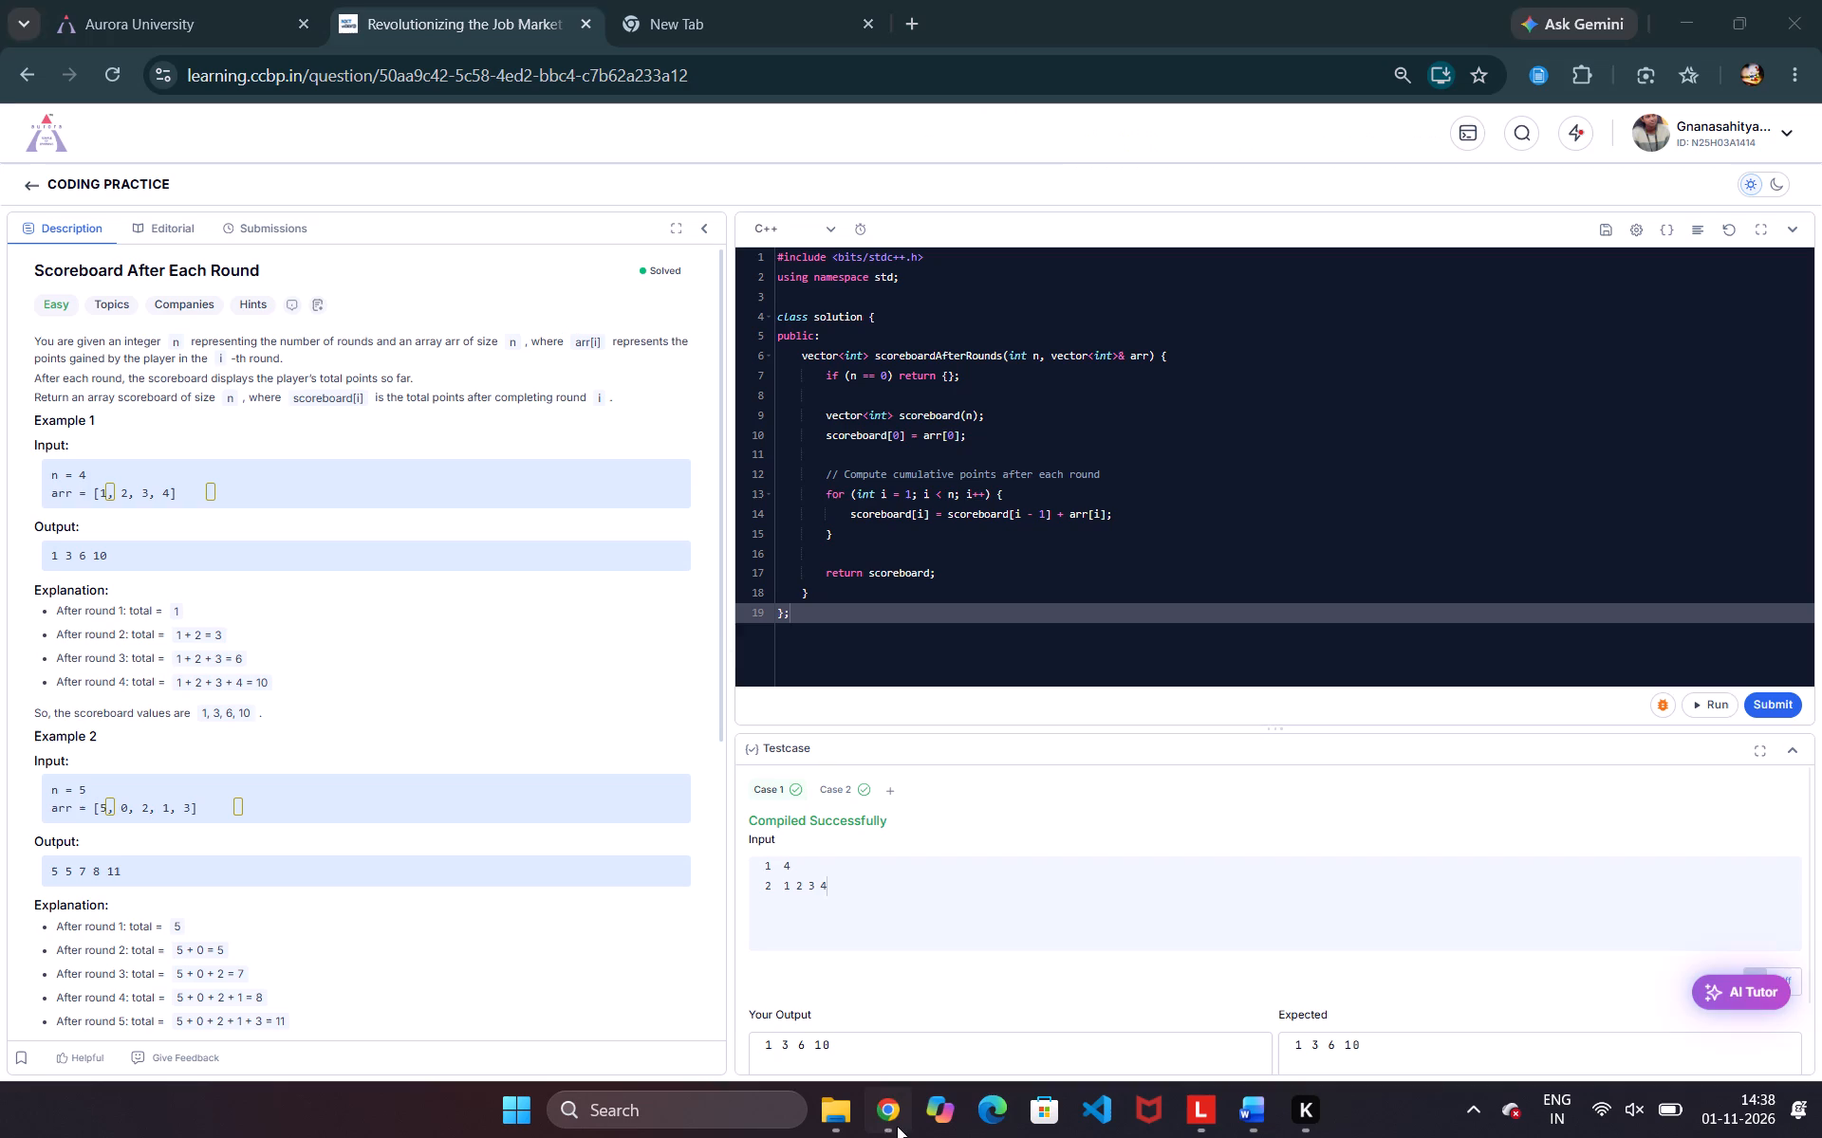
left_click(27, 181)
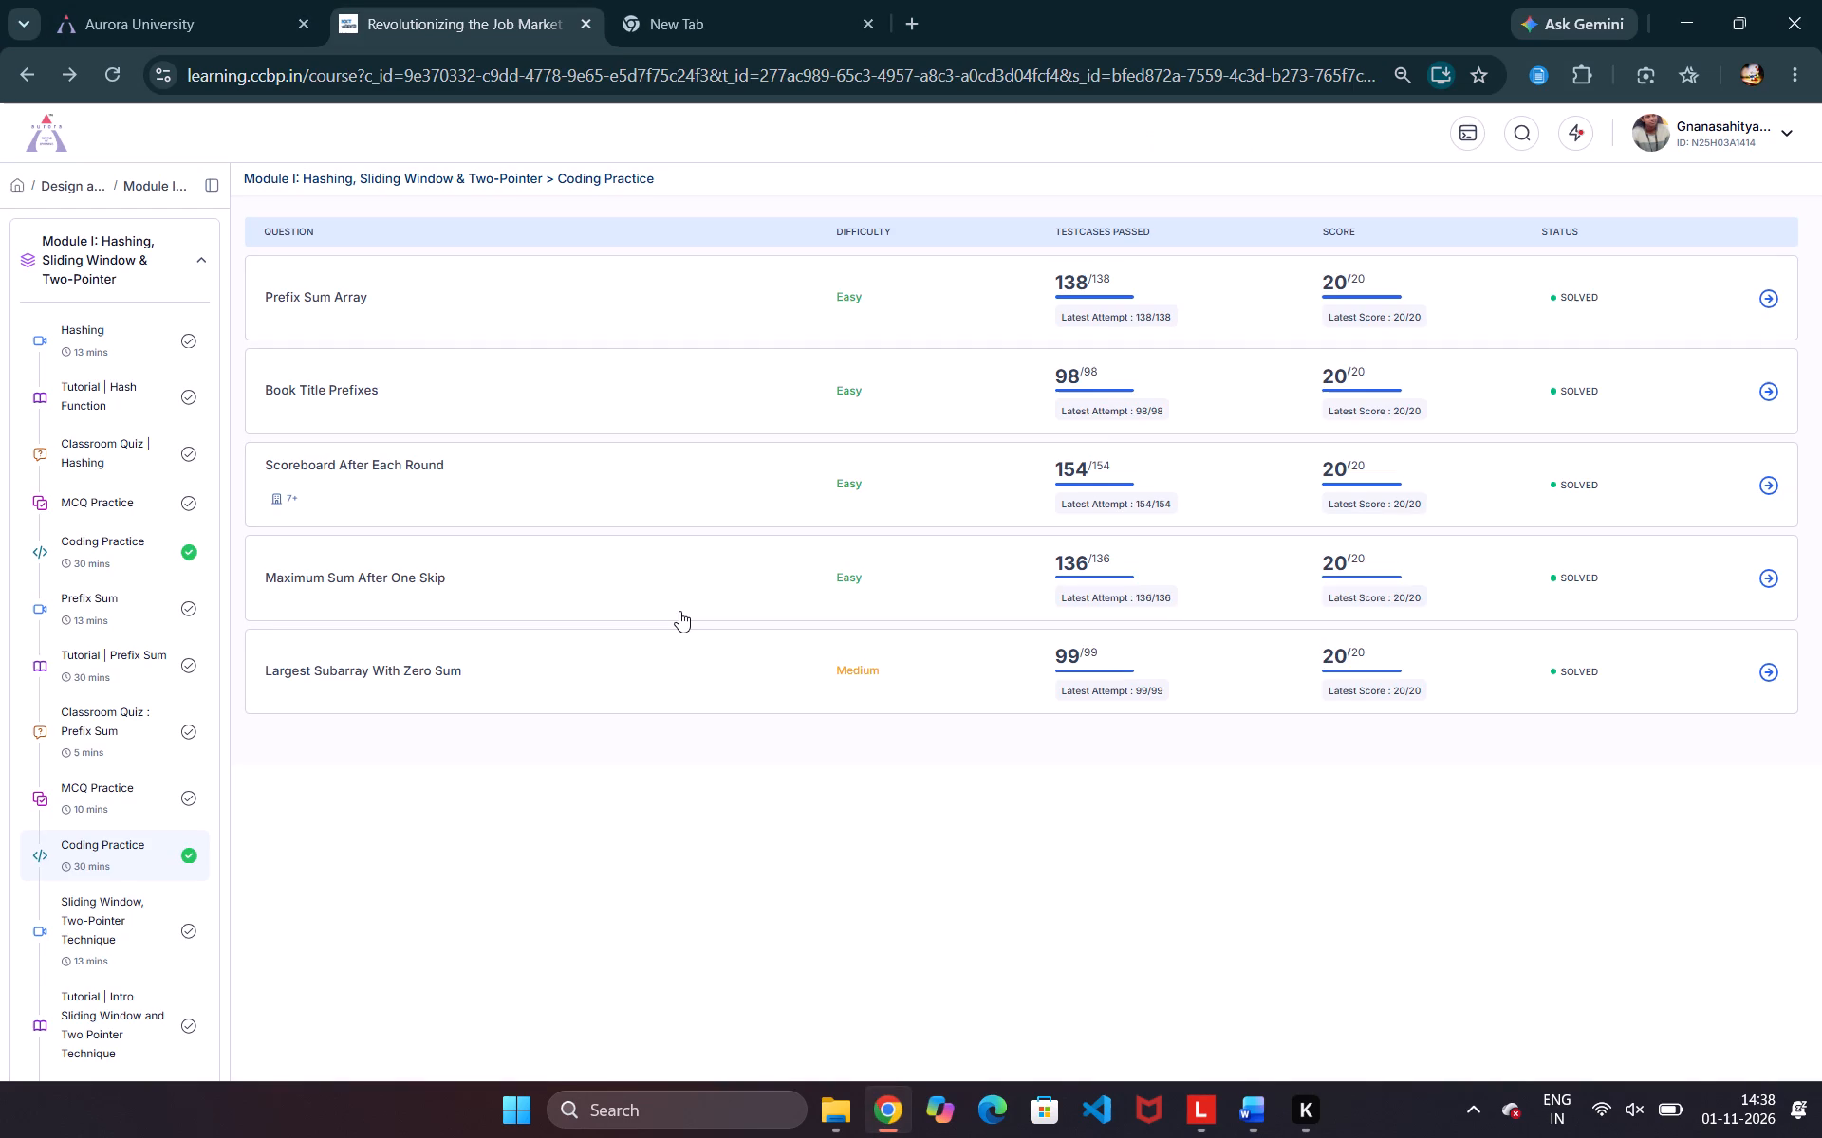
left_click(679, 611)
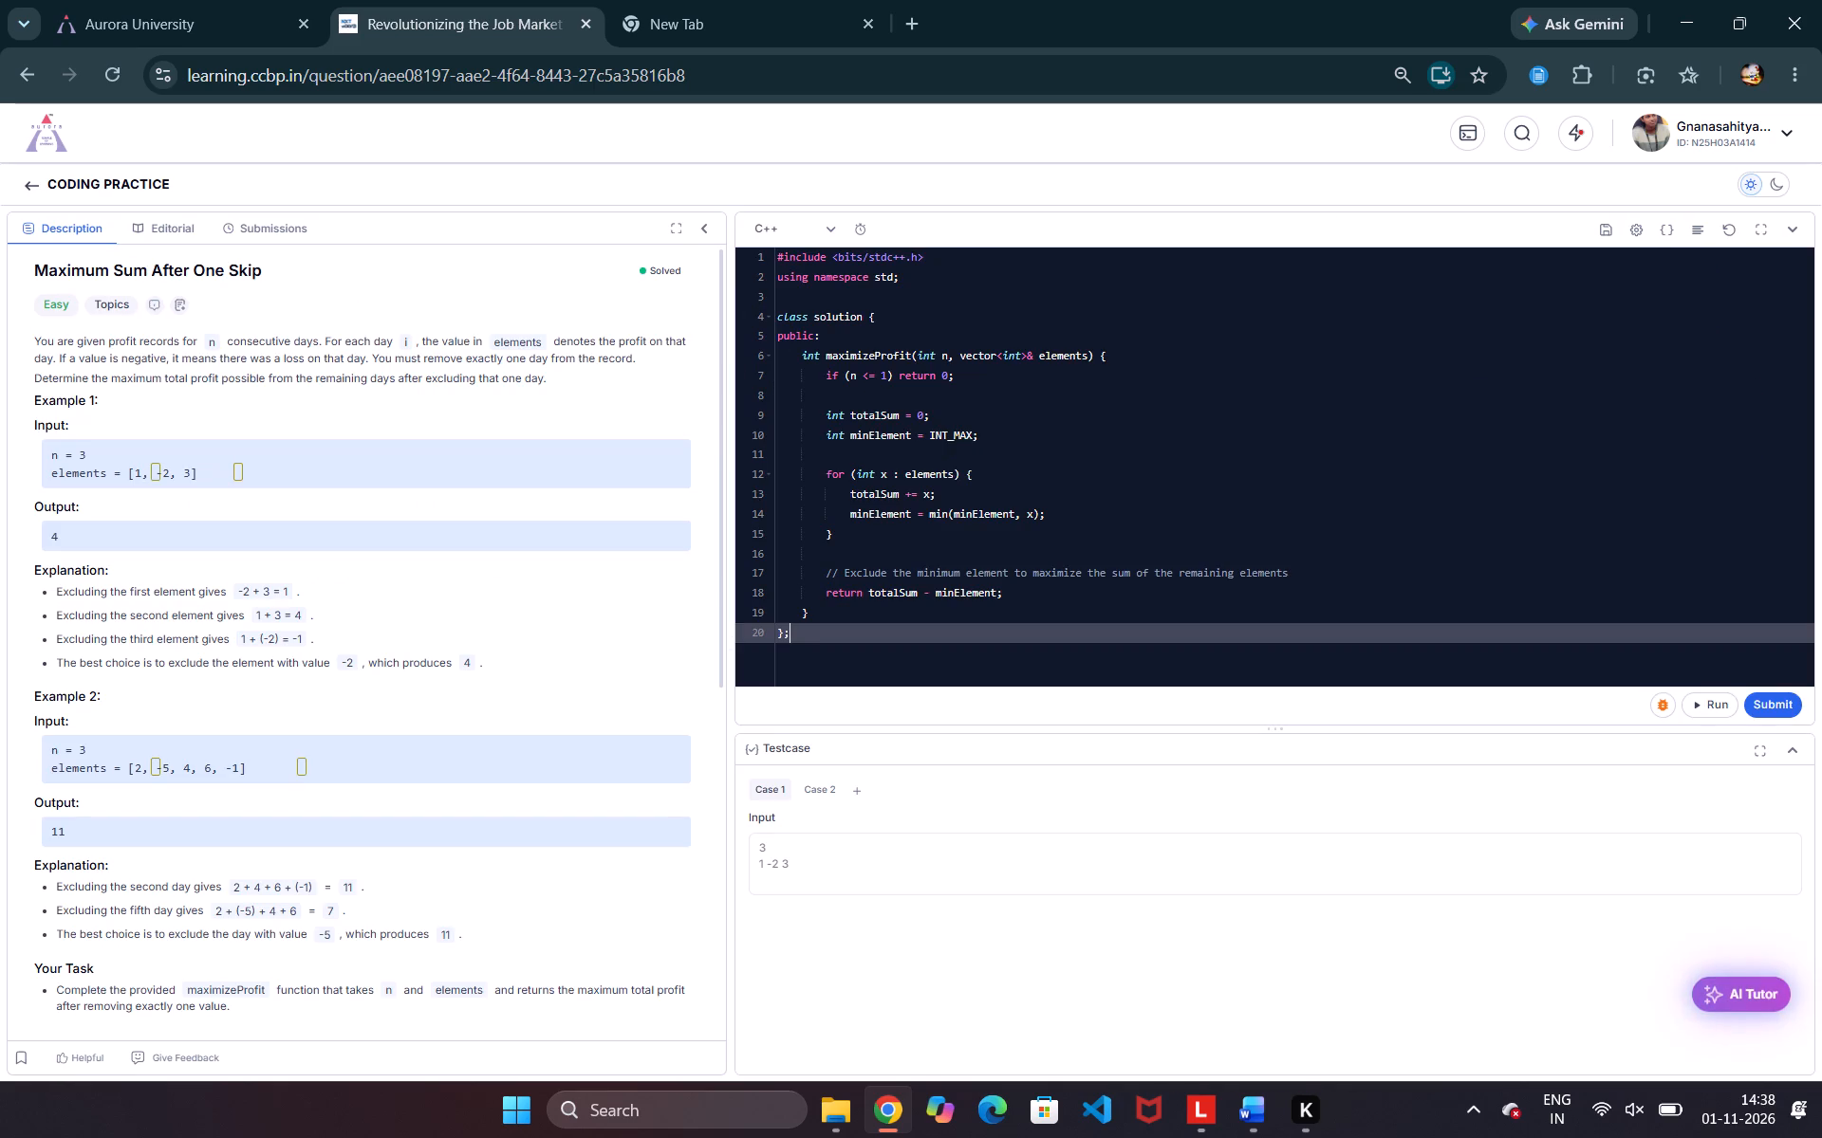
left_click(1702, 701)
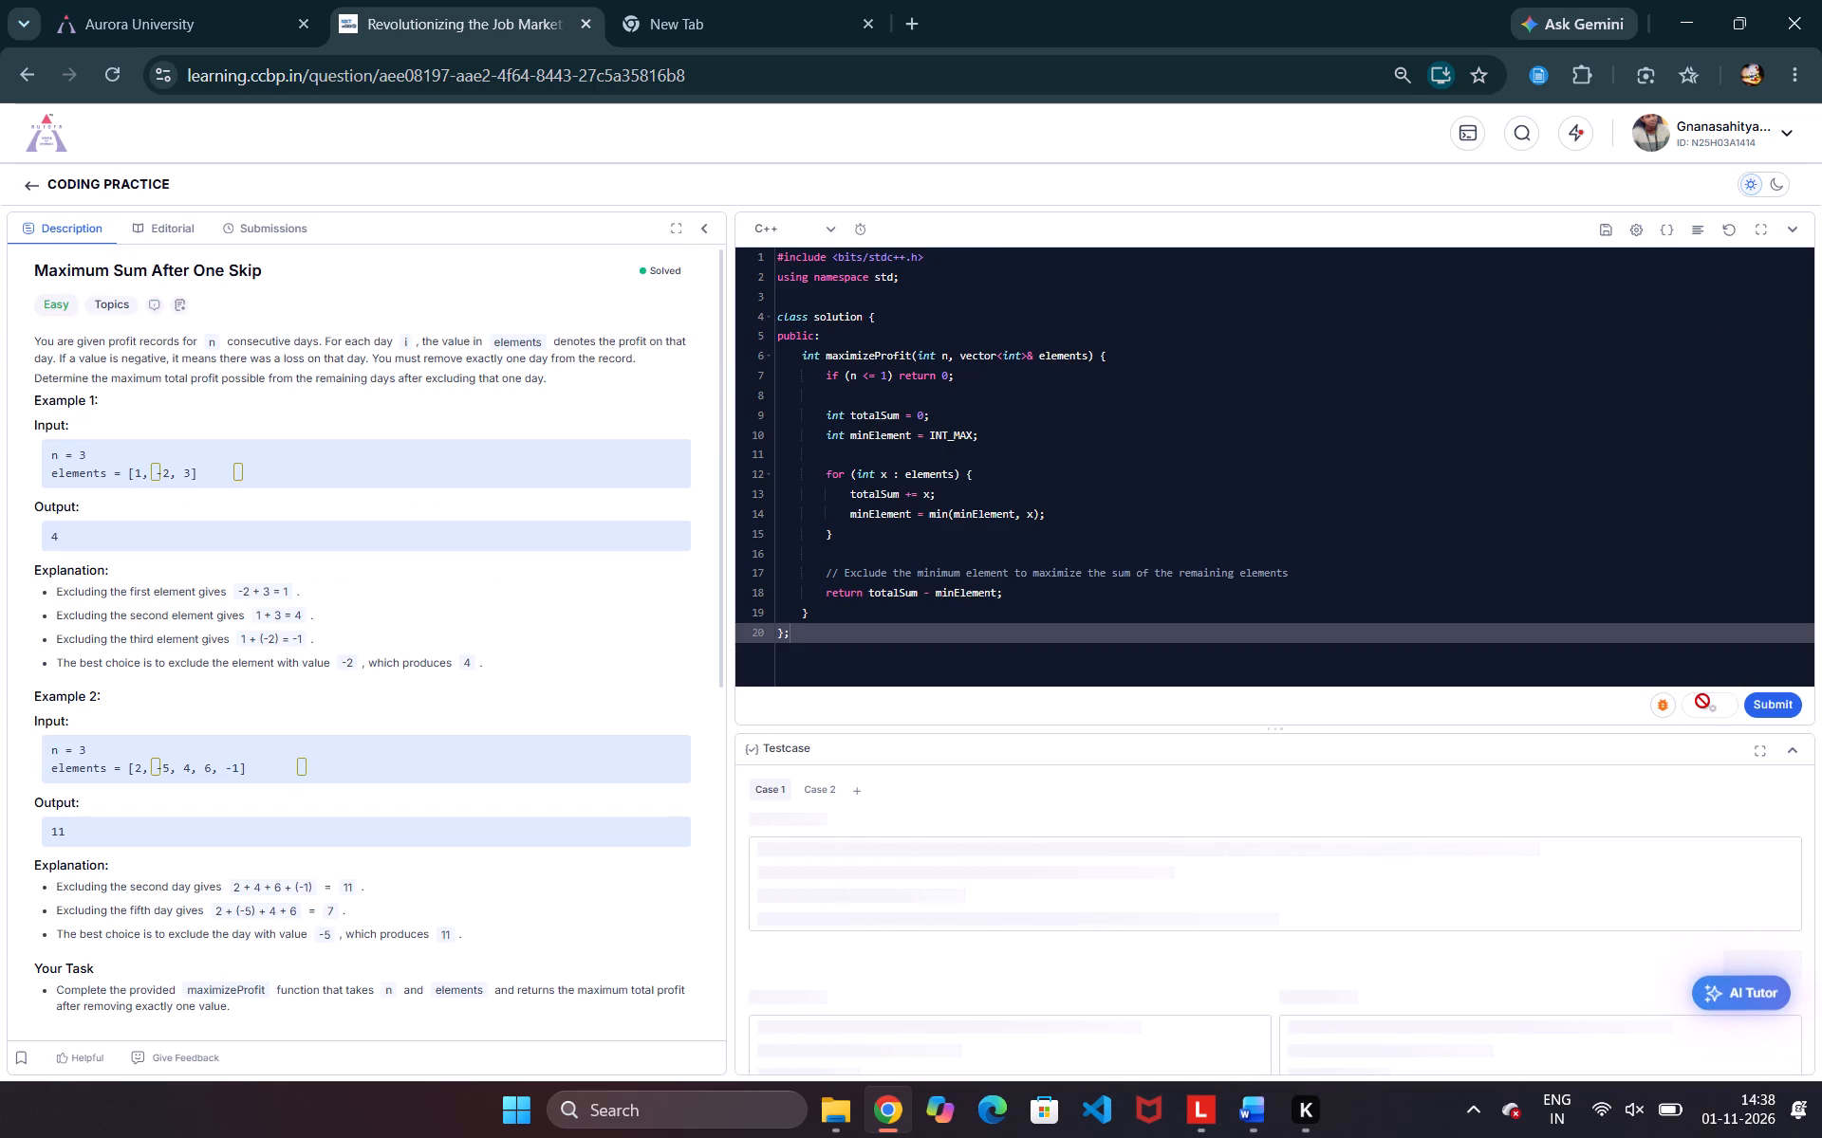
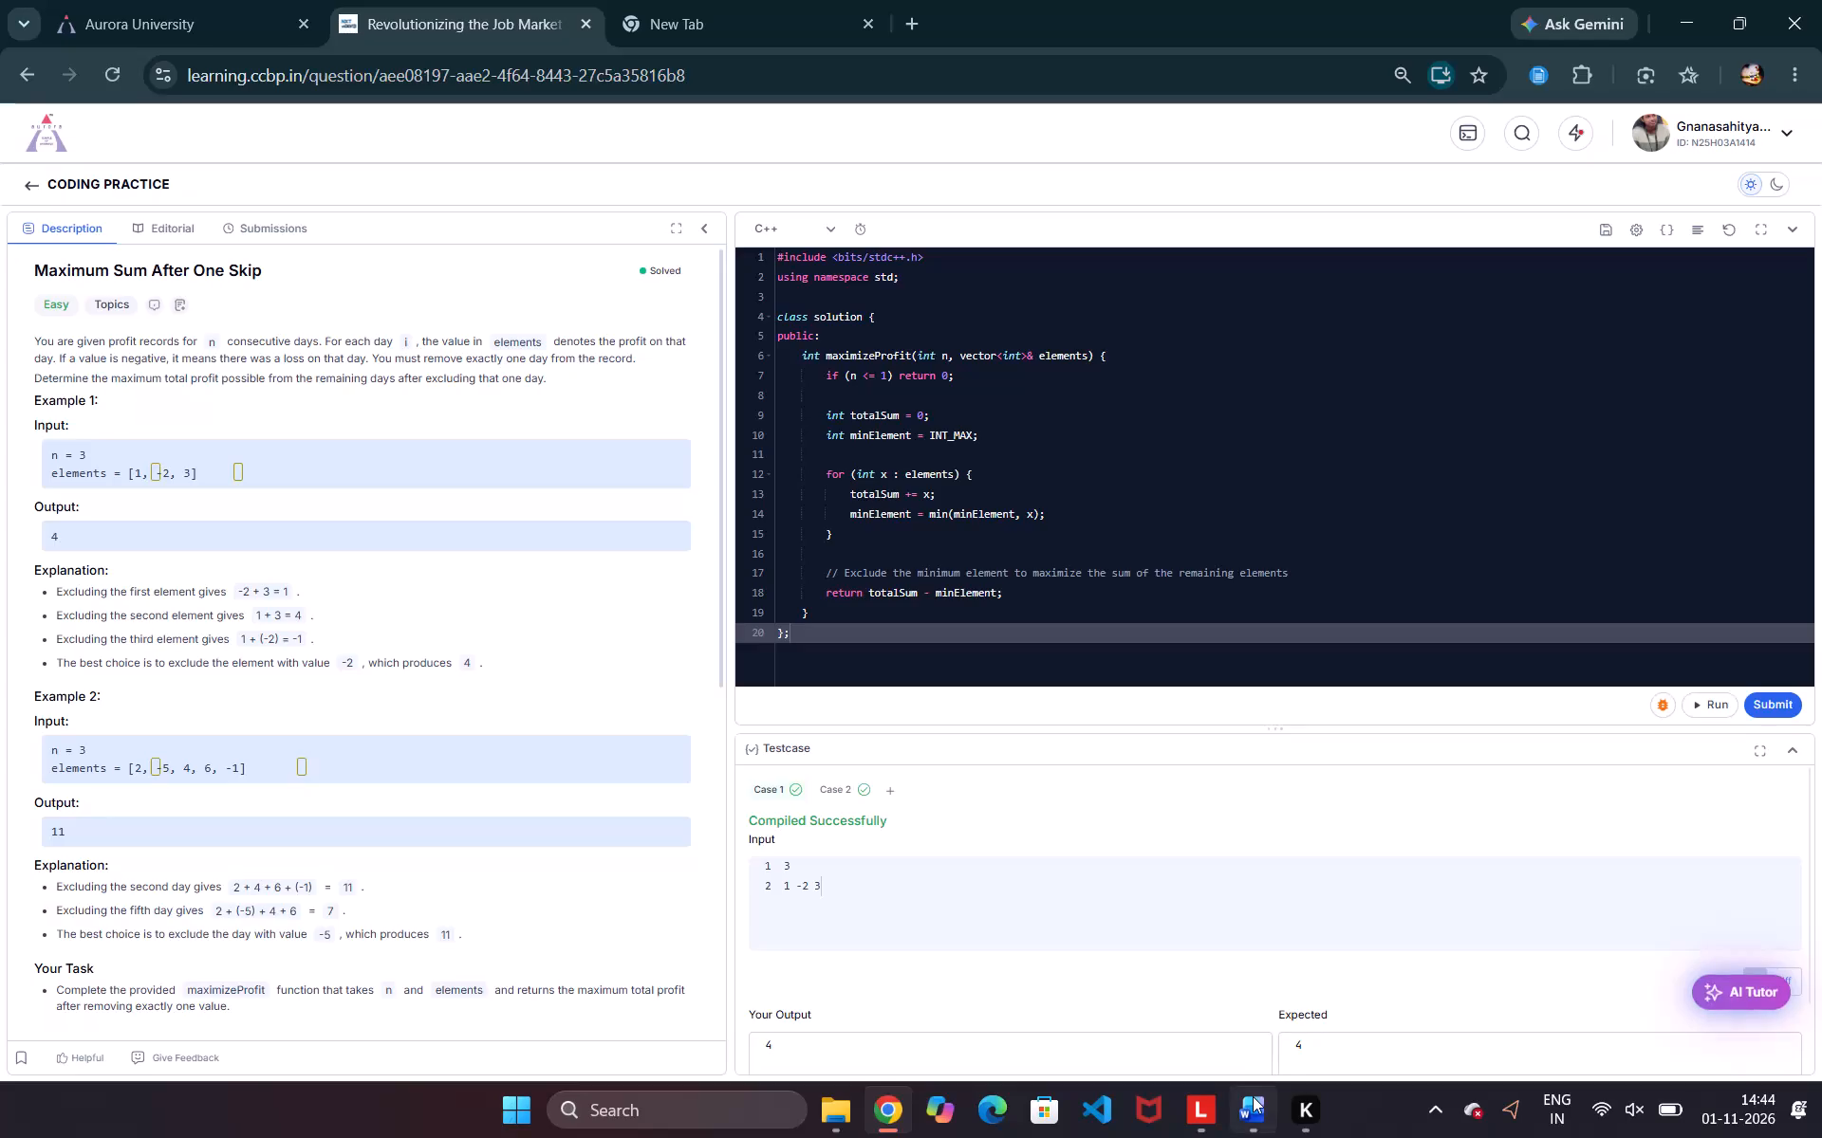
Capture the full Maximum Sum After One Skip problem page from Chrome and paste it under the '15.Question :' heading in Word, followed by a new line.
left_click(1253, 1096)
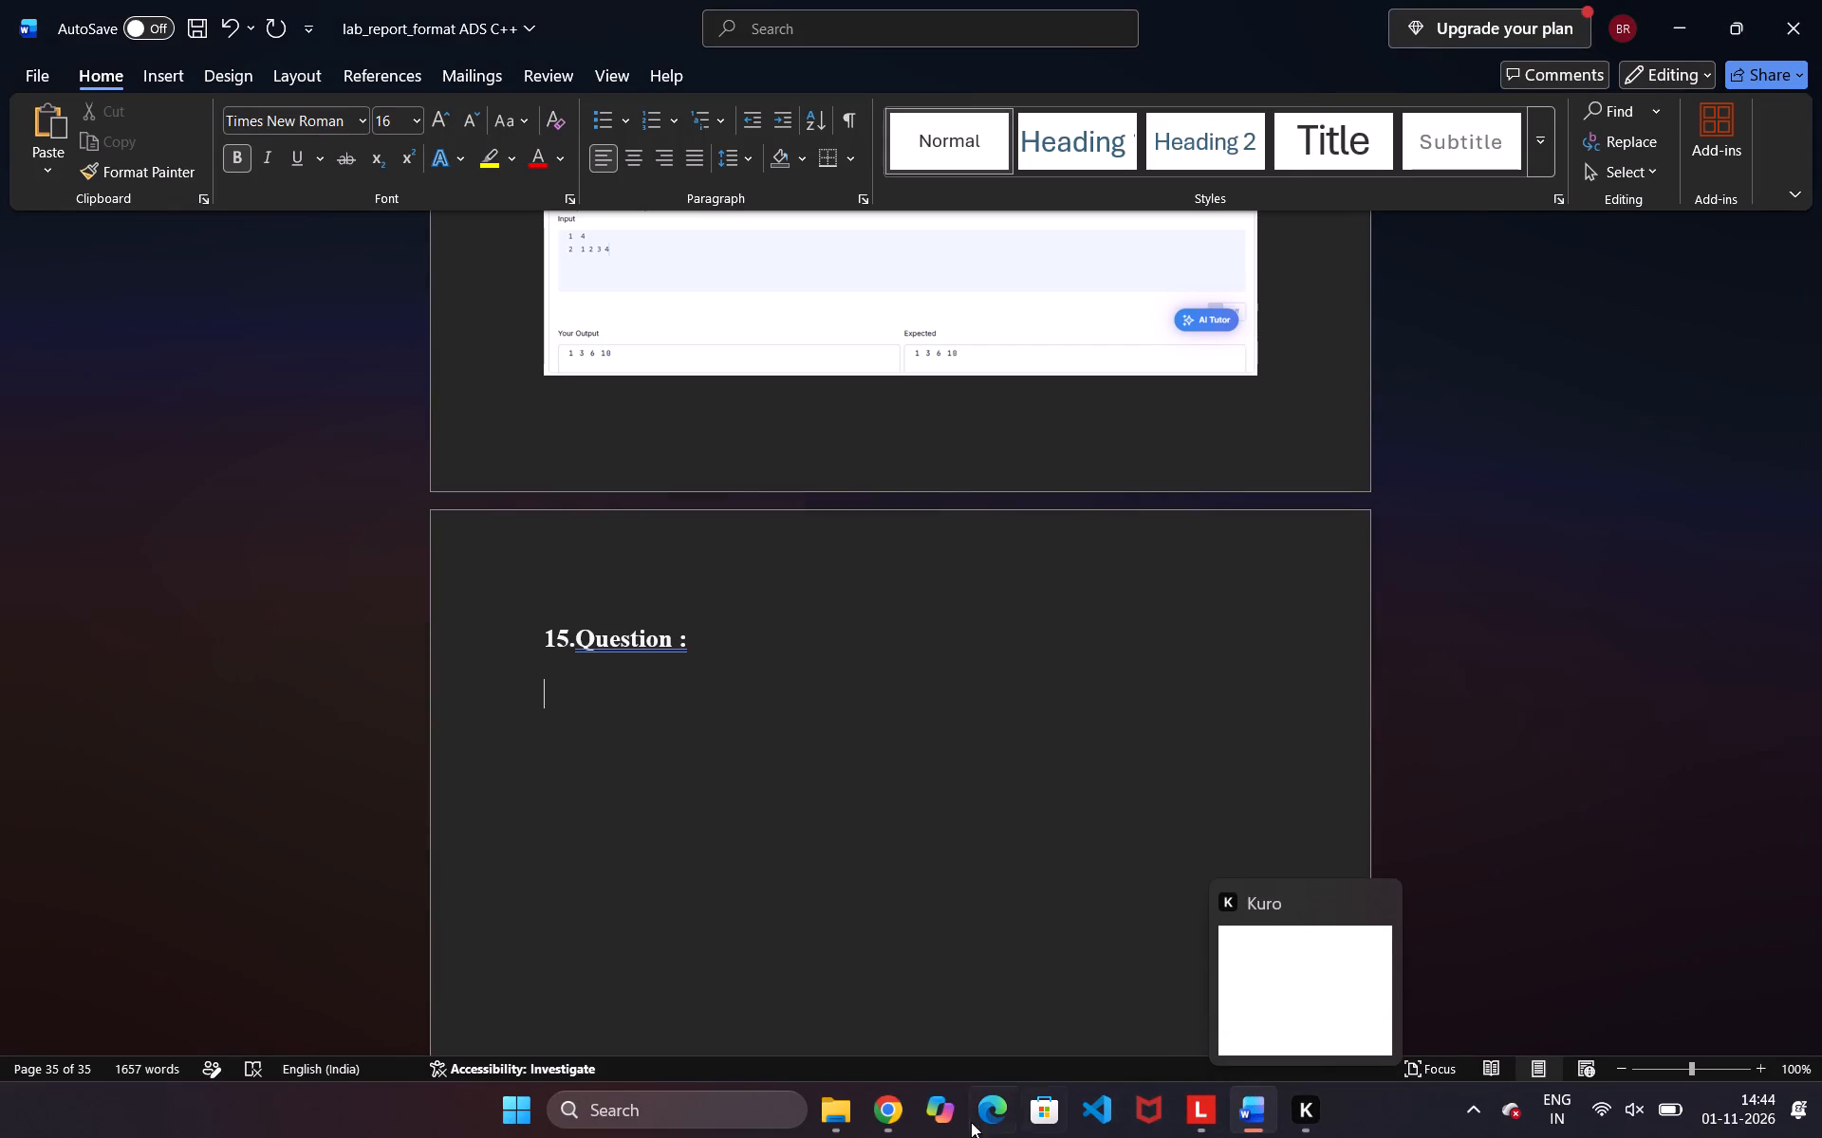
left_click(892, 1117)
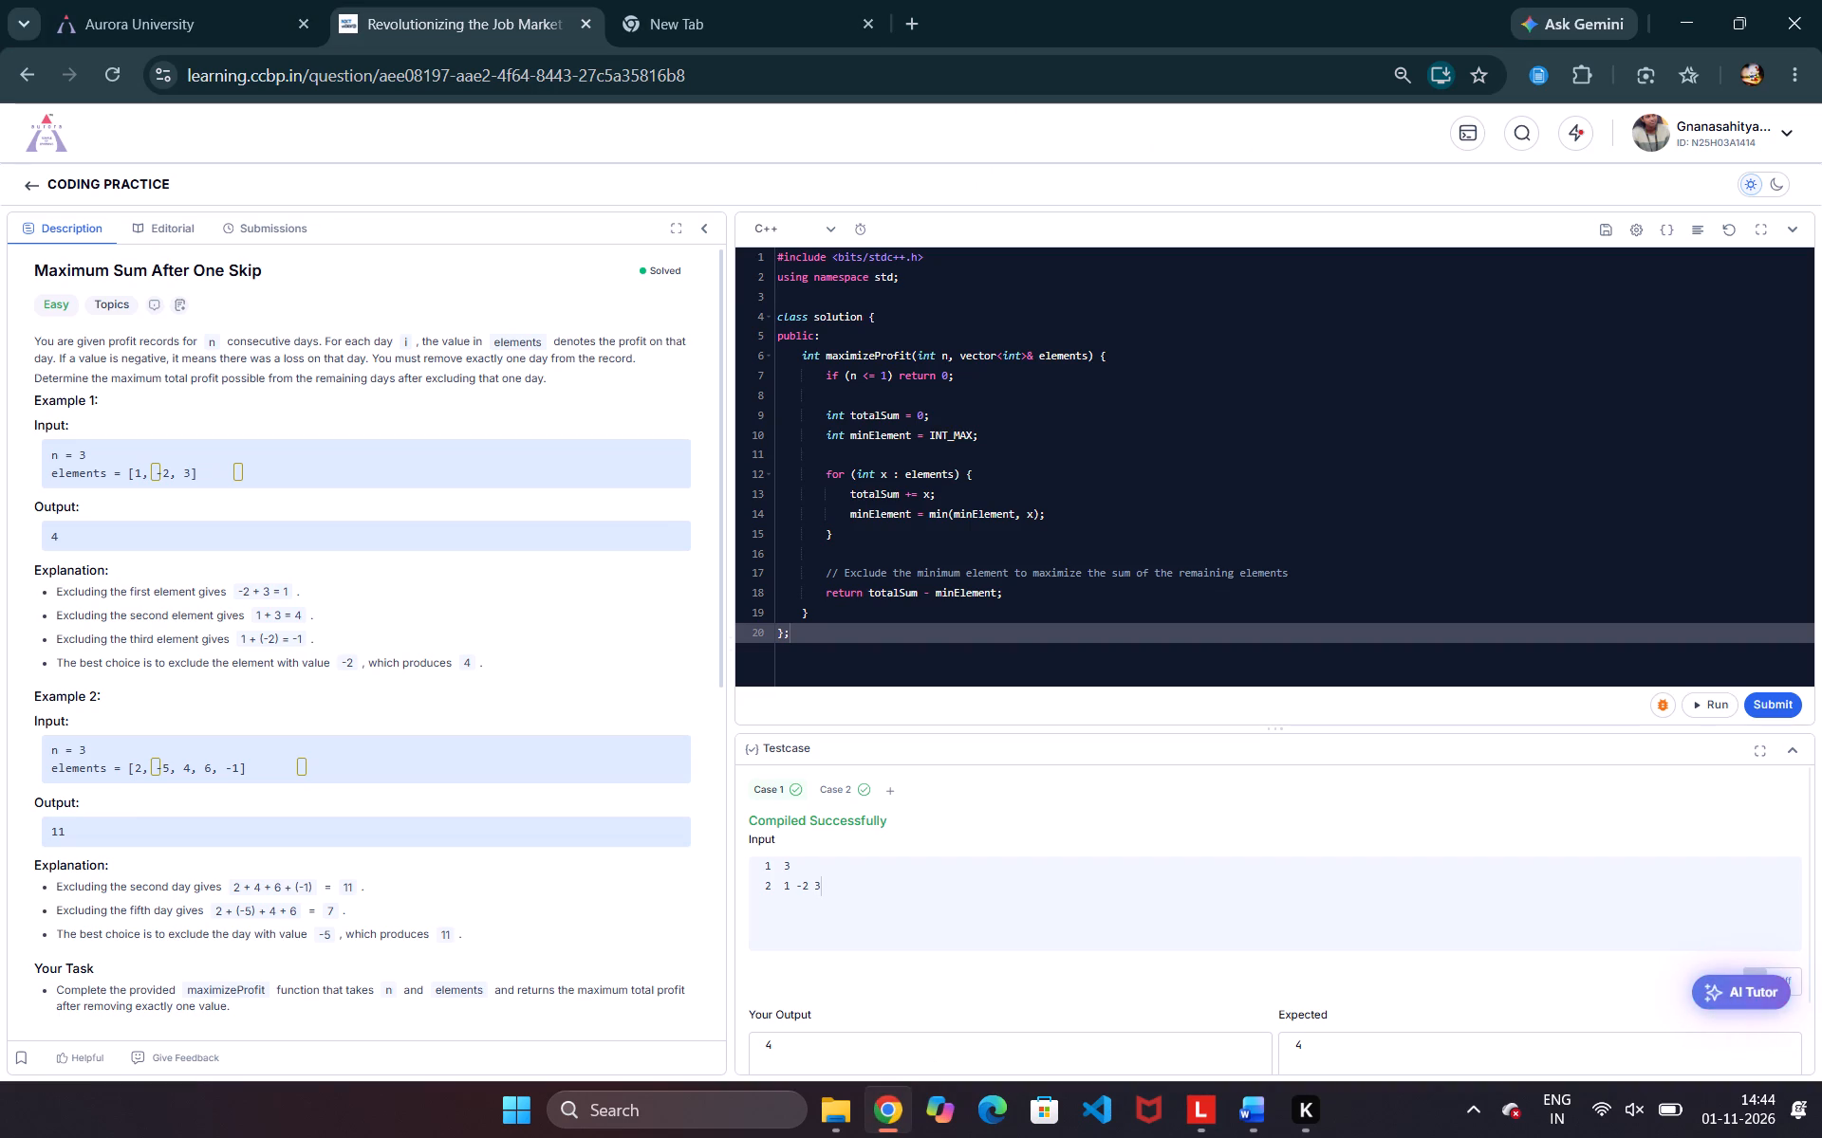
key("shift+super+s")
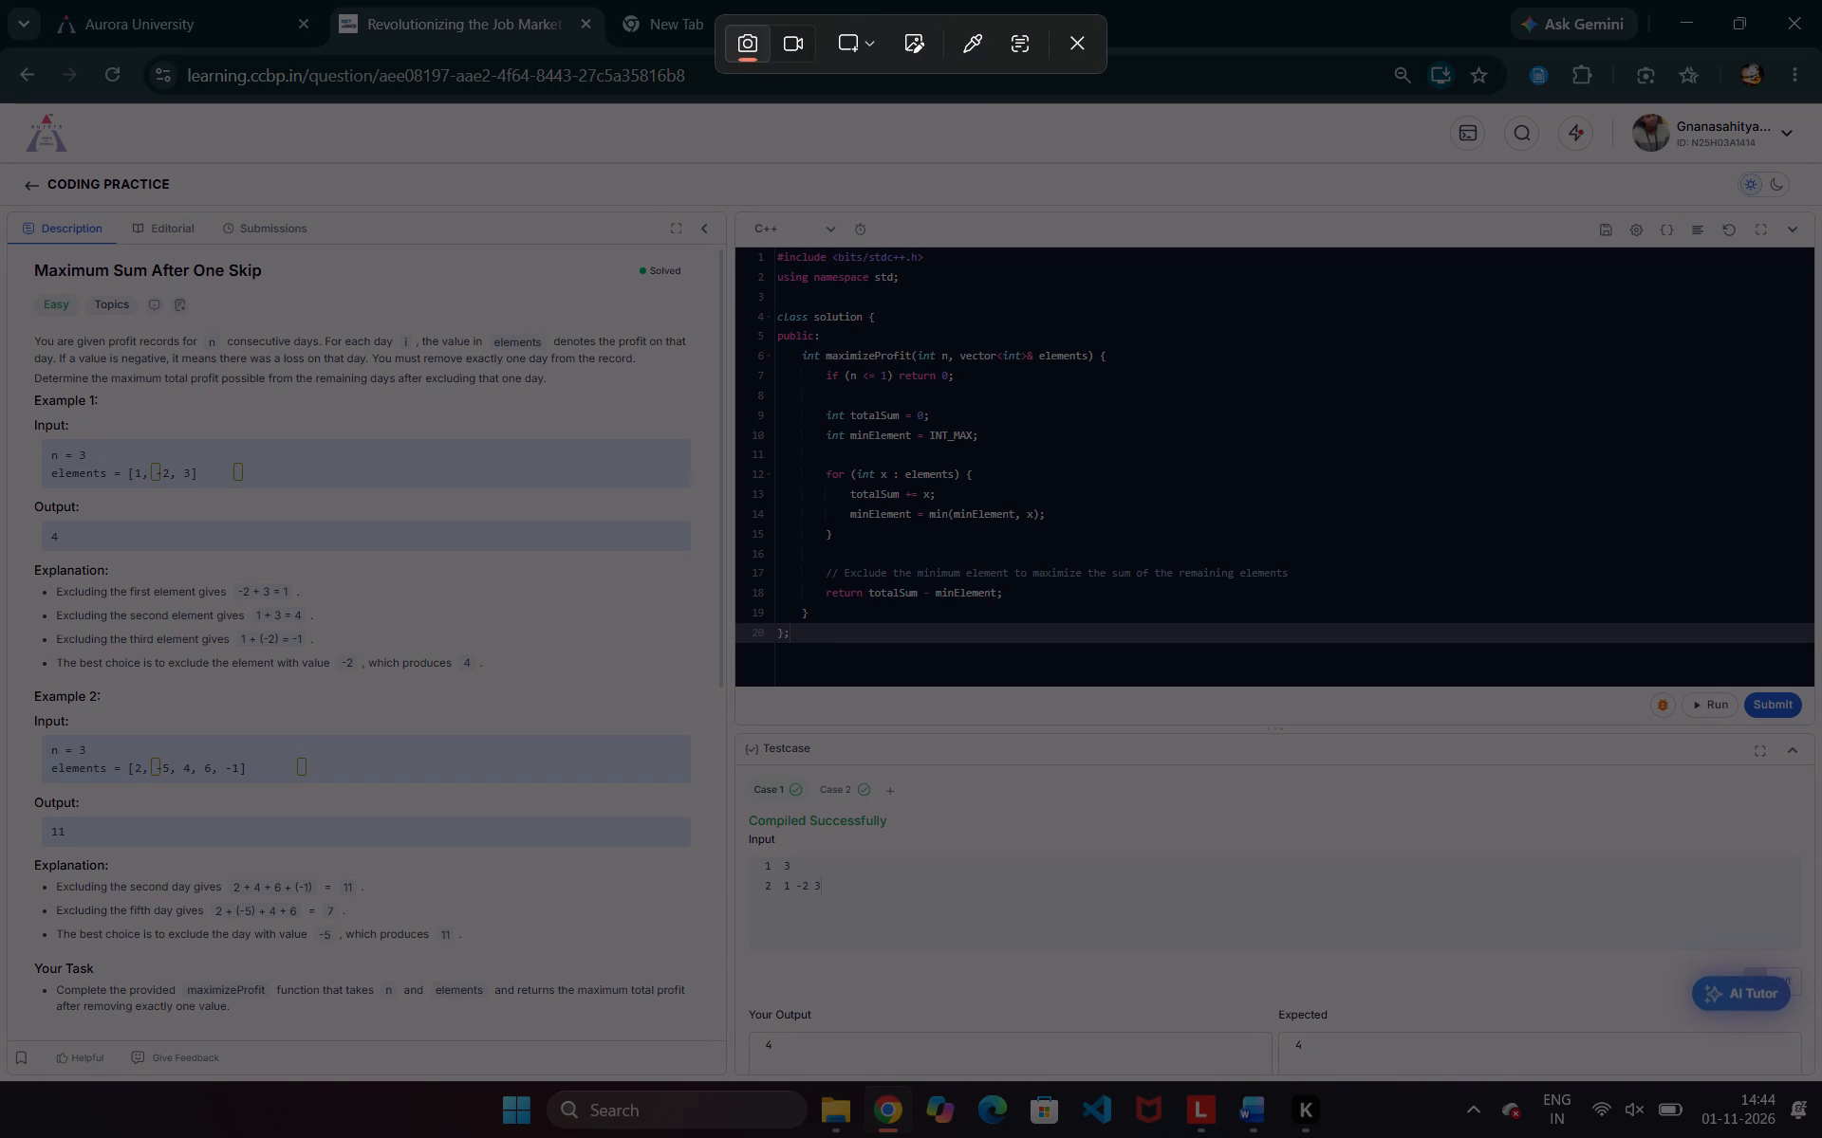
left_click_drag(0, 101, 1707, 978)
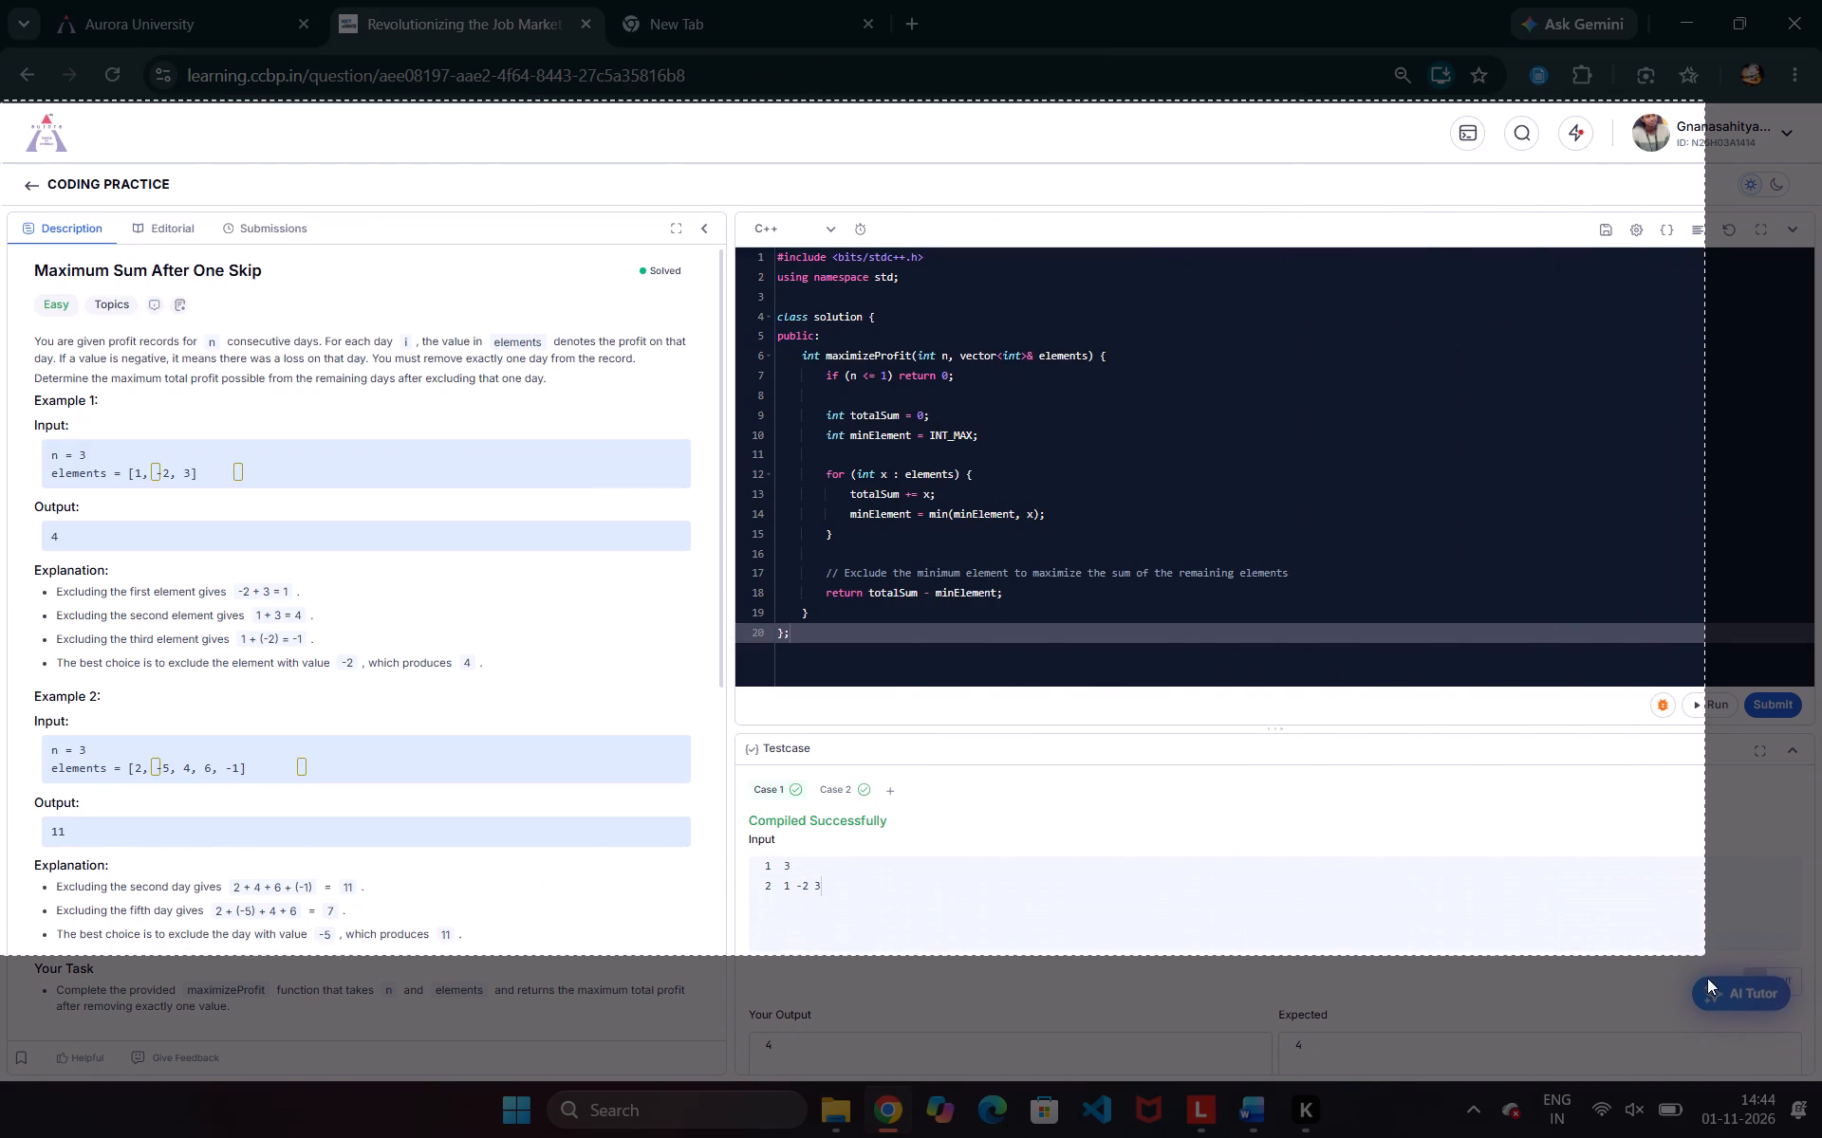
left_click_drag(1707, 978, 1821, 1078)
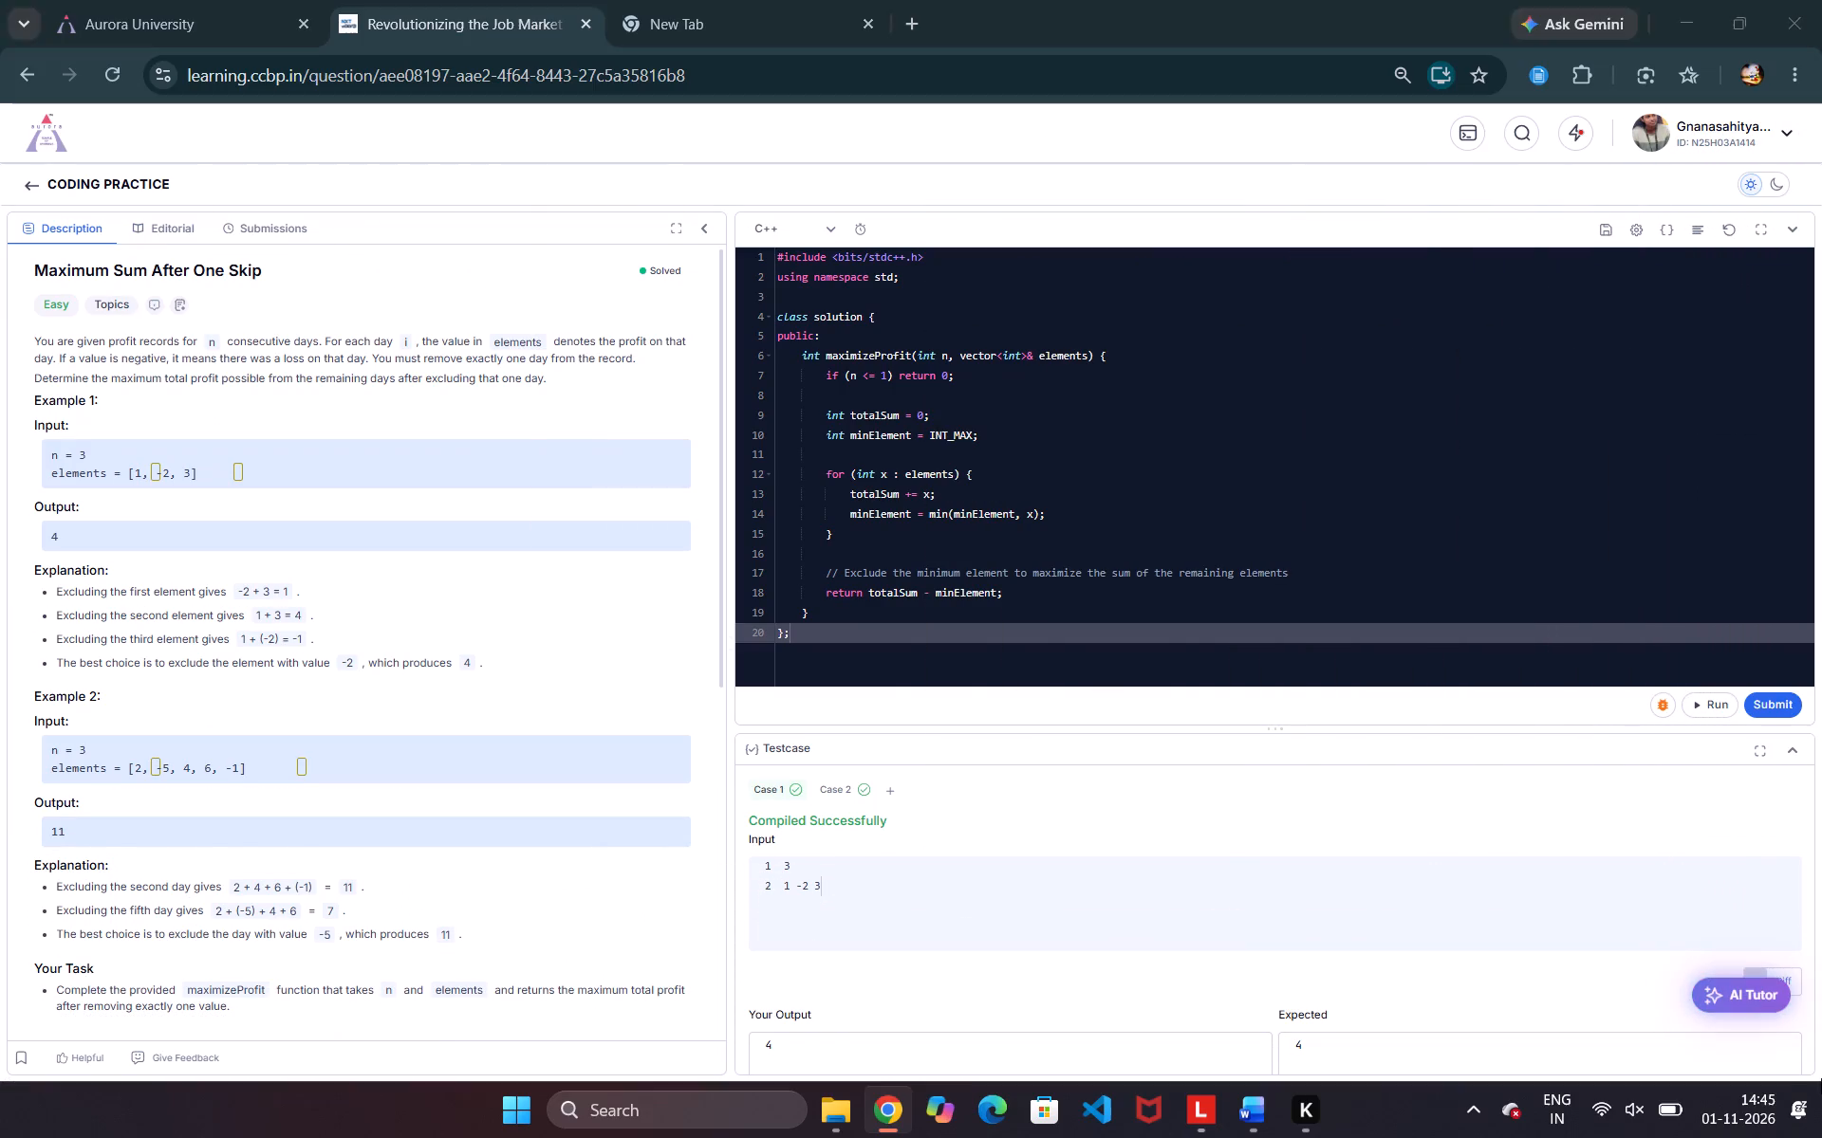
left_click(1253, 1105)
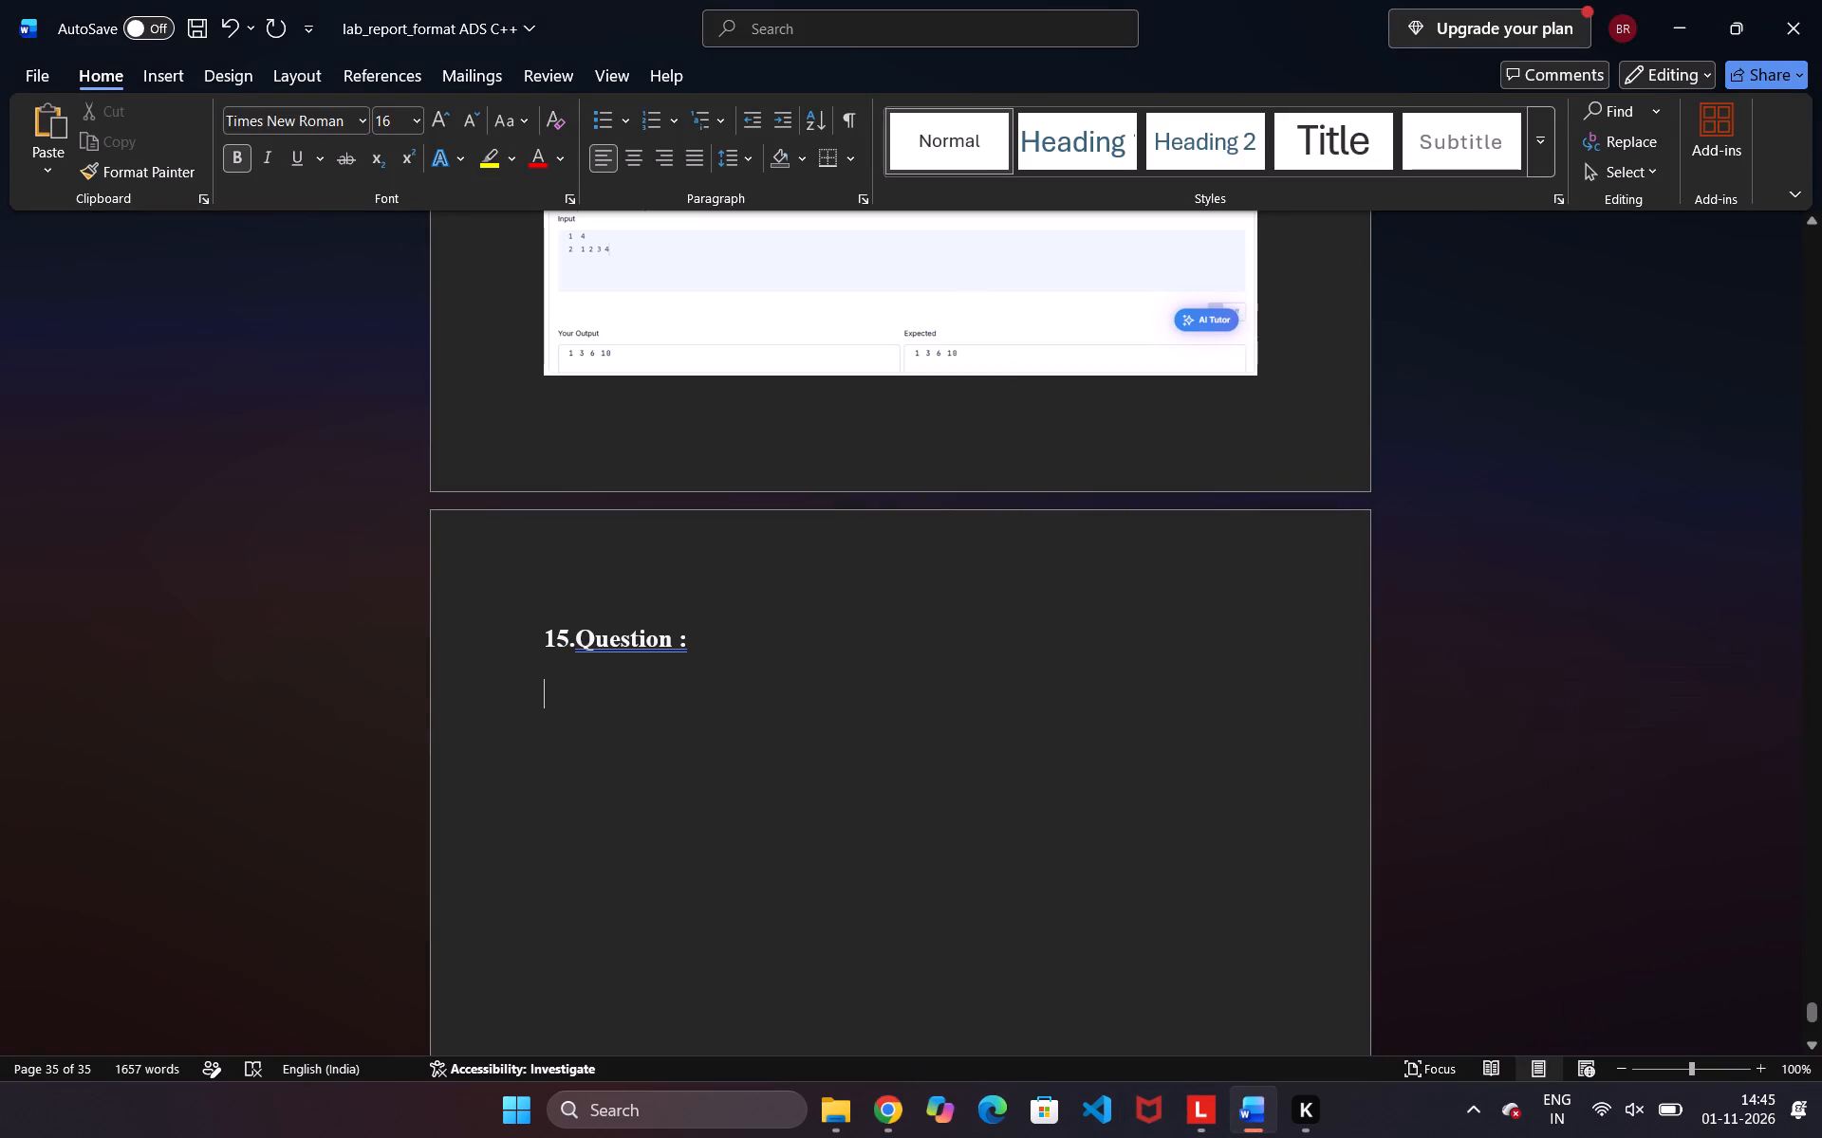
key("ctrl+v")
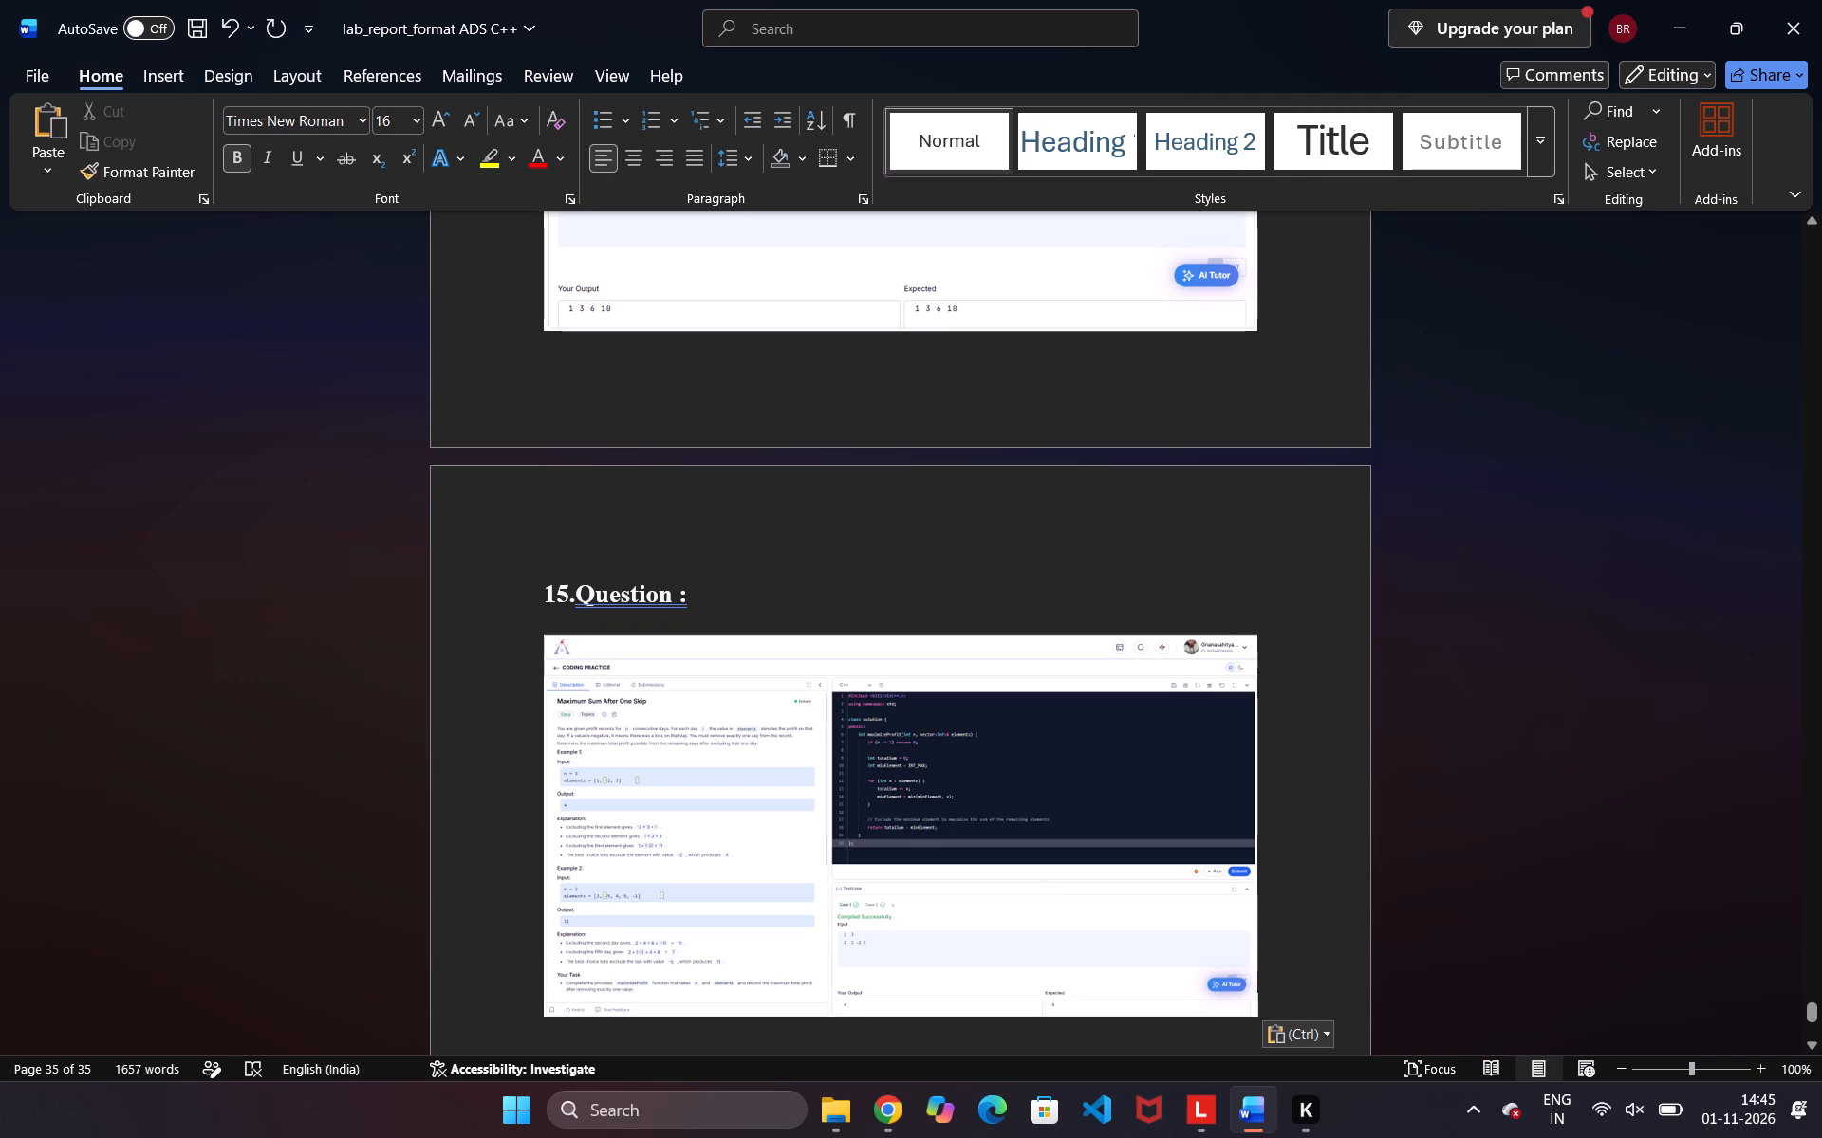
key("Return")
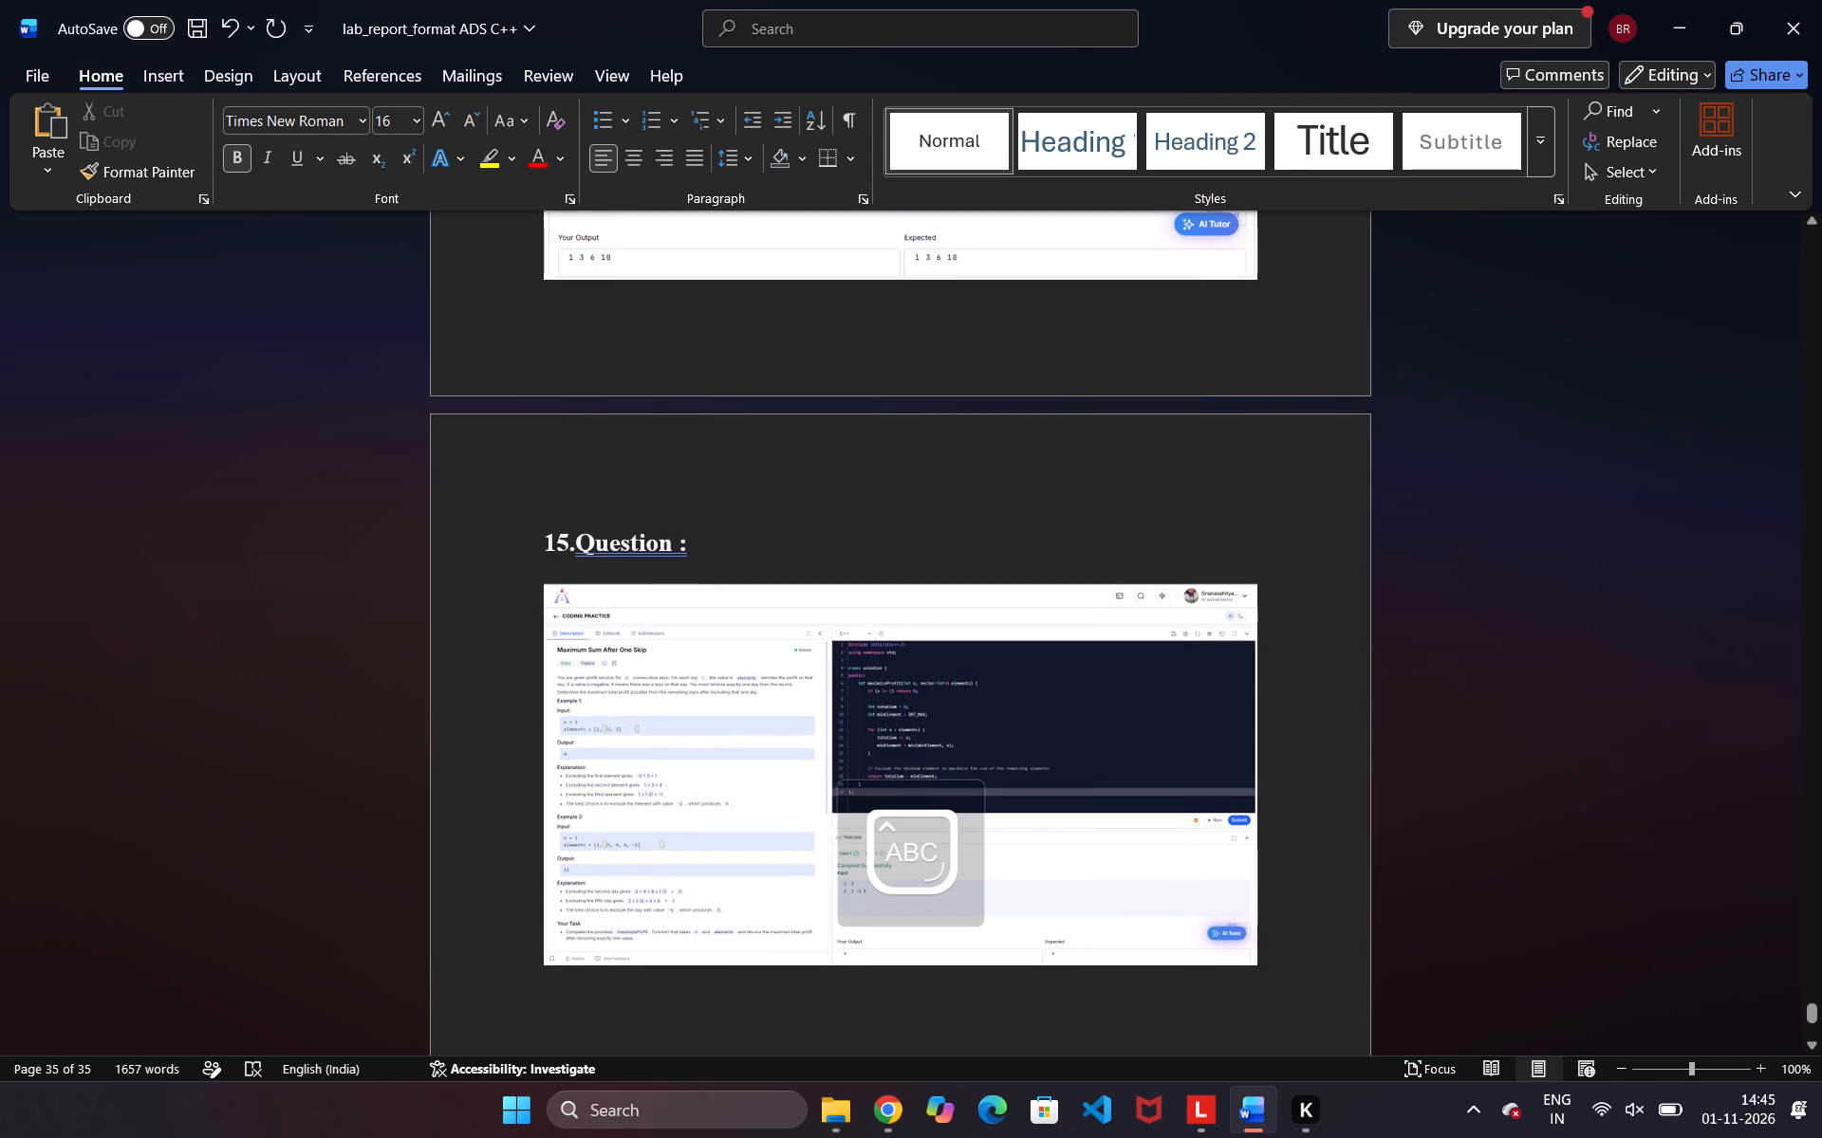
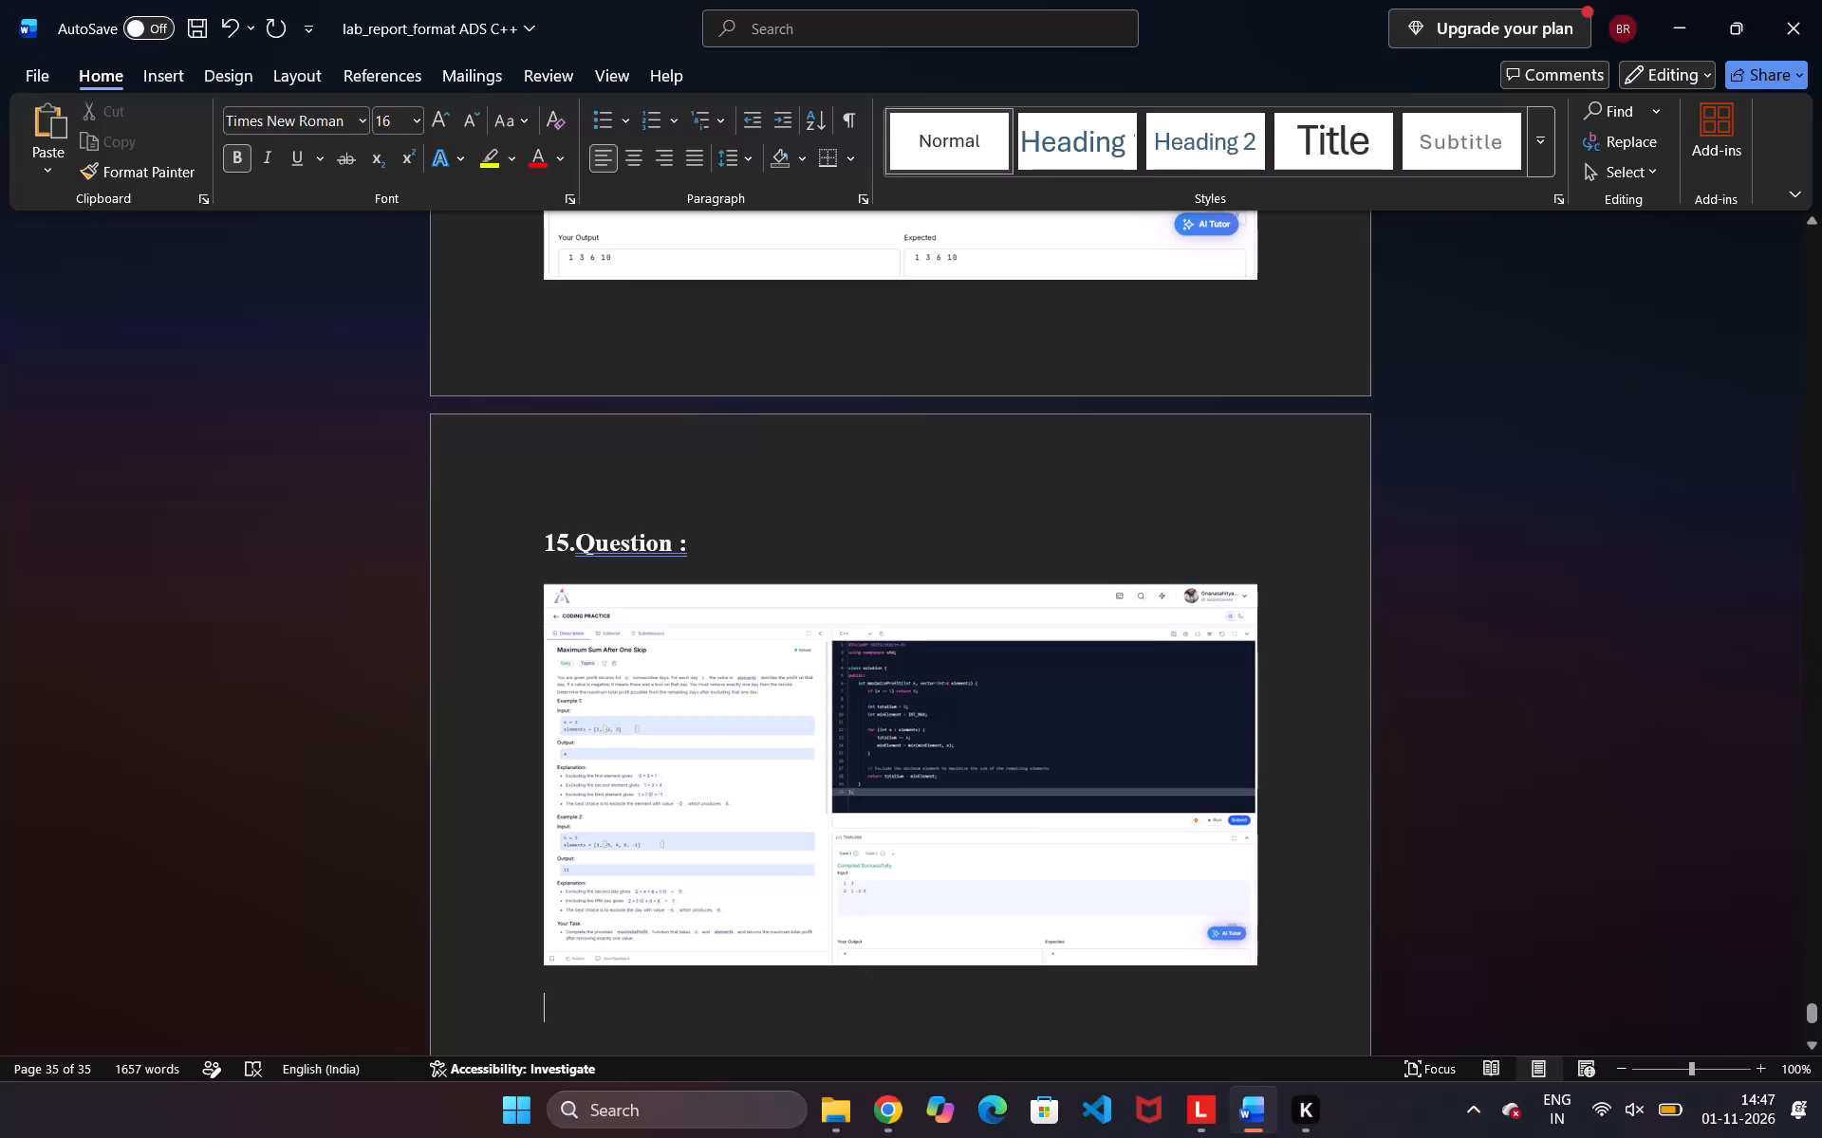
Add a 'Code :' heading below the question 15 screenshot and paste the full C++ solution copied from Chrome under it.
key("c")
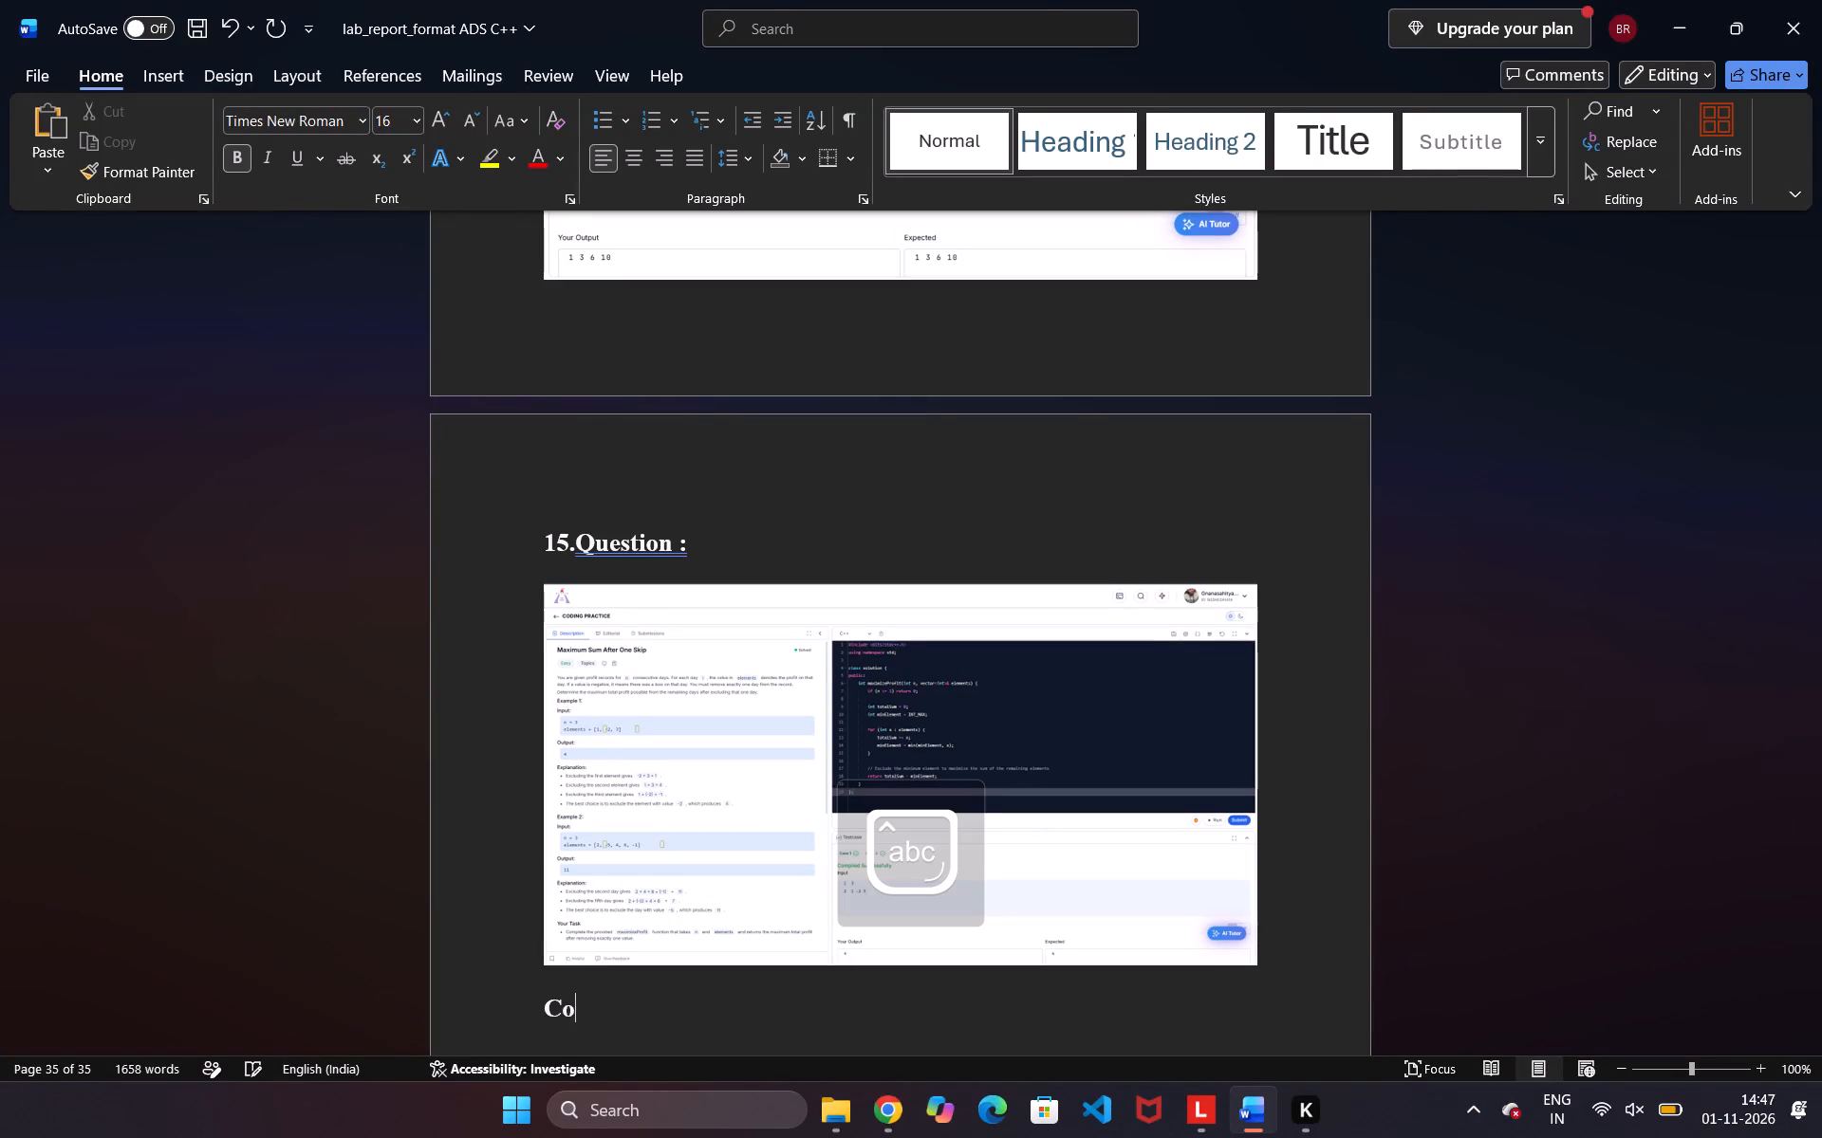
key("Return")
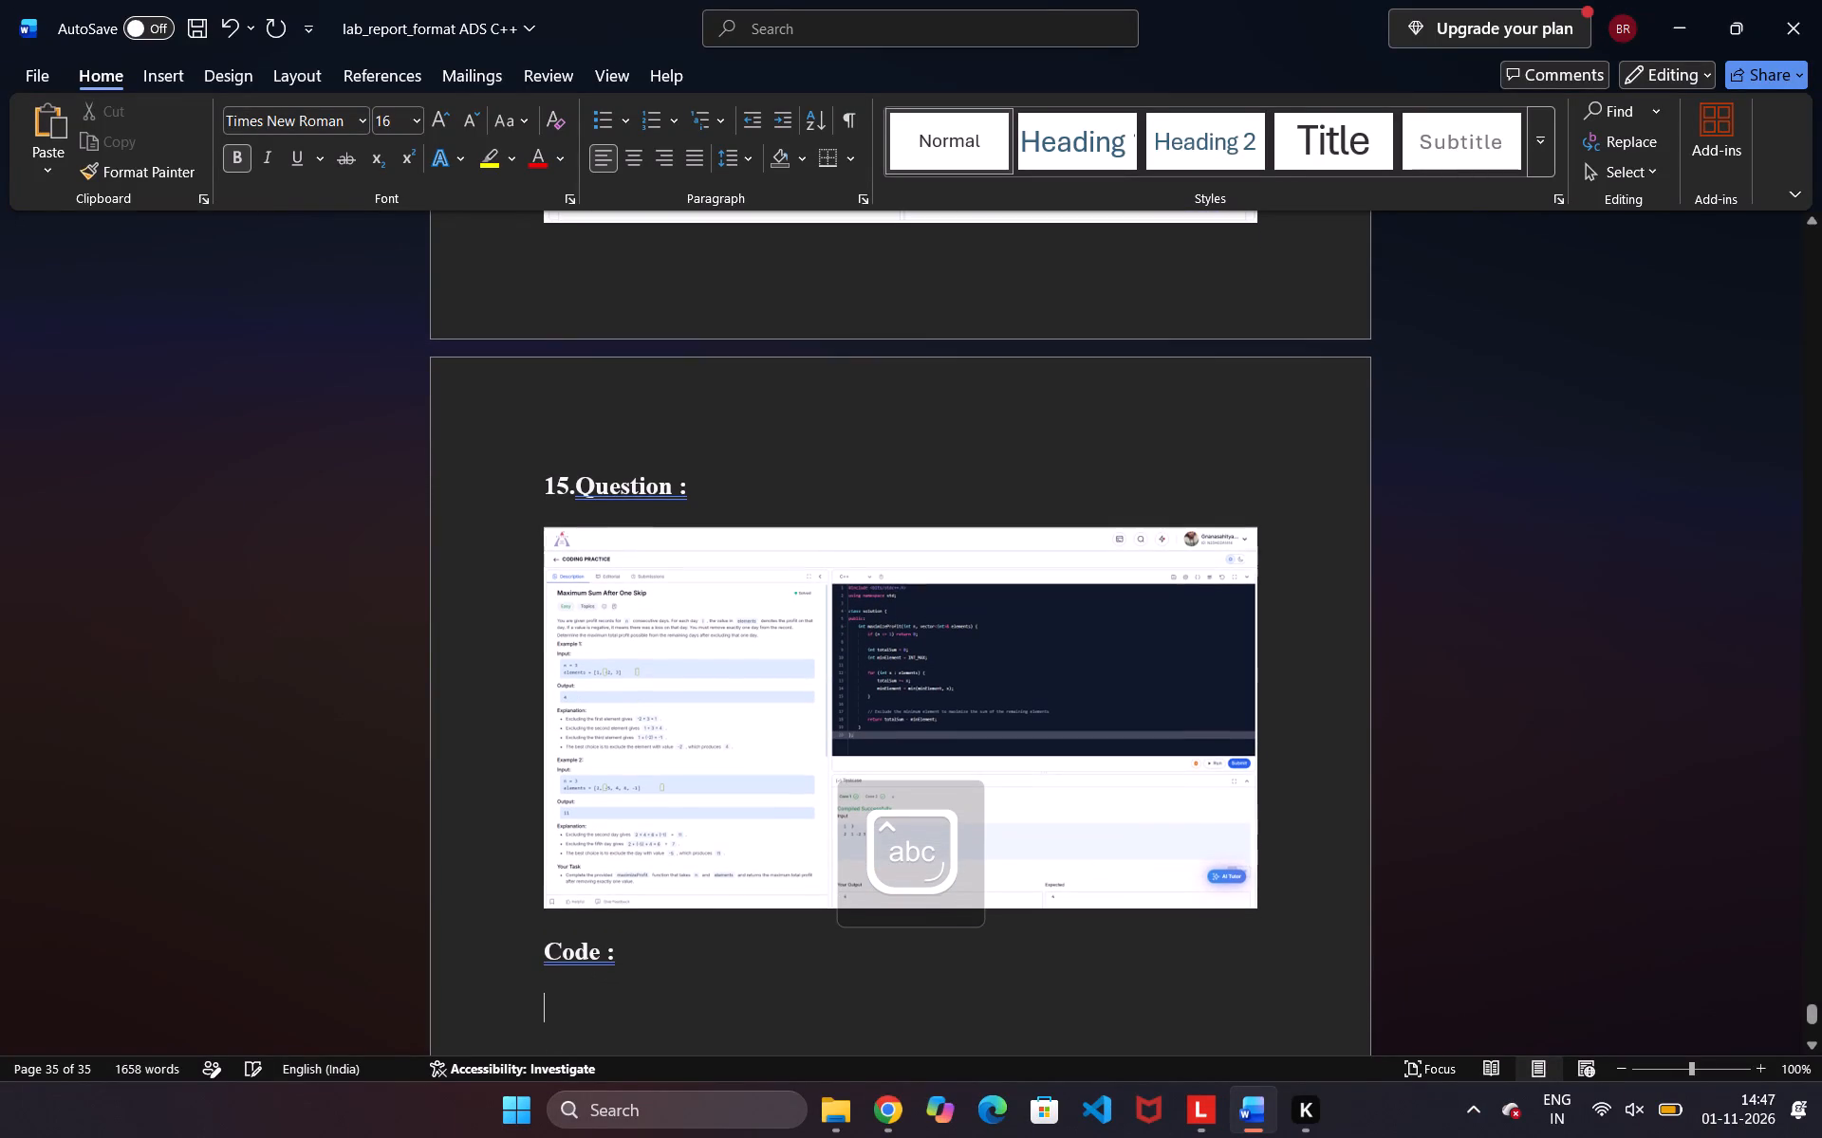
left_click(881, 1111)
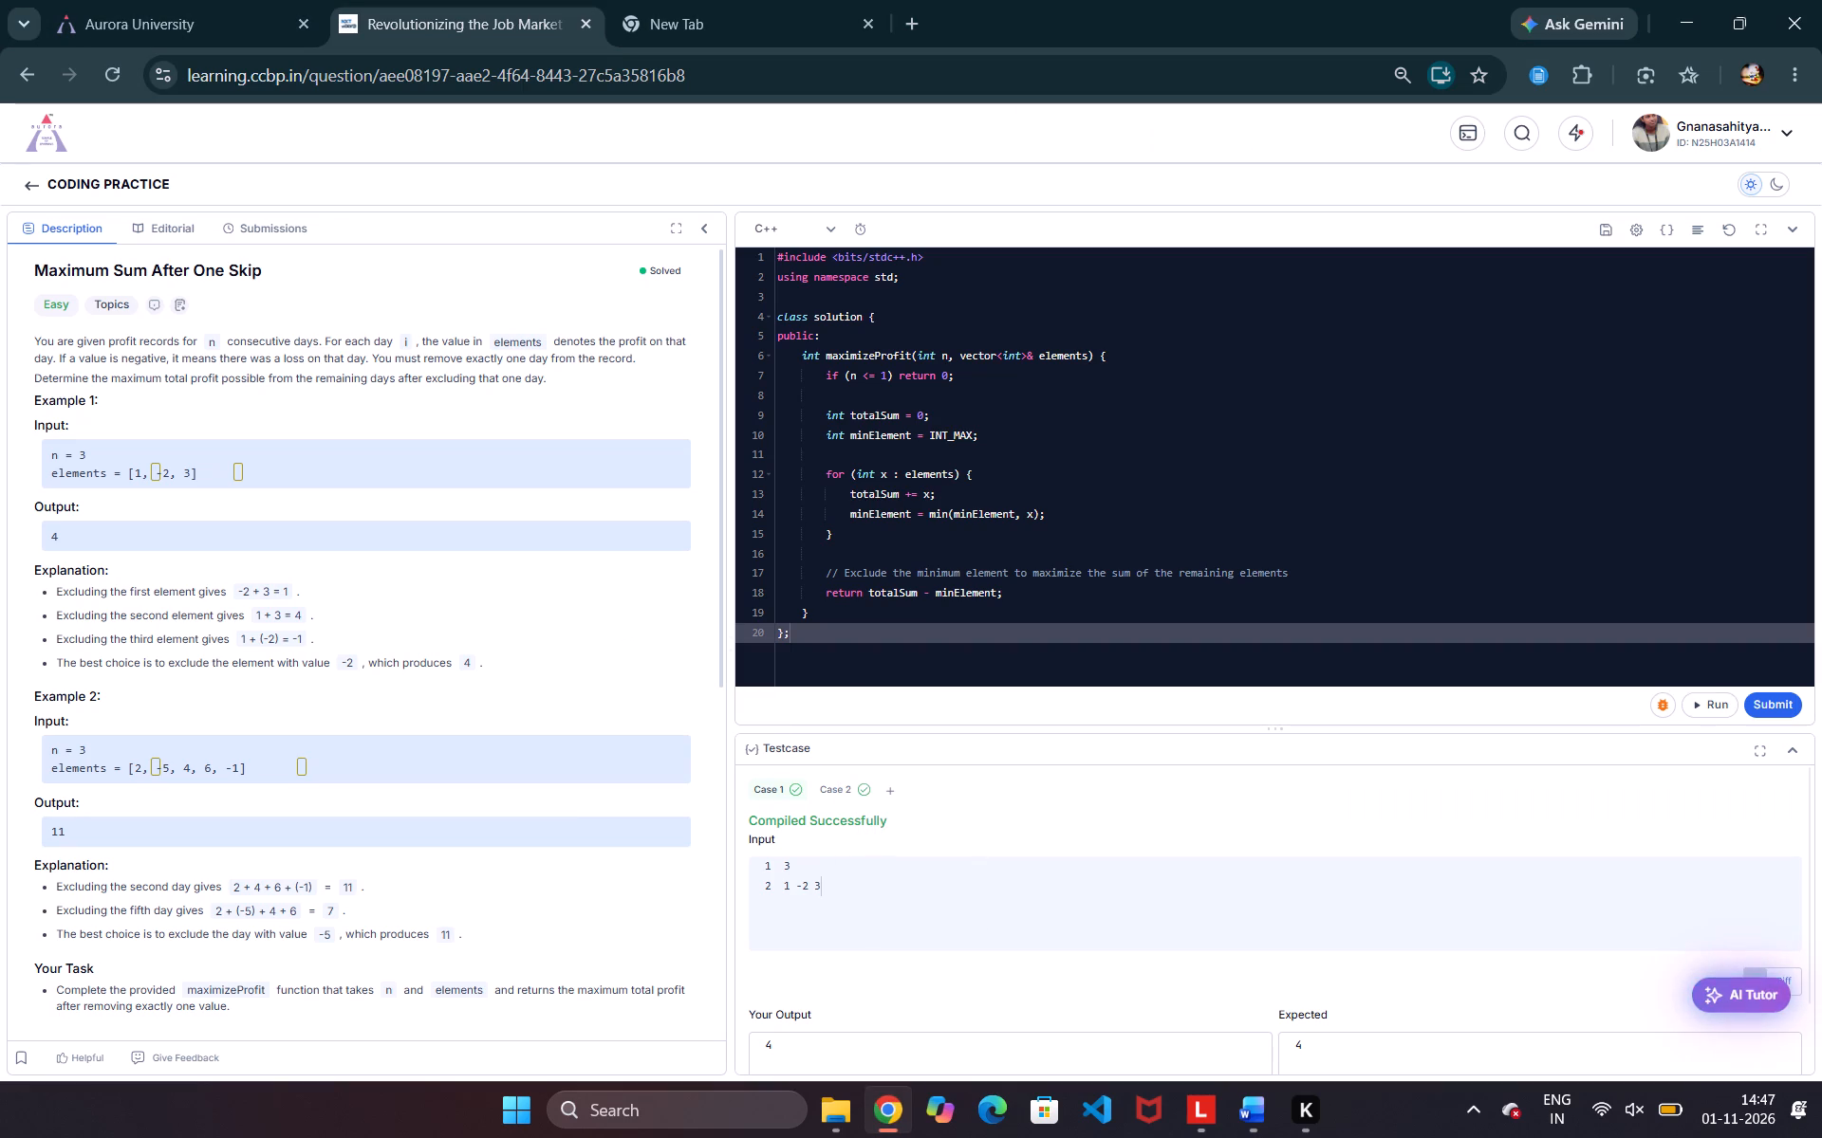
left_click_drag(779, 258, 829, 547)
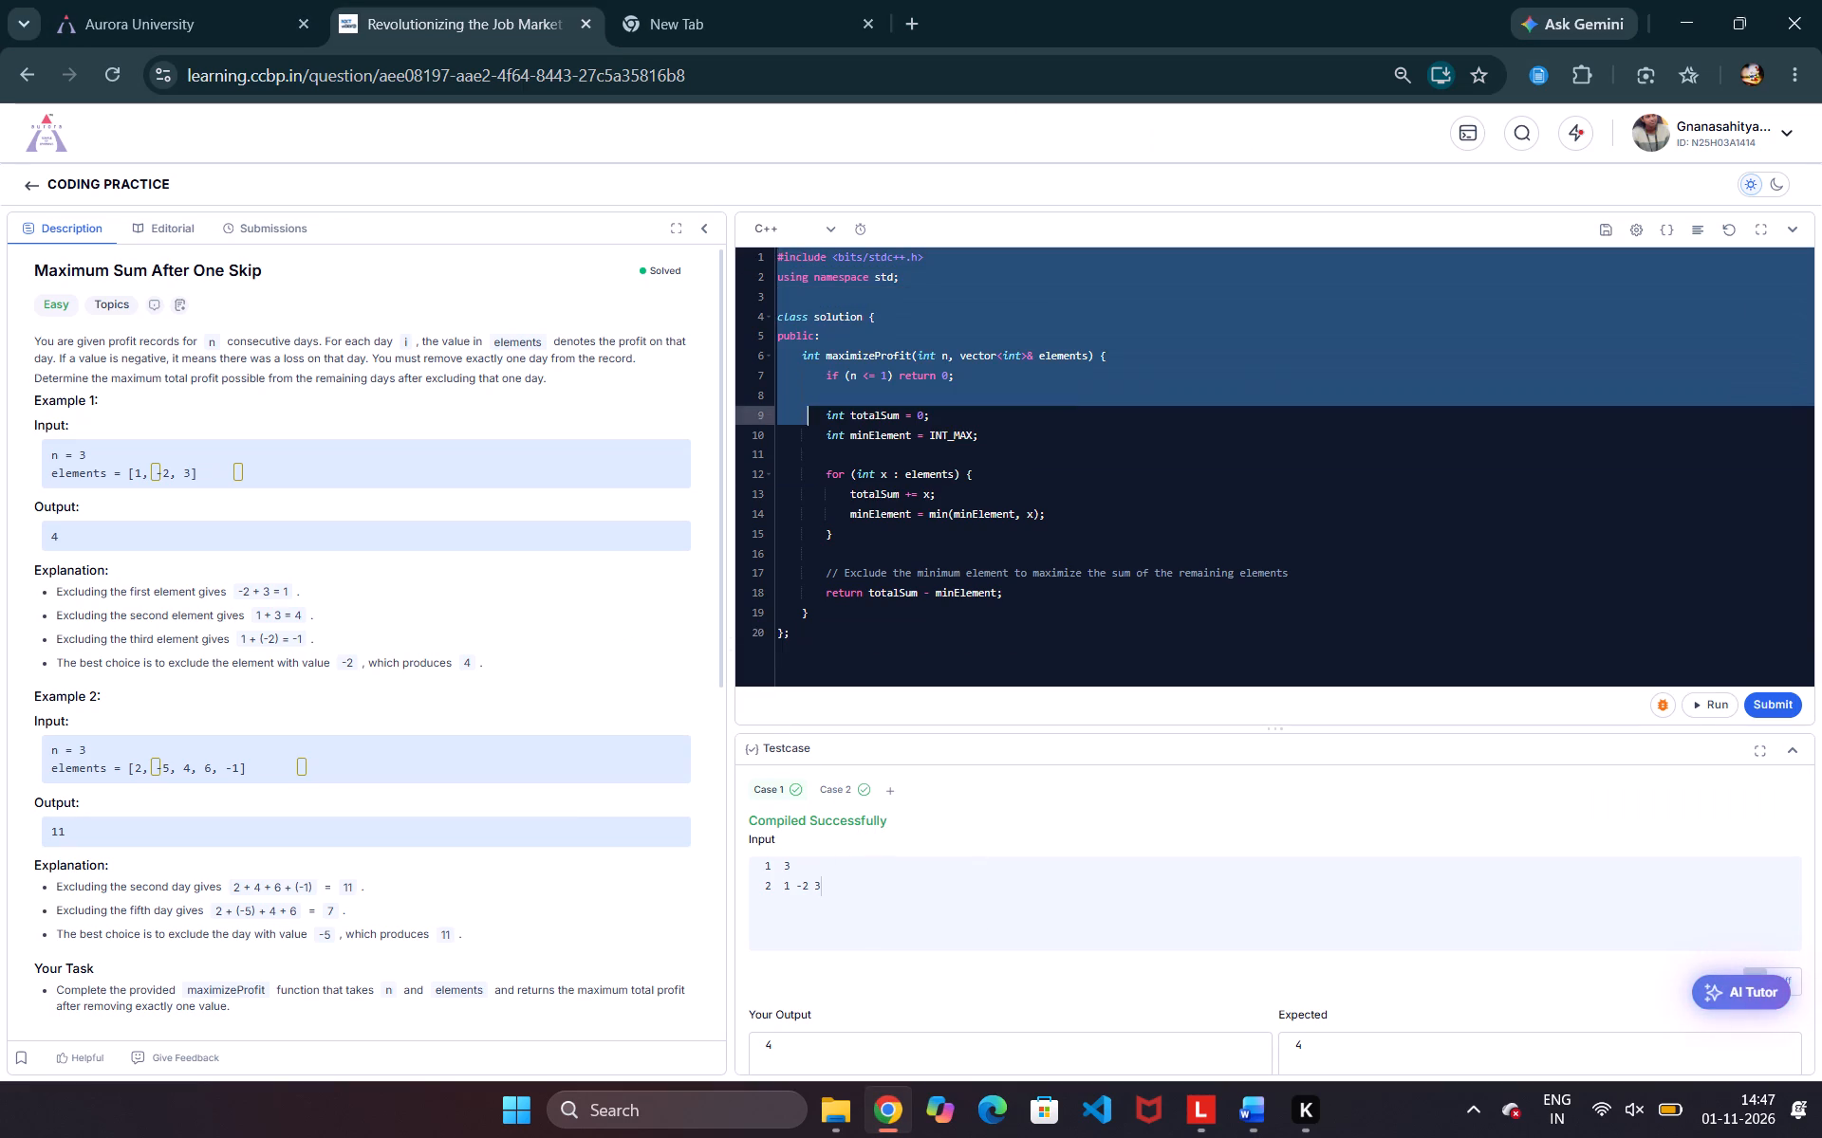
left_click_drag(829, 547, 831, 657)
key("ctrl+c")
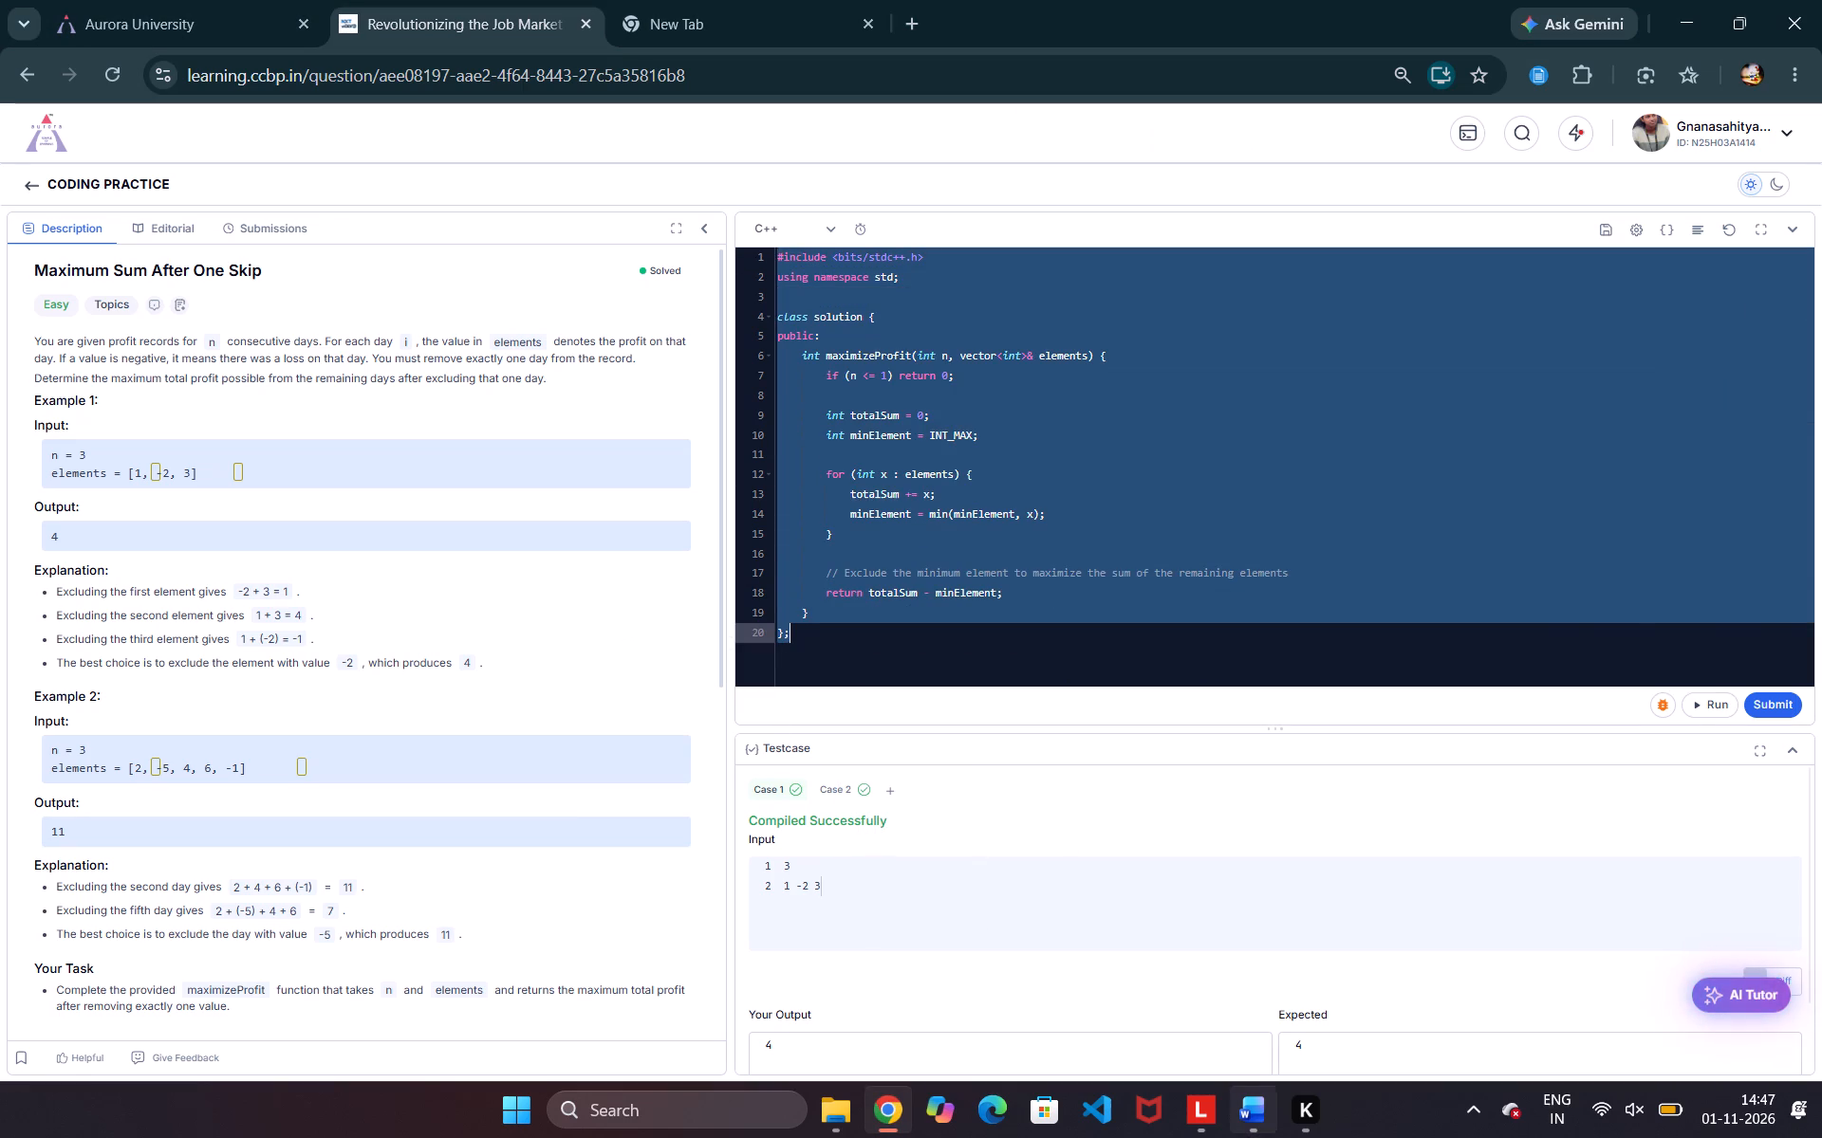
left_click(1248, 1137)
key("ctrl+v")
Remove bold from the pasted maximizeProfit code and set its font size to 12.
scroll(865, 733, "up", 3)
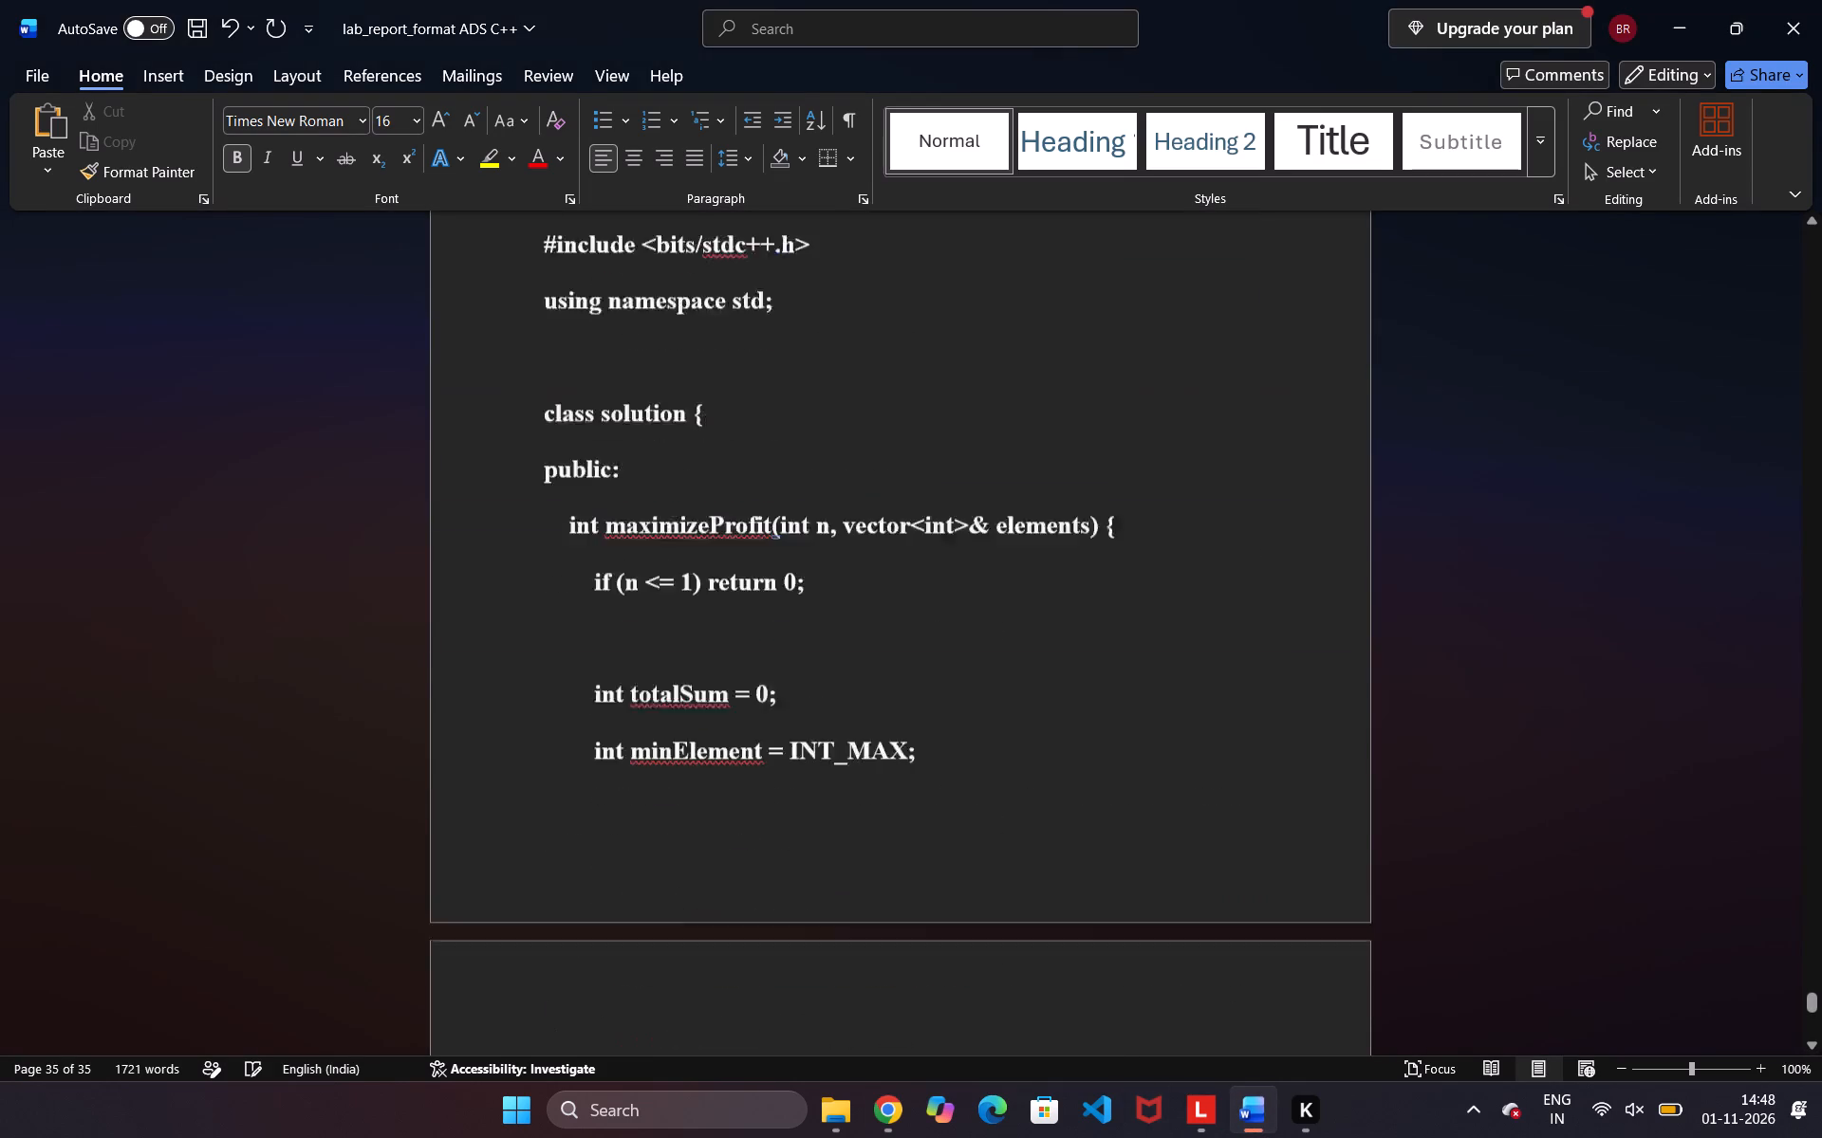
left_click_drag(545, 483, 633, 725)
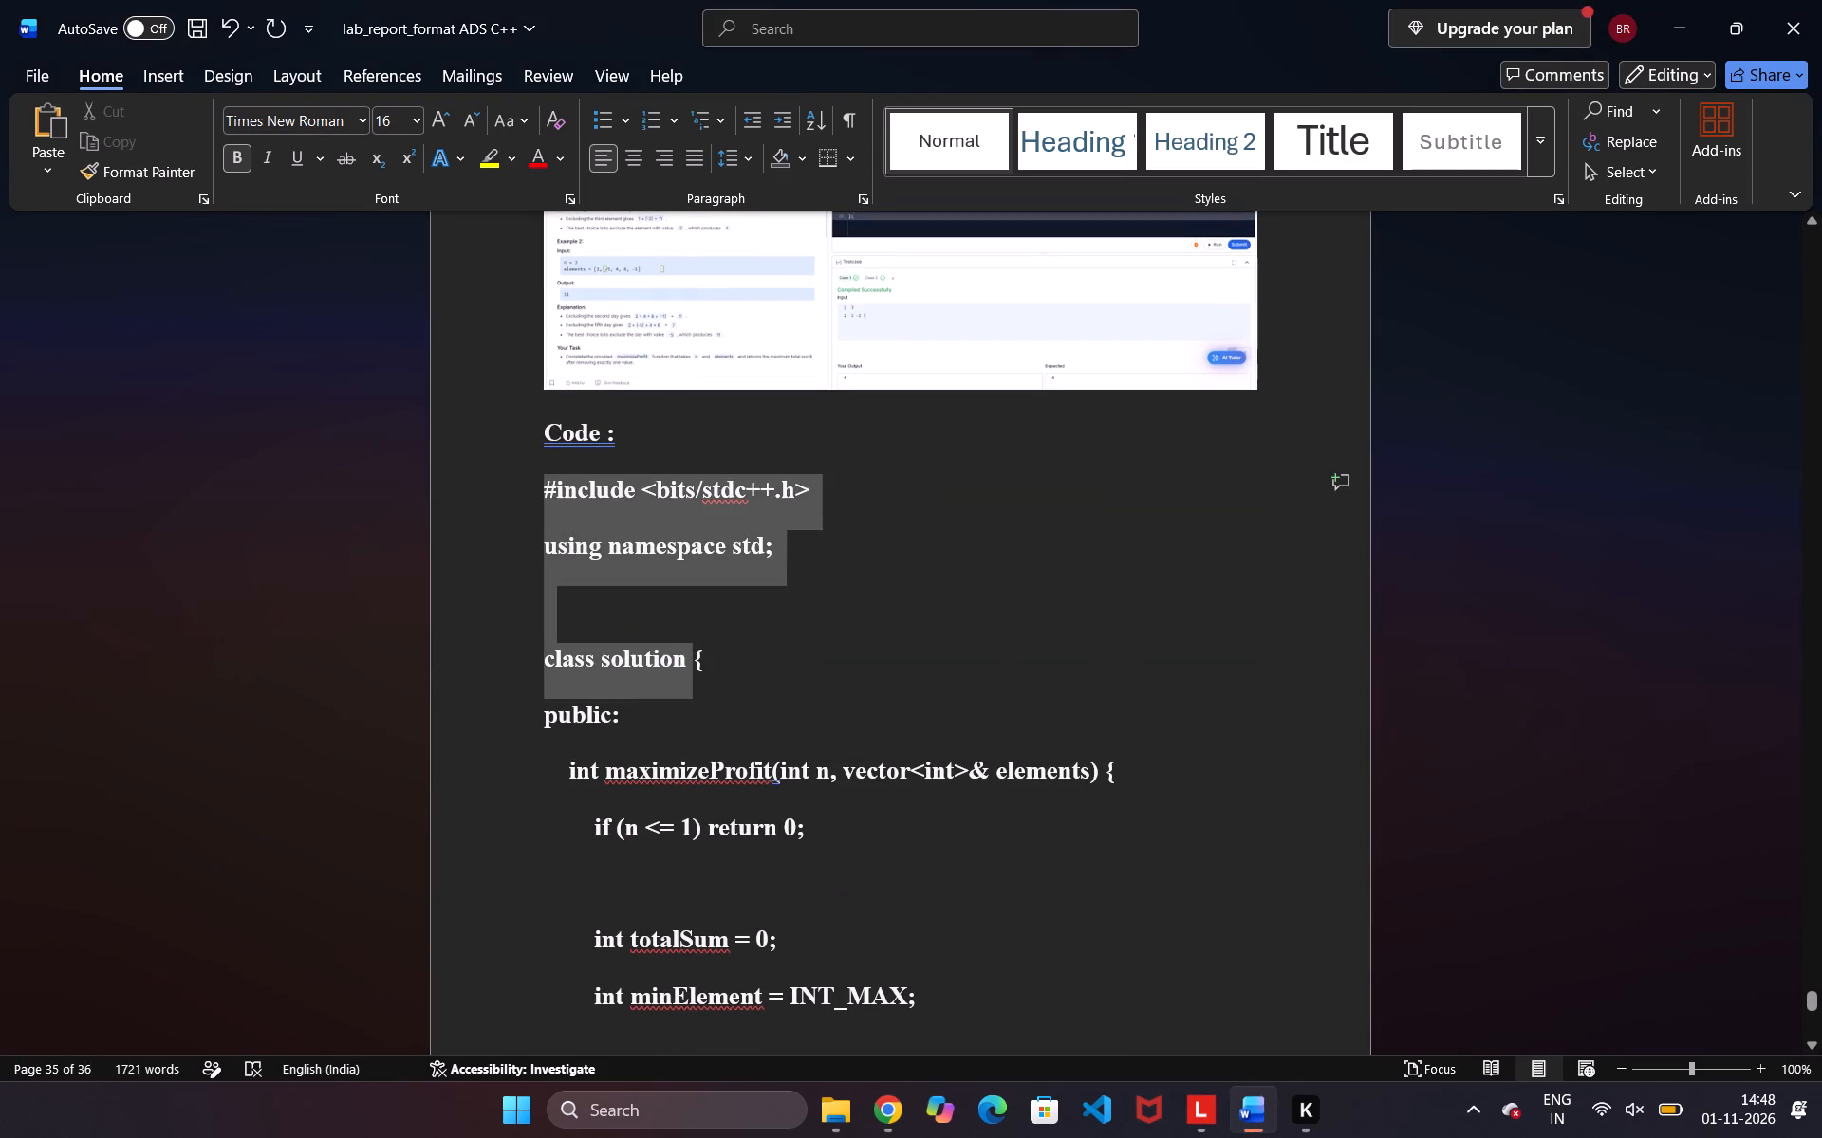
left_click_drag(633, 725, 617, 702)
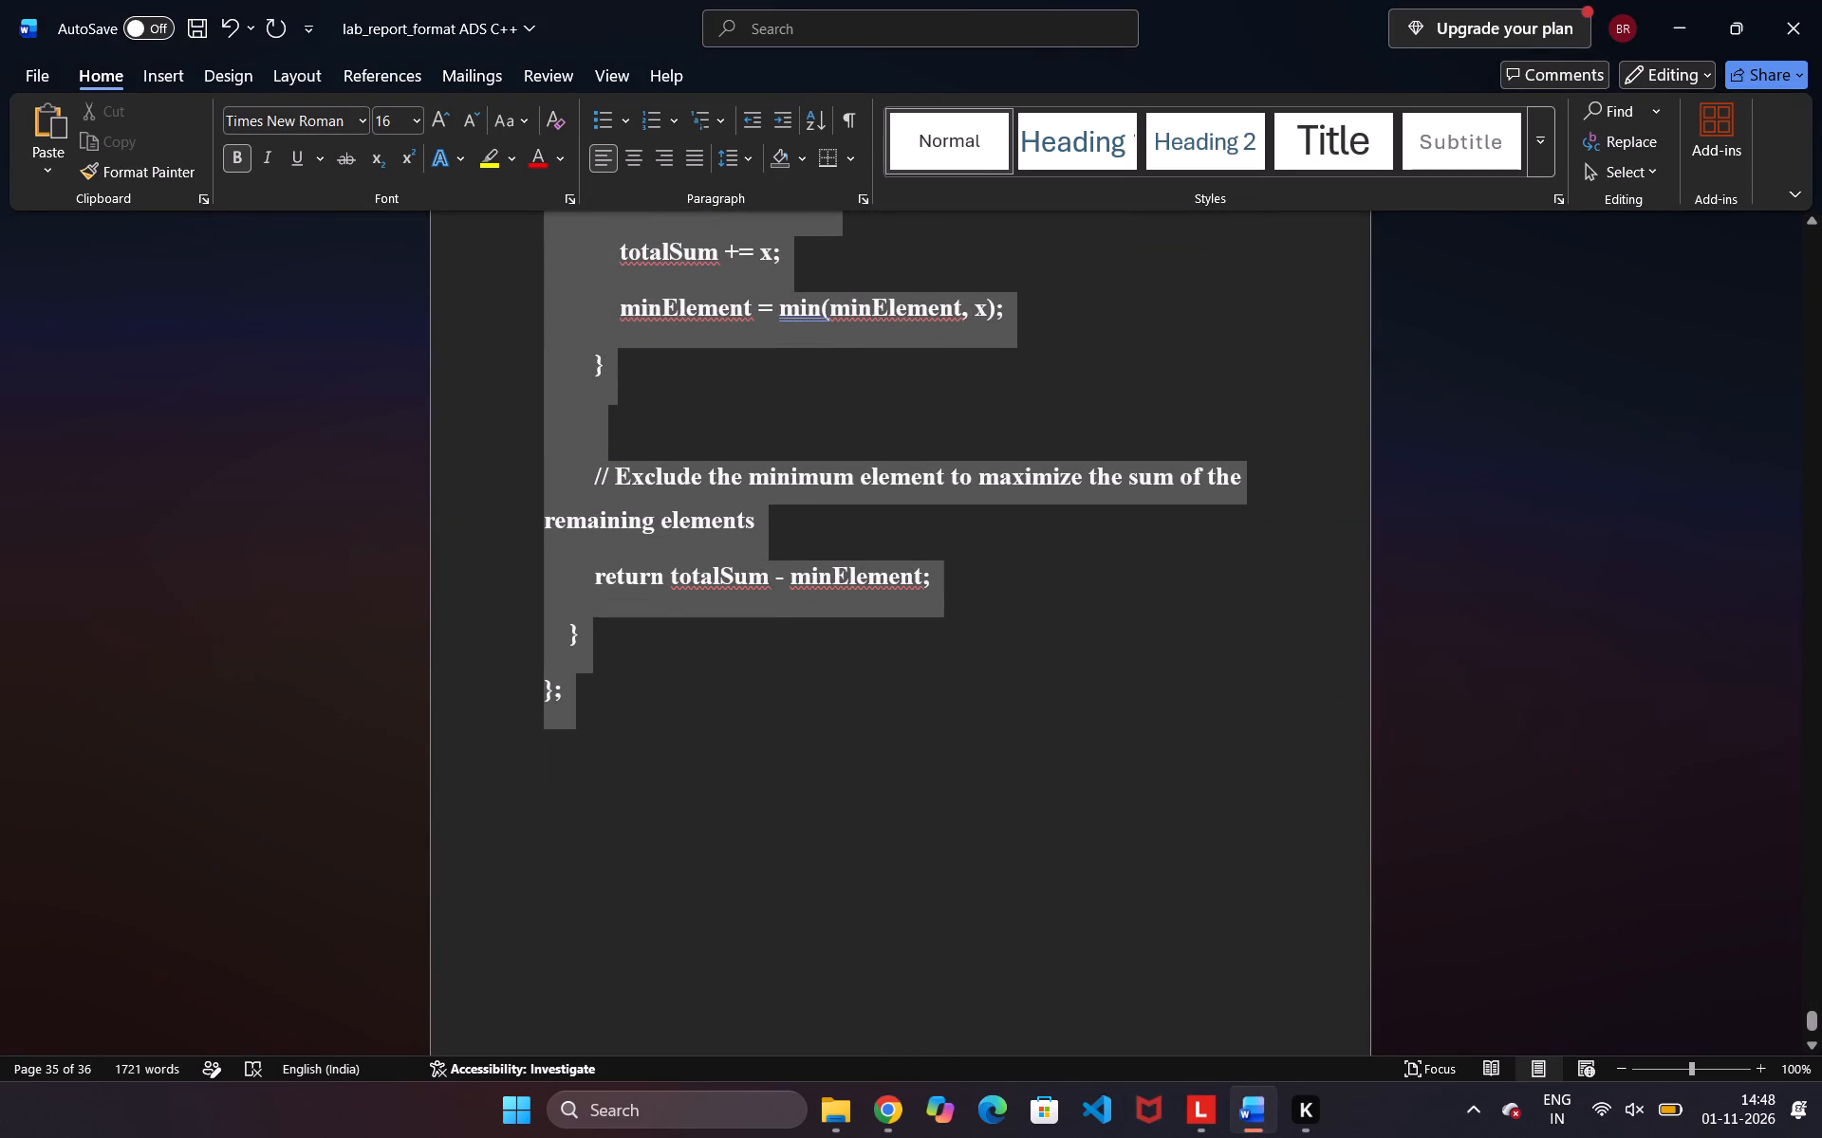
left_click_drag(617, 702, 610, 696)
left_click(242, 159)
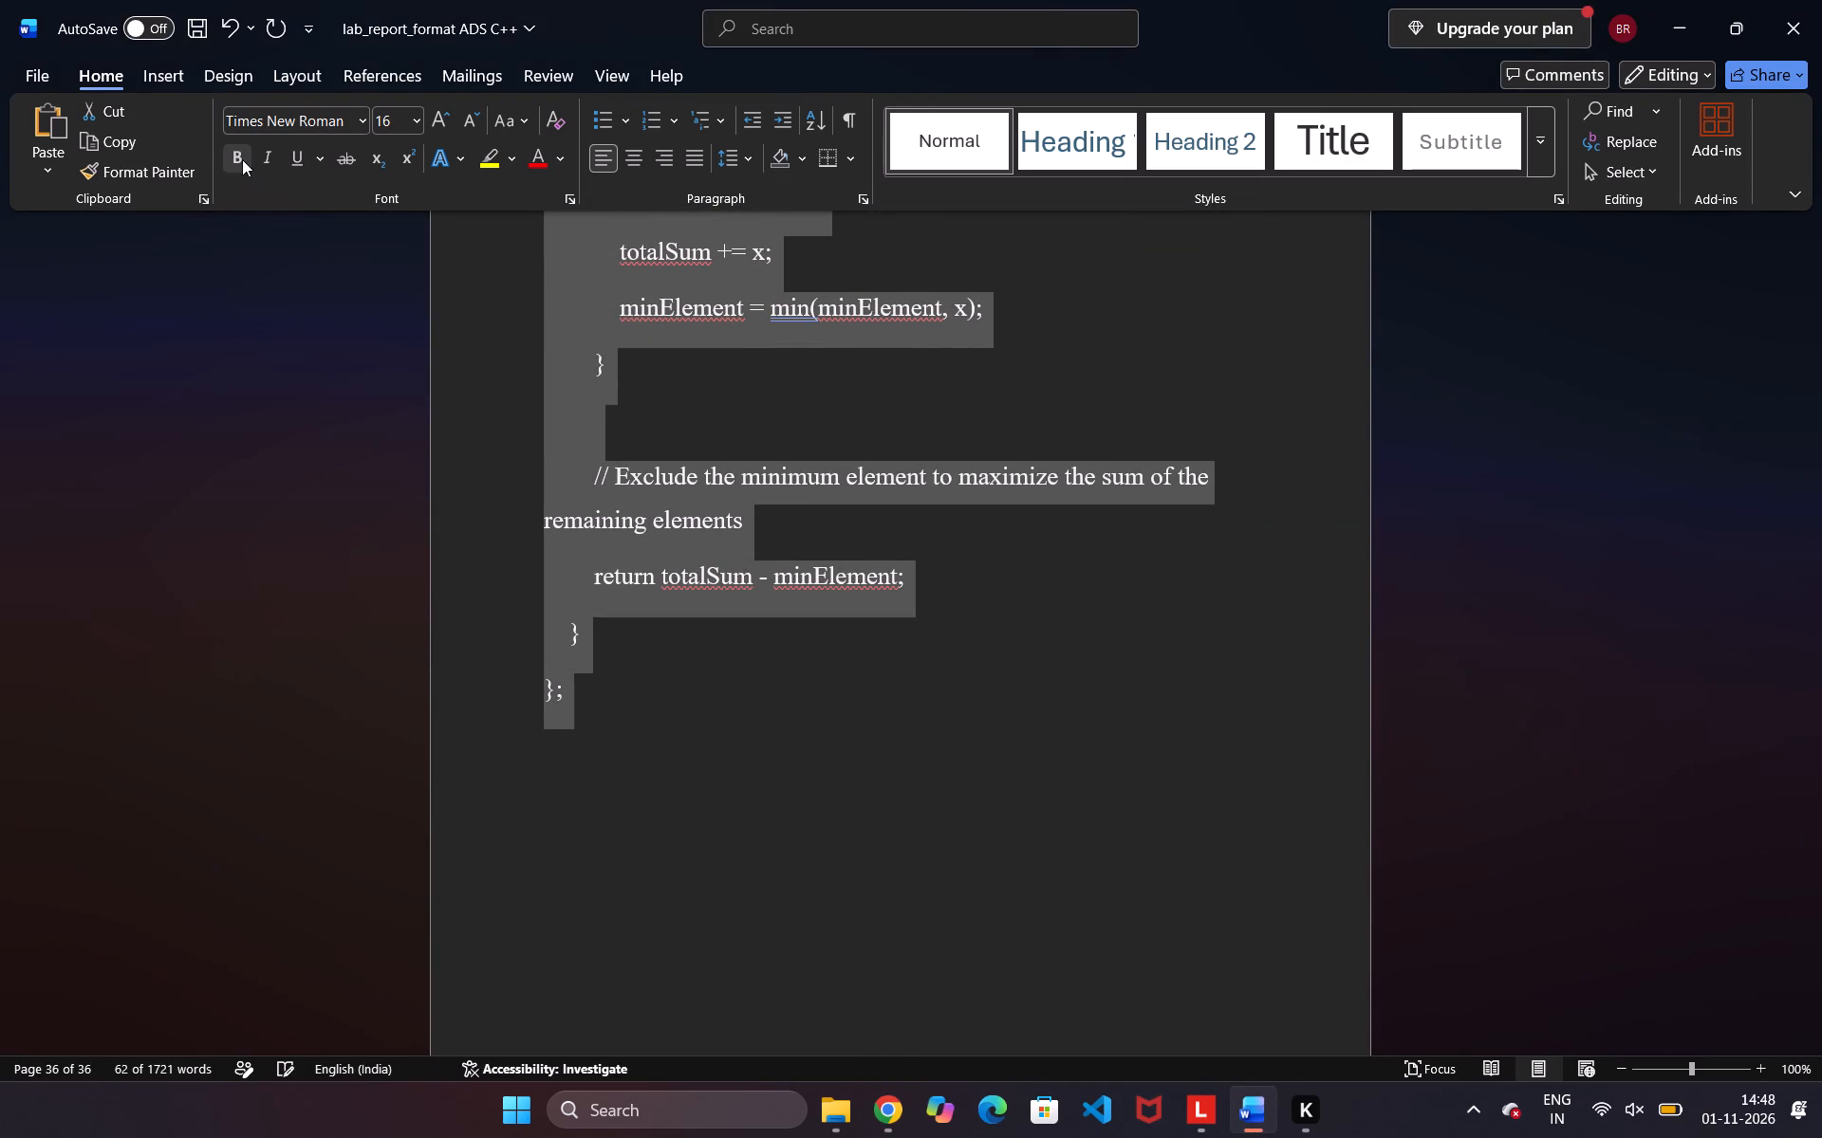
left_click(471, 119)
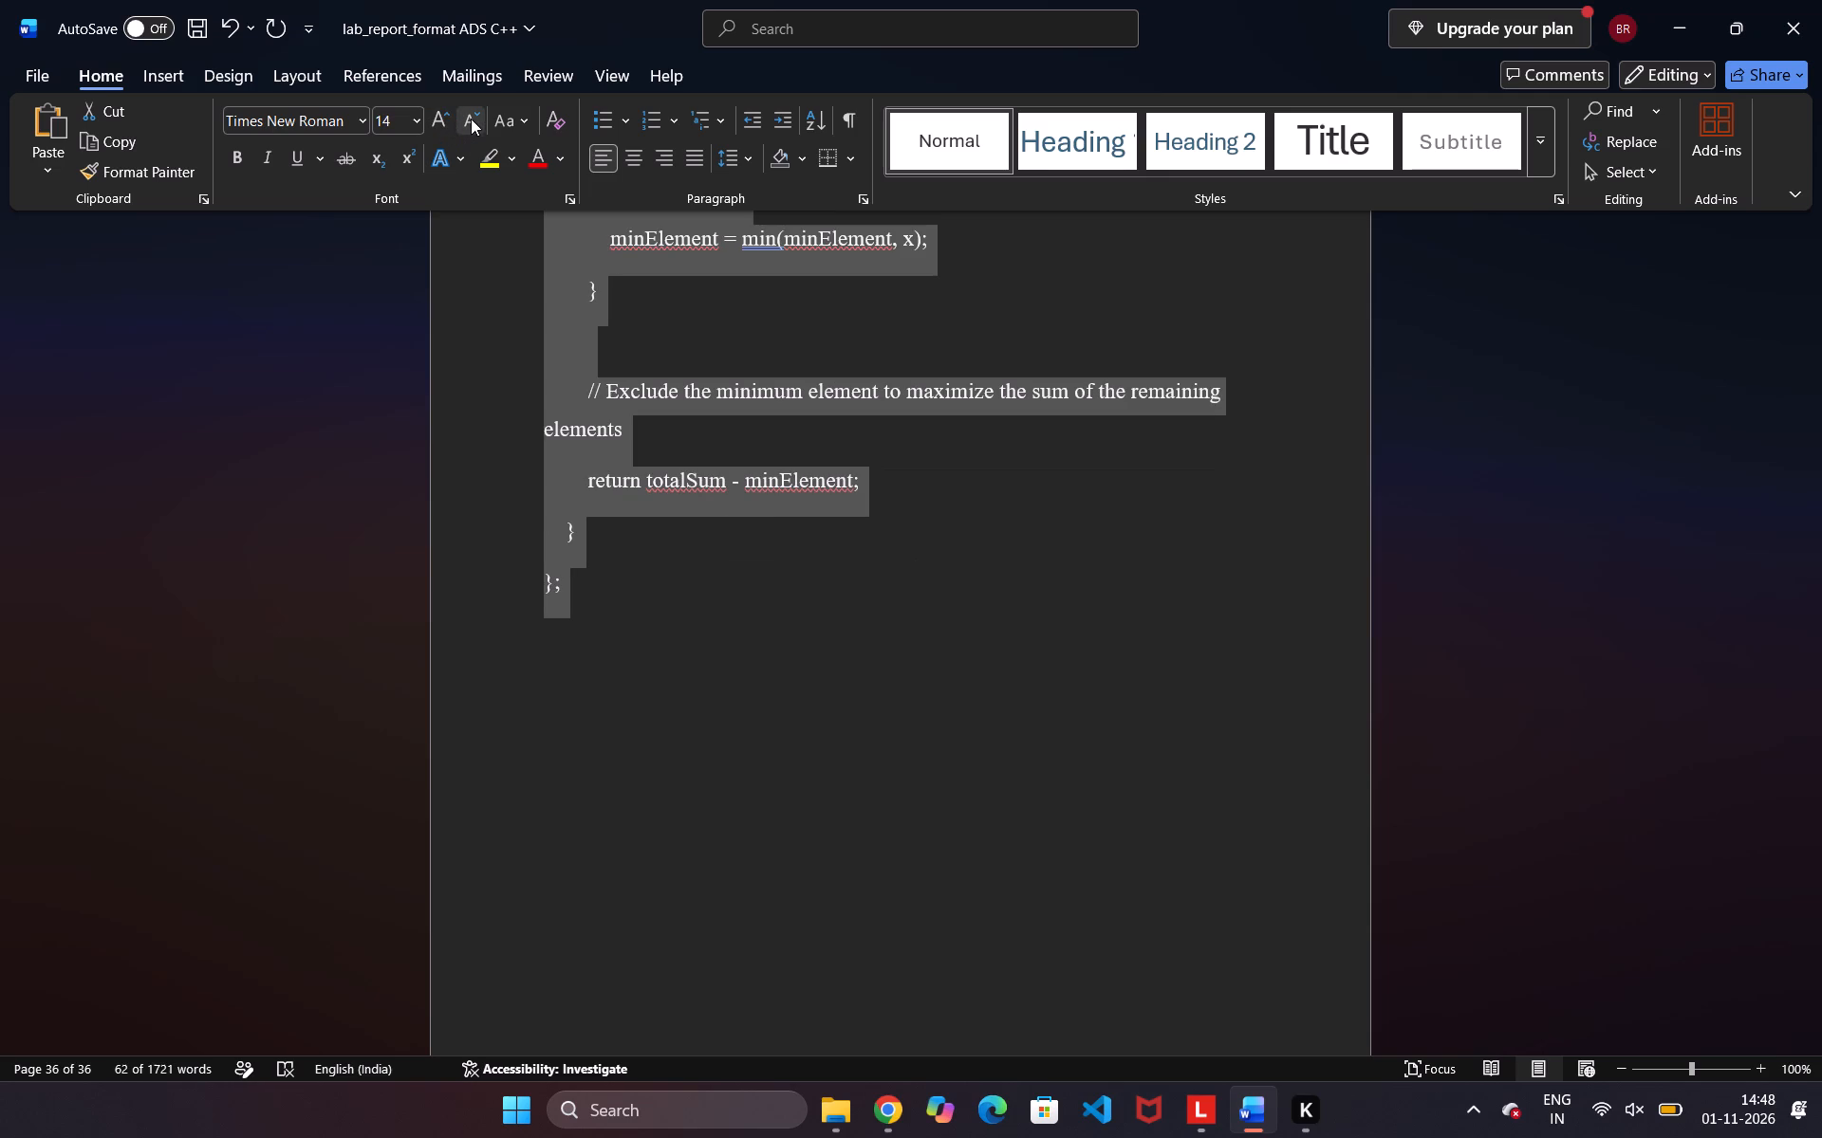
left_click(471, 119)
left_click(701, 430)
Reduce the 'Code :' and '15.Question :' headings to font size 14.
scroll(701, 430, "up", 2)
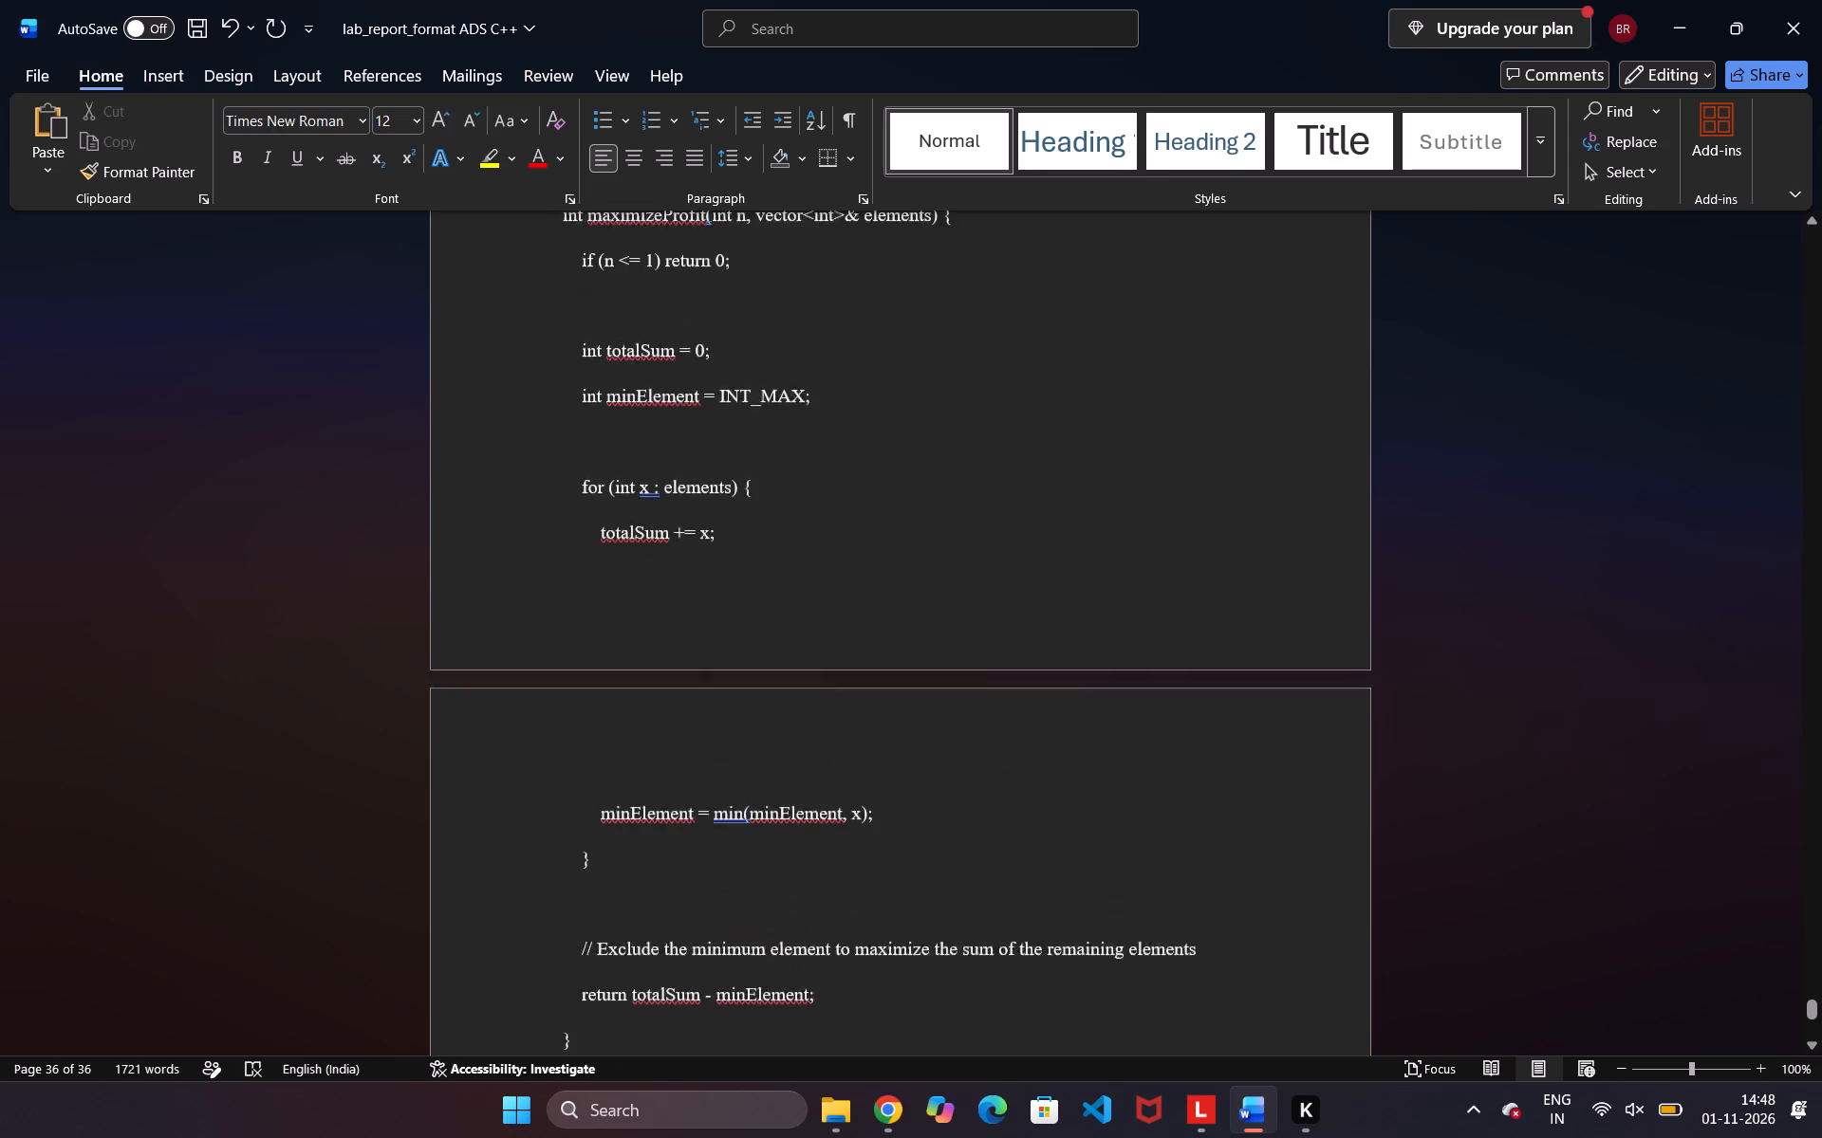
scroll(701, 430, "up", 2)
left_click_drag(541, 450, 639, 449)
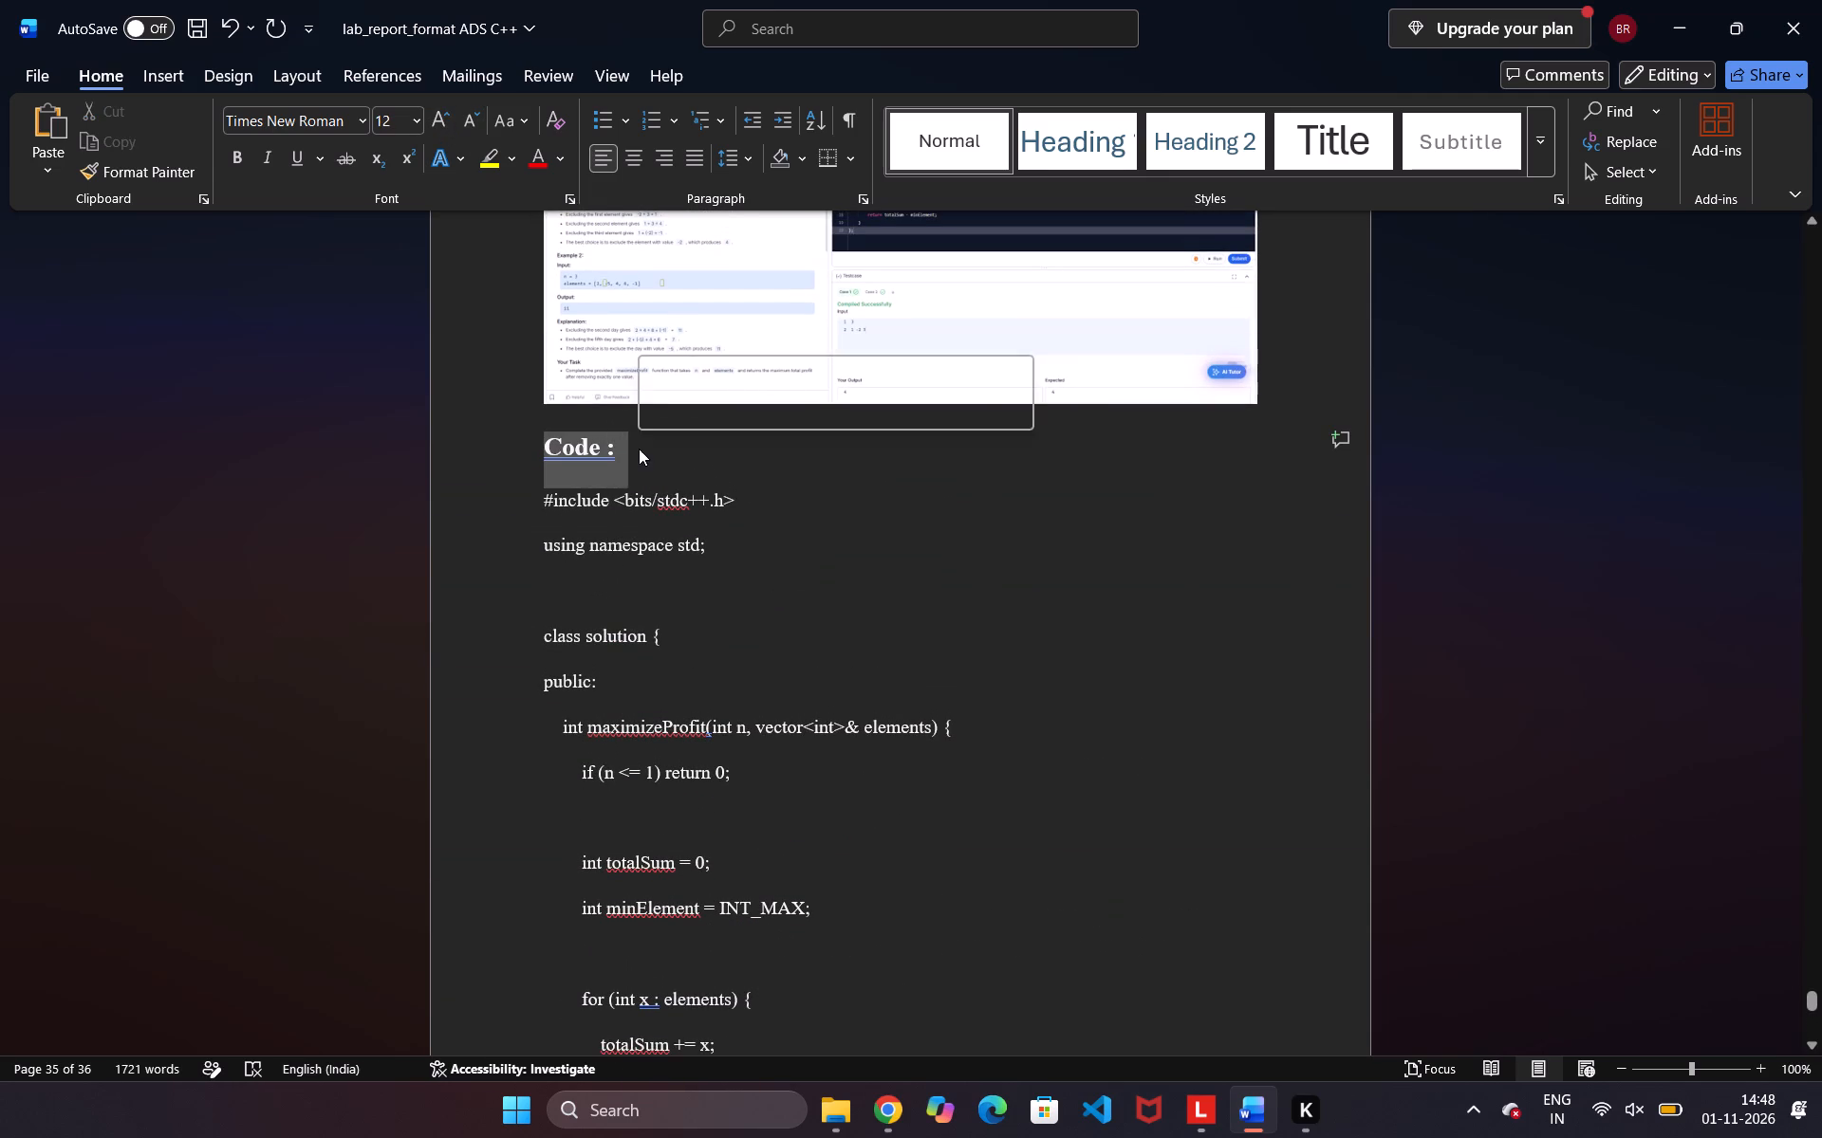
left_click(465, 123)
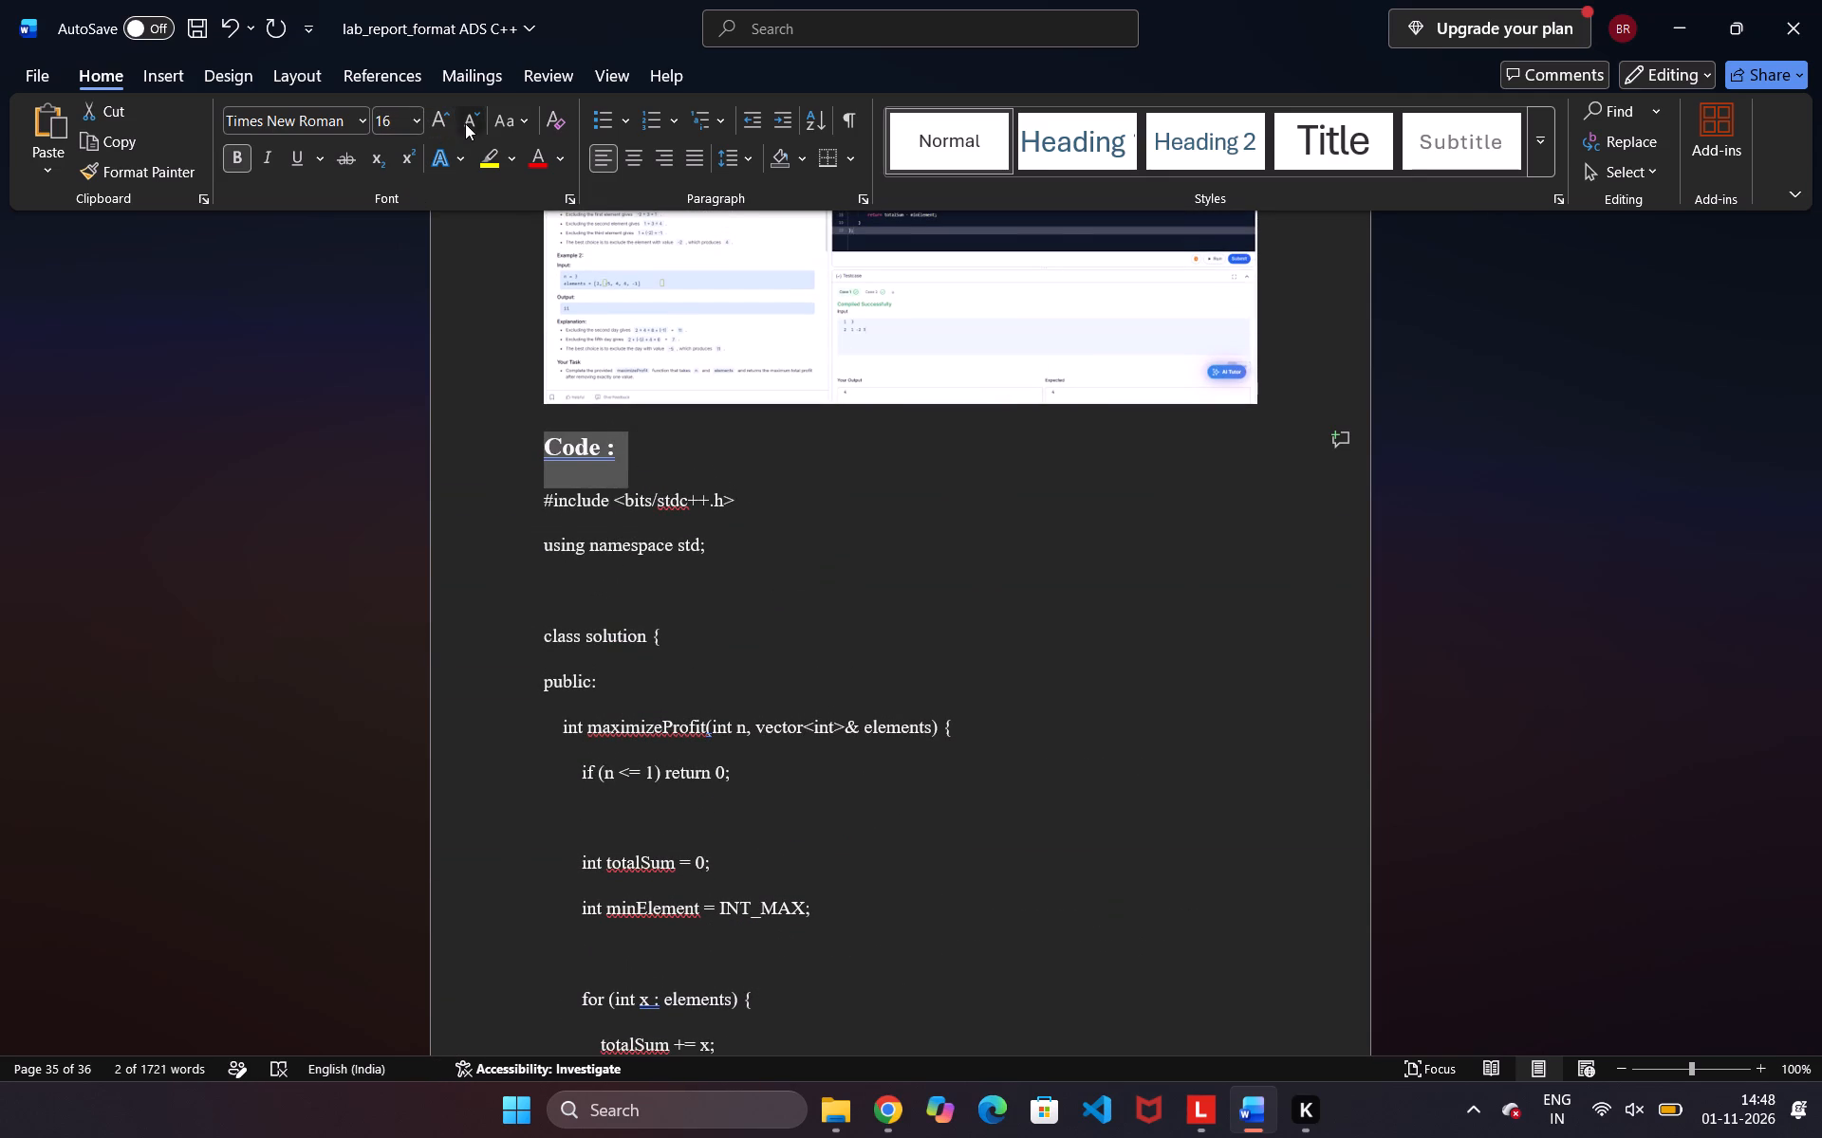
left_click(662, 446)
scroll(662, 446, "up", 2)
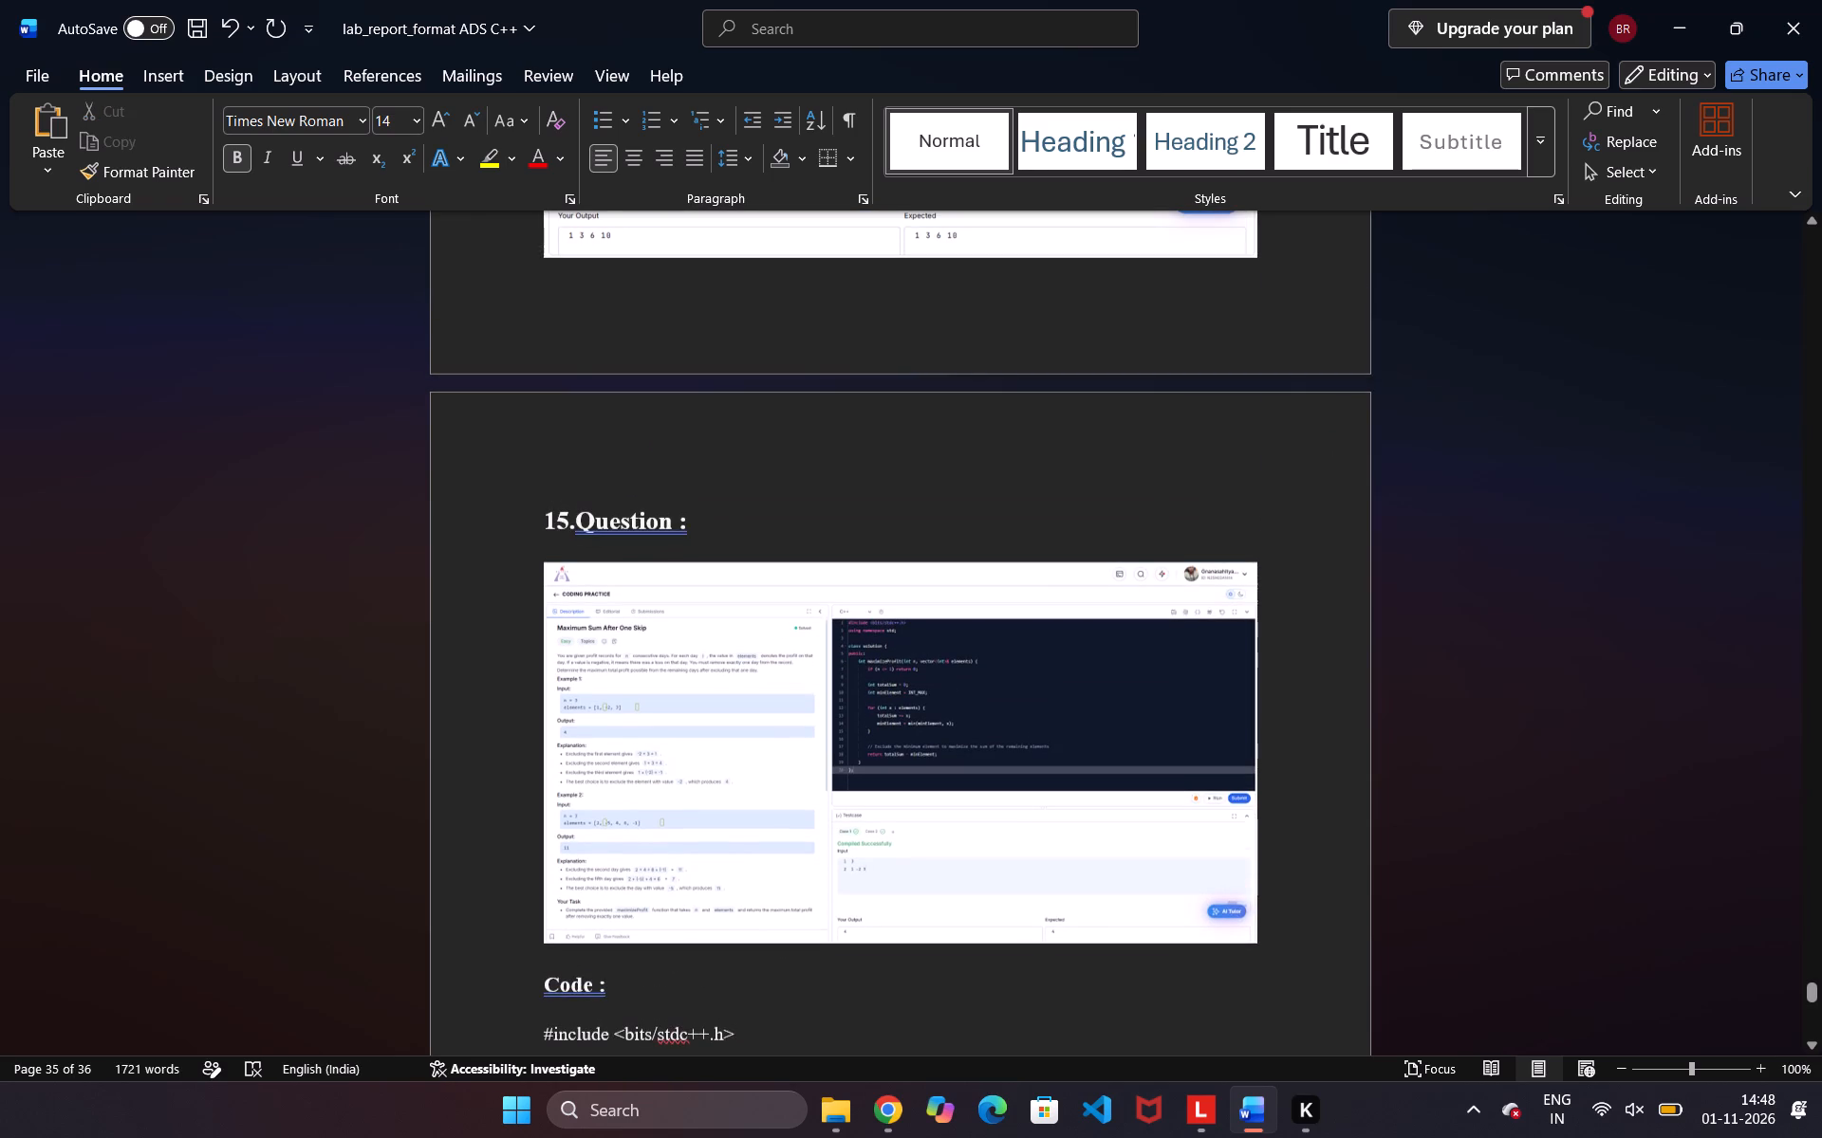
left_click_drag(542, 521, 726, 527)
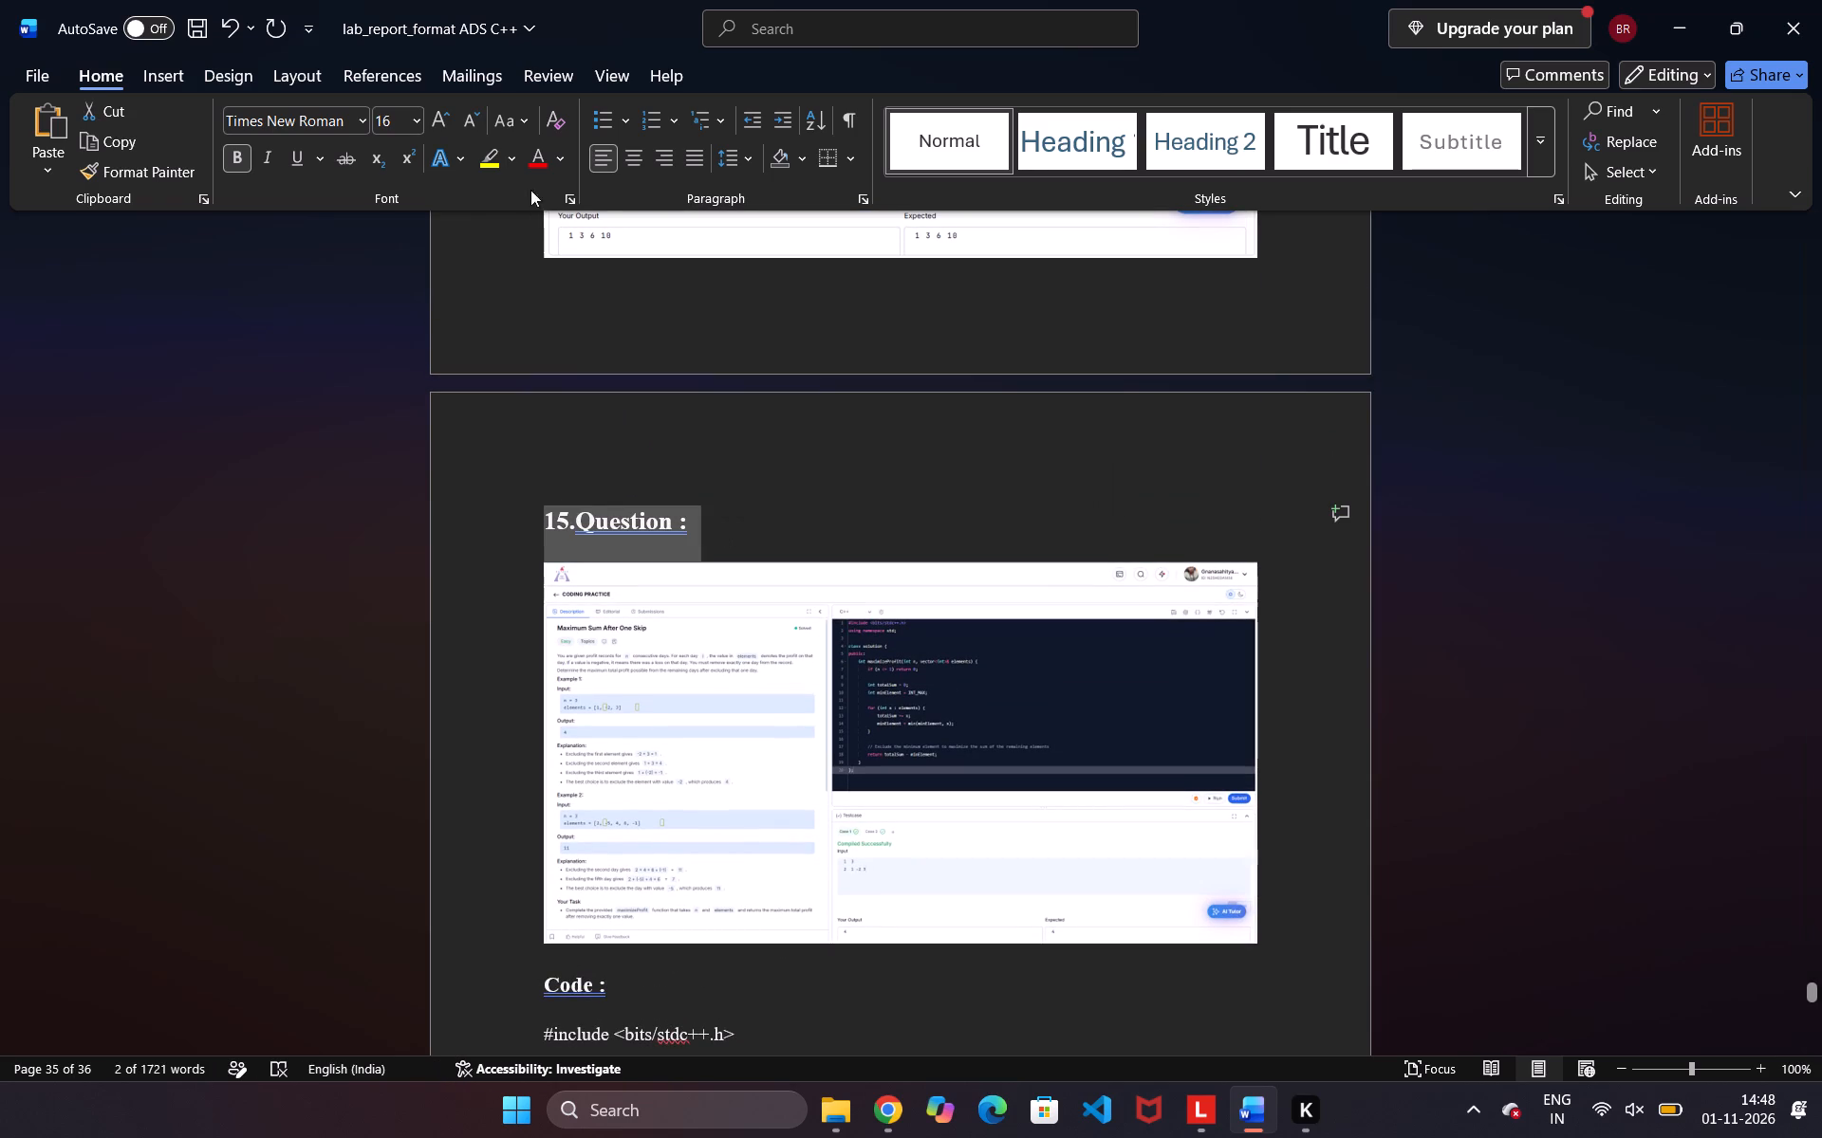
left_click(476, 123)
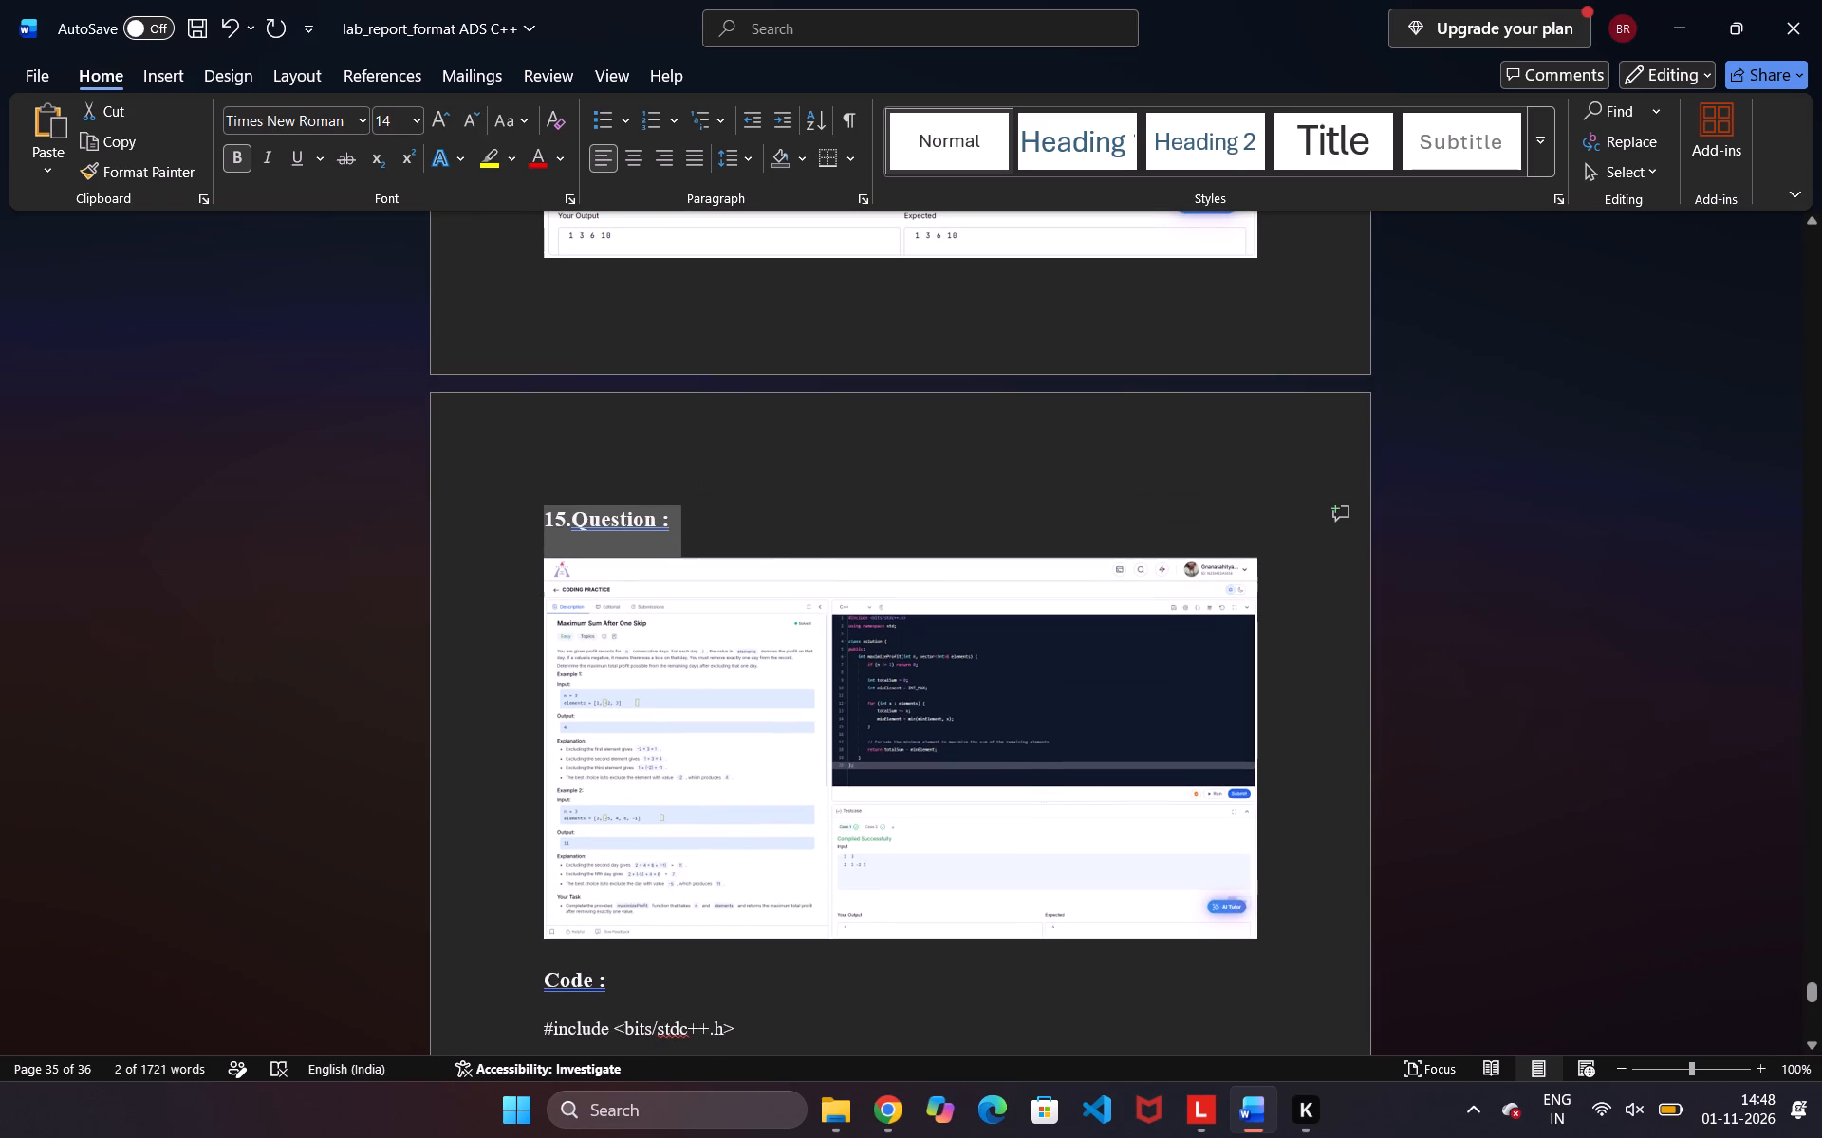
left_click(818, 518)
Add the line 'Output :' below the closing brace of the question 15 code.
scroll(818, 518, "down", 1)
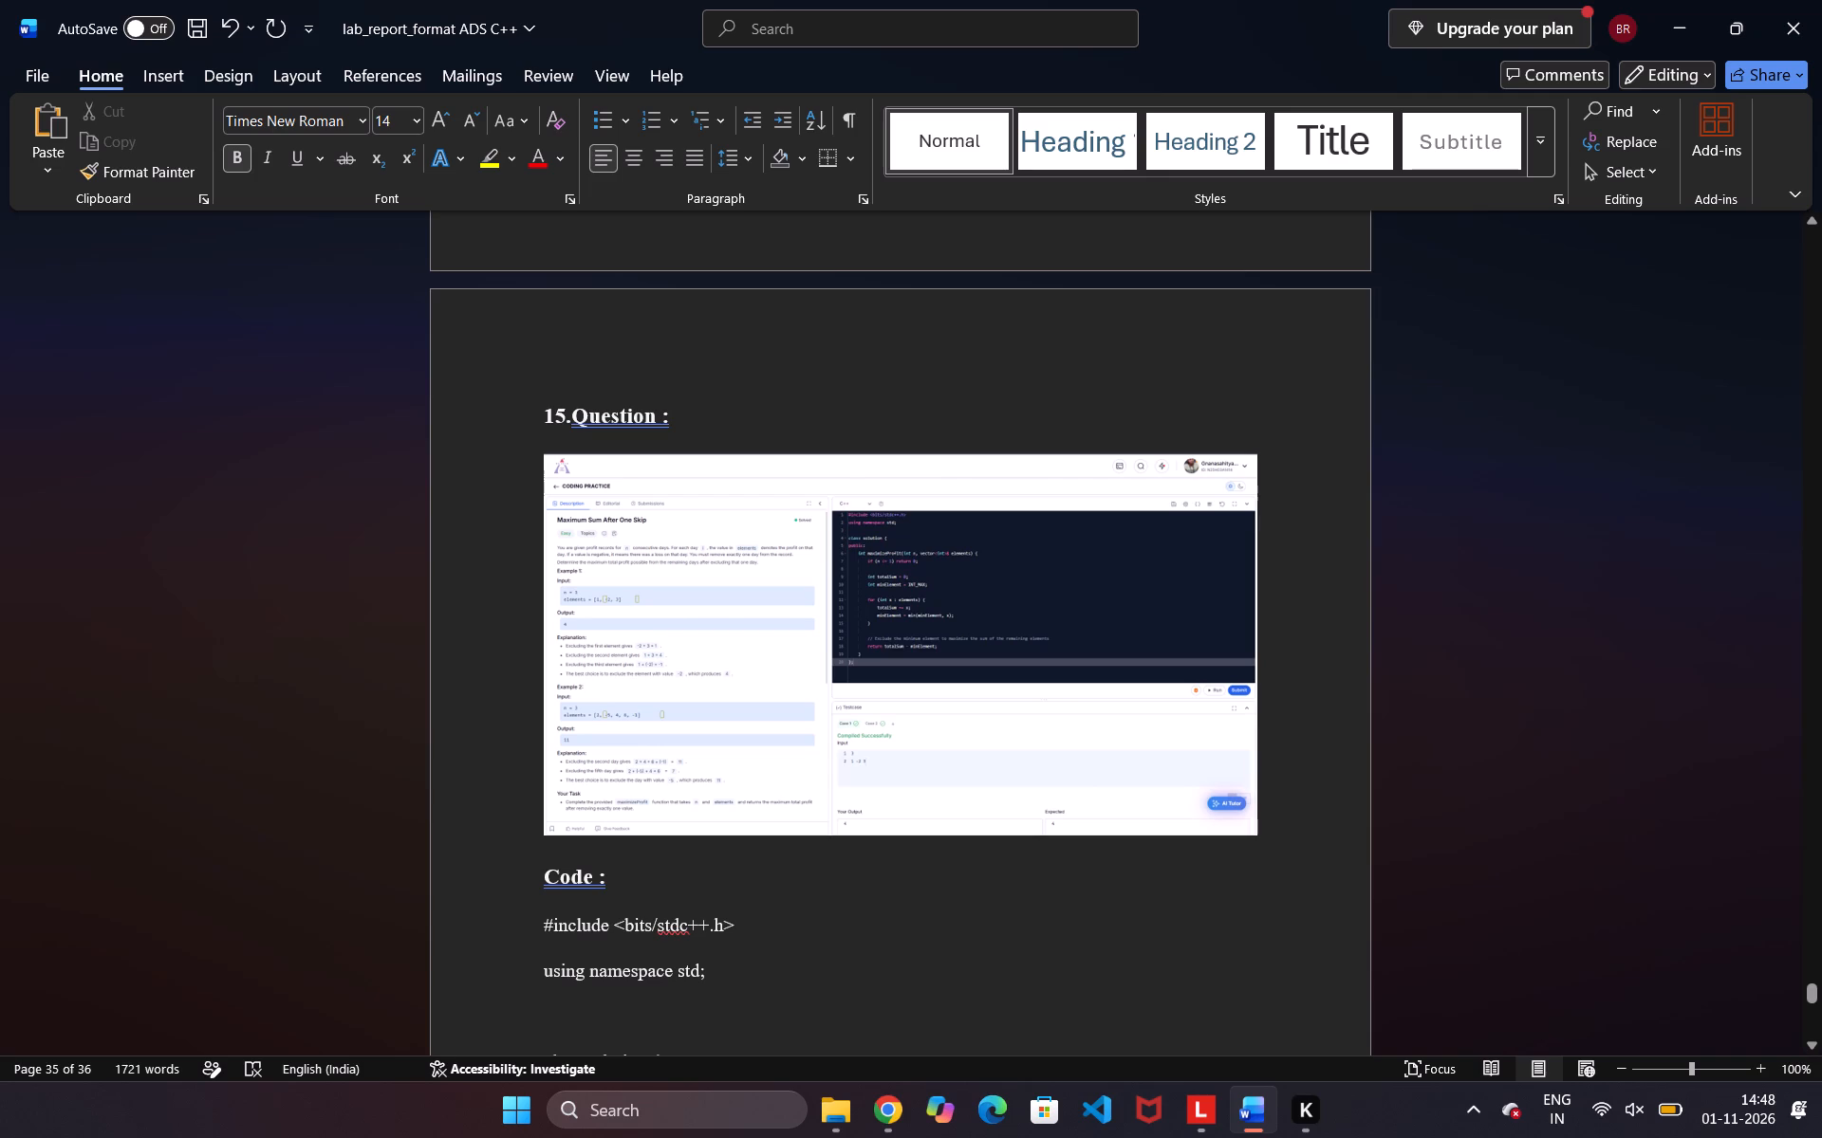
scroll(818, 518, "down", 2)
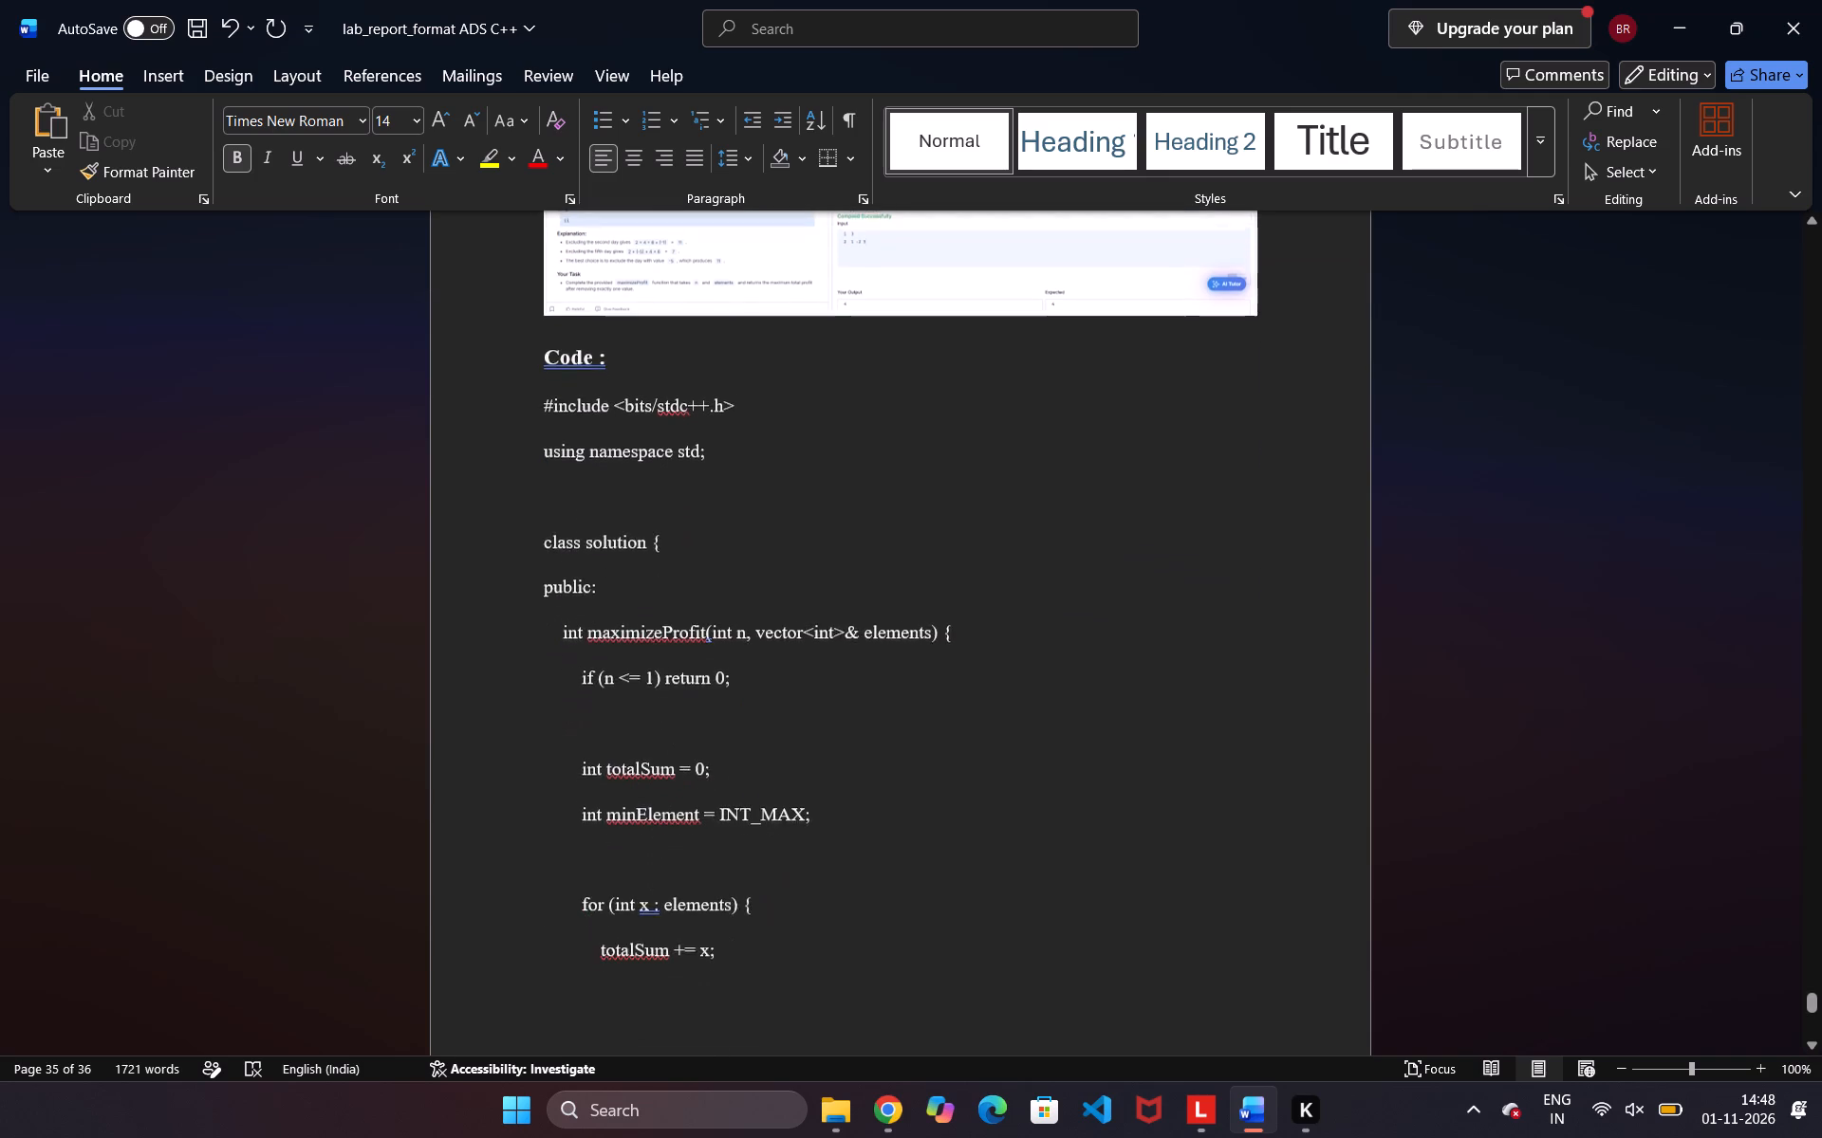
scroll(818, 518, "down", 4)
scroll(818, 518, "up", 1)
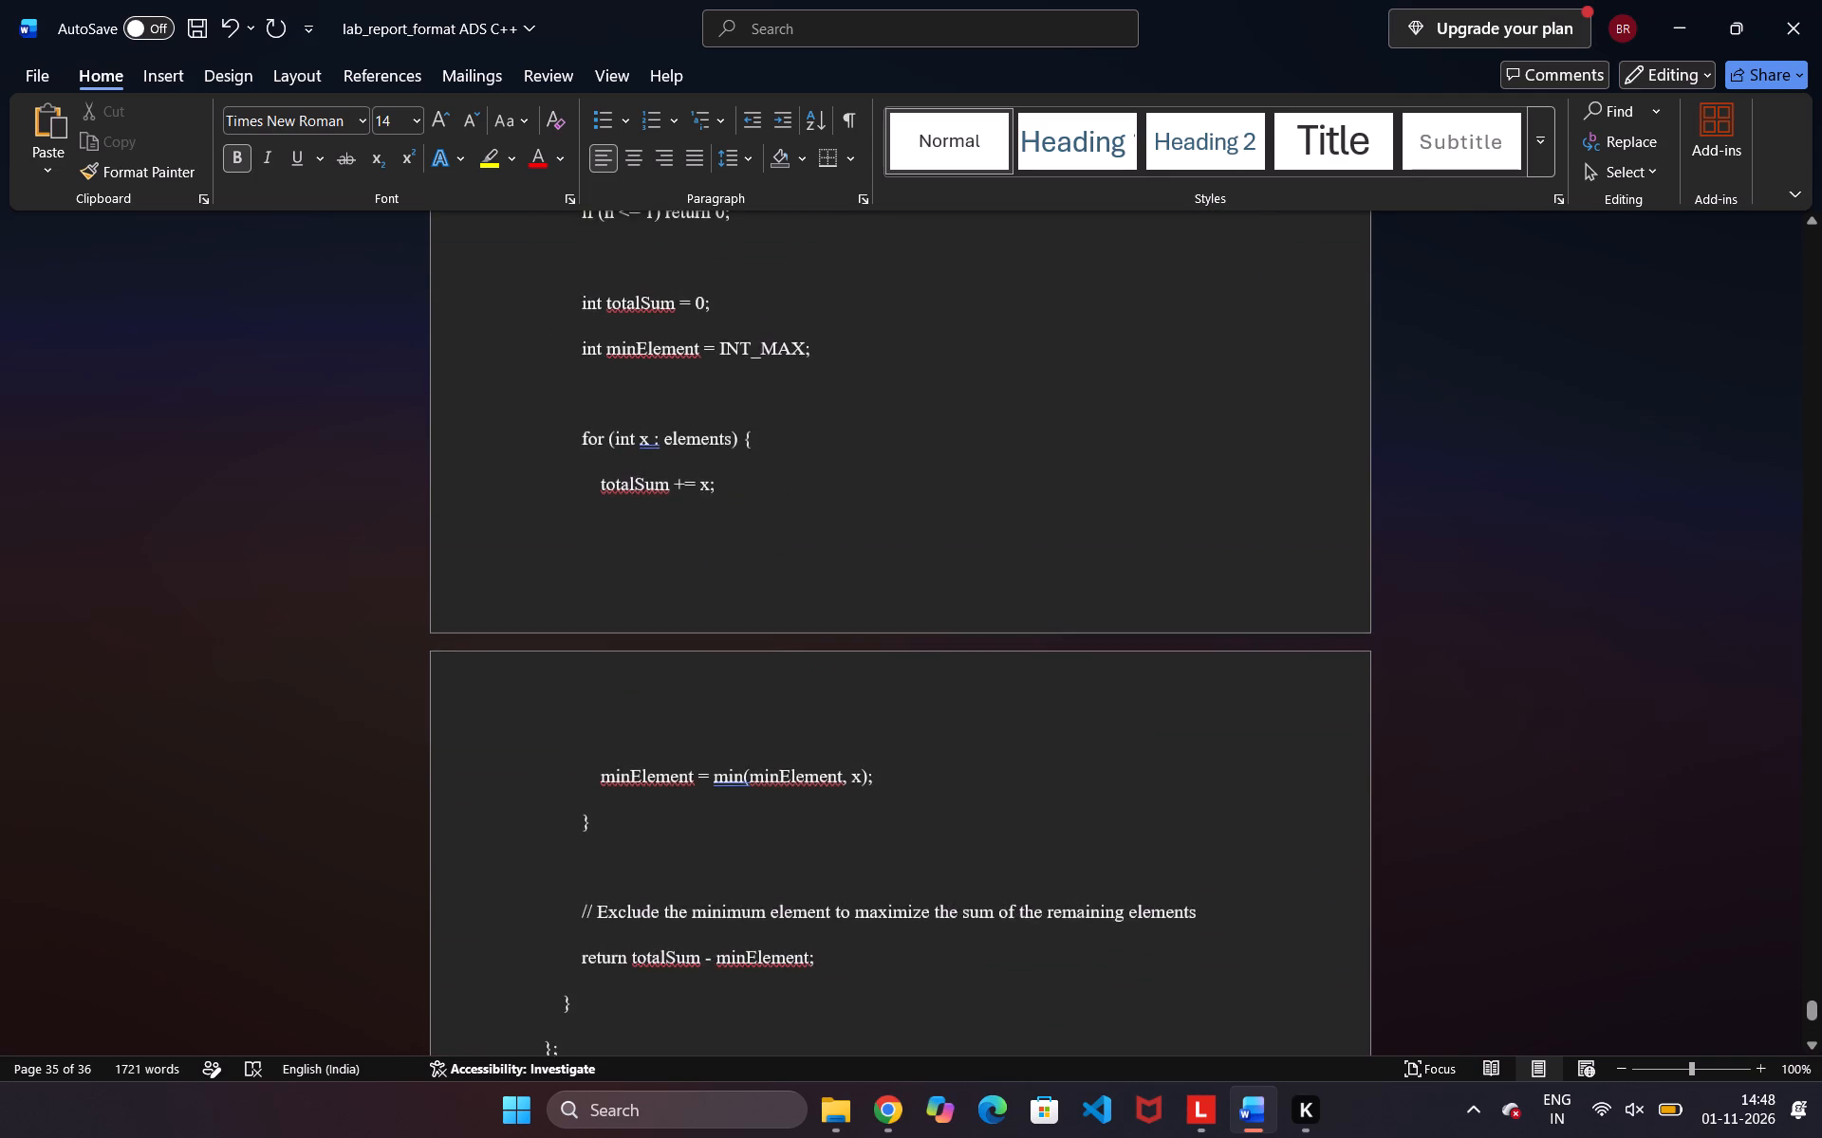
scroll(700, 772, "down", 1)
left_click(646, 819)
key("Return")
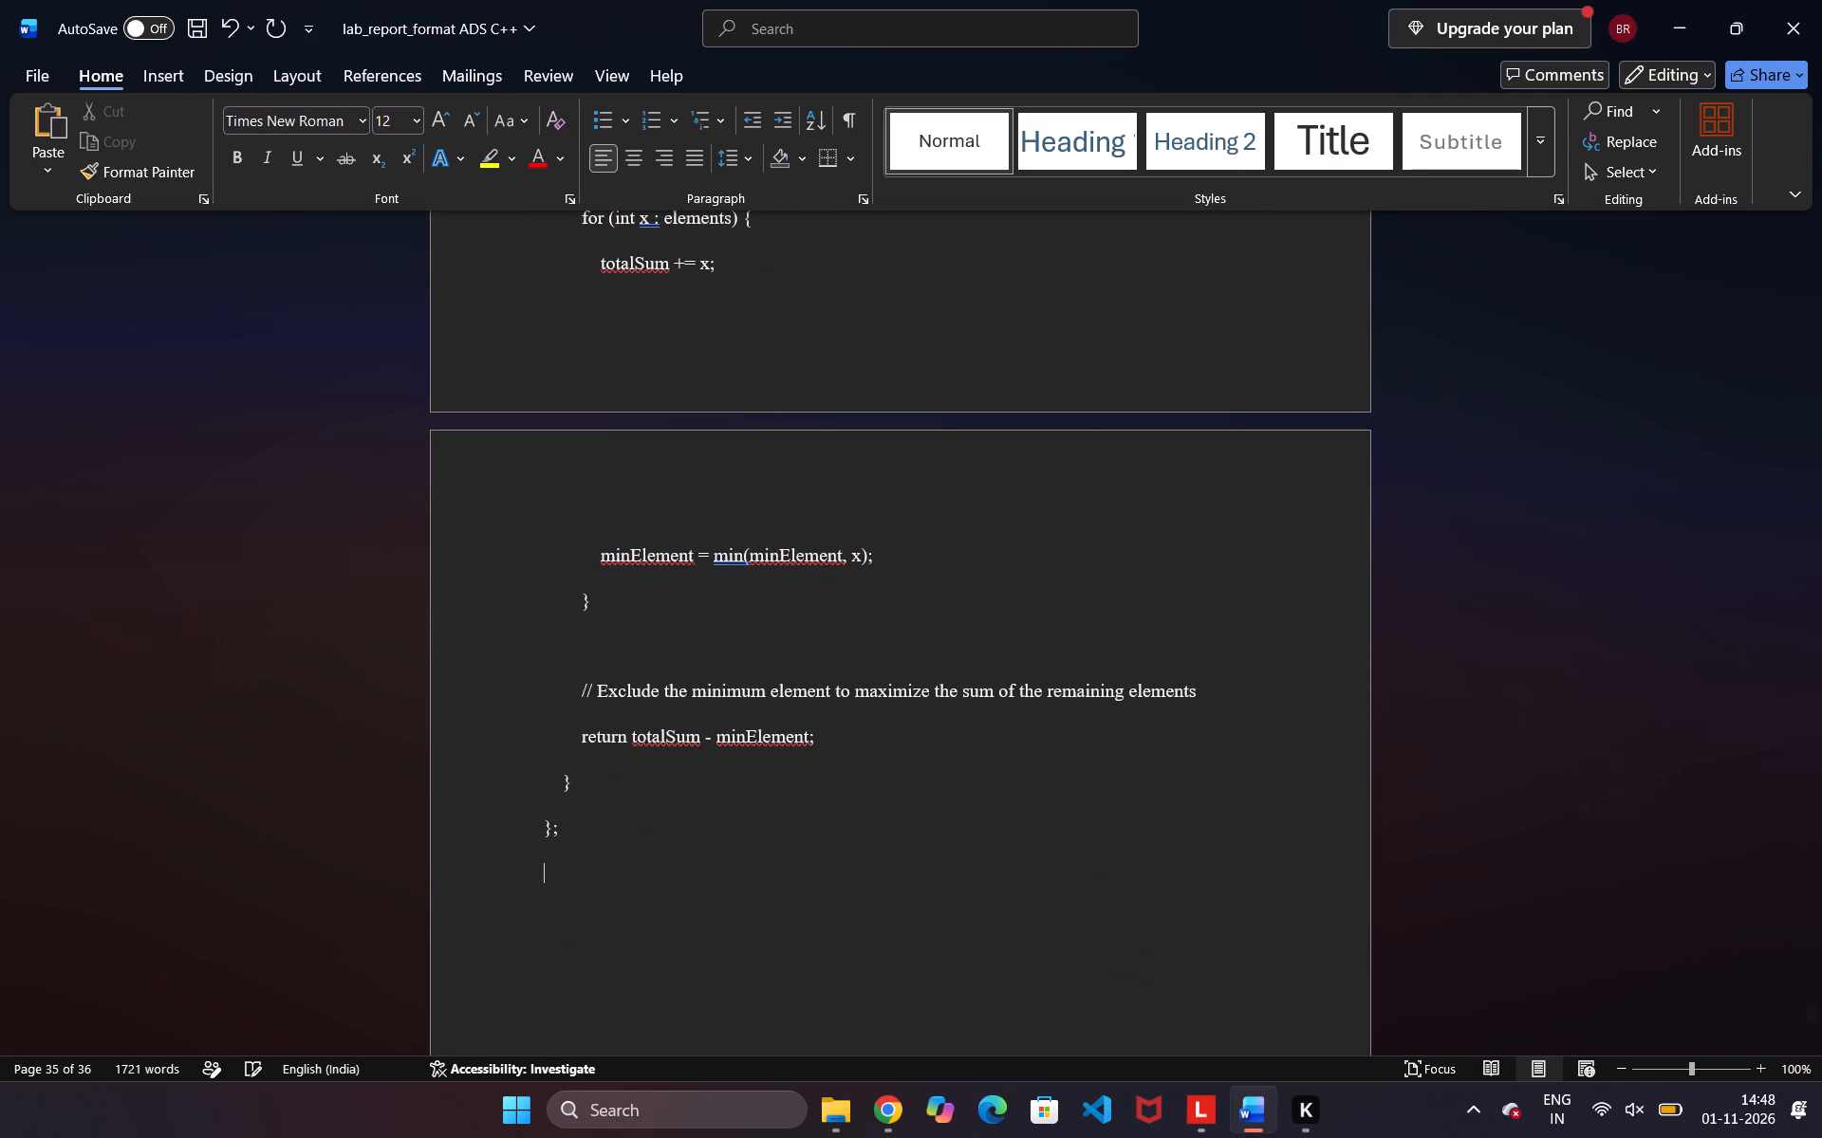
key("o")
key("u")
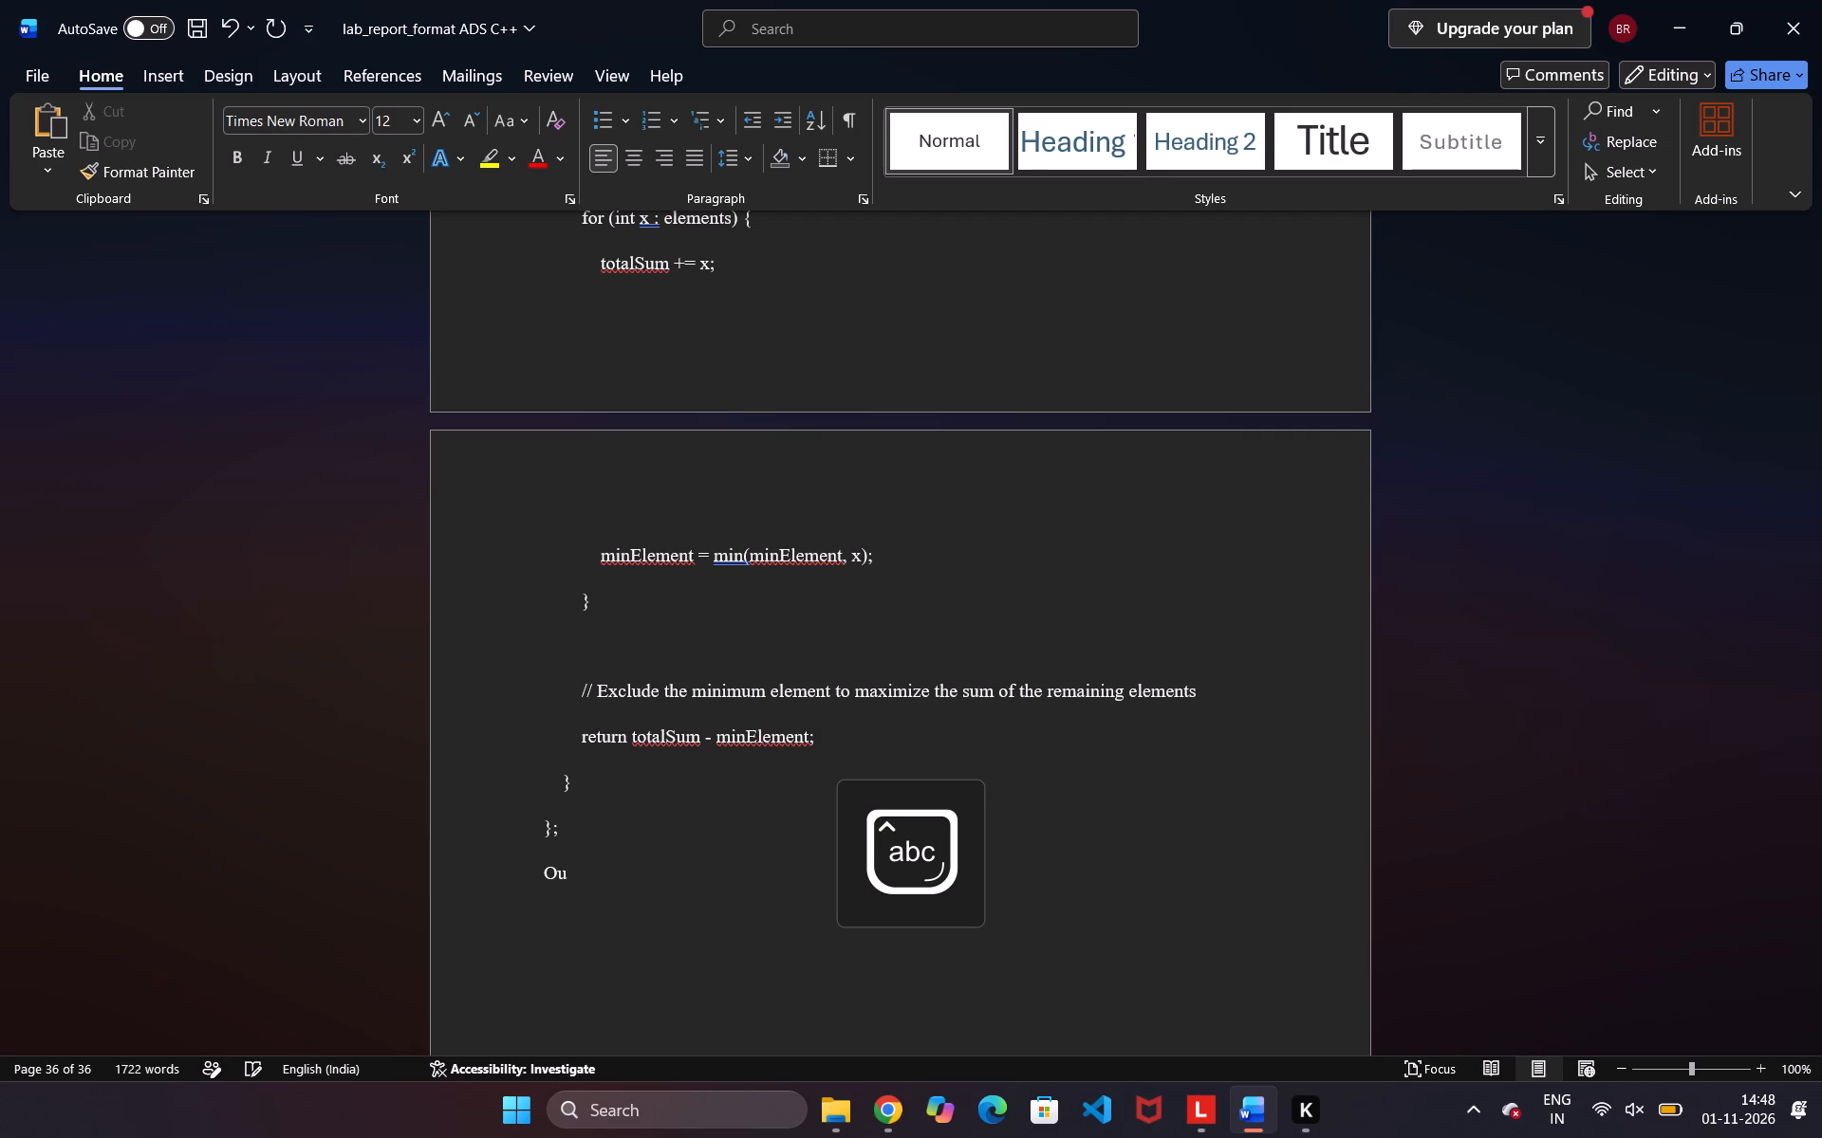
type("tput")
key("space")
type(":")
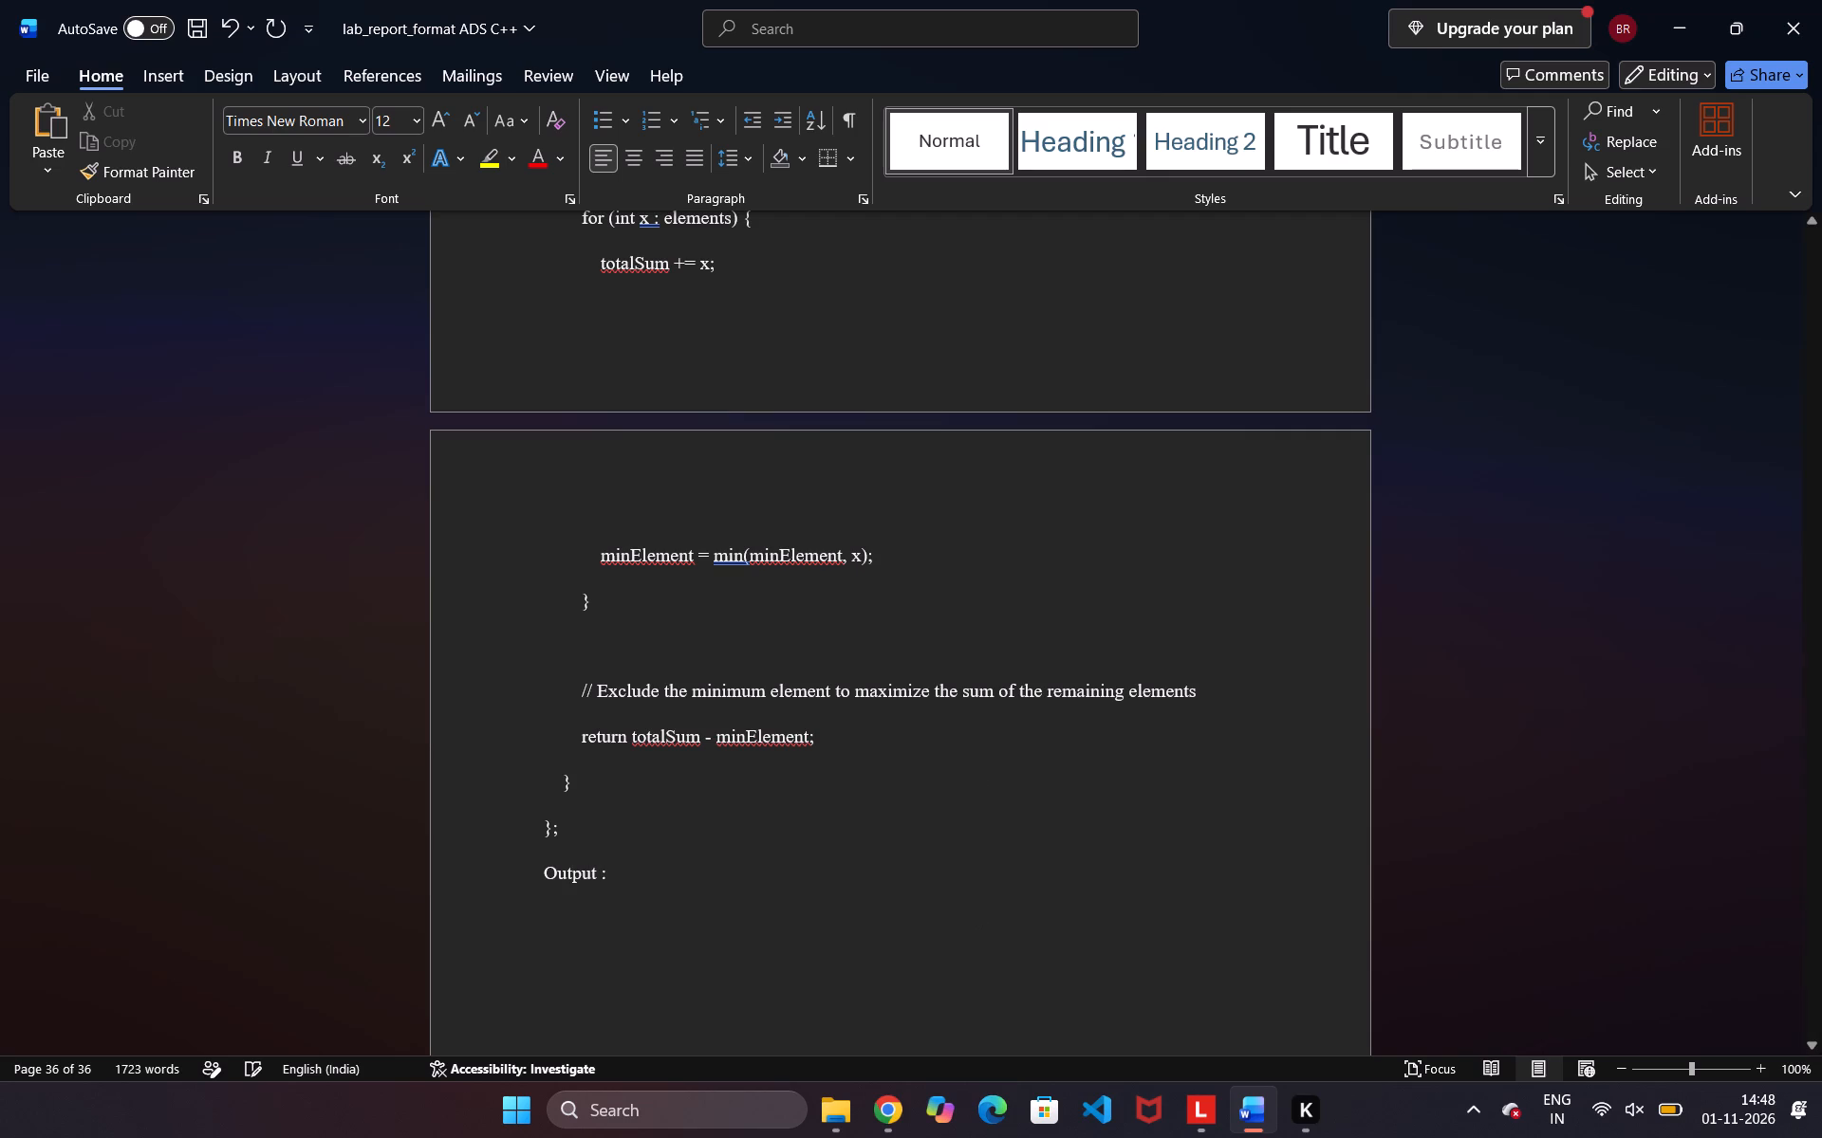
Make the 'Output :' heading bold at font size 14 and start a new line below it.
left_click_drag(542, 873, 631, 875)
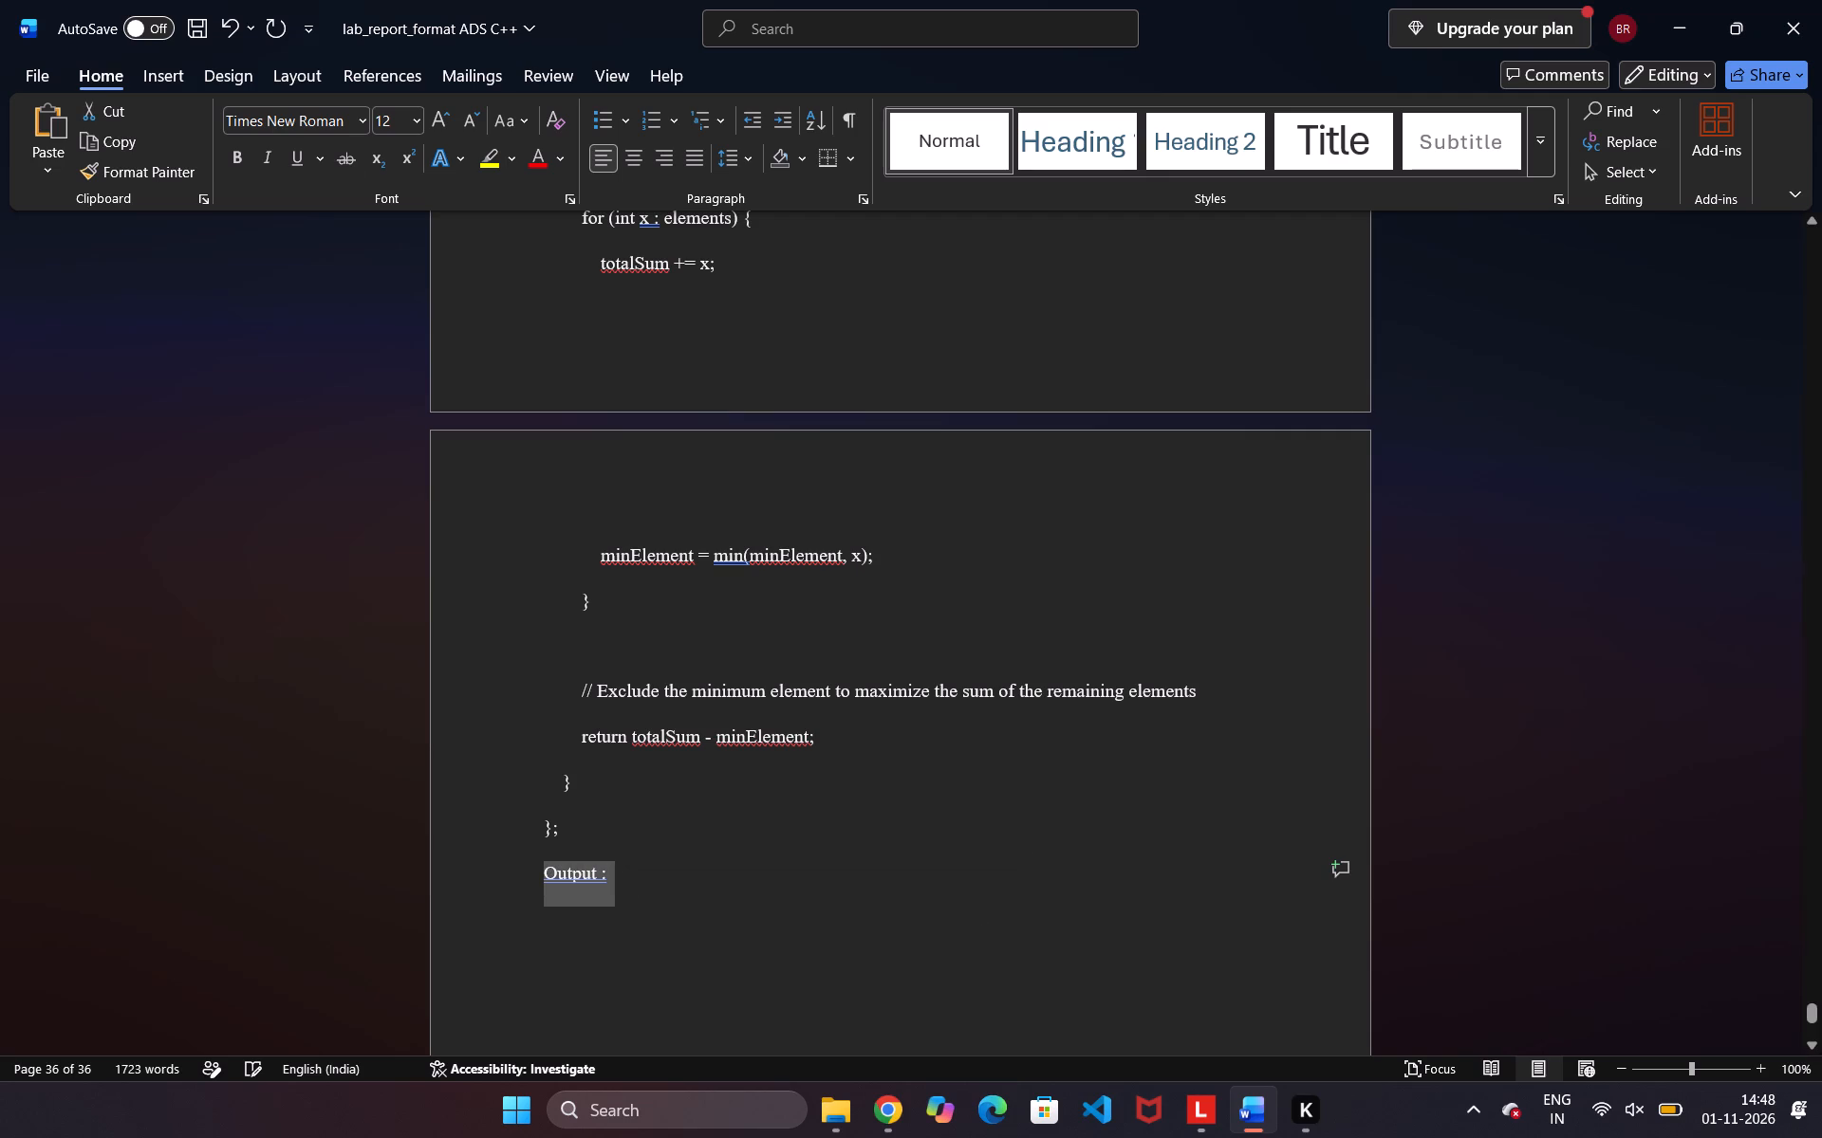
left_click(245, 163)
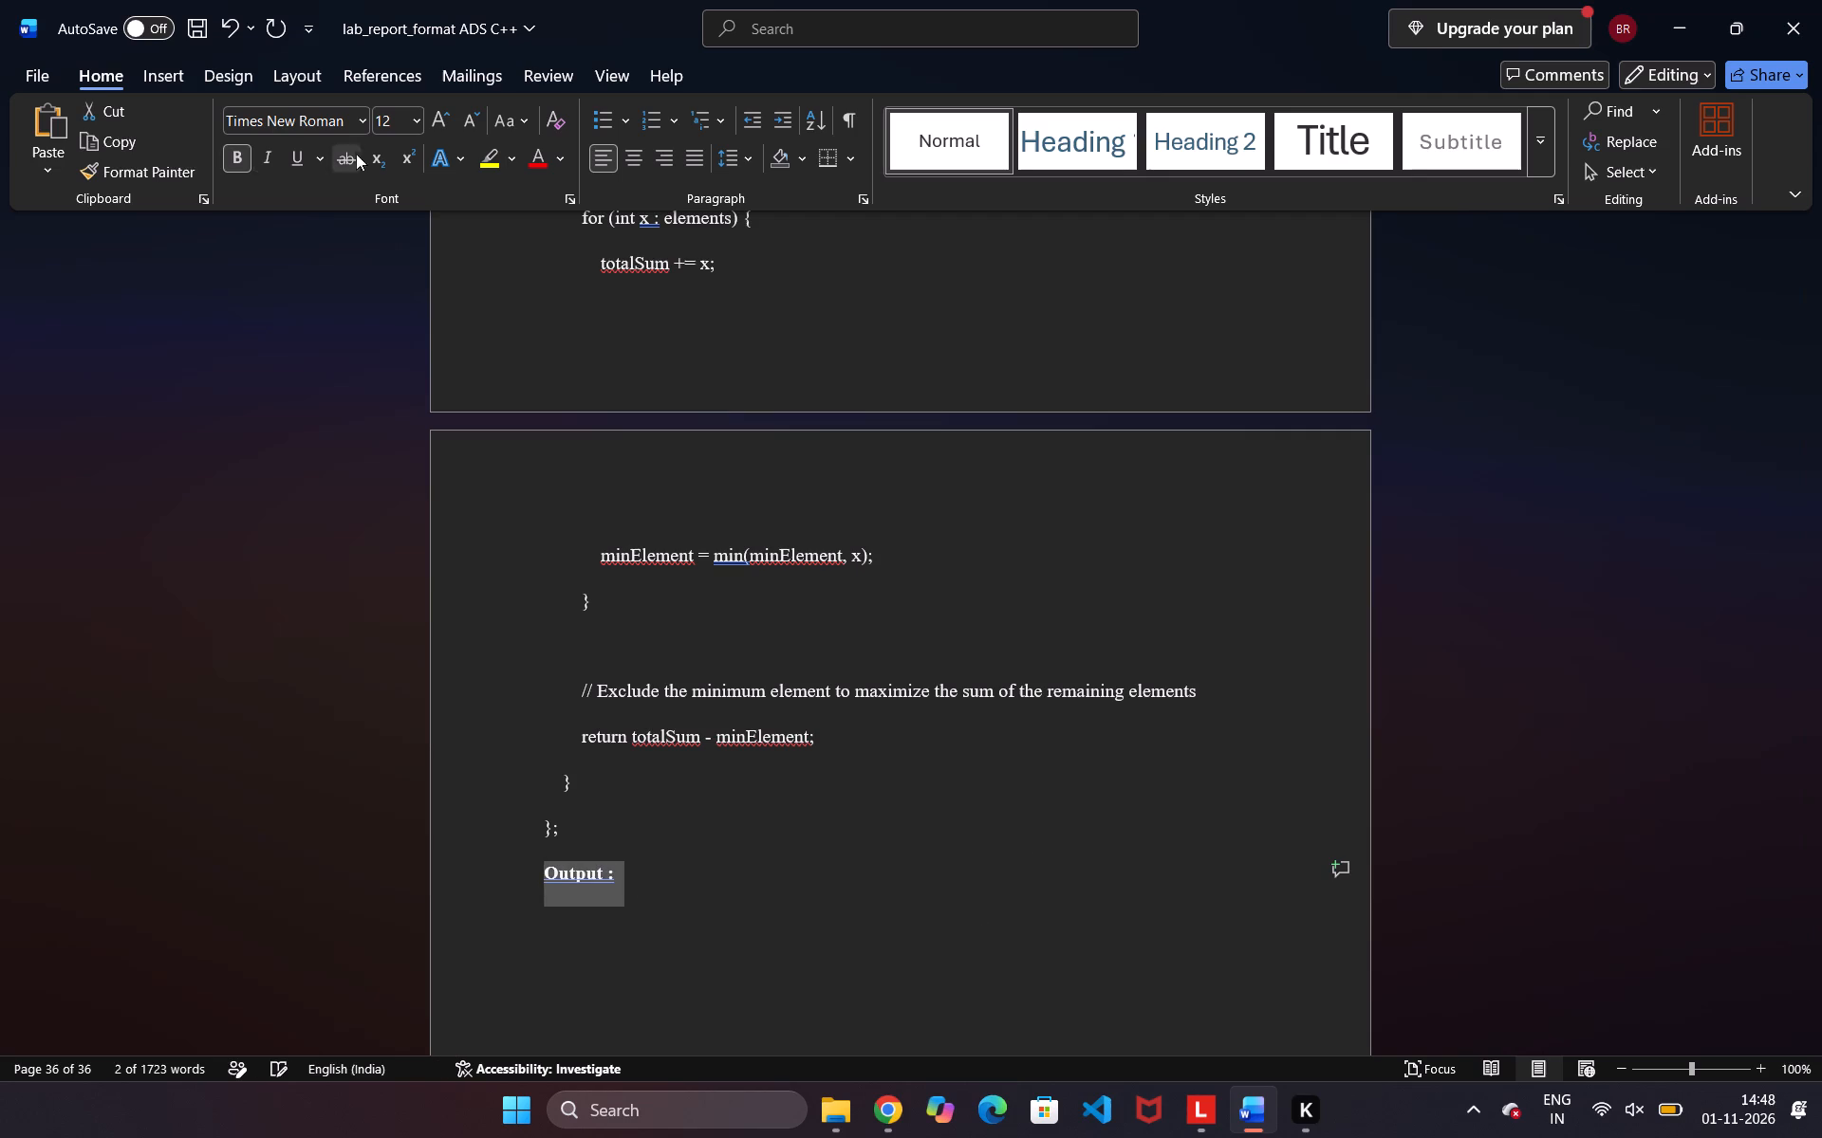
left_click(445, 127)
left_click(661, 845)
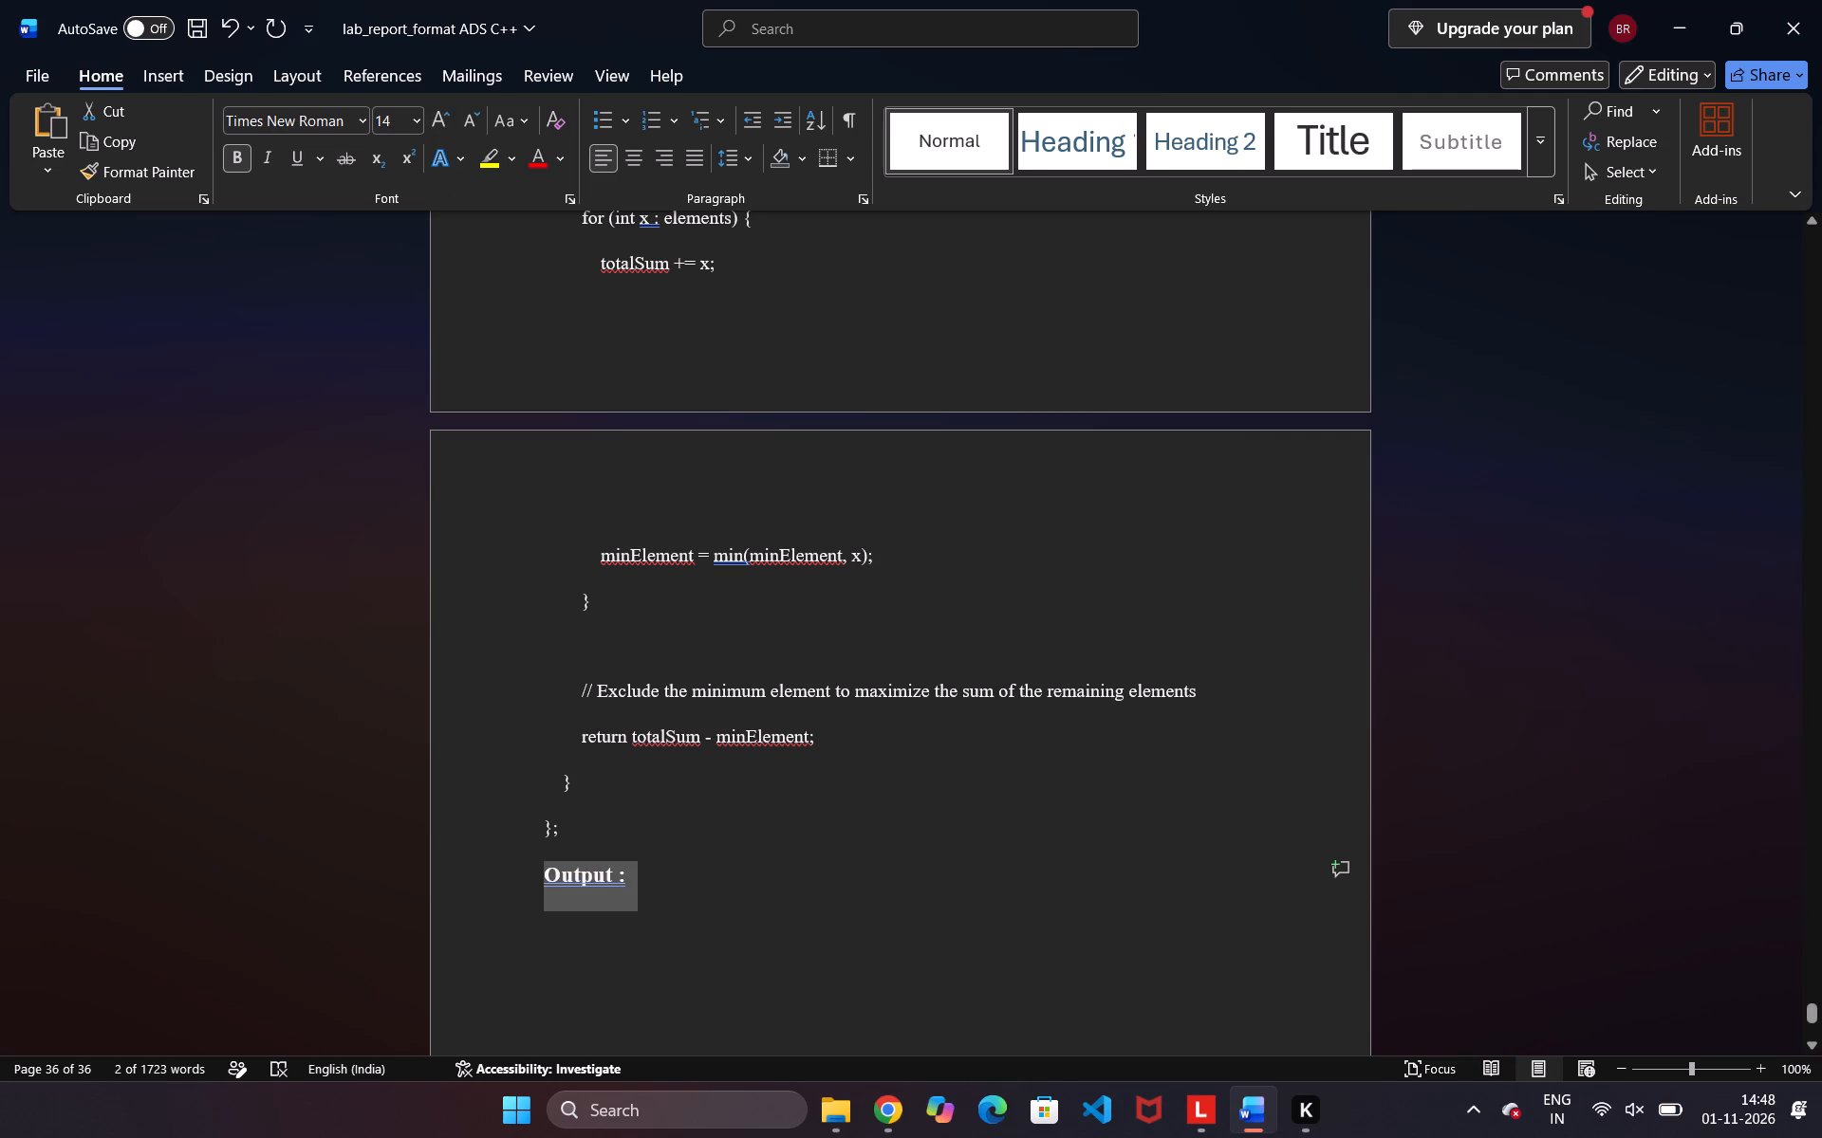
left_click(663, 872)
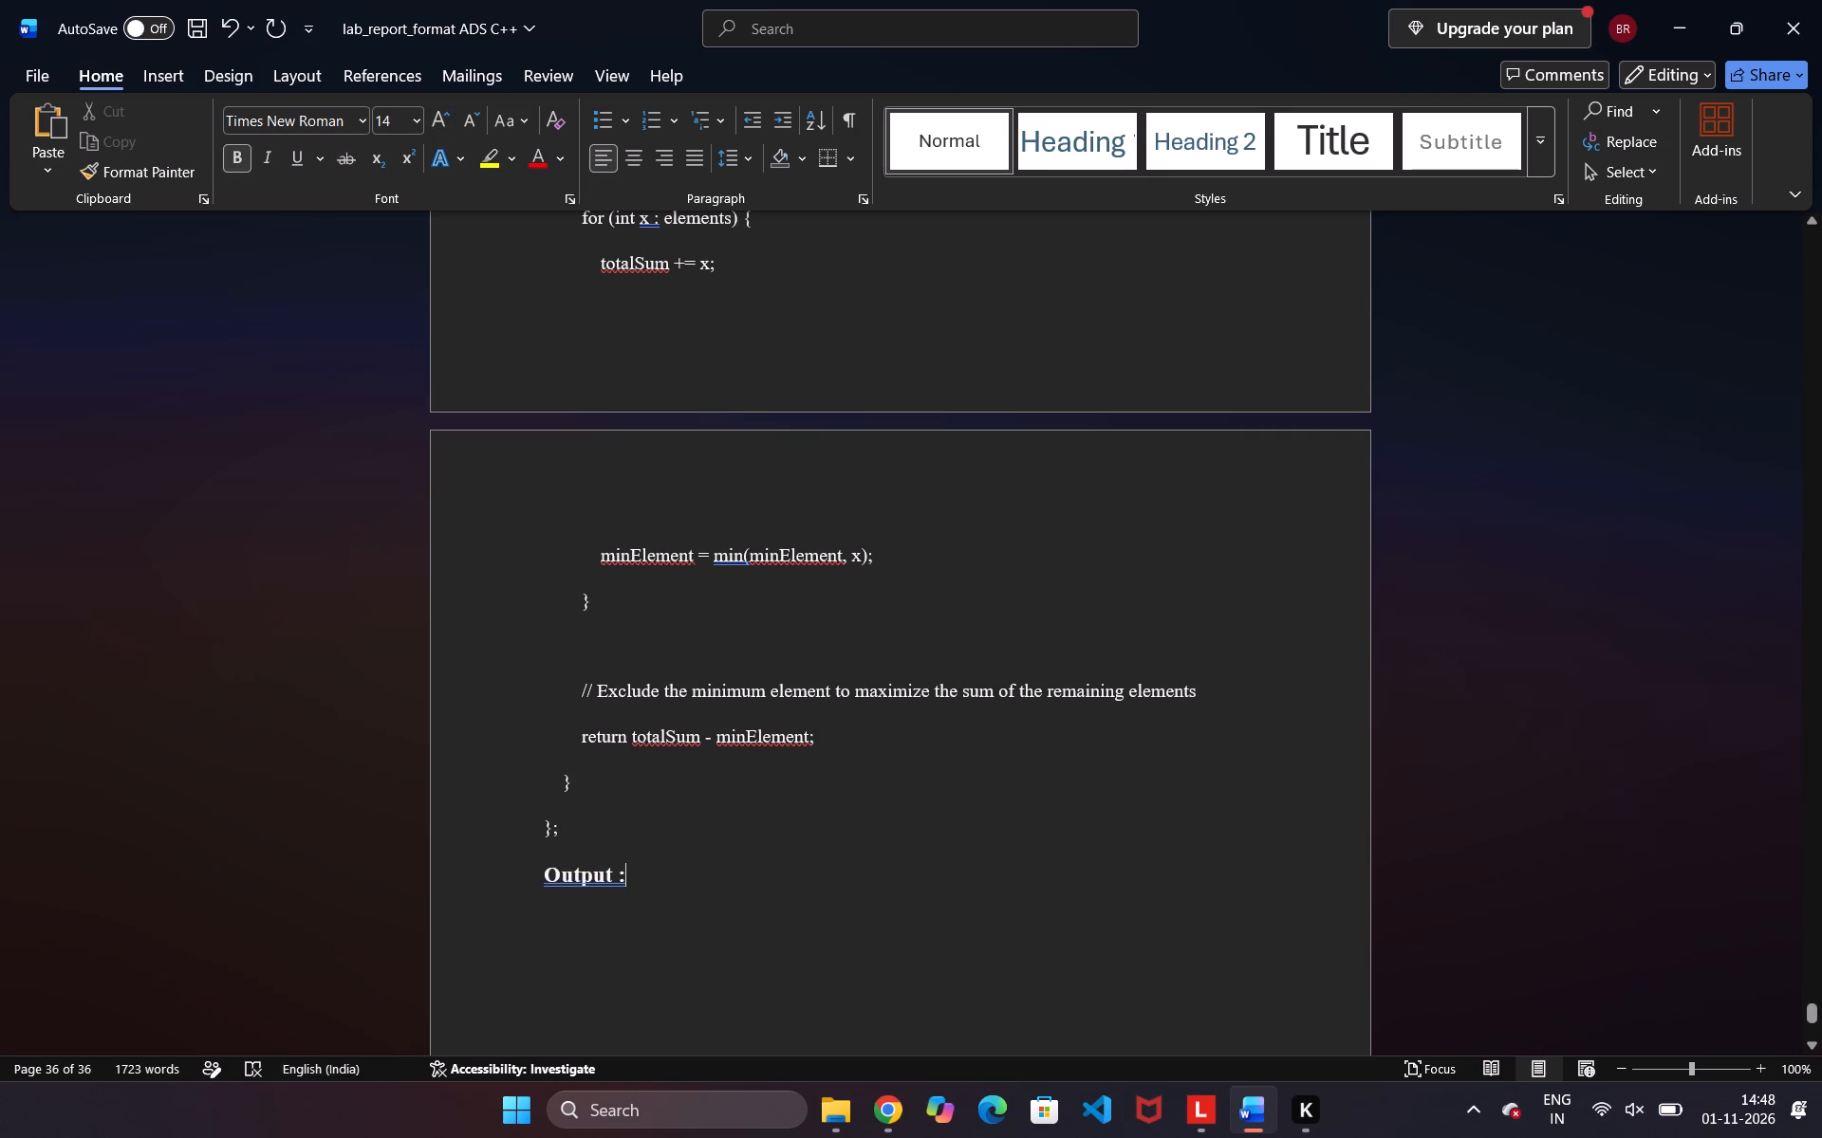
key("Return")
Capture the Testcase area with its input and output in Chrome and paste it under 'Output :' in Word.
left_click(877, 1115)
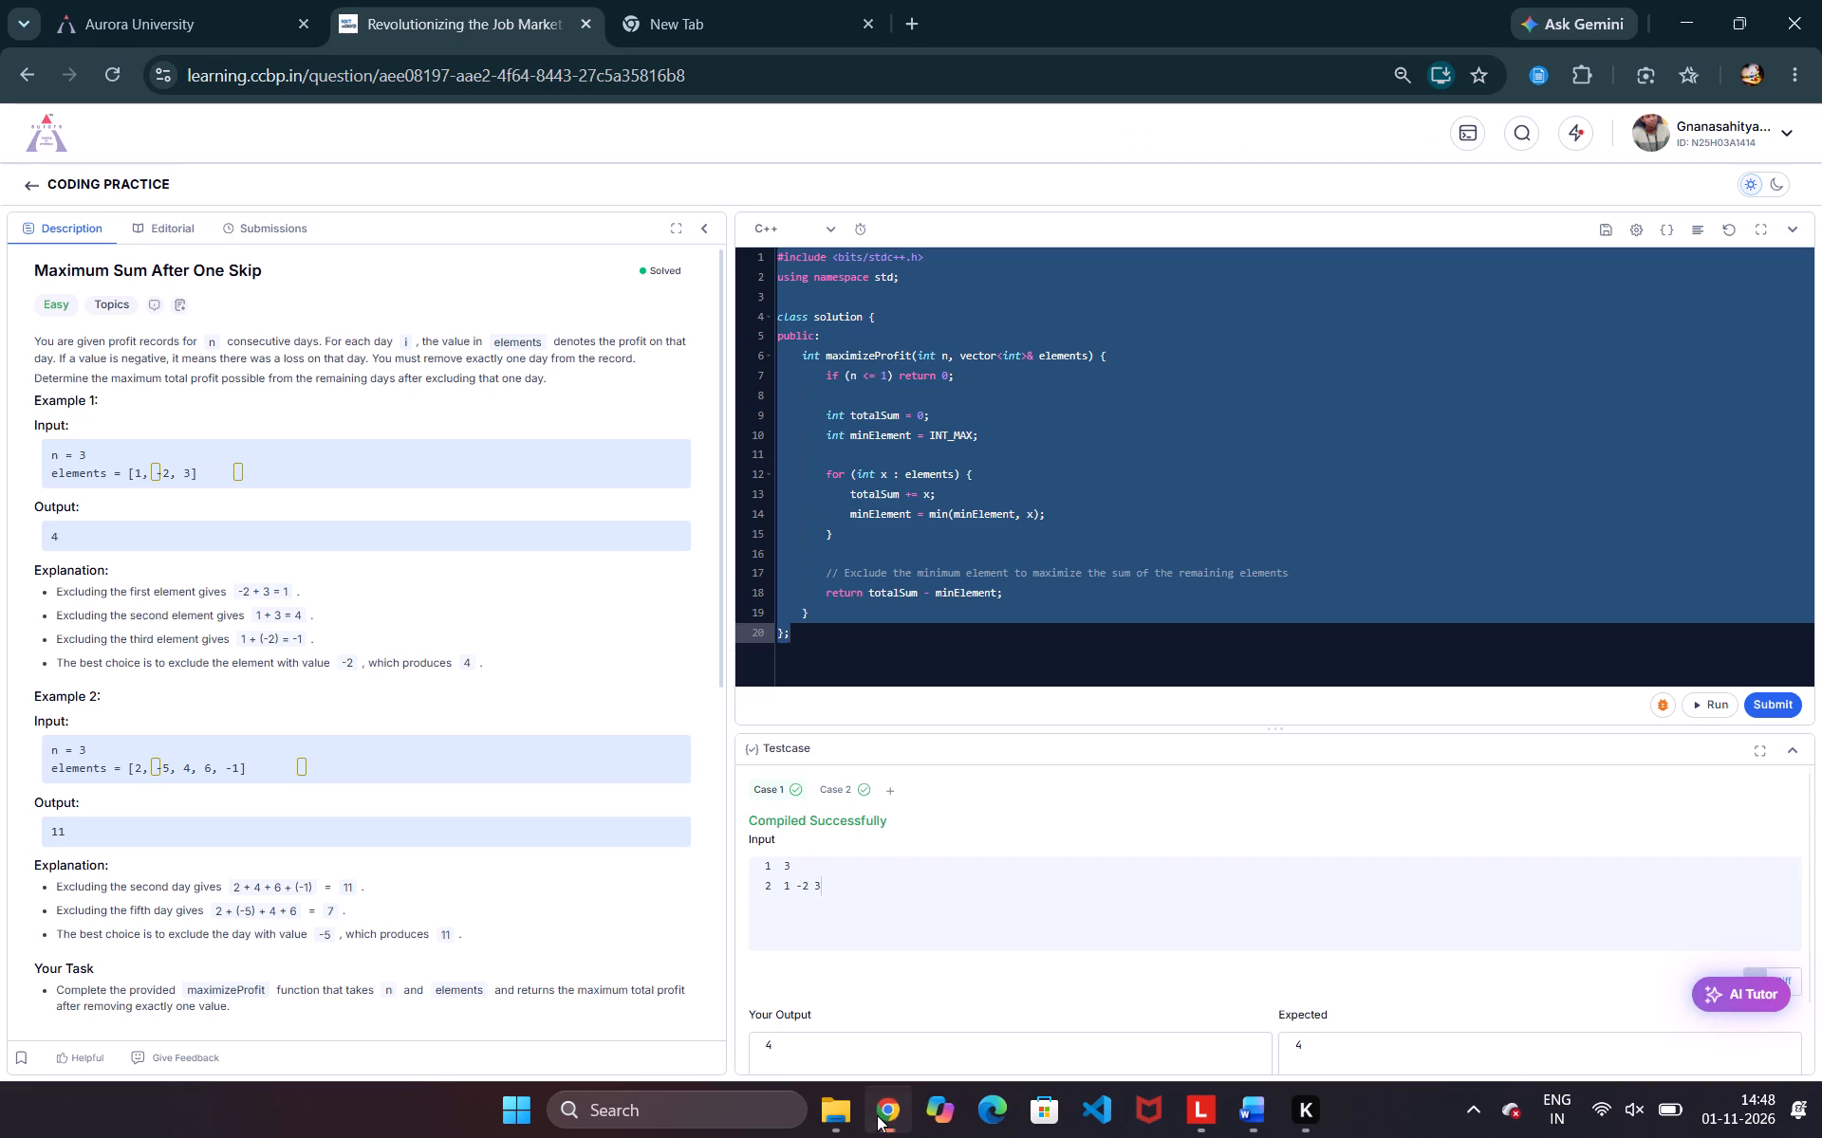
left_click(889, 505)
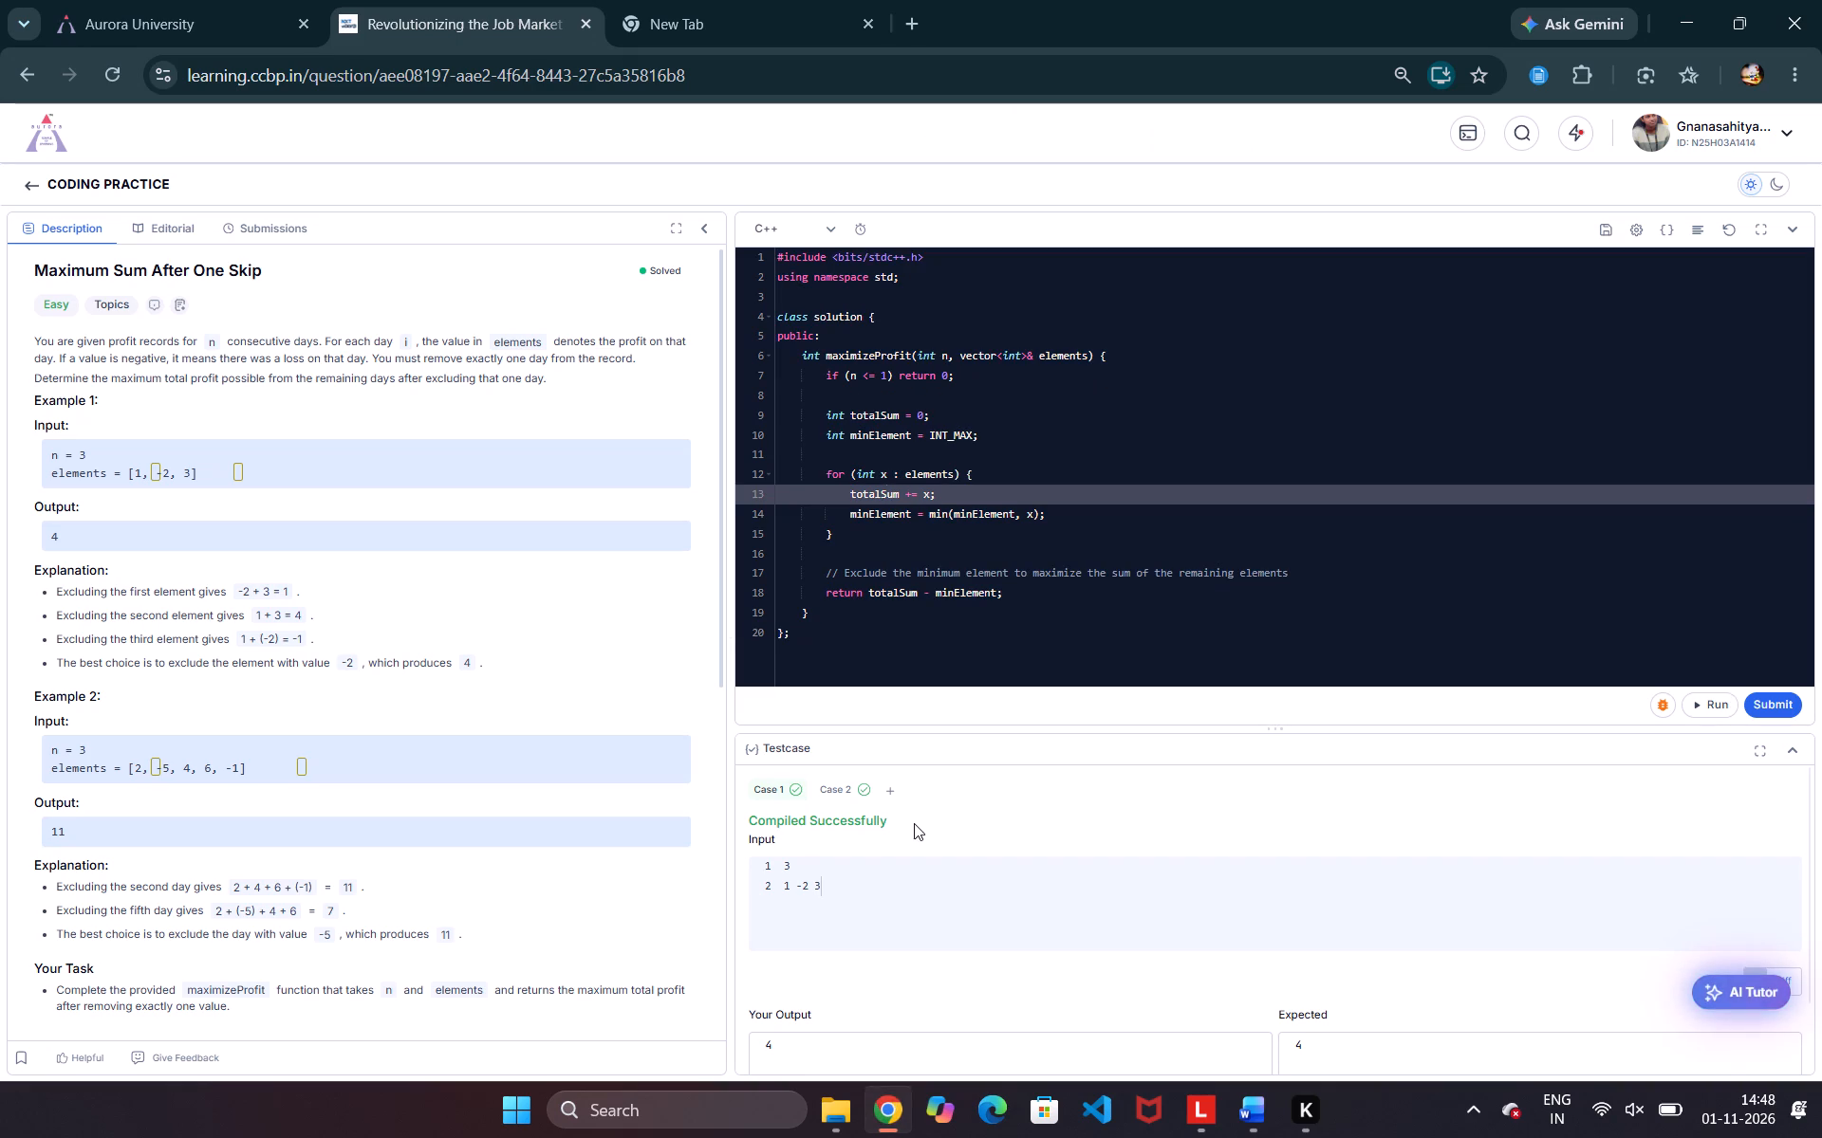
key("shift+super+s")
left_click_drag(729, 723, 1036, 976)
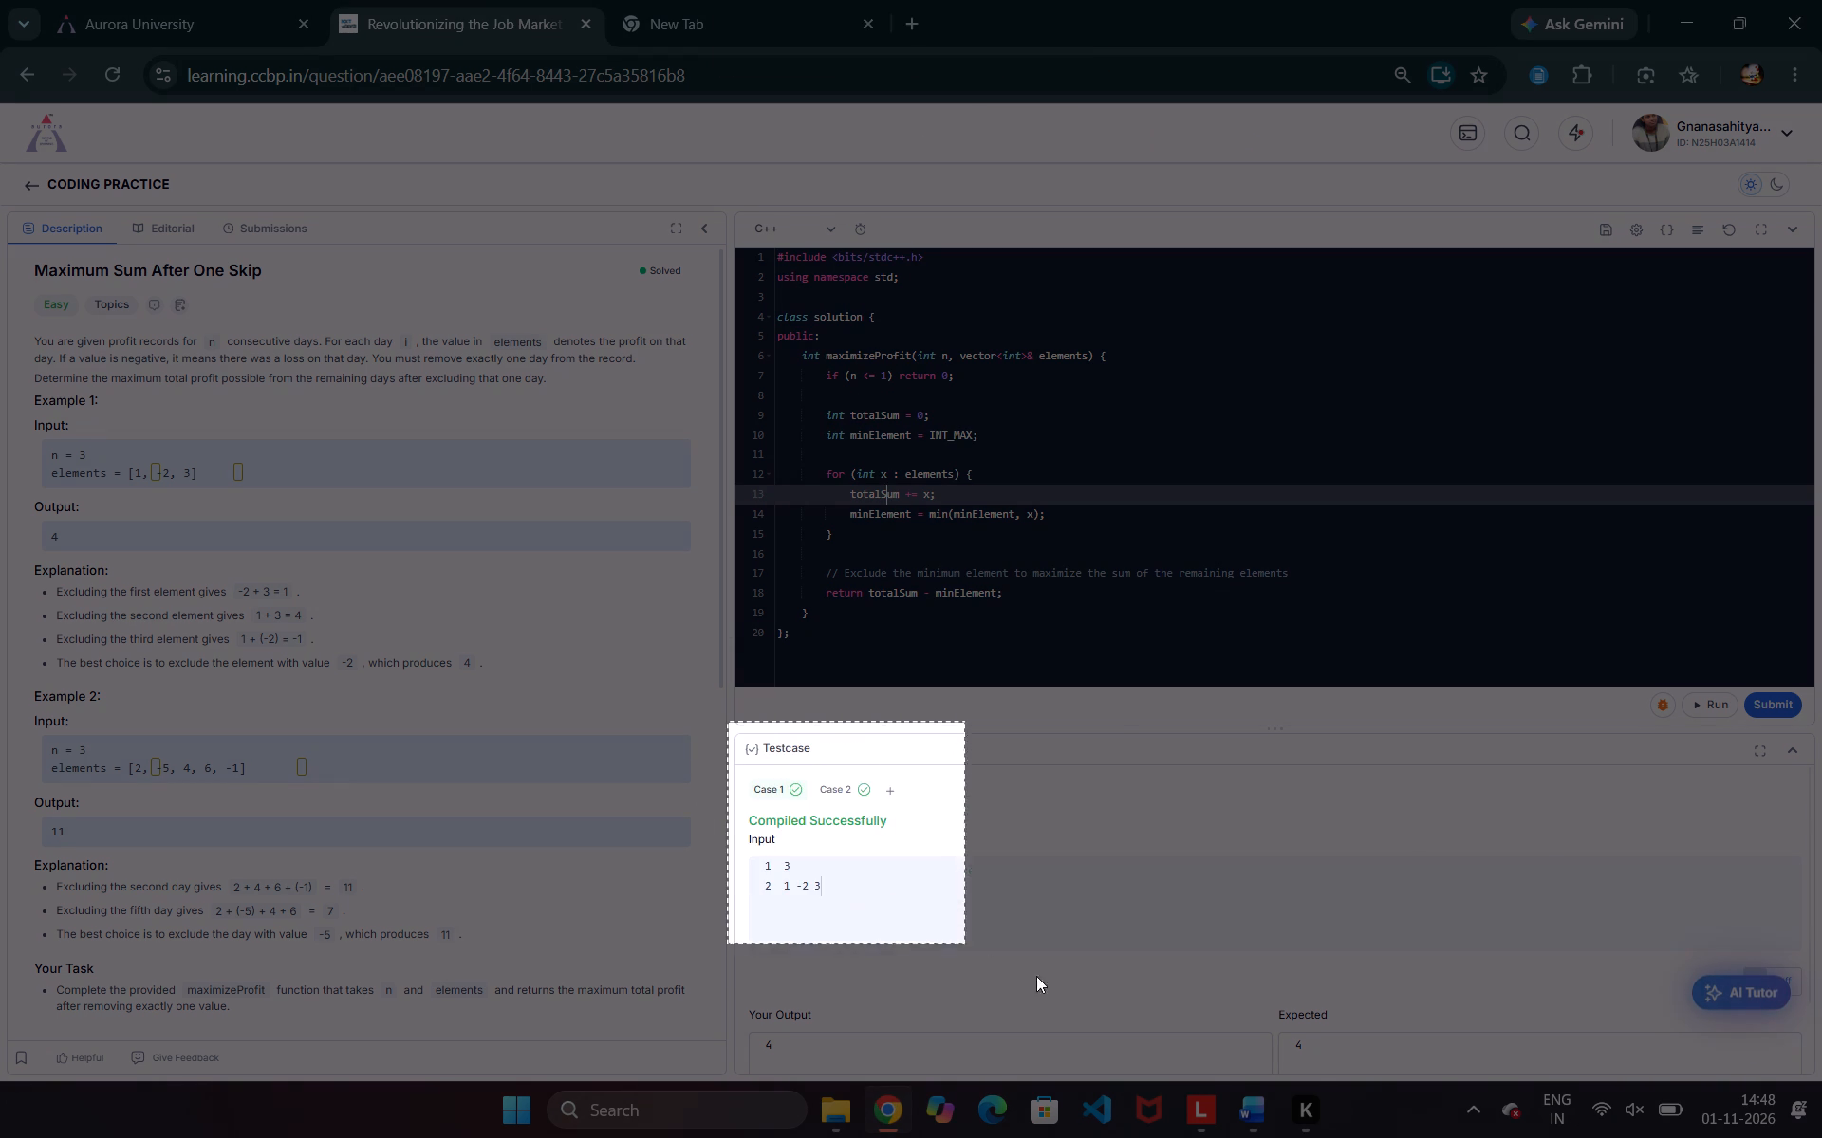
left_click_drag(1036, 976, 1739, 1080)
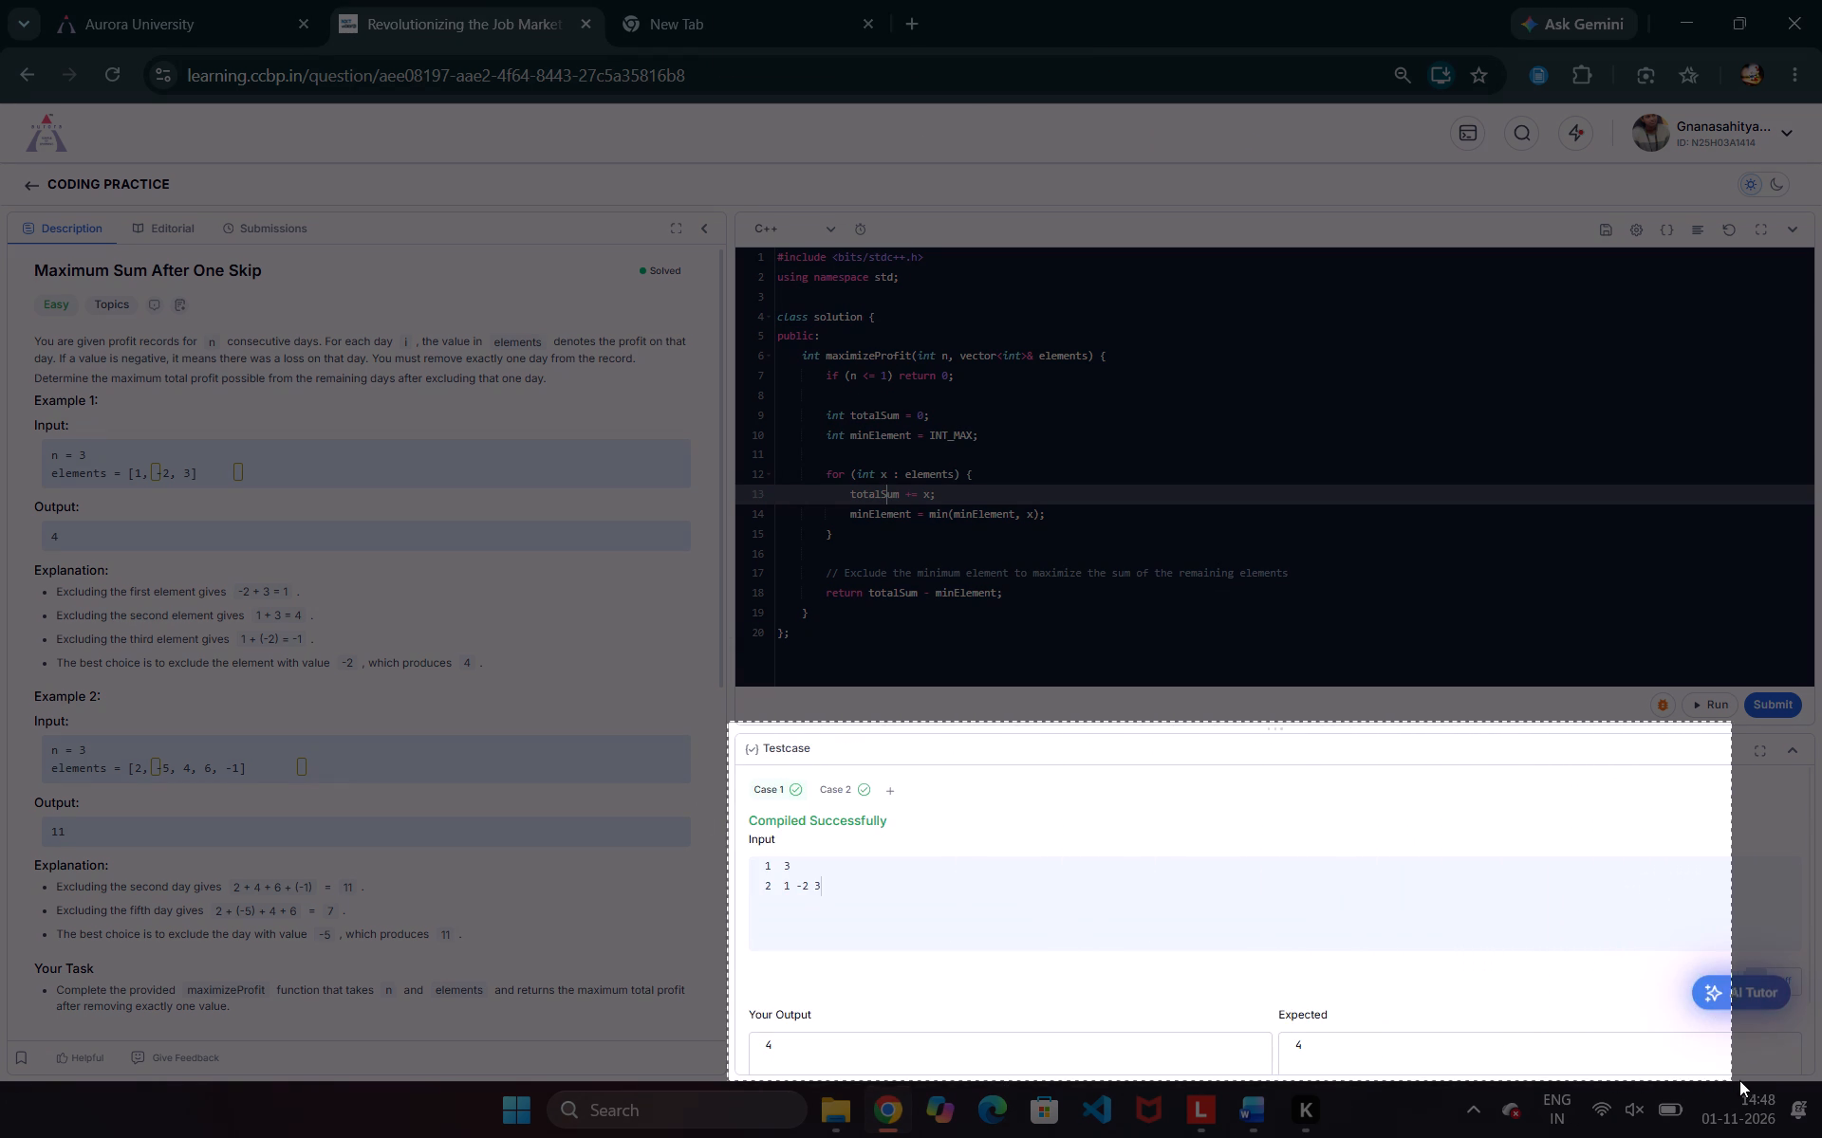
left_click_drag(1739, 1080, 1821, 1079)
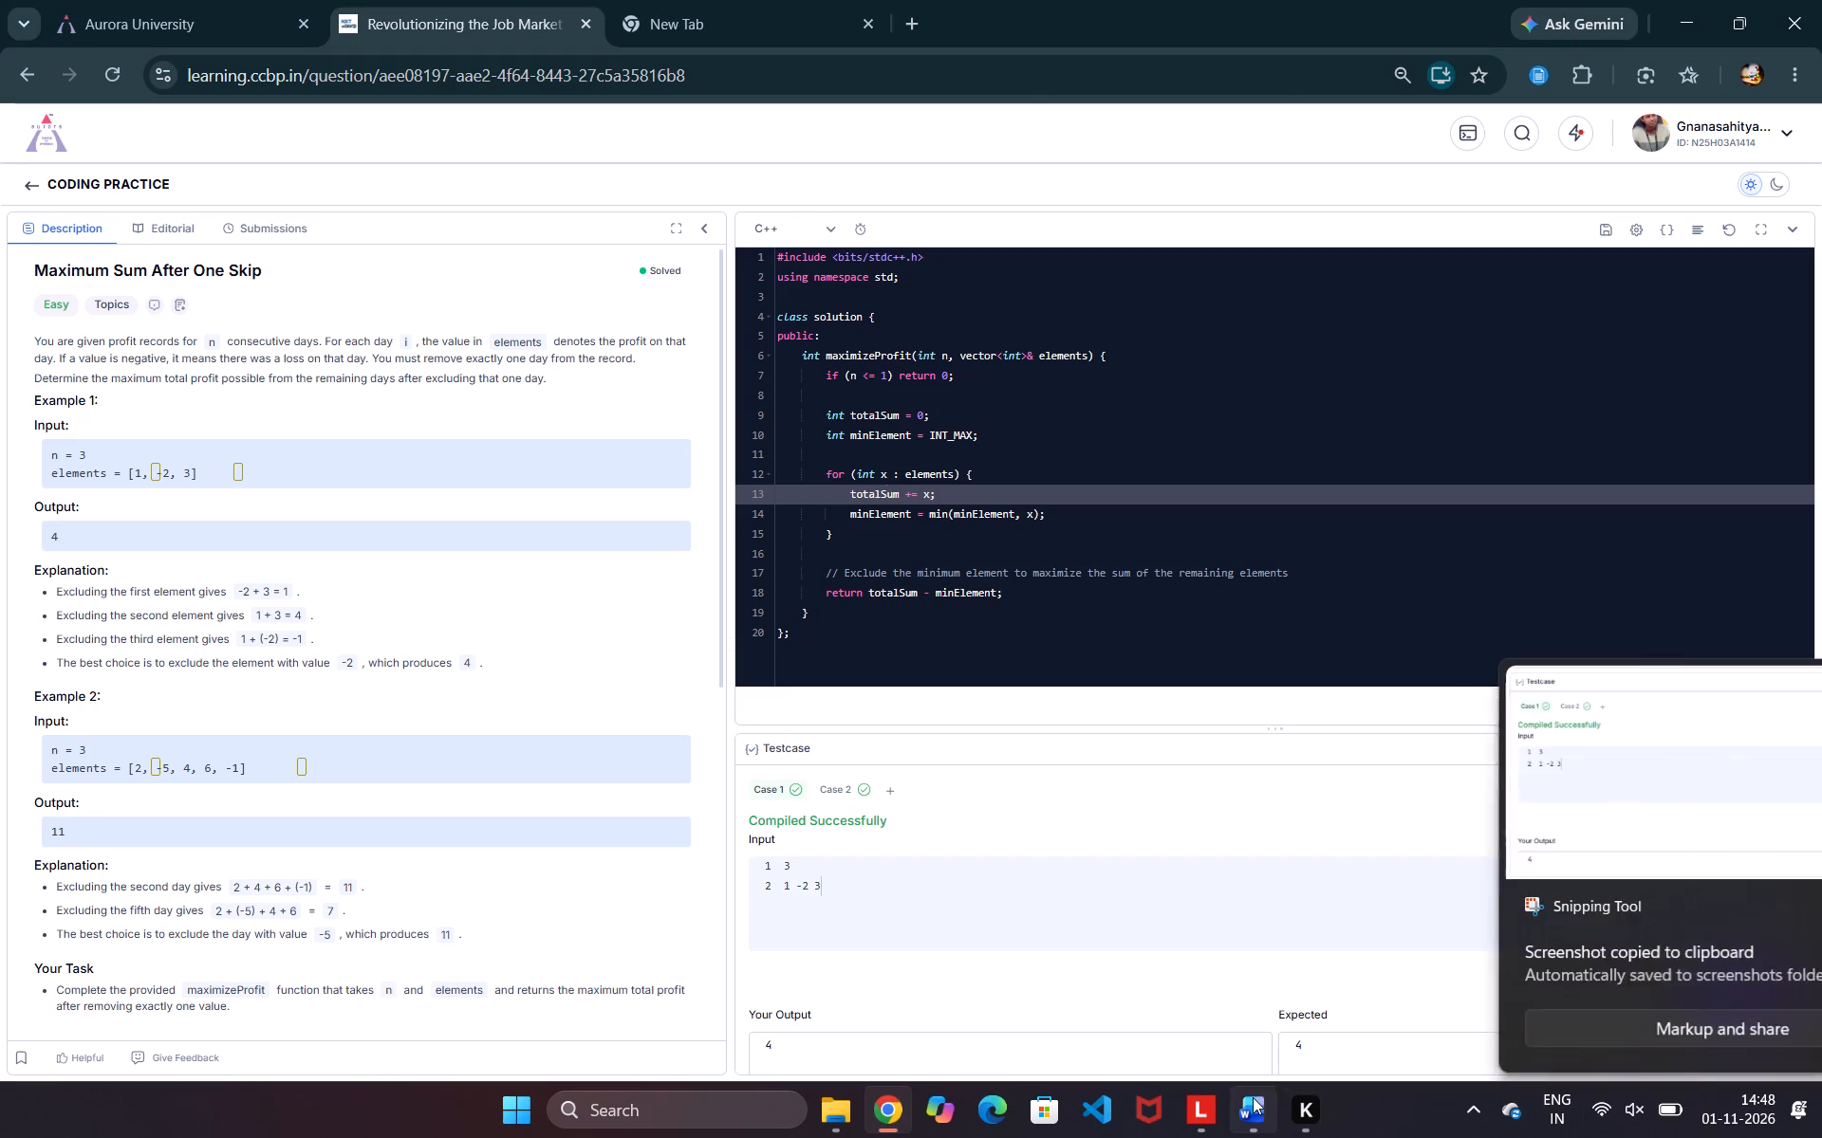
left_click(1253, 1097)
key("ctrl+v")
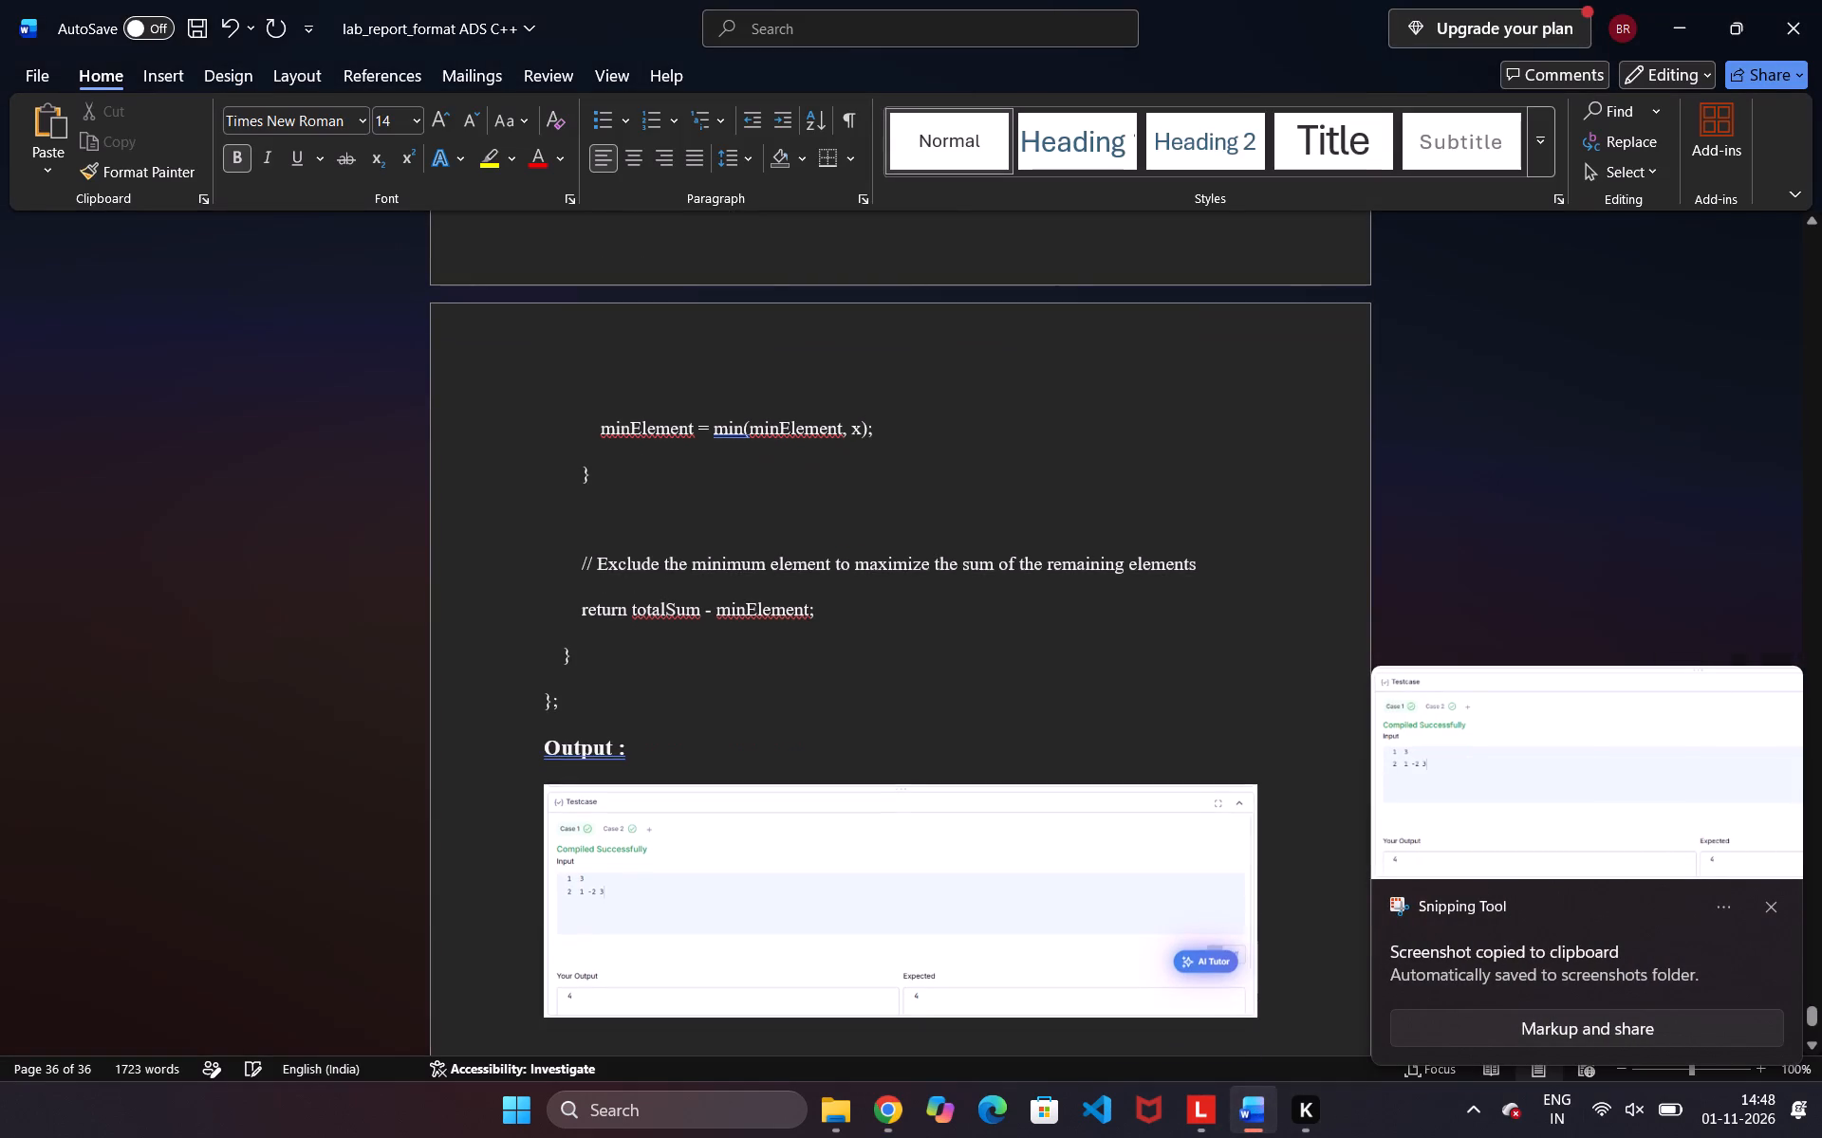
Change 'Cse' to 'CSE' in the 'Department of' line near the top of the cover page.
scroll(1182, 807, "up", 20)
scroll(1182, 807, "up", 17)
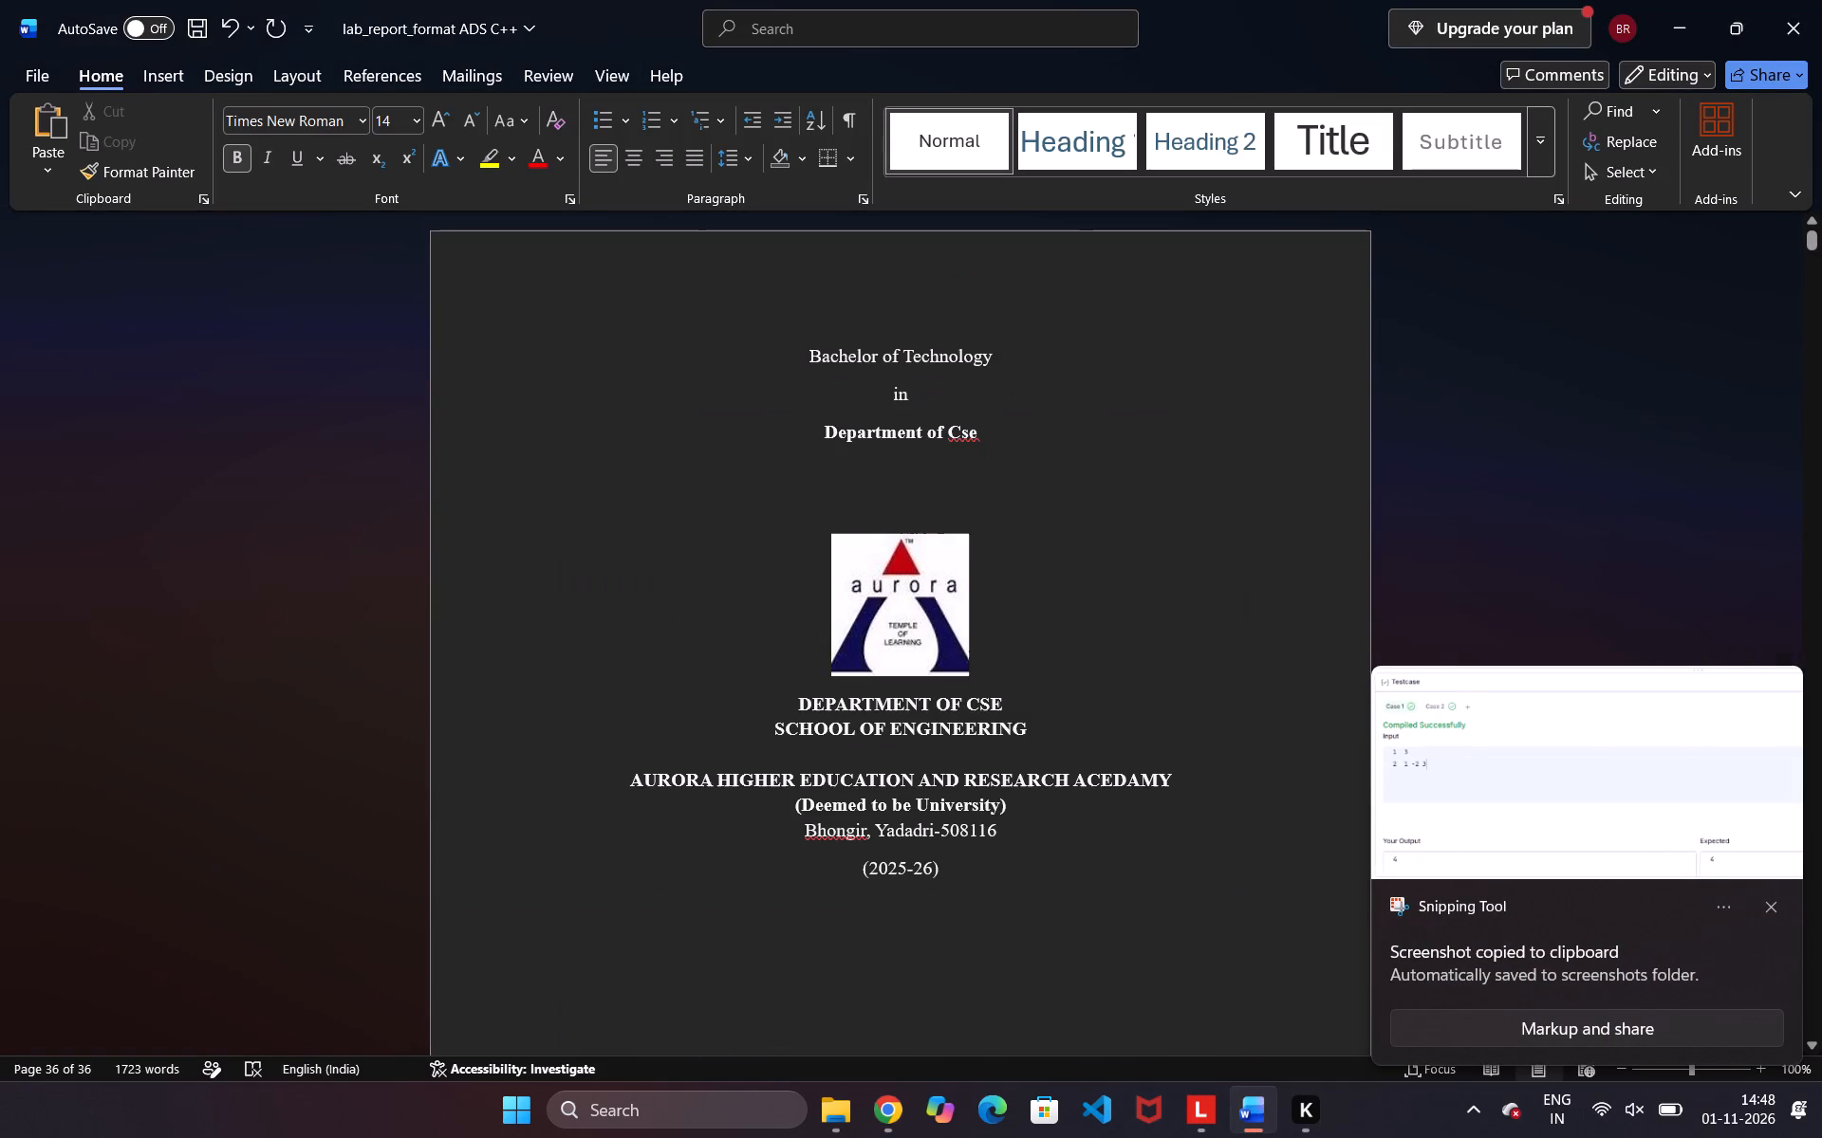
scroll(1182, 807, "up", 7)
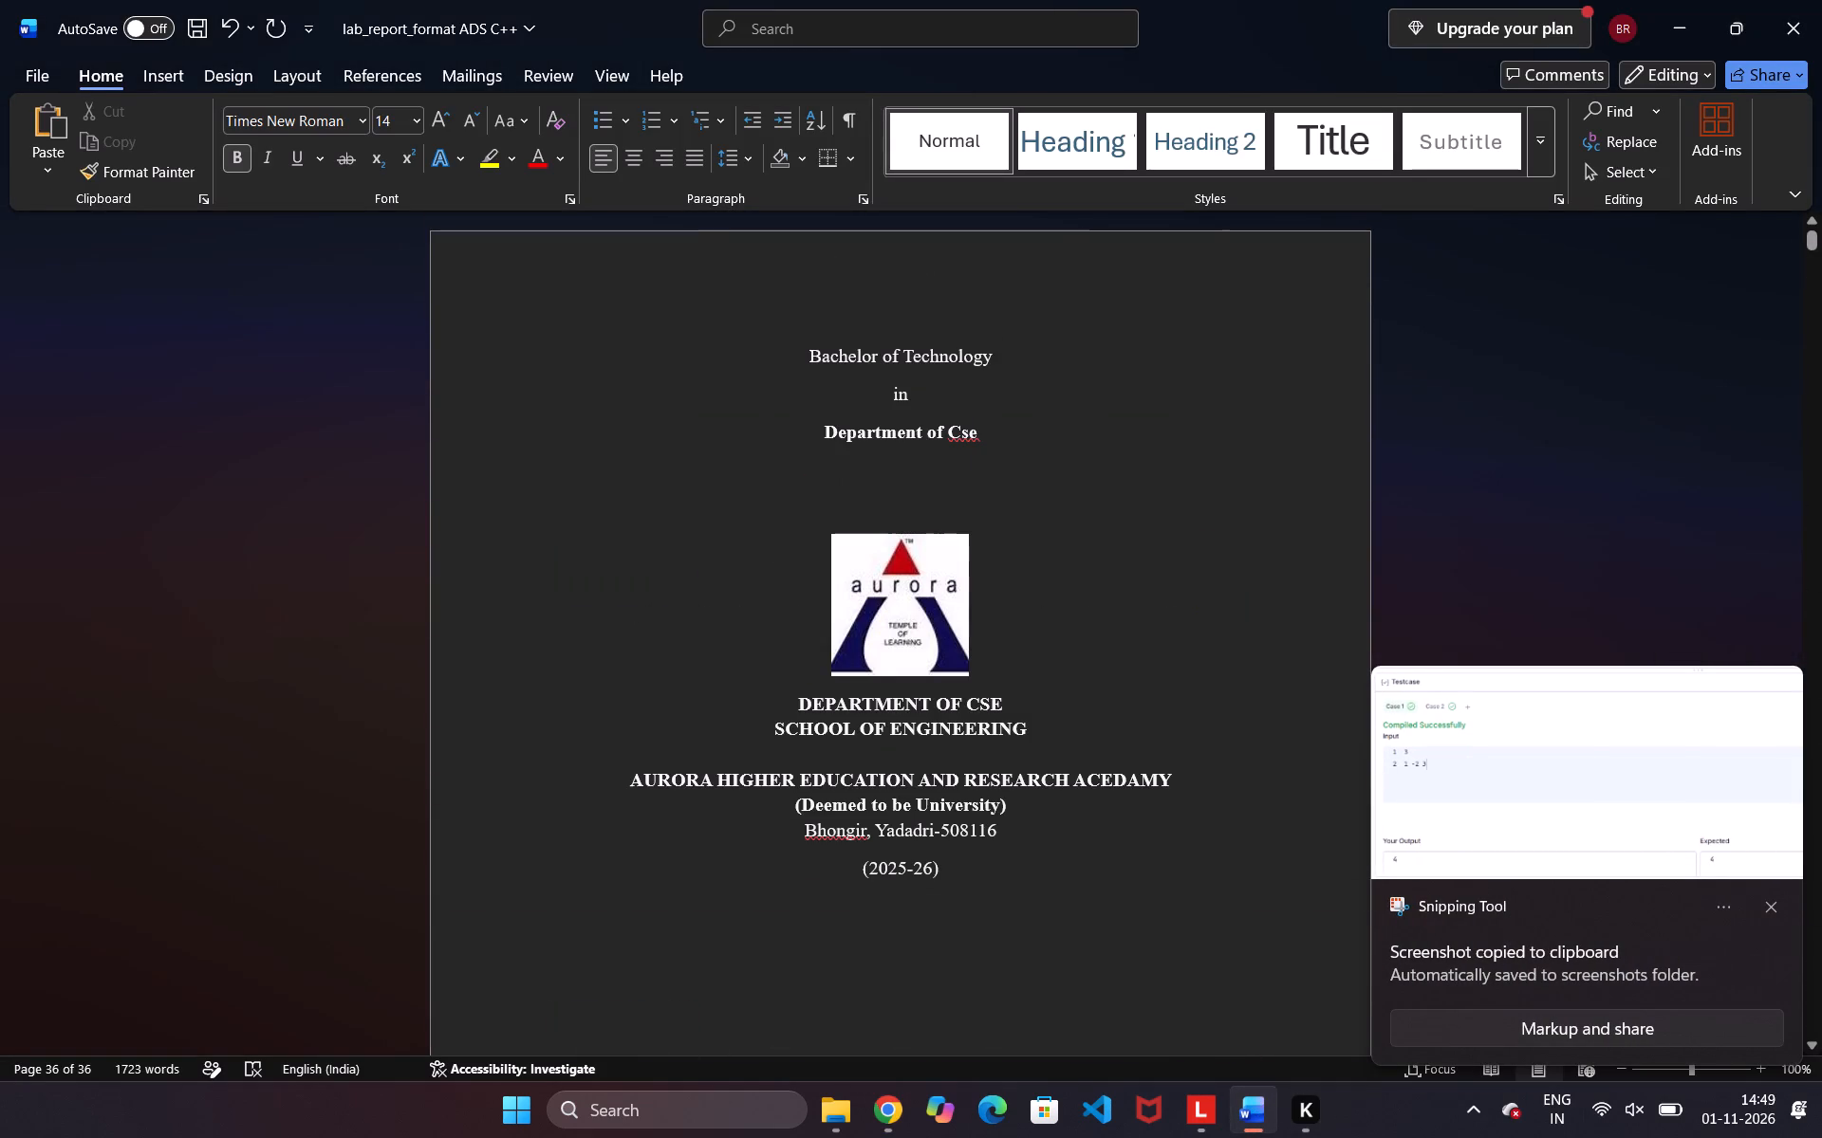
left_click(984, 428)
key("BackSpace")
key("BackSpace")
key("BackSpace")
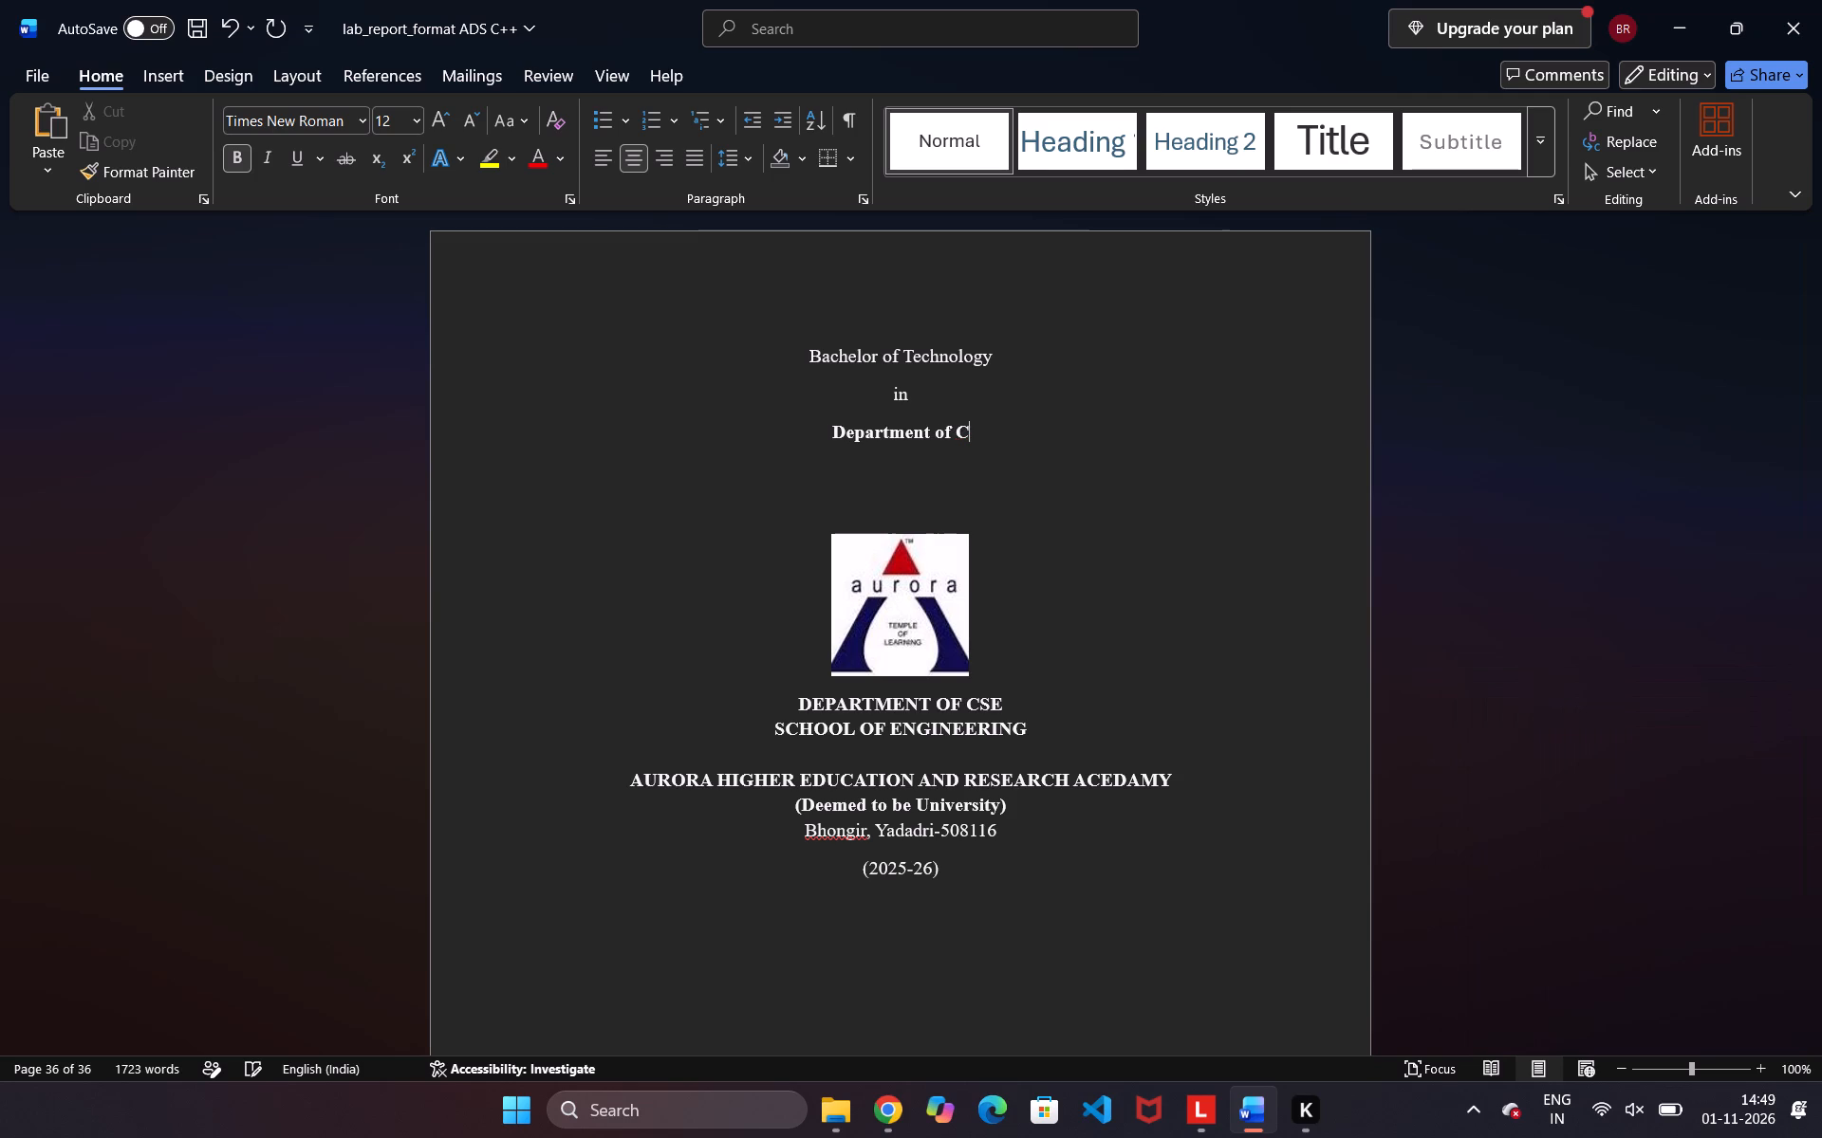
type("SE")
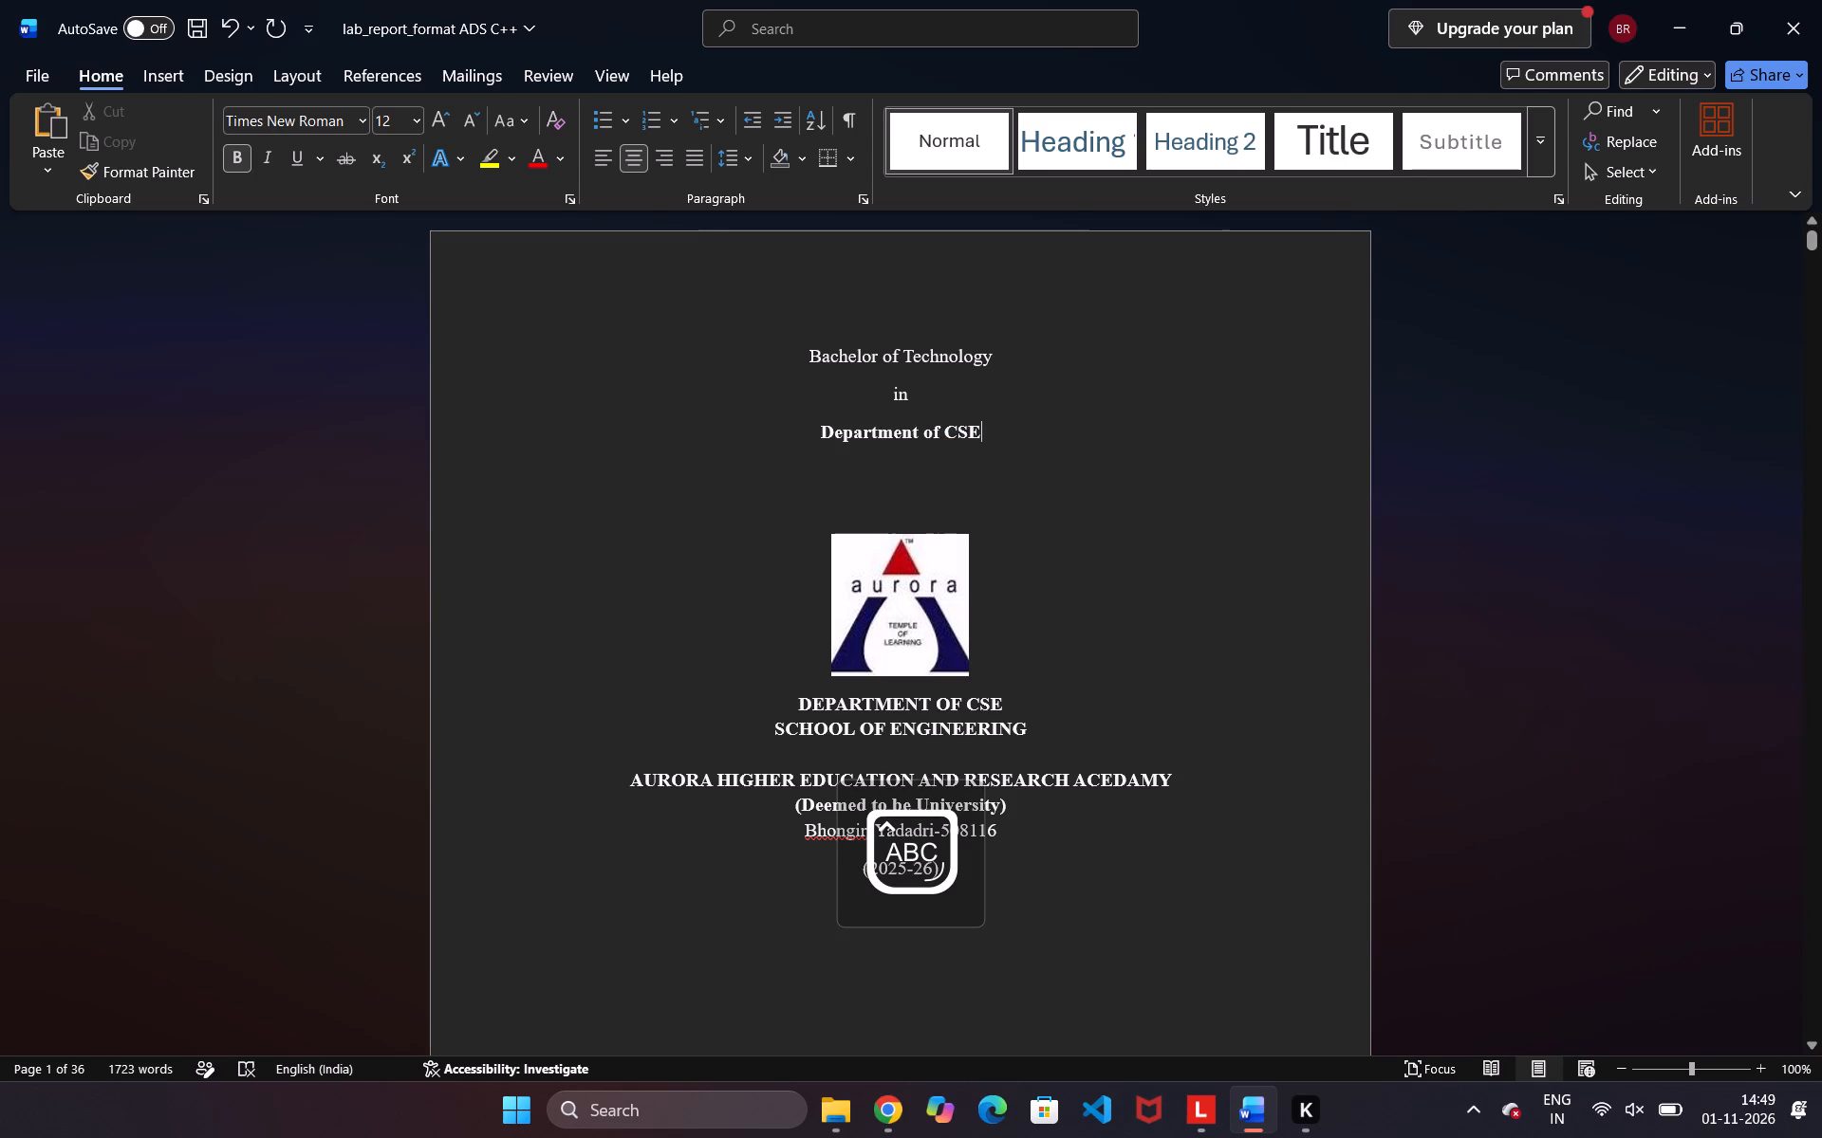
Review the cover page, certificate page and question pages of the lab report.
scroll(1051, 527, "down", 1)
left_click(1087, 799)
scroll(1087, 799, "down", 2)
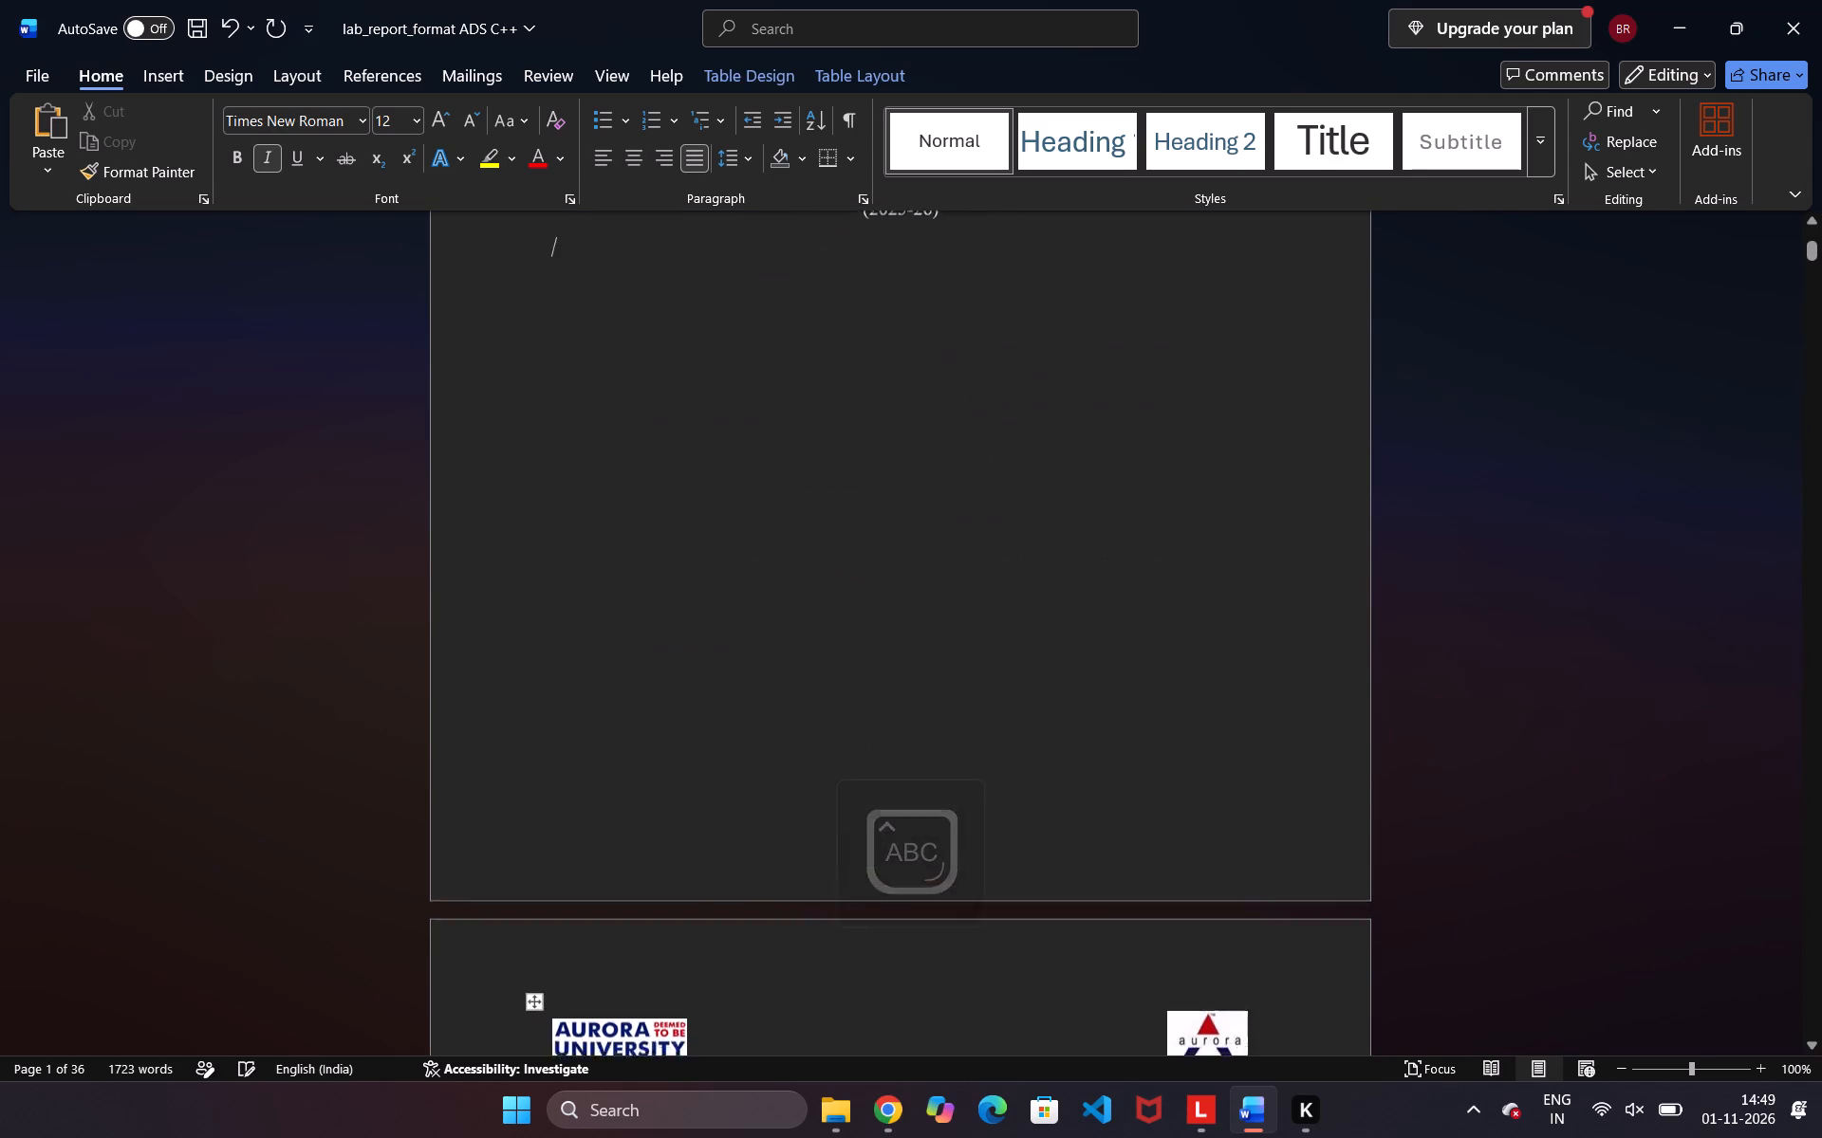
scroll(1087, 799, "down", 3)
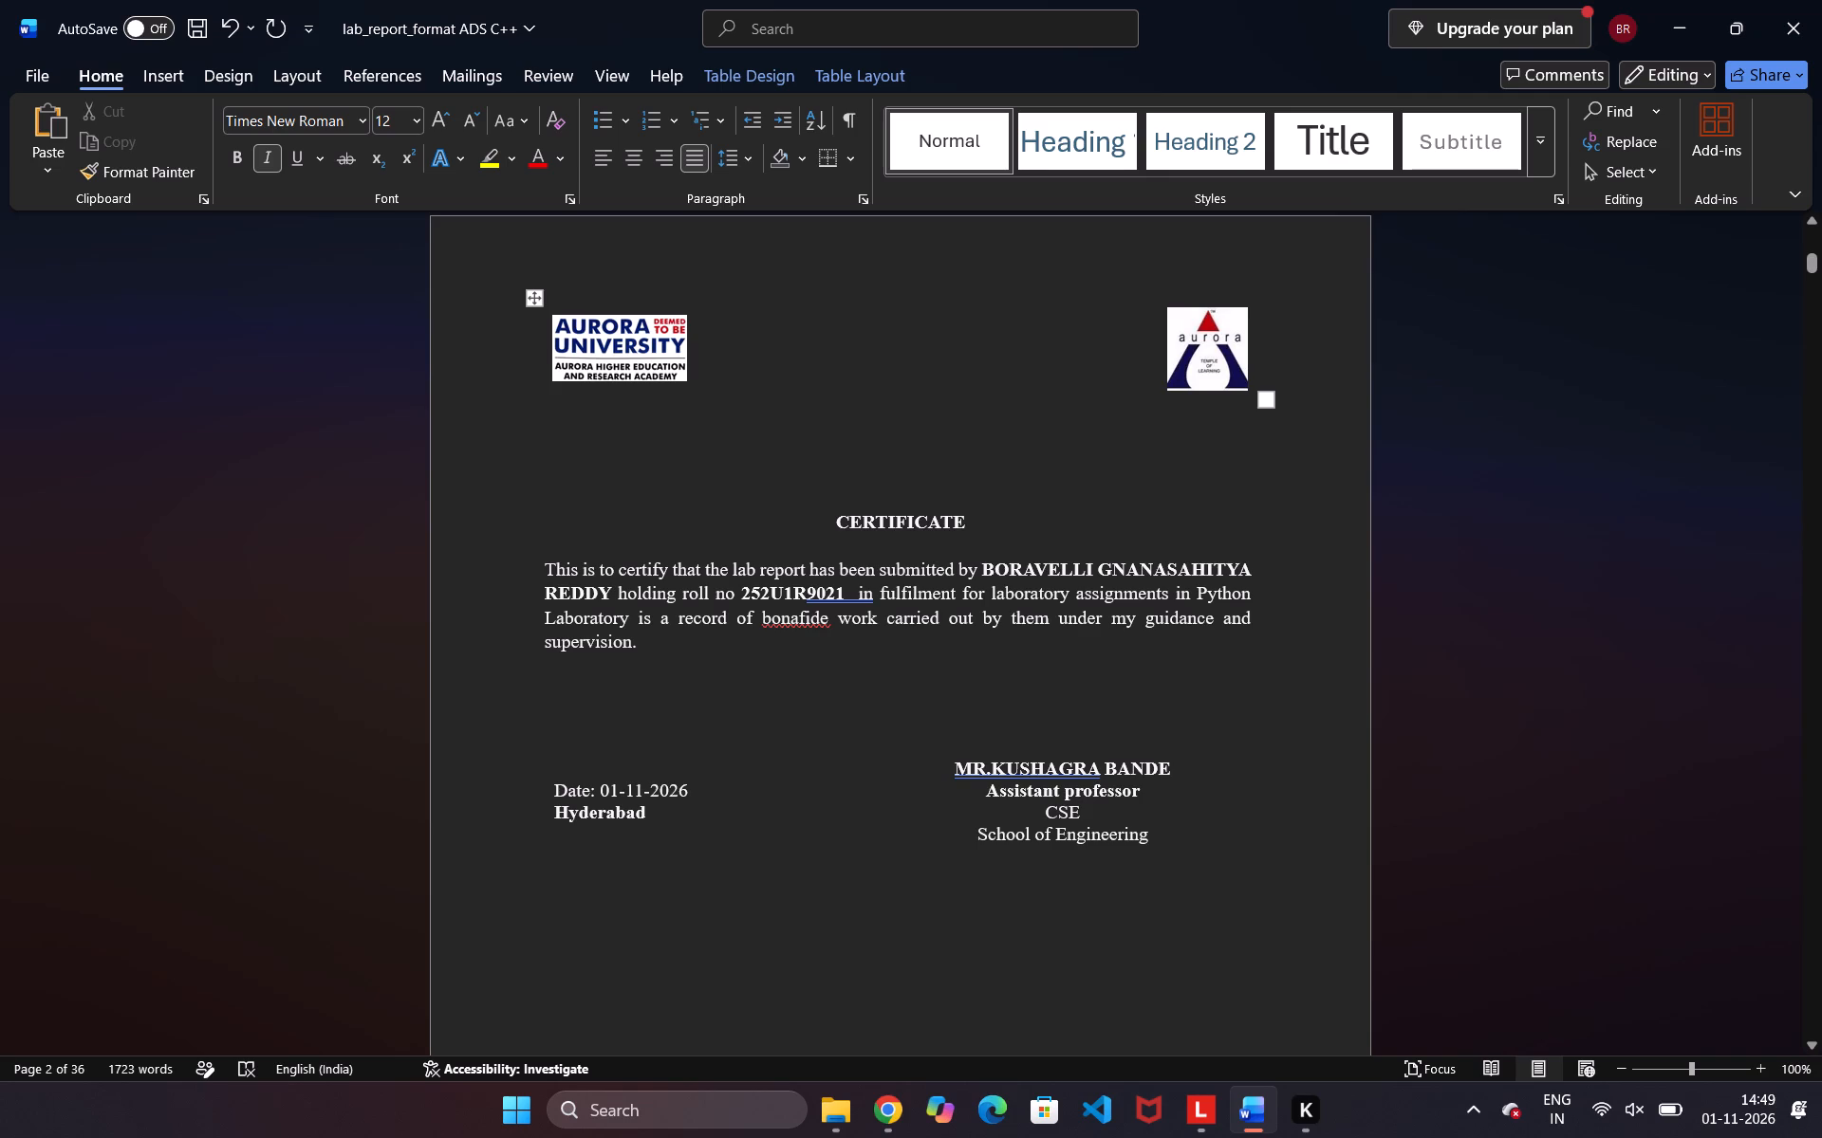
scroll(1175, 872, "down", 7)
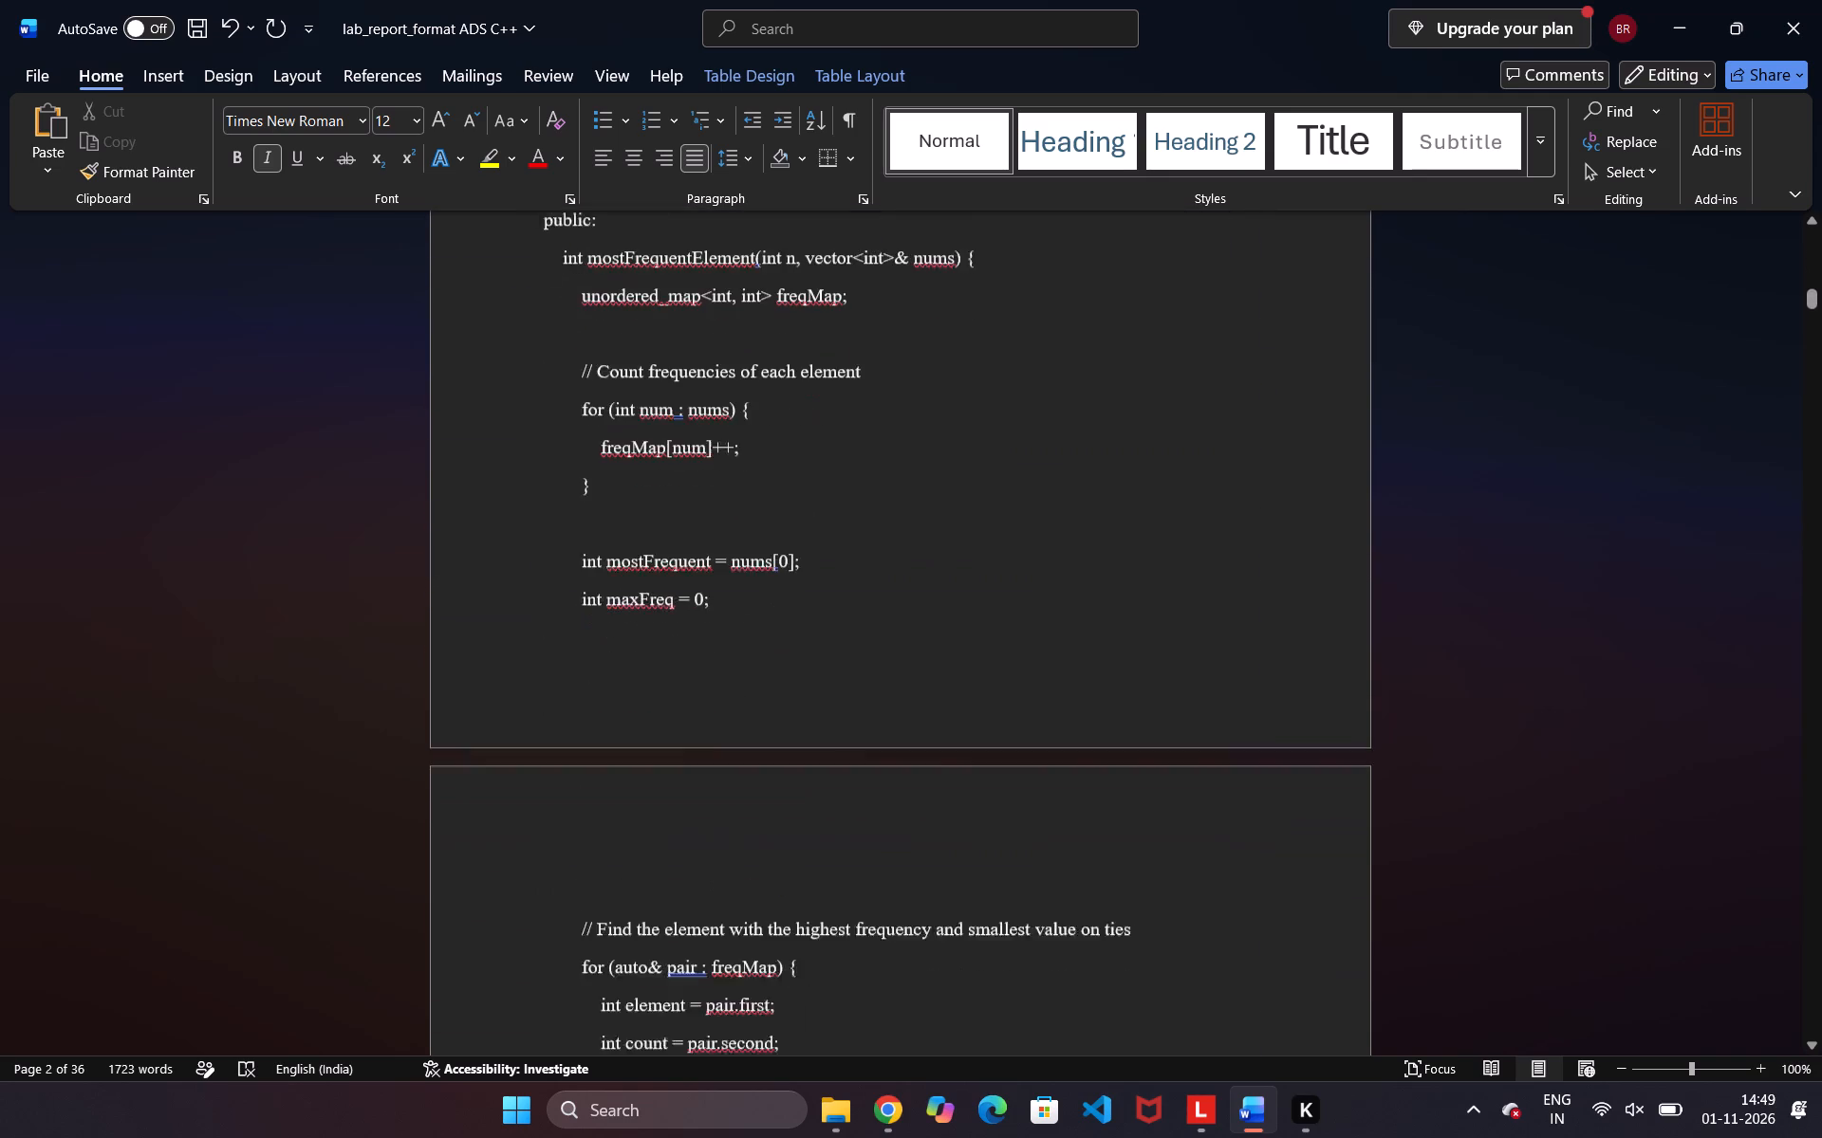
scroll(1175, 872, "down", 7)
scroll(1175, 872, "down", 19)
scroll(1175, 872, "up", 9)
right_click(1175, 872)
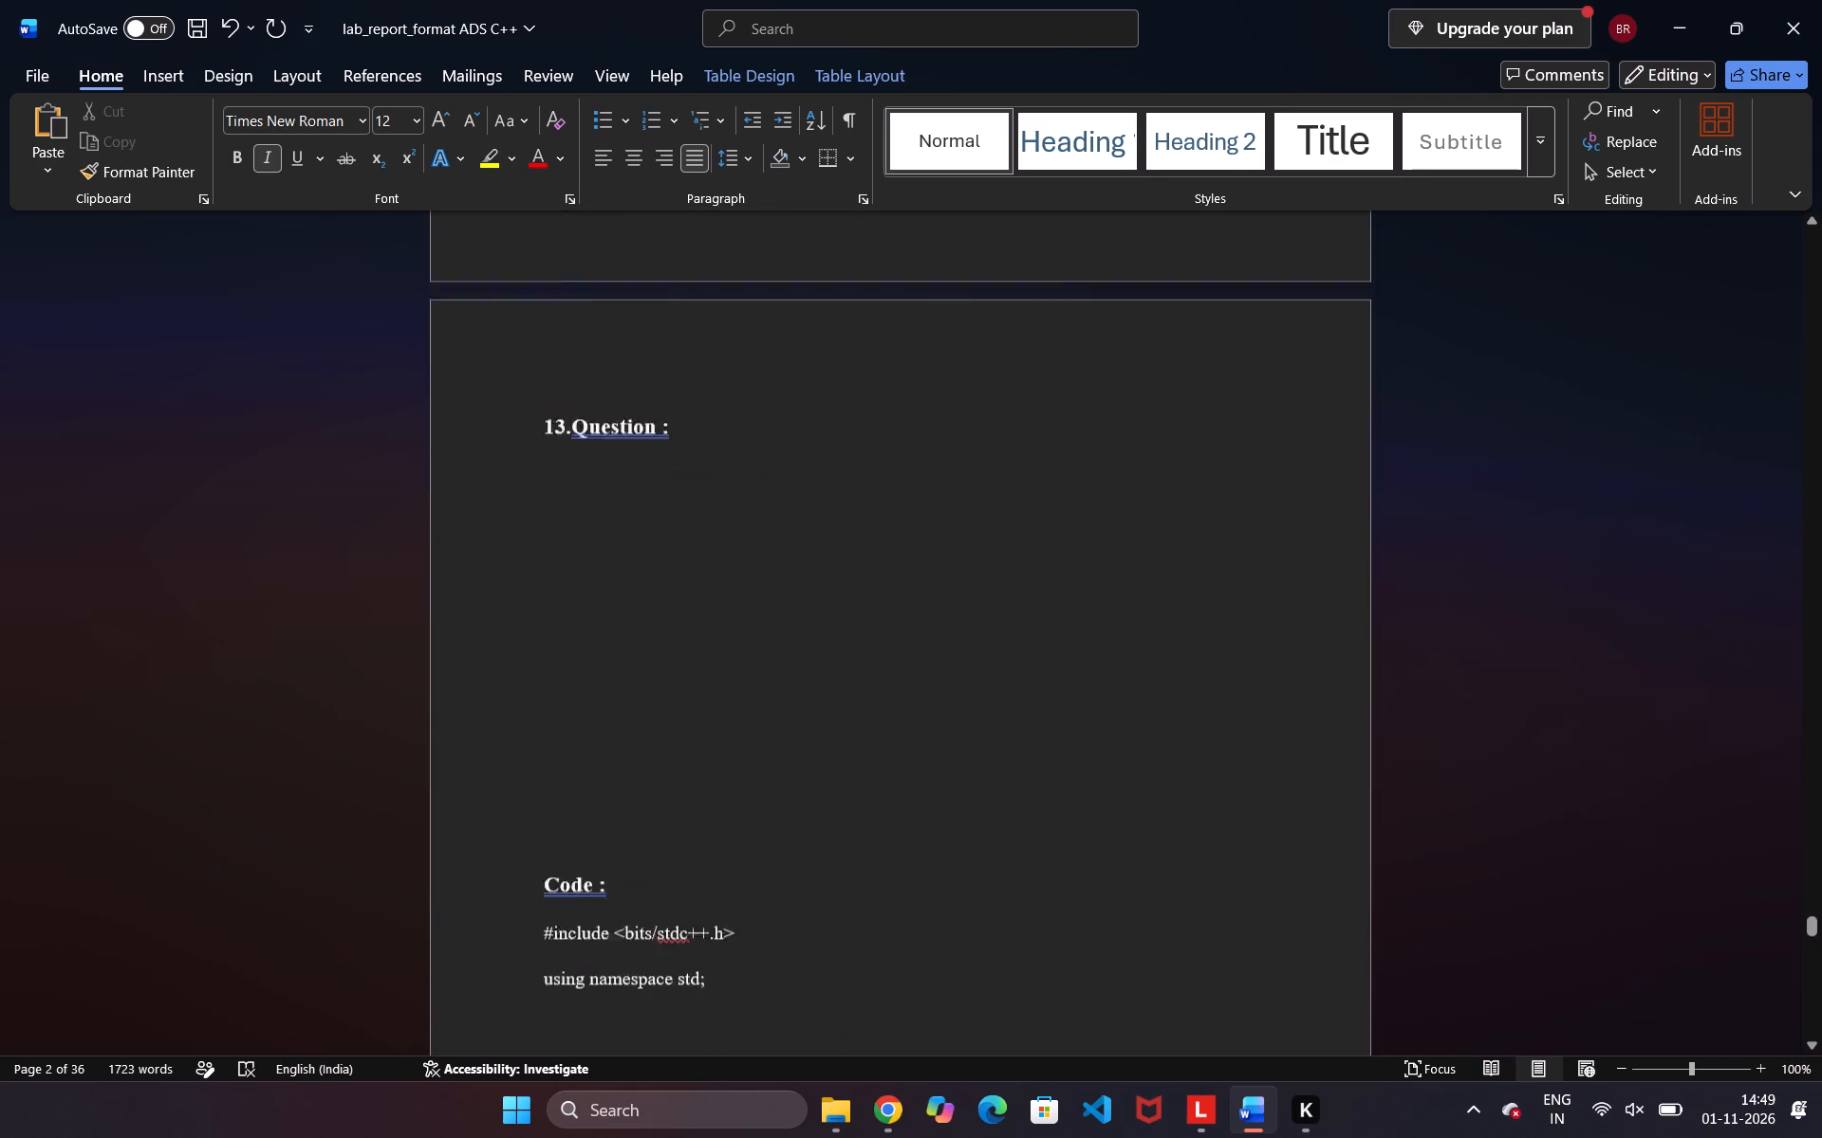
scroll(1175, 872, "up", 18)
scroll(1048, 722, "up", 15)
scroll(1048, 724, "up", 13)
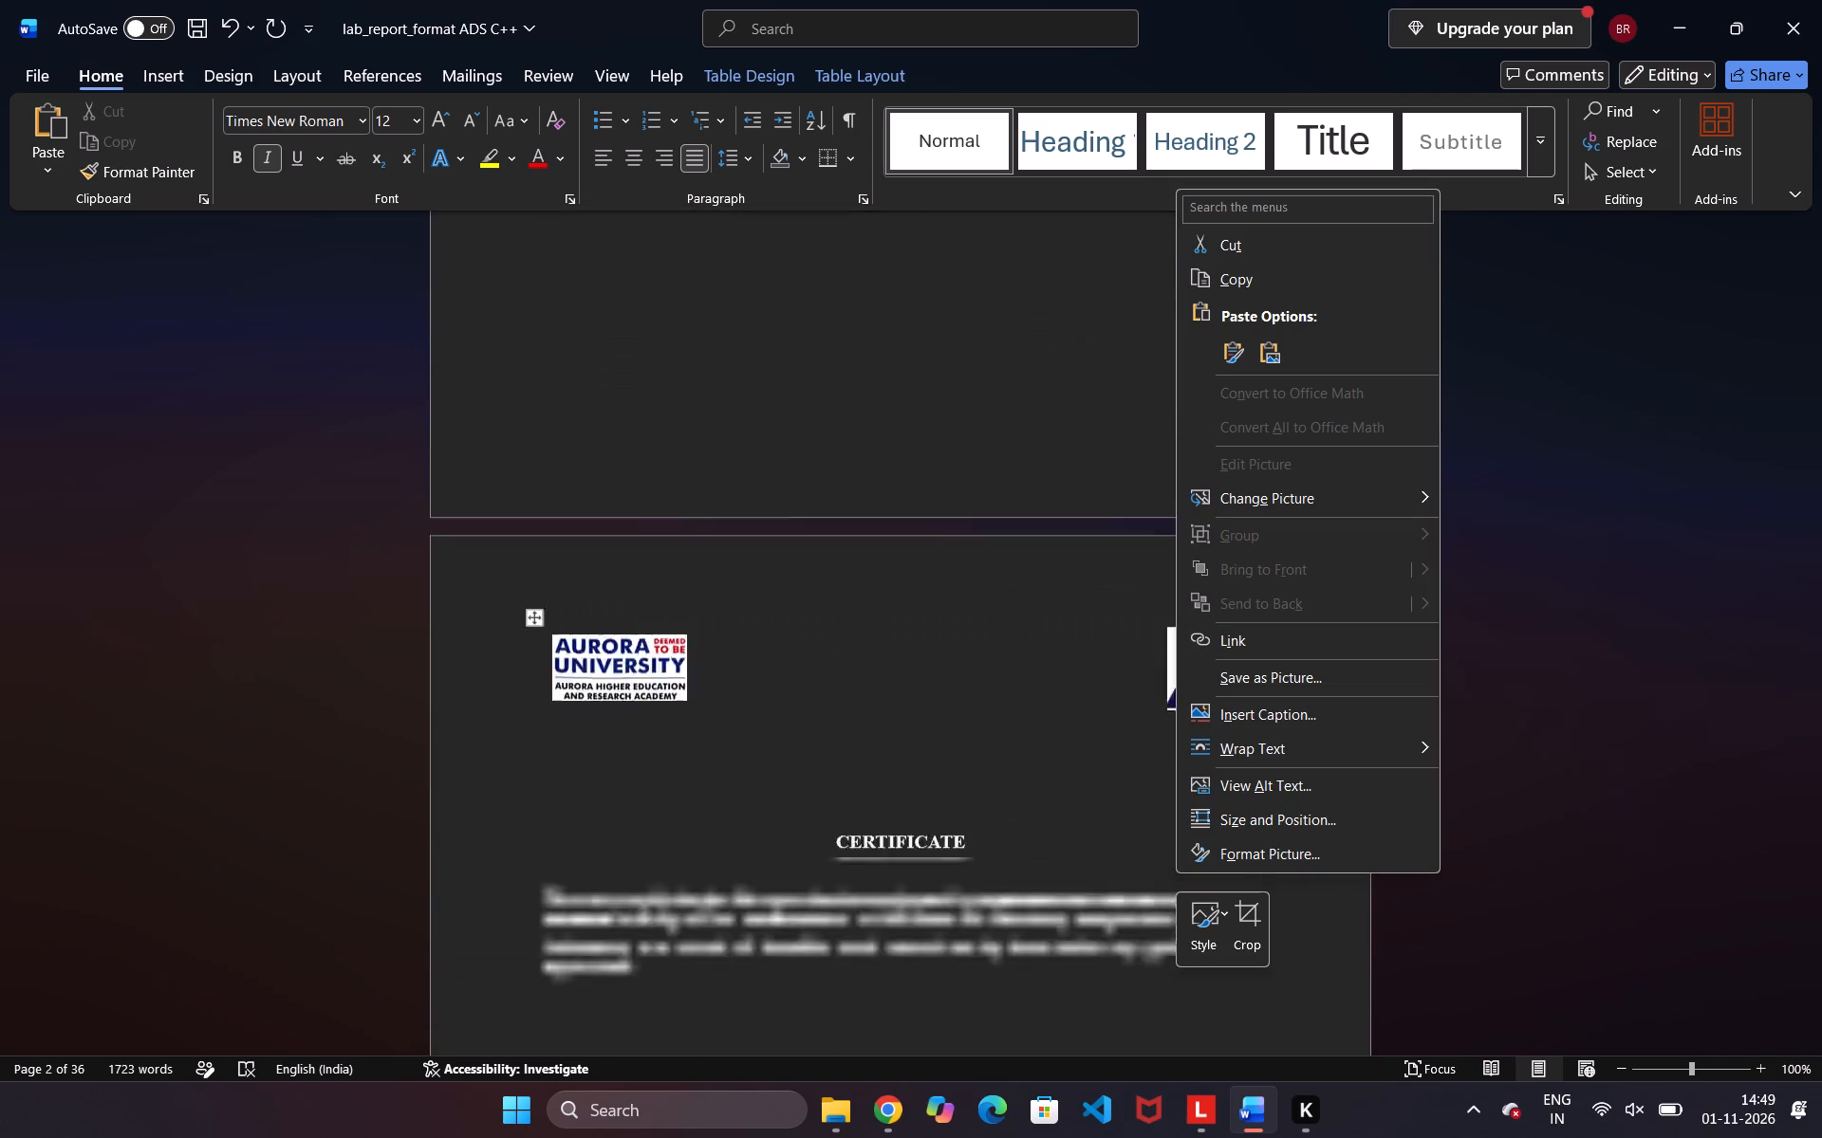
scroll(1048, 724, "up", 12)
left_click(571, 450)
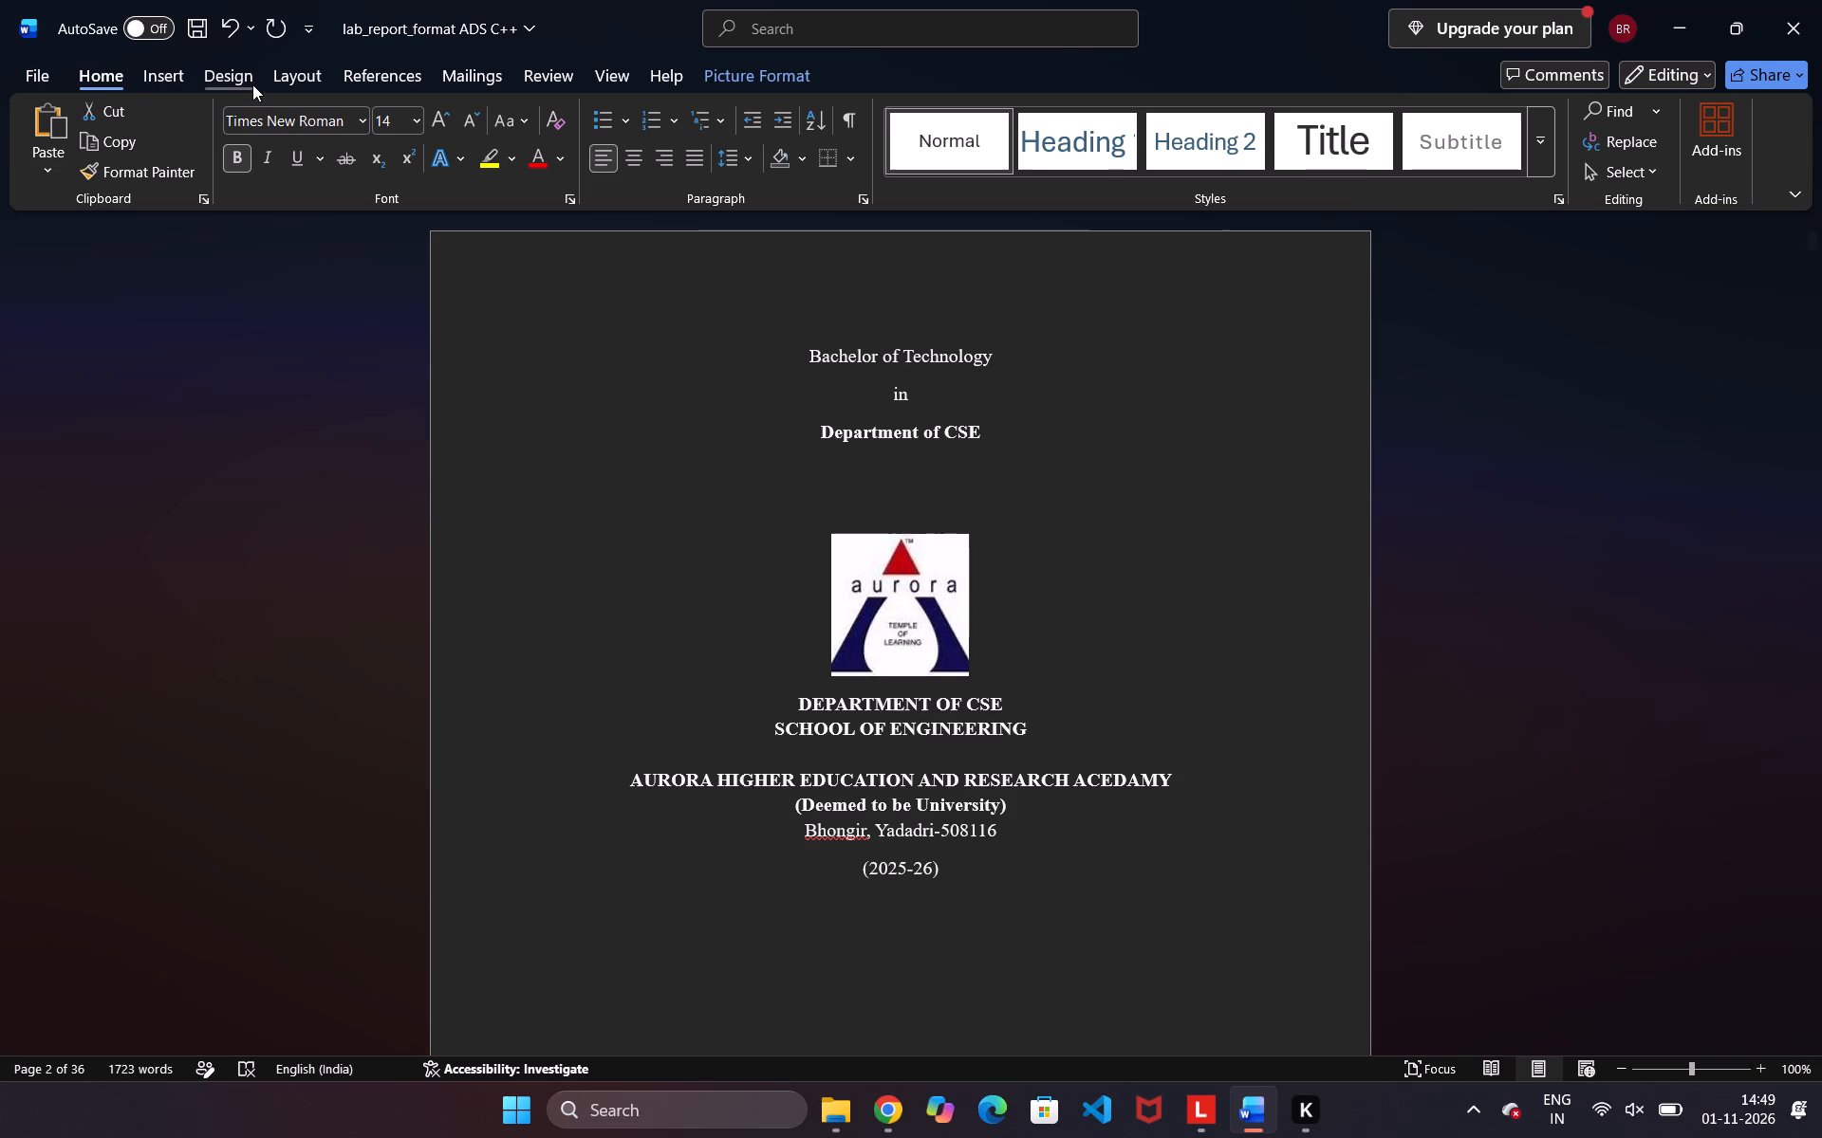
scroll(571, 492, "down", 1)
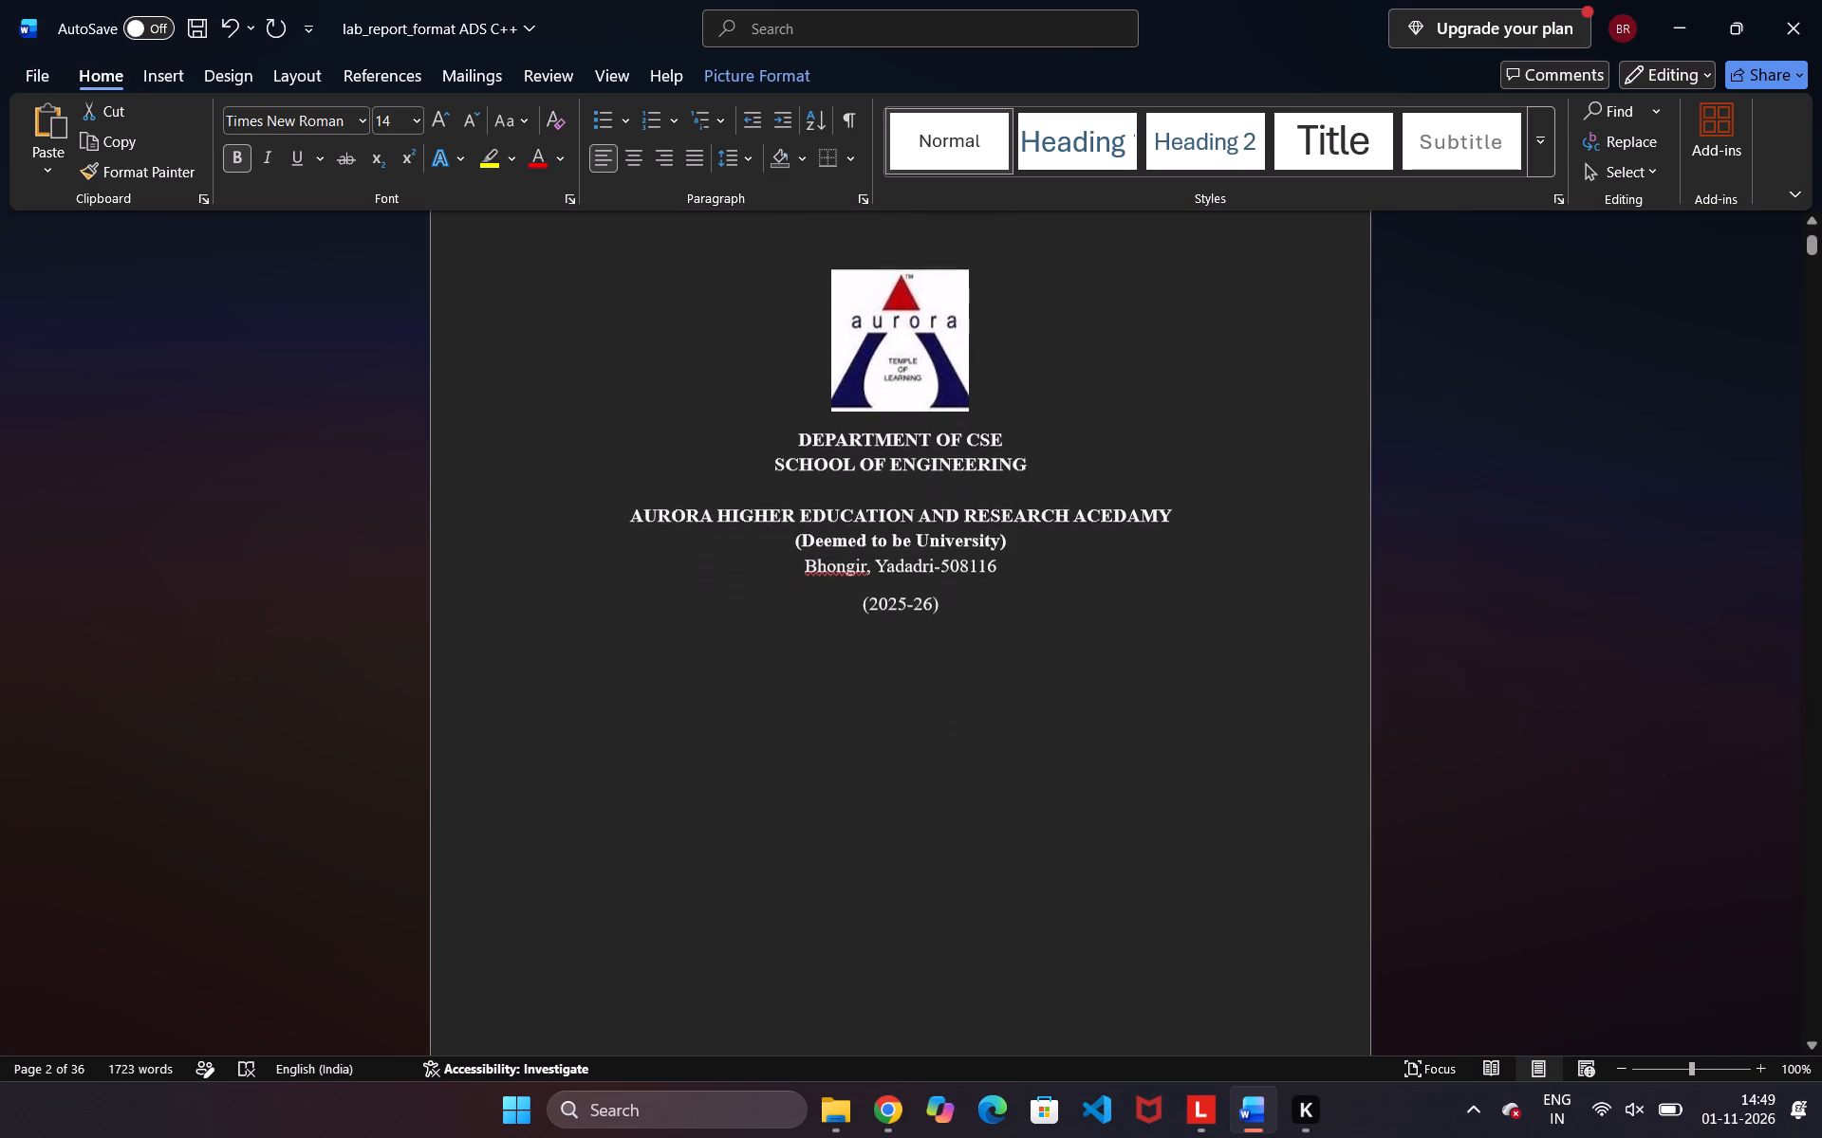
scroll(571, 492, "down", 4)
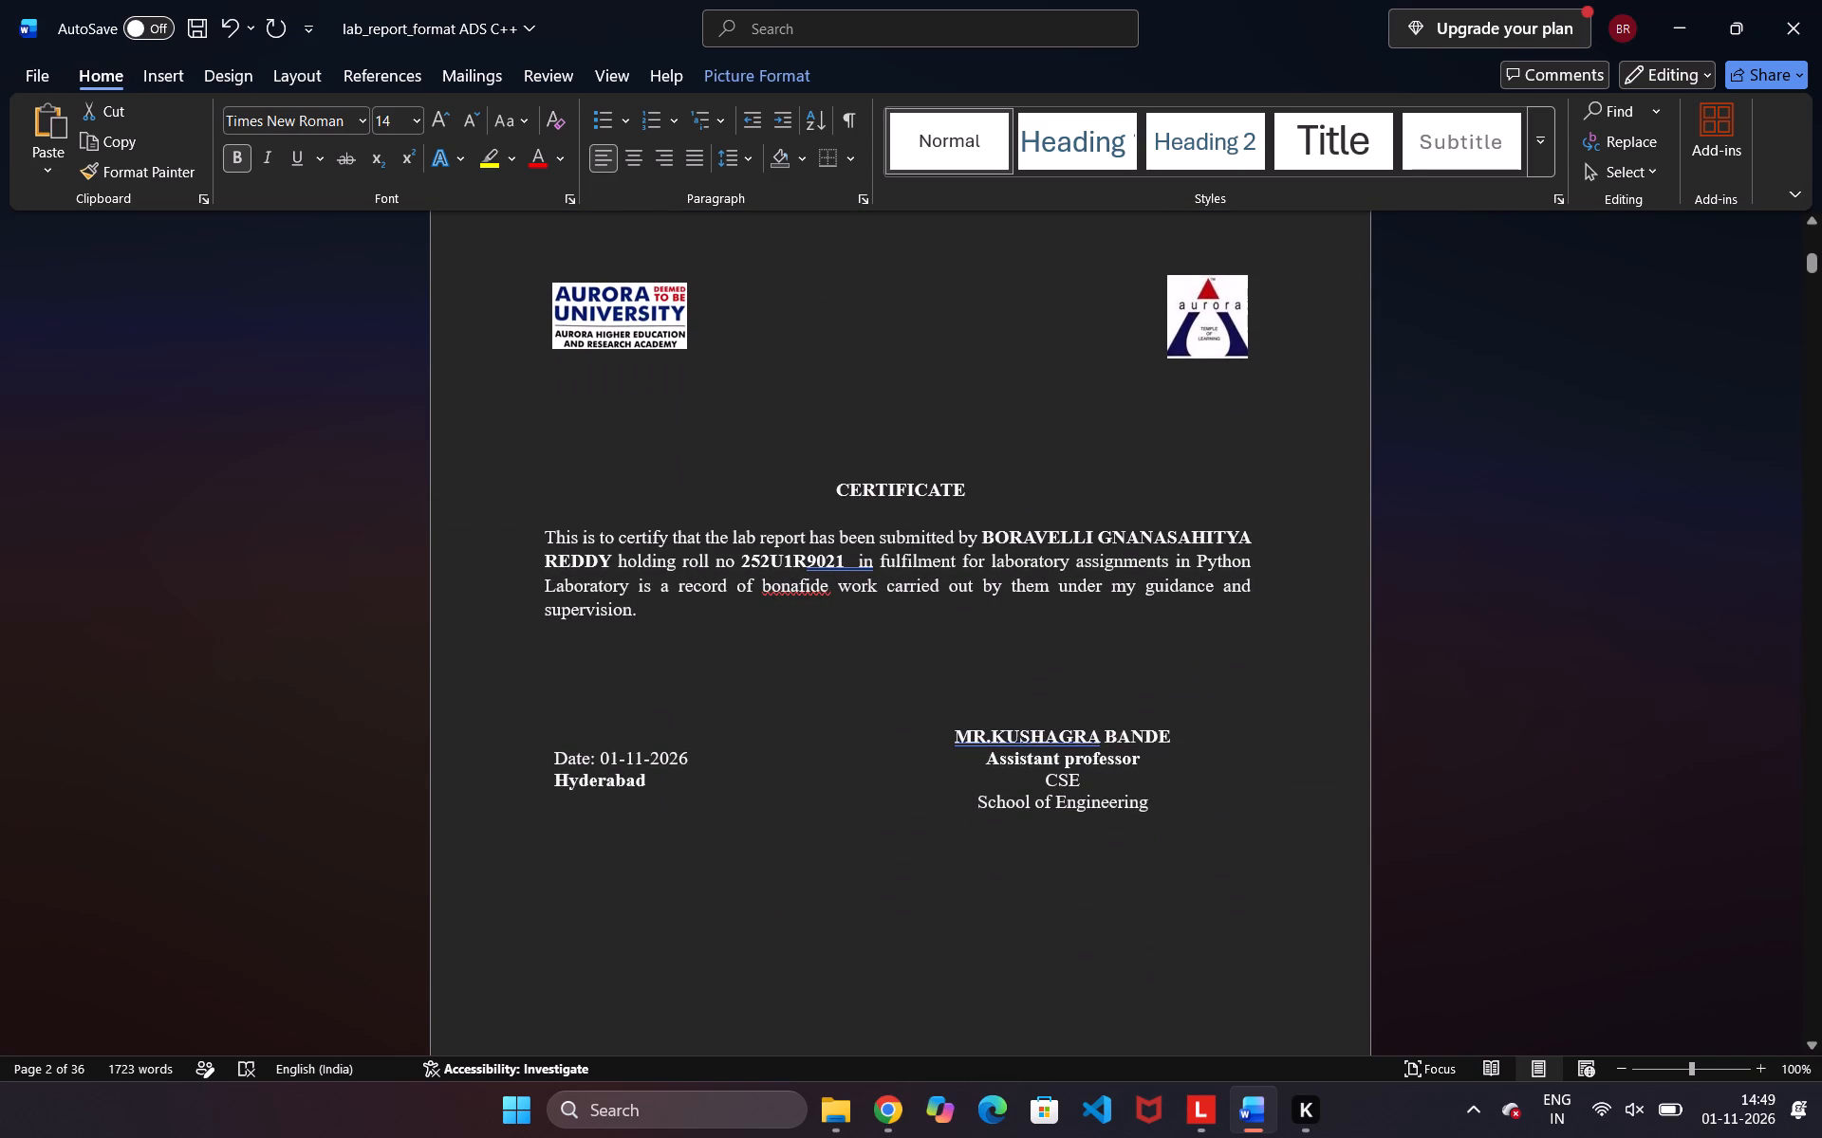
scroll(673, 398, "up", 14)
scroll(120, 67, "up", 1)
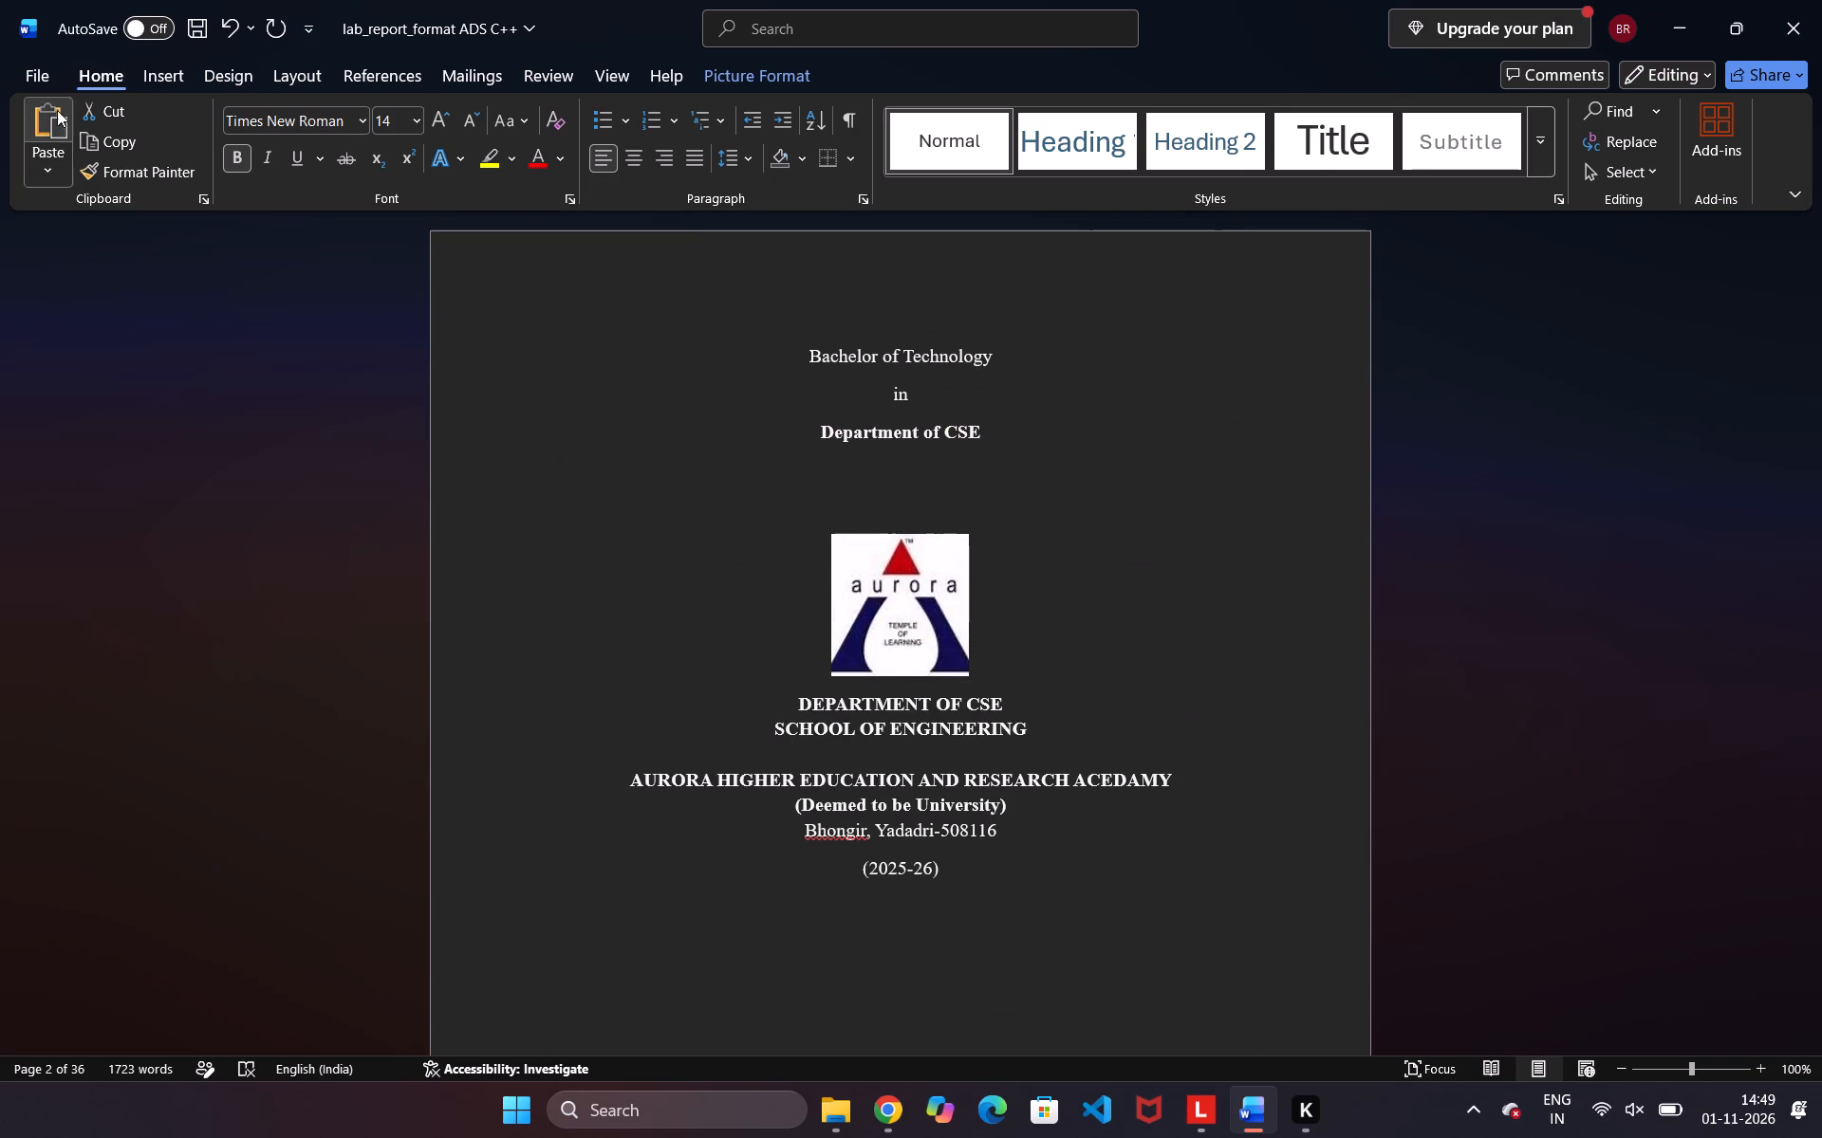
Start exporting the report as a PDF with the Downloads folder as its destination.
left_click(37, 67)
left_click(61, 530)
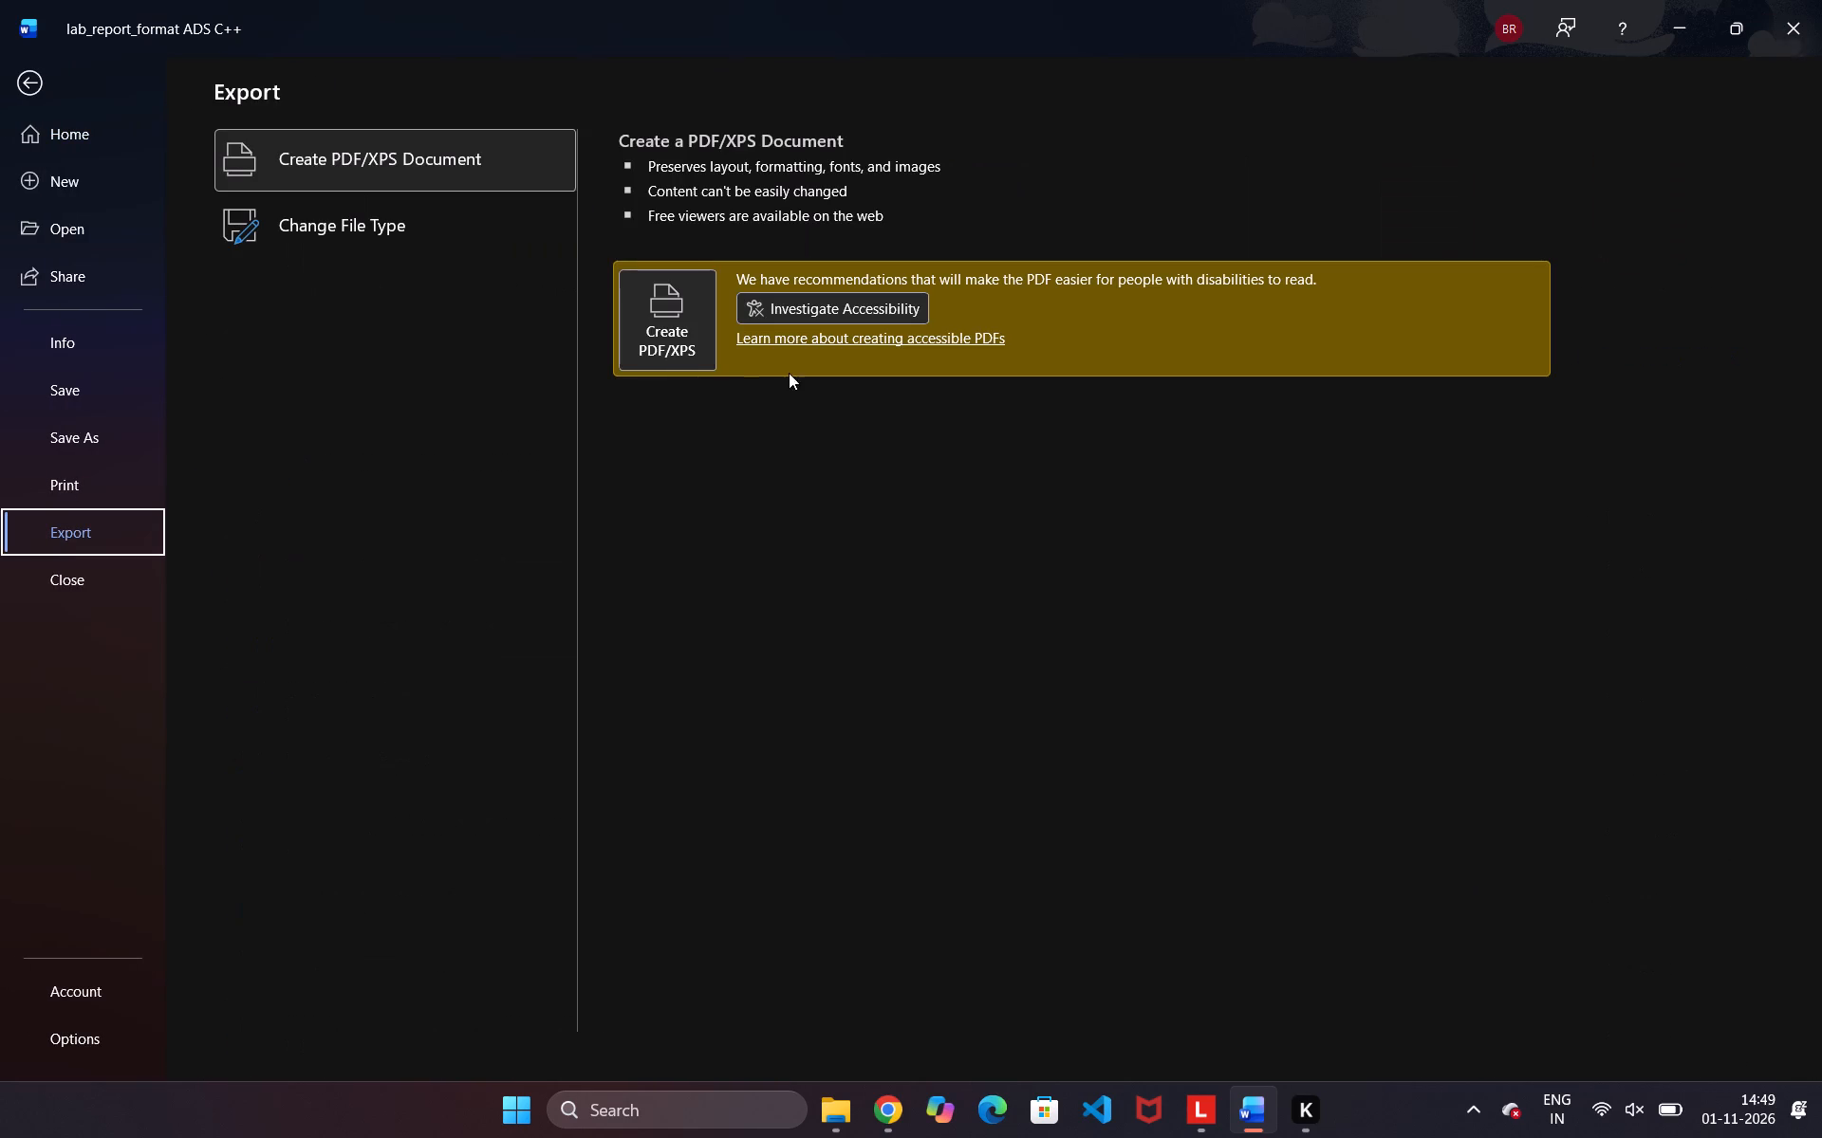
left_click(680, 351)
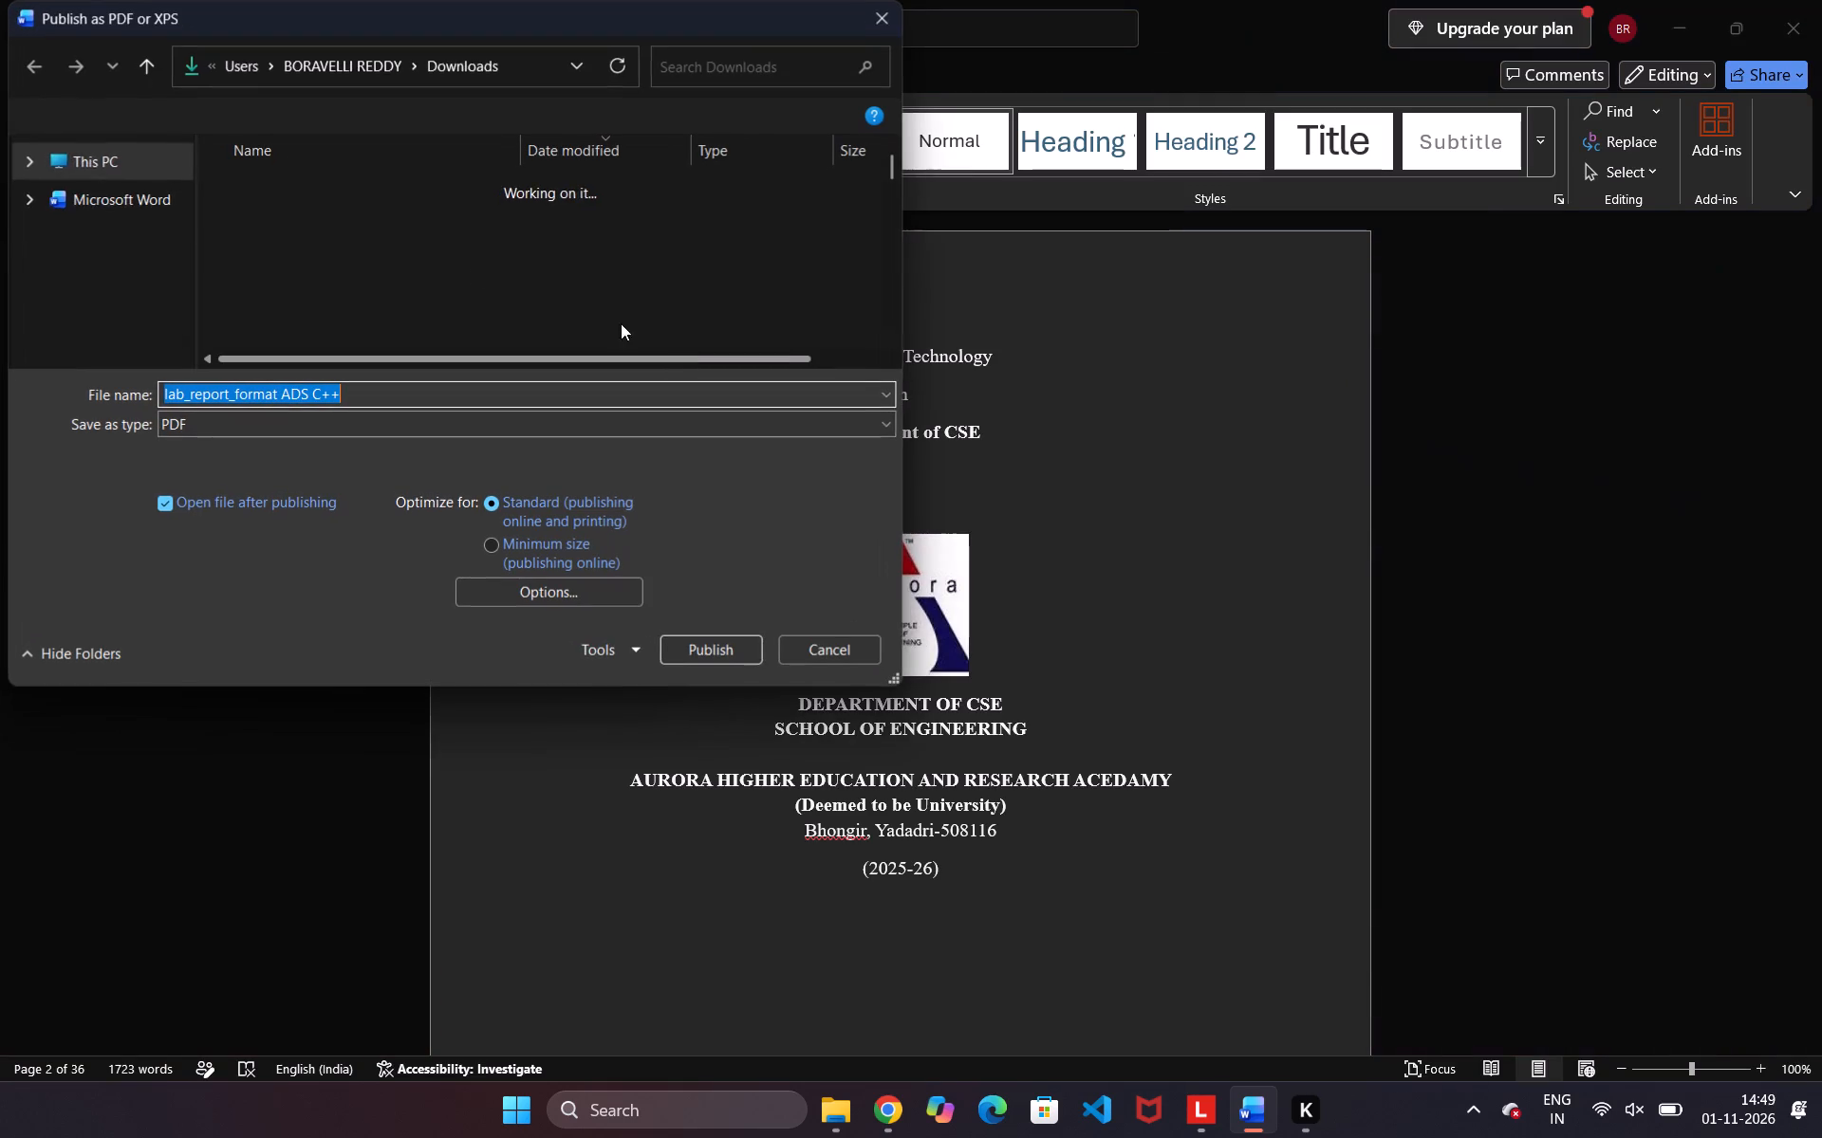
scroll(136, 214, "up", 1)
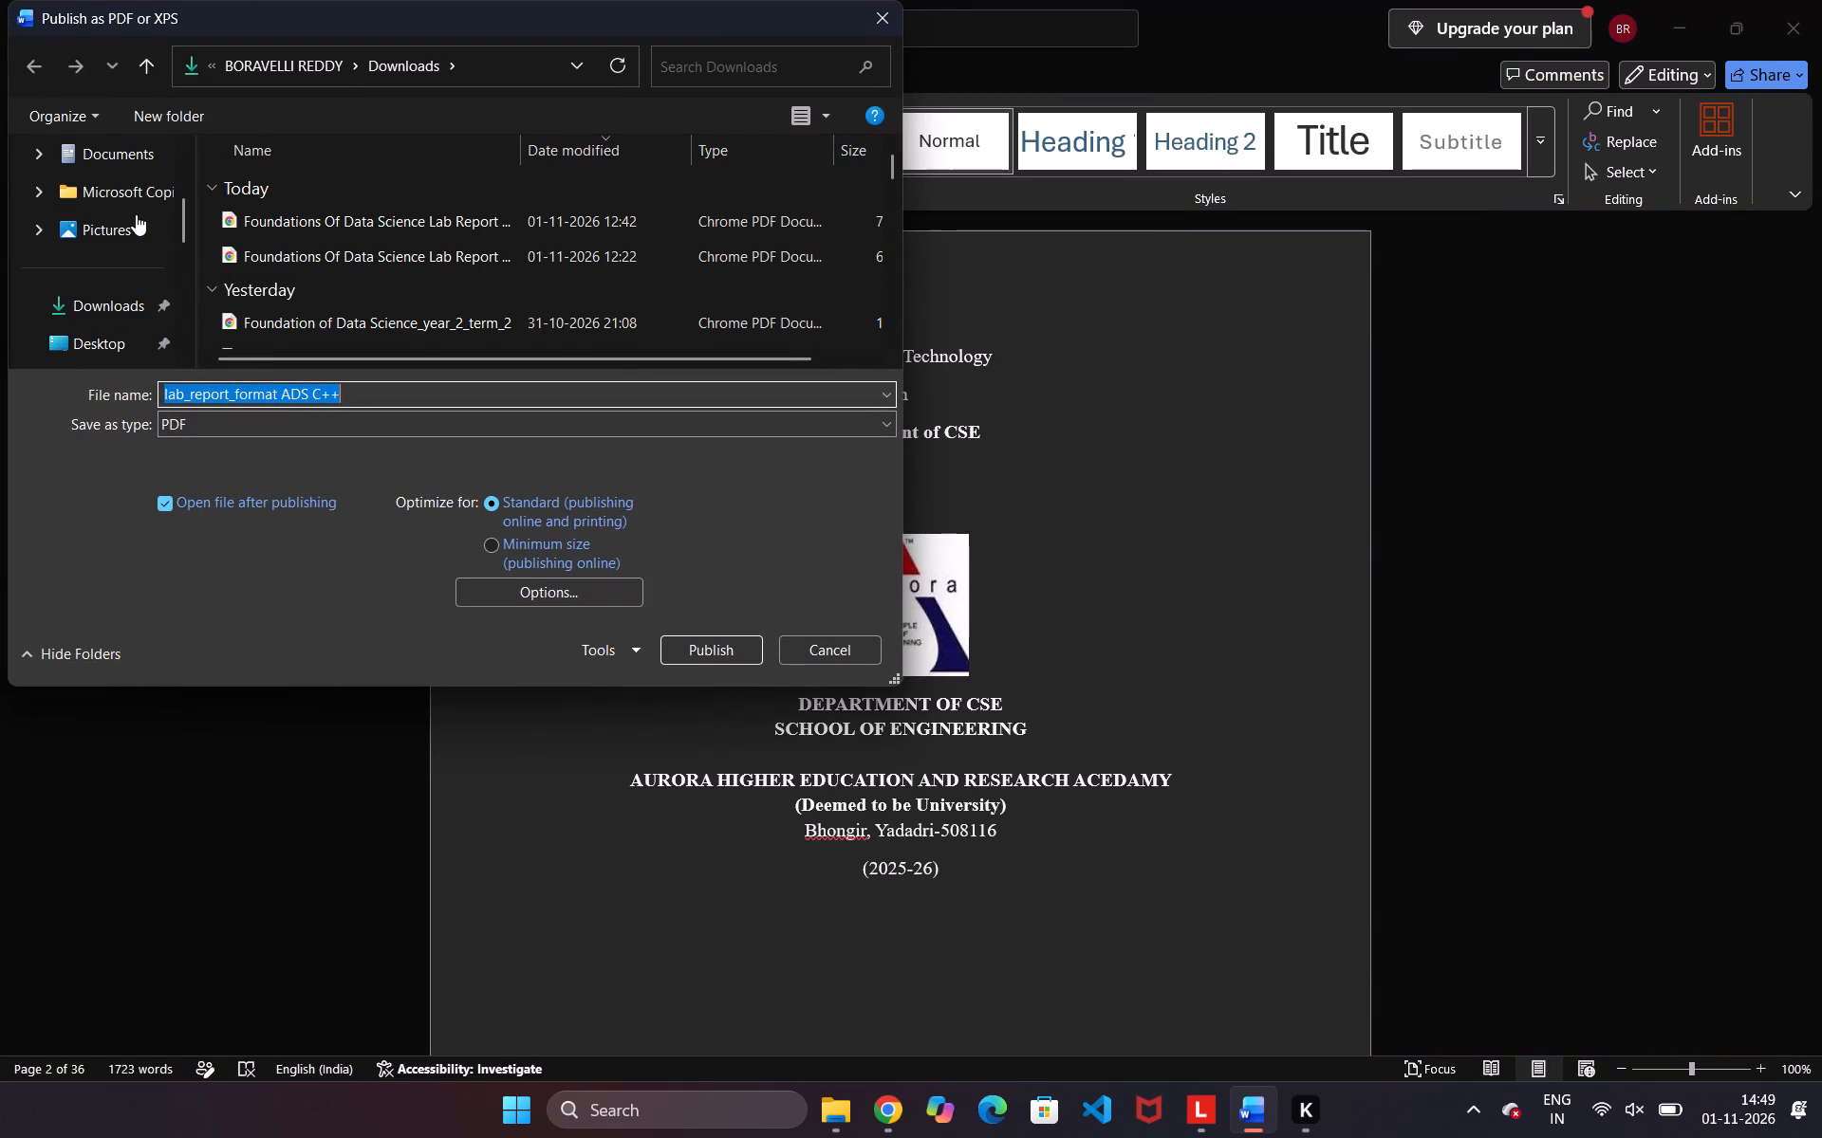
left_click(102, 301)
Name the PDF 'DSA C++ Lab Report - 1' and publish it.
left_click(364, 431)
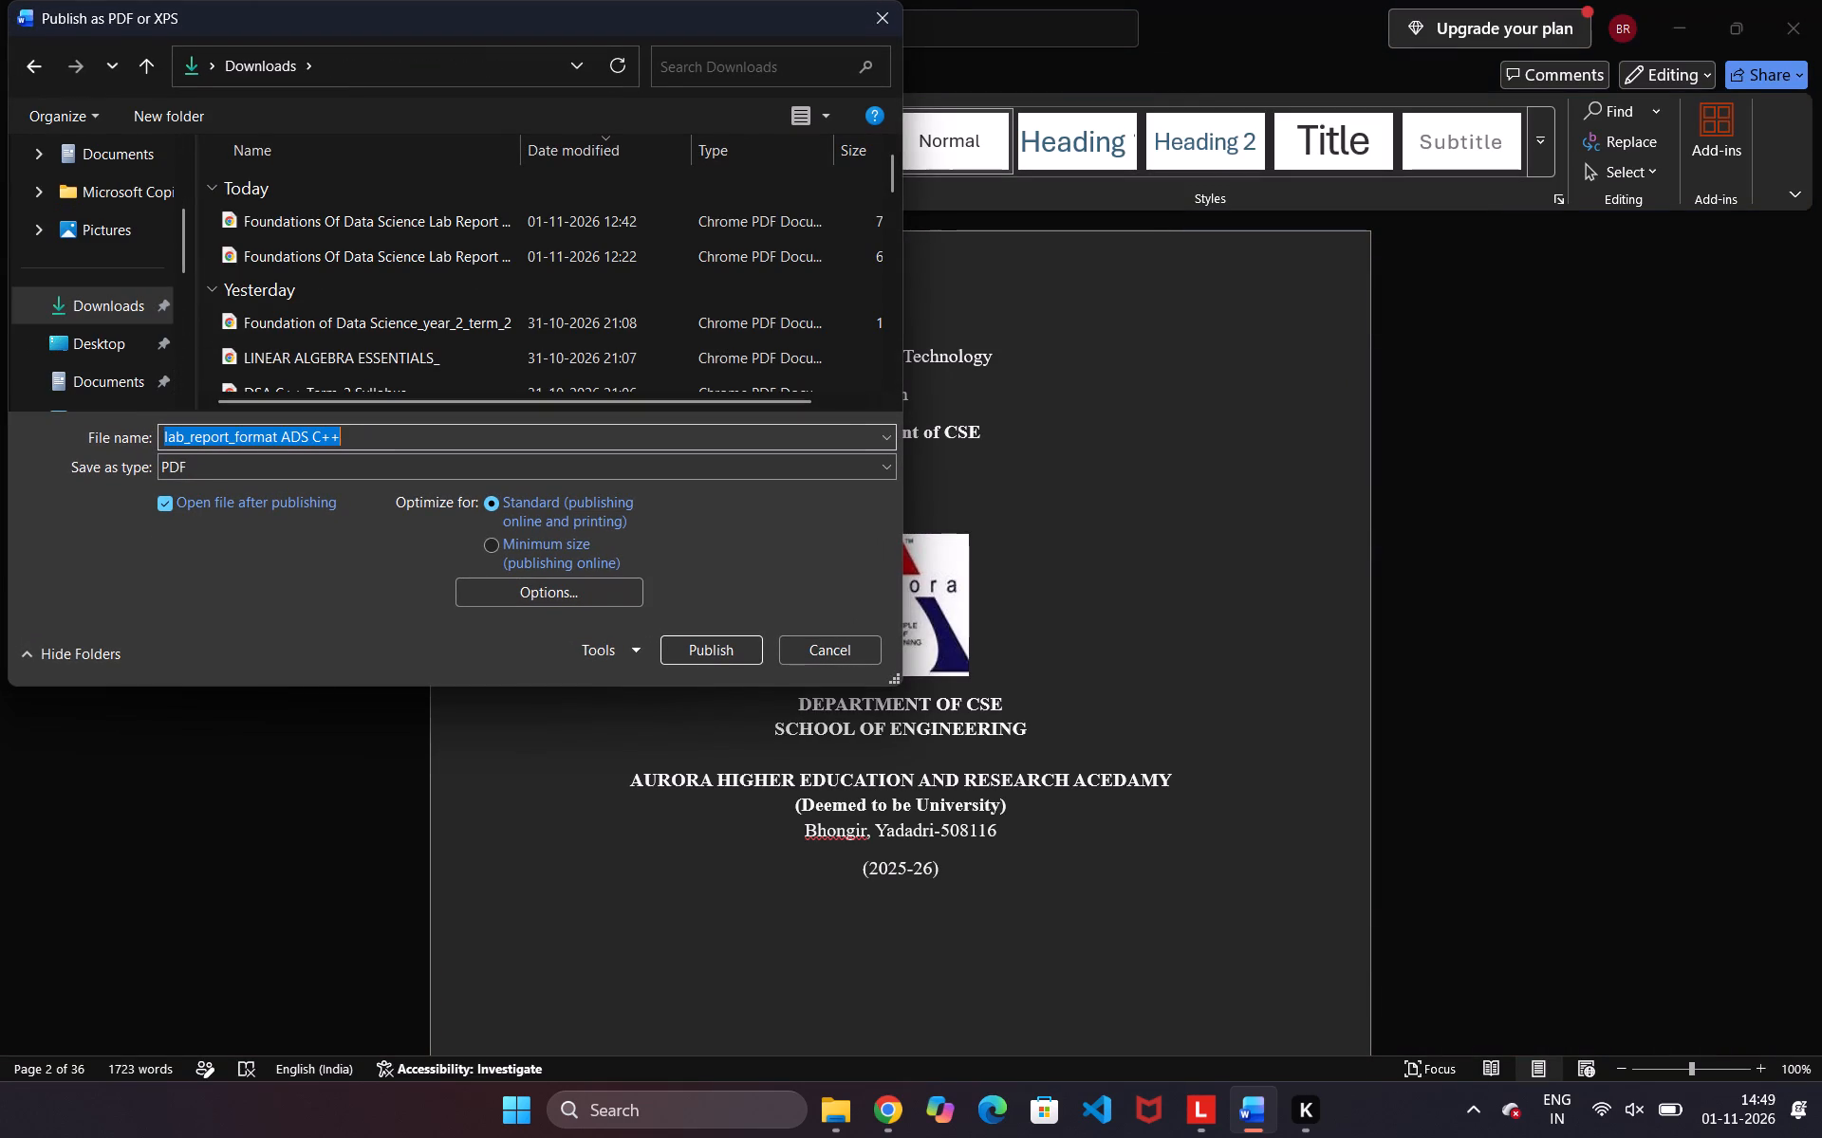
key("BackSpace")
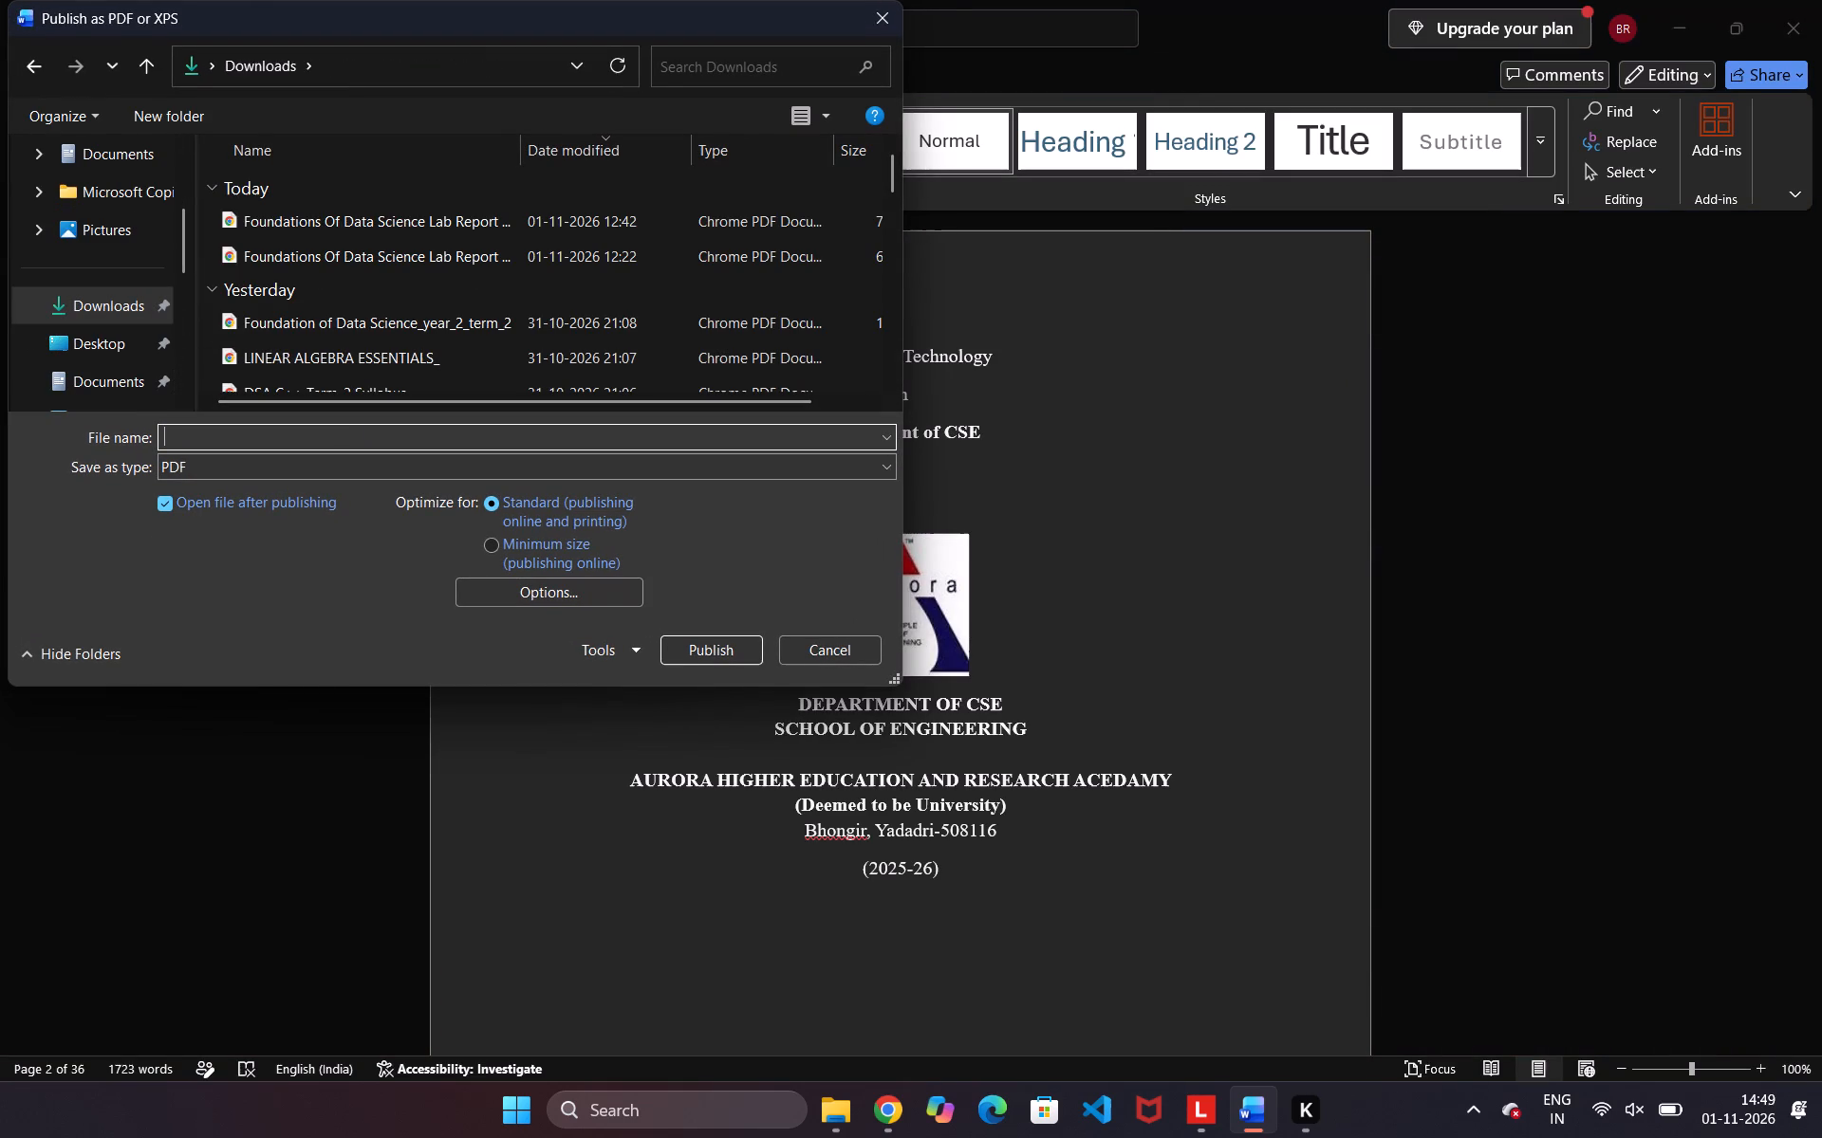
scroll(436, 357, "down", 1)
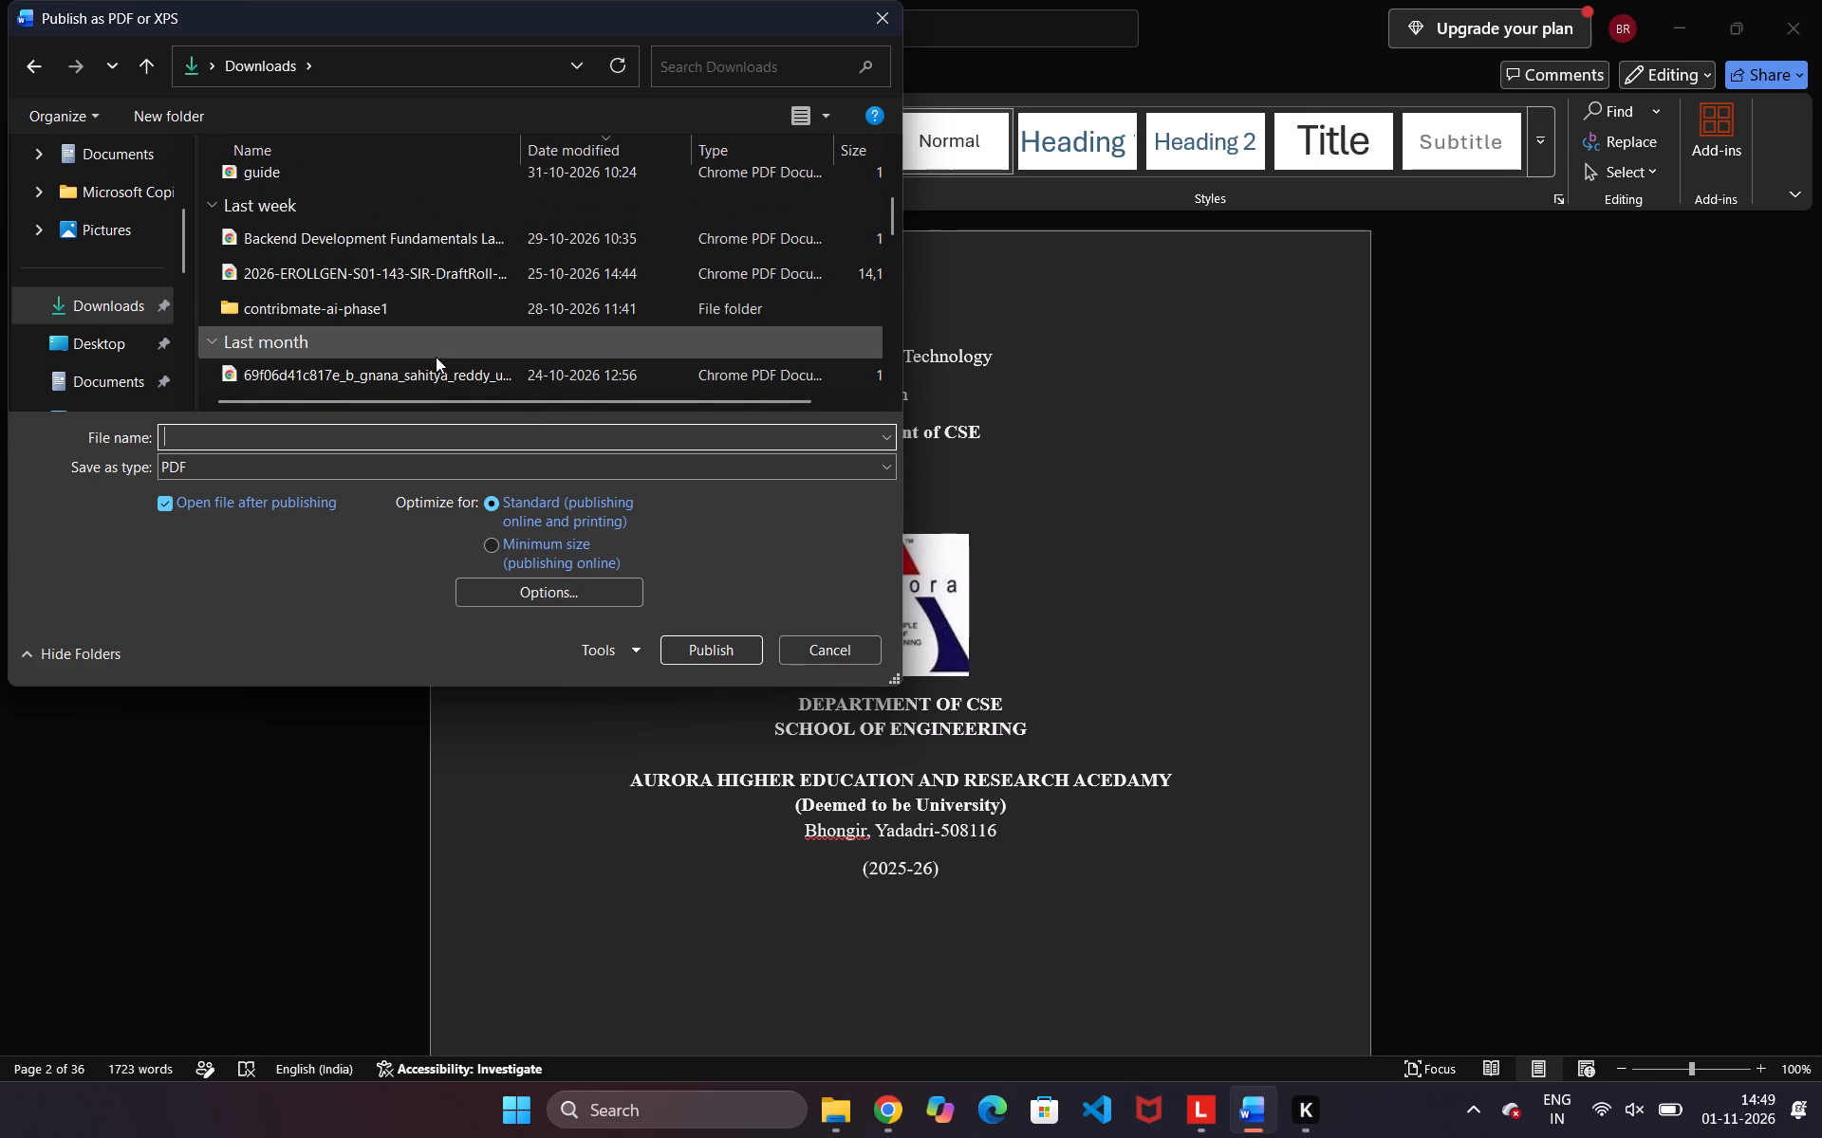
scroll(436, 357, "down", 1)
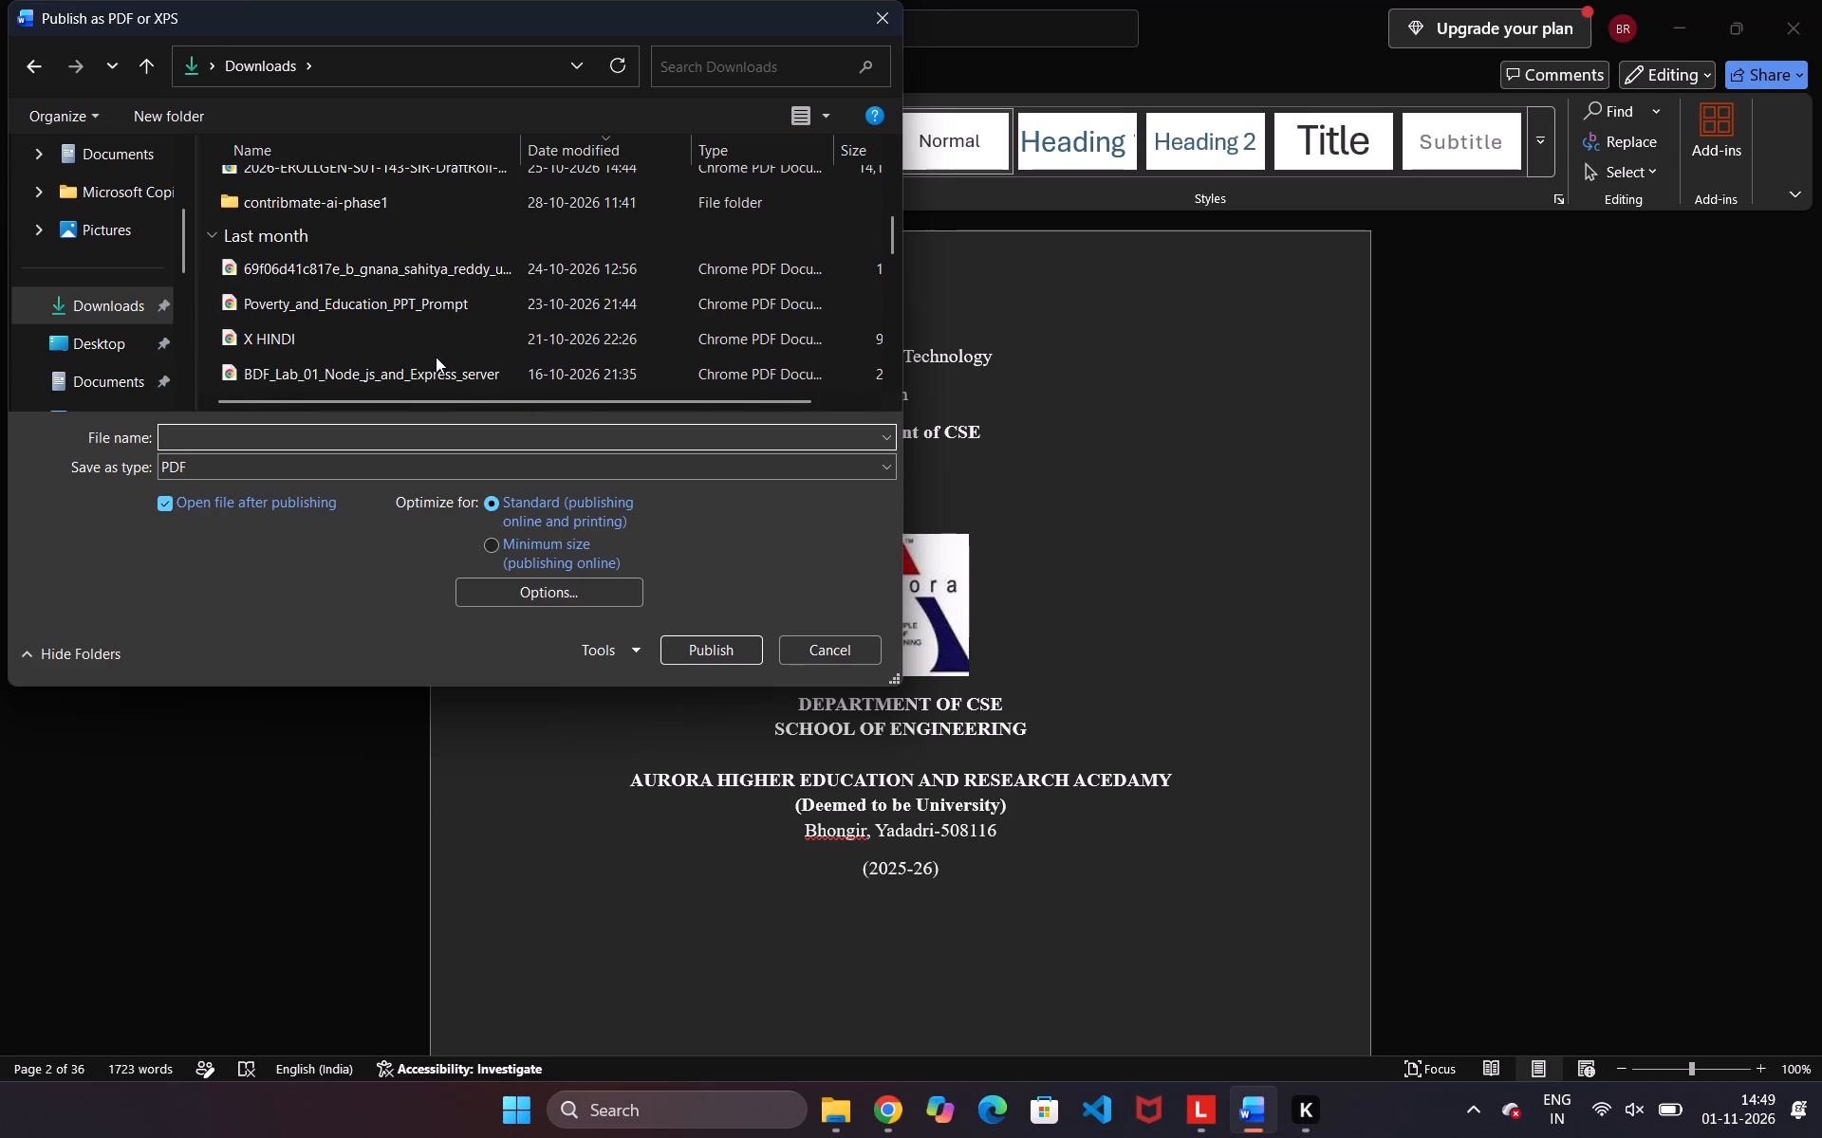
scroll(464, 307, "up", 2)
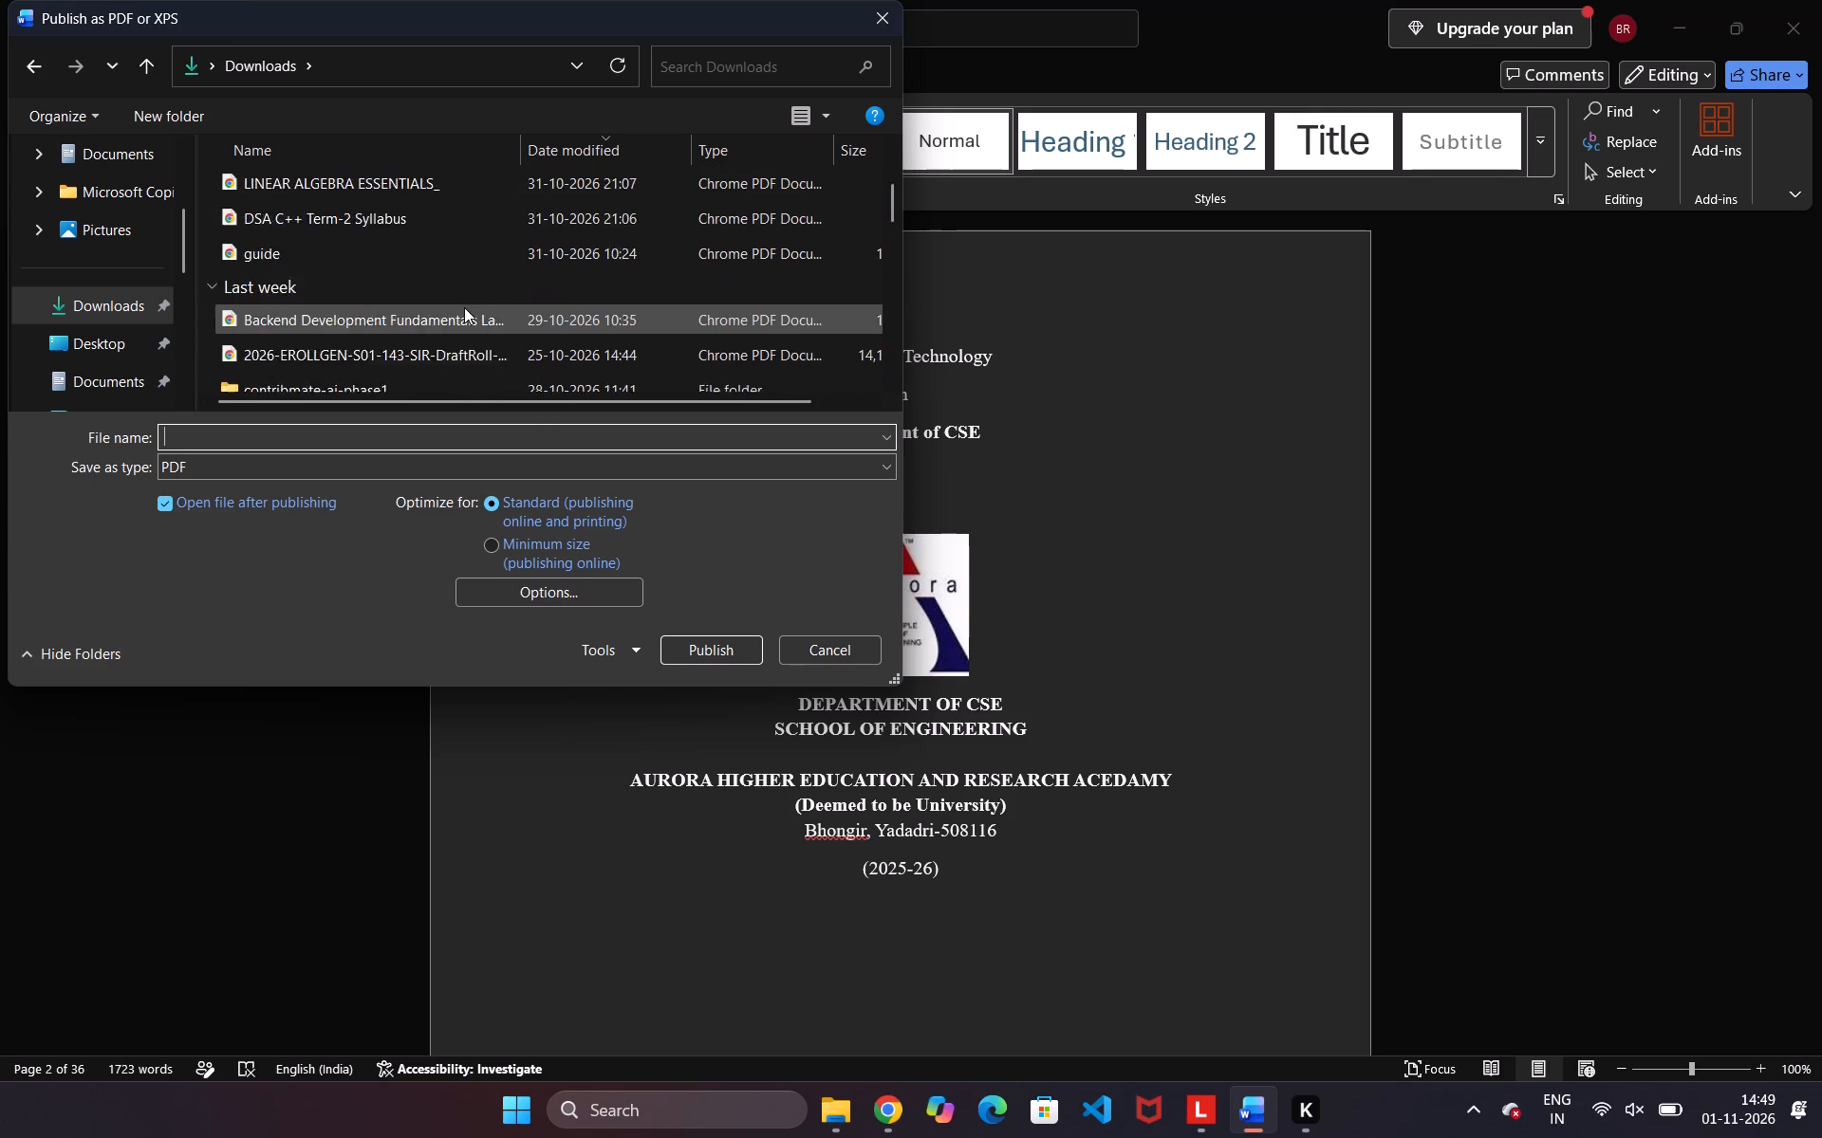
scroll(464, 307, "up", 1)
scroll(464, 307, "down", 1)
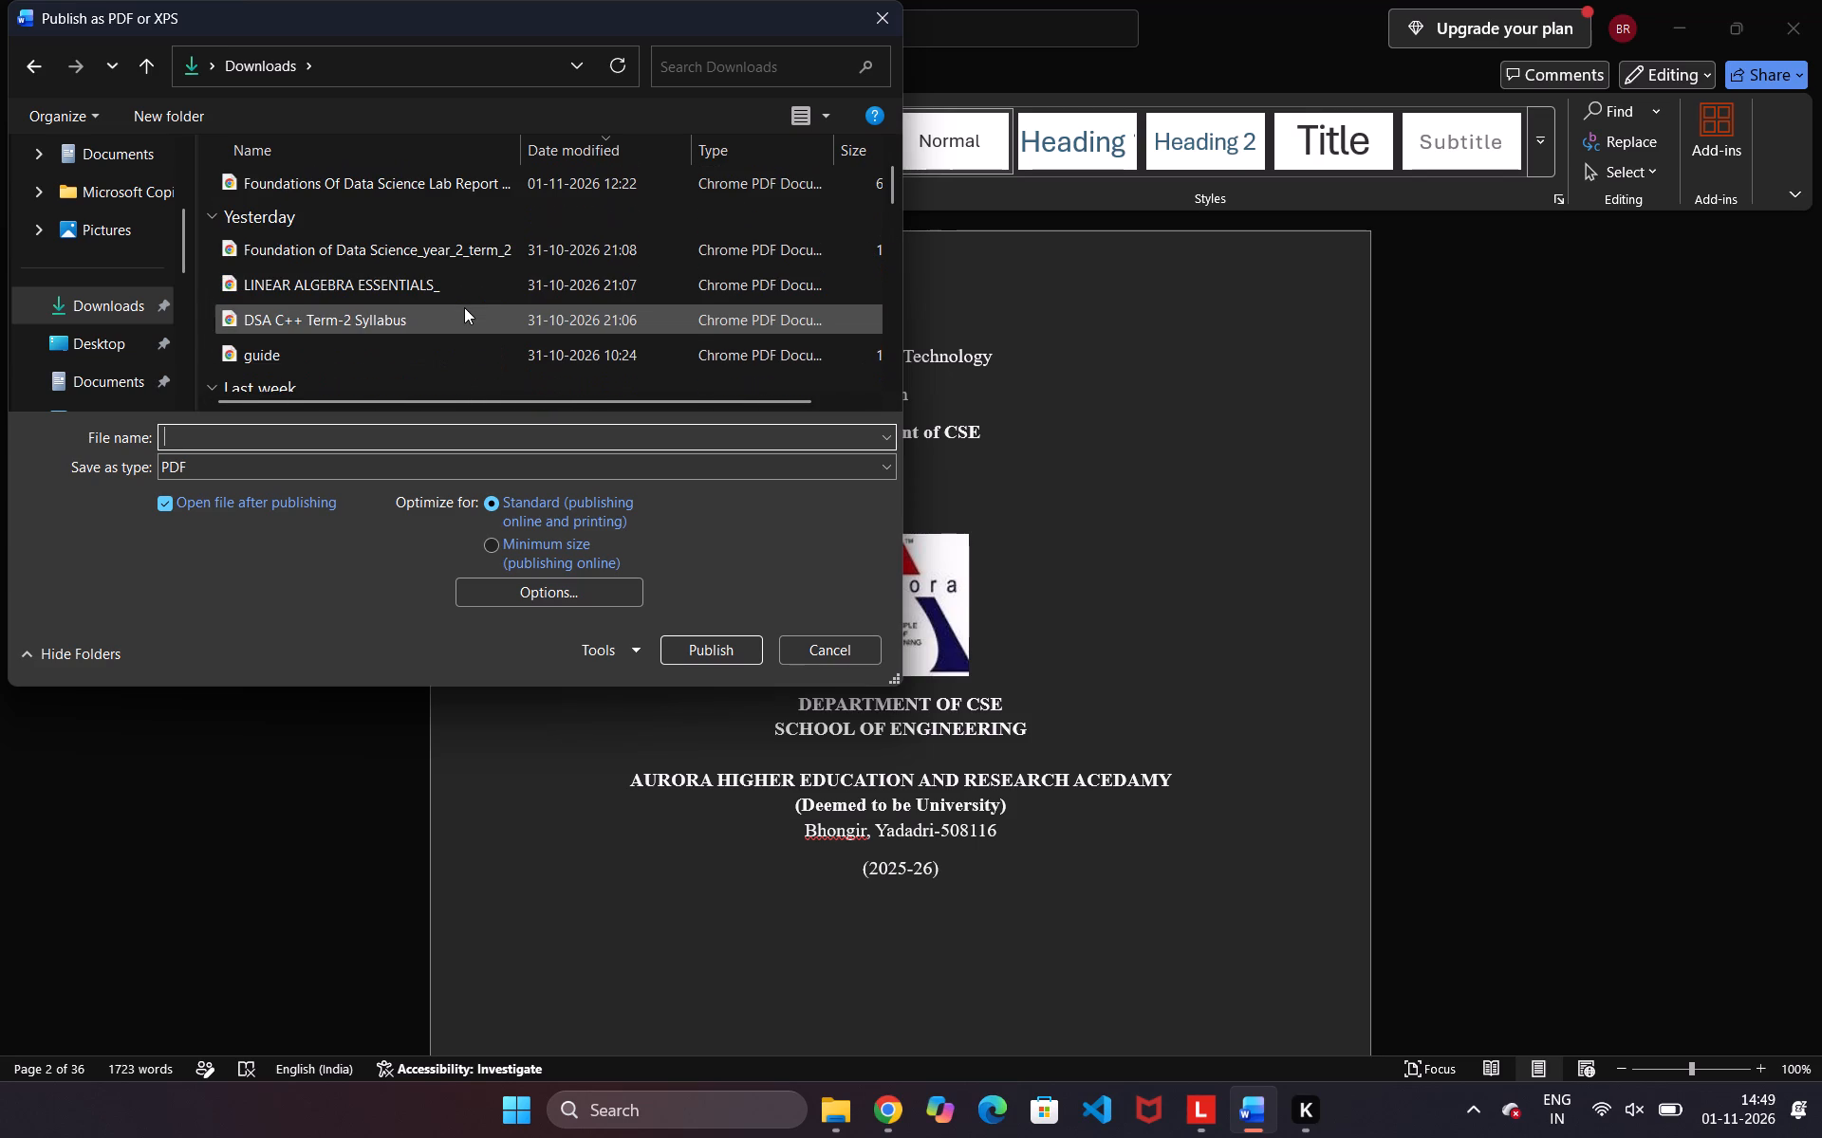
scroll(464, 307, "down", 1)
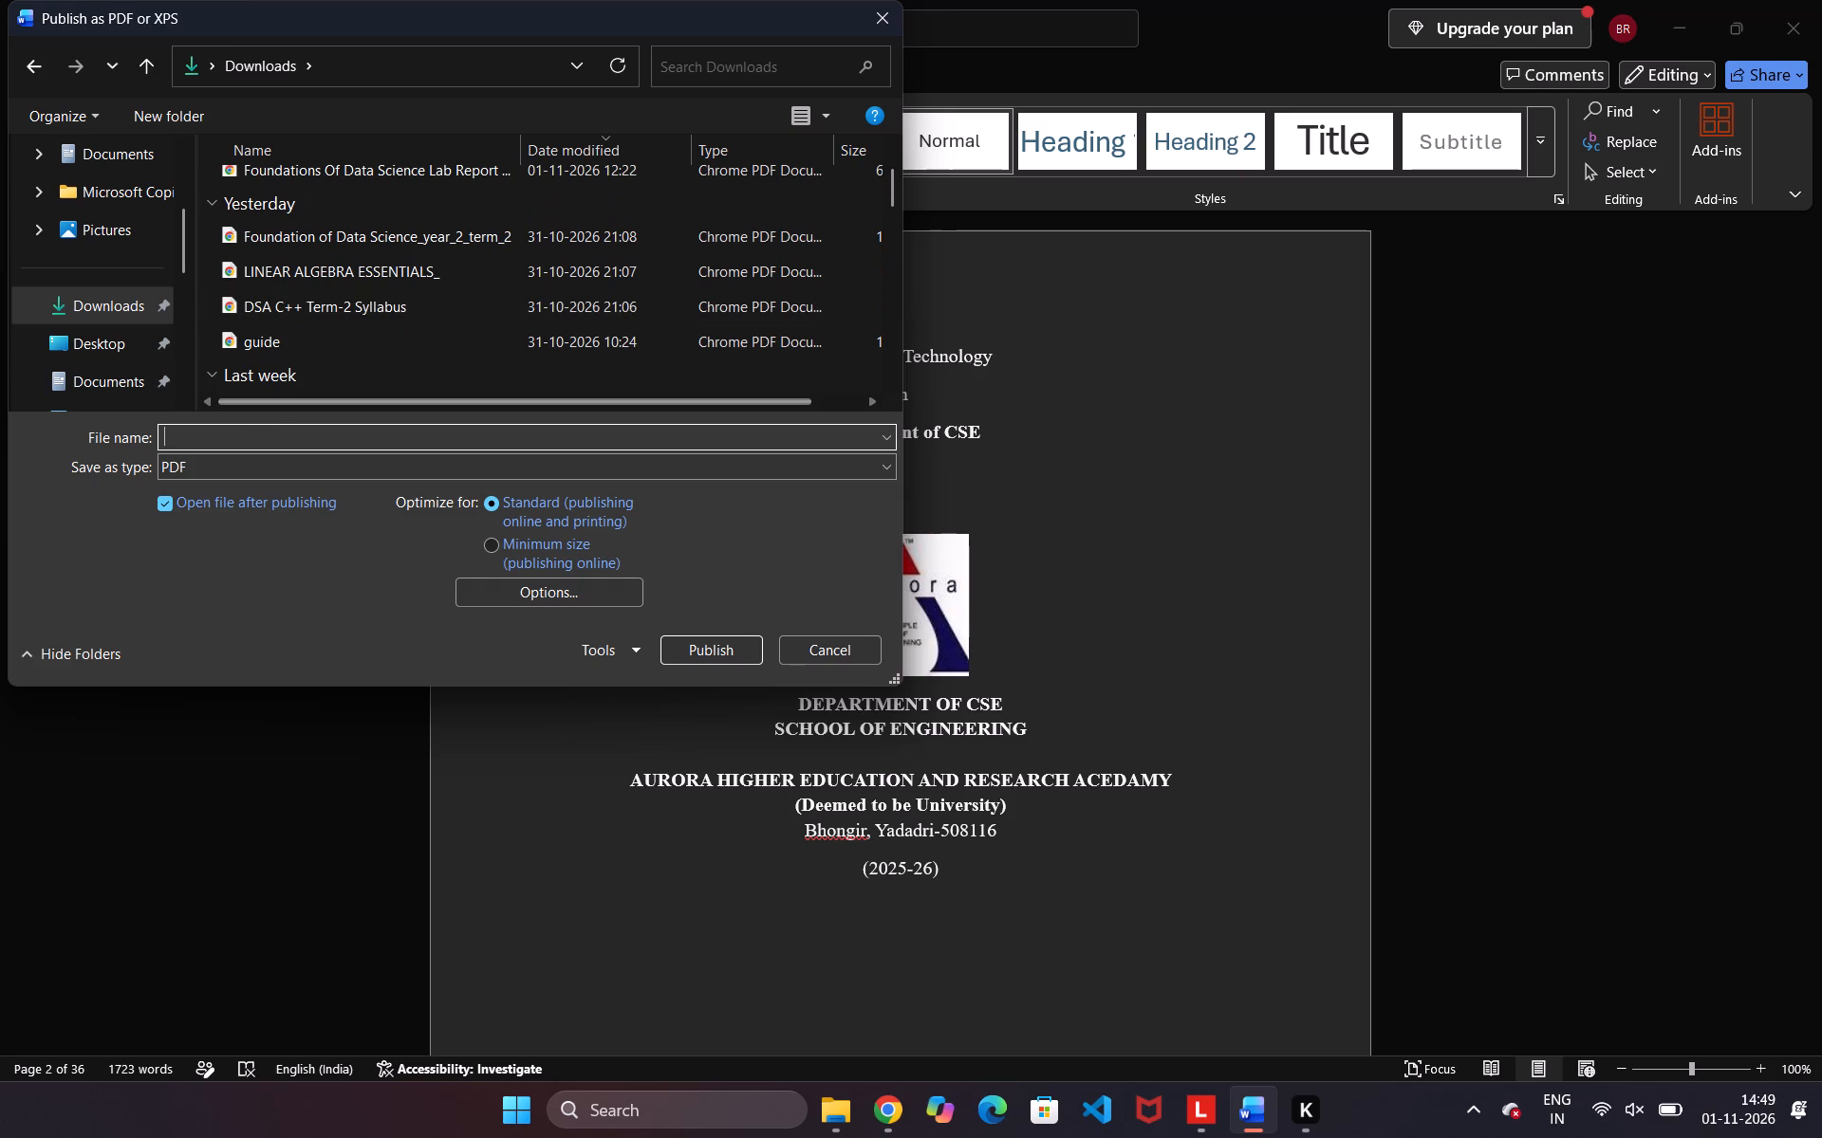
type("DSA")
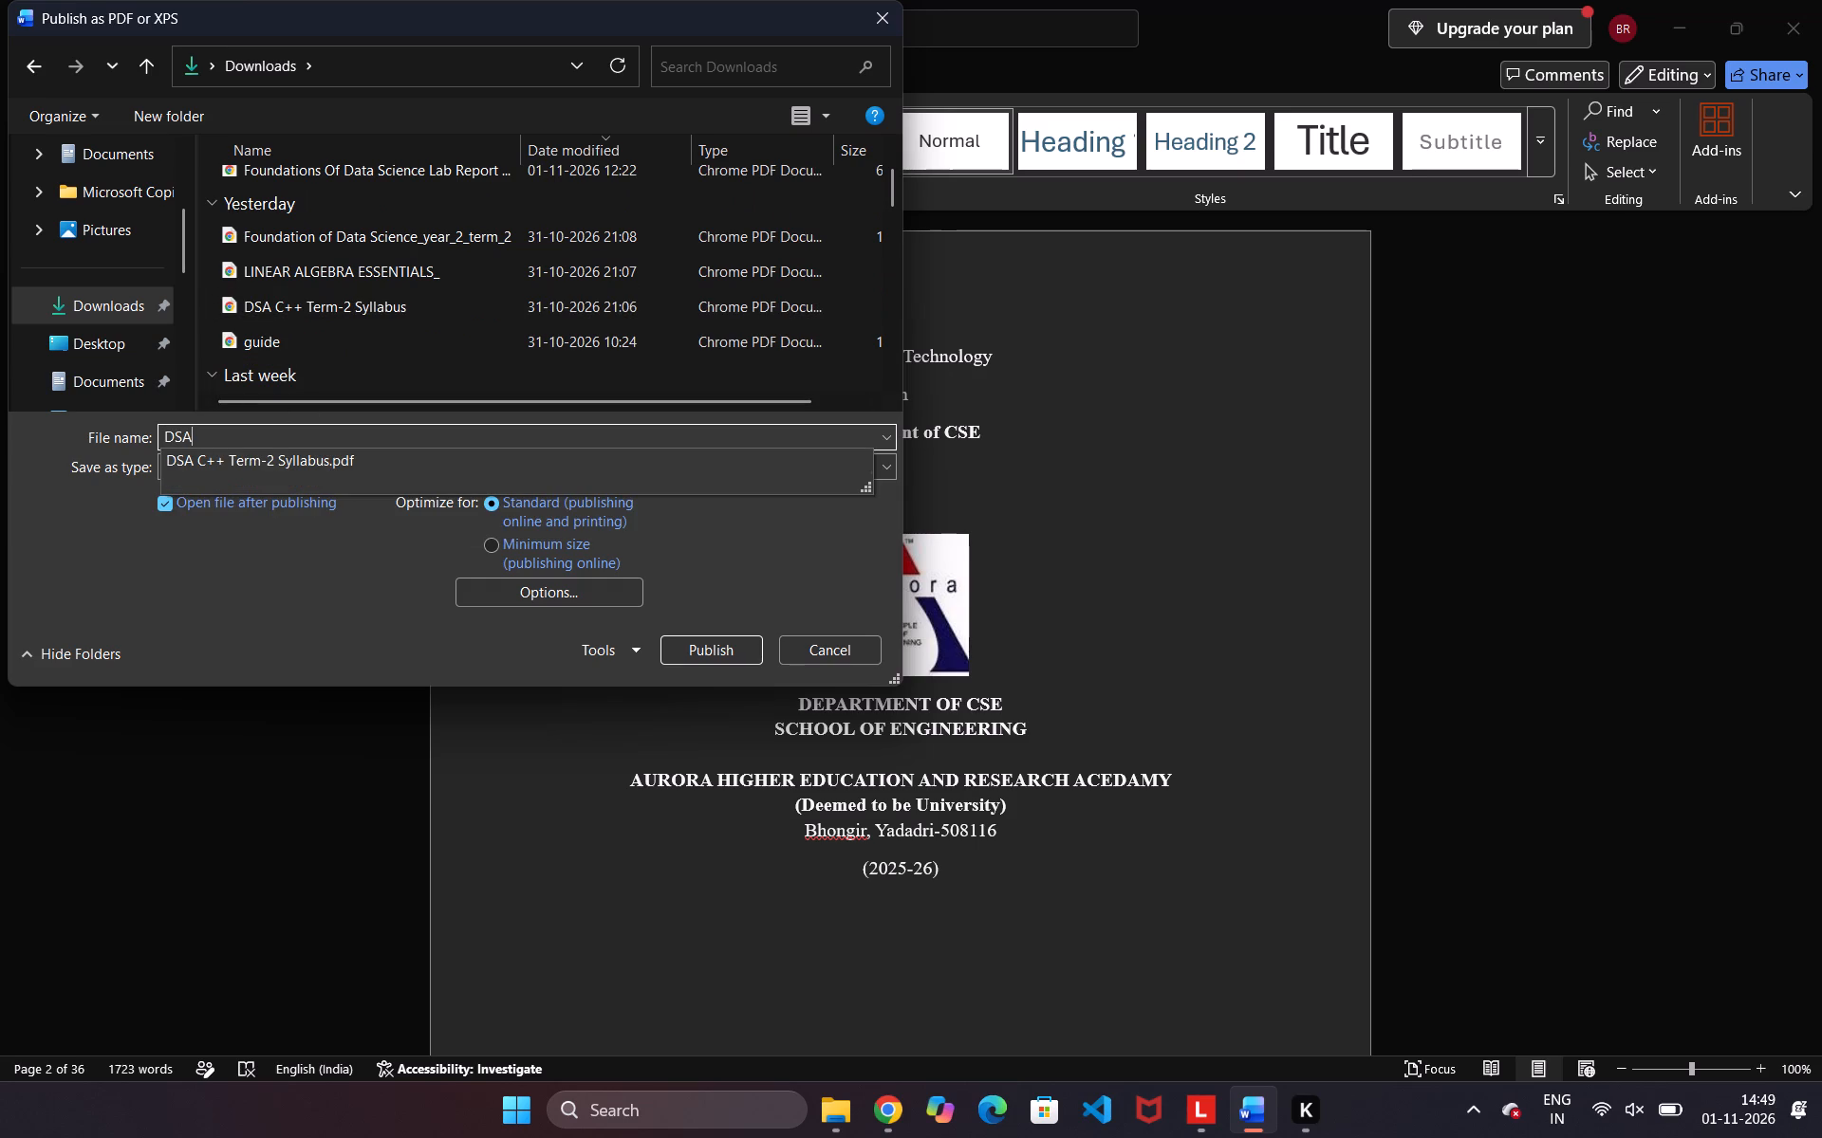
key("space")
type("C")
type("++ L")
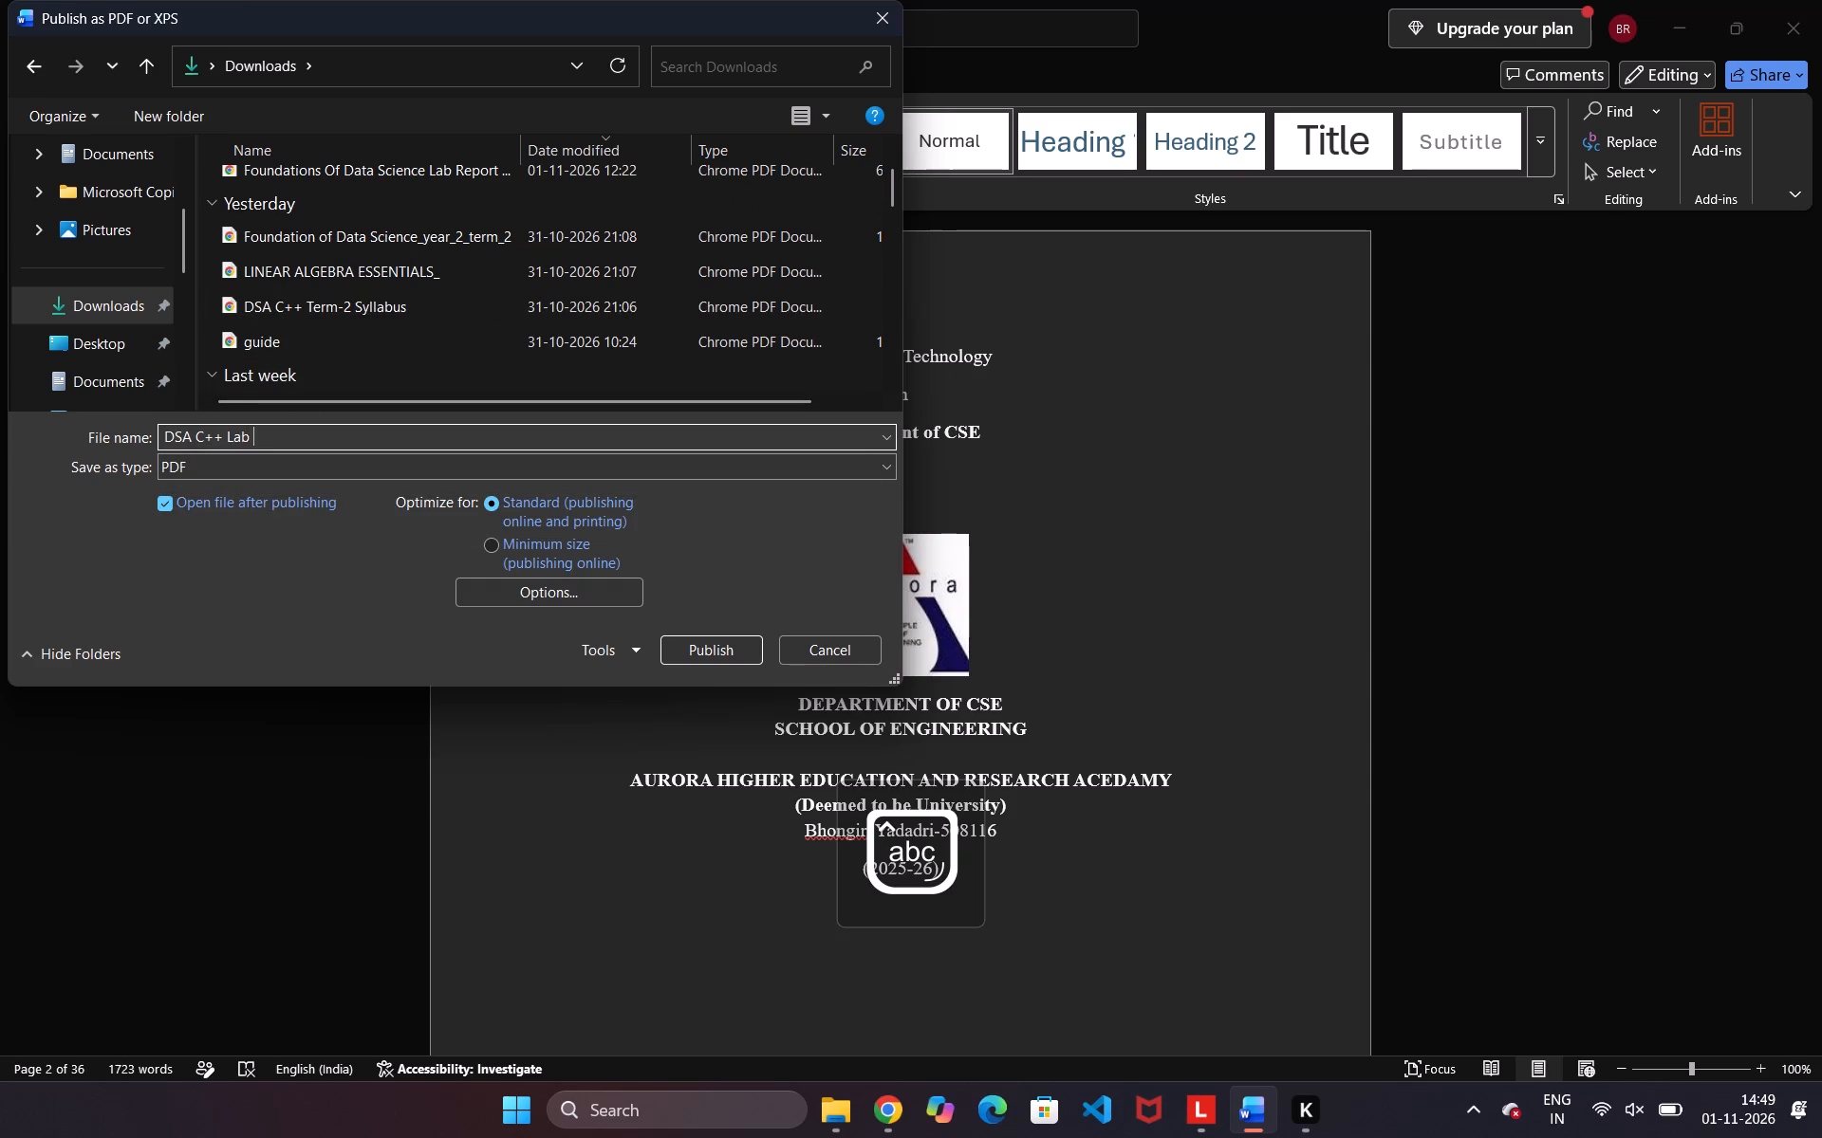
type("port - 1")
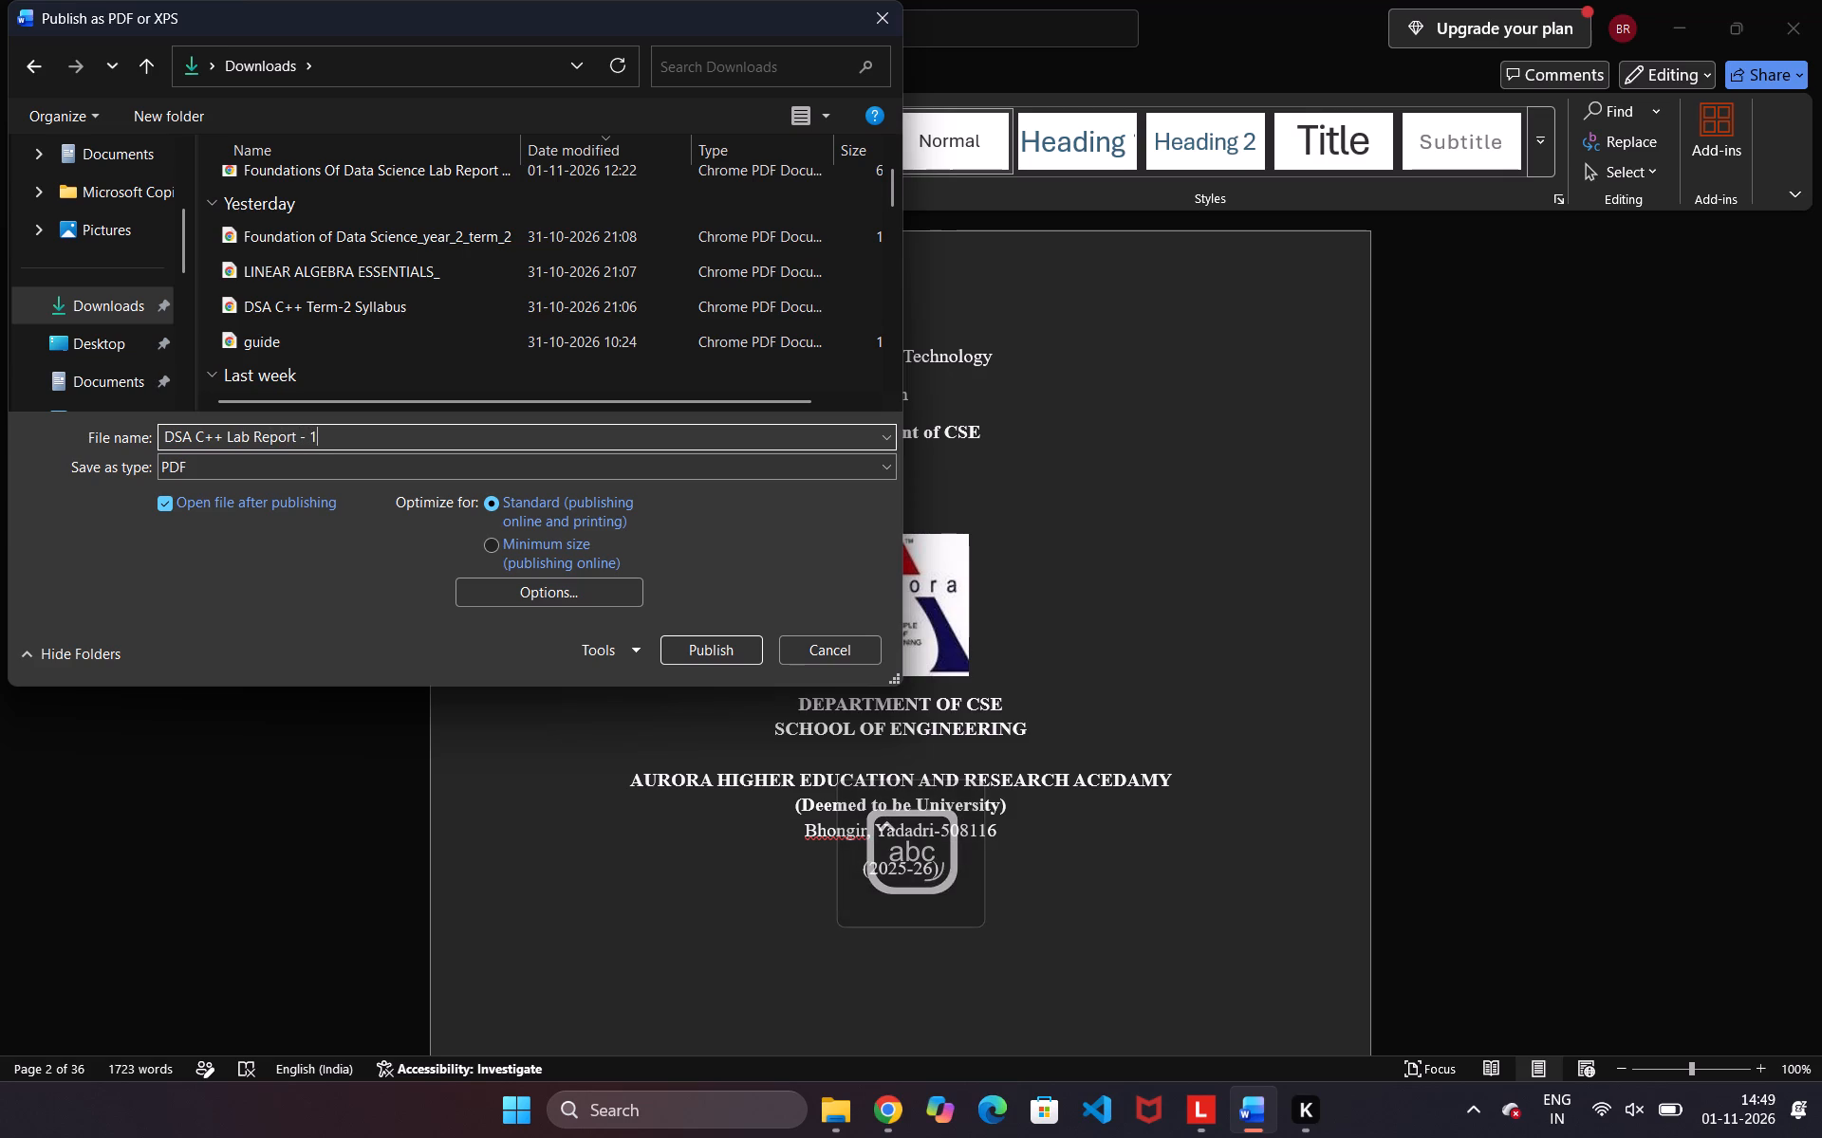
left_click(735, 644)
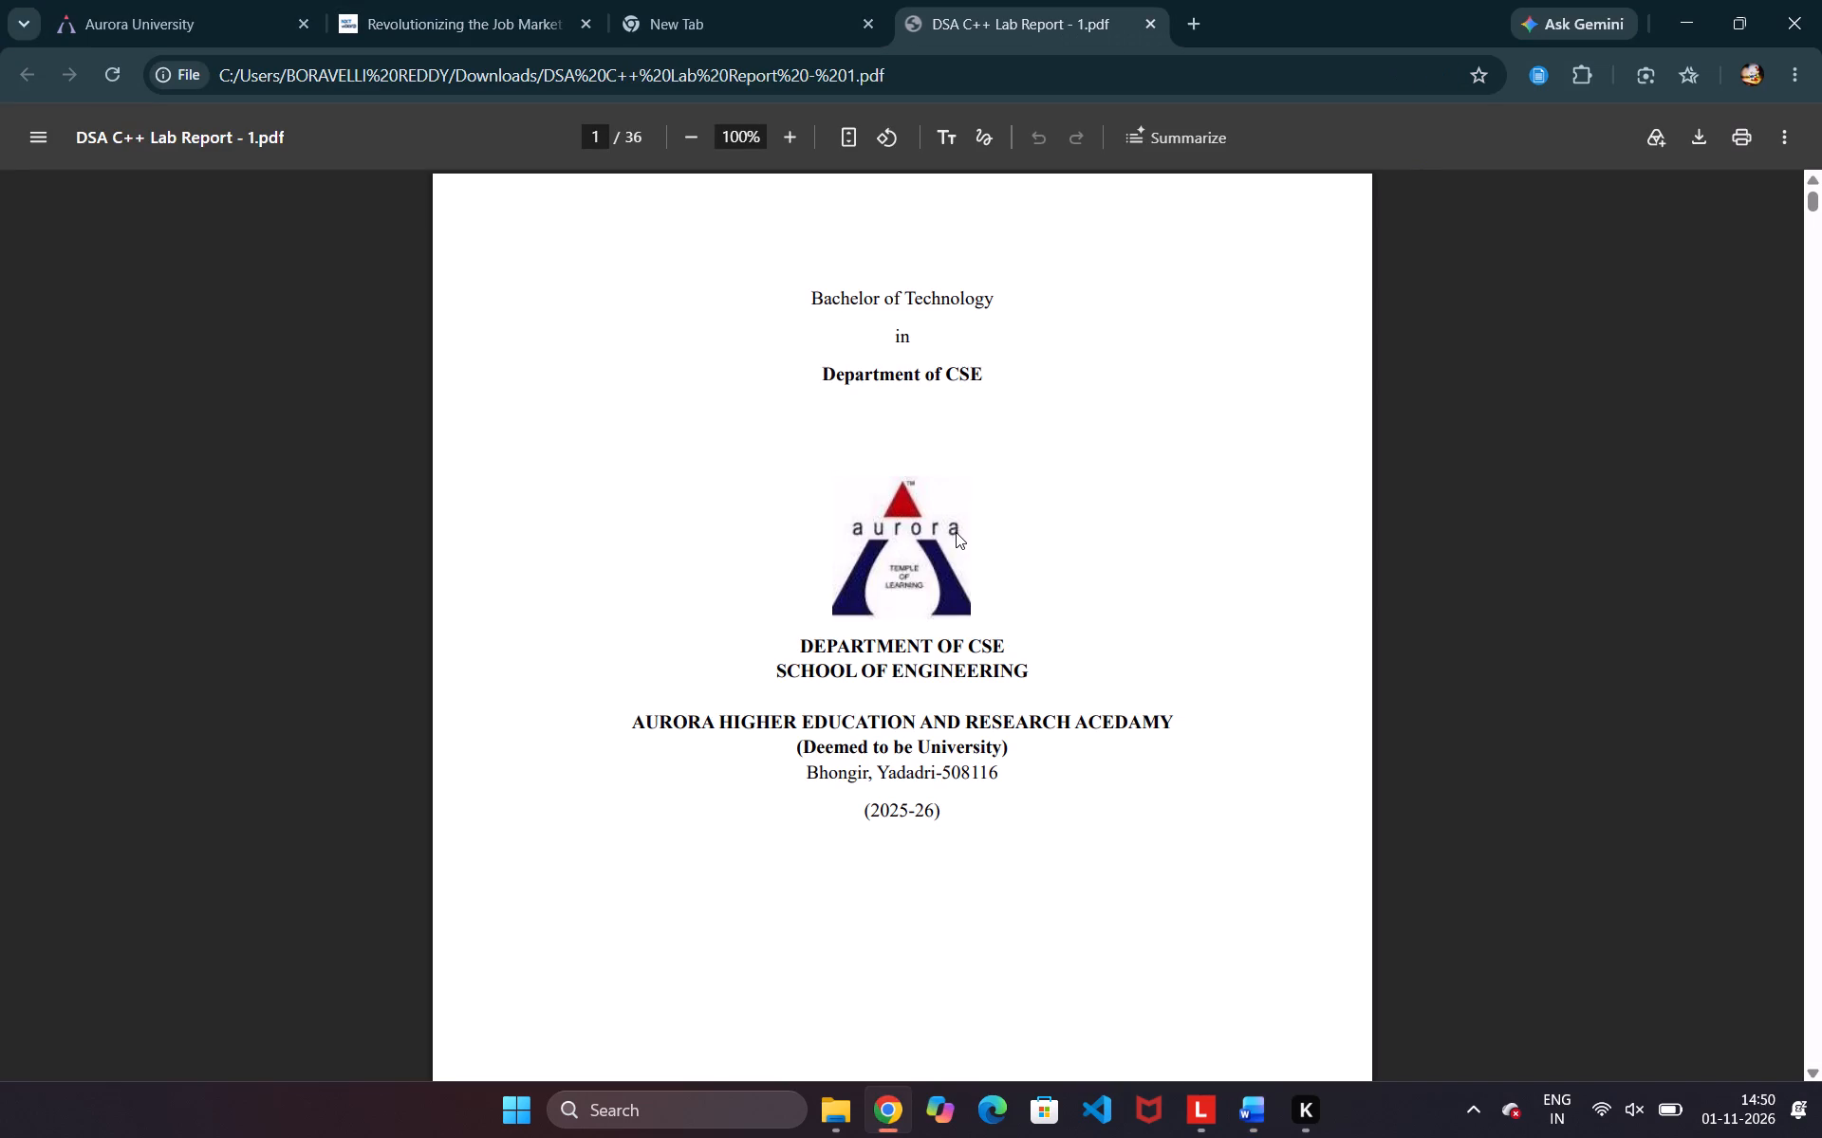
Review the exported PDF from the cover page through the question 10 pages, checking headings, code and output images.
scroll(956, 532, "up", 3)
scroll(956, 532, "down", 4)
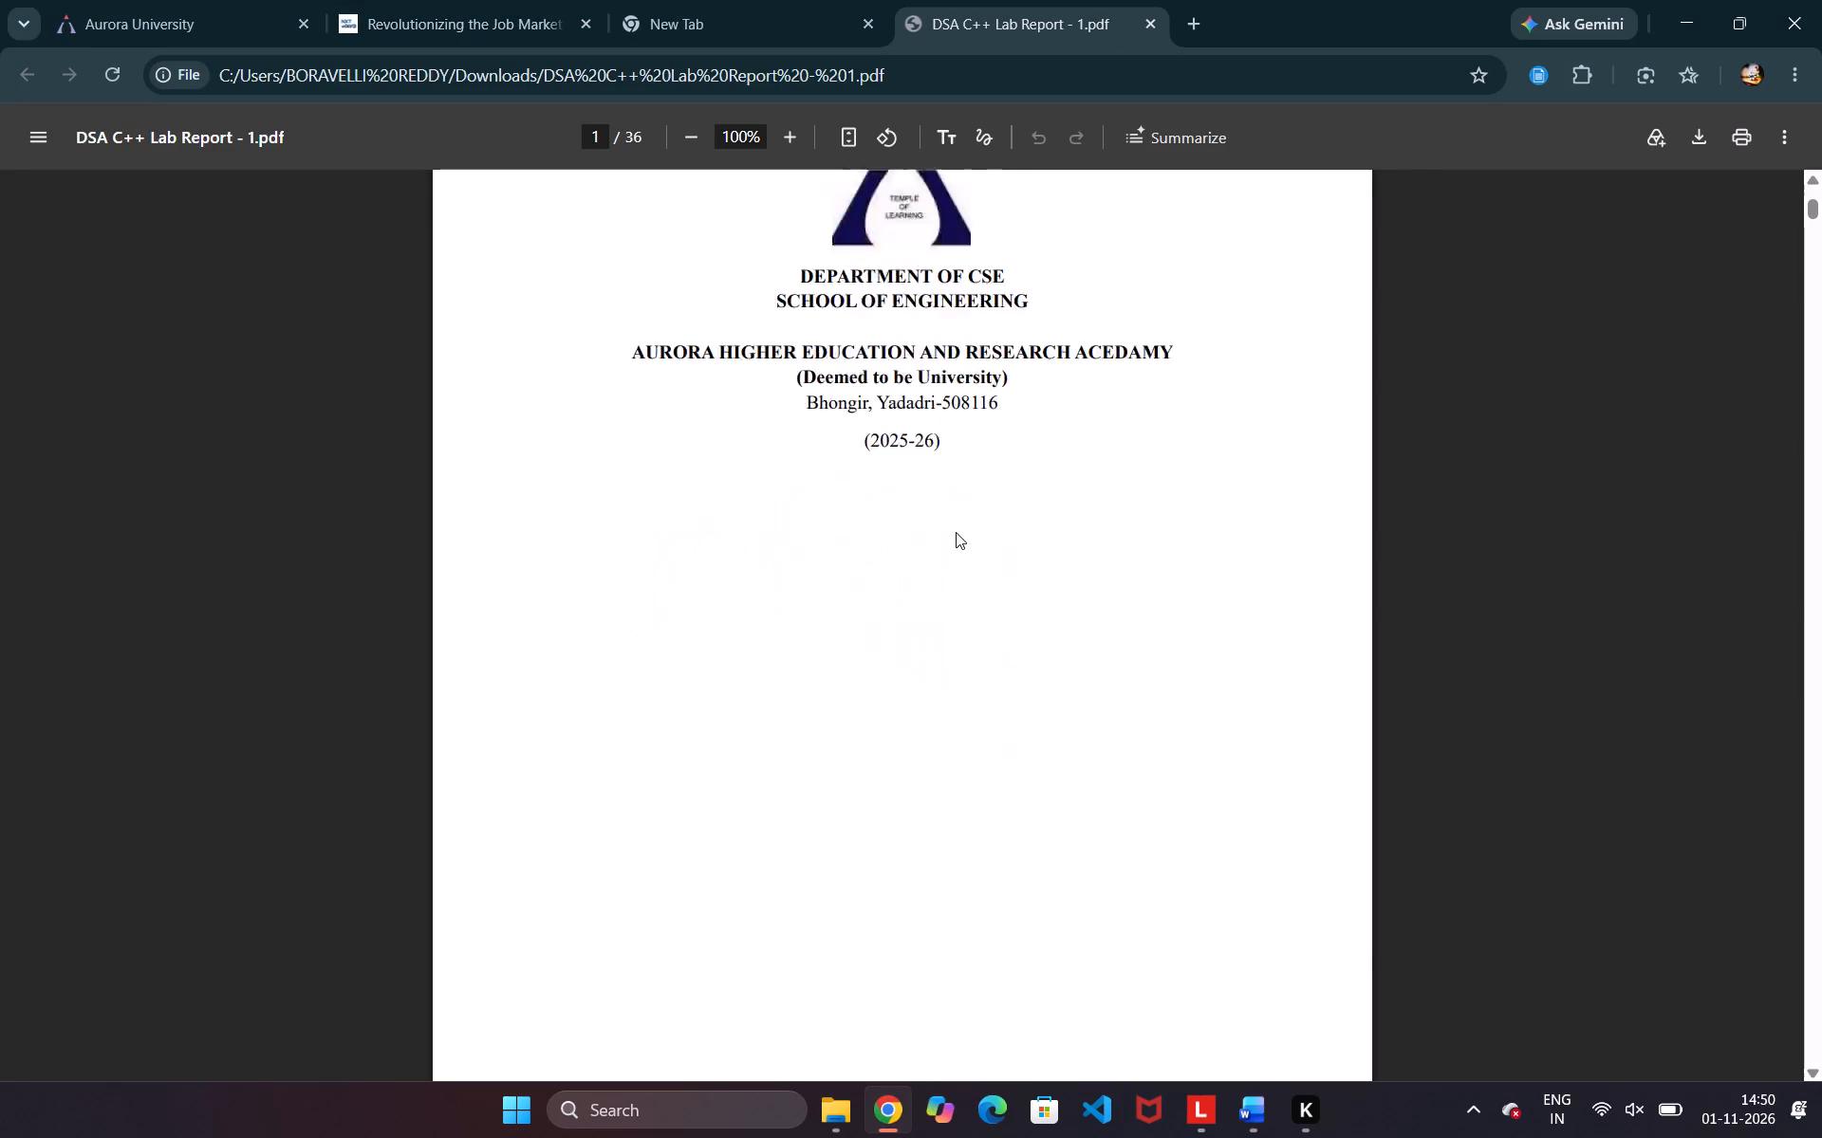
scroll(956, 532, "down", 4)
scroll(1020, 750, "down", 7)
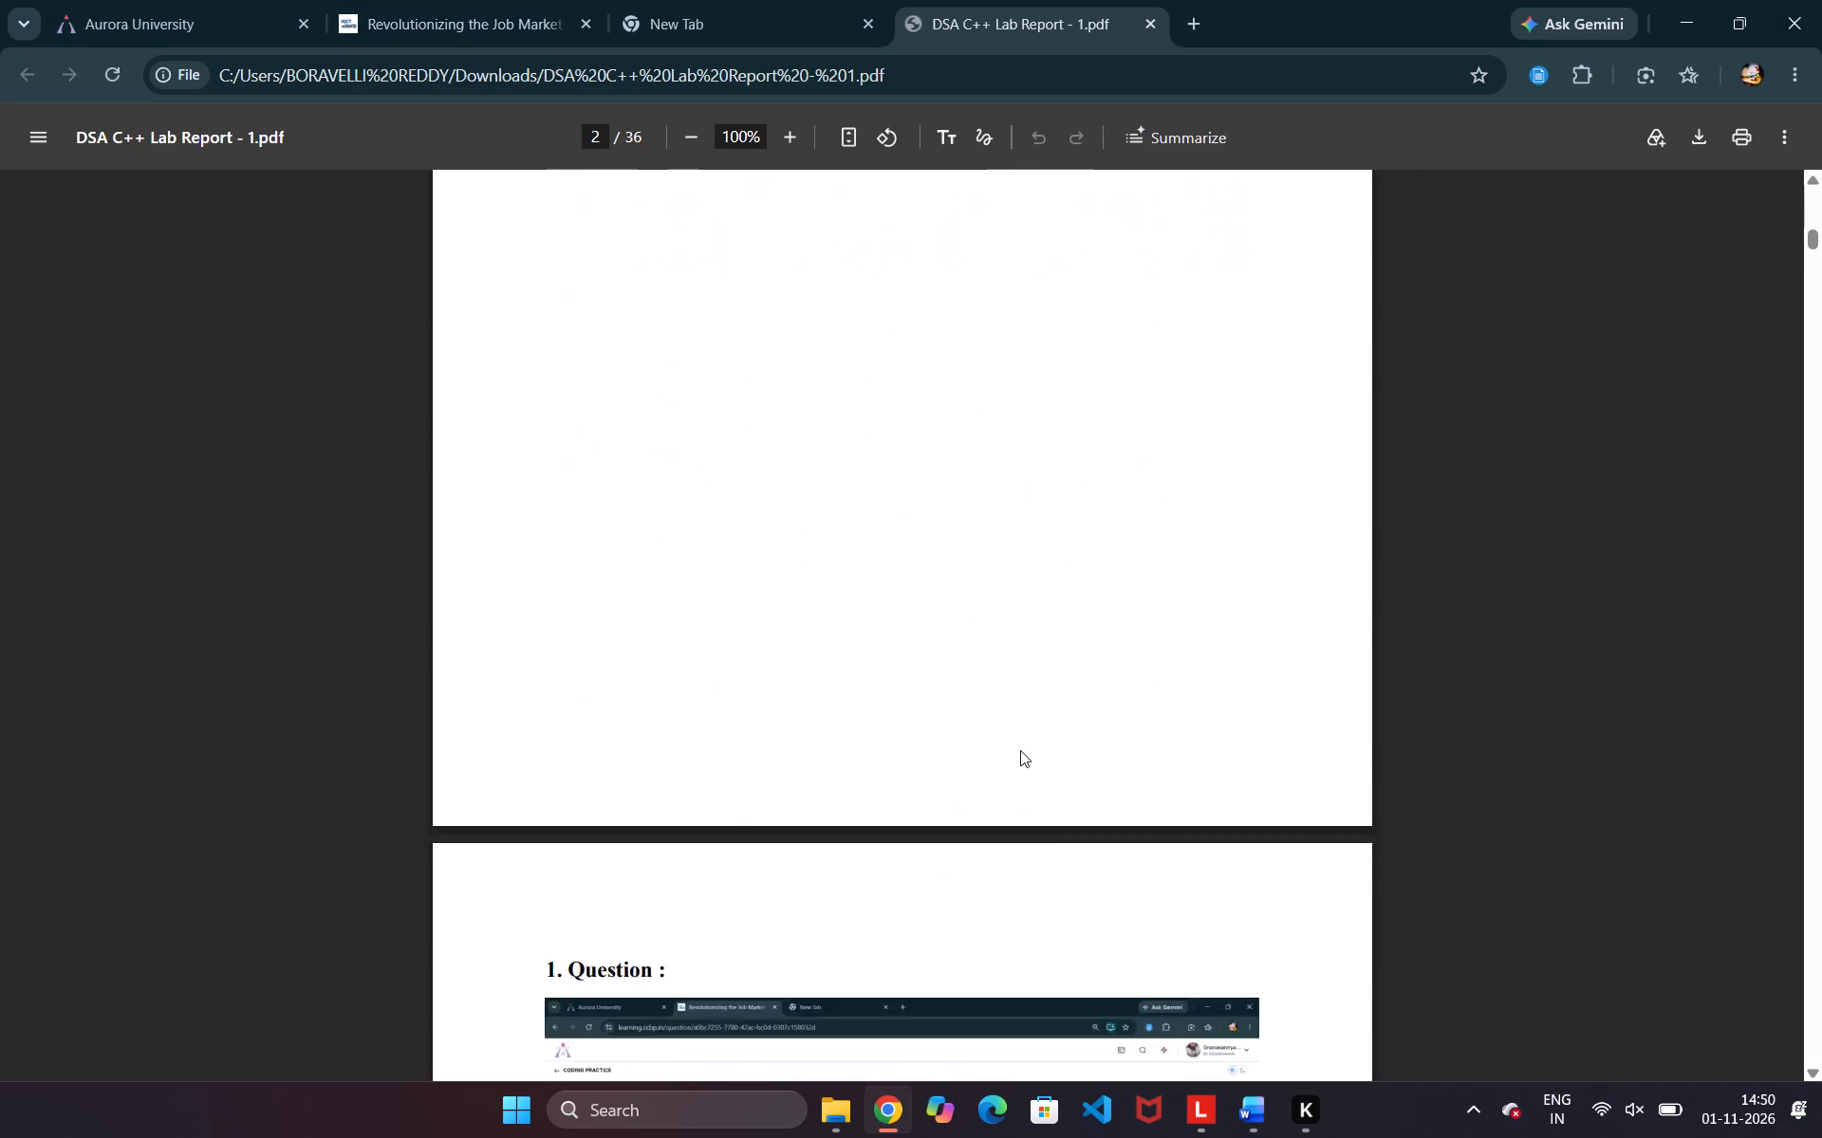
scroll(1020, 750, "down", 11)
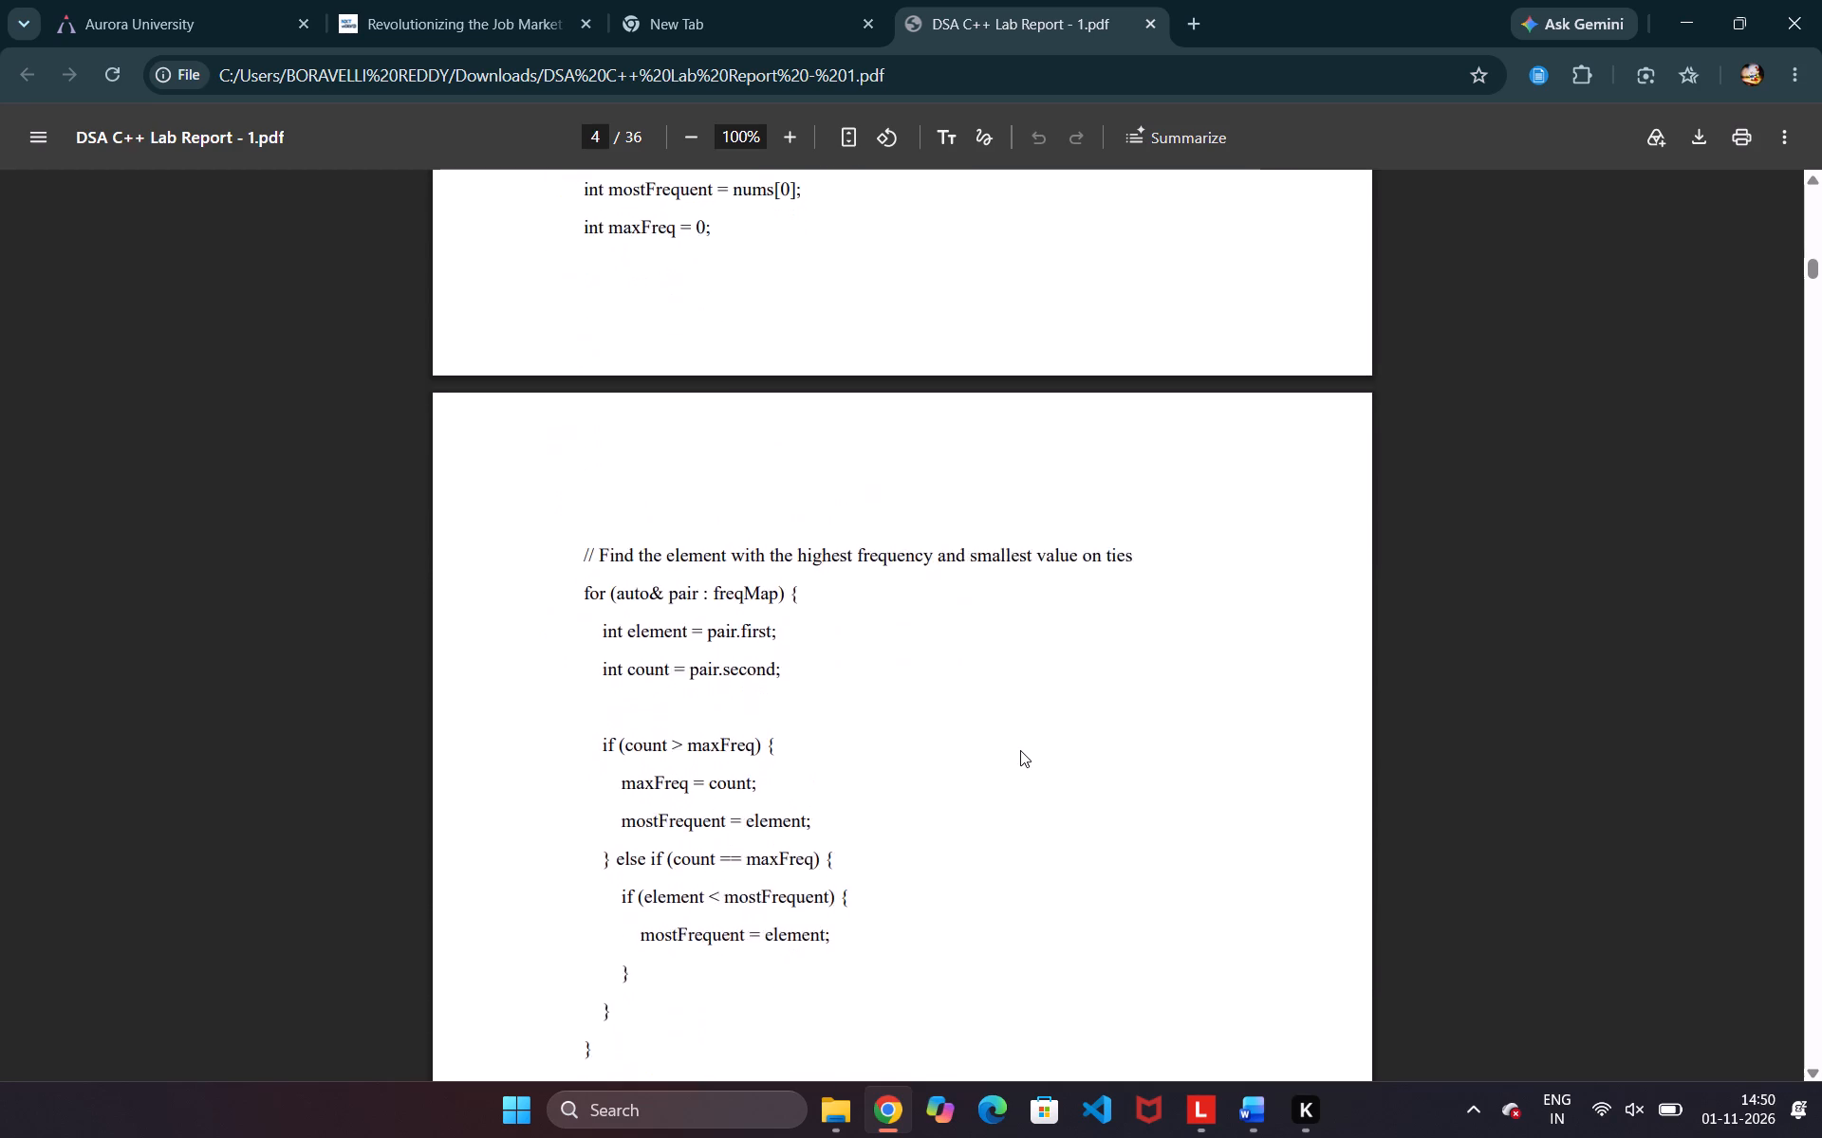
scroll(1020, 750, "down", 14)
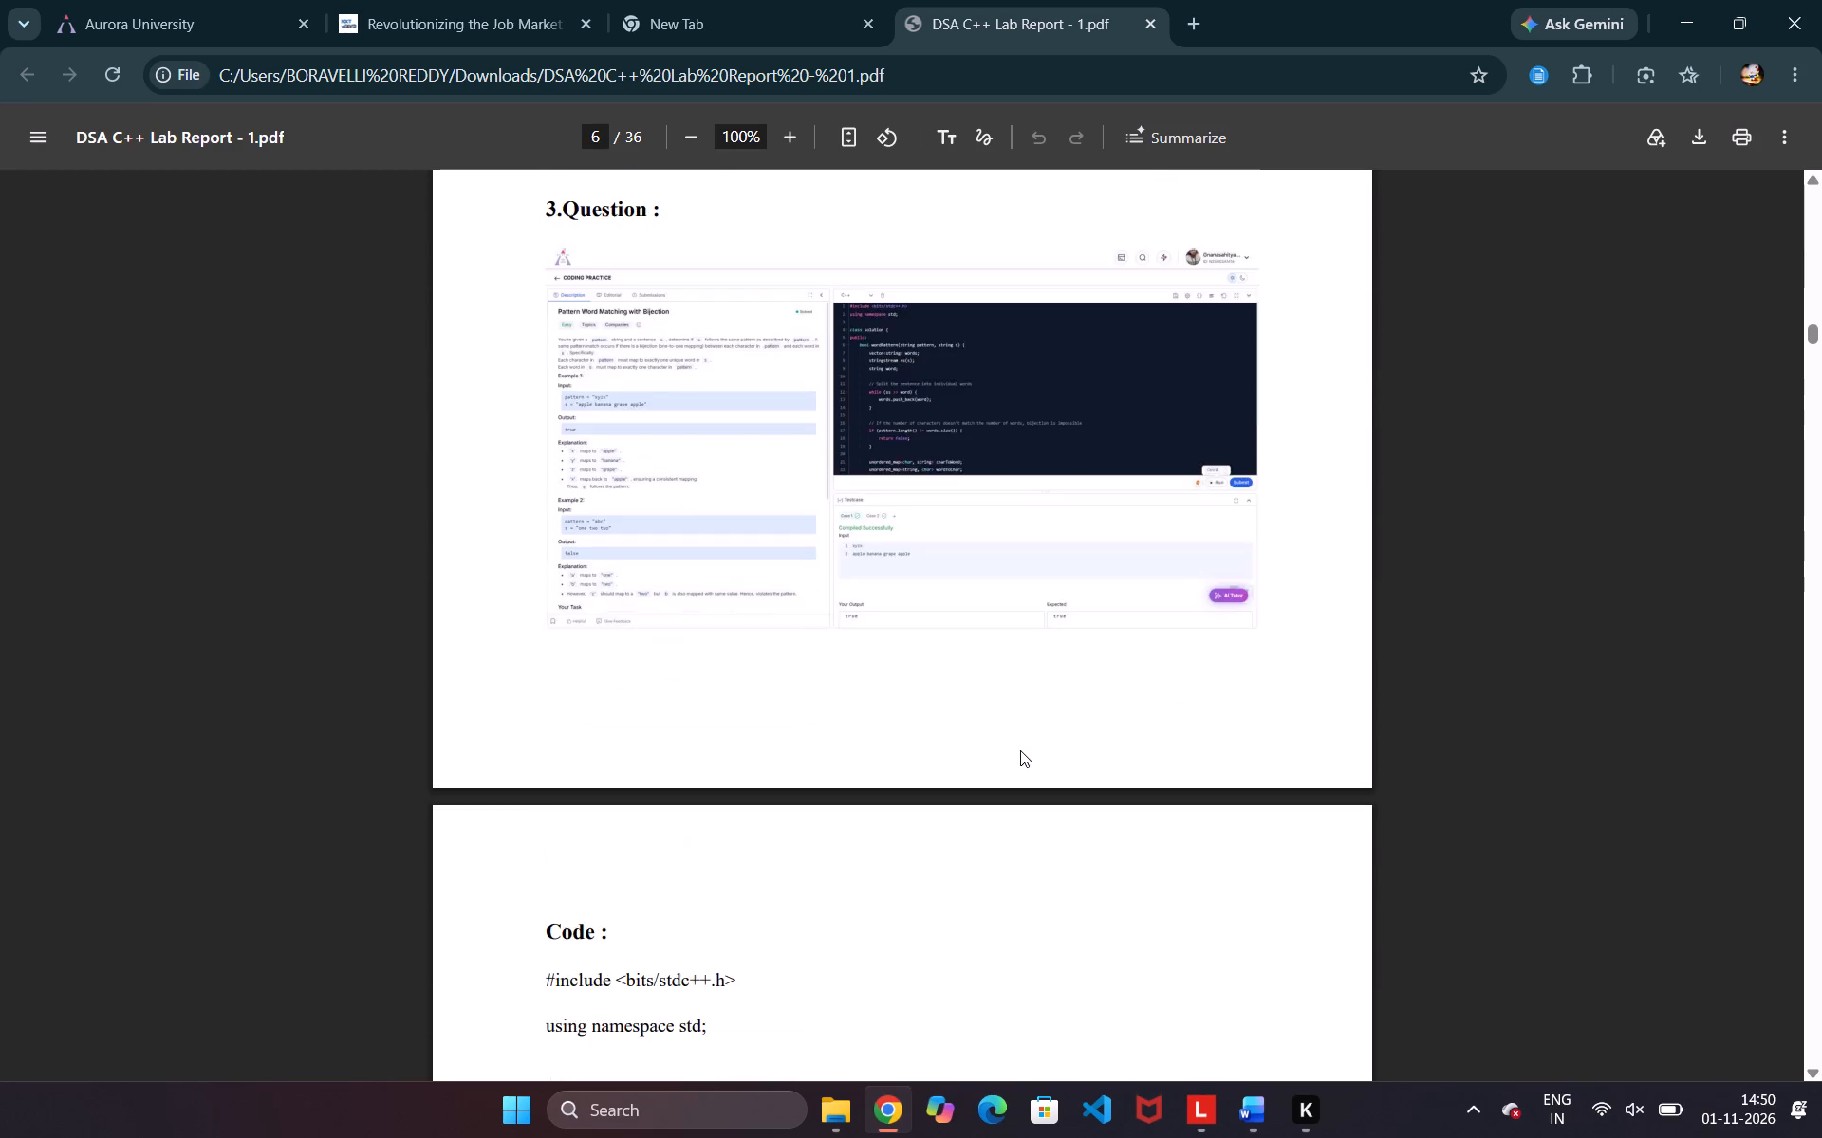
scroll(1020, 750, "down", 3)
scroll(1020, 750, "up", 4)
scroll(1020, 750, "down", 3)
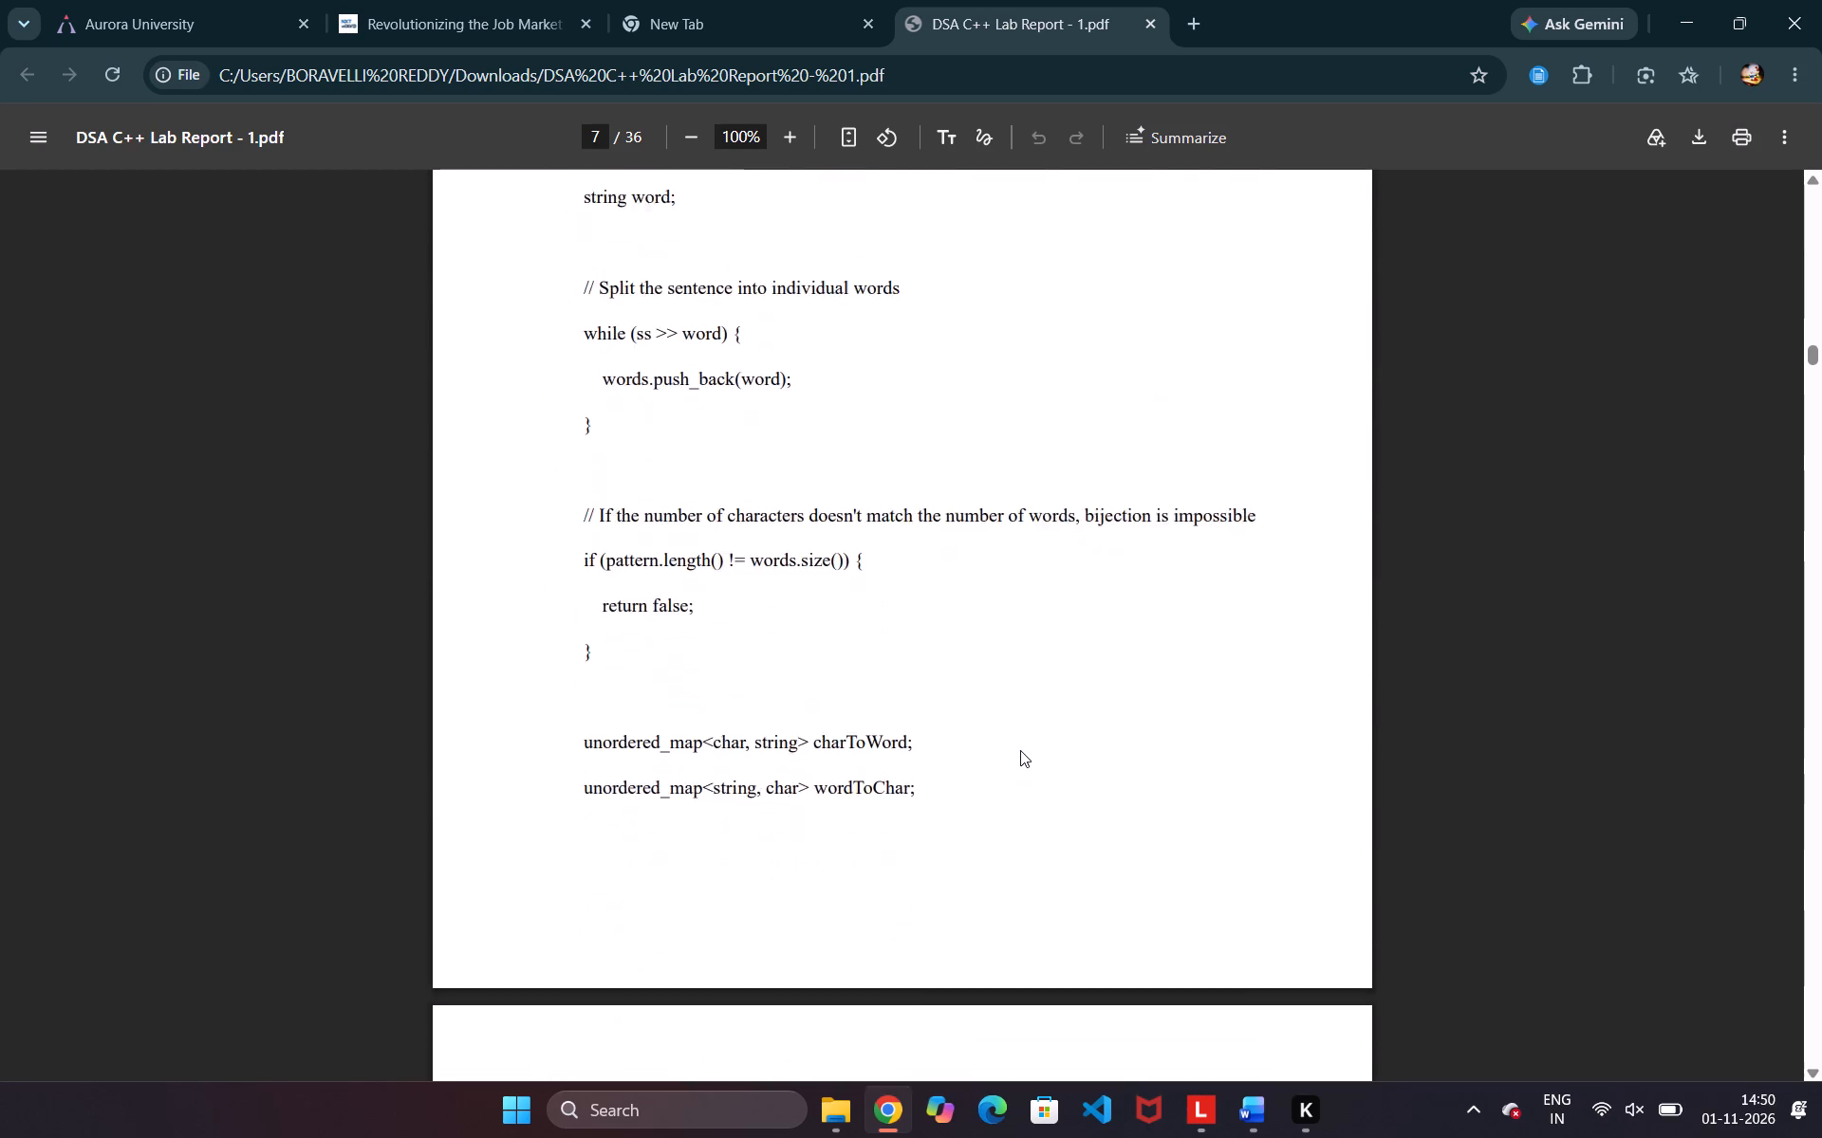
scroll(1020, 750, "down", 10)
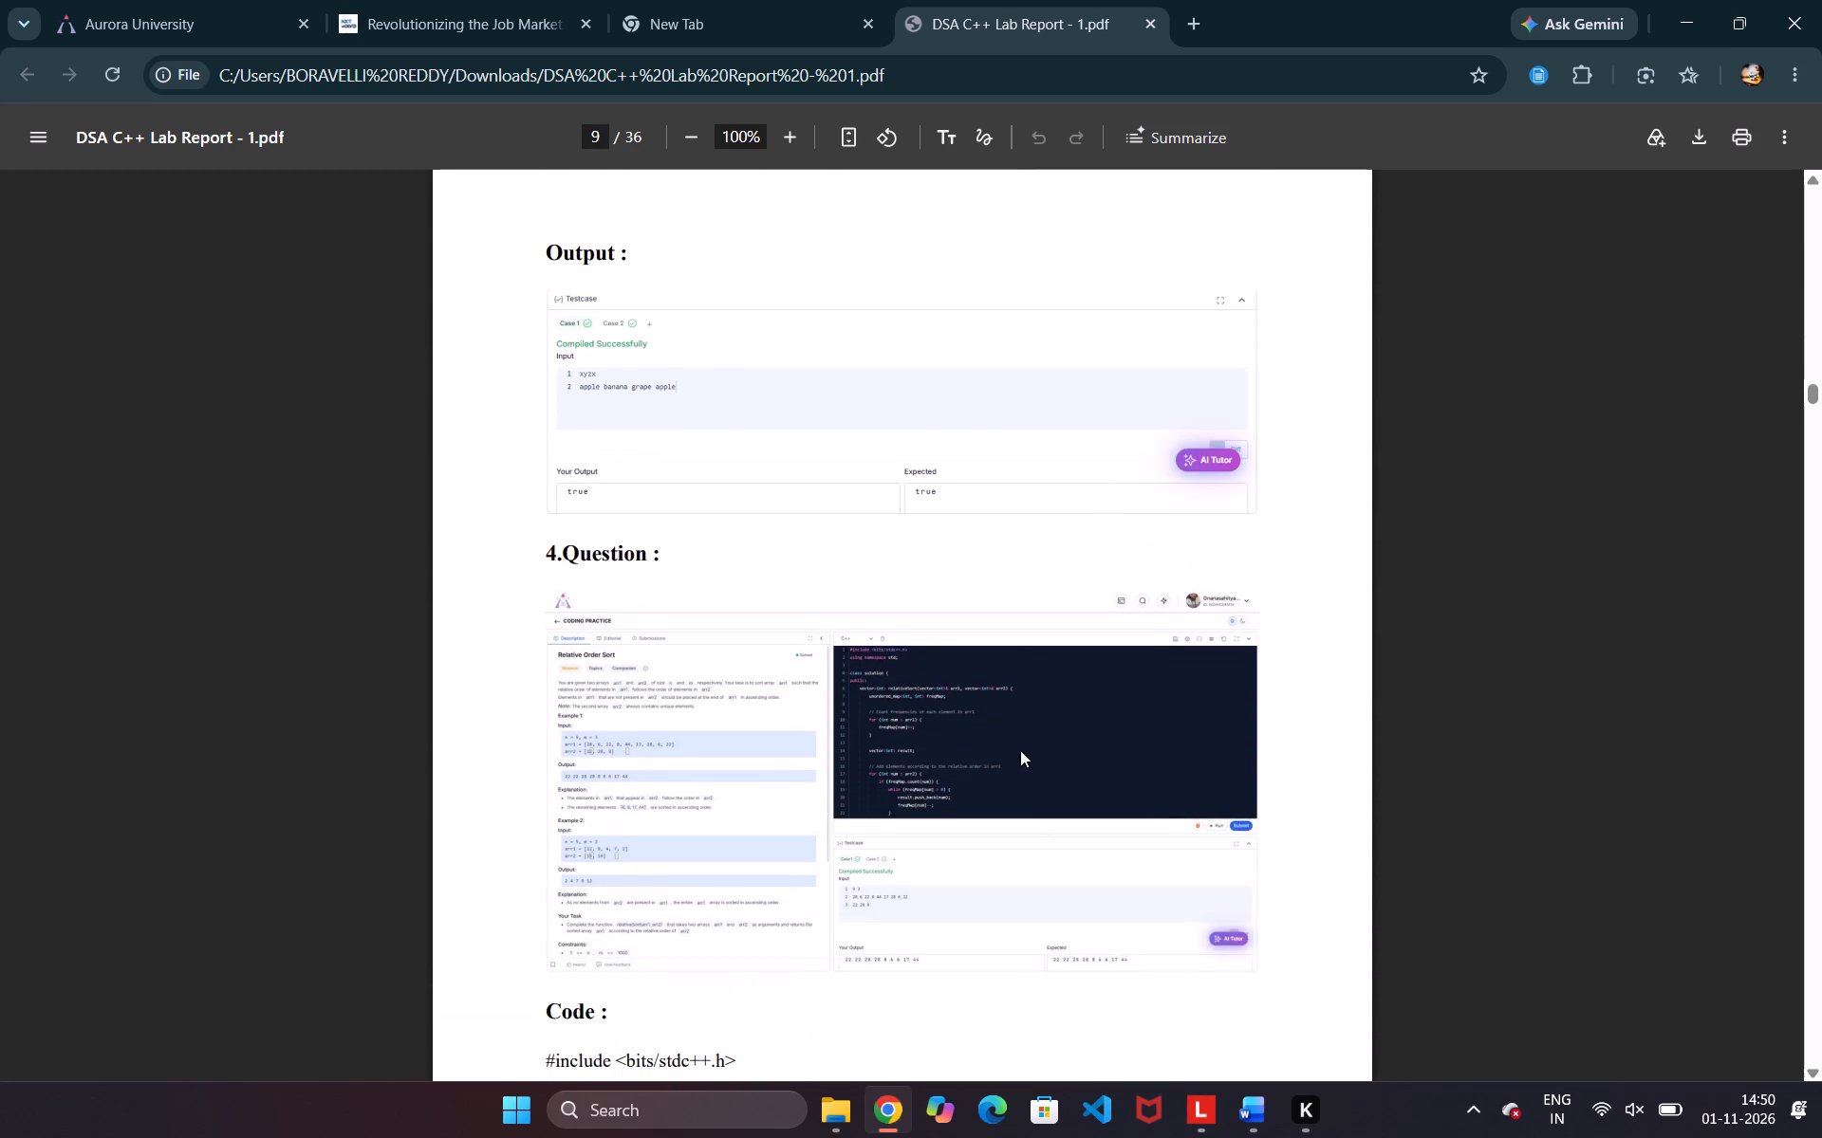
scroll(1020, 750, "down", 12)
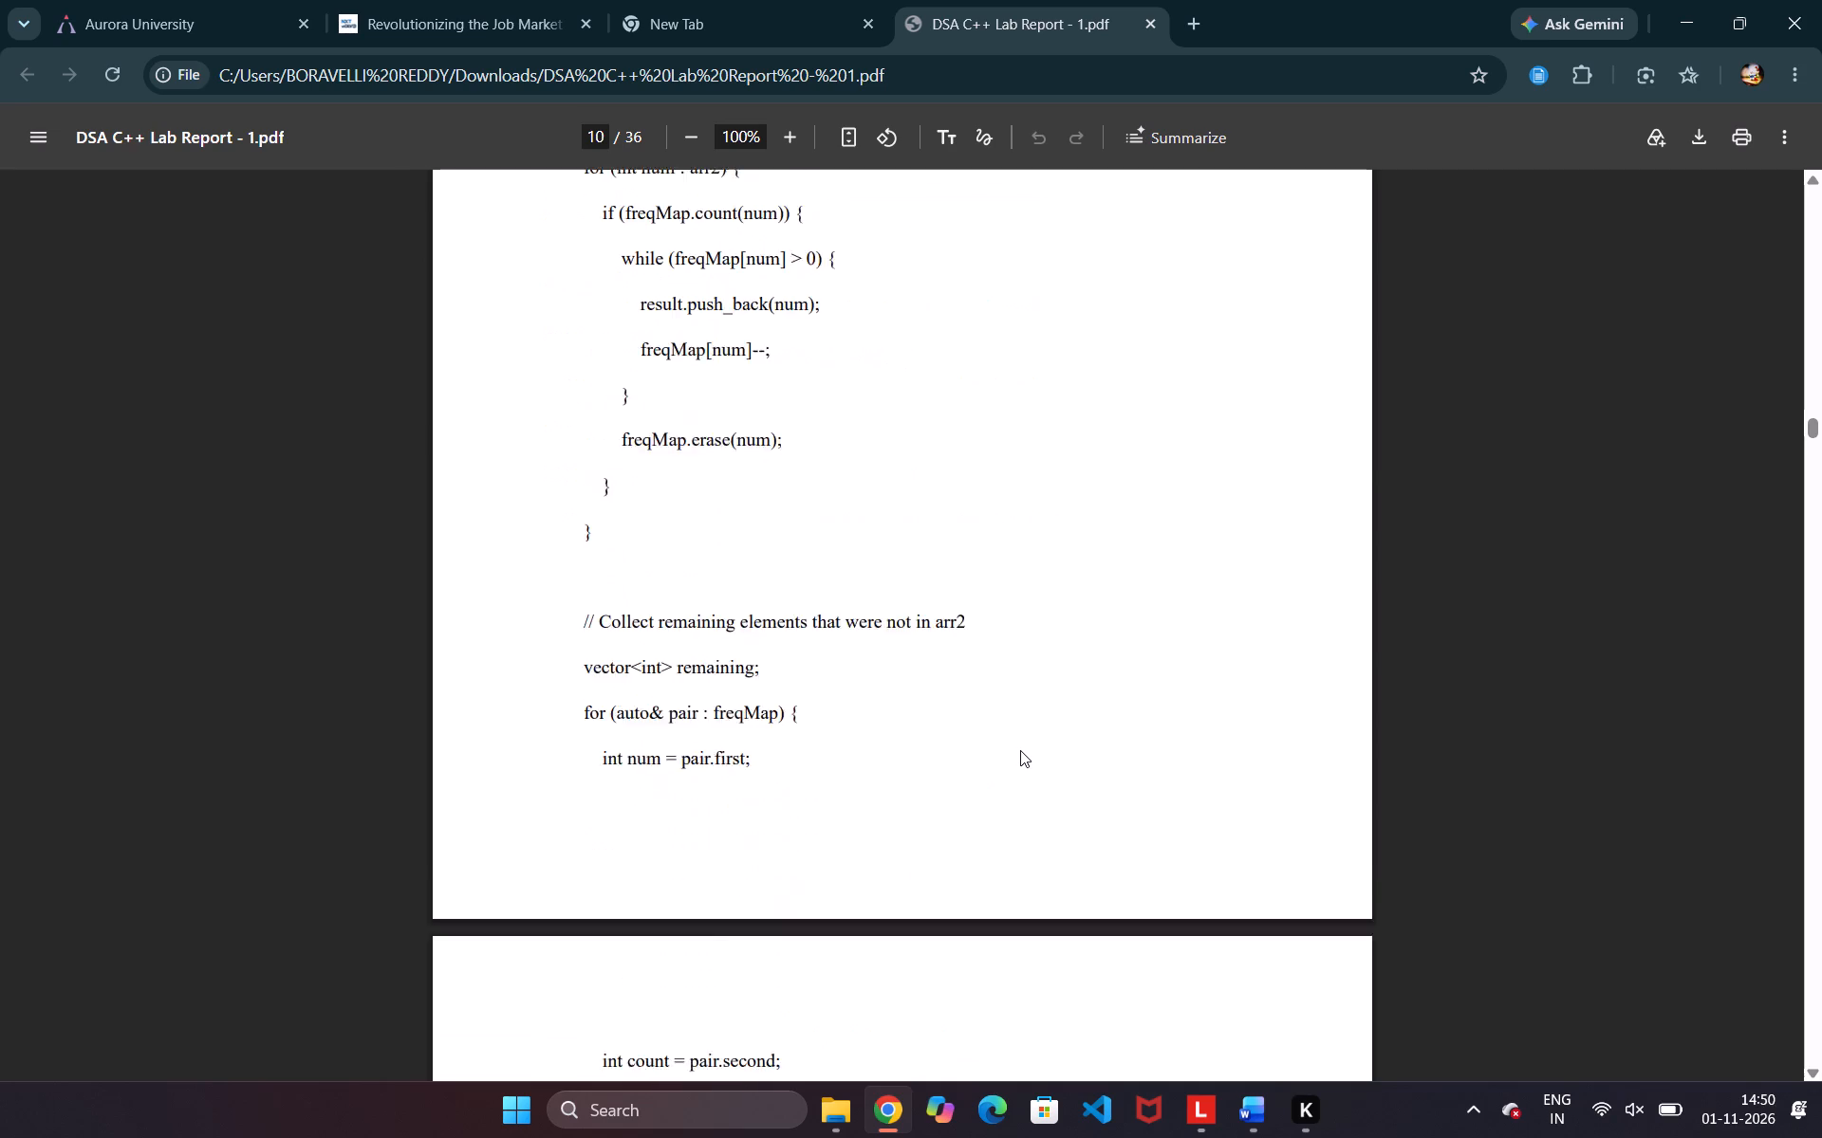
scroll(1020, 750, "down", 10)
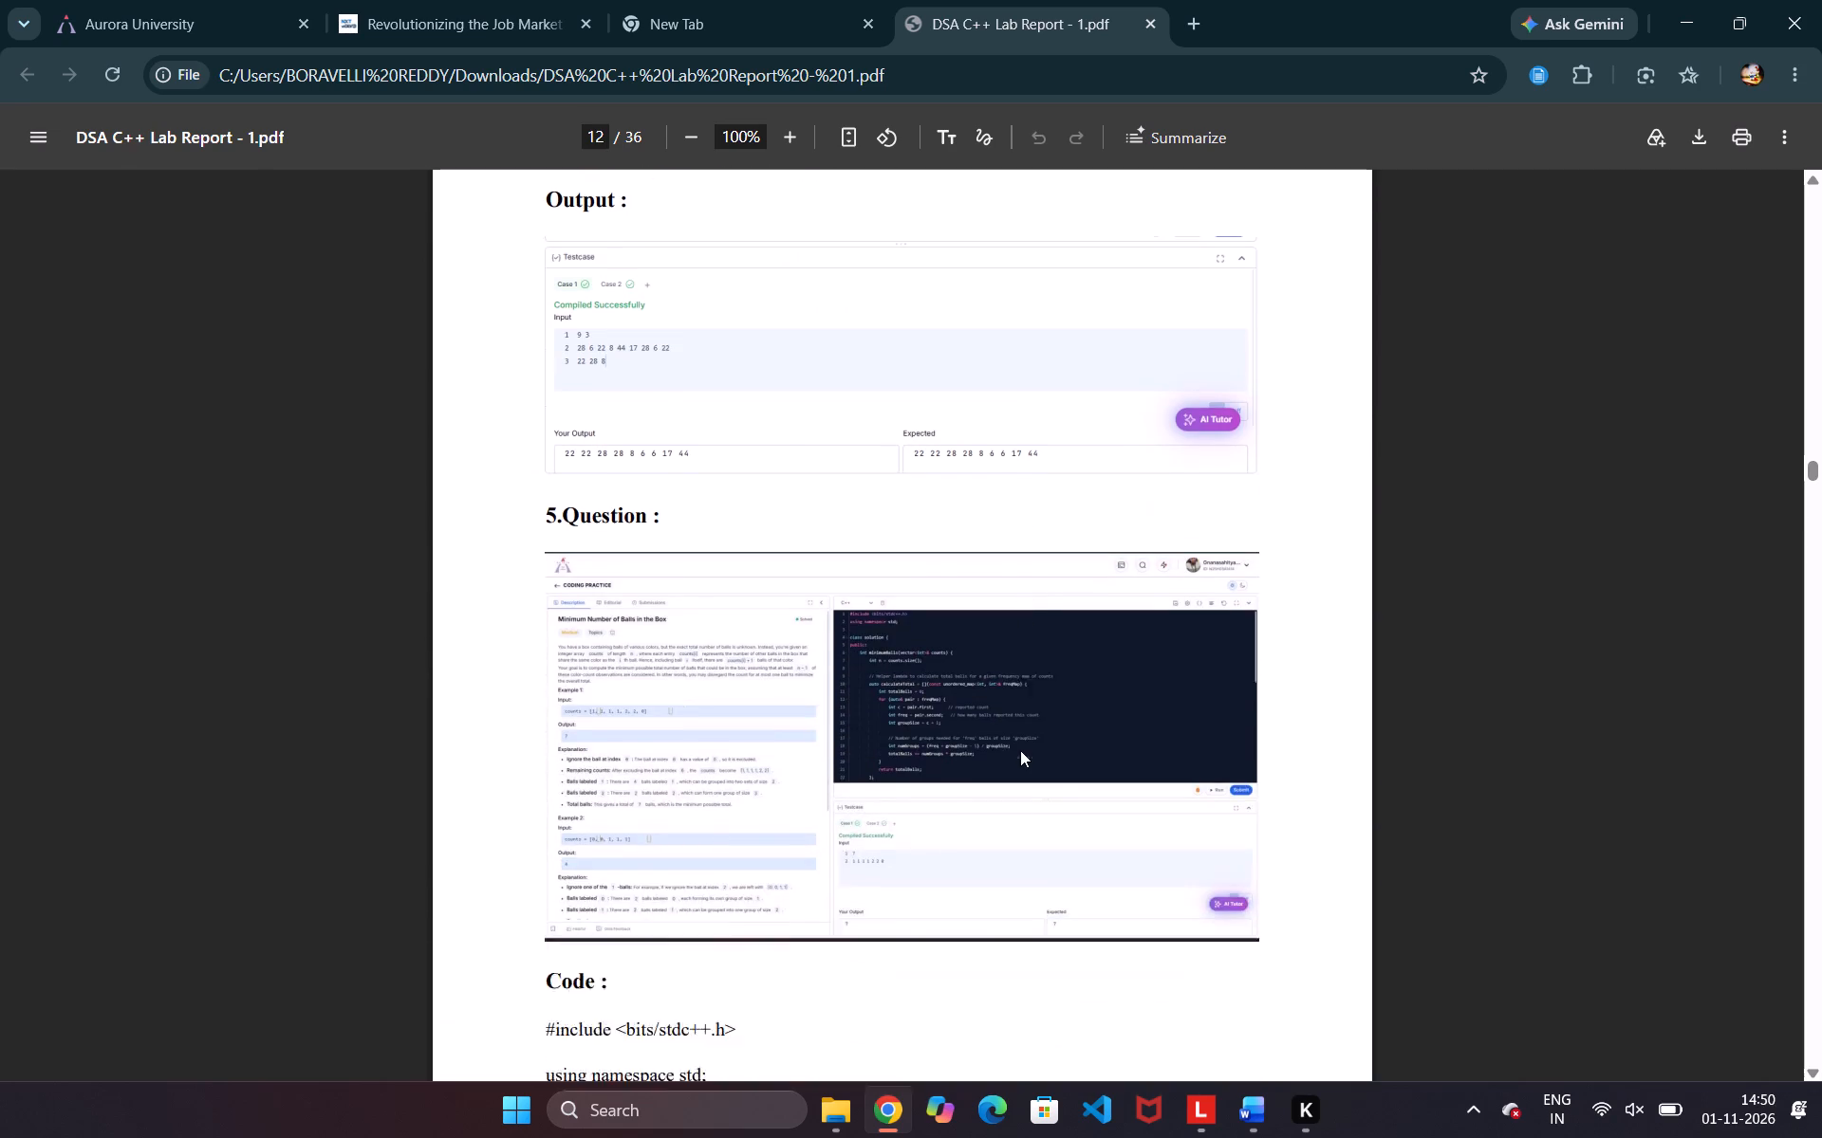
scroll(1020, 750, "down", 12)
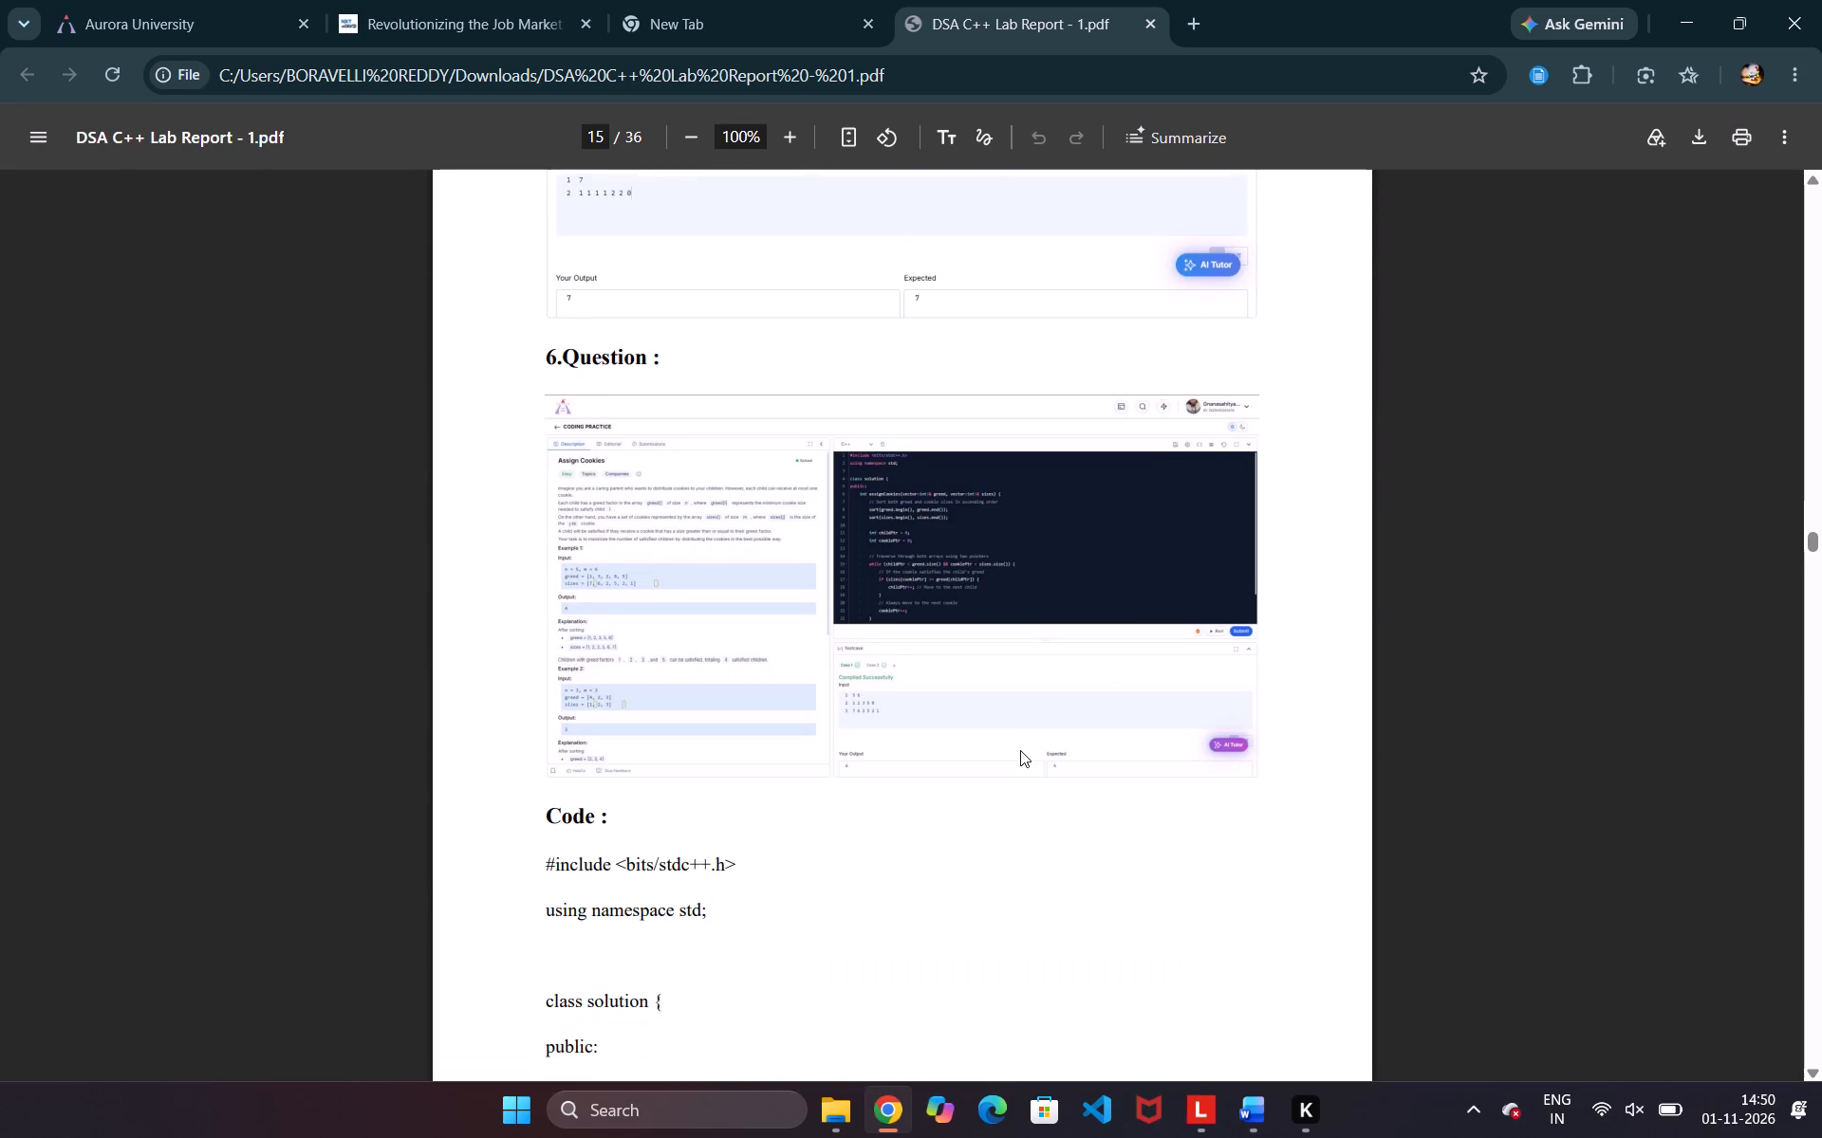
scroll(1020, 750, "down", 9)
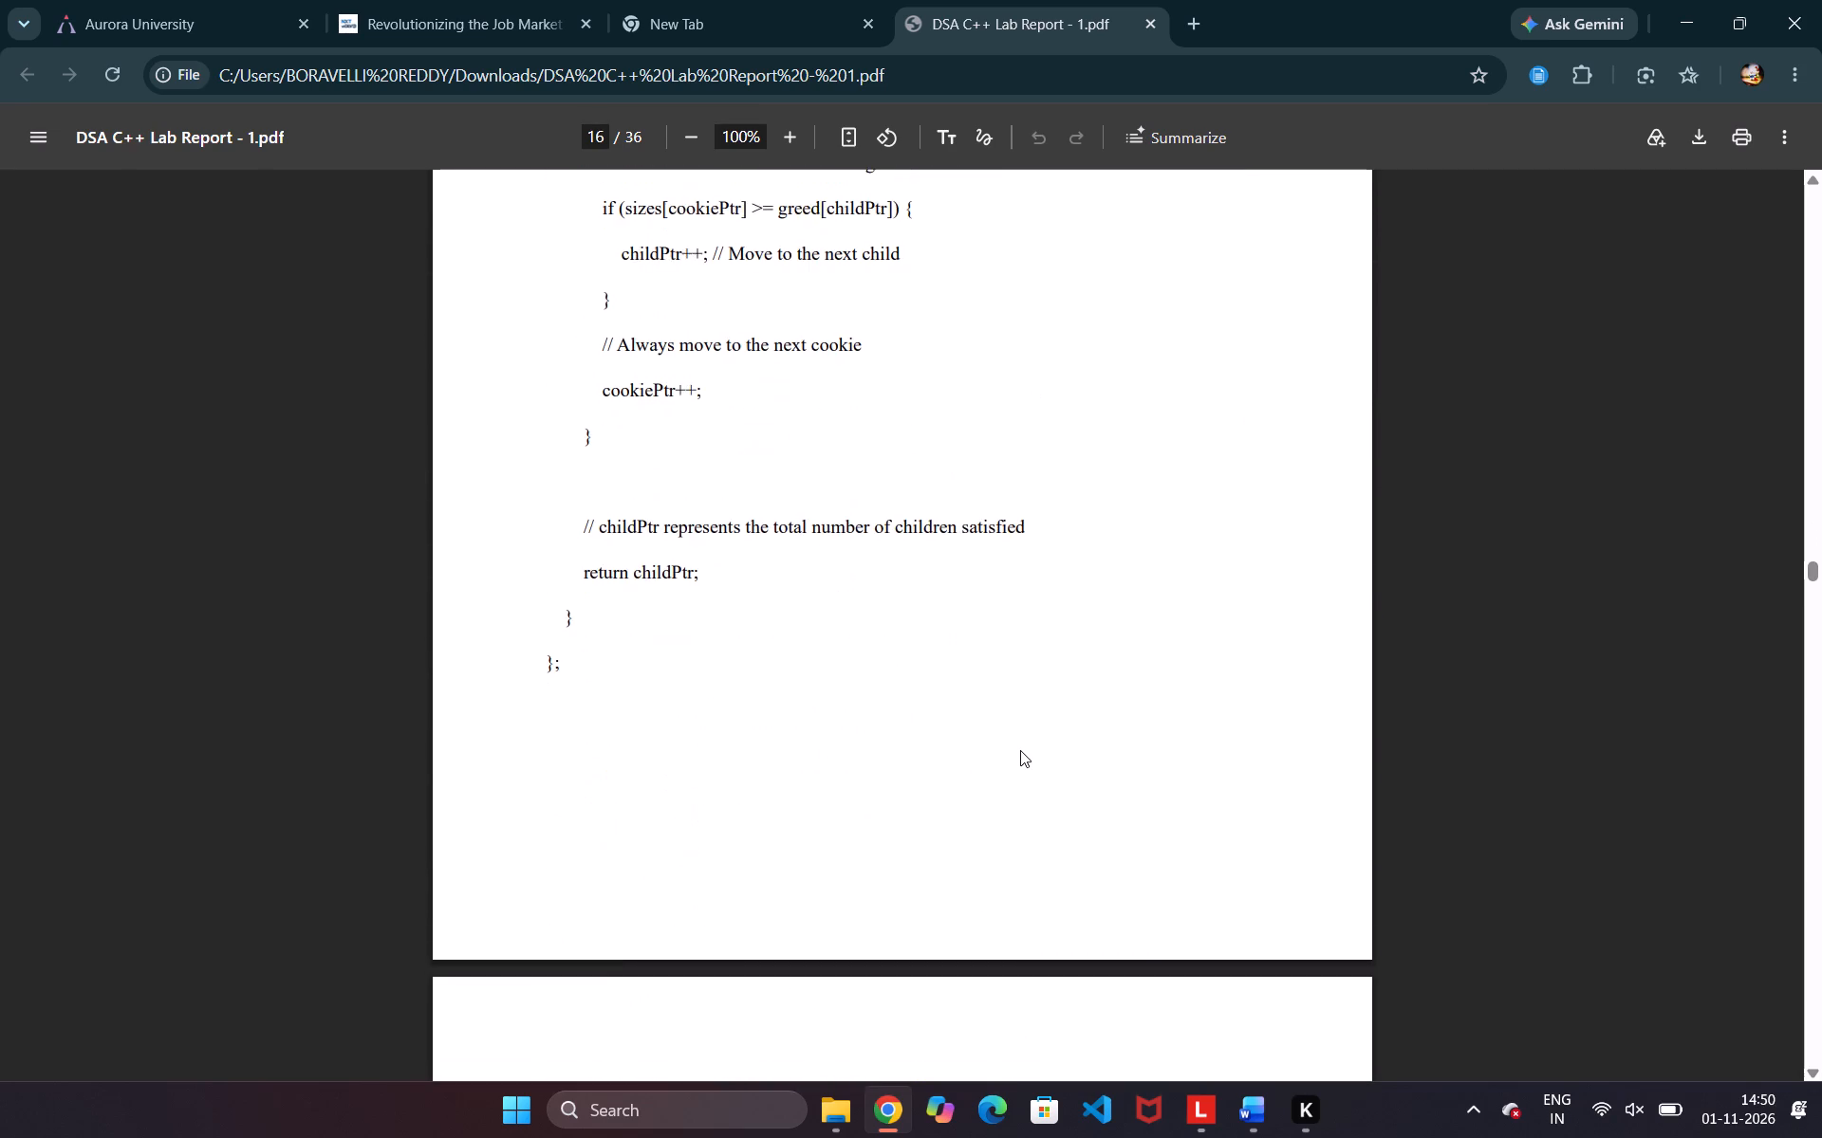
scroll(1020, 750, "down", 12)
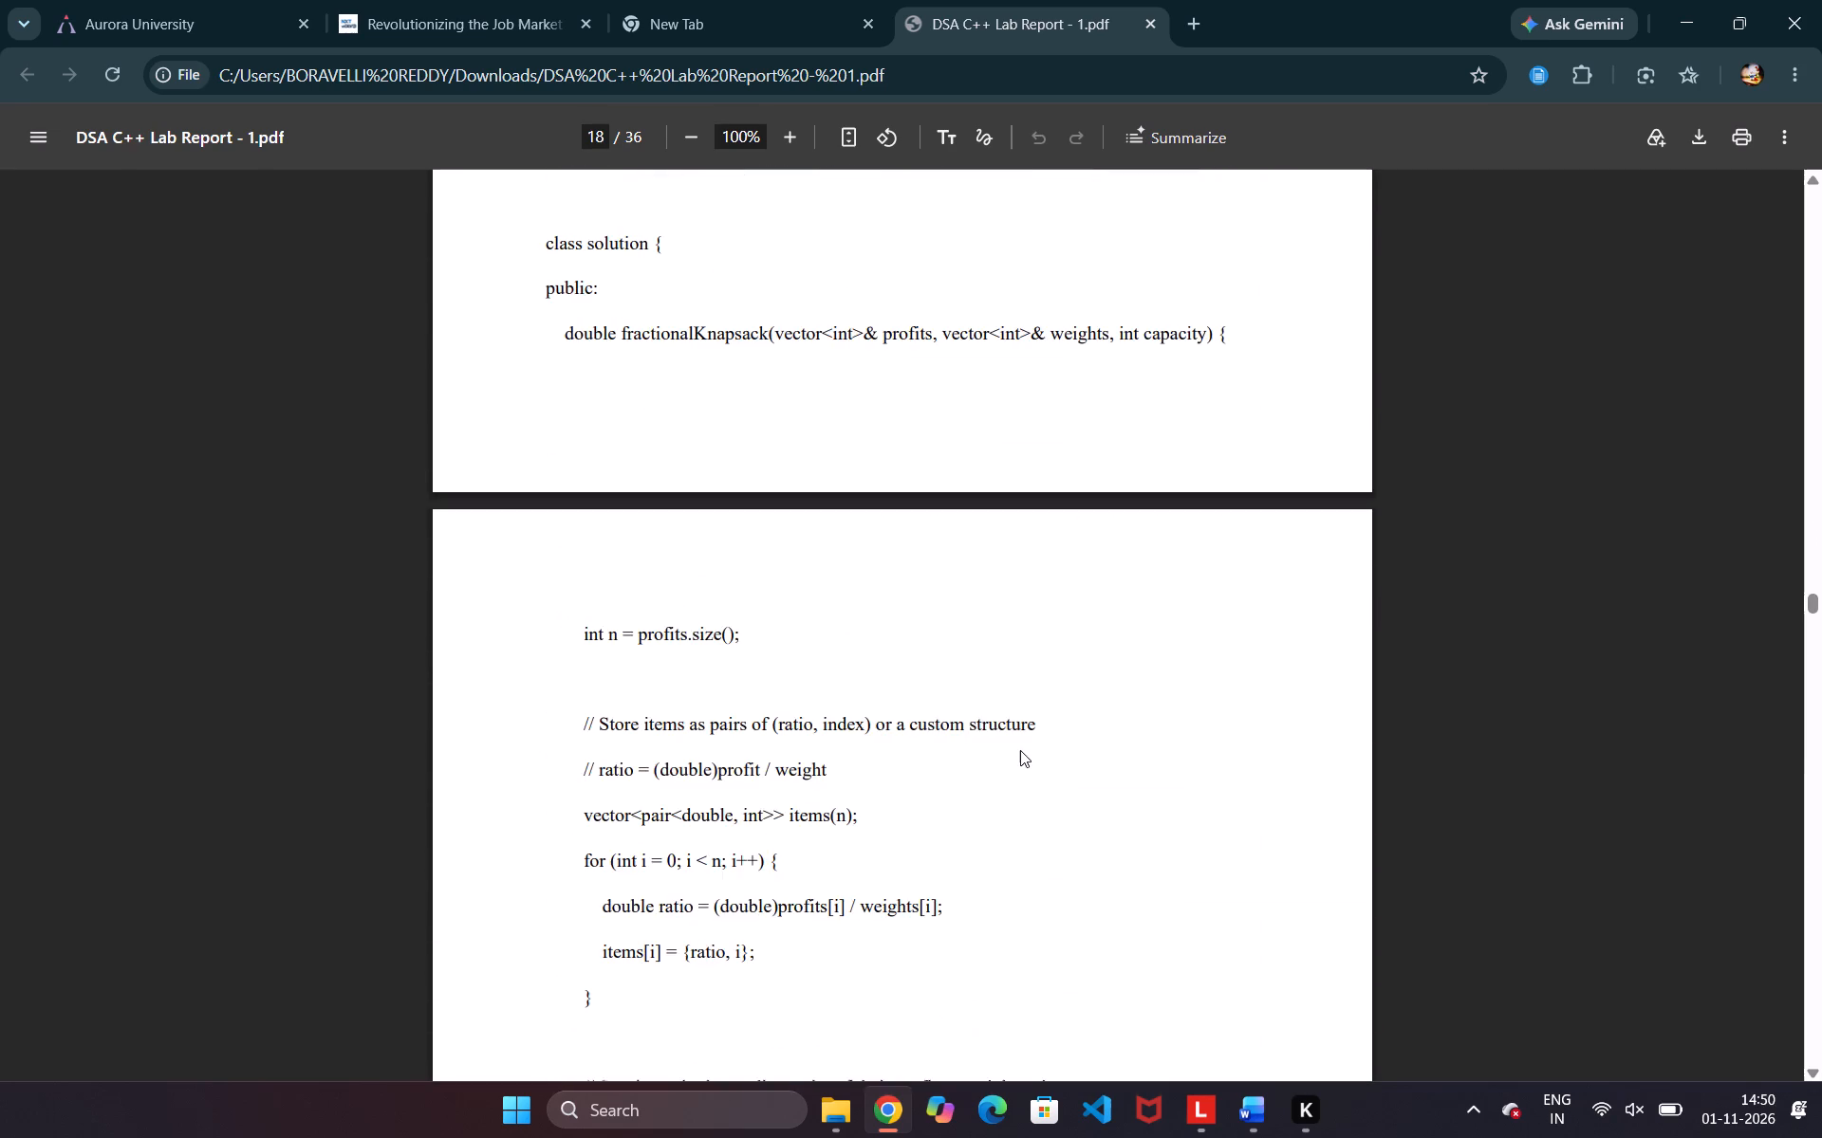
scroll(1020, 750, "down", 8)
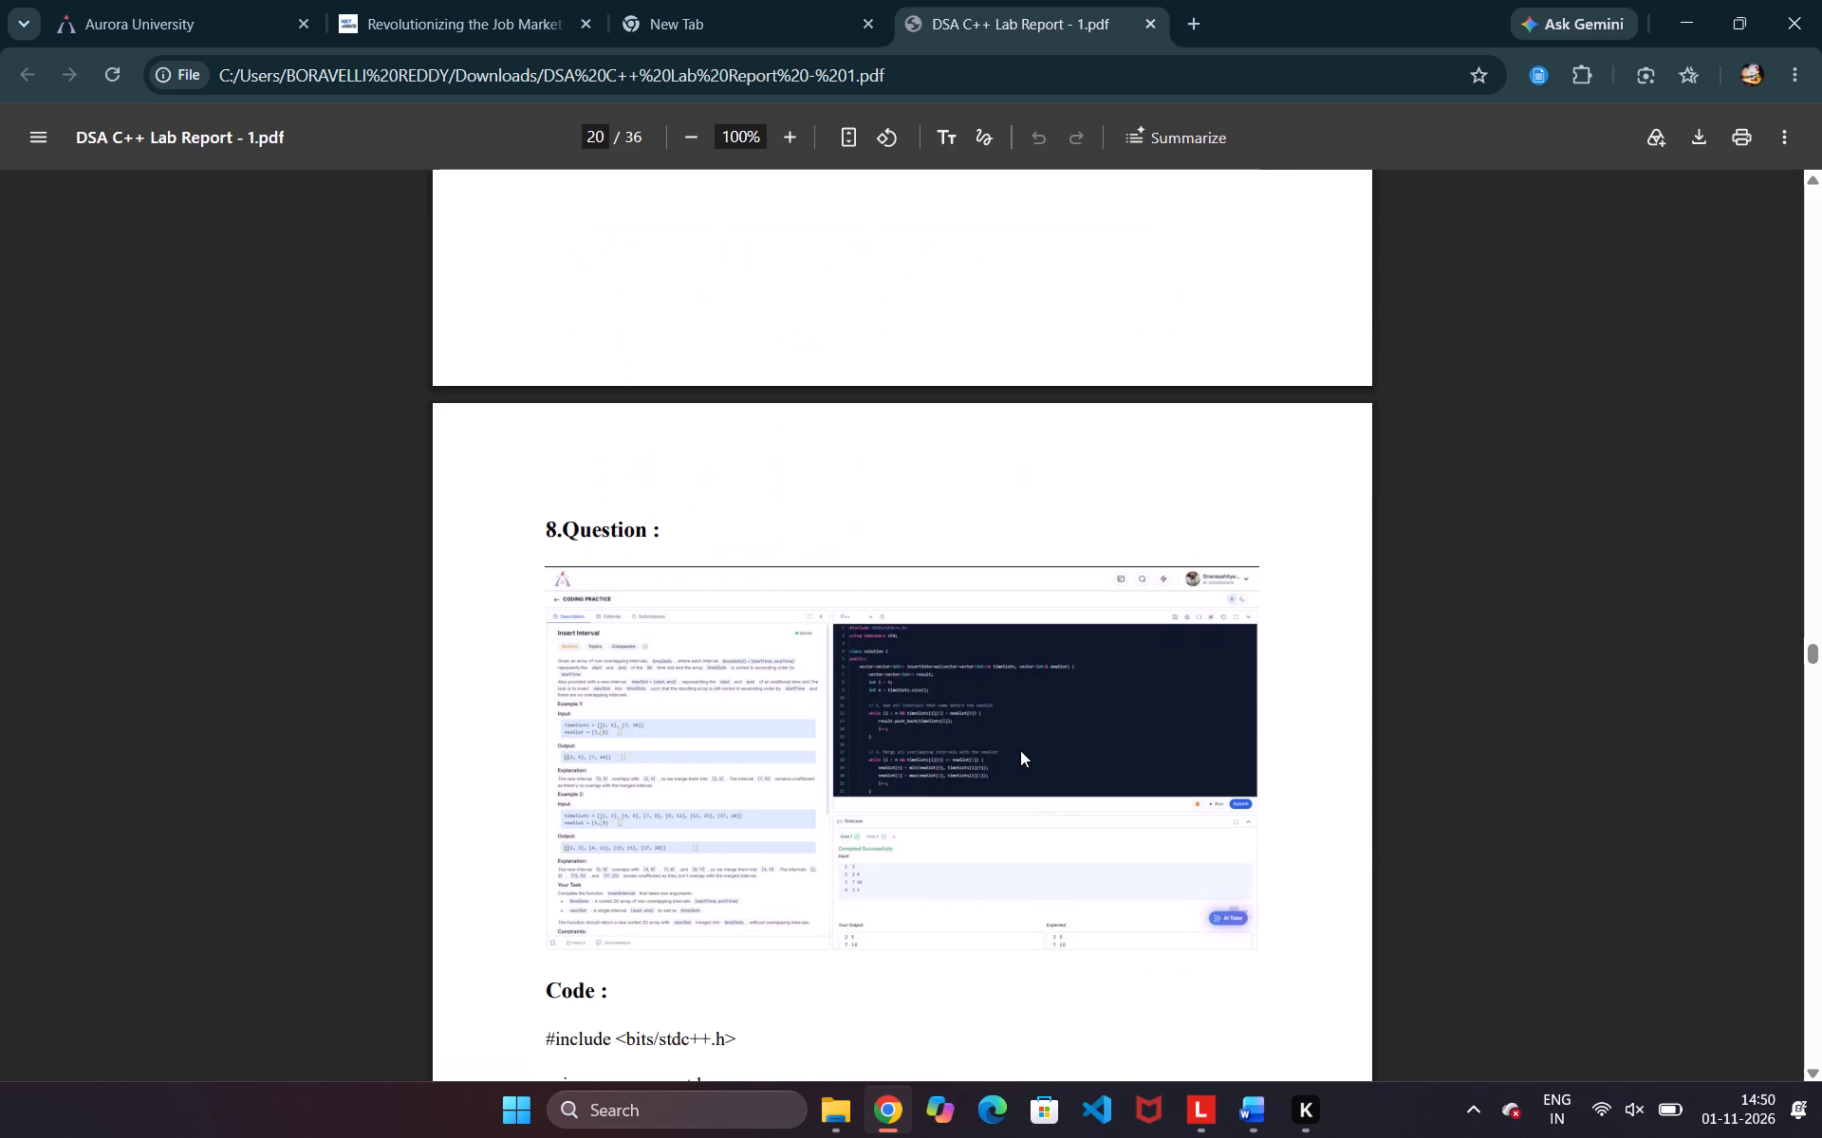
scroll(1020, 750, "down", 12)
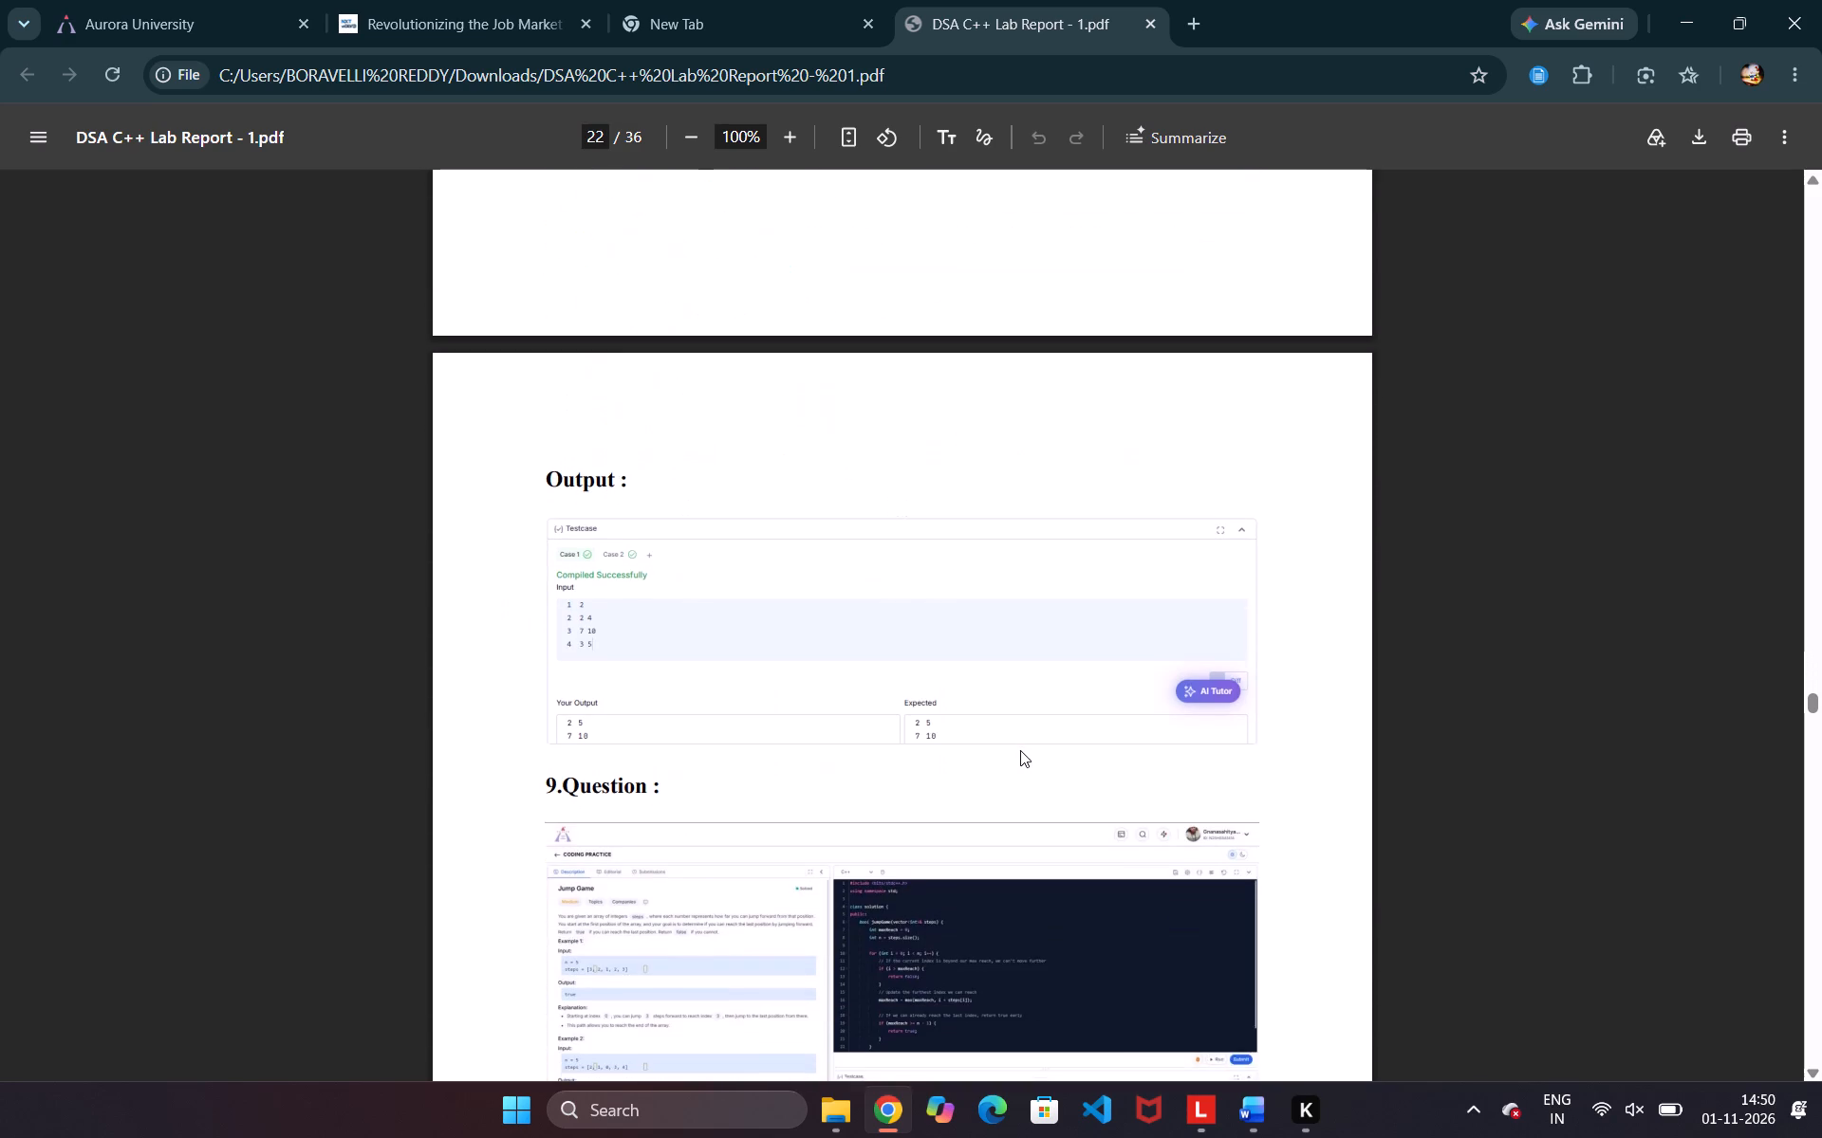
scroll(1020, 750, "down", 11)
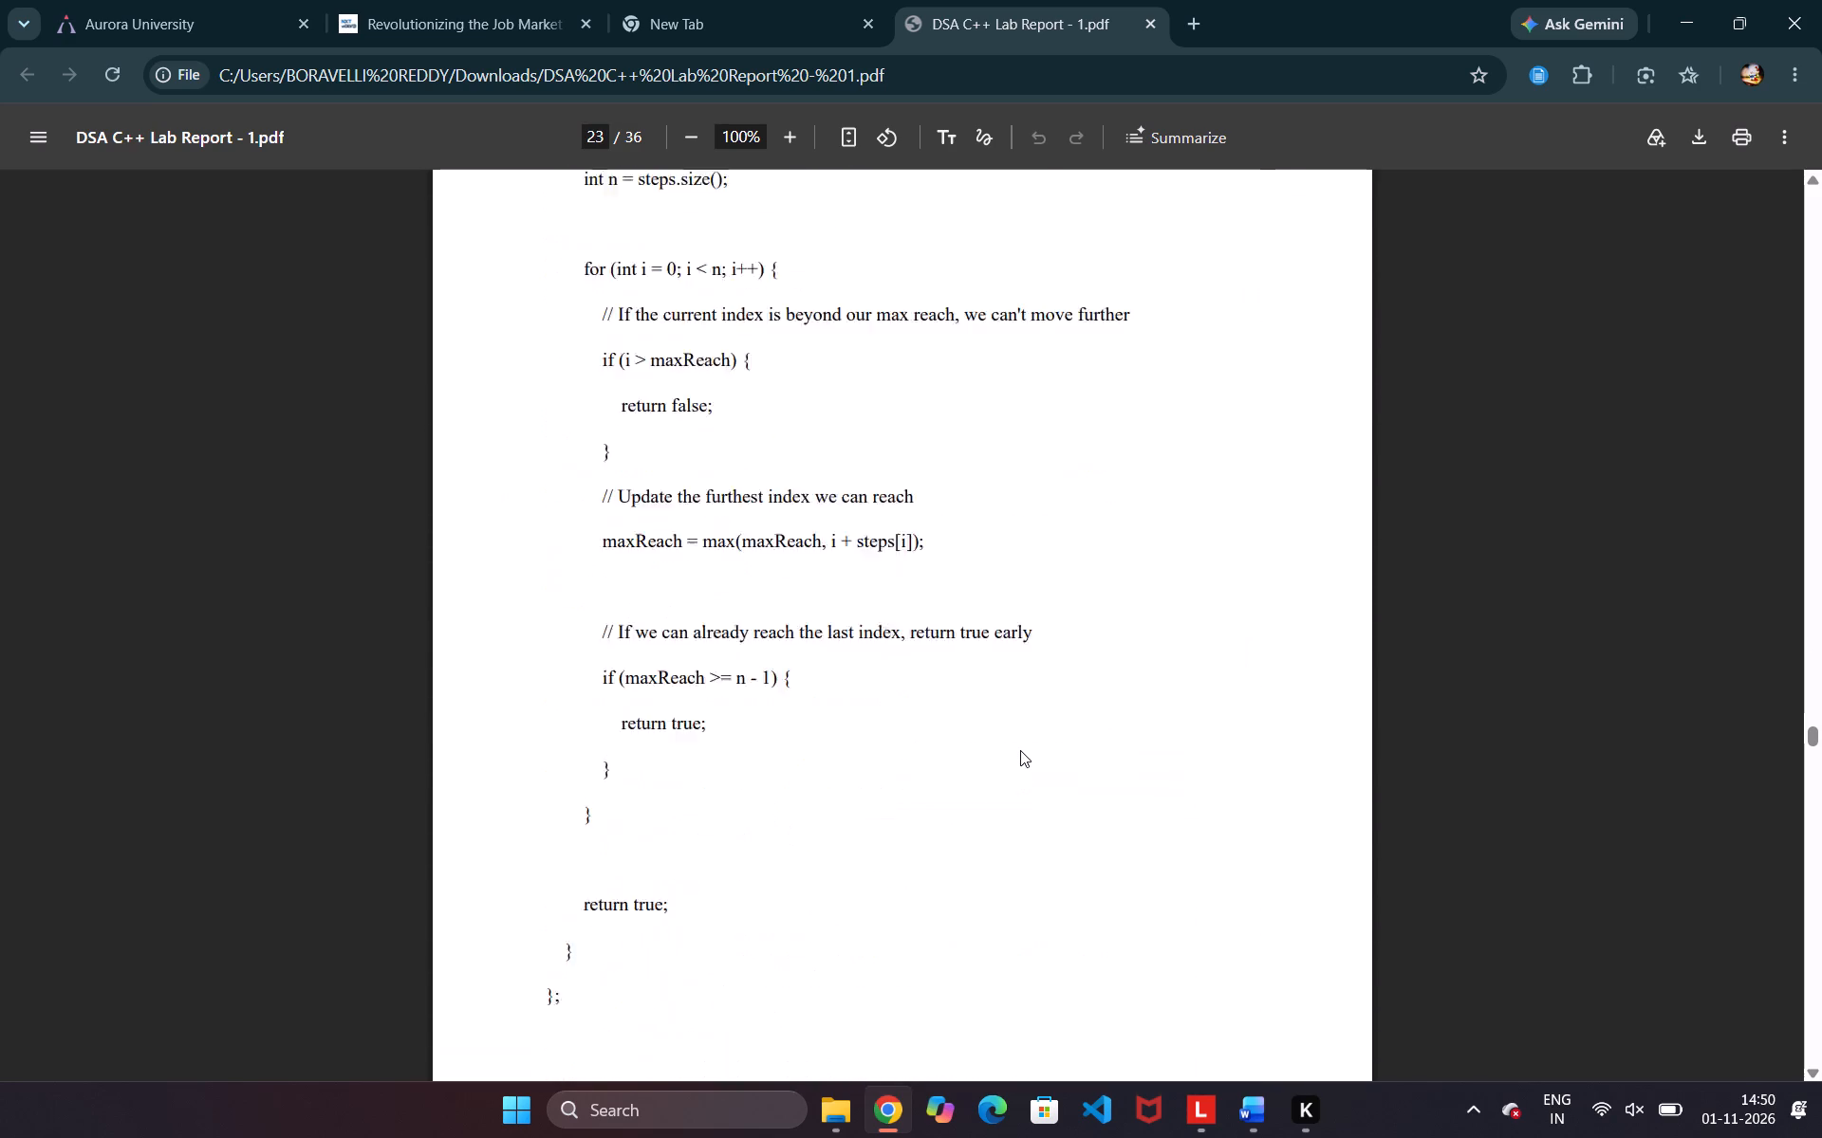
scroll(1020, 750, "down", 12)
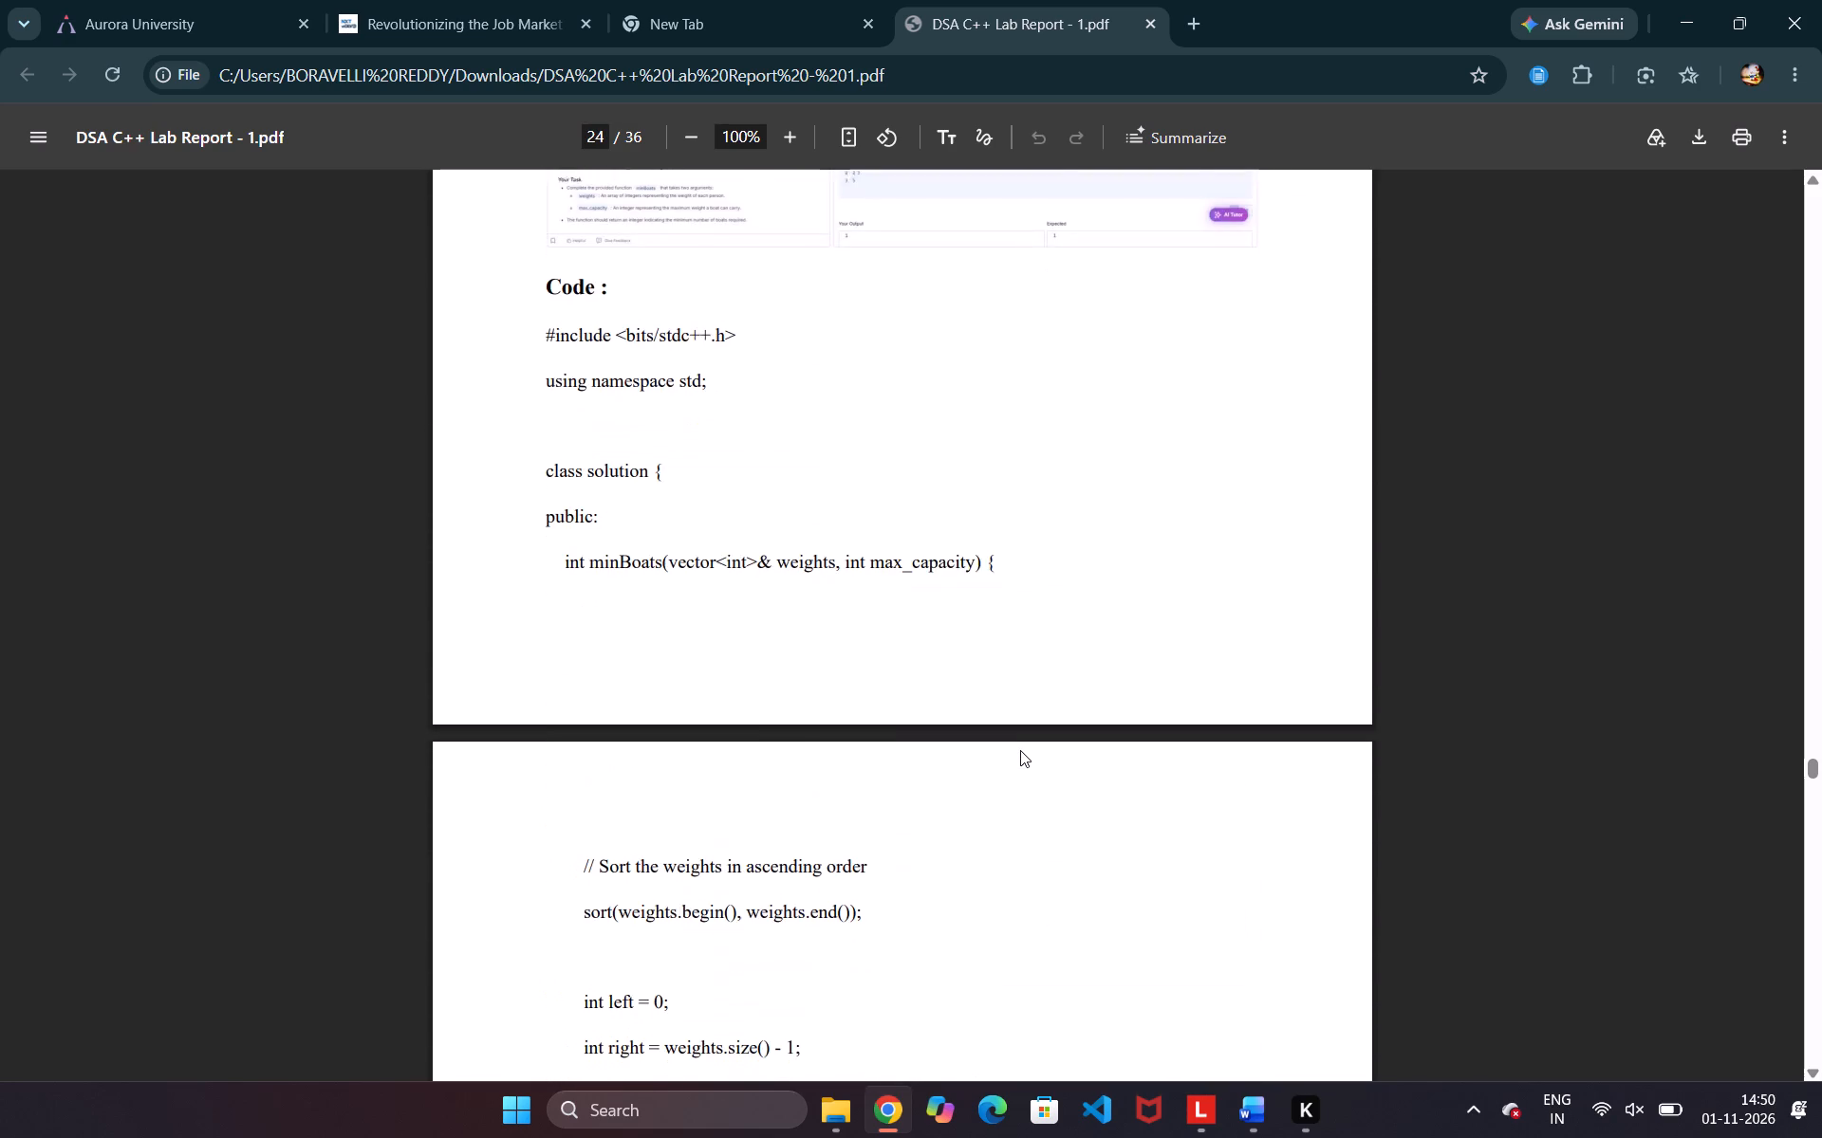
scroll(1020, 750, "down", 10)
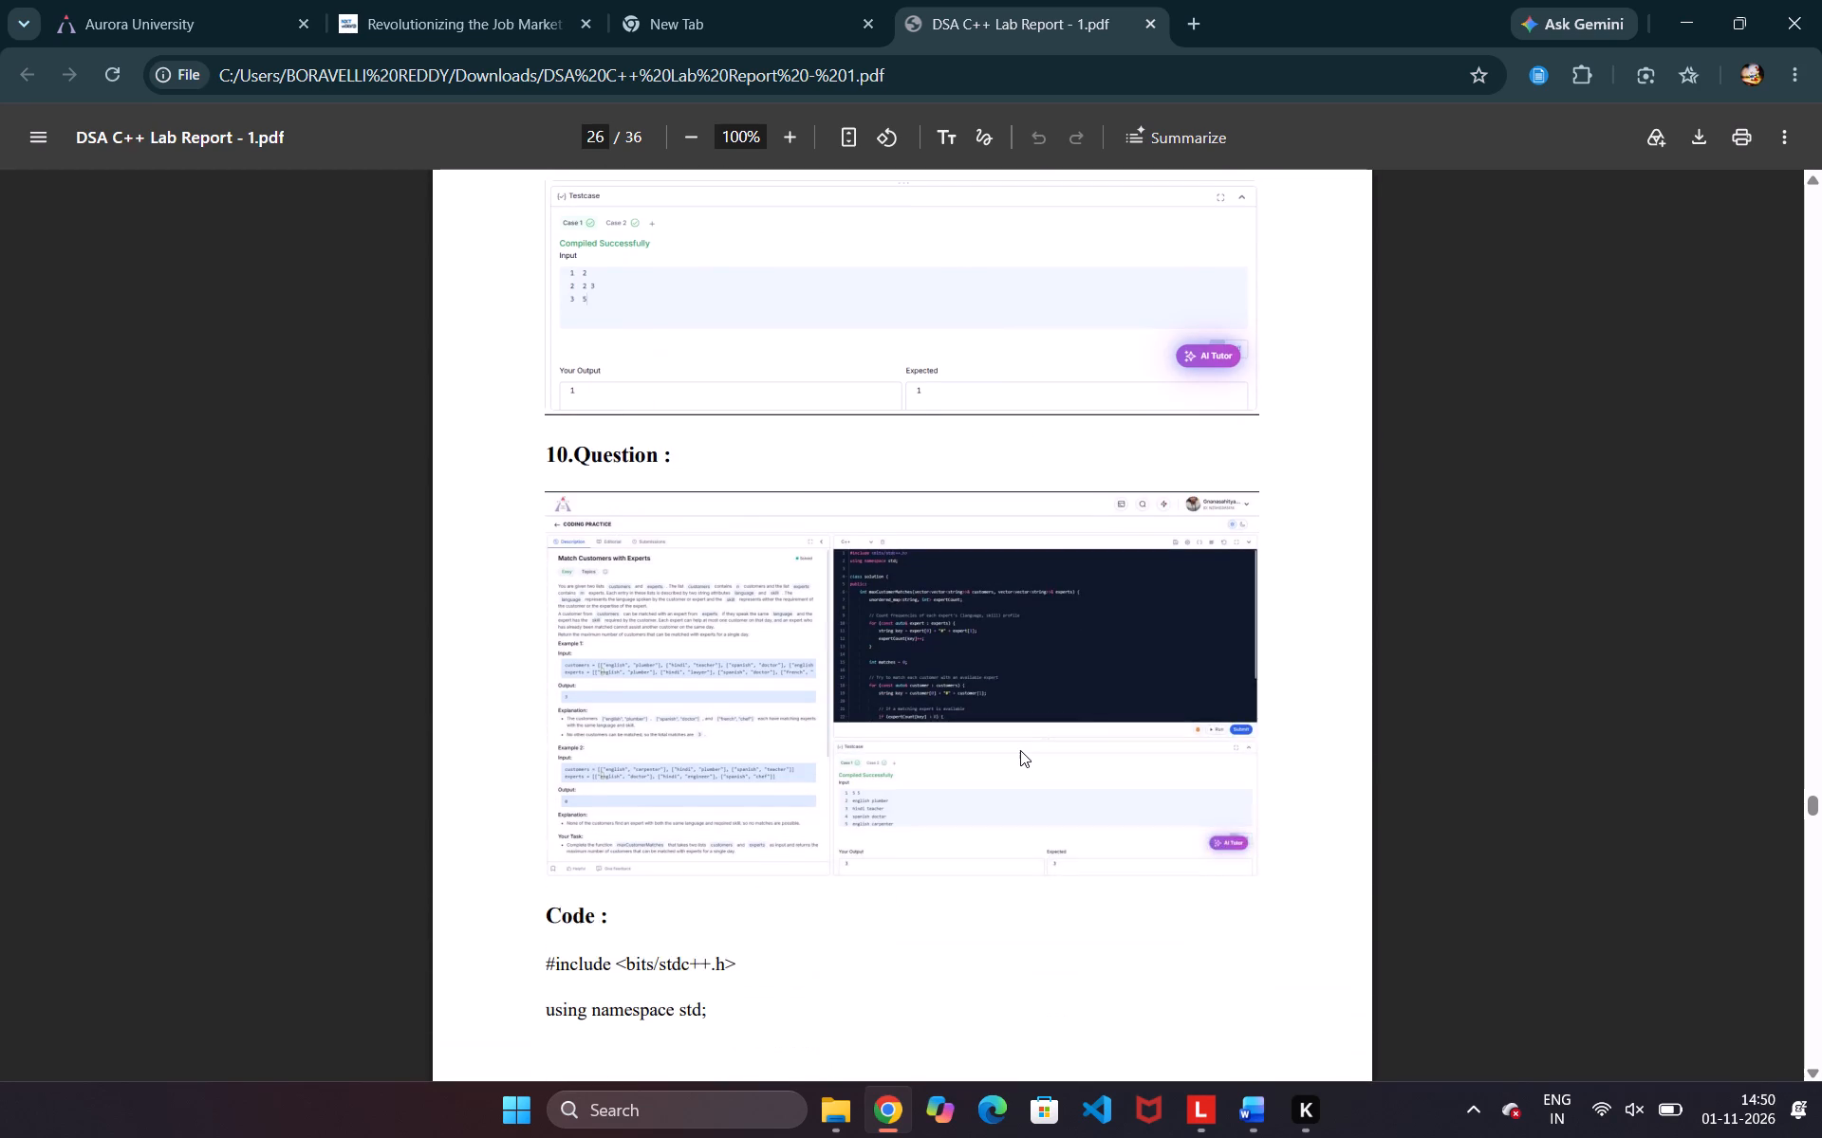
Recheck the question numbering in the PDF around the 'Minimum Boats Required' and 'Match Customers with Experts' questions.
scroll(1020, 750, "up", 10)
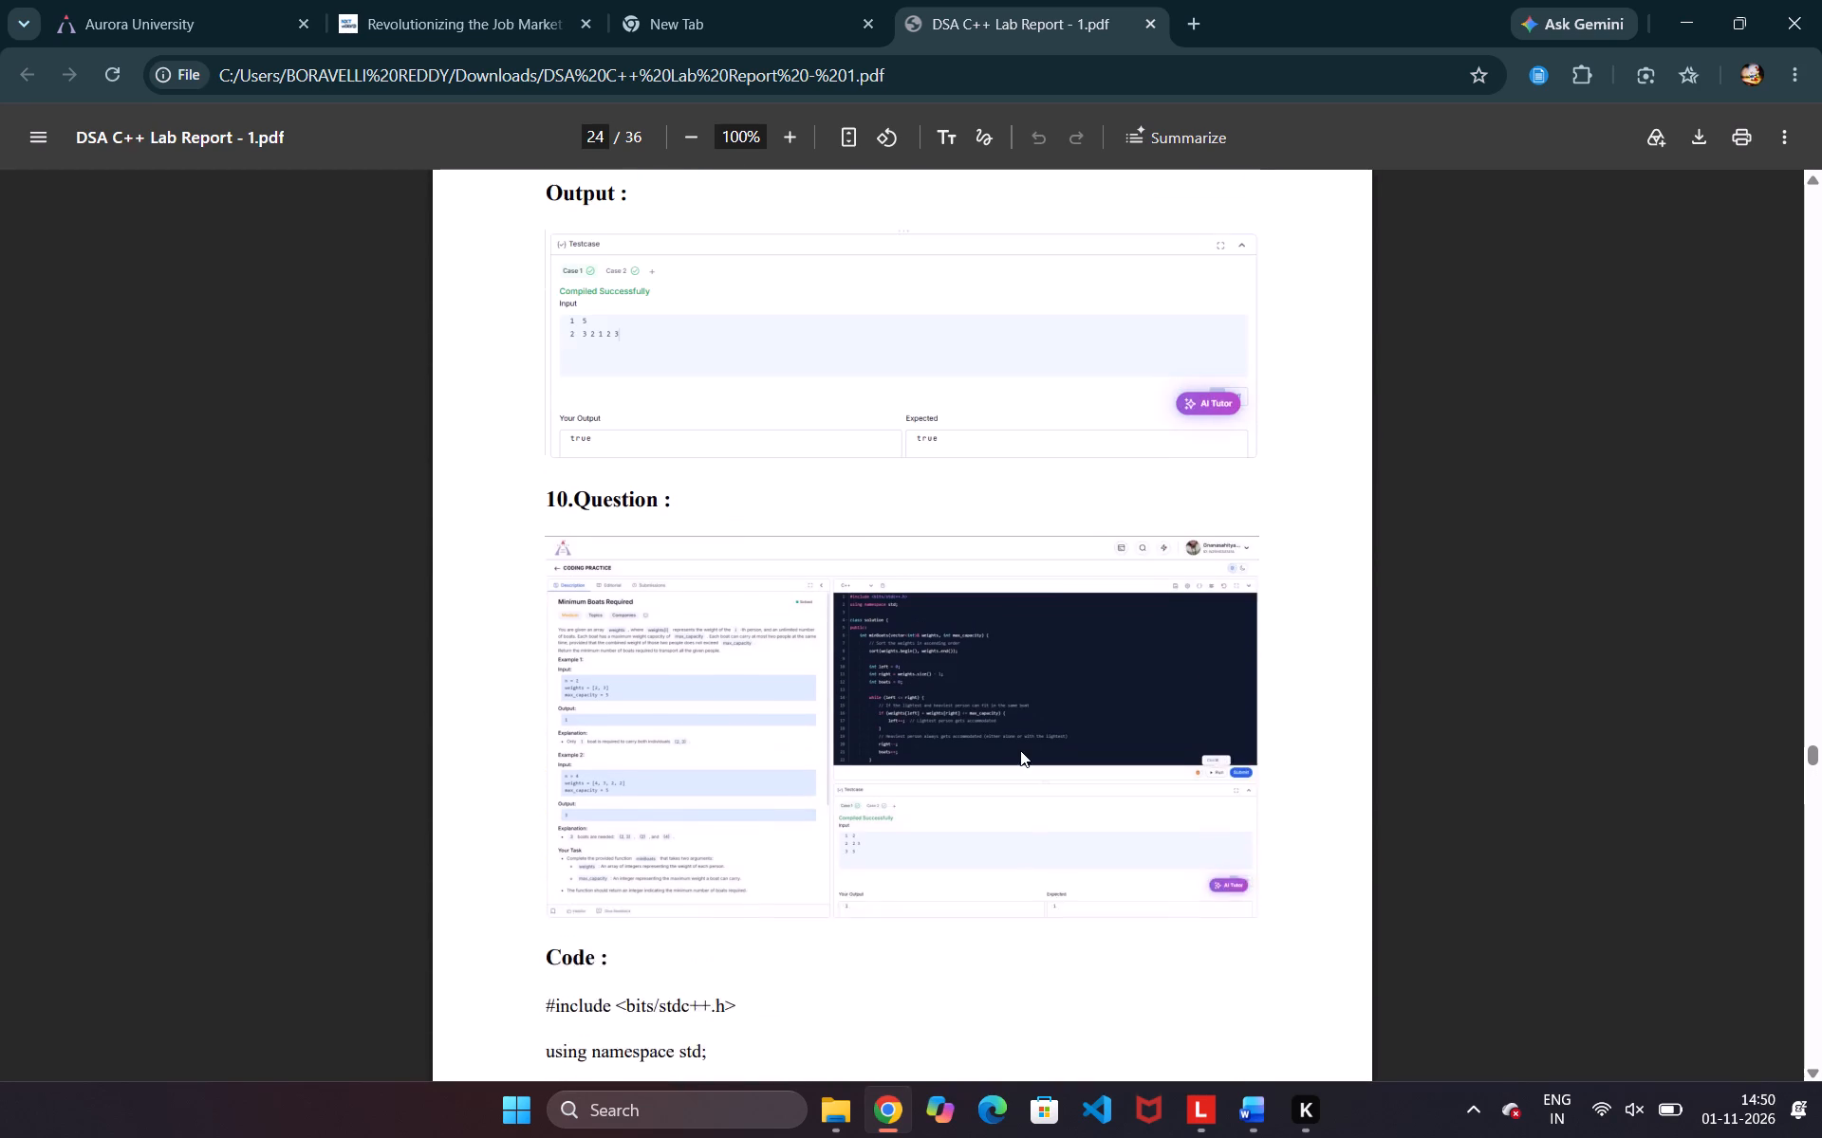
scroll(1020, 750, "up", 1)
scroll(1020, 750, "down", 8)
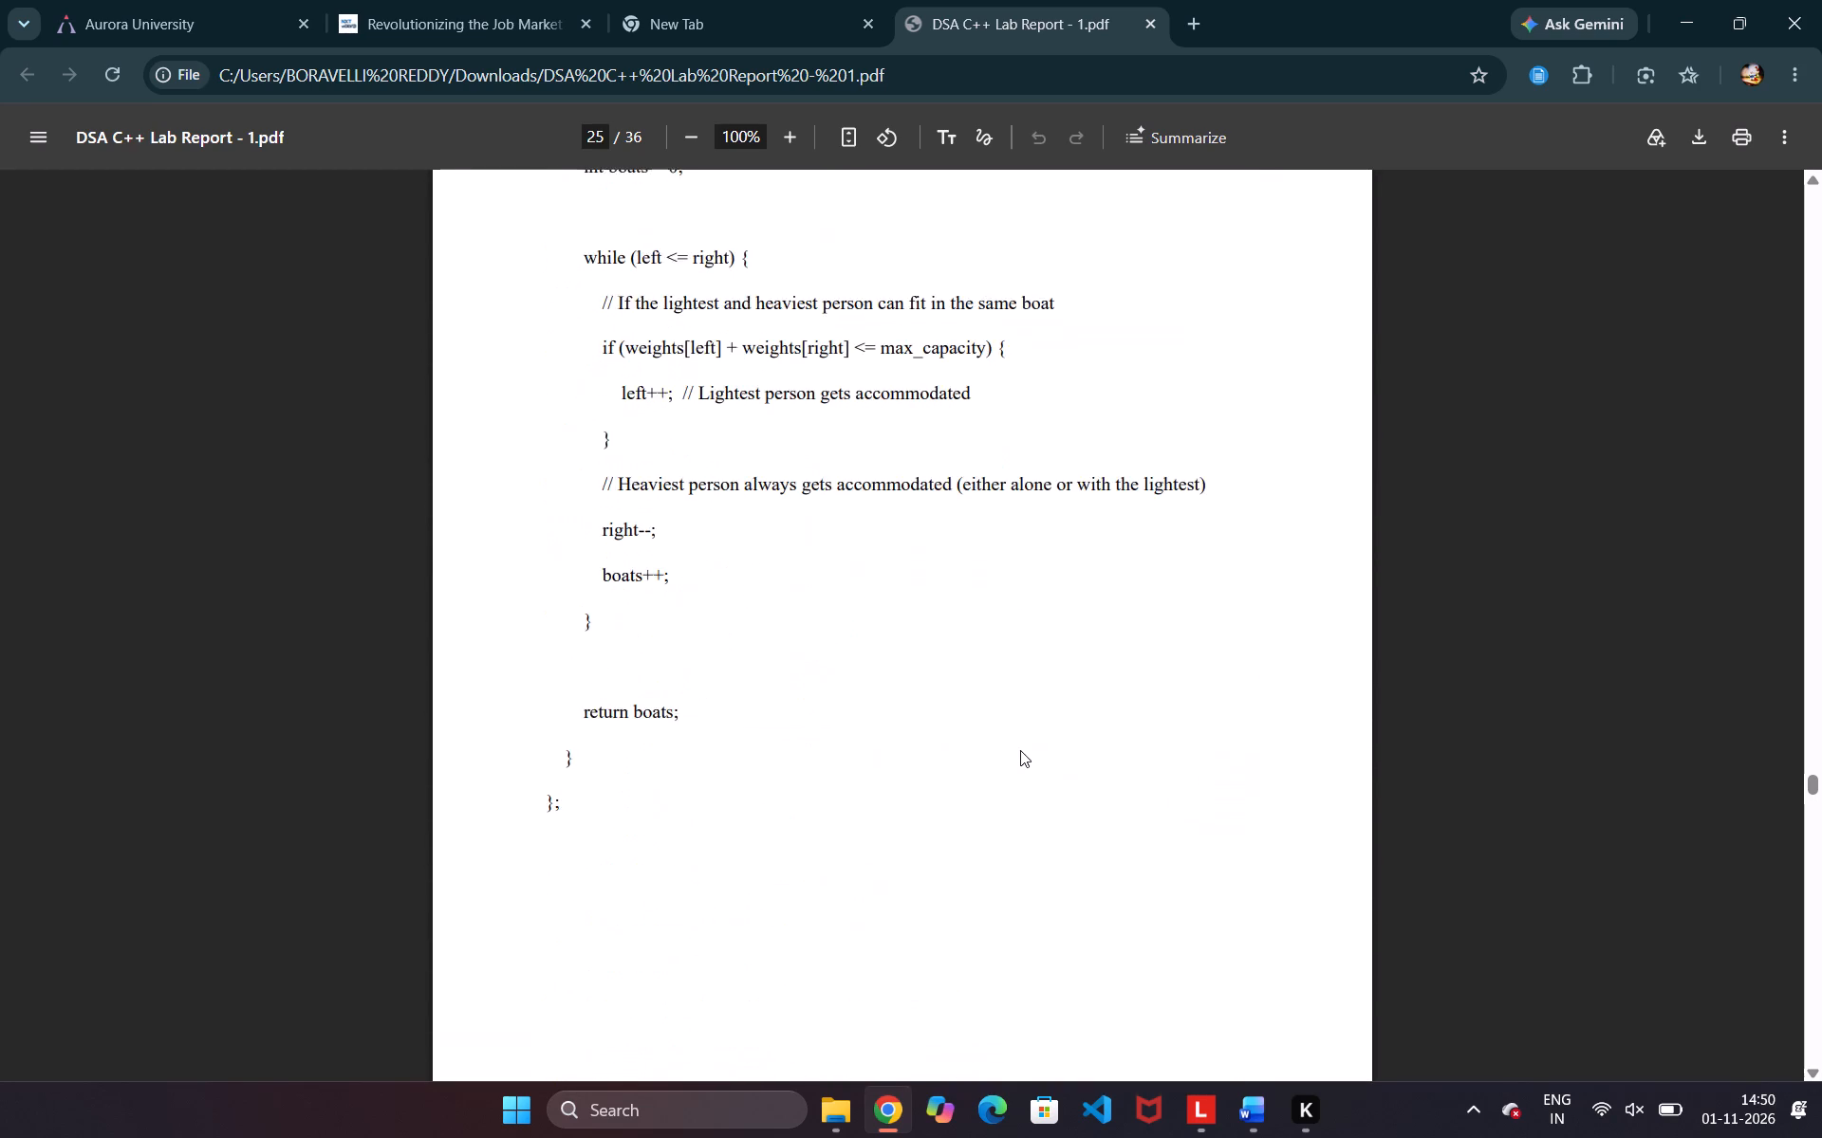
scroll(1020, 750, "down", 9)
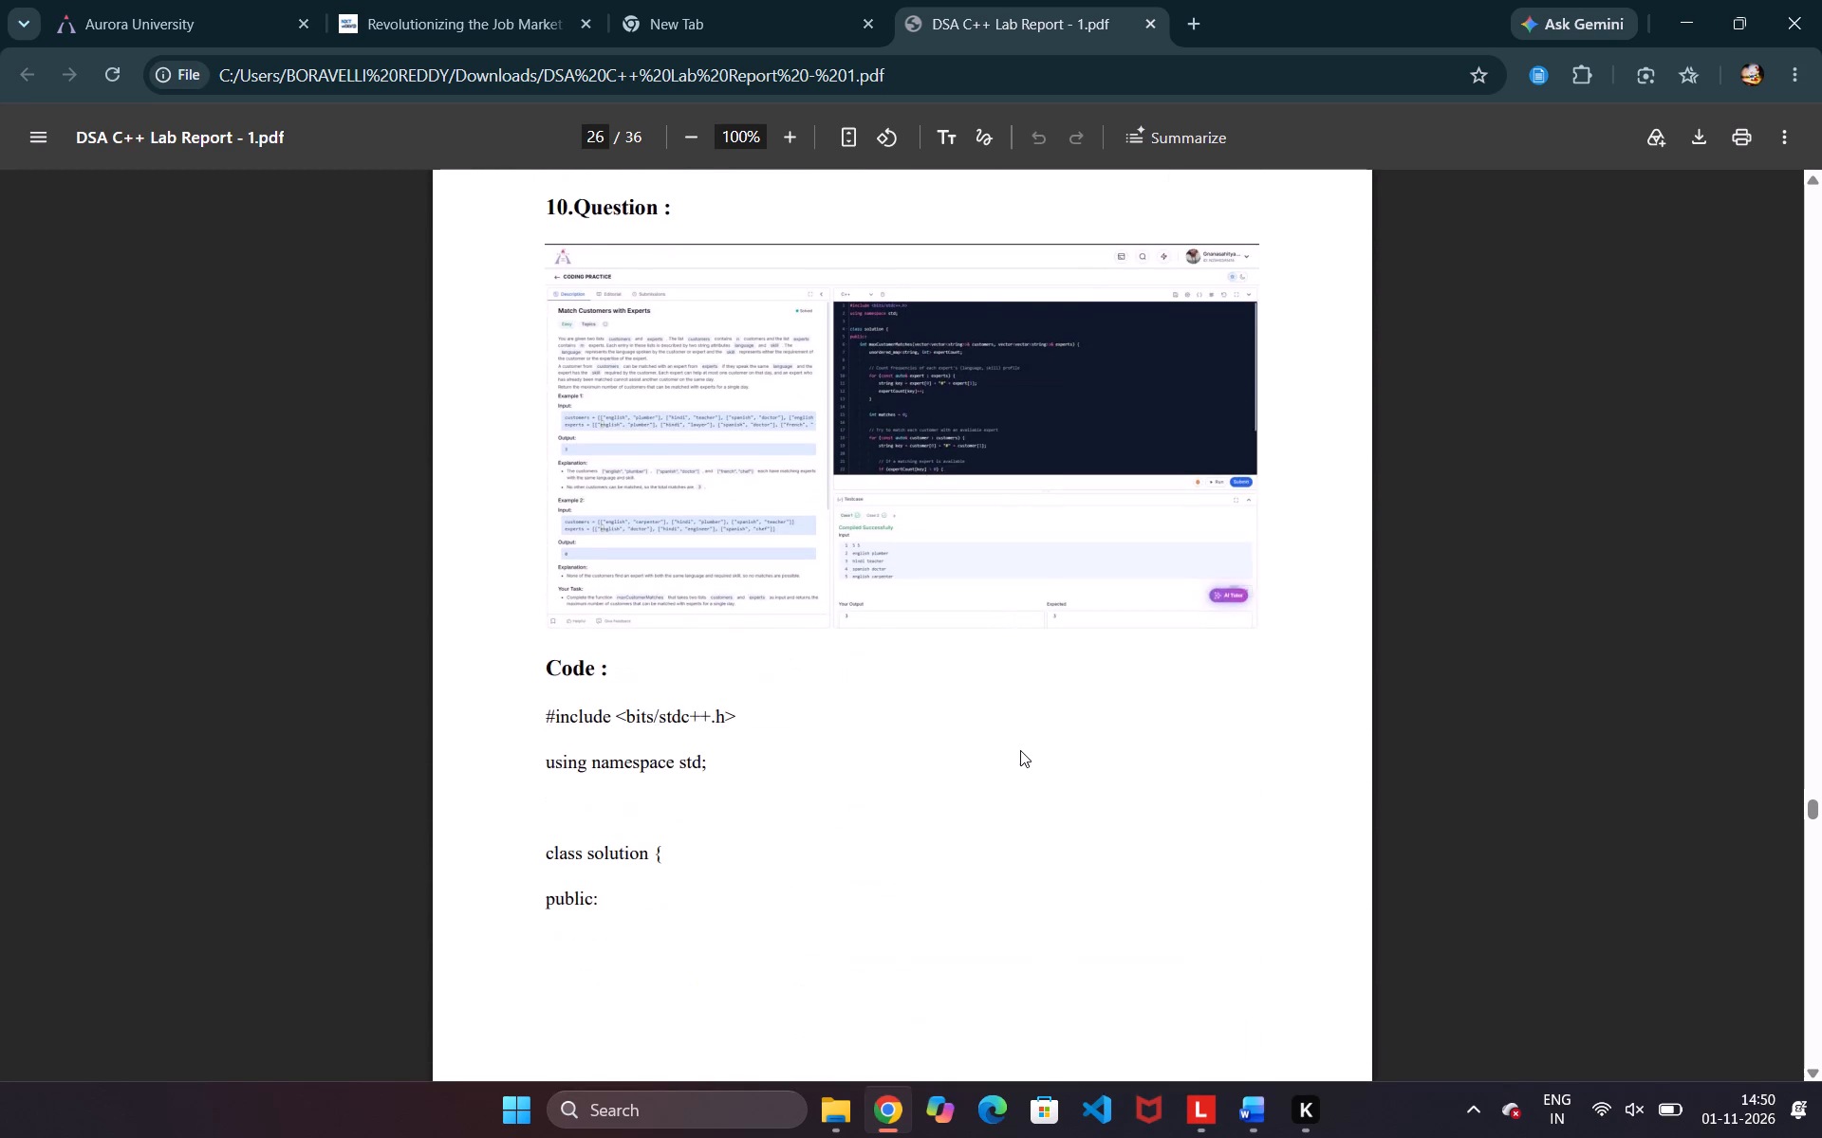
scroll(1020, 750, "down", 9)
scroll(1020, 750, "up", 1)
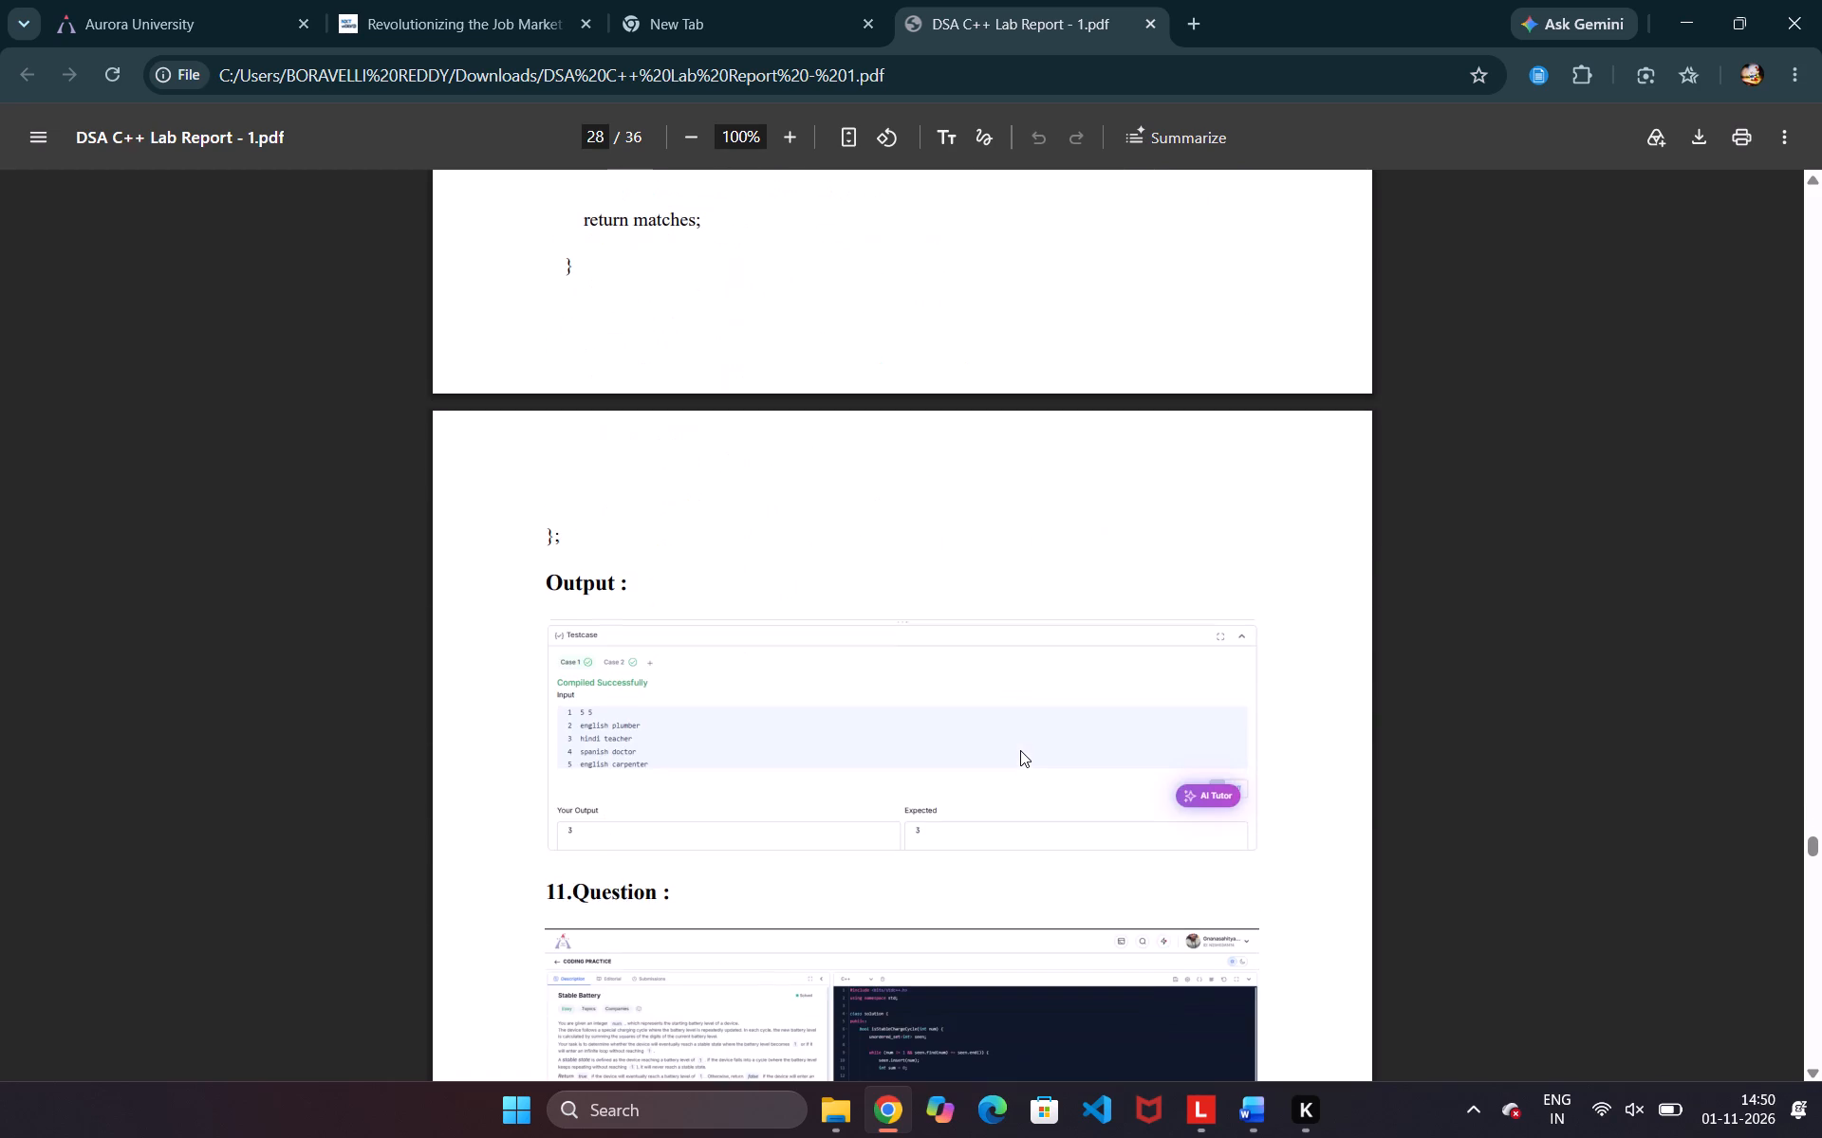
scroll(1020, 750, "up", 1)
Switch to the Word report and renumber the heading above the 'Match Customers with Experts' question as 11.
left_click(1246, 1112)
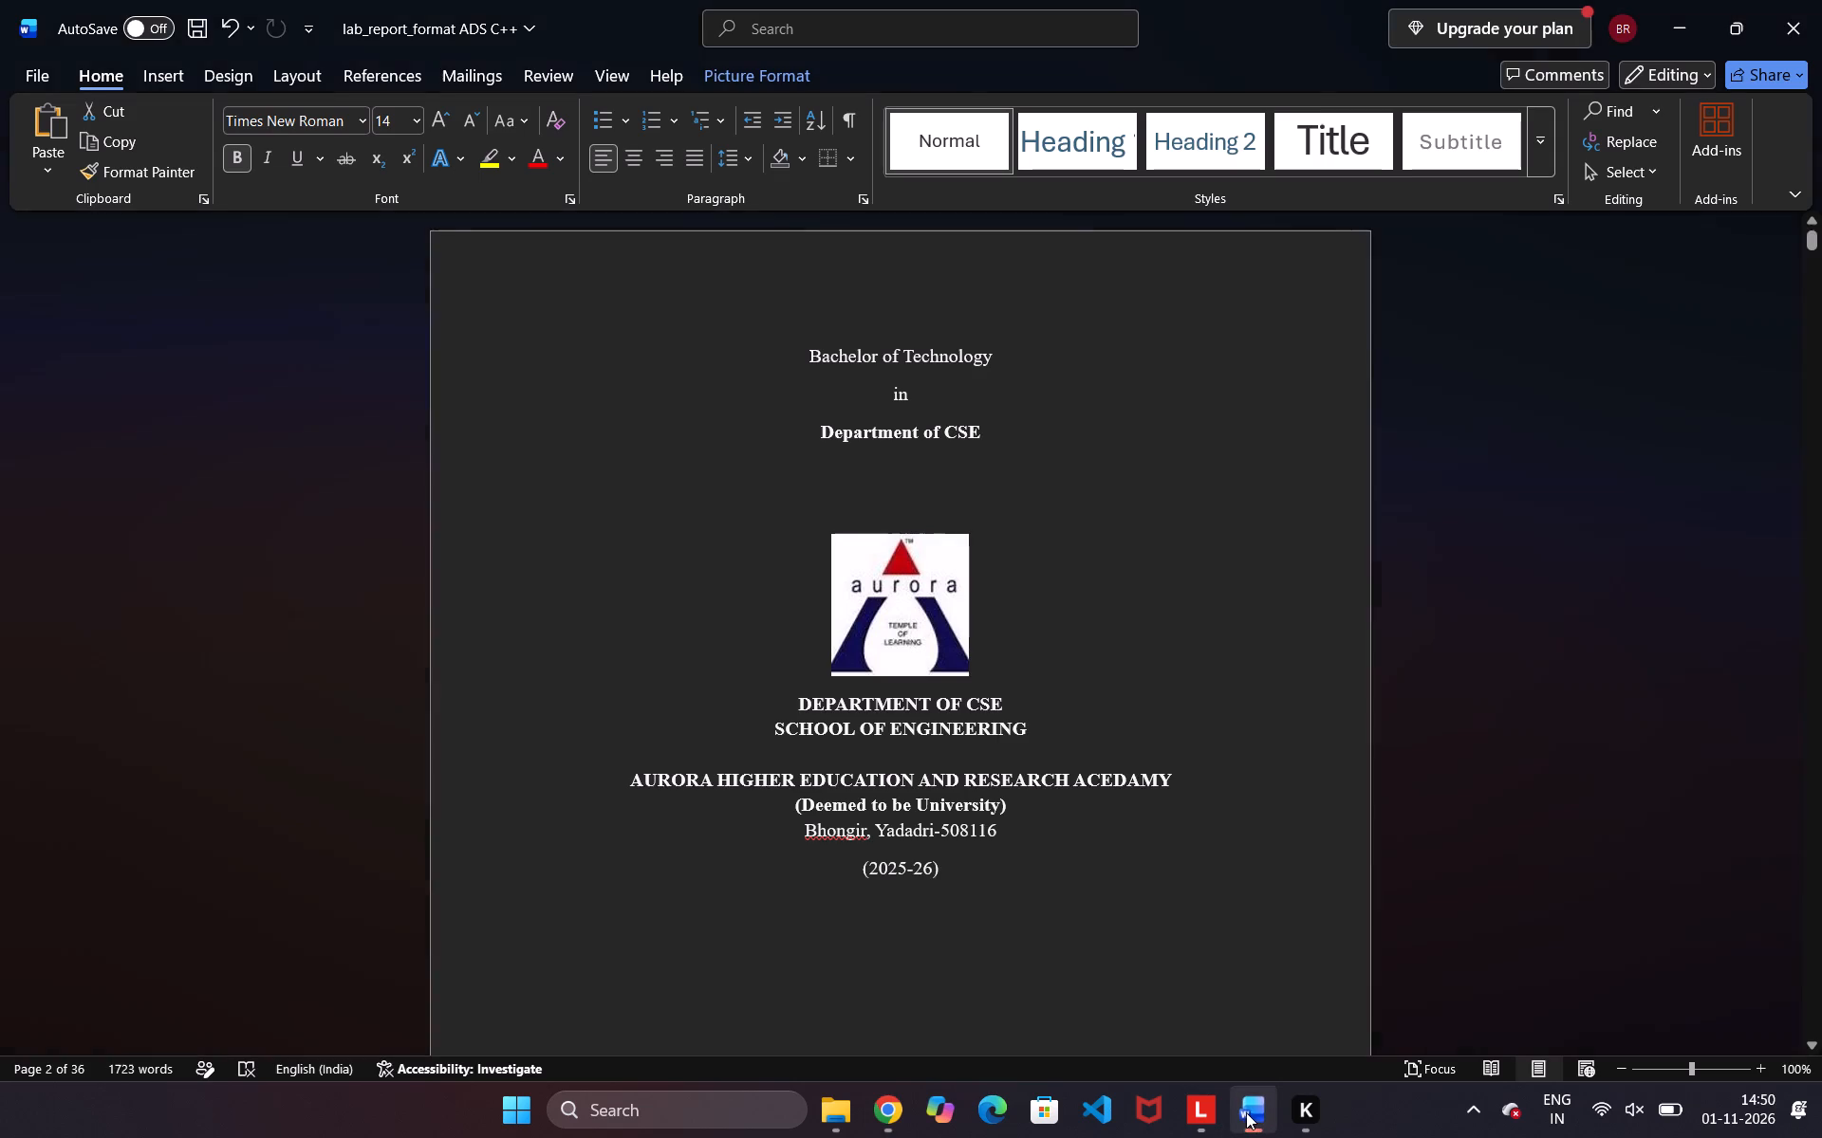
scroll(1023, 868, "down", 20)
scroll(1023, 868, "down", 14)
scroll(1023, 868, "down", 11)
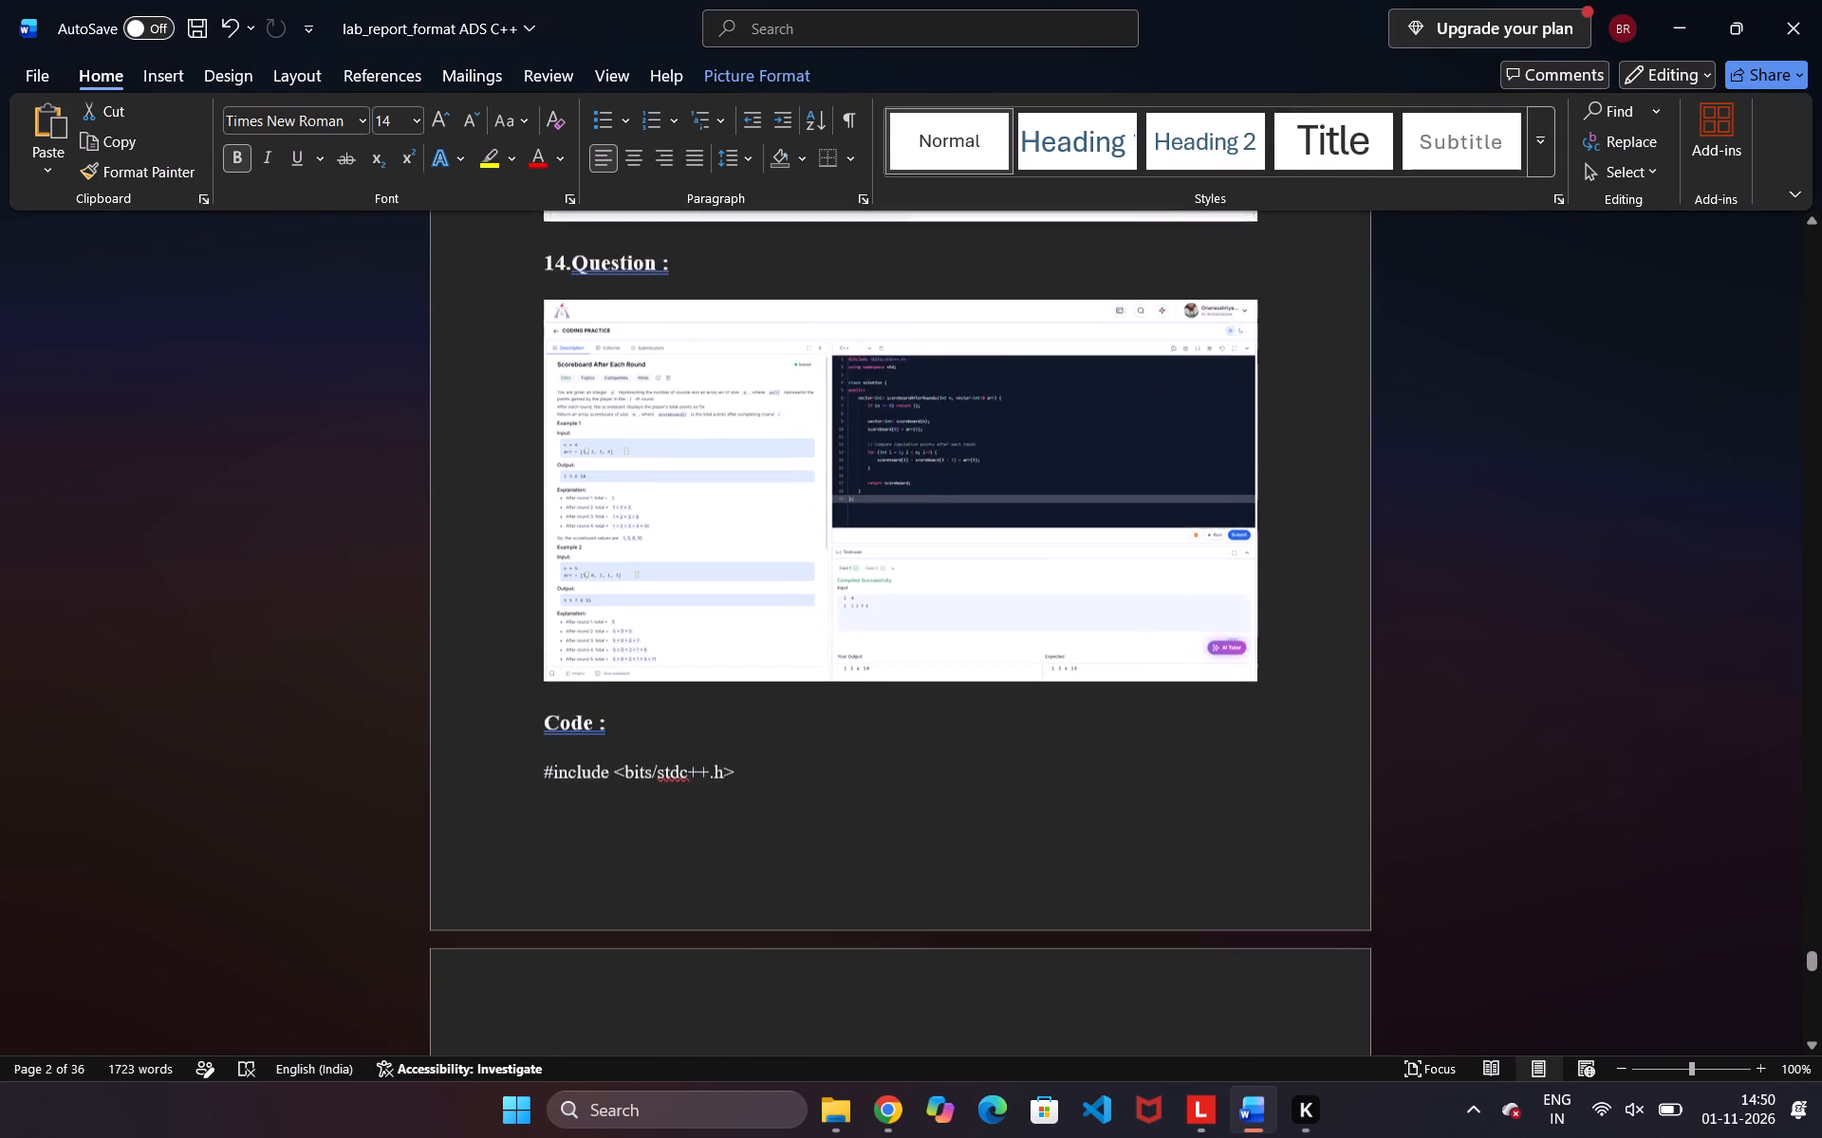
scroll(1023, 868, "up", 6)
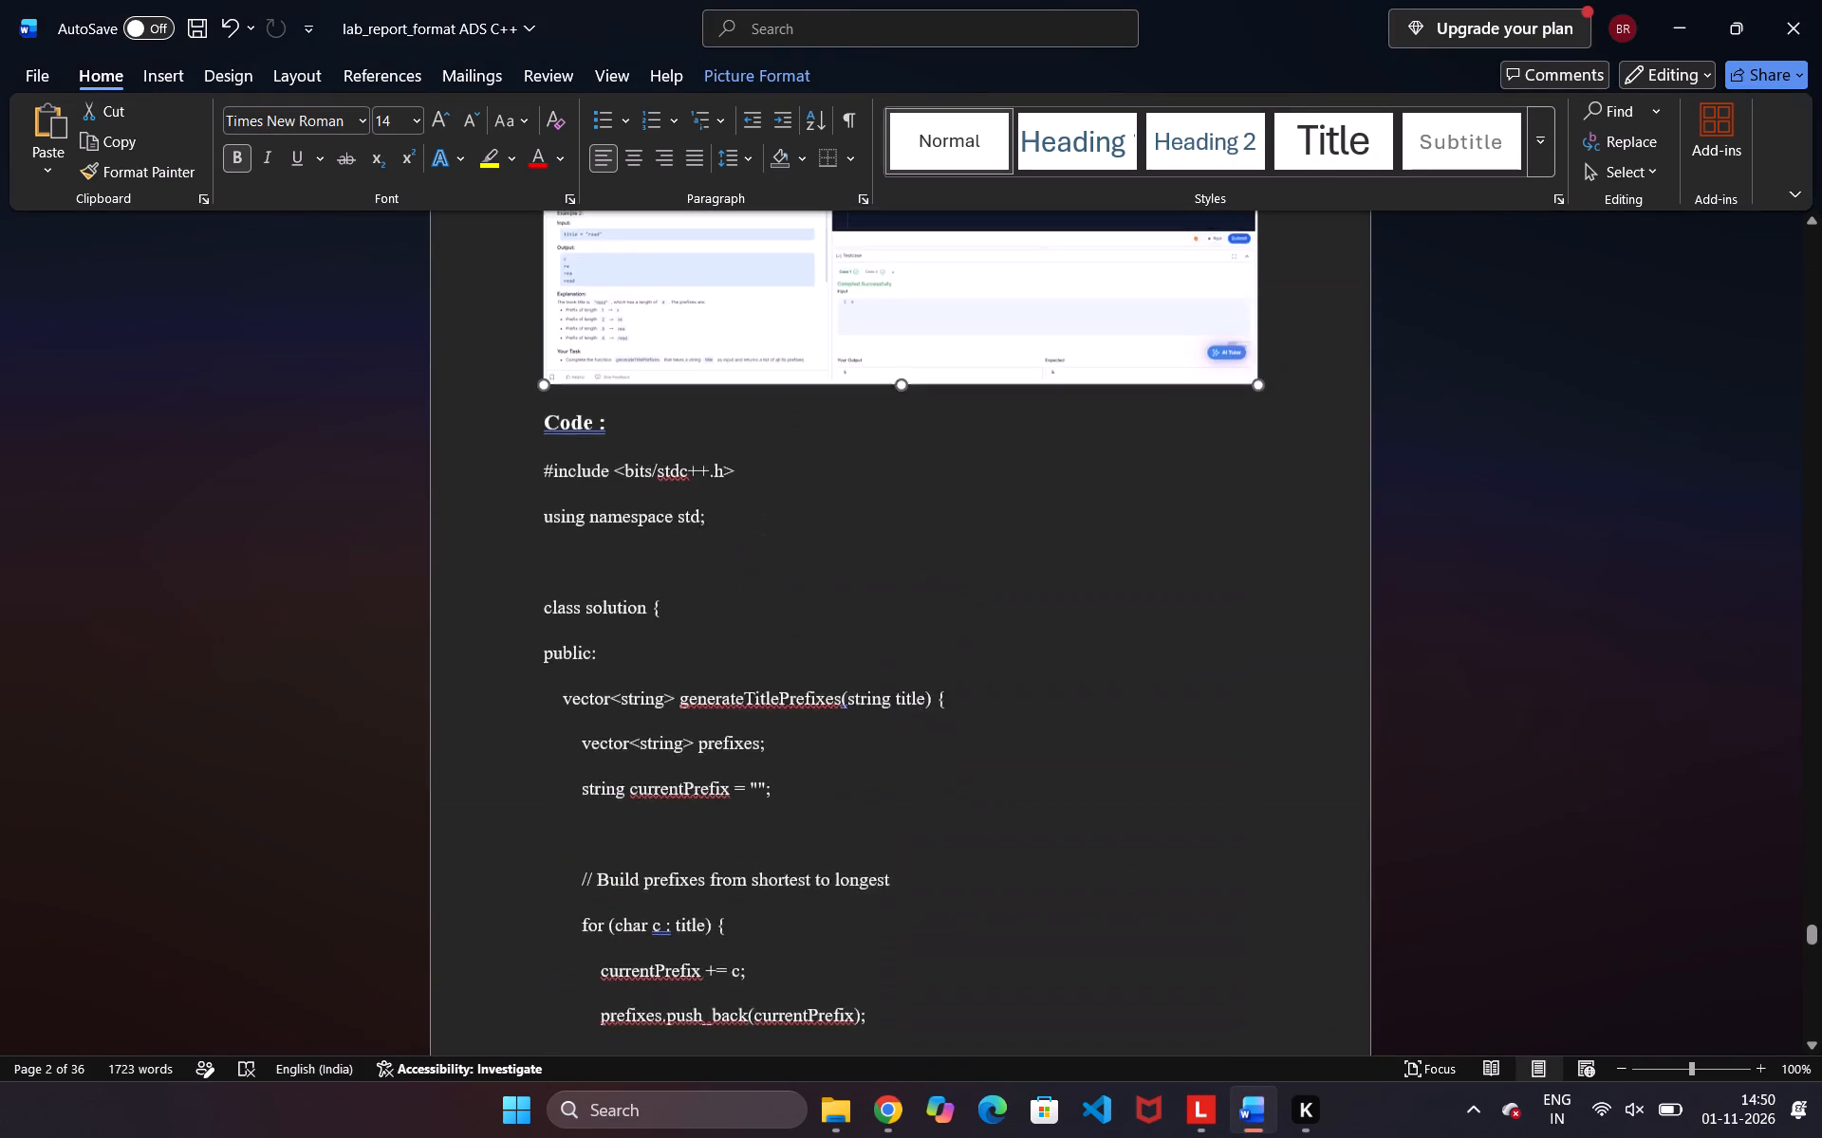
scroll(1023, 868, "up", 7)
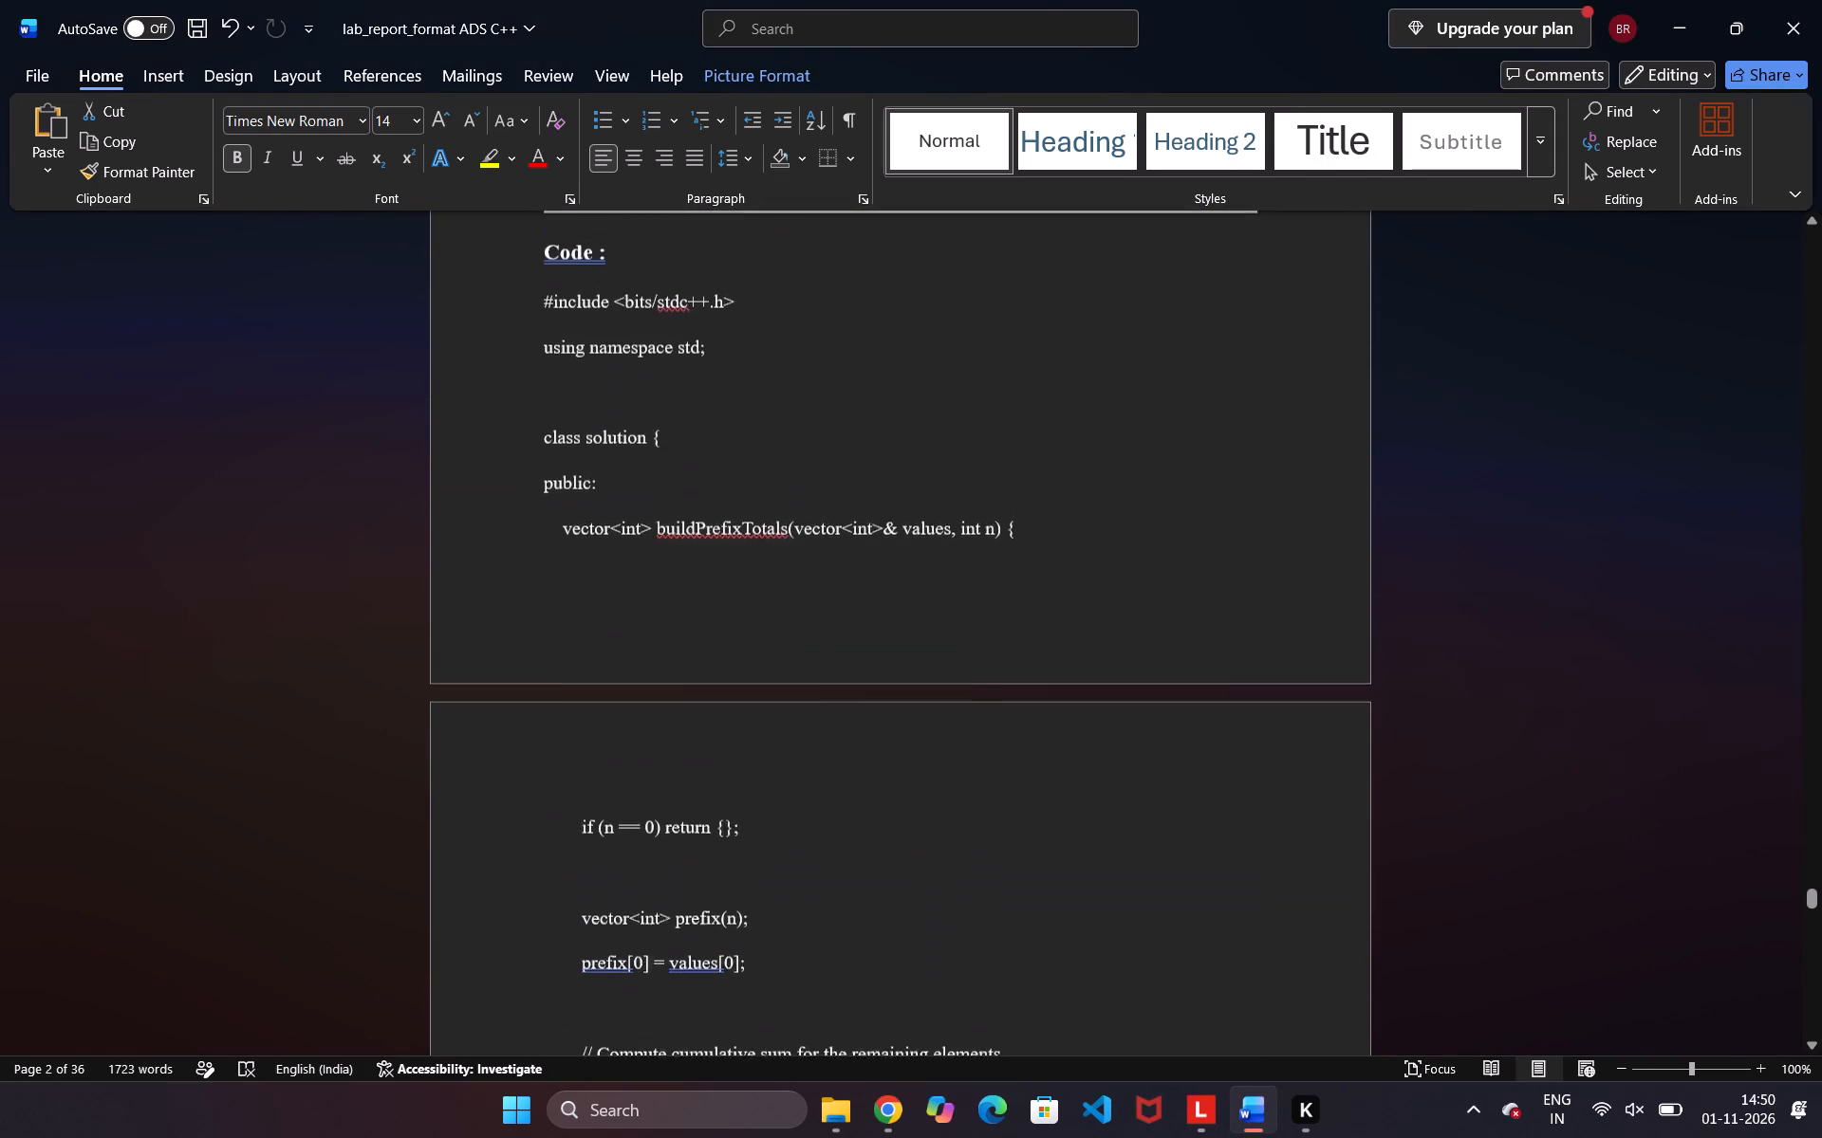
scroll(1023, 868, "up", 7)
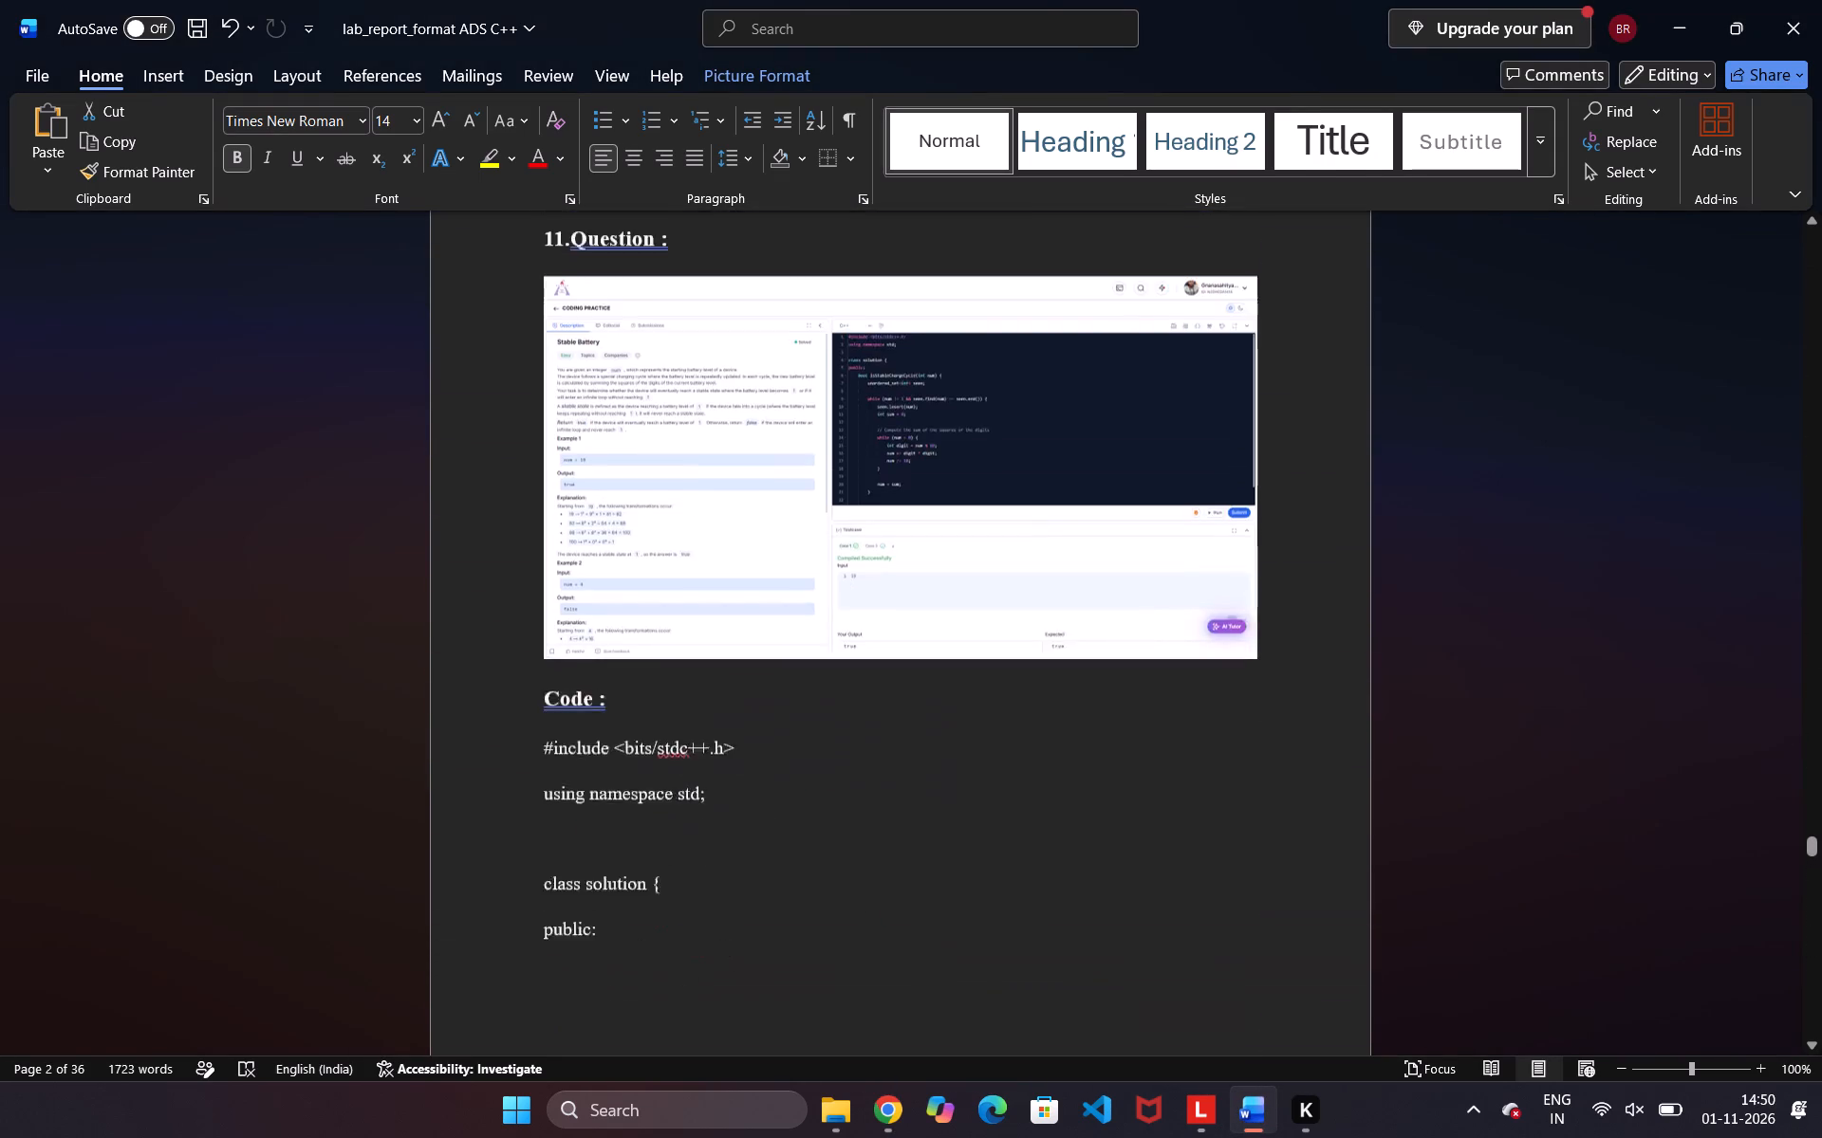
scroll(1023, 868, "up", 5)
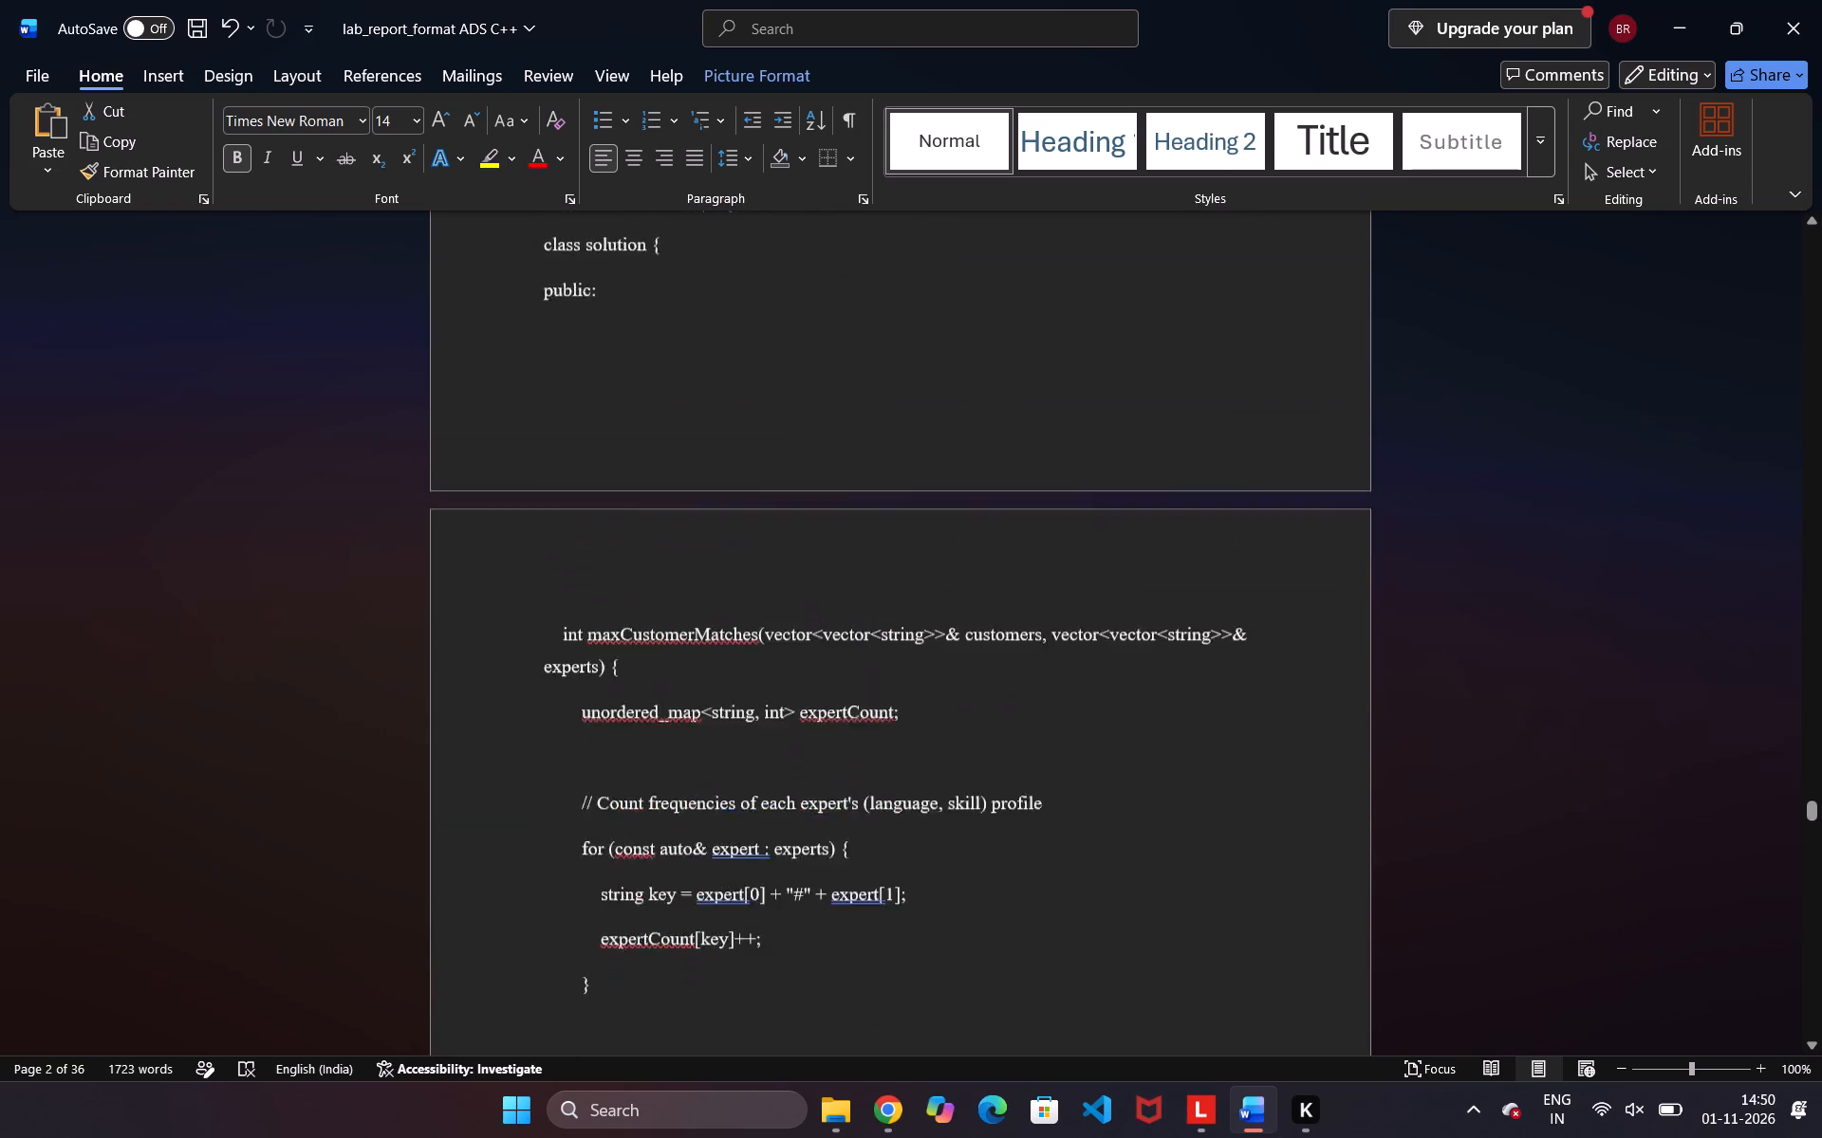
scroll(1023, 868, "up", 3)
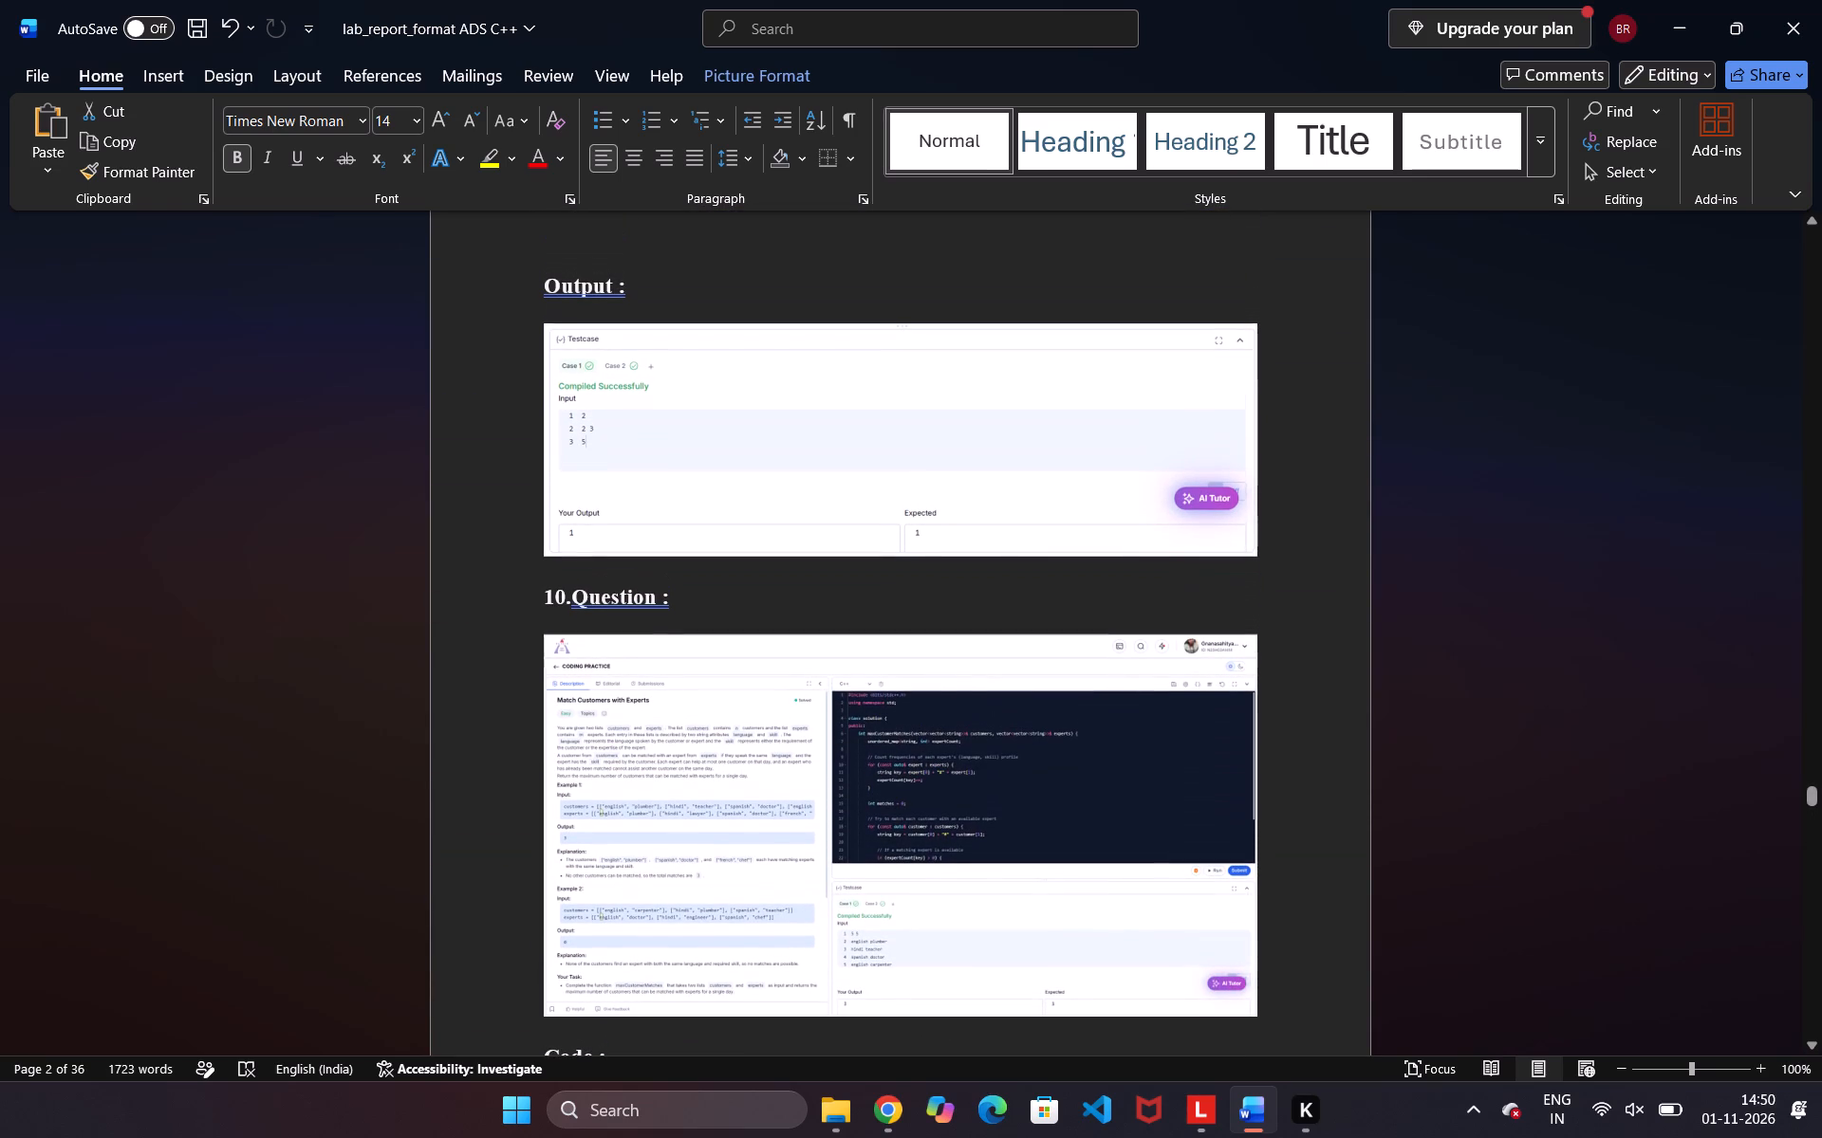
left_click(563, 589)
key("BackSpace")
key("1")
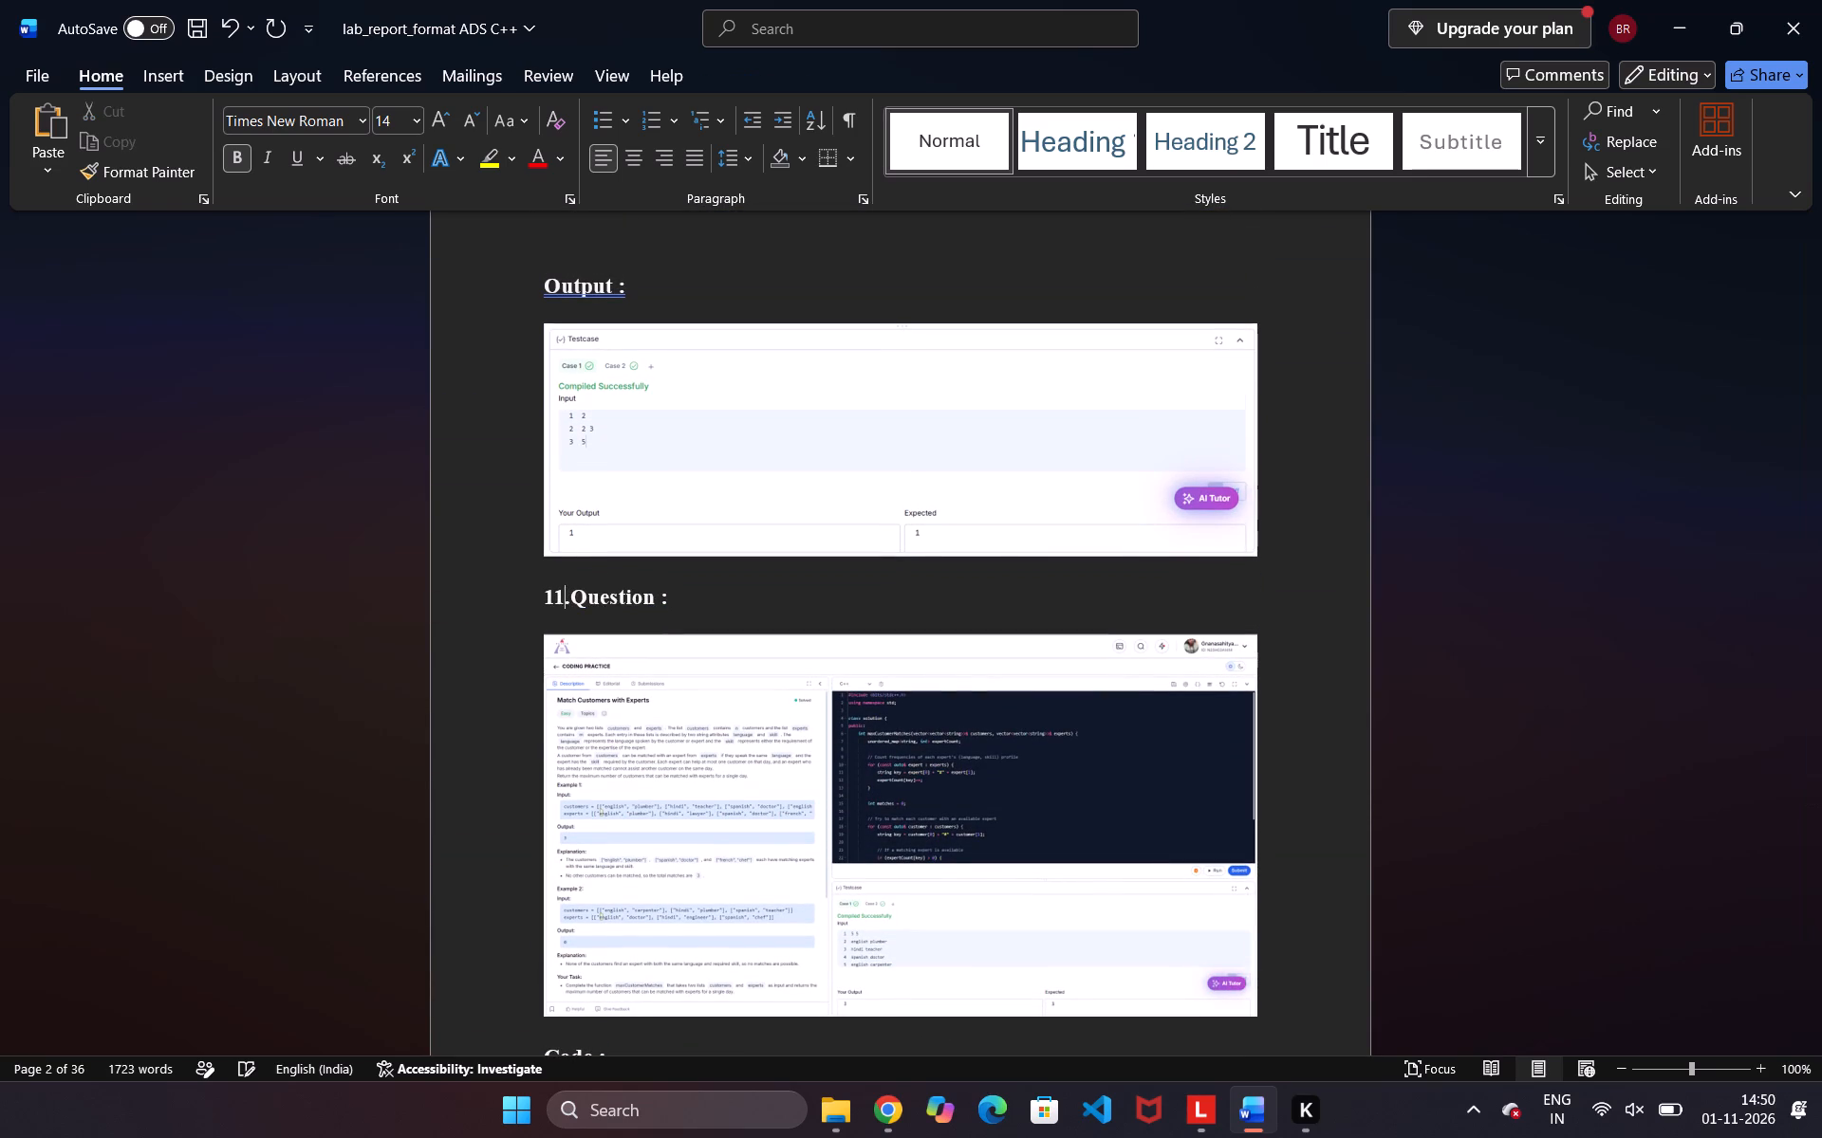
Switch to the PDF in Chrome and check the numbering of the remaining questions through question 15.
scroll(563, 589, "up", 6)
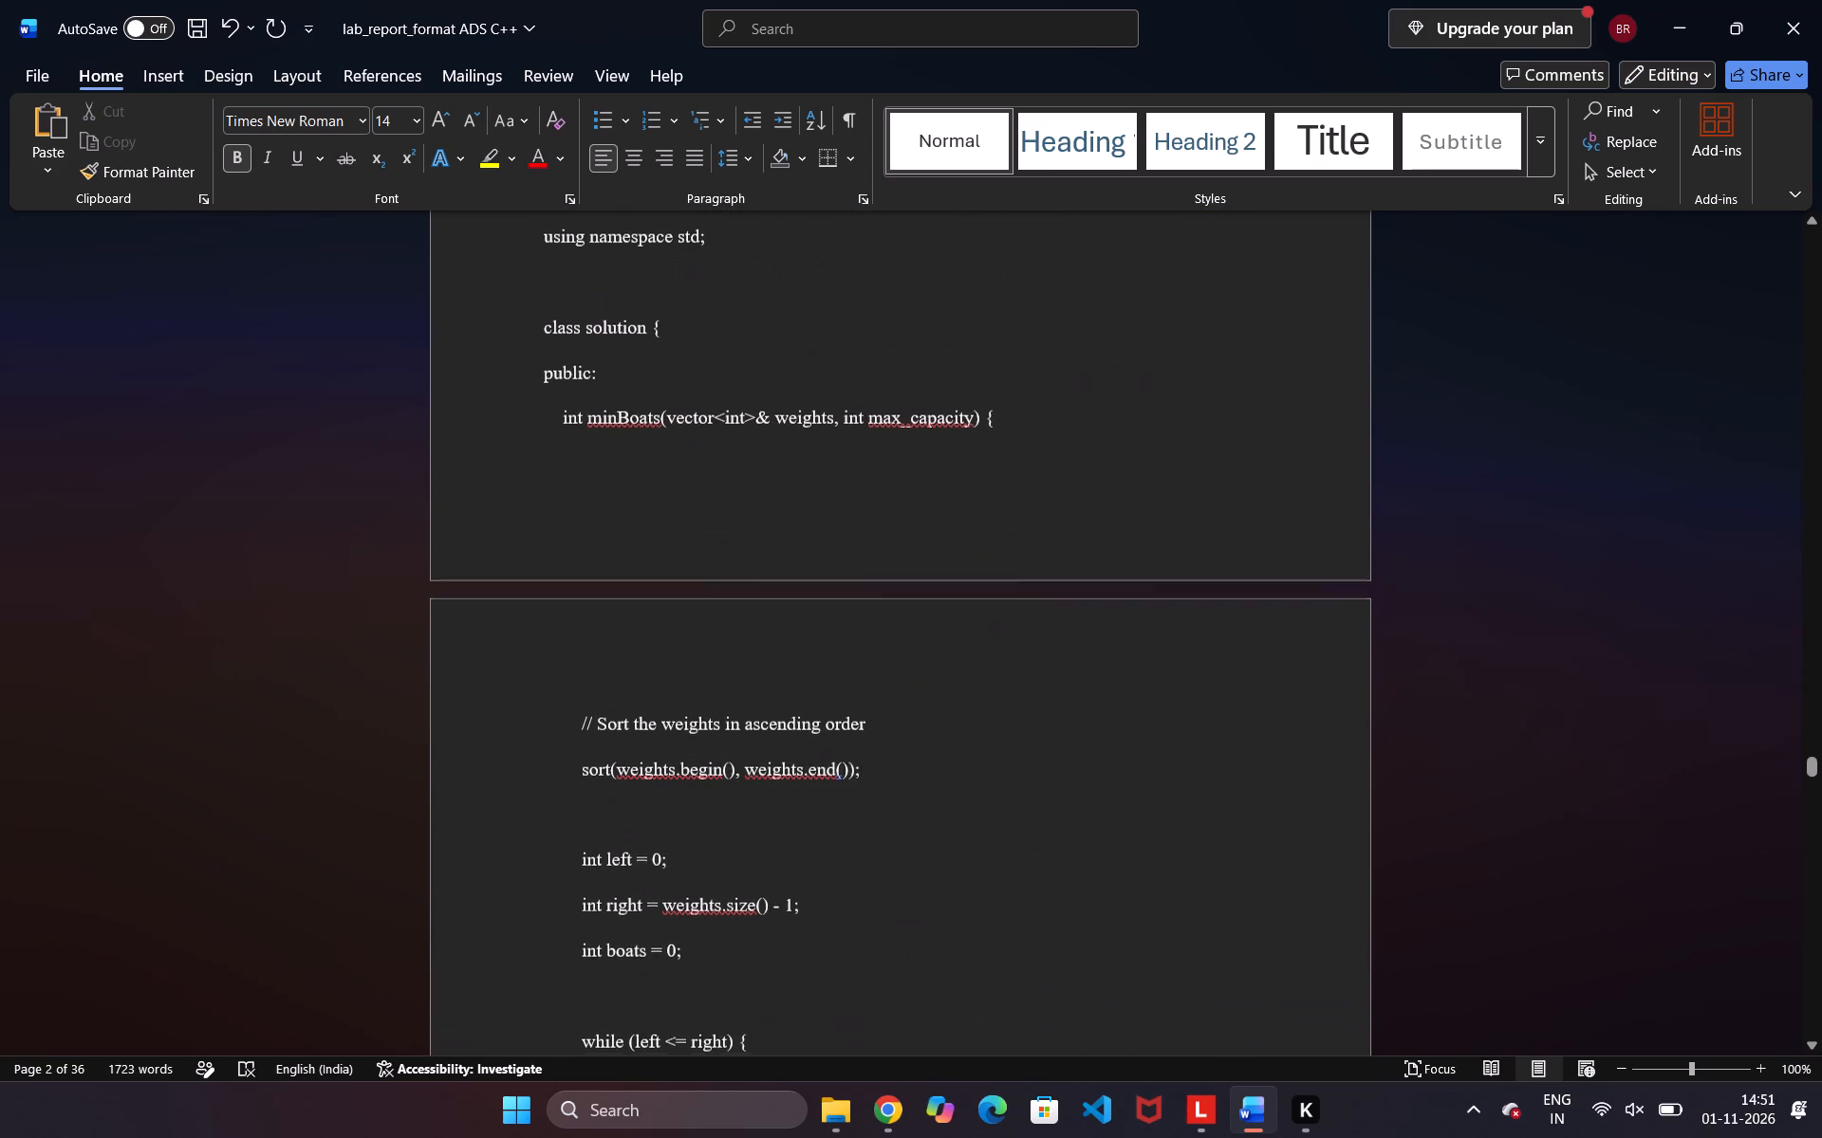
left_click(890, 1118)
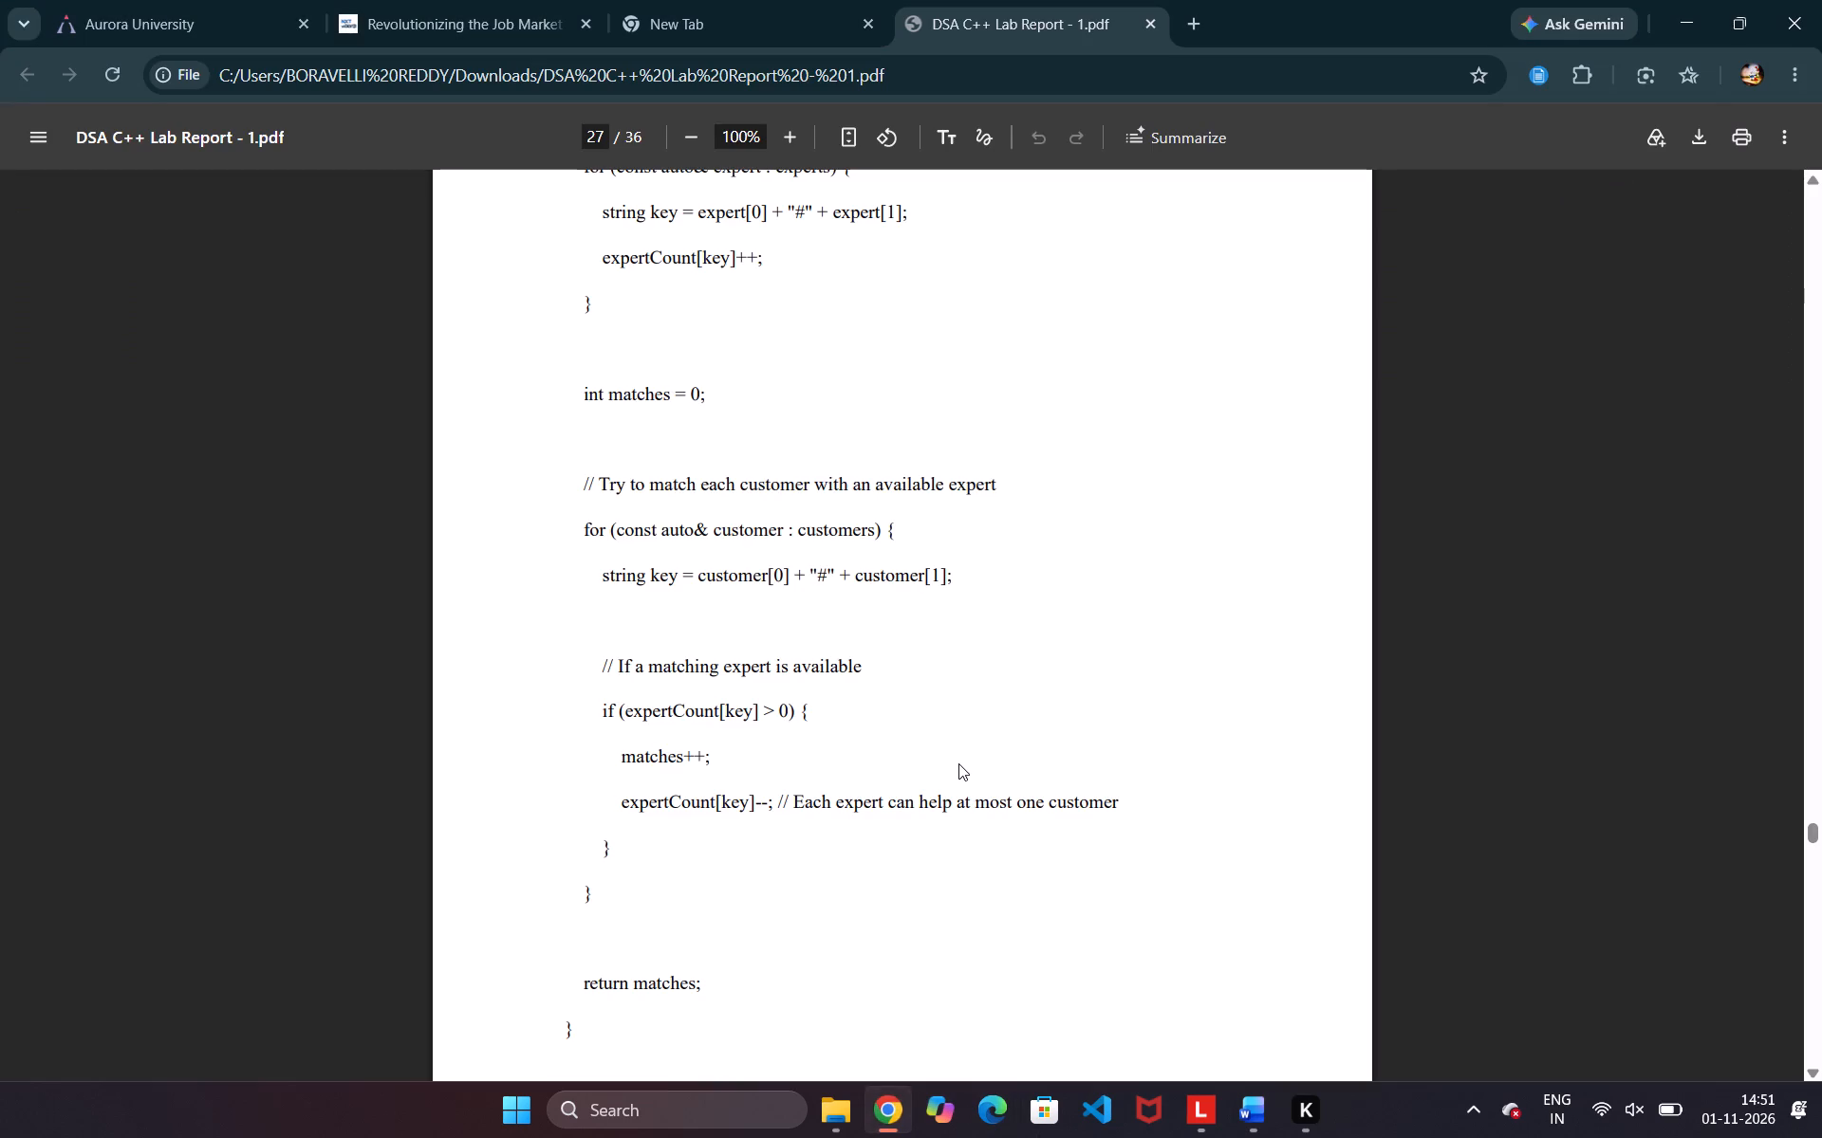
scroll(958, 763, "down", 15)
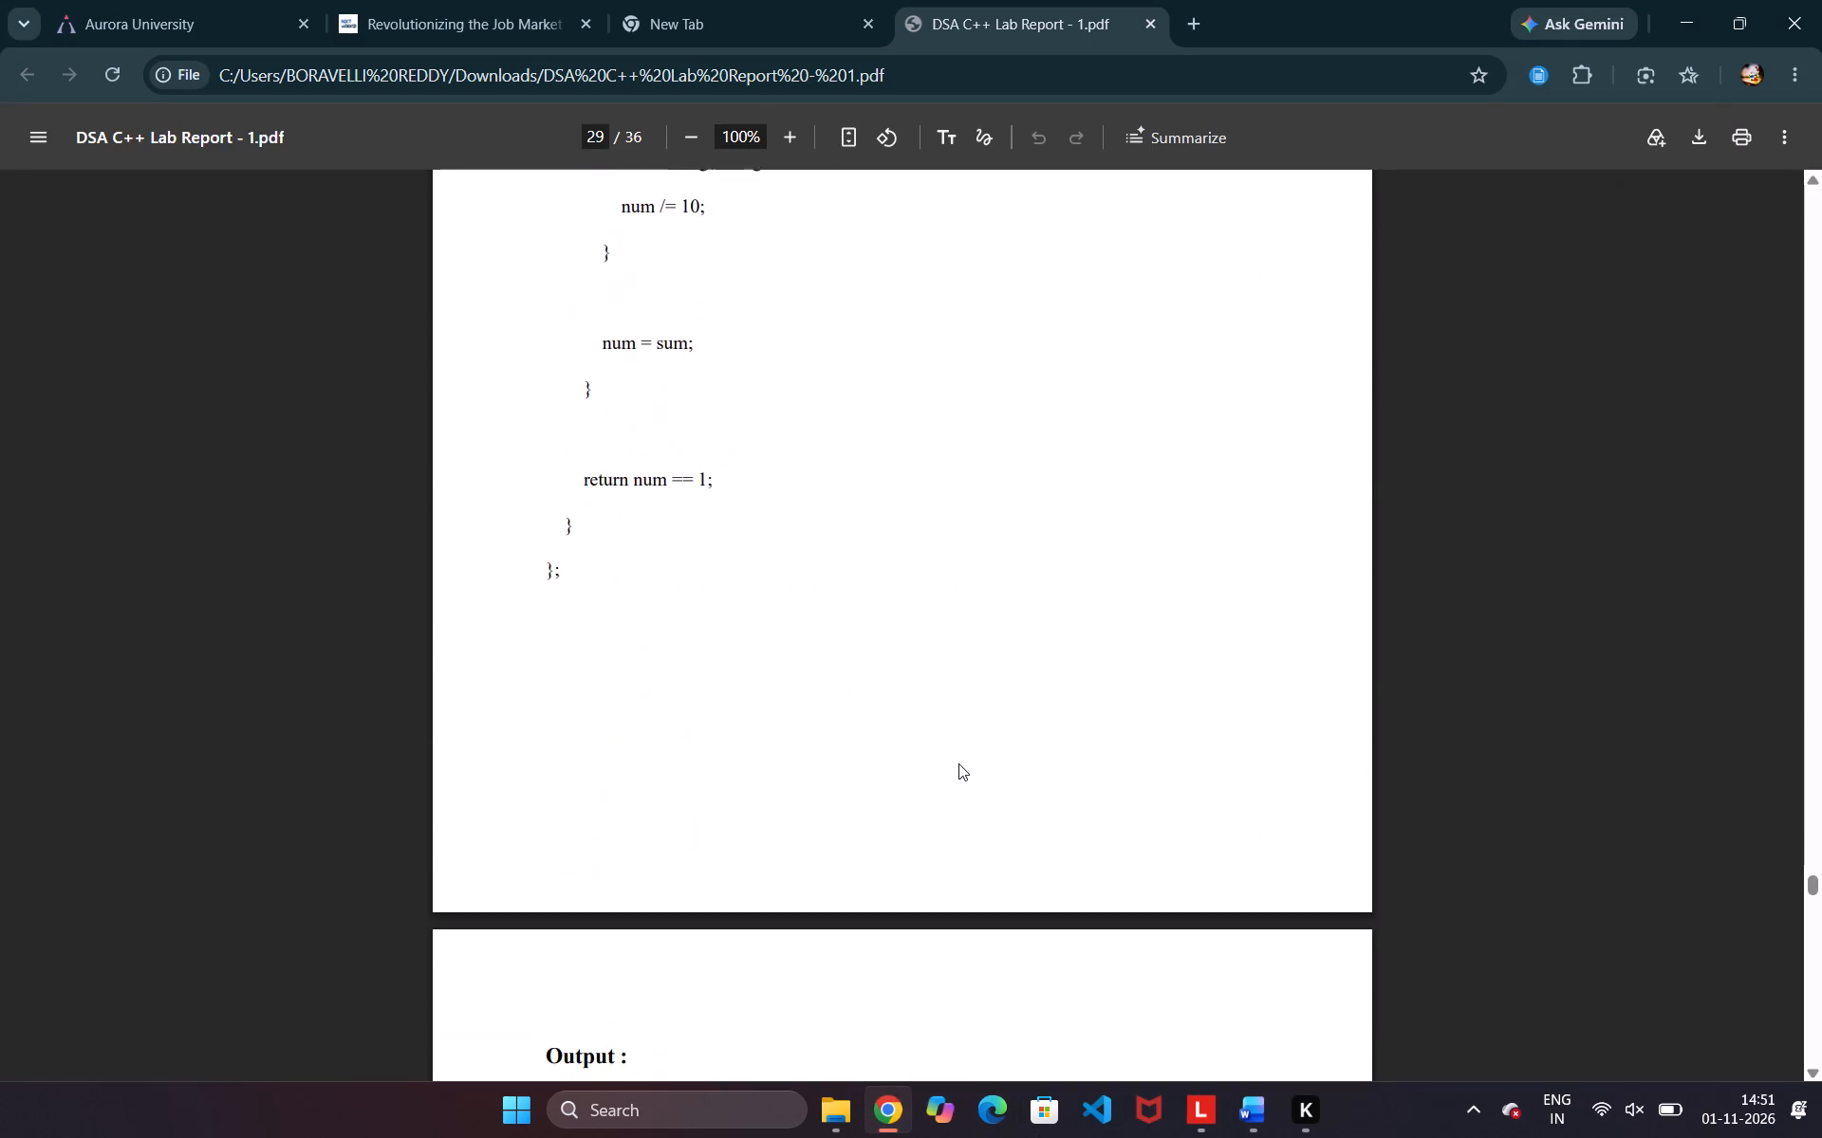
scroll(958, 763, "down", 10)
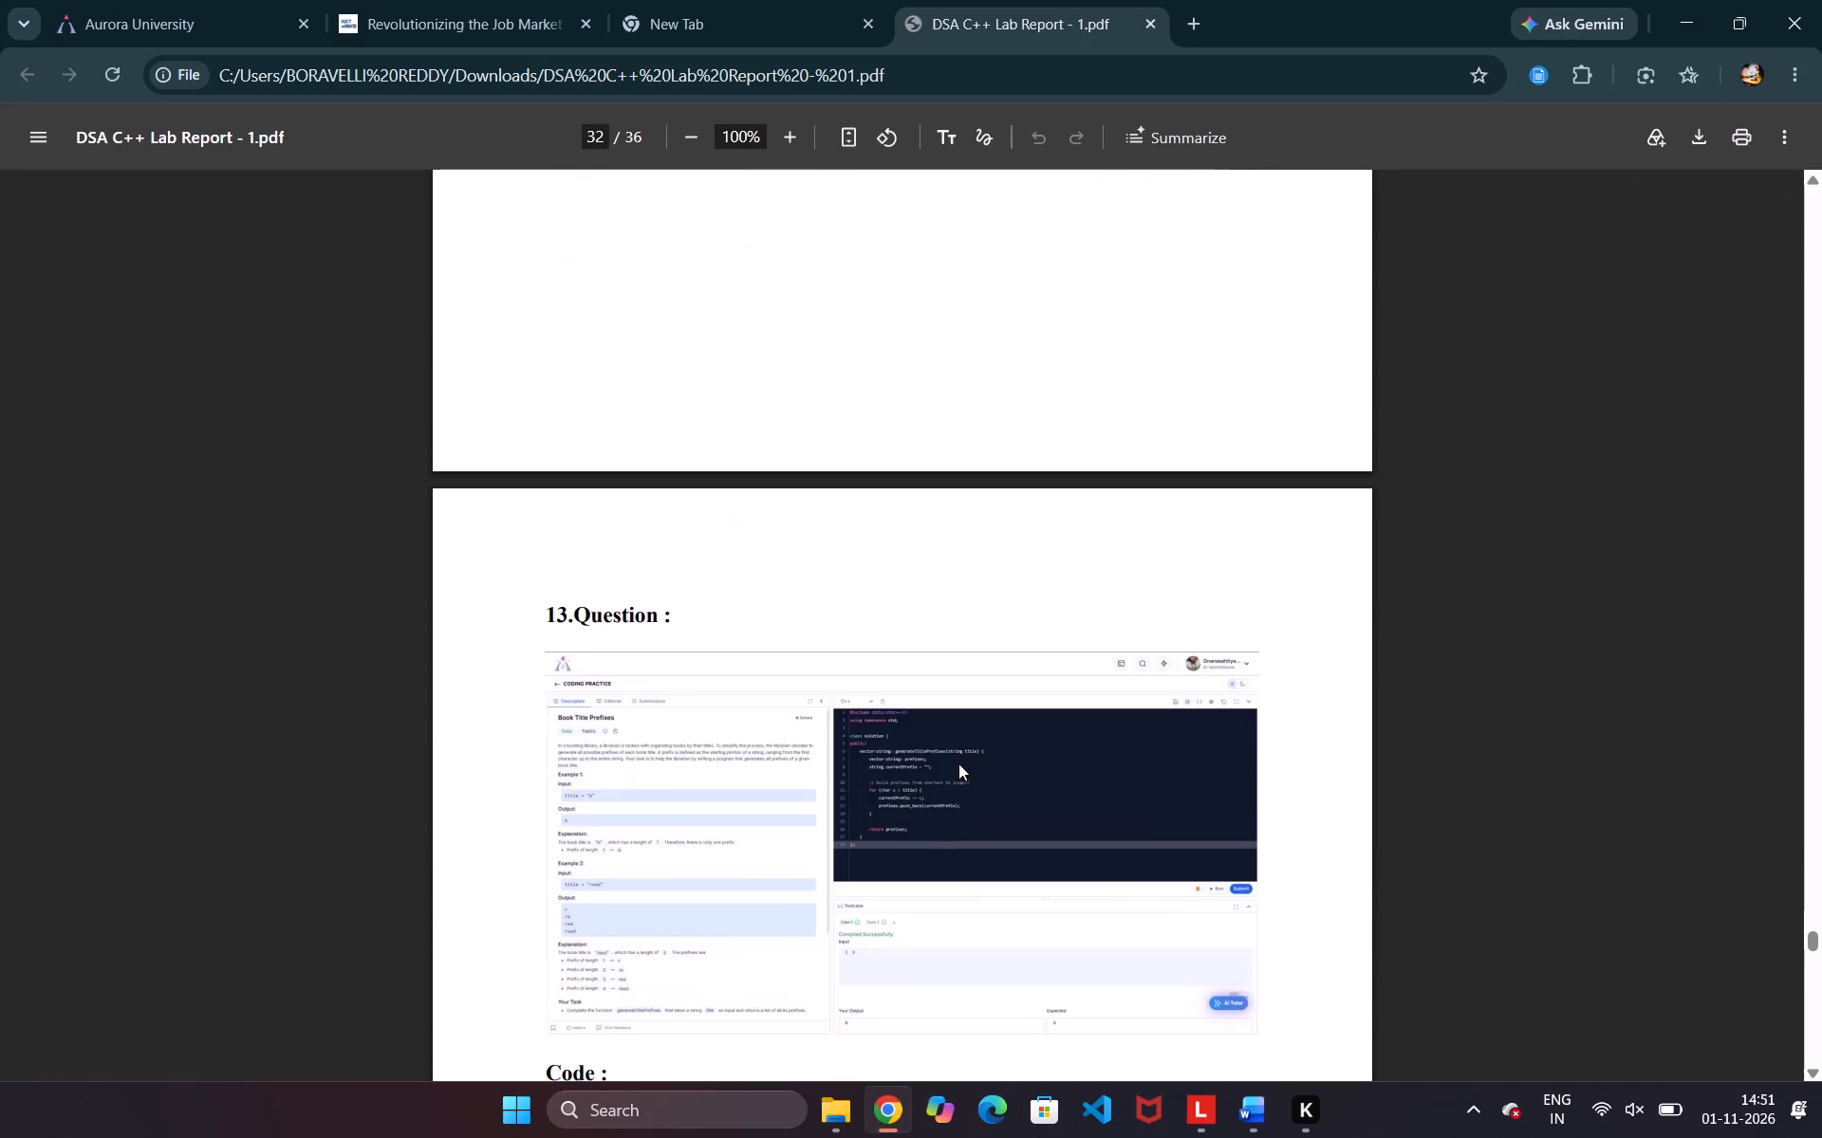
scroll(958, 763, "down", 9)
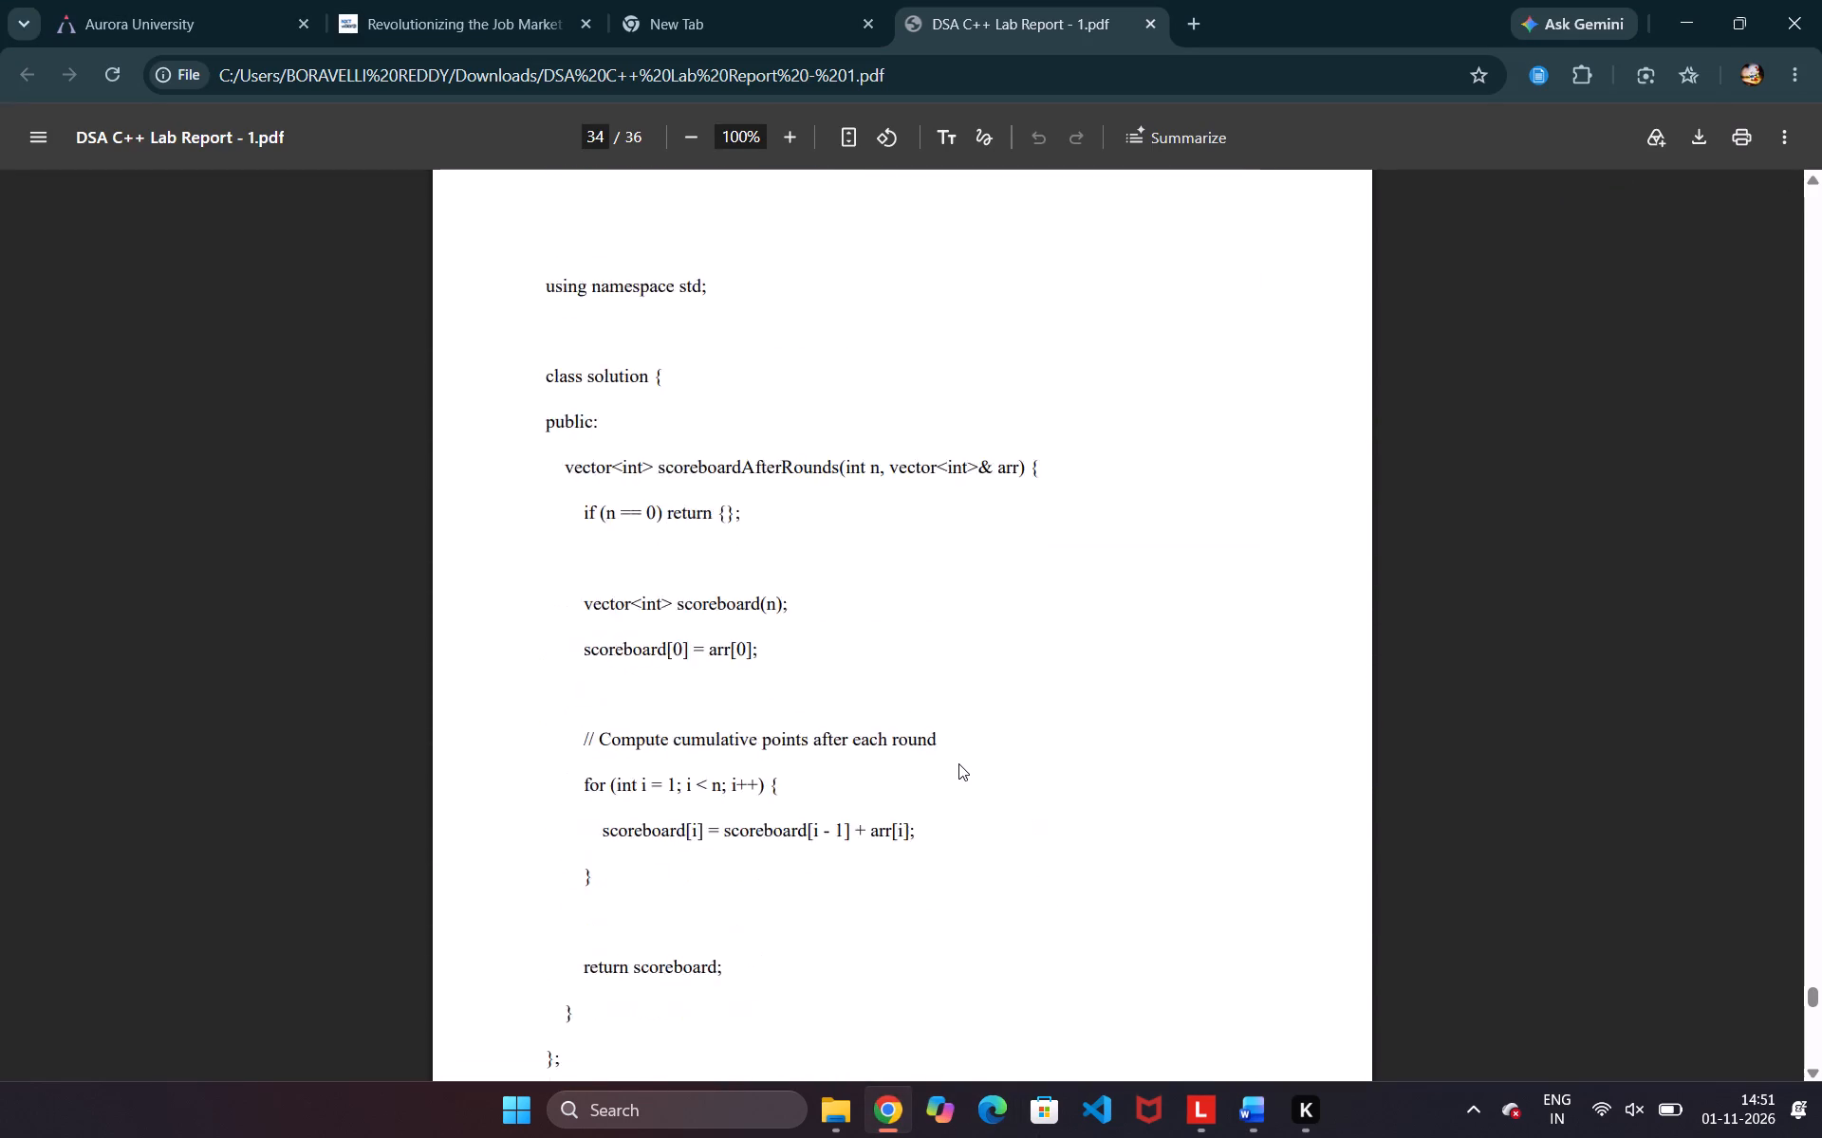
scroll(958, 763, "down", 5)
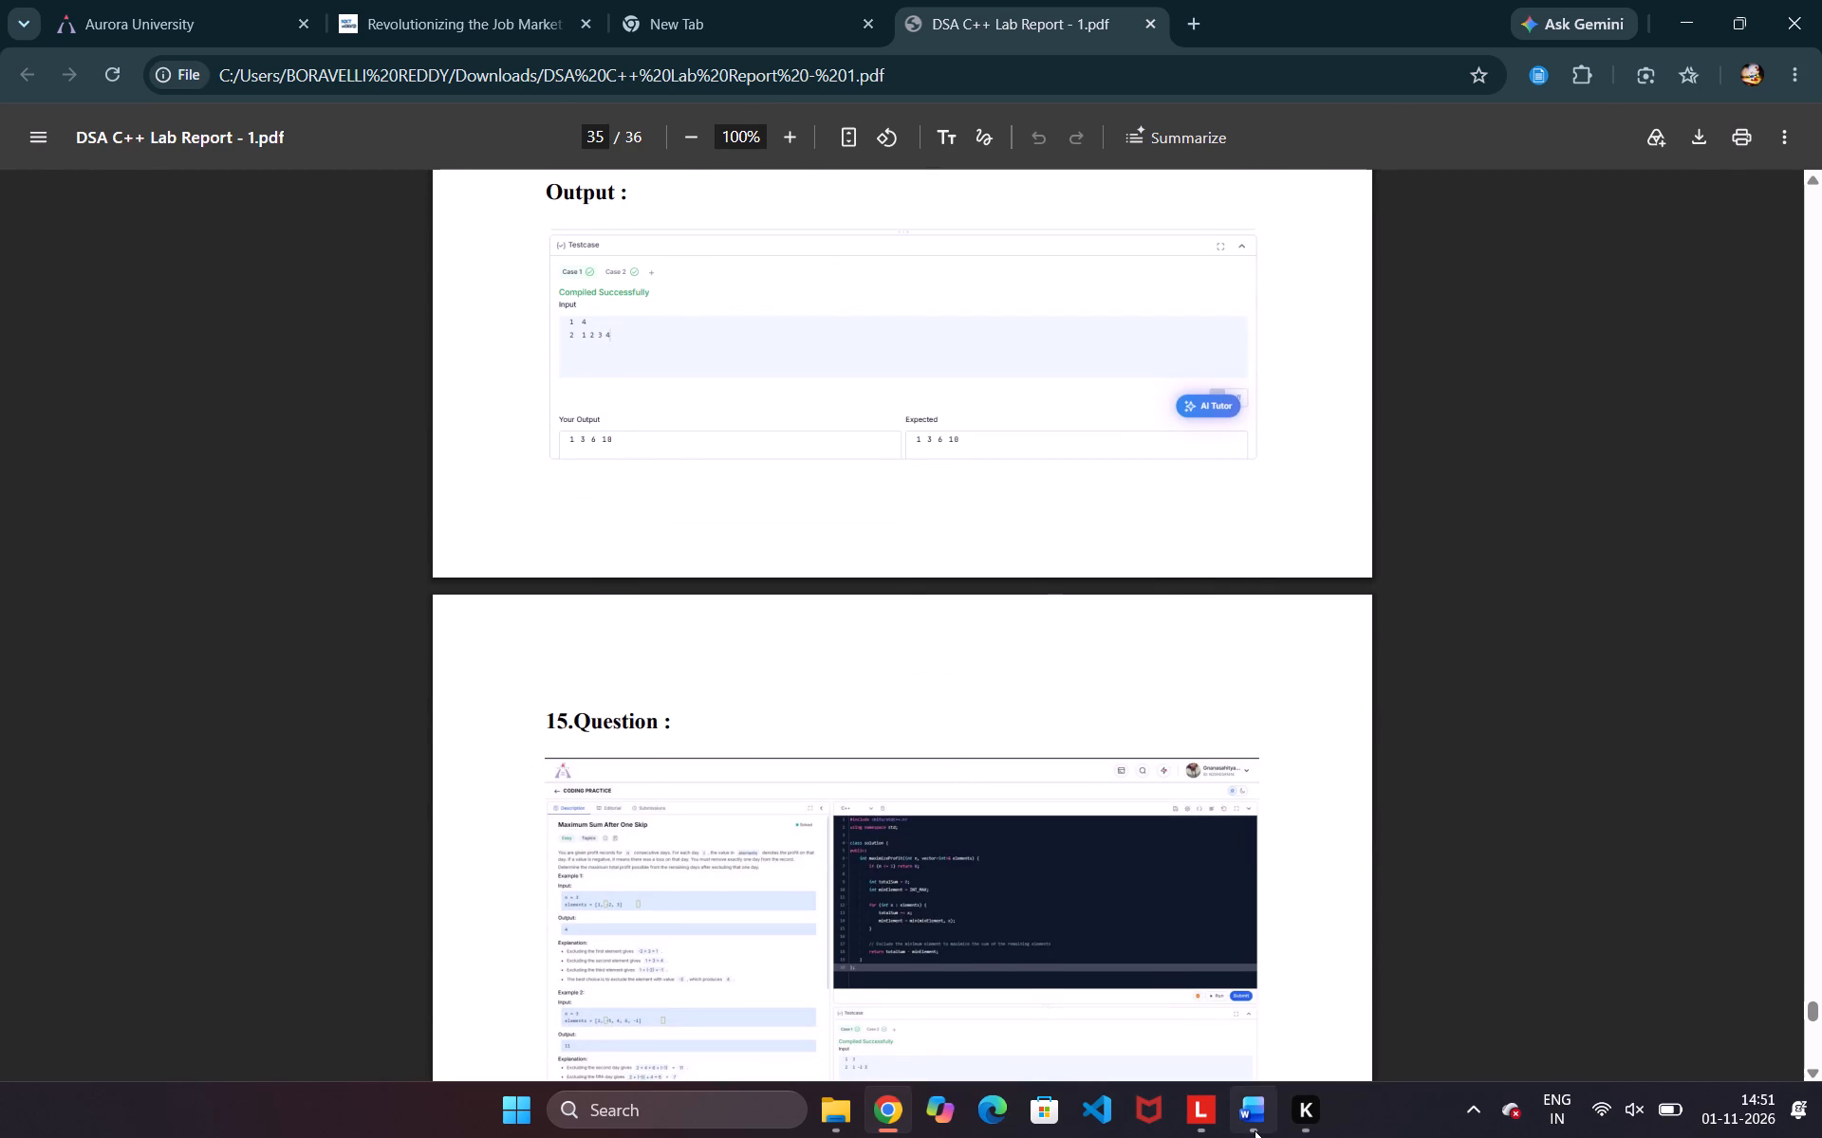
Switch to the Word report and renumber the heading above the 'Stable Battery' question as 12.
left_click(1255, 1130)
scroll(982, 849, "up", 3)
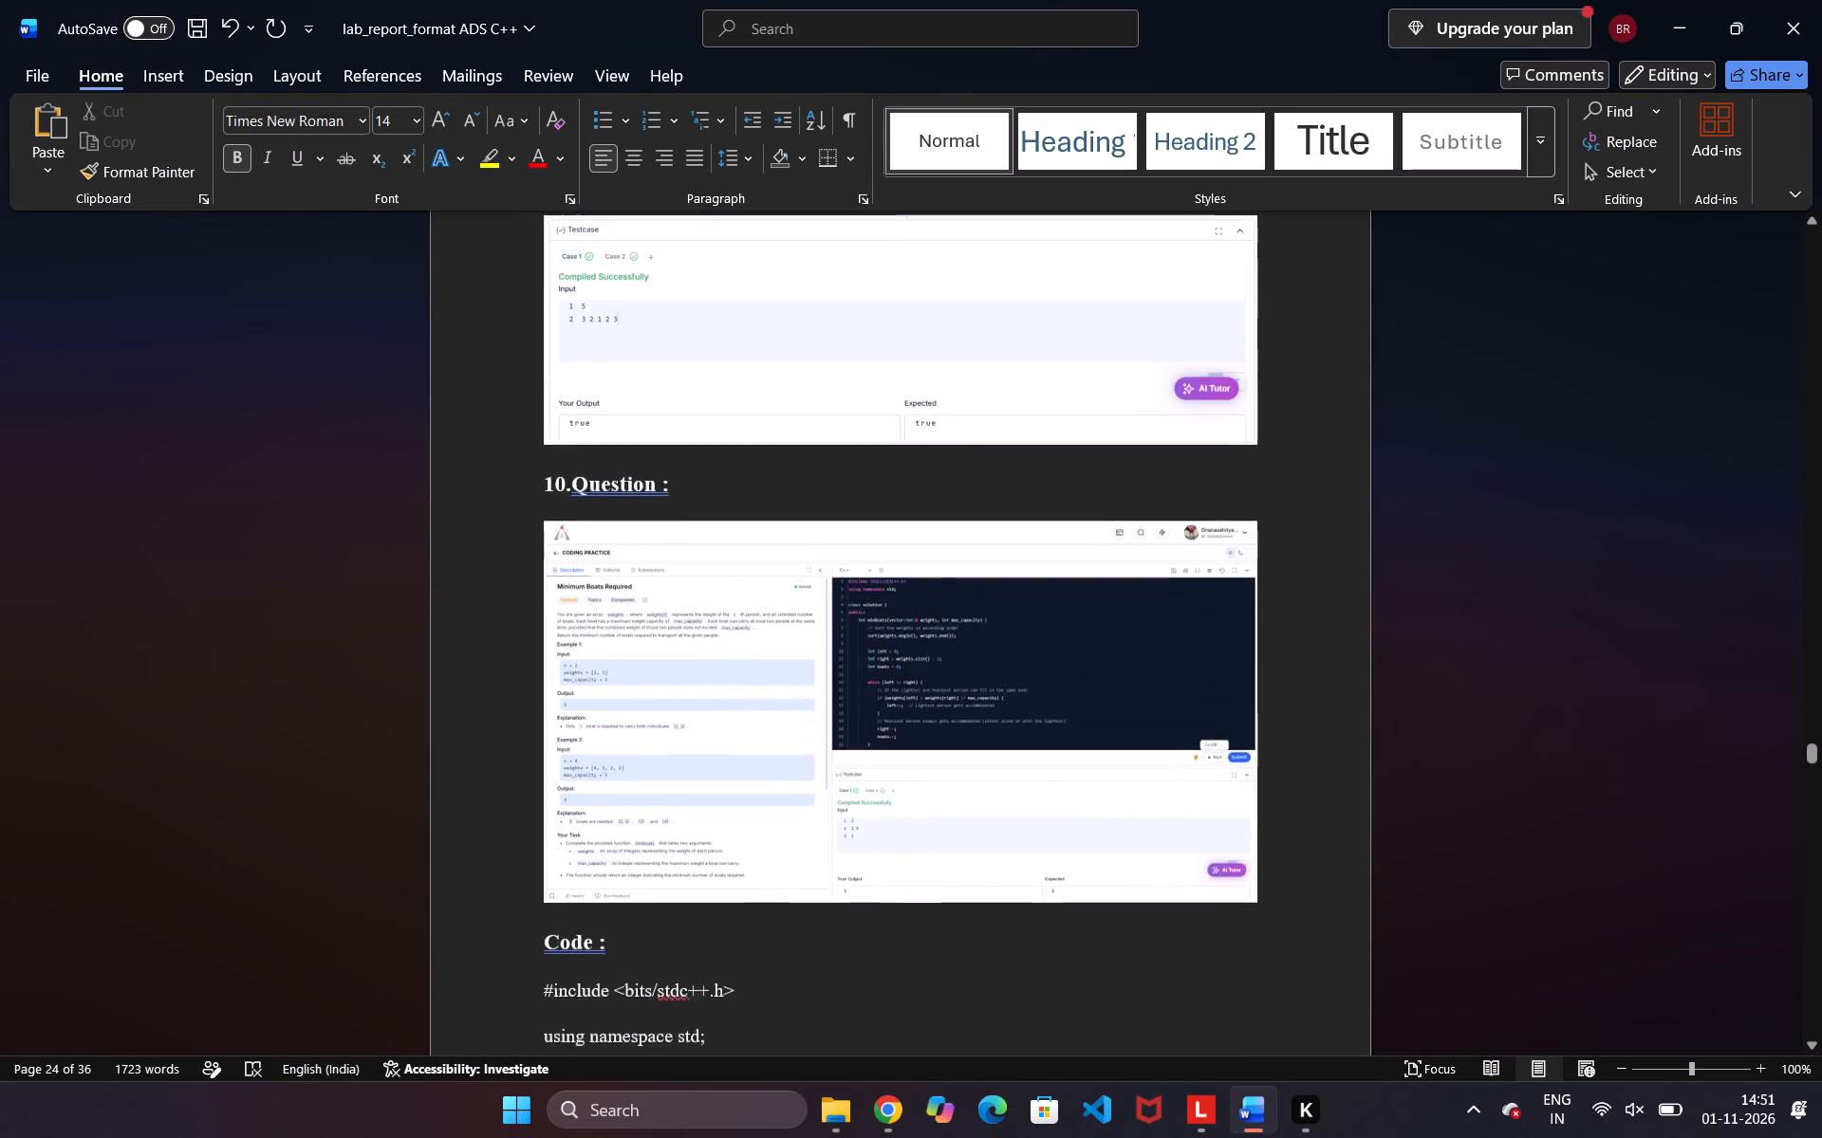
scroll(982, 849, "up", 5)
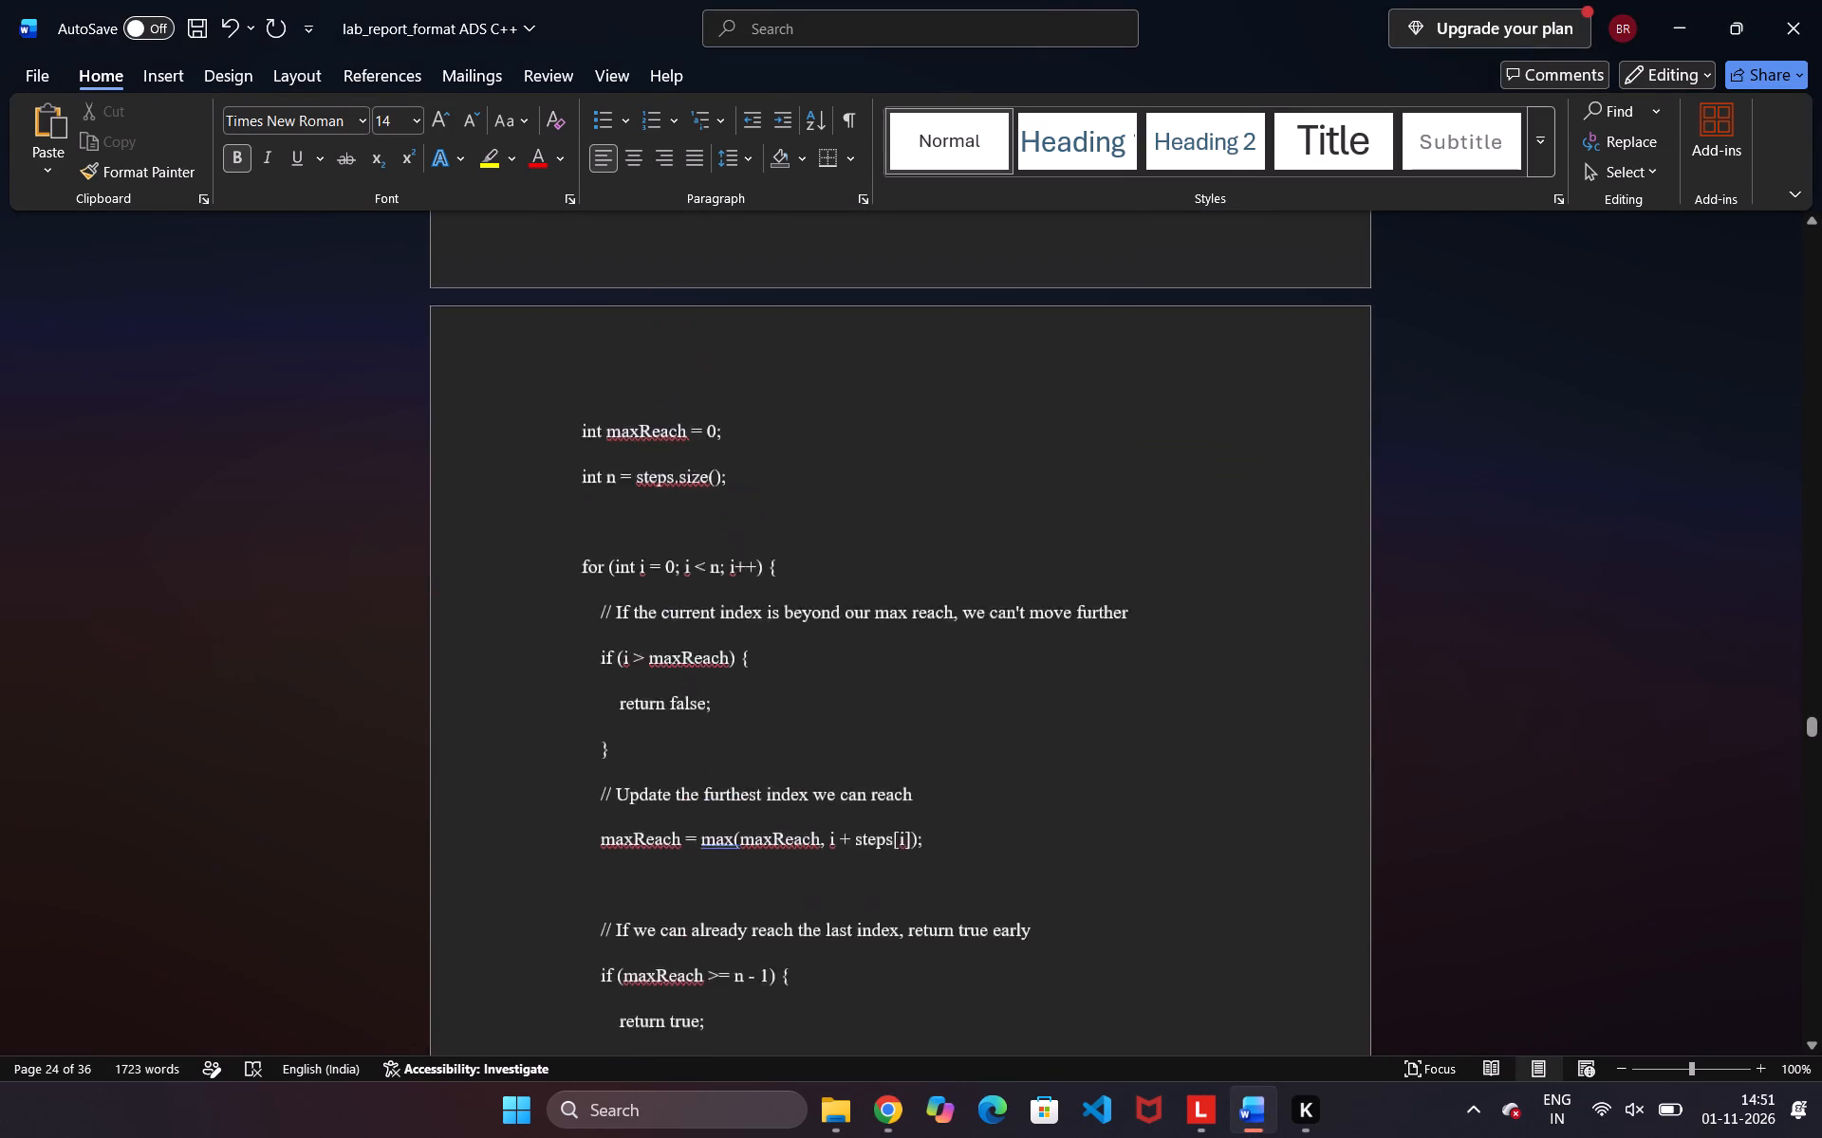
scroll(982, 849, "up", 2)
scroll(982, 849, "down", 2)
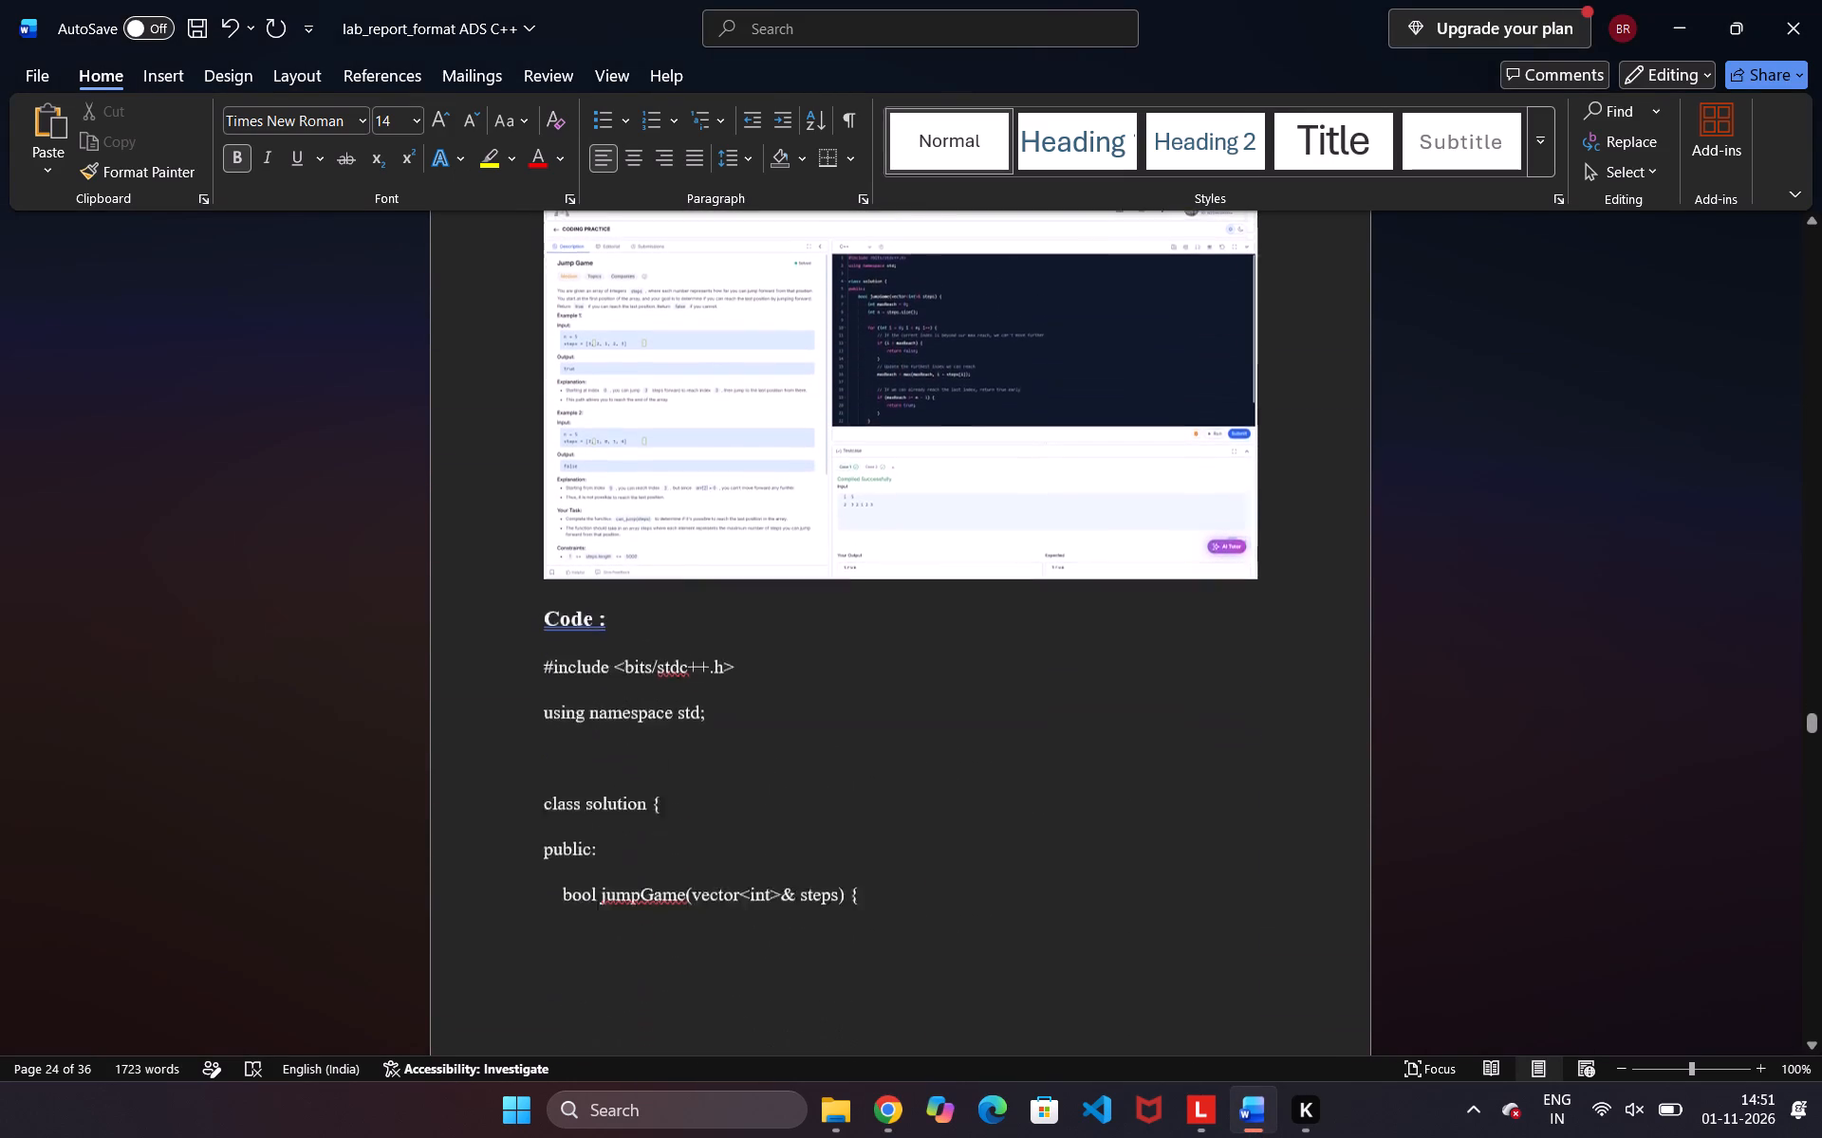
scroll(982, 849, "down", 8)
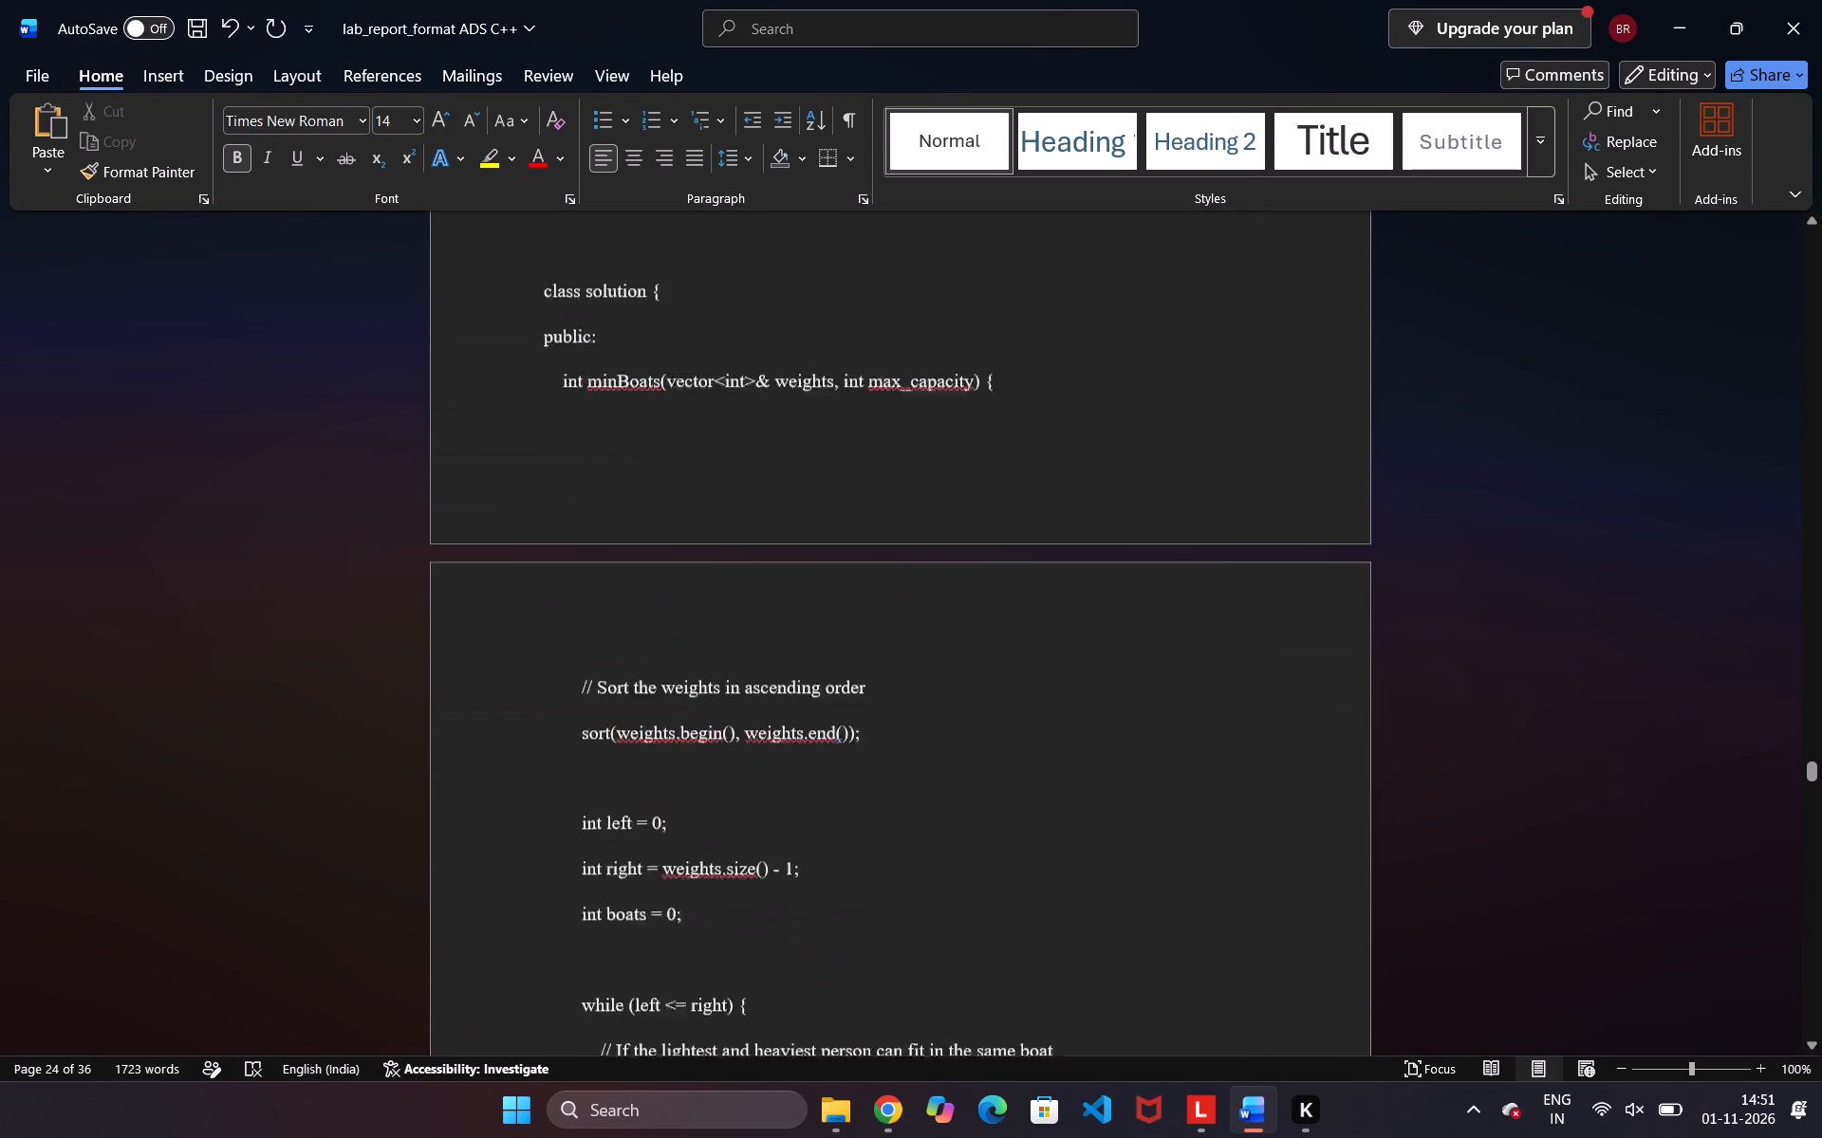
scroll(982, 849, "down", 7)
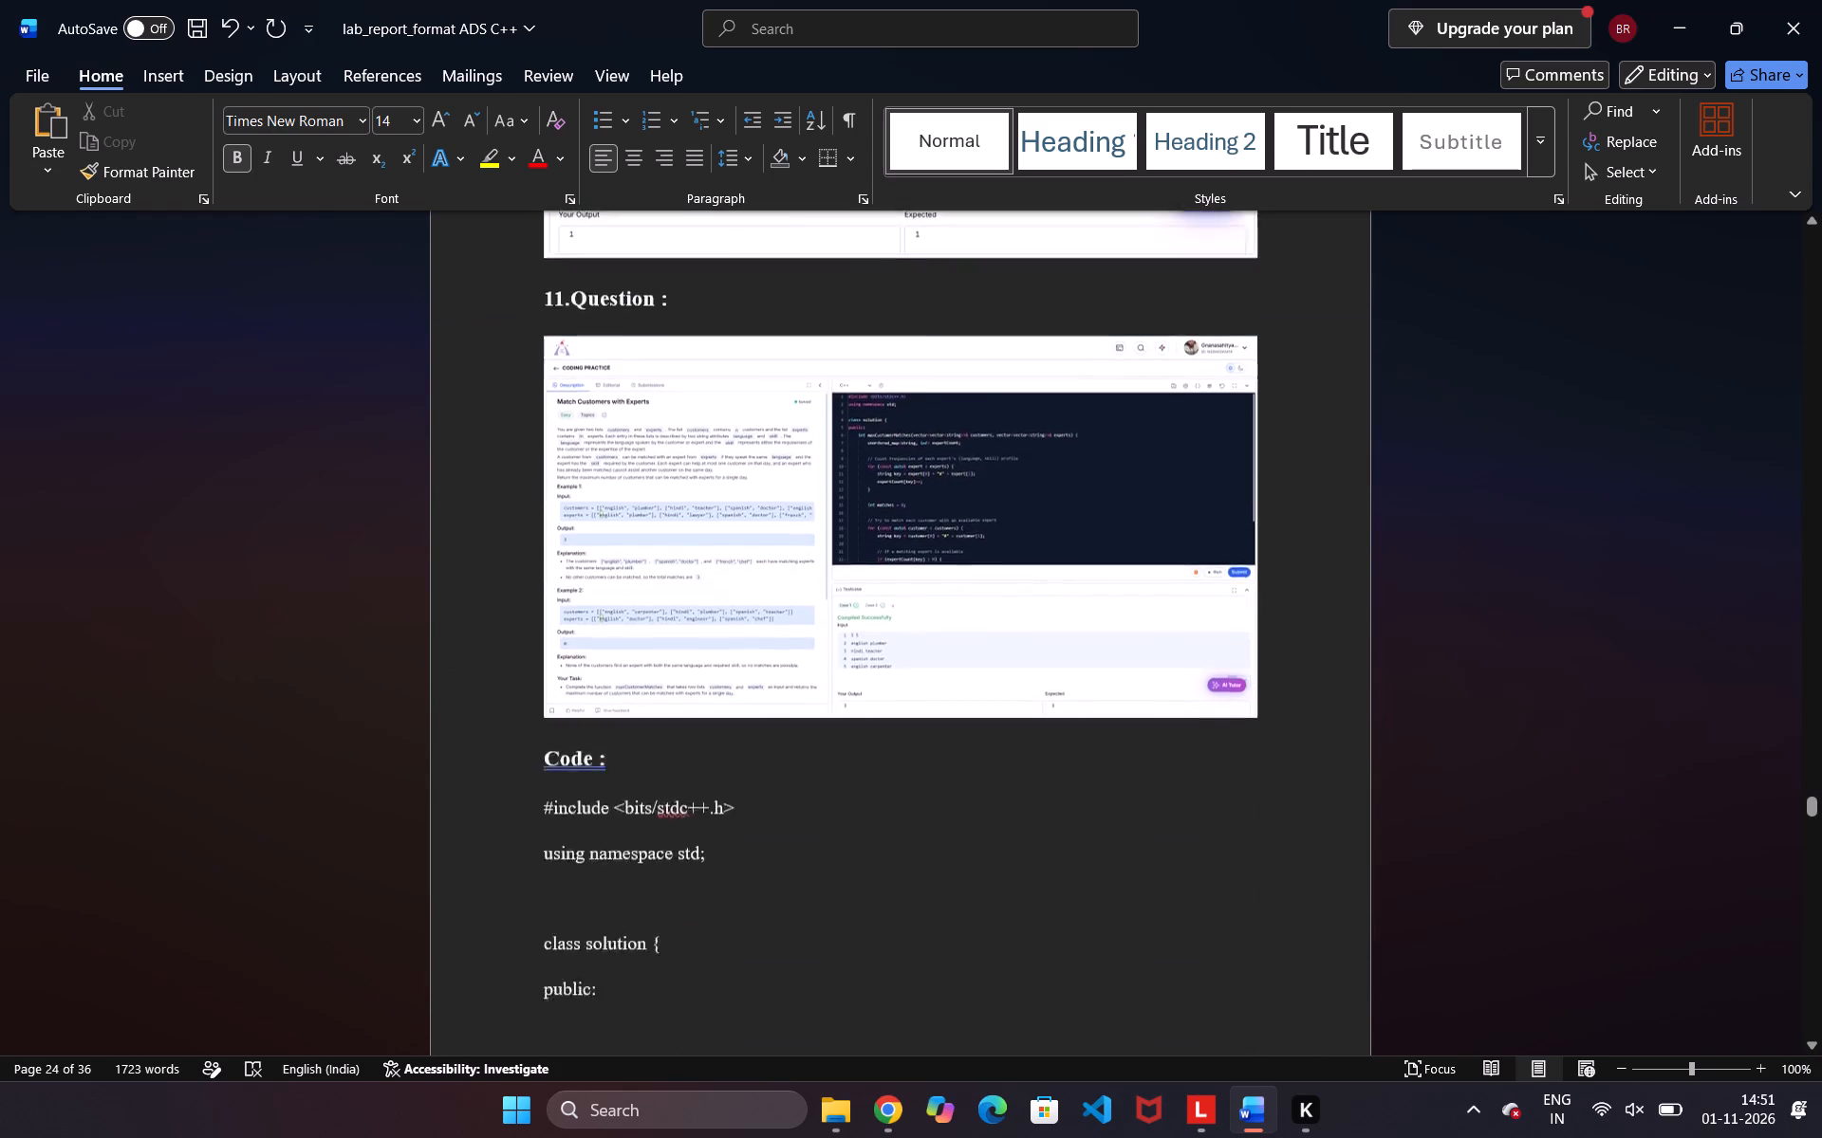
scroll(982, 849, "down", 1)
scroll(819, 862, "down", 4)
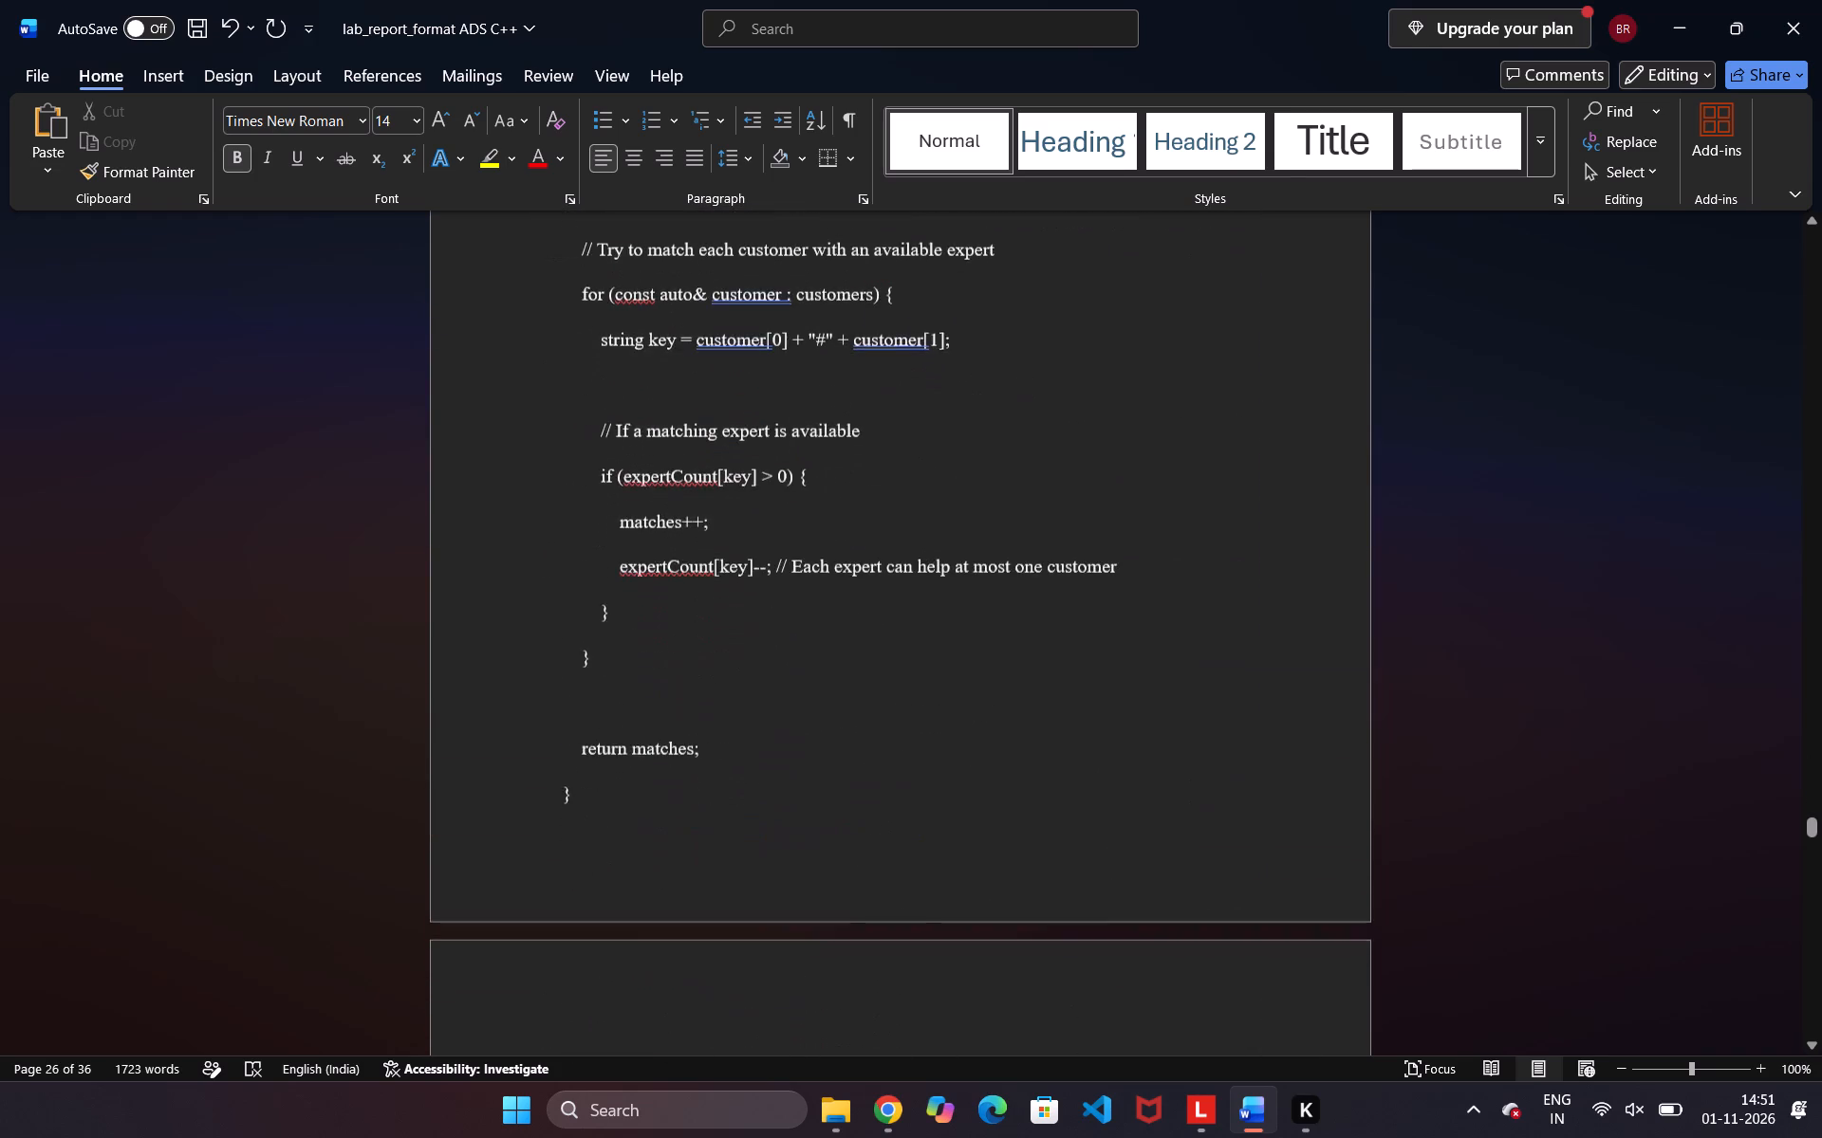
scroll(819, 862, "down", 1)
scroll(721, 837, "down", 1)
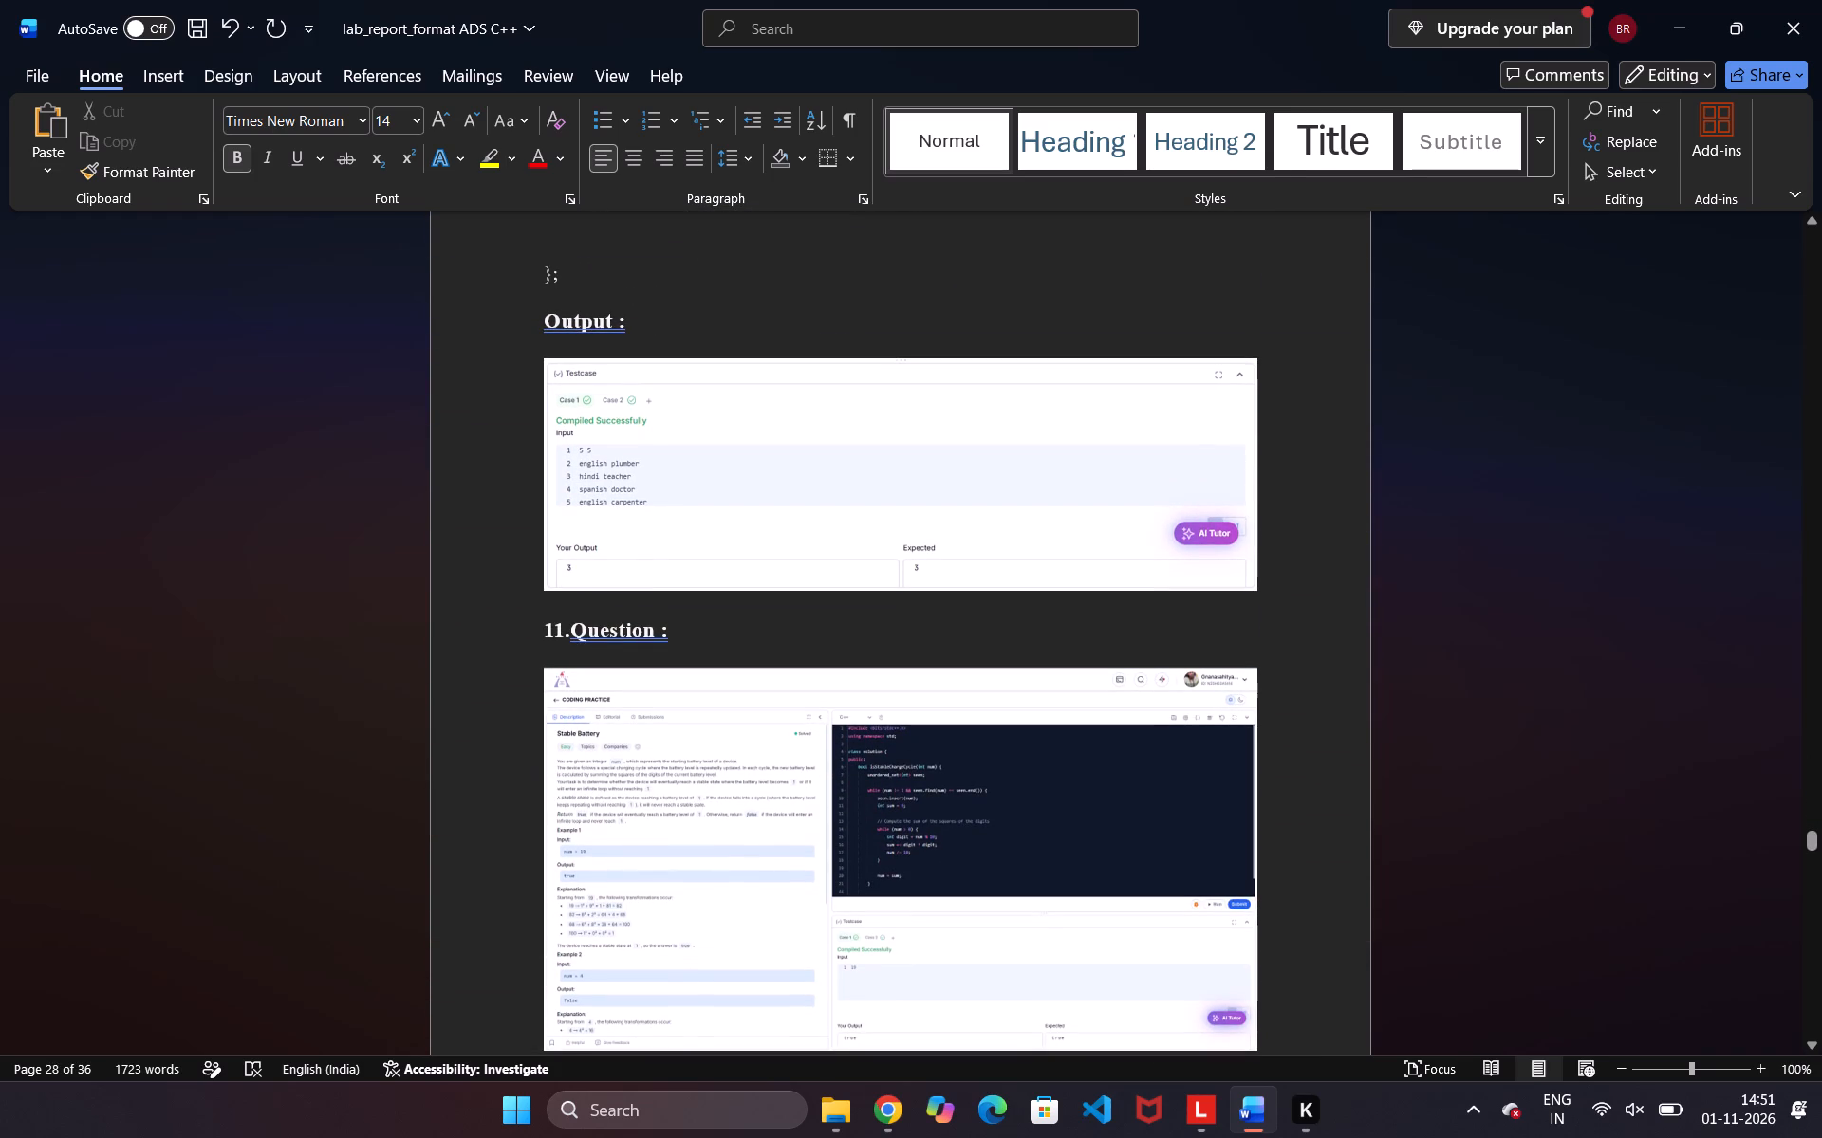
left_click(560, 618)
key("BackSpace")
key("2")
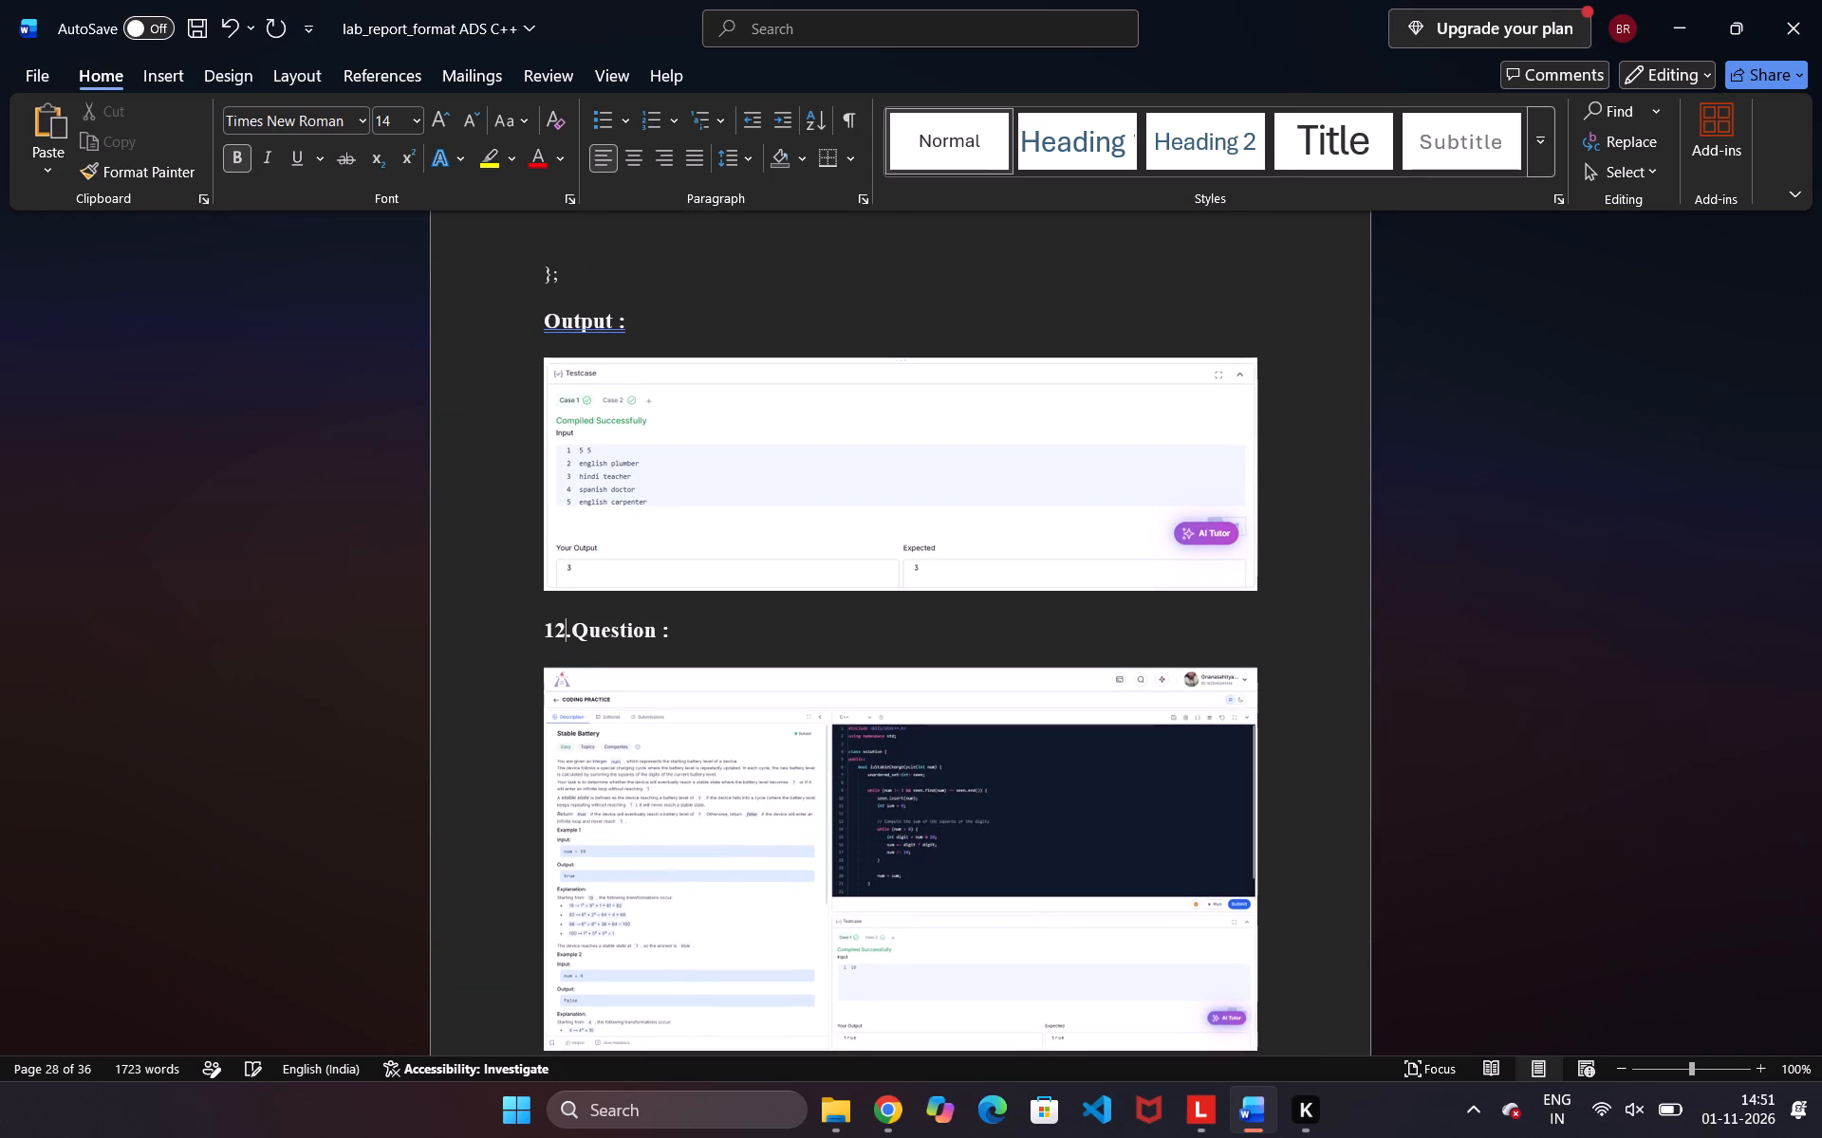
Renumber the heading above the 'Prefix Sum Array' question as 13.
scroll(560, 618, "up", 6)
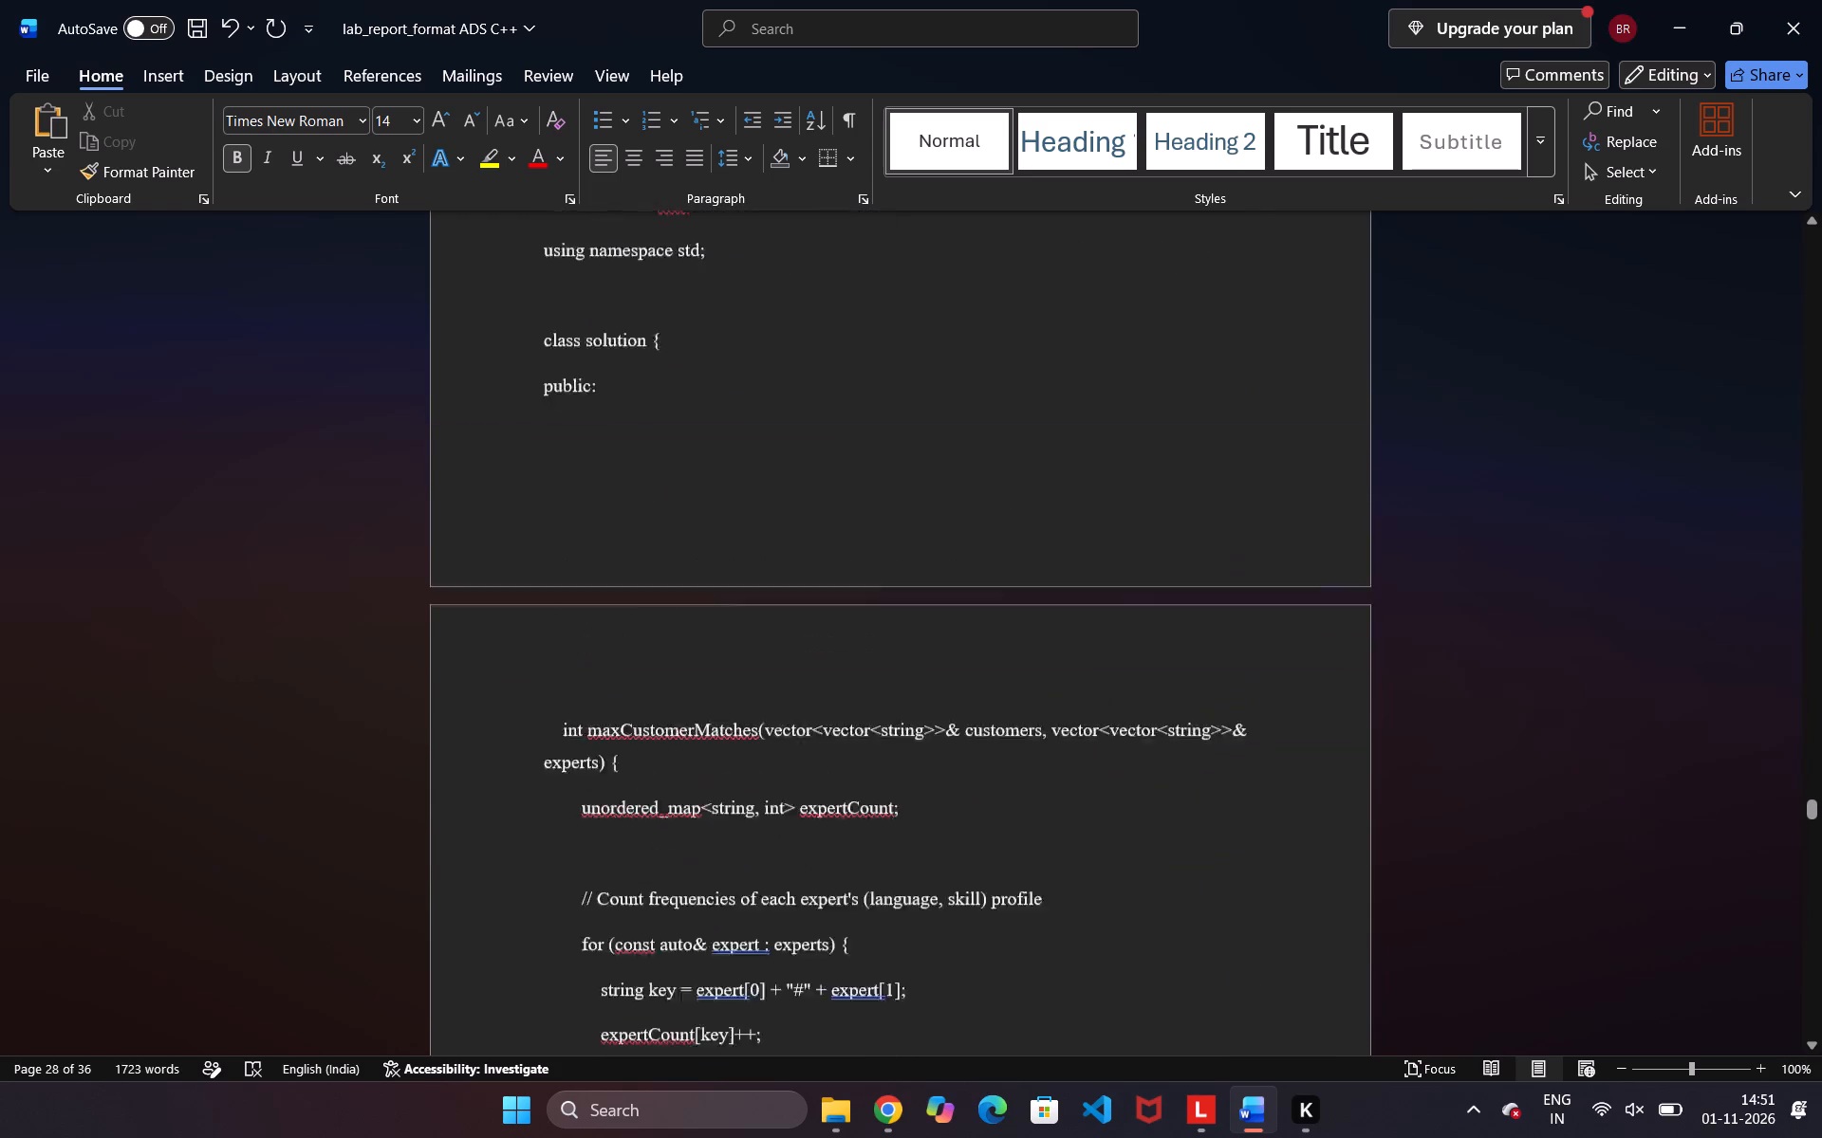
scroll(560, 618, "up", 1)
scroll(560, 618, "down", 5)
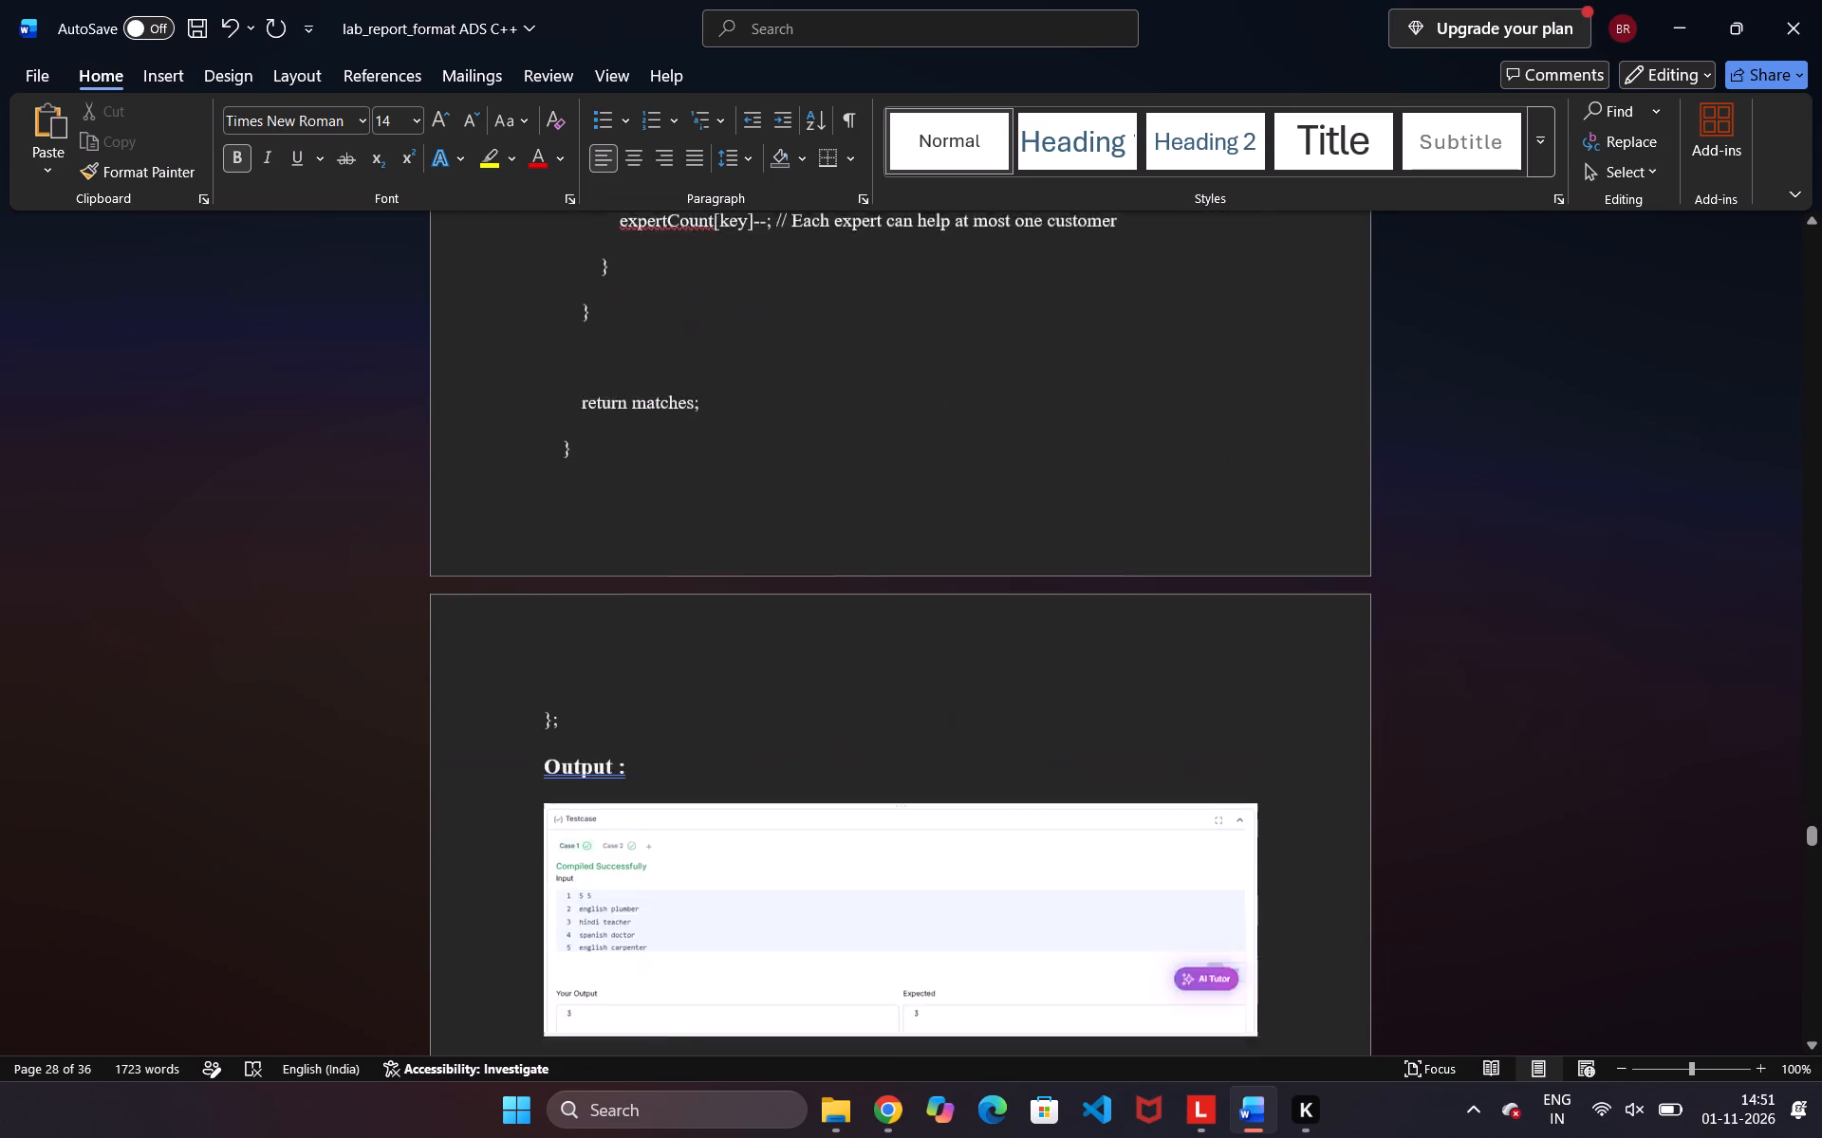
scroll(560, 618, "down", 4)
scroll(590, 839, "down", 1)
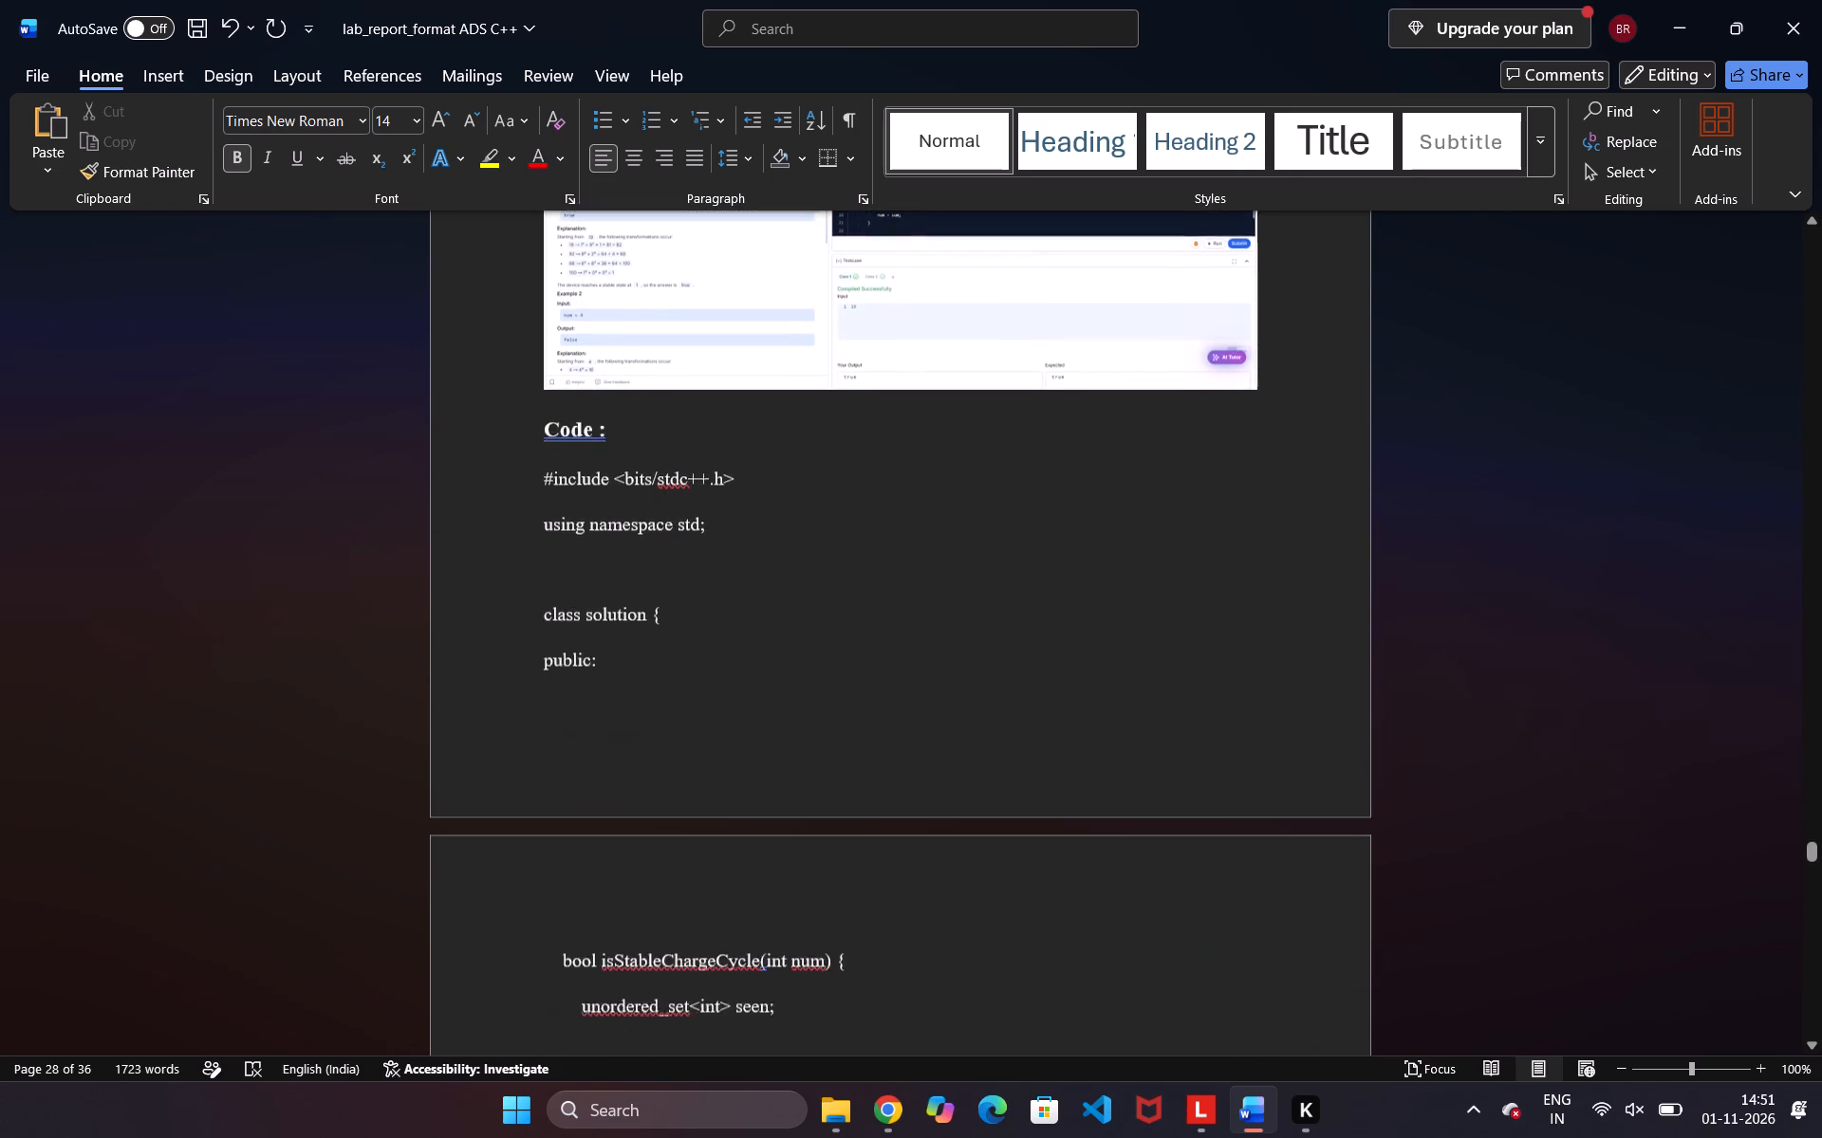
scroll(590, 839, "down", 5)
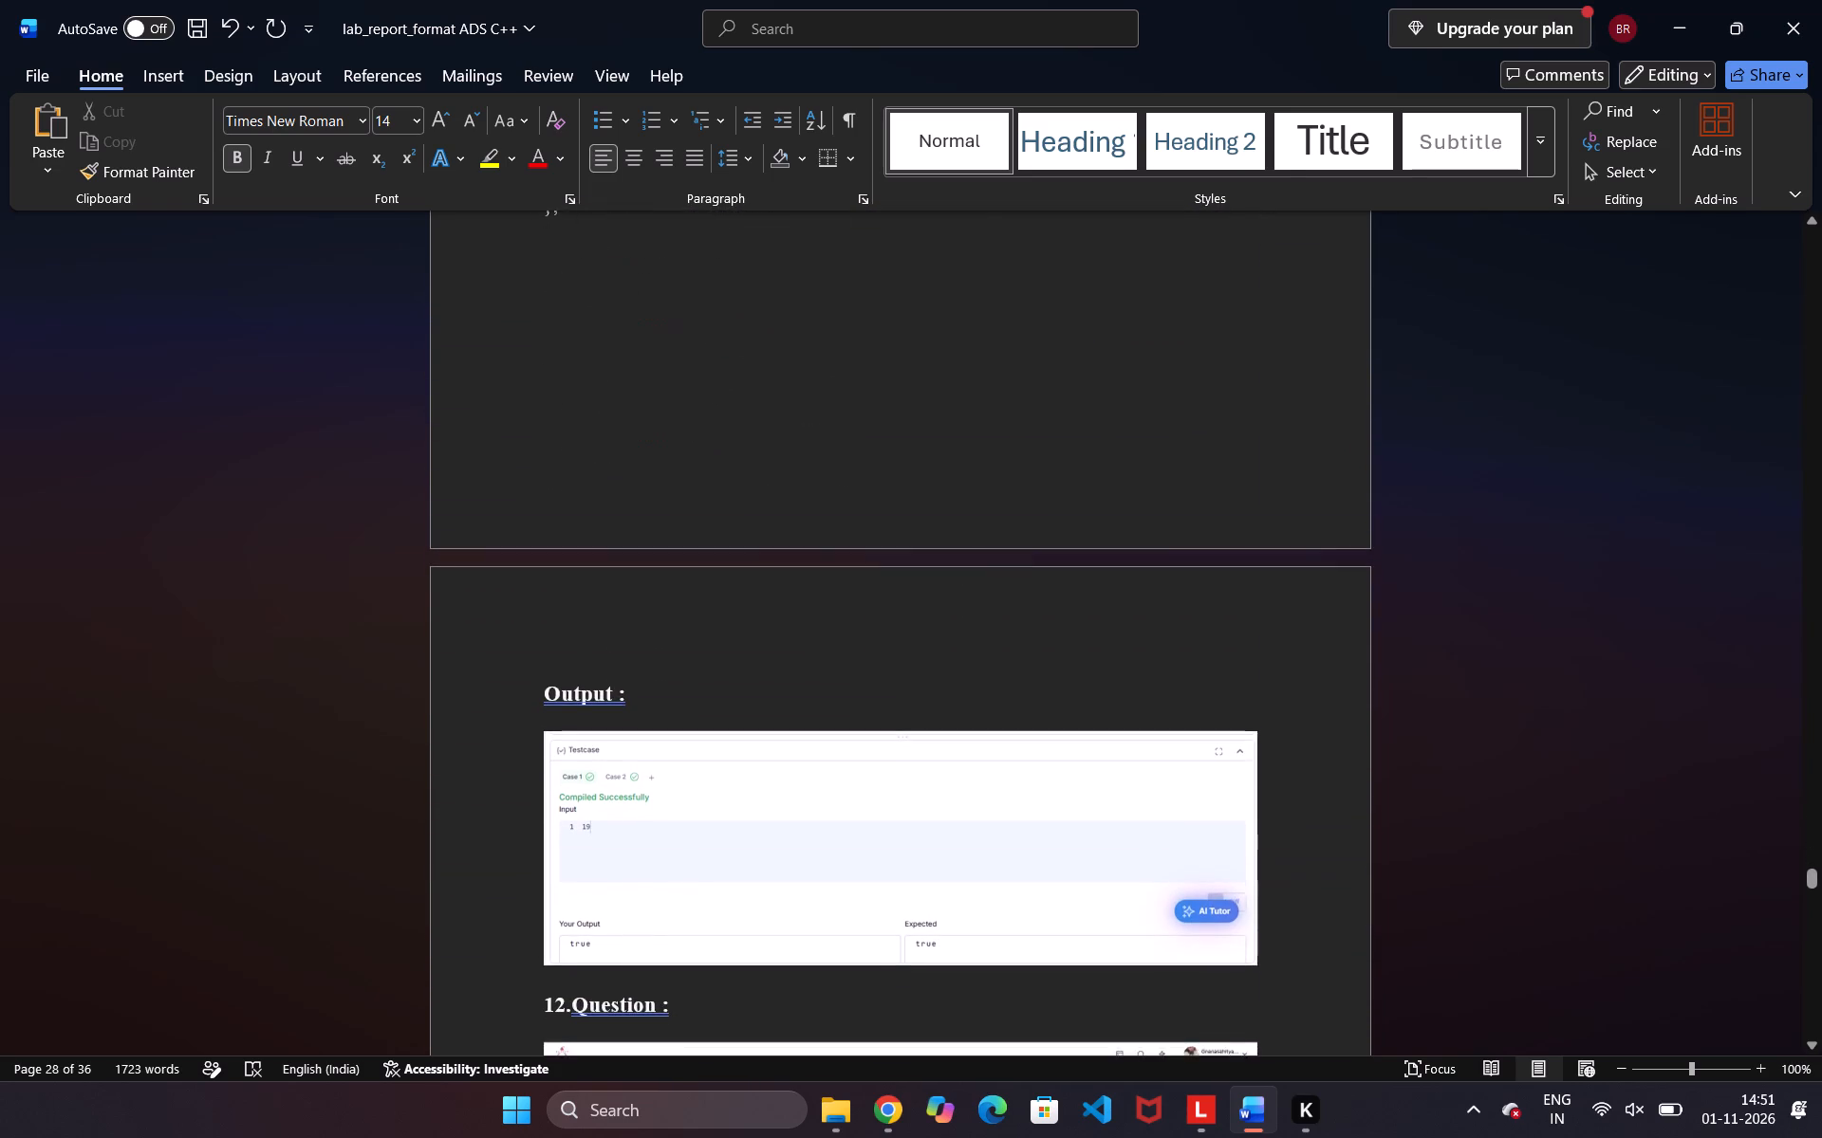
scroll(627, 713, "down", 1)
left_click(565, 688)
key("BackSpace")
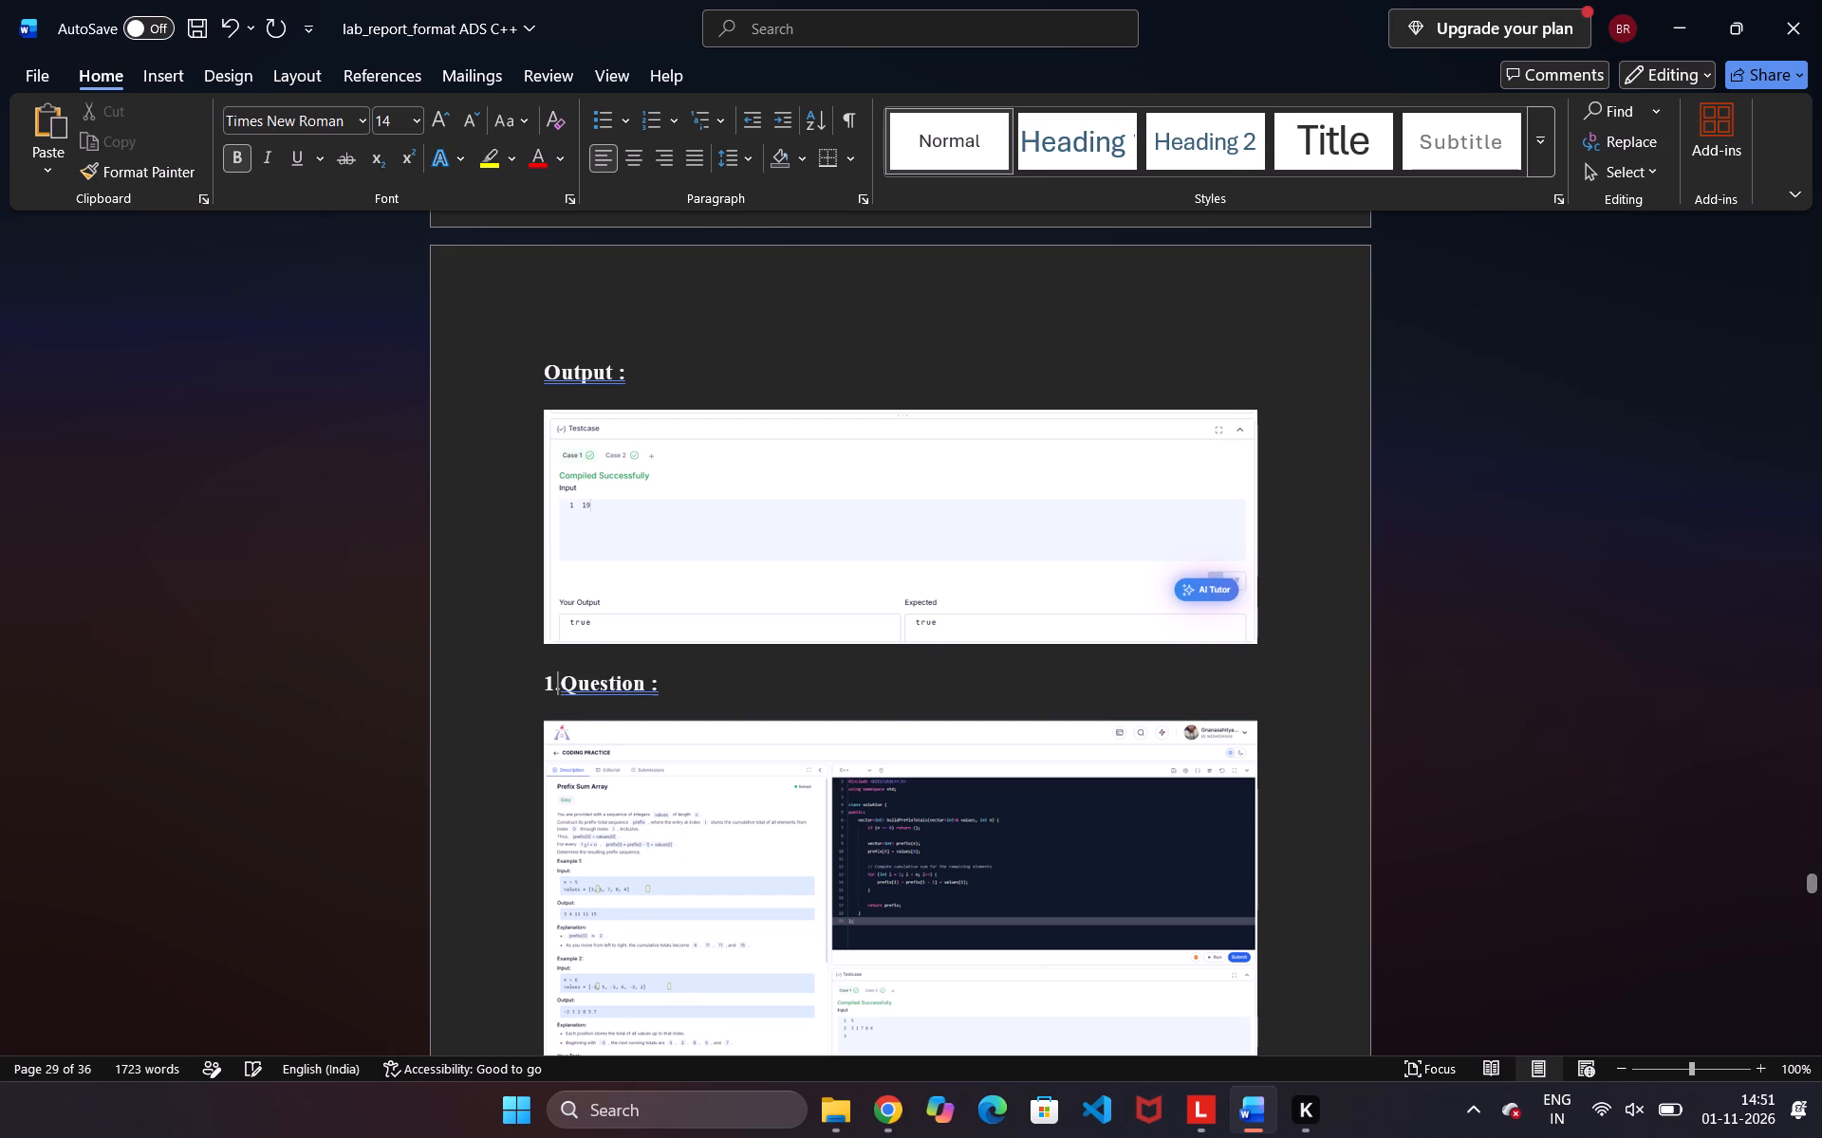
key("3")
Renumber the heading above the 'Book Title Prefixes' question as 14.
scroll(565, 688, "down", 4)
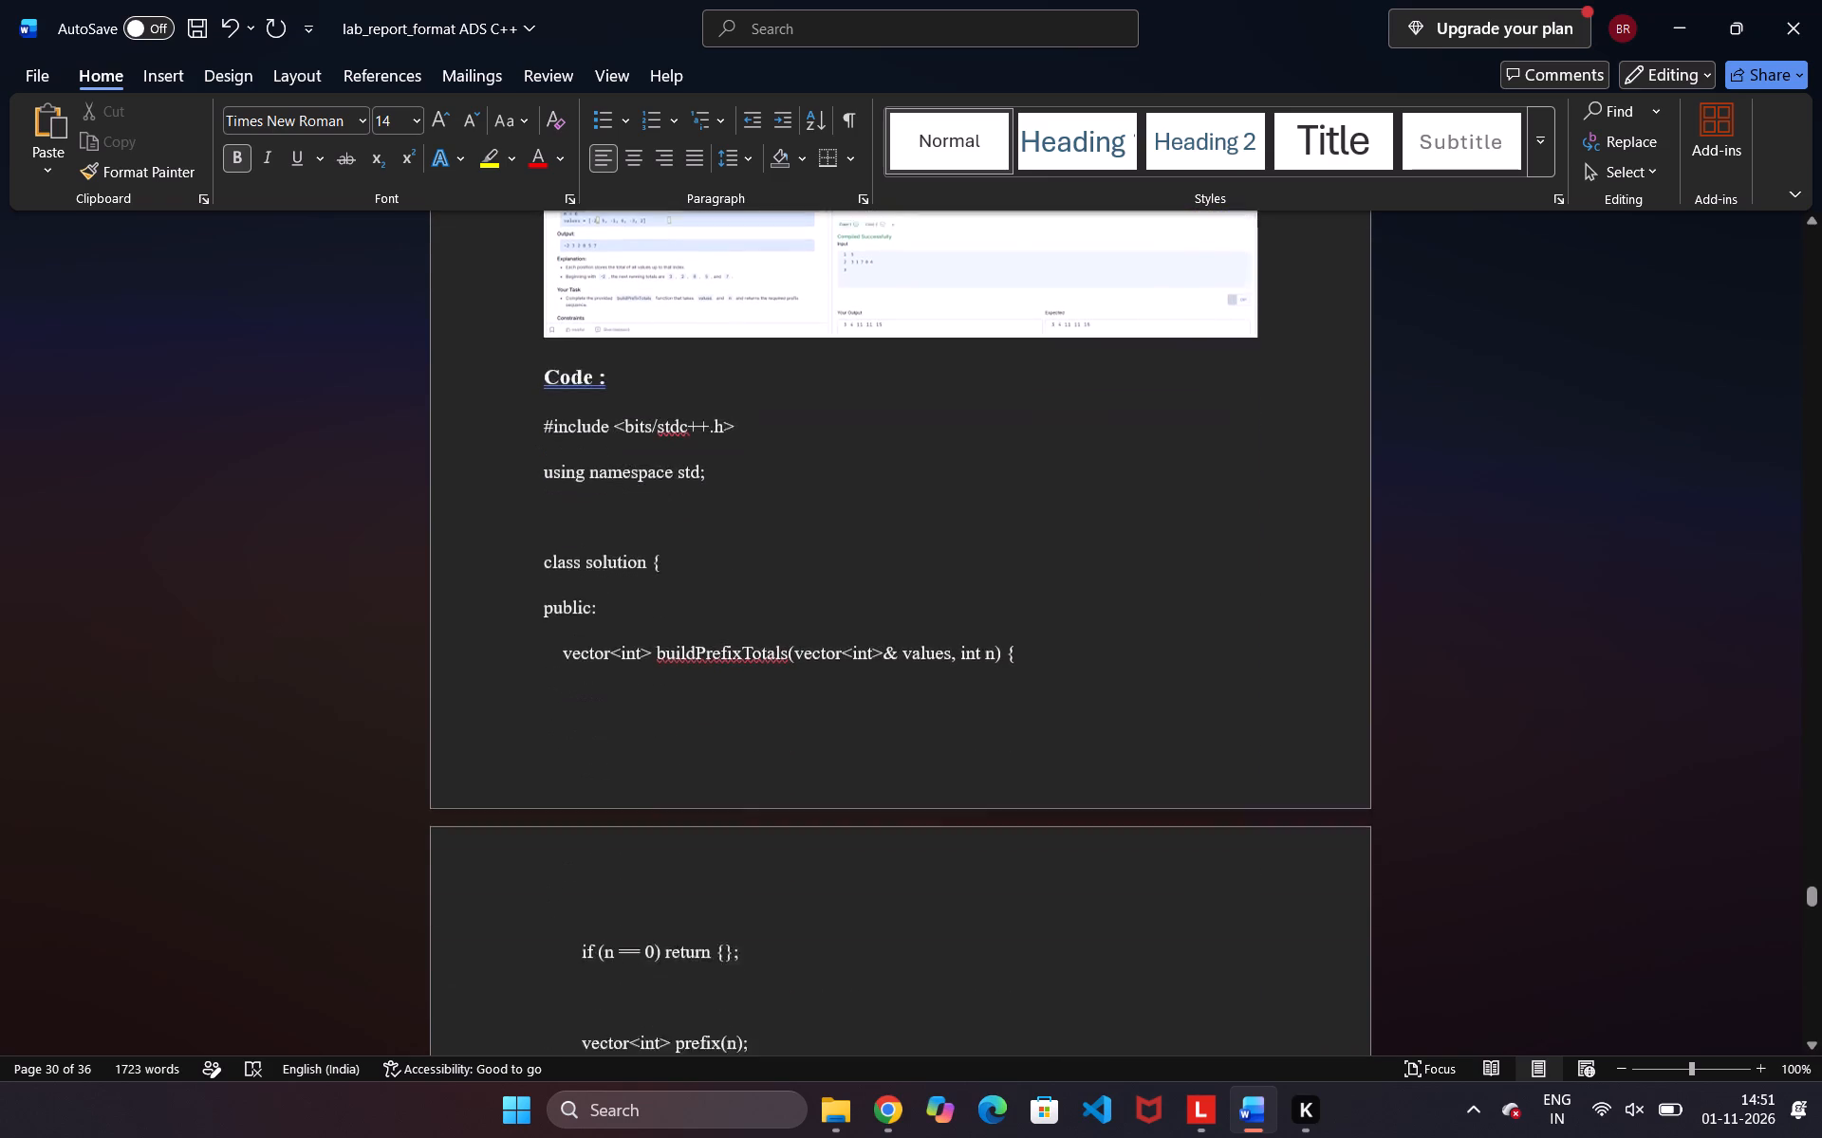
scroll(565, 688, "down", 3)
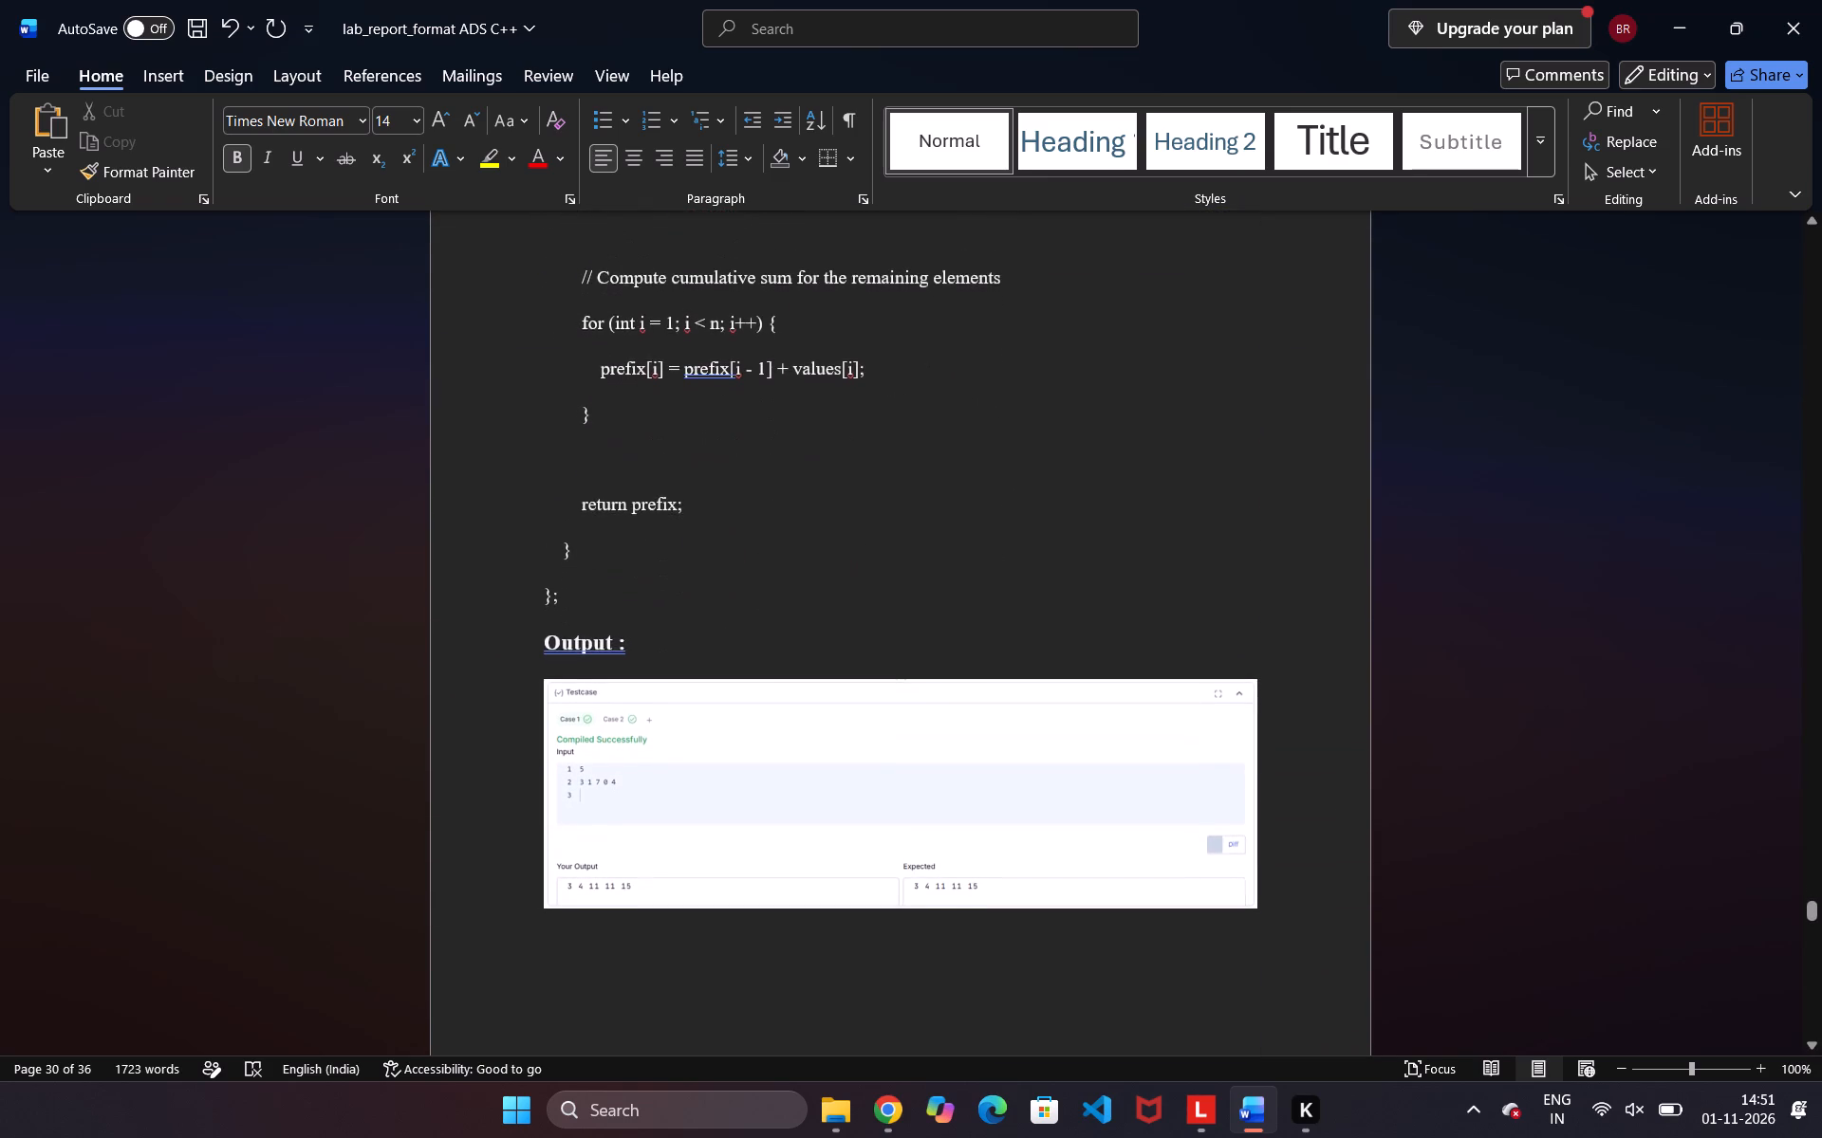
scroll(537, 737, "down", 3)
left_click(566, 516)
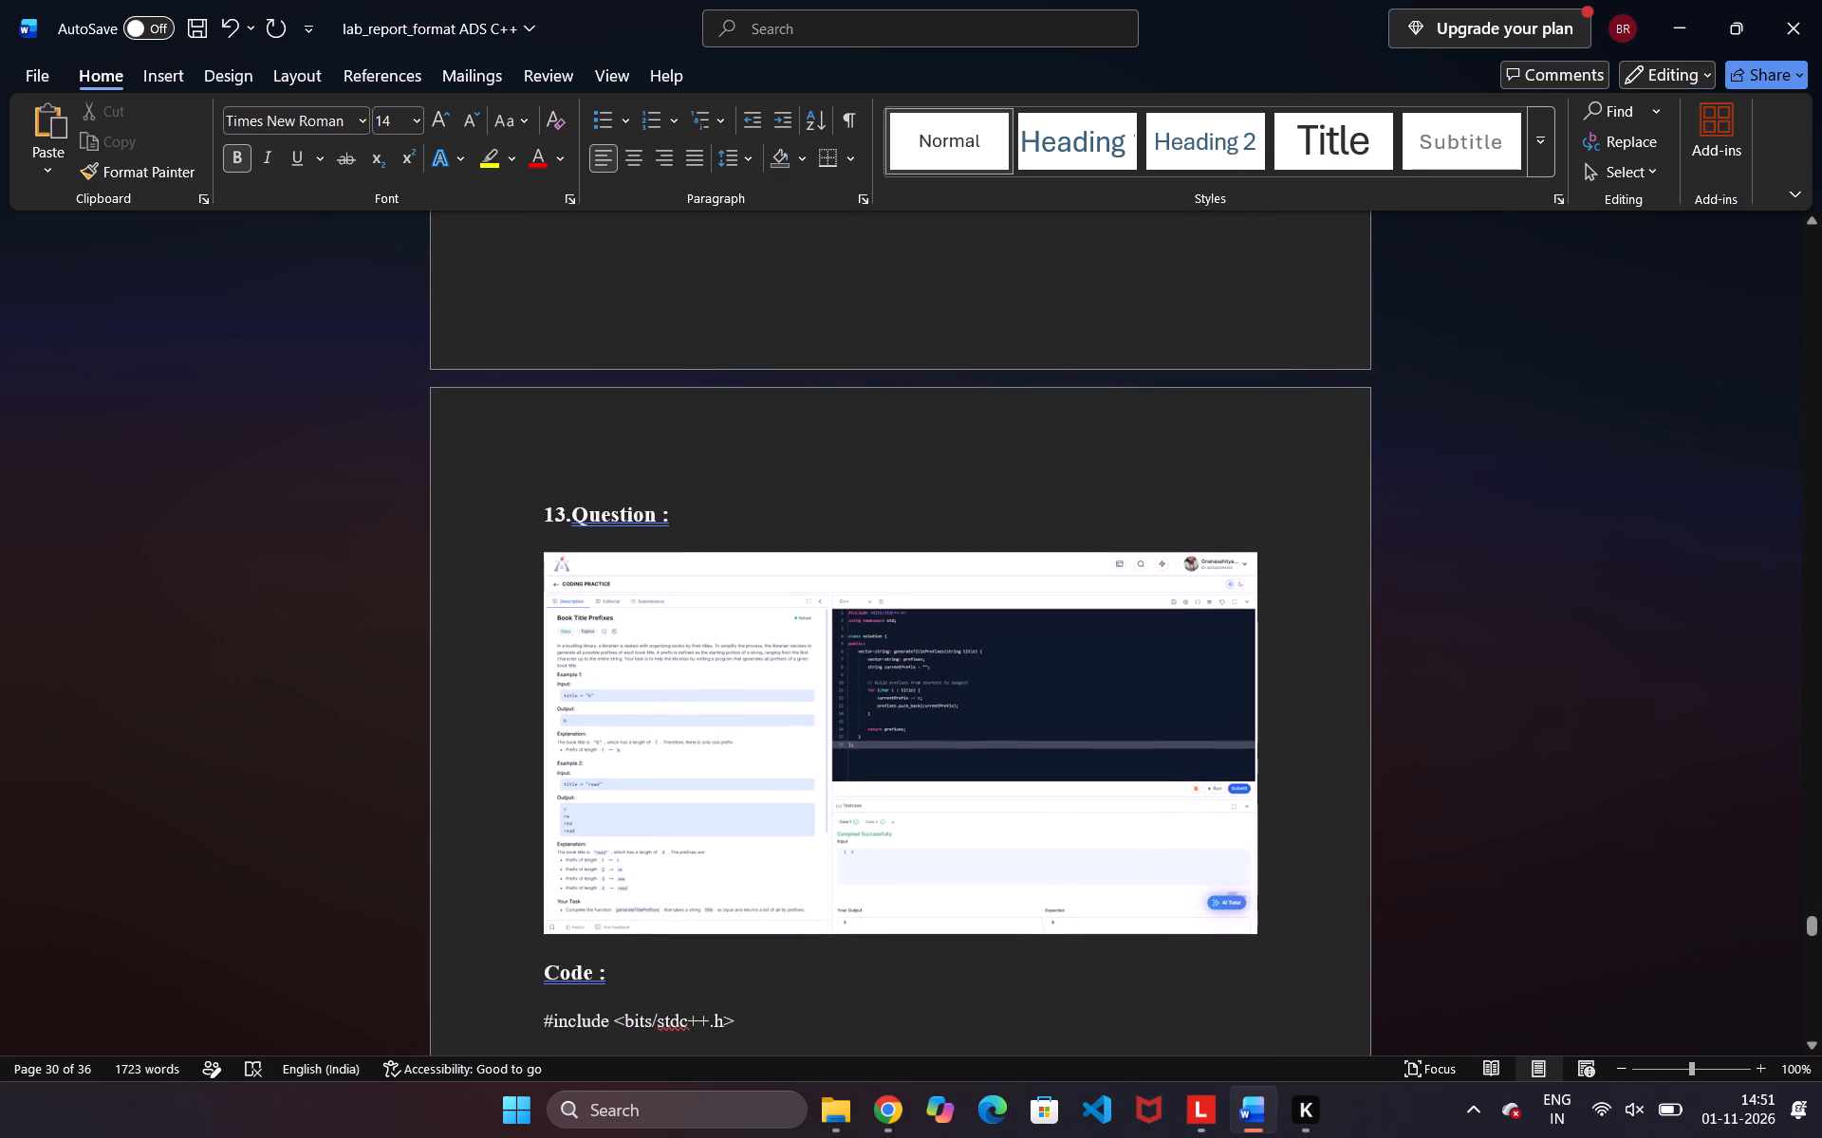
key("BackSpace")
key("4")
Renumber the heading above the 'Scoreboard After Each Round' question as 15.
scroll(566, 516, "down", 2)
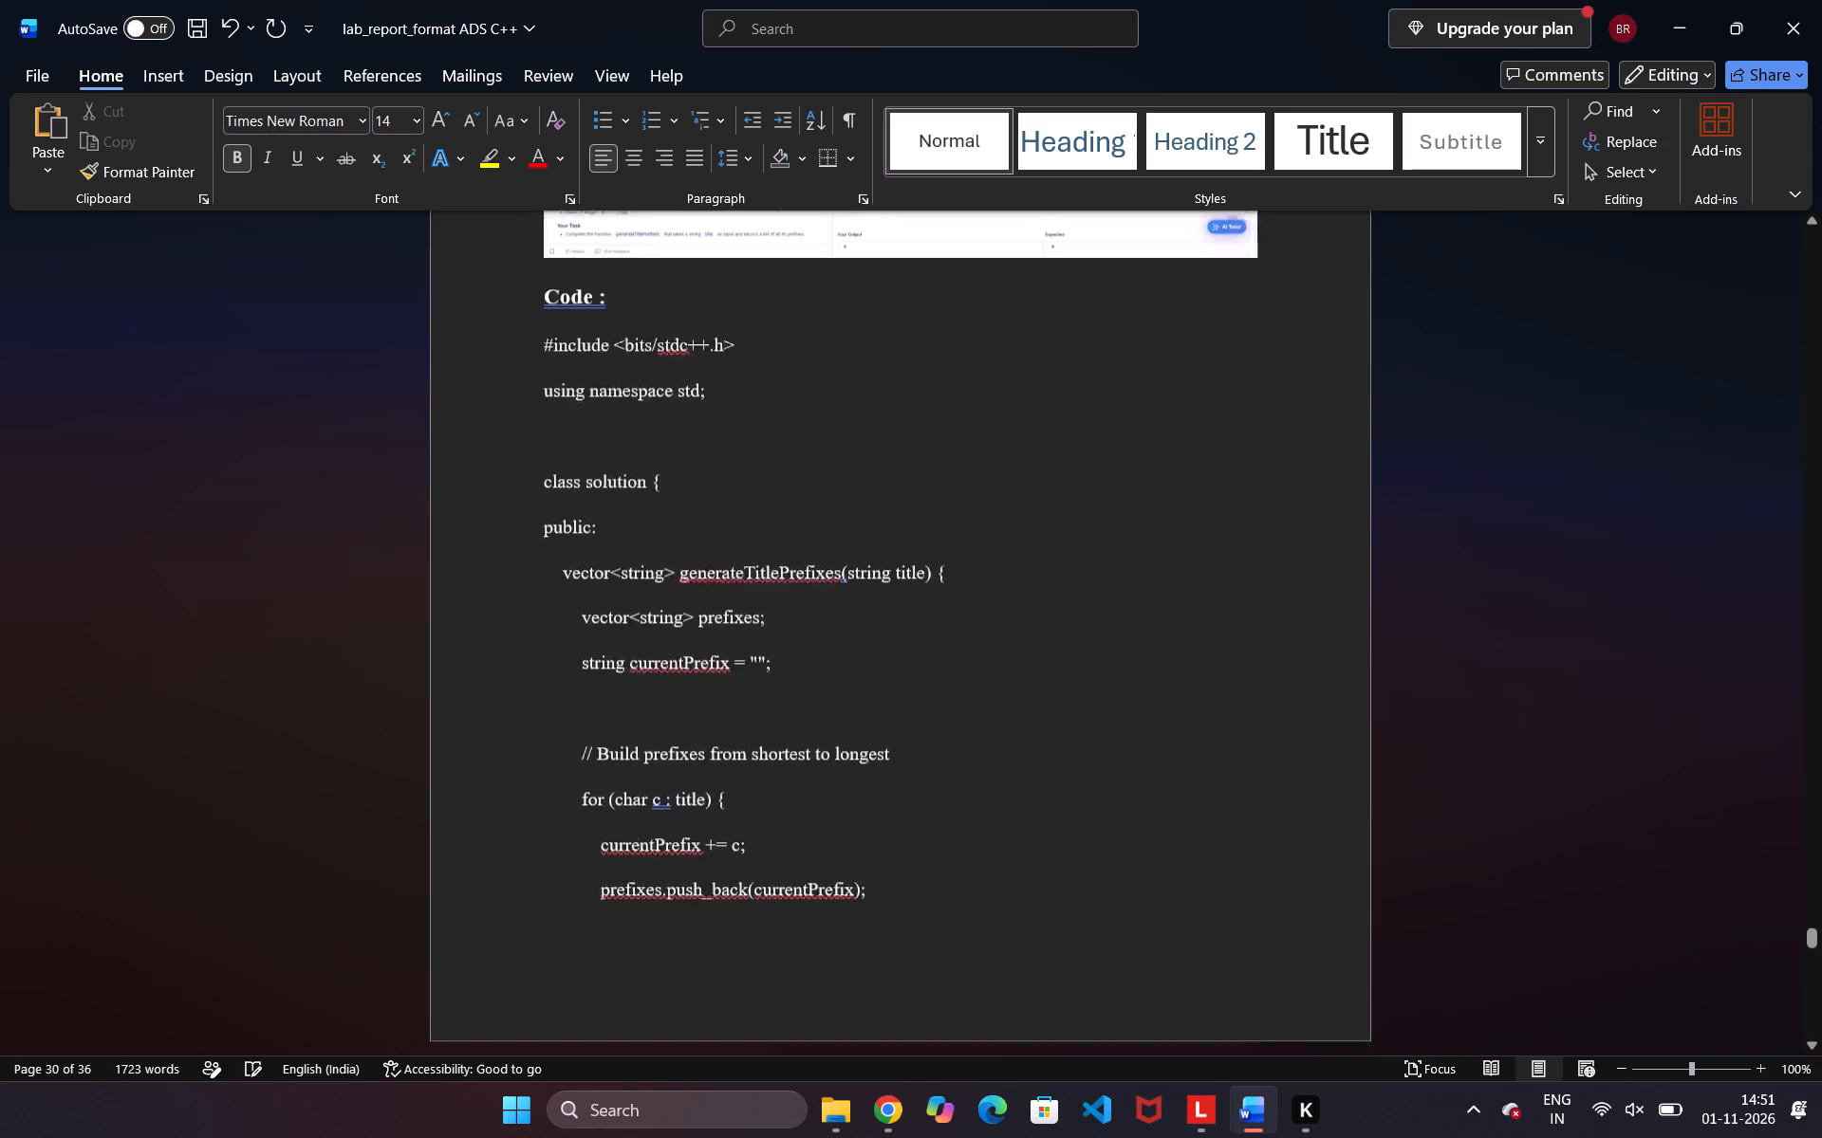
scroll(566, 516, "down", 4)
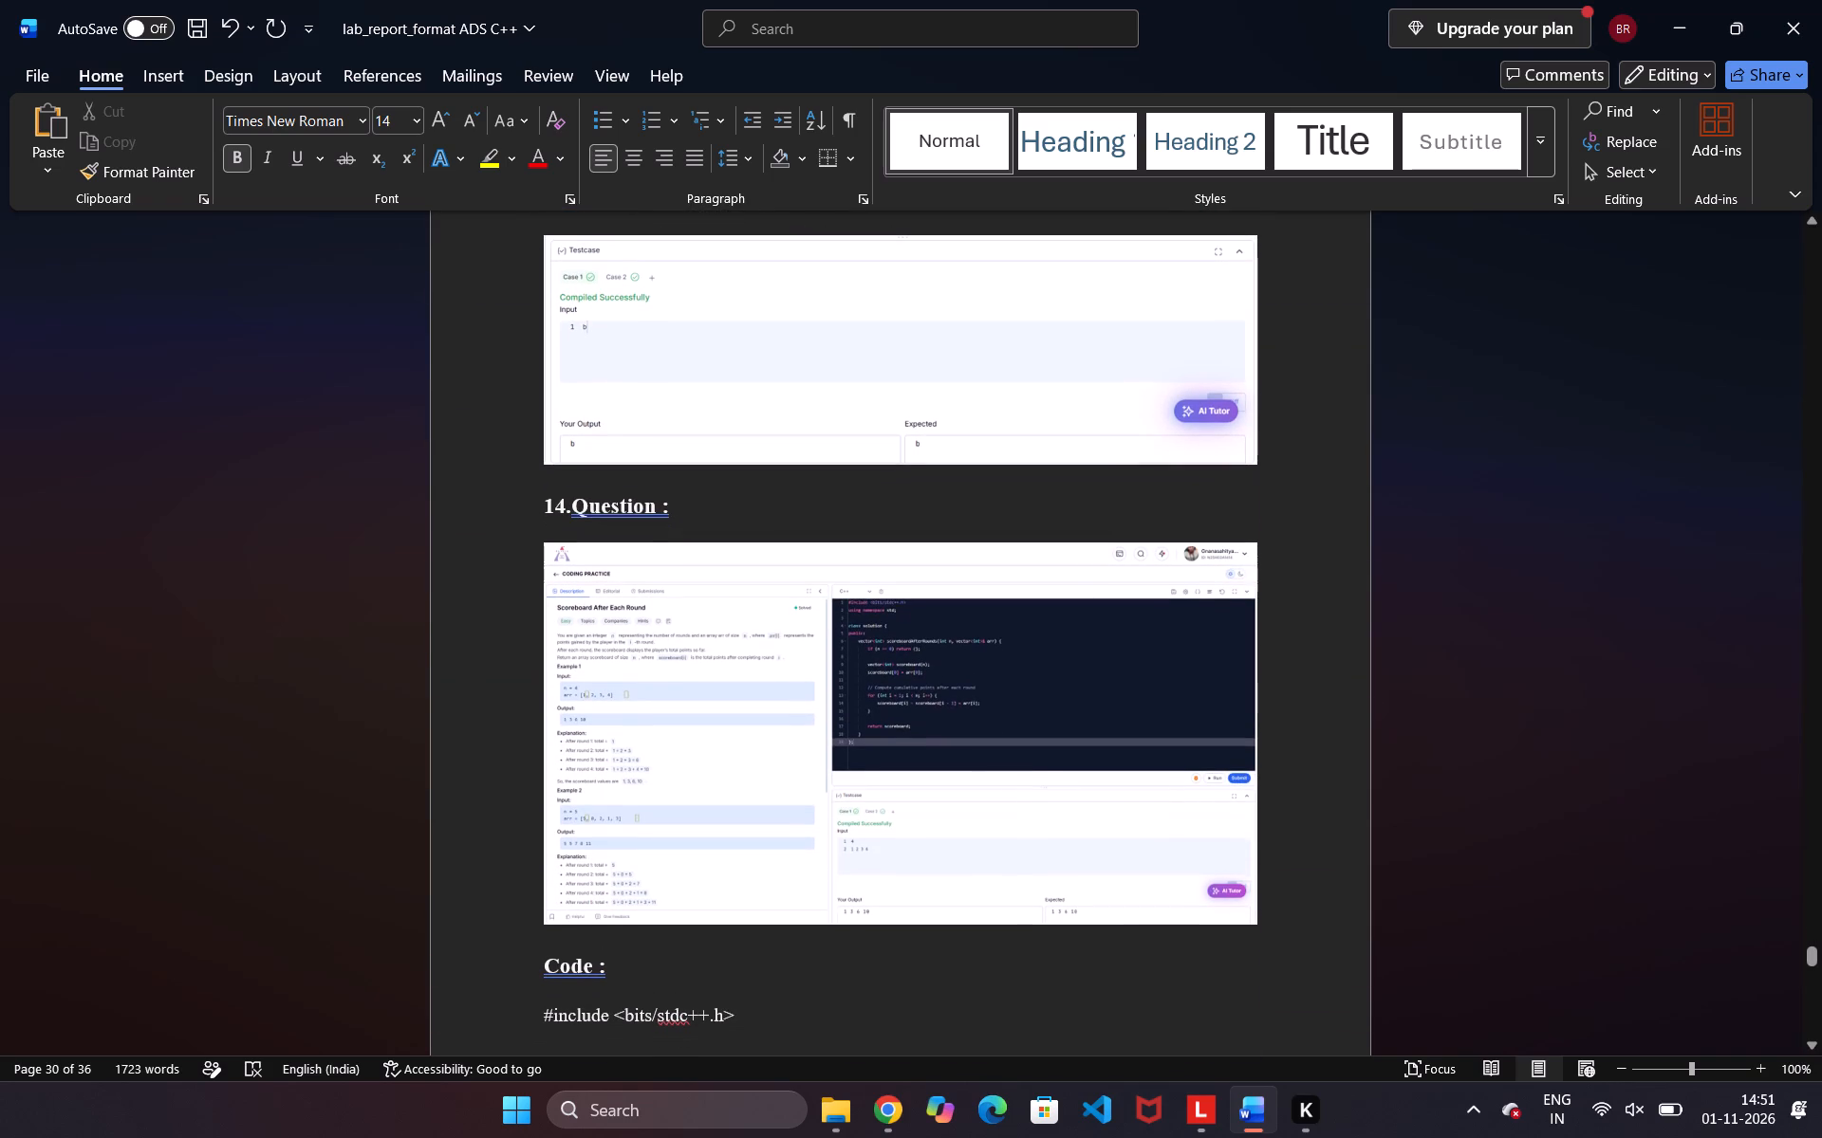
left_click(561, 512)
key("BackSpace")
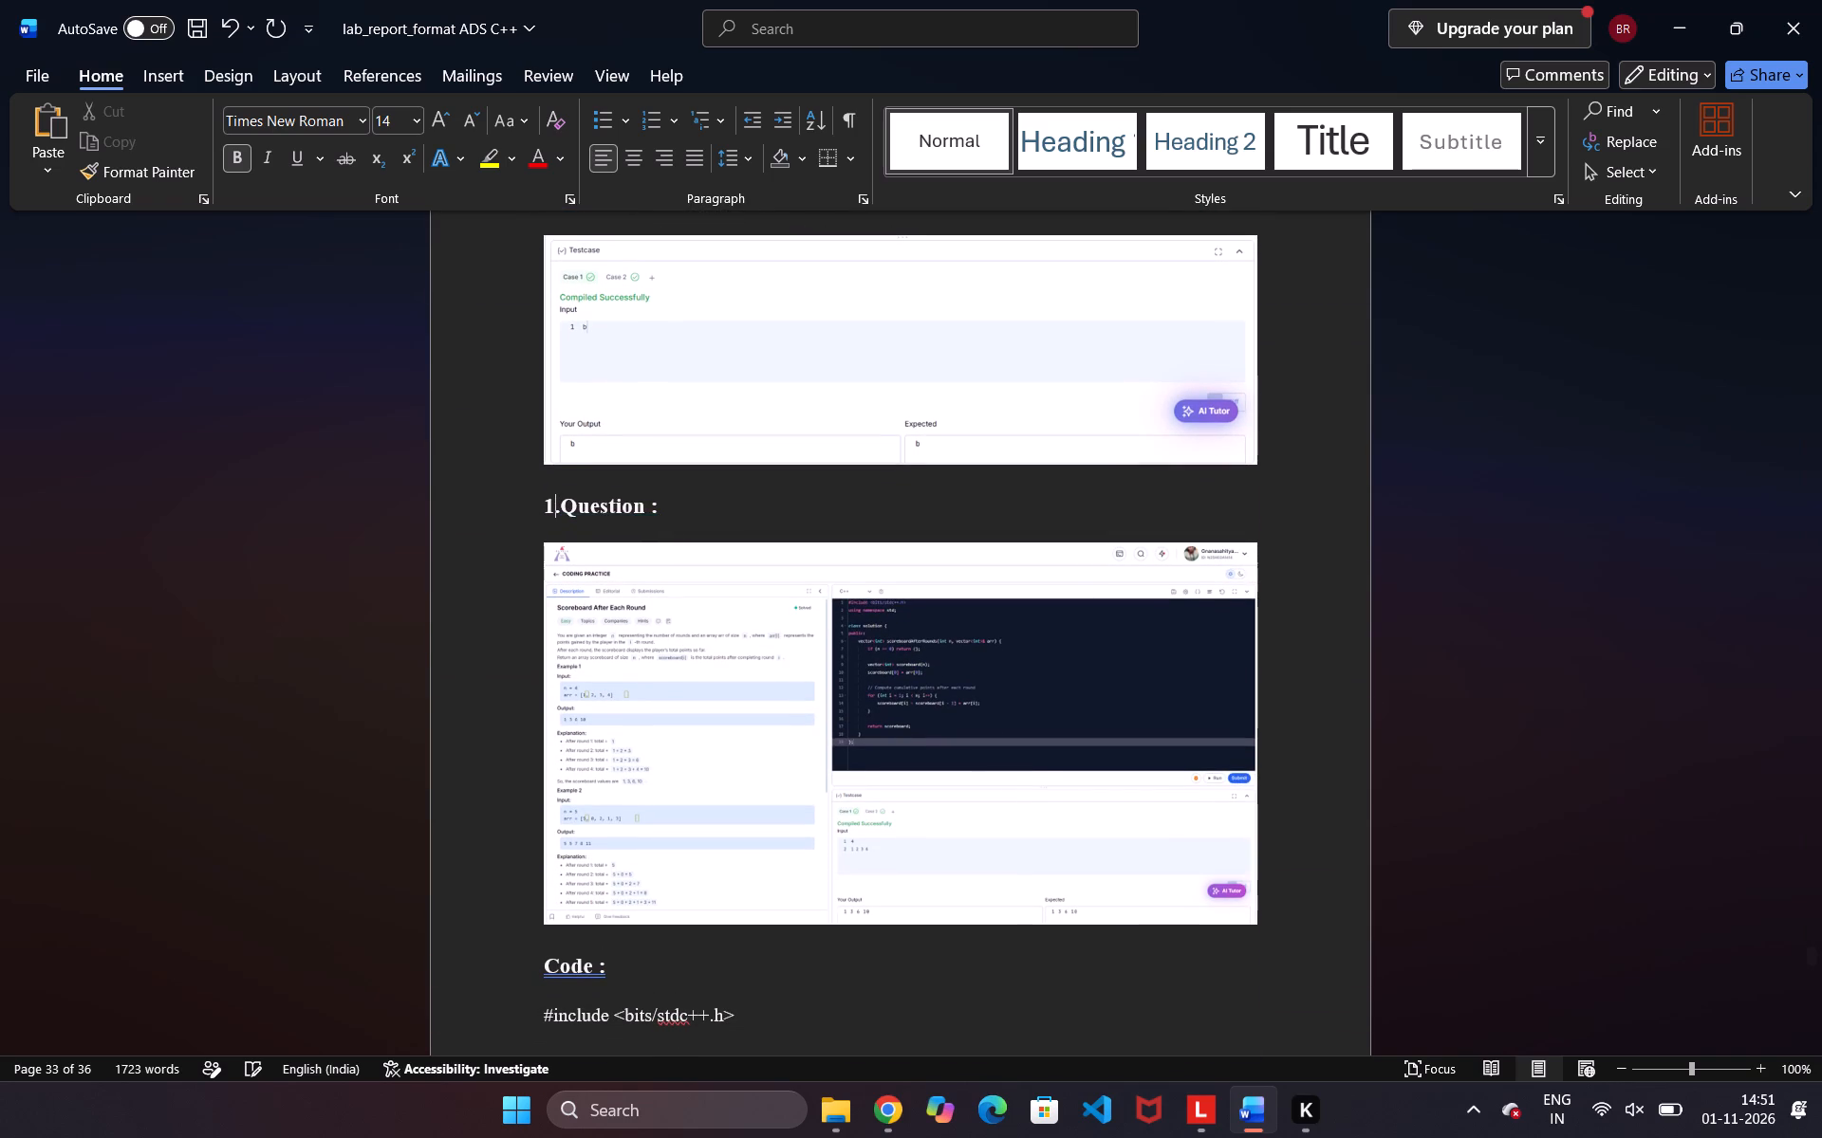
key("5")
Delete the final 'Maximum Sum After One Skip' question with its heading, code and output, plus the blank page left at the end.
scroll(561, 512, "down", 6)
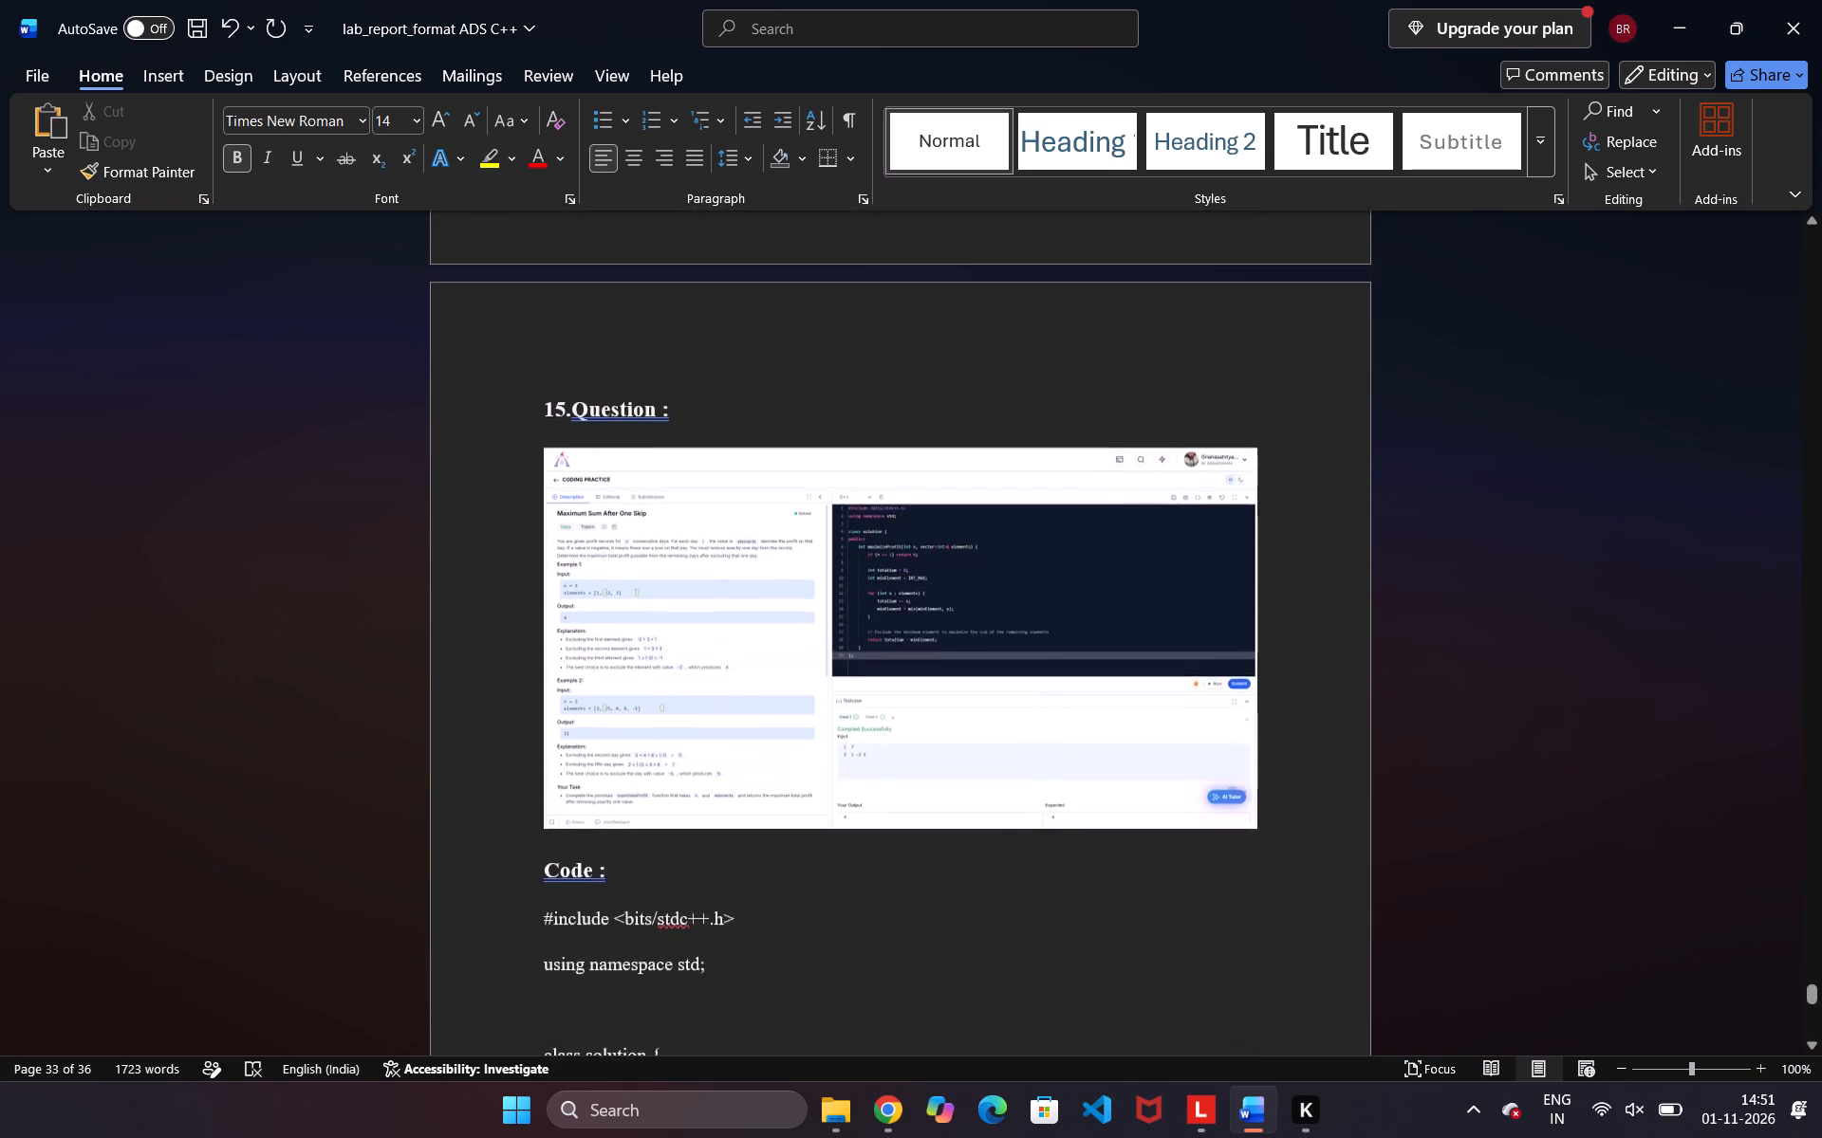
scroll(561, 512, "up", 1)
left_click_drag(544, 529, 670, 1017)
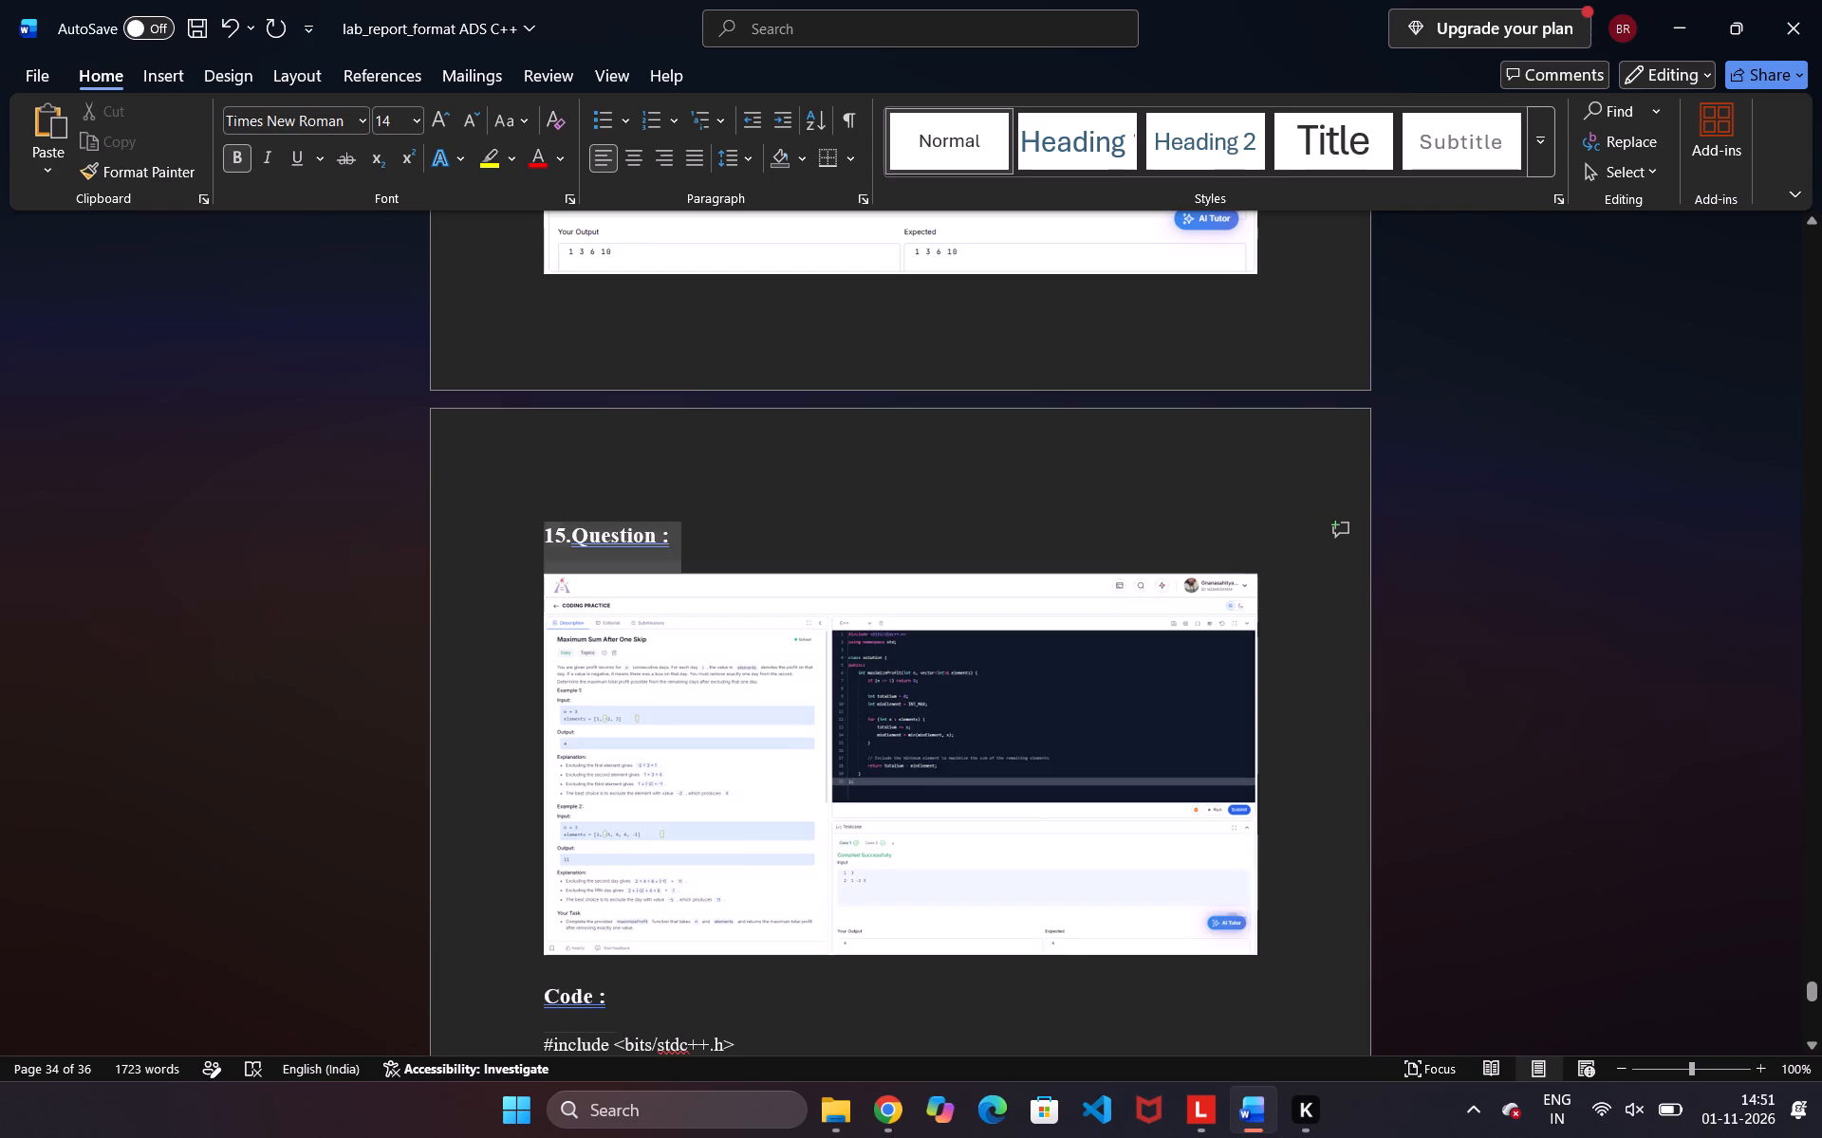
left_click_drag(670, 1017, 671, 1137)
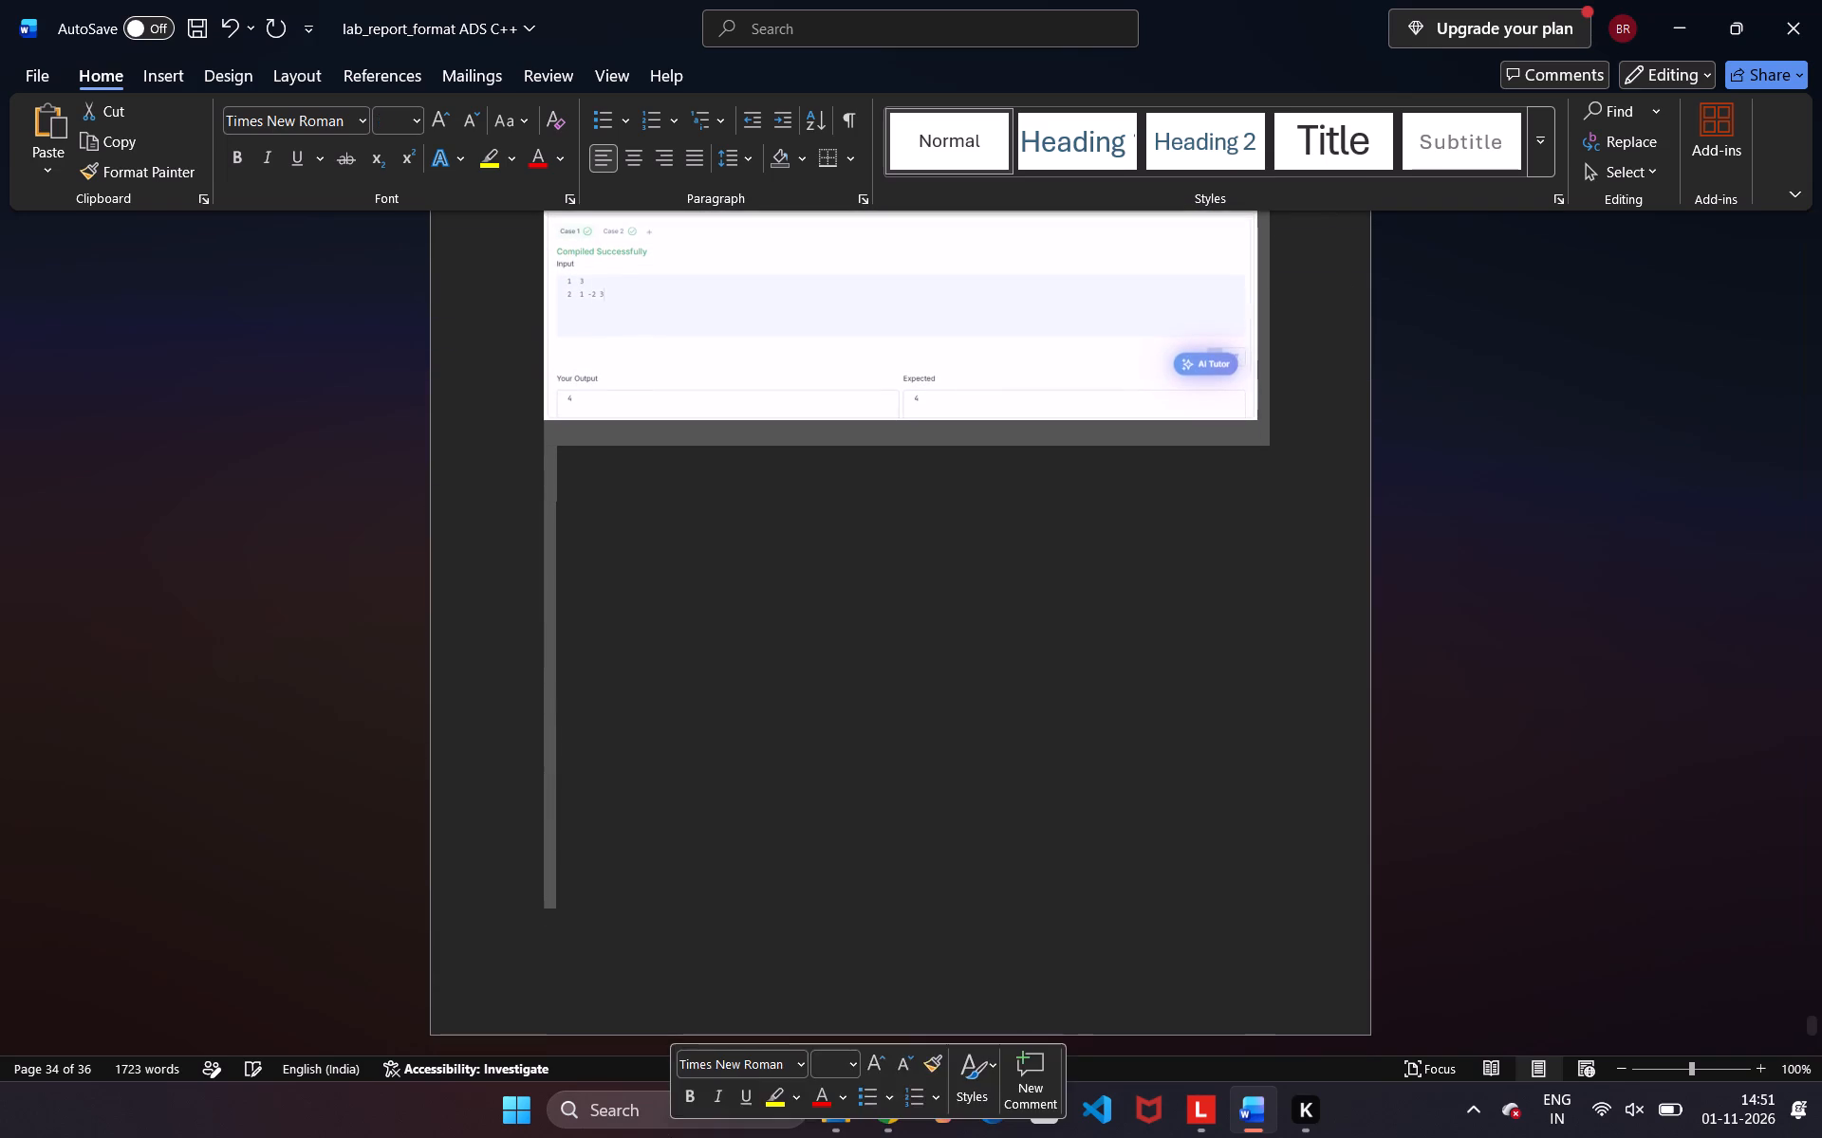
key("BackSpace")
scroll(823, 933, "up", 1)
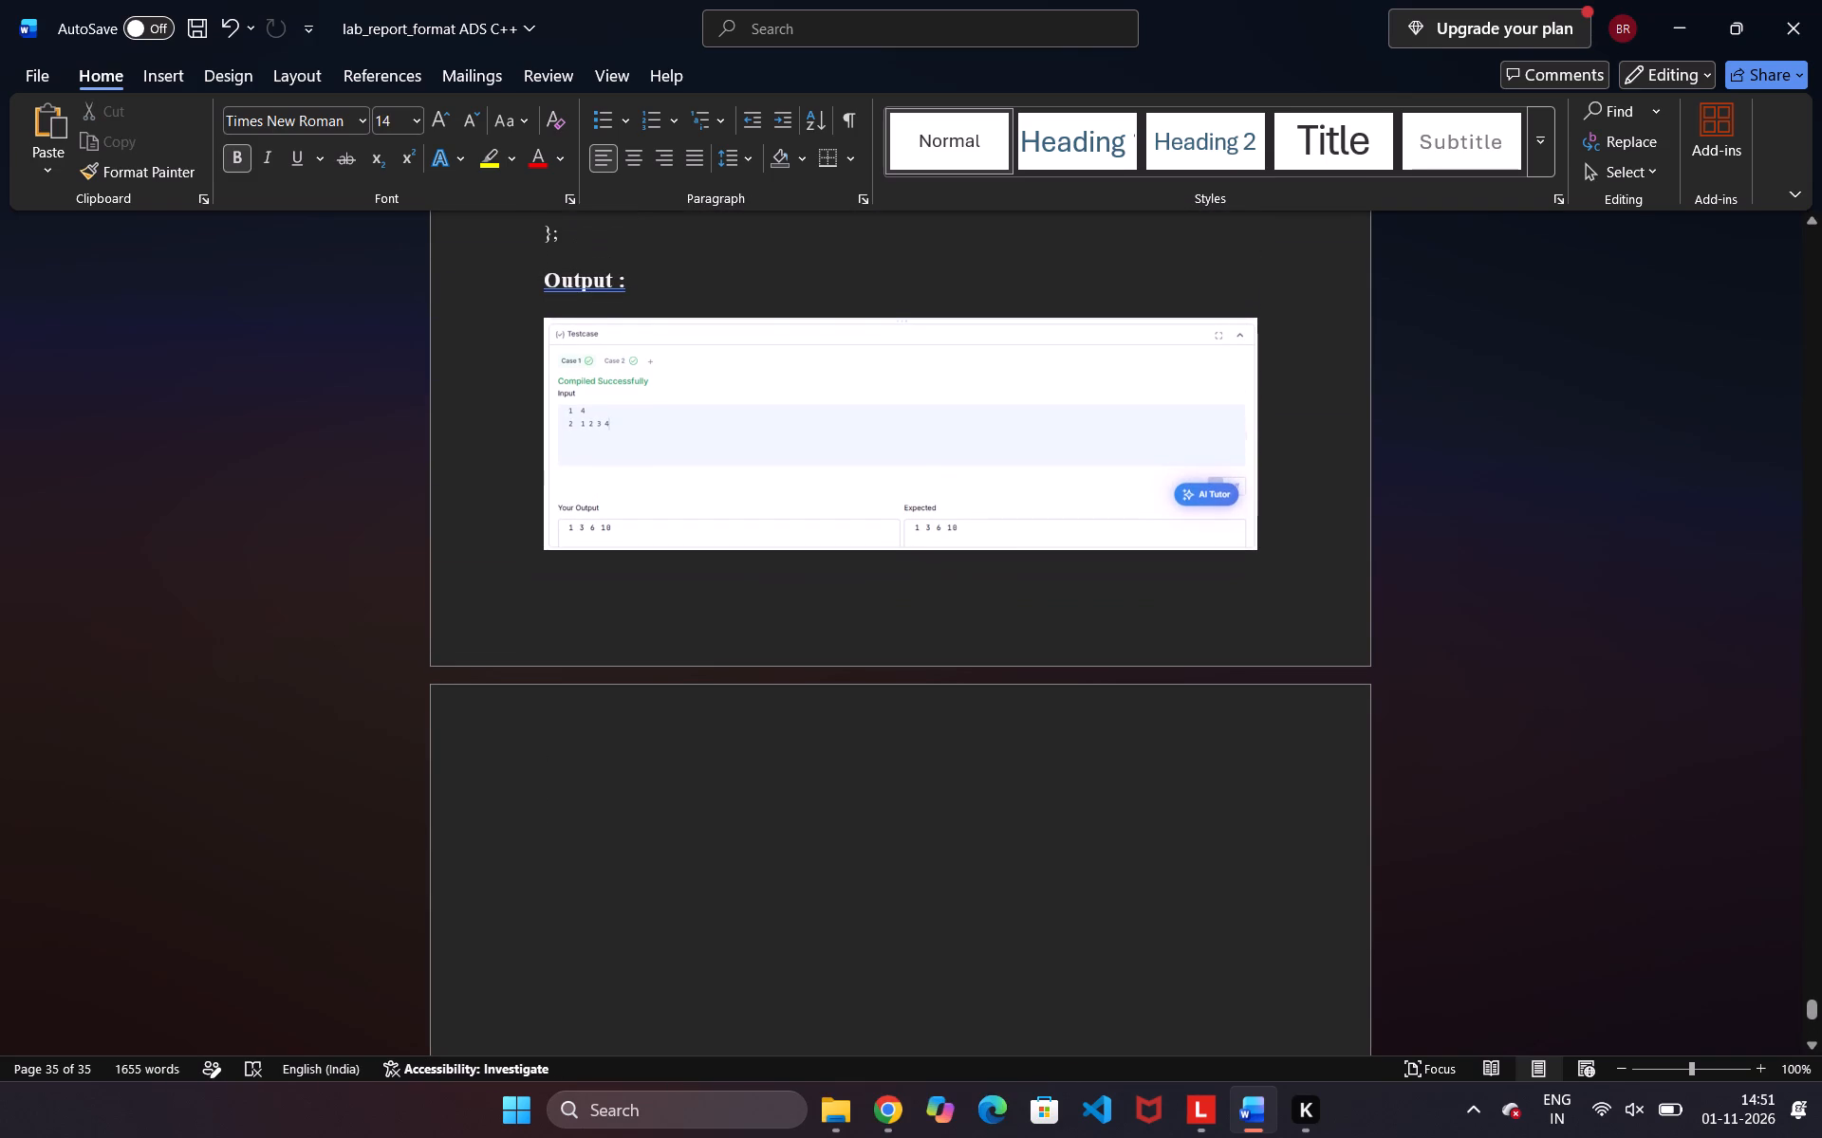
left_click_drag(546, 786, 678, 1074)
key("BackSpace")
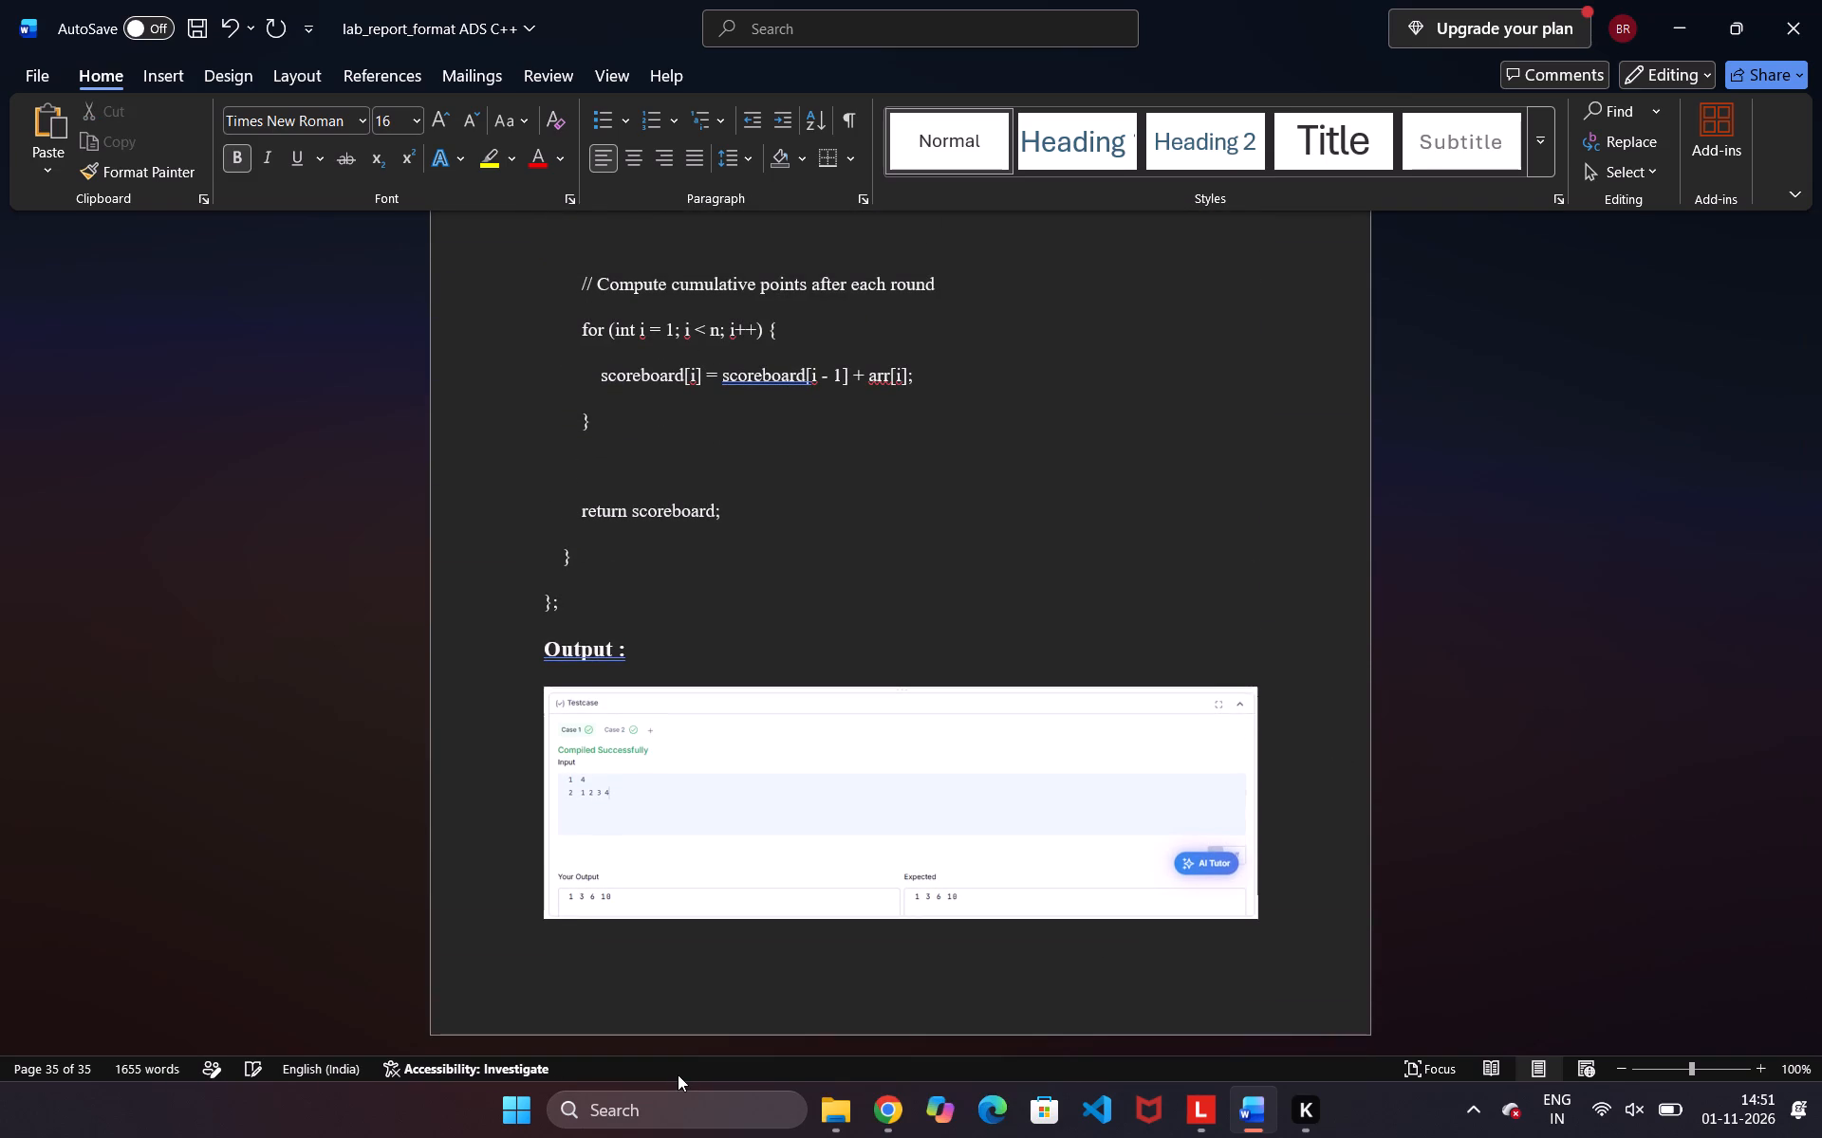
Export the report as a PDF to Downloads, replacing the existing 'DSA C++ Lab Report - 1' file.
scroll(1013, 788, "up", 20)
scroll(1013, 788, "up", 12)
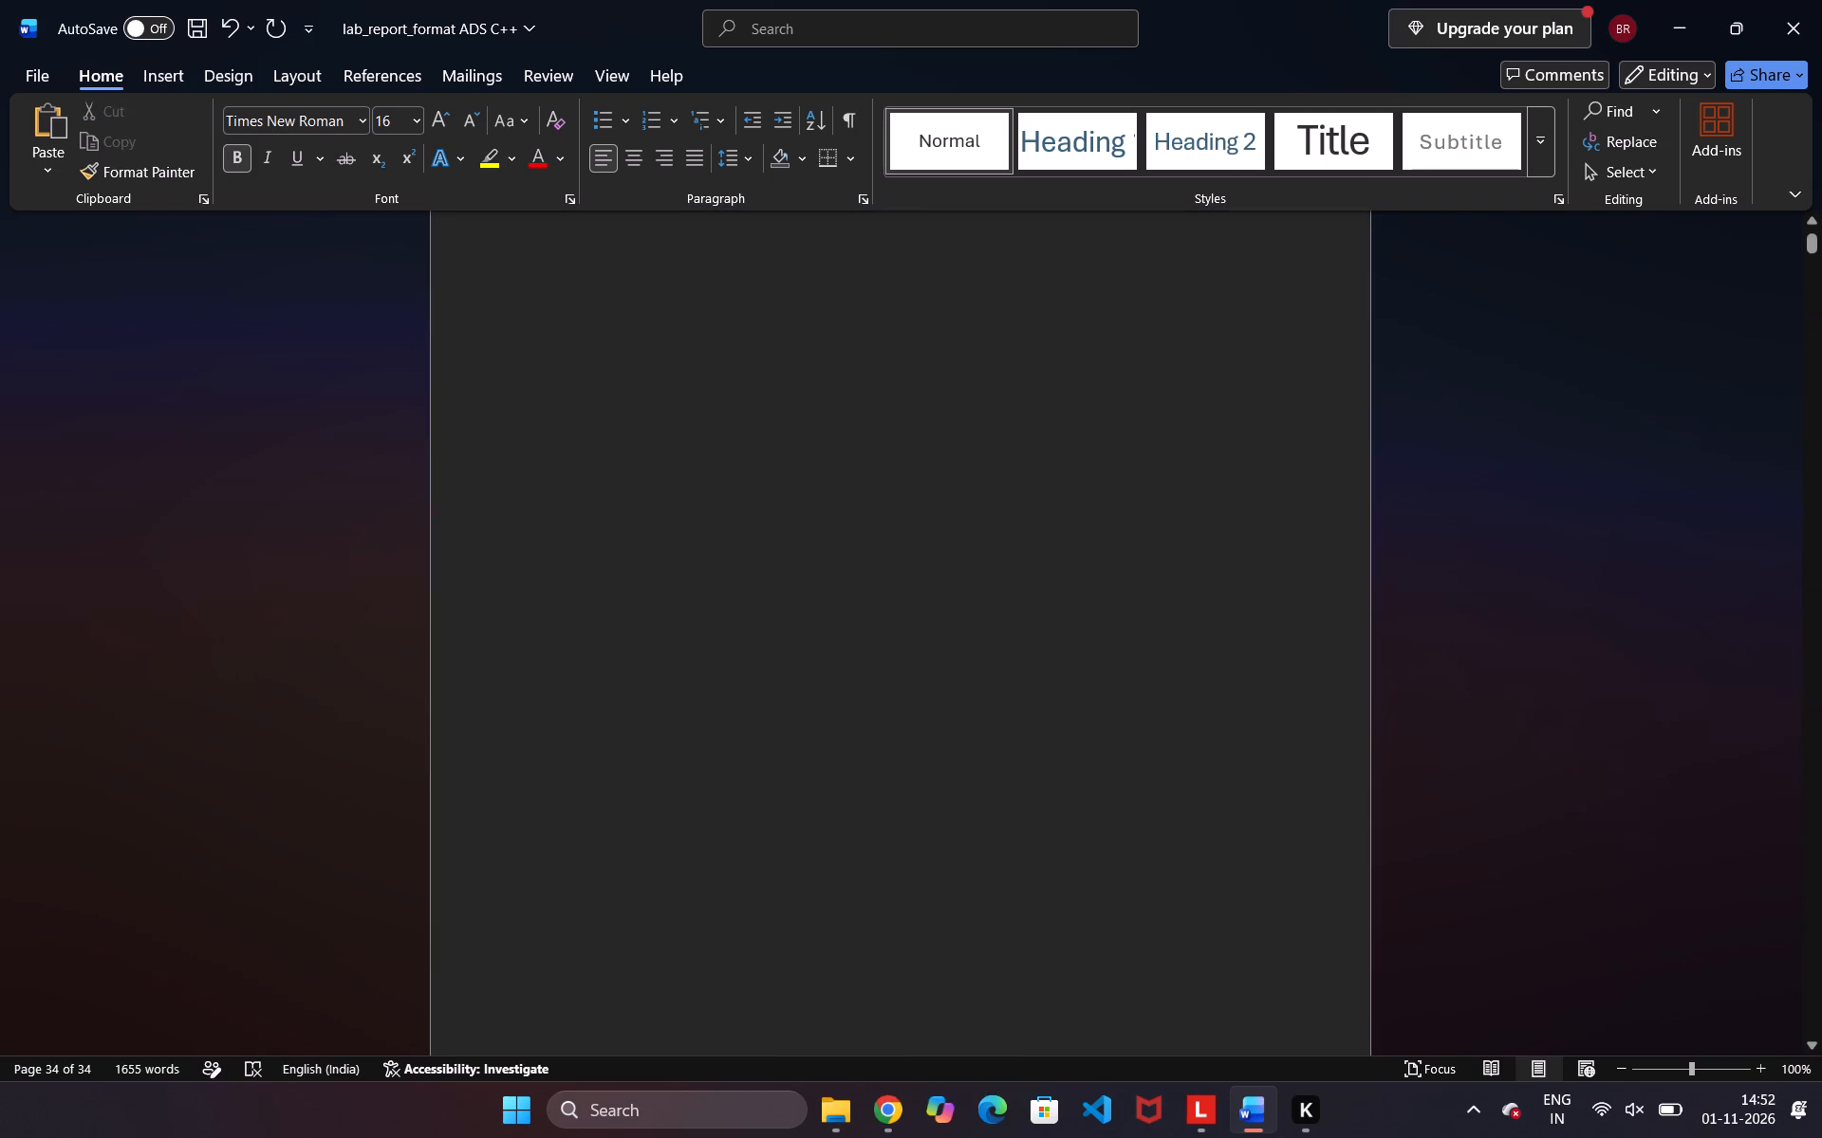
scroll(1013, 788, "up", 10)
left_click(40, 73)
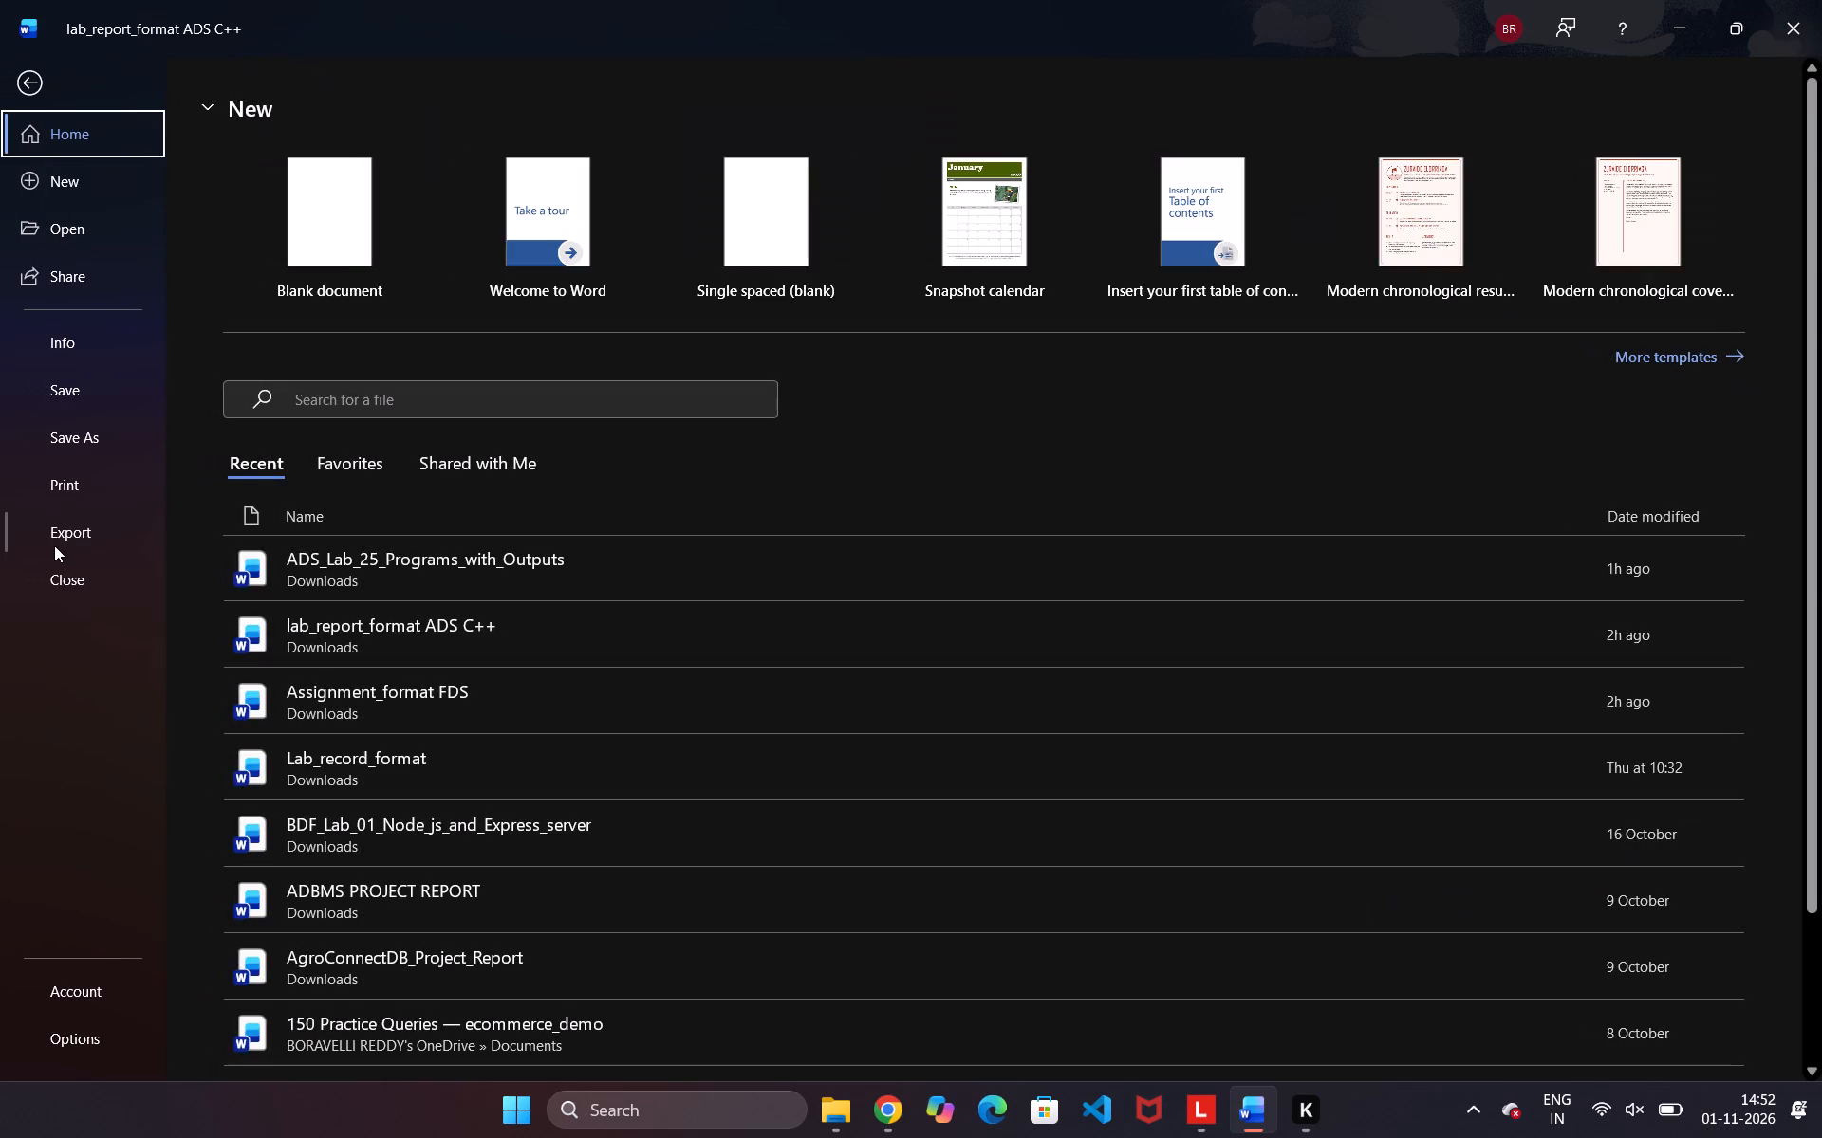
left_click(54, 545)
left_click(674, 323)
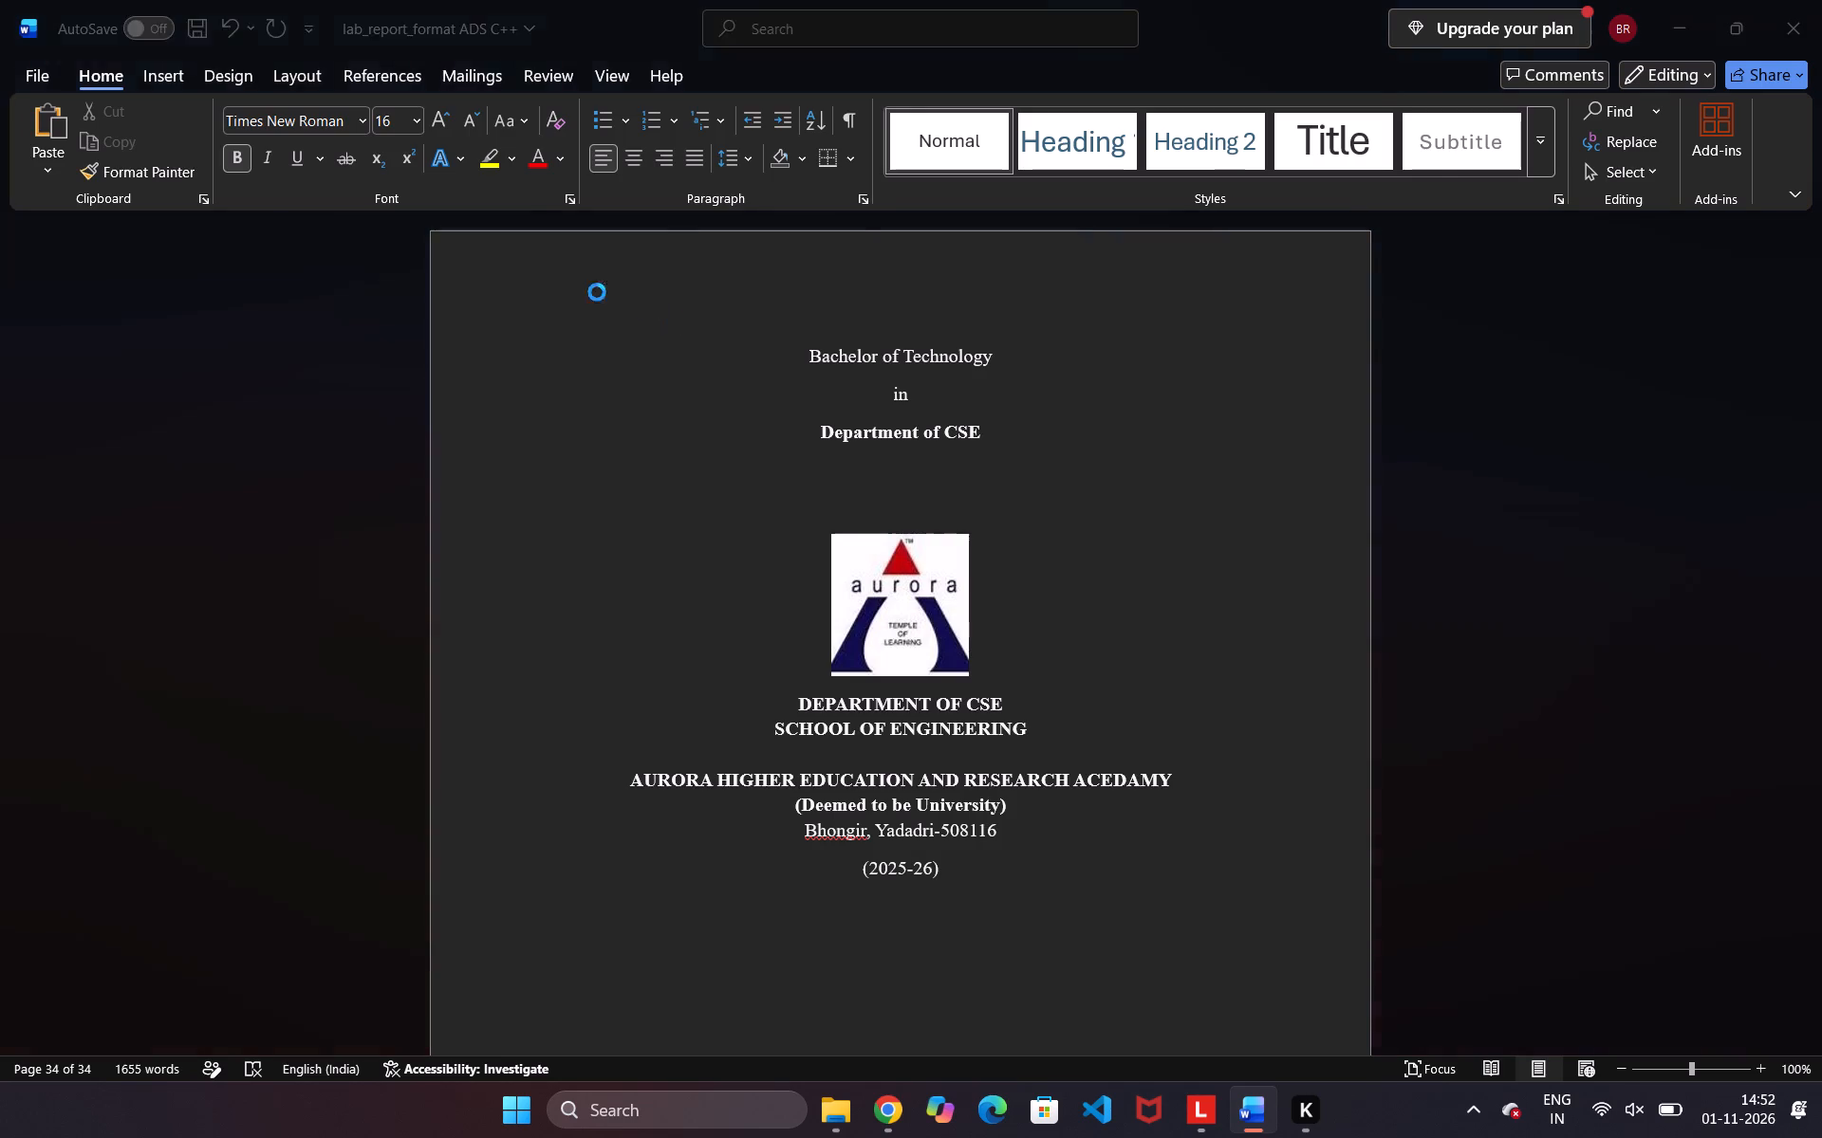
left_click(287, 220)
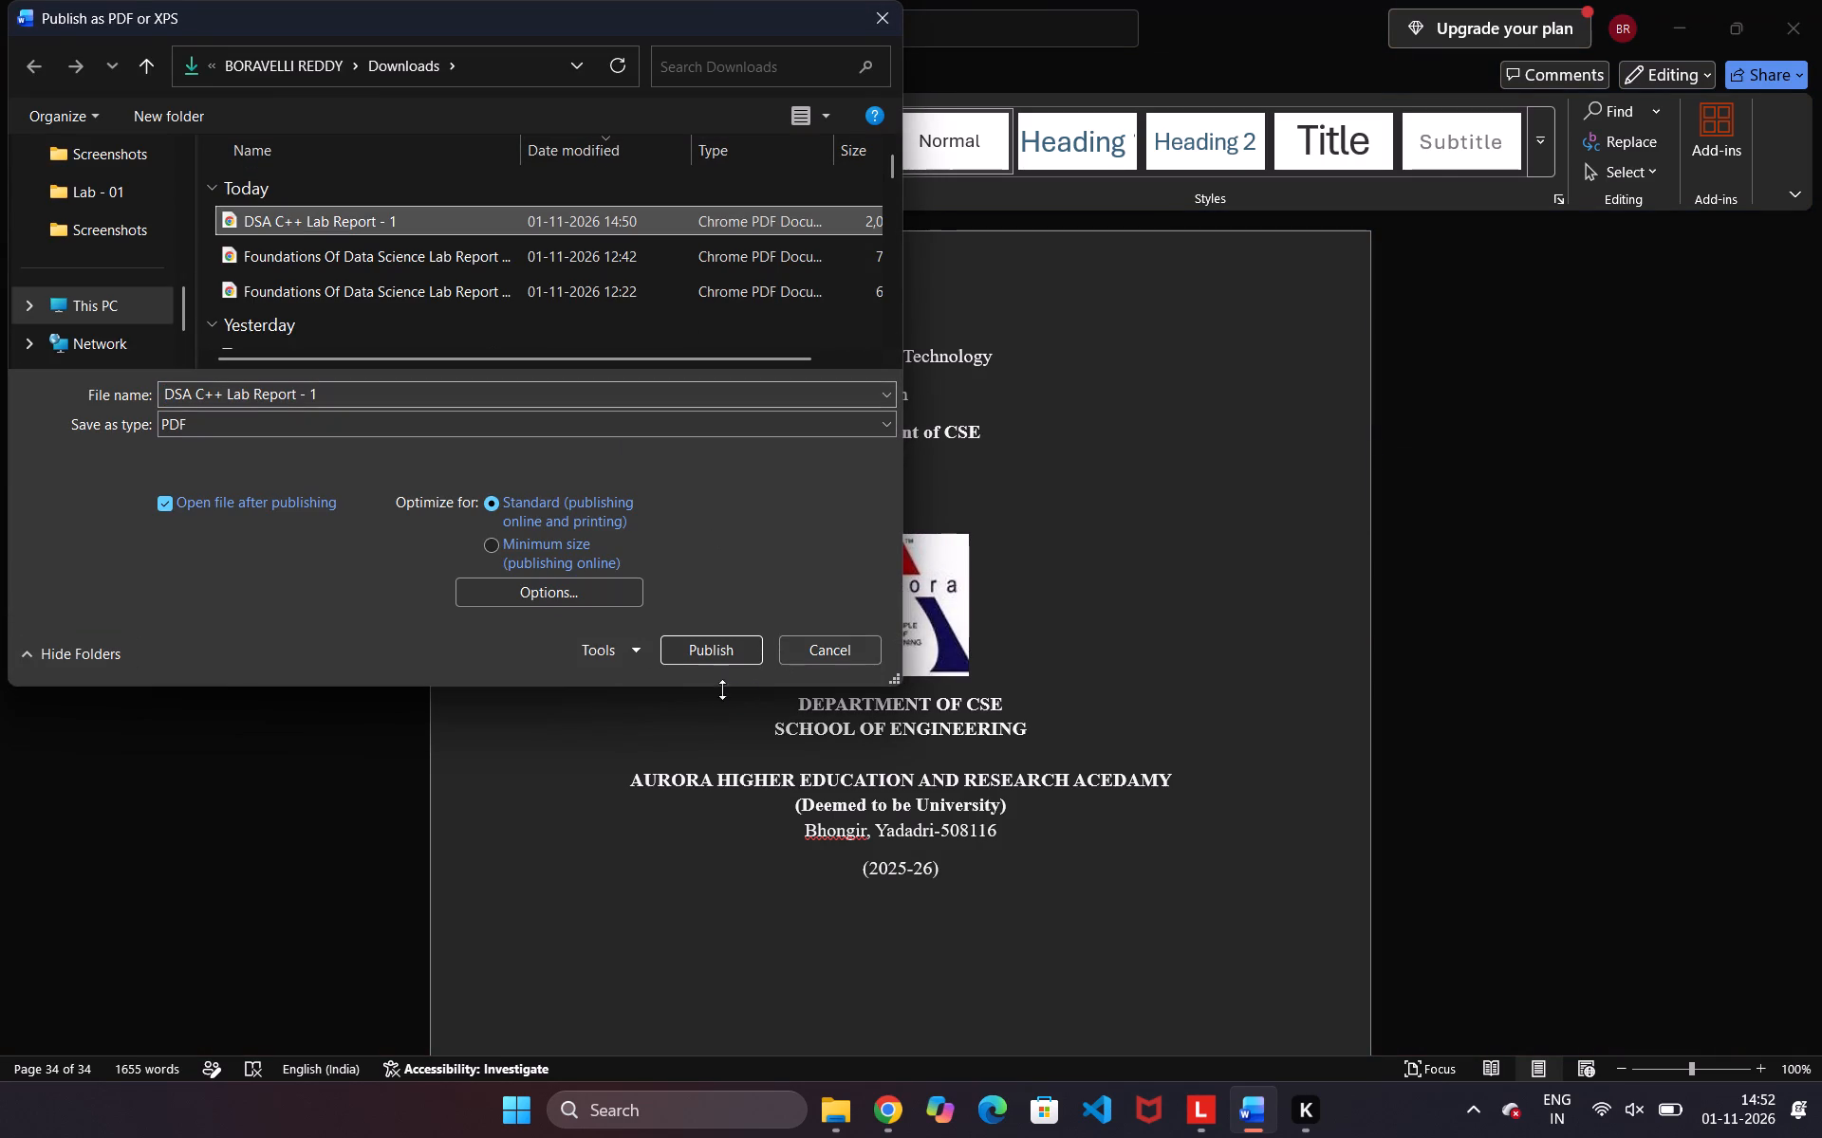
left_click_drag(706, 674, 733, 634)
left_click(733, 634)
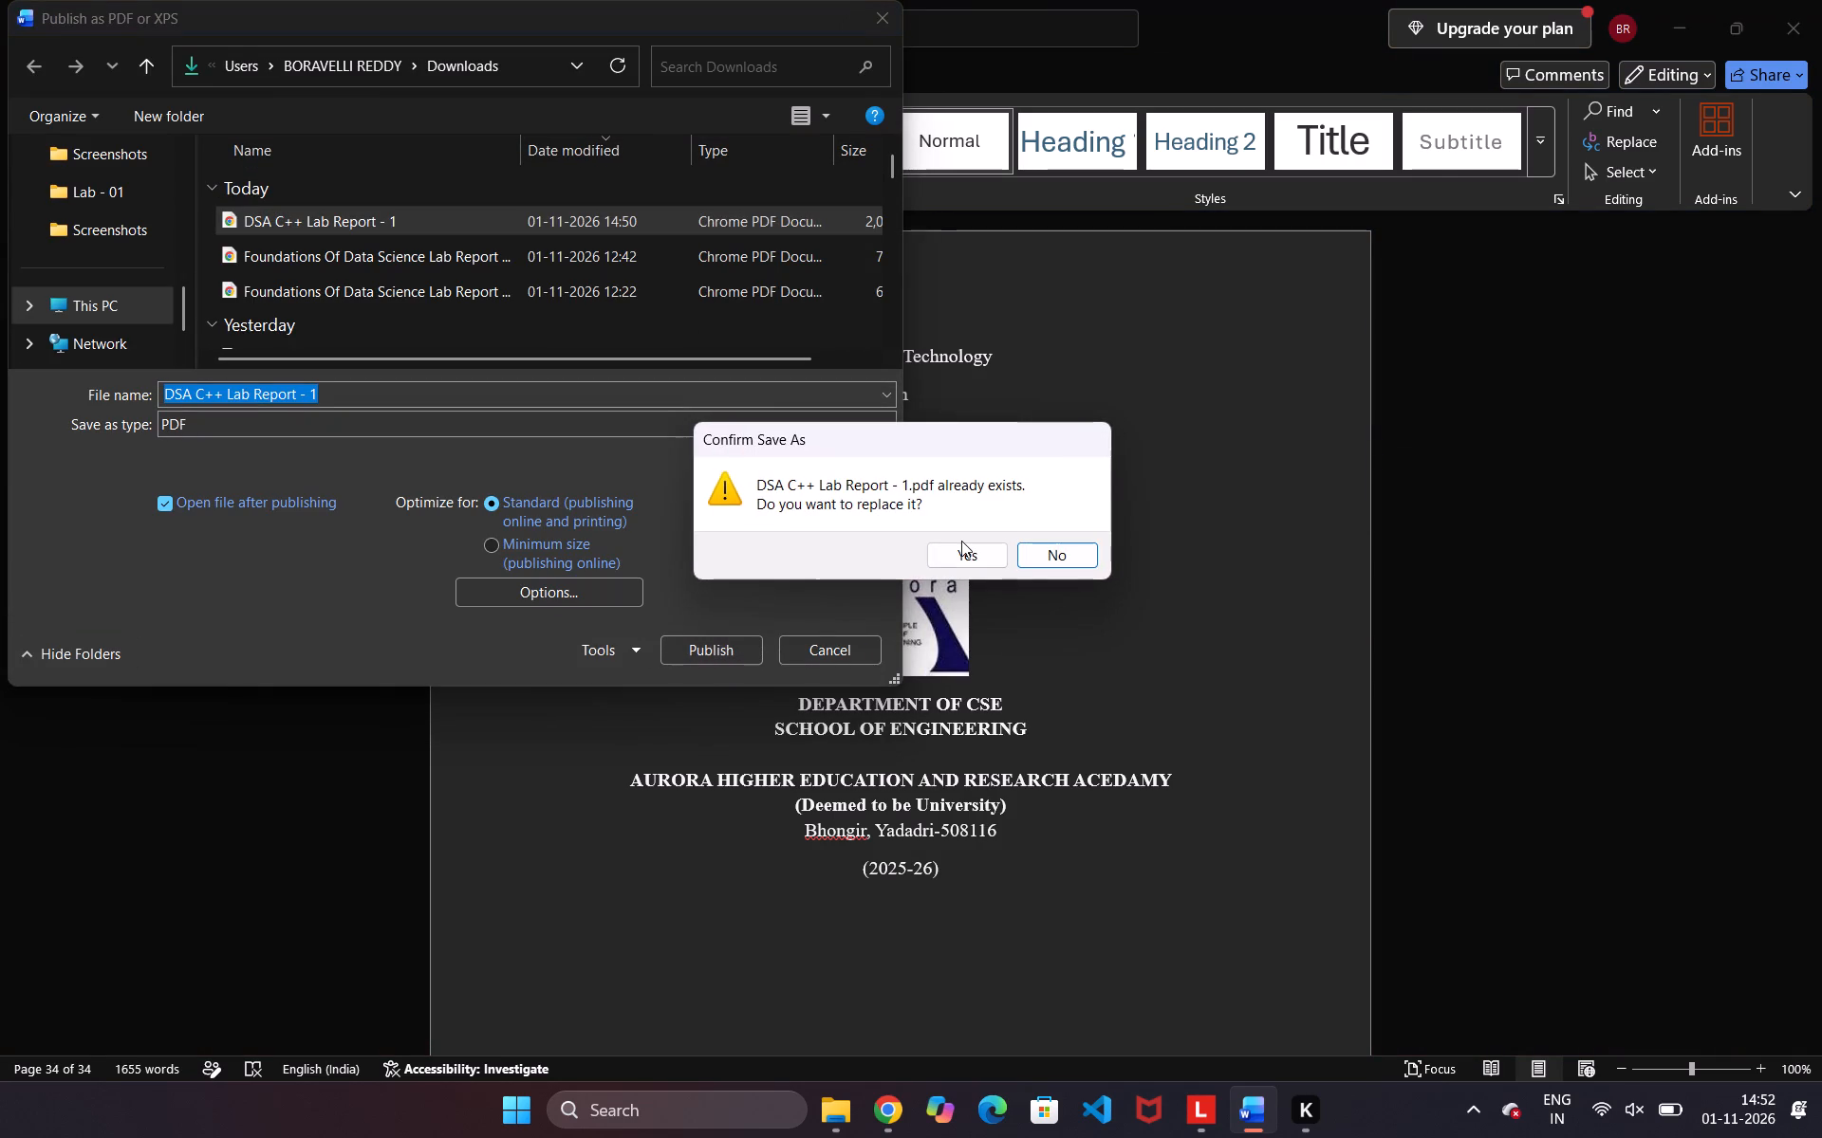
left_click(961, 541)
left_click(956, 552)
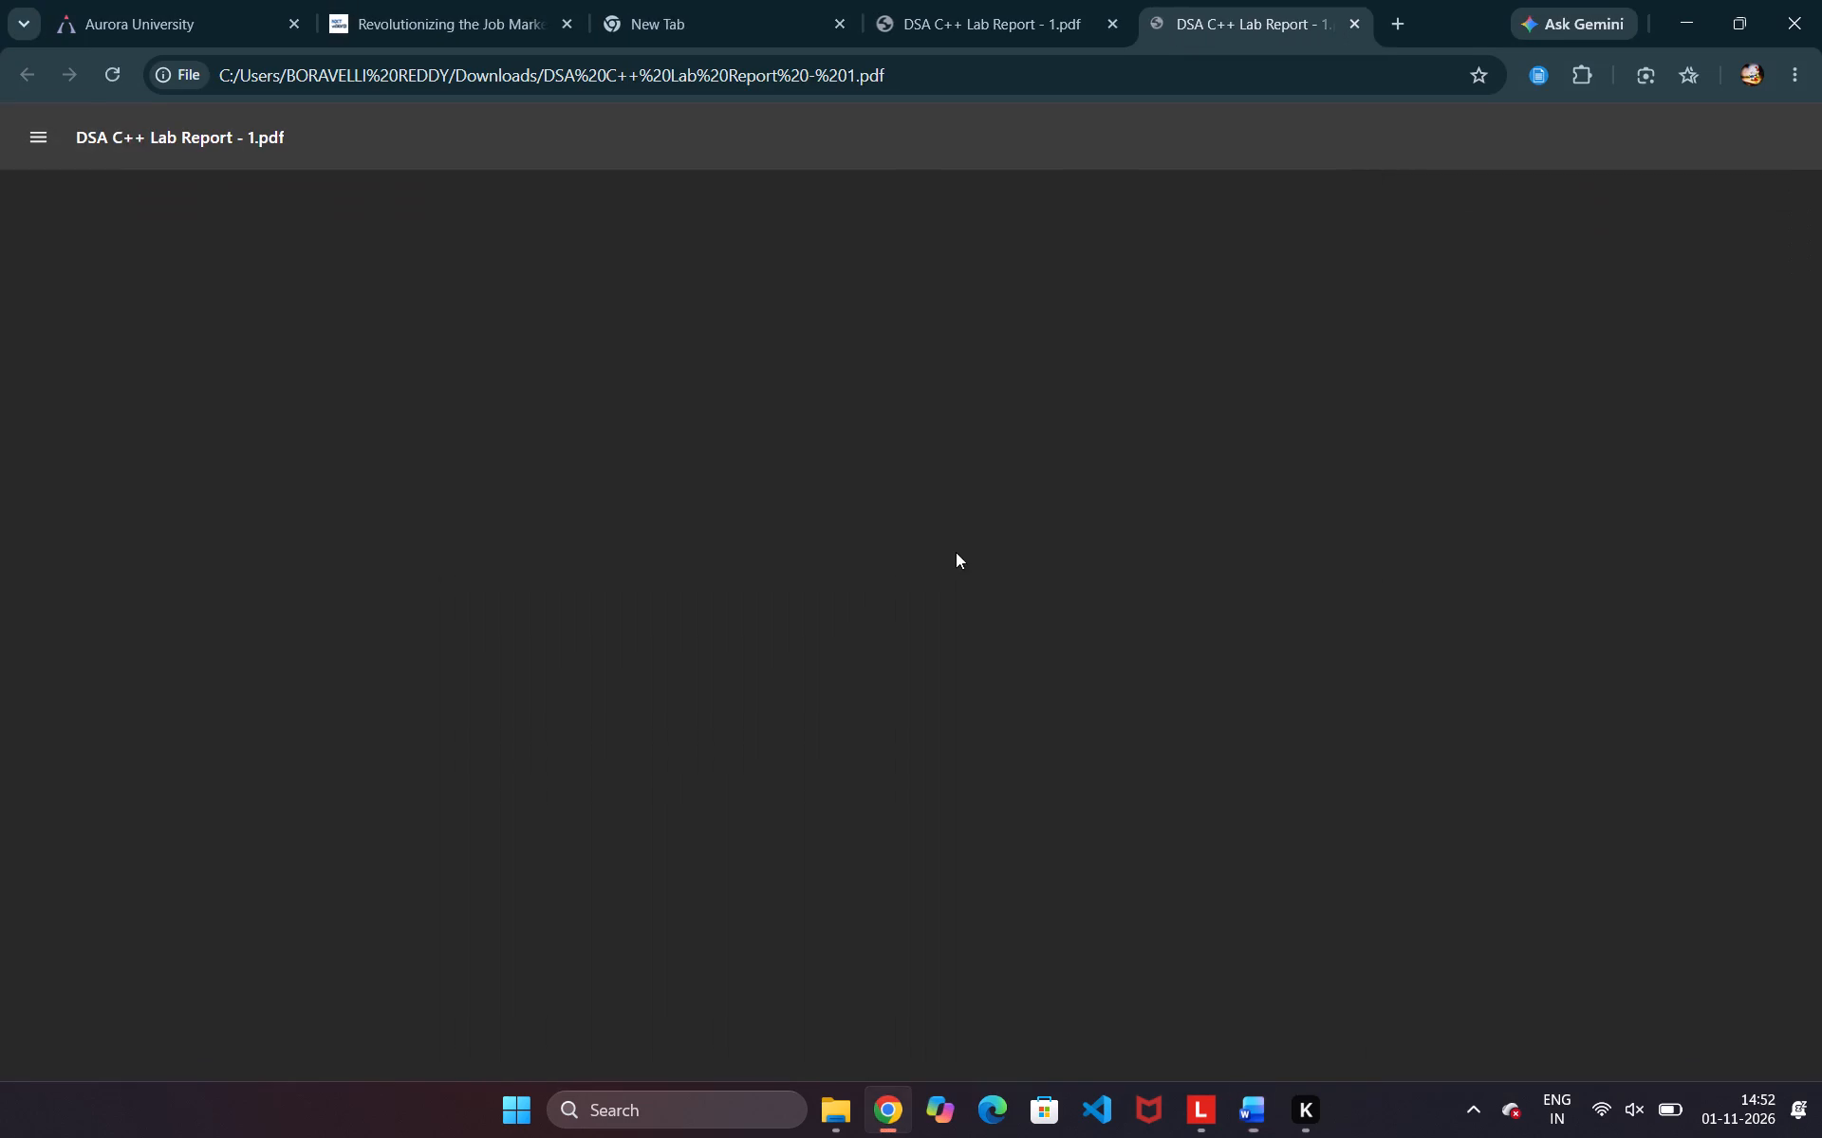
Look through the newly exported PDF in Chrome from the cover page to the last page.
scroll(956, 552, "up", 2)
scroll(956, 552, "down", 17)
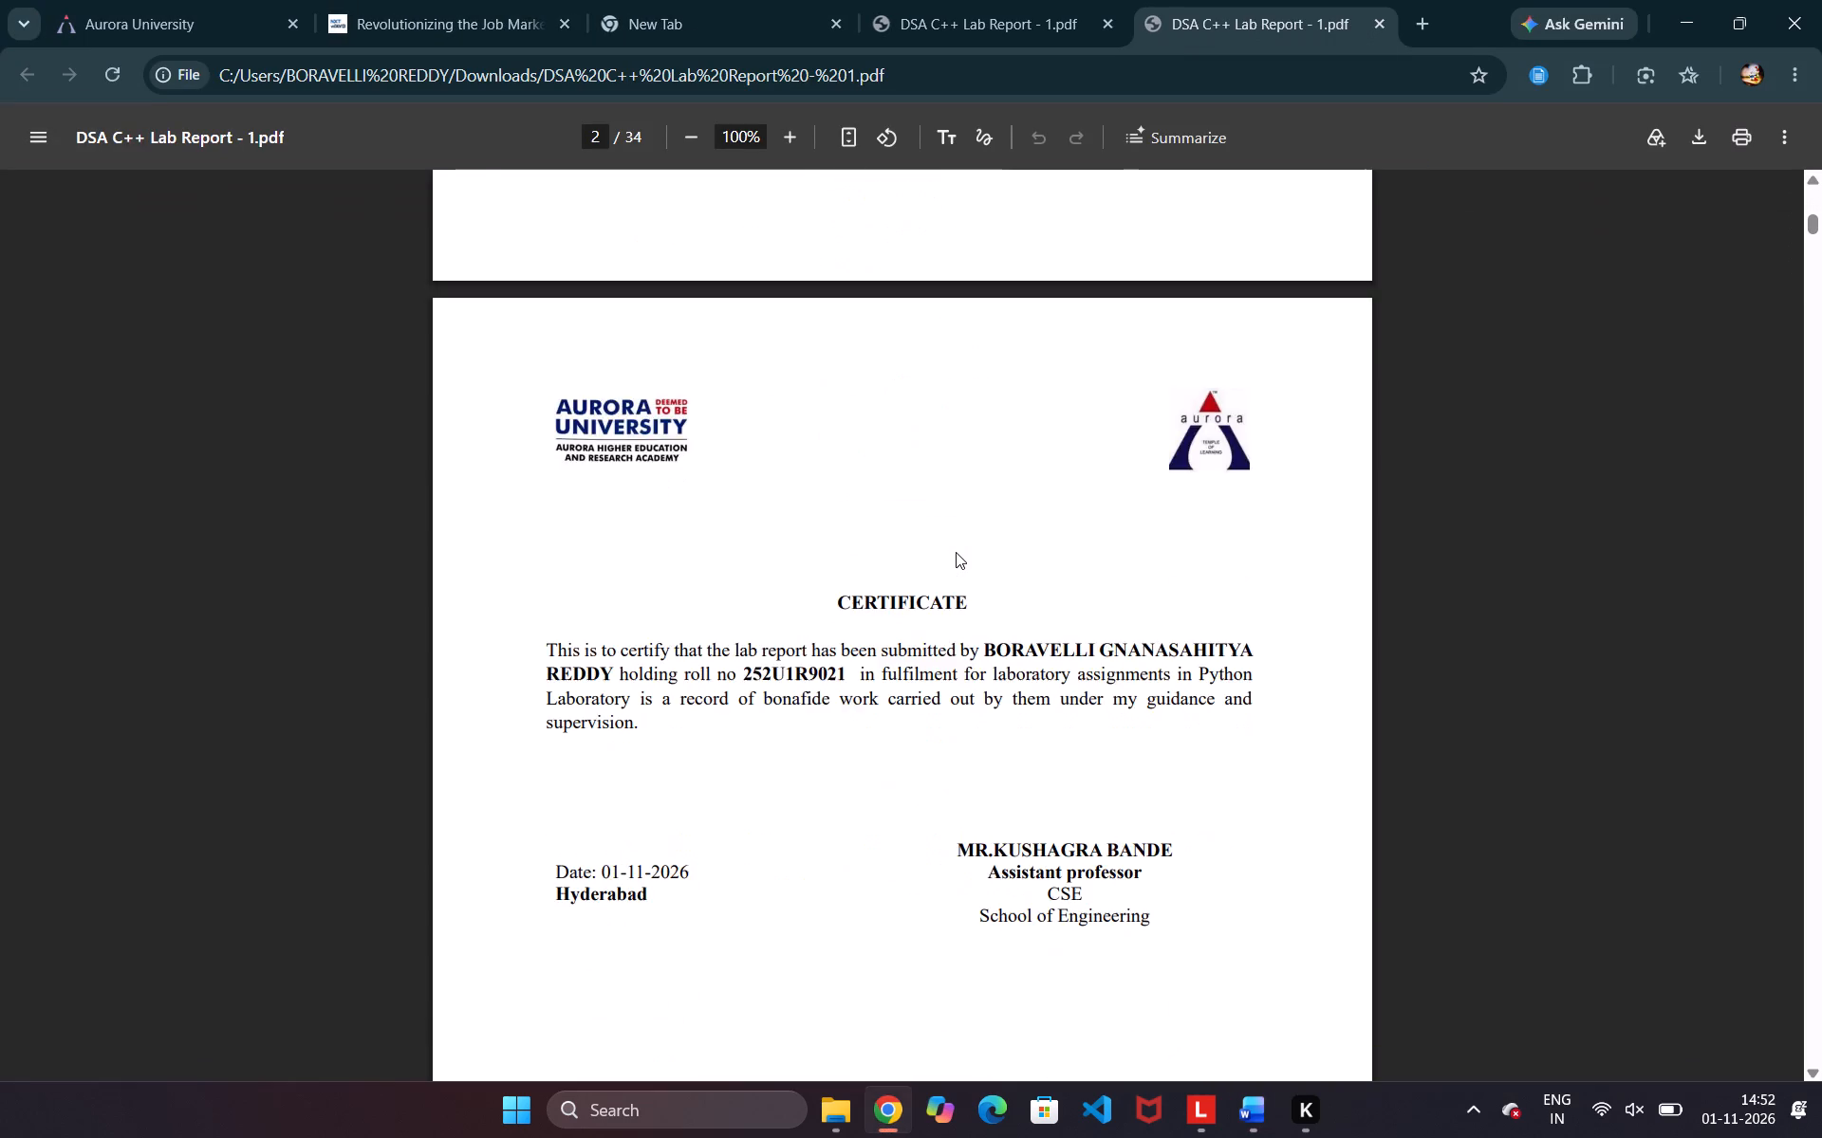
scroll(956, 552, "down", 20)
scroll(956, 552, "down", 3)
scroll(956, 552, "down", 19)
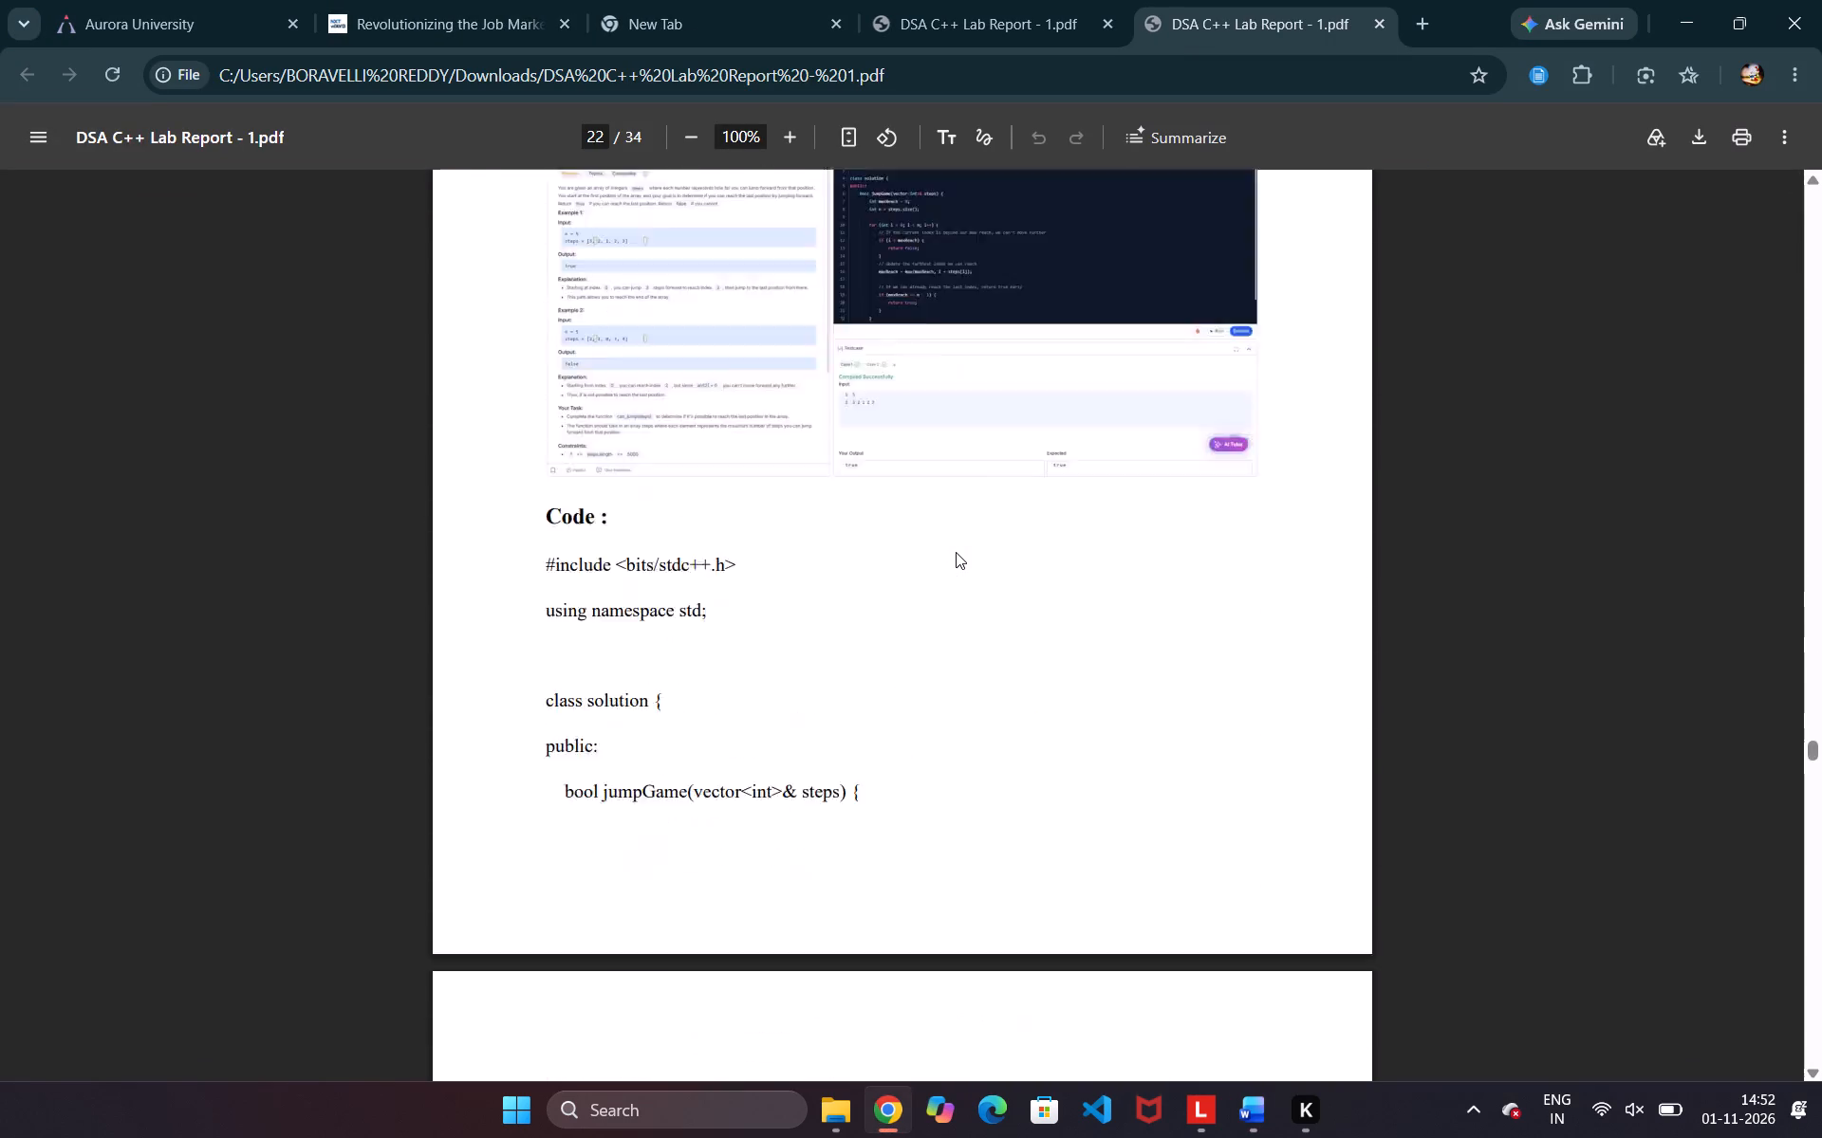
scroll(956, 552, "down", 20)
scroll(956, 552, "down", 10)
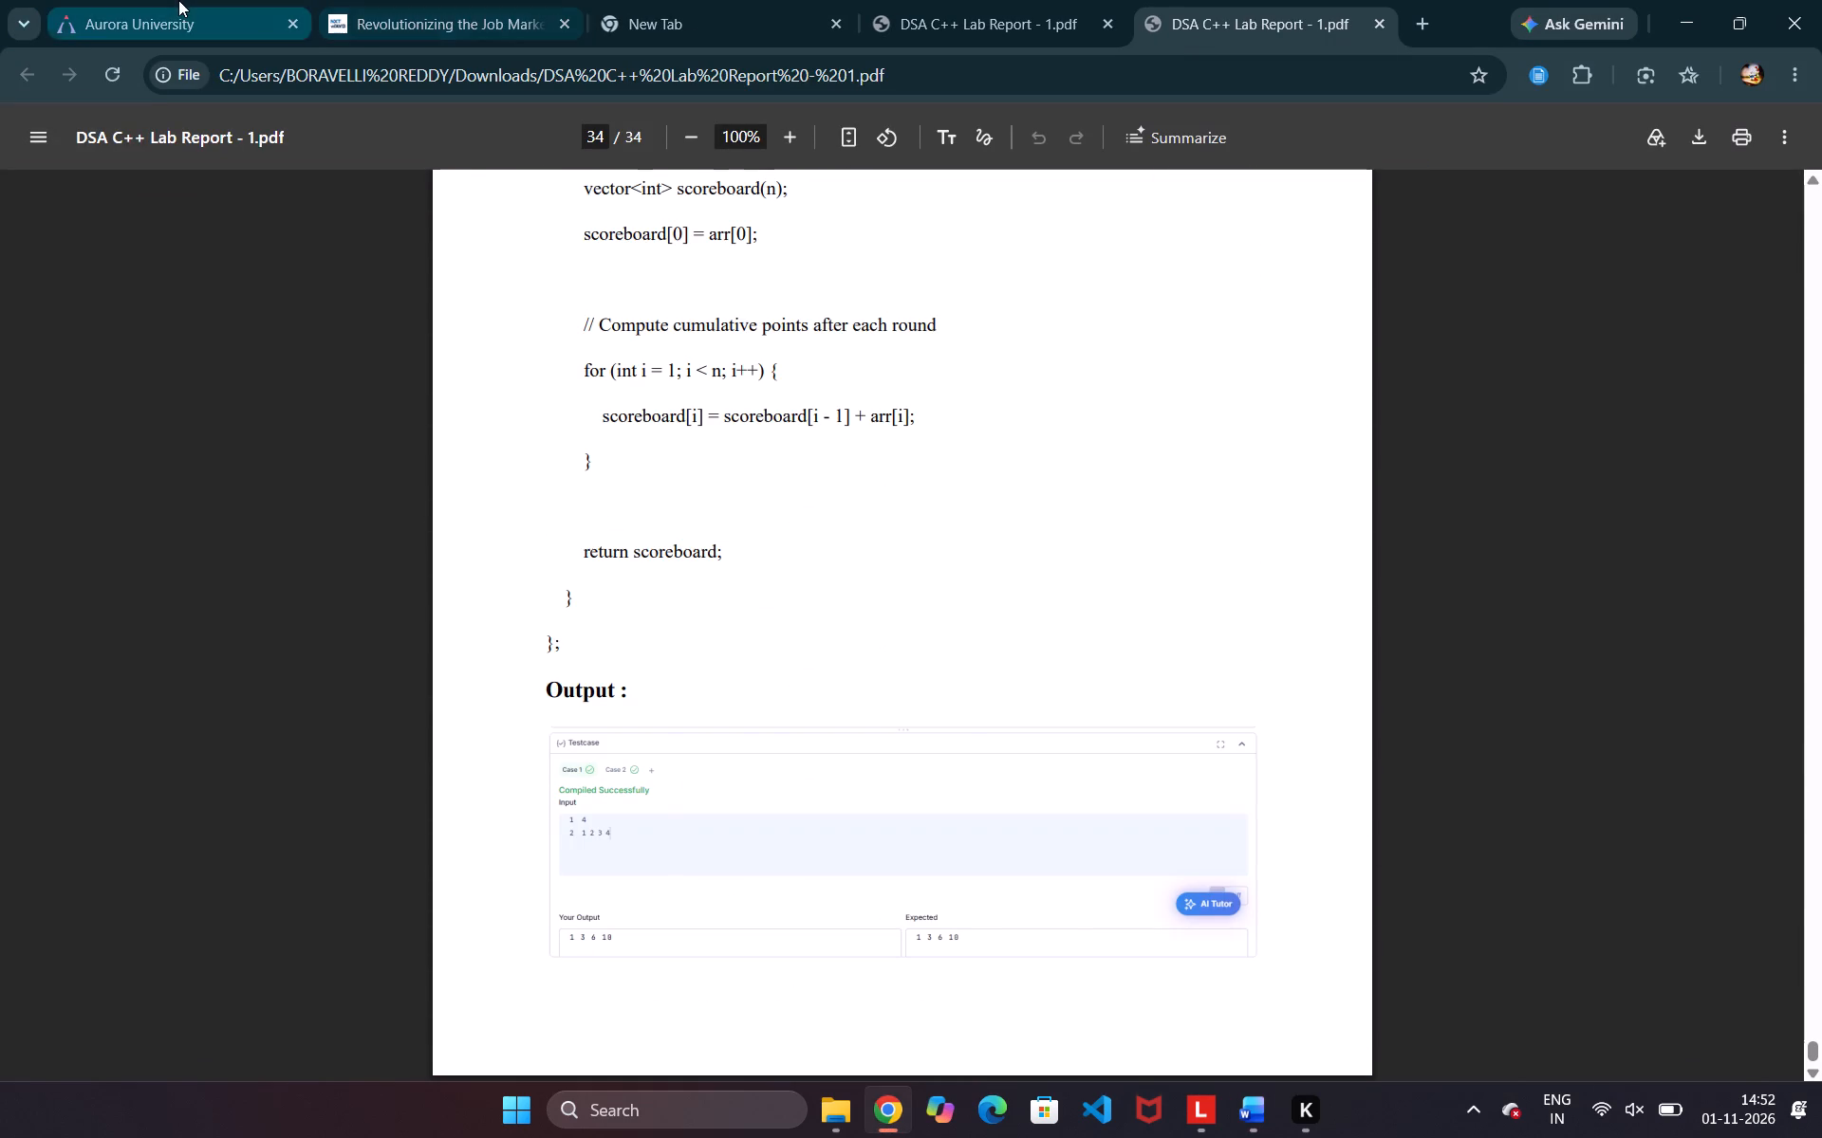
In the Aurora University assessments page, upload the 'DSA C++ Lab Report - 1' PDF for Lab Report 1 in Advanced Data Structures.
left_click_drag(178, 0, 743, 578)
left_click_drag(774, 620, 728, 598)
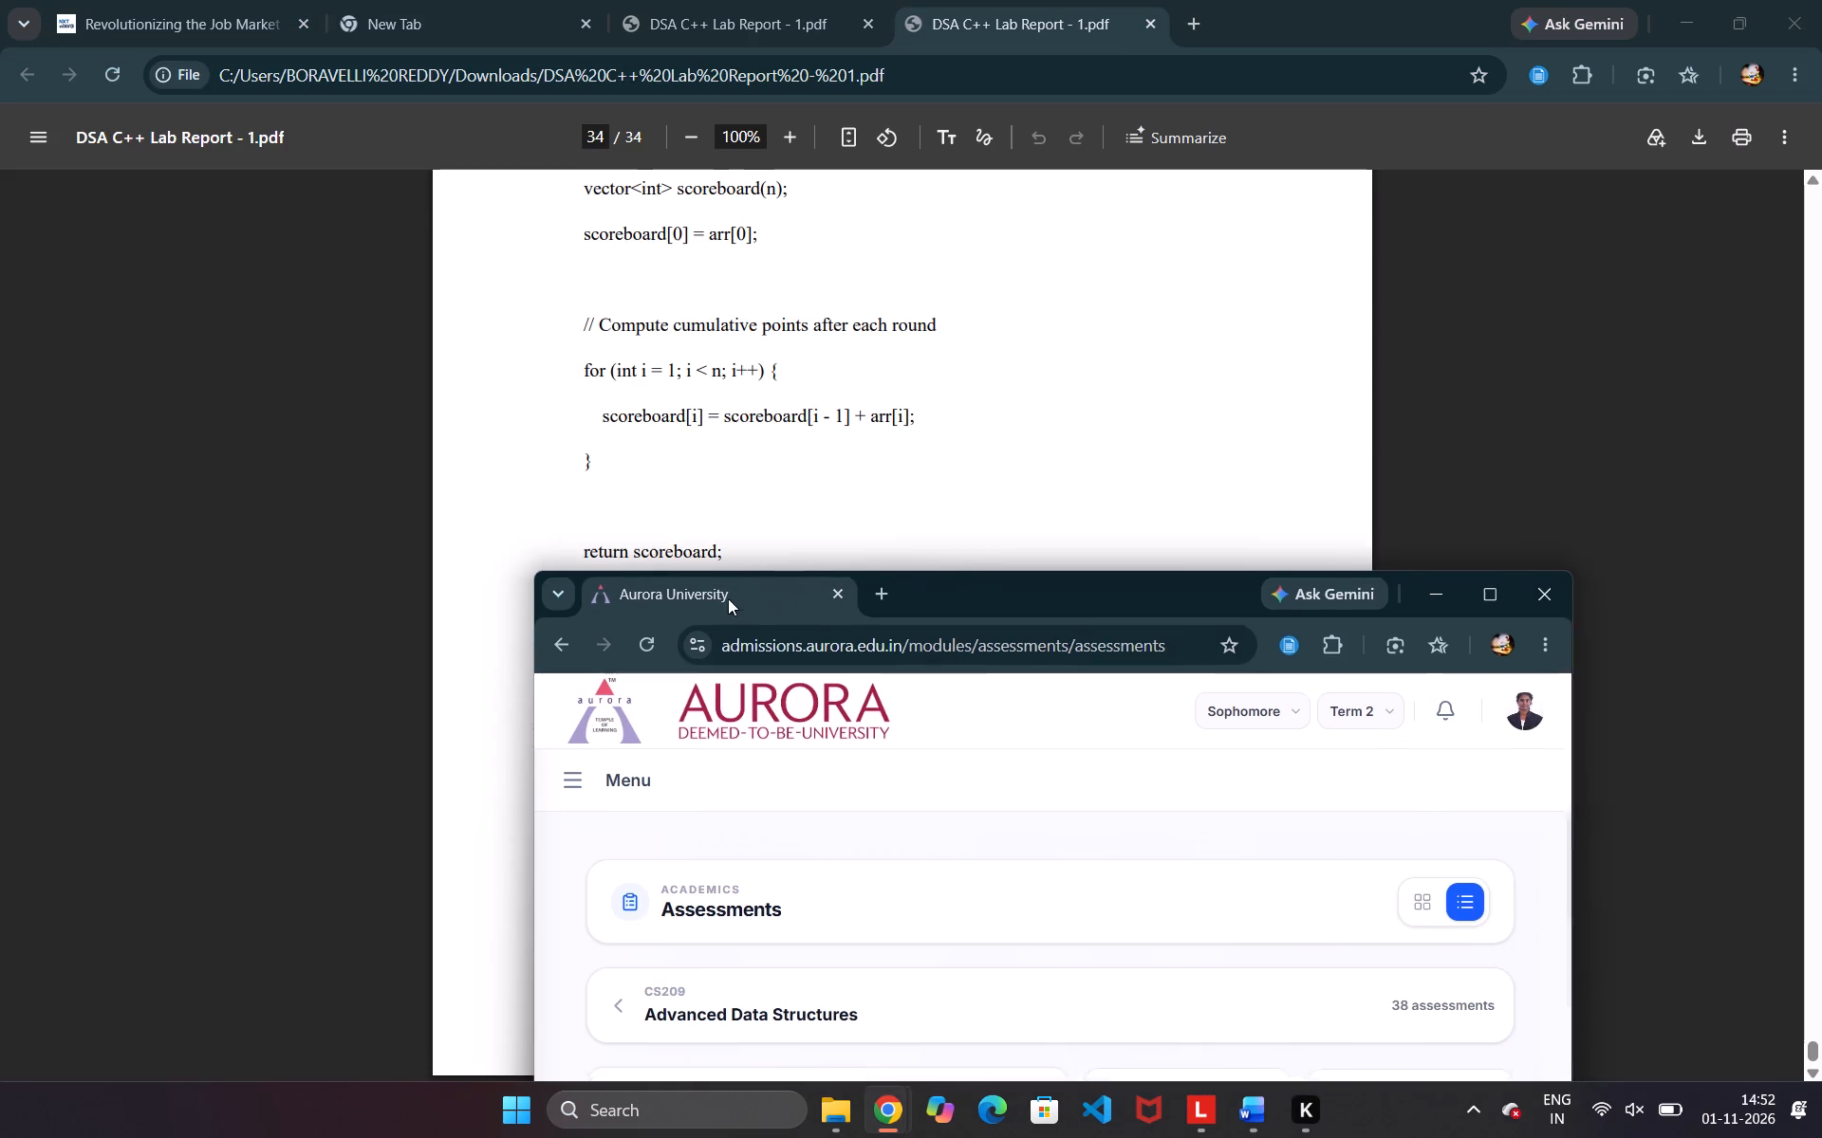
left_click_drag(728, 598, 158, 39)
scroll(792, 672, "up", 1)
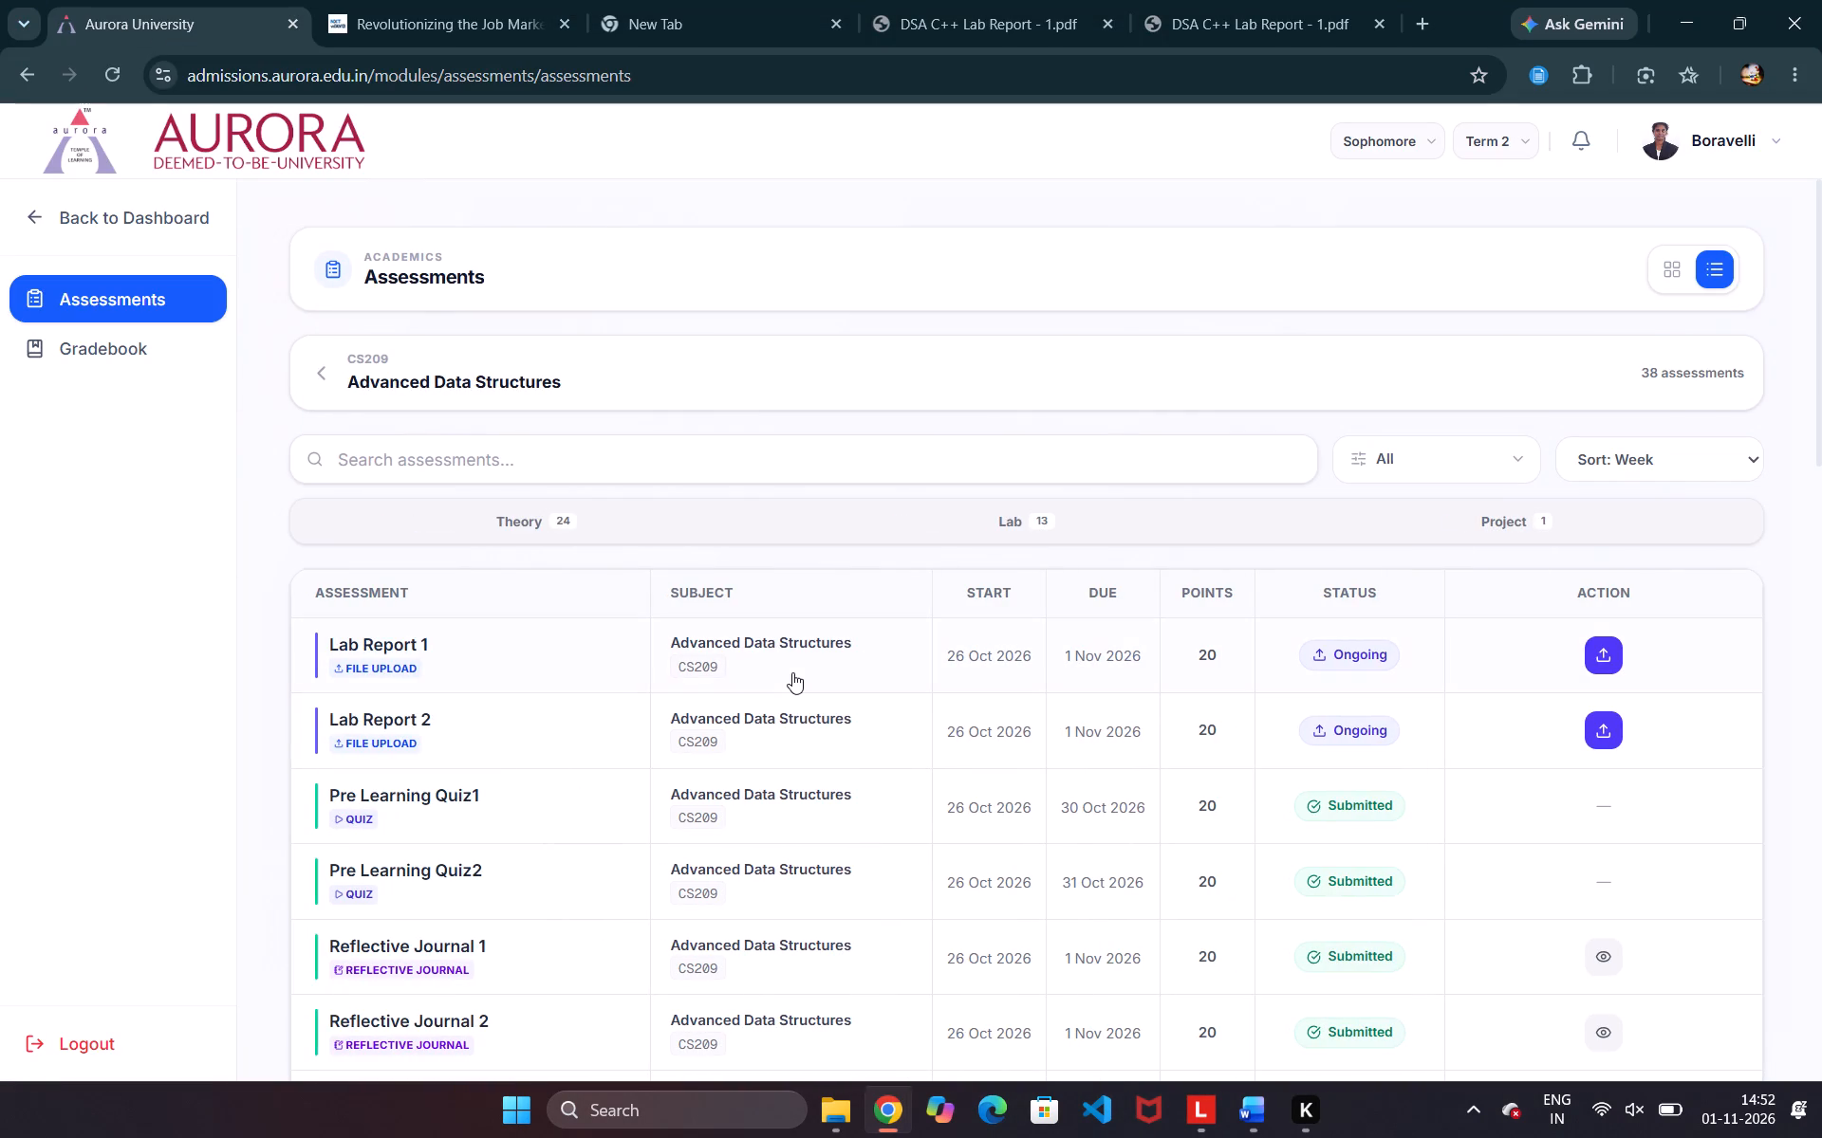
scroll(792, 672, "up", 1)
left_click(1593, 654)
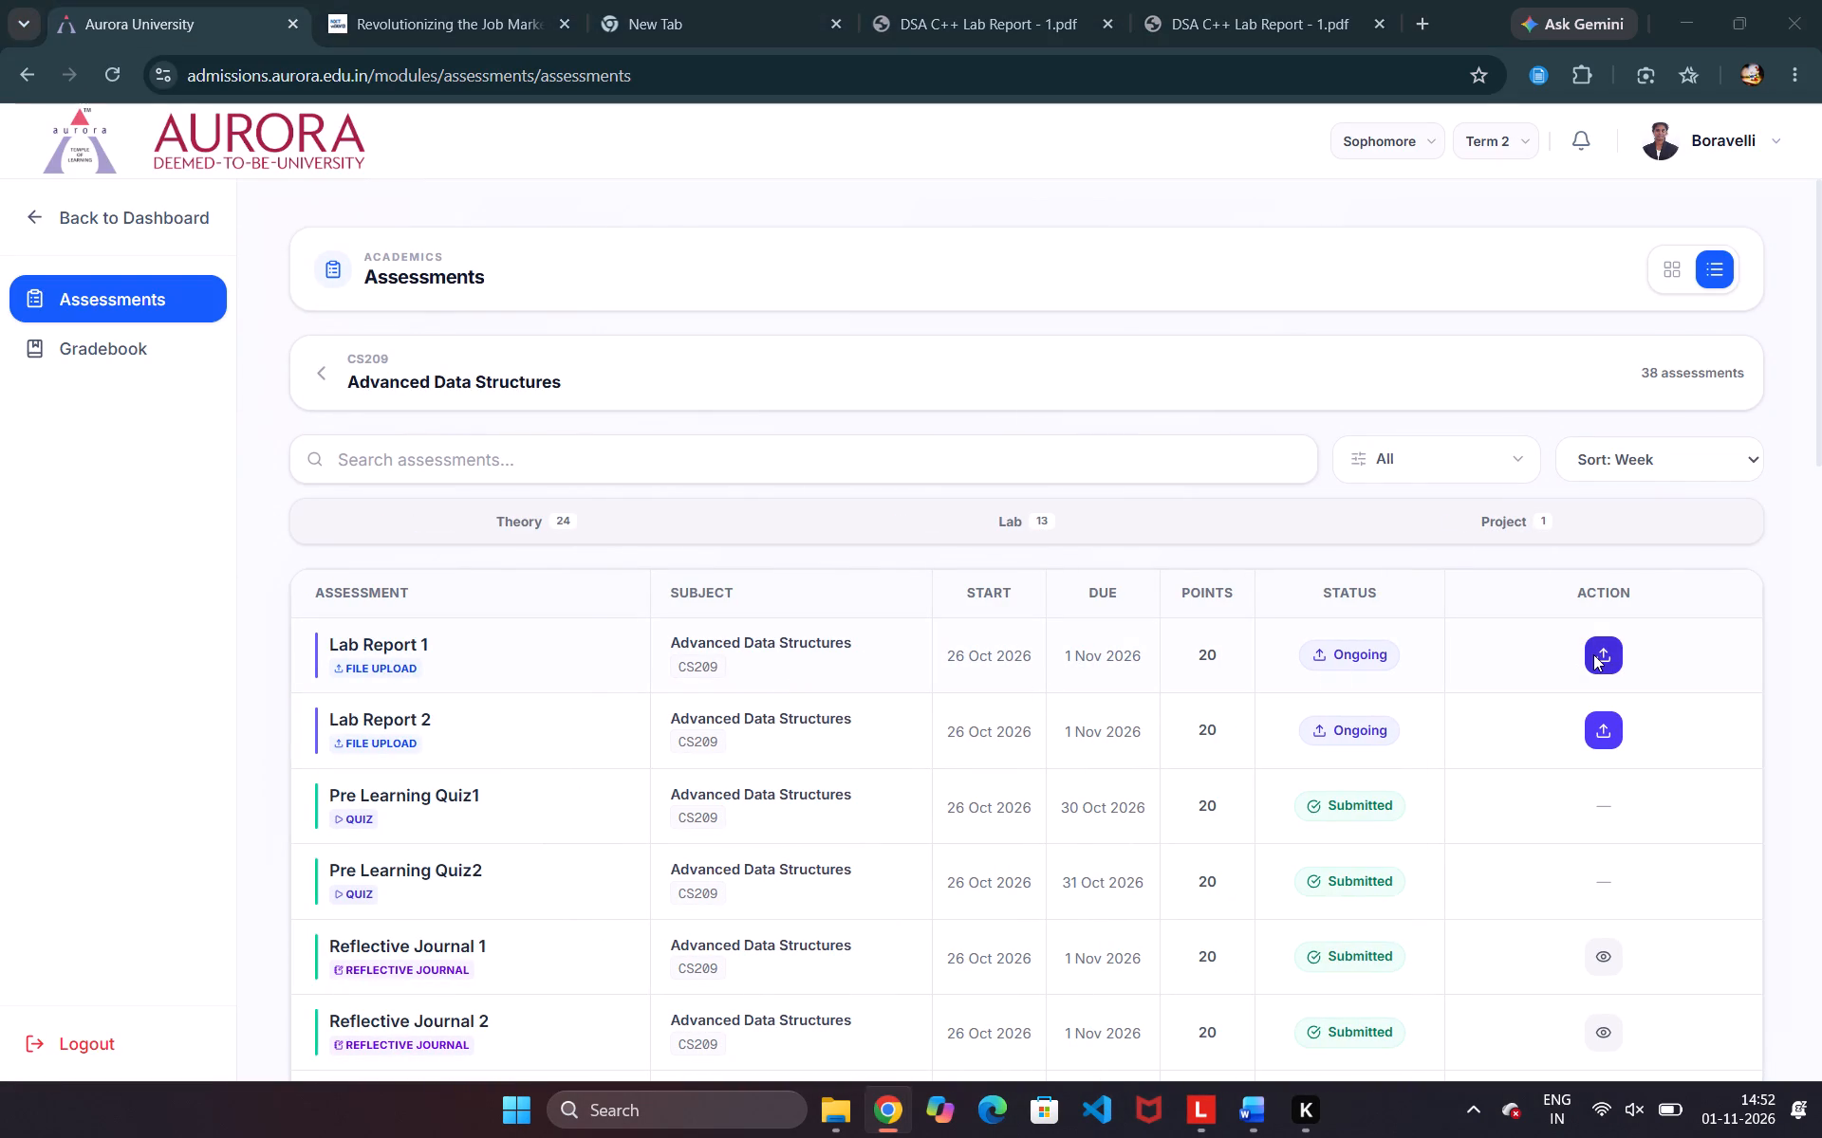
left_click(1593, 654)
double_click(647, 204)
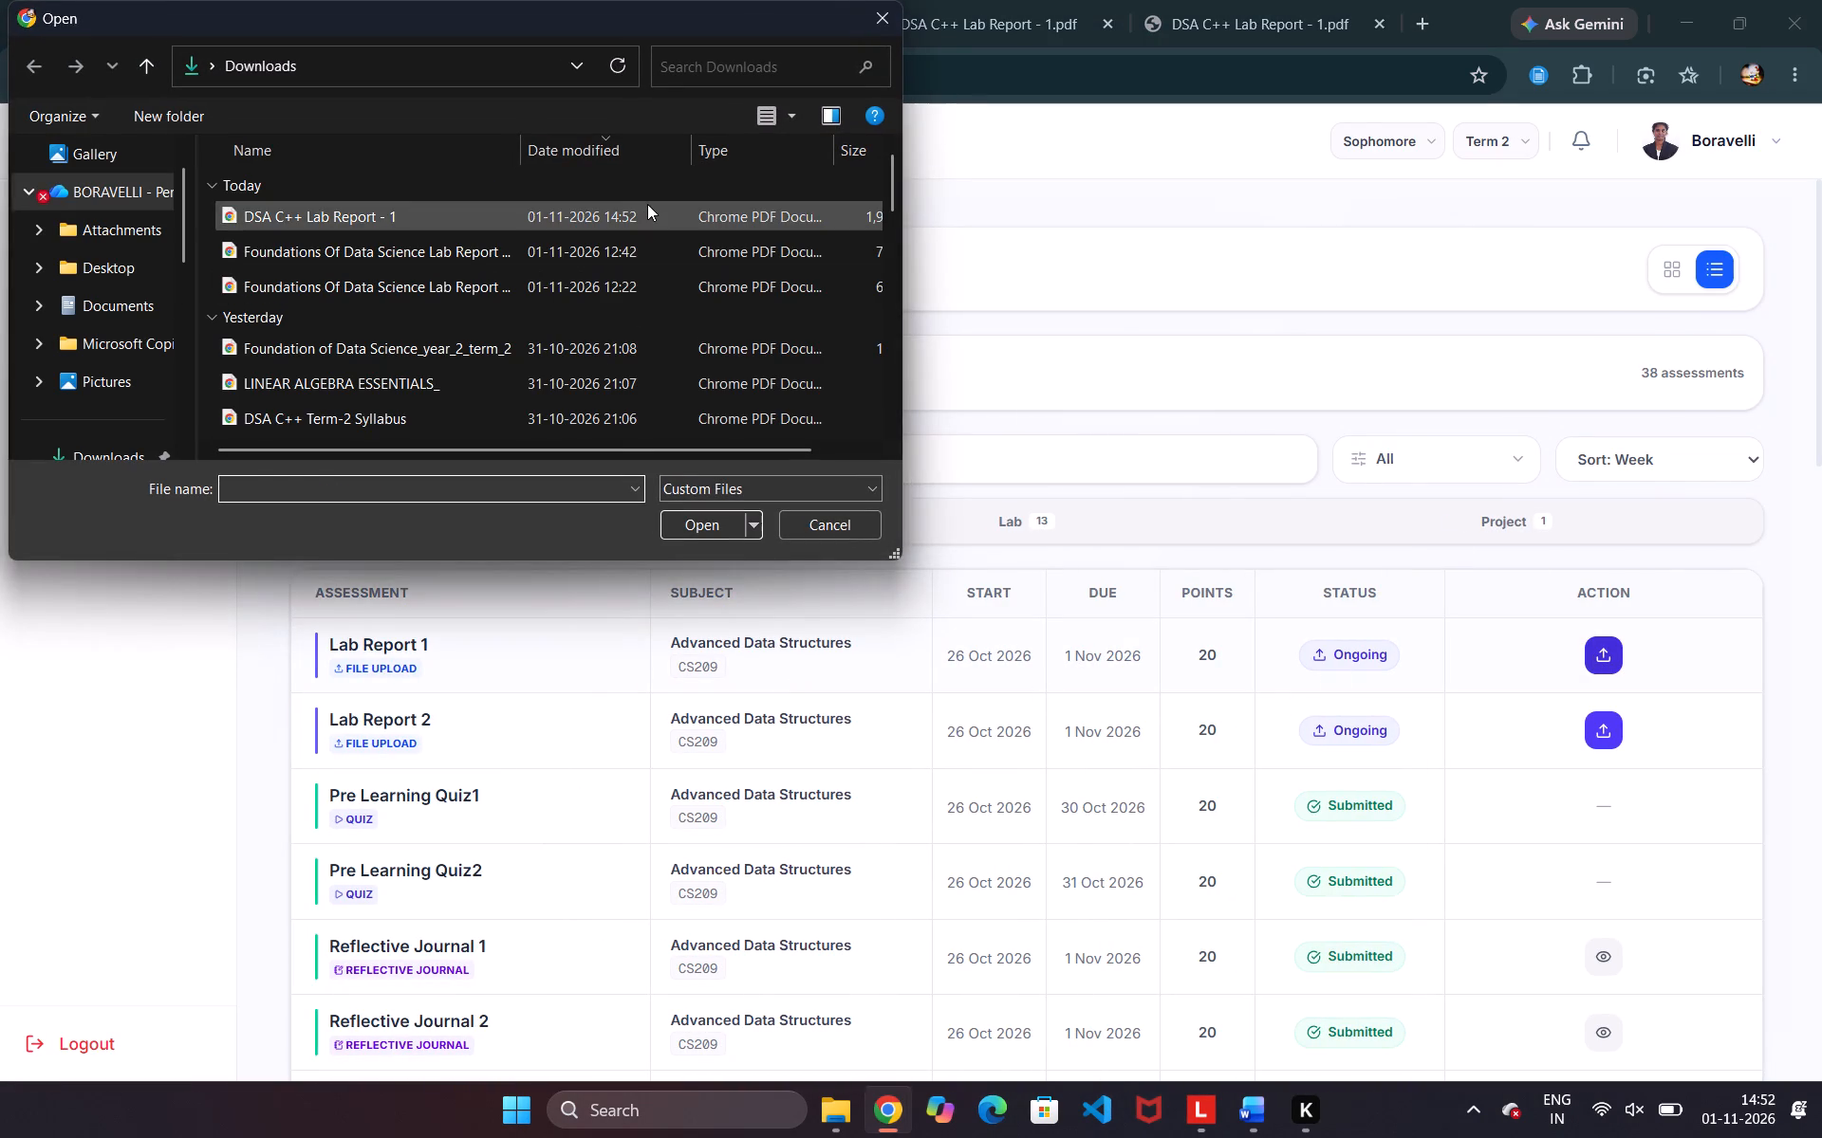